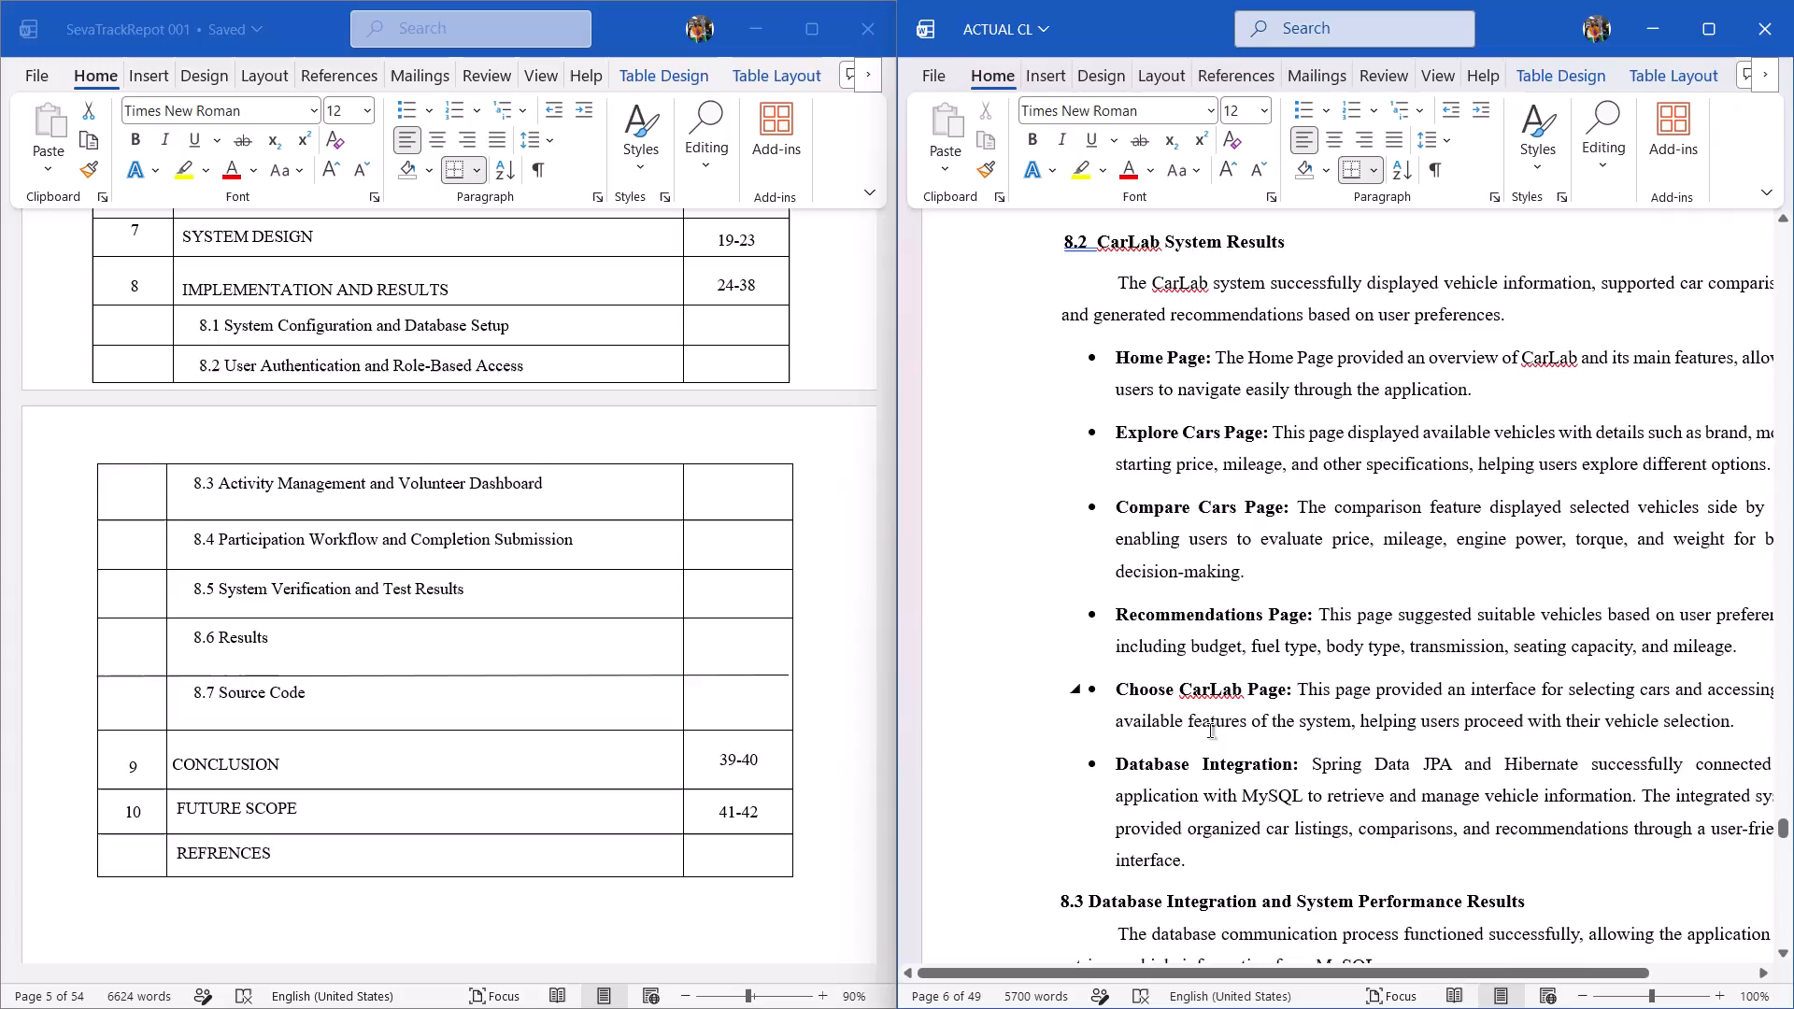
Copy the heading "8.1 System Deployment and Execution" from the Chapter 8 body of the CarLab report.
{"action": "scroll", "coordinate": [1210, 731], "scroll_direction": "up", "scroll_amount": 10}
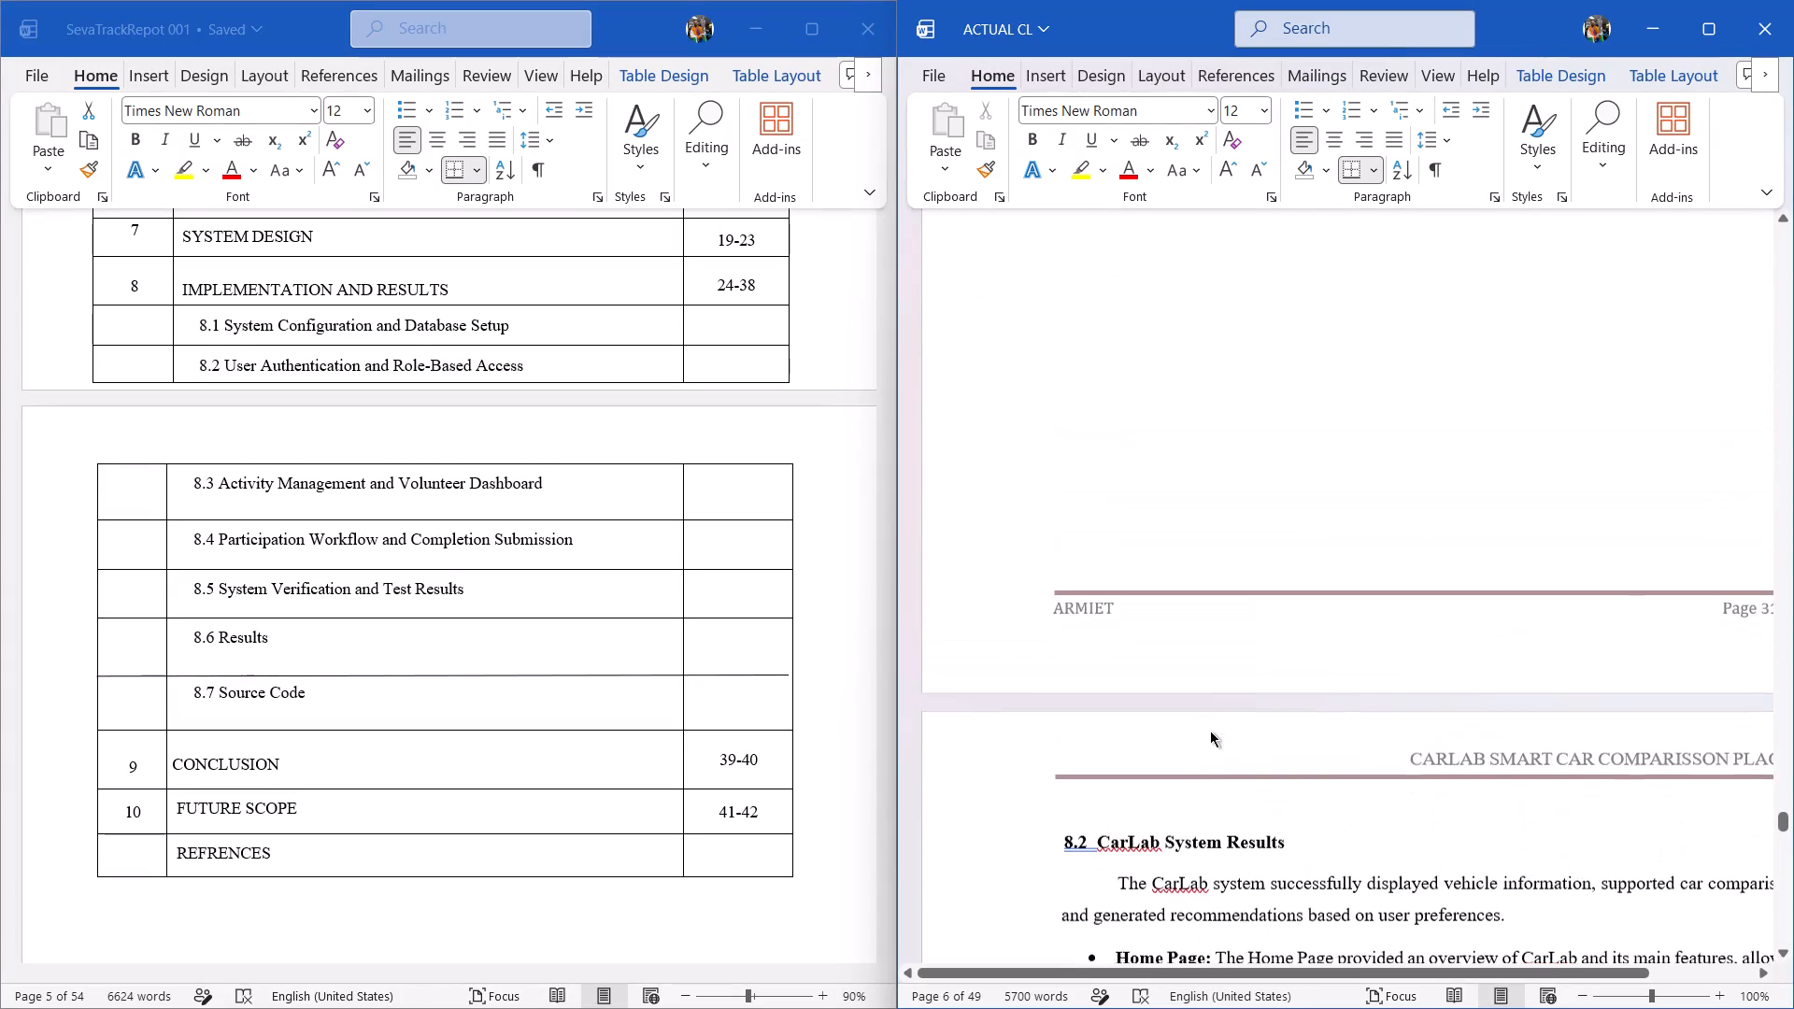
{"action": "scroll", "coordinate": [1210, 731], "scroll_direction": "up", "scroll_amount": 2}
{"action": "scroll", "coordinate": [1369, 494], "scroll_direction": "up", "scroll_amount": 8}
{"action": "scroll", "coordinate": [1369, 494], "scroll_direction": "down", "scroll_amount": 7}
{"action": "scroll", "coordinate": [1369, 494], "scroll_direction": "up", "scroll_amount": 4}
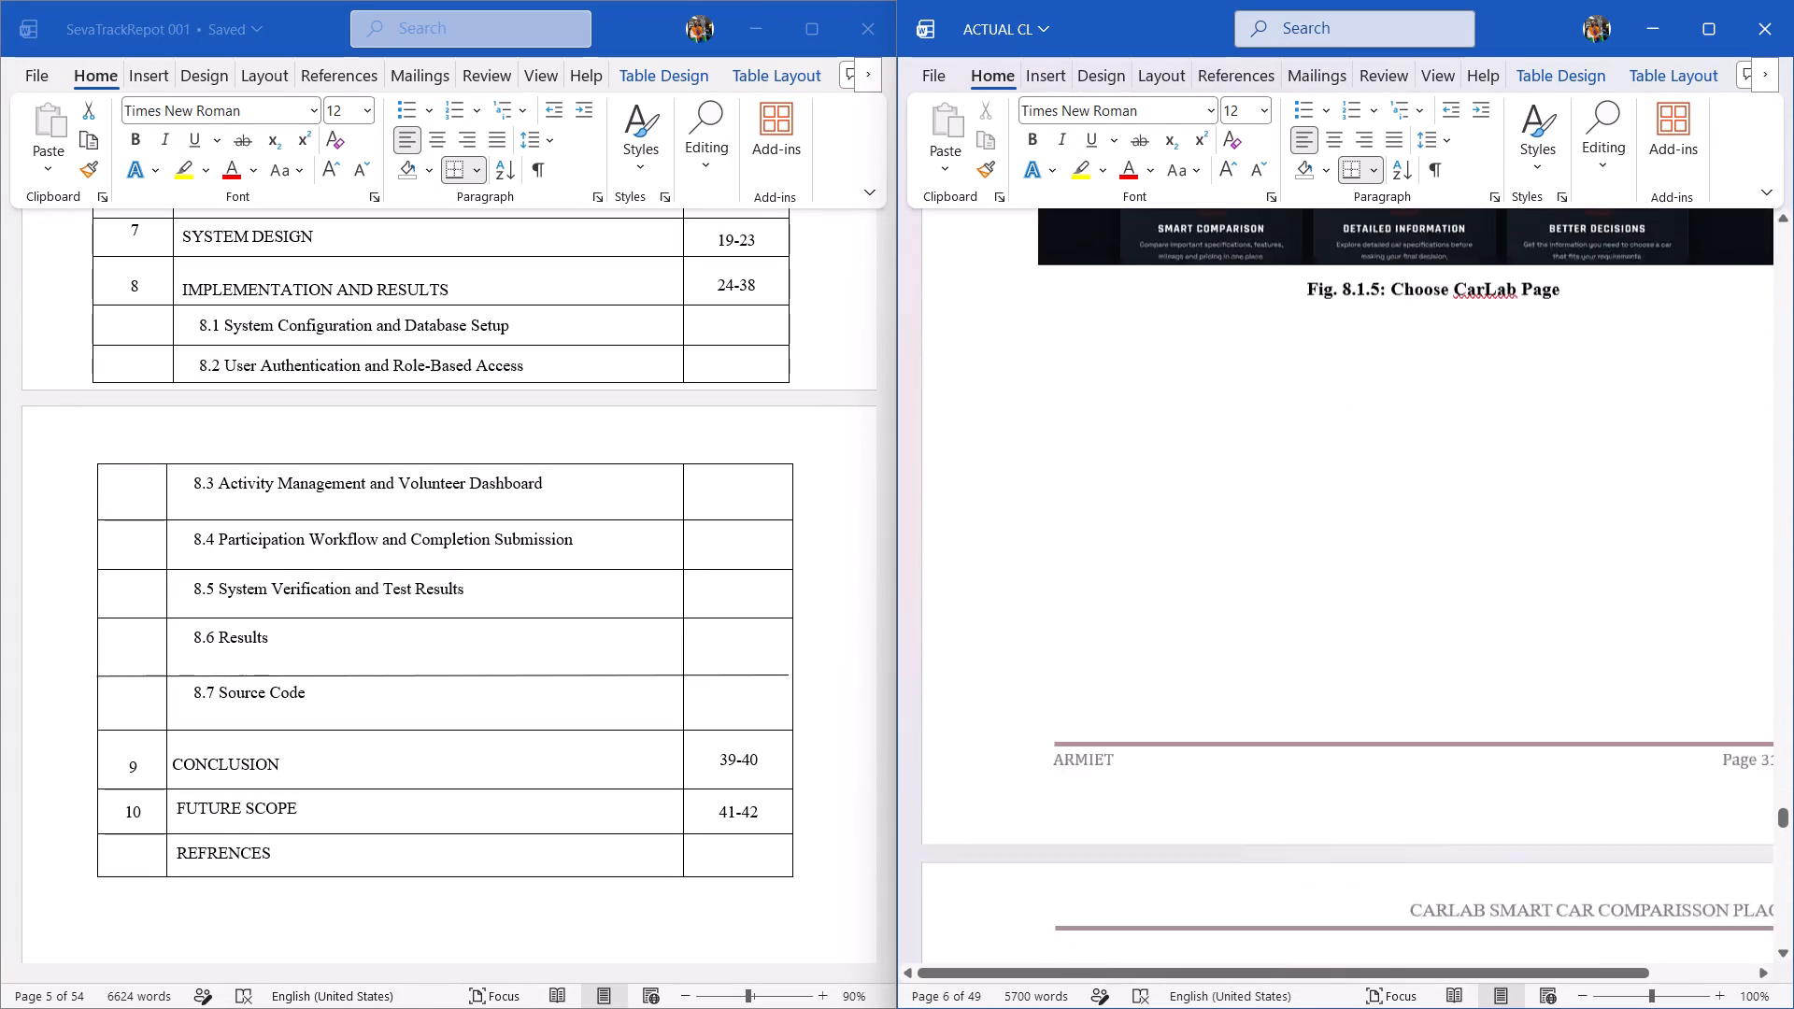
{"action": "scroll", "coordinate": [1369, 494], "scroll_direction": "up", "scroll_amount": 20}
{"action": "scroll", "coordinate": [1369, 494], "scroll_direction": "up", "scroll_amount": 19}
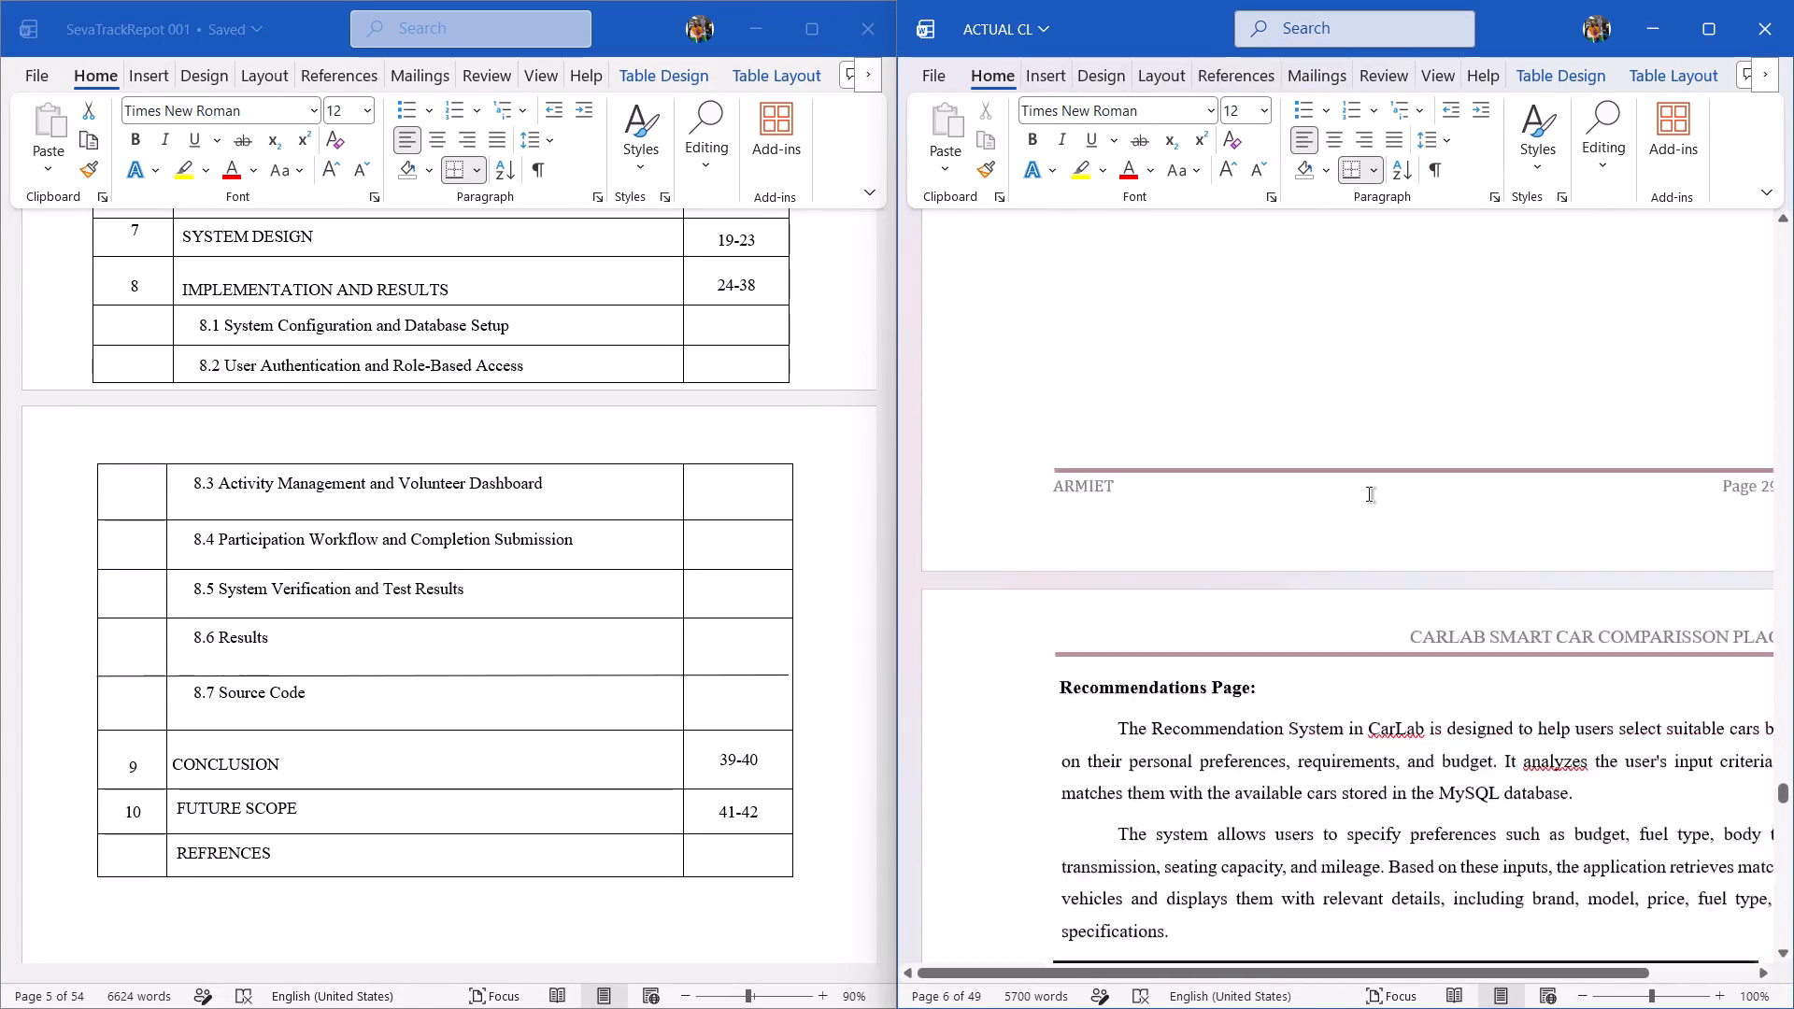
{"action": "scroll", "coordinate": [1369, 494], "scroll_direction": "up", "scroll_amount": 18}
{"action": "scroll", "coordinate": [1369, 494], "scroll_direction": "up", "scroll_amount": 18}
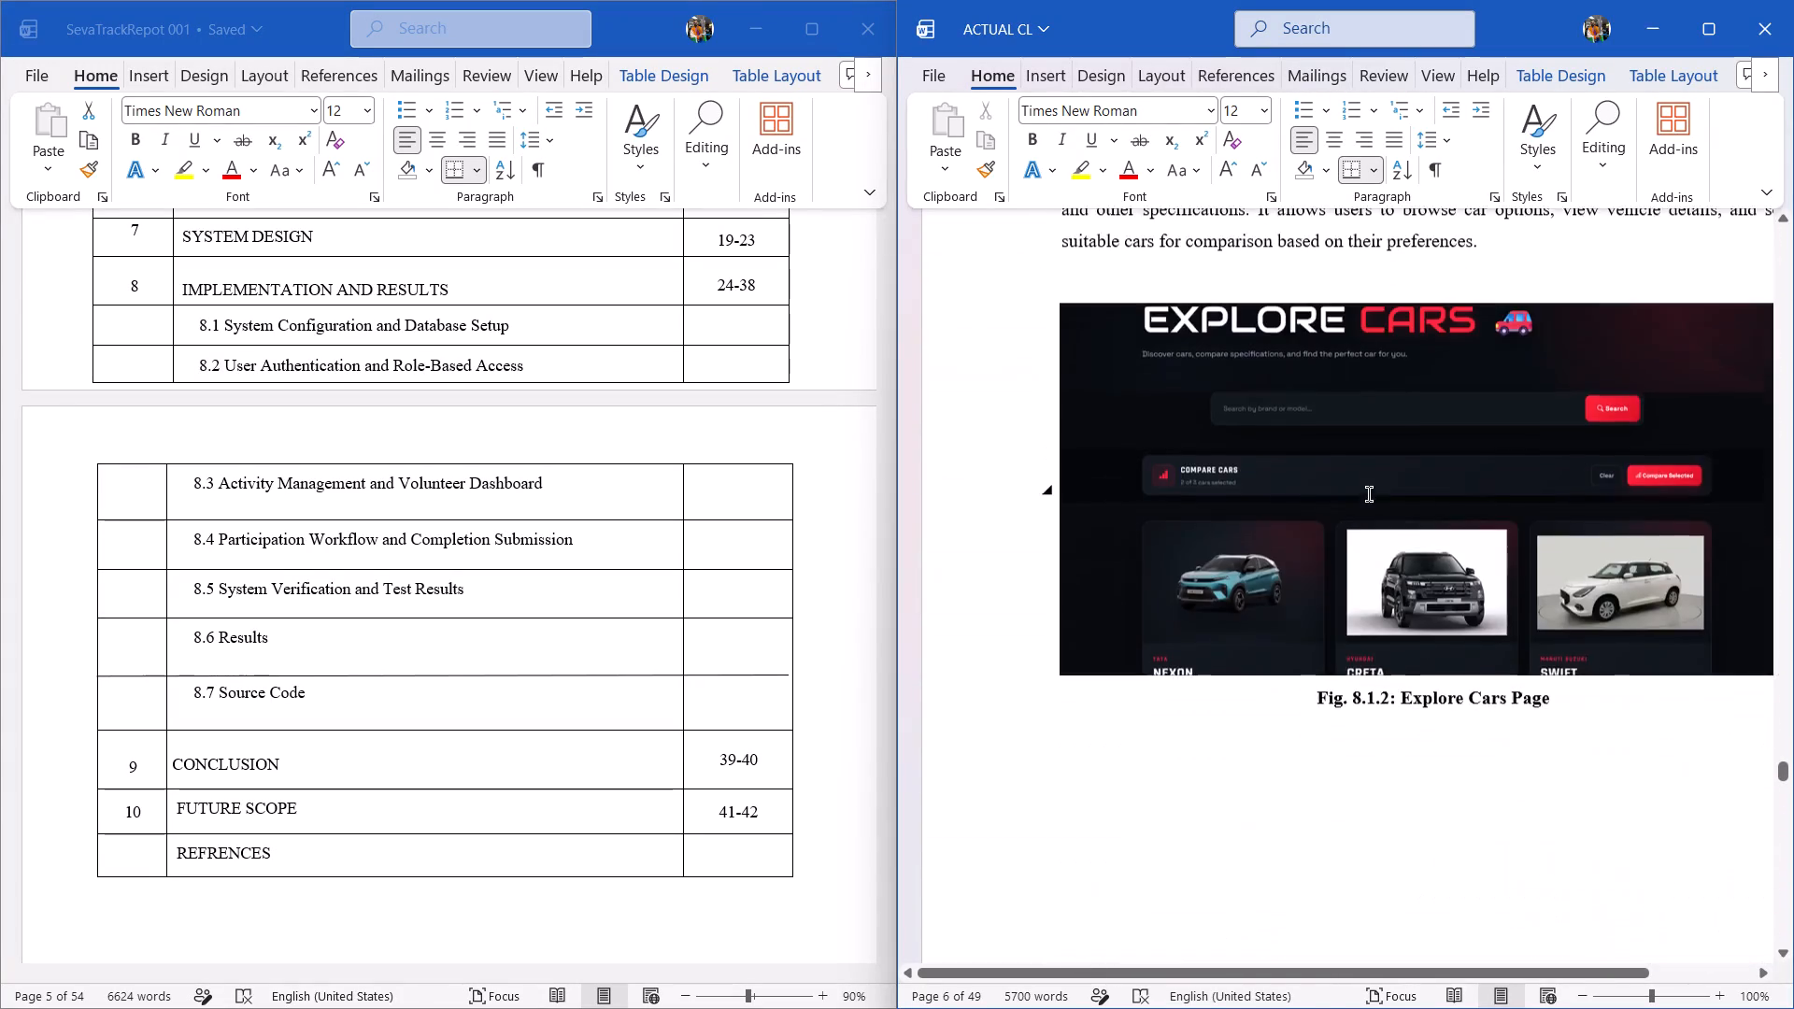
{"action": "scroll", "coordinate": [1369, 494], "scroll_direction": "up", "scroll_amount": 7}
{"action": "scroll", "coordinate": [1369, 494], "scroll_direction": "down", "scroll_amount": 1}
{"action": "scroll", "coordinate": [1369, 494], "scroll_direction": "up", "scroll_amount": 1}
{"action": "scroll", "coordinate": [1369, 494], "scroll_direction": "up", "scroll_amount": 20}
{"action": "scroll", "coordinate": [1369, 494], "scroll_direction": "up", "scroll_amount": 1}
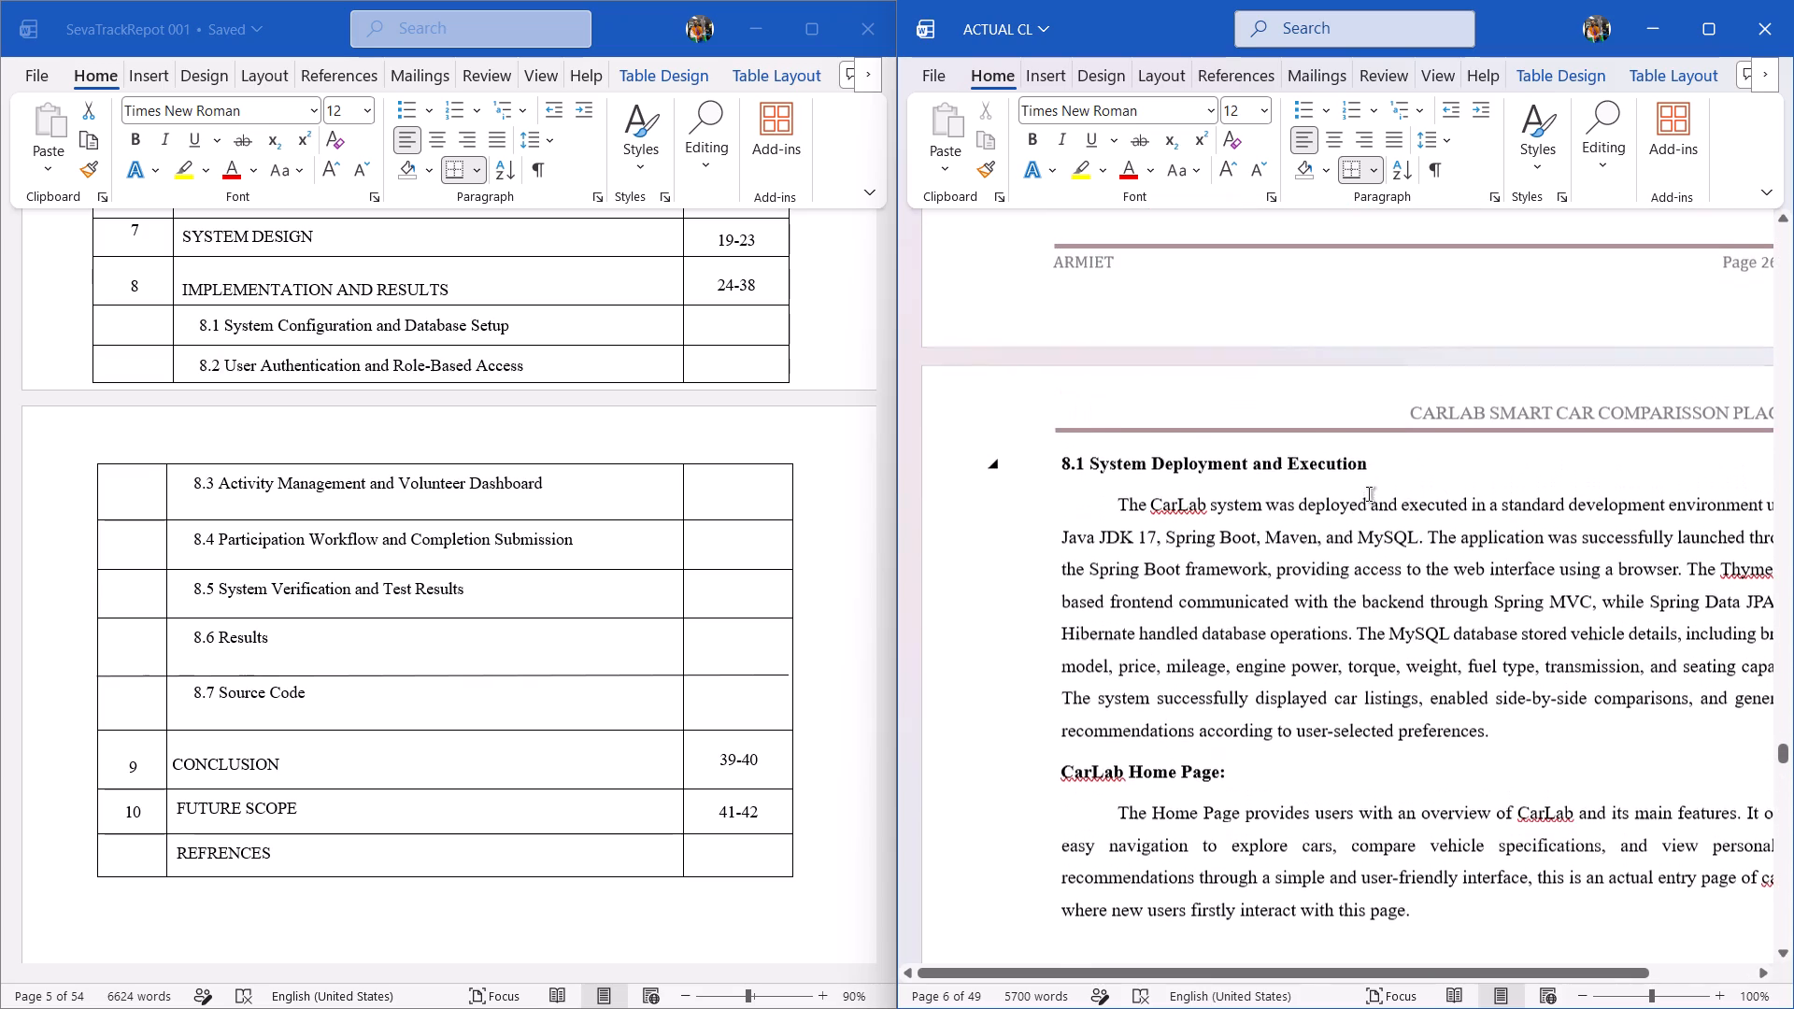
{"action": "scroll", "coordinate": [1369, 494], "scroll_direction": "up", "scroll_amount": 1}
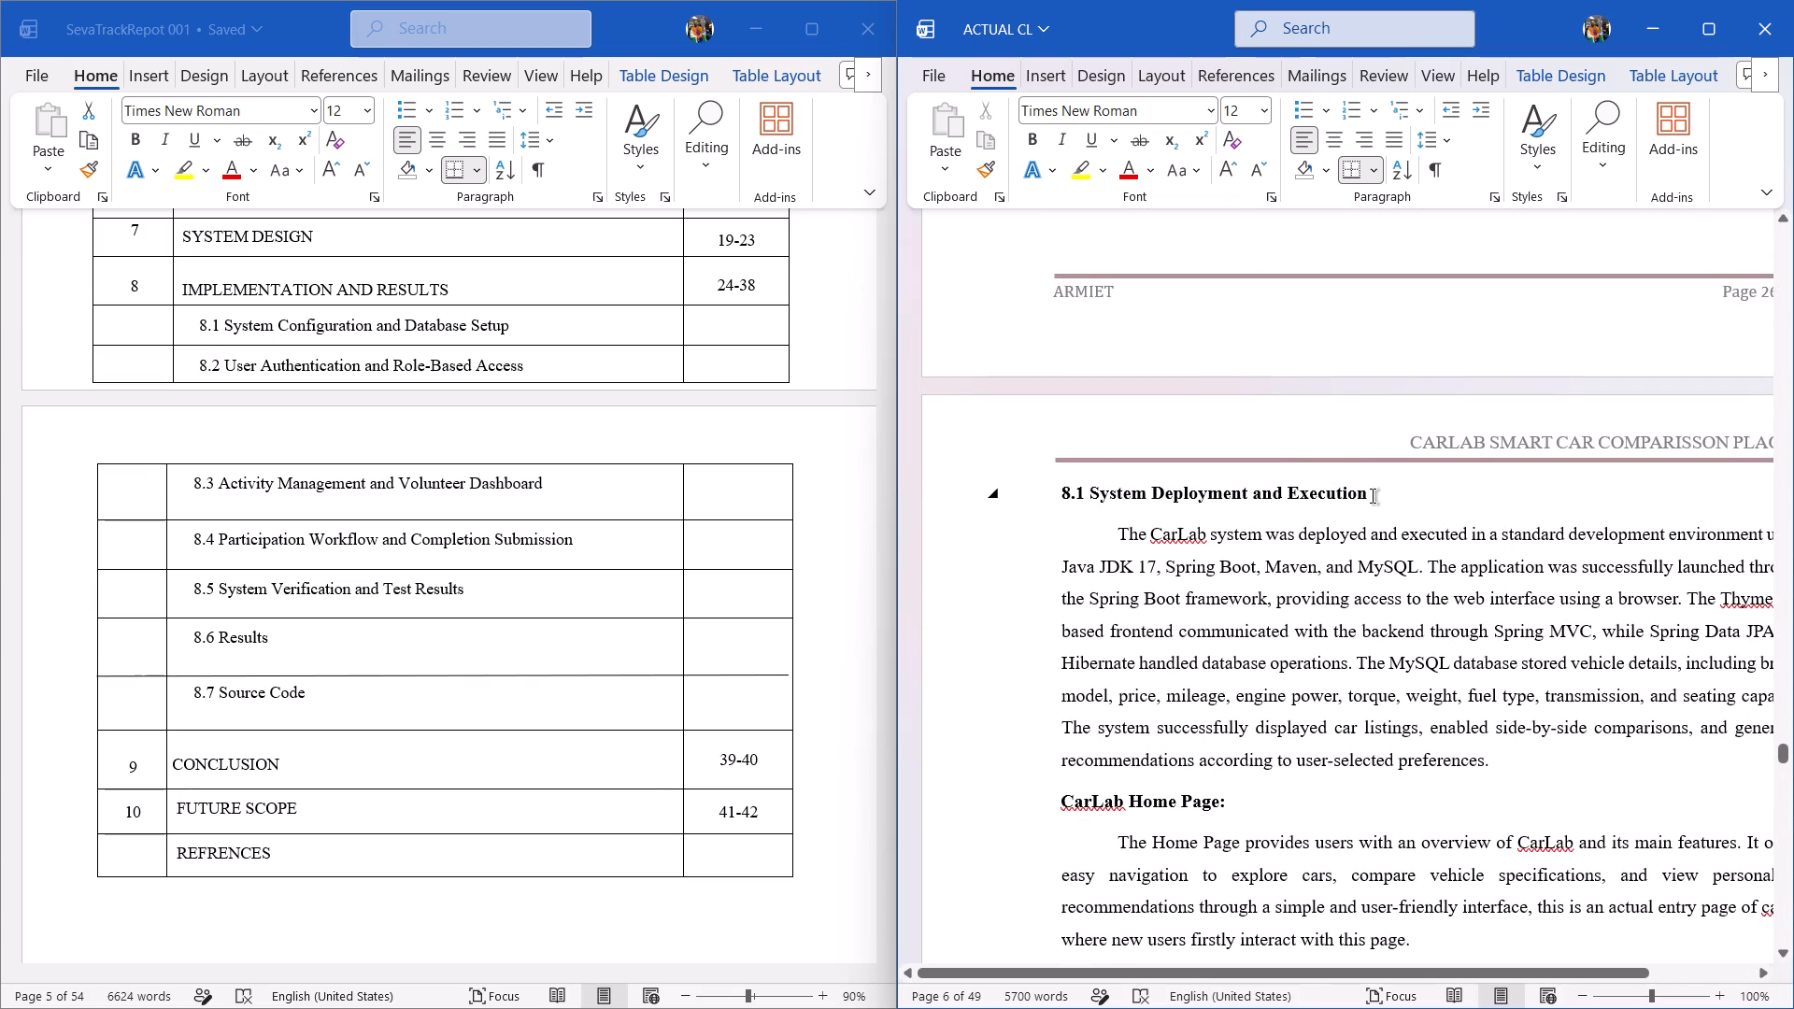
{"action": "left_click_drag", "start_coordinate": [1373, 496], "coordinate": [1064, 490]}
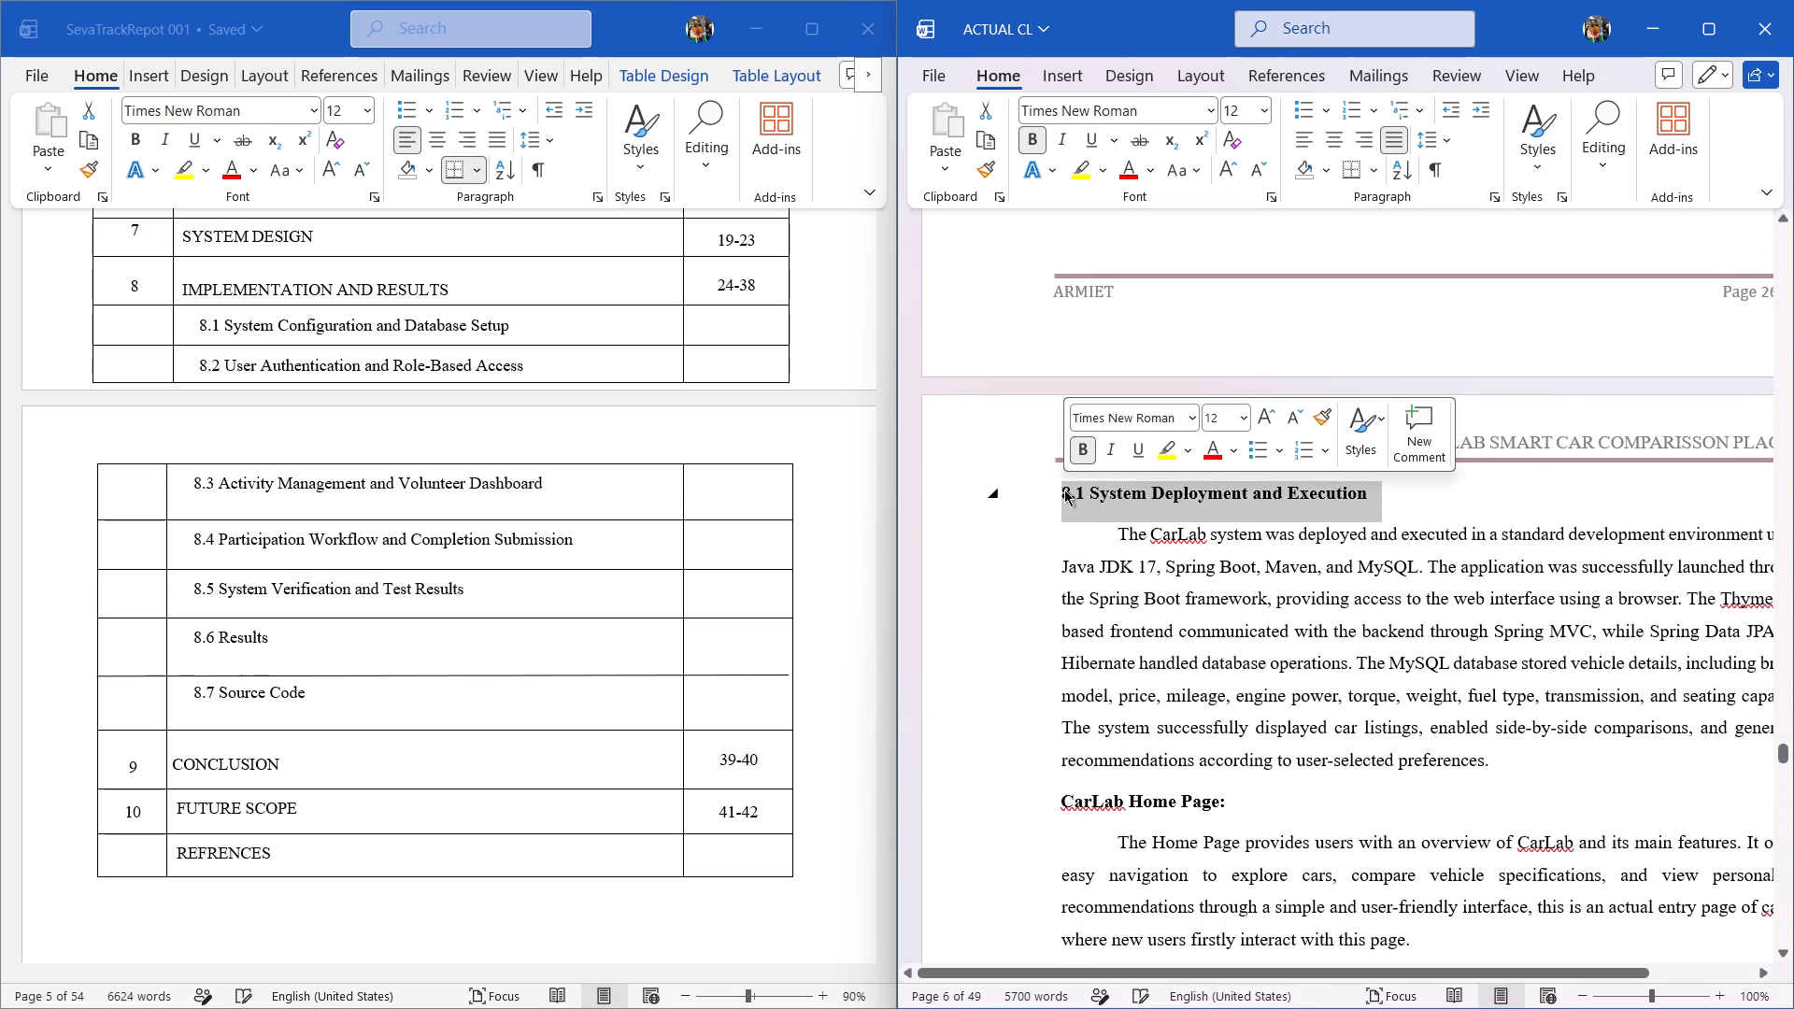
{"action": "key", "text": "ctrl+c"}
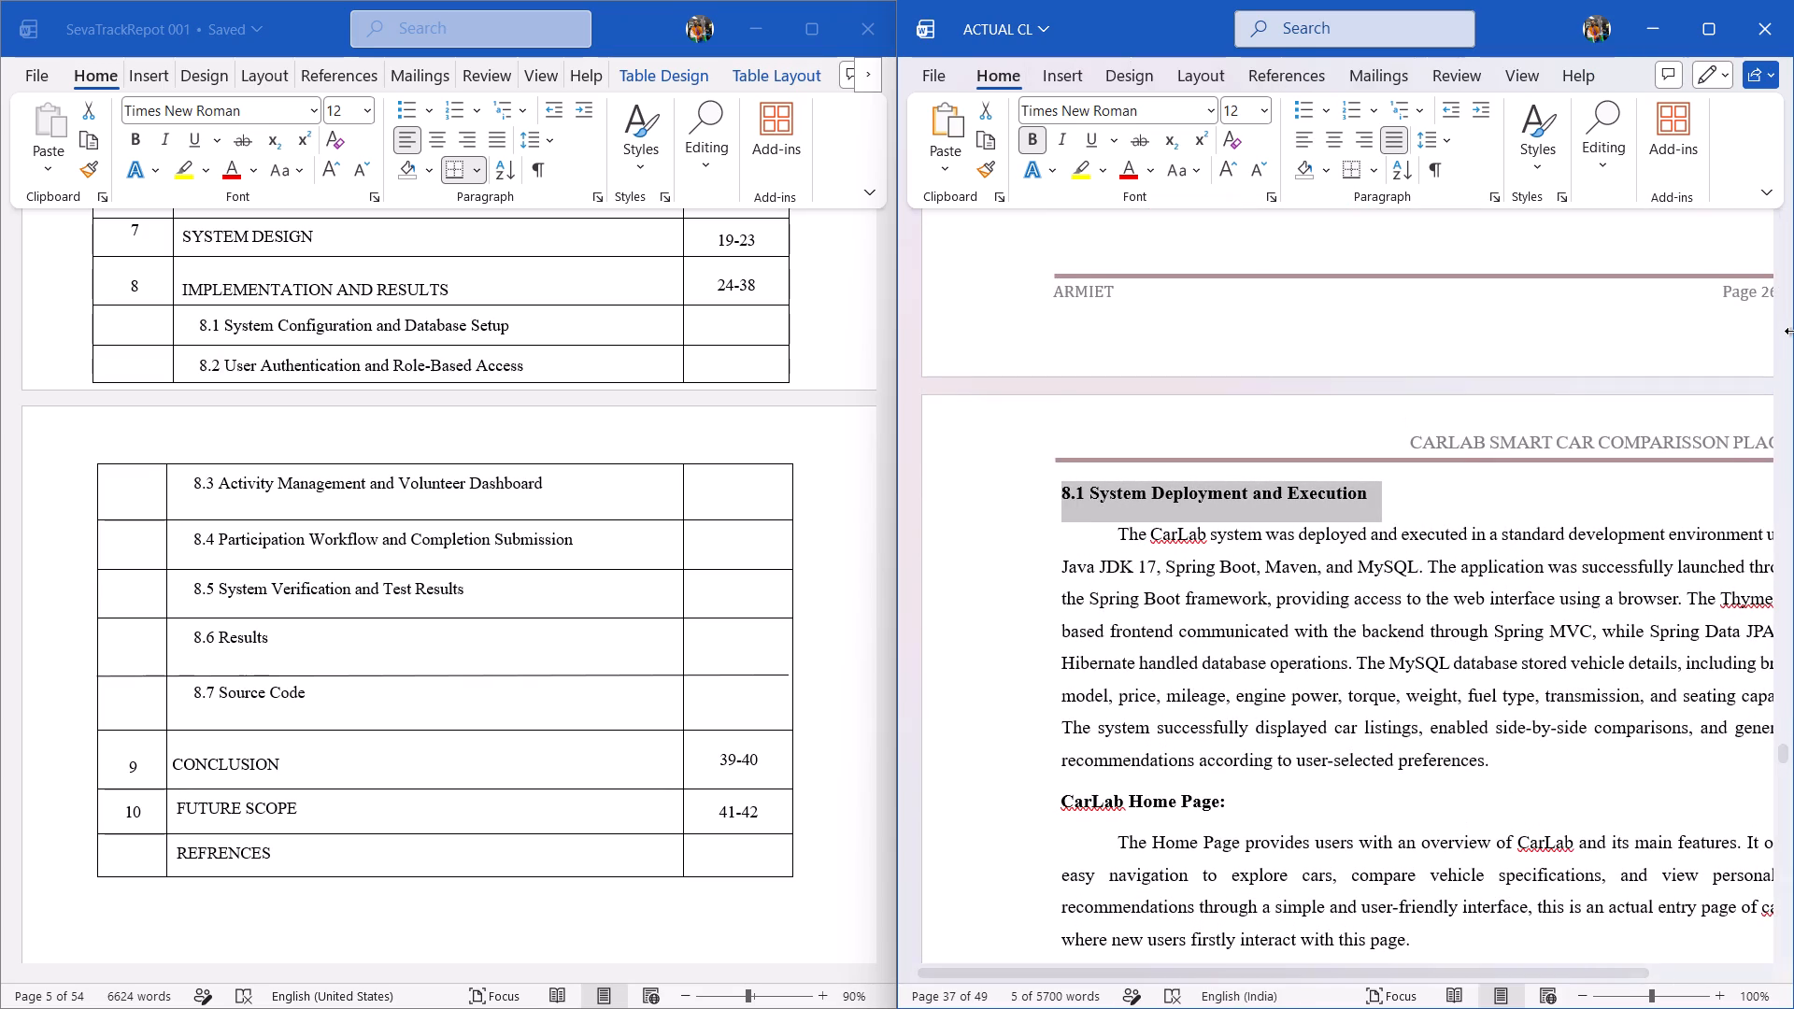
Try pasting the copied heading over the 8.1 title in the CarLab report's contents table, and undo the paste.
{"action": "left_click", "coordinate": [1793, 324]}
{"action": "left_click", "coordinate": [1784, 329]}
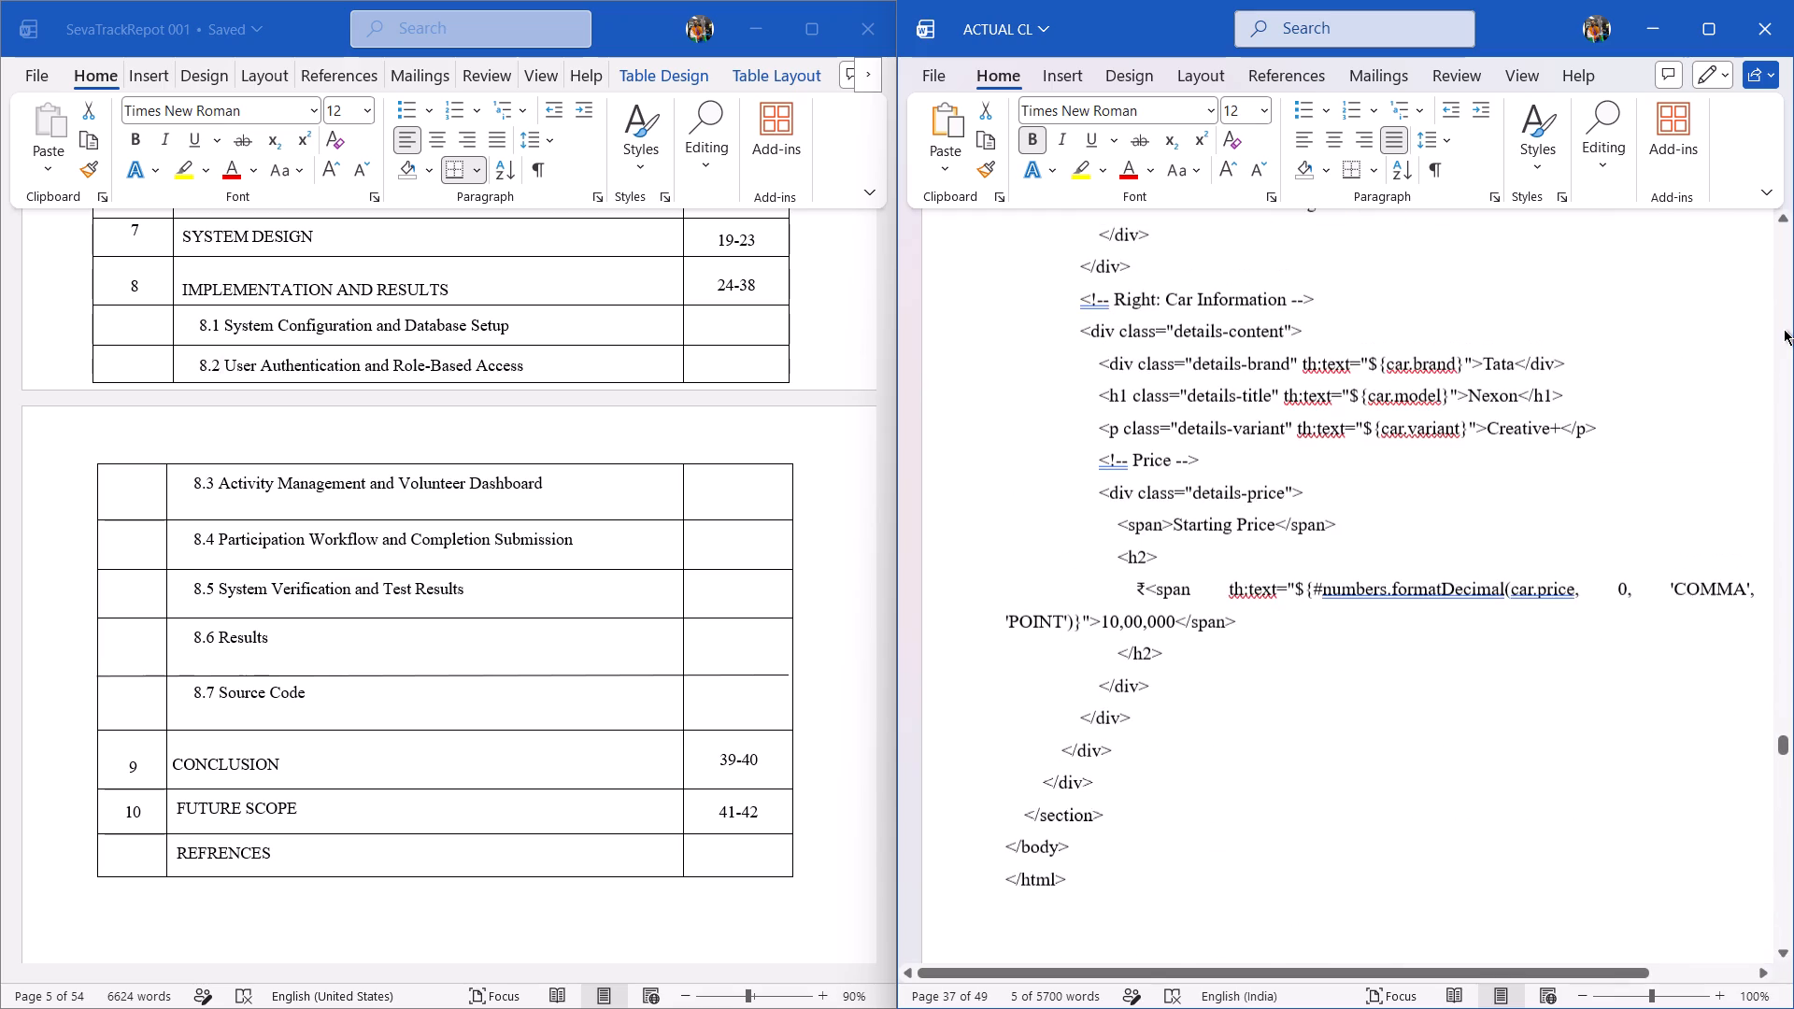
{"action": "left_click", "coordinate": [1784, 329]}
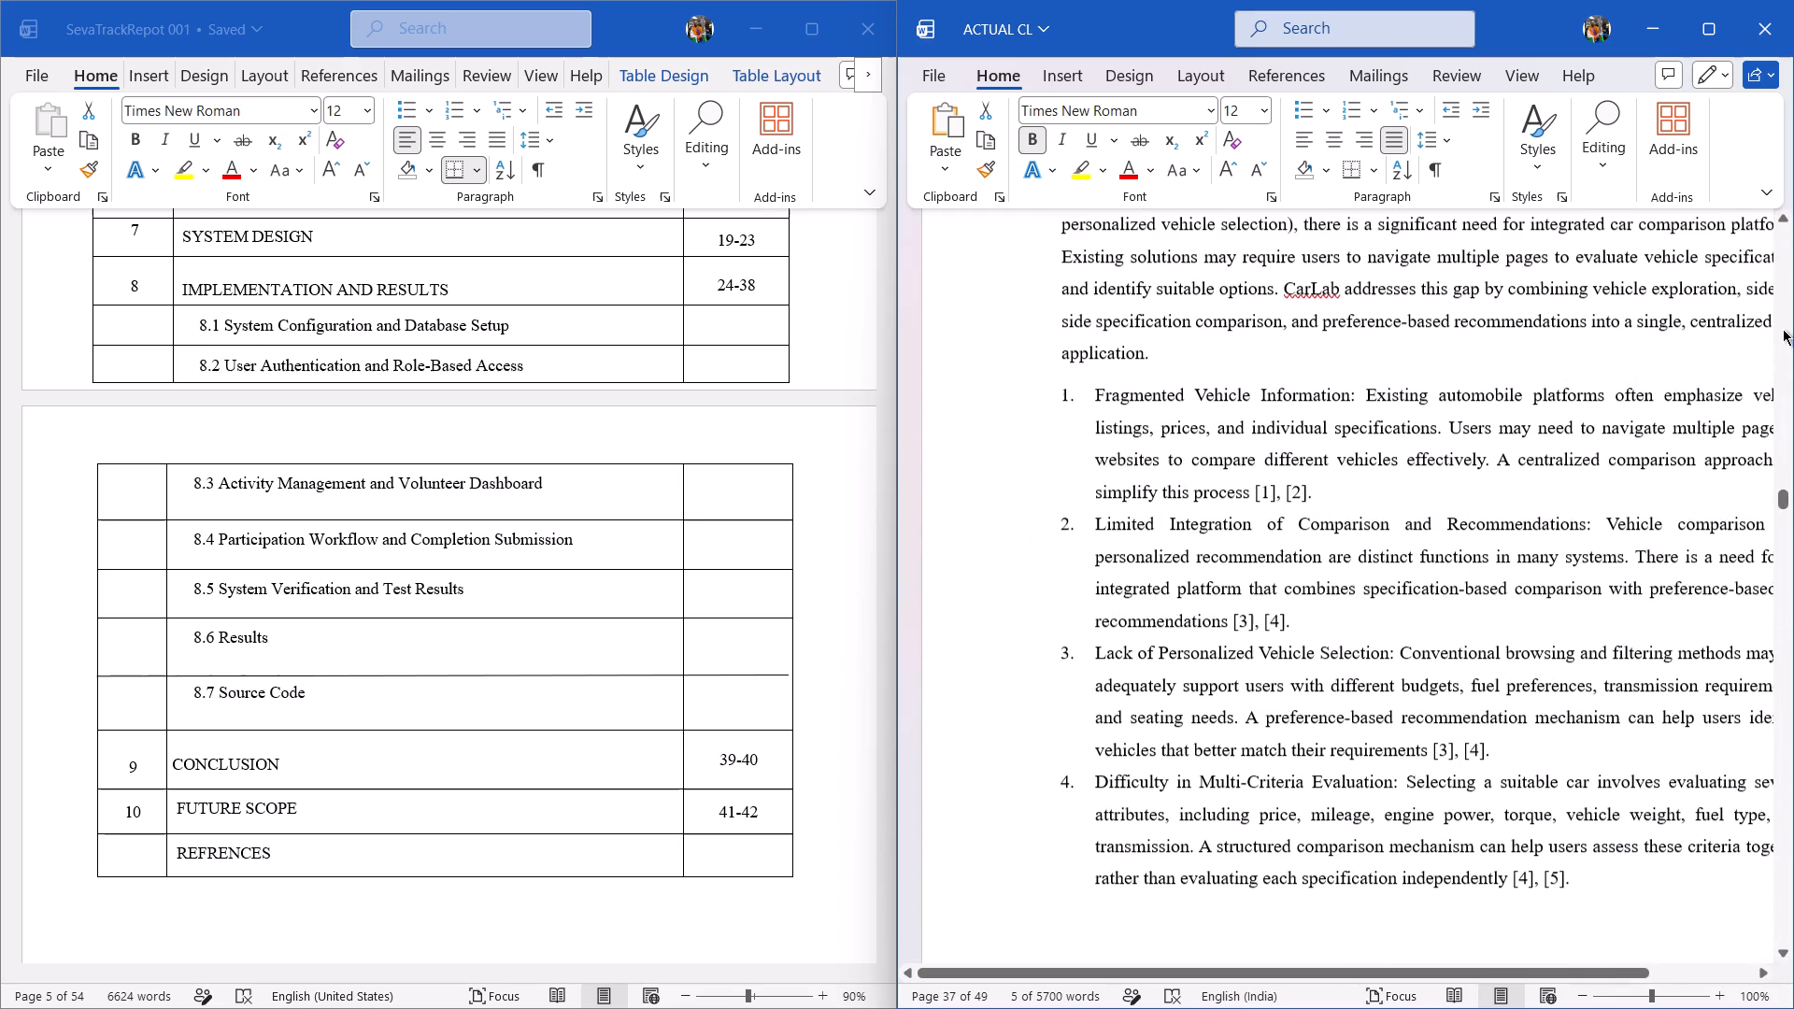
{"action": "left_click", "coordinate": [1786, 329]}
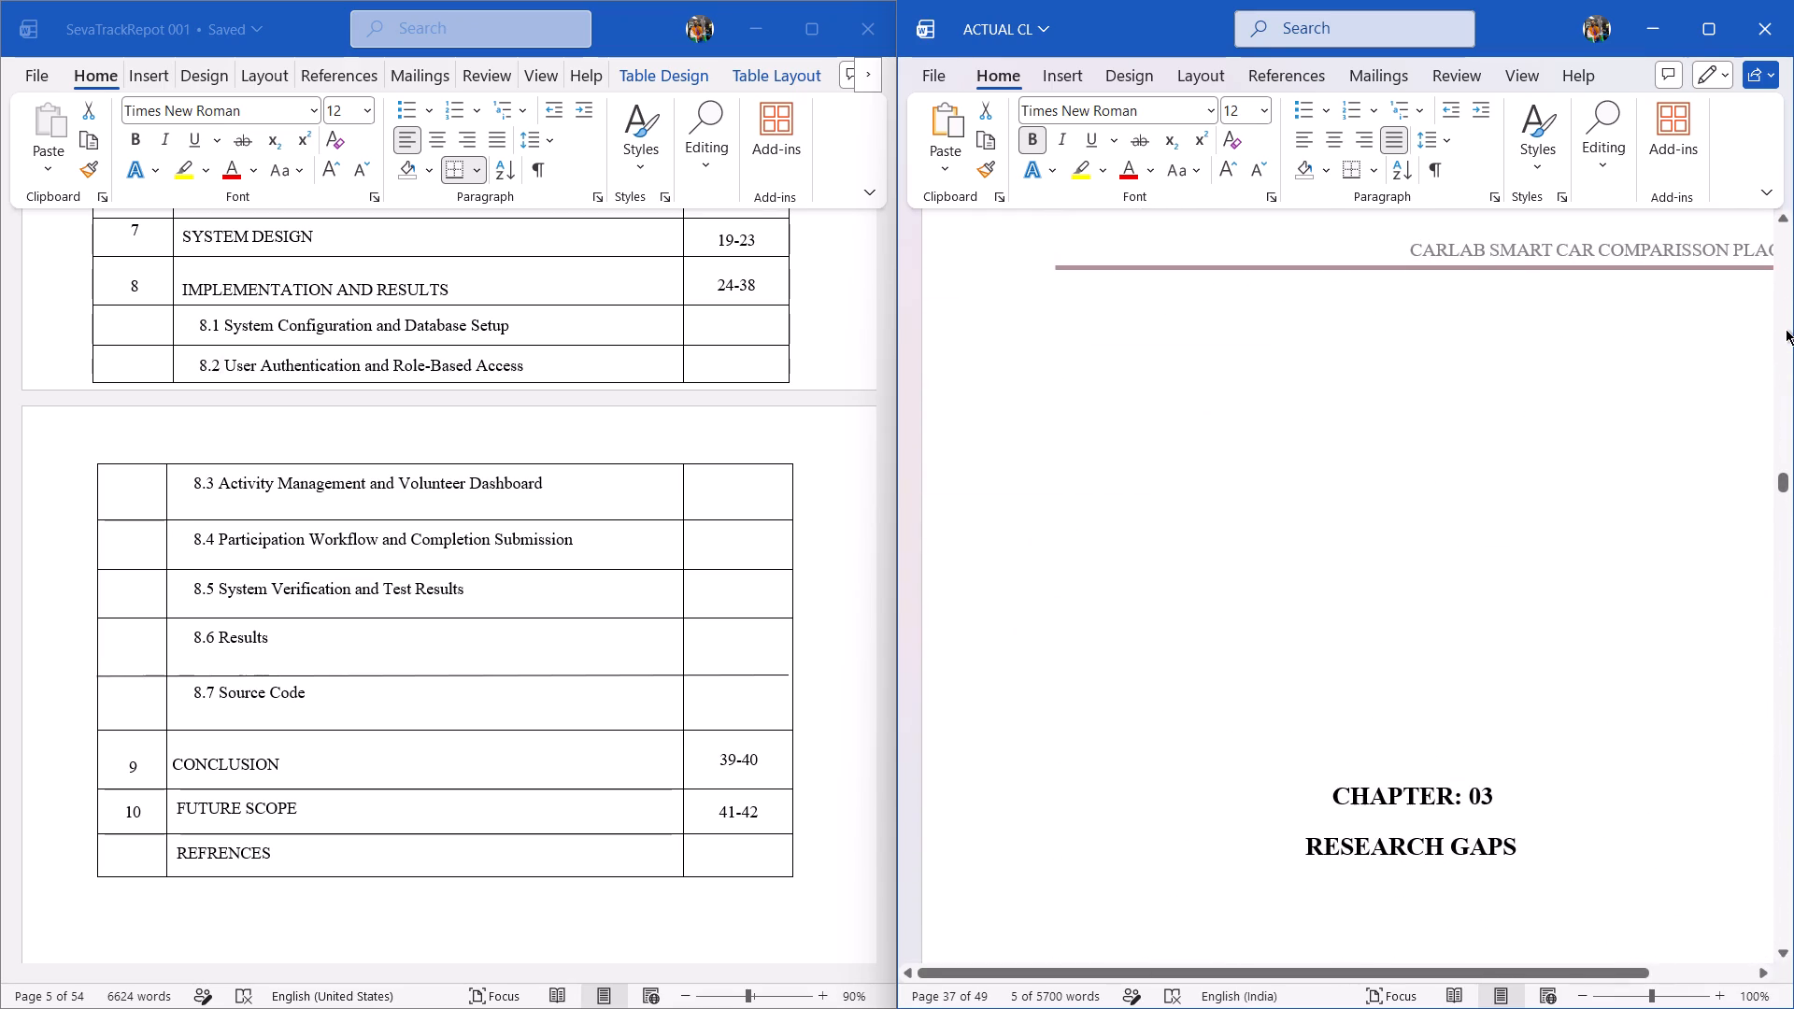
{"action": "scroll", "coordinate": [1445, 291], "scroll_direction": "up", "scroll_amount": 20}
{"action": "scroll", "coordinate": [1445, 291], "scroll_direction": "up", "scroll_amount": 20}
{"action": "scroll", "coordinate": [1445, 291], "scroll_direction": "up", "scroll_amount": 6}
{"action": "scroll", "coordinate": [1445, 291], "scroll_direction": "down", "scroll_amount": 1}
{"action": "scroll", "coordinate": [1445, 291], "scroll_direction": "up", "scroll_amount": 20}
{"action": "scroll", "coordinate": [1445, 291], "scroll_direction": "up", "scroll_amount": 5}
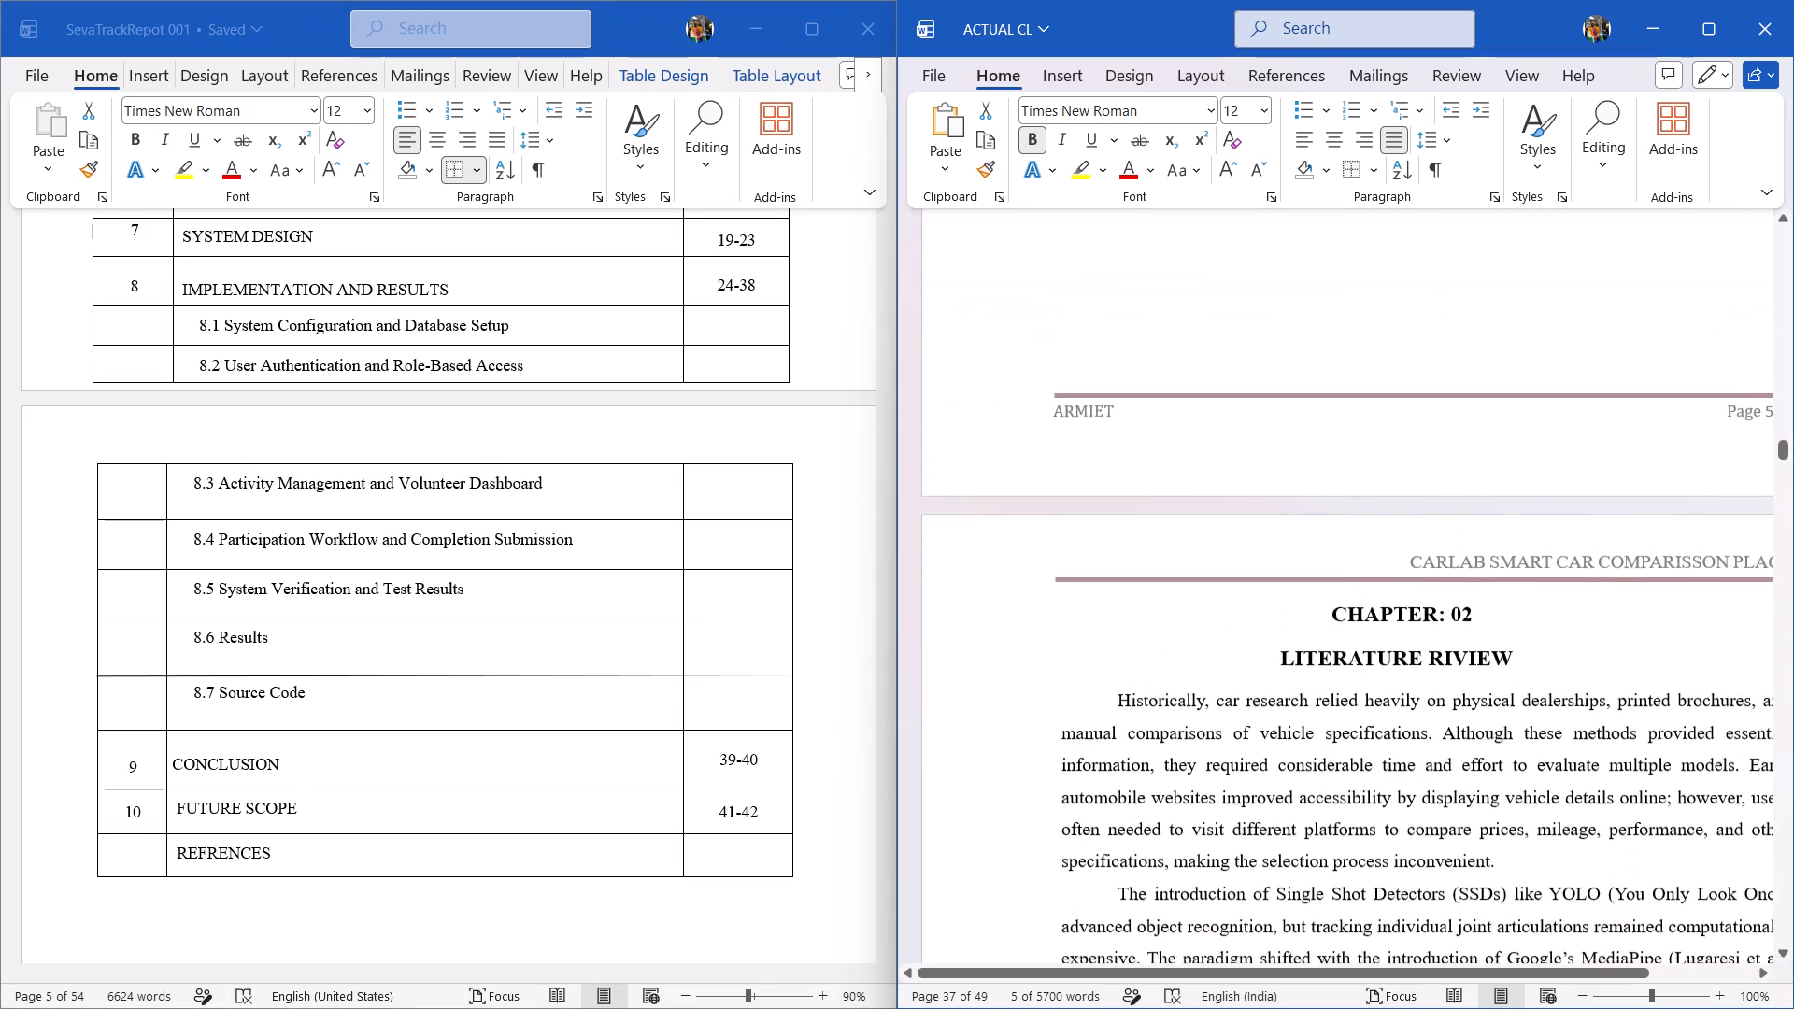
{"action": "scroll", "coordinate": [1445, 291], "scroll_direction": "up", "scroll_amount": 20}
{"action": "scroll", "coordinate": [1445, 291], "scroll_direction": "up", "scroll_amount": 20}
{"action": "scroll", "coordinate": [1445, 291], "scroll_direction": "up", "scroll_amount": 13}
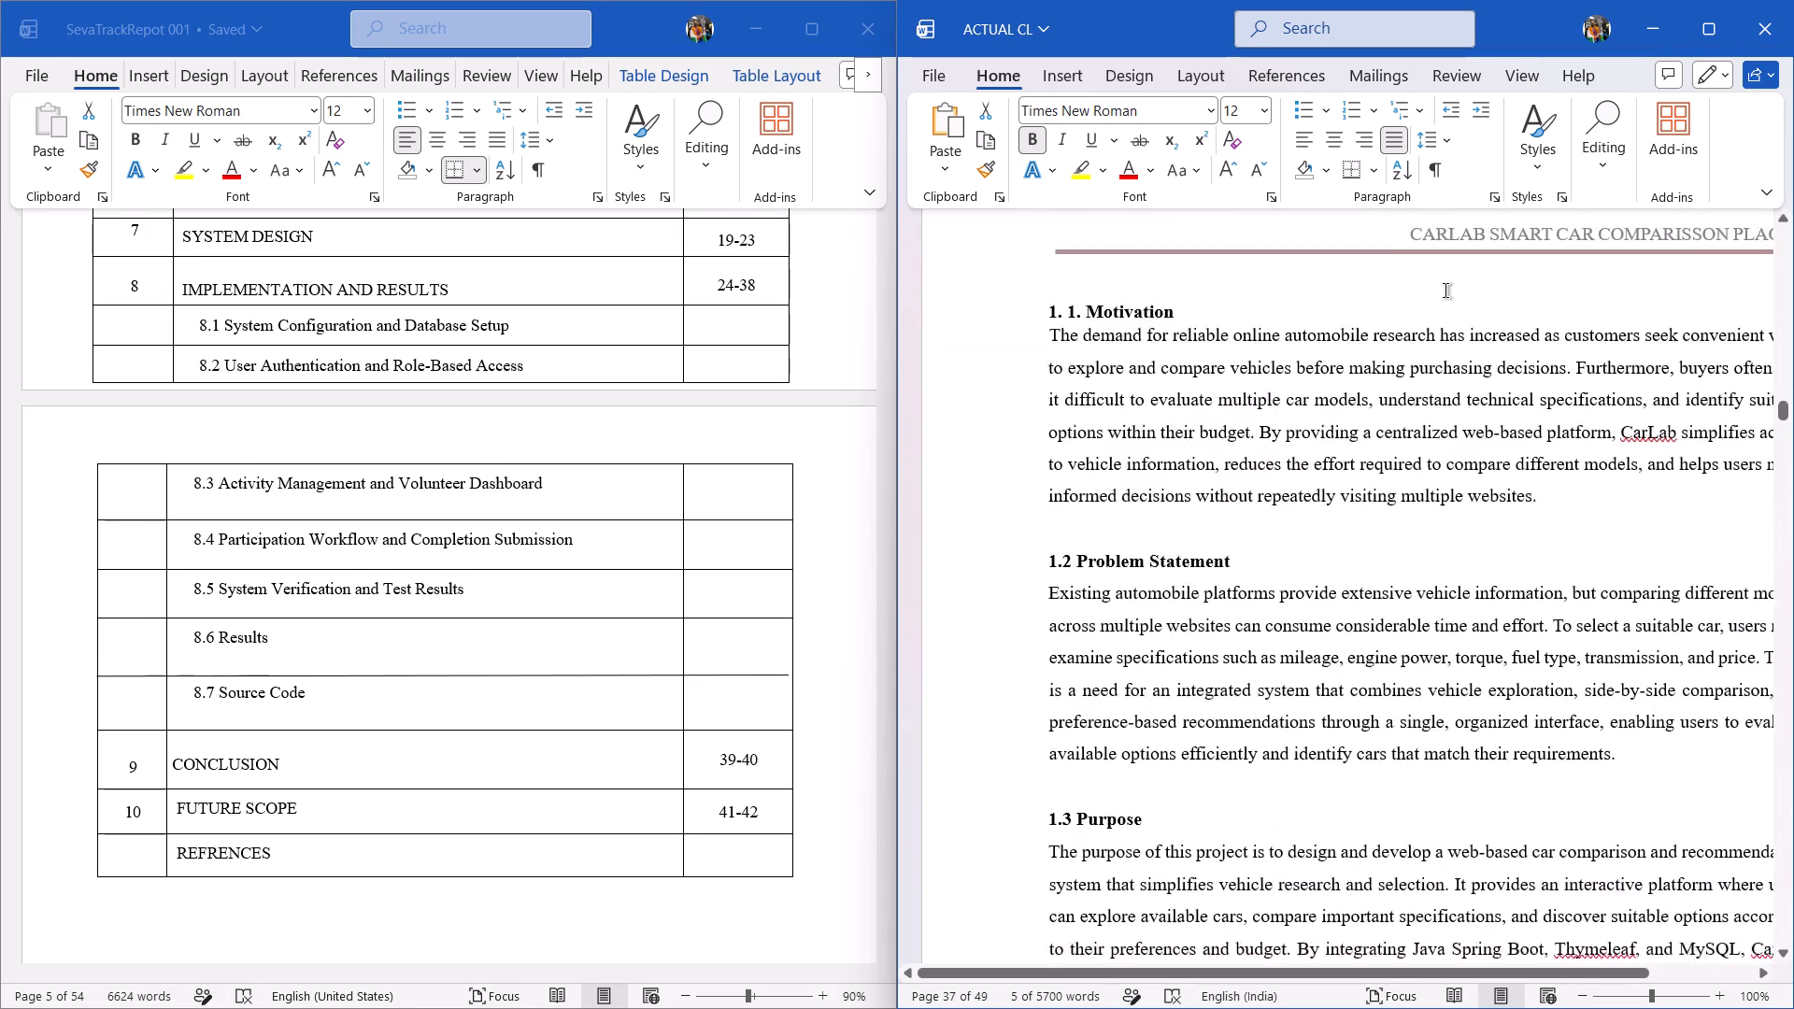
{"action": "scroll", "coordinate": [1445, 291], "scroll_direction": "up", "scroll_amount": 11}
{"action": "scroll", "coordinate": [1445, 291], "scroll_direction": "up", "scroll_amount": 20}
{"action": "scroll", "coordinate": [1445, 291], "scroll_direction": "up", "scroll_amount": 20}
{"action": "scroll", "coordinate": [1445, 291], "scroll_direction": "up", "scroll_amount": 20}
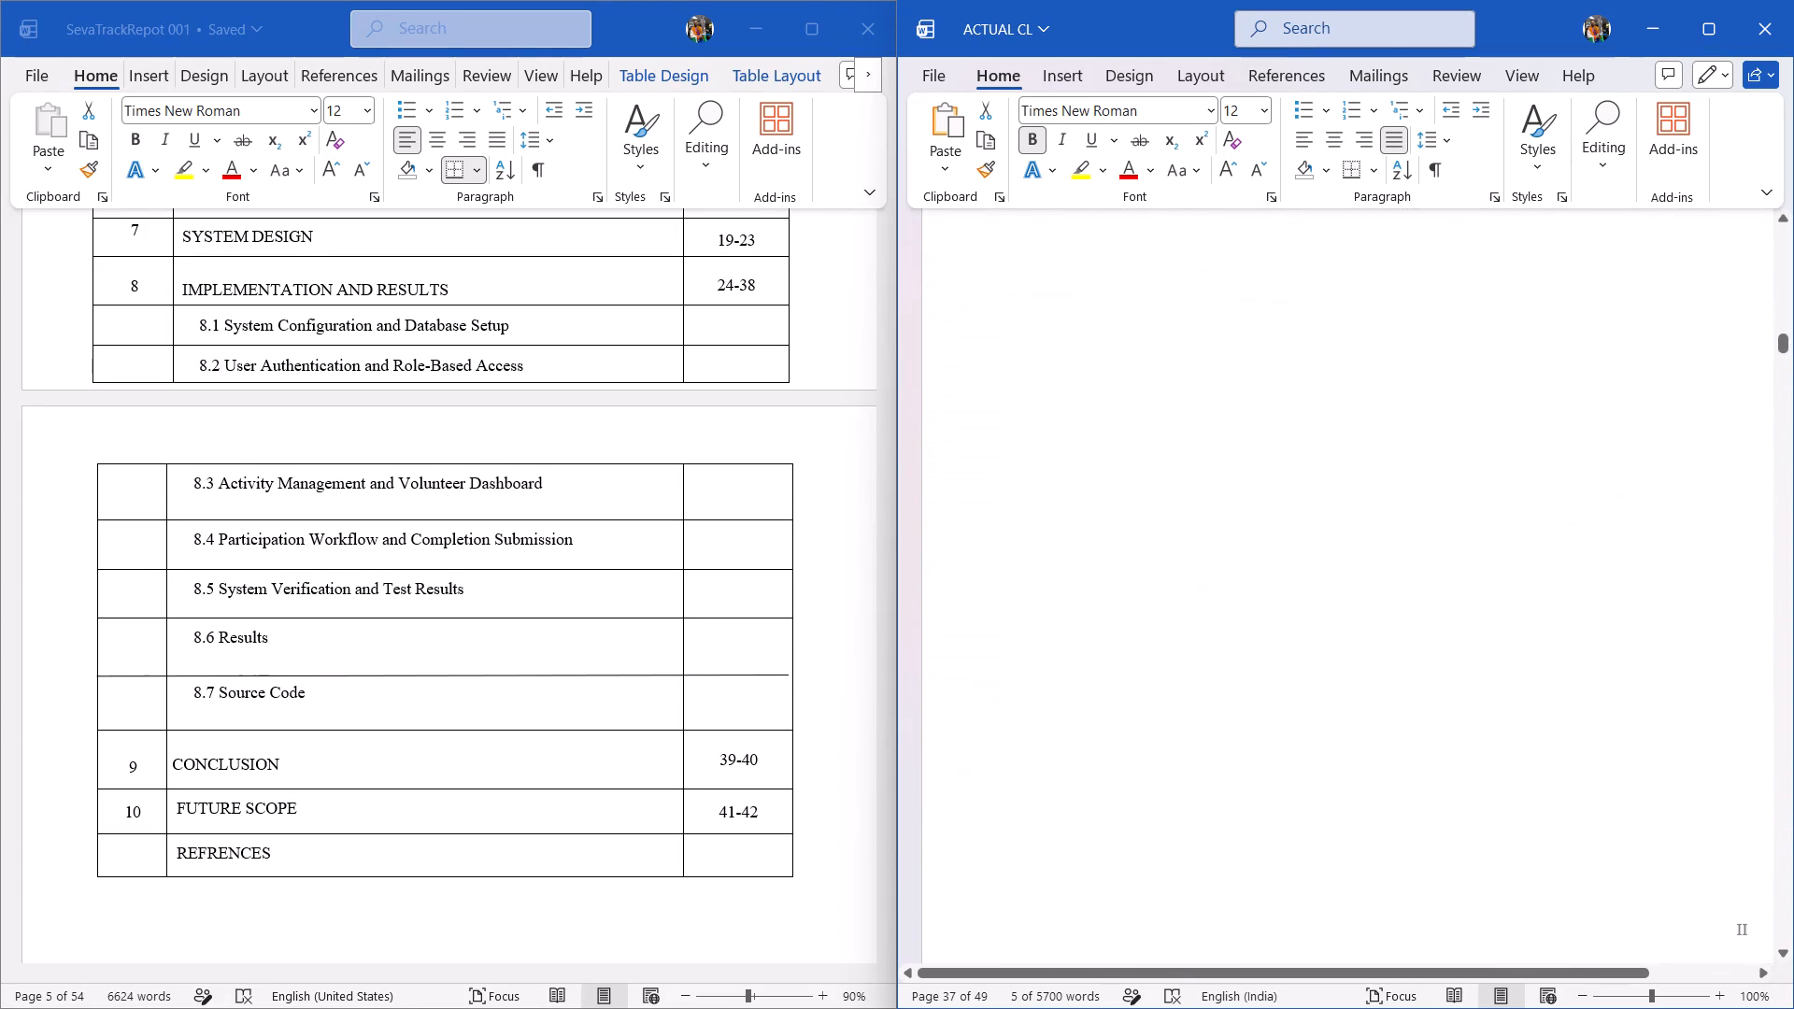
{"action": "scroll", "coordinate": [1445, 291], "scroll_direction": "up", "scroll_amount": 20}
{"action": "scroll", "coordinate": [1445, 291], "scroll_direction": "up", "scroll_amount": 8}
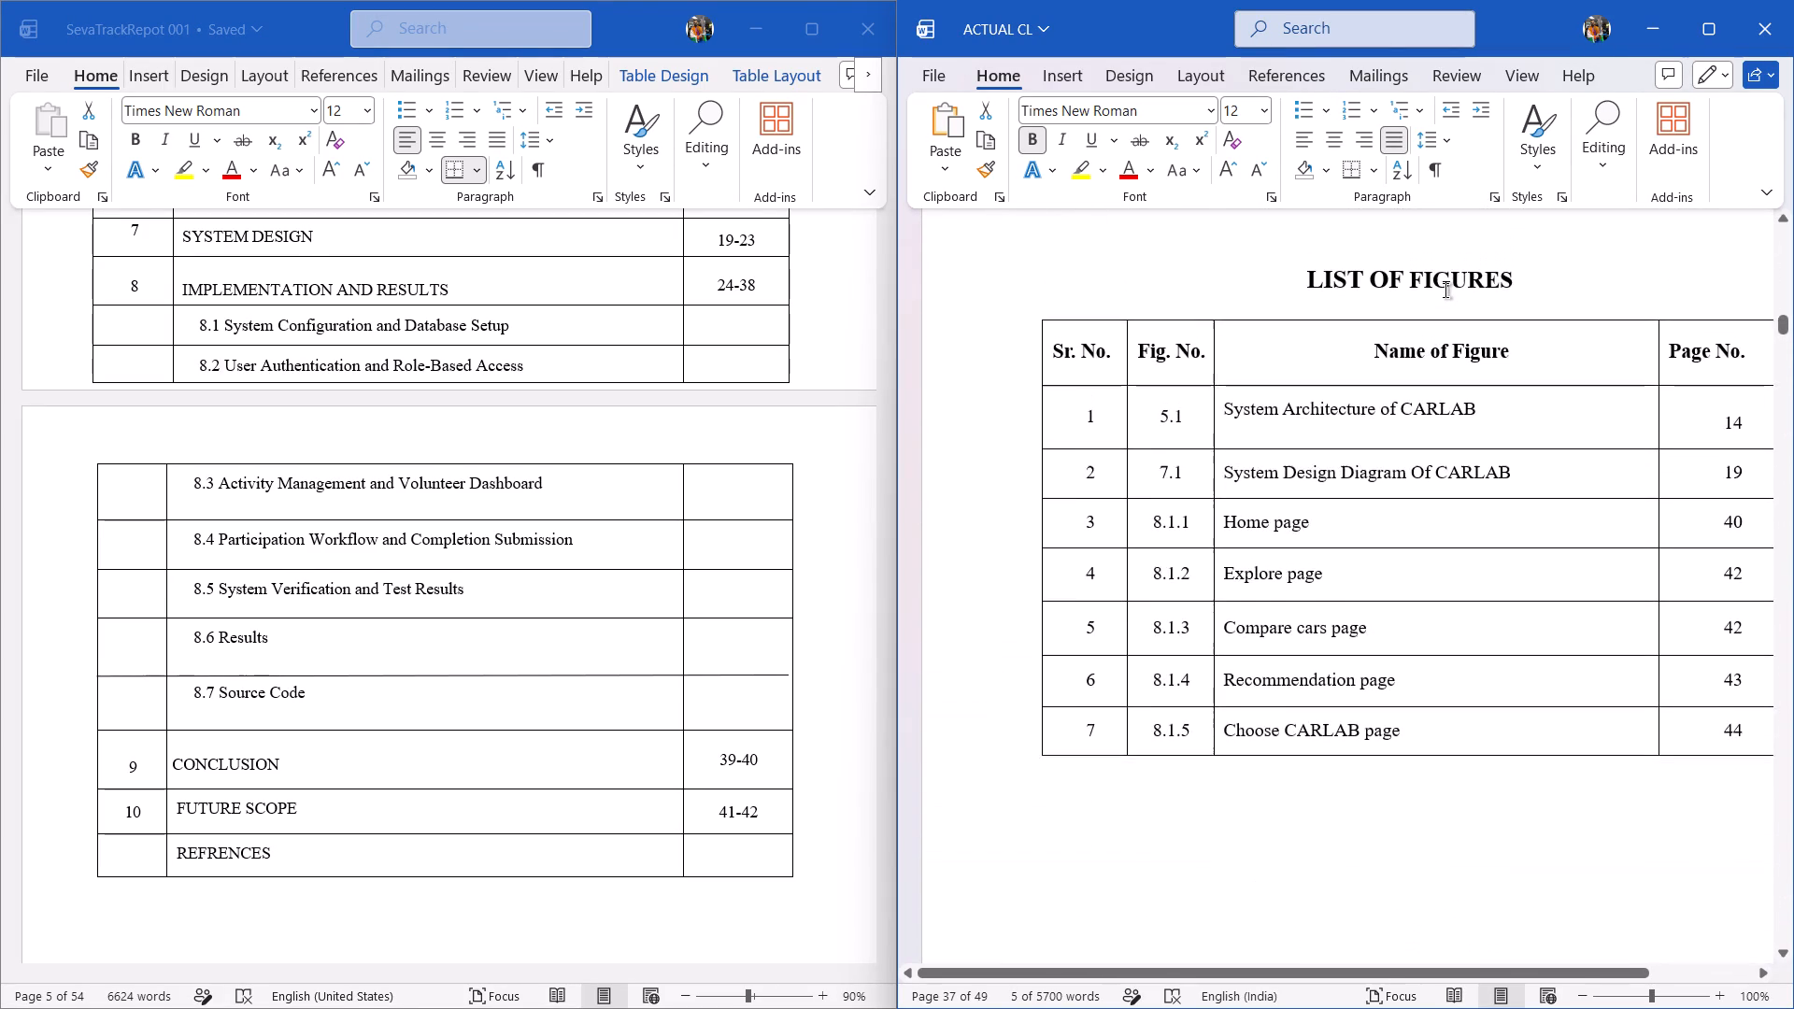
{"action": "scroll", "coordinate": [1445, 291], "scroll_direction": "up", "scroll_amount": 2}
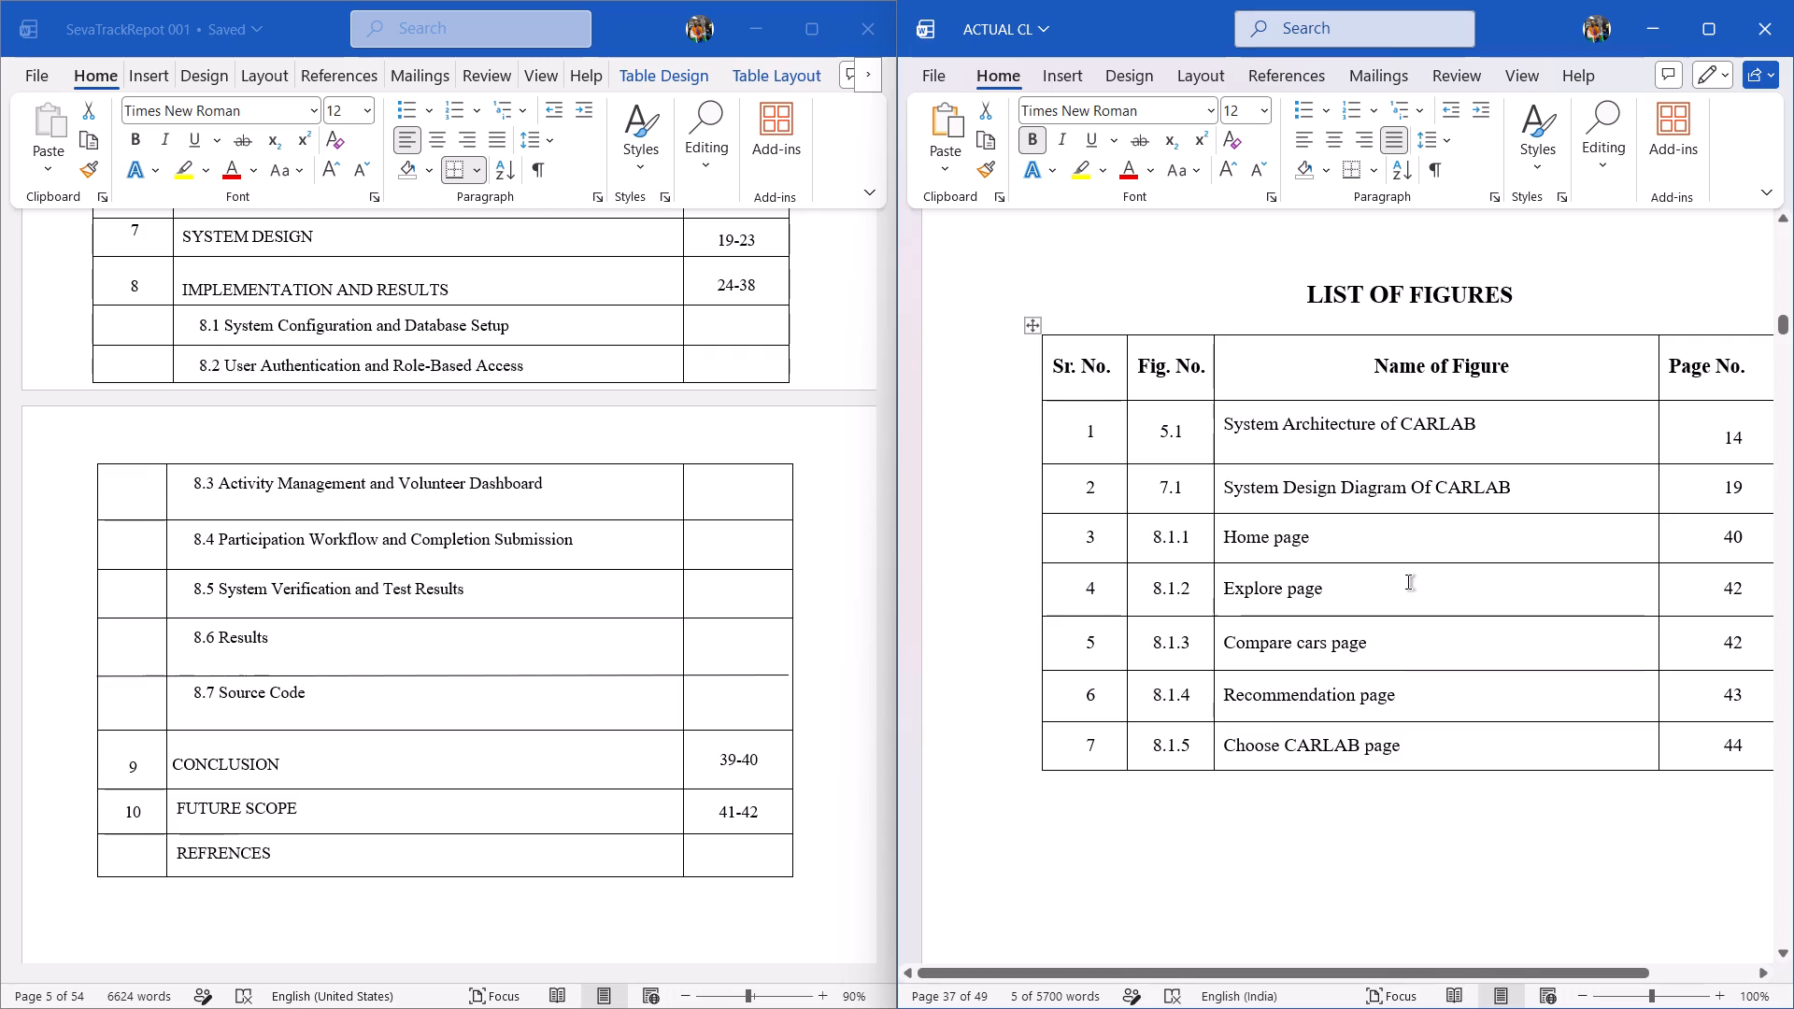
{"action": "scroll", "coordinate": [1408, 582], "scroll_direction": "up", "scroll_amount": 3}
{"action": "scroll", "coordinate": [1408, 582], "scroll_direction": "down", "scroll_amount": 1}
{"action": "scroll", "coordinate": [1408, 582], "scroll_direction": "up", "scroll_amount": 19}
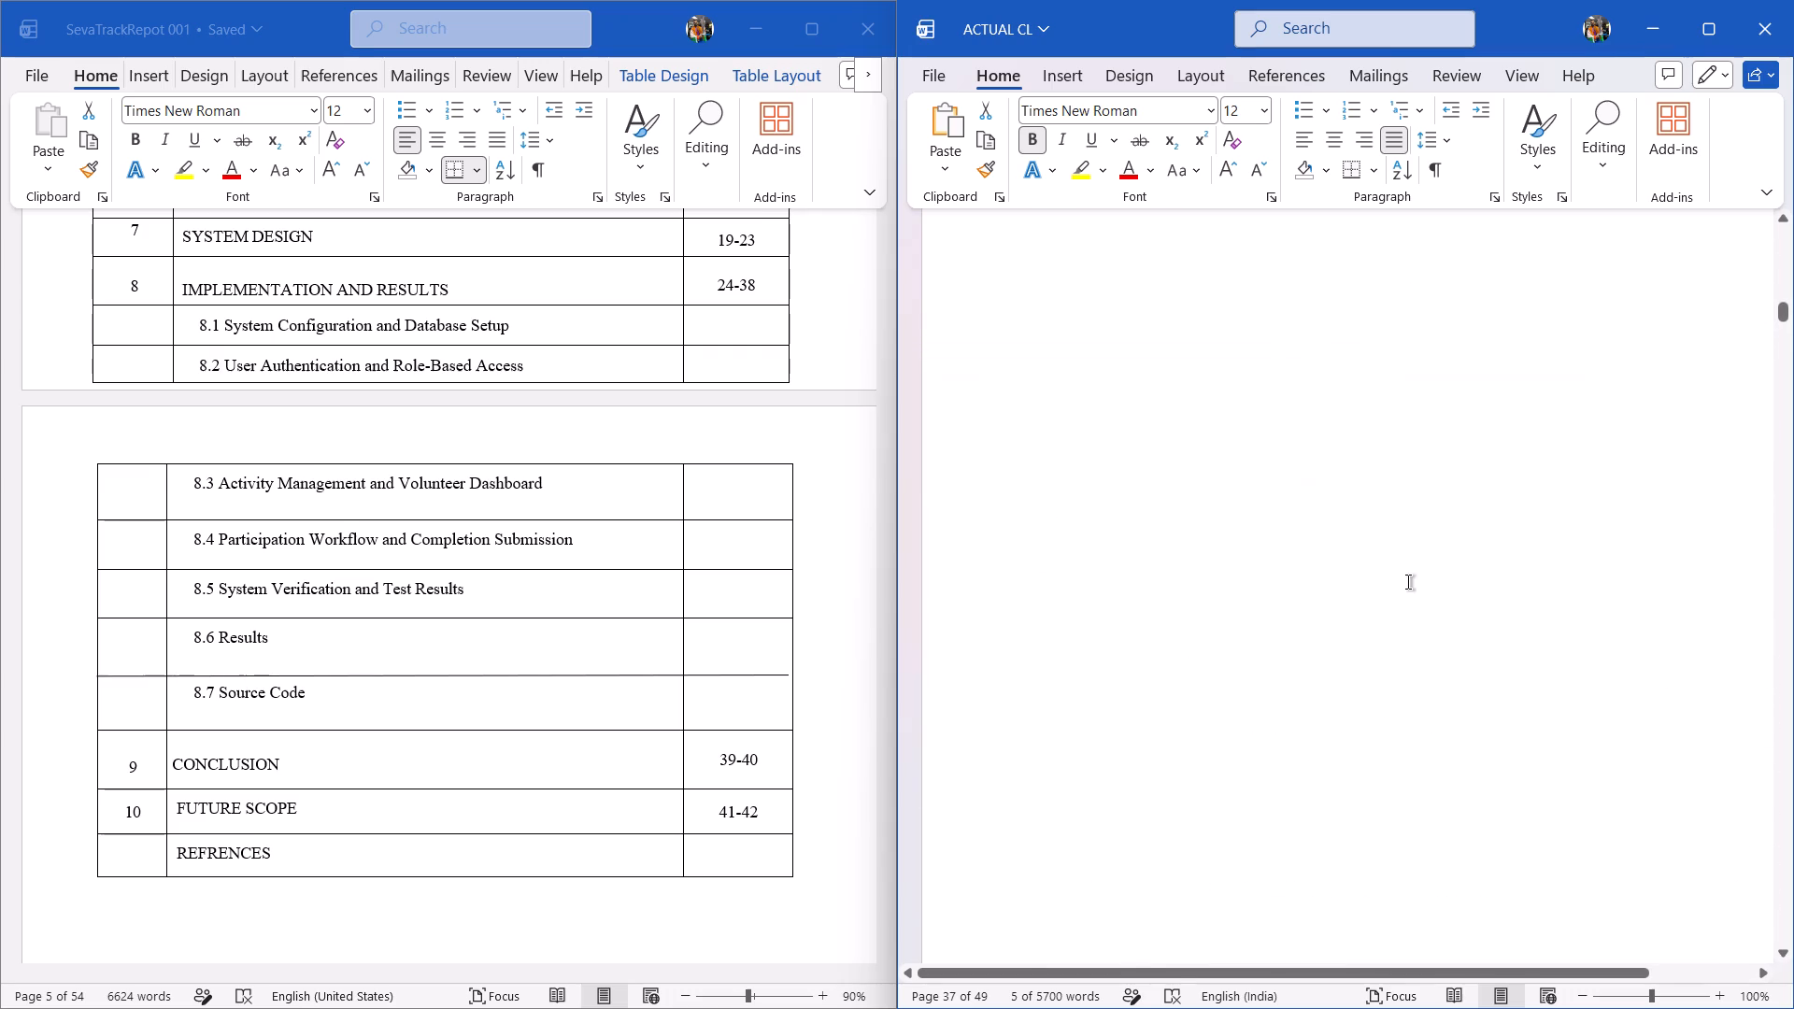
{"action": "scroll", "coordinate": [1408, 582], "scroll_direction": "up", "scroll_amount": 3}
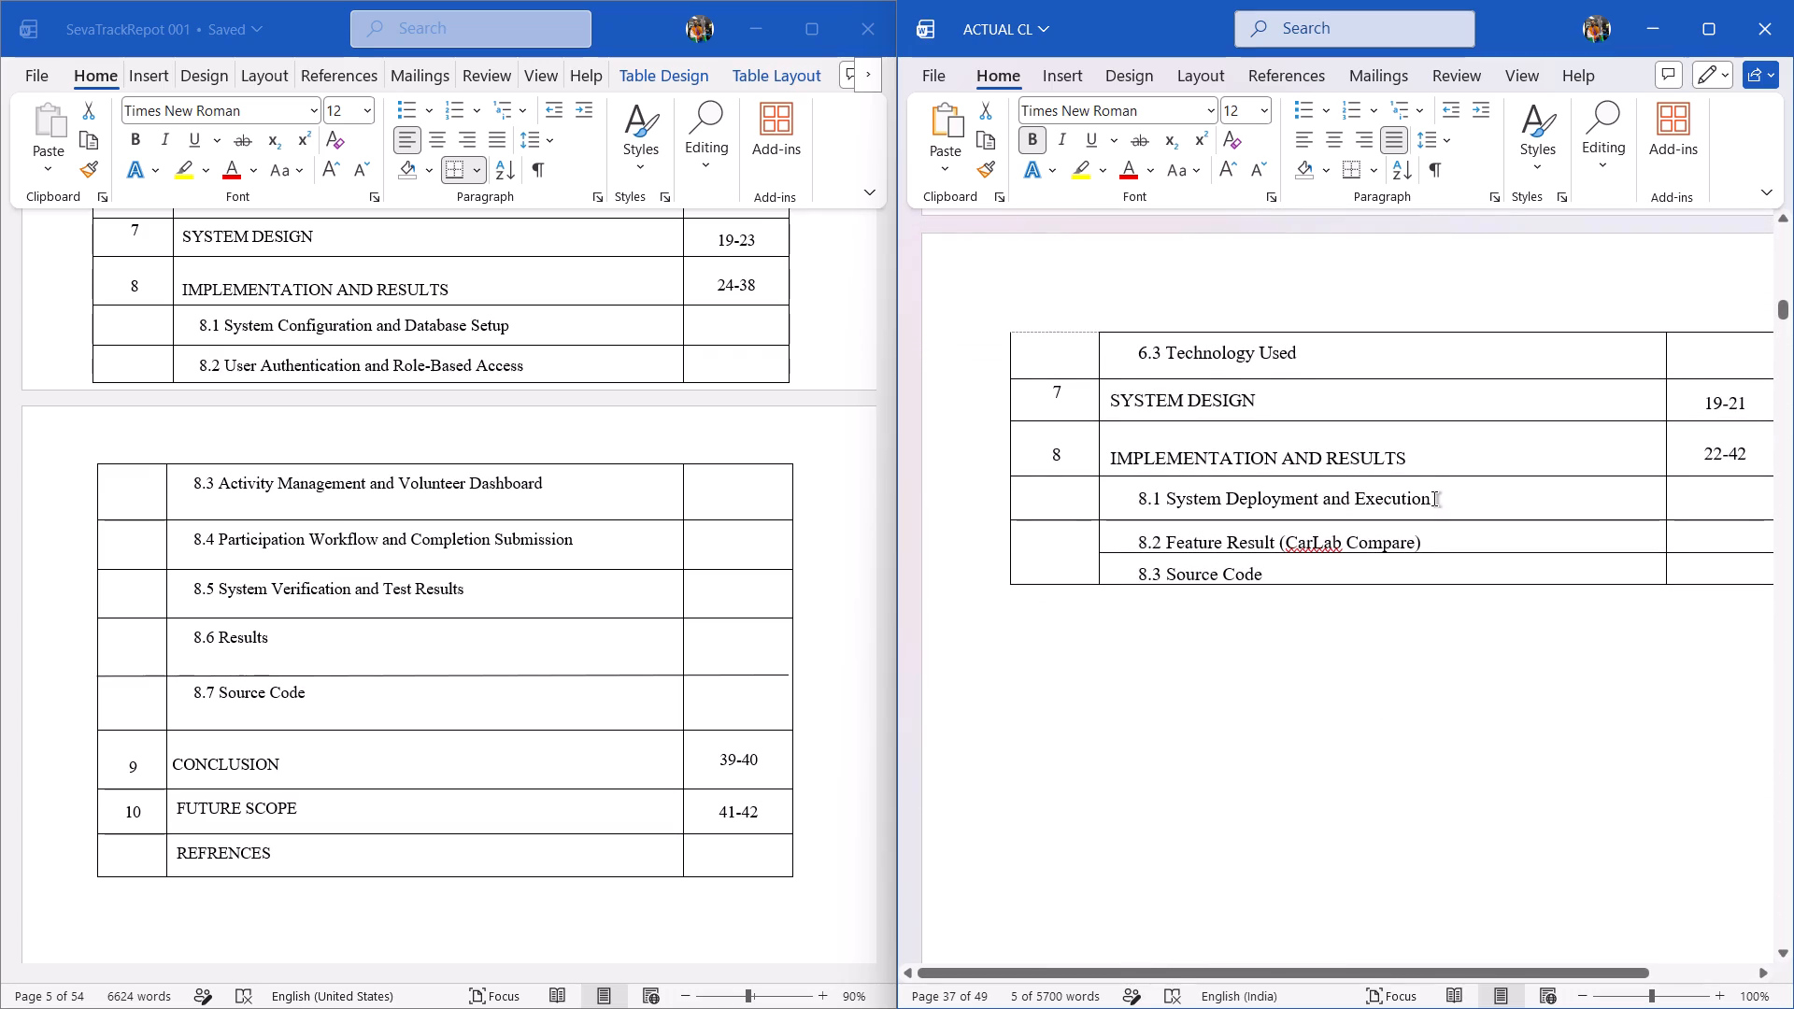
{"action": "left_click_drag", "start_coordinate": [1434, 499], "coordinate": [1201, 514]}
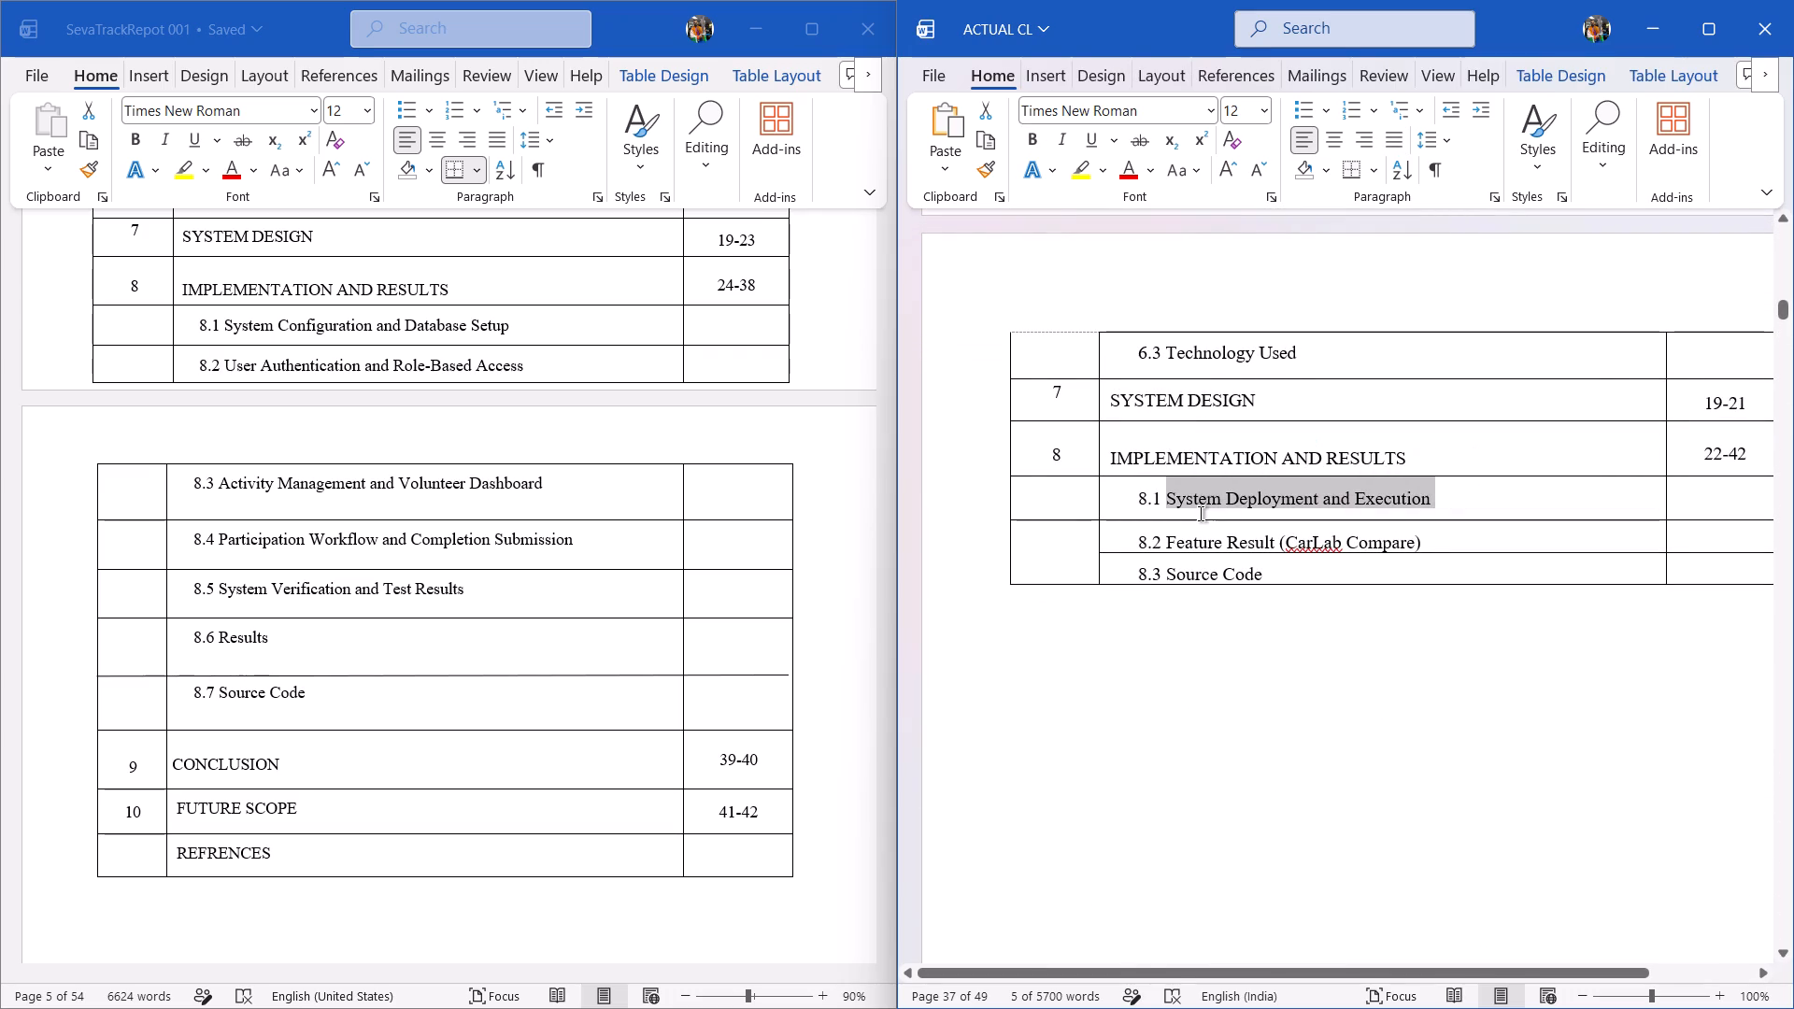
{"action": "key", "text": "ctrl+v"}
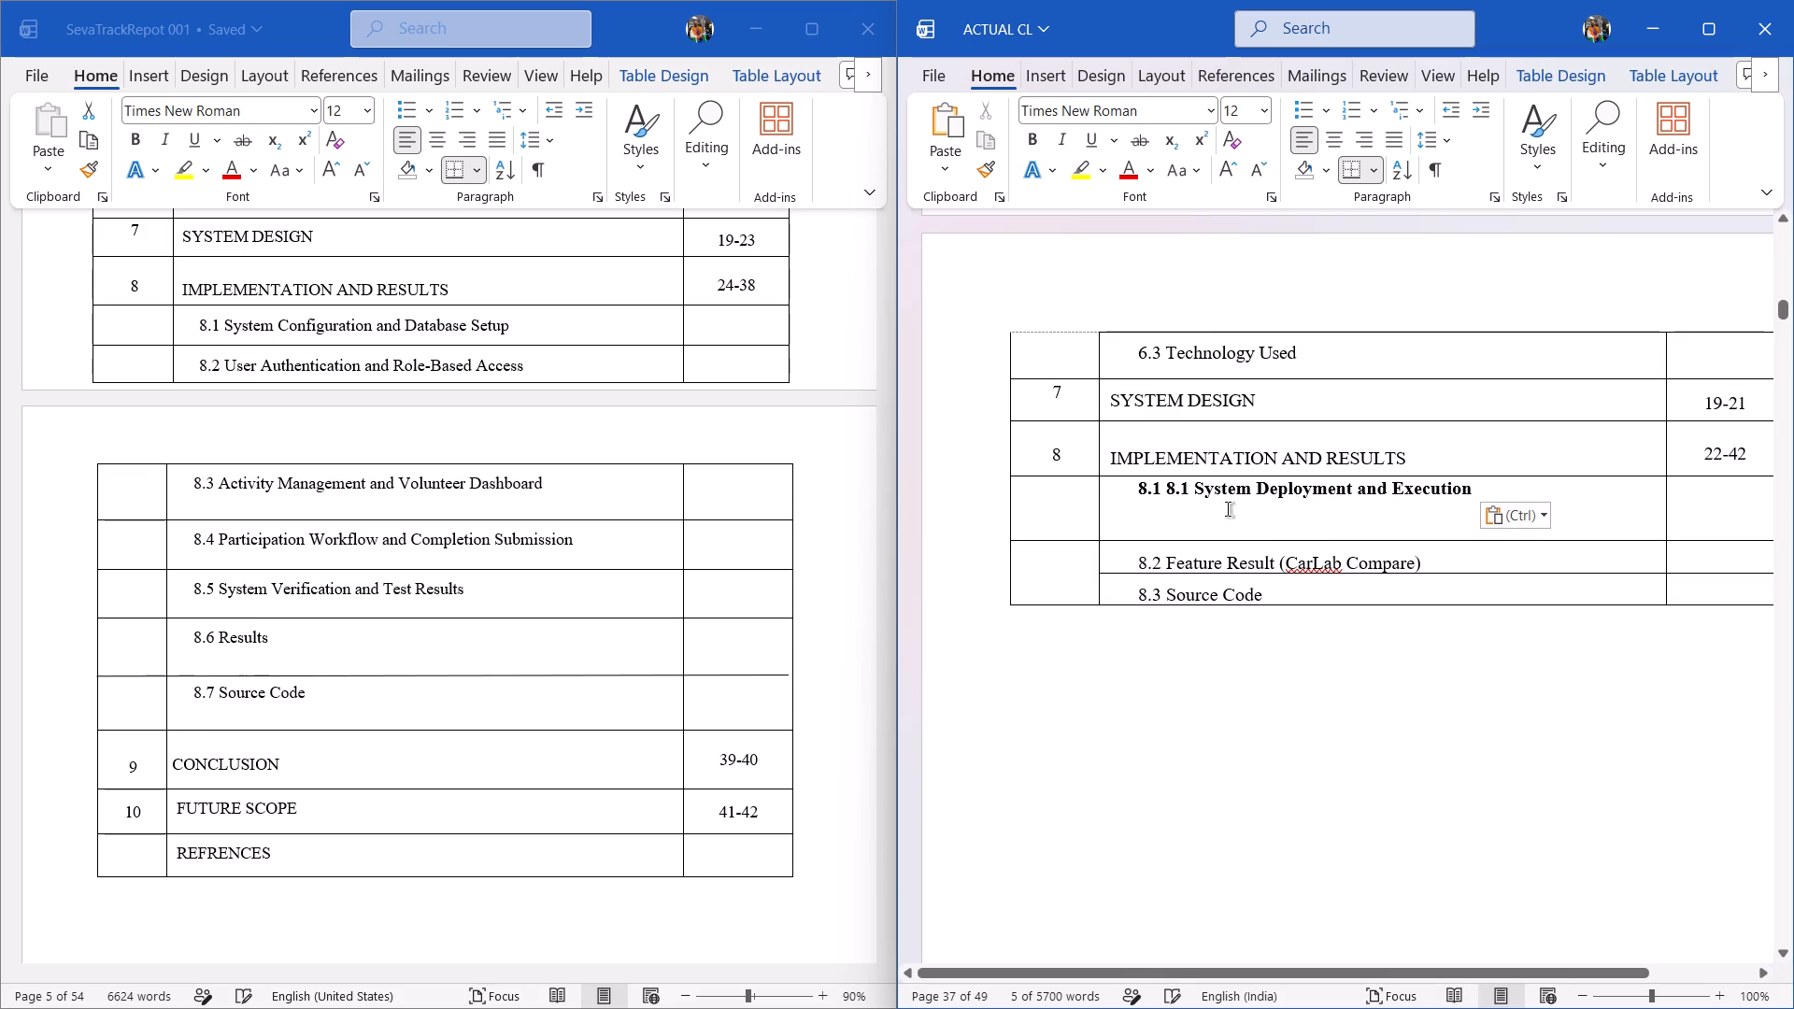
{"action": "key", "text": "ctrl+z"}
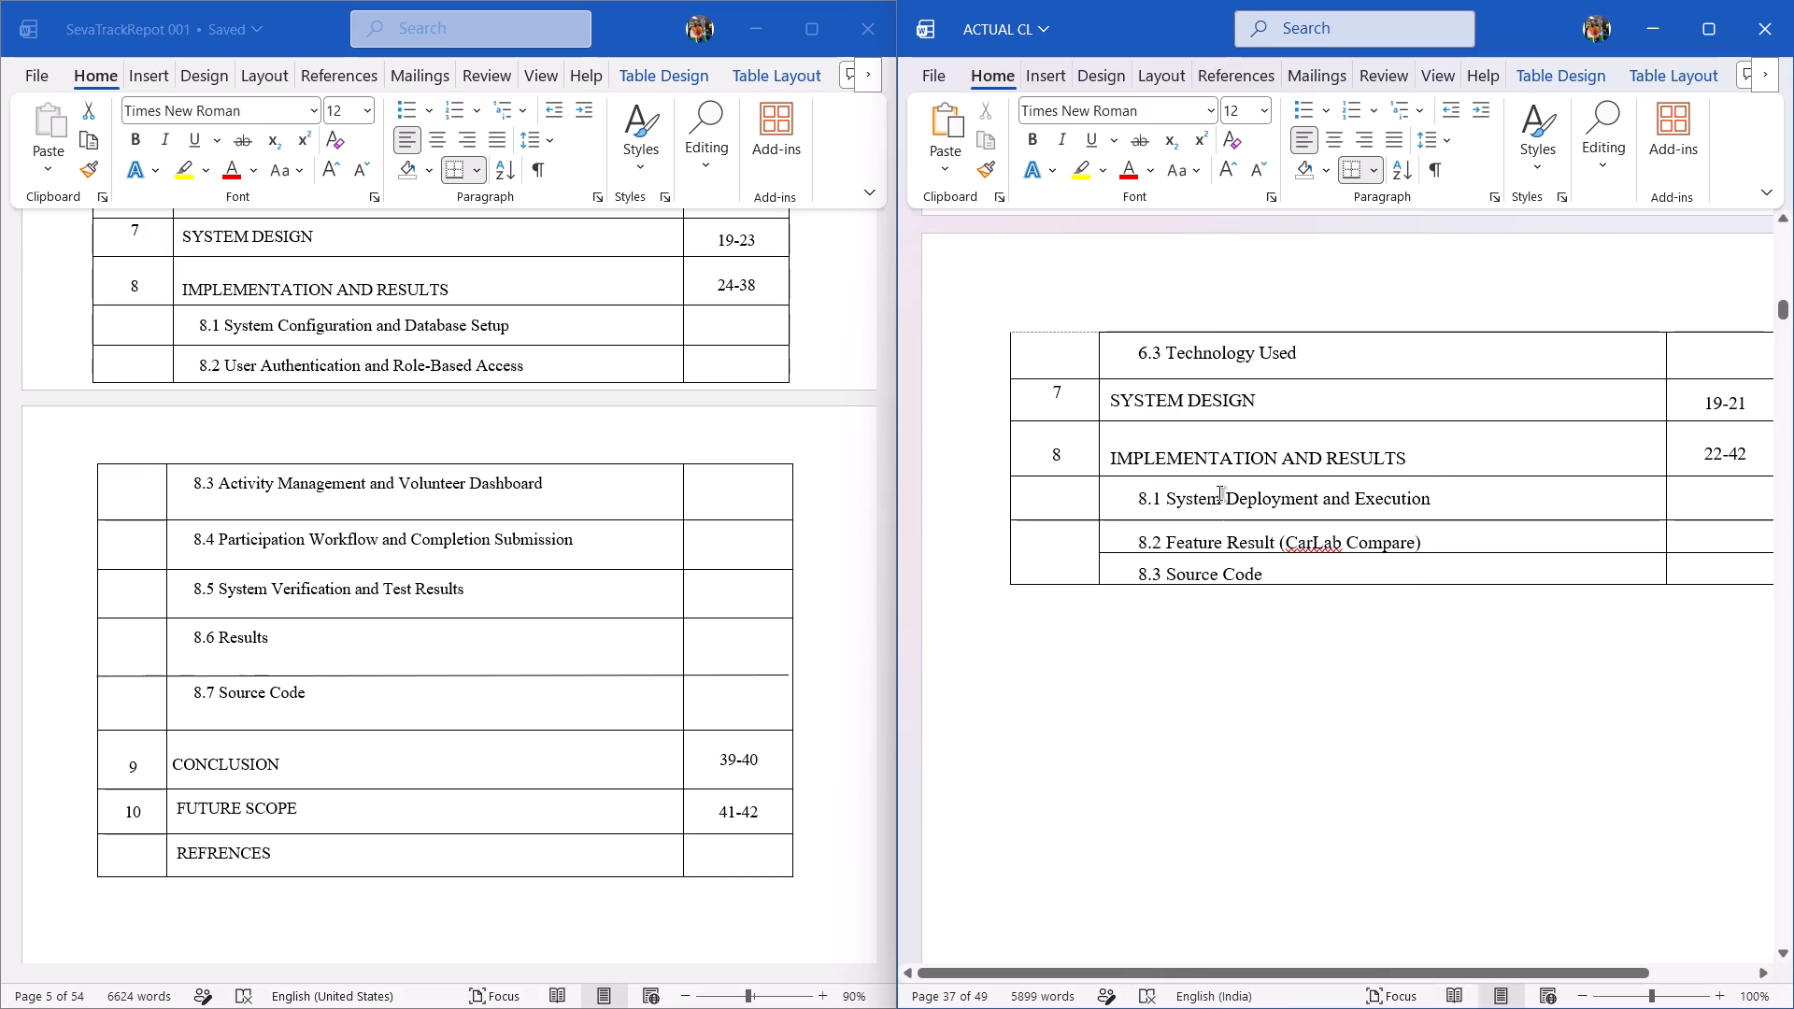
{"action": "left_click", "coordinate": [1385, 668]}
Split the Chapter 8 heading "IMPLEMENTATION (SOURCE CODE)" so that "(SOURCE CODE)" starts on its own line.
{"action": "scroll", "coordinate": [1385, 668], "scroll_direction": "down", "scroll_amount": 20}
{"action": "scroll", "coordinate": [1385, 668], "scroll_direction": "down", "scroll_amount": 20}
{"action": "scroll", "coordinate": [1385, 668], "scroll_direction": "down", "scroll_amount": 20}
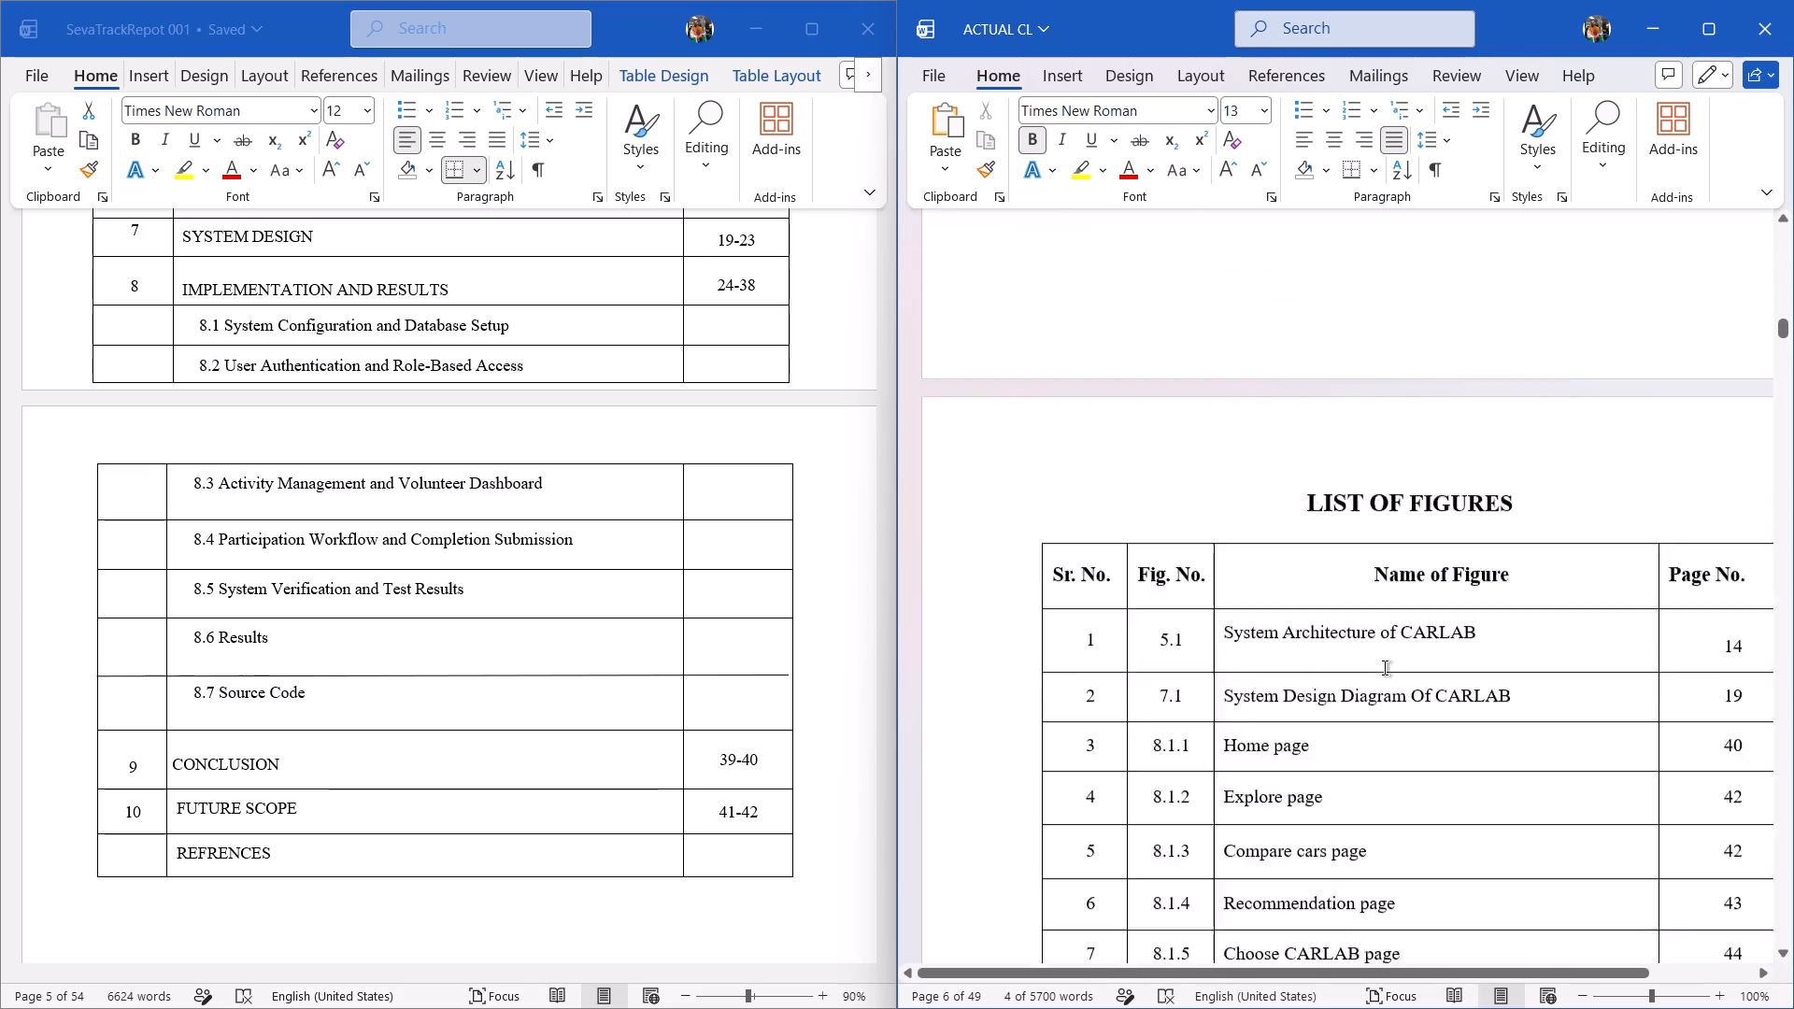
{"action": "scroll", "coordinate": [1385, 668], "scroll_direction": "down", "scroll_amount": 20}
{"action": "scroll", "coordinate": [1385, 668], "scroll_direction": "down", "scroll_amount": 20}
{"action": "scroll", "coordinate": [1385, 668], "scroll_direction": "down", "scroll_amount": 20}
{"action": "scroll", "coordinate": [1385, 668], "scroll_direction": "up", "scroll_amount": 3}
{"action": "scroll", "coordinate": [1385, 668], "scroll_direction": "down", "scroll_amount": 20}
{"action": "scroll", "coordinate": [1385, 668], "scroll_direction": "down", "scroll_amount": 20}
{"action": "scroll", "coordinate": [1385, 668], "scroll_direction": "down", "scroll_amount": 20}
{"action": "scroll", "coordinate": [1385, 668], "scroll_direction": "down", "scroll_amount": 20}
{"action": "scroll", "coordinate": [1385, 668], "scroll_direction": "down", "scroll_amount": 6}
{"action": "scroll", "coordinate": [1385, 668], "scroll_direction": "up", "scroll_amount": 1}
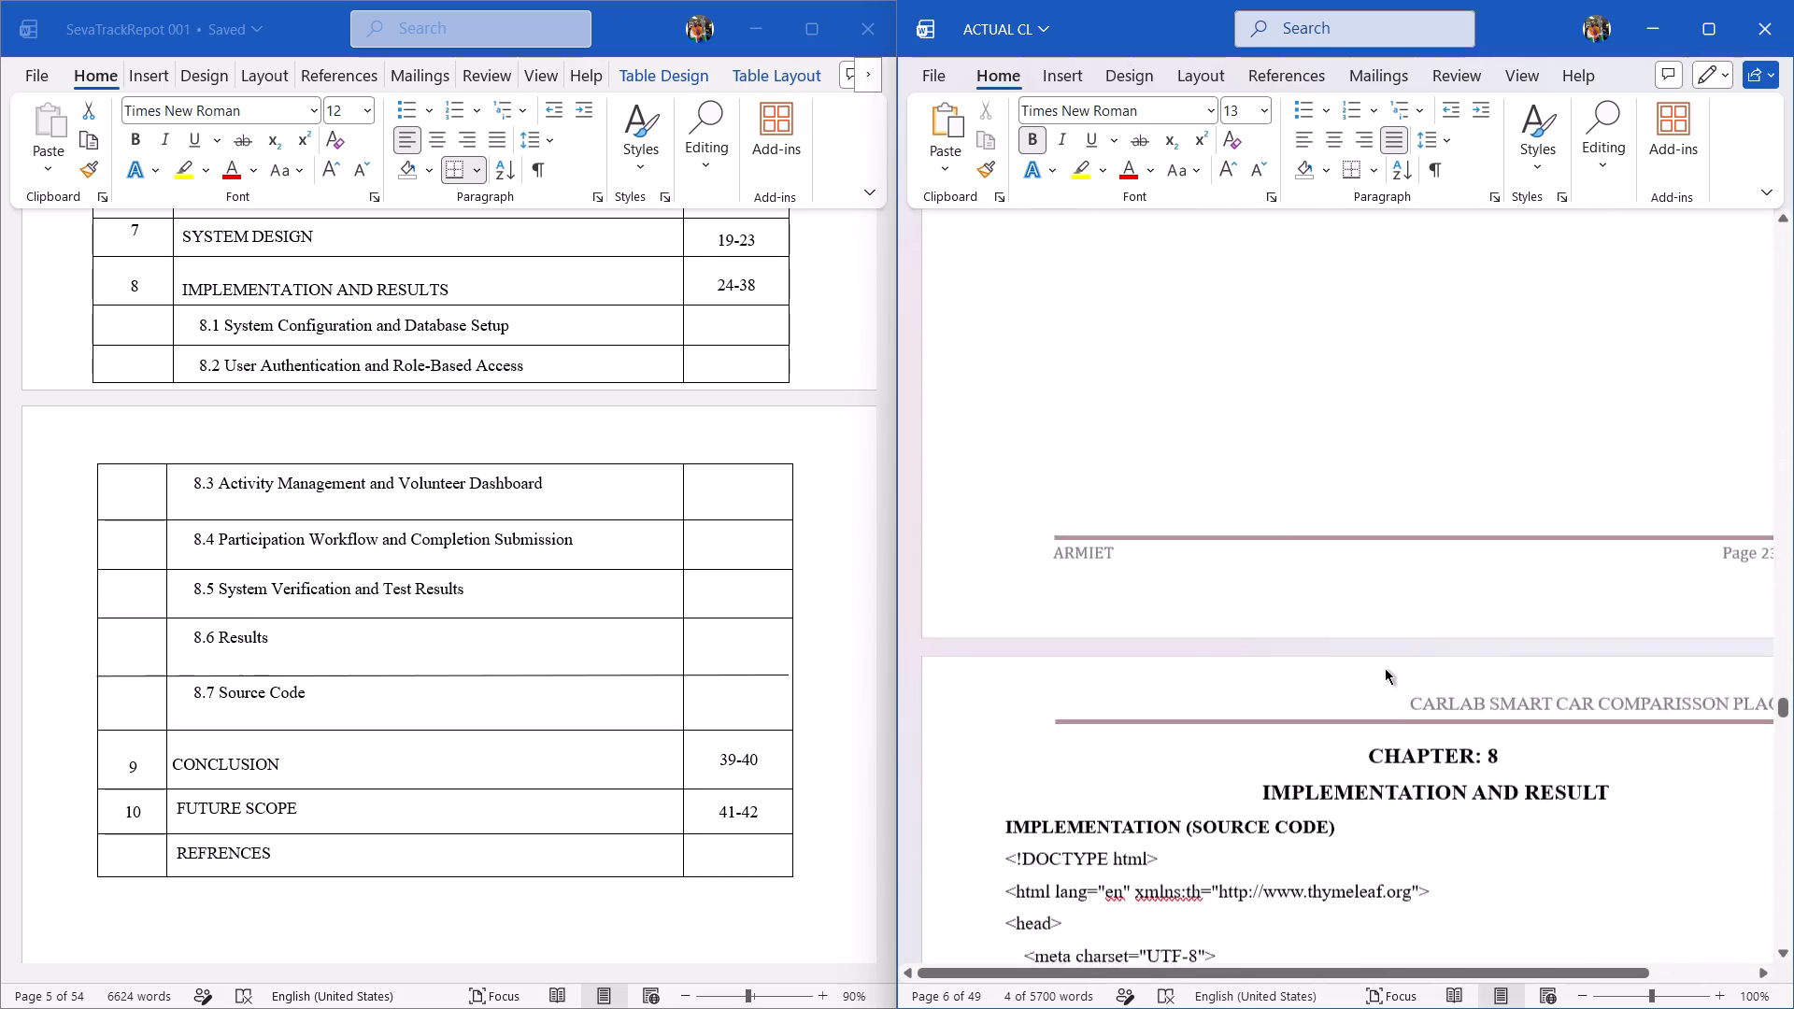
{"action": "scroll", "coordinate": [1385, 668], "scroll_direction": "down", "scroll_amount": 20}
{"action": "scroll", "coordinate": [1385, 668], "scroll_direction": "down", "scroll_amount": 20}
{"action": "scroll", "coordinate": [1385, 668], "scroll_direction": "down", "scroll_amount": 19}
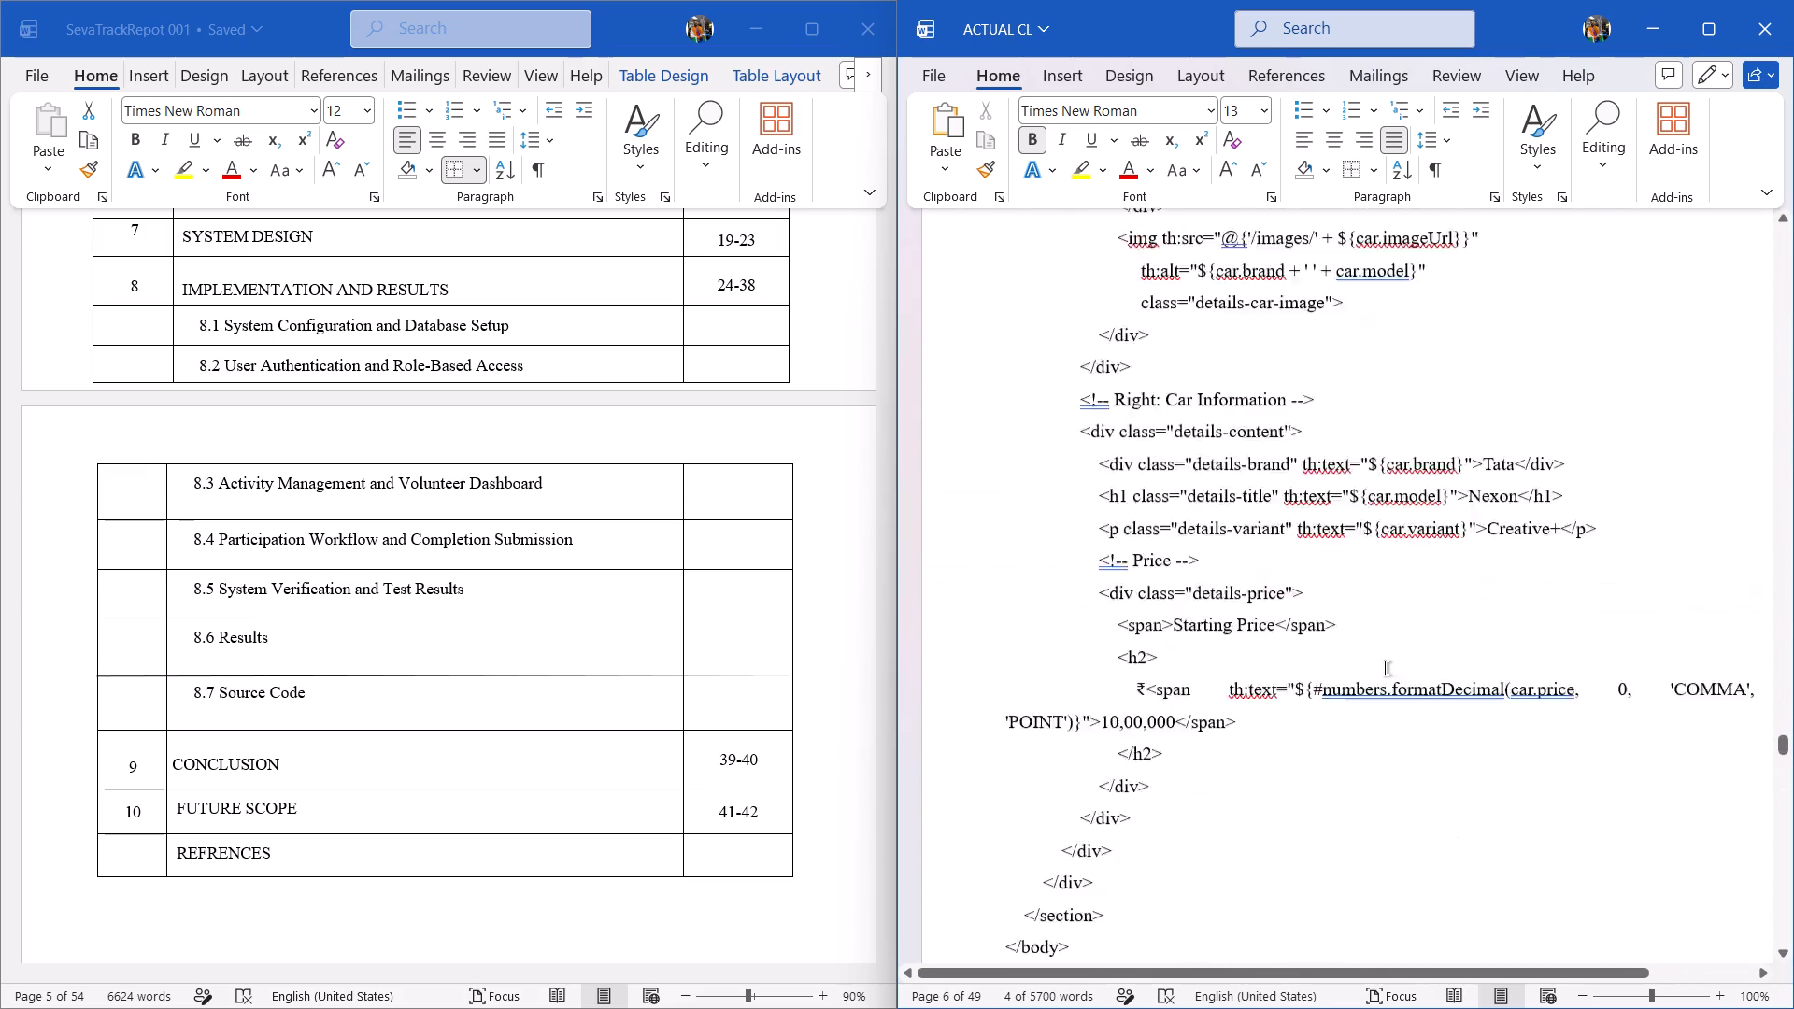
{"action": "scroll", "coordinate": [1385, 668], "scroll_direction": "up", "scroll_amount": 20}
{"action": "scroll", "coordinate": [1385, 668], "scroll_direction": "up", "scroll_amount": 20}
{"action": "scroll", "coordinate": [1385, 668], "scroll_direction": "up", "scroll_amount": 3}
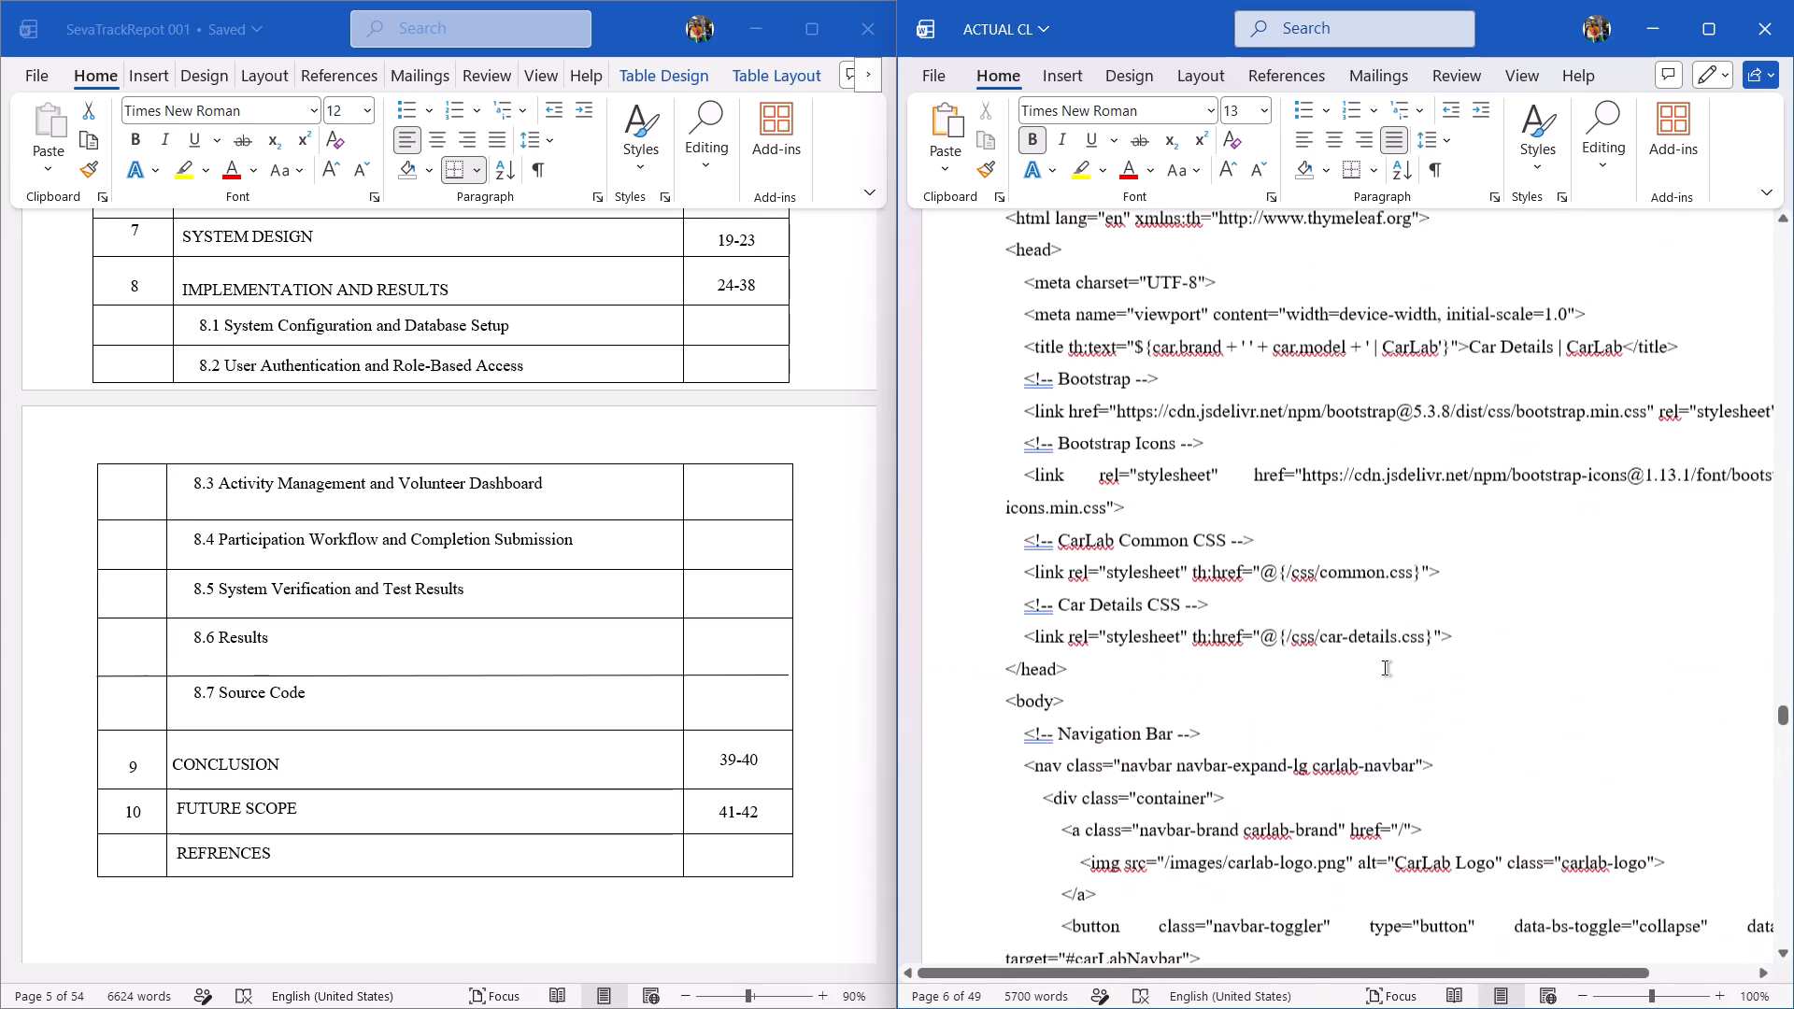
{"action": "scroll", "coordinate": [1385, 668], "scroll_direction": "up", "scroll_amount": 12}
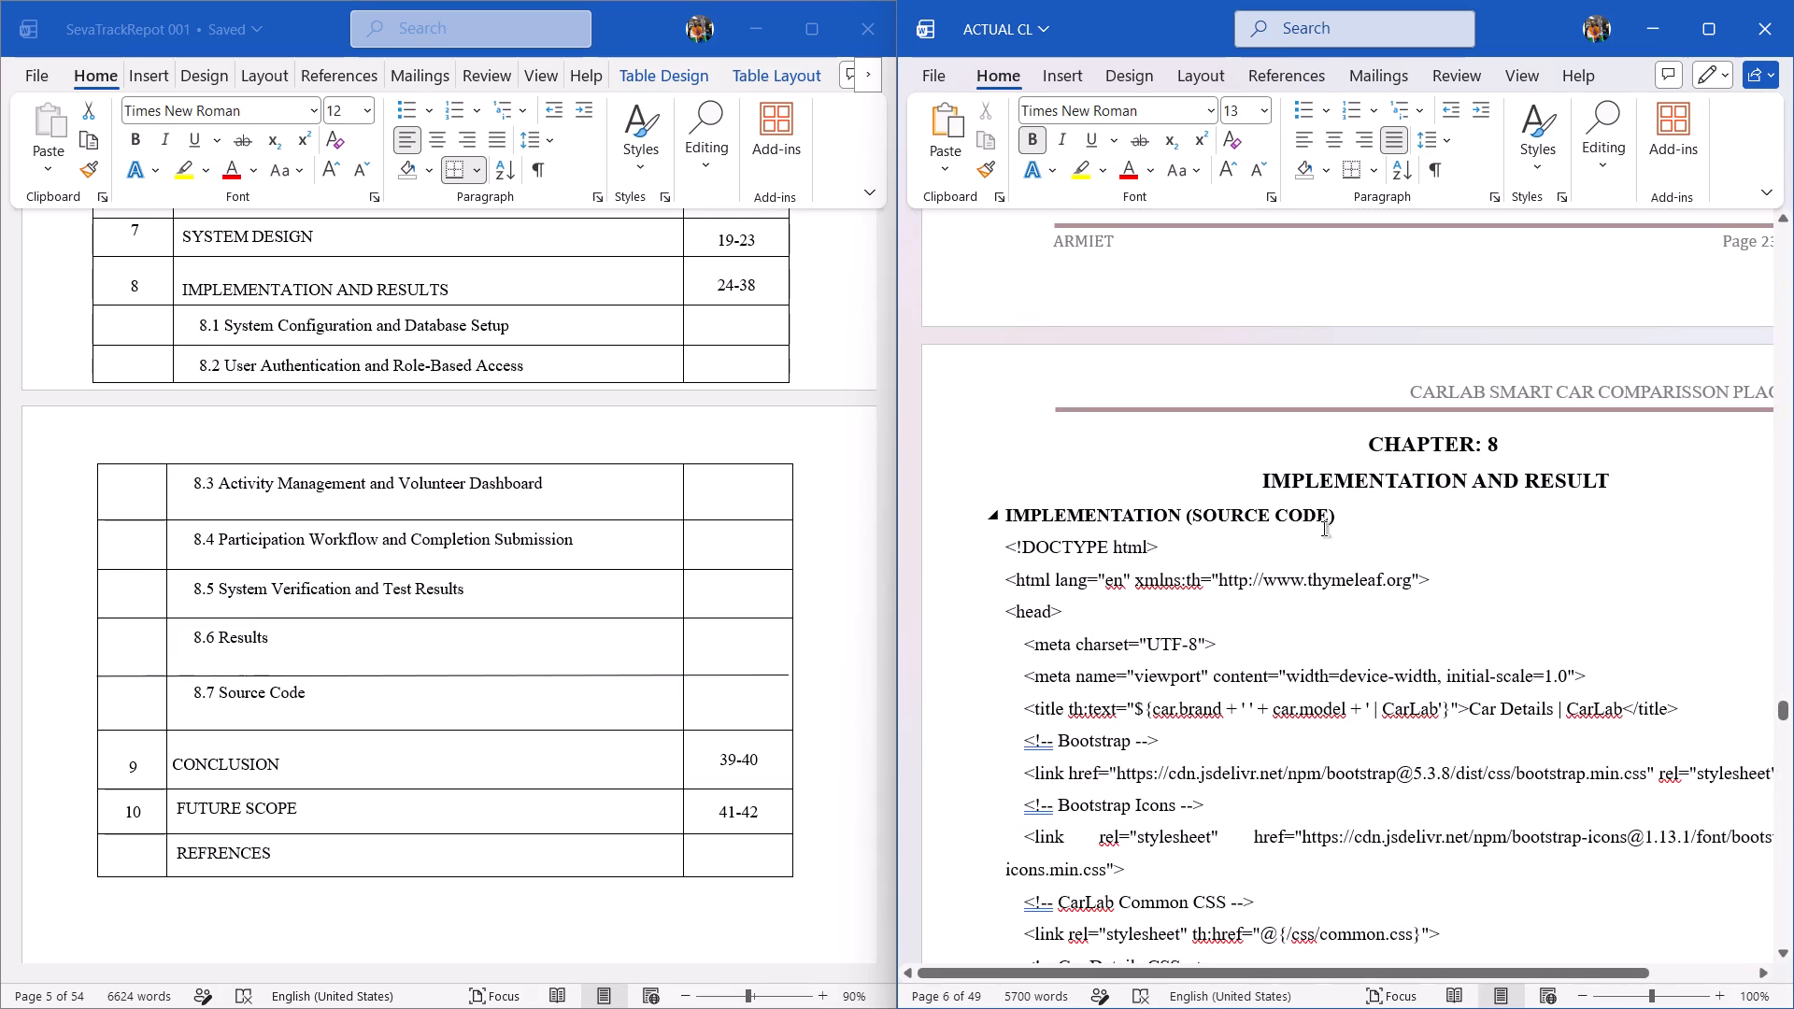
{"action": "left_click", "coordinate": [1185, 509]}
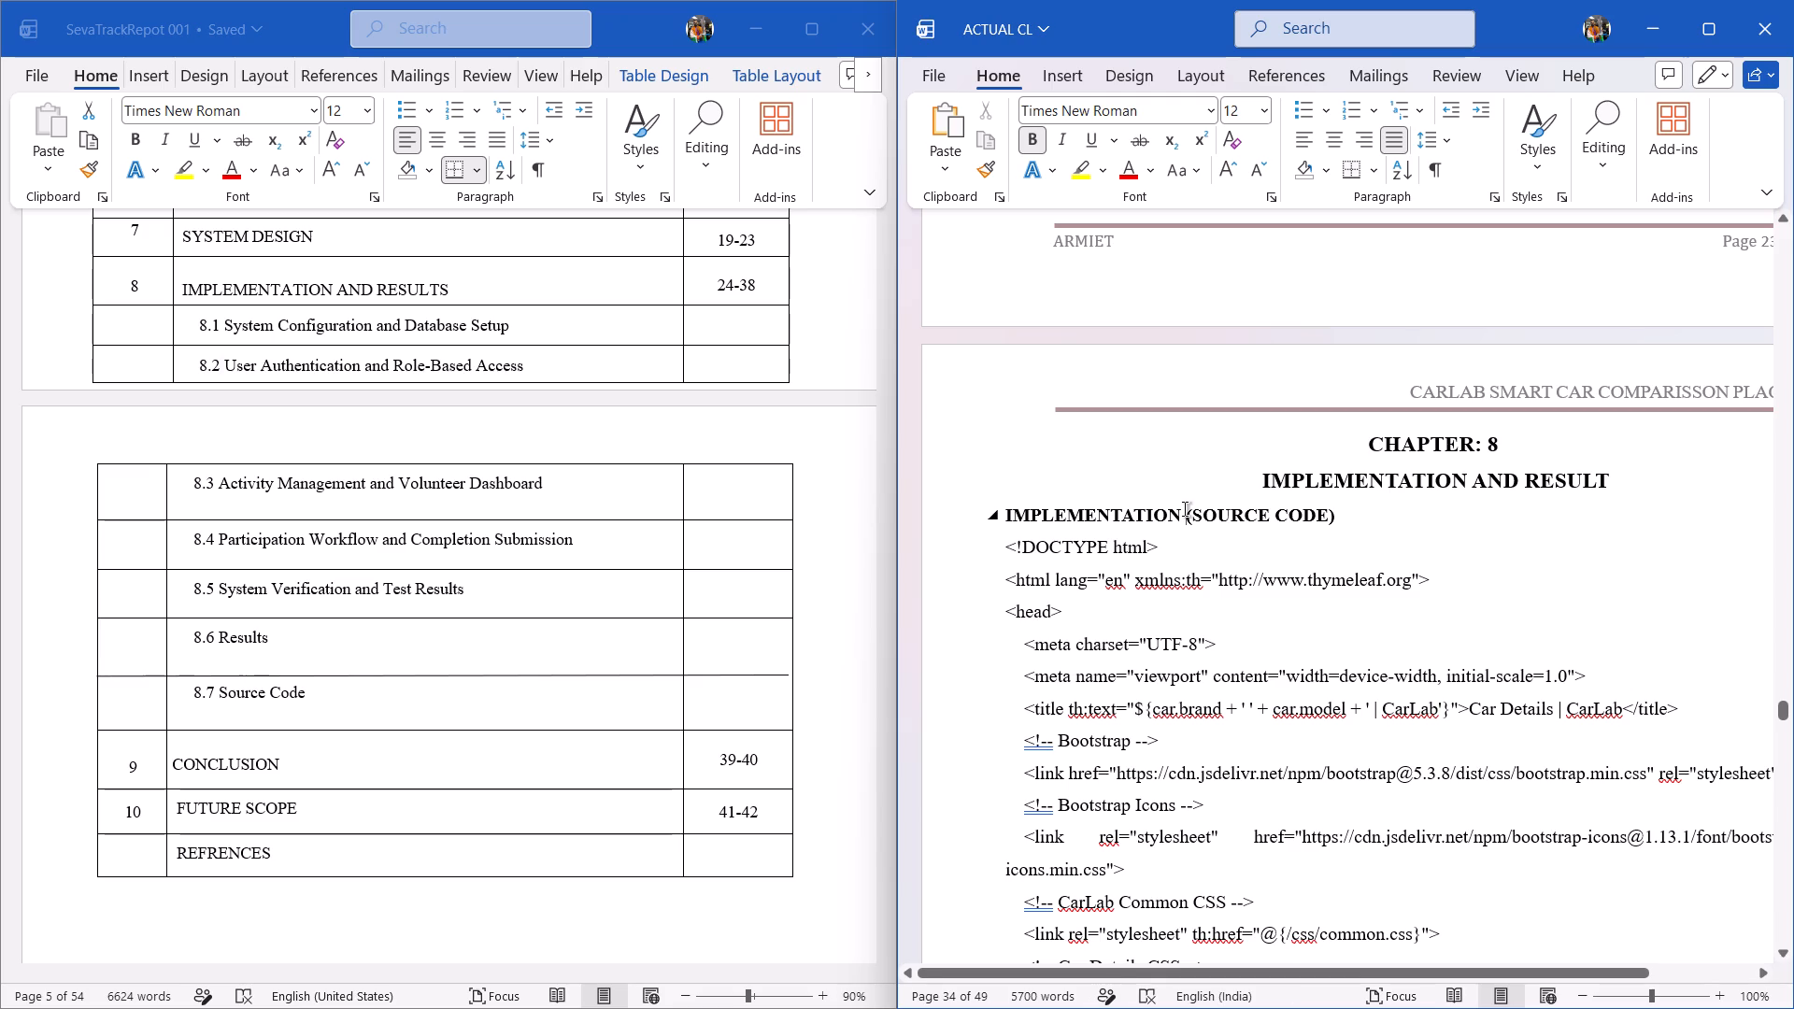
{"action": "key", "text": "Return"}
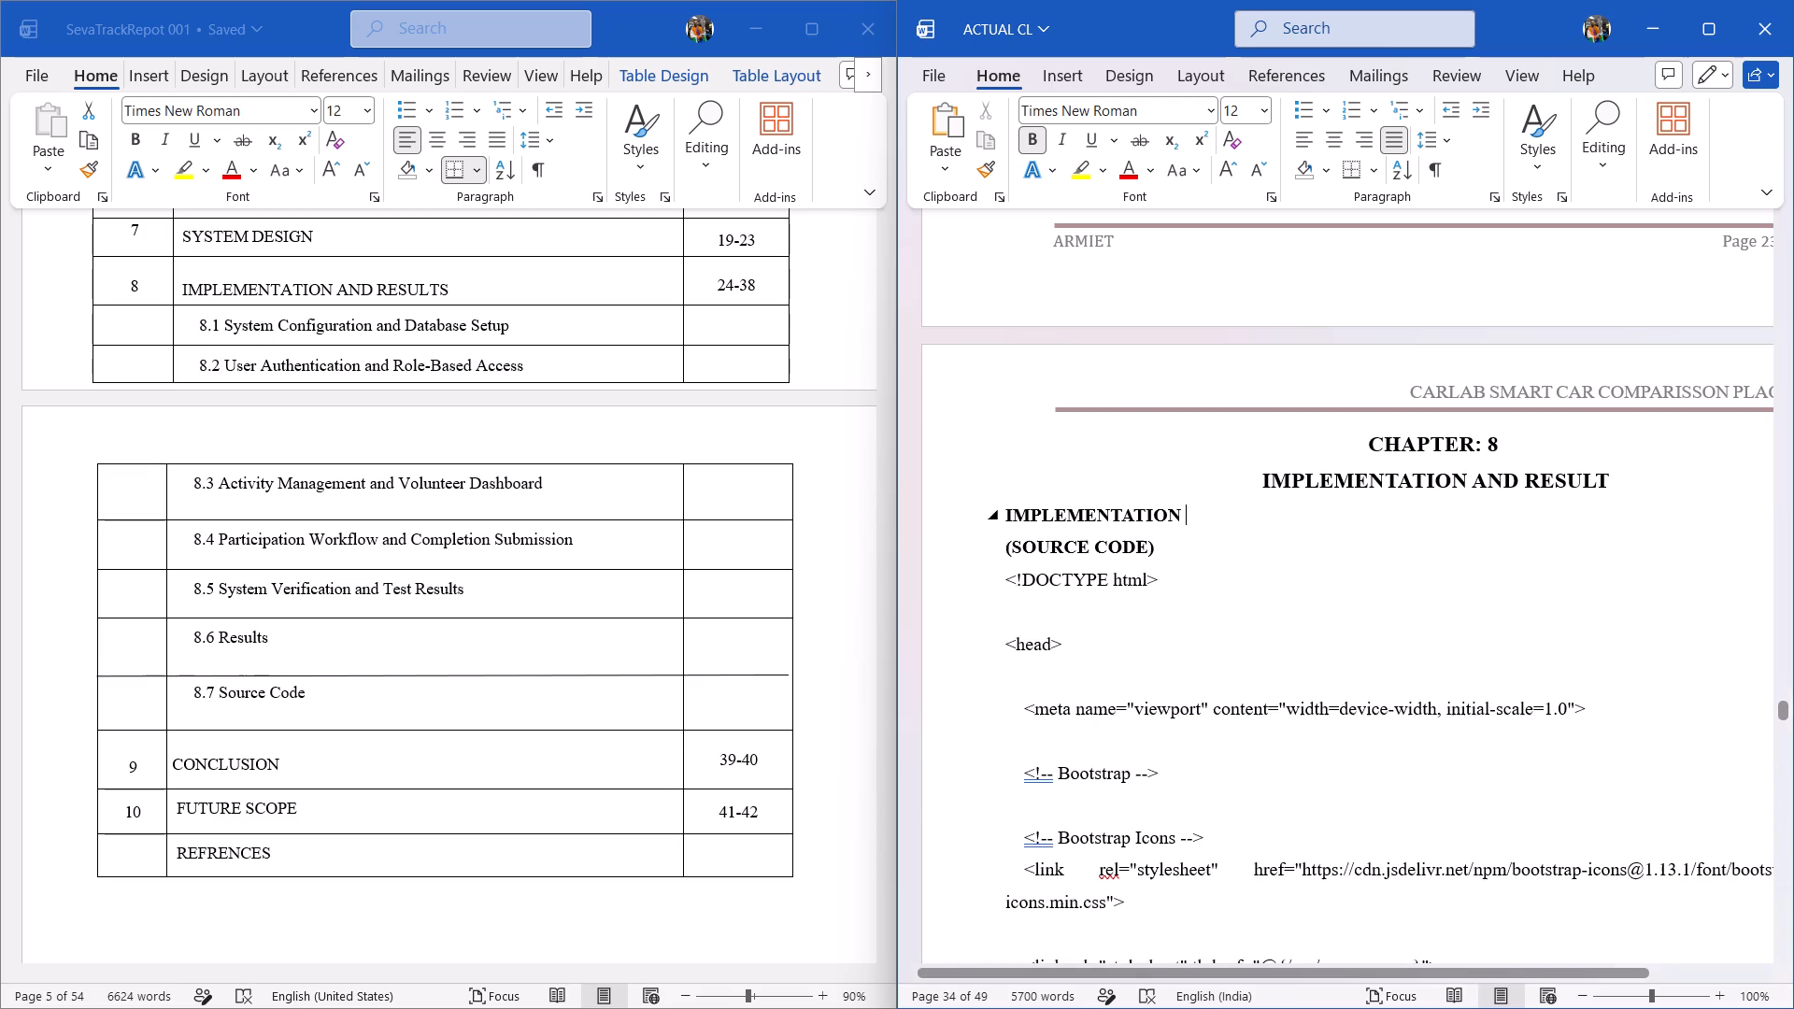
Review the CarLab report from the Chapter 8 source code through the references, and return to the section 8.2 heading.
{"action": "scroll", "coordinate": [1185, 509], "scroll_direction": "down", "scroll_amount": 2}
{"action": "scroll", "coordinate": [1185, 509], "scroll_direction": "up", "scroll_amount": 1}
{"action": "scroll", "coordinate": [1185, 509], "scroll_direction": "down", "scroll_amount": 20}
{"action": "scroll", "coordinate": [1185, 509], "scroll_direction": "down", "scroll_amount": 20}
{"action": "scroll", "coordinate": [1185, 509], "scroll_direction": "down", "scroll_amount": 2}
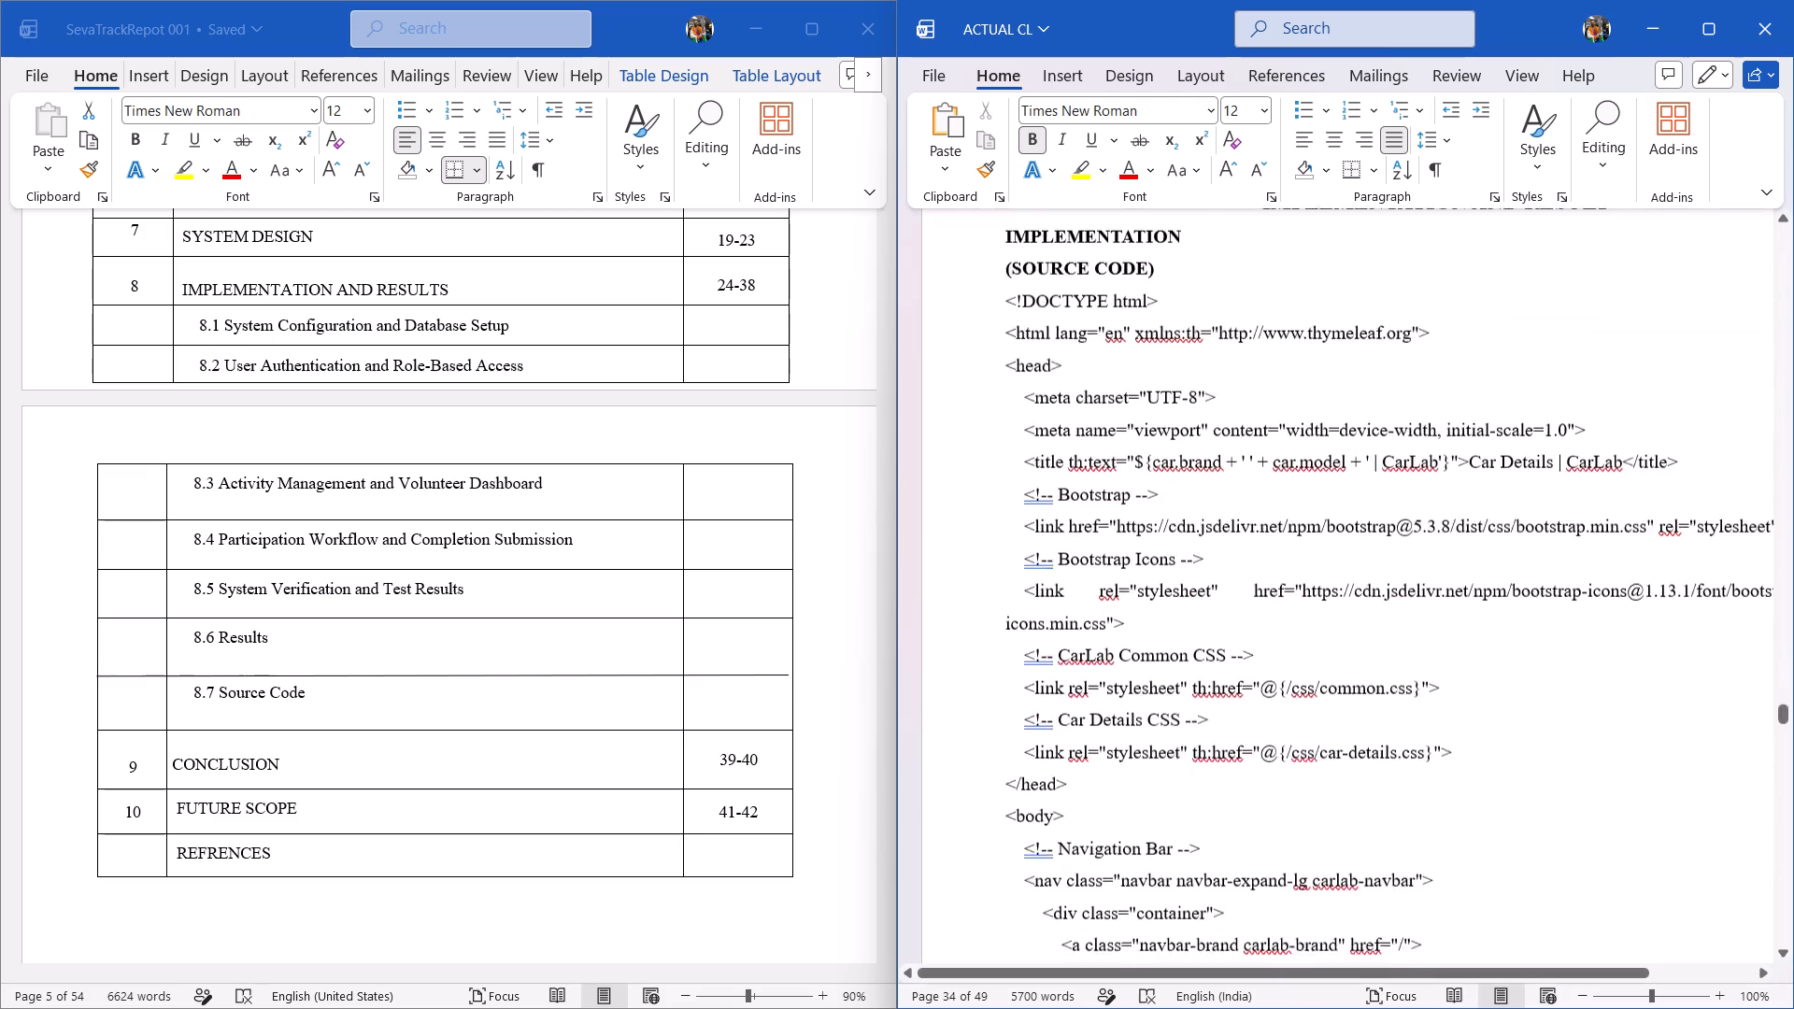
{"action": "scroll", "coordinate": [1185, 509], "scroll_direction": "down", "scroll_amount": 20}
{"action": "scroll", "coordinate": [1185, 509], "scroll_direction": "down", "scroll_amount": 20}
{"action": "scroll", "coordinate": [1185, 509], "scroll_direction": "down", "scroll_amount": 20}
{"action": "scroll", "coordinate": [1185, 509], "scroll_direction": "up", "scroll_amount": 1}
{"action": "scroll", "coordinate": [1185, 509], "scroll_direction": "down", "scroll_amount": 10}
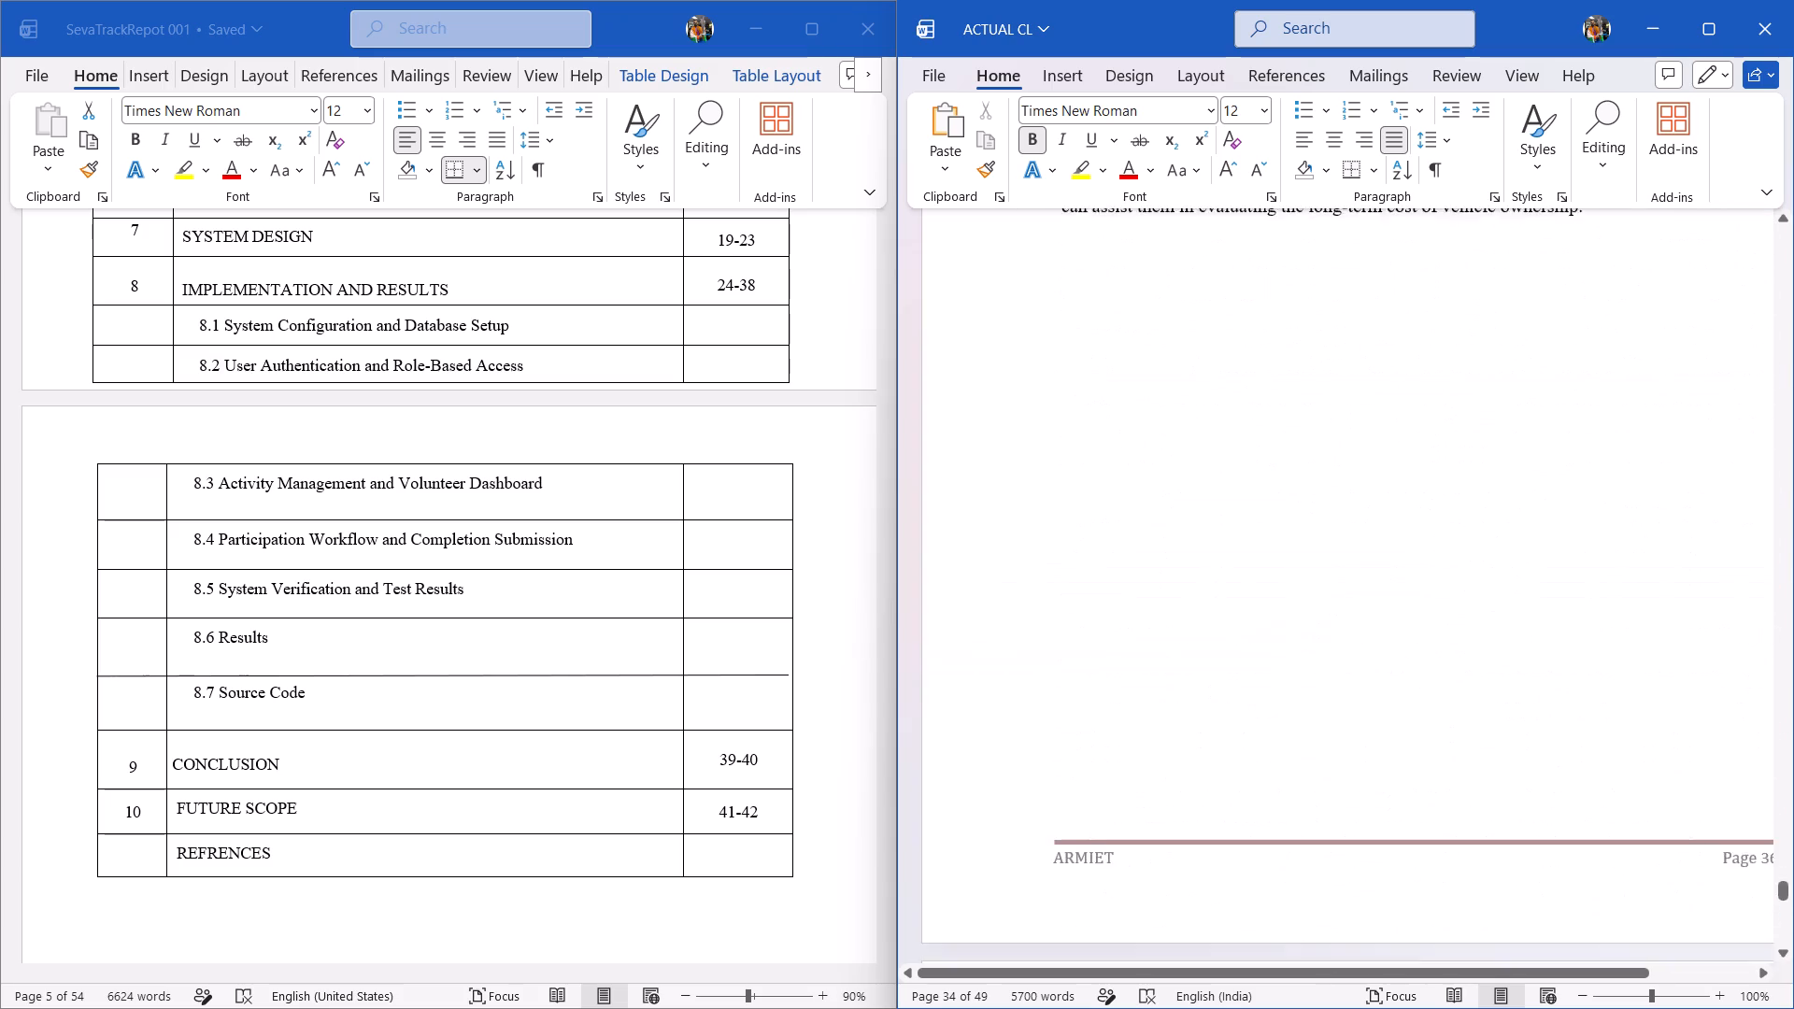
{"action": "scroll", "coordinate": [1185, 509], "scroll_direction": "down", "scroll_amount": 17}
{"action": "scroll", "coordinate": [1185, 509], "scroll_direction": "up", "scroll_amount": 2}
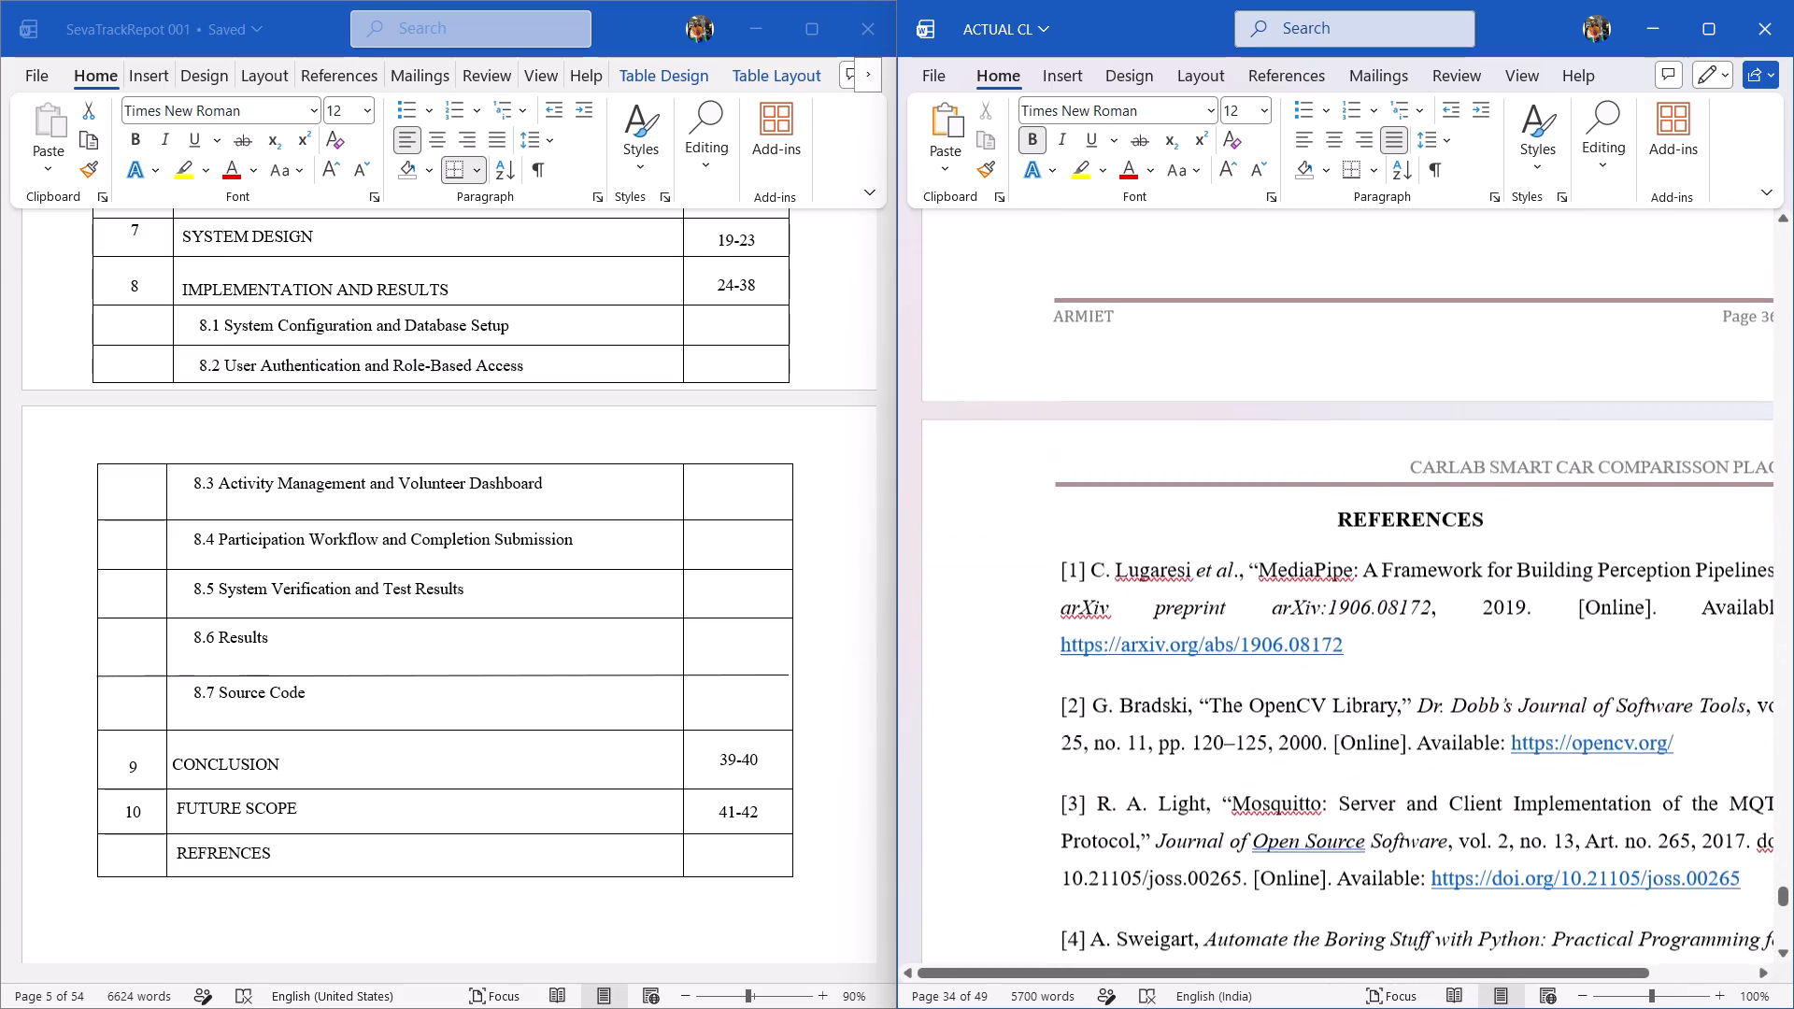
{"action": "scroll", "coordinate": [1185, 509], "scroll_direction": "up", "scroll_amount": 3}
{"action": "scroll", "coordinate": [1185, 509], "scroll_direction": "down", "scroll_amount": 9}
{"action": "scroll", "coordinate": [1185, 509], "scroll_direction": "up", "scroll_amount": 20}
{"action": "scroll", "coordinate": [1185, 509], "scroll_direction": "up", "scroll_amount": 20}
{"action": "scroll", "coordinate": [1185, 509], "scroll_direction": "up", "scroll_amount": 1}
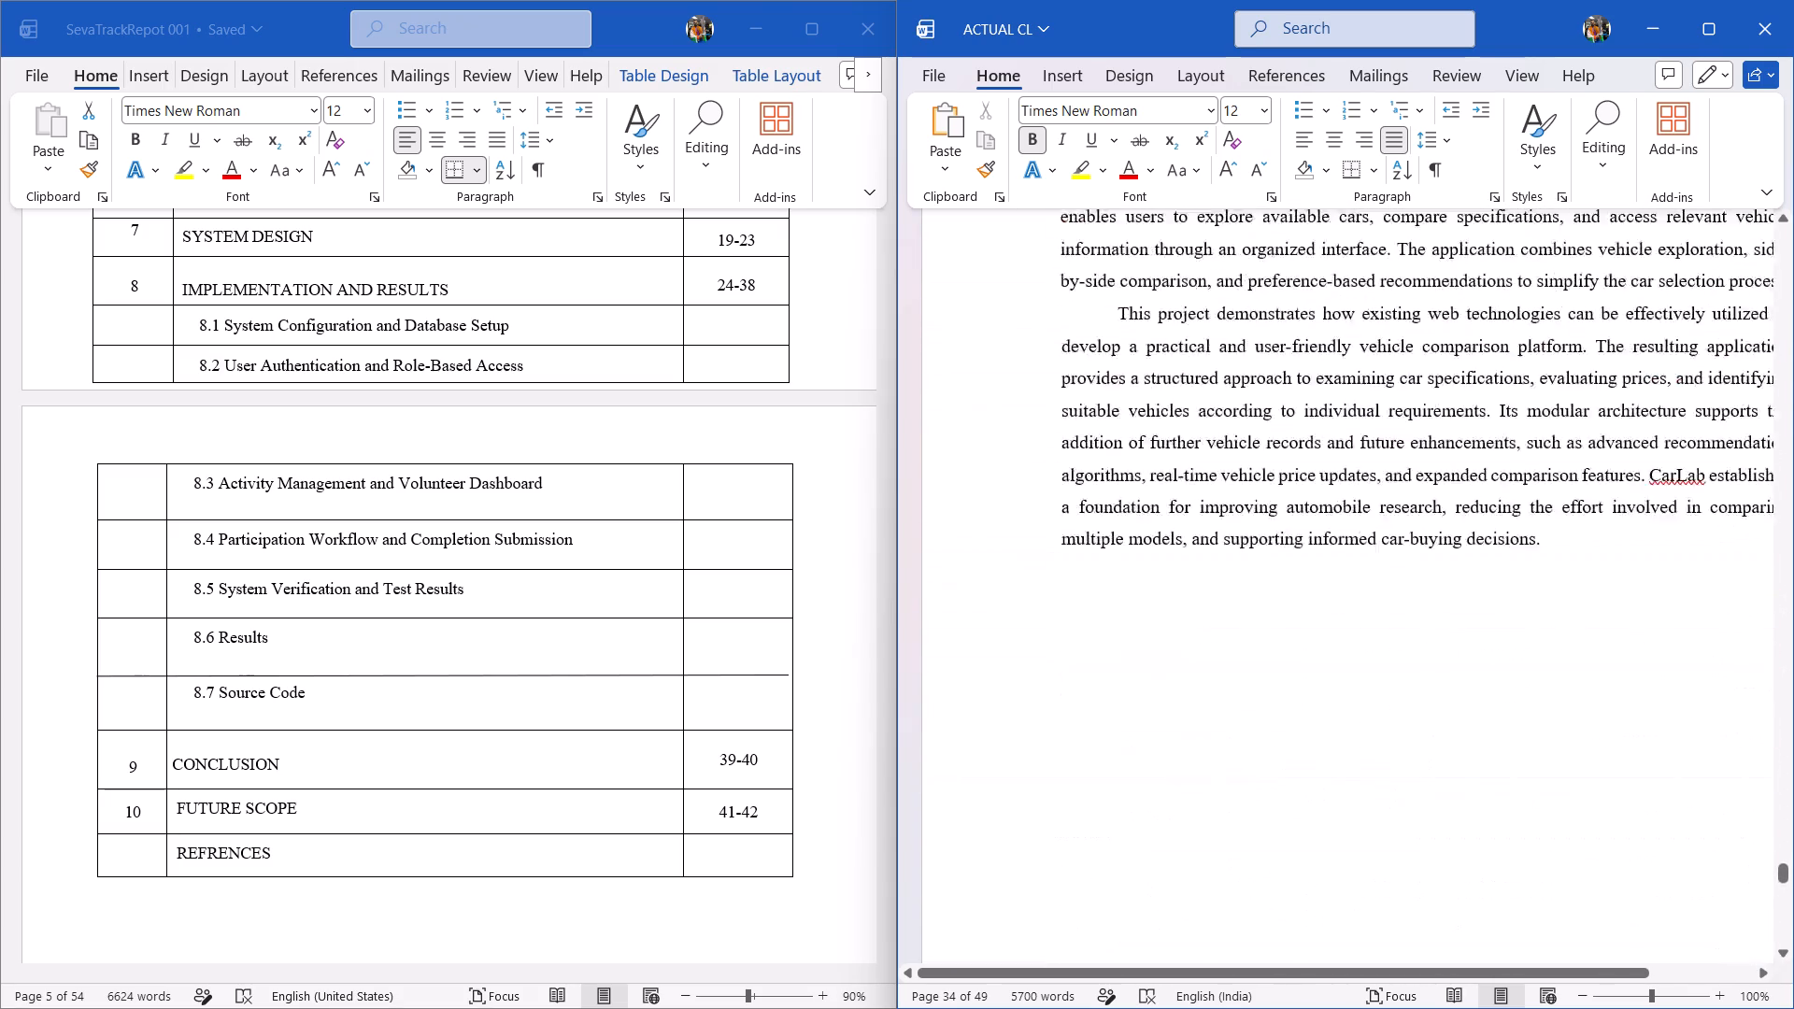
{"action": "scroll", "coordinate": [1185, 509], "scroll_direction": "up", "scroll_amount": 11}
{"action": "scroll", "coordinate": [1185, 509], "scroll_direction": "up", "scroll_amount": 20}
{"action": "scroll", "coordinate": [1185, 509], "scroll_direction": "up", "scroll_amount": 14}
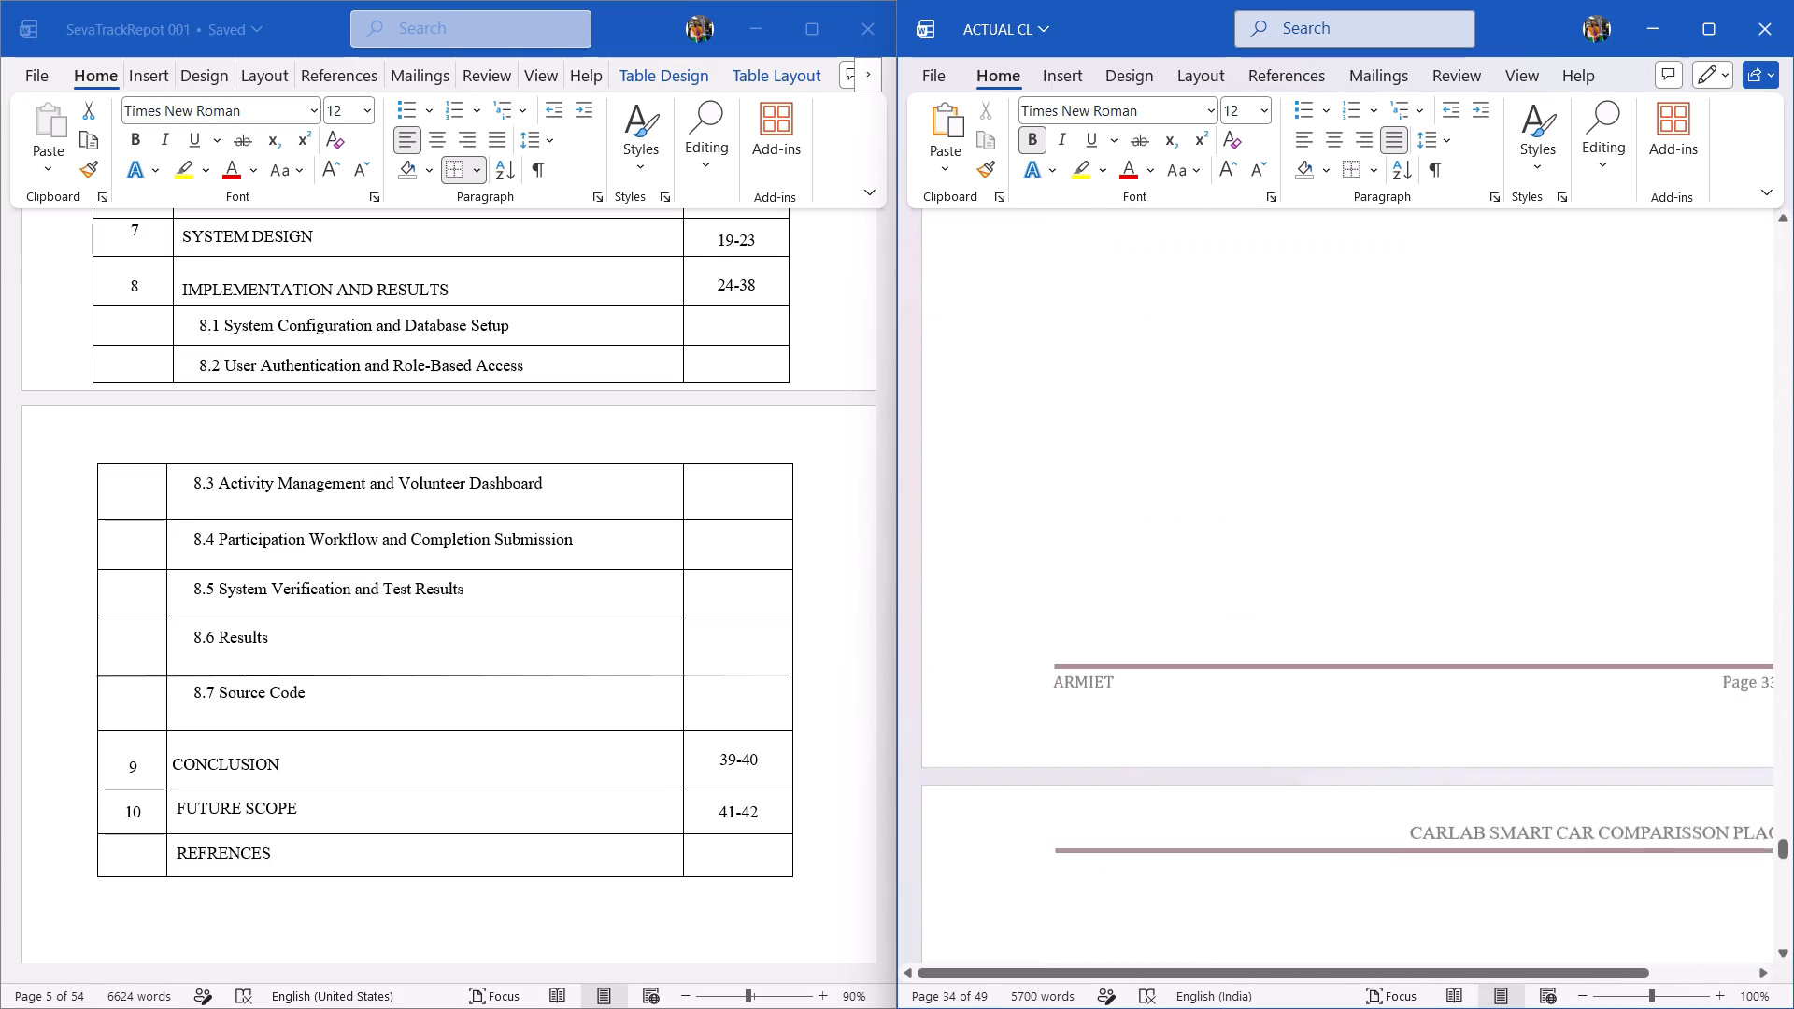
{"action": "scroll", "coordinate": [1185, 509], "scroll_direction": "up", "scroll_amount": 20}
{"action": "scroll", "coordinate": [1185, 509], "scroll_direction": "up", "scroll_amount": 15}
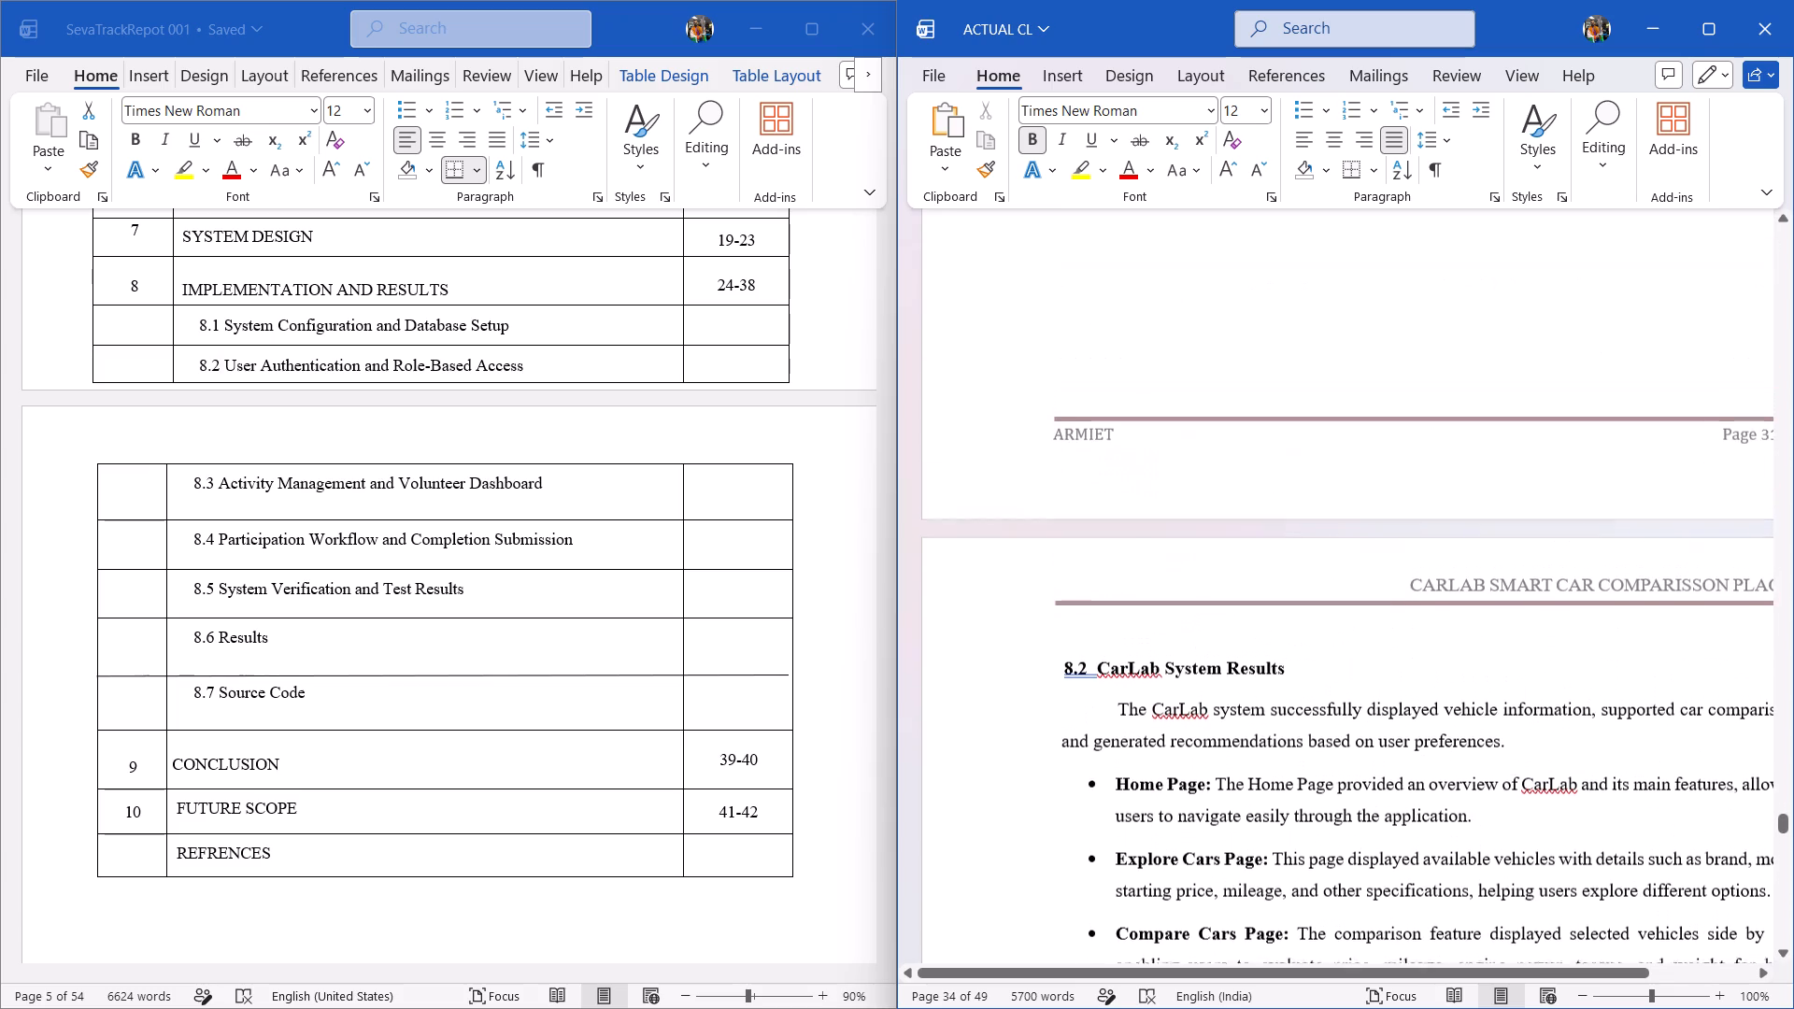
{"action": "scroll", "coordinate": [1185, 509], "scroll_direction": "down", "scroll_amount": 1}
{"action": "scroll", "coordinate": [1185, 509], "scroll_direction": "up", "scroll_amount": 2}
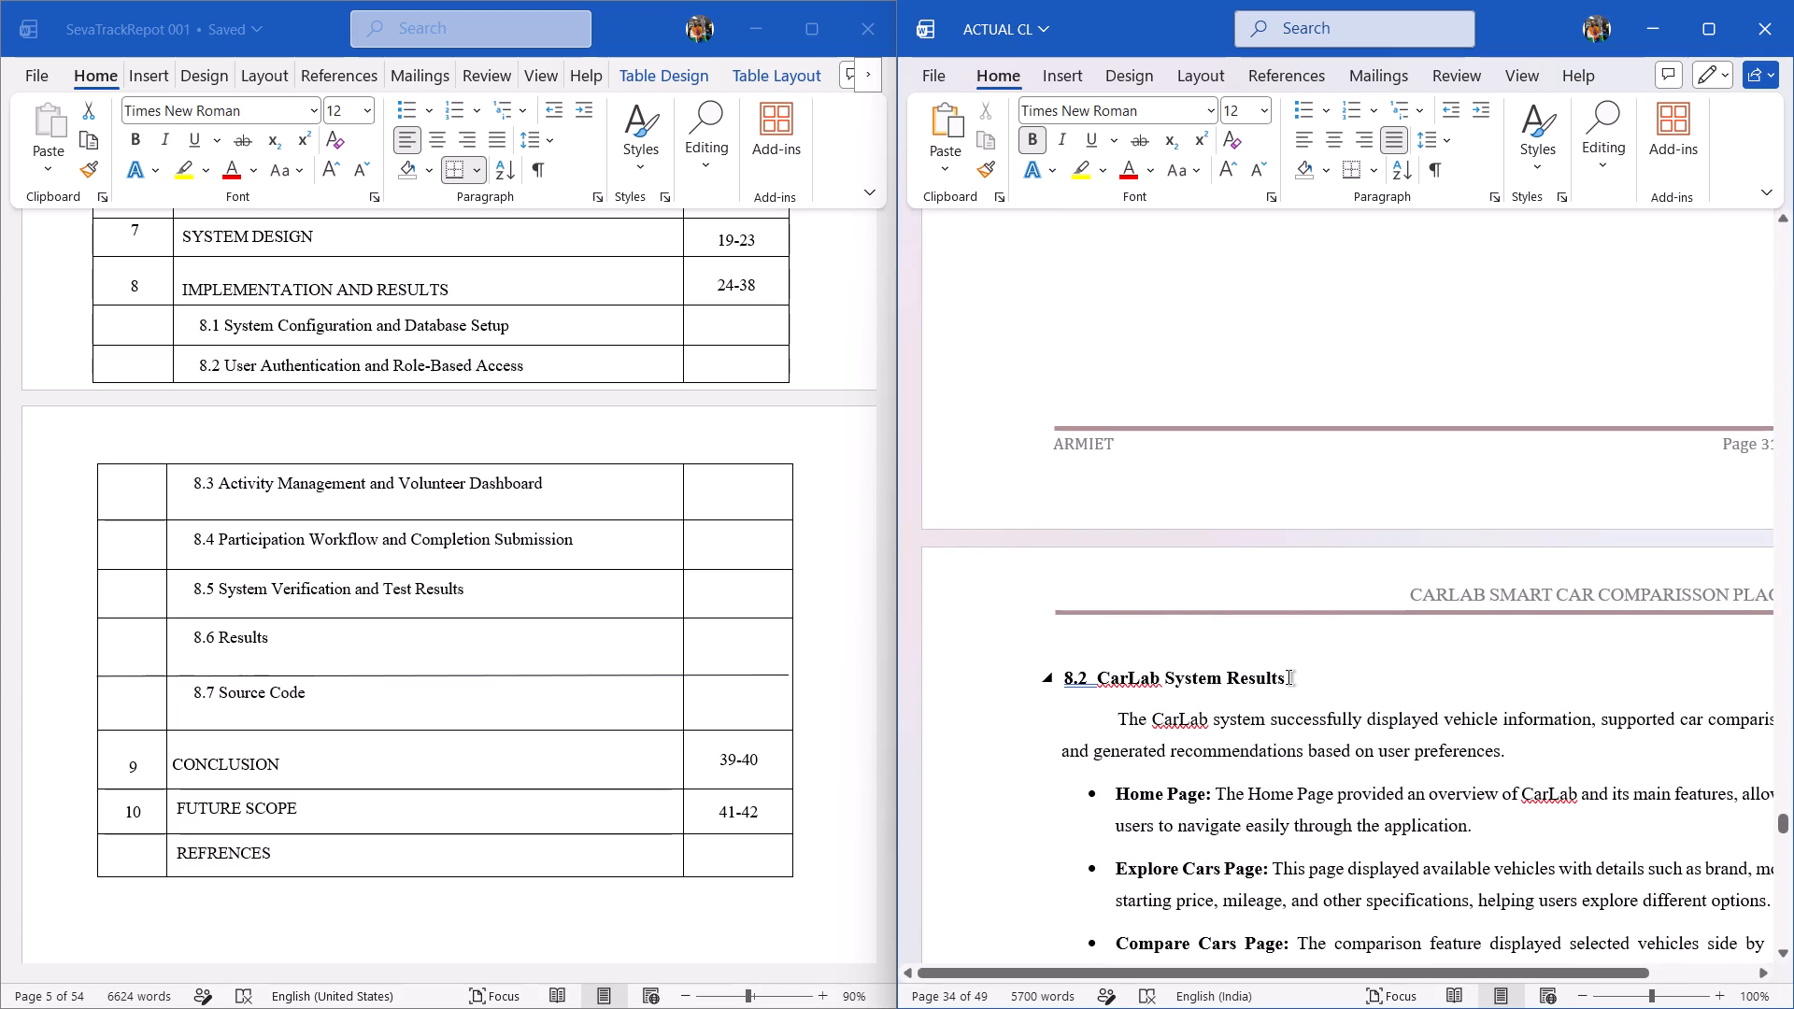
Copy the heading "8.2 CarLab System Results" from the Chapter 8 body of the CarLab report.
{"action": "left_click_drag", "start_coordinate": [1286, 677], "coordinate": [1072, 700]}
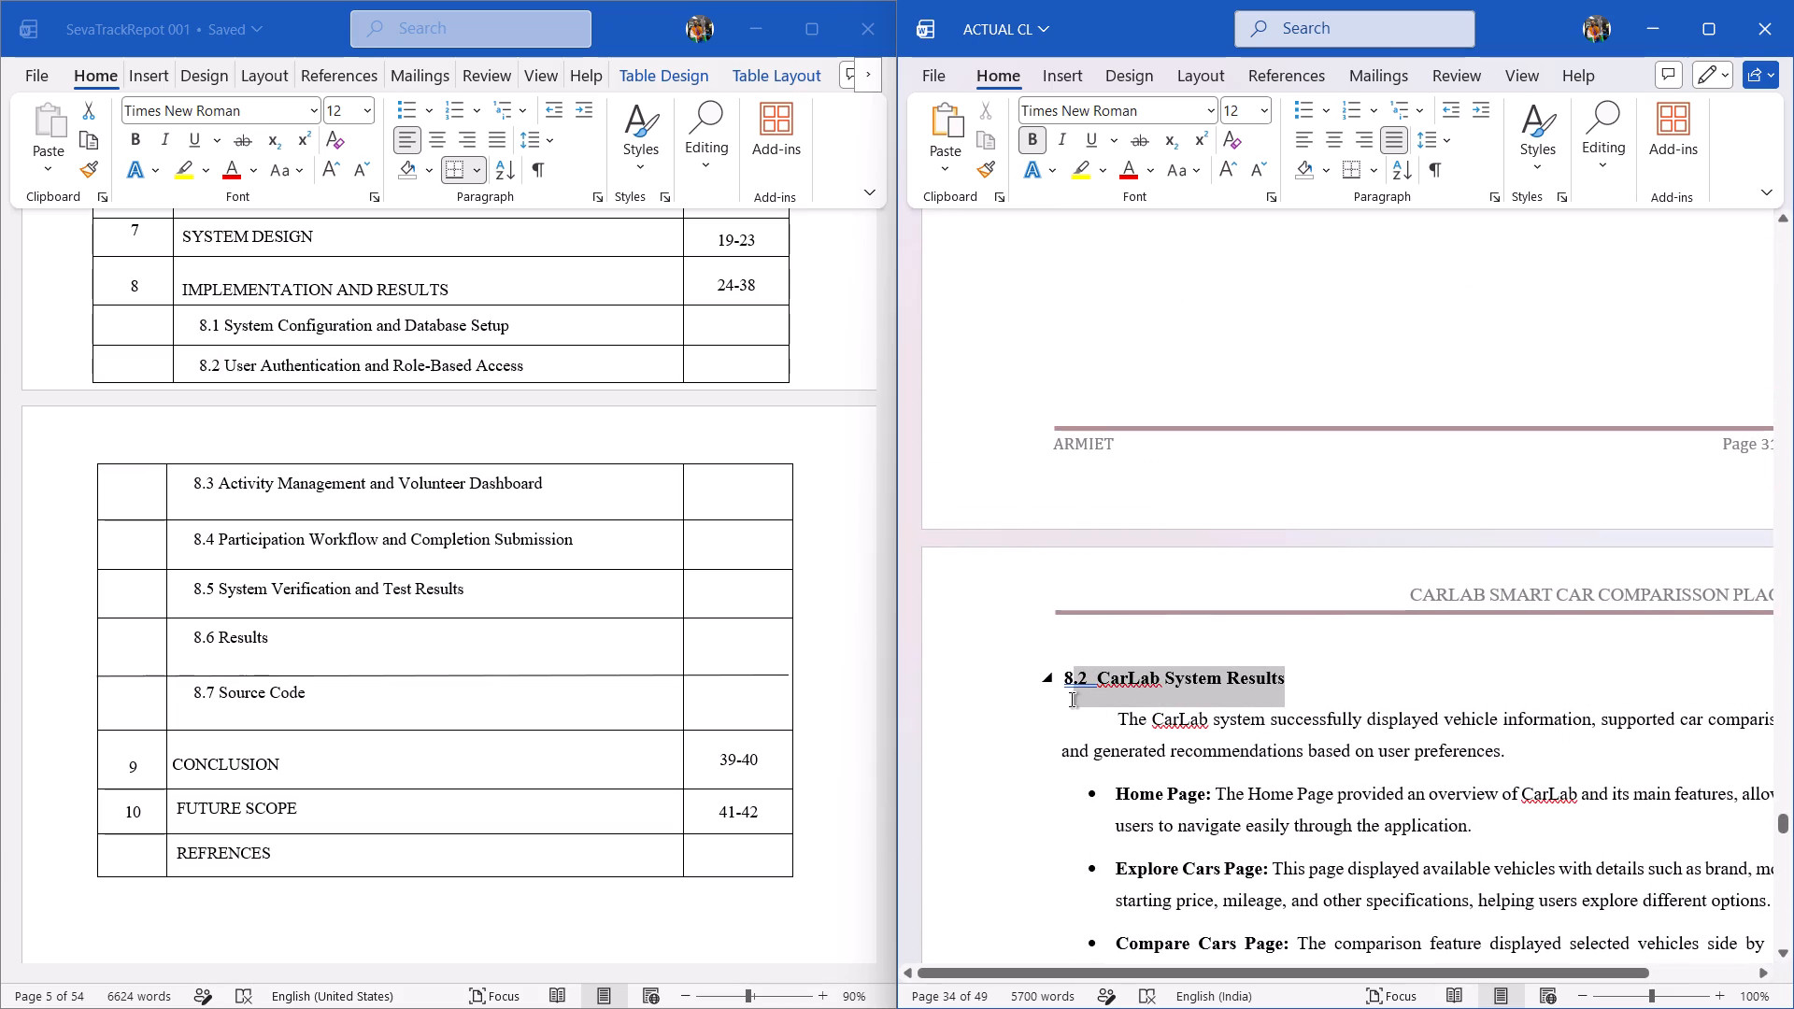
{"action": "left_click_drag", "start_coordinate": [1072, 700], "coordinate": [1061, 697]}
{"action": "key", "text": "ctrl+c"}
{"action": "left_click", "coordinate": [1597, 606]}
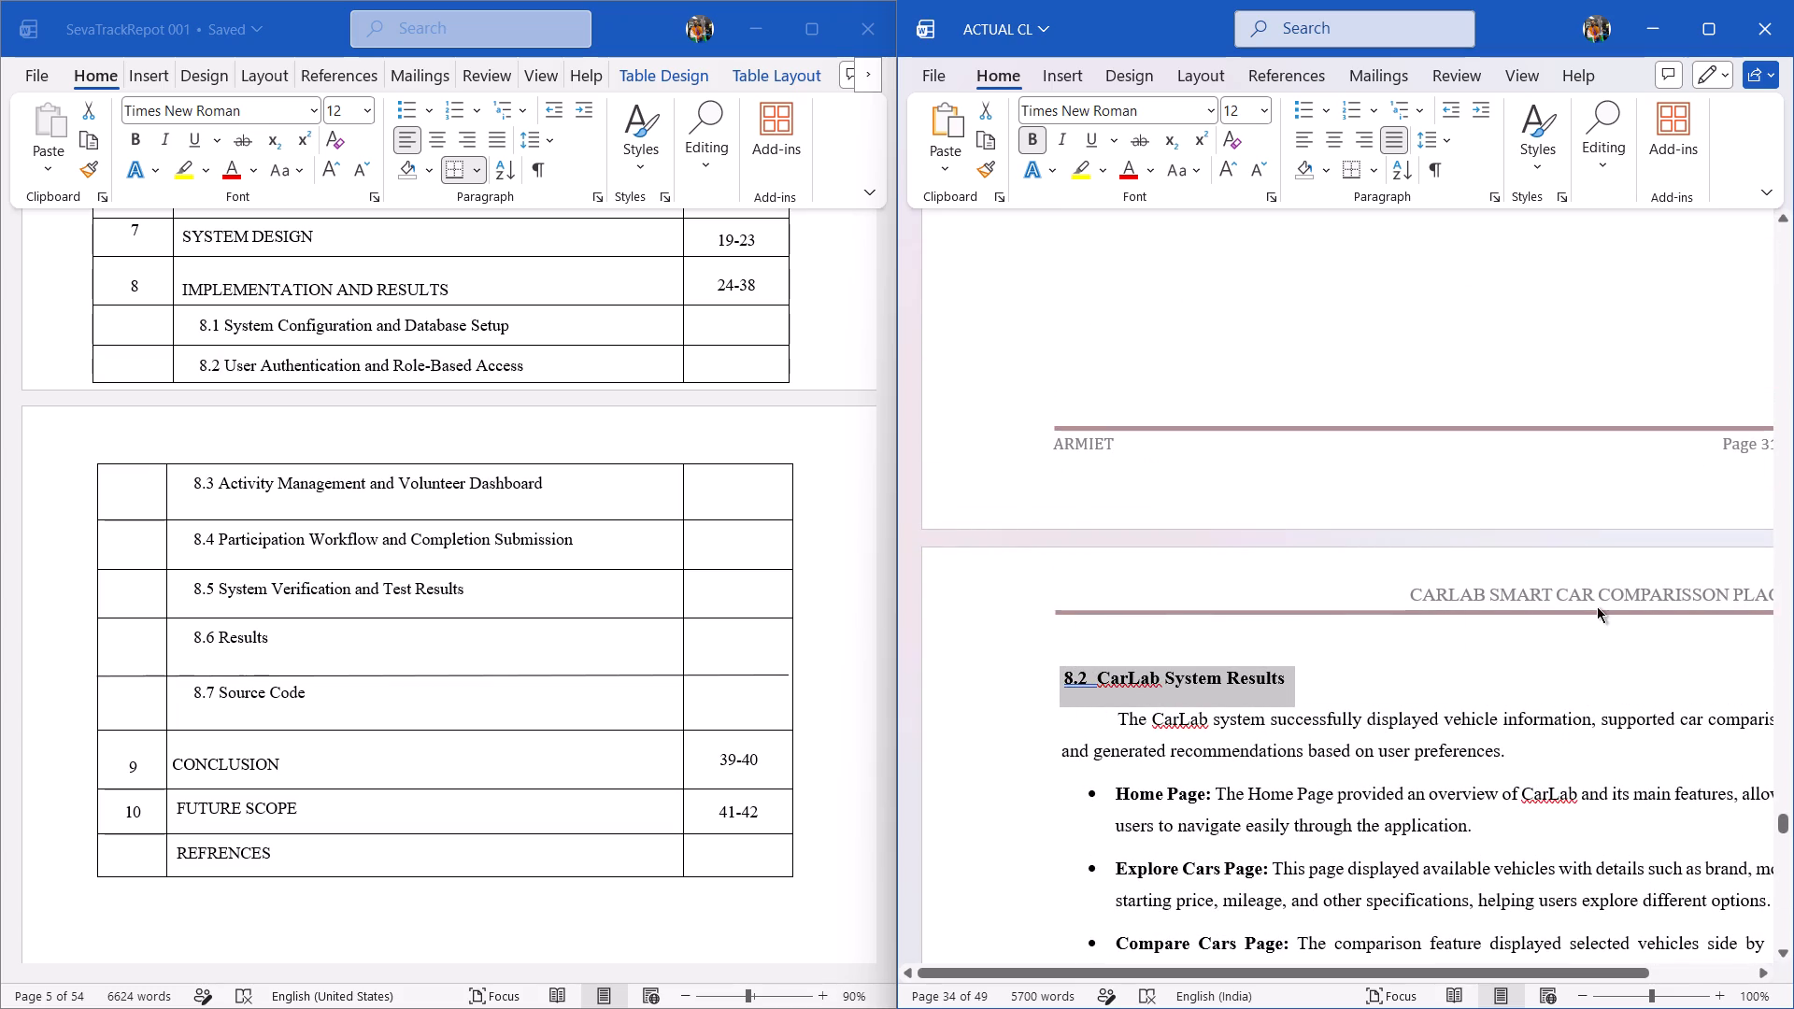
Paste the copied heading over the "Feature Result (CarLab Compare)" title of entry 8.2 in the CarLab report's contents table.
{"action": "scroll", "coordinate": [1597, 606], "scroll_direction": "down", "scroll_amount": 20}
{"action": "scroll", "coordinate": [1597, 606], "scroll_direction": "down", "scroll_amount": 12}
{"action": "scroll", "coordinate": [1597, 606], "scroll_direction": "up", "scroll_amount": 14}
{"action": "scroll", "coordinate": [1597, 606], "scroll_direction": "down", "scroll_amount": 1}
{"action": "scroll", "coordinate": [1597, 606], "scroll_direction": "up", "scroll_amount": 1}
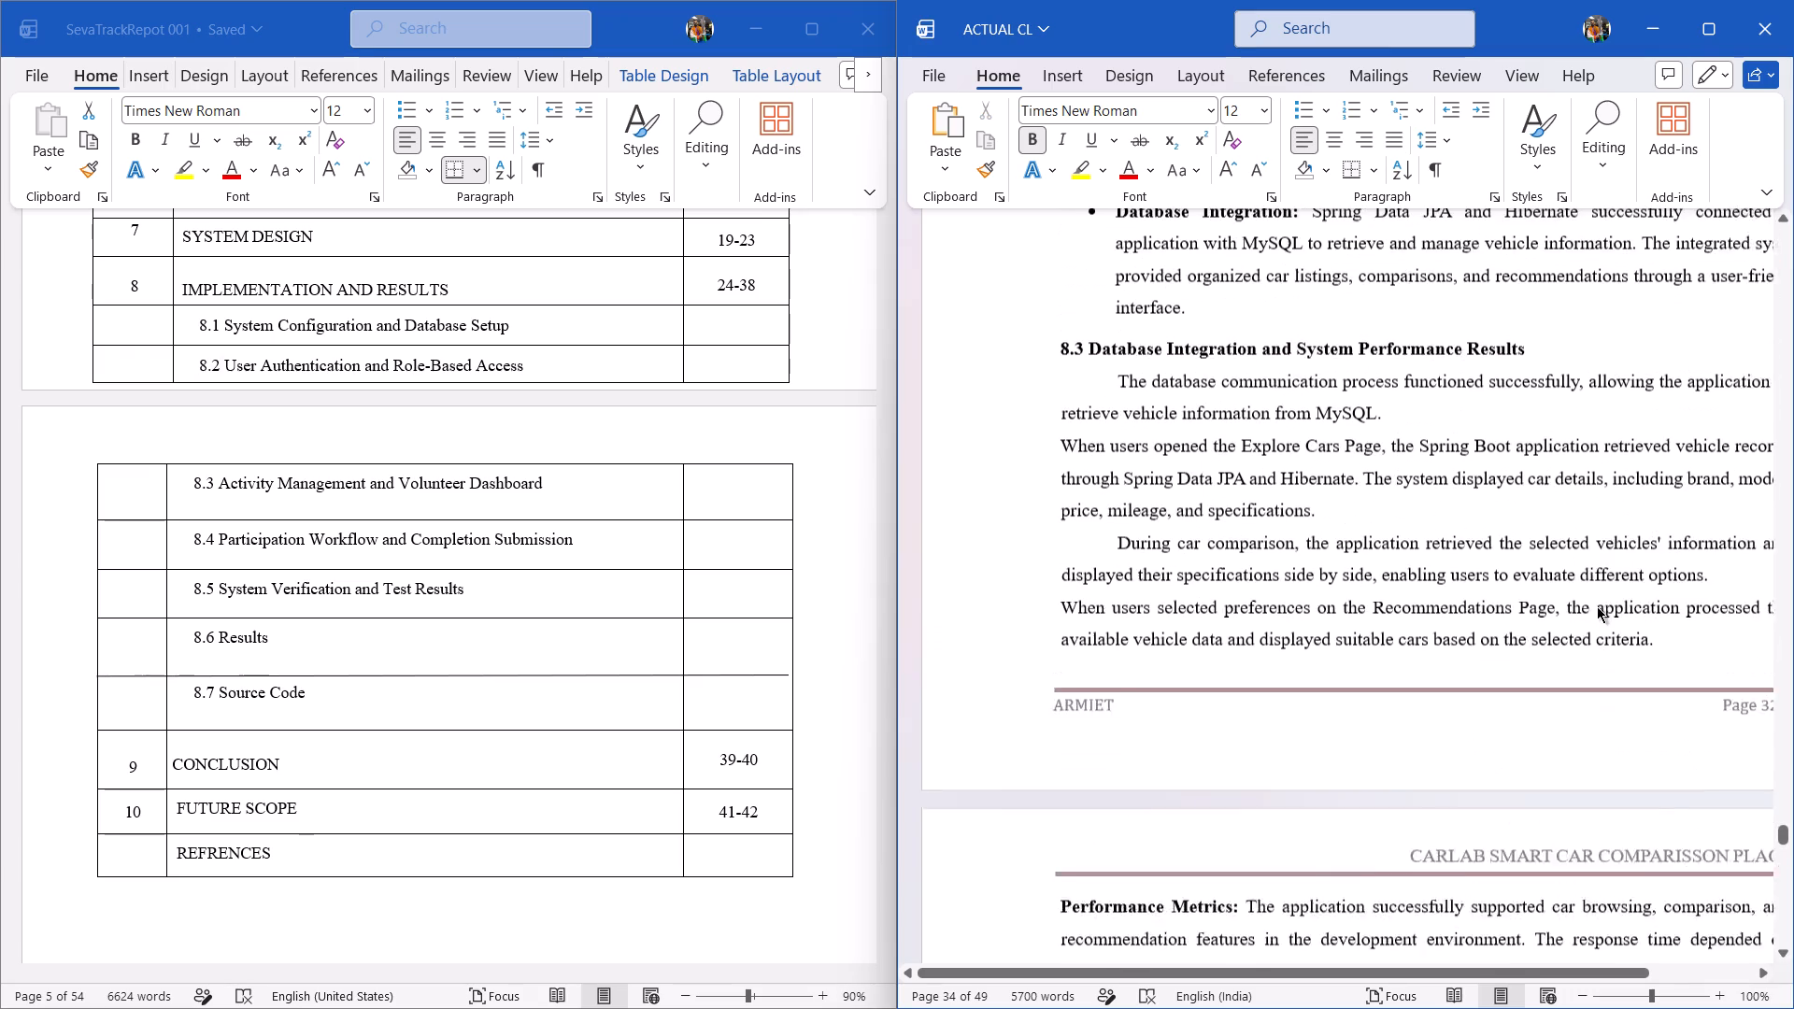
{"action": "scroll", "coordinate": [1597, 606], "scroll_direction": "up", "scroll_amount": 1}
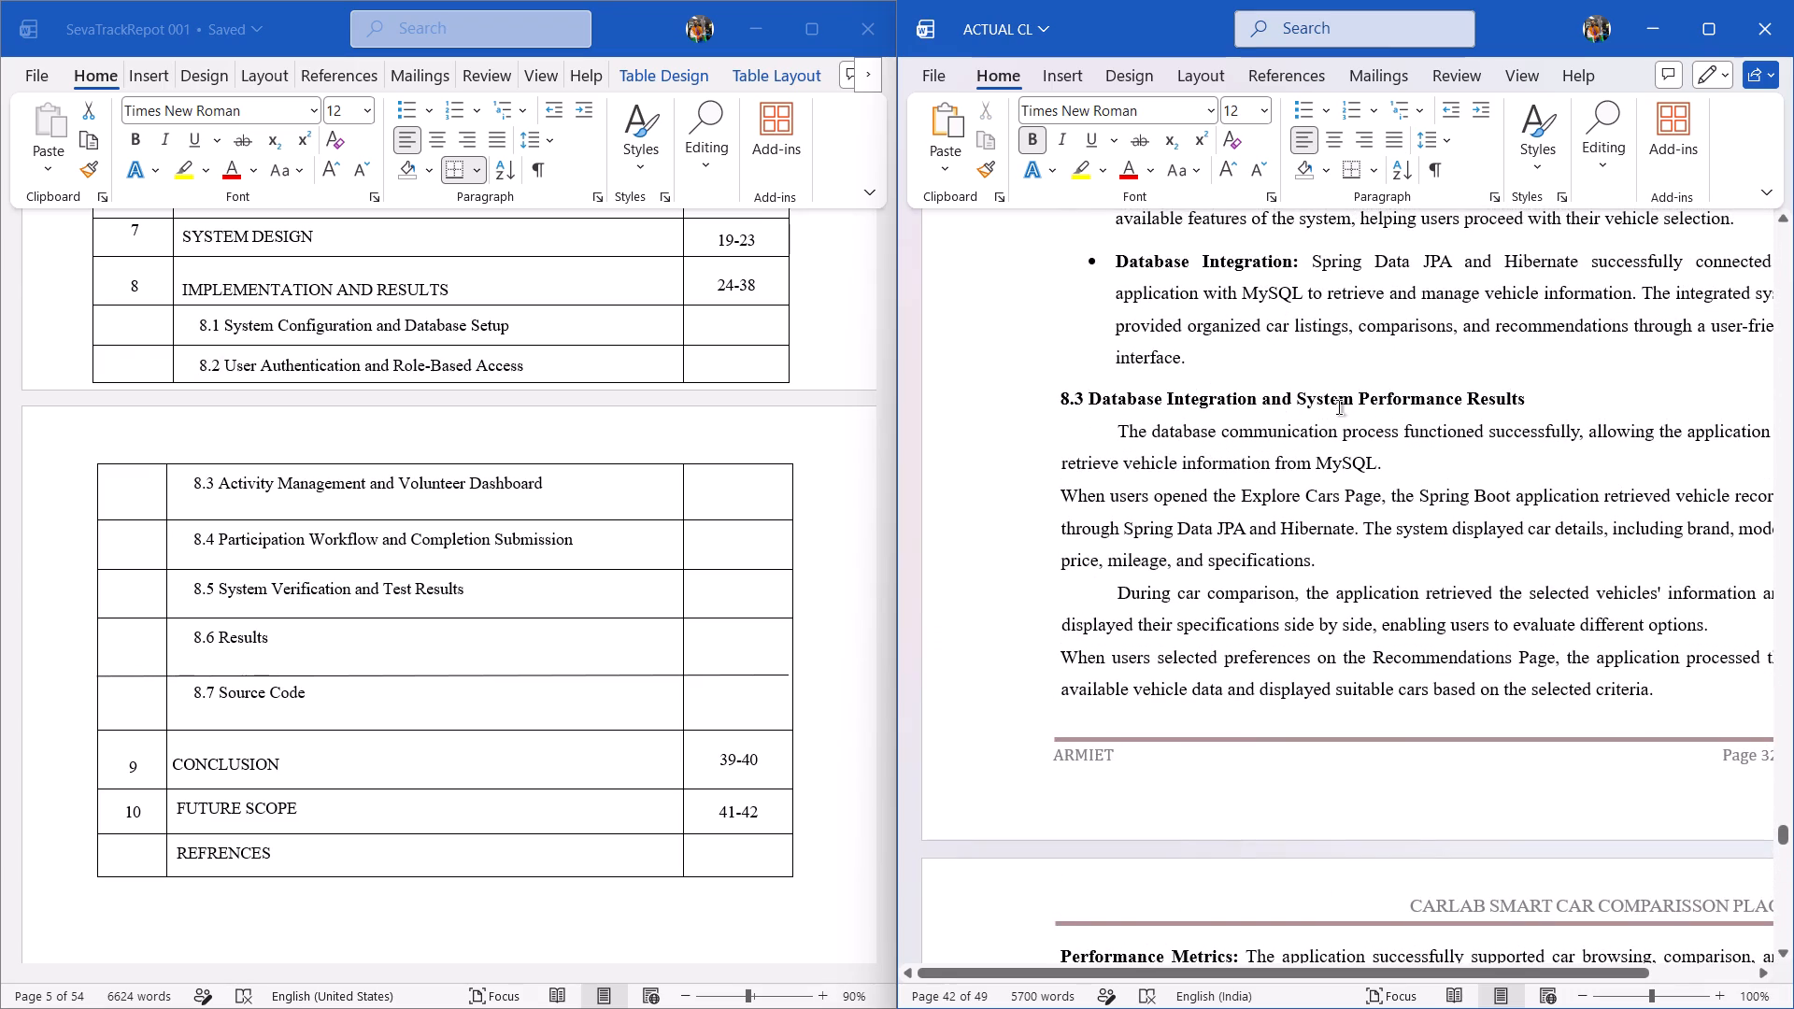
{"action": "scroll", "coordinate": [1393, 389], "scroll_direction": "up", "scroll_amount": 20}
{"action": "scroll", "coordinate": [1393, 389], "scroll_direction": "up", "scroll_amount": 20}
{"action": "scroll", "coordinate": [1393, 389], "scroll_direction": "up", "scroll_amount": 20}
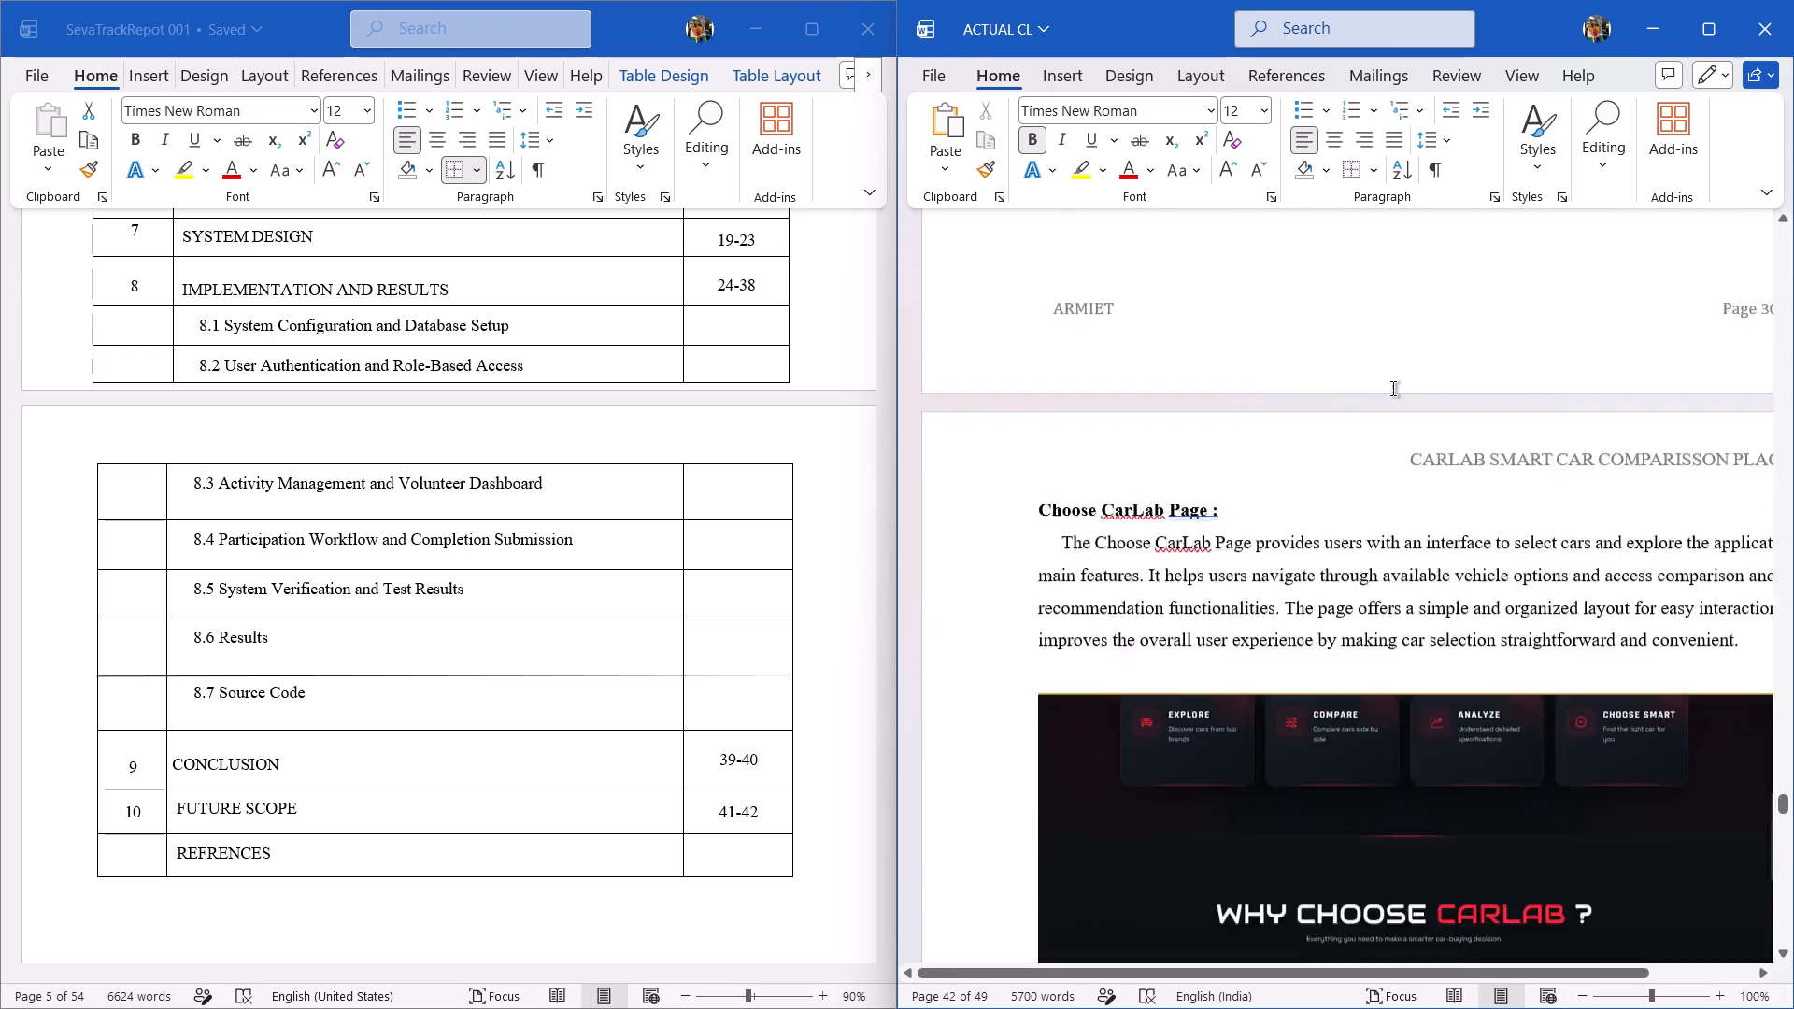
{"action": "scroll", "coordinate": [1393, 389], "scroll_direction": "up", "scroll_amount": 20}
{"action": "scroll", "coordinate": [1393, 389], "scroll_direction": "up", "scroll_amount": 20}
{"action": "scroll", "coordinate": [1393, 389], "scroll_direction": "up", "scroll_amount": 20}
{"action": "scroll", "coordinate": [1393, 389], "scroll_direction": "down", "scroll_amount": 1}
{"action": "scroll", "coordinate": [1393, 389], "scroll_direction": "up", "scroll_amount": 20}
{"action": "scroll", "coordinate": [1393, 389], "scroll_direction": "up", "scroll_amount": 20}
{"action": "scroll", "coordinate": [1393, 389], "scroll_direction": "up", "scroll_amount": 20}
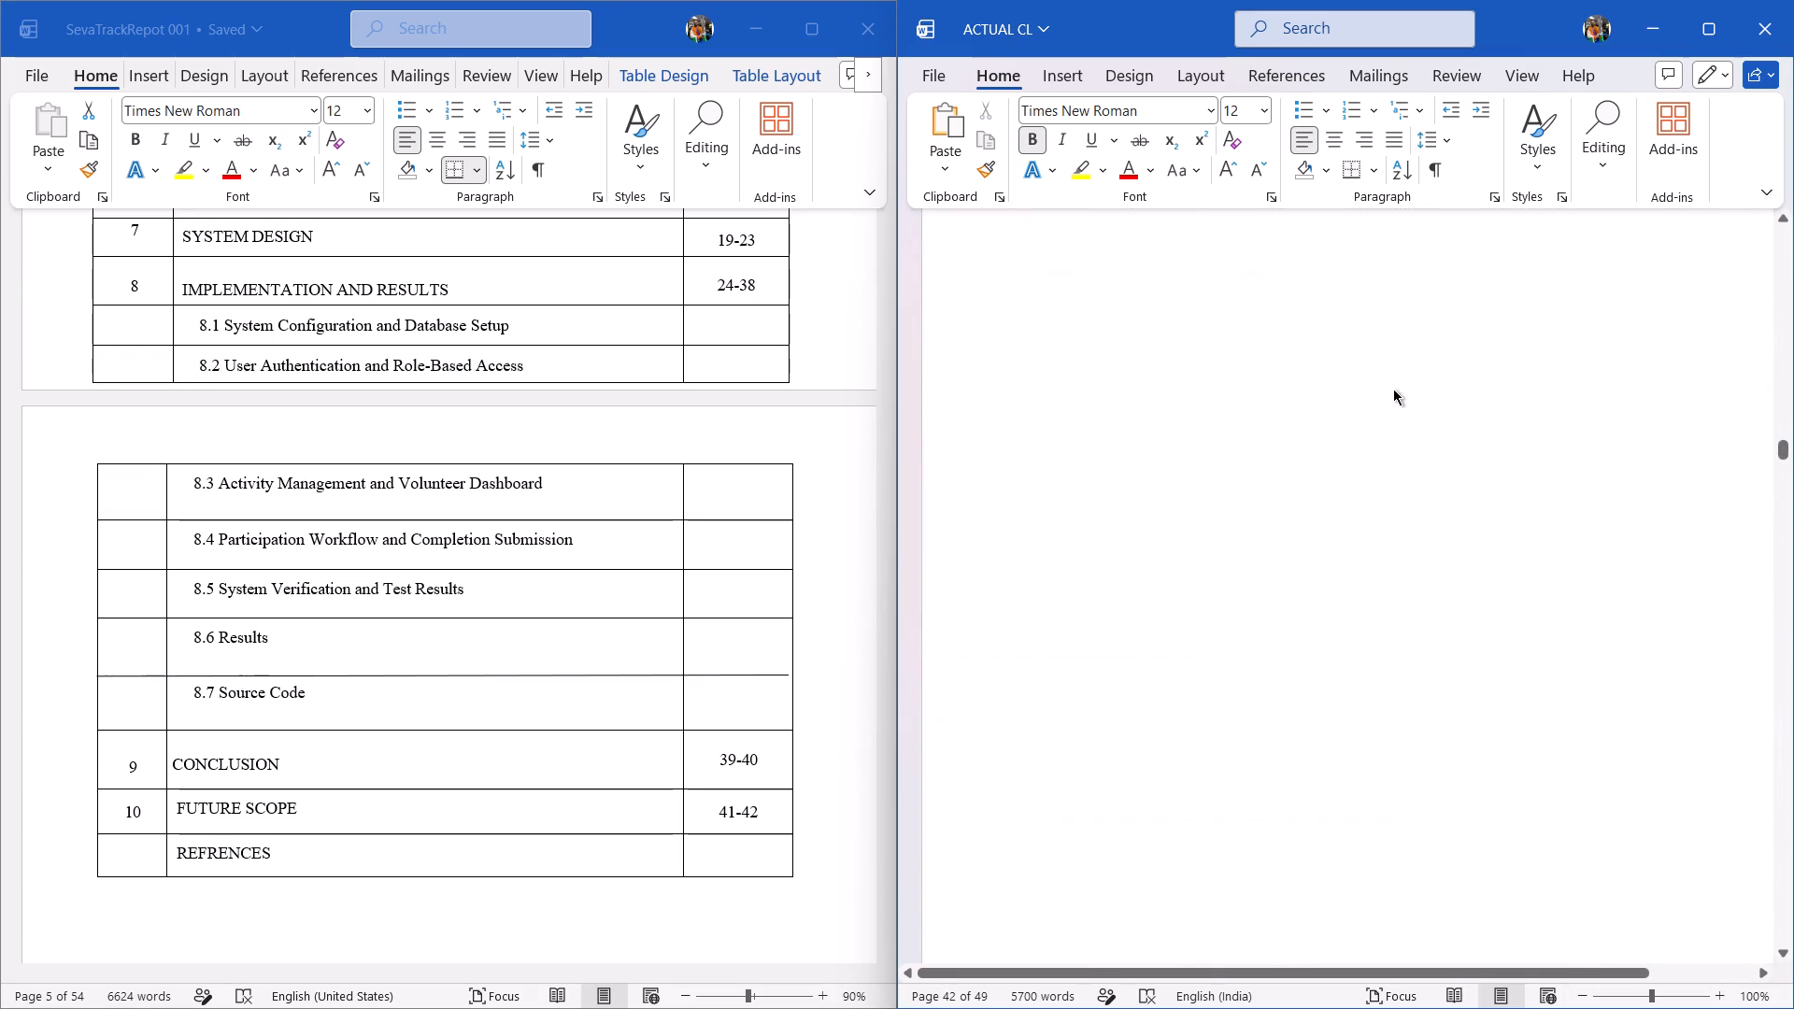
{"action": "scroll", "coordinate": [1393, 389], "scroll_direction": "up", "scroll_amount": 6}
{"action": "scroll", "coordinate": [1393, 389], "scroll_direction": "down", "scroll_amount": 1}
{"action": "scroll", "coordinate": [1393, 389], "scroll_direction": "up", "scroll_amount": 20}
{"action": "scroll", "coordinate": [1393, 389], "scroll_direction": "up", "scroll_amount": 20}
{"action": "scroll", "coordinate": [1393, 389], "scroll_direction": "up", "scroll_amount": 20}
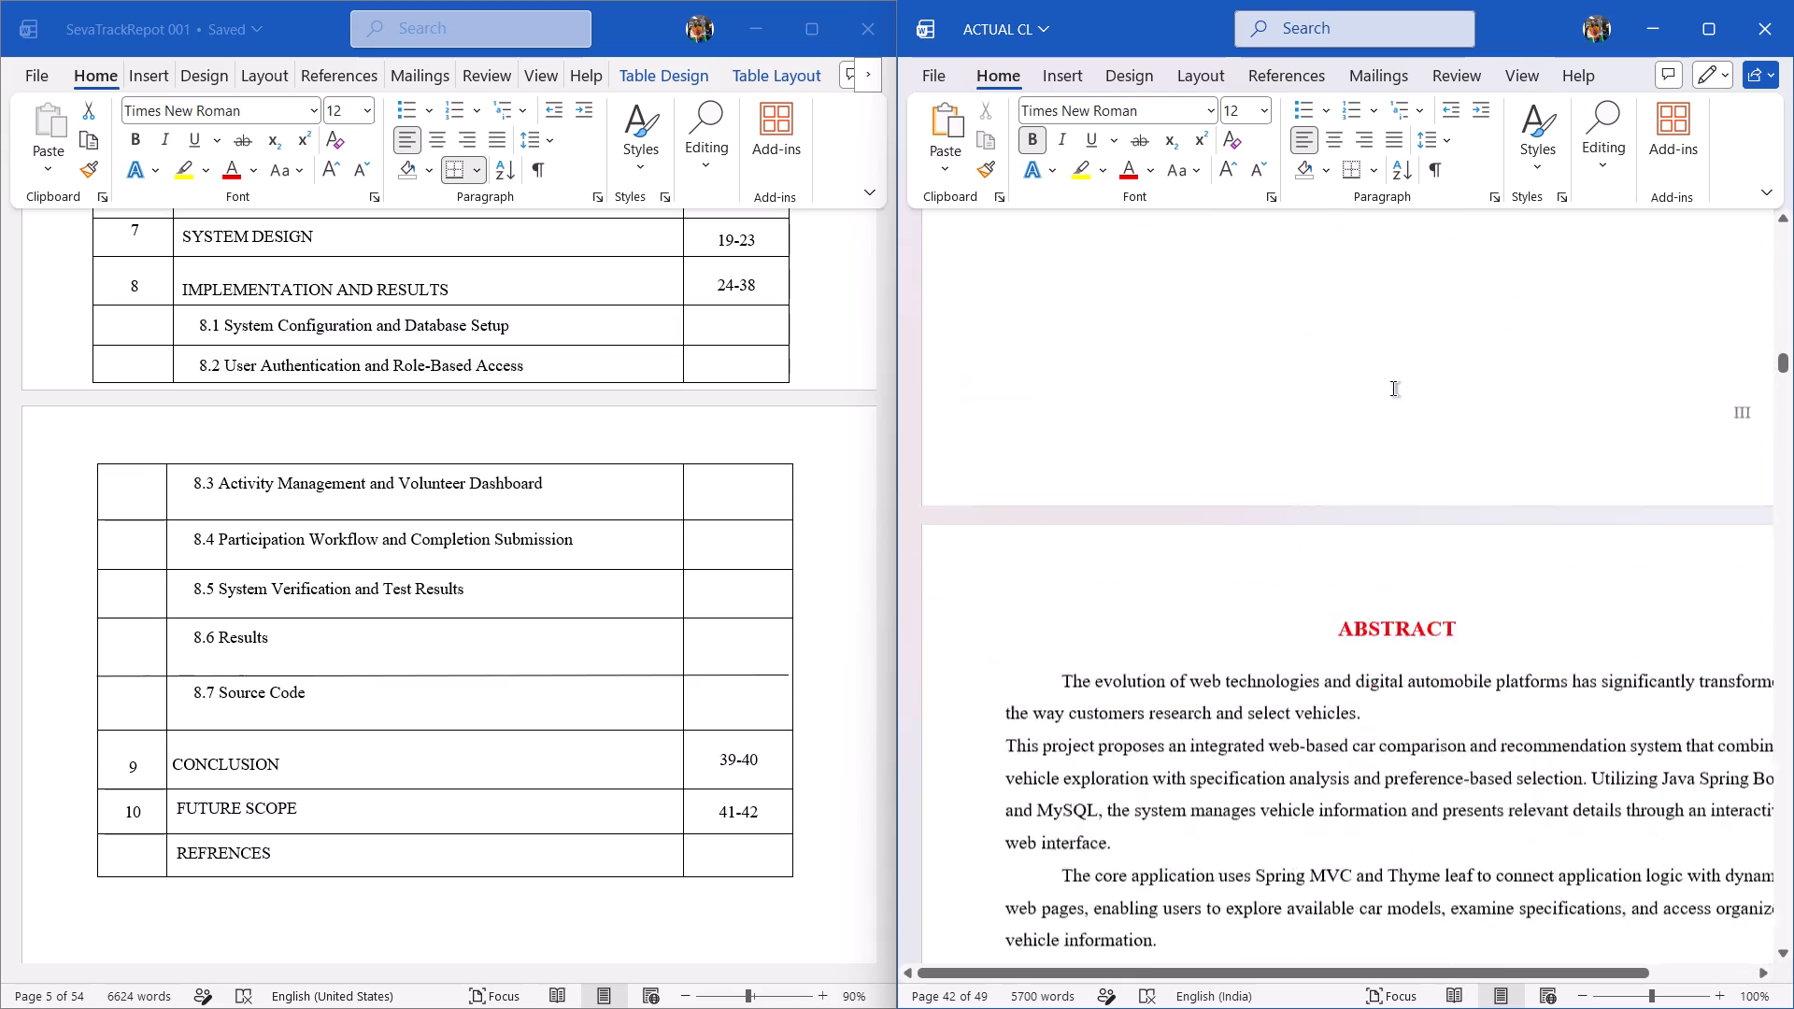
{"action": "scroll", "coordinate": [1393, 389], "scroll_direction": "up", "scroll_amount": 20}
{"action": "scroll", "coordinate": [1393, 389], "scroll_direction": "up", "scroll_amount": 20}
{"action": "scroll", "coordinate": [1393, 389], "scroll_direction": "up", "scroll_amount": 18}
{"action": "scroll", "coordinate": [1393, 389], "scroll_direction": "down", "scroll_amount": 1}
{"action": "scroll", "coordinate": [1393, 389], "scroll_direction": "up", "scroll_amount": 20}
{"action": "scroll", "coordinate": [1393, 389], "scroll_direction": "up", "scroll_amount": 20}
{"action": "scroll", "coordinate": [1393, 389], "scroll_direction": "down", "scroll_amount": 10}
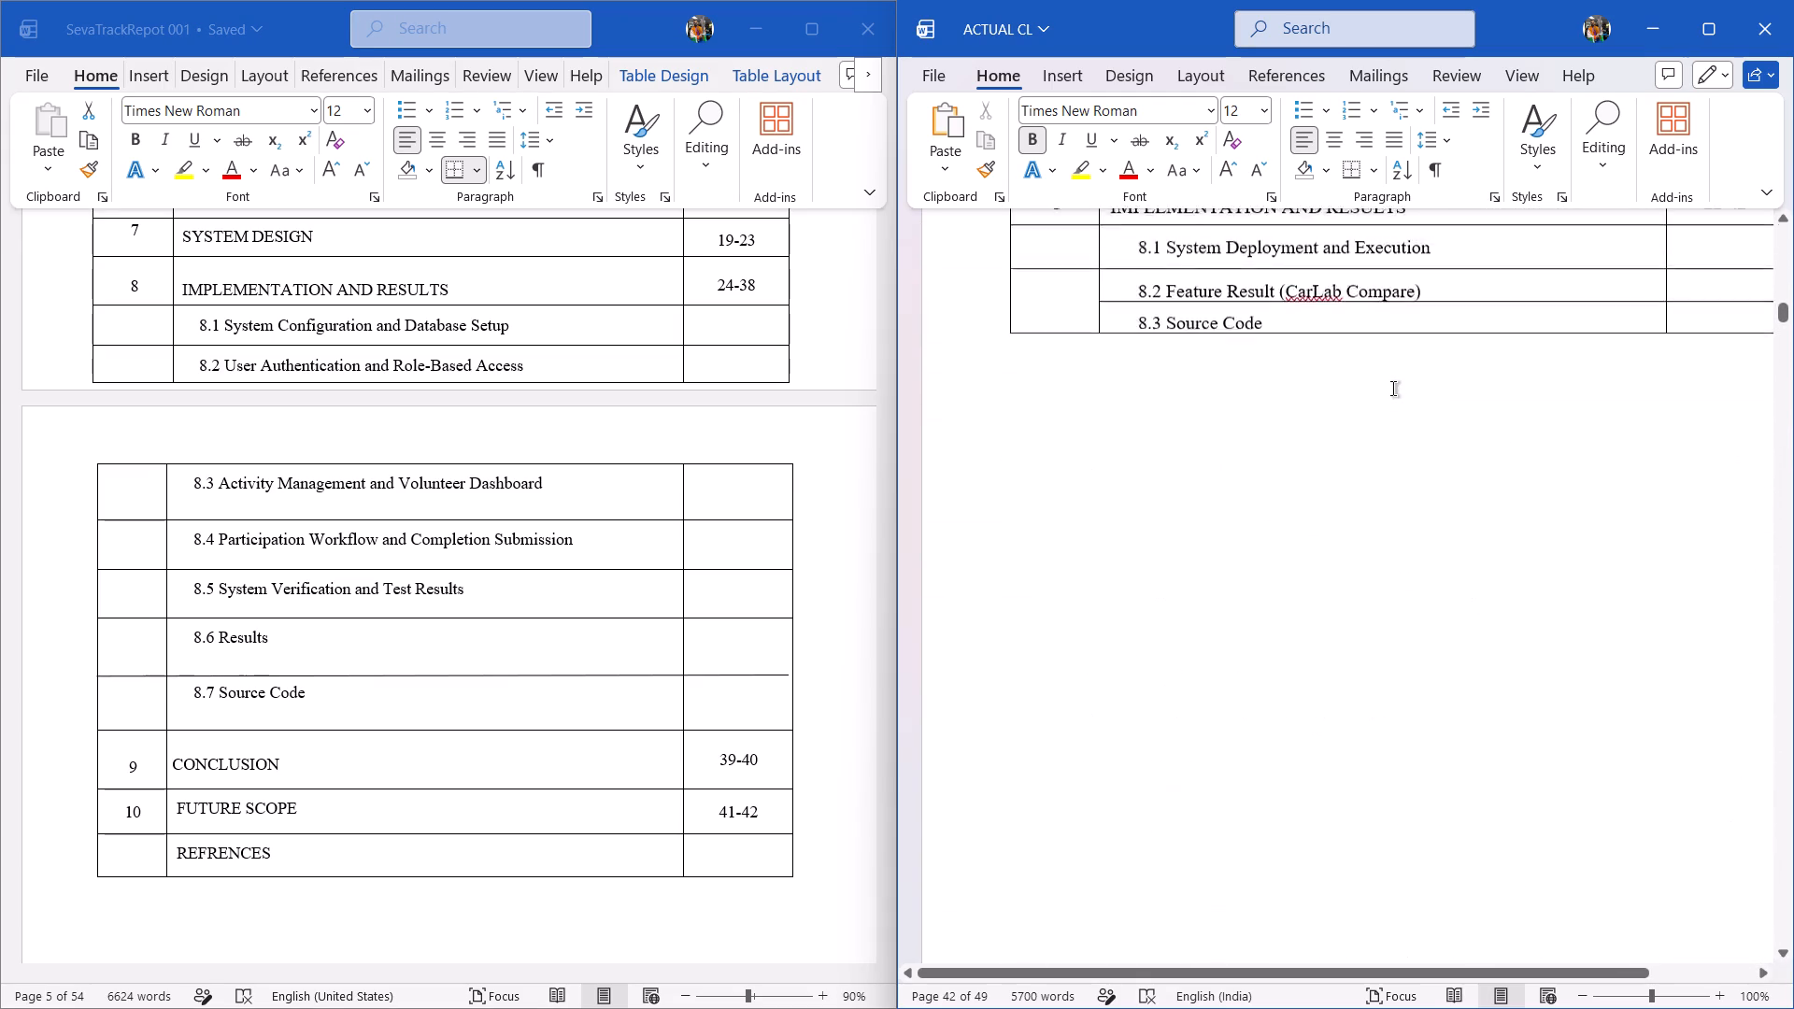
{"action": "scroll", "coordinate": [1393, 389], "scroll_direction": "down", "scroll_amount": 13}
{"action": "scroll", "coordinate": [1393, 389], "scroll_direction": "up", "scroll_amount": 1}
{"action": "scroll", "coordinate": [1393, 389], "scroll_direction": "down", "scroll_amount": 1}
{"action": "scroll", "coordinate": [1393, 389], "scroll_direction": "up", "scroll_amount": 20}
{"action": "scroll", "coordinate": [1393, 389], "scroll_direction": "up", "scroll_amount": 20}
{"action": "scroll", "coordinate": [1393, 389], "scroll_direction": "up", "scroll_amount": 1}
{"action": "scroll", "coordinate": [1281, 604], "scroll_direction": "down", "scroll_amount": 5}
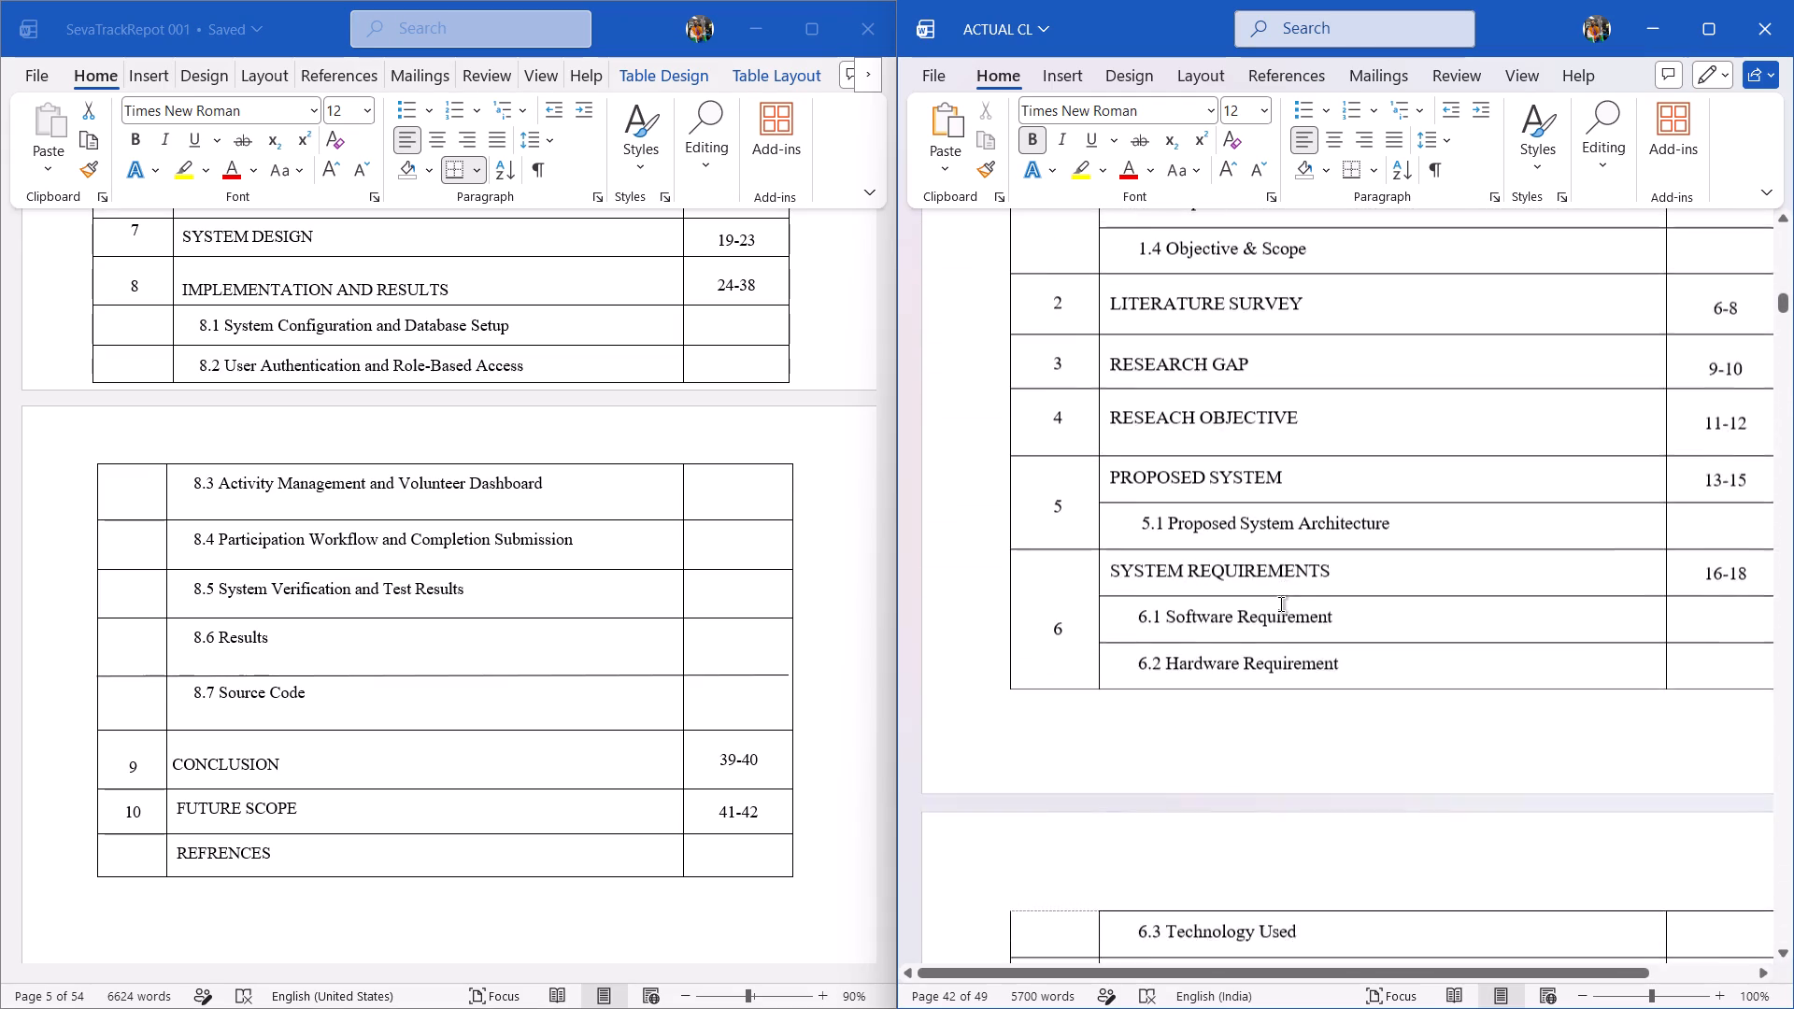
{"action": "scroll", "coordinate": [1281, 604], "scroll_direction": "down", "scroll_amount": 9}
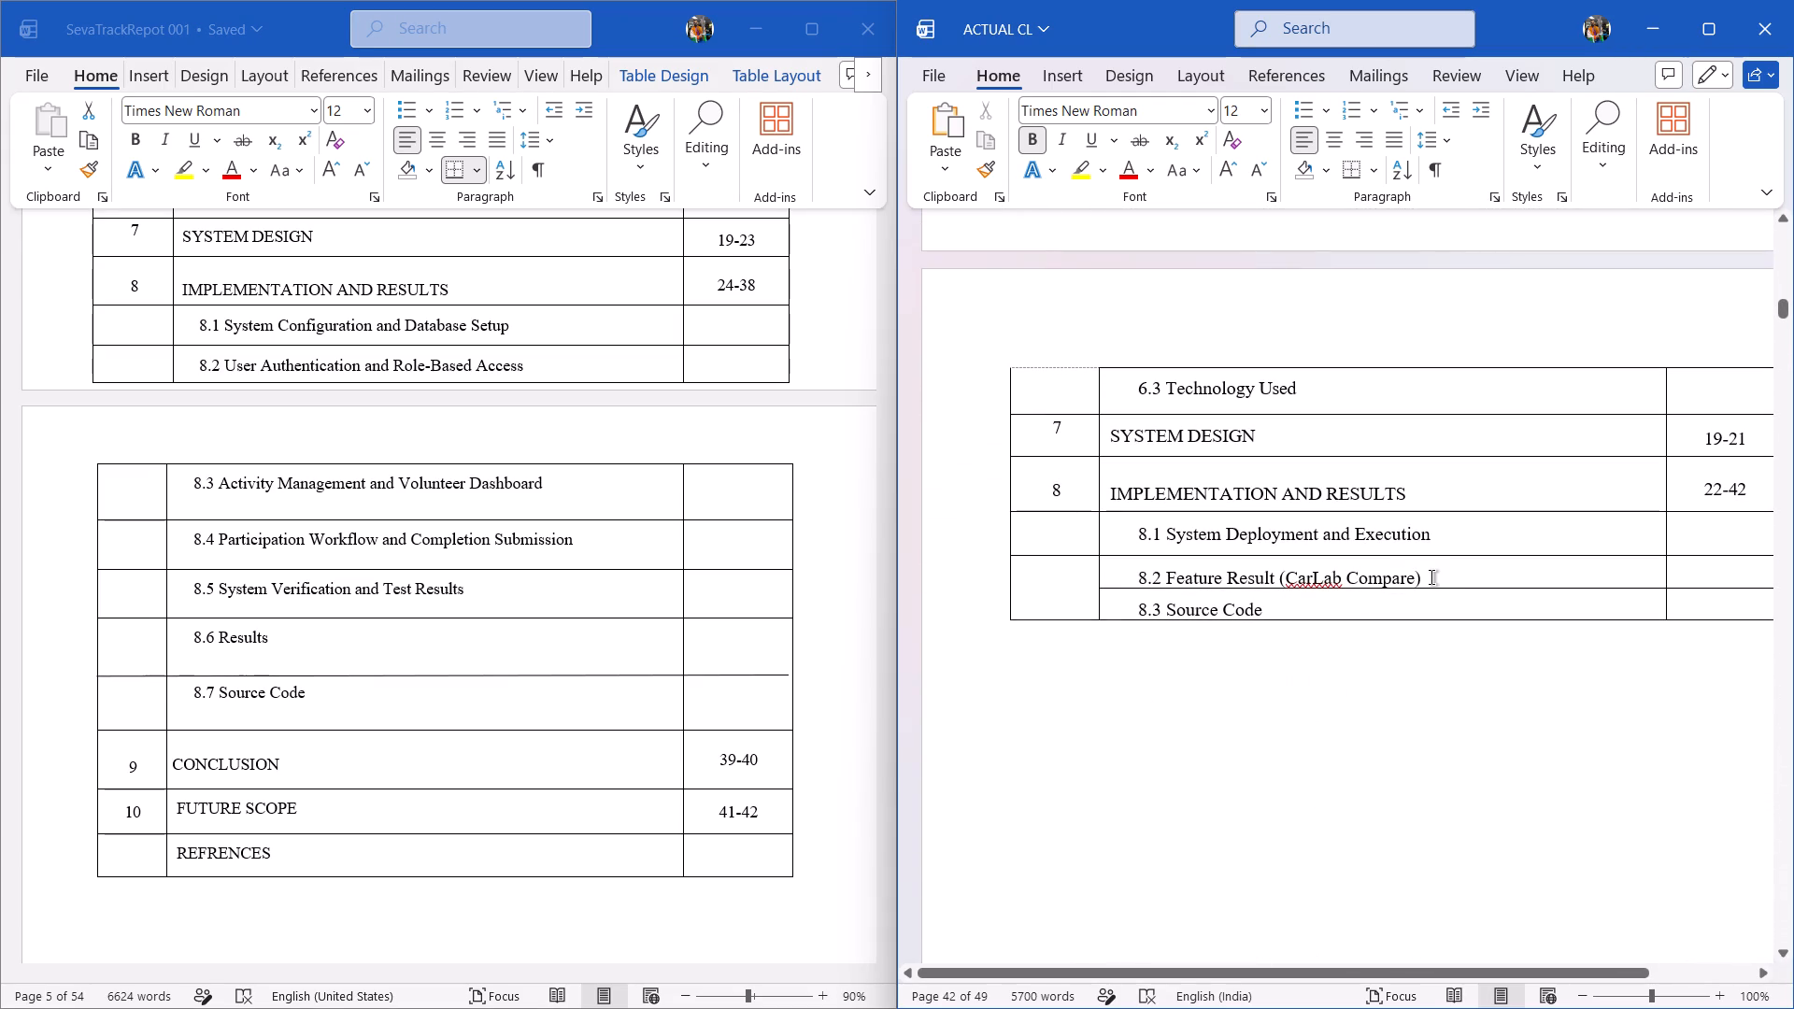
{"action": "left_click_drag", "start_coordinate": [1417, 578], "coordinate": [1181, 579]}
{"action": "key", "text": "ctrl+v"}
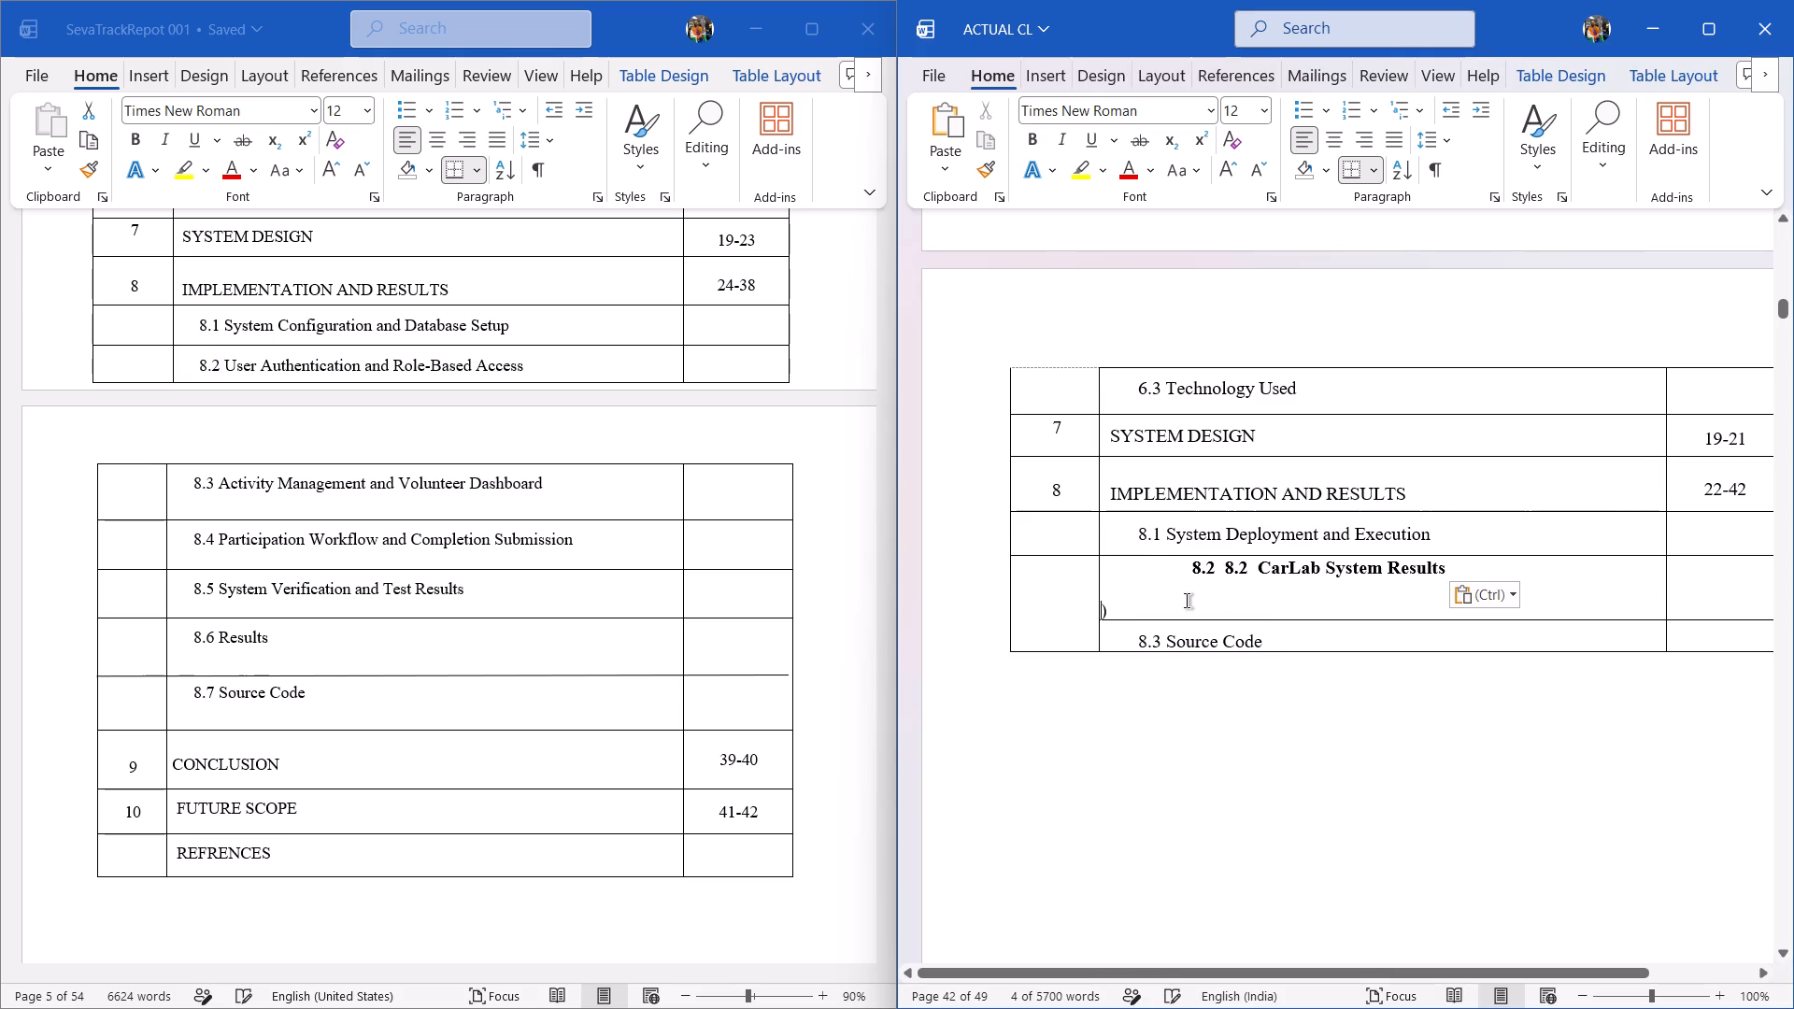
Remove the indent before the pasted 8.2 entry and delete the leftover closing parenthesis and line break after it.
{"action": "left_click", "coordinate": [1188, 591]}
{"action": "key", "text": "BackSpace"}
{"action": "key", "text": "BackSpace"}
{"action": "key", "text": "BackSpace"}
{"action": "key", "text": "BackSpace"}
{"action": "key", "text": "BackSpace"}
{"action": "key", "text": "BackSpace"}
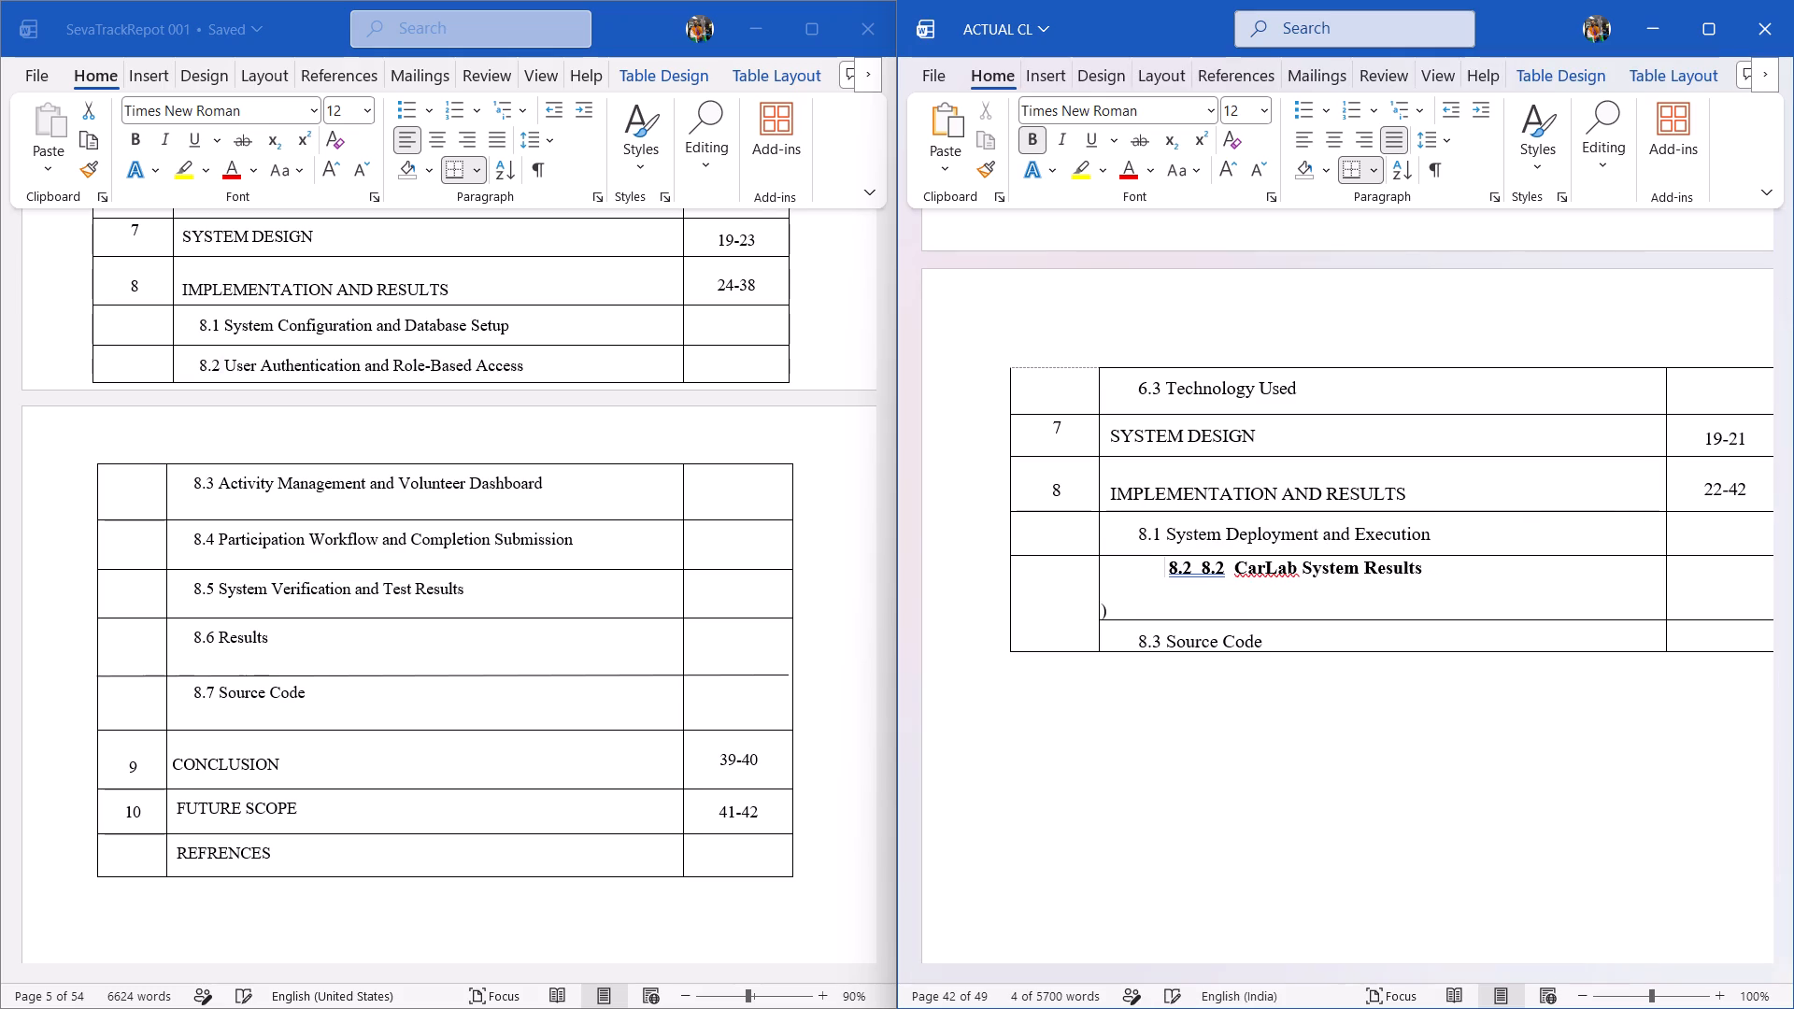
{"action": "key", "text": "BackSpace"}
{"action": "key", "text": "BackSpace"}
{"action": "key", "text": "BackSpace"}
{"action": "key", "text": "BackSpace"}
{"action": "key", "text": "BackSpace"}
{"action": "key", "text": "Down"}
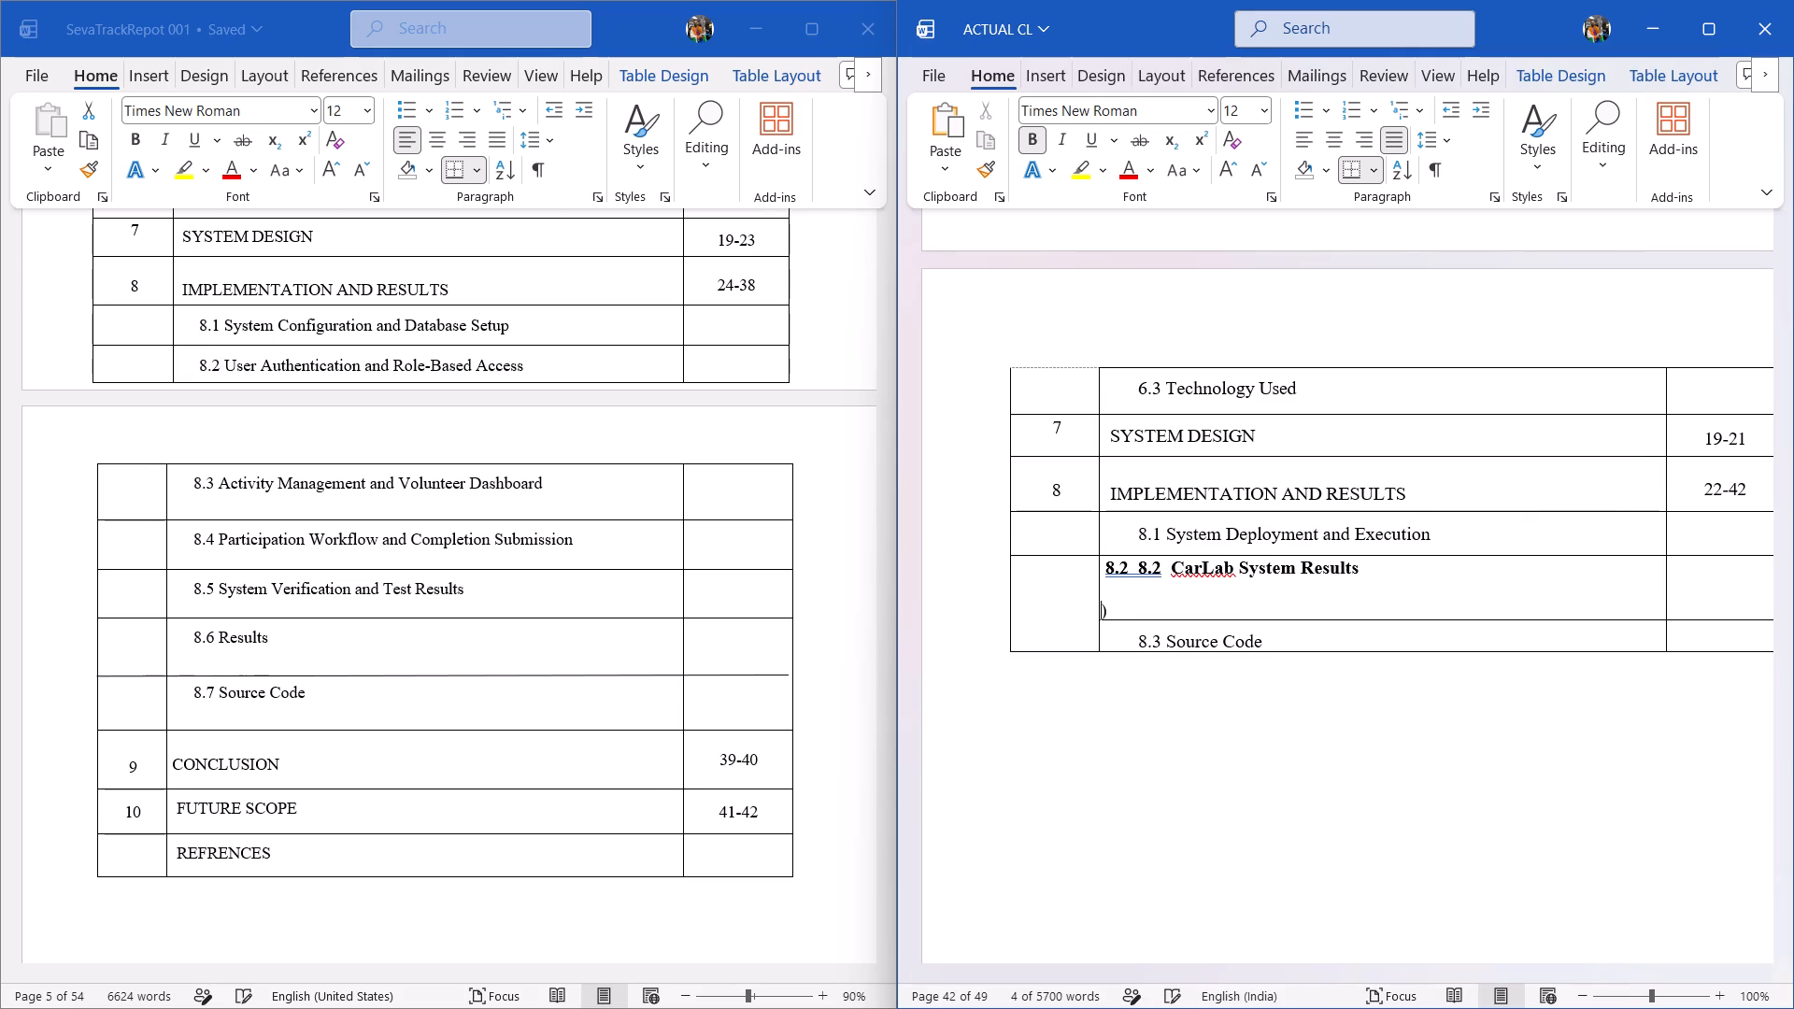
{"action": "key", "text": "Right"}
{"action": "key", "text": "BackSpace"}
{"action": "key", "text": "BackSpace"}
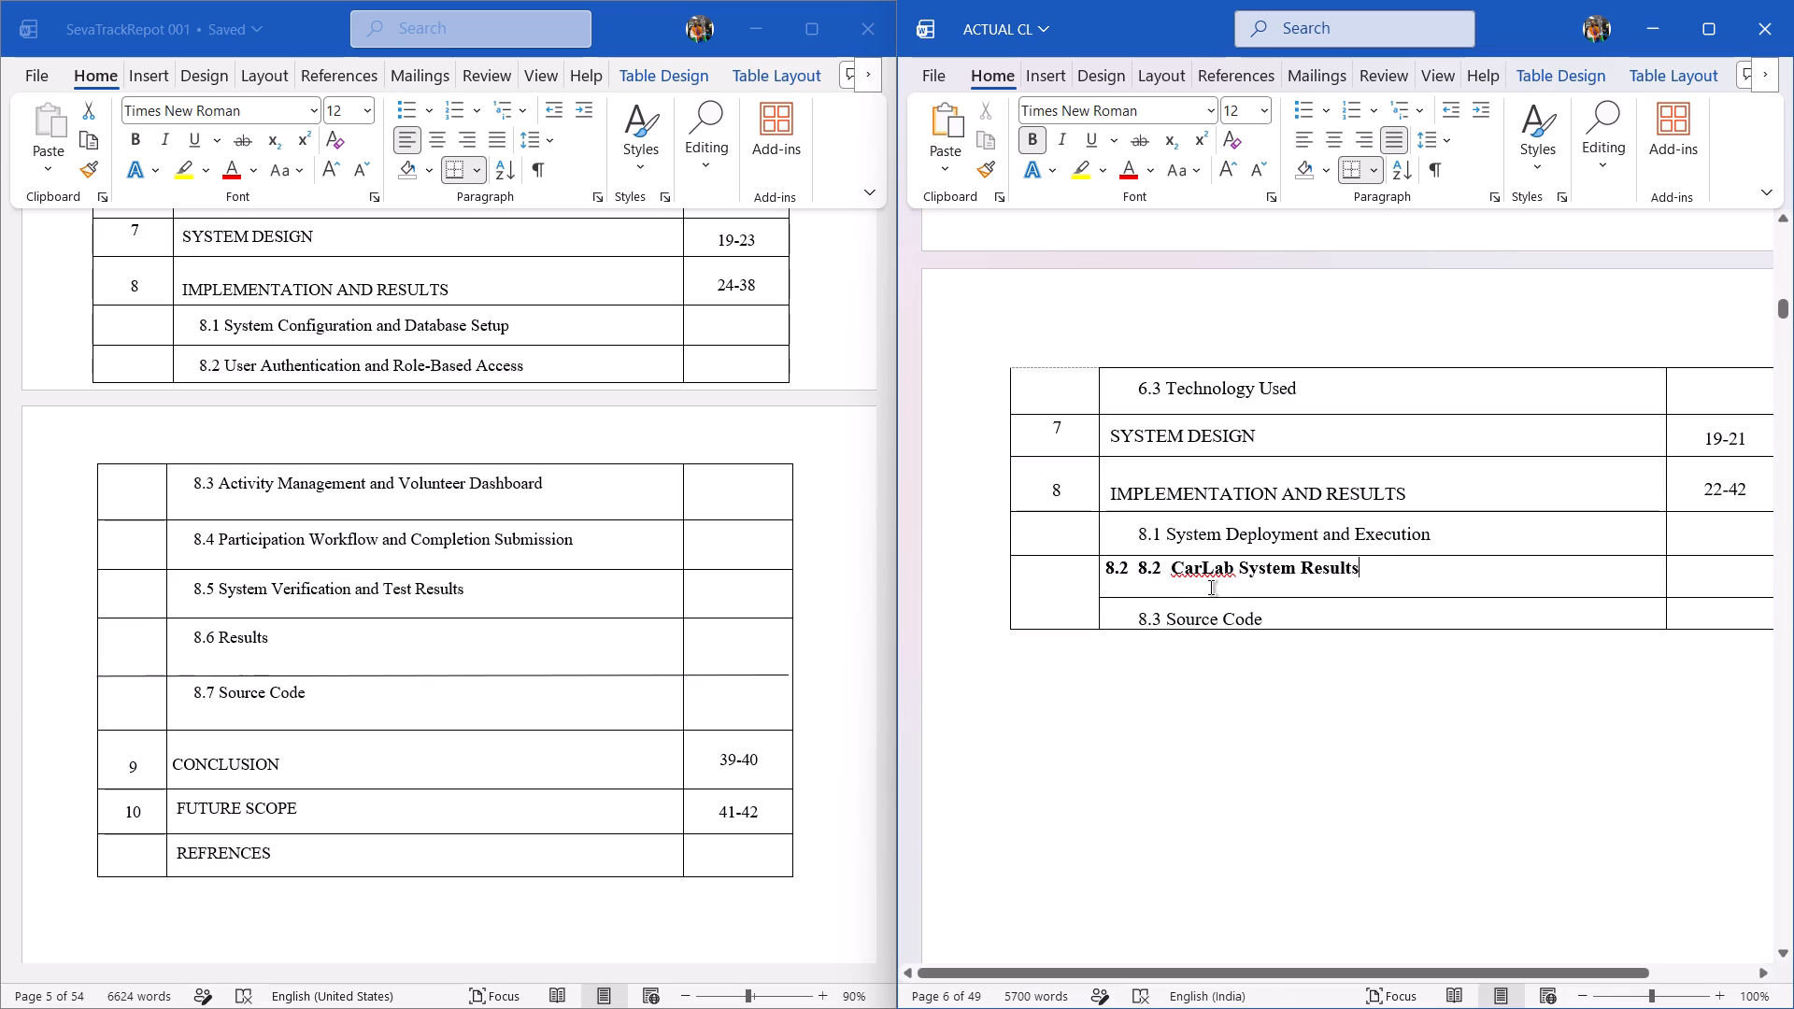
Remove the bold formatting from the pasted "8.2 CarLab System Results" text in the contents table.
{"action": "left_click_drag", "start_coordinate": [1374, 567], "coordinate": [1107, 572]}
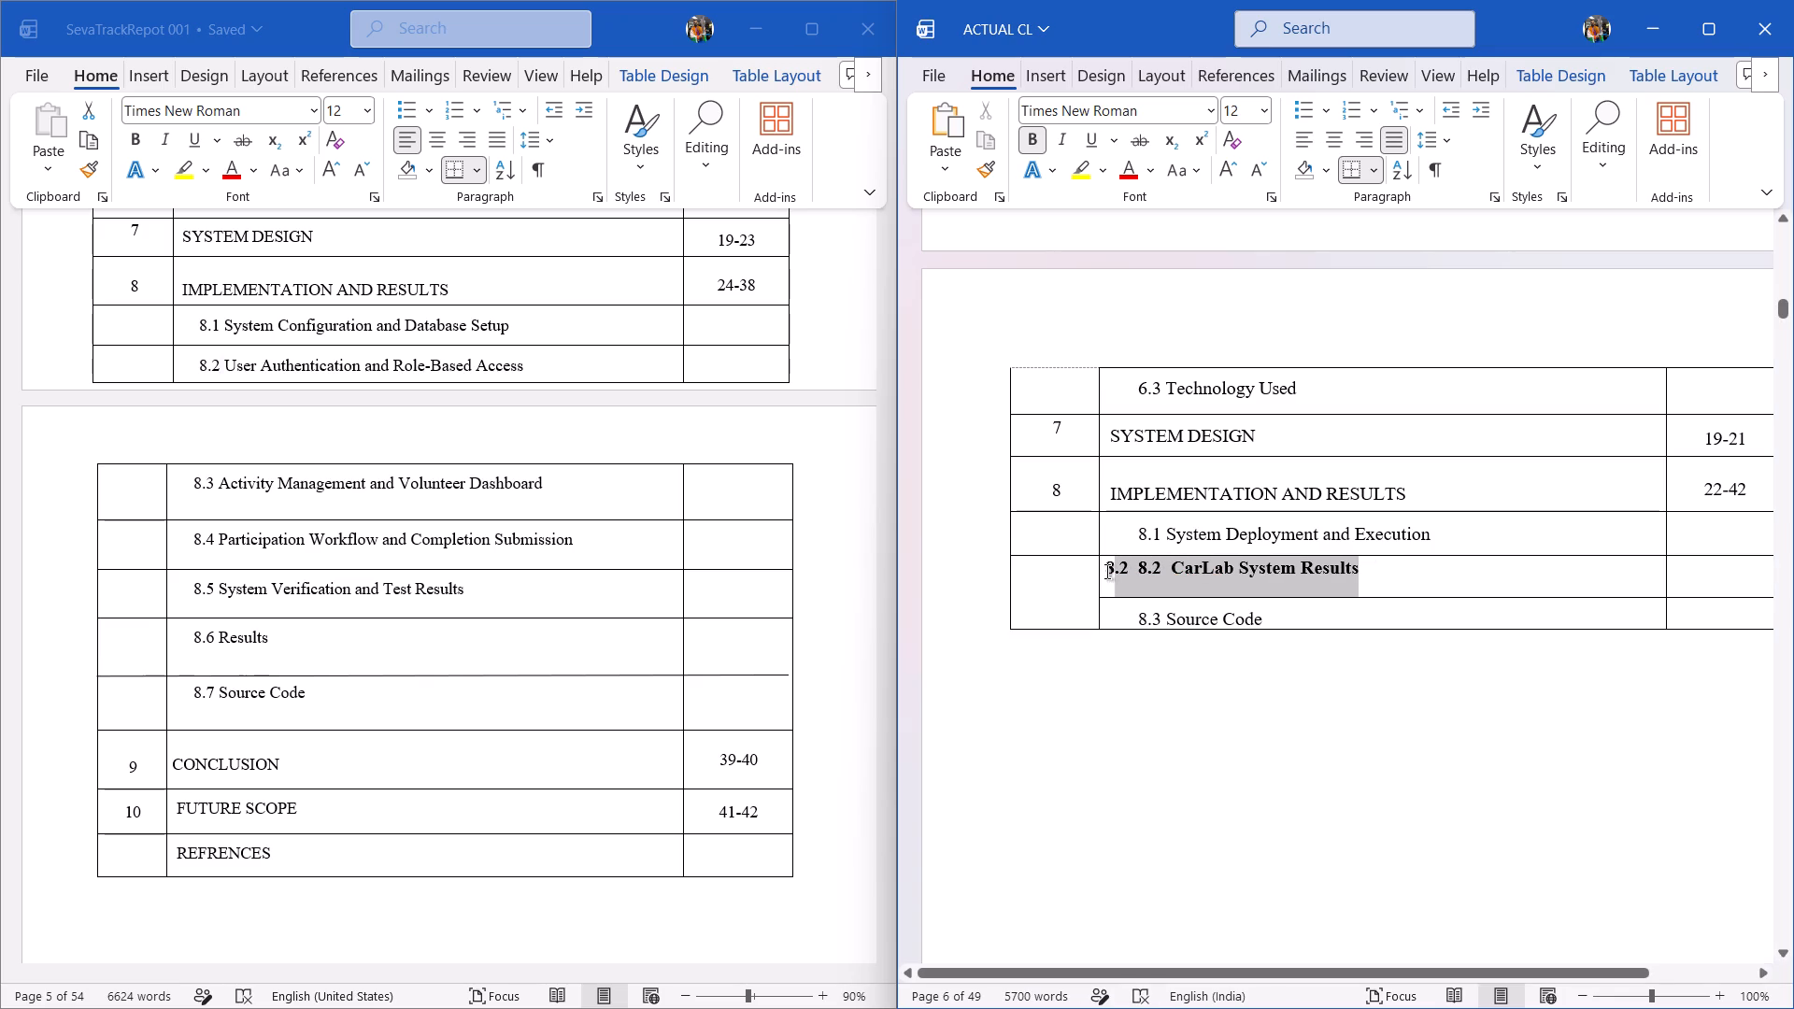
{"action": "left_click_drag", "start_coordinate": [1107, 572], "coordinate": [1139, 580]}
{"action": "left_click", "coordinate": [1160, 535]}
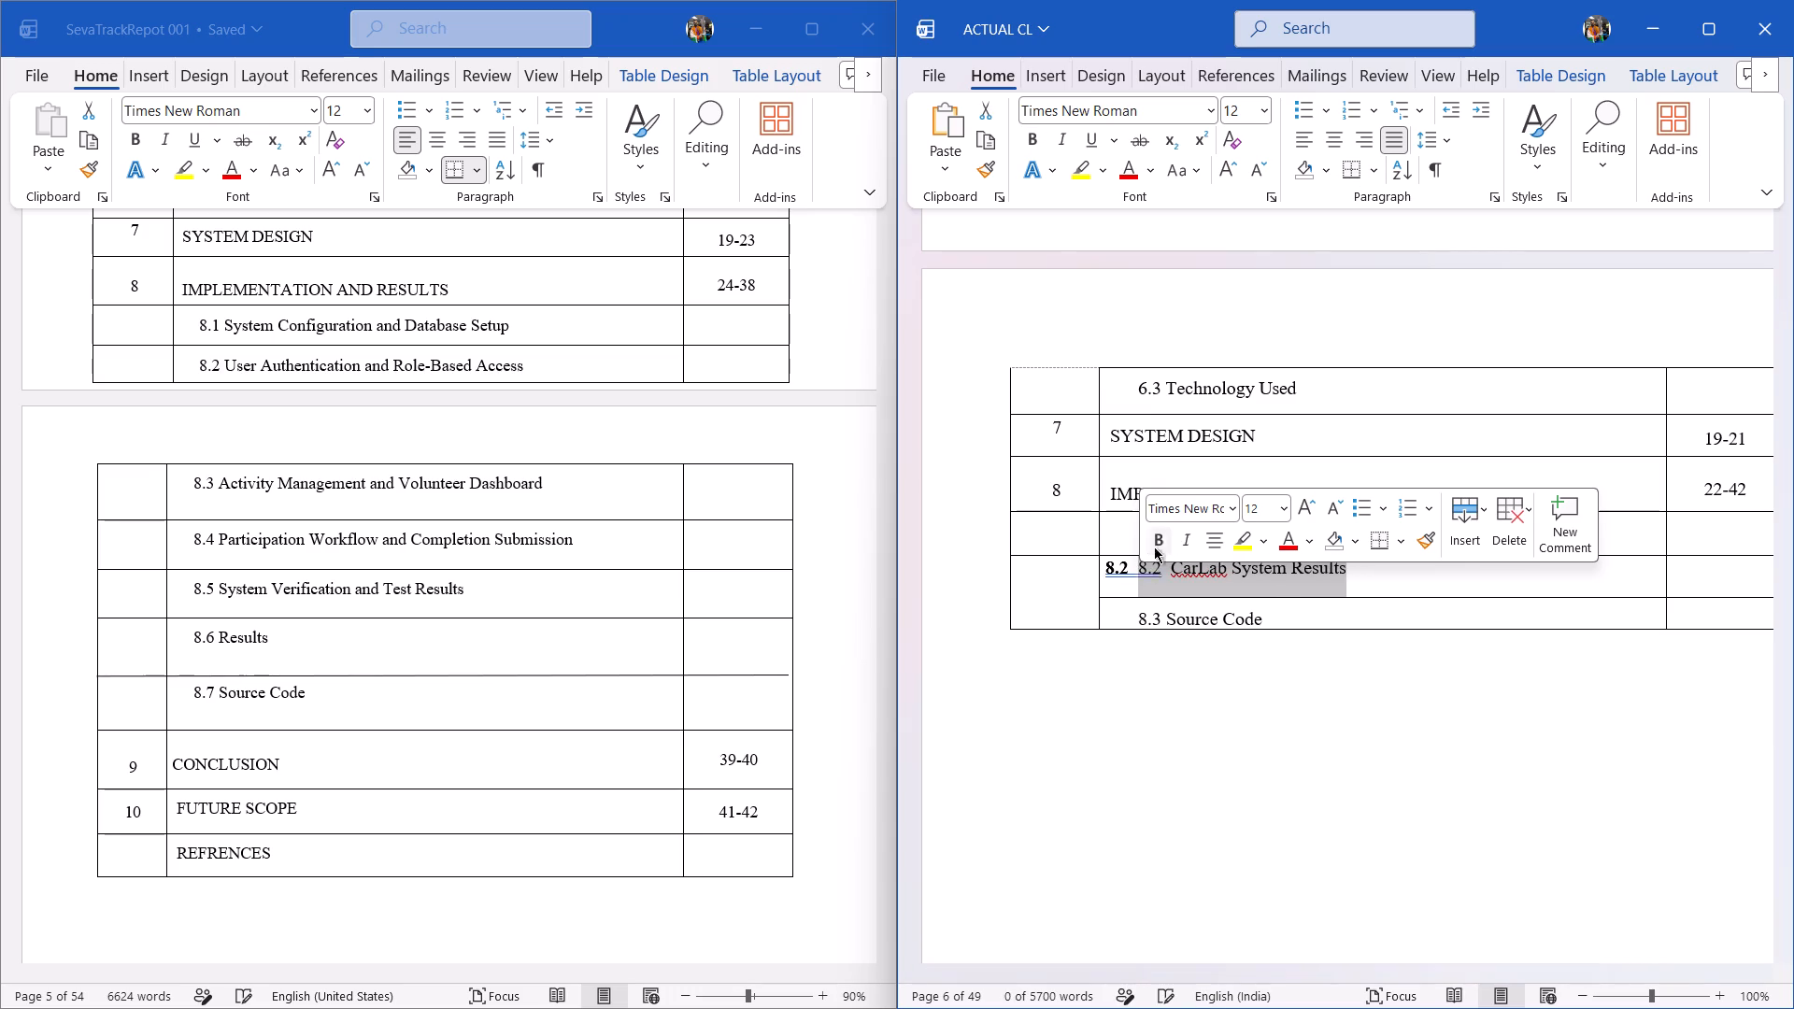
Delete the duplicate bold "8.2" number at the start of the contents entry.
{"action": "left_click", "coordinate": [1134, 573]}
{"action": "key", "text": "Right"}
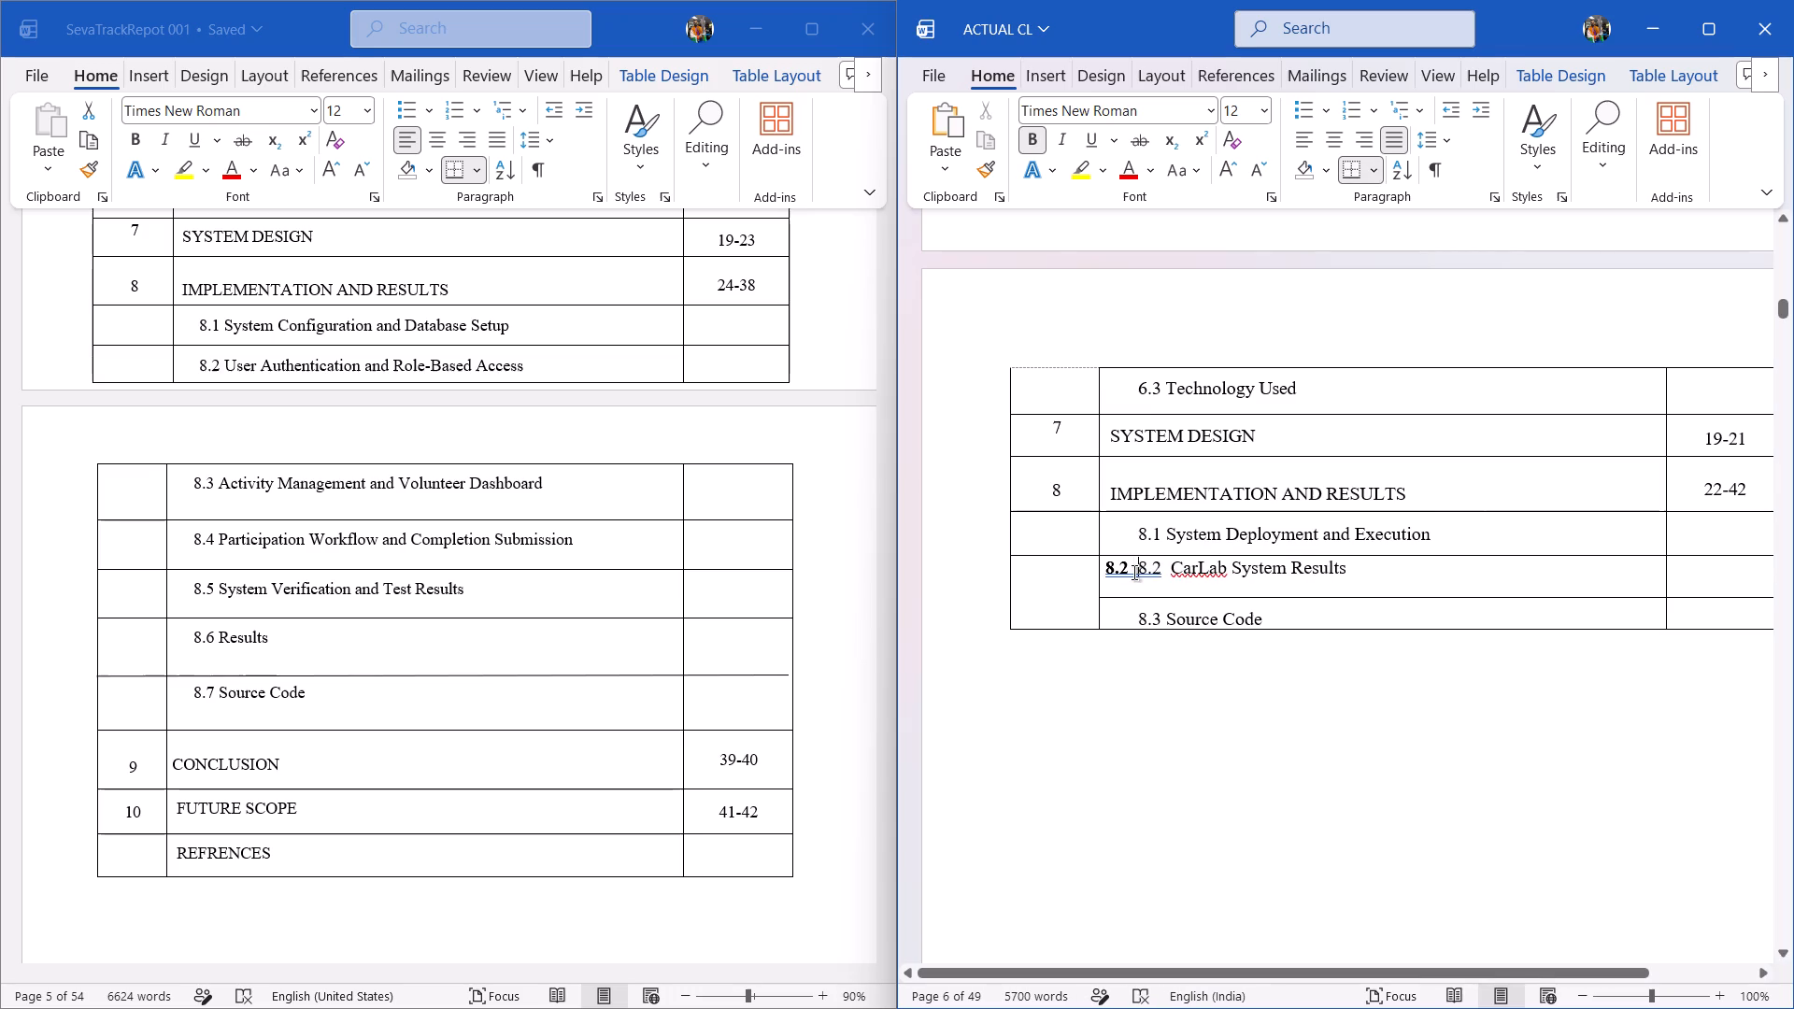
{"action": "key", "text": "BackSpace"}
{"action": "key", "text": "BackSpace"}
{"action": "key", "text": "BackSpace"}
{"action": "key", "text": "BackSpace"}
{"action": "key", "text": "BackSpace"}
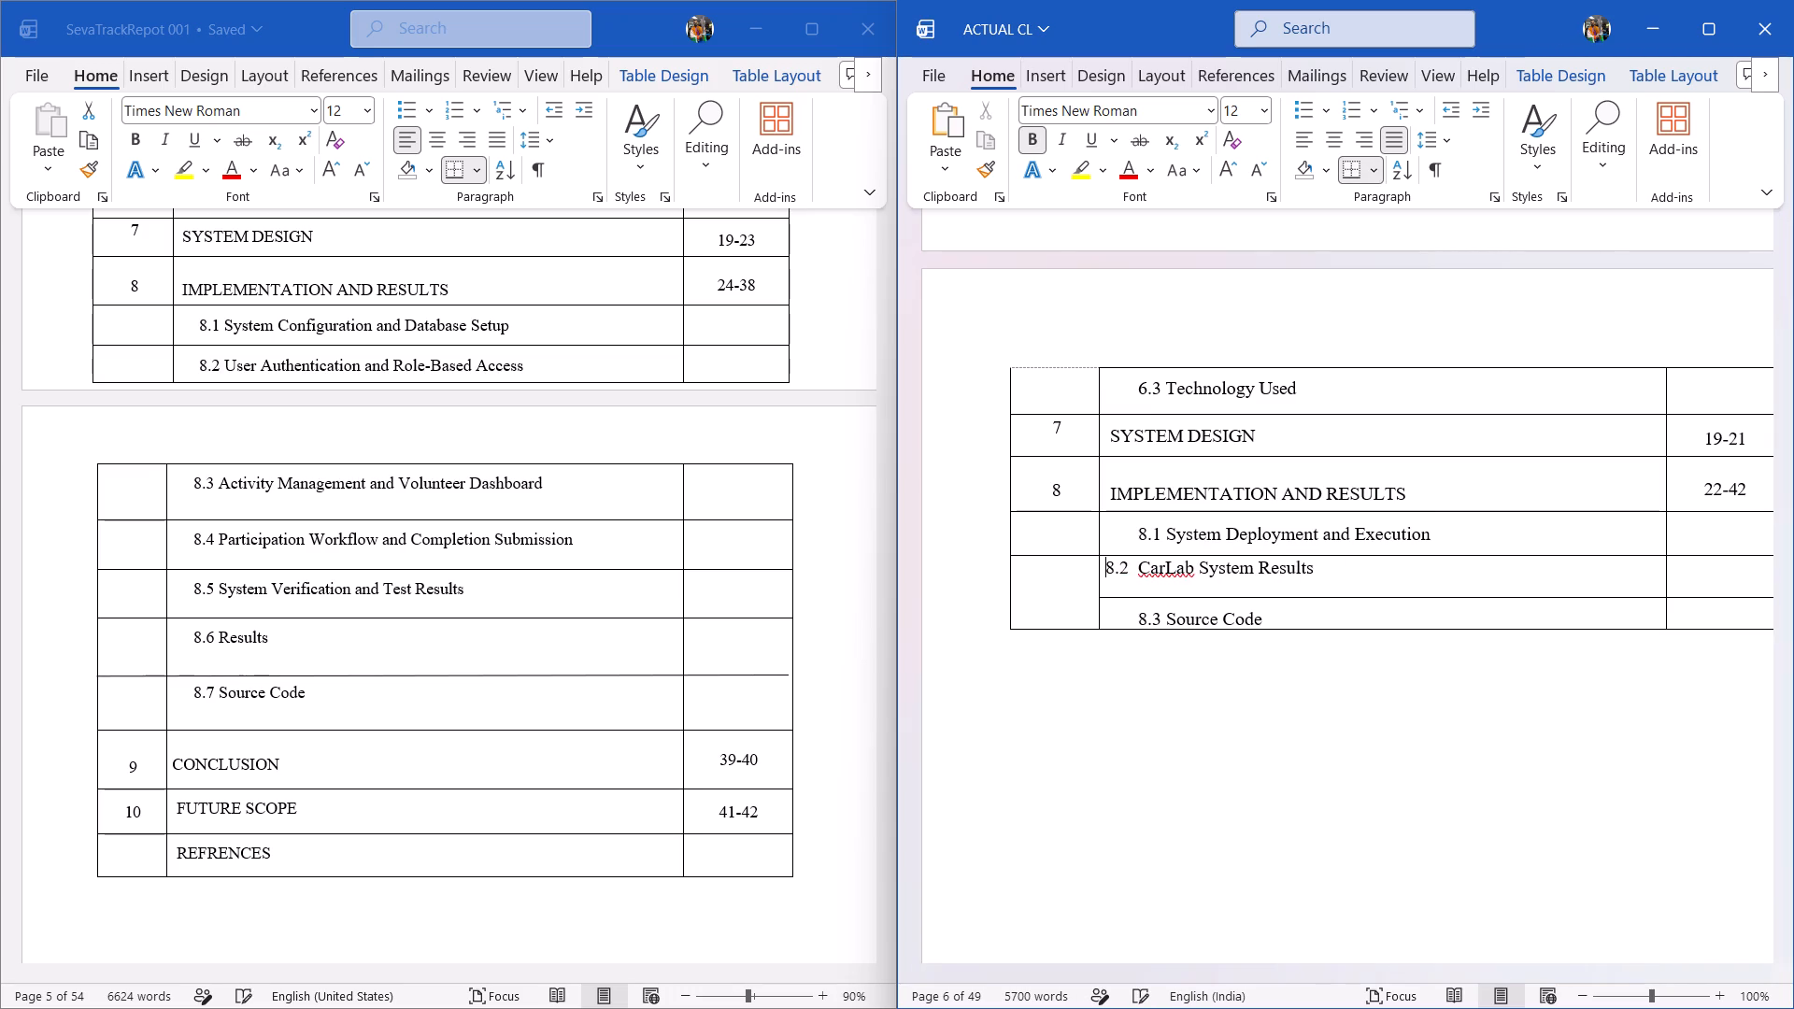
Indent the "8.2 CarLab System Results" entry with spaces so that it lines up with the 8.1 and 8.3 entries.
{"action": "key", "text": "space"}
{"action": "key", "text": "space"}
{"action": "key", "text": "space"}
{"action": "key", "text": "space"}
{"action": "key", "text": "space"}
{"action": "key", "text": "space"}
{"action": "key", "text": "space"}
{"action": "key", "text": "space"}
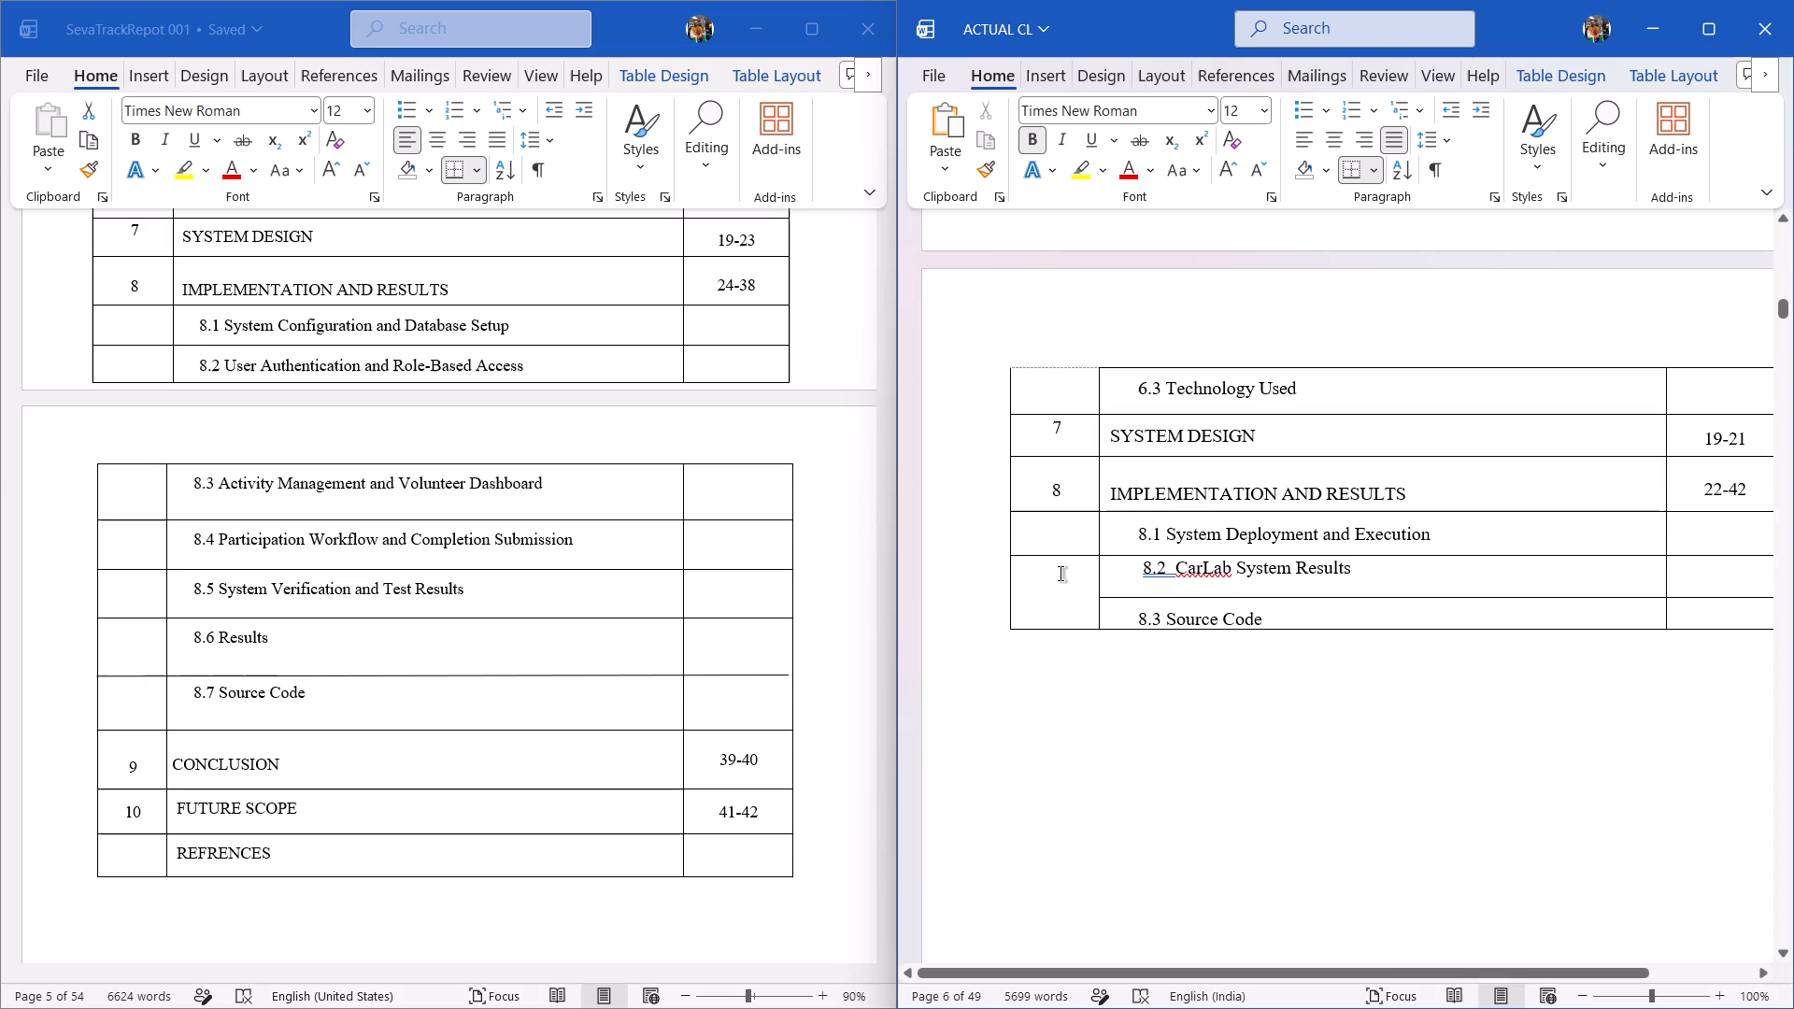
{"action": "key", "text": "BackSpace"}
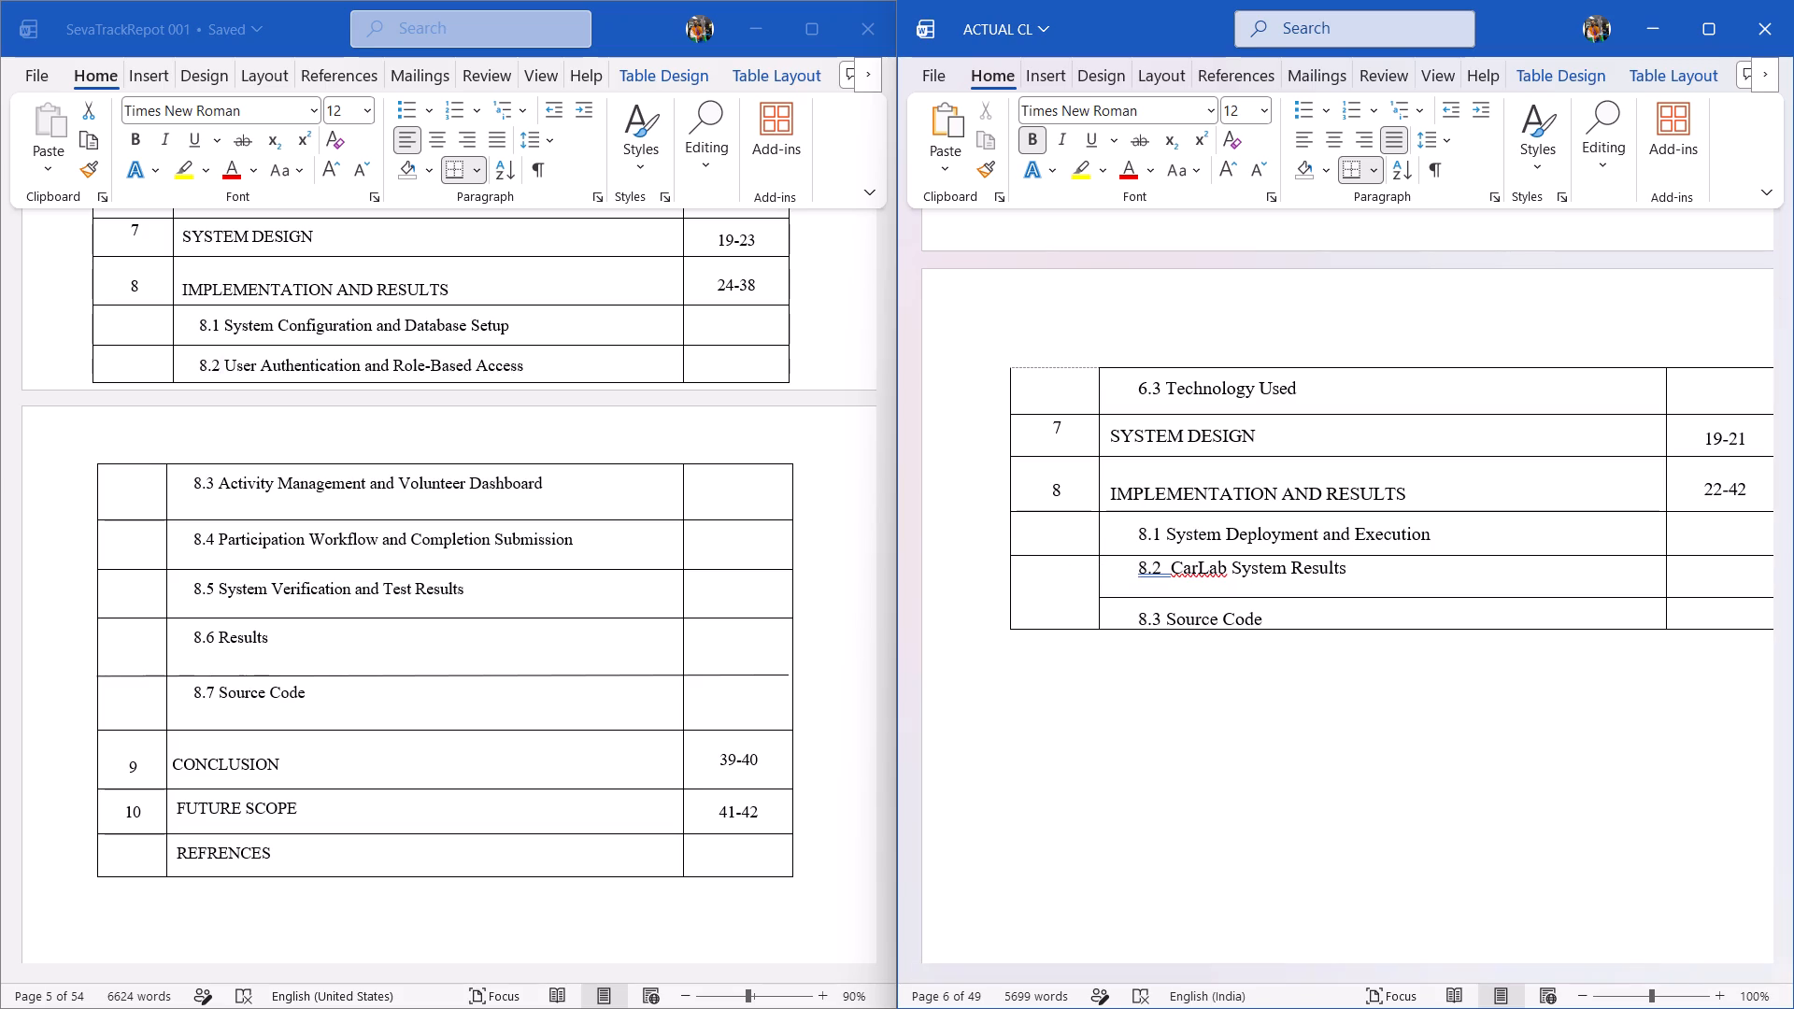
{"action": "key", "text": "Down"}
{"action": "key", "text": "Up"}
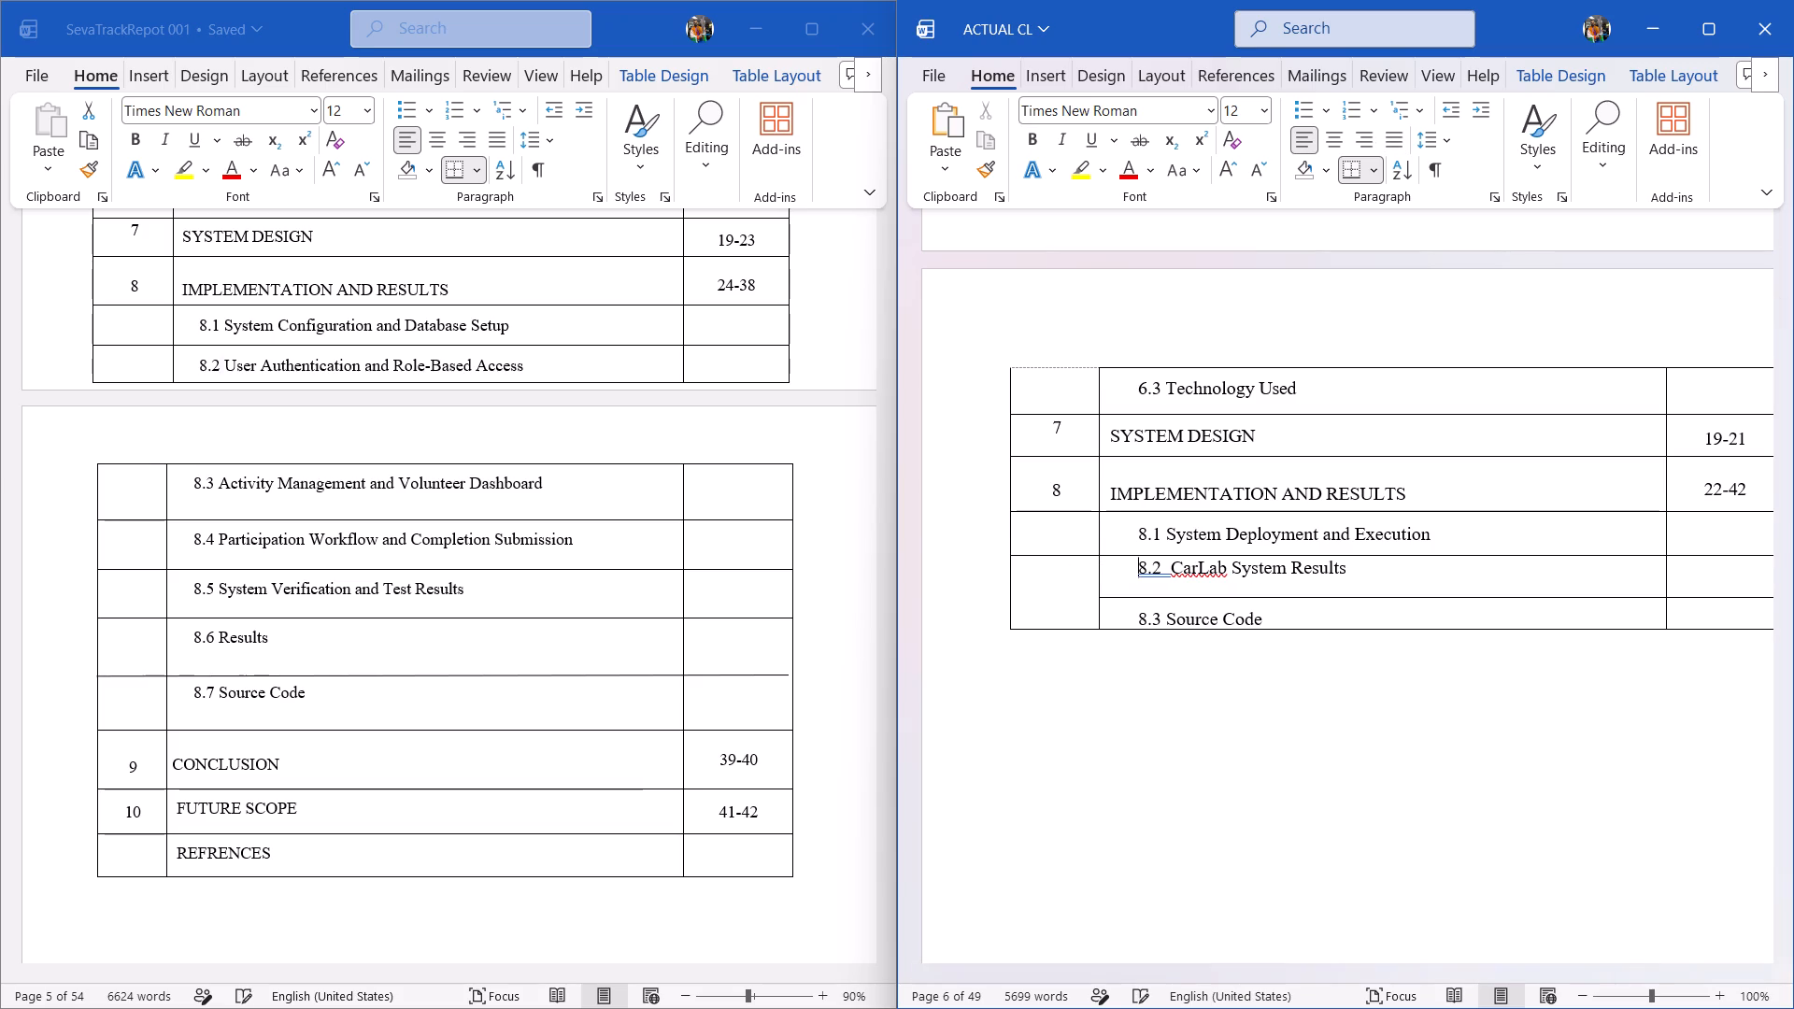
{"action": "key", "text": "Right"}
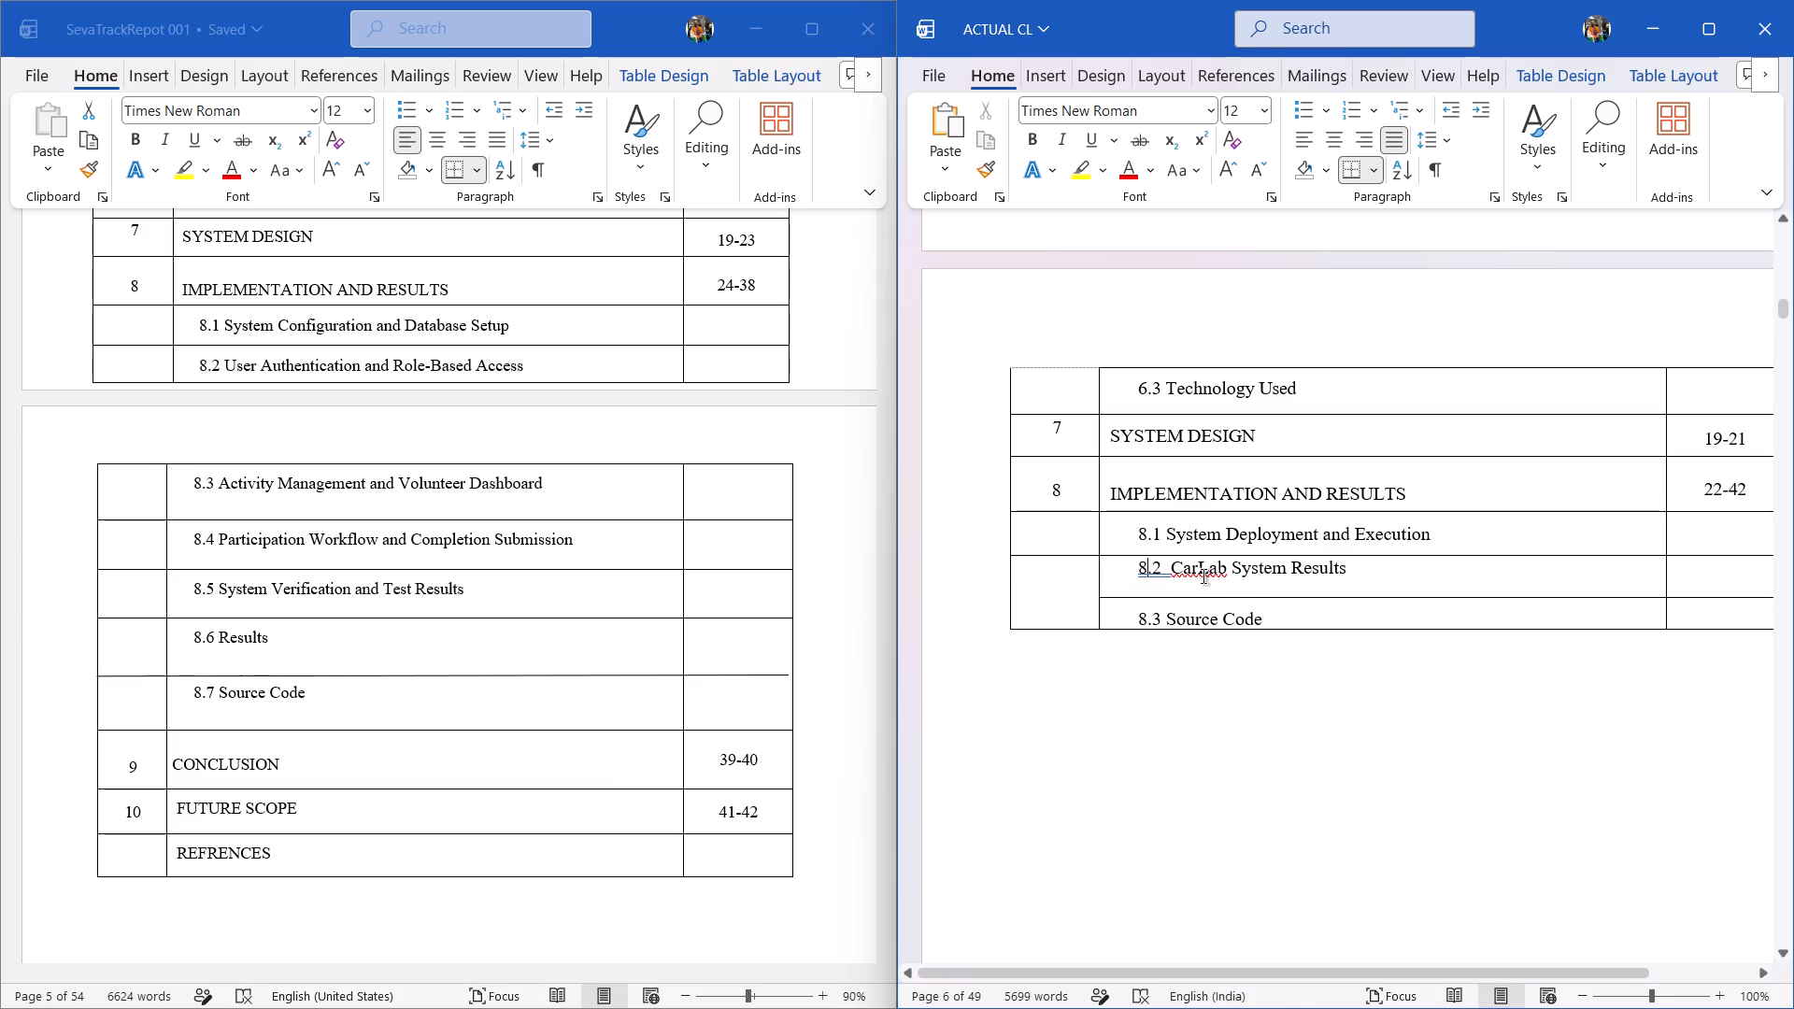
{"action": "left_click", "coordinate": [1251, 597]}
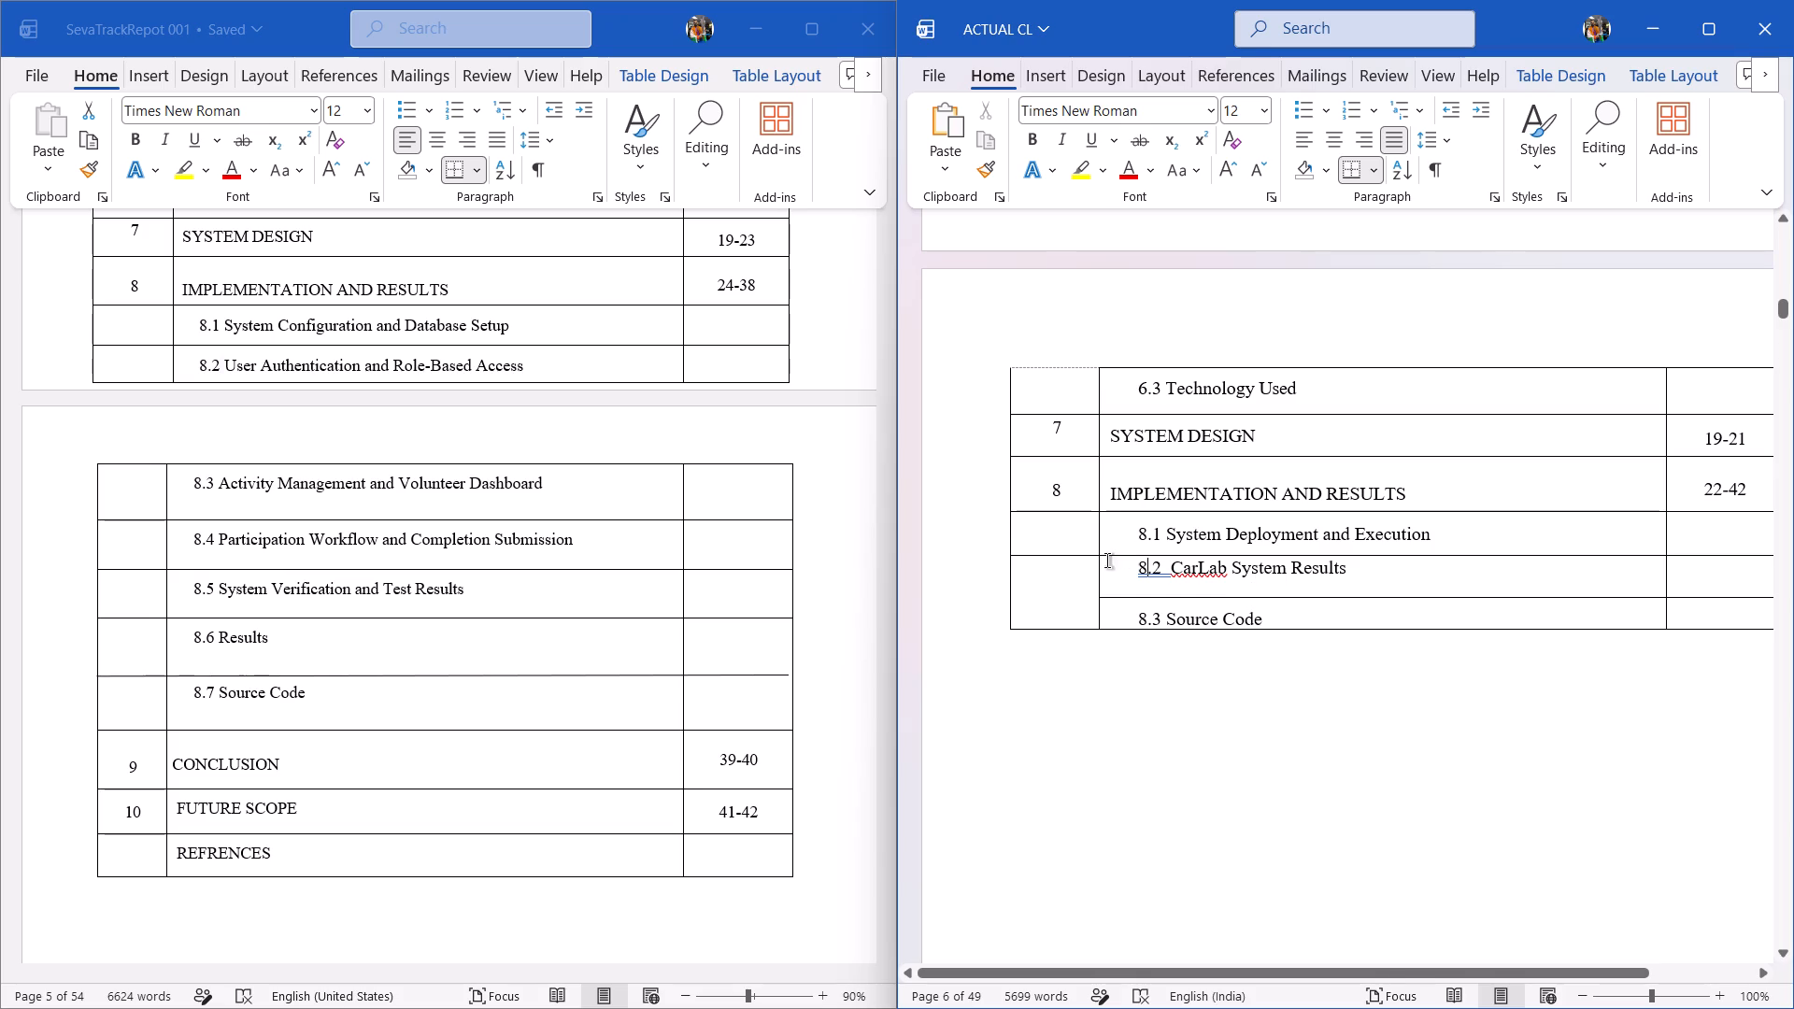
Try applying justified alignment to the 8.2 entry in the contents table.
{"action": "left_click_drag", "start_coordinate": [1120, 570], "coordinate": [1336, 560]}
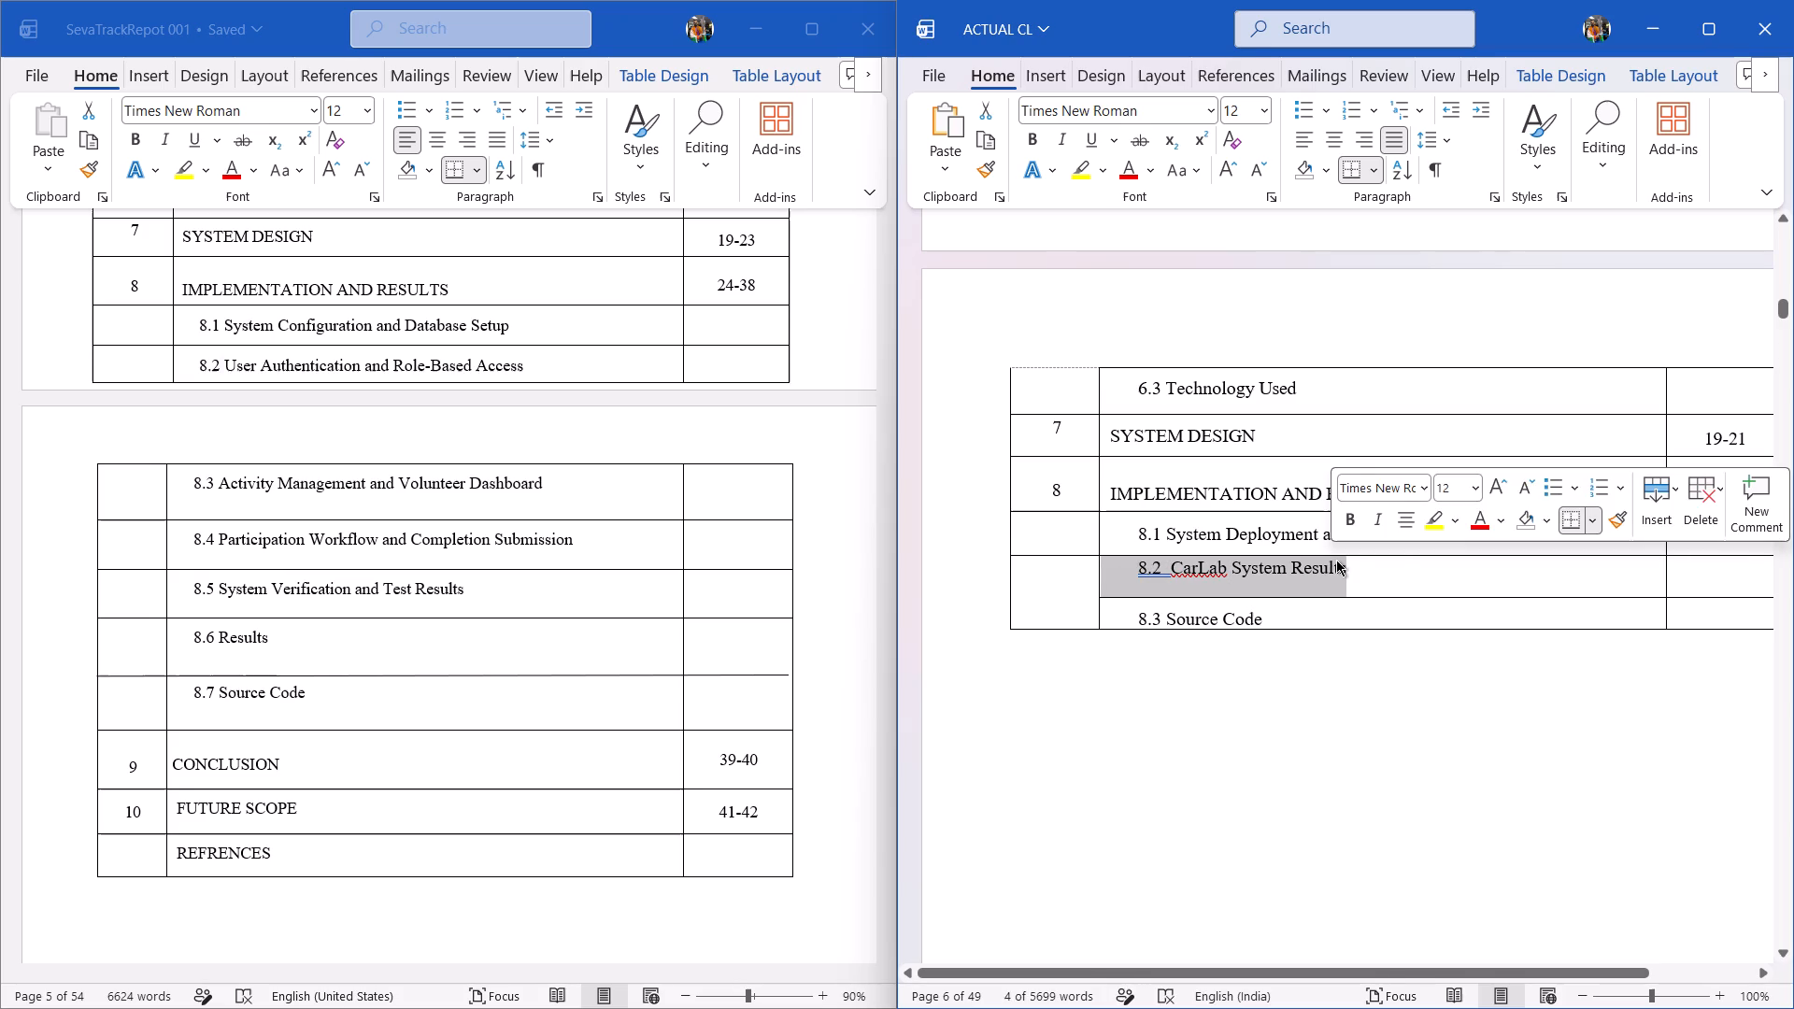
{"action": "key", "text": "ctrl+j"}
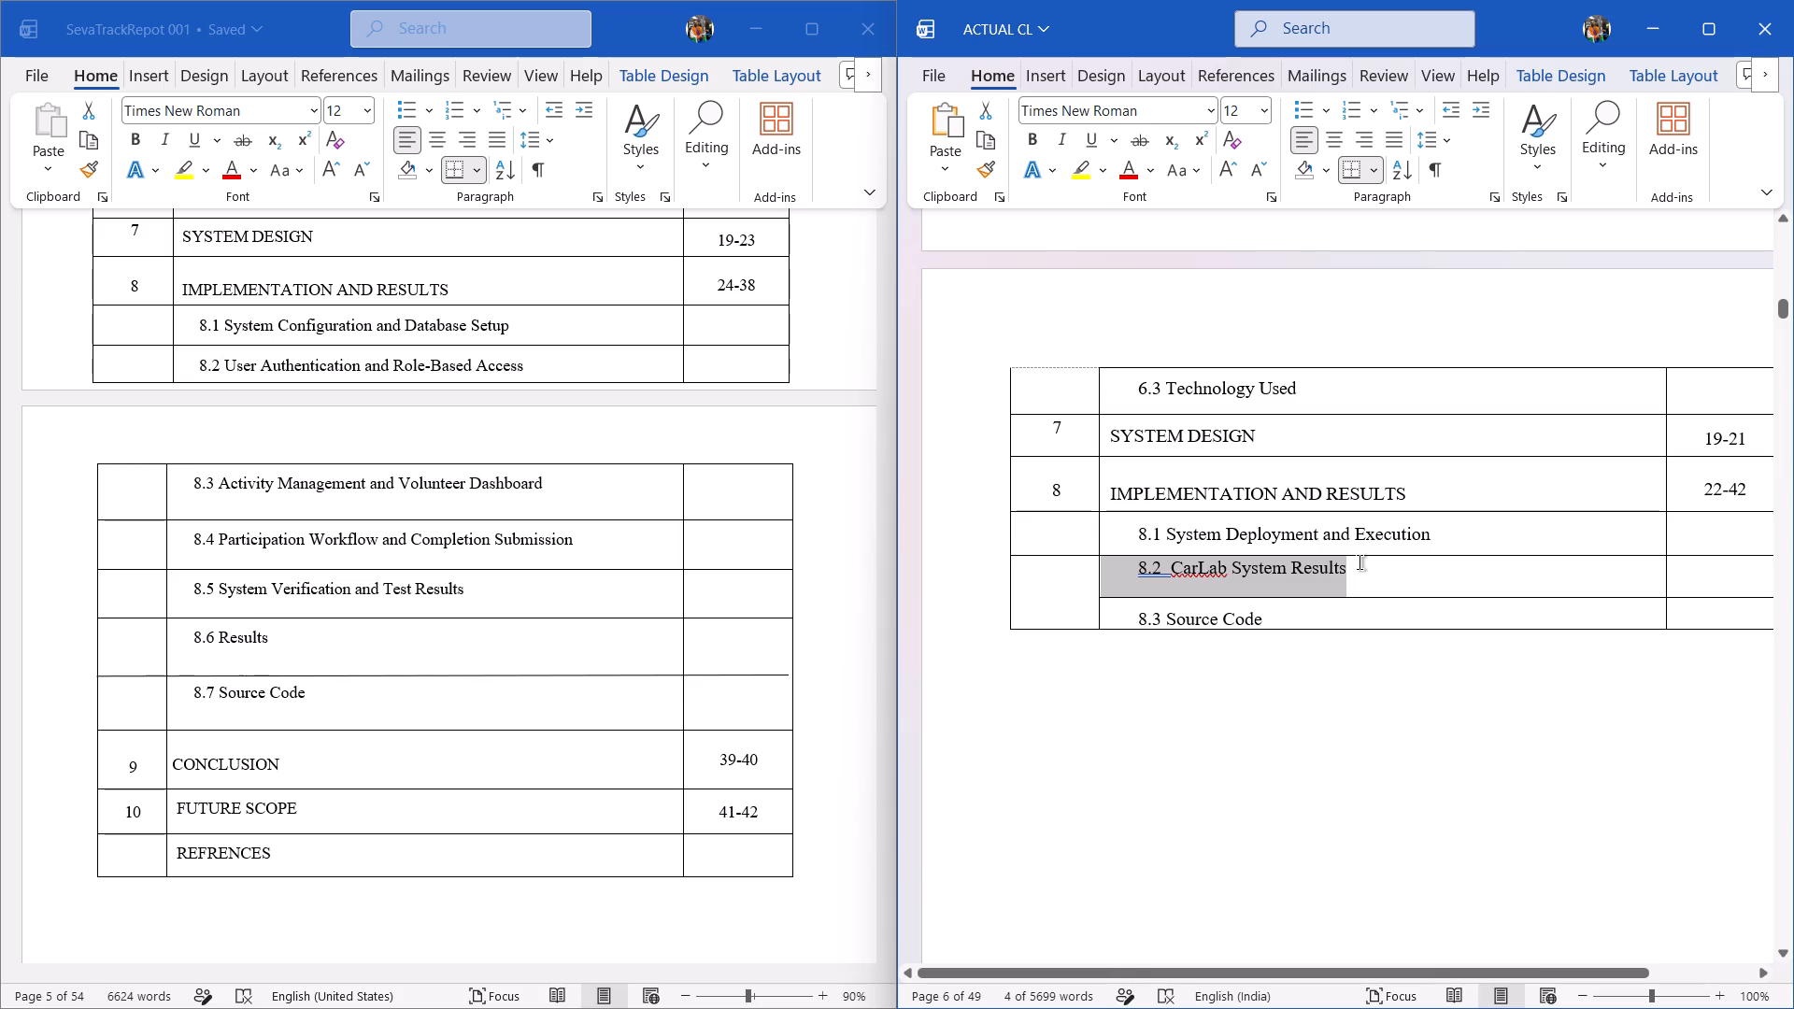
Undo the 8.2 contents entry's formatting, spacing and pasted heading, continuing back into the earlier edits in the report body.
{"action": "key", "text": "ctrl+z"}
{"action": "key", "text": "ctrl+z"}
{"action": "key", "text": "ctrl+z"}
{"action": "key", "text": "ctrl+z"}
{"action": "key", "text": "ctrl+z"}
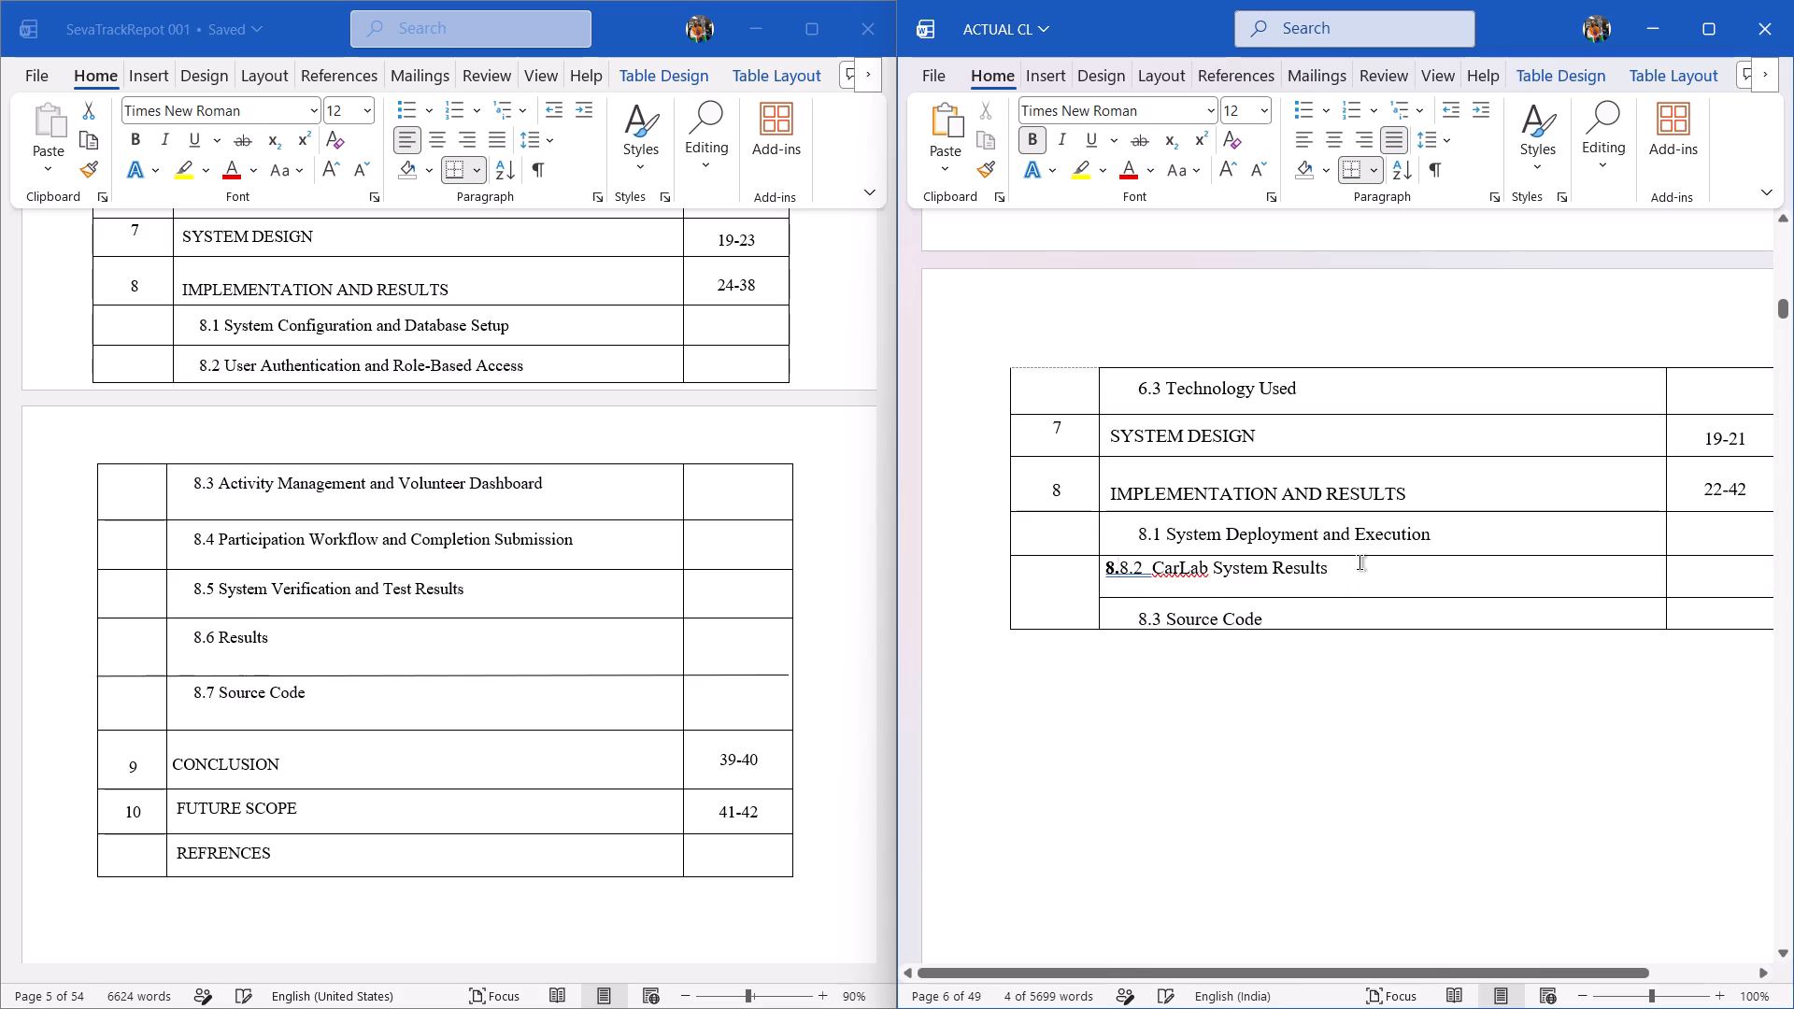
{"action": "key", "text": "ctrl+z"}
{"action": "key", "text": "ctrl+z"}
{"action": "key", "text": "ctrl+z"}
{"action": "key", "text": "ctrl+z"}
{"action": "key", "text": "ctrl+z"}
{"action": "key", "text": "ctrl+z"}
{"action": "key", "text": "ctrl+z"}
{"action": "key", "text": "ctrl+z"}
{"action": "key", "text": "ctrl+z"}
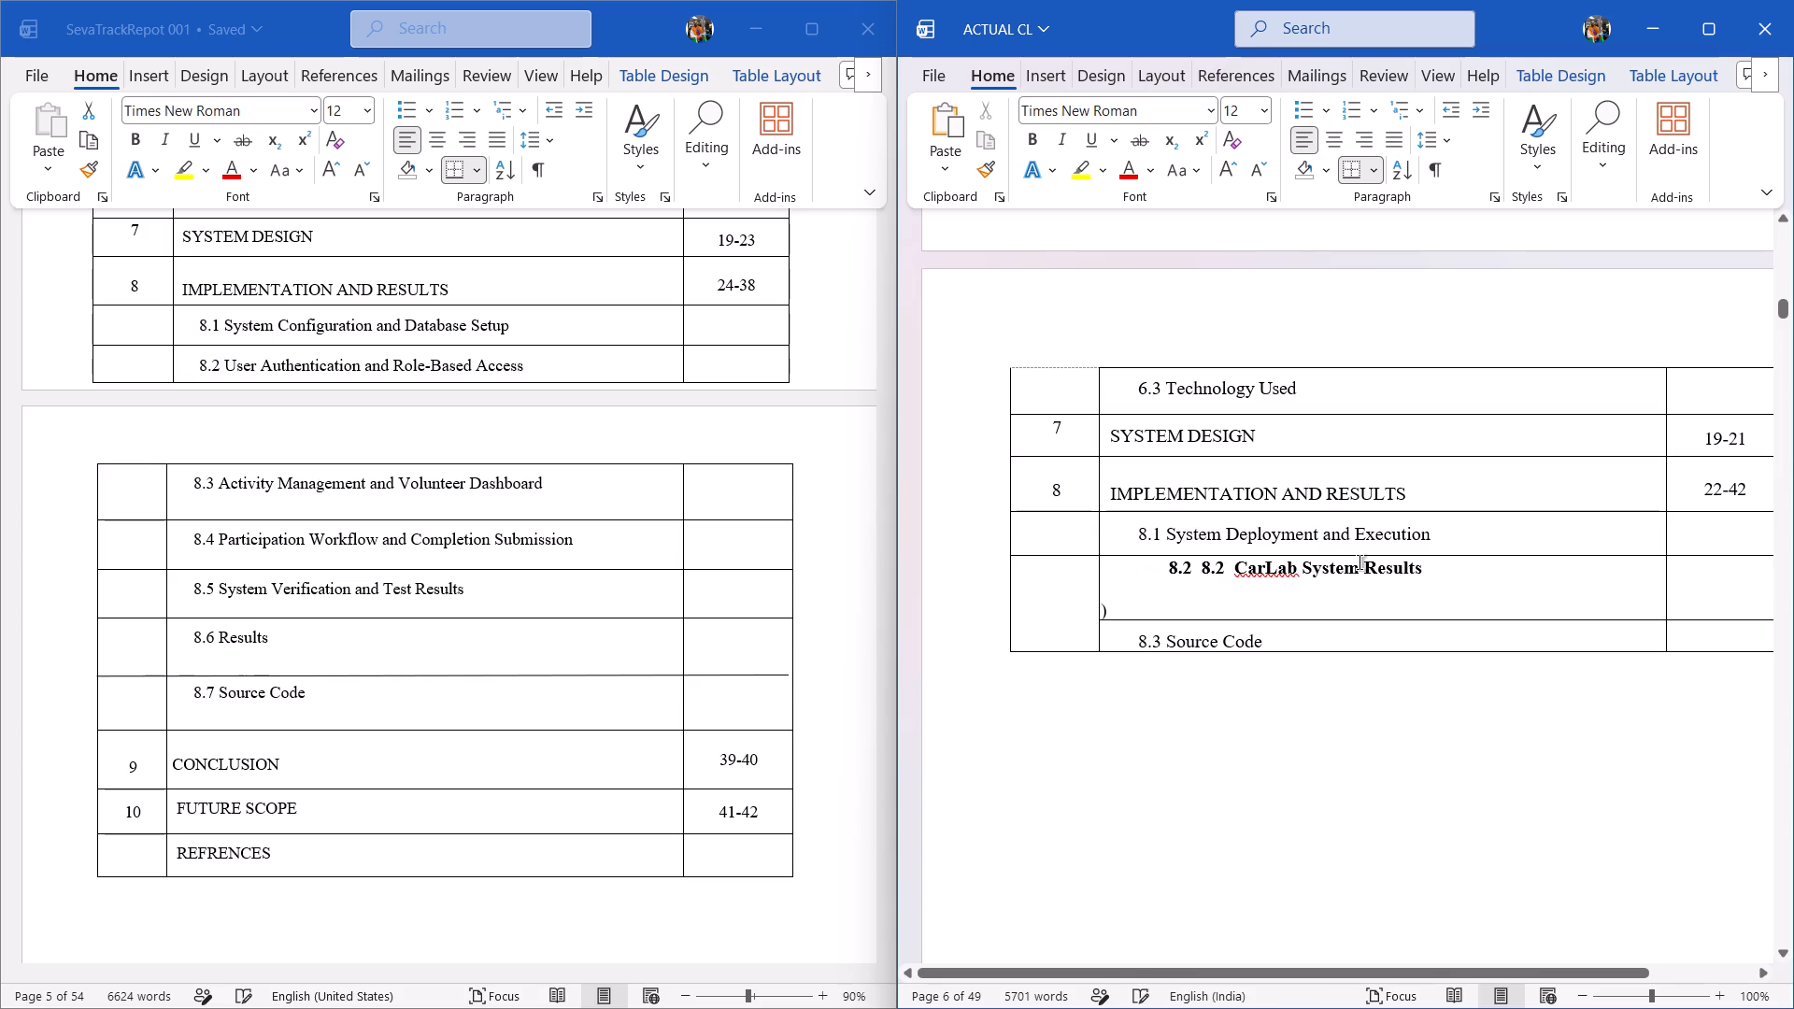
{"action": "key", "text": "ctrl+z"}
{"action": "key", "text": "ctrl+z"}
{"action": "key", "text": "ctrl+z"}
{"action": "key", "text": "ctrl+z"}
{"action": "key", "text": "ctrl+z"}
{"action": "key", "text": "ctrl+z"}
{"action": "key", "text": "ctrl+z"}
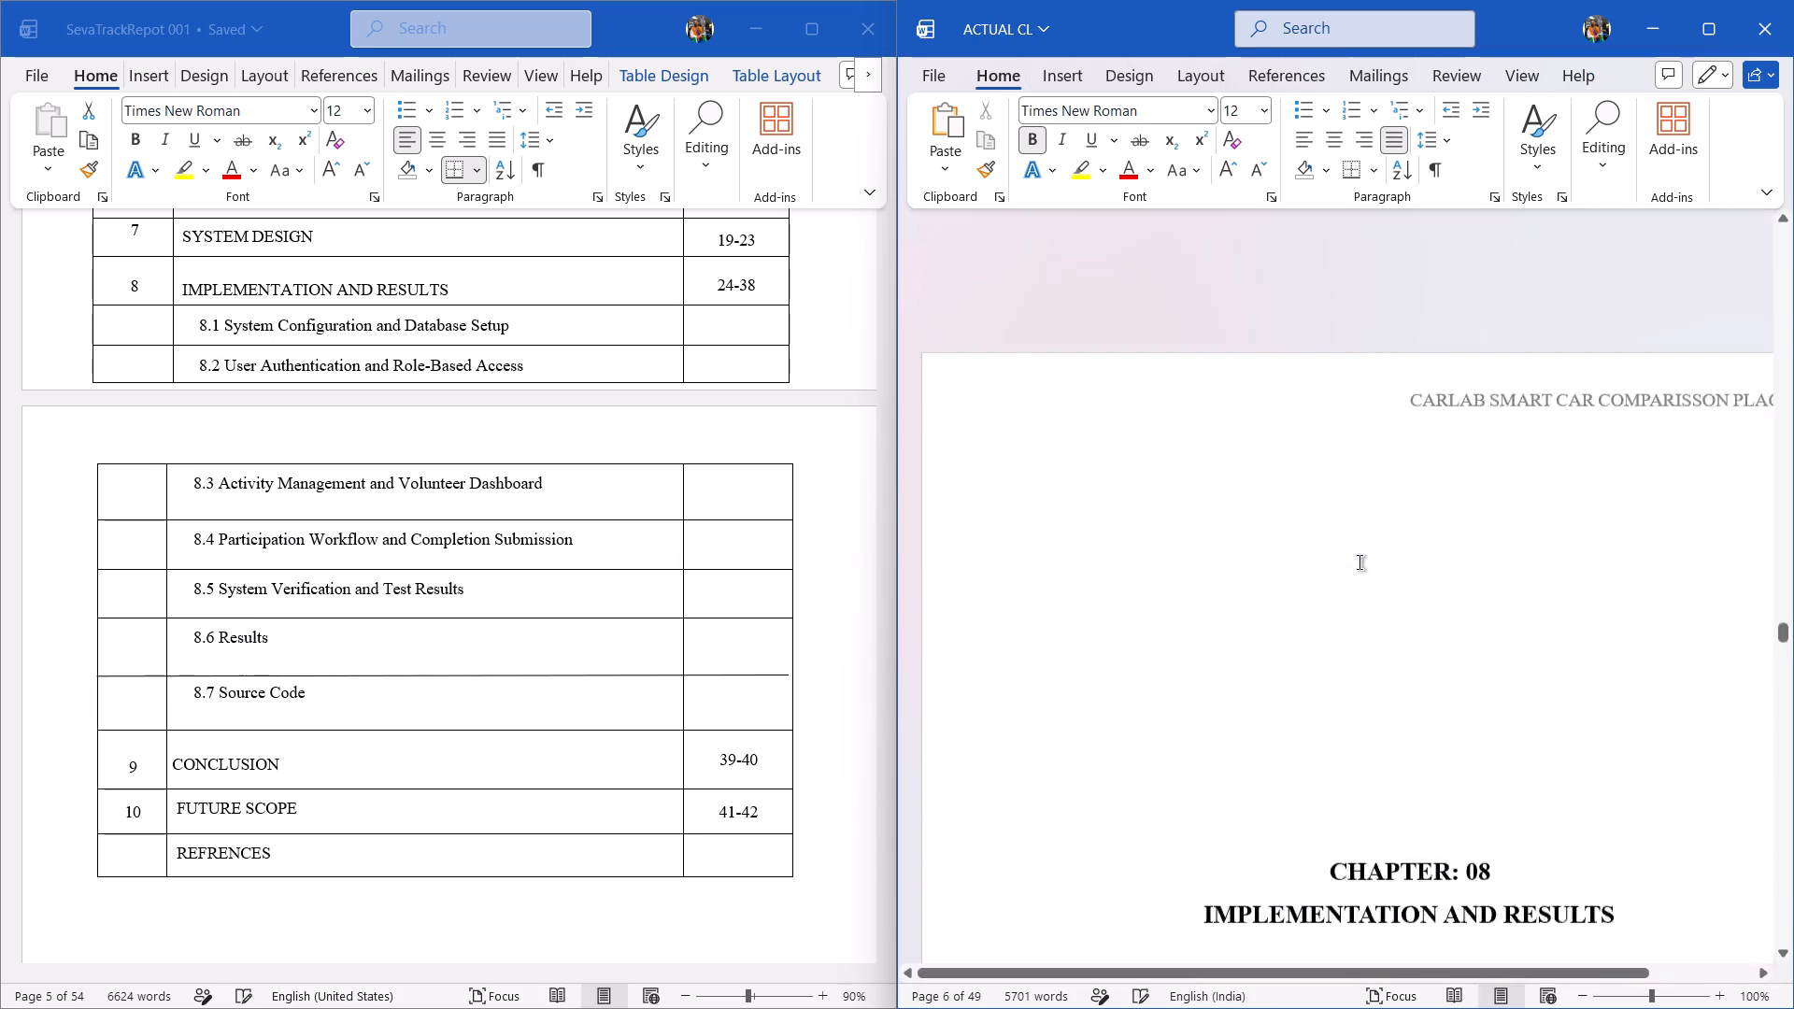
Go back to the CarLab report's contents table and examine its Chapter 8 entries.
{"action": "scroll", "coordinate": [1434, 569], "scroll_direction": "up", "scroll_amount": 18}
{"action": "scroll", "coordinate": [1434, 569], "scroll_direction": "up", "scroll_amount": 20}
{"action": "scroll", "coordinate": [1434, 569], "scroll_direction": "up", "scroll_amount": 20}
{"action": "scroll", "coordinate": [1434, 569], "scroll_direction": "up", "scroll_amount": 20}
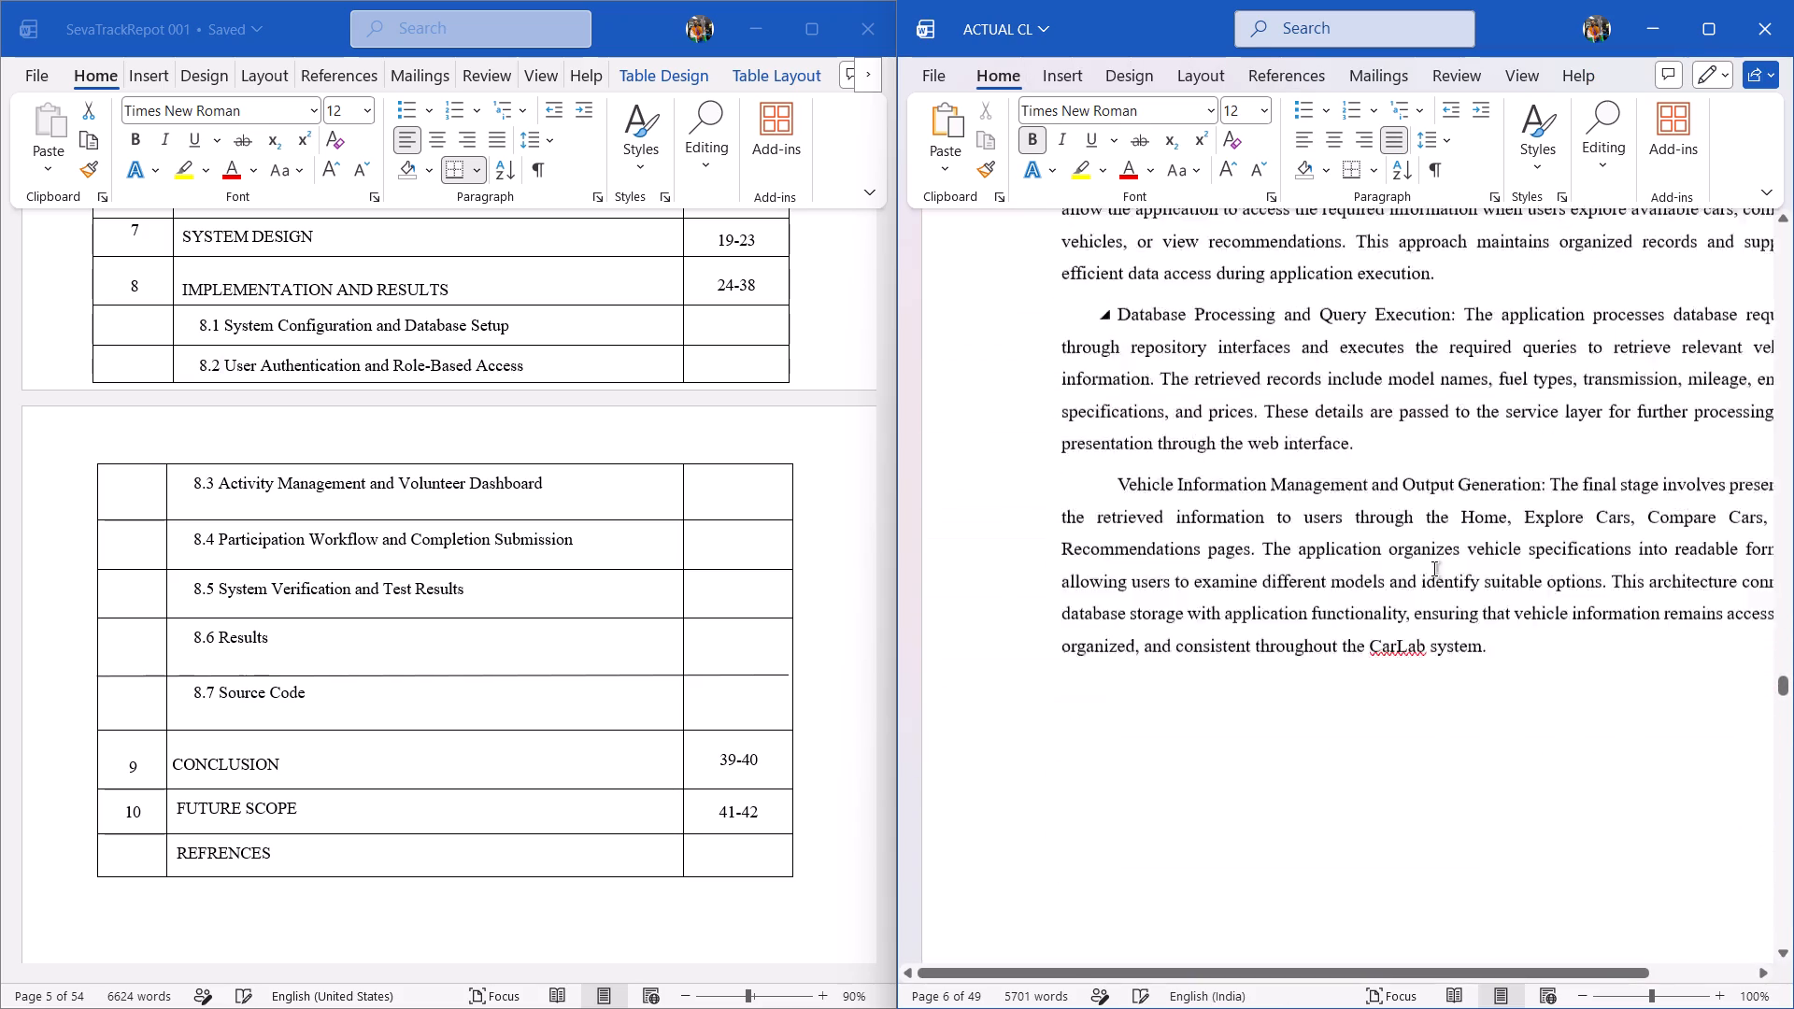
{"action": "scroll", "coordinate": [1434, 569], "scroll_direction": "up", "scroll_amount": 20}
{"action": "scroll", "coordinate": [1434, 569], "scroll_direction": "up", "scroll_amount": 20}
{"action": "scroll", "coordinate": [1434, 569], "scroll_direction": "up", "scroll_amount": 20}
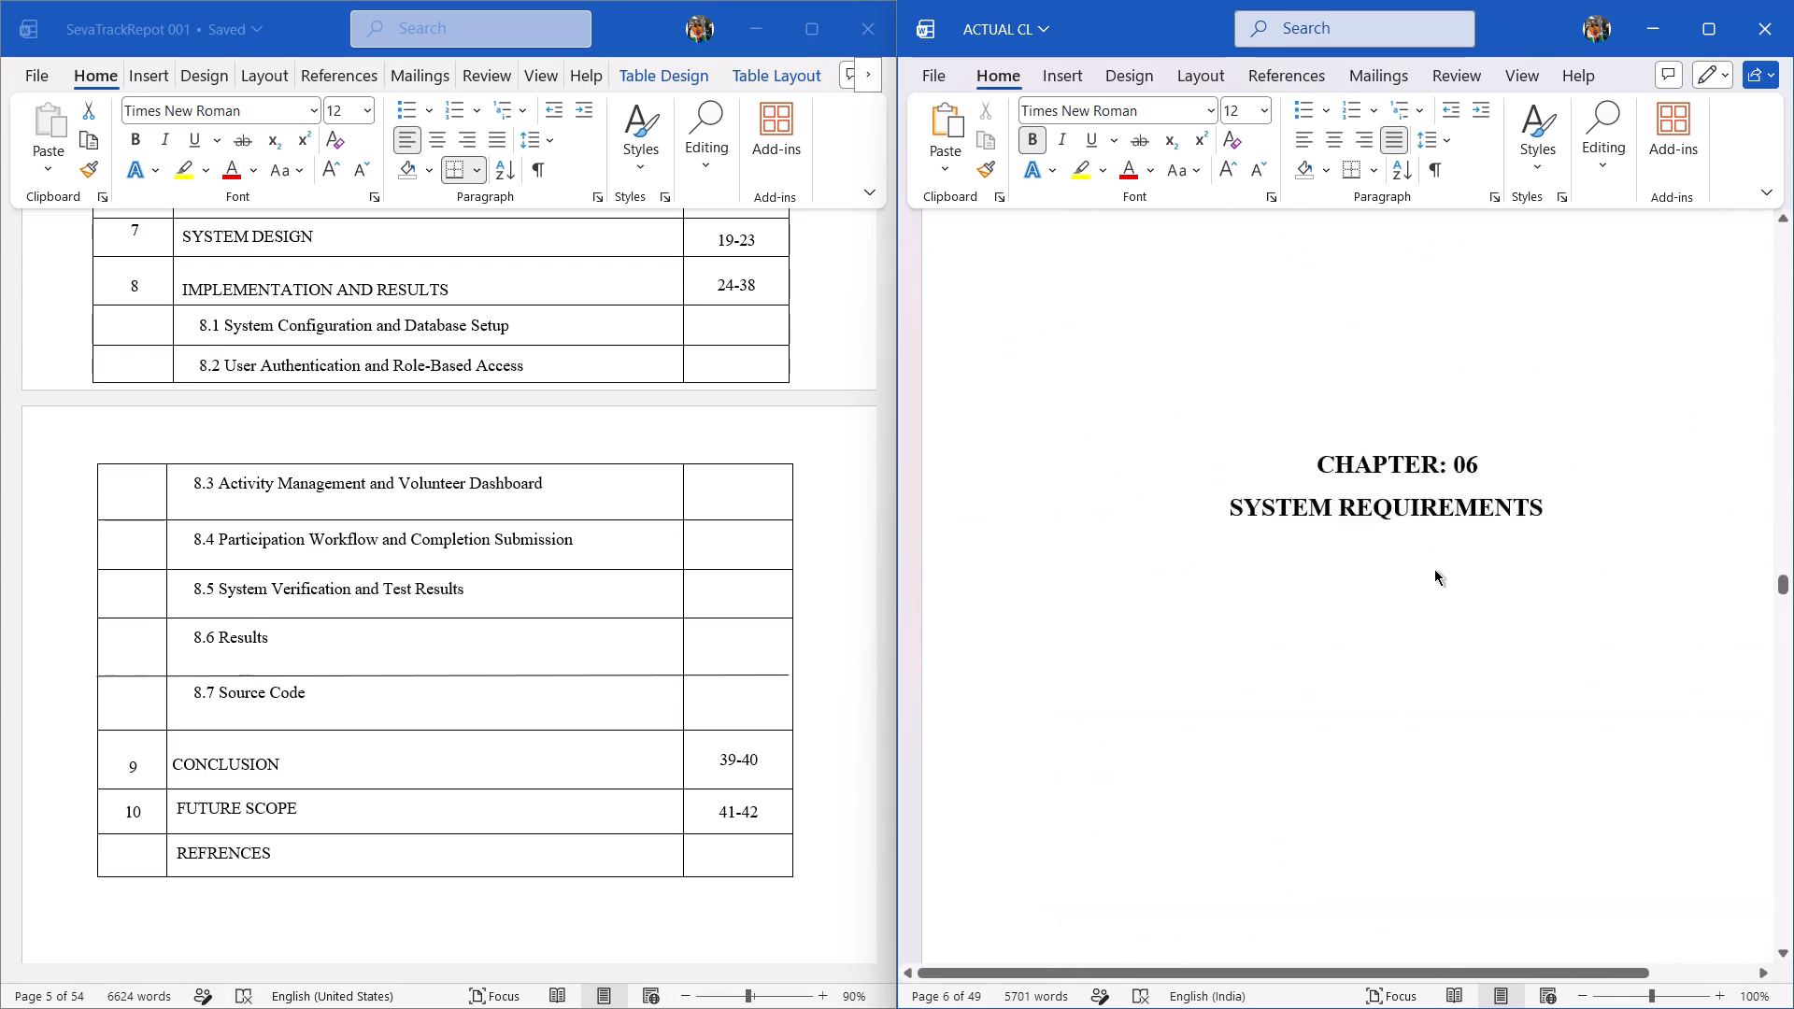
{"action": "scroll", "coordinate": [1434, 569], "scroll_direction": "up", "scroll_amount": 20}
{"action": "scroll", "coordinate": [1434, 569], "scroll_direction": "up", "scroll_amount": 20}
{"action": "scroll", "coordinate": [1434, 569], "scroll_direction": "up", "scroll_amount": 20}
{"action": "scroll", "coordinate": [1434, 569], "scroll_direction": "down", "scroll_amount": 1}
{"action": "scroll", "coordinate": [1434, 569], "scroll_direction": "up", "scroll_amount": 1}
{"action": "scroll", "coordinate": [1434, 569], "scroll_direction": "down", "scroll_amount": 1}
{"action": "scroll", "coordinate": [1434, 569], "scroll_direction": "up", "scroll_amount": 20}
{"action": "scroll", "coordinate": [1434, 569], "scroll_direction": "up", "scroll_amount": 20}
{"action": "scroll", "coordinate": [1434, 569], "scroll_direction": "up", "scroll_amount": 20}
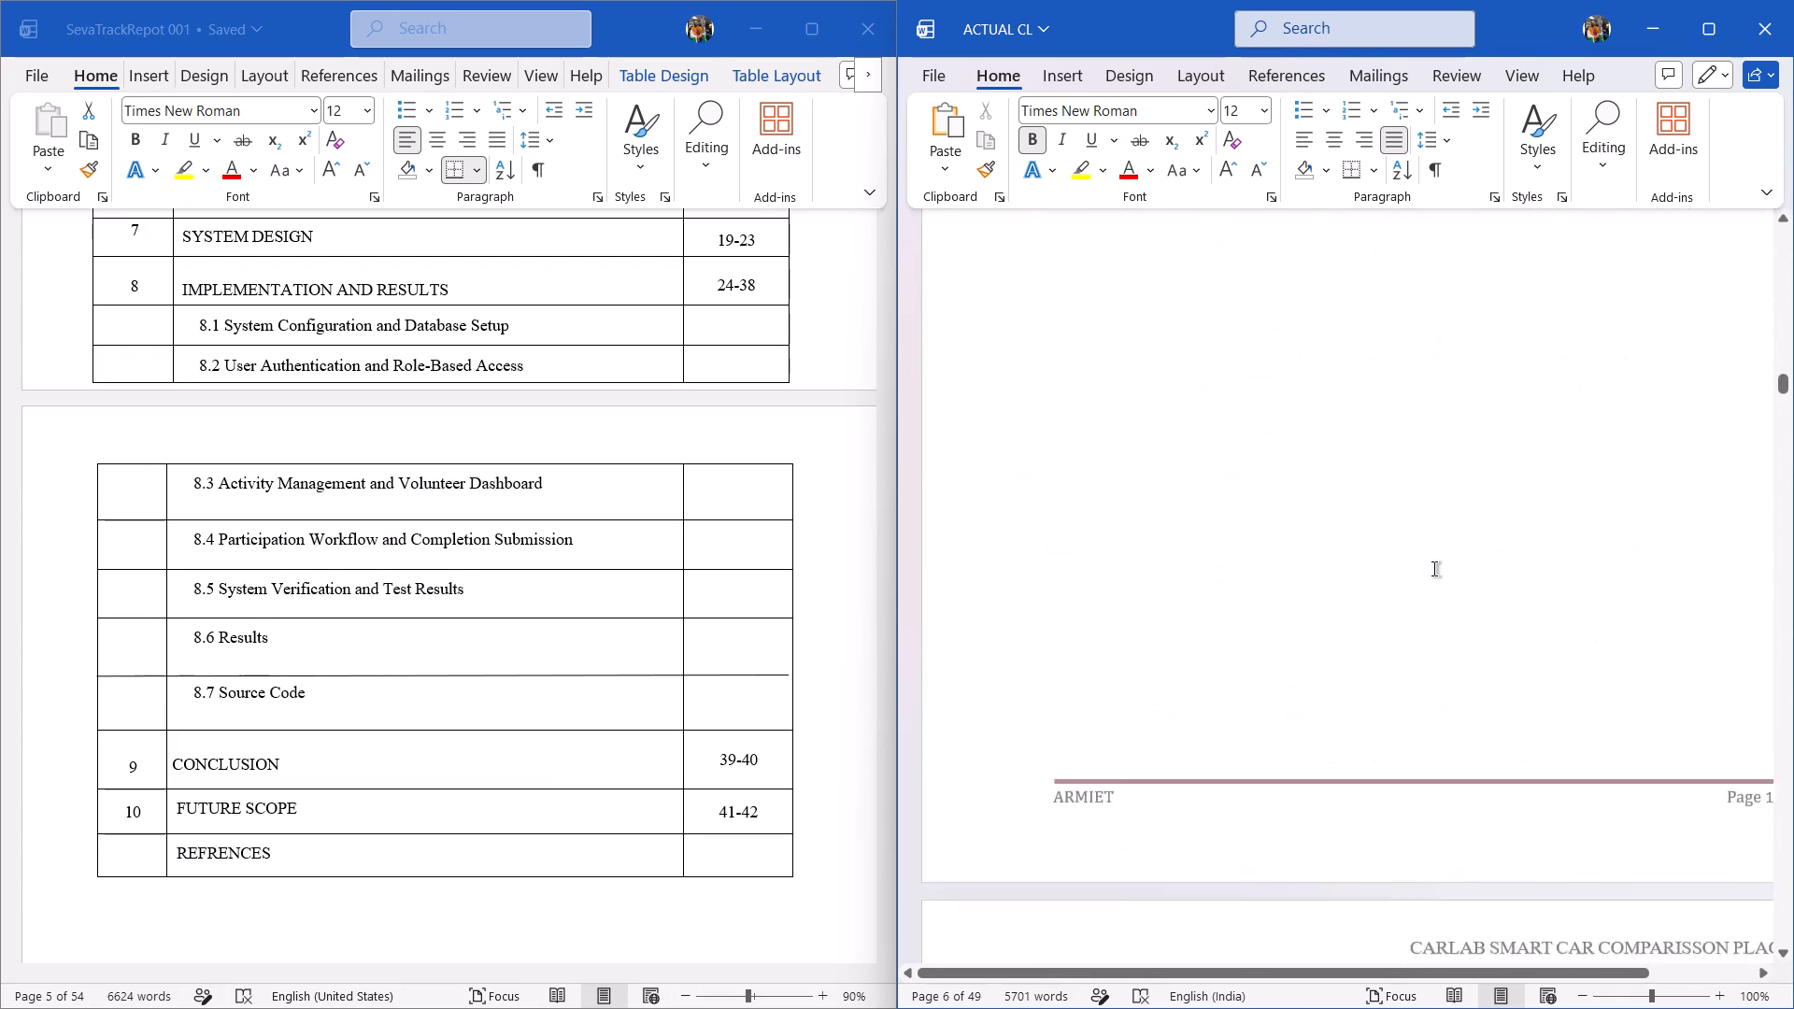
{"action": "scroll", "coordinate": [1434, 569], "scroll_direction": "up", "scroll_amount": 20}
{"action": "scroll", "coordinate": [1434, 569], "scroll_direction": "up", "scroll_amount": 20}
{"action": "scroll", "coordinate": [1434, 569], "scroll_direction": "up", "scroll_amount": 20}
{"action": "scroll", "coordinate": [1434, 569], "scroll_direction": "down", "scroll_amount": 1}
{"action": "scroll", "coordinate": [1434, 569], "scroll_direction": "up", "scroll_amount": 11}
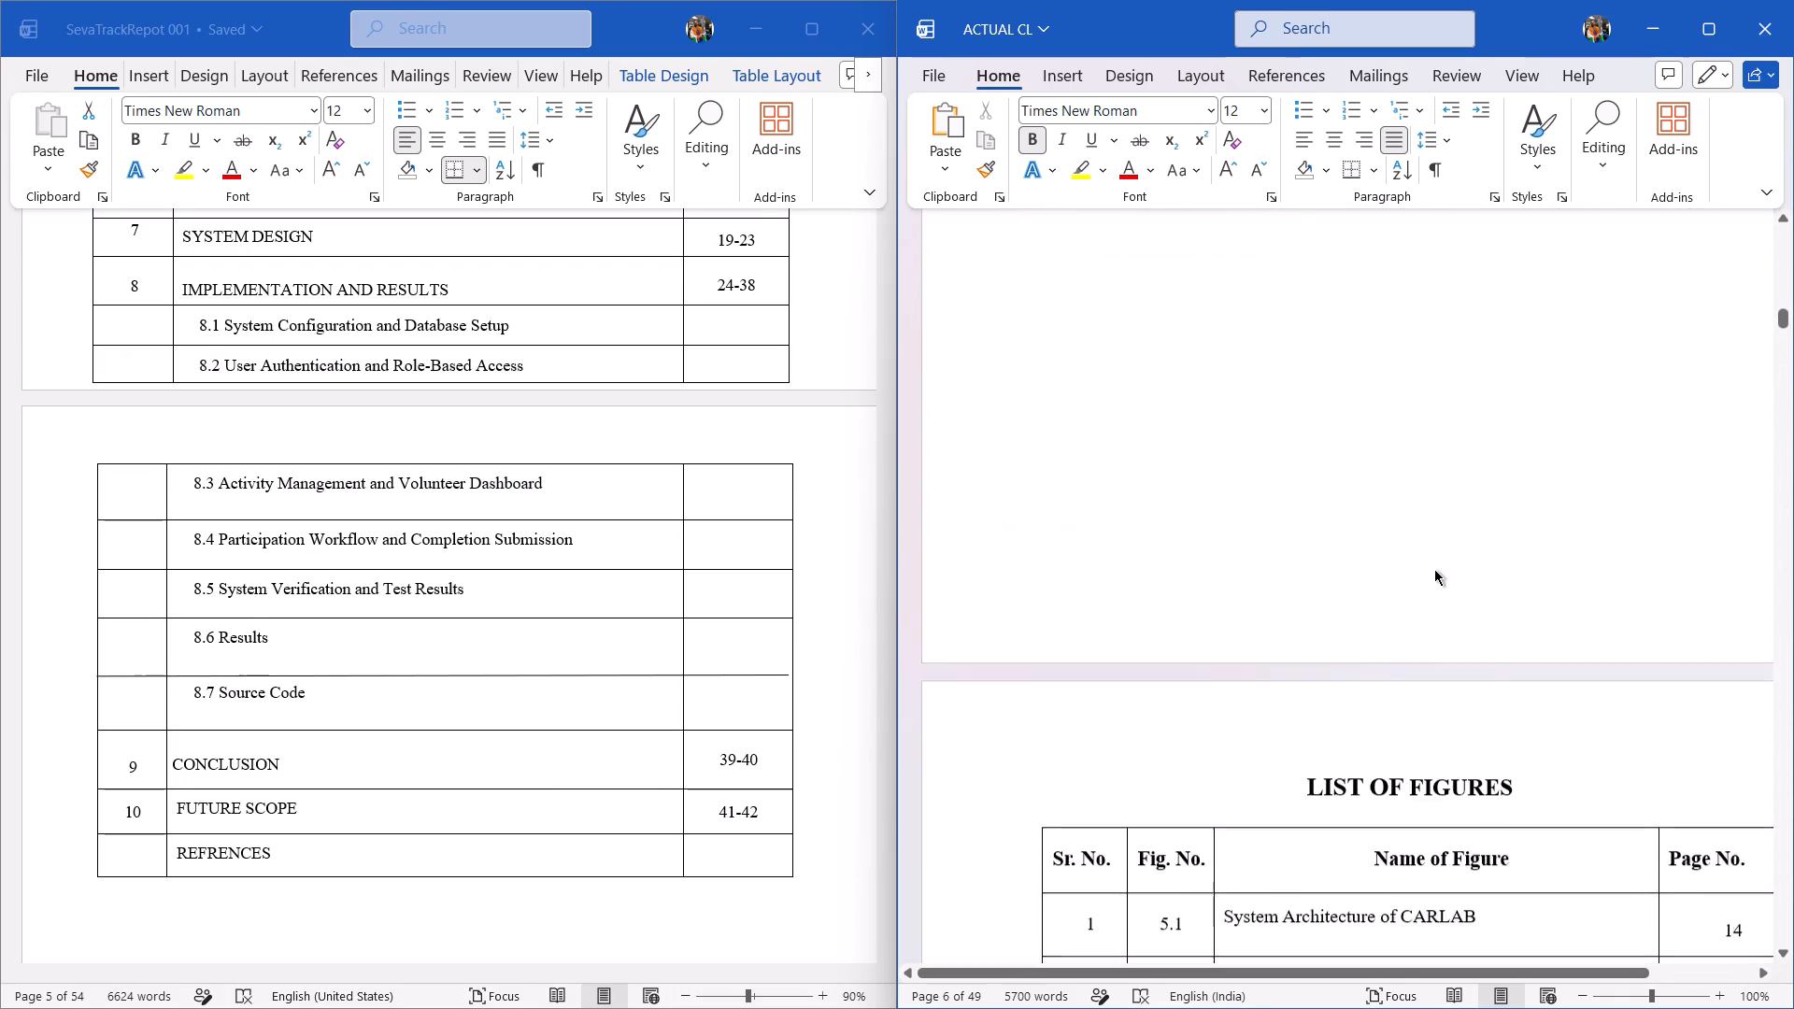
{"action": "scroll", "coordinate": [1434, 569], "scroll_direction": "up", "scroll_amount": 20}
{"action": "scroll", "coordinate": [1434, 569], "scroll_direction": "up", "scroll_amount": 20}
{"action": "scroll", "coordinate": [1434, 569], "scroll_direction": "up", "scroll_amount": 20}
{"action": "scroll", "coordinate": [1434, 569], "scroll_direction": "down", "scroll_amount": 1}
{"action": "scroll", "coordinate": [1434, 569], "scroll_direction": "up", "scroll_amount": 1}
{"action": "scroll", "coordinate": [1434, 569], "scroll_direction": "down", "scroll_amount": 20}
{"action": "scroll", "coordinate": [1434, 569], "scroll_direction": "down", "scroll_amount": 11}
{"action": "scroll", "coordinate": [1434, 569], "scroll_direction": "down", "scroll_amount": 20}
{"action": "scroll", "coordinate": [1434, 569], "scroll_direction": "down", "scroll_amount": 7}
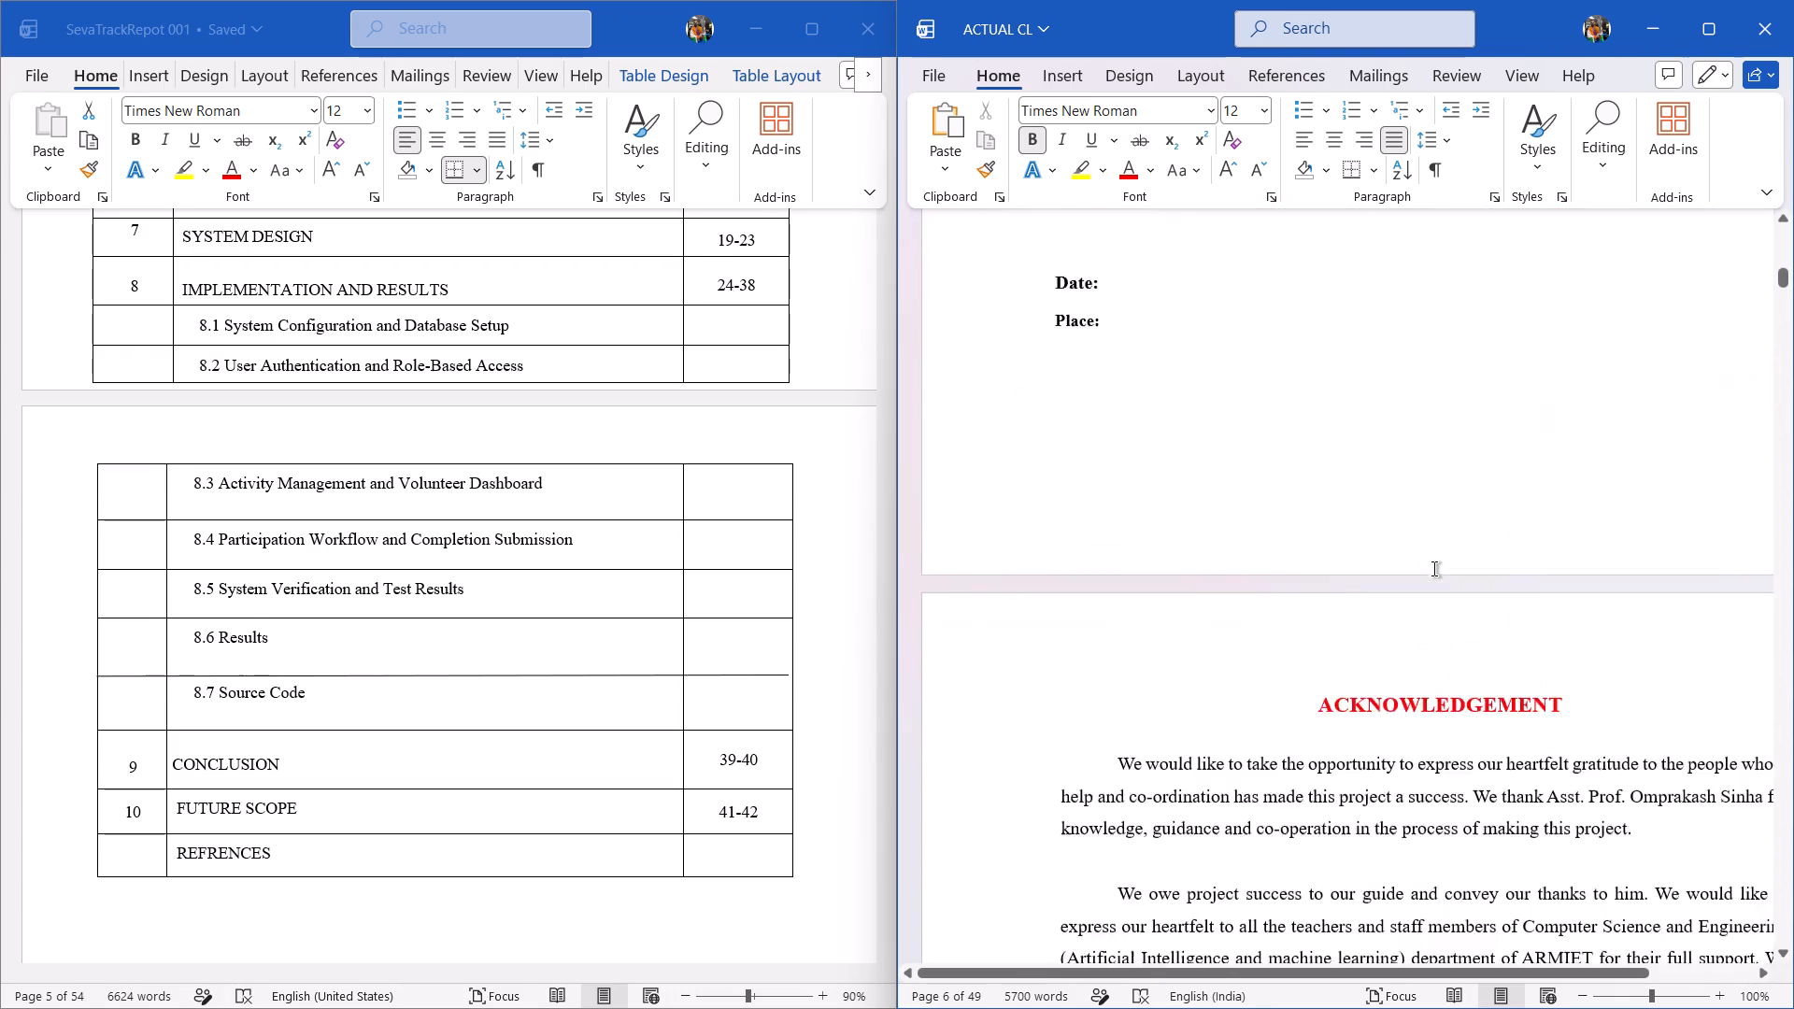
{"action": "scroll", "coordinate": [1434, 569], "scroll_direction": "down", "scroll_amount": 20}
{"action": "scroll", "coordinate": [1434, 569], "scroll_direction": "down", "scroll_amount": 18}
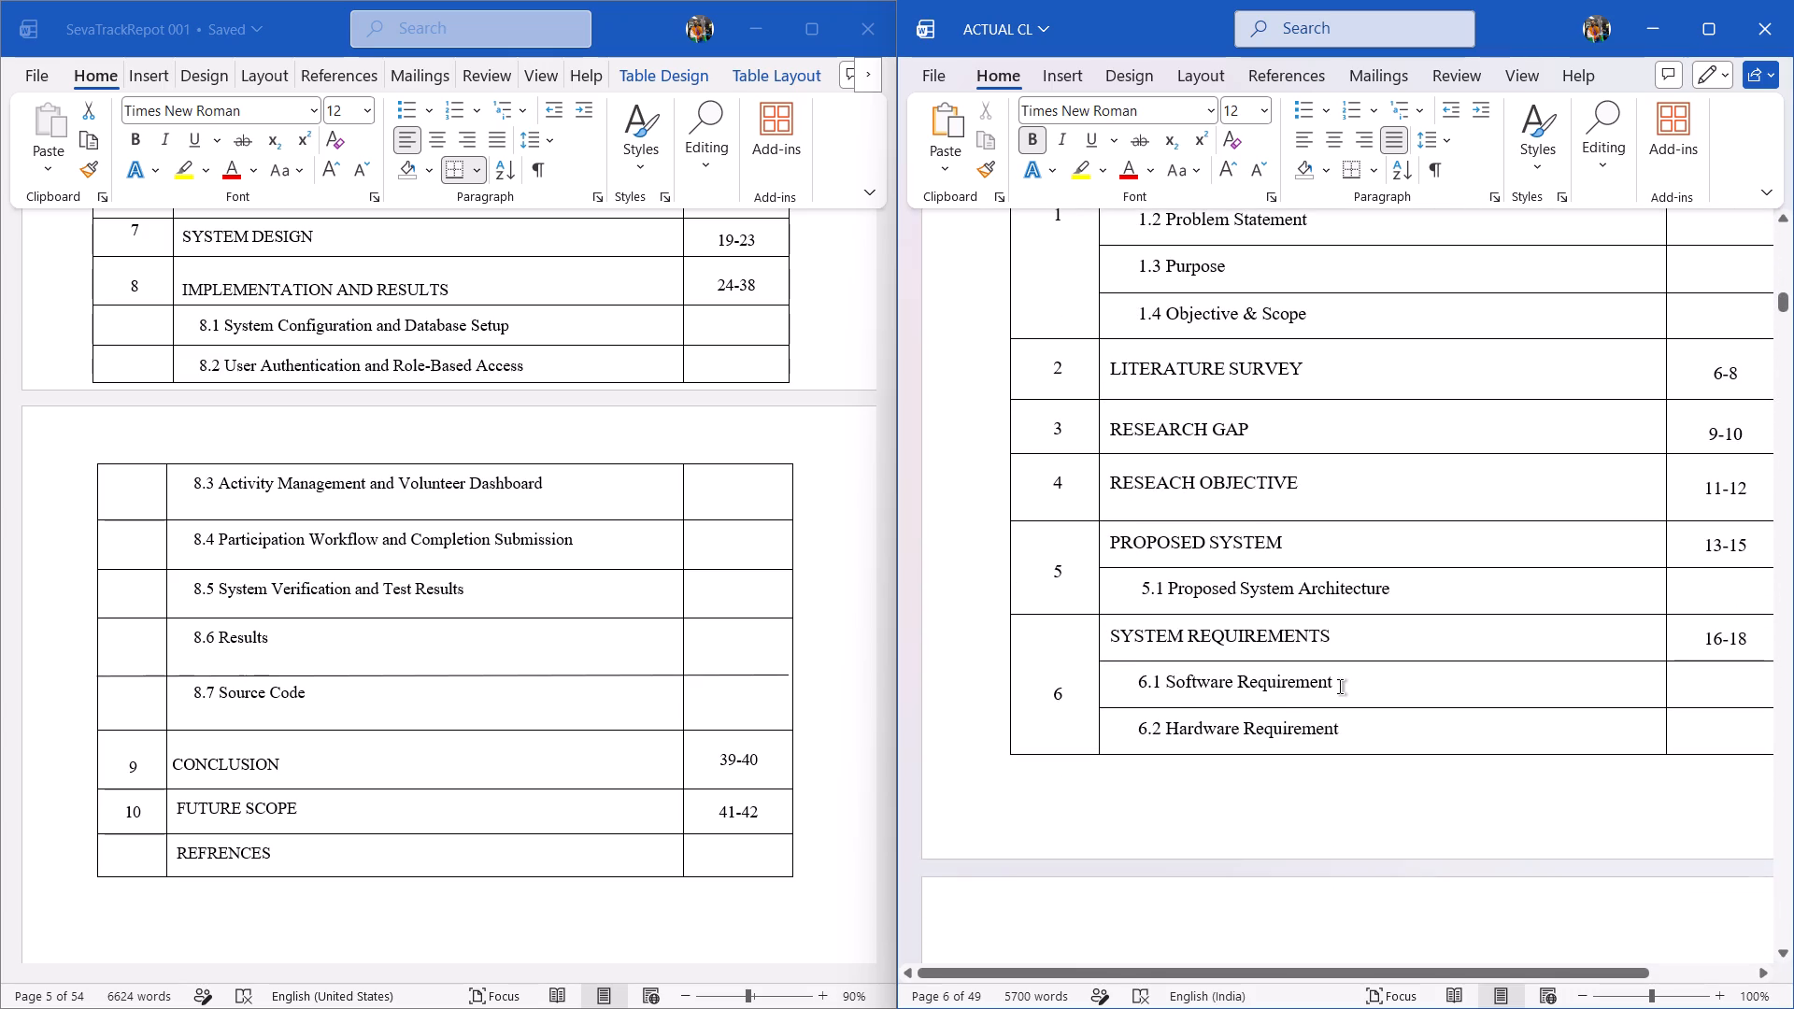
{"action": "scroll", "coordinate": [1340, 687], "scroll_direction": "down", "scroll_amount": 8}
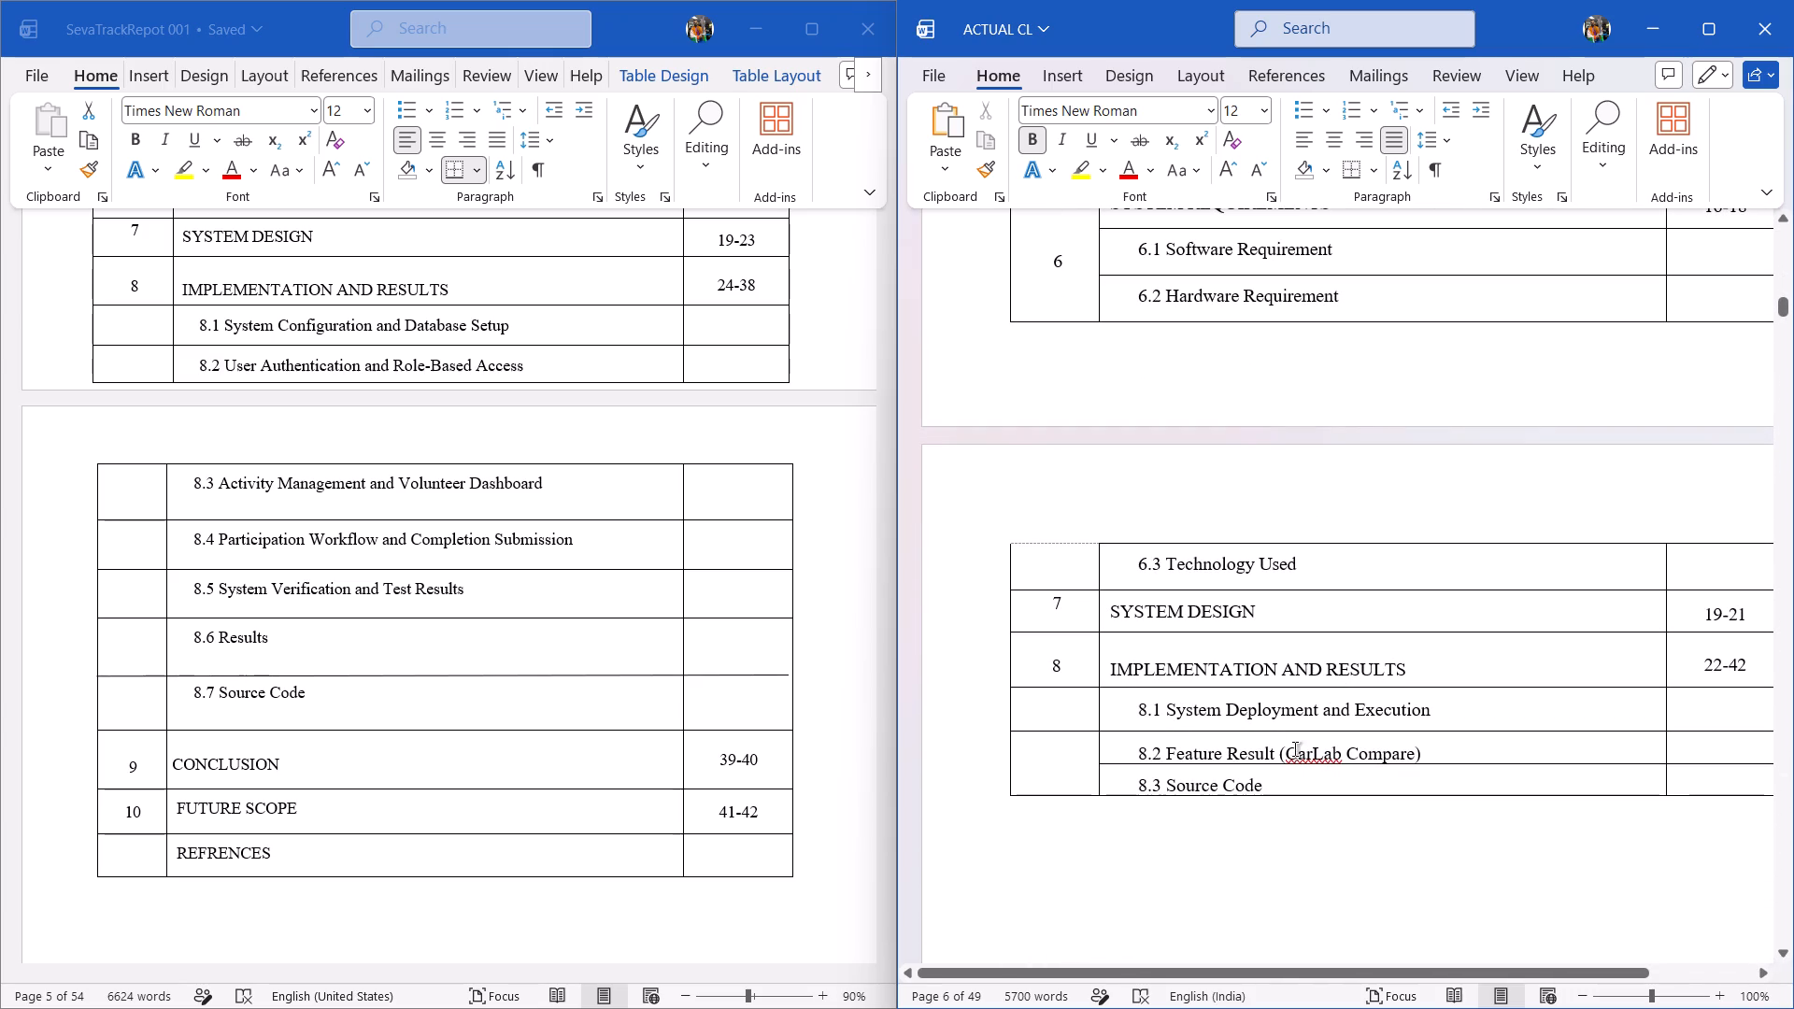
{"action": "left_click", "coordinate": [1270, 785]}
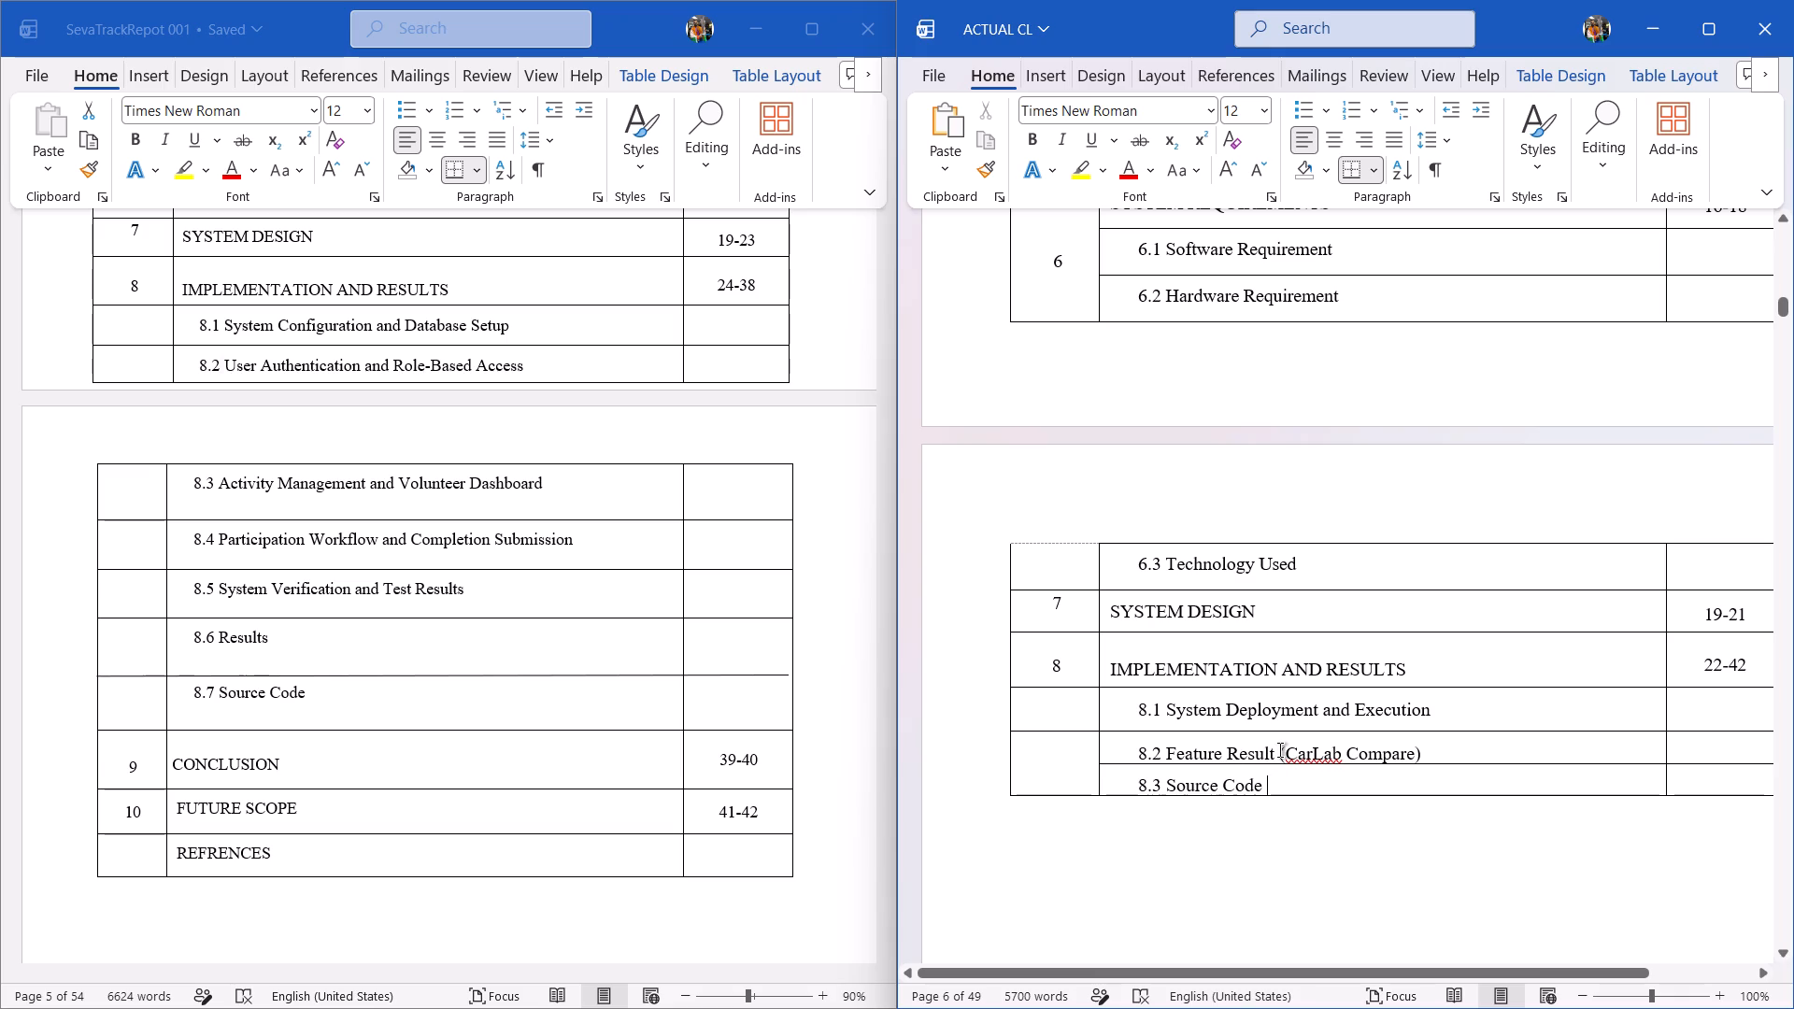
Examine the section headings of Chapter 8 in the CarLab report body, from 8.1 through 8.3.
{"action": "scroll", "coordinate": [1365, 776], "scroll_direction": "down", "scroll_amount": 20}
{"action": "scroll", "coordinate": [1365, 776], "scroll_direction": "down", "scroll_amount": 20}
{"action": "scroll", "coordinate": [1365, 776], "scroll_direction": "down", "scroll_amount": 20}
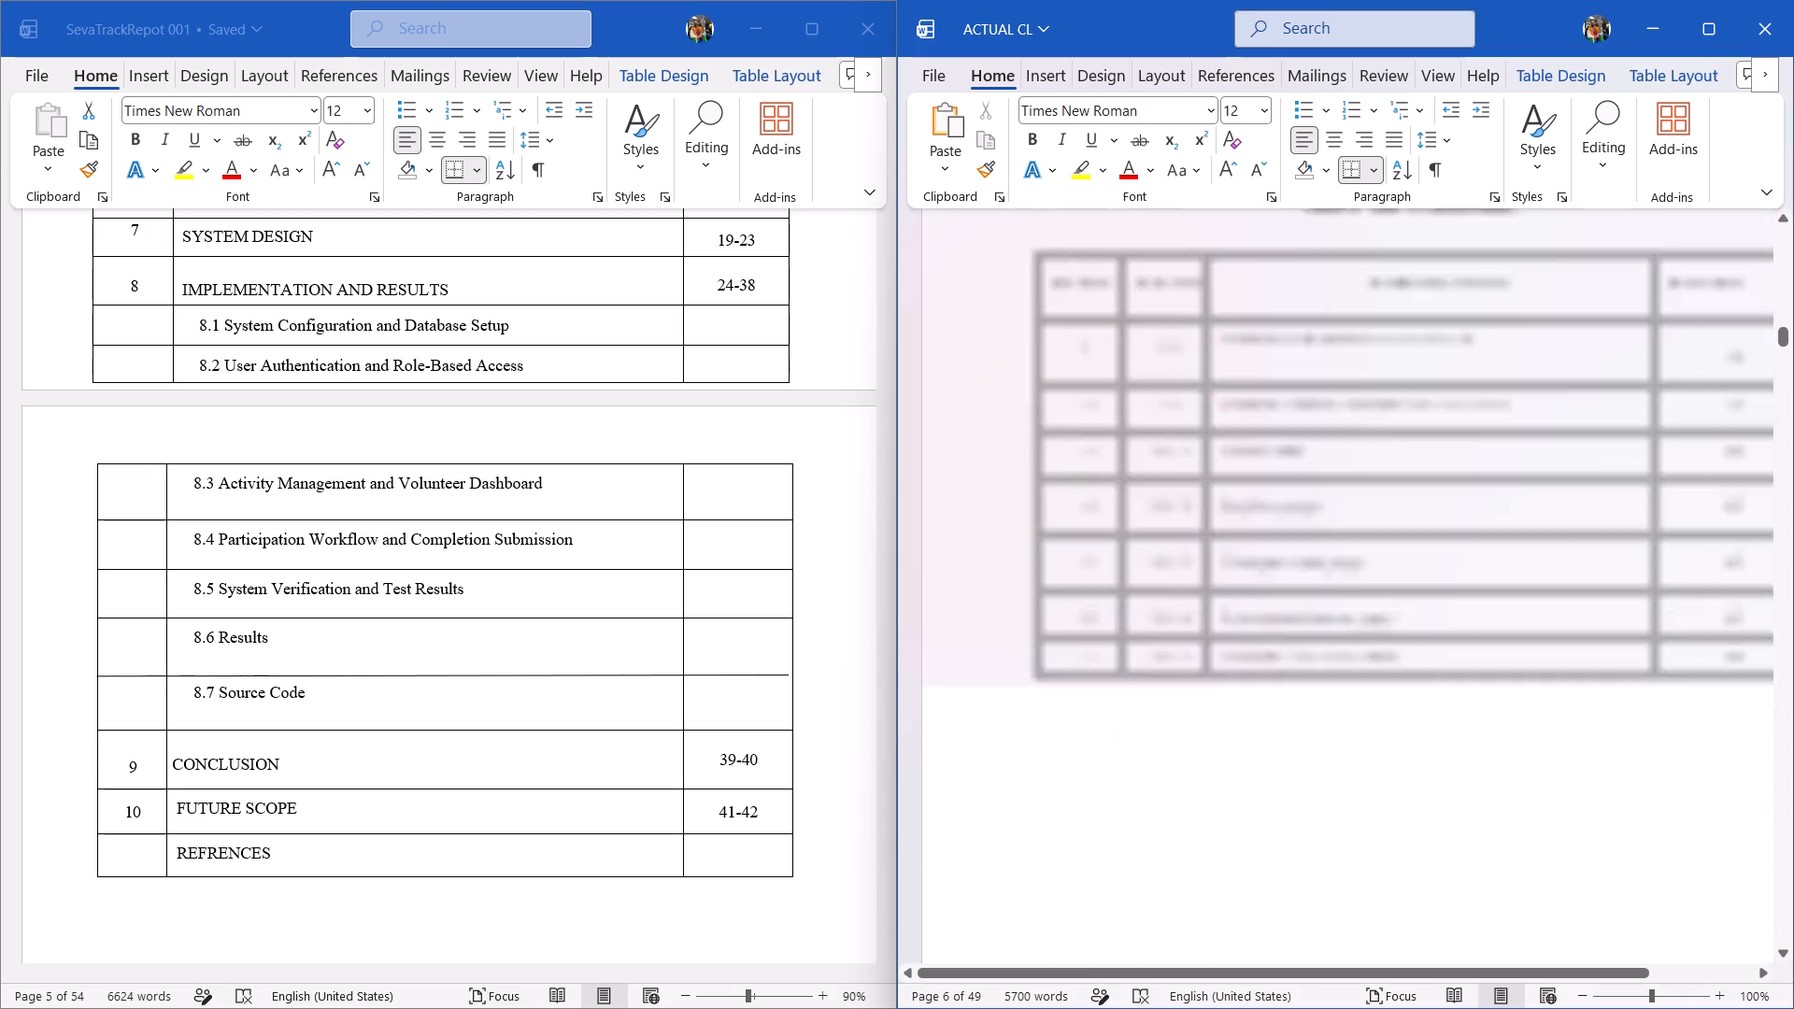
{"action": "scroll", "coordinate": [1365, 776], "scroll_direction": "down", "scroll_amount": 20}
{"action": "scroll", "coordinate": [1365, 776], "scroll_direction": "down", "scroll_amount": 20}
{"action": "scroll", "coordinate": [1365, 776], "scroll_direction": "down", "scroll_amount": 17}
{"action": "scroll", "coordinate": [1365, 776], "scroll_direction": "up", "scroll_amount": 1}
{"action": "scroll", "coordinate": [1365, 776], "scroll_direction": "down", "scroll_amount": 20}
{"action": "scroll", "coordinate": [1365, 776], "scroll_direction": "down", "scroll_amount": 20}
{"action": "scroll", "coordinate": [1365, 776], "scroll_direction": "down", "scroll_amount": 20}
{"action": "scroll", "coordinate": [1365, 776], "scroll_direction": "up", "scroll_amount": 18}
{"action": "scroll", "coordinate": [1365, 776], "scroll_direction": "down", "scroll_amount": 20}
{"action": "scroll", "coordinate": [1365, 776], "scroll_direction": "down", "scroll_amount": 20}
{"action": "scroll", "coordinate": [1365, 776], "scroll_direction": "down", "scroll_amount": 20}
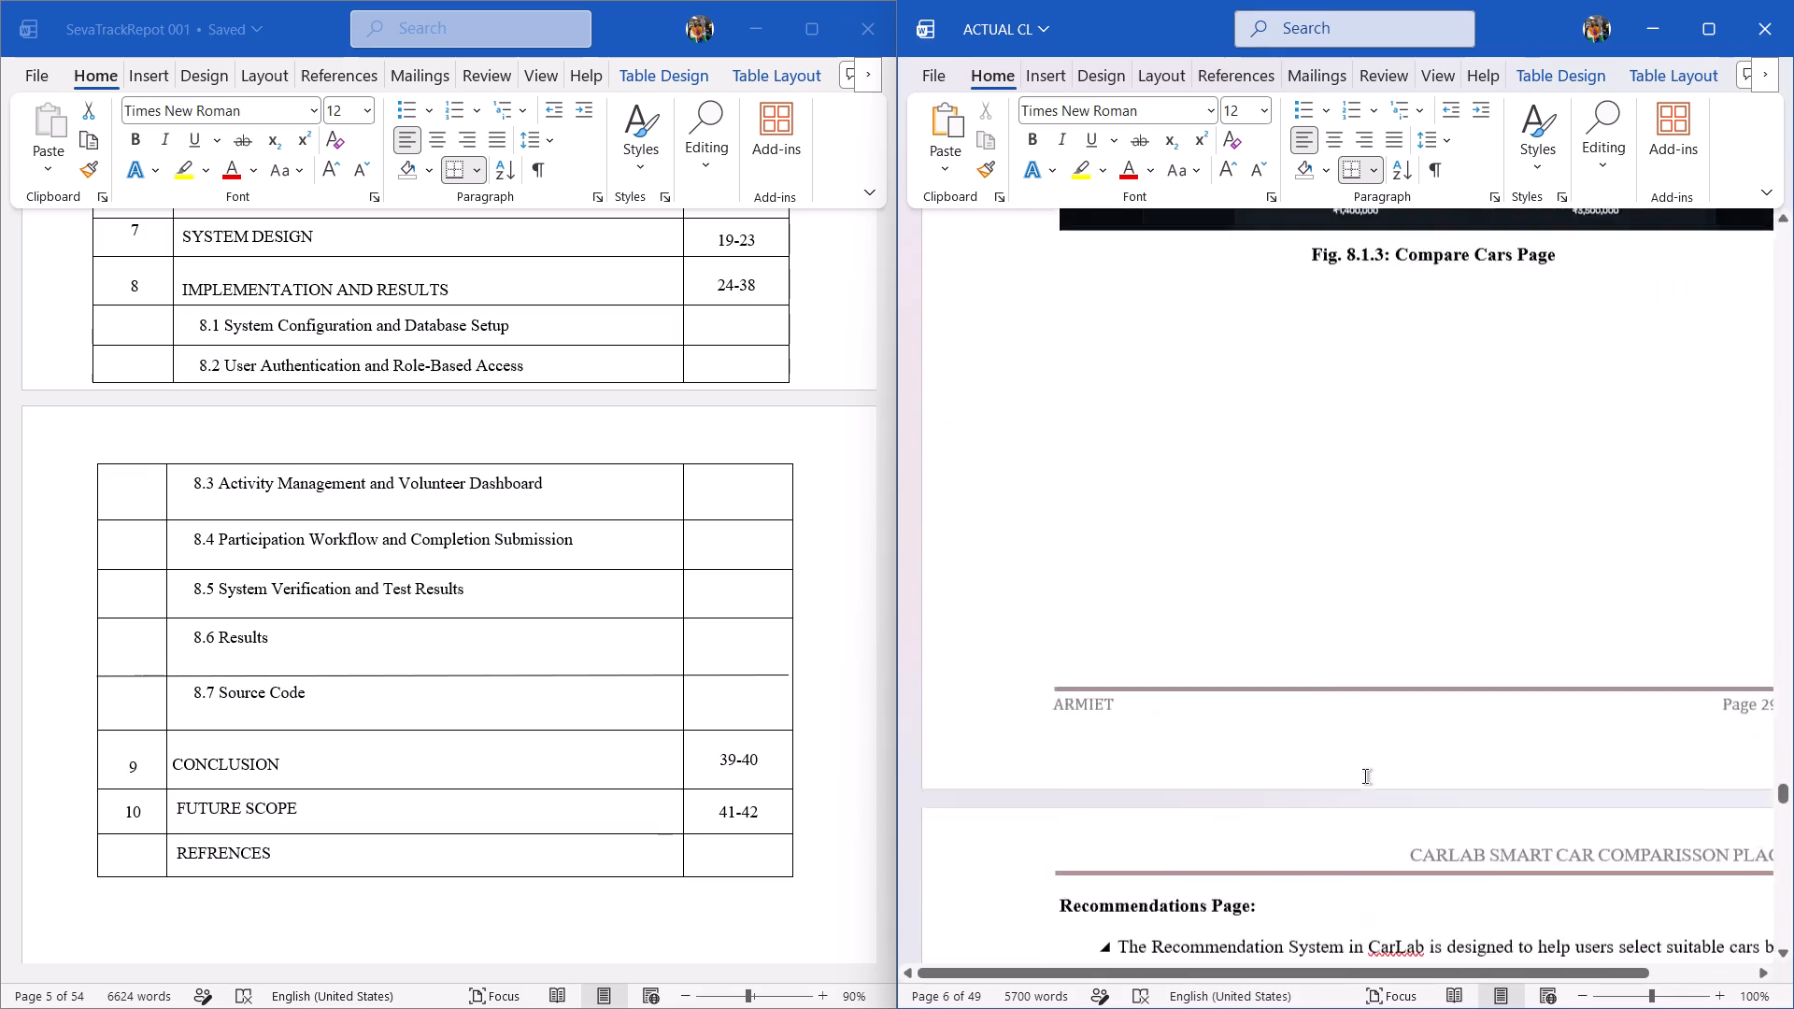
{"action": "scroll", "coordinate": [1365, 776], "scroll_direction": "down", "scroll_amount": 20}
{"action": "scroll", "coordinate": [1365, 776], "scroll_direction": "down", "scroll_amount": 17}
{"action": "scroll", "coordinate": [1365, 776], "scroll_direction": "up", "scroll_amount": 18}
{"action": "scroll", "coordinate": [1365, 776], "scroll_direction": "down", "scroll_amount": 20}
{"action": "scroll", "coordinate": [1365, 776], "scroll_direction": "down", "scroll_amount": 20}
{"action": "scroll", "coordinate": [1365, 776], "scroll_direction": "down", "scroll_amount": 20}
{"action": "scroll", "coordinate": [1365, 776], "scroll_direction": "up", "scroll_amount": 20}
{"action": "scroll", "coordinate": [1365, 776], "scroll_direction": "up", "scroll_amount": 20}
{"action": "scroll", "coordinate": [1365, 776], "scroll_direction": "up", "scroll_amount": 20}
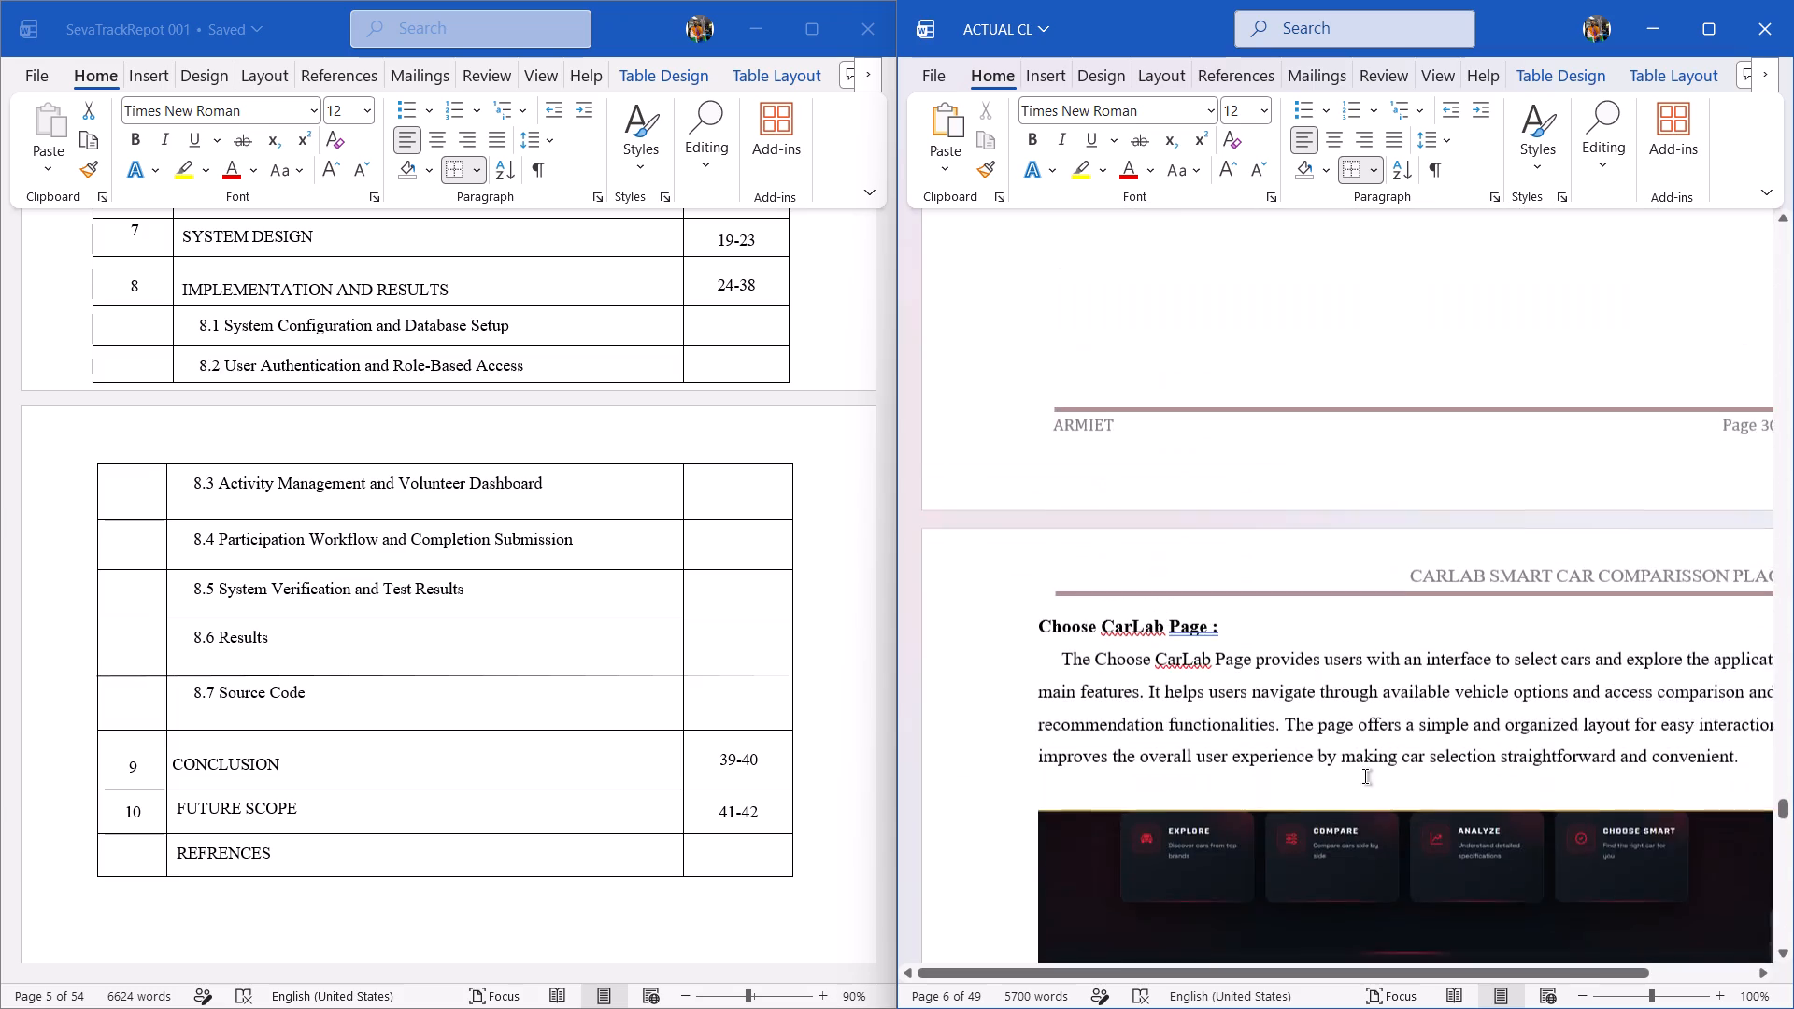
{"action": "scroll", "coordinate": [1365, 776], "scroll_direction": "up", "scroll_amount": 1}
{"action": "scroll", "coordinate": [1365, 776], "scroll_direction": "down", "scroll_amount": 5}
{"action": "scroll", "coordinate": [1365, 776], "scroll_direction": "down", "scroll_amount": 18}
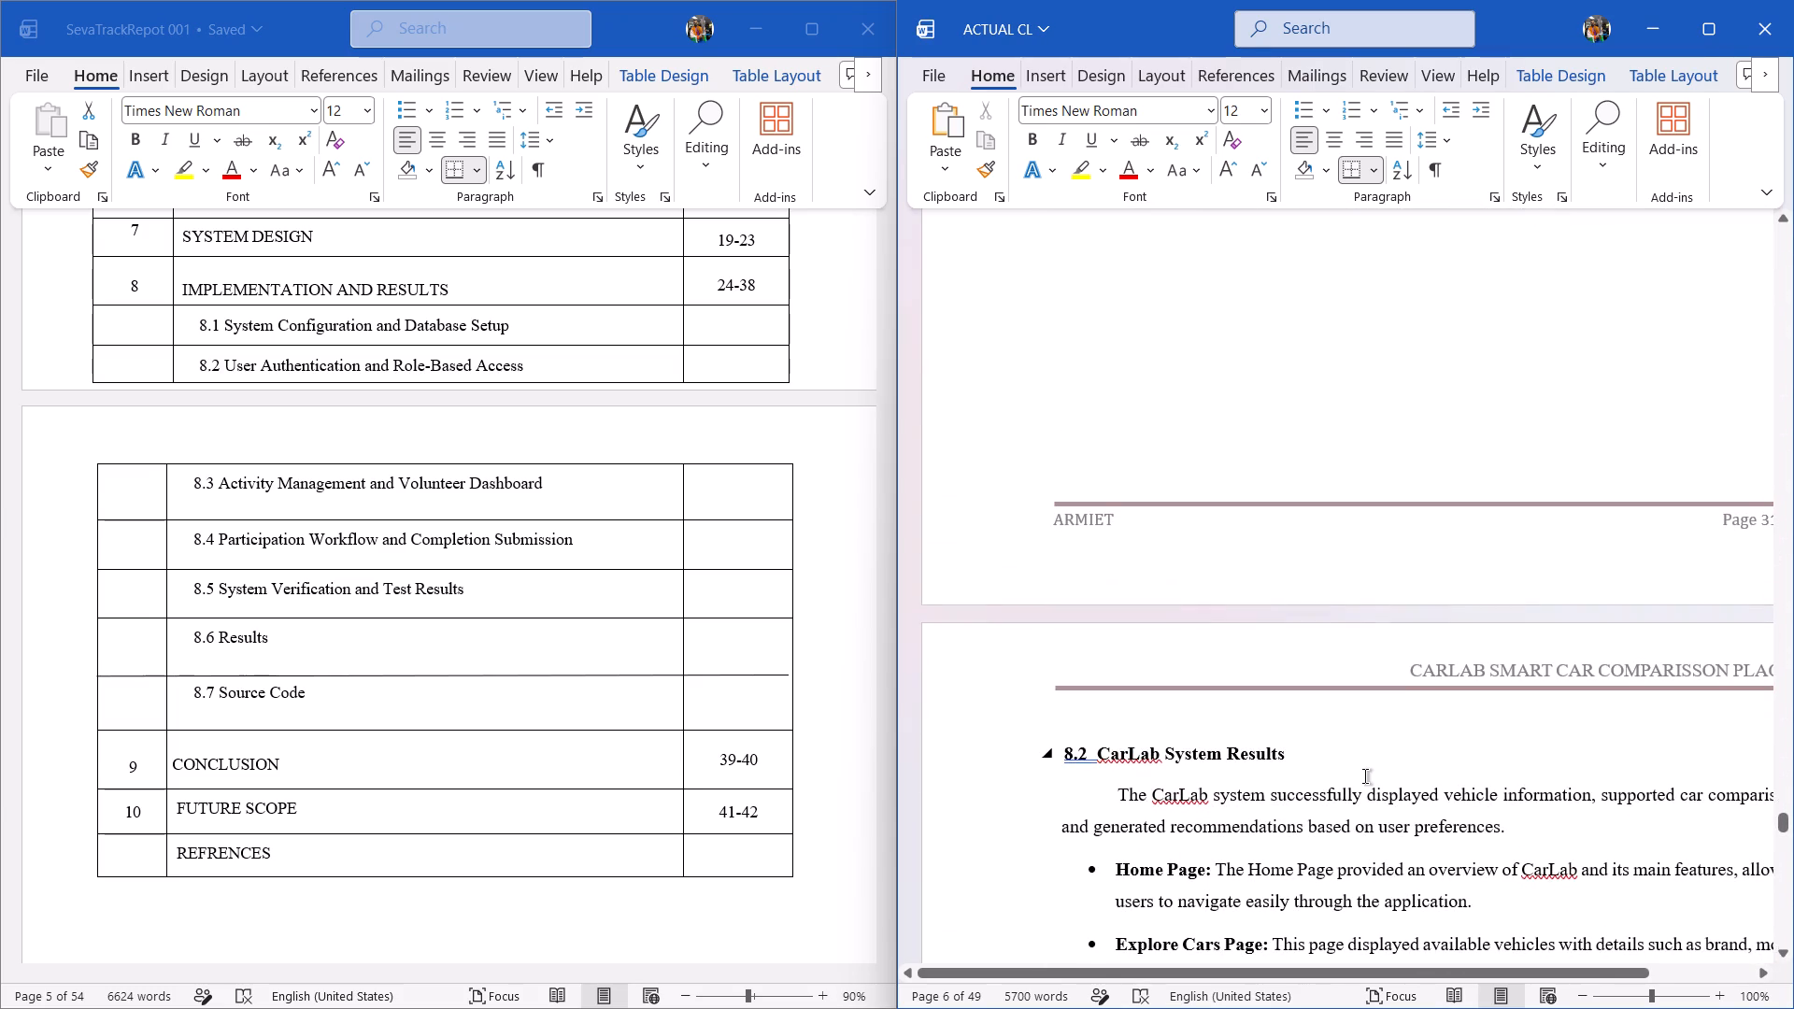
{"action": "scroll", "coordinate": [1365, 776], "scroll_direction": "down", "scroll_amount": 1}
{"action": "scroll", "coordinate": [1365, 776], "scroll_direction": "up", "scroll_amount": 1}
{"action": "scroll", "coordinate": [1365, 776], "scroll_direction": "down", "scroll_amount": 1}
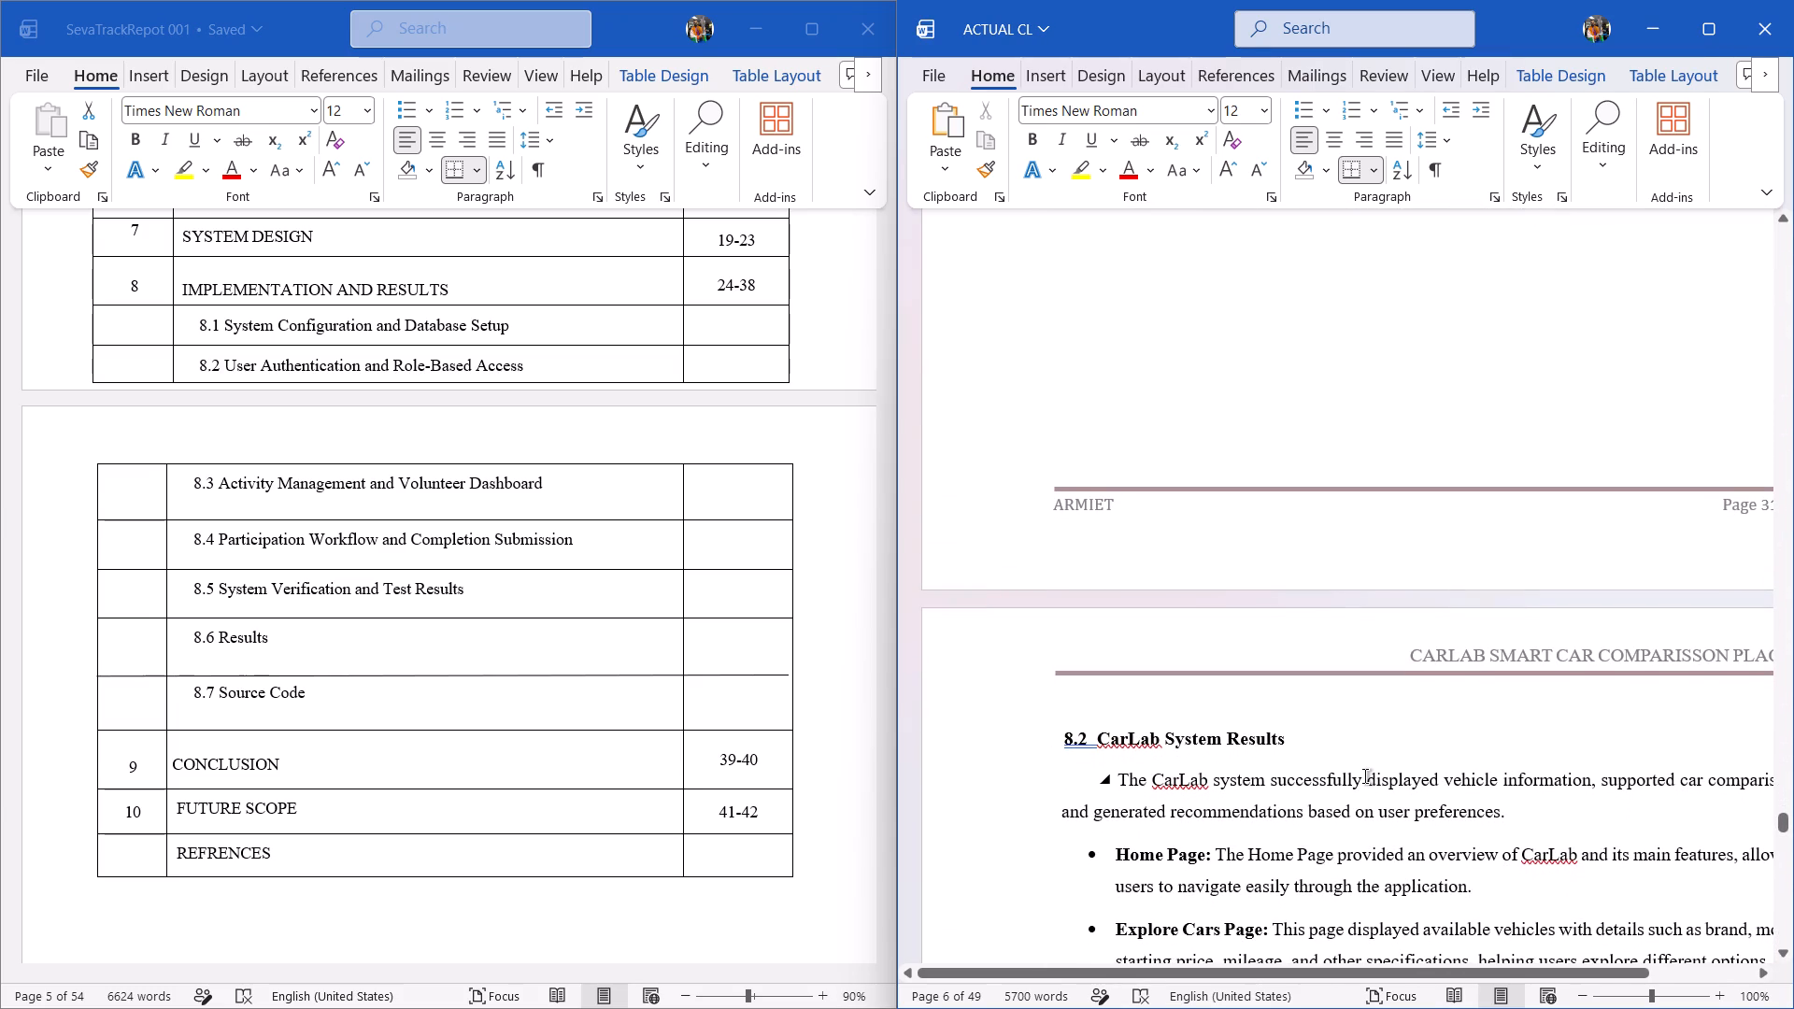
{"action": "scroll", "coordinate": [1365, 776], "scroll_direction": "down", "scroll_amount": 19}
{"action": "scroll", "coordinate": [1365, 776], "scroll_direction": "up", "scroll_amount": 1}
{"action": "scroll", "coordinate": [1365, 776], "scroll_direction": "down", "scroll_amount": 1}
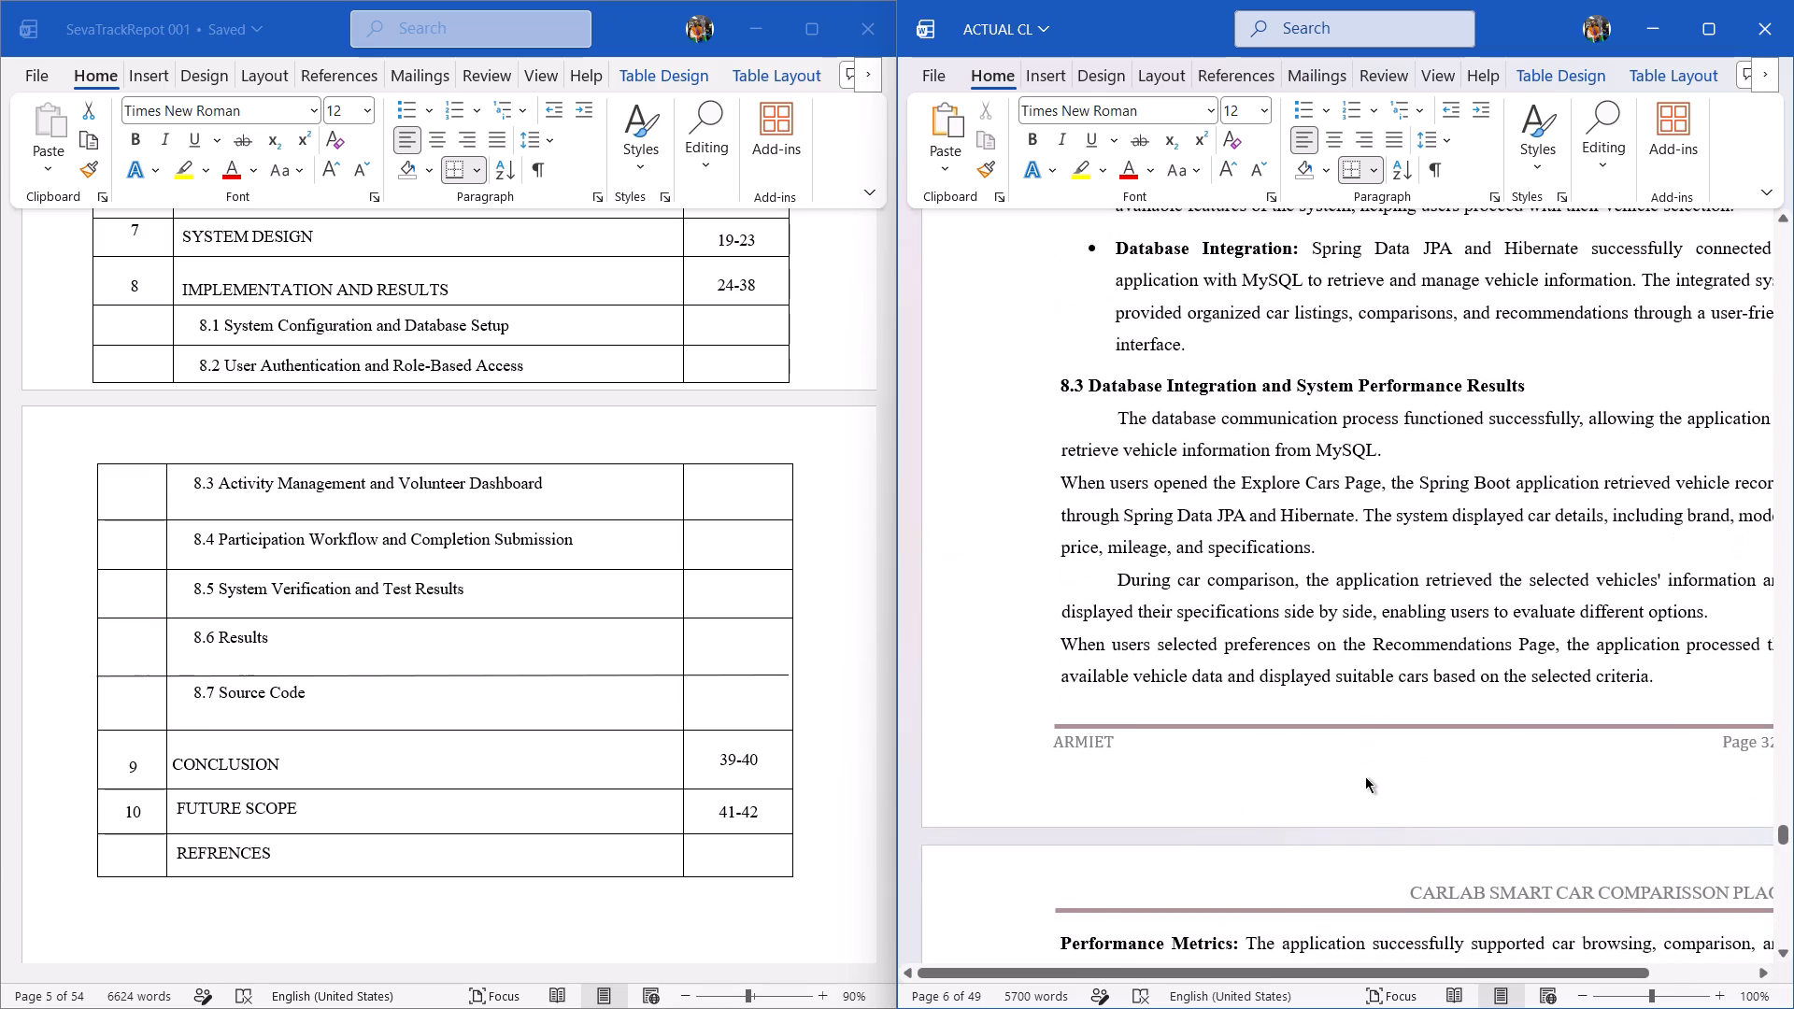
Replace "Feature Result" with "Carlab System Result" in the 8.2 entry of the CarLab contents table.
{"action": "scroll", "coordinate": [1365, 776], "scroll_direction": "up", "scroll_amount": 20}
{"action": "scroll", "coordinate": [1365, 776], "scroll_direction": "up", "scroll_amount": 20}
{"action": "scroll", "coordinate": [1365, 776], "scroll_direction": "up", "scroll_amount": 20}
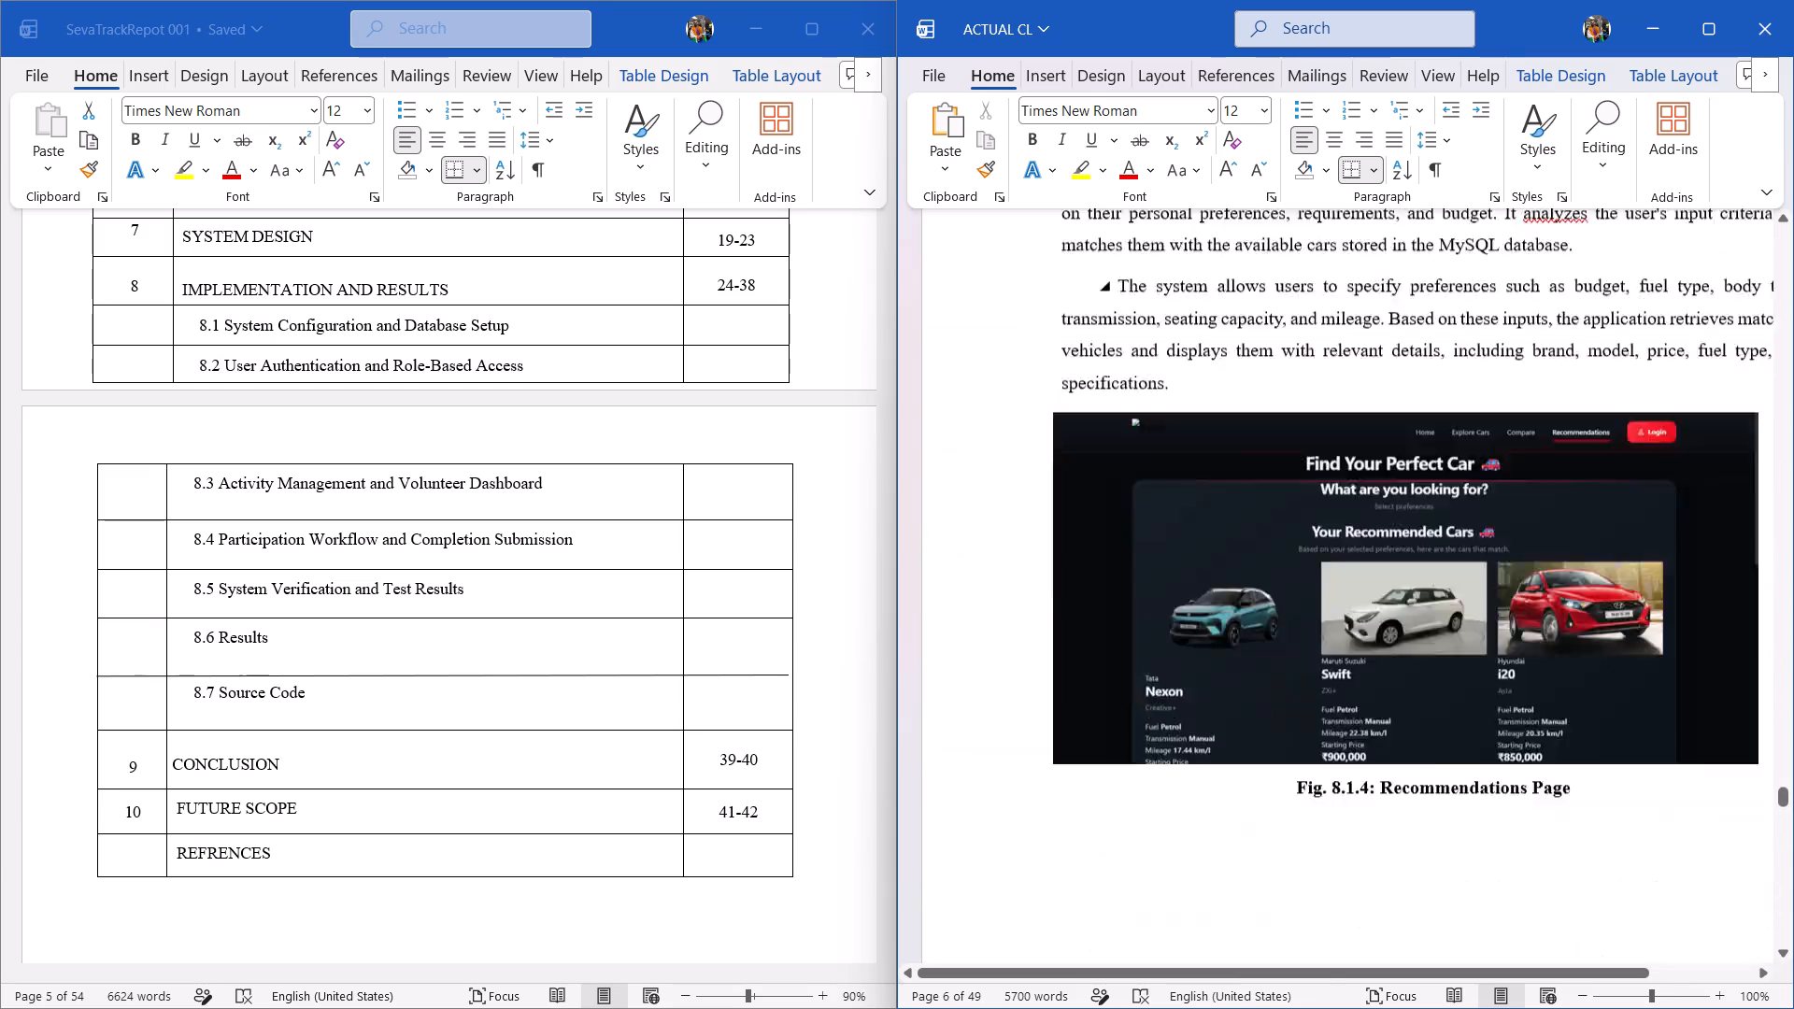
{"action": "scroll", "coordinate": [1365, 776], "scroll_direction": "up", "scroll_amount": 20}
{"action": "scroll", "coordinate": [1365, 776], "scroll_direction": "up", "scroll_amount": 20}
{"action": "scroll", "coordinate": [1365, 776], "scroll_direction": "up", "scroll_amount": 20}
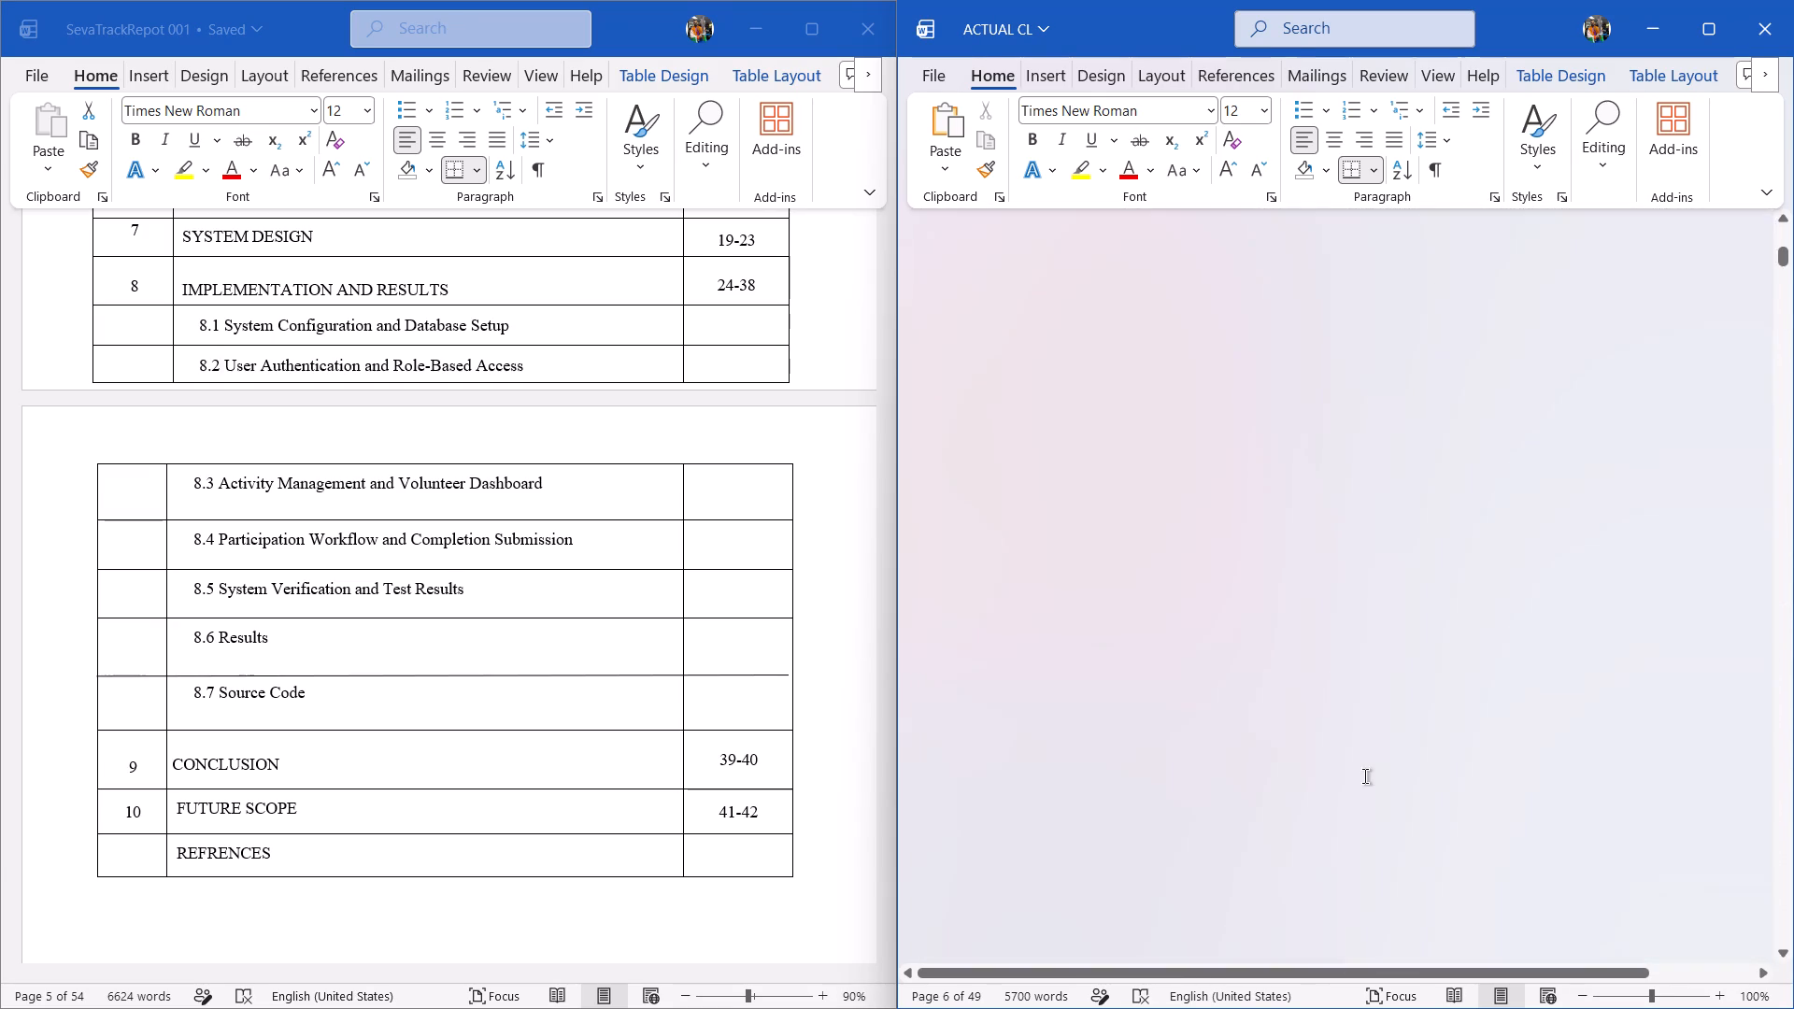
{"action": "scroll", "coordinate": [1365, 776], "scroll_direction": "up", "scroll_amount": 20}
{"action": "scroll", "coordinate": [1365, 776], "scroll_direction": "up", "scroll_amount": 20}
{"action": "scroll", "coordinate": [1365, 776], "scroll_direction": "up", "scroll_amount": 20}
{"action": "scroll", "coordinate": [1365, 776], "scroll_direction": "down", "scroll_amount": 20}
{"action": "scroll", "coordinate": [1365, 776], "scroll_direction": "down", "scroll_amount": 14}
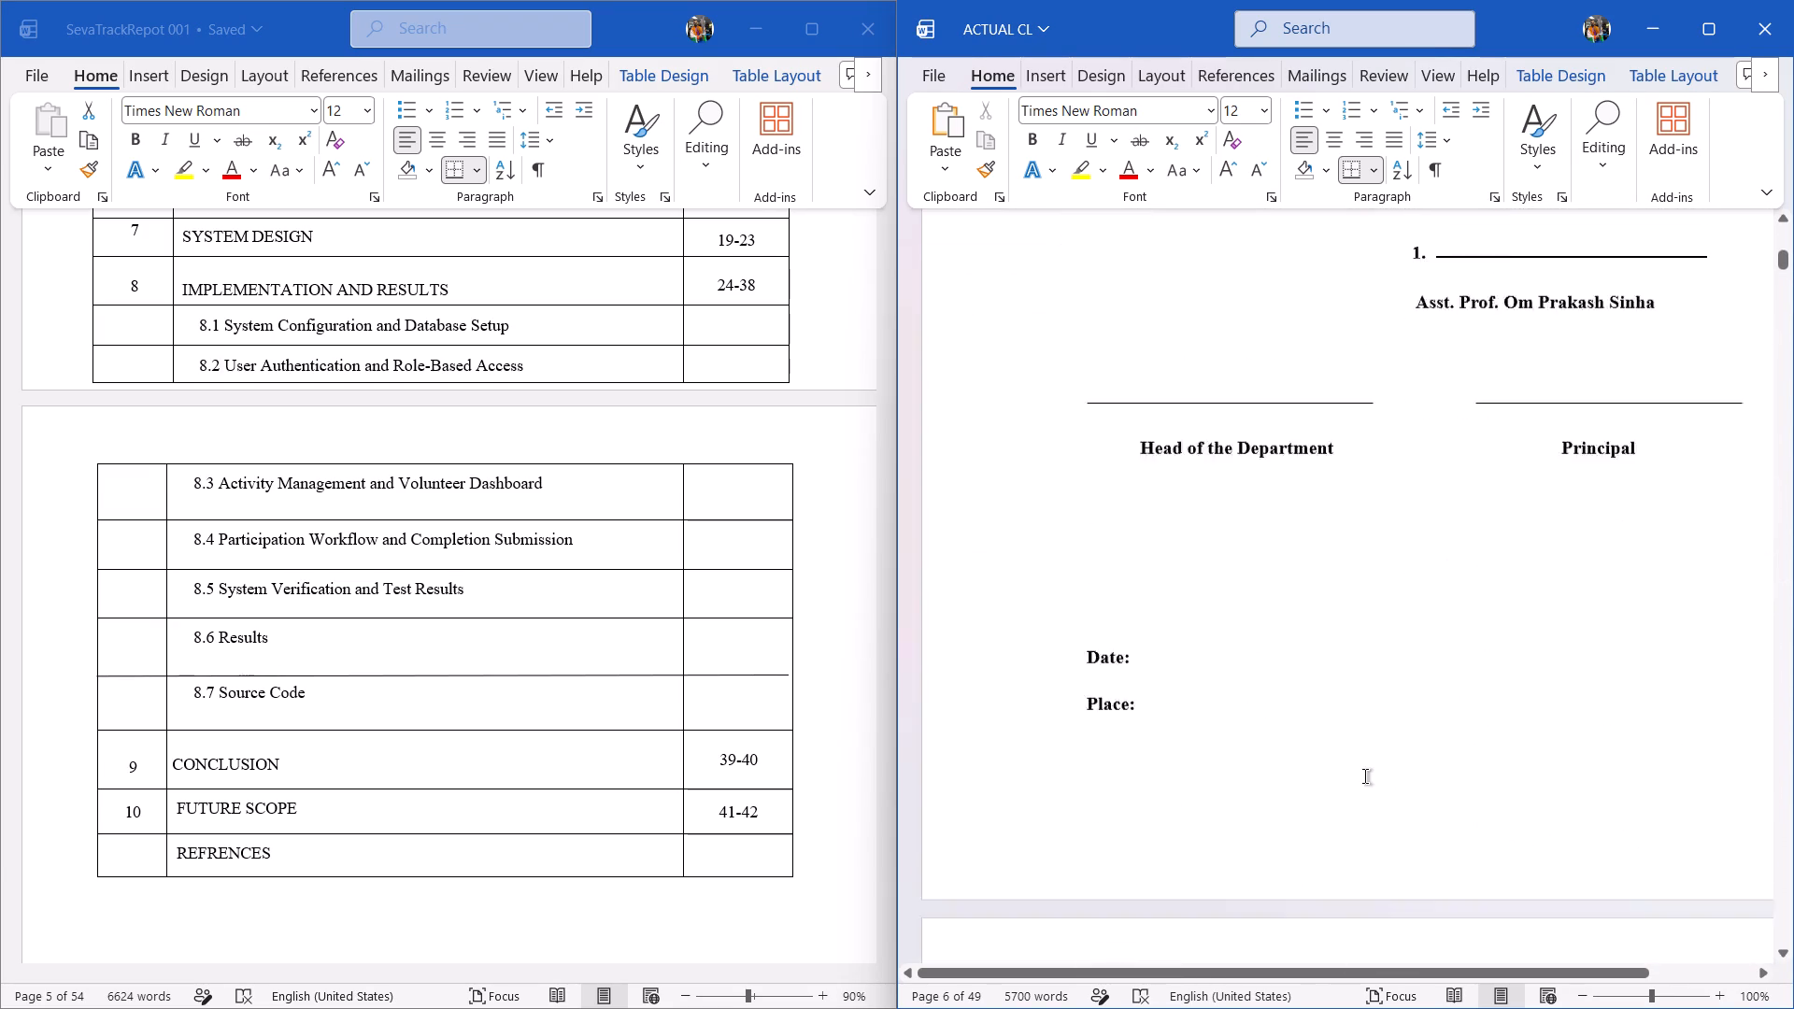
{"action": "scroll", "coordinate": [1365, 776], "scroll_direction": "down", "scroll_amount": 14}
{"action": "scroll", "coordinate": [1365, 776], "scroll_direction": "down", "scroll_amount": 20}
{"action": "scroll", "coordinate": [1365, 776], "scroll_direction": "down", "scroll_amount": 20}
{"action": "scroll", "coordinate": [1365, 776], "scroll_direction": "down", "scroll_amount": 20}
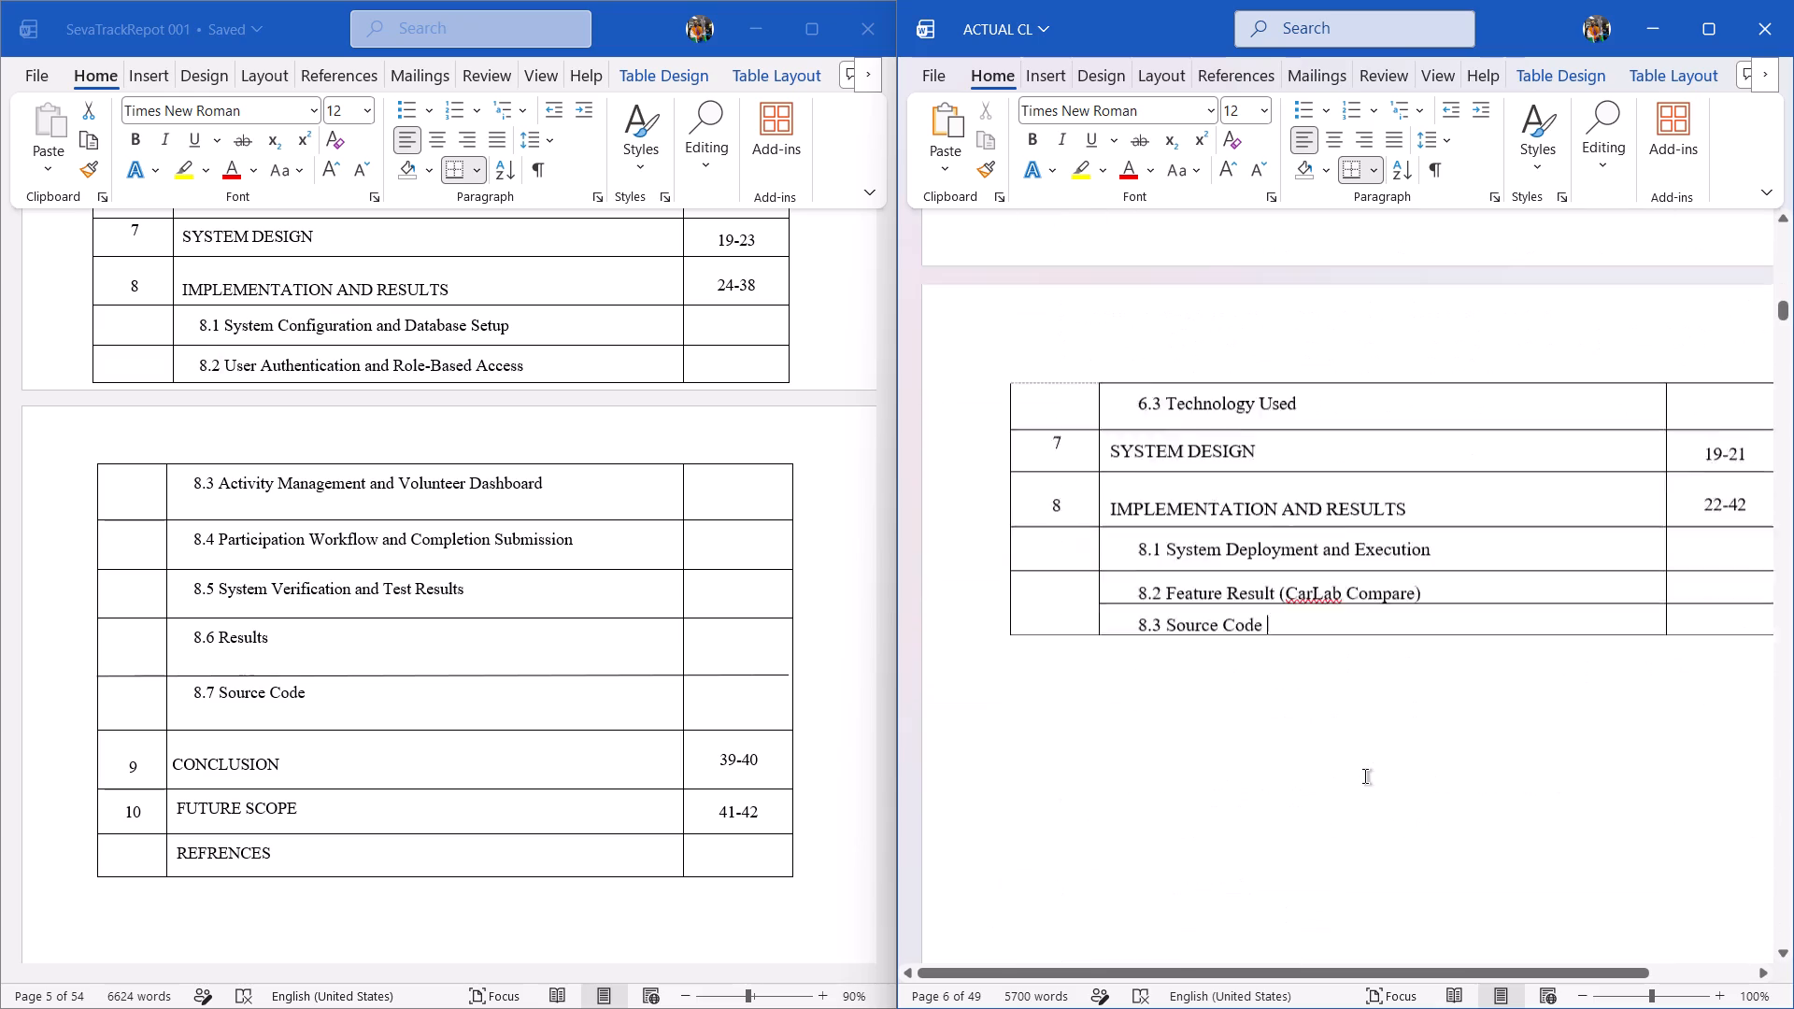
{"action": "scroll", "coordinate": [1365, 776], "scroll_direction": "down", "scroll_amount": 1}
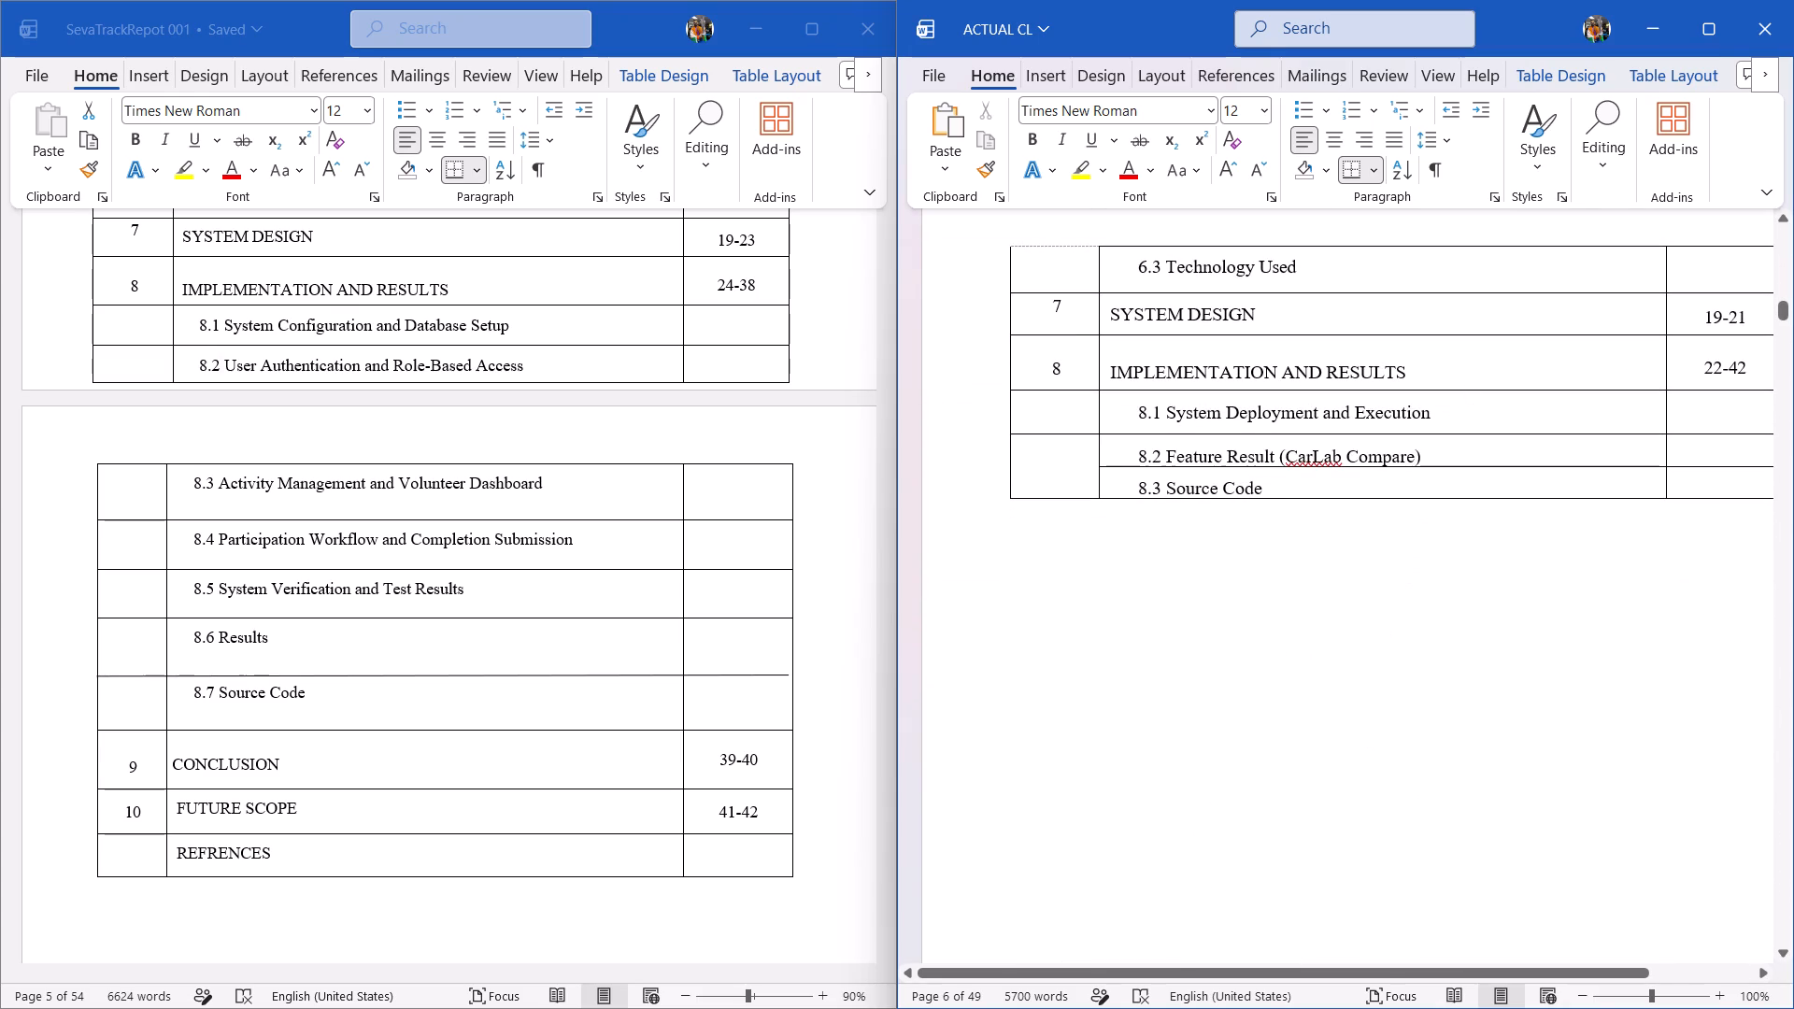
{"action": "left_click", "coordinate": [1274, 458]}
{"action": "key", "text": "BackSpace"}
{"action": "key", "text": "BackSpace"}
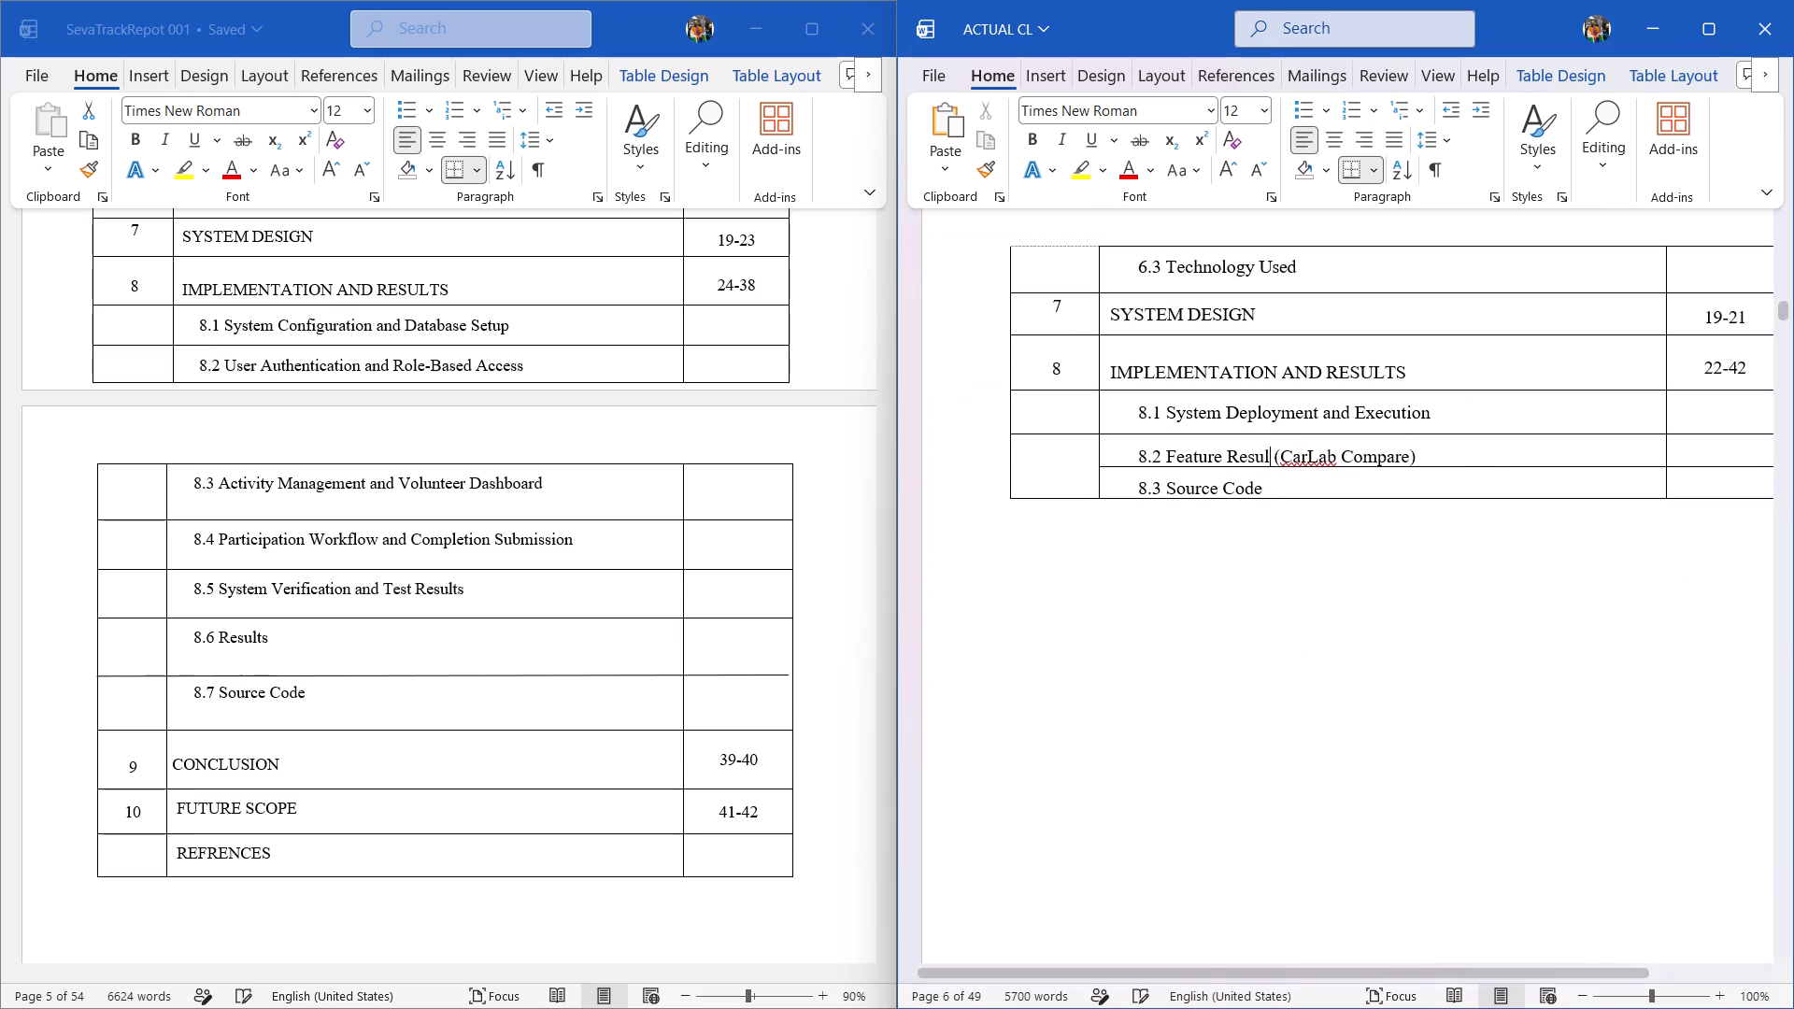
{"action": "key", "text": "BackSpace"}
{"action": "key", "text": "BackSpace"}
{"action": "key", "text": "BackSpace"}
{"action": "key", "text": "BackSpace"}
{"action": "key", "text": "BackSpace"}
{"action": "key", "text": "BackSpace"}
{"action": "key", "text": "BackSpace"}
{"action": "key", "text": "BackSpace"}
{"action": "key", "text": "BackSpace"}
{"action": "key", "text": "BackSpace"}
{"action": "key", "text": "BackSpace"}
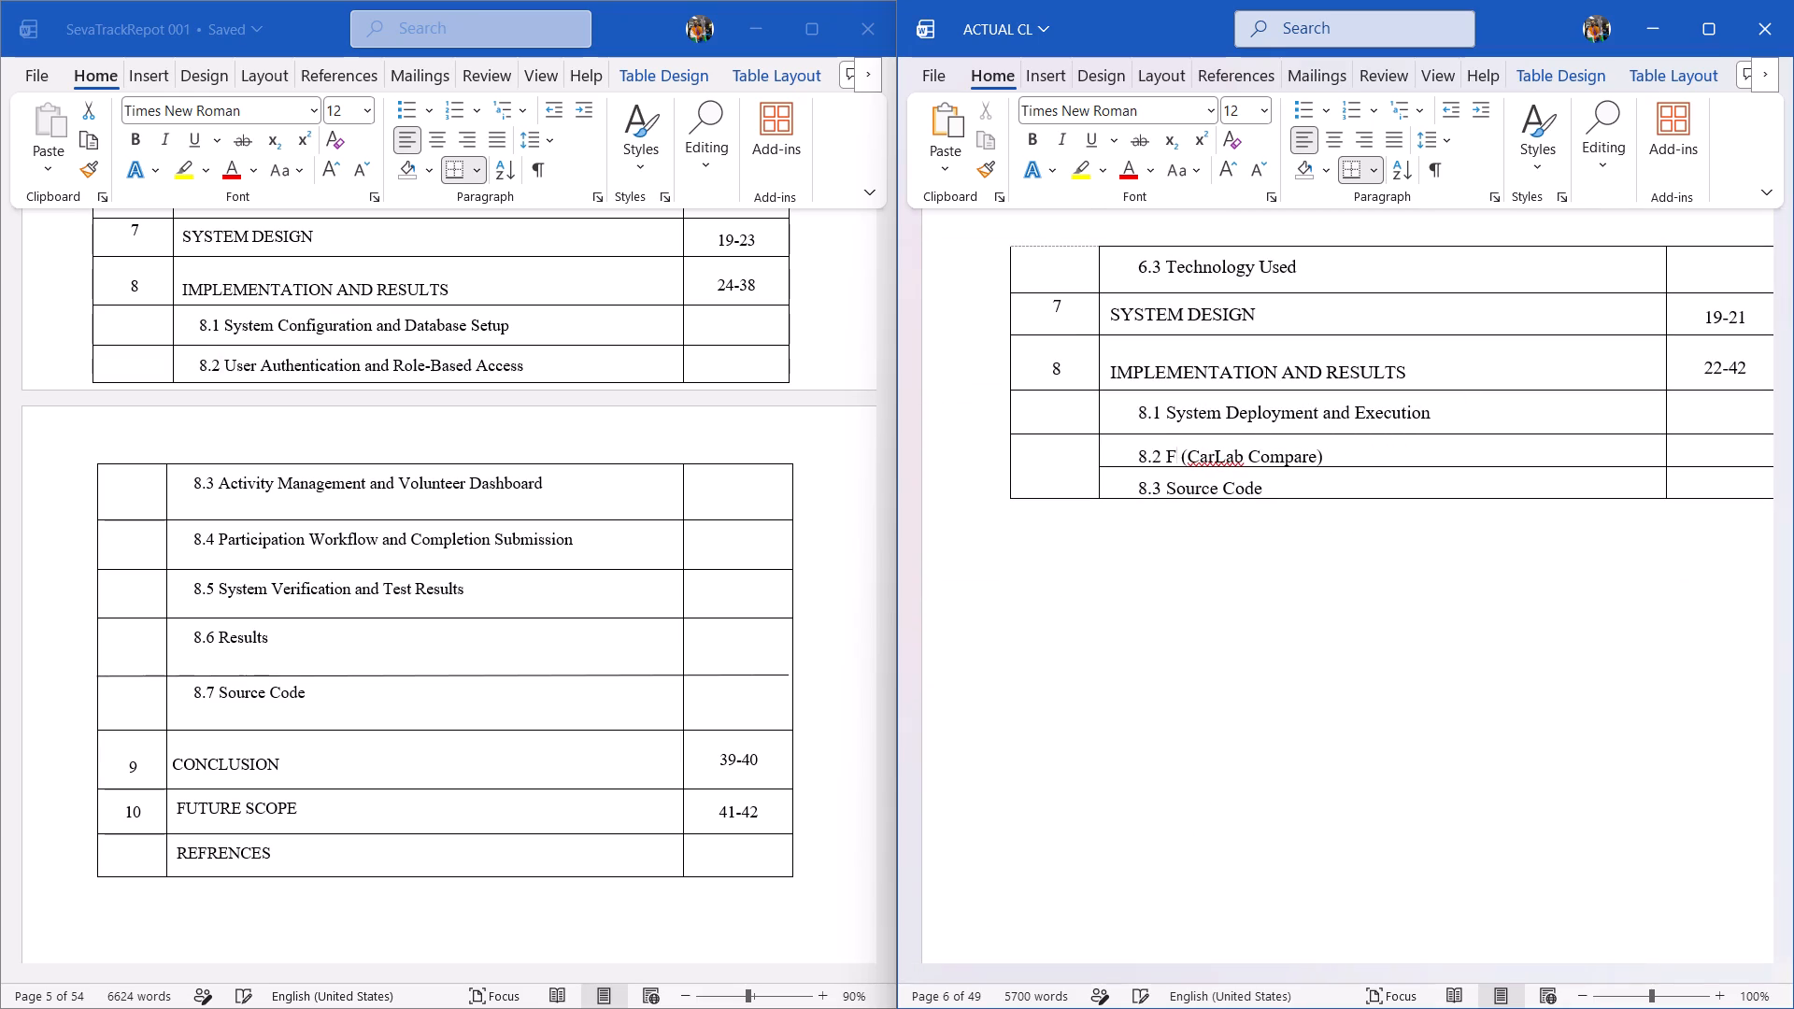
{"action": "key", "text": "BackSpace"}
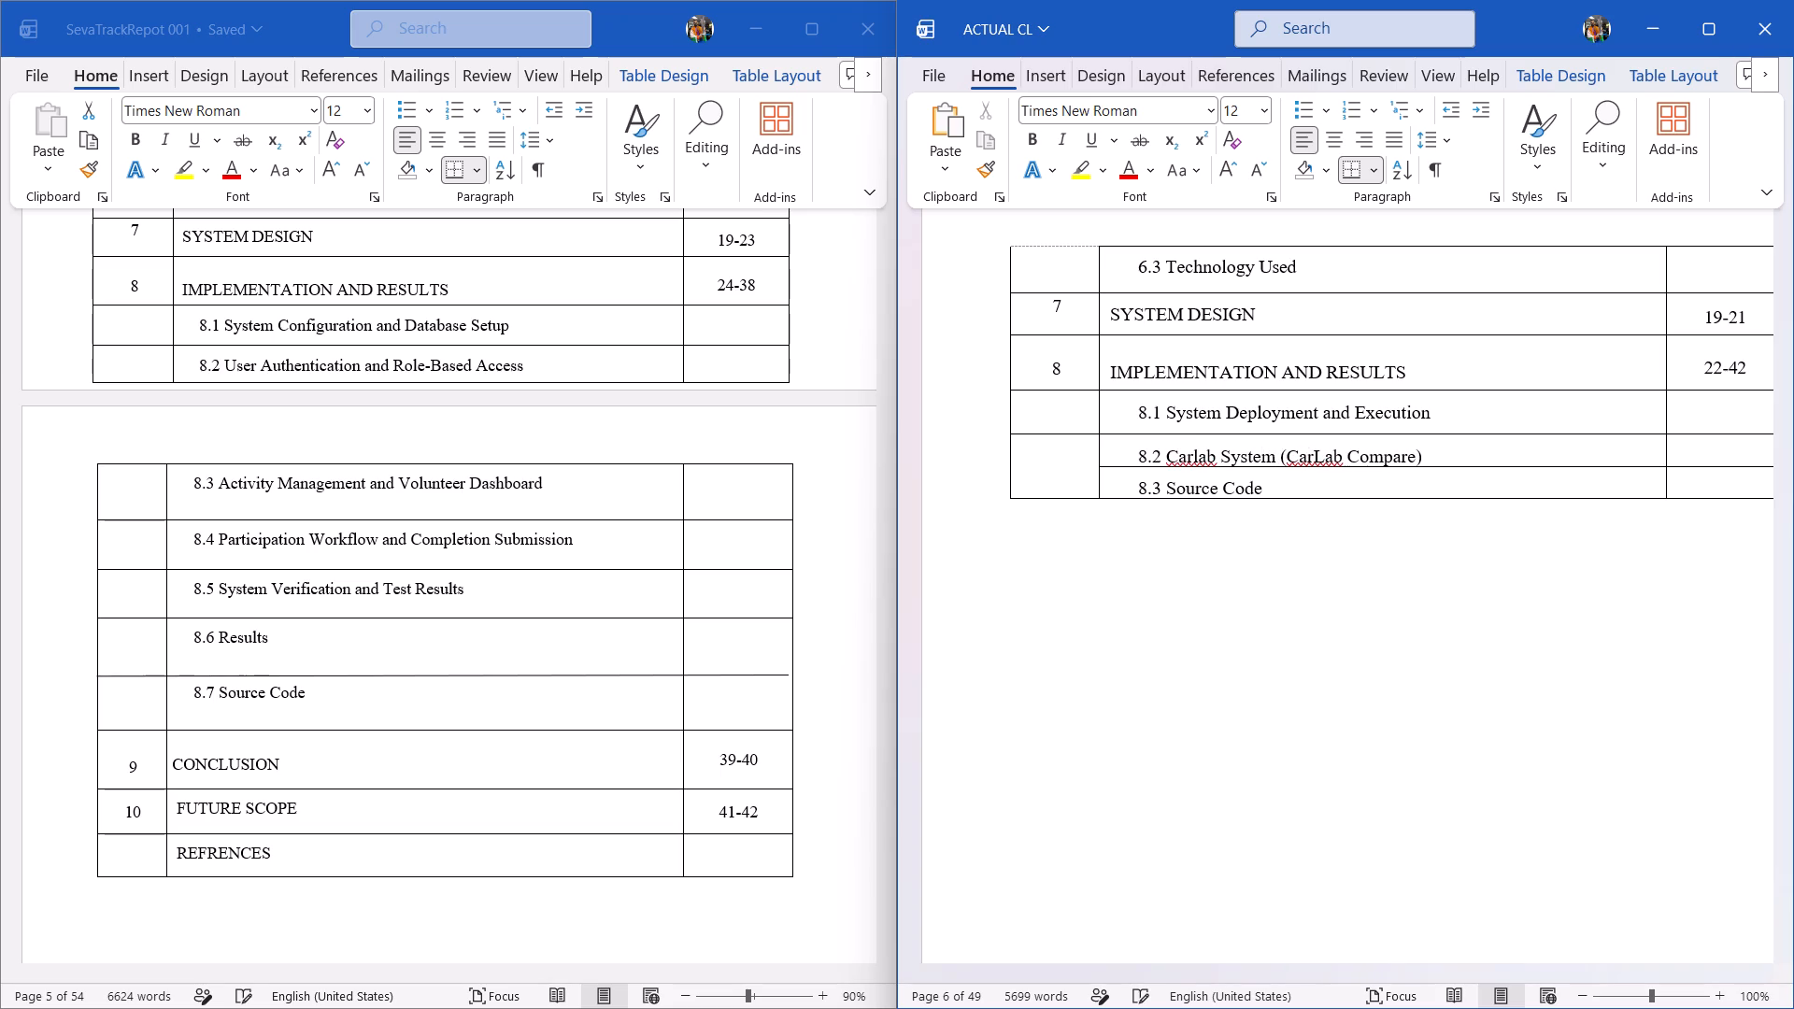
{"action": "type", "text": "DE"}
{"action": "key", "text": "BackSpace"}
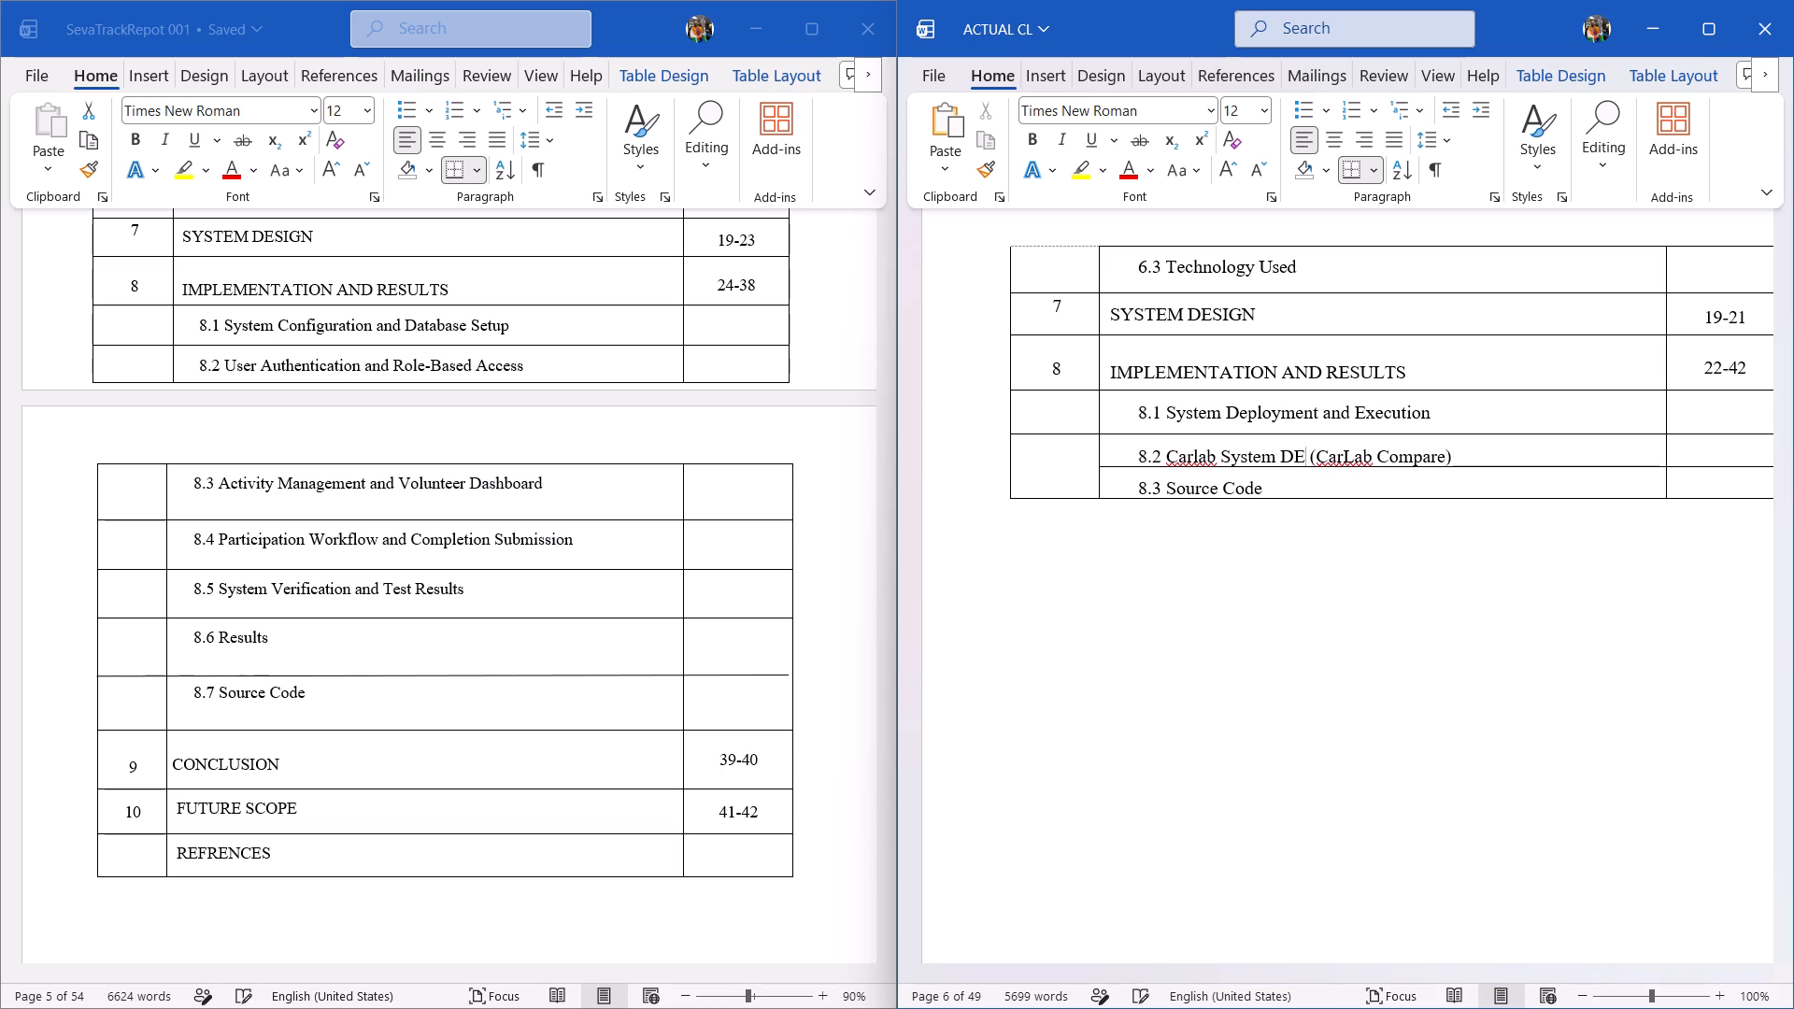
{"action": "type", "text": "esign"}
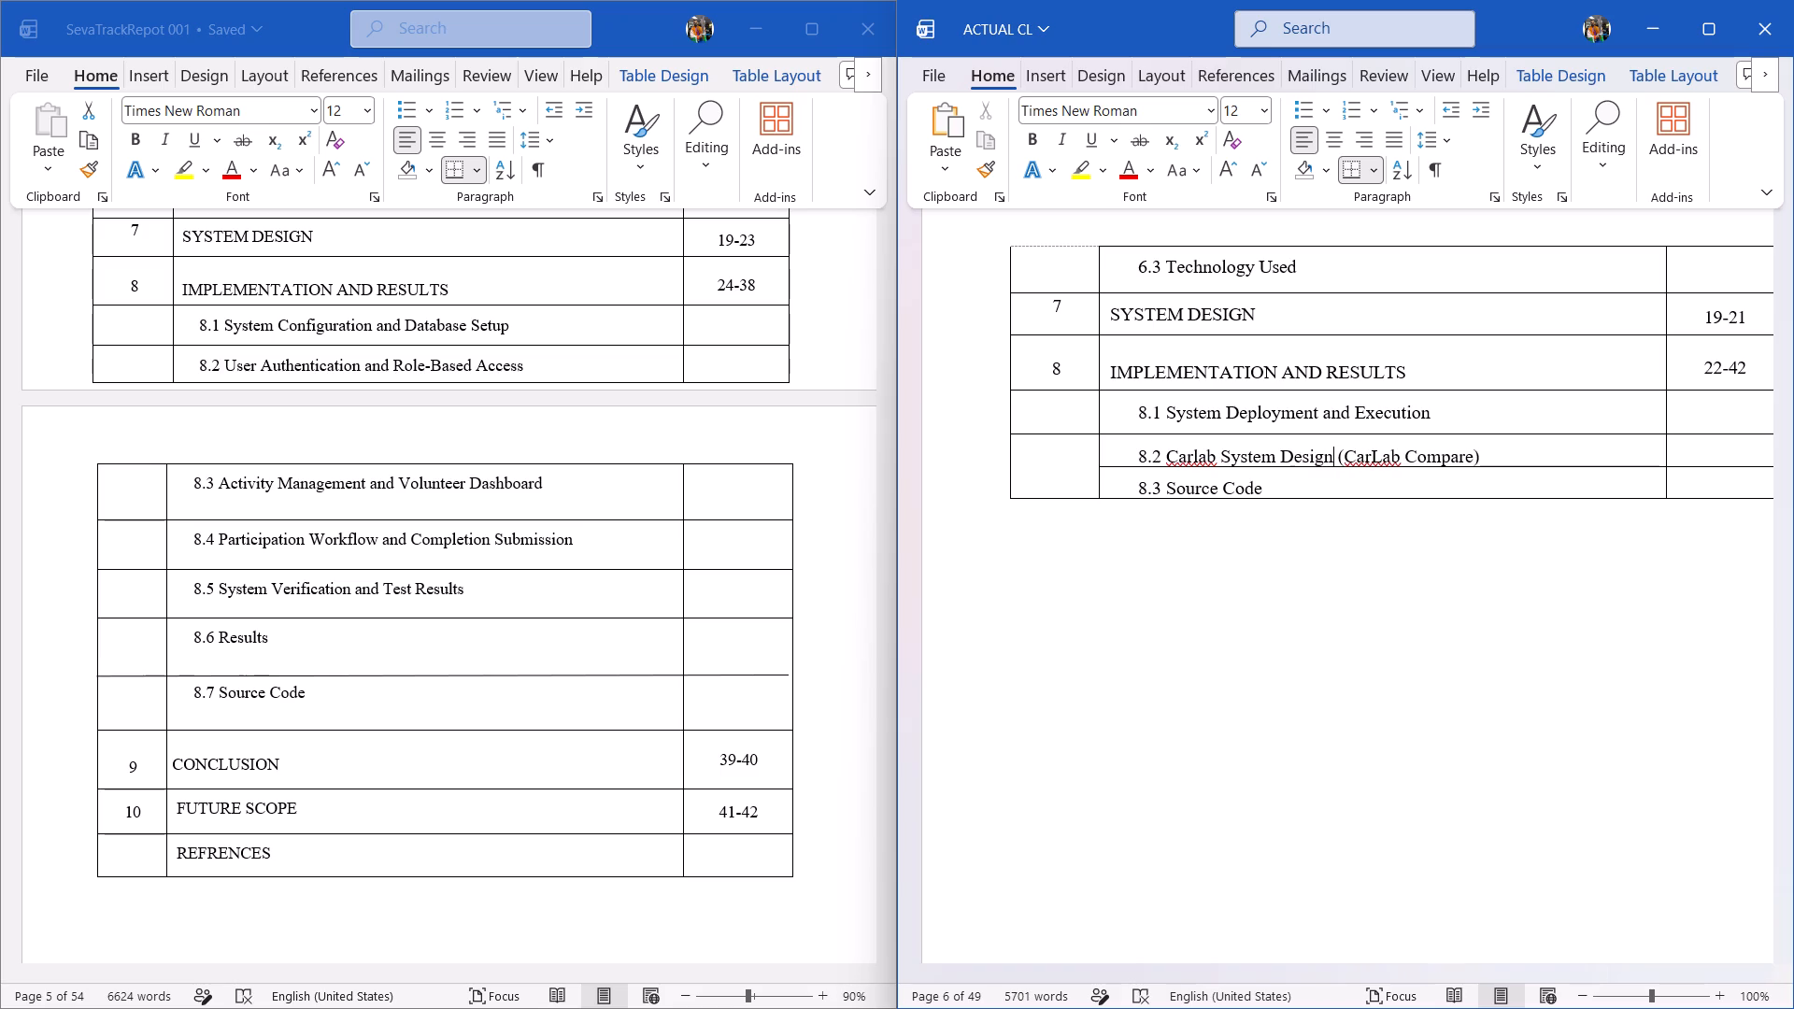
{"action": "key", "text": "BackSpace"}
{"action": "key", "text": "BackSpace"}
{"action": "key", "text": "BackSpace"}
{"action": "key", "text": "BackSpace"}
{"action": "key", "text": "BackSpace"}
{"action": "key", "text": "BackSpace"}
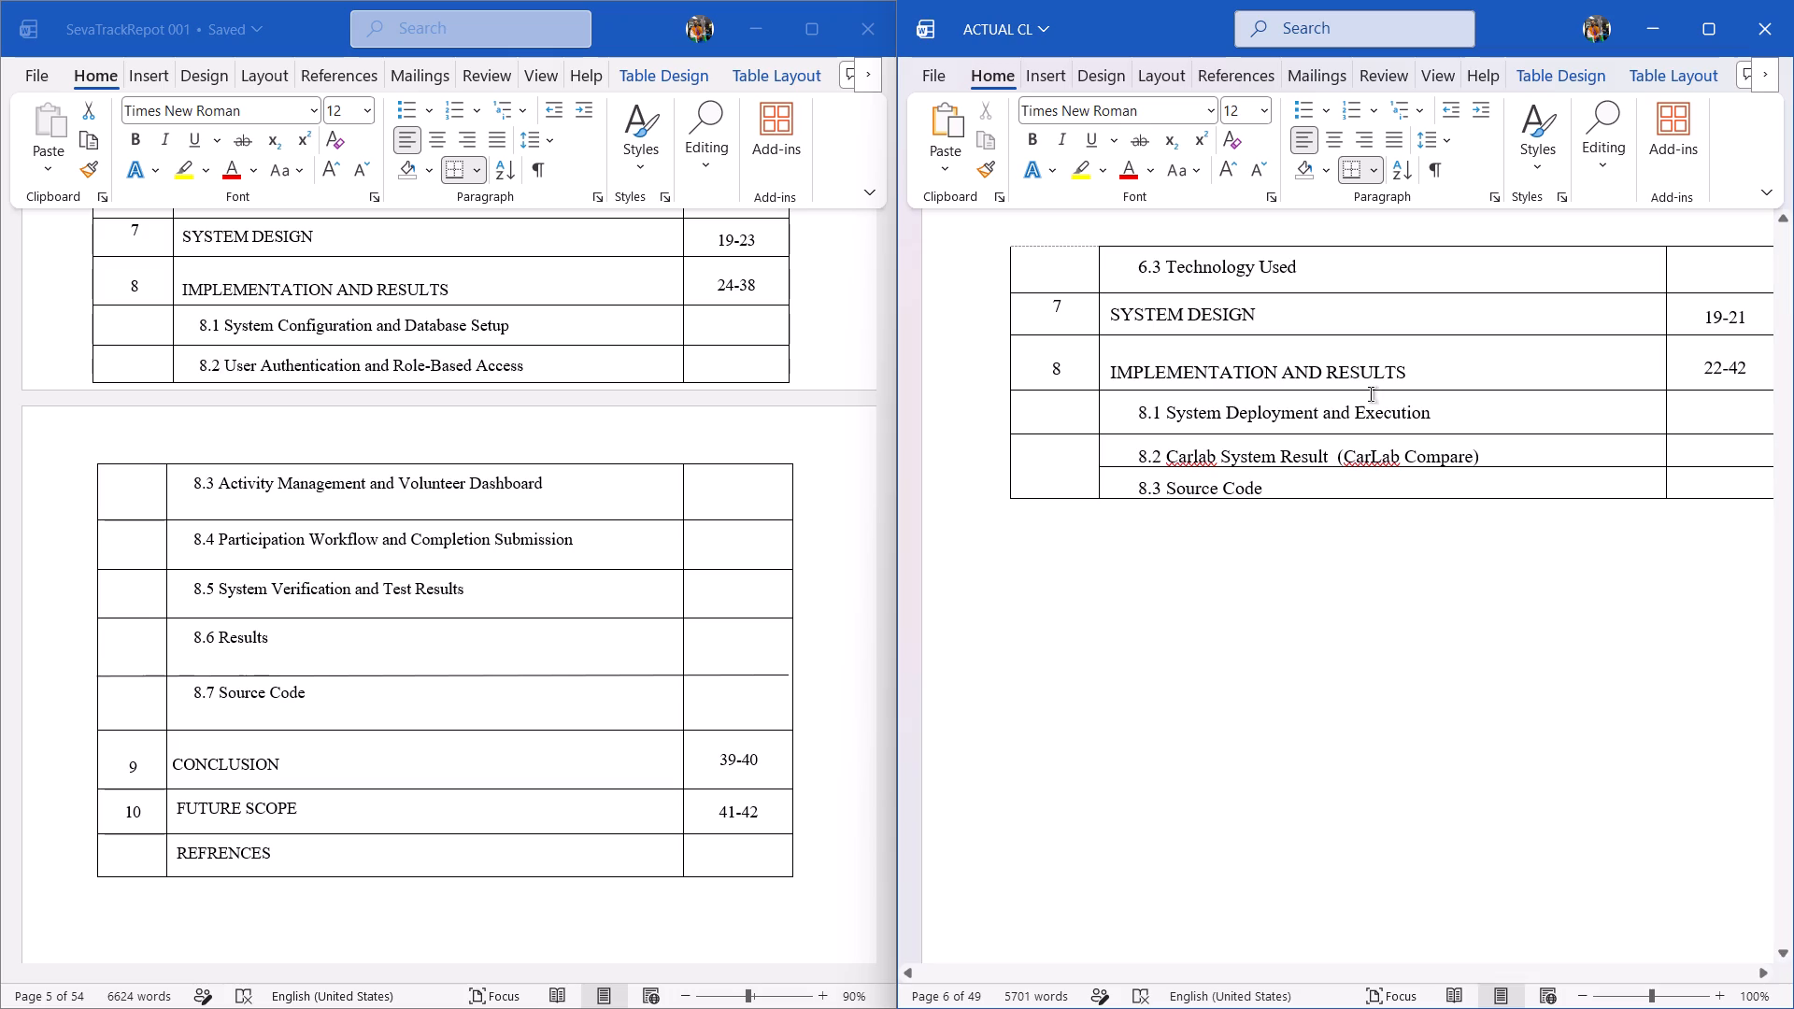
Delete the bracketed text "(CarLab Compare)" from the end of the 8.2 contents entry.
{"action": "left_click", "coordinate": [1486, 459]}
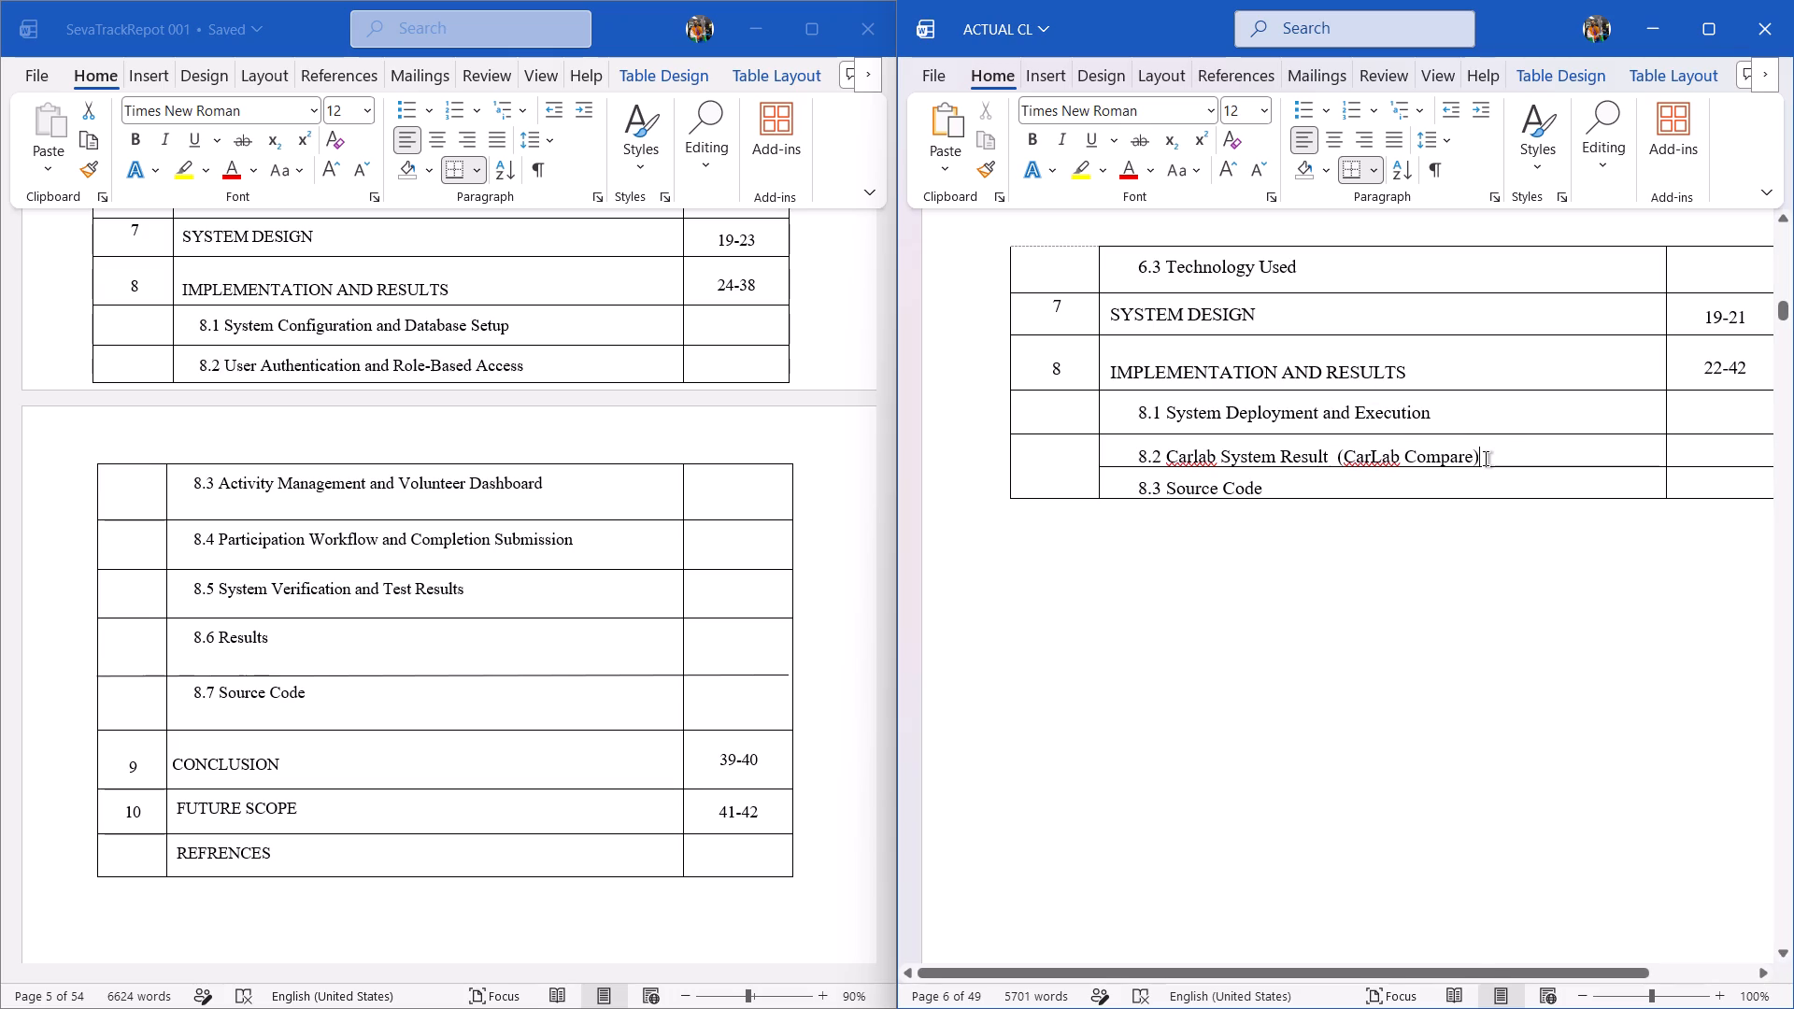
{"action": "key", "text": "BackSpace"}
{"action": "key", "text": "BackSpace"}
{"action": "key", "text": "BackSpace"}
{"action": "key", "text": "BackSpace"}
{"action": "key", "text": "BackSpace"}
{"action": "key", "text": "BackSpace"}
{"action": "key", "text": "BackSpace"}
{"action": "key", "text": "BackSpace"}
{"action": "key", "text": "BackSpace"}
{"action": "key", "text": "BackSpace"}
{"action": "key", "text": "BackSpace"}
{"action": "key", "text": "BackSpace"}
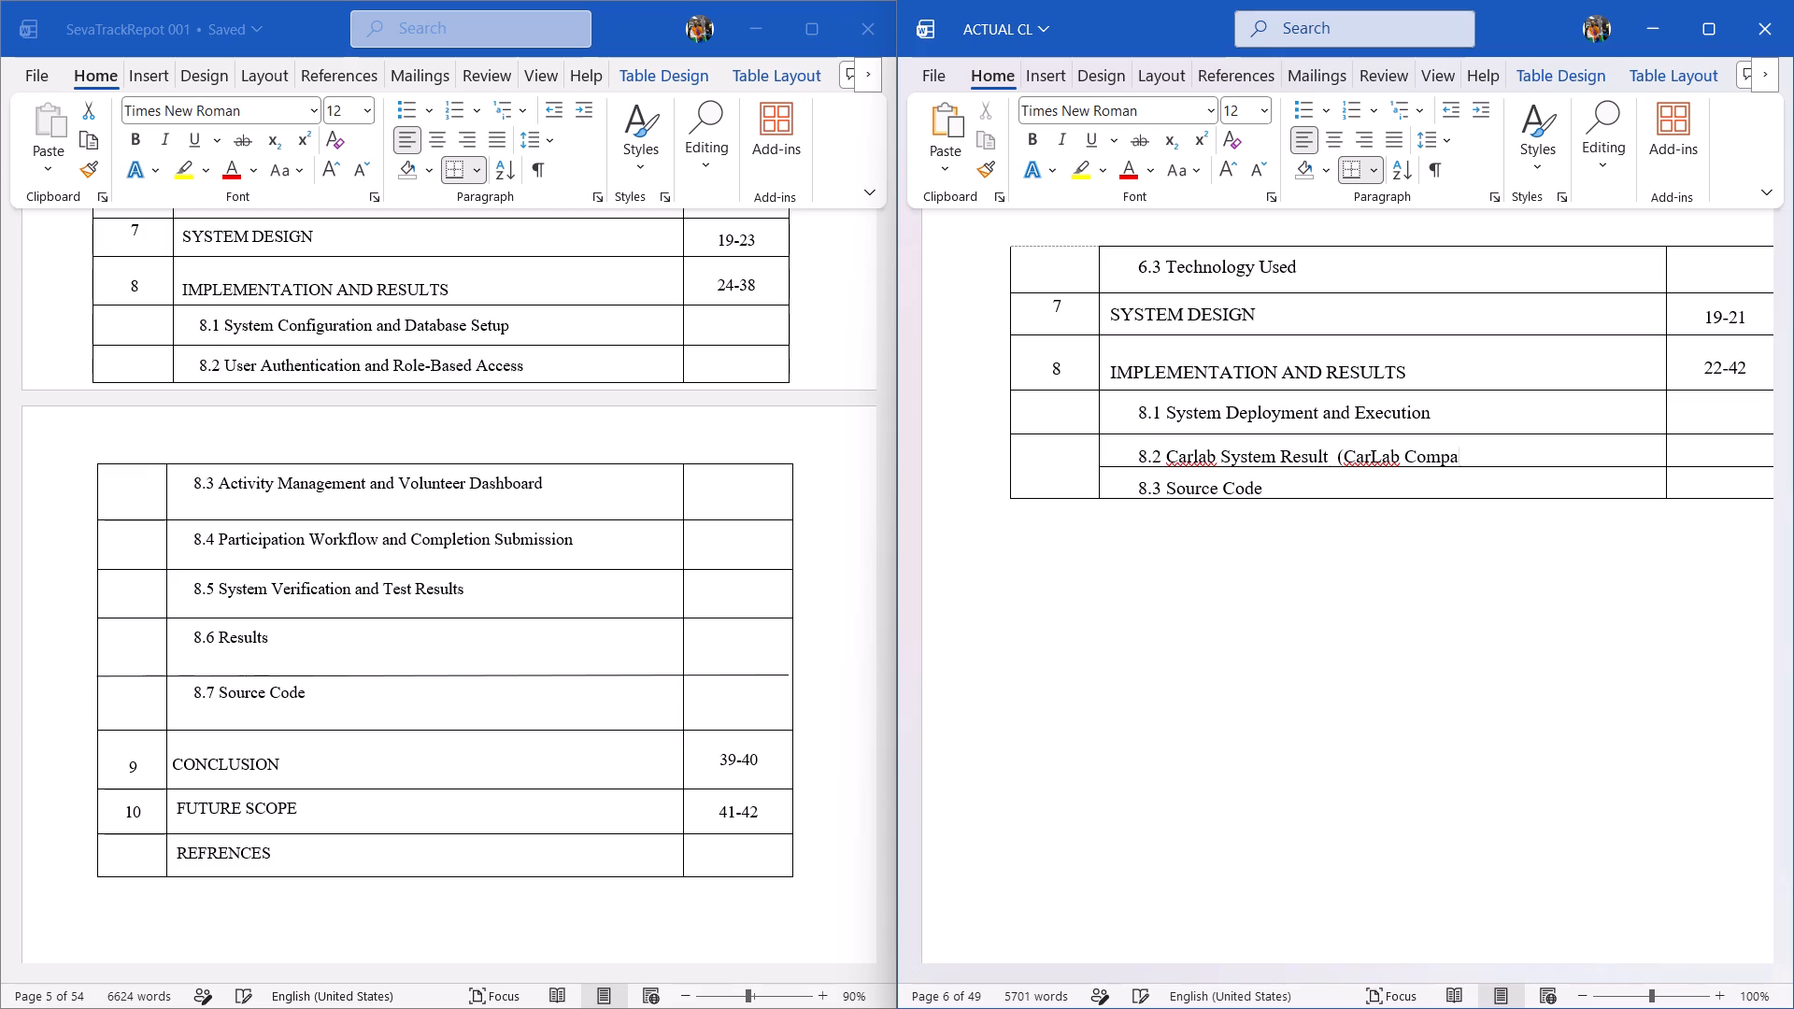
{"action": "key", "text": "BackSpace"}
{"action": "key", "text": "BackSpace"}
{"action": "key", "text": "BackSpace"}
{"action": "key", "text": "BackSpace"}
{"action": "key", "text": "BackSpace"}
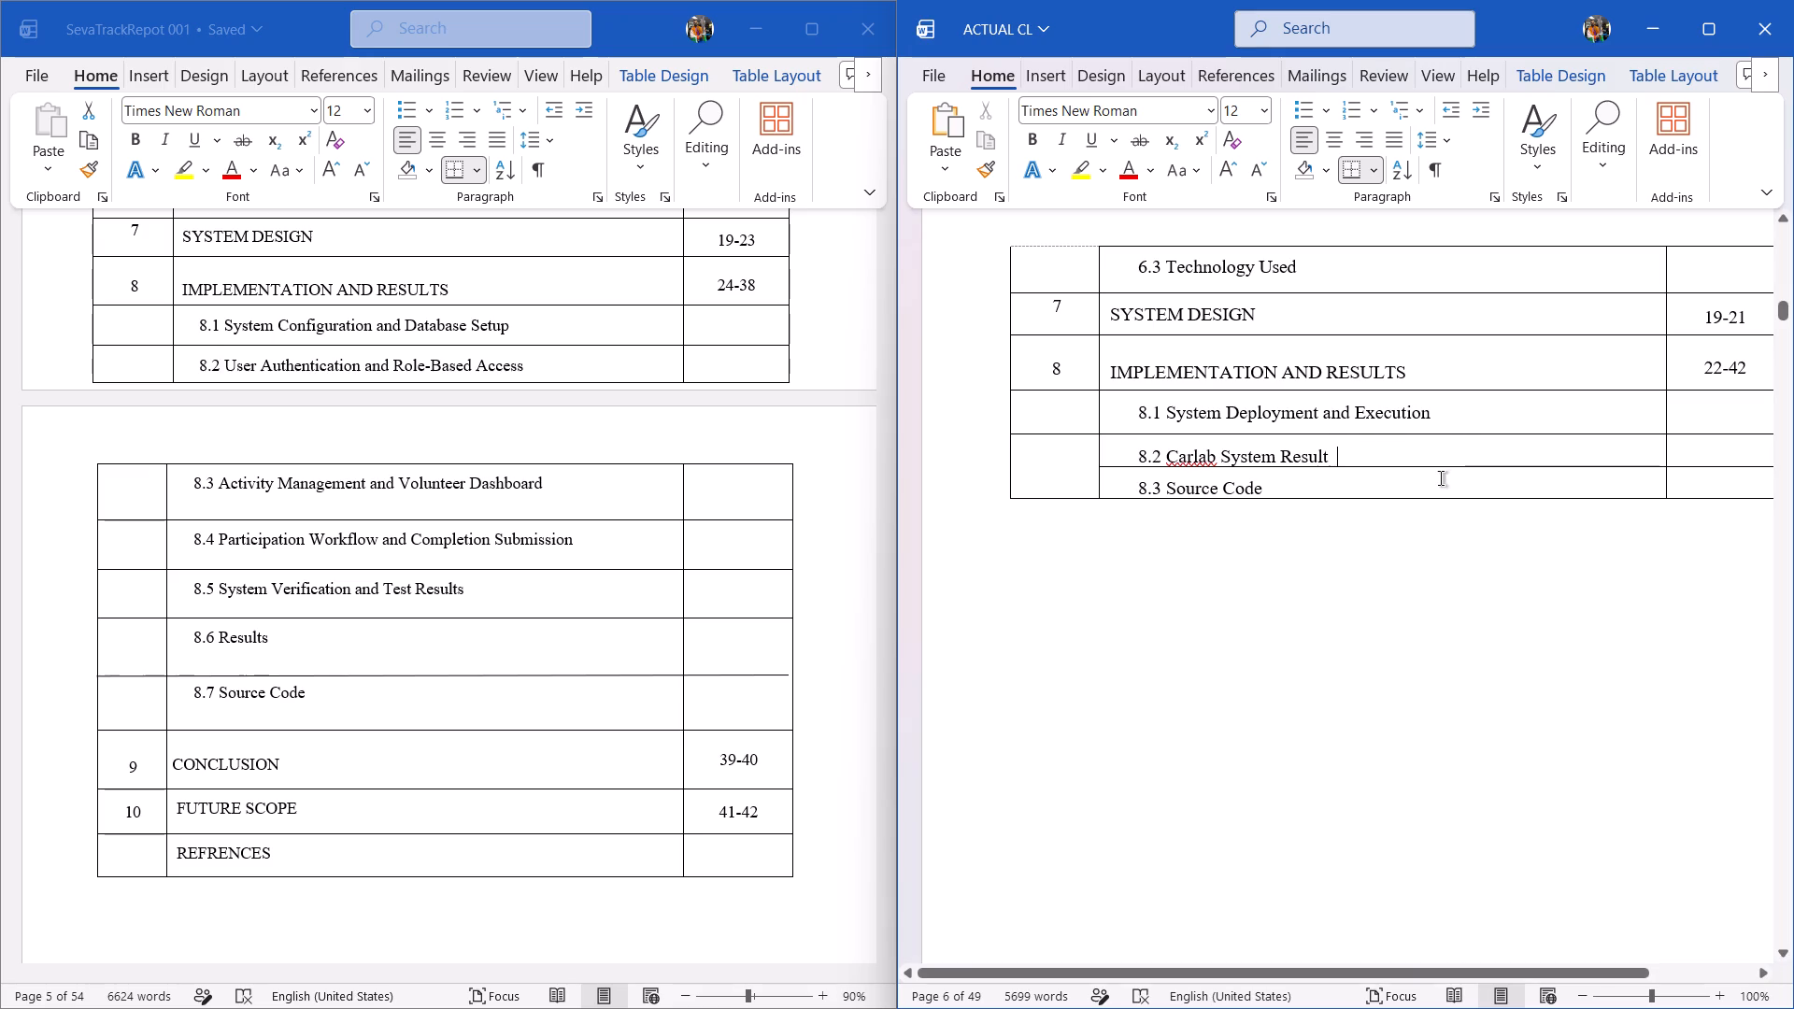
Increase the heights of the 8.2 and 8.3 rows in the contents table to match the 8.1 row.
{"action": "double_click", "coordinate": [1431, 467]}
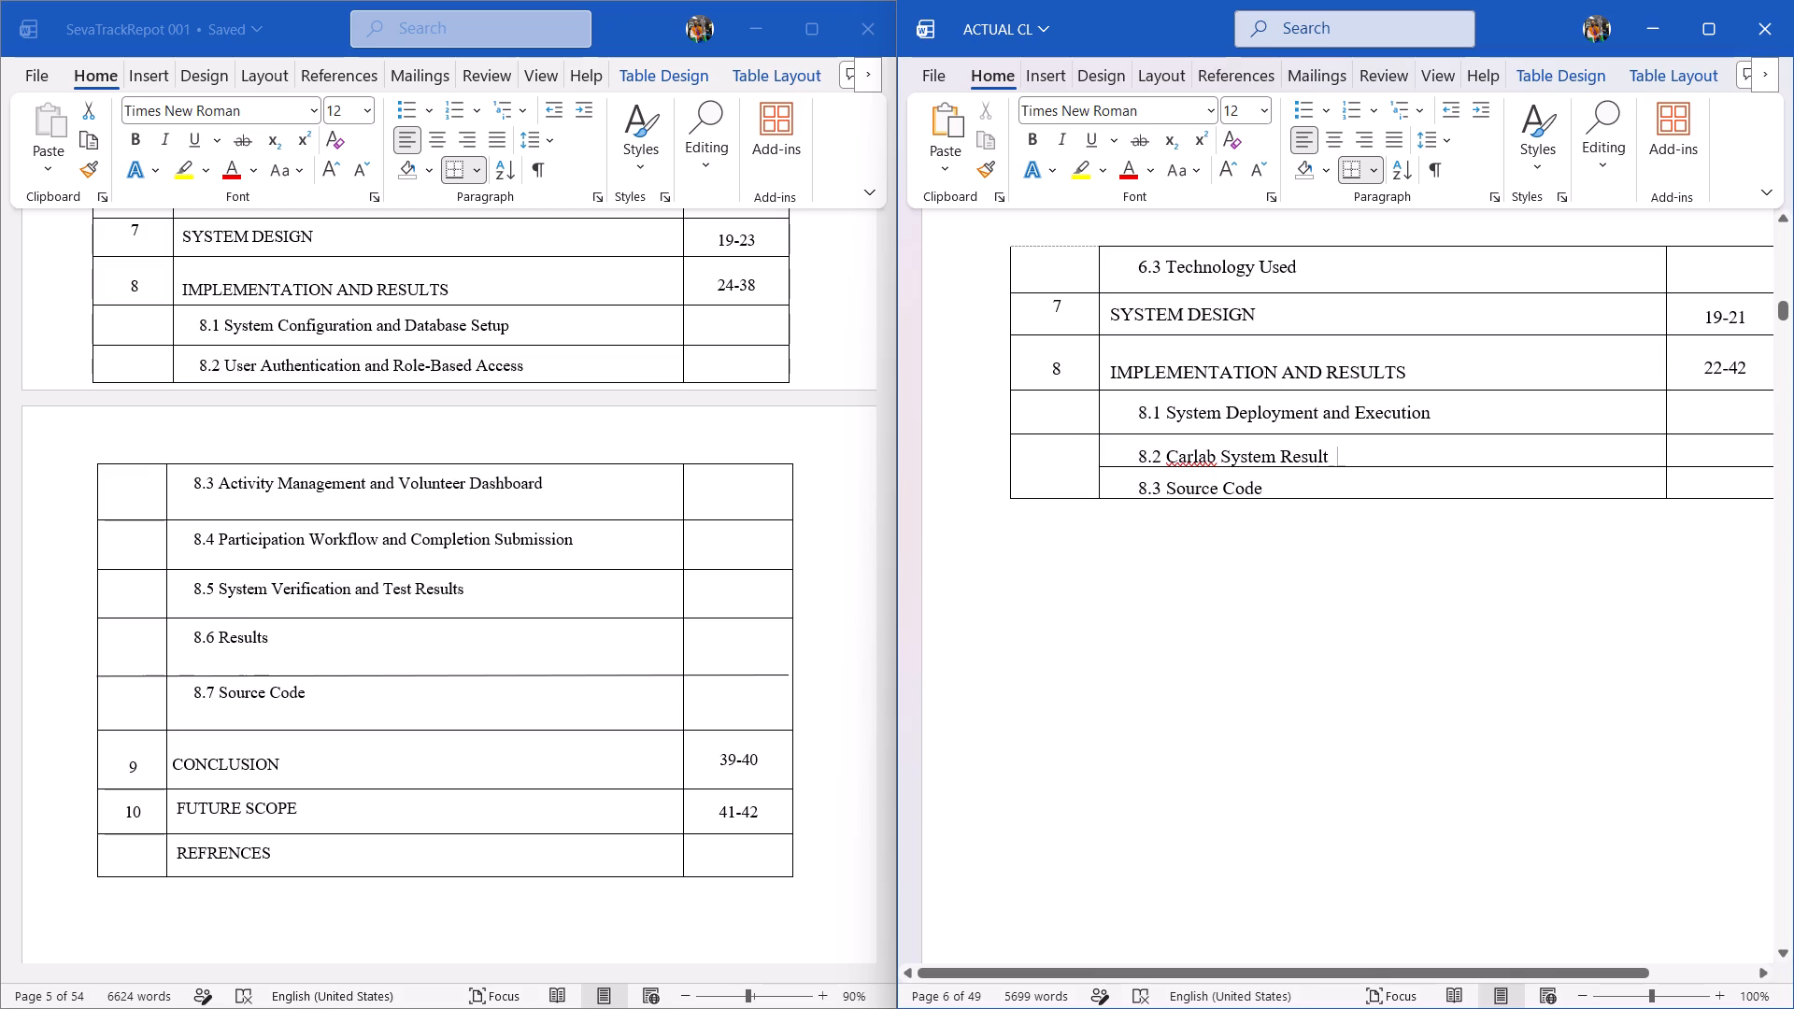
{"action": "double_click", "coordinate": [1426, 466]}
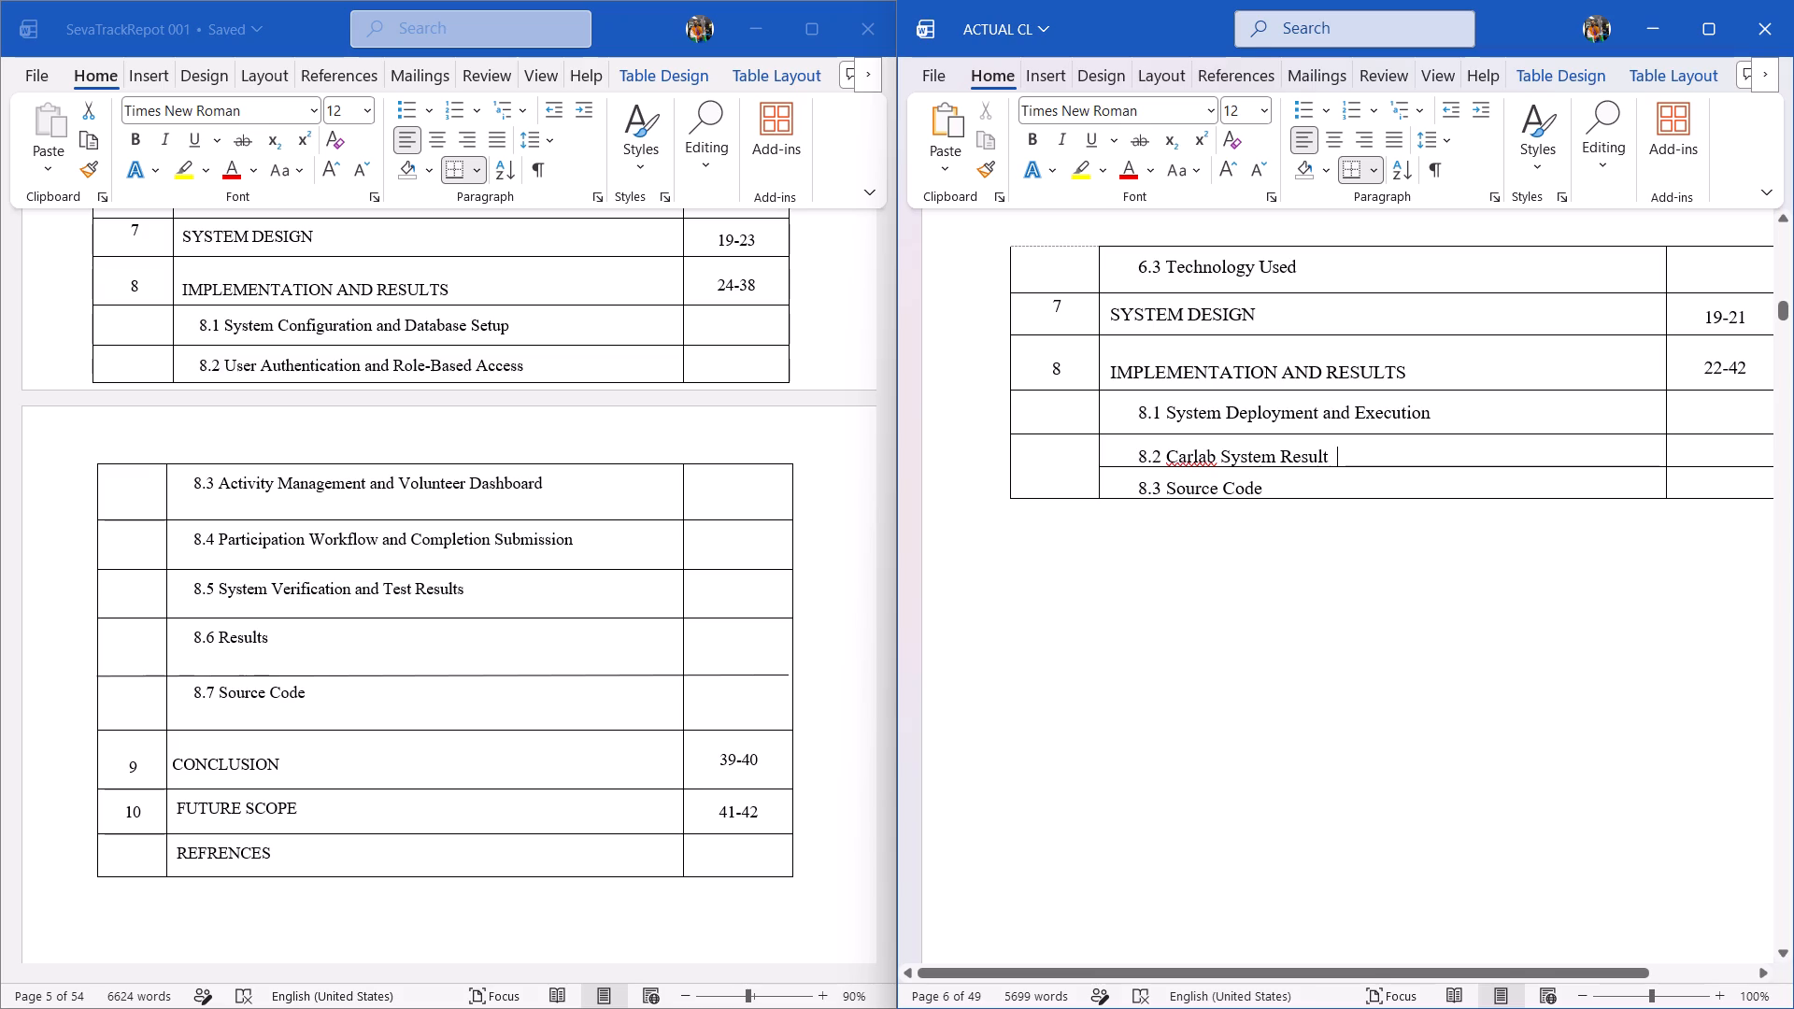
{"action": "left_click", "coordinate": [1422, 466]}
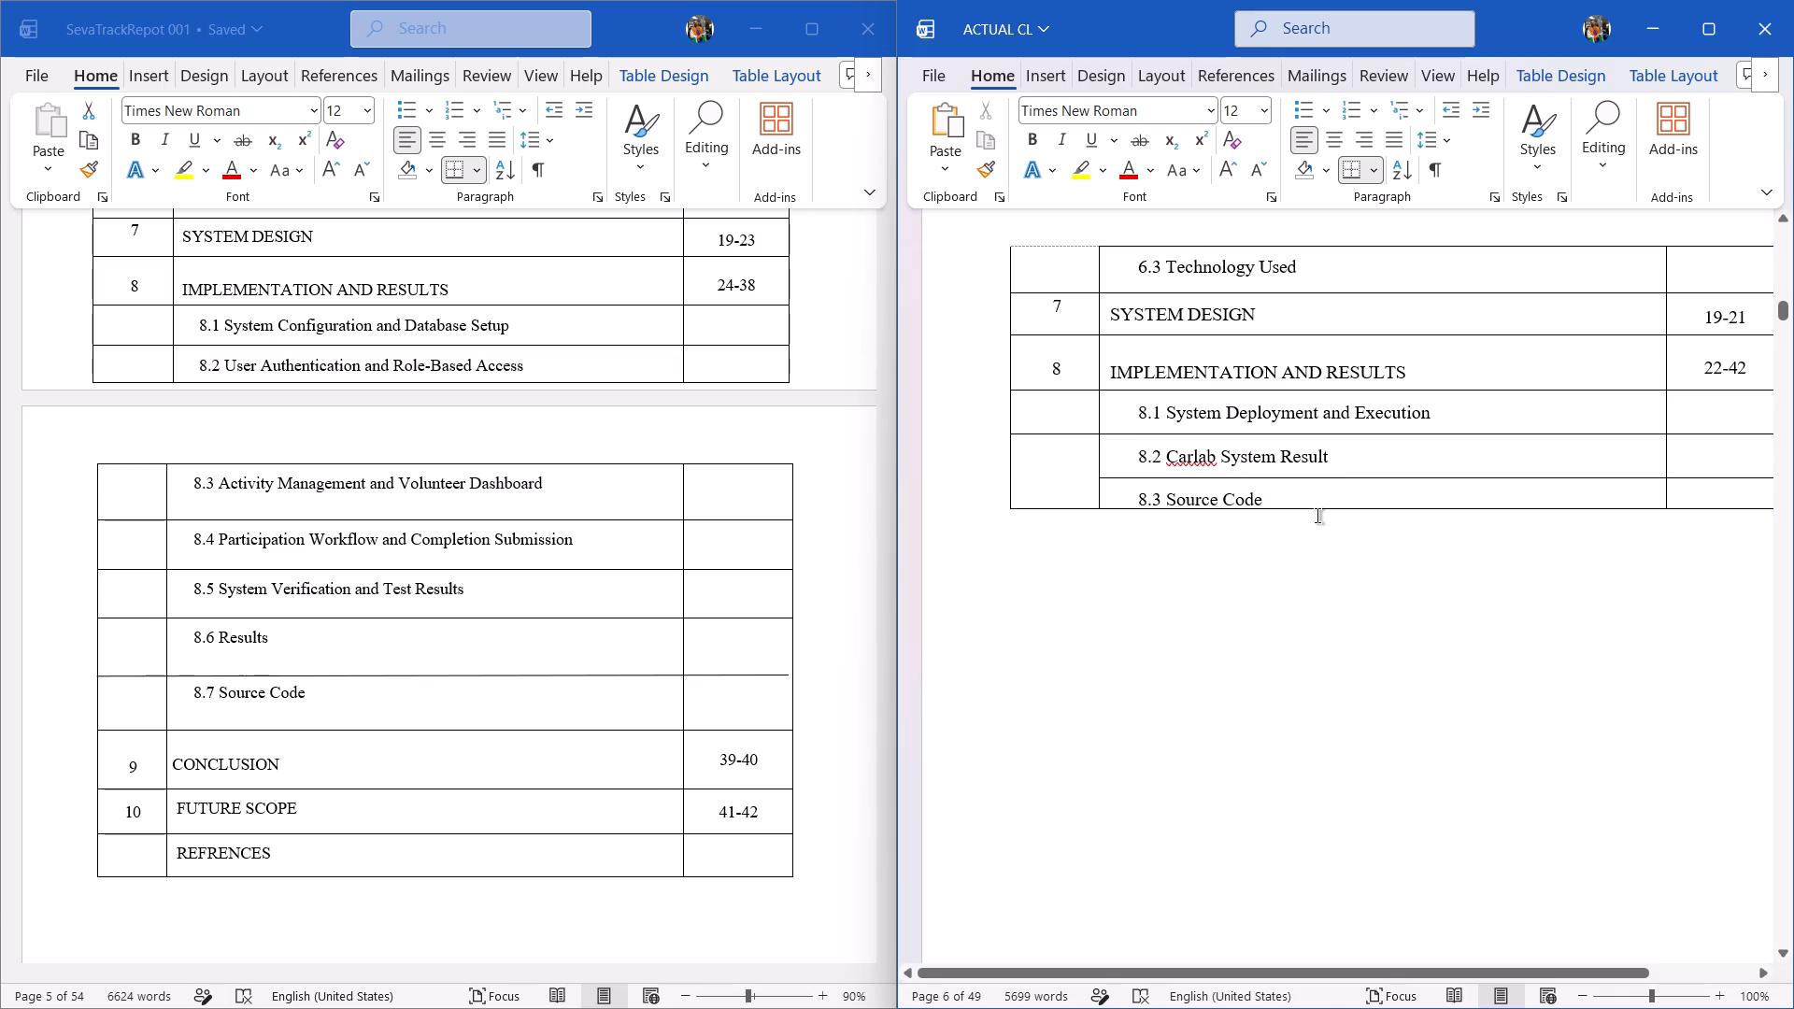
{"action": "left_click_drag", "start_coordinate": [1320, 508], "coordinate": [1320, 509]}
{"action": "left_click_drag", "start_coordinate": [1320, 509], "coordinate": [1322, 514]}
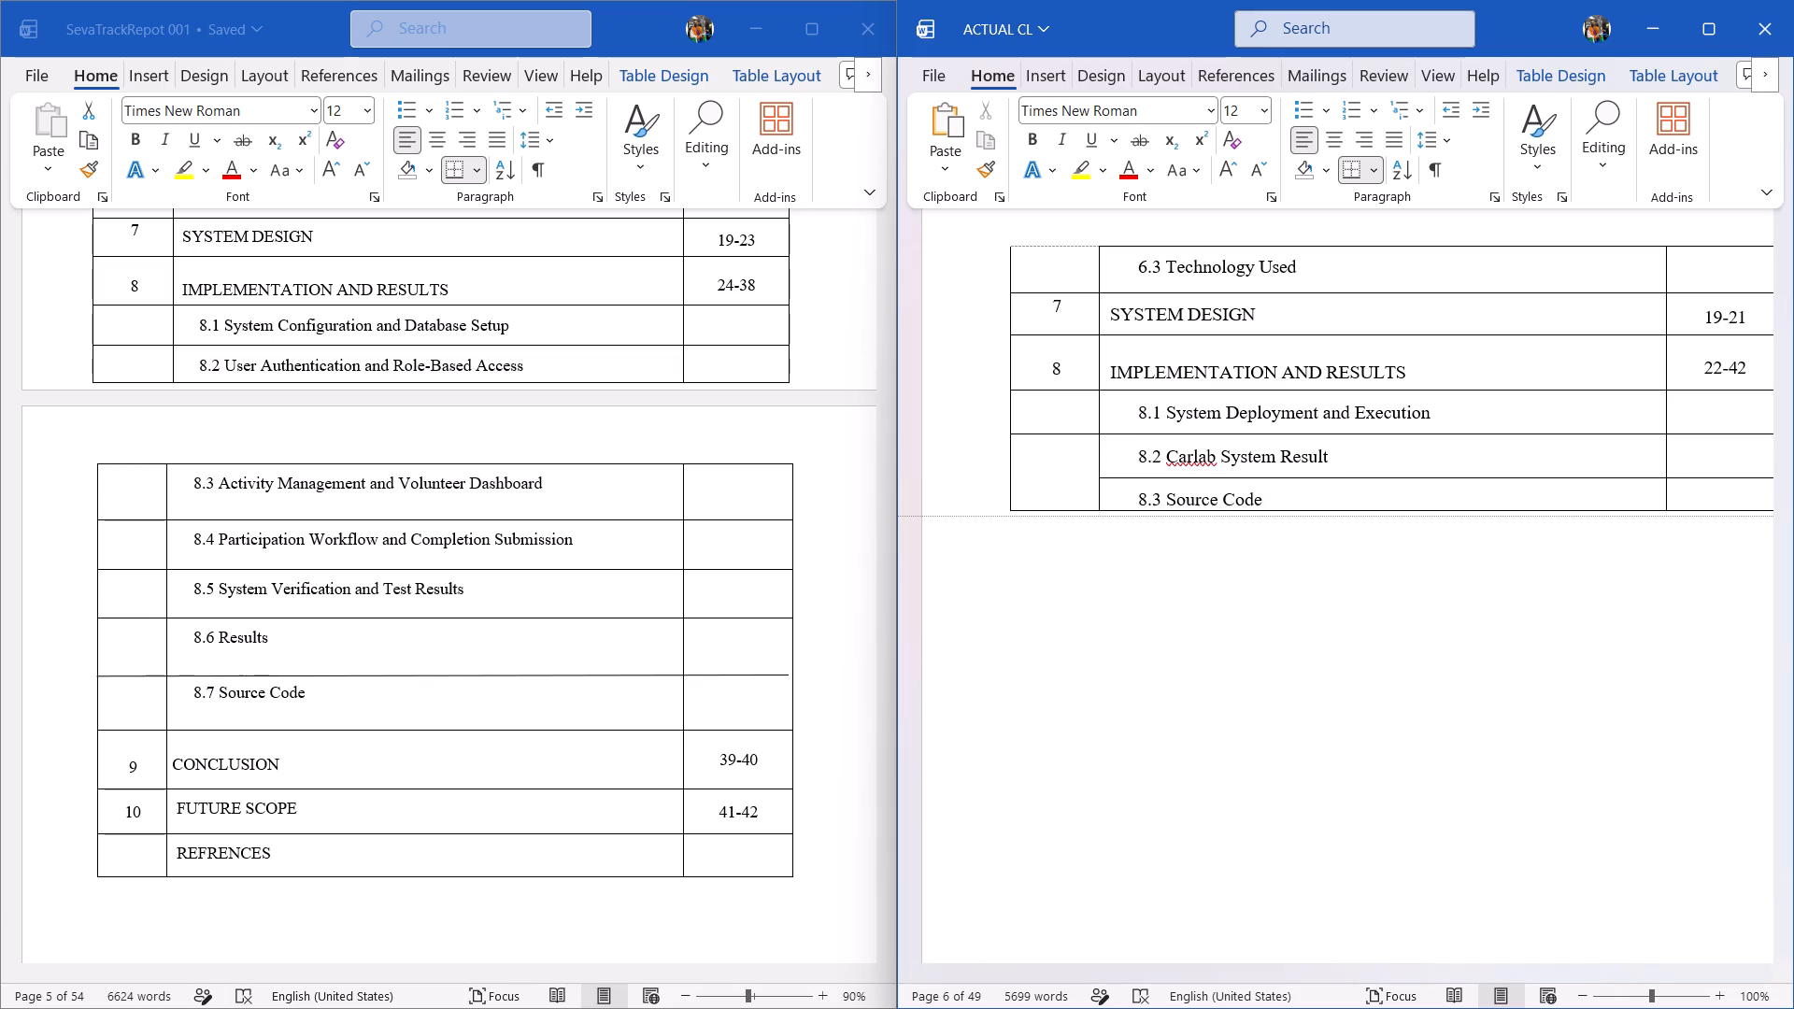
{"action": "left_click_drag", "start_coordinate": [1322, 514], "coordinate": [1323, 518]}
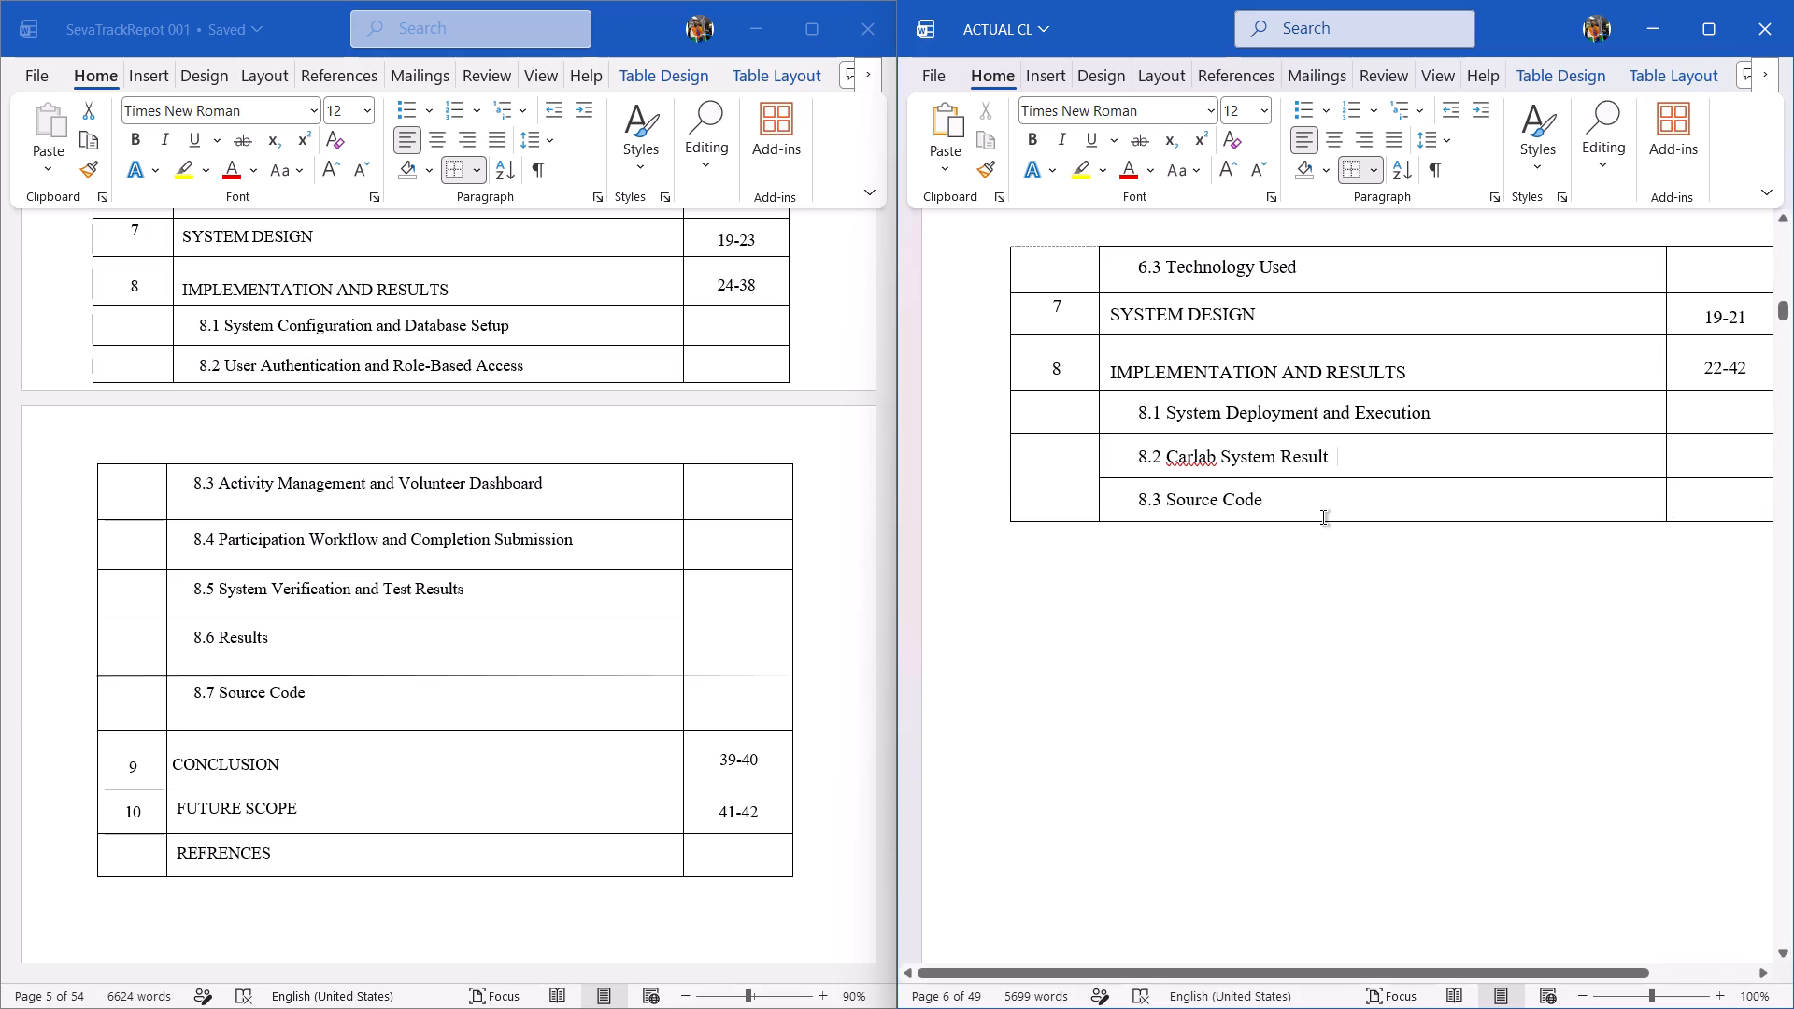
Insert a blank row below the 8.3 Source Code row in the CarLab contents table.
{"action": "scroll", "coordinate": [1323, 518], "scroll_direction": "down", "scroll_amount": 2}
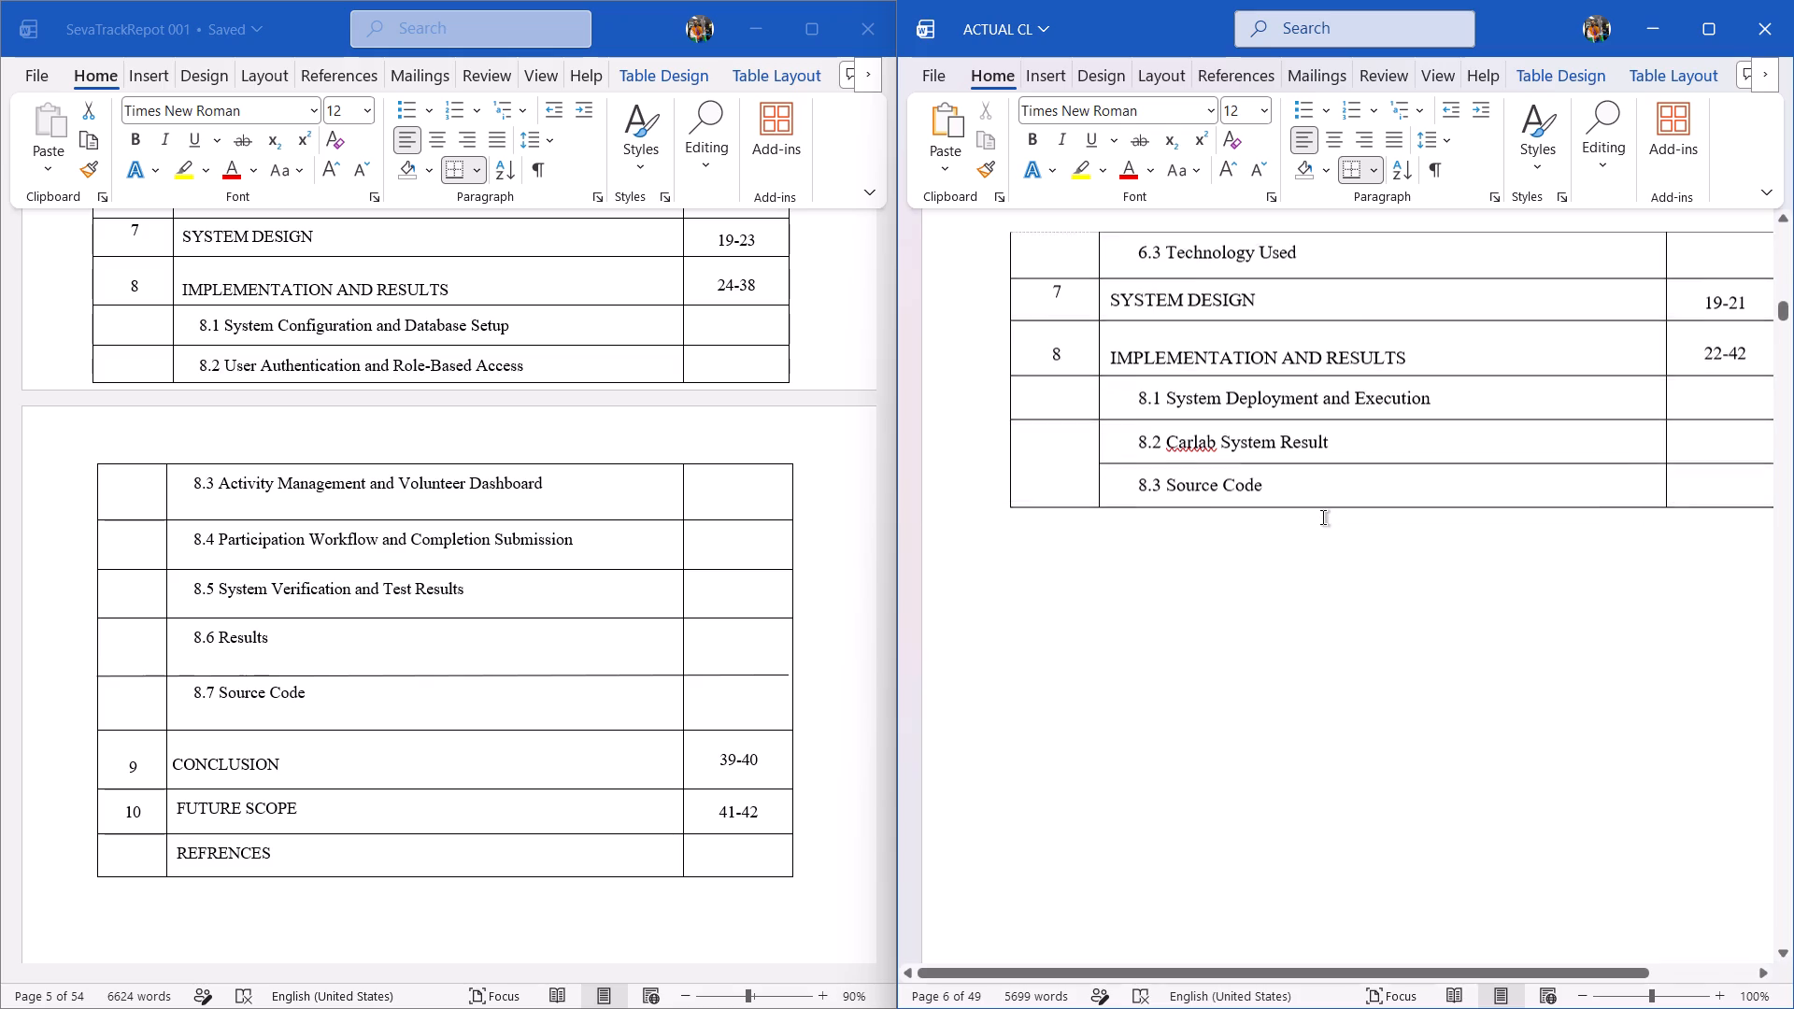
{"action": "scroll", "coordinate": [1323, 518], "scroll_direction": "down", "scroll_amount": 3}
{"action": "scroll", "coordinate": [1323, 518], "scroll_direction": "up", "scroll_amount": 15}
{"action": "scroll", "coordinate": [1323, 518], "scroll_direction": "down", "scroll_amount": 5}
{"action": "scroll", "coordinate": [1323, 518], "scroll_direction": "up", "scroll_amount": 1}
{"action": "scroll", "coordinate": [1323, 518], "scroll_direction": "down", "scroll_amount": 1}
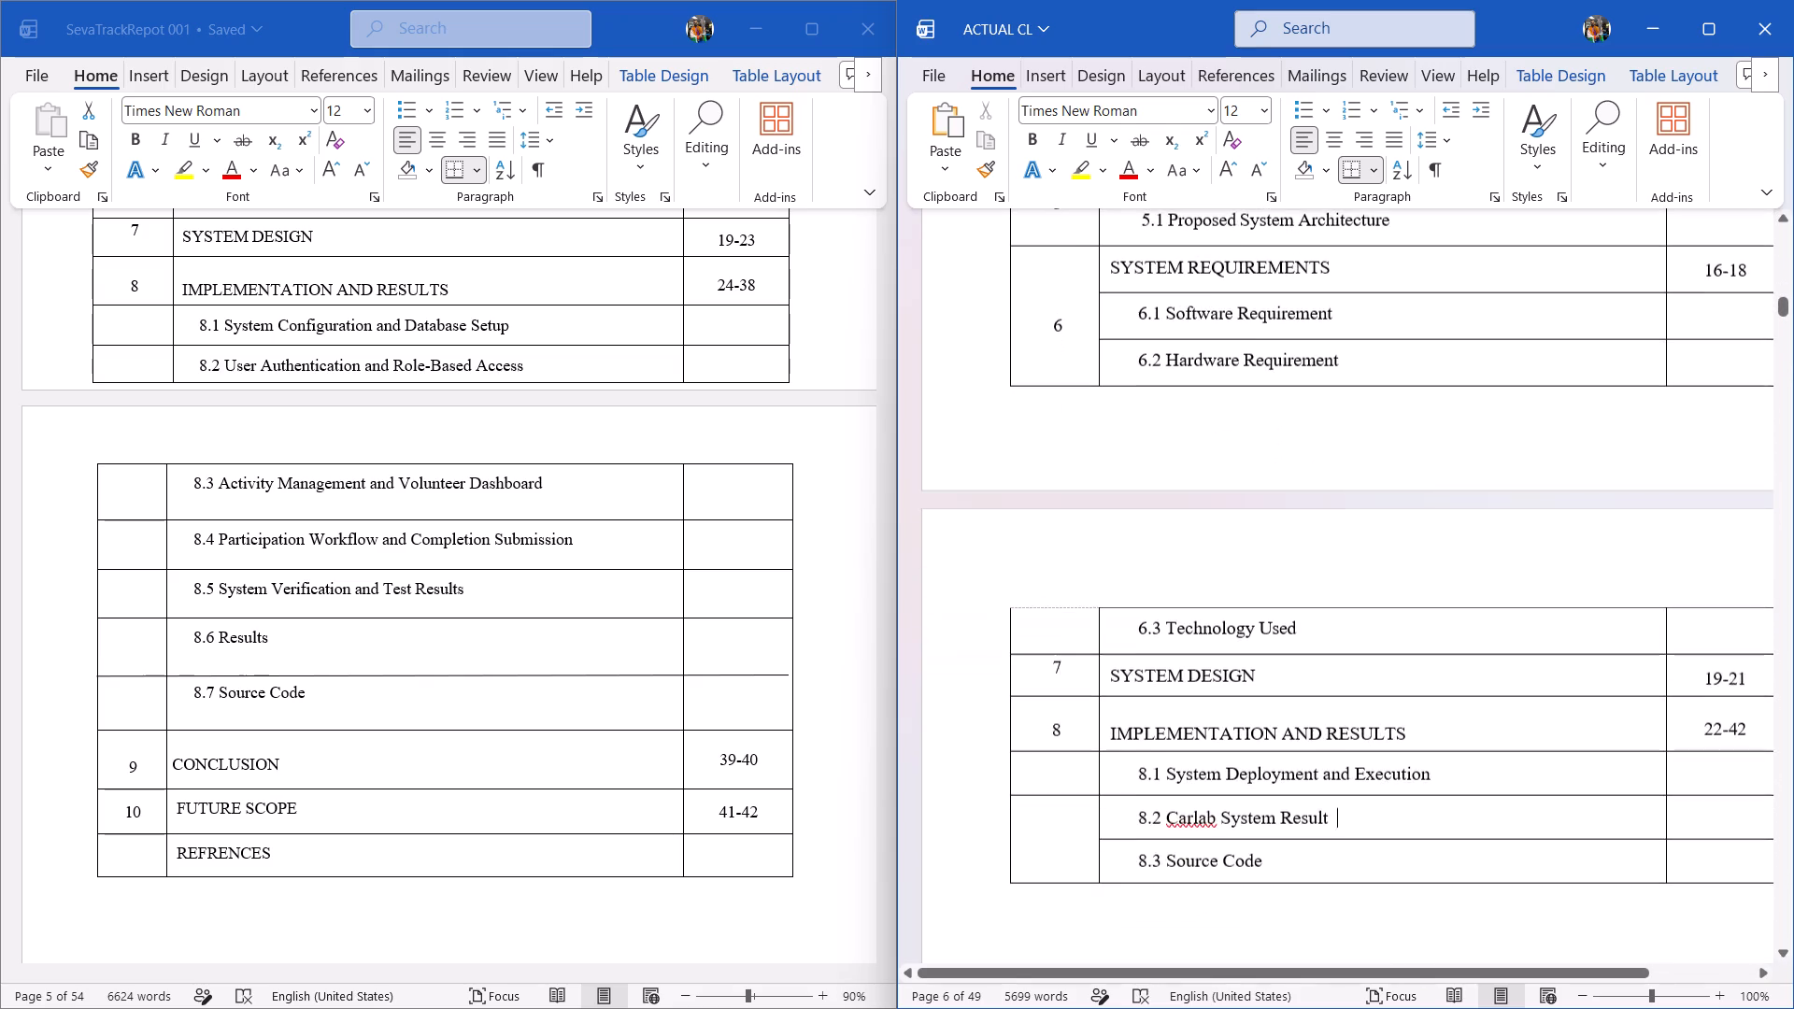
{"action": "scroll", "coordinate": [1323, 518], "scroll_direction": "down", "scroll_amount": 12}
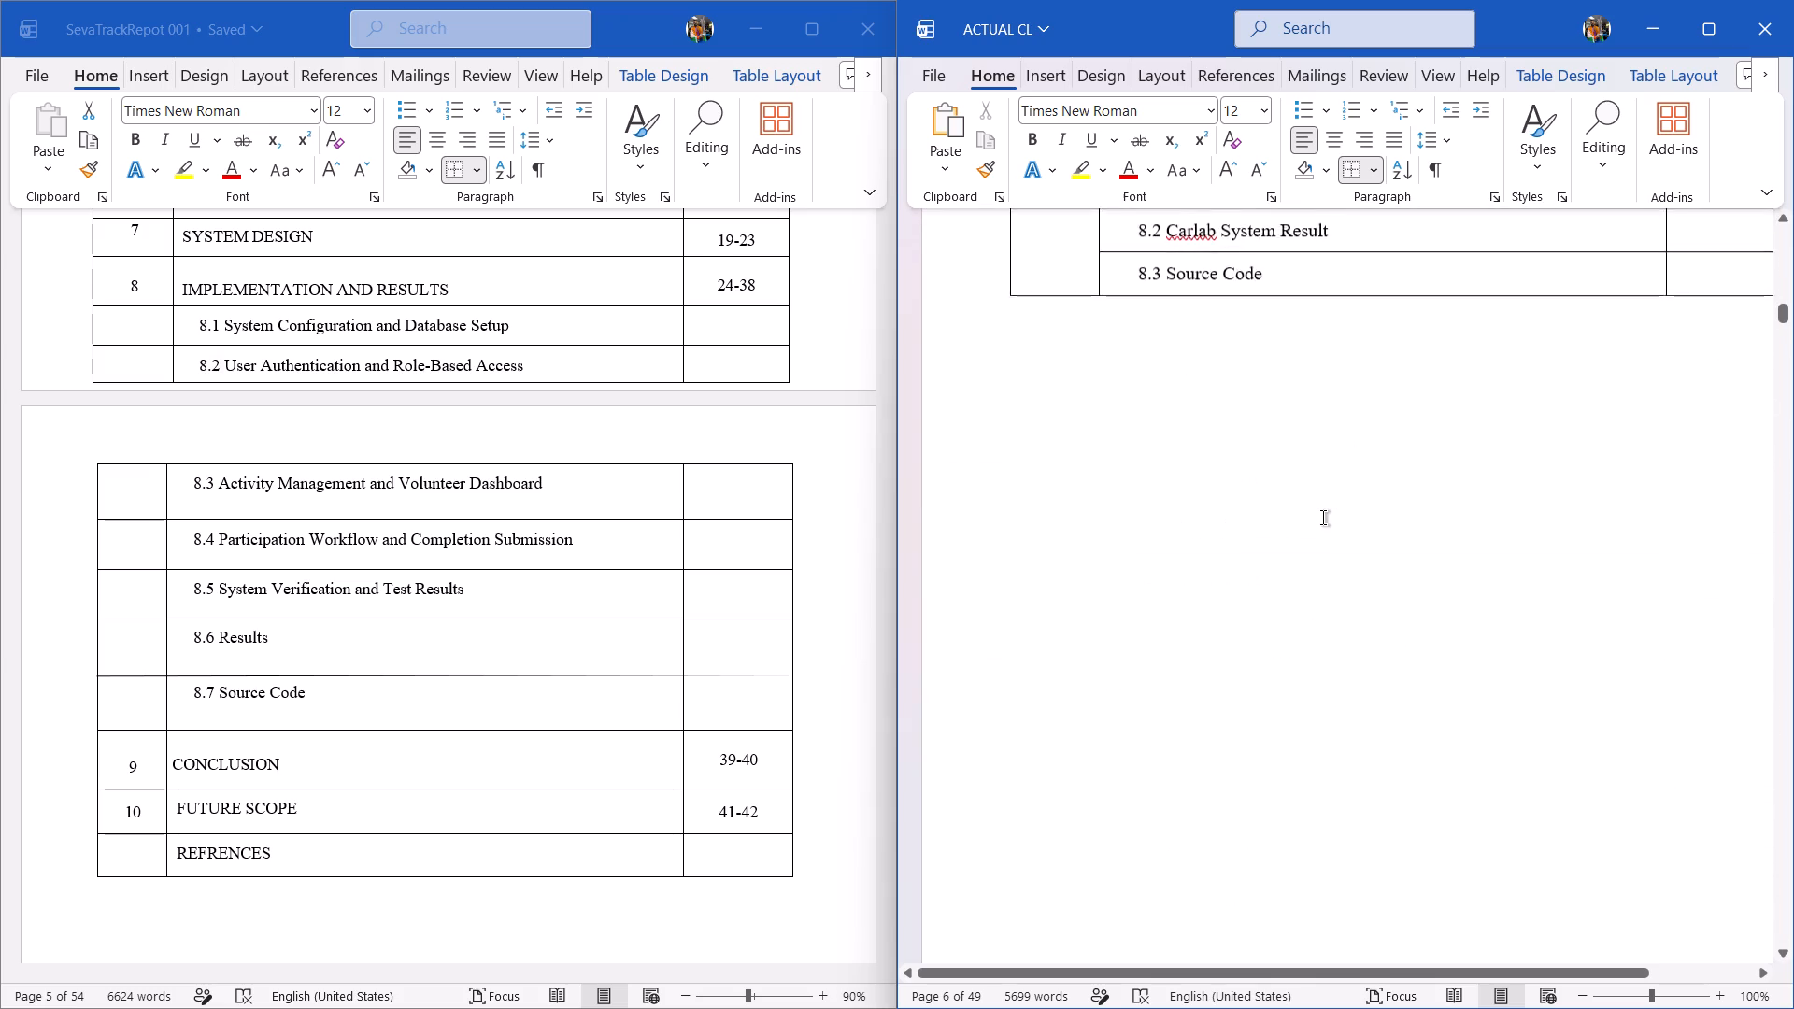
{"action": "scroll", "coordinate": [1323, 518], "scroll_direction": "down", "scroll_amount": 10}
{"action": "scroll", "coordinate": [1323, 518], "scroll_direction": "up", "scroll_amount": 12}
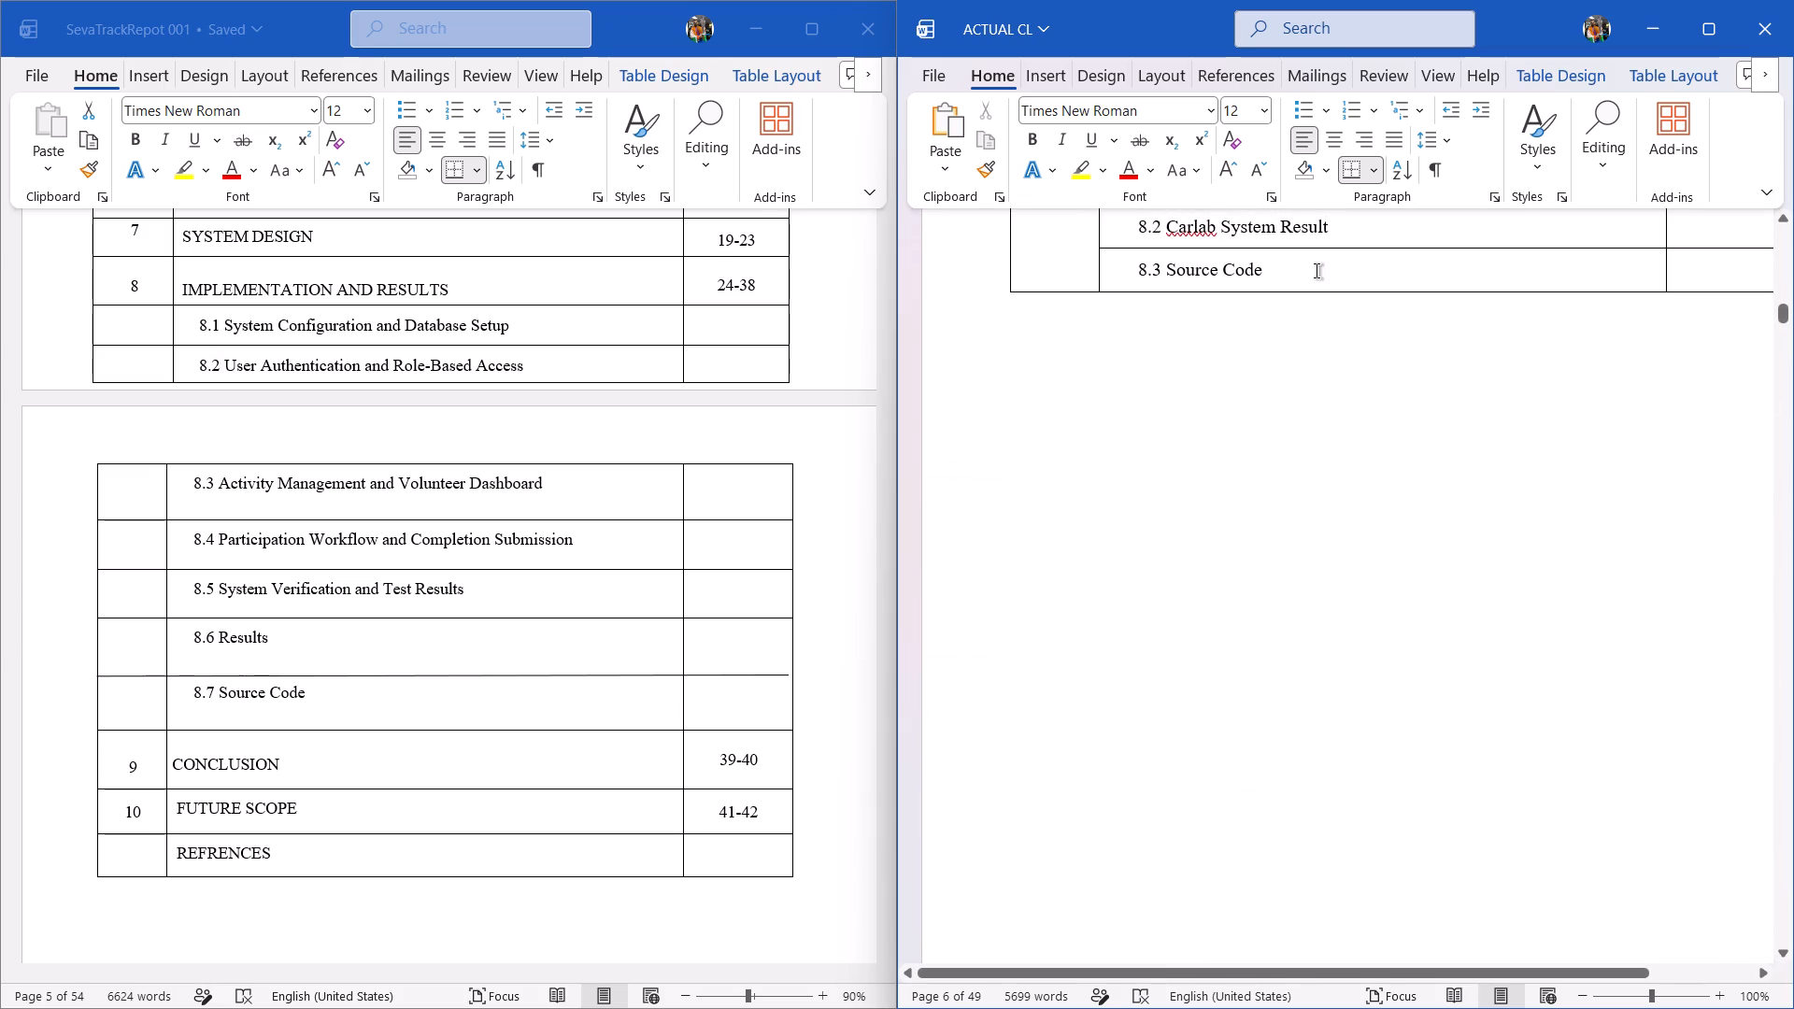
{"action": "left_click", "coordinate": [1318, 272]}
{"action": "right_click", "coordinate": [1318, 272]}
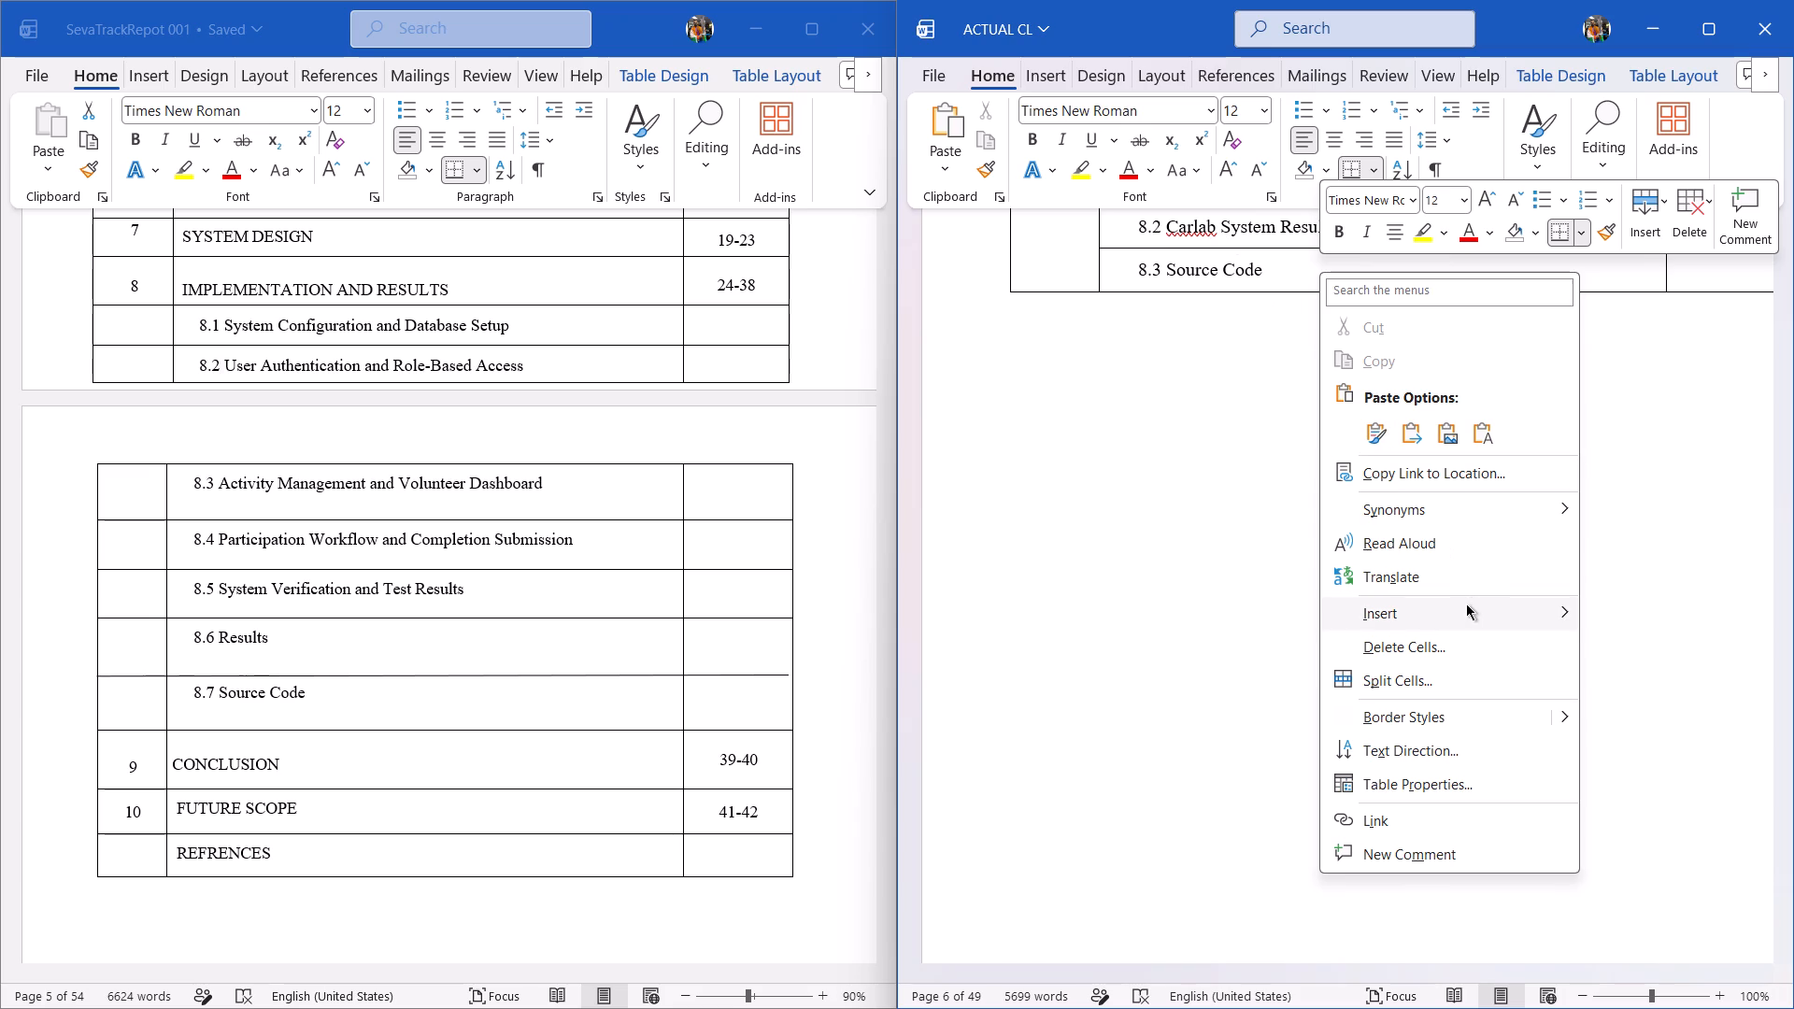
{"action": "left_click", "coordinate": [1220, 703]}
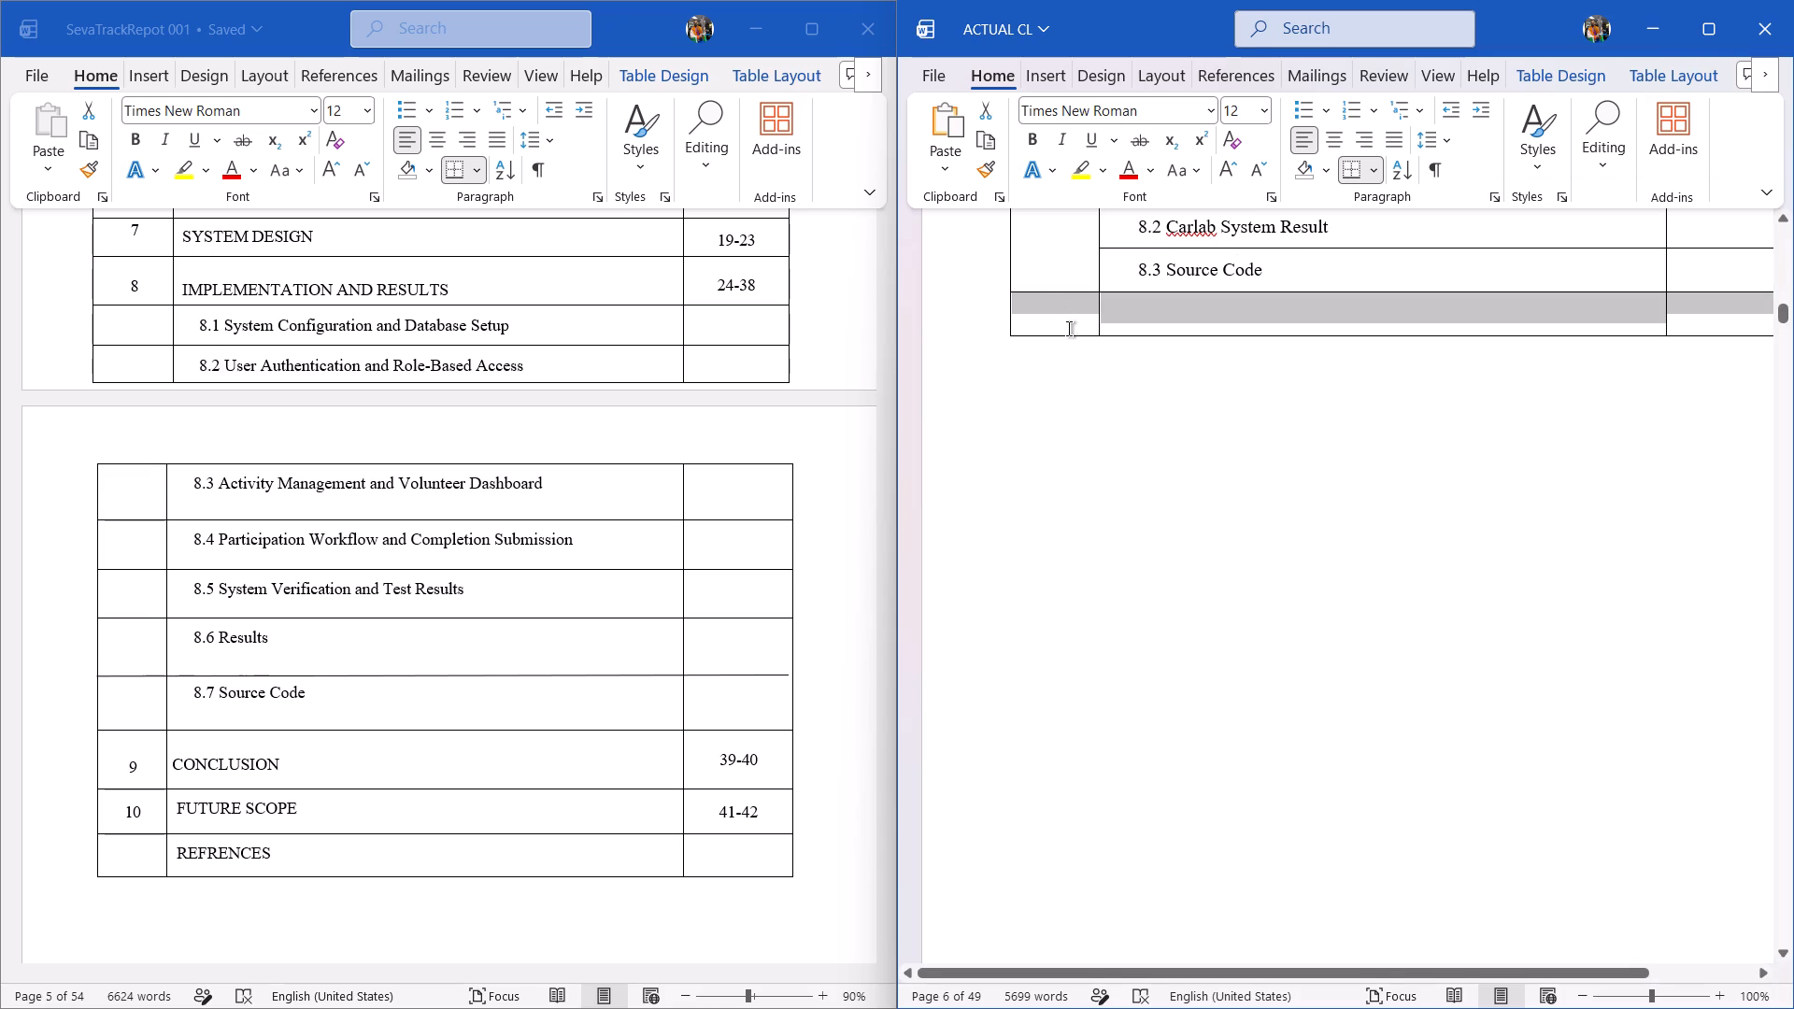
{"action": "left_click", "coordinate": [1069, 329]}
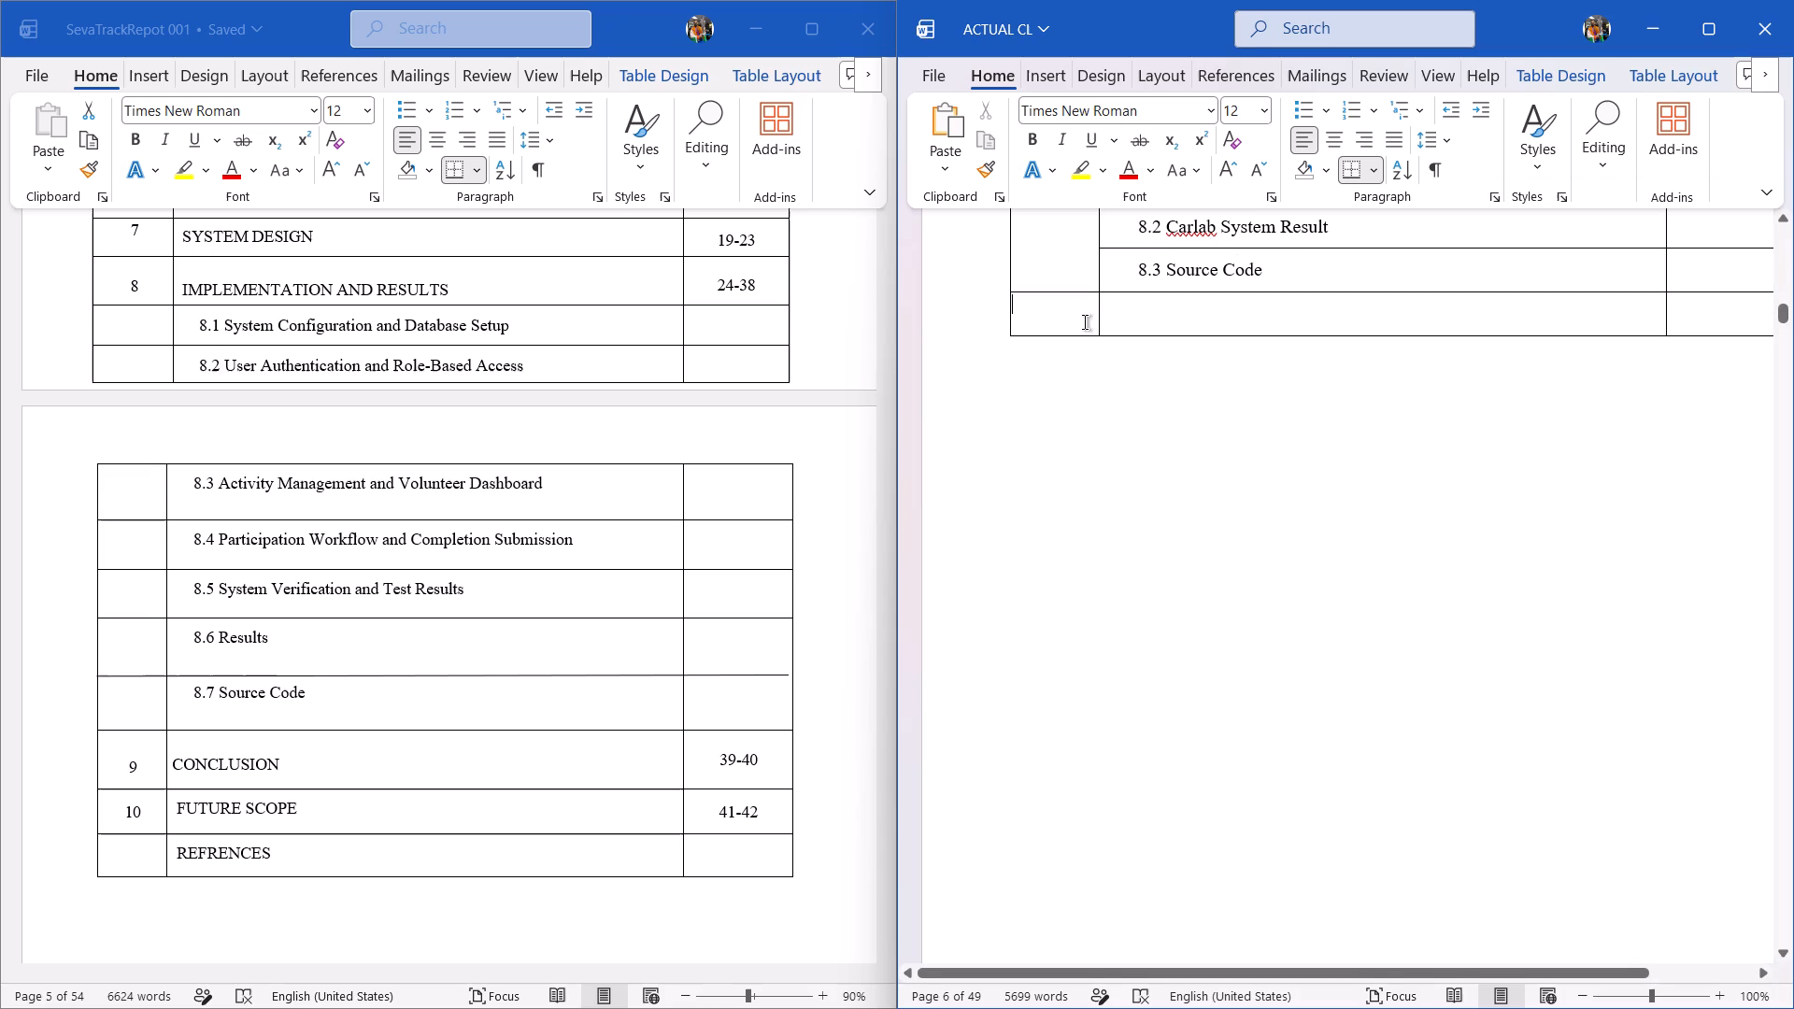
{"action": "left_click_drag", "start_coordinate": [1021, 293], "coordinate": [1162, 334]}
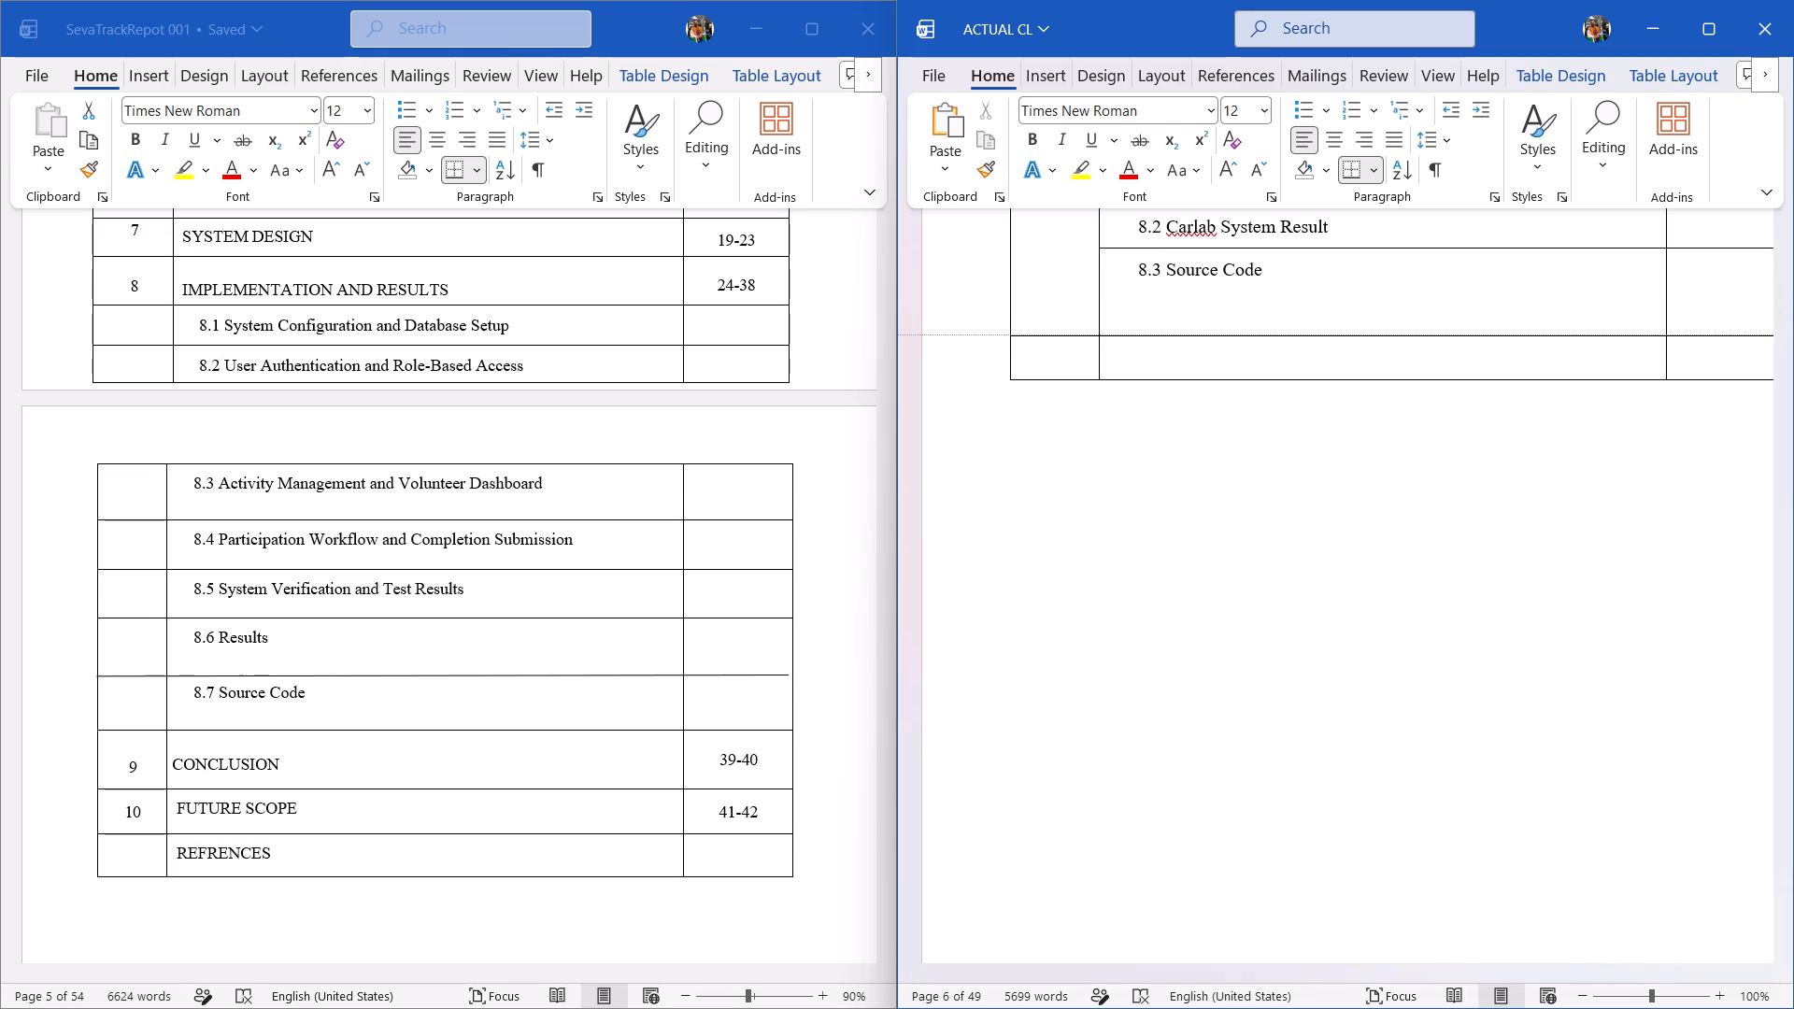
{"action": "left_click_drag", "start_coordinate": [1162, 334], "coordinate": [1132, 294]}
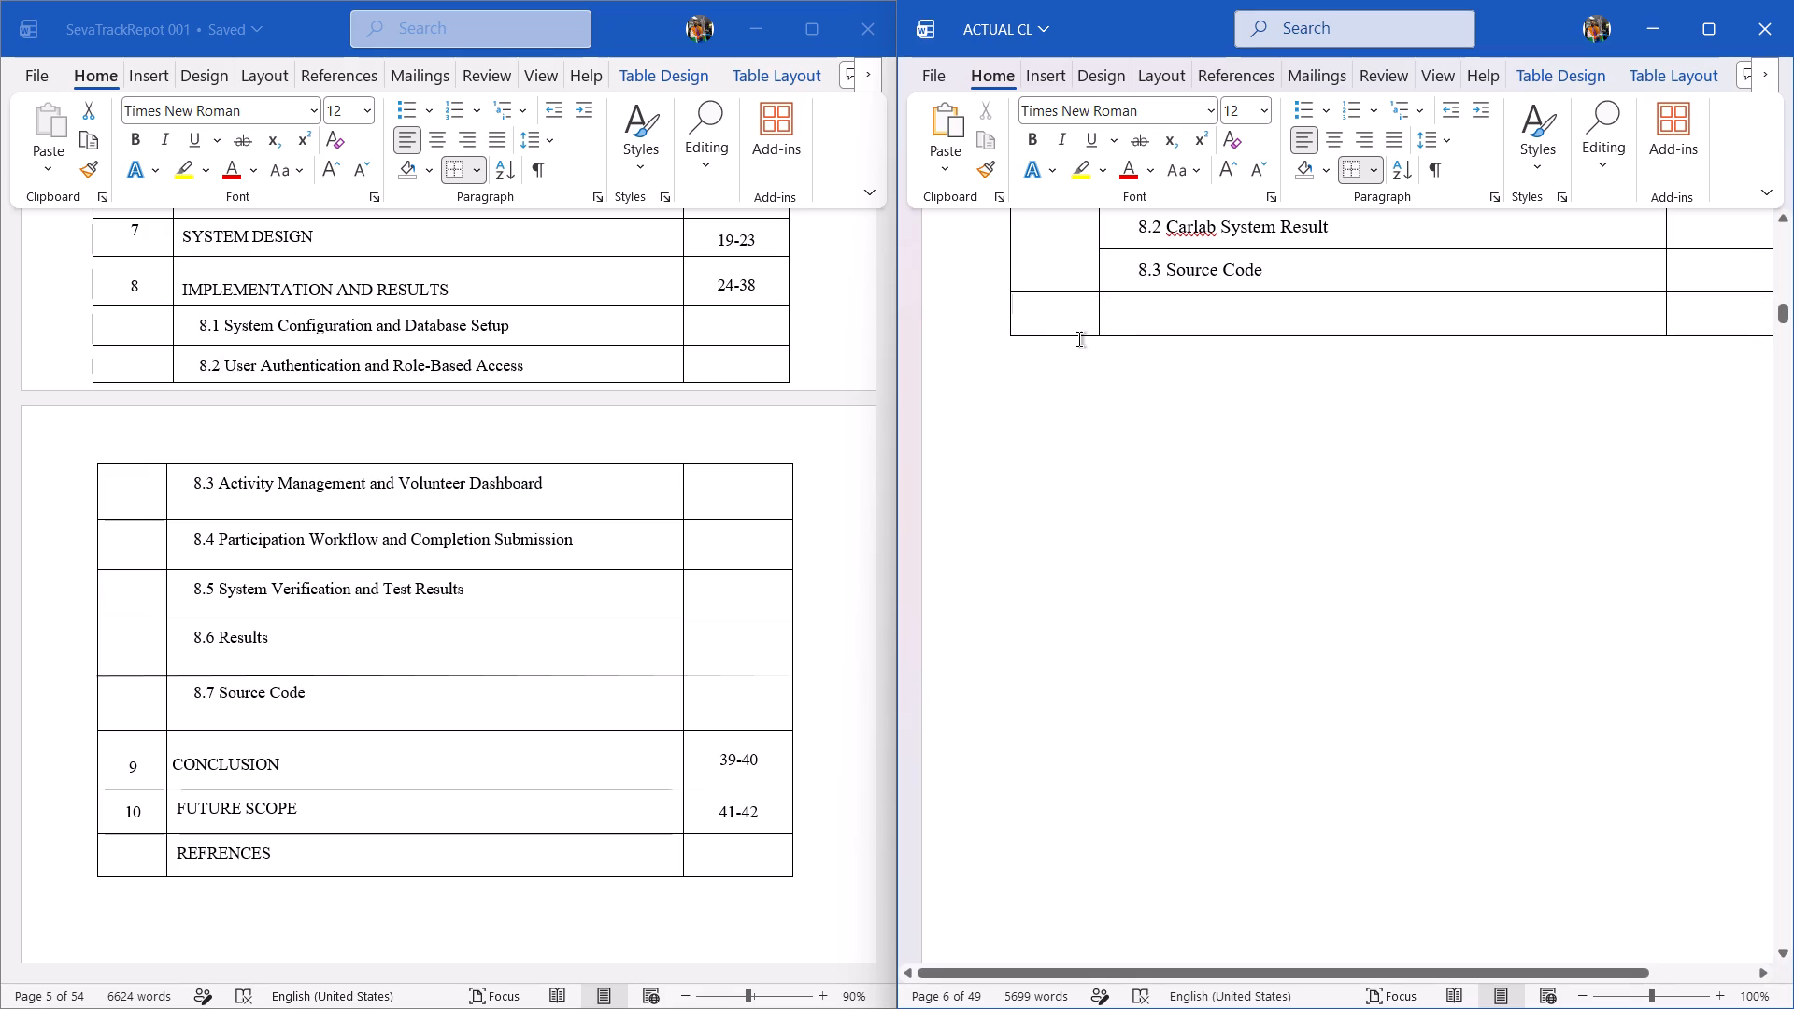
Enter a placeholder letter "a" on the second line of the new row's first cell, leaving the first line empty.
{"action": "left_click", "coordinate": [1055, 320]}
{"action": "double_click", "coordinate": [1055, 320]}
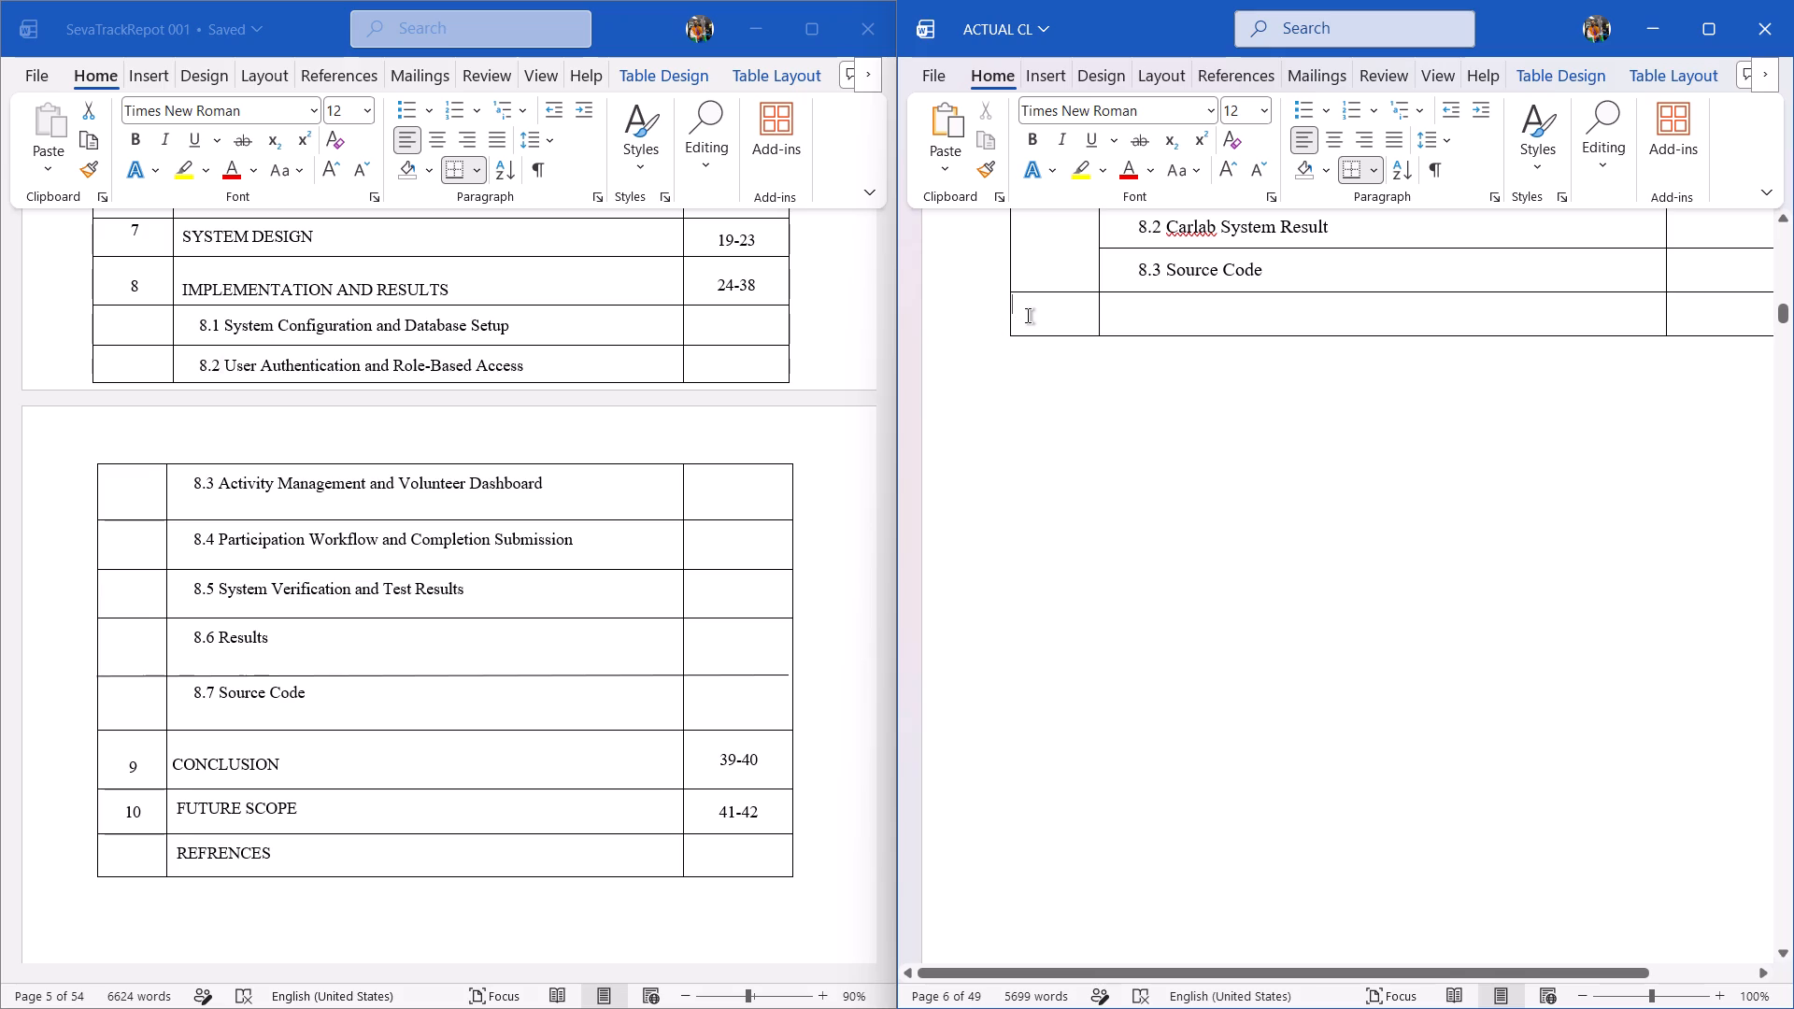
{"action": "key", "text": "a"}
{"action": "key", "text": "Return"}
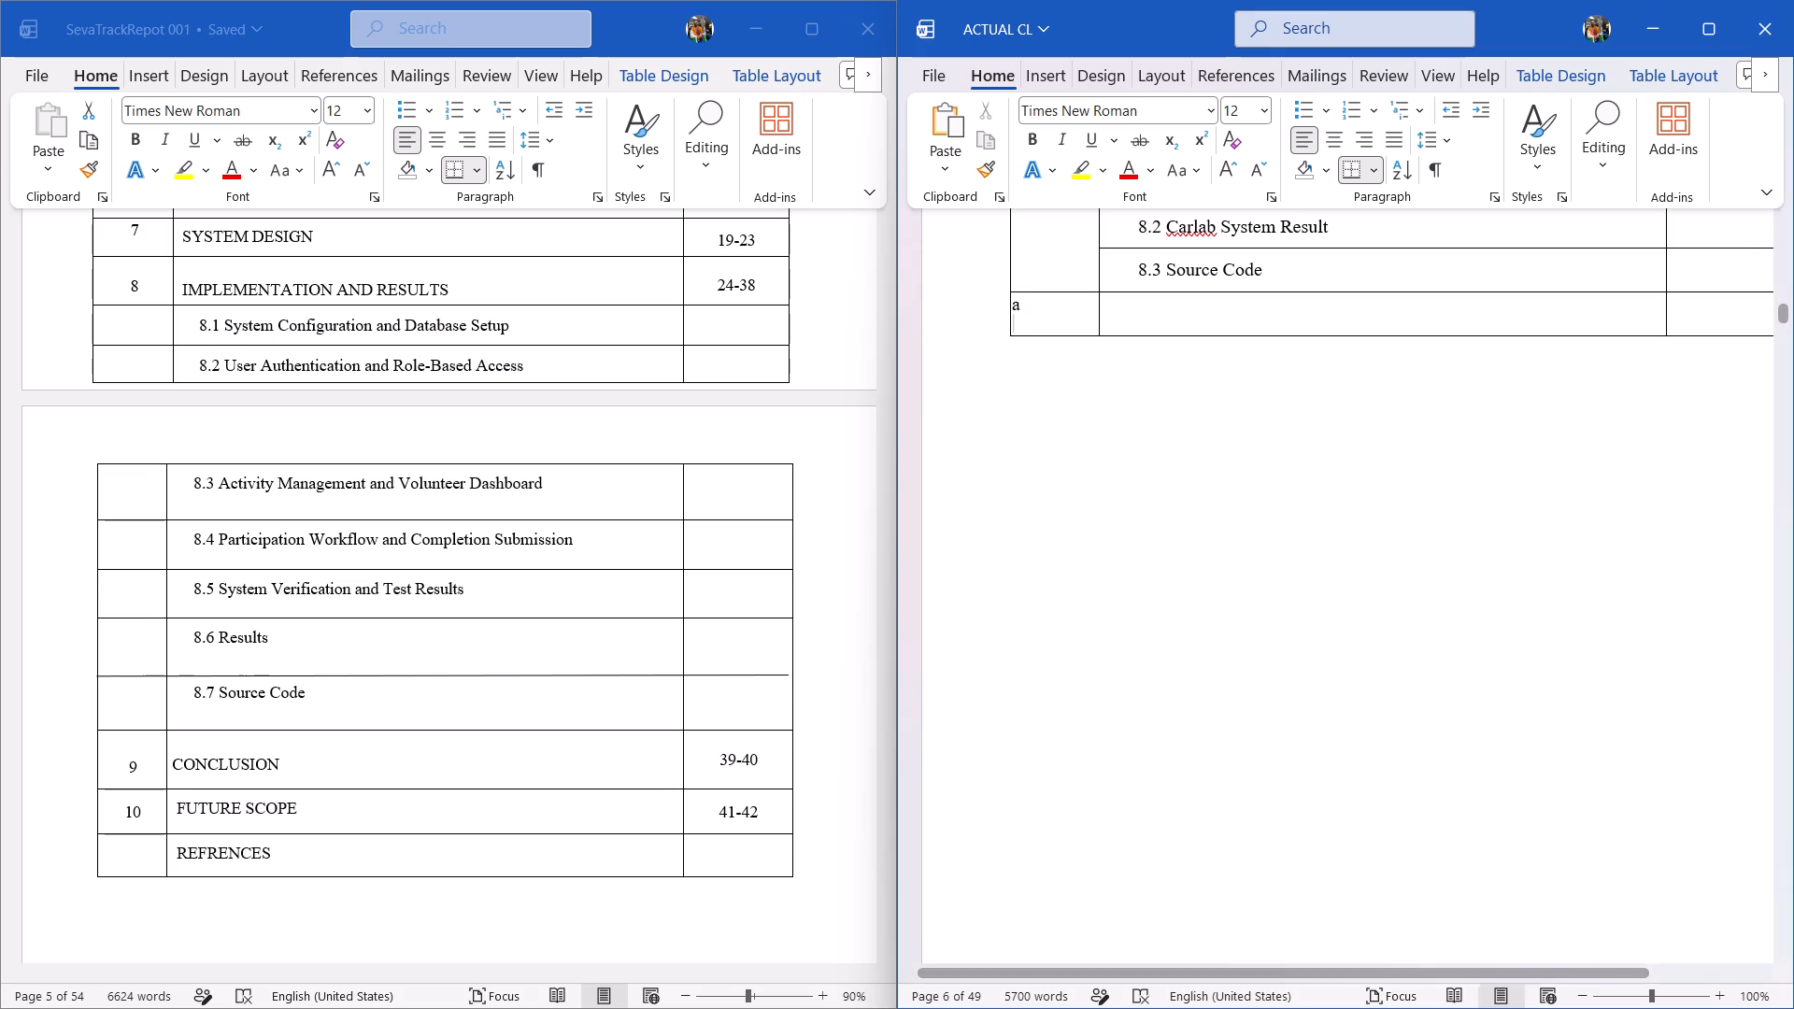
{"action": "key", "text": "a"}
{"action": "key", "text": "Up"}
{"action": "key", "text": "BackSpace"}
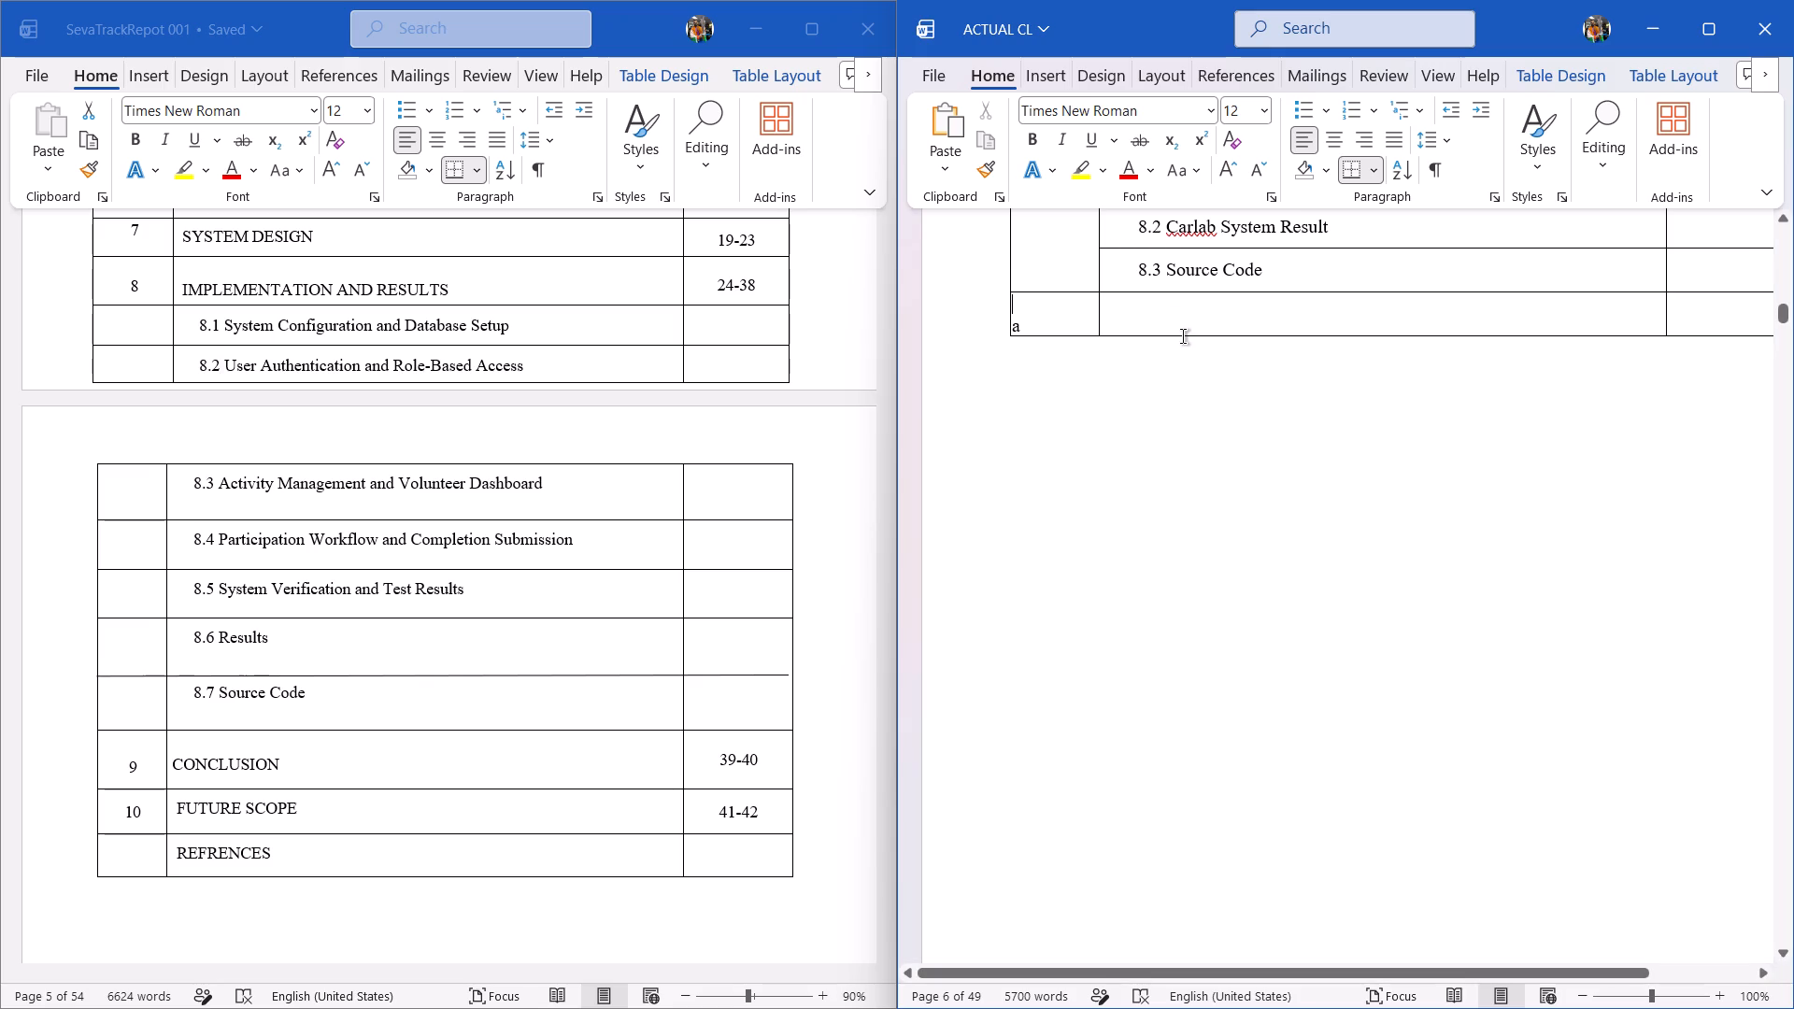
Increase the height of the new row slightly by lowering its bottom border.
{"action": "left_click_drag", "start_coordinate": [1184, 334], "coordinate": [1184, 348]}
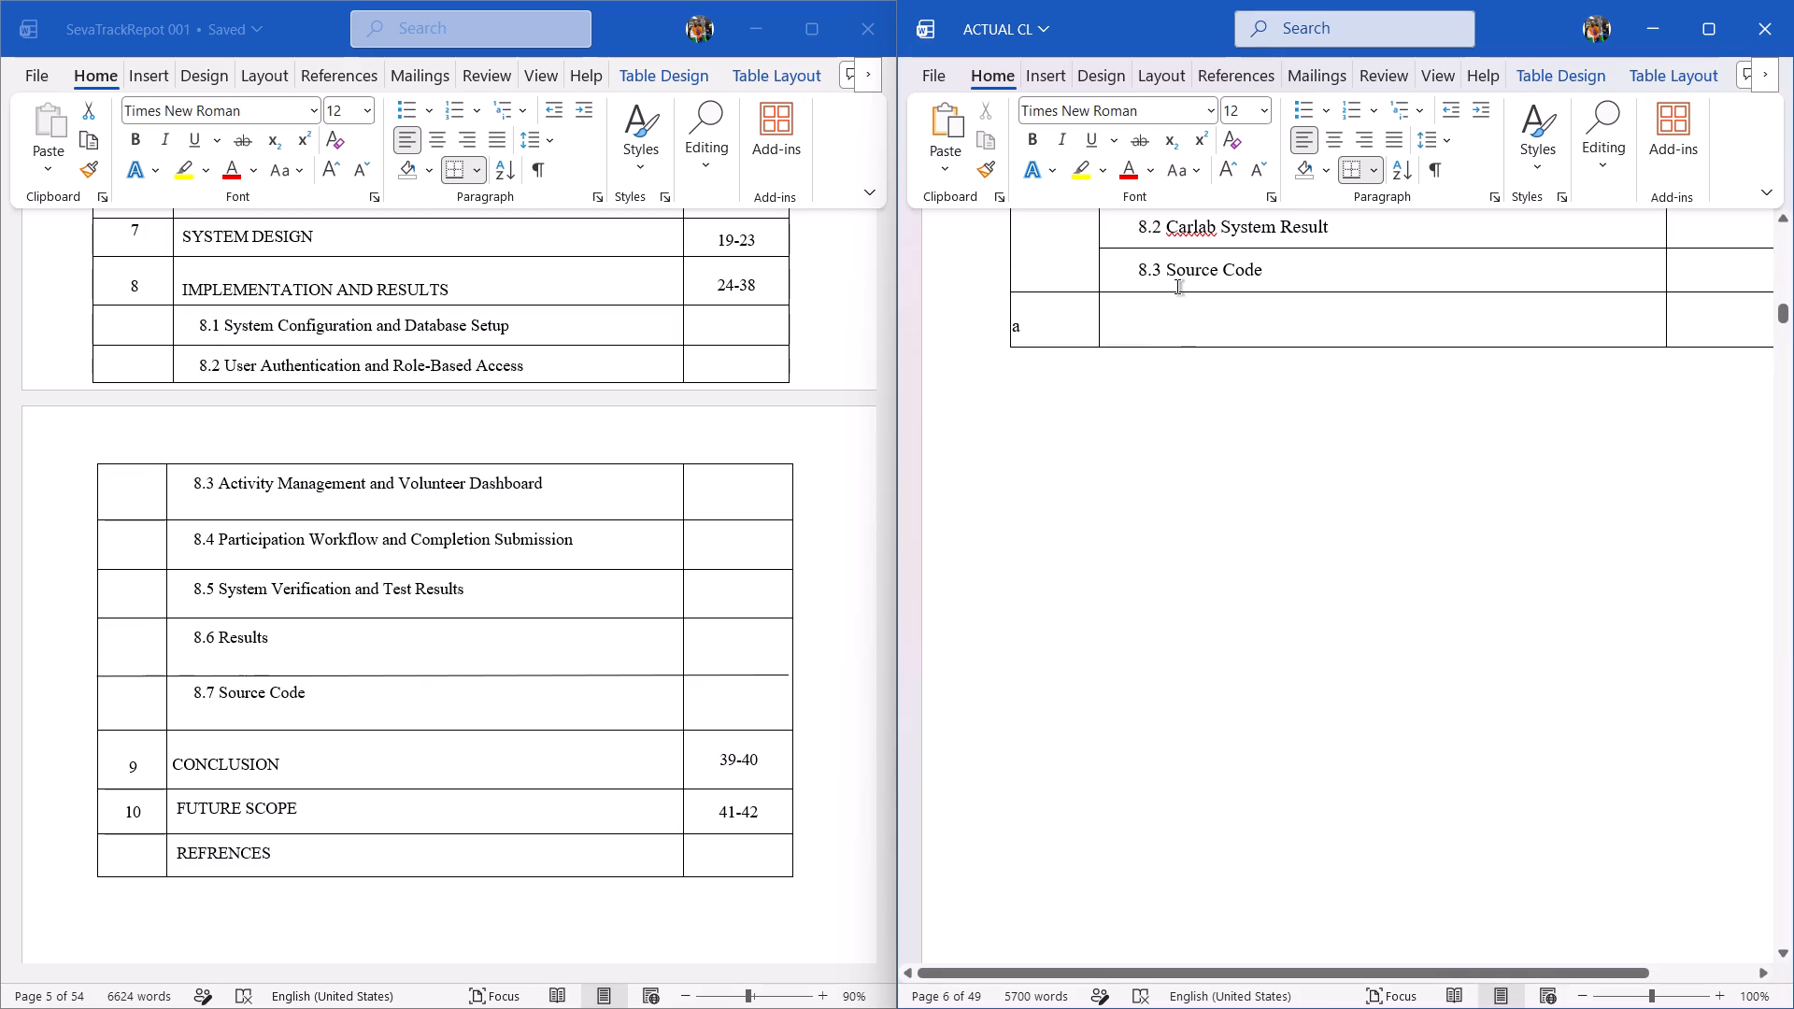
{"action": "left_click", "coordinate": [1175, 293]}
Enter the placeholder "a" on the first line of the new row's first cell and delete the one on the second line.
{"action": "left_click", "coordinate": [1032, 329]}
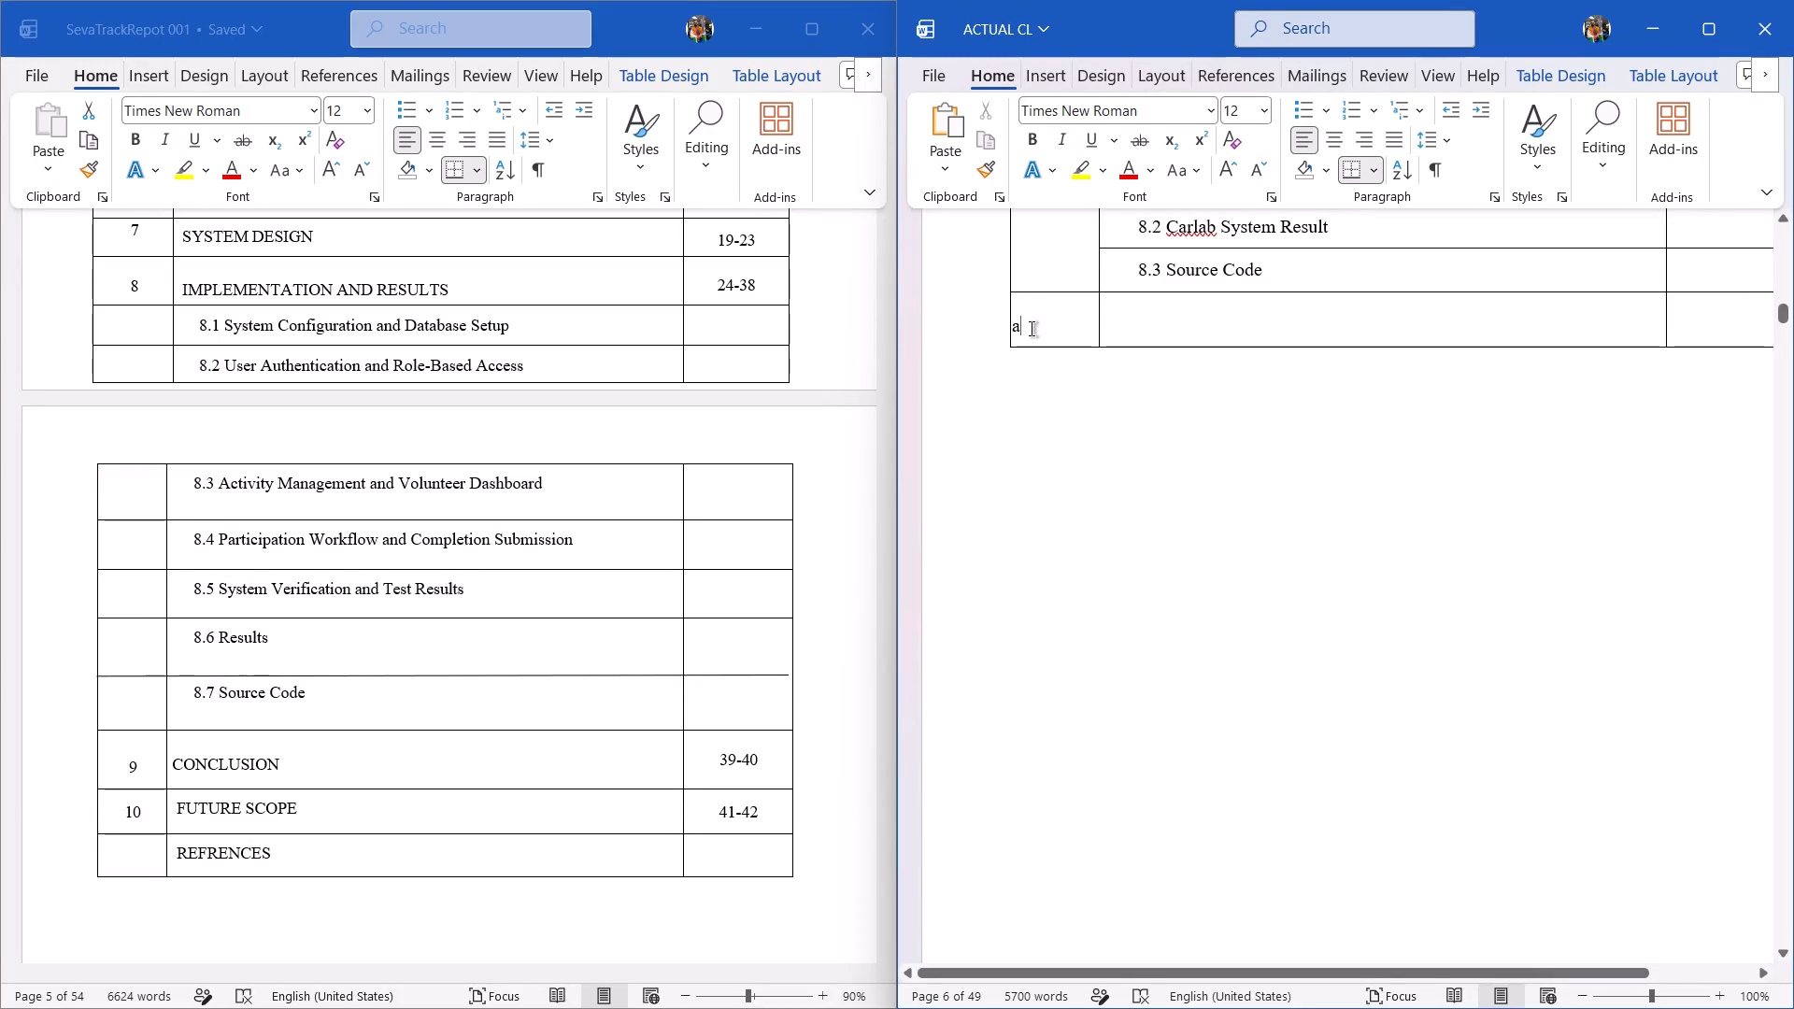
{"action": "left_click", "coordinate": [1020, 313]}
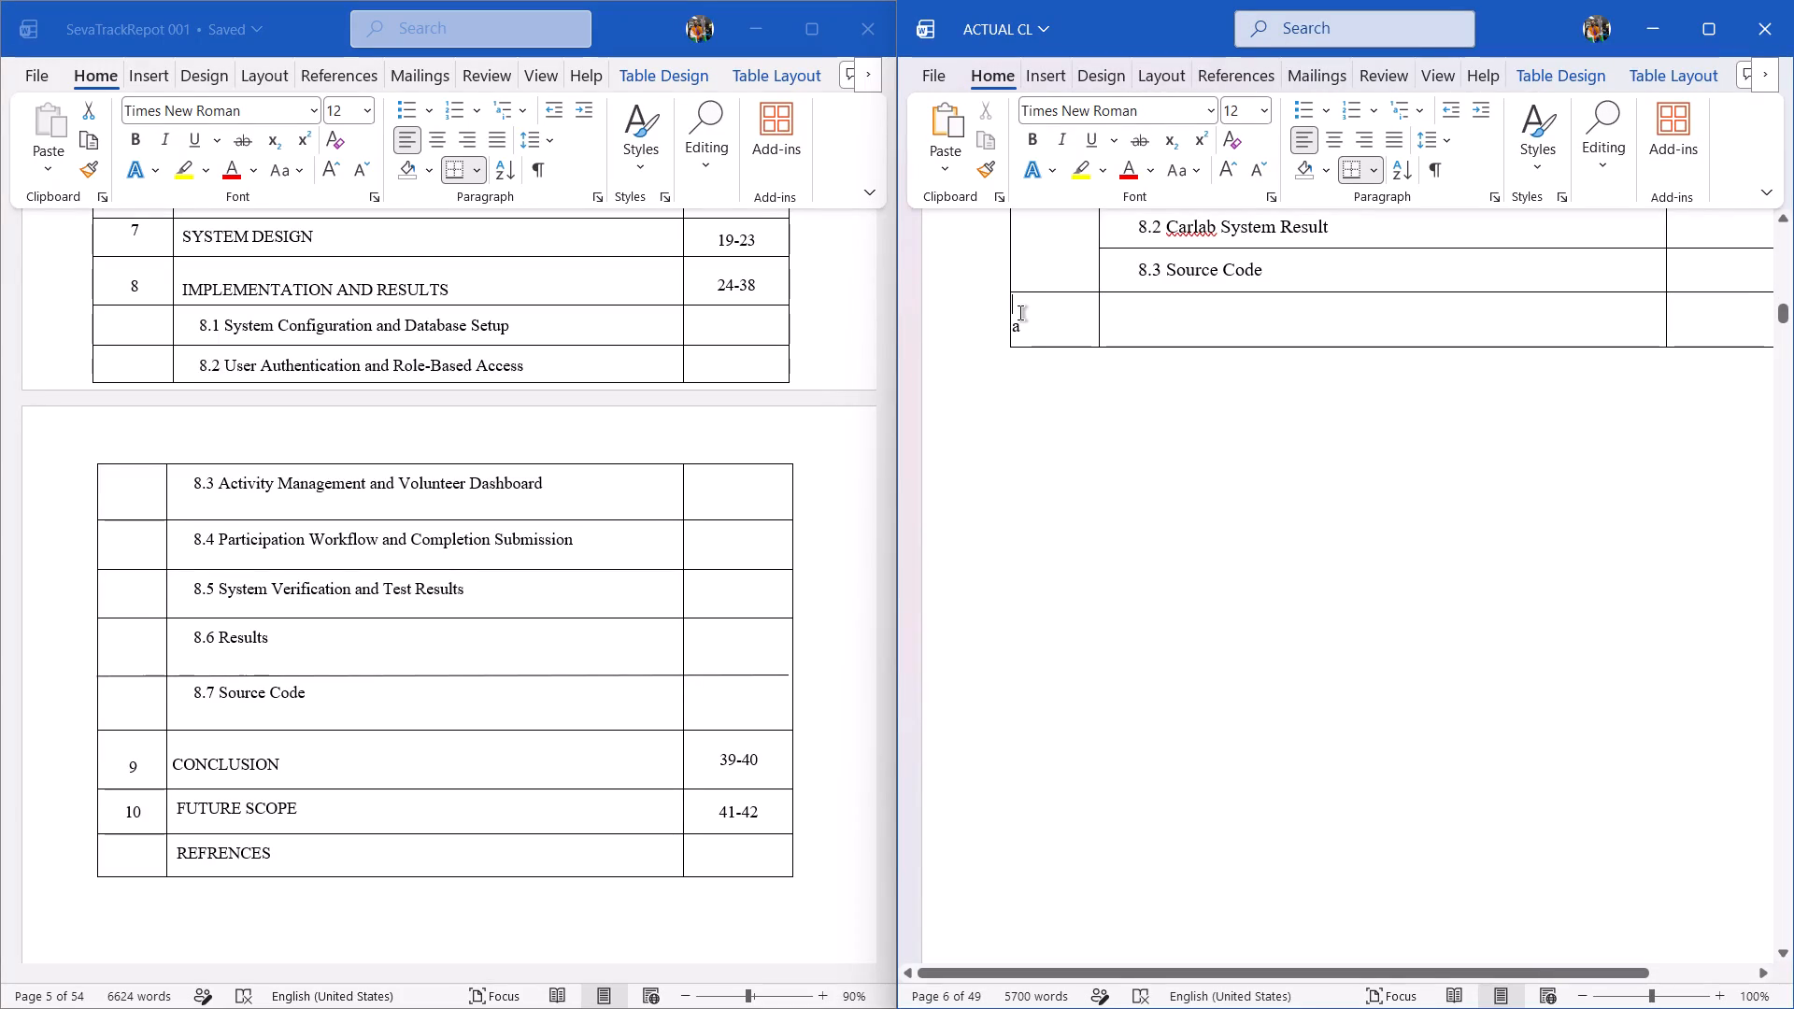
{"action": "left_click", "coordinate": [1020, 313]}
{"action": "key", "text": "a"}
{"action": "left_click", "coordinate": [1037, 328]}
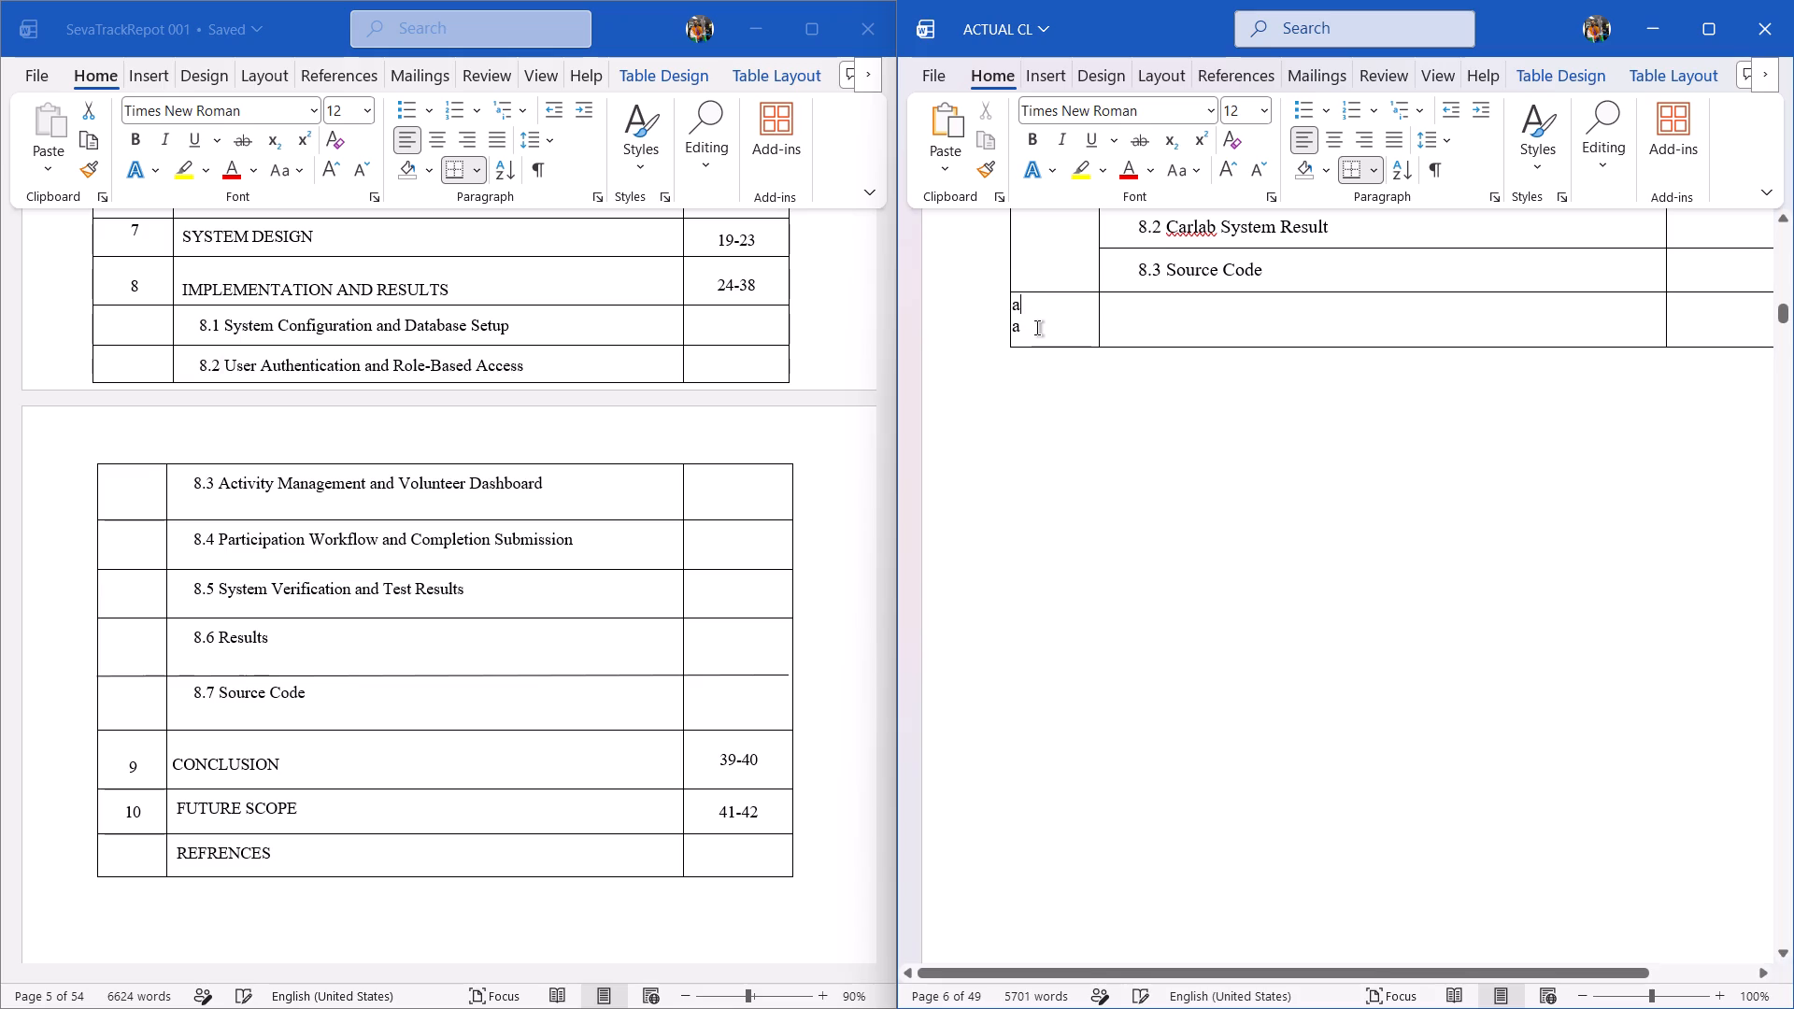
{"action": "key", "text": "BackSpace"}
Remove the empty second line from the new row's first cell and adjust the row height to match the 8.3 row.
{"action": "left_click_drag", "start_coordinate": [1151, 347], "coordinate": [1151, 341]}
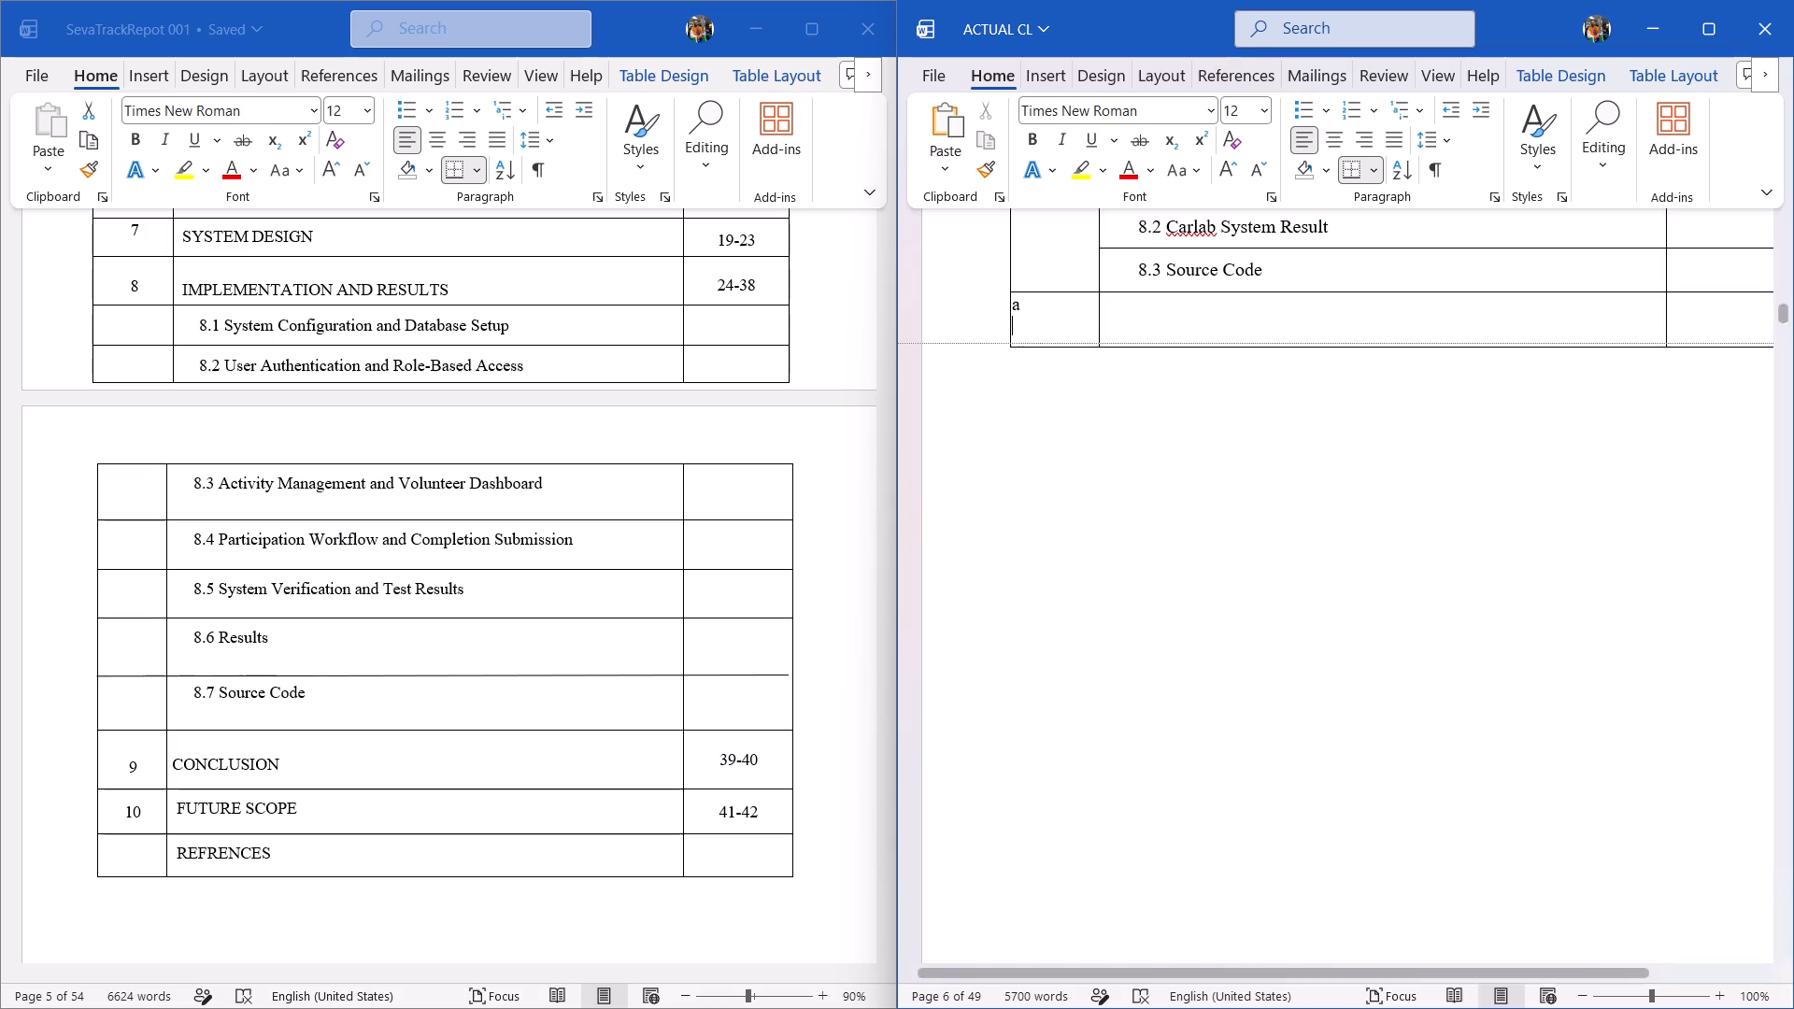
{"action": "left_click_drag", "start_coordinate": [1151, 341], "coordinate": [1150, 323]}
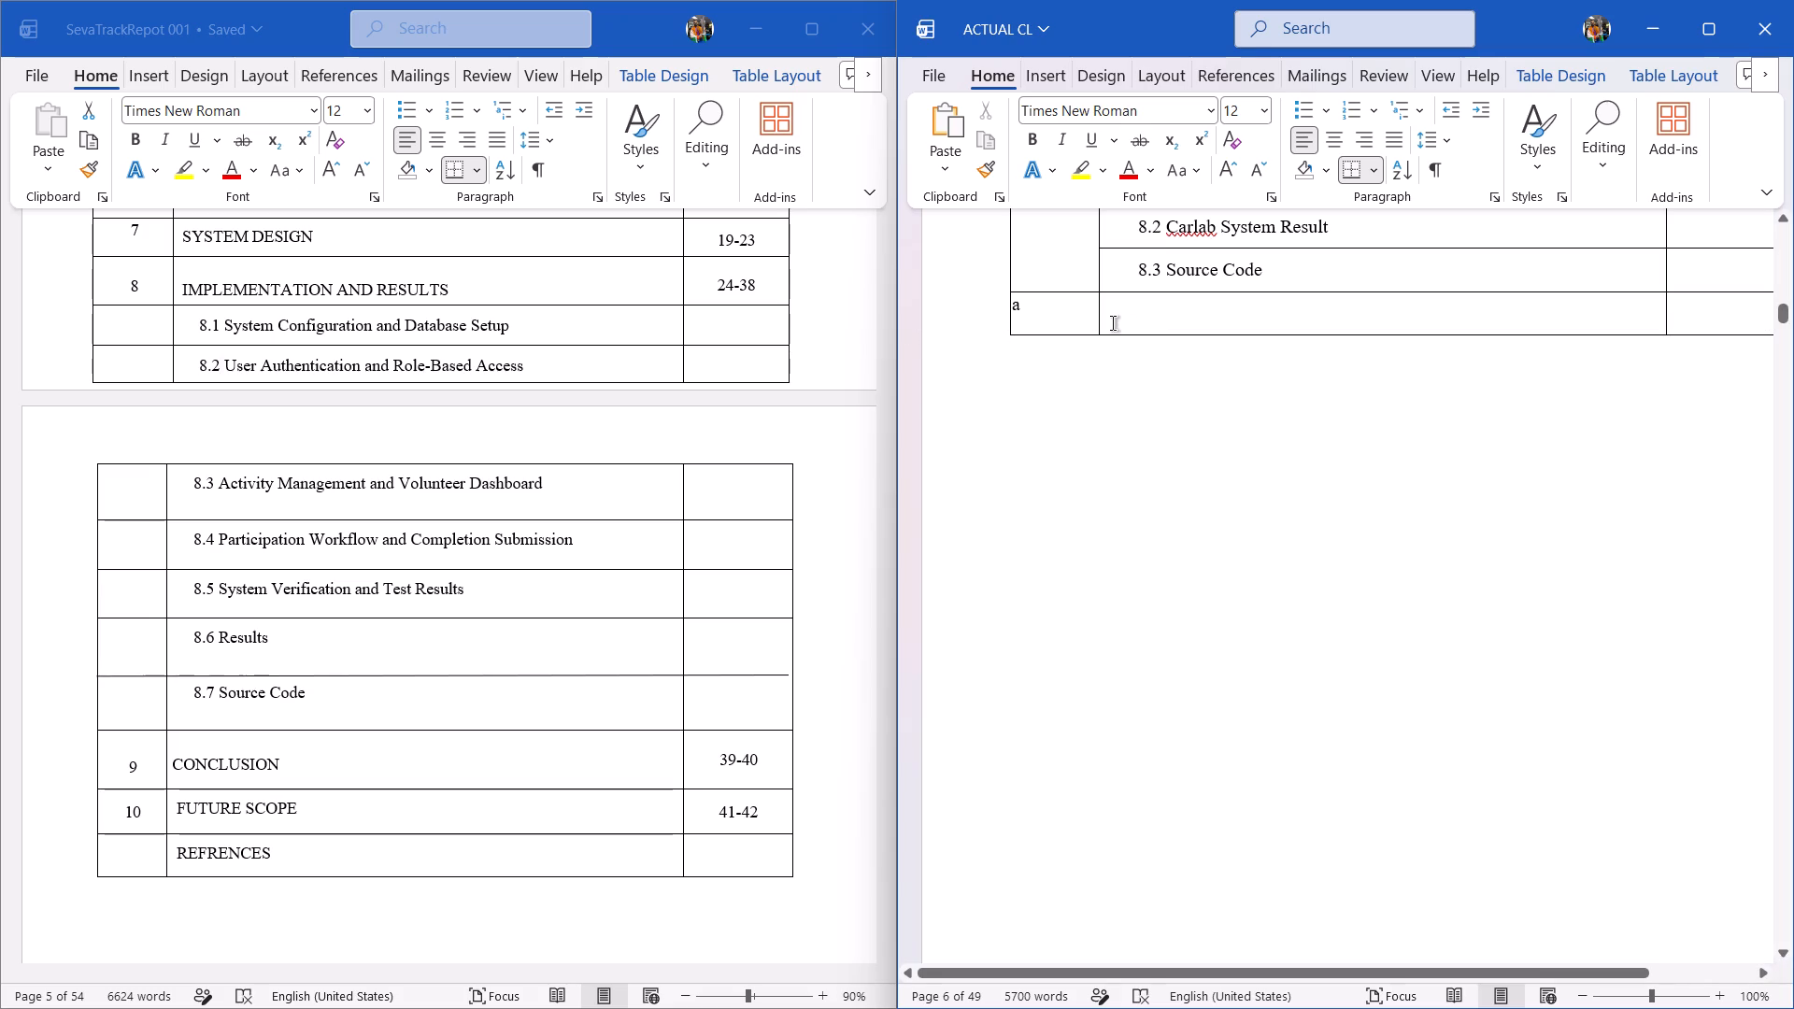
{"action": "key", "text": "BackSpace"}
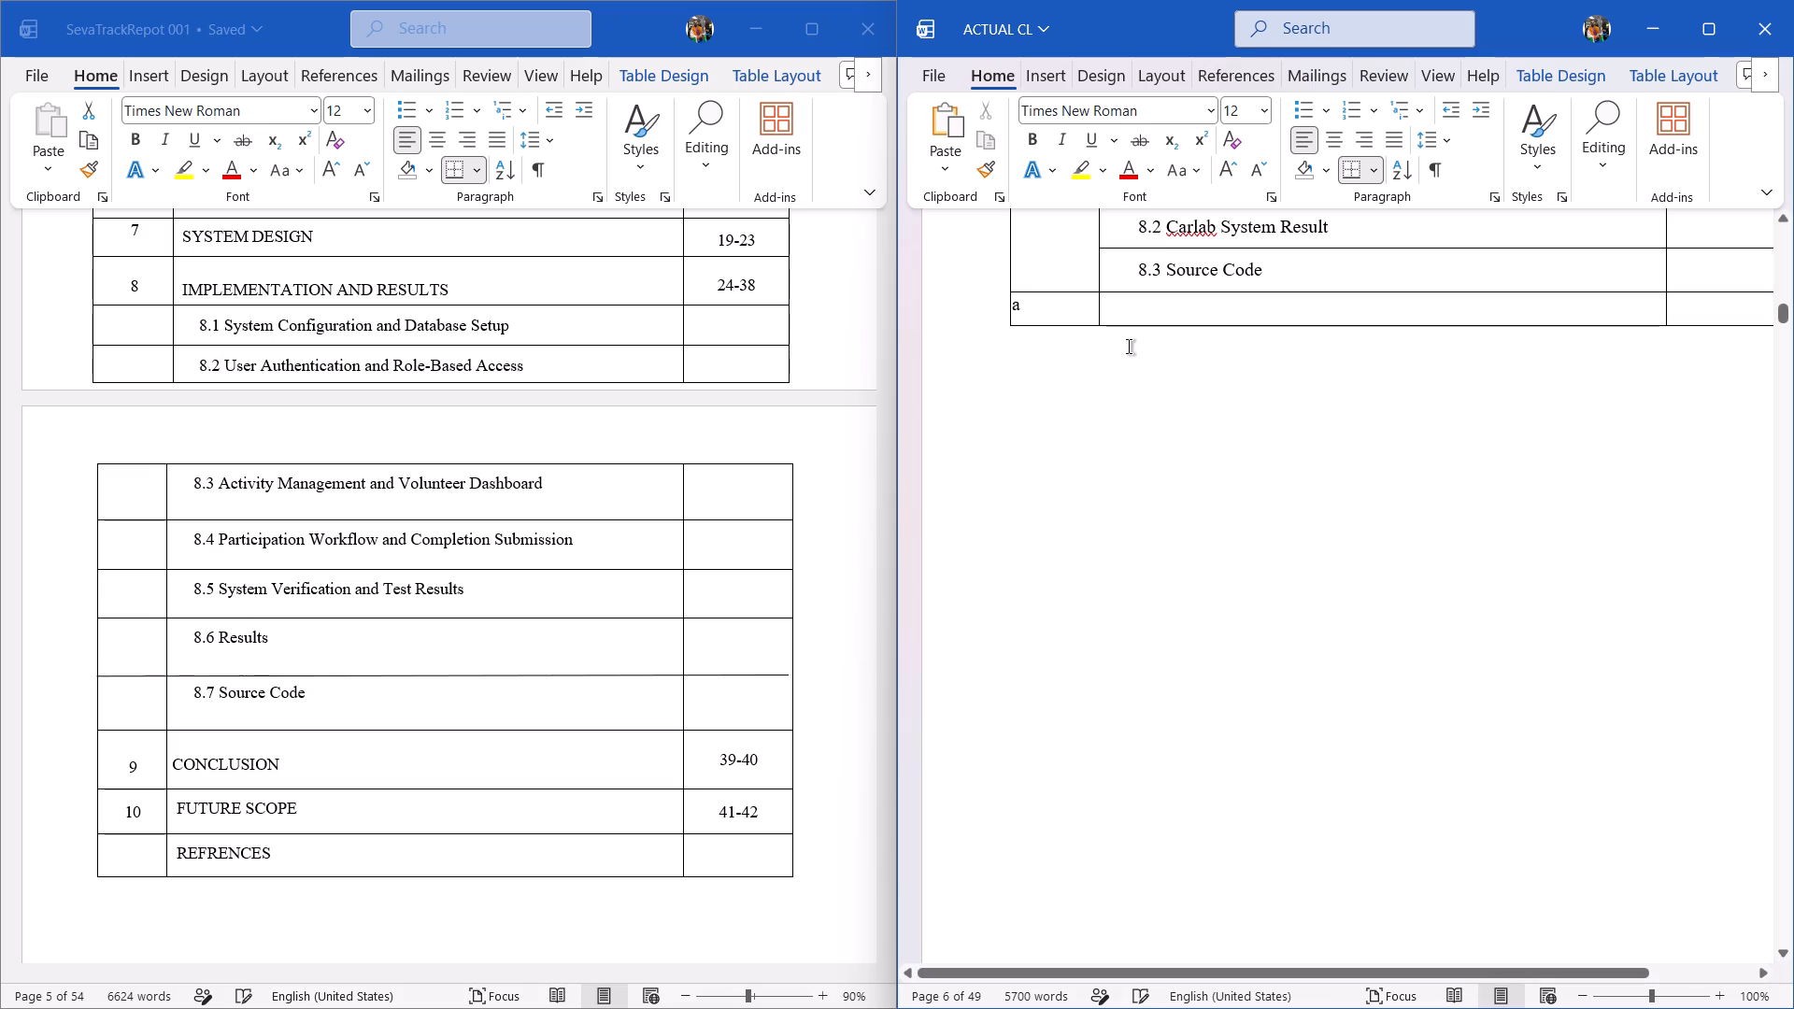
{"action": "left_click", "coordinate": [1129, 326]}
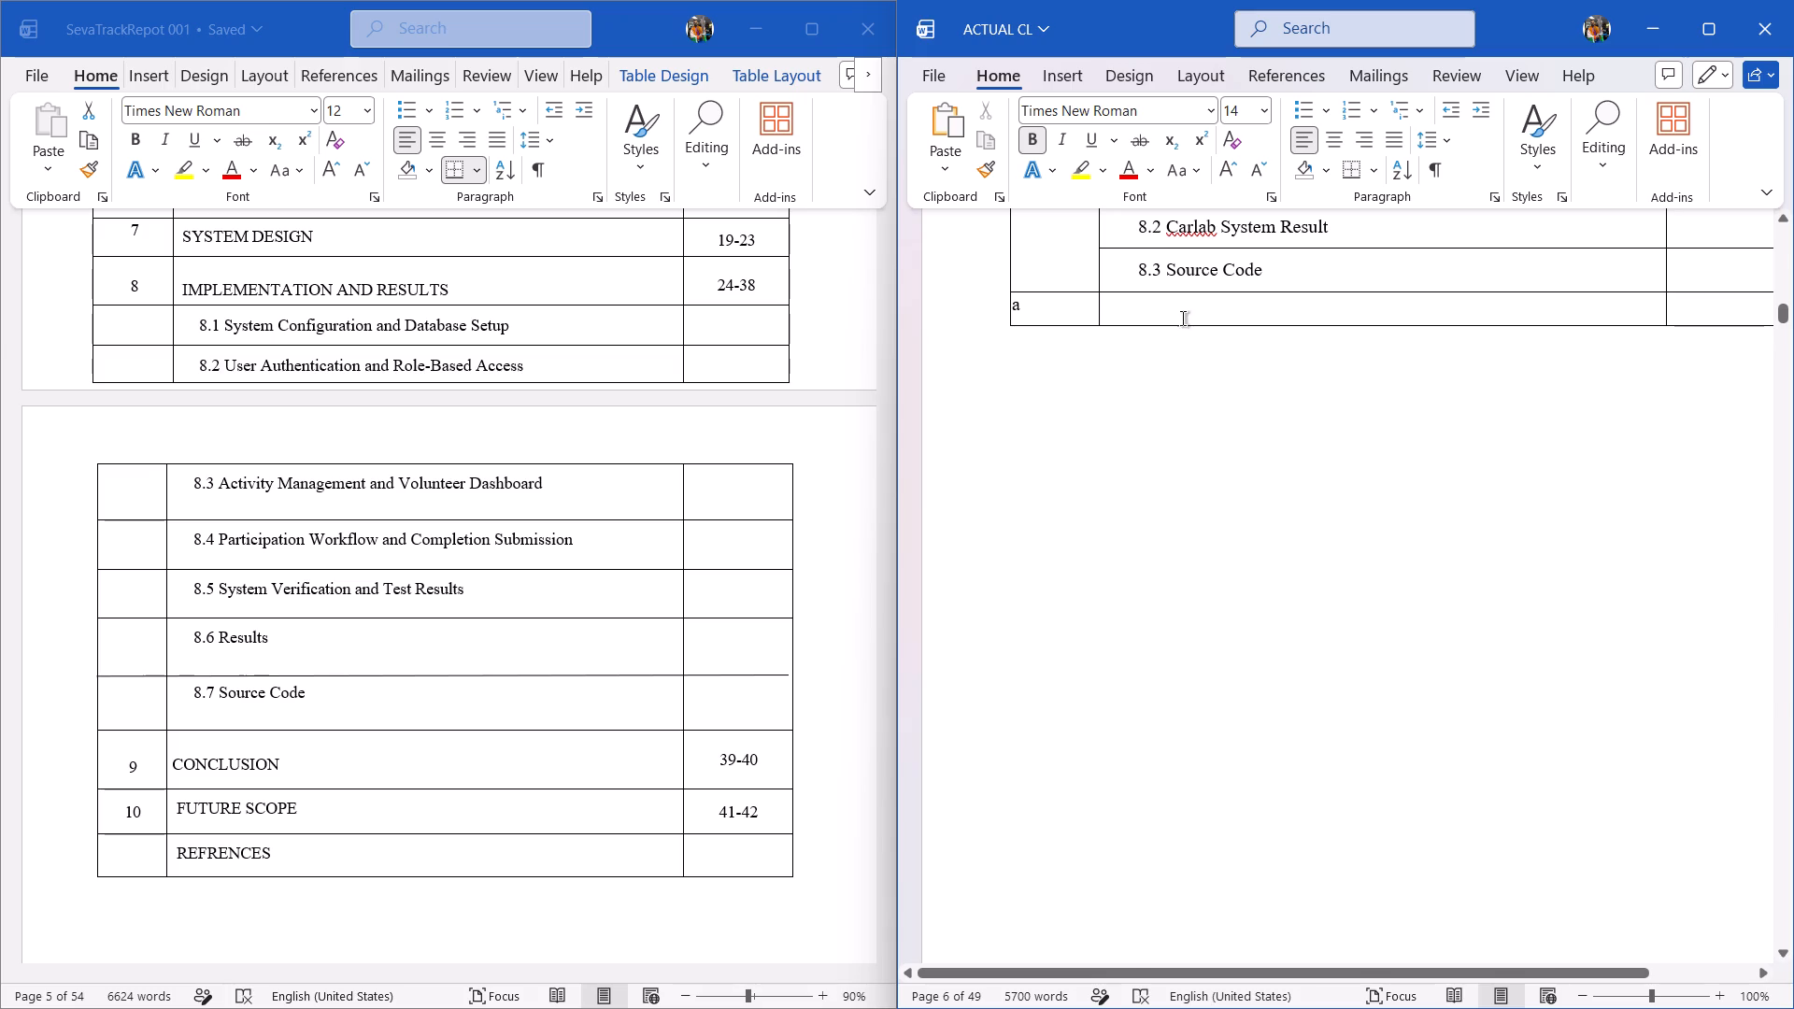
{"action": "left_click_drag", "start_coordinate": [1181, 322], "coordinate": [1180, 336]}
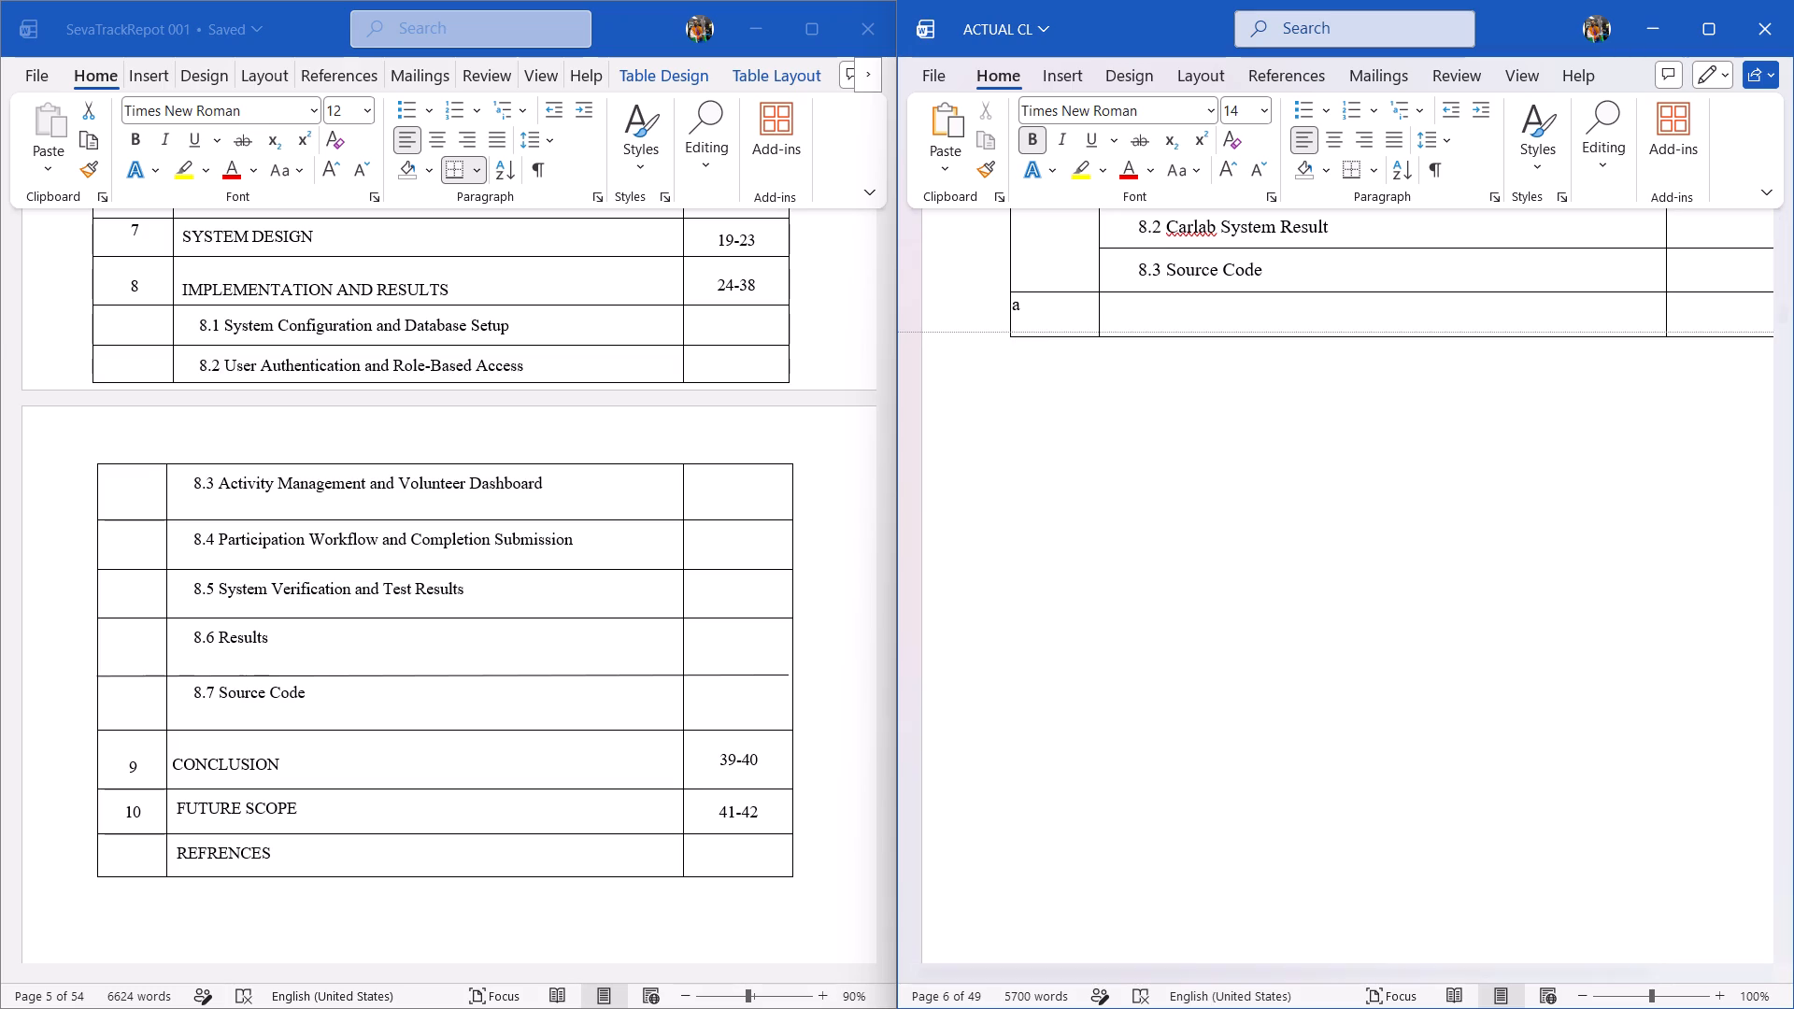
{"action": "left_click_drag", "start_coordinate": [1180, 336], "coordinate": [1180, 338]}
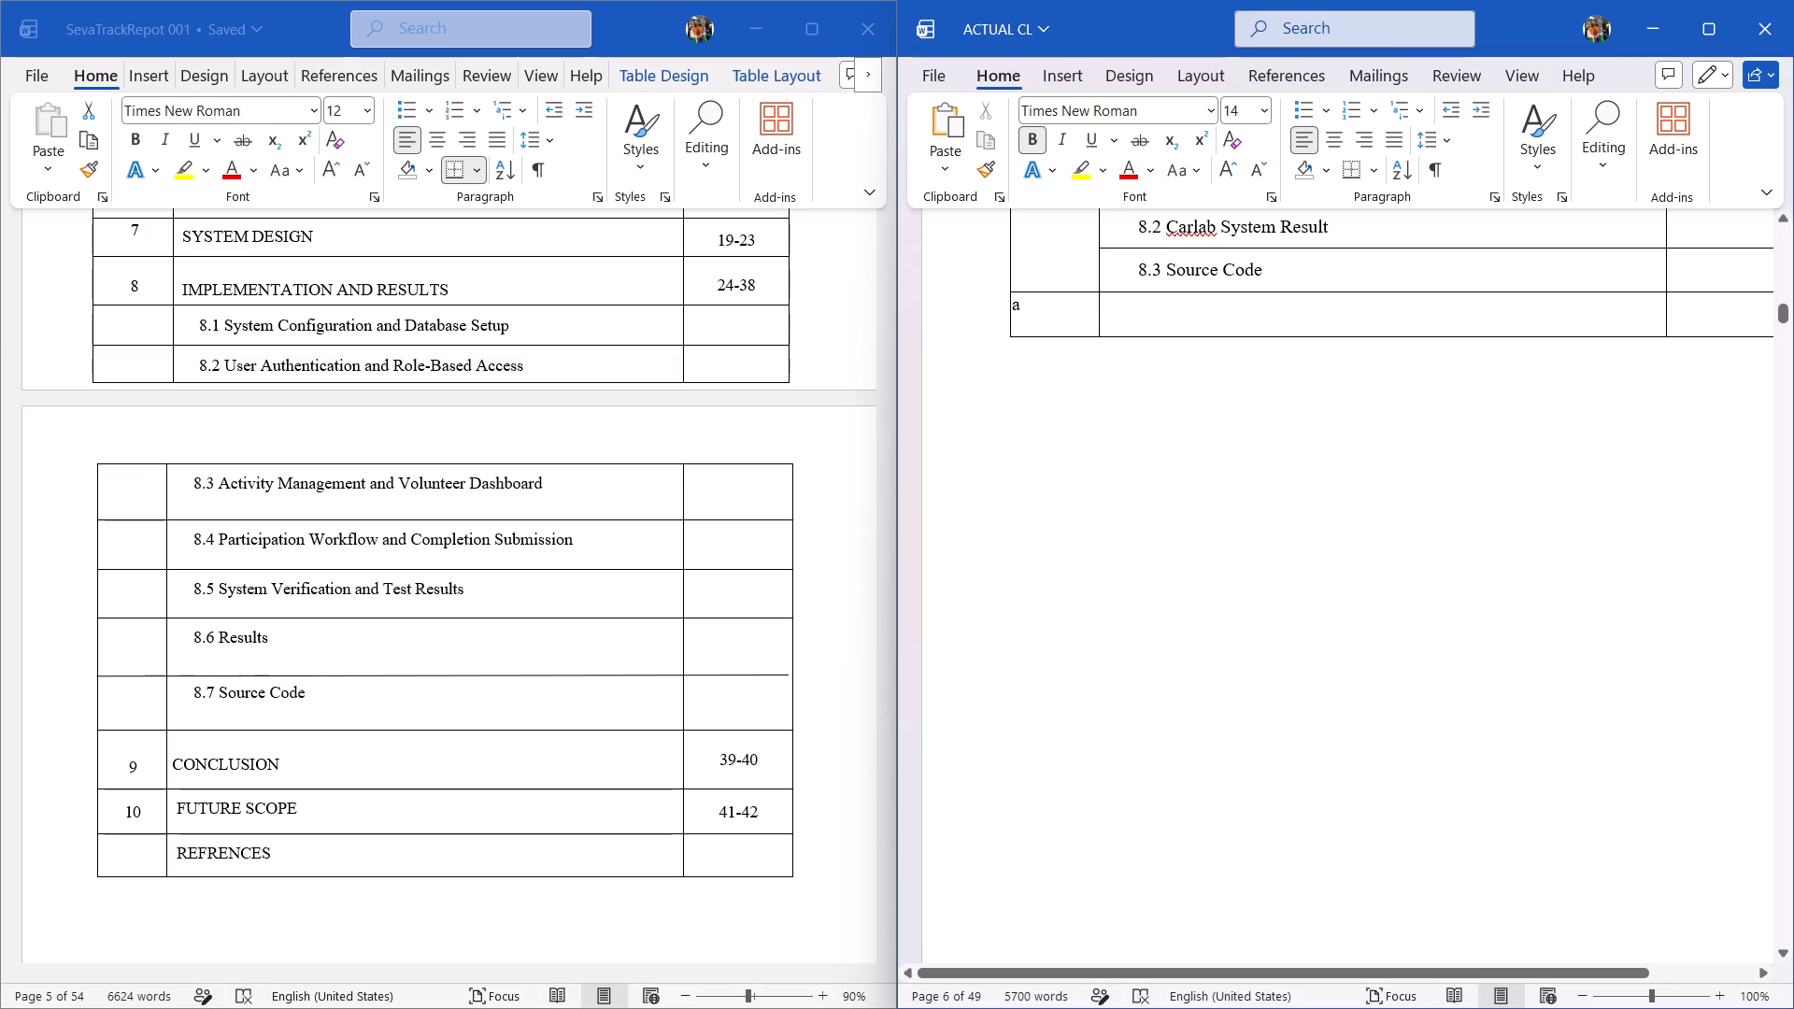
Examine the Chapter 8 rows and the new row across the full width of the CarLab contents table.
{"action": "scroll", "coordinate": [1180, 338], "scroll_direction": "right", "scroll_amount": 2}
{"action": "scroll", "coordinate": [1180, 338], "scroll_direction": "left", "scroll_amount": 2}
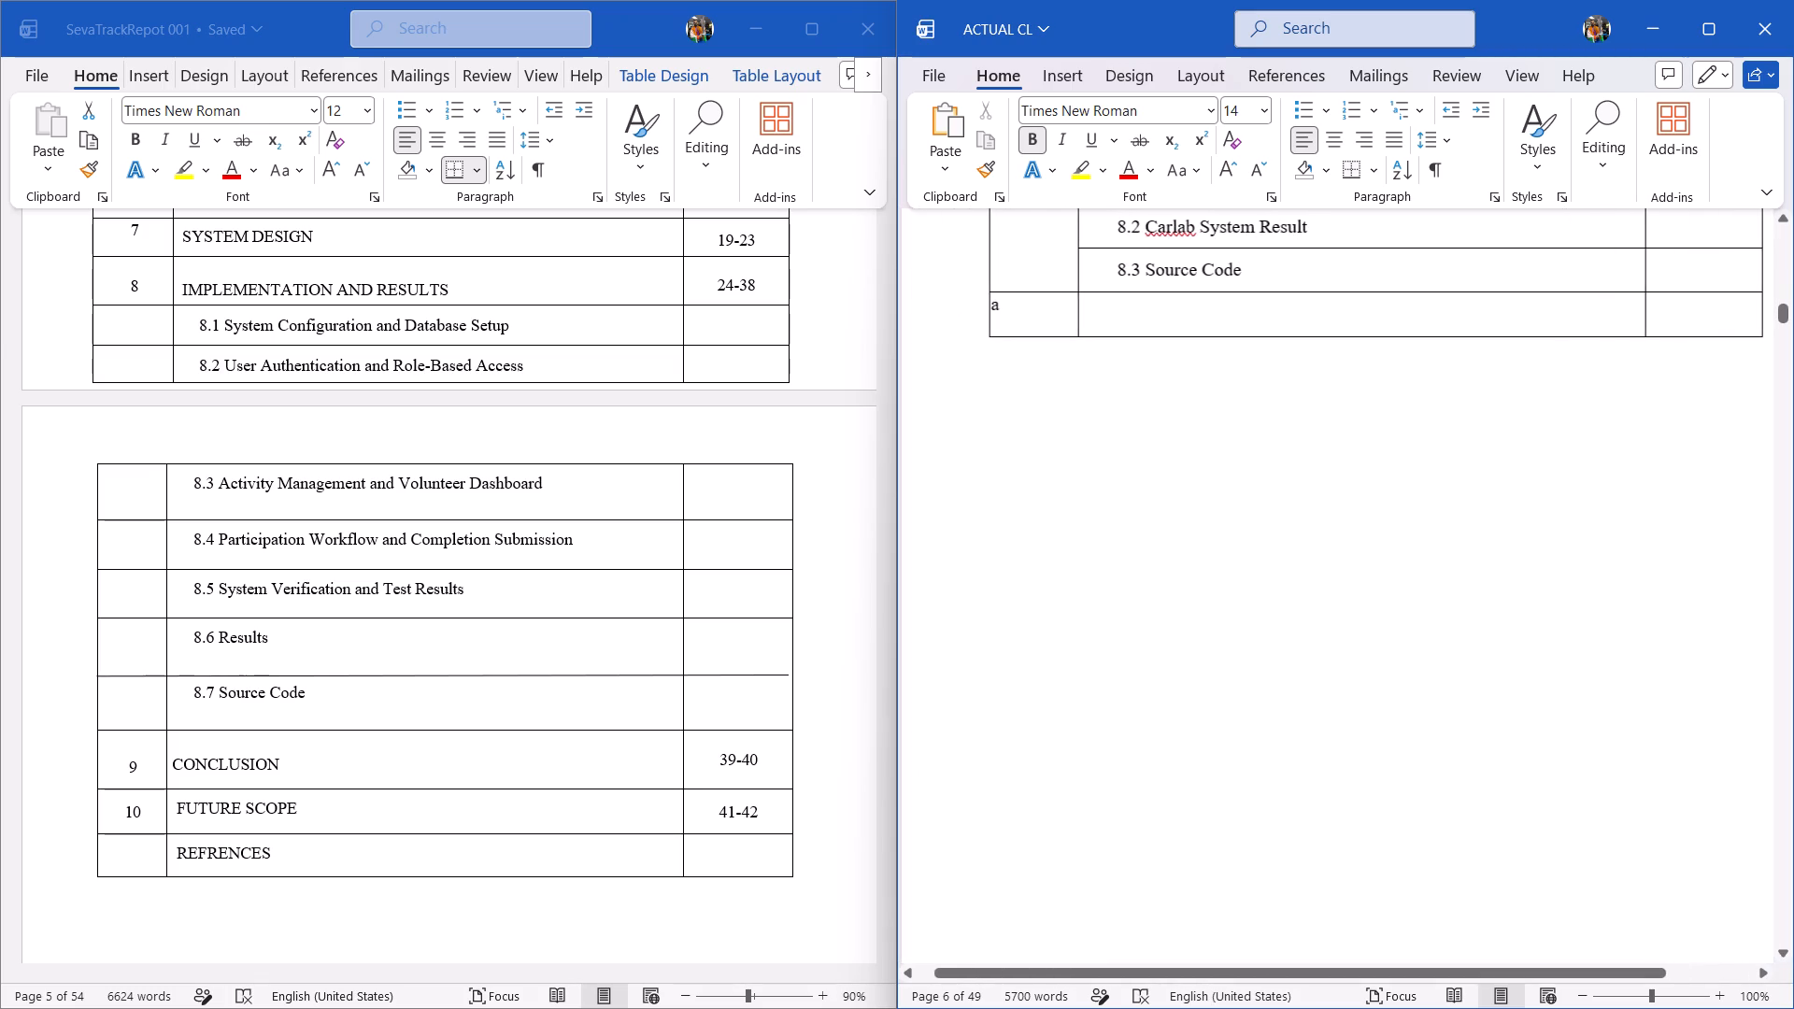
{"action": "scroll", "coordinate": [1180, 338], "scroll_direction": "down", "scroll_amount": 7}
{"action": "scroll", "coordinate": [1180, 338], "scroll_direction": "up", "scroll_amount": 1}
{"action": "scroll", "coordinate": [1180, 338], "scroll_direction": "down", "scroll_amount": 1}
{"action": "scroll", "coordinate": [1180, 338], "scroll_direction": "up", "scroll_amount": 8}
{"action": "scroll", "coordinate": [1180, 338], "scroll_direction": "down", "scroll_amount": 2}
{"action": "scroll", "coordinate": [1180, 338], "scroll_direction": "up", "scroll_amount": 5}
{"action": "scroll", "coordinate": [1180, 338], "scroll_direction": "down", "scroll_amount": 1}
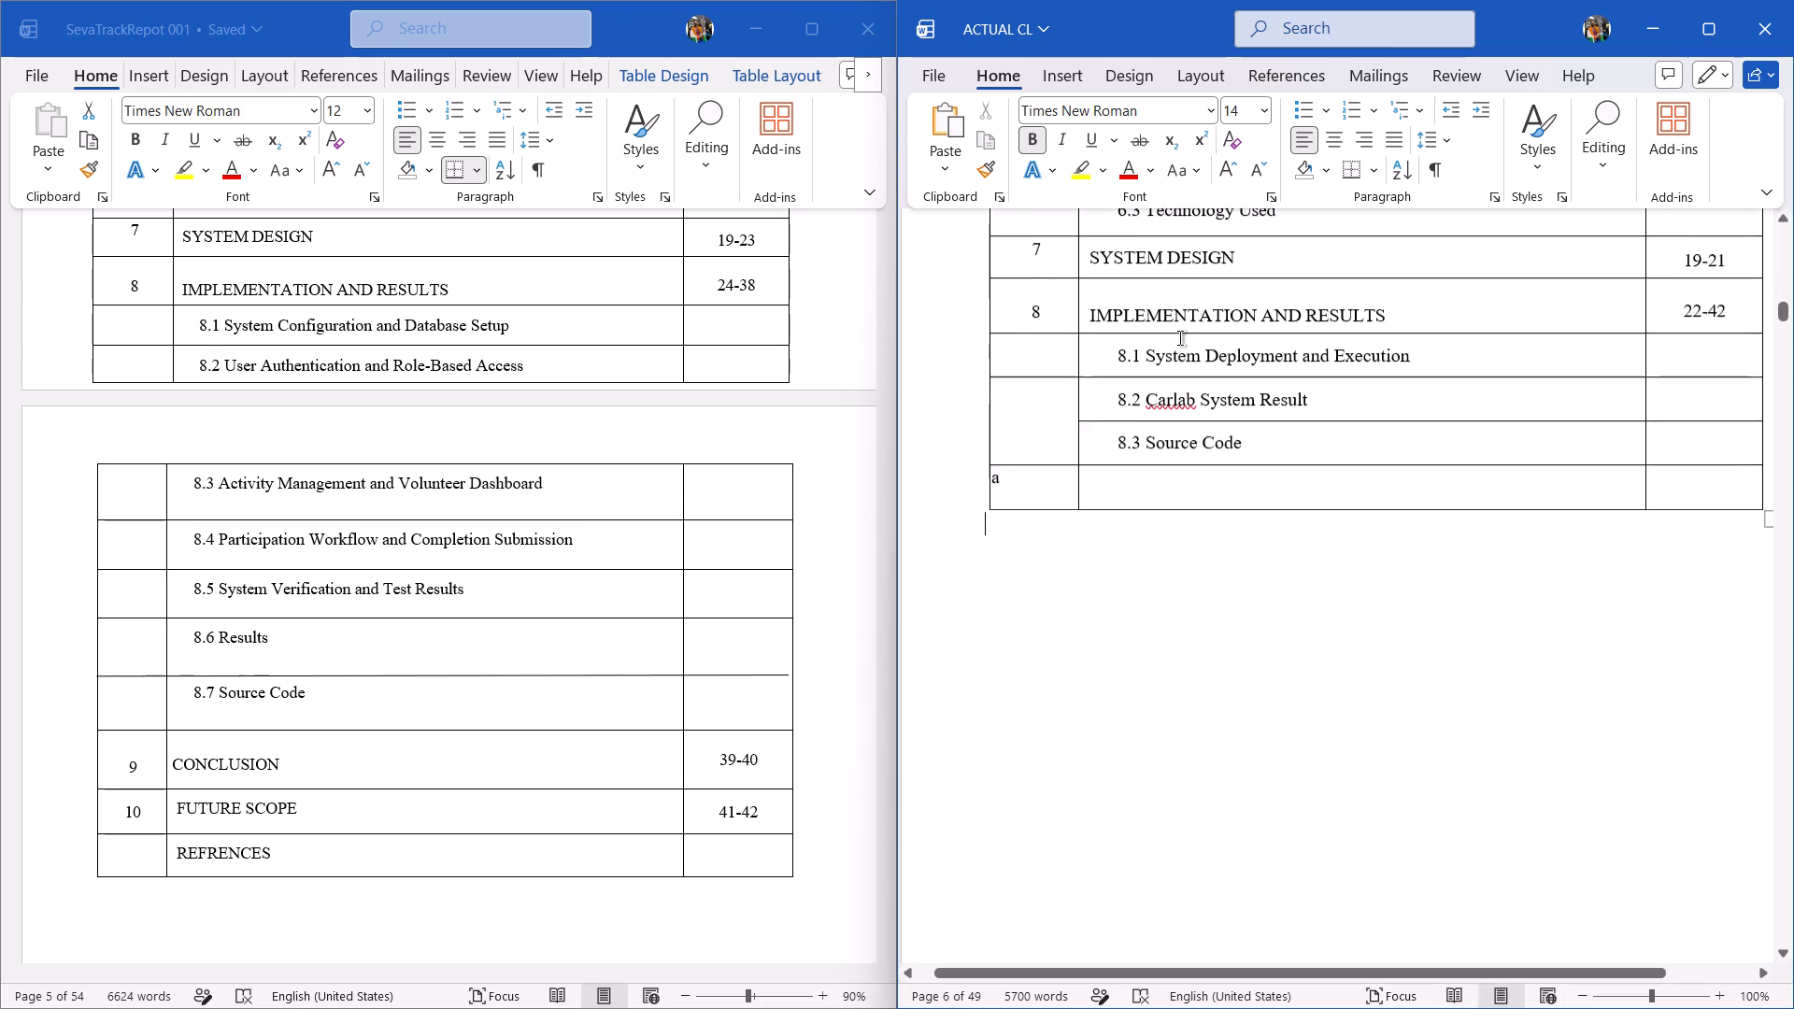
{"action": "scroll", "coordinate": [1180, 338], "scroll_direction": "down", "scroll_amount": 1}
{"action": "scroll", "coordinate": [1180, 338], "scroll_direction": "up", "scroll_amount": 1}
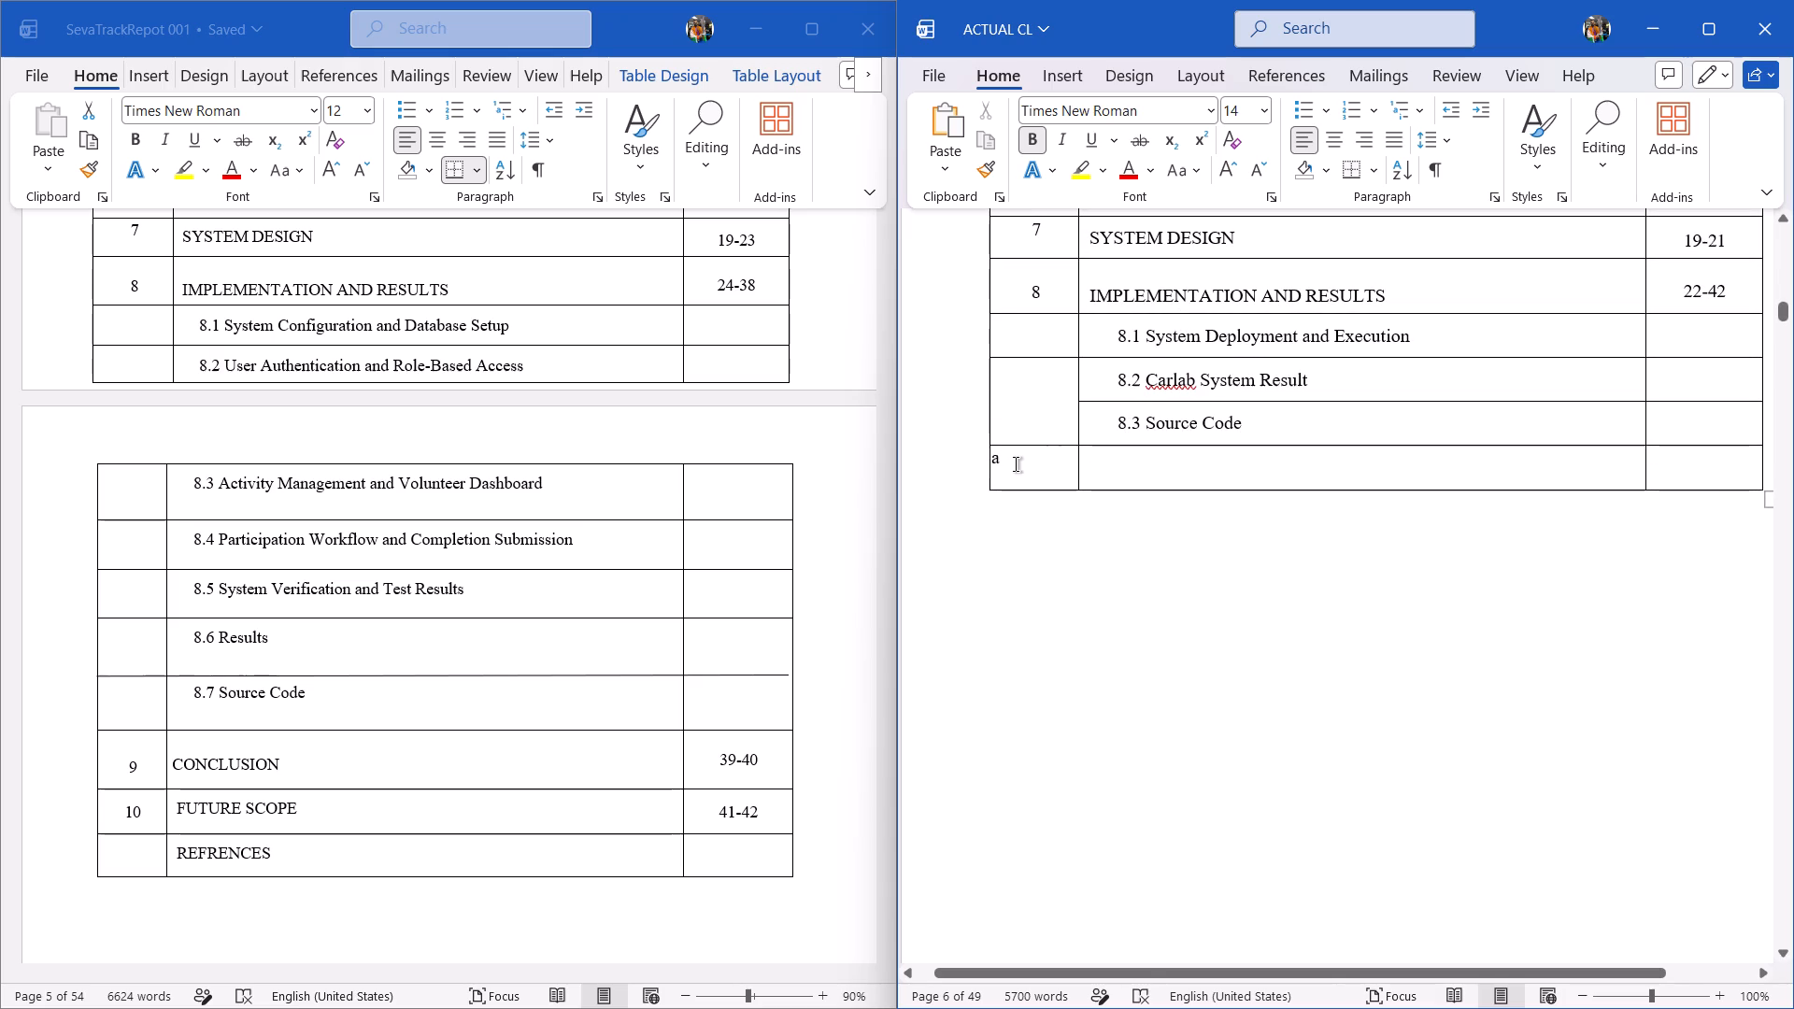
Add a second line containing the placeholder "g" below the "a" in the new row's first cell.
{"action": "left_click", "coordinate": [1005, 455]}
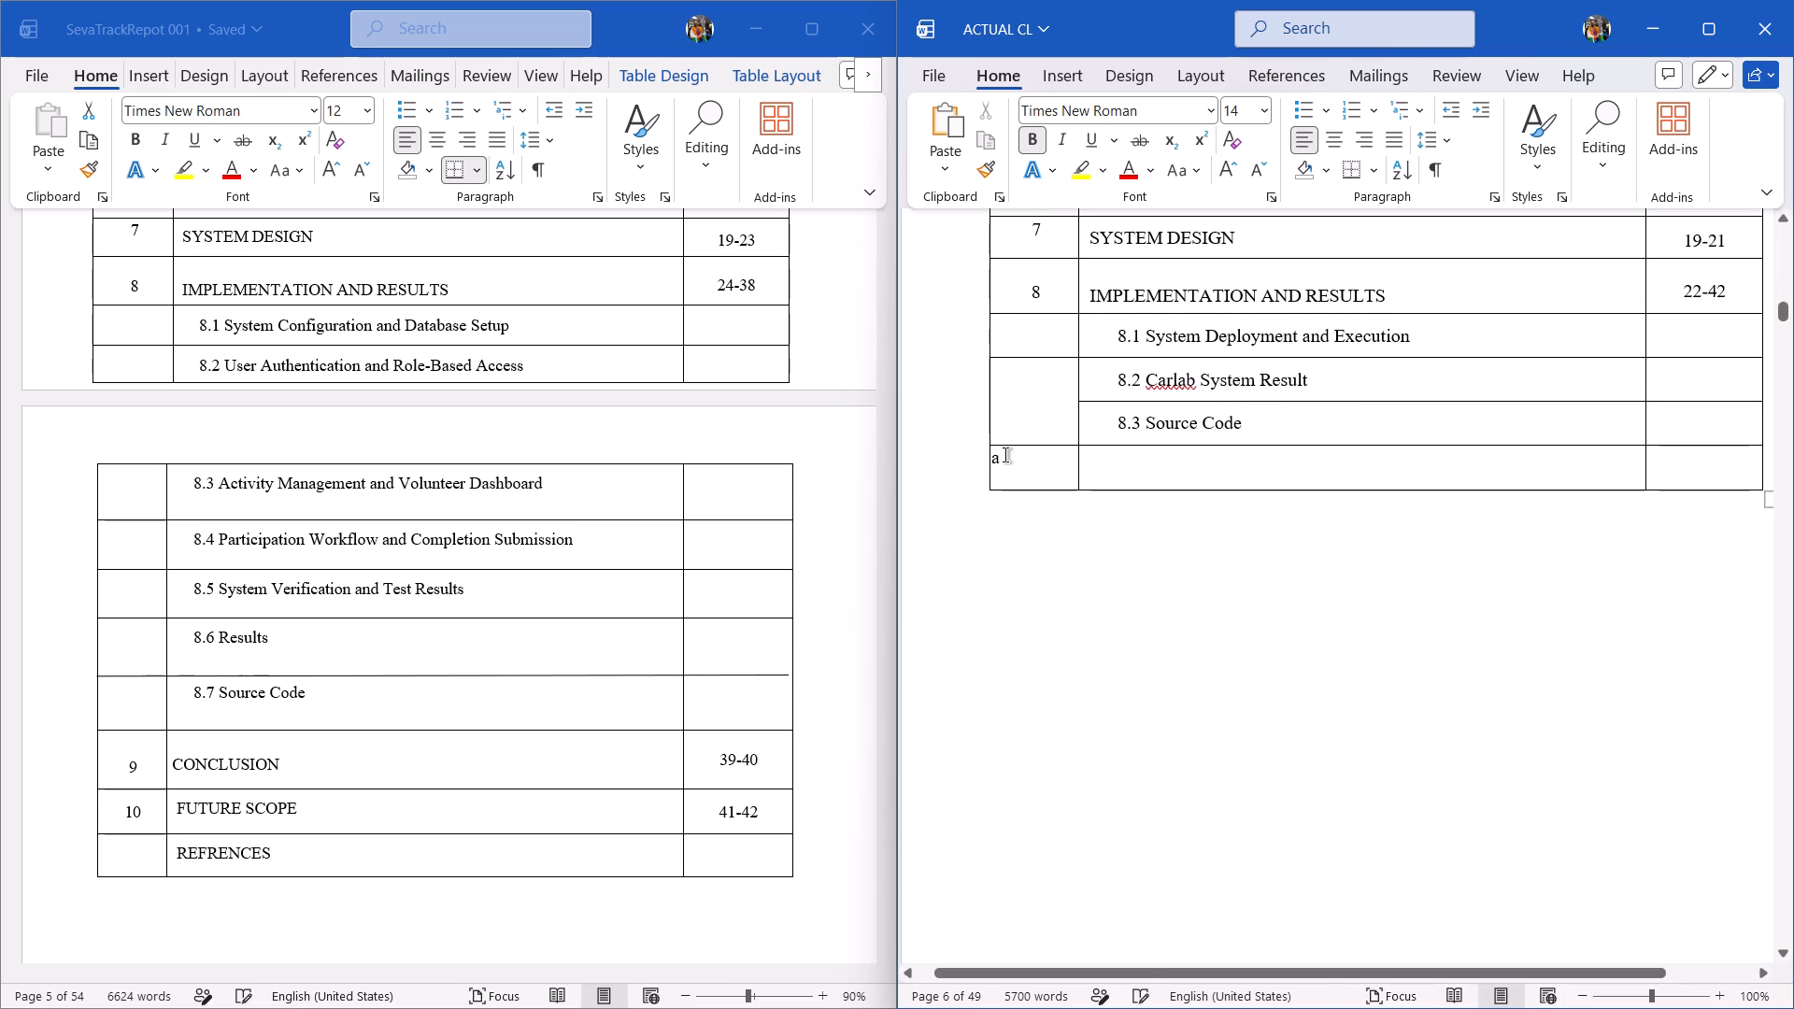
{"action": "key", "text": "Down"}
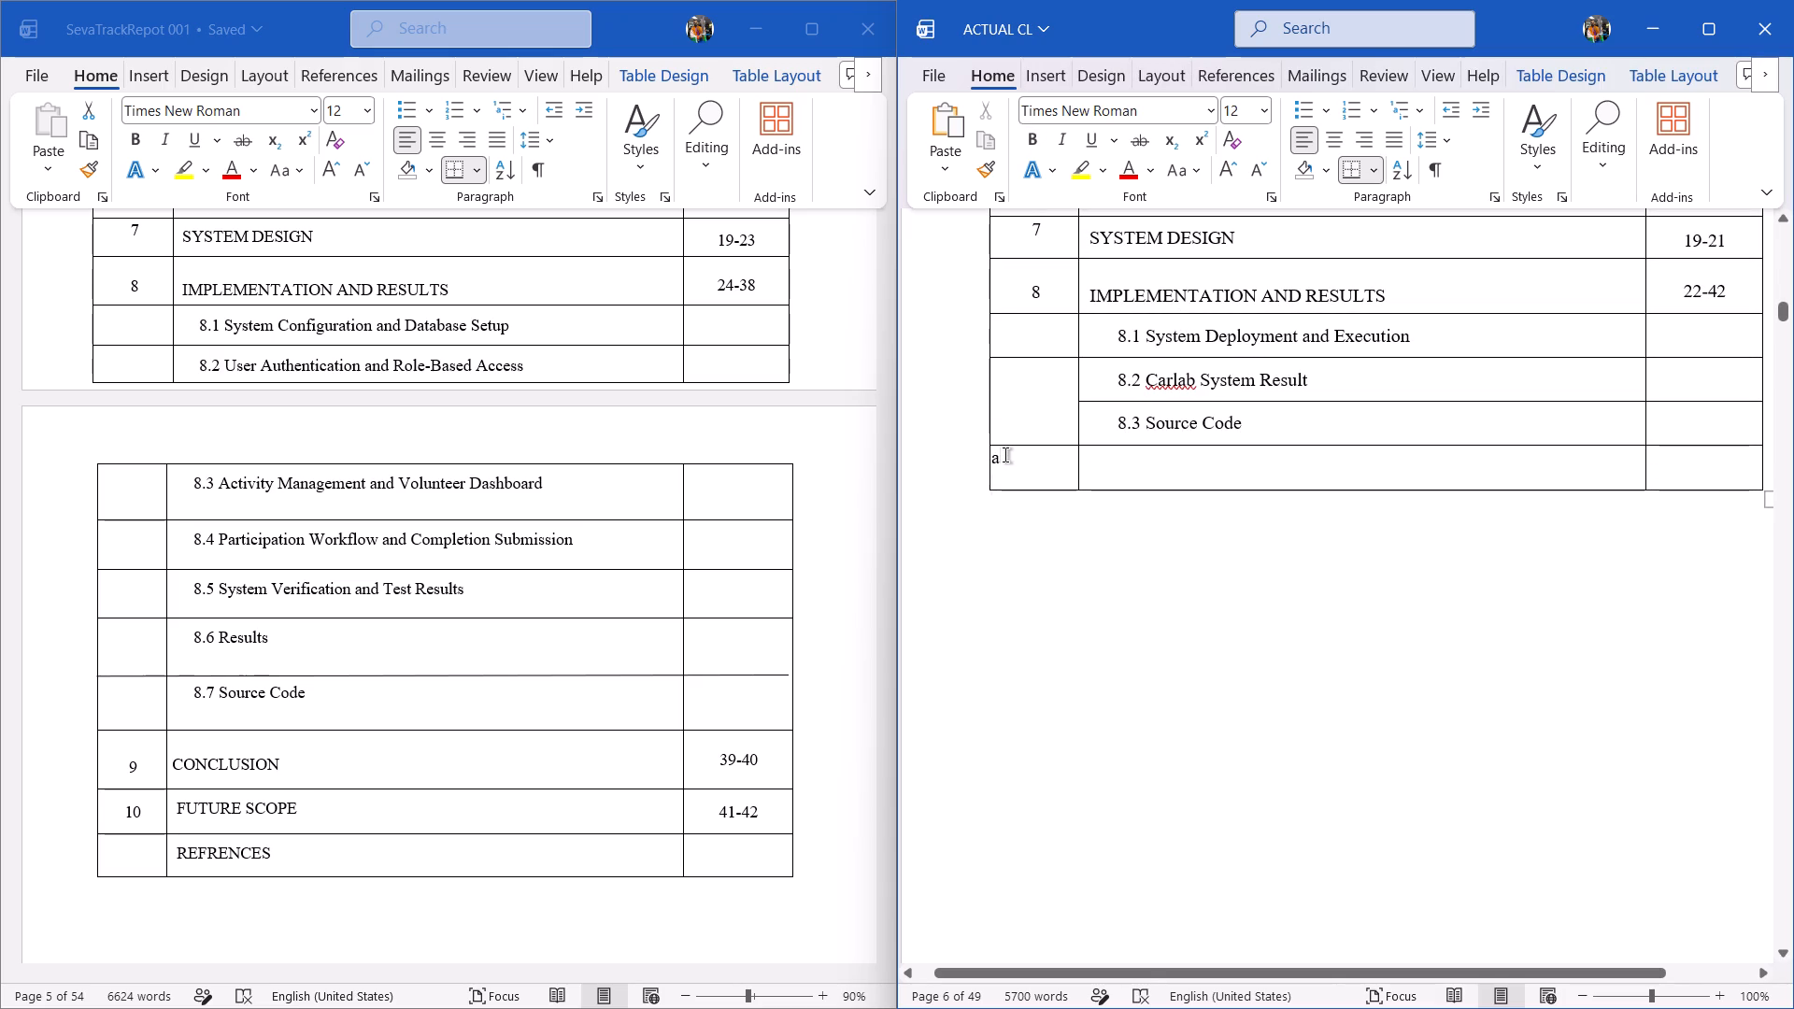
{"action": "key", "text": "Return"}
{"action": "key", "text": "Up"}
{"action": "key", "text": "Up"}
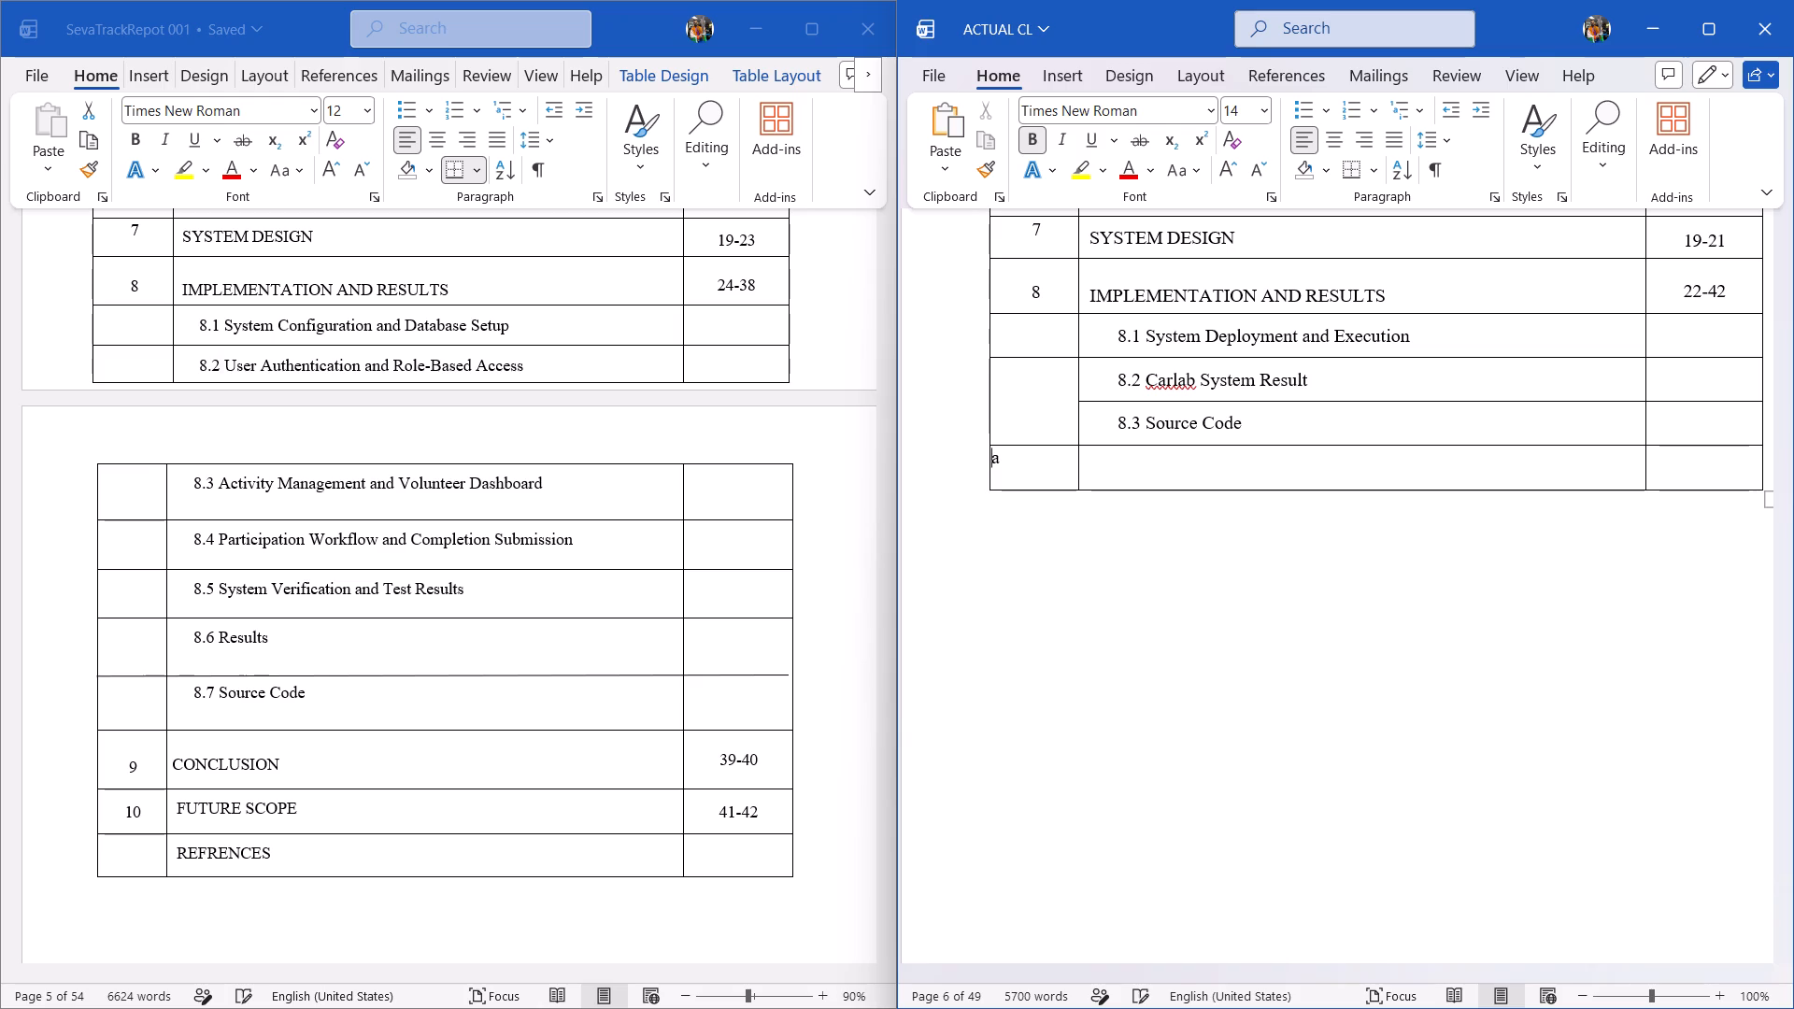
{"action": "key", "text": "Right"}
{"action": "key", "text": "Return"}
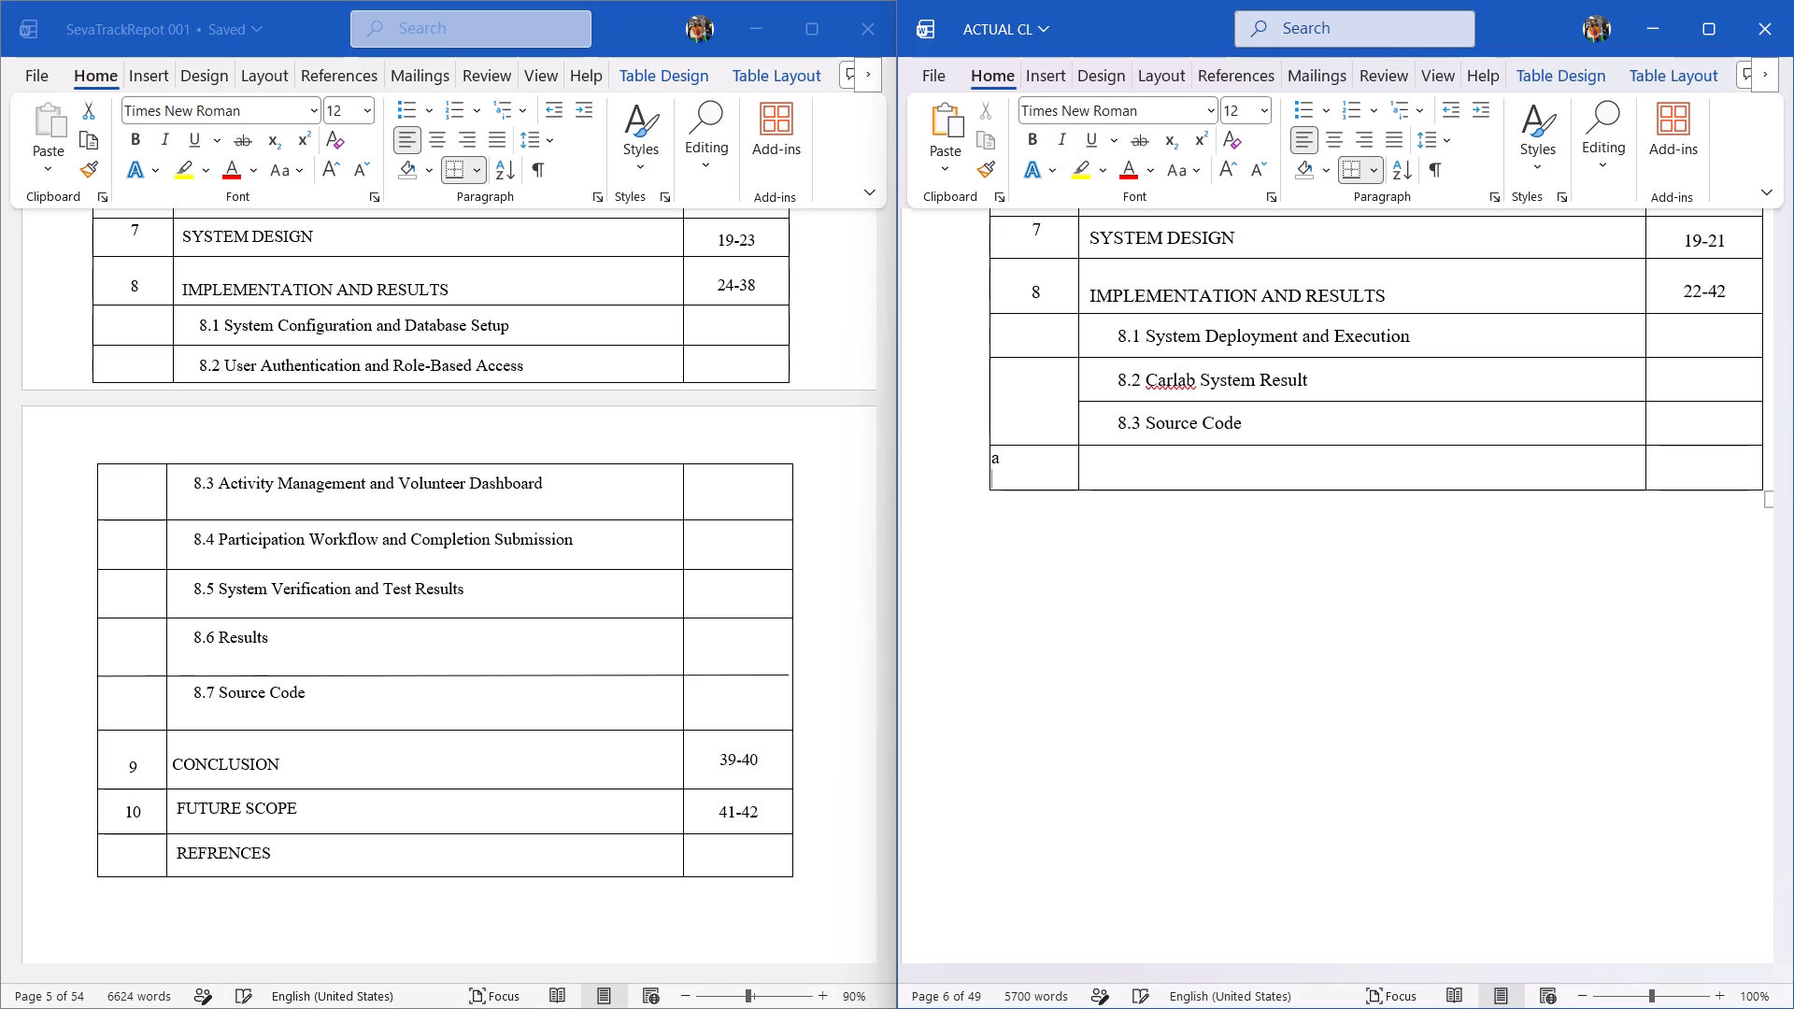
{"action": "key", "text": "g"}
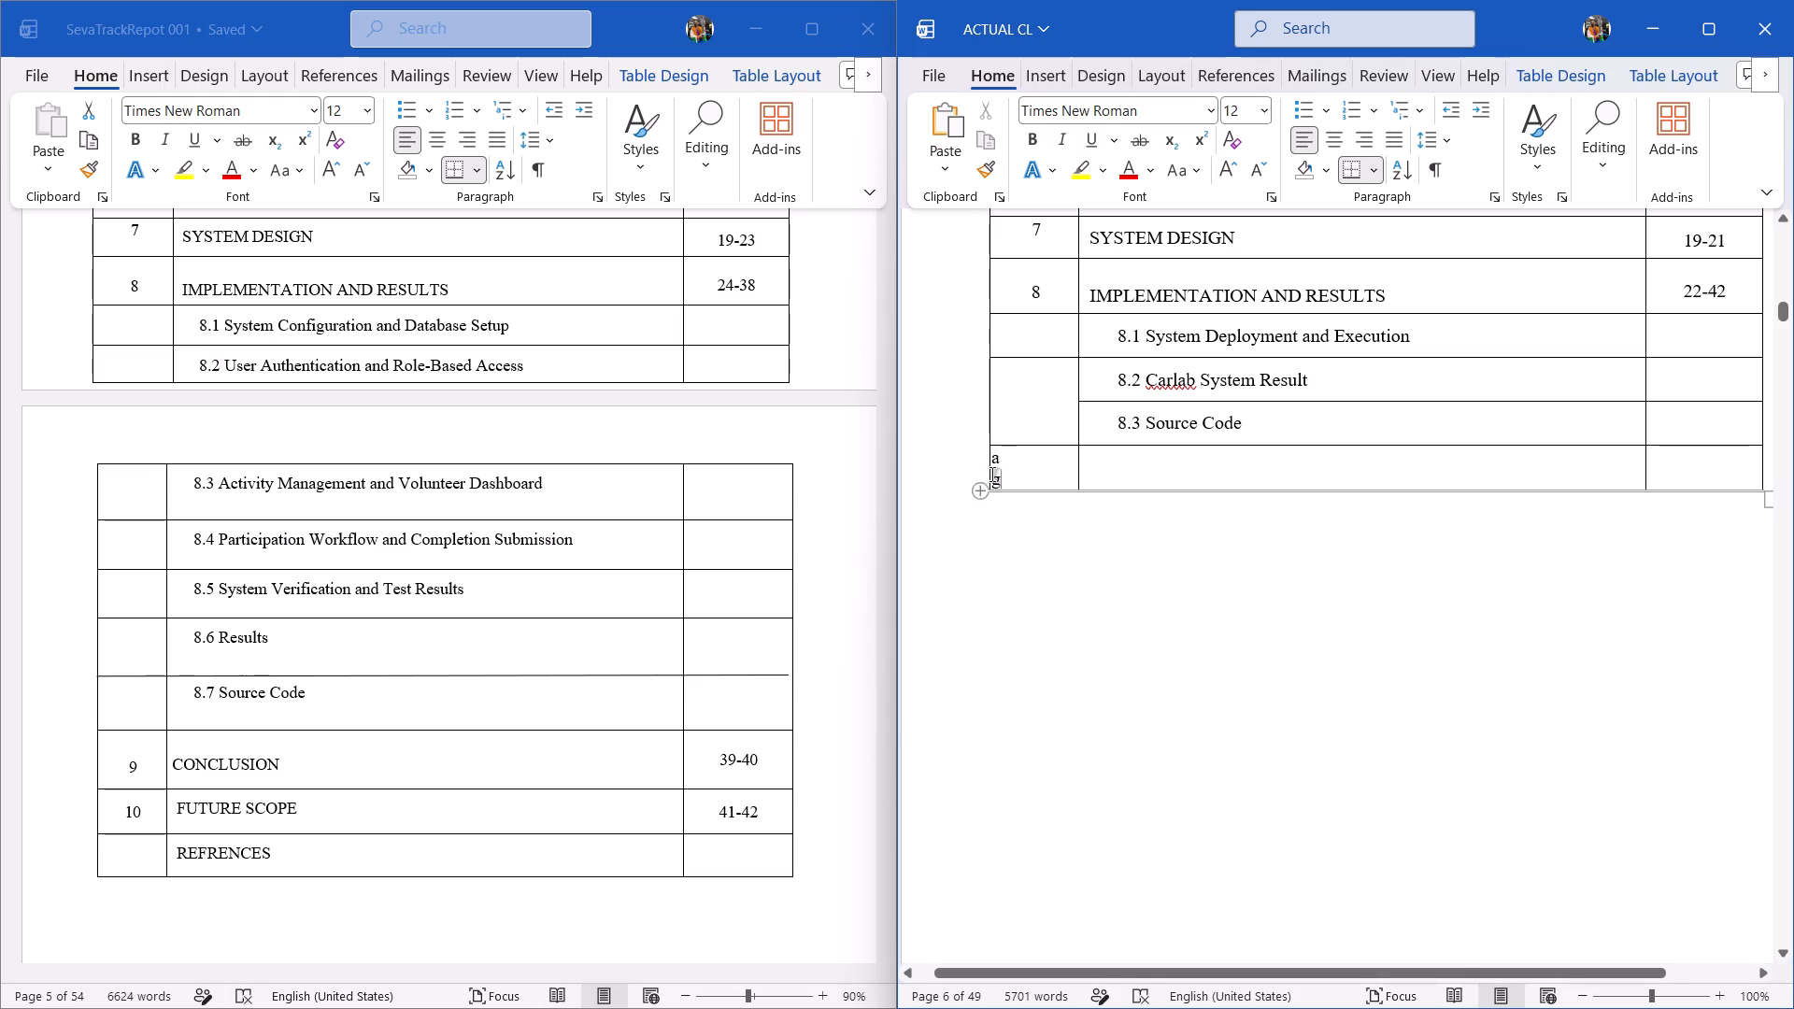
Indent the placeholder "g" in the new row's first cell with four spaces.
{"action": "left_click", "coordinate": [994, 477]}
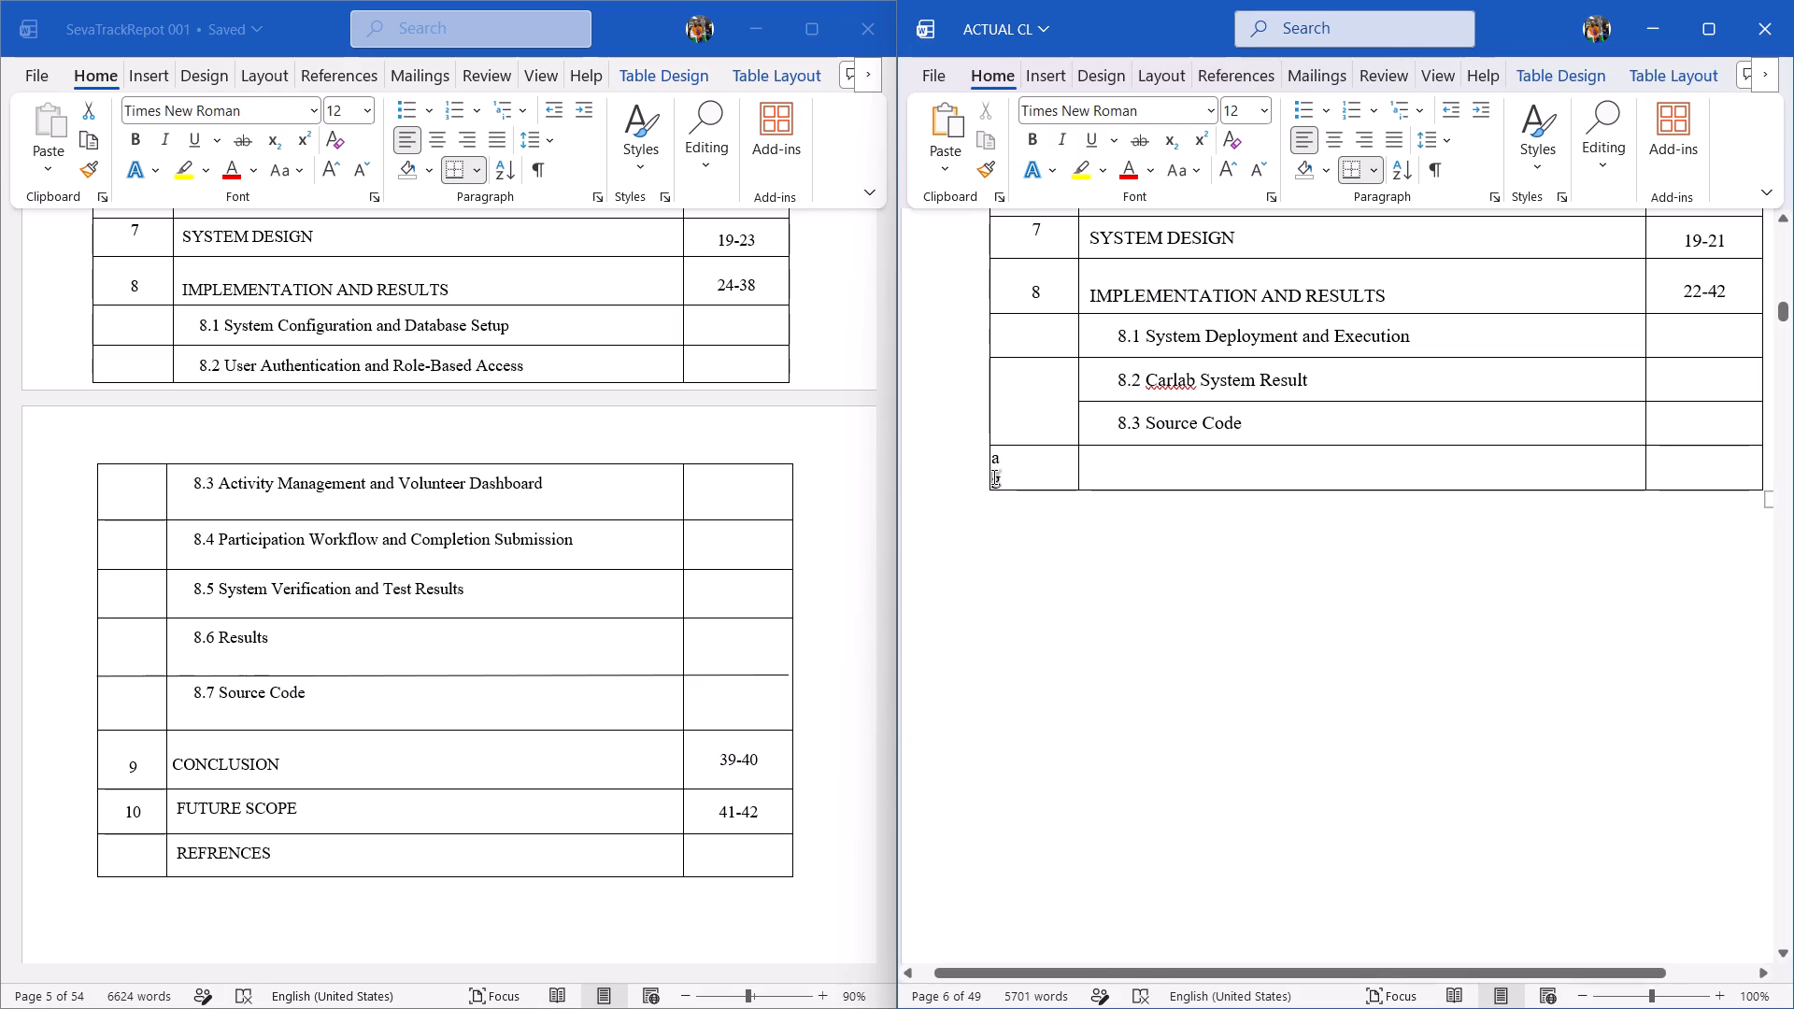
{"action": "key", "text": "space"}
{"action": "key", "text": "space"}
{"action": "key", "text": "space"}
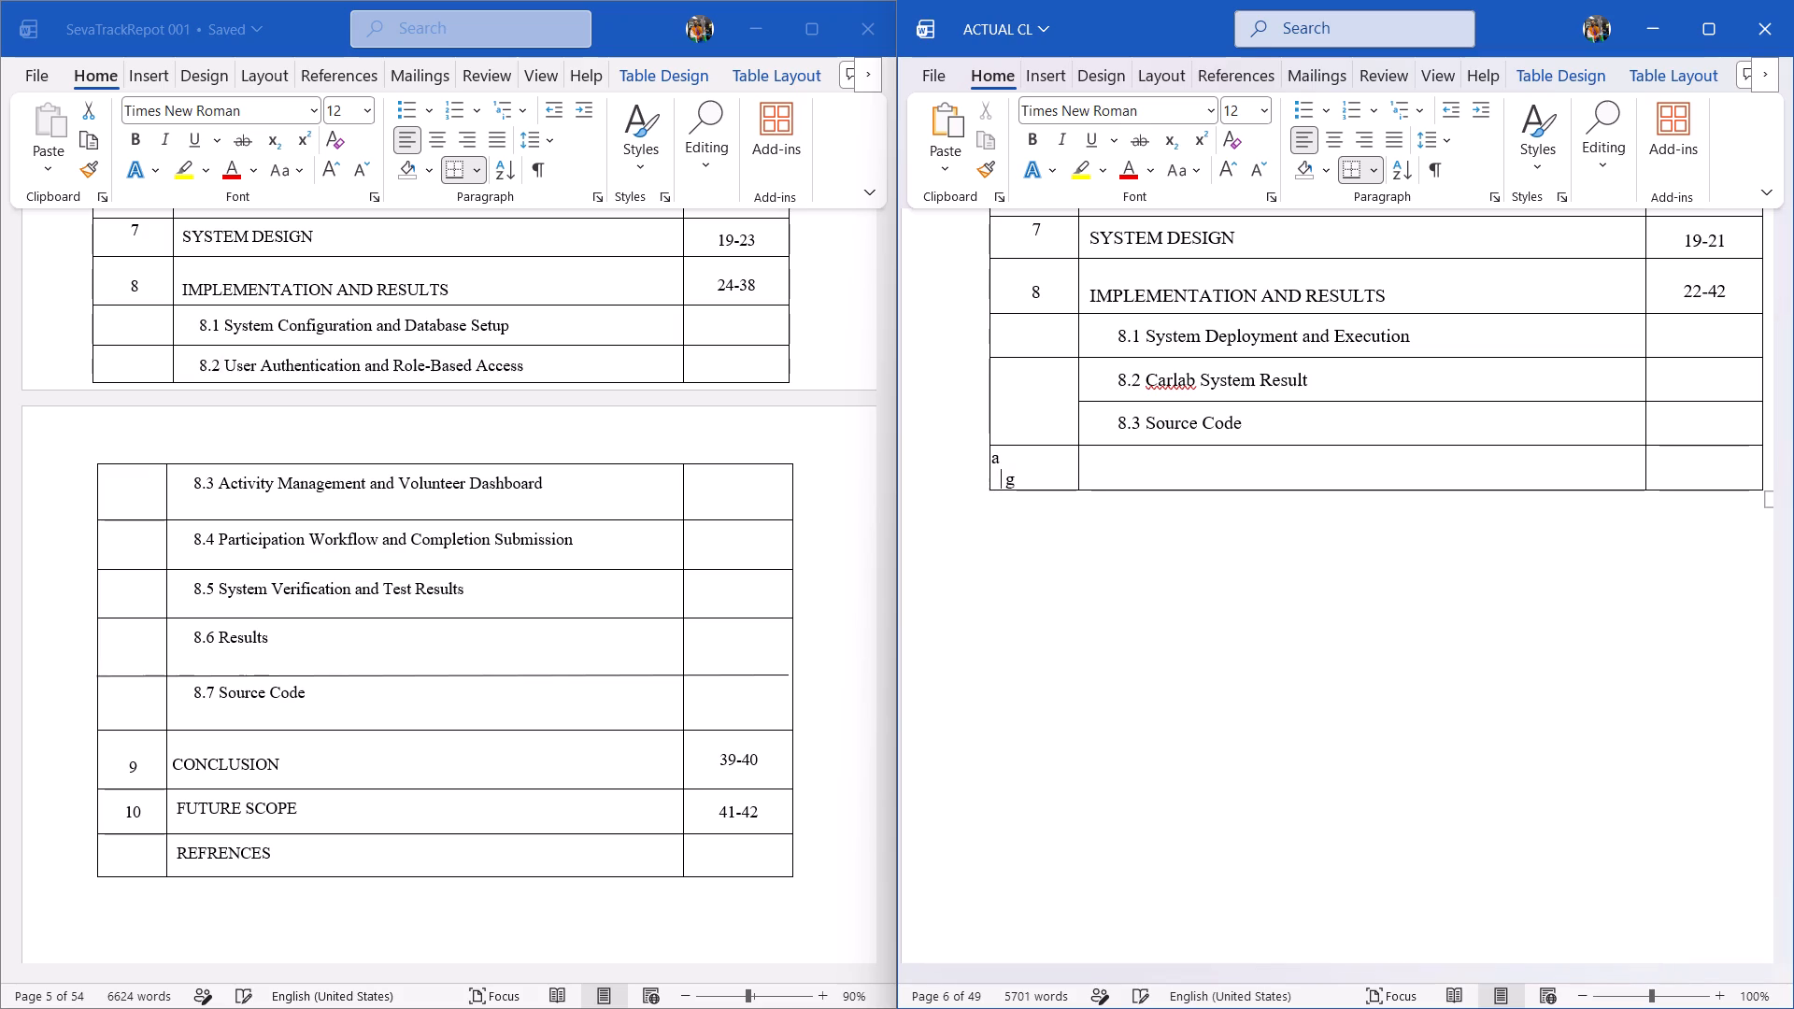
{"action": "key", "text": "space"}
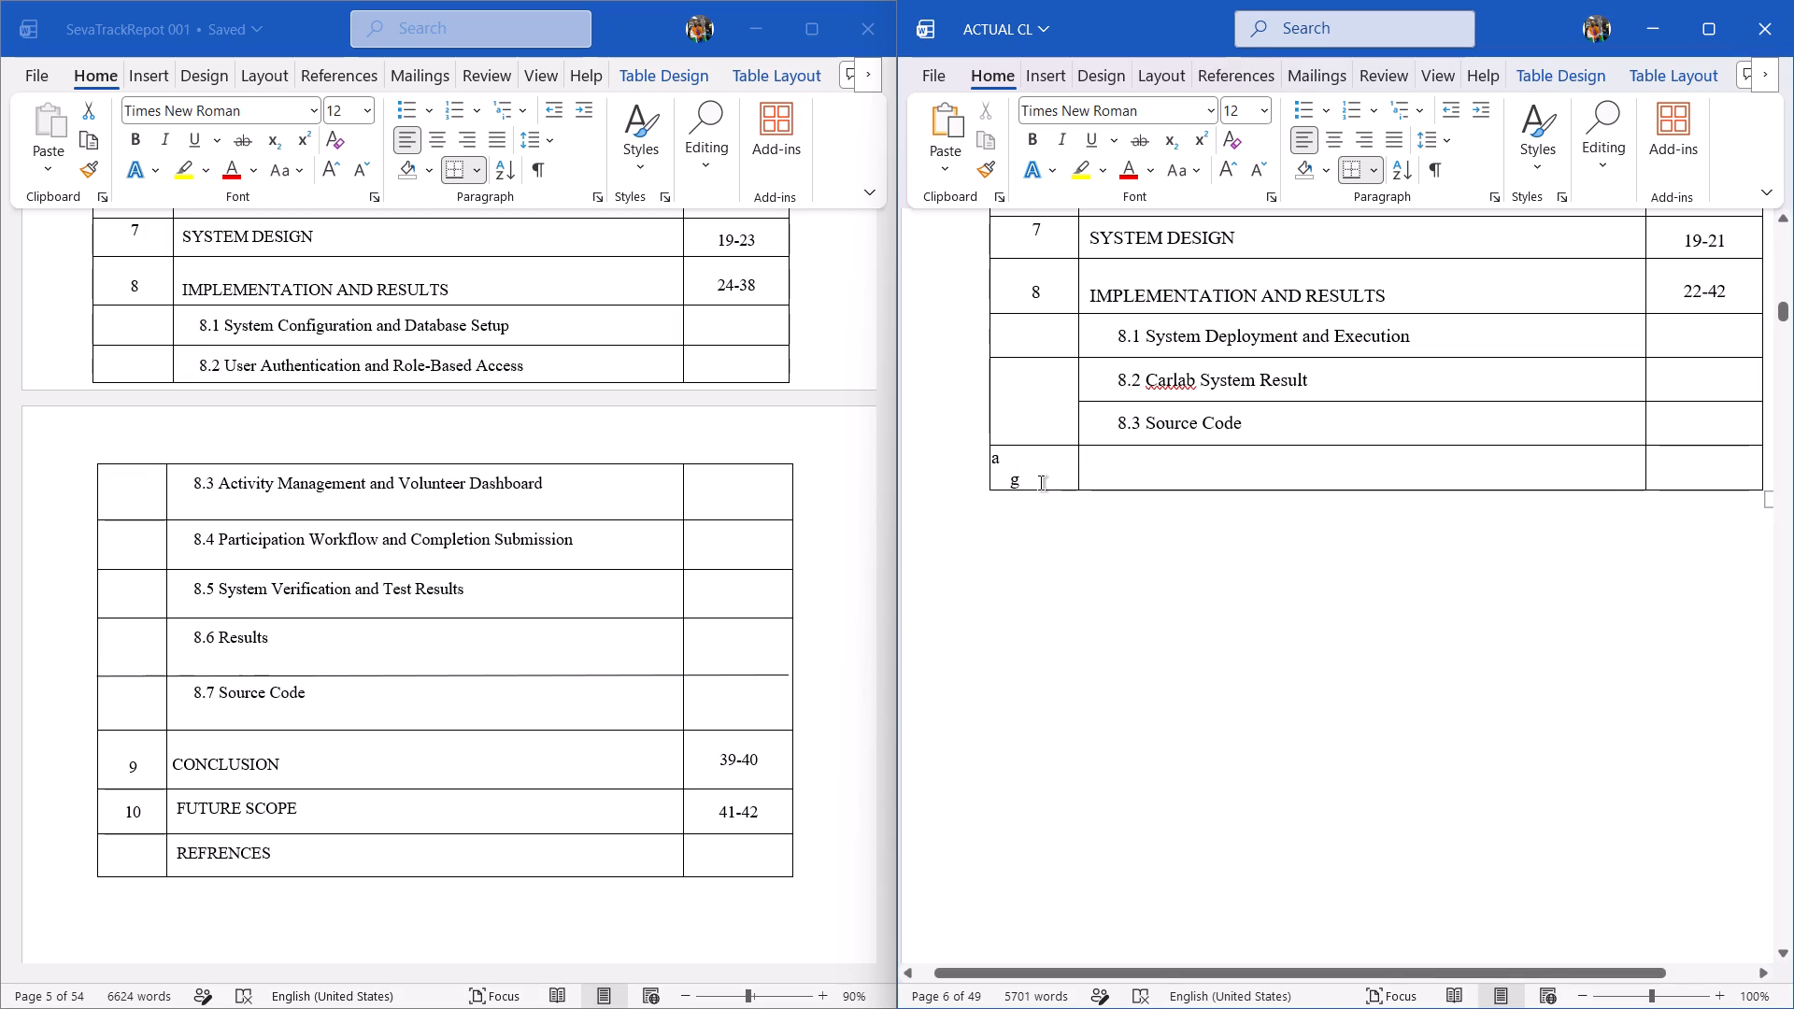
Clear all placeholder text and the extra line from the new row's first cell in the CarLab contents table.
{"action": "left_click", "coordinate": [1041, 483]}
{"action": "key", "text": "BackSpace"}
{"action": "key", "text": "BackSpace"}
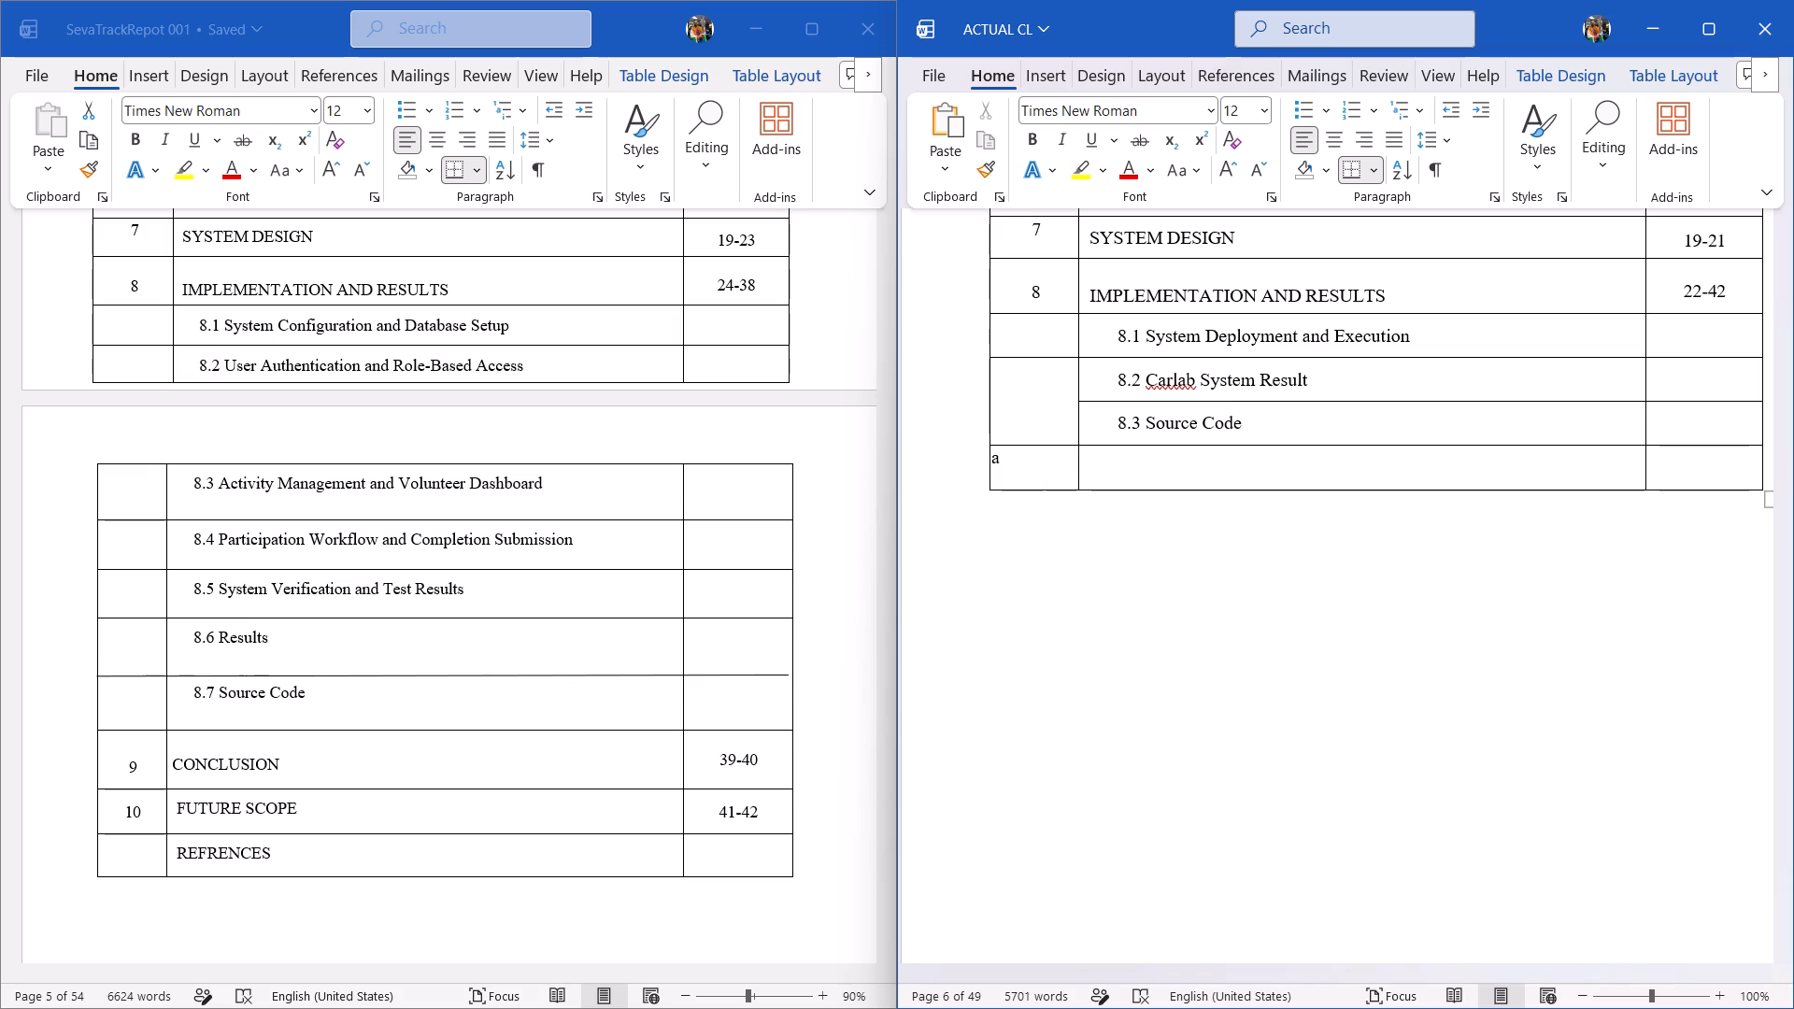
{"action": "key", "text": "BackSpace"}
{"action": "key", "text": "BackSpace"}
{"action": "key", "text": "BackSpace"}
{"action": "key", "text": "BackSpace"}
{"action": "key", "text": "BackSpace"}
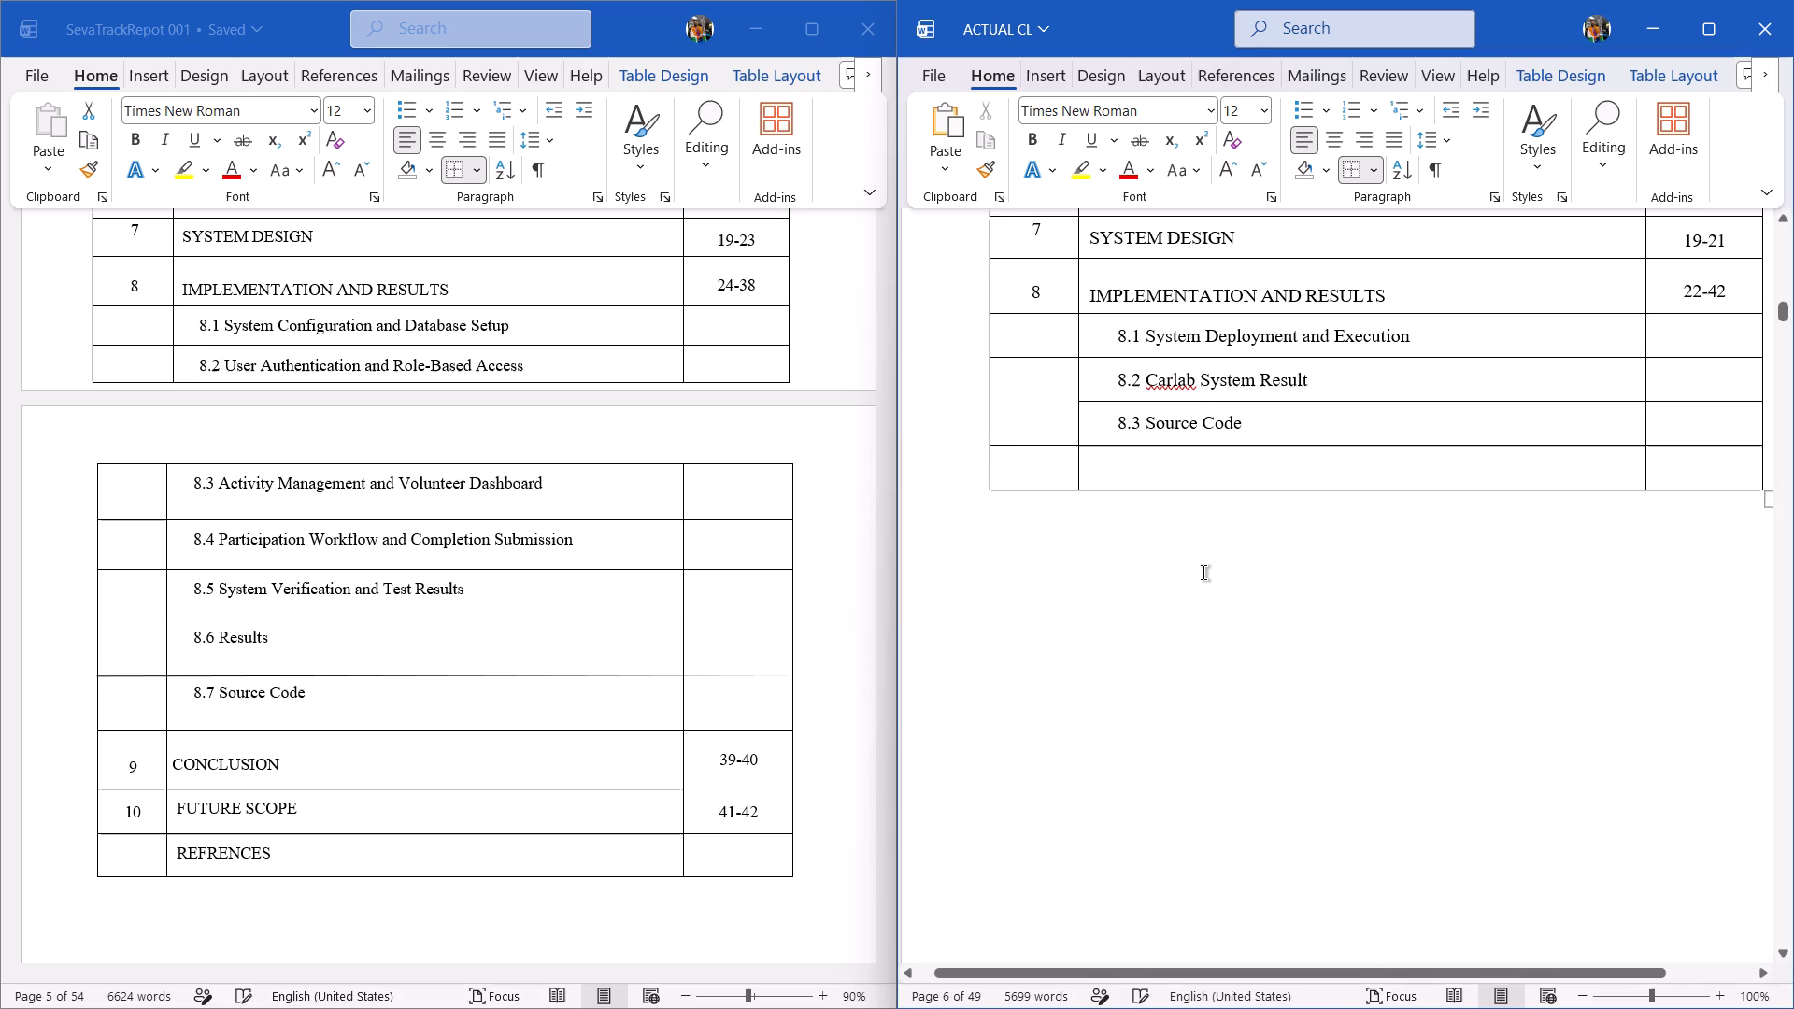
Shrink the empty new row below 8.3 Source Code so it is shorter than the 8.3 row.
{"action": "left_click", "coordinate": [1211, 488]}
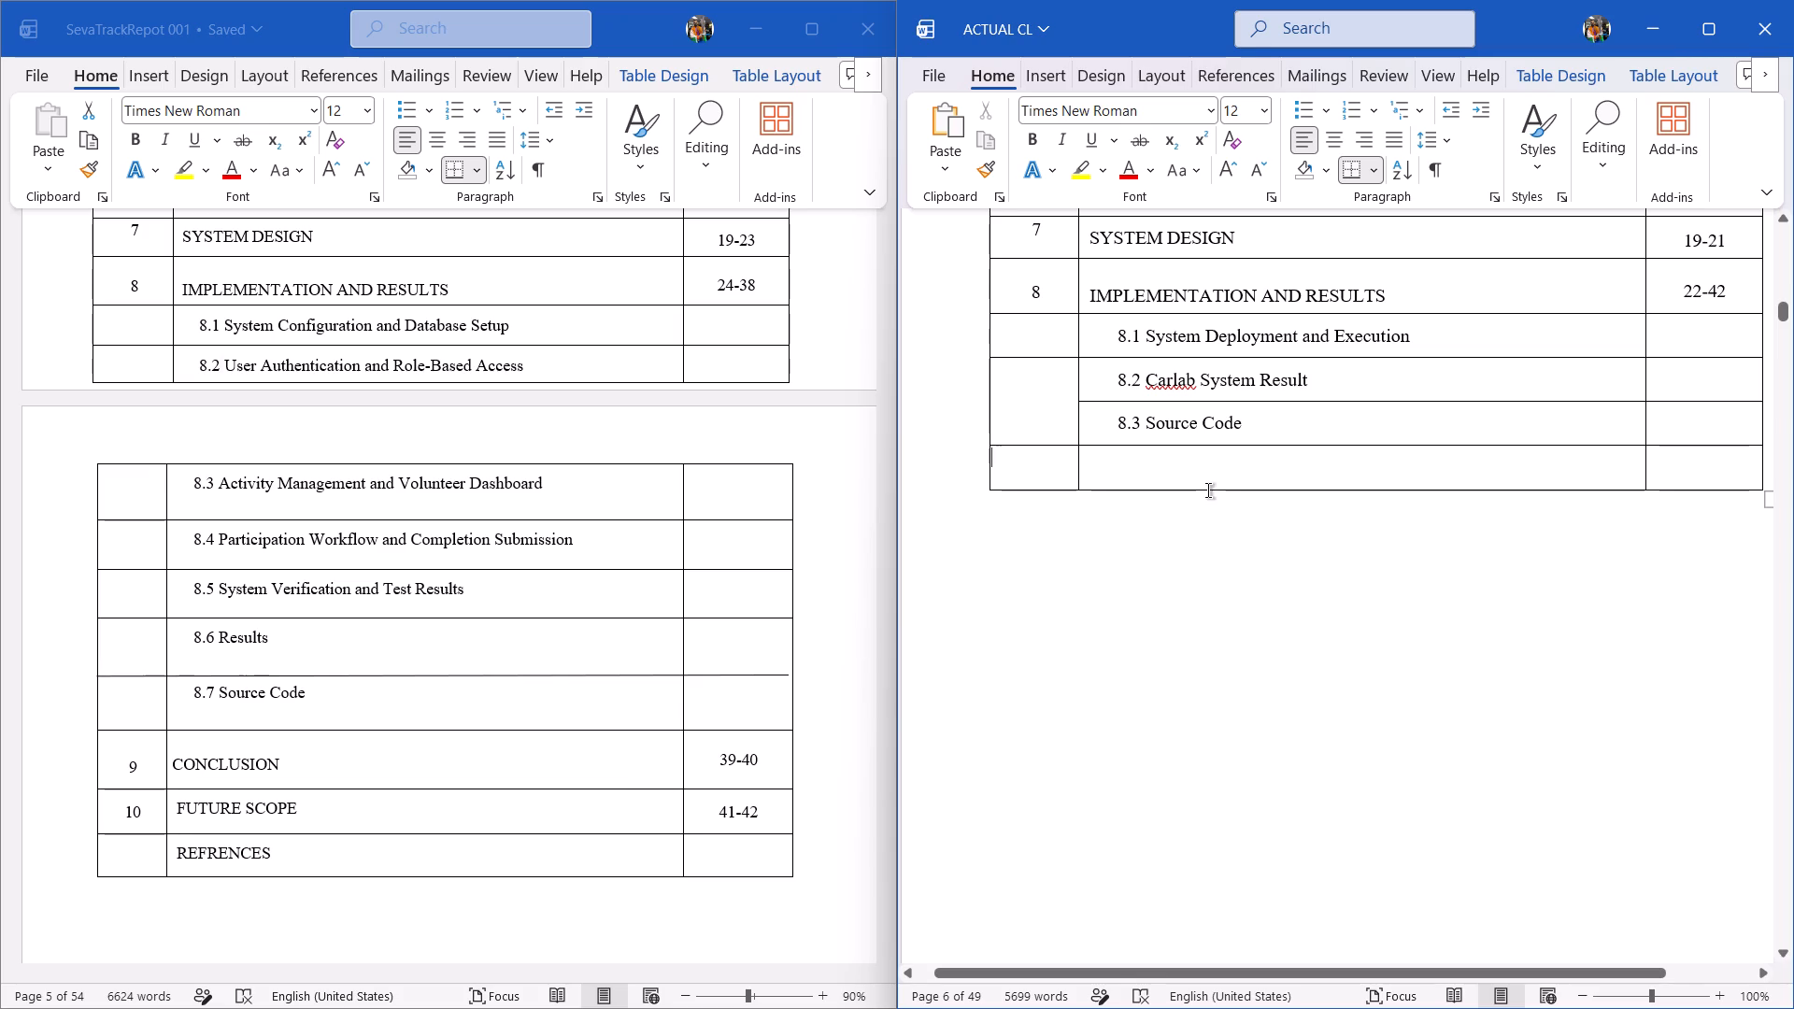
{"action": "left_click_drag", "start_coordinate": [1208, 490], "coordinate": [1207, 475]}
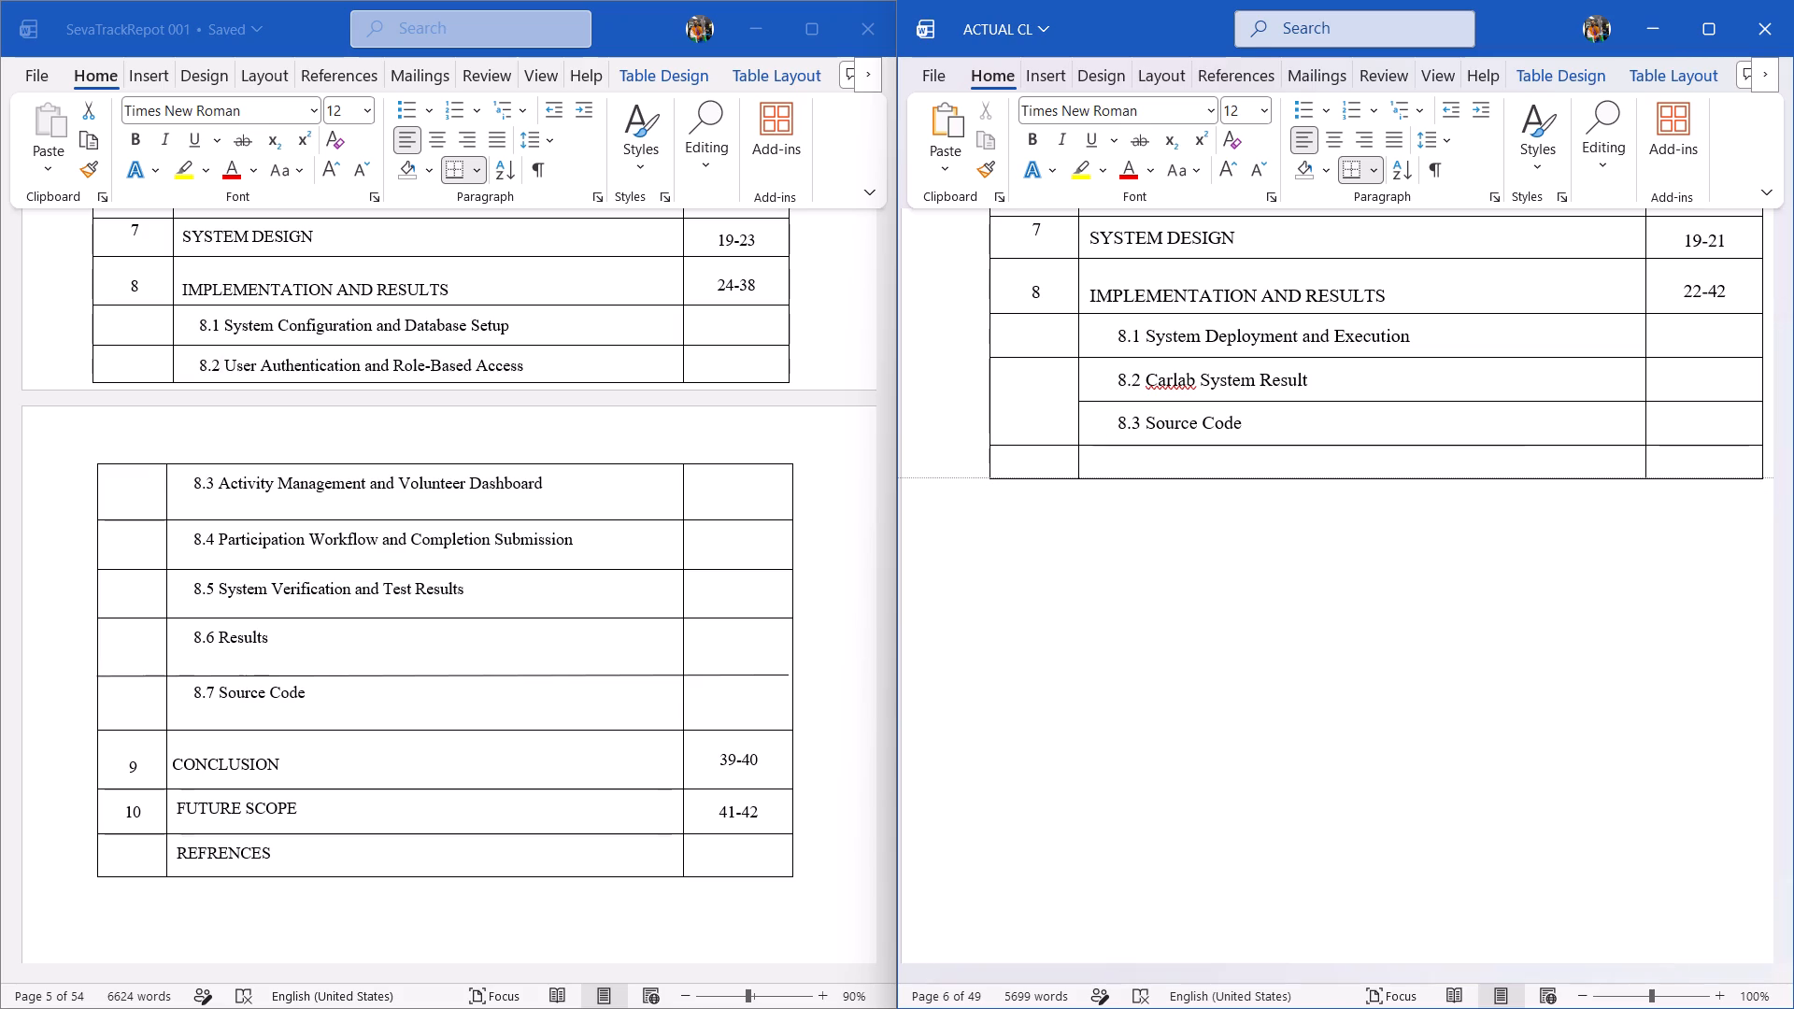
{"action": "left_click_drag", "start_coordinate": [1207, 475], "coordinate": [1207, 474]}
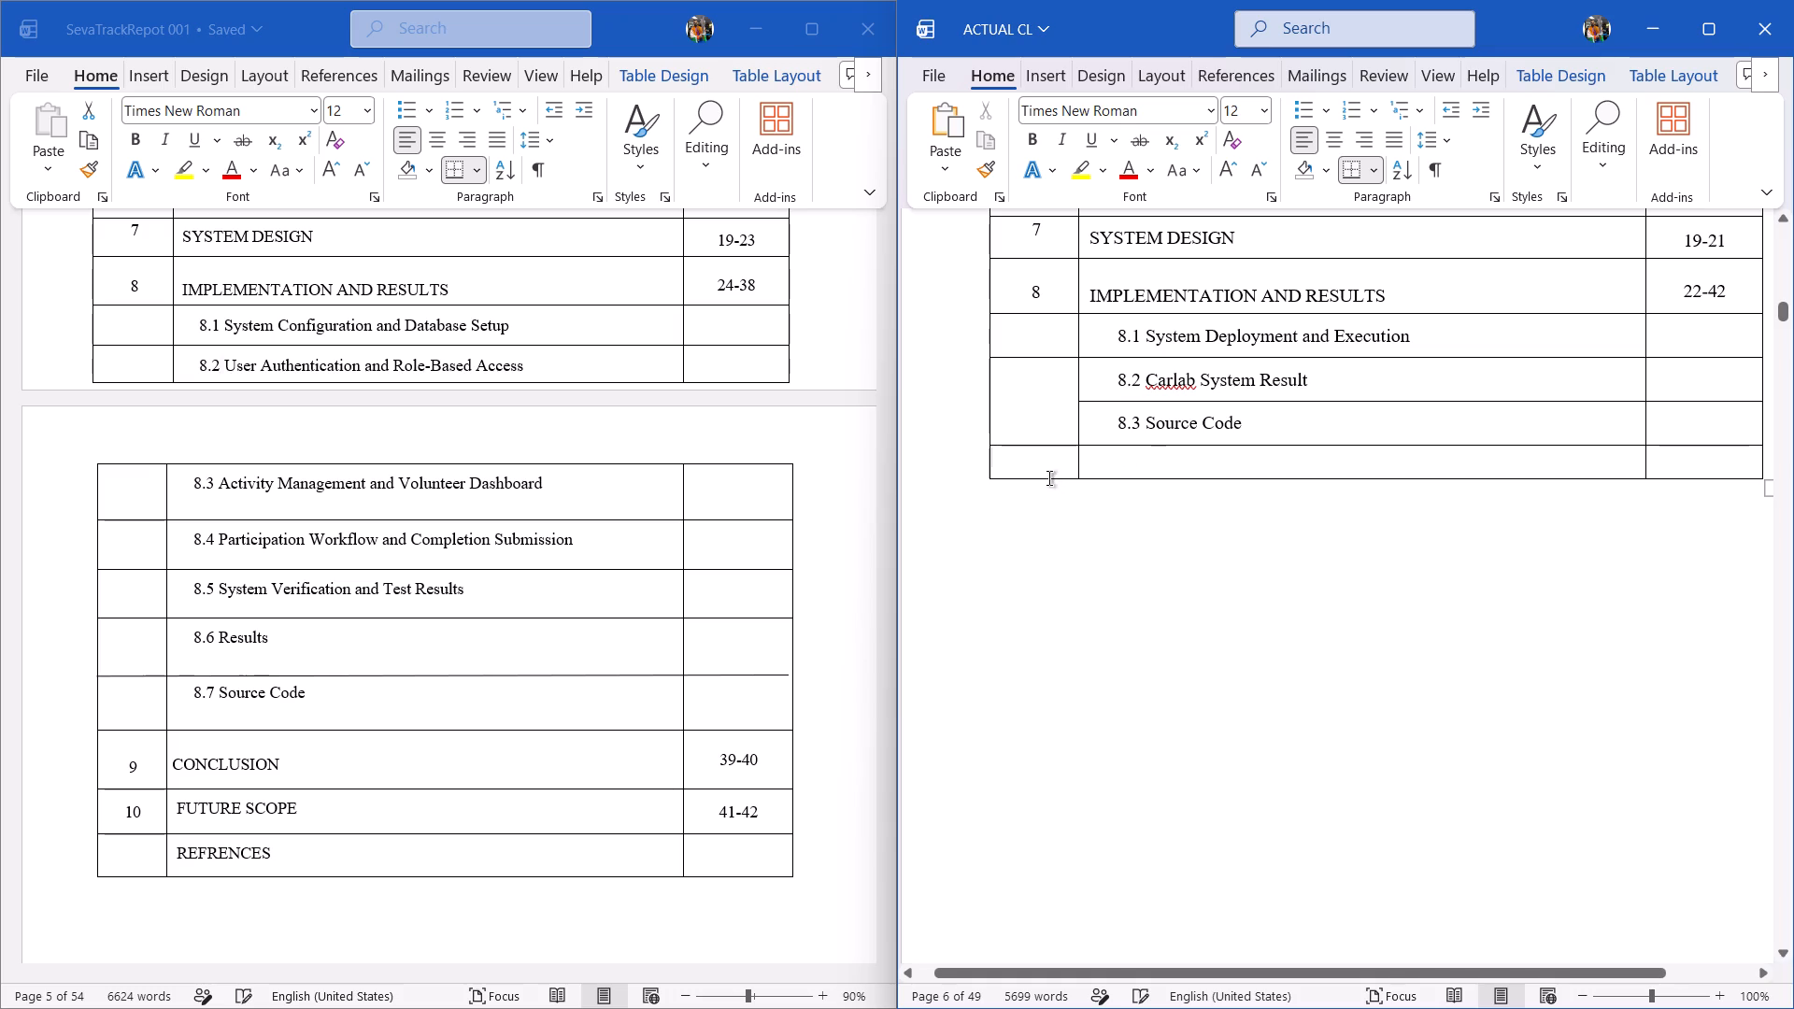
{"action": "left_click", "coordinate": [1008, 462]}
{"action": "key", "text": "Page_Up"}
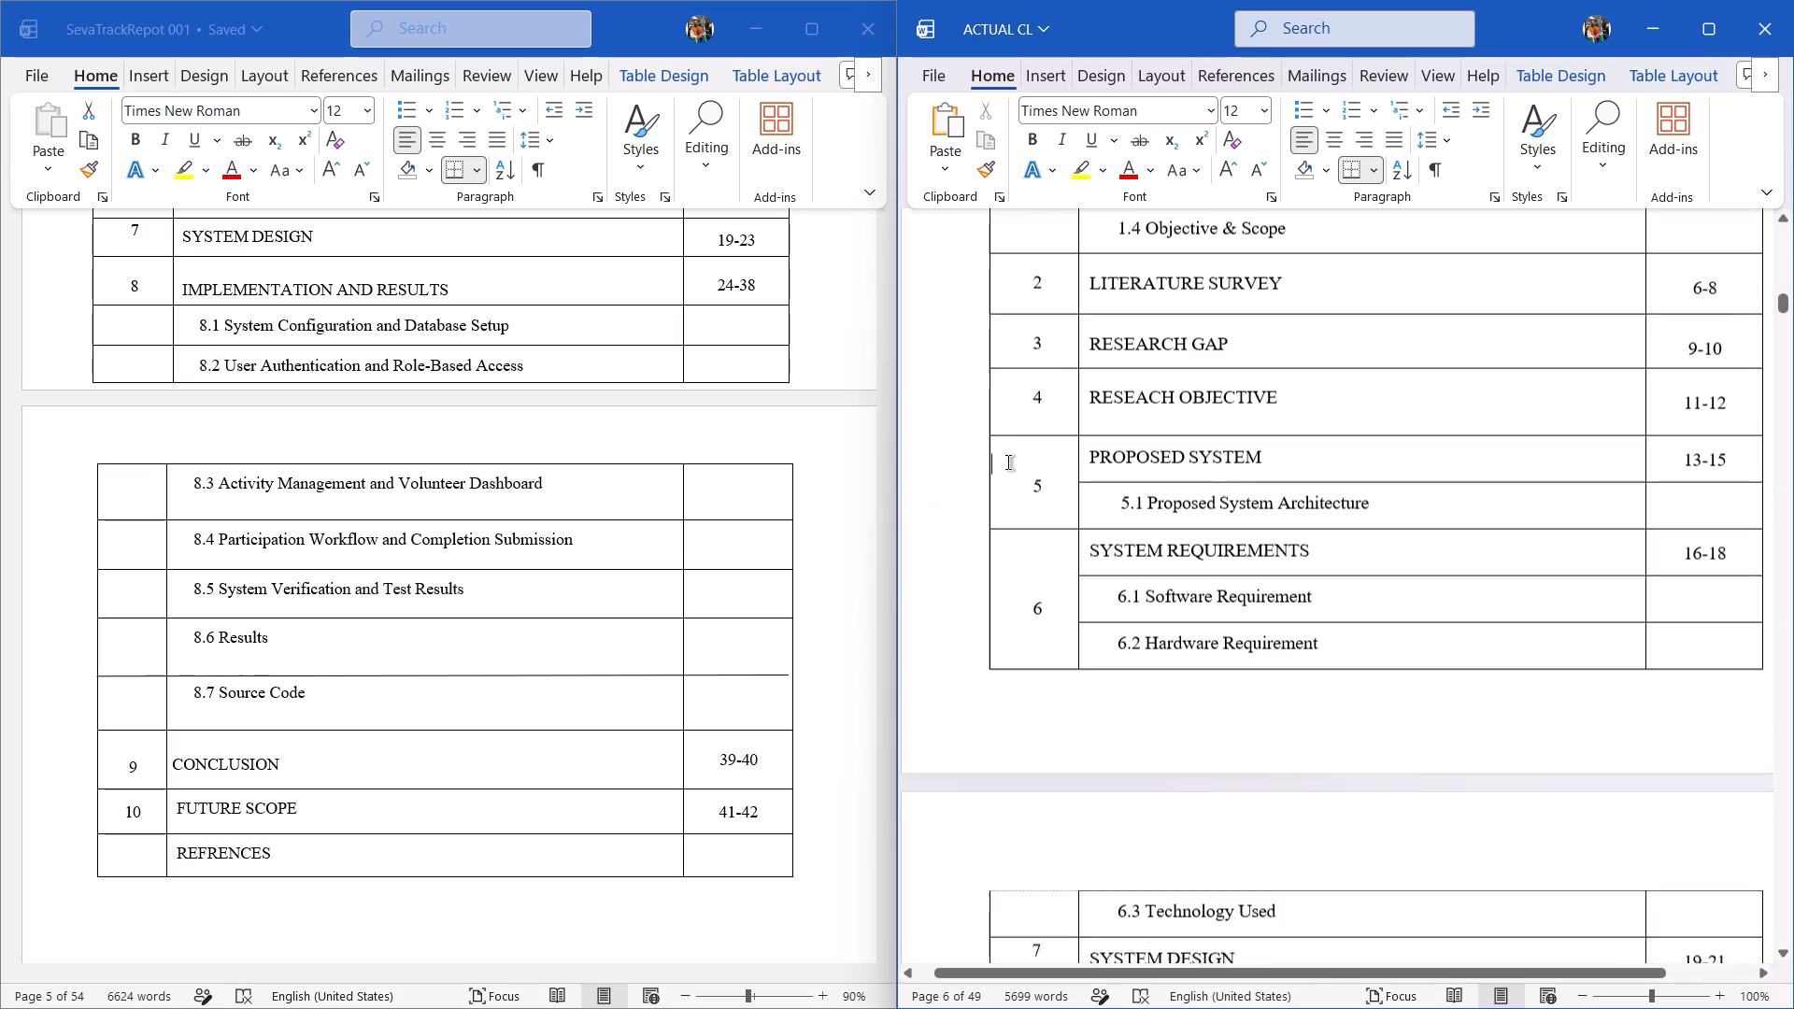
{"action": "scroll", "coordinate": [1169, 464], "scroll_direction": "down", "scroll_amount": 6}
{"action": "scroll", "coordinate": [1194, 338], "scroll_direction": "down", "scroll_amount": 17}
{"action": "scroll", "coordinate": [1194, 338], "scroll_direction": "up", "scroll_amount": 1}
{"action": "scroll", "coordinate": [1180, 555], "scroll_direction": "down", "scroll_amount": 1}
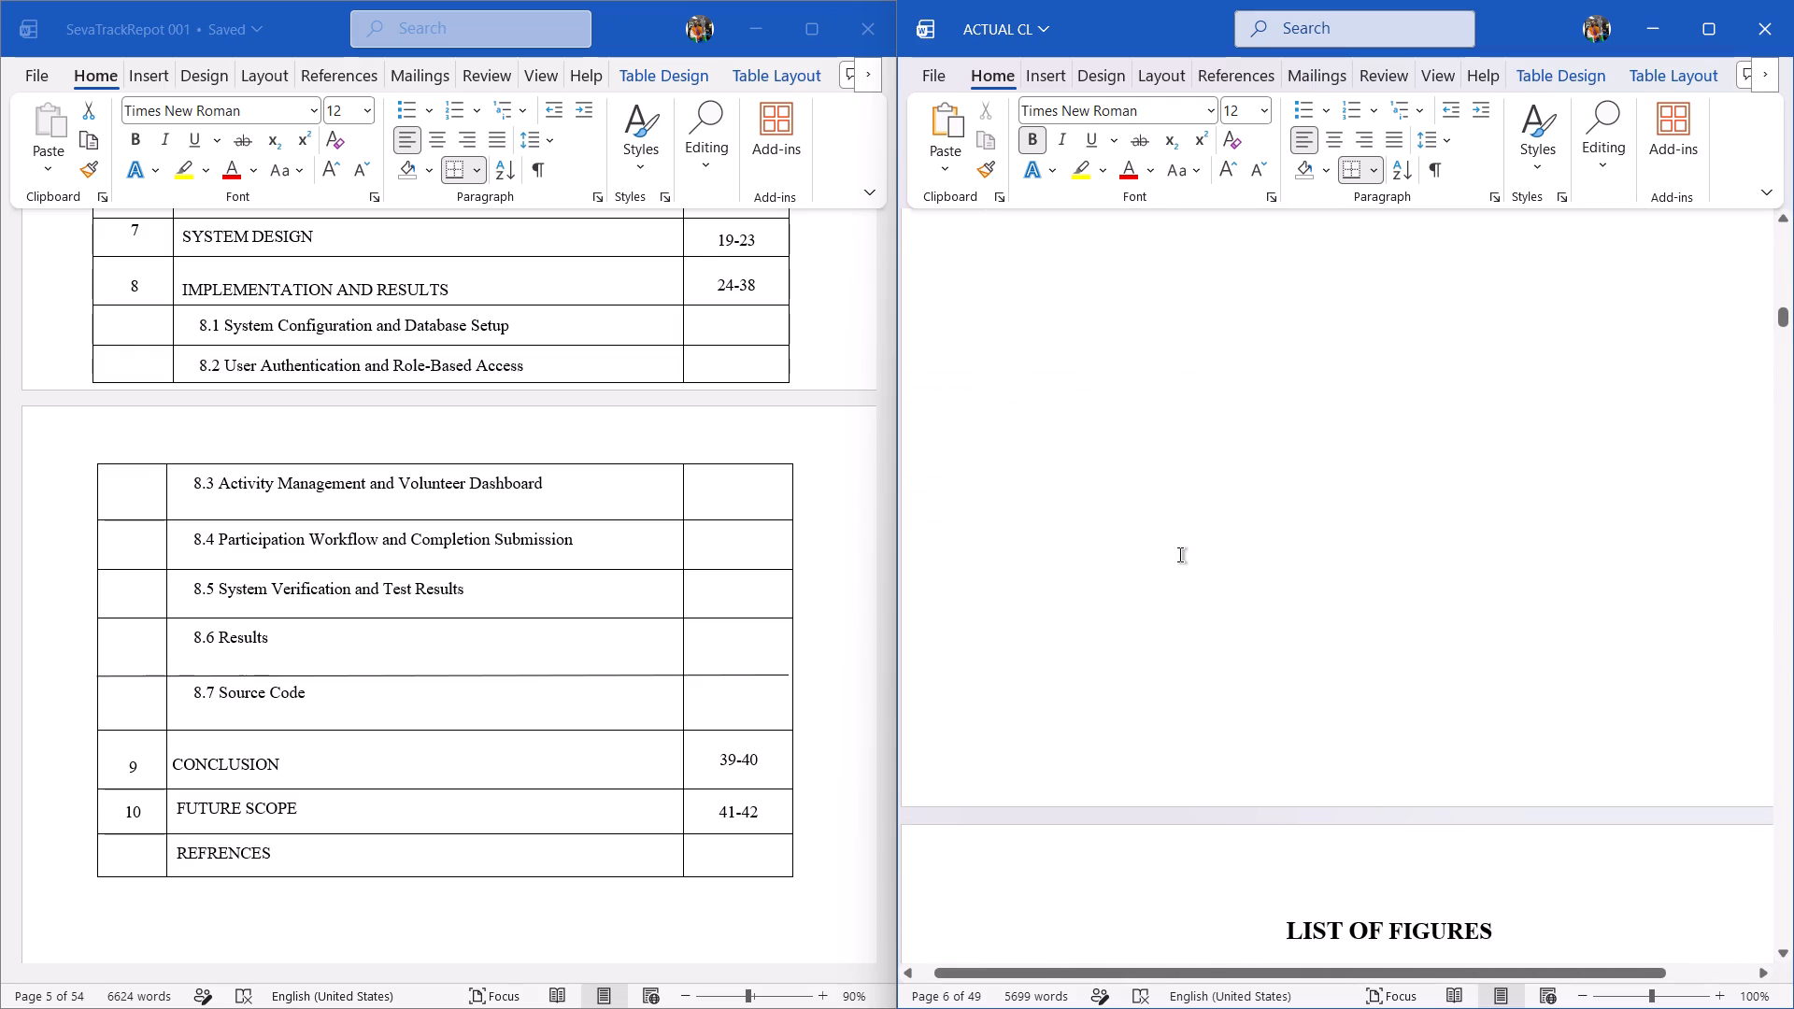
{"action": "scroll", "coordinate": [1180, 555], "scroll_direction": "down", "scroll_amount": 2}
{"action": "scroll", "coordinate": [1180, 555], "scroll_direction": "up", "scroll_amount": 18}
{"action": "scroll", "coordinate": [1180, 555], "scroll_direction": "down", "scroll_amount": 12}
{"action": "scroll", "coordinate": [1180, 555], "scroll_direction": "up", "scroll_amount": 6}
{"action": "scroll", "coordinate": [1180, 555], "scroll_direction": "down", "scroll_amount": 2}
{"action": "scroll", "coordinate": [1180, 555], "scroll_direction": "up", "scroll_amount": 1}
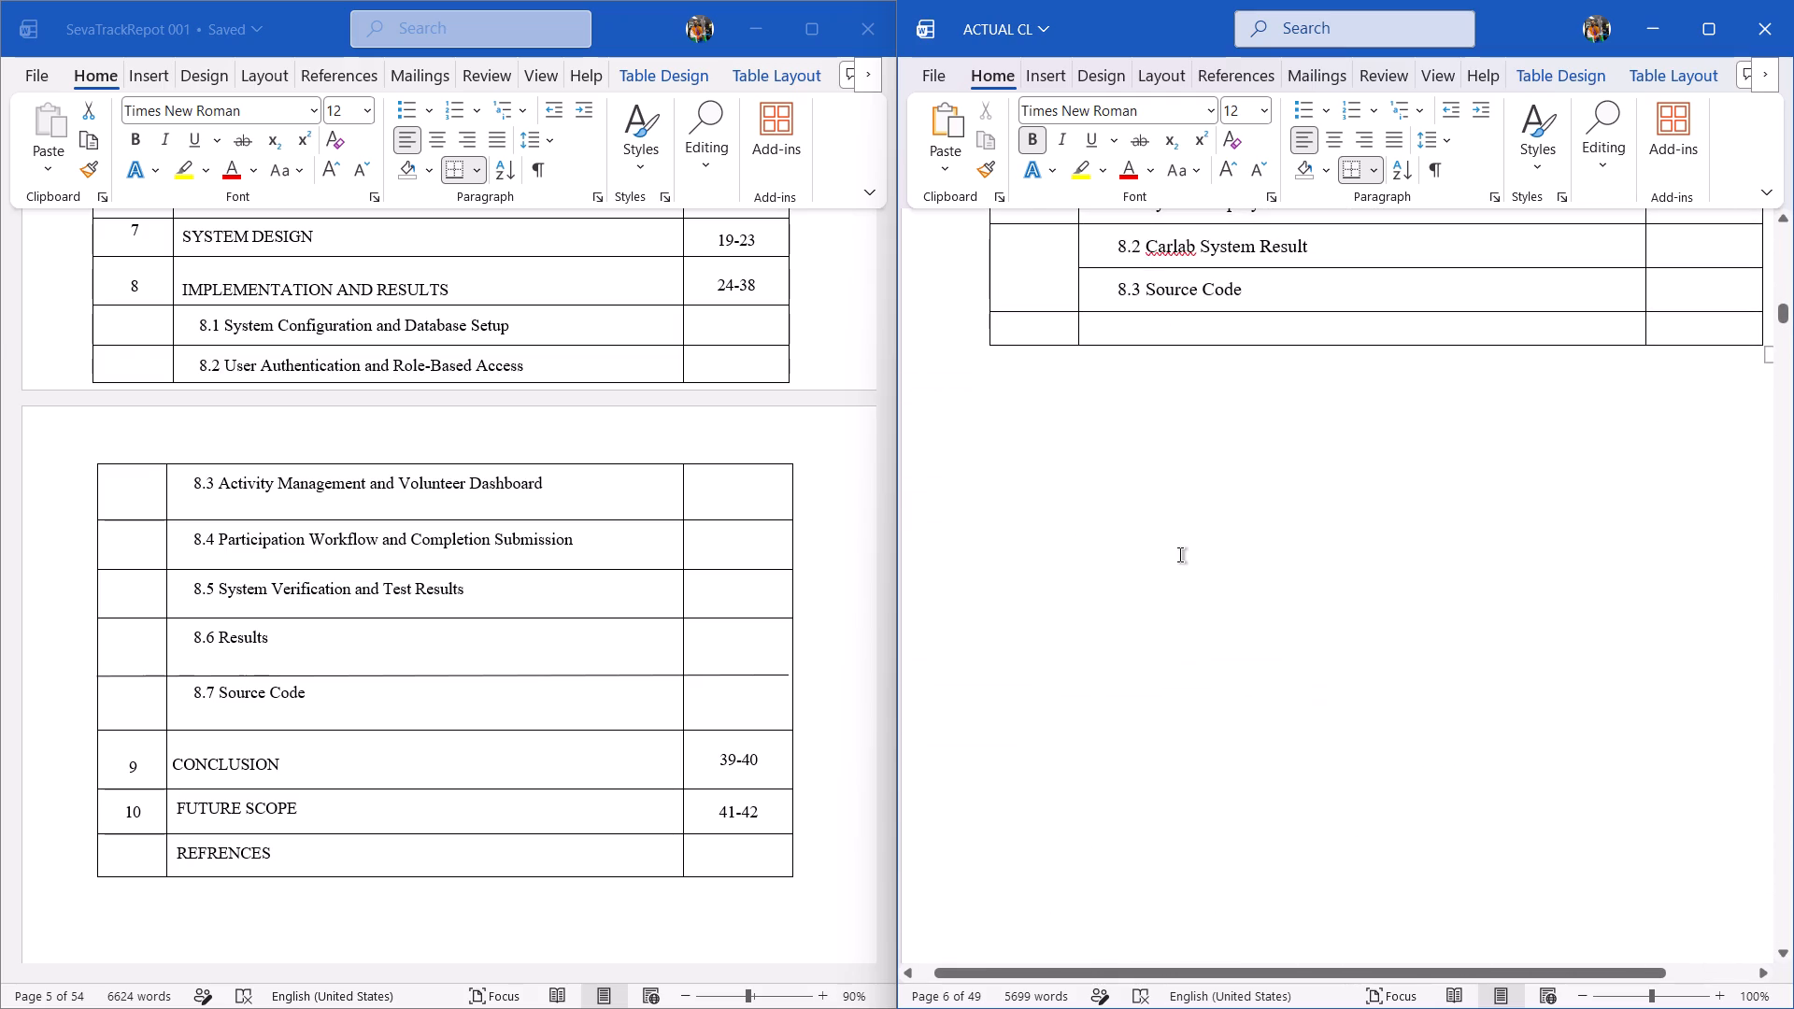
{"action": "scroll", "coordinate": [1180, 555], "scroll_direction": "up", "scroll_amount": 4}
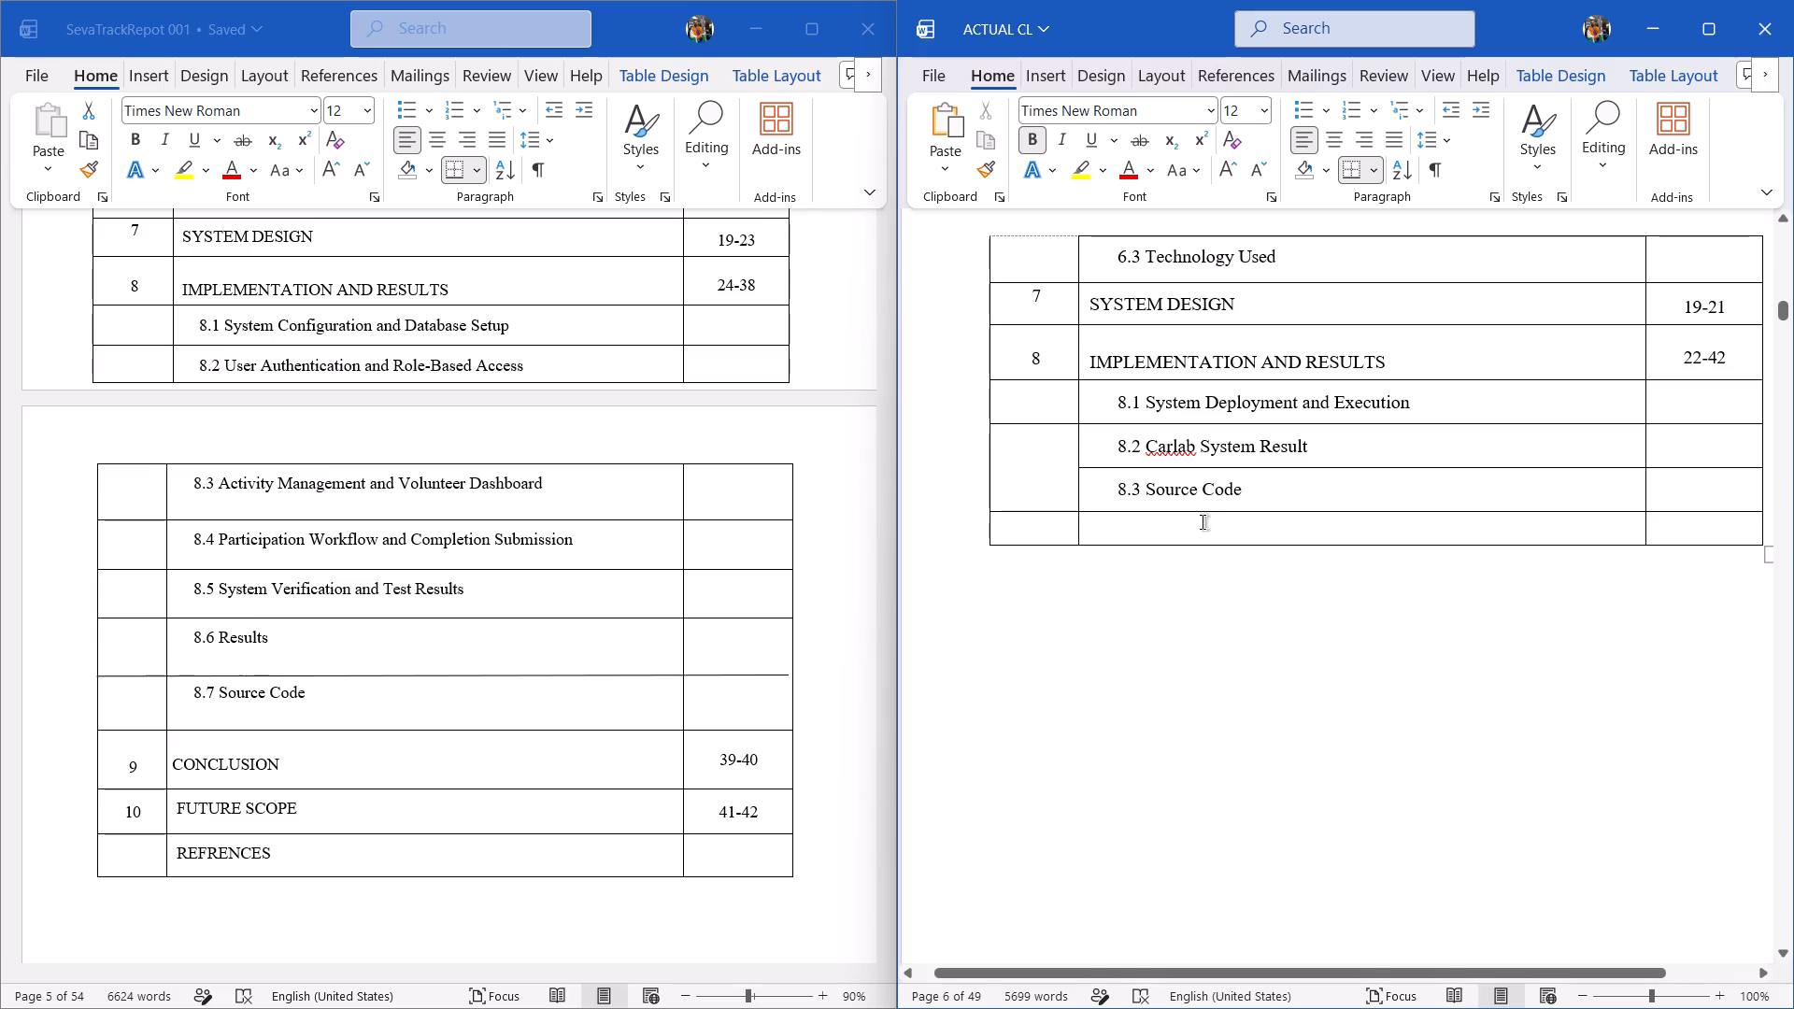
Increase the empty new row's height to about one and a half times that of the 8.3 row.
{"action": "left_click_drag", "start_coordinate": [1204, 542], "coordinate": [1206, 574]}
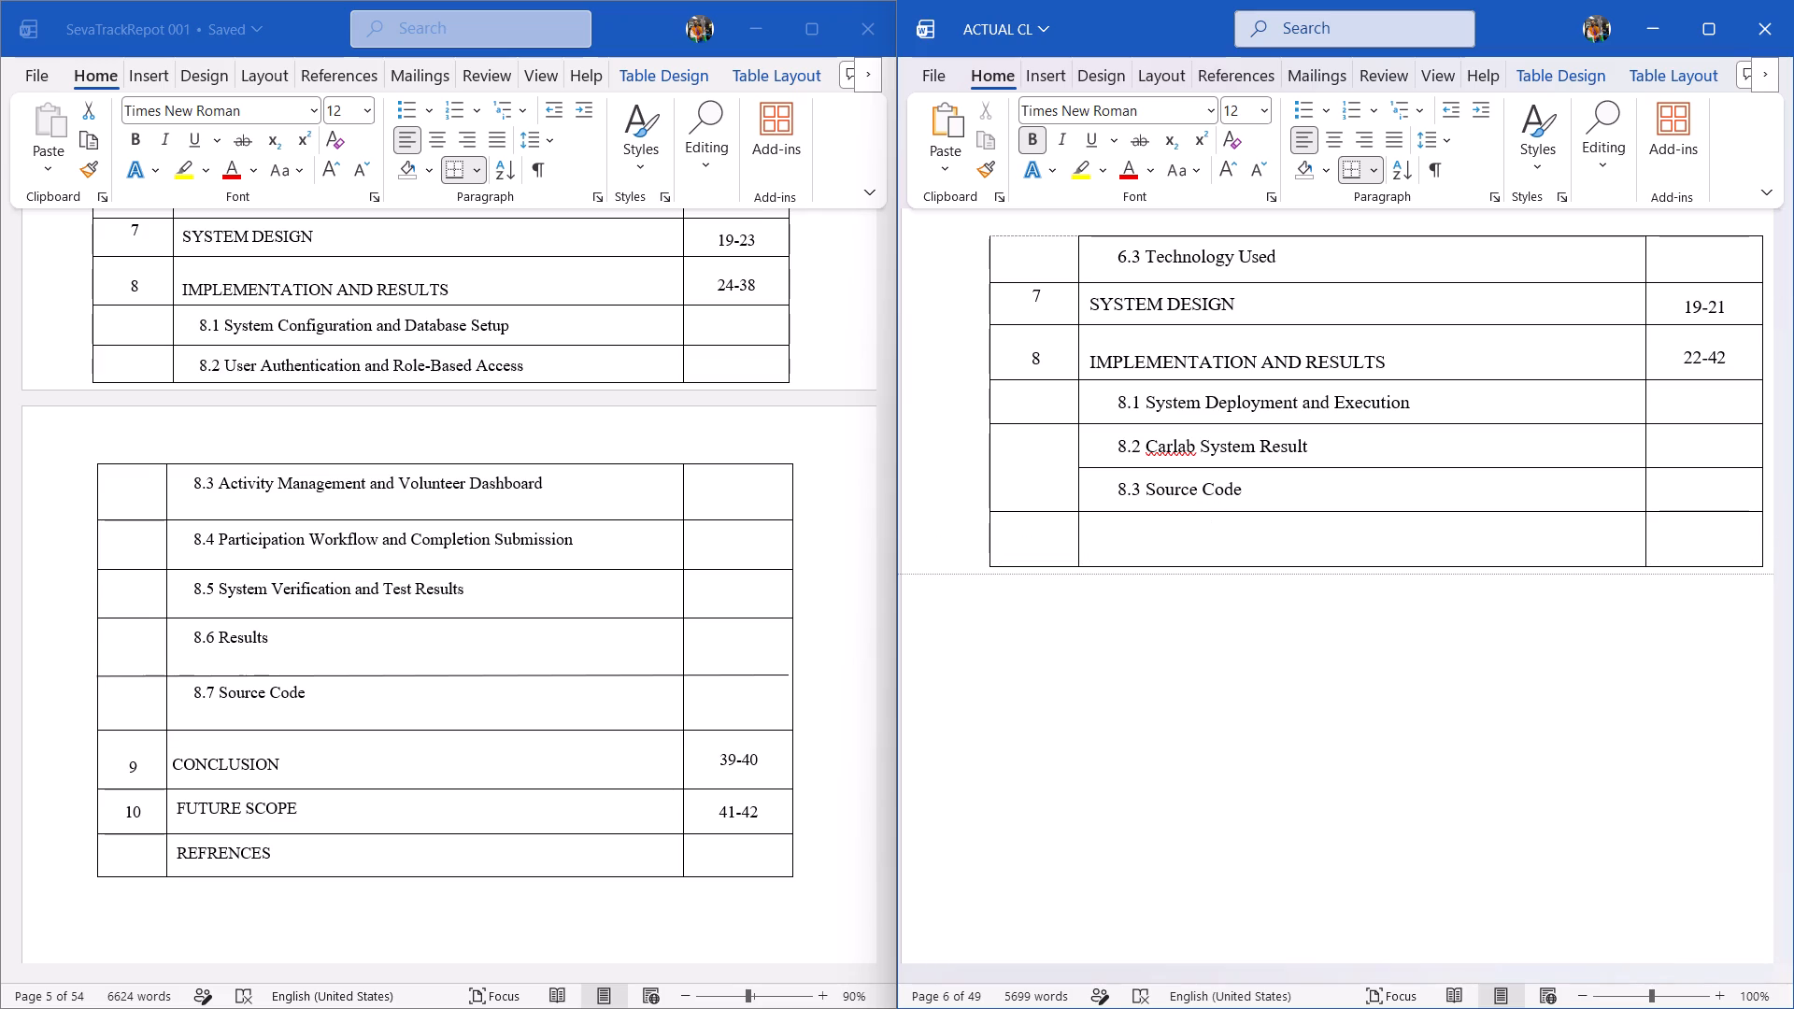
{"action": "left_click_drag", "start_coordinate": [1206, 574], "coordinate": [1207, 575]}
Enter 9 as the chapter number and CONCLUSION as the title in the new row.
{"action": "left_click", "coordinate": [1045, 555]}
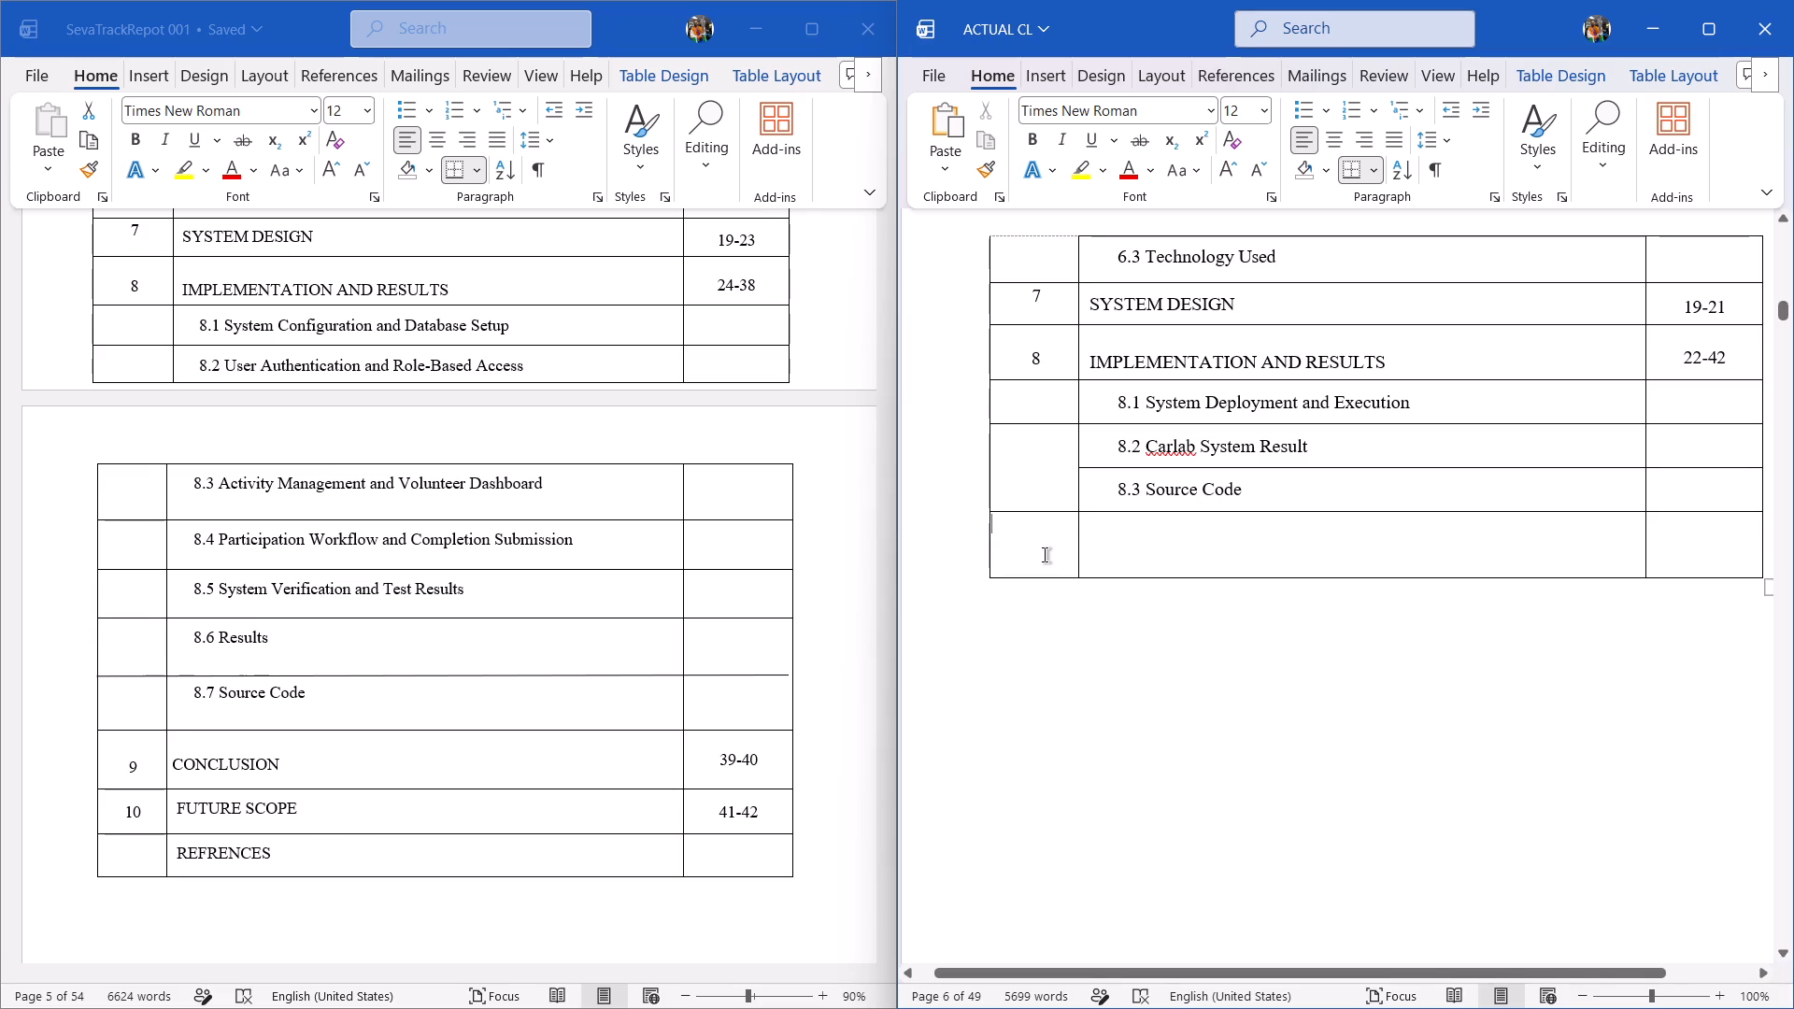
{"action": "key", "text": "9"}
{"action": "left_click", "coordinate": [1192, 547]}
{"action": "key", "text": "c"}
{"action": "key", "text": "BackSpace"}
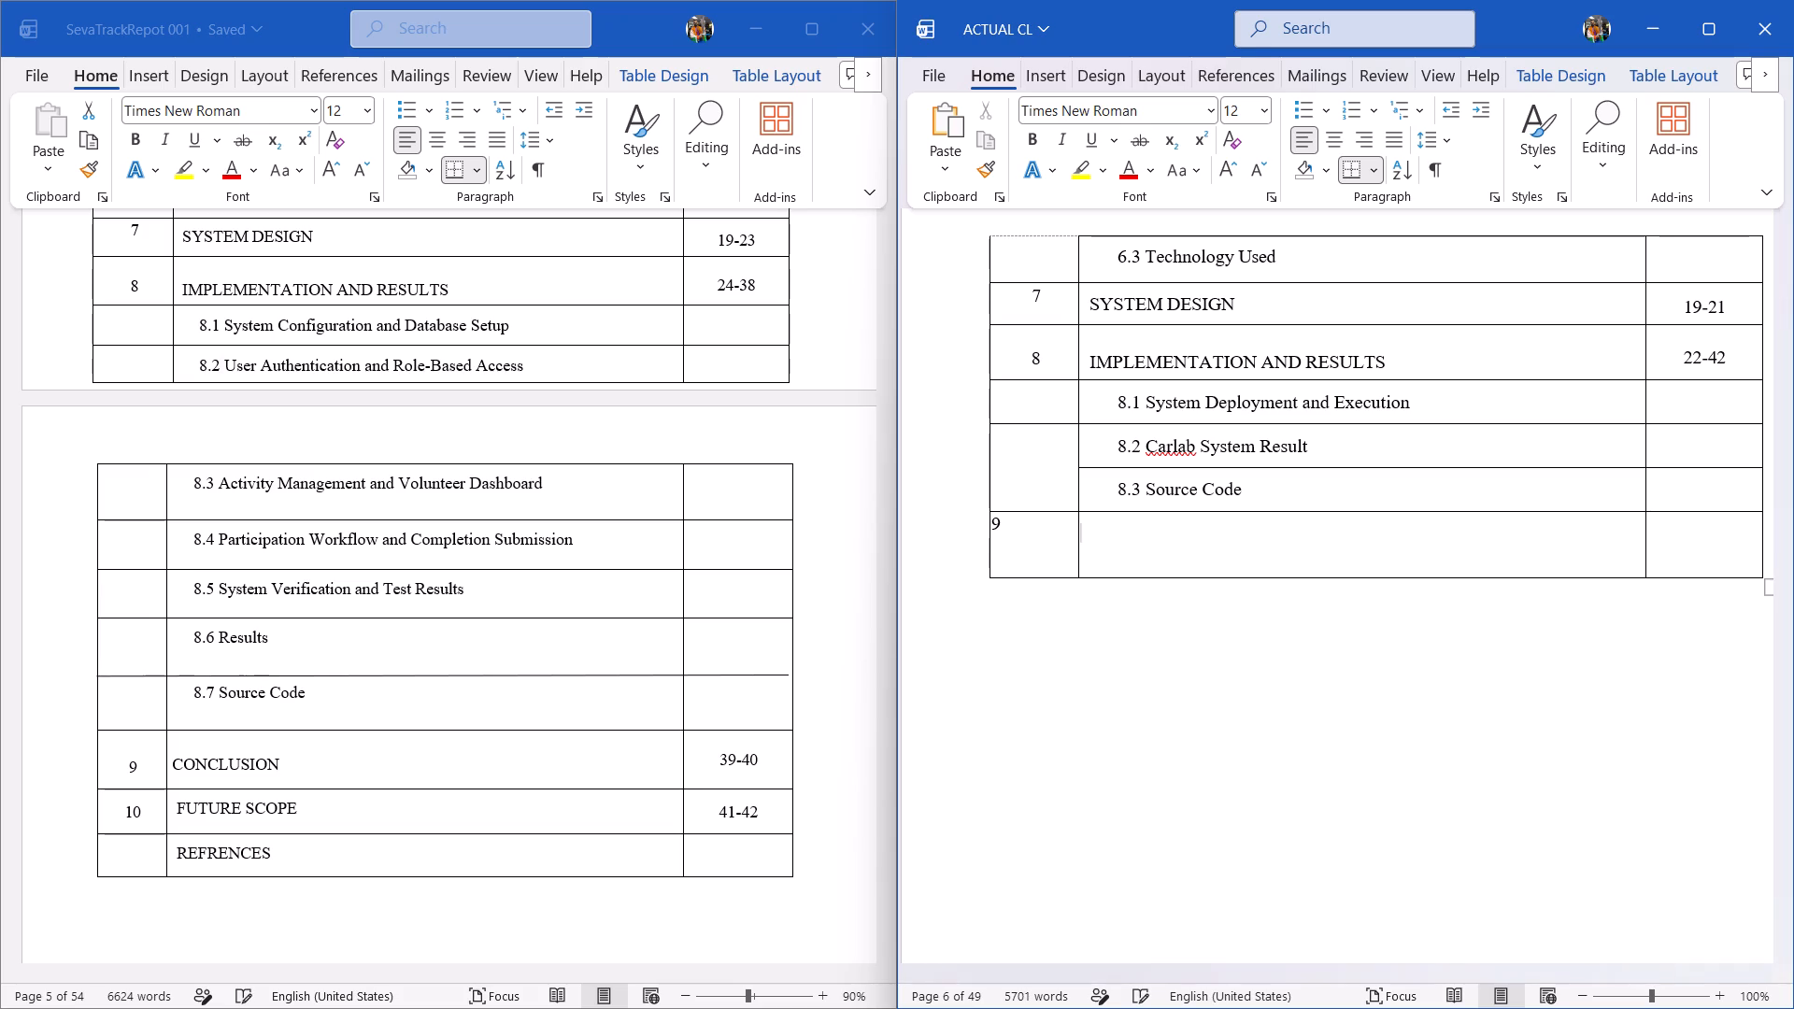
{"action": "type", "text": "CONCLUSION"}
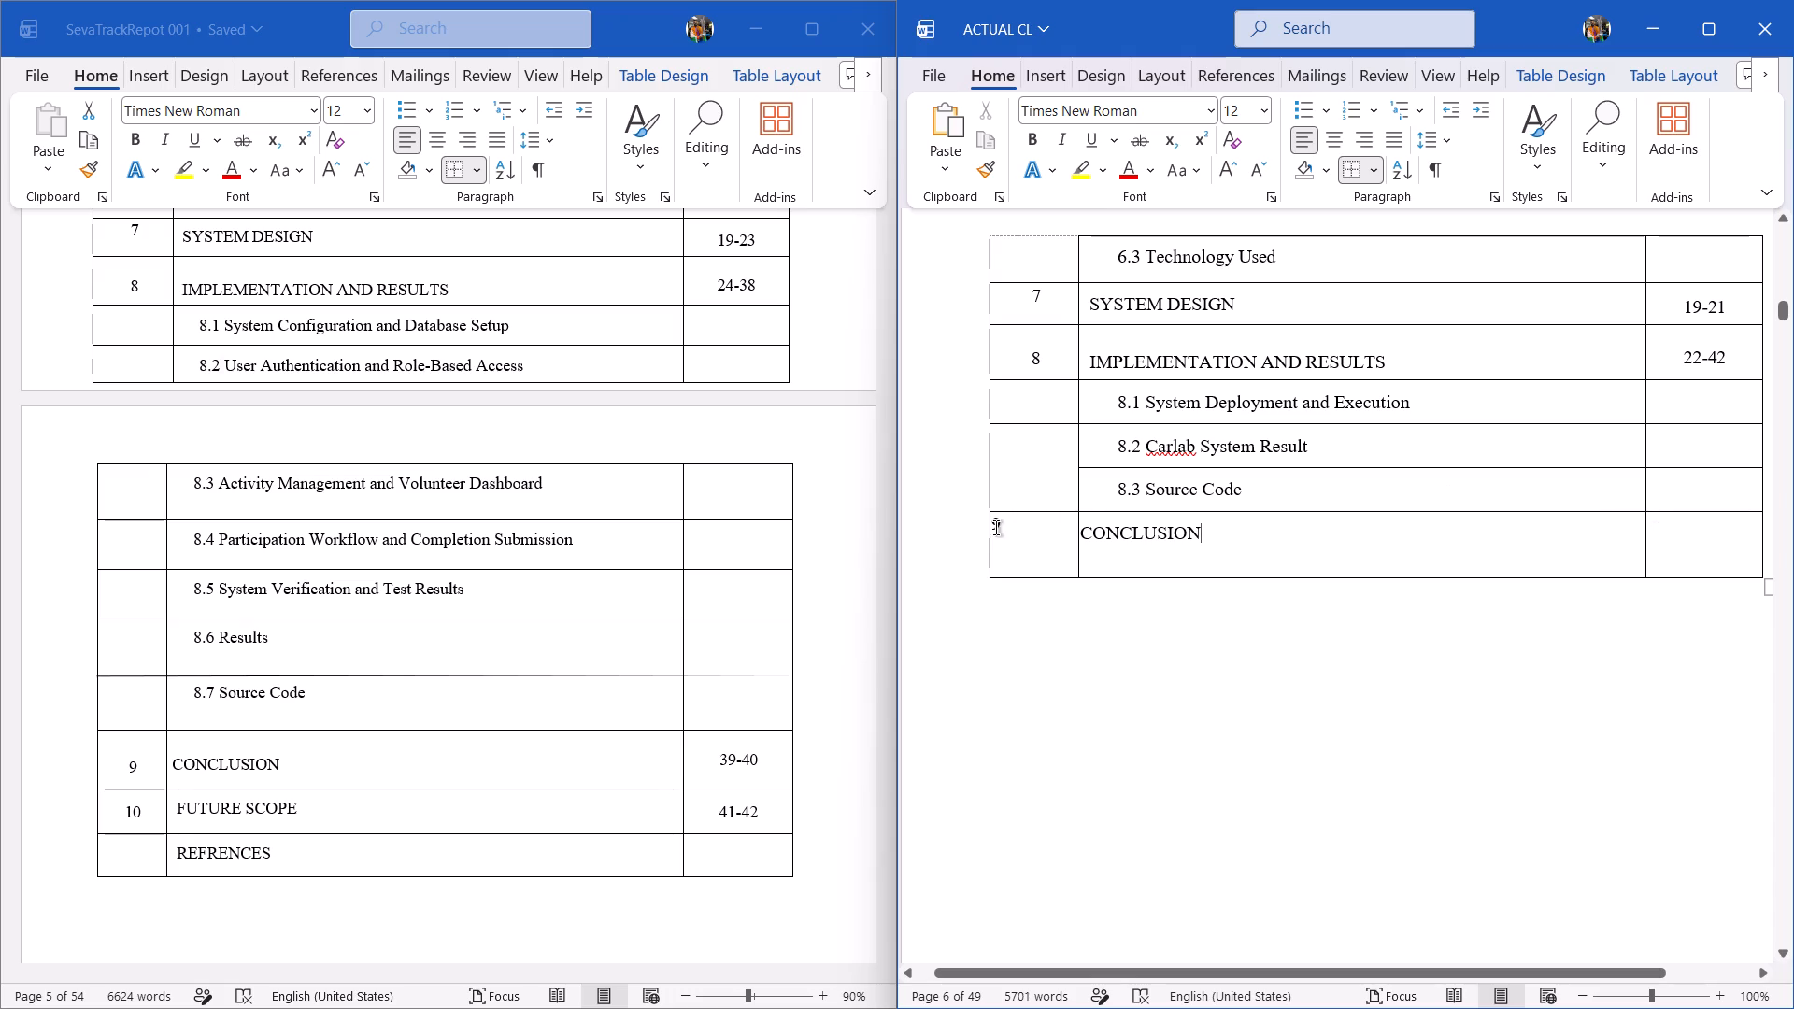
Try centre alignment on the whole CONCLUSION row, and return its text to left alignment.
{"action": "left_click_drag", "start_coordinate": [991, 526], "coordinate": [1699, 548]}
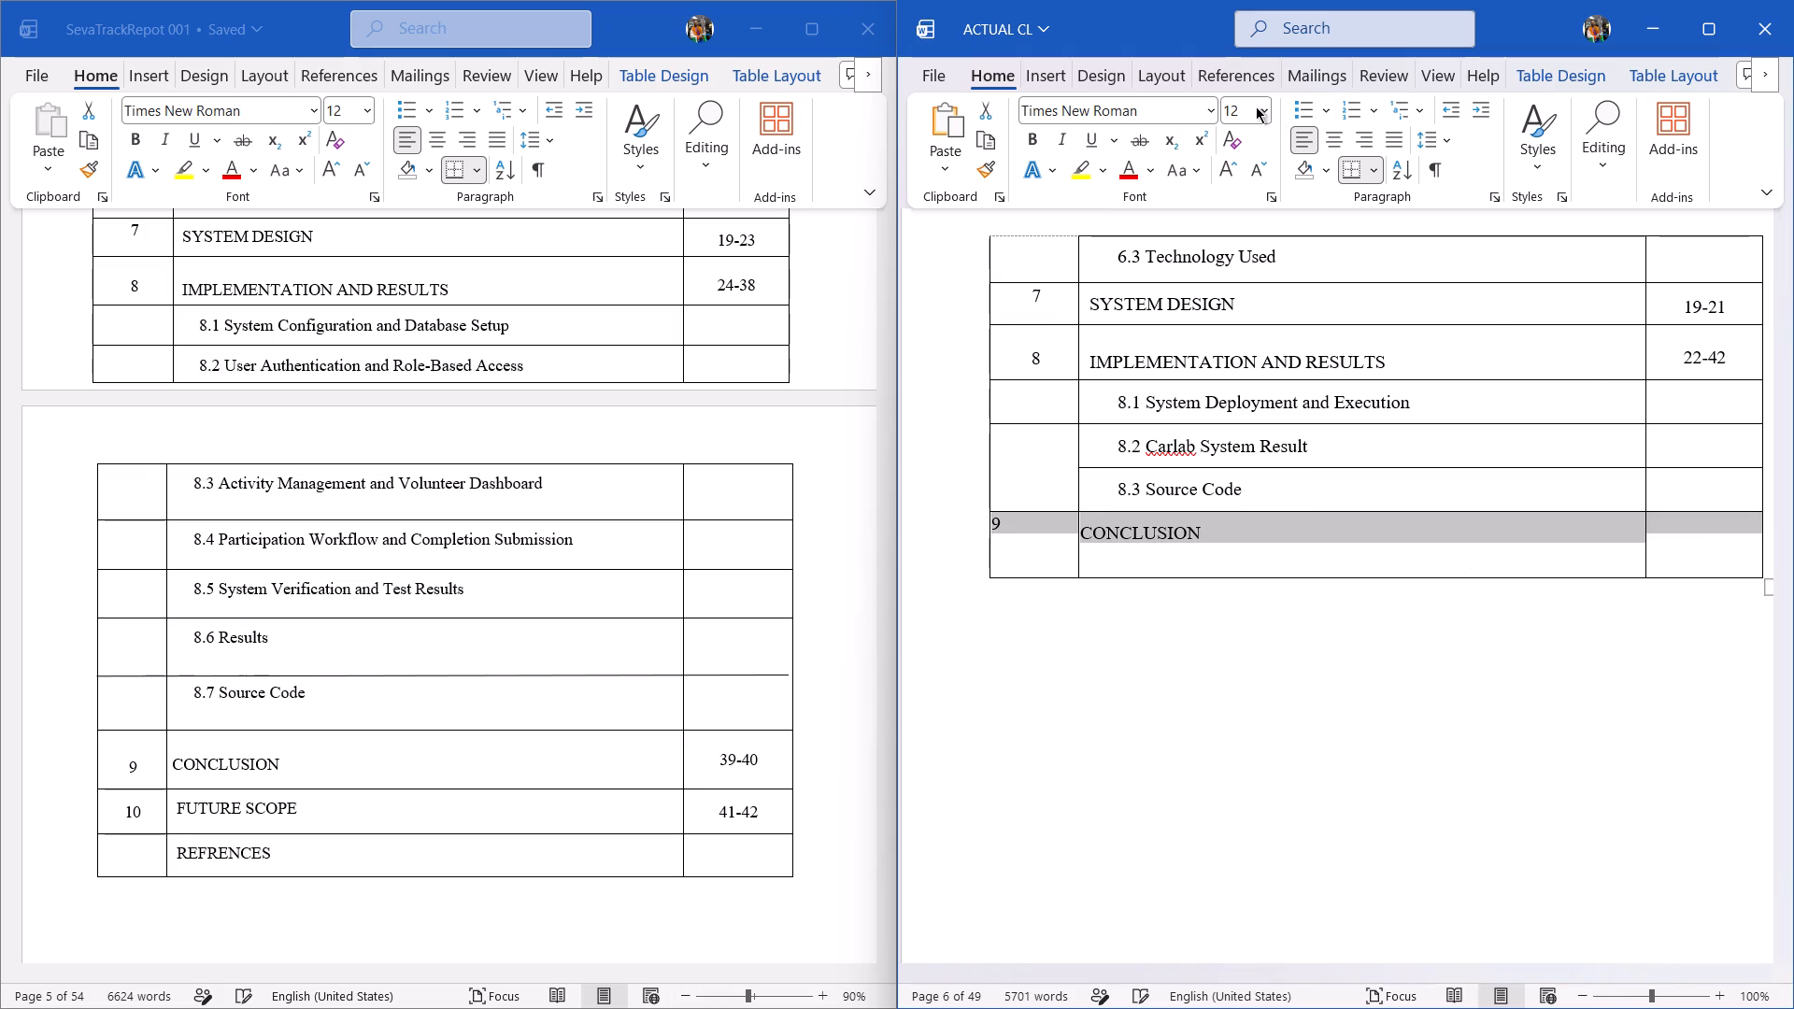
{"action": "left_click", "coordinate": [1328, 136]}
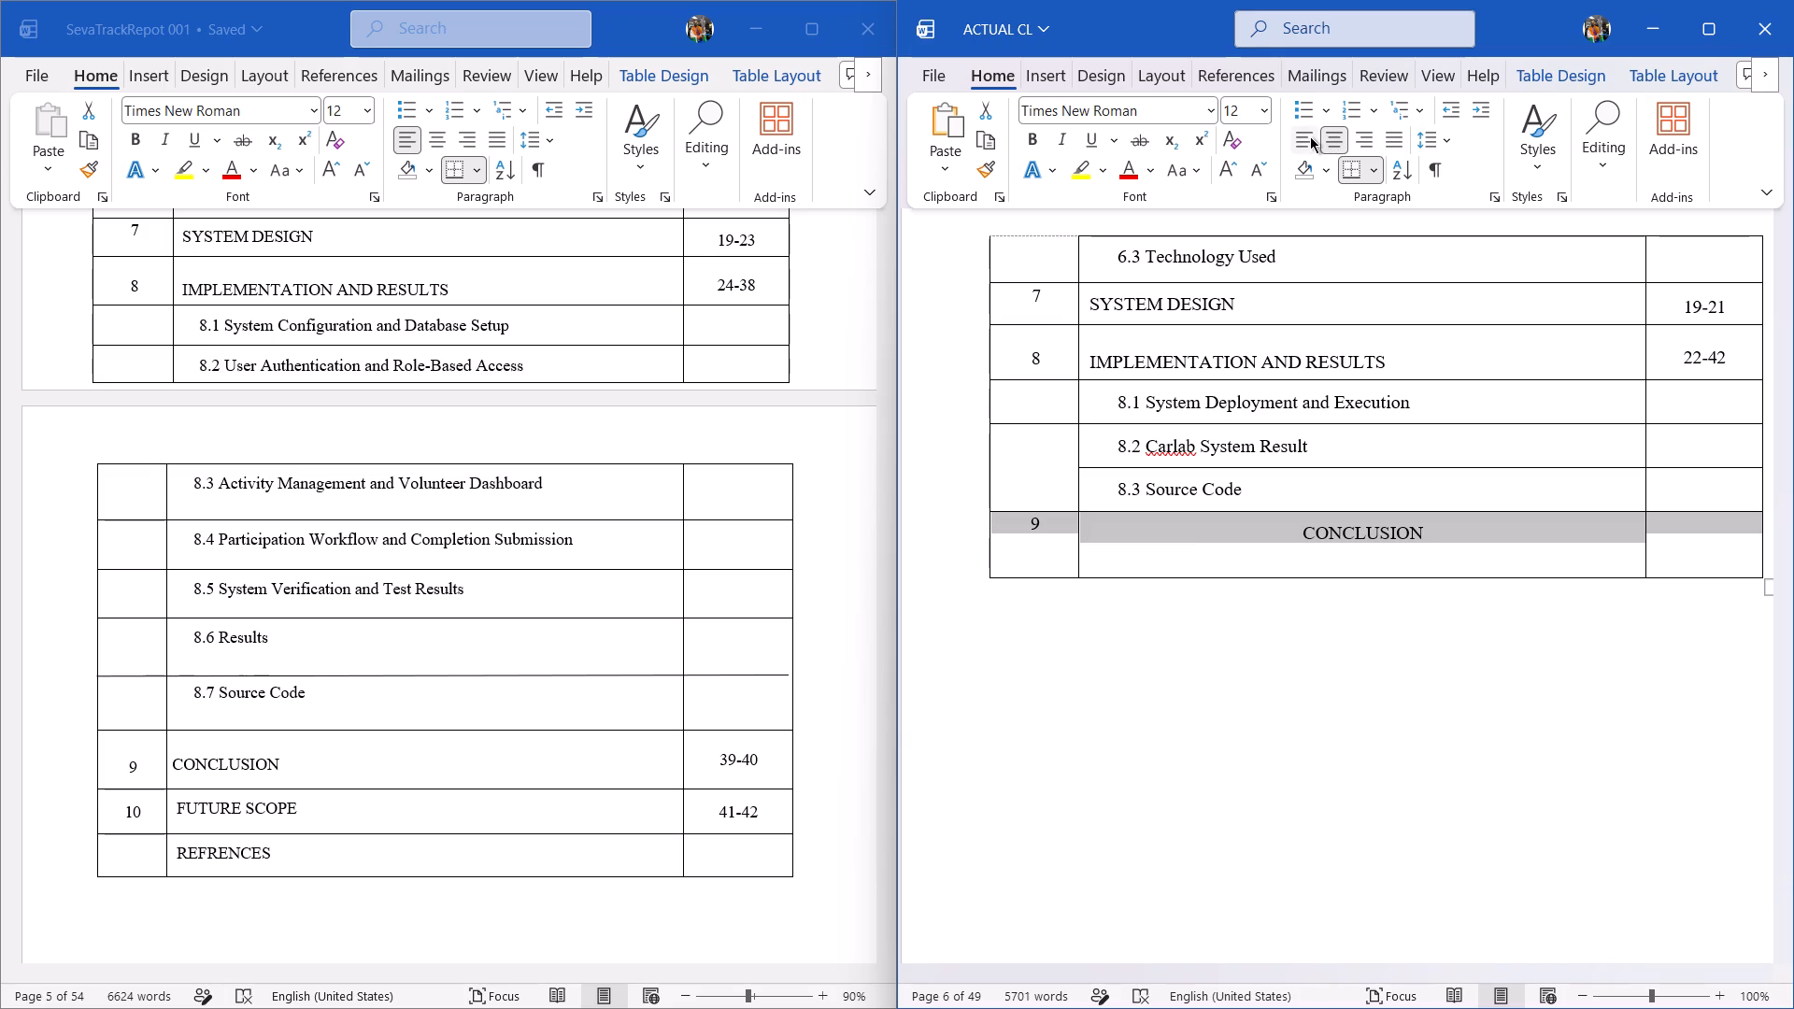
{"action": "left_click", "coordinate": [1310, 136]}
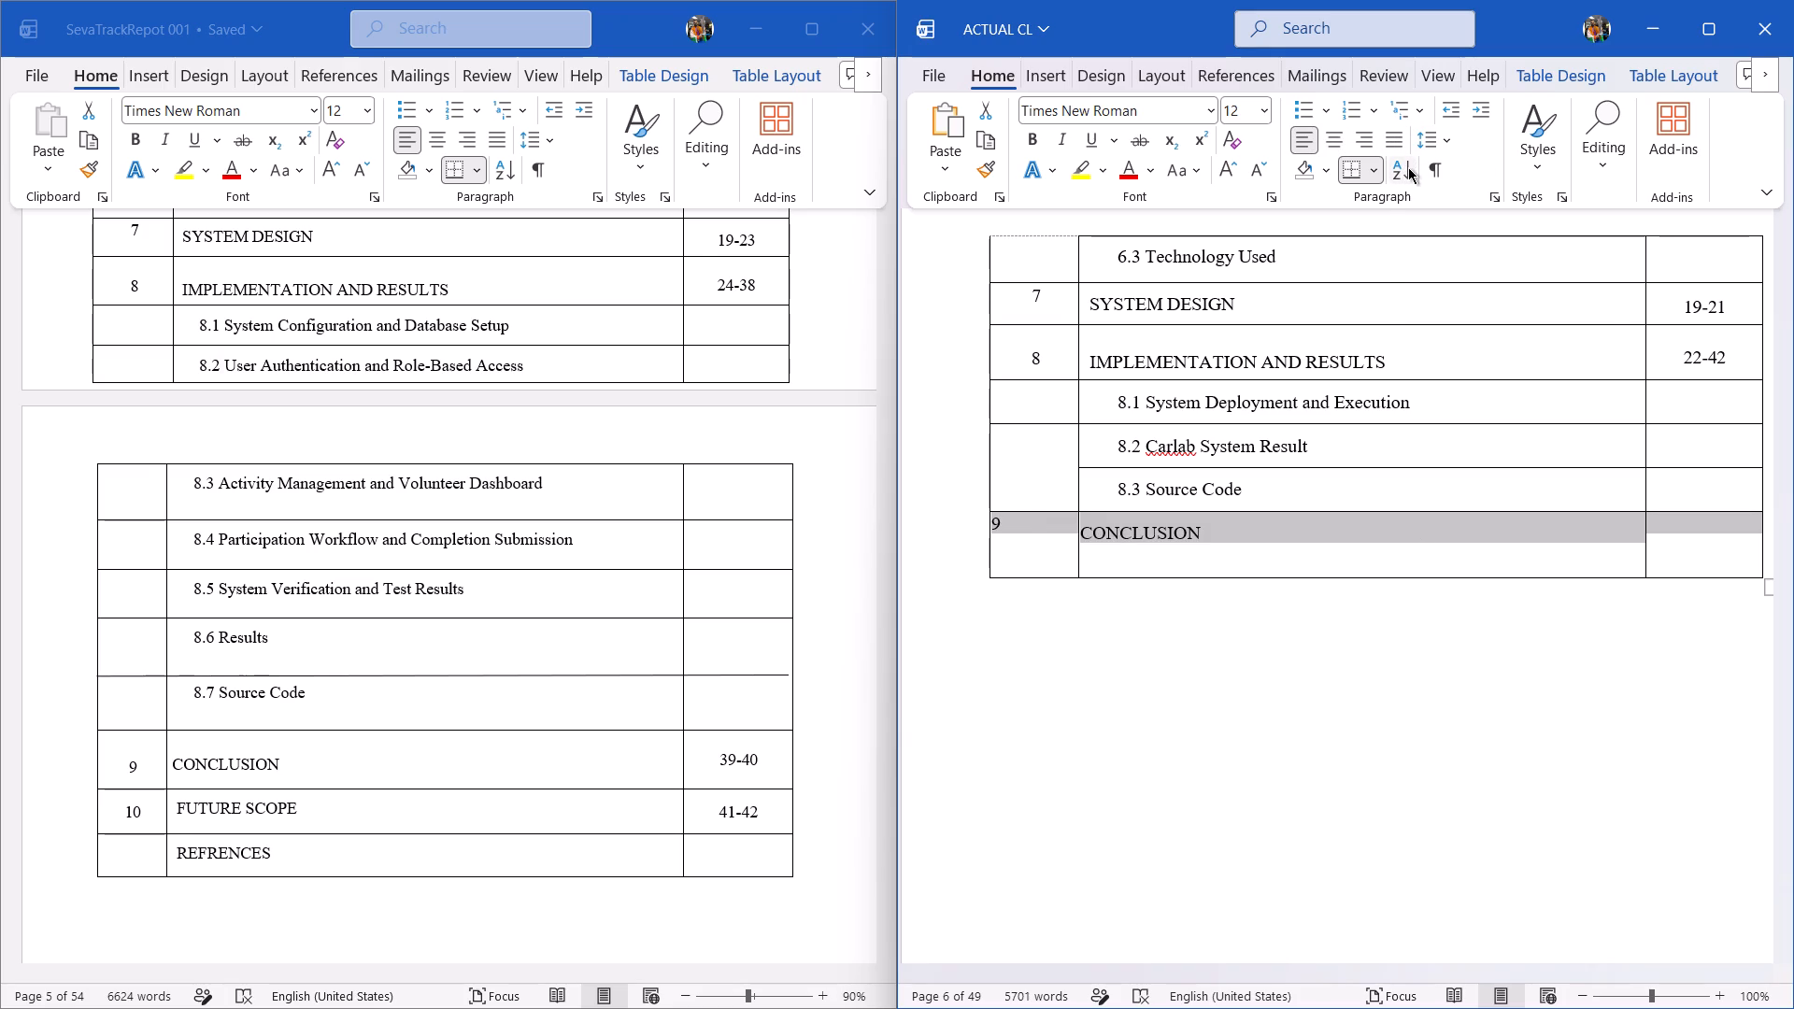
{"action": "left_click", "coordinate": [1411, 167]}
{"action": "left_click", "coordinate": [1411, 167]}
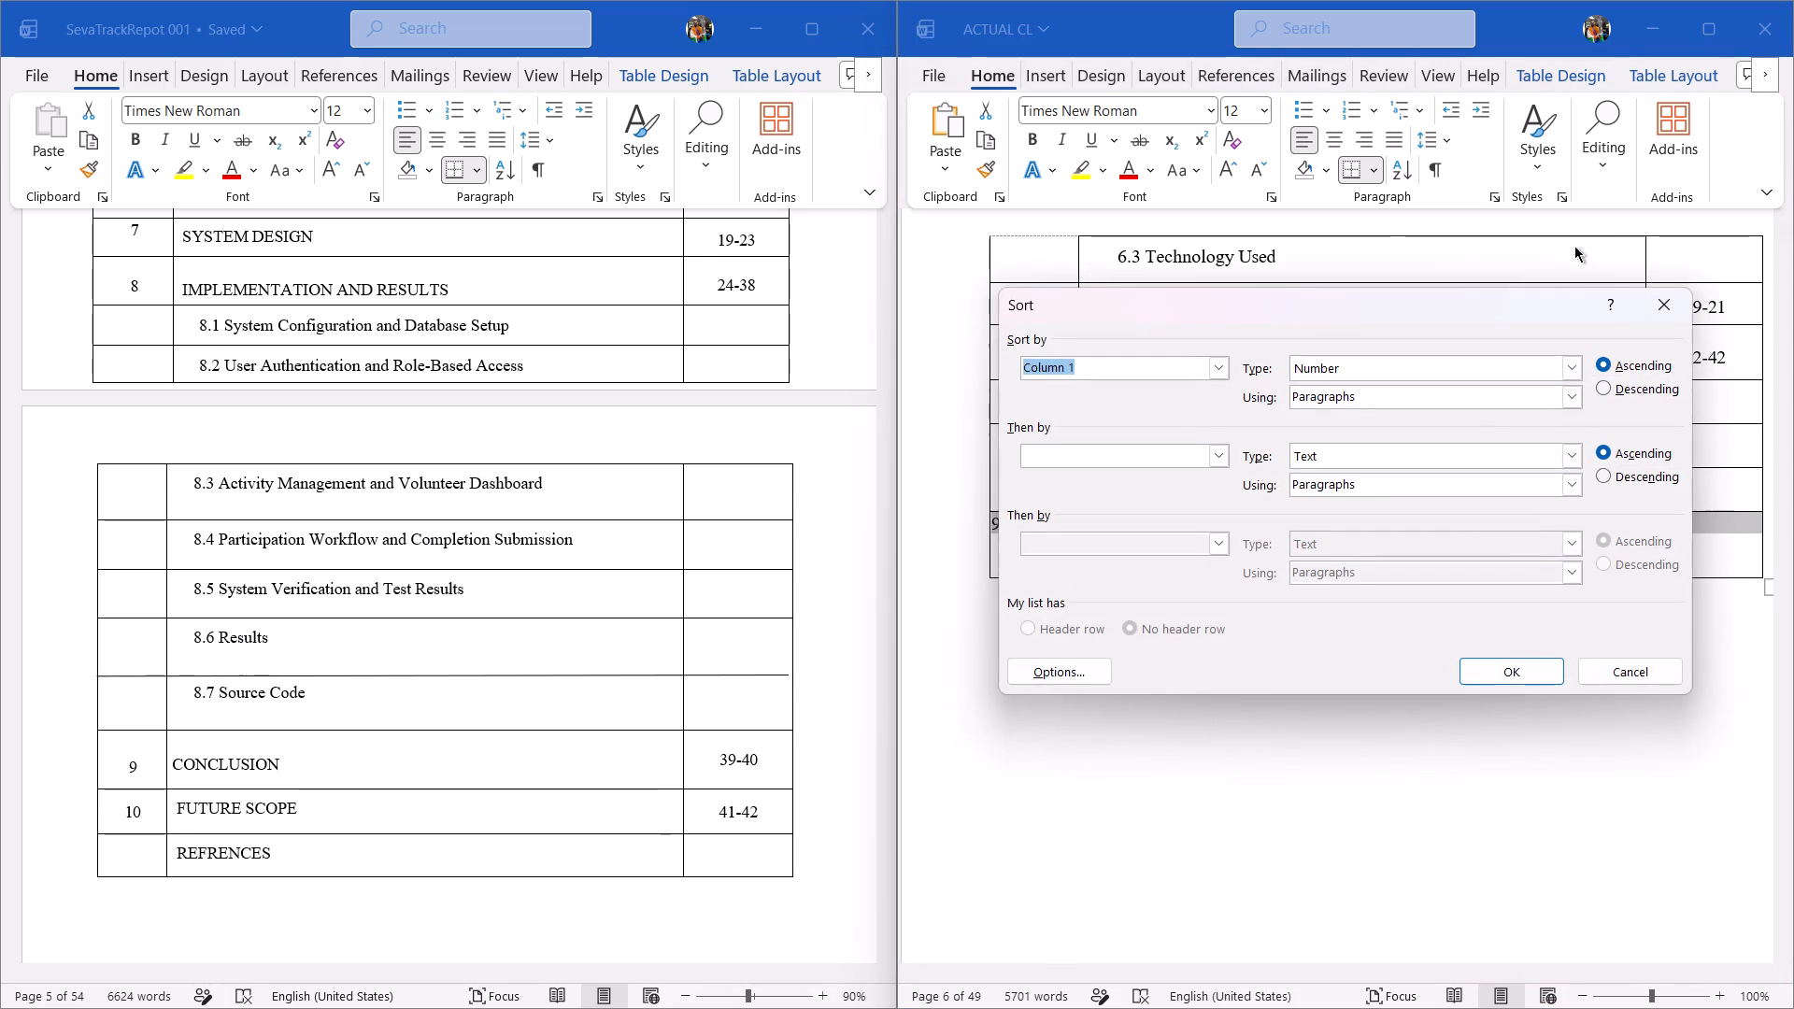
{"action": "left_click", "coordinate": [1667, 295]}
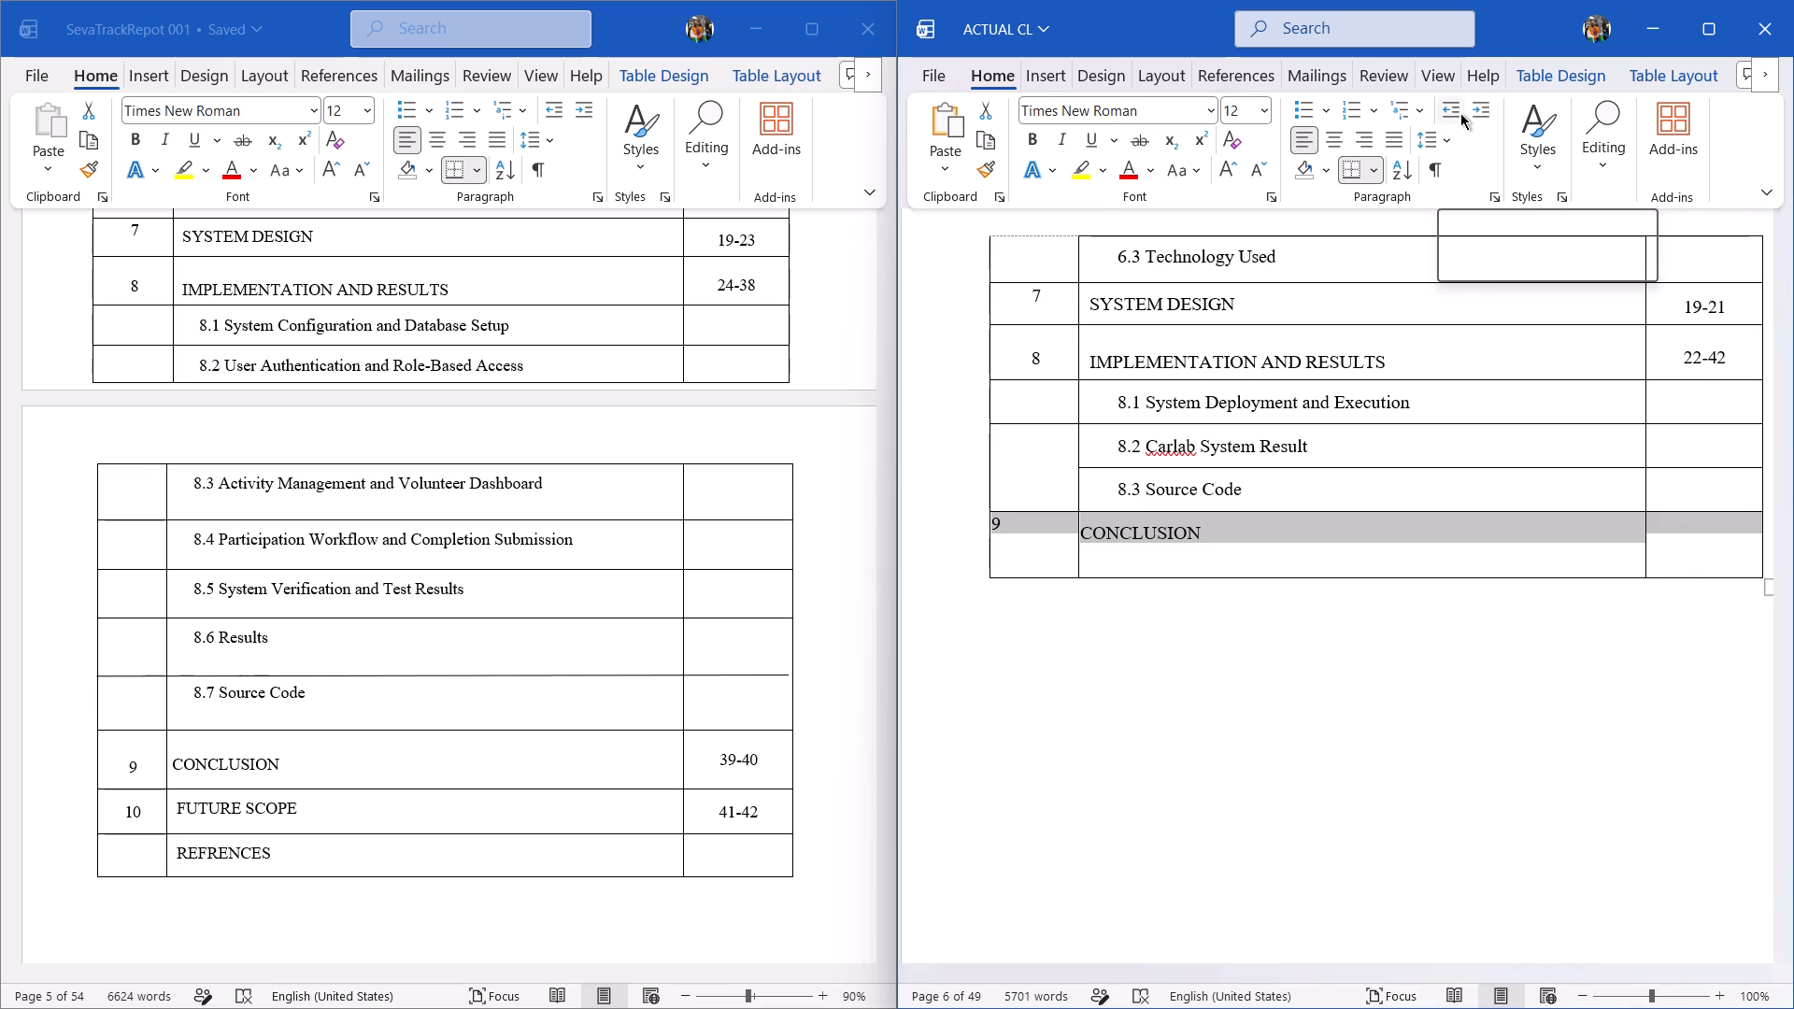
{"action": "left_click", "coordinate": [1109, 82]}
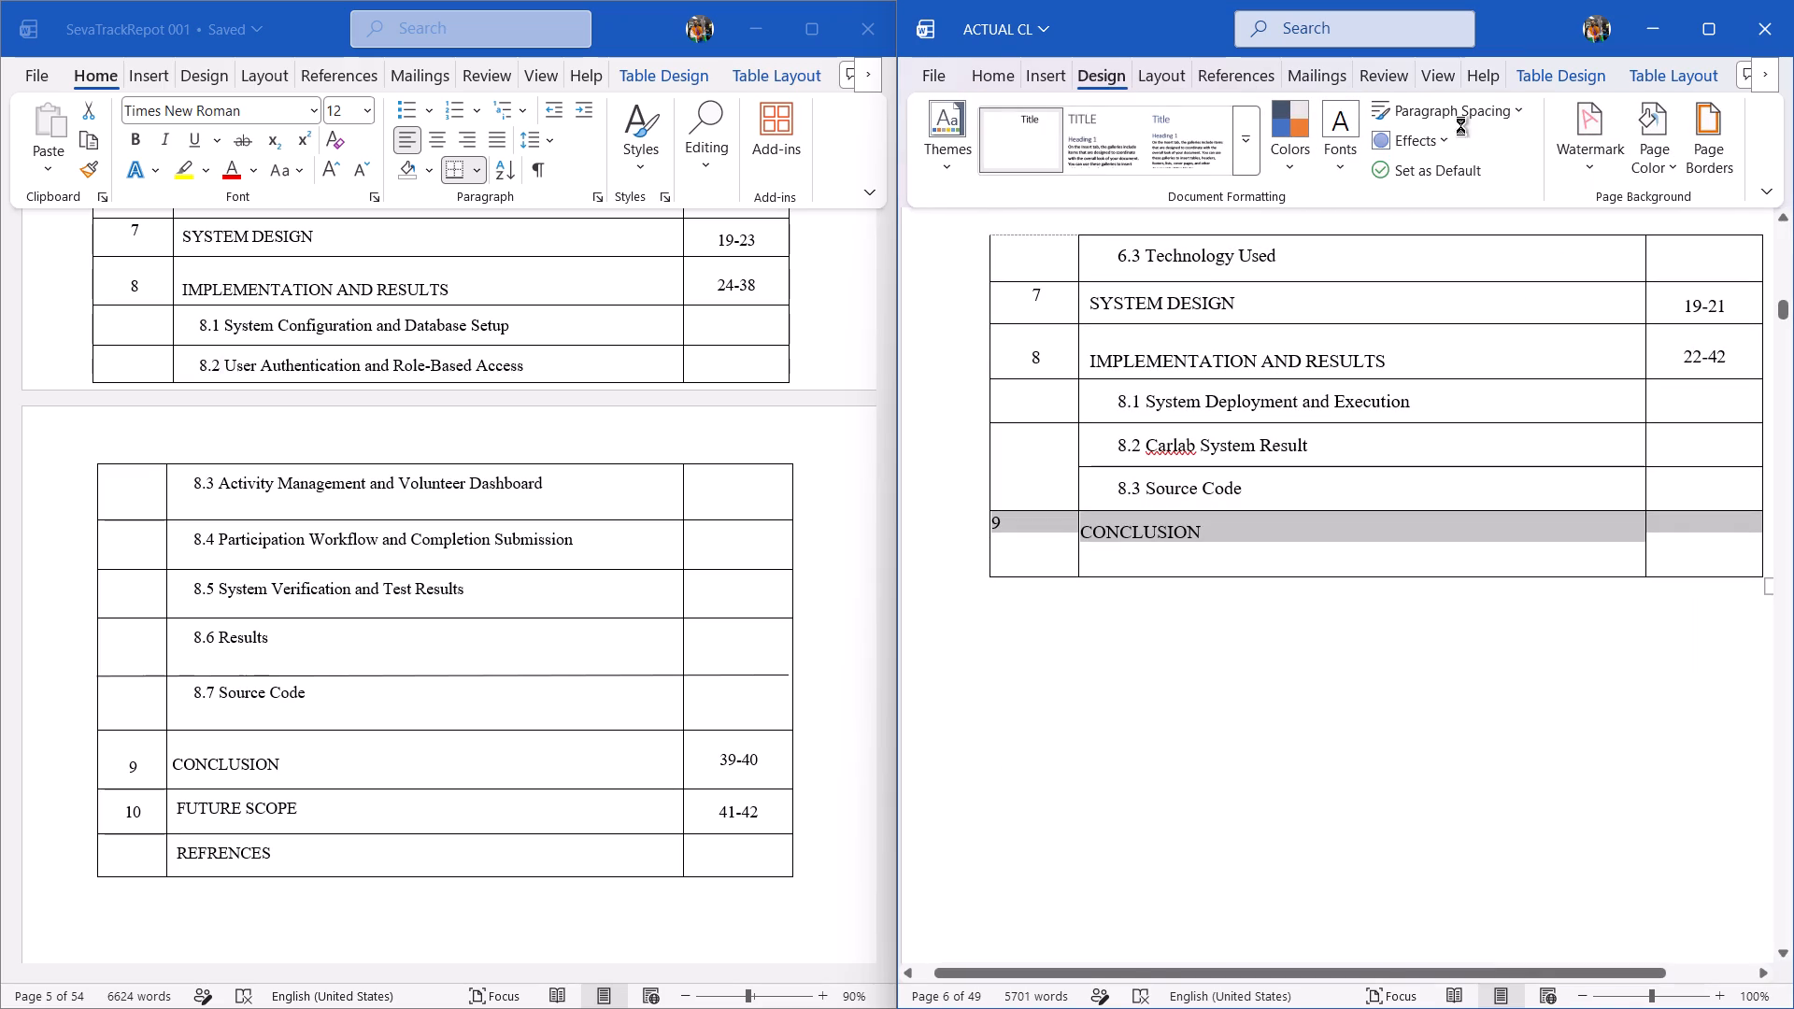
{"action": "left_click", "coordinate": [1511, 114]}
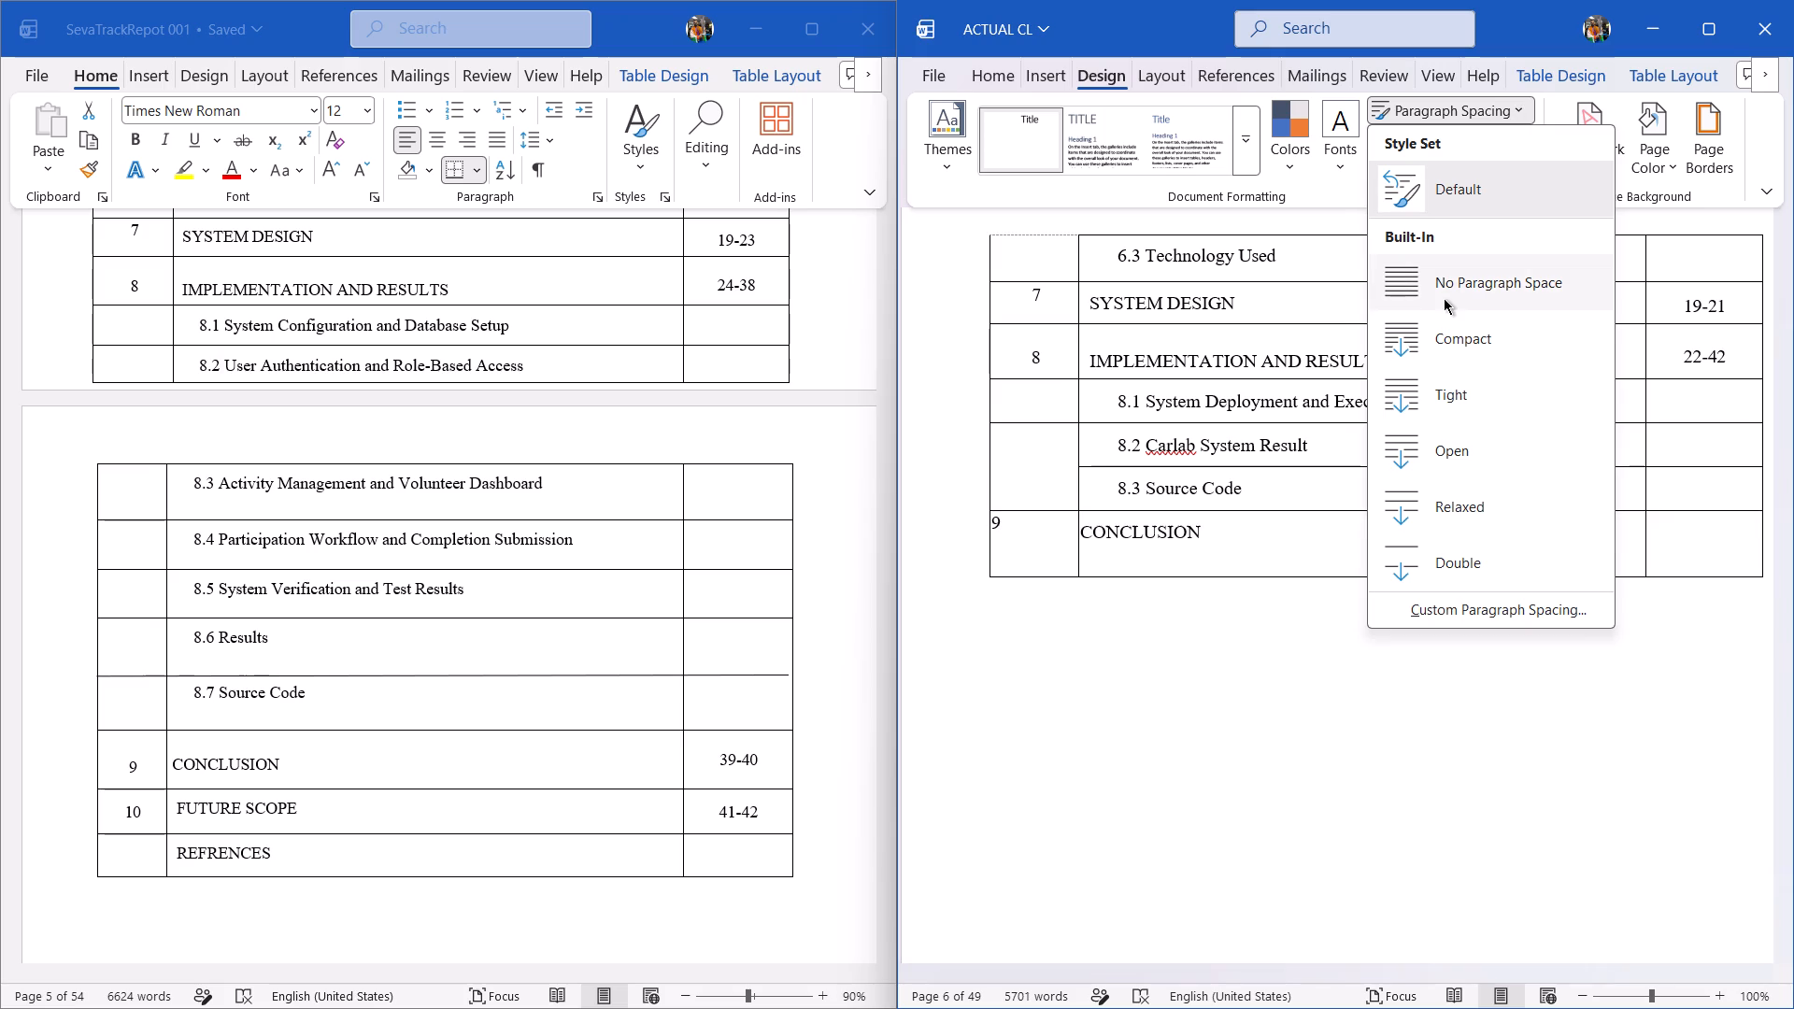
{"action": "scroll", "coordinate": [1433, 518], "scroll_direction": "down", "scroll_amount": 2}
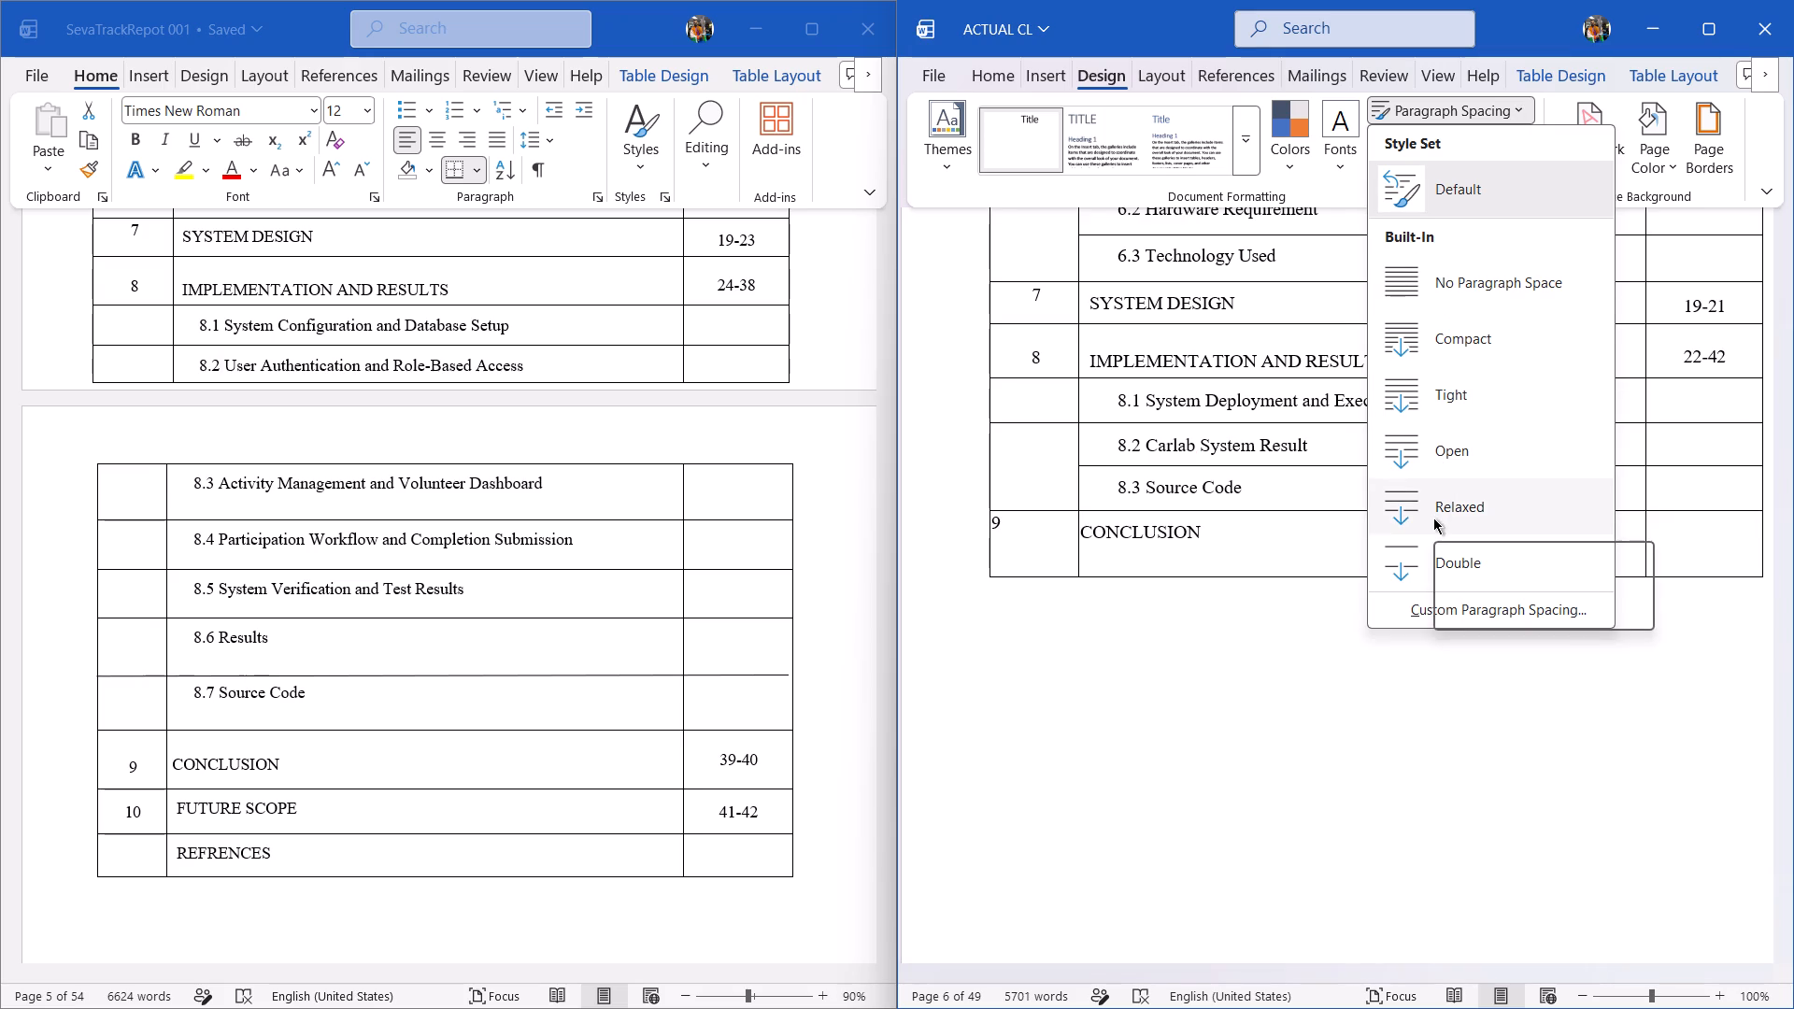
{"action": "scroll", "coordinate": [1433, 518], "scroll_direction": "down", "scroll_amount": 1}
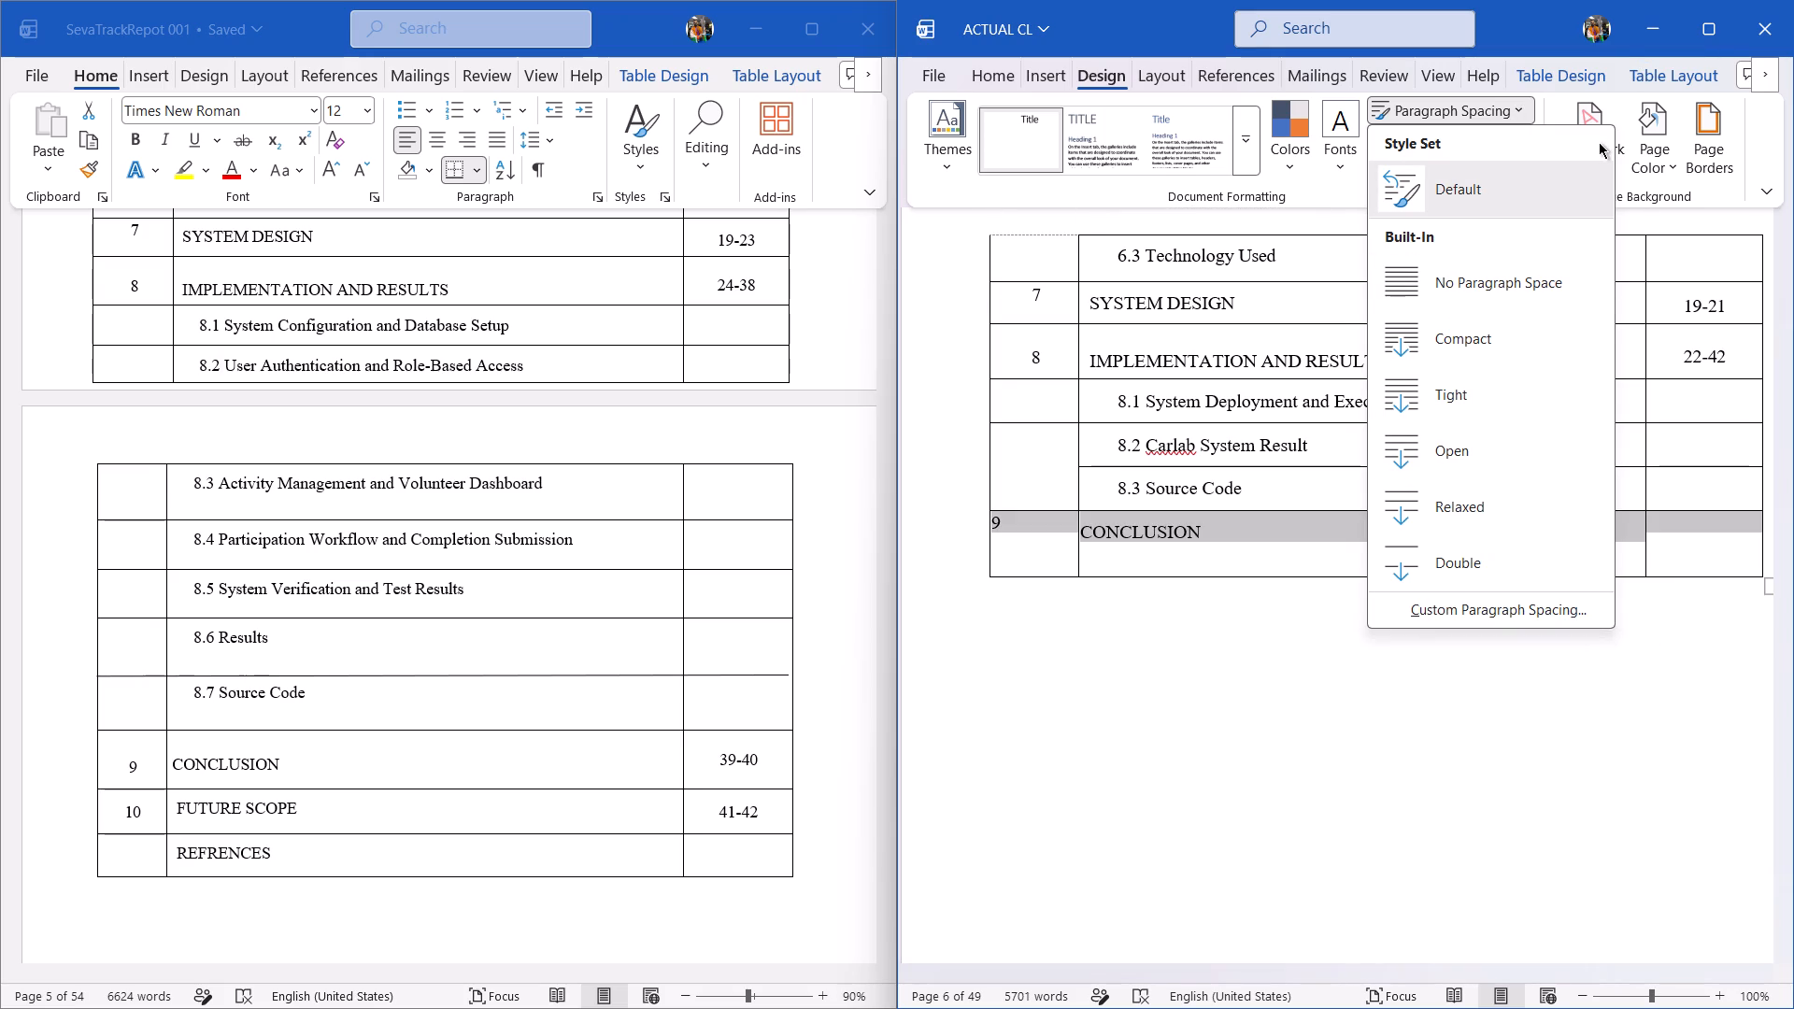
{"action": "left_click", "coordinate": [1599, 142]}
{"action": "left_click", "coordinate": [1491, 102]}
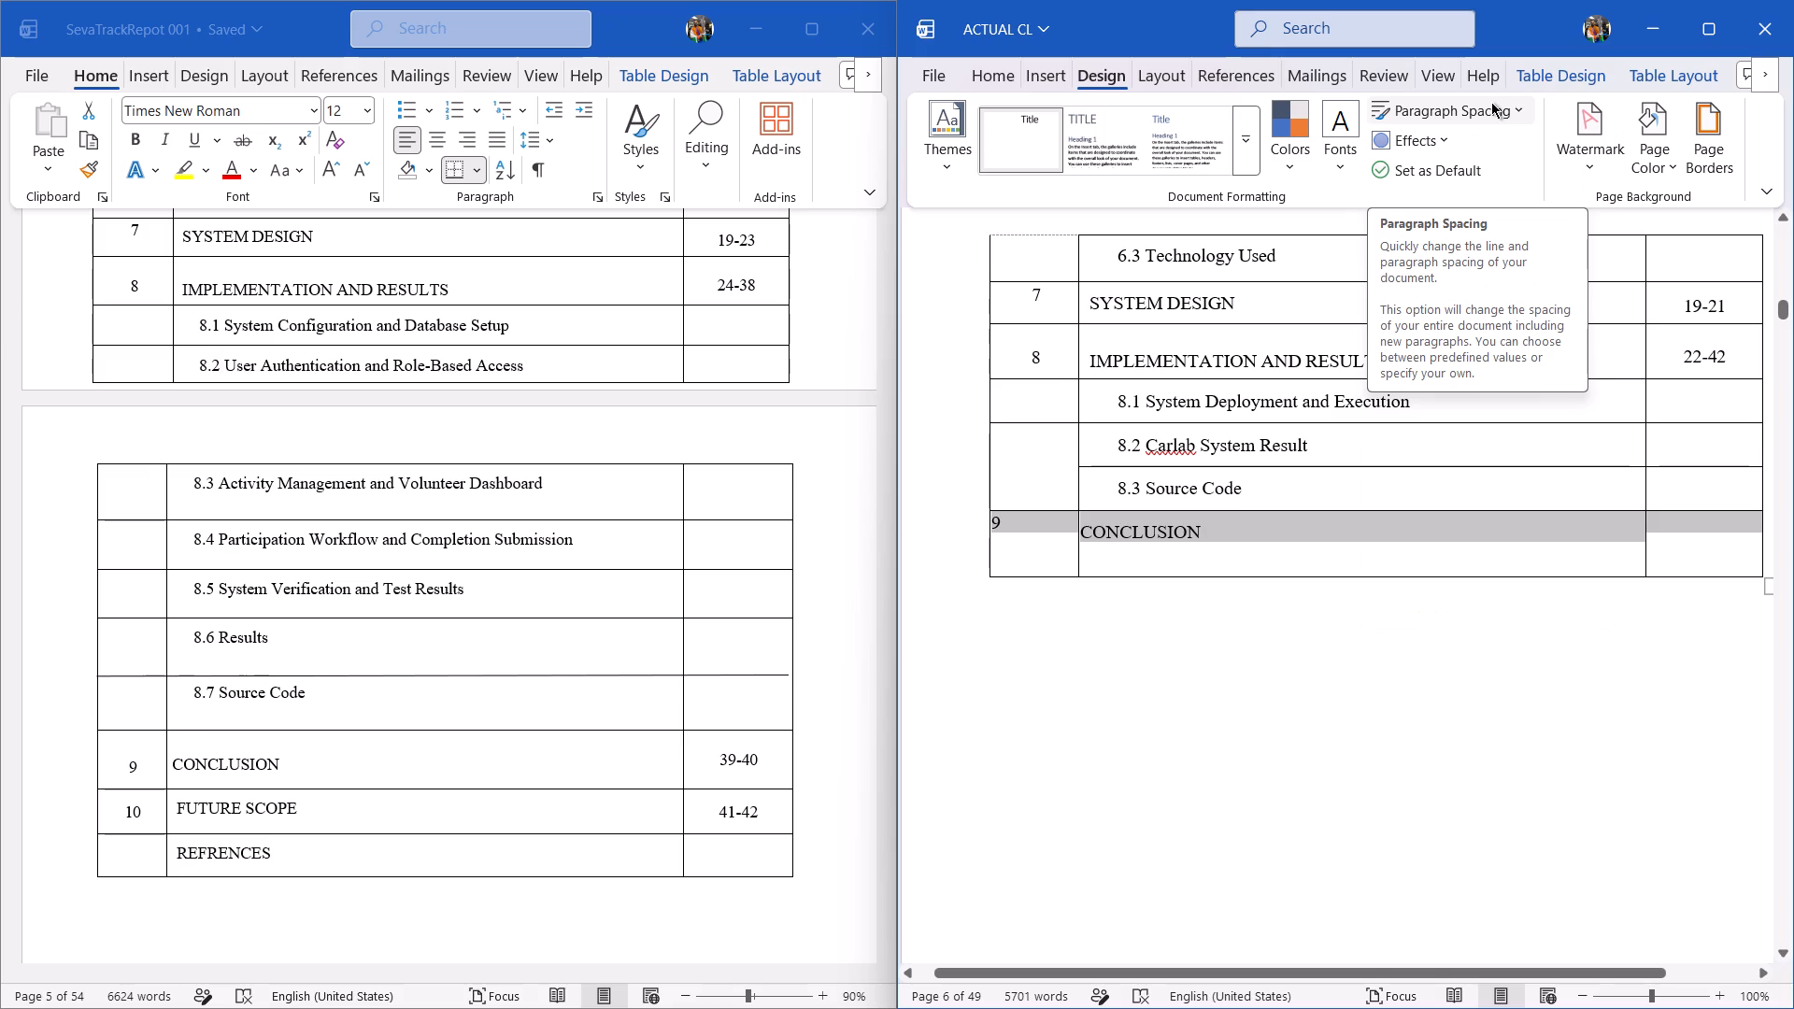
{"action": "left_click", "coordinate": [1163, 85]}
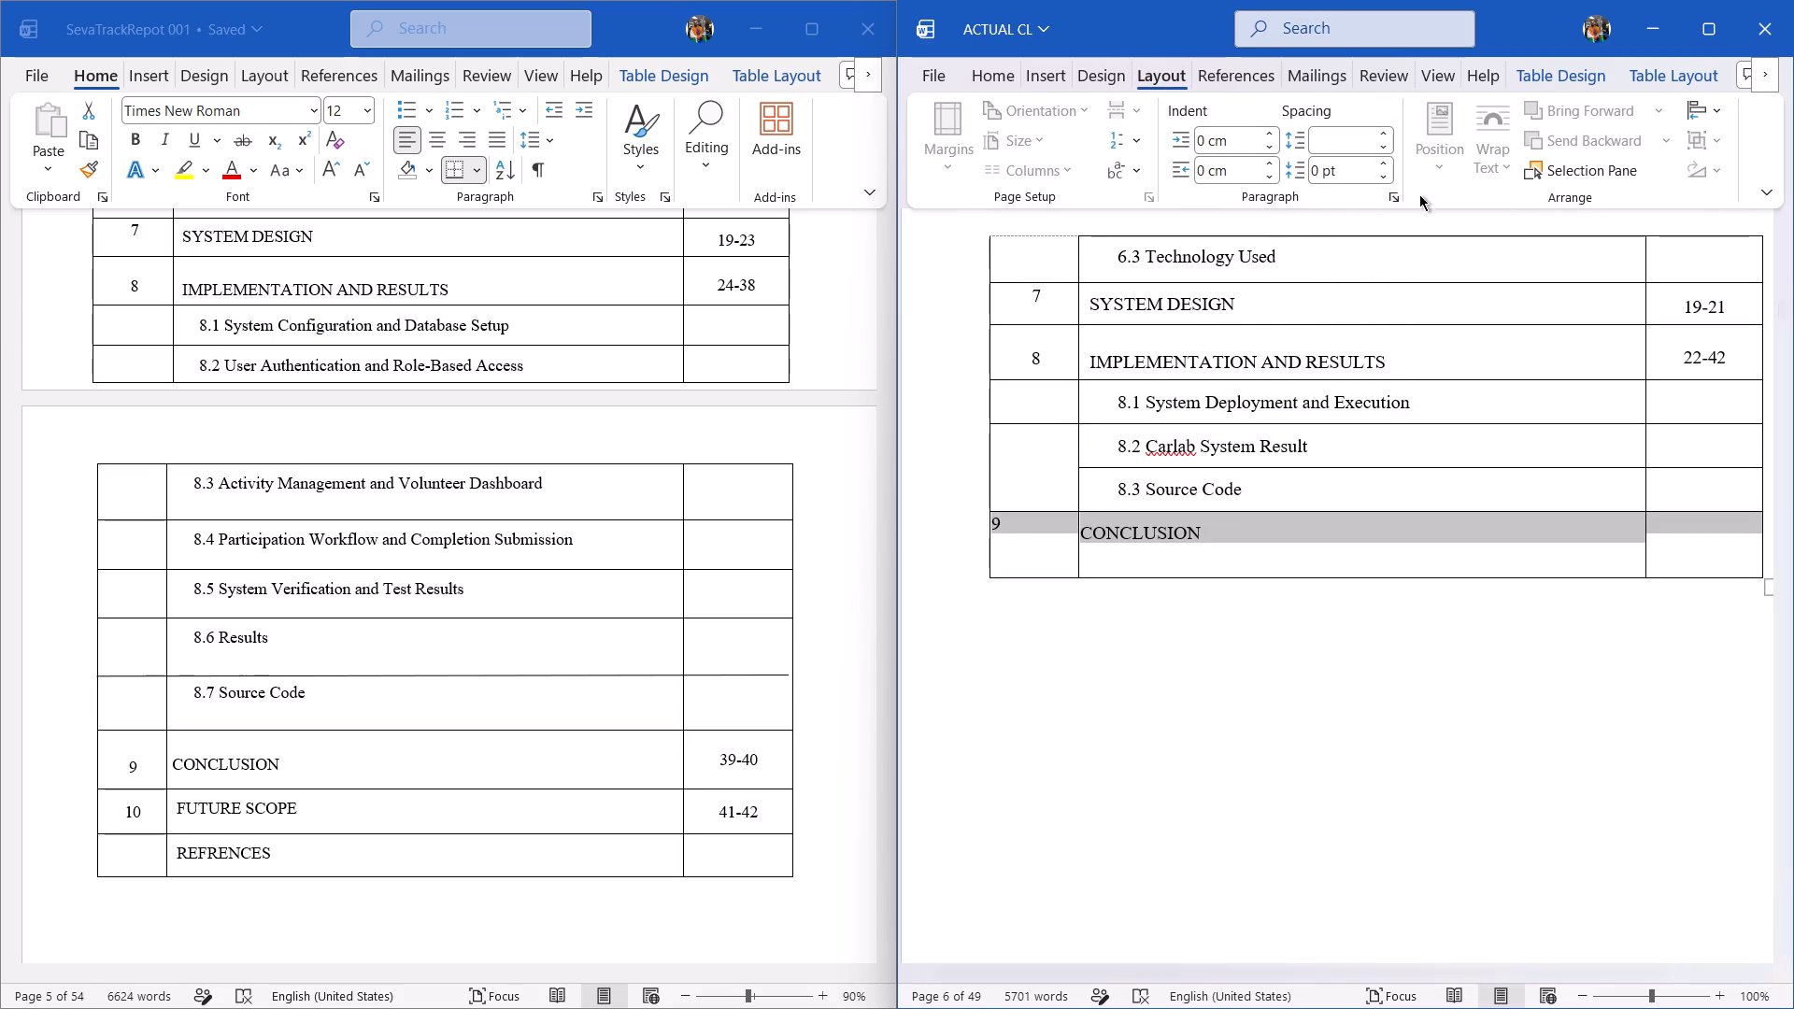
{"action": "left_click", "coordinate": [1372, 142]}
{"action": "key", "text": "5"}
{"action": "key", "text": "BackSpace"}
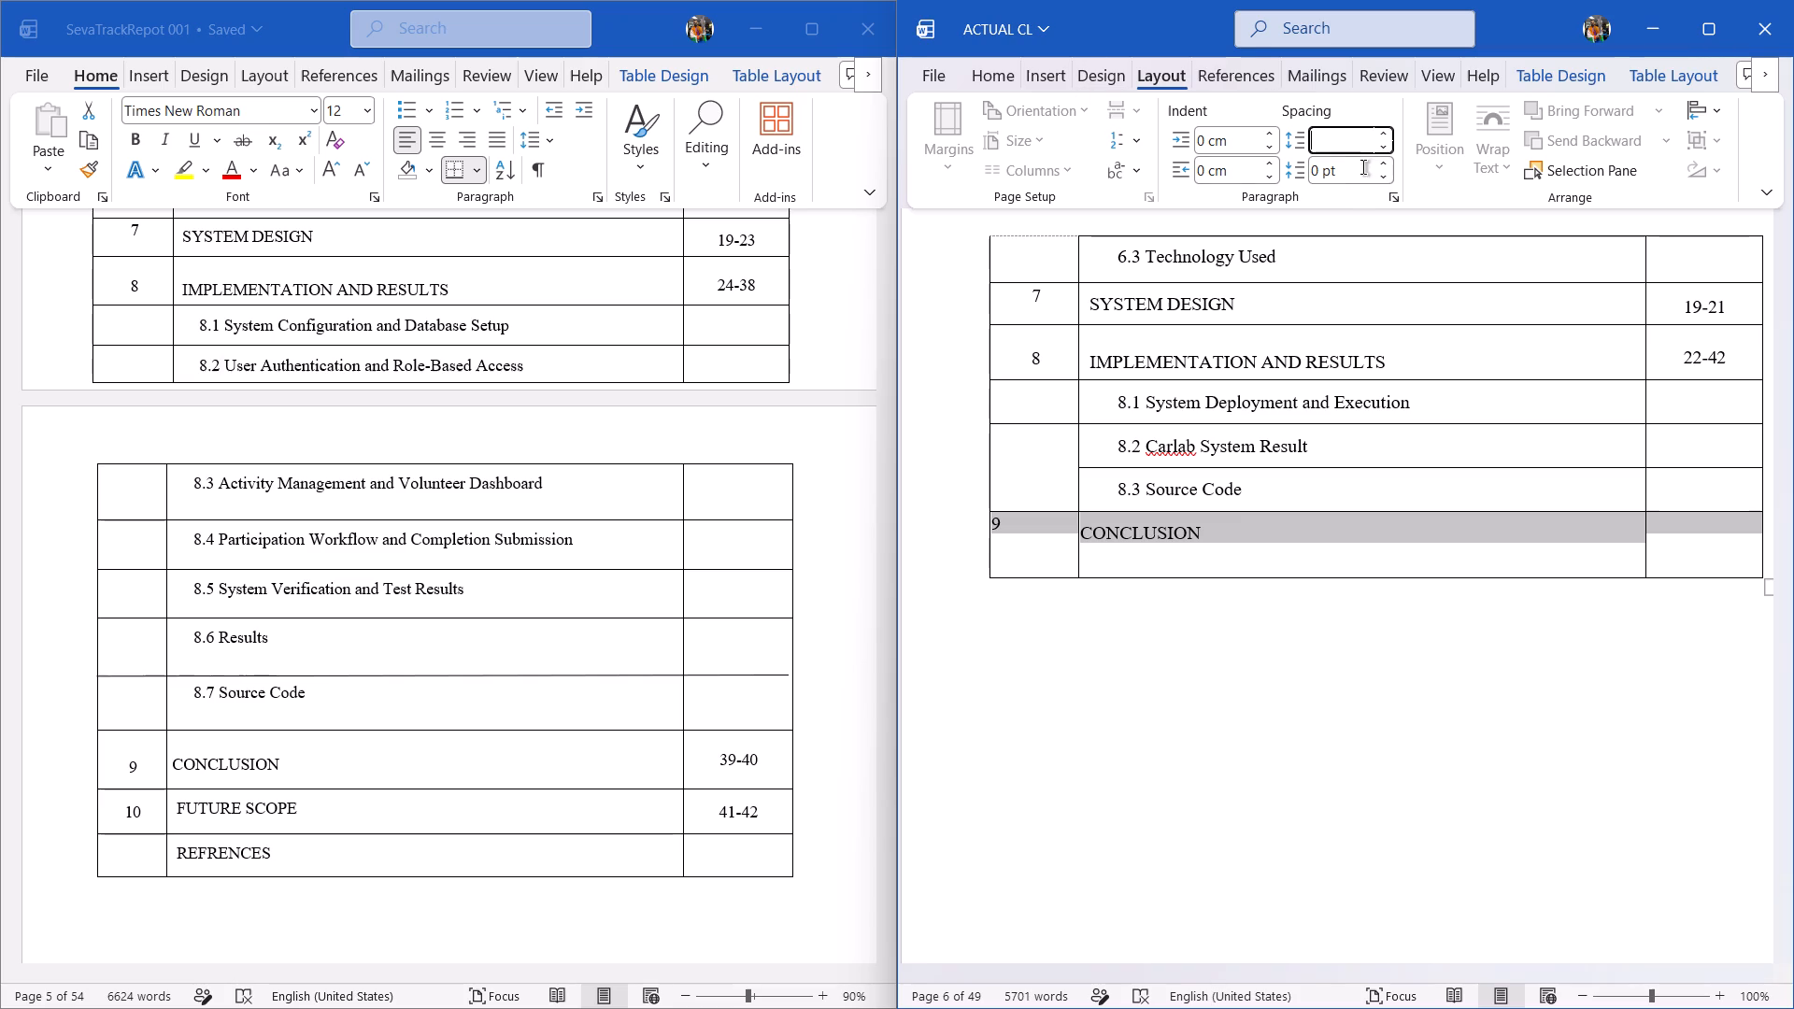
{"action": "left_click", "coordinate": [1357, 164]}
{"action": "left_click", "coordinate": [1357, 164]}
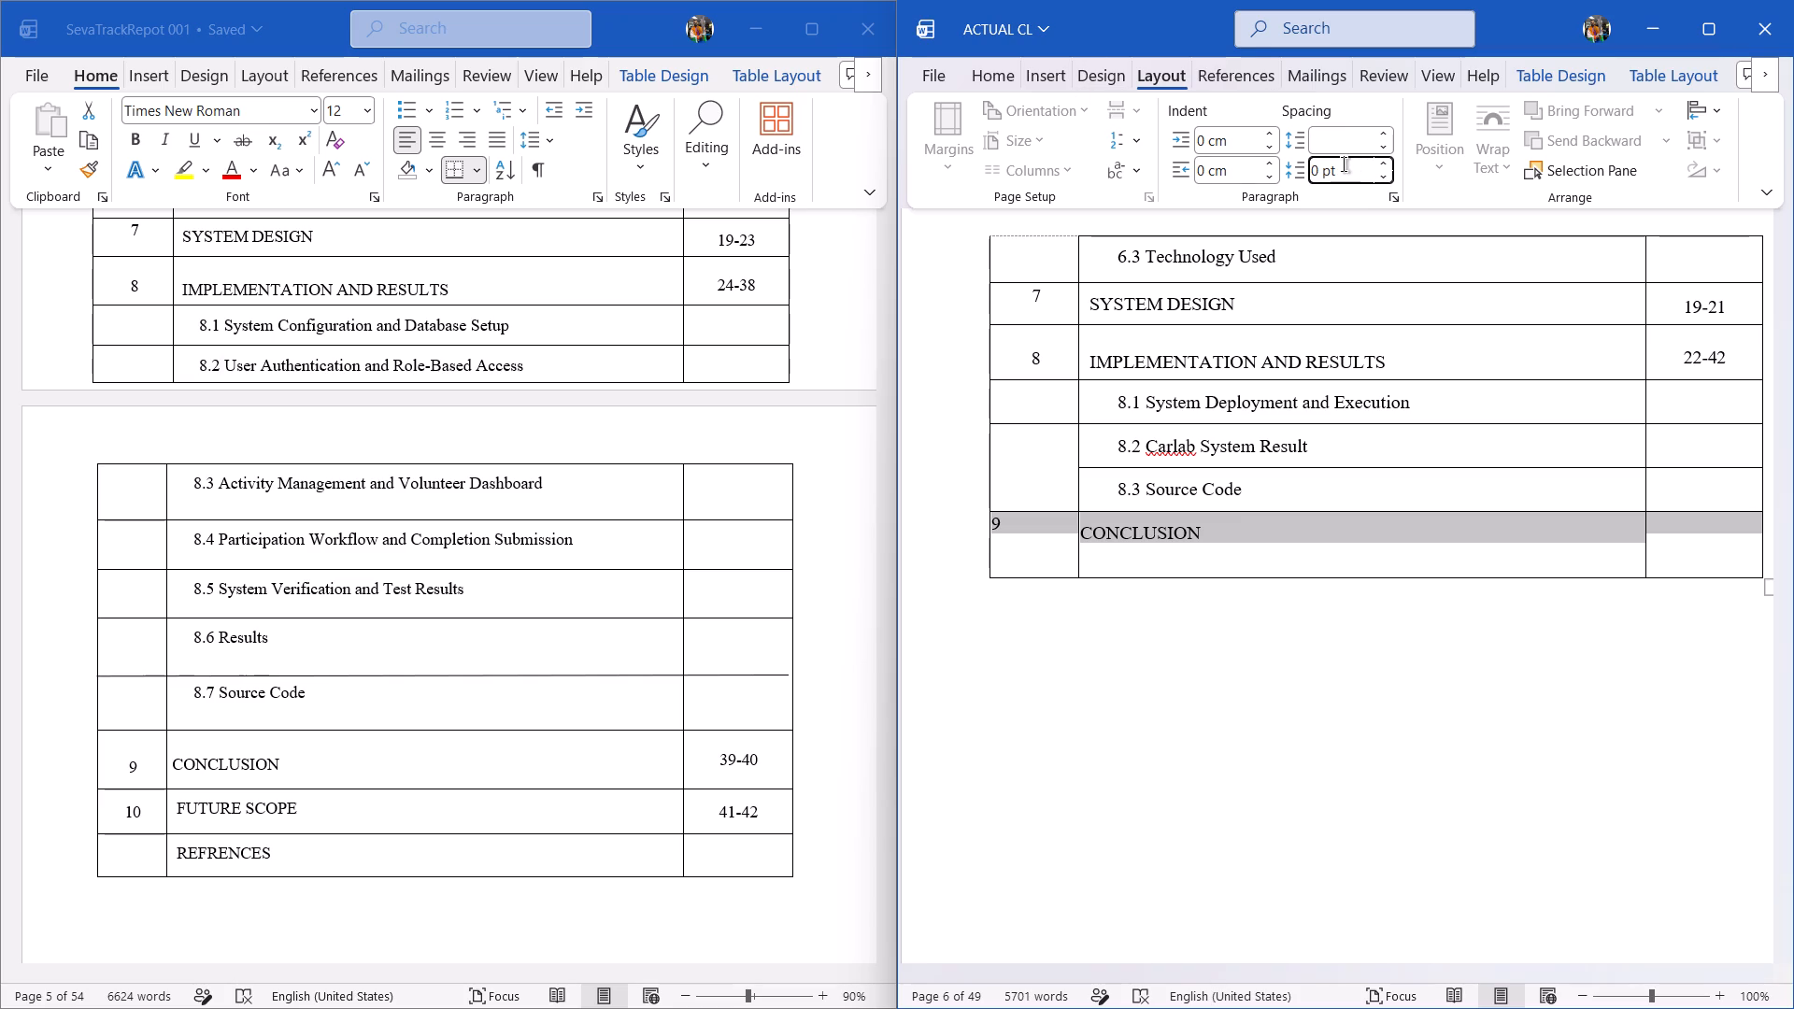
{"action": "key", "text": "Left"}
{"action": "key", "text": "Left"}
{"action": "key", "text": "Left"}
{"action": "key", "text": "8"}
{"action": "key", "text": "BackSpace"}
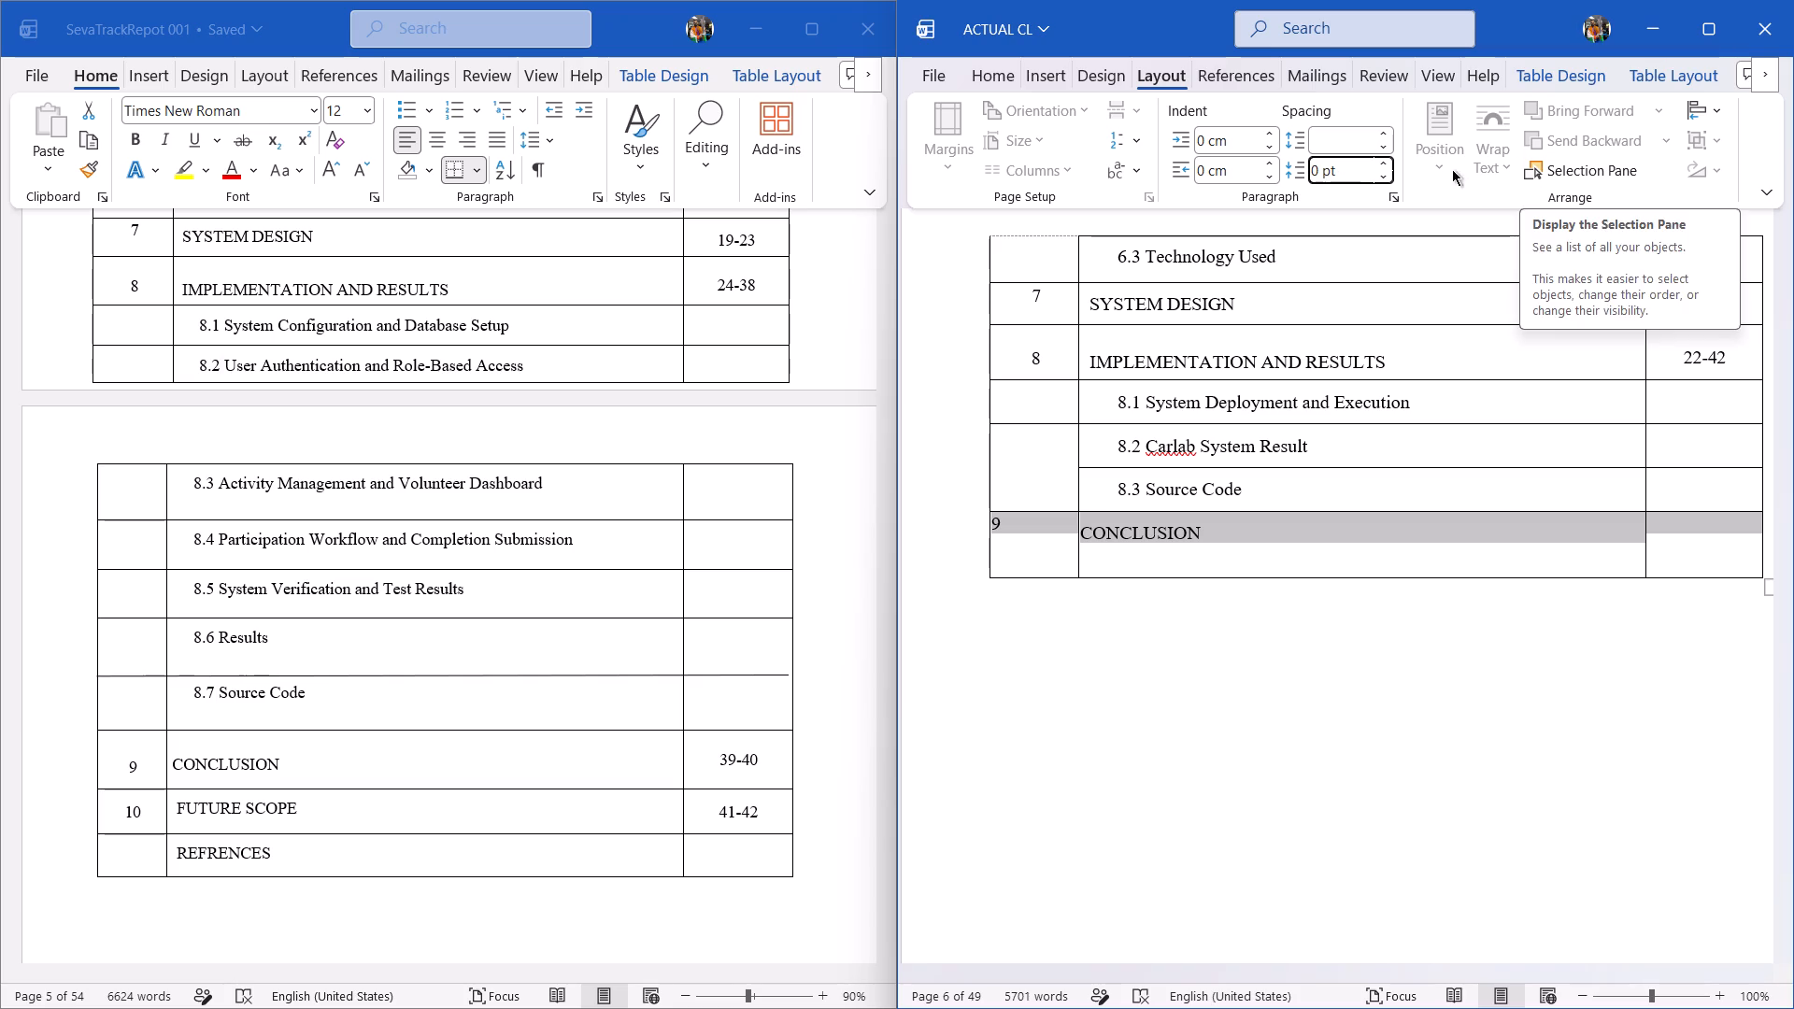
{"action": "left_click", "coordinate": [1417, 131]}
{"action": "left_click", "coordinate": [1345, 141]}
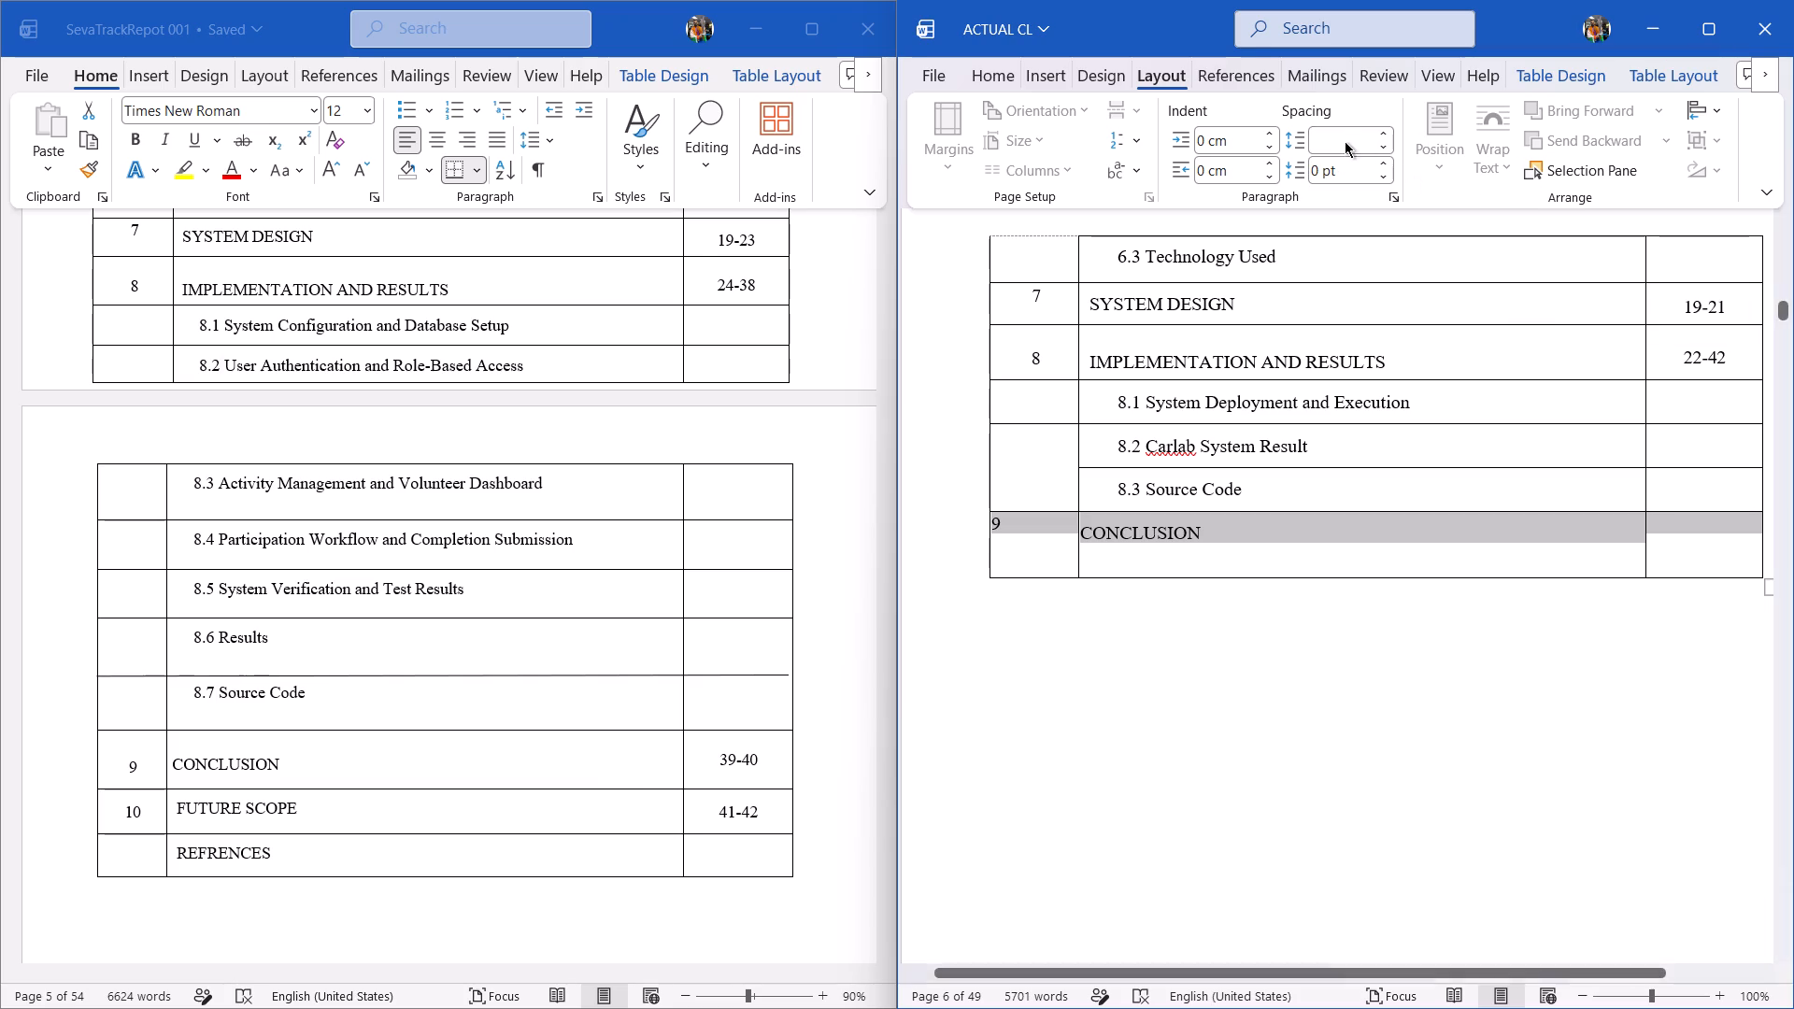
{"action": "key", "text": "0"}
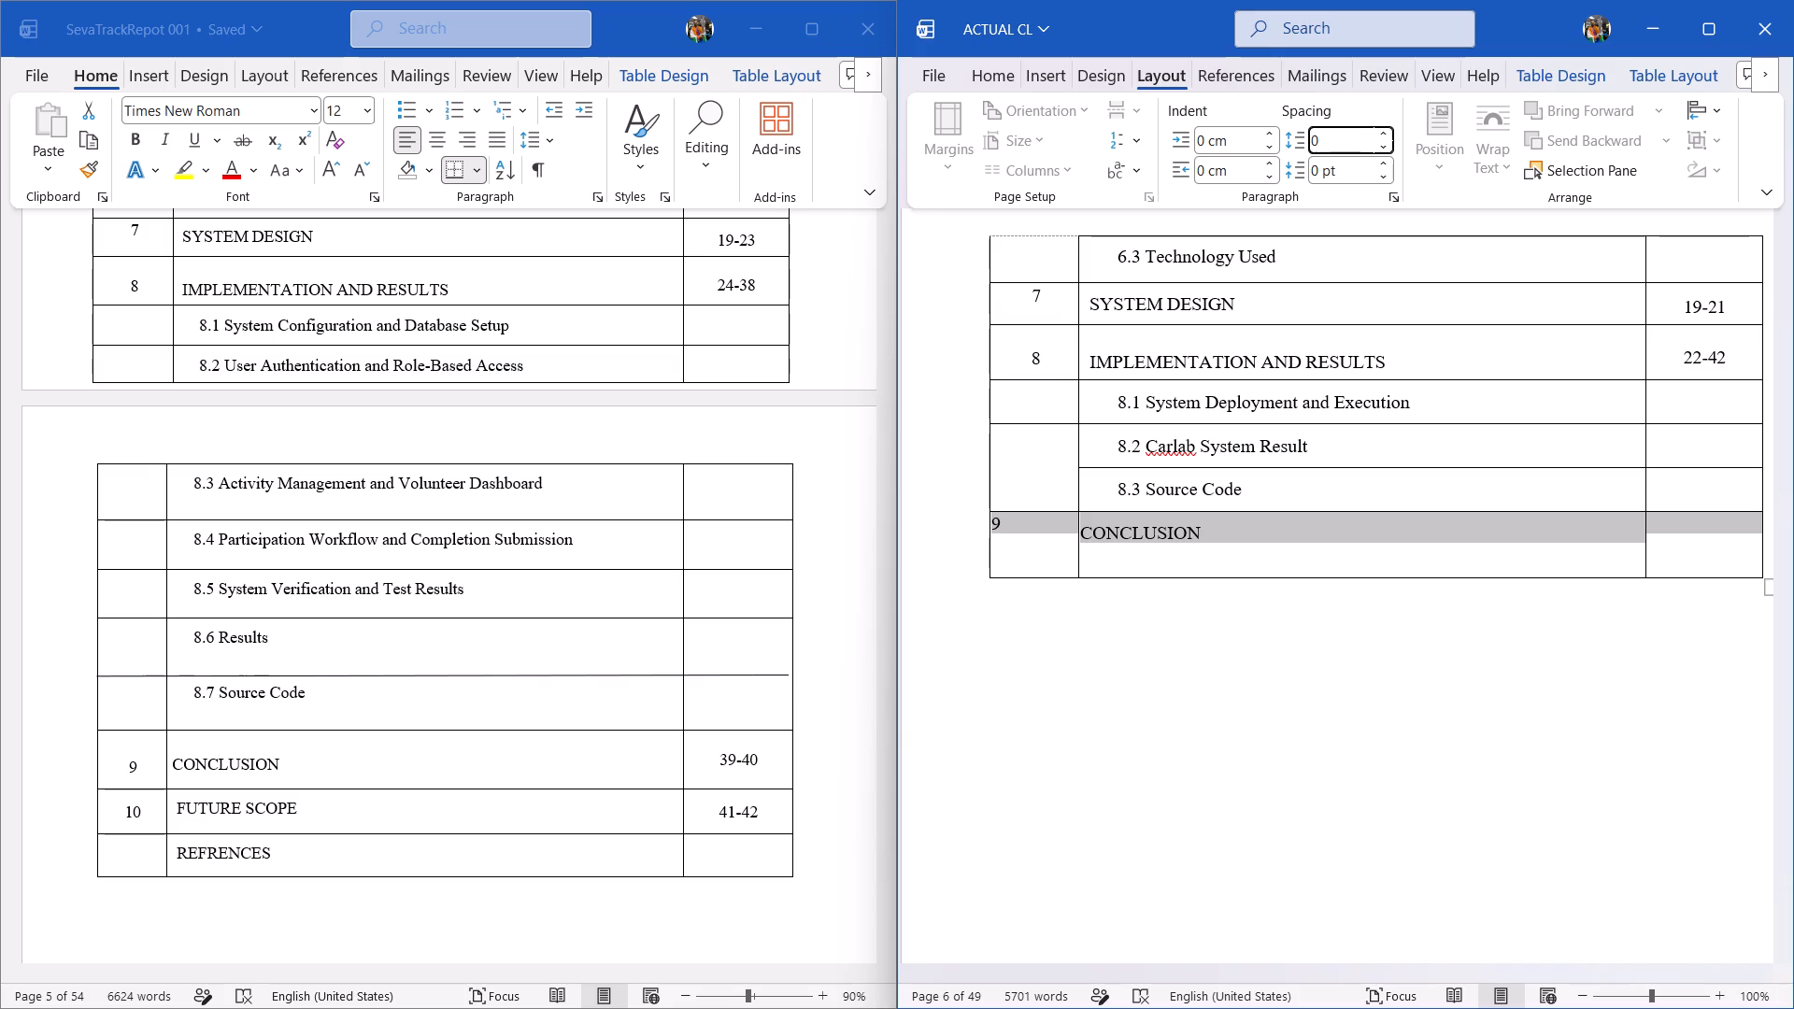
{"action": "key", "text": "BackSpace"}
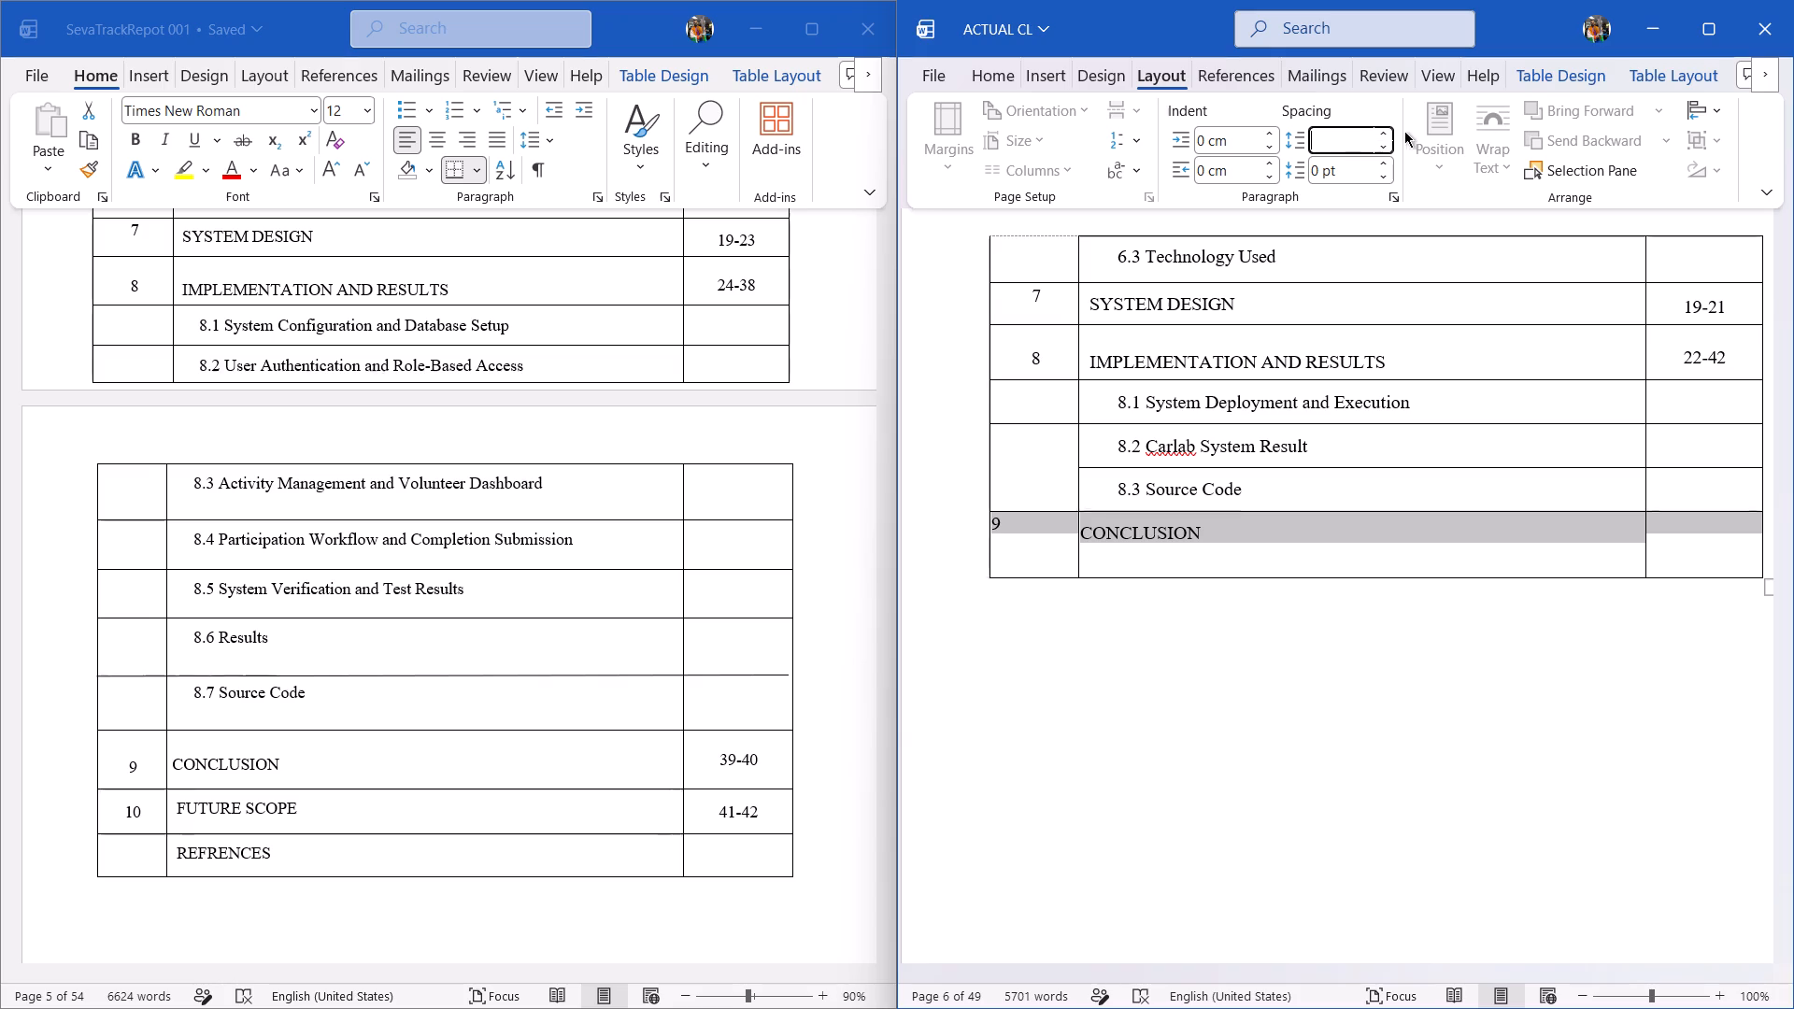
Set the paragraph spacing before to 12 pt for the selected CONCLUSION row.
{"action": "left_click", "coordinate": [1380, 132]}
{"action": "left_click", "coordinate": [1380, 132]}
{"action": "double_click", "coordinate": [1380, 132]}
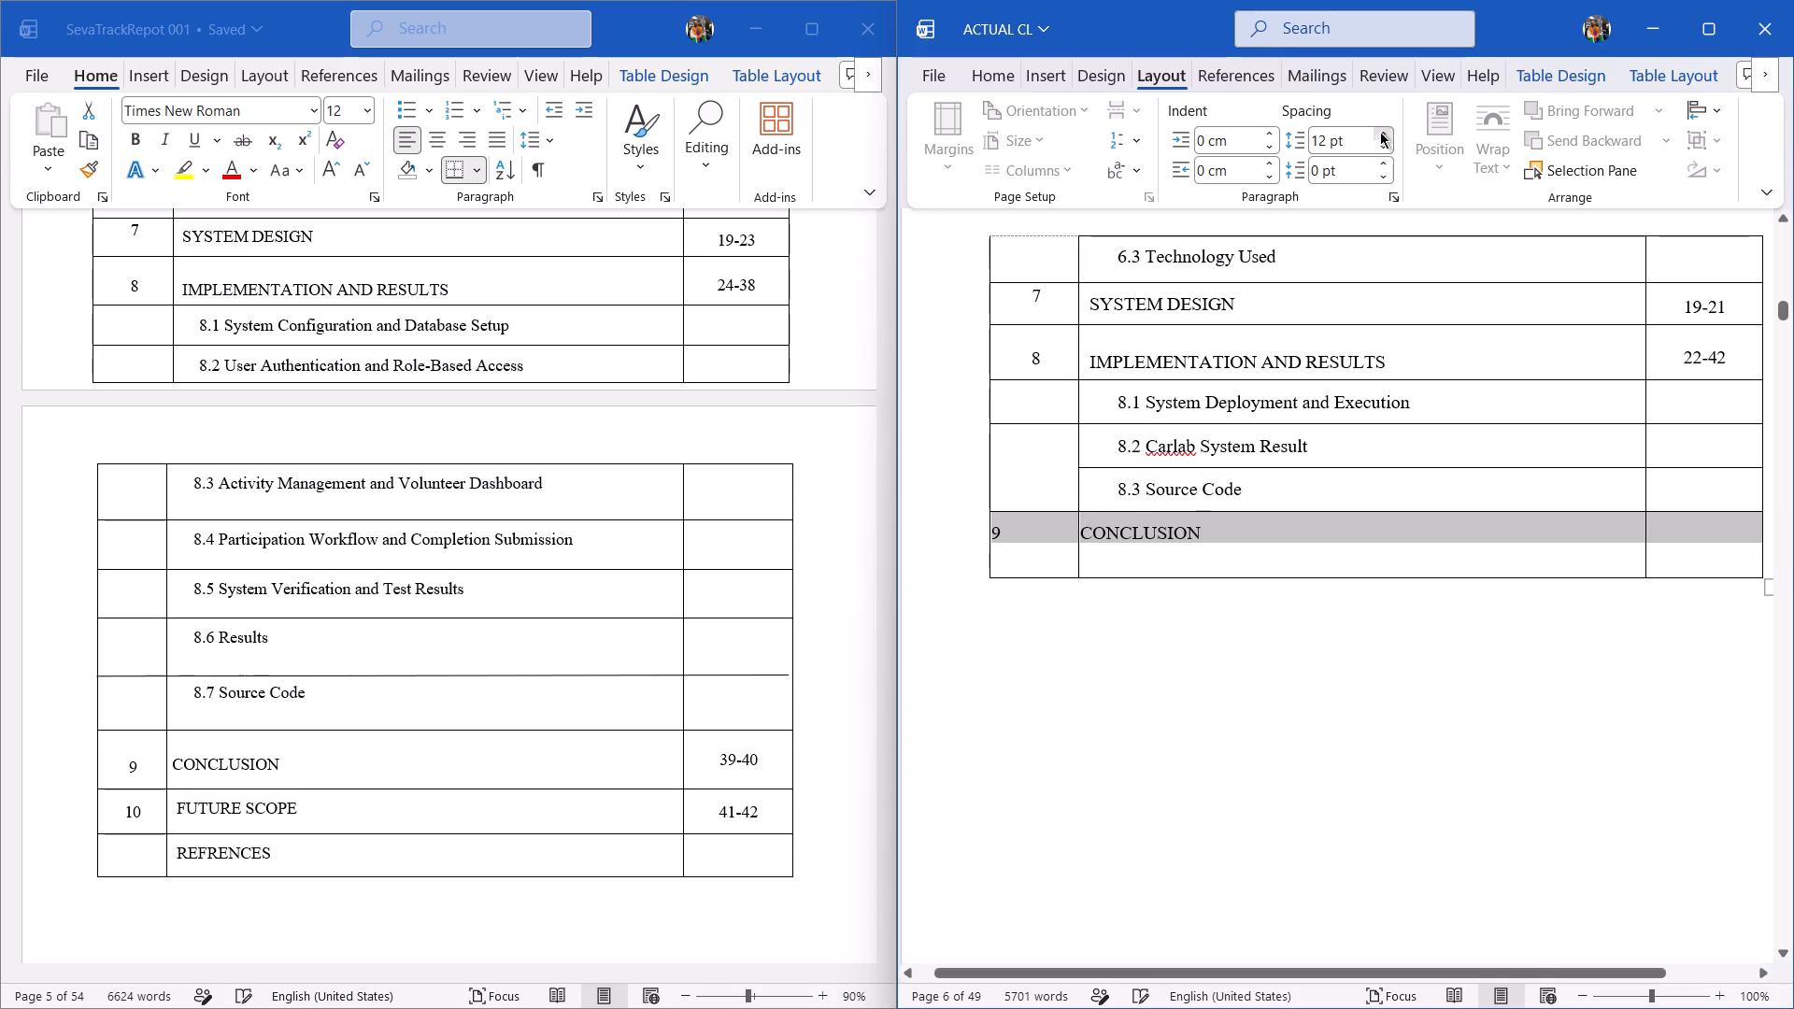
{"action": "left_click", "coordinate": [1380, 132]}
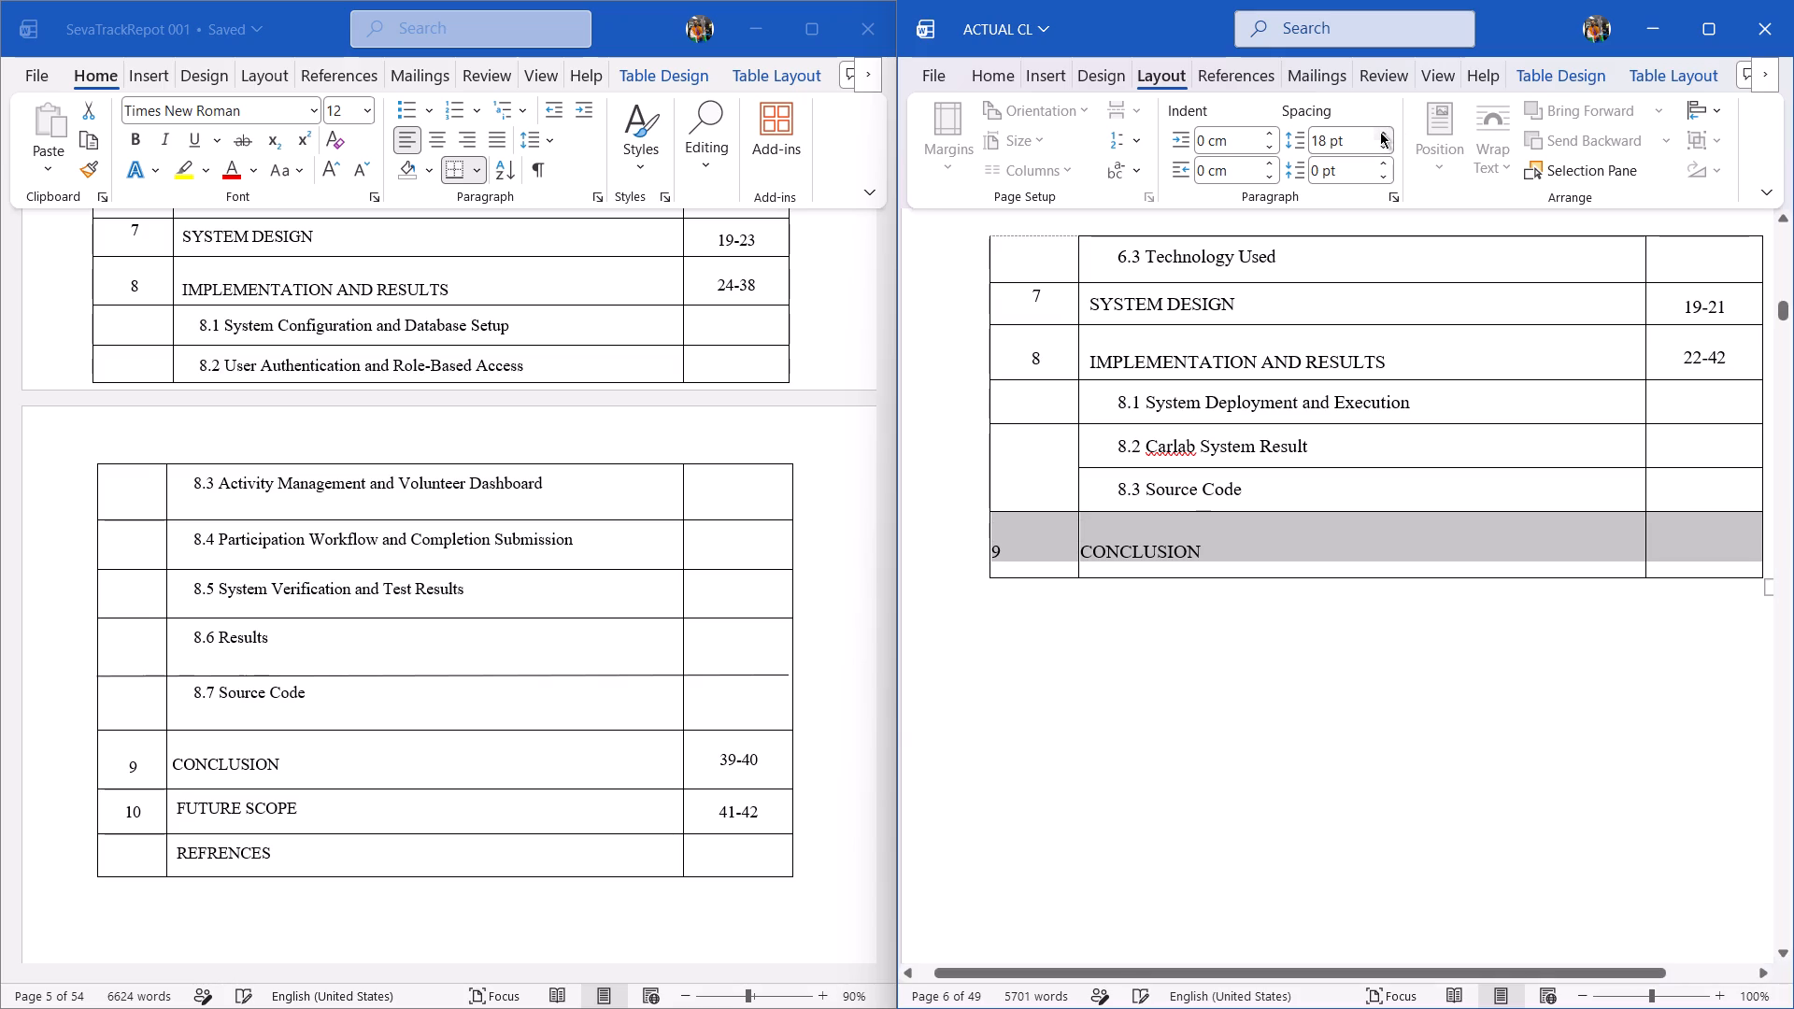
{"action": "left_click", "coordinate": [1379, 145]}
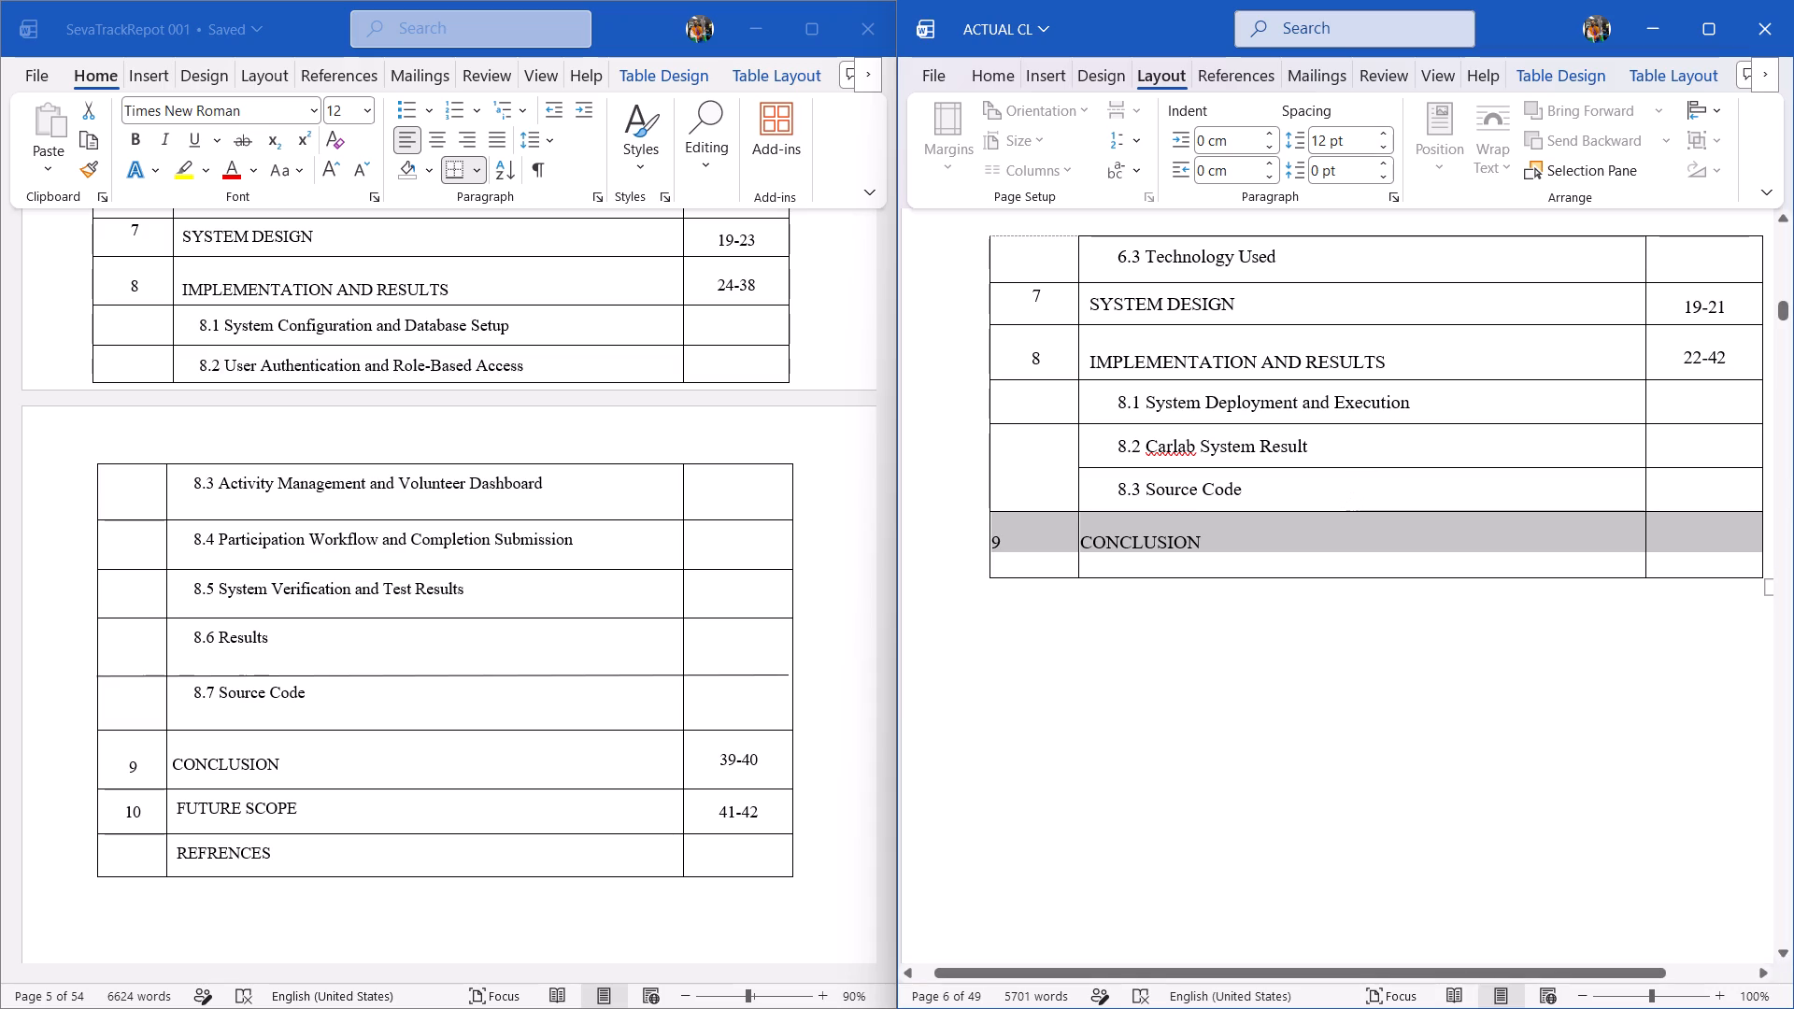
Reduce the CONCLUSION row's height slightly, leaving a small gap below its text.
{"action": "left_click_drag", "start_coordinate": [1317, 577], "coordinate": [1316, 554]}
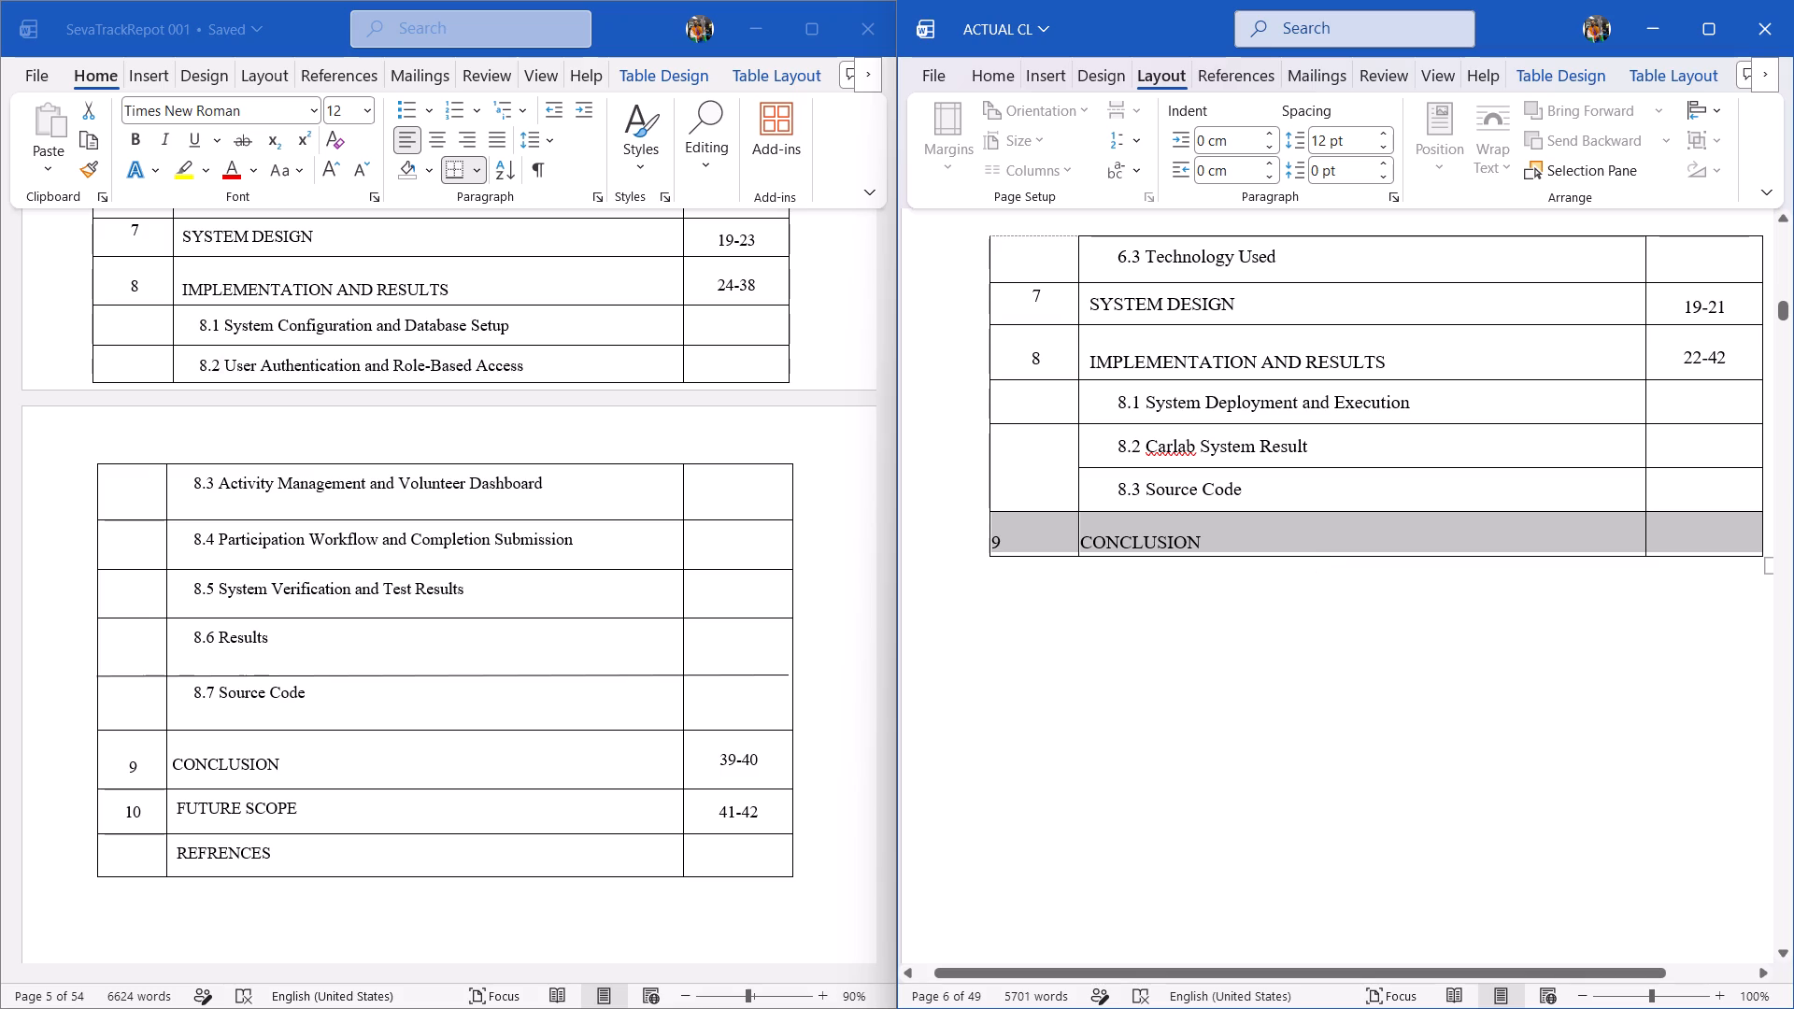
{"action": "left_click_drag", "start_coordinate": [1316, 554], "coordinate": [1316, 564]}
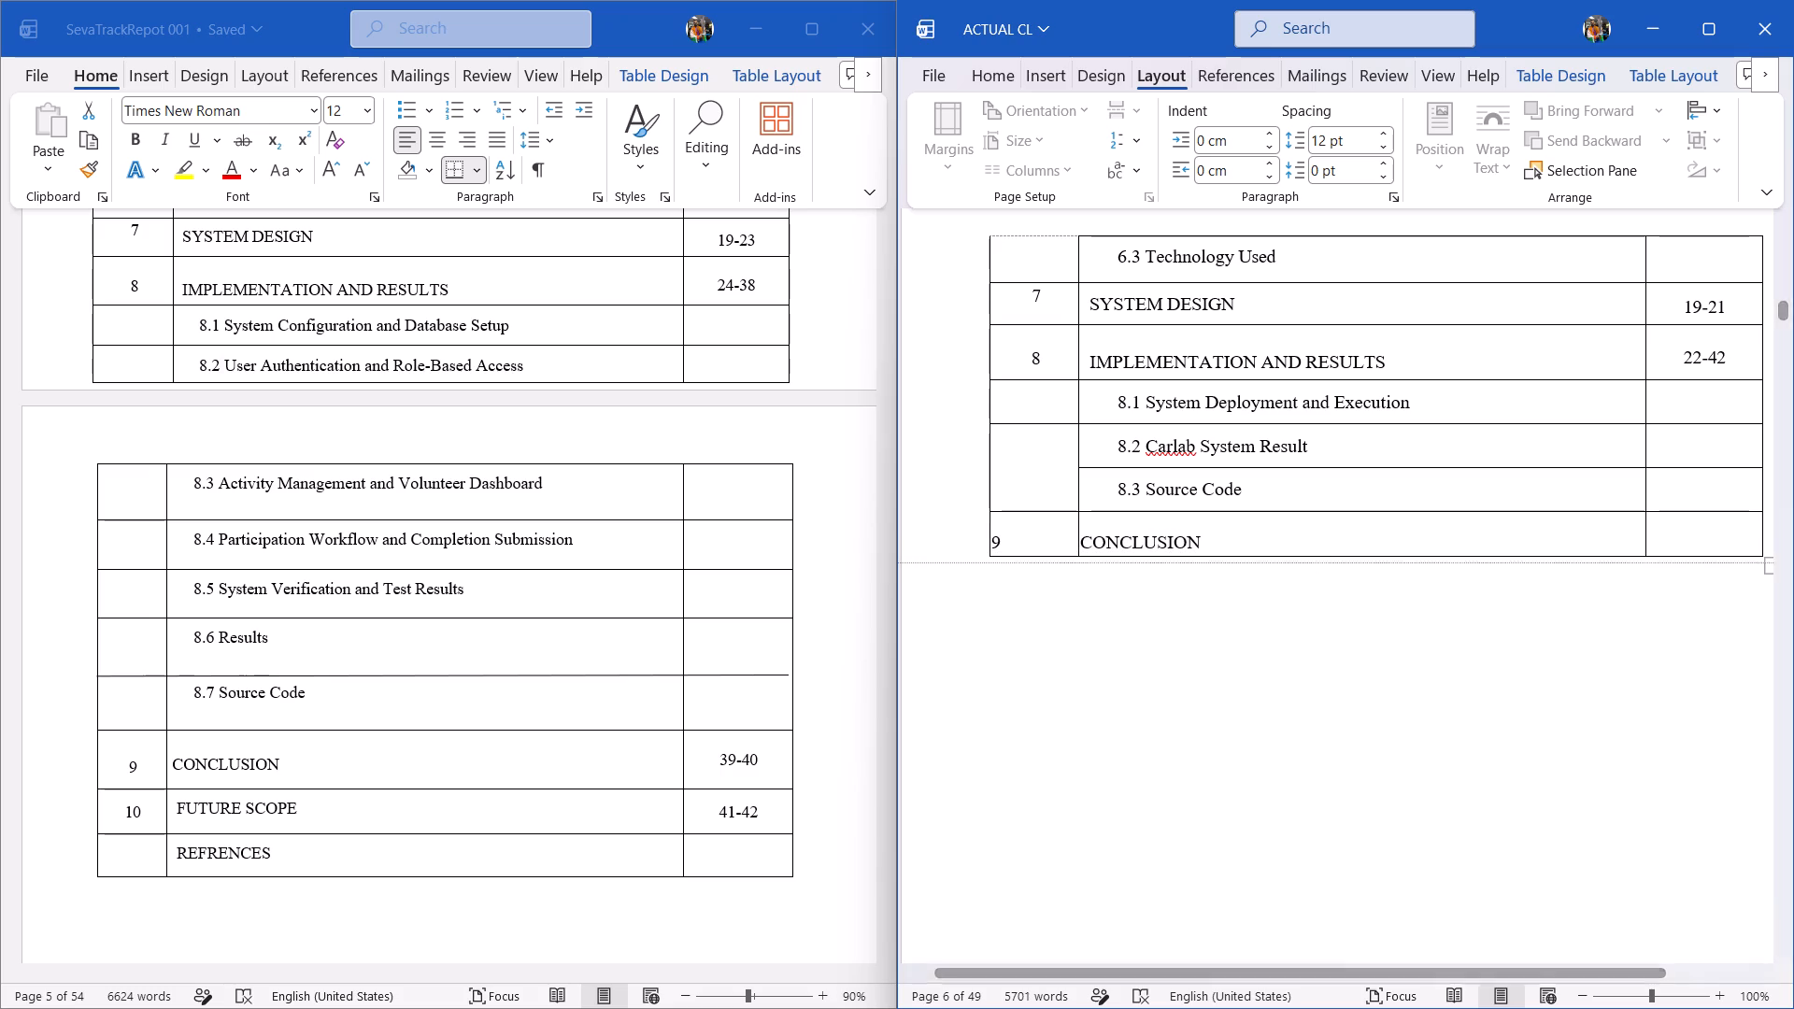
{"action": "left_click_drag", "start_coordinate": [1316, 564], "coordinate": [1316, 566]}
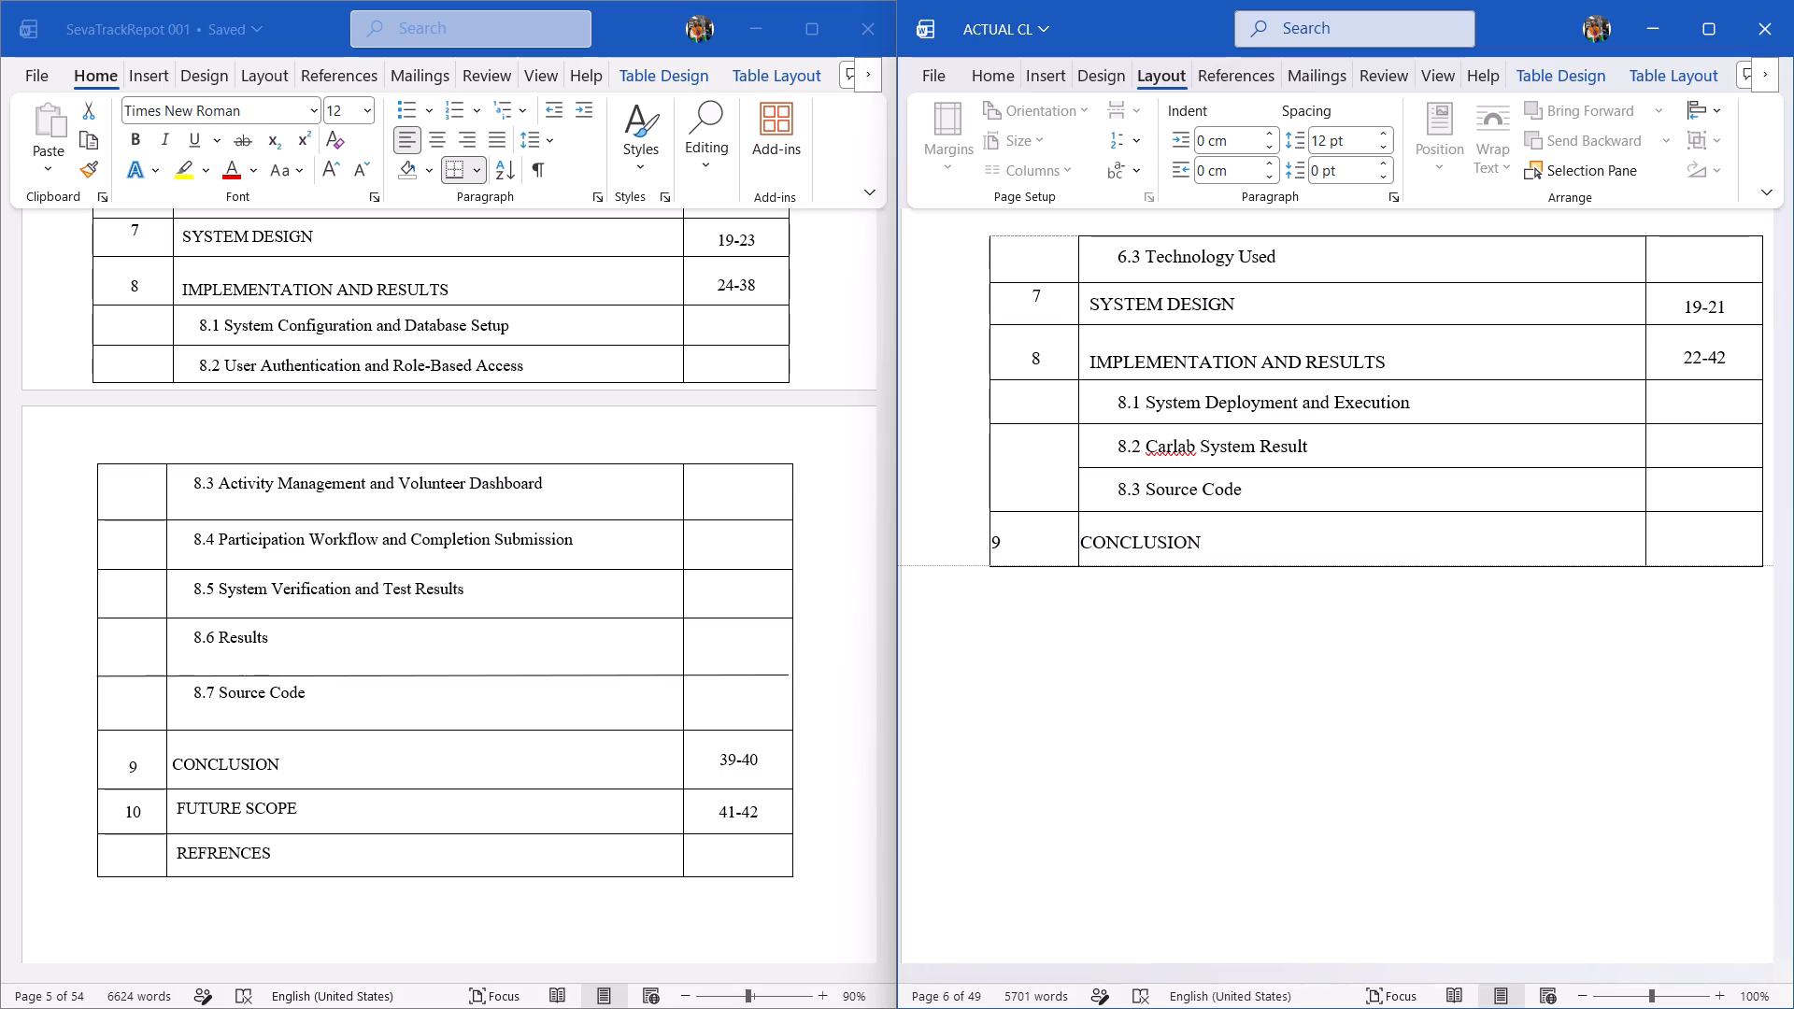
{"action": "left_click_drag", "start_coordinate": [1316, 566], "coordinate": [1316, 578]}
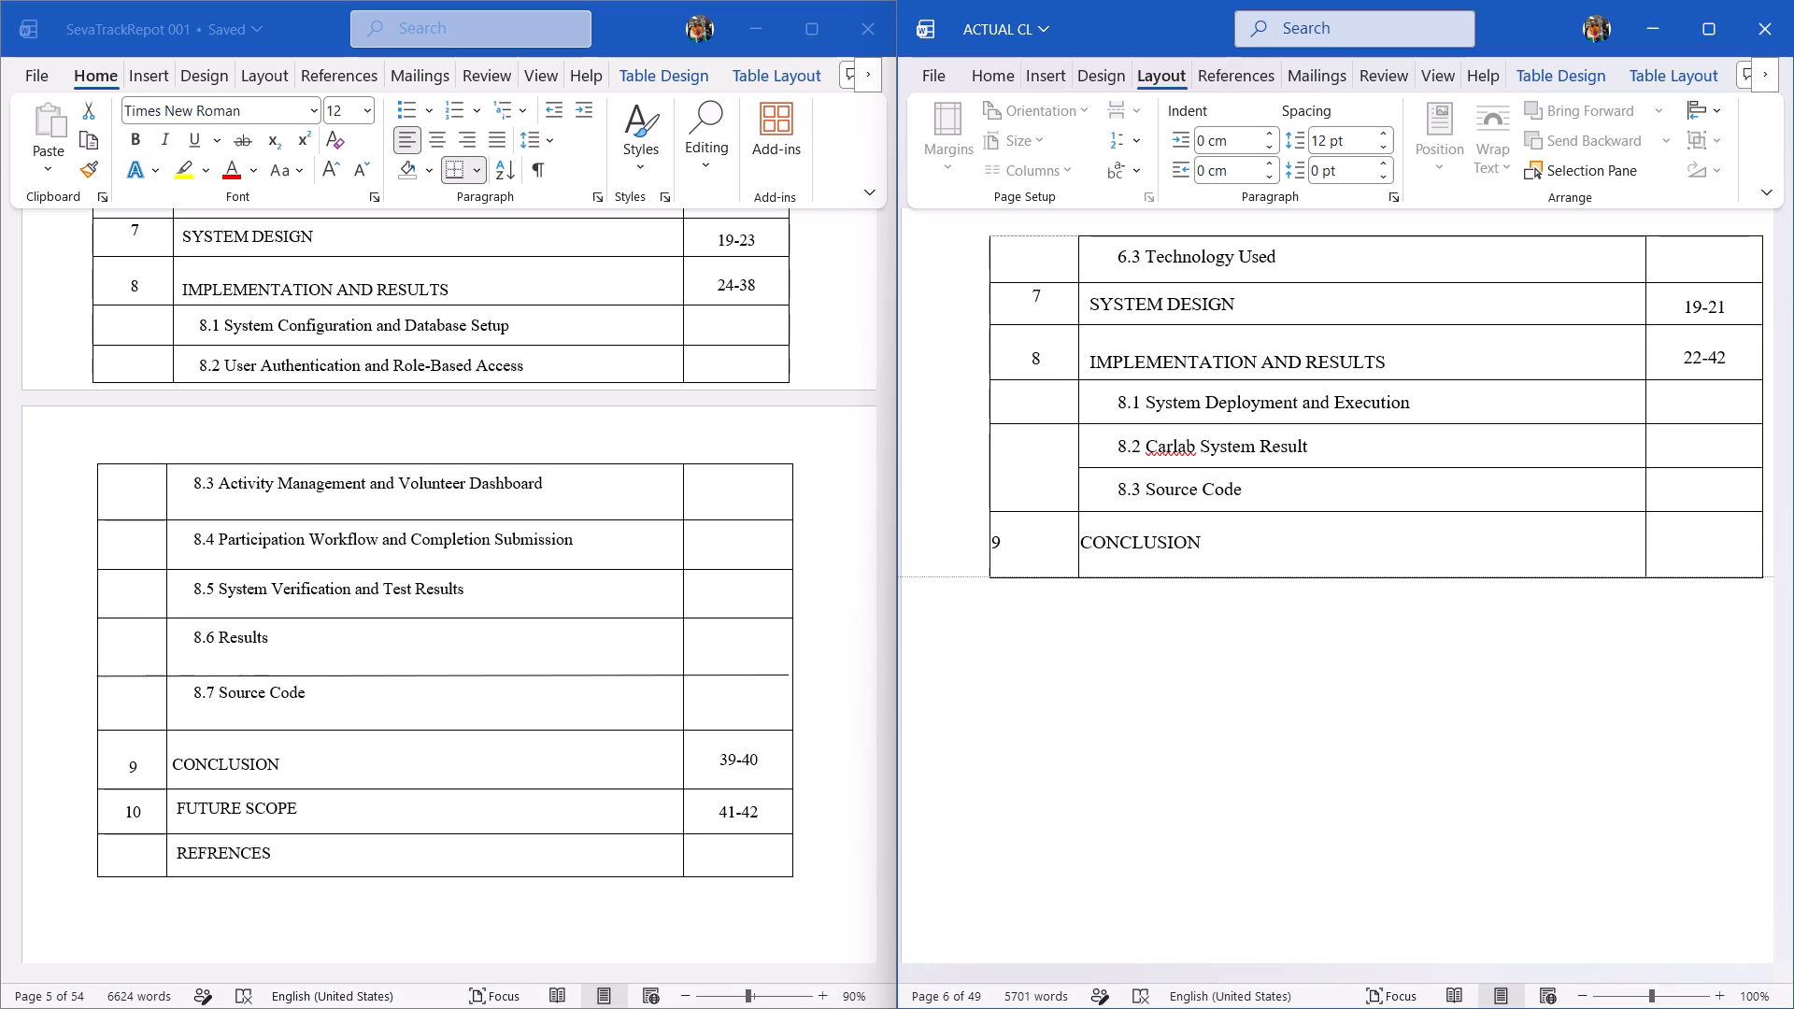
{"action": "left_click_drag", "start_coordinate": [1316, 578], "coordinate": [1316, 568]}
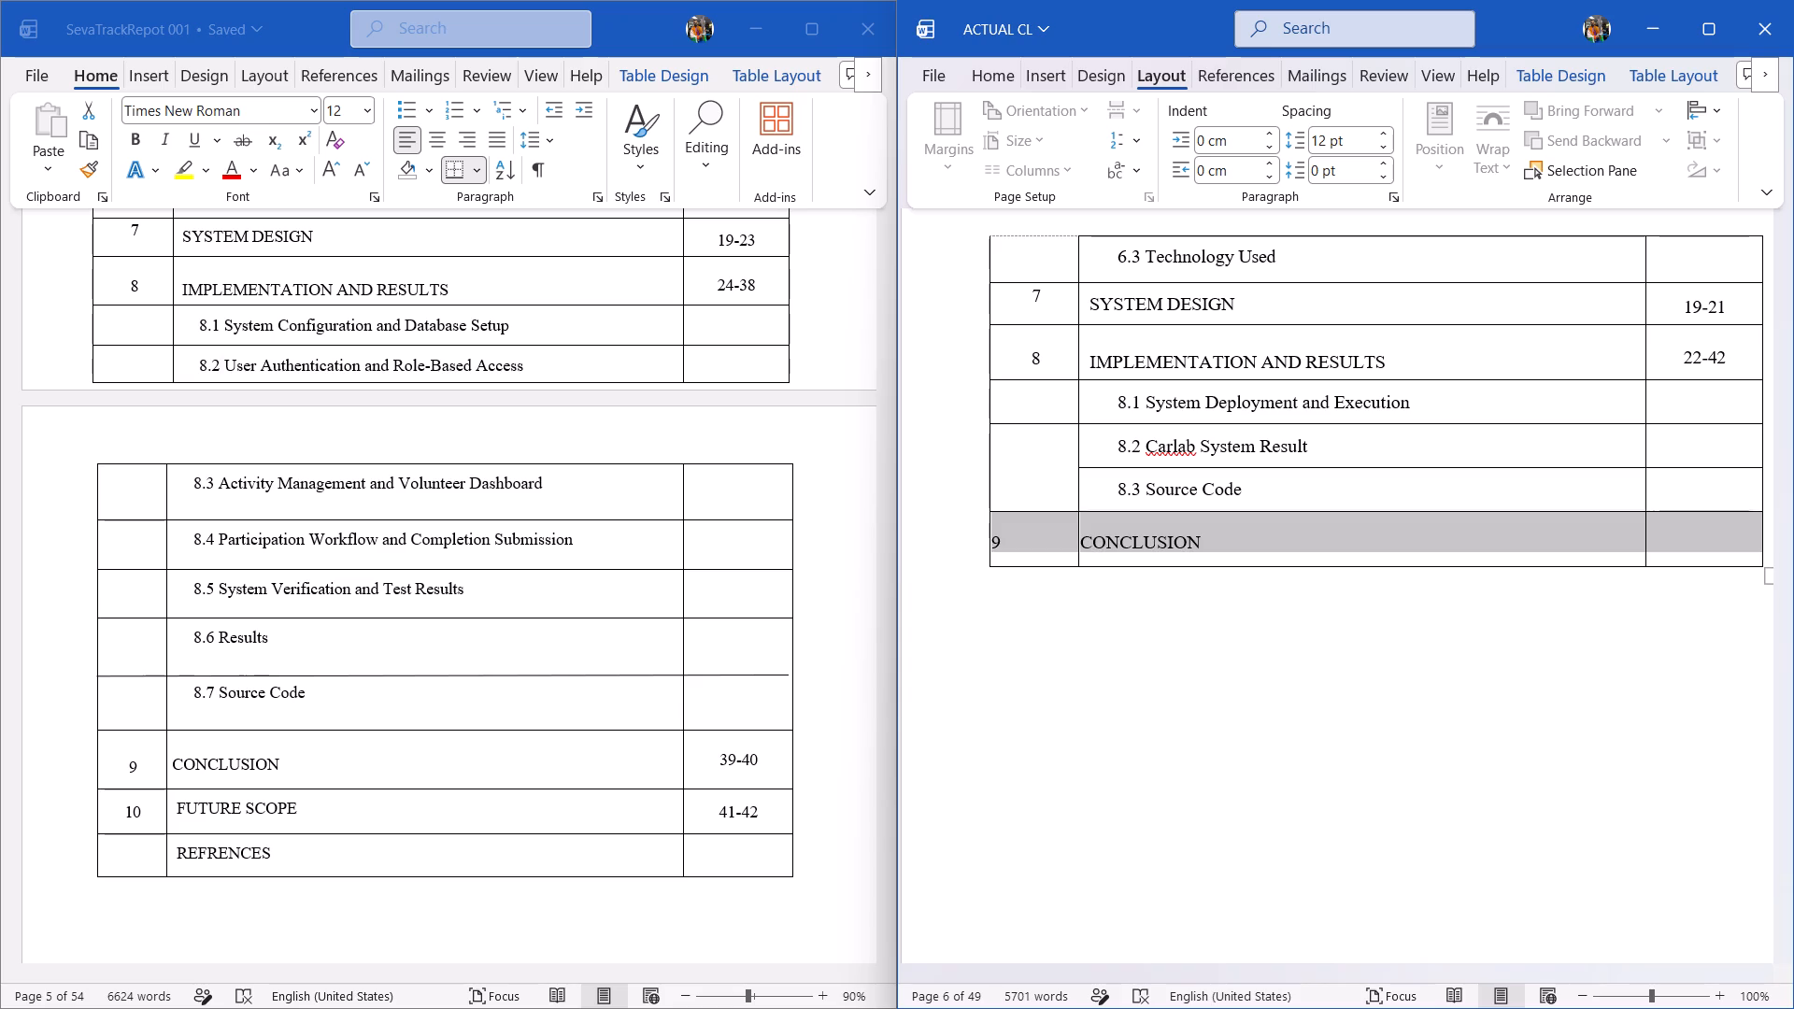
Set the paragraph spacing before to 6 pt for the CONCLUSION row, and deselect the row.
{"action": "left_click", "coordinate": [1380, 147]}
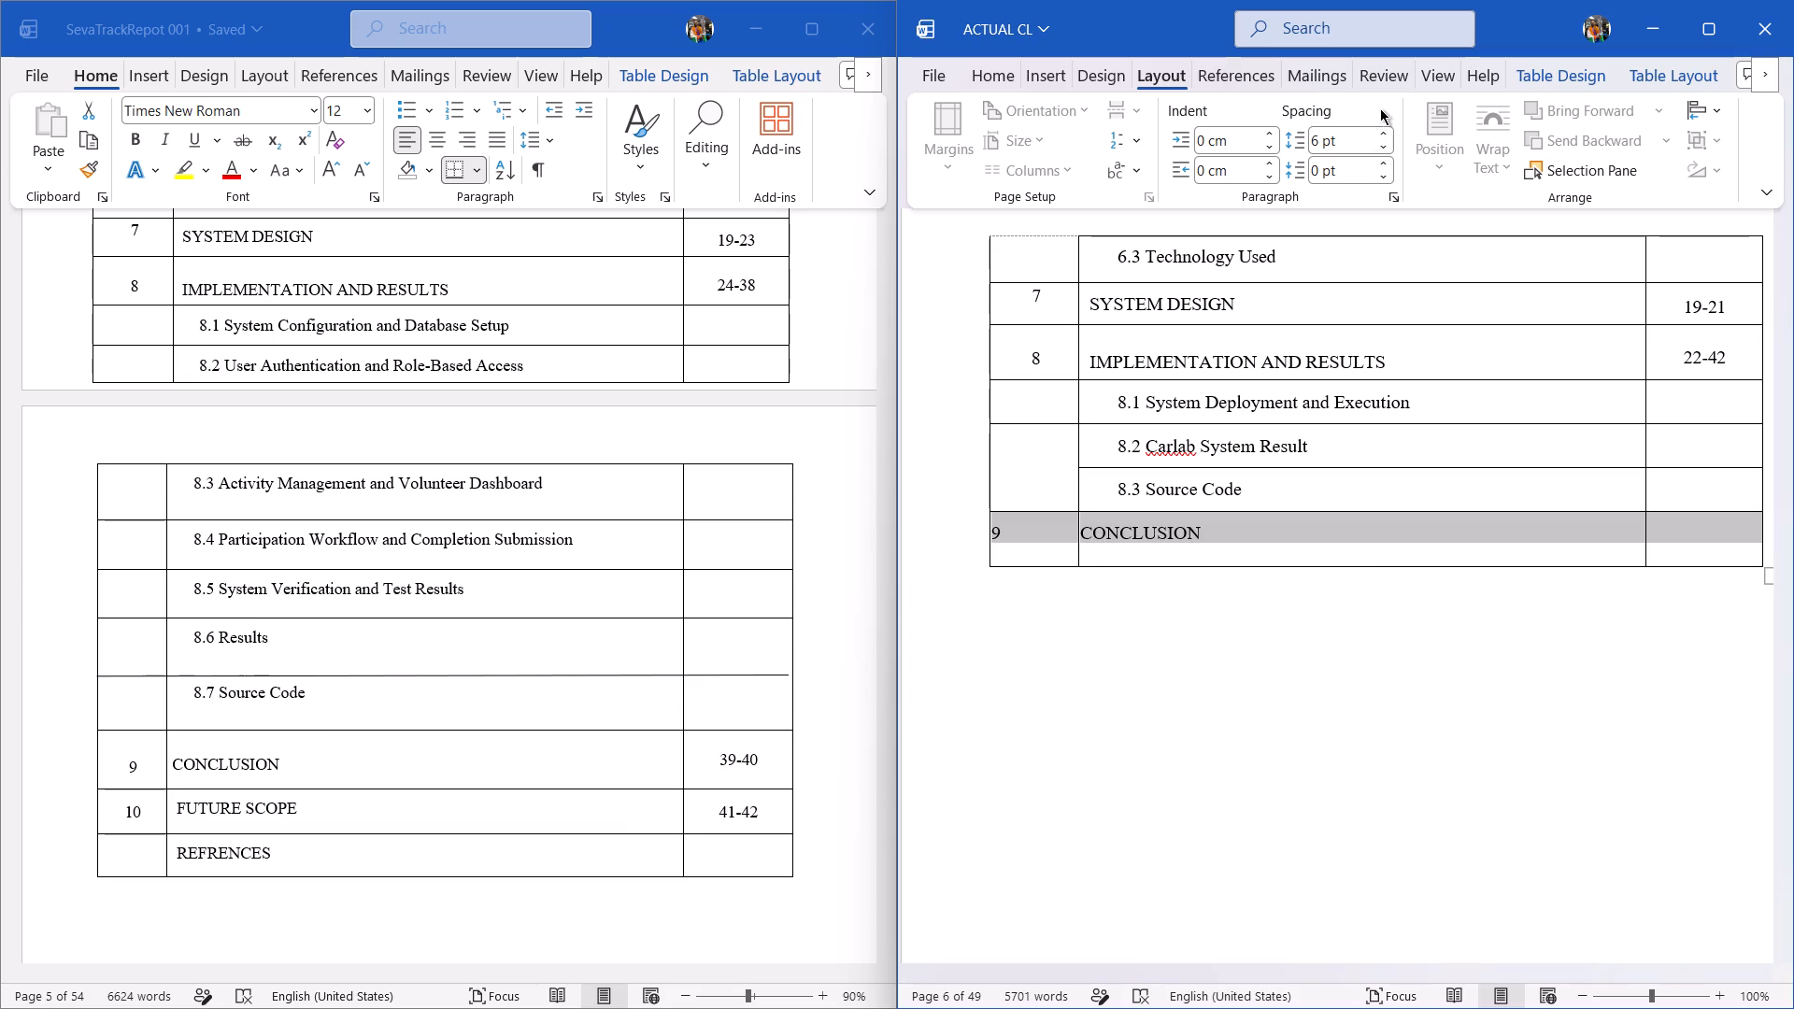
{"action": "left_click", "coordinate": [1296, 564]}
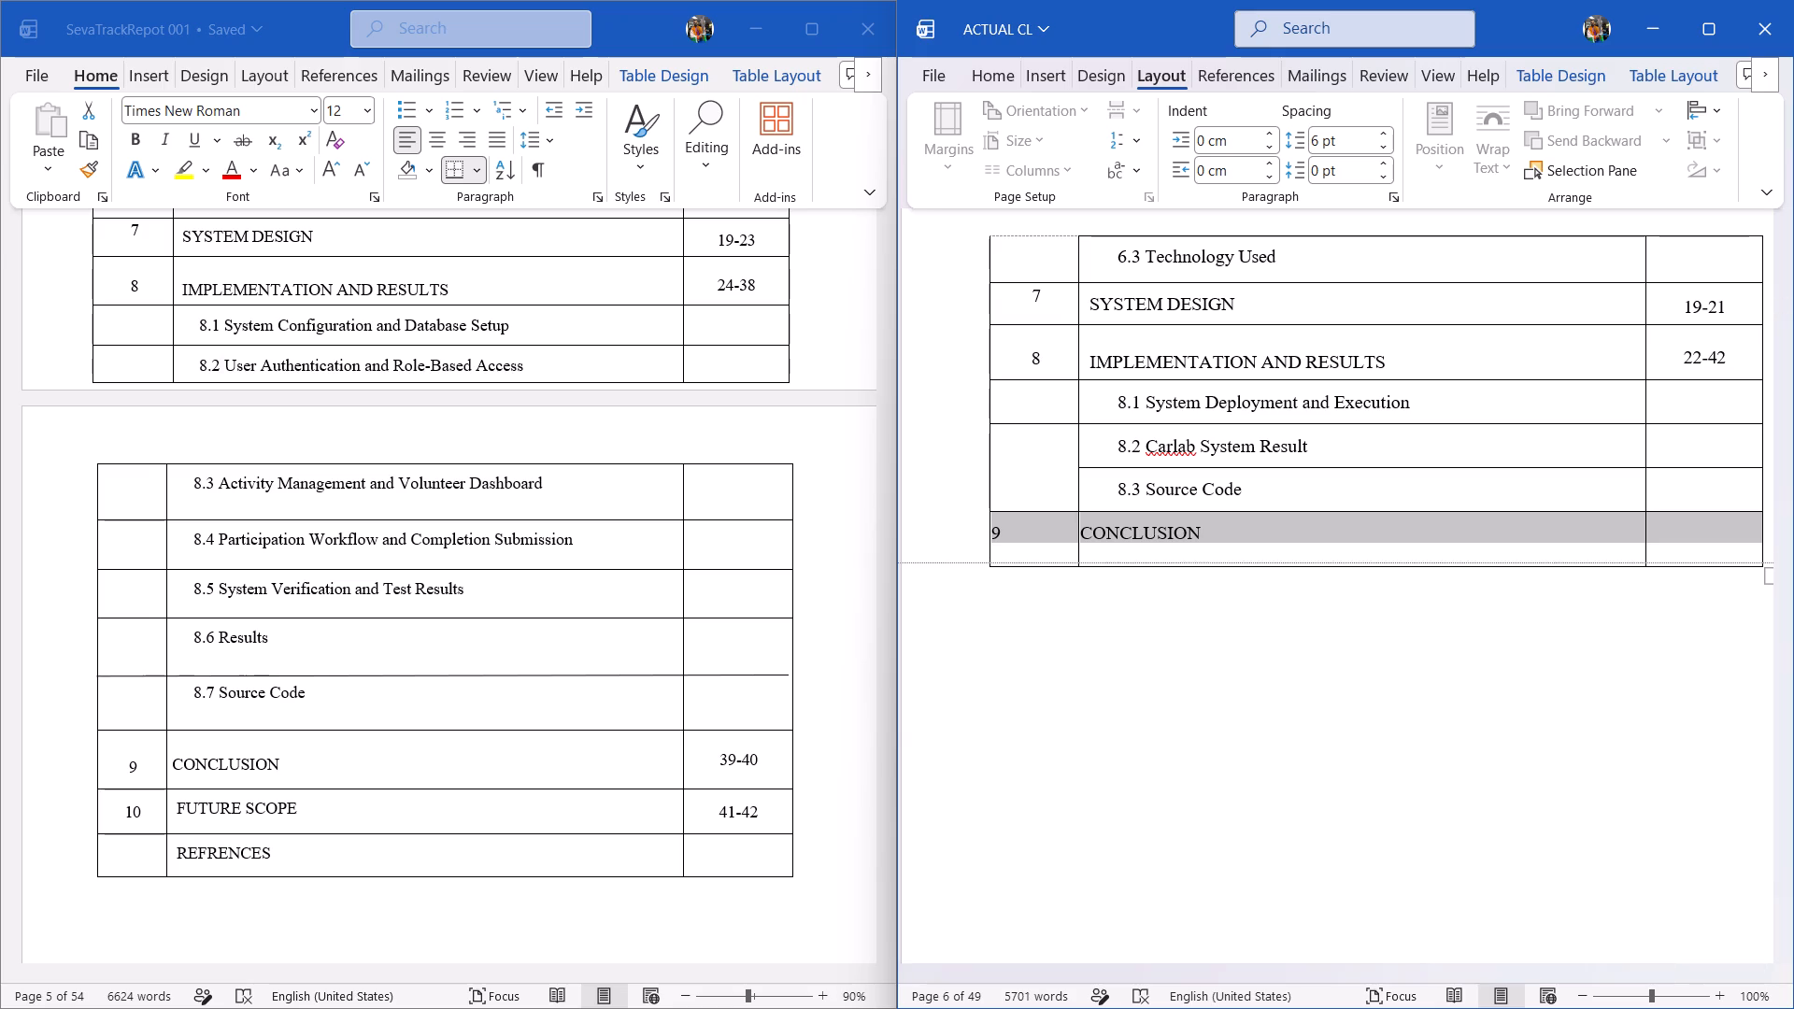
{"action": "left_click", "coordinate": [1295, 565]}
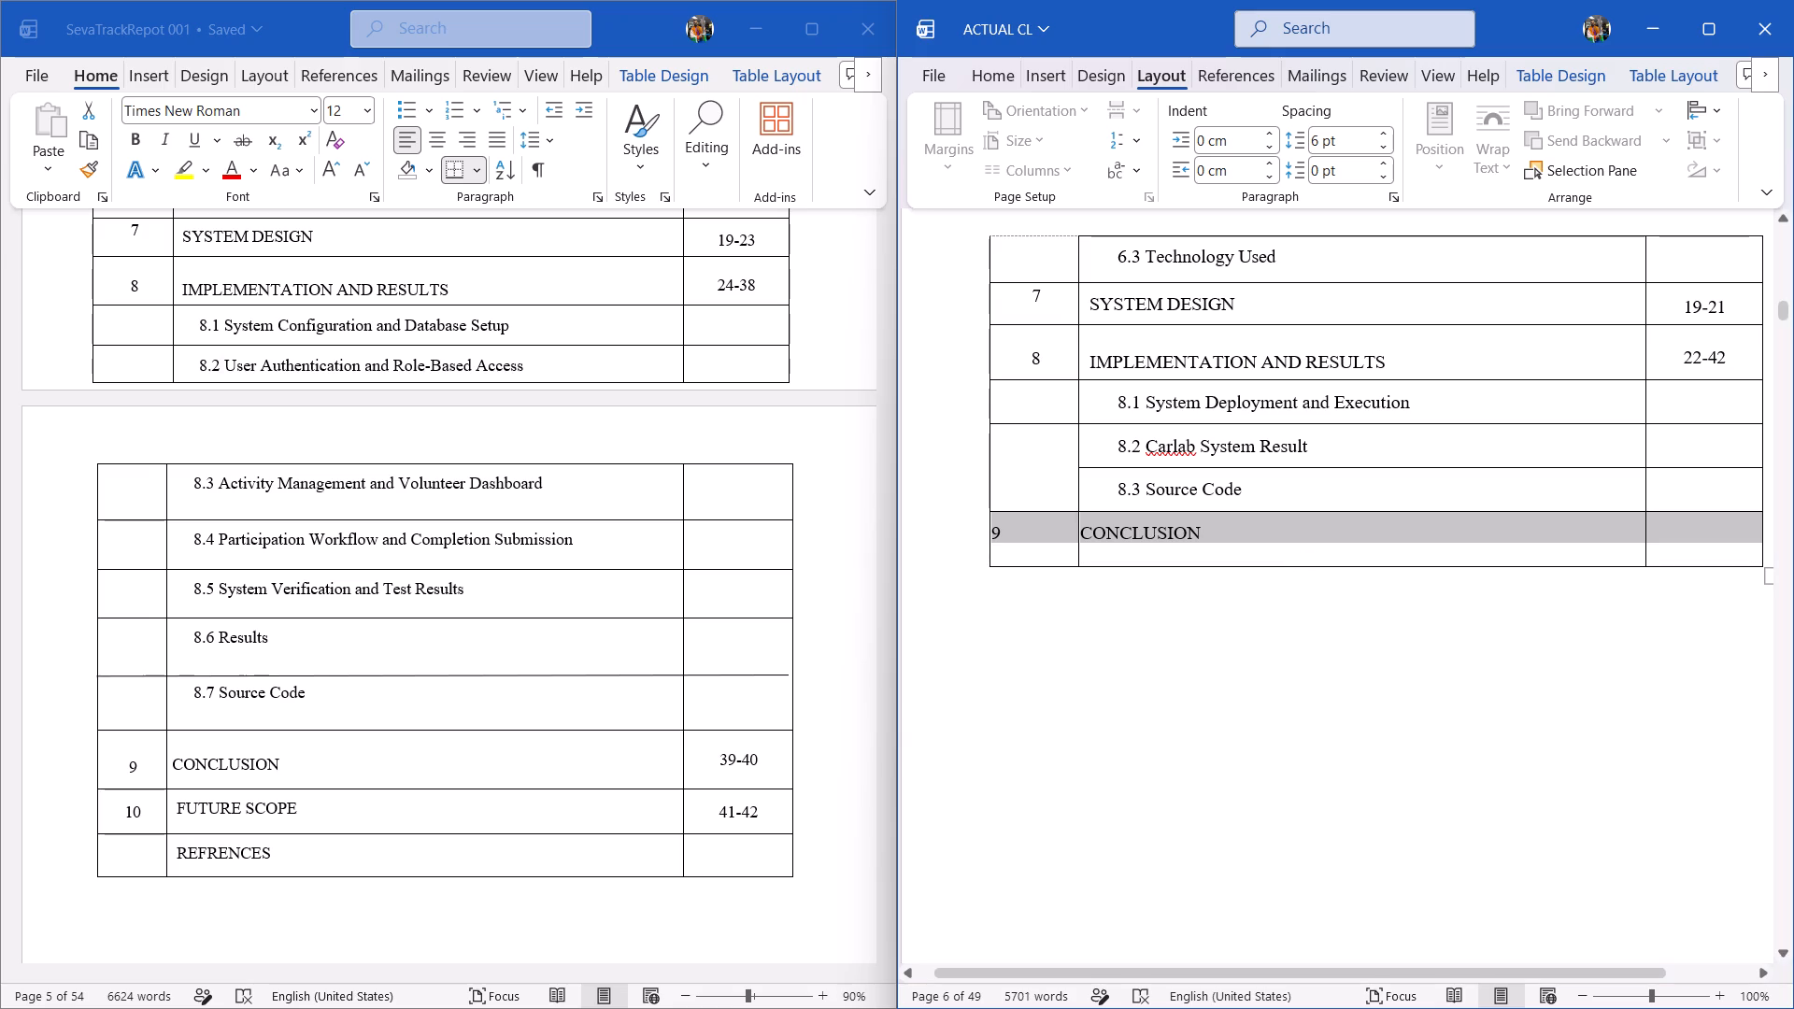
{"action": "left_click", "coordinate": [1295, 565]}
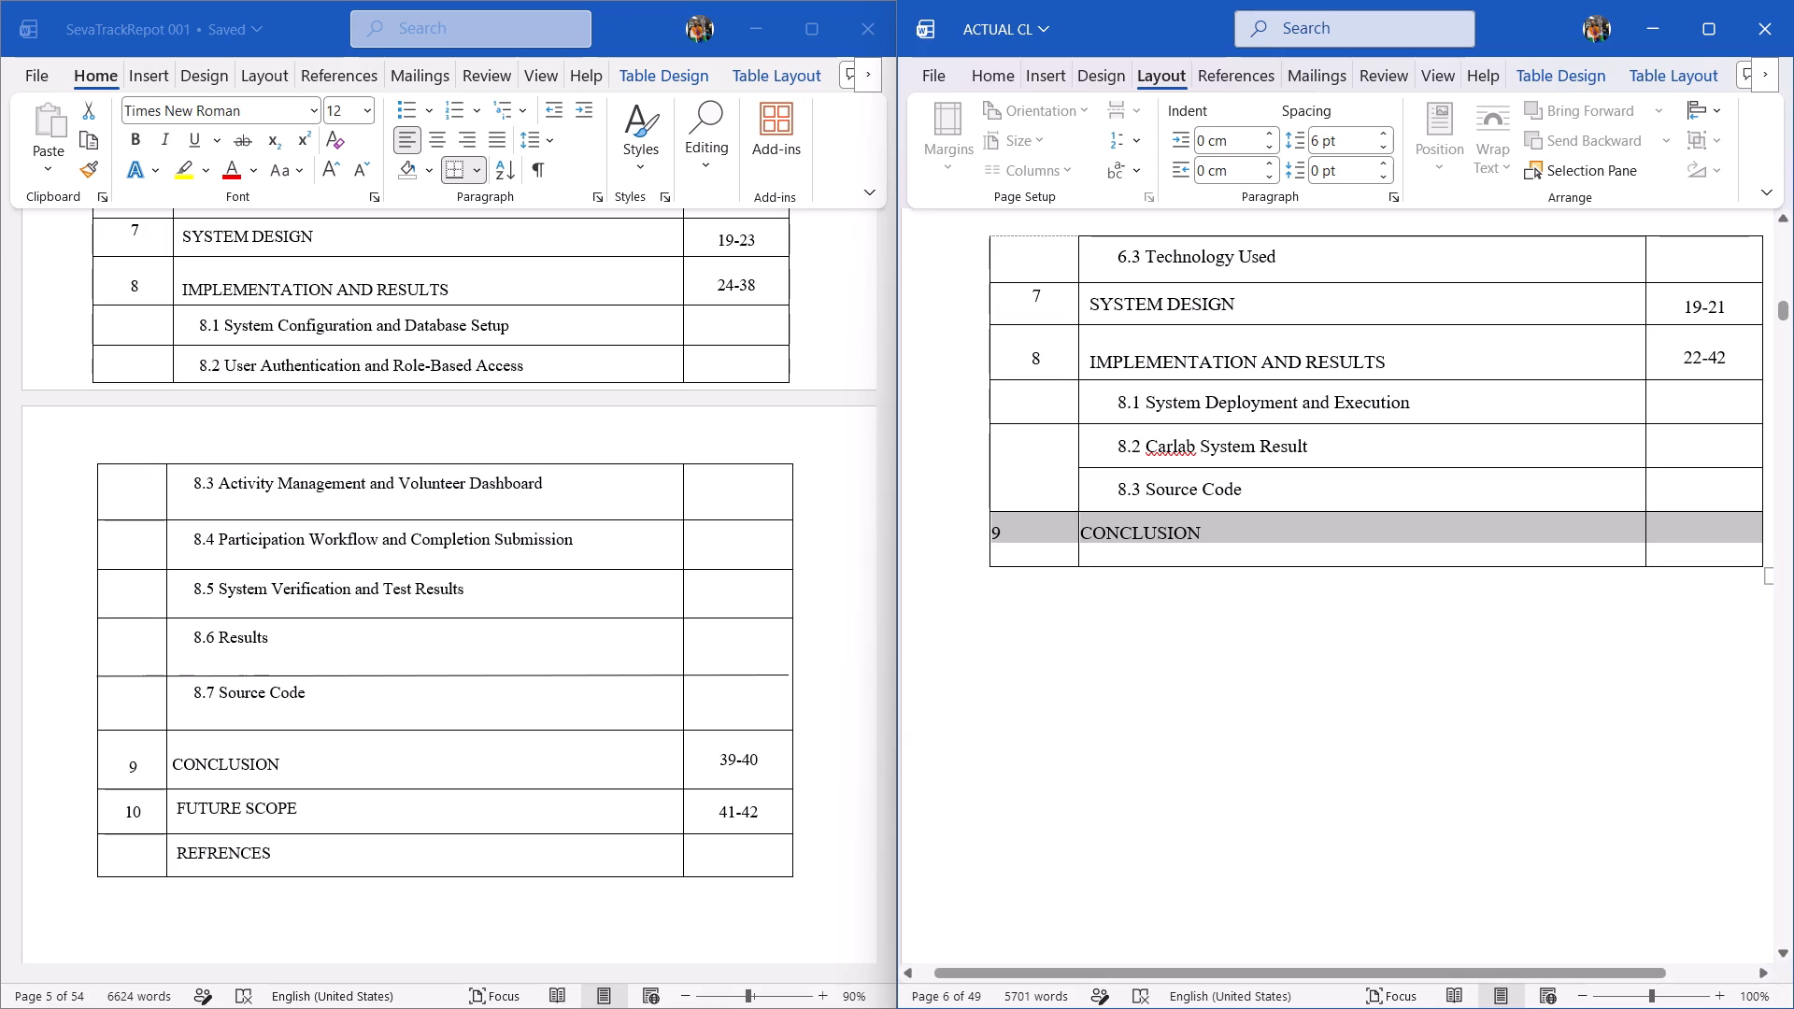
{"action": "left_click", "coordinate": [1292, 625]}
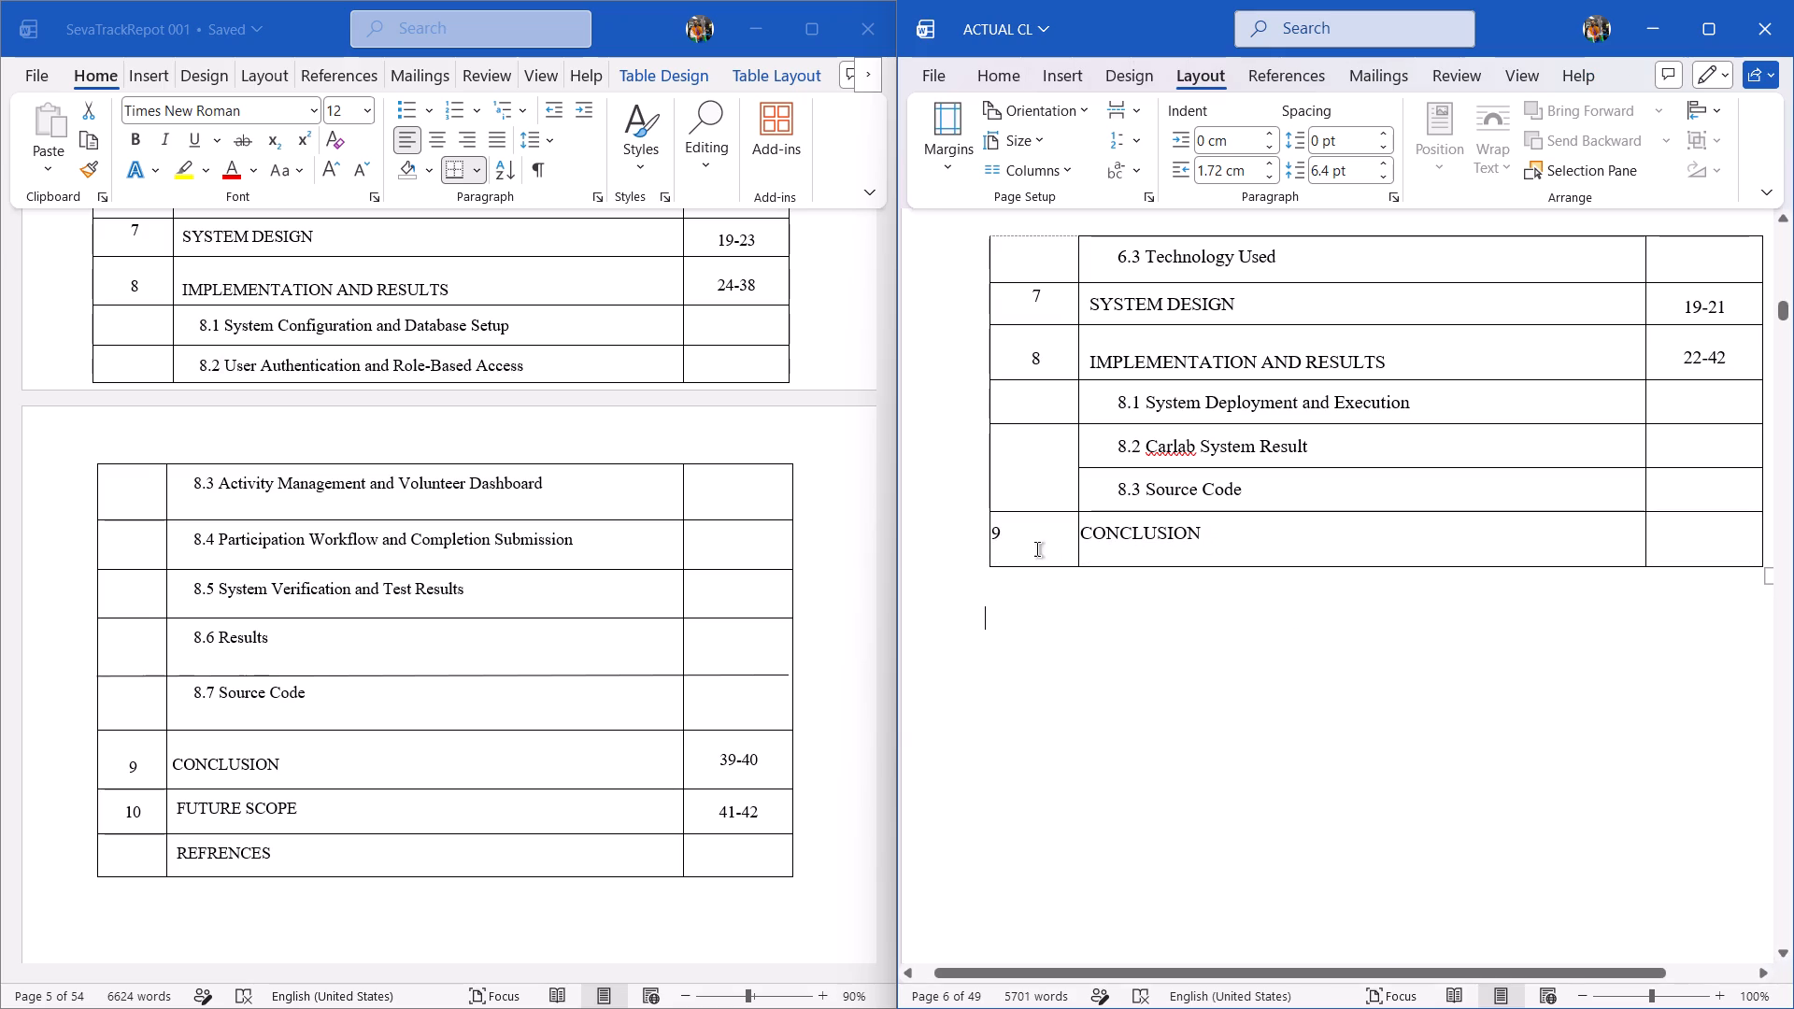
Shift the chapter number 9 towards the middle of its cell with seven leading spaces.
{"action": "left_click", "coordinate": [994, 539]}
{"action": "key", "text": "space"}
{"action": "key", "text": "space"}
{"action": "key", "text": "space"}
{"action": "key", "text": "space"}
{"action": "key", "text": "space"}
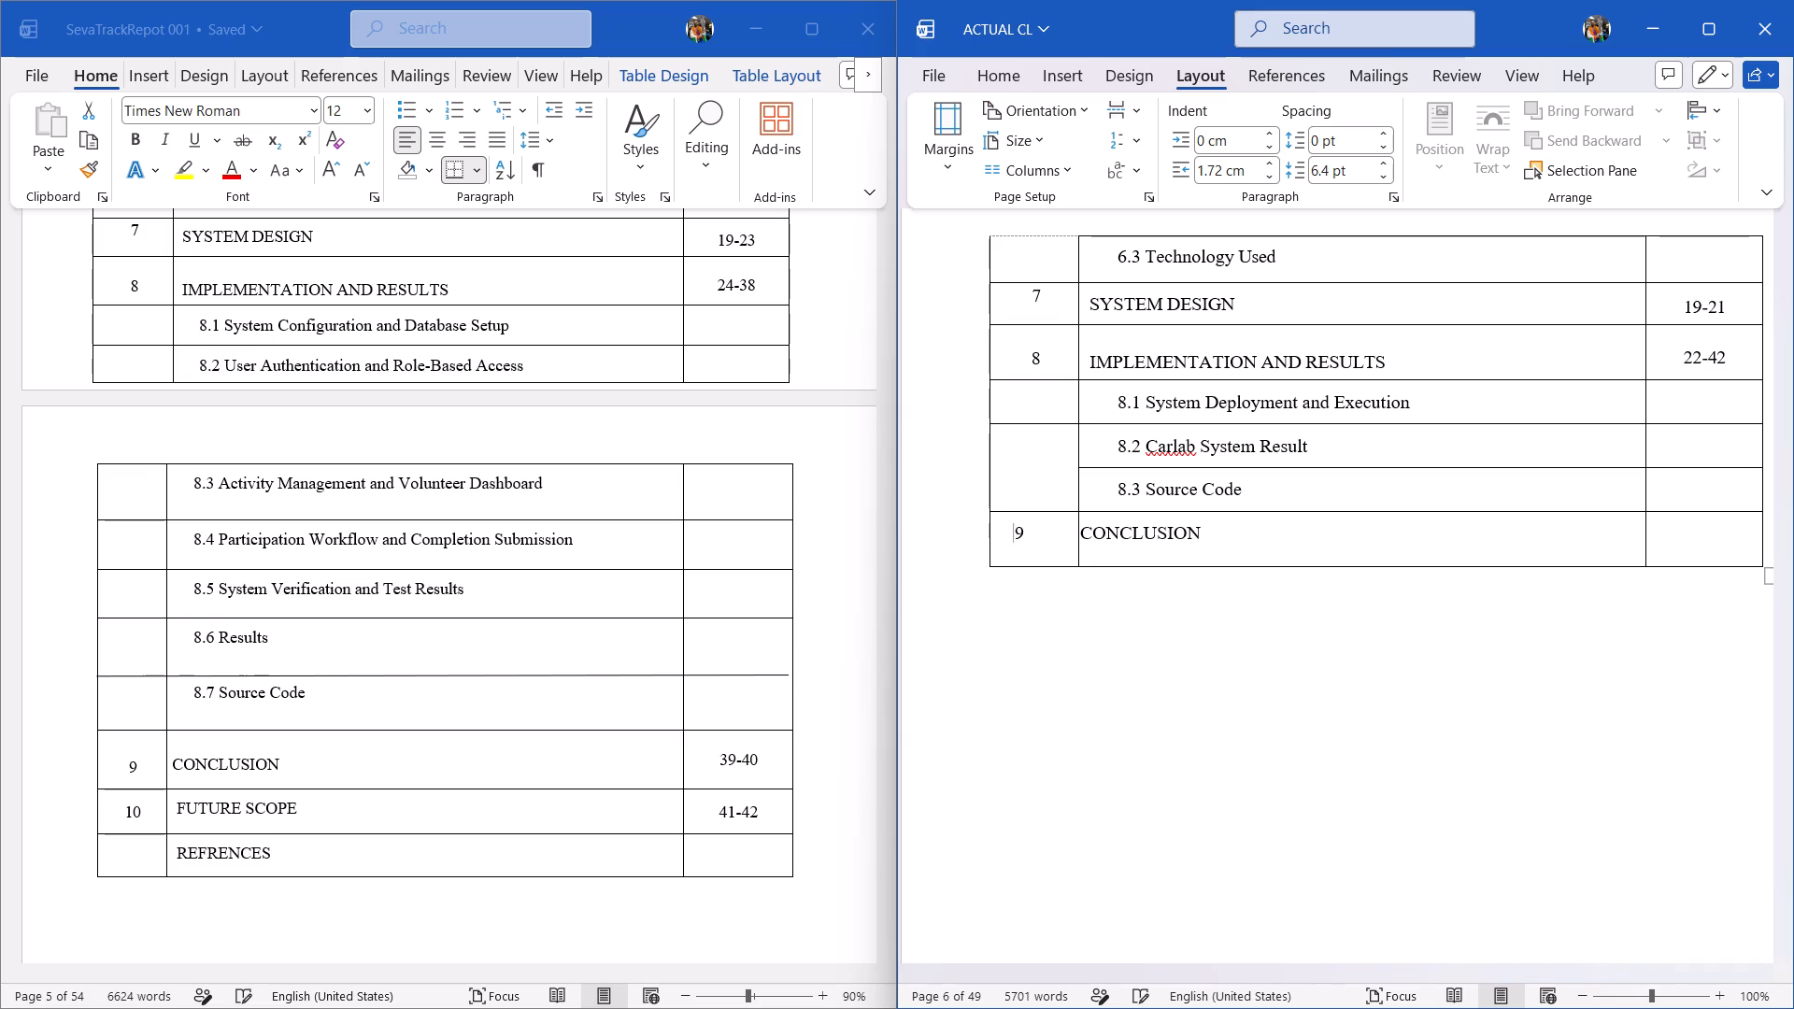
{"action": "key", "text": "space"}
{"action": "key", "text": "space"}
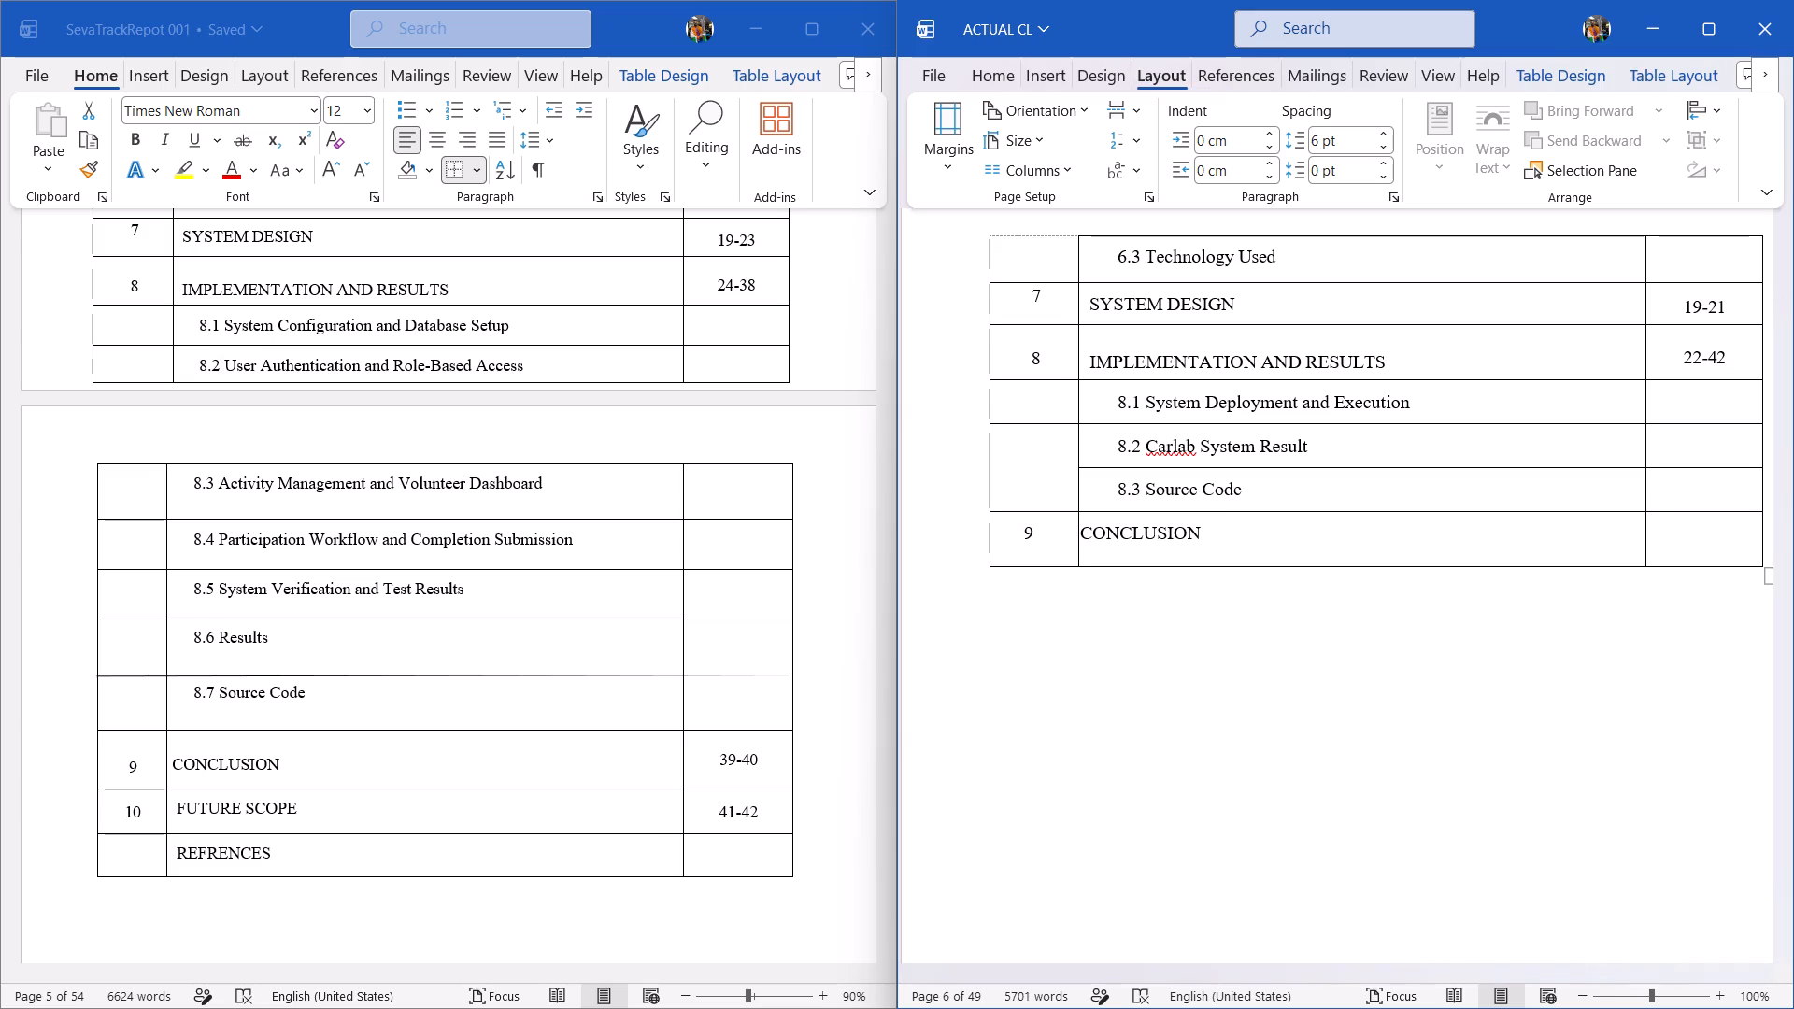
{"action": "left_click", "coordinate": [1154, 685]}
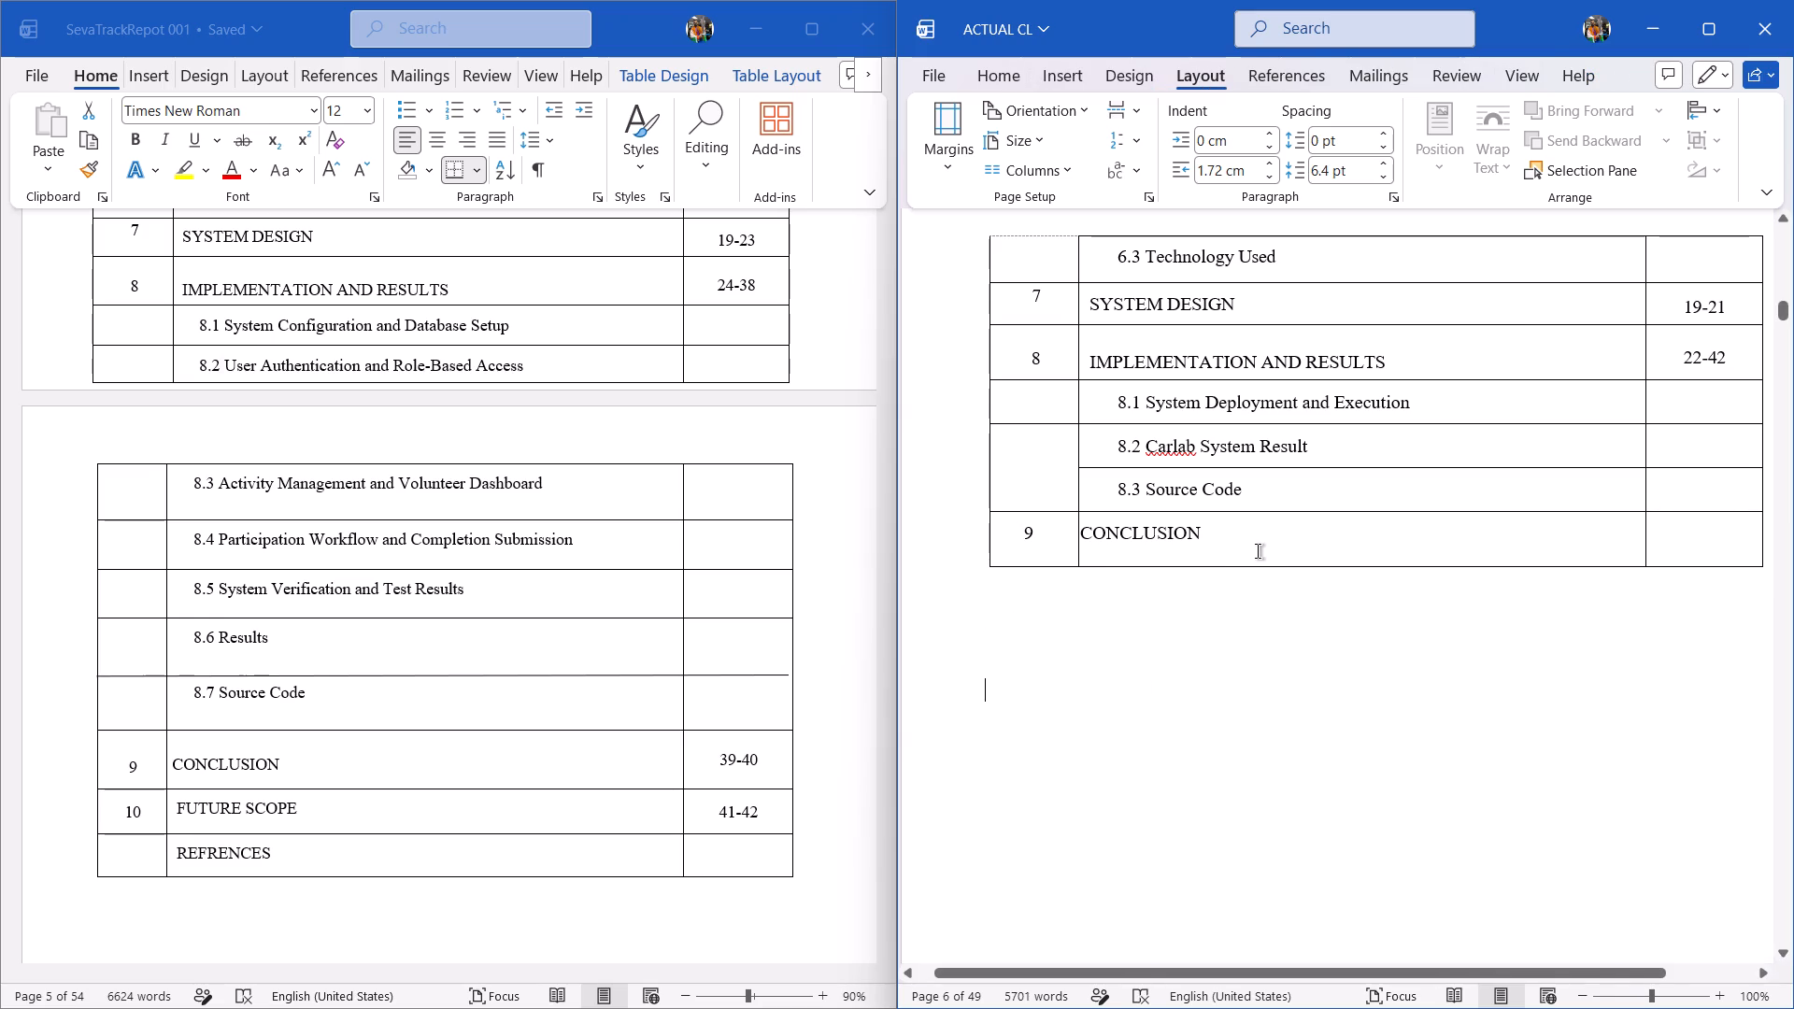
Insert an empty row below the CONCLUSION row in the CarLab contents table.
{"action": "left_click", "coordinate": [1259, 551]}
{"action": "right_click", "coordinate": [1259, 551]}
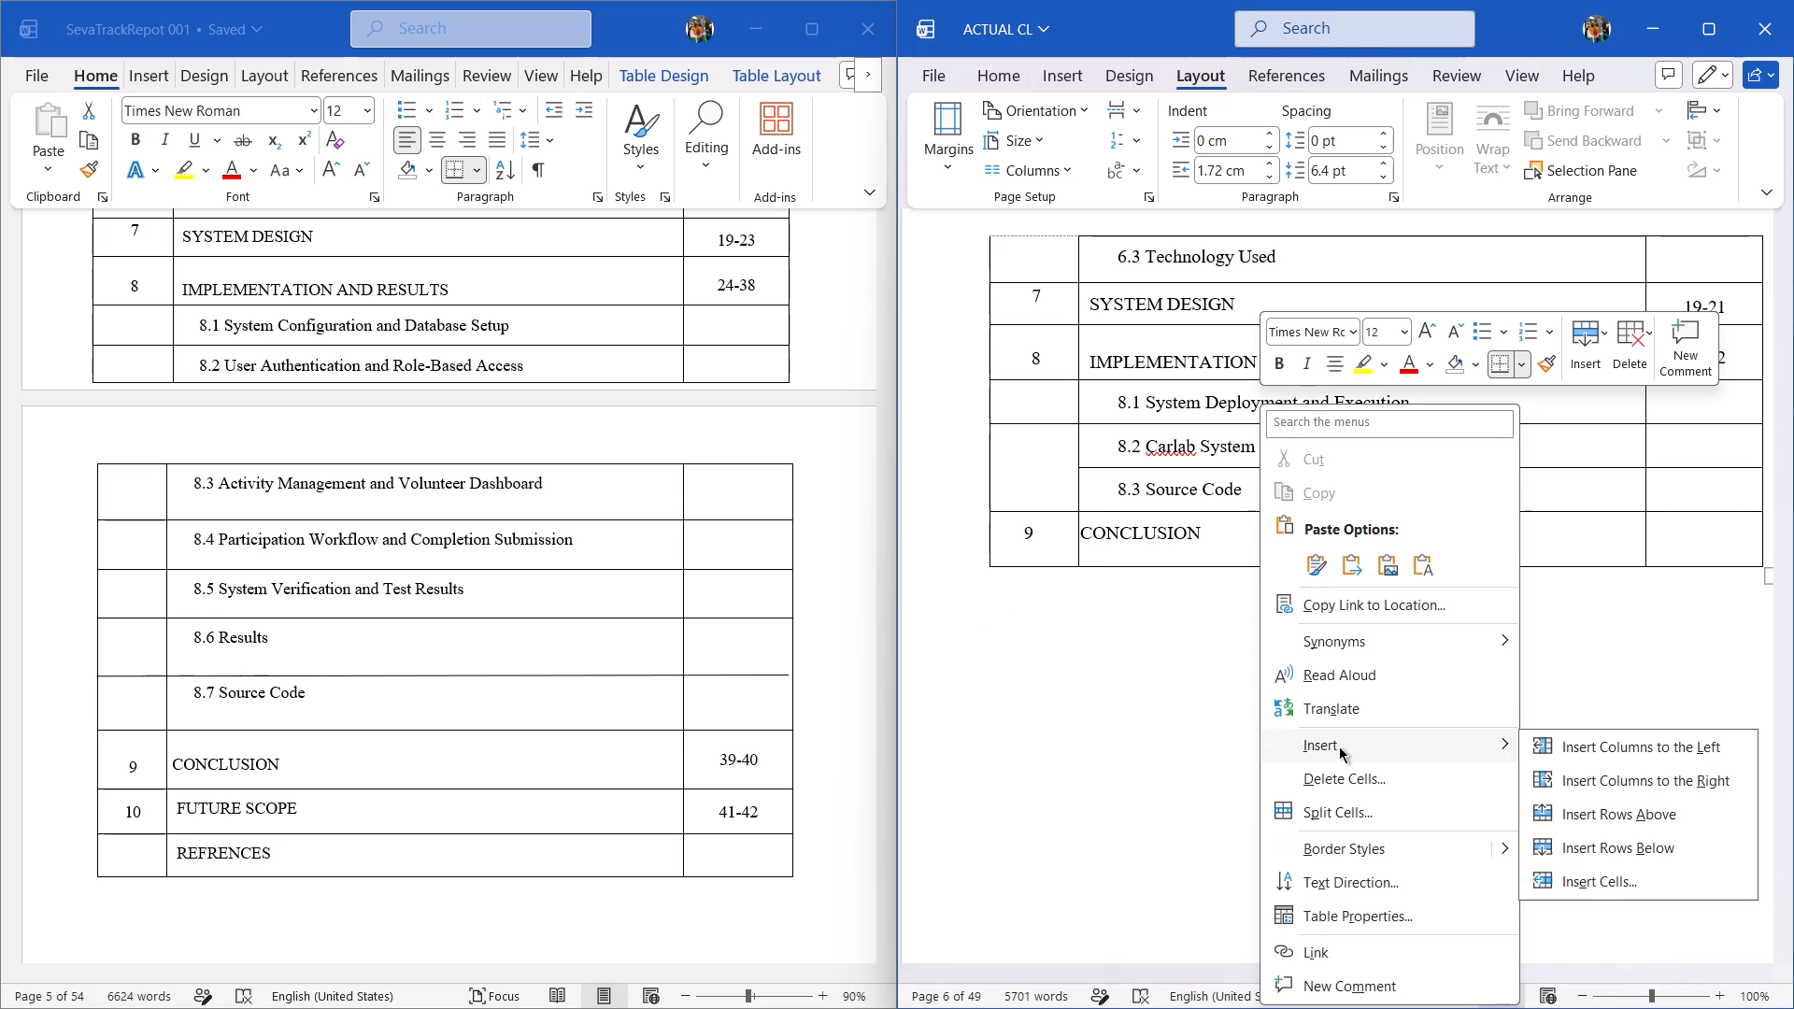
{"action": "left_click", "coordinate": [1617, 853]}
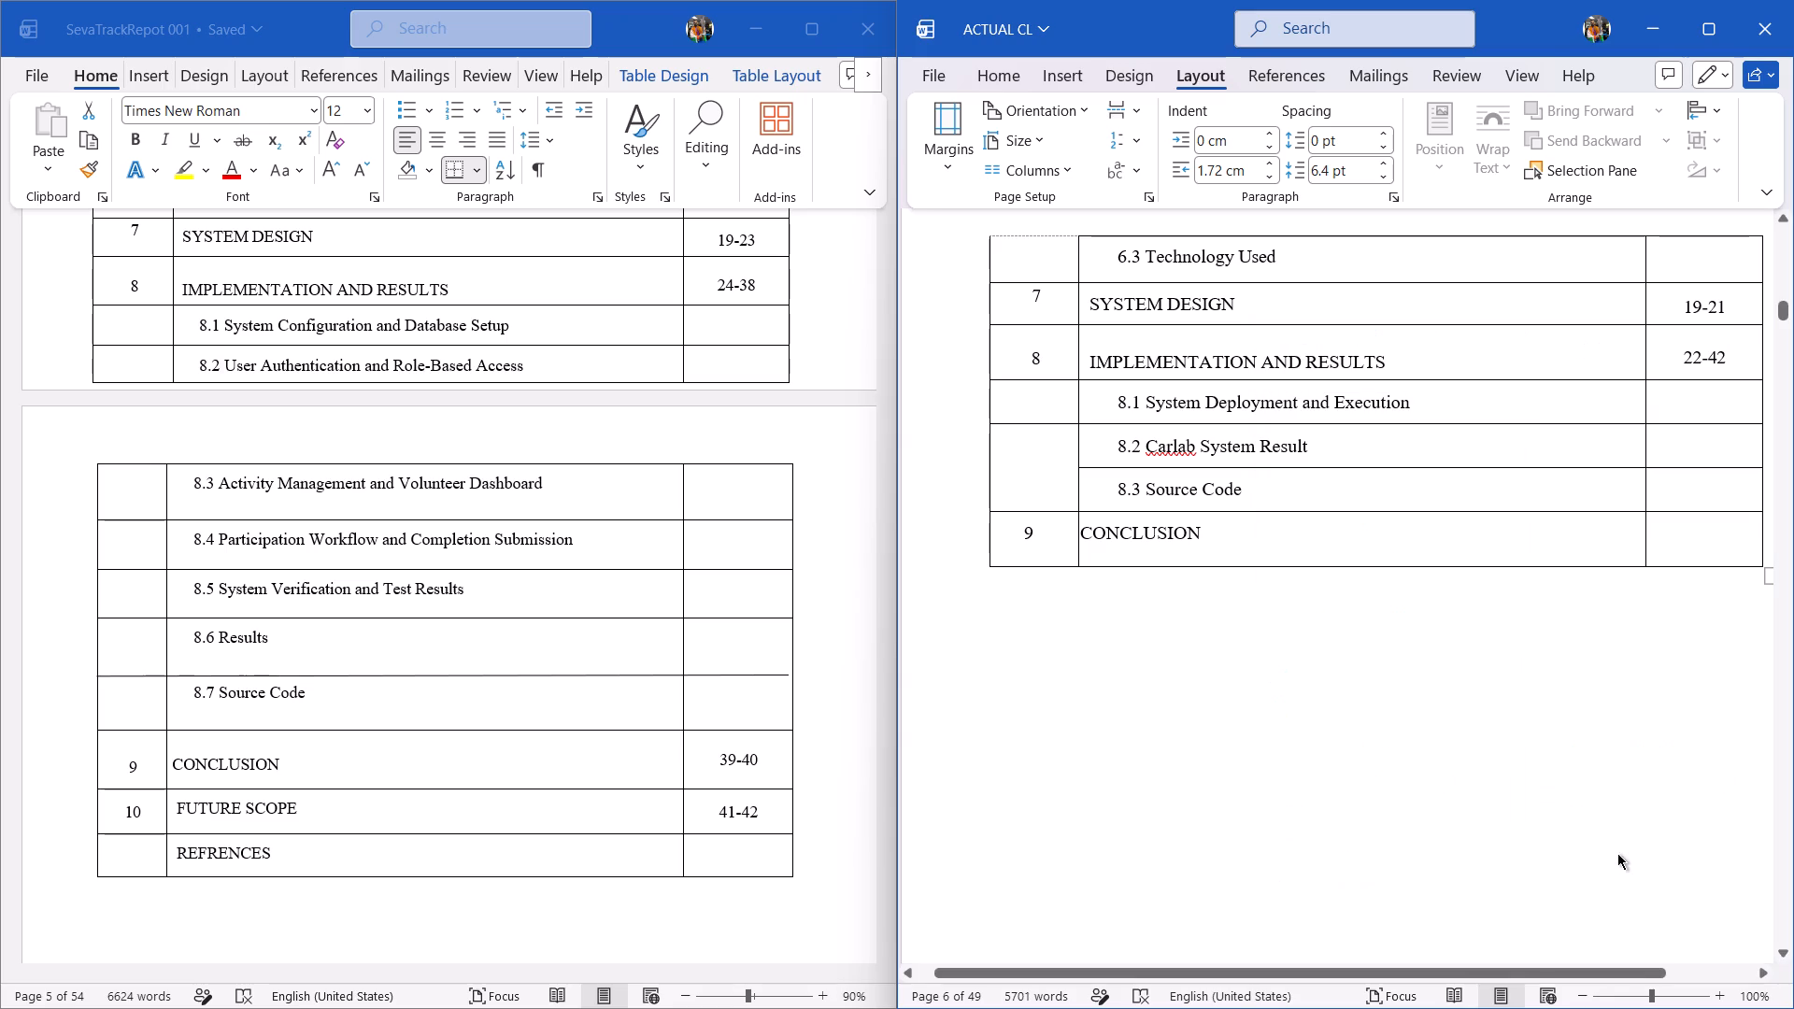
{"action": "left_click", "coordinate": [1046, 598]}
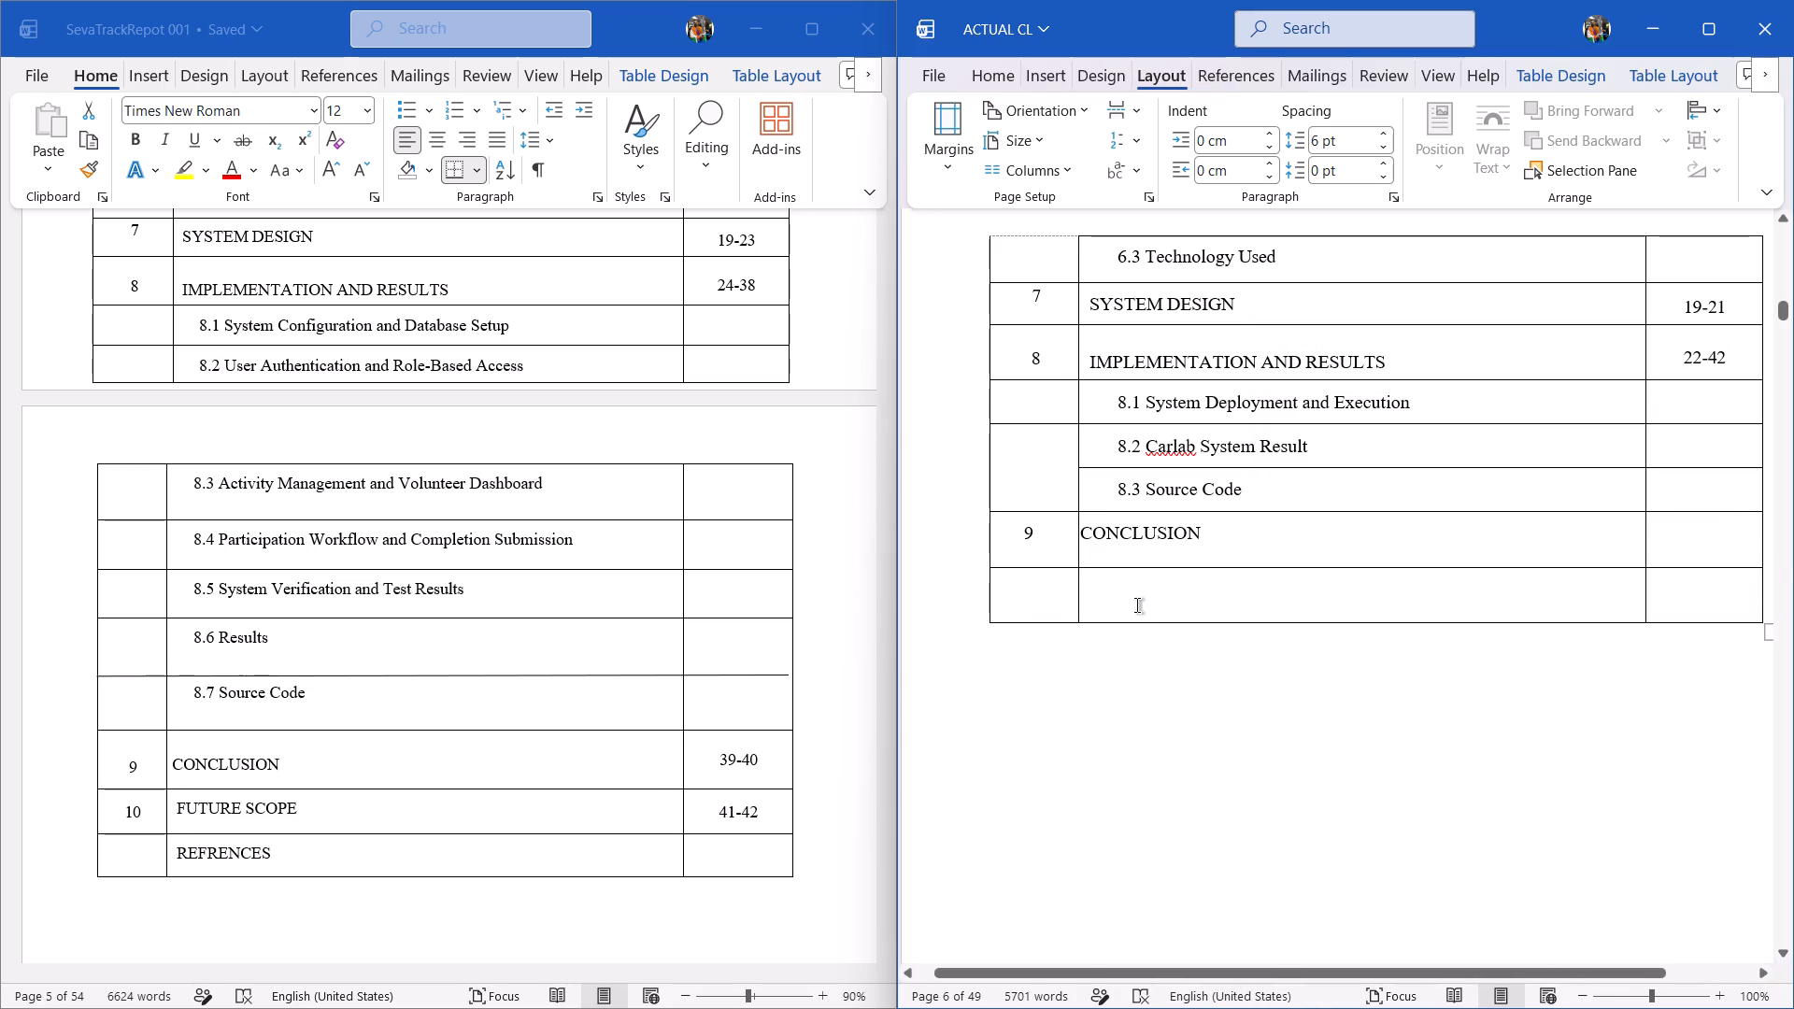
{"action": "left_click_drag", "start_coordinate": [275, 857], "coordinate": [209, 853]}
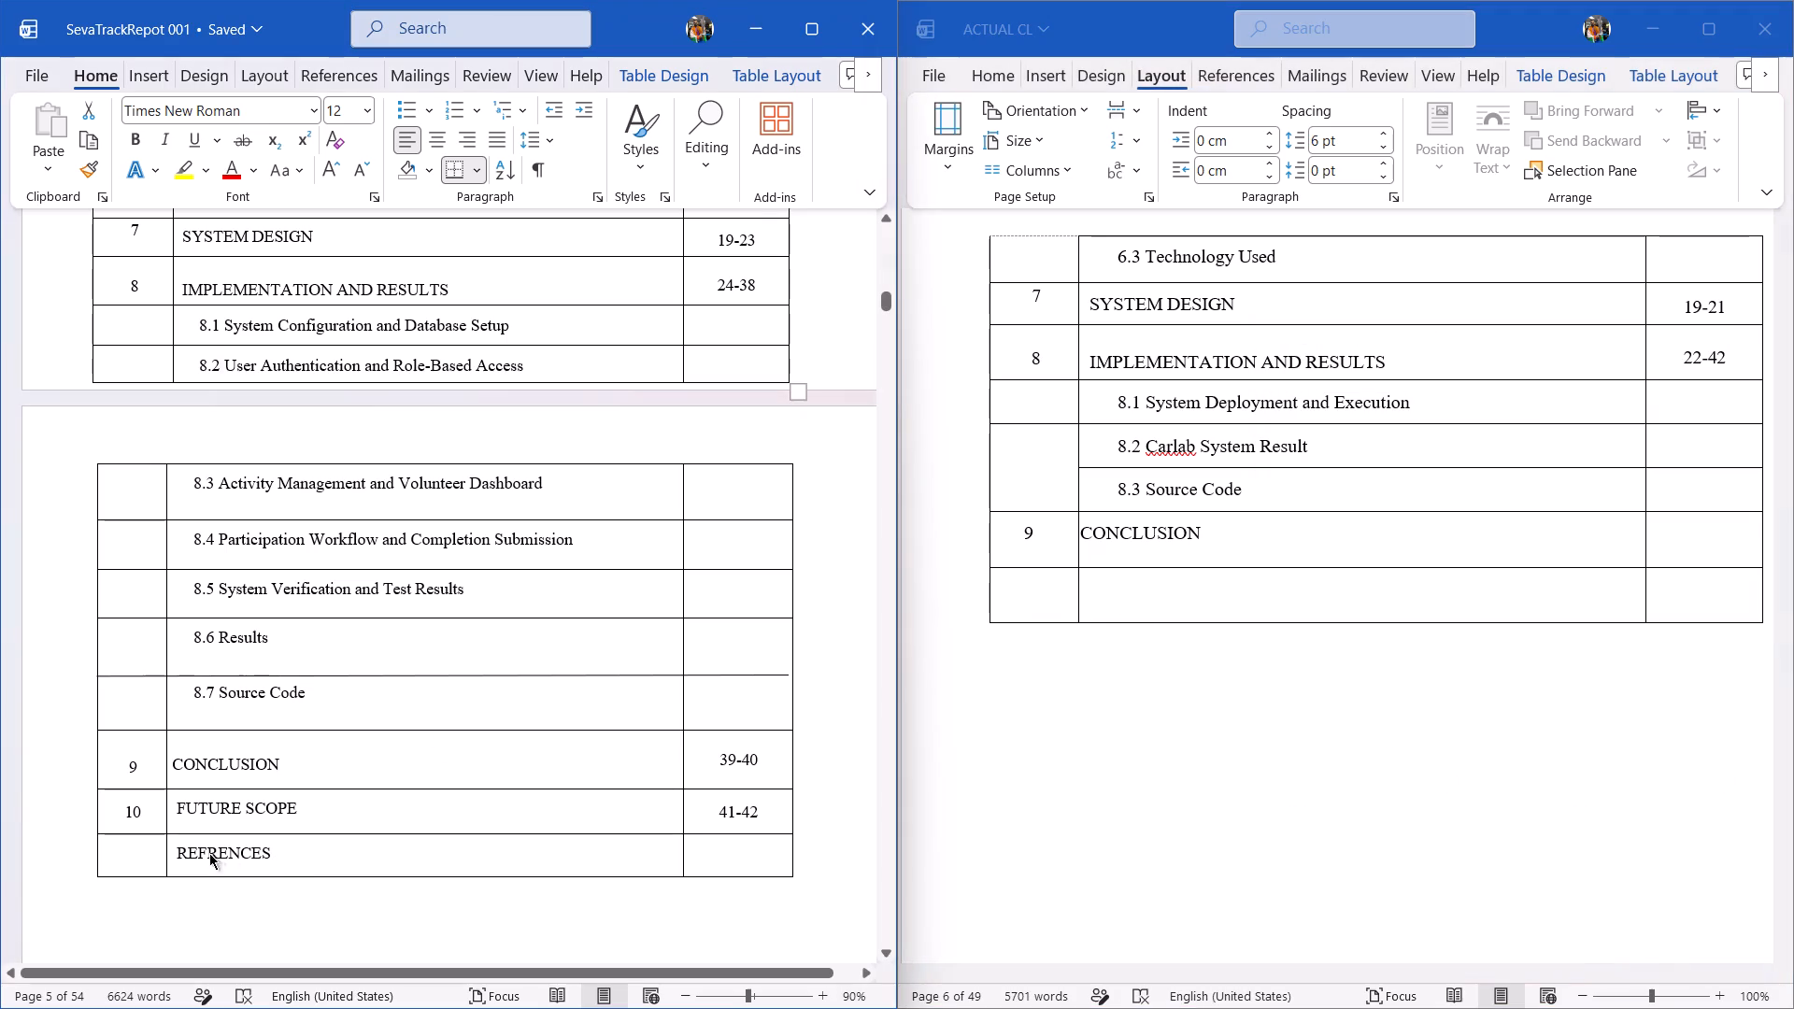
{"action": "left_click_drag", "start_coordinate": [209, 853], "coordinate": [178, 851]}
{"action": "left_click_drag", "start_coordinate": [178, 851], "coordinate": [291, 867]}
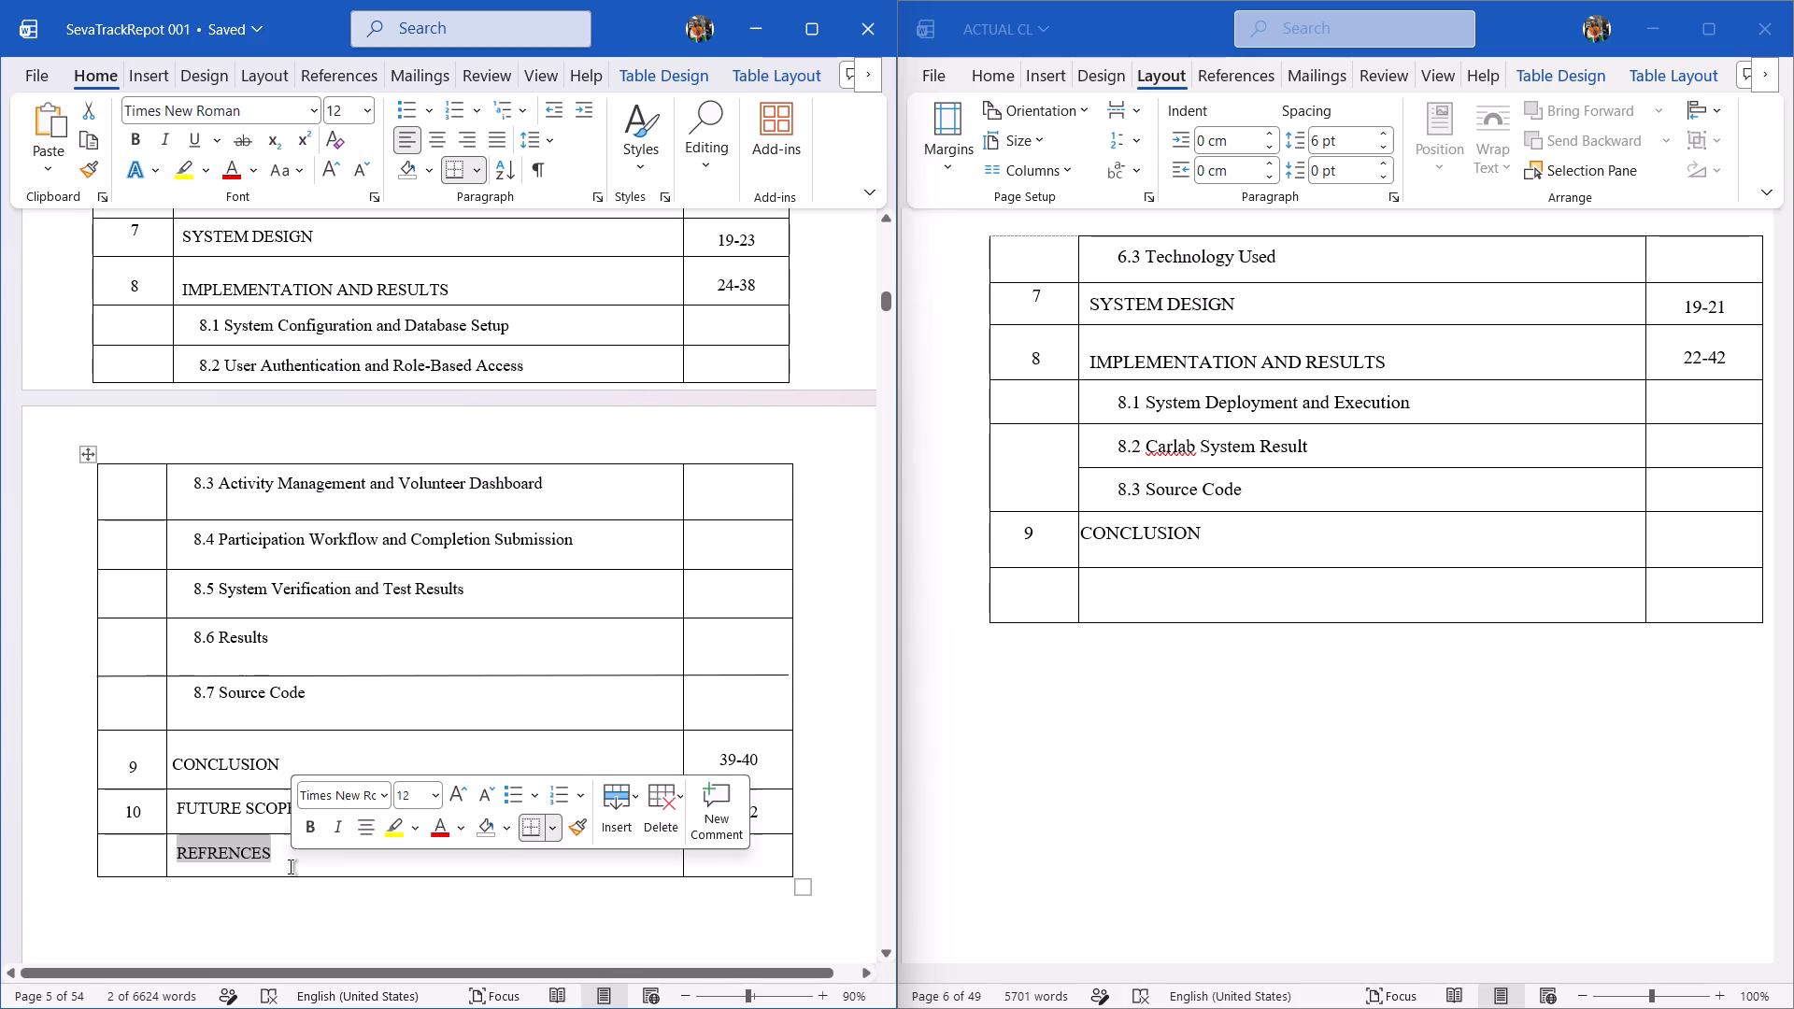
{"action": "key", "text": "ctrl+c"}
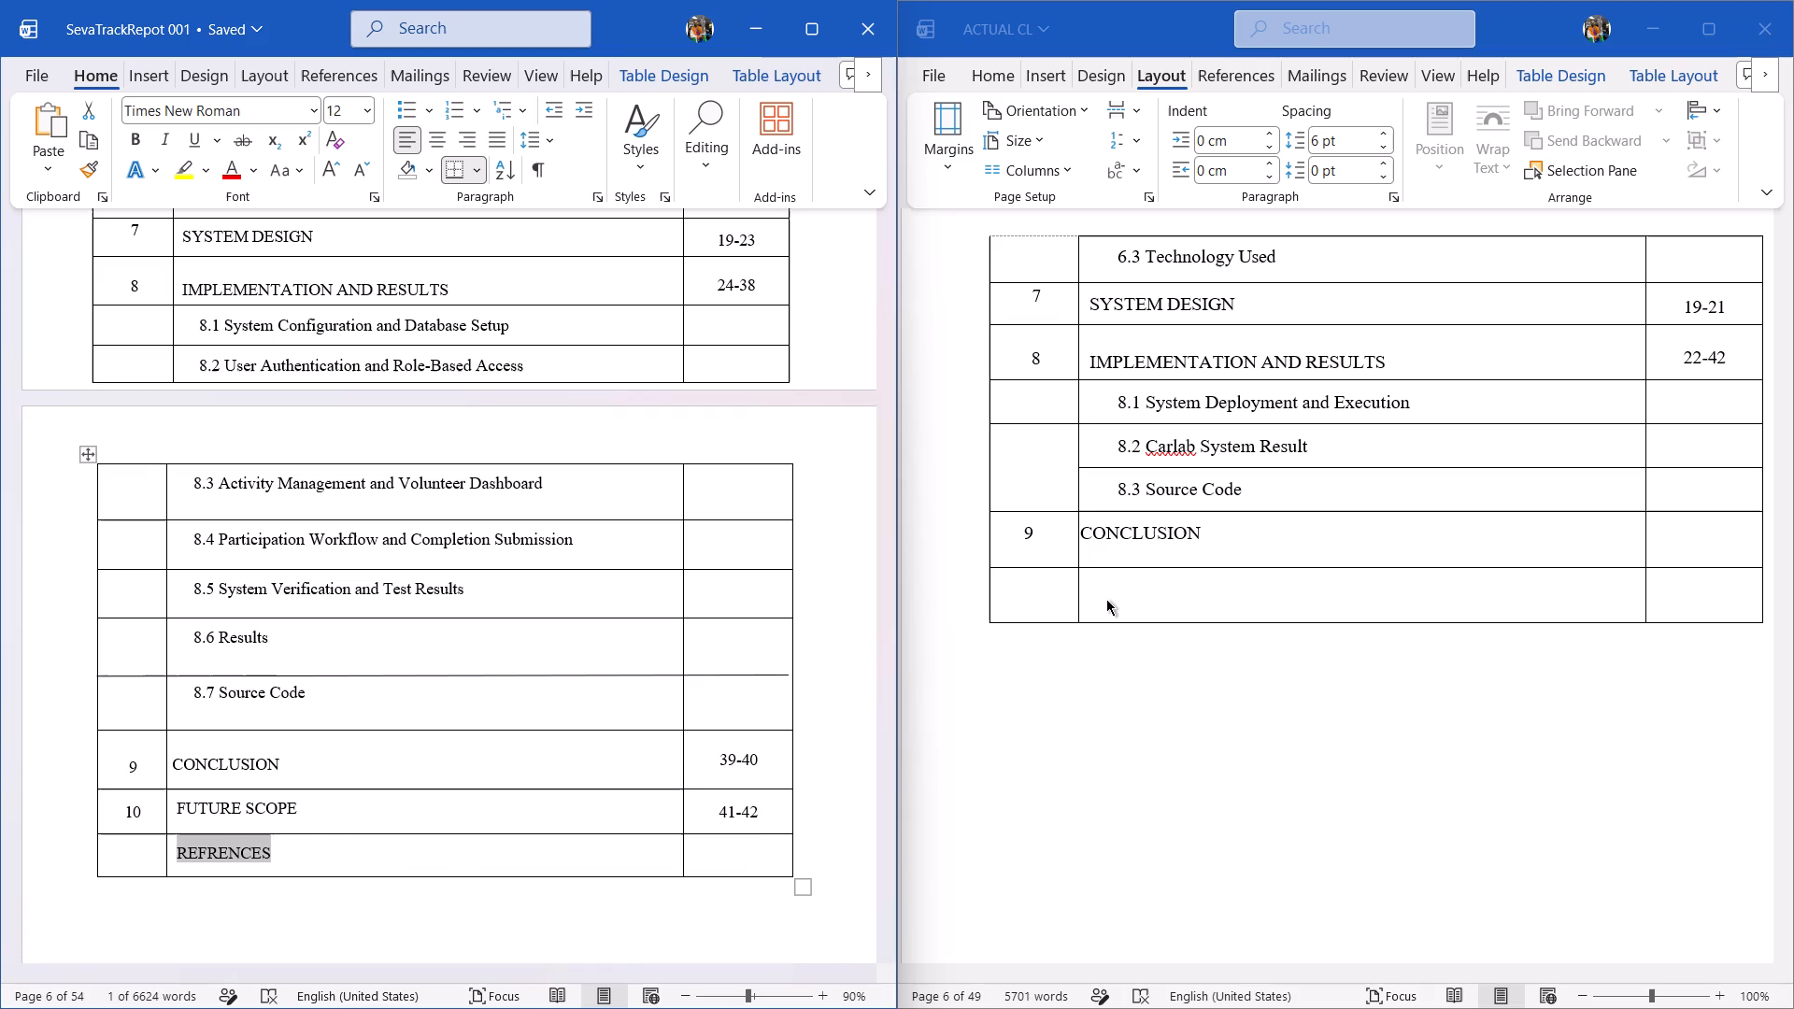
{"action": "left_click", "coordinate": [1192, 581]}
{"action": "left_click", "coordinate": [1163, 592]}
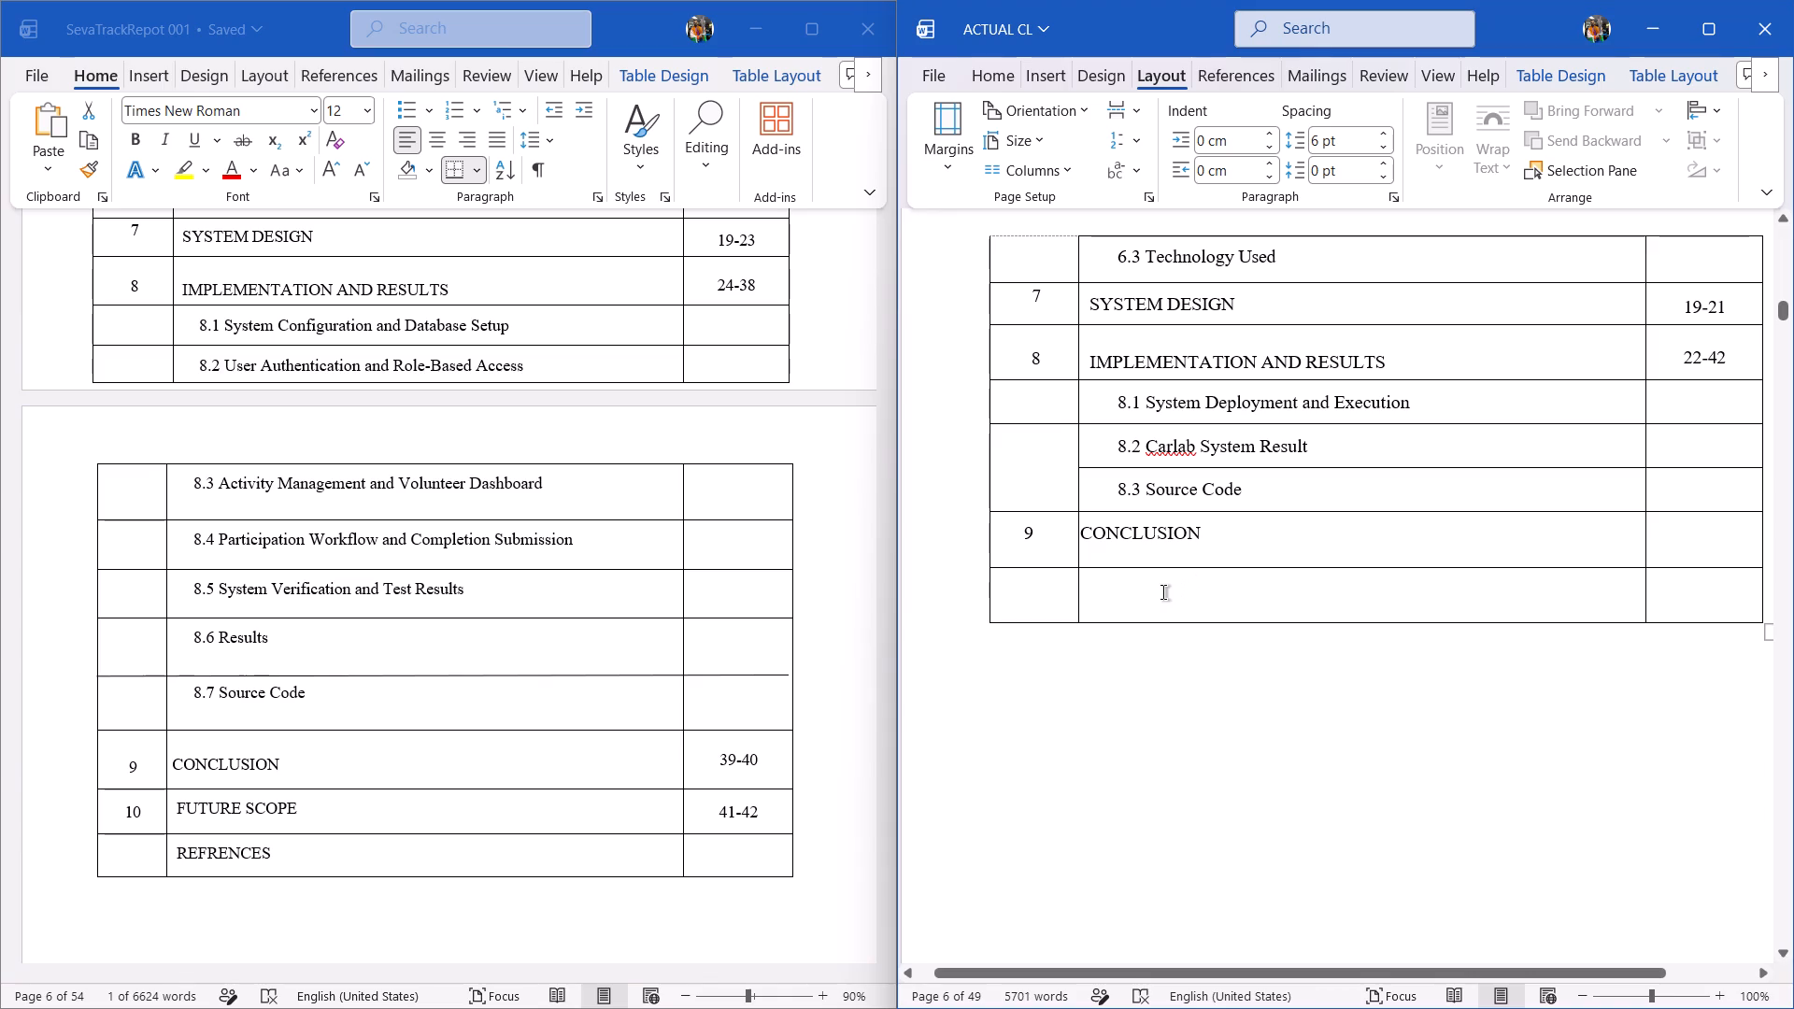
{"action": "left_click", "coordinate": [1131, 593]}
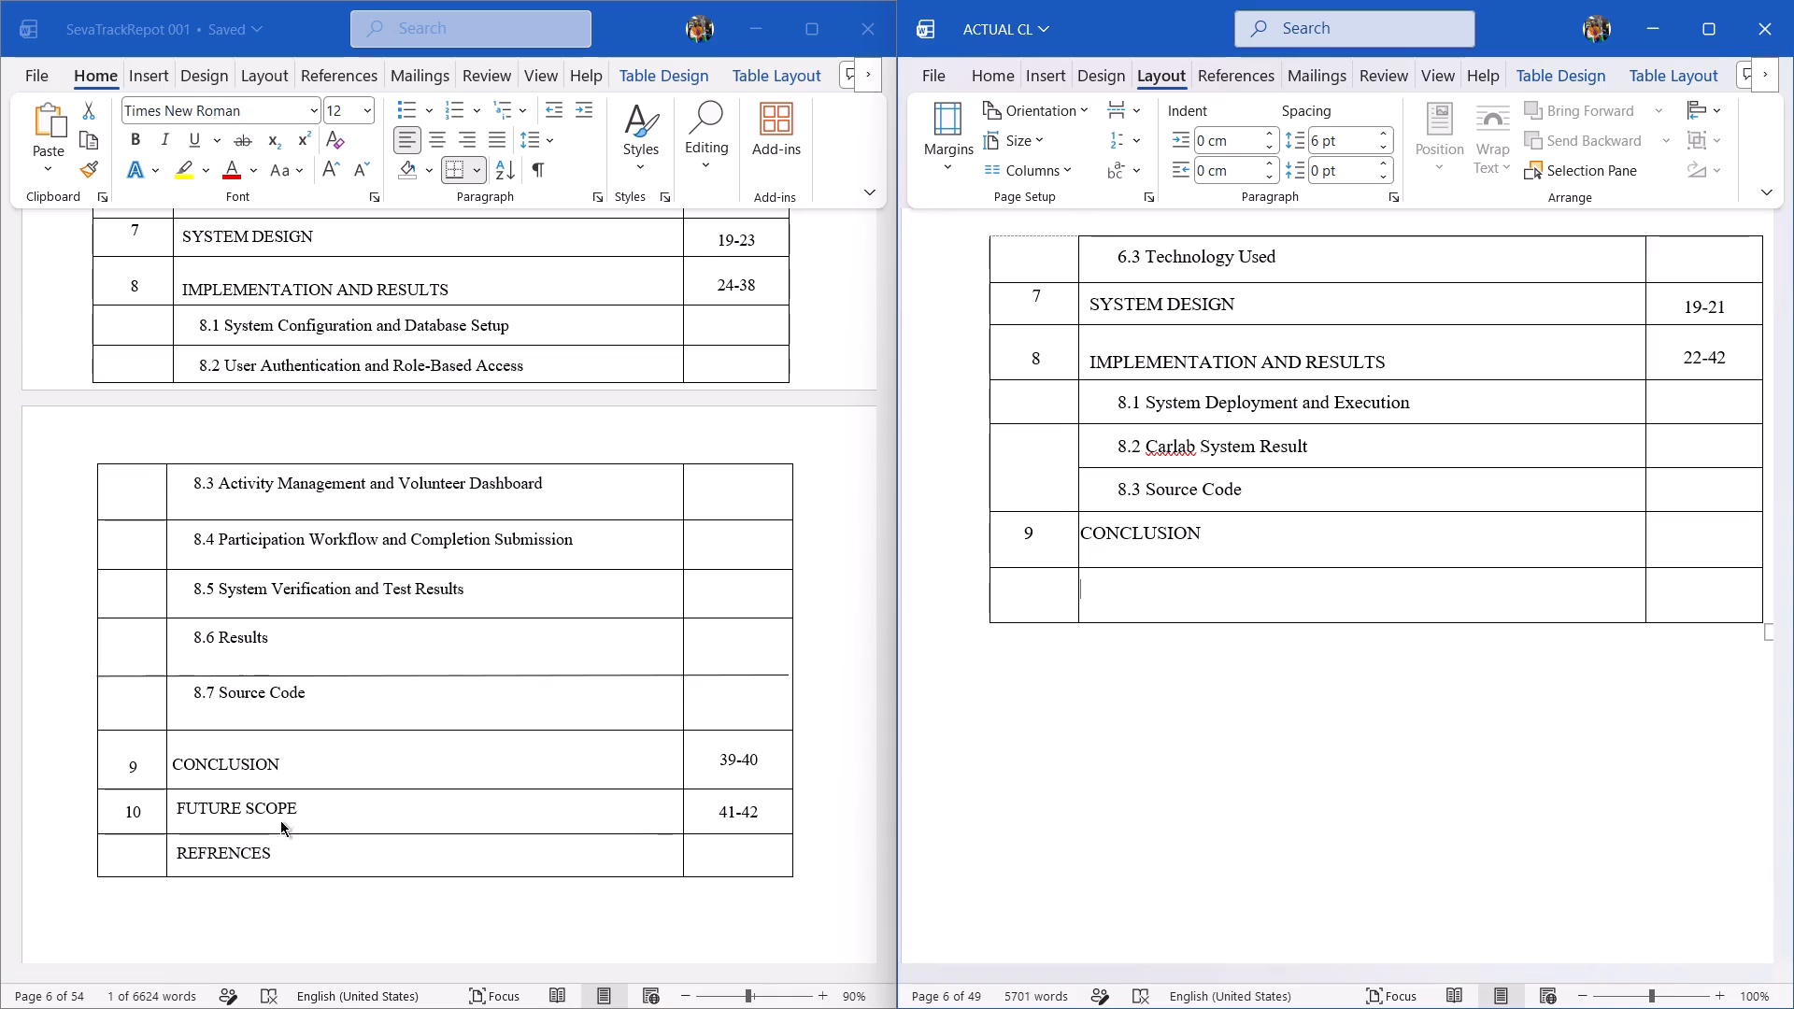
Copy the FUTURE SCOPE title from the SevaTrack contents table into the empty row below CONCLUSION in the CarLab table.
{"action": "left_click", "coordinate": [304, 800]}
{"action": "left_click_drag", "start_coordinate": [304, 800], "coordinate": [201, 801]}
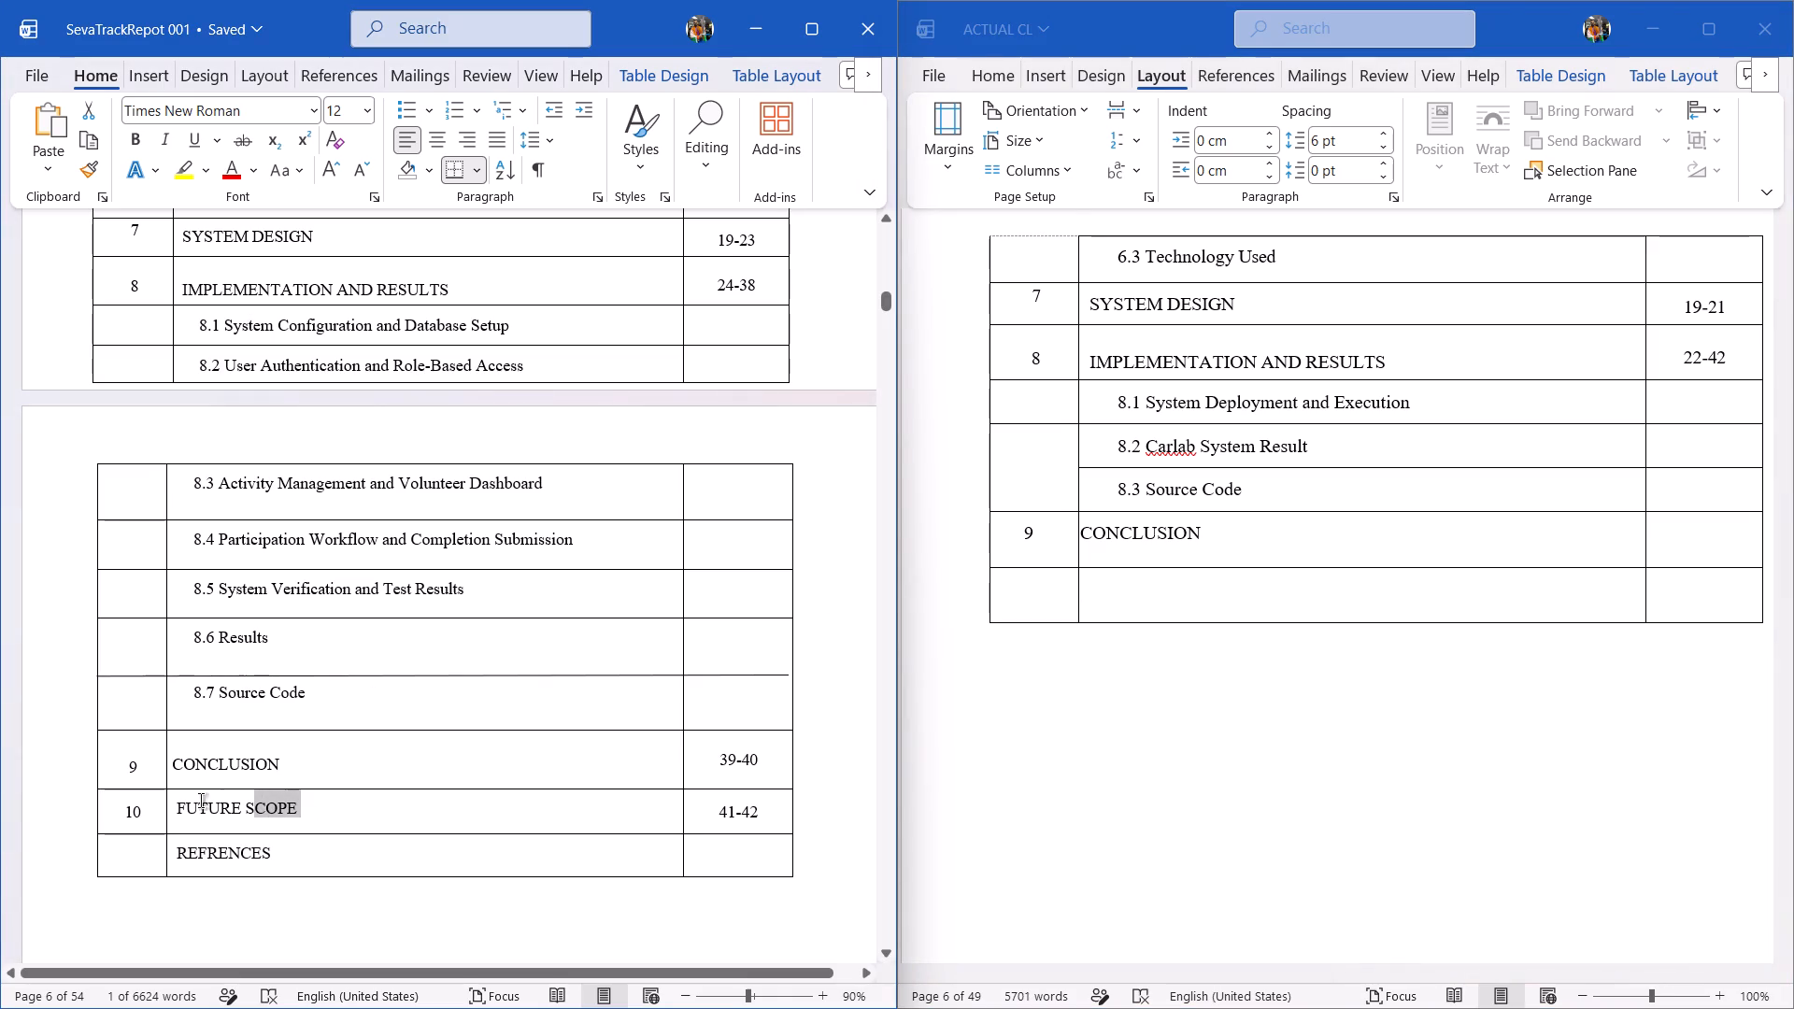
{"action": "left_click_drag", "start_coordinate": [201, 801], "coordinate": [182, 801]}
{"action": "key", "text": "ctrl+c"}
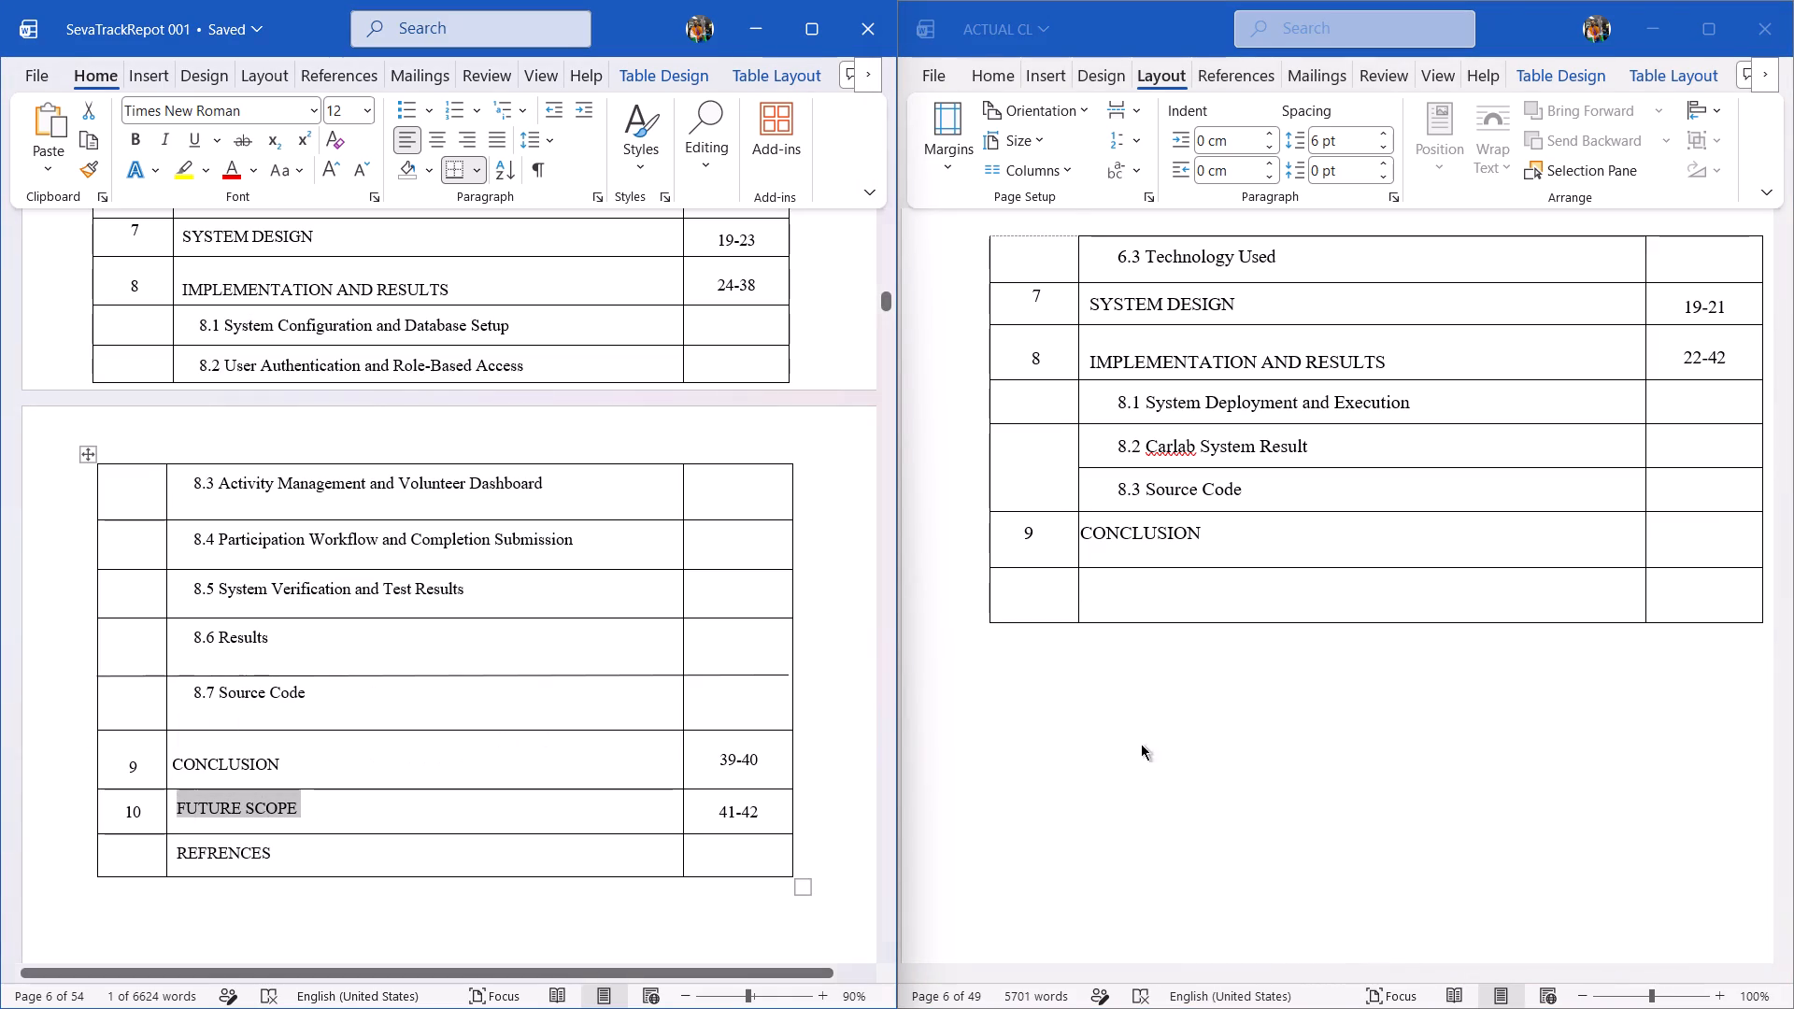
{"action": "left_click", "coordinate": [1214, 581]}
{"action": "key", "text": "ctrl+v"}
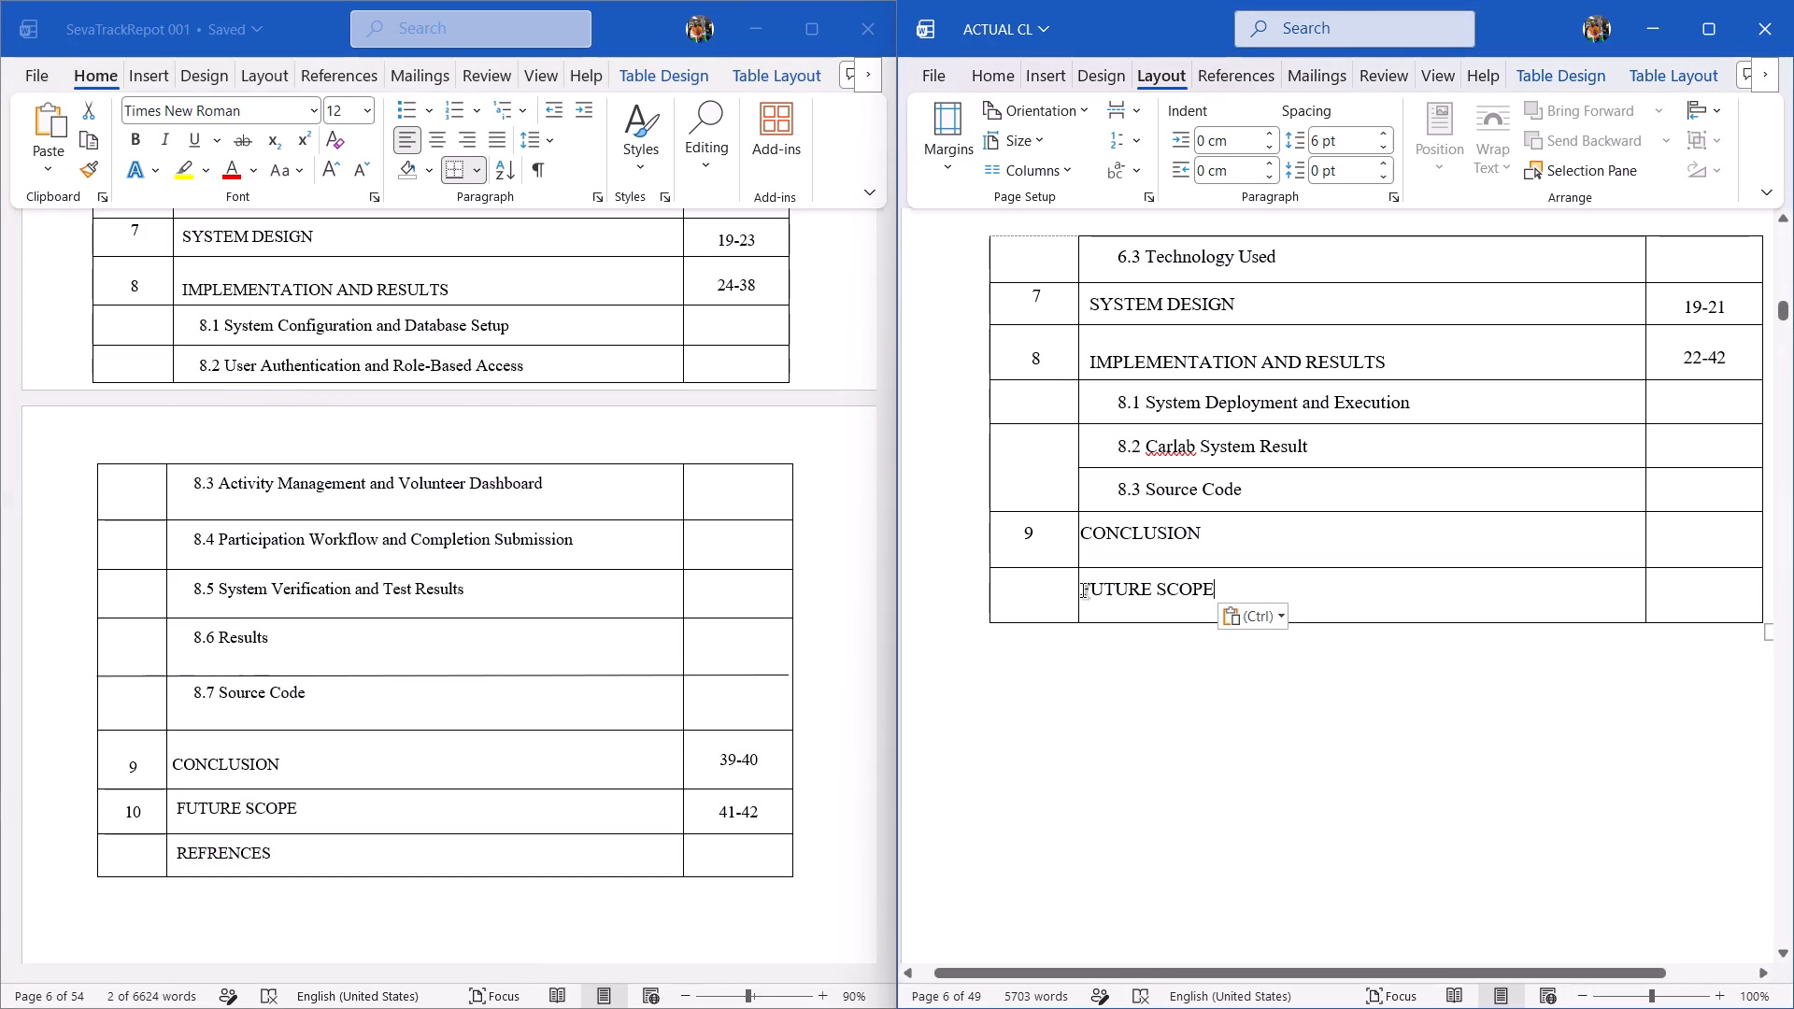
{"action": "left_click", "coordinate": [1154, 621]}
Indent the CONCLUSION and FUTURE SCOPE titles in the CarLab table with two leading spaces each.
{"action": "left_click", "coordinate": [1089, 525]}
{"action": "key", "text": "Left"}
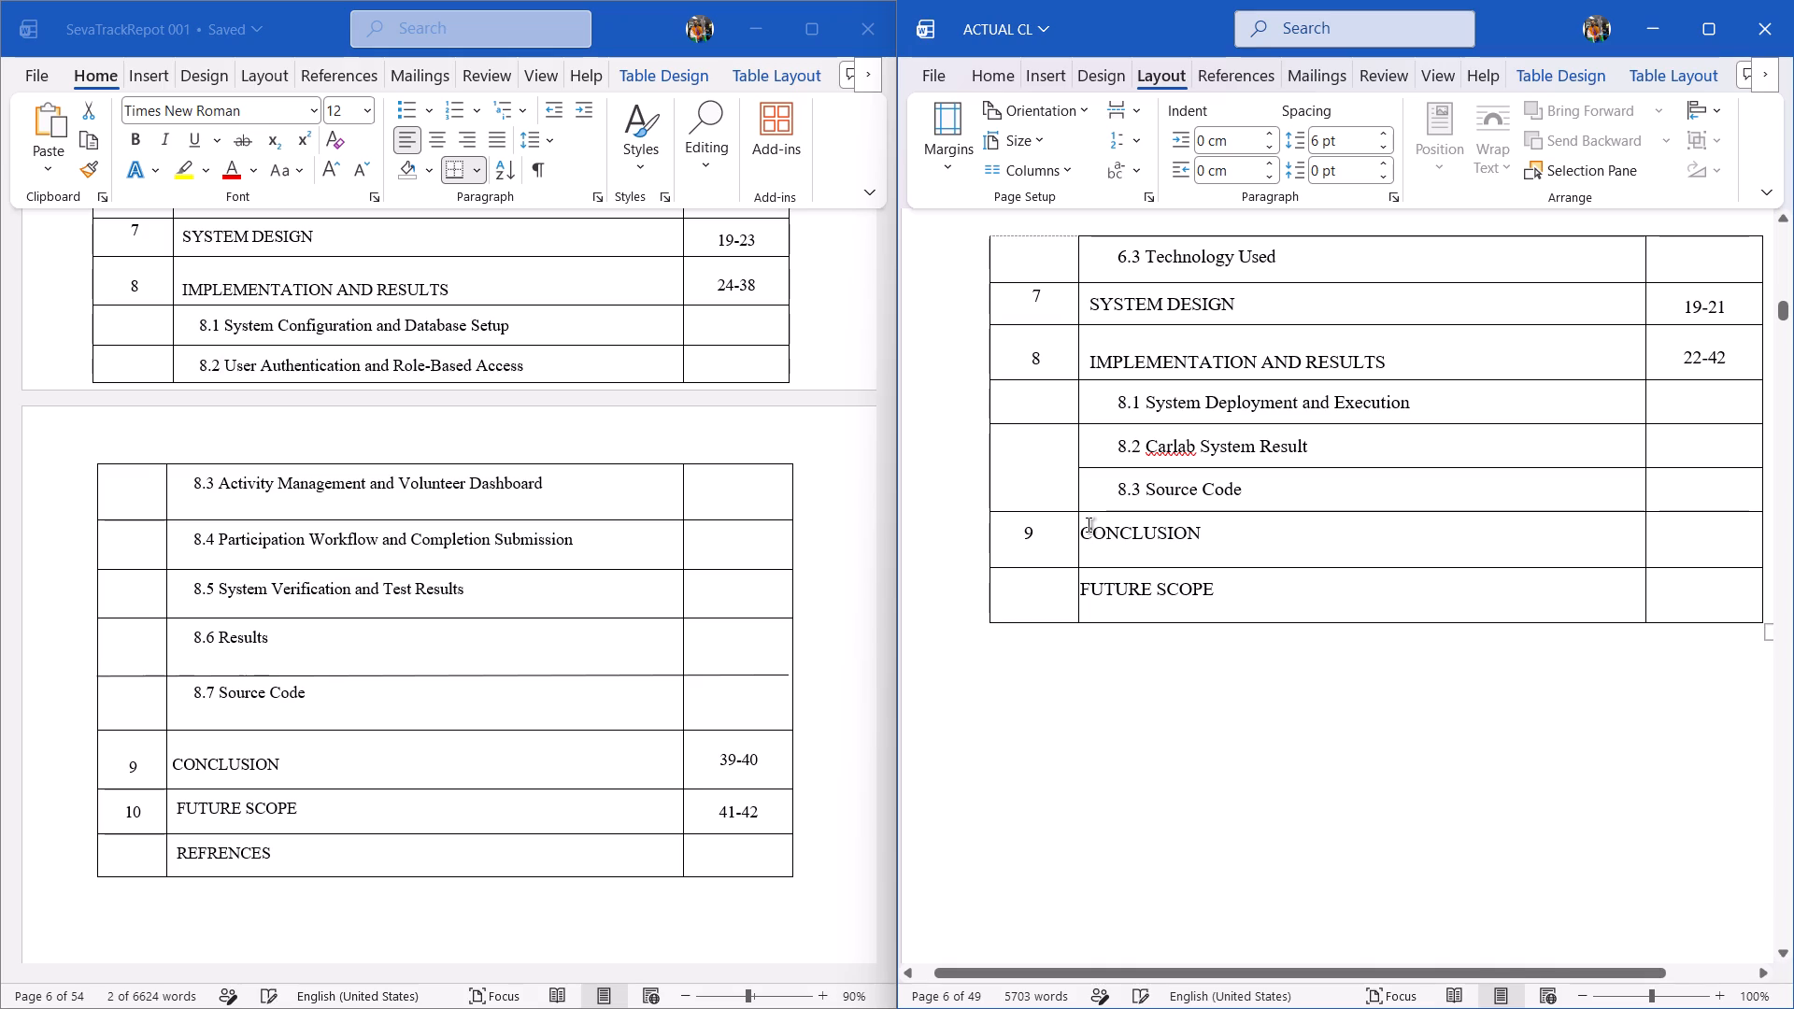
{"action": "key", "text": "space"}
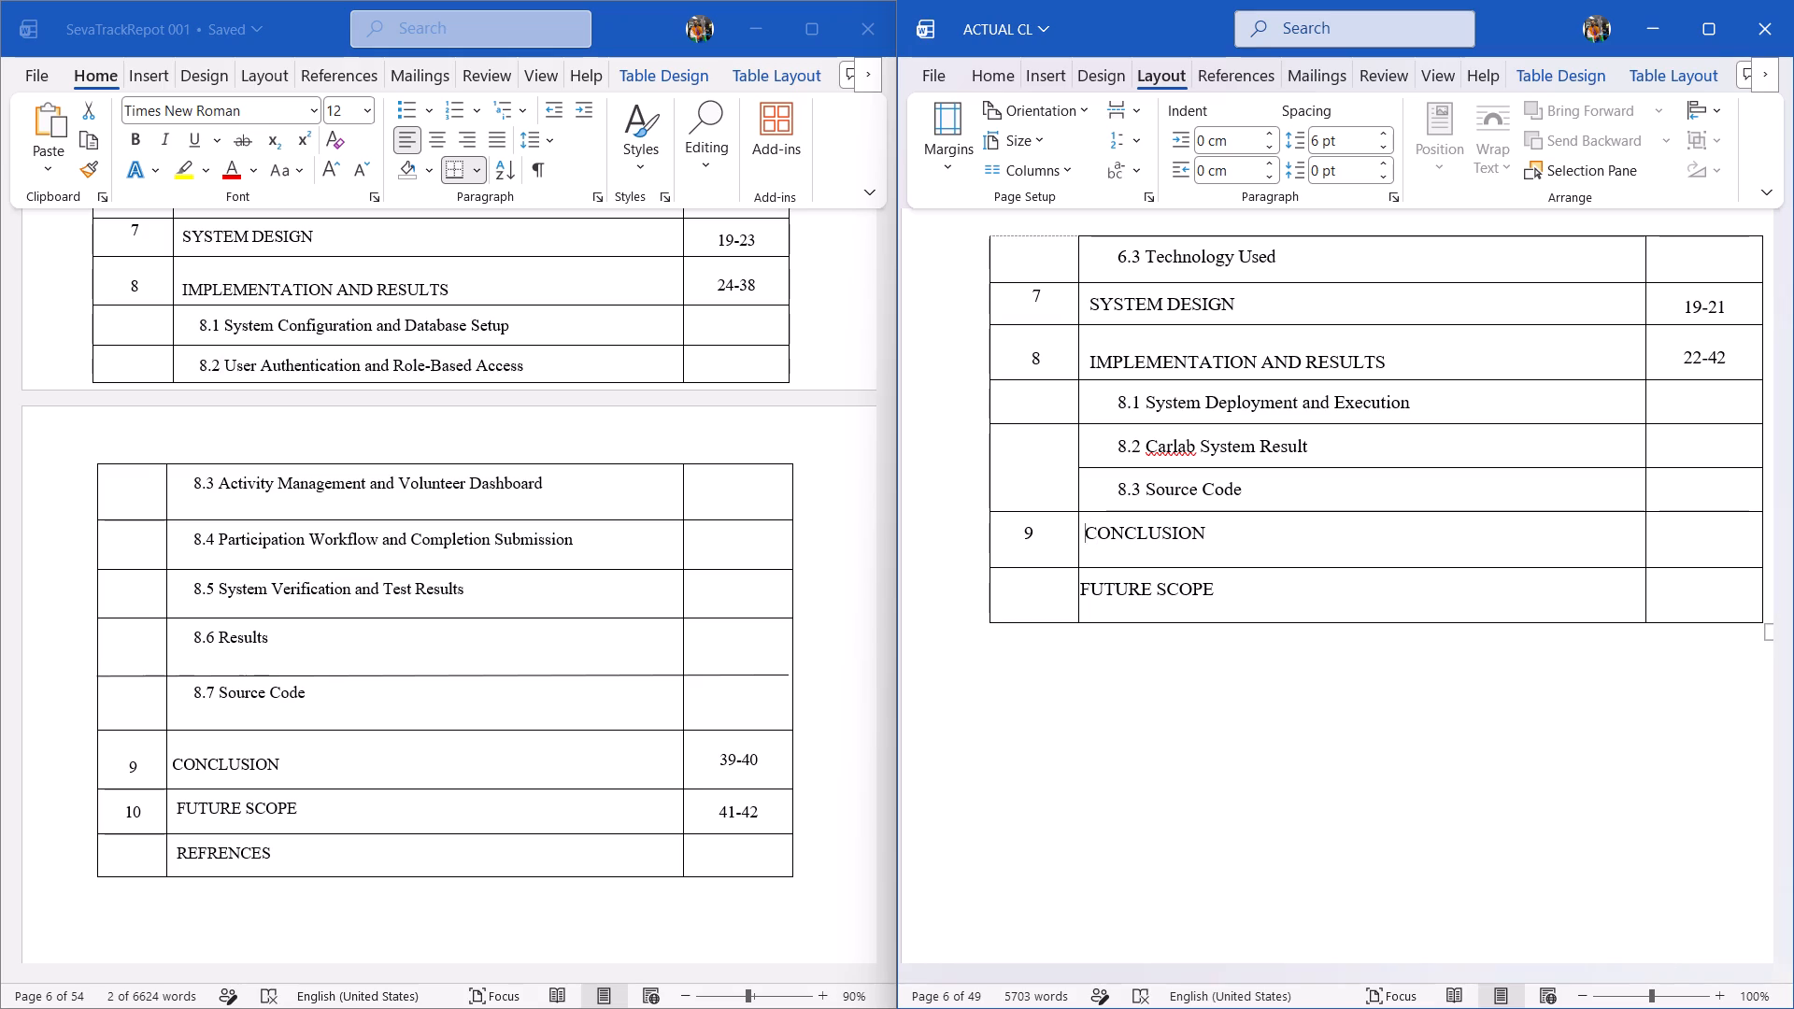
{"action": "key", "text": "space"}
{"action": "key", "text": "Down"}
{"action": "key", "text": "Left"}
{"action": "key", "text": "space"}
{"action": "key", "text": "space"}
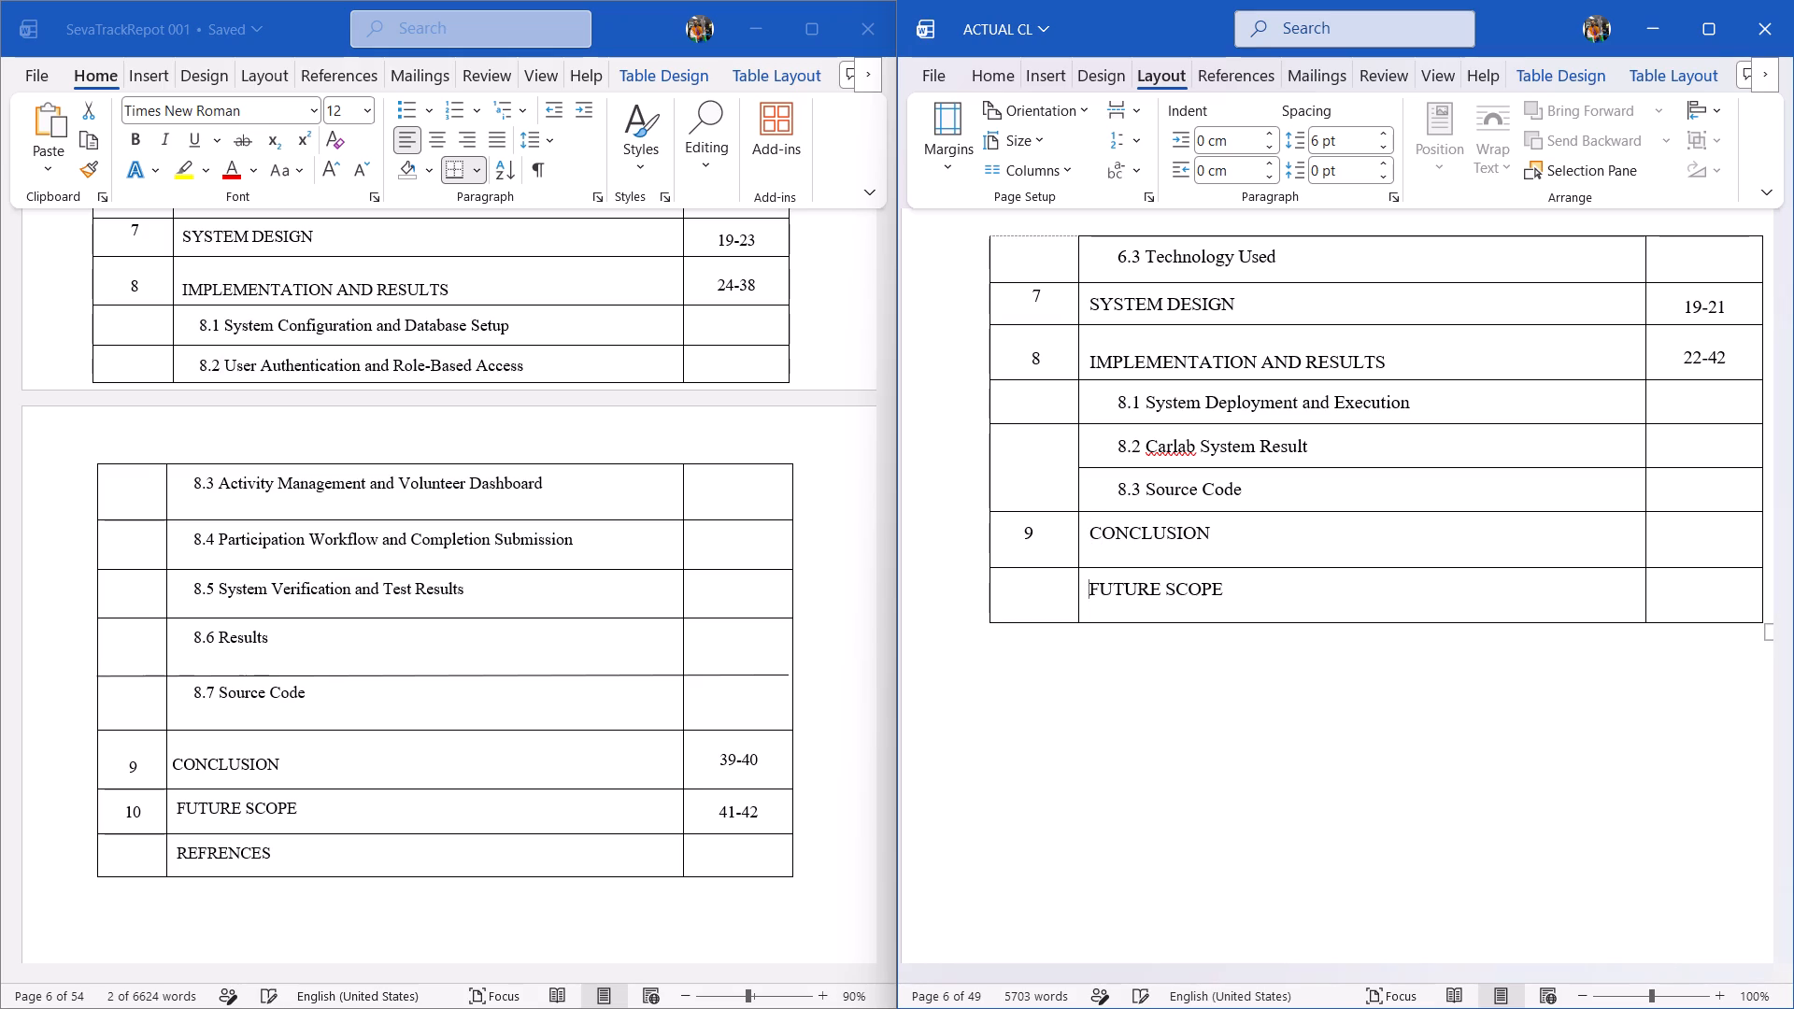
Enter chapter number 10 in the FUTURE SCOPE row, shifted towards the middle of its cell with six leading spaces.
{"action": "left_click", "coordinate": [1038, 604]}
{"action": "type", "text": "10"}
{"action": "key", "text": "Left"}
{"action": "key", "text": "Left"}
{"action": "key", "text": "space"}
{"action": "key", "text": "space"}
{"action": "key", "text": "space"}
{"action": "key", "text": "space"}
{"action": "key", "text": "space"}
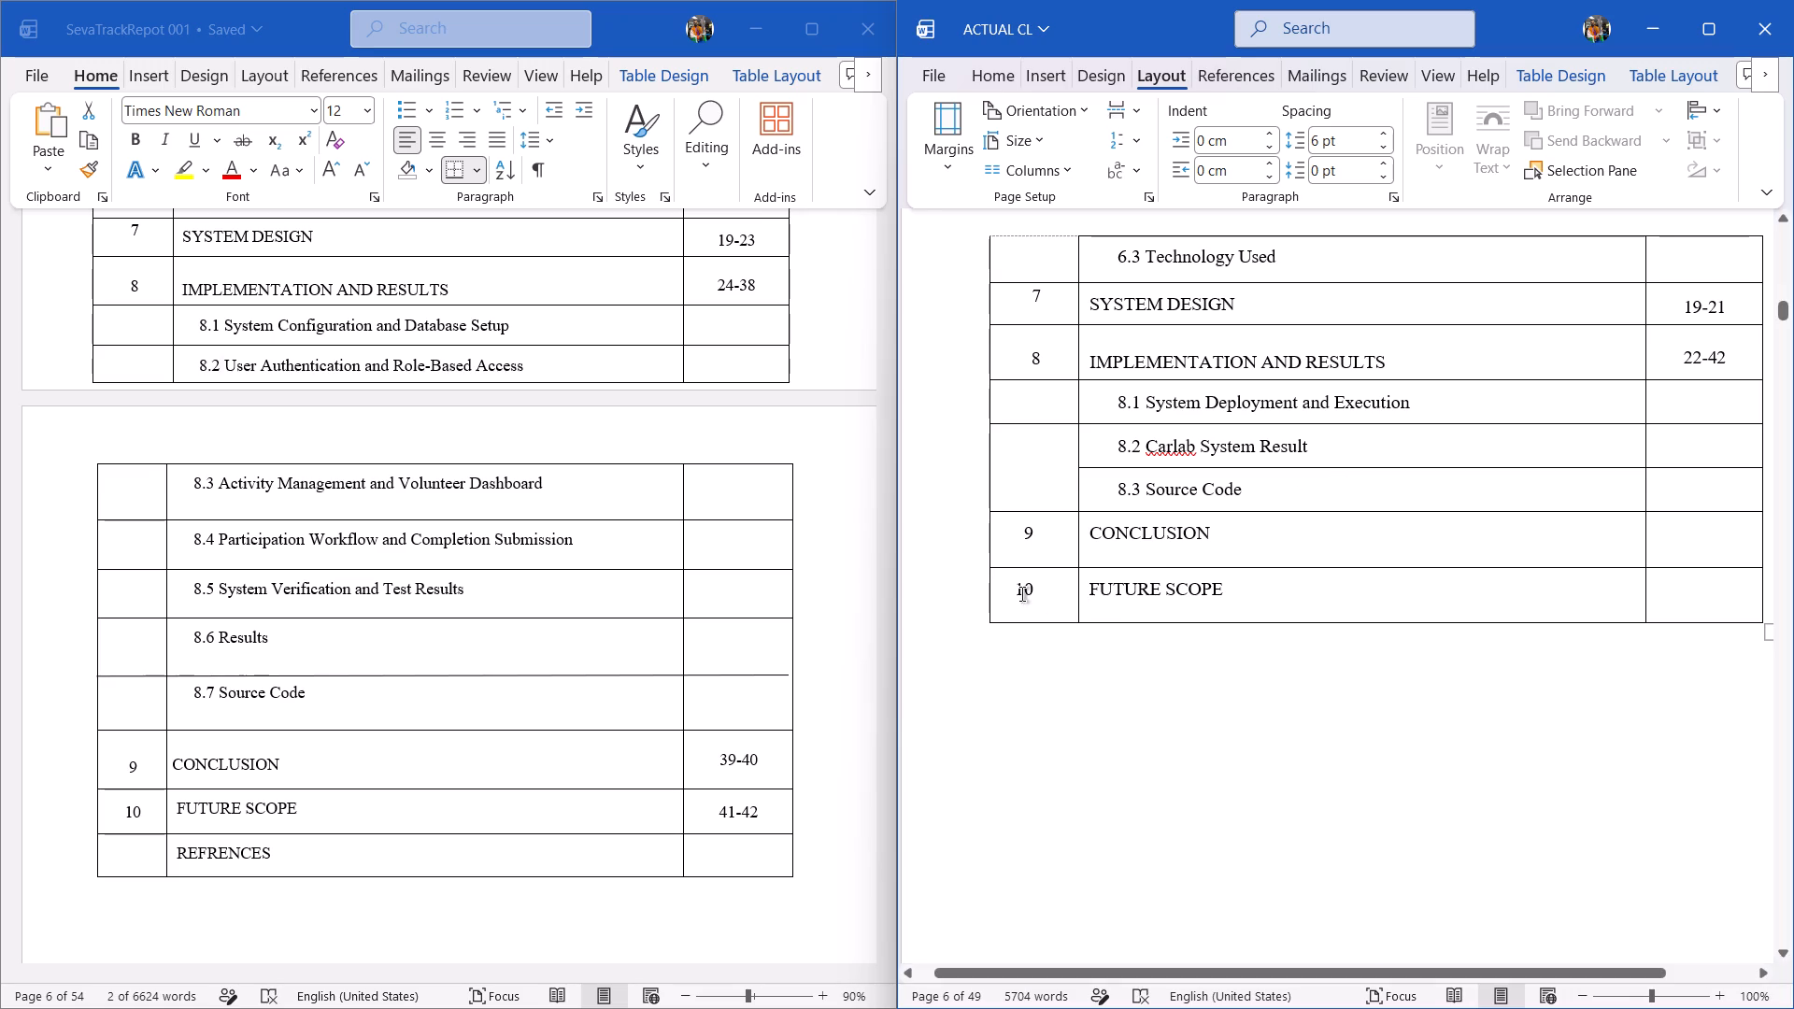
{"action": "key", "text": "space"}
Centre-align the chapter number 10 in its cell and deselect it.
{"action": "left_click_drag", "start_coordinate": [1017, 576], "coordinate": [1060, 598]}
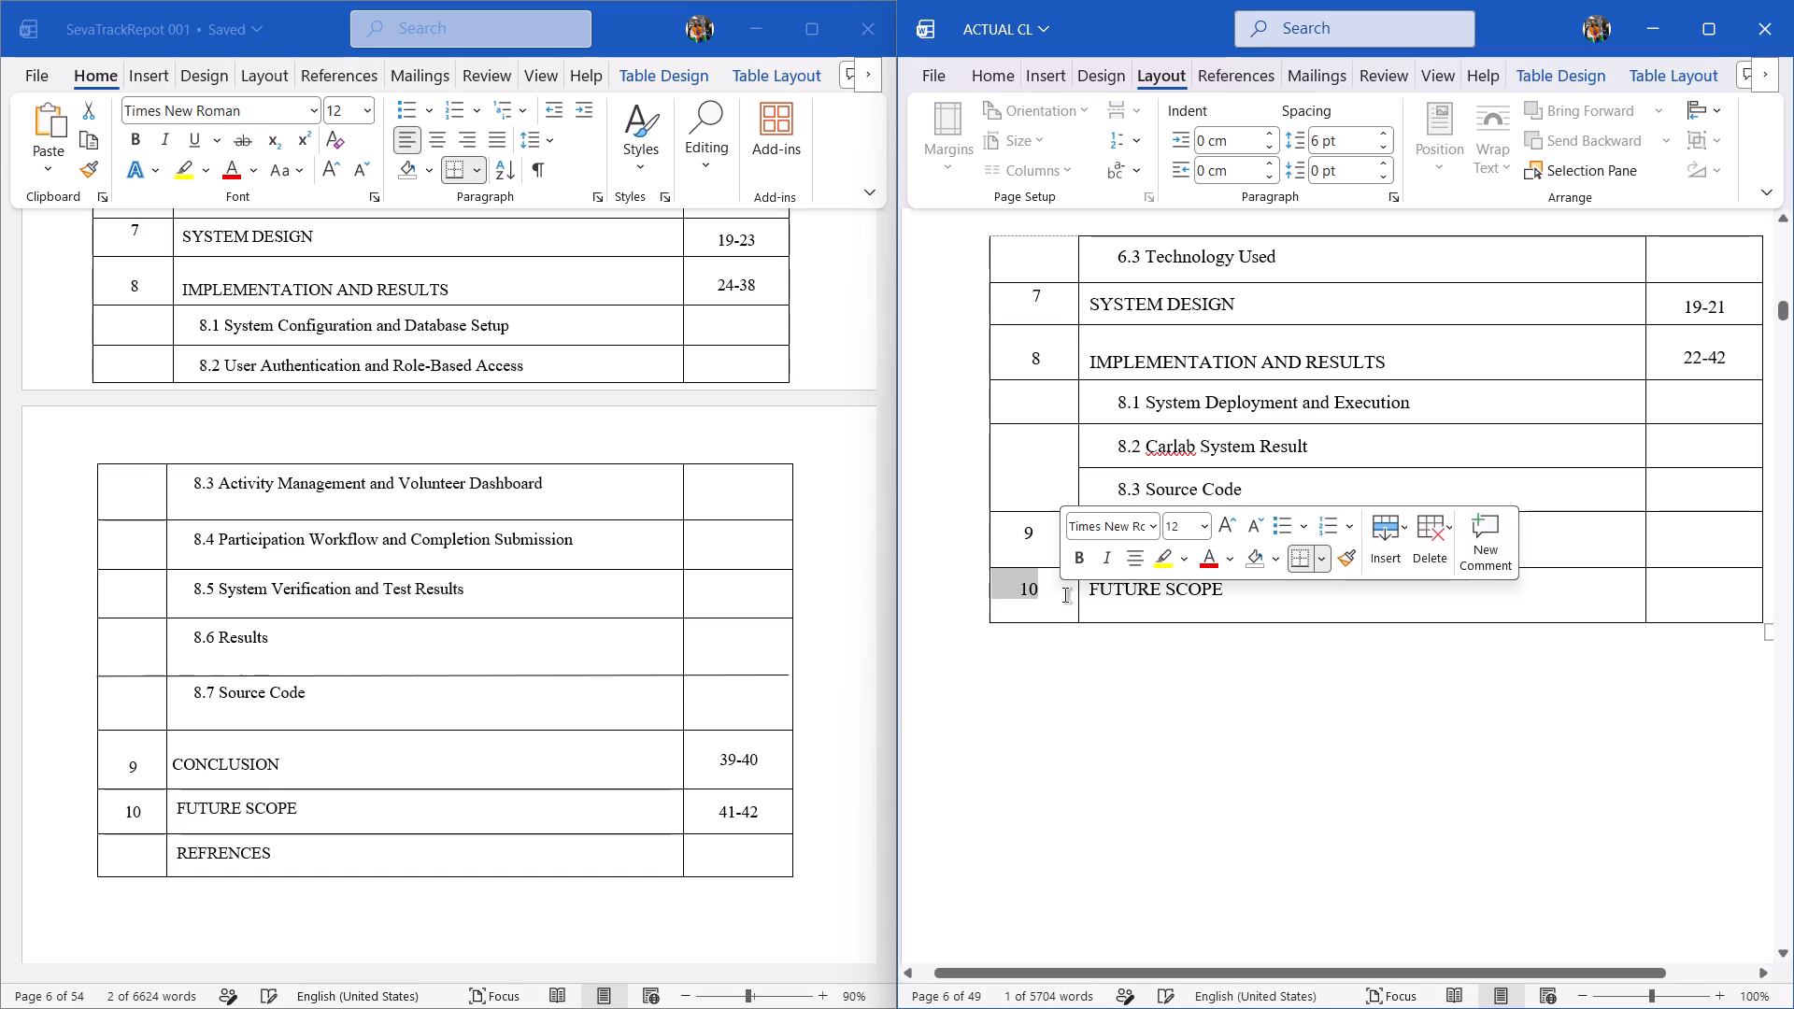
{"action": "left_click_drag", "start_coordinate": [1065, 595], "coordinate": [1000, 588]}
{"action": "left_click", "coordinate": [1000, 588]}
{"action": "left_click_drag", "start_coordinate": [1000, 588], "coordinate": [1083, 607]}
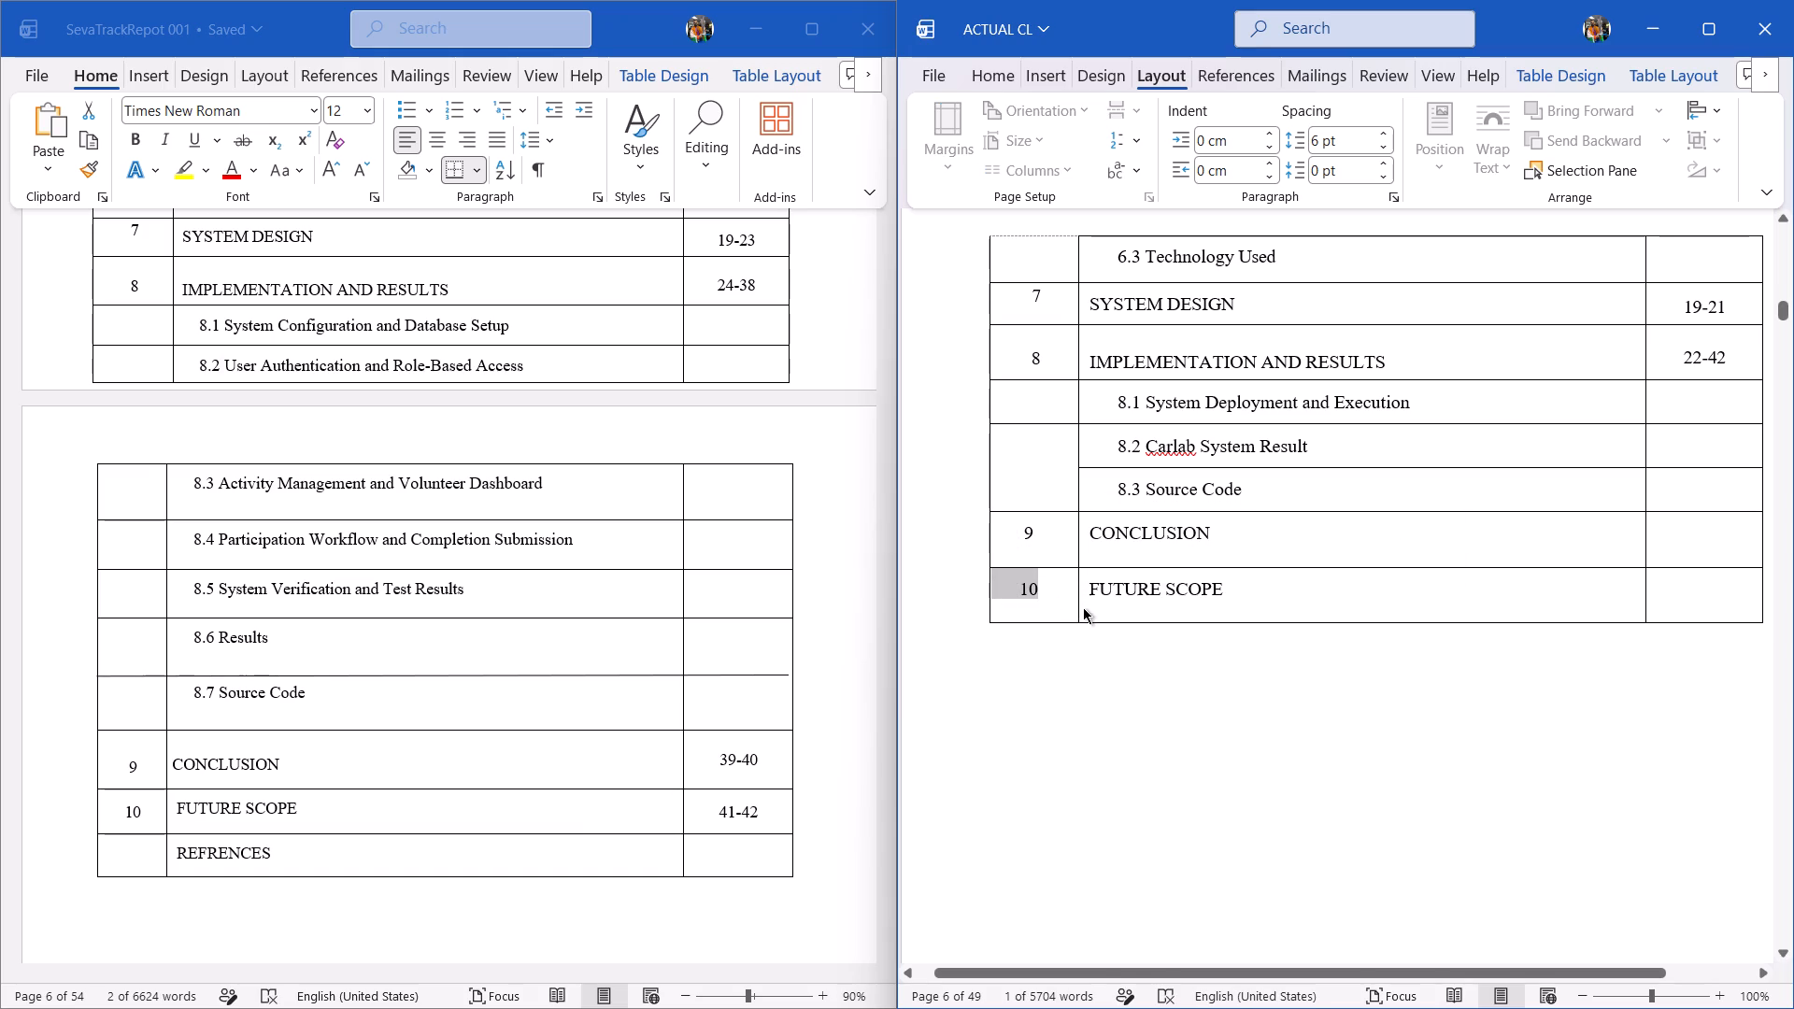
{"action": "left_click_drag", "start_coordinate": [1083, 607], "coordinate": [1069, 604]}
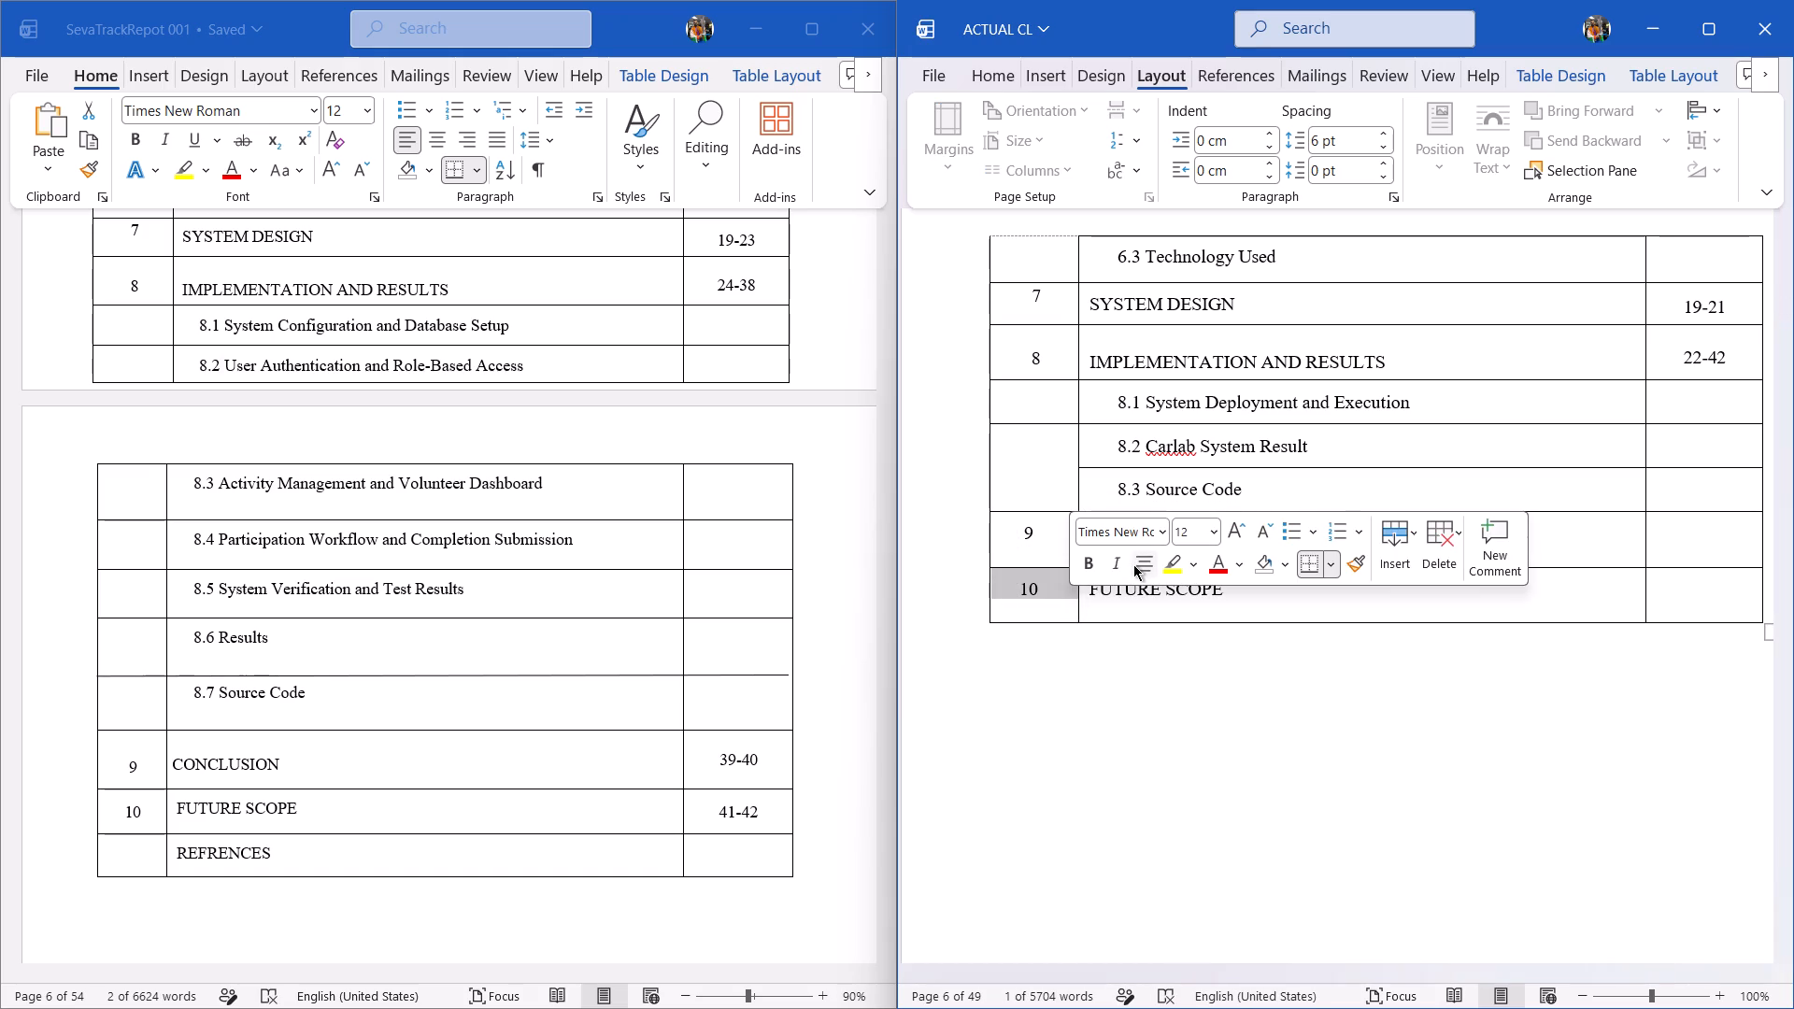
{"action": "left_click", "coordinate": [1133, 564]}
{"action": "left_click", "coordinate": [1133, 564]}
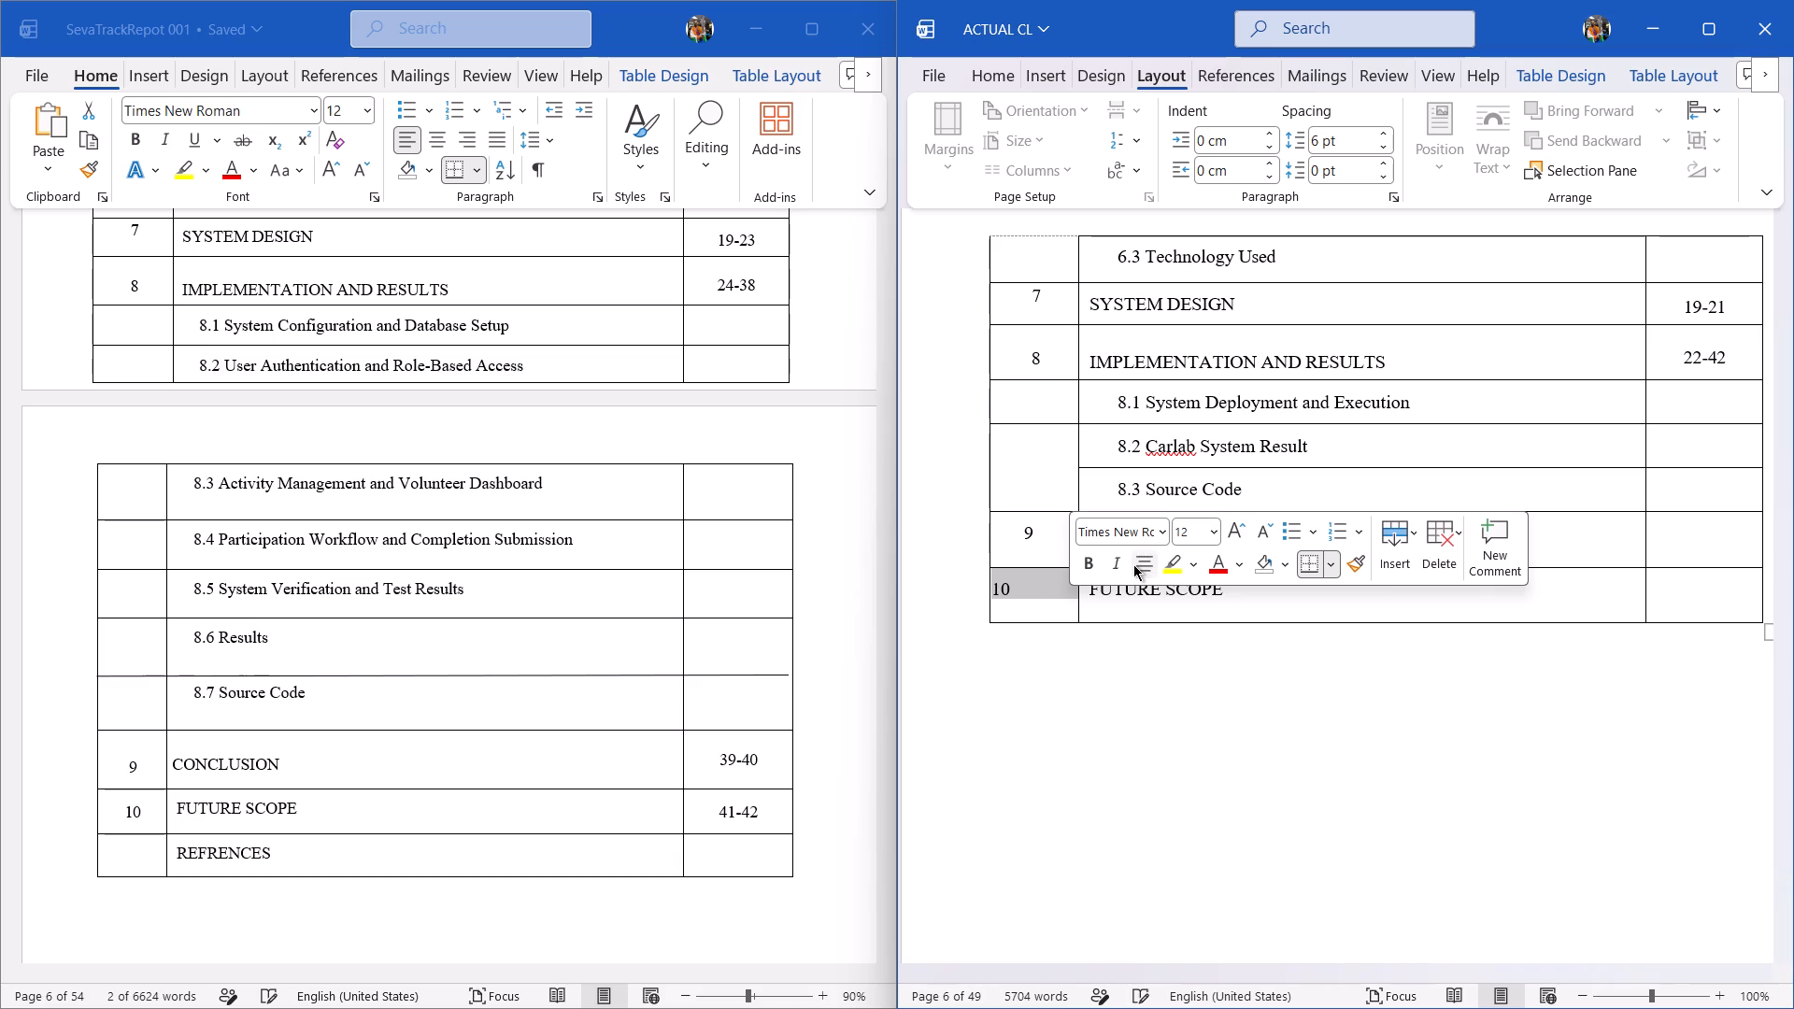
{"action": "left_click", "coordinate": [1133, 564]}
{"action": "left_click", "coordinate": [1175, 718]}
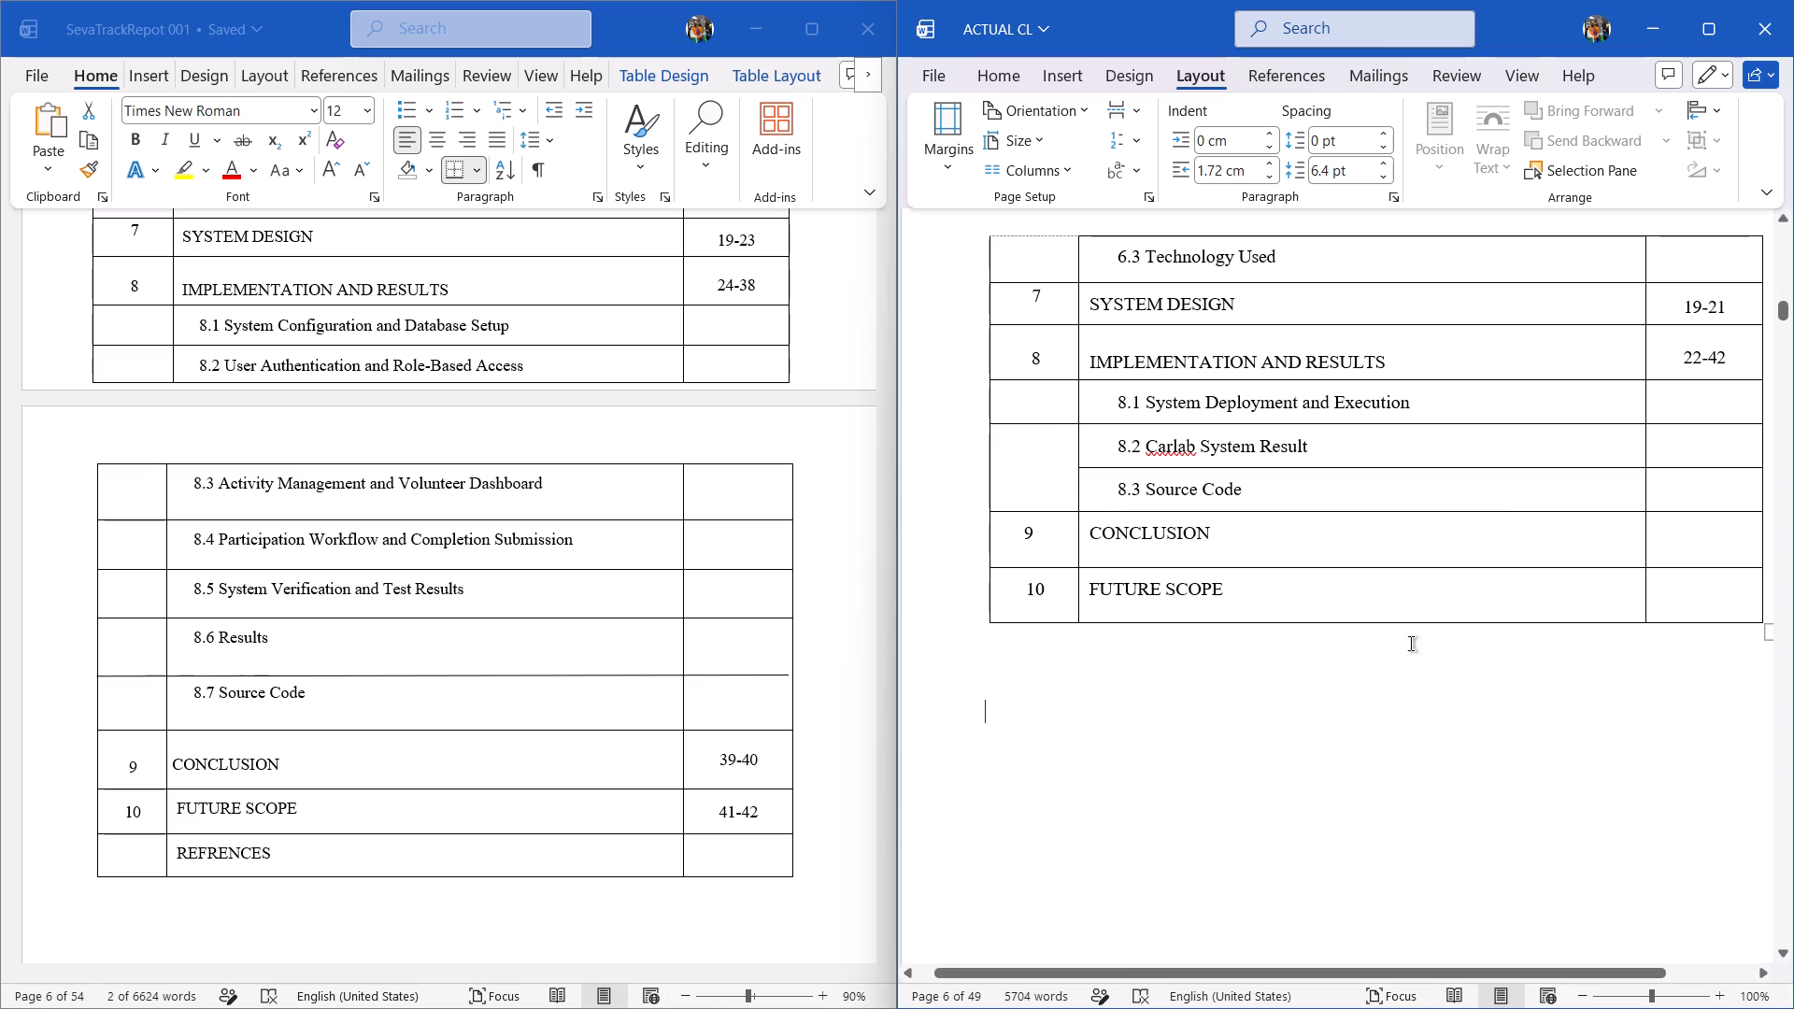
{"action": "left_click", "coordinate": [1289, 813]}
Save the CarLab report.
{"action": "key", "text": "ctrl+s"}
{"action": "key", "text": "ctrl+s"}
{"action": "key", "text": "ctrl+s"}
Insert an empty row below the FUTURE SCOPE row in the CarLab contents table.
{"action": "scroll", "coordinate": [1430, 742], "scroll_direction": "up", "scroll_amount": 1}
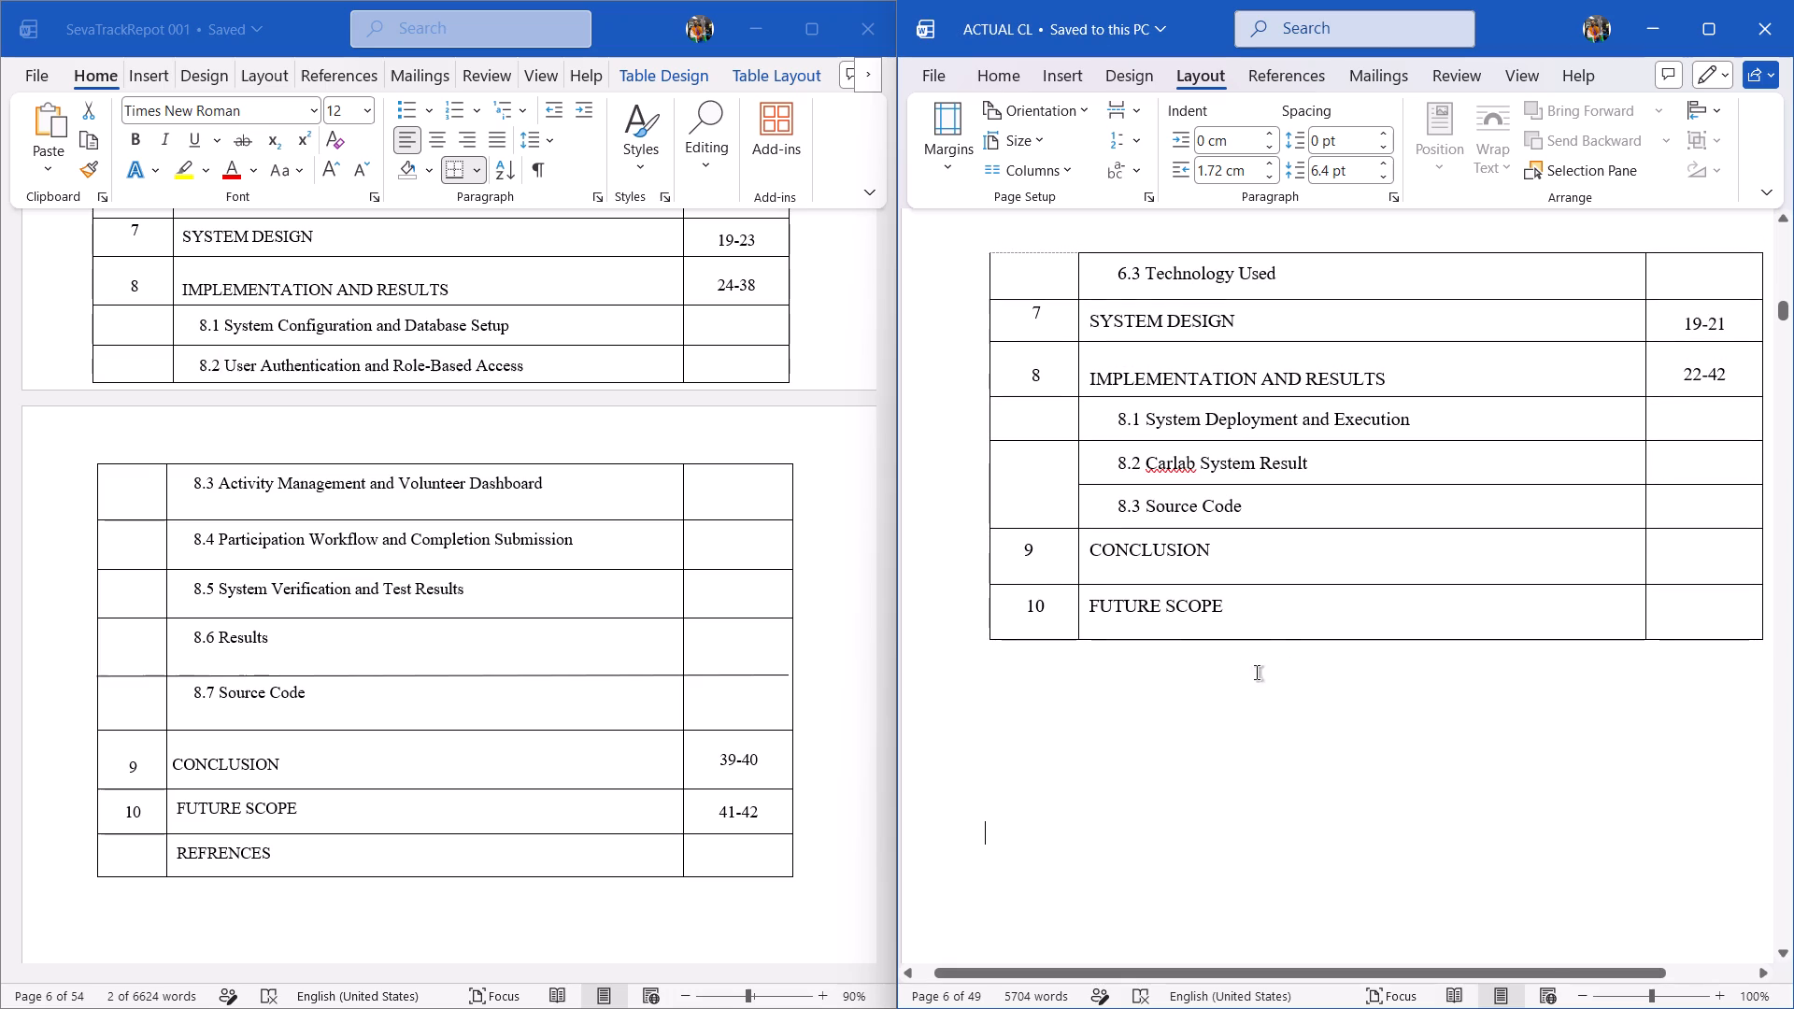
{"action": "left_click", "coordinate": [1320, 617]}
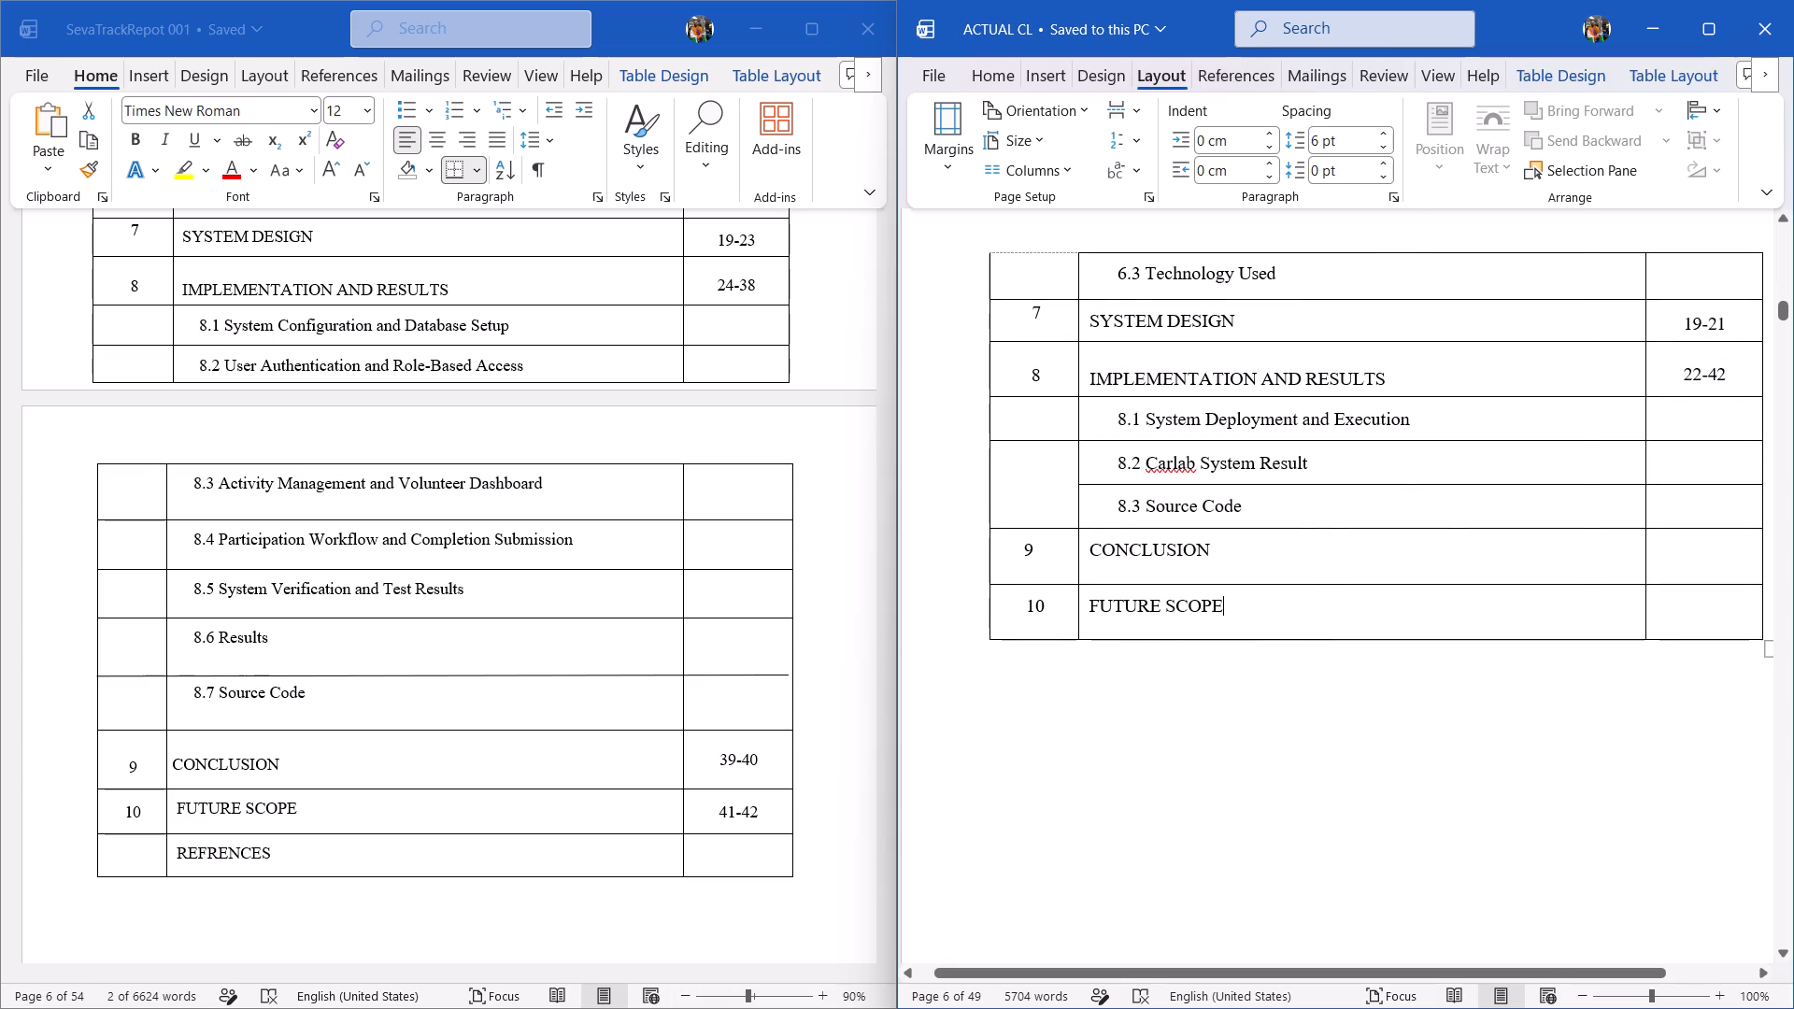
{"action": "right_click", "coordinate": [1320, 617]}
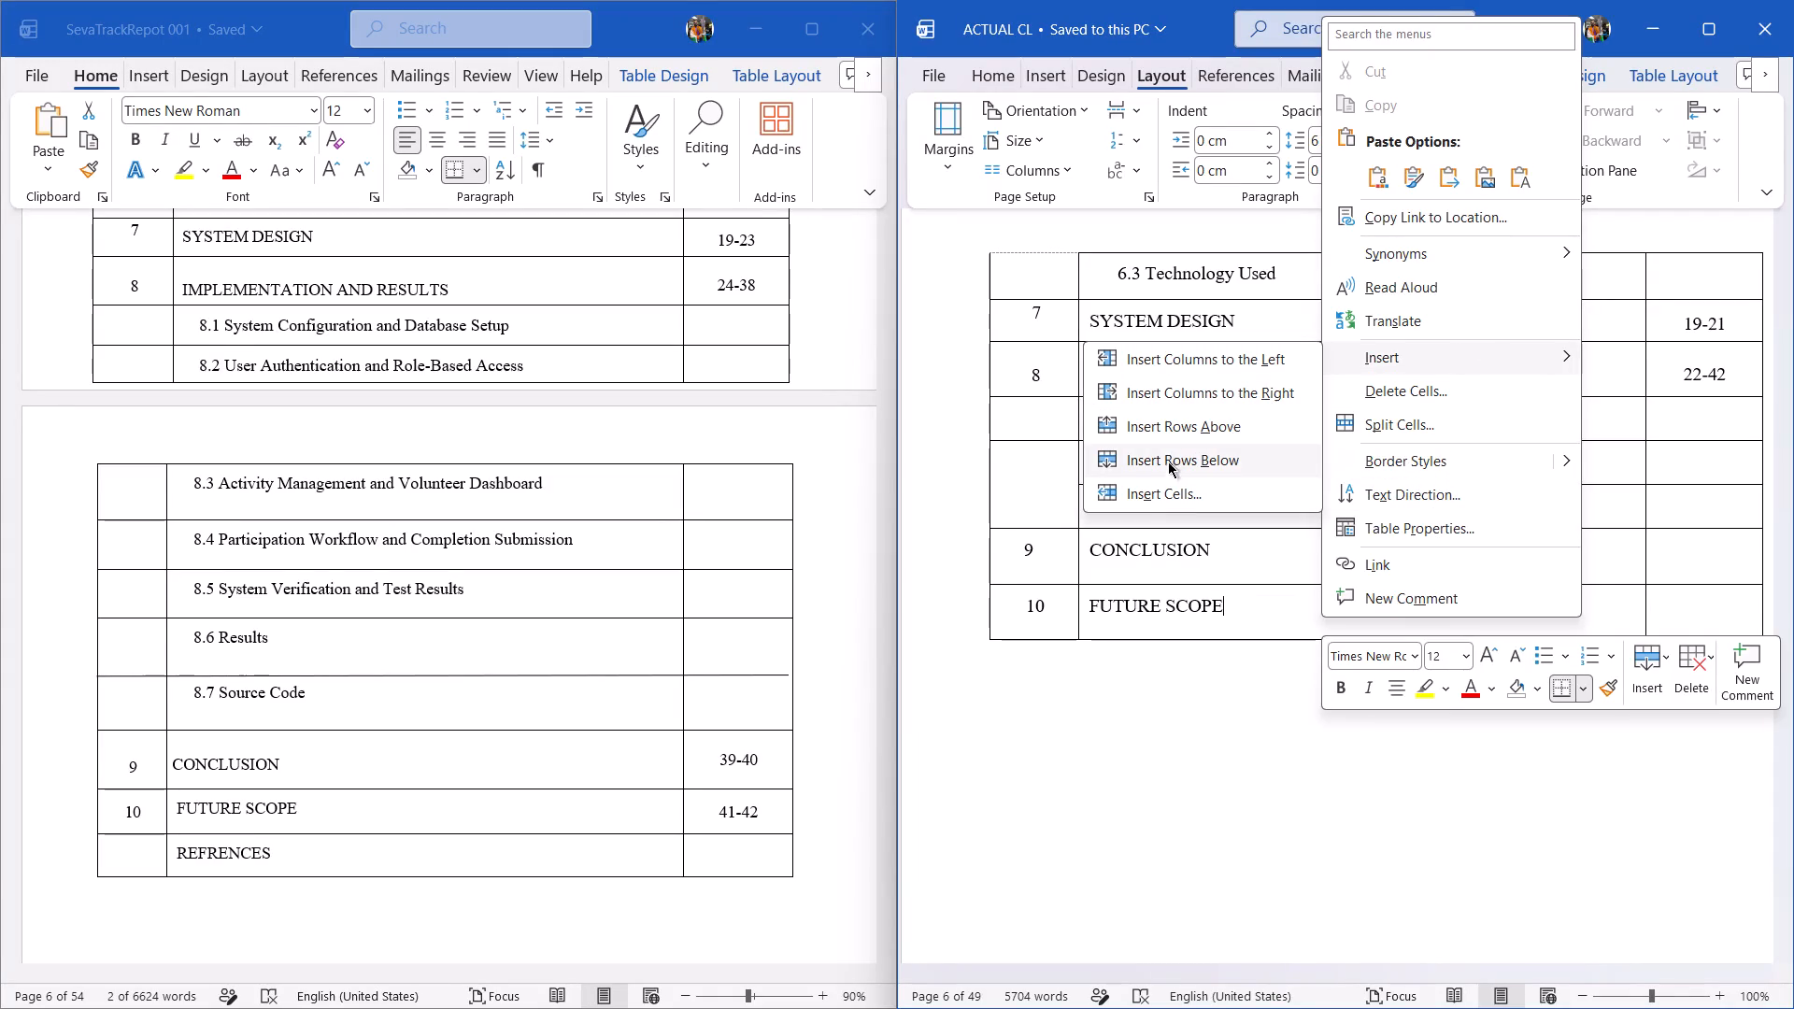
{"action": "left_click", "coordinate": [1168, 468]}
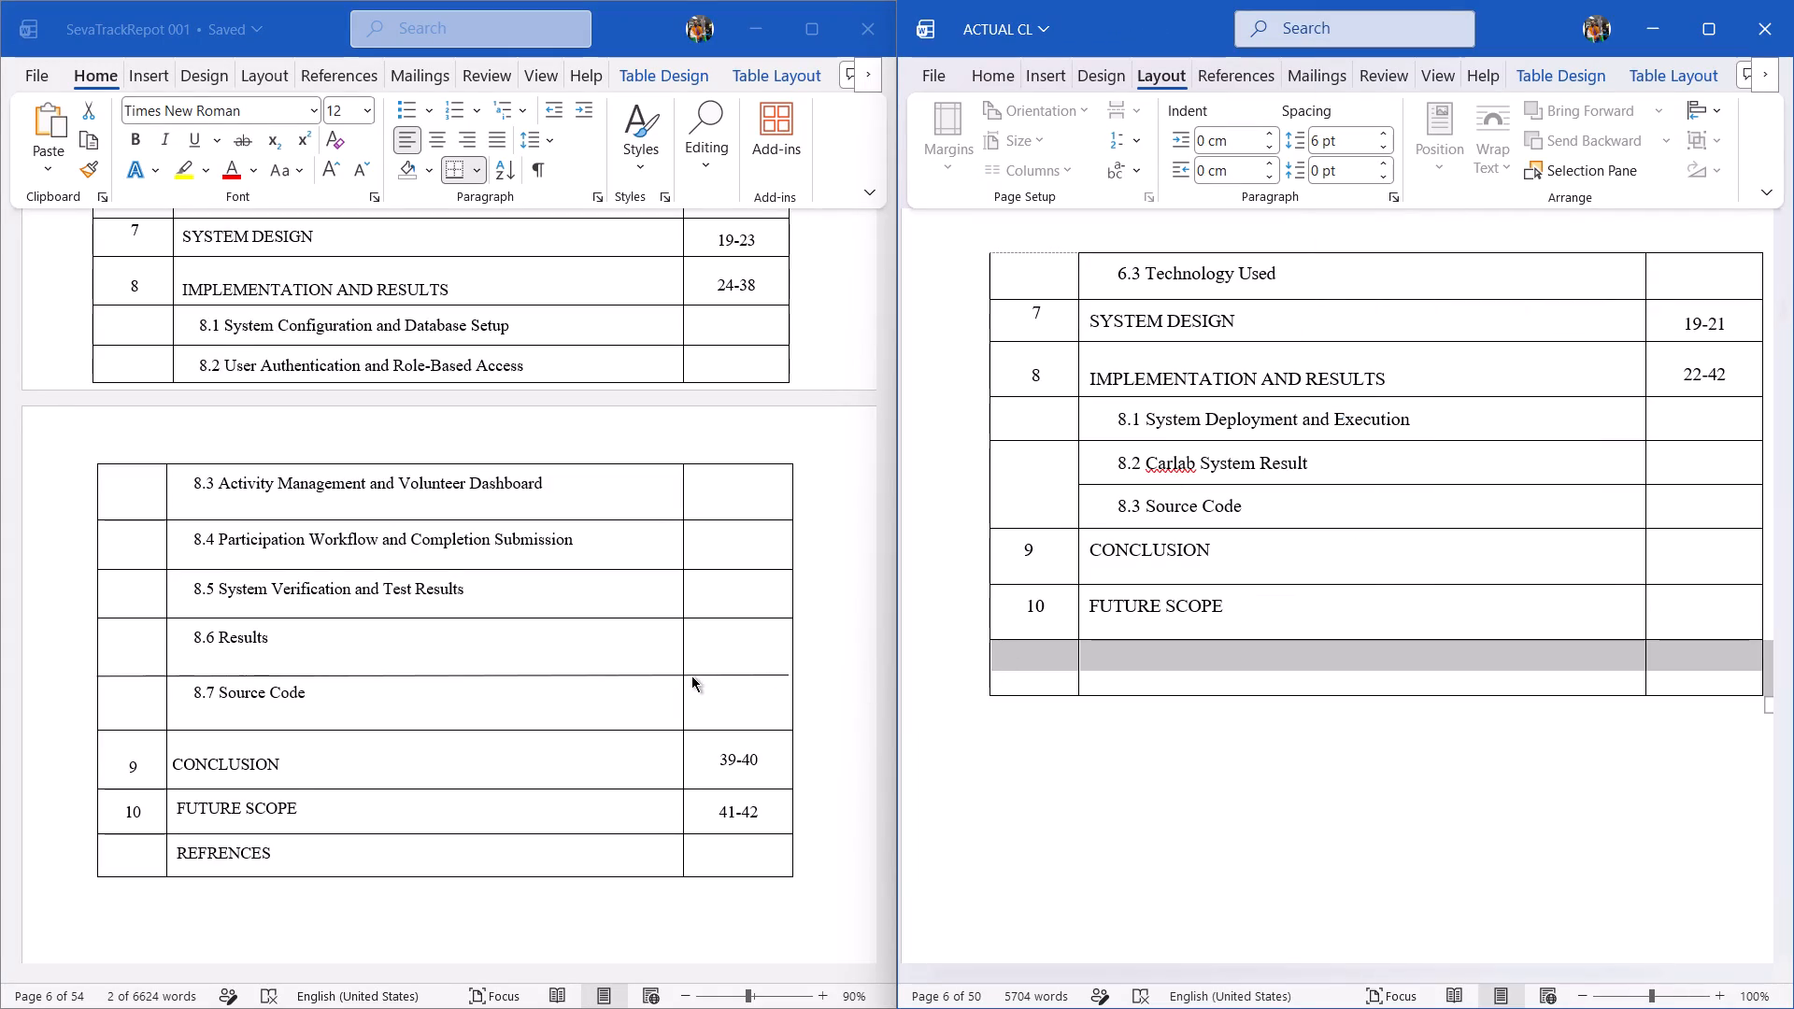
Copy the REFRENCES title from the SevaTrack contents table into the new last row of the CarLab table.
{"action": "left_click", "coordinate": [691, 675]}
{"action": "left_click_drag", "start_coordinate": [272, 852], "coordinate": [225, 852]}
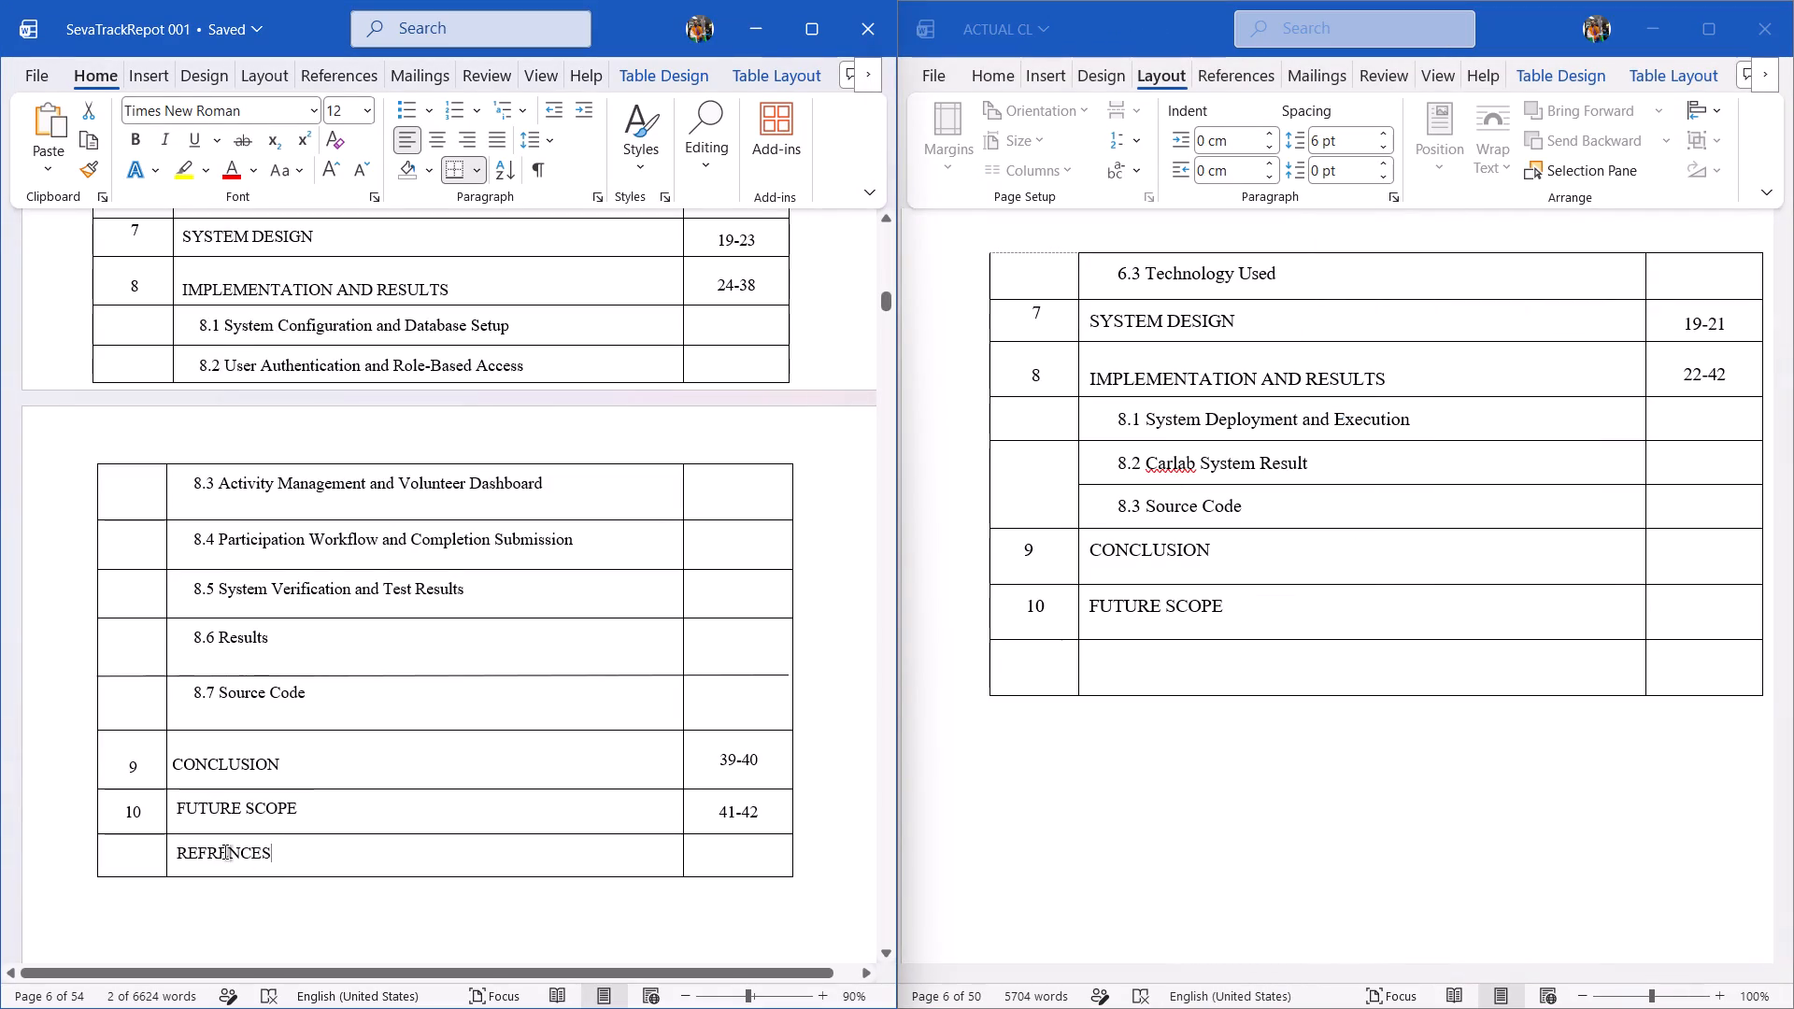
{"action": "left_click_drag", "start_coordinate": [225, 852], "coordinate": [176, 847]}
{"action": "key", "text": "ctrl+c"}
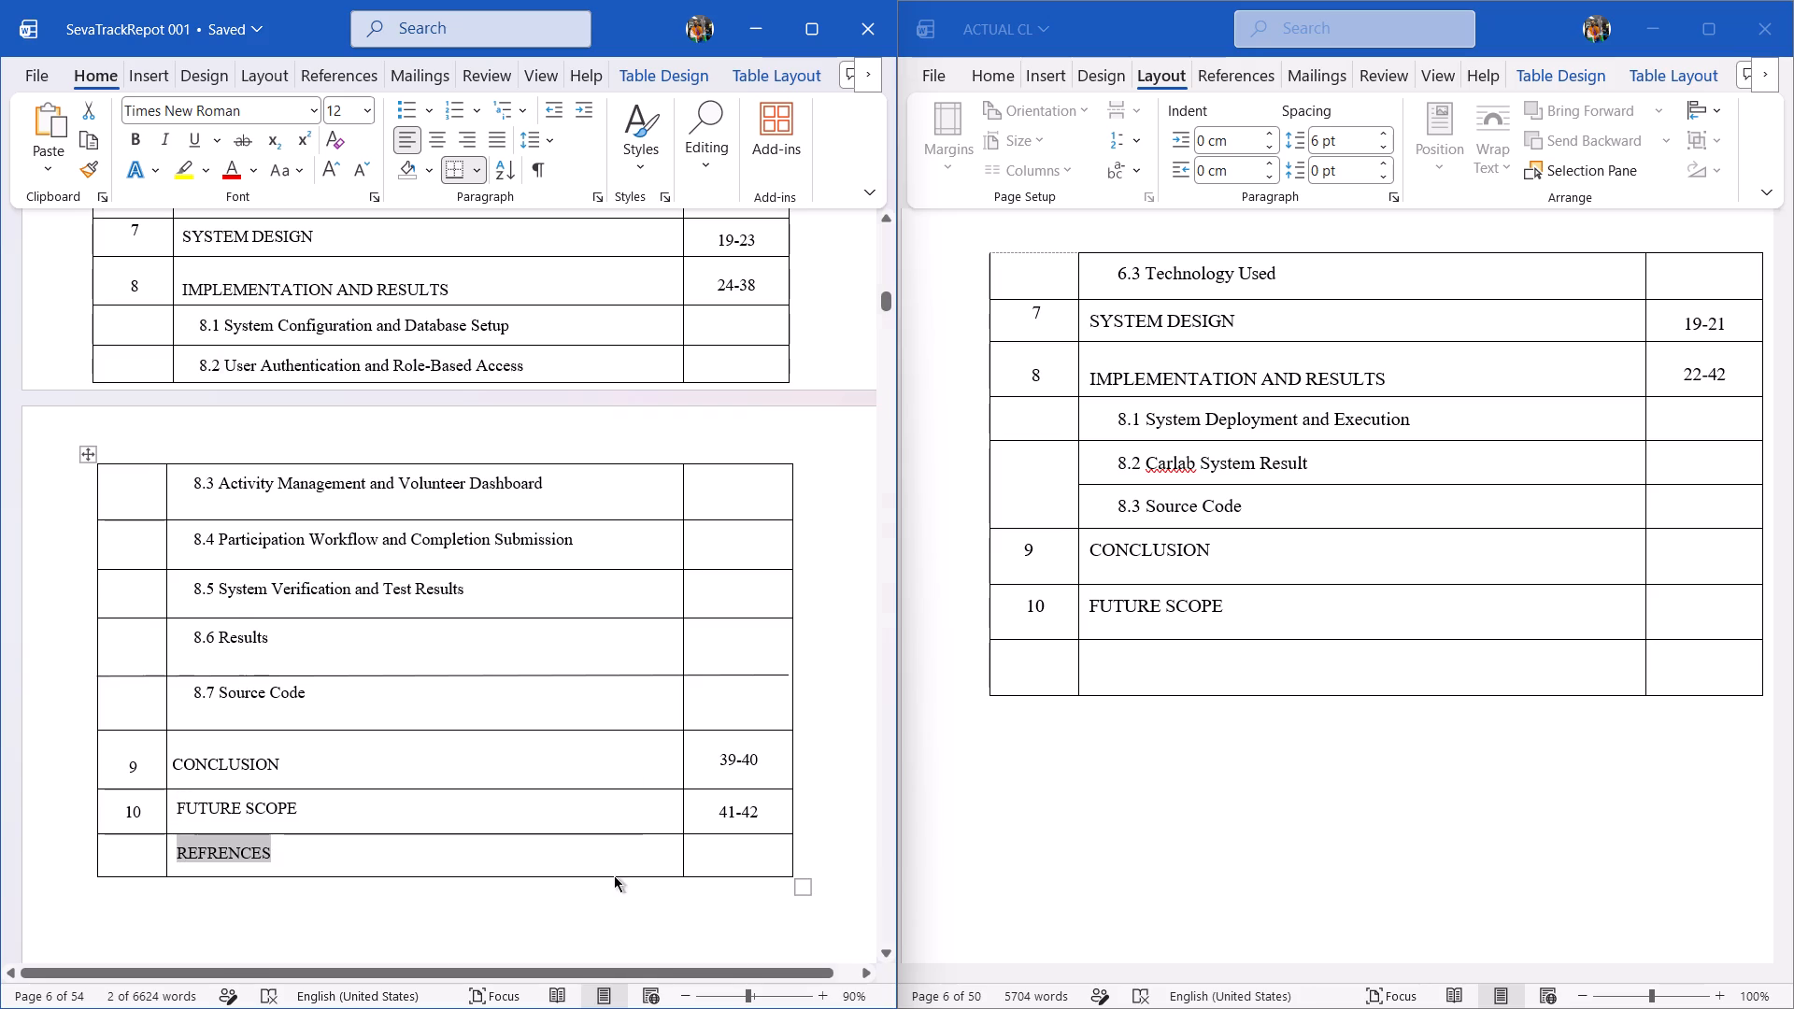
{"action": "left_click", "coordinate": [1150, 663]}
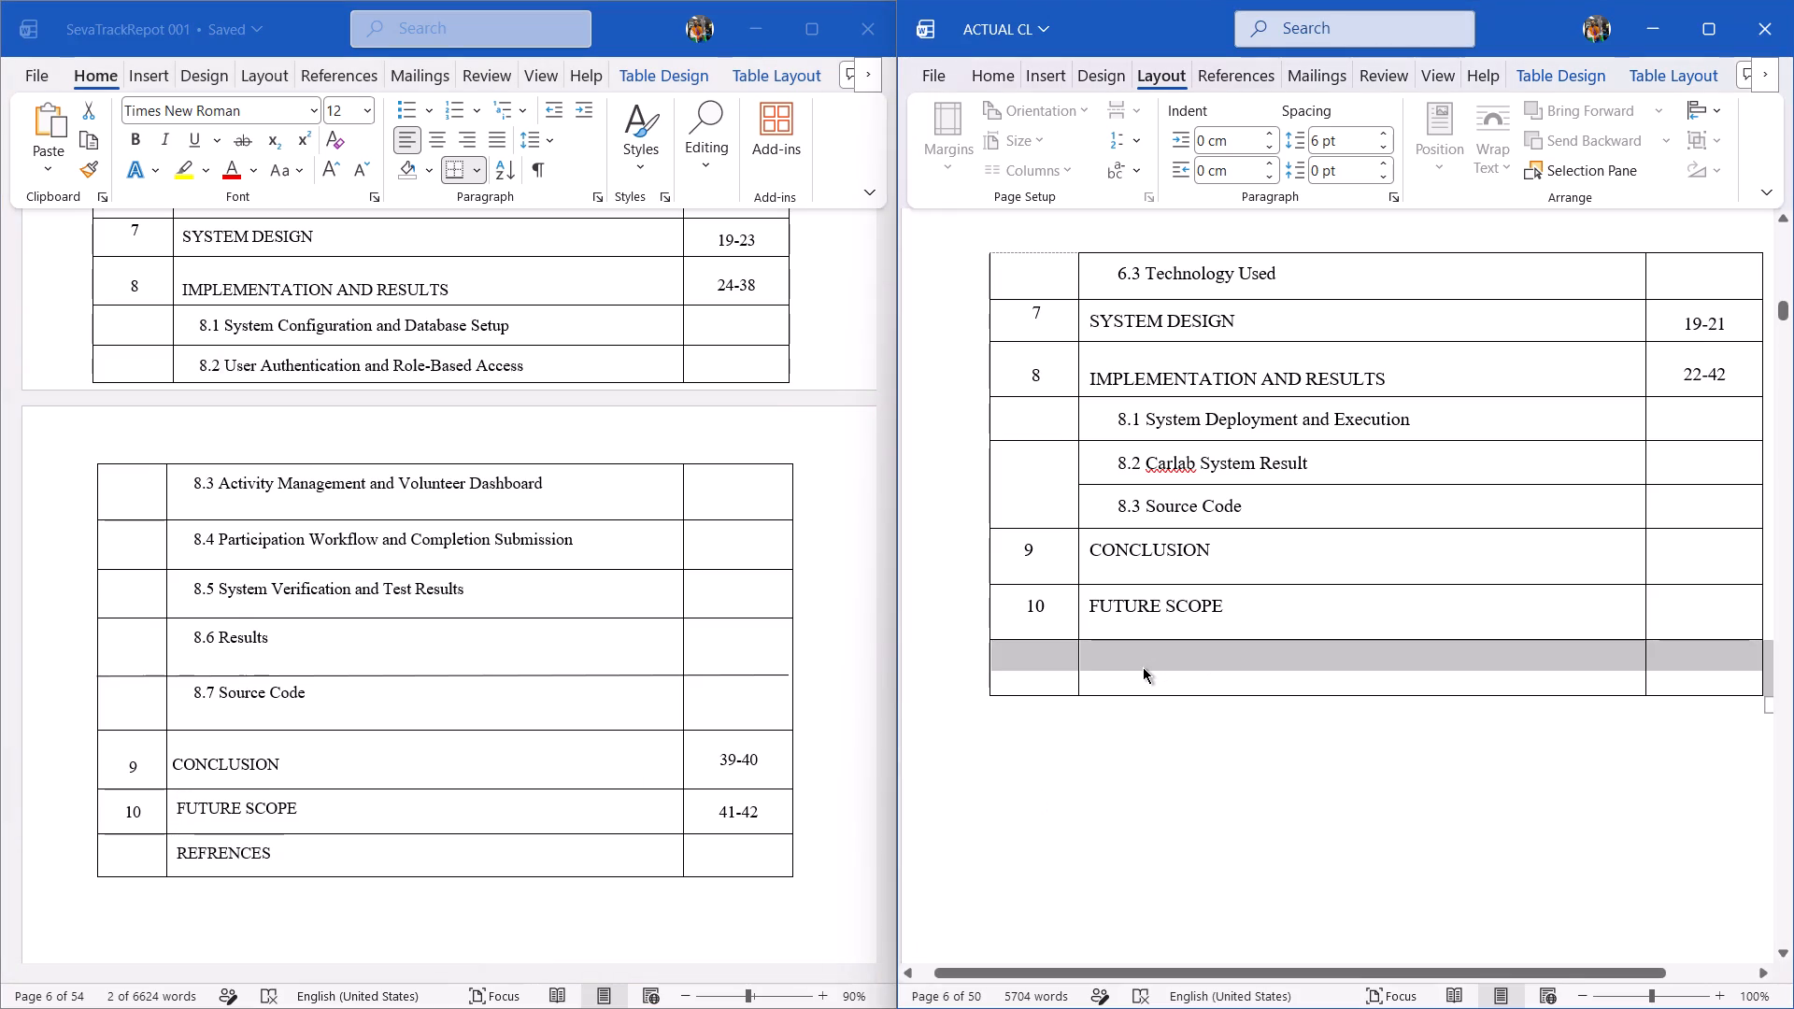
{"action": "left_click", "coordinate": [1143, 667]}
{"action": "key", "text": "ctrl+v"}
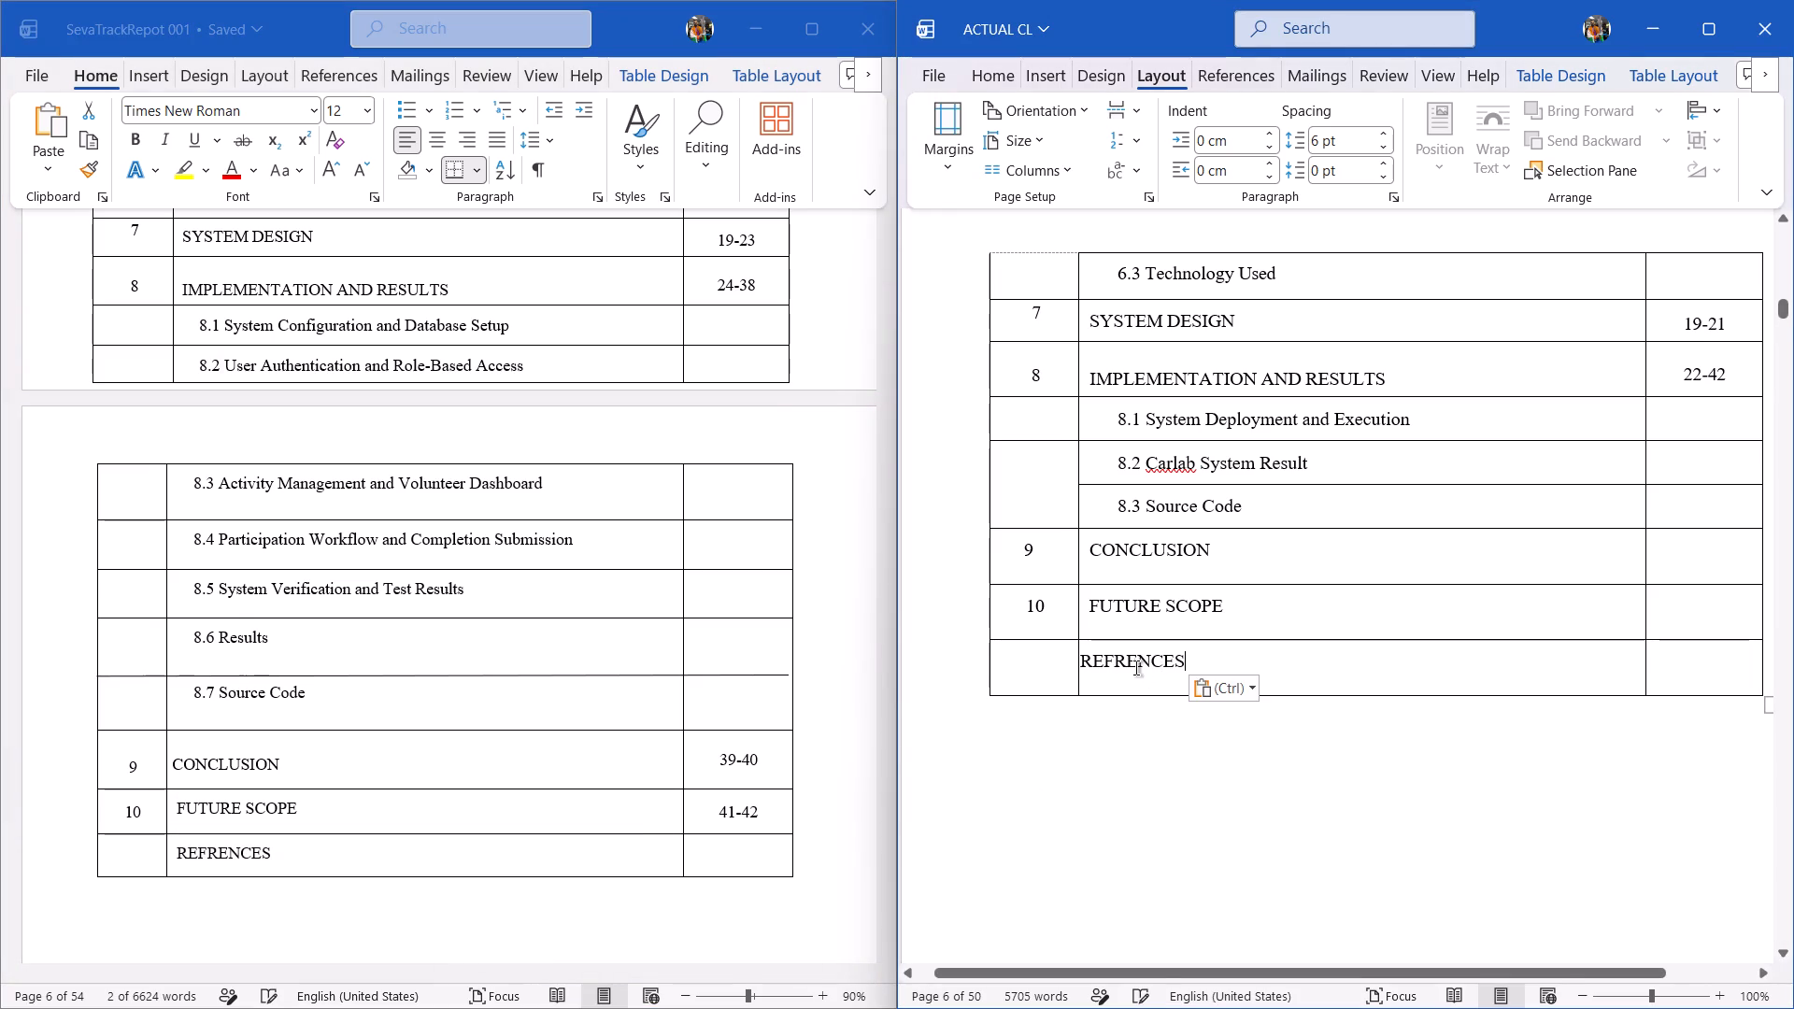
Indent the REFRENCES title in the CarLab table with two leading spaces.
{"action": "left_click", "coordinate": [1080, 652]}
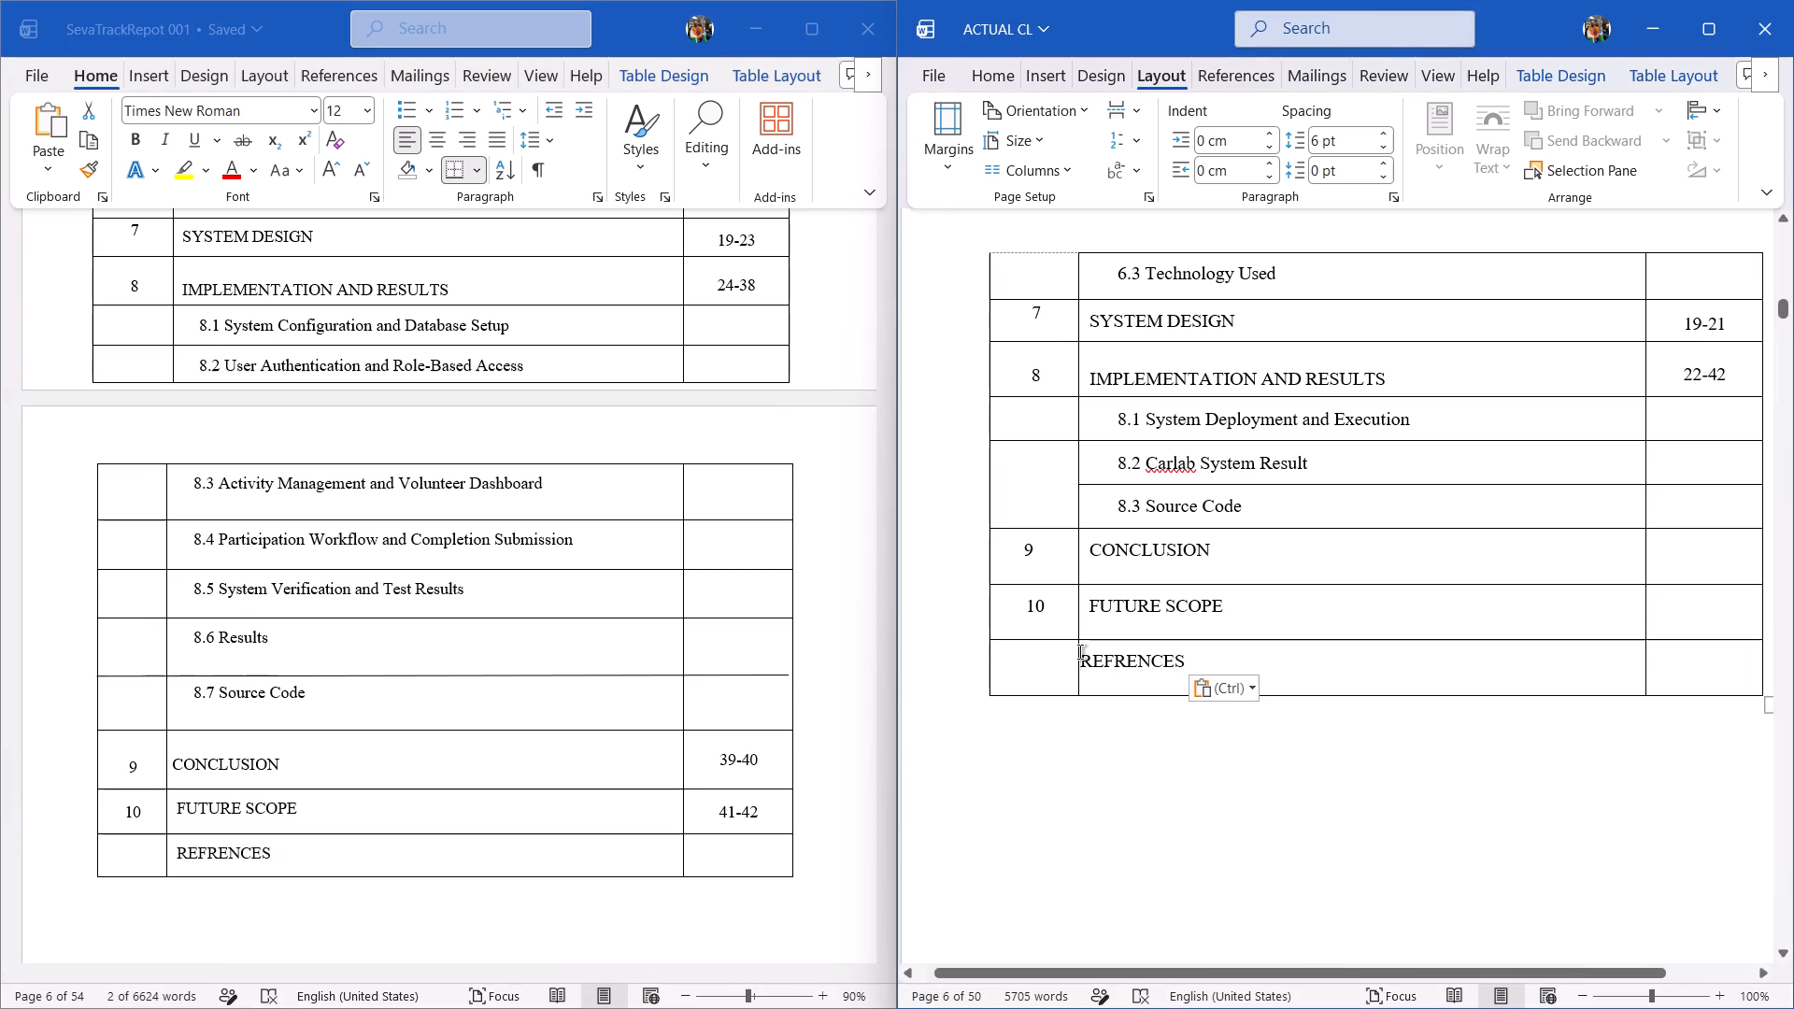
{"action": "key", "text": "space"}
{"action": "key", "text": "space"}
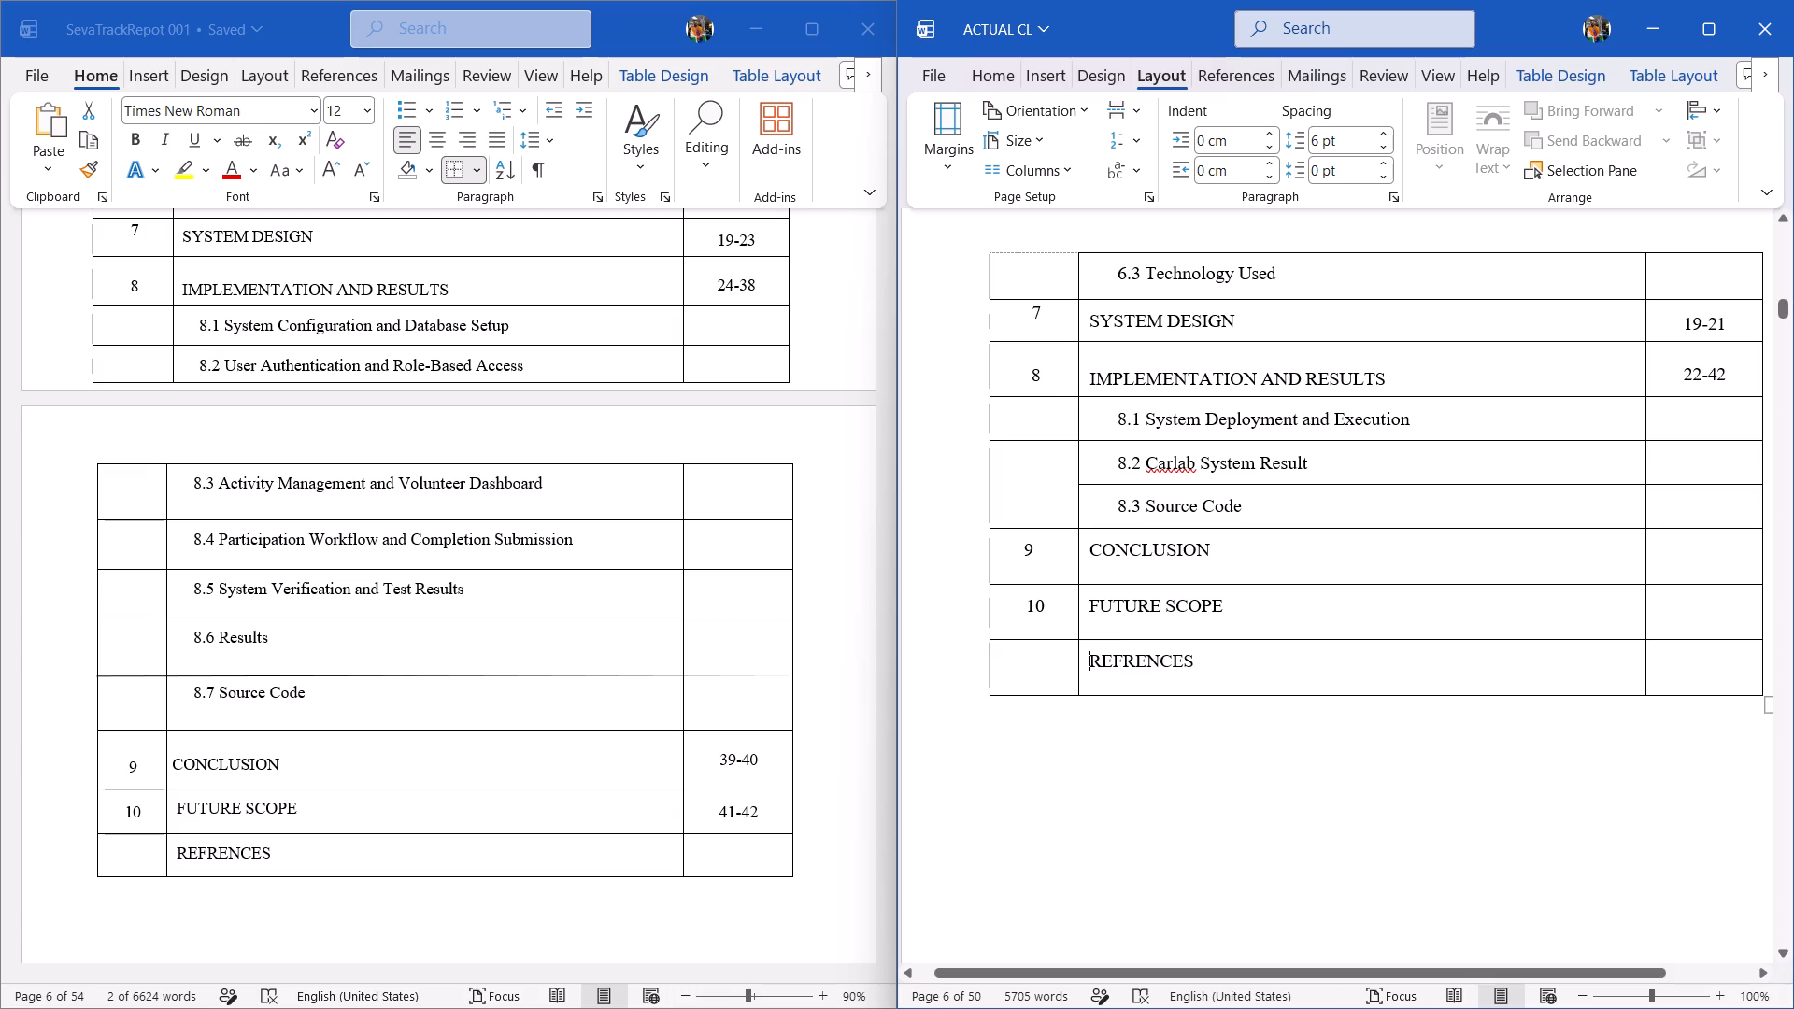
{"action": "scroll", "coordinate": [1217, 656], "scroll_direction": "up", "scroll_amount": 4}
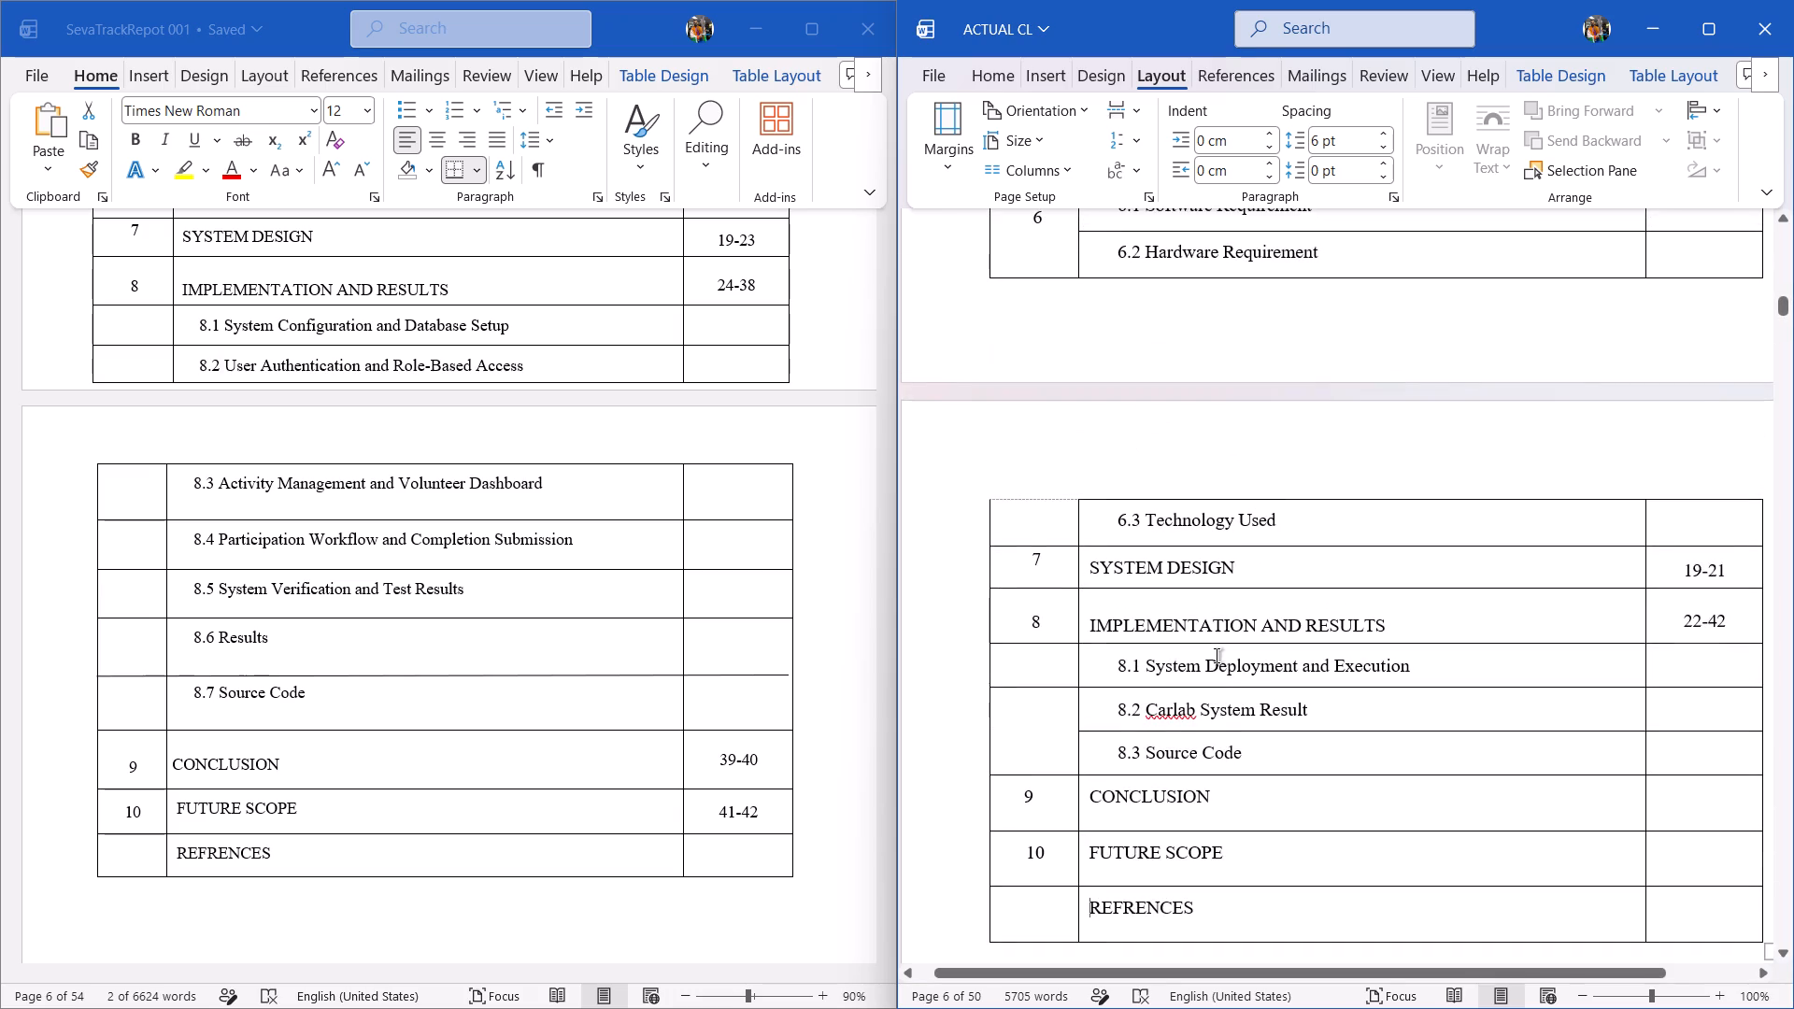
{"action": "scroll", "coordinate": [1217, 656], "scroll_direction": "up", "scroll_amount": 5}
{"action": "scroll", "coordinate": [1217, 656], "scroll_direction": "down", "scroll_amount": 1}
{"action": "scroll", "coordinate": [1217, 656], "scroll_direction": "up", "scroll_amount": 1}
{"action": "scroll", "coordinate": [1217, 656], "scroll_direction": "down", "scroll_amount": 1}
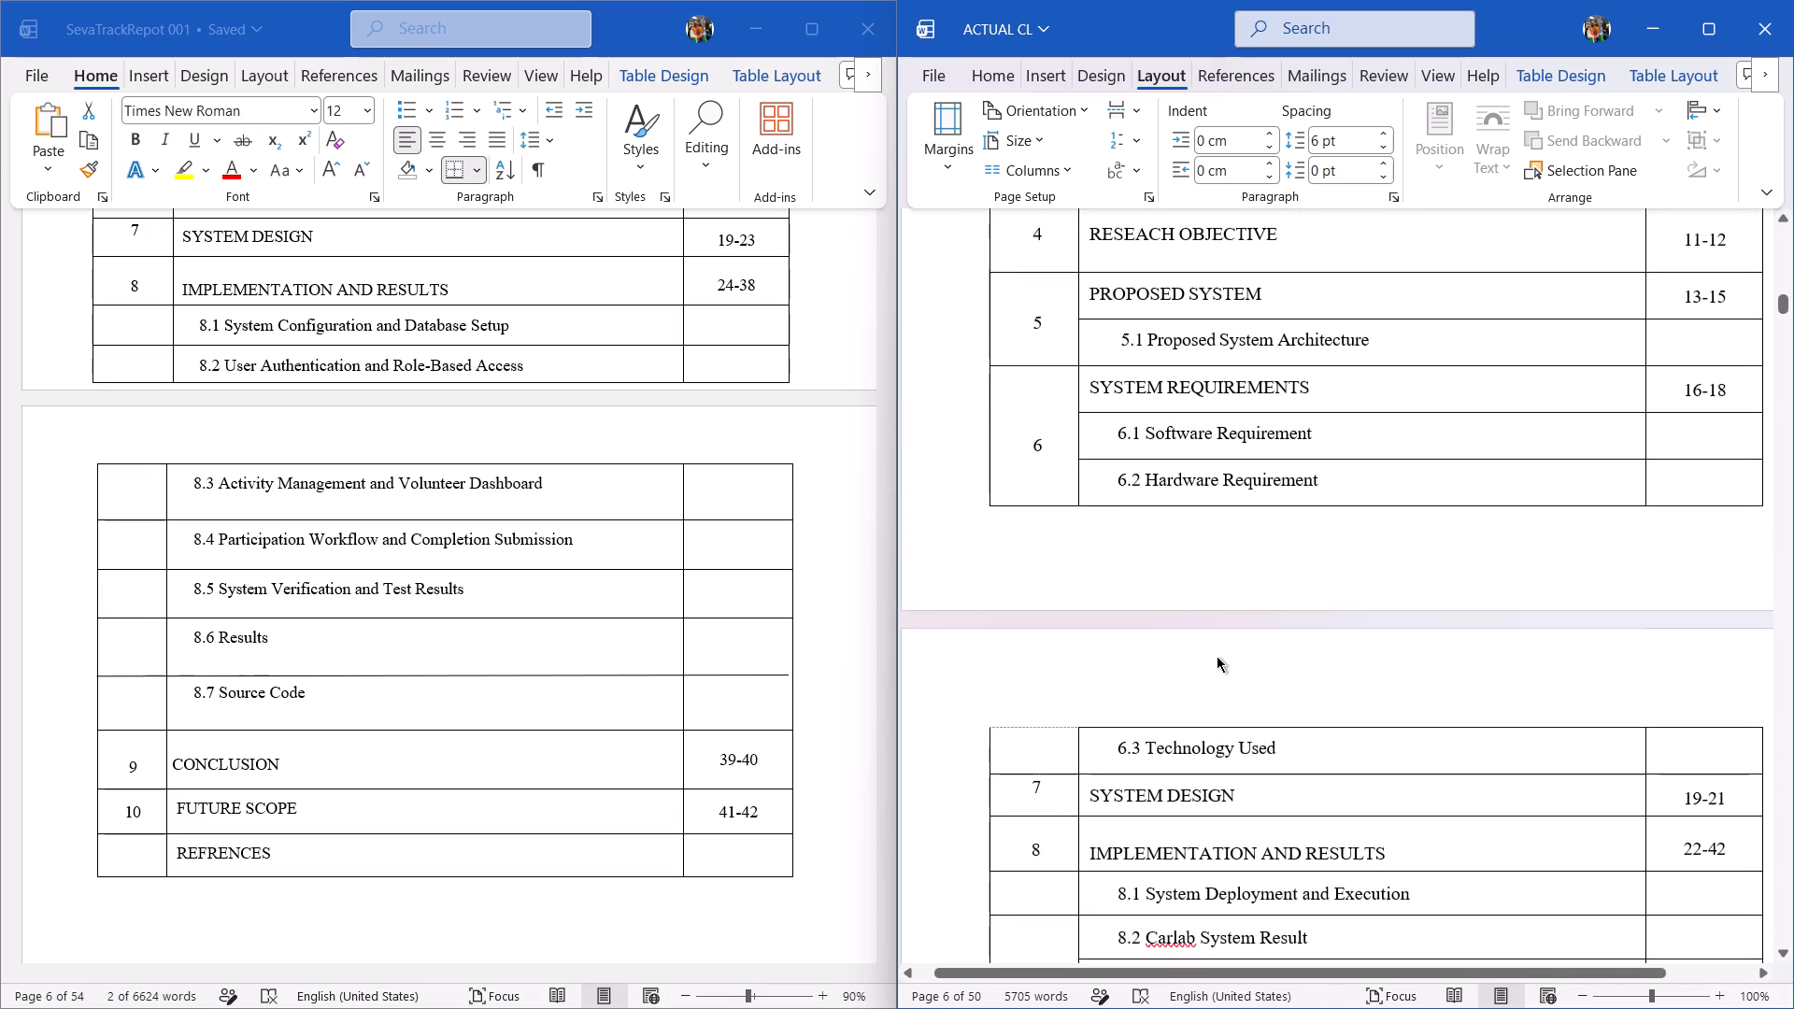
Review the CarLab contents table from the INTRODUCTION rows through to the REFRENCES row.
{"action": "scroll", "coordinate": [1217, 656], "scroll_direction": "down", "scroll_amount": 3}
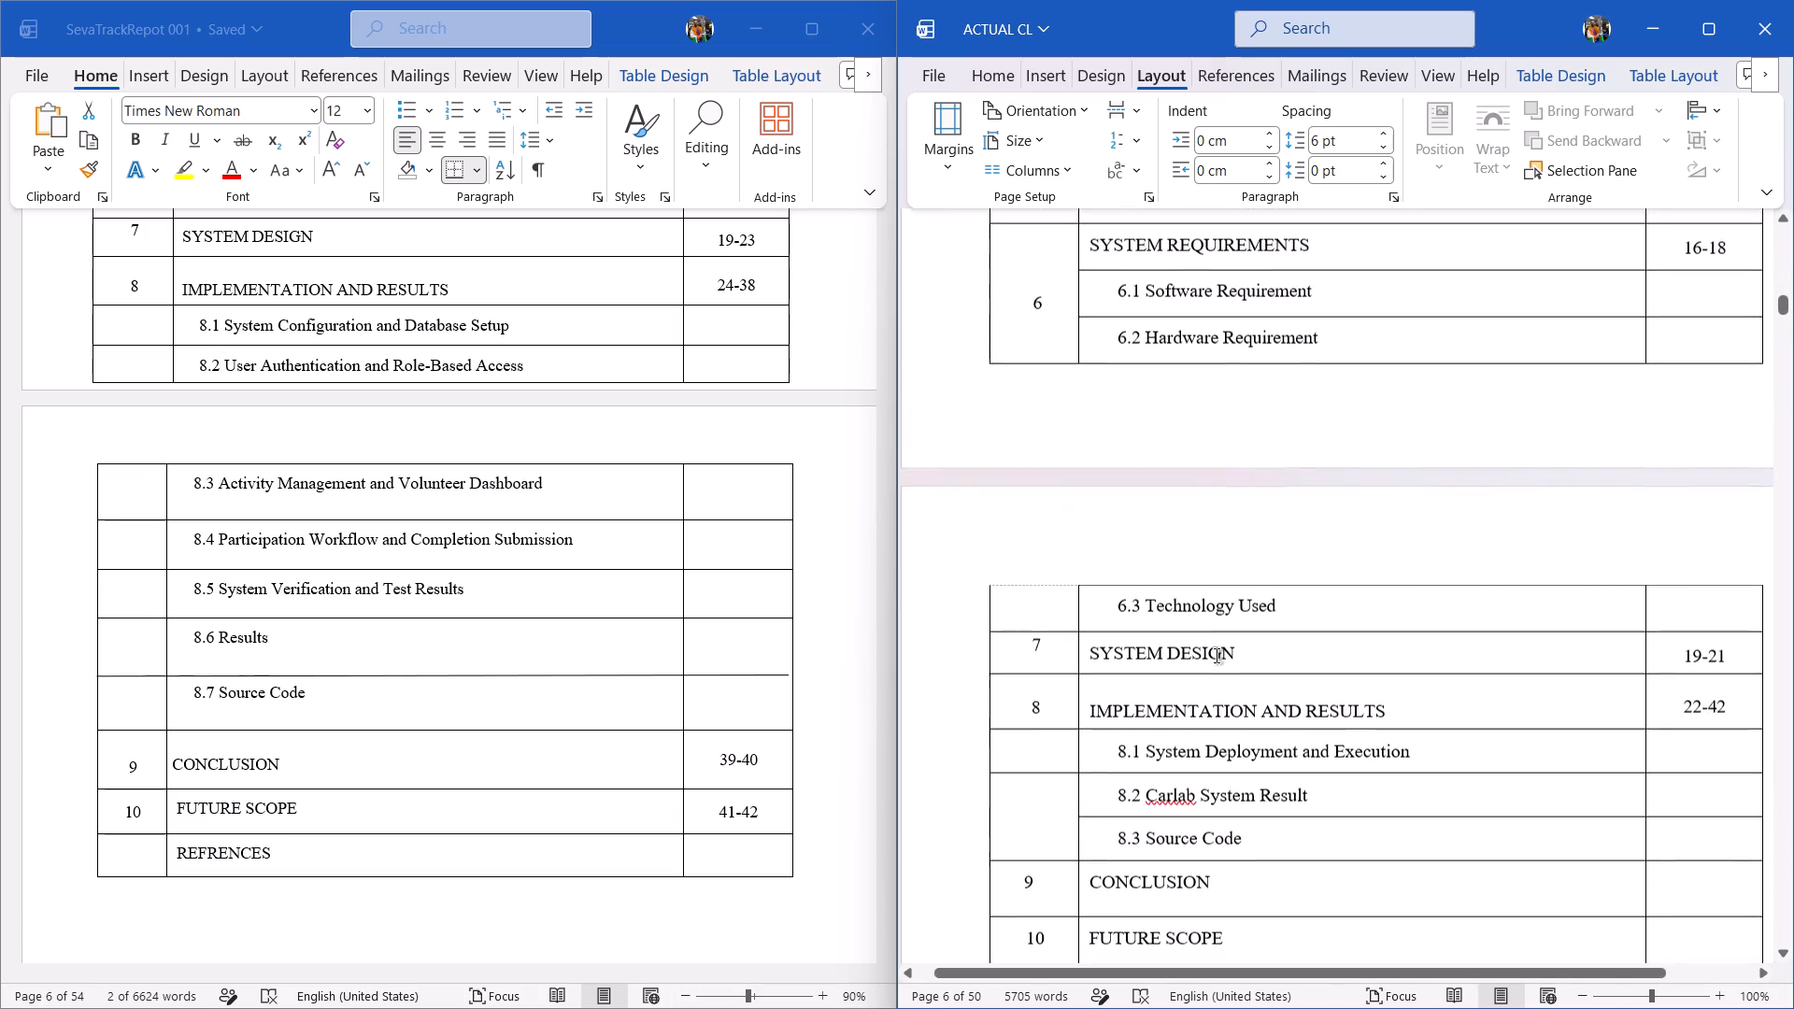
{"action": "scroll", "coordinate": [1217, 656], "scroll_direction": "down", "scroll_amount": 1}
{"action": "scroll", "coordinate": [1217, 656], "scroll_direction": "up", "scroll_amount": 10}
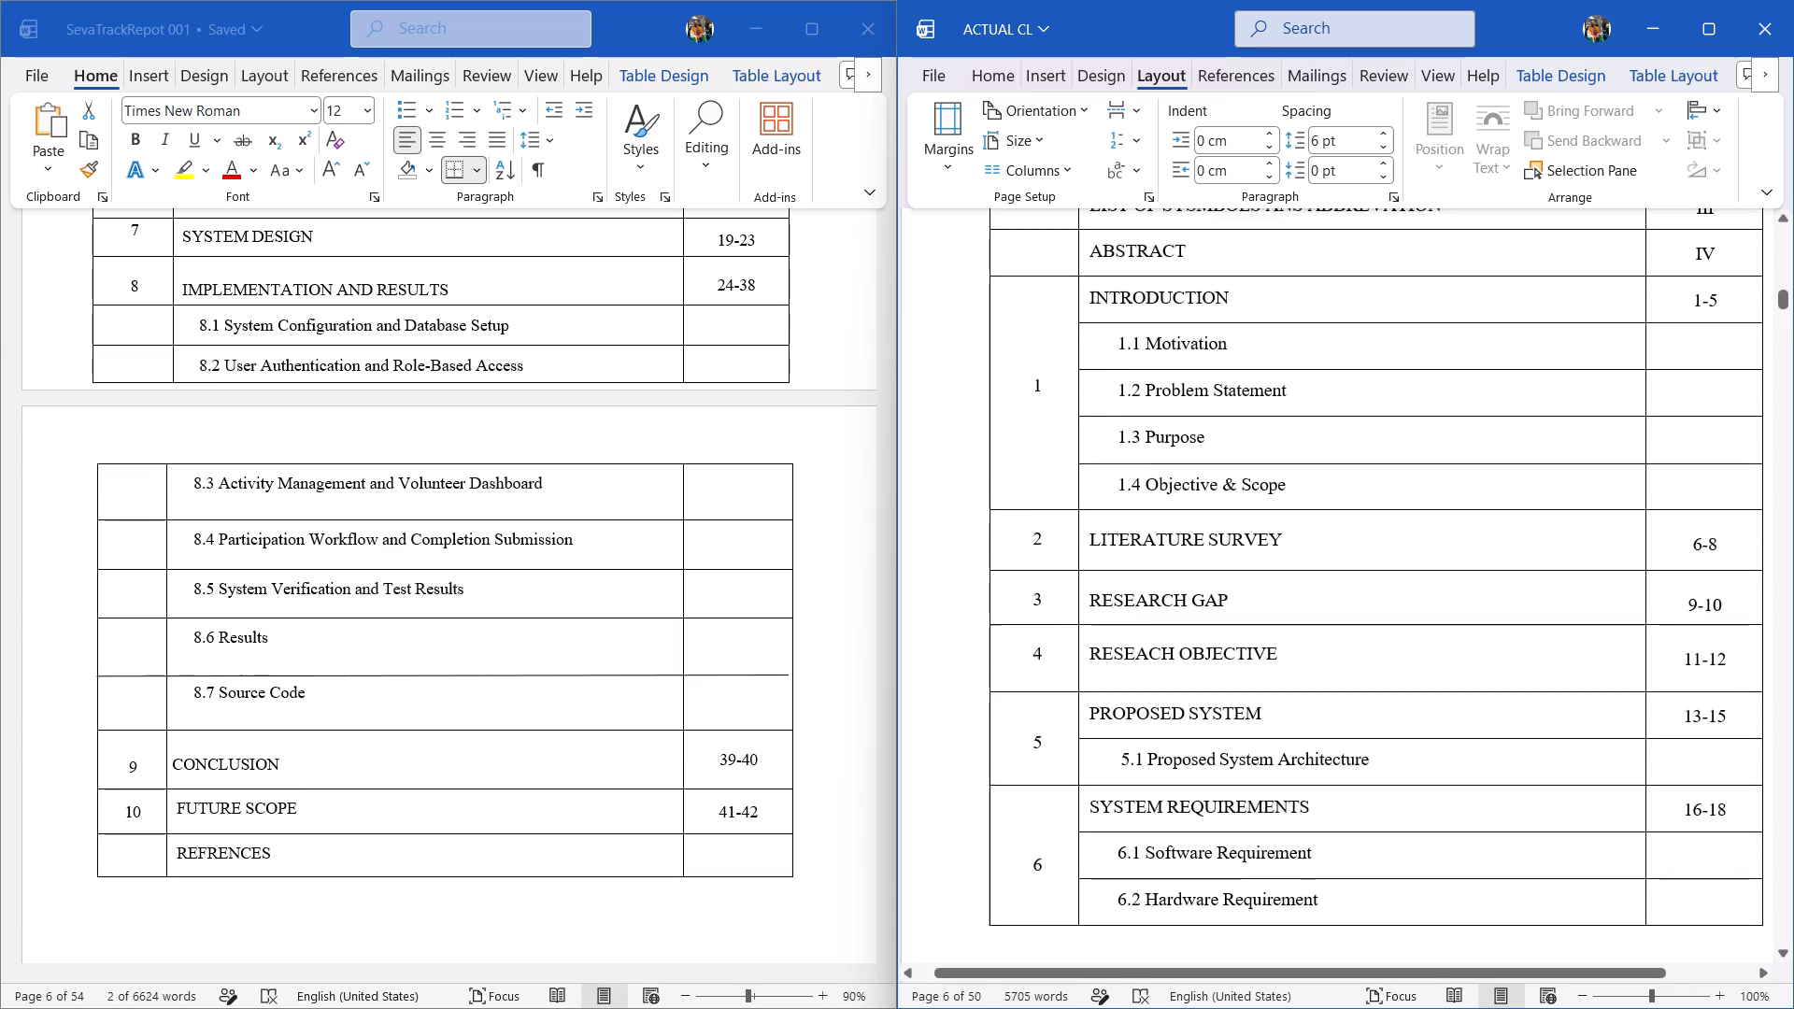
{"action": "scroll", "coordinate": [1217, 656], "scroll_direction": "up", "scroll_amount": 2}
{"action": "scroll", "coordinate": [1217, 656], "scroll_direction": "down", "scroll_amount": 1}
{"action": "scroll", "coordinate": [1217, 656], "scroll_direction": "up", "scroll_amount": 2}
{"action": "scroll", "coordinate": [1217, 656], "scroll_direction": "down", "scroll_amount": 14}
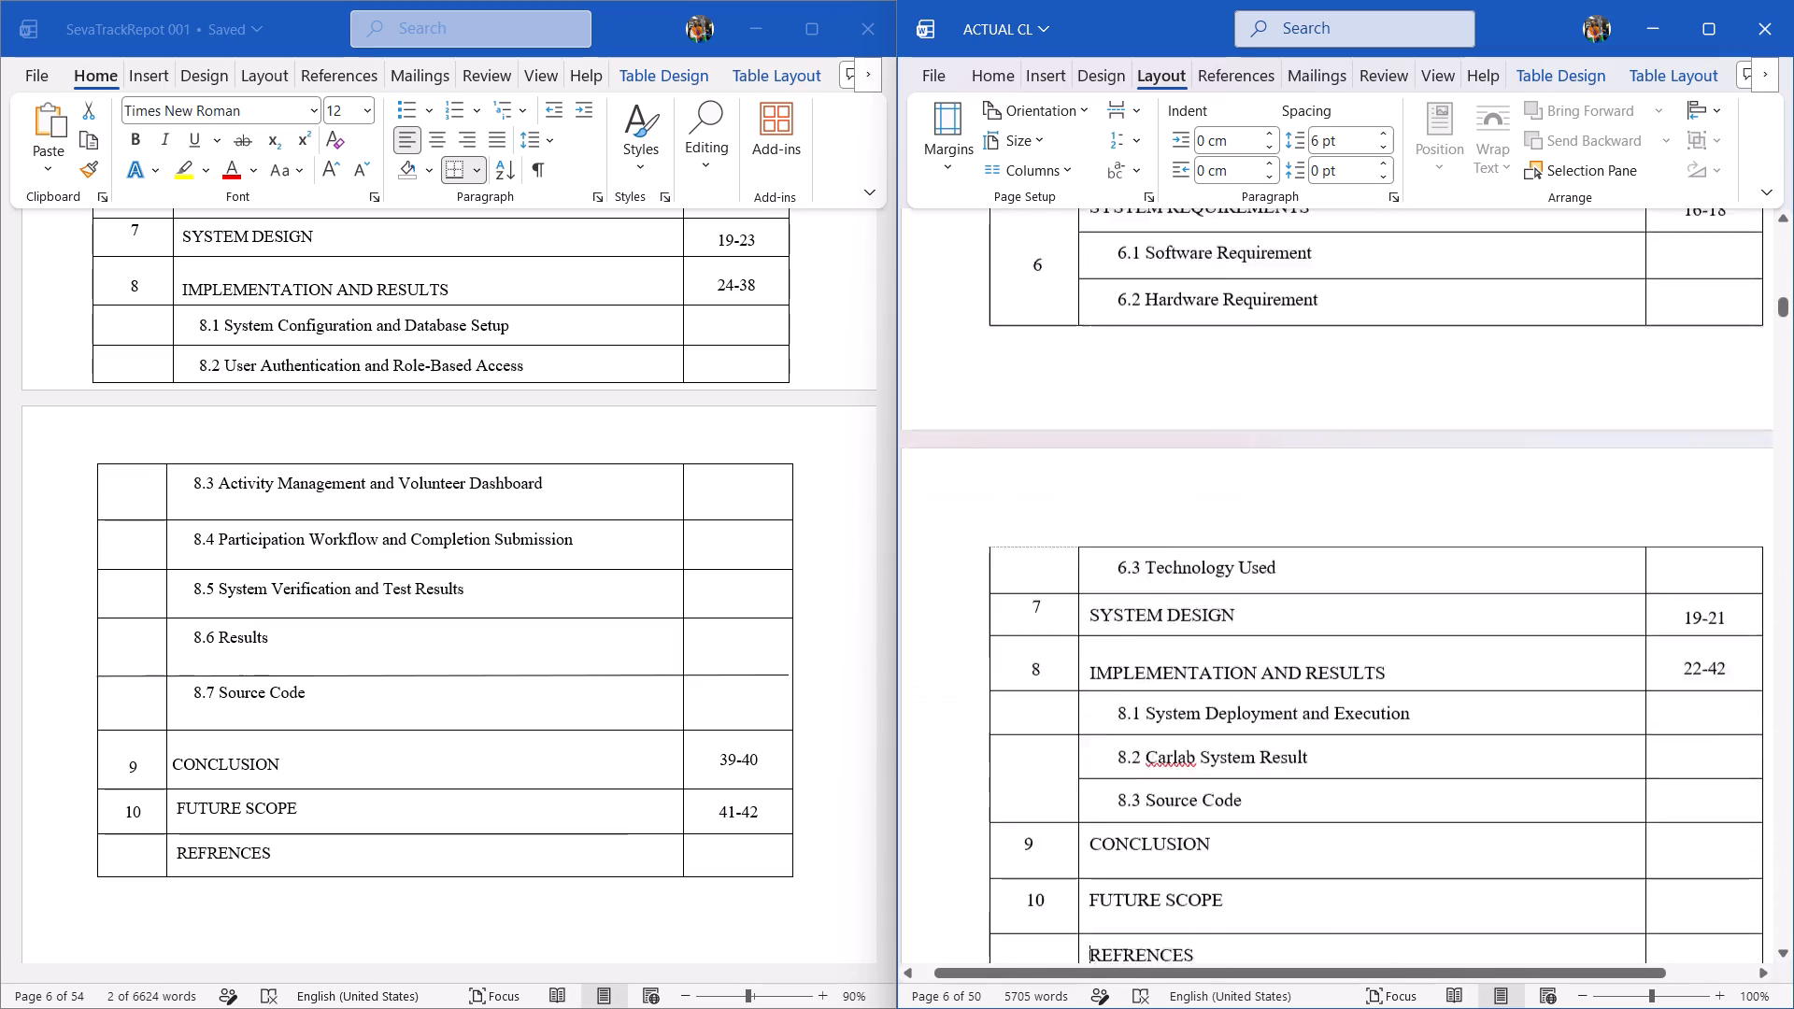
{"action": "scroll", "coordinate": [1217, 656], "scroll_direction": "down", "scroll_amount": 4}
{"action": "scroll", "coordinate": [1217, 656], "scroll_direction": "down", "scroll_amount": 20}
{"action": "scroll", "coordinate": [1217, 656], "scroll_direction": "down", "scroll_amount": 13}
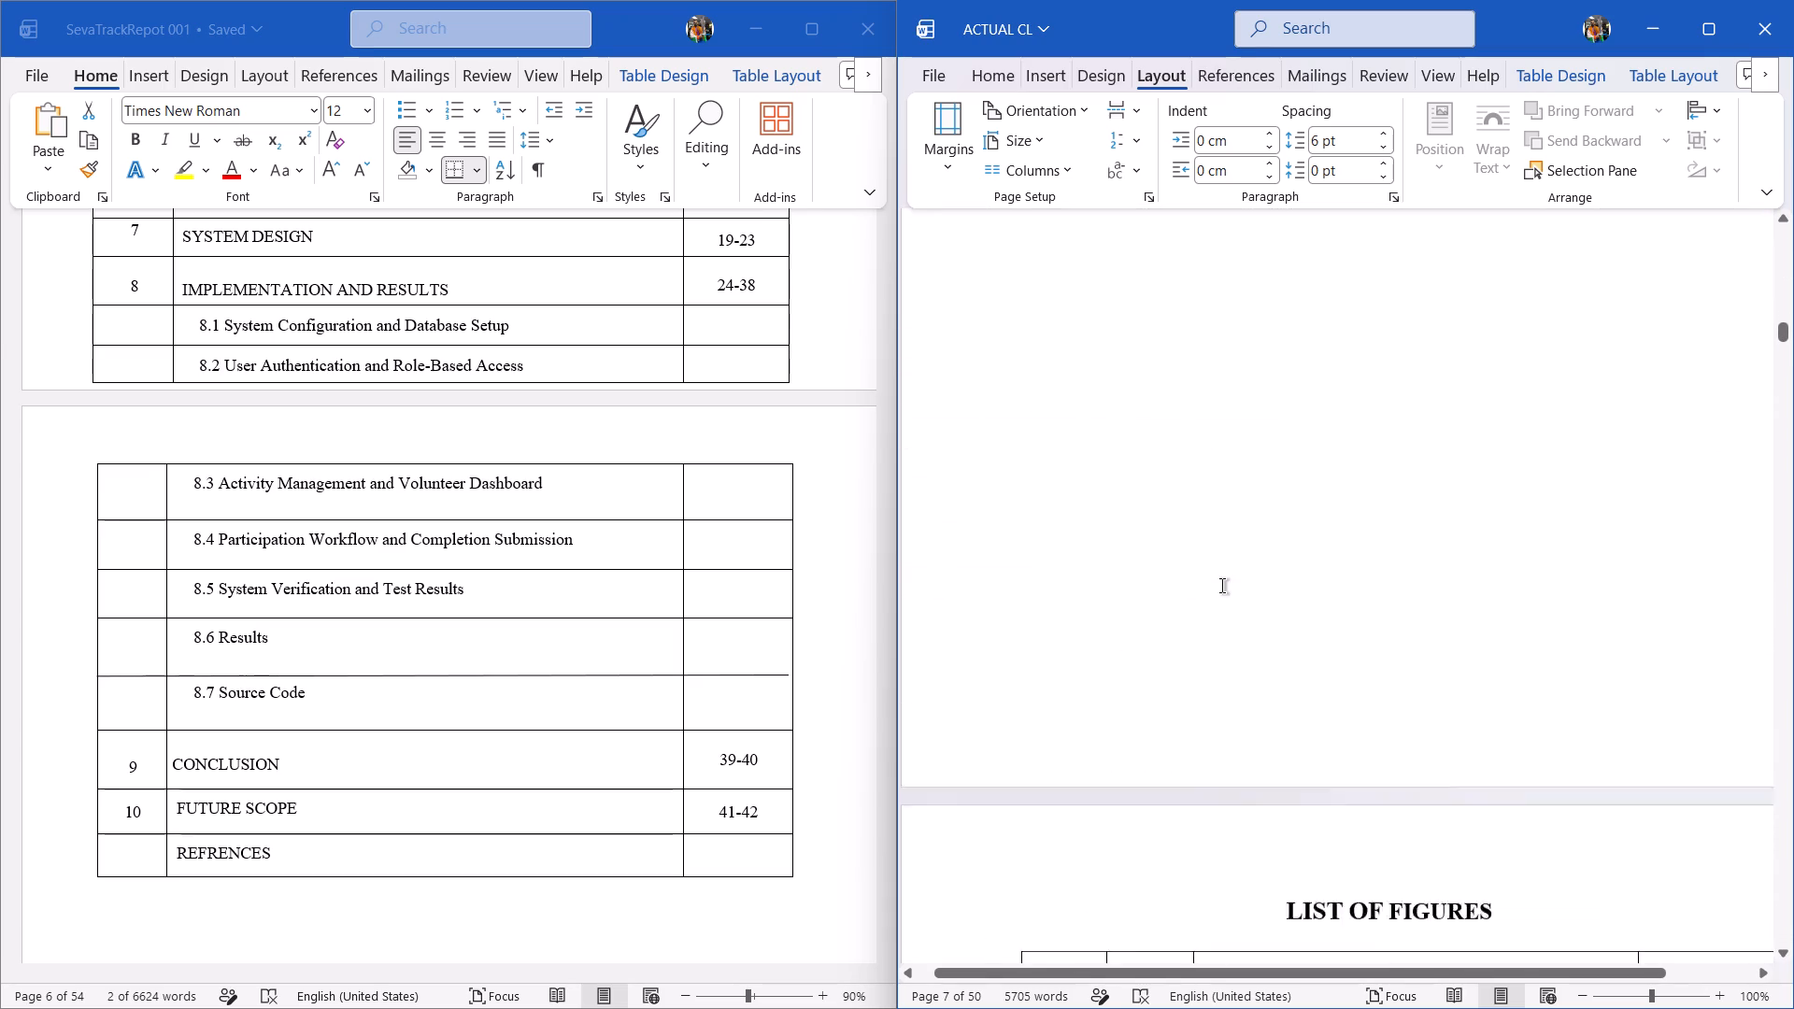
Compare the List of Figures table in the CarLab report with the one in the SevaTrack report.
{"action": "scroll", "coordinate": [1222, 586], "scroll_direction": "down", "scroll_amount": 19}
{"action": "scroll", "coordinate": [1222, 586], "scroll_direction": "up", "scroll_amount": 6}
{"action": "scroll", "coordinate": [578, 674], "scroll_direction": "down", "scroll_amount": 8}
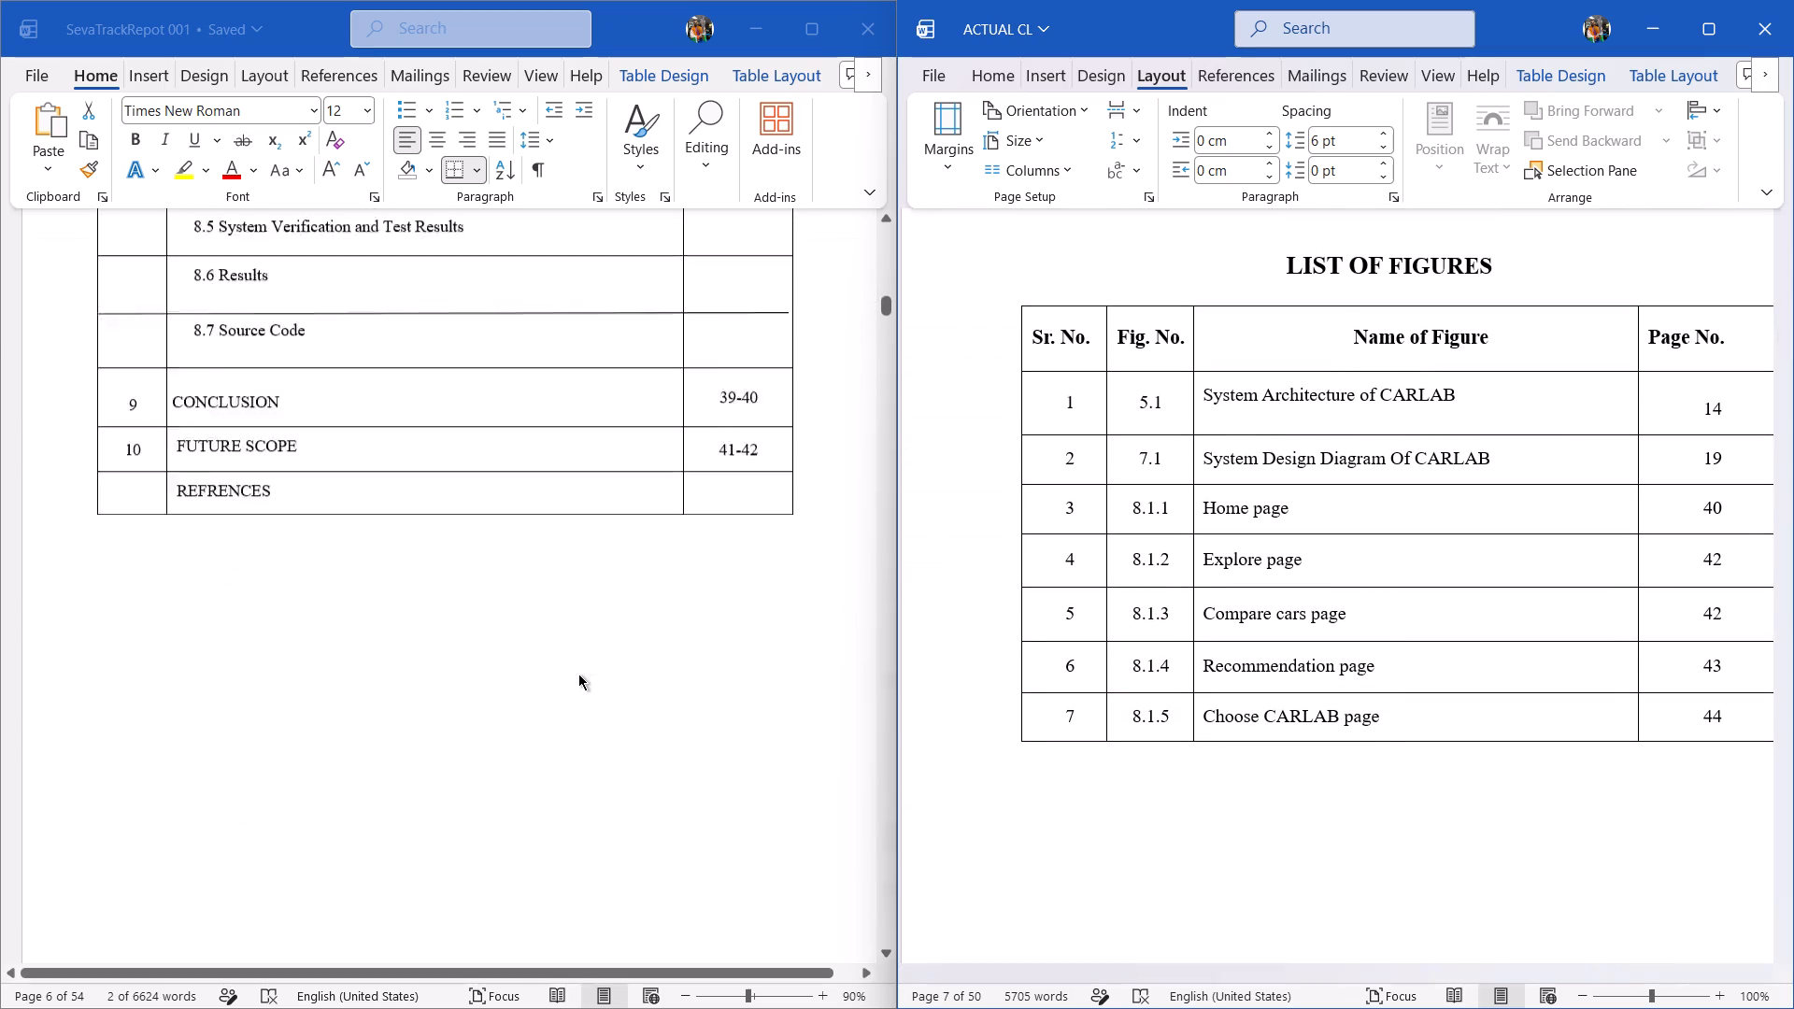
{"action": "scroll", "coordinate": [578, 674], "scroll_direction": "down", "scroll_amount": 20}
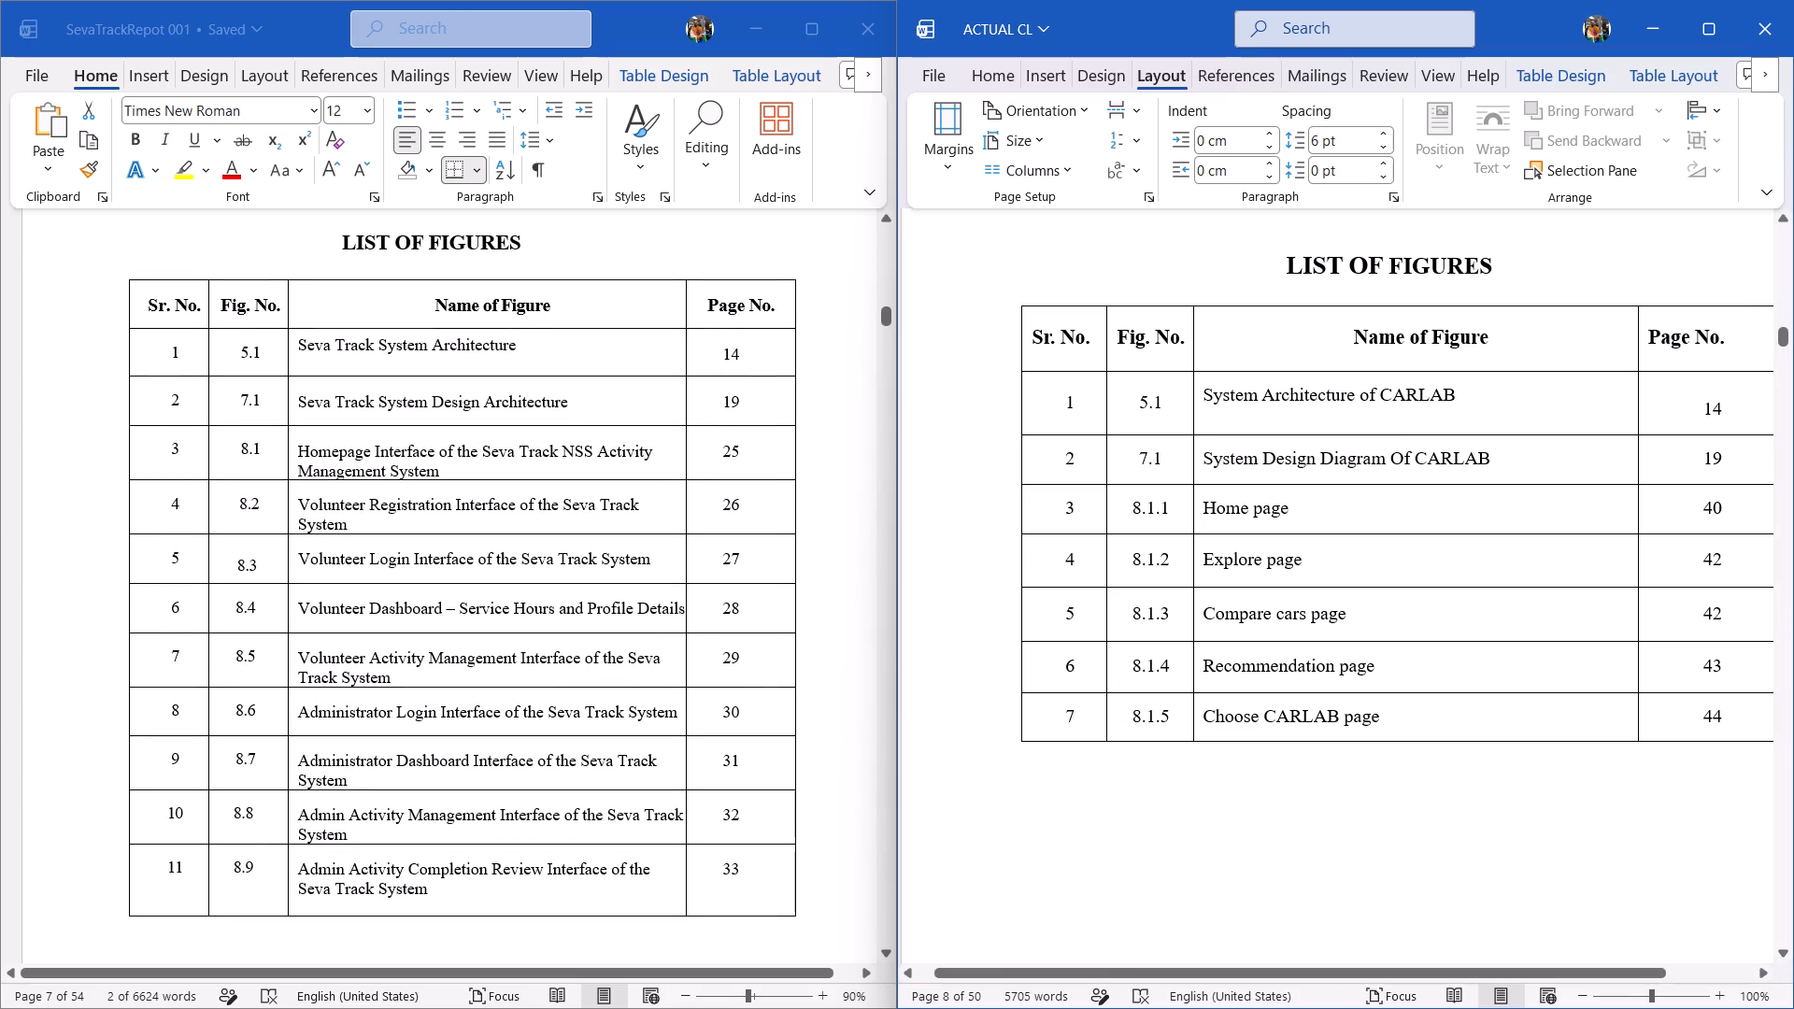
{"action": "scroll", "coordinate": [1286, 697], "scroll_direction": "right", "scroll_amount": 3}
{"action": "scroll", "coordinate": [1286, 697], "scroll_direction": "left", "scroll_amount": 1}
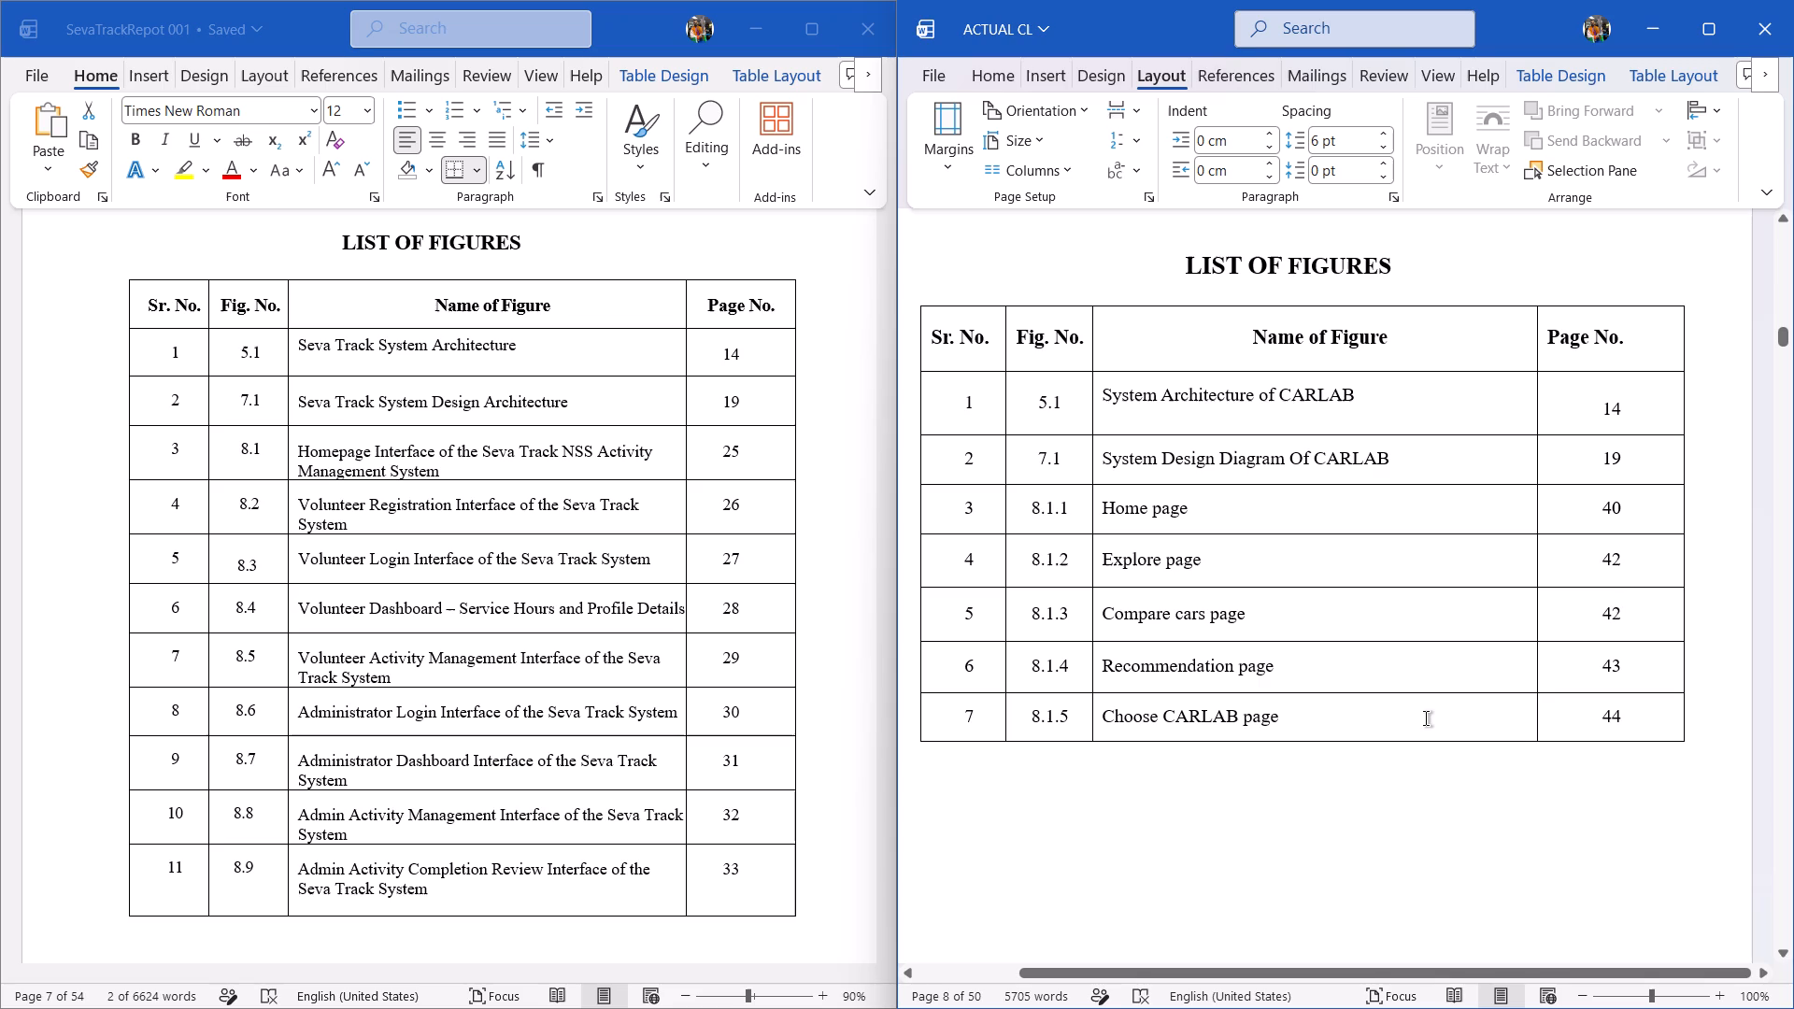
Compare the List of Tables in the CarLab report with the one in the SevaTrack report.
{"action": "scroll", "coordinate": [1426, 718], "scroll_direction": "down", "scroll_amount": 11}
{"action": "scroll", "coordinate": [1426, 718], "scroll_direction": "up", "scroll_amount": 1}
{"action": "scroll", "coordinate": [1426, 718], "scroll_direction": "down", "scroll_amount": 9}
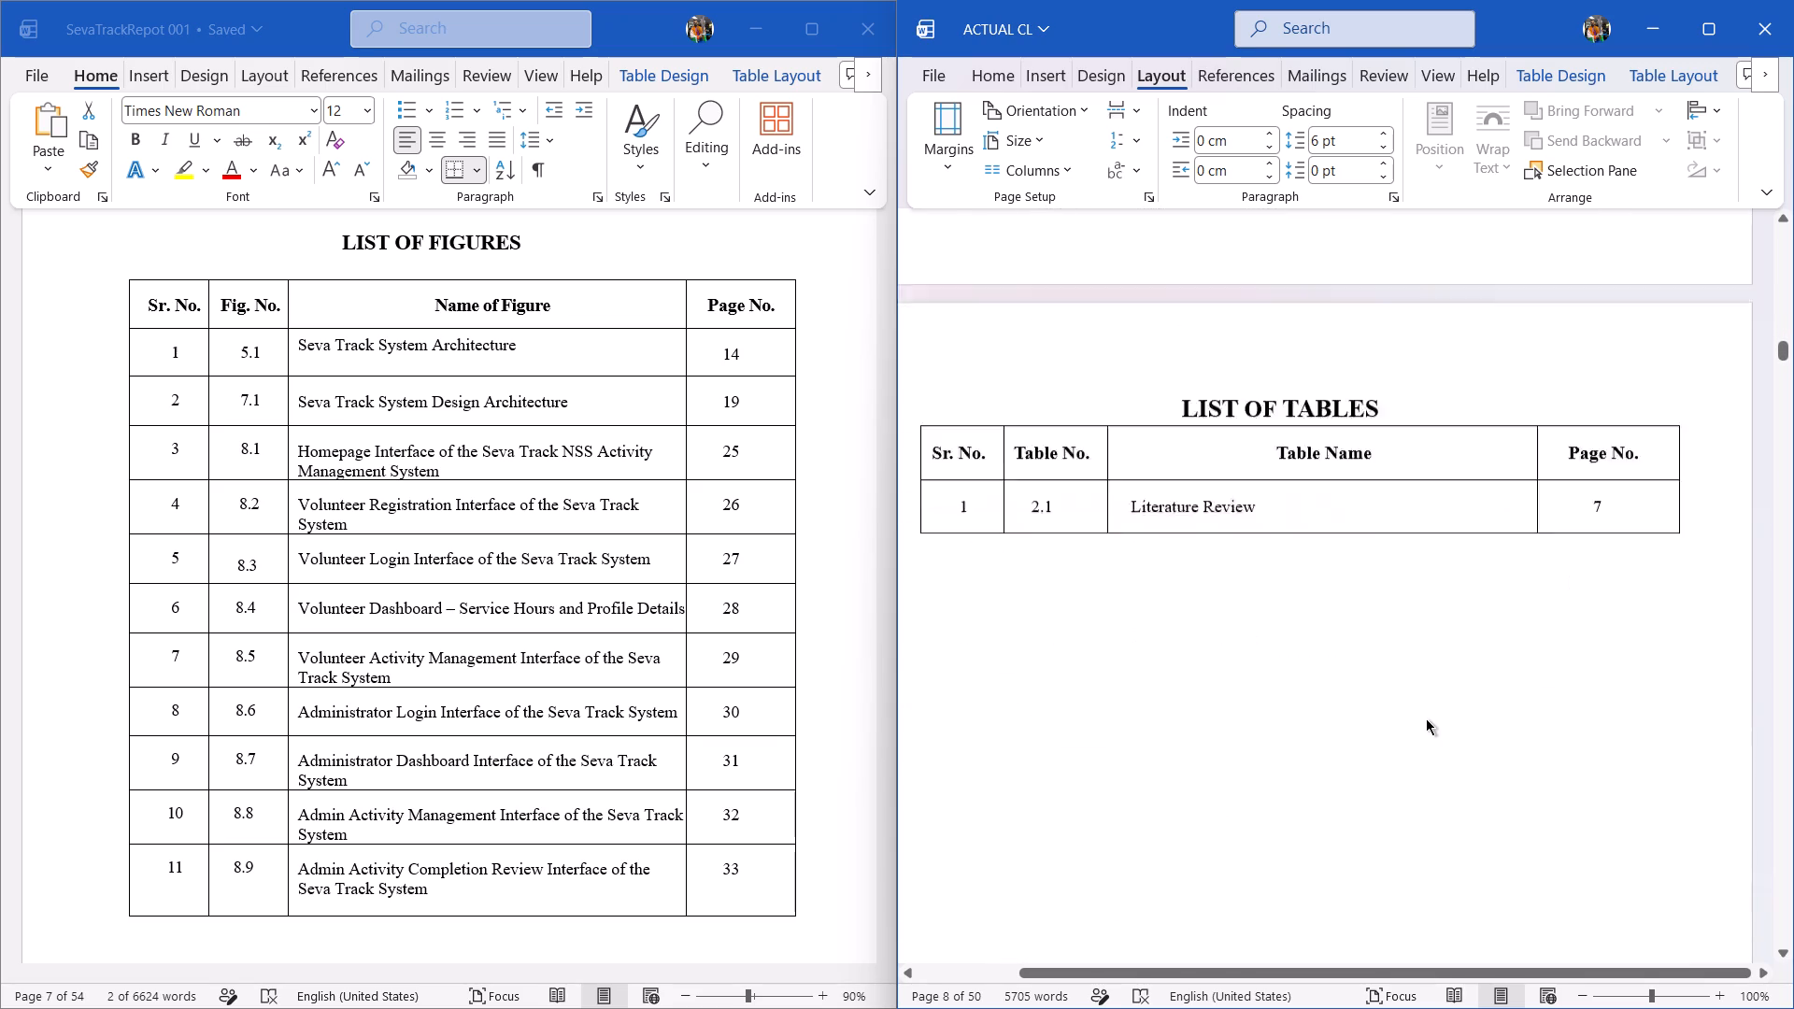
{"action": "scroll", "coordinate": [1426, 718], "scroll_direction": "down", "scroll_amount": 3}
{"action": "scroll", "coordinate": [784, 743], "scroll_direction": "down", "scroll_amount": 19}
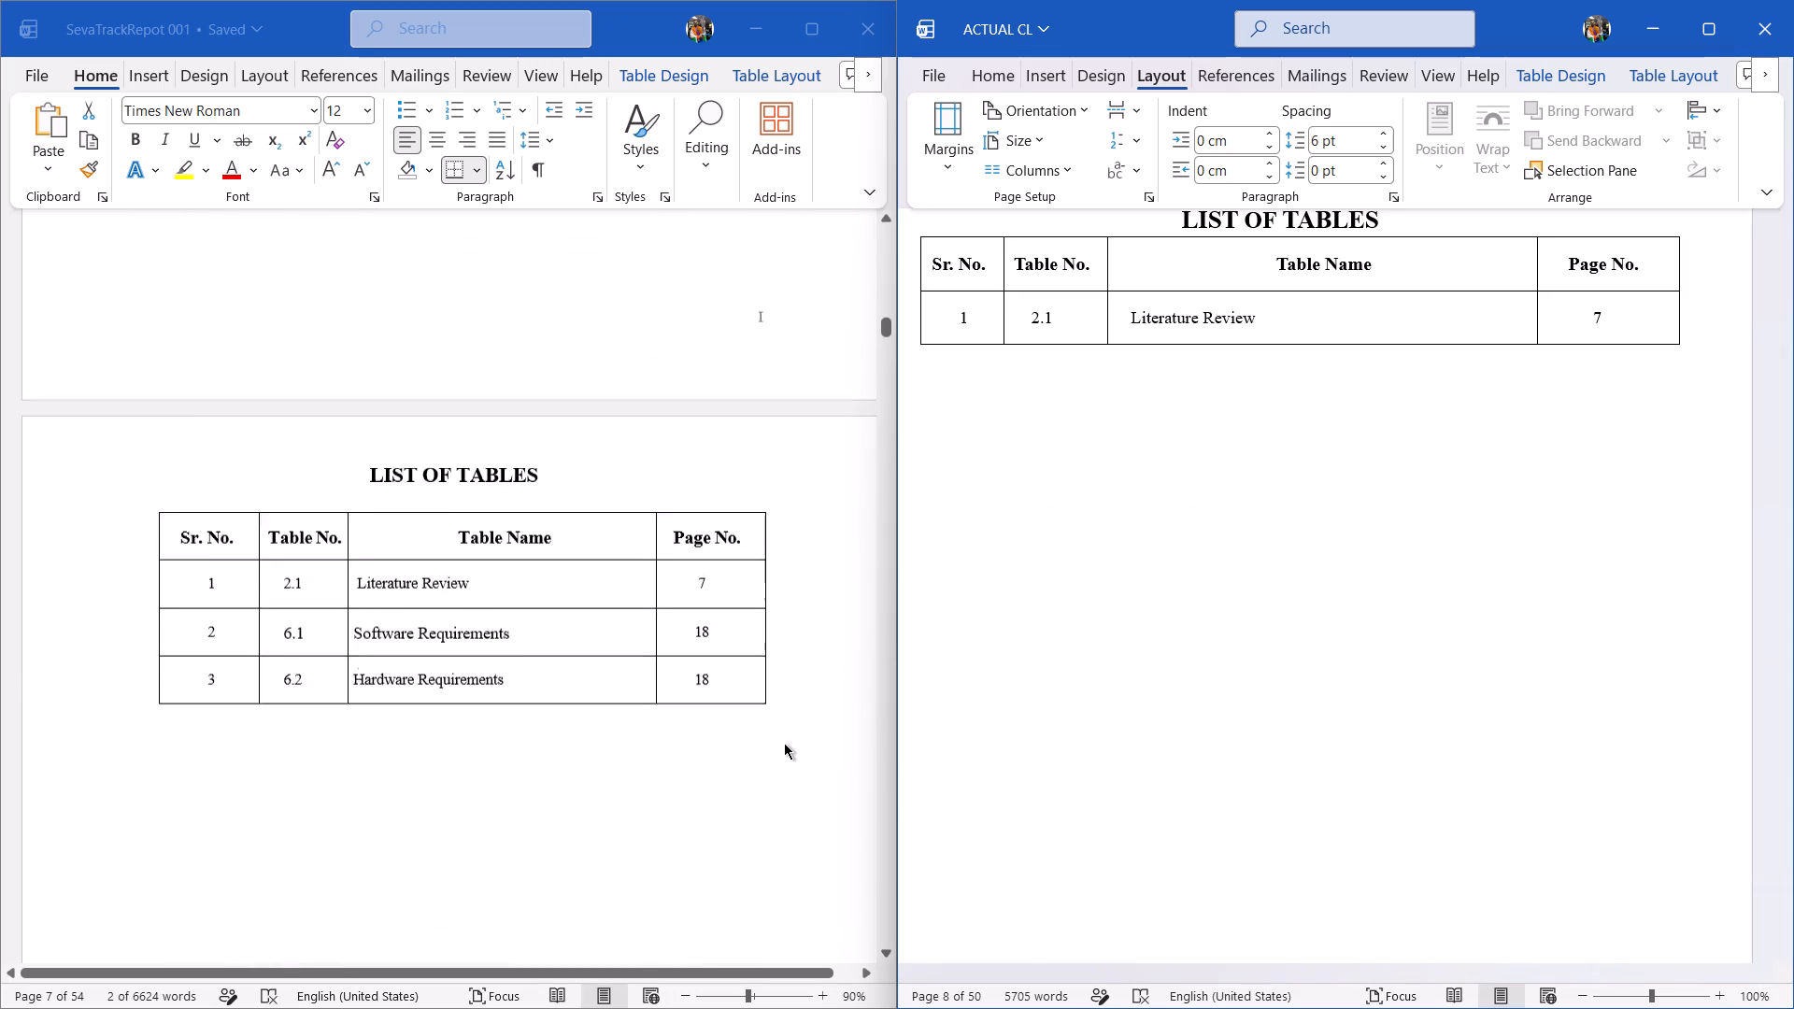
{"action": "scroll", "coordinate": [784, 743], "scroll_direction": "down", "scroll_amount": 1}
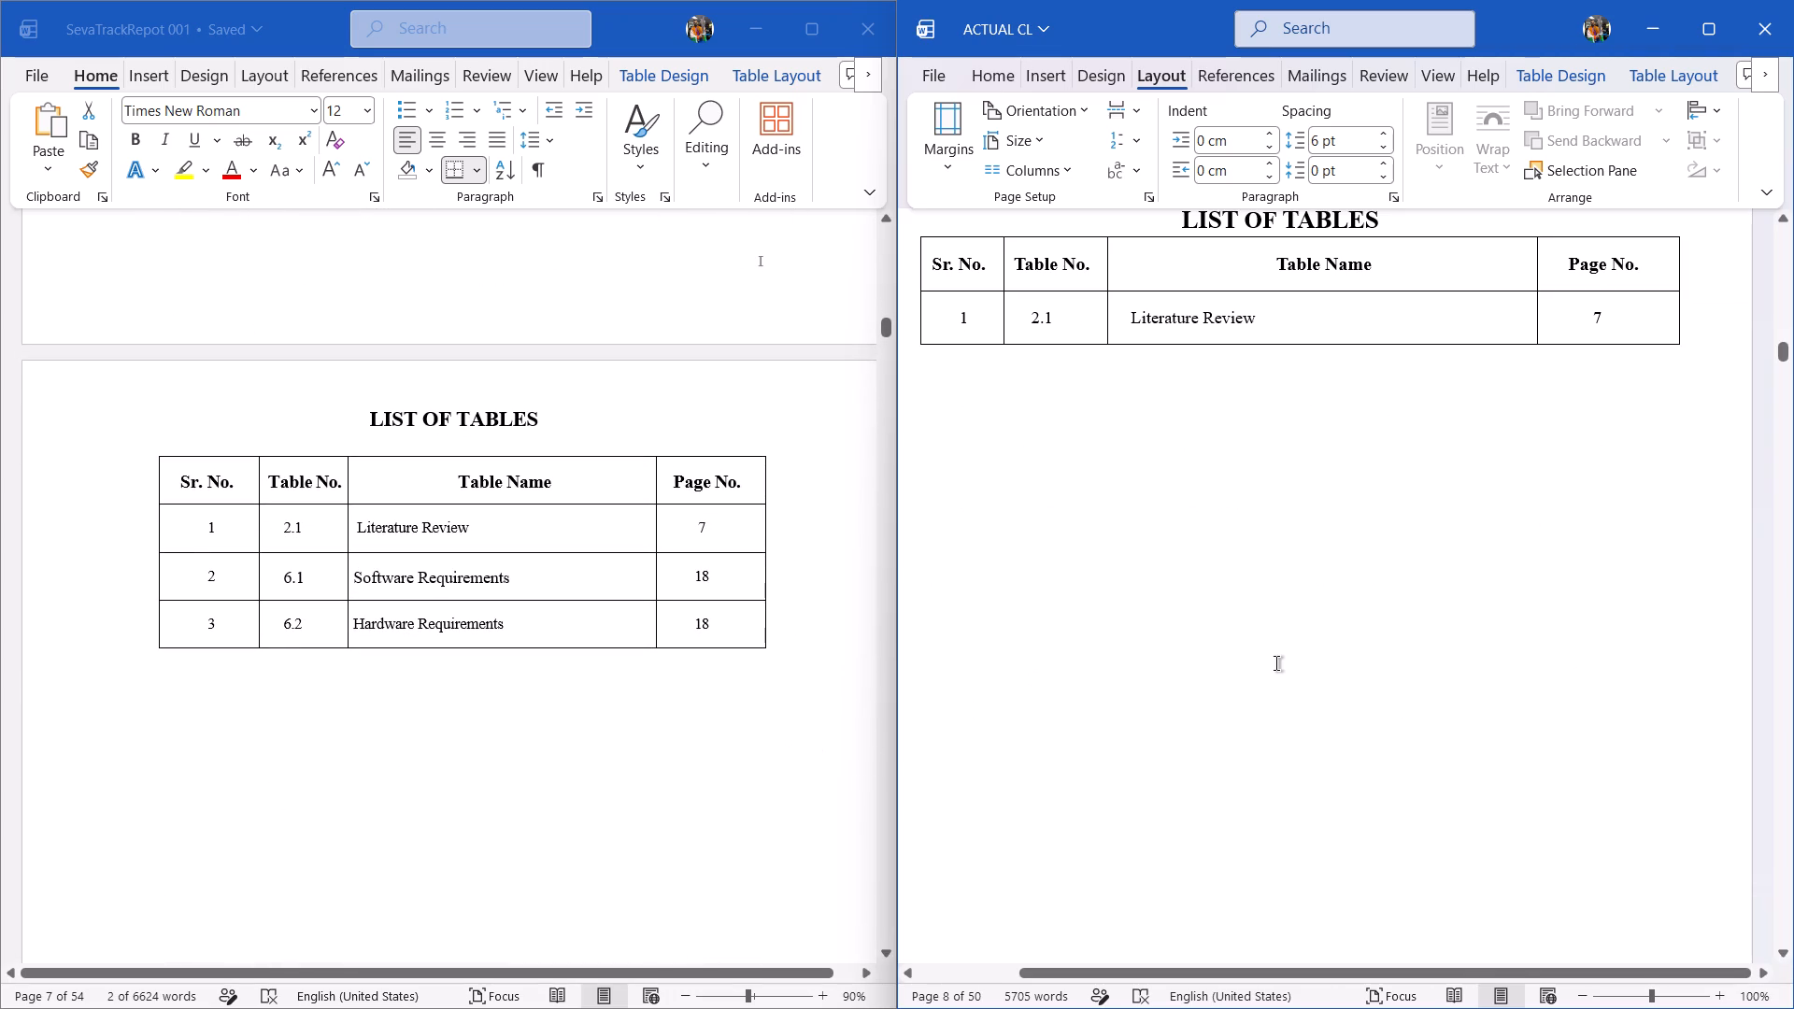
{"action": "scroll", "coordinate": [1276, 663], "scroll_direction": "down", "scroll_amount": 1}
{"action": "scroll", "coordinate": [1276, 663], "scroll_direction": "up", "scroll_amount": 1}
{"action": "scroll", "coordinate": [1276, 663], "scroll_direction": "down", "scroll_amount": 1}
{"action": "scroll", "coordinate": [1276, 663], "scroll_direction": "up", "scroll_amount": 1}
{"action": "scroll", "coordinate": [1276, 663], "scroll_direction": "down", "scroll_amount": 14}
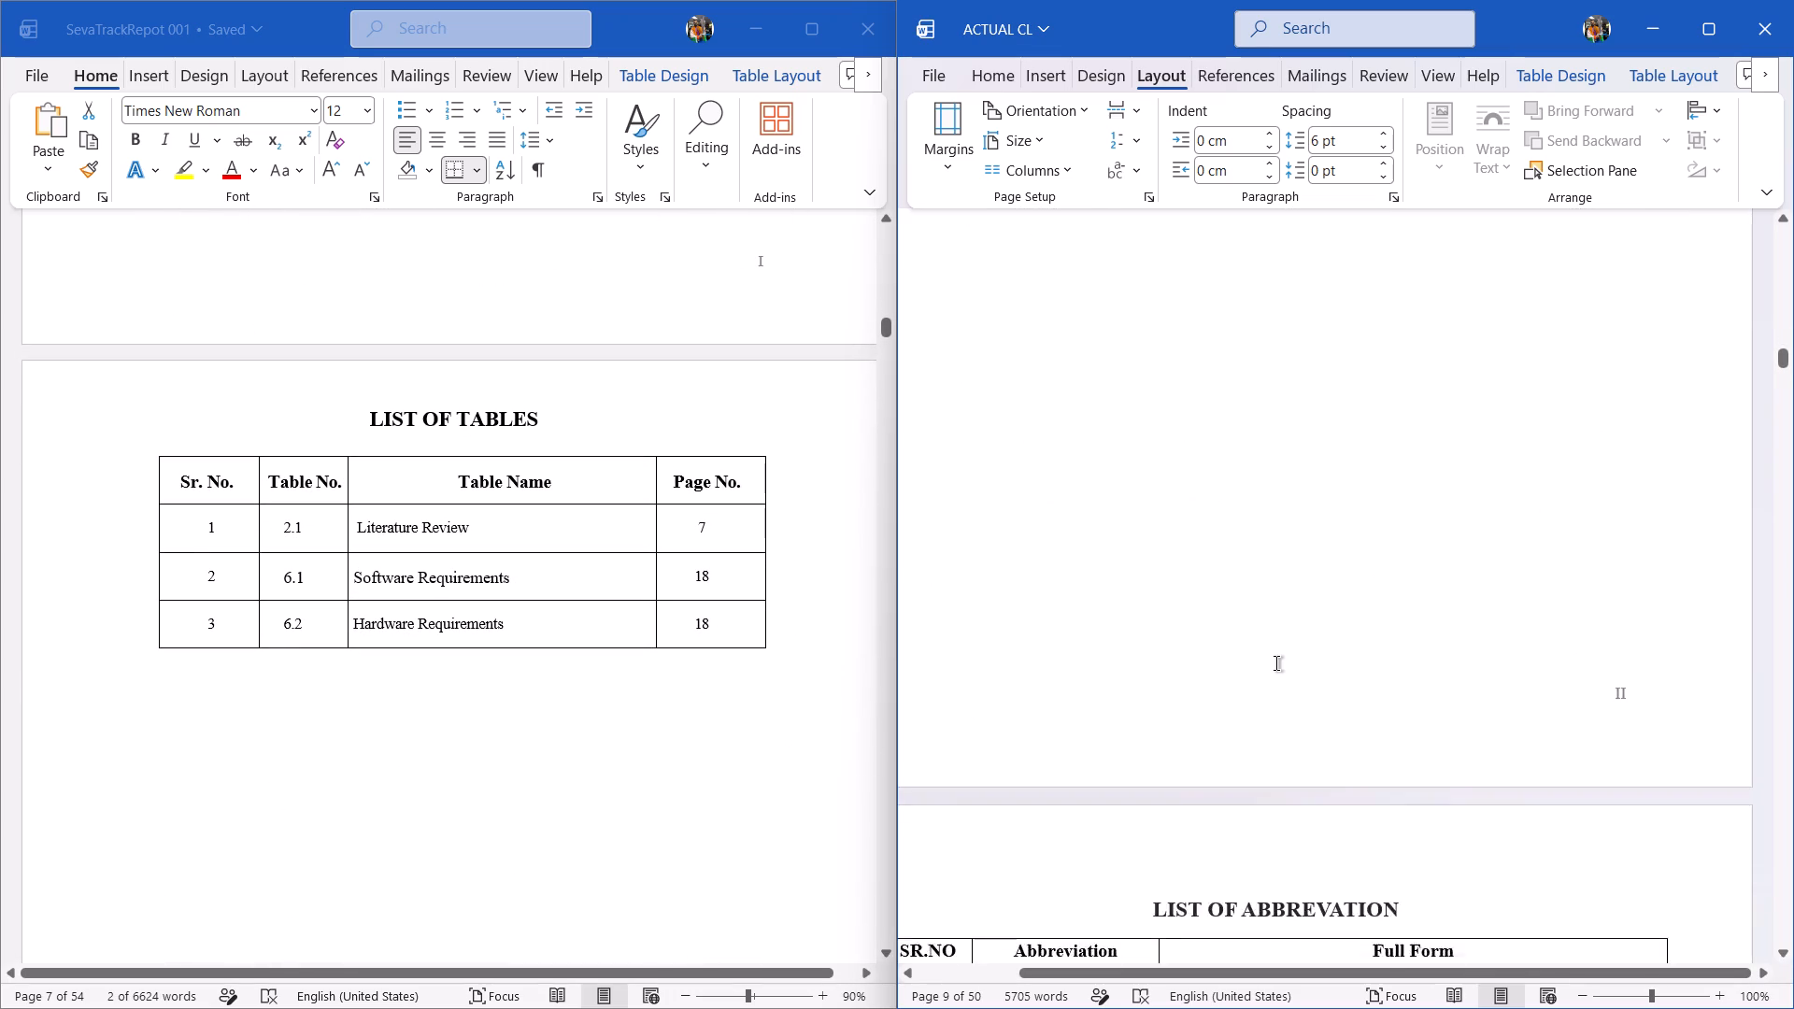
Narrow the CarLab List of Abbrevation table in two resizes, using the SevaTrack abbreviation table as reference.
{"action": "scroll", "coordinate": [1276, 663], "scroll_direction": "down", "scroll_amount": 14}
{"action": "scroll", "coordinate": [1276, 663], "scroll_direction": "left", "scroll_amount": 1}
{"action": "scroll", "coordinate": [1276, 663], "scroll_direction": "up", "scroll_amount": 5}
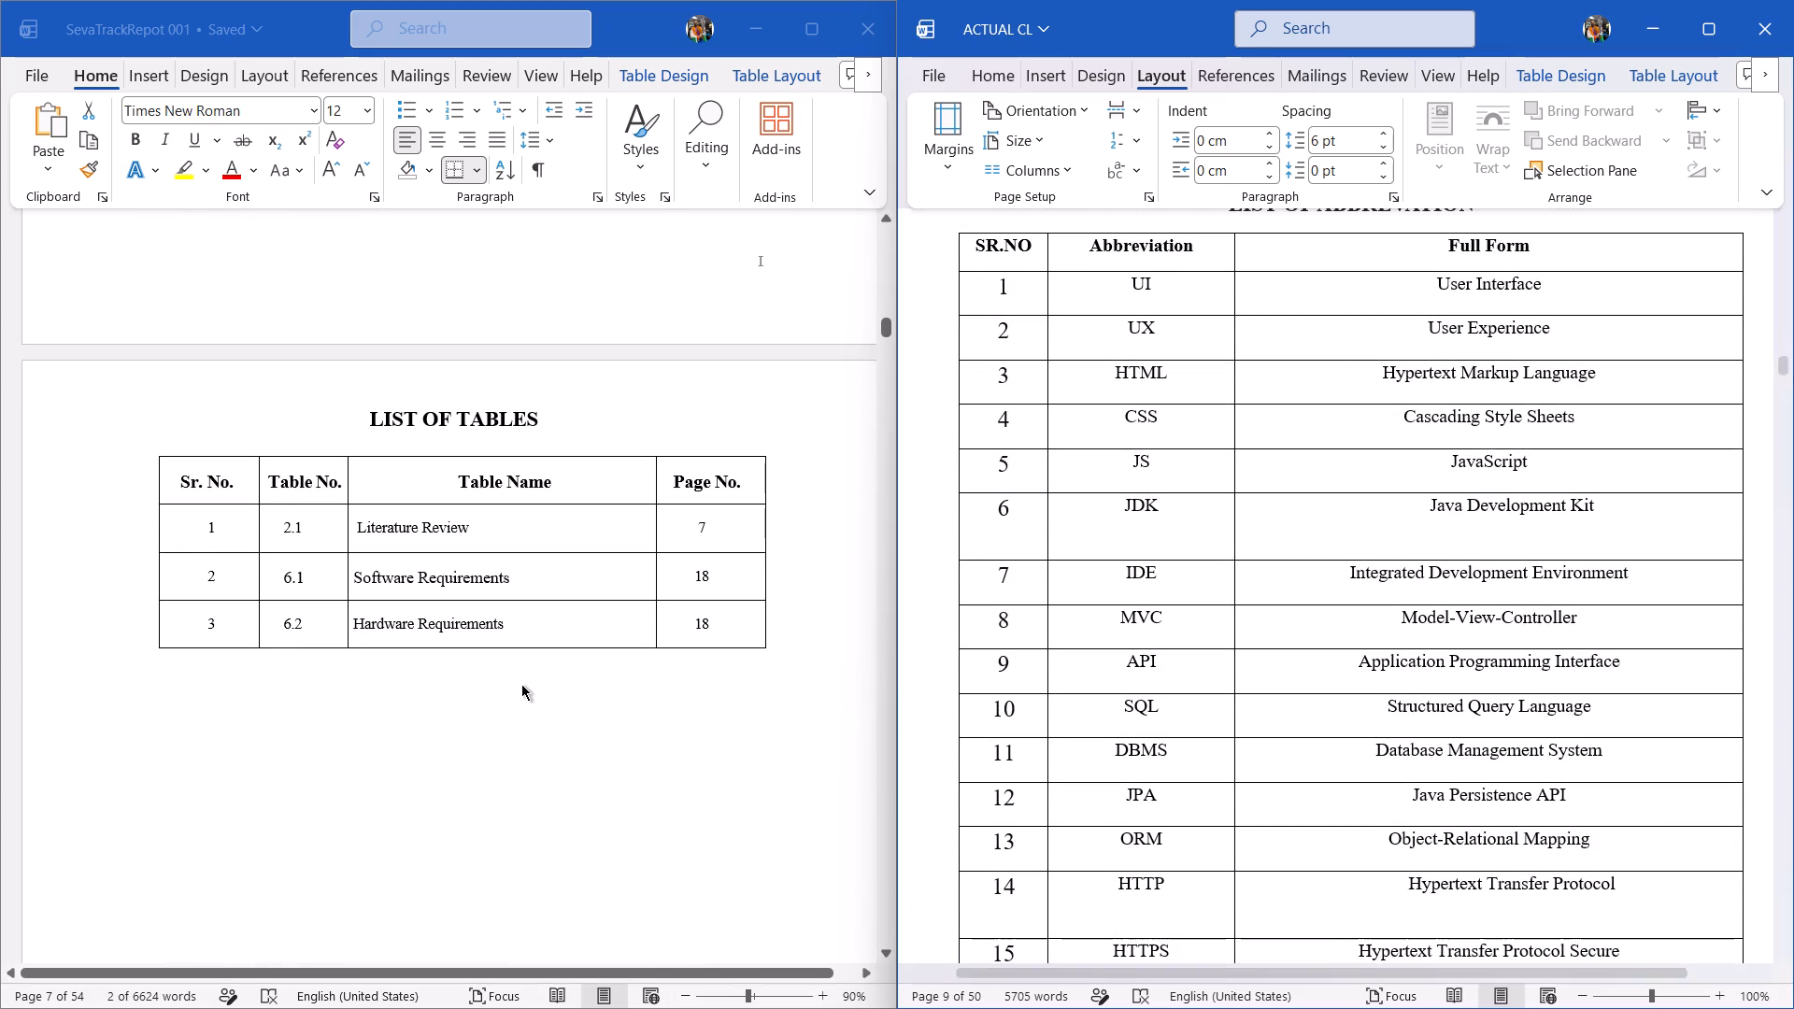
{"action": "scroll", "coordinate": [521, 684], "scroll_direction": "down", "scroll_amount": 20}
{"action": "scroll", "coordinate": [521, 684], "scroll_direction": "down", "scroll_amount": 3}
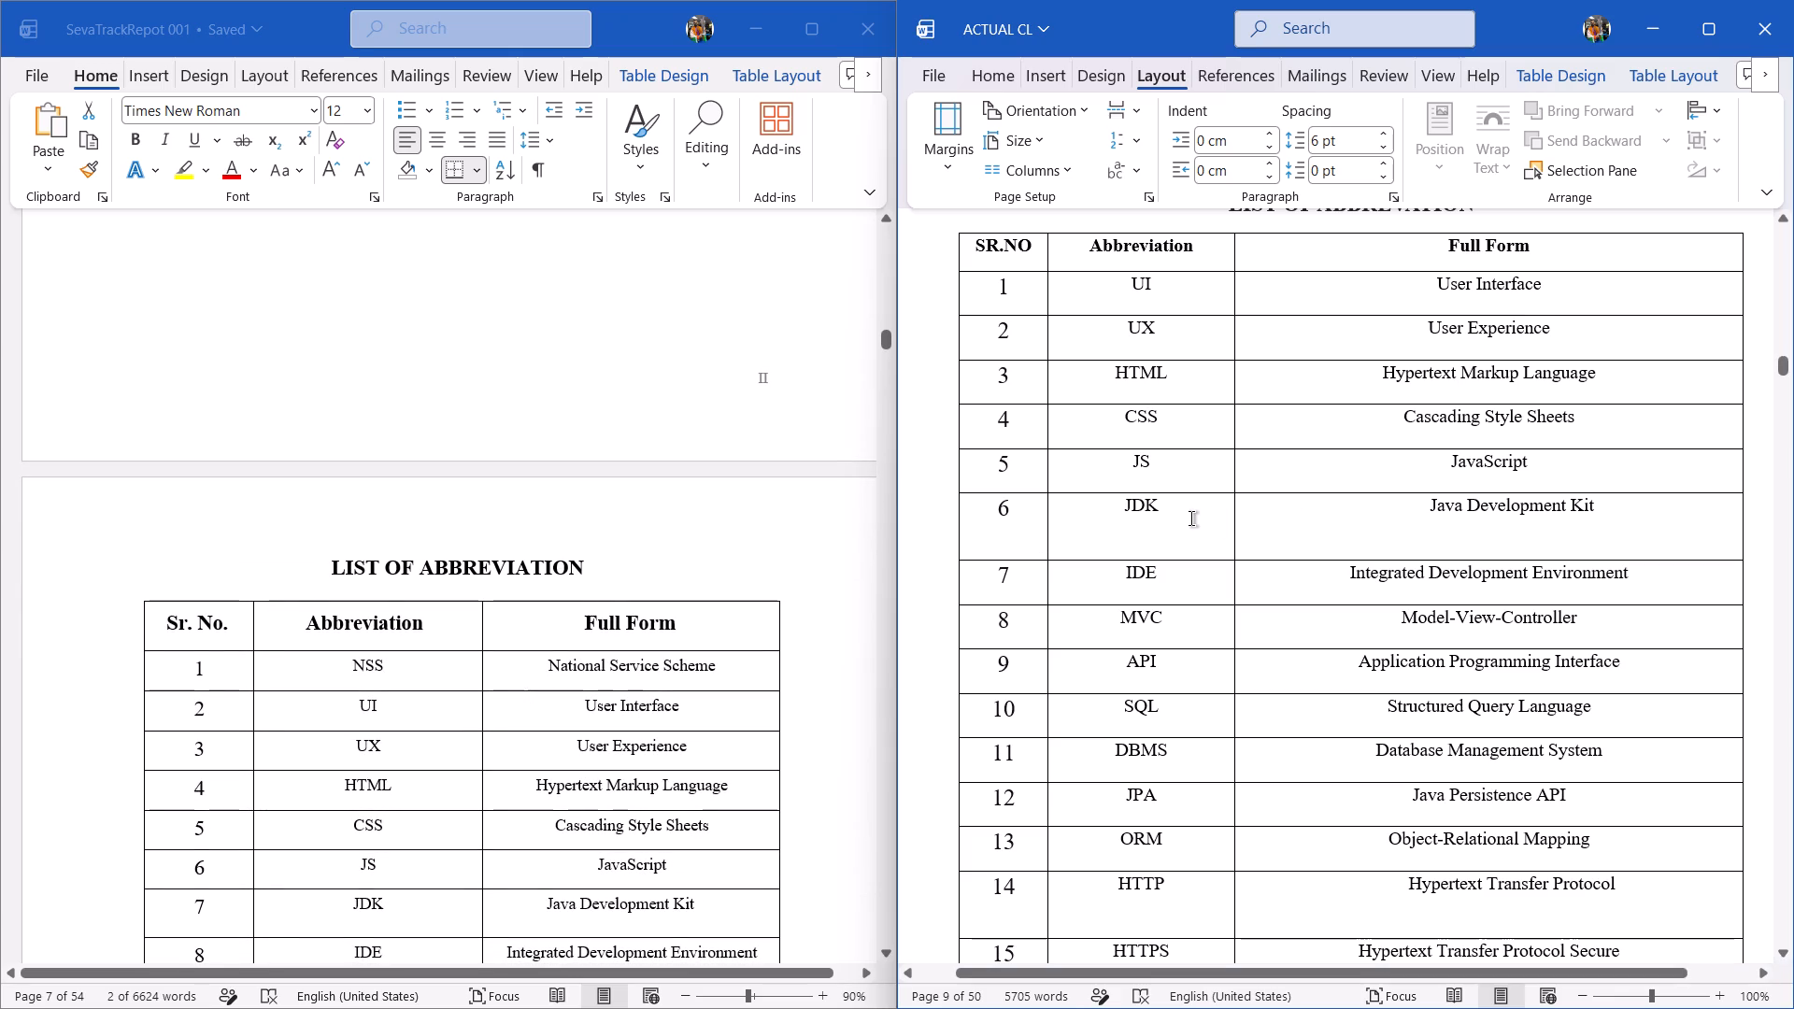
{"action": "right_click", "coordinate": [1688, 483]}
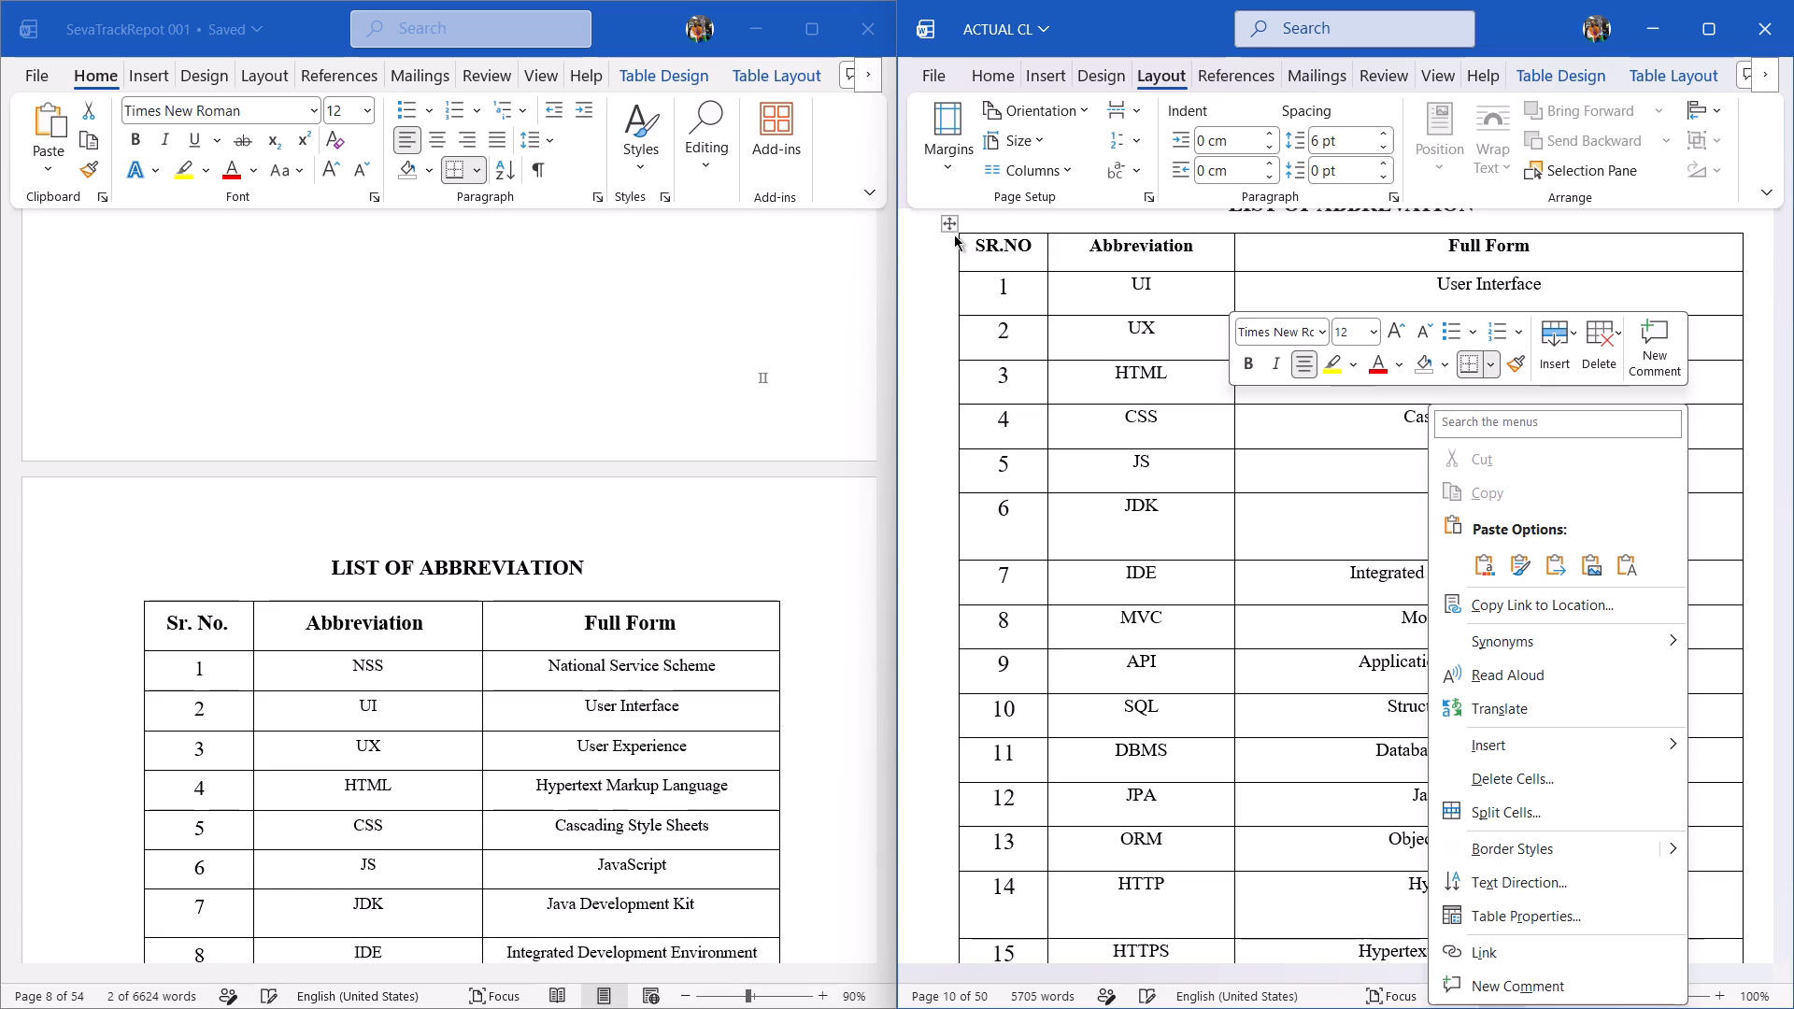
{"action": "scroll", "coordinate": [1387, 586], "scroll_direction": "down", "scroll_amount": 6}
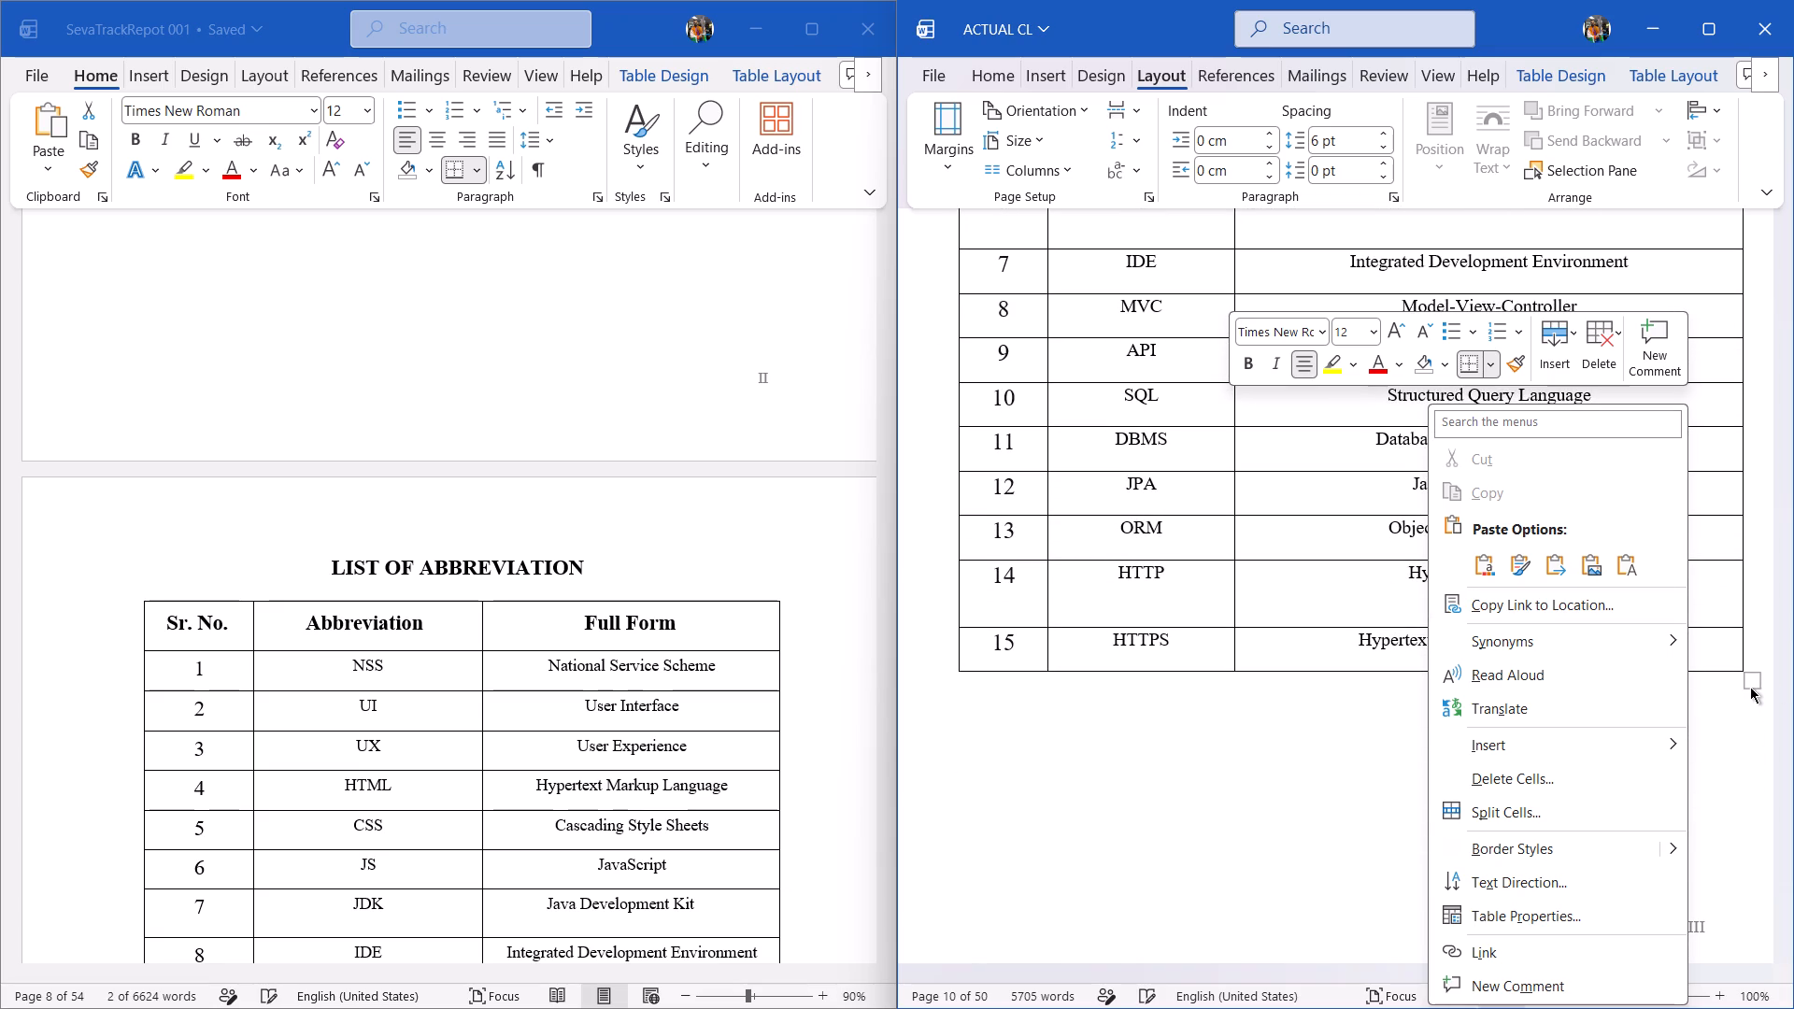
{"action": "left_click", "coordinate": [1750, 682]}
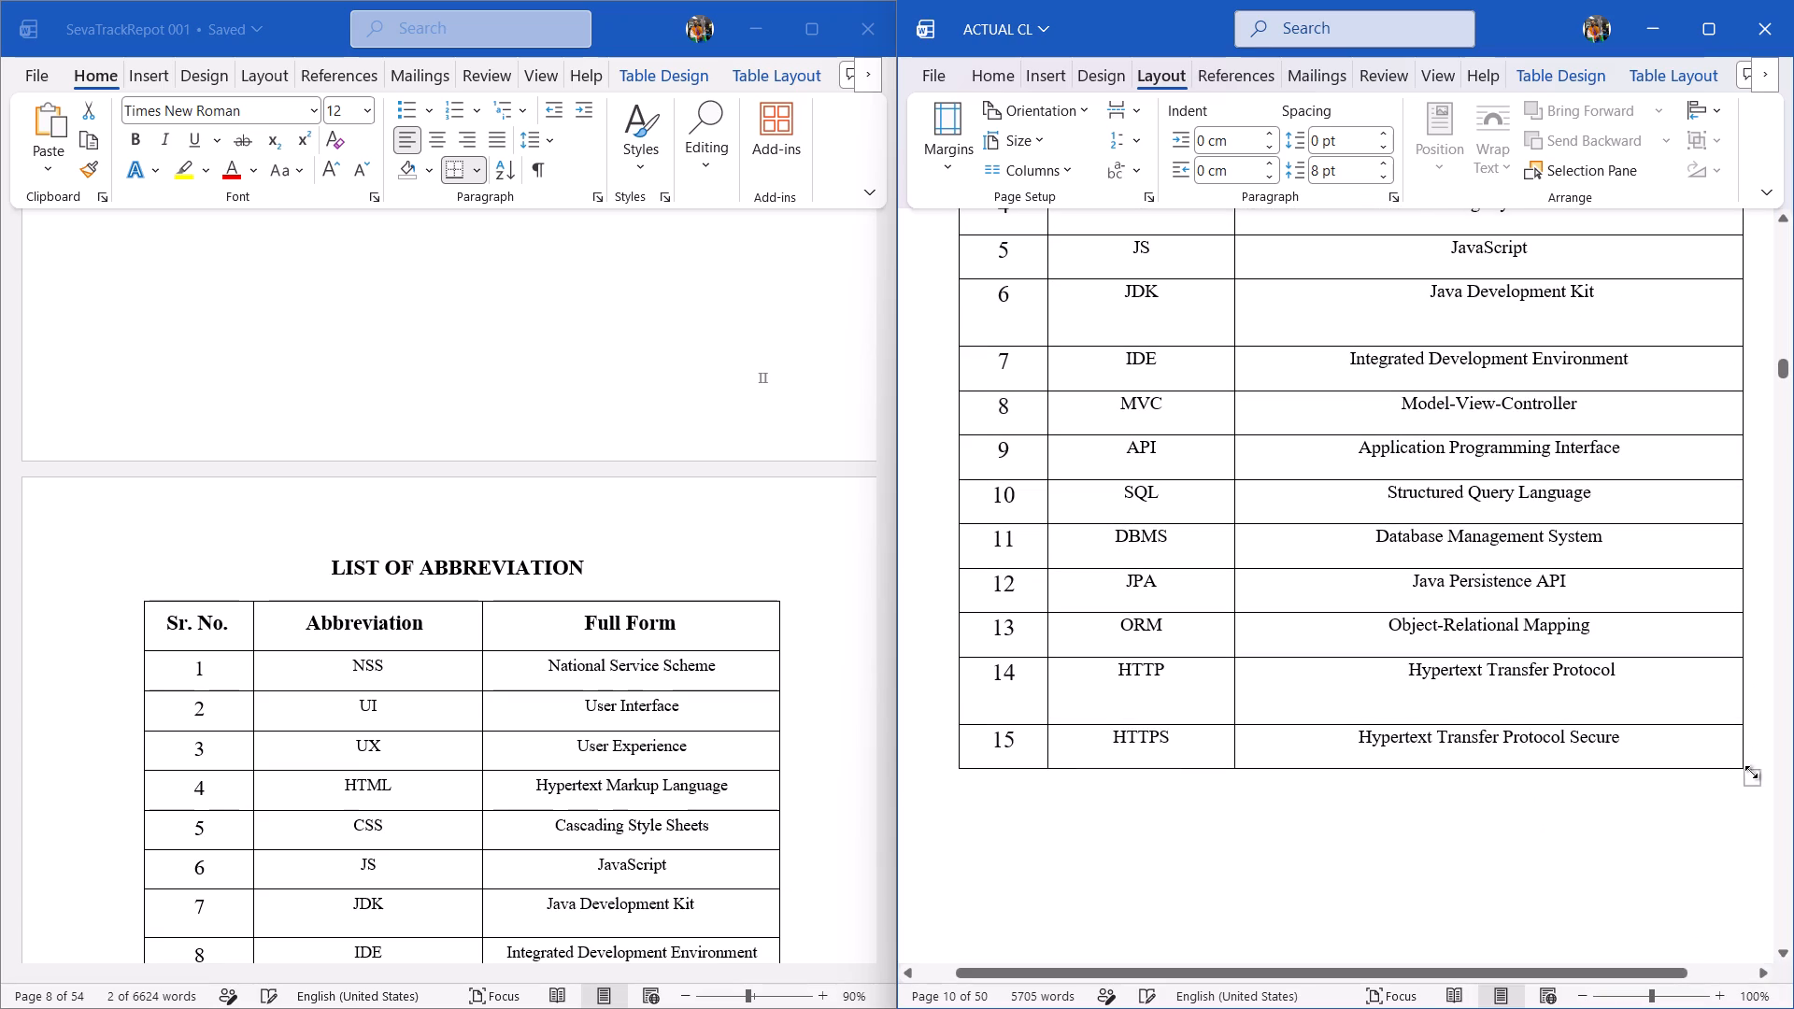
{"action": "left_click_drag", "start_coordinate": [1751, 775], "coordinate": [1705, 745]}
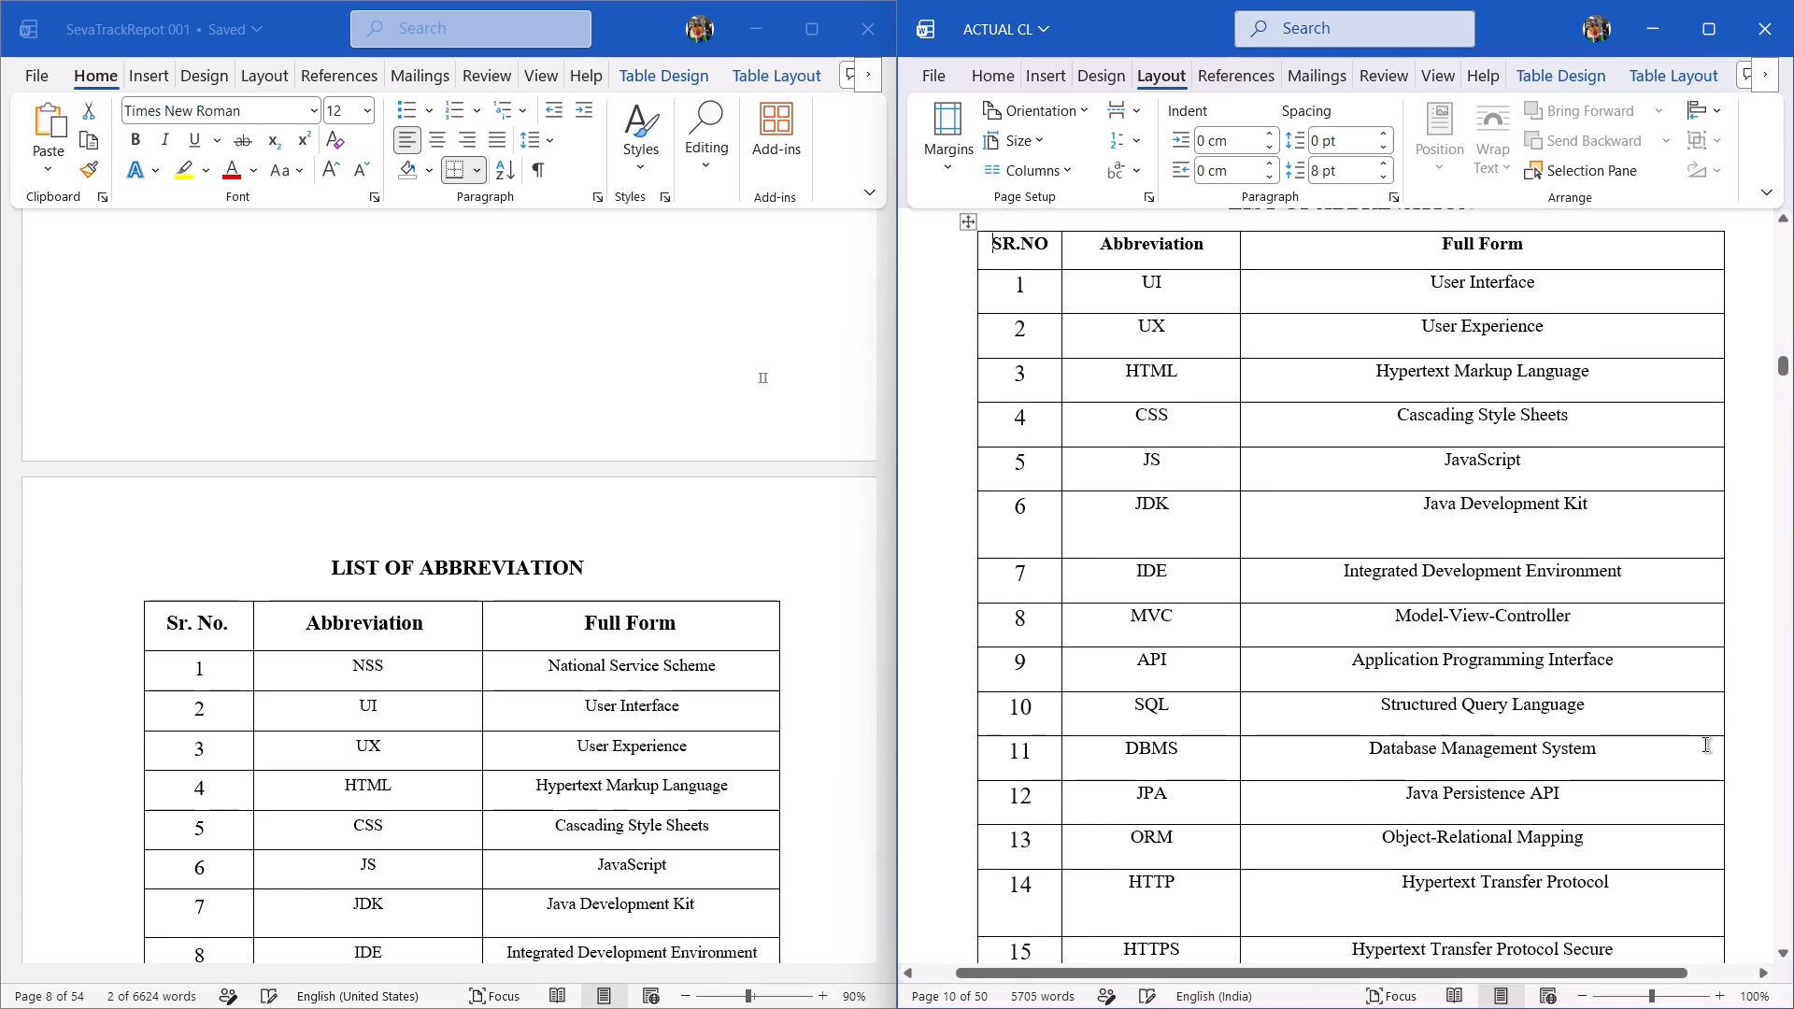
{"action": "scroll", "coordinate": [1687, 849], "scroll_direction": "down", "scroll_amount": 8}
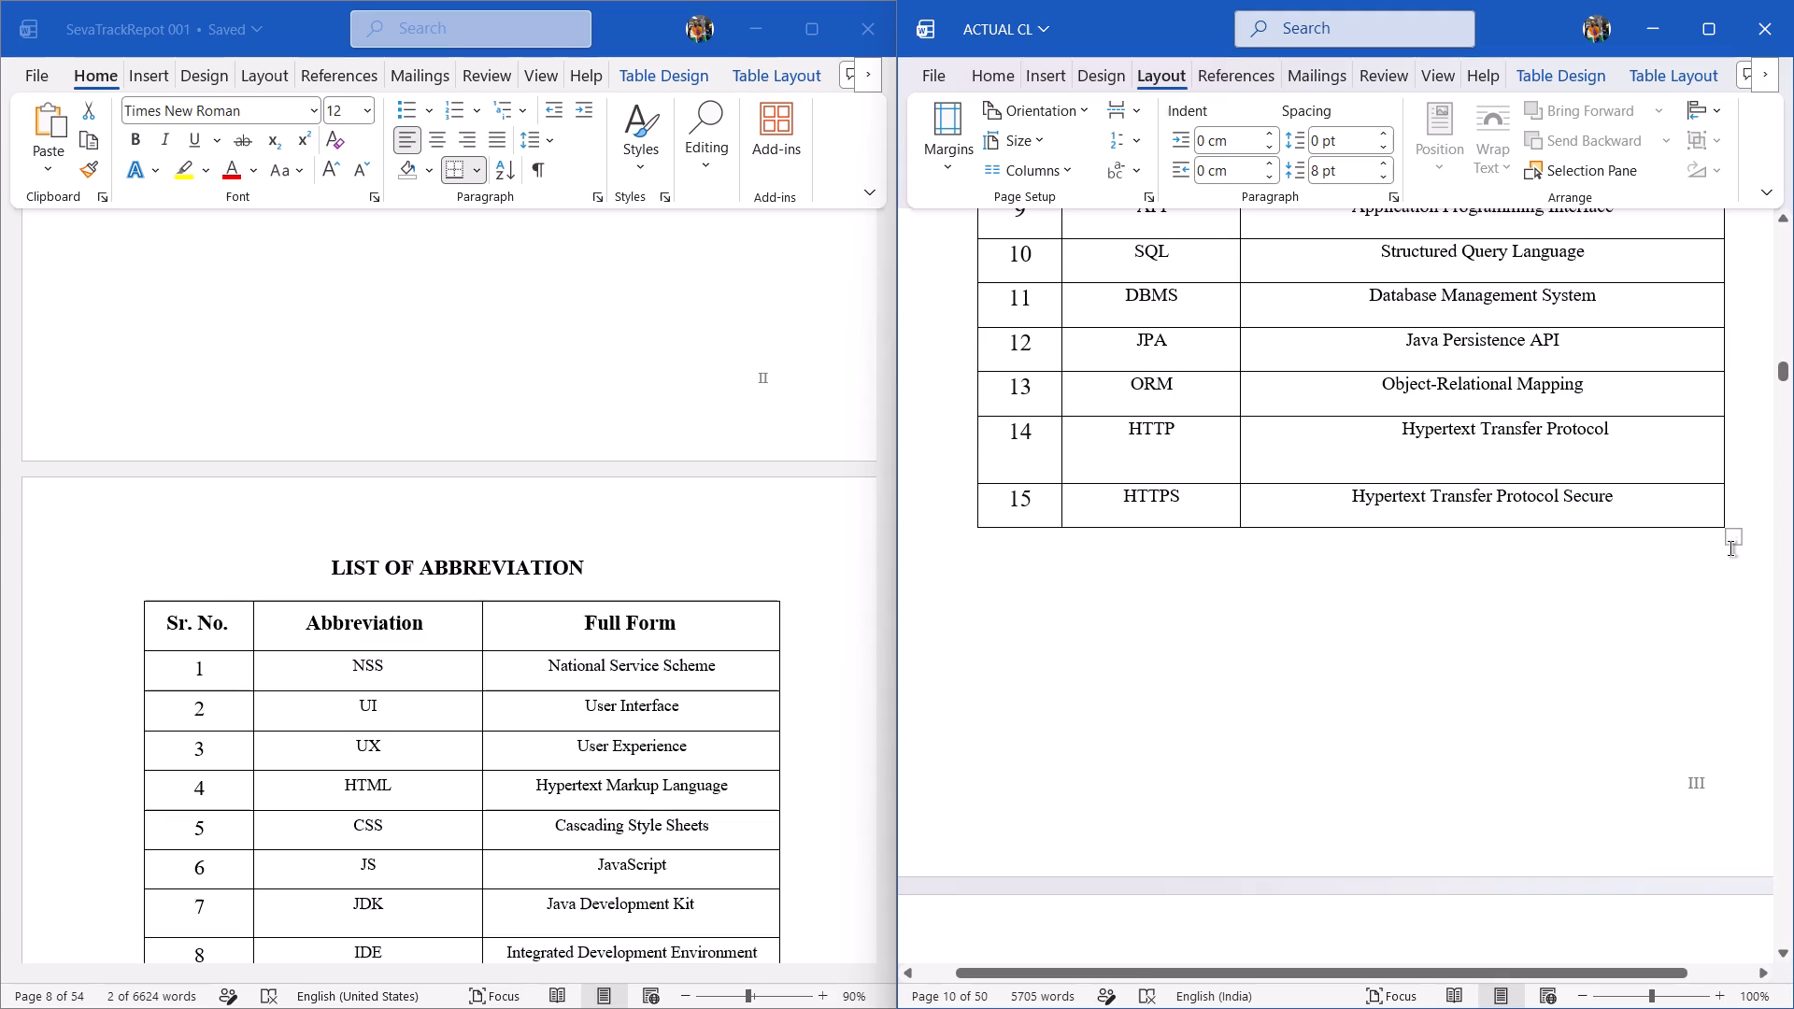
{"action": "left_click_drag", "start_coordinate": [1731, 540], "coordinate": [1684, 524]}
{"action": "scroll", "coordinate": [1684, 524], "scroll_direction": "up", "scroll_amount": 11}
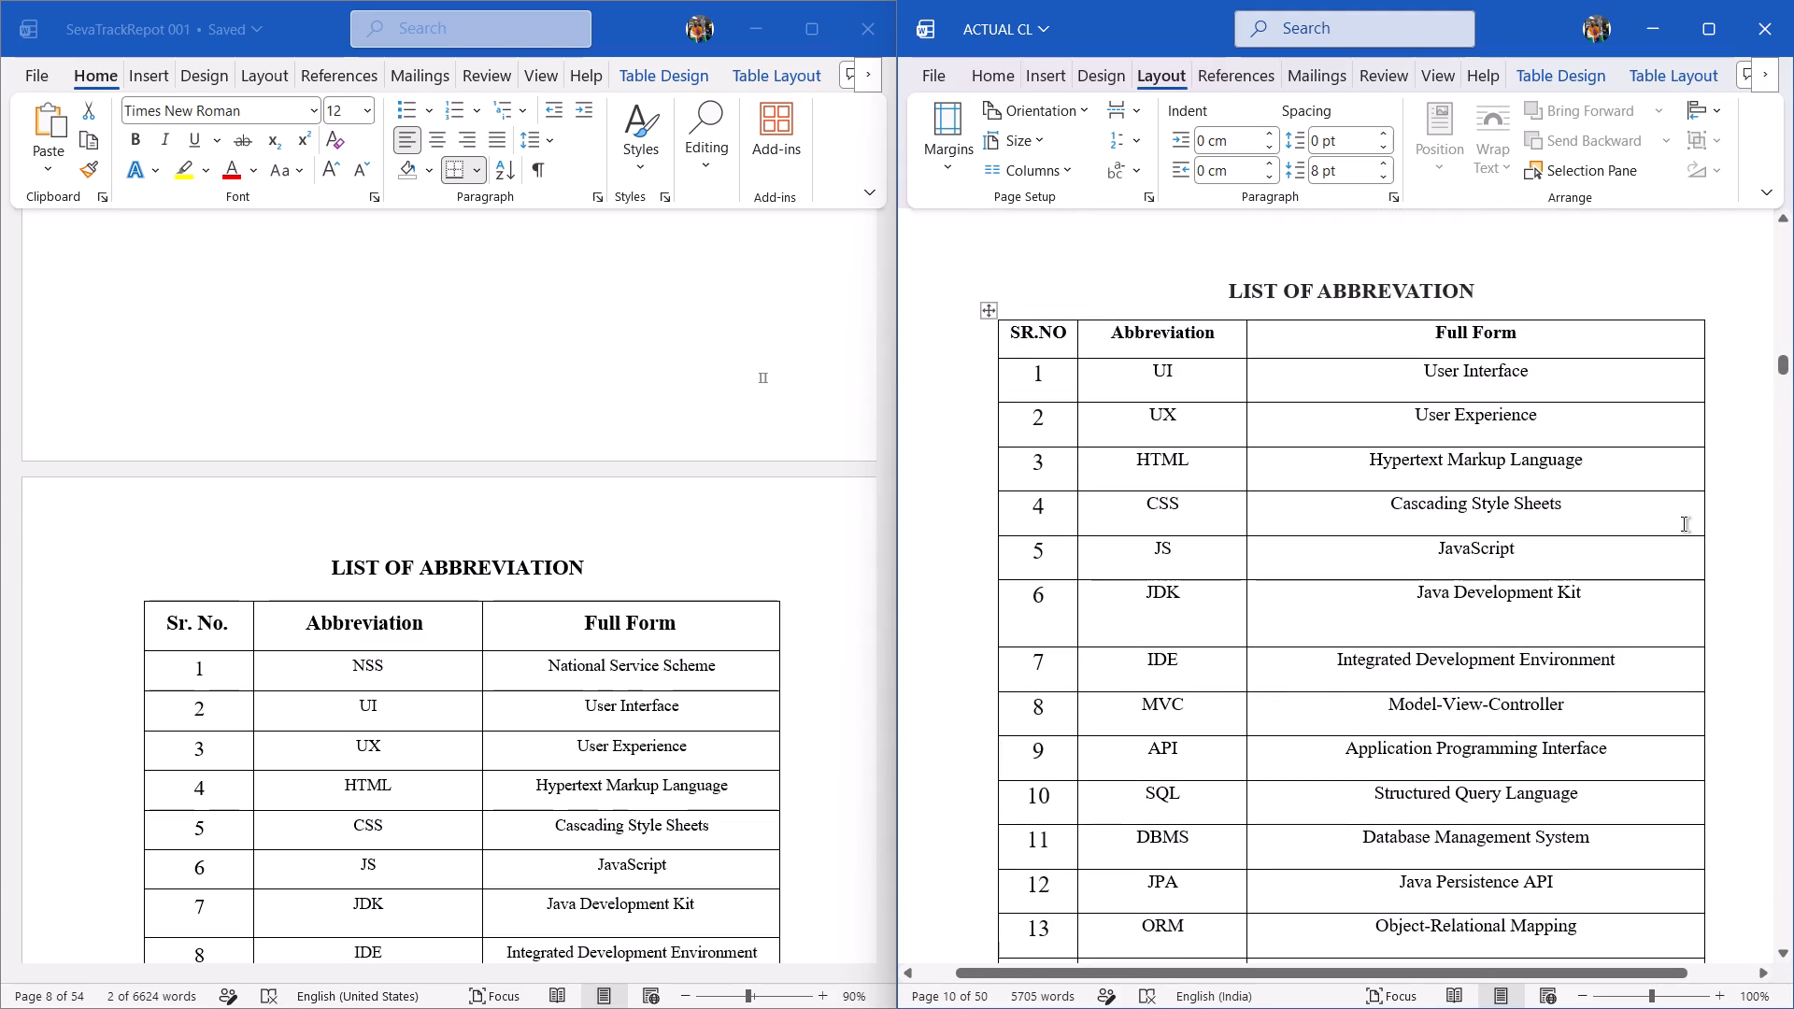
Compare the layouts of both abbreviation tables with the SevaTrack report zoomed to 100%.
{"action": "scroll", "coordinate": [1477, 350], "scroll_direction": "down", "scroll_amount": 3}
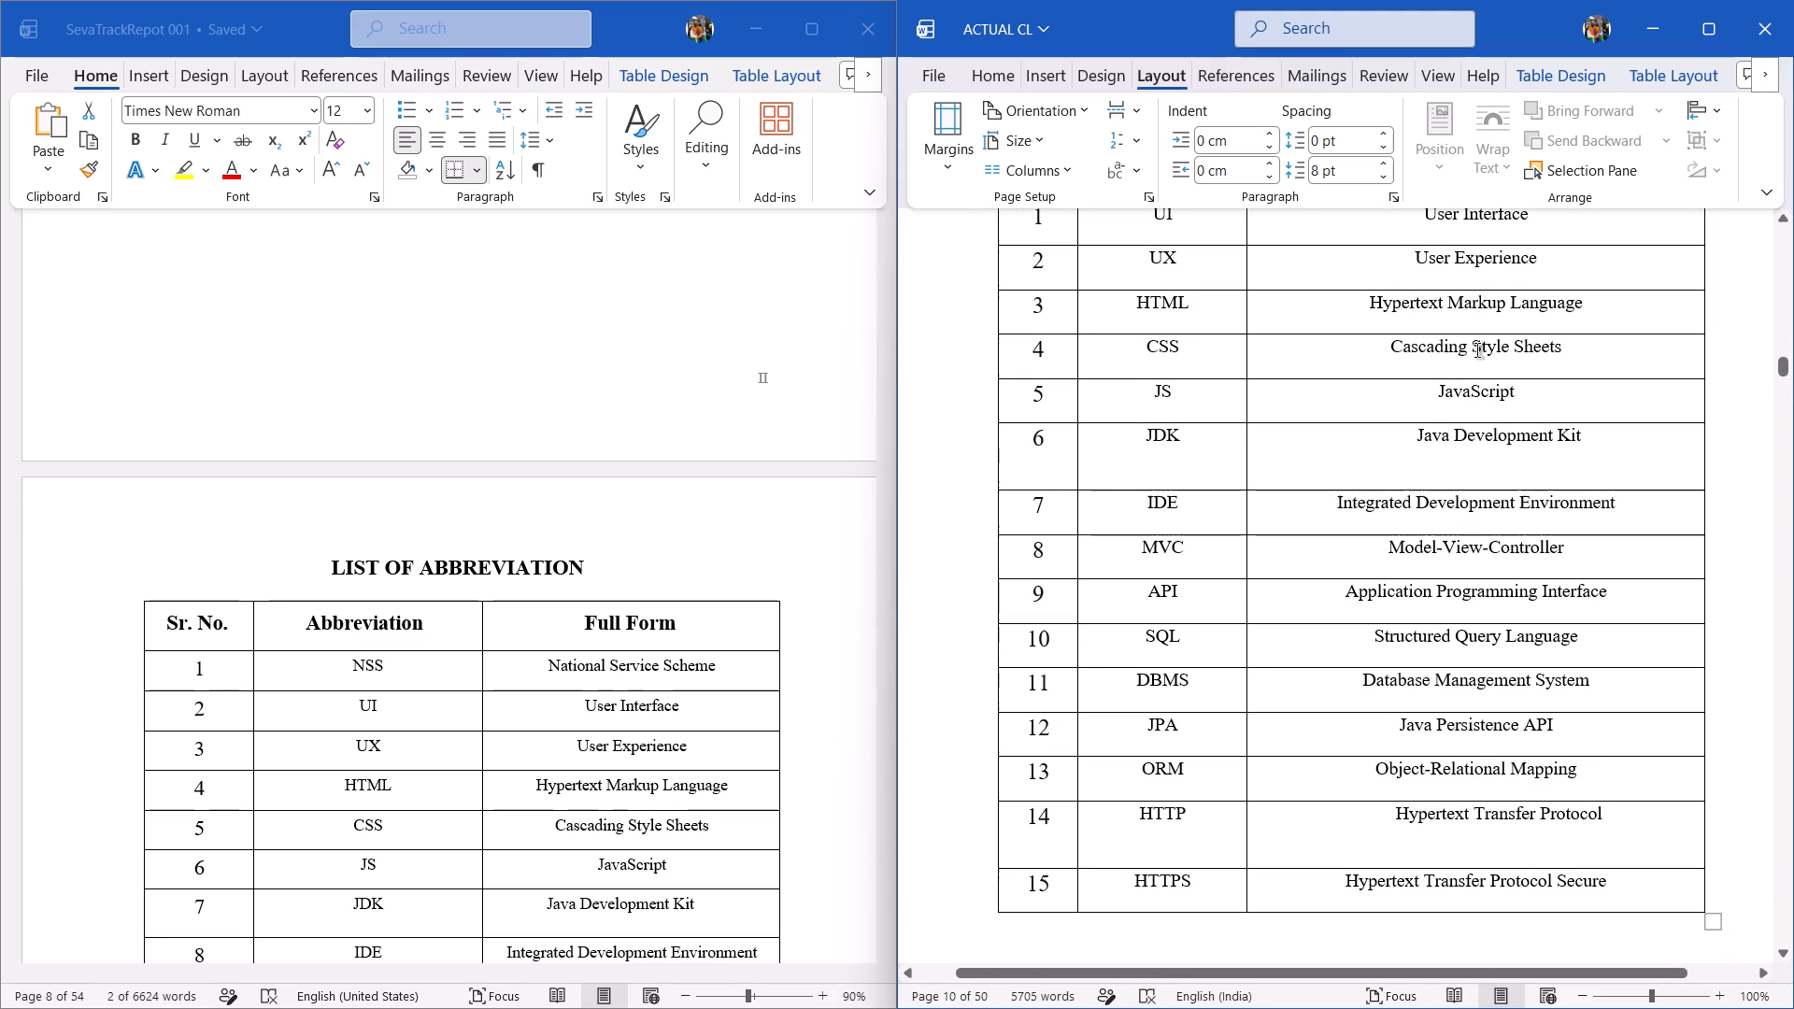
{"action": "scroll", "coordinate": [1477, 350], "scroll_direction": "up", "scroll_amount": 4}
{"action": "scroll", "coordinate": [1477, 350], "scroll_direction": "down", "scroll_amount": 2}
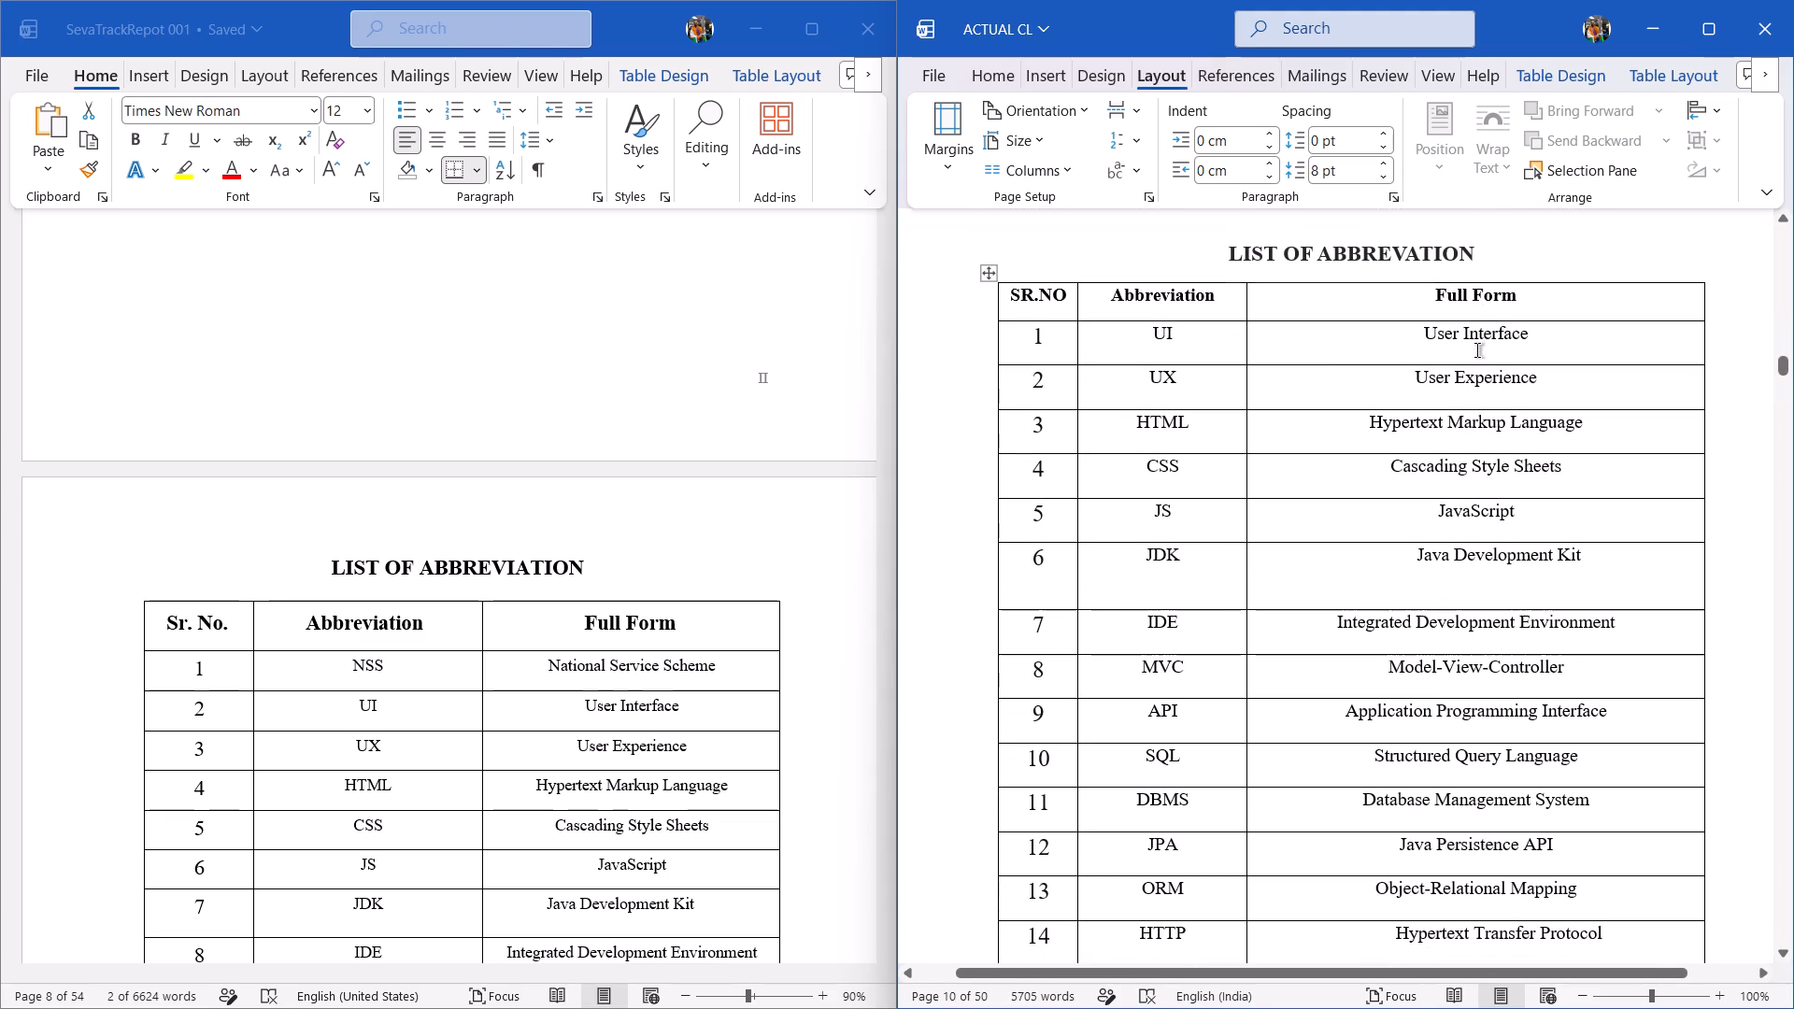
{"action": "left_click", "coordinate": [820, 1001]}
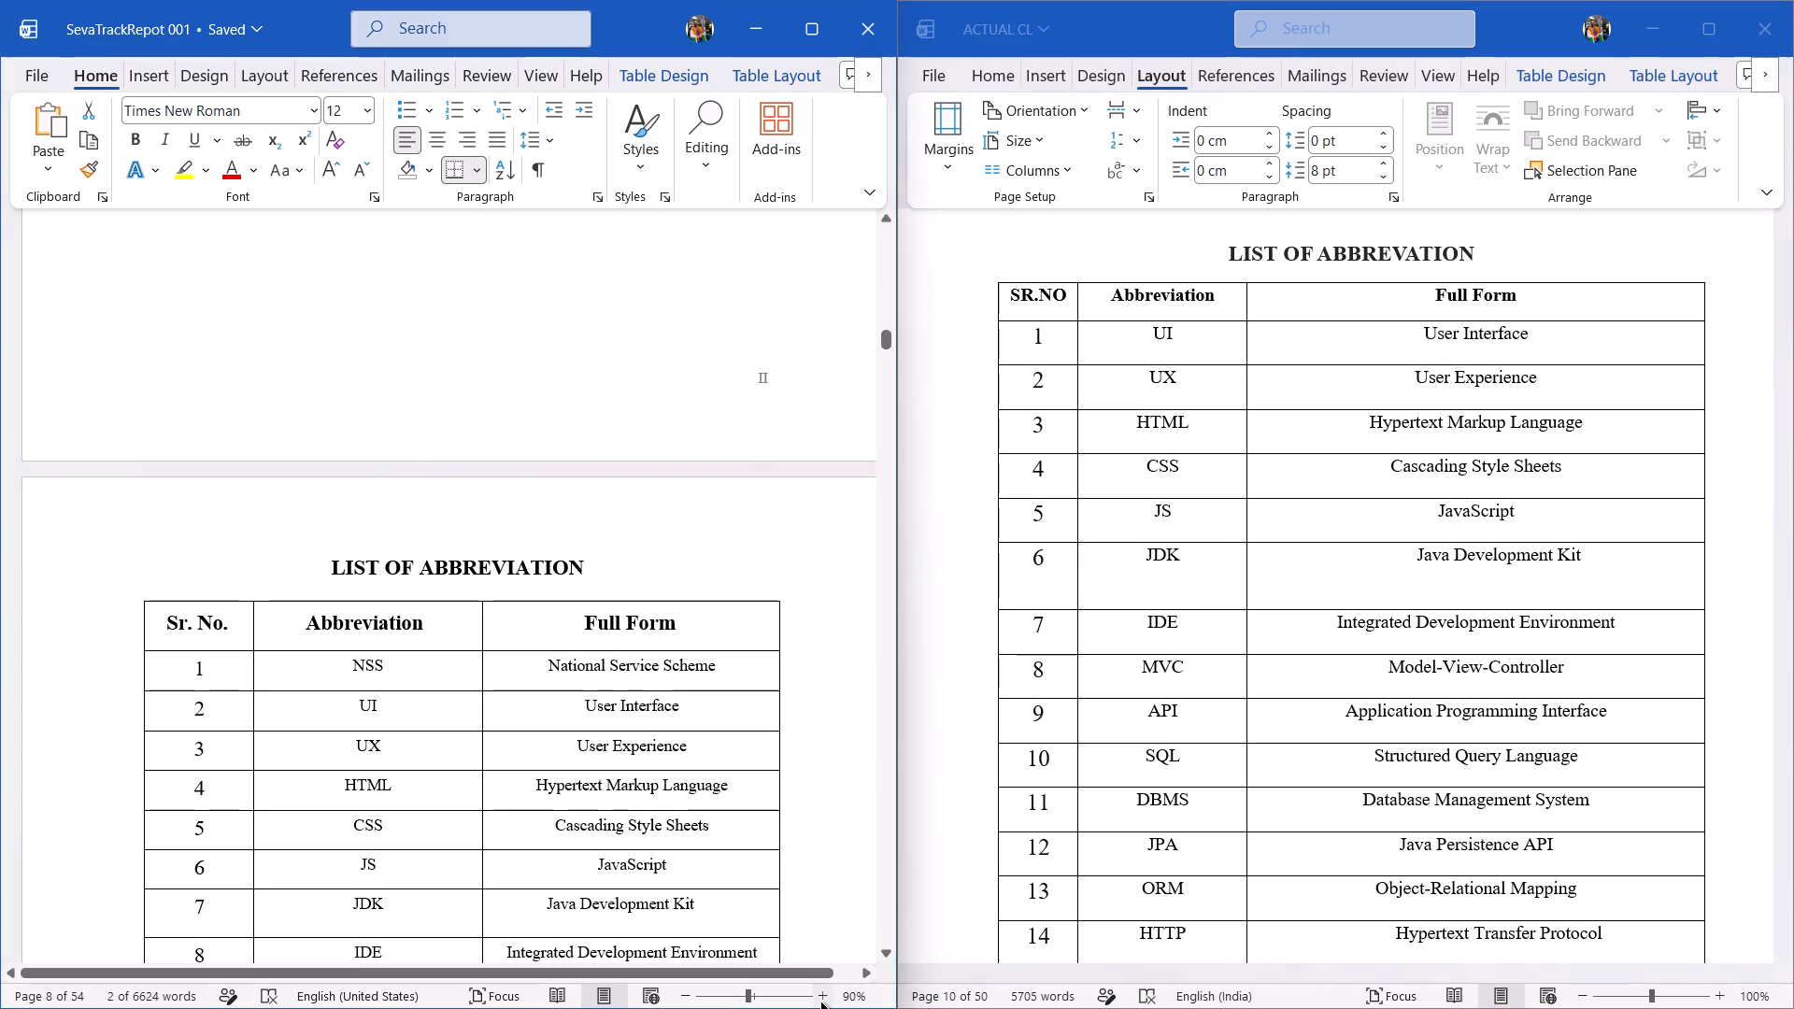
{"action": "left_click", "coordinate": [820, 998]}
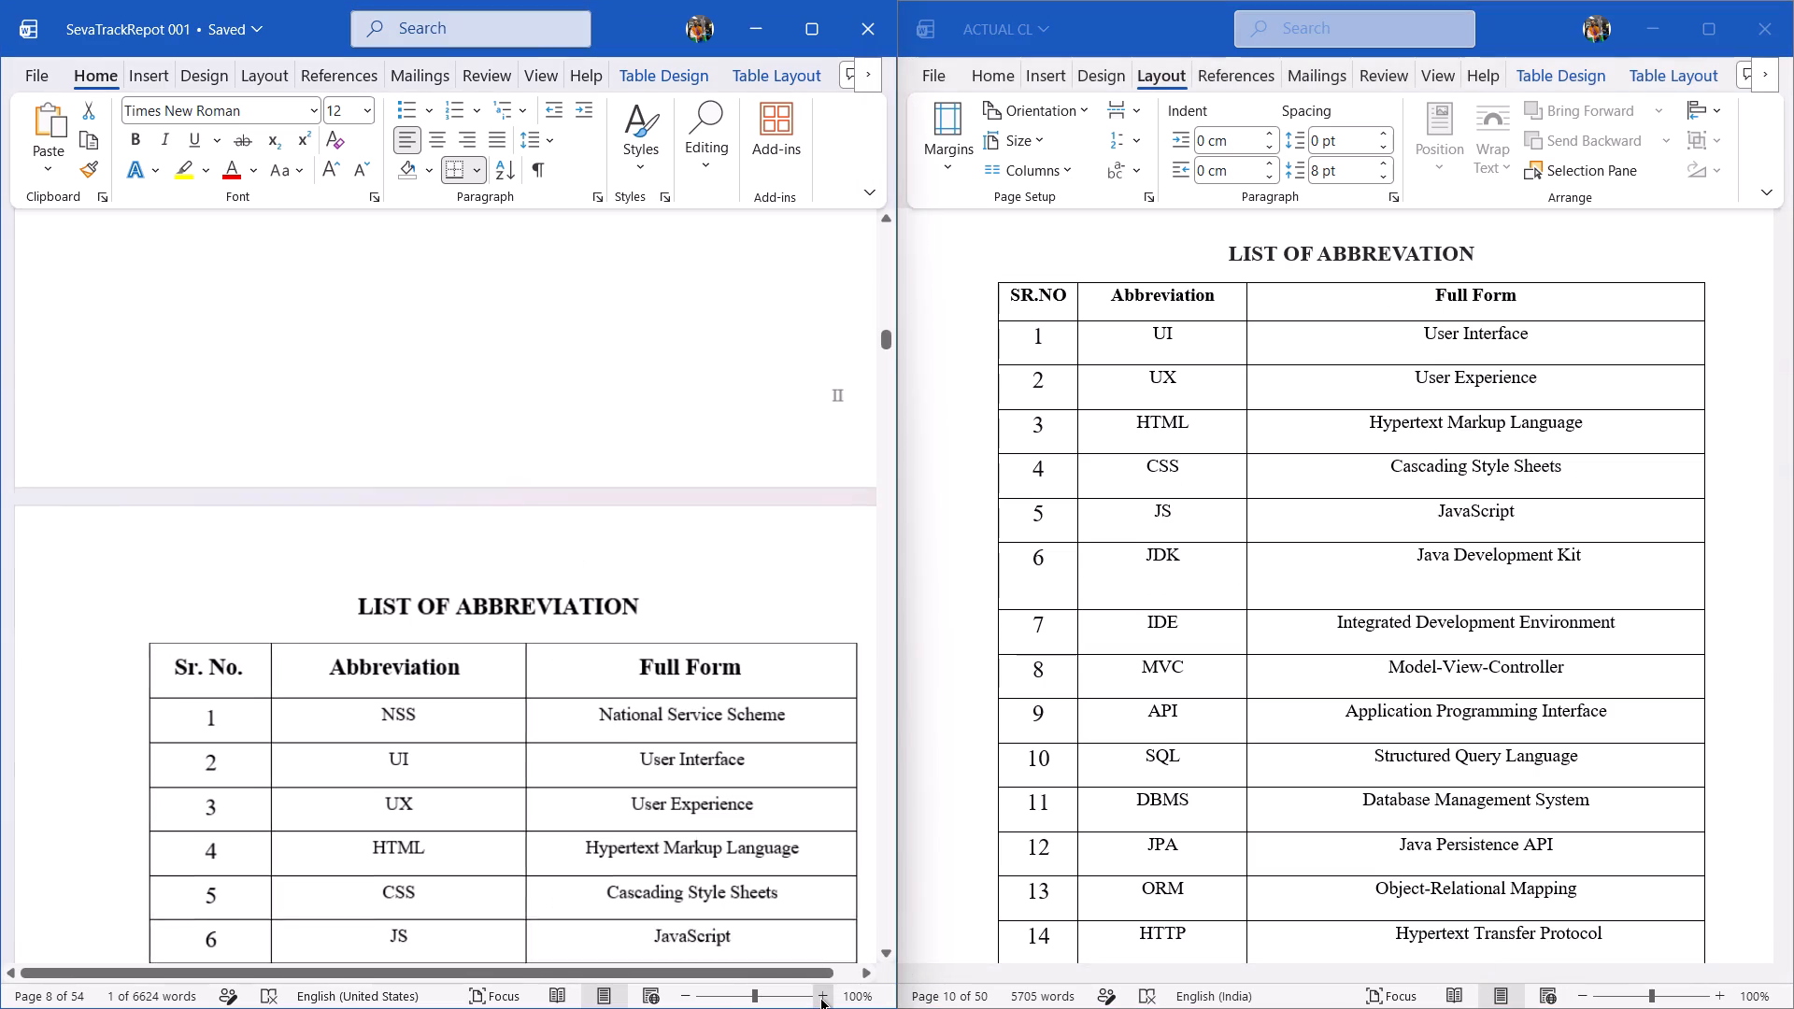
{"action": "scroll", "coordinate": [824, 775], "scroll_direction": "down", "scroll_amount": 17}
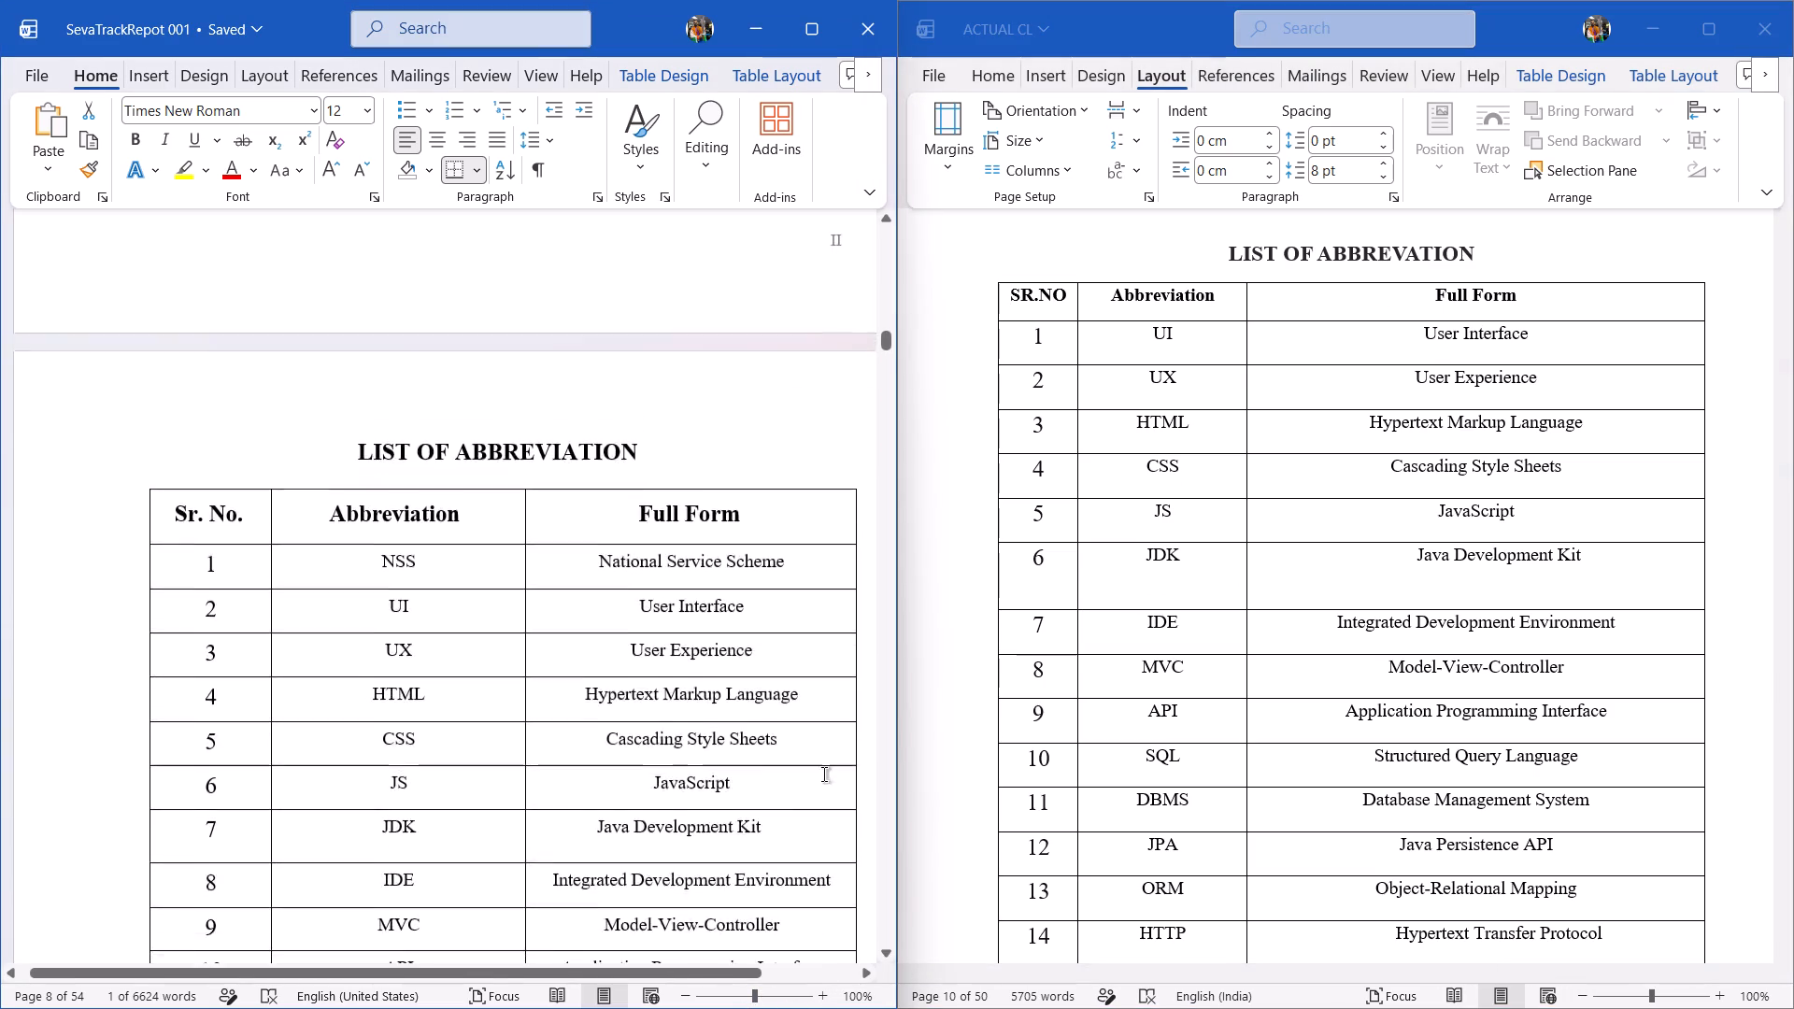
{"action": "scroll", "coordinate": [824, 775], "scroll_direction": "down", "scroll_amount": 11}
{"action": "scroll", "coordinate": [824, 775], "scroll_direction": "up", "scroll_amount": 19}
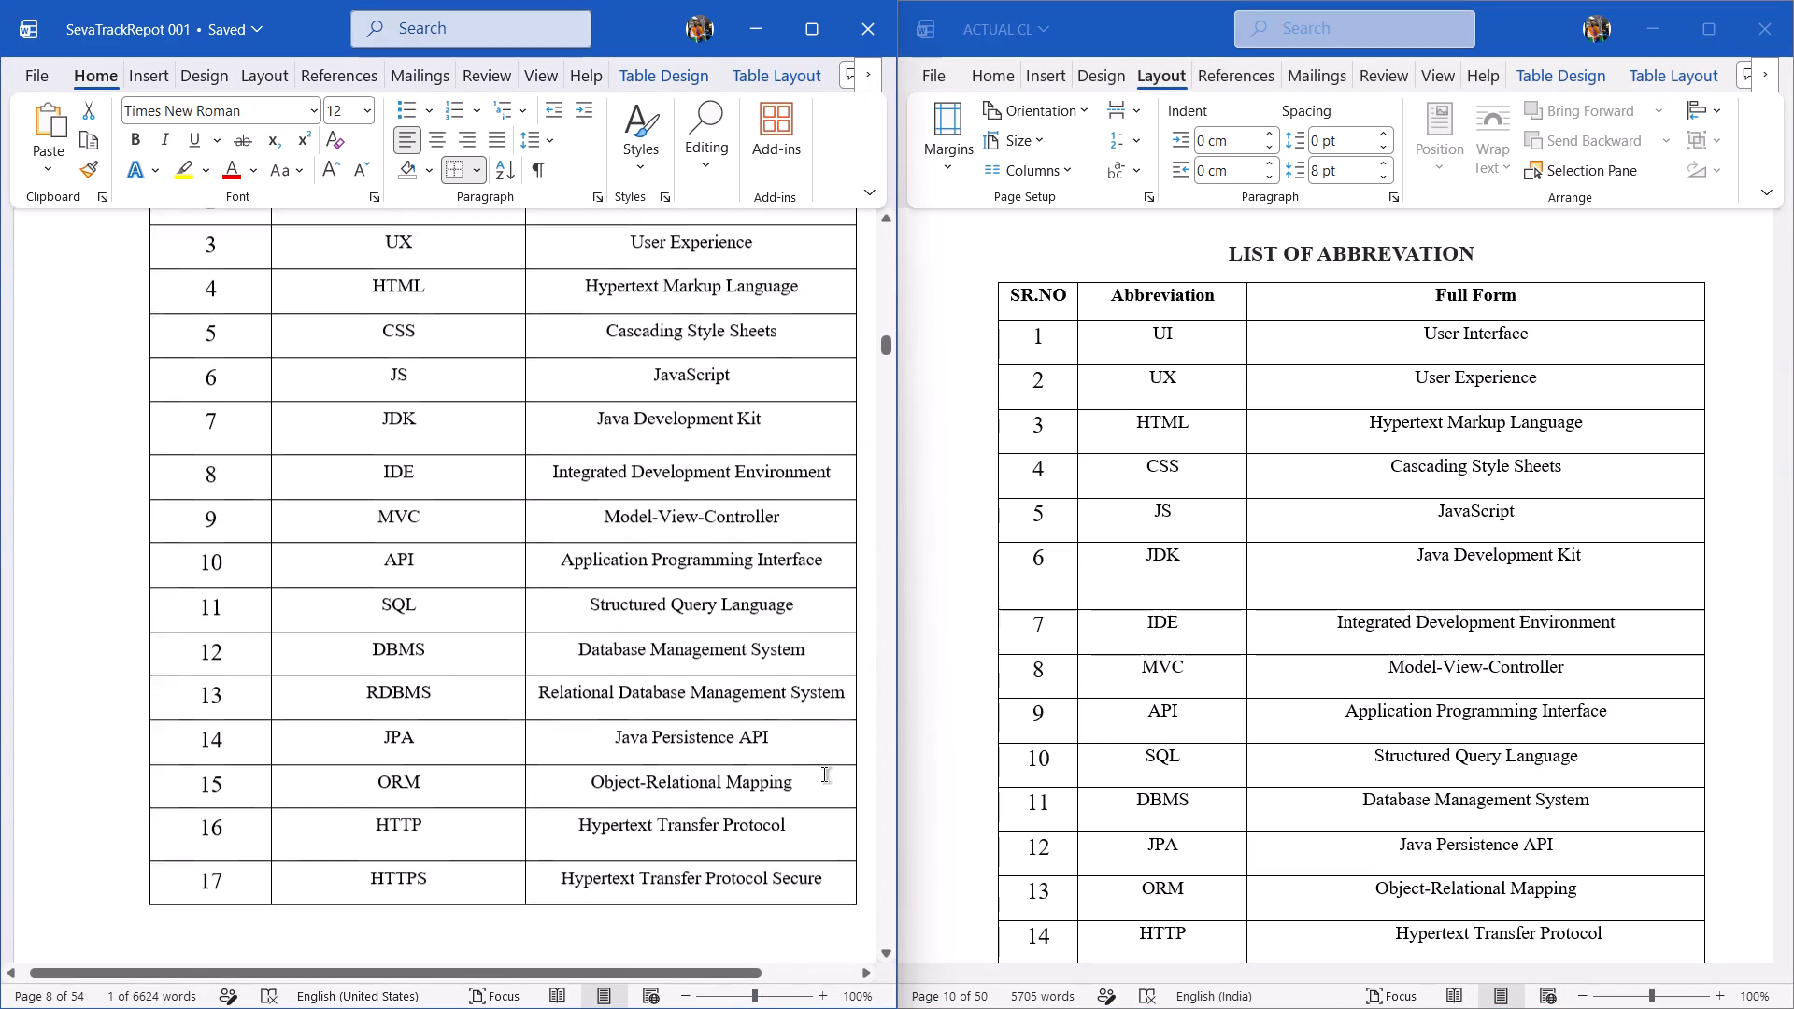
{"action": "scroll", "coordinate": [824, 775], "scroll_direction": "up", "scroll_amount": 3}
{"action": "scroll", "coordinate": [1464, 681], "scroll_direction": "down", "scroll_amount": 1}
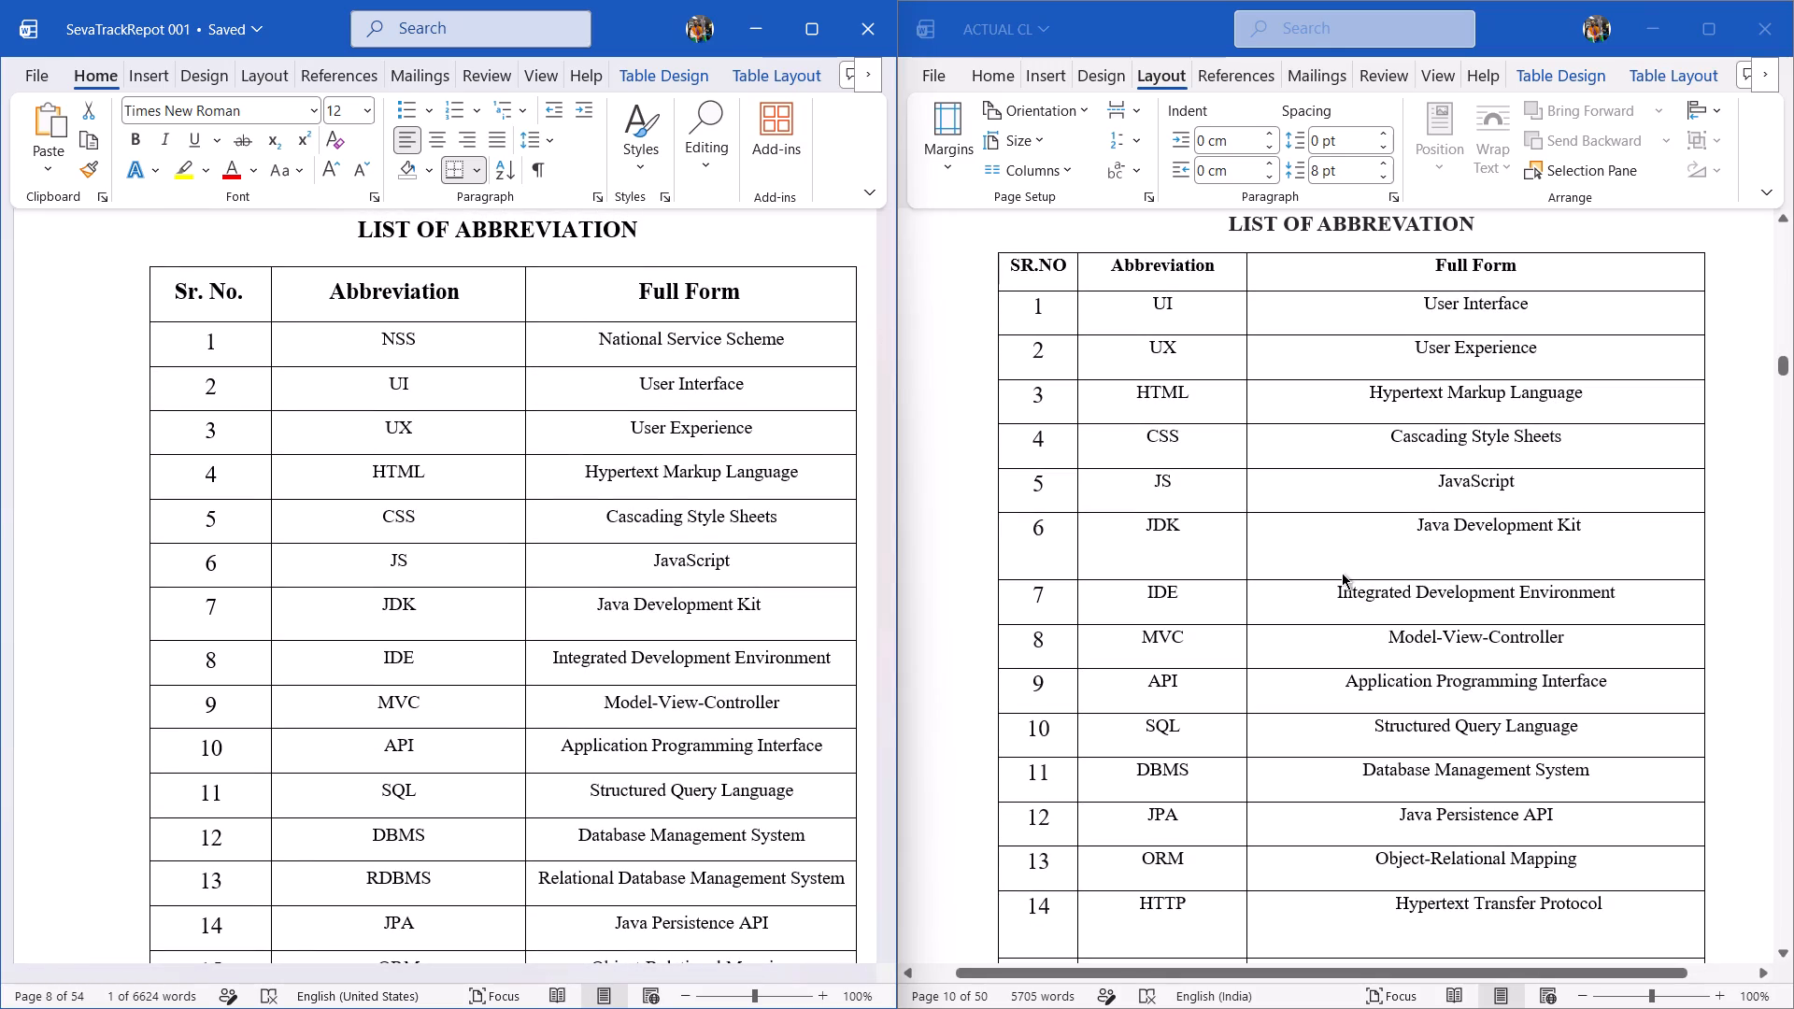
Remove the empty line below Java Development Kit in row 6 of the CarLab abbreviation table, keeping the entry's text.
{"action": "left_click", "coordinate": [1305, 553]}
{"action": "left_click", "coordinate": [1293, 557]}
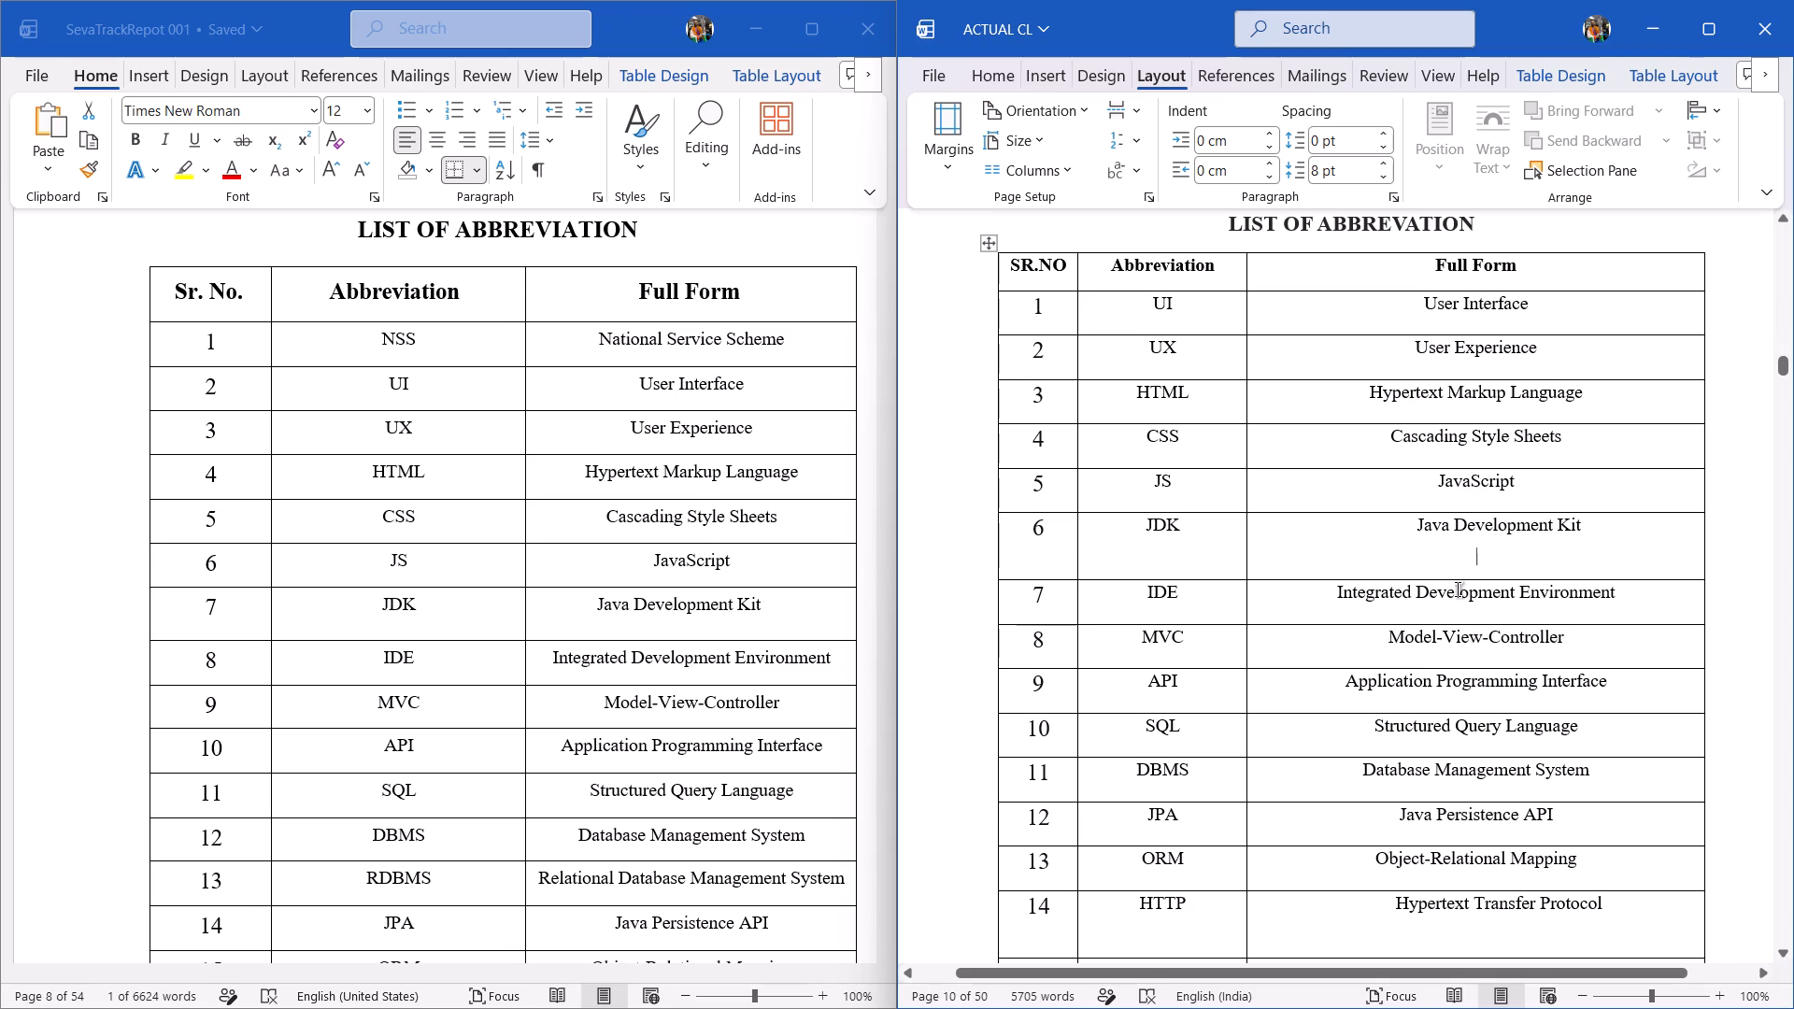
{"action": "key", "text": "BackSpace"}
{"action": "key", "text": "BackSpace"}
{"action": "key", "text": "BackSpace"}
{"action": "key", "text": "BackSpace"}
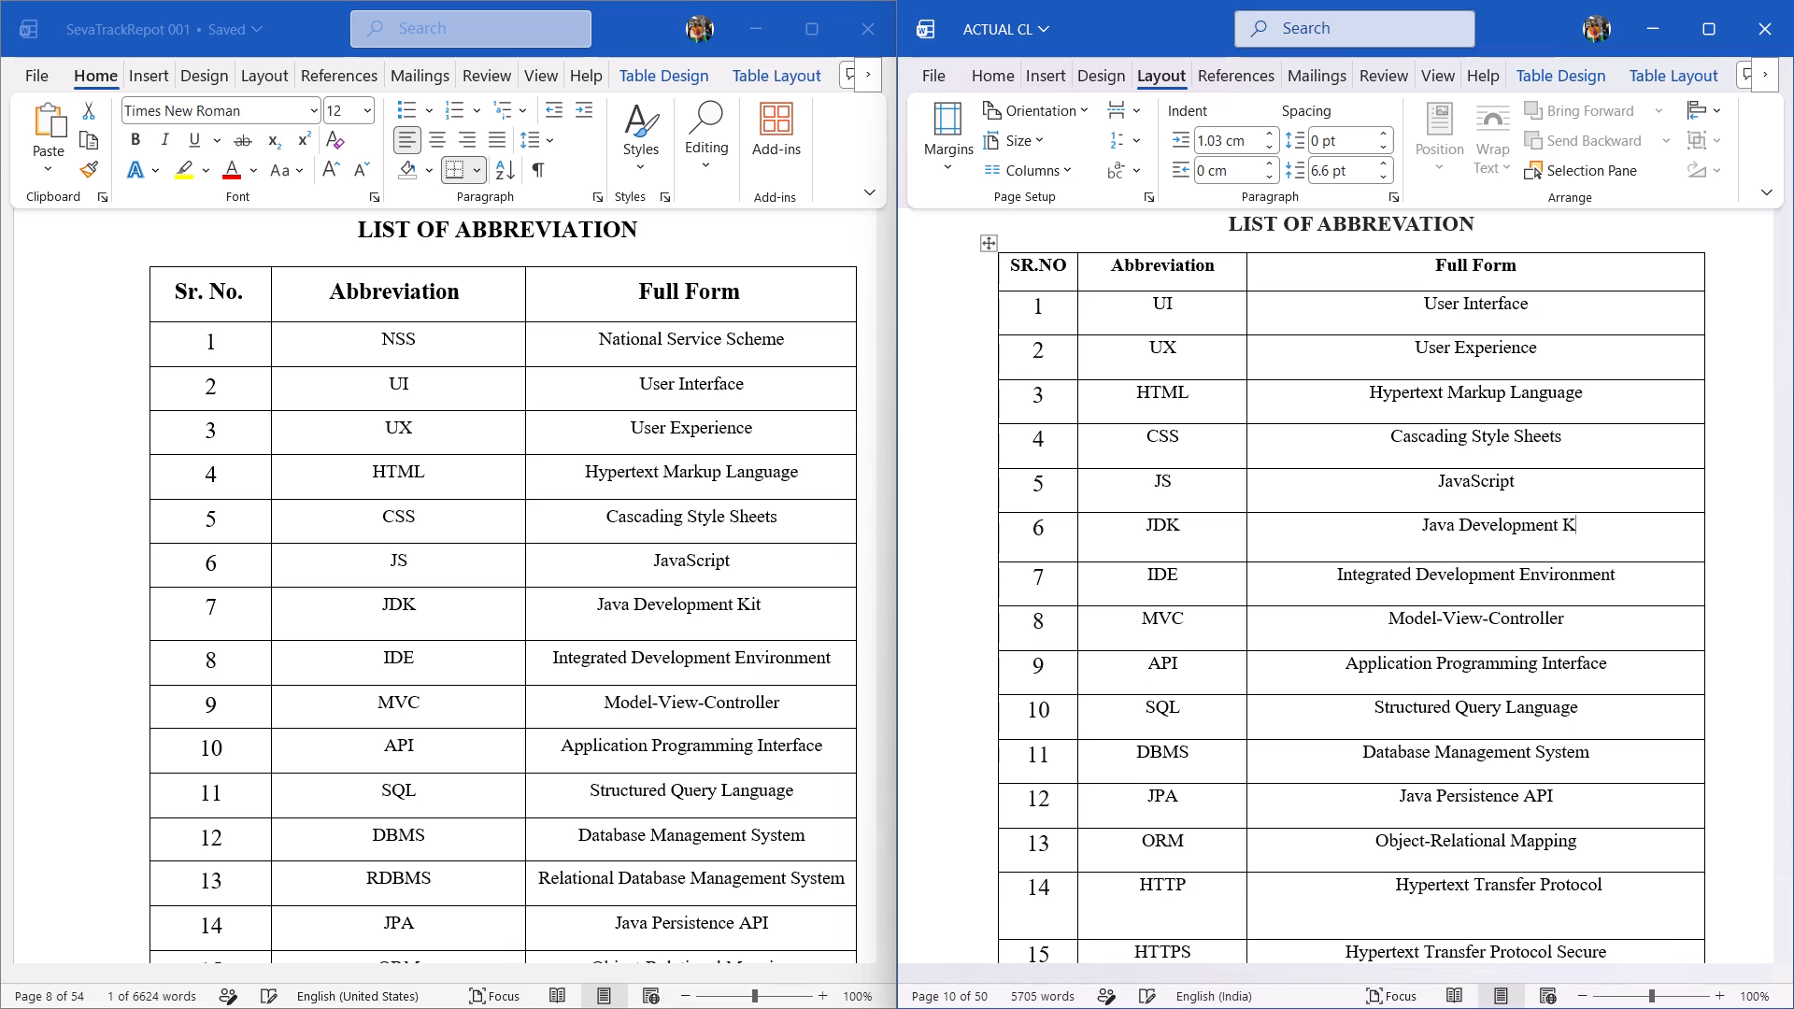
{"action": "type", "text": "IT"}
{"action": "key", "text": "BackSpace"}
{"action": "key", "text": "BackSpace"}
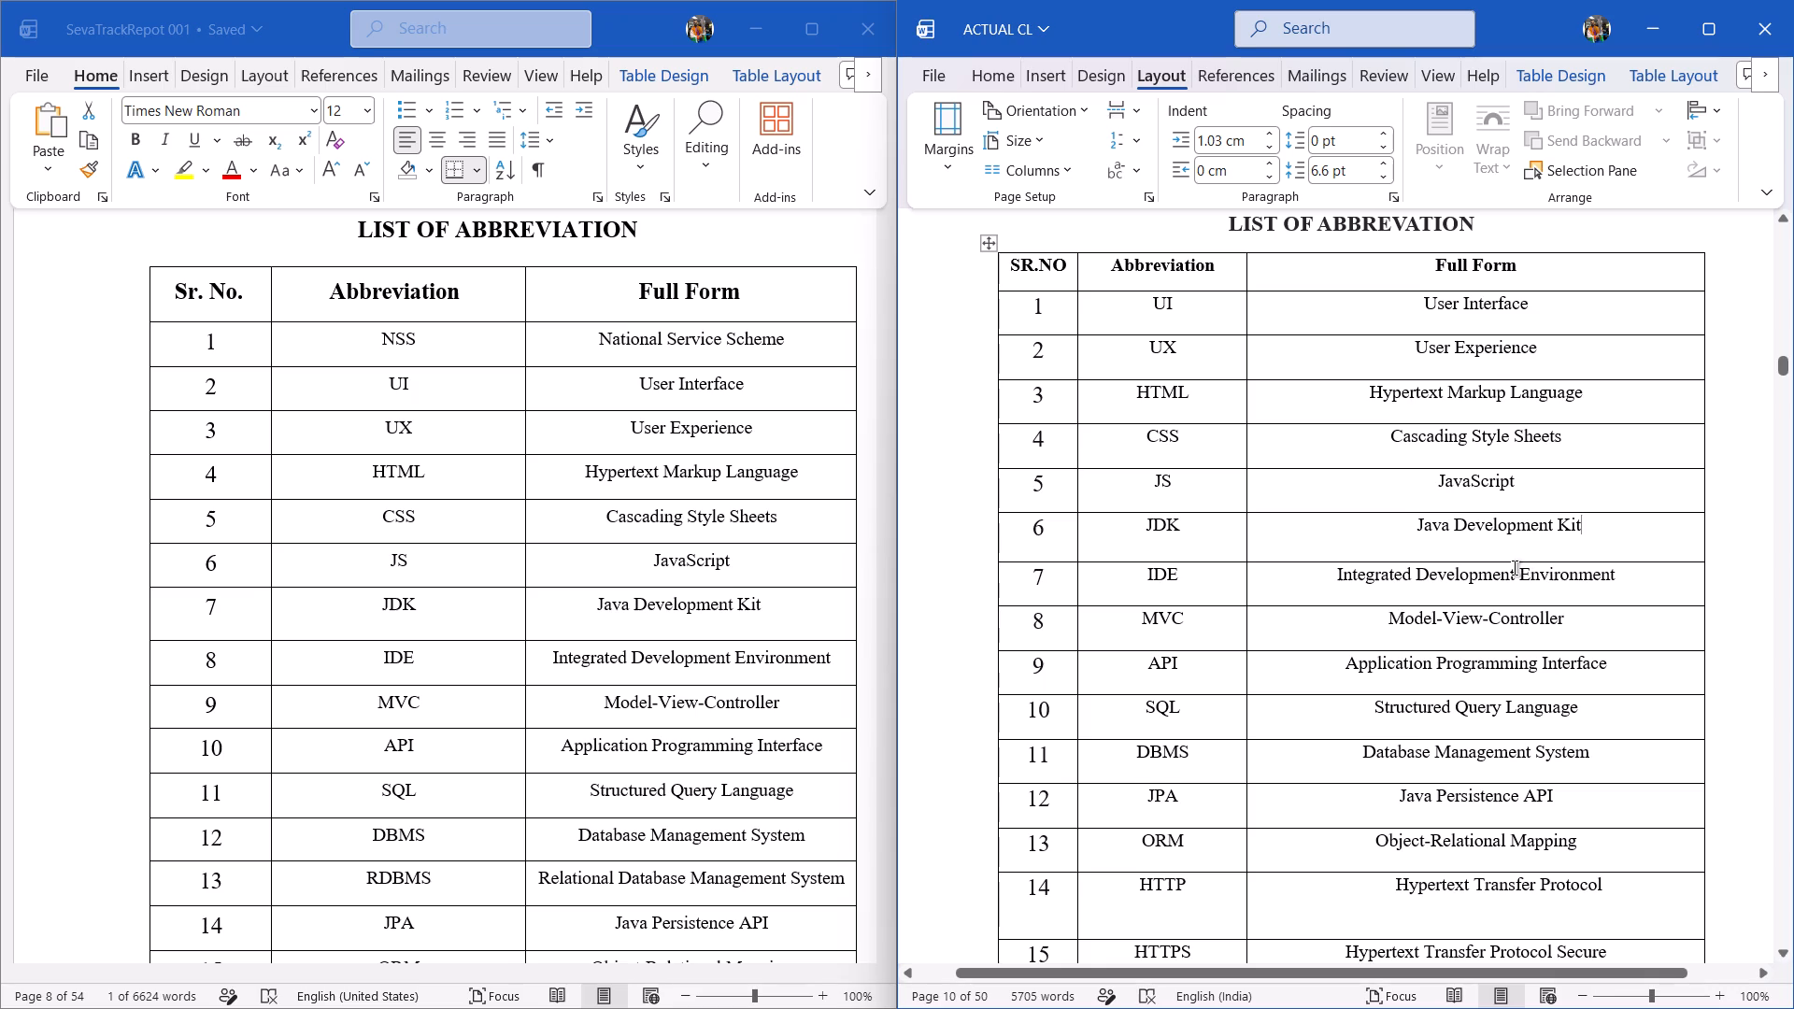
Reduce the height of row 6 (JDK) in the CarLab abbreviation table slightly by raising its lower border.
{"action": "left_click", "coordinate": [1515, 561]}
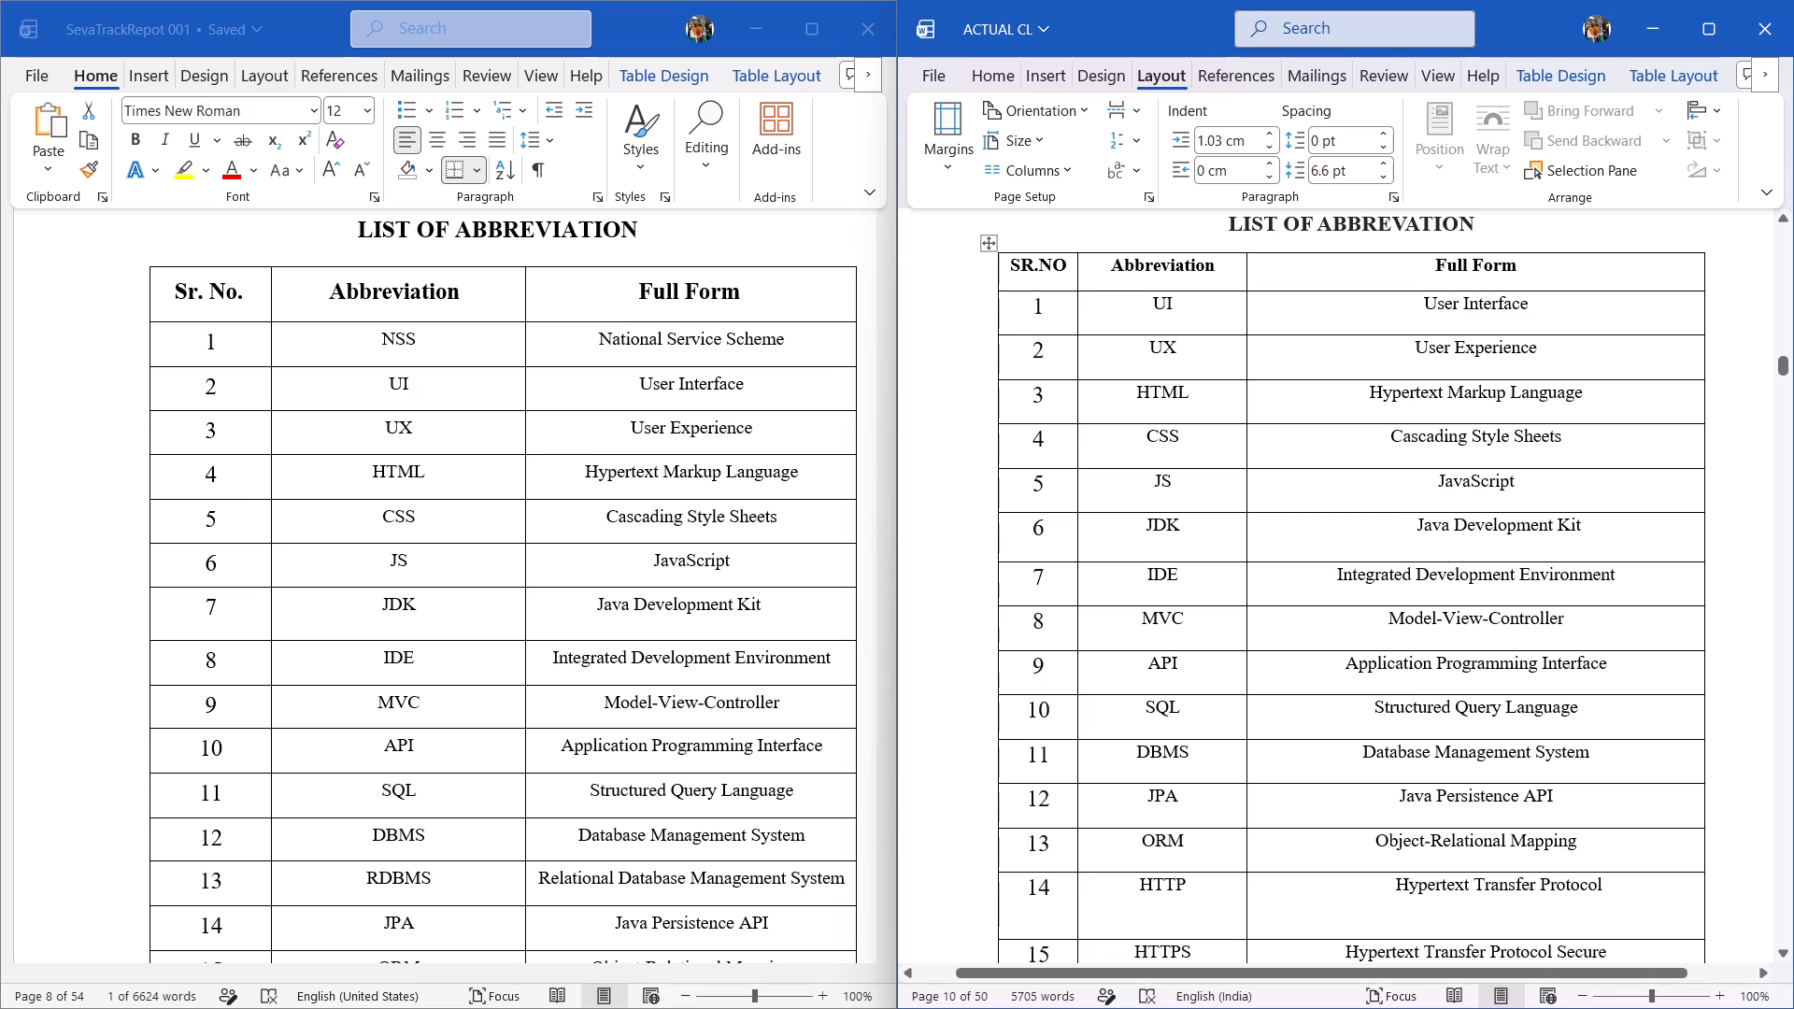
{"action": "left_click", "coordinate": [1510, 563]}
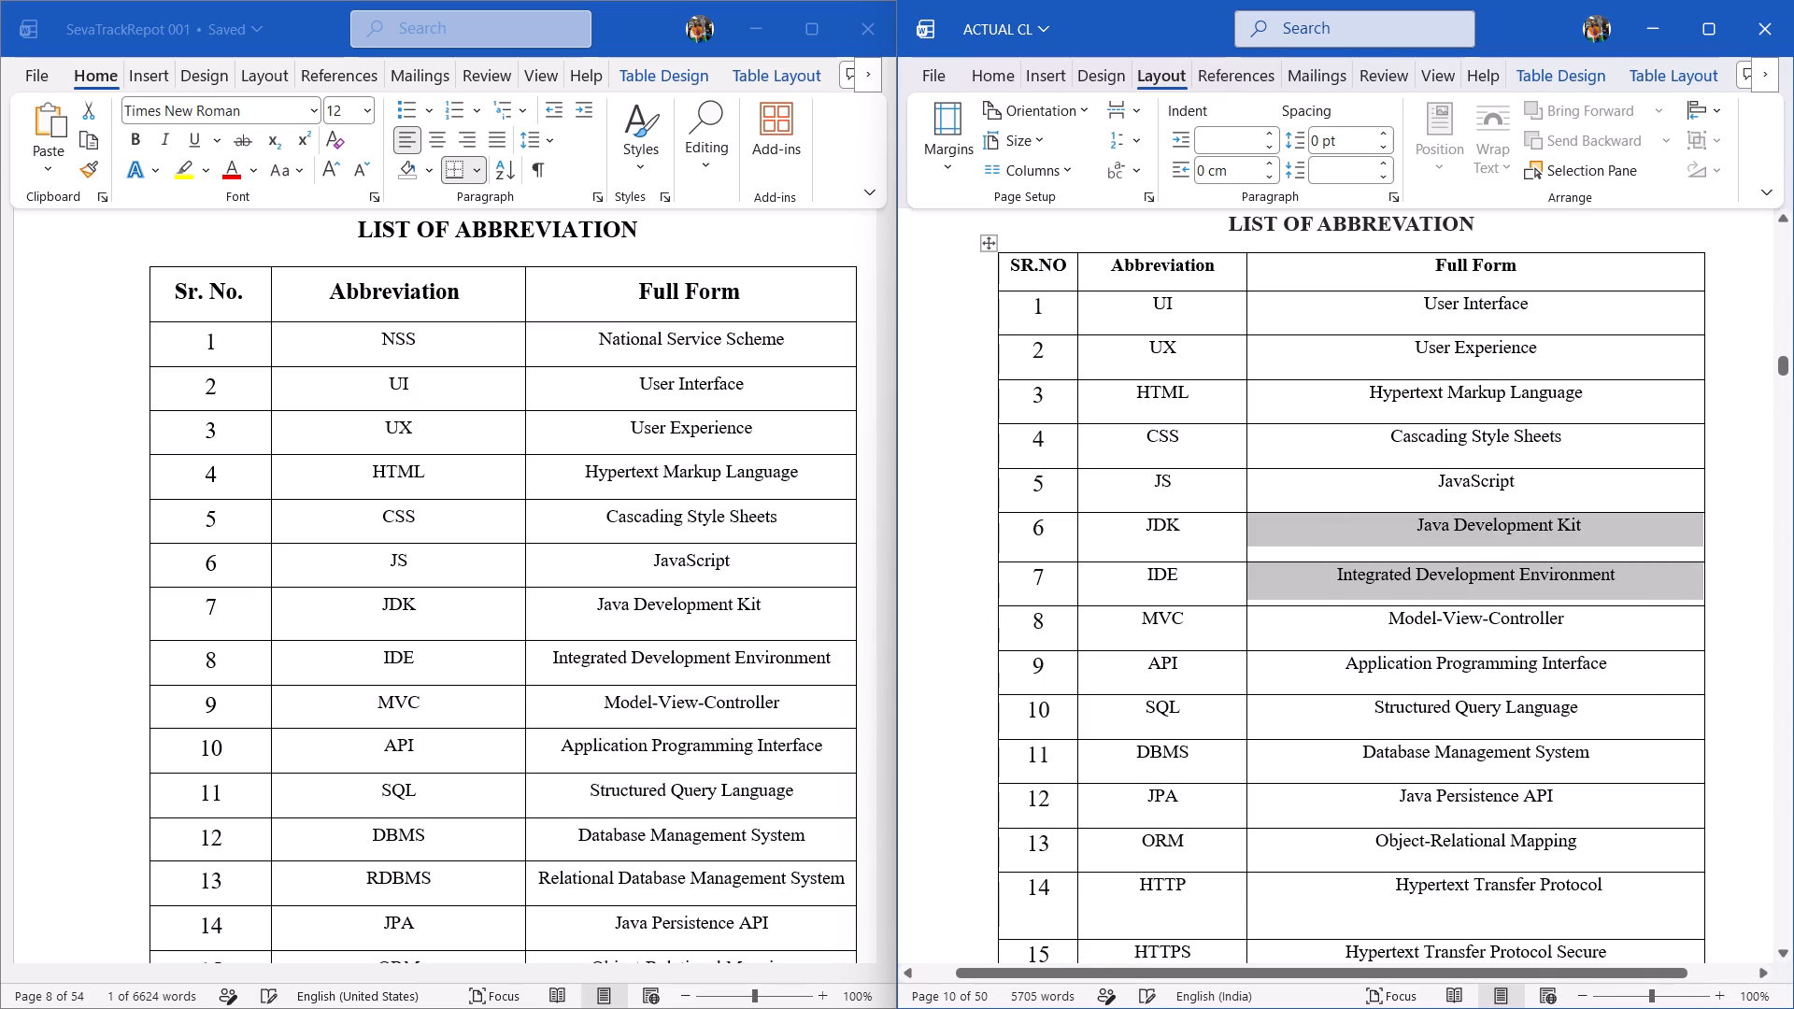
{"action": "left_click_drag", "start_coordinate": [1510, 564], "coordinate": [1510, 554]}
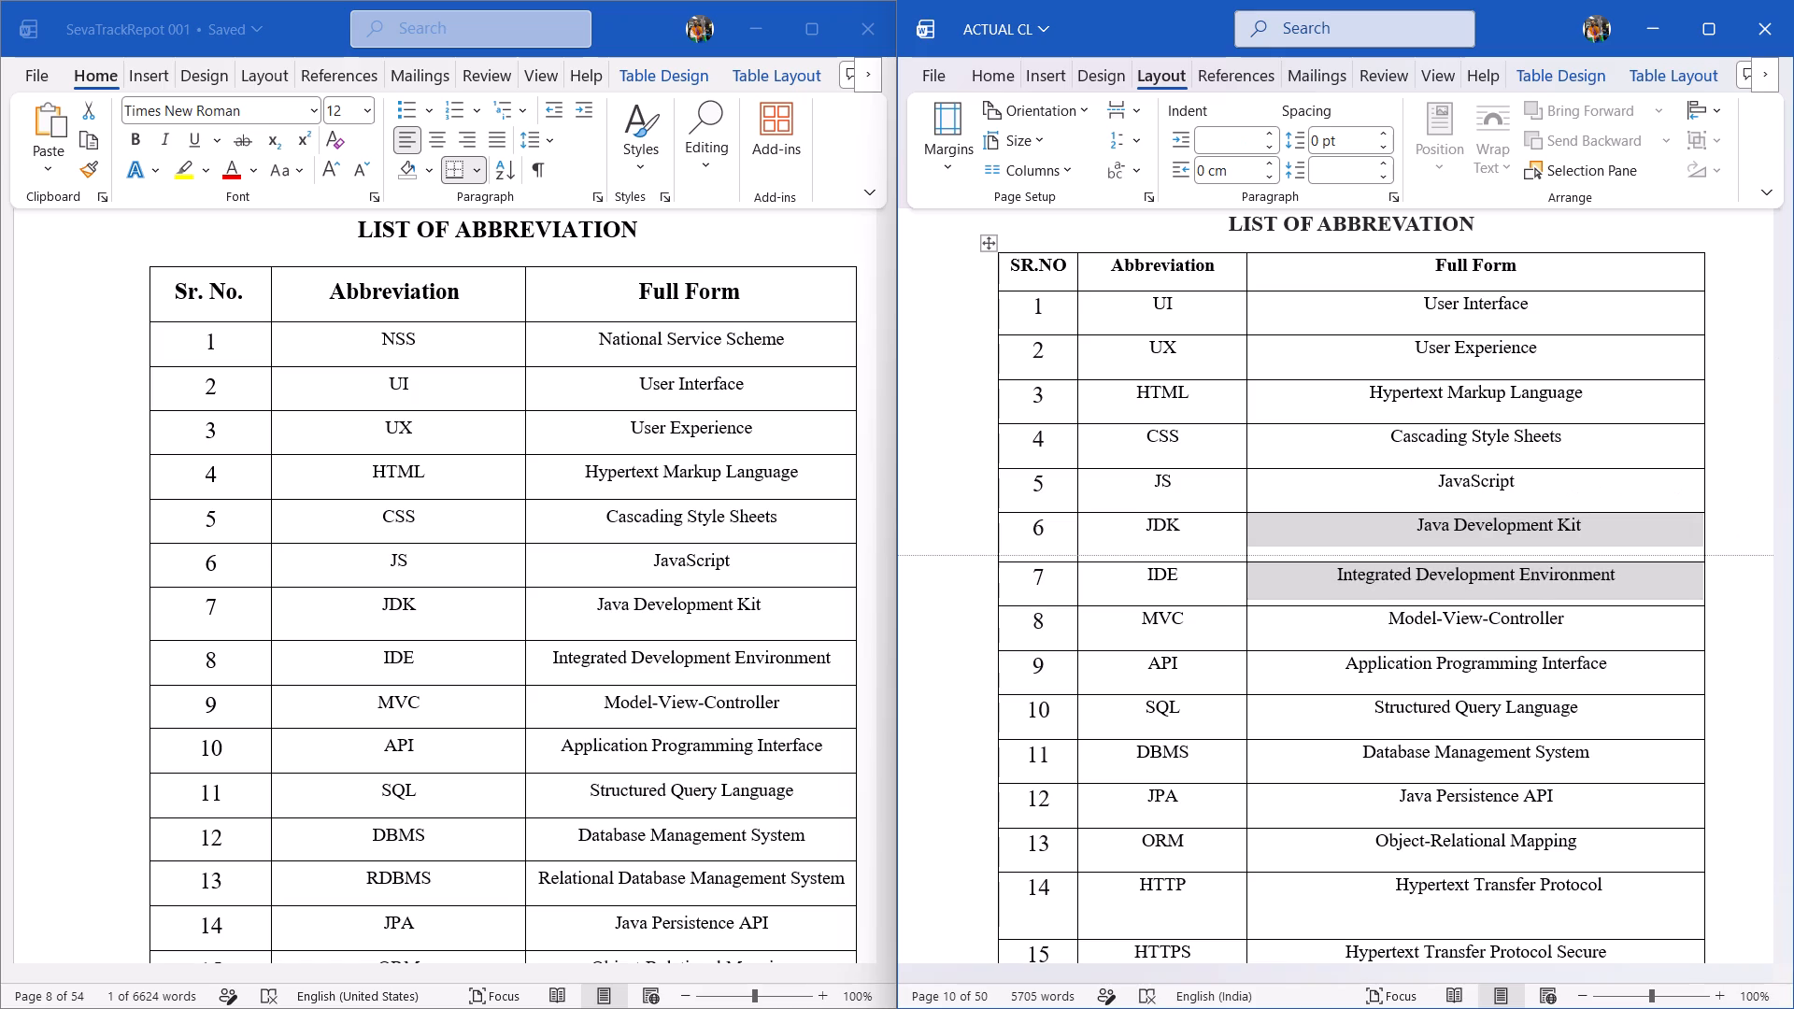
{"action": "left_click_drag", "start_coordinate": [1510, 554], "coordinate": [1510, 553]}
{"action": "left_click", "coordinate": [1283, 655]}
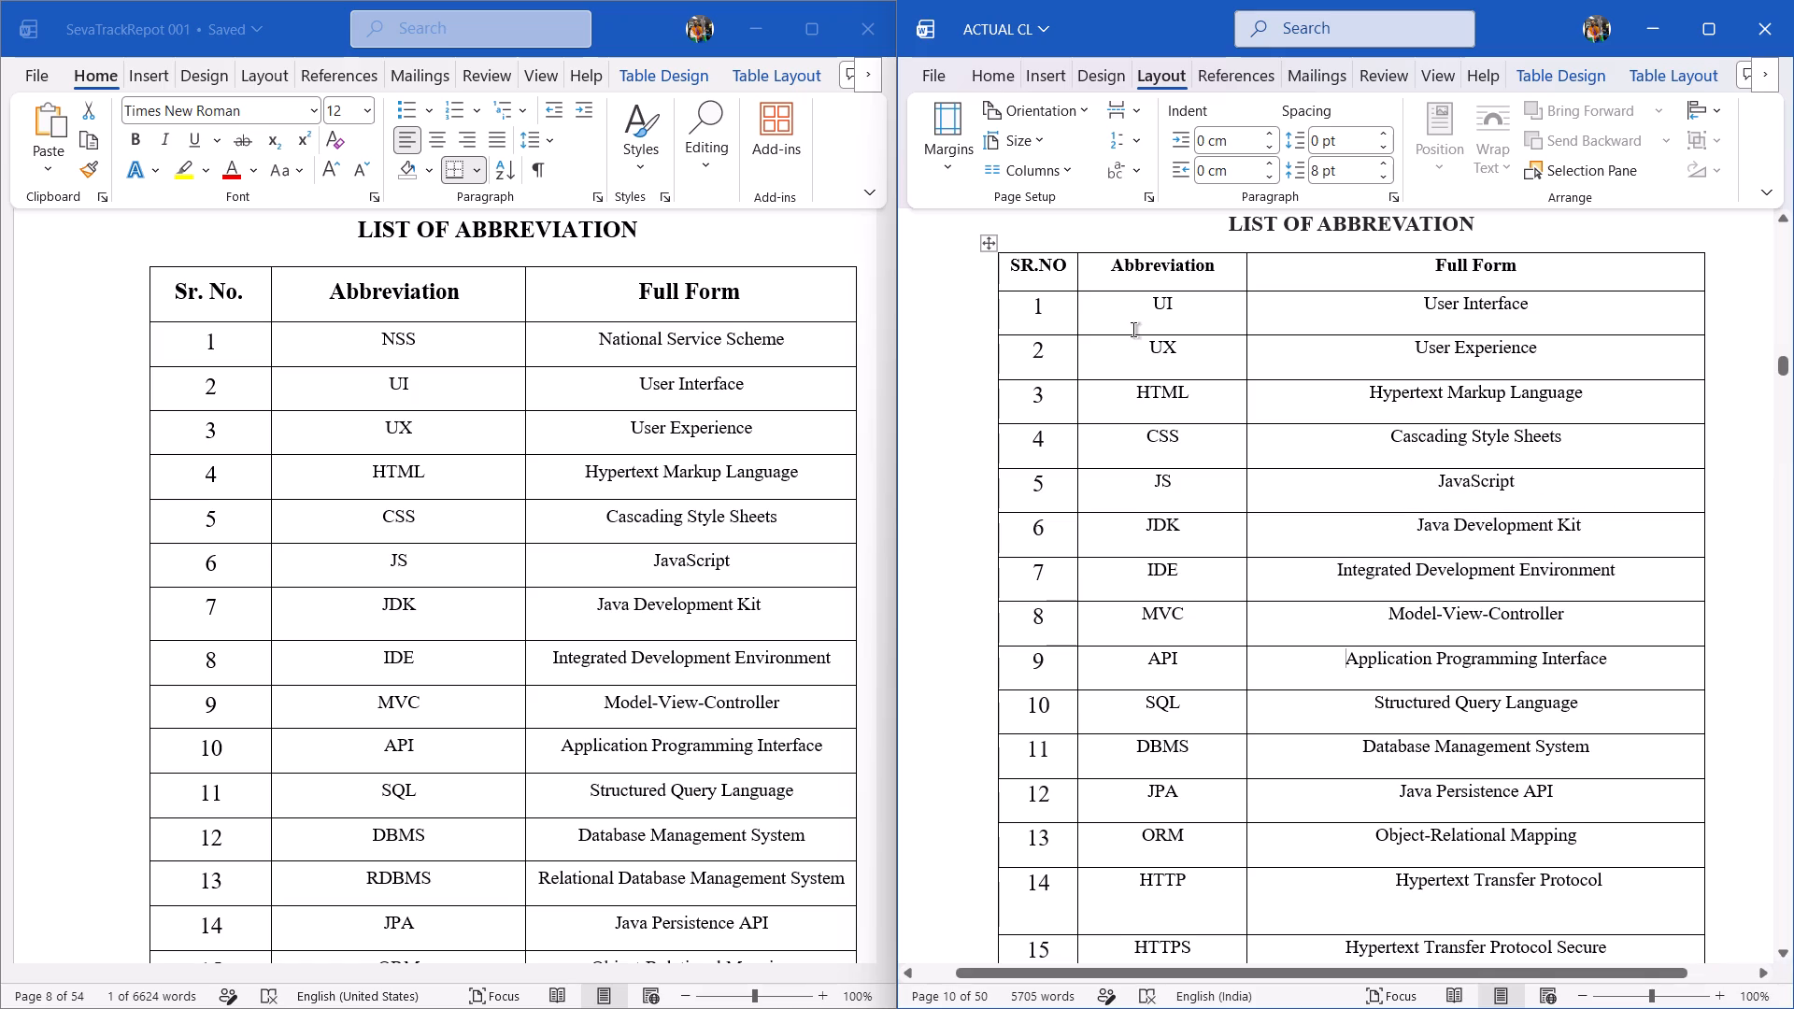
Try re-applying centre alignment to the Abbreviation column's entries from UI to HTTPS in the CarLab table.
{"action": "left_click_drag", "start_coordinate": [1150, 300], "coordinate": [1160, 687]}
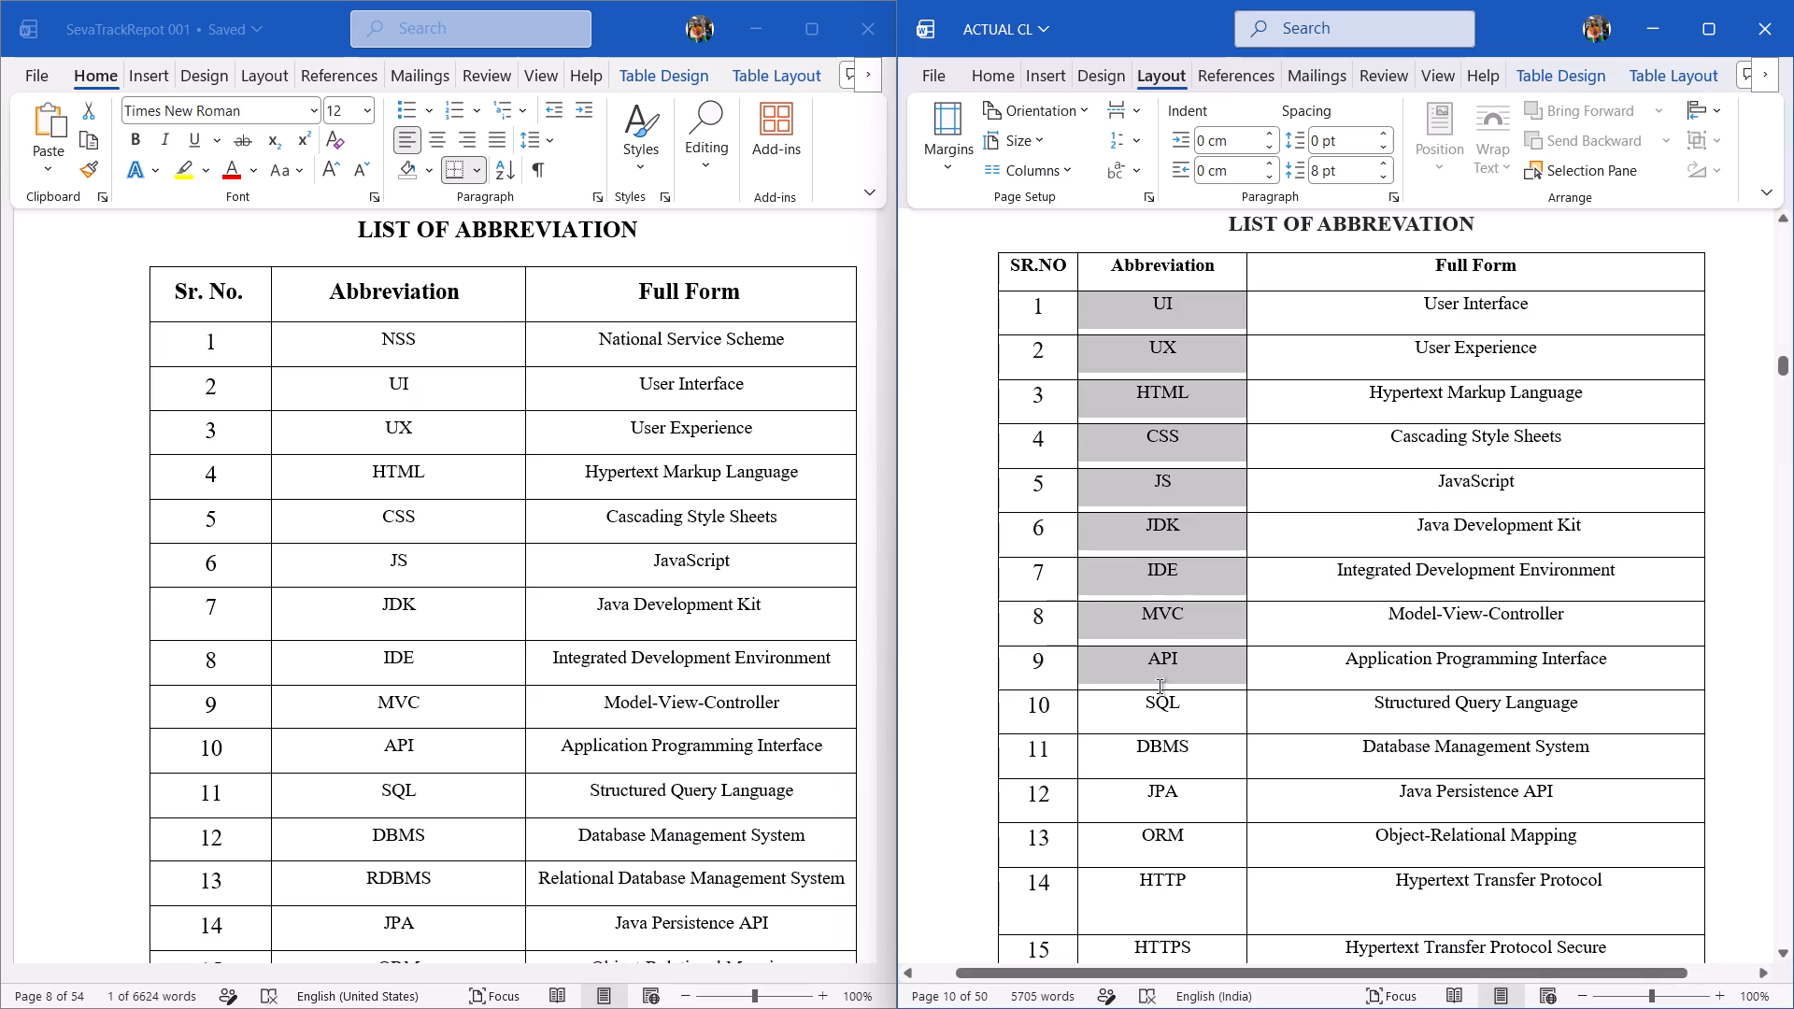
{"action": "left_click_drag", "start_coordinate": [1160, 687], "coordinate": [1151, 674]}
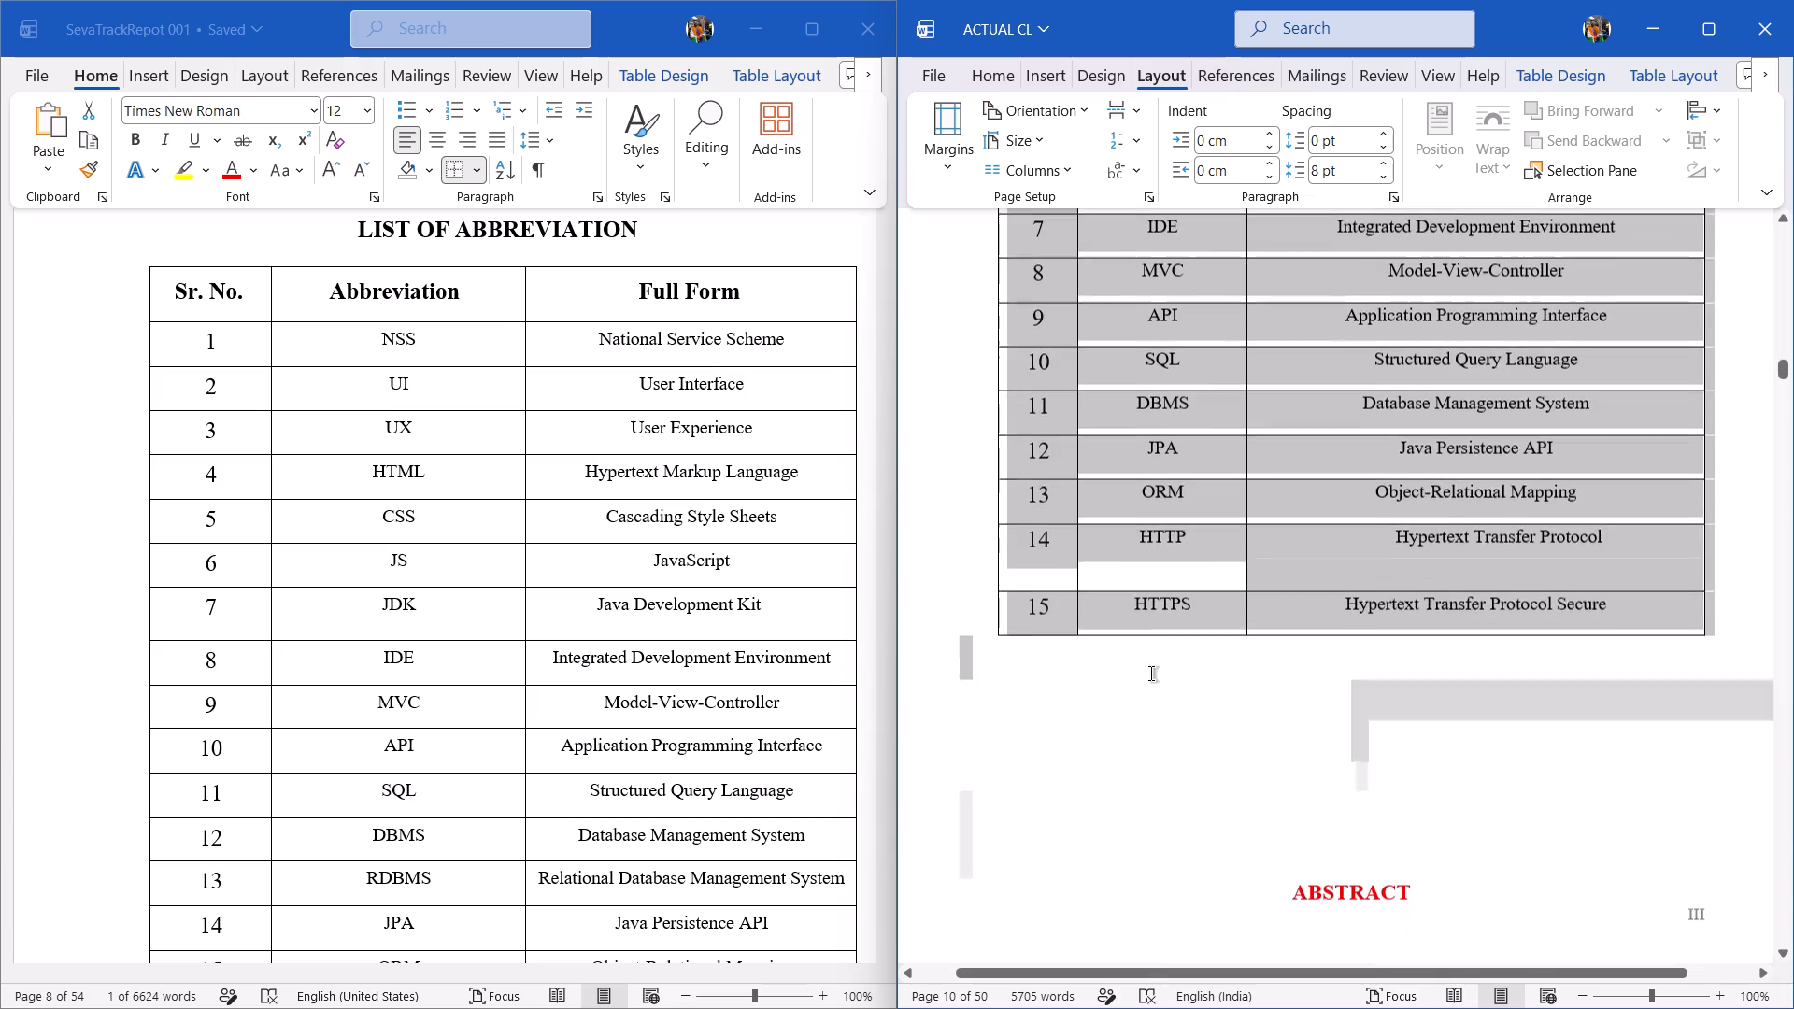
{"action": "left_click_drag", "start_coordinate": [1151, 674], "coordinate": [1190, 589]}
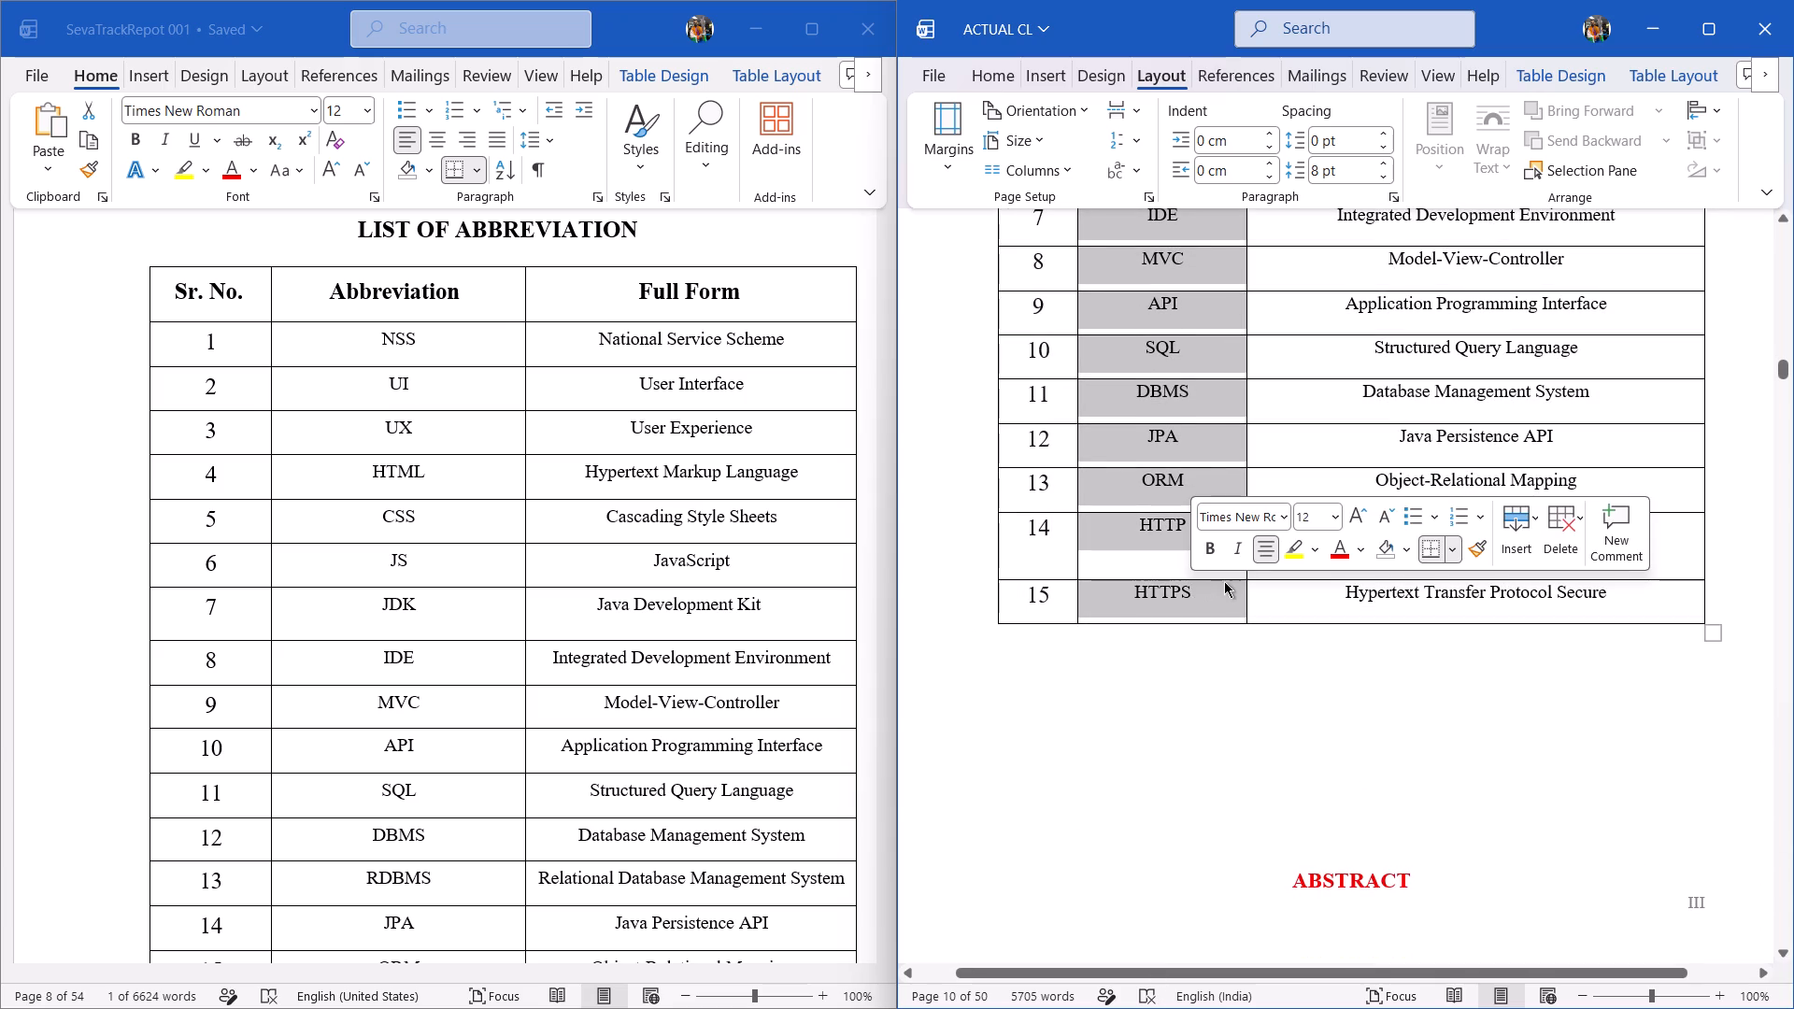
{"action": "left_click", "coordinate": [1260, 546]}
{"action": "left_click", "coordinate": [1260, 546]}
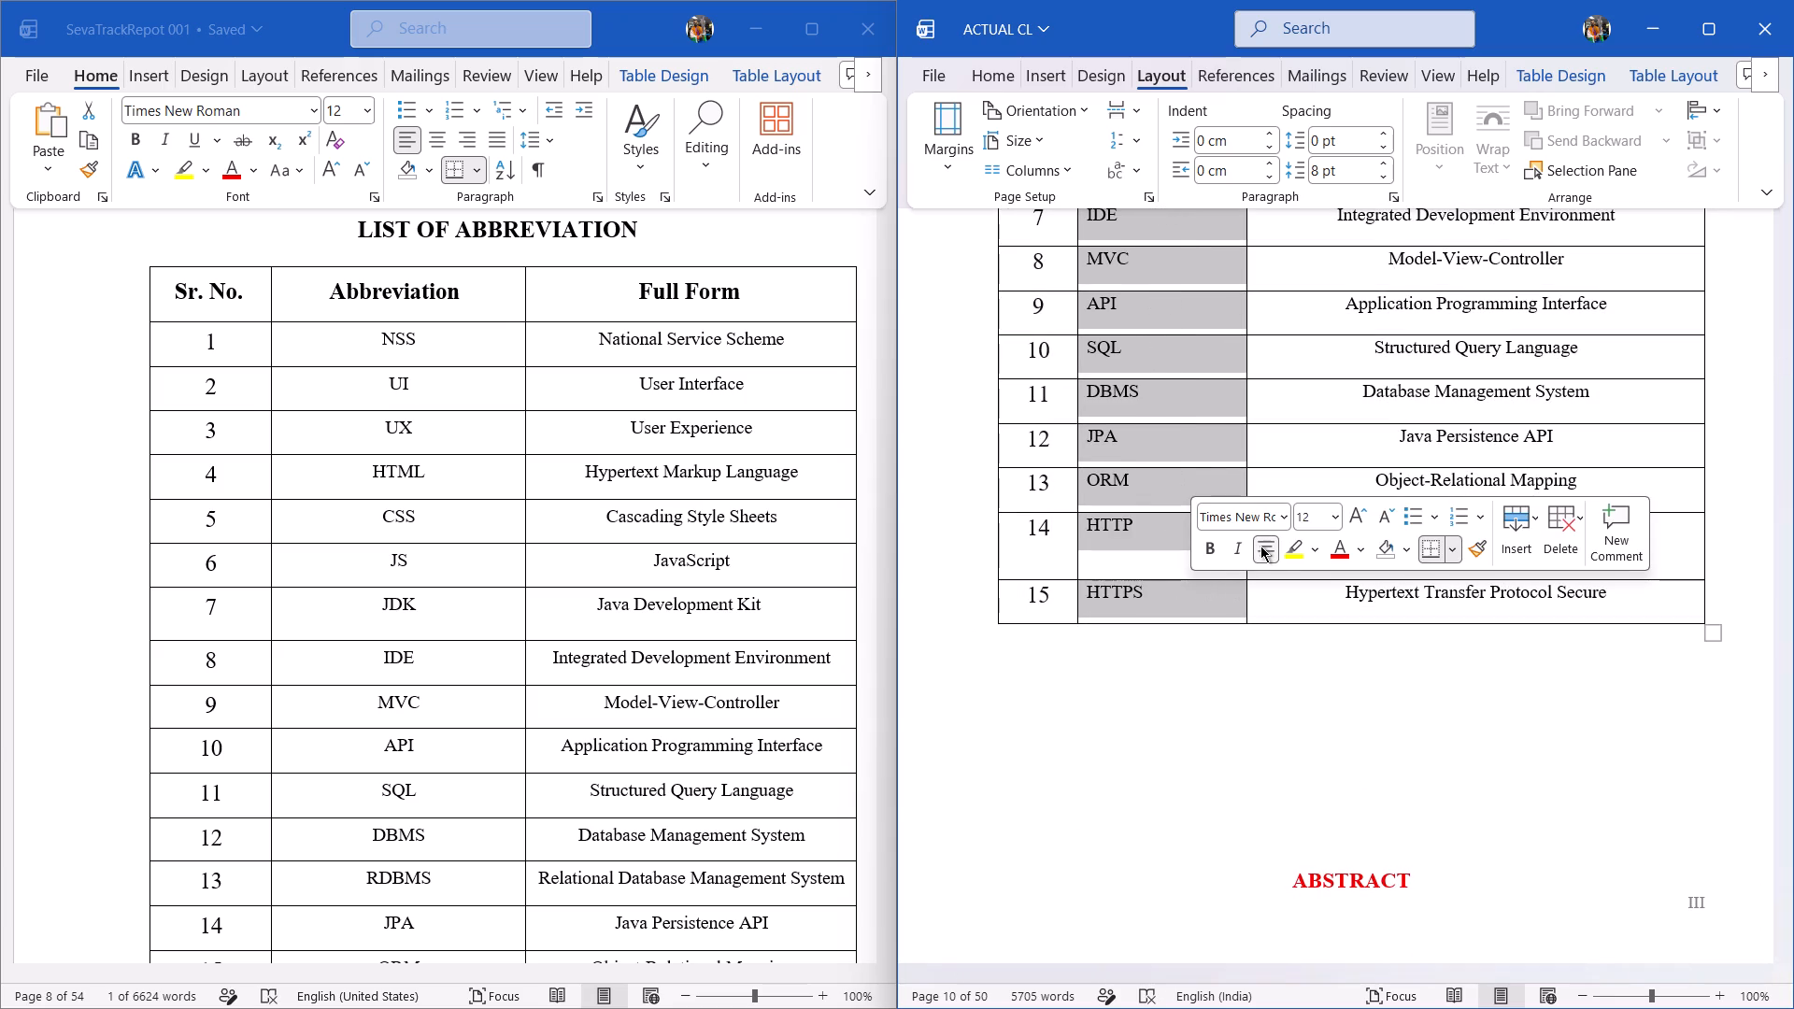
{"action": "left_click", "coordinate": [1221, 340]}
Set the paragraph spacing before to 6 pt for the whole CarLab abbreviation table.
{"action": "scroll", "coordinate": [1221, 340], "scroll_direction": "up", "scroll_amount": 2}
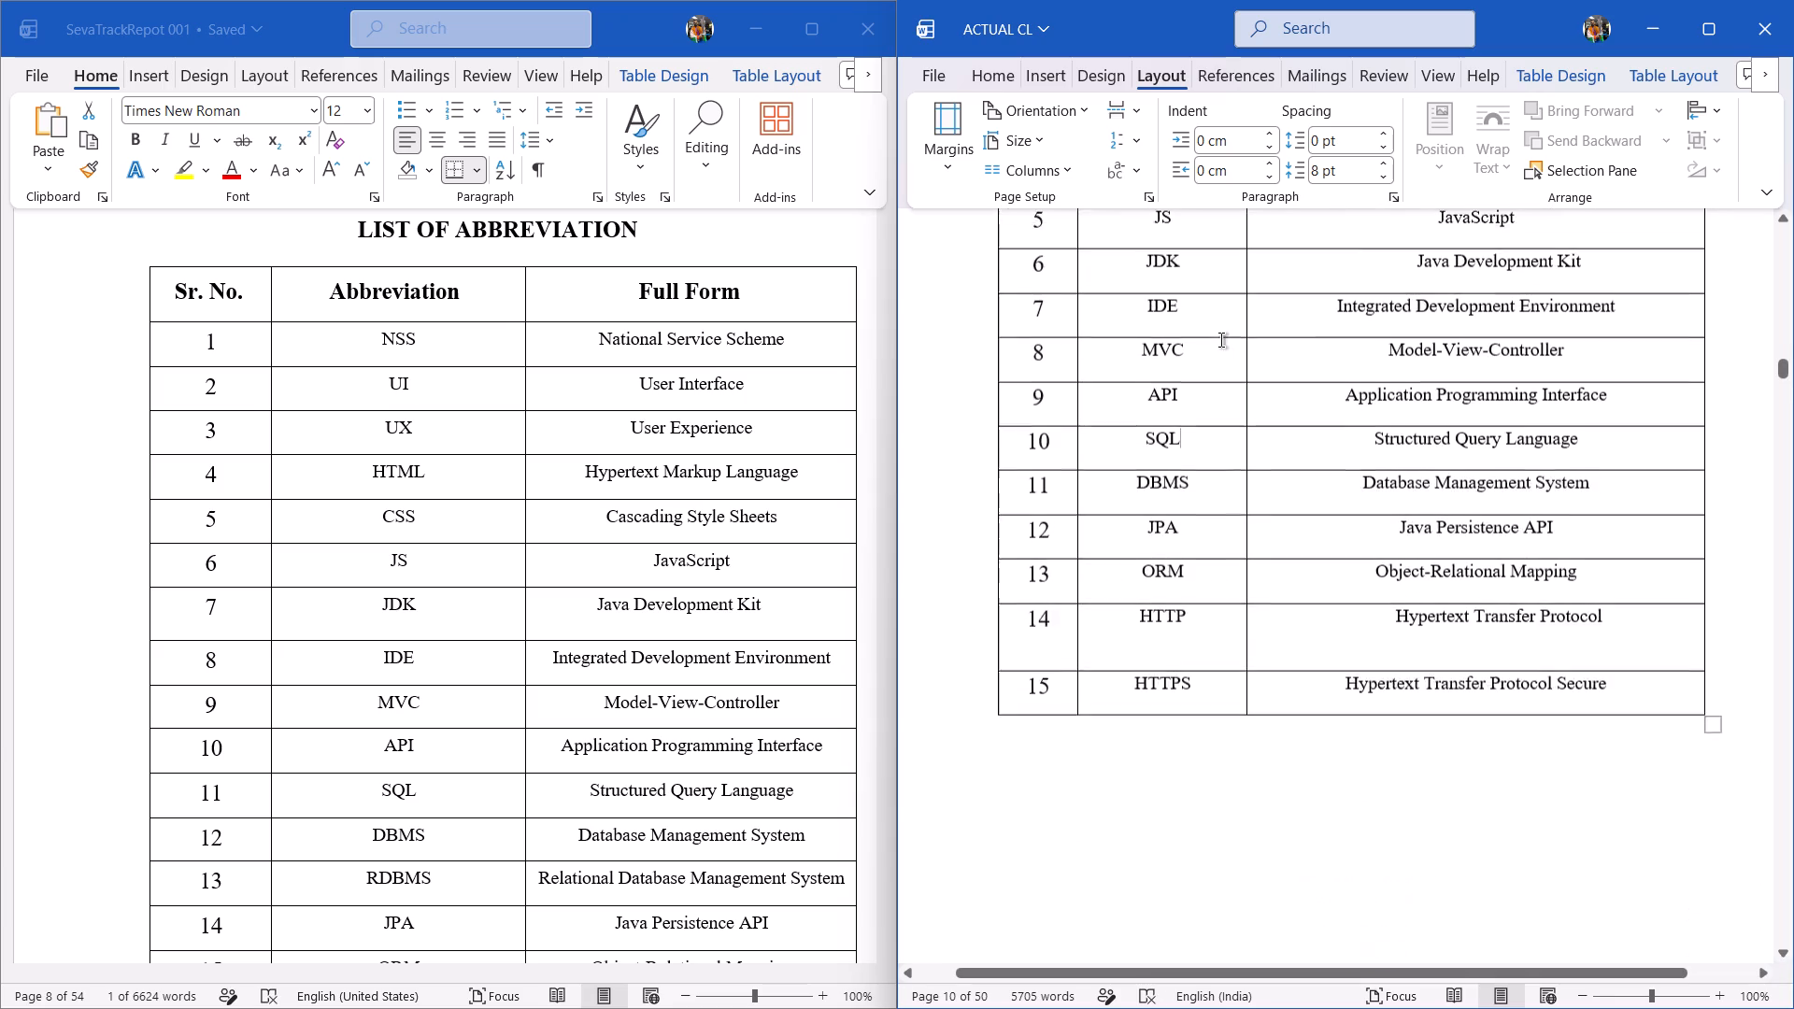
{"action": "scroll", "coordinate": [1221, 340], "scroll_direction": "up", "scroll_amount": 4}
{"action": "left_click_drag", "start_coordinate": [1134, 285], "coordinate": [1189, 741]}
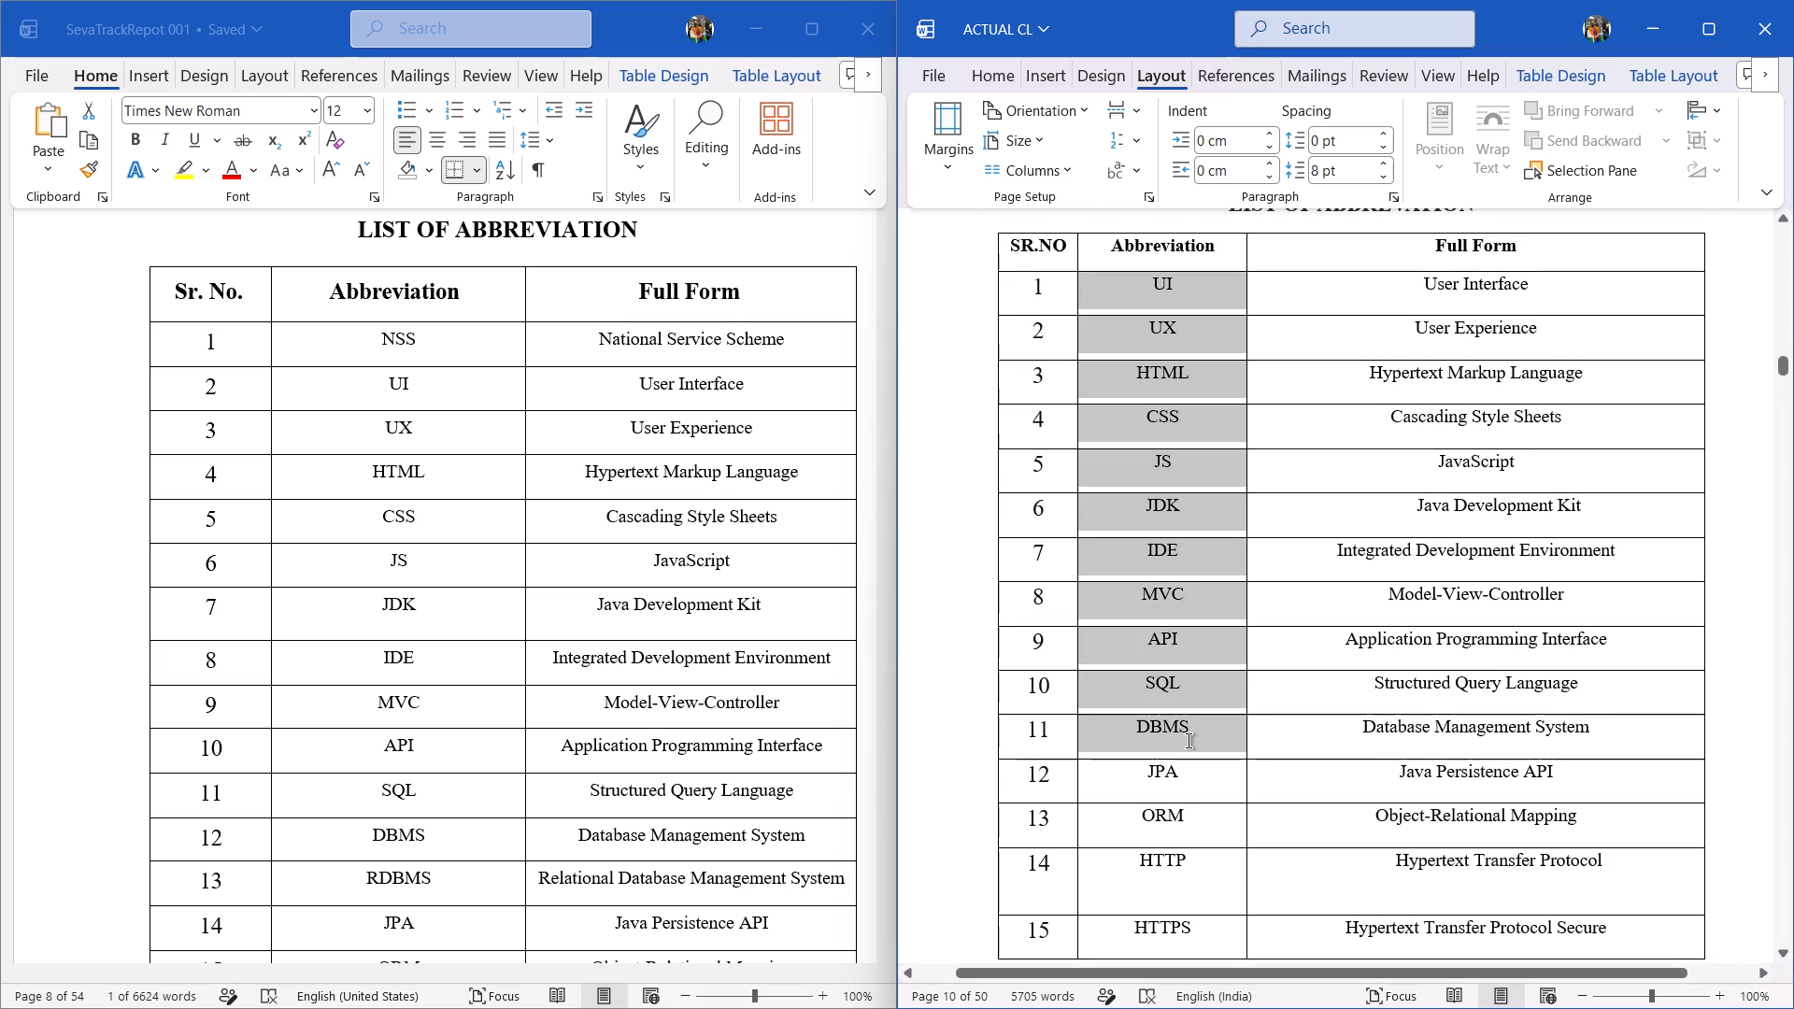
{"action": "left_click_drag", "start_coordinate": [1189, 741], "coordinate": [1201, 950]}
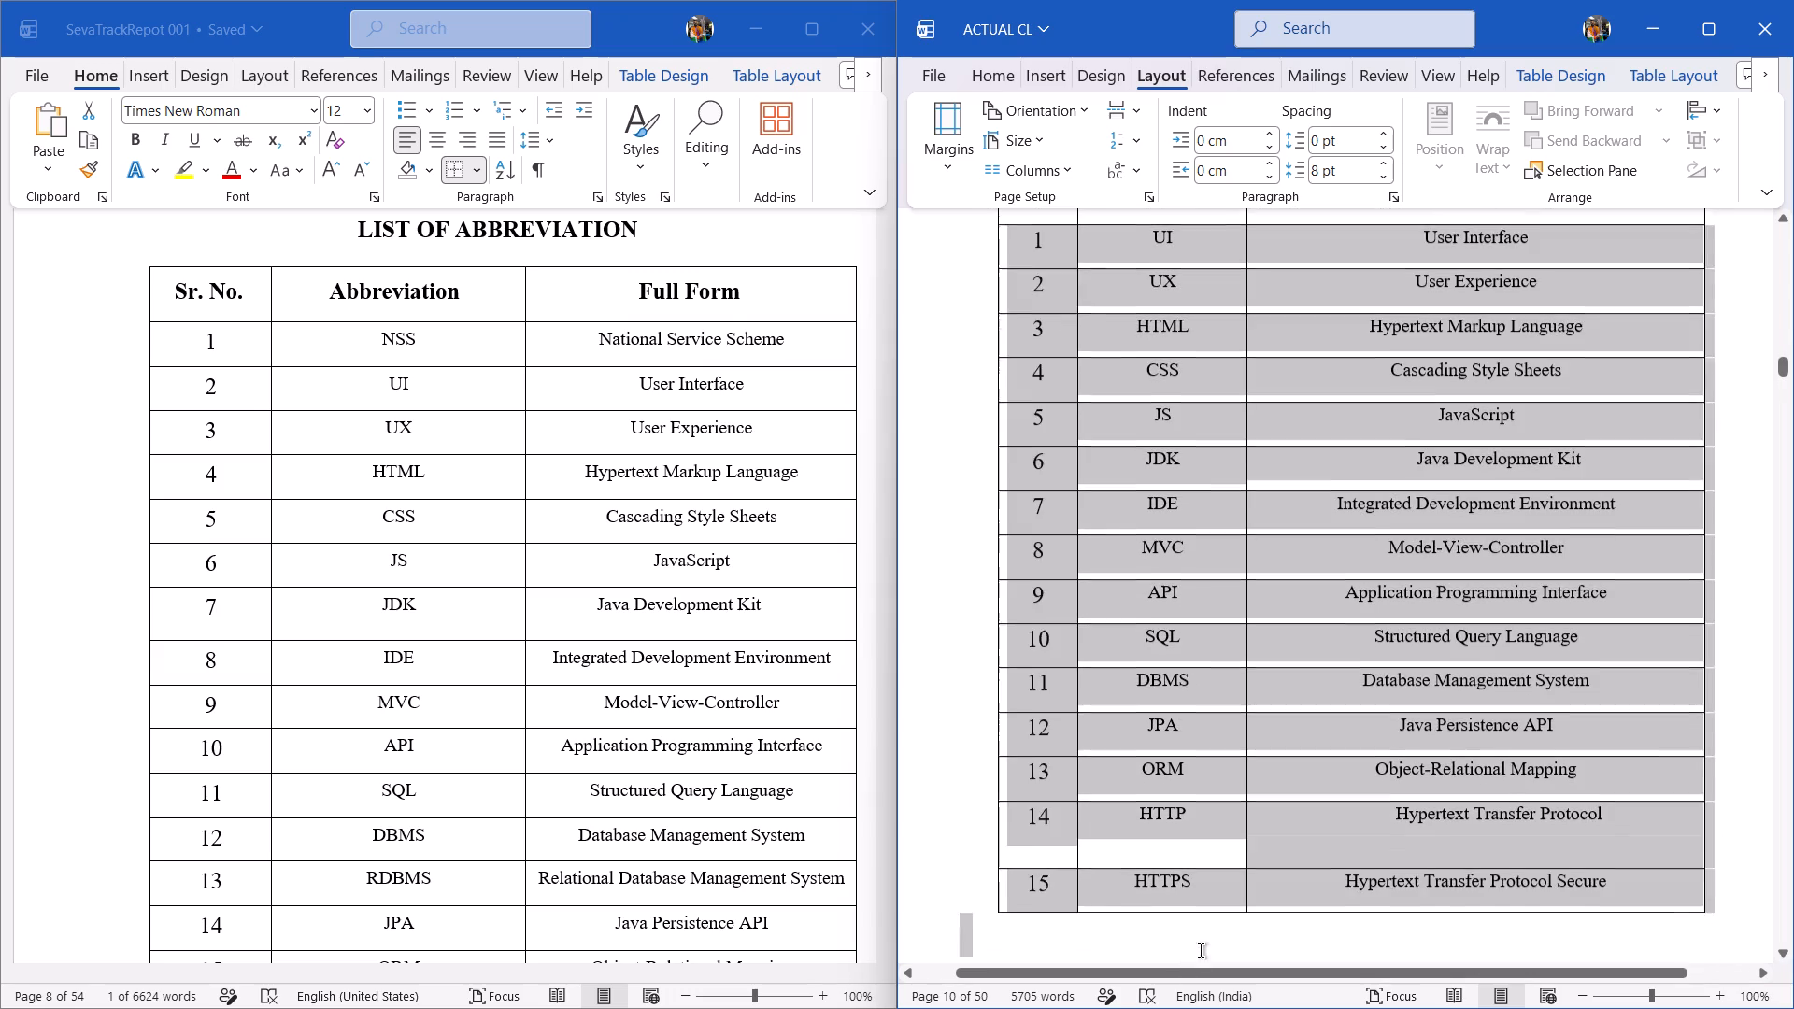
{"action": "left_click_drag", "start_coordinate": [1201, 950], "coordinate": [1545, 842]}
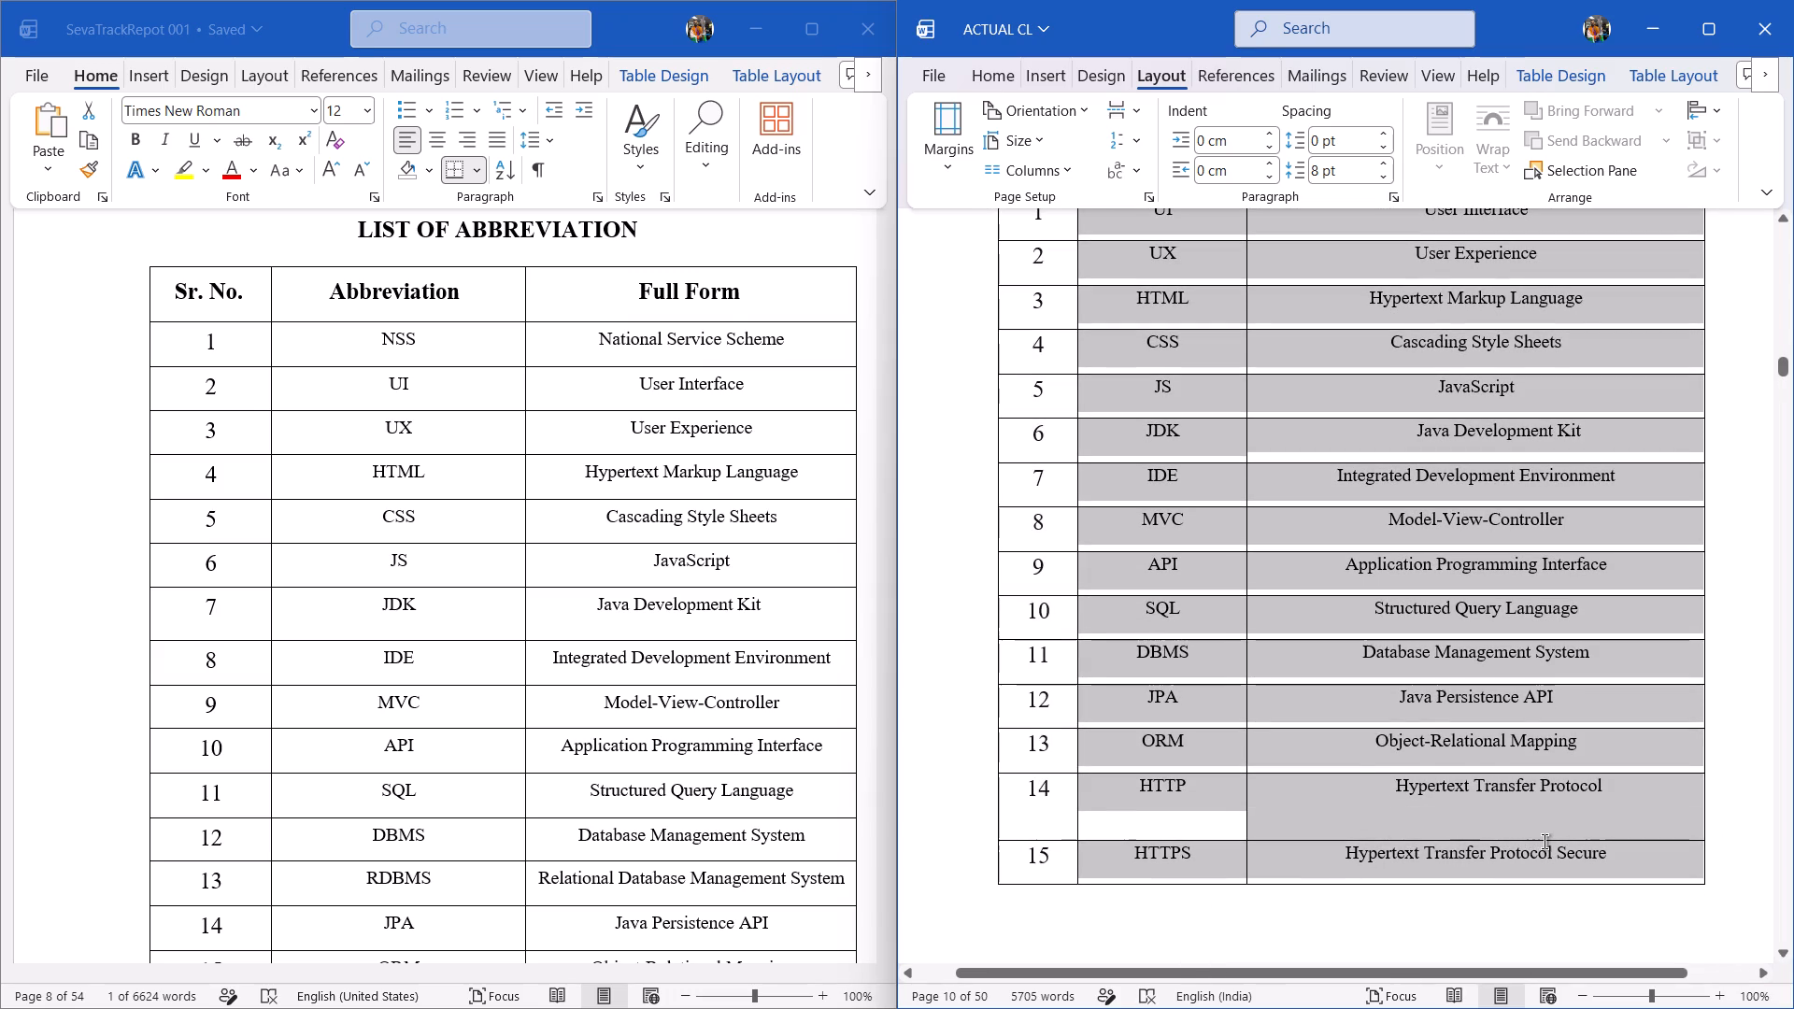
{"action": "left_click_drag", "start_coordinate": [1545, 842], "coordinate": [1545, 843]}
{"action": "scroll", "coordinate": [1545, 843], "scroll_direction": "up", "scroll_amount": 10}
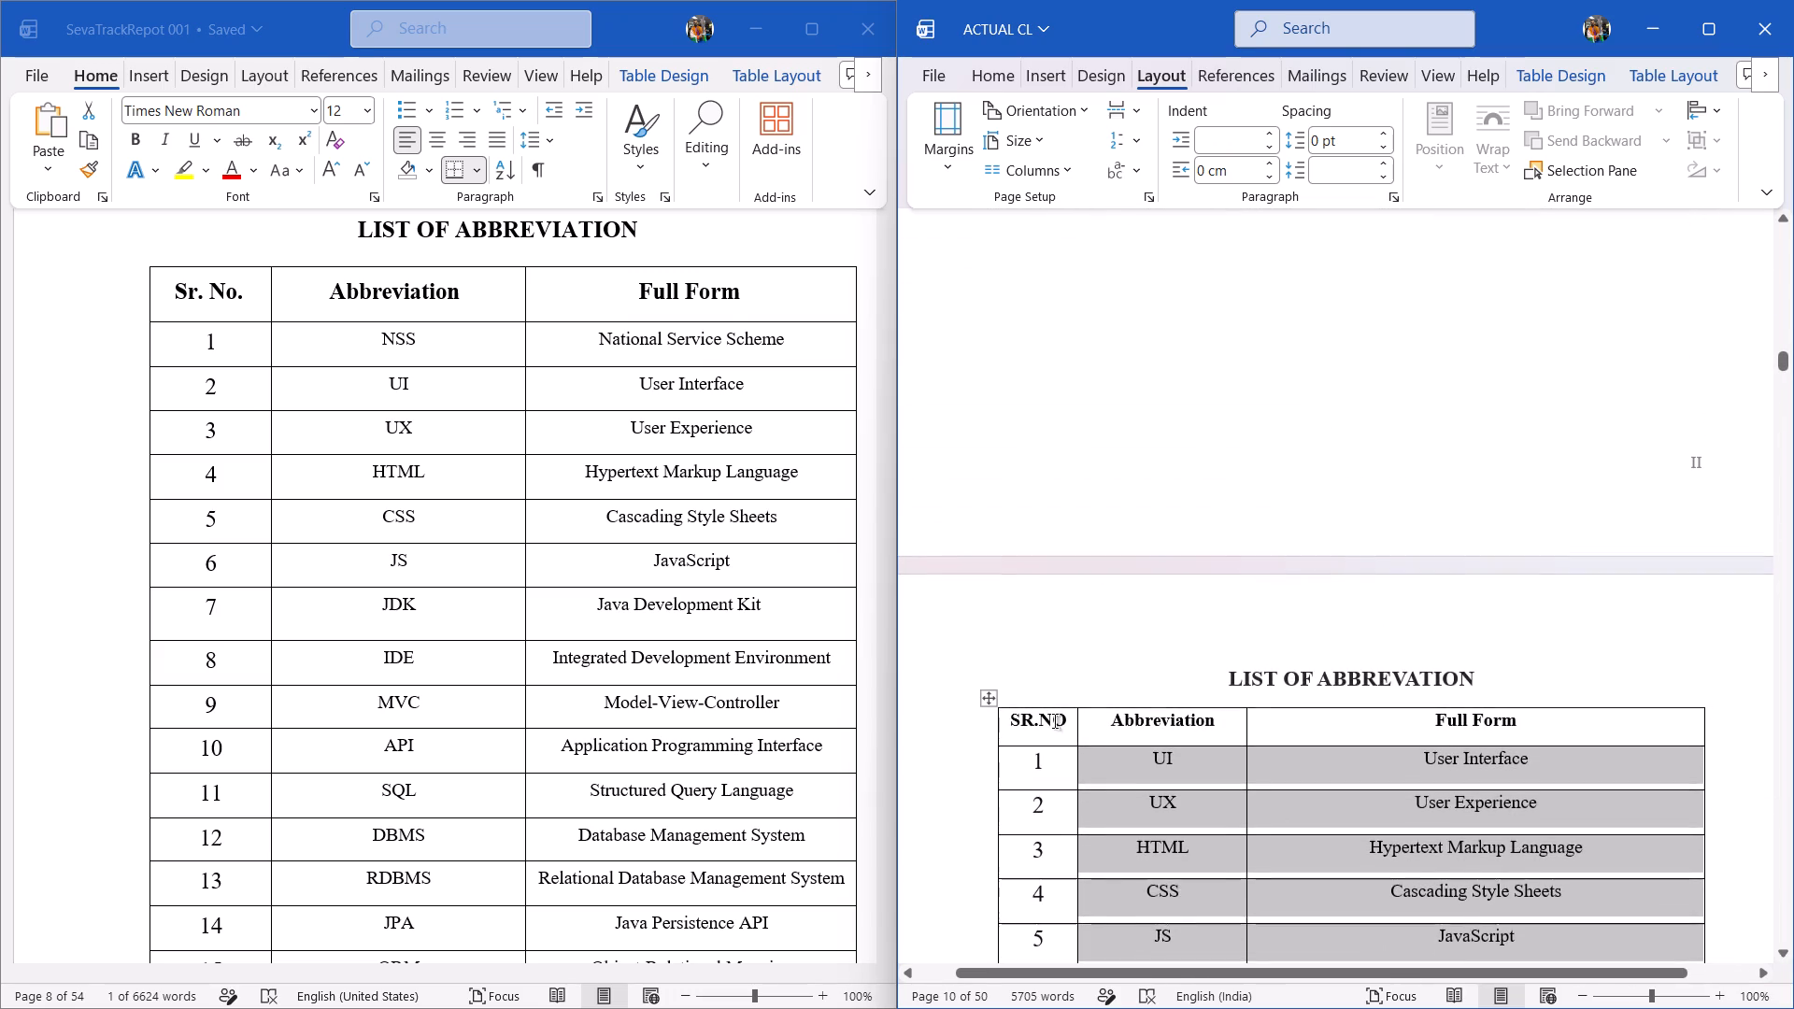
{"action": "scroll", "coordinate": [1053, 719], "scroll_direction": "down", "scroll_amount": 7}
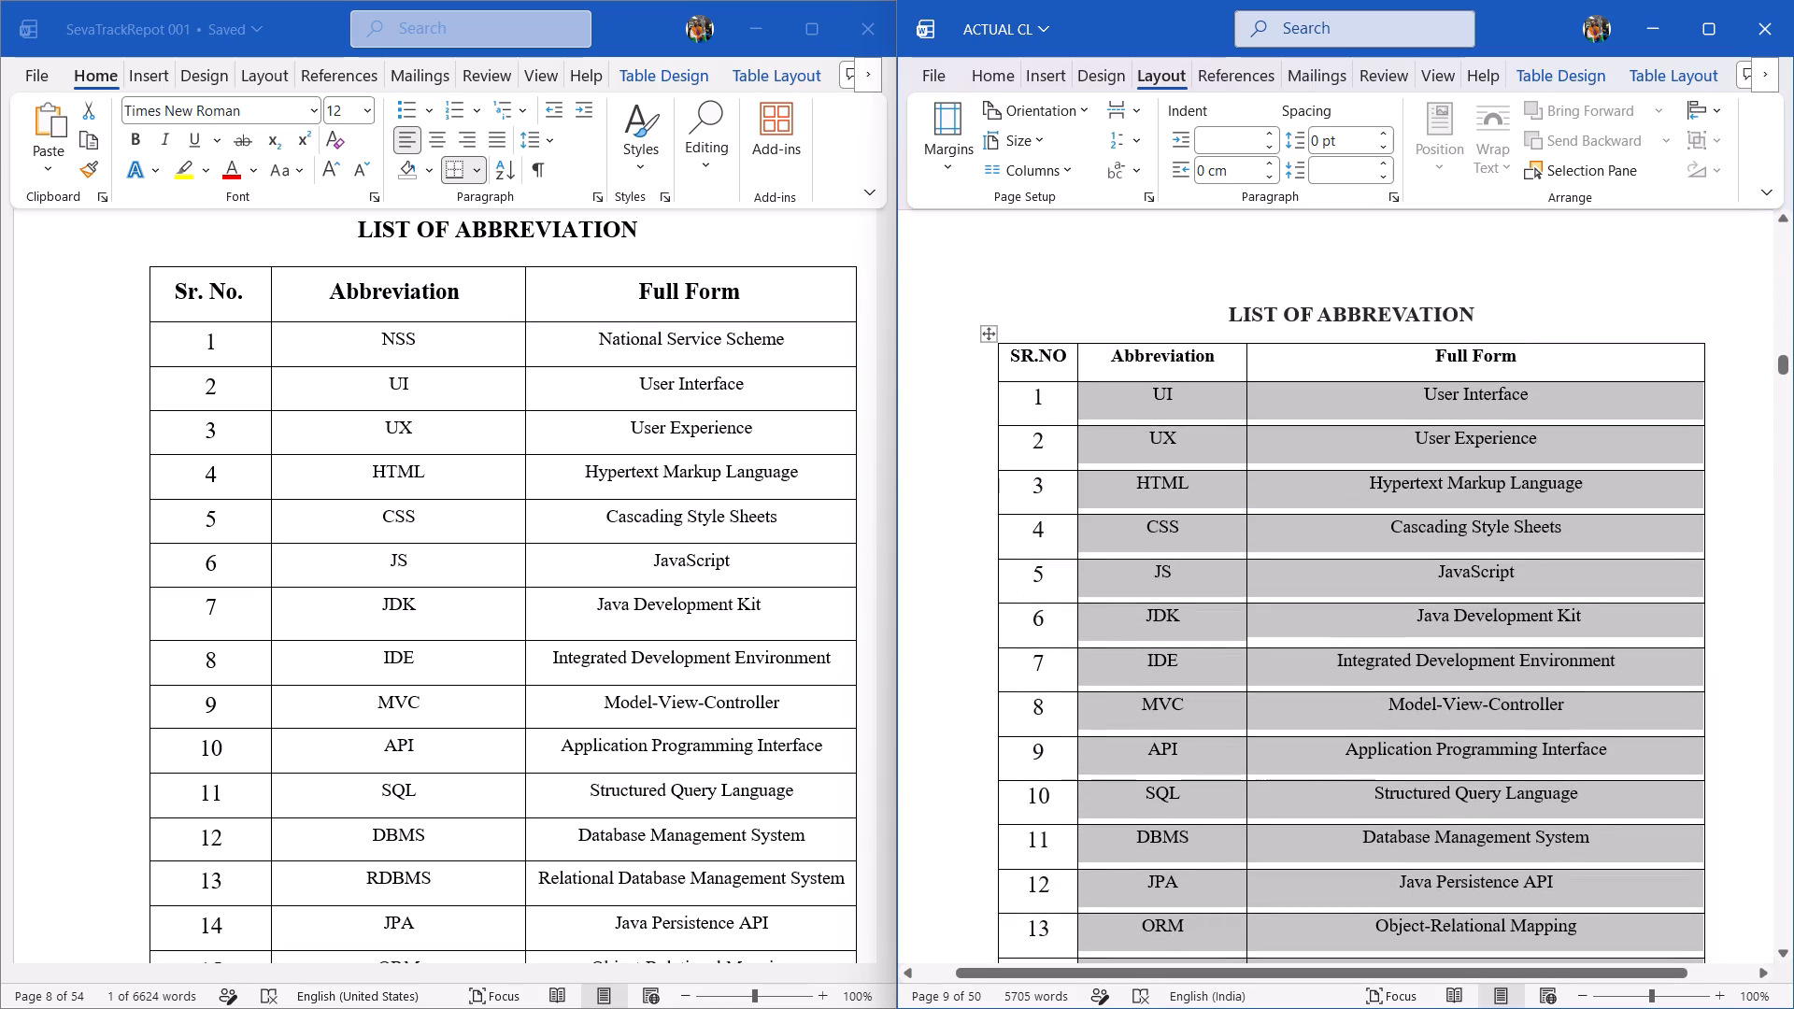
{"action": "left_click", "coordinate": [990, 338]}
{"action": "scroll", "coordinate": [990, 338], "scroll_direction": "down", "scroll_amount": 2}
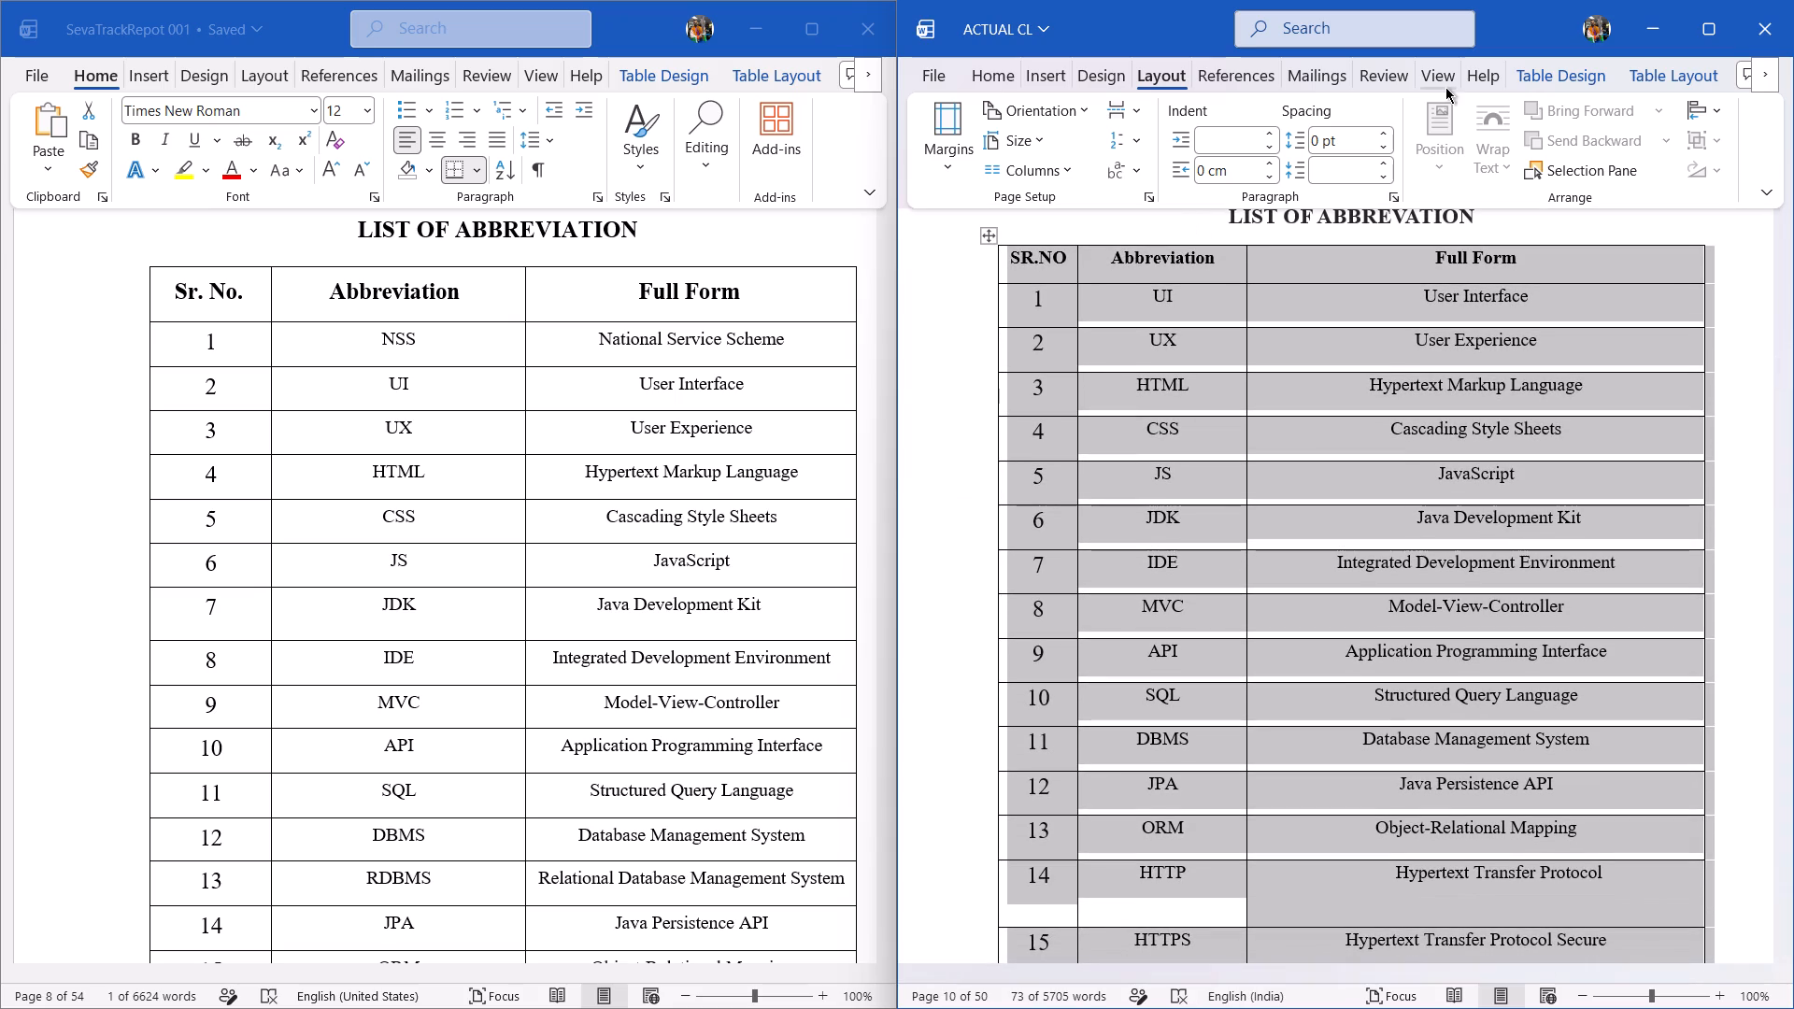
{"action": "left_click", "coordinate": [1387, 136]}
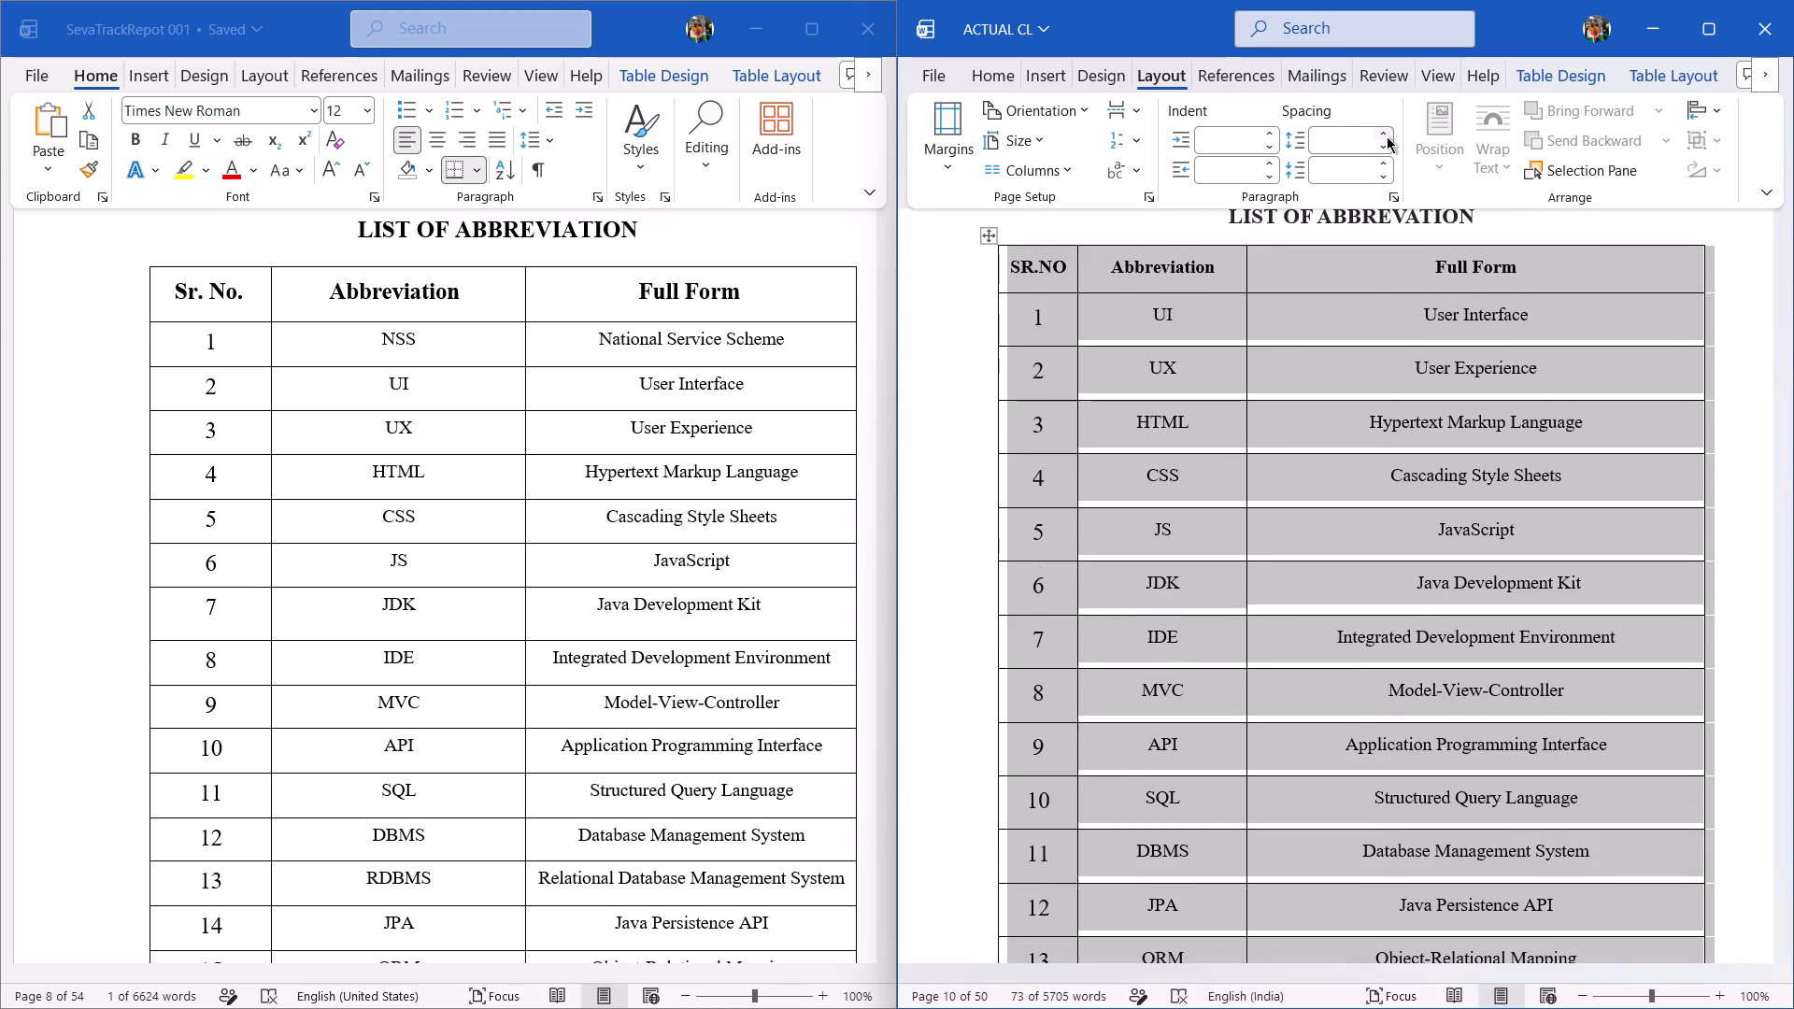
{"action": "left_click", "coordinate": [1371, 306]}
Narrow the whole CarLab abbreviation table slightly by resizing it from its lower corner.
{"action": "scroll", "coordinate": [1371, 306], "scroll_direction": "down", "scroll_amount": 4}
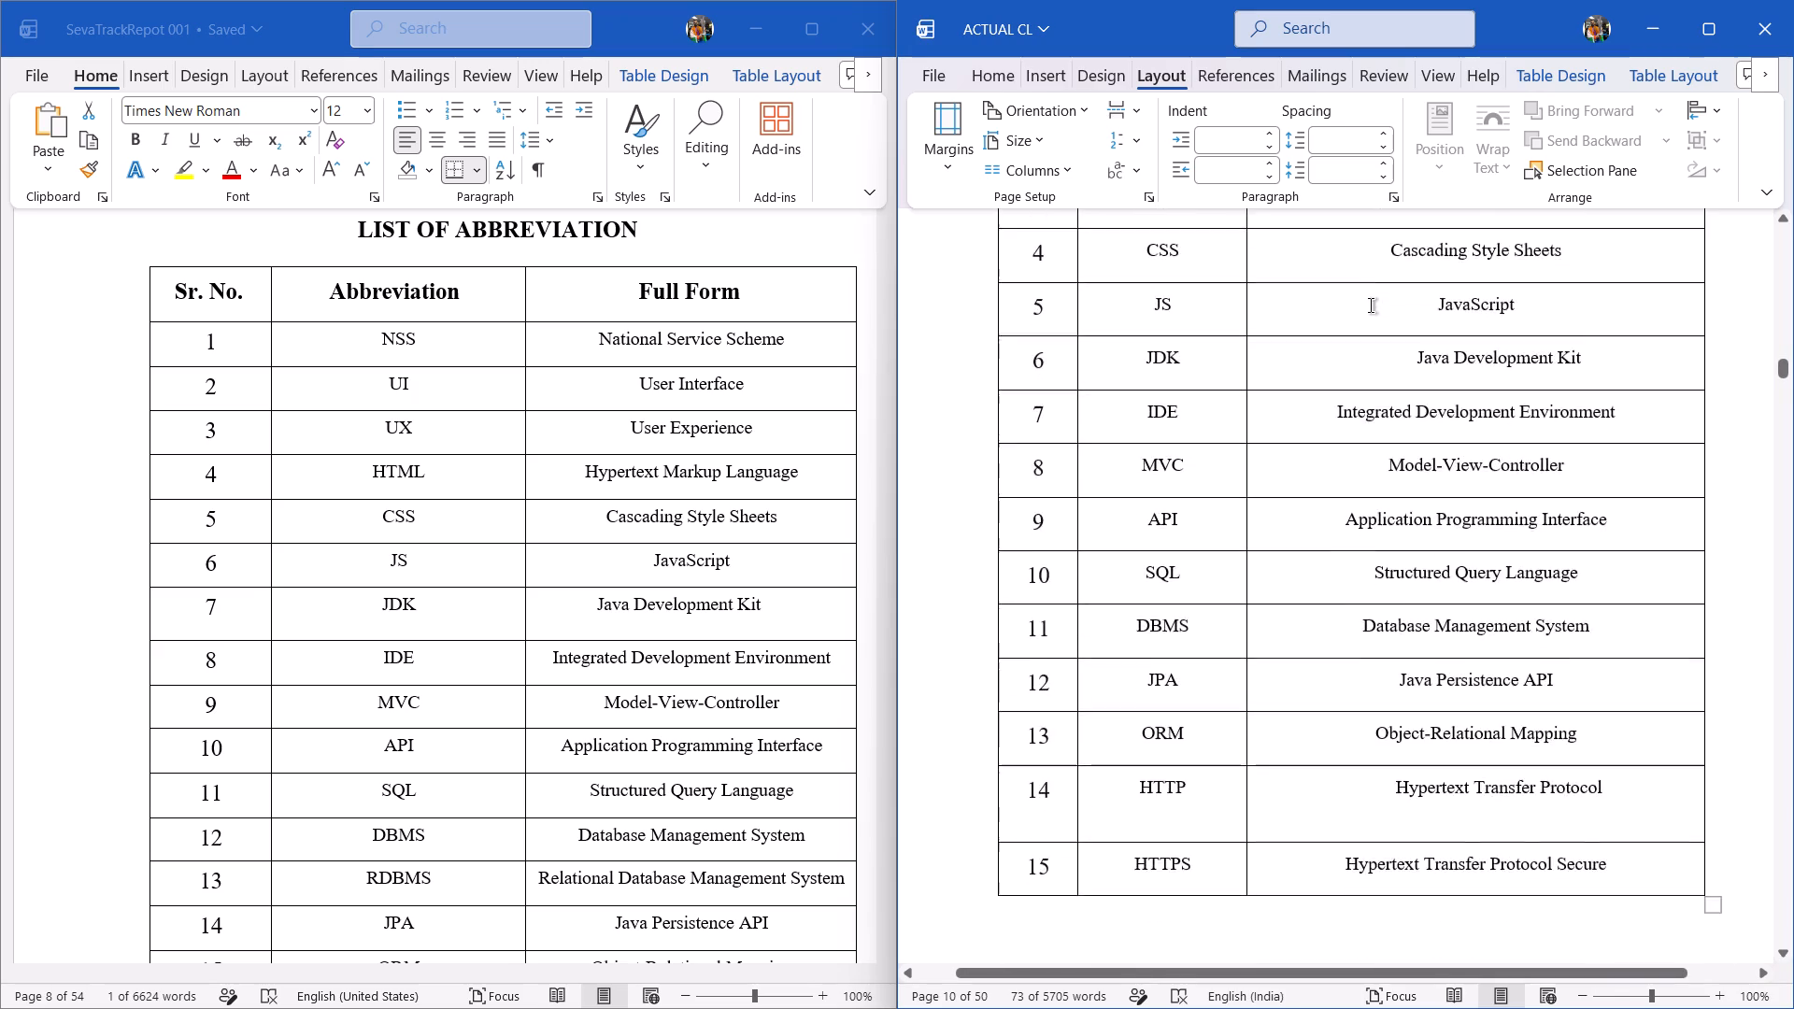
{"action": "scroll", "coordinate": [1427, 576], "scroll_direction": "down", "scroll_amount": 4}
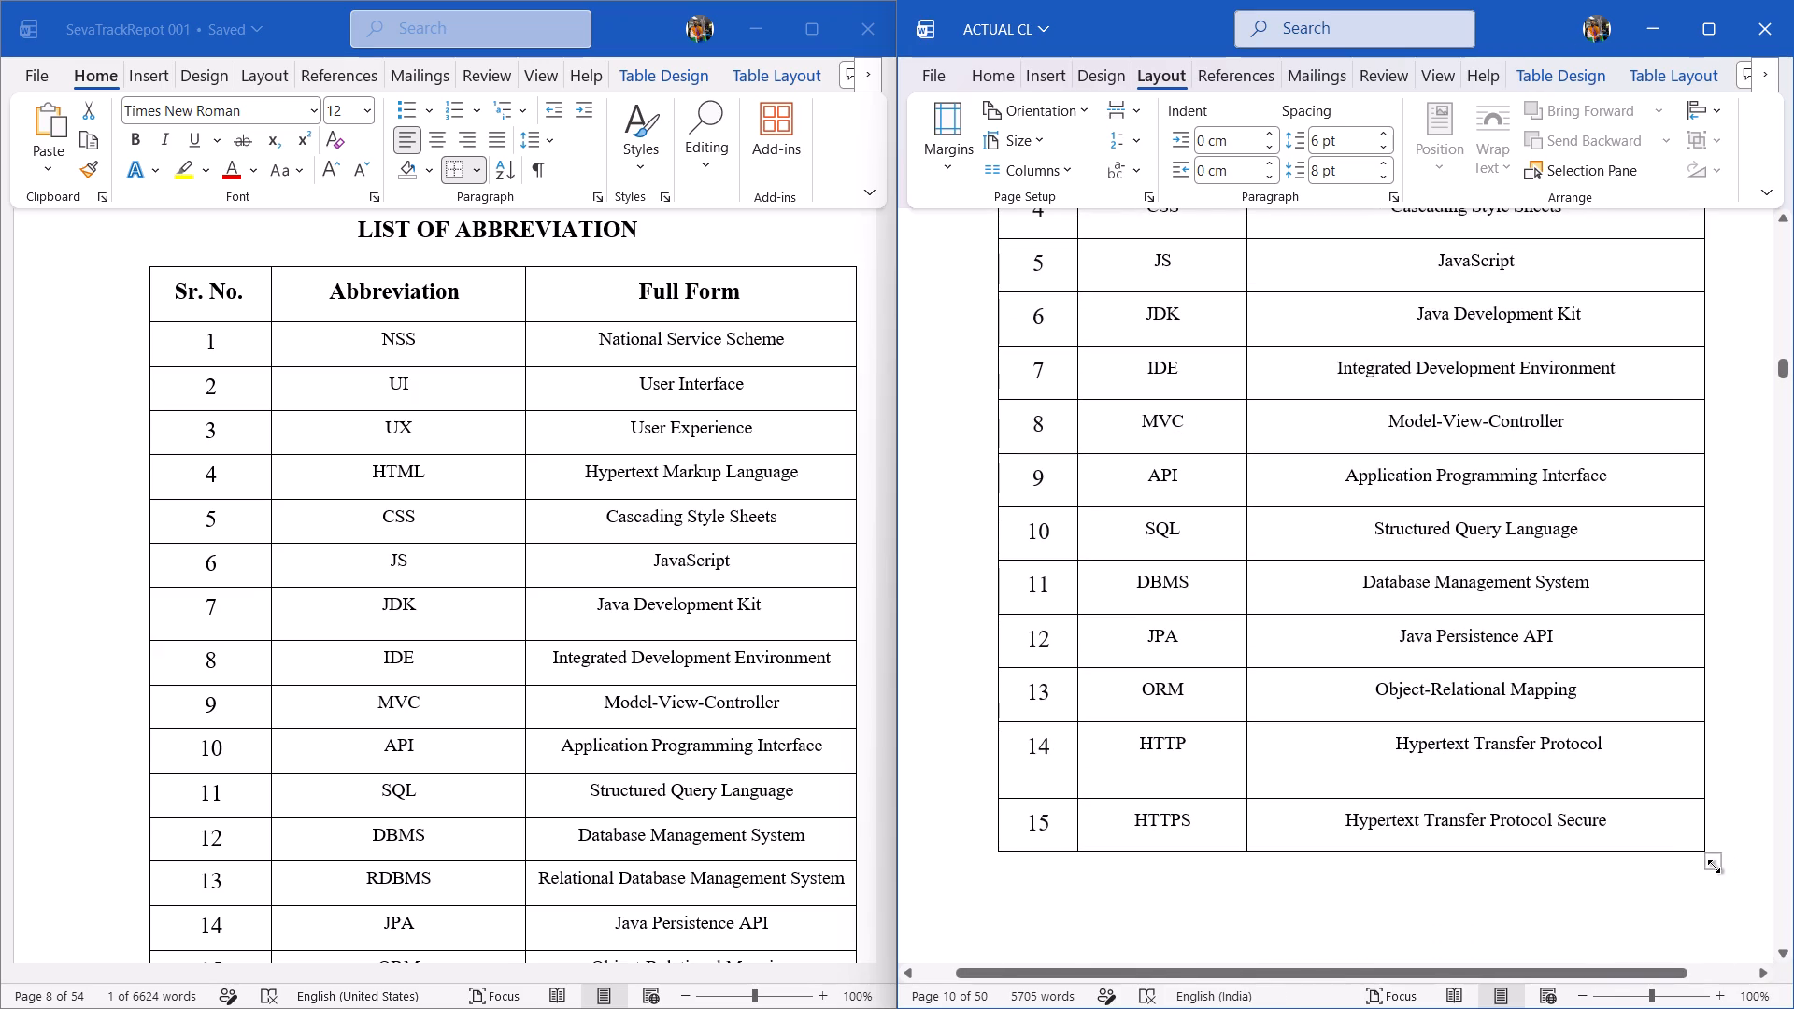
{"action": "left_click_drag", "start_coordinate": [1713, 866], "coordinate": [1690, 842]}
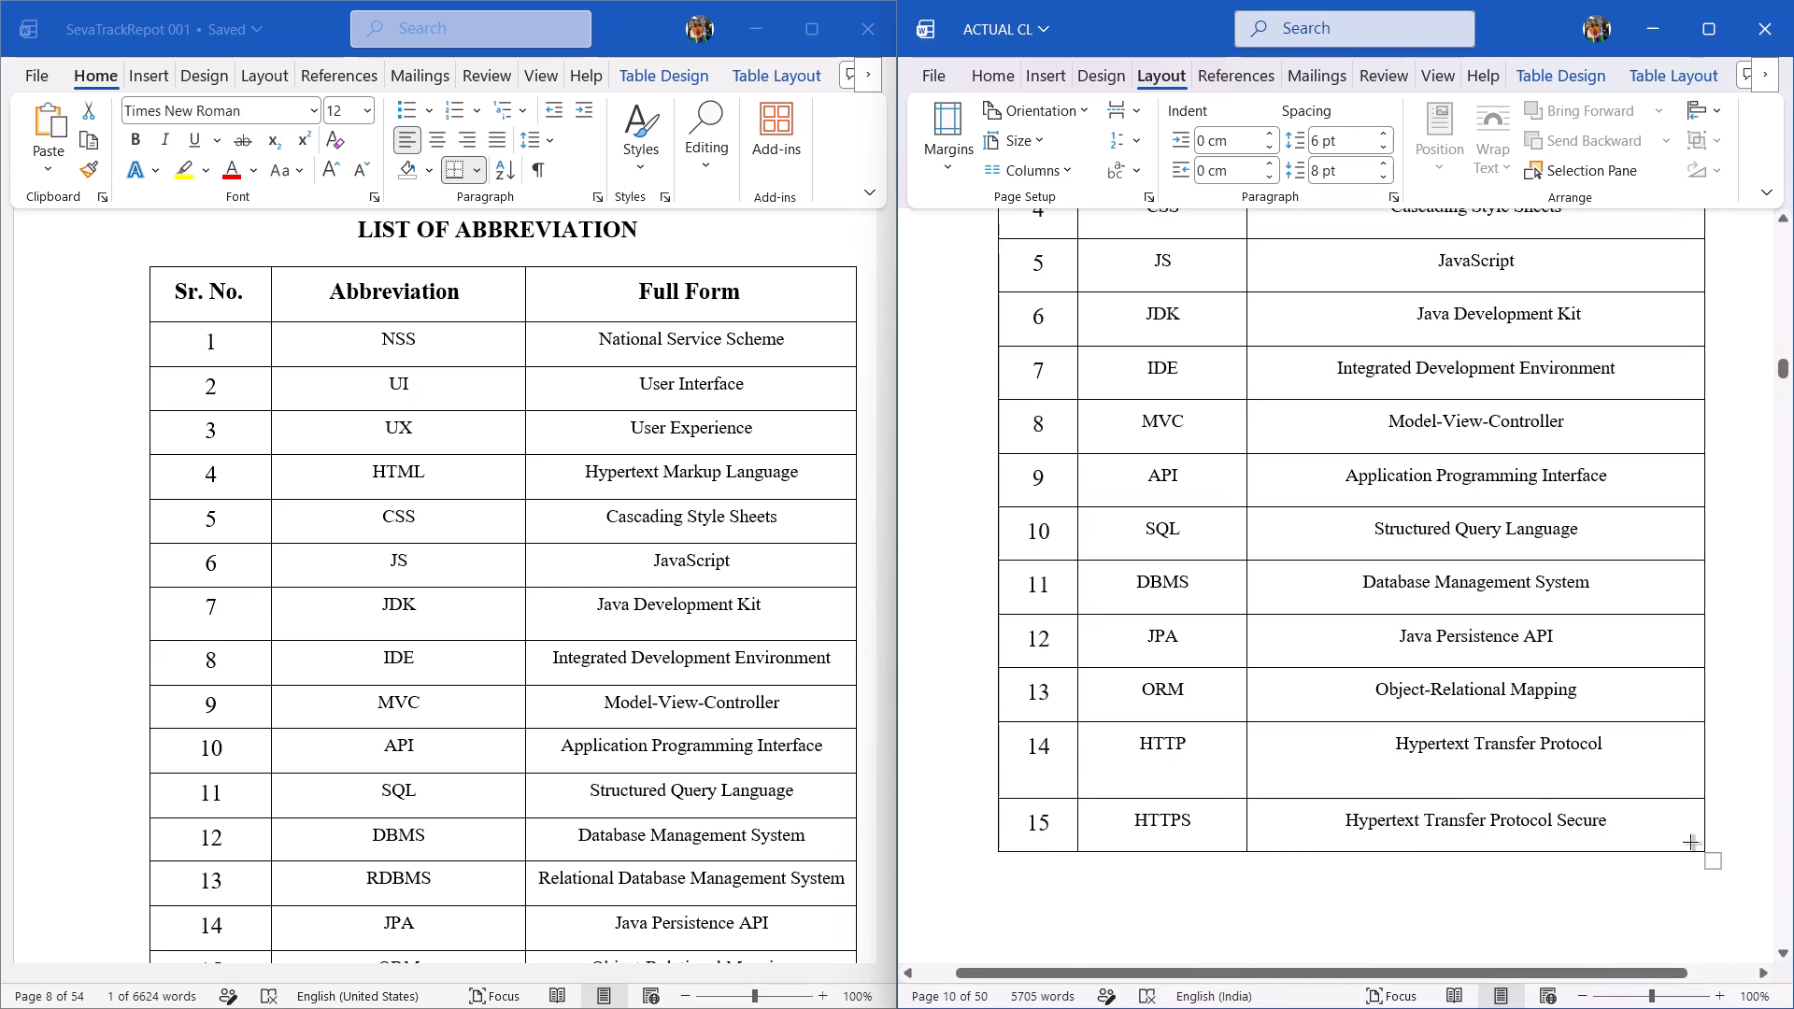
Remove the empty line below Hypertext Transfer Protocol in row 14 of the CarLab abbreviation table, keeping the entry's text.
{"action": "scroll", "coordinate": [1690, 842], "scroll_direction": "down", "scroll_amount": 3}
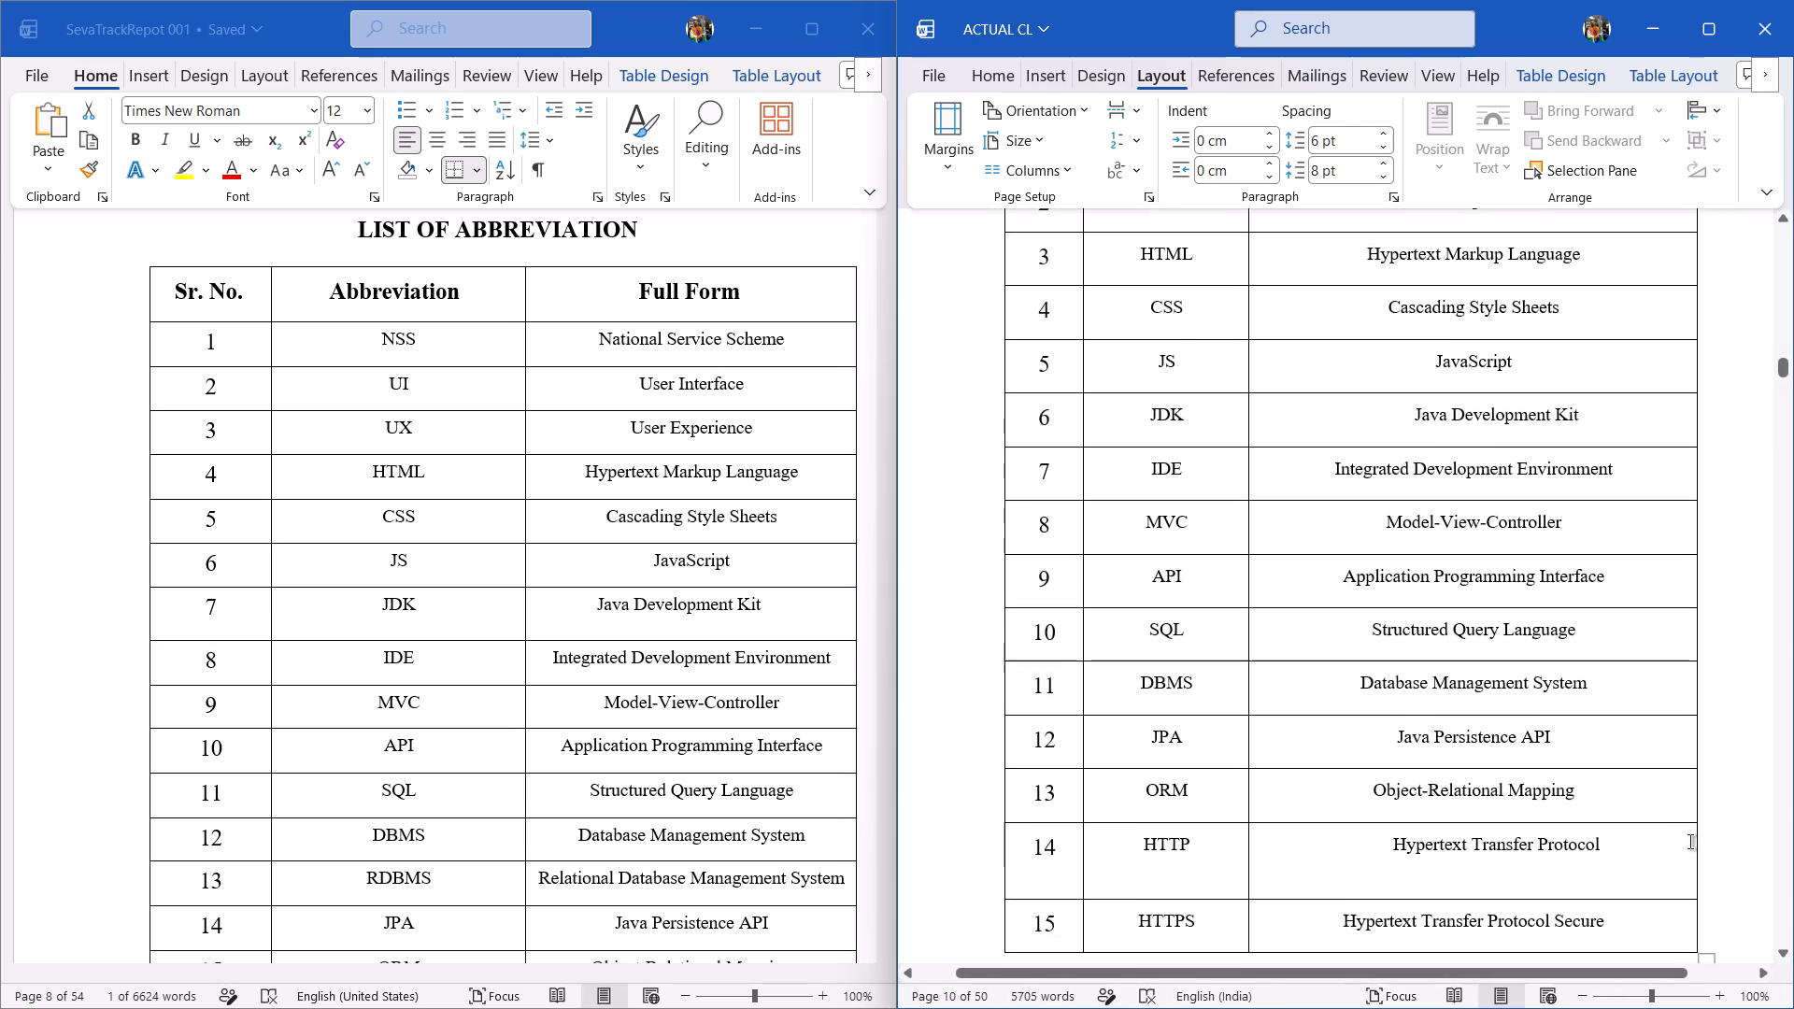
{"action": "scroll", "coordinate": [1690, 842], "scroll_direction": "down", "scroll_amount": 2}
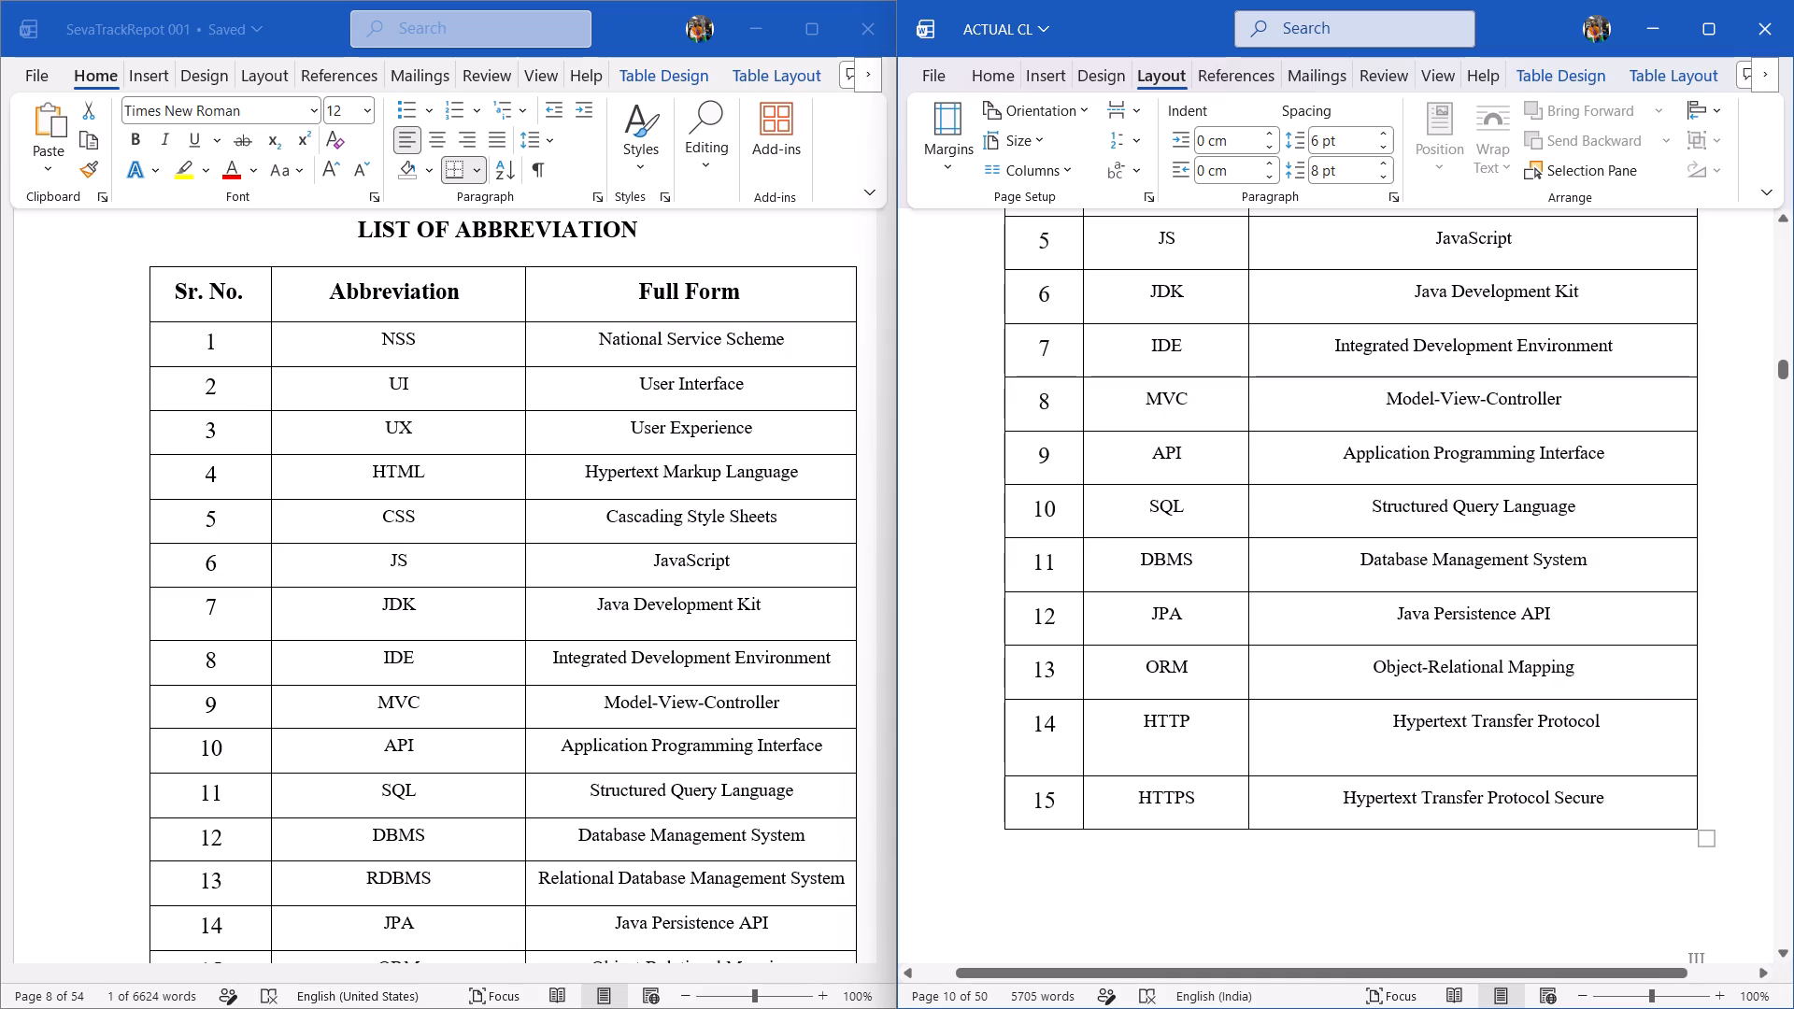
{"action": "left_click", "coordinate": [1588, 776]}
{"action": "left_click", "coordinate": [1542, 762]}
{"action": "key", "text": "BackSpace"}
{"action": "key", "text": "BackSpace"}
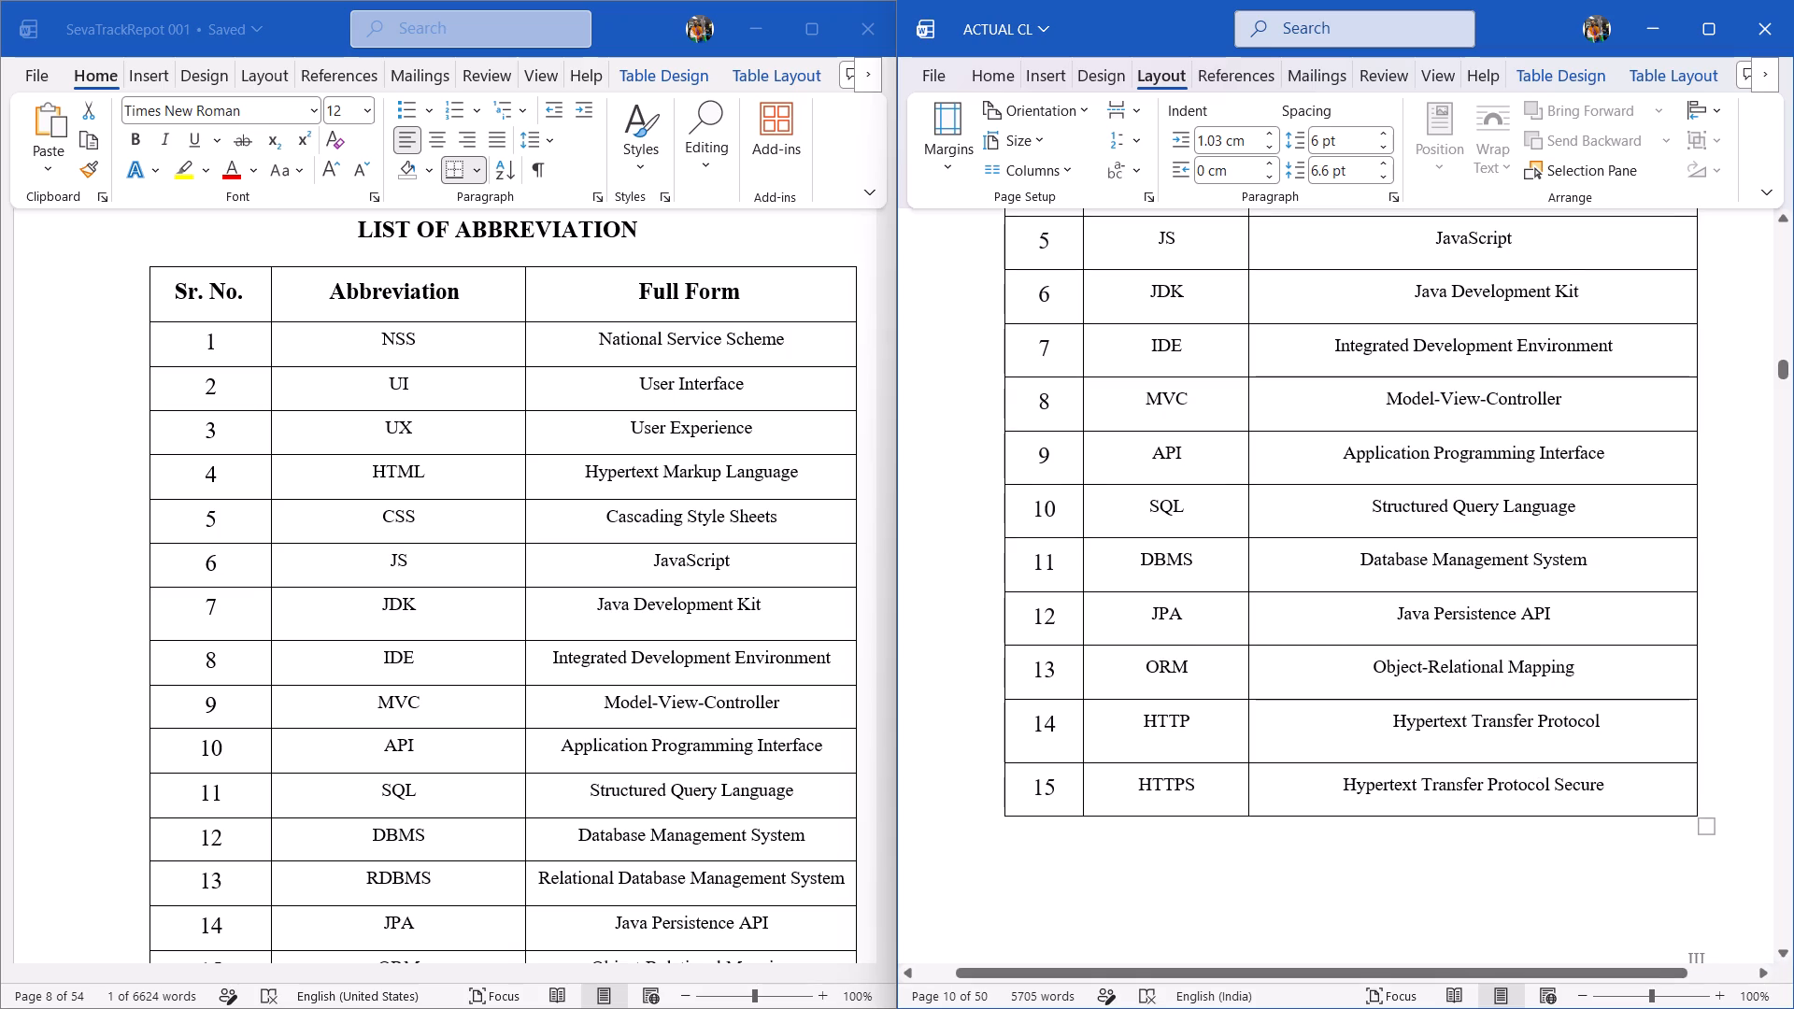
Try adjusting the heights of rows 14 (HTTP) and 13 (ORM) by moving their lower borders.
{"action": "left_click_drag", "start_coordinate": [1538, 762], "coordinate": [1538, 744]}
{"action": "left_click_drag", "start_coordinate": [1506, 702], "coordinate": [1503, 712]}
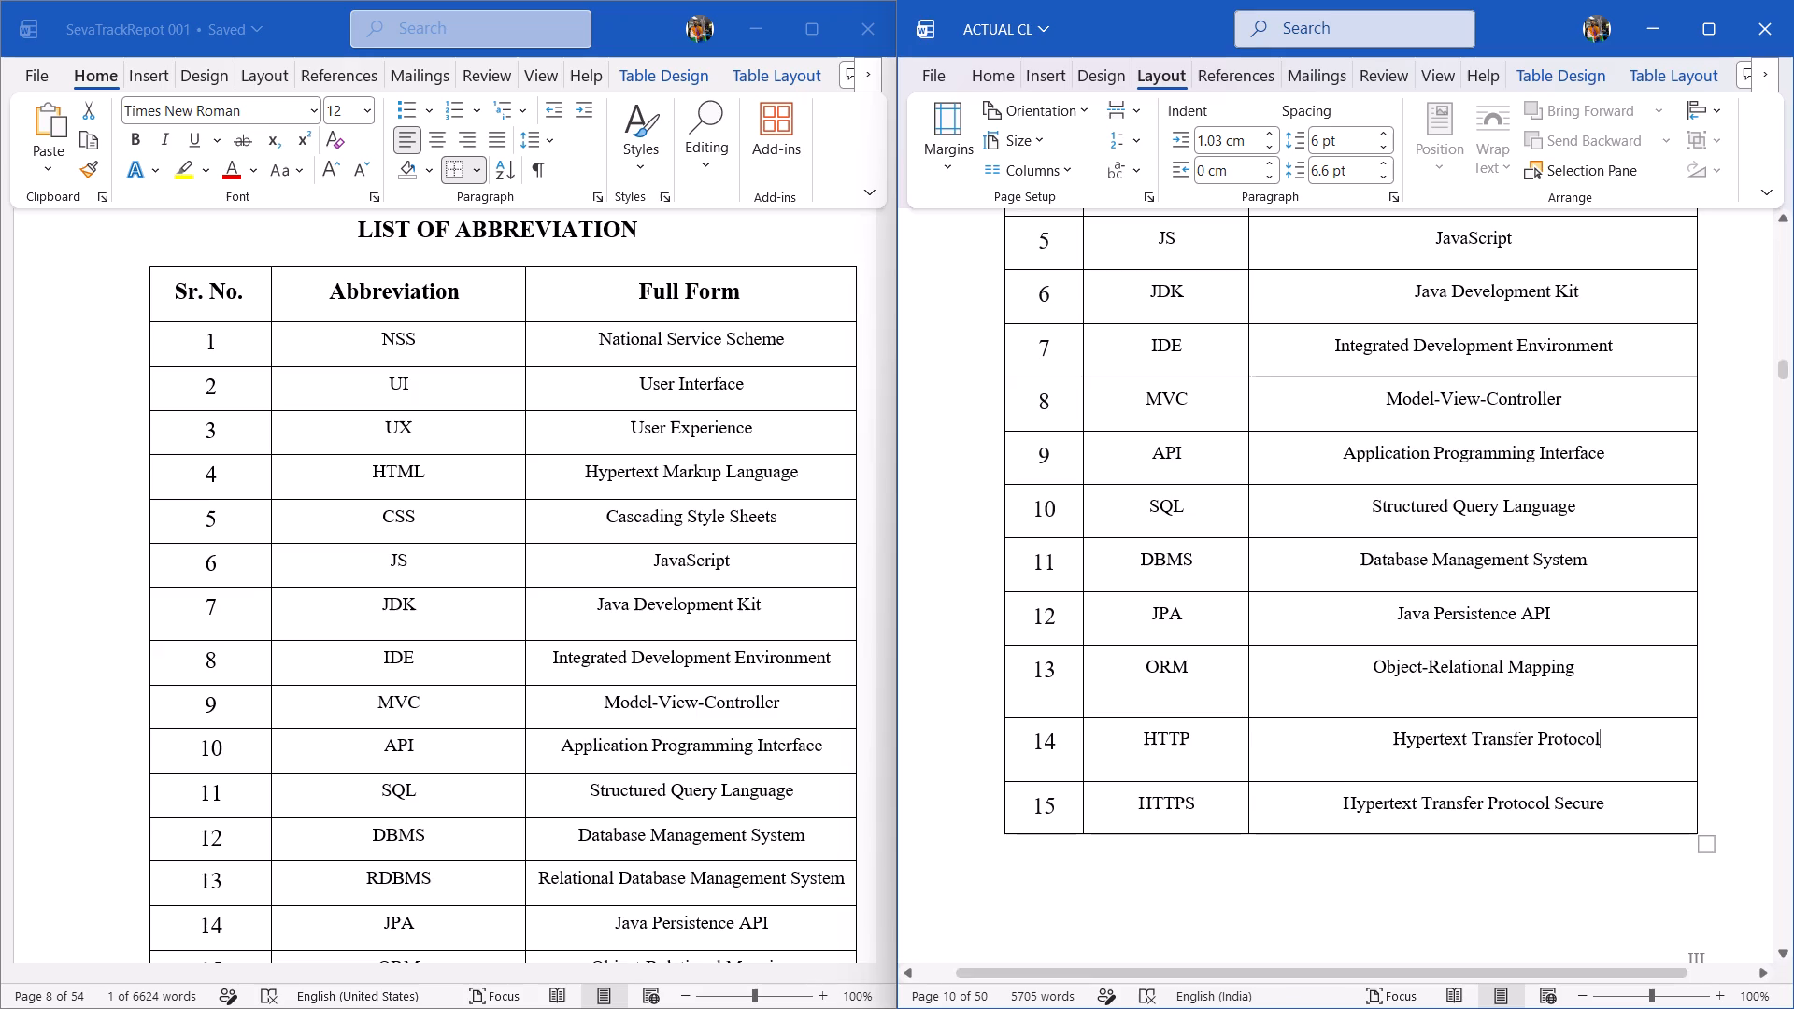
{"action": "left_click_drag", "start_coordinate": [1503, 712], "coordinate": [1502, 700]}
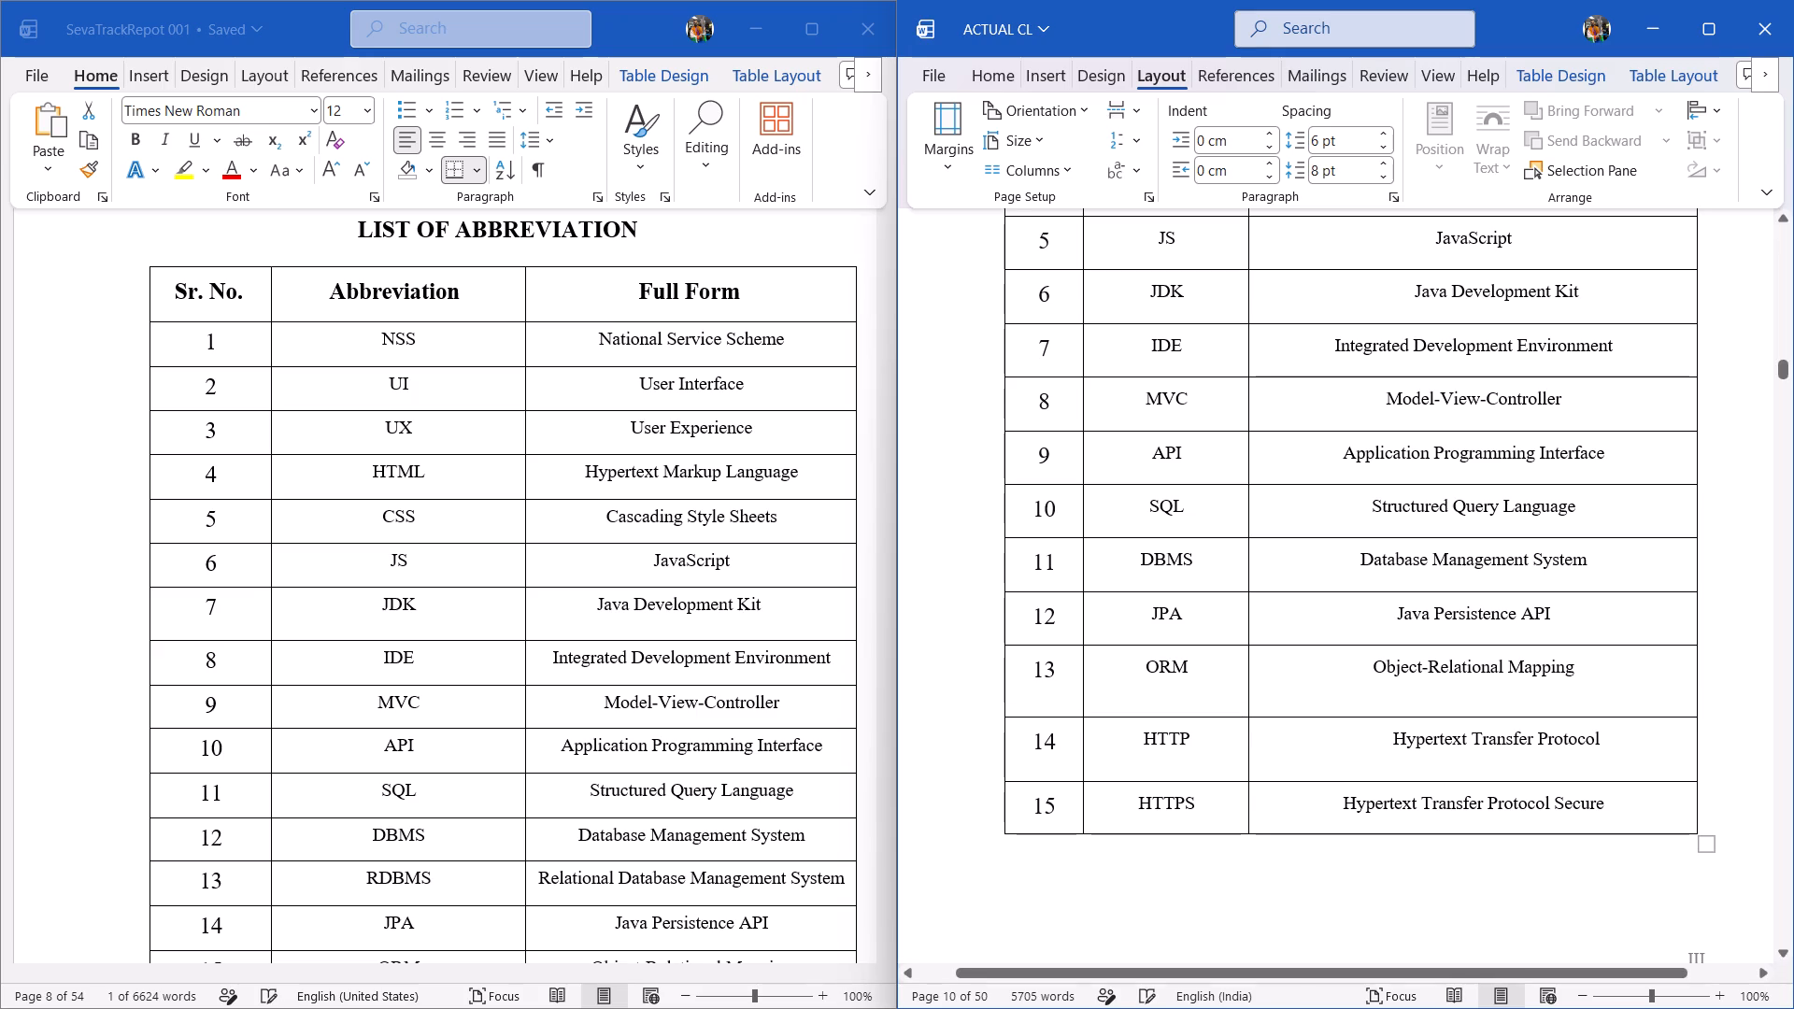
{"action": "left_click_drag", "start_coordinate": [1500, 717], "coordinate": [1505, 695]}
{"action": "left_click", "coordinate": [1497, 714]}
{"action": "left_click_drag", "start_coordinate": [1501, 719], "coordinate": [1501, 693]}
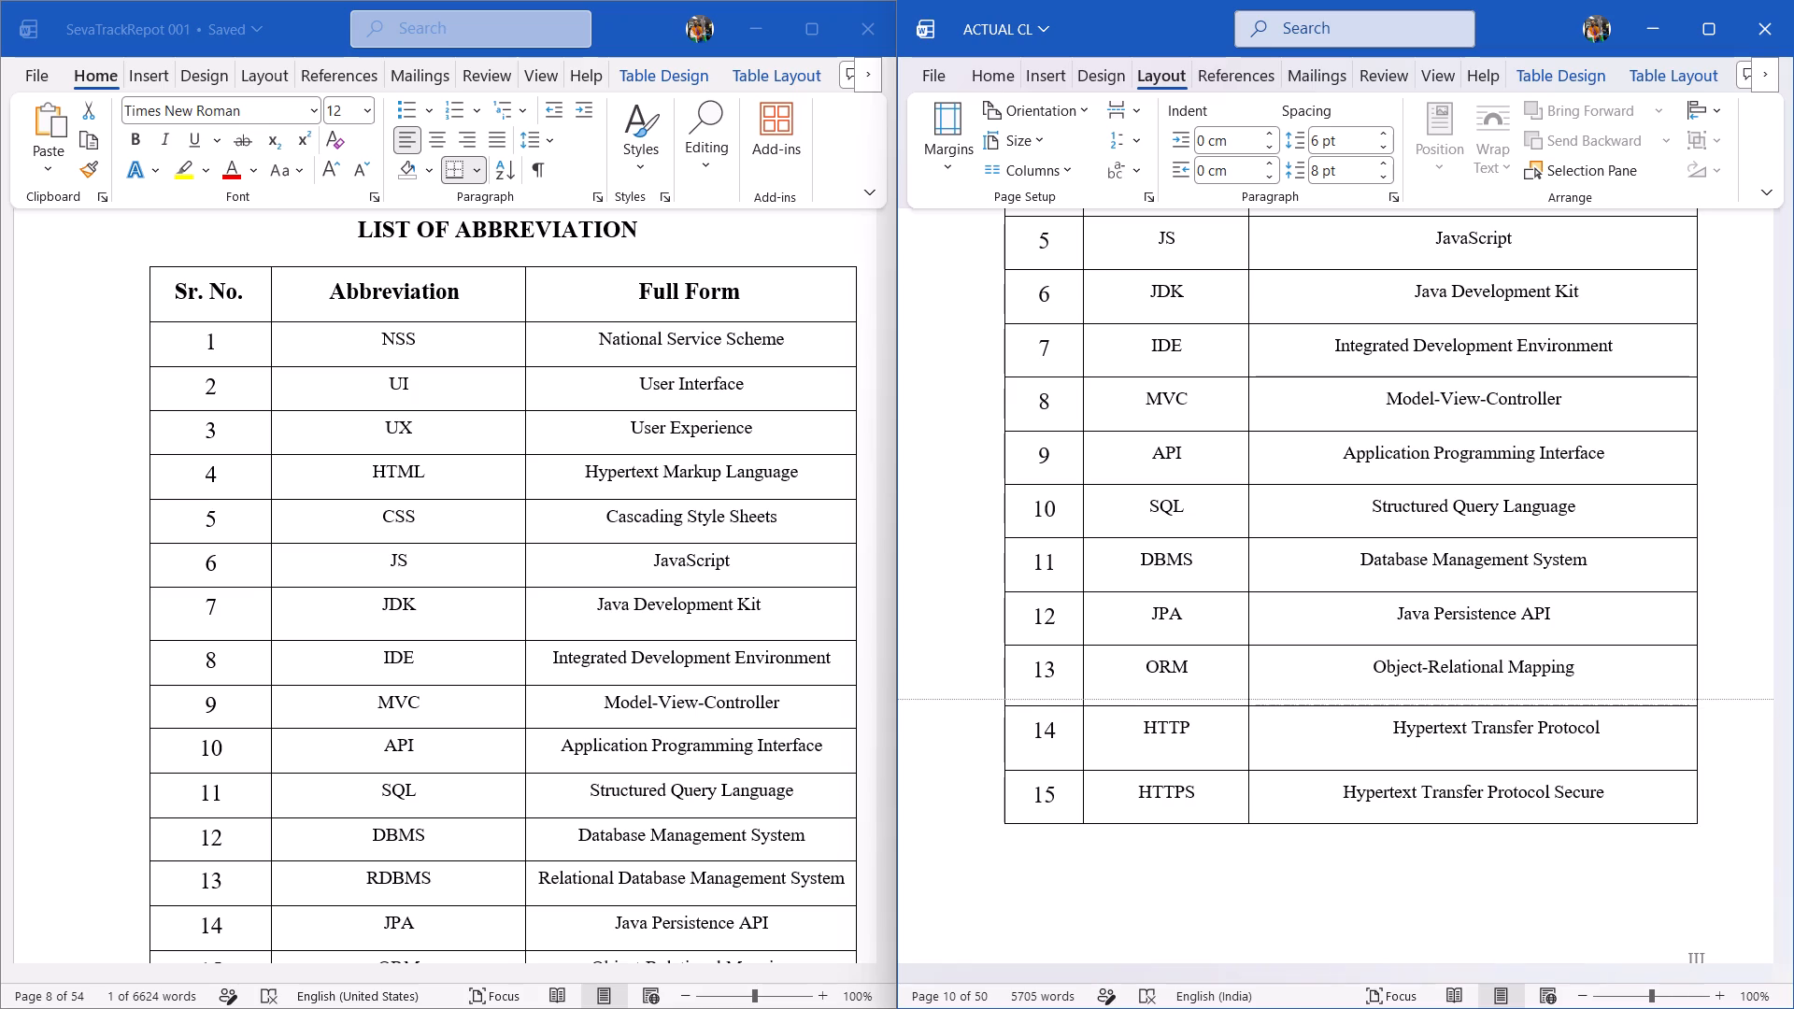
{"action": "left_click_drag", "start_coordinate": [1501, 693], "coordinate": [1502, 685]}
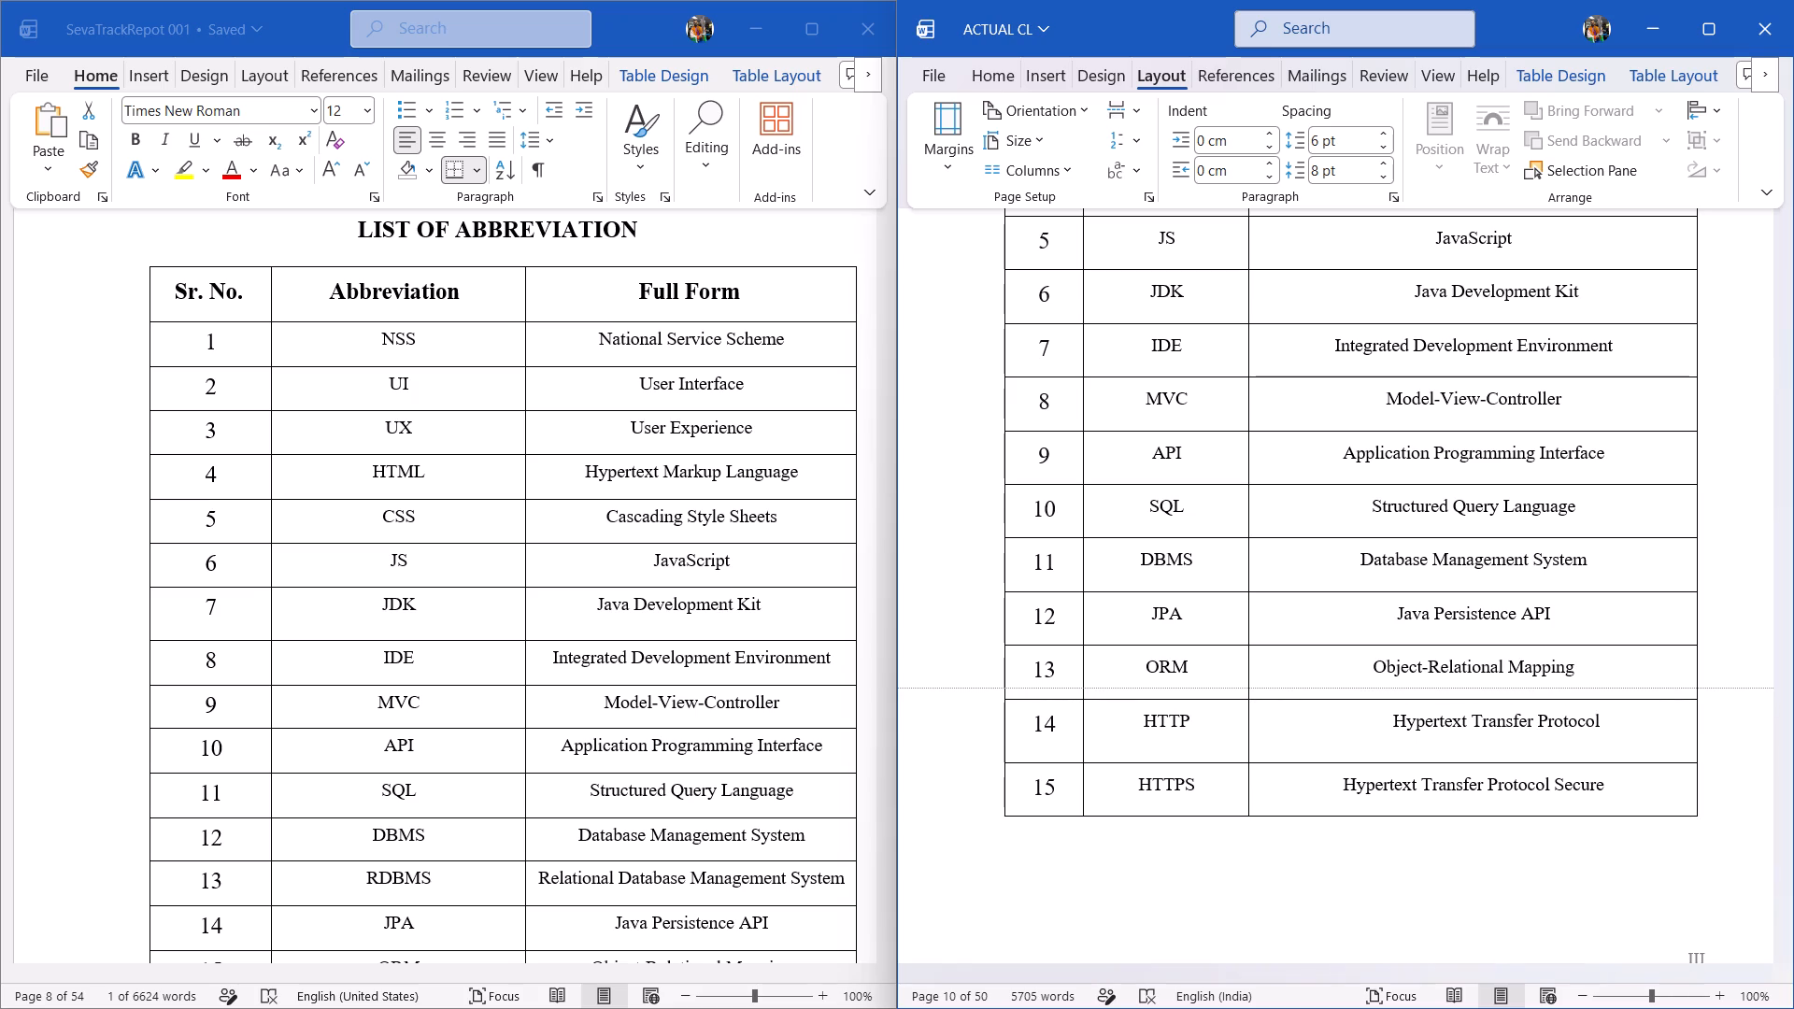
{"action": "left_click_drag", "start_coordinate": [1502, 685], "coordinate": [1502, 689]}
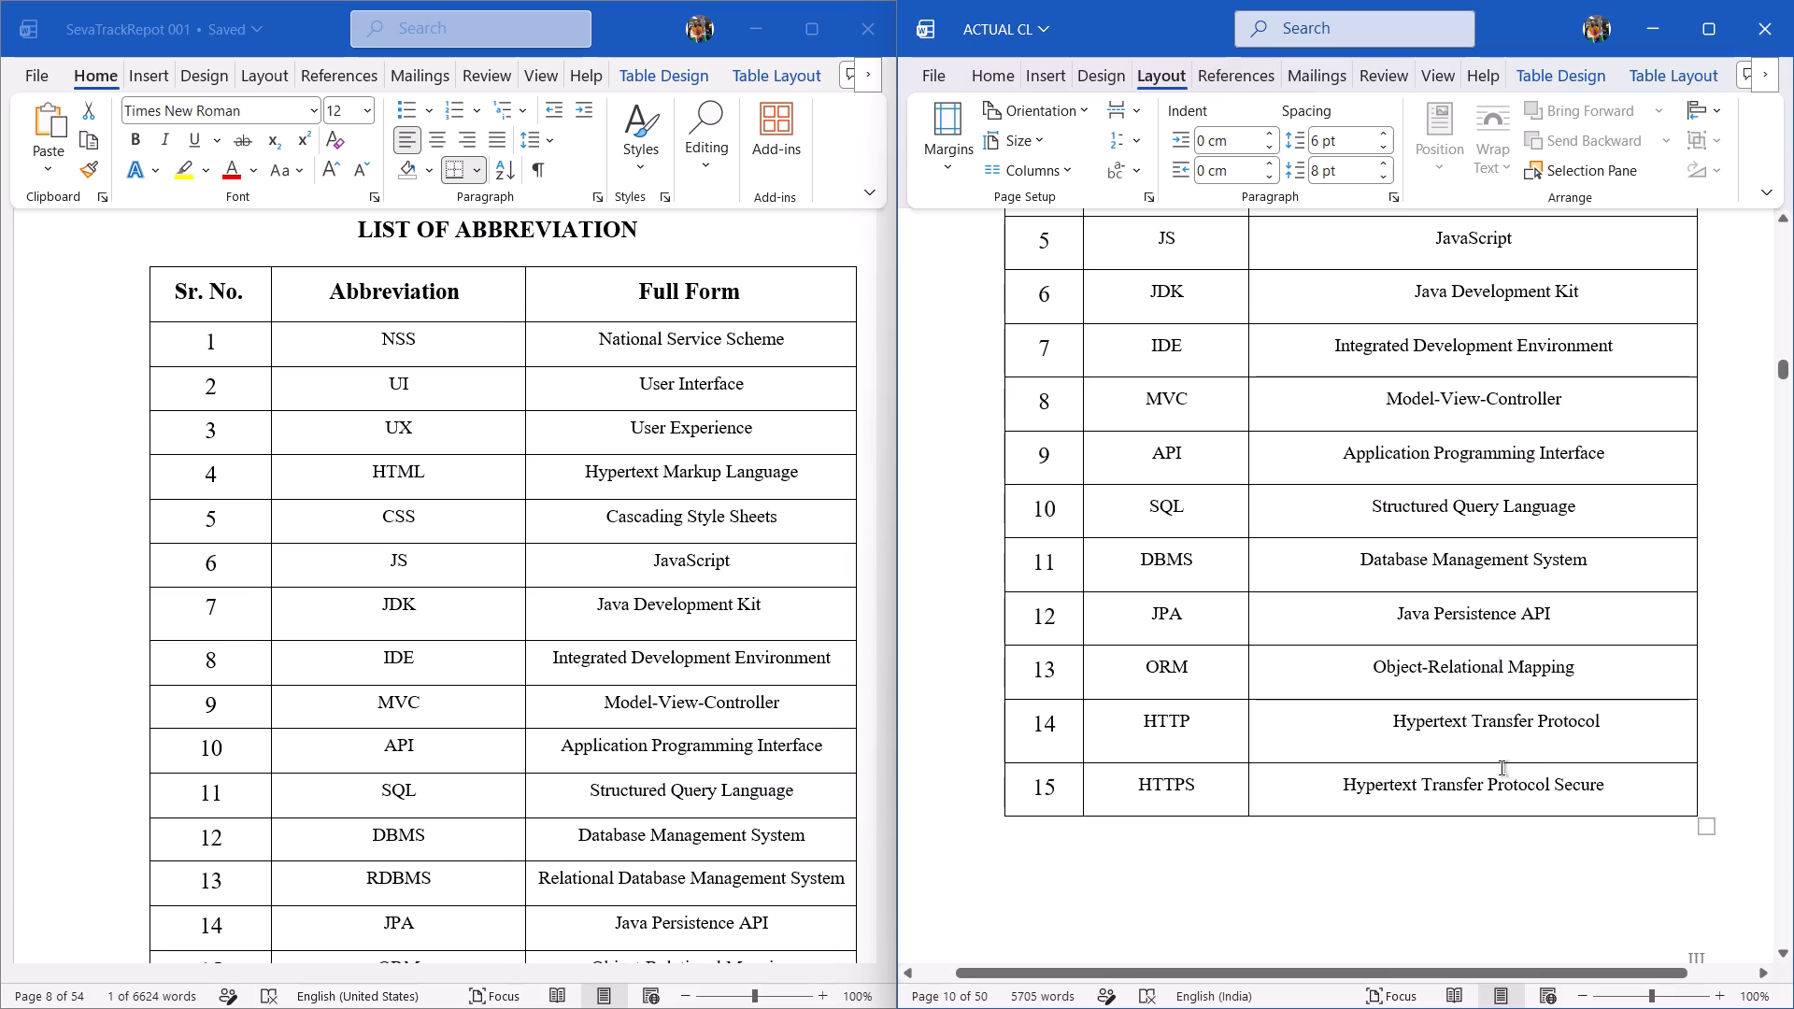
Reduce the height of row 14 (HTTP) in the CarLab abbreviation table by raising its lower border to match the neighbouring rows.
{"action": "left_click_drag", "start_coordinate": [1502, 764], "coordinate": [1502, 759]}
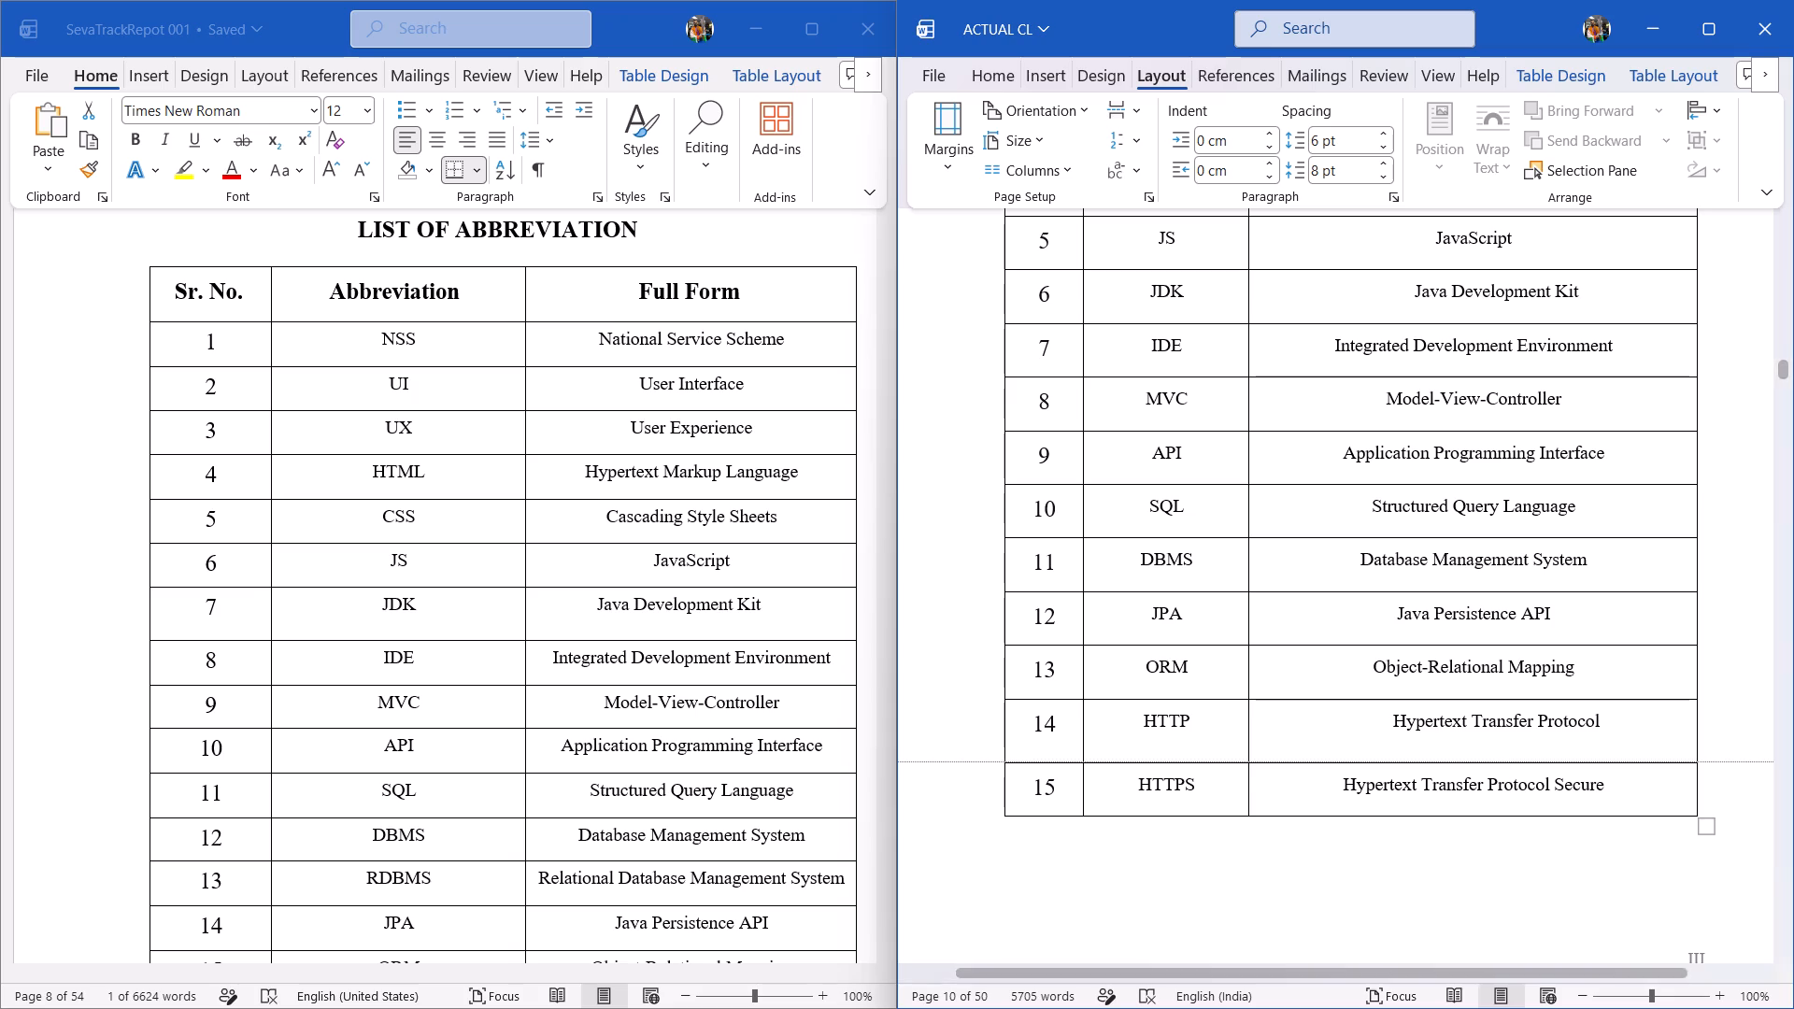
{"action": "left_click_drag", "start_coordinate": [1502, 759], "coordinate": [1499, 748]}
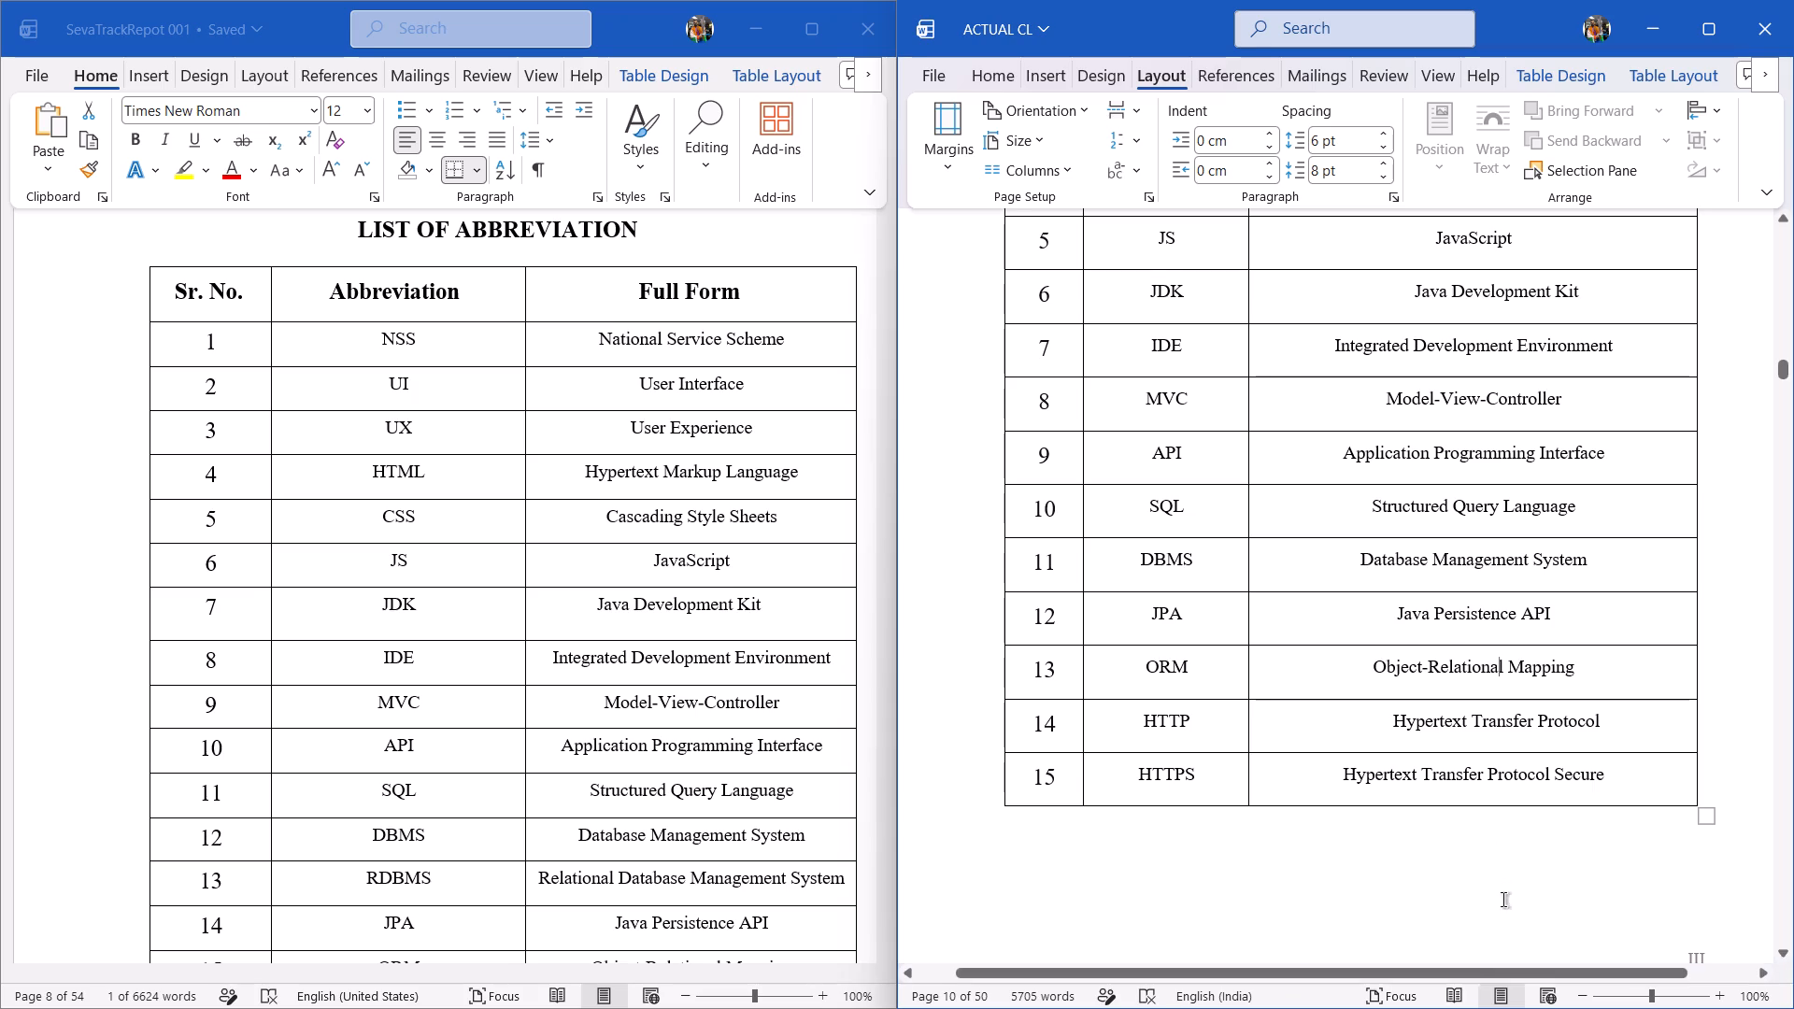
Review the CarLab abbreviation table from its heading to its last row for even row heights and spacing.
{"action": "scroll", "coordinate": [1469, 847], "scroll_direction": "up", "scroll_amount": 2}
{"action": "scroll", "coordinate": [1469, 847], "scroll_direction": "down", "scroll_amount": 1}
{"action": "scroll", "coordinate": [1469, 847], "scroll_direction": "up", "scroll_amount": 1}
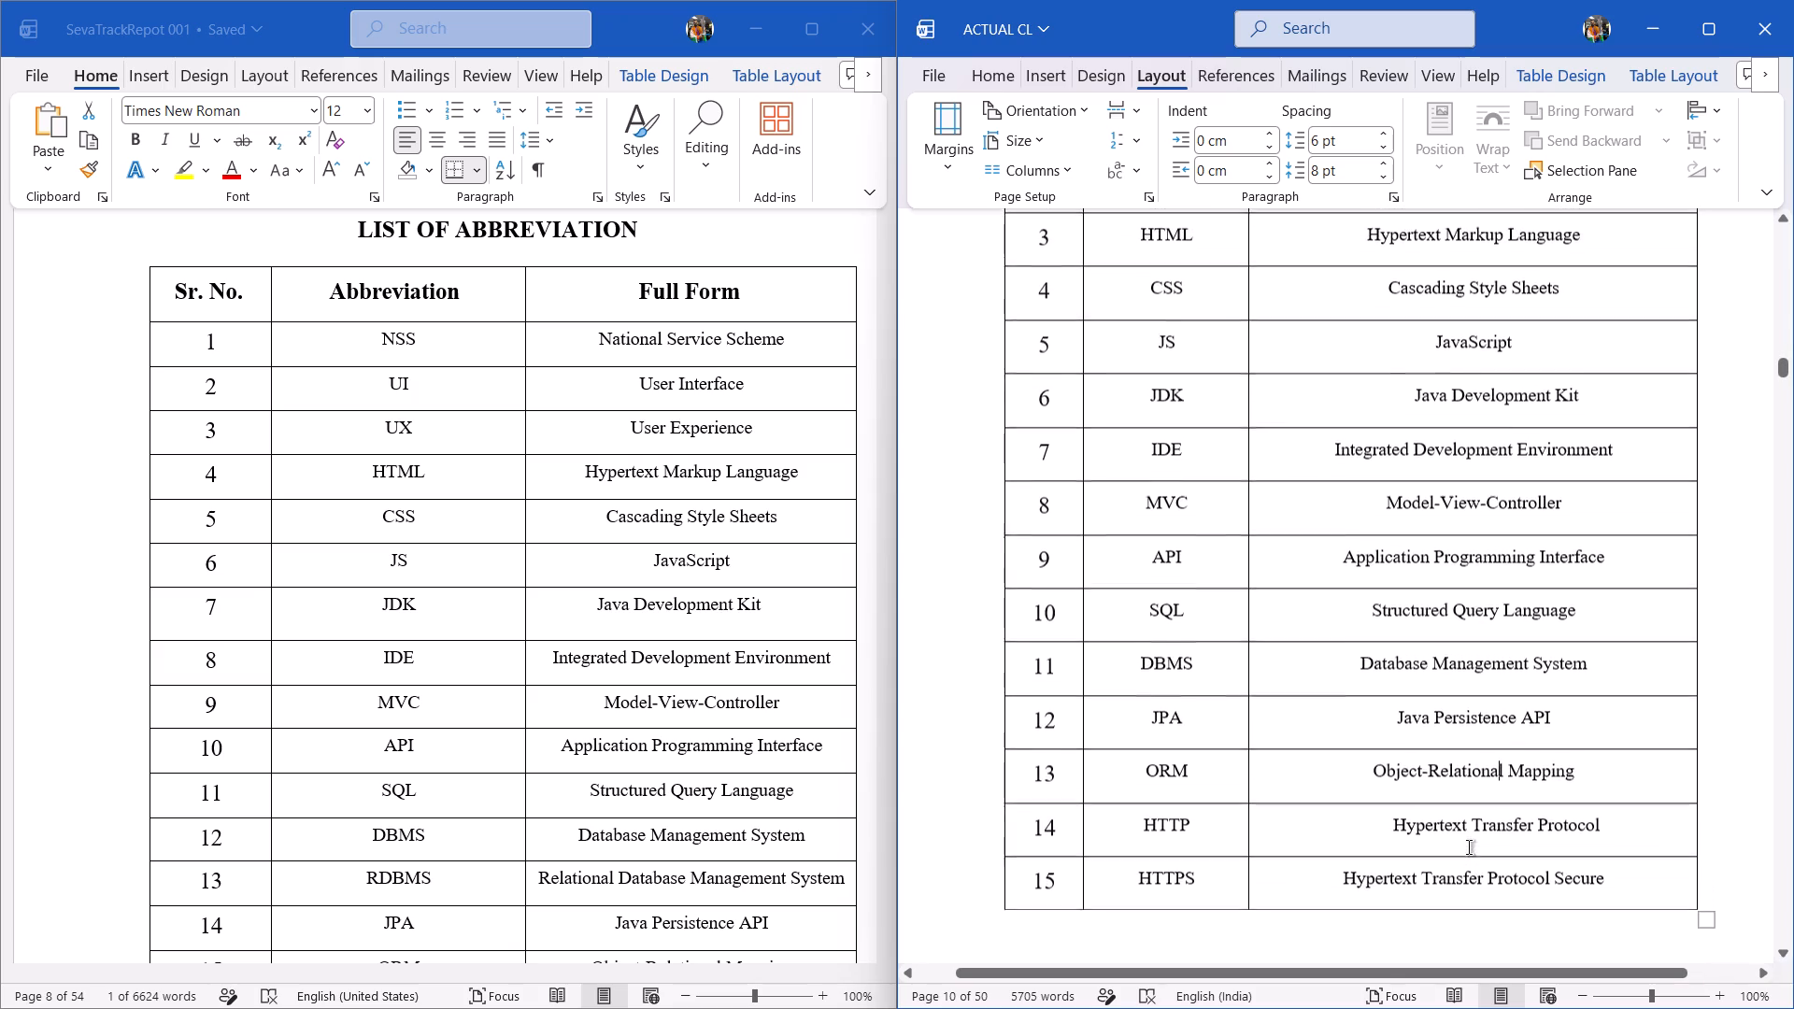
{"action": "scroll", "coordinate": [1469, 847], "scroll_direction": "up", "scroll_amount": 5}
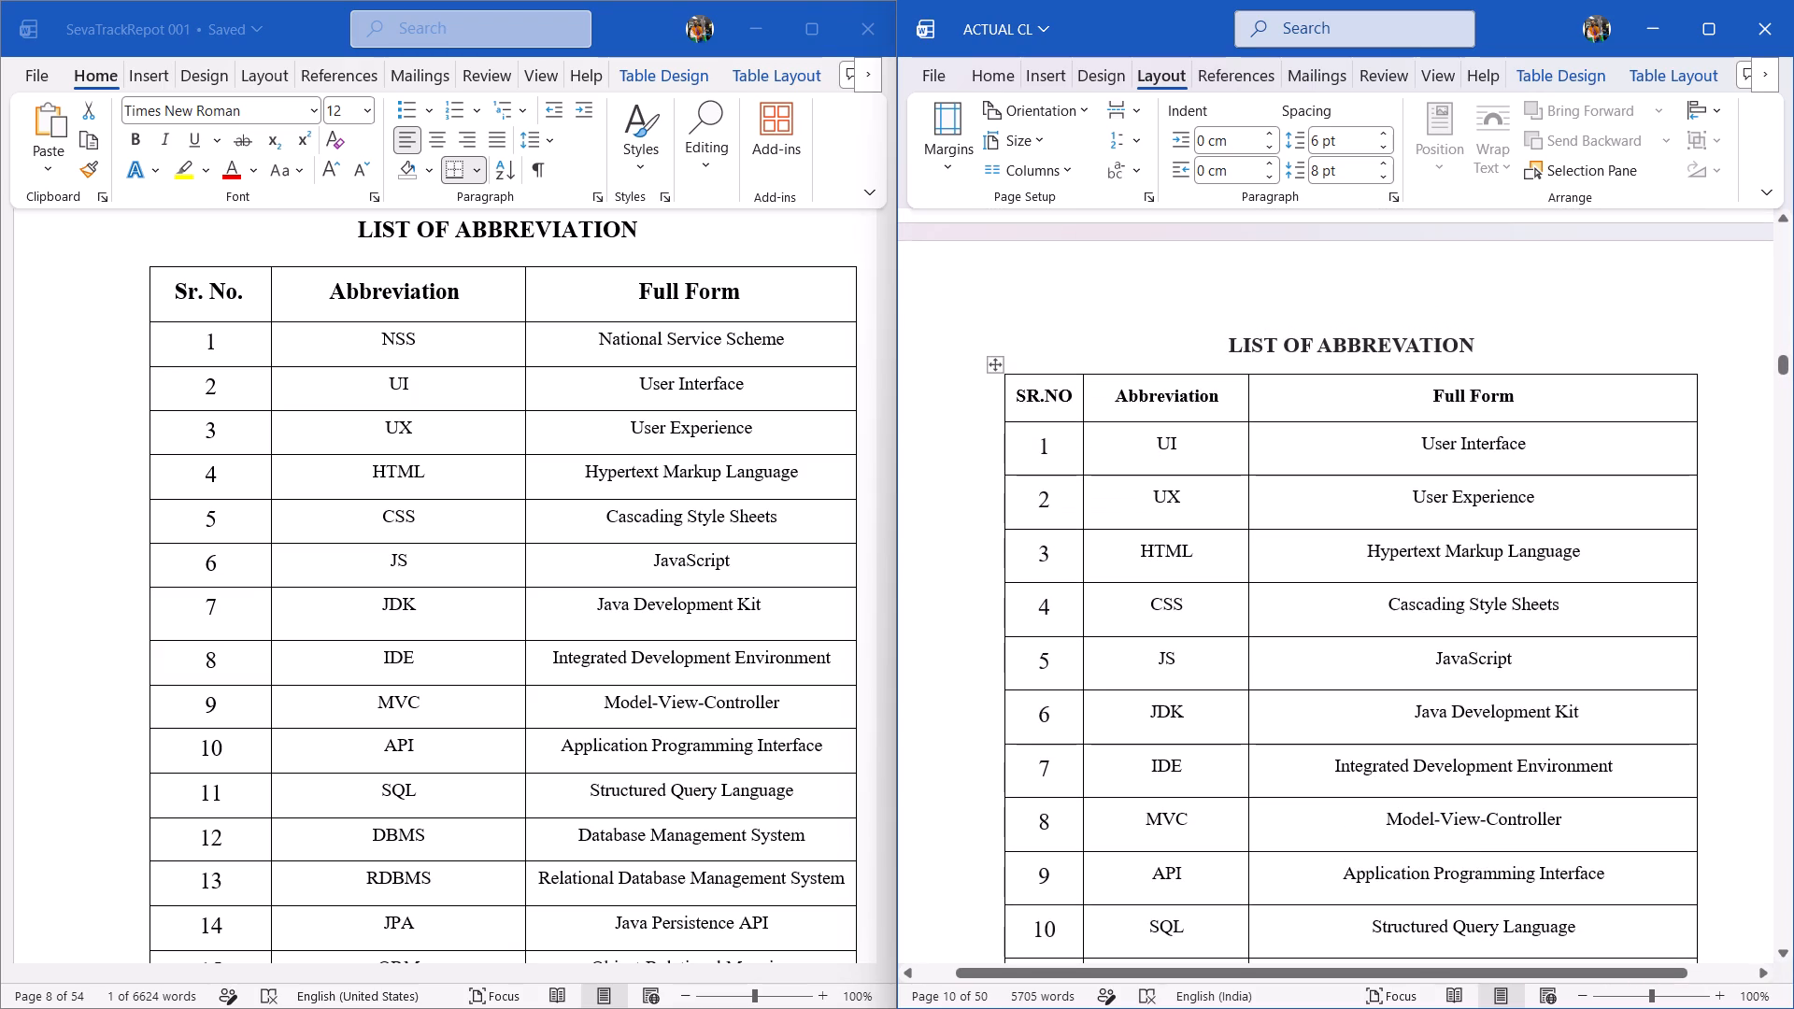
{"action": "scroll", "coordinate": [1469, 847], "scroll_direction": "down", "scroll_amount": 2}
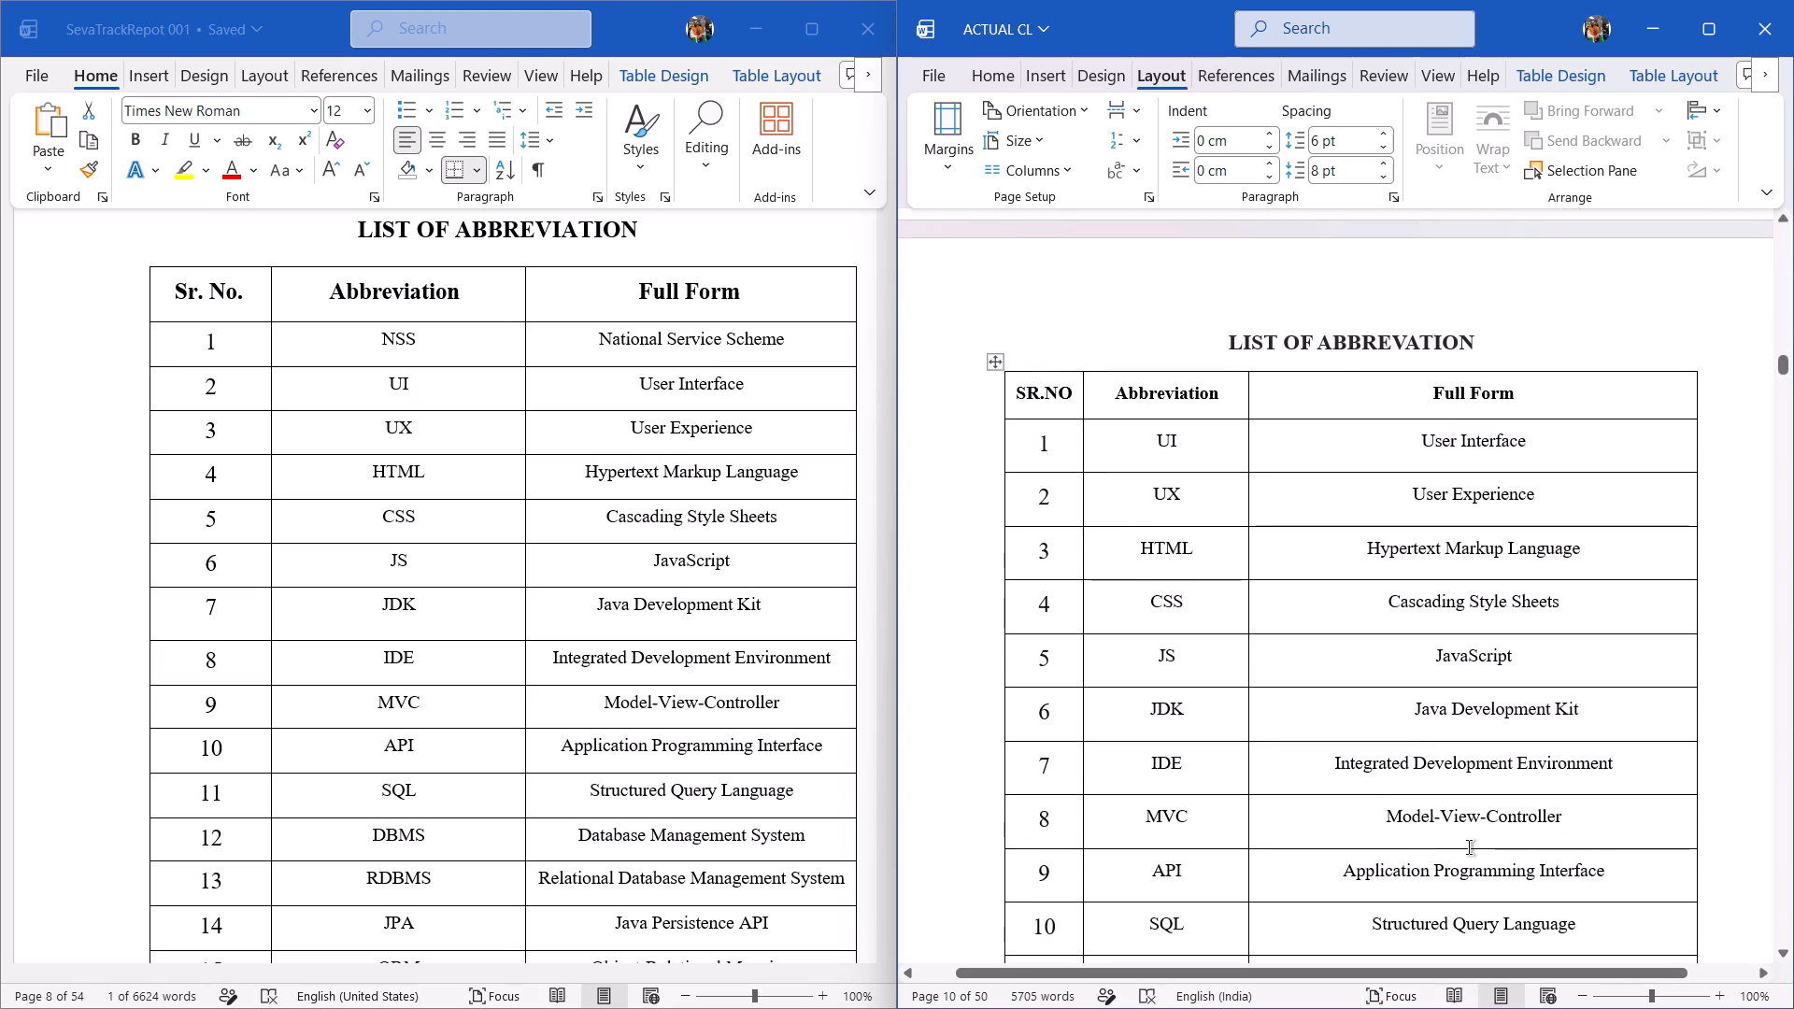
{"action": "scroll", "coordinate": [1469, 847], "scroll_direction": "down", "scroll_amount": 1}
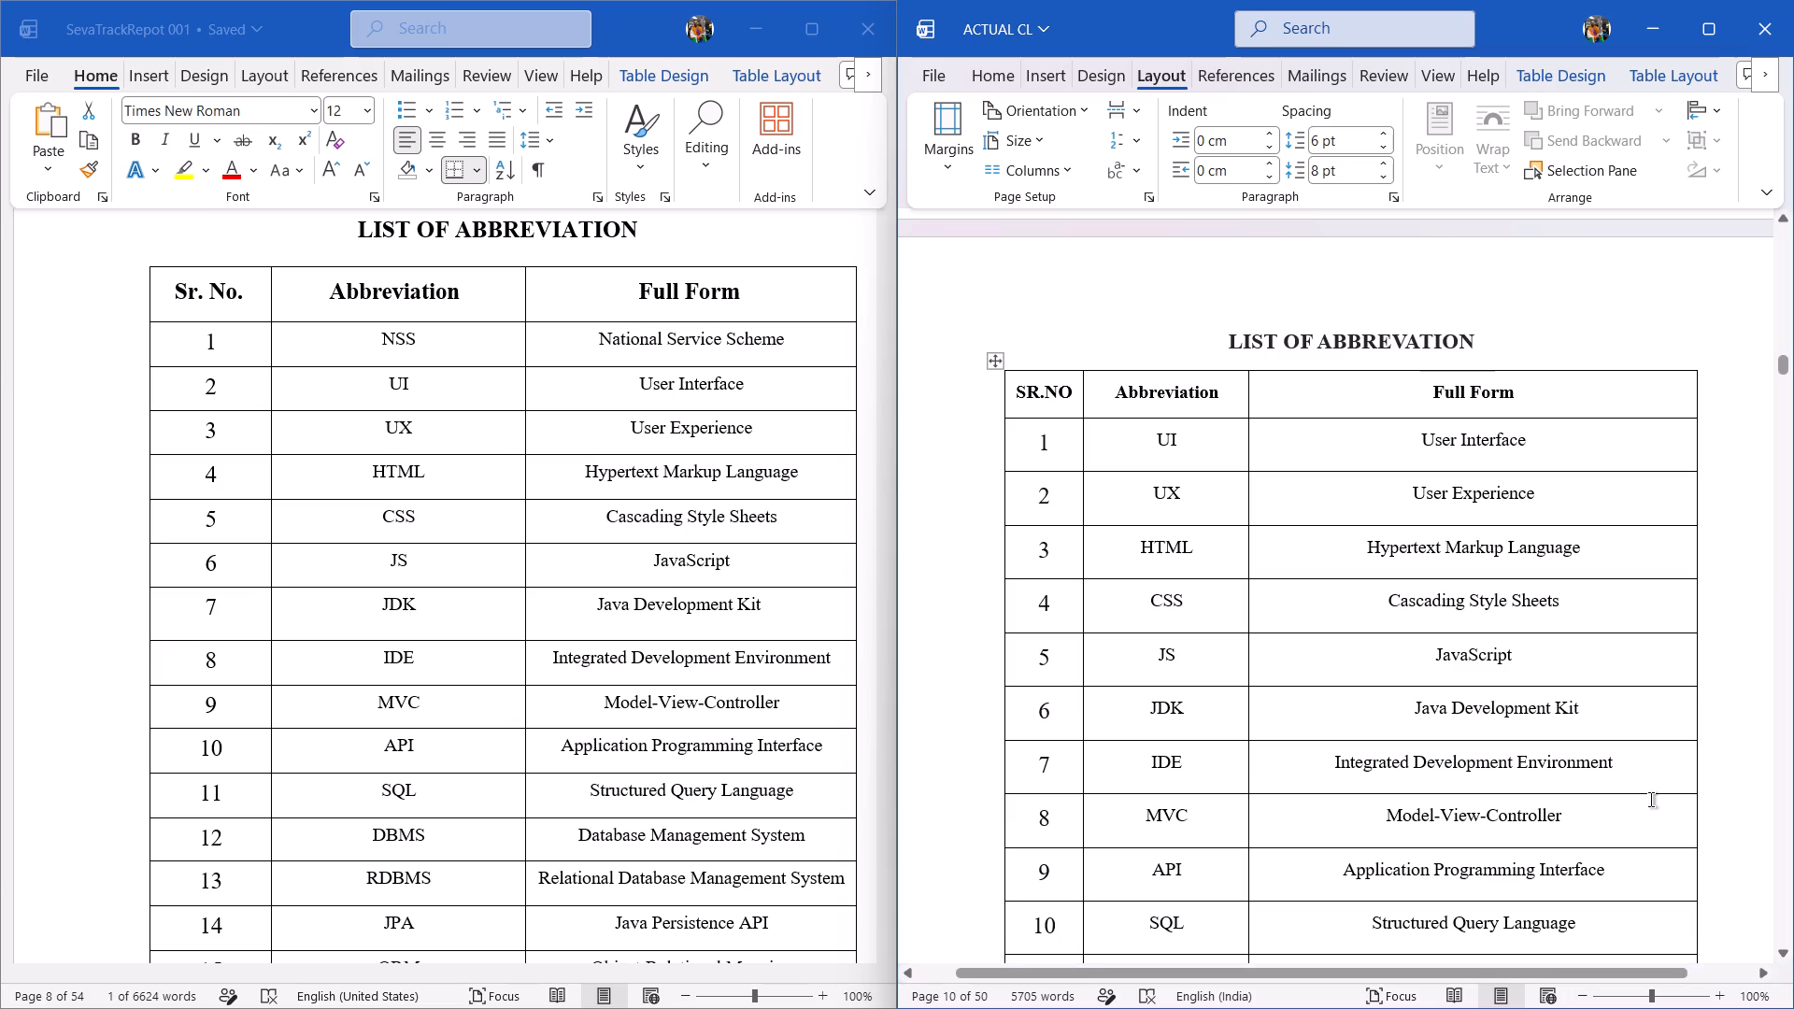
Shrink the CarLab abbreviation table slightly again by resizing it from its lower corner.
{"action": "scroll", "coordinate": [1651, 800], "scroll_direction": "down", "scroll_amount": 3}
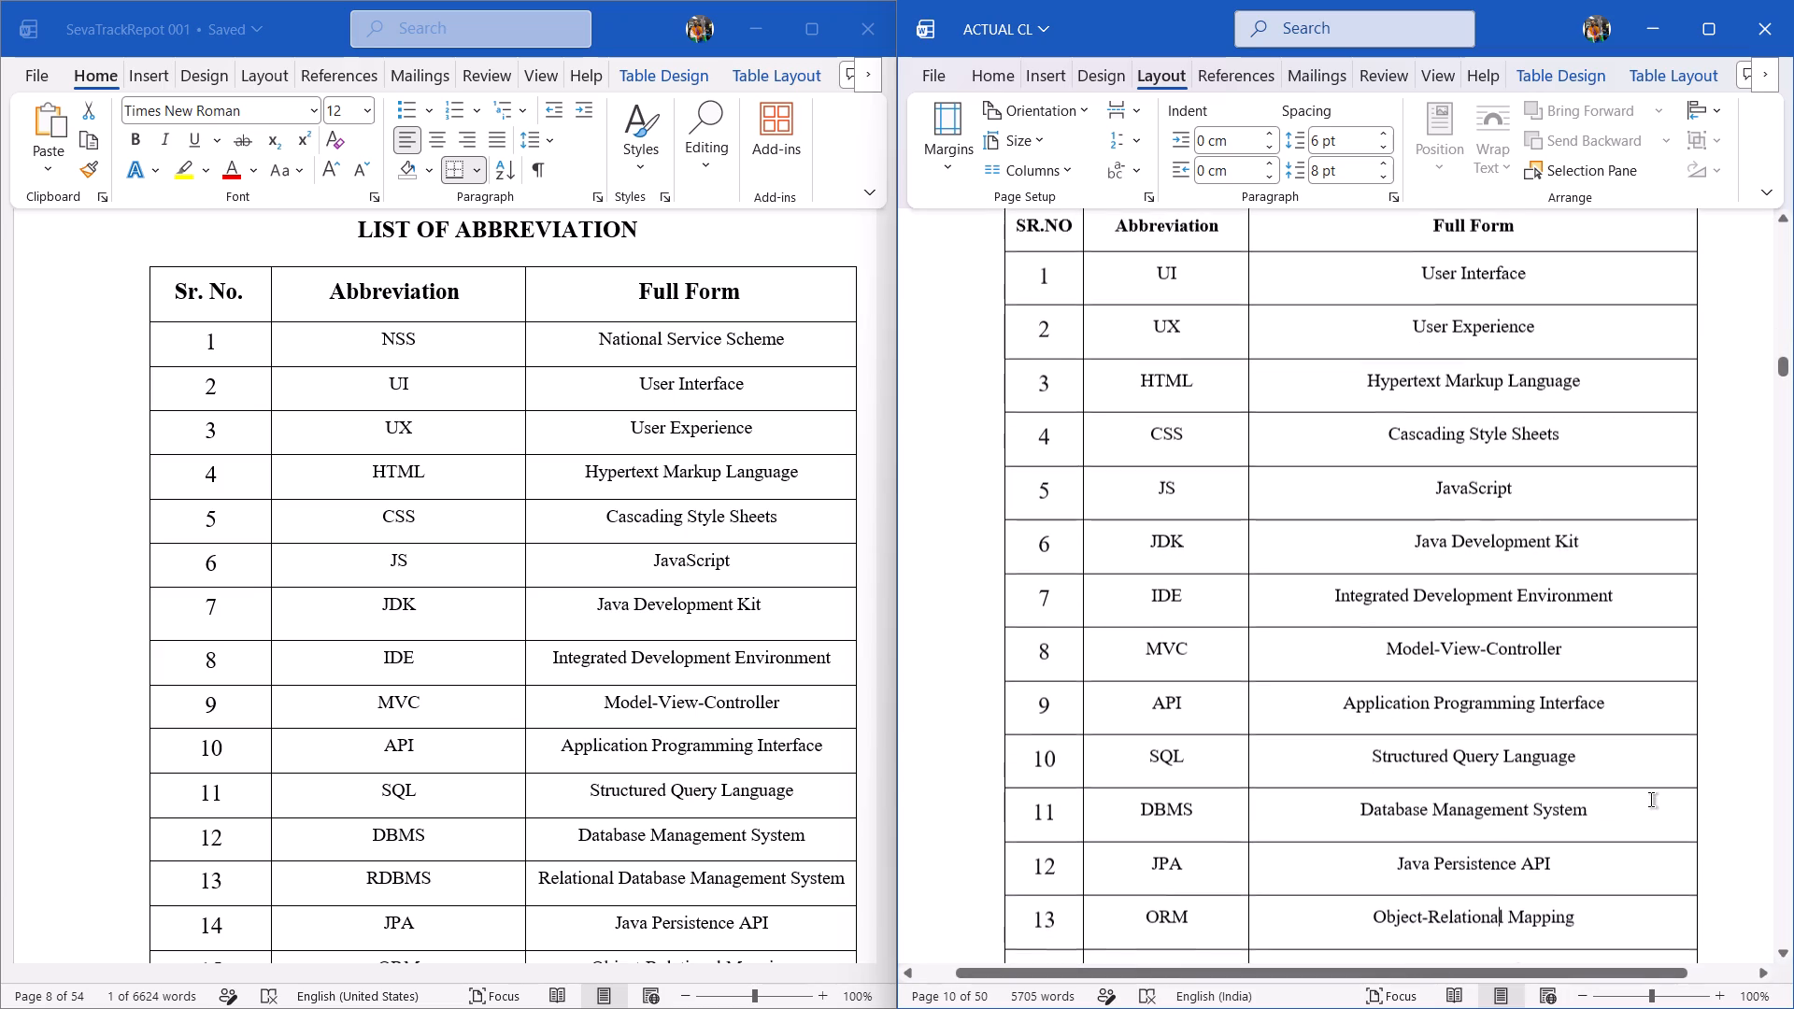
{"action": "scroll", "coordinate": [1651, 800], "scroll_direction": "down", "scroll_amount": 1}
{"action": "scroll", "coordinate": [1651, 800], "scroll_direction": "up", "scroll_amount": 1}
{"action": "scroll", "coordinate": [1651, 800], "scroll_direction": "down", "scroll_amount": 5}
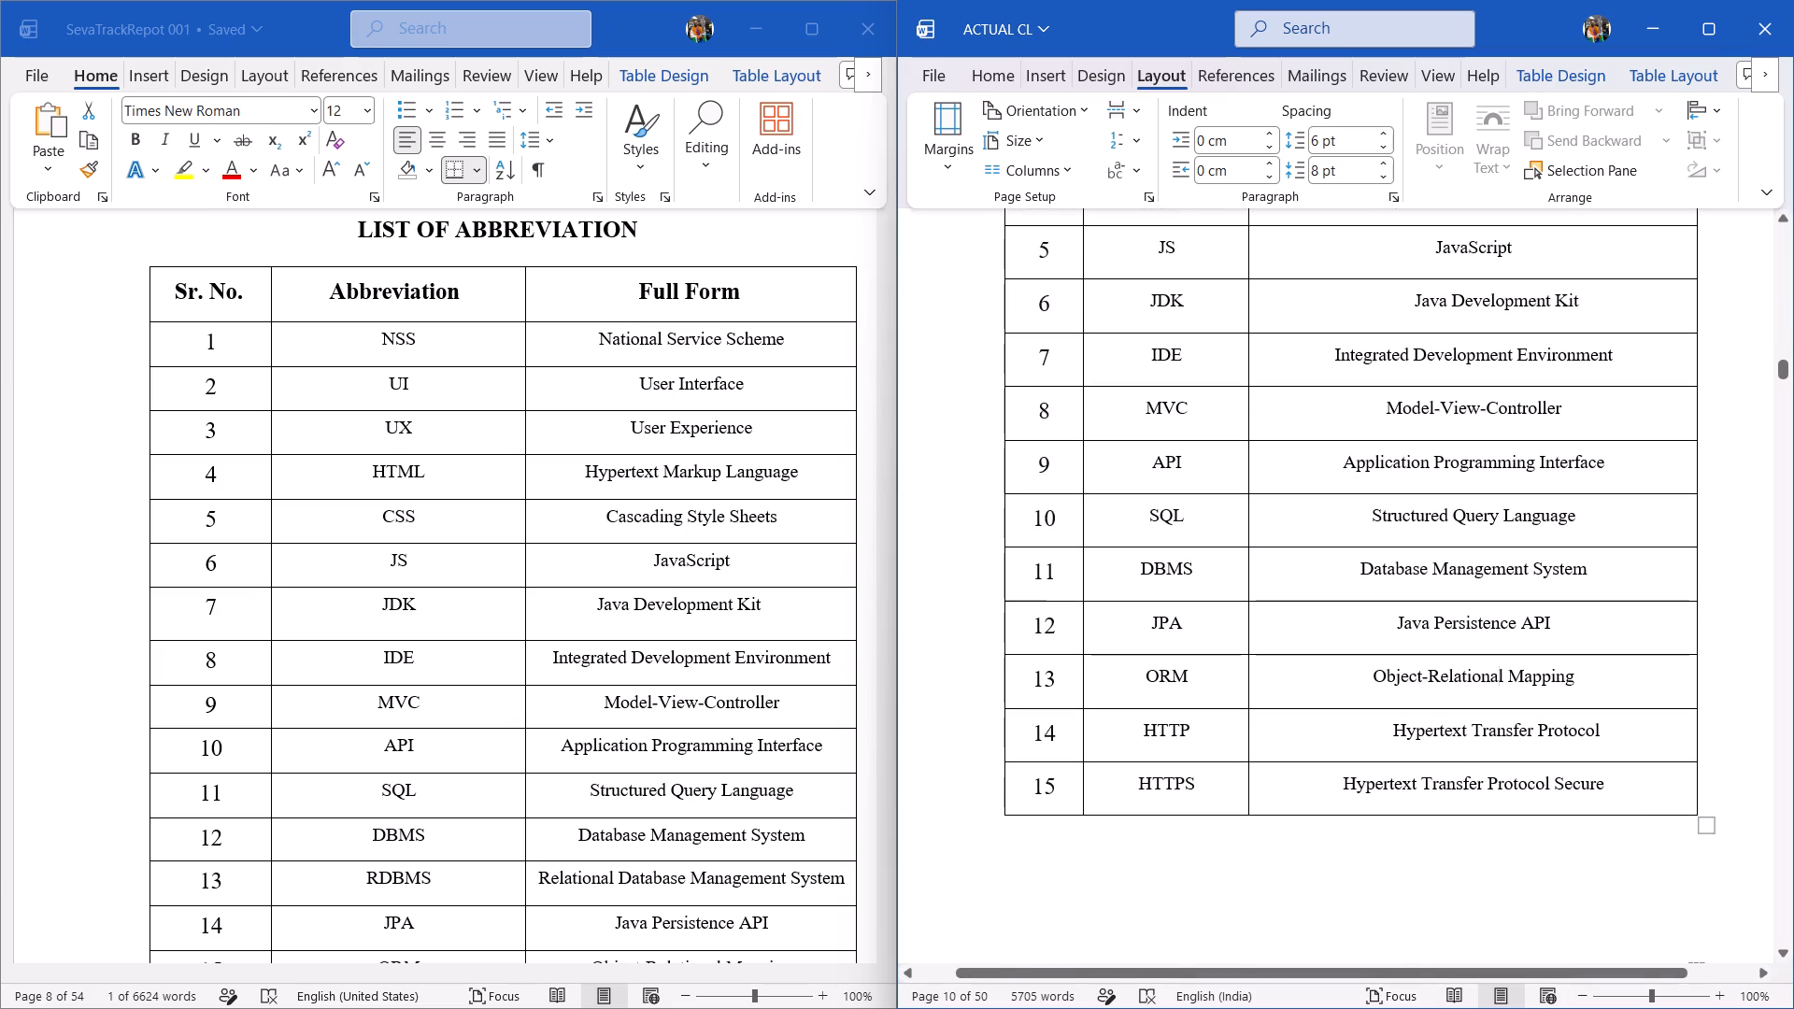
{"action": "left_click_drag", "start_coordinate": [1707, 824], "coordinate": [1694, 807]}
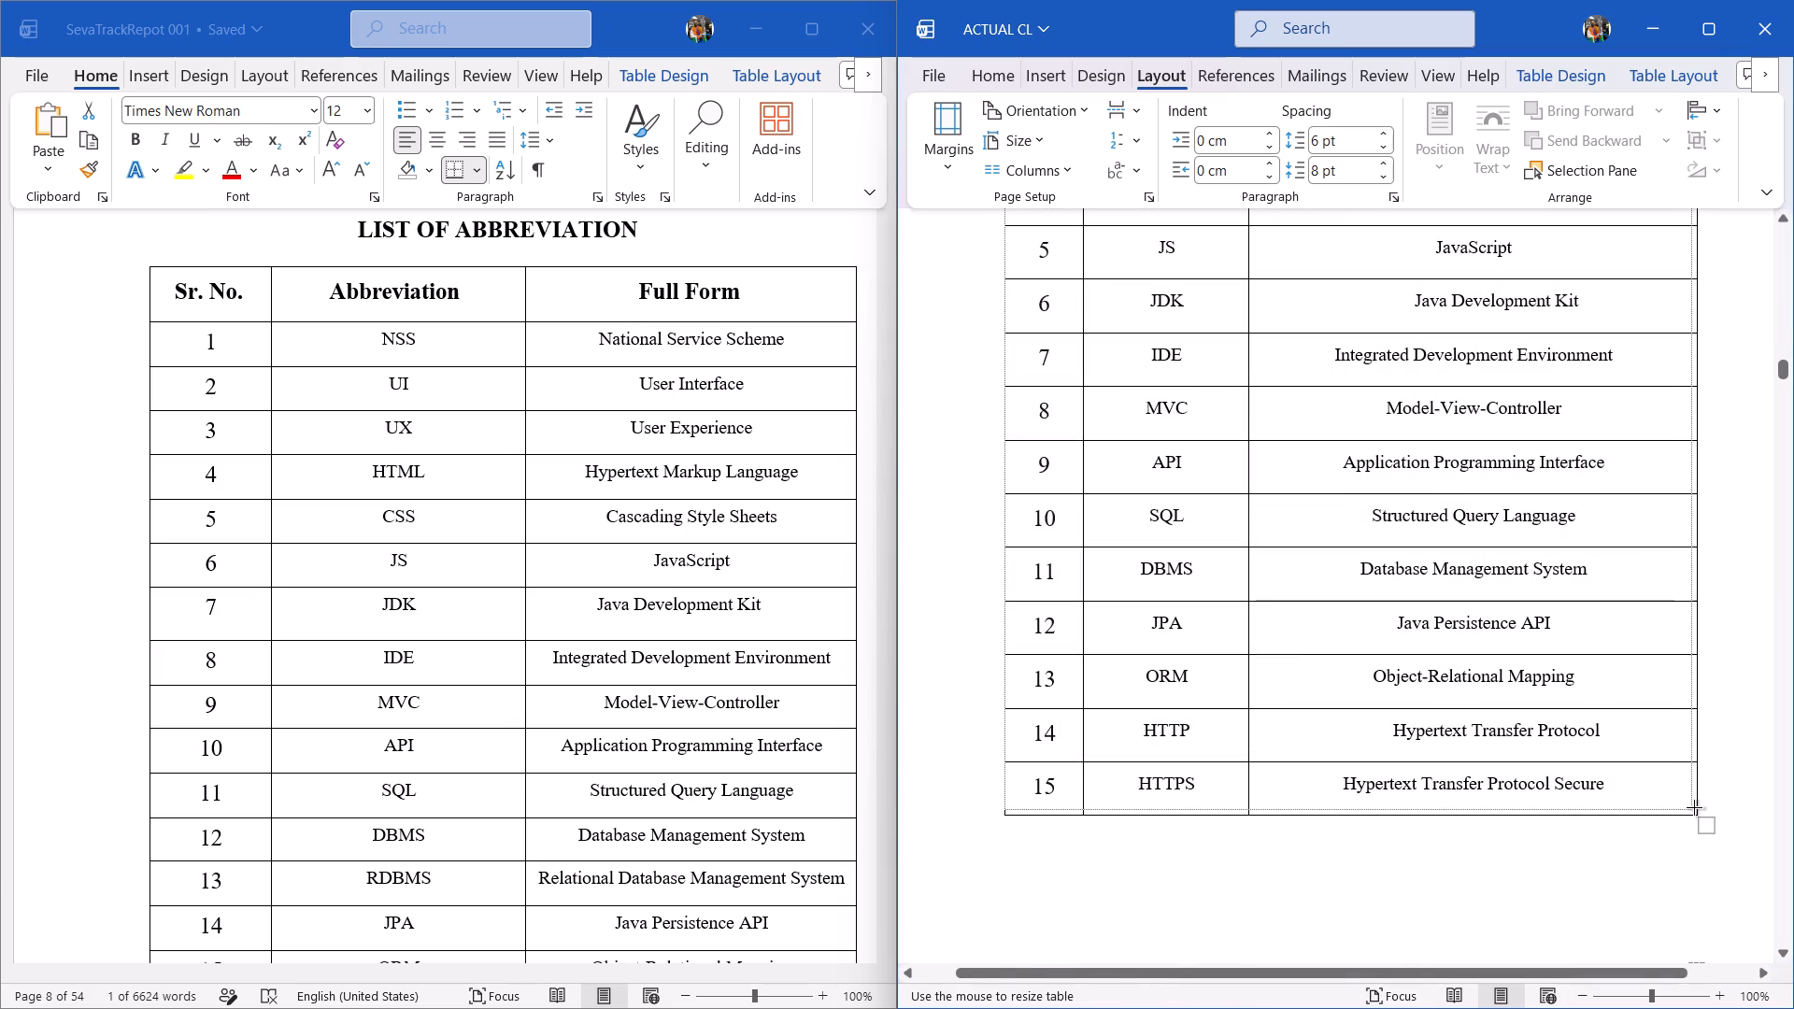
Reduce the CarLab abbreviation table's height slightly once more by resizing it from its lower corner.
{"action": "left_click_drag", "start_coordinate": [1694, 807], "coordinate": [1697, 800]}
{"action": "scroll", "coordinate": [1697, 800], "scroll_direction": "up", "scroll_amount": 2}
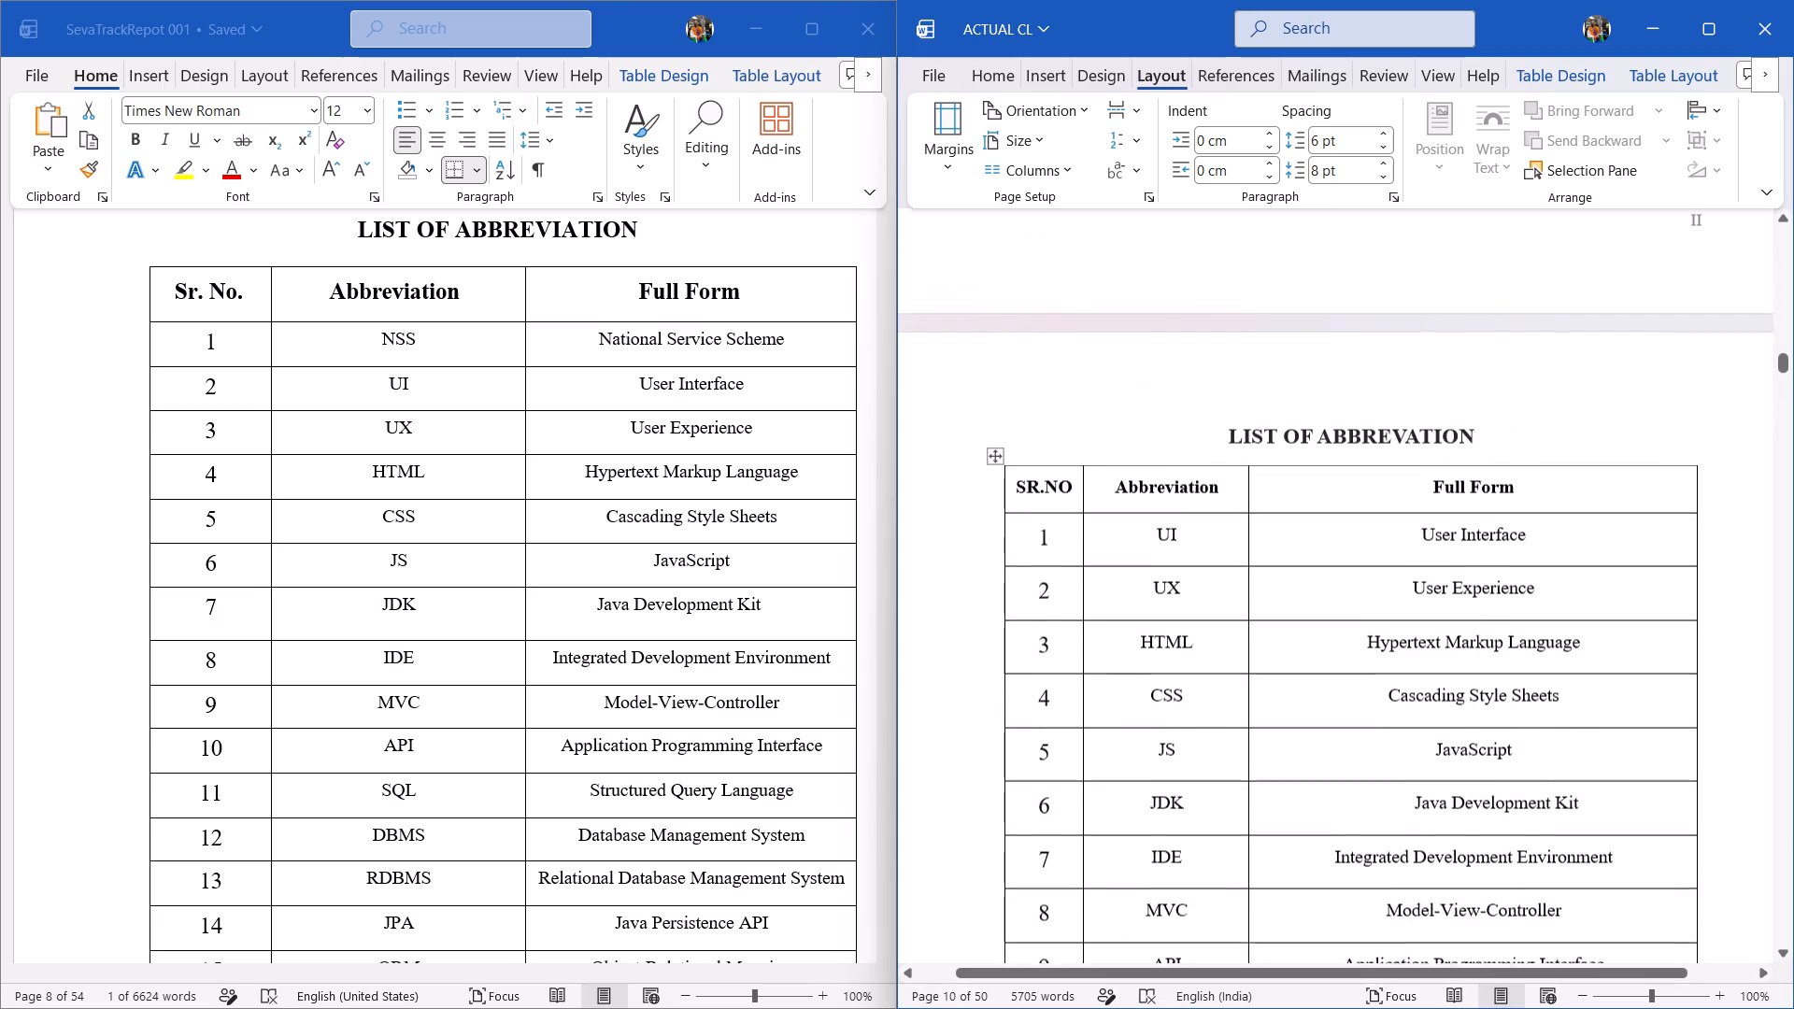
{"action": "scroll", "coordinate": [1697, 800], "scroll_direction": "up", "scroll_amount": 3}
{"action": "scroll", "coordinate": [733, 558], "scroll_direction": "up", "scroll_amount": 2}
Compare the font formatting of the abbreviation list headings in the SevaTrack and CarLab reports.
{"action": "scroll", "coordinate": [733, 558], "scroll_direction": "down", "scroll_amount": 1}
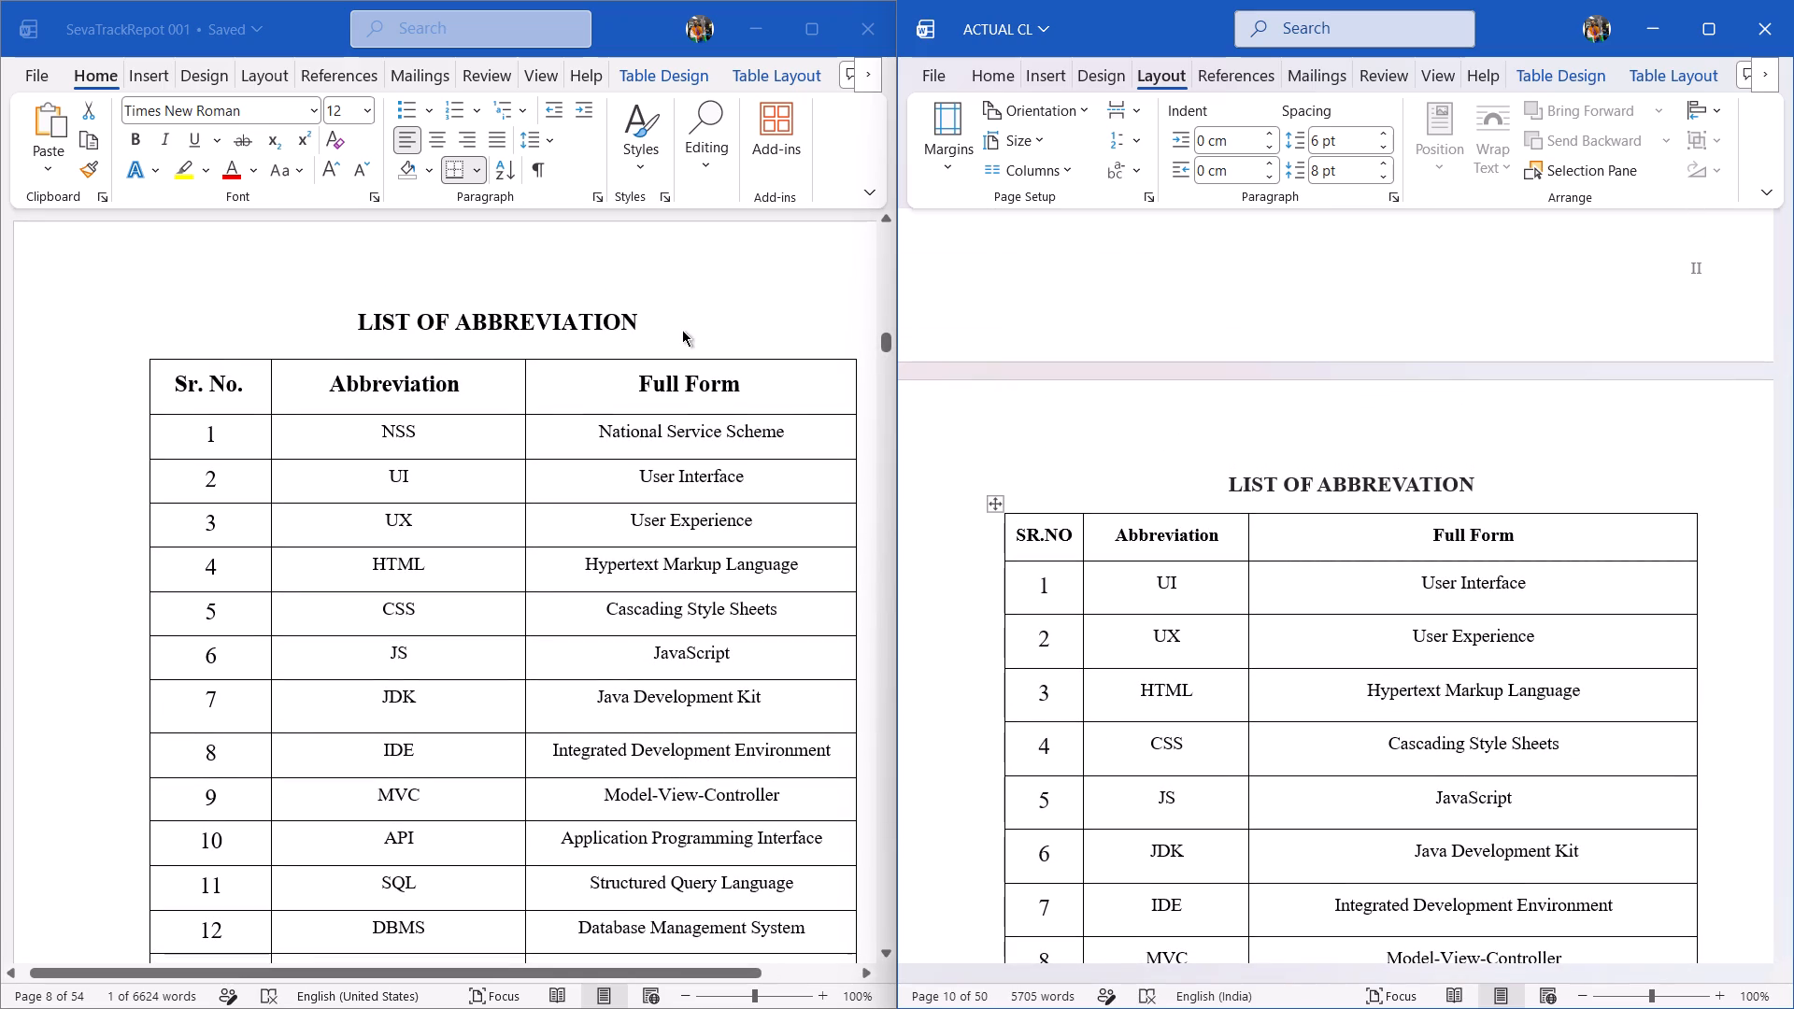
{"action": "left_click_drag", "start_coordinate": [647, 306], "coordinate": [398, 303]}
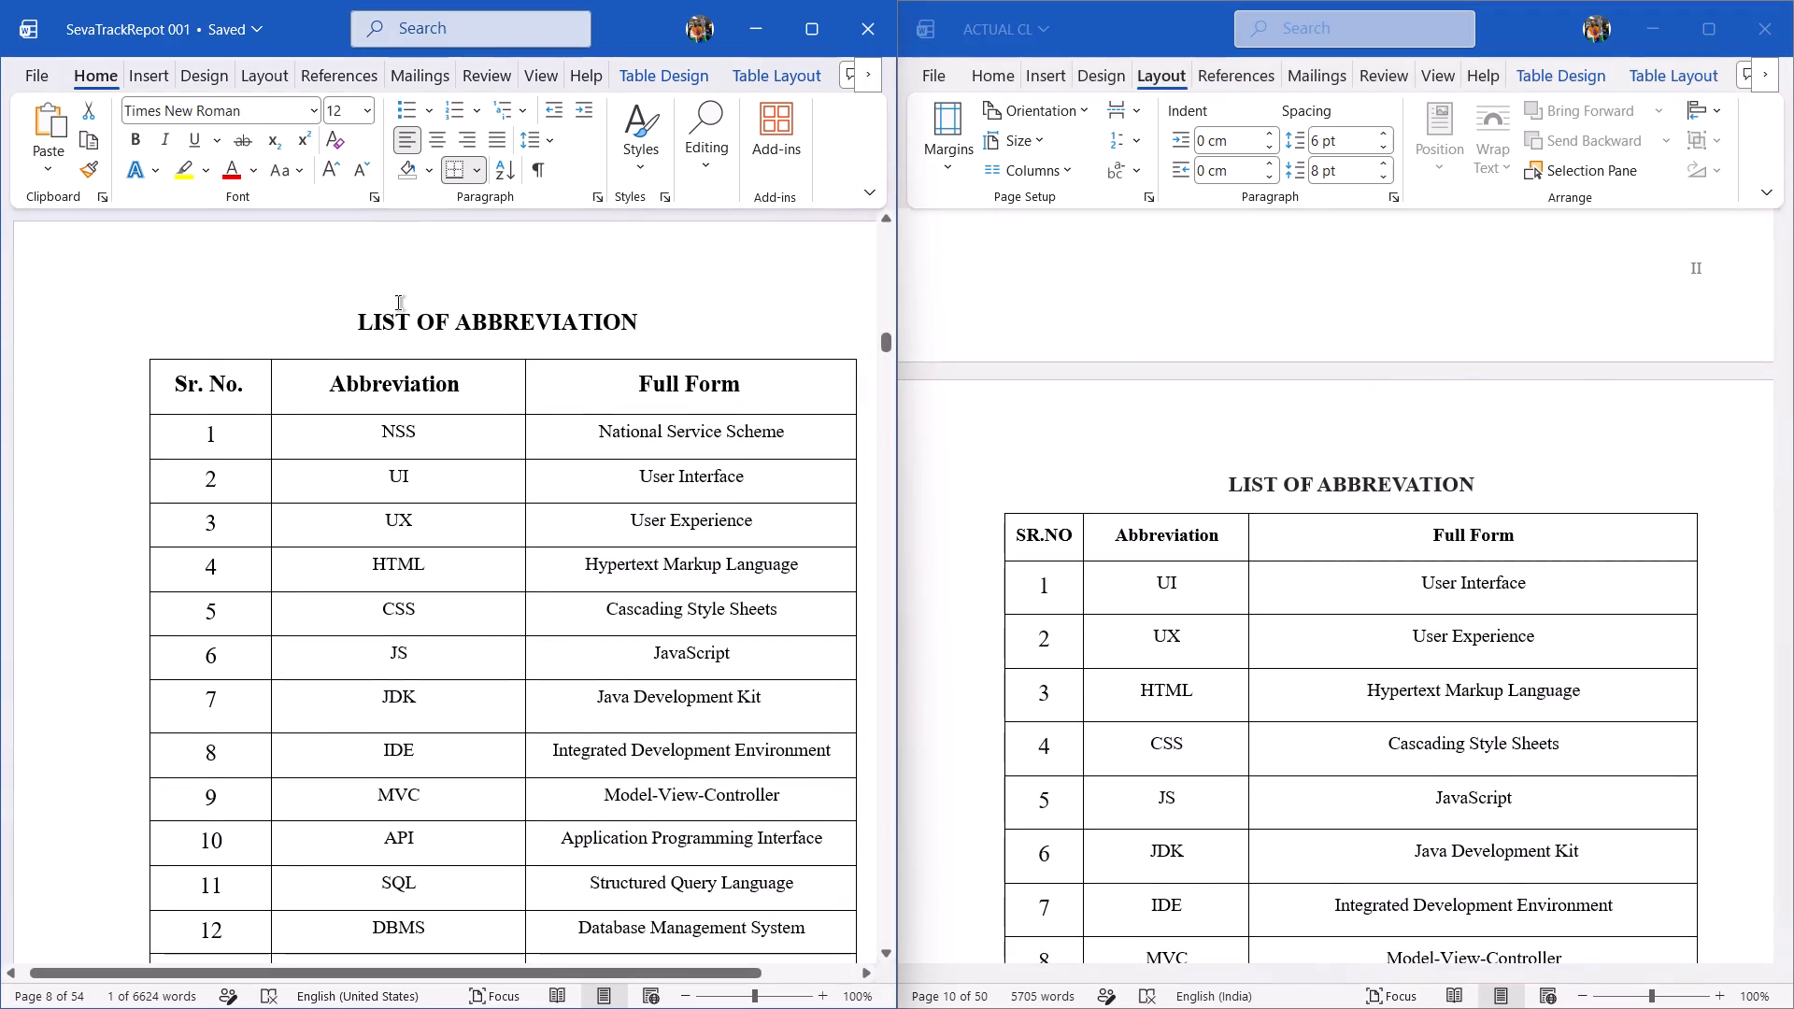
{"action": "left_click_drag", "start_coordinate": [398, 303], "coordinate": [357, 319]}
{"action": "left_click_drag", "start_coordinate": [357, 319], "coordinate": [643, 351]}
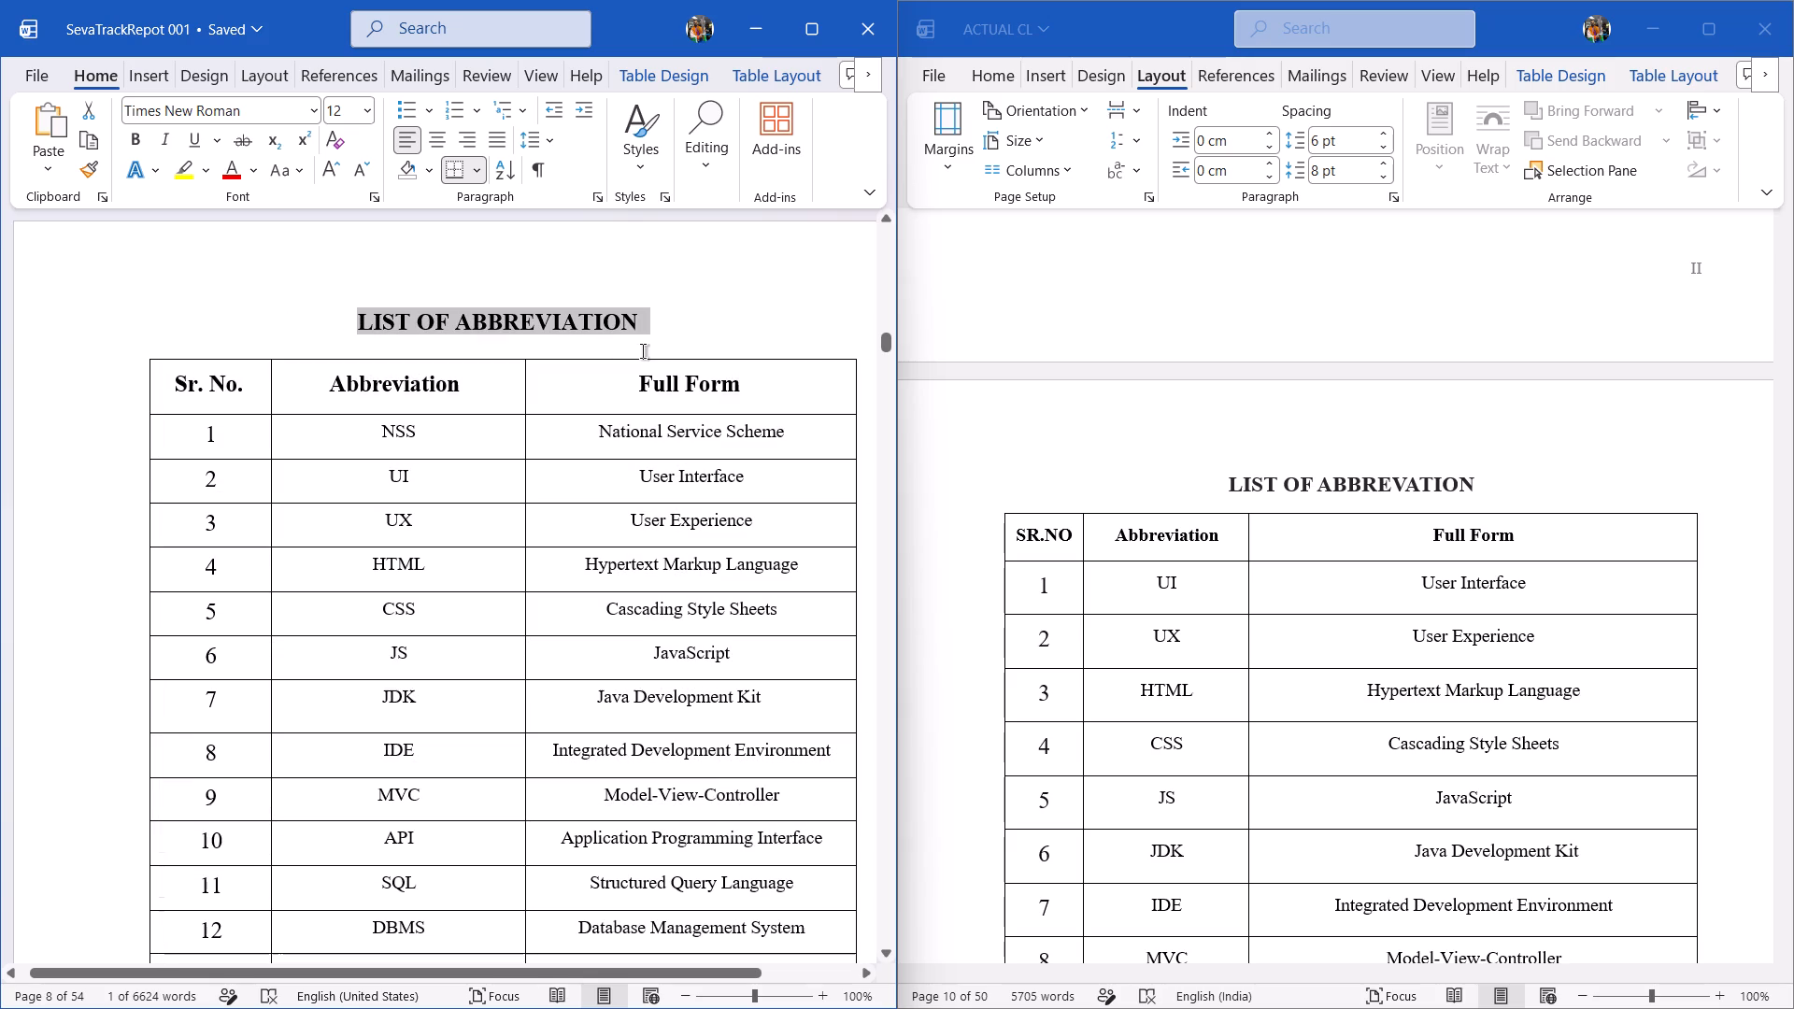
{"action": "left_click_drag", "start_coordinate": [643, 351], "coordinate": [649, 343]}
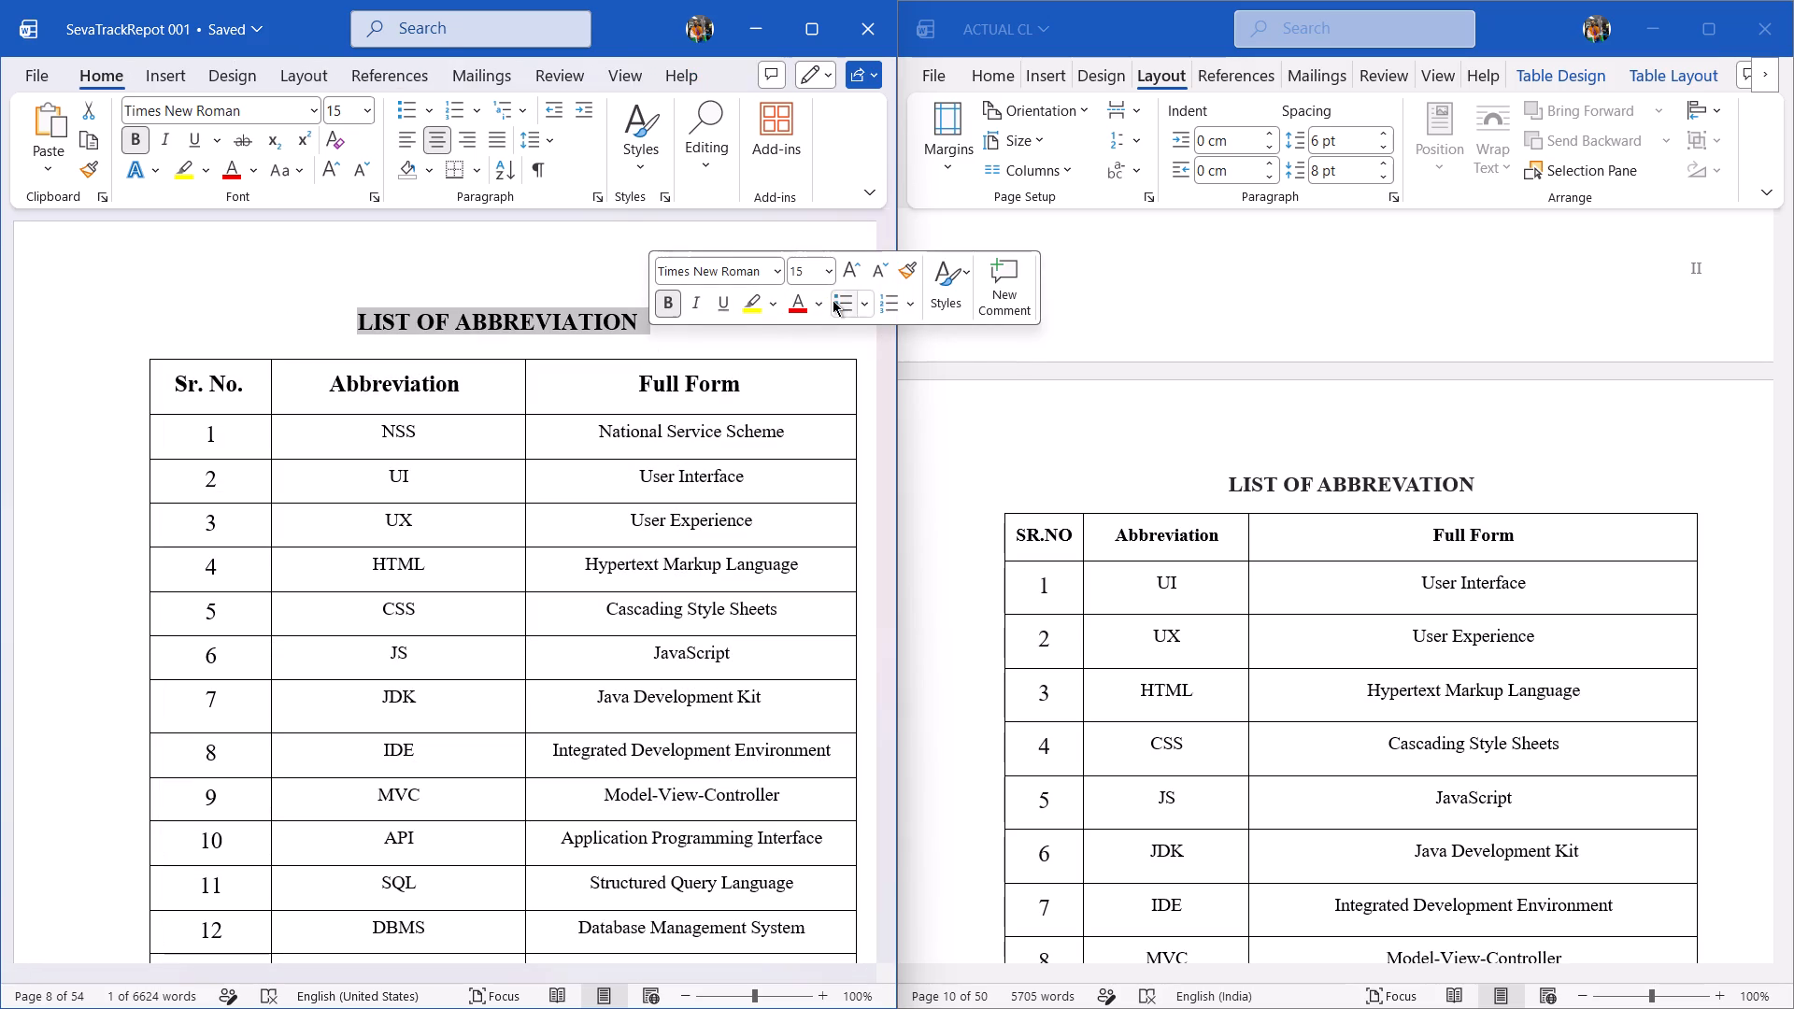
{"action": "left_click", "coordinate": [1216, 483]}
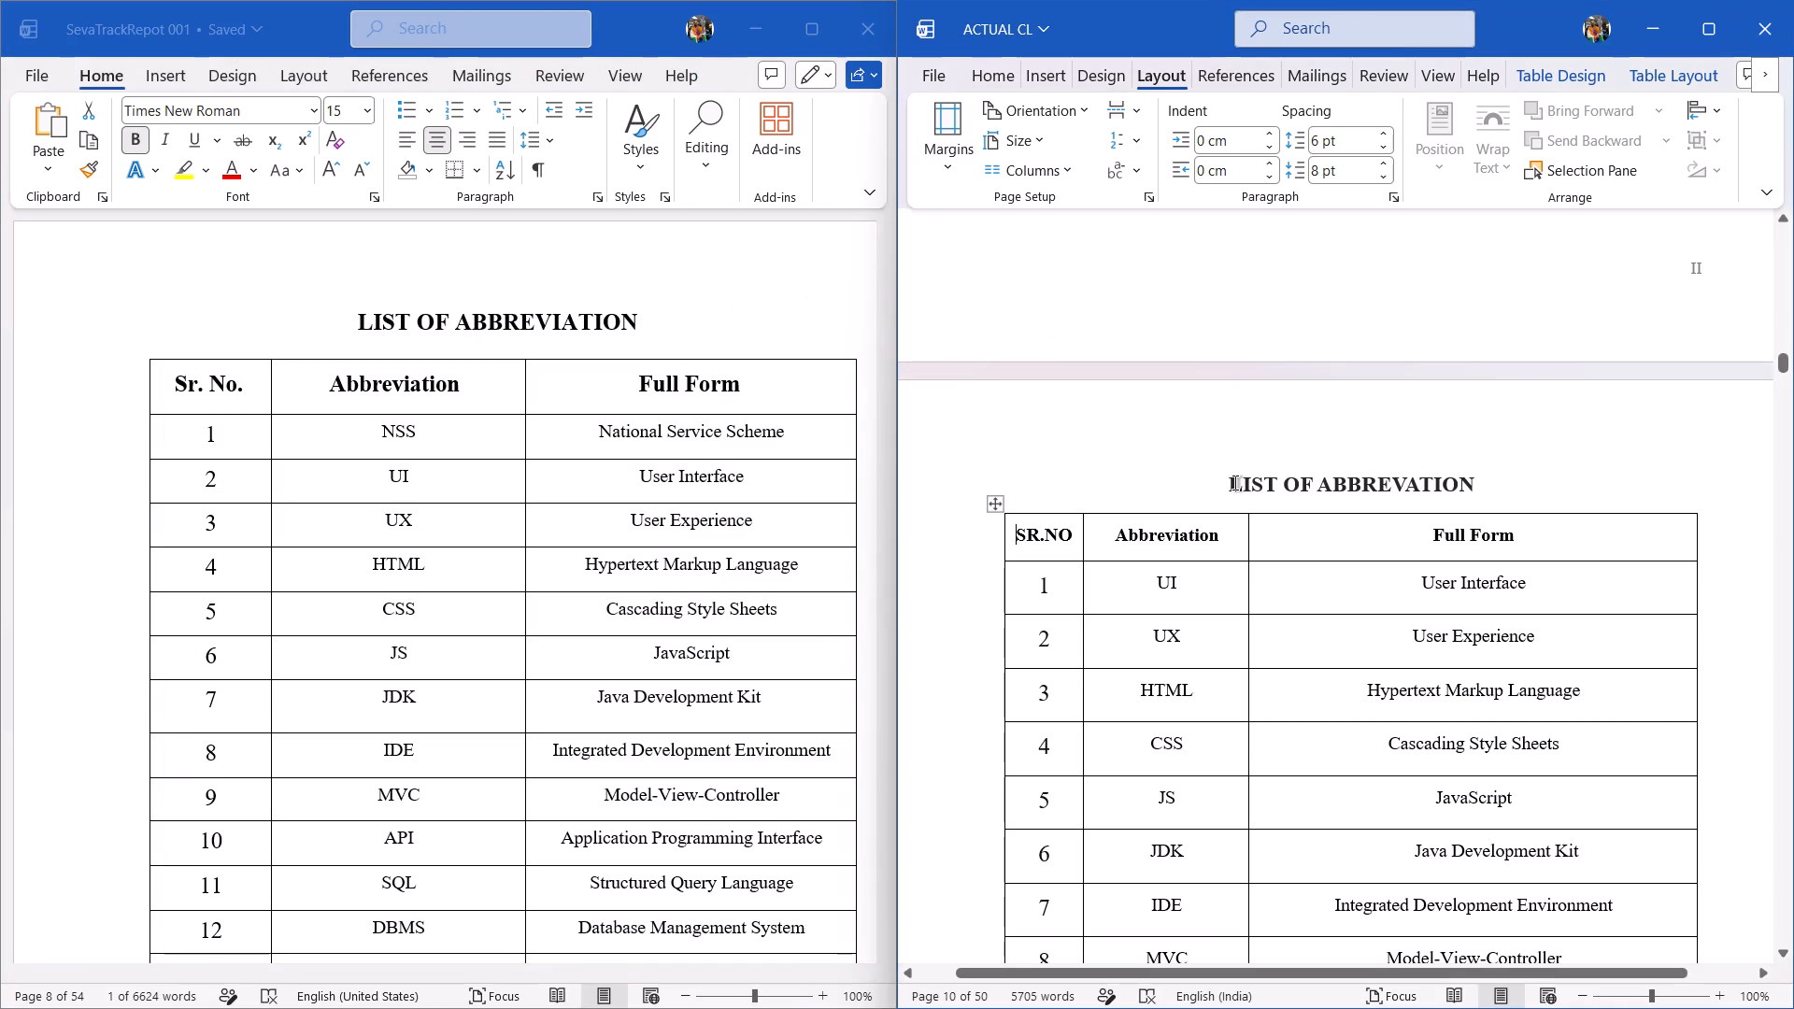
{"action": "left_click_drag", "start_coordinate": [1232, 483], "coordinate": [1440, 479]}
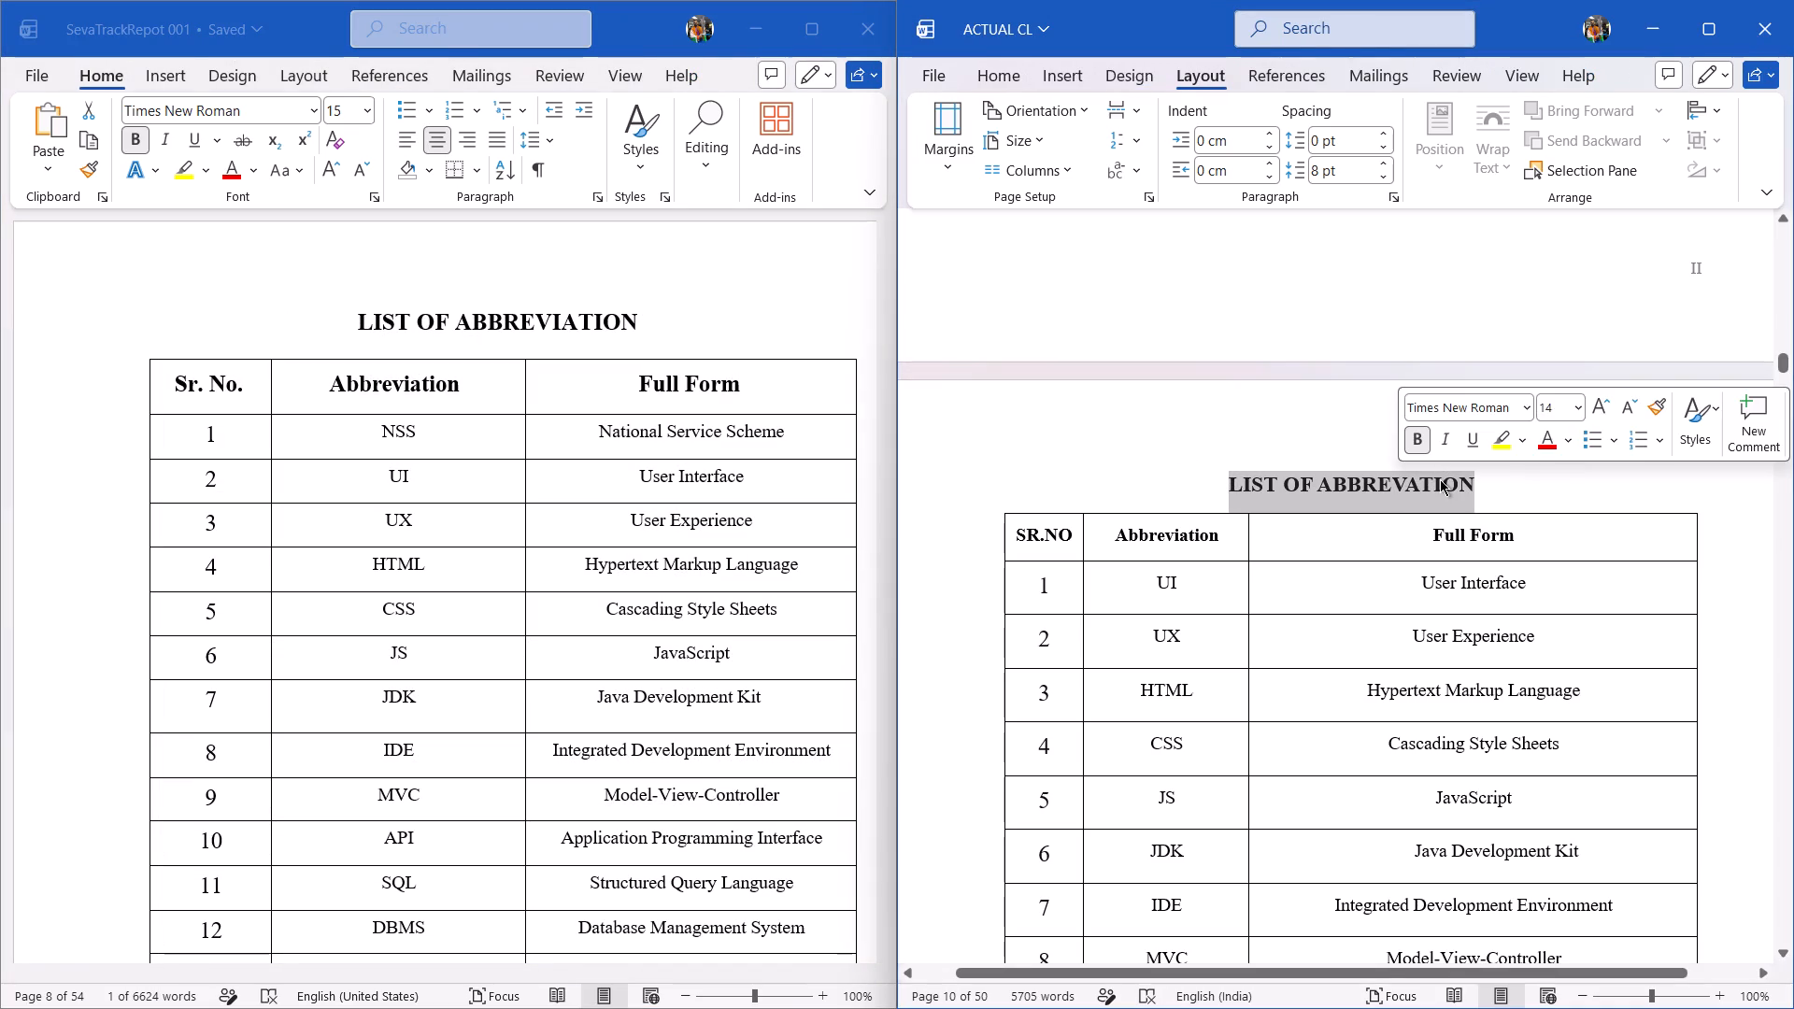
{"action": "left_click", "coordinate": [1187, 452]}
{"action": "scroll", "coordinate": [1187, 452], "scroll_direction": "down", "scroll_amount": 2}
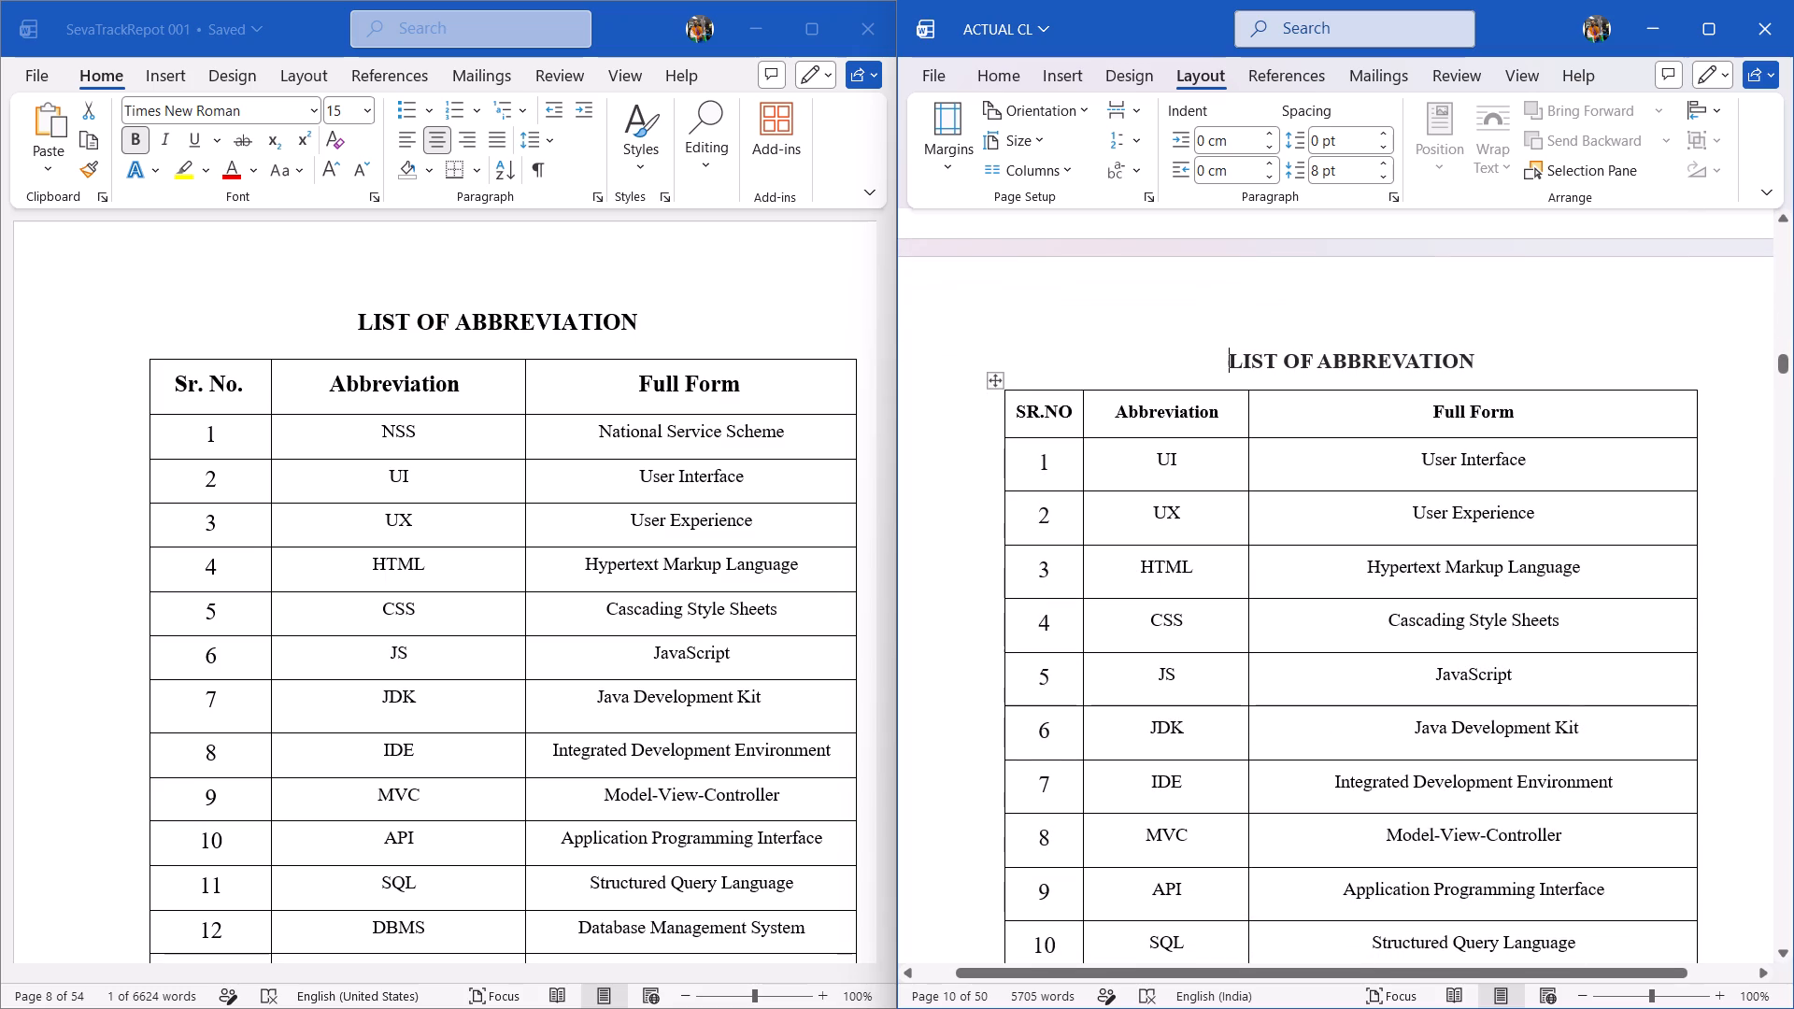
Compare the font formatting of the abbreviation tables' header rows in the CarLab and SevaTrack reports.
{"action": "left_click_drag", "start_coordinate": [1018, 409], "coordinate": [1075, 403]}
{"action": "left_click_drag", "start_coordinate": [1075, 403], "coordinate": [1375, 401]}
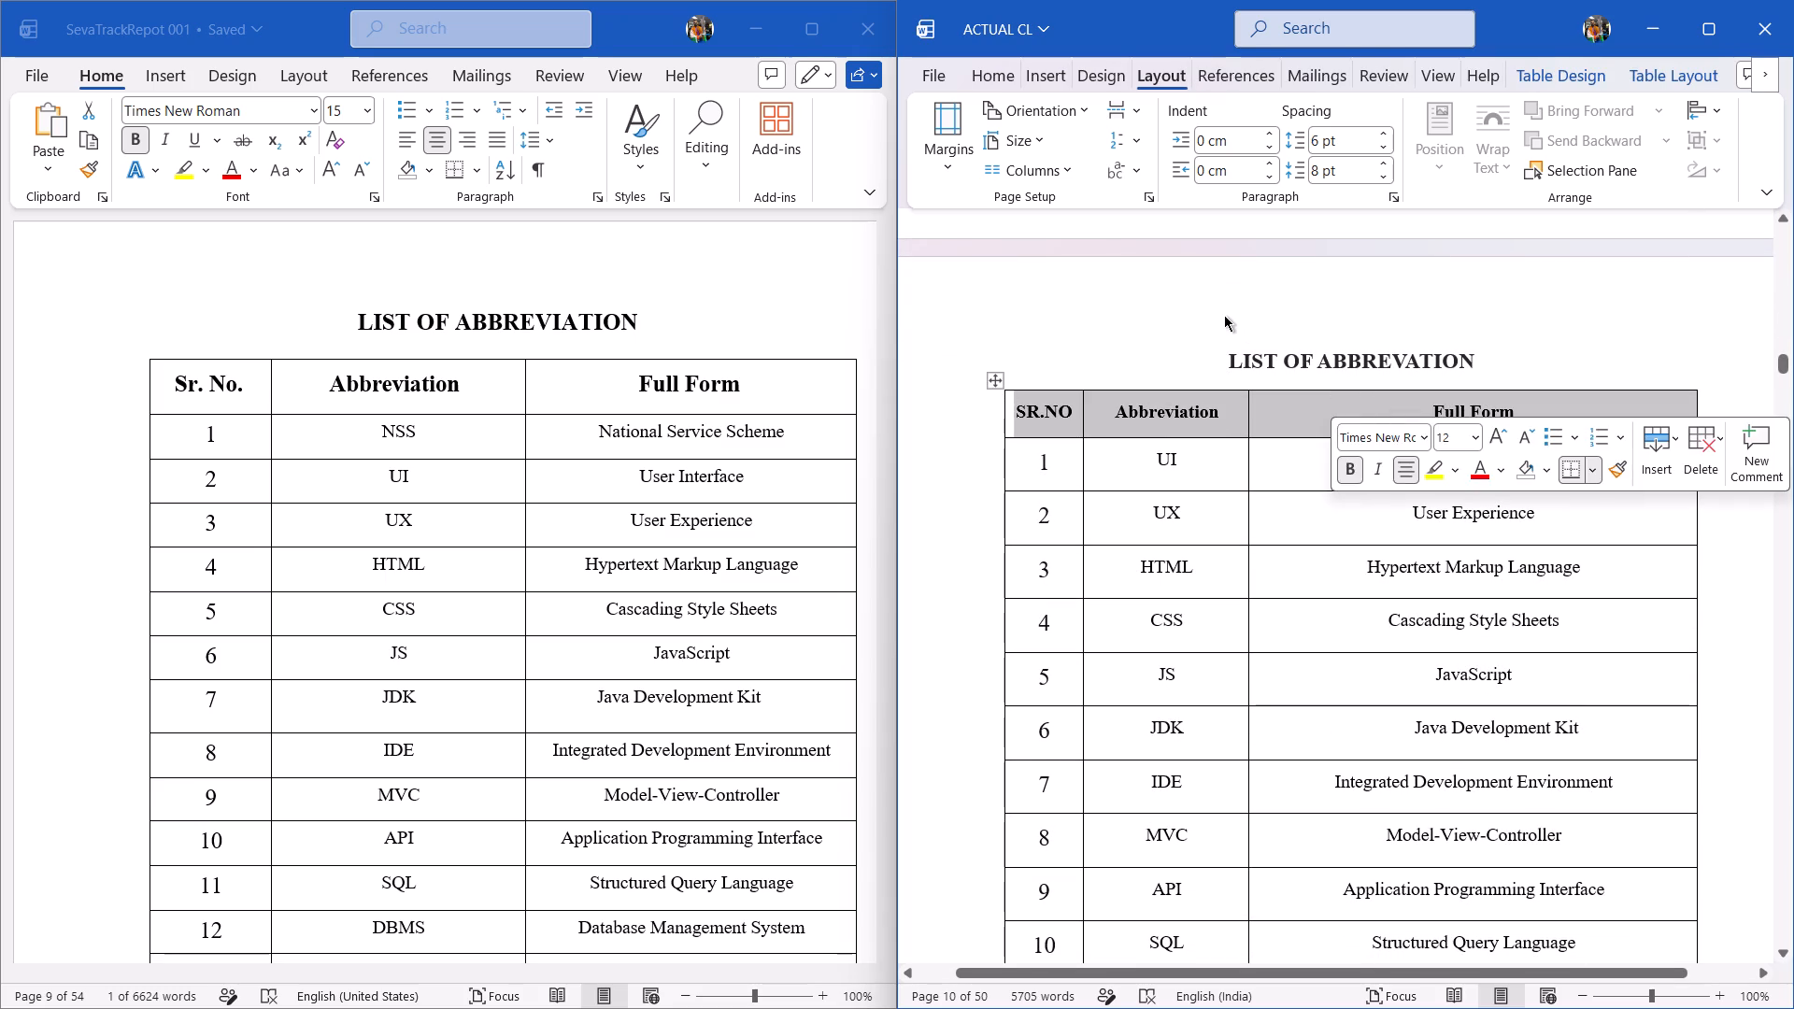
{"action": "left_click", "coordinate": [1221, 315]}
{"action": "left_click_drag", "start_coordinate": [740, 389], "coordinate": [593, 391]}
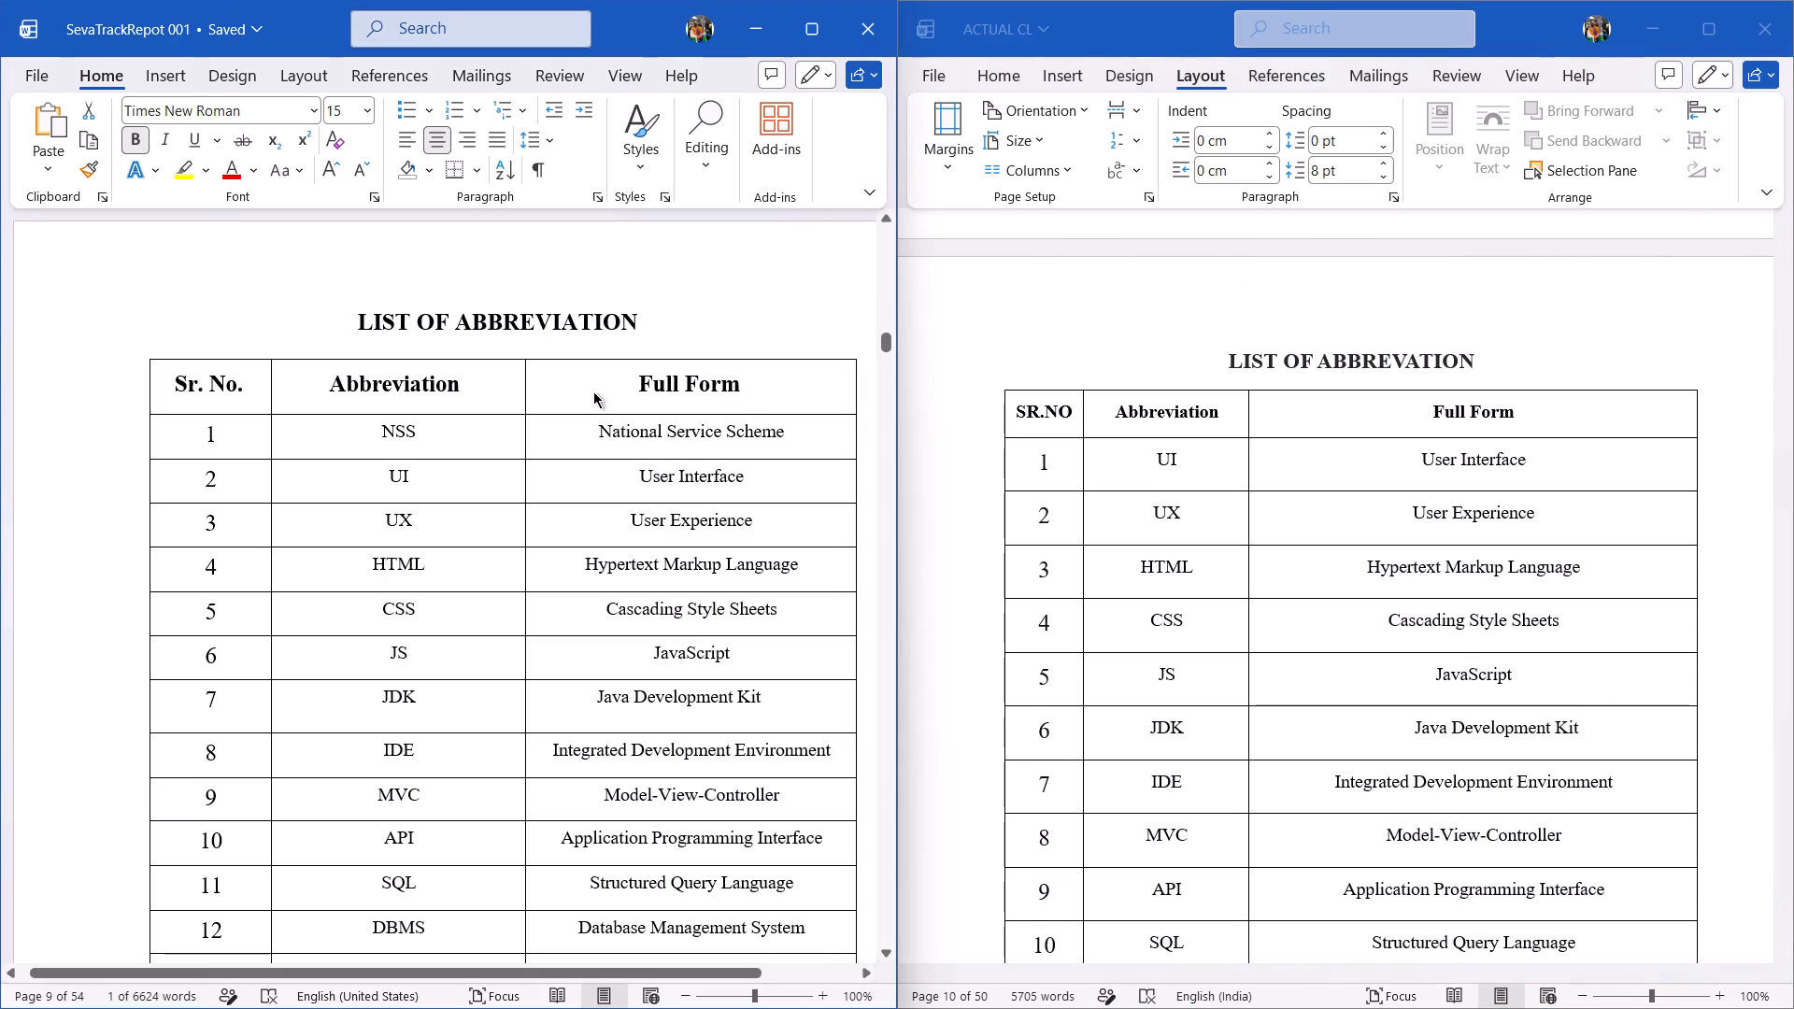
{"action": "left_click_drag", "start_coordinate": [593, 391], "coordinate": [385, 362]}
{"action": "left_click_drag", "start_coordinate": [178, 389], "coordinate": [573, 423]}
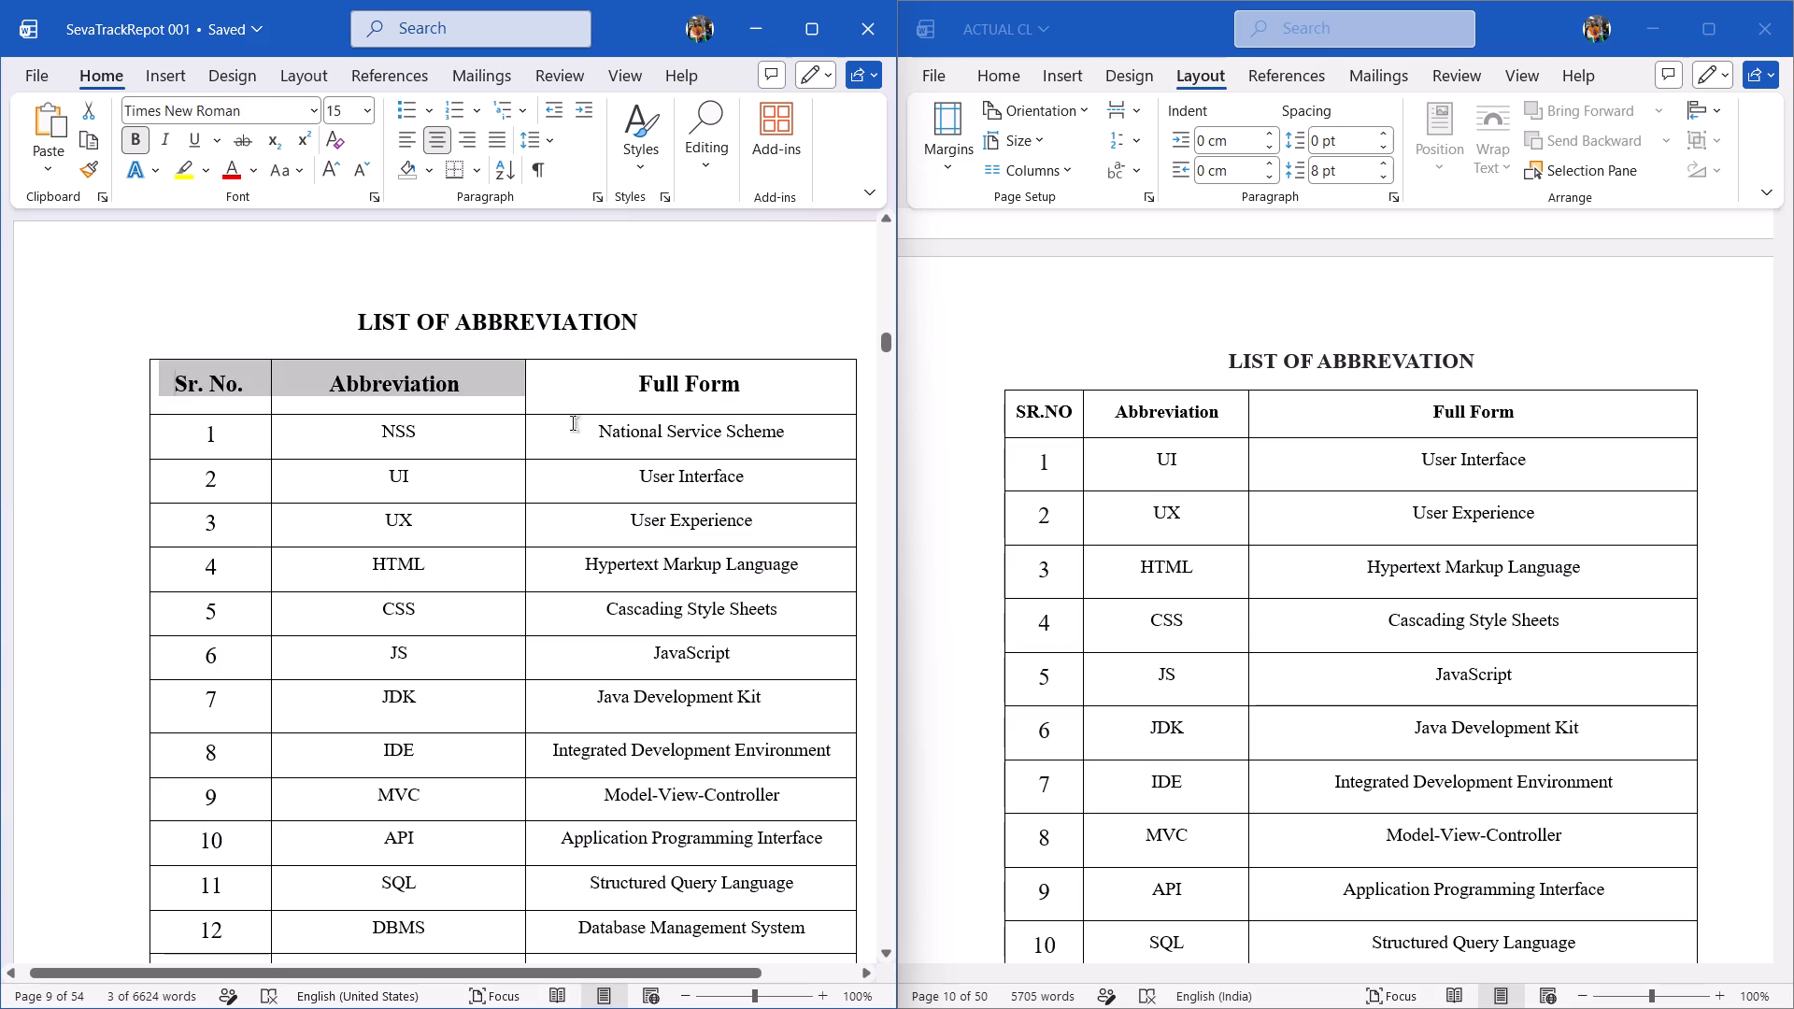
{"action": "left_click_drag", "start_coordinate": [573, 423], "coordinate": [746, 403]}
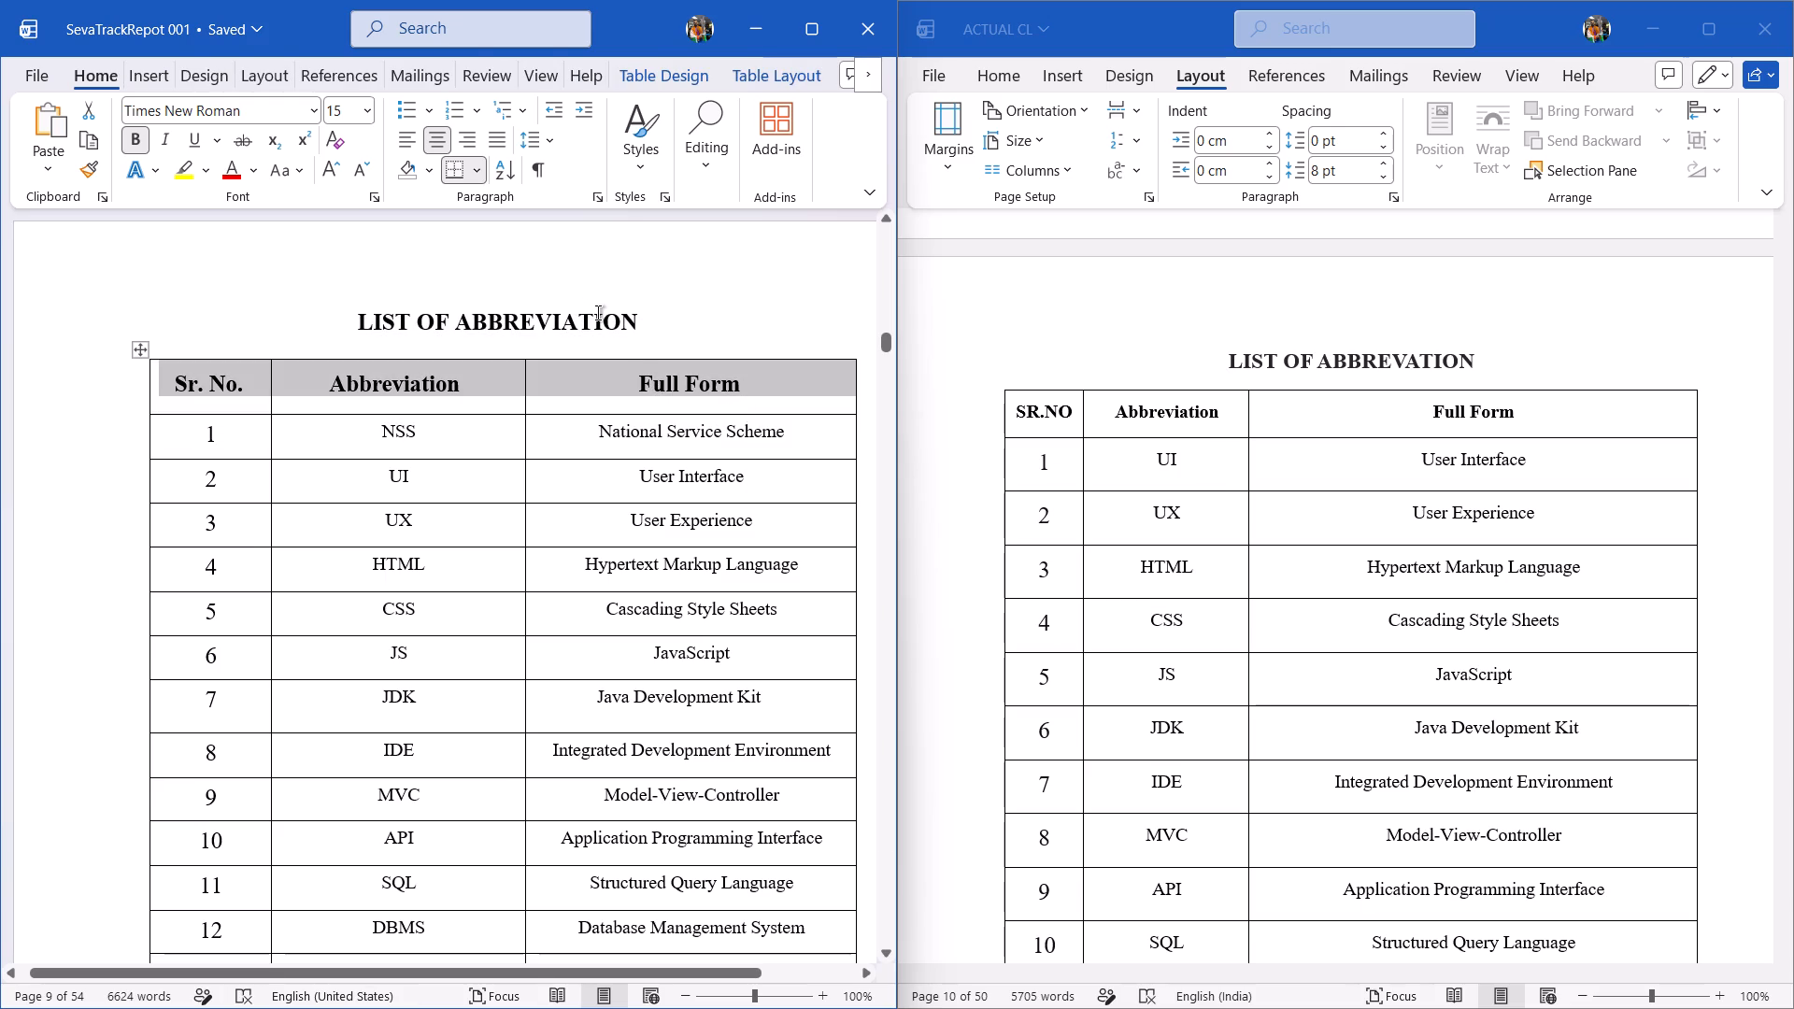
Compare the remaining rows of both abbreviation tables down to the HTTPS row and the page ends.
{"action": "scroll", "coordinate": [1122, 625], "scroll_direction": "down", "scroll_amount": 6}
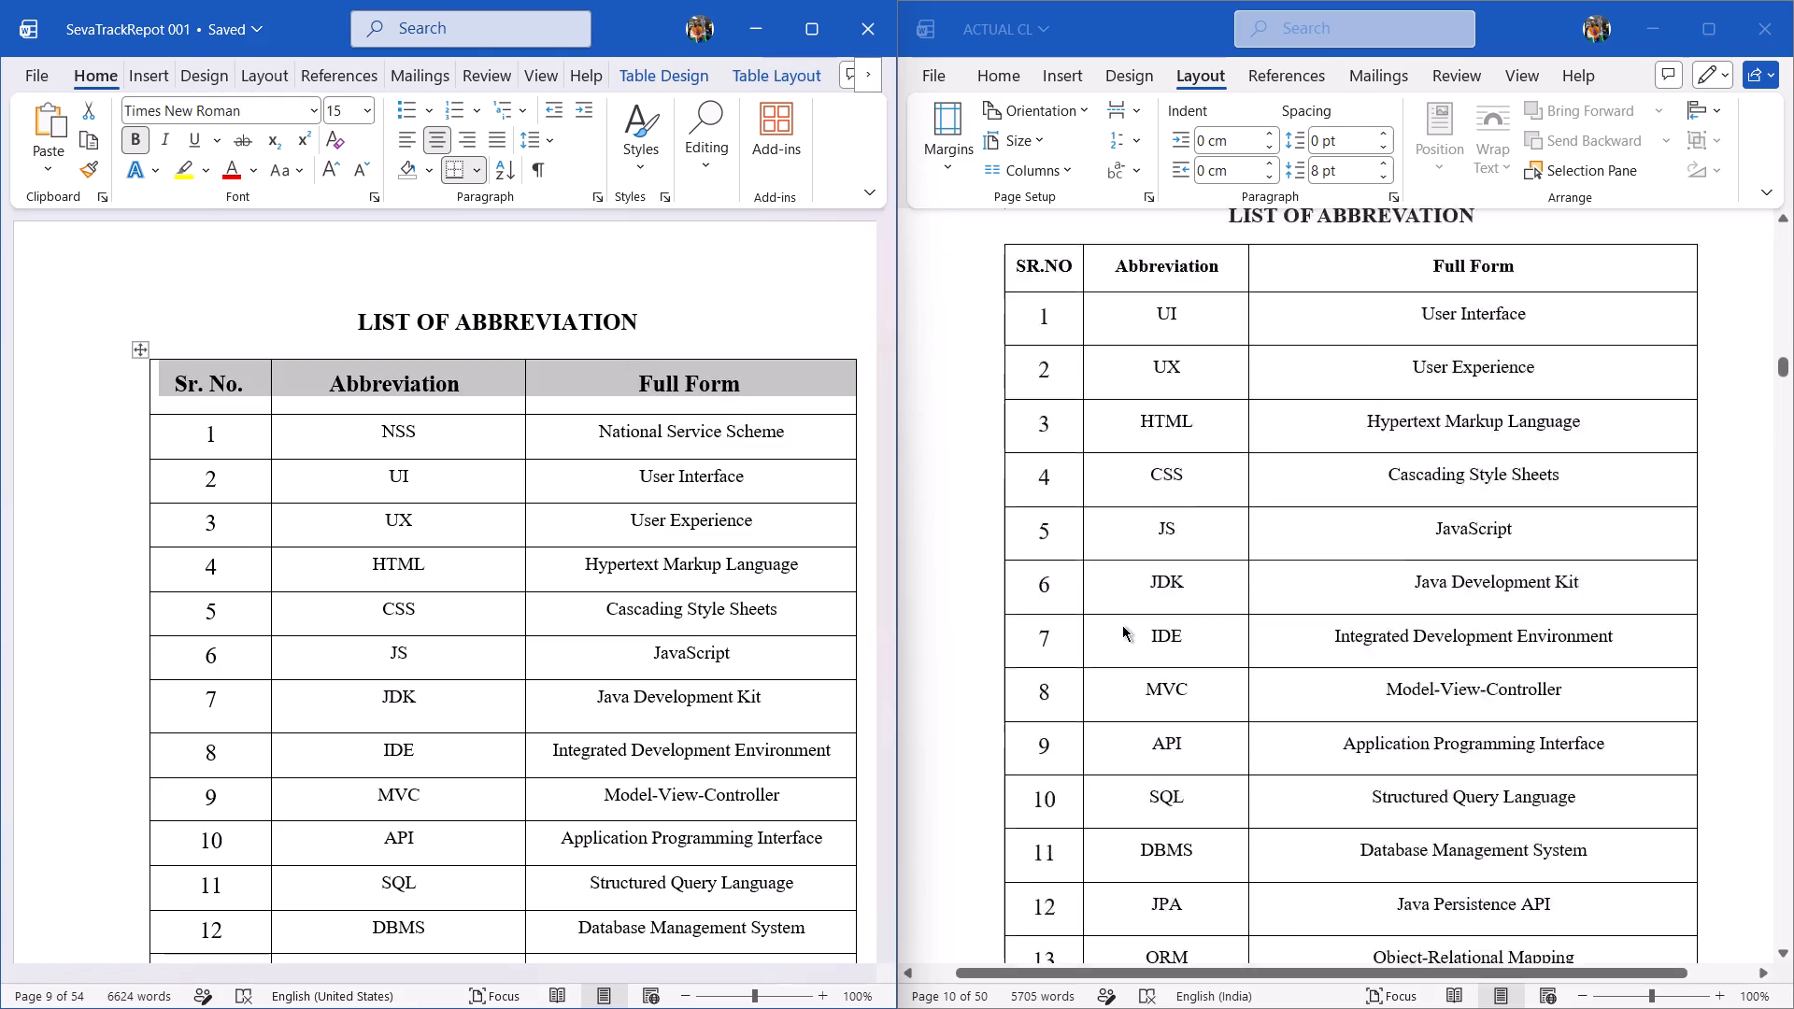
{"action": "scroll", "coordinate": [1122, 625], "scroll_direction": "down", "scroll_amount": 5}
{"action": "scroll", "coordinate": [681, 786], "scroll_direction": "down", "scroll_amount": 14}
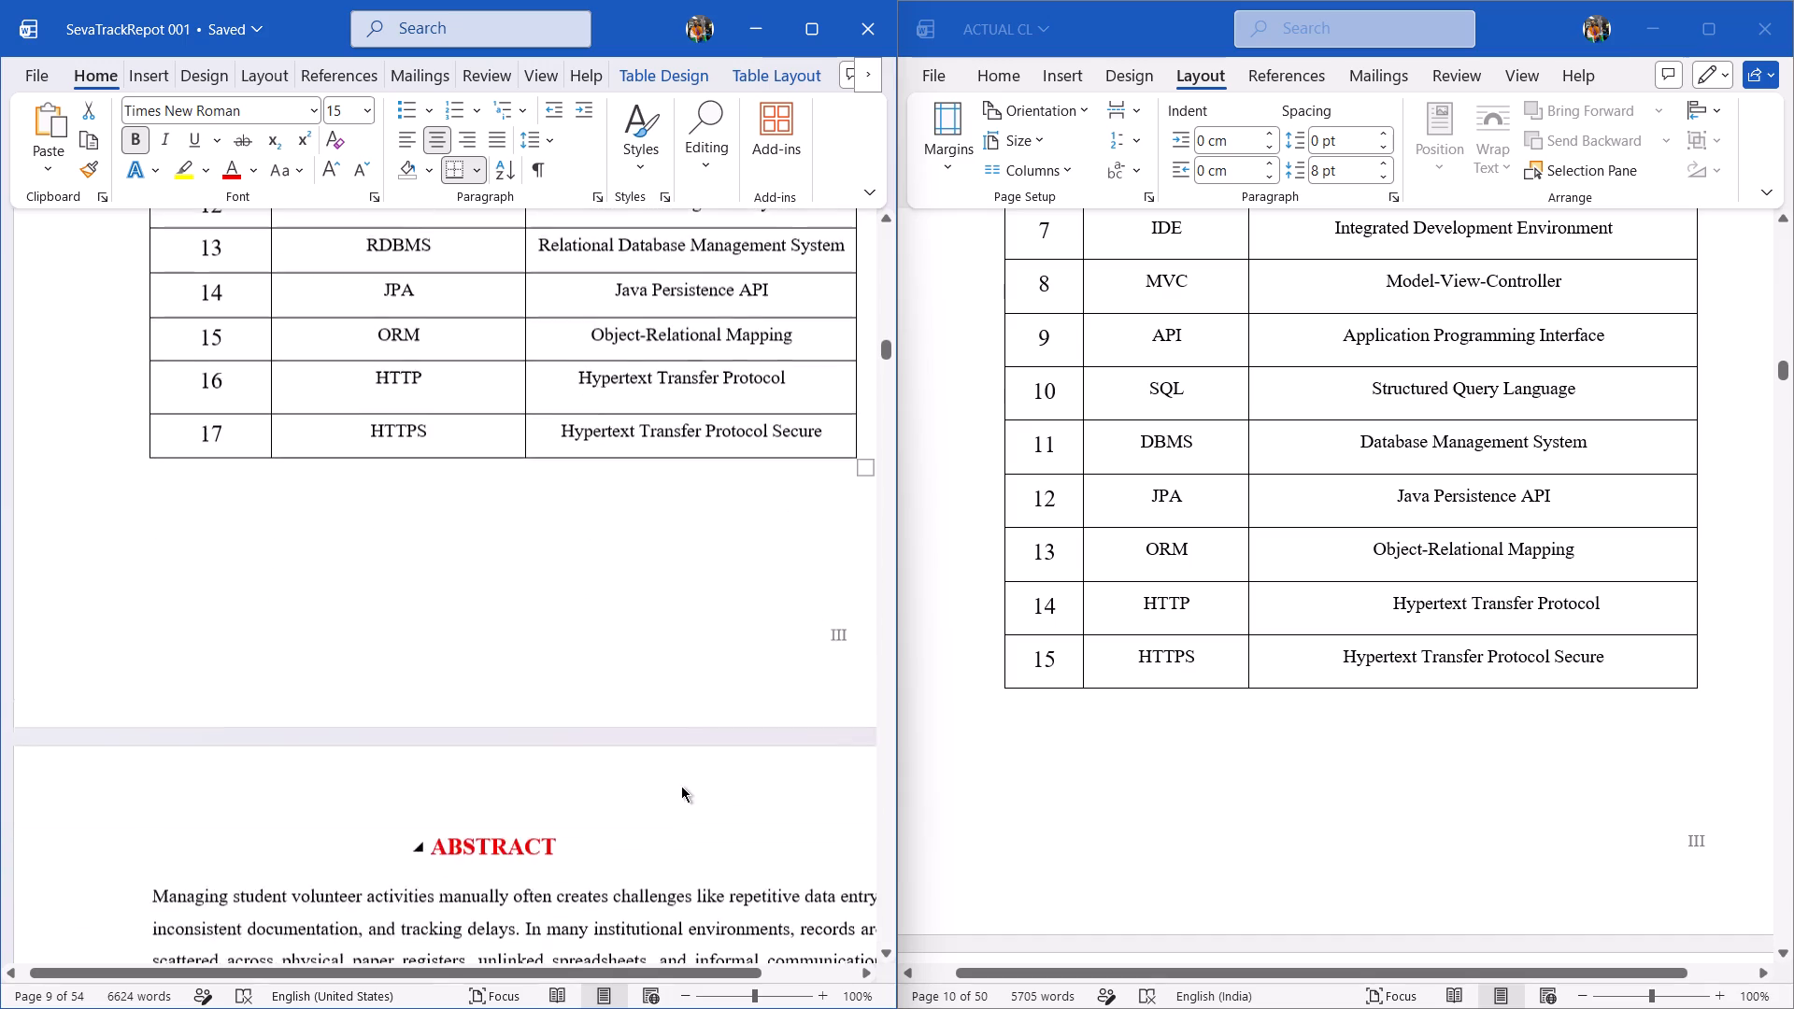
Compare the Abstract pages of both reports, from heading through body paragraphs to the keywords, for layout differences.
{"action": "scroll", "coordinate": [681, 786], "scroll_direction": "down", "scroll_amount": 10}
{"action": "scroll", "coordinate": [681, 786], "scroll_direction": "right", "scroll_amount": 2}
{"action": "scroll", "coordinate": [681, 786], "scroll_direction": "left", "scroll_amount": 1}
{"action": "scroll", "coordinate": [681, 786], "scroll_direction": "right", "scroll_amount": 1}
{"action": "scroll", "coordinate": [681, 786], "scroll_direction": "left", "scroll_amount": 1}
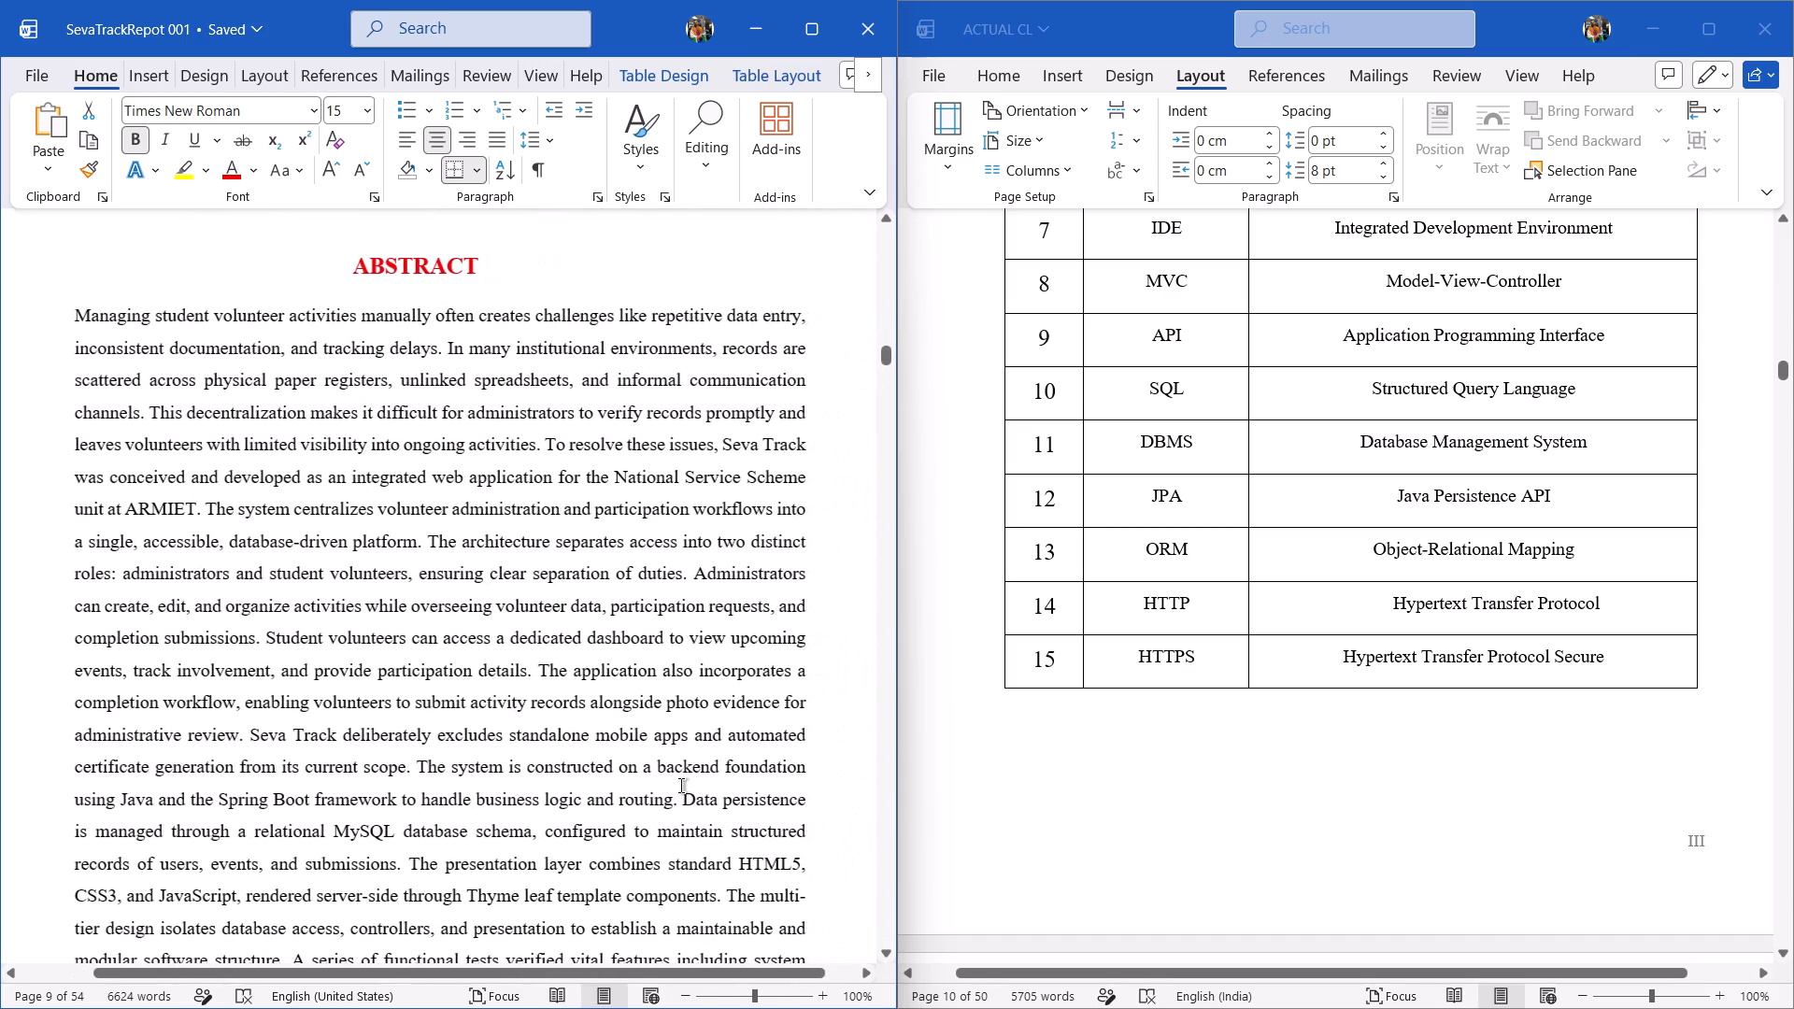
{"action": "scroll", "coordinate": [681, 786], "scroll_direction": "left", "scroll_amount": 1}
{"action": "scroll", "coordinate": [1298, 941], "scroll_direction": "down", "scroll_amount": 15}
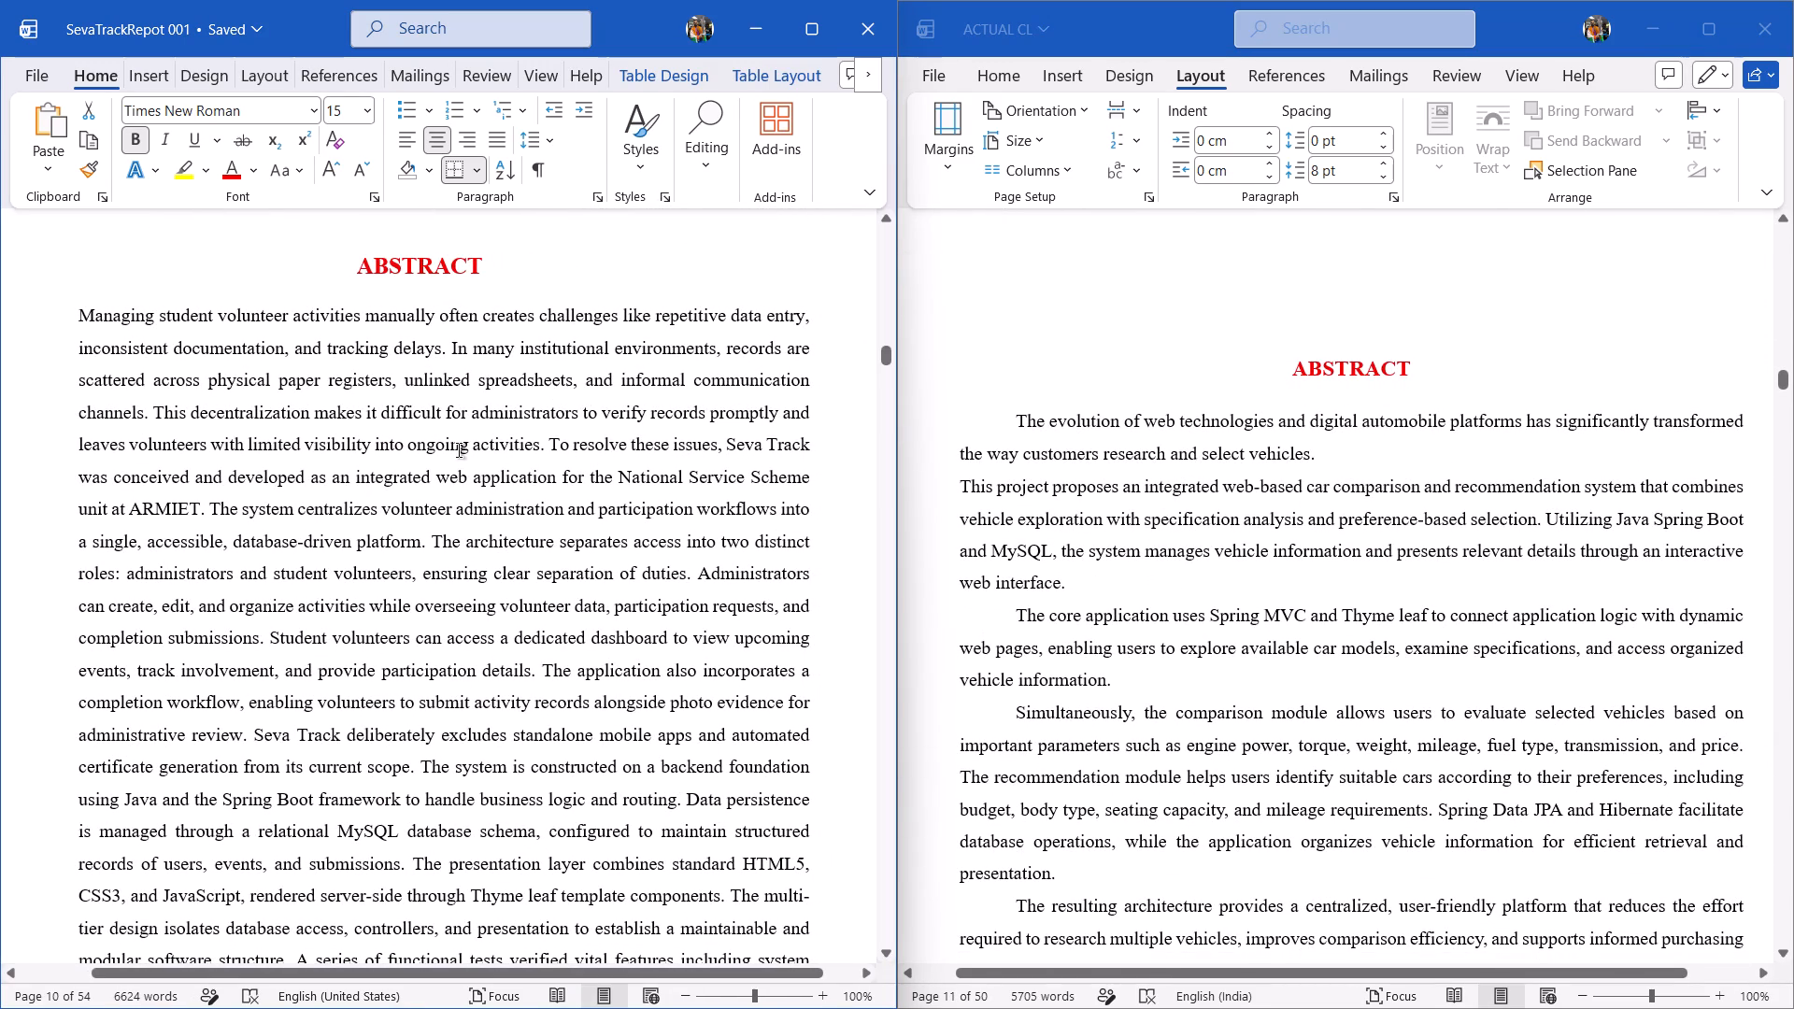
{"action": "scroll", "coordinate": [390, 546], "scroll_direction": "down", "scroll_amount": 2}
{"action": "scroll", "coordinate": [390, 546], "scroll_direction": "up", "scroll_amount": 1}
{"action": "scroll", "coordinate": [390, 546], "scroll_direction": "down", "scroll_amount": 1}
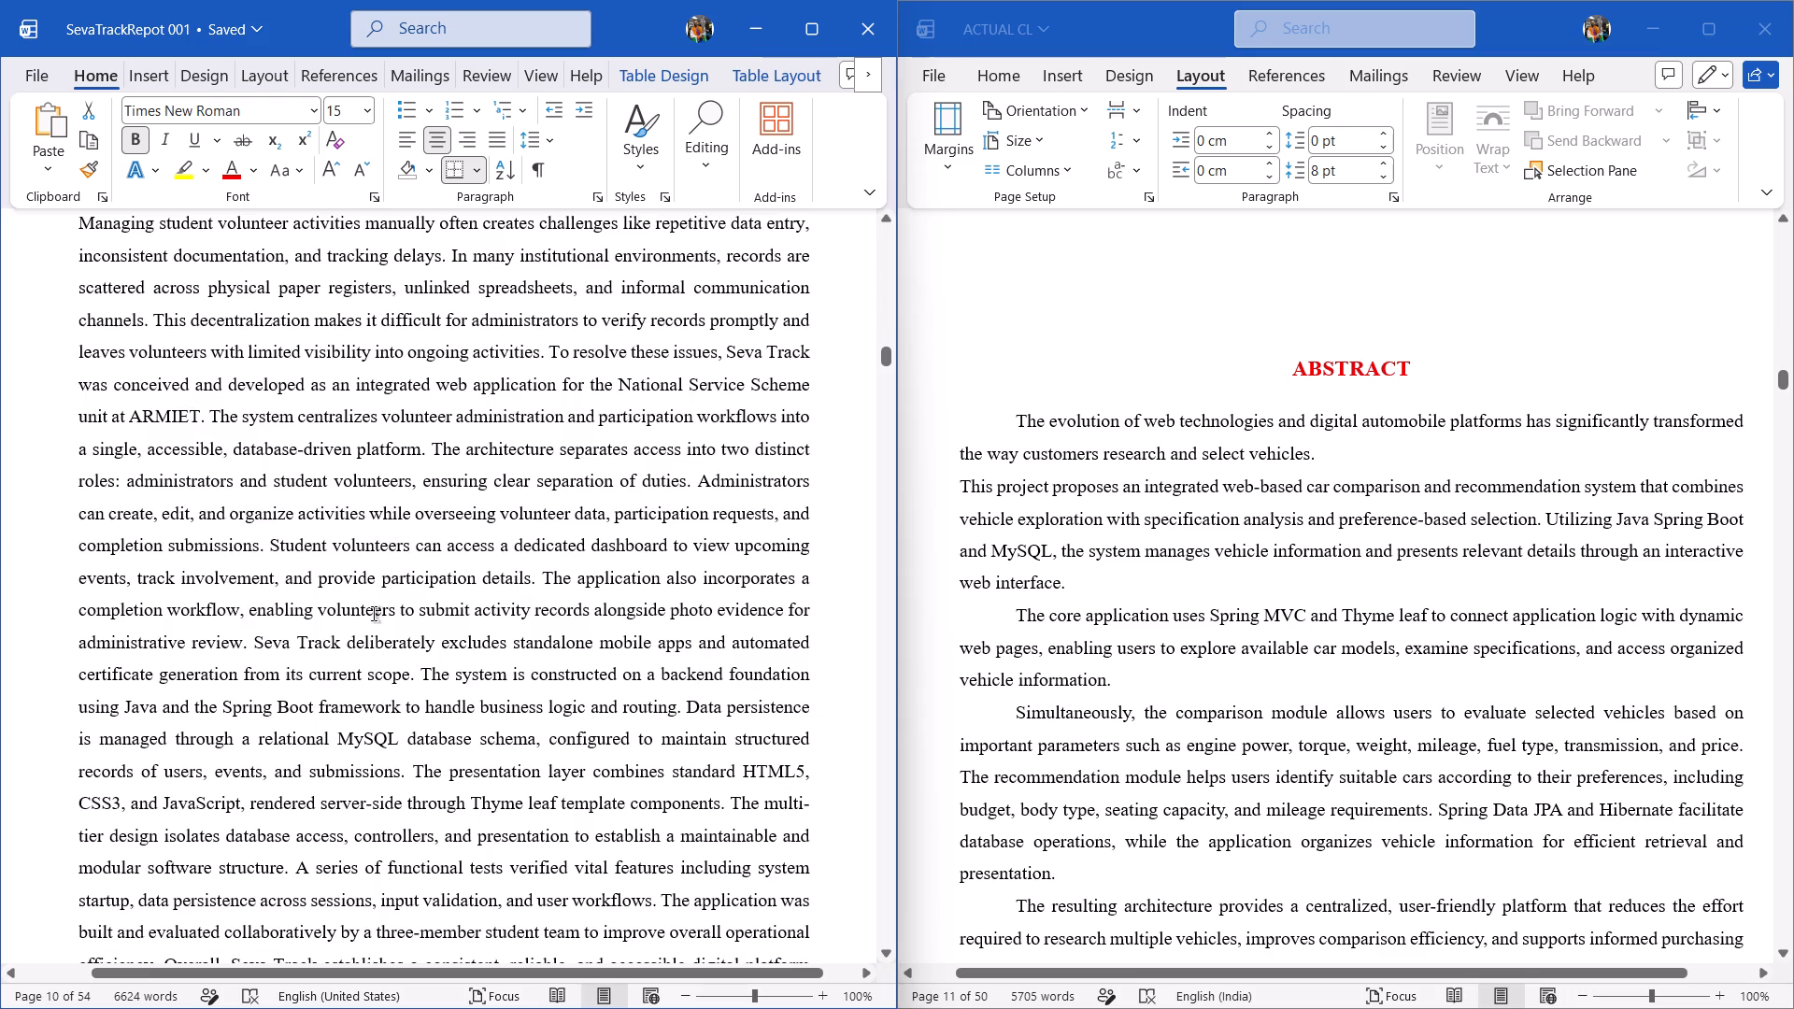
{"action": "scroll", "coordinate": [374, 614], "scroll_direction": "down", "scroll_amount": 6}
{"action": "scroll", "coordinate": [1028, 627], "scroll_direction": "down", "scroll_amount": 1}
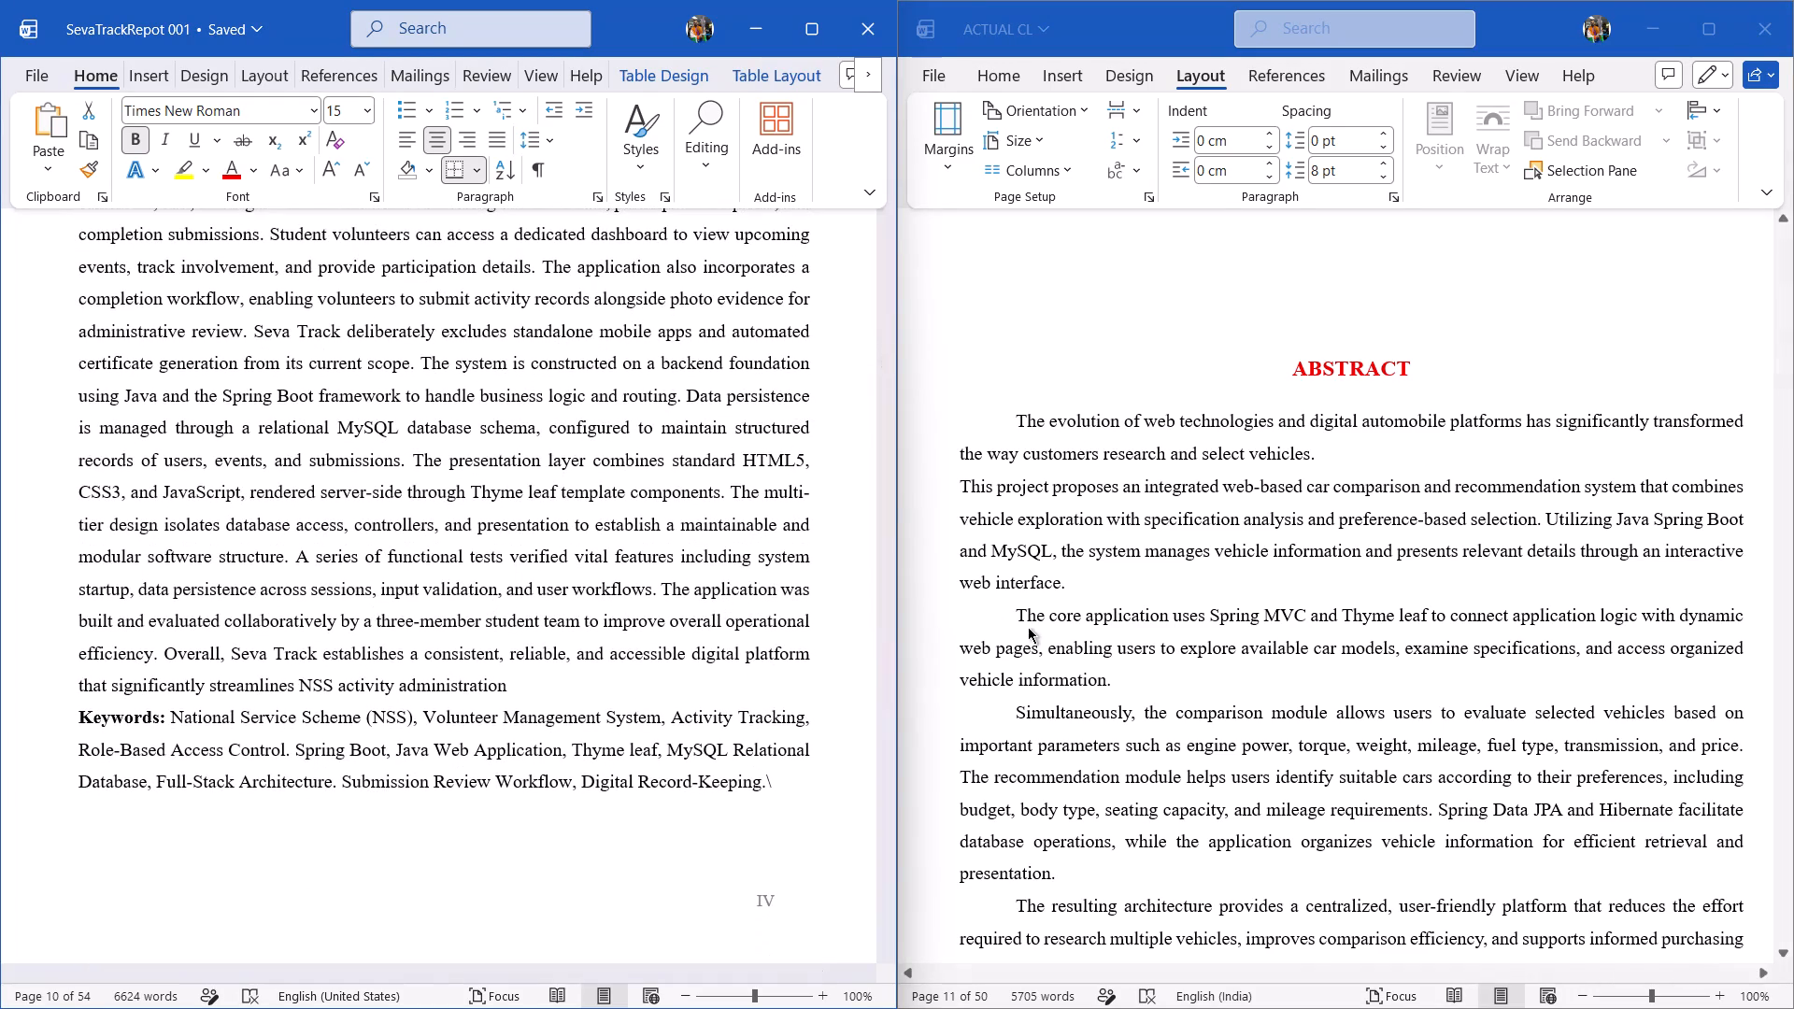
{"action": "scroll", "coordinate": [1028, 627], "scroll_direction": "down", "scroll_amount": 3}
{"action": "scroll", "coordinate": [1049, 473], "scroll_direction": "down", "scroll_amount": 9}
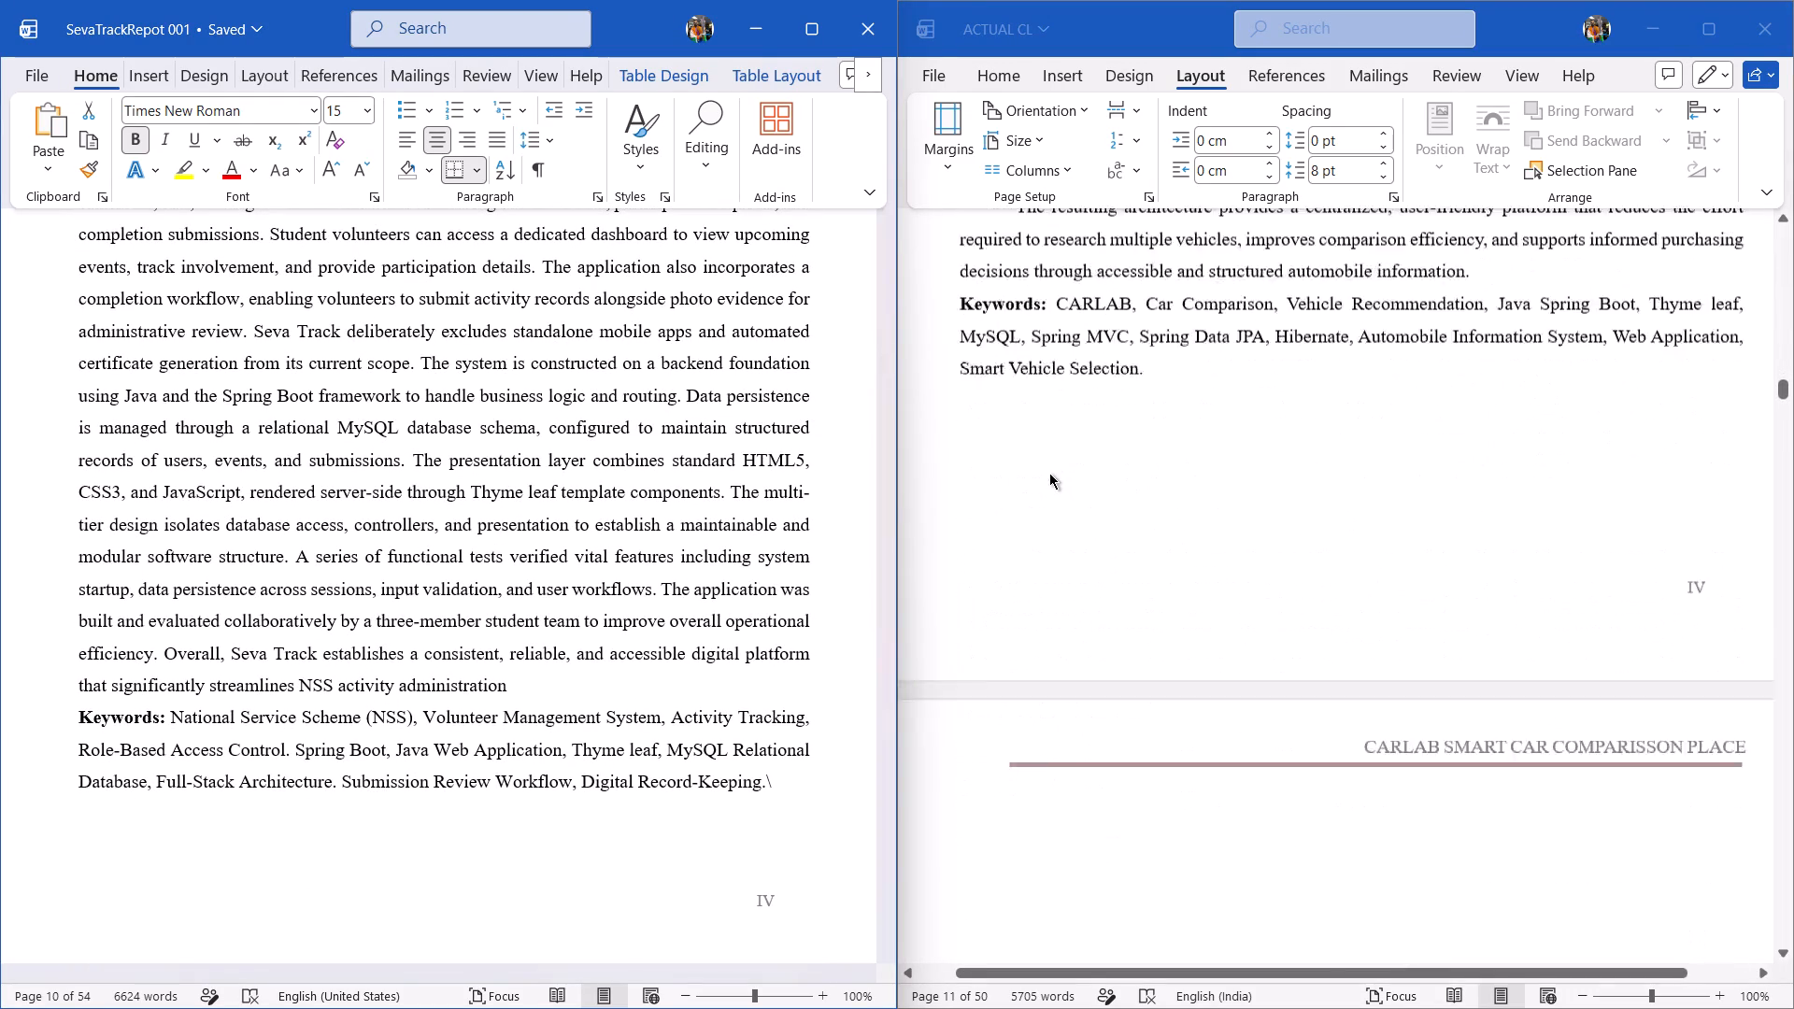
Examine the Chapter 01 Introduction headings on CarLab's chapter title page and at the start of the chapter text.
{"action": "scroll", "coordinate": [1049, 473], "scroll_direction": "down", "scroll_amount": 17}
{"action": "scroll", "coordinate": [1049, 473], "scroll_direction": "up", "scroll_amount": 3}
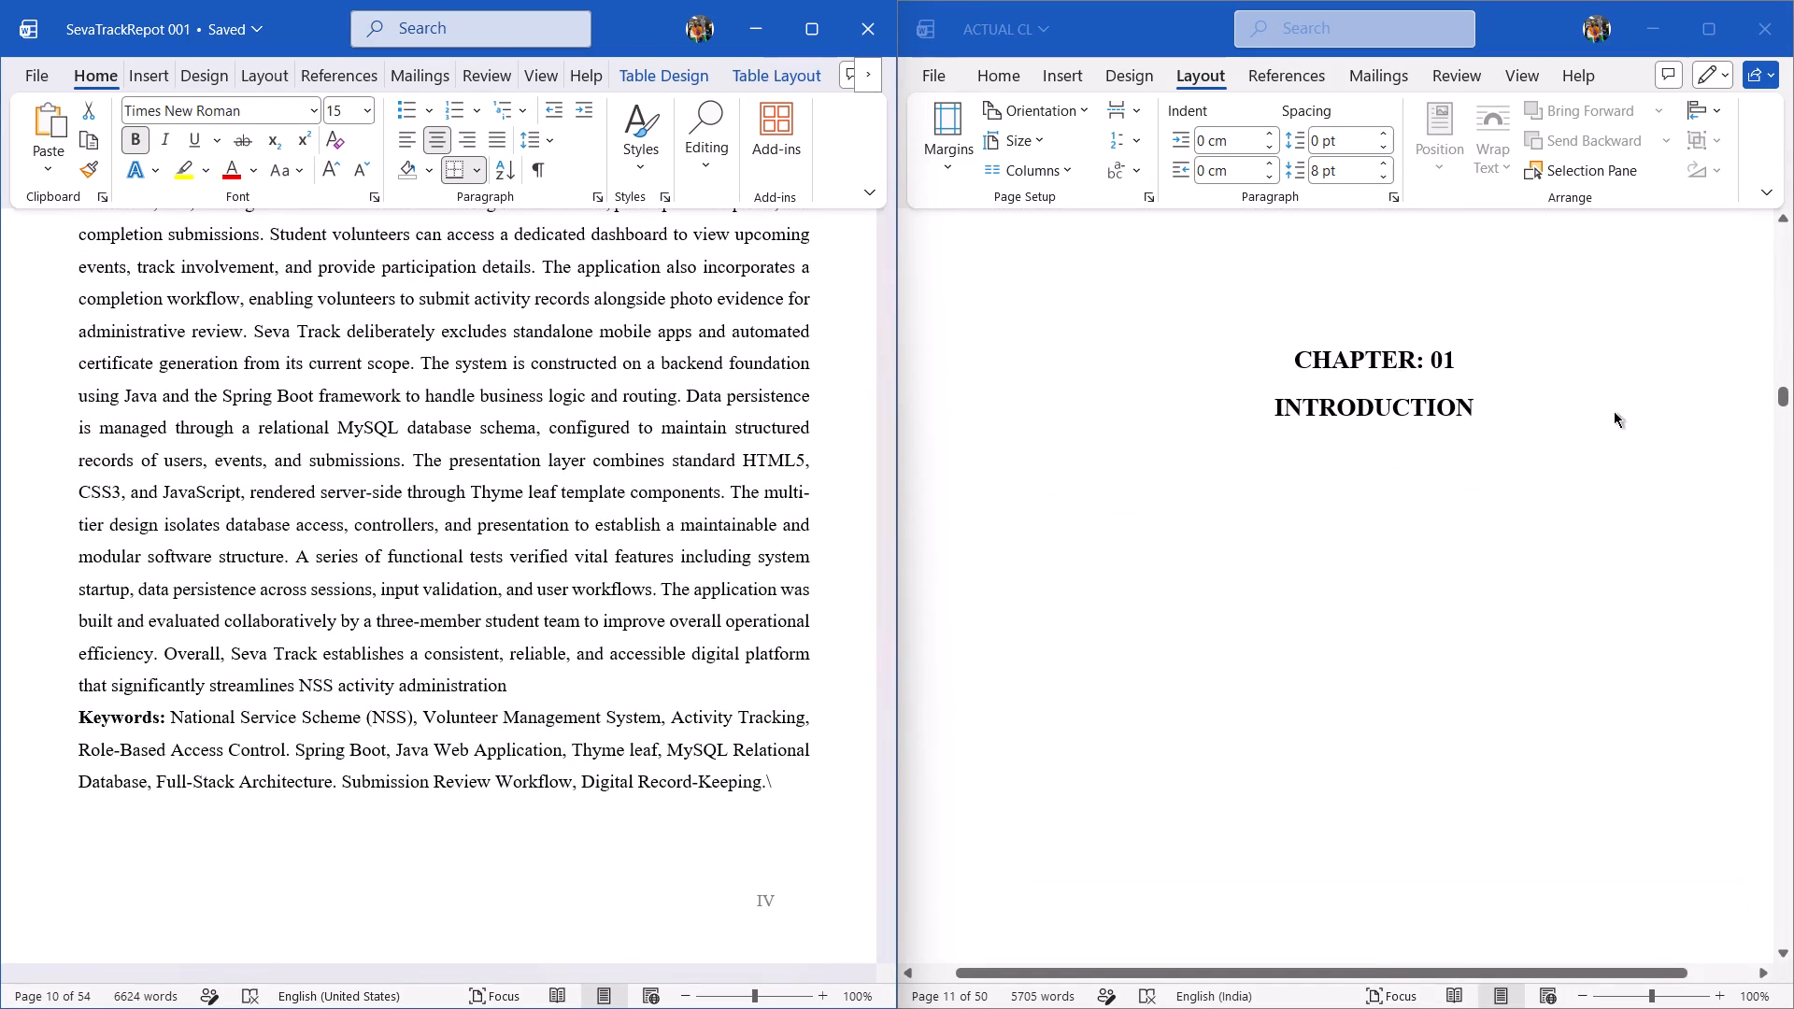
{"action": "left_click", "coordinate": [1468, 415]}
{"action": "left_click_drag", "start_coordinate": [1468, 415], "coordinate": [1500, 437]}
{"action": "scroll", "coordinate": [1401, 626], "scroll_direction": "down", "scroll_amount": 6}
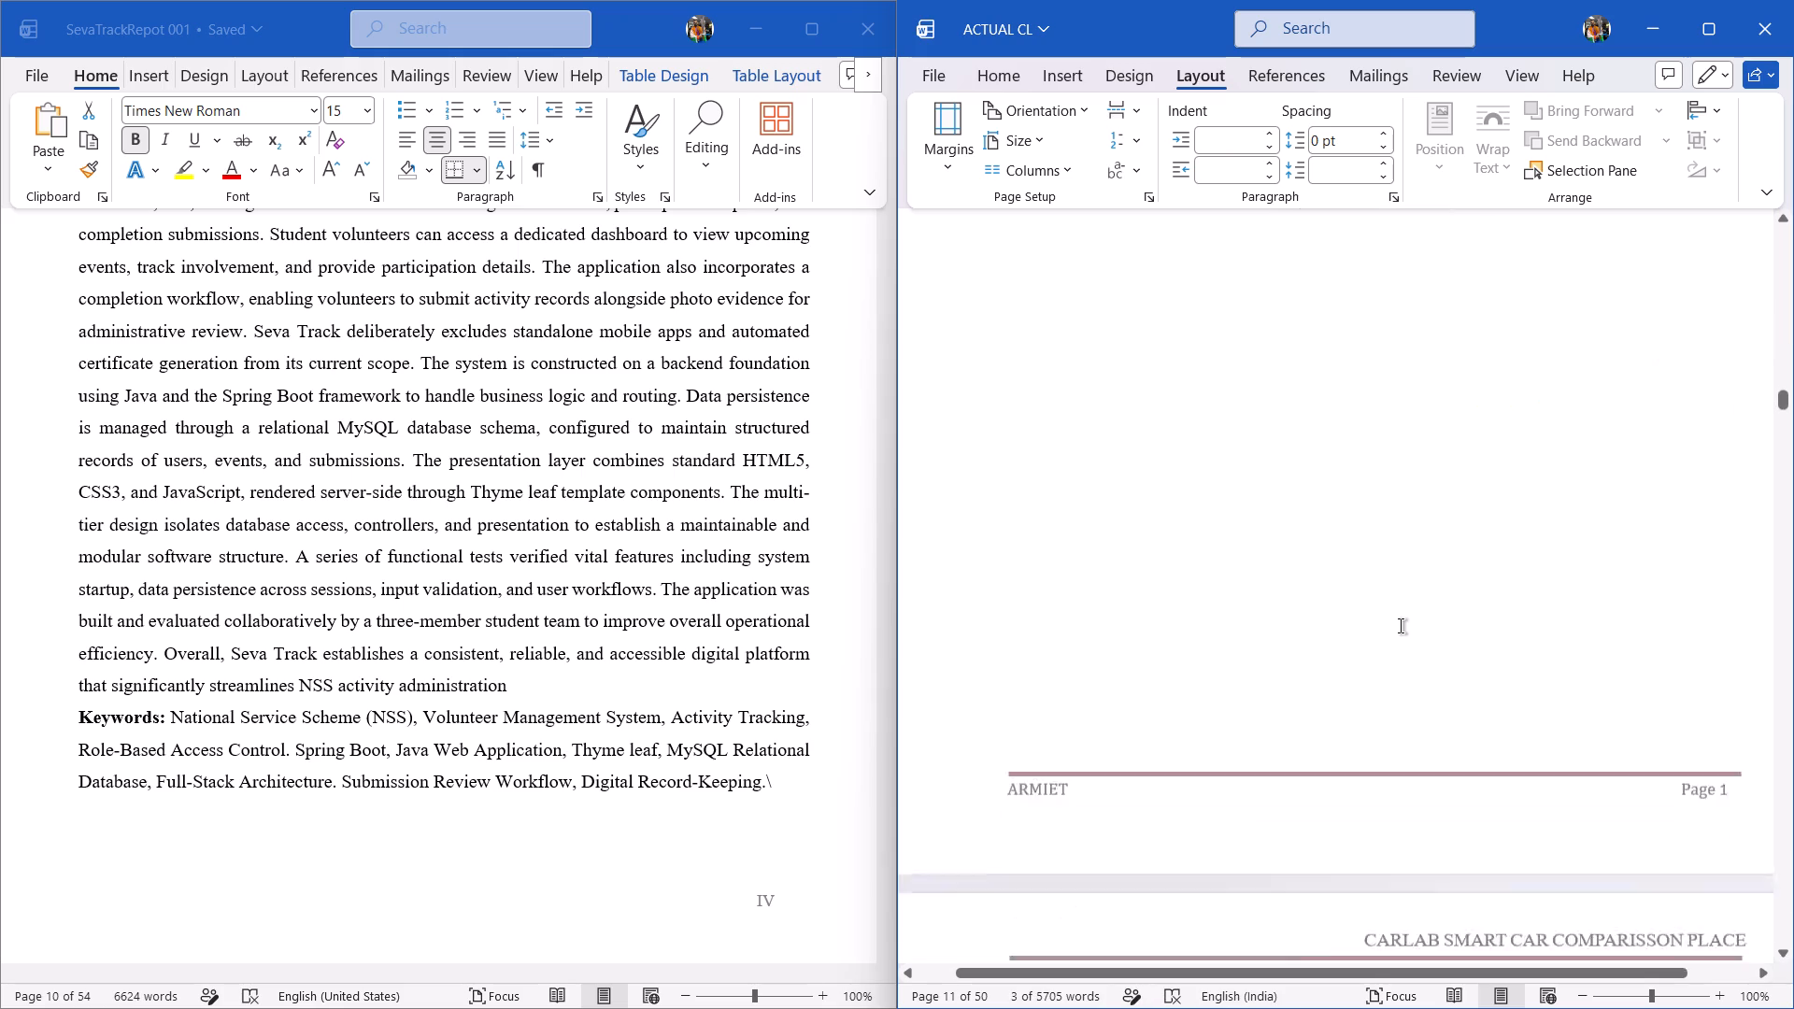
{"action": "scroll", "coordinate": [1401, 626], "scroll_direction": "down", "scroll_amount": 3}
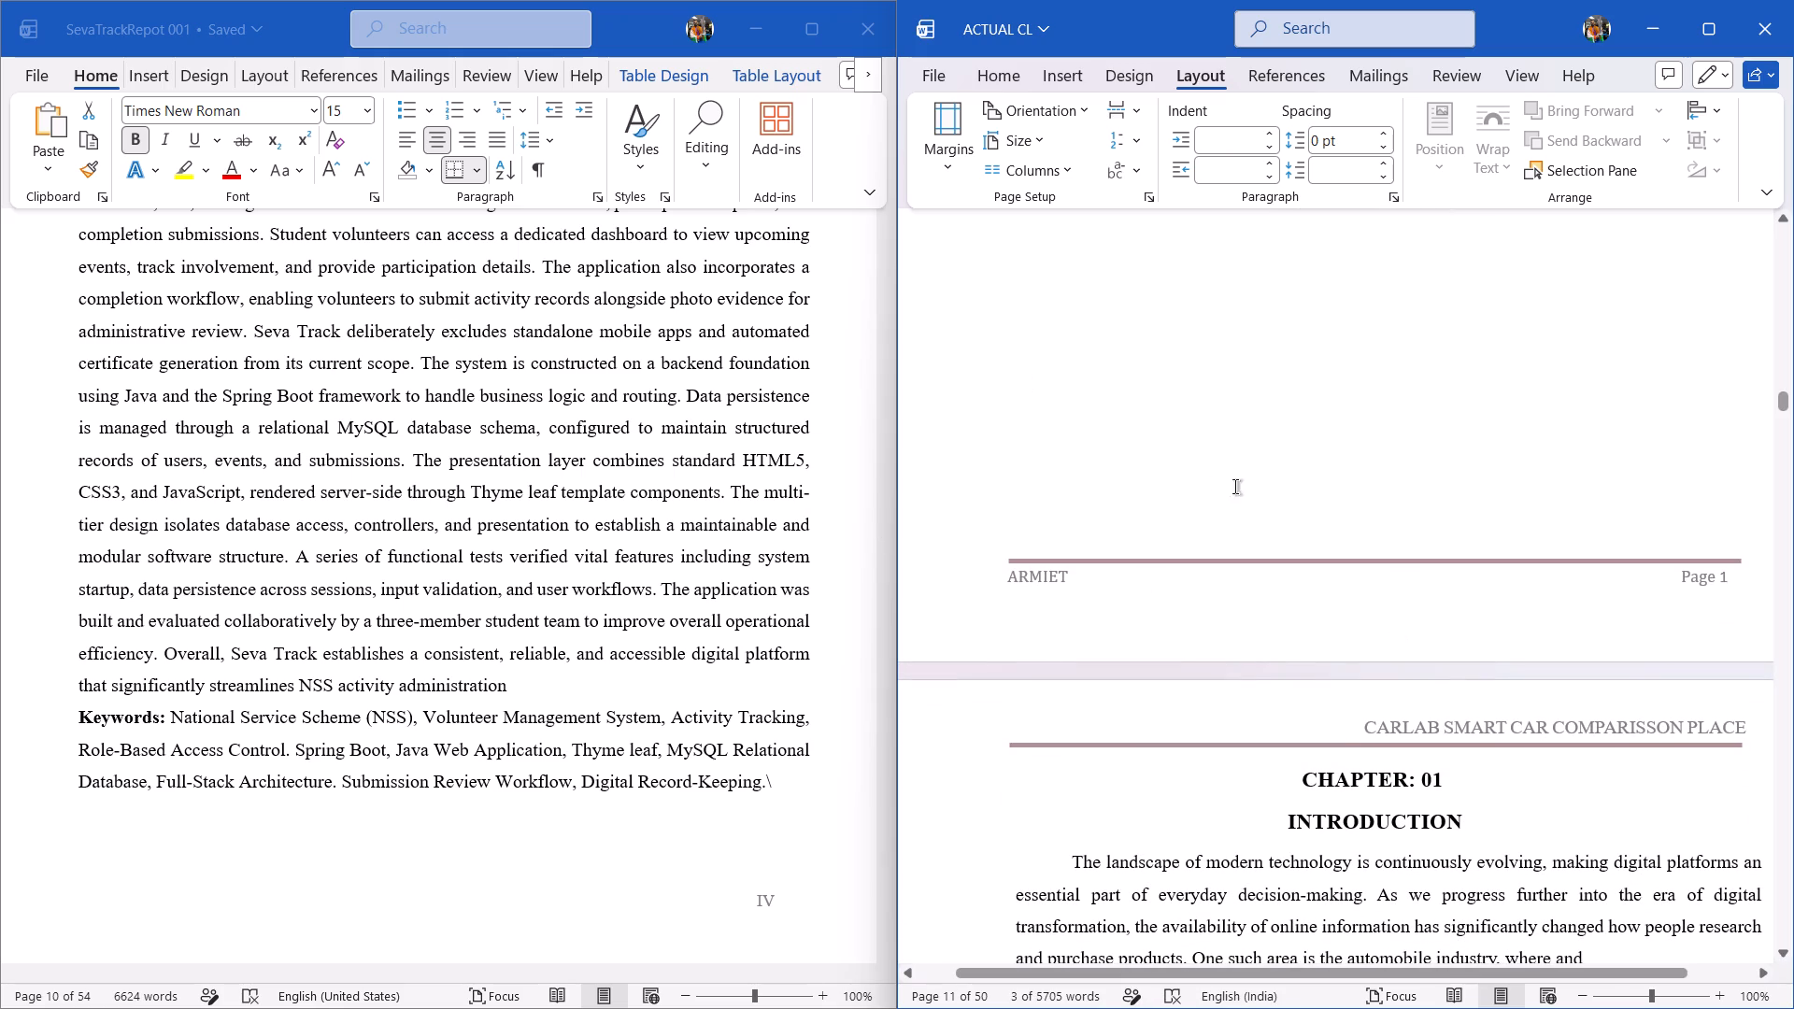
{"action": "scroll", "coordinate": [1322, 596], "scroll_direction": "down", "scroll_amount": 4}
{"action": "left_click_drag", "start_coordinate": [1463, 625], "coordinate": [1321, 590]}
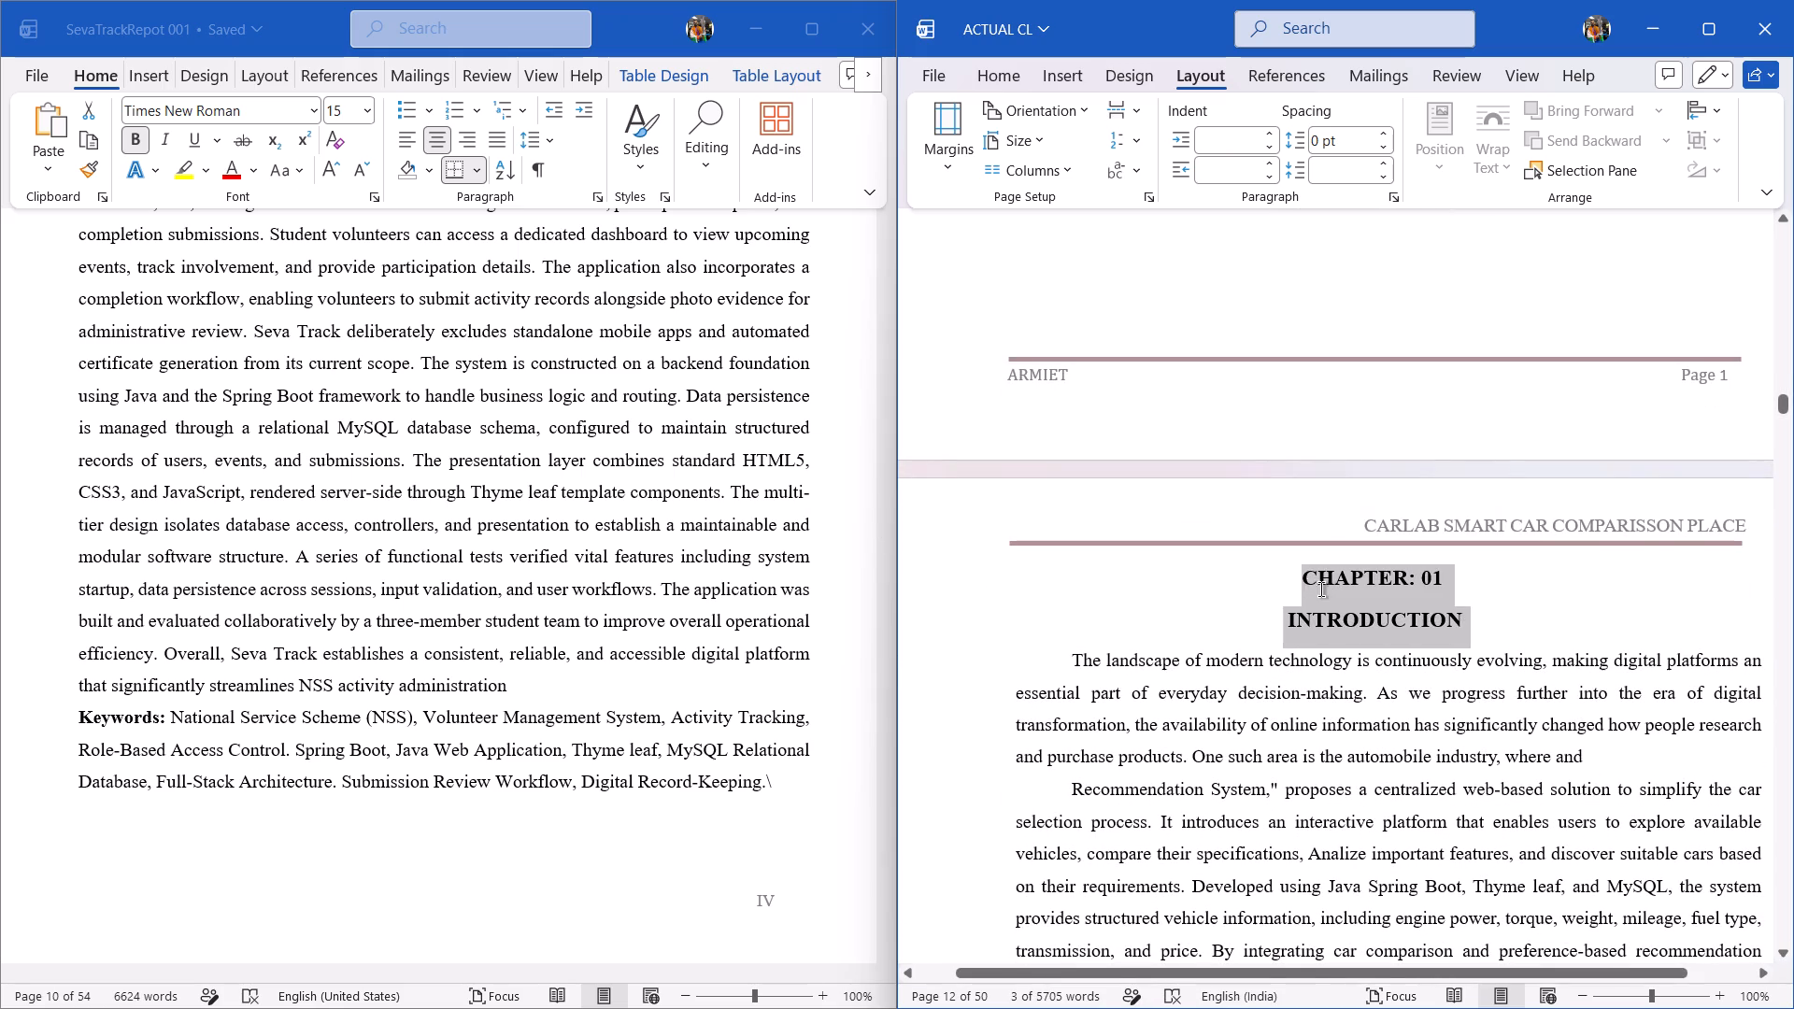
{"action": "left_click_drag", "start_coordinate": [1321, 590], "coordinate": [1309, 587]}
{"action": "left_click", "coordinate": [1193, 591]}
Review CarLab's introduction text through the Motivation and Problem Statement sections, and bring up the font formatting options.
{"action": "scroll", "coordinate": [1193, 591], "scroll_direction": "down", "scroll_amount": 9}
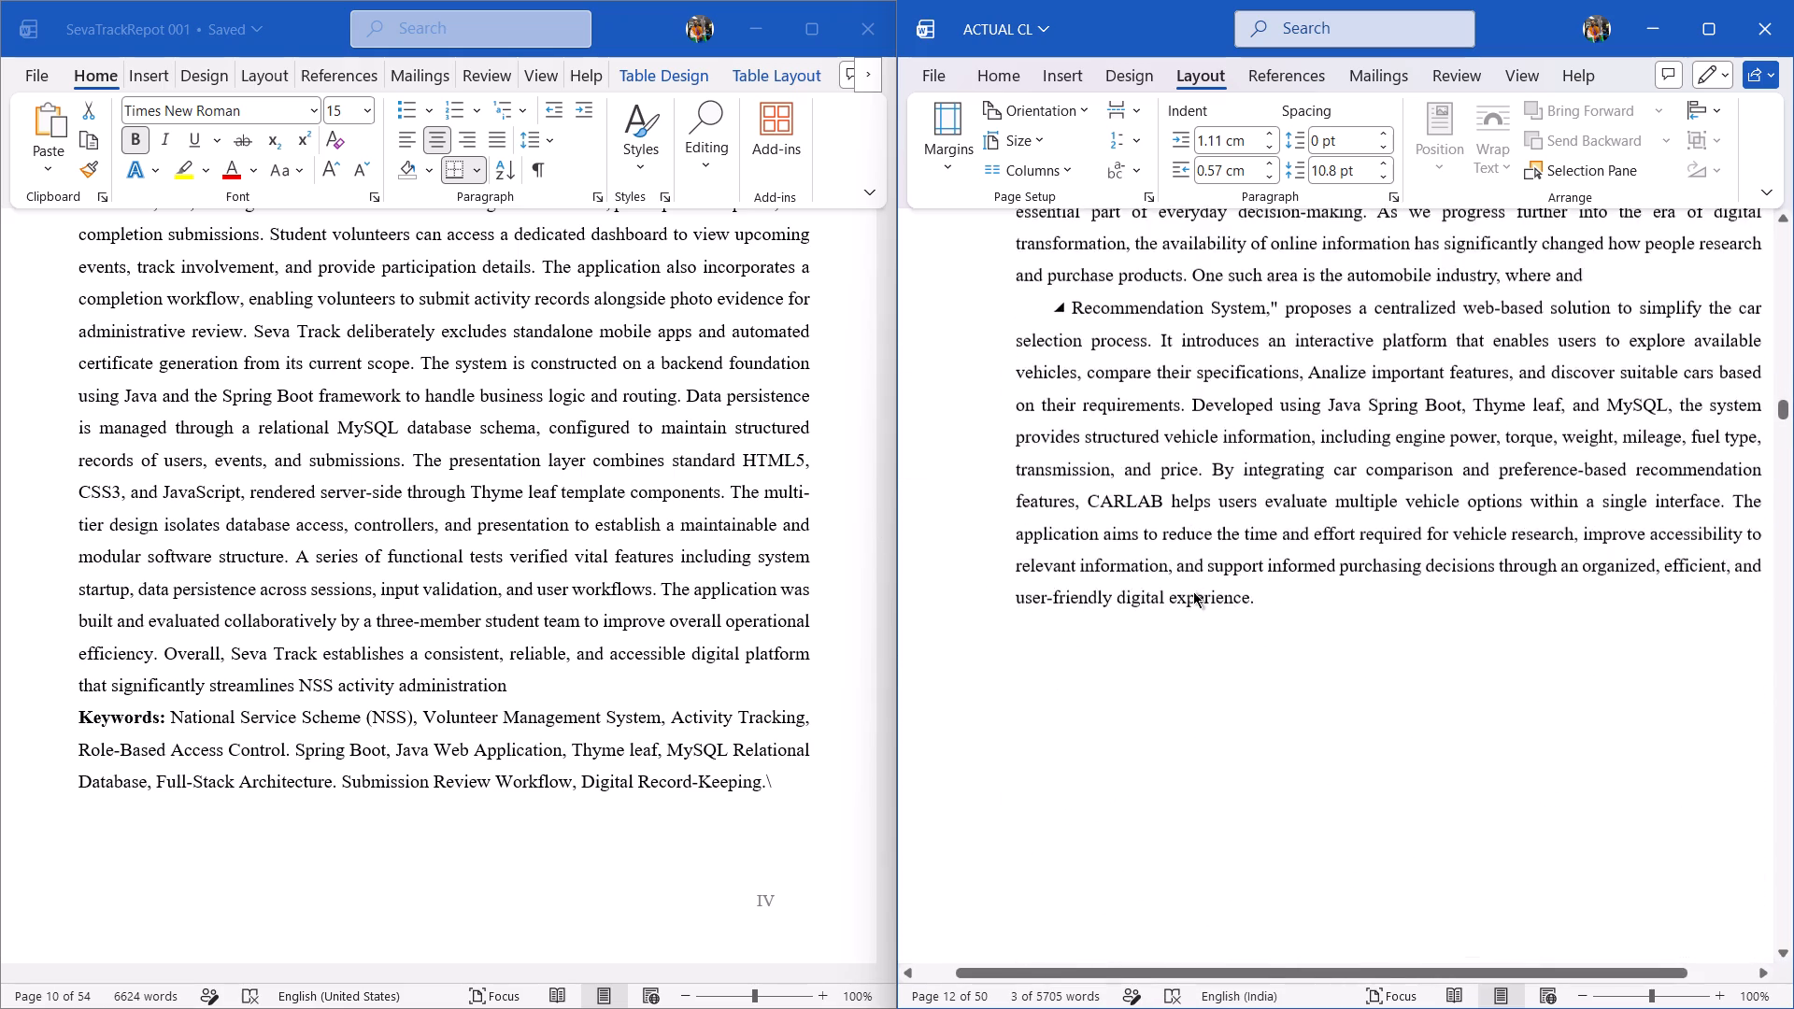
{"action": "scroll", "coordinate": [1193, 591], "scroll_direction": "down", "scroll_amount": 1}
{"action": "scroll", "coordinate": [1158, 720], "scroll_direction": "down", "scroll_amount": 3}
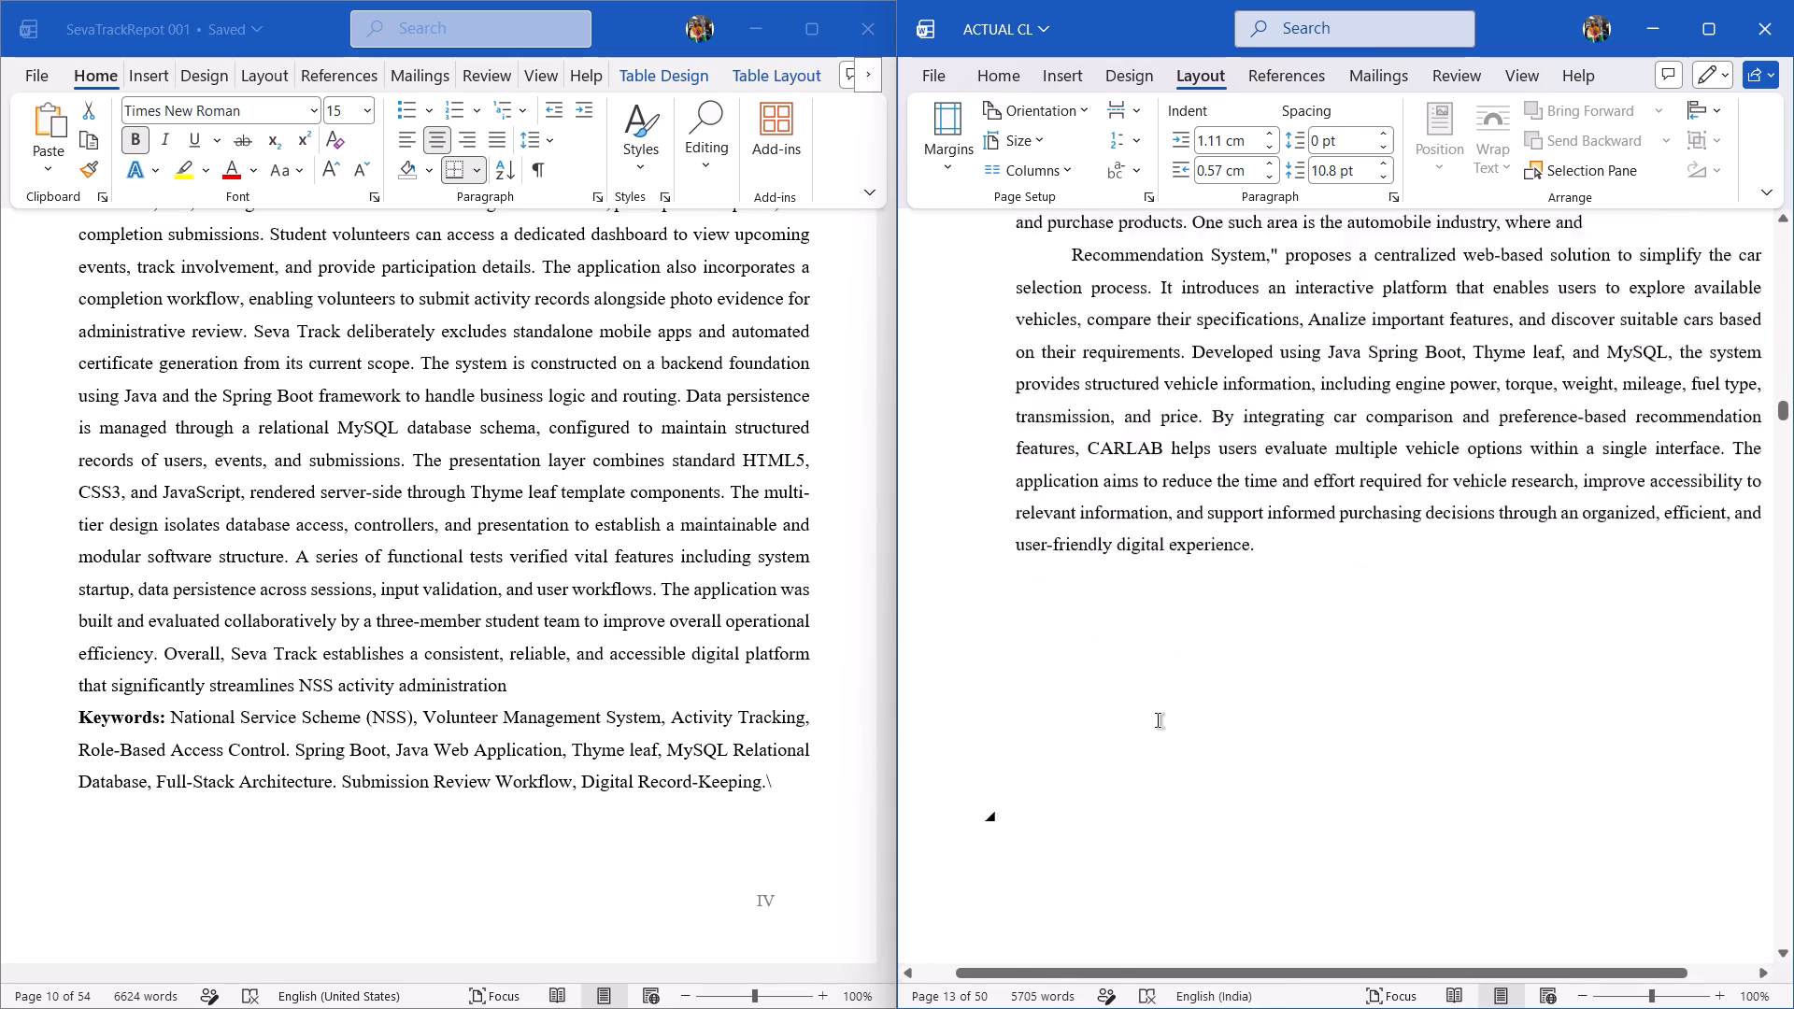
{"action": "scroll", "coordinate": [1158, 720], "scroll_direction": "down", "scroll_amount": 20}
{"action": "scroll", "coordinate": [1158, 720], "scroll_direction": "up", "scroll_amount": 5}
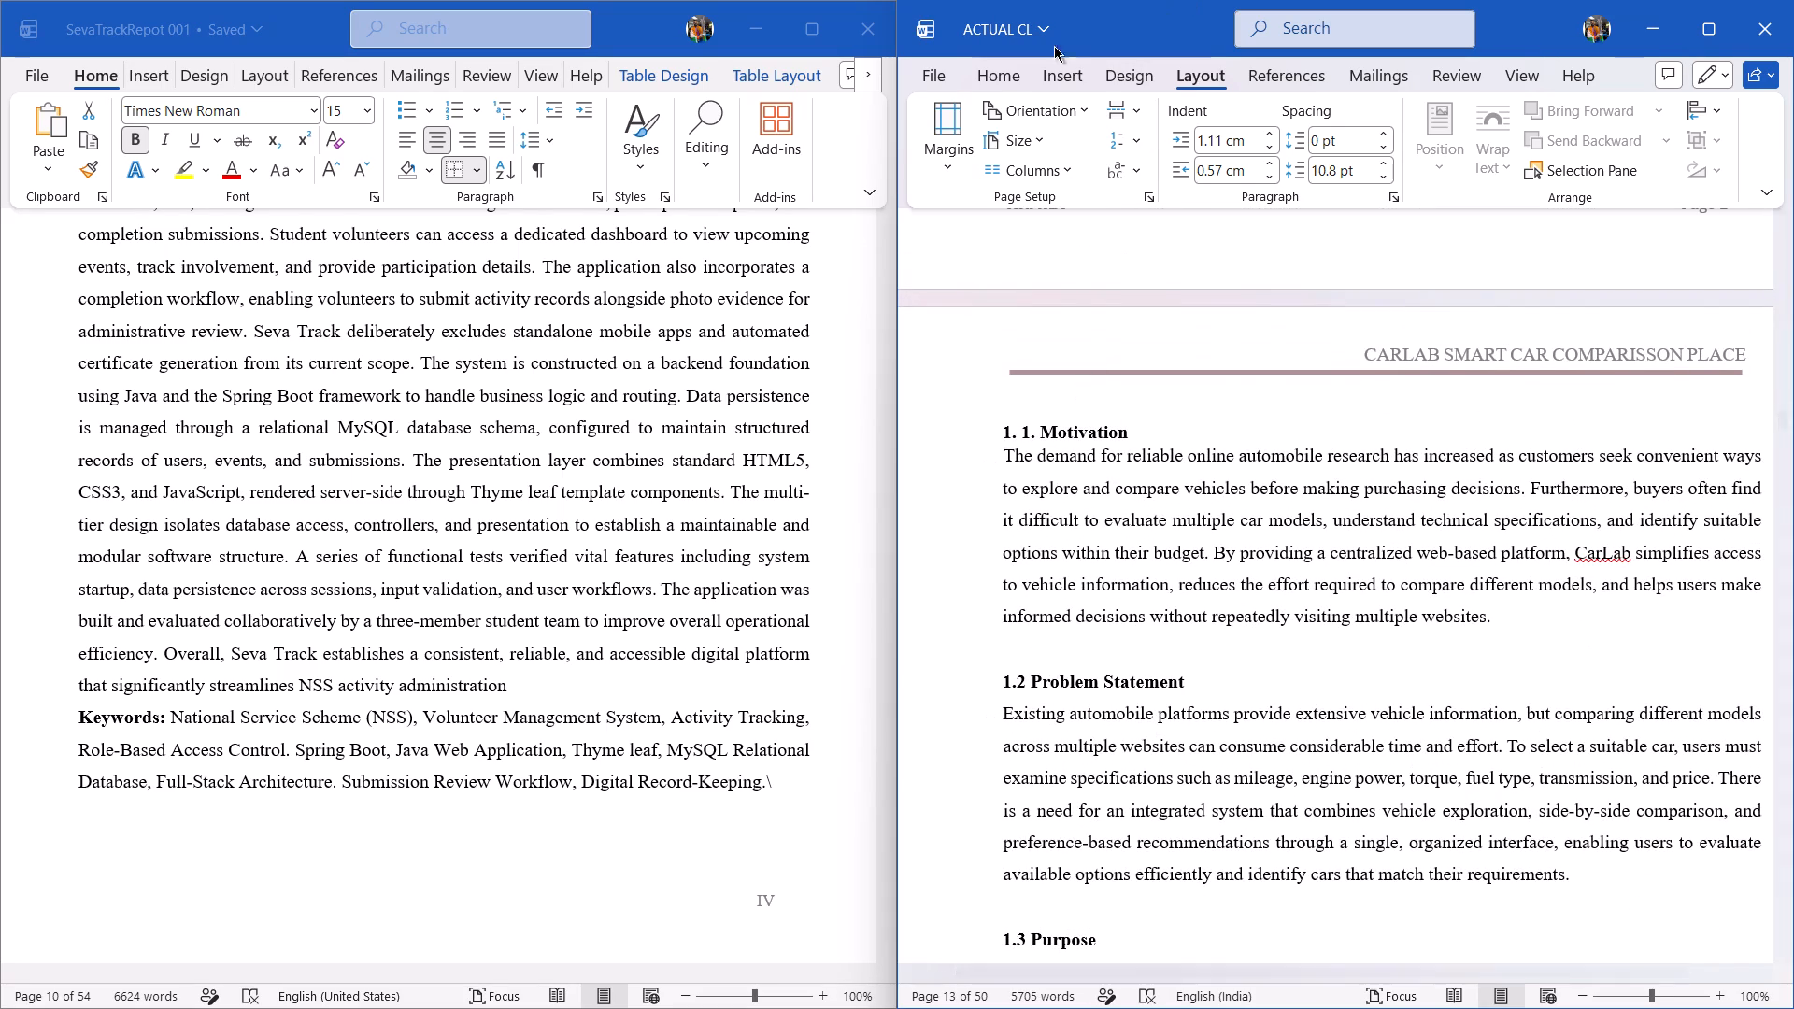
{"action": "left_click", "coordinate": [1008, 67]}
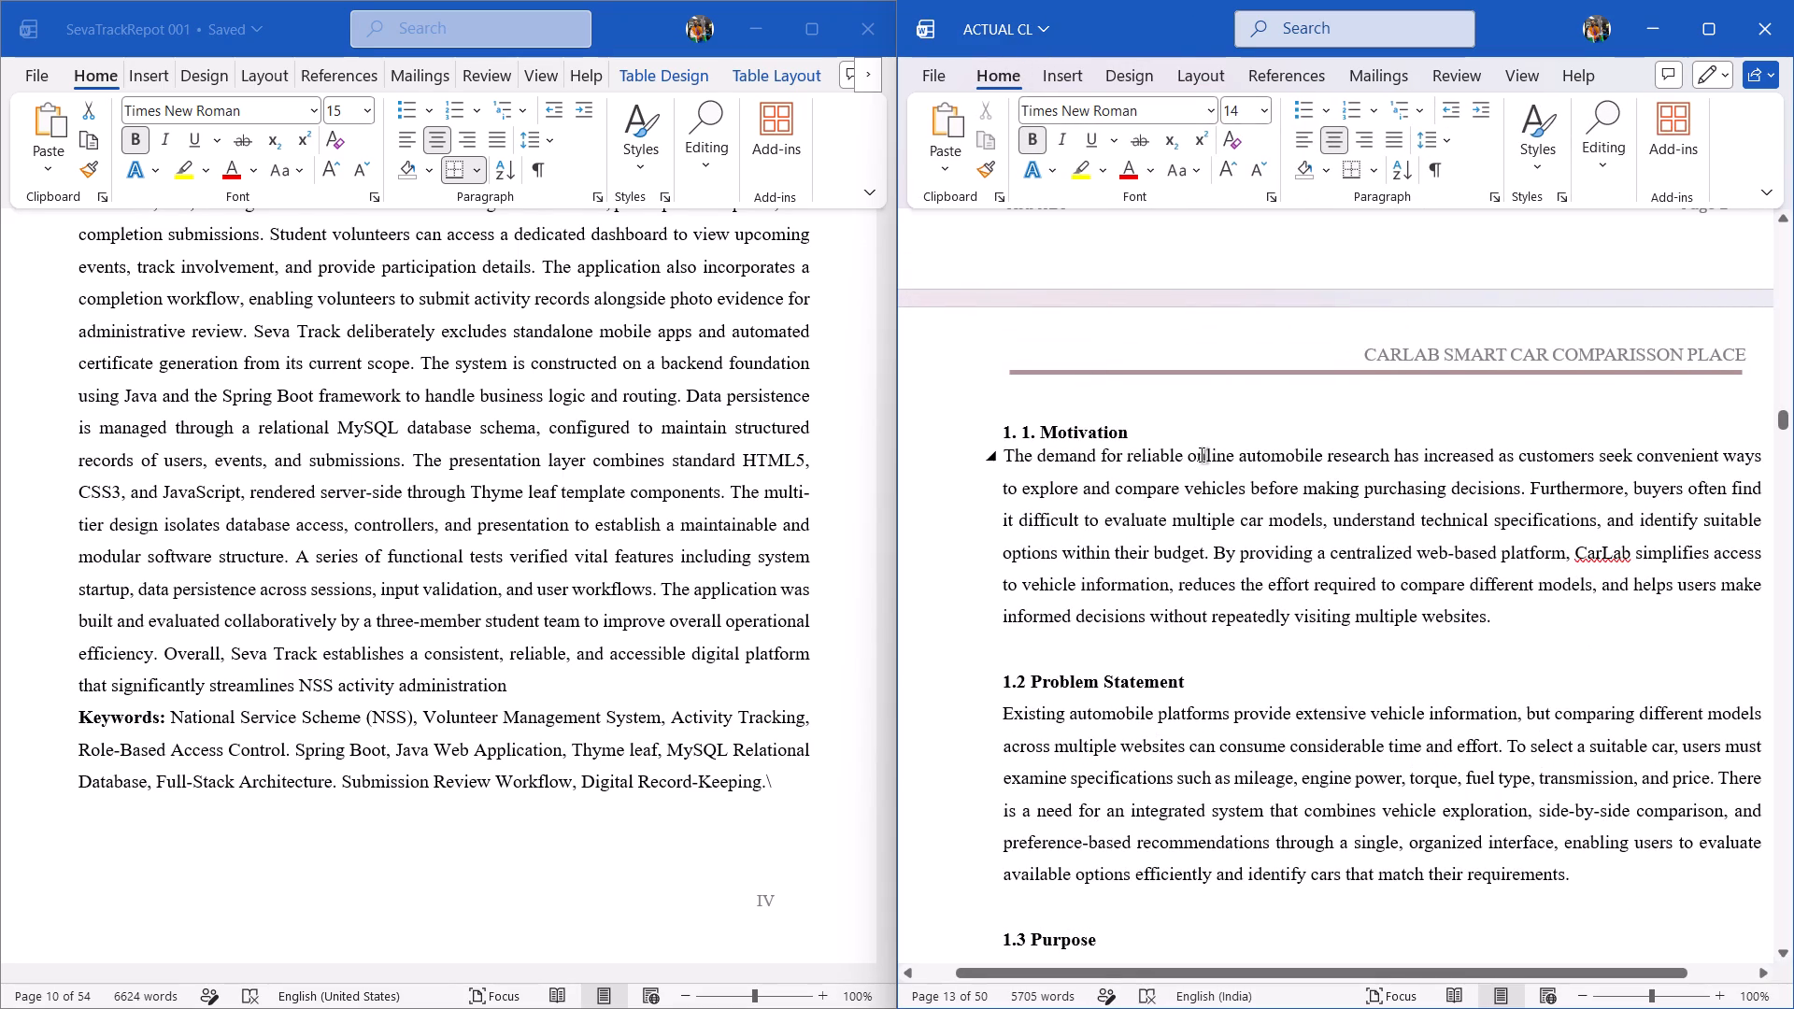
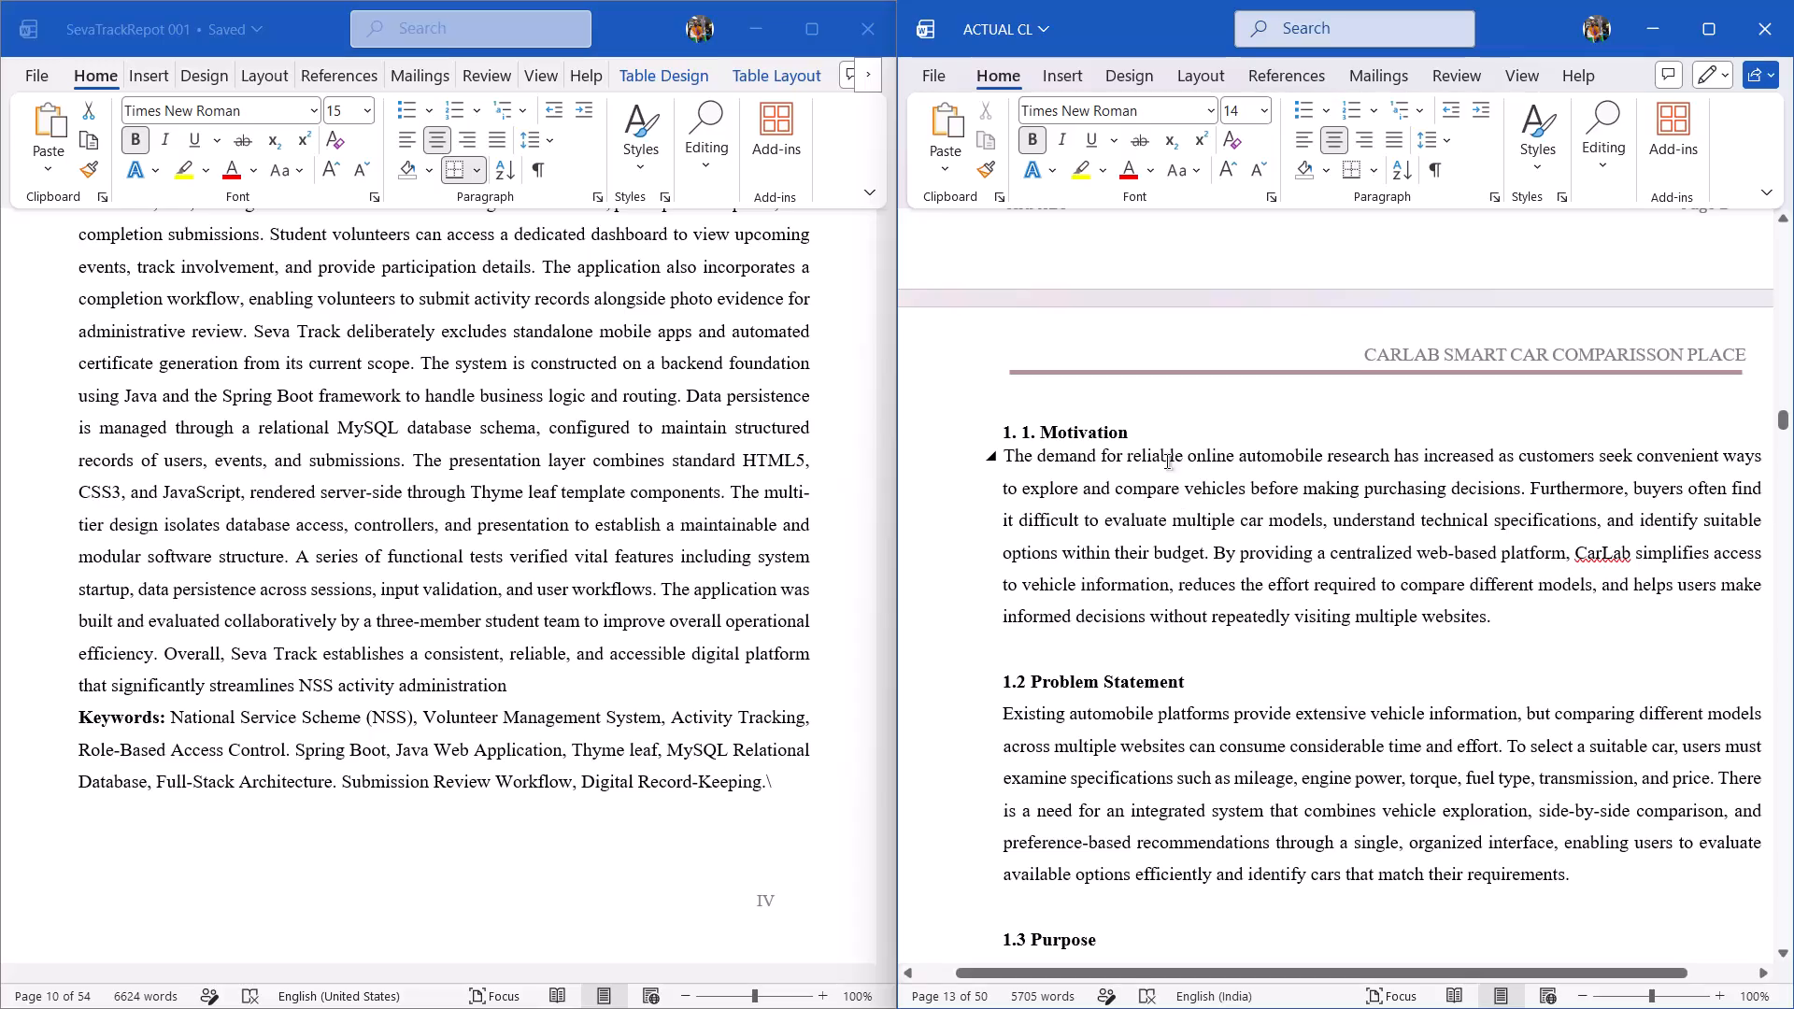
Compare the Motivation, Problem Statement and Purpose sections of the CarLab and SevaTrack reports for heading and paragraph layout.
{"action": "left_click", "coordinate": [1003, 429]}
{"action": "left_click_drag", "start_coordinate": [1003, 429], "coordinate": [1503, 638]}
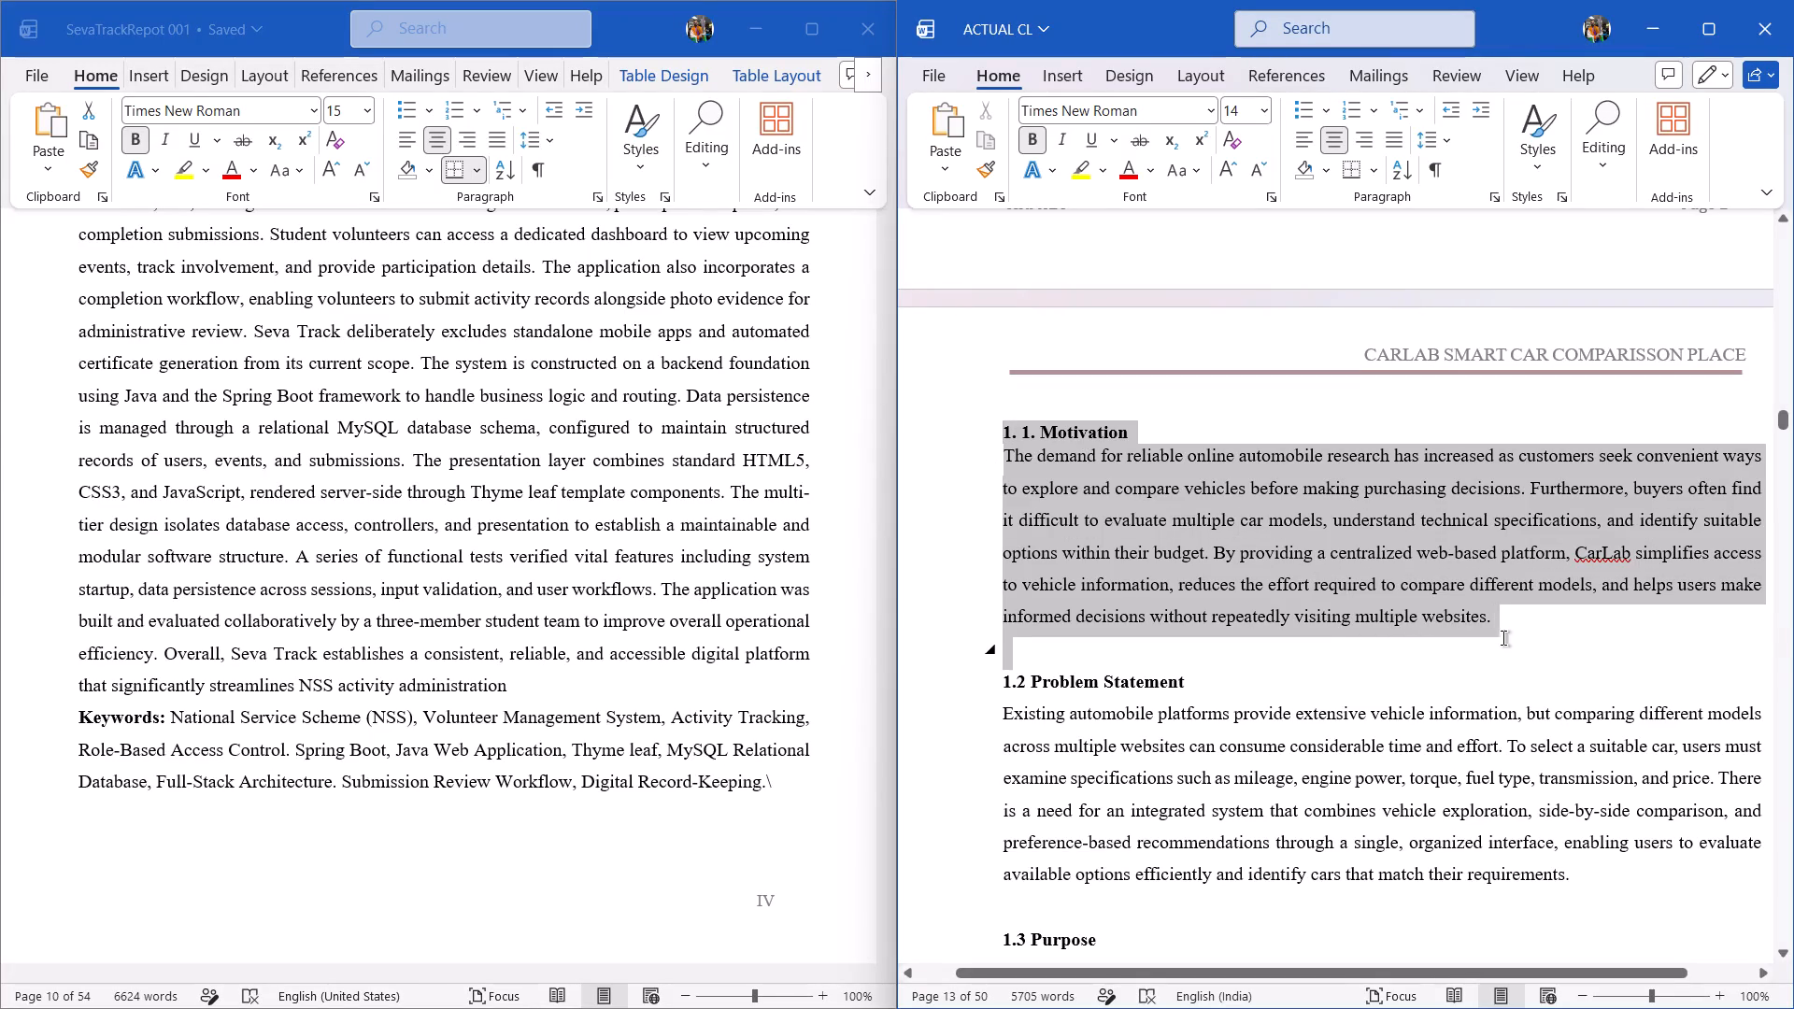
{"action": "left_click_drag", "start_coordinate": [1503, 638], "coordinate": [1504, 638]}
{"action": "scroll", "coordinate": [1504, 638], "scroll_direction": "down", "scroll_amount": 11}
{"action": "scroll", "coordinate": [1307, 546], "scroll_direction": "up", "scroll_amount": 6}
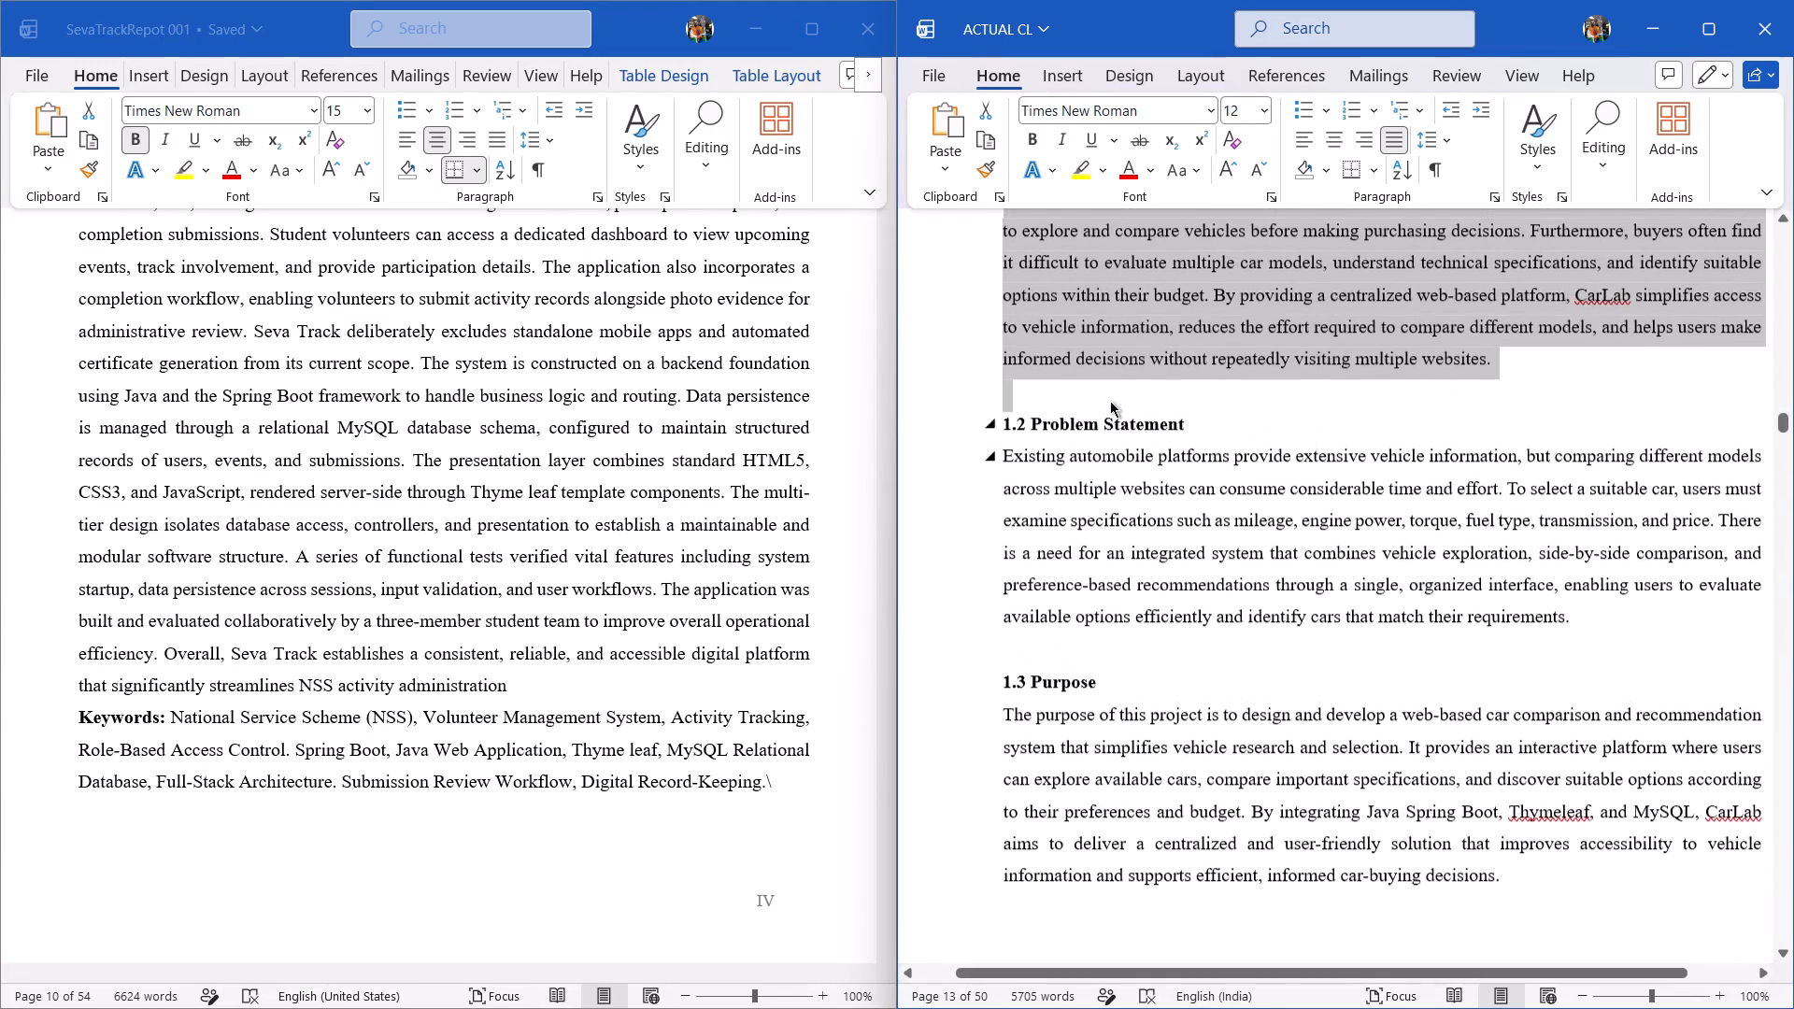
{"action": "left_click_drag", "start_coordinate": [1002, 420], "coordinate": [1343, 636]}
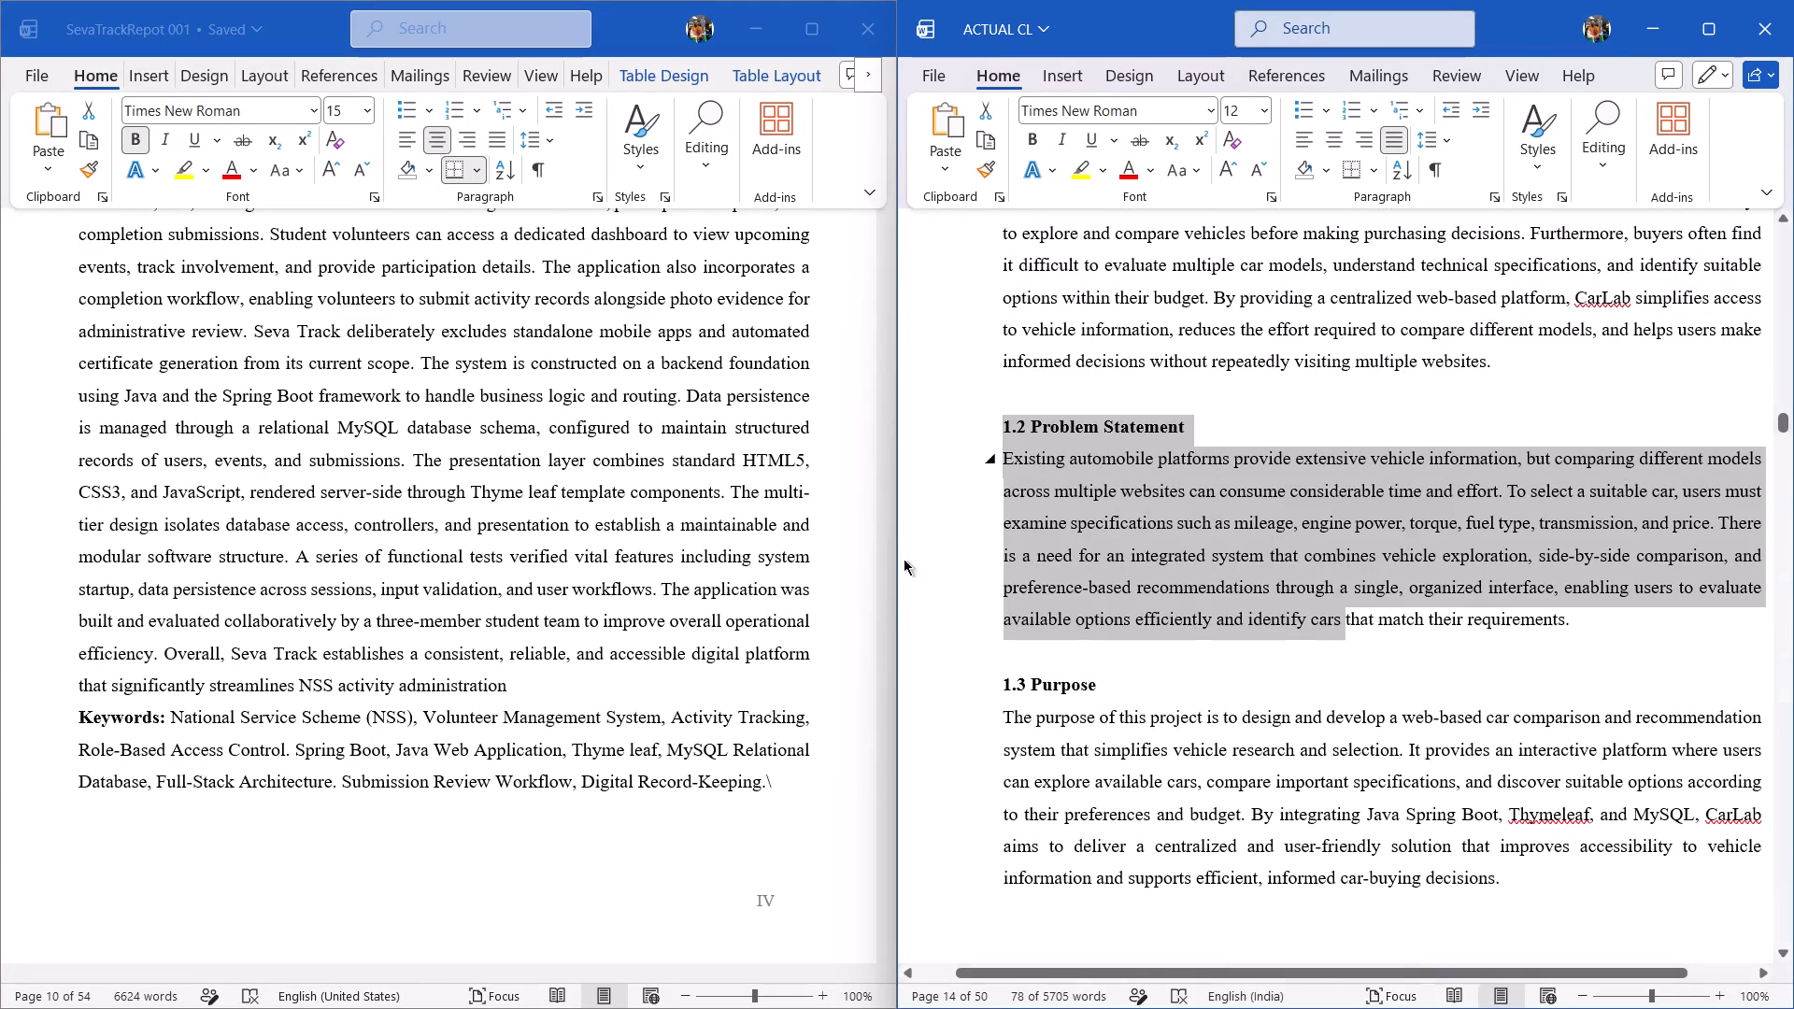
{"action": "scroll", "coordinate": [448, 594], "scroll_direction": "down", "scroll_amount": 20}
{"action": "scroll", "coordinate": [448, 594], "scroll_direction": "down", "scroll_amount": 20}
{"action": "scroll", "coordinate": [448, 594], "scroll_direction": "down", "scroll_amount": 19}
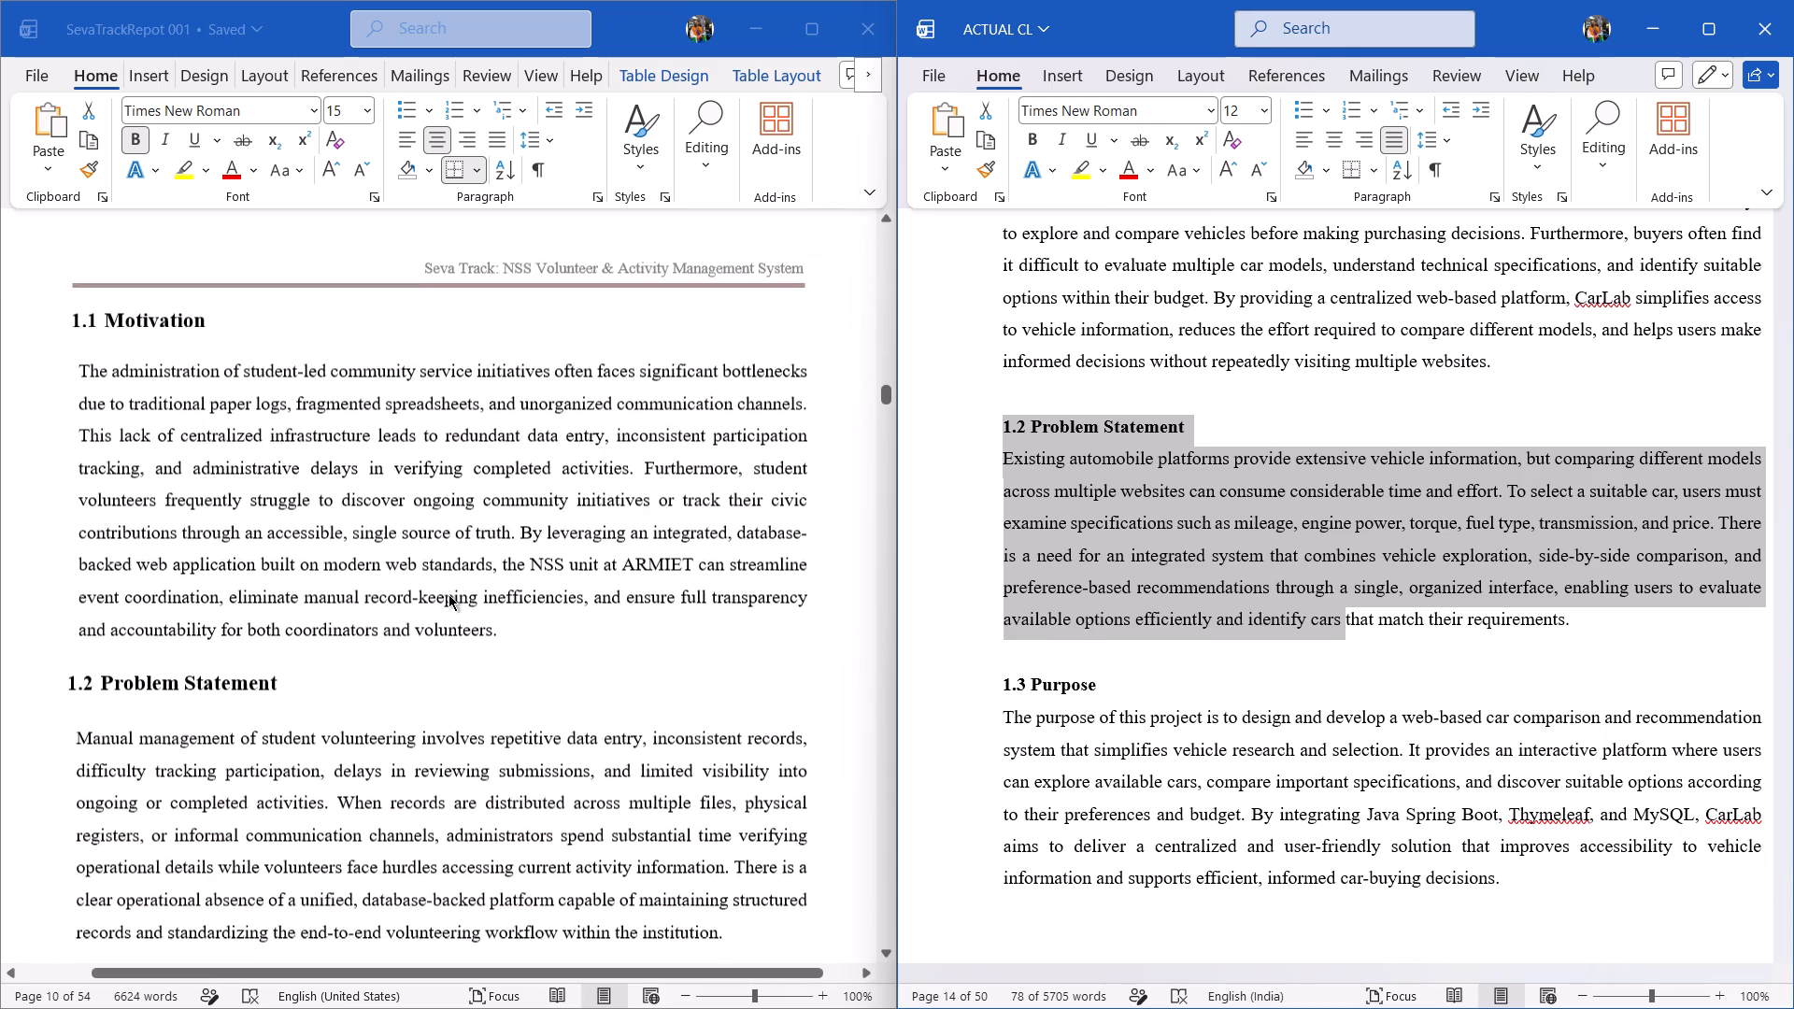
{"action": "scroll", "coordinate": [448, 594], "scroll_direction": "down", "scroll_amount": 10}
{"action": "scroll", "coordinate": [448, 594], "scroll_direction": "up", "scroll_amount": 1}
{"action": "scroll", "coordinate": [448, 594], "scroll_direction": "down", "scroll_amount": 1}
{"action": "scroll", "coordinate": [448, 594], "scroll_direction": "up", "scroll_amount": 1}
{"action": "scroll", "coordinate": [448, 594], "scroll_direction": "down", "scroll_amount": 1}
{"action": "scroll", "coordinate": [448, 594], "scroll_direction": "up", "scroll_amount": 1}
{"action": "scroll", "coordinate": [448, 594], "scroll_direction": "down", "scroll_amount": 1}
{"action": "scroll", "coordinate": [448, 594], "scroll_direction": "up", "scroll_amount": 1}
{"action": "scroll", "coordinate": [448, 594], "scroll_direction": "down", "scroll_amount": 1}
{"action": "scroll", "coordinate": [448, 594], "scroll_direction": "up", "scroll_amount": 3}
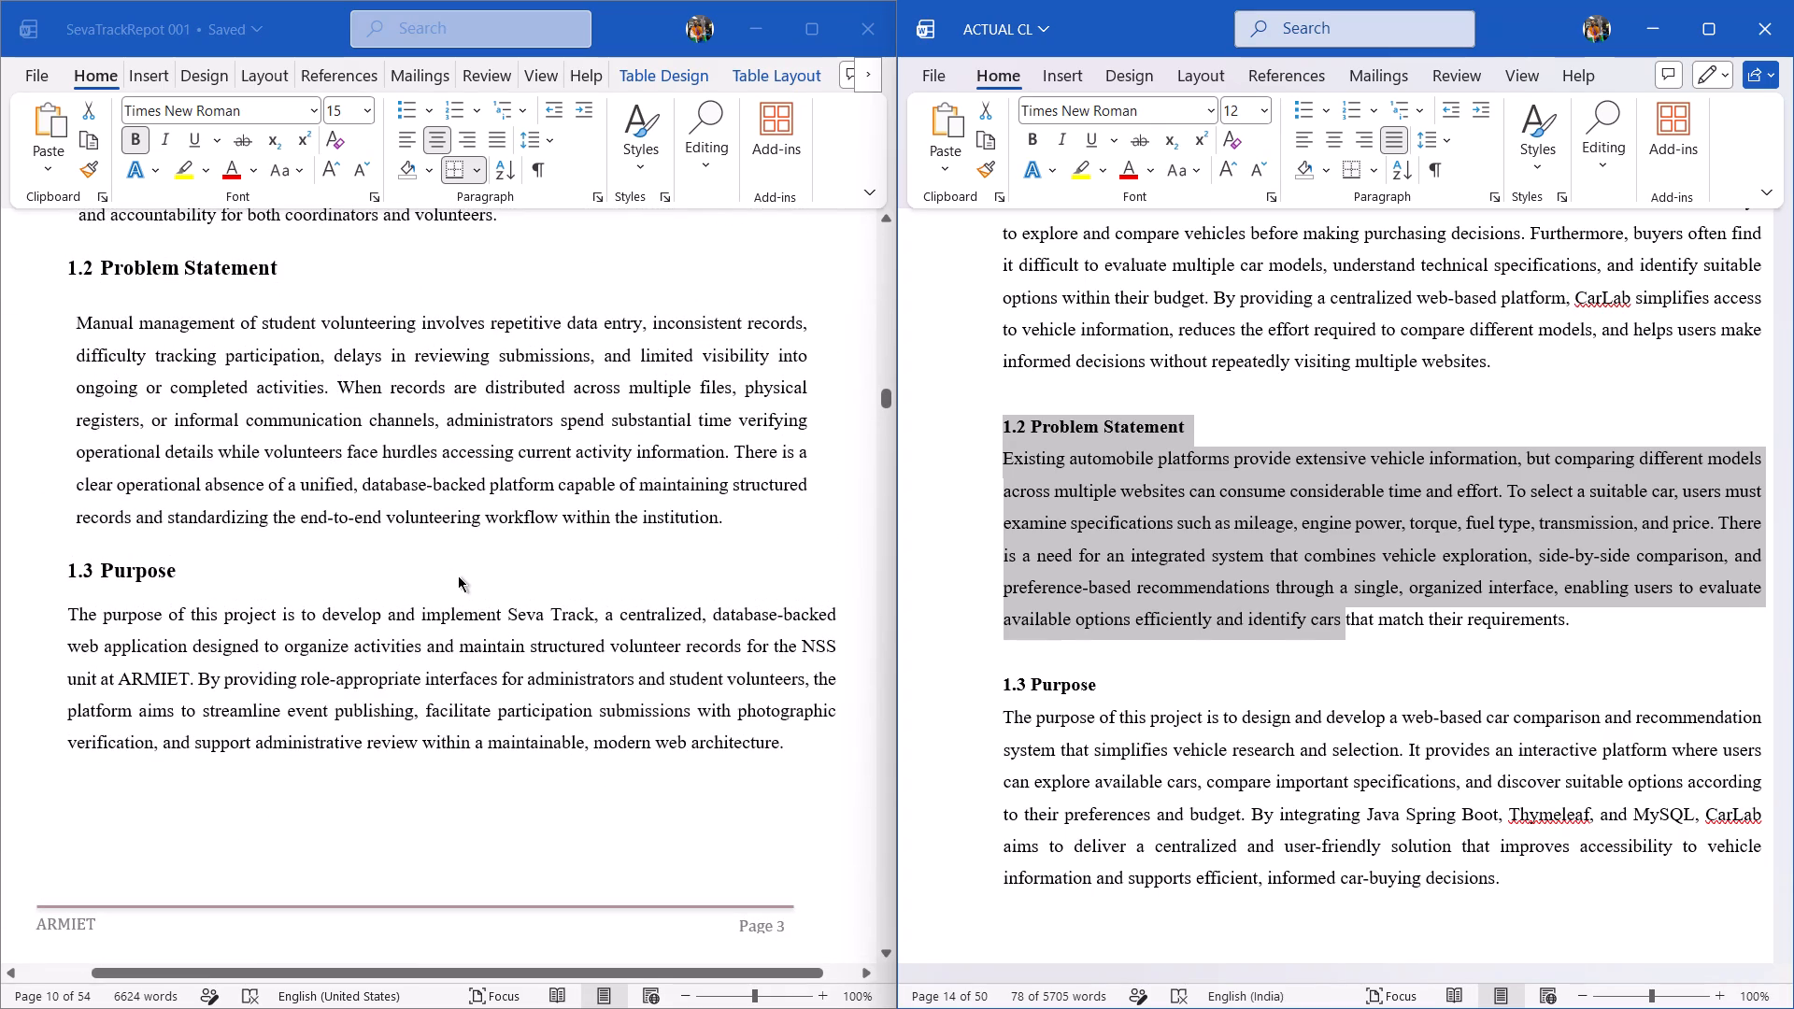
{"action": "left_click", "coordinate": [1153, 665]}
{"action": "scroll", "coordinate": [577, 642], "scroll_direction": "up", "scroll_amount": 2}
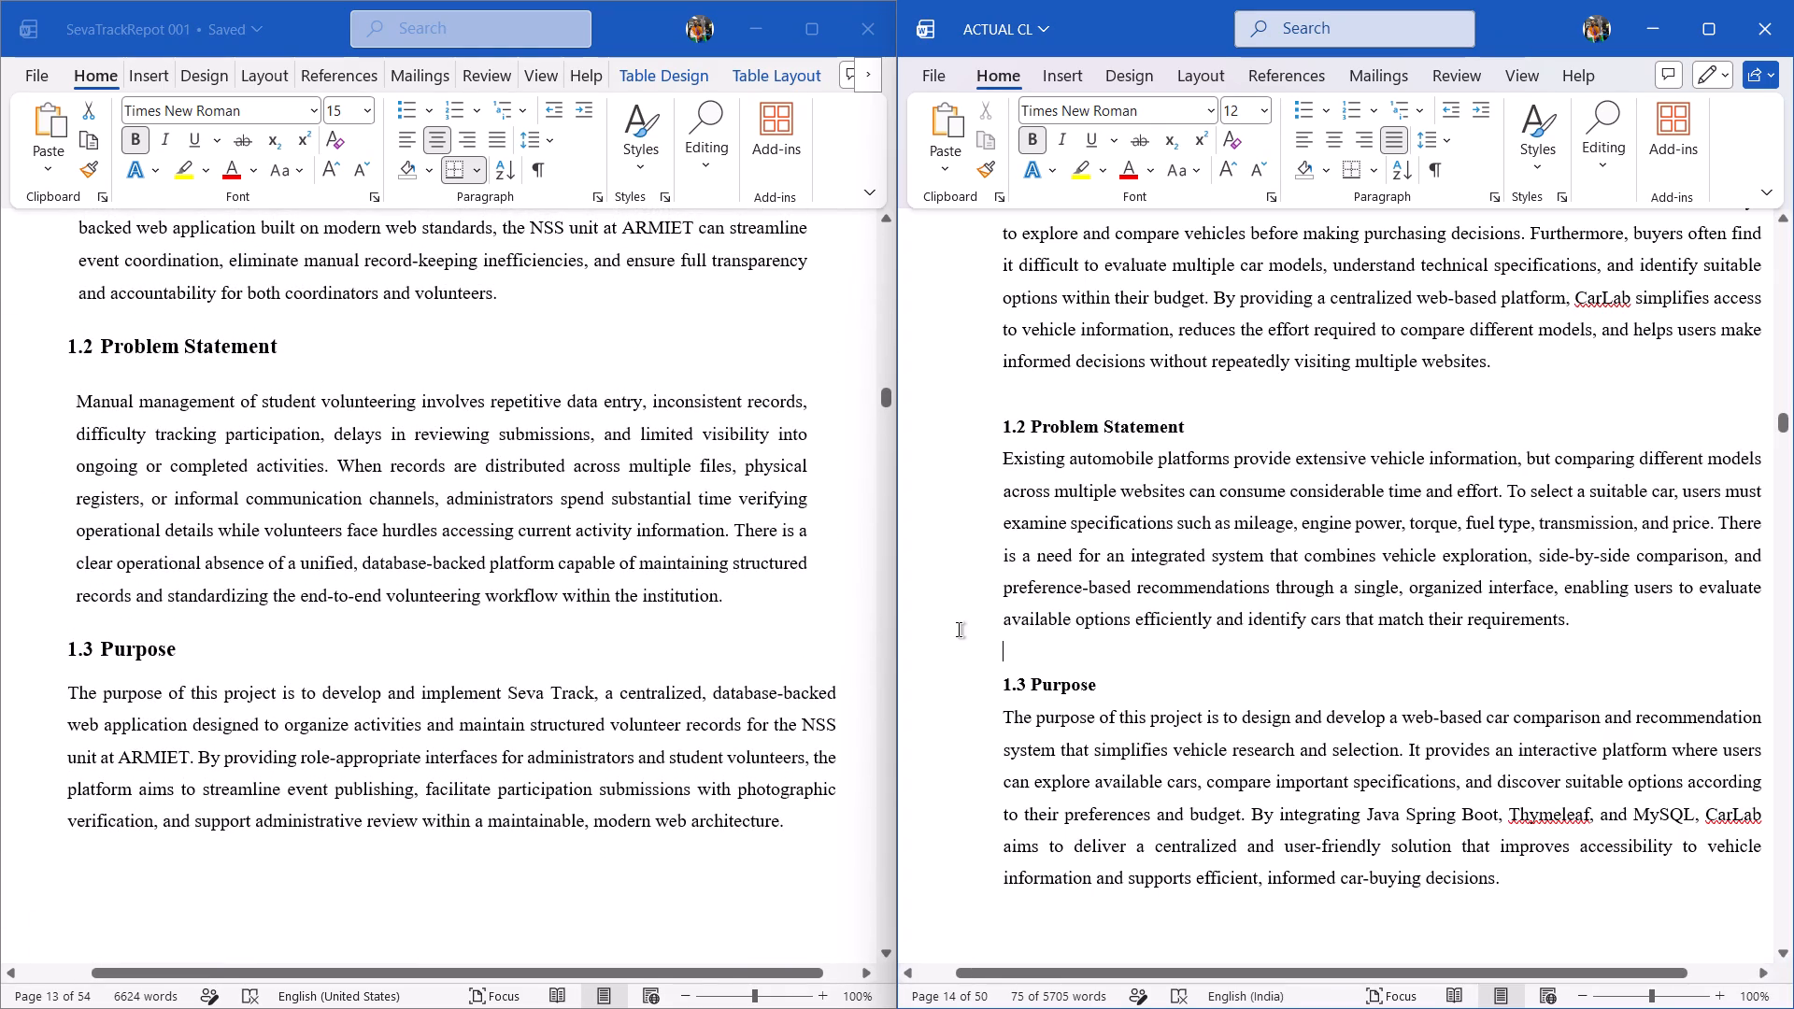
{"action": "scroll", "coordinate": [712, 610], "scroll_direction": "up", "scroll_amount": 1}
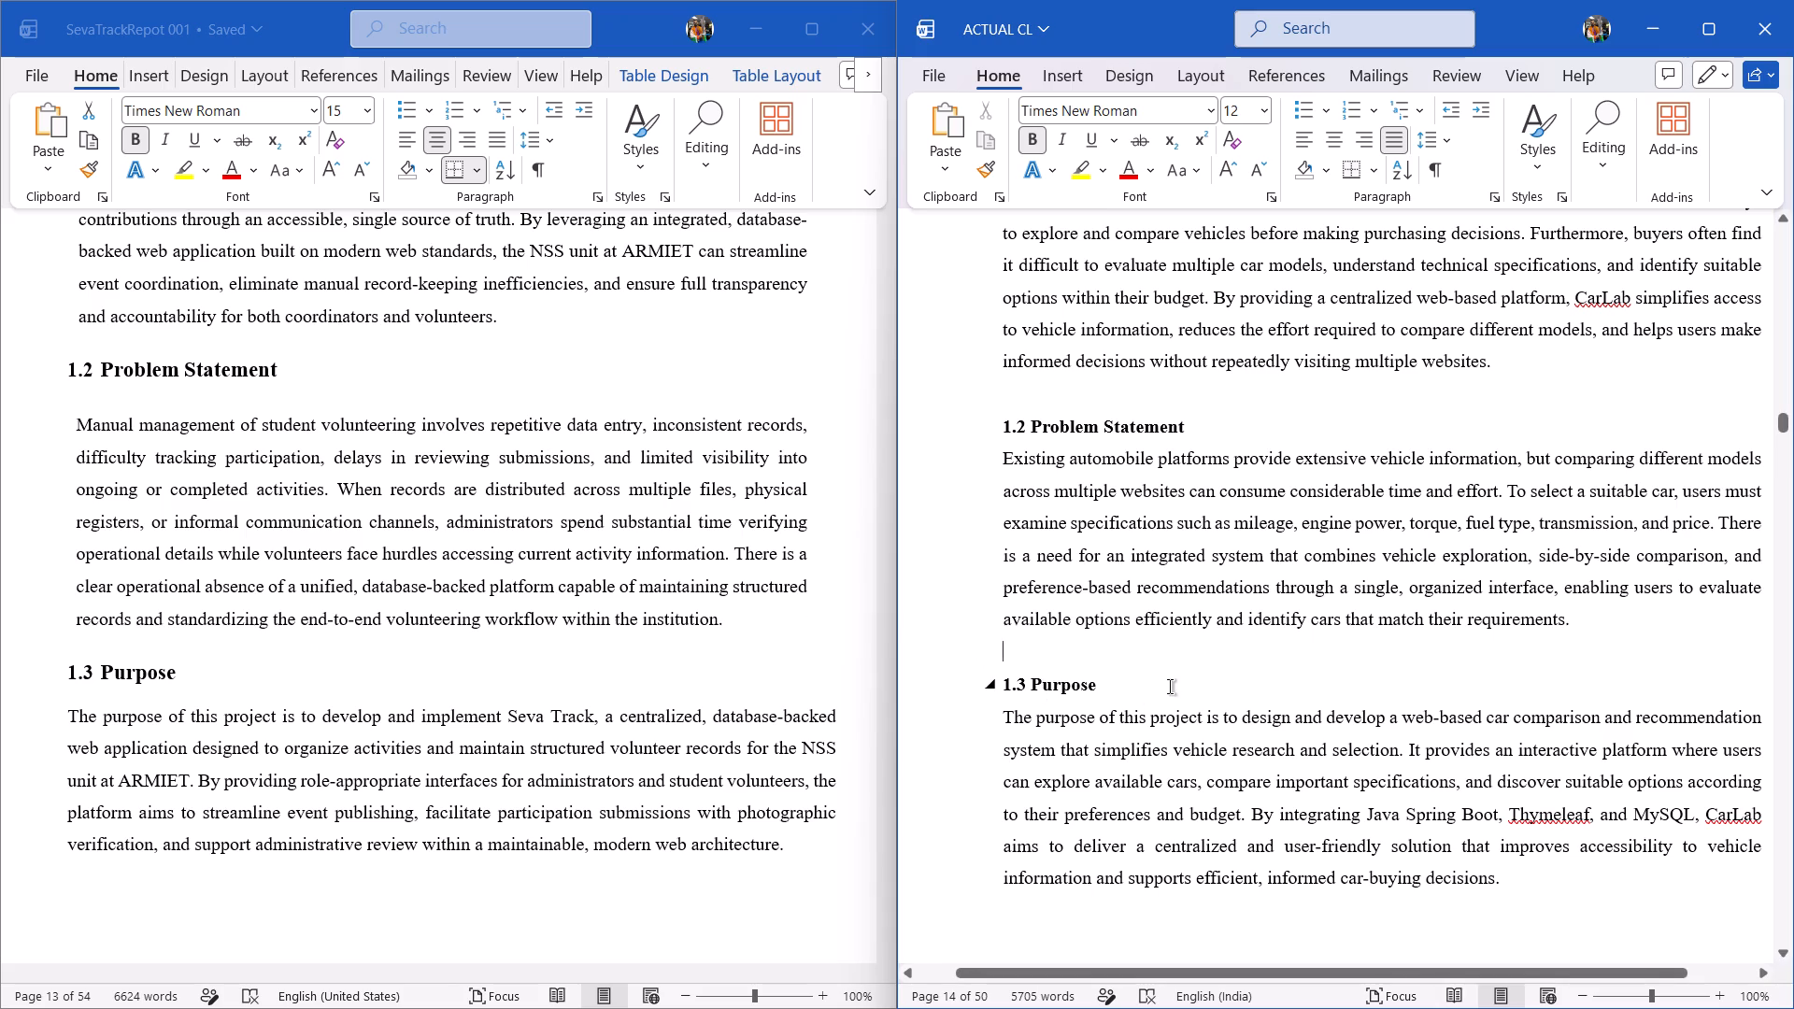
{"action": "scroll", "coordinate": [1108, 661], "scroll_direction": "down", "scroll_amount": 2}
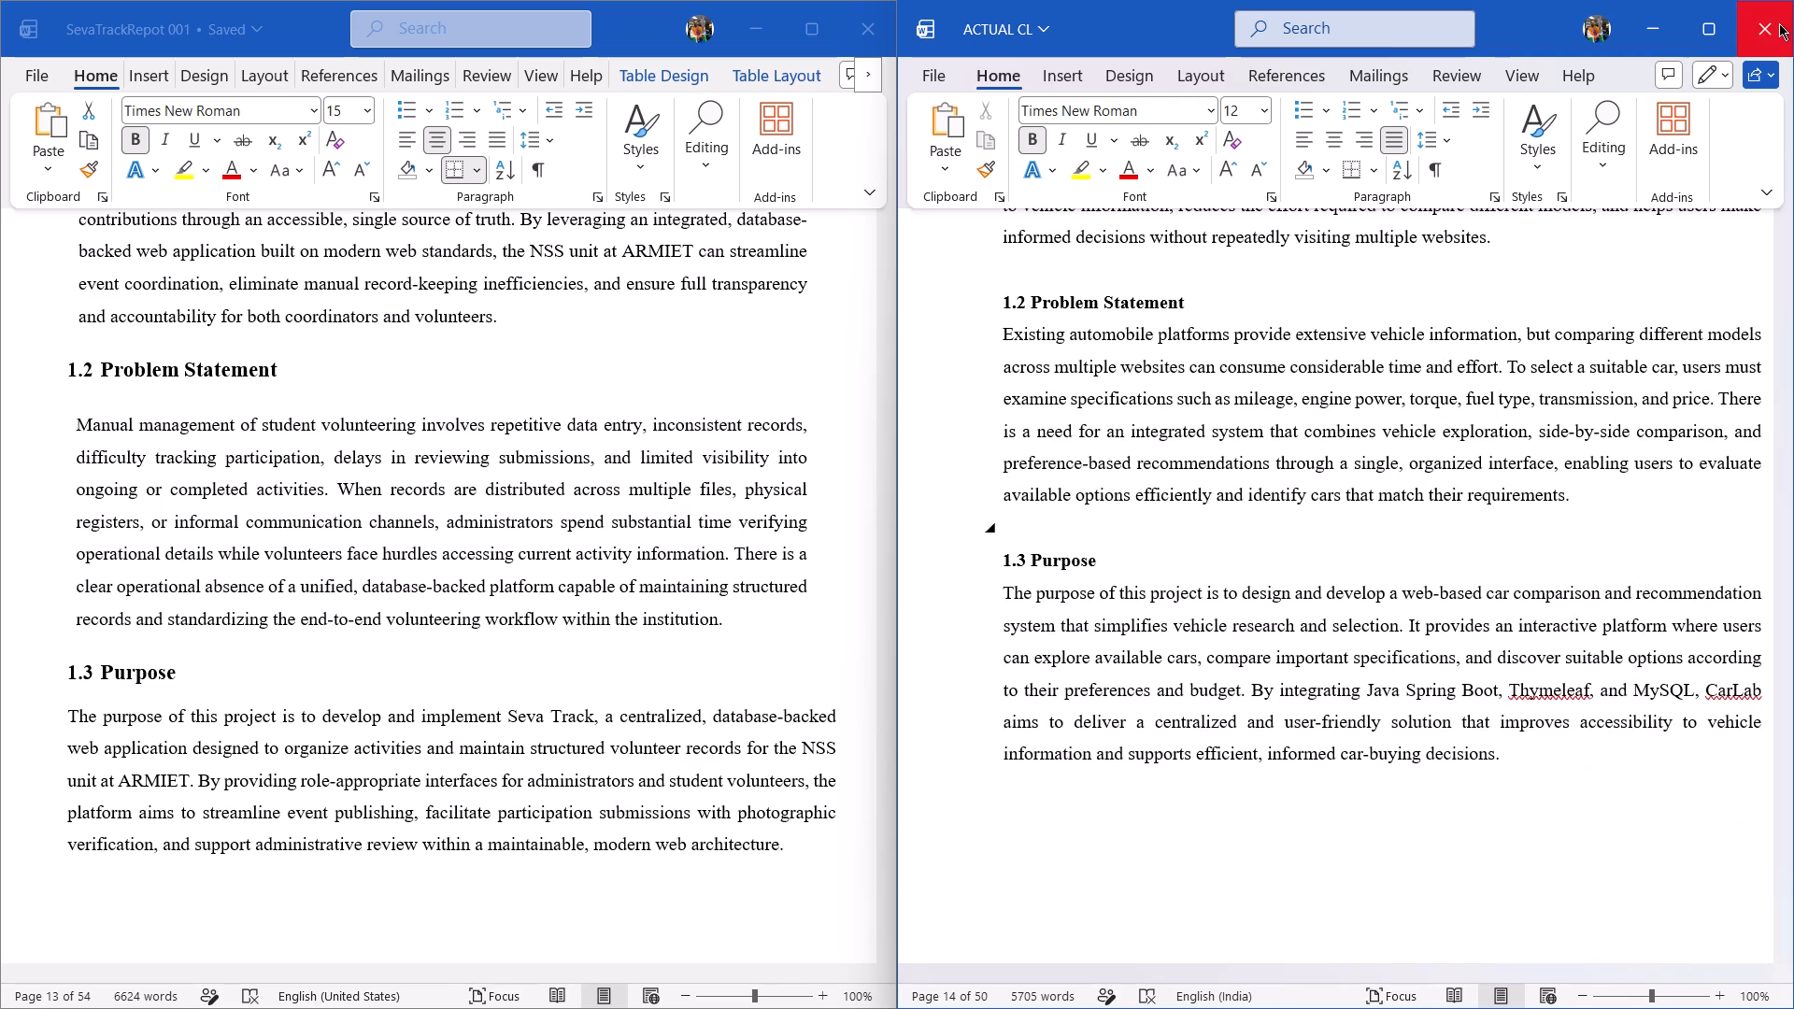
Maximize the CarLab report window and go back from Chapter 01 to its Abstract page.
{"action": "left_click", "coordinate": [1724, 27]}
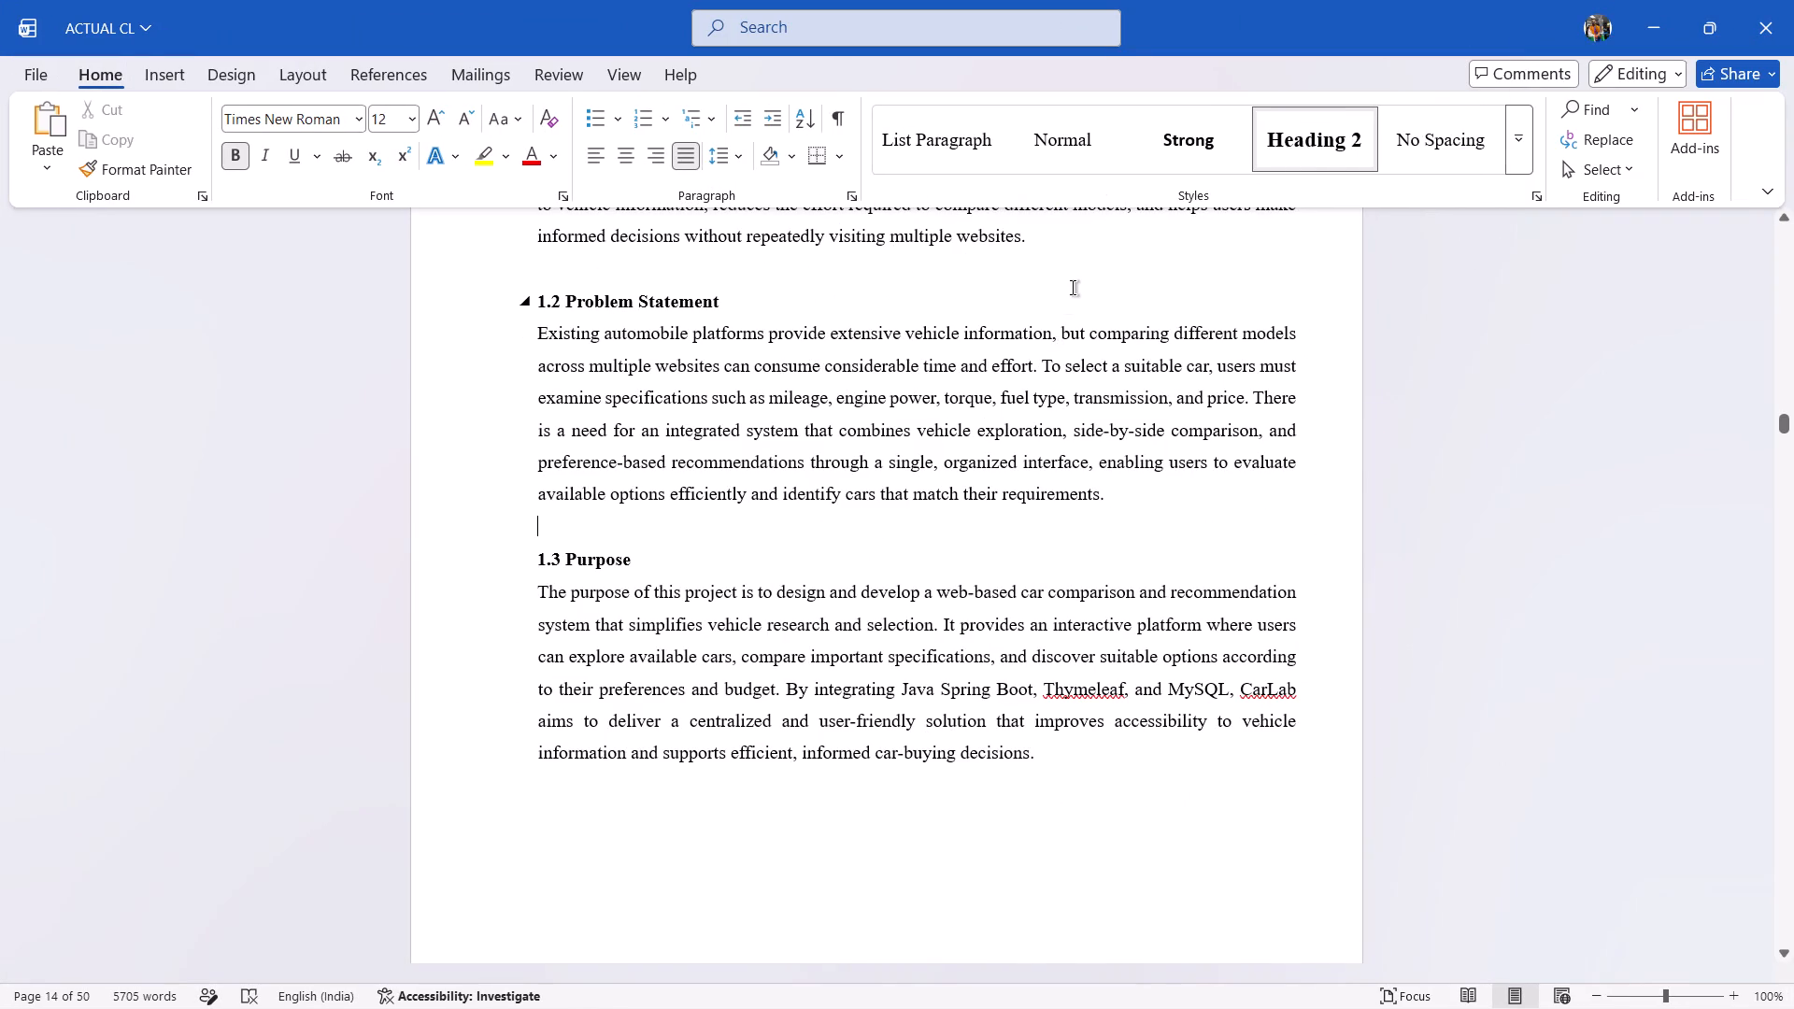
{"action": "scroll", "coordinate": [1073, 288], "scroll_direction": "up", "scroll_amount": 20}
{"action": "scroll", "coordinate": [1073, 288], "scroll_direction": "up", "scroll_amount": 17}
{"action": "scroll", "coordinate": [1073, 288], "scroll_direction": "down", "scroll_amount": 2}
{"action": "scroll", "coordinate": [1073, 288], "scroll_direction": "up", "scroll_amount": 15}
{"action": "scroll", "coordinate": [1073, 288], "scroll_direction": "down", "scroll_amount": 3}
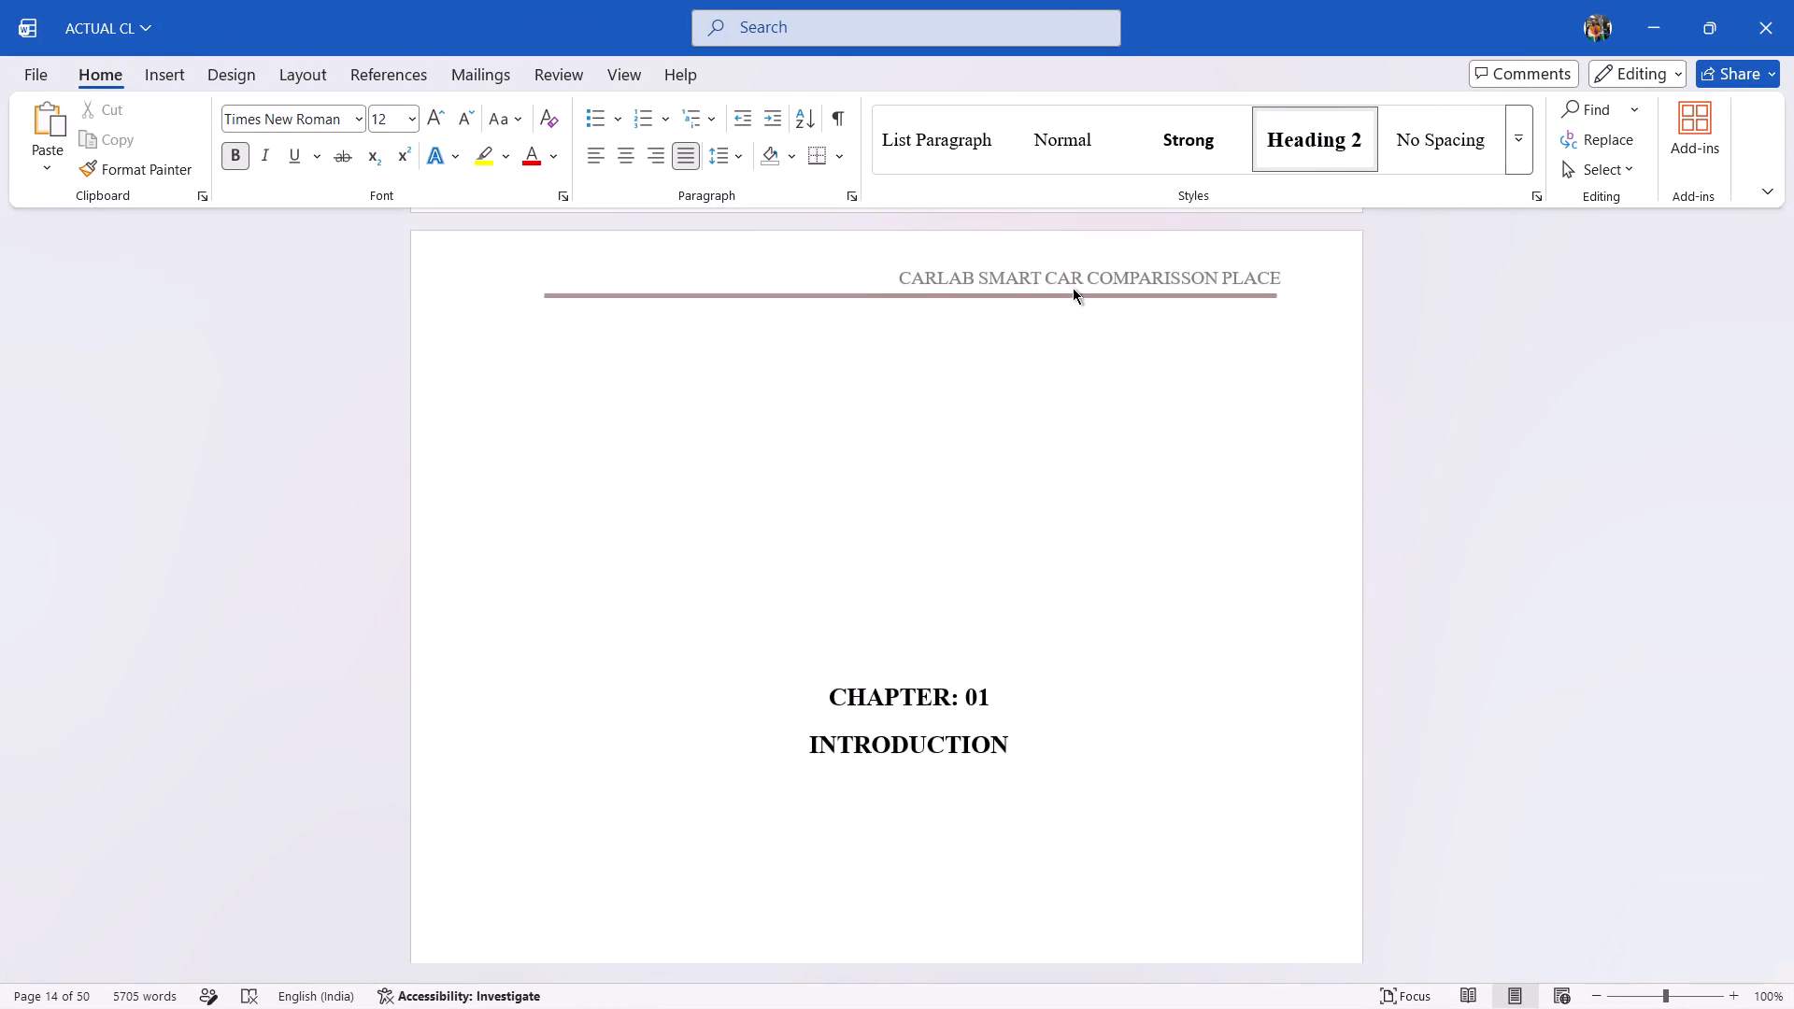
{"action": "scroll", "coordinate": [1073, 288], "scroll_direction": "down", "scroll_amount": 20}
{"action": "scroll", "coordinate": [1073, 288], "scroll_direction": "down", "scroll_amount": 1}
{"action": "scroll", "coordinate": [1074, 291], "scroll_direction": "up", "scroll_amount": 20}
{"action": "scroll", "coordinate": [1074, 291], "scroll_direction": "up", "scroll_amount": 20}
{"action": "scroll", "coordinate": [1074, 291], "scroll_direction": "up", "scroll_amount": 4}
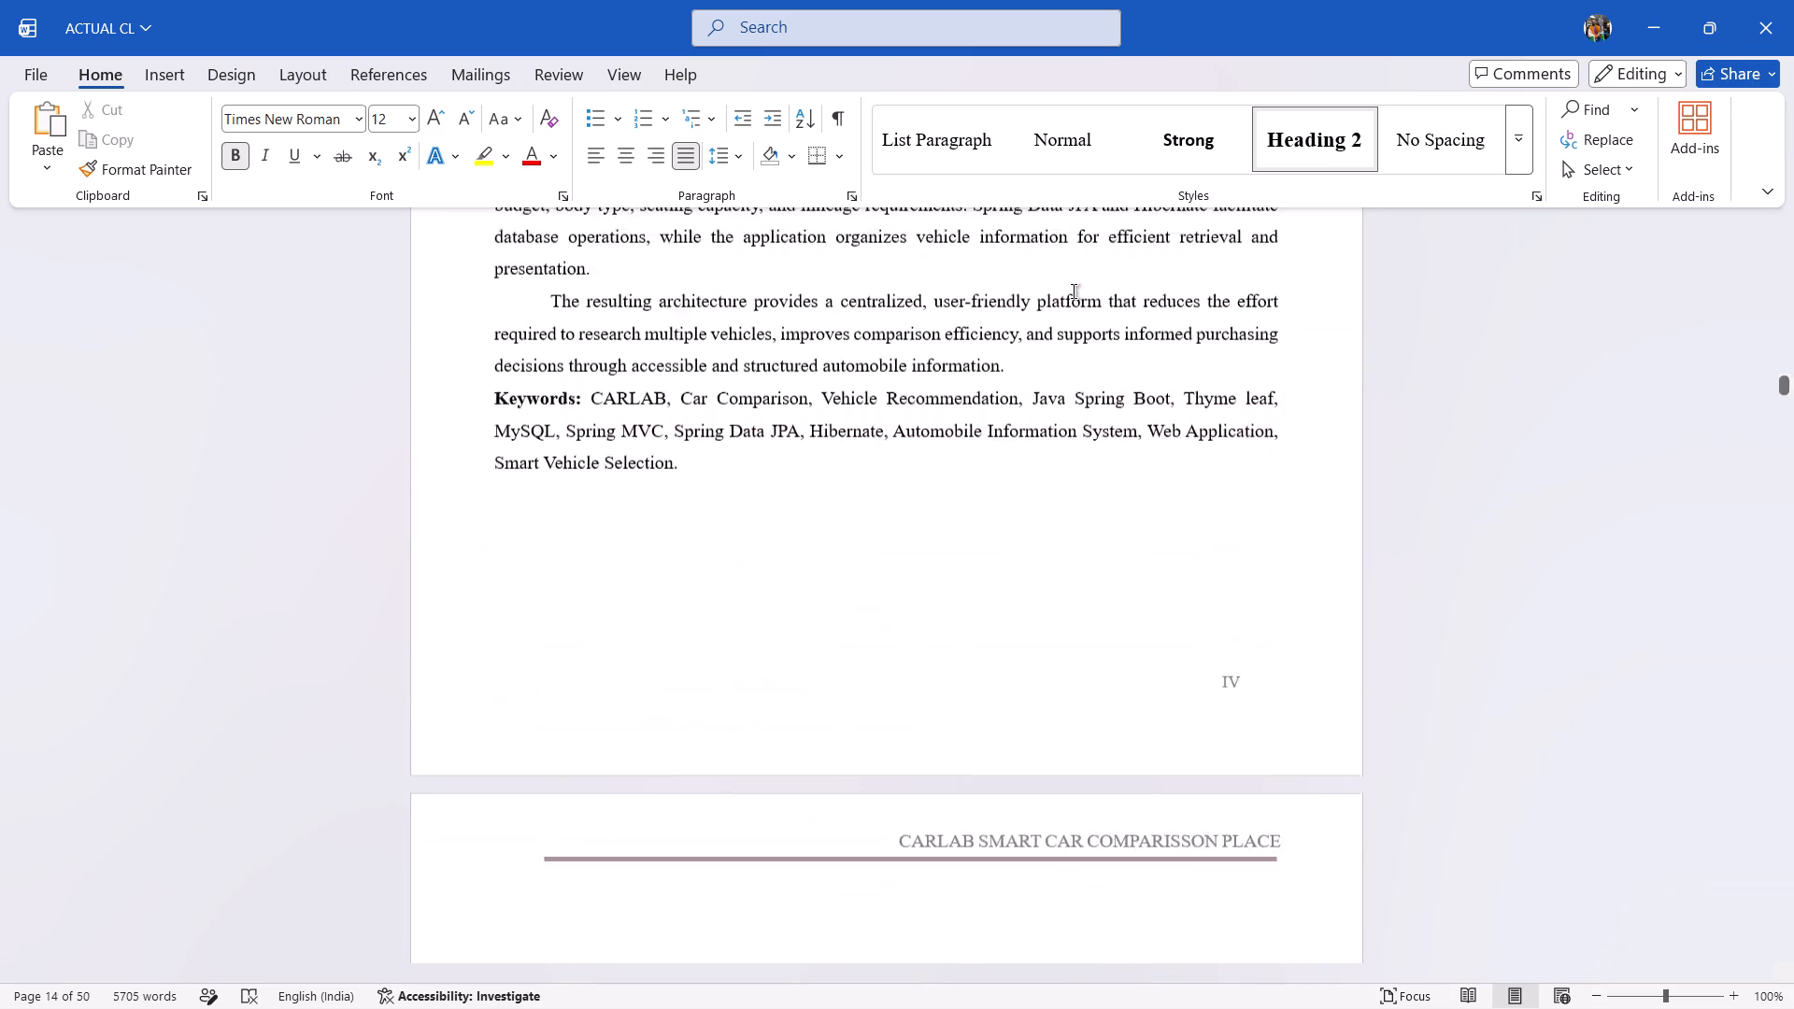
{"action": "scroll", "coordinate": [1074, 291], "scroll_direction": "up", "scroll_amount": 15}
{"action": "scroll", "coordinate": [1074, 291], "scroll_direction": "down", "scroll_amount": 9}
{"action": "scroll", "coordinate": [1074, 291], "scroll_direction": "up", "scroll_amount": 2}
{"action": "scroll", "coordinate": [1074, 291], "scroll_direction": "down", "scroll_amount": 7}
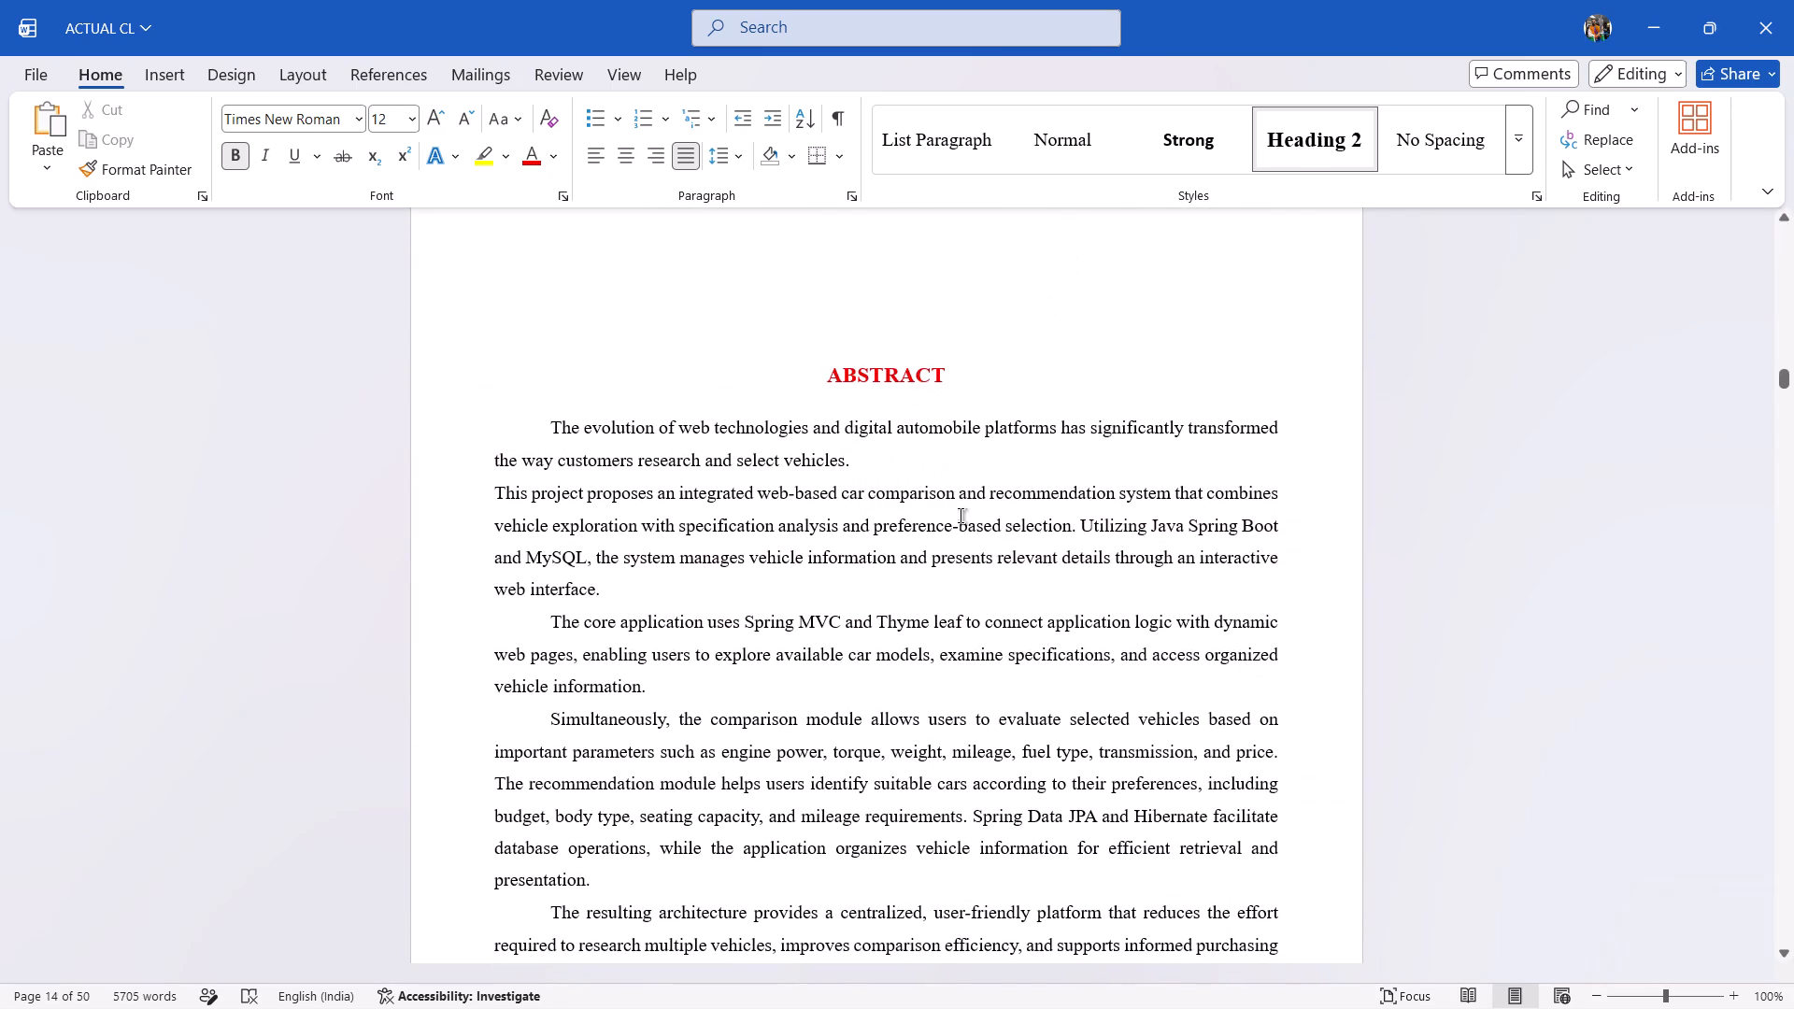
{"action": "scroll", "coordinate": [906, 619], "scroll_direction": "down", "scroll_amount": 2}
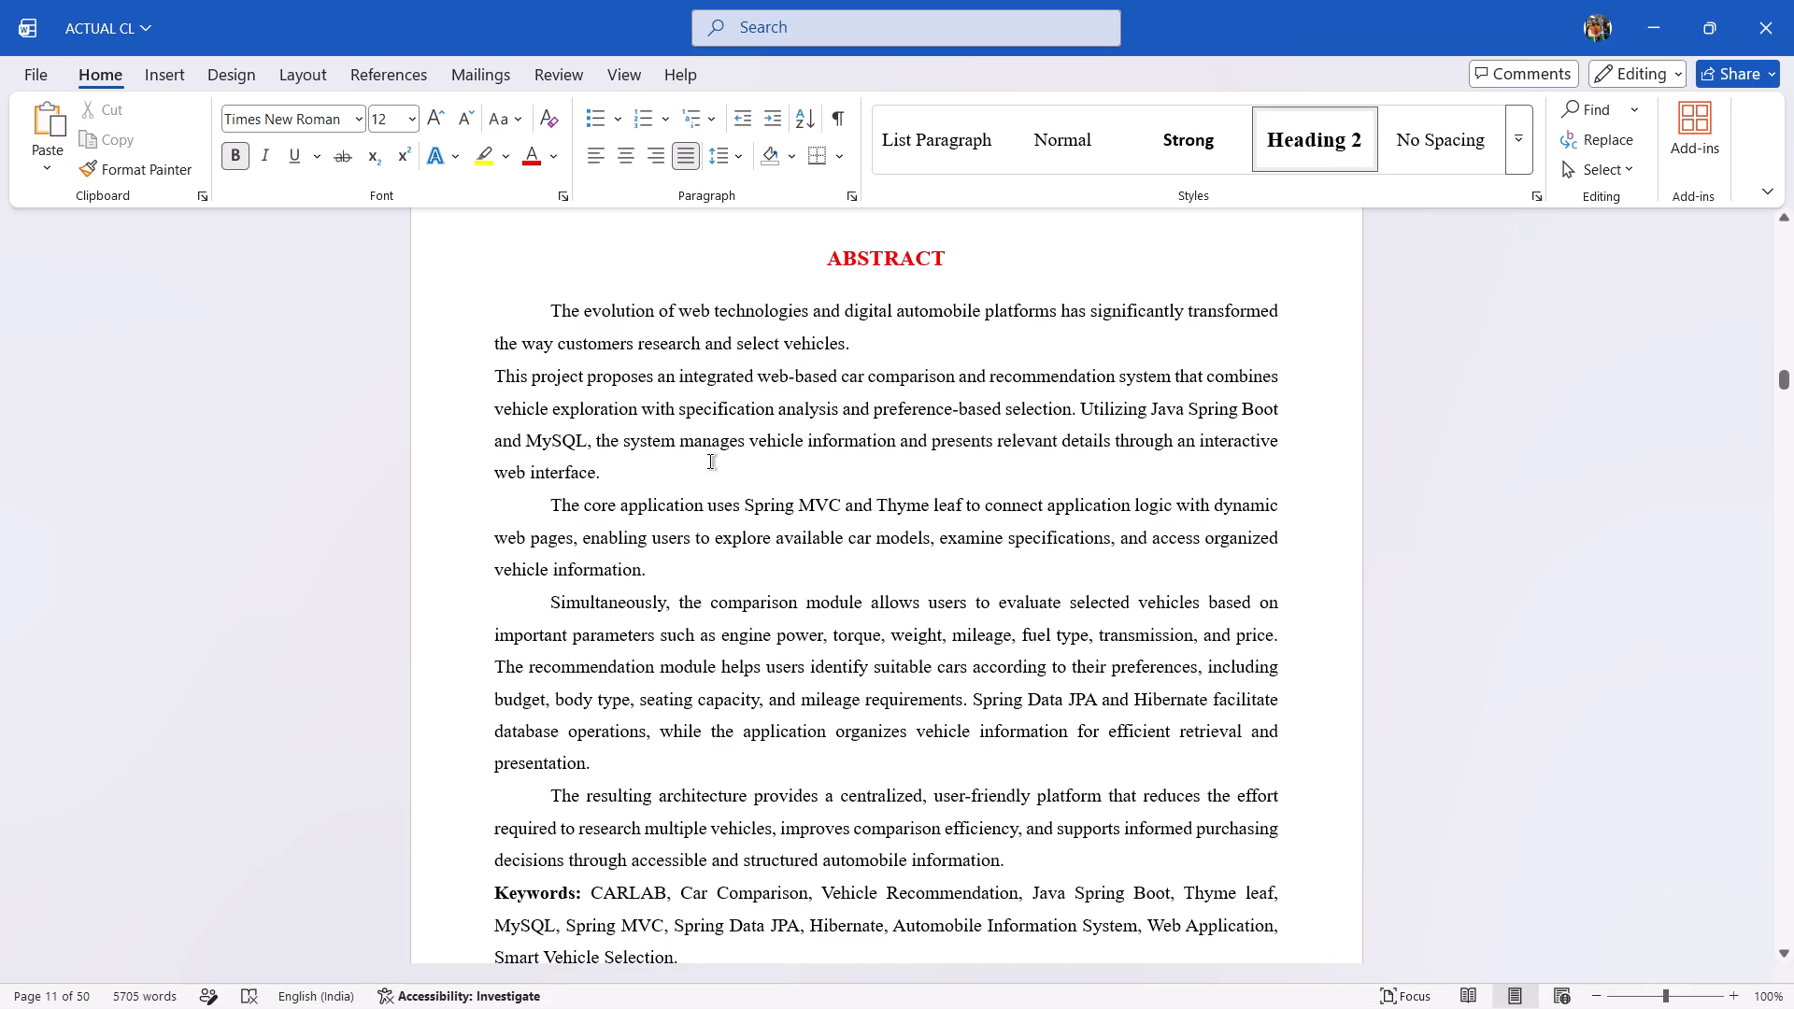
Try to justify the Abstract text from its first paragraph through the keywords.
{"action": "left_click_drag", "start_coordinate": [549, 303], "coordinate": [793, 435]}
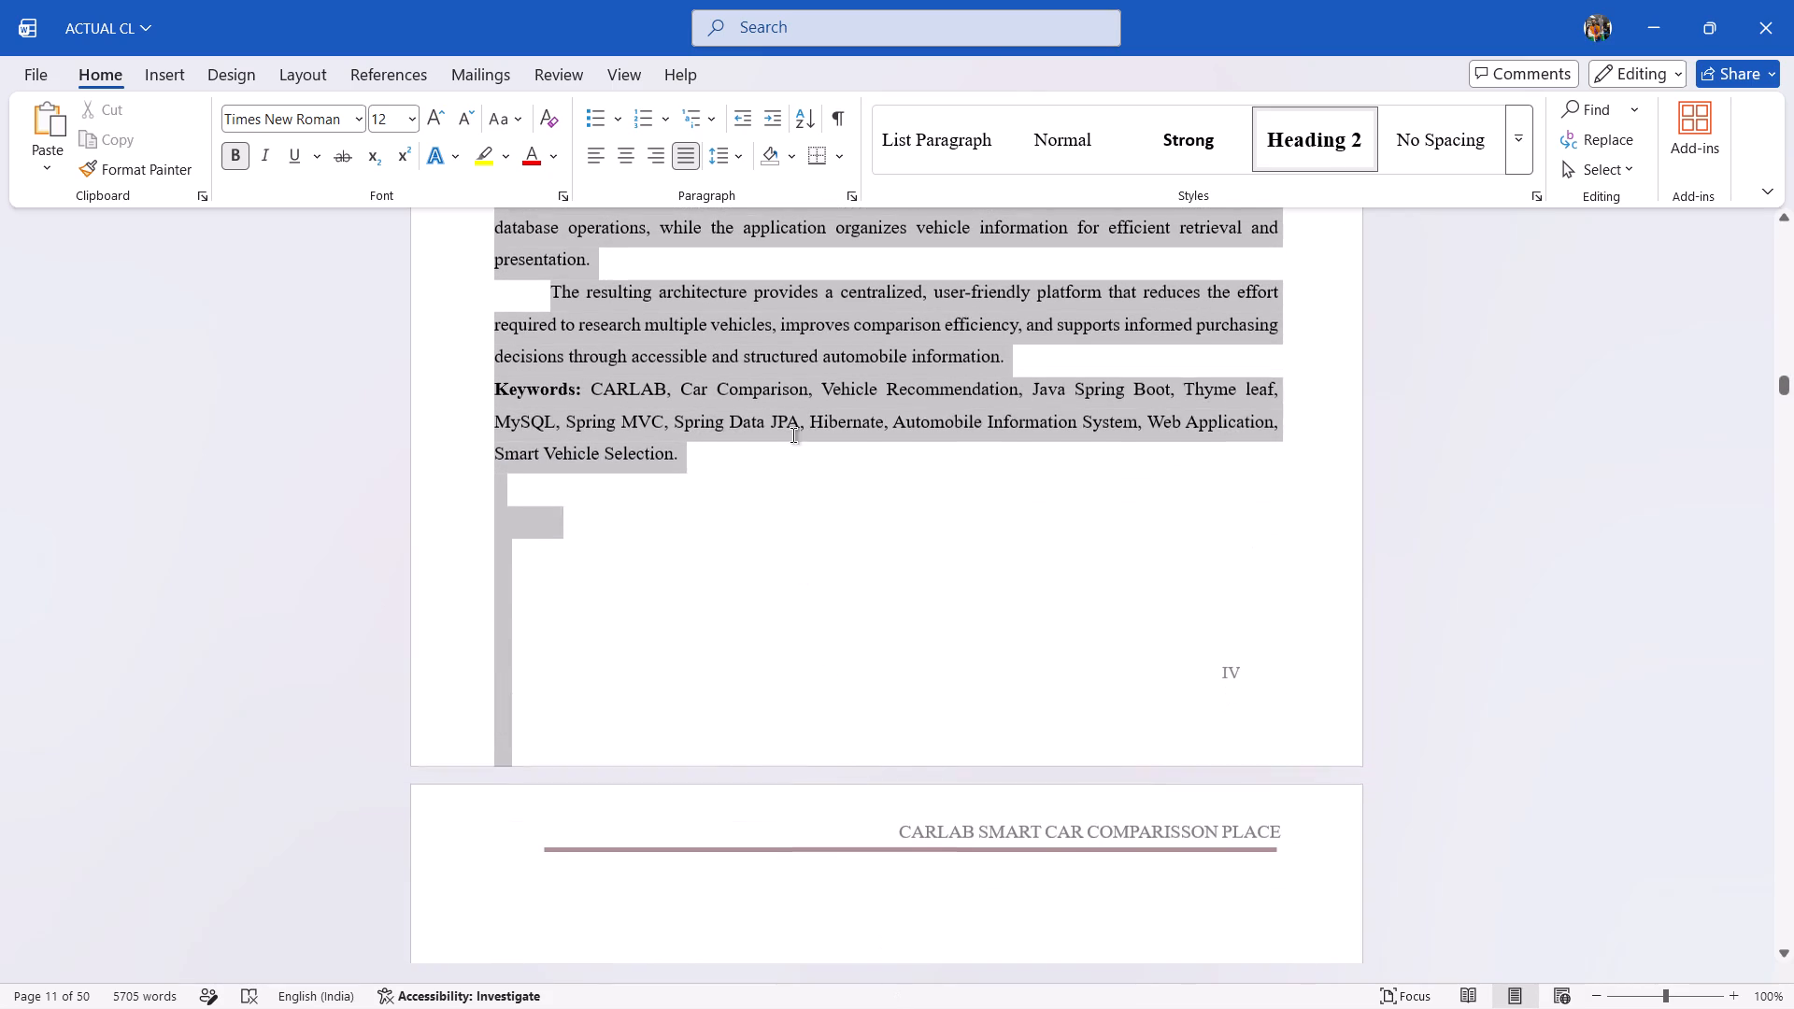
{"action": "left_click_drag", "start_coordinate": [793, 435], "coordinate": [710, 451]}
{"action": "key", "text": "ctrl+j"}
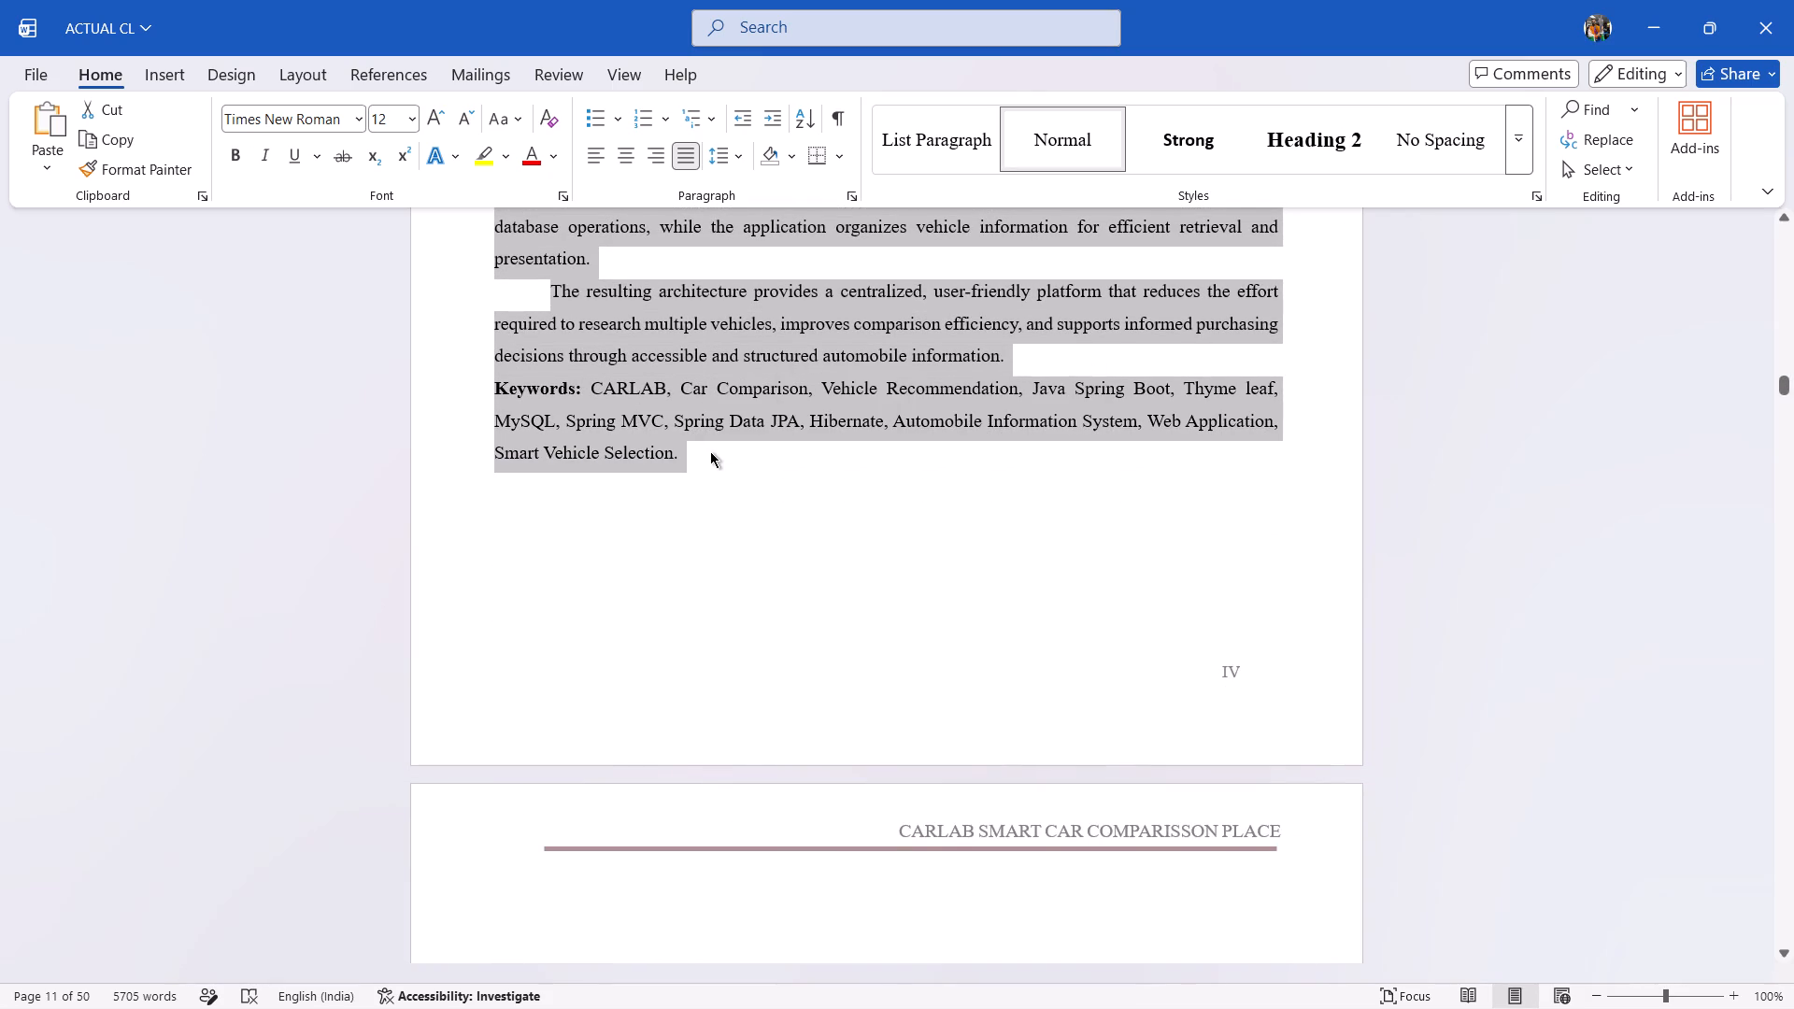
Remove the first-line indent from the Abstract paragraph beginning "The resulting architecture", keeping it a separate paragraph.
{"action": "scroll", "coordinate": [710, 451], "scroll_direction": "up", "scroll_amount": 4}
{"action": "left_click", "coordinate": [536, 505]}
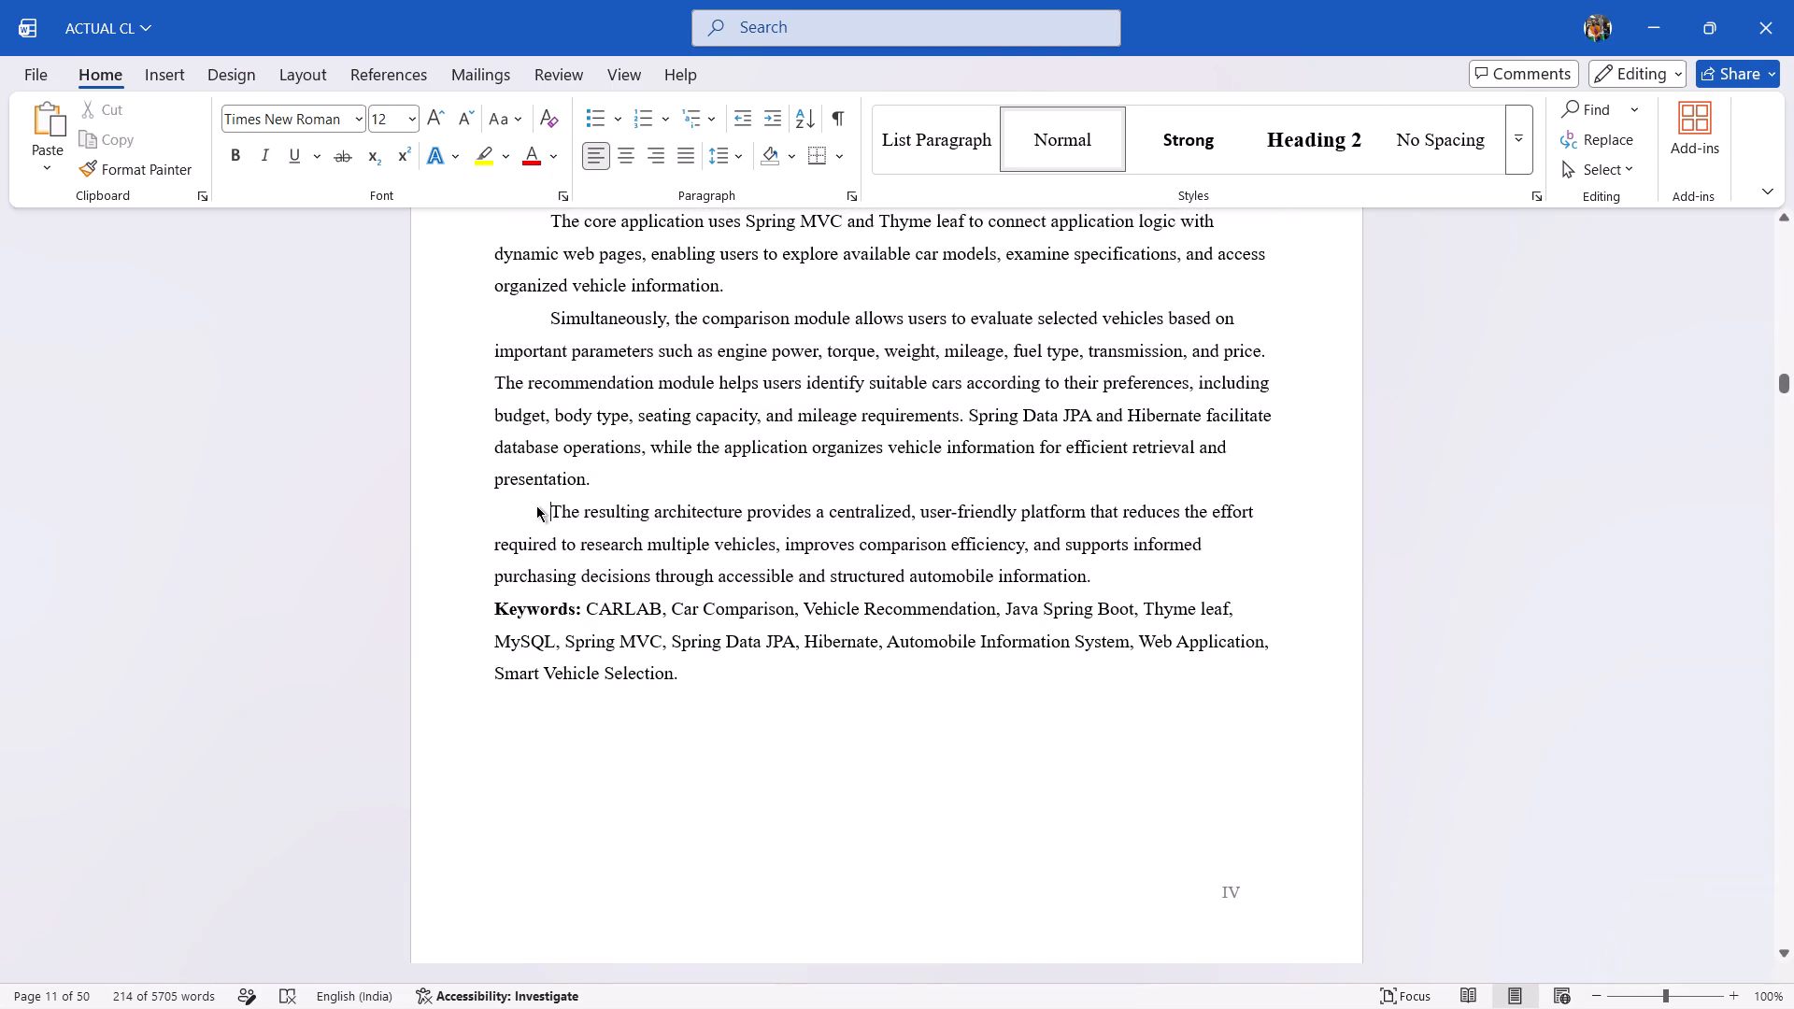
{"action": "key", "text": "BackSpace"}
{"action": "key", "text": "BackSpace"}
{"action": "key", "text": "Return"}
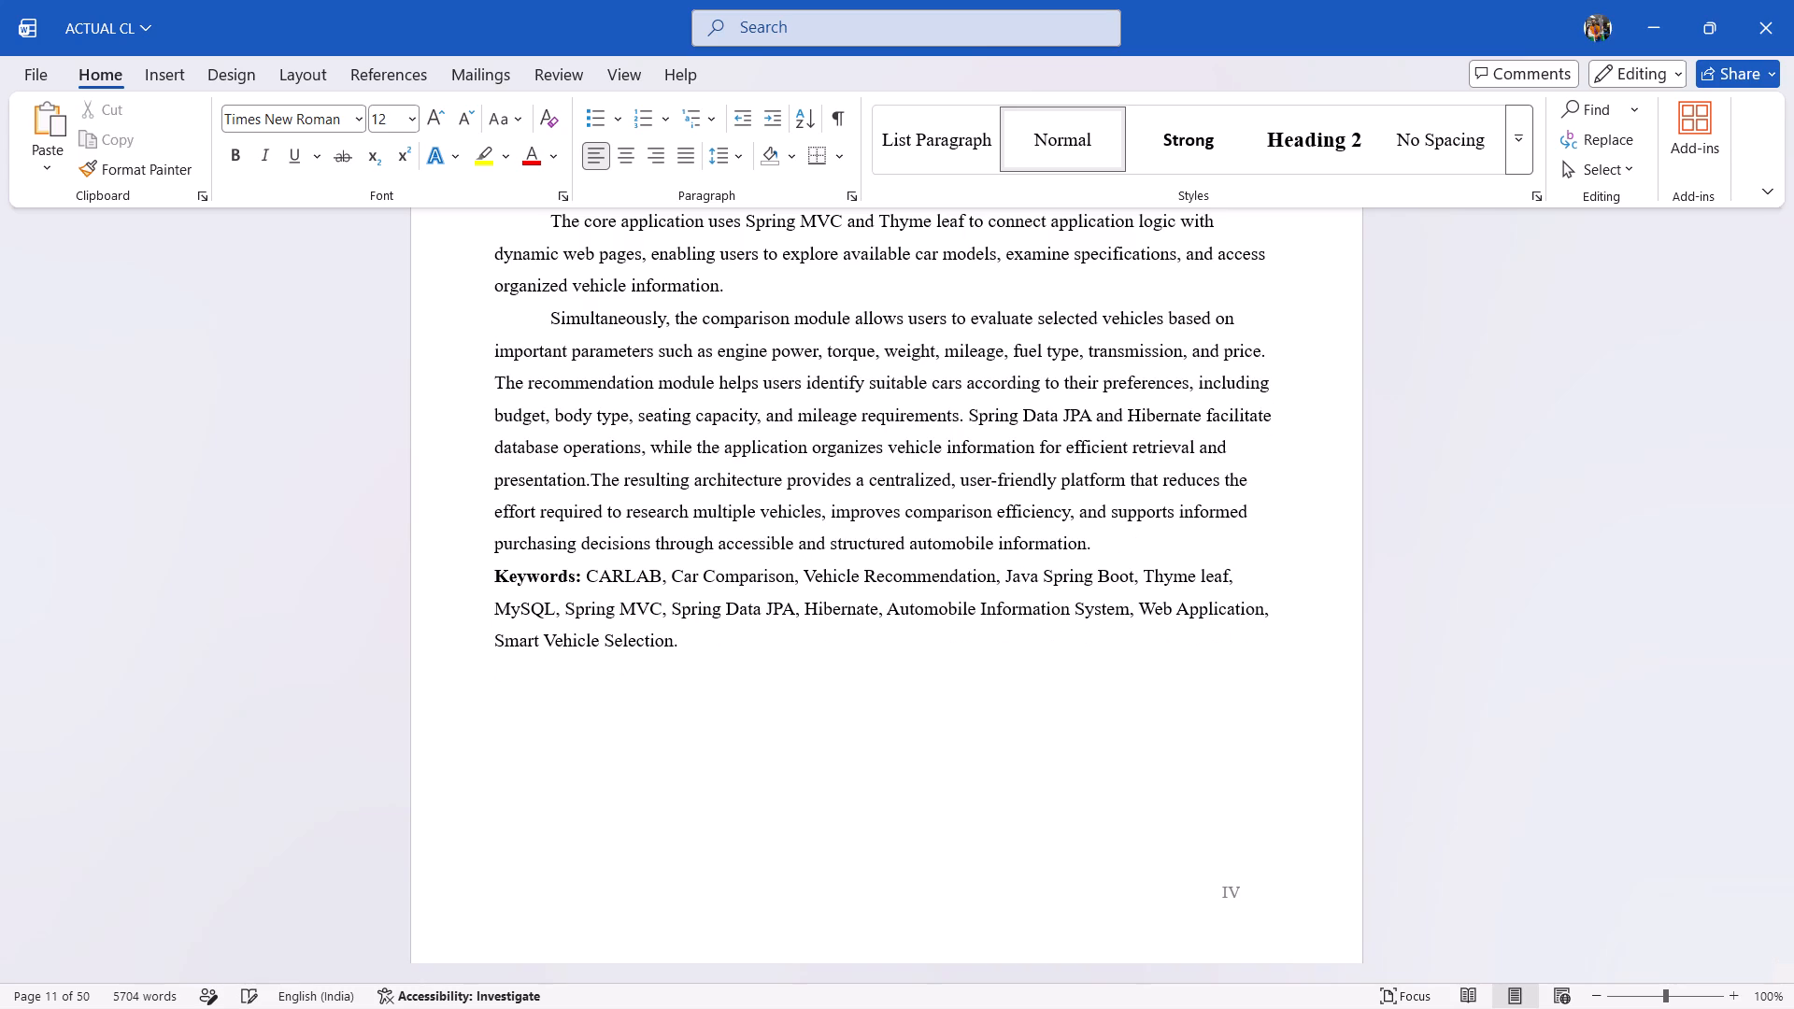
{"action": "scroll", "coordinate": [538, 505], "scroll_direction": "up", "scroll_amount": 1}
{"action": "key", "text": "BackSpace"}
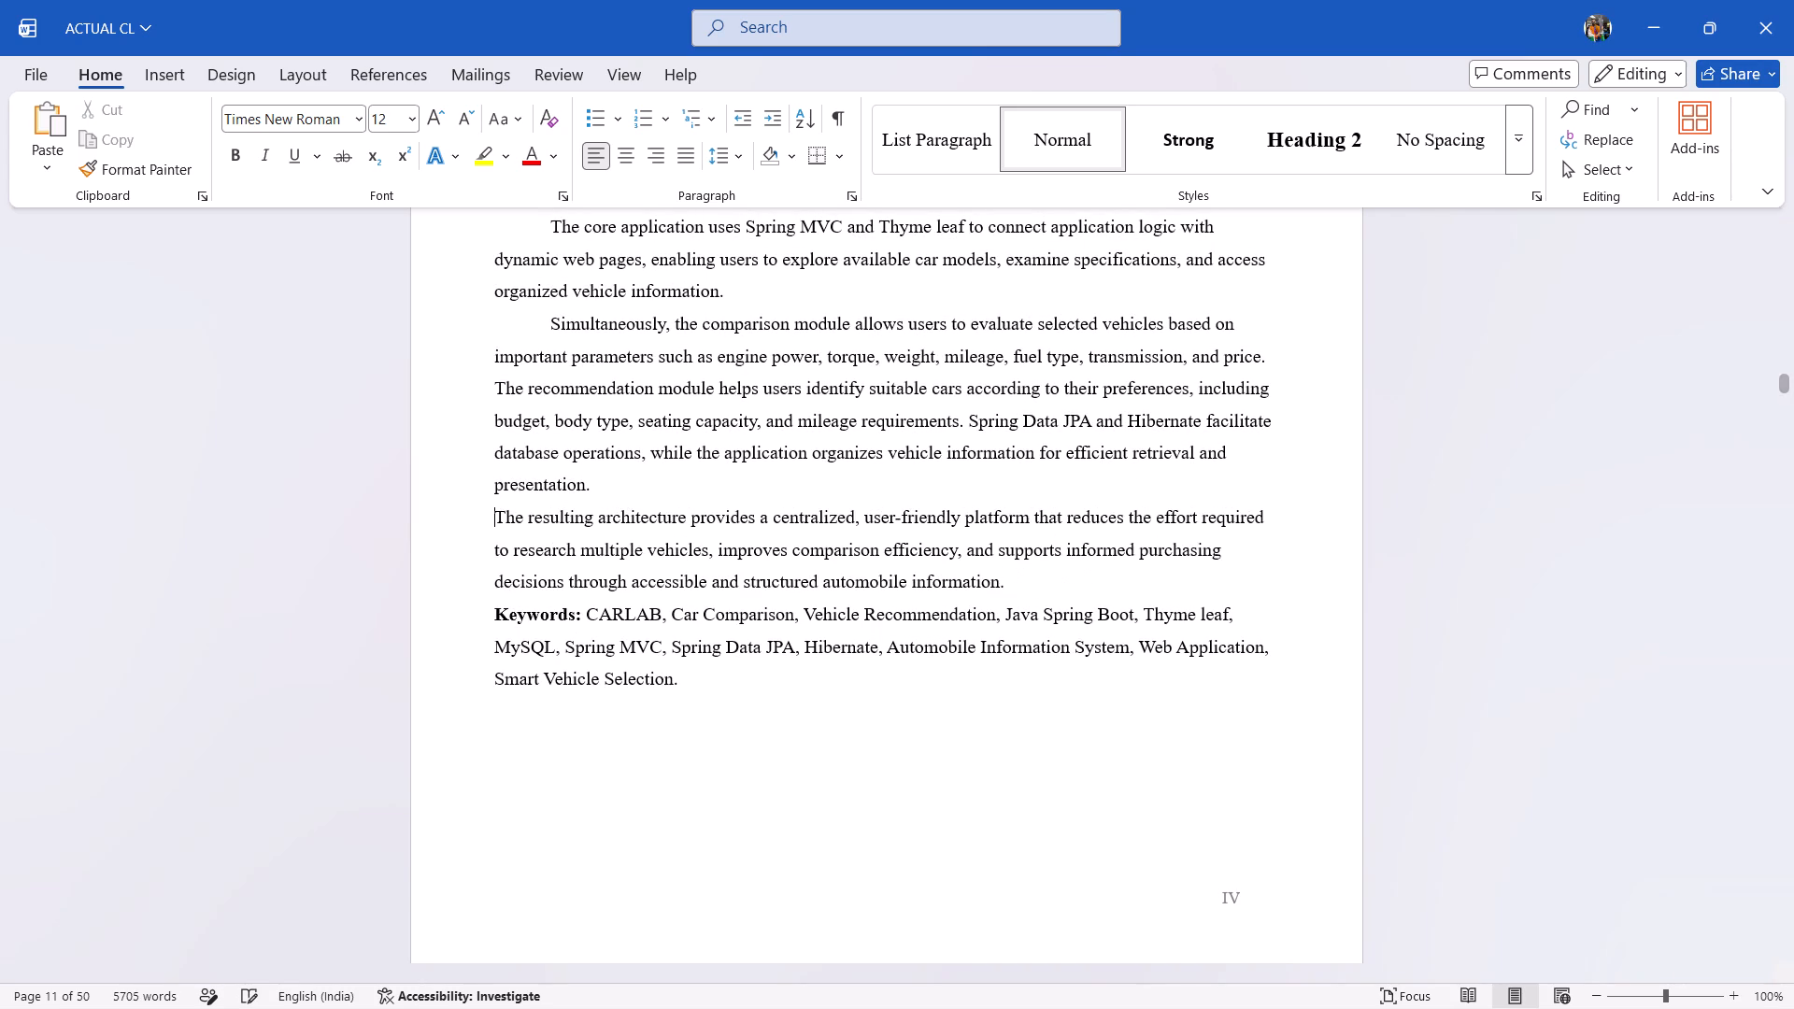
Remove the first-line indents from the Abstract paragraphs beginning "Simultaneously", "The core application" and "The evolution of web technologies".
{"action": "scroll", "coordinate": [538, 505], "scroll_direction": "up", "scroll_amount": 2}
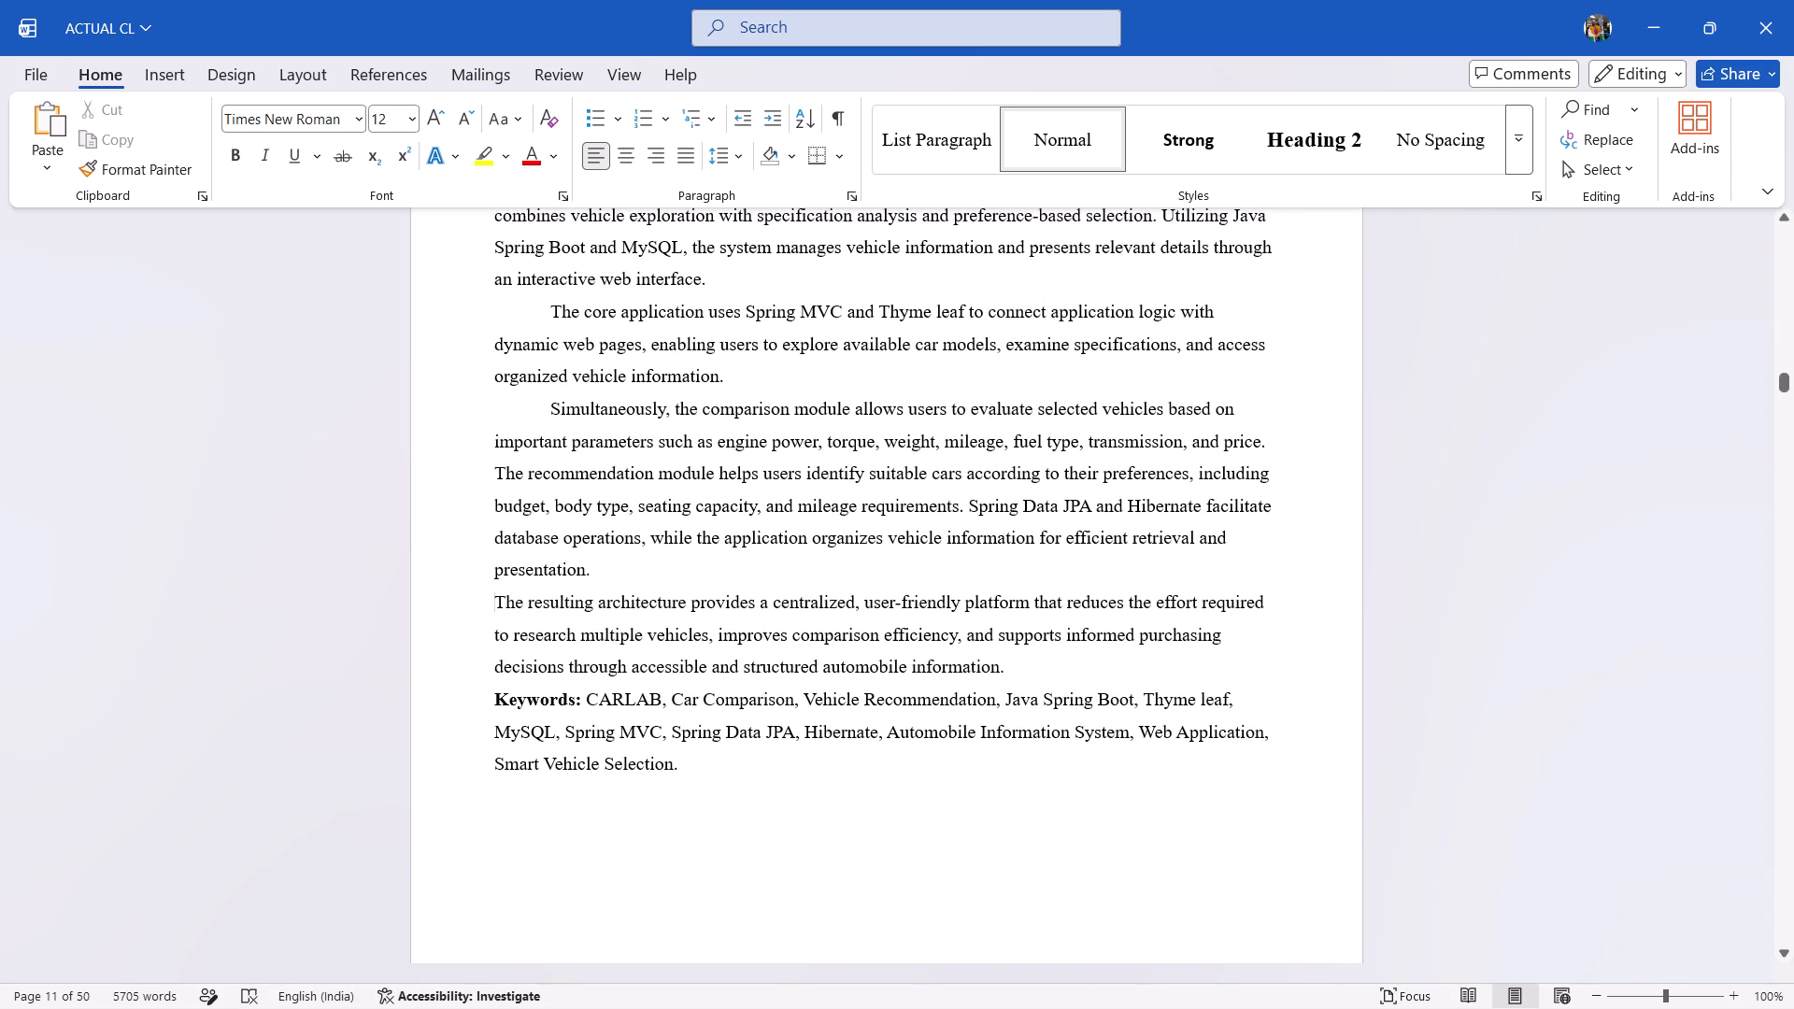
{"action": "left_click", "coordinate": [549, 409]}
{"action": "key", "text": "BackSpace"}
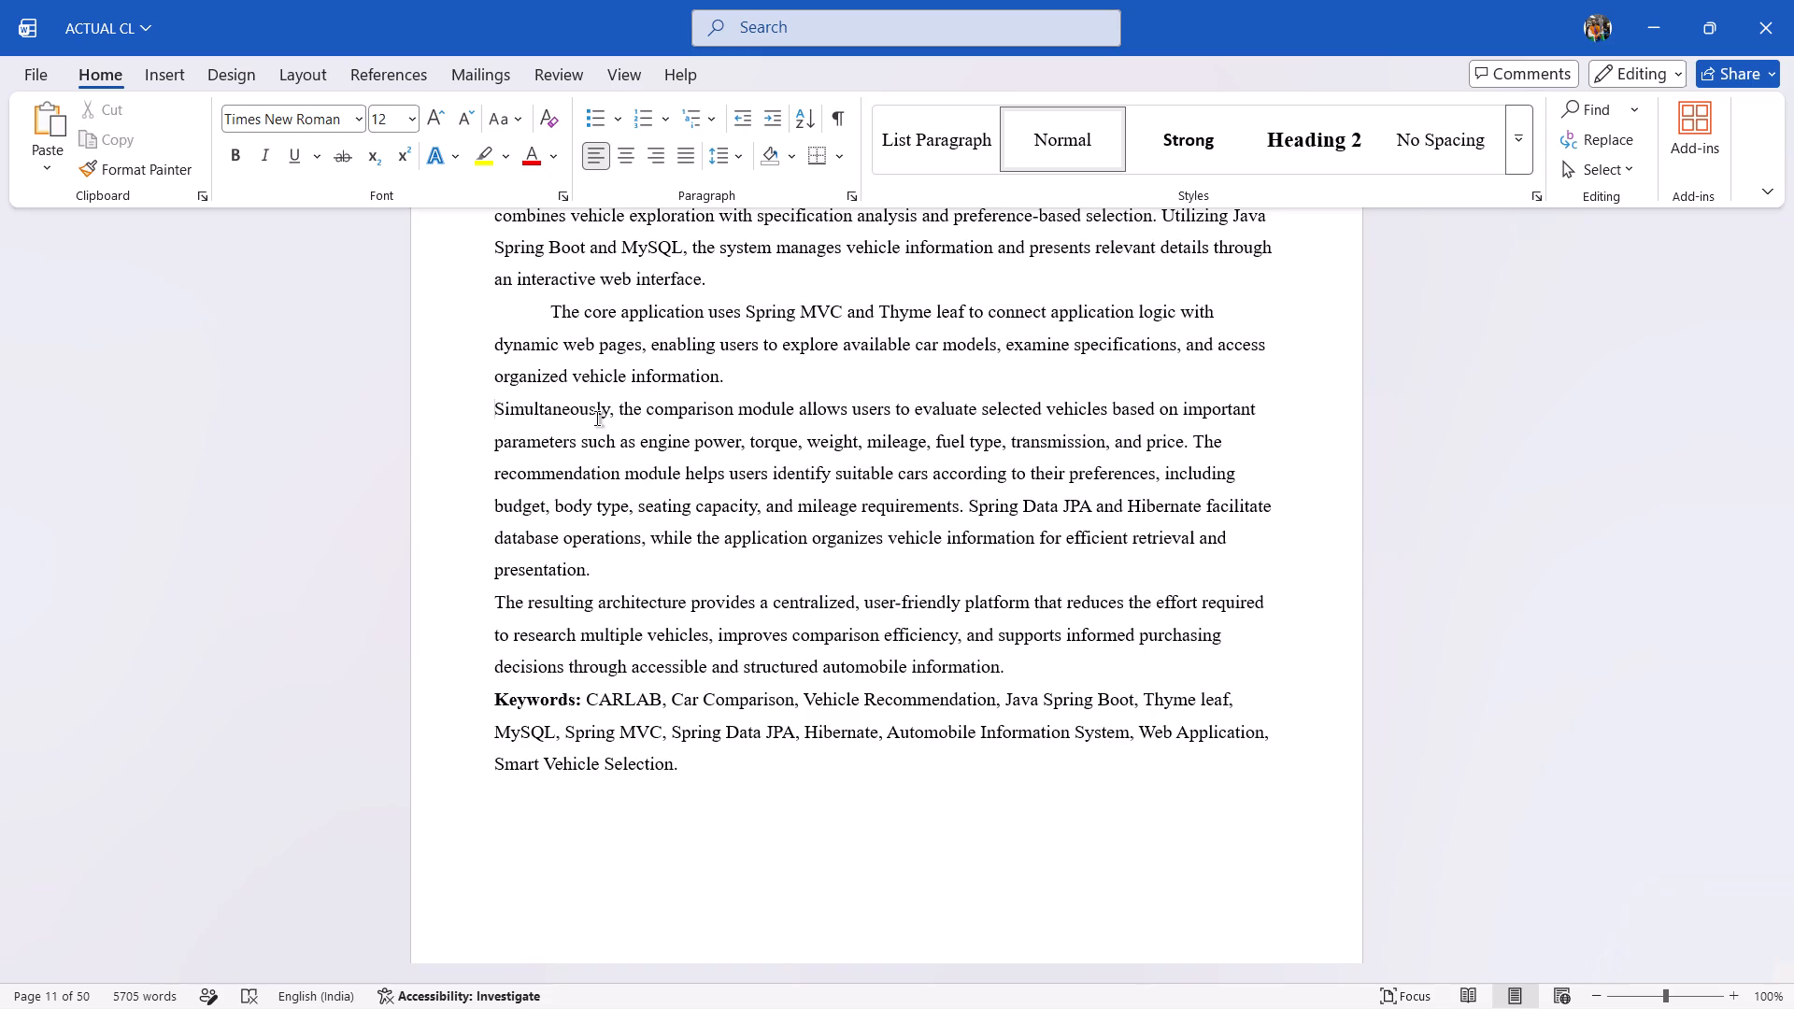
{"action": "scroll", "coordinate": [597, 419], "scroll_direction": "up", "scroll_amount": 1}
{"action": "left_click", "coordinate": [553, 348]}
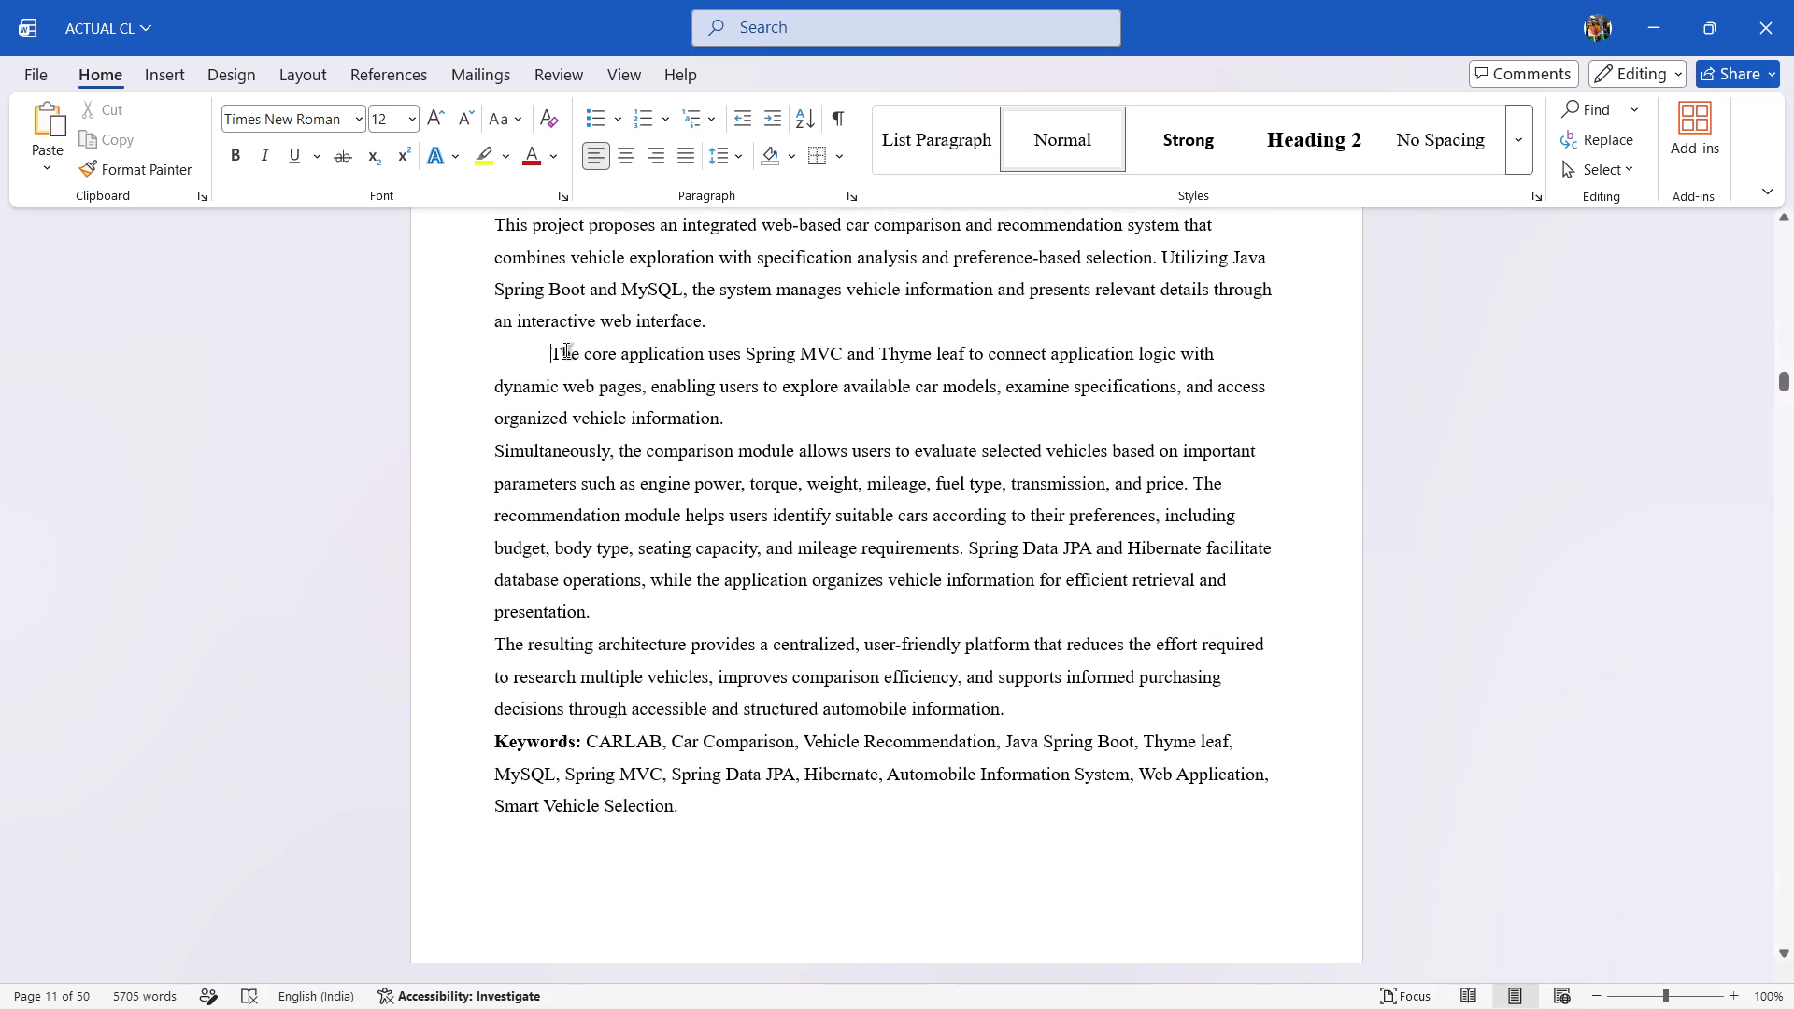
{"action": "key", "text": "BackSpace"}
{"action": "scroll", "coordinate": [566, 350], "scroll_direction": "up", "scroll_amount": 2}
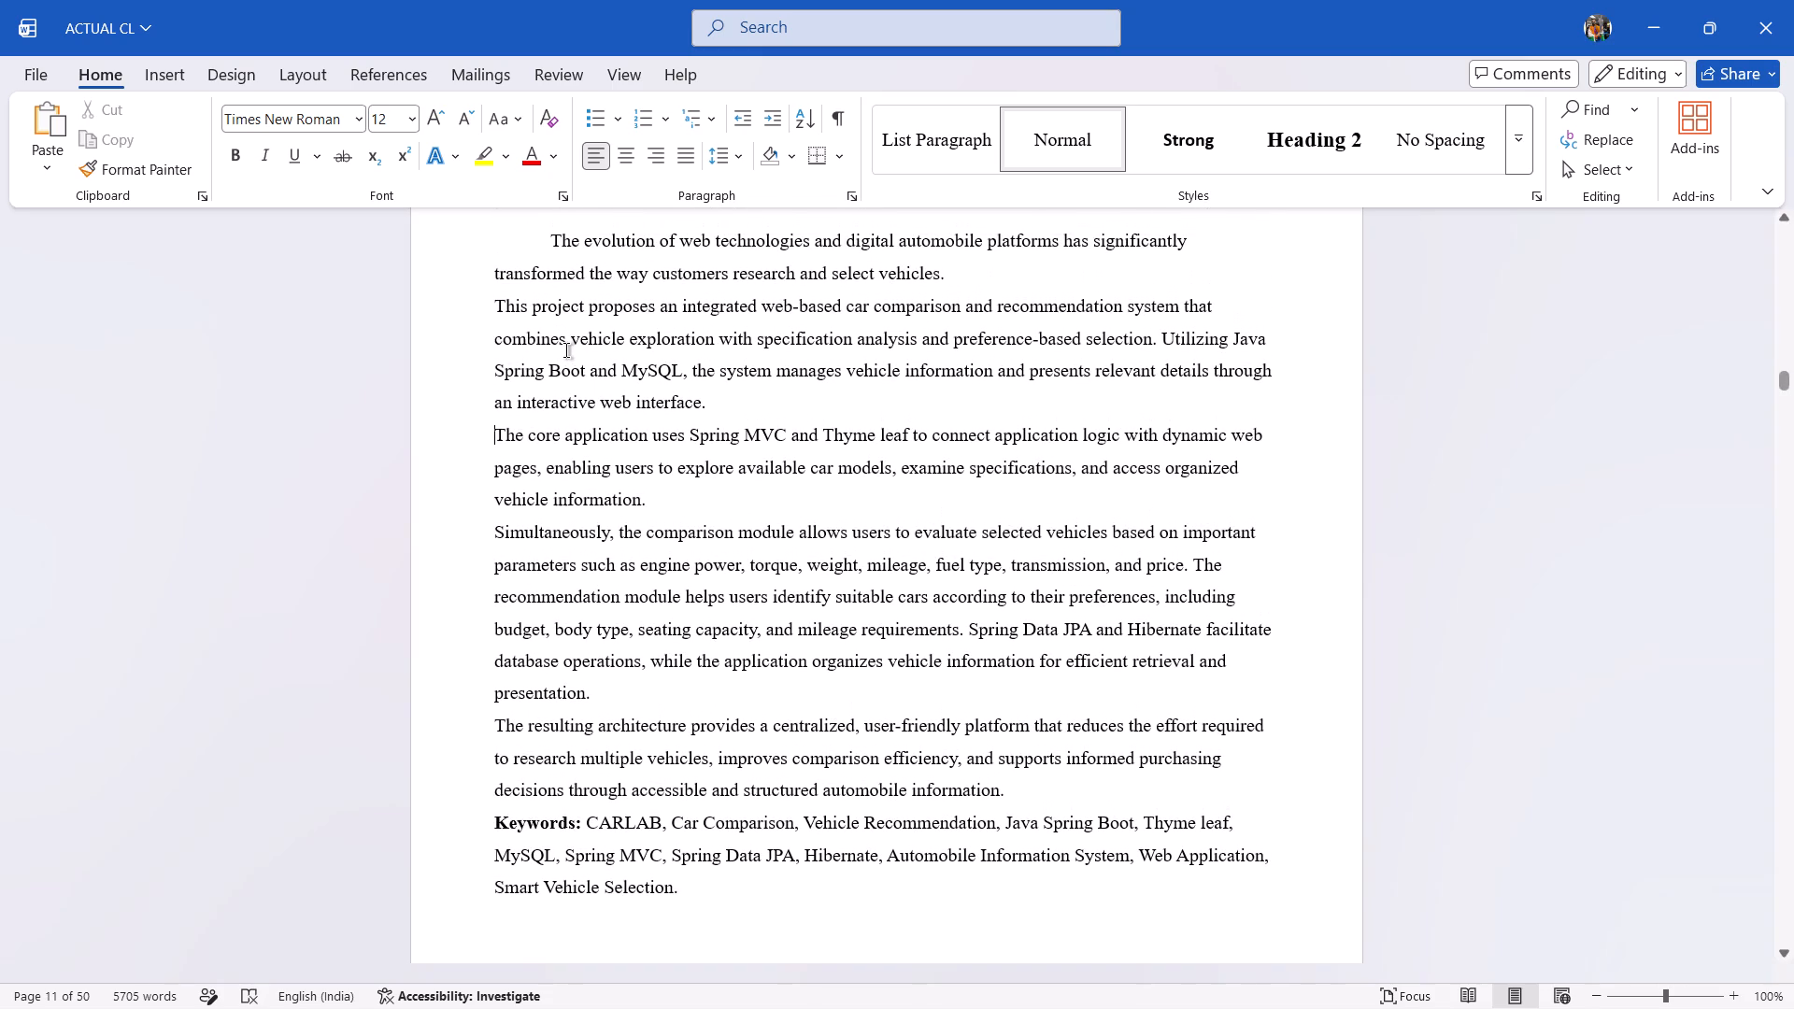
{"action": "left_click", "coordinate": [553, 249]}
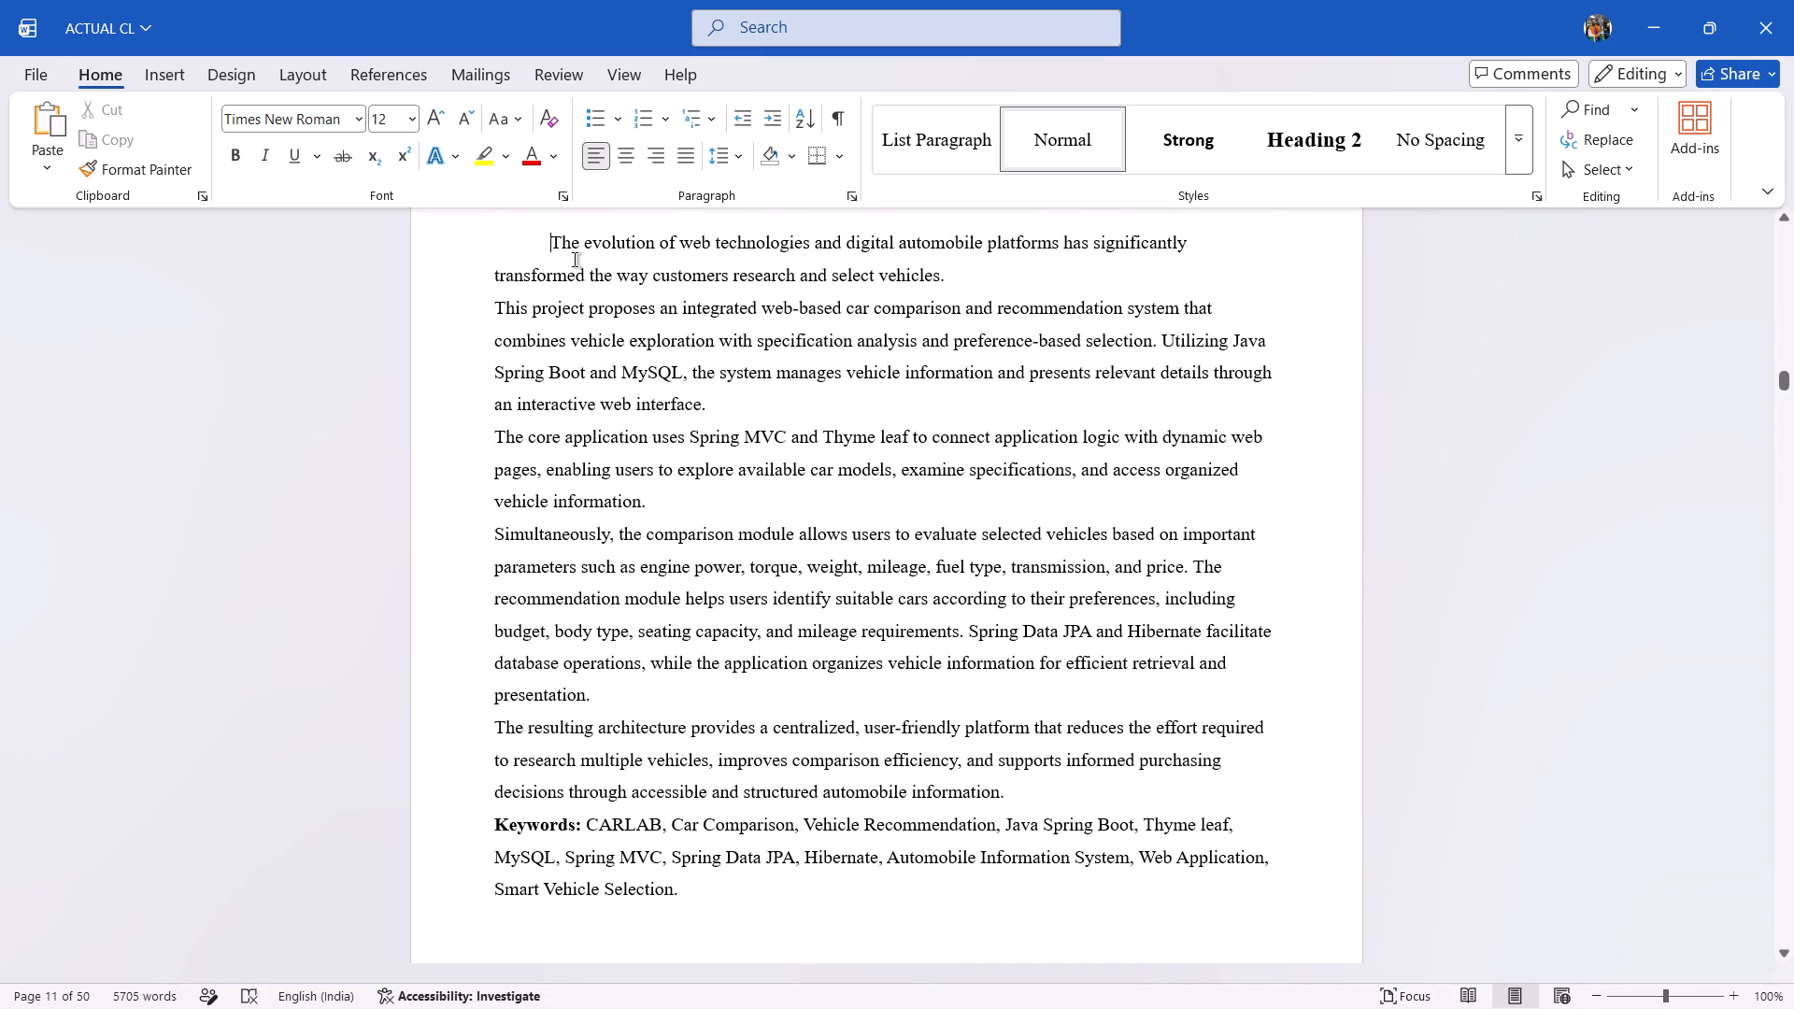
{"action": "scroll", "coordinate": [575, 262], "scroll_direction": "up", "scroll_amount": 3}
{"action": "scroll", "coordinate": [575, 262], "scroll_direction": "down", "scroll_amount": 1}
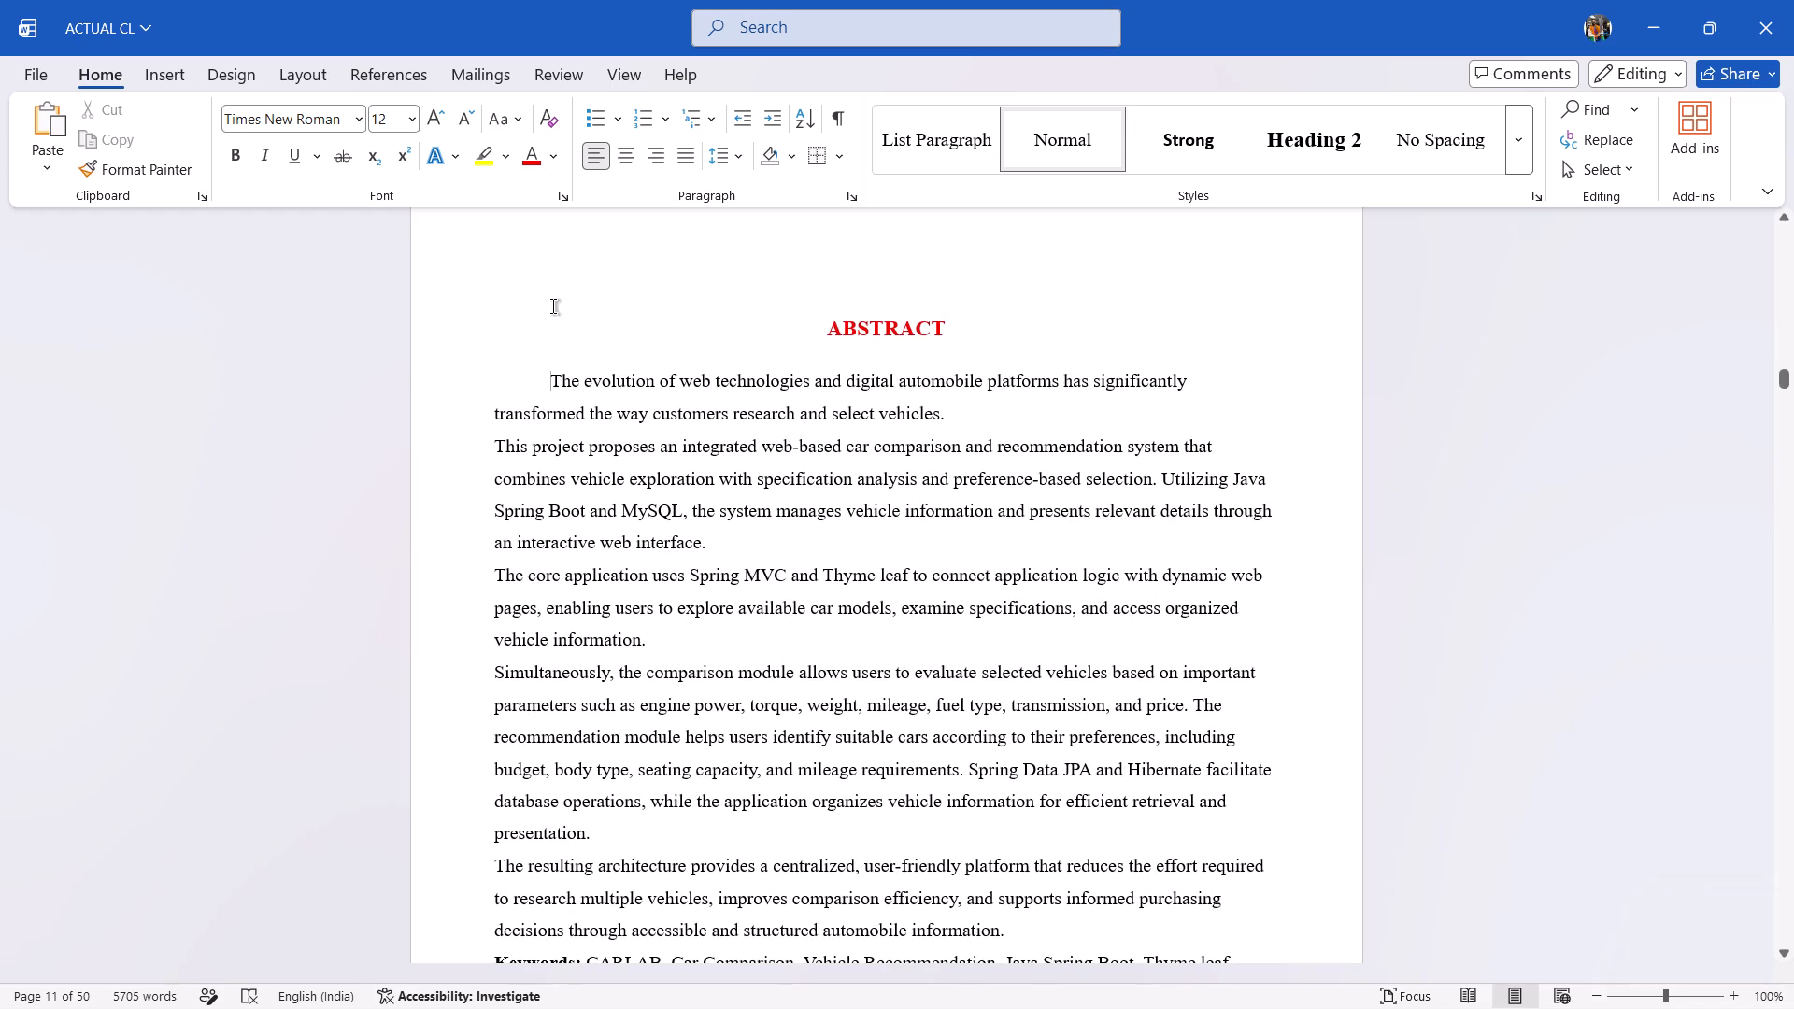
{"action": "key", "text": "BackSpace"}
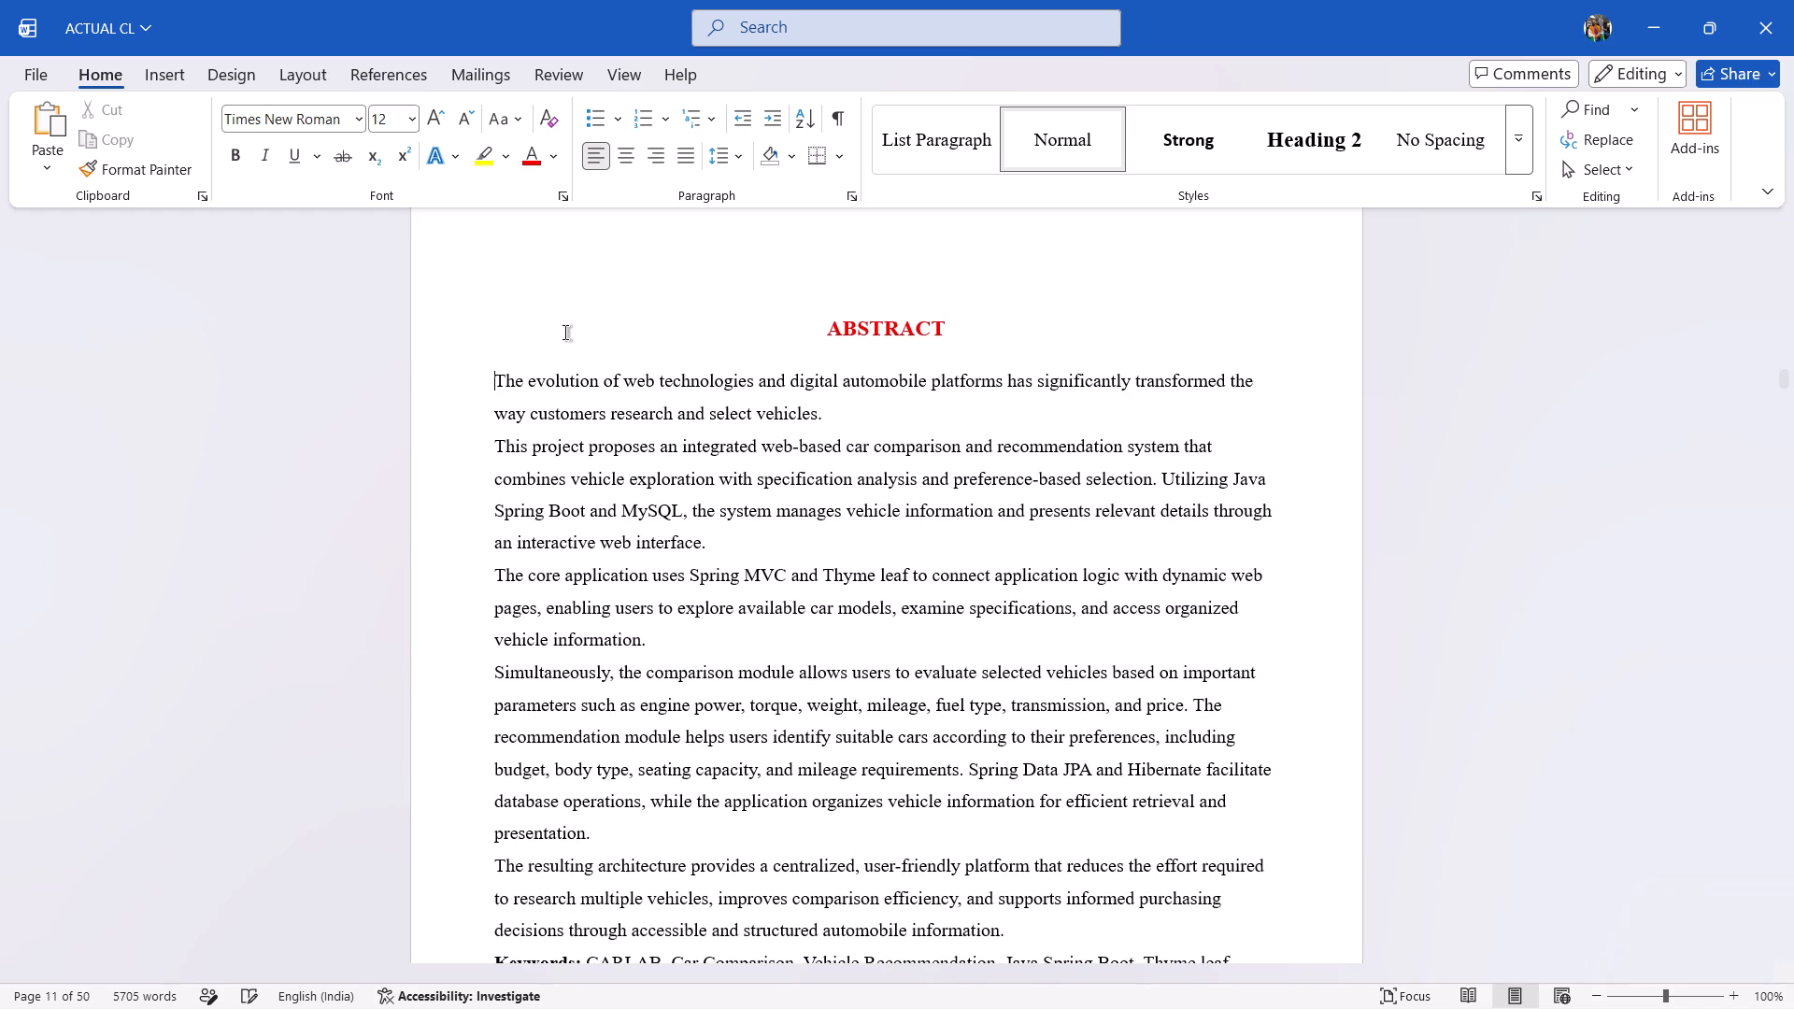
Justify the whole Abstract text, from the first paragraph through the keywords.
{"action": "scroll", "coordinate": [565, 333], "scroll_direction": "up", "scroll_amount": 2}
{"action": "scroll", "coordinate": [565, 333], "scroll_direction": "down", "scroll_amount": 1}
{"action": "scroll", "coordinate": [565, 333], "scroll_direction": "up", "scroll_amount": 1}
{"action": "scroll", "coordinate": [565, 333], "scroll_direction": "down", "scroll_amount": 1}
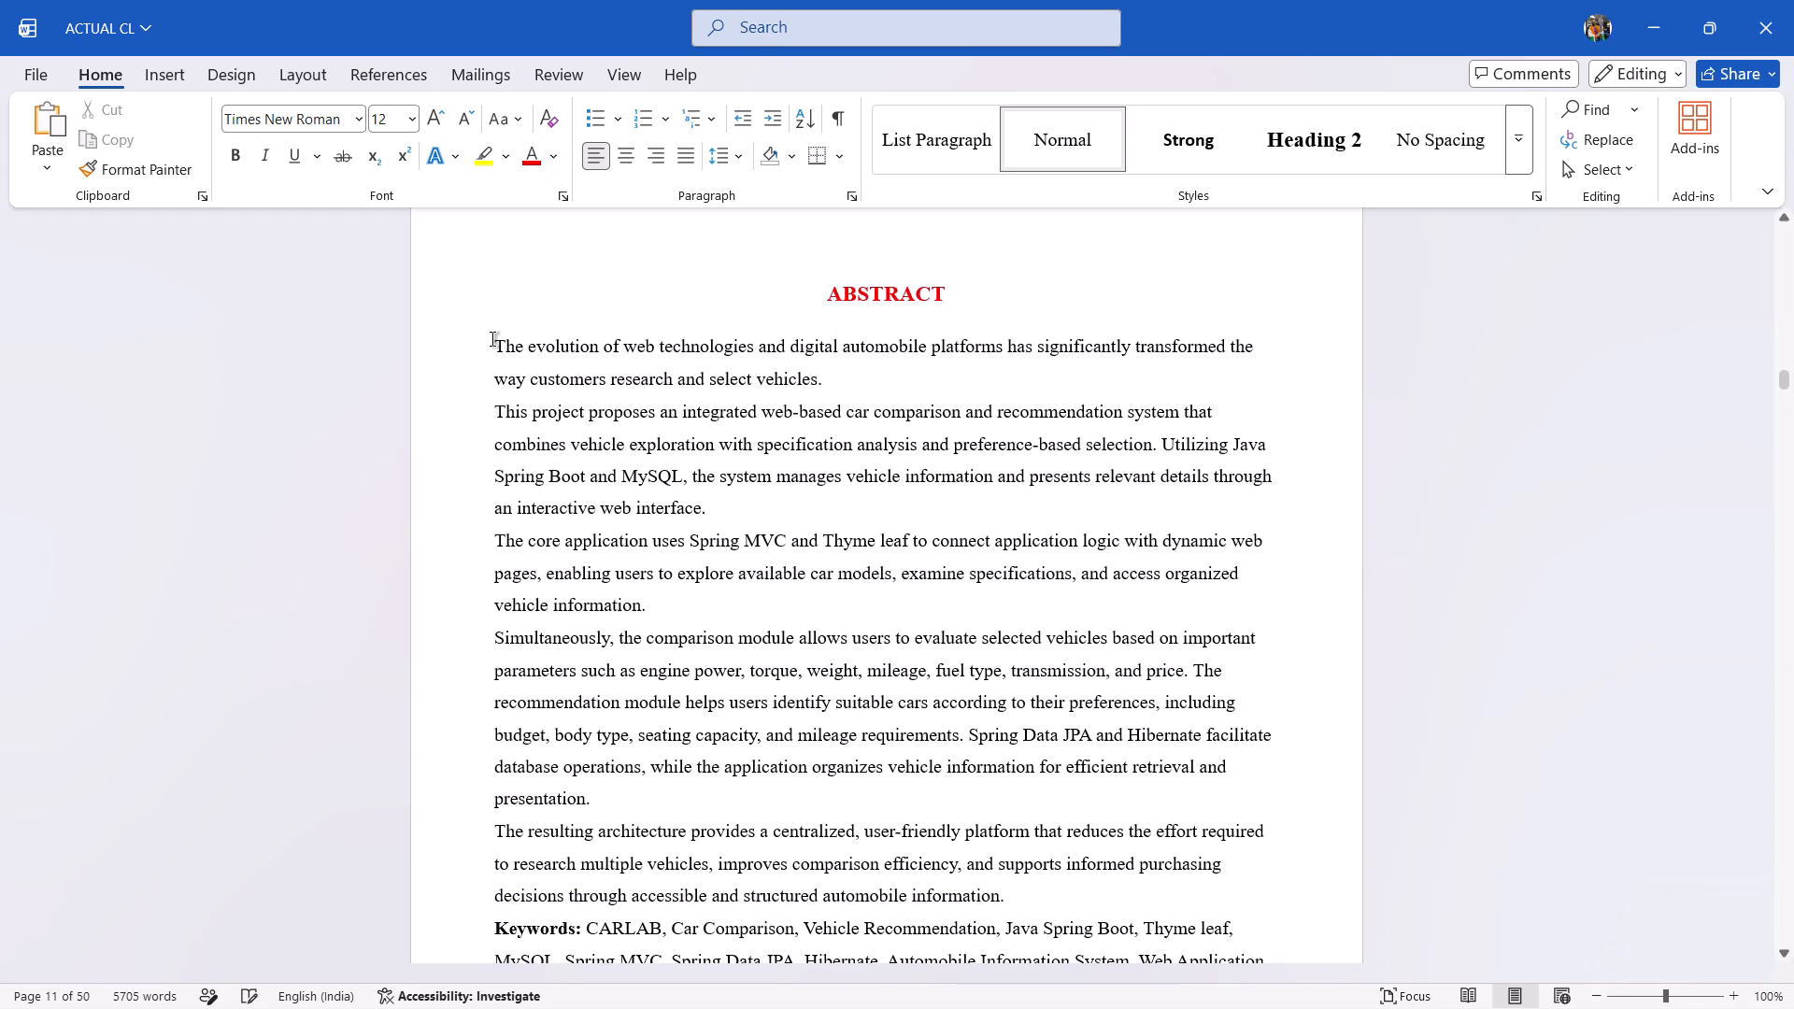
{"action": "left_click_drag", "start_coordinate": [492, 339], "coordinate": [920, 877]}
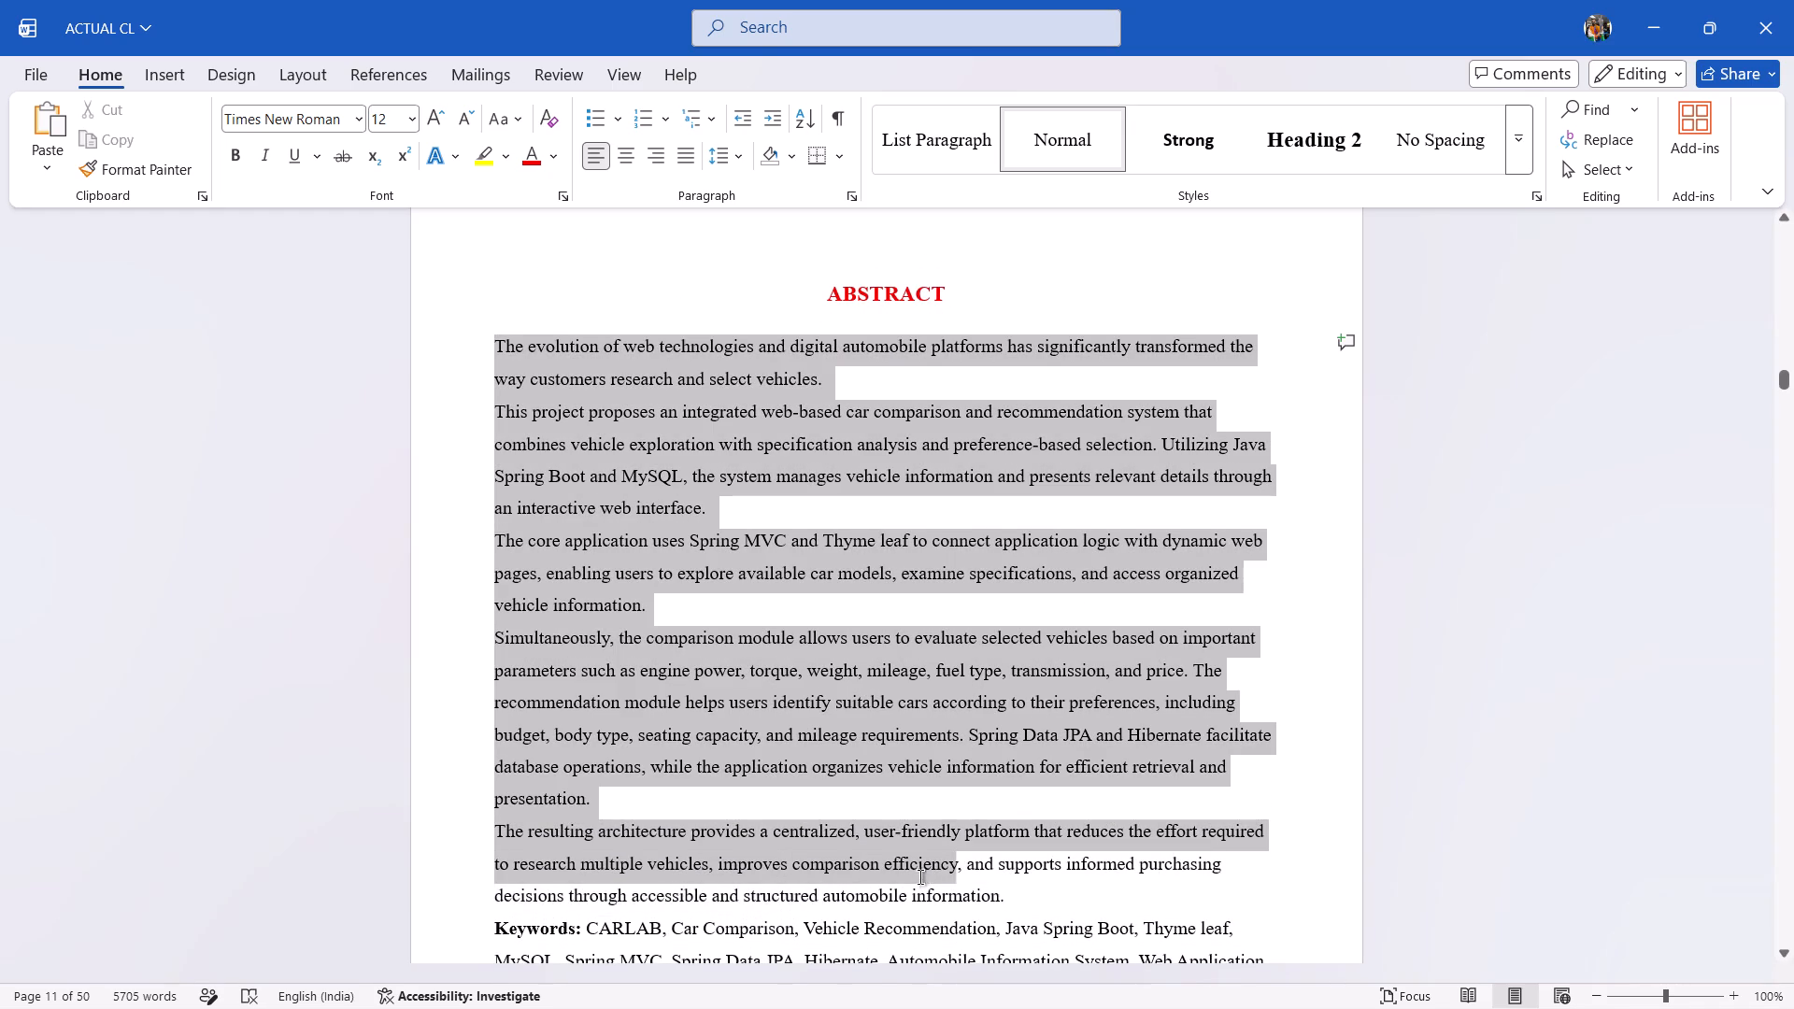
{"action": "left_click_drag", "start_coordinate": [920, 877], "coordinate": [683, 688]}
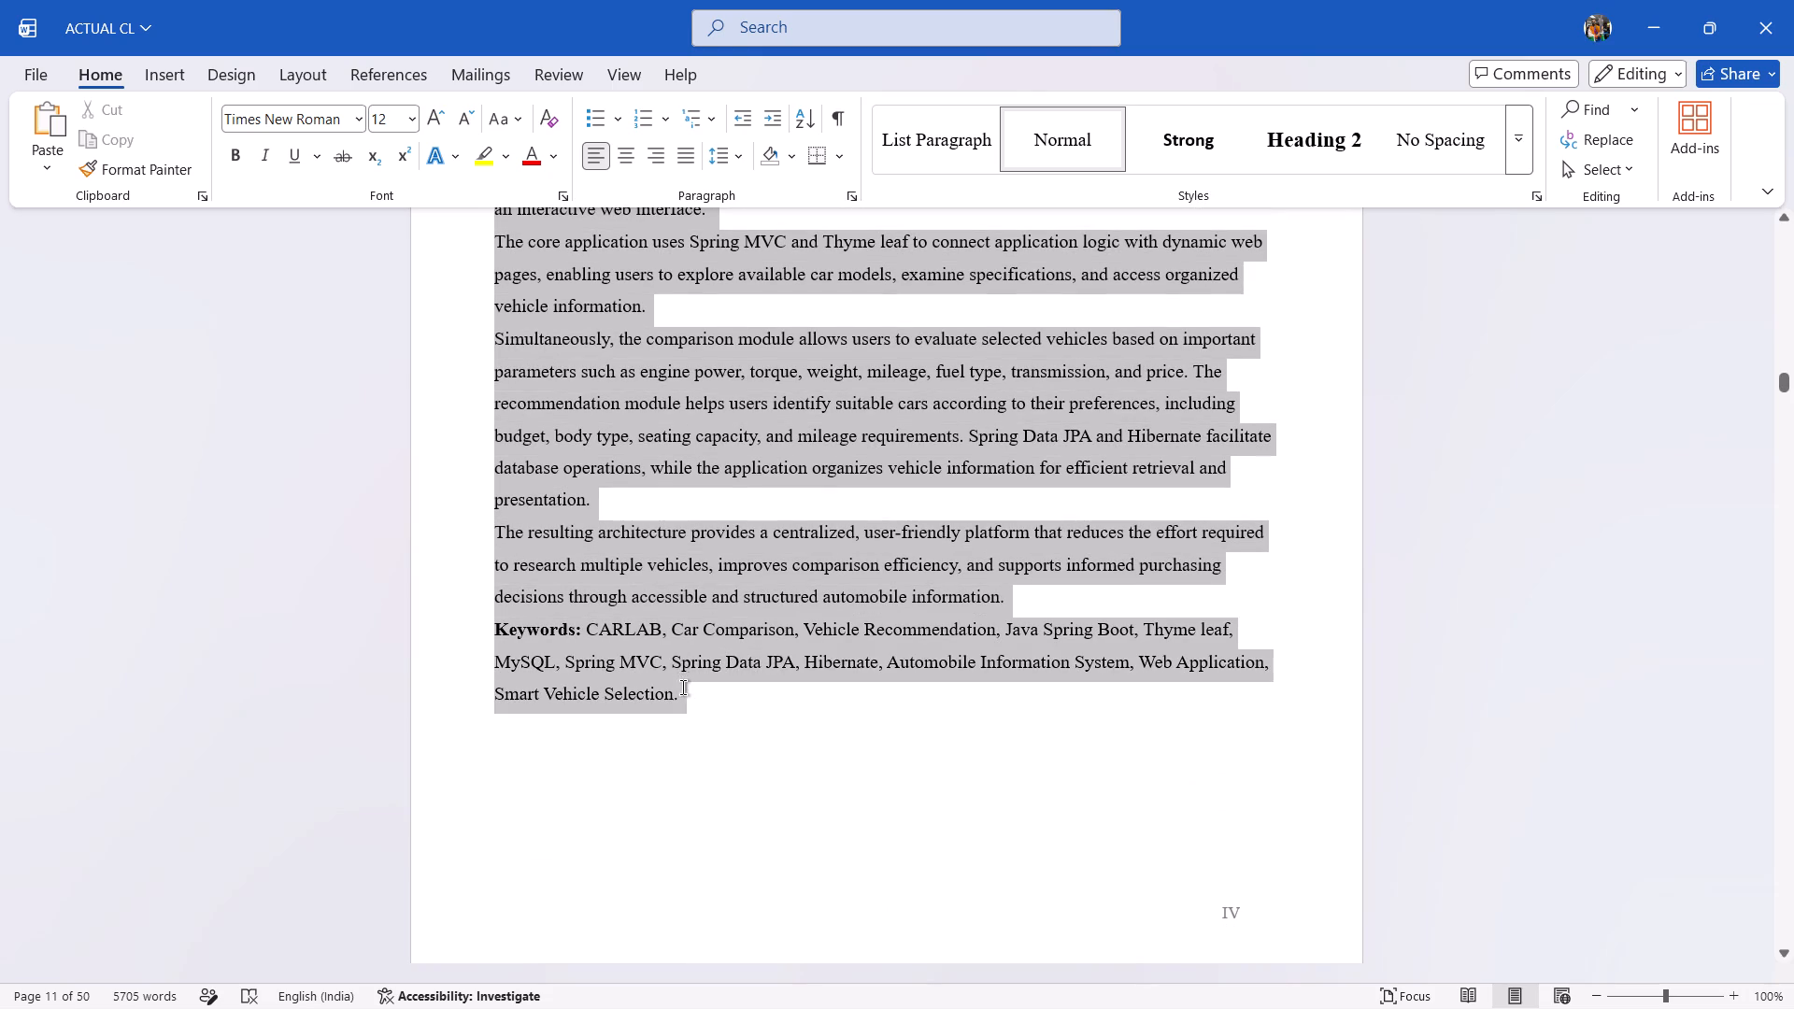
{"action": "left_click_drag", "start_coordinate": [683, 688], "coordinate": [682, 689]}
{"action": "key", "text": "ctrl+j"}
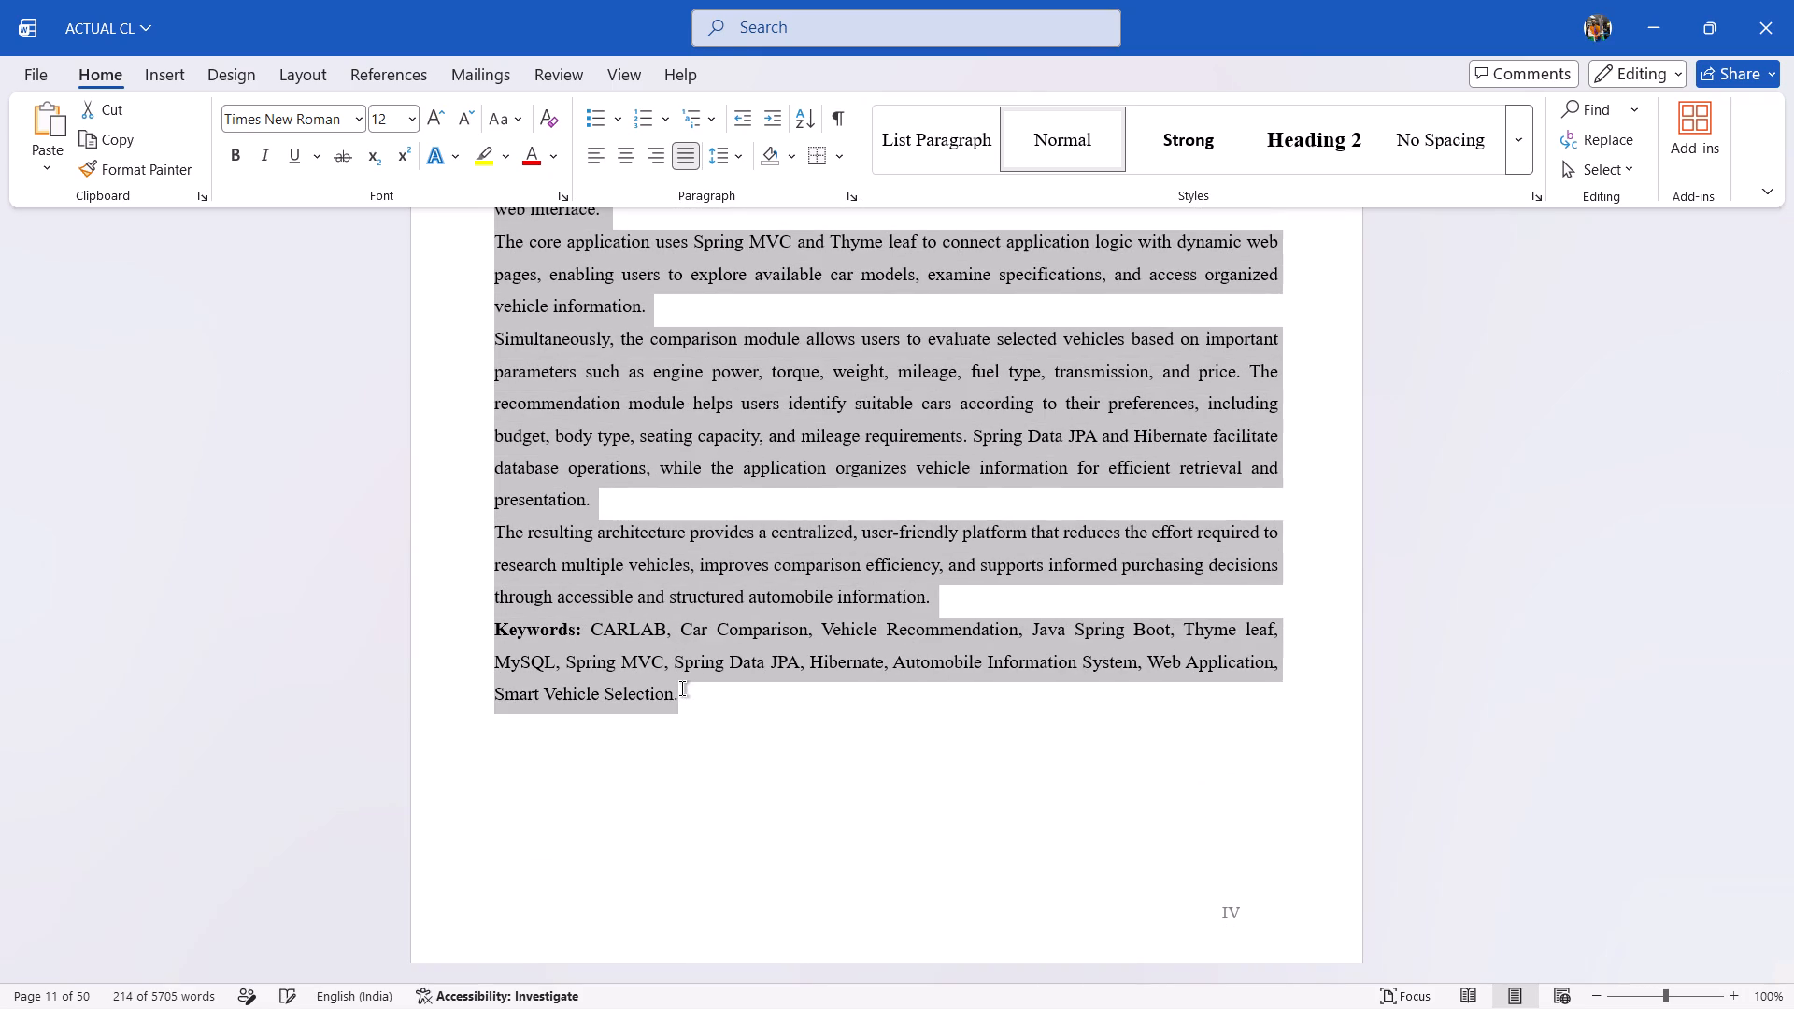
Join the "The resulting architecture" paragraph to the end of the "Simultaneously" paragraph, separated by a single space.
{"action": "scroll", "coordinate": [682, 689], "scroll_direction": "up", "scroll_amount": 2}
{"action": "scroll", "coordinate": [682, 689], "scroll_direction": "down", "scroll_amount": 1}
{"action": "scroll", "coordinate": [682, 689], "scroll_direction": "up", "scroll_amount": 1}
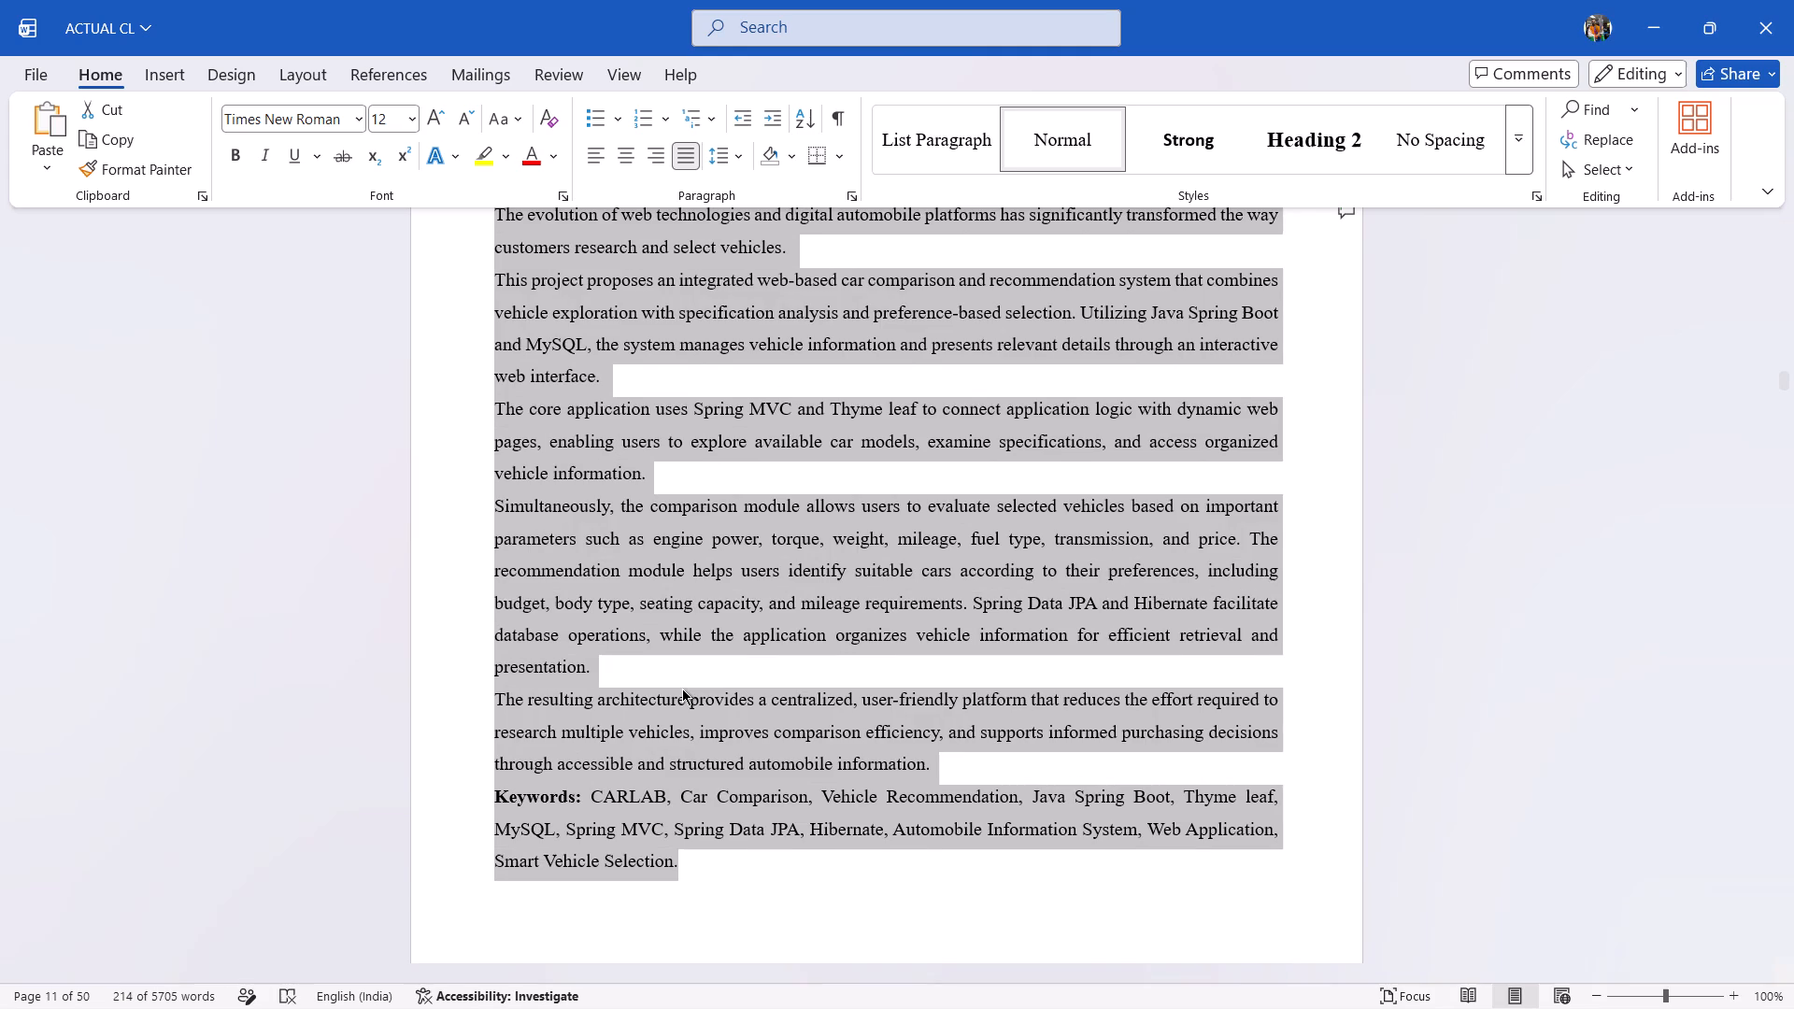
{"action": "left_click_drag", "start_coordinate": [644, 688], "coordinate": [664, 668]}
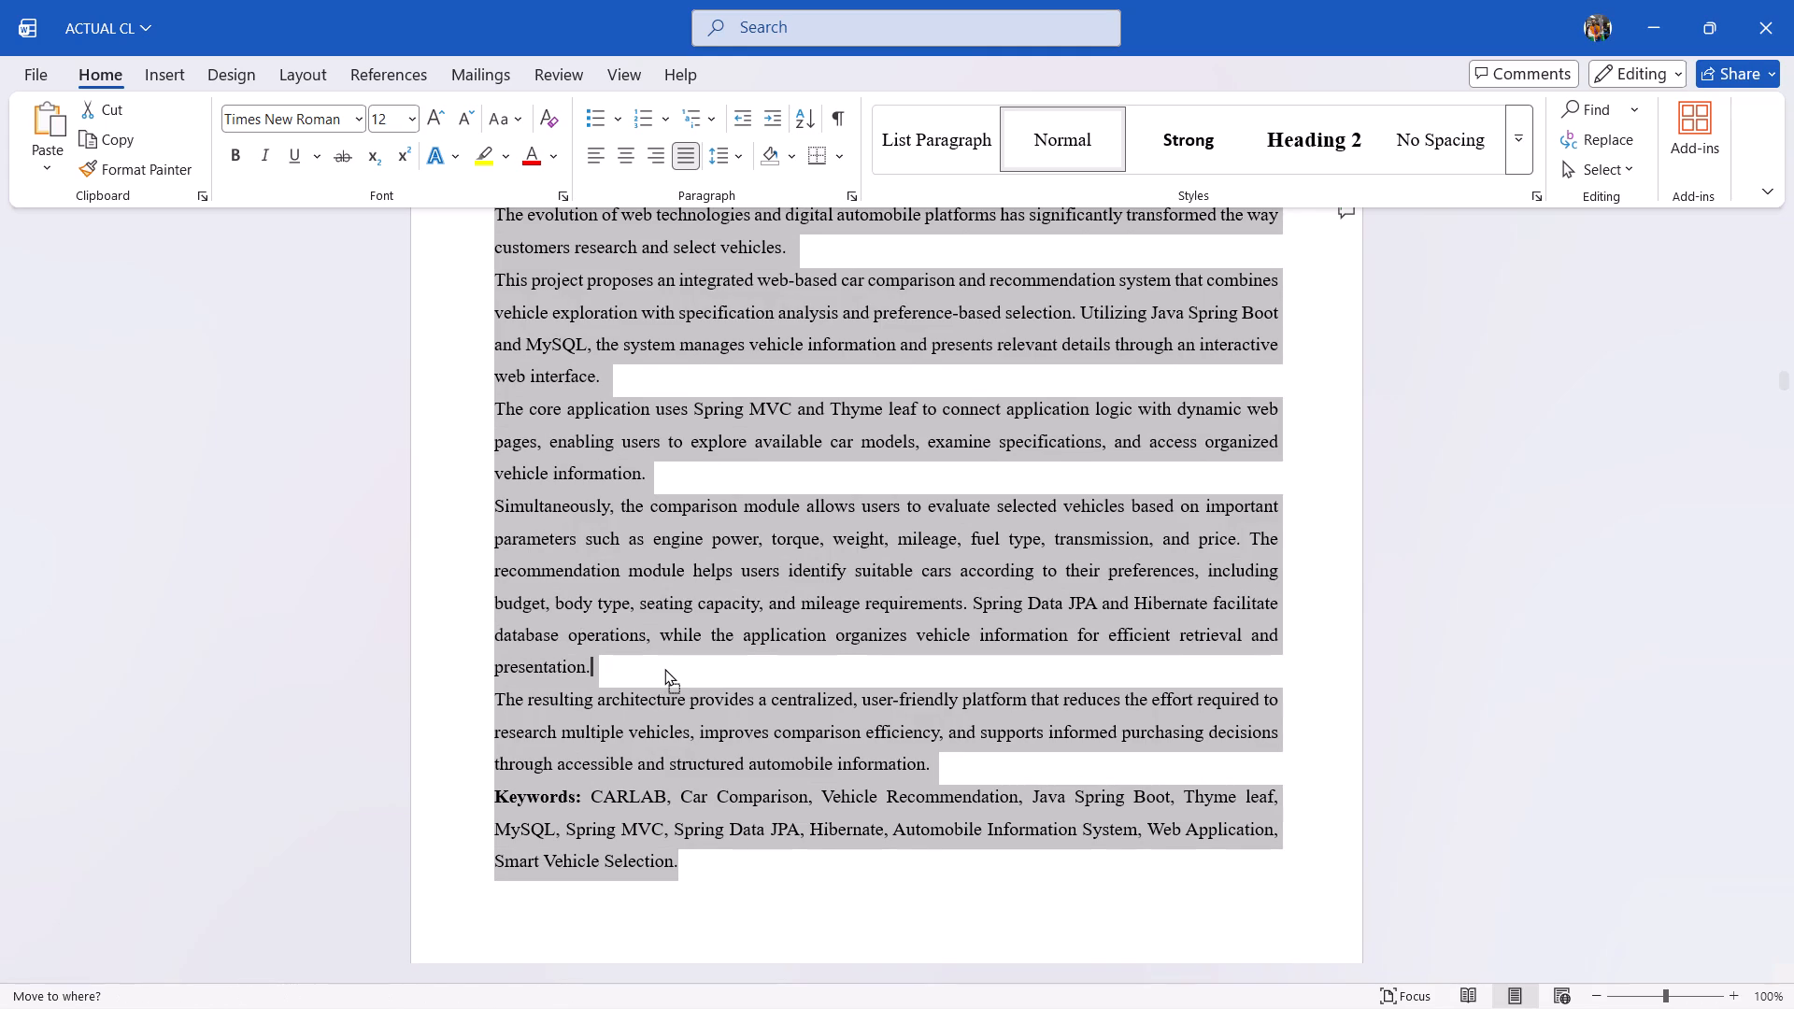
{"action": "left_click_drag", "start_coordinate": [664, 668], "coordinate": [664, 670]}
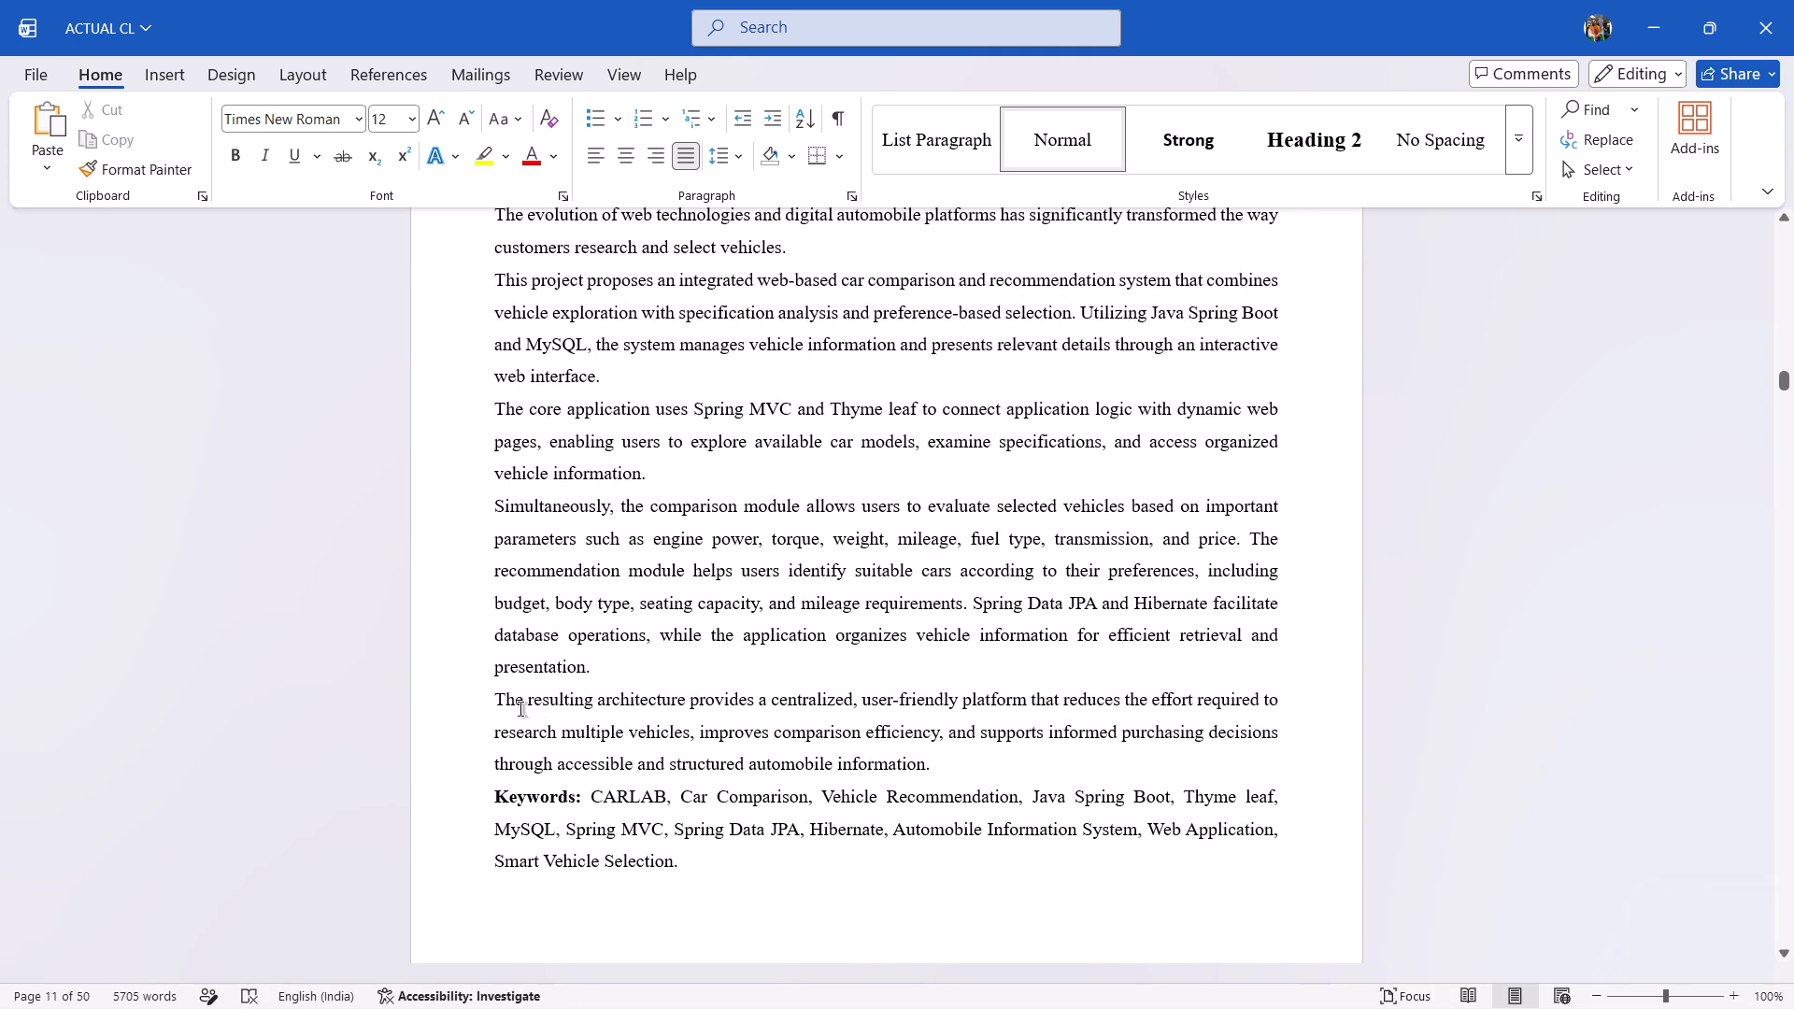
{"action": "left_click", "coordinate": [498, 705]}
{"action": "key", "text": "BackSpace"}
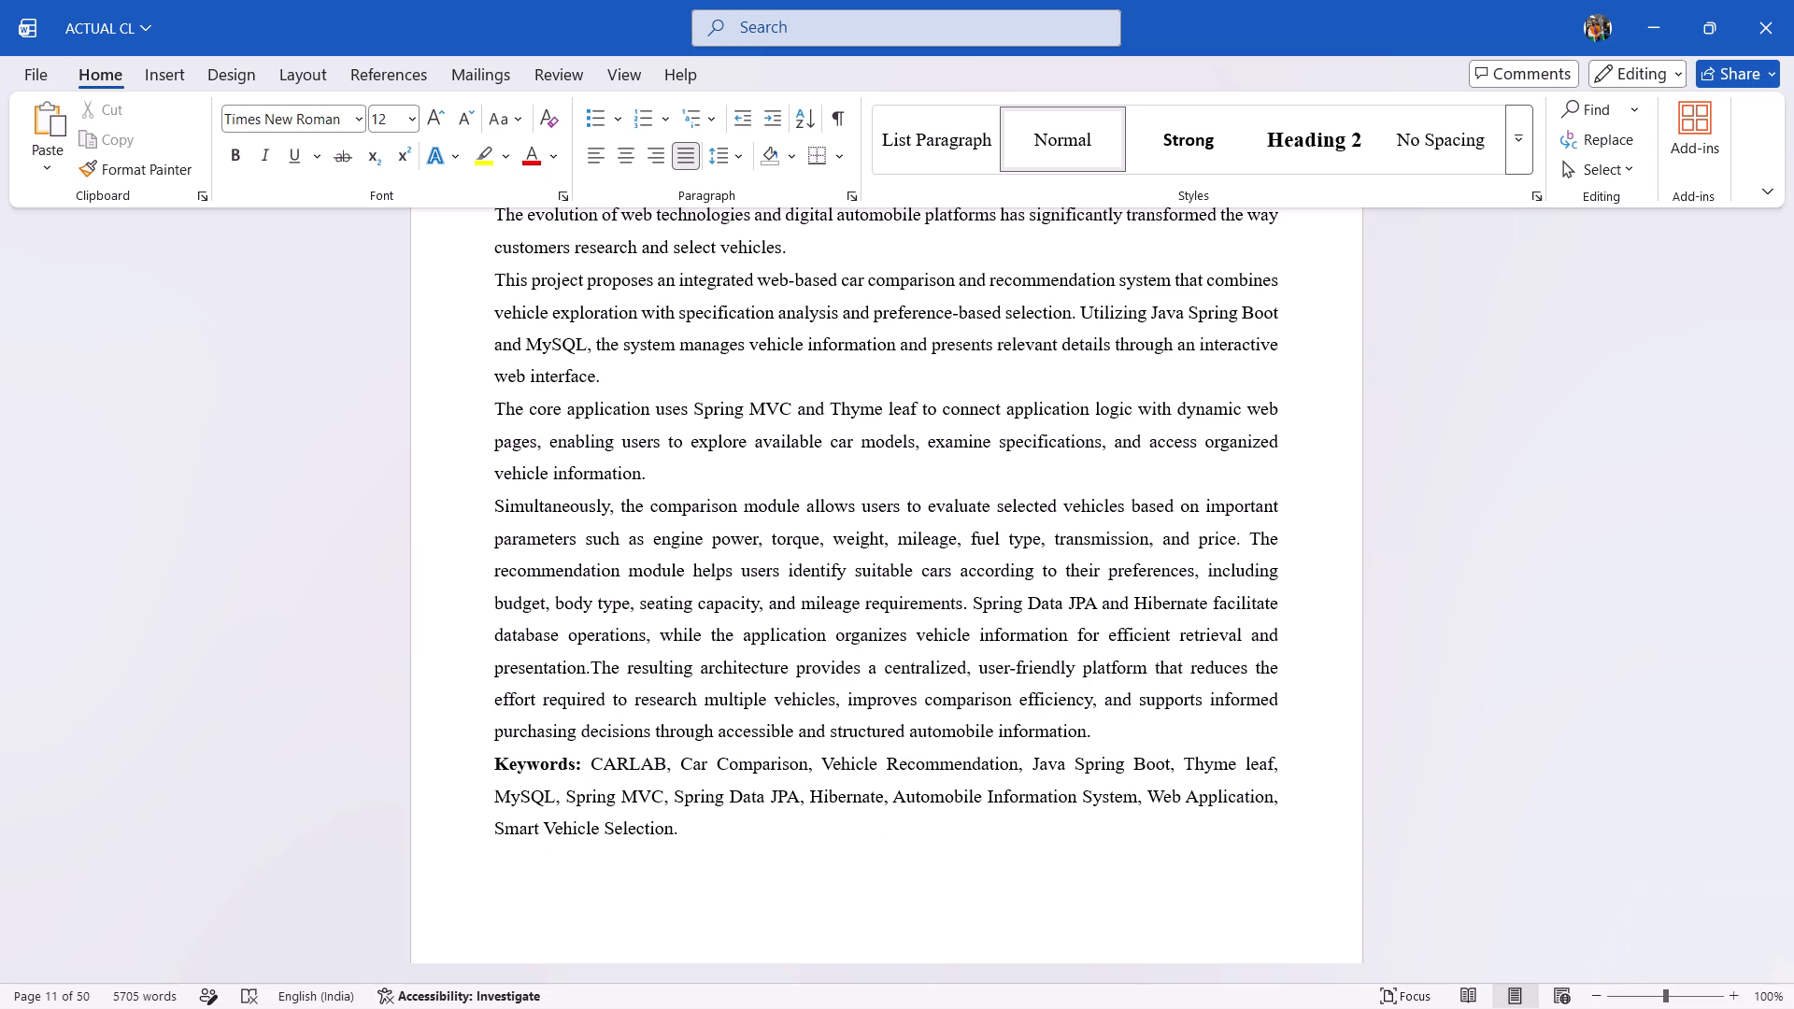
{"action": "key", "text": "space"}
{"action": "scroll", "coordinate": [498, 705], "scroll_direction": "up", "scroll_amount": 2}
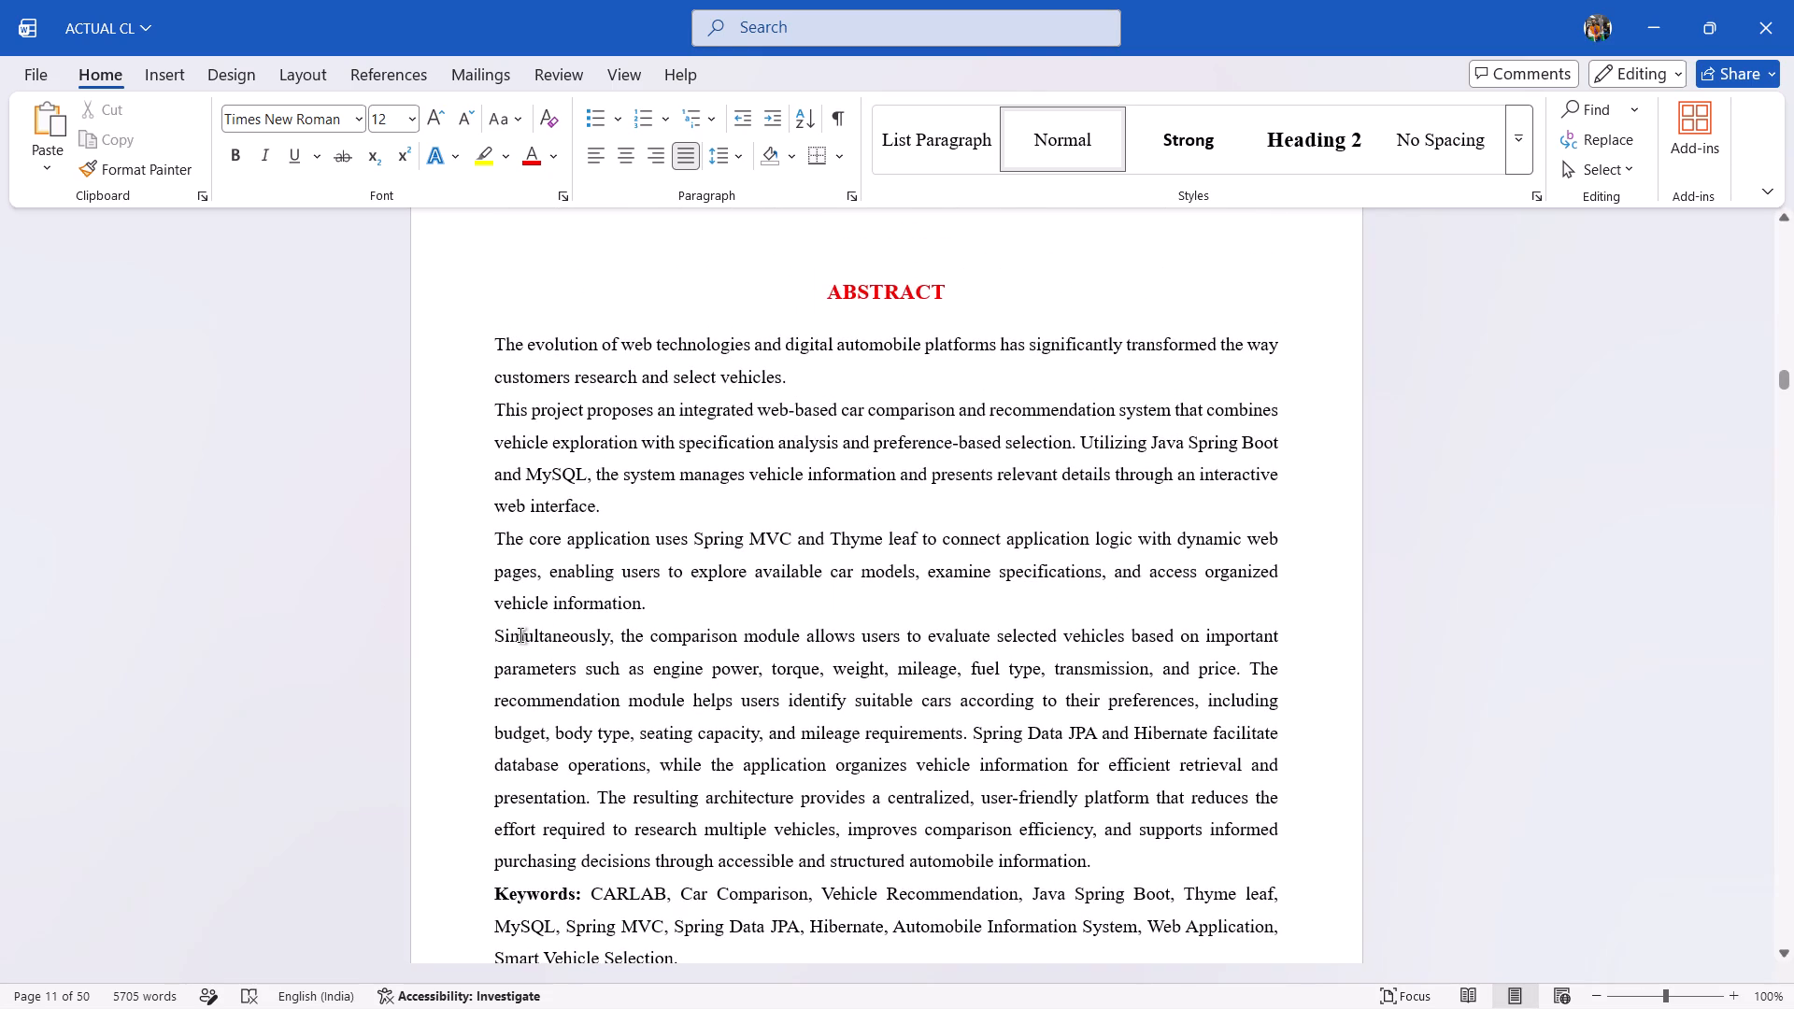
Merge the Abstract paragraphs beginning "Simultaneously", "The core application" and "This project proposes" into the opening paragraph, leaving the keywords separate.
{"action": "left_click", "coordinate": [497, 635]}
{"action": "key", "text": "BackSpace"}
{"action": "key", "text": "space"}
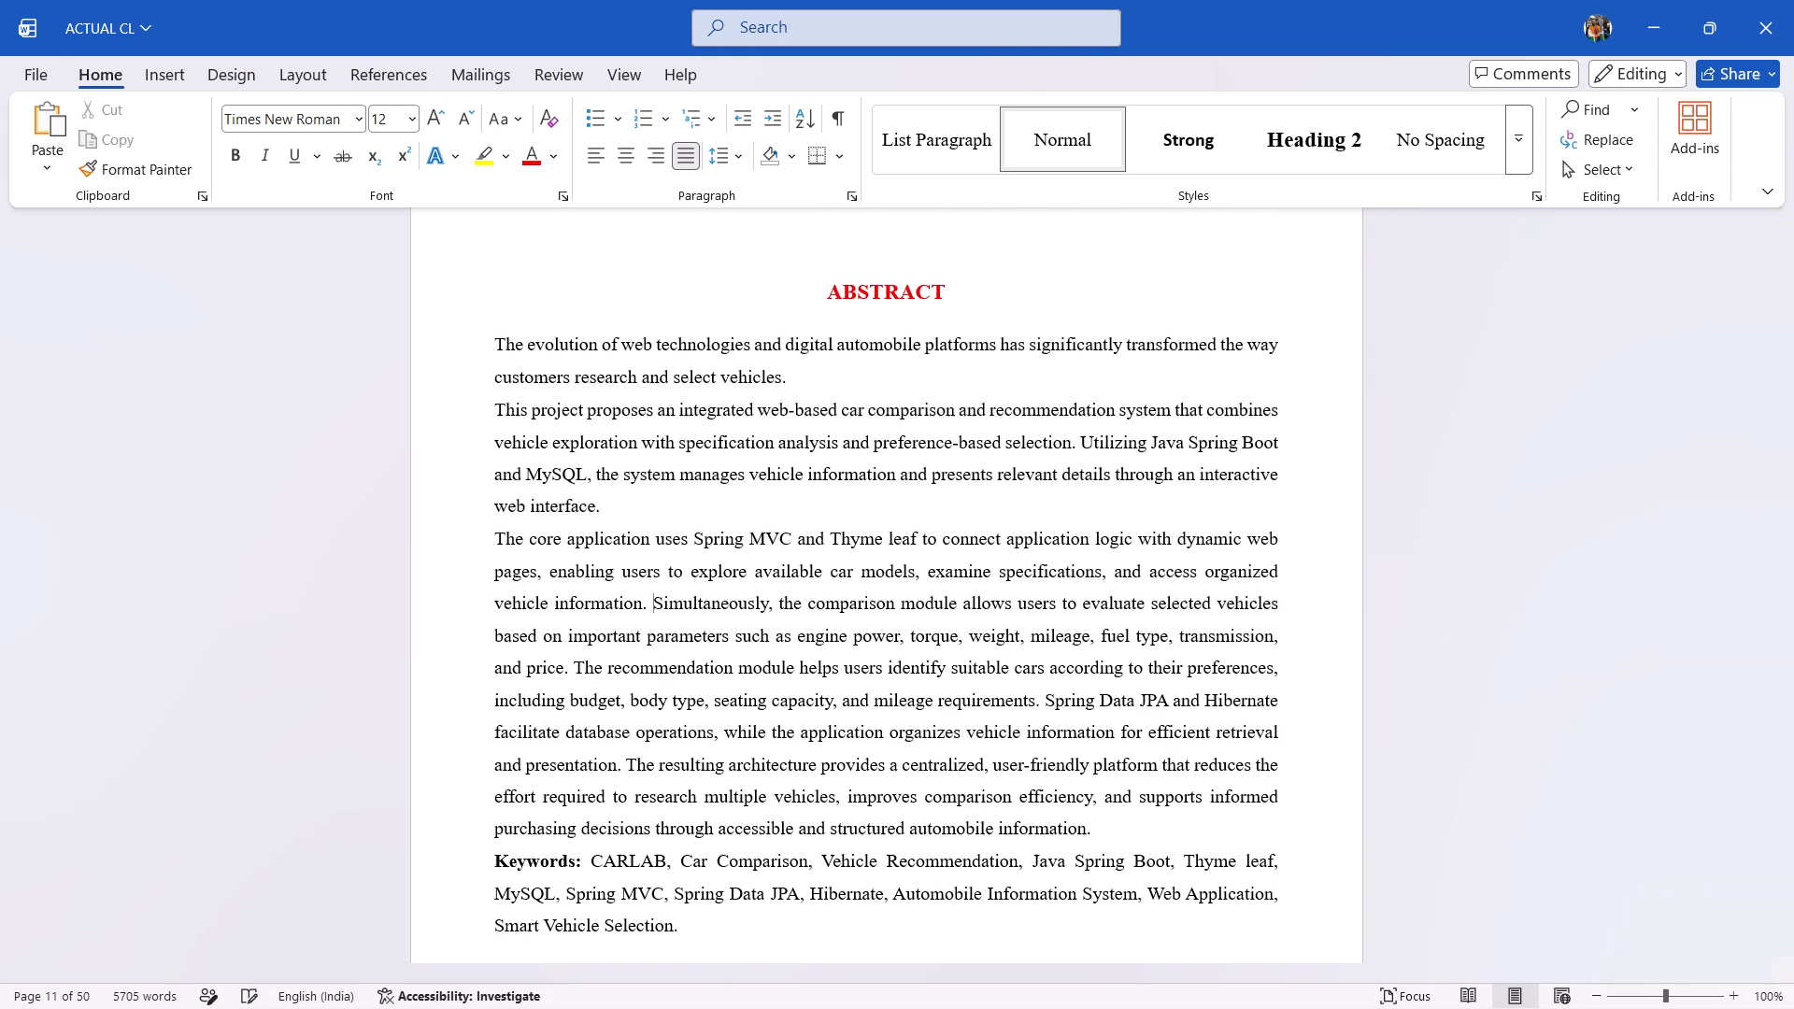
{"action": "scroll", "coordinate": [523, 637], "scroll_direction": "up", "scroll_amount": 2}
{"action": "scroll", "coordinate": [523, 637], "scroll_direction": "down", "scroll_amount": 1}
{"action": "scroll", "coordinate": [523, 637], "scroll_direction": "up", "scroll_amount": 1}
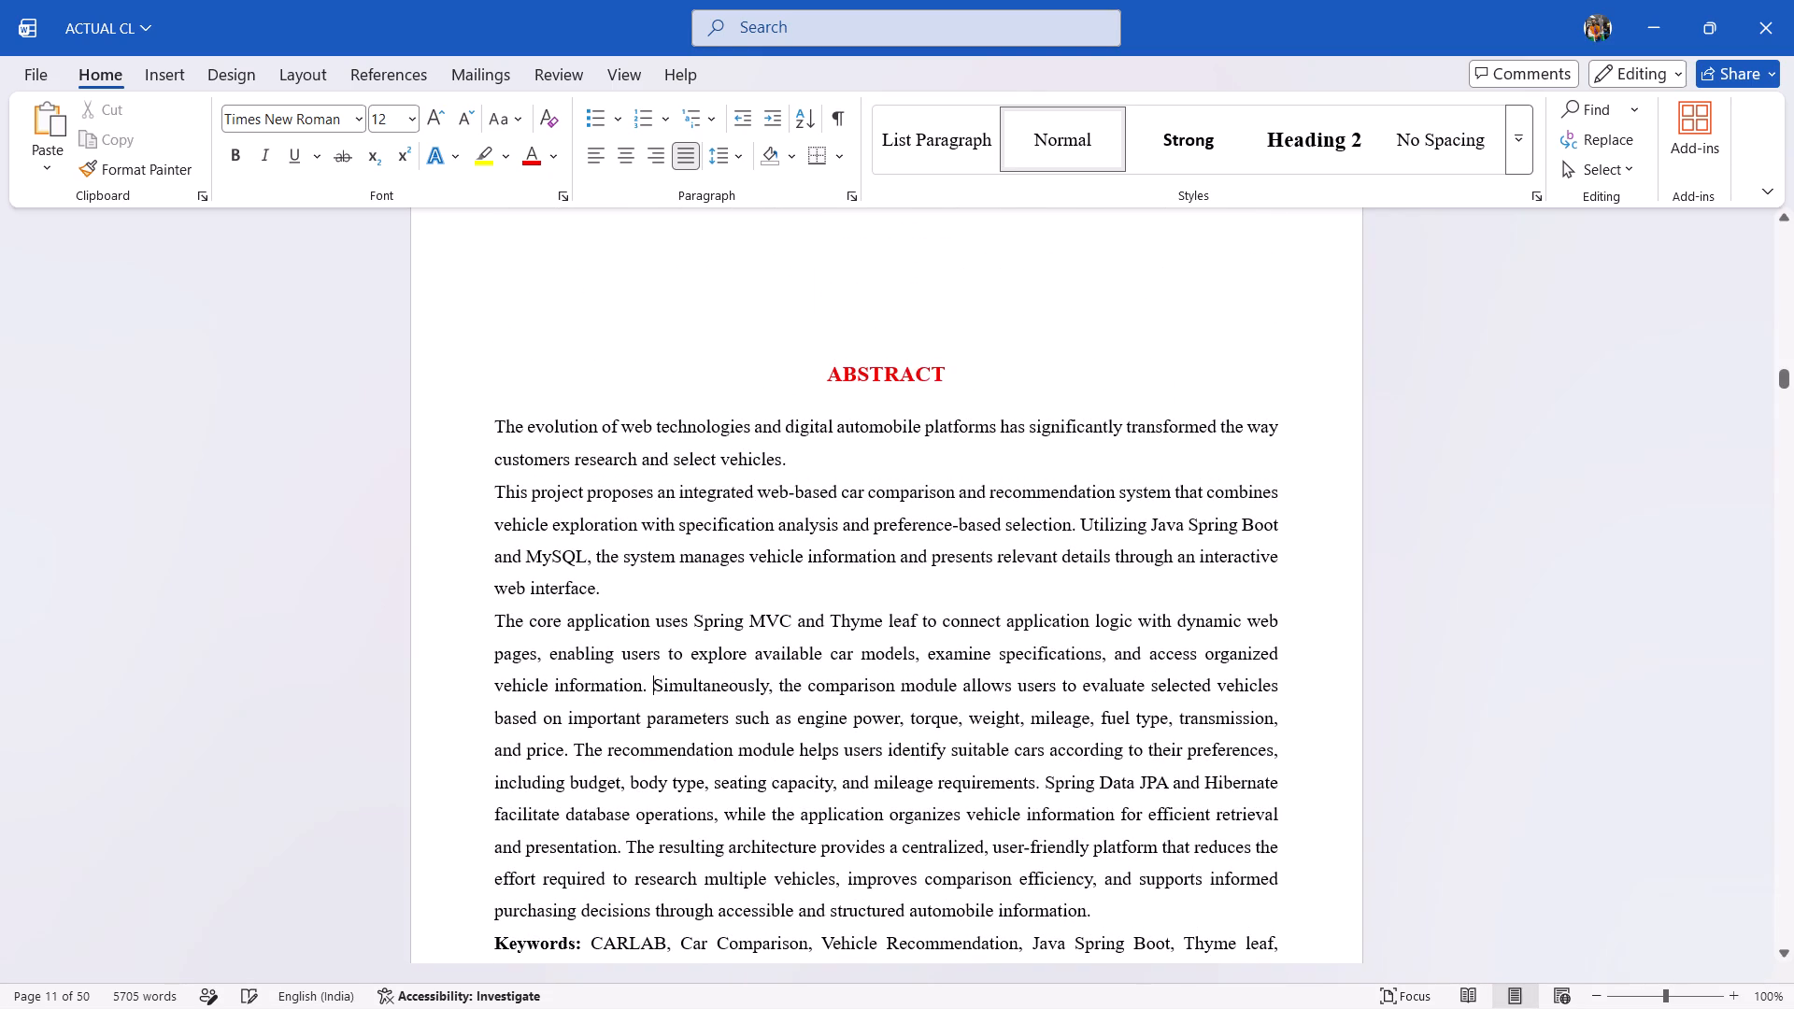
{"action": "left_click", "coordinate": [499, 618]}
{"action": "key", "text": "BackSpace"}
{"action": "key", "text": "space"}
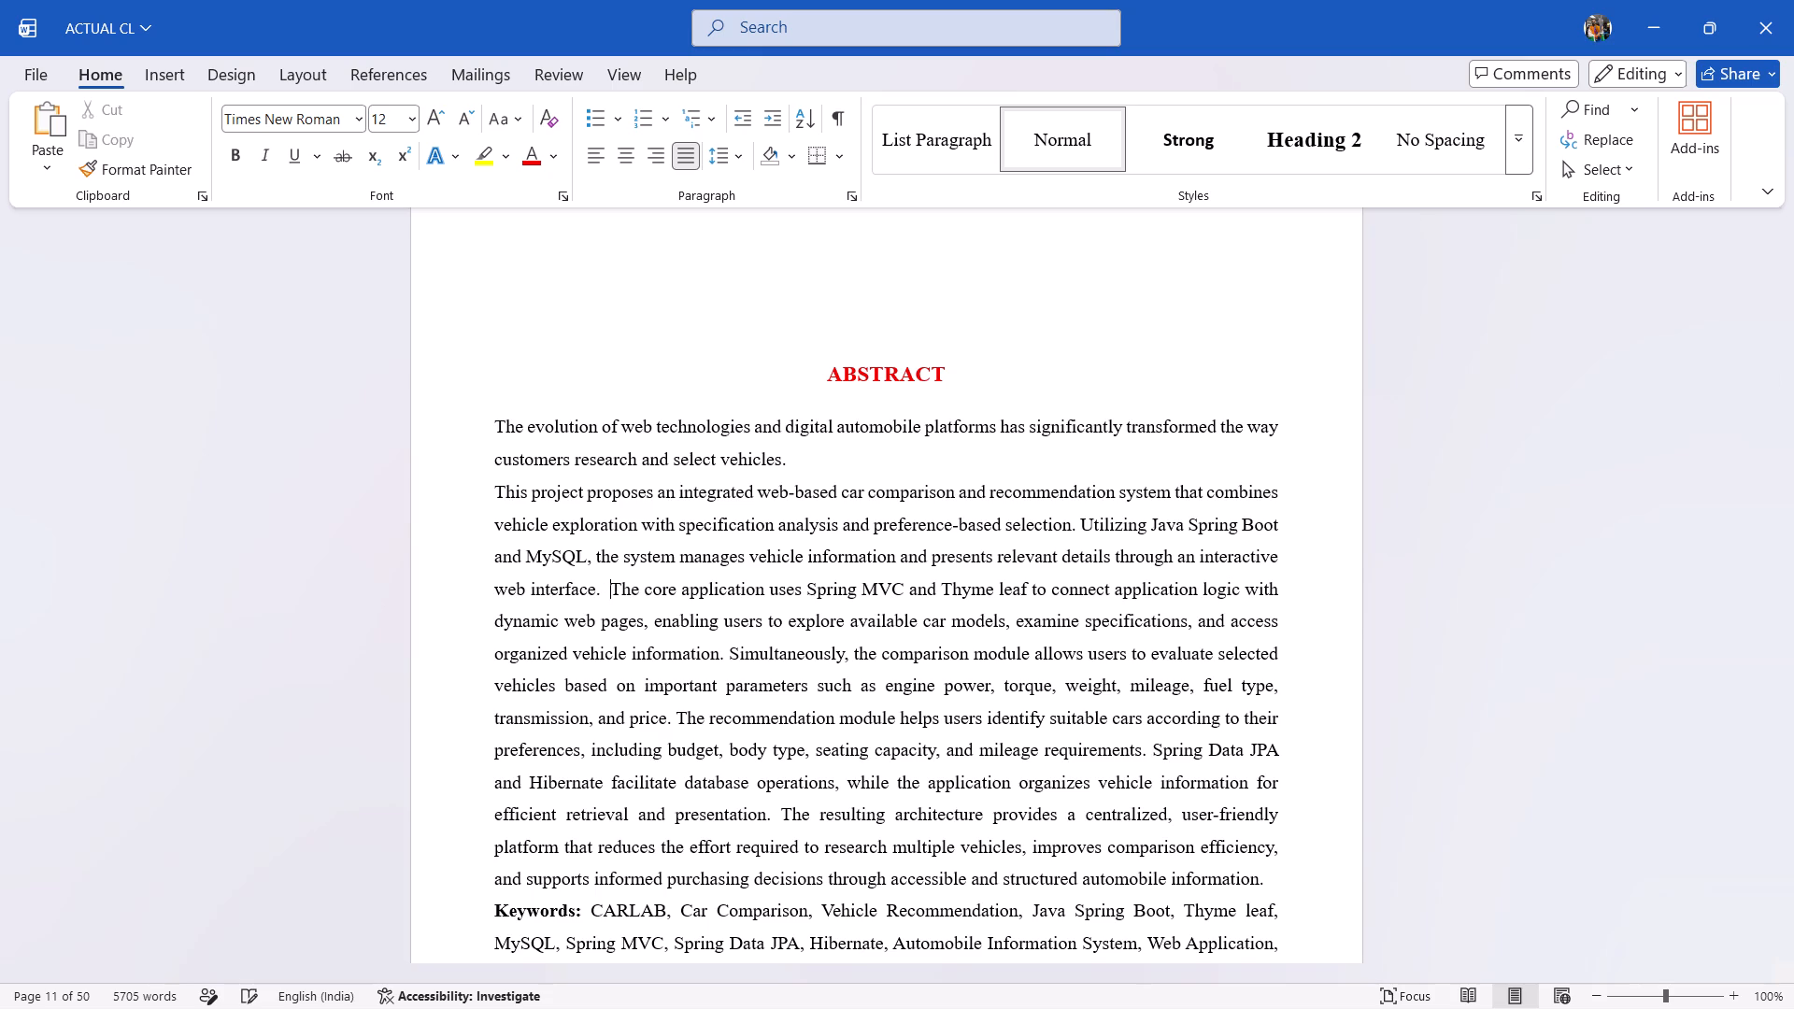
{"action": "scroll", "coordinate": [541, 618], "scroll_direction": "up", "scroll_amount": 2}
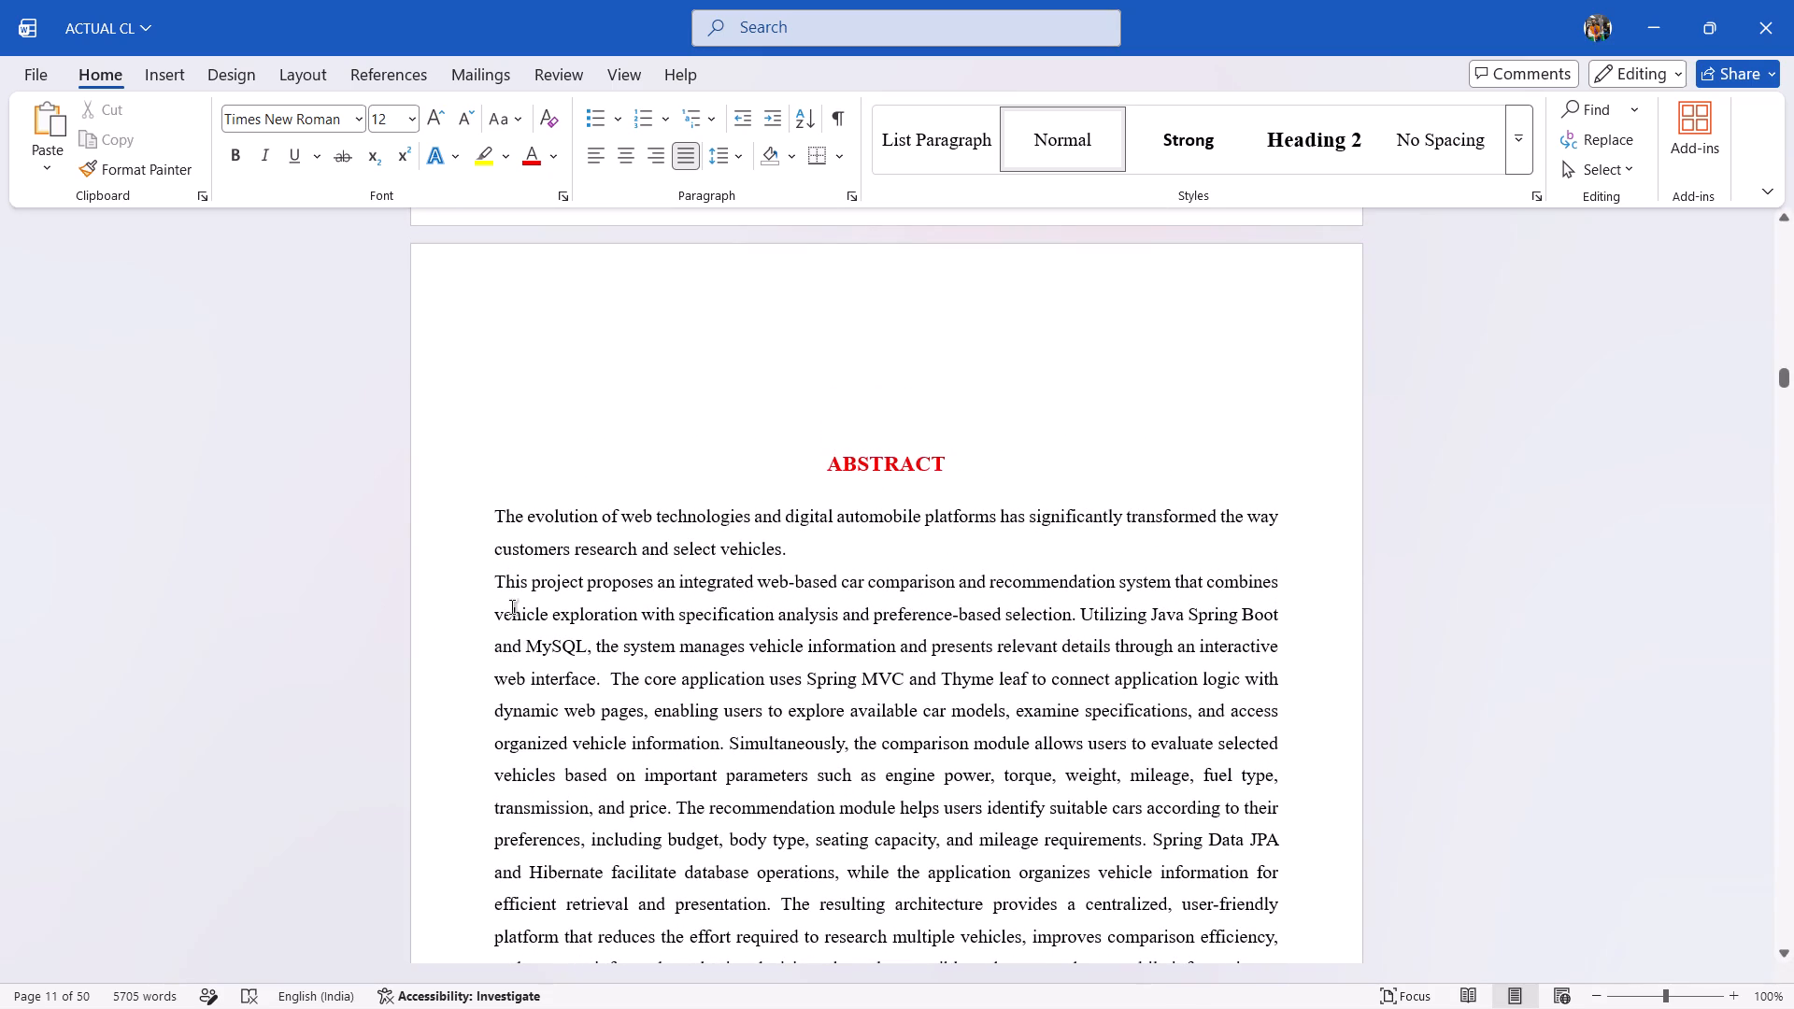
{"action": "left_click", "coordinate": [496, 580]}
{"action": "key", "text": "BackSpace"}
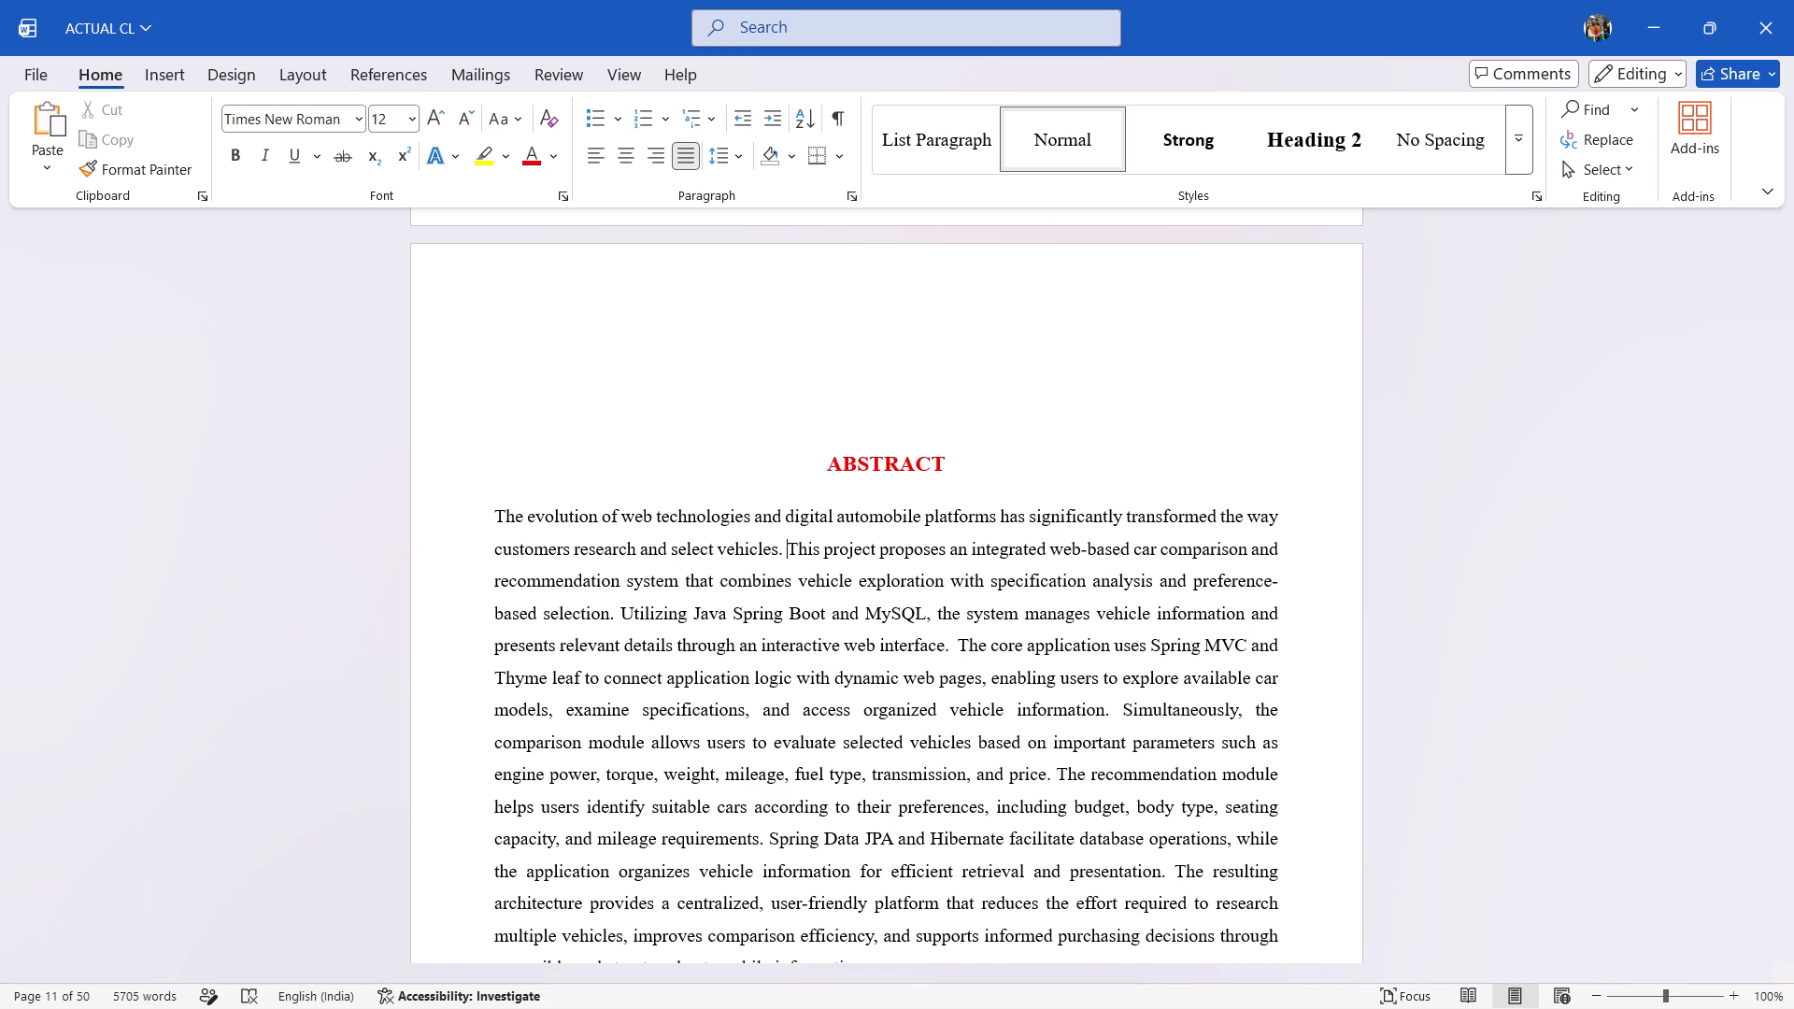
Delete the blank lines above the ABSTRACT heading so that it starts at the top of its page.
{"action": "left_click", "coordinate": [762, 389]}
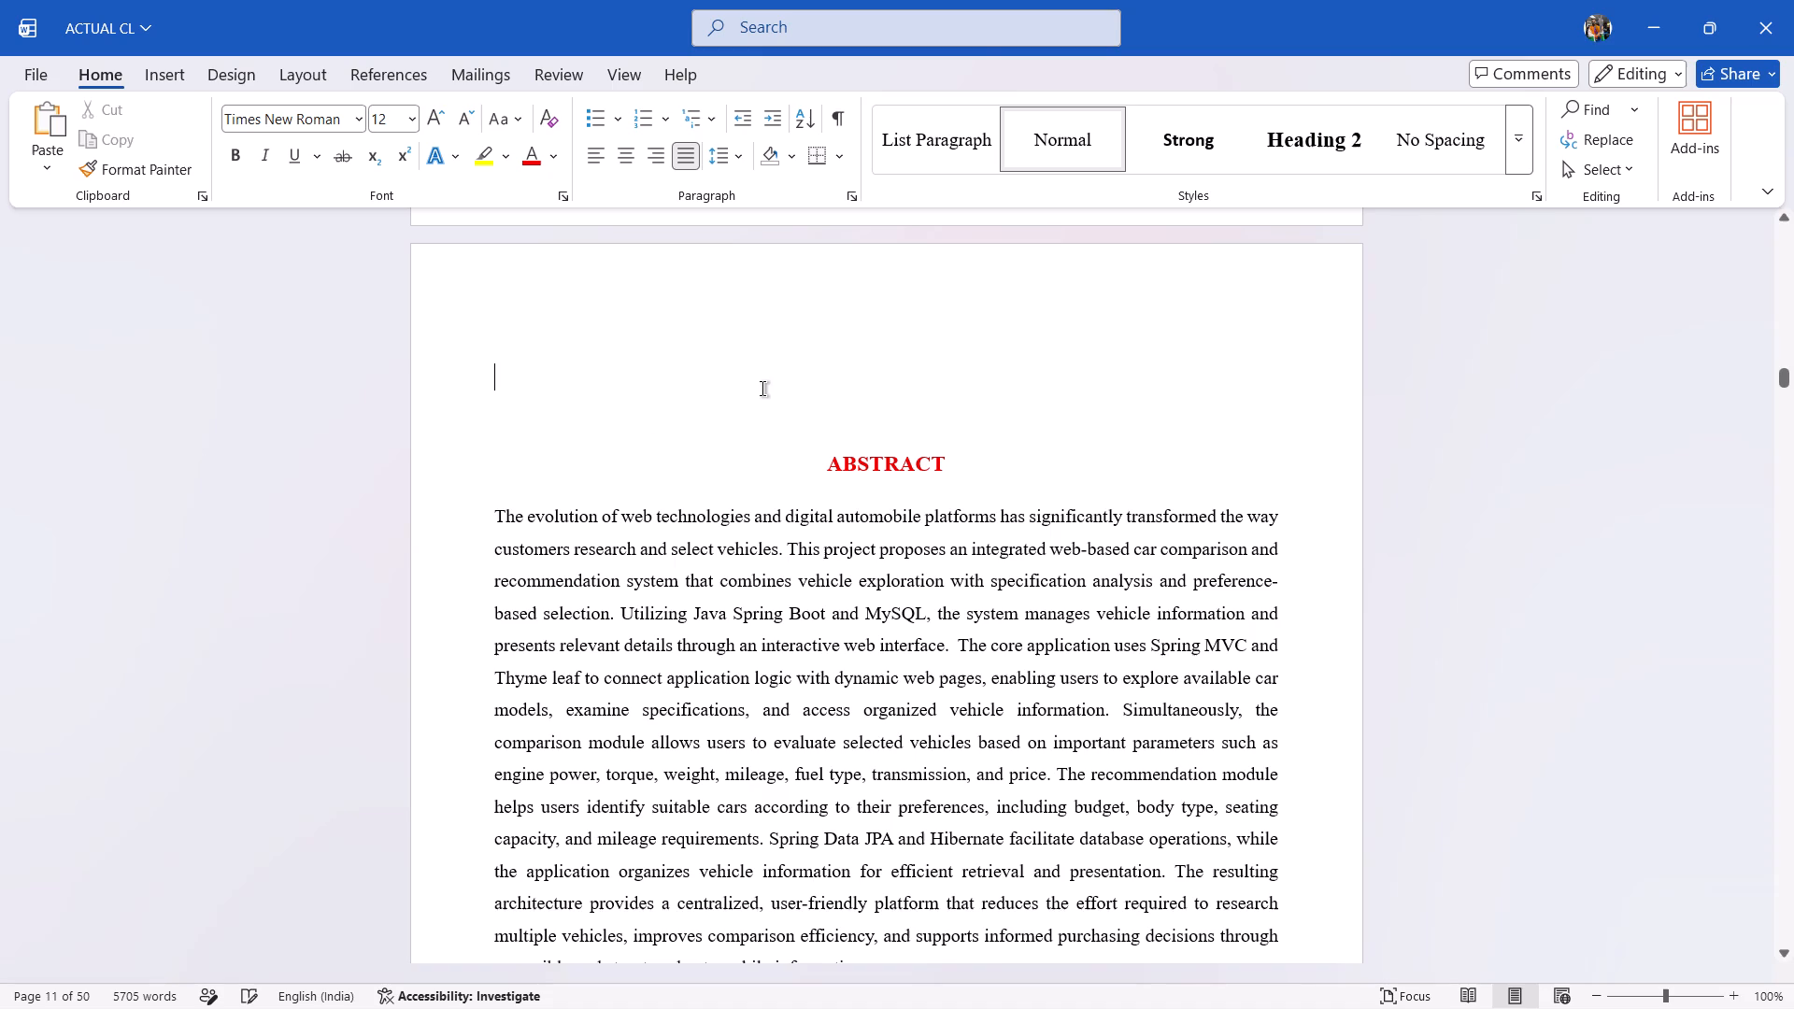
{"action": "key", "text": "BackSpace"}
{"action": "key", "text": "BackSpace"}
{"action": "key", "text": "BackSpace"}
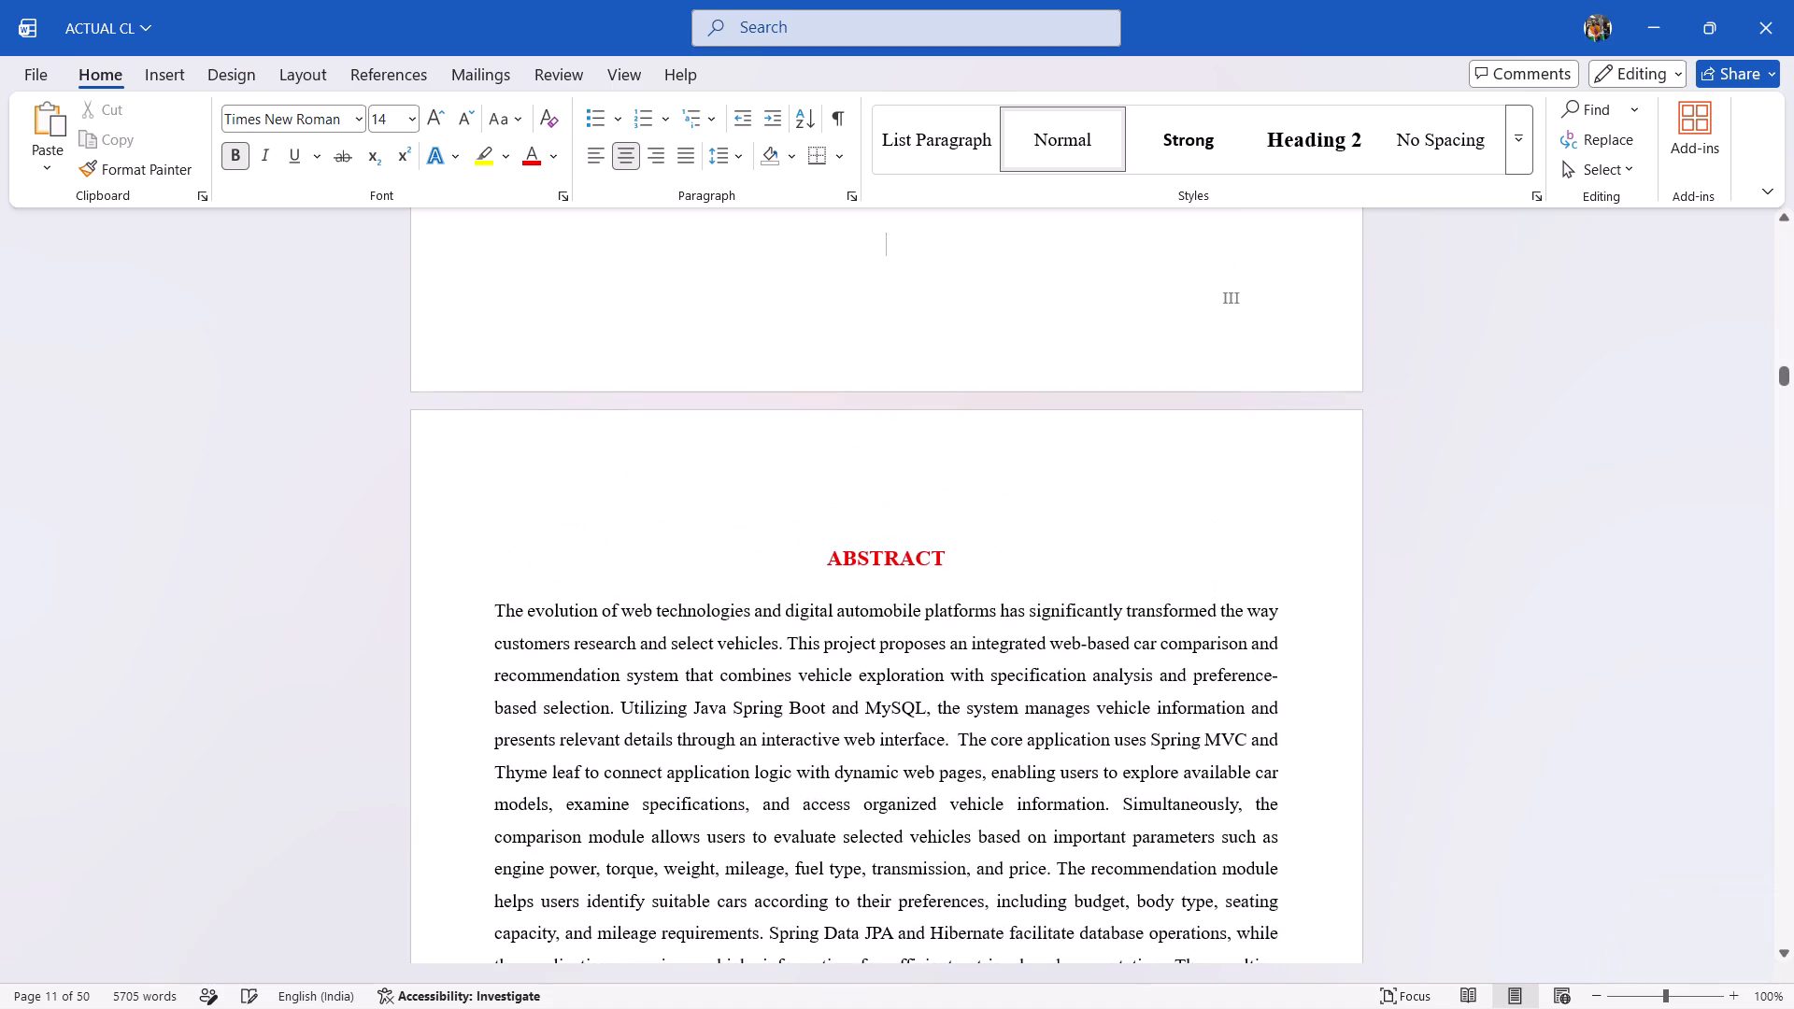
{"action": "scroll", "coordinate": [762, 389], "scroll_direction": "left", "scroll_amount": 1}
{"action": "left_click_drag", "start_coordinate": [948, 556], "coordinate": [809, 552]}
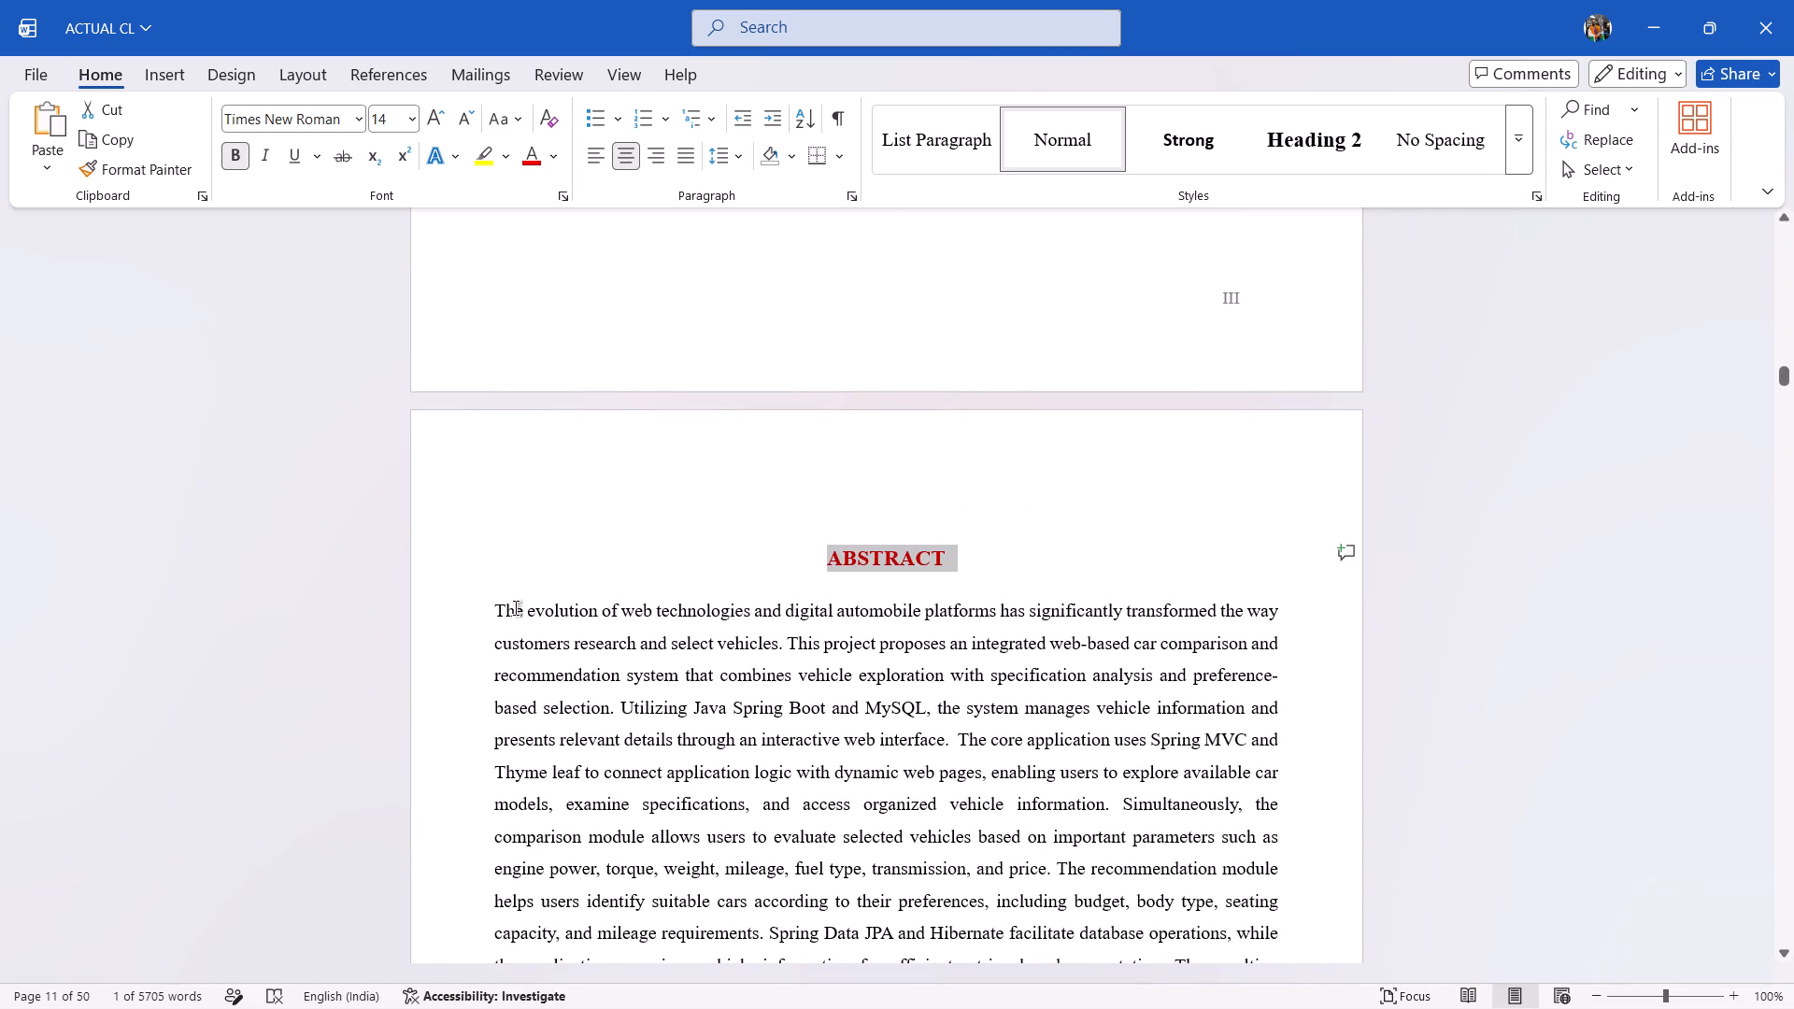
{"action": "left_click_drag", "start_coordinate": [497, 604], "coordinate": [921, 800]}
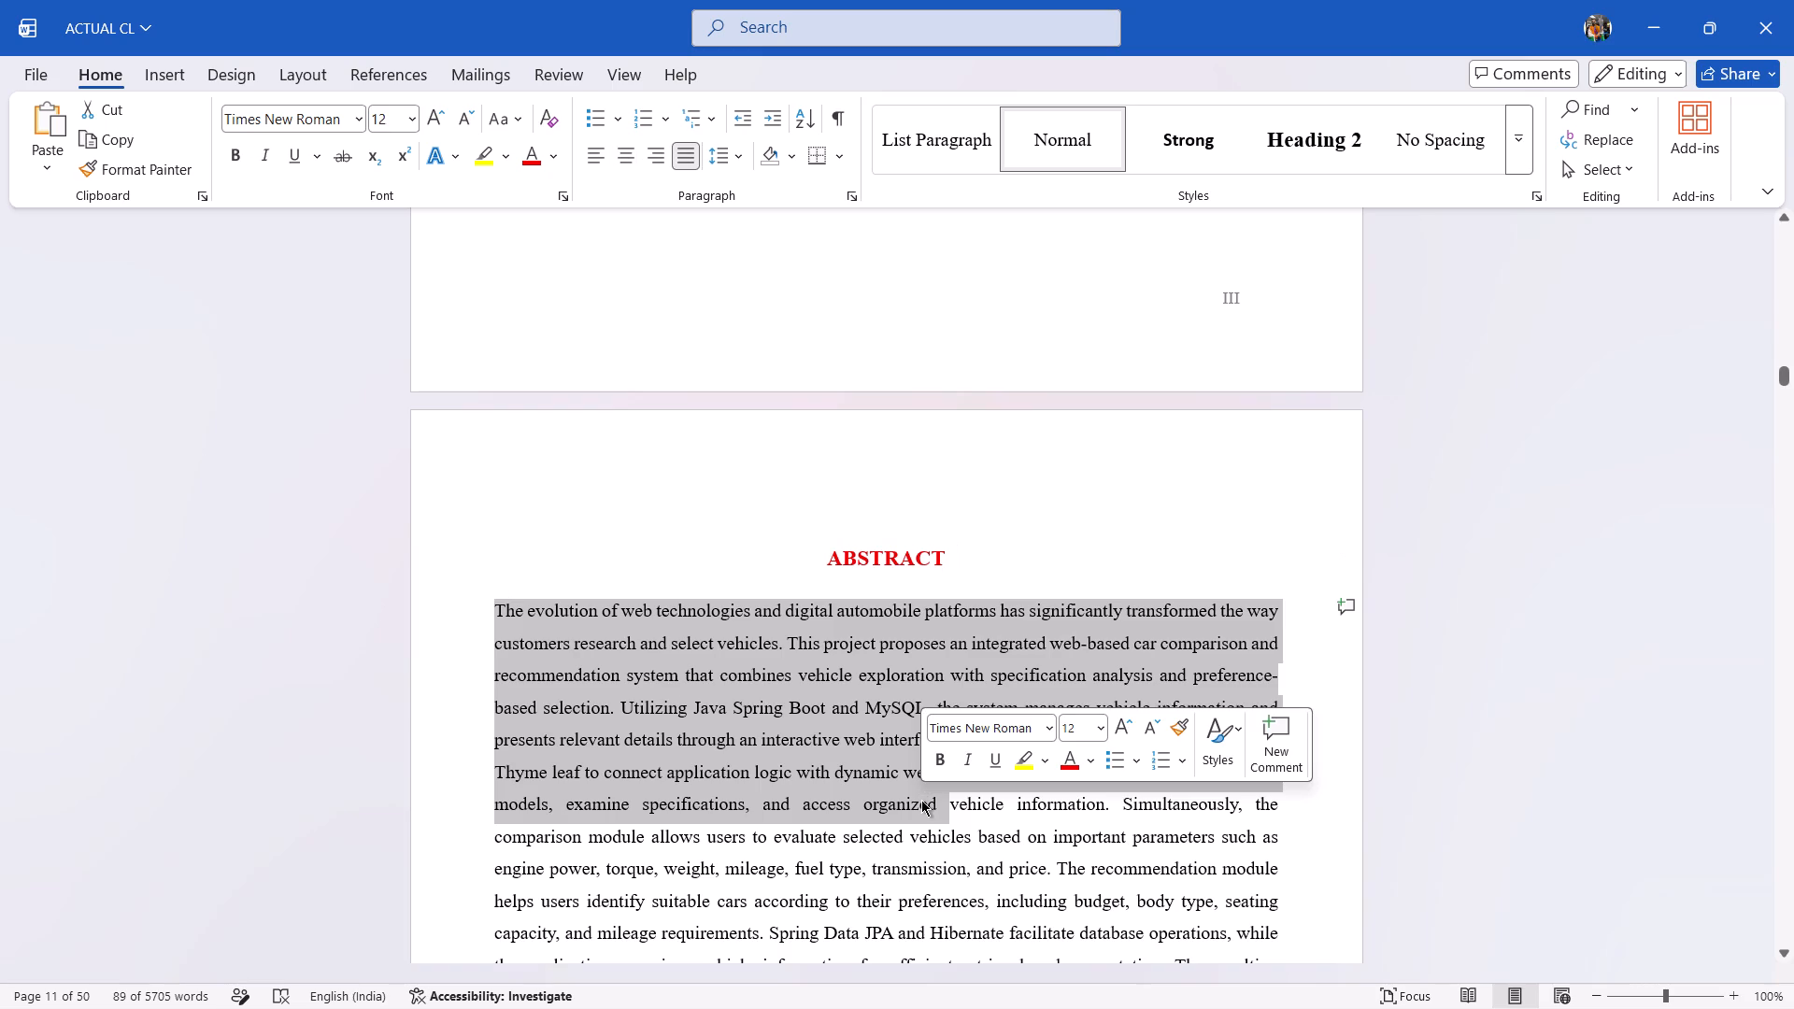
{"action": "left_click", "coordinate": [798, 469]}
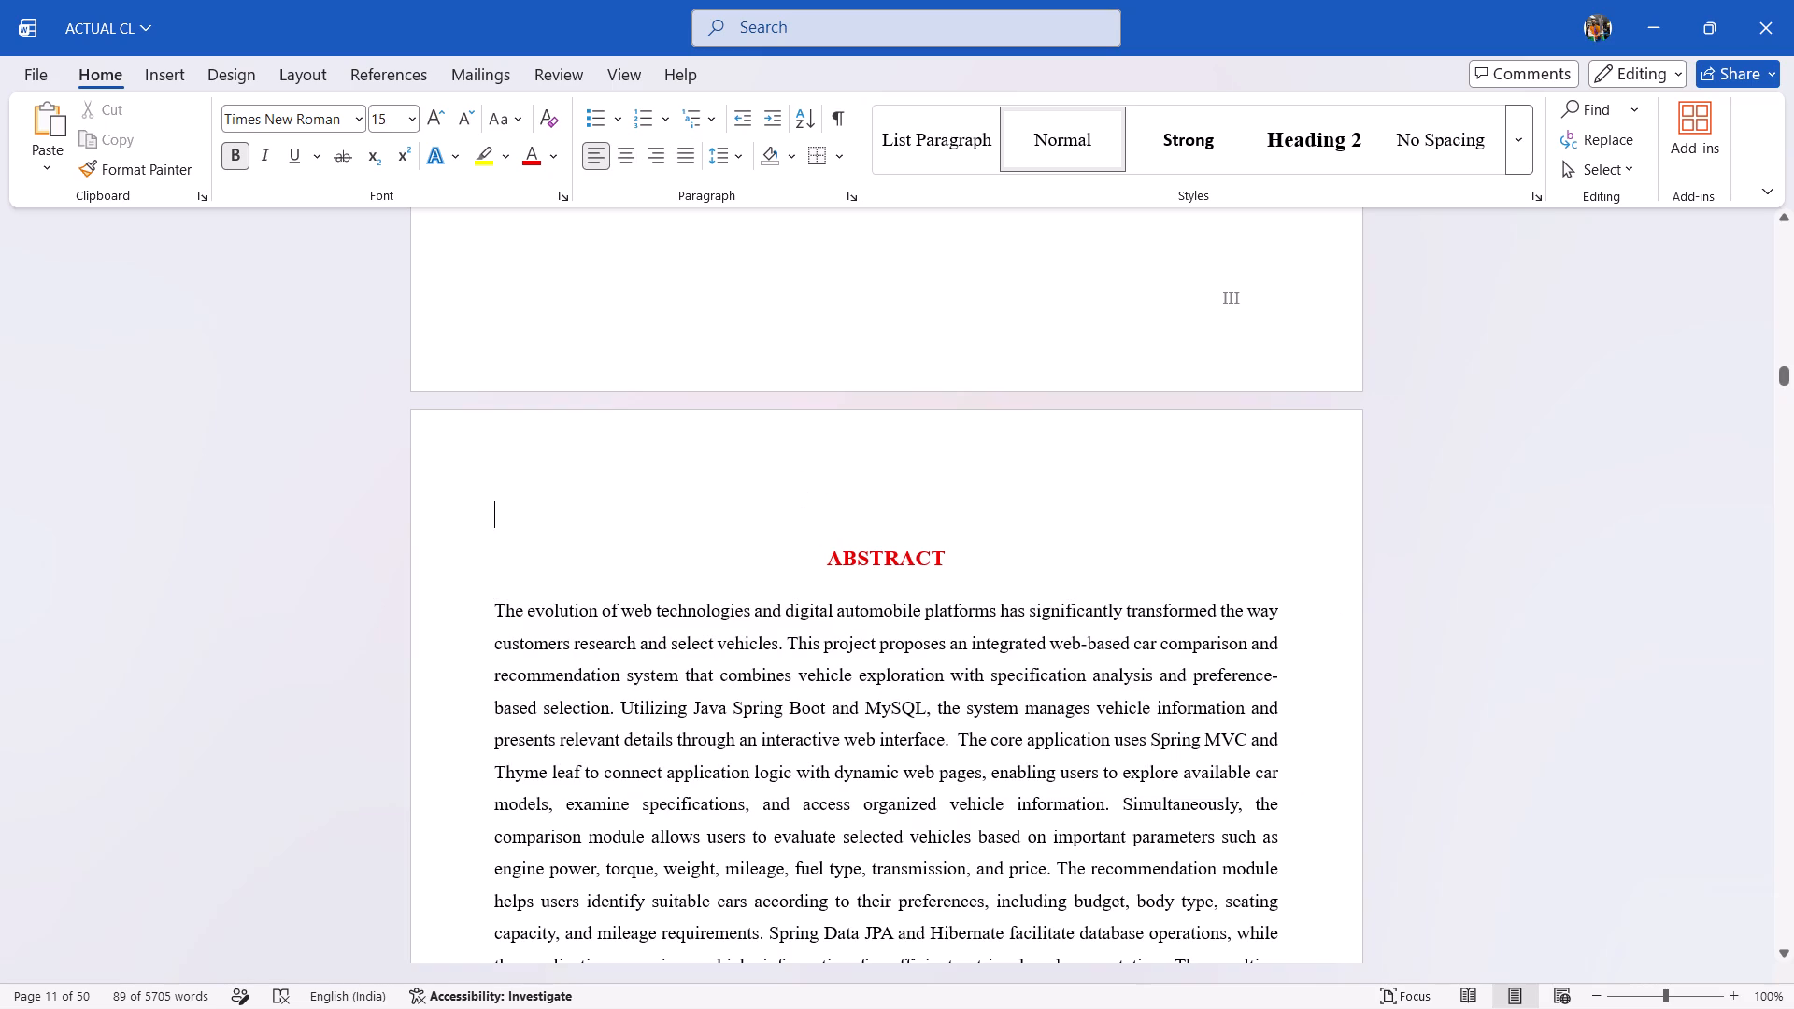
{"action": "key", "text": "BackSpace"}
Review the layout from the end of the abbreviations table through the Abstract to the Chapter 01 introduction text.
{"action": "scroll", "coordinate": [798, 503], "scroll_direction": "up", "scroll_amount": 7}
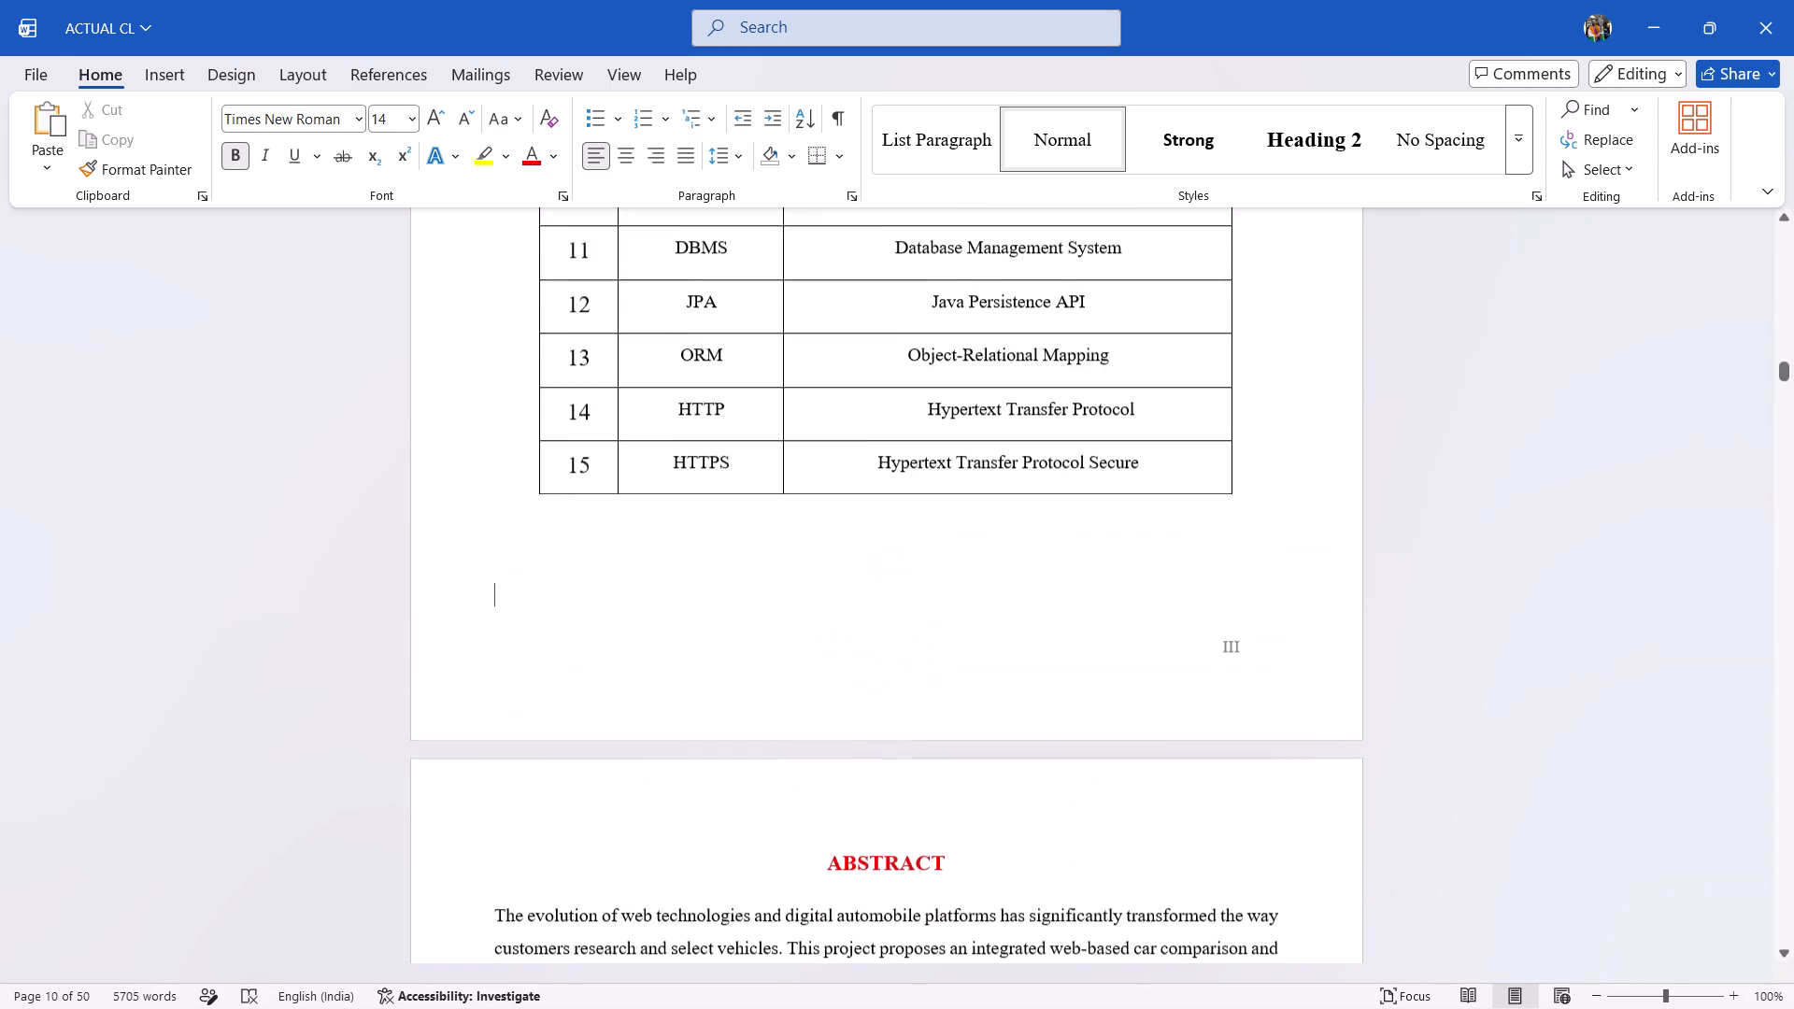
{"action": "scroll", "coordinate": [798, 503], "scroll_direction": "up", "scroll_amount": 4}
{"action": "scroll", "coordinate": [798, 503], "scroll_direction": "down", "scroll_amount": 6}
{"action": "scroll", "coordinate": [798, 503], "scroll_direction": "up", "scroll_amount": 2}
{"action": "scroll", "coordinate": [798, 503], "scroll_direction": "down", "scroll_amount": 10}
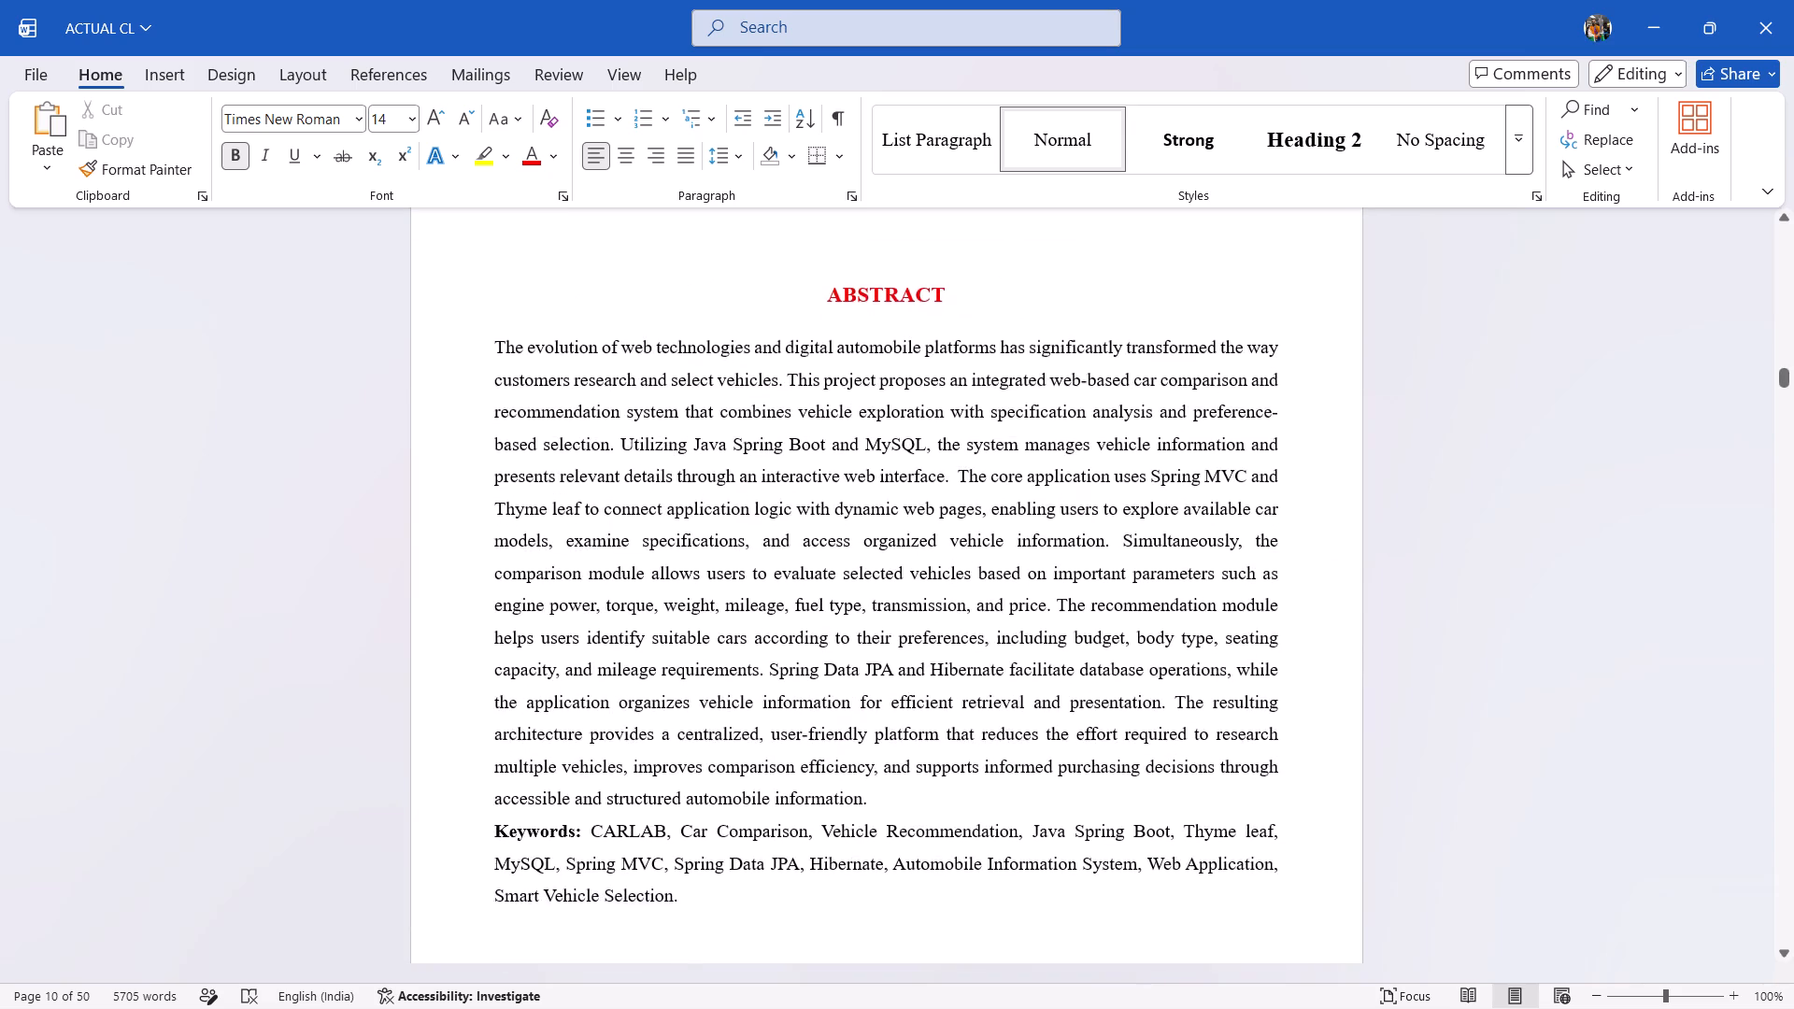
{"action": "scroll", "coordinate": [798, 503], "scroll_direction": "down", "scroll_amount": 10}
{"action": "scroll", "coordinate": [798, 503], "scroll_direction": "up", "scroll_amount": 1}
{"action": "scroll", "coordinate": [798, 503], "scroll_direction": "down", "scroll_amount": 17}
{"action": "scroll", "coordinate": [798, 503], "scroll_direction": "up", "scroll_amount": 1}
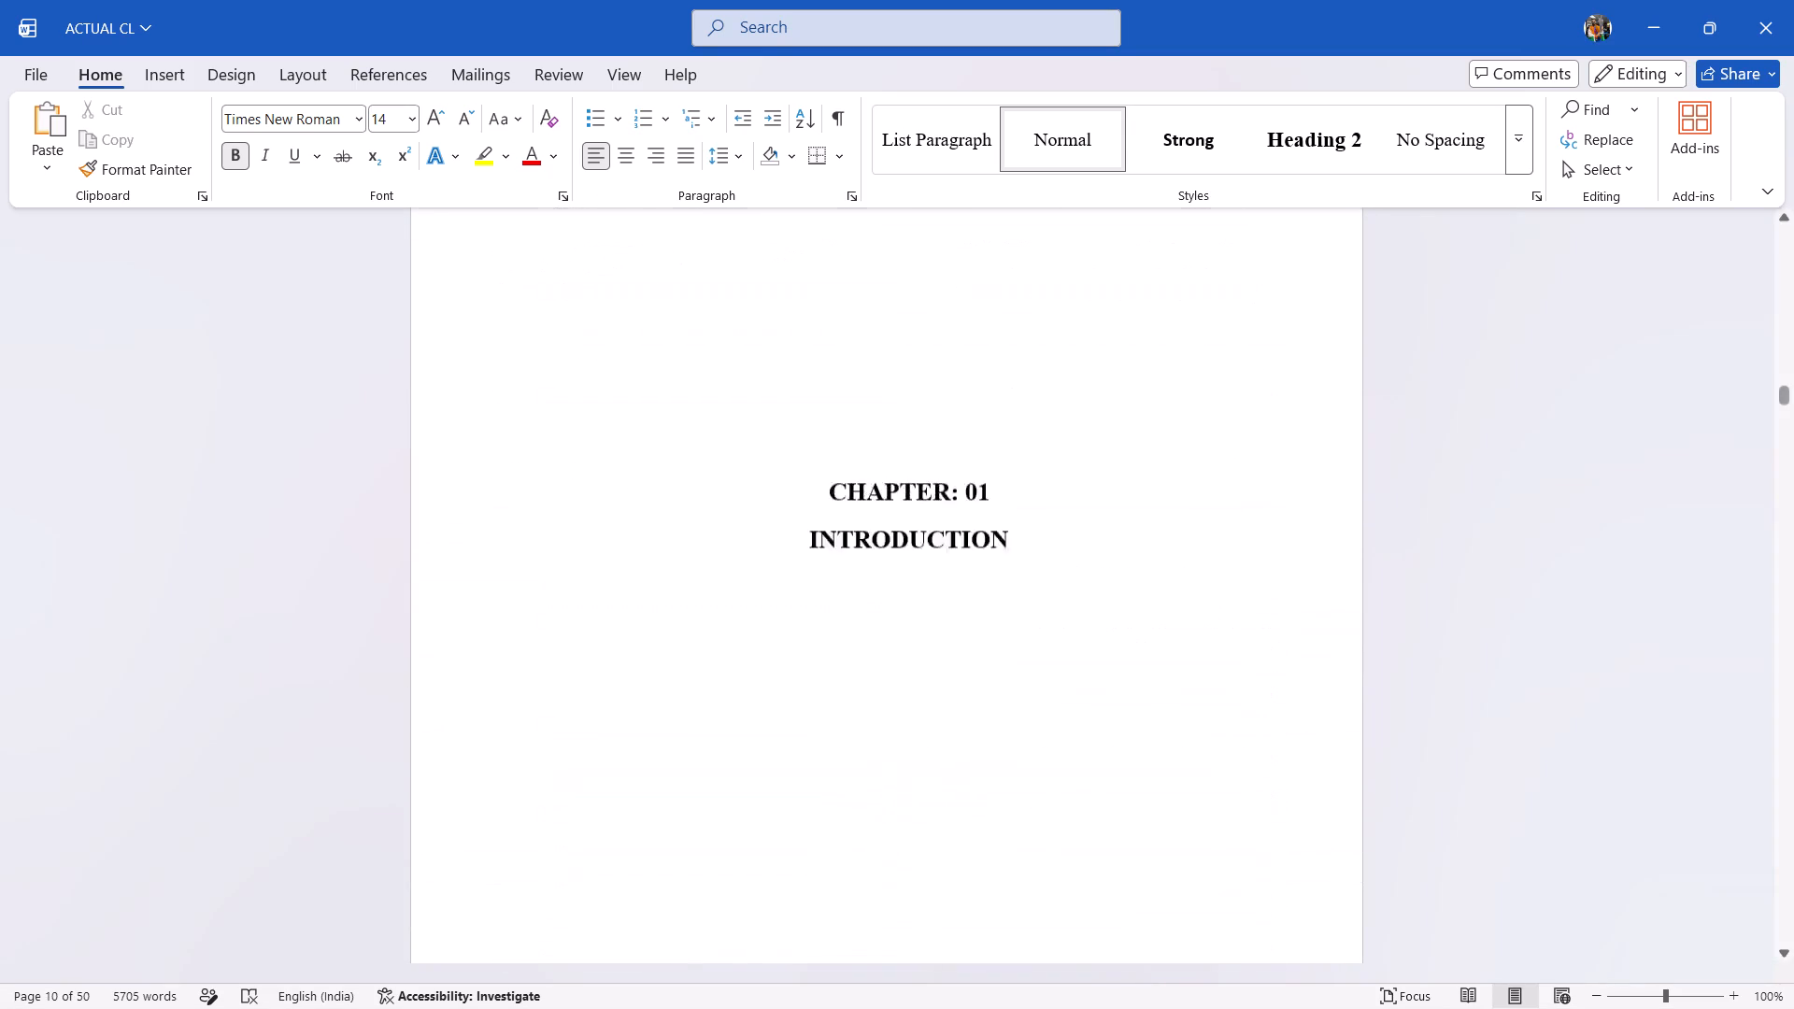
{"action": "scroll", "coordinate": [798, 503], "scroll_direction": "down", "scroll_amount": 12}
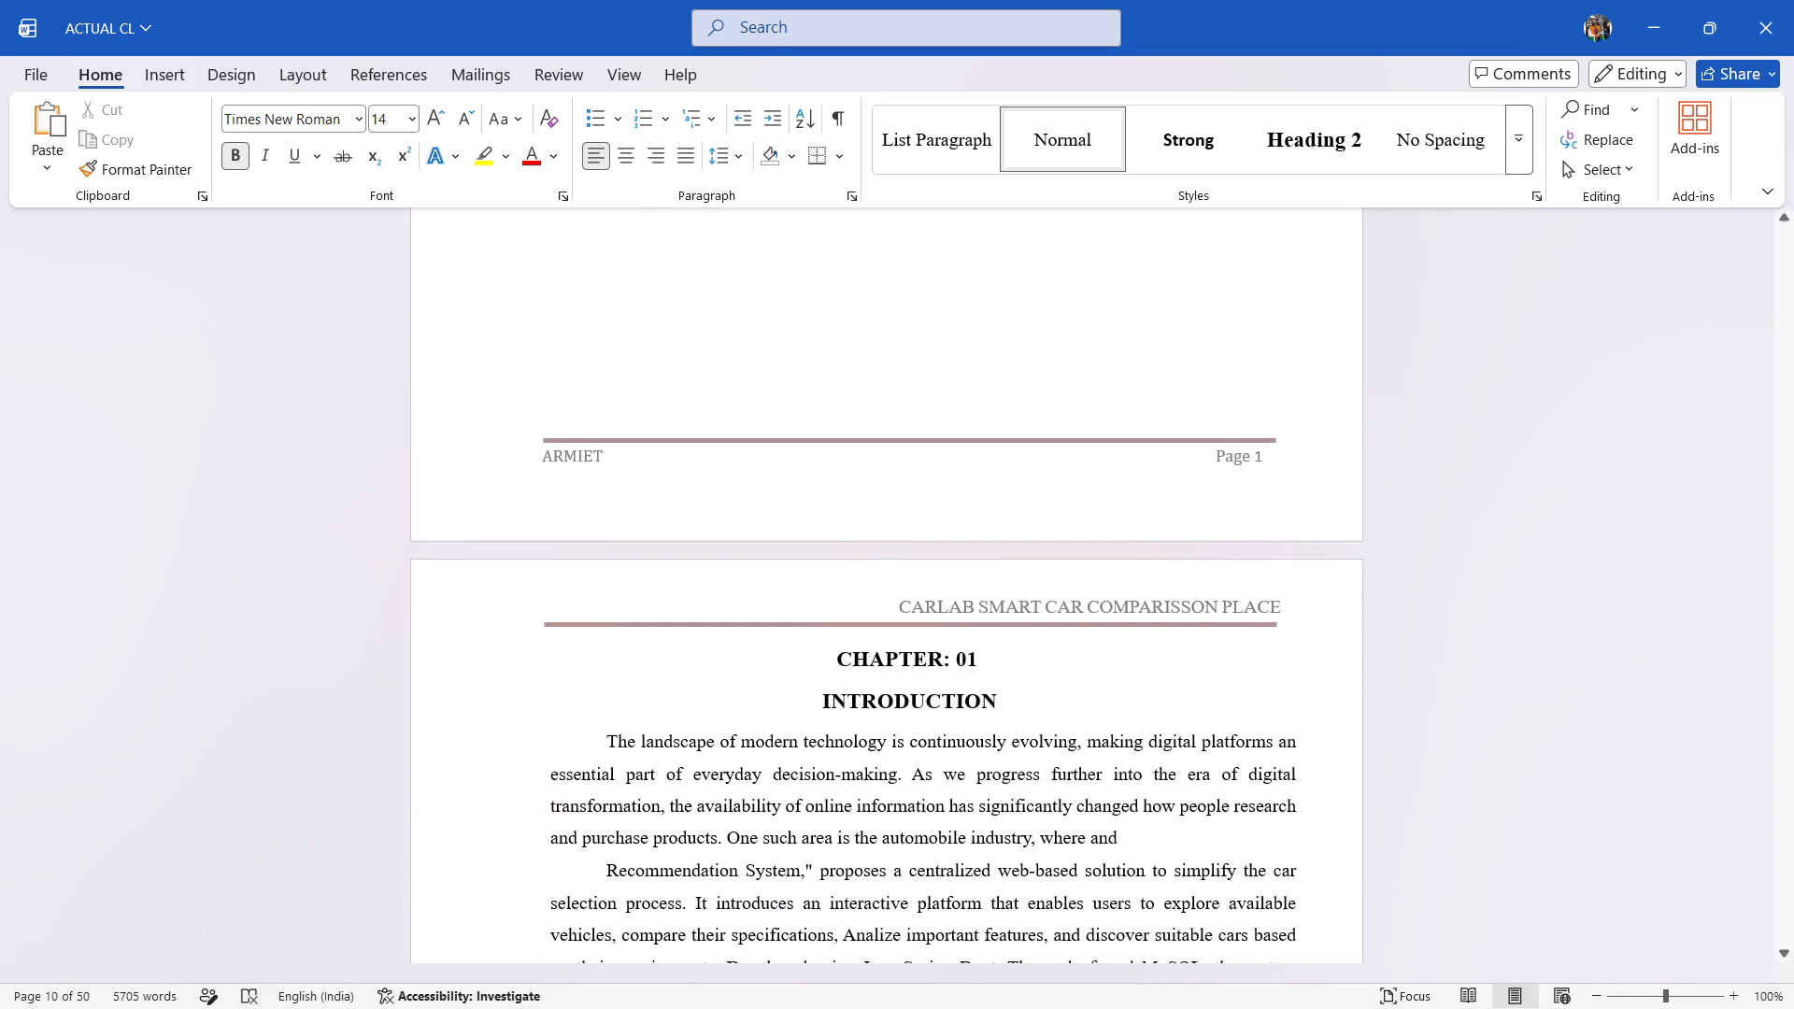
{"action": "scroll", "coordinate": [798, 503], "scroll_direction": "down", "scroll_amount": 5}
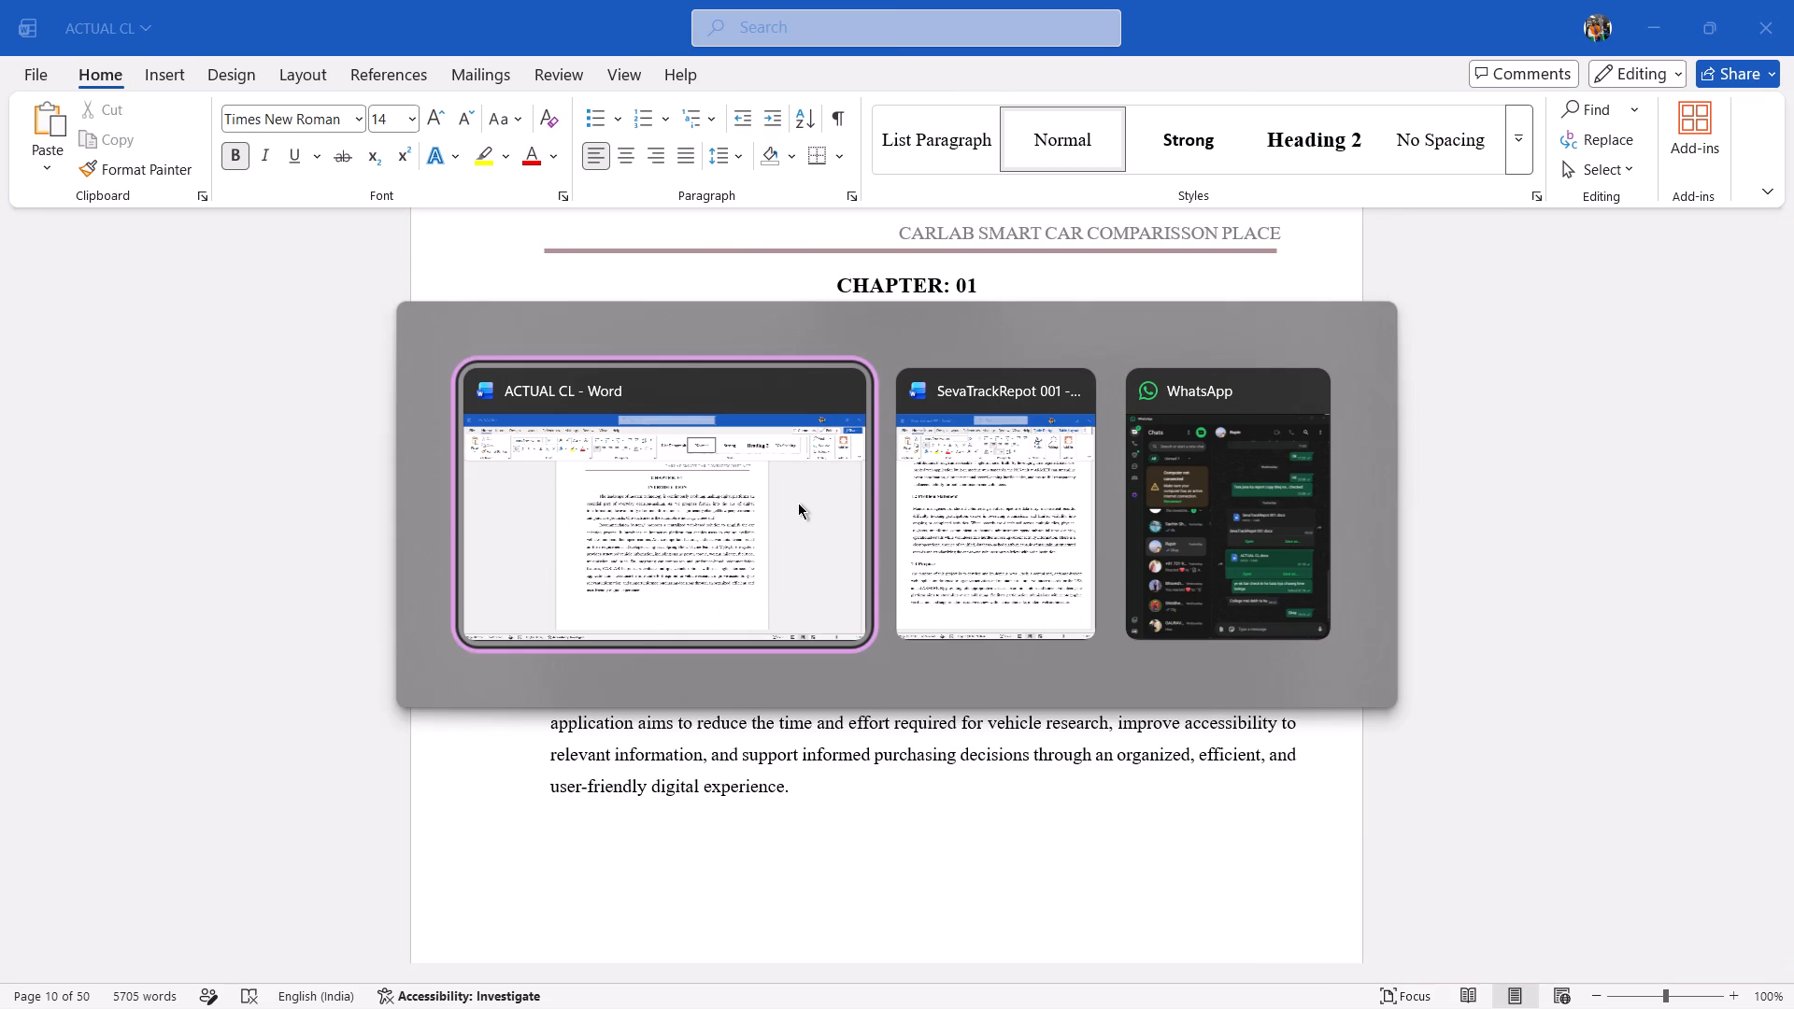
Switch to the SevaTrack report and examine how its Chapter 01 Introduction and following sections are laid out.
{"action": "scroll", "coordinate": [288, 598], "scroll_direction": "down", "scroll_amount": 11}
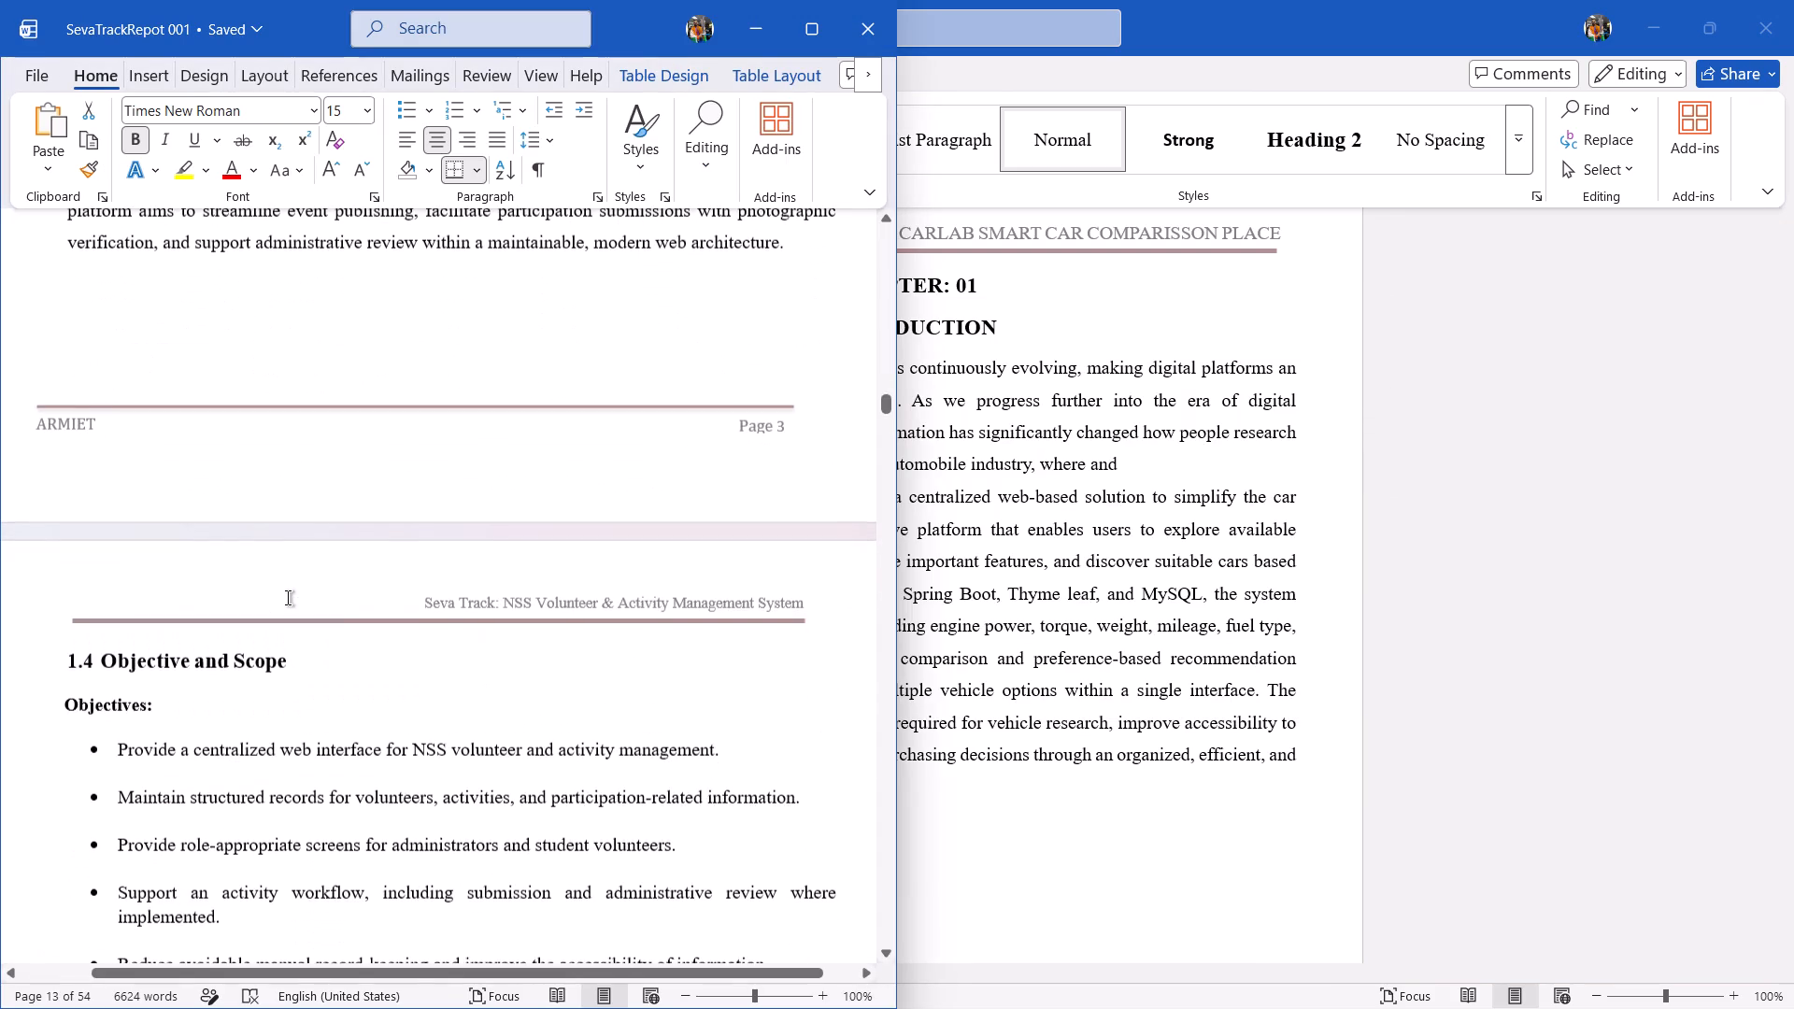
{"action": "scroll", "coordinate": [288, 598], "scroll_direction": "up", "scroll_amount": 20}
{"action": "scroll", "coordinate": [288, 598], "scroll_direction": "down", "scroll_amount": 1}
{"action": "scroll", "coordinate": [288, 598], "scroll_direction": "up", "scroll_amount": 7}
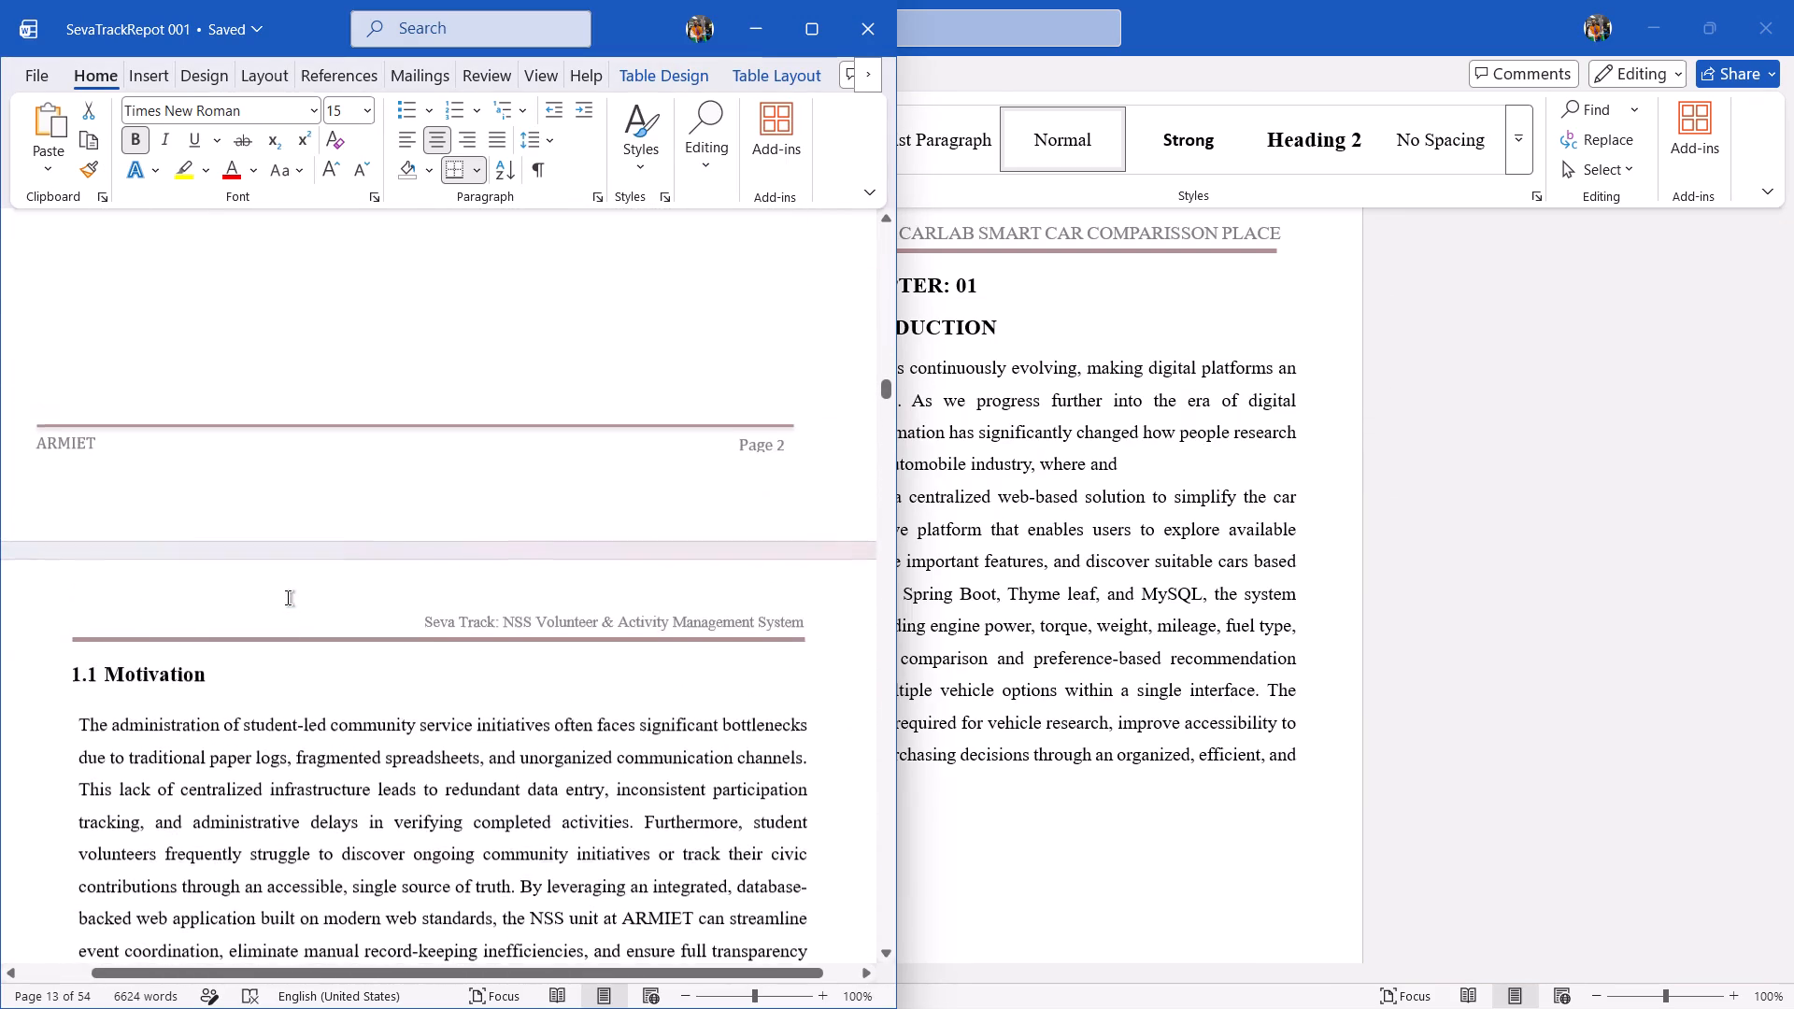
{"action": "scroll", "coordinate": [288, 598], "scroll_direction": "up", "scroll_amount": 14}
{"action": "scroll", "coordinate": [288, 598], "scroll_direction": "down", "scroll_amount": 2}
{"action": "scroll", "coordinate": [288, 598], "scroll_direction": "left", "scroll_amount": 1}
{"action": "scroll", "coordinate": [288, 598], "scroll_direction": "down", "scroll_amount": 1}
{"action": "scroll", "coordinate": [288, 598], "scroll_direction": "left", "scroll_amount": 1}
{"action": "scroll", "coordinate": [288, 598], "scroll_direction": "down", "scroll_amount": 1}
{"action": "scroll", "coordinate": [288, 598], "scroll_direction": "left", "scroll_amount": 1}
{"action": "scroll", "coordinate": [288, 598], "scroll_direction": "down", "scroll_amount": 1}
{"action": "scroll", "coordinate": [288, 598], "scroll_direction": "left", "scroll_amount": 1}
{"action": "scroll", "coordinate": [288, 598], "scroll_direction": "down", "scroll_amount": 1}
{"action": "scroll", "coordinate": [288, 598], "scroll_direction": "left", "scroll_amount": 1}
{"action": "scroll", "coordinate": [288, 598], "scroll_direction": "down", "scroll_amount": 1}
{"action": "scroll", "coordinate": [288, 598], "scroll_direction": "left", "scroll_amount": 1}
{"action": "scroll", "coordinate": [288, 598], "scroll_direction": "down", "scroll_amount": 1}
{"action": "scroll", "coordinate": [288, 598], "scroll_direction": "left", "scroll_amount": 1}
{"action": "scroll", "coordinate": [288, 598], "scroll_direction": "down", "scroll_amount": 1}
{"action": "scroll", "coordinate": [288, 598], "scroll_direction": "left", "scroll_amount": 1}
{"action": "scroll", "coordinate": [288, 598], "scroll_direction": "down", "scroll_amount": 1}
{"action": "scroll", "coordinate": [288, 598], "scroll_direction": "left", "scroll_amount": 1}
{"action": "scroll", "coordinate": [288, 598], "scroll_direction": "down", "scroll_amount": 1}
{"action": "scroll", "coordinate": [288, 598], "scroll_direction": "left", "scroll_amount": 1}
{"action": "scroll", "coordinate": [288, 598], "scroll_direction": "down", "scroll_amount": 1}
{"action": "scroll", "coordinate": [288, 598], "scroll_direction": "left", "scroll_amount": 1}
{"action": "scroll", "coordinate": [288, 598], "scroll_direction": "down", "scroll_amount": 1}
{"action": "scroll", "coordinate": [288, 598], "scroll_direction": "left", "scroll_amount": 1}
{"action": "scroll", "coordinate": [288, 598], "scroll_direction": "down", "scroll_amount": 1}
{"action": "scroll", "coordinate": [288, 598], "scroll_direction": "left", "scroll_amount": 1}
{"action": "scroll", "coordinate": [288, 598], "scroll_direction": "down", "scroll_amount": 1}
{"action": "scroll", "coordinate": [288, 598], "scroll_direction": "left", "scroll_amount": 1}
{"action": "scroll", "coordinate": [288, 598], "scroll_direction": "down", "scroll_amount": 1}
{"action": "scroll", "coordinate": [288, 598], "scroll_direction": "left", "scroll_amount": 1}
{"action": "scroll", "coordinate": [288, 598], "scroll_direction": "down", "scroll_amount": 1}
{"action": "scroll", "coordinate": [288, 598], "scroll_direction": "left", "scroll_amount": 1}
{"action": "scroll", "coordinate": [288, 598], "scroll_direction": "down", "scroll_amount": 1}
{"action": "scroll", "coordinate": [288, 598], "scroll_direction": "left", "scroll_amount": 1}
{"action": "scroll", "coordinate": [288, 598], "scroll_direction": "down", "scroll_amount": 1}
{"action": "scroll", "coordinate": [288, 598], "scroll_direction": "left", "scroll_amount": 1}
{"action": "scroll", "coordinate": [288, 598], "scroll_direction": "down", "scroll_amount": 1}
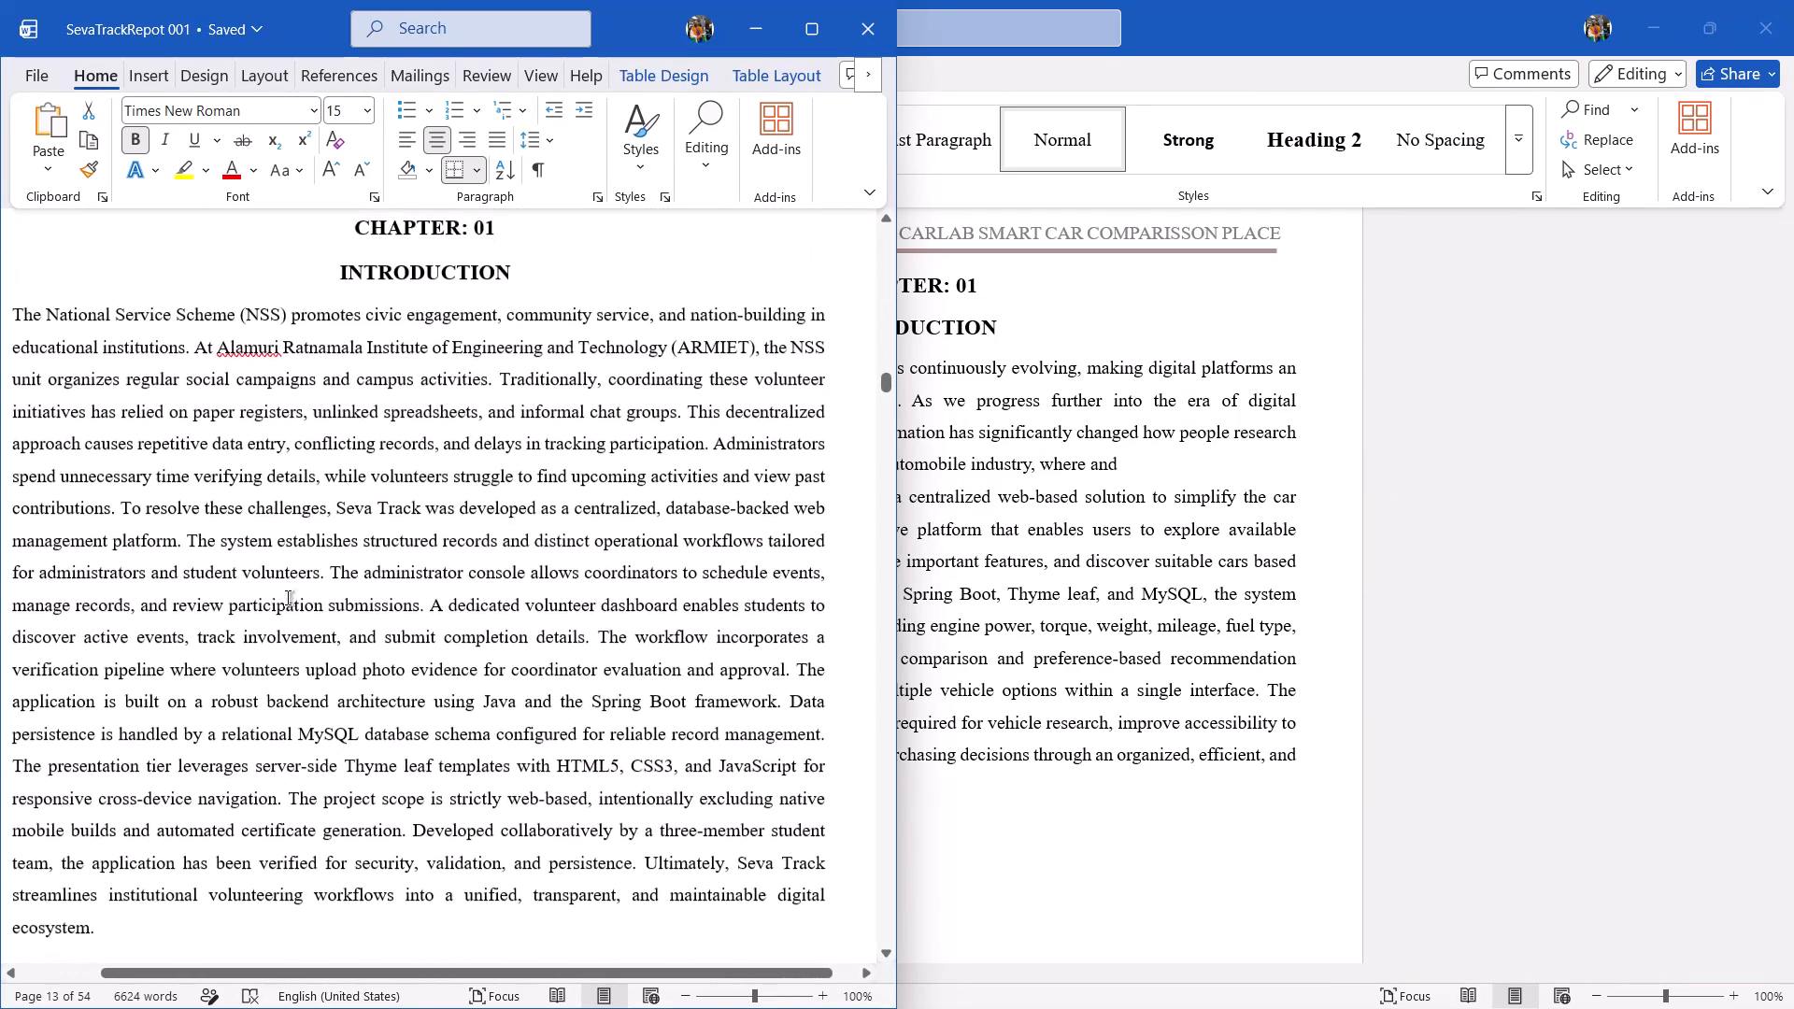
{"action": "scroll", "coordinate": [288, 598], "scroll_direction": "down", "scroll_amount": 1}
Back in the CarLab report, remove the first-line indents from the Introduction paragraphs beginning "Recommendation System" and "The landscape of modern technology".
{"action": "left_click", "coordinate": [1221, 554]}
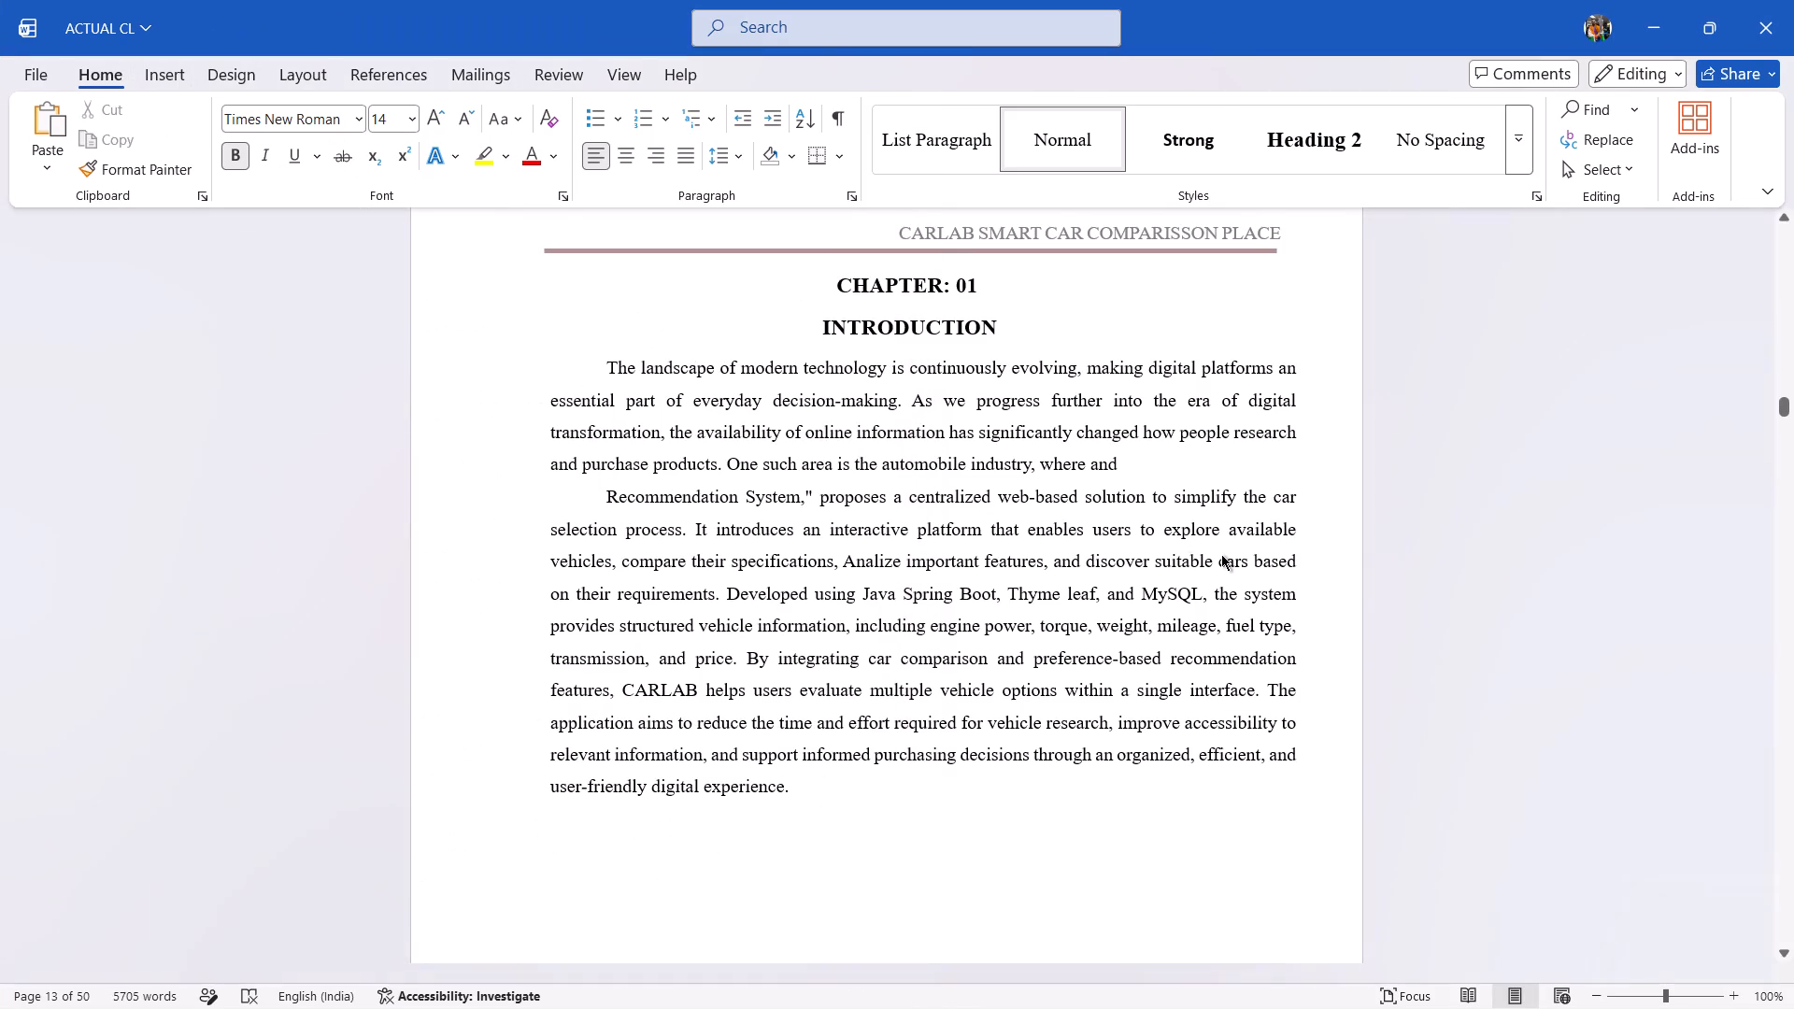
{"action": "scroll", "coordinate": [1221, 554], "scroll_direction": "up", "scroll_amount": 20}
{"action": "scroll", "coordinate": [1221, 554], "scroll_direction": "up", "scroll_amount": 2}
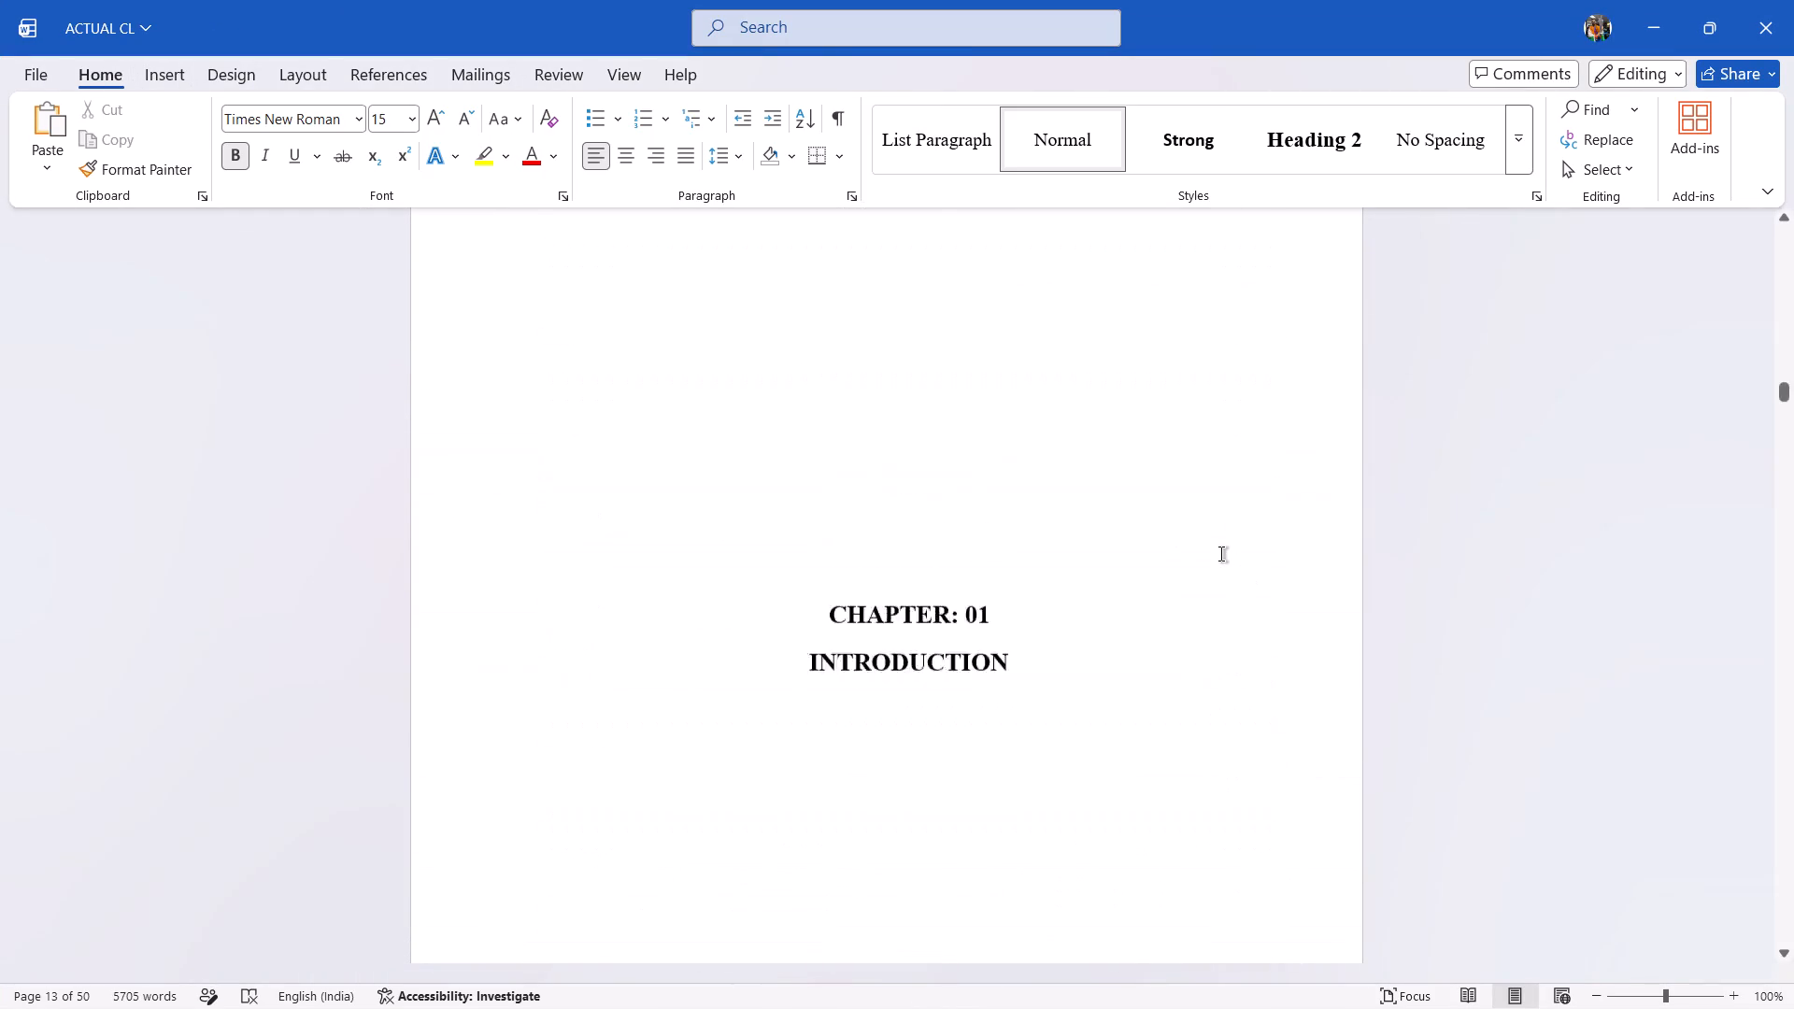
{"action": "scroll", "coordinate": [1221, 554], "scroll_direction": "up", "scroll_amount": 13}
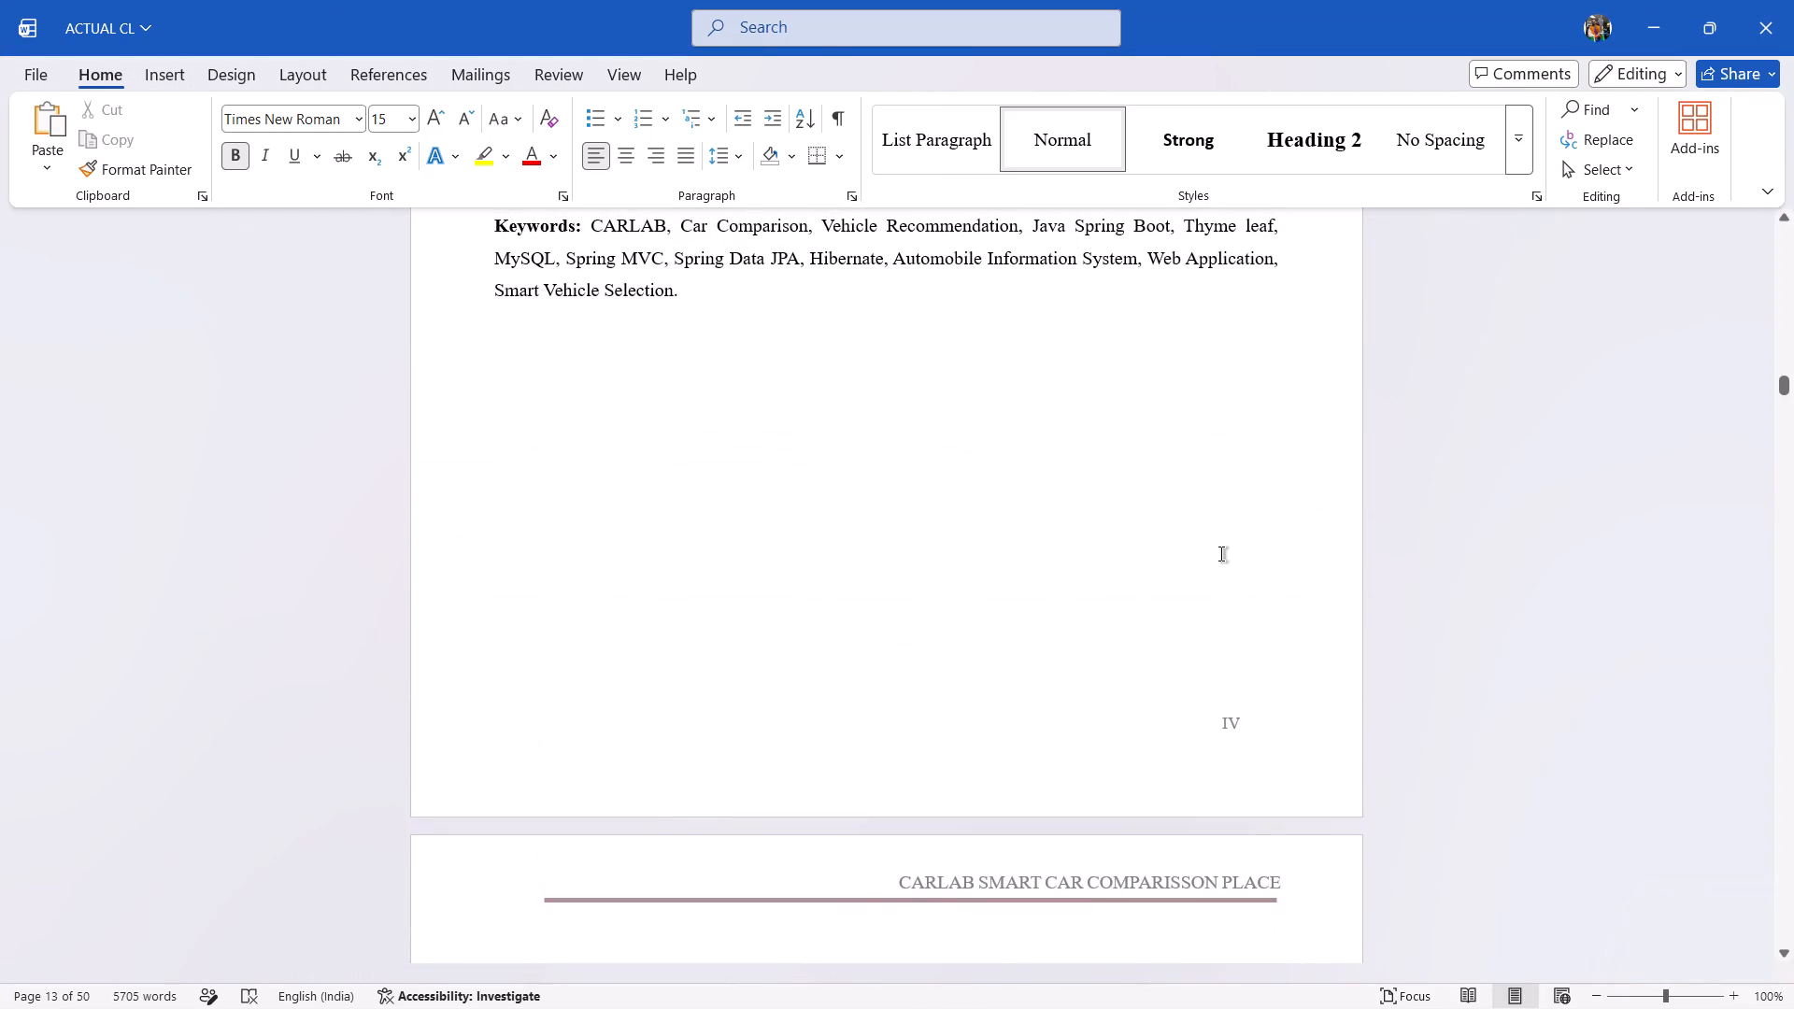
{"action": "scroll", "coordinate": [1221, 554], "scroll_direction": "up", "scroll_amount": 5}
{"action": "scroll", "coordinate": [1221, 554], "scroll_direction": "down", "scroll_amount": 20}
{"action": "scroll", "coordinate": [1221, 554], "scroll_direction": "down", "scroll_amount": 15}
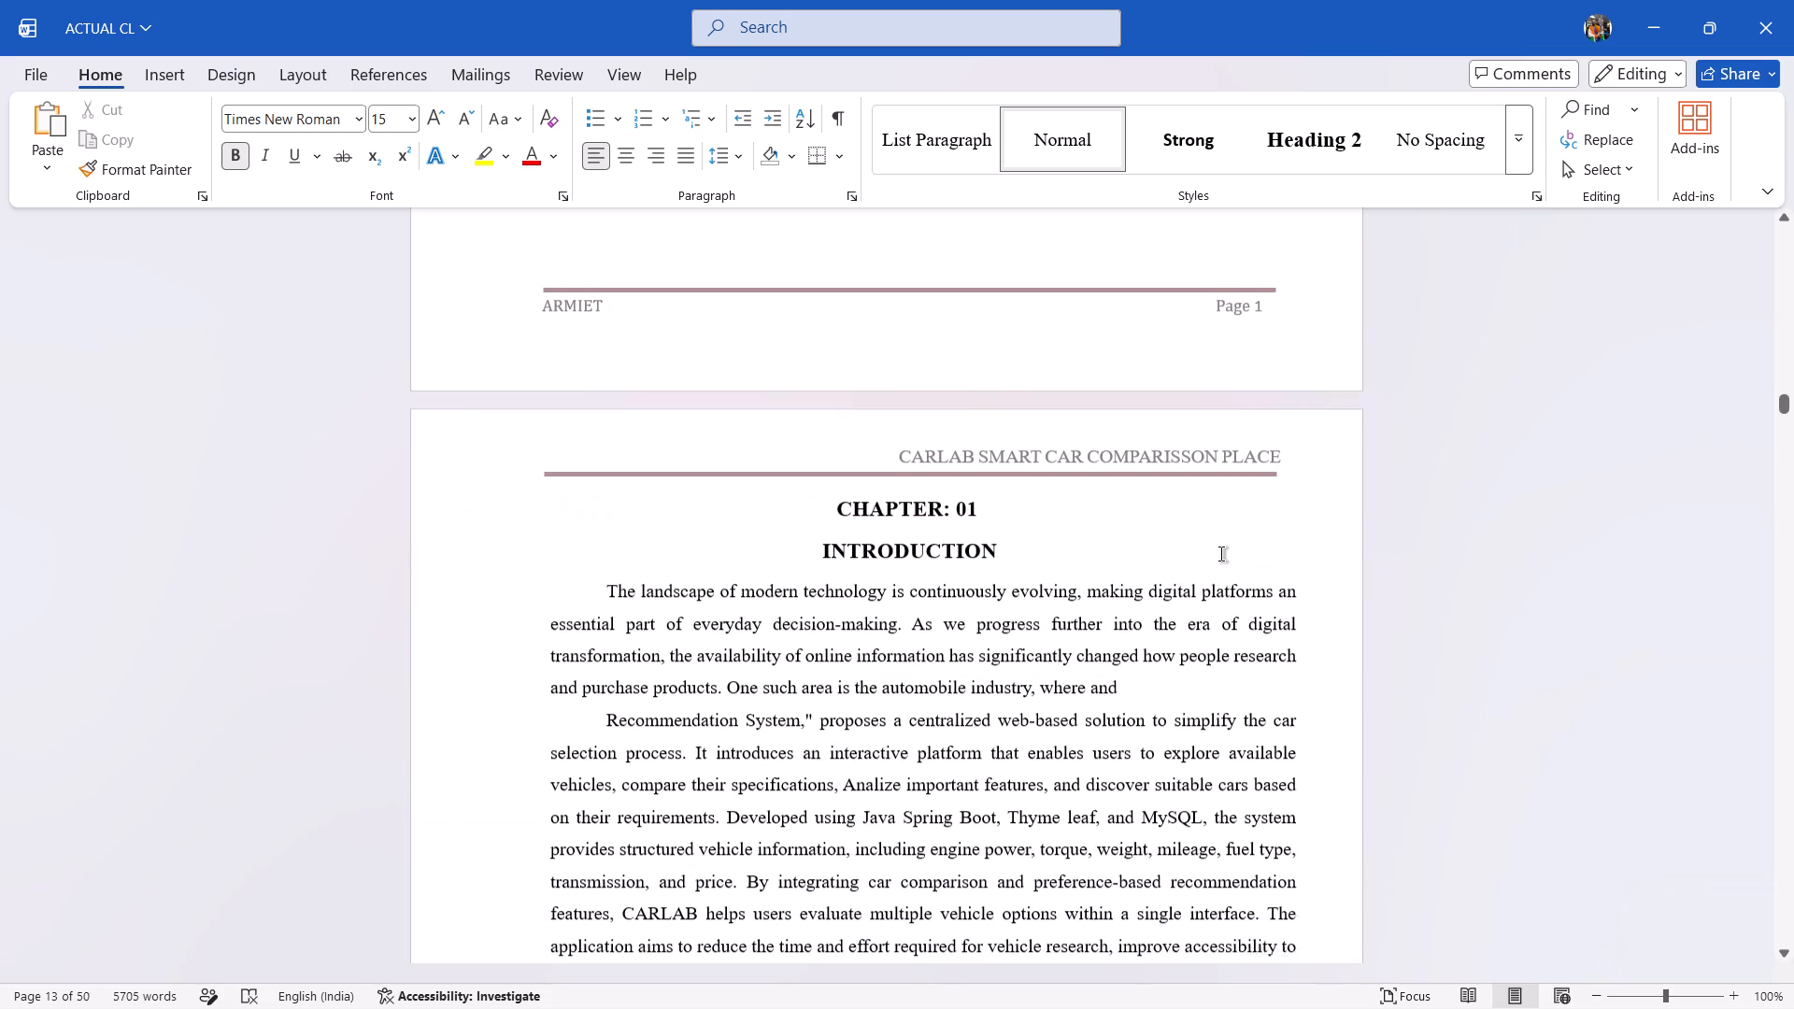
{"action": "left_click", "coordinate": [604, 703]}
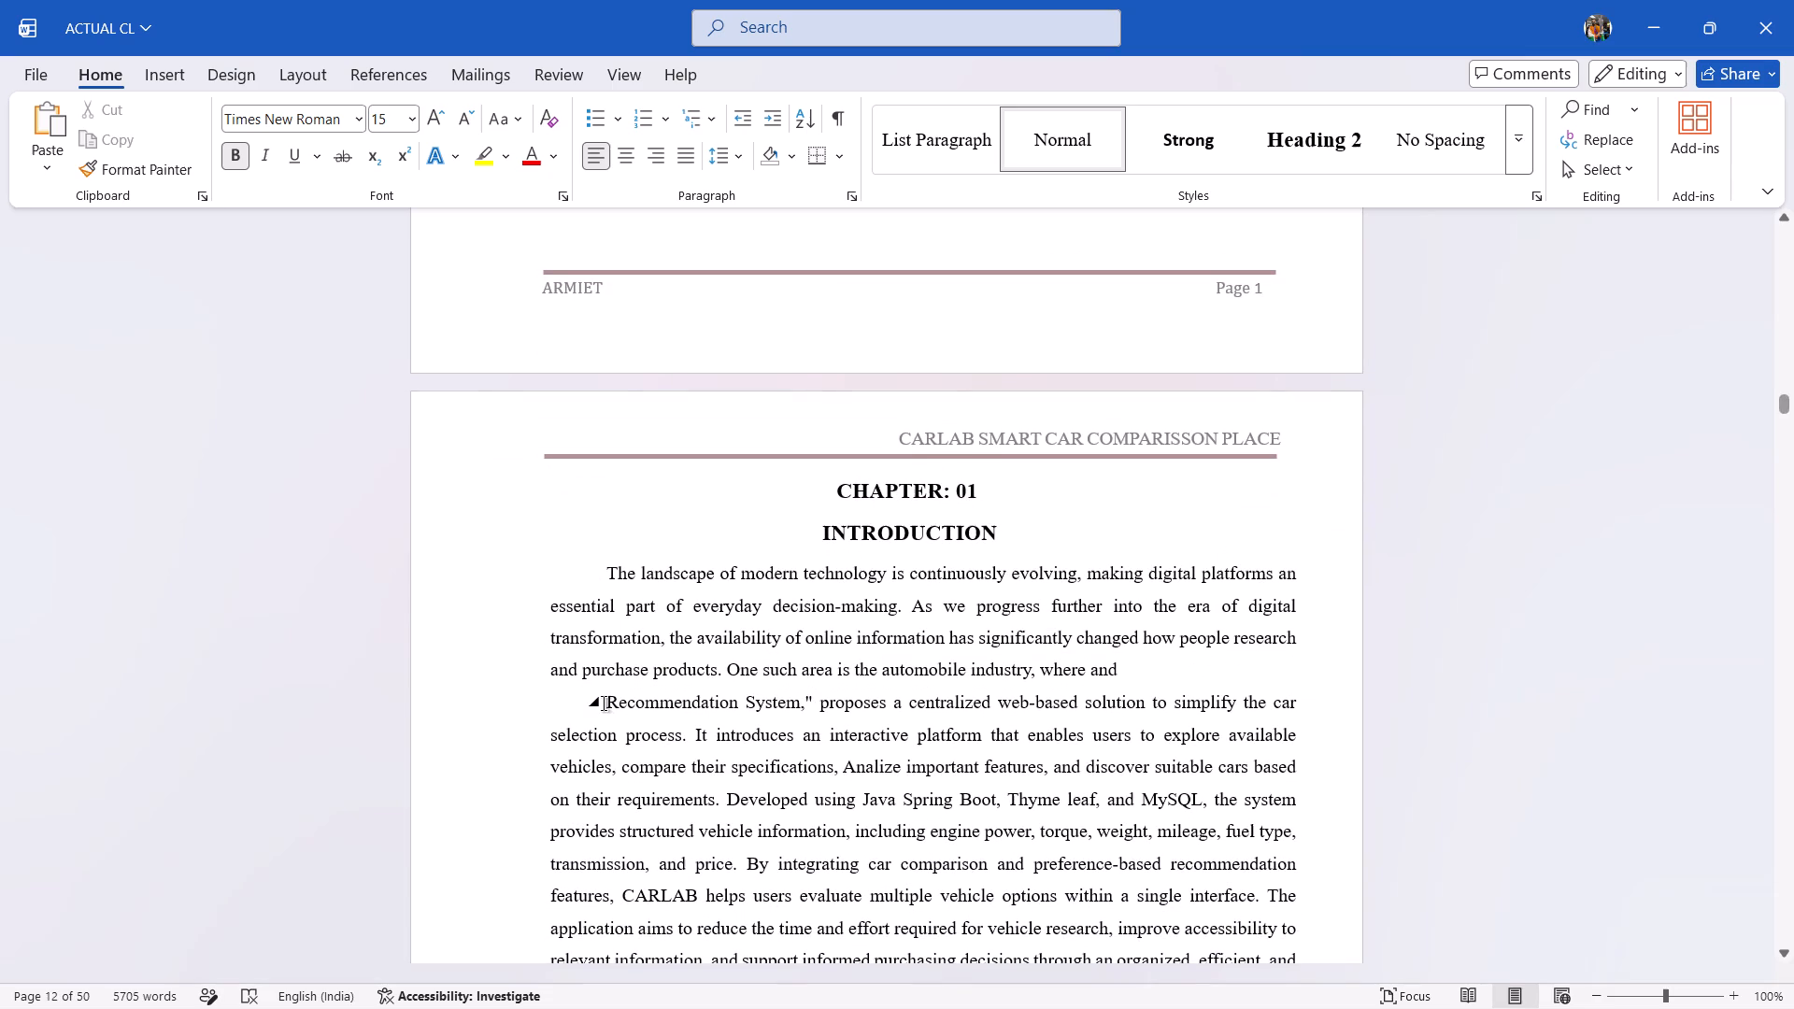
{"action": "key", "text": "BackSpace"}
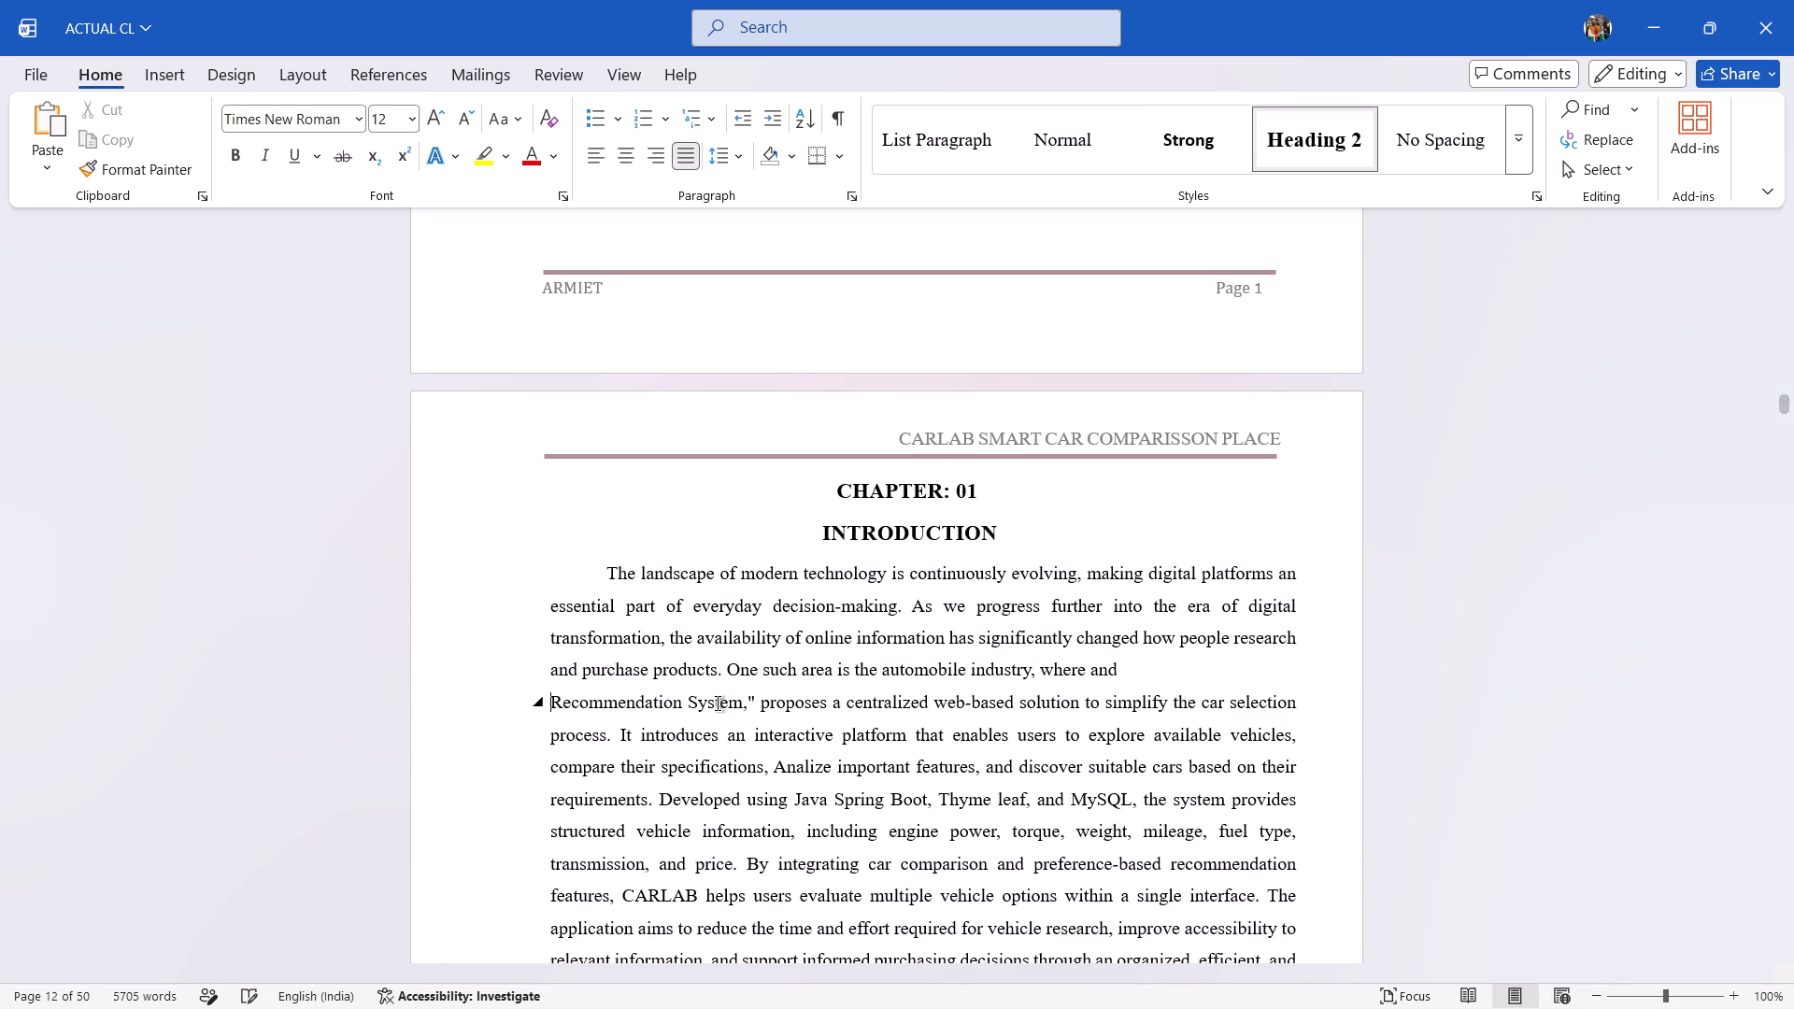
{"action": "scroll", "coordinate": [718, 703], "scroll_direction": "down", "scroll_amount": 4}
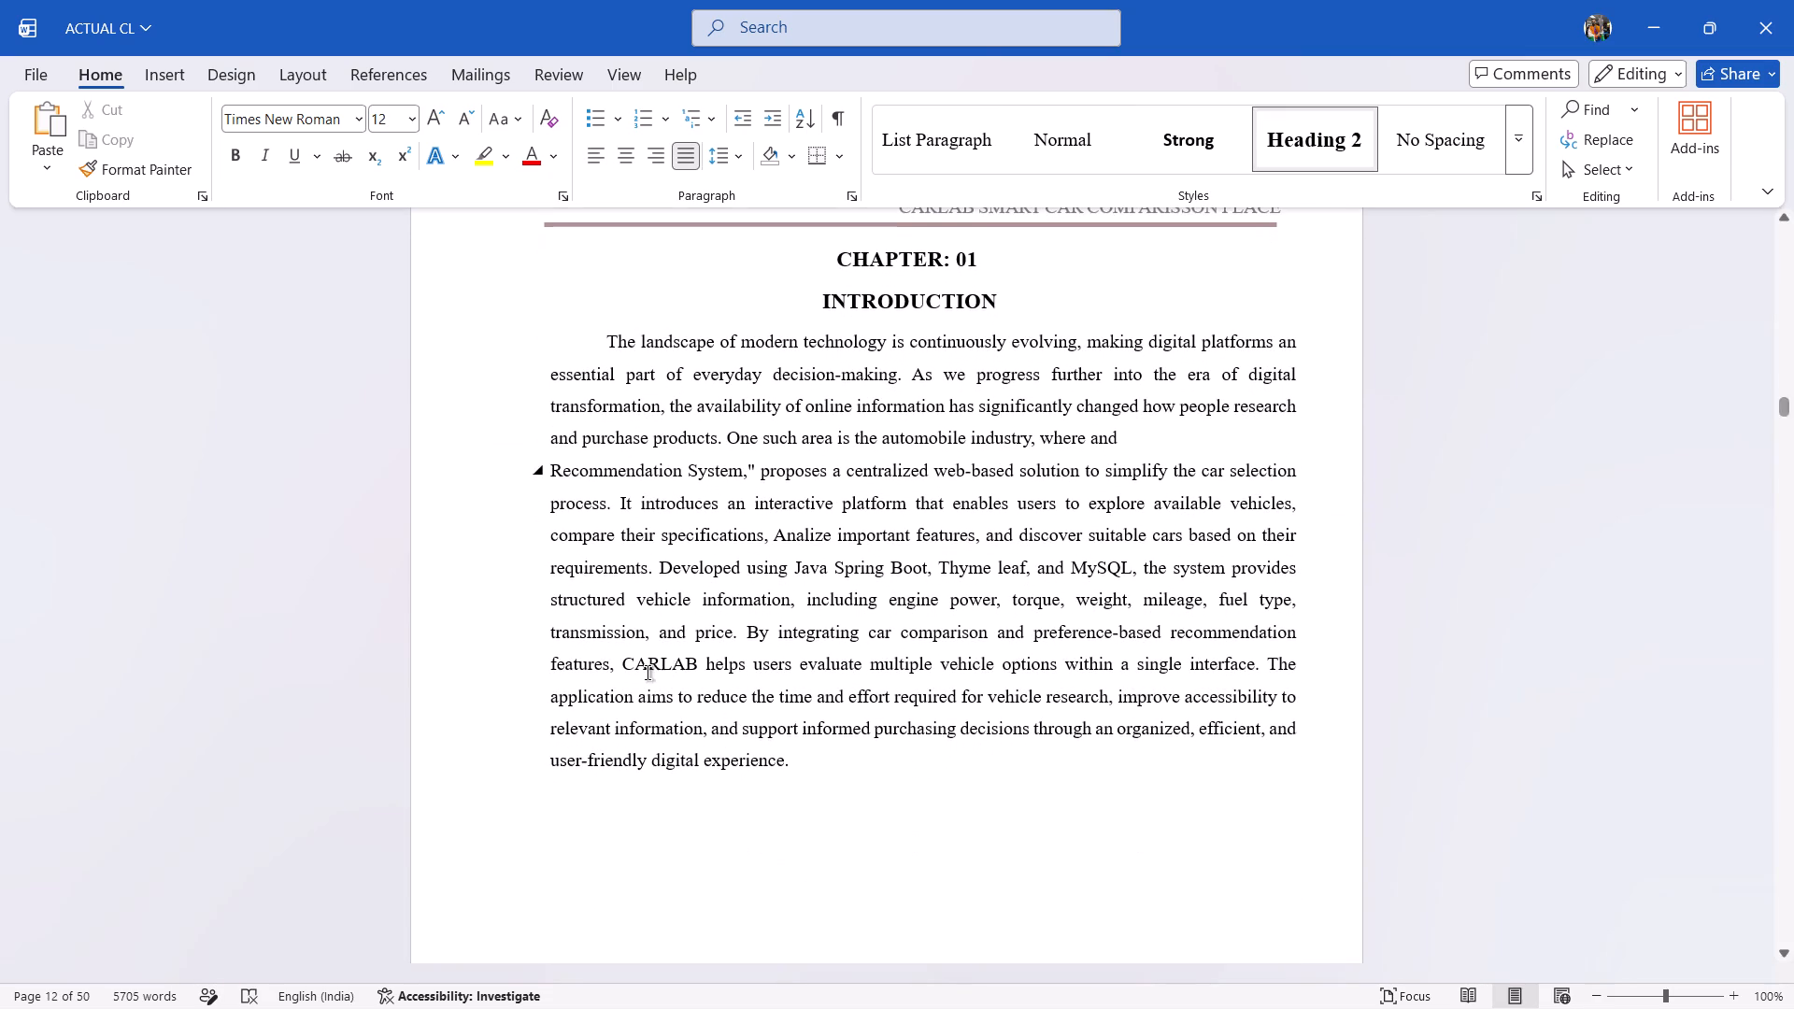
{"action": "left_click", "coordinate": [607, 337]}
{"action": "key", "text": "BackSpace"}
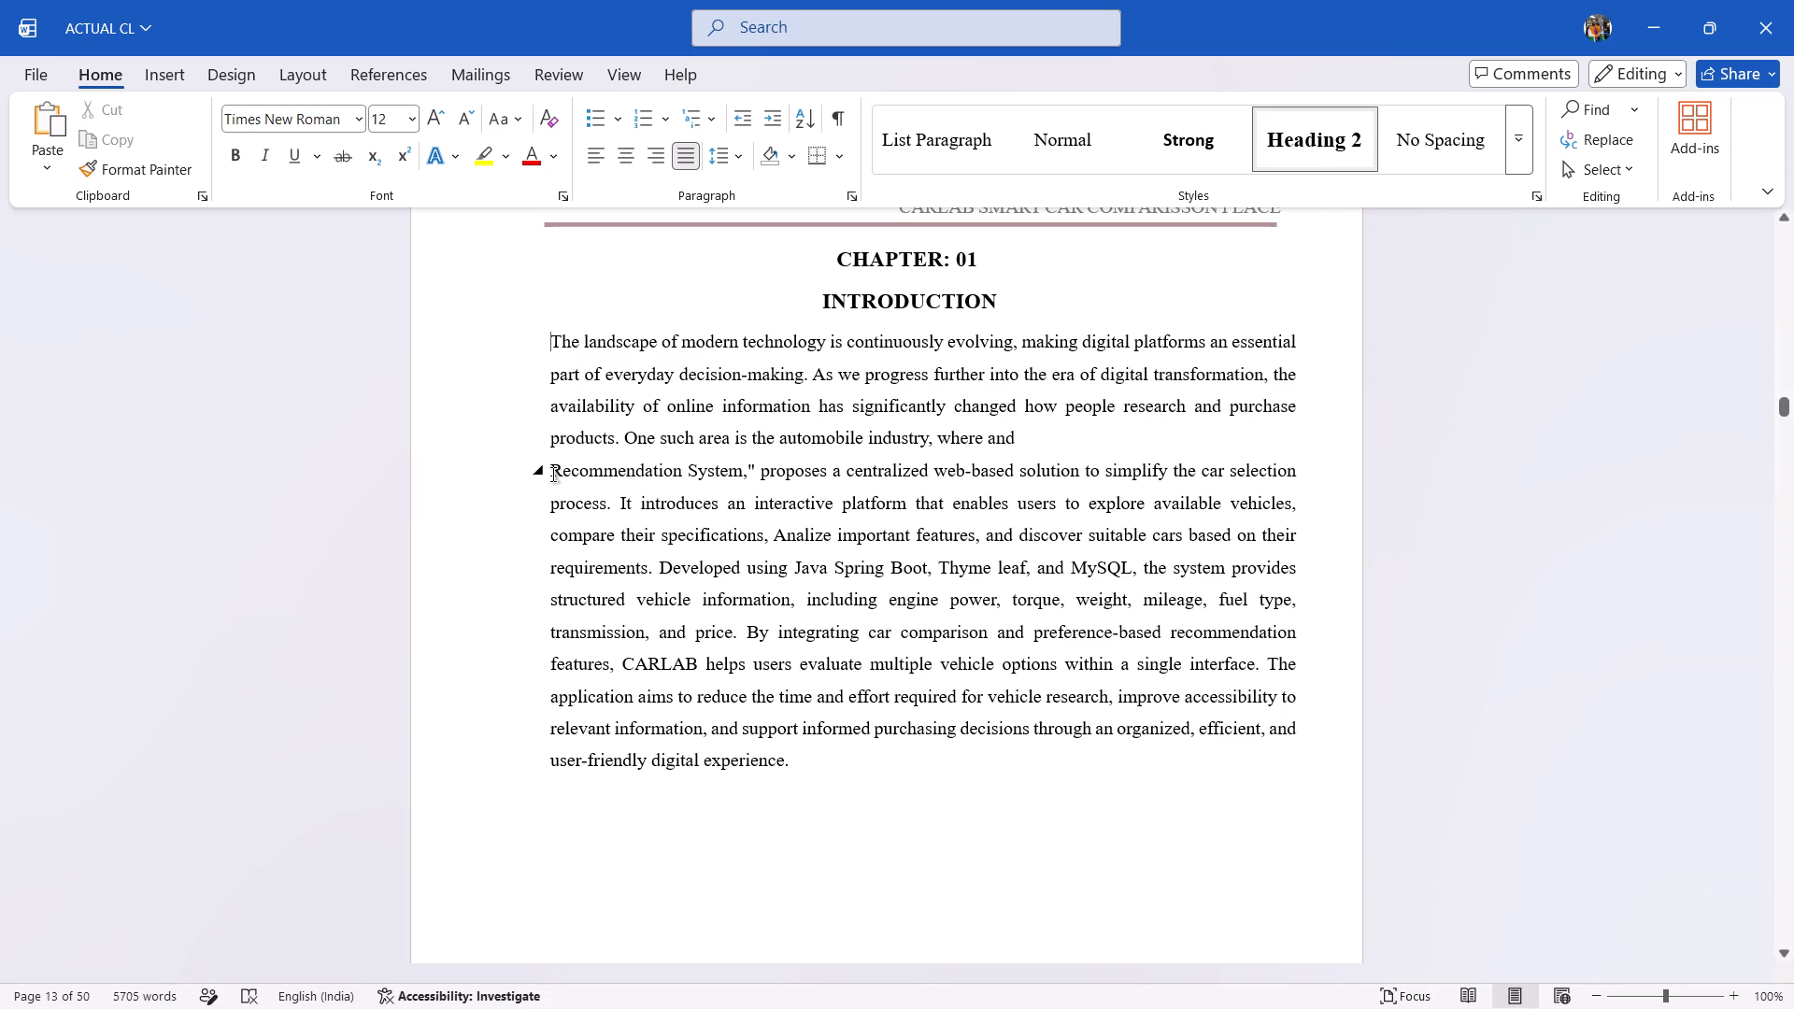
Justify both body paragraphs of the Chapter 01 Introduction.
{"action": "left_click_drag", "start_coordinate": [553, 341], "coordinate": [827, 797]}
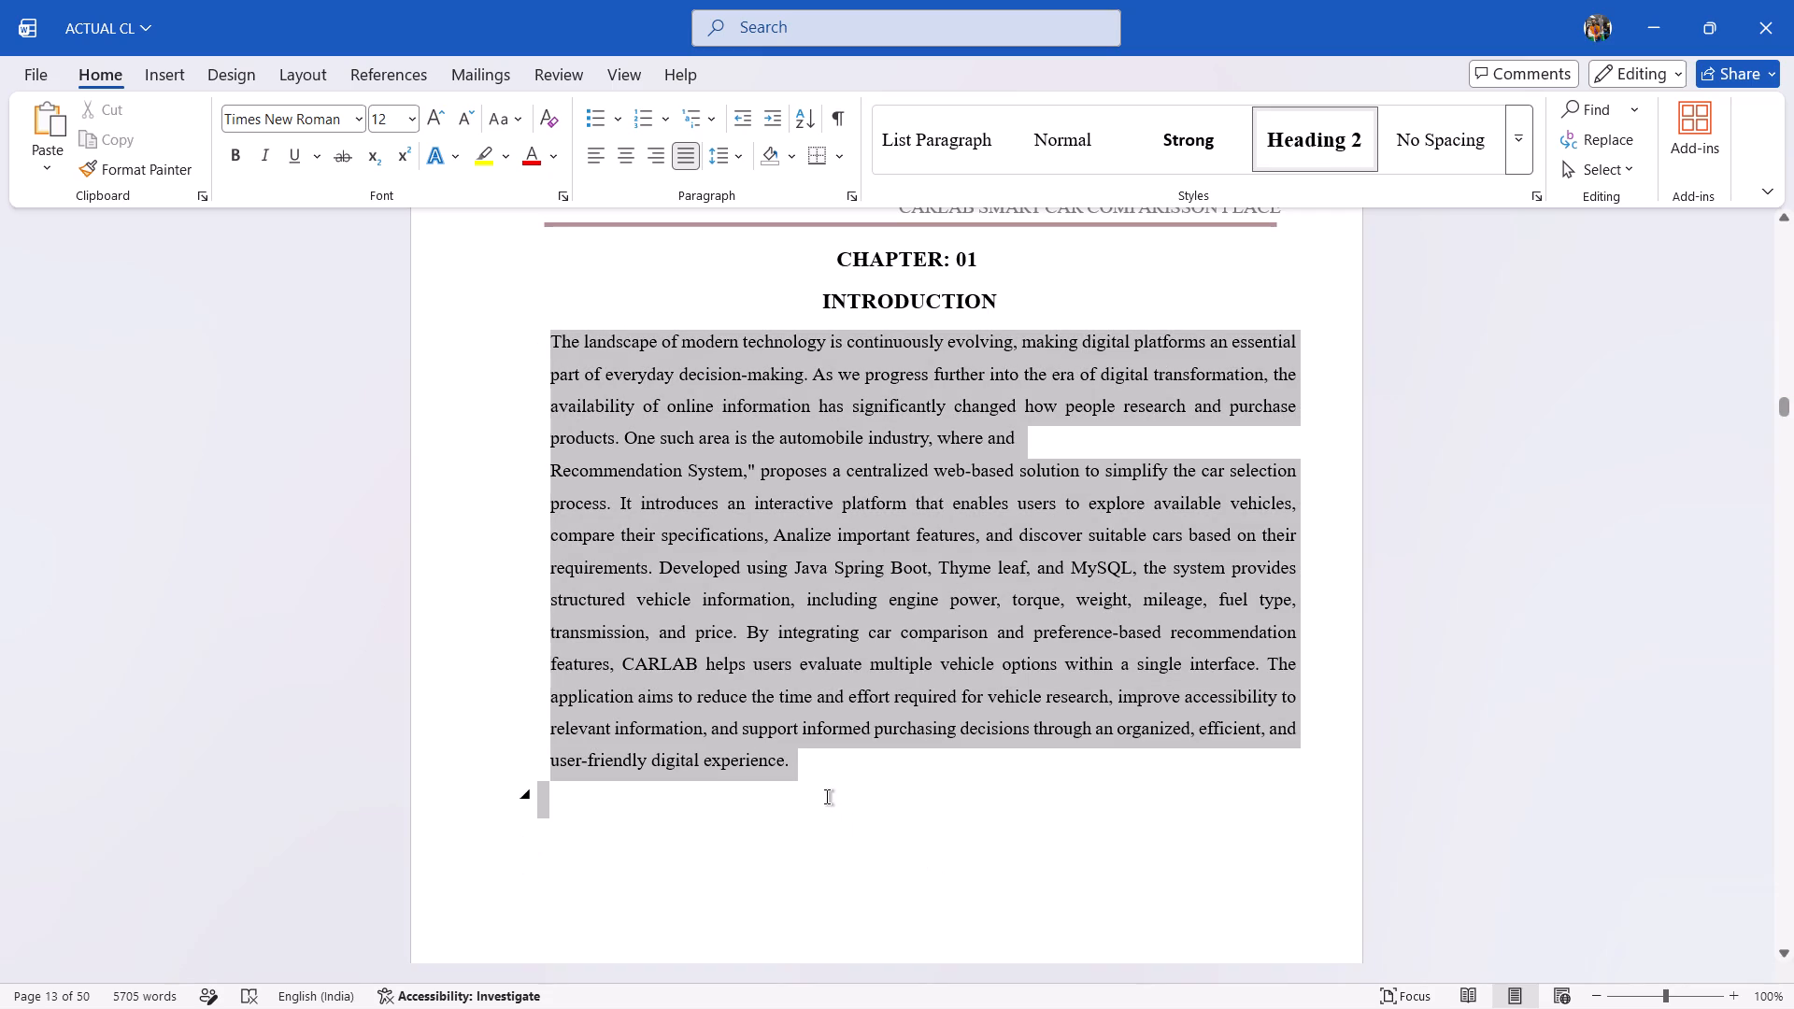
{"action": "left_click_drag", "start_coordinate": [827, 797], "coordinate": [795, 774]}
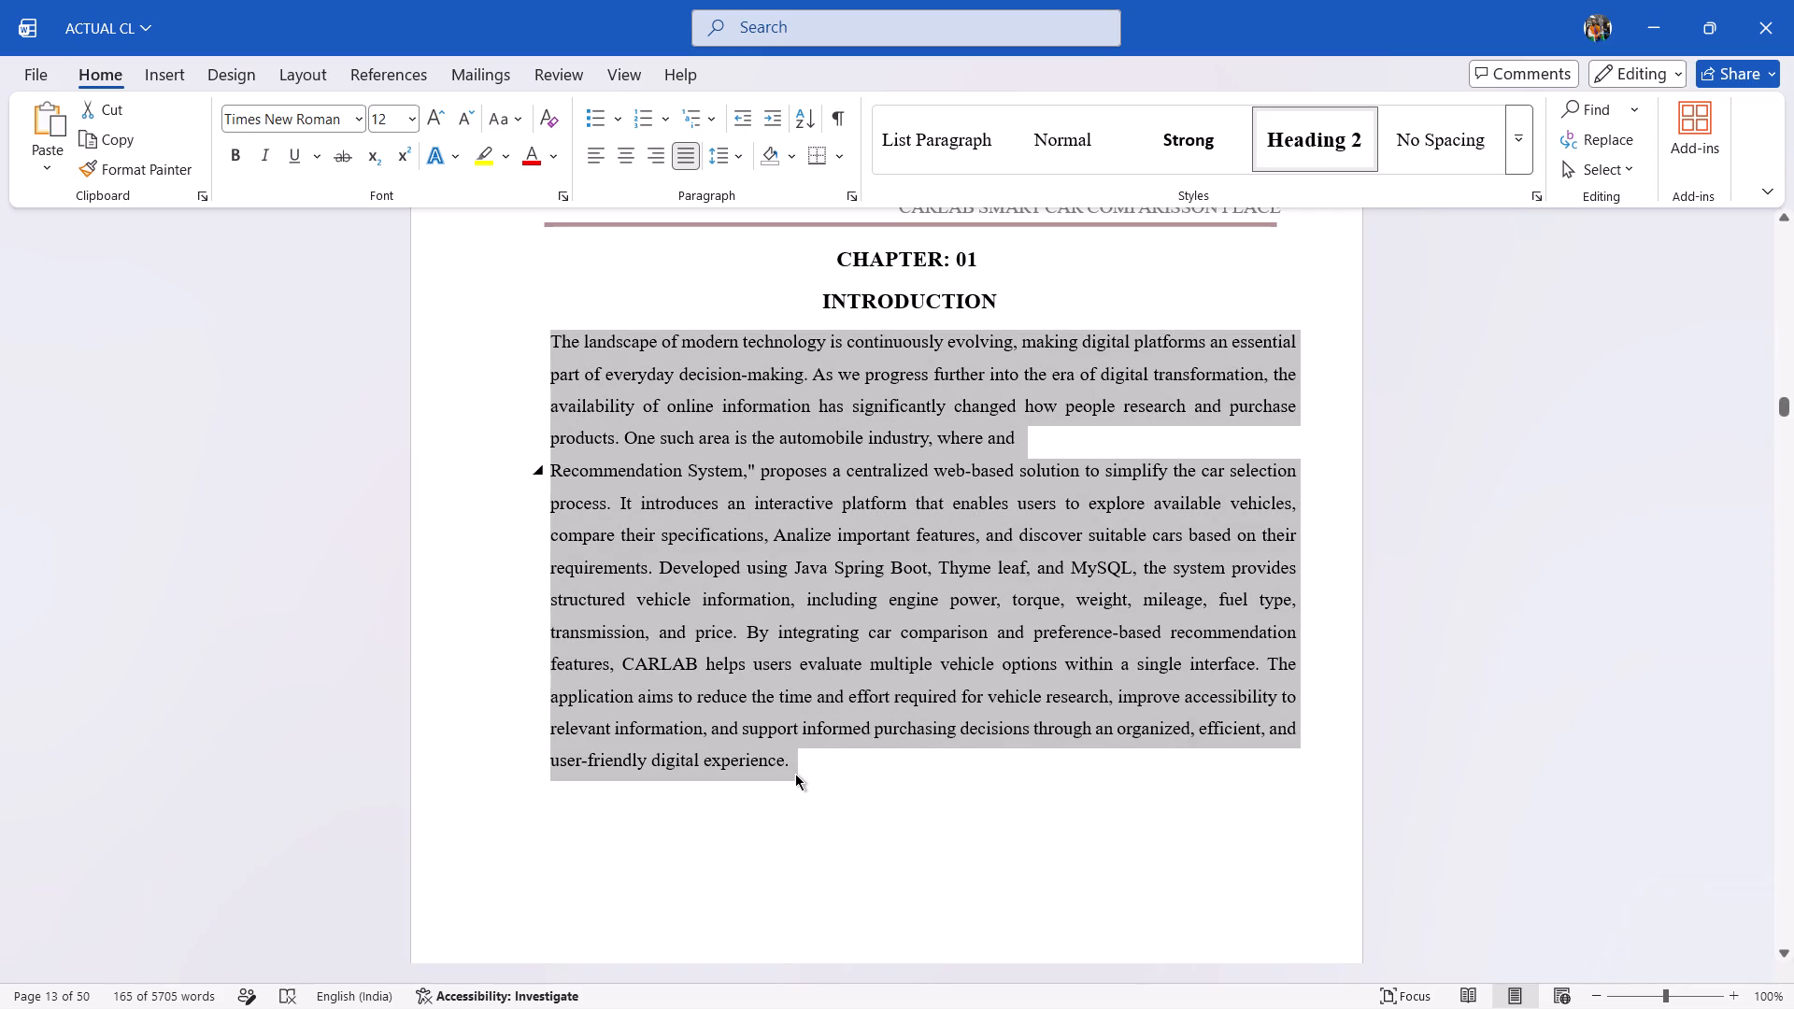
{"action": "key", "text": "ctrl+j"}
{"action": "key", "text": "ctrl+j"}
{"action": "left_click", "coordinate": [956, 865]}
Delete the leading spaces before the "Objectives:" and "1.4 Objective and Scope" headings in Chapter 01.
{"action": "scroll", "coordinate": [956, 865], "scroll_direction": "down", "scroll_amount": 8}
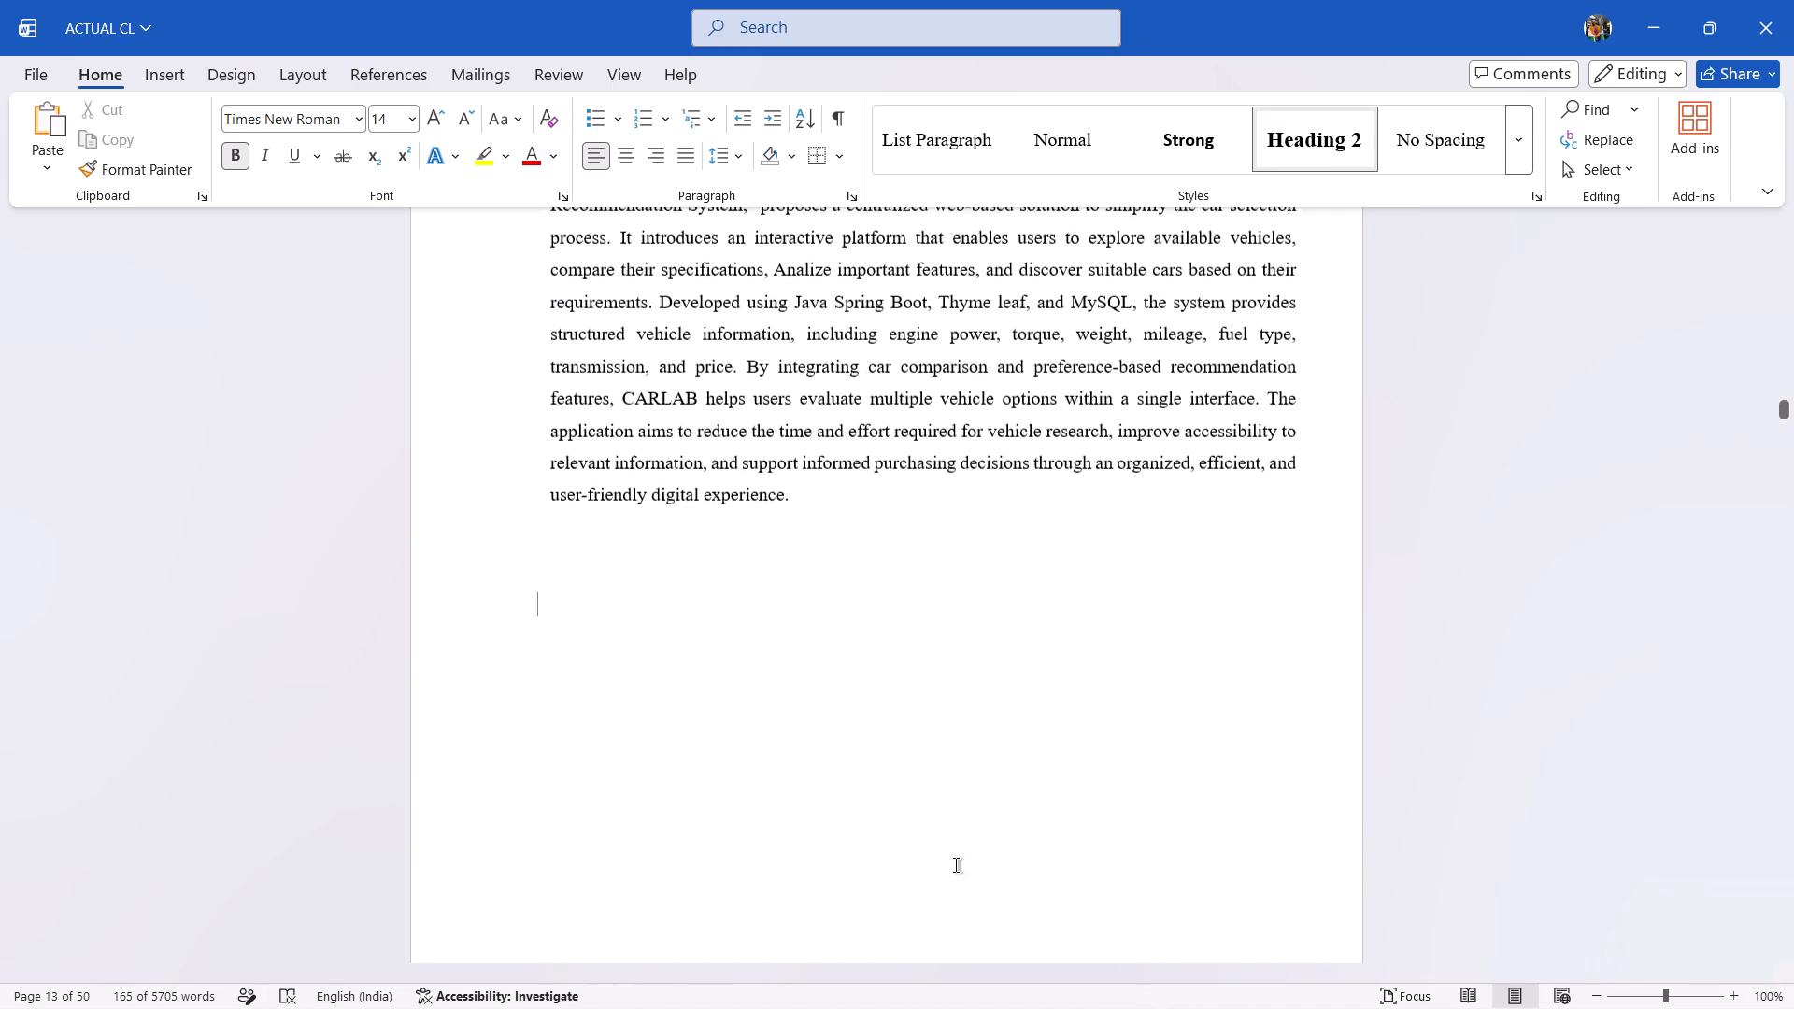
{"action": "scroll", "coordinate": [956, 865], "scroll_direction": "down", "scroll_amount": 15}
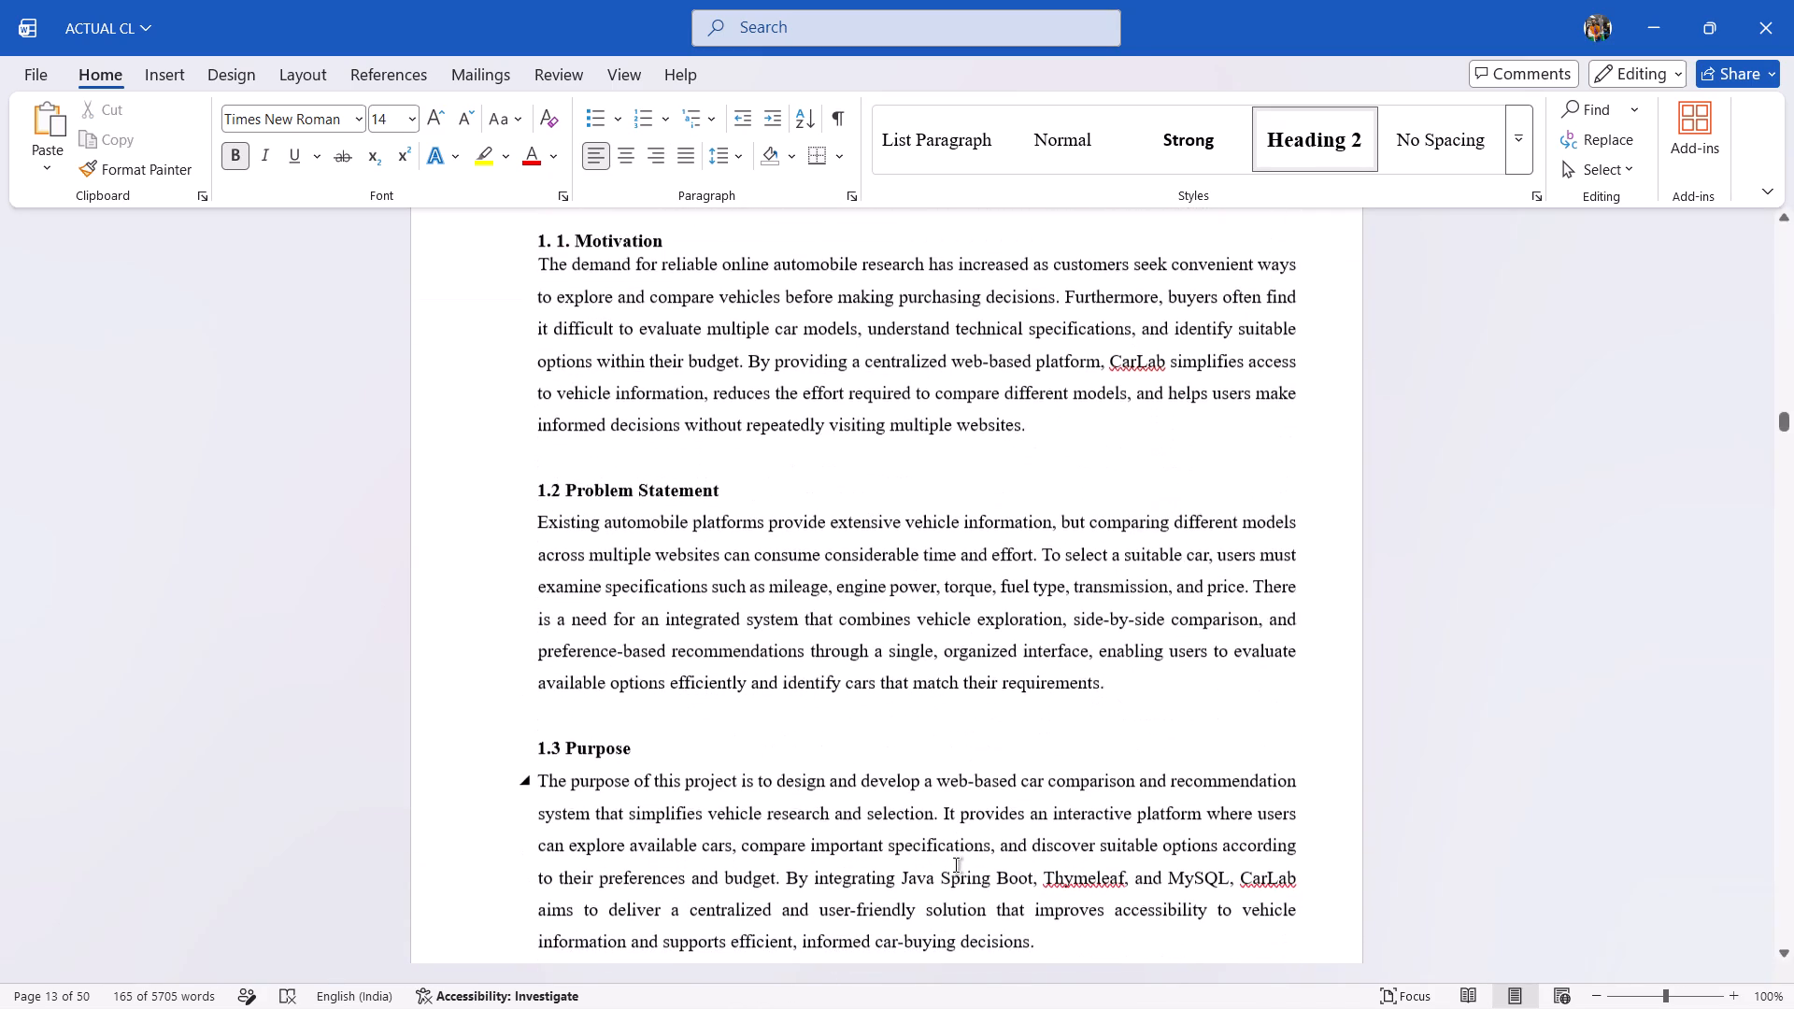
{"action": "scroll", "coordinate": [904, 815], "scroll_direction": "down", "scroll_amount": 18}
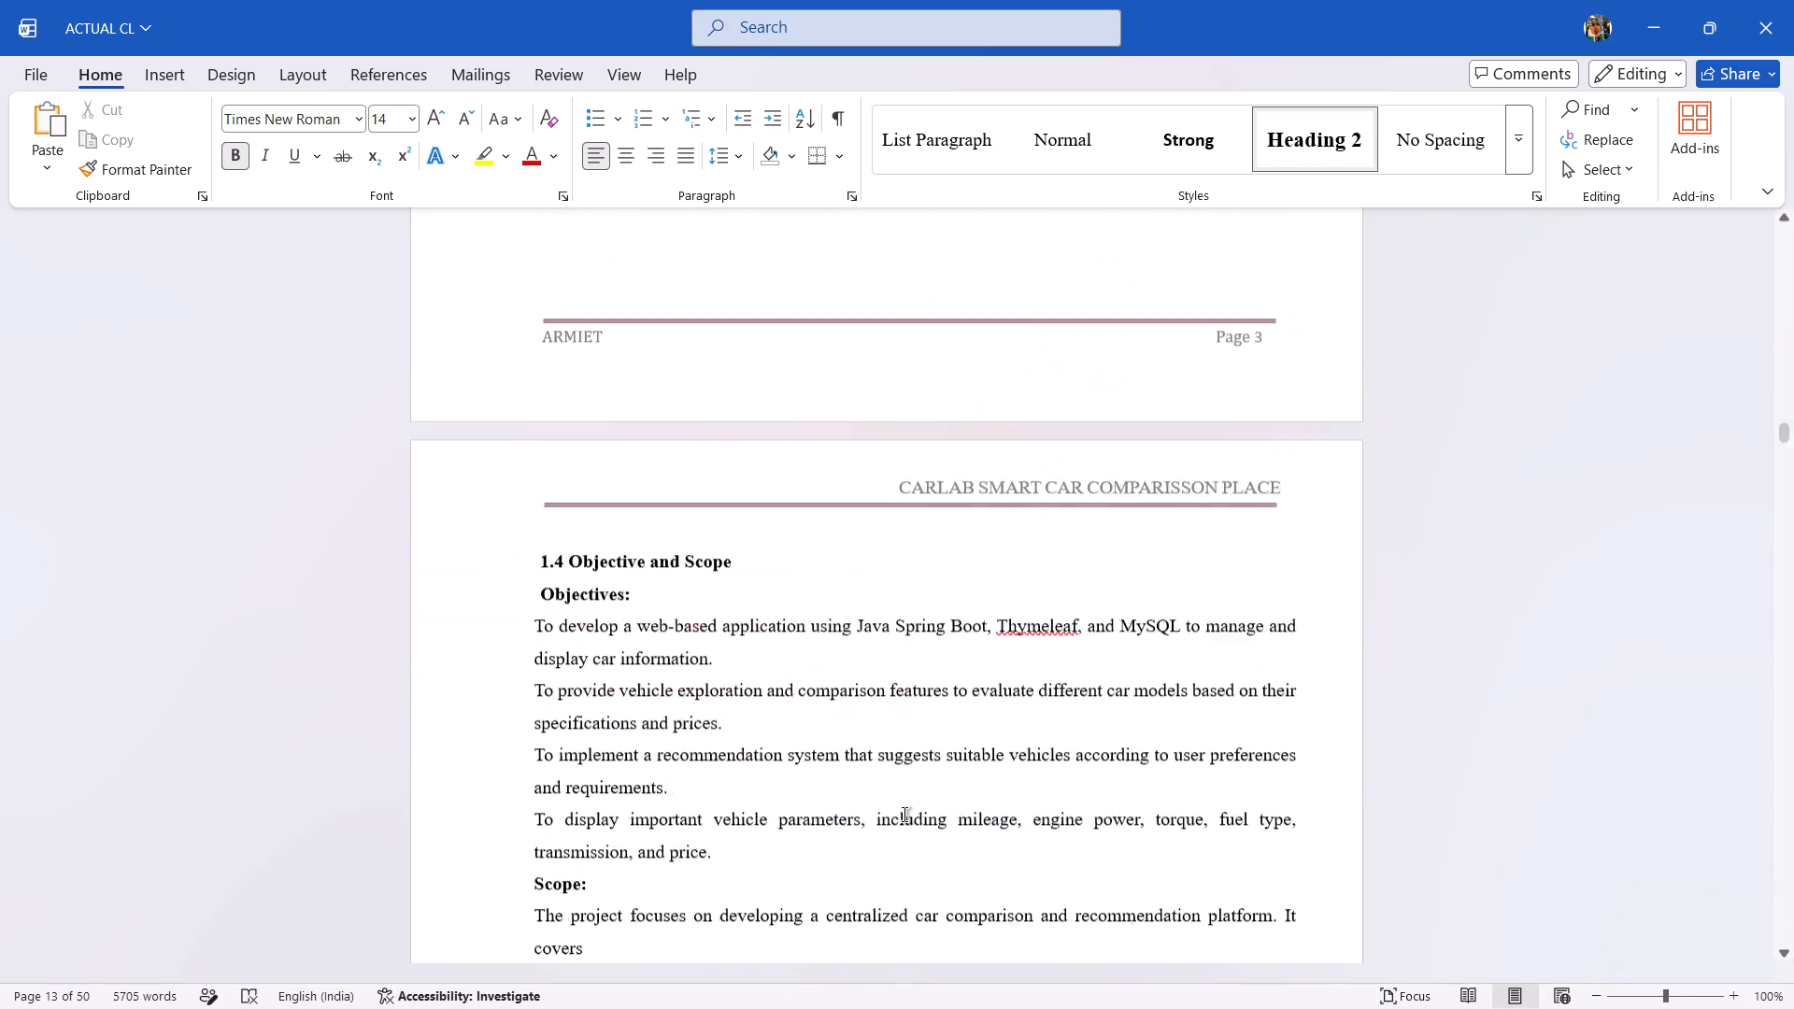
{"action": "scroll", "coordinate": [904, 815], "scroll_direction": "down", "scroll_amount": 4}
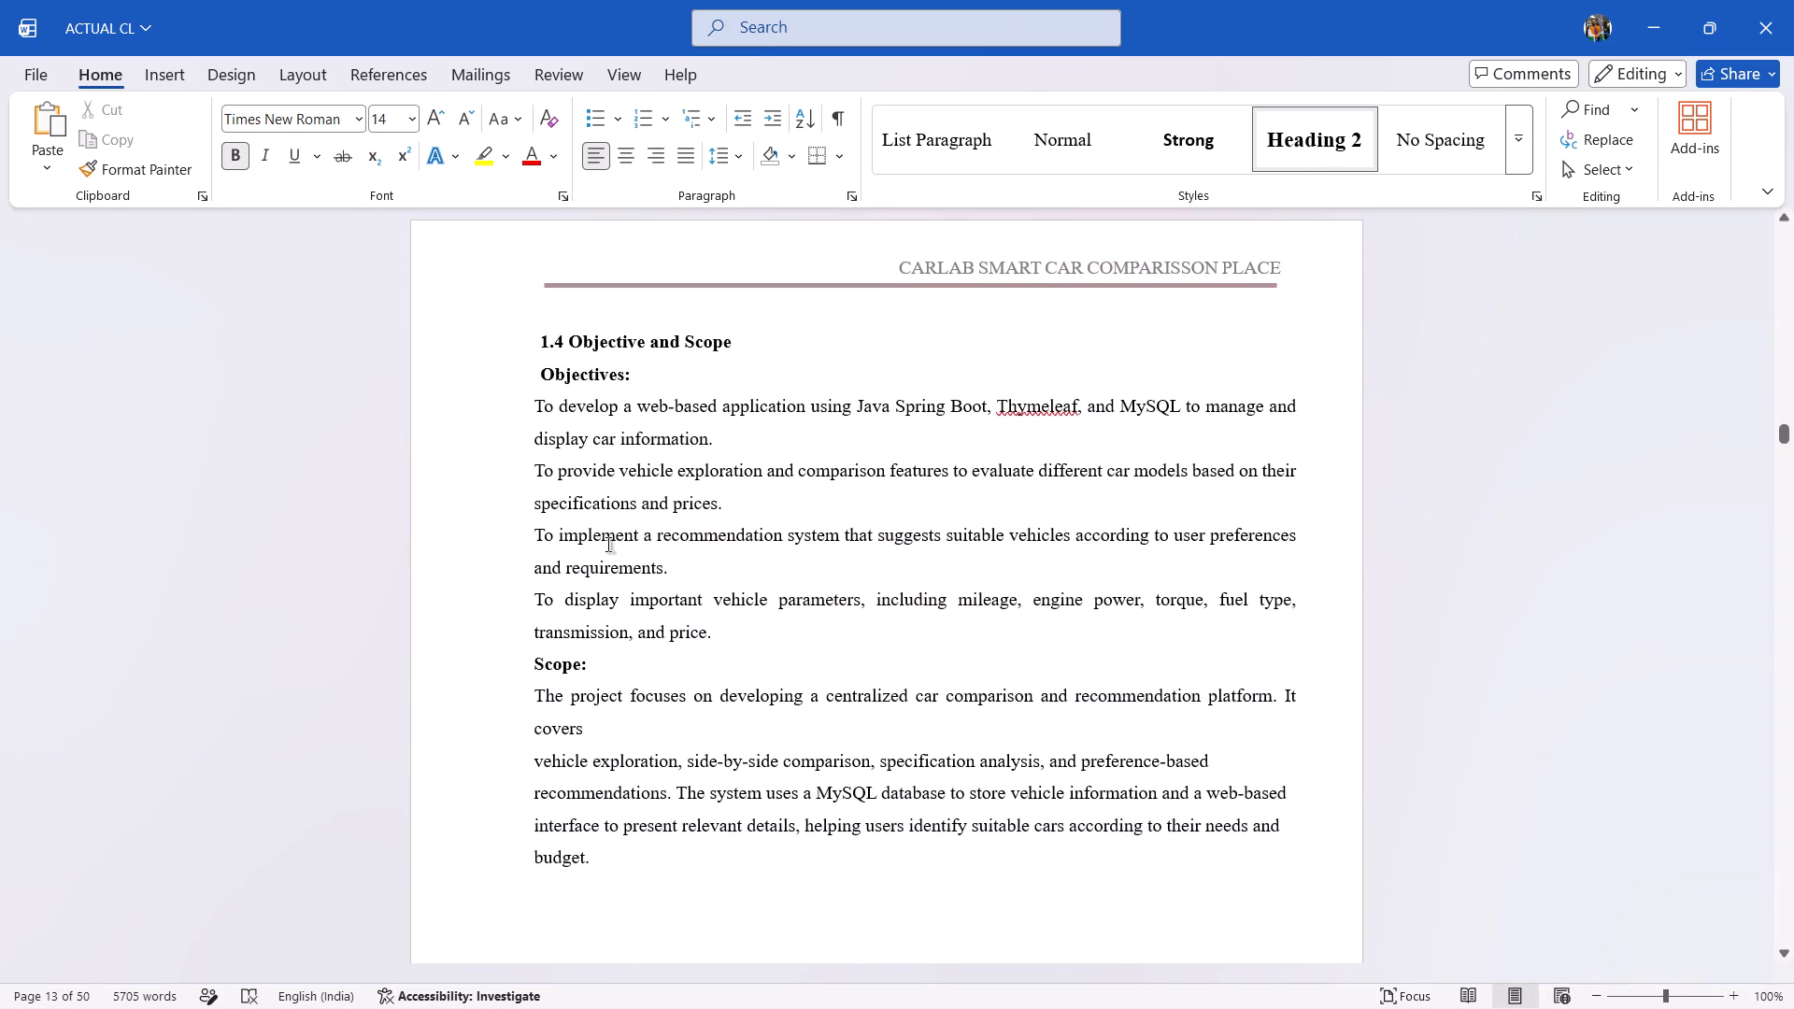
{"action": "left_click", "coordinate": [537, 377]}
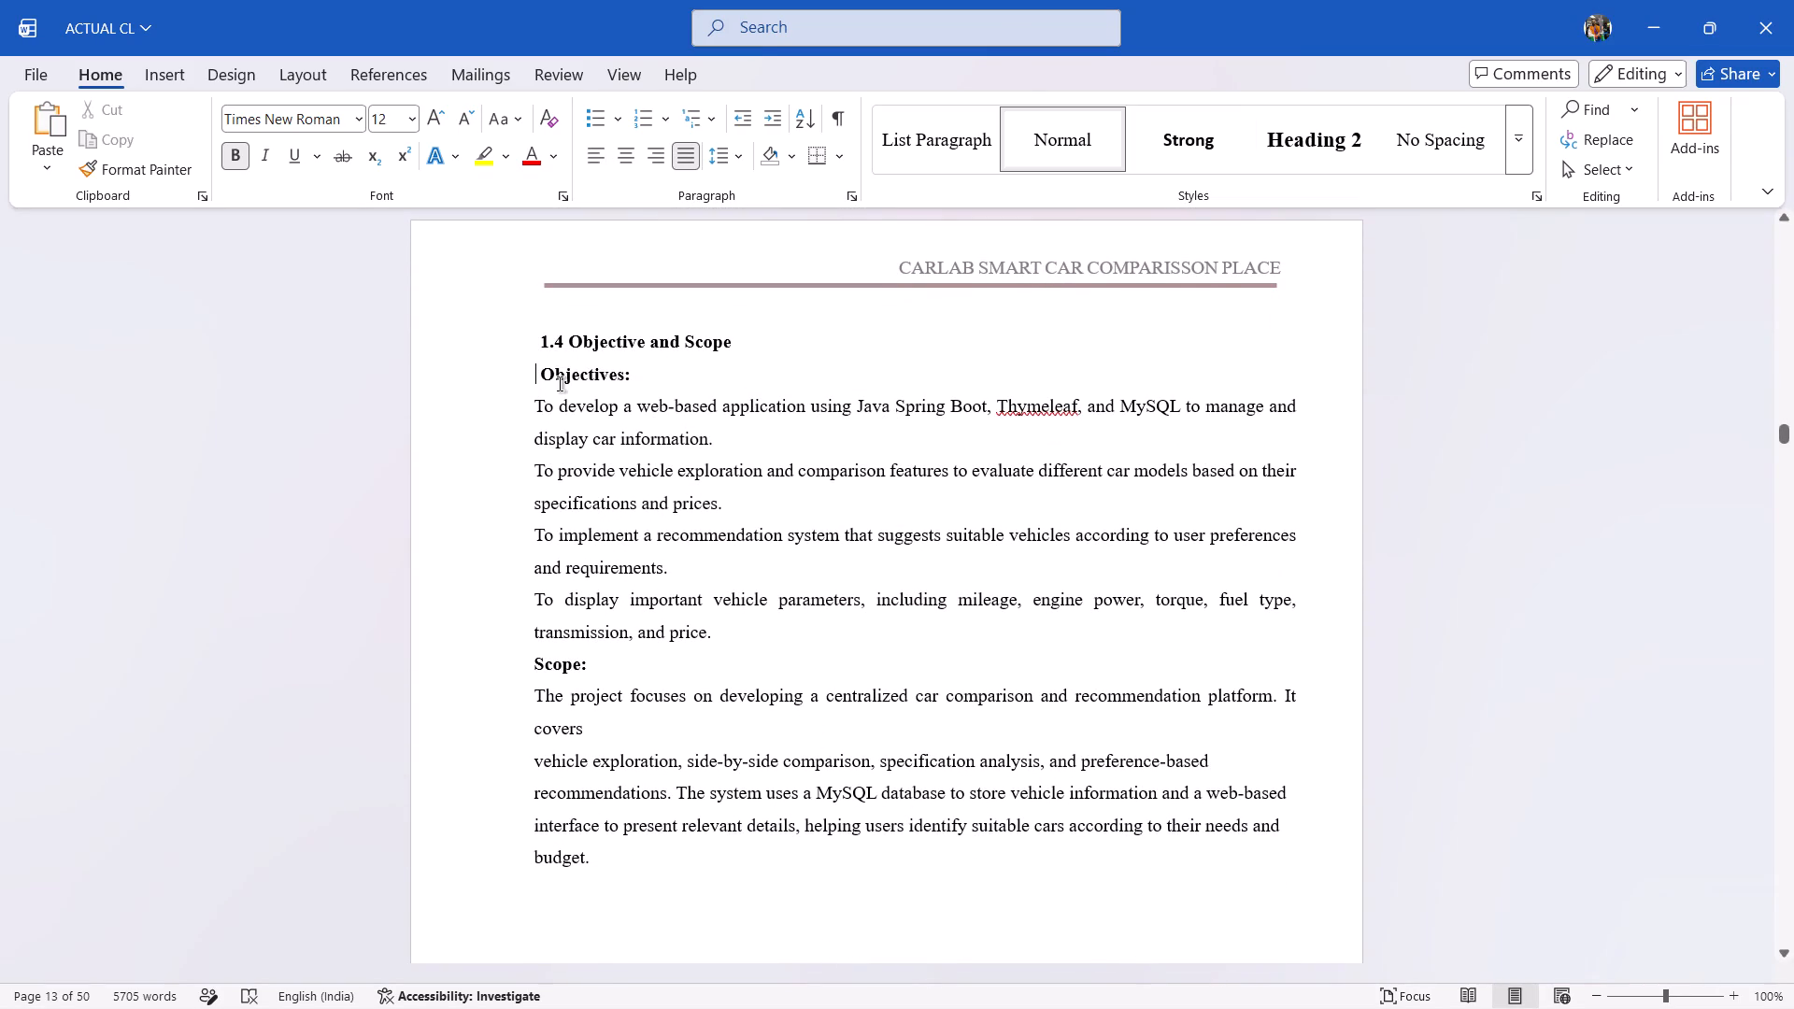
{"action": "key", "text": "Right"}
{"action": "key", "text": "BackSpace"}
{"action": "scroll", "coordinate": [637, 479], "scroll_direction": "down", "scroll_amount": 1}
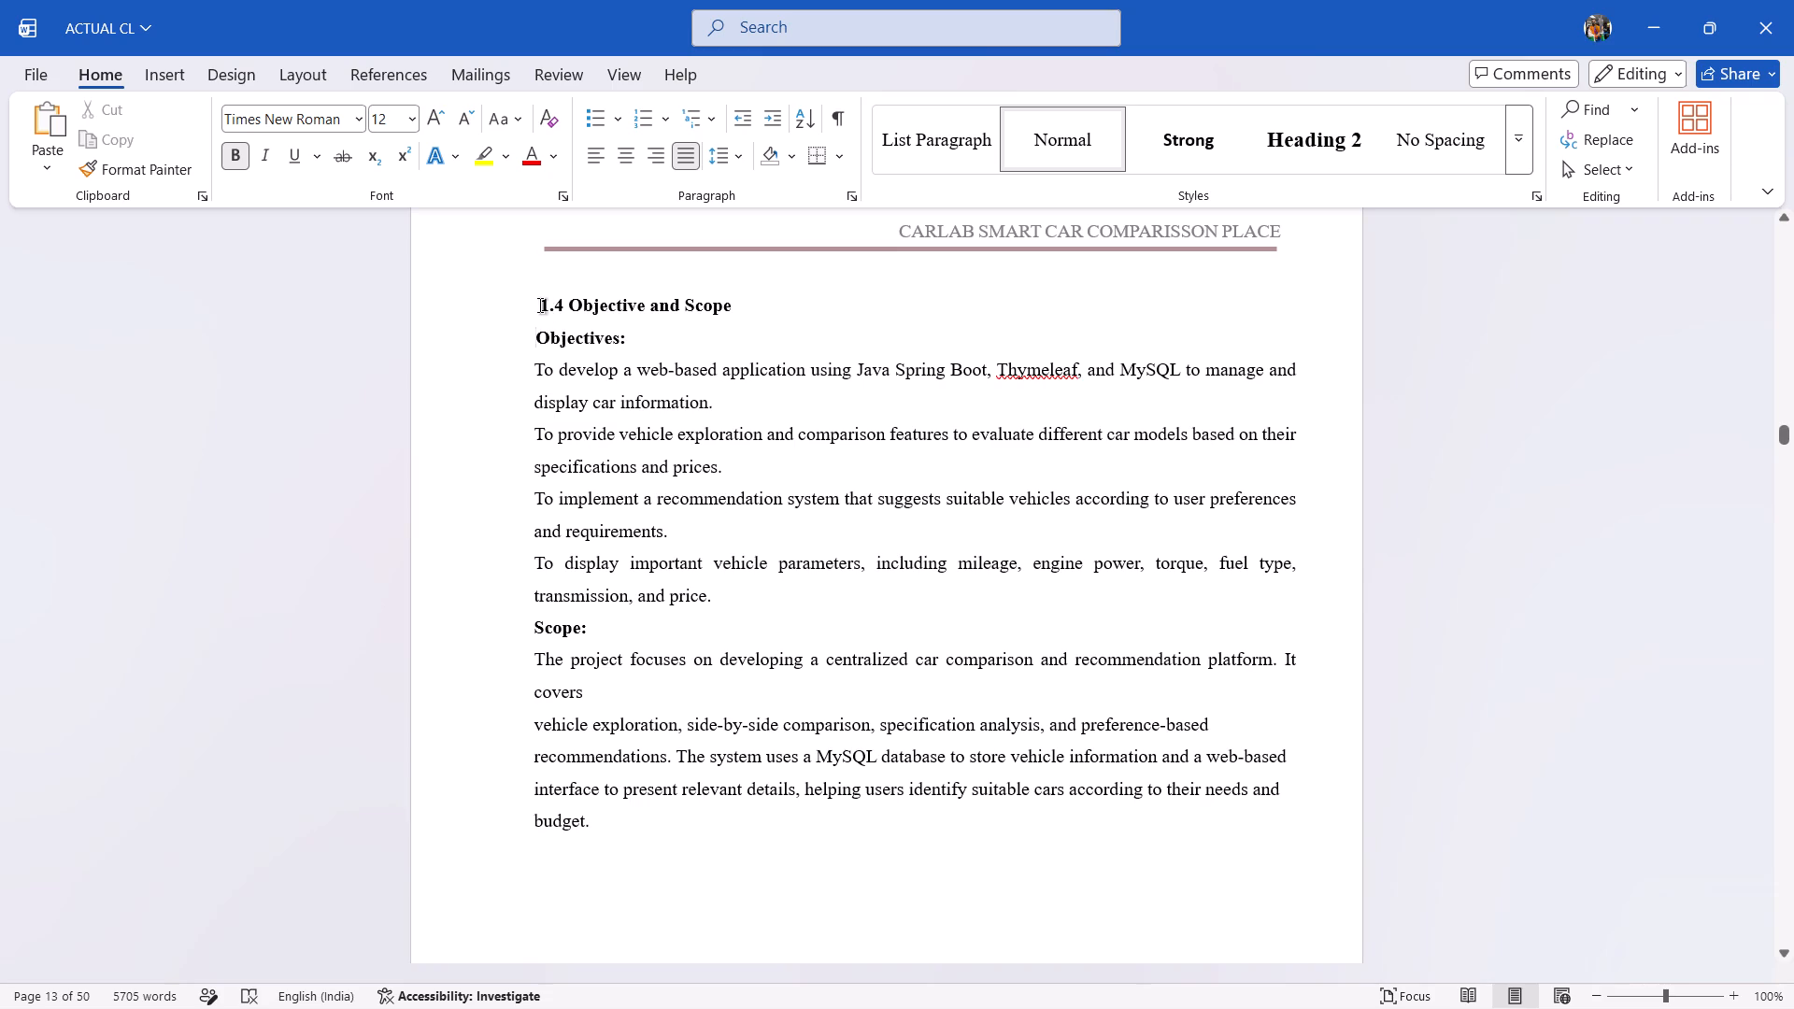
{"action": "left_click", "coordinate": [540, 306]}
{"action": "key", "text": "BackSpace"}
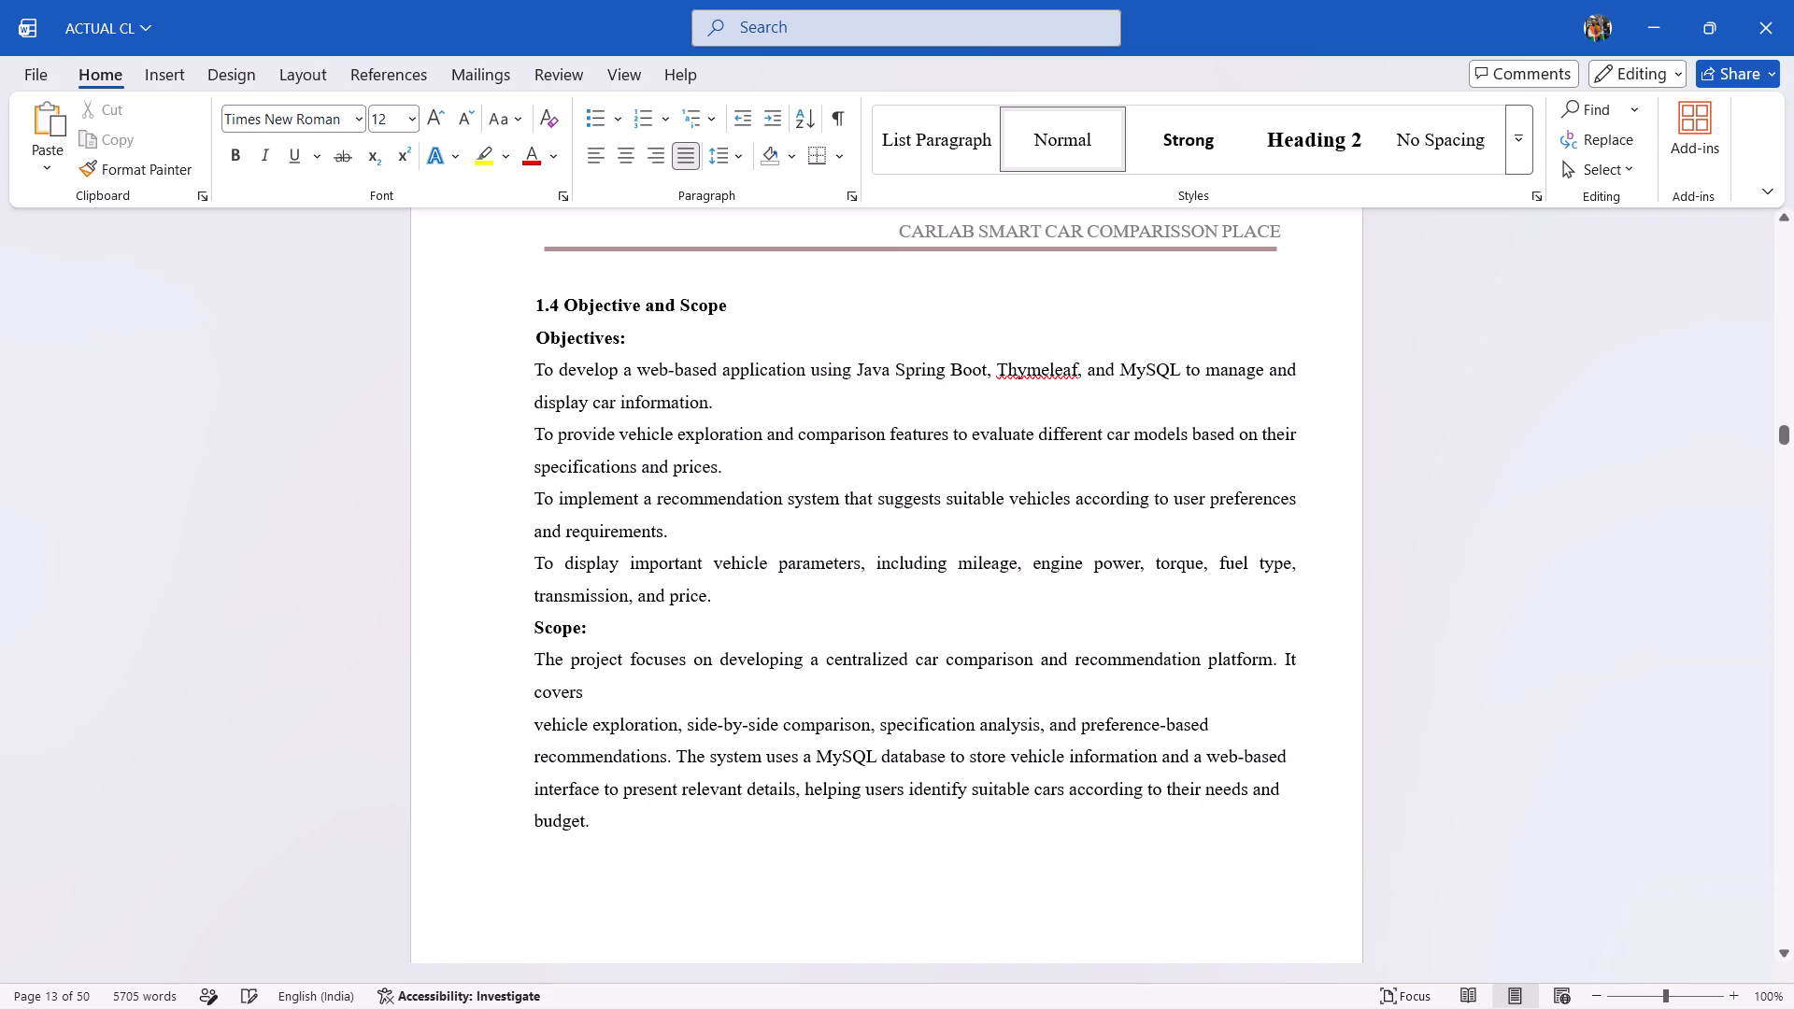
Justify all of section 1.4, from the "Objective and Scope" heading through the last Scope line.
{"action": "left_click_drag", "start_coordinate": [536, 301], "coordinate": [634, 783]}
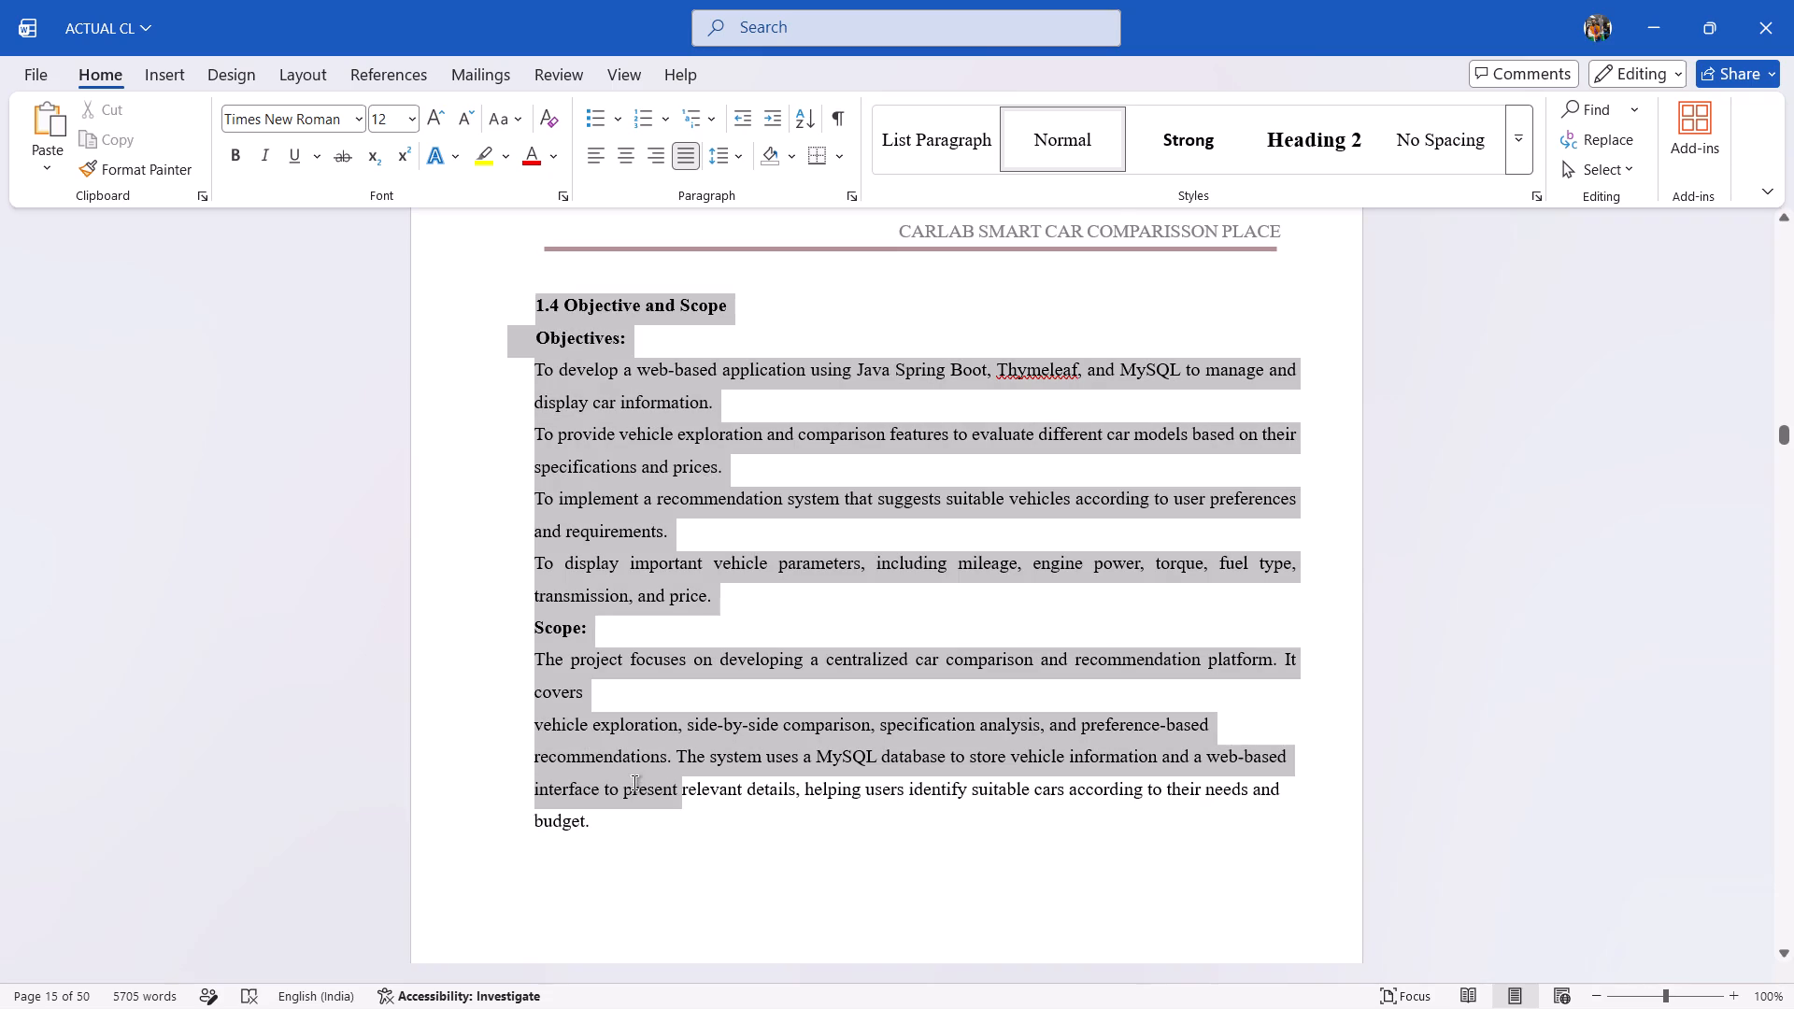
{"action": "left_click_drag", "start_coordinate": [634, 783], "coordinate": [605, 854]}
{"action": "key", "text": "ctrl+j"}
{"action": "key", "text": "ctrl+j"}
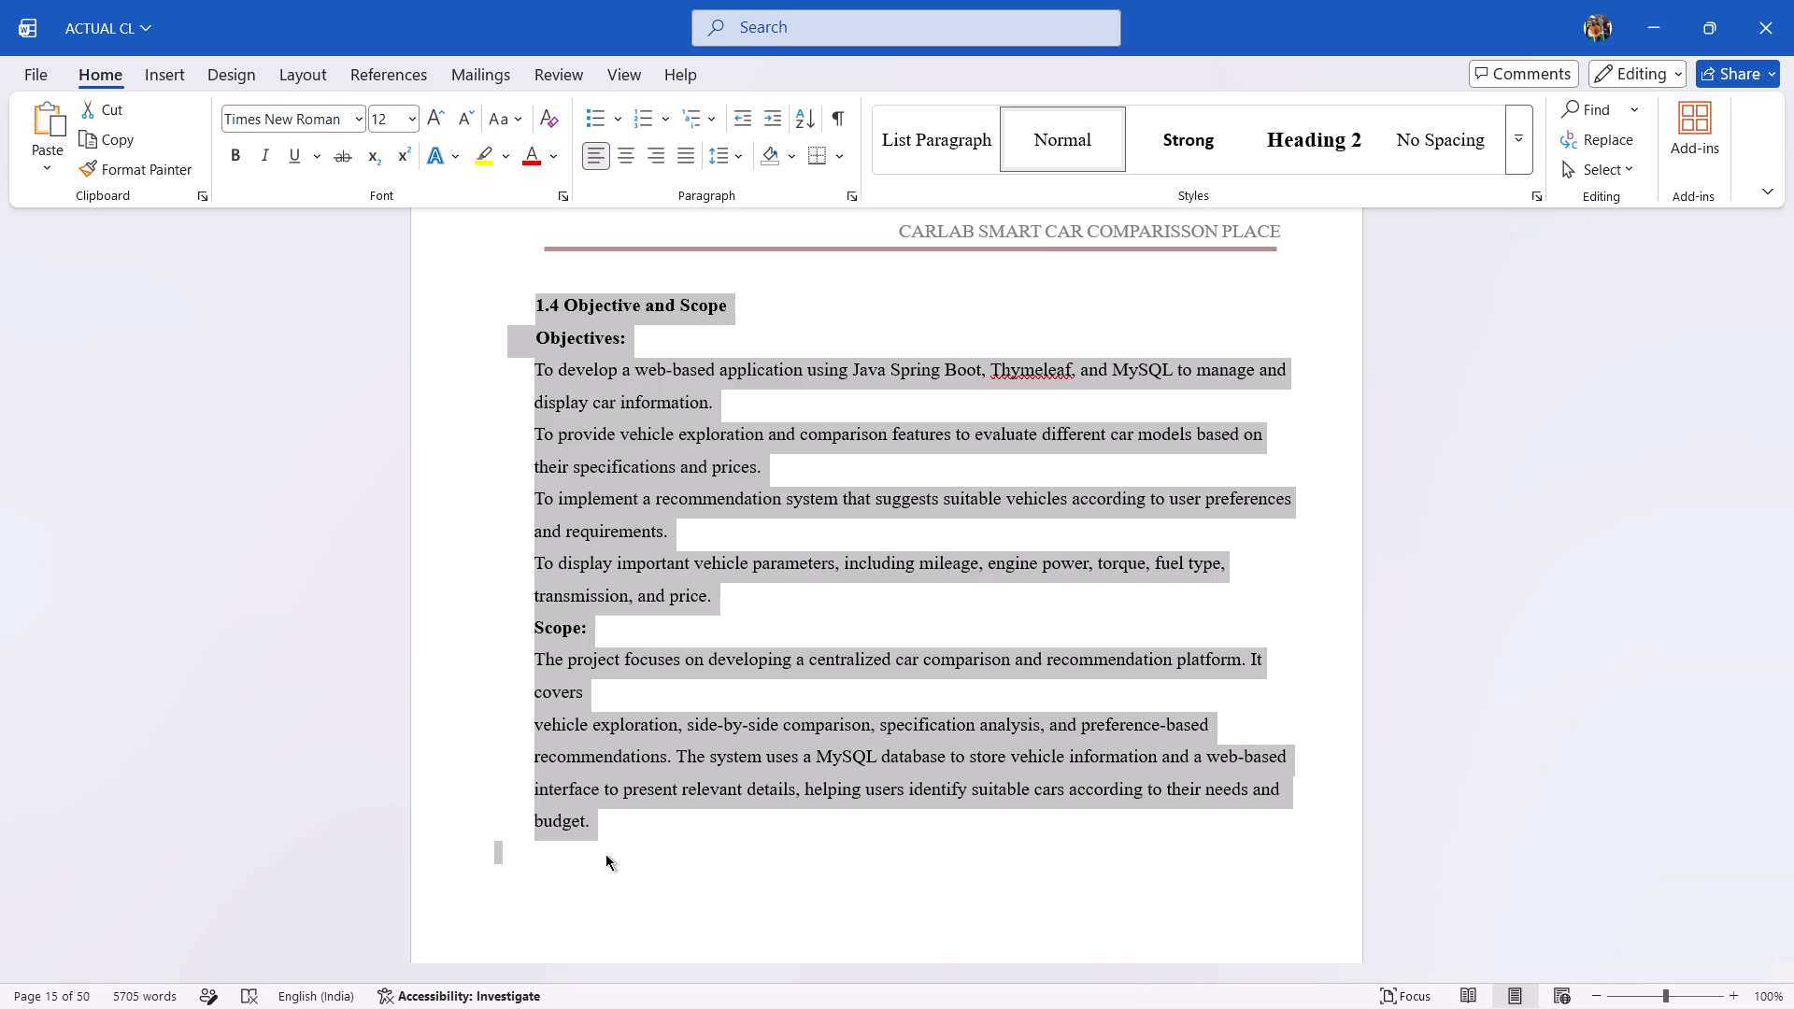
{"action": "left_click", "coordinate": [751, 818]}
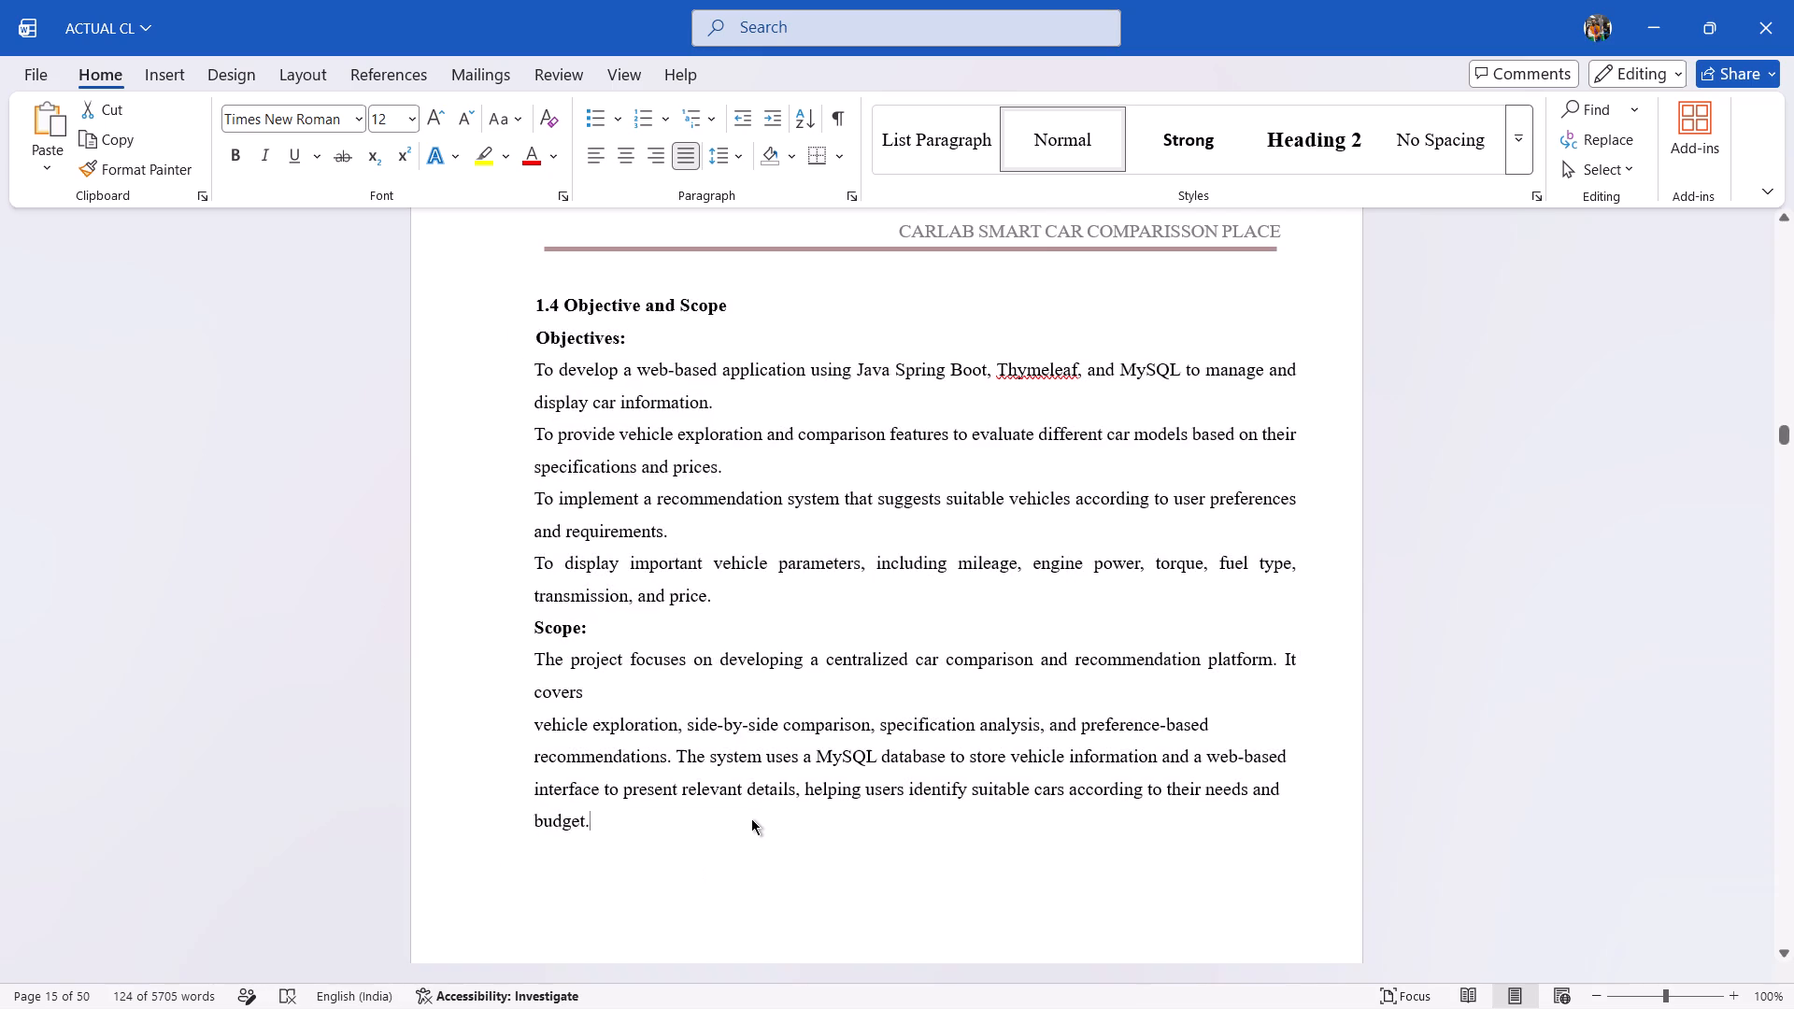
Remove the first-line indents from the three Chapter 02 Literature Review paragraphs beginning "Historically", "The introduction" and "The development".
{"action": "scroll", "coordinate": [751, 818], "scroll_direction": "down", "scroll_amount": 14}
{"action": "scroll", "coordinate": [751, 818], "scroll_direction": "down", "scroll_amount": 7}
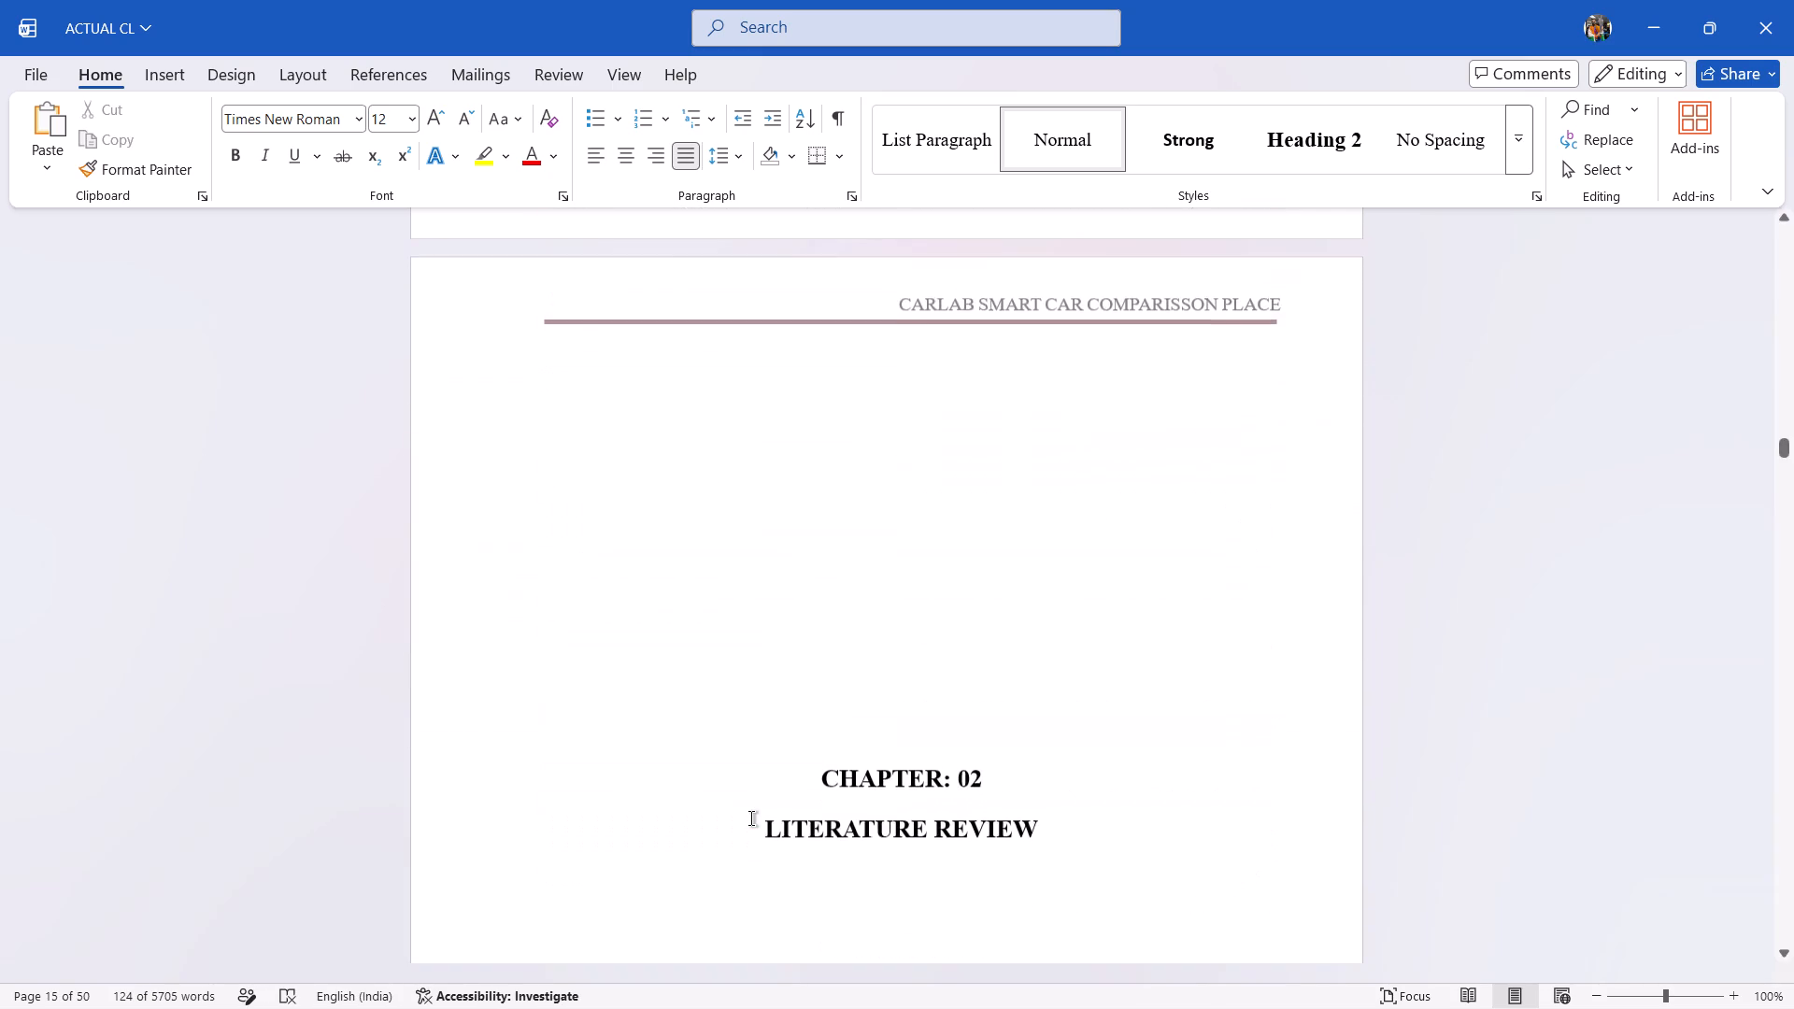
{"action": "scroll", "coordinate": [751, 818], "scroll_direction": "down", "scroll_amount": 9}
{"action": "scroll", "coordinate": [751, 818], "scroll_direction": "down", "scroll_amount": 19}
{"action": "scroll", "coordinate": [751, 818], "scroll_direction": "up", "scroll_amount": 4}
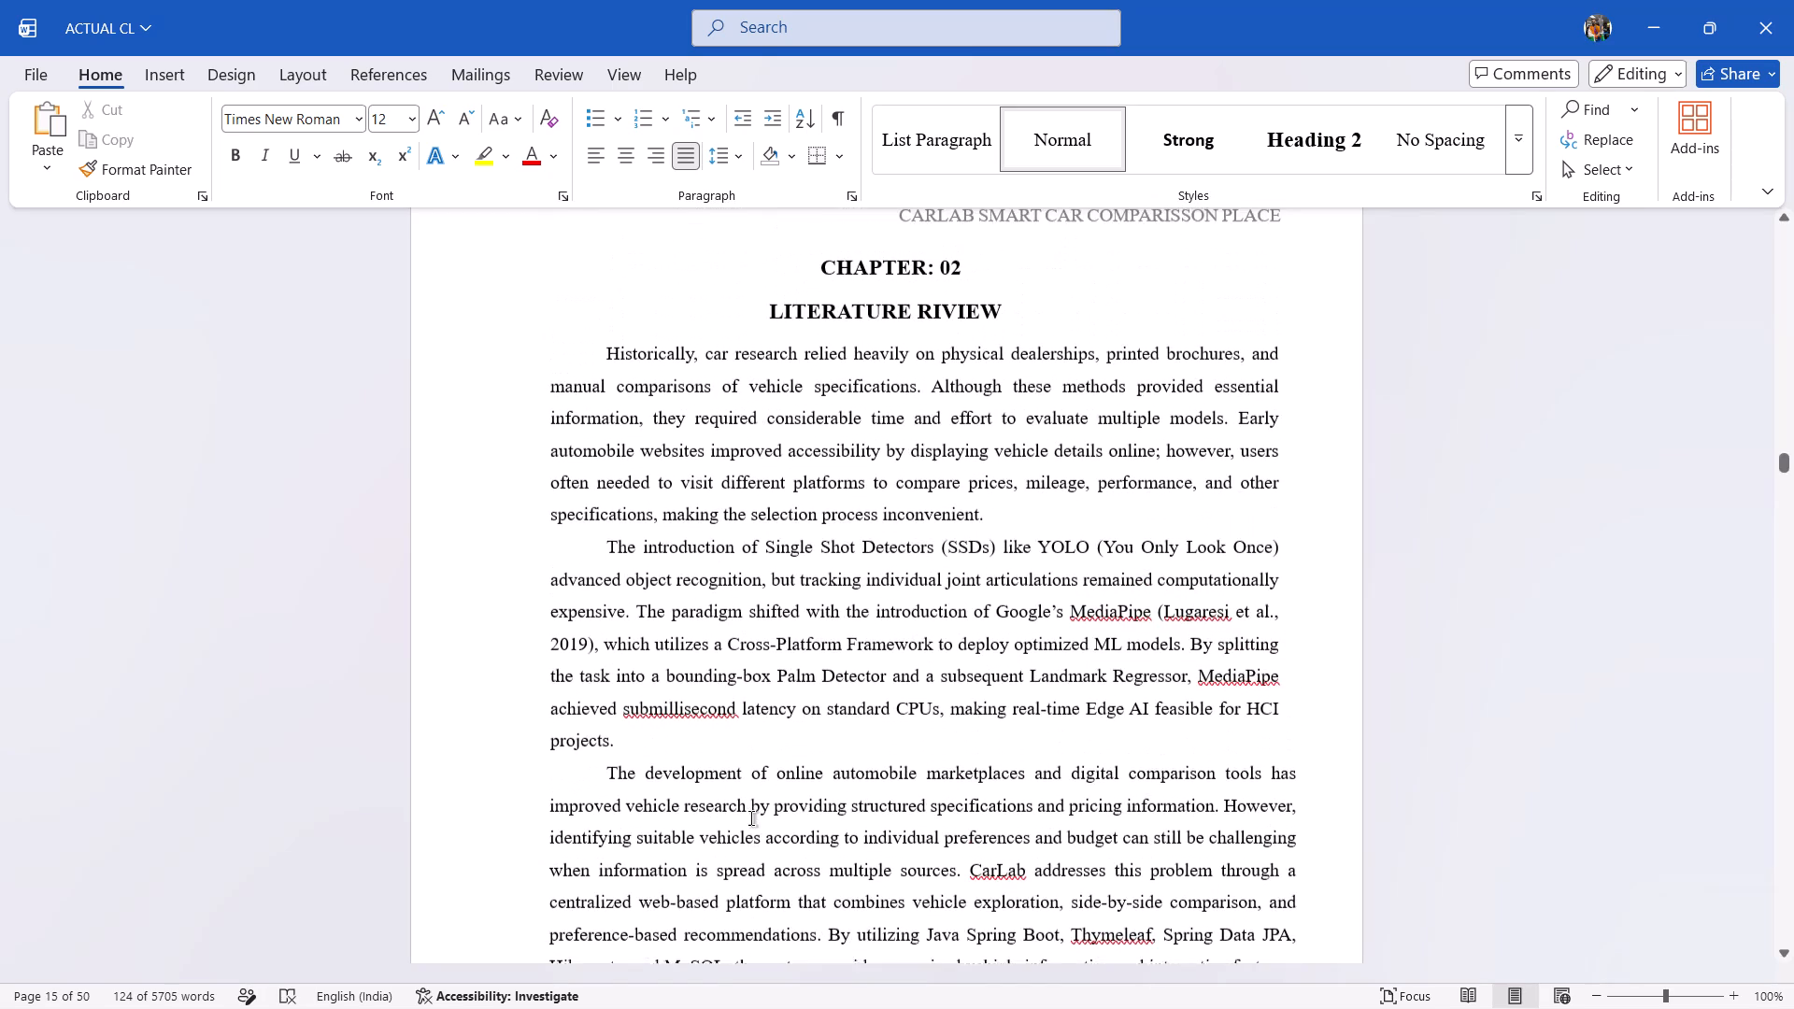
{"action": "left_click", "coordinate": [606, 551]}
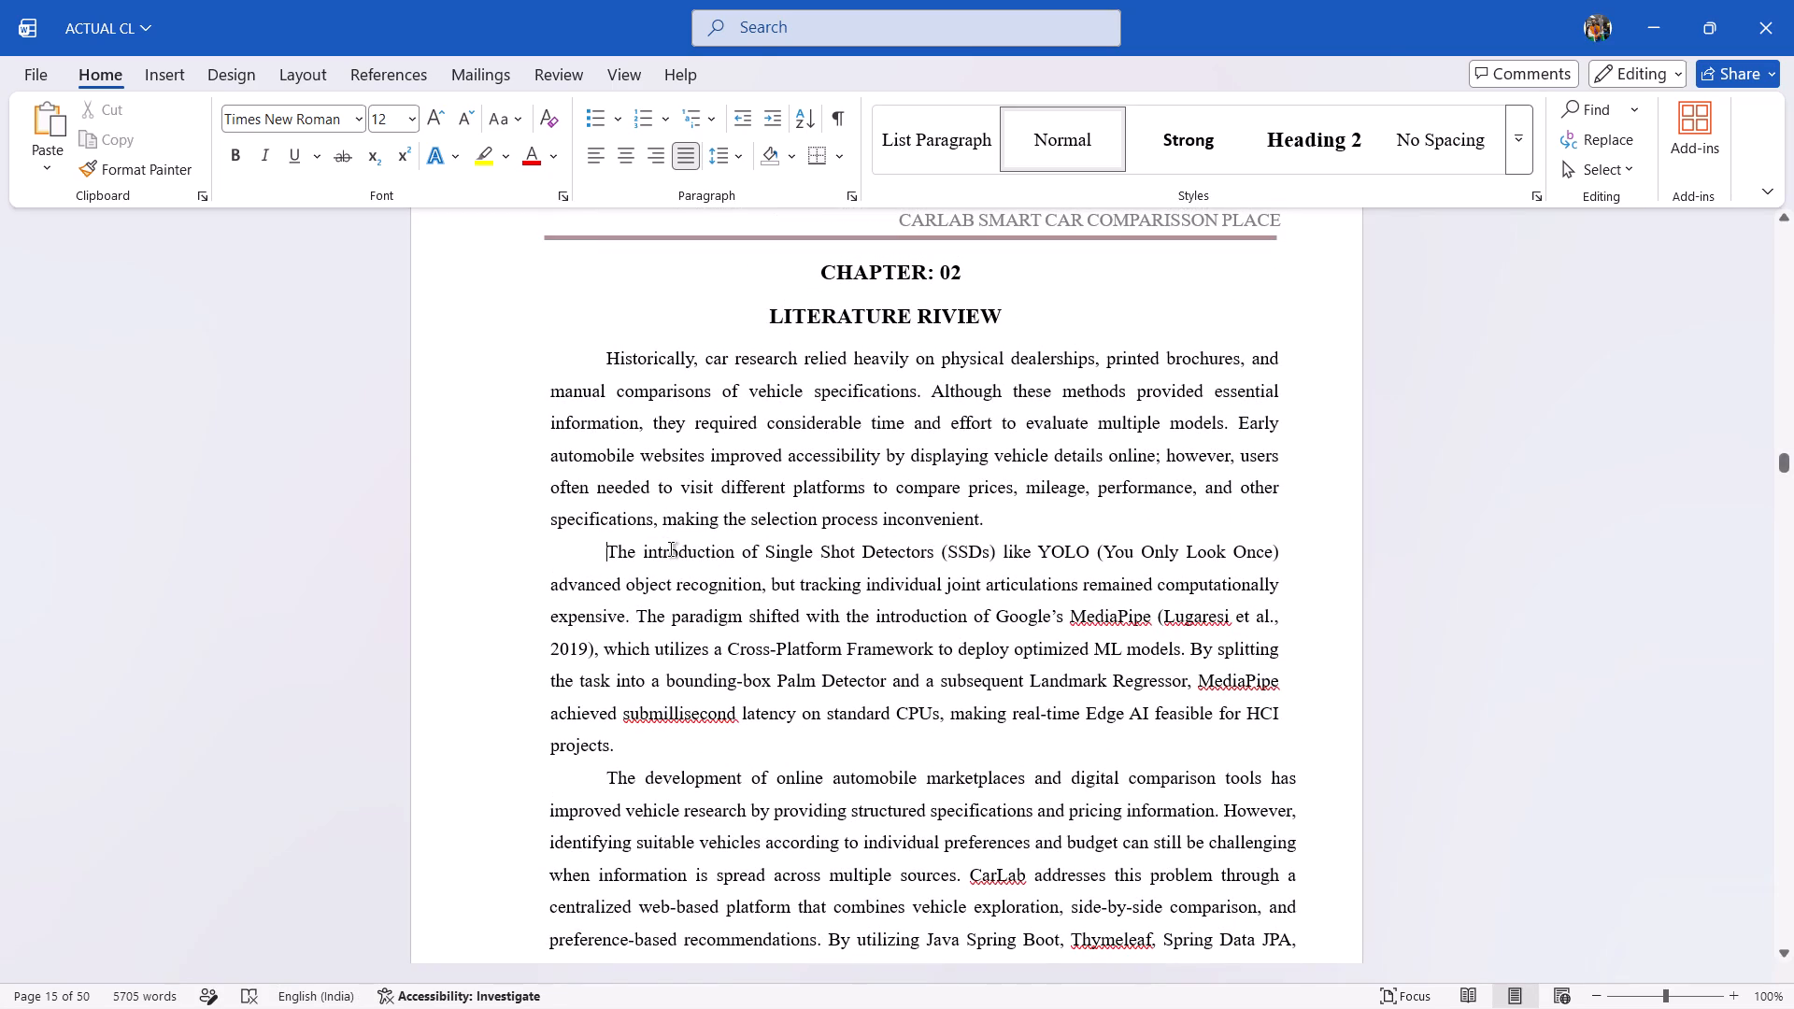
{"action": "key", "text": "BackSpace"}
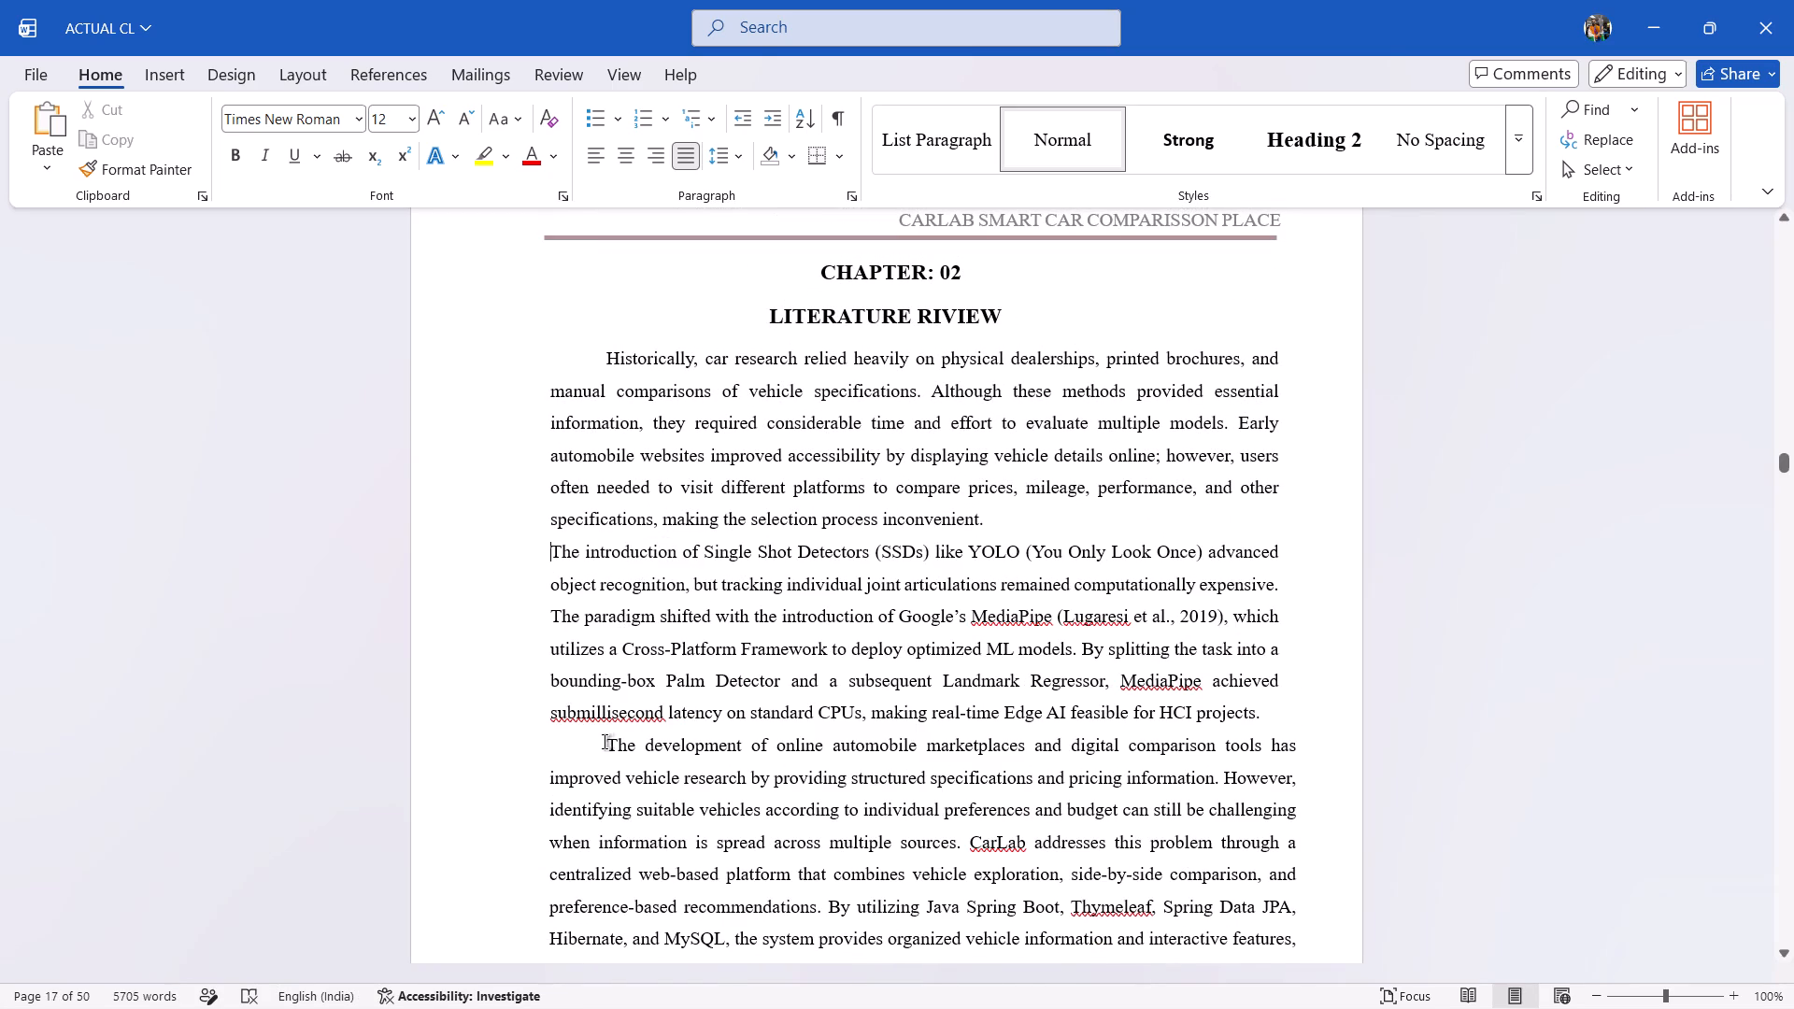
{"action": "left_click", "coordinate": [606, 749]}
{"action": "key", "text": "BackSpace"}
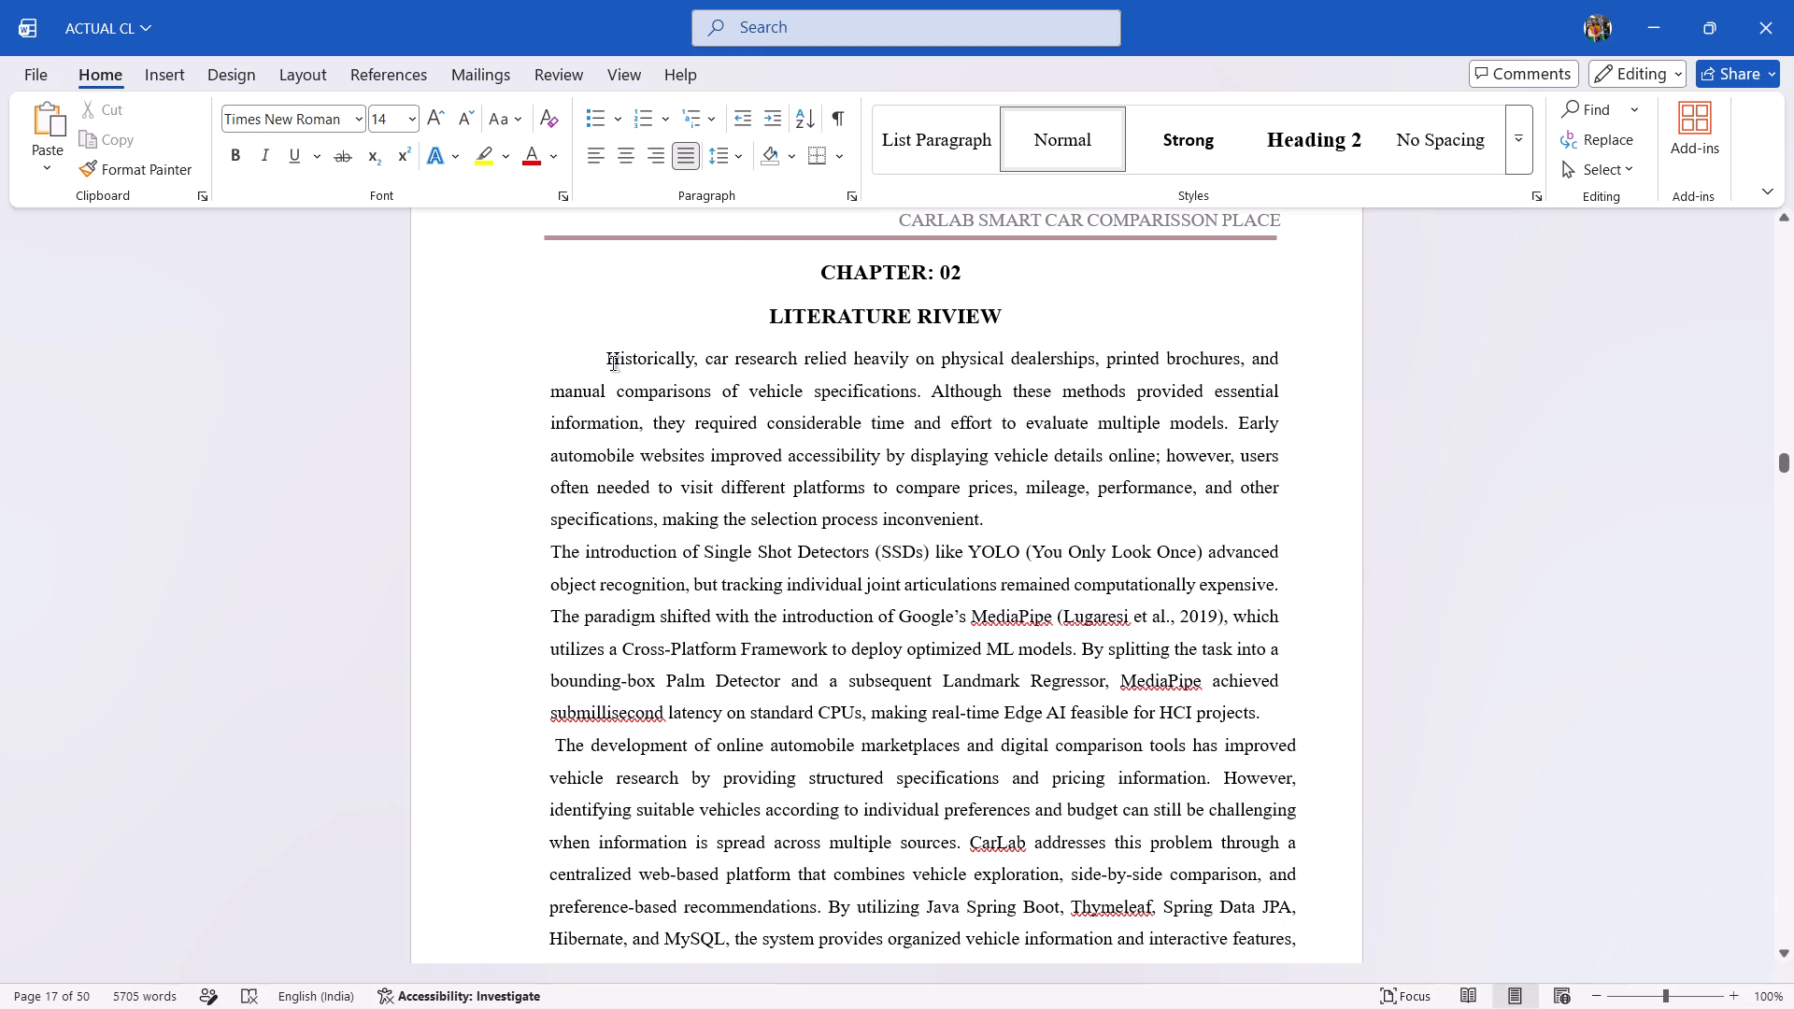
{"action": "left_click", "coordinate": [604, 360]}
{"action": "key", "text": "BackSpace"}
{"action": "scroll", "coordinate": [696, 368], "scroll_direction": "down", "scroll_amount": 7}
{"action": "scroll", "coordinate": [696, 368], "scroll_direction": "up", "scroll_amount": 6}
{"action": "scroll", "coordinate": [696, 368], "scroll_direction": "down", "scroll_amount": 1}
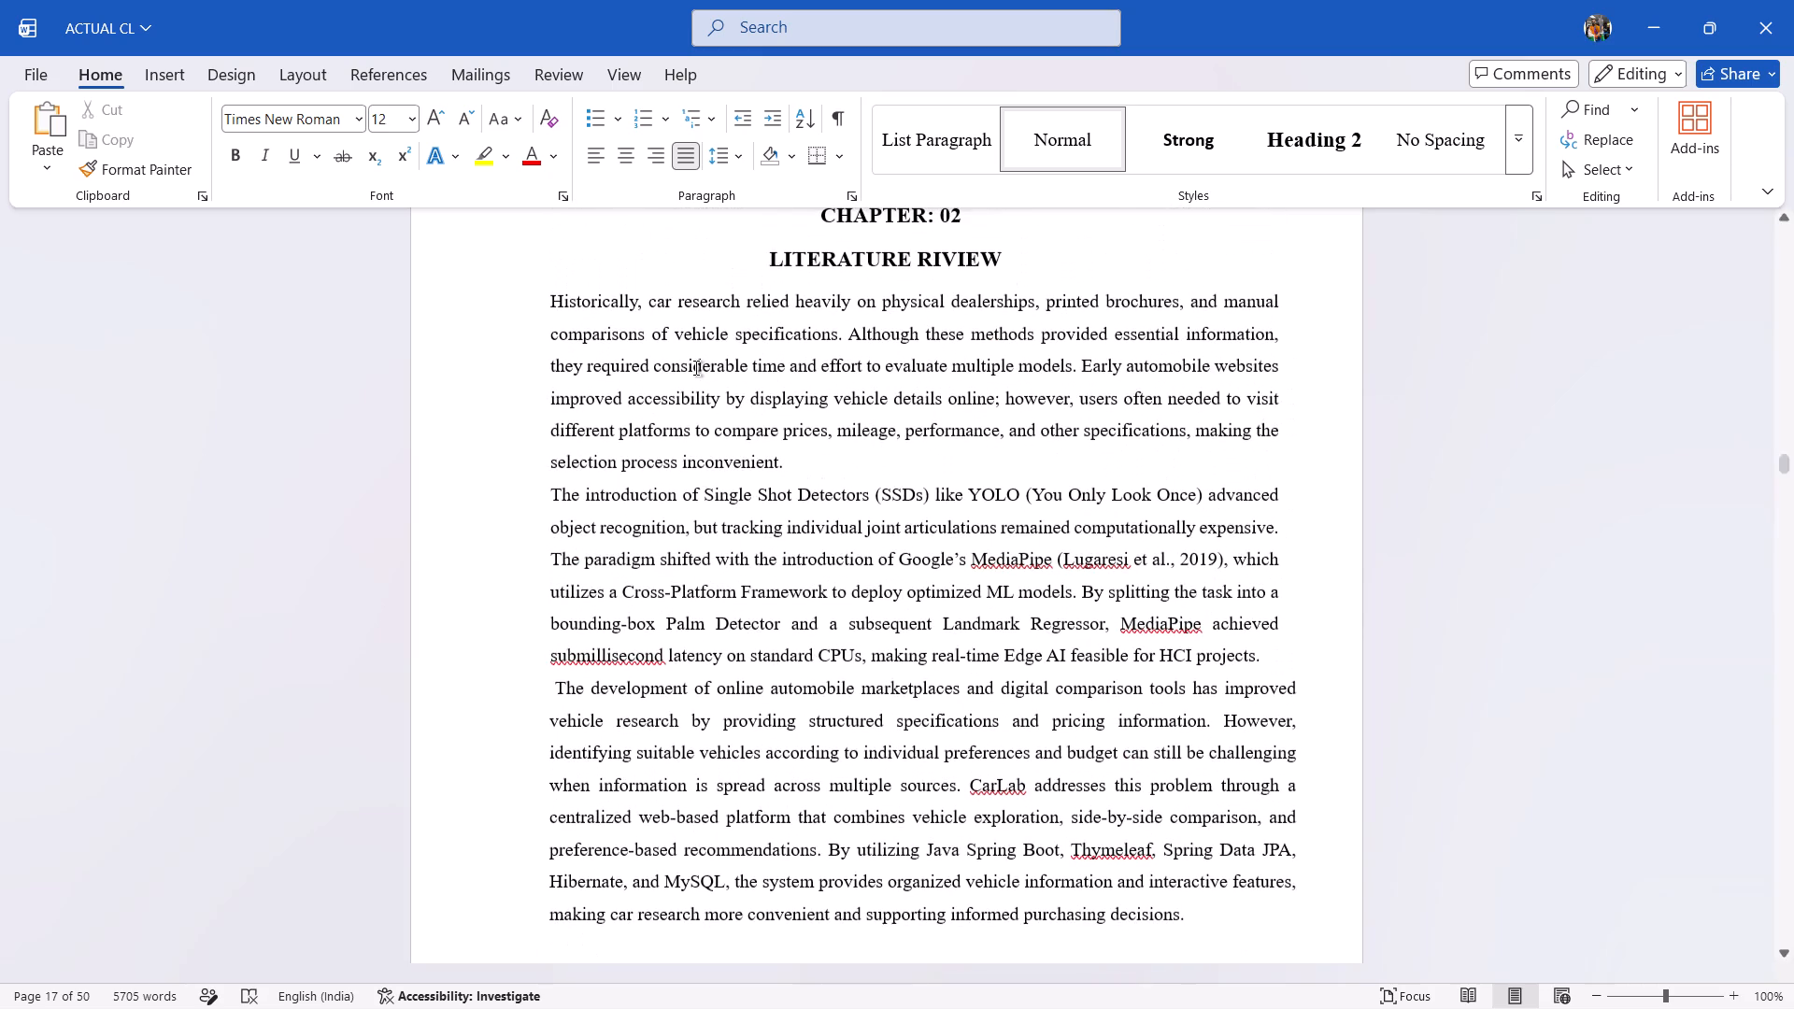
Justify the three body paragraphs of the Chapter 02 Literature Review.
{"action": "scroll", "coordinate": [696, 368], "scroll_direction": "down", "scroll_amount": 1}
{"action": "left_click_drag", "start_coordinate": [1189, 921], "coordinate": [577, 313]}
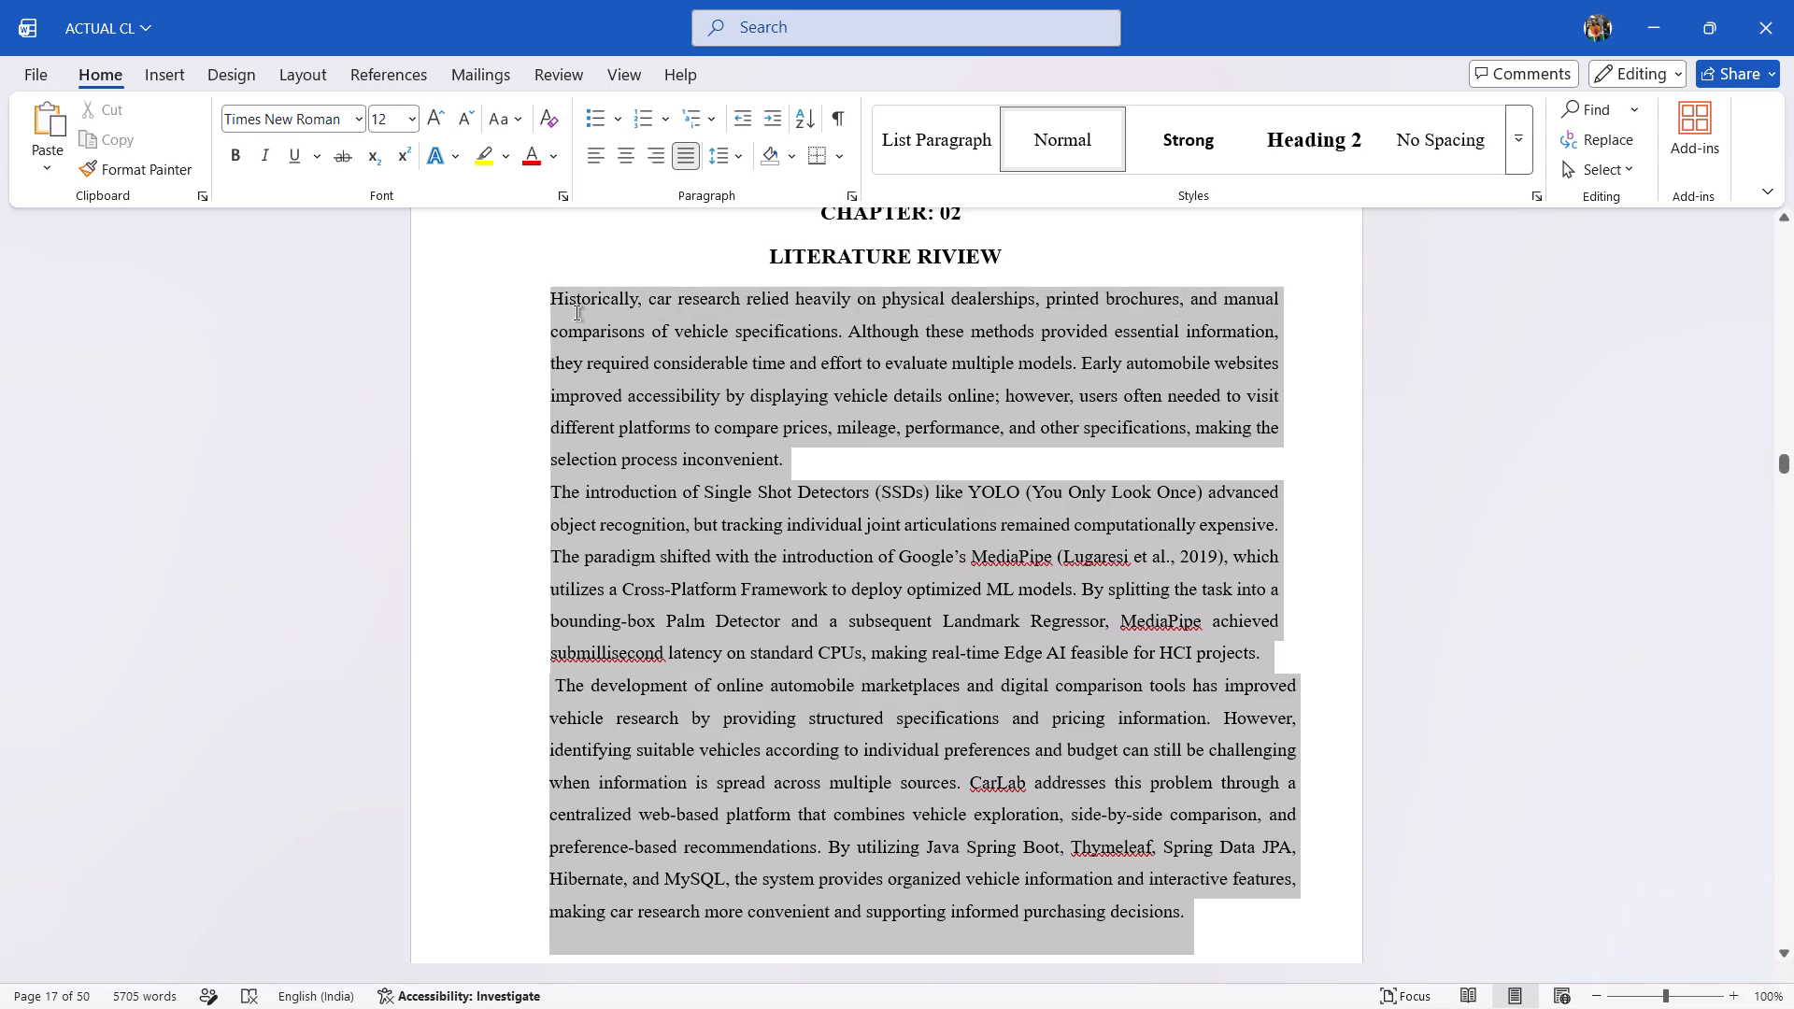
{"action": "left_click_drag", "start_coordinate": [577, 313], "coordinate": [576, 311]}
{"action": "key", "text": "ctrl+j"}
{"action": "key", "text": "ctrl+j"}
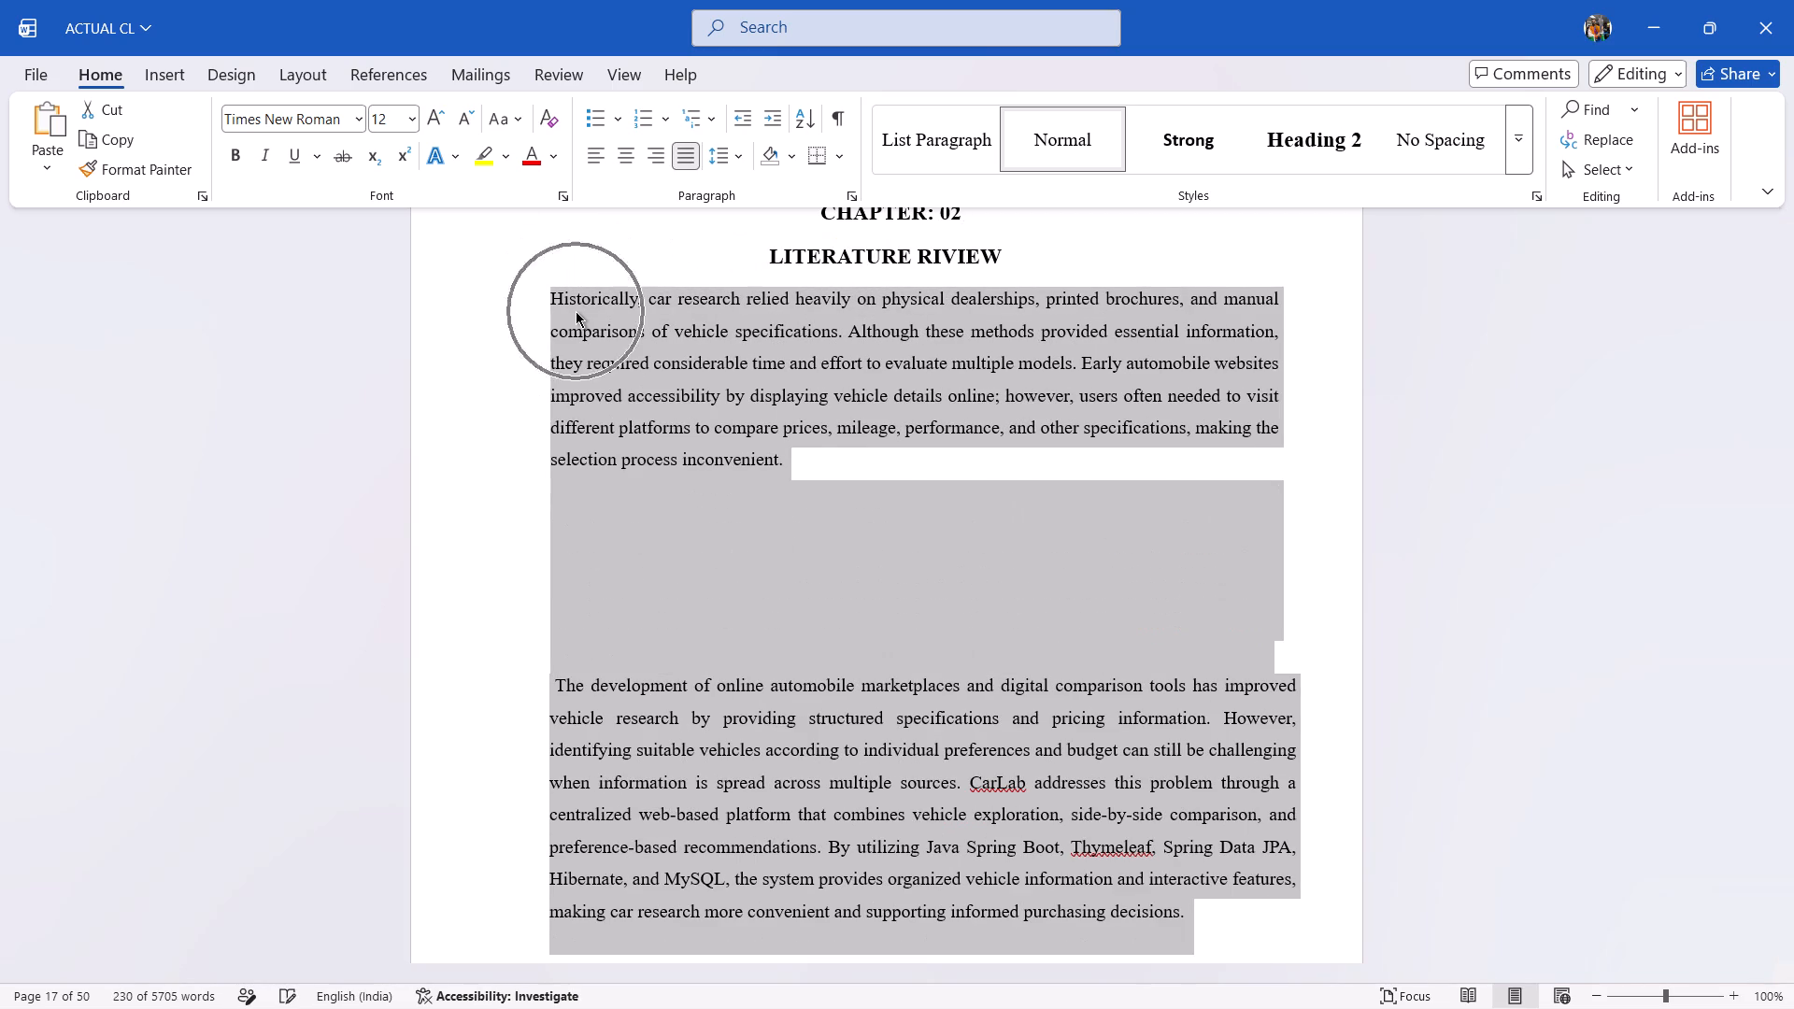
{"action": "left_click", "coordinate": [821, 466]}
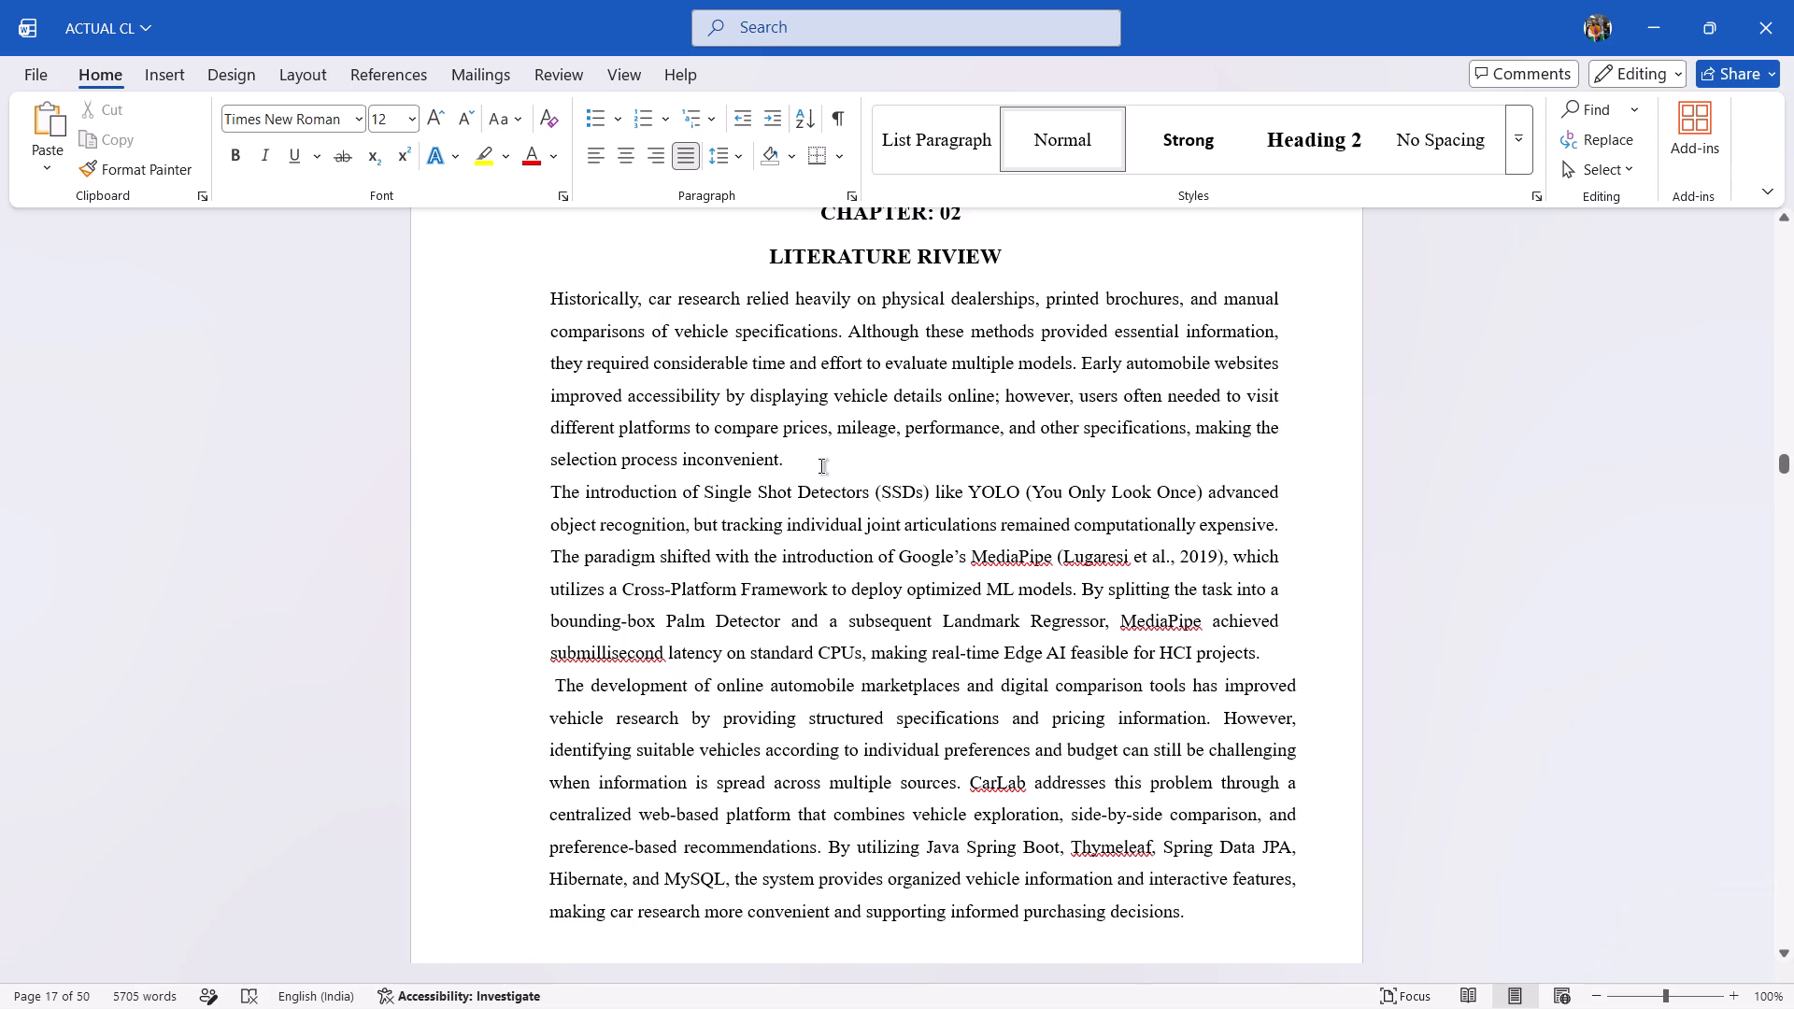
Remove the first-line indent from the opening Research Gaps paragraph beginning "While extensive literature".
{"action": "scroll", "coordinate": [894, 614], "scroll_direction": "down", "scroll_amount": 9}
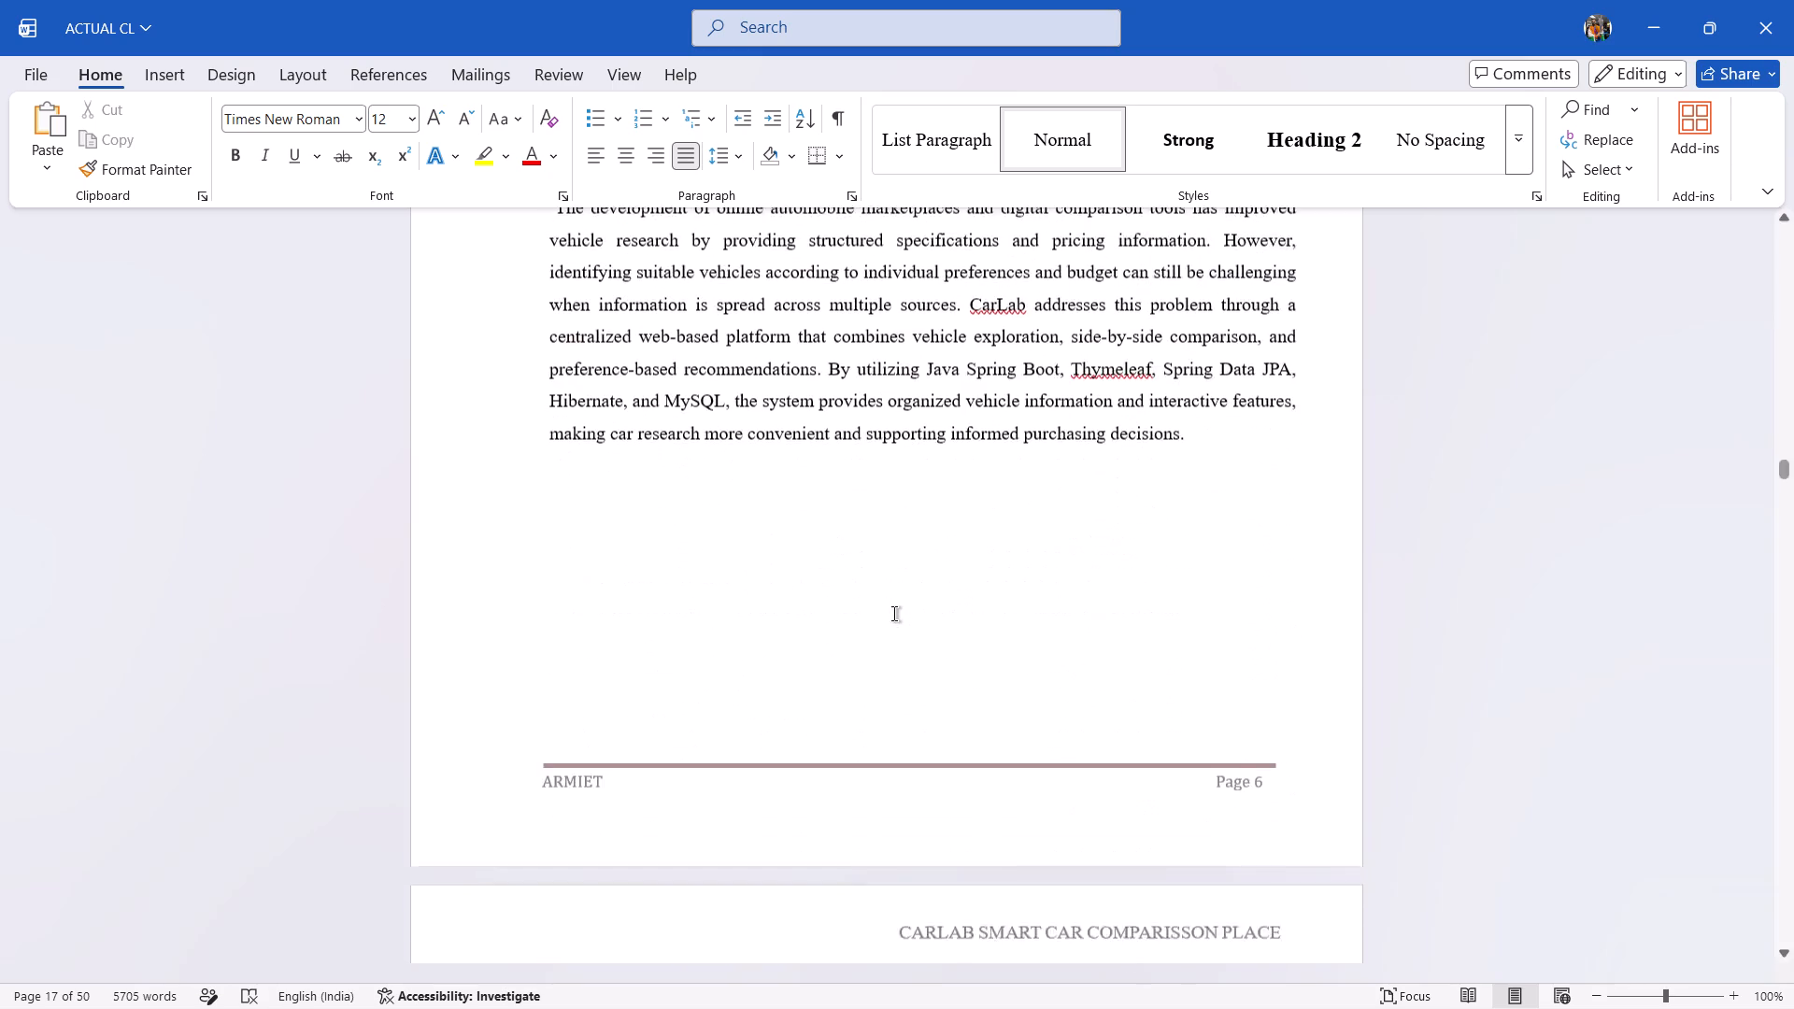
{"action": "scroll", "coordinate": [894, 614], "scroll_direction": "down", "scroll_amount": 6}
{"action": "scroll", "coordinate": [894, 614], "scroll_direction": "down", "scroll_amount": 20}
{"action": "scroll", "coordinate": [894, 614], "scroll_direction": "down", "scroll_amount": 4}
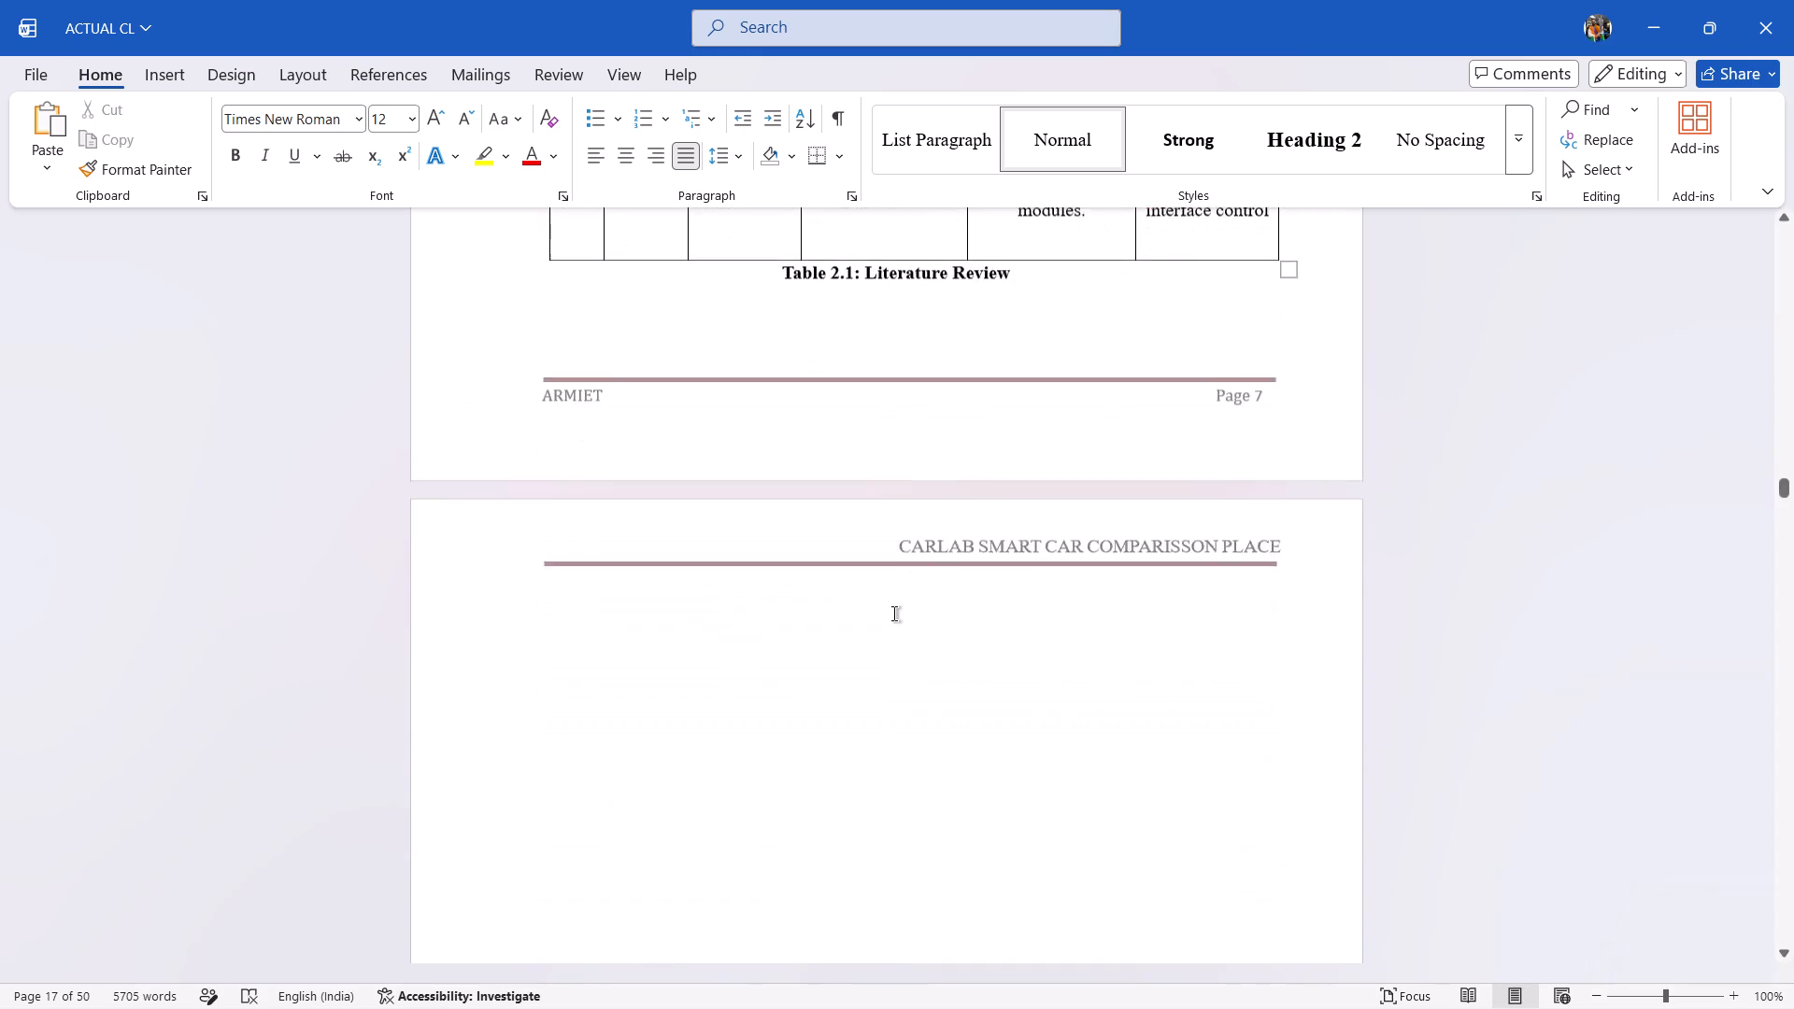
{"action": "scroll", "coordinate": [894, 614], "scroll_direction": "down", "scroll_amount": 14}
{"action": "scroll", "coordinate": [894, 614], "scroll_direction": "down", "scroll_amount": 16}
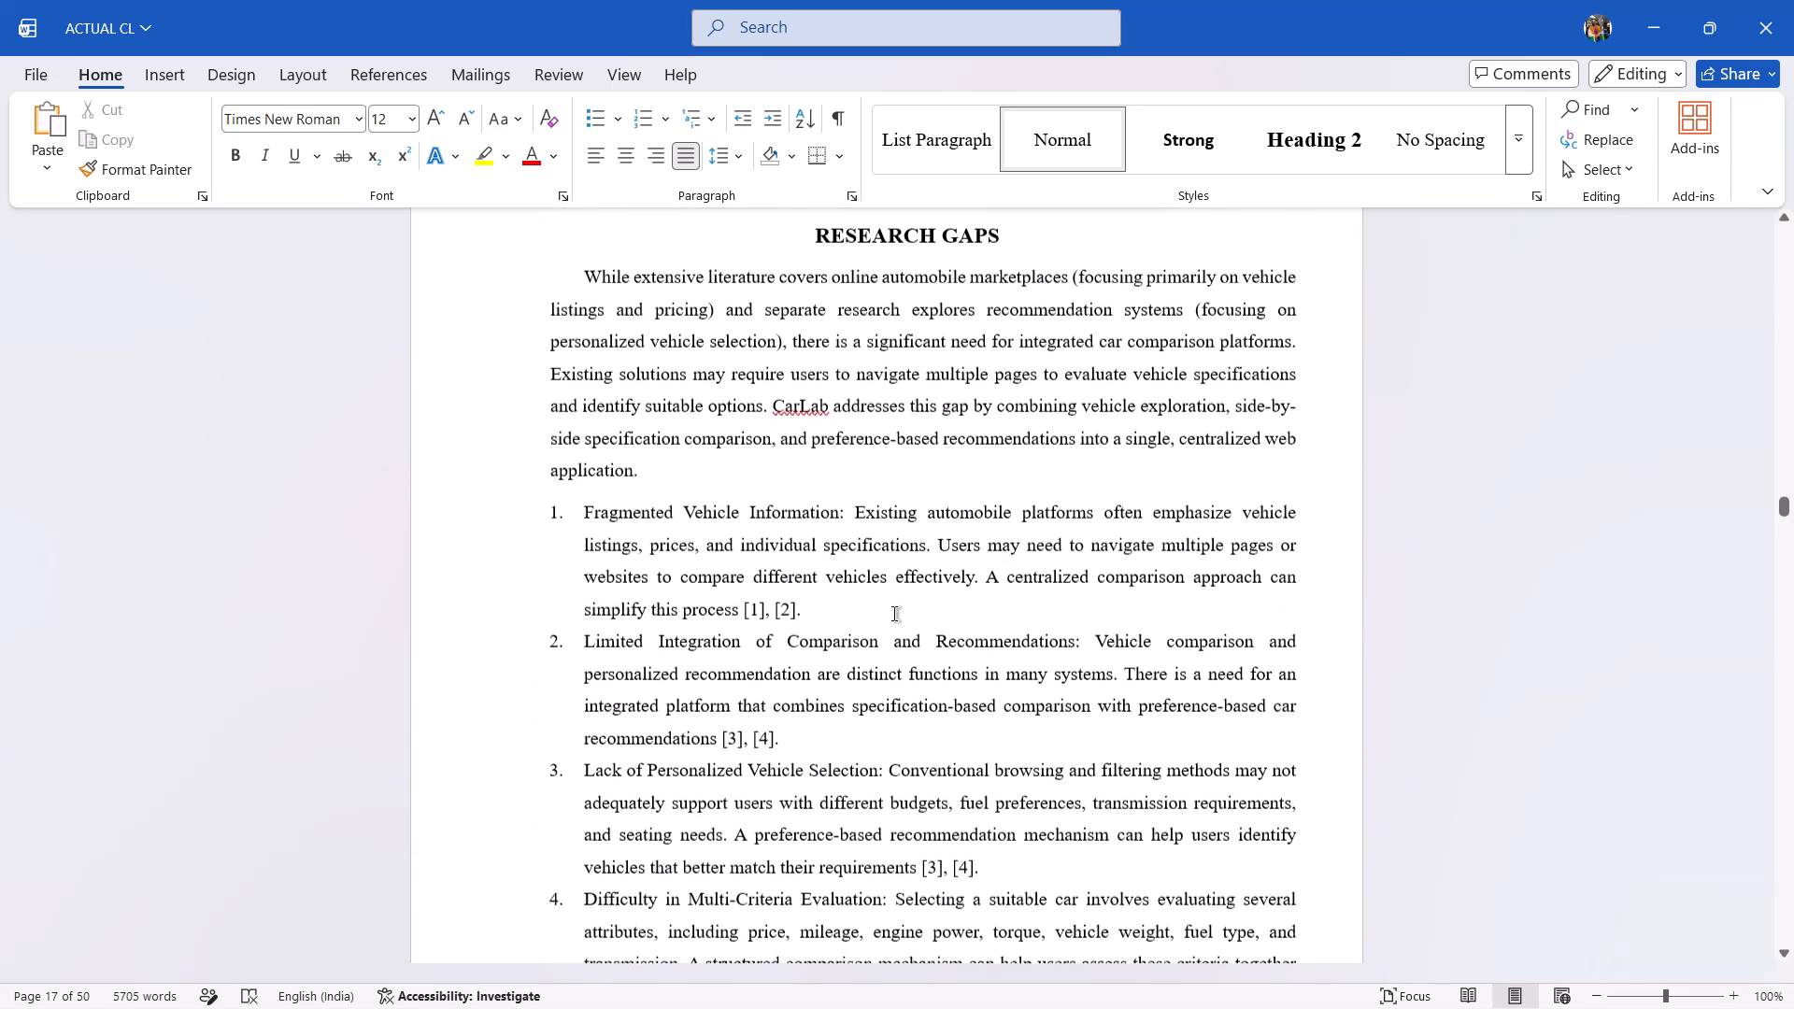
{"action": "scroll", "coordinate": [894, 614], "scroll_direction": "down", "scroll_amount": 1}
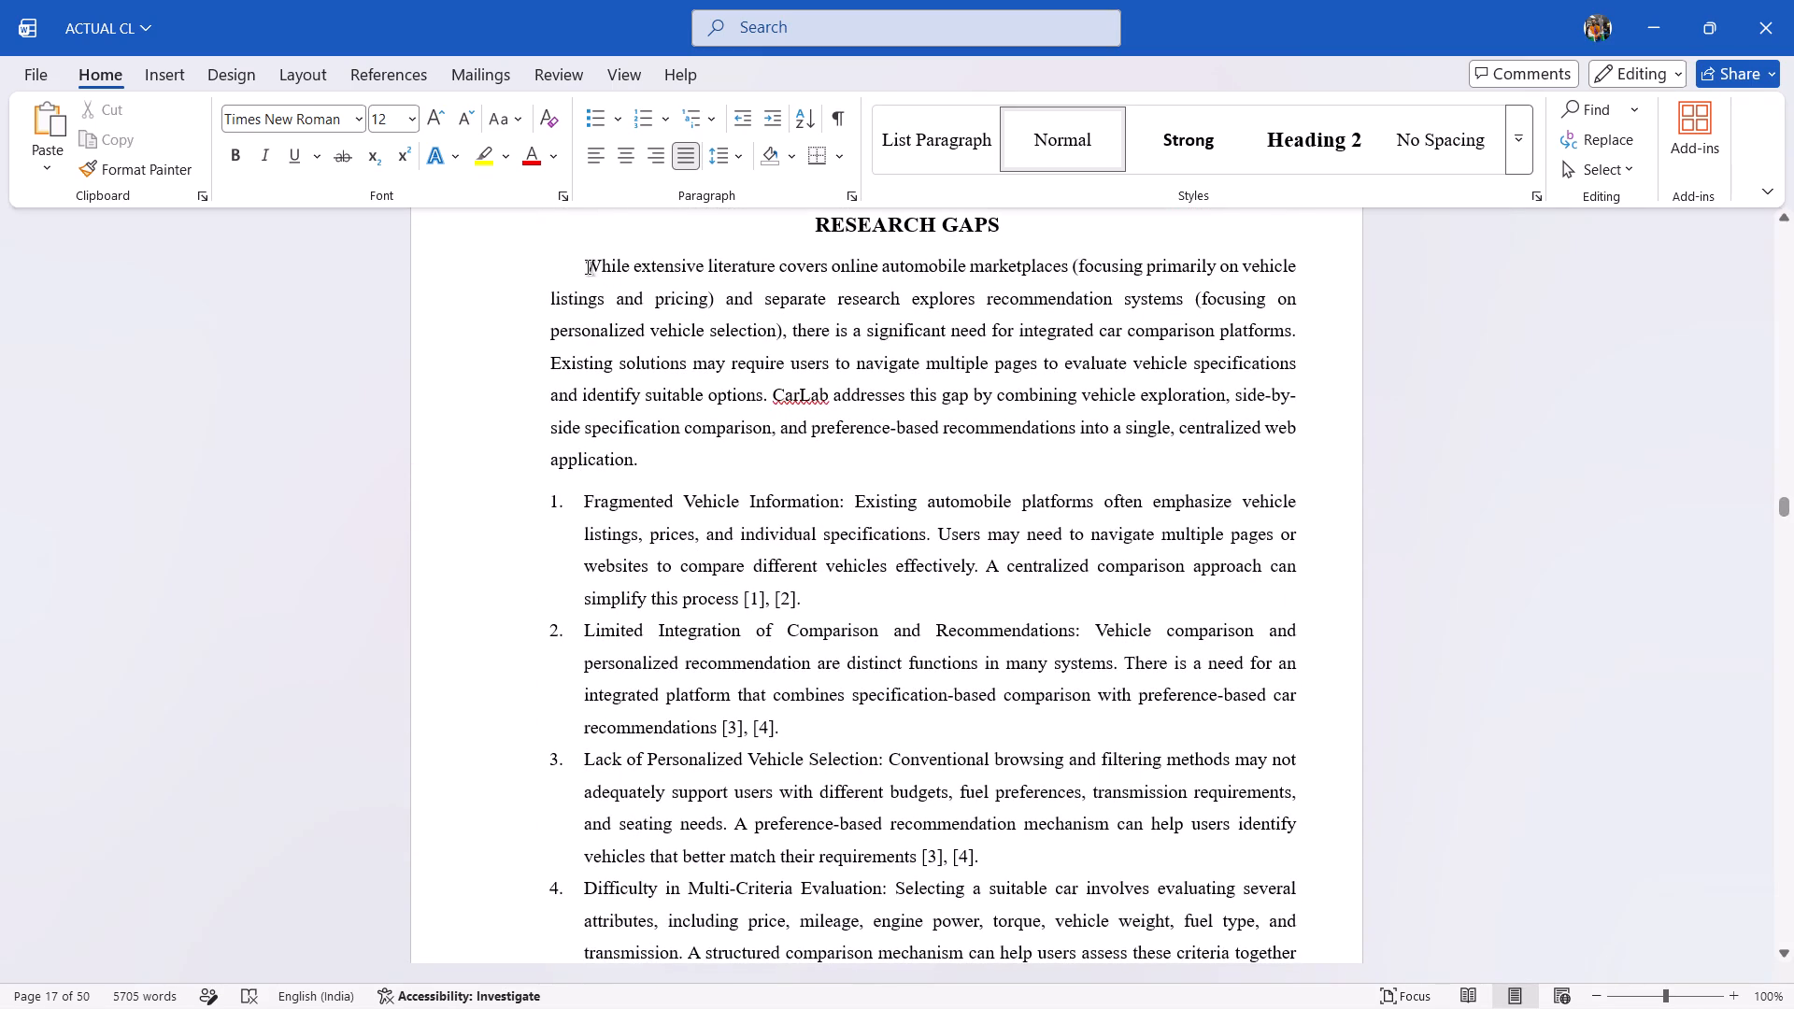
{"action": "left_click", "coordinate": [588, 267]}
{"action": "key", "text": "BackSpace"}
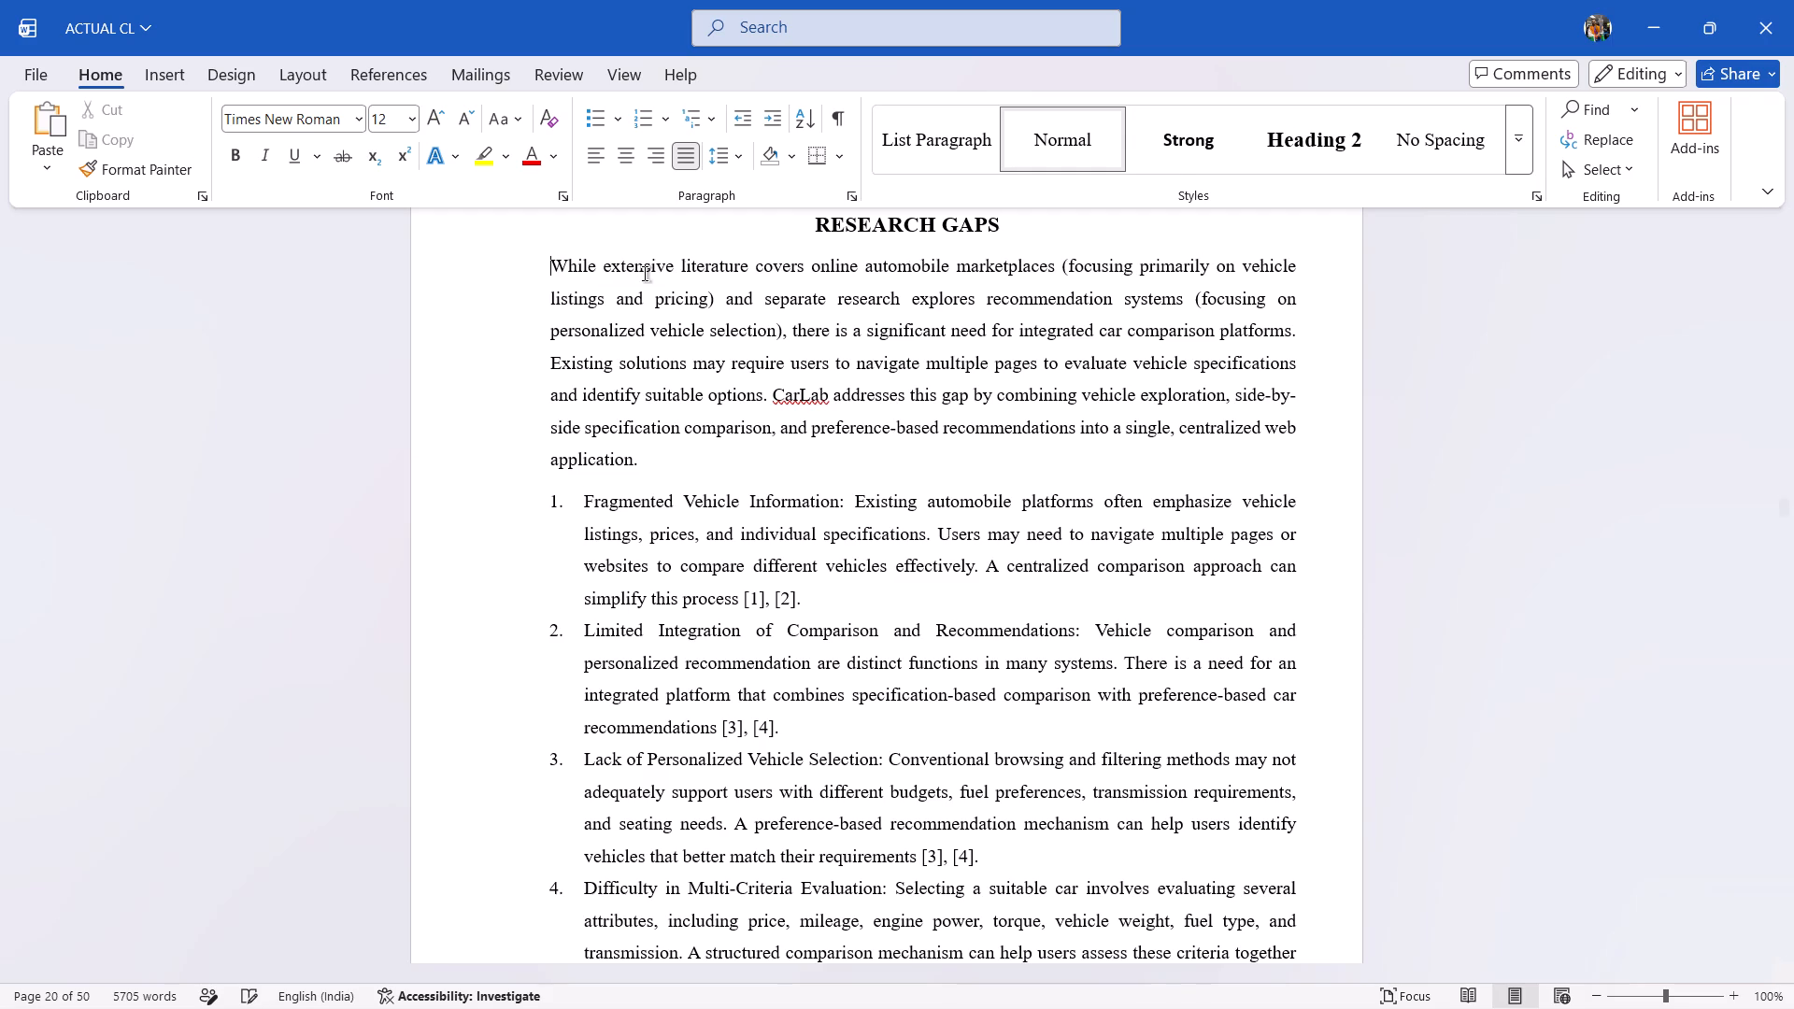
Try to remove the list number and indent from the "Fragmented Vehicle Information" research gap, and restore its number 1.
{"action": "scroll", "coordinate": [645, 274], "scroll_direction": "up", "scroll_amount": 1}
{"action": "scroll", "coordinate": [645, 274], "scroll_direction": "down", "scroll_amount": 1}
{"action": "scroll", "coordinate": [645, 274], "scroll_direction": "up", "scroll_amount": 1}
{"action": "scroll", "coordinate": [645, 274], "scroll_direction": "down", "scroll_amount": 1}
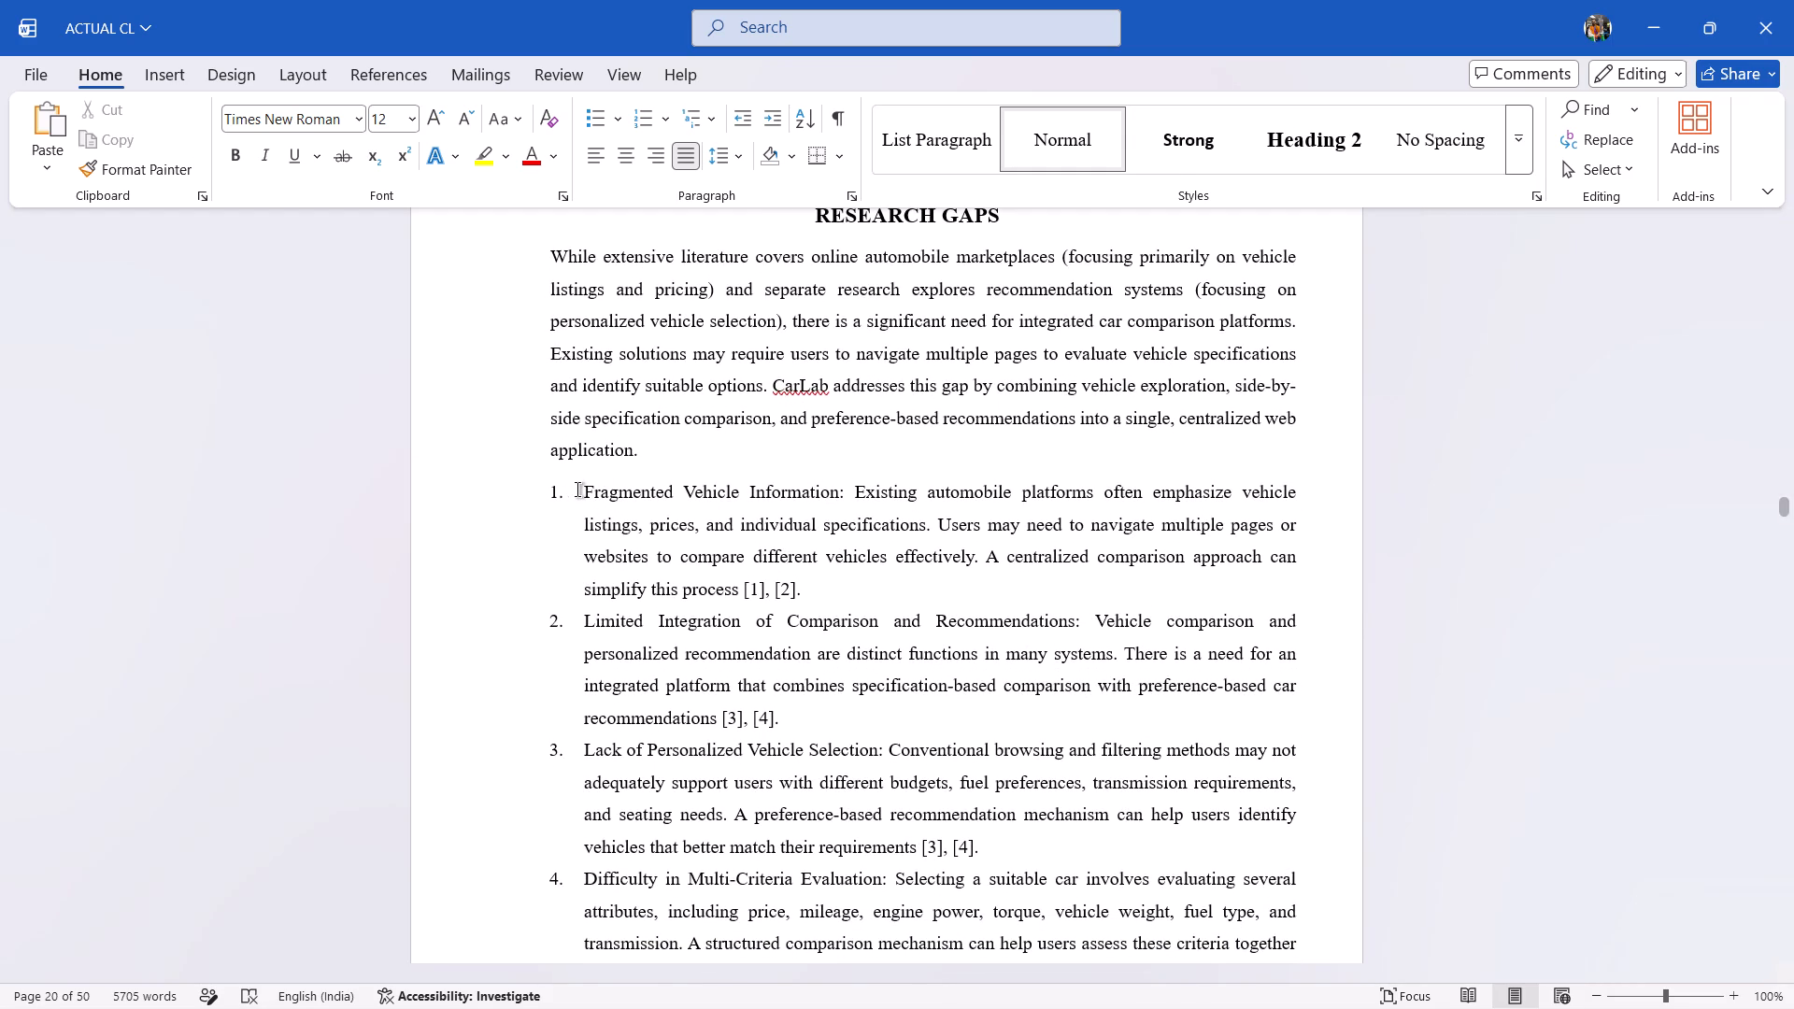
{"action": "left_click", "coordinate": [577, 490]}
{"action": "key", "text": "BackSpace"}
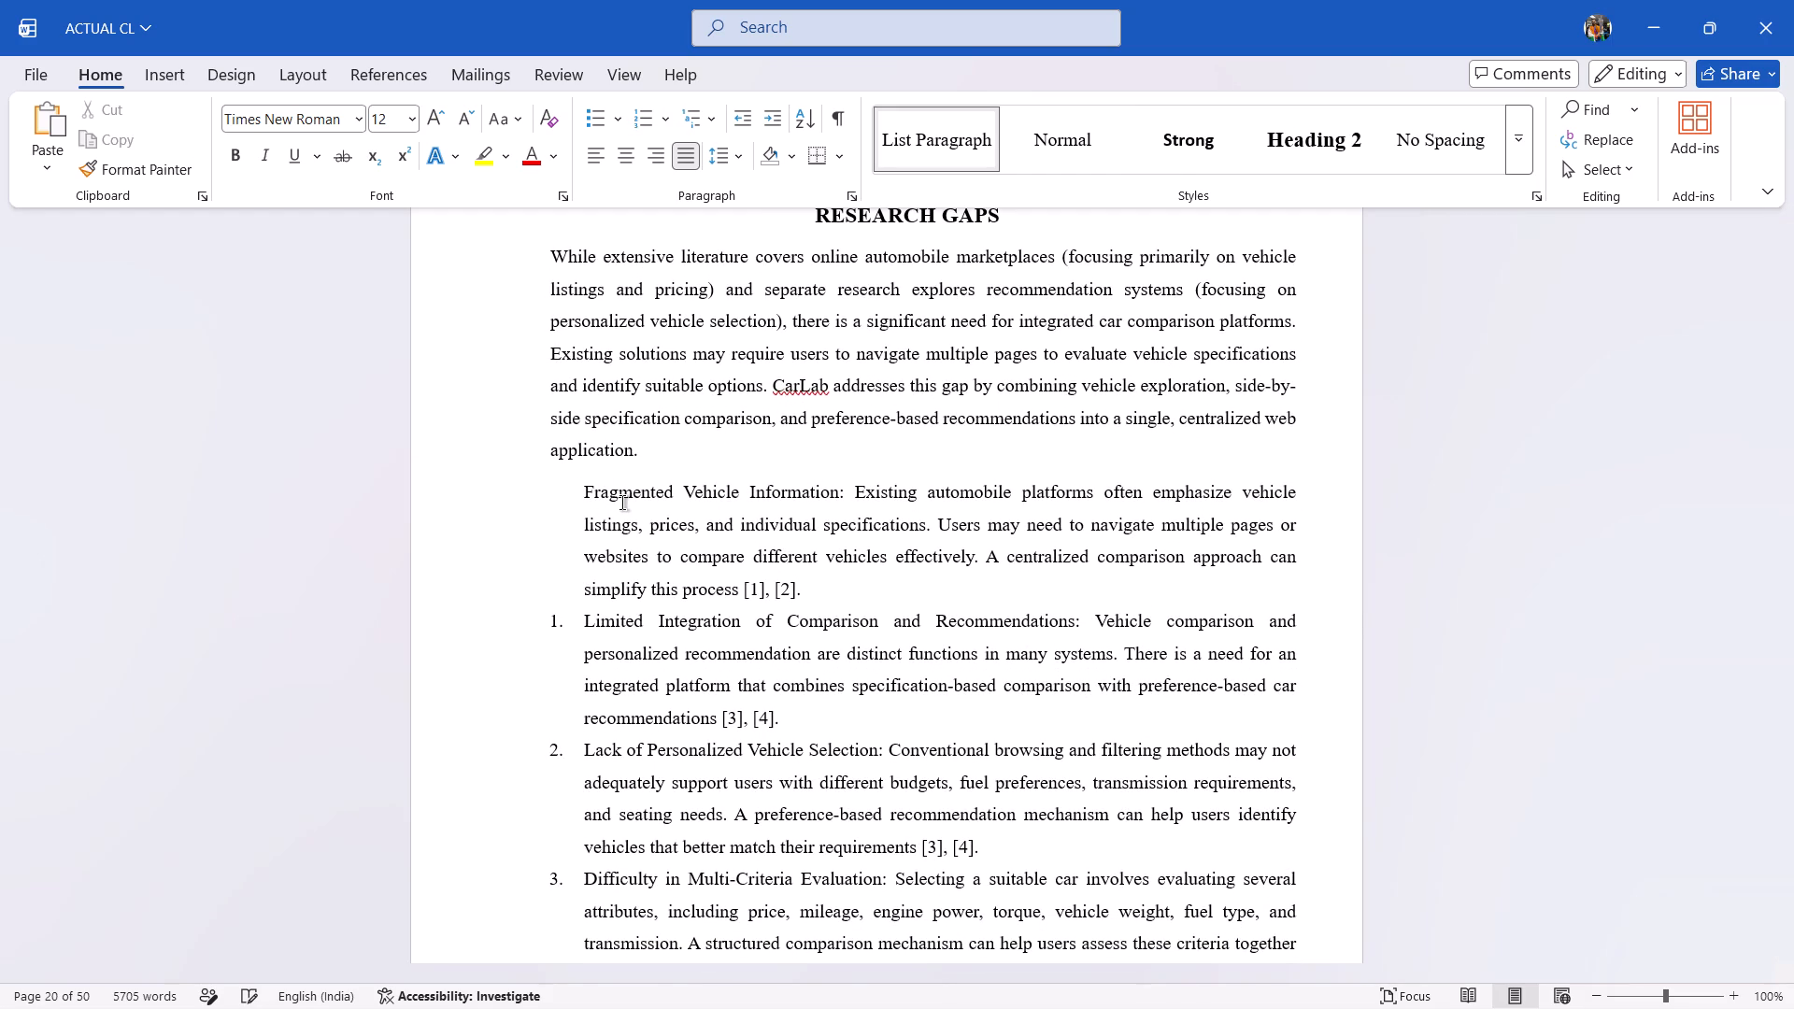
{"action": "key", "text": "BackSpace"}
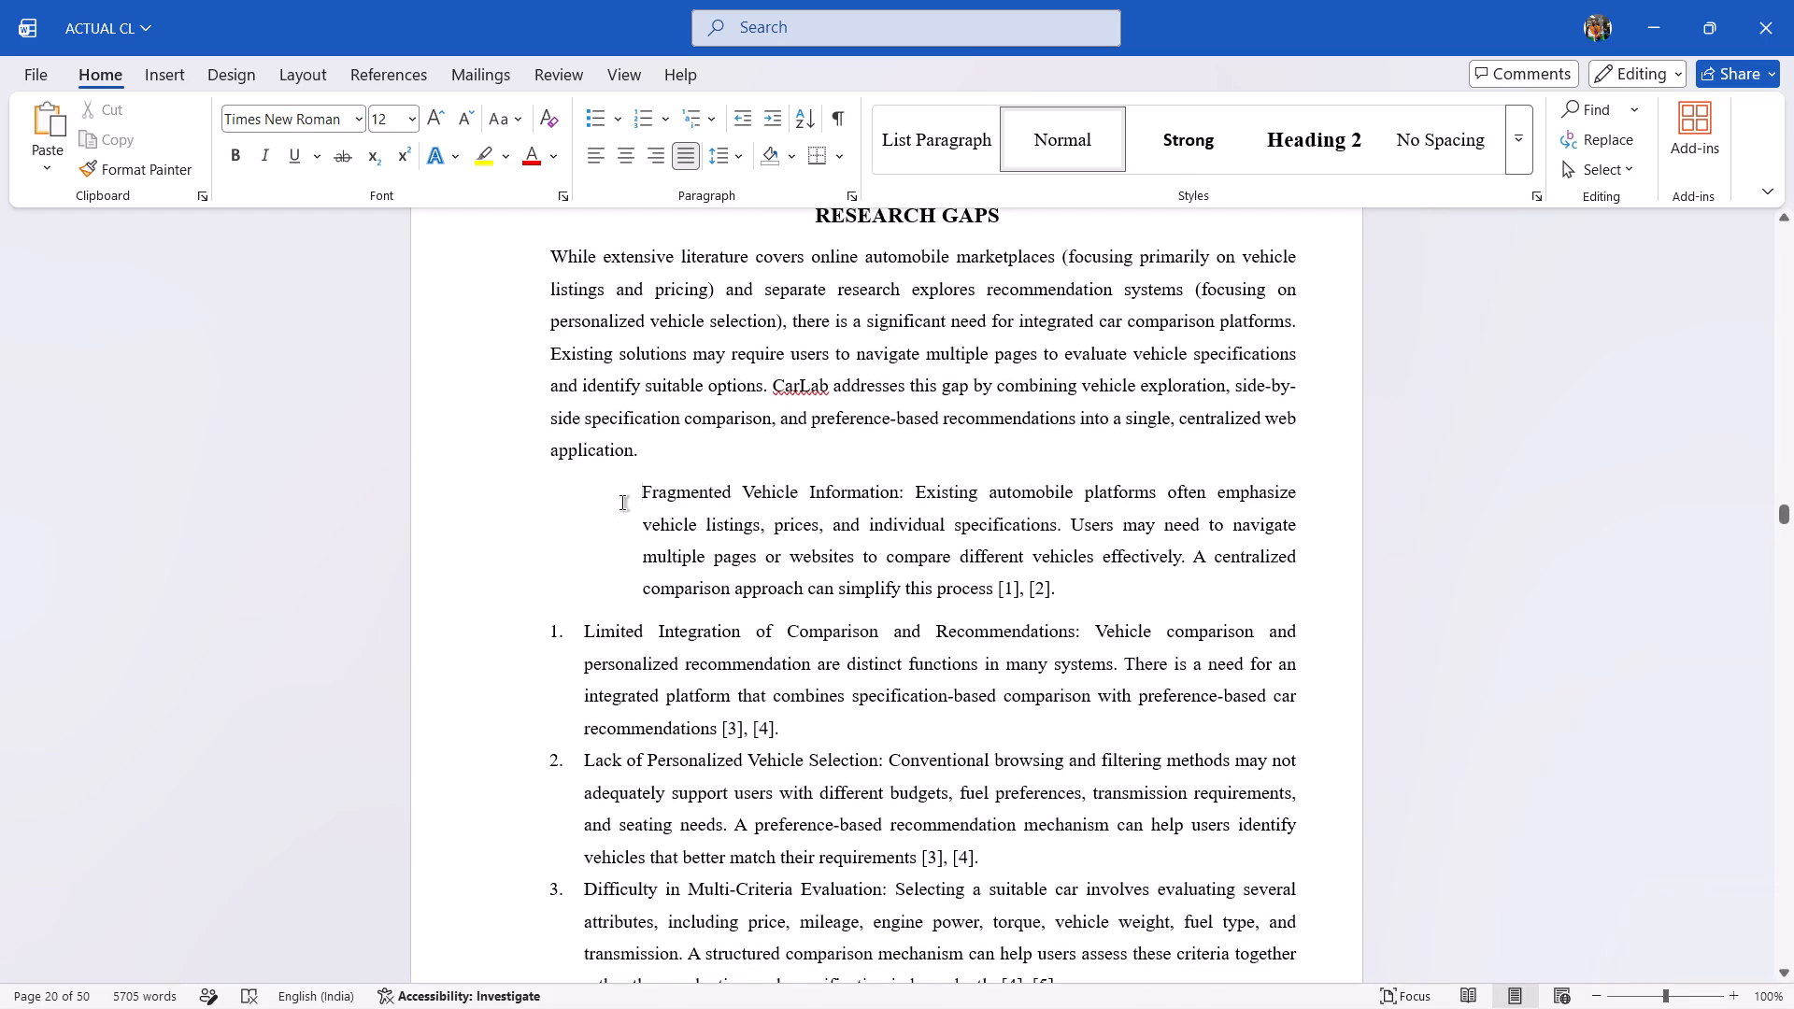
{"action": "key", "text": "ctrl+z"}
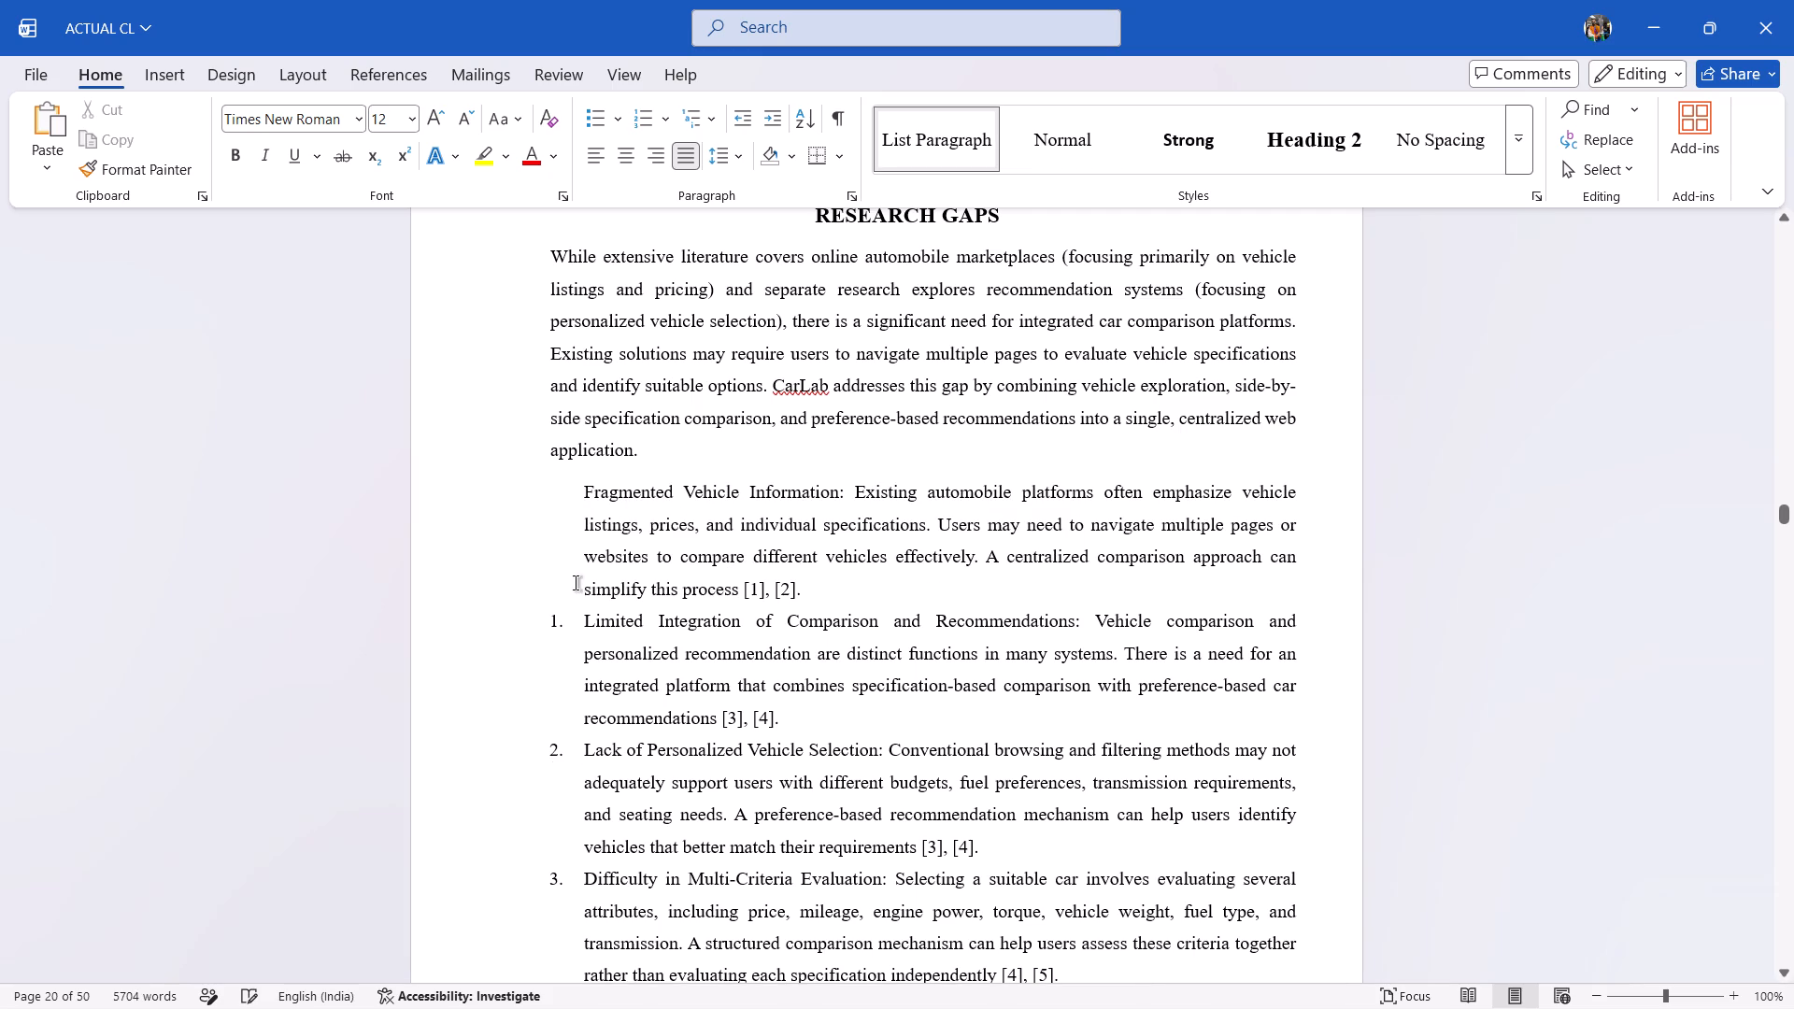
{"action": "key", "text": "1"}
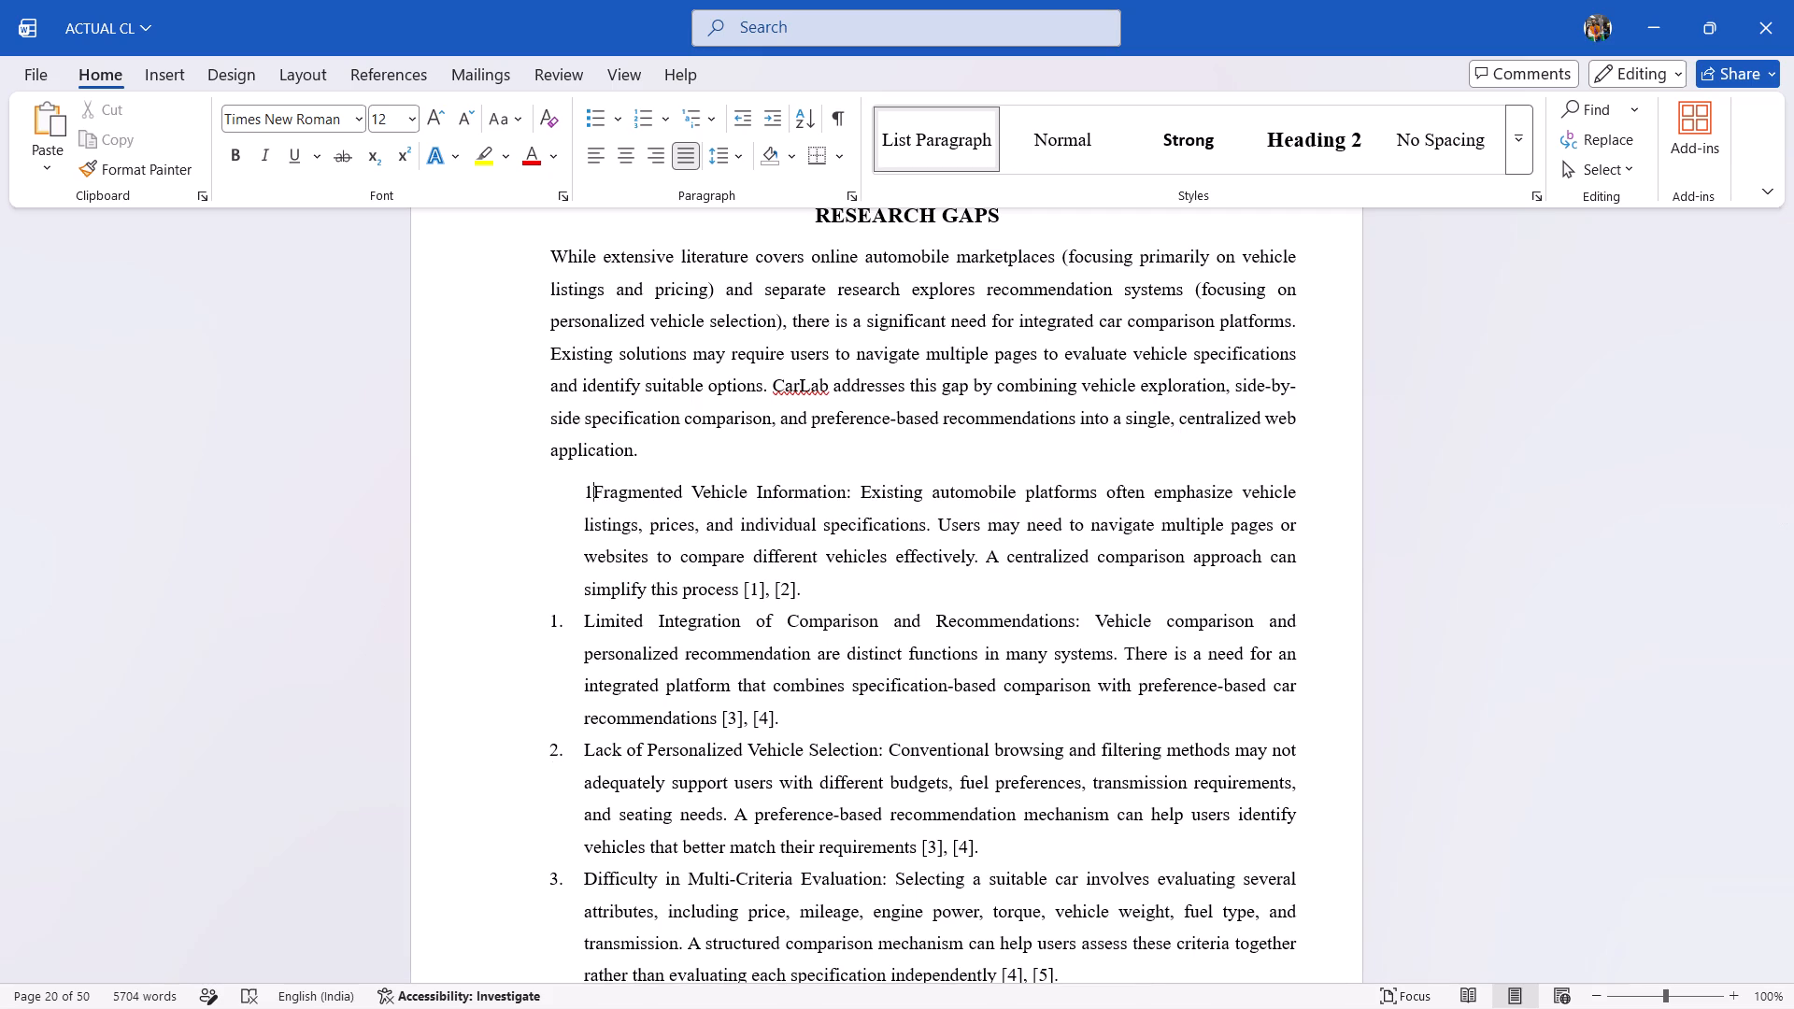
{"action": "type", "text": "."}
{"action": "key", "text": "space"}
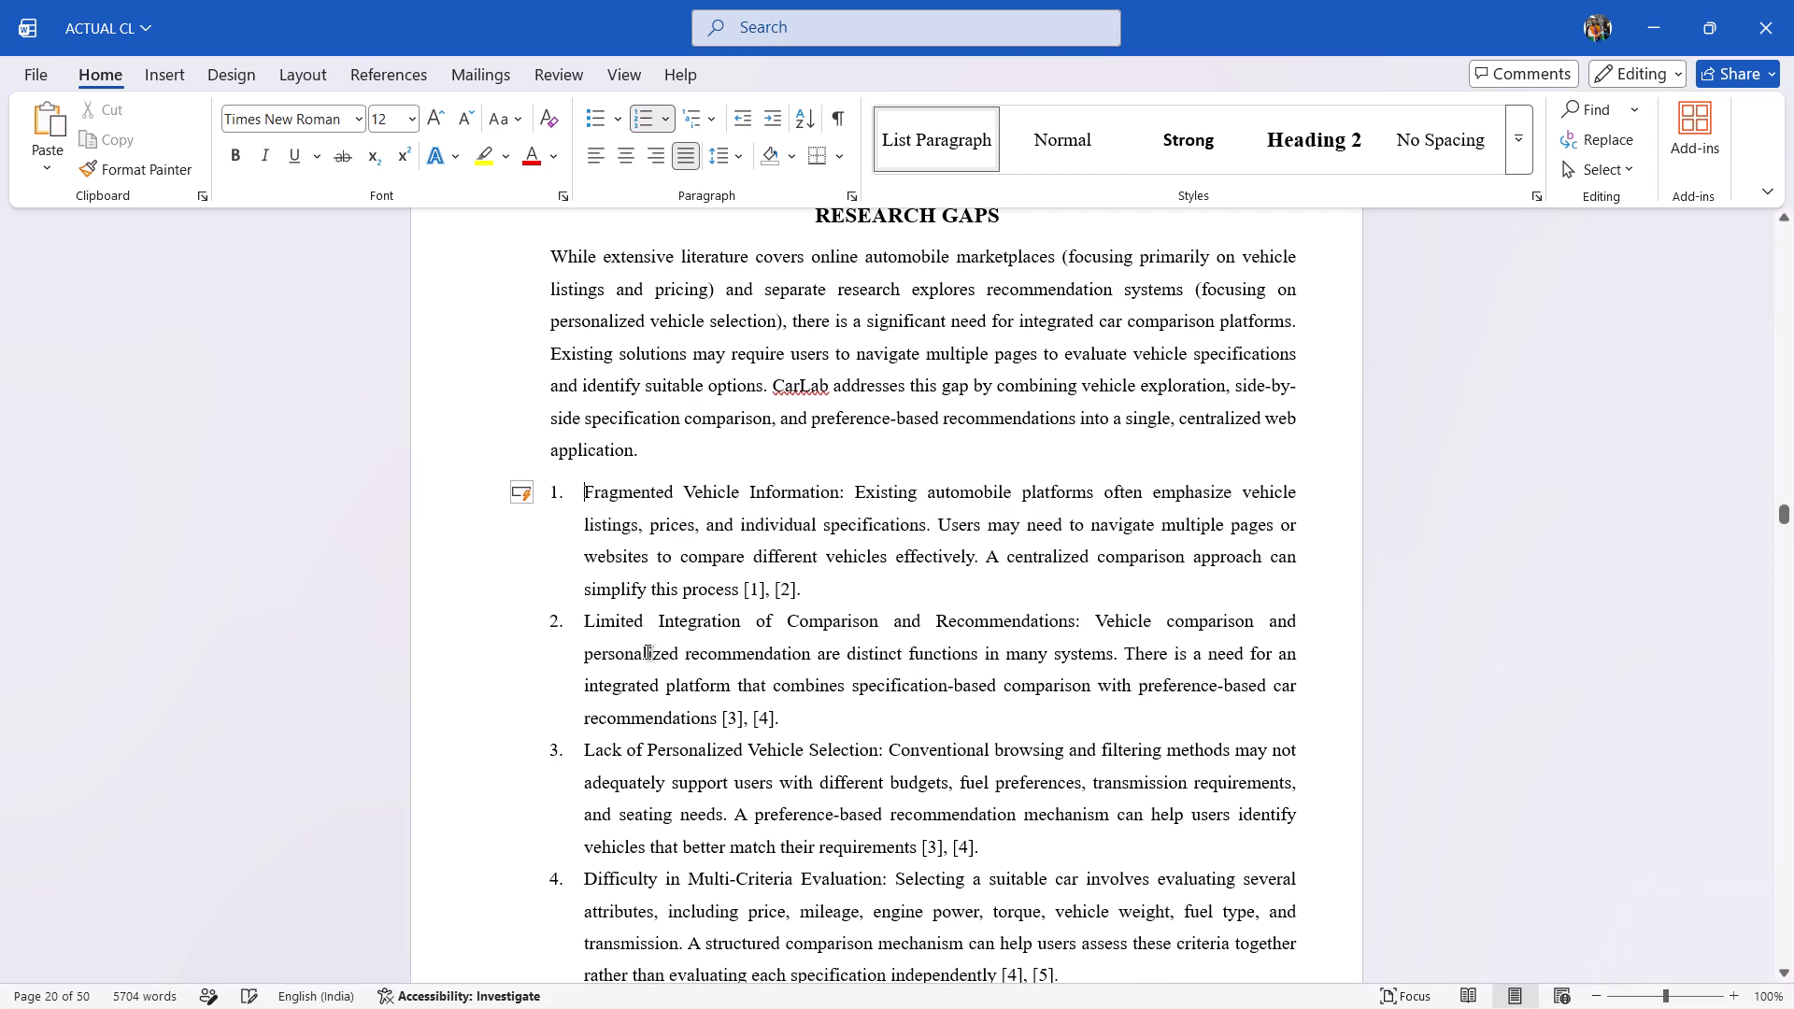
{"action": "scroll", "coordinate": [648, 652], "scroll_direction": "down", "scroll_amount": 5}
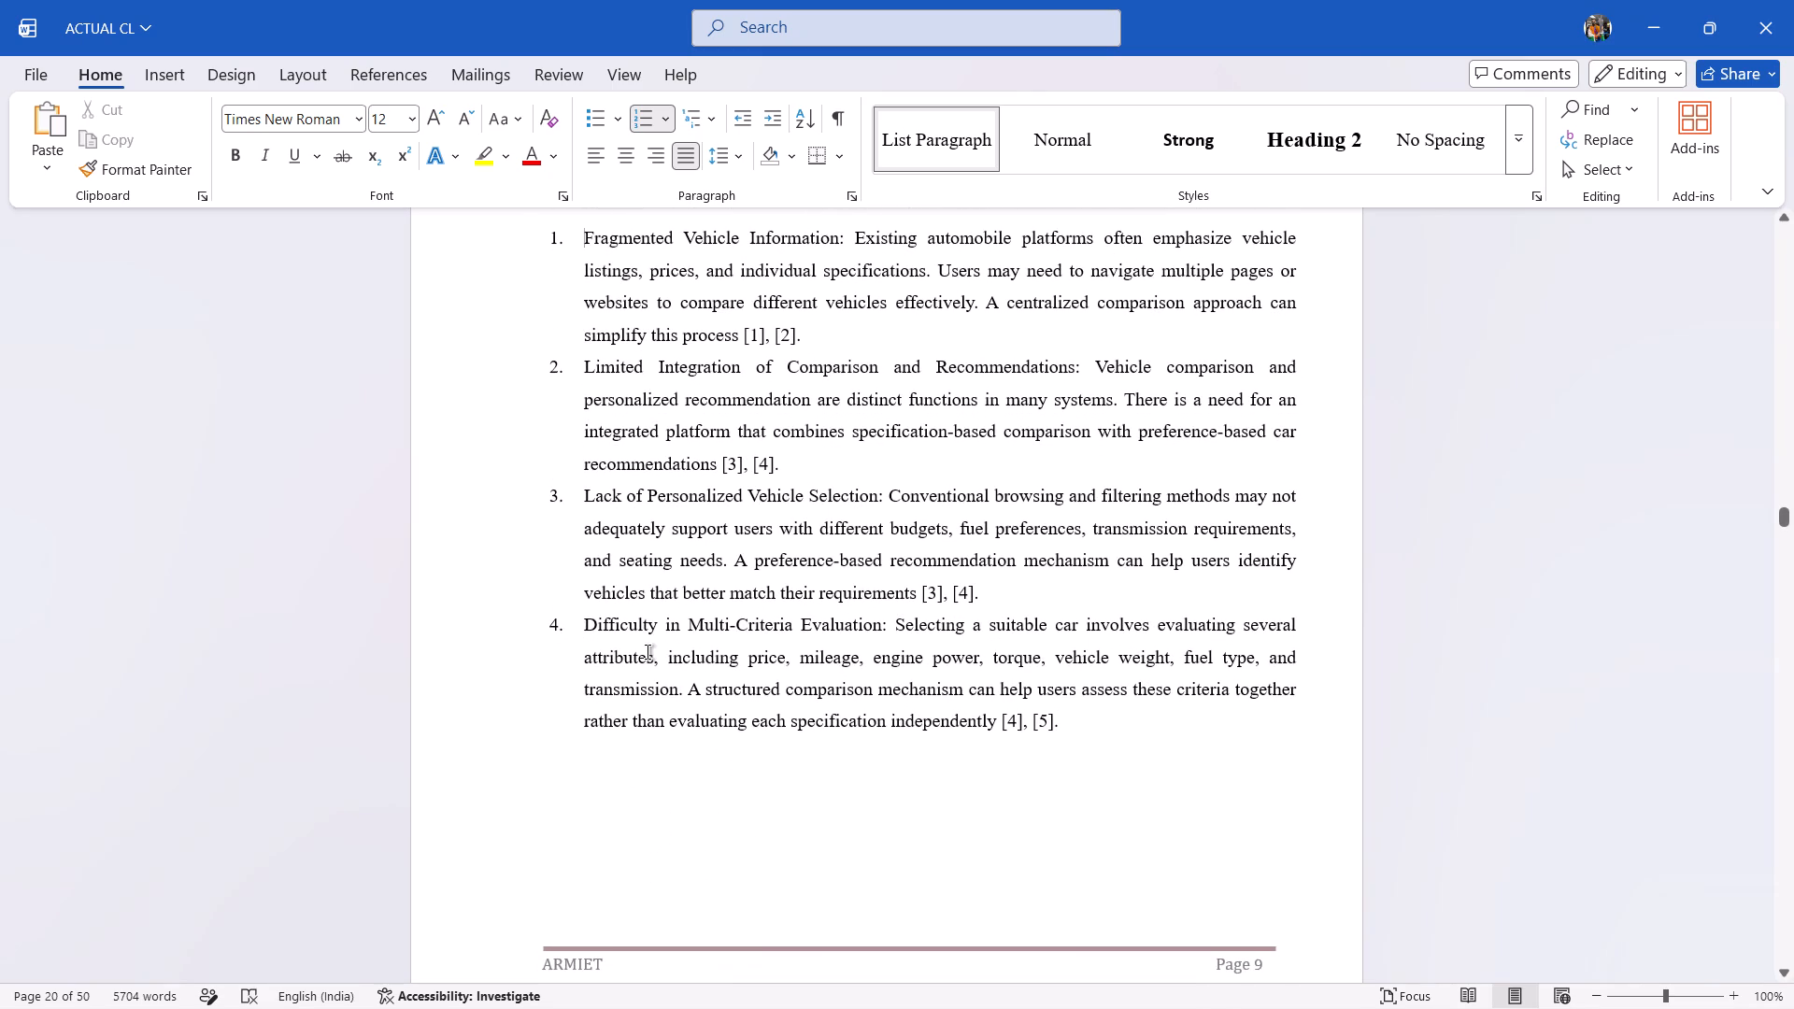
Check the alignment of the Chapter 03 Research Gaps opening paragraph and its four numbered points.
{"action": "scroll", "coordinate": [648, 652], "scroll_direction": "up", "scroll_amount": 1}
{"action": "scroll", "coordinate": [648, 652], "scroll_direction": "down", "scroll_amount": 1}
{"action": "scroll", "coordinate": [648, 652], "scroll_direction": "up", "scroll_amount": 1}
{"action": "left_click_drag", "start_coordinate": [1058, 725], "coordinate": [581, 196]}
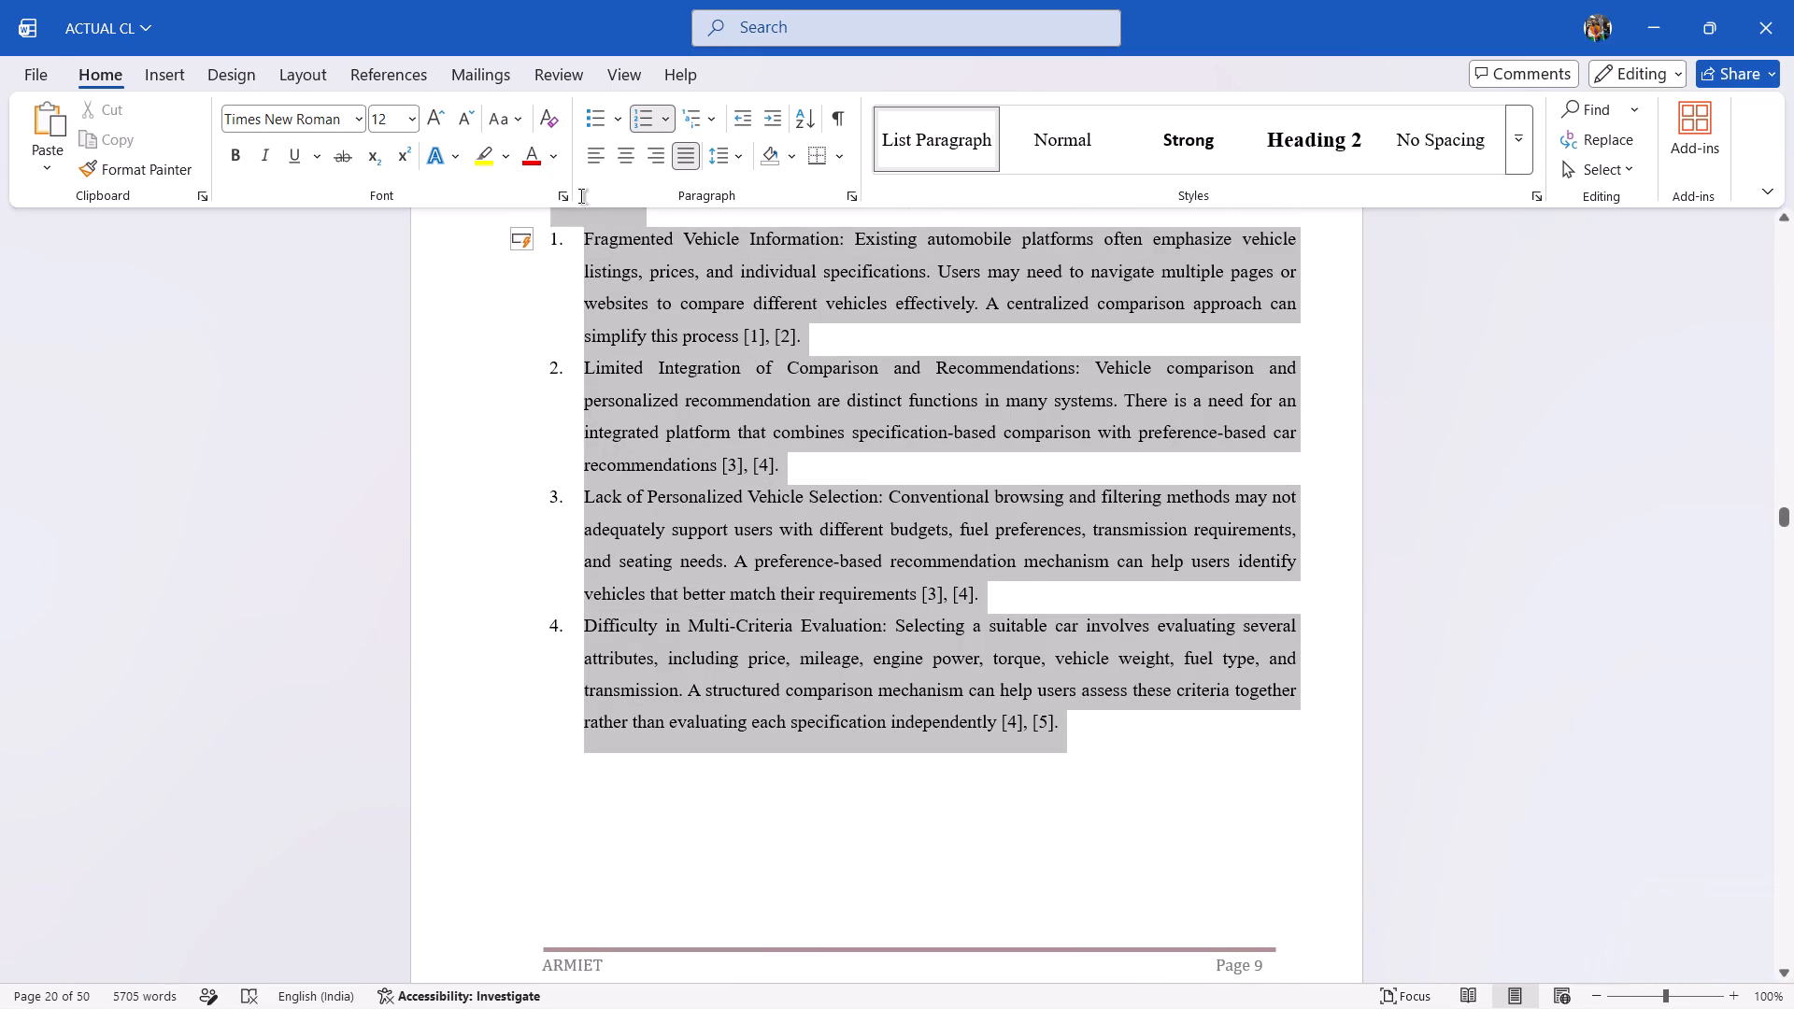
{"action": "left_click_drag", "start_coordinate": [581, 196], "coordinate": [590, 276]}
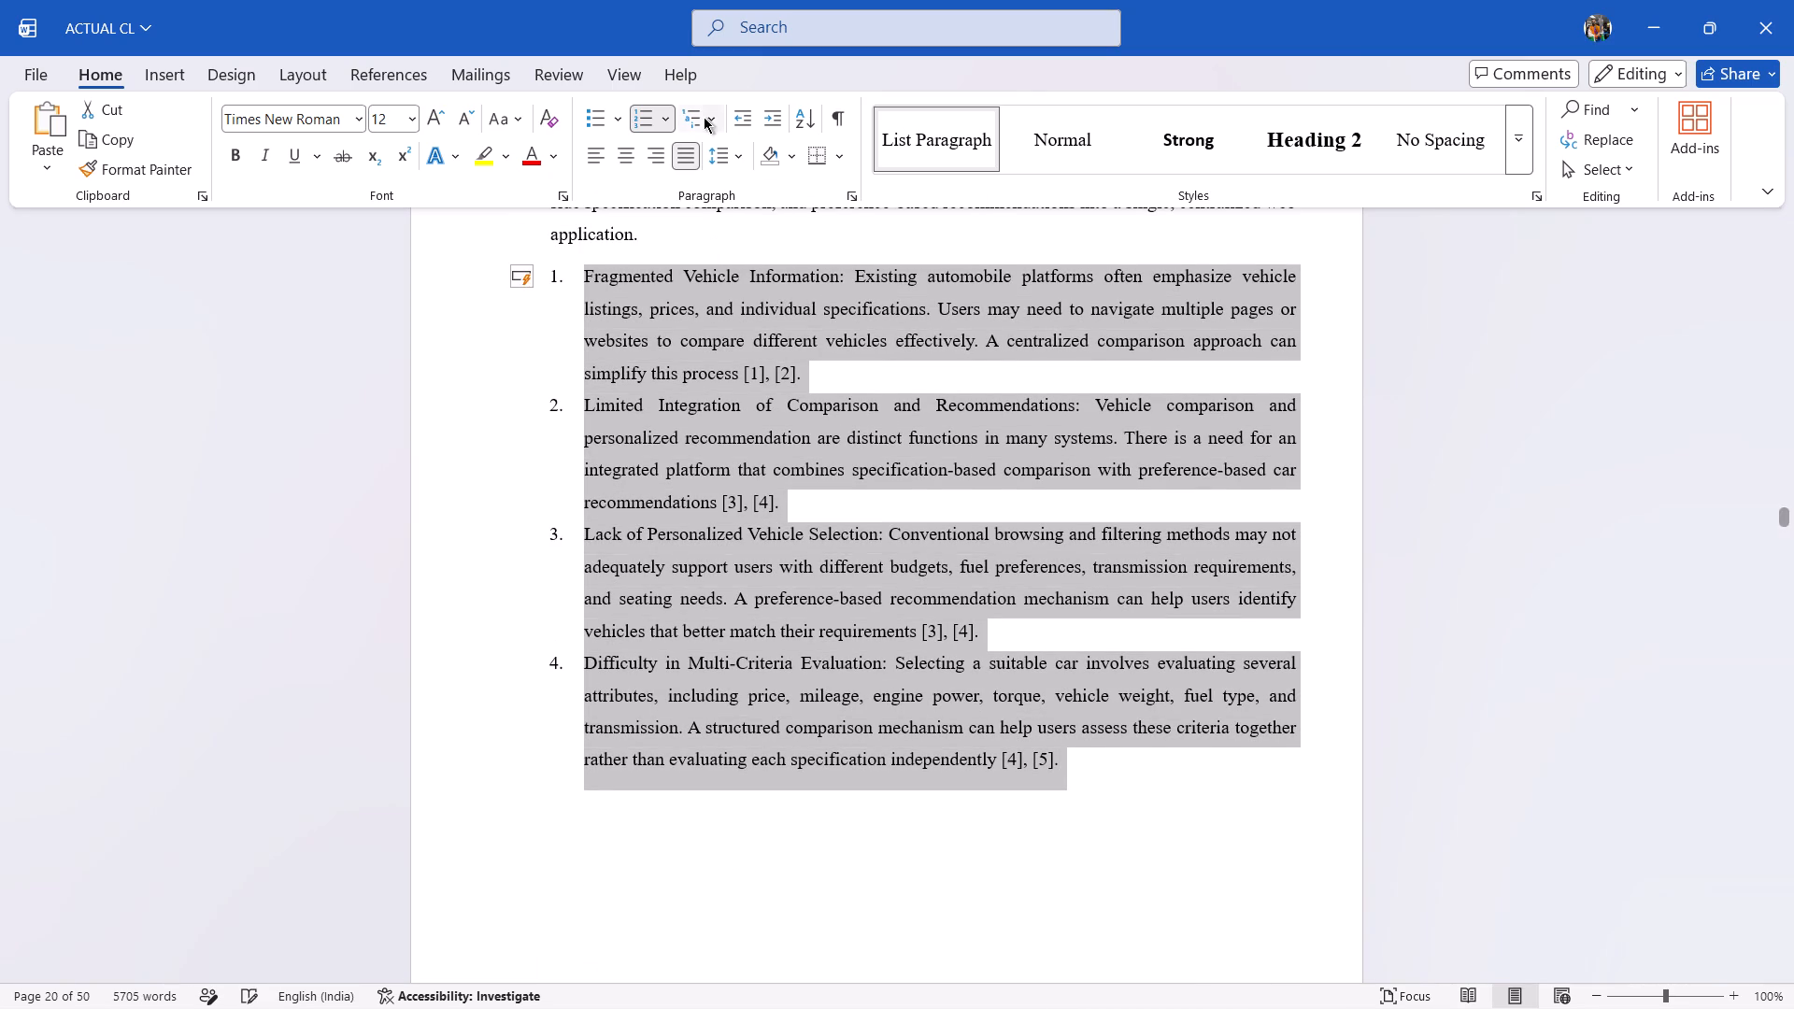
{"action": "scroll", "coordinate": [666, 237], "scroll_direction": "up", "scroll_amount": 5}
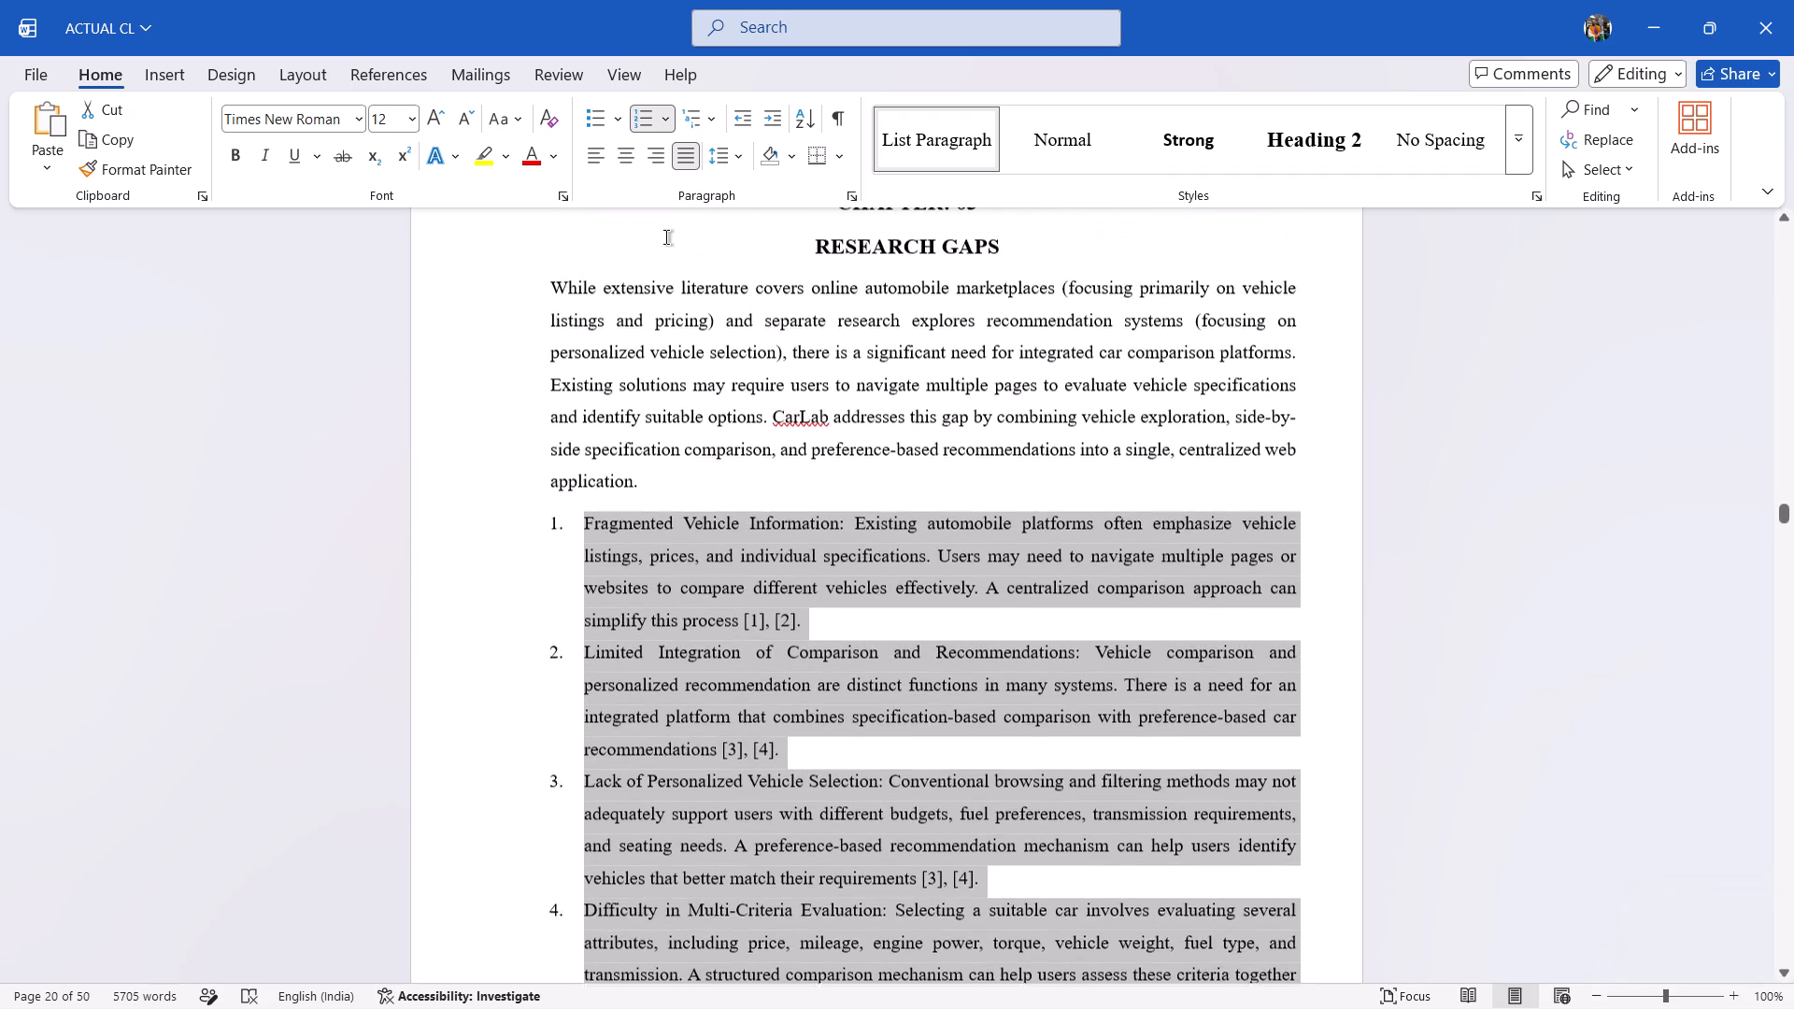
{"action": "scroll", "coordinate": [666, 237], "scroll_direction": "up", "scroll_amount": 1}
{"action": "left_click_drag", "start_coordinate": [554, 320], "coordinate": [624, 516]}
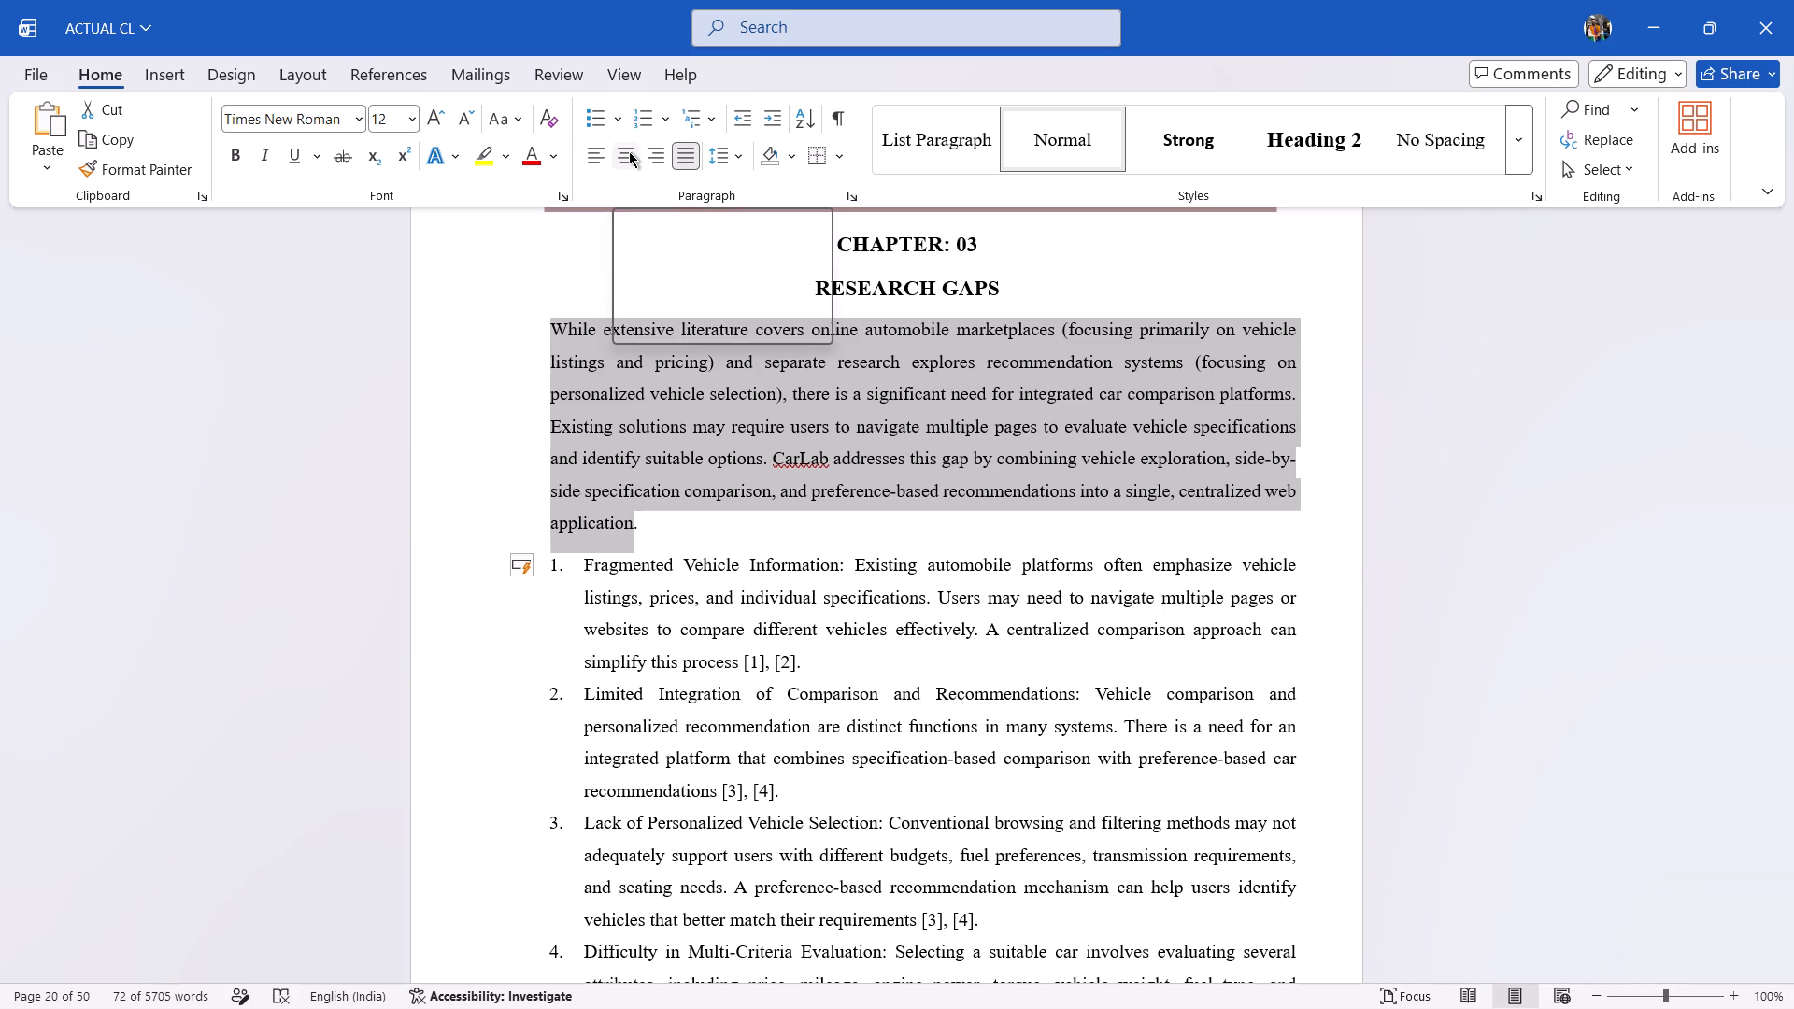
{"action": "left_click", "coordinate": [861, 1008]}
Remove the first-line indents from the two Chapter 04 Research Objectives paragraphs beginning "The modern automobile market" and "These platforms operate".
{"action": "scroll", "coordinate": [875, 765], "scroll_direction": "down", "scroll_amount": 20}
{"action": "scroll", "coordinate": [875, 765], "scroll_direction": "down", "scroll_amount": 4}
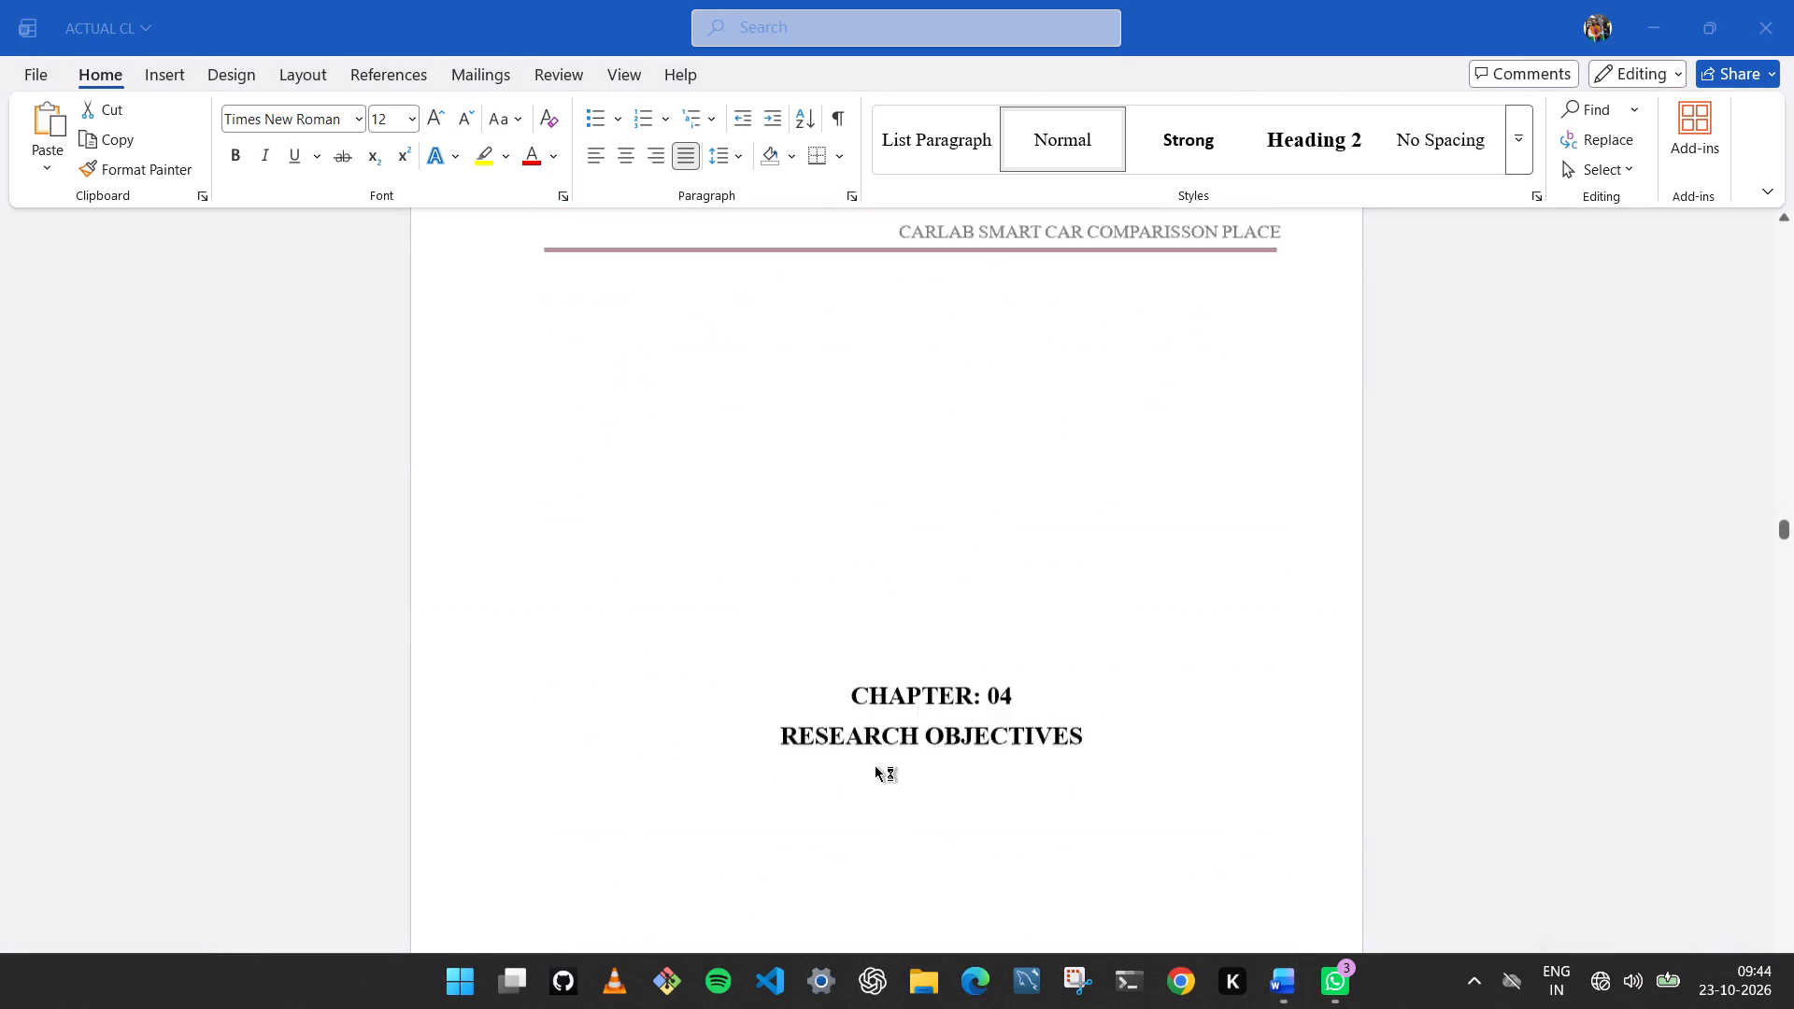
{"action": "scroll", "coordinate": [875, 765], "scroll_direction": "down", "scroll_amount": 20}
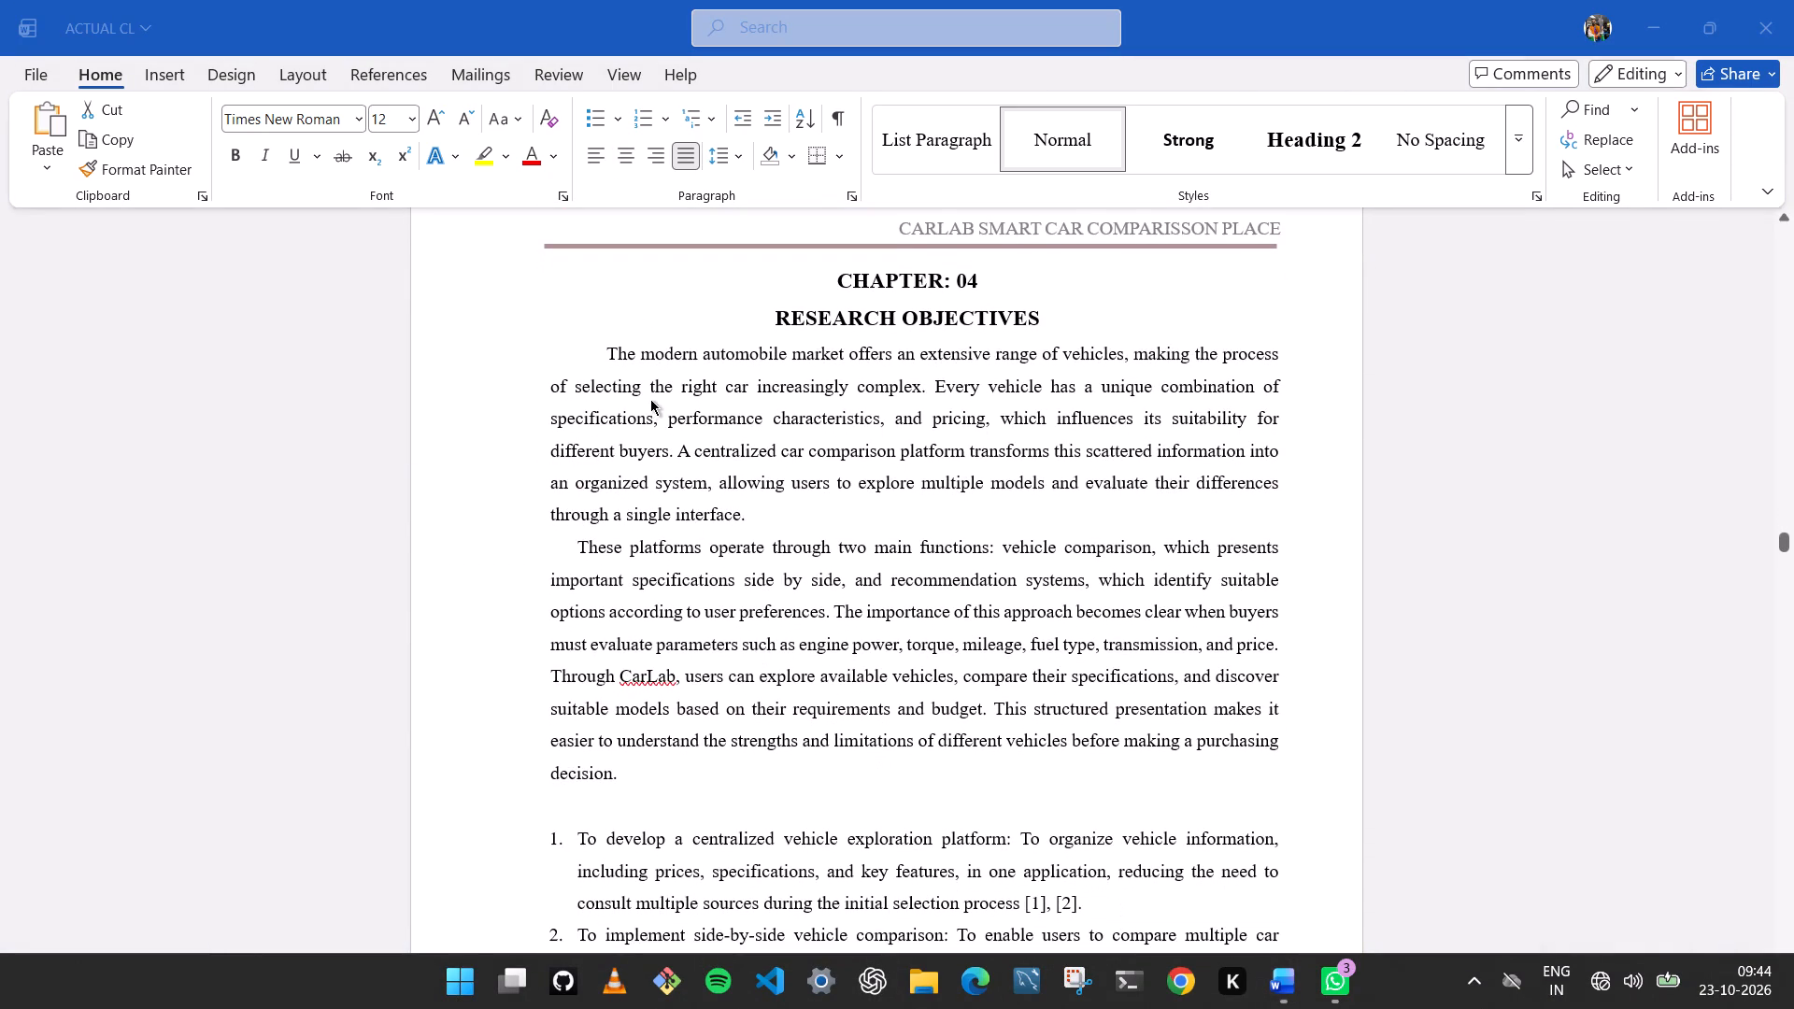
{"action": "left_click", "coordinate": [605, 350]}
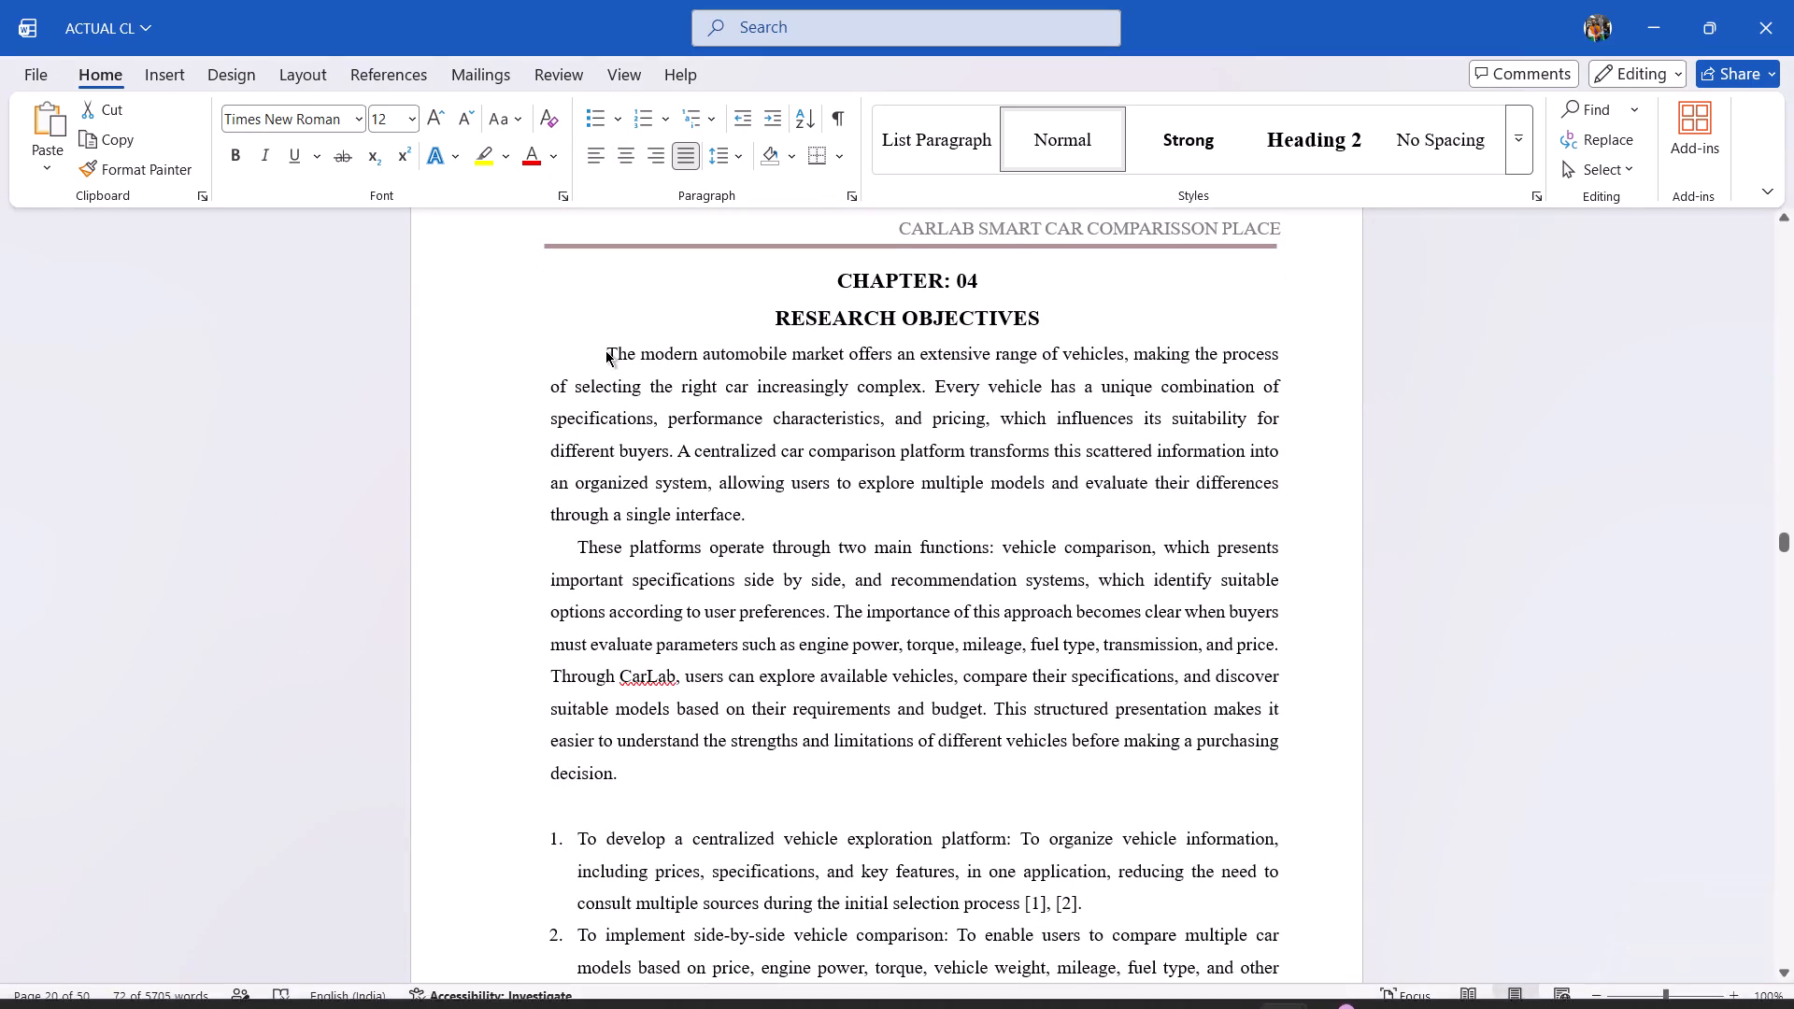
{"action": "left_click", "coordinate": [605, 350]}
{"action": "key", "text": "BackSpace"}
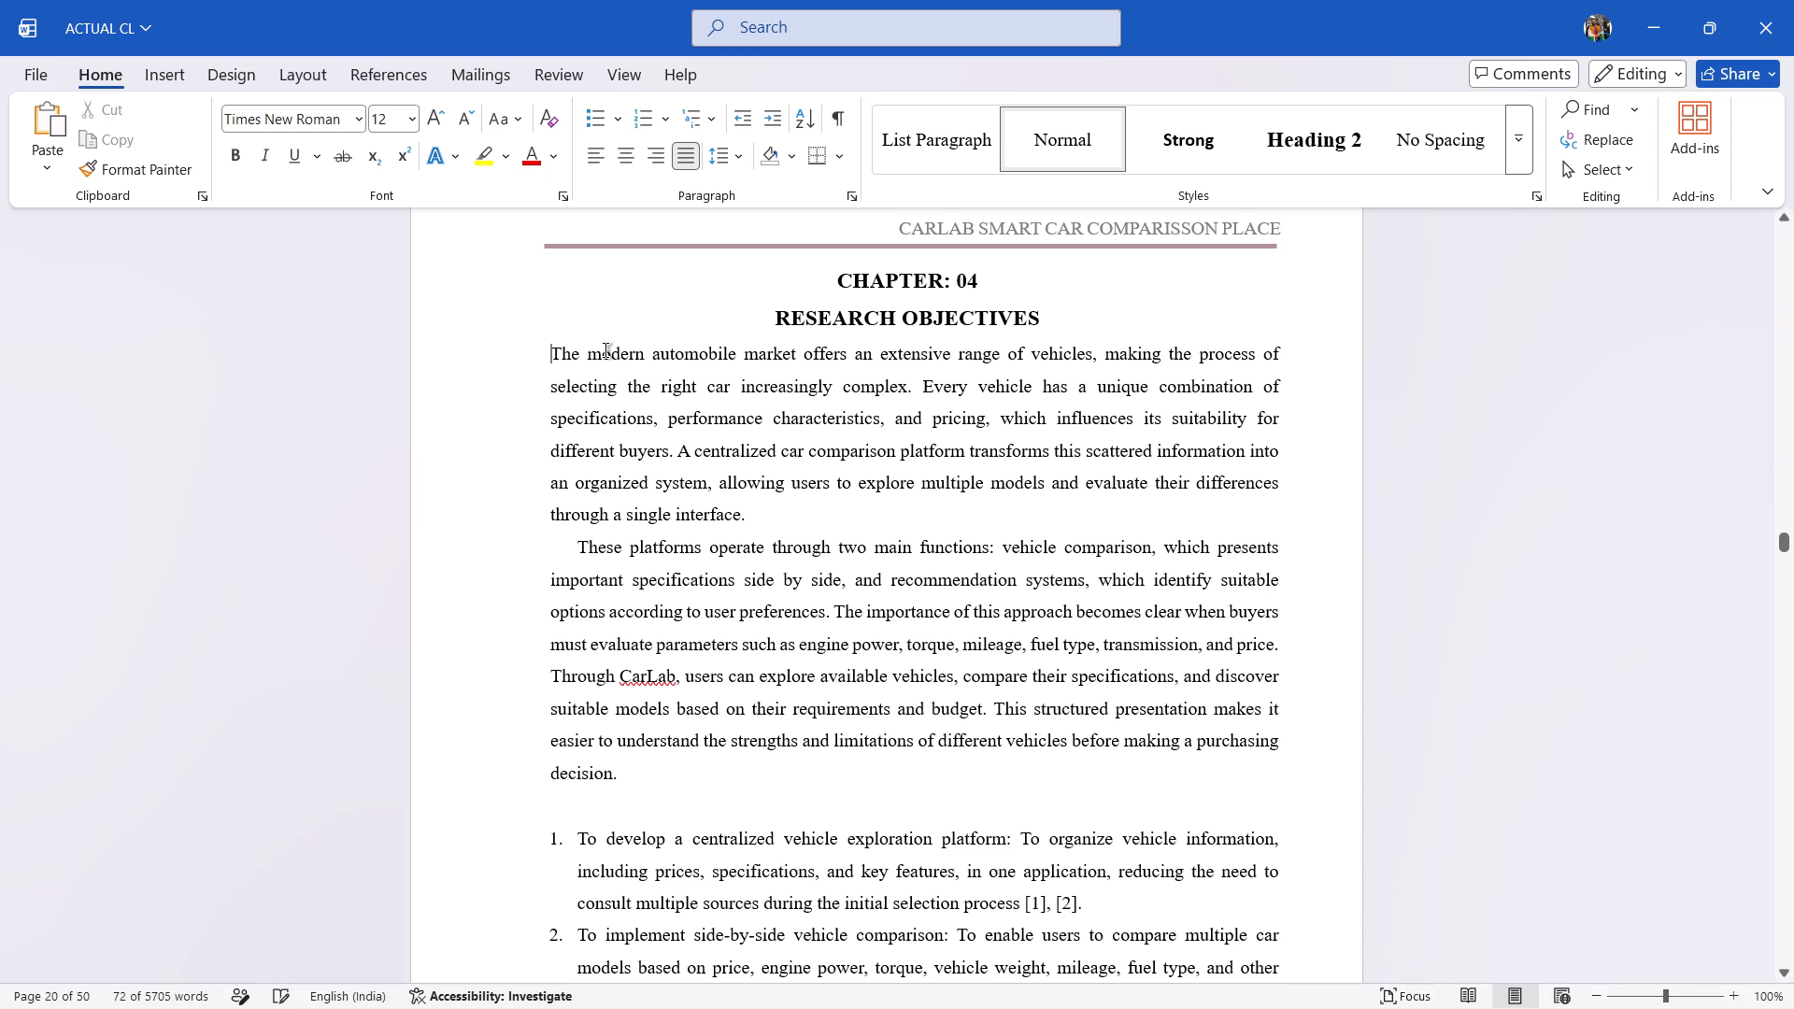
{"action": "left_click", "coordinate": [575, 548]}
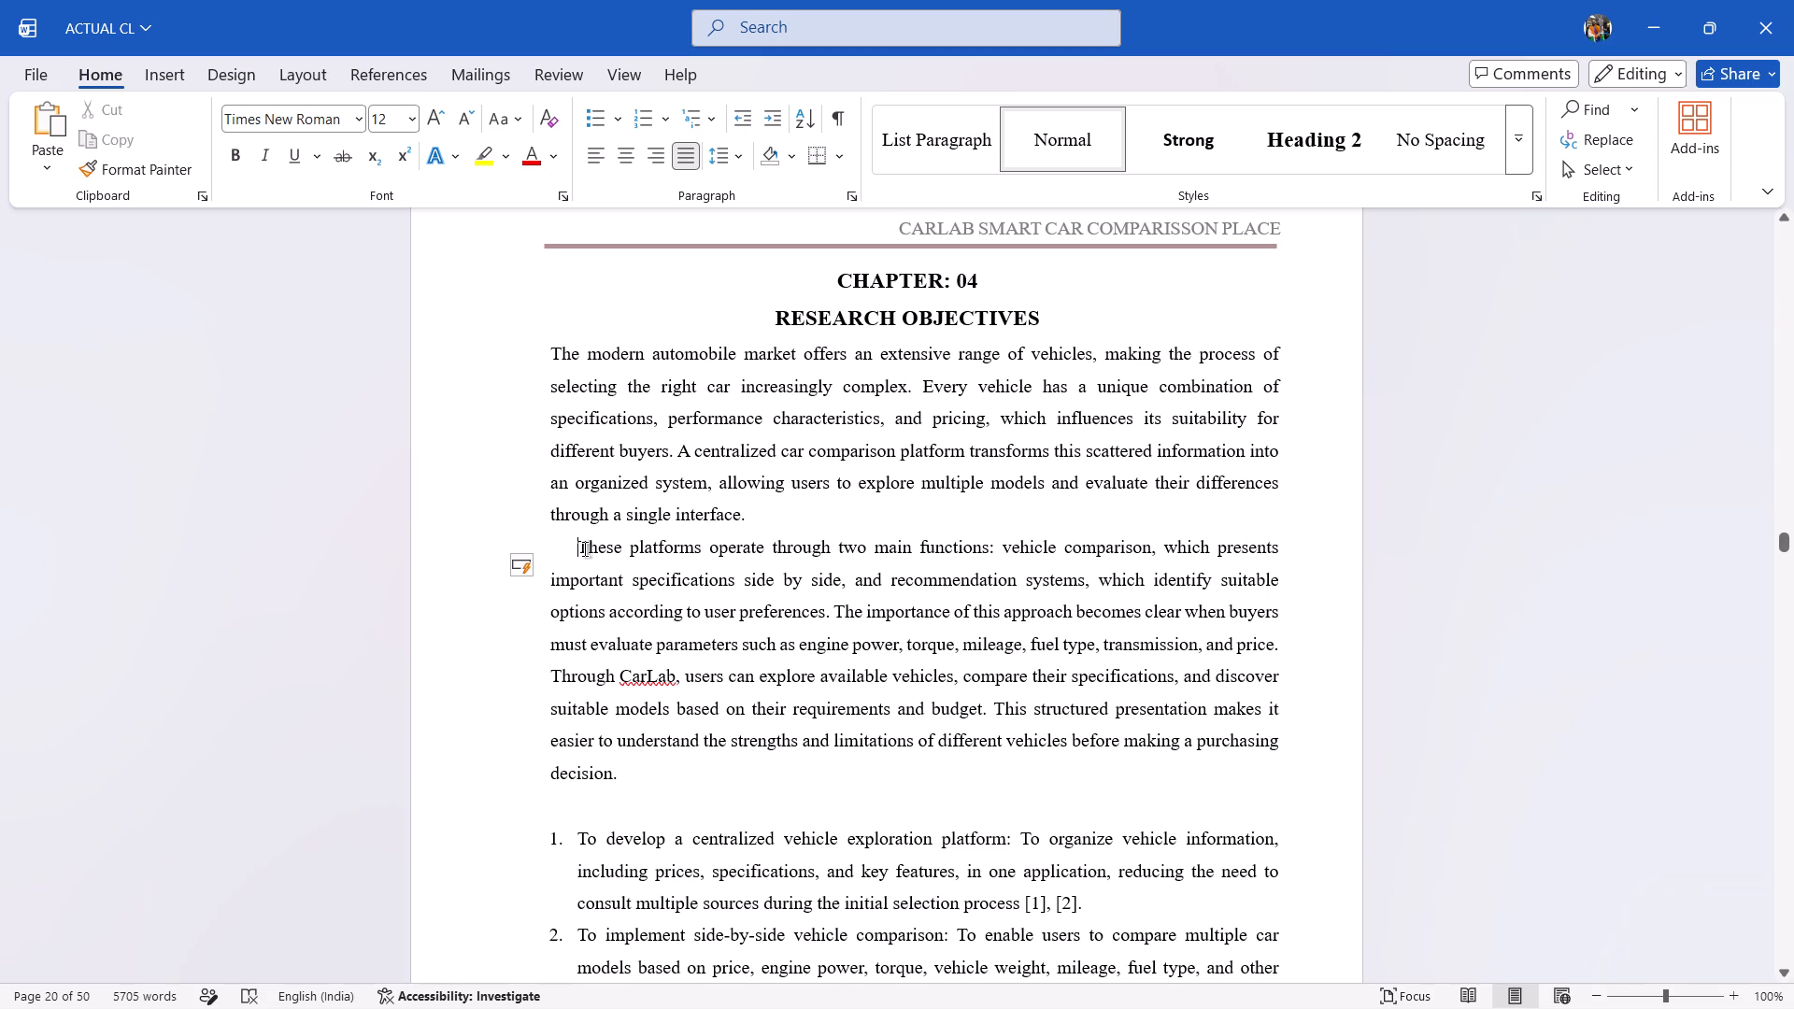
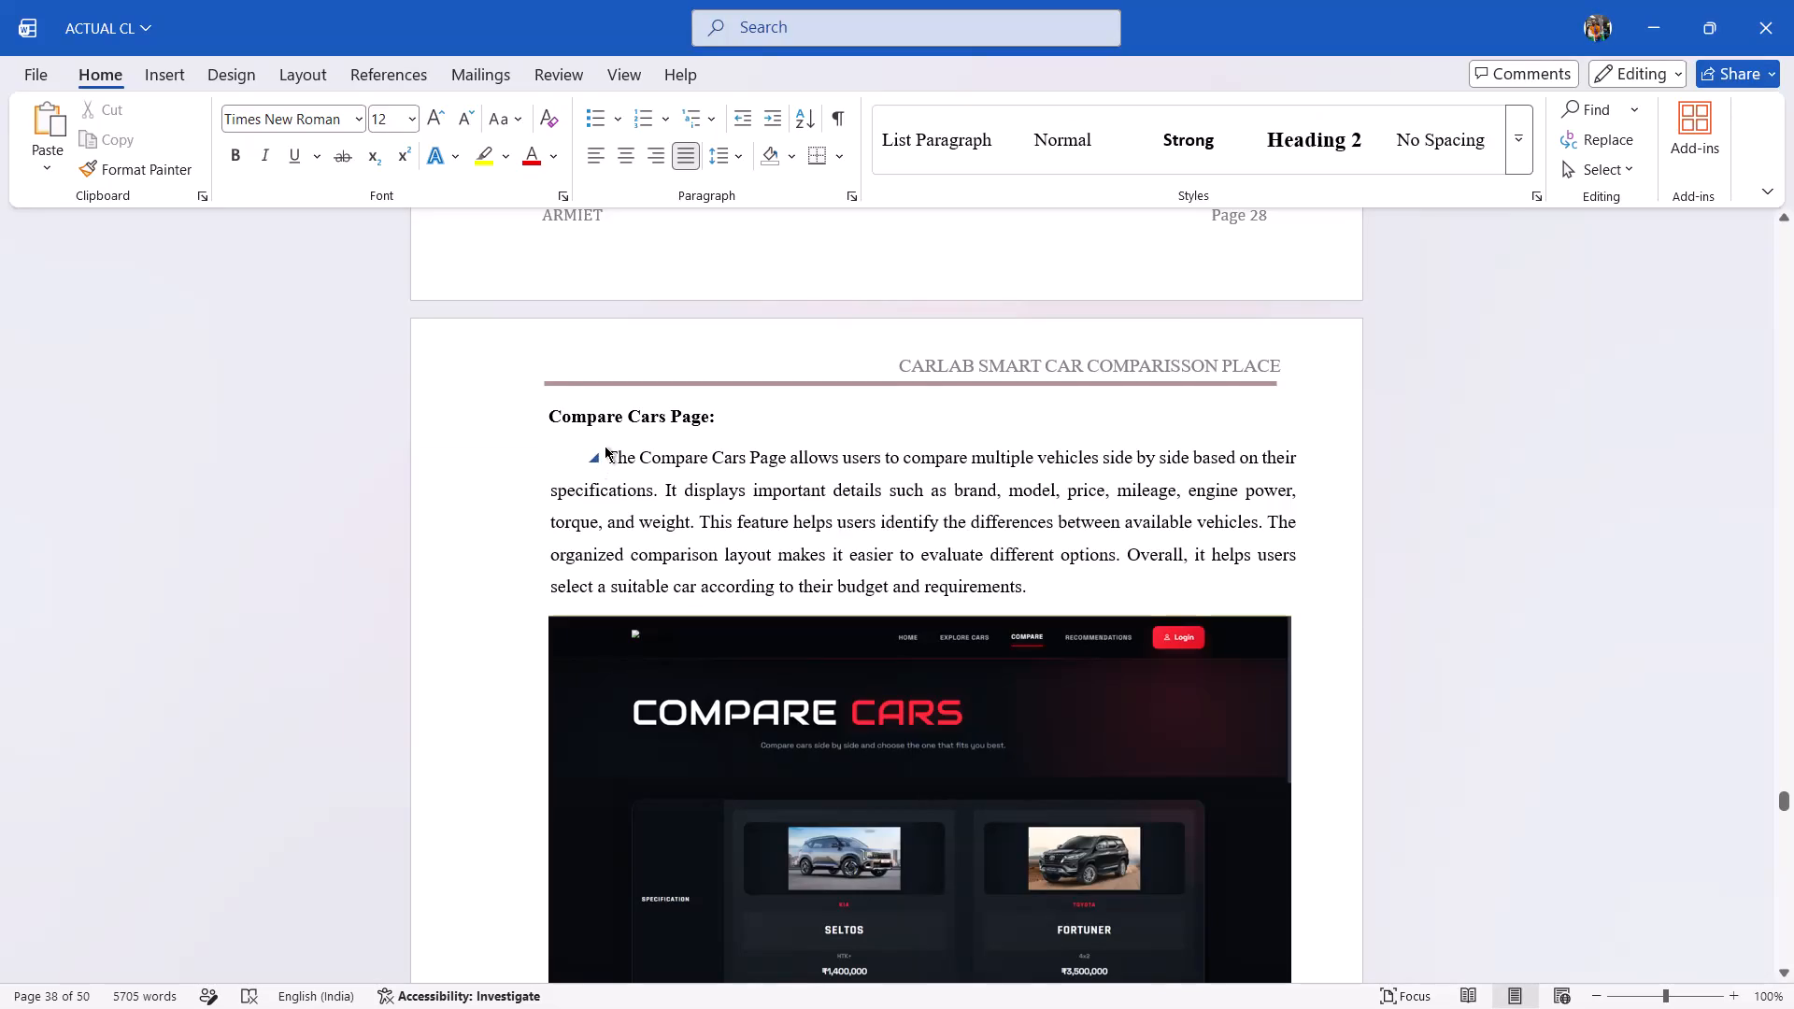
Remove the first-line indent from the Compare Cars Page paragraph beginning "The Compare Cars Page allows users".
{"action": "left_click", "coordinate": [605, 446]}
{"action": "key", "text": "BackSpace"}
Remove the first-line indents from the two Recommendations Page paragraphs beginning "The Recommendation System" and "The system allows users".
{"action": "scroll", "coordinate": [605, 446], "scroll_direction": "down", "scroll_amount": 10}
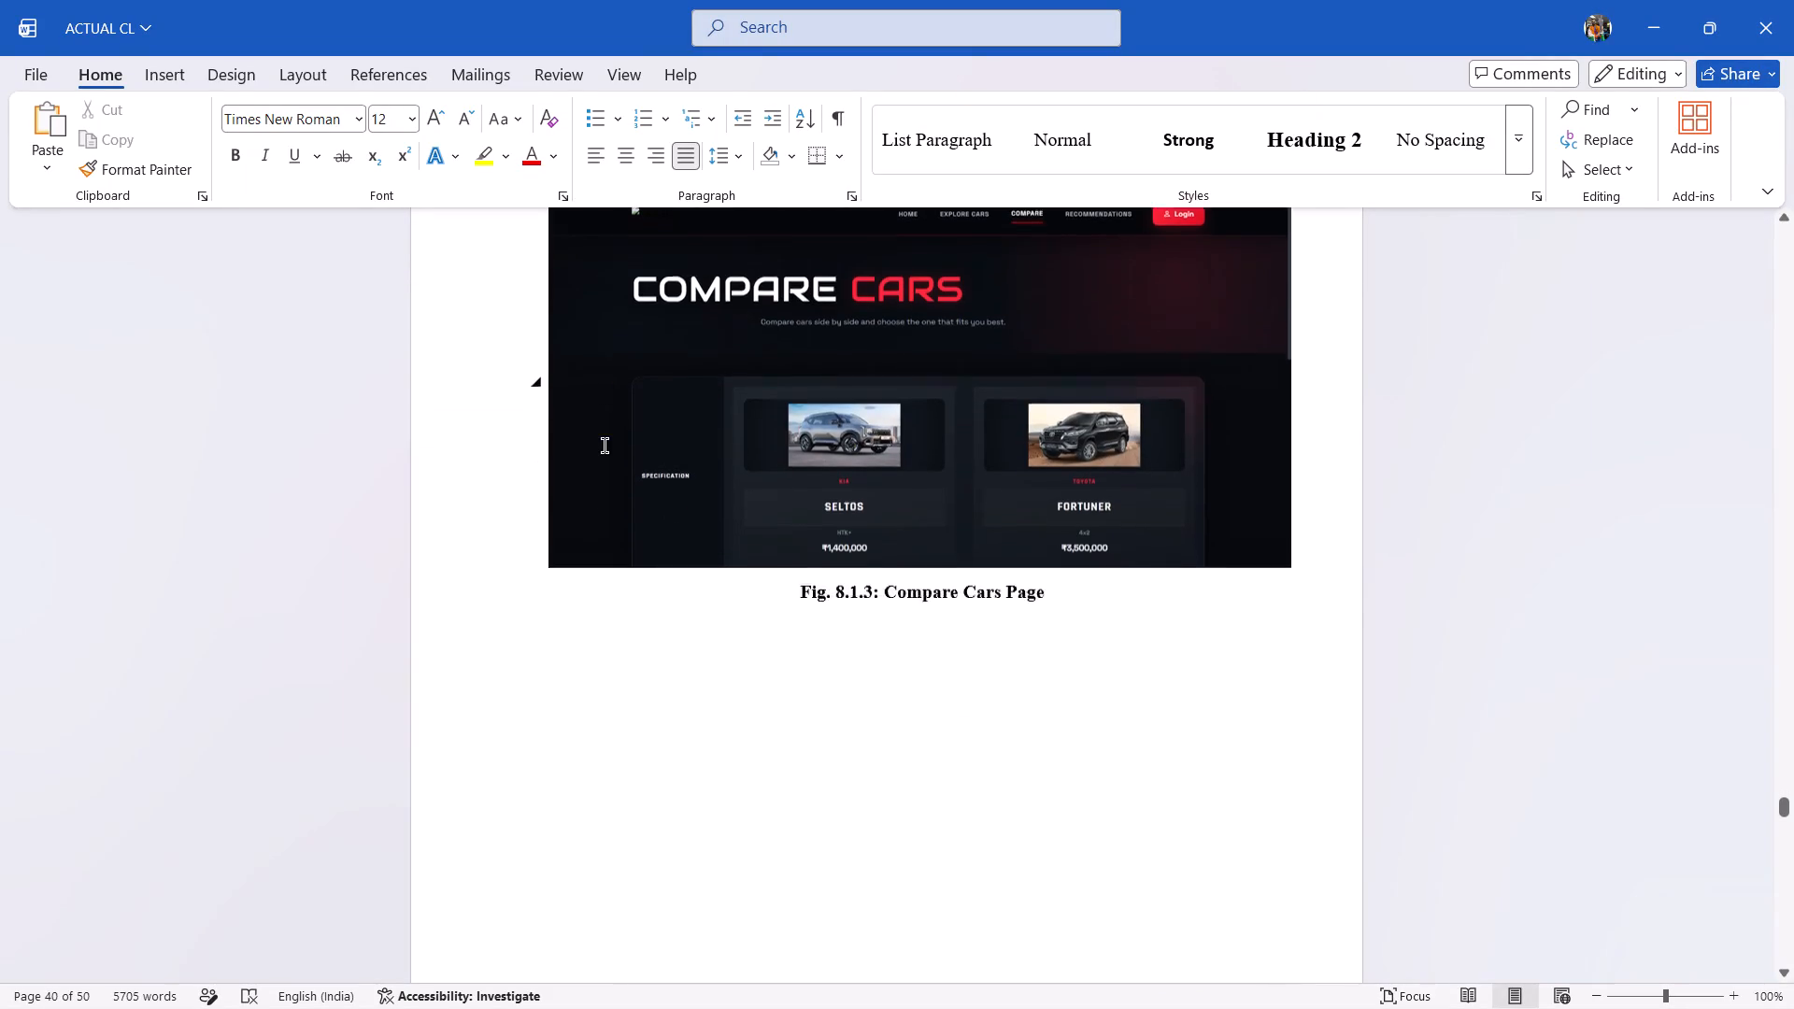
{"action": "scroll", "coordinate": [605, 446], "scroll_direction": "down", "scroll_amount": 20}
{"action": "scroll", "coordinate": [605, 446], "scroll_direction": "up", "scroll_amount": 5}
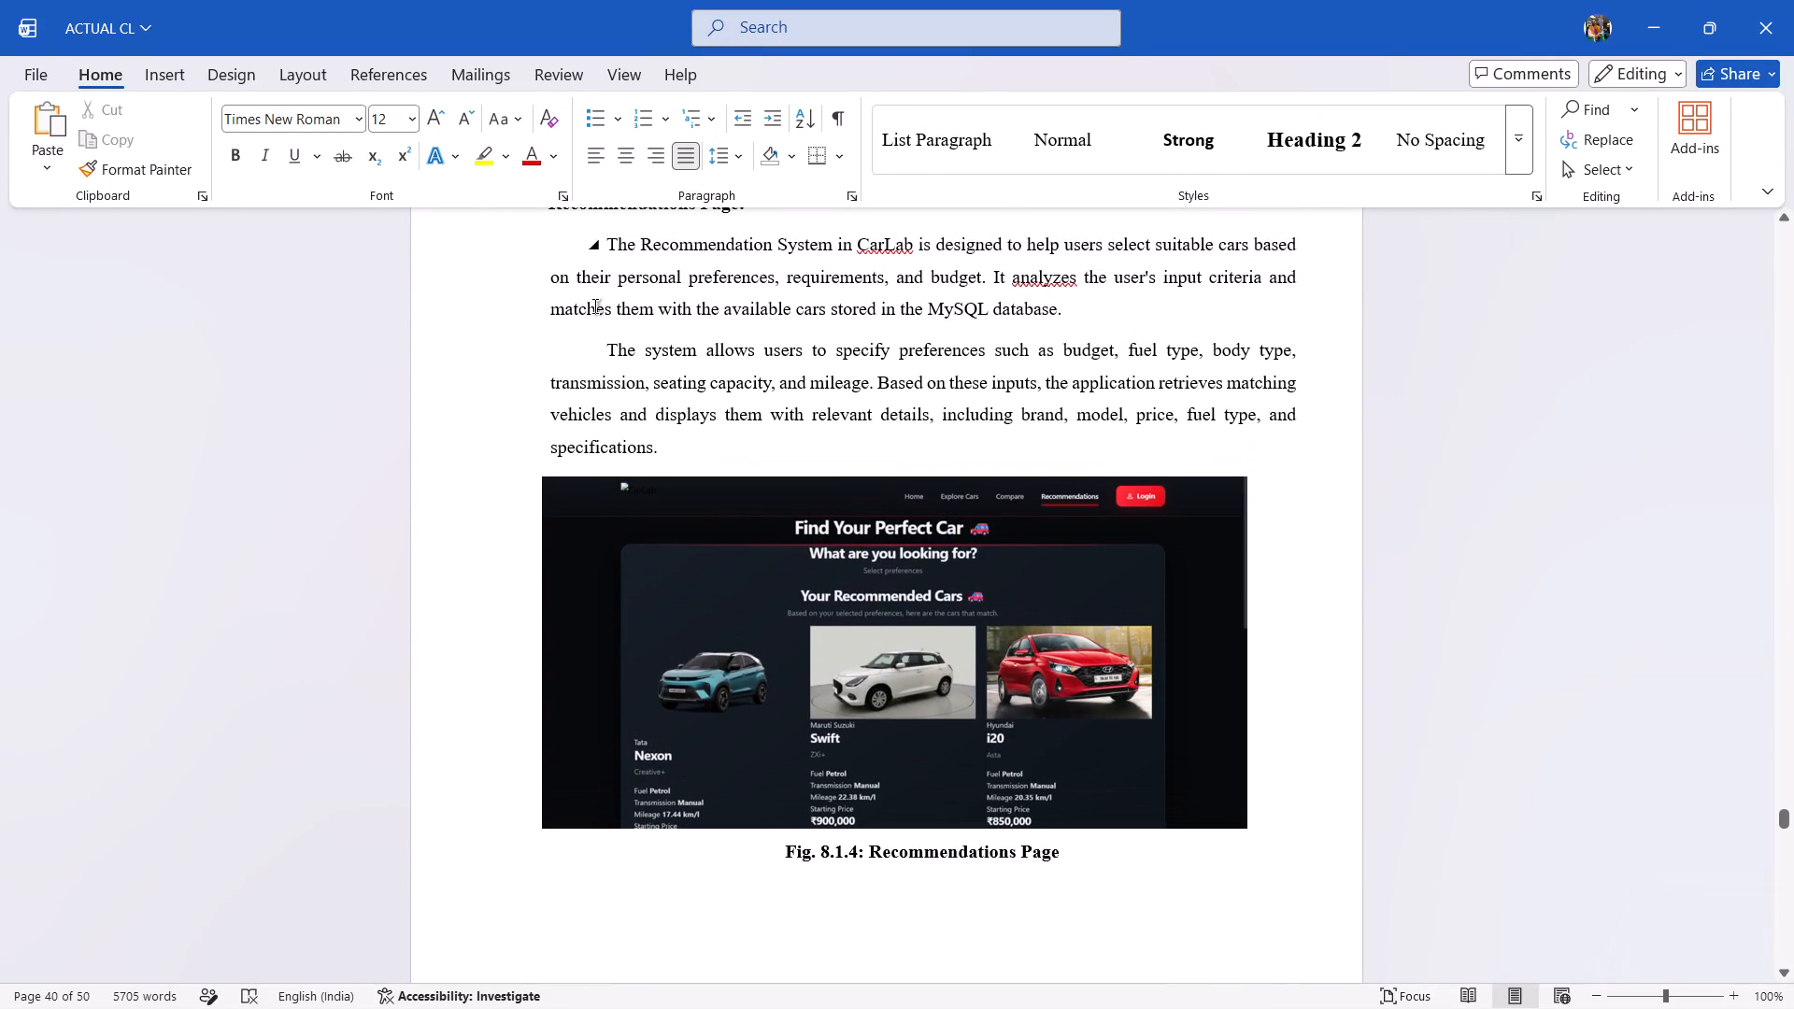
{"action": "scroll", "coordinate": [607, 277], "scroll_direction": "down", "scroll_amount": 1}
{"action": "scroll", "coordinate": [607, 277], "scroll_direction": "up", "scroll_amount": 2}
{"action": "left_click", "coordinate": [607, 277]}
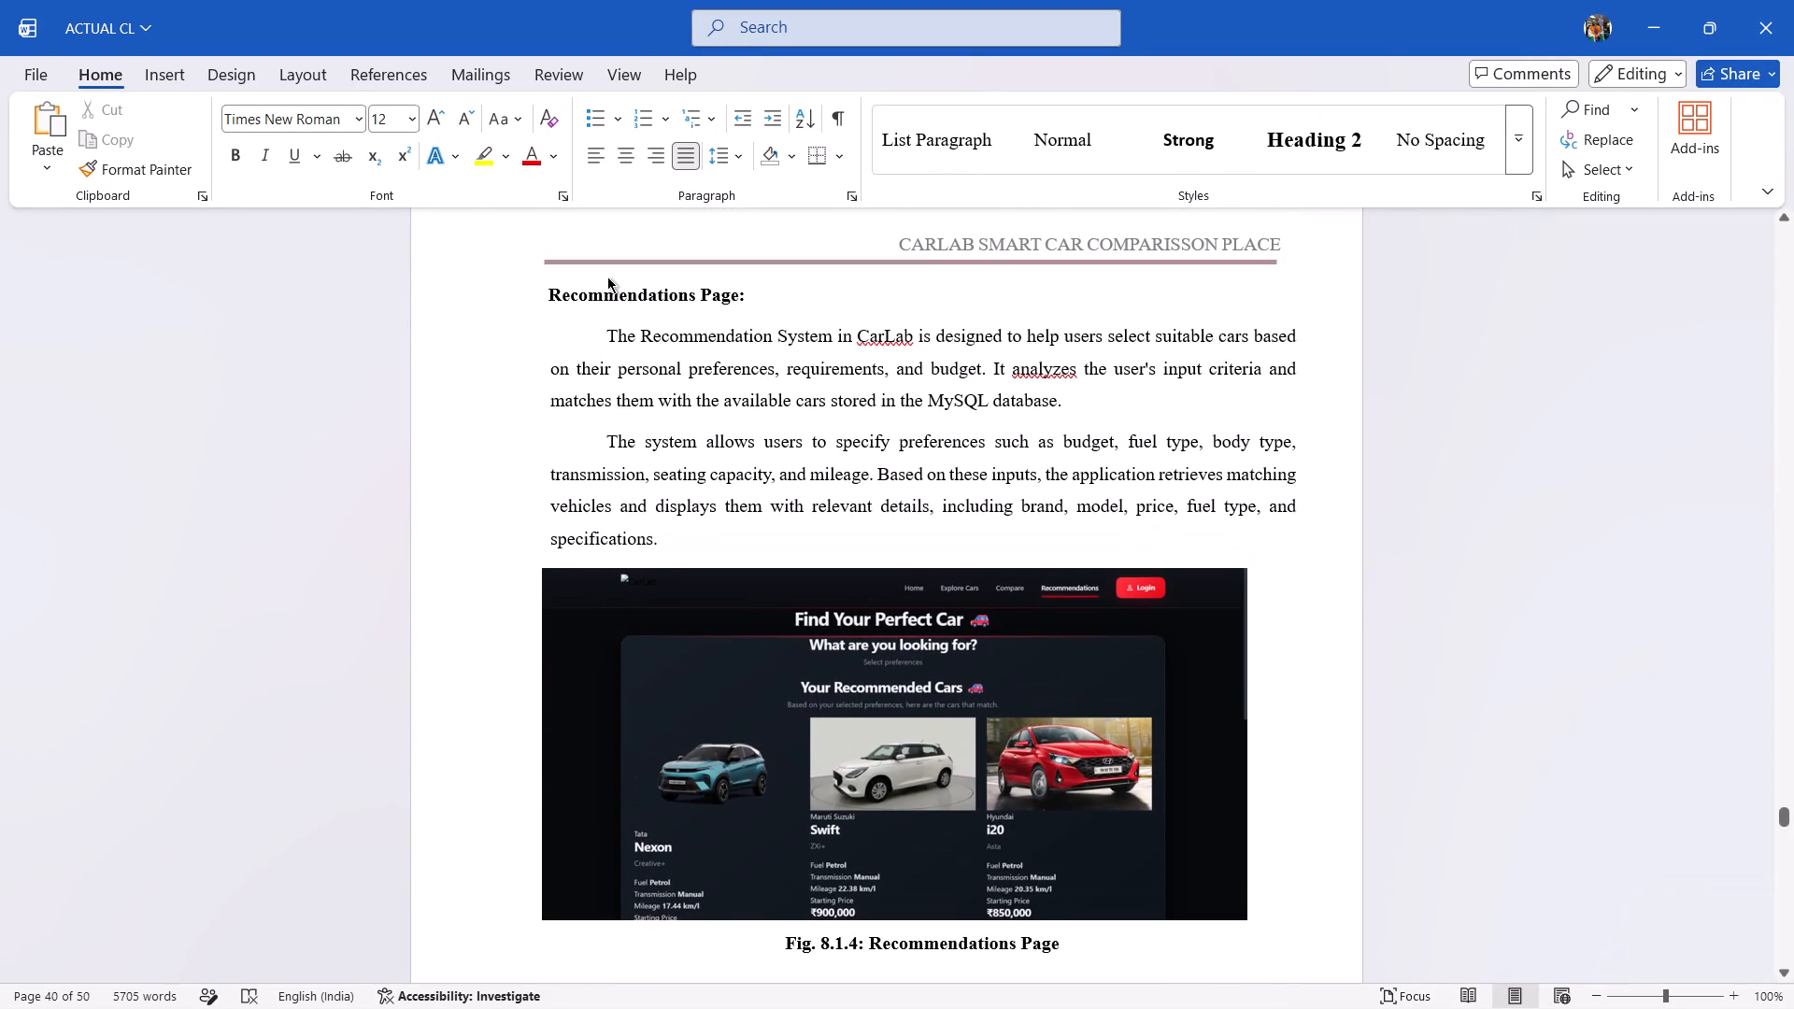
{"action": "left_click", "coordinate": [608, 333]}
{"action": "key", "text": "BackSpace"}
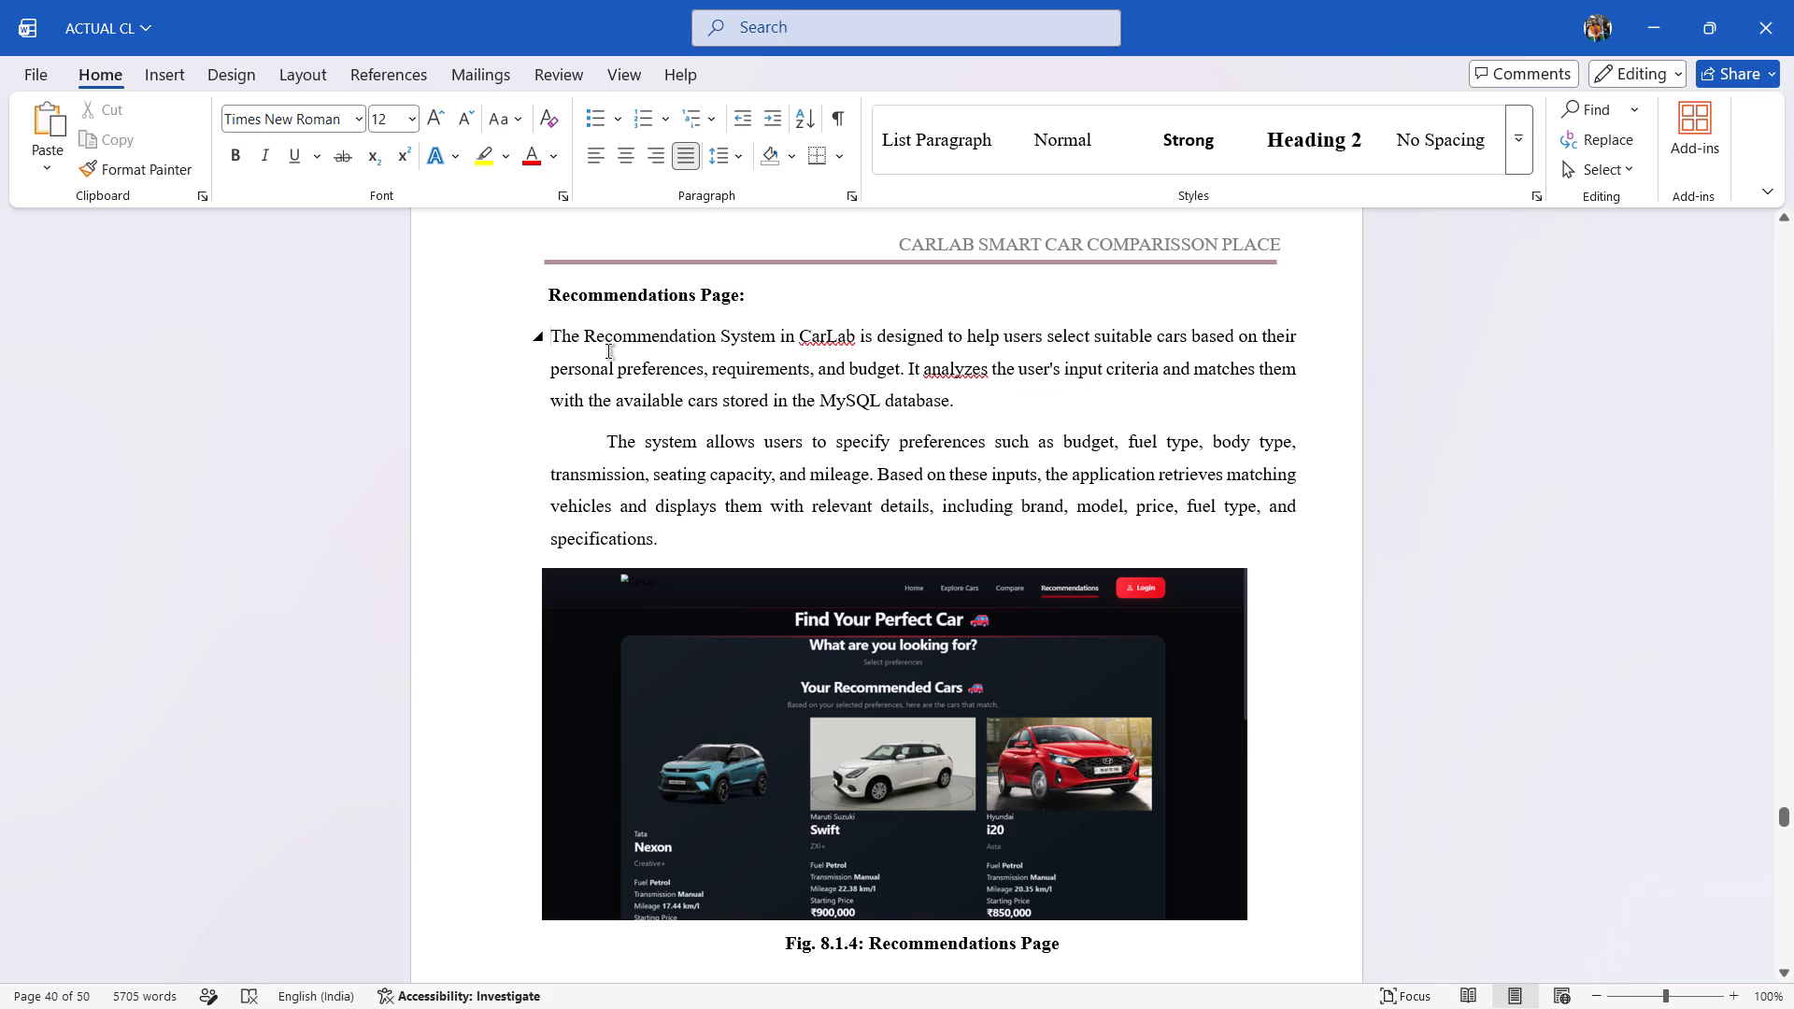
{"action": "left_click", "coordinate": [605, 443]}
{"action": "key", "text": "BackSpace"}
Remove the first-line indent from the paragraph beginning "The Choose CarLab Page provides users".
{"action": "scroll", "coordinate": [634, 389], "scroll_direction": "down", "scroll_amount": 14}
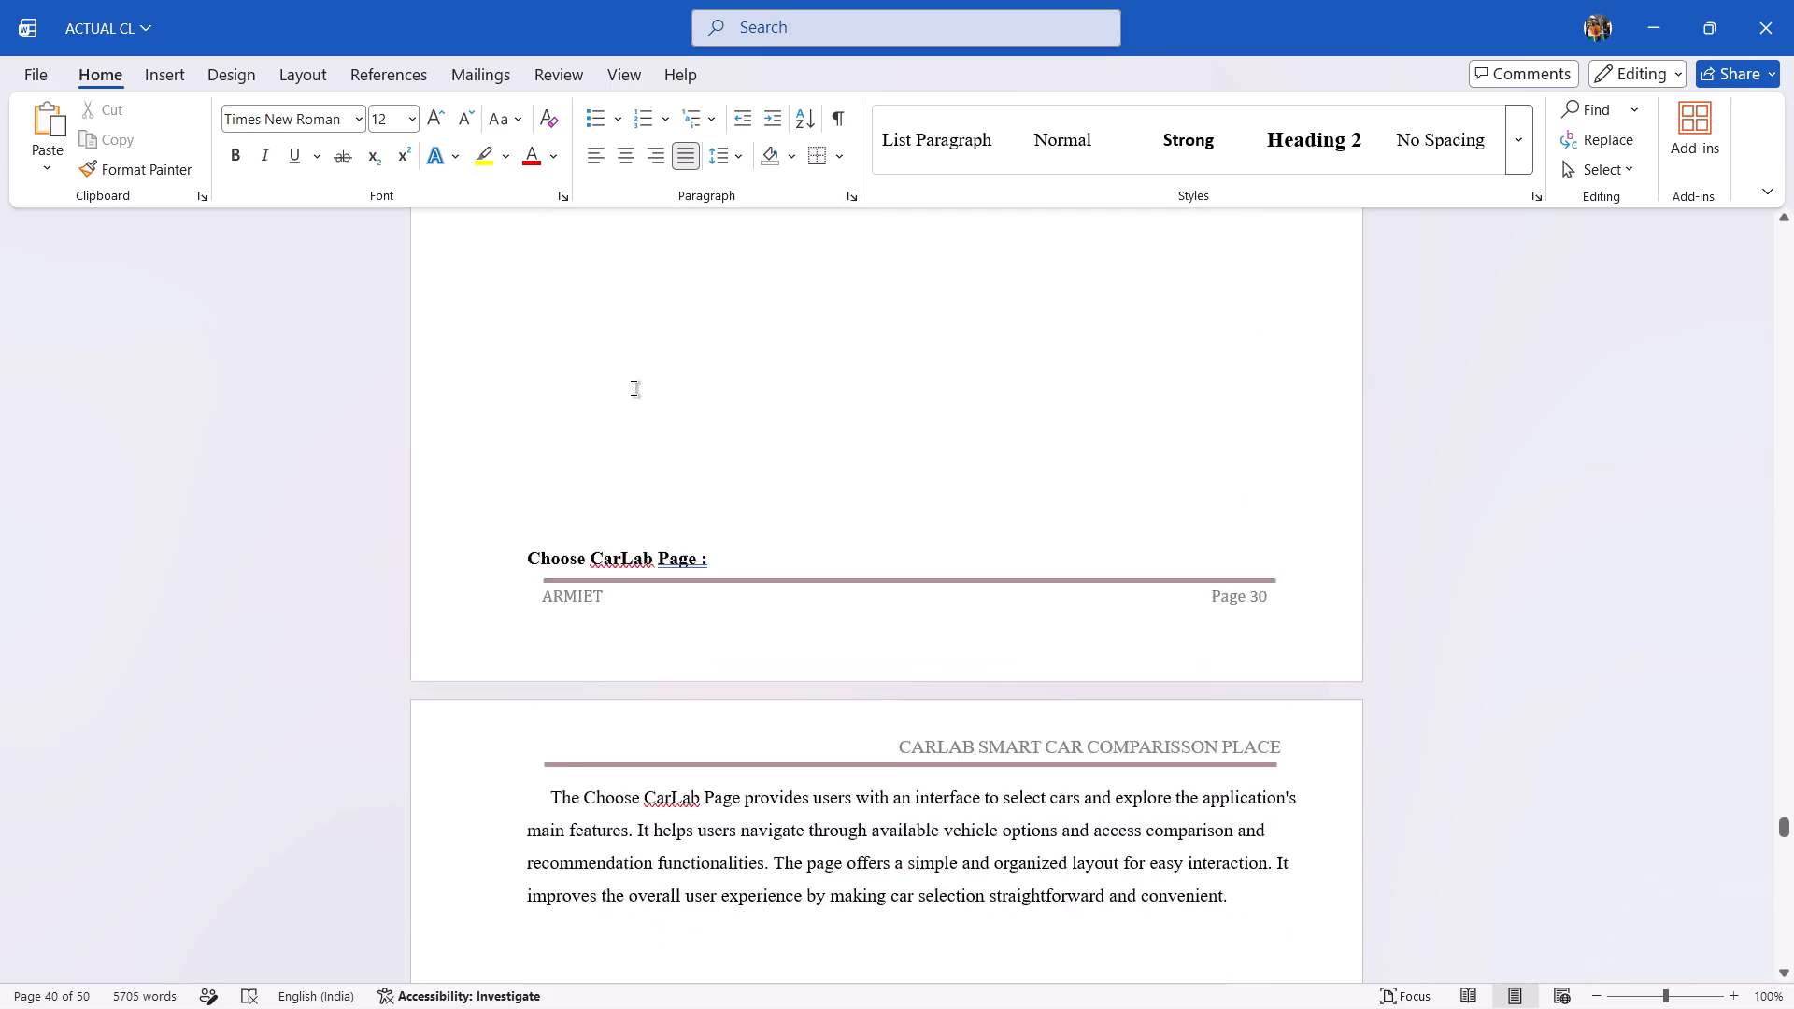
{"action": "scroll", "coordinate": [634, 389], "scroll_direction": "down", "scroll_amount": 4}
{"action": "scroll", "coordinate": [634, 389], "scroll_direction": "up", "scroll_amount": 1}
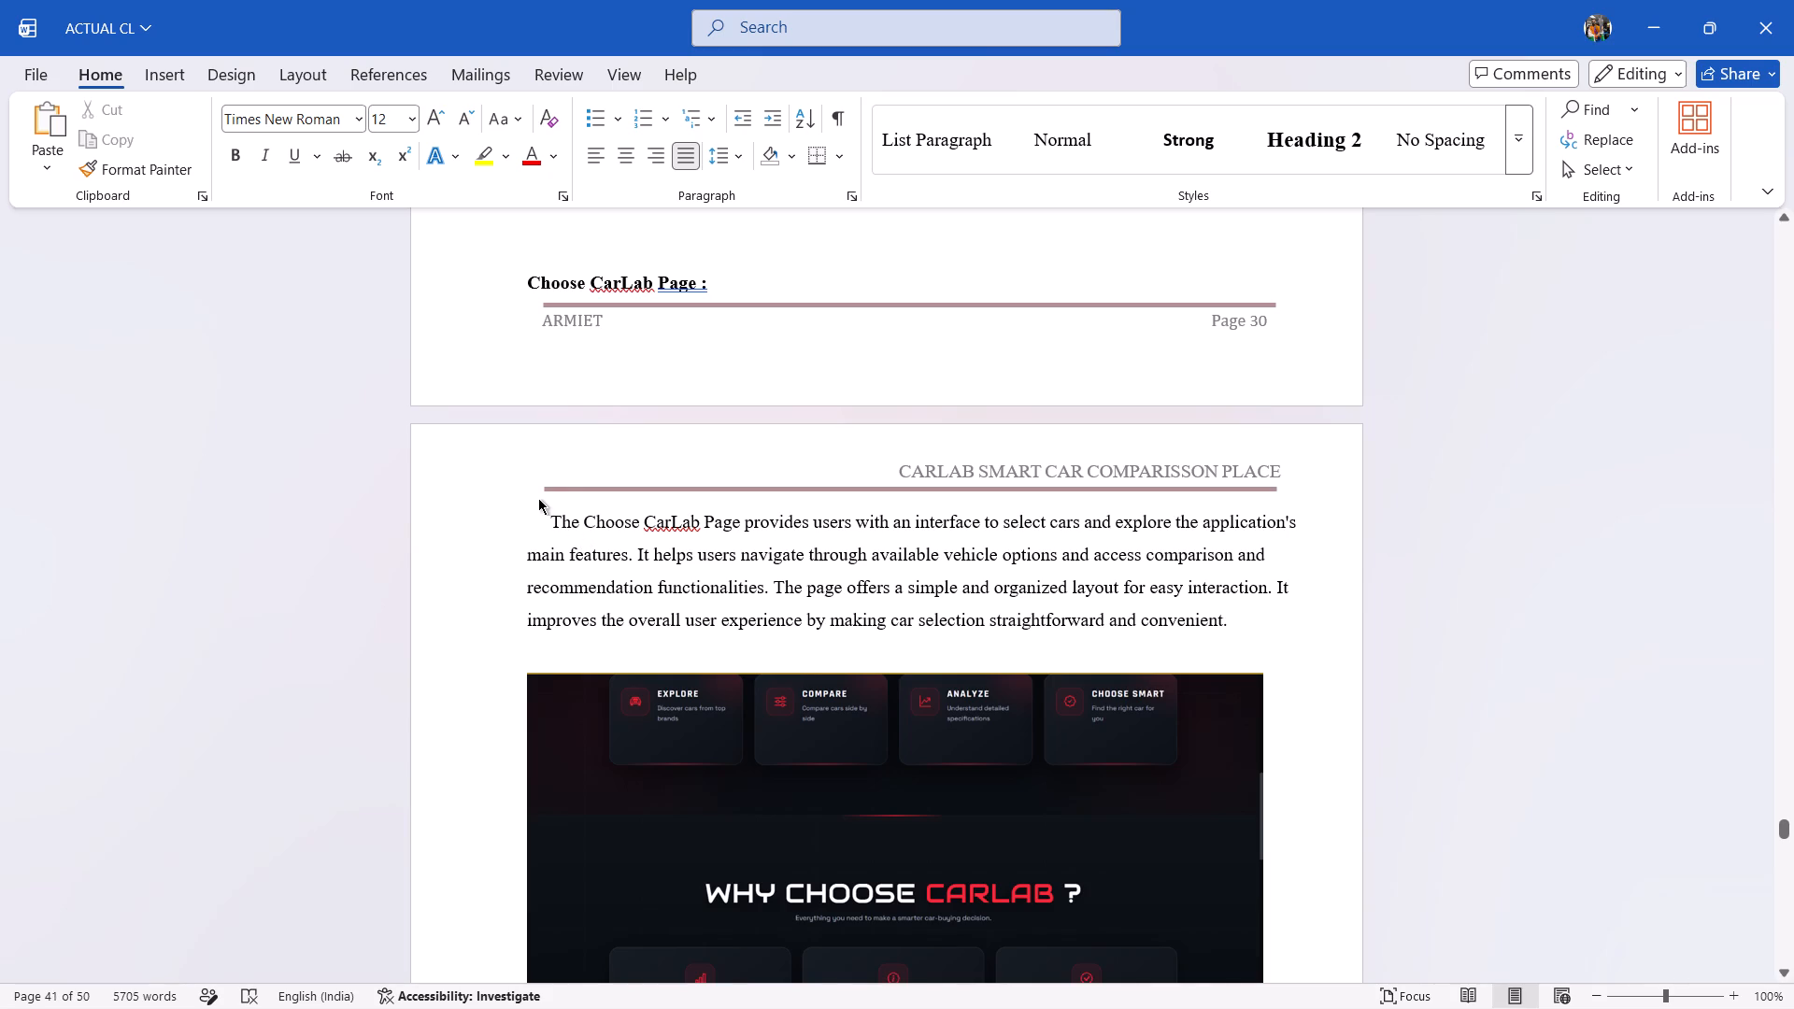
{"action": "left_click", "coordinate": [548, 519]}
{"action": "key", "text": "BackSpace"}
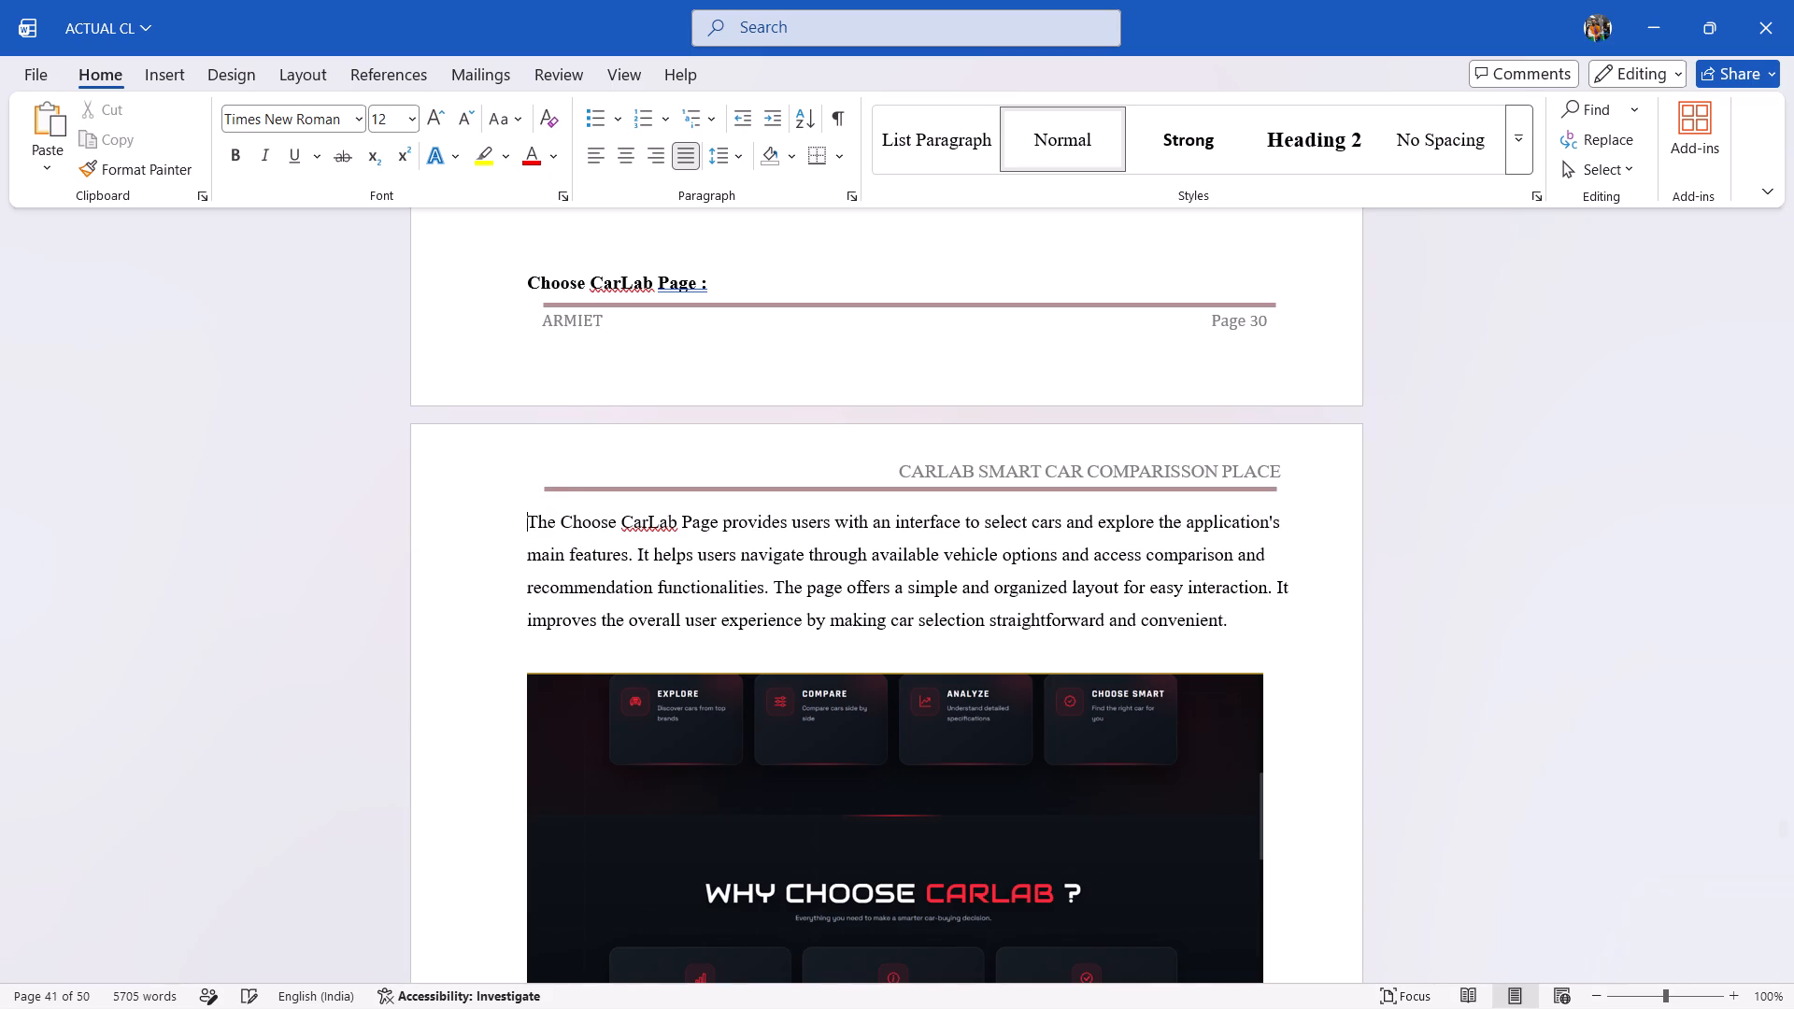
Remove the first-line indent from the opening paragraph of section 8.2 CarLab System Results.
{"action": "scroll", "coordinate": [548, 519], "scroll_direction": "down", "scroll_amount": 20}
{"action": "scroll", "coordinate": [548, 519], "scroll_direction": "down", "scroll_amount": 8}
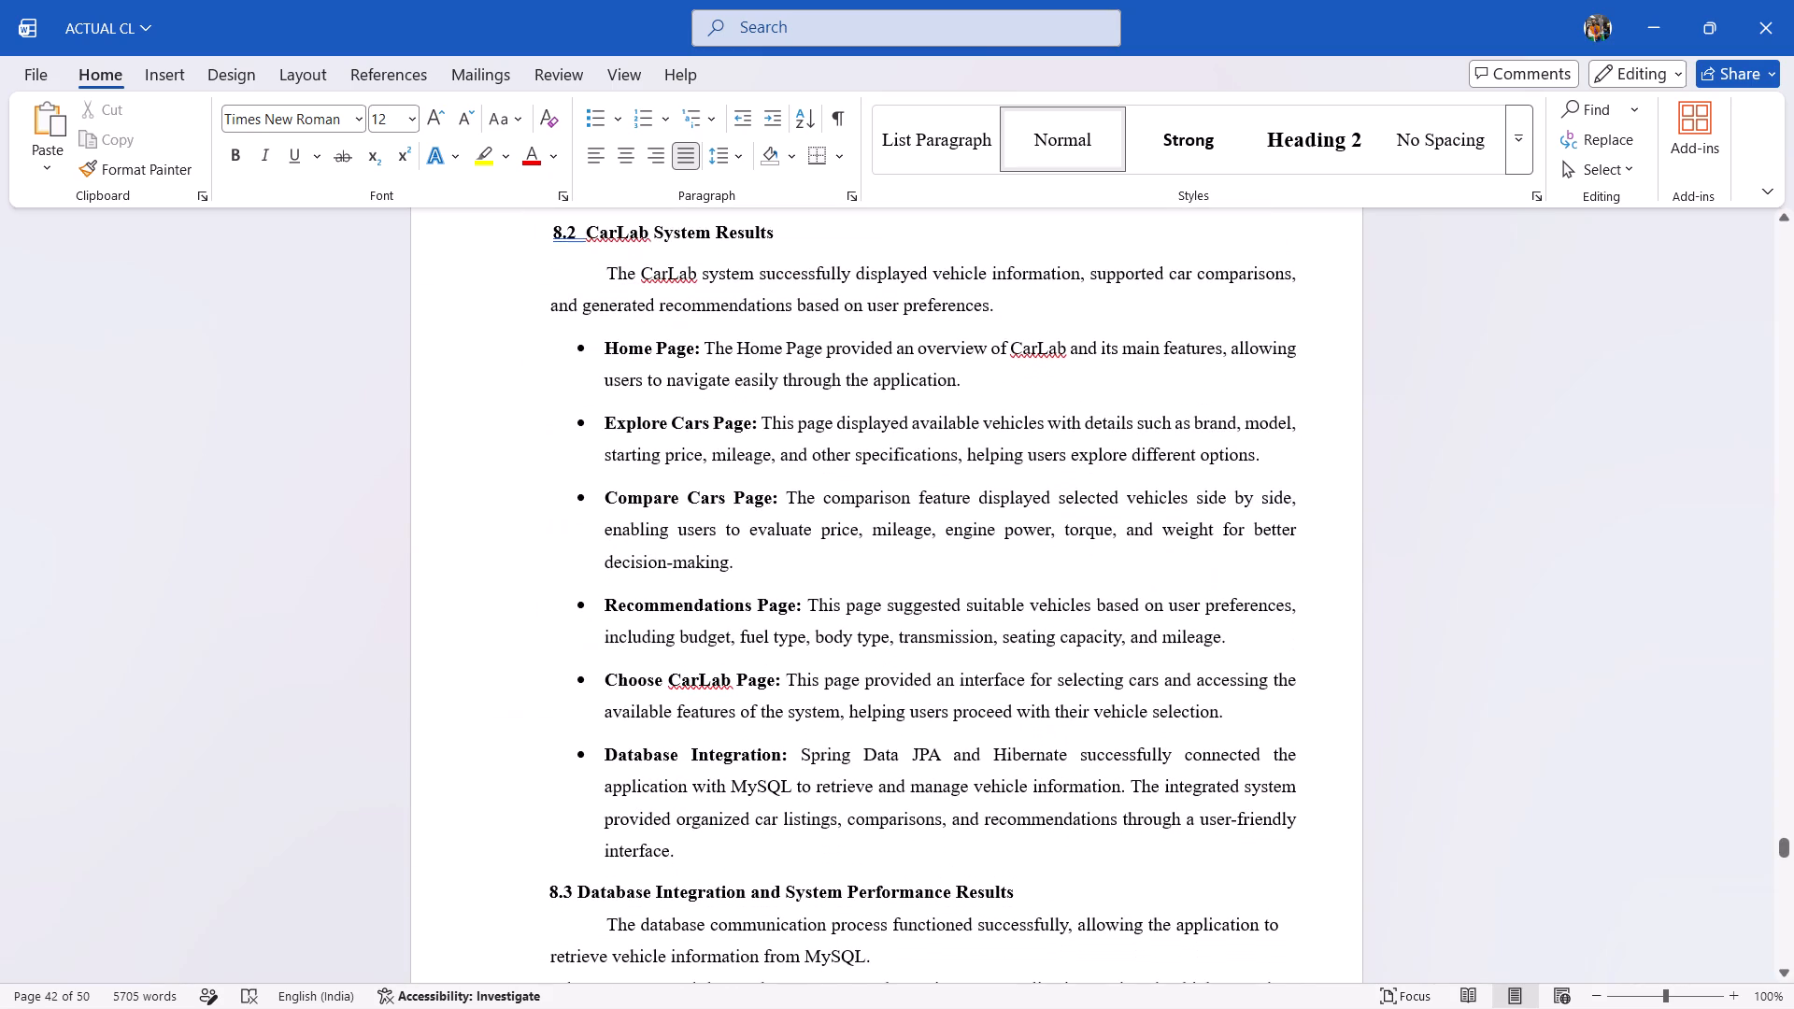
{"action": "scroll", "coordinate": [548, 519], "scroll_direction": "left", "scroll_amount": 2}
{"action": "left_click", "coordinate": [608, 269]}
{"action": "key", "text": "BackSpace"}
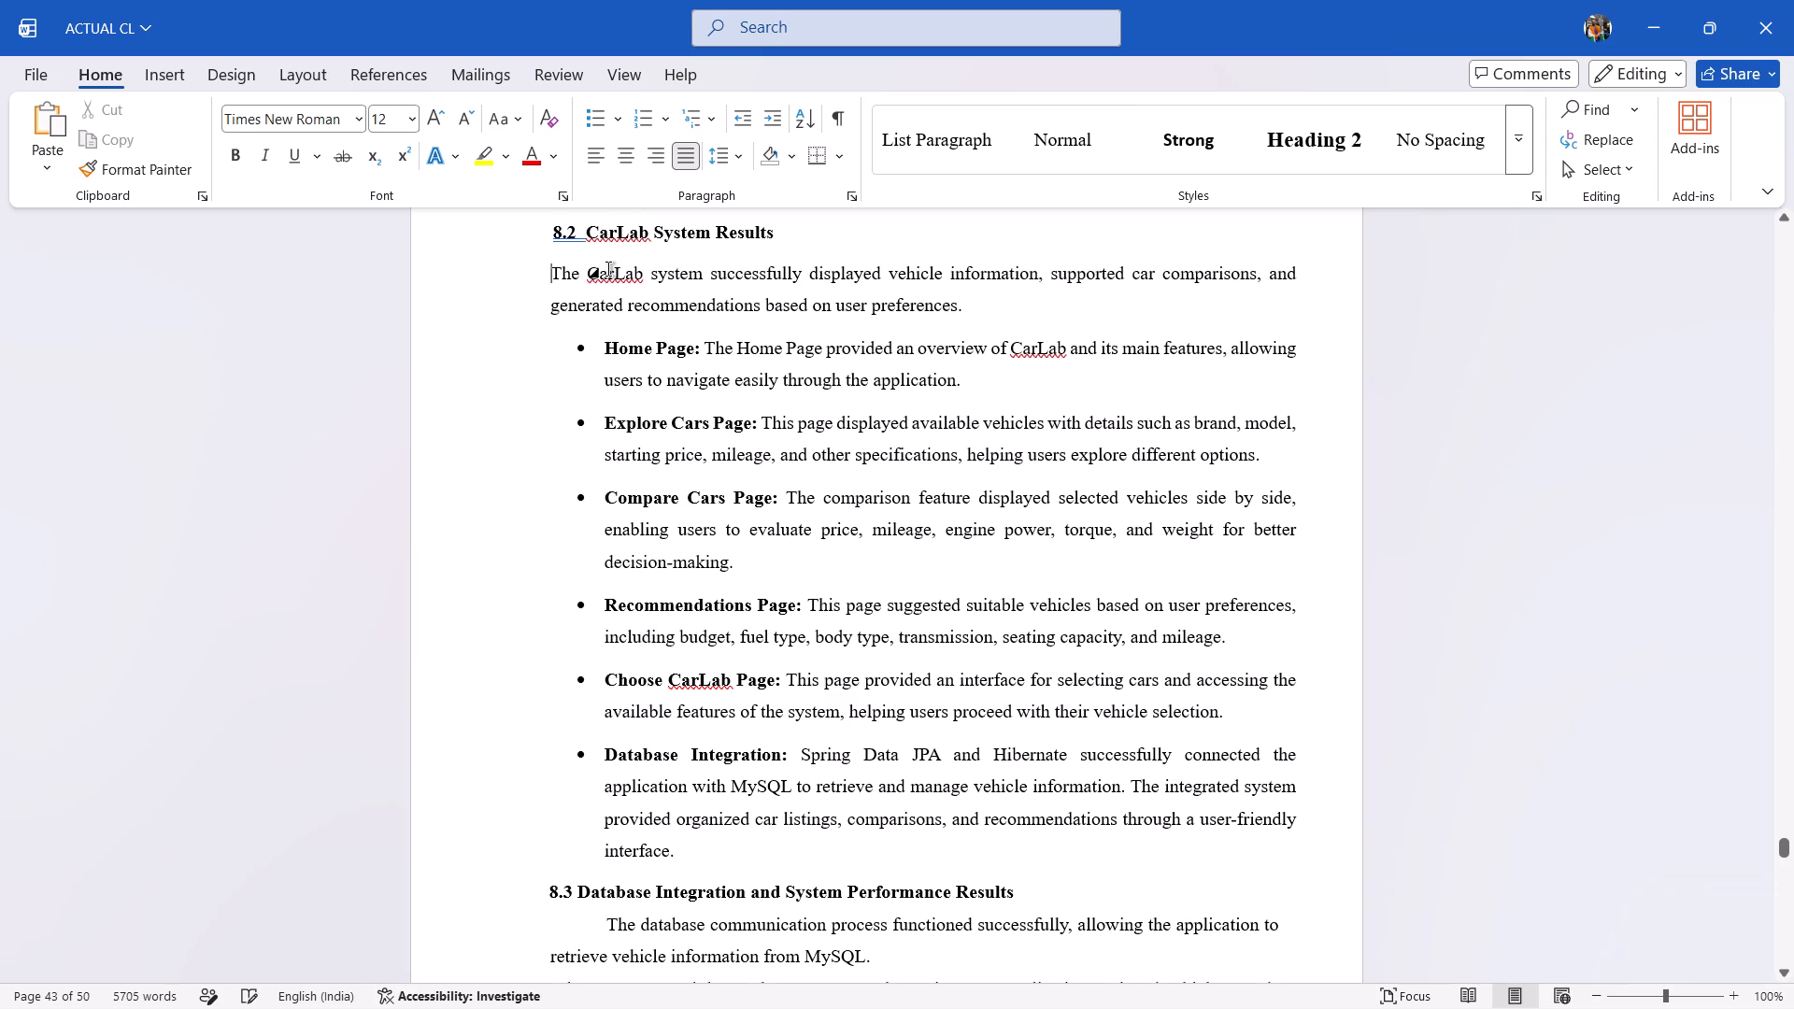
Remove the first-line indents from the section 8.3 paragraphs beginning "The database communication process" and "During car comparison".
{"action": "scroll", "coordinate": [608, 269], "scroll_direction": "down", "scroll_amount": 20}
{"action": "scroll", "coordinate": [608, 269], "scroll_direction": "up", "scroll_amount": 1}
{"action": "scroll", "coordinate": [608, 269], "scroll_direction": "down", "scroll_amount": 1}
{"action": "scroll", "coordinate": [608, 269], "scroll_direction": "up", "scroll_amount": 6}
{"action": "left_click", "coordinate": [608, 269]}
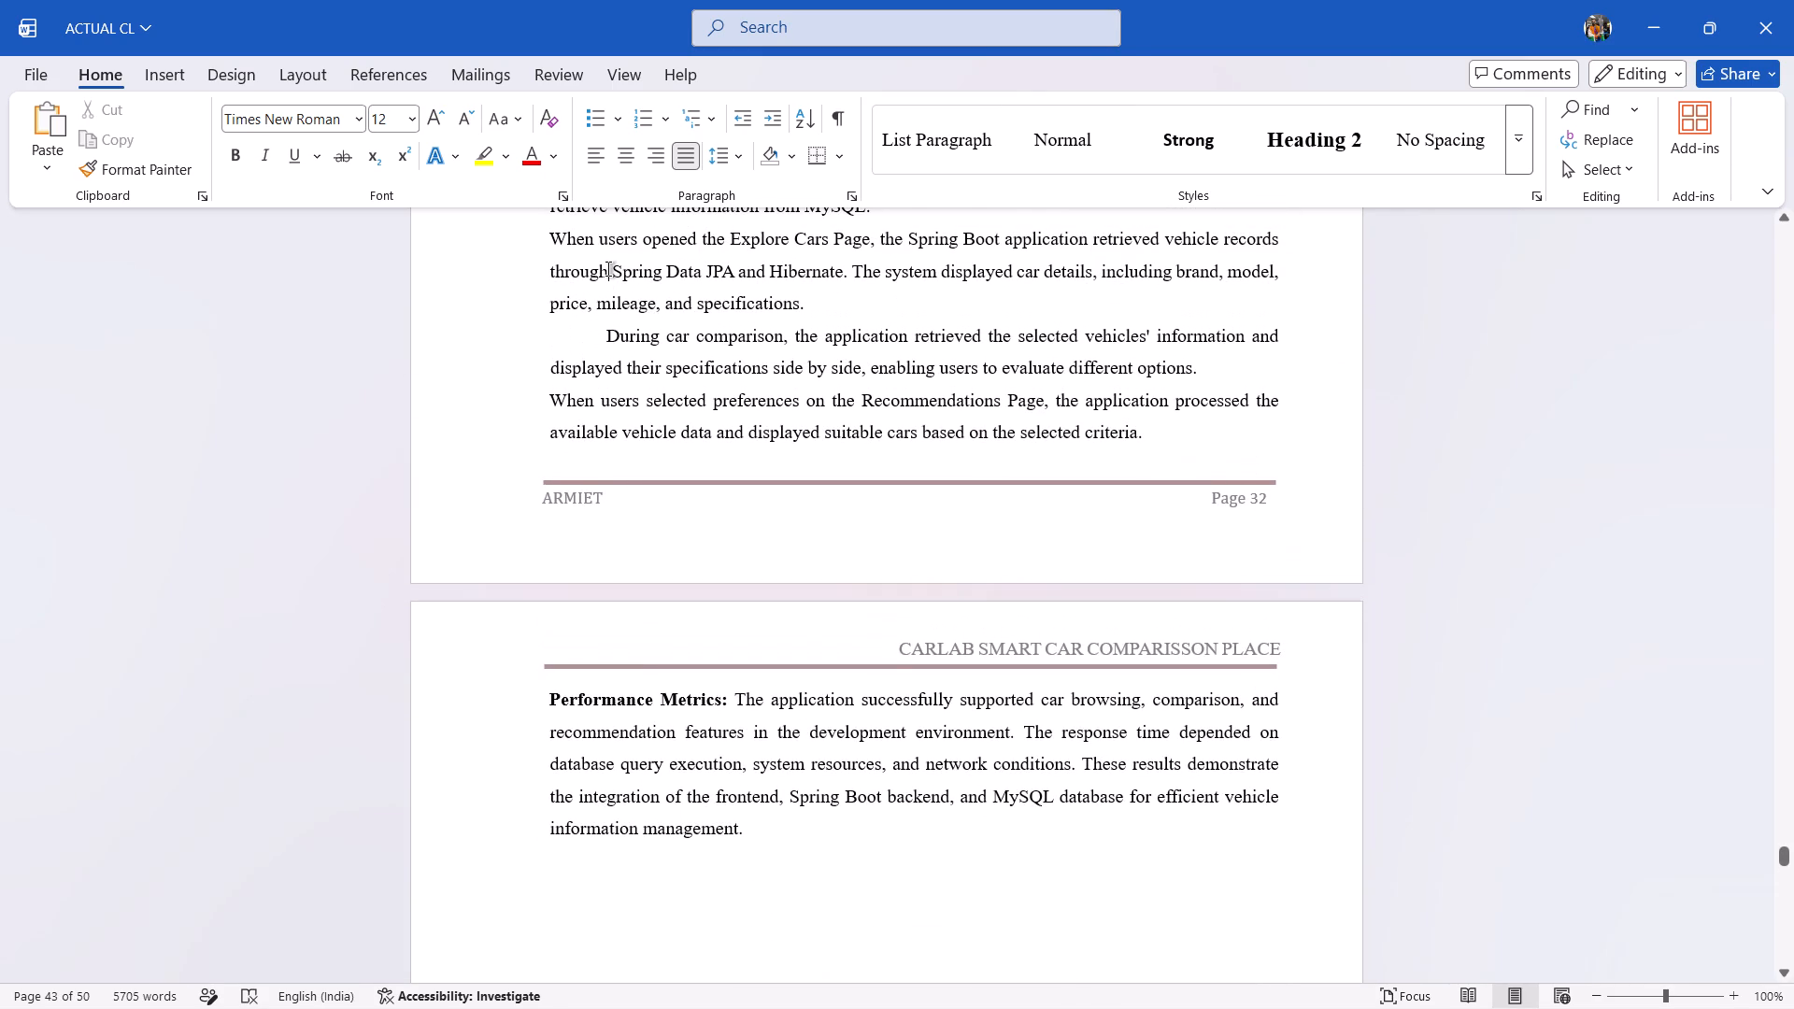
{"action": "scroll", "coordinate": [608, 269], "scroll_direction": "up", "scroll_amount": 2}
{"action": "left_click", "coordinate": [607, 264]}
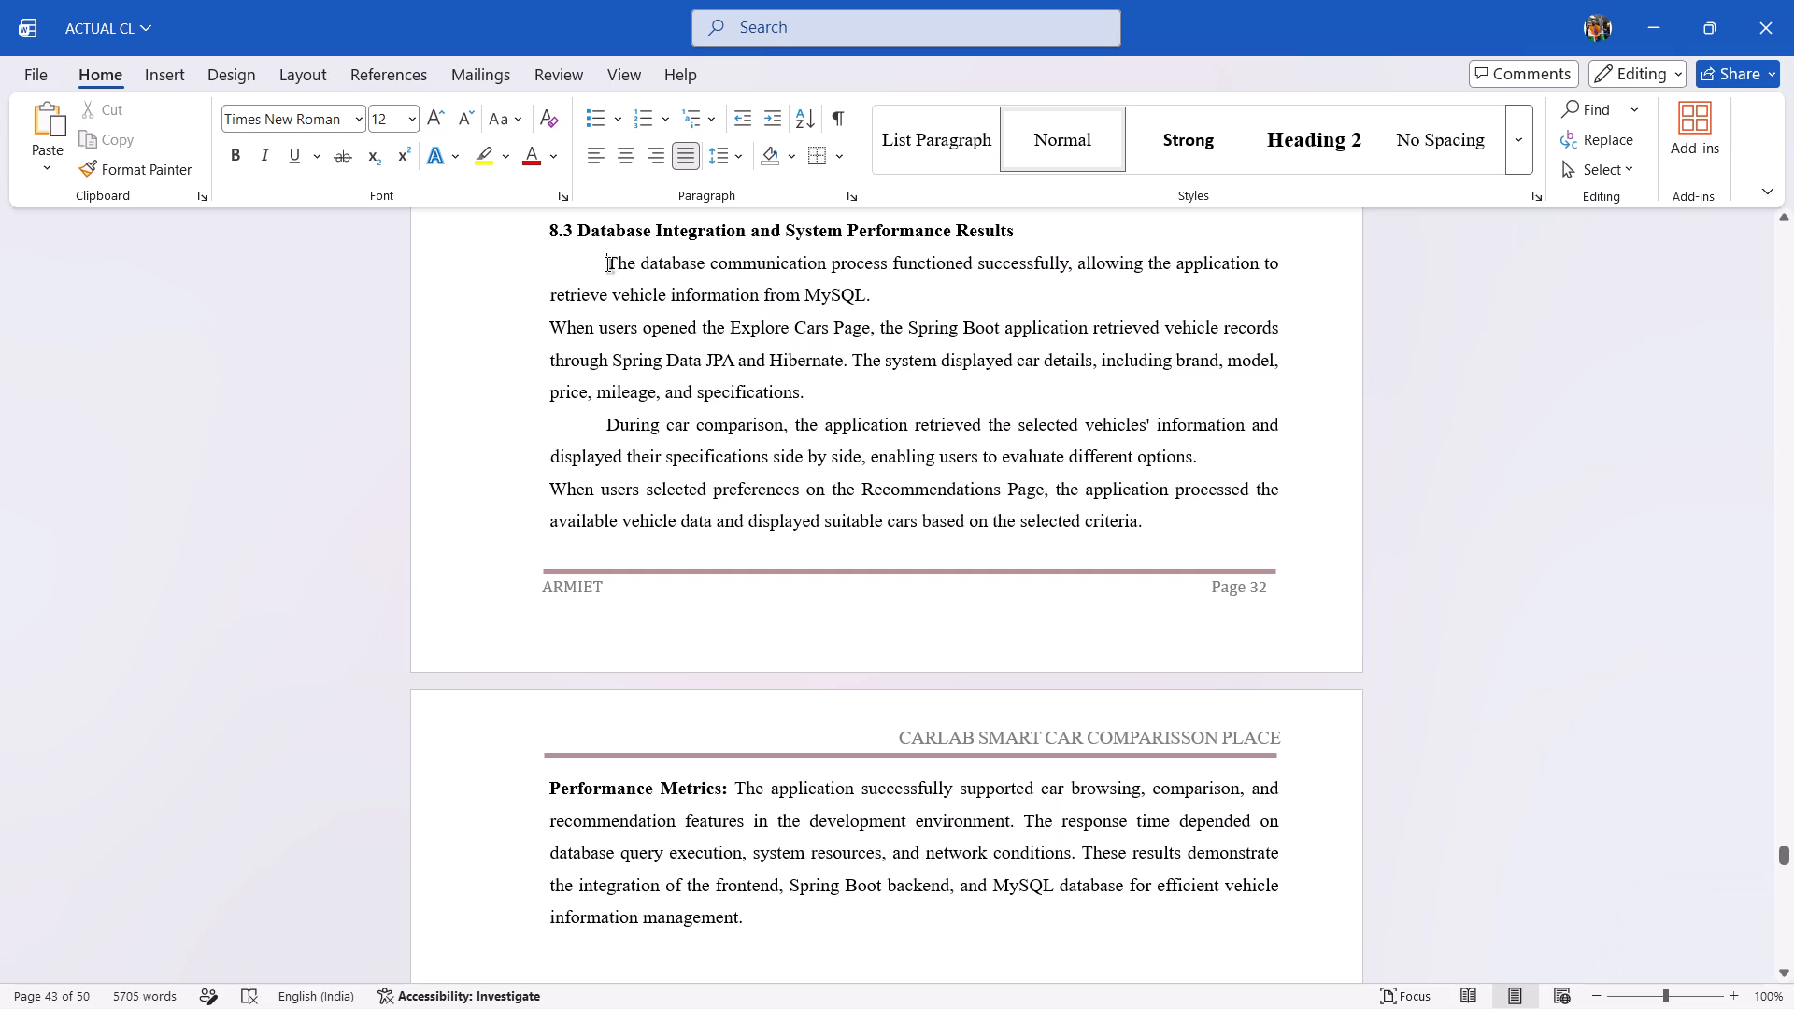
{"action": "key", "text": "BackSpace"}
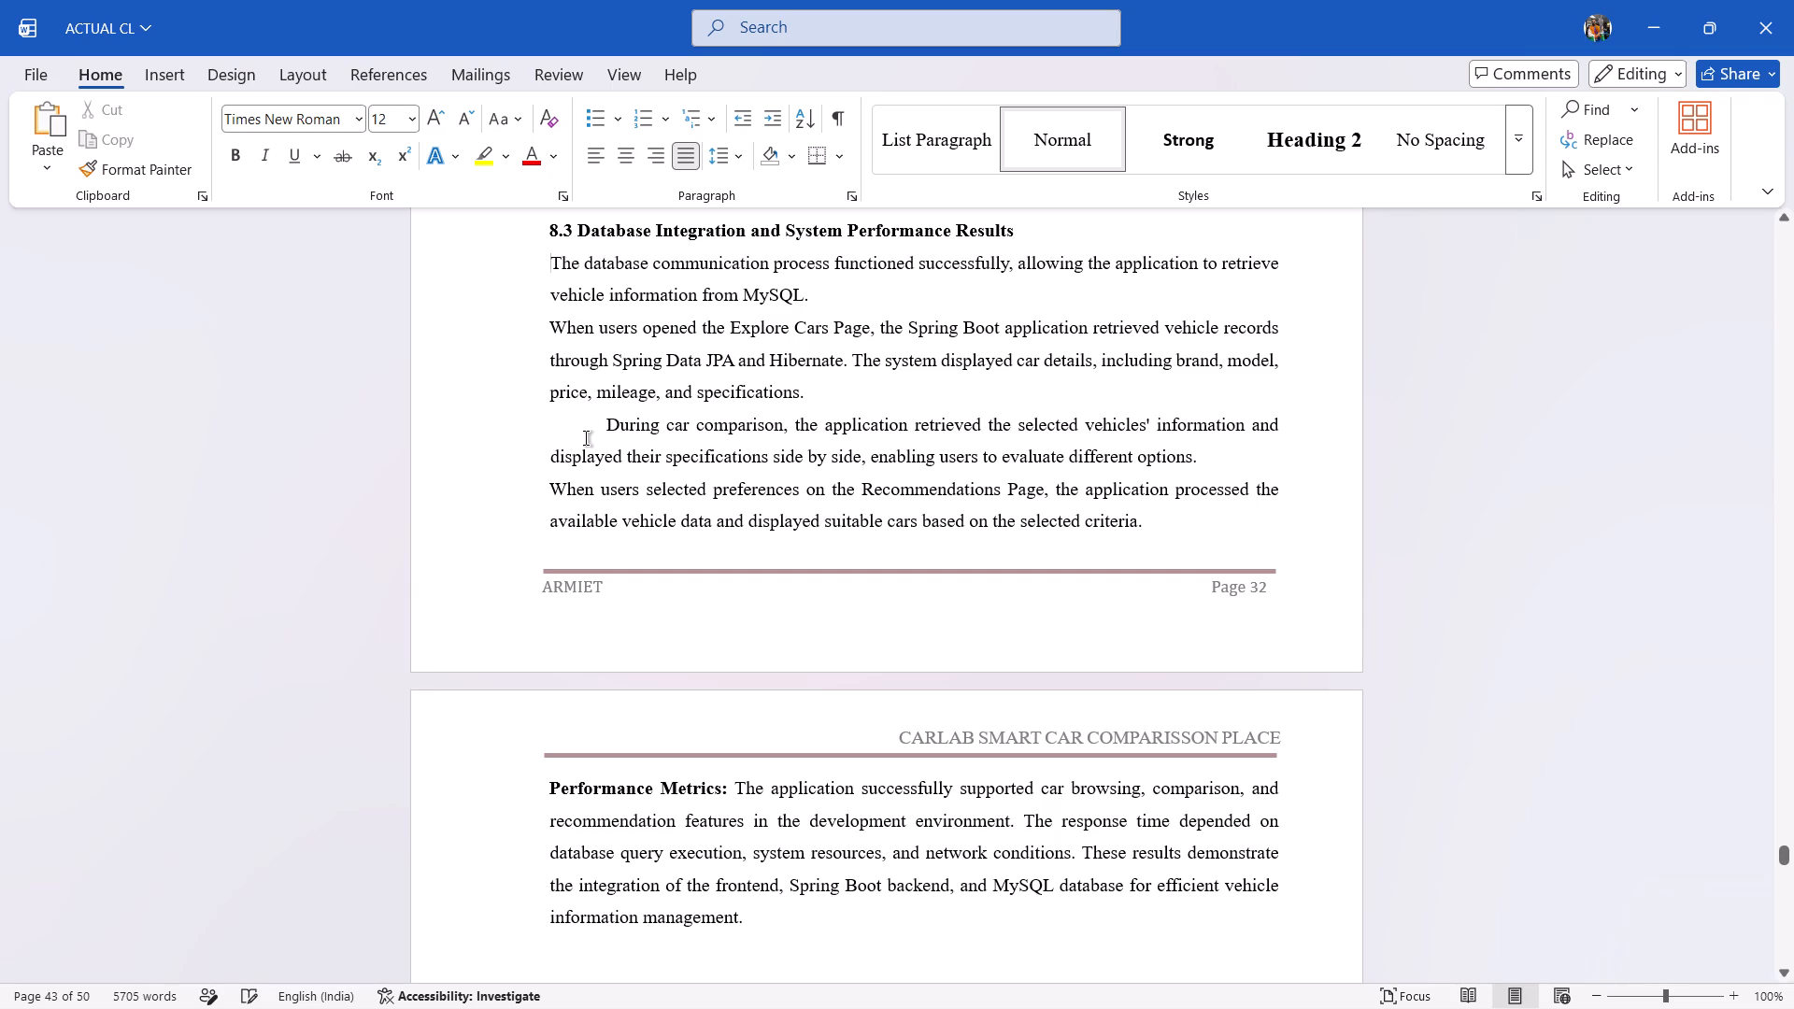
{"action": "left_click", "coordinate": [601, 424]}
{"action": "key", "text": "BackSpace"}
Remove the first-line indents from the two Chapter 9 Conclusion paragraphs beginning "The CarLab – Smart Car Comparison" and "This project demonstrates".
{"action": "scroll", "coordinate": [601, 424], "scroll_direction": "down", "scroll_amount": 18}
{"action": "scroll", "coordinate": [601, 424], "scroll_direction": "down", "scroll_amount": 4}
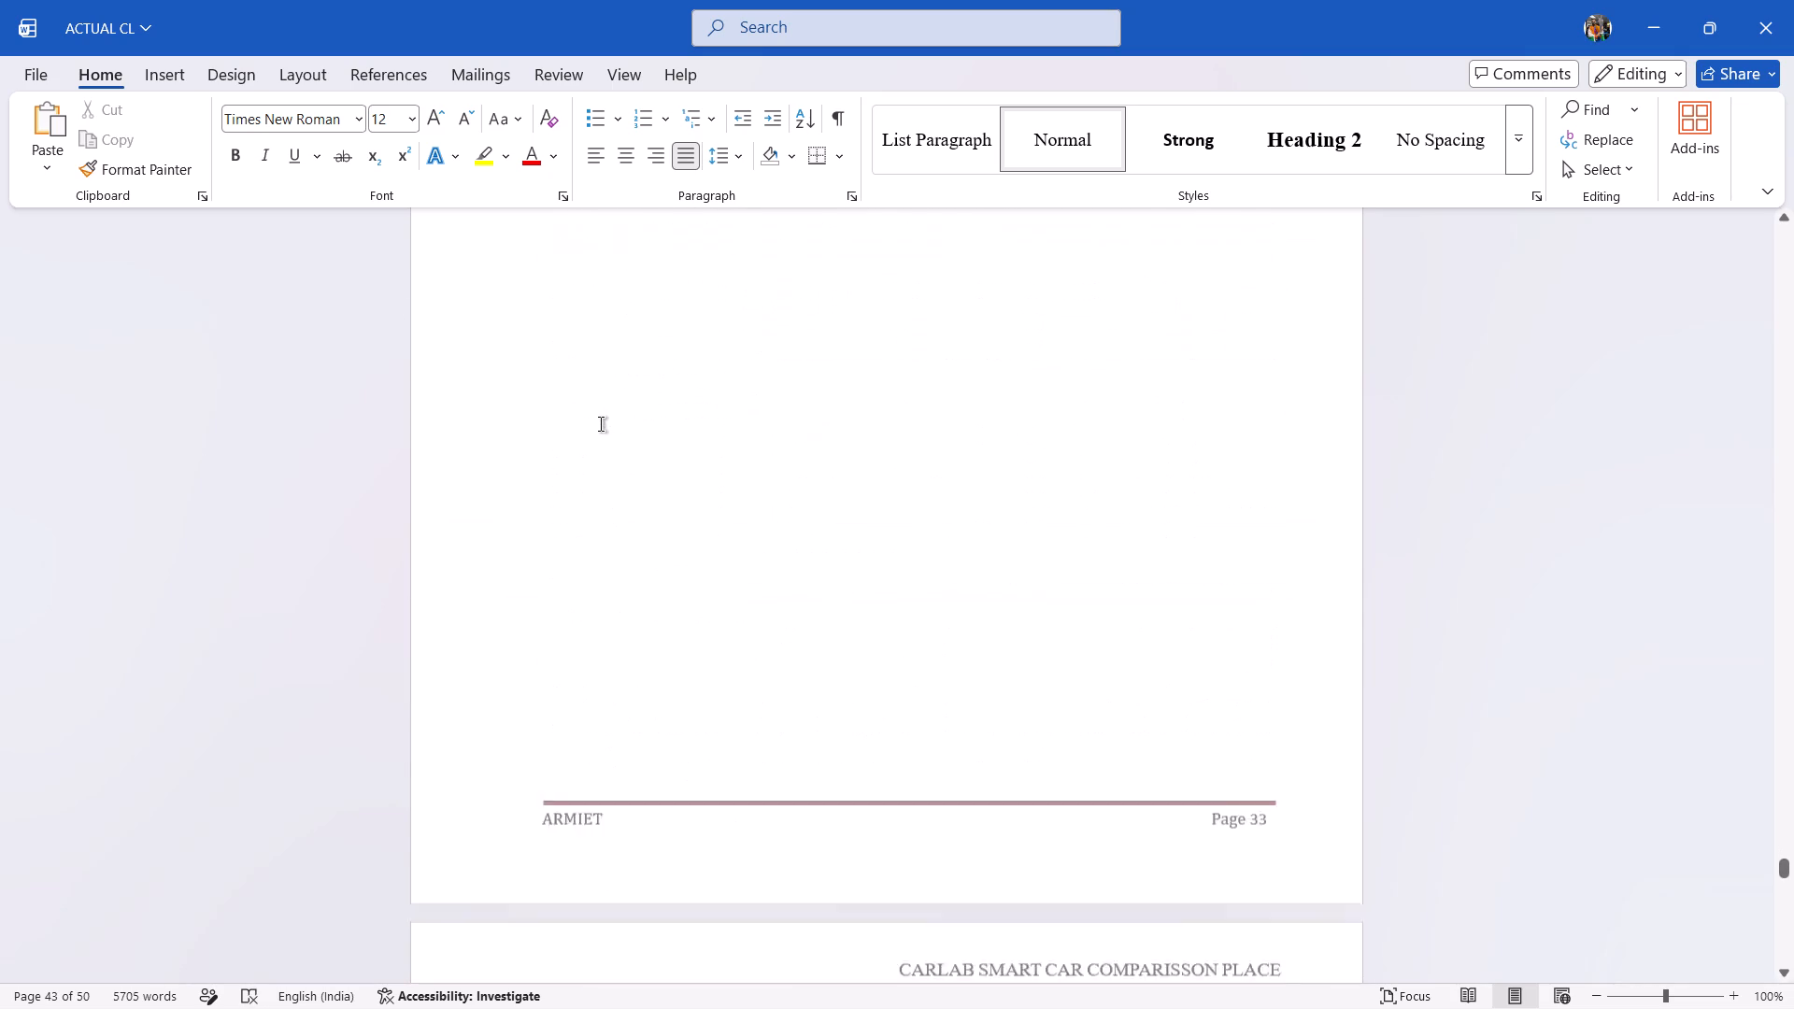
{"action": "scroll", "coordinate": [601, 424], "scroll_direction": "down", "scroll_amount": 6}
{"action": "scroll", "coordinate": [601, 424], "scroll_direction": "down", "scroll_amount": 19}
{"action": "scroll", "coordinate": [601, 424], "scroll_direction": "down", "scroll_amount": 5}
{"action": "scroll", "coordinate": [601, 424], "scroll_direction": "up", "scroll_amount": 1}
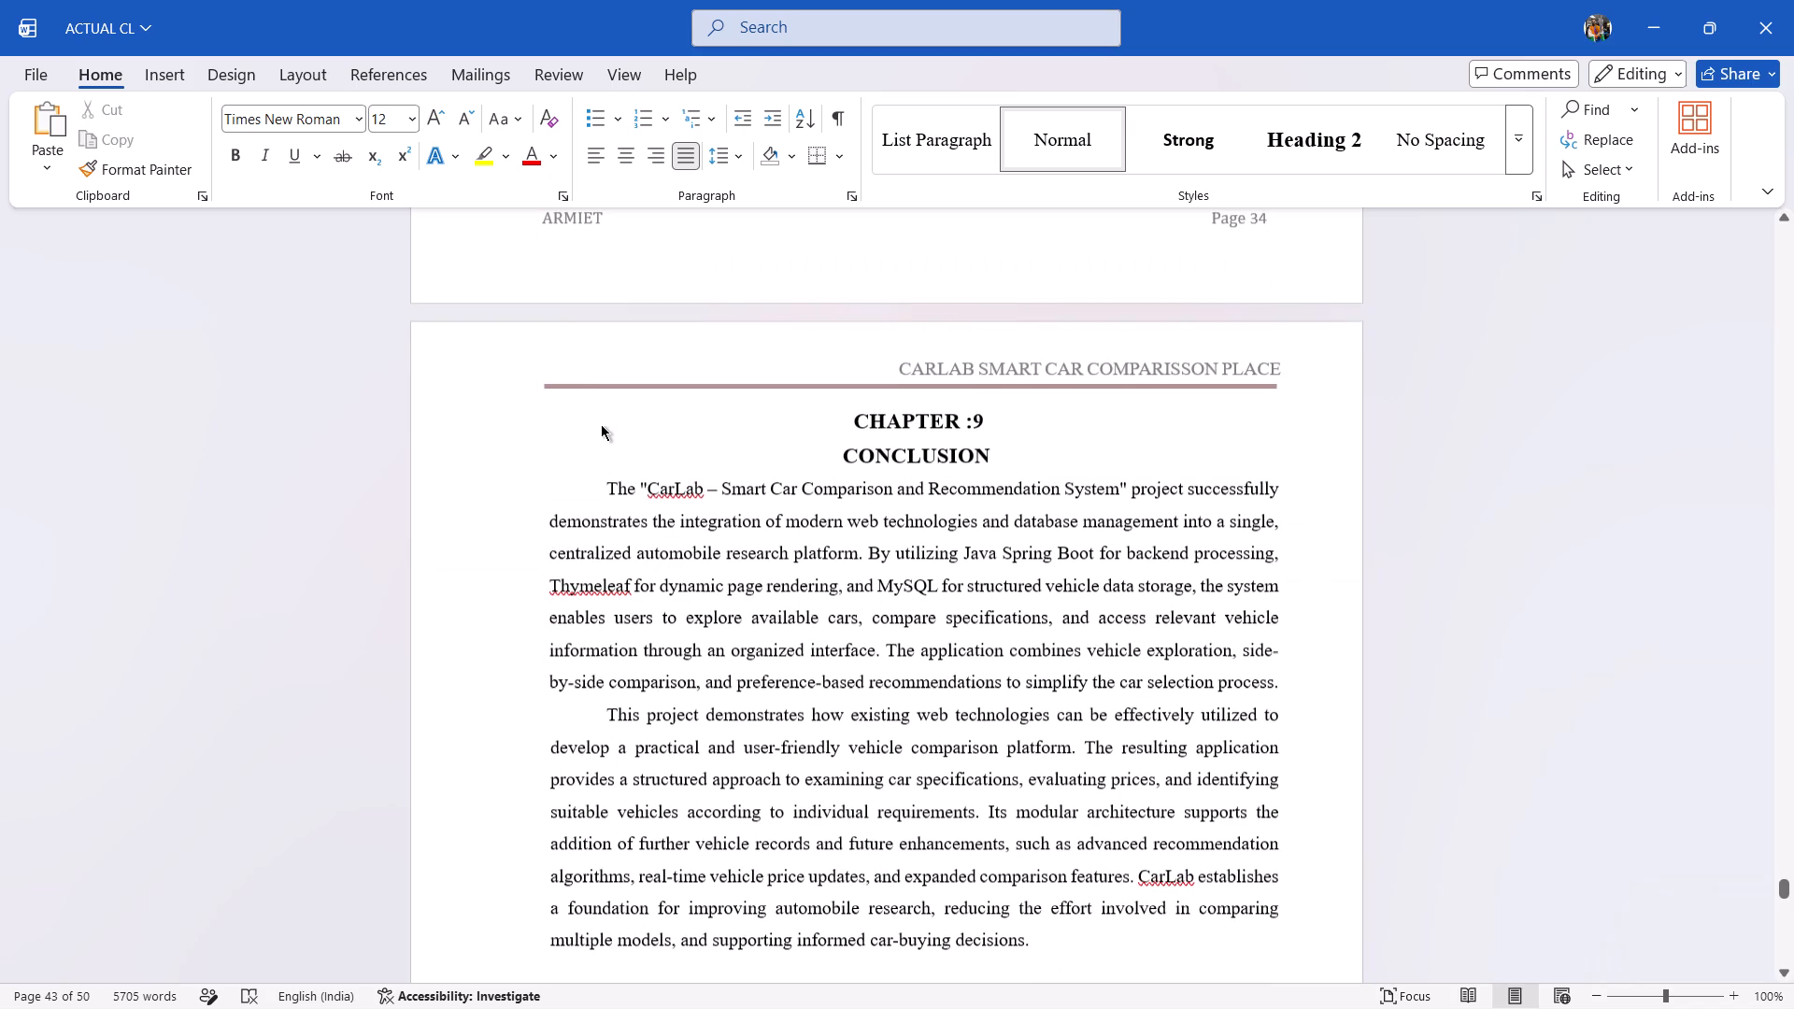
{"action": "scroll", "coordinate": [601, 424], "scroll_direction": "down", "scroll_amount": 1}
{"action": "scroll", "coordinate": [601, 424], "scroll_direction": "up", "scroll_amount": 1}
{"action": "scroll", "coordinate": [601, 424], "scroll_direction": "down", "scroll_amount": 1}
{"action": "scroll", "coordinate": [601, 424], "scroll_direction": "up", "scroll_amount": 1}
{"action": "scroll", "coordinate": [601, 424], "scroll_direction": "down", "scroll_amount": 1}
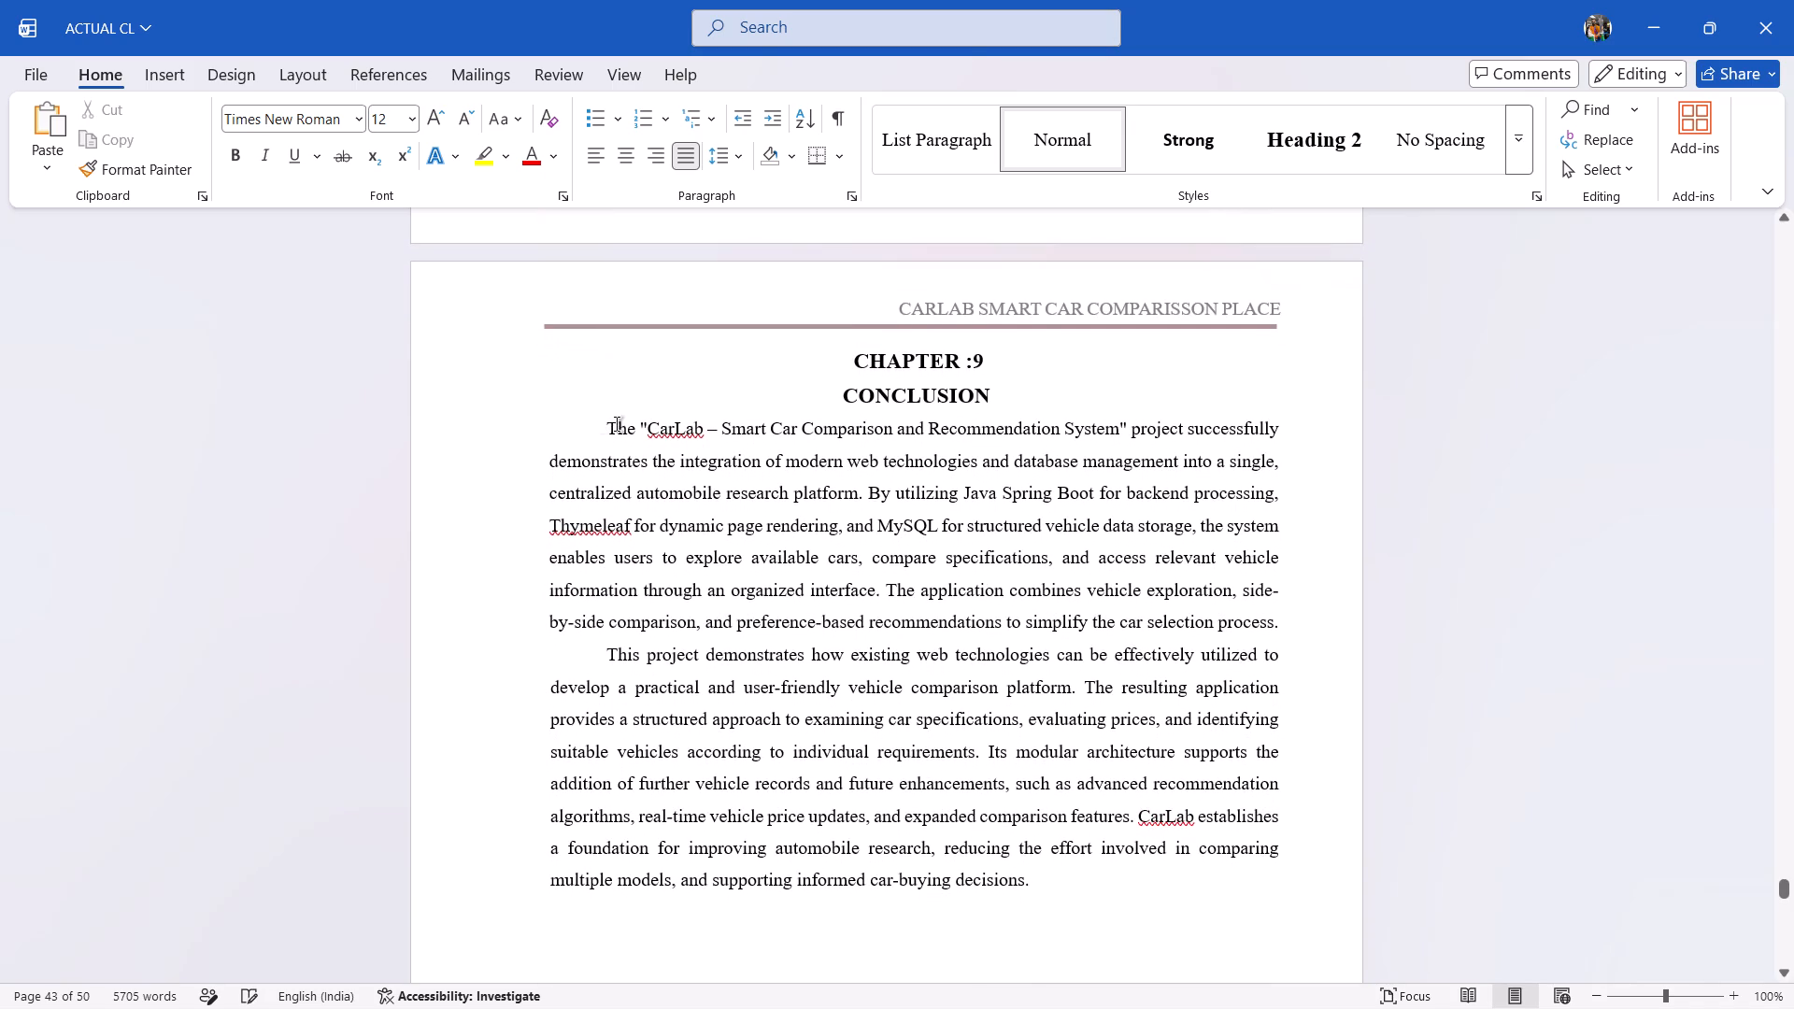
{"action": "left_click", "coordinate": [604, 428]}
{"action": "key", "text": "BackSpace"}
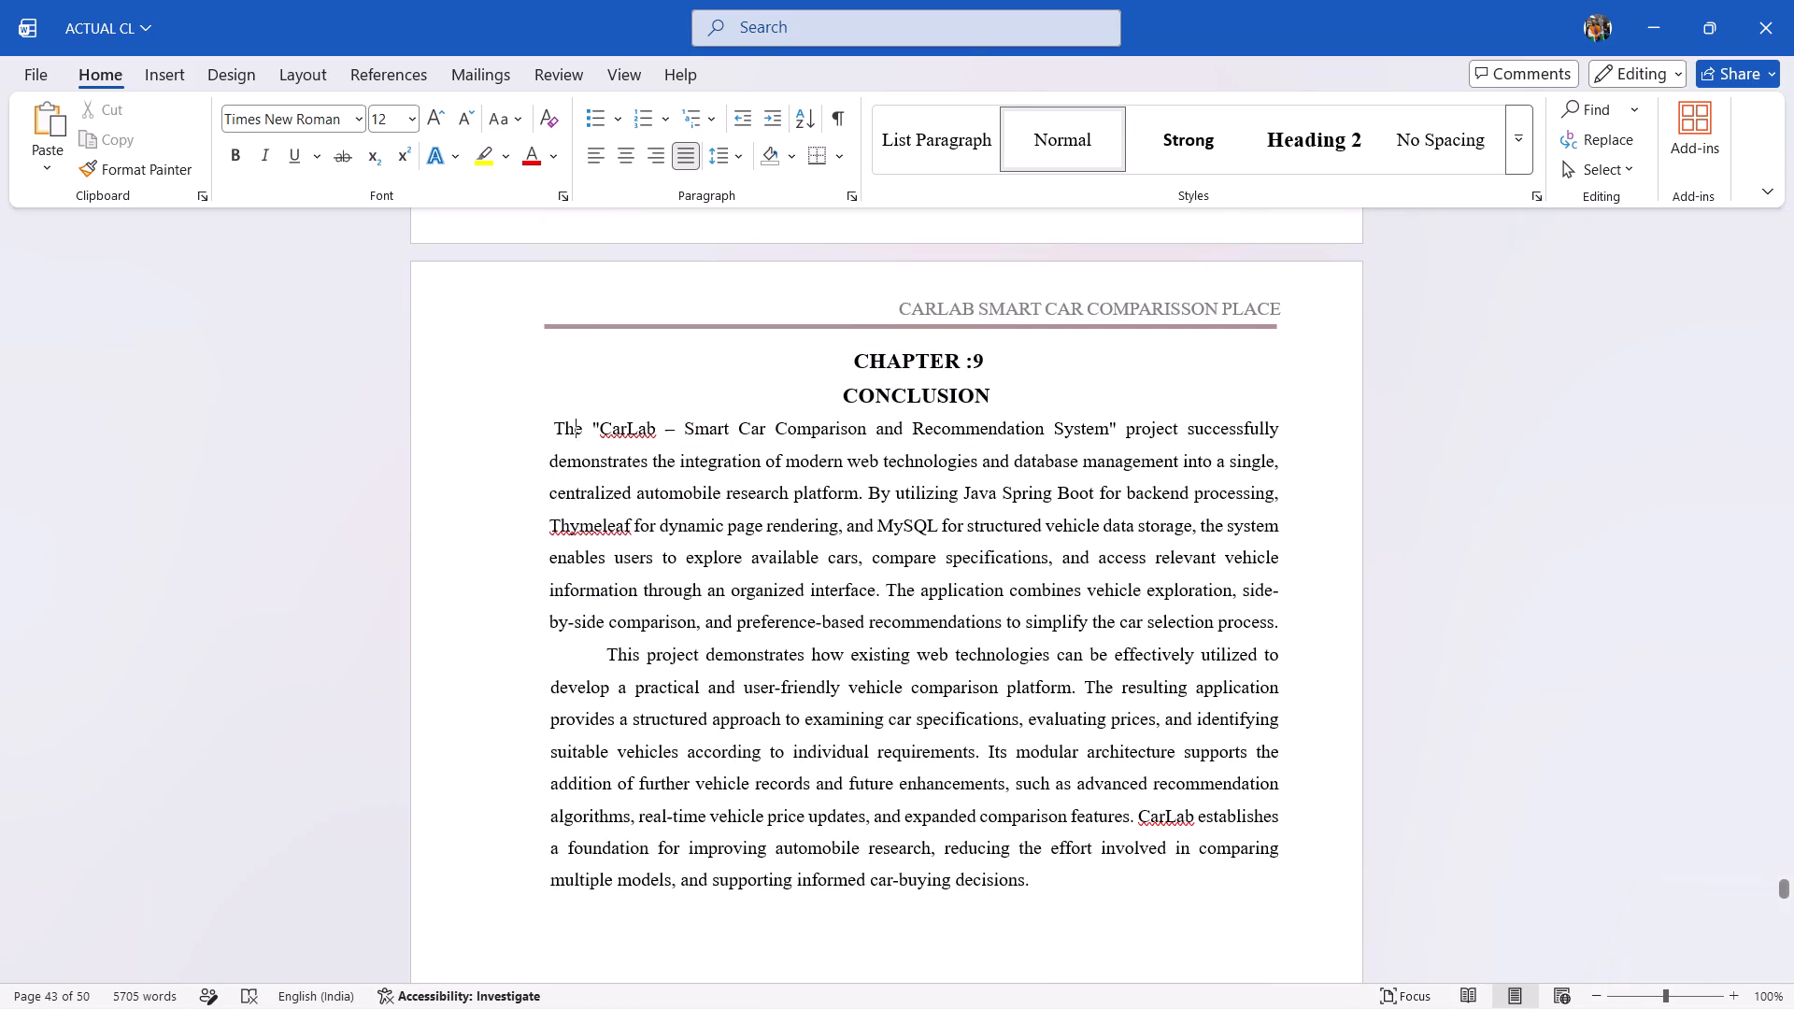
{"action": "left_click", "coordinate": [605, 652]}
{"action": "key", "text": "BackSpace"}
Remove the first-line indents from the two Chapter 10 Future Scope paragraphs beginning "The future scope of CarLab" and "In the future".
{"action": "scroll", "coordinate": [605, 652], "scroll_direction": "down", "scroll_amount": 10}
{"action": "scroll", "coordinate": [605, 652], "scroll_direction": "down", "scroll_amount": 20}
{"action": "scroll", "coordinate": [605, 652], "scroll_direction": "down", "scroll_amount": 7}
{"action": "scroll", "coordinate": [605, 652], "scroll_direction": "up", "scroll_amount": 16}
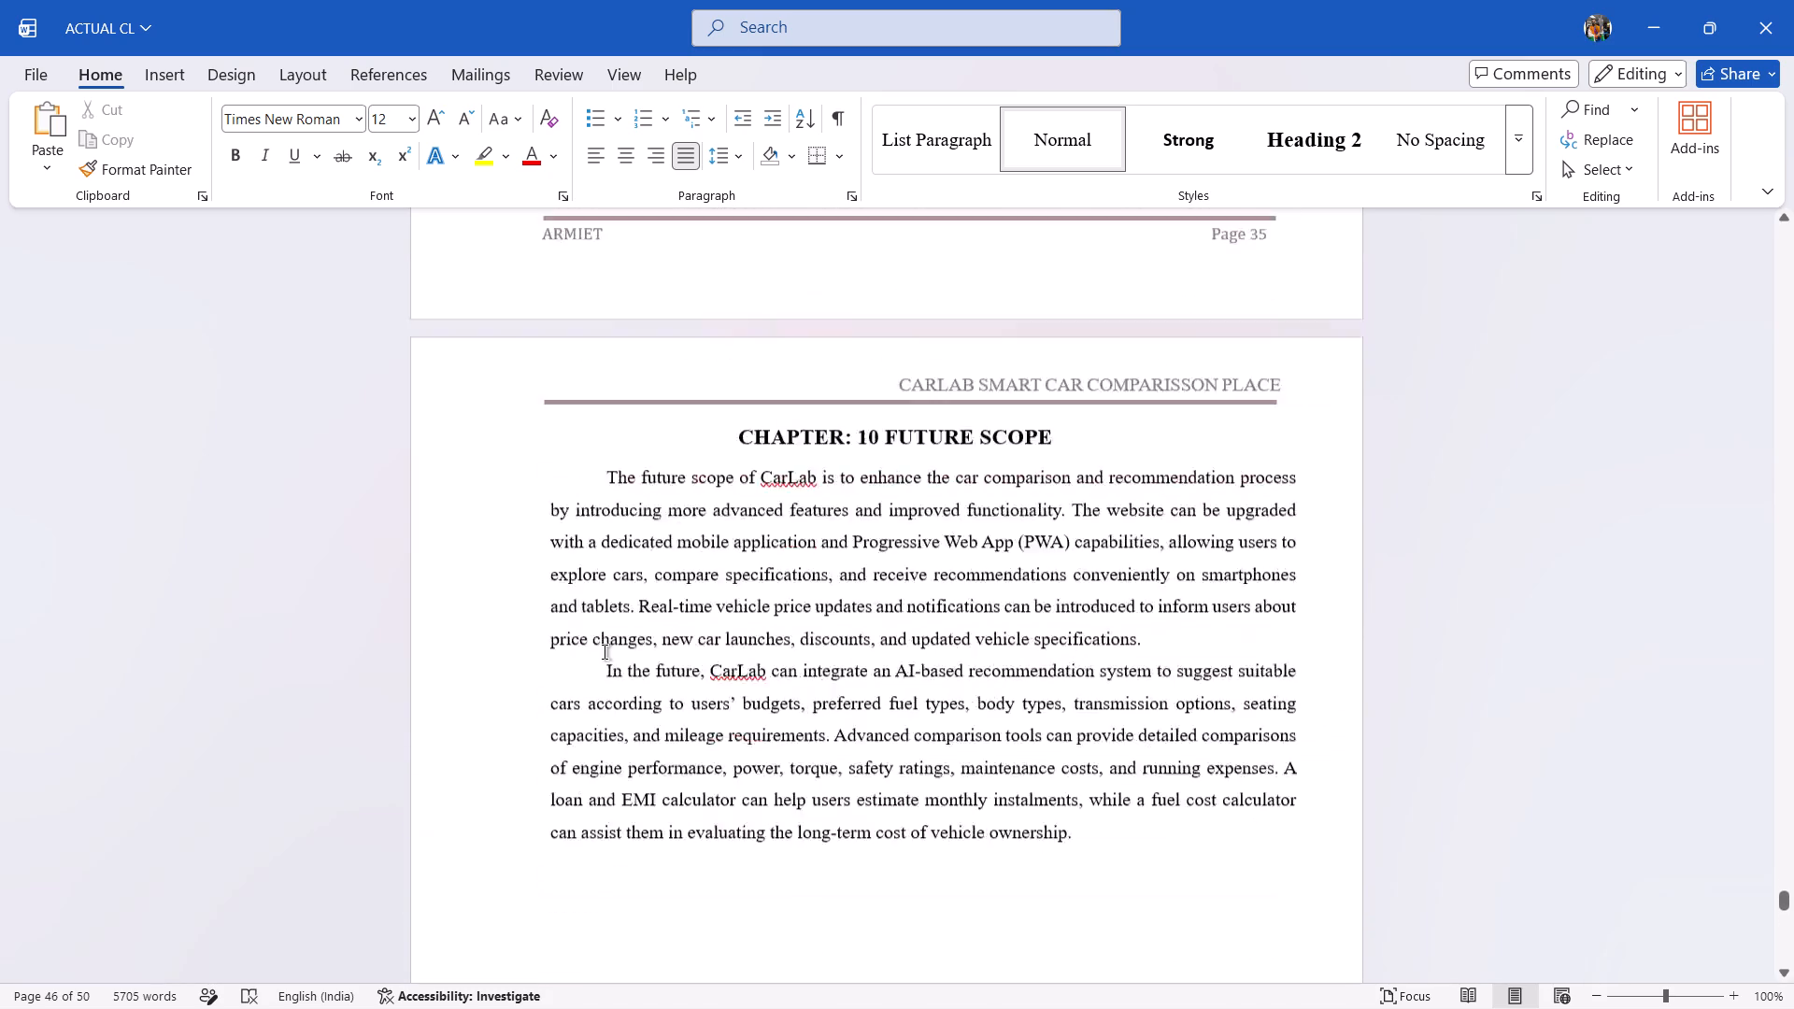
{"action": "scroll", "coordinate": [605, 652], "scroll_direction": "up", "scroll_amount": 4}
{"action": "scroll", "coordinate": [605, 652], "scroll_direction": "down", "scroll_amount": 2}
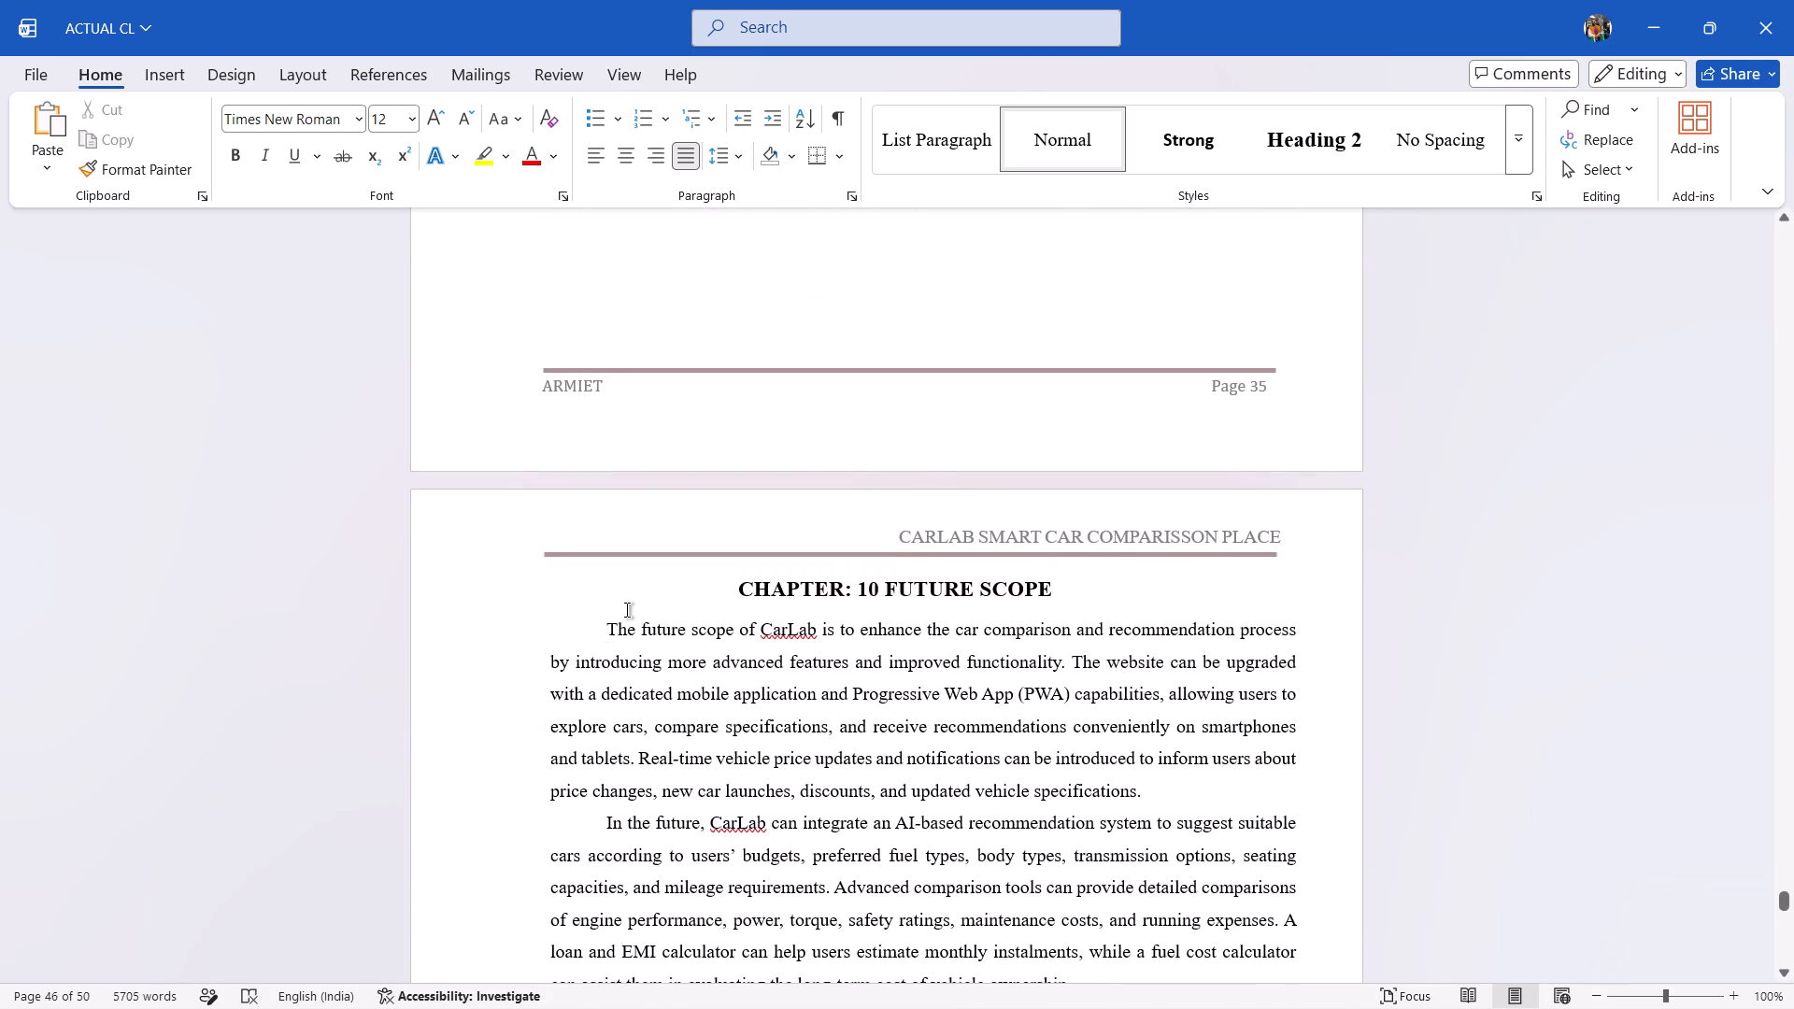
{"action": "left_click", "coordinate": [602, 624]}
{"action": "key", "text": "BackSpace"}
{"action": "scroll", "coordinate": [577, 798], "scroll_direction": "down", "scroll_amount": 2}
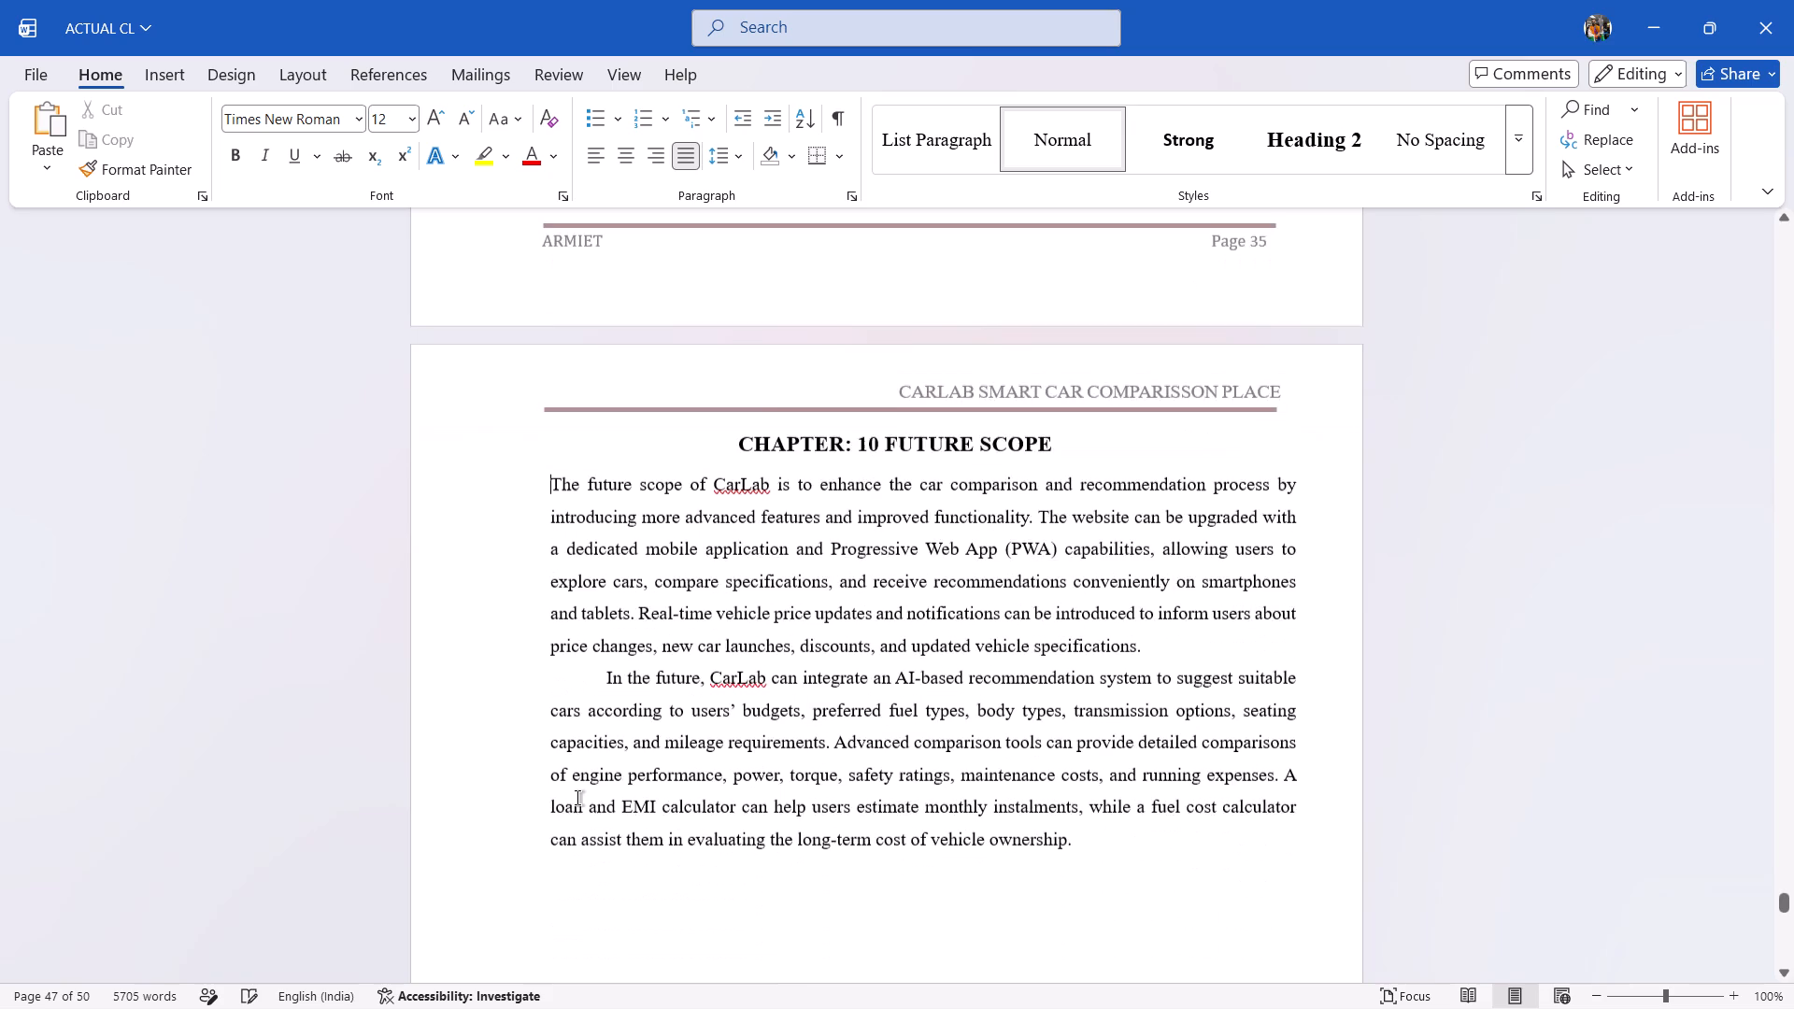
{"action": "scroll", "coordinate": [577, 798], "scroll_direction": "down", "scroll_amount": 1}
{"action": "scroll", "coordinate": [577, 798], "scroll_direction": "up", "scroll_amount": 1}
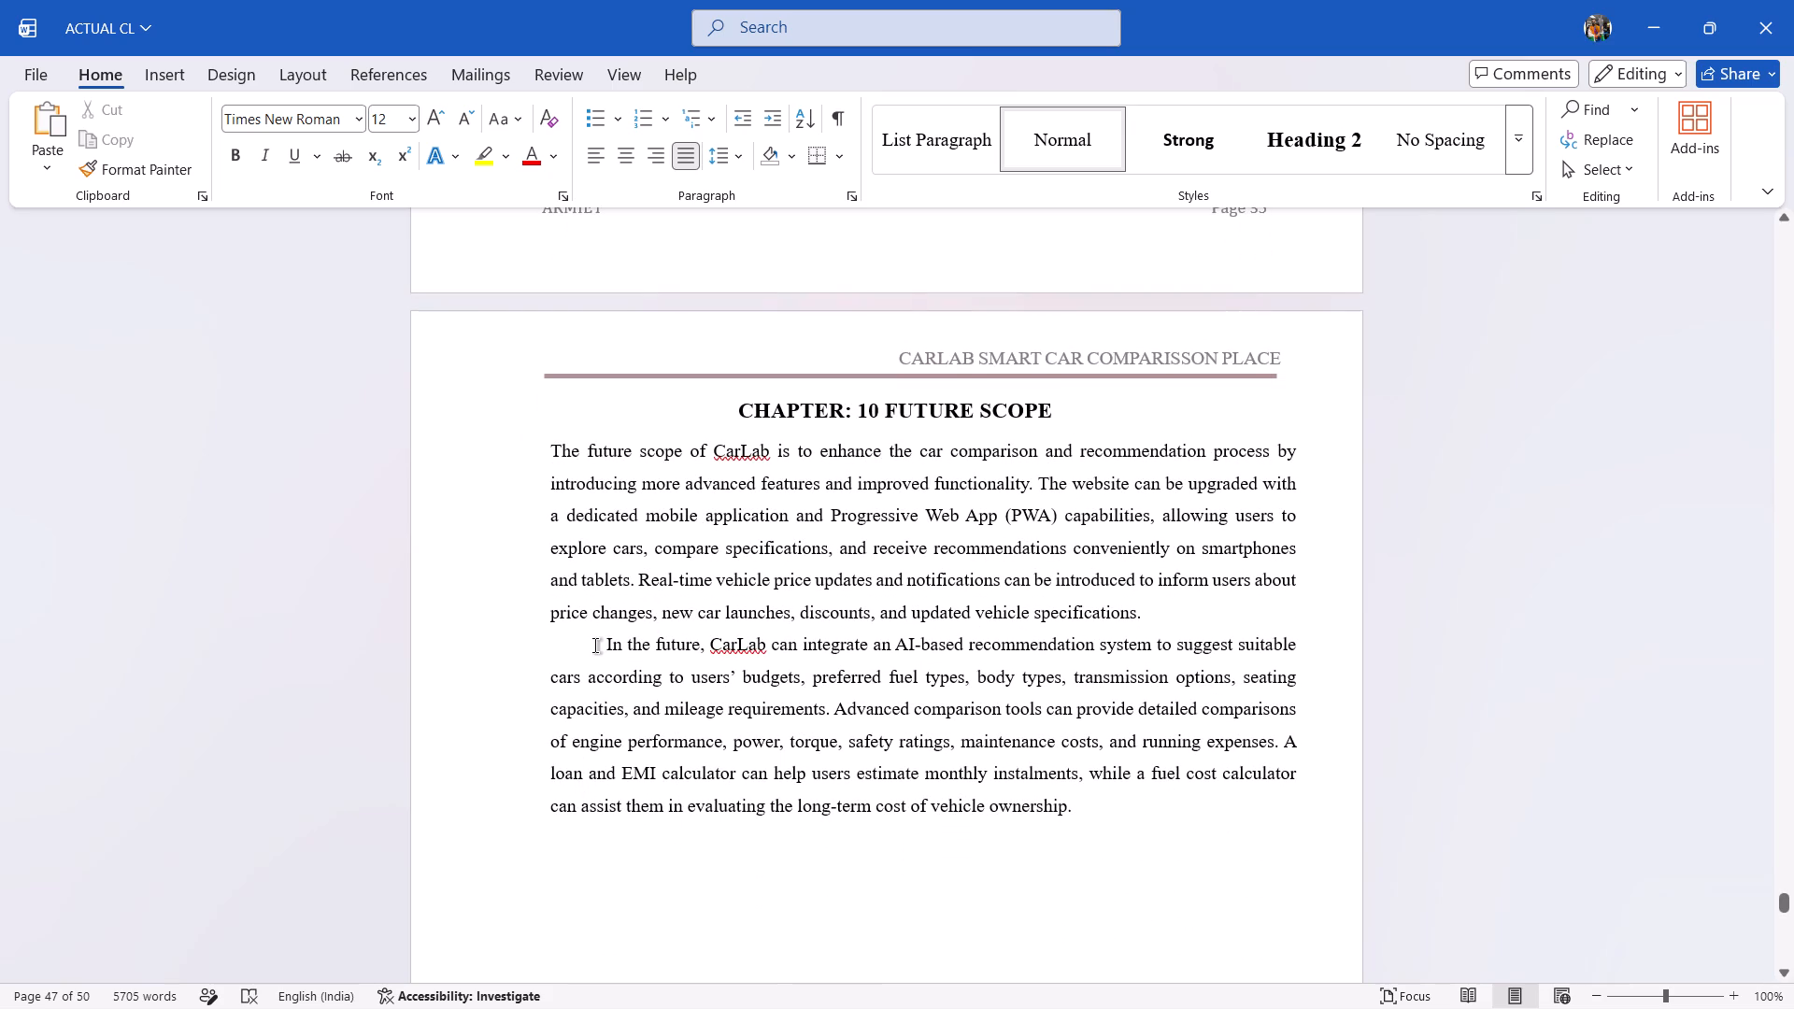
{"action": "left_click", "coordinate": [599, 644]}
{"action": "key", "text": "BackSpace"}
Check the alignment and spacing of the numbered entries in the References section.
{"action": "scroll", "coordinate": [599, 644], "scroll_direction": "down", "scroll_amount": 17}
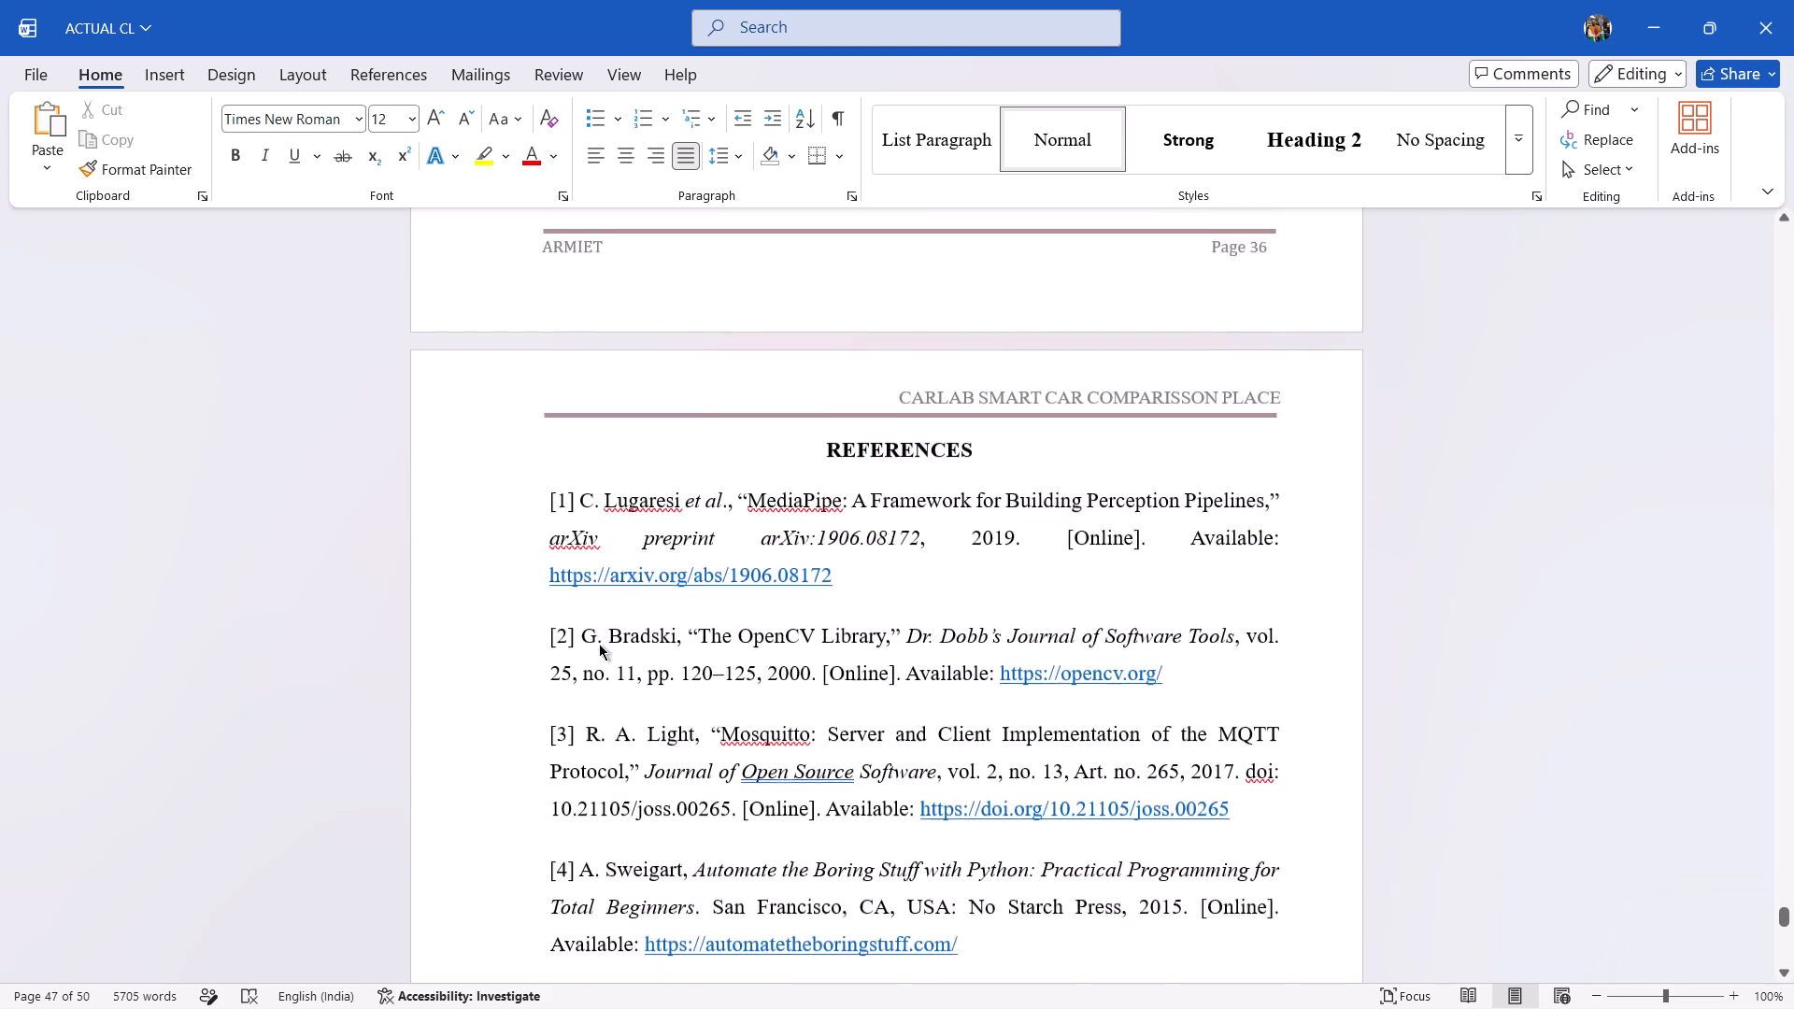
{"action": "scroll", "coordinate": [599, 644], "scroll_direction": "down", "scroll_amount": 7}
{"action": "scroll", "coordinate": [599, 644], "scroll_direction": "up", "scroll_amount": 1}
{"action": "scroll", "coordinate": [599, 644], "scroll_direction": "down", "scroll_amount": 1}
{"action": "scroll", "coordinate": [599, 644], "scroll_direction": "up", "scroll_amount": 1}
{"action": "scroll", "coordinate": [599, 644], "scroll_direction": "down", "scroll_amount": 6}
{"action": "scroll", "coordinate": [599, 644], "scroll_direction": "down", "scroll_amount": 18}
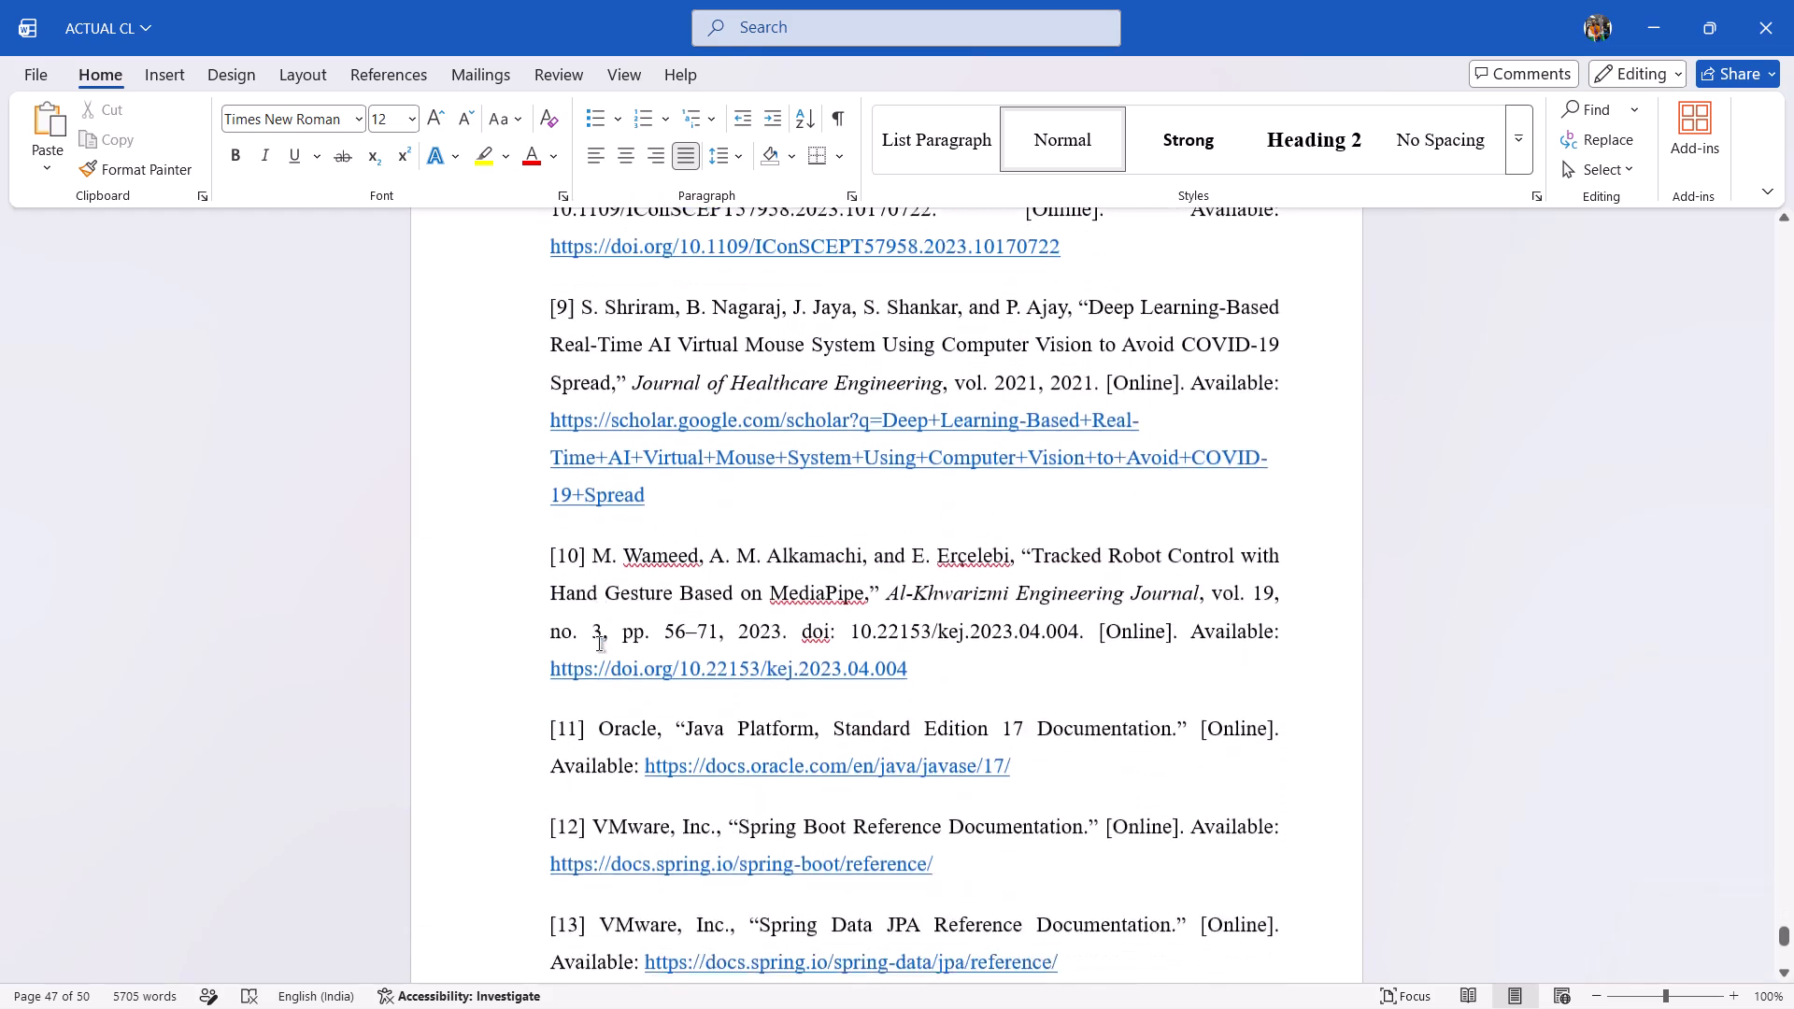
{"action": "scroll", "coordinate": [599, 644], "scroll_direction": "down", "scroll_amount": 17}
{"action": "scroll", "coordinate": [599, 644], "scroll_direction": "up", "scroll_amount": 20}
{"action": "scroll", "coordinate": [599, 644], "scroll_direction": "up", "scroll_amount": 20}
{"action": "scroll", "coordinate": [599, 644], "scroll_direction": "up", "scroll_amount": 20}
{"action": "scroll", "coordinate": [599, 644], "scroll_direction": "down", "scroll_amount": 1}
Look back through the report to the front matter and examine the Index table's topics and page numbers.
{"action": "scroll", "coordinate": [599, 644], "scroll_direction": "up", "scroll_amount": 20}
{"action": "scroll", "coordinate": [599, 644], "scroll_direction": "up", "scroll_amount": 20}
{"action": "scroll", "coordinate": [599, 644], "scroll_direction": "up", "scroll_amount": 12}
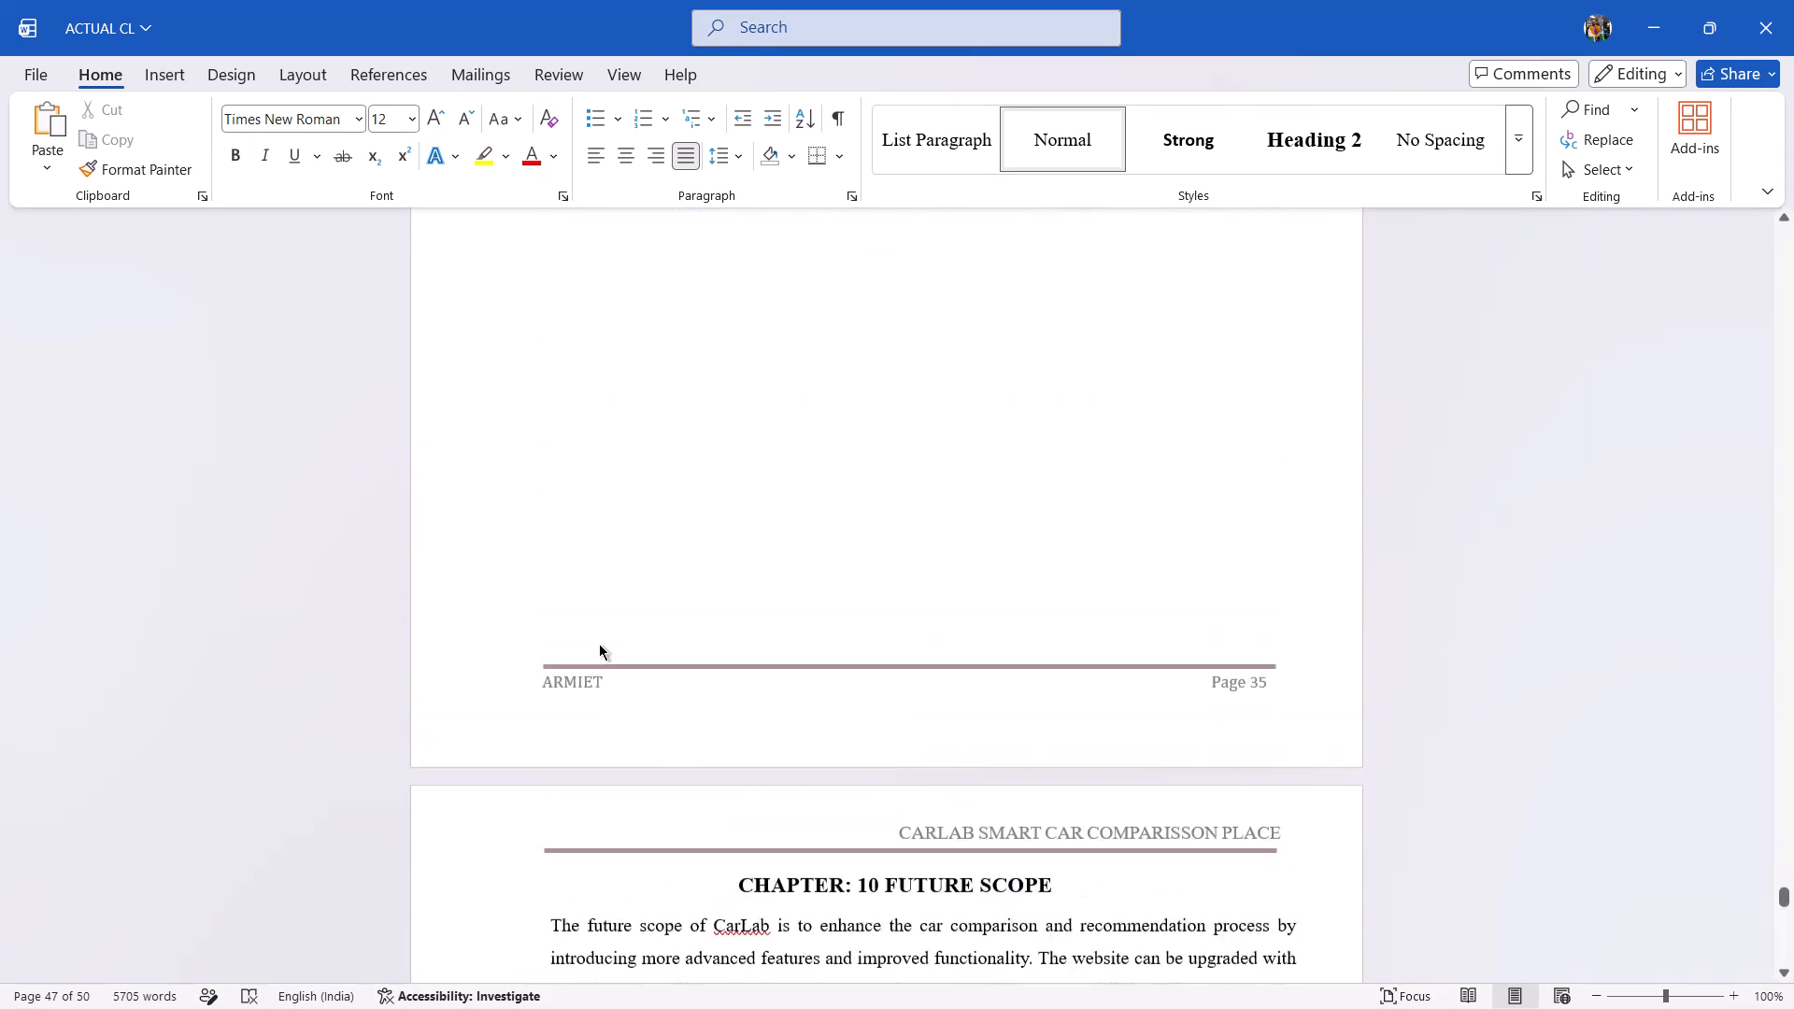
{"action": "scroll", "coordinate": [599, 644], "scroll_direction": "up", "scroll_amount": 20}
{"action": "scroll", "coordinate": [599, 644], "scroll_direction": "up", "scroll_amount": 20}
{"action": "scroll", "coordinate": [599, 644], "scroll_direction": "up", "scroll_amount": 20}
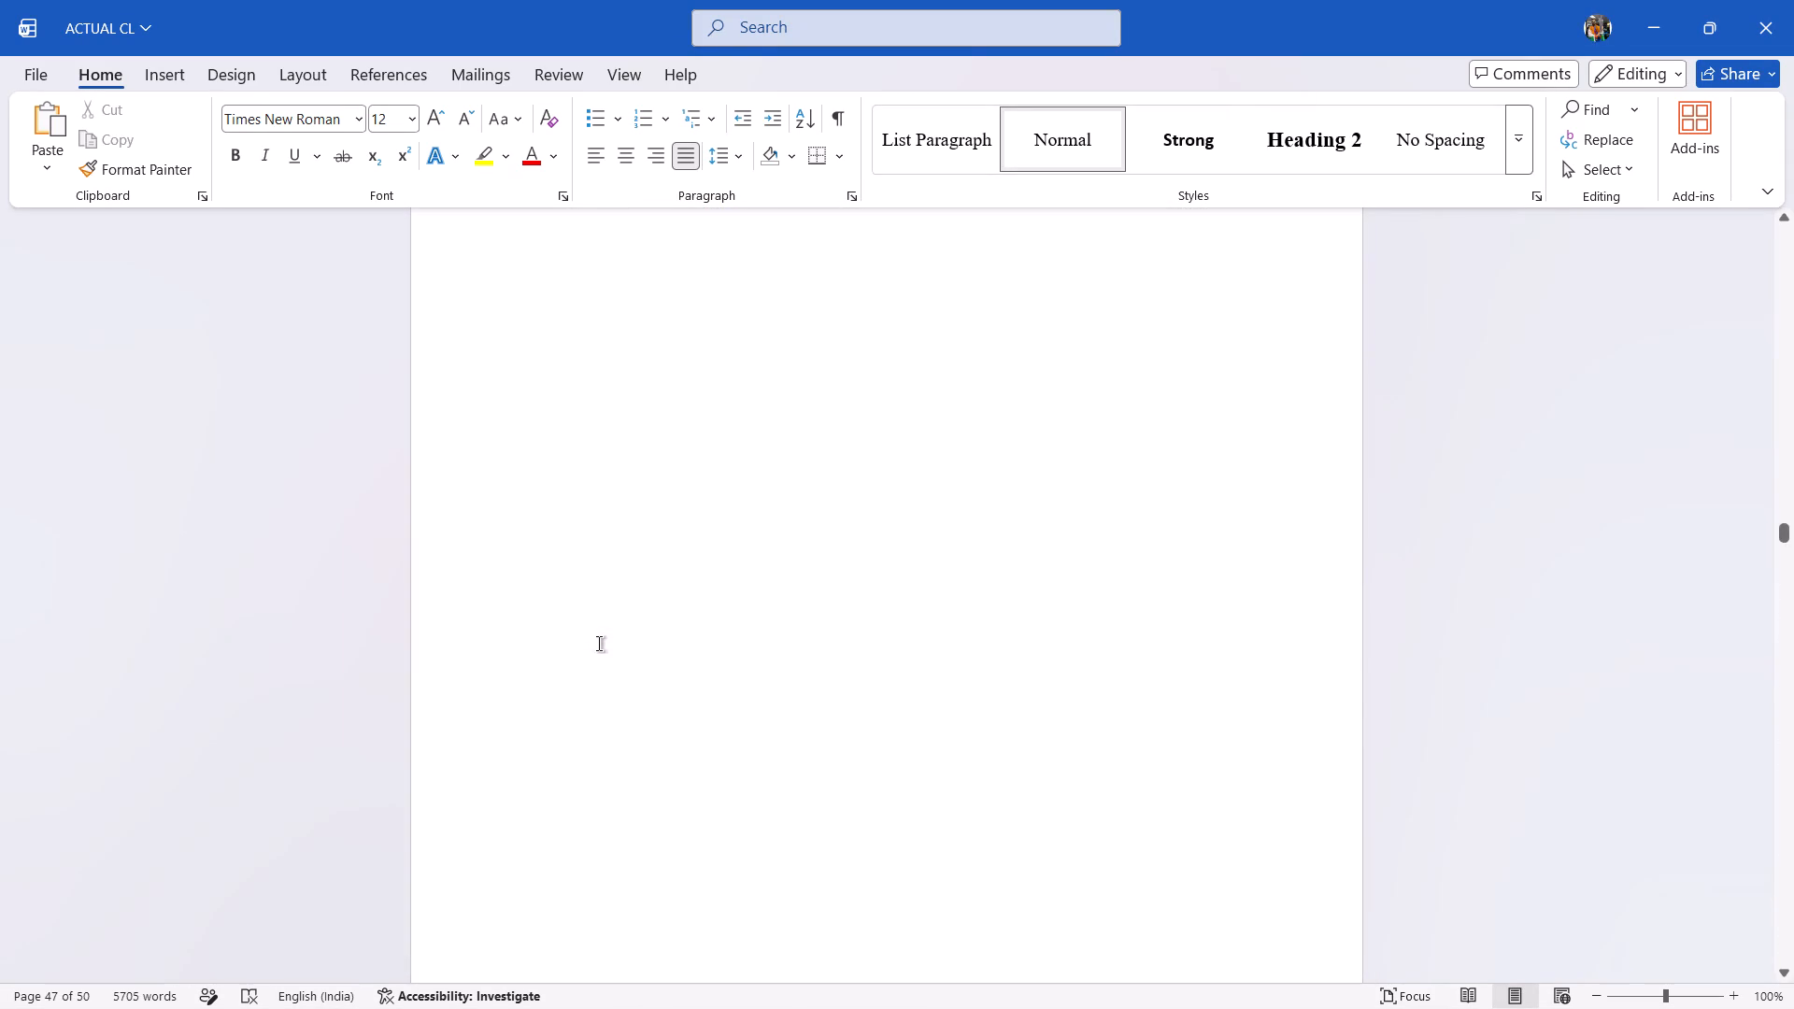
{"action": "scroll", "coordinate": [599, 644], "scroll_direction": "up", "scroll_amount": 20}
{"action": "scroll", "coordinate": [599, 644], "scroll_direction": "up", "scroll_amount": 20}
{"action": "scroll", "coordinate": [599, 644], "scroll_direction": "up", "scroll_amount": 20}
{"action": "scroll", "coordinate": [599, 644], "scroll_direction": "down", "scroll_amount": 1}
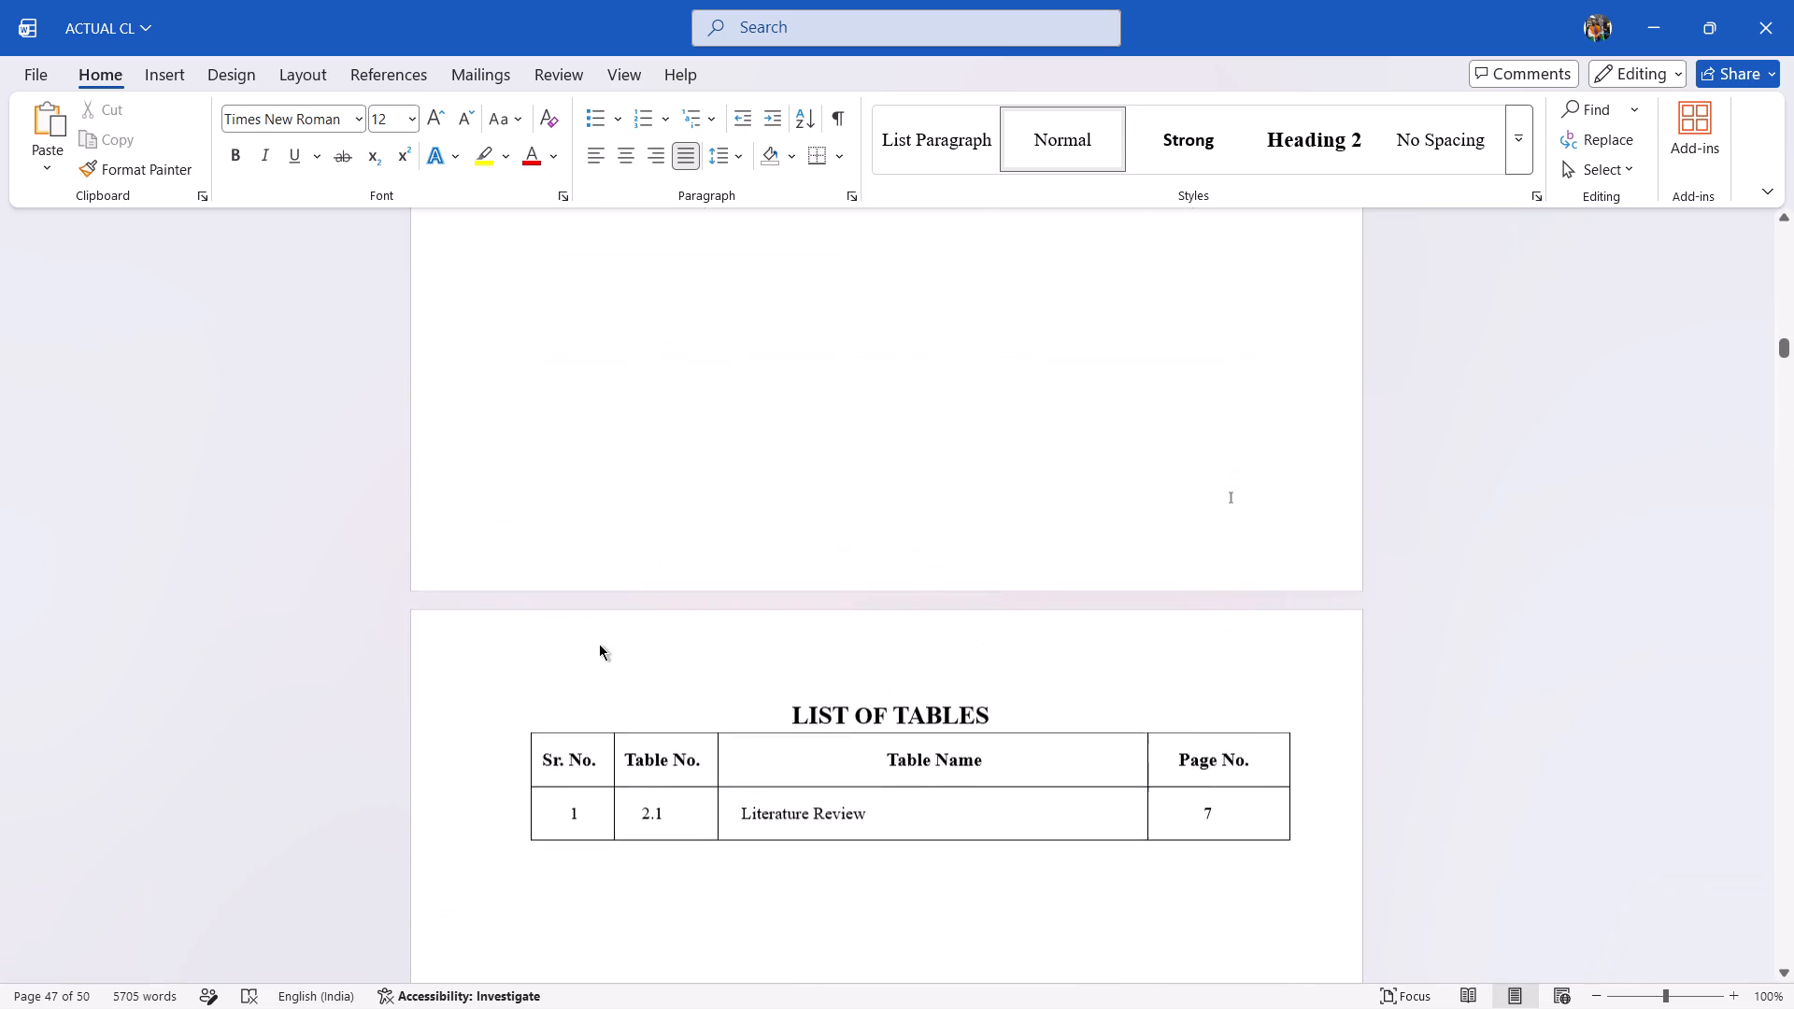
{"action": "scroll", "coordinate": [599, 644], "scroll_direction": "down", "scroll_amount": 1}
{"action": "scroll", "coordinate": [599, 644], "scroll_direction": "up", "scroll_amount": 20}
{"action": "scroll", "coordinate": [599, 644], "scroll_direction": "up", "scroll_amount": 4}
{"action": "scroll", "coordinate": [599, 644], "scroll_direction": "up", "scroll_amount": 20}
{"action": "scroll", "coordinate": [599, 644], "scroll_direction": "up", "scroll_amount": 12}
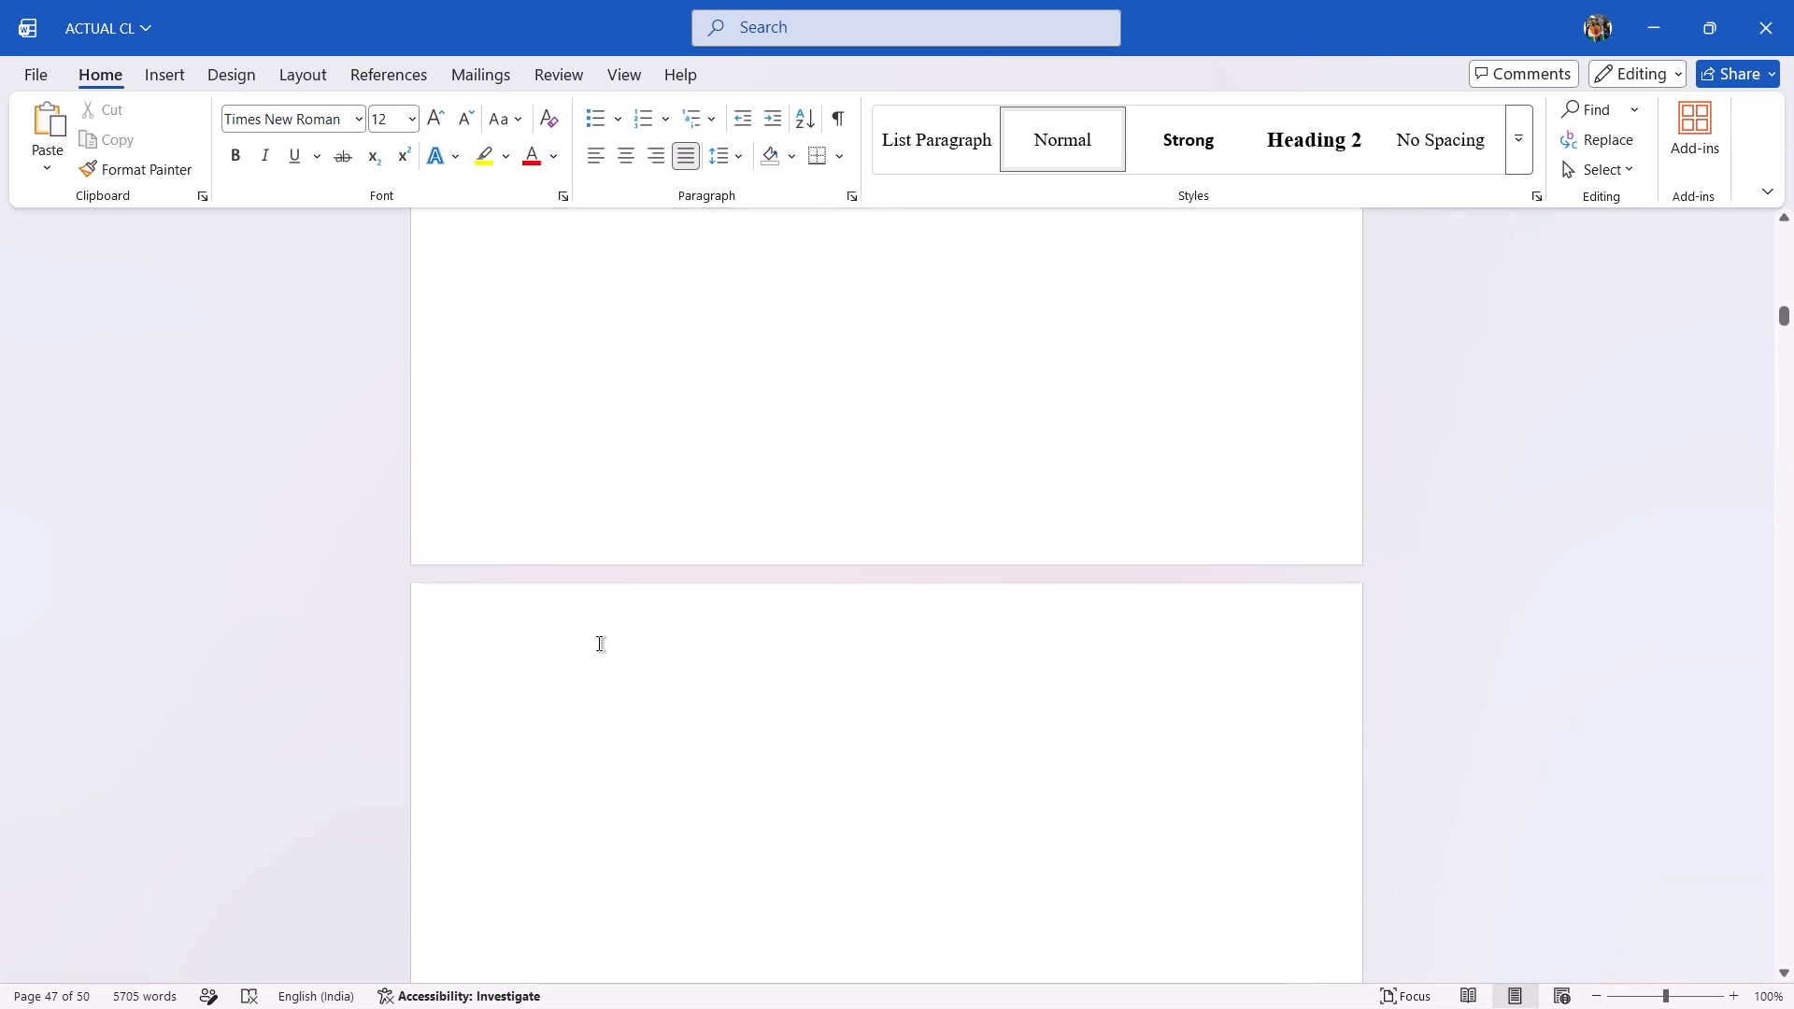
{"action": "scroll", "coordinate": [599, 644], "scroll_direction": "up", "scroll_amount": 20}
{"action": "scroll", "coordinate": [599, 644], "scroll_direction": "up", "scroll_amount": 10}
{"action": "scroll", "coordinate": [599, 644], "scroll_direction": "down", "scroll_amount": 1}
{"action": "scroll", "coordinate": [599, 644], "scroll_direction": "up", "scroll_amount": 1}
{"action": "scroll", "coordinate": [599, 644], "scroll_direction": "down", "scroll_amount": 1}
{"action": "scroll", "coordinate": [599, 644], "scroll_direction": "up", "scroll_amount": 1}
{"action": "scroll", "coordinate": [599, 644], "scroll_direction": "down", "scroll_amount": 1}
{"action": "scroll", "coordinate": [599, 644], "scroll_direction": "up", "scroll_amount": 1}
{"action": "scroll", "coordinate": [599, 644], "scroll_direction": "down", "scroll_amount": 1}
{"action": "scroll", "coordinate": [599, 644], "scroll_direction": "up", "scroll_amount": 1}
{"action": "scroll", "coordinate": [599, 644], "scroll_direction": "down", "scroll_amount": 11}
{"action": "scroll", "coordinate": [599, 644], "scroll_direction": "up", "scroll_amount": 3}
{"action": "scroll", "coordinate": [599, 644], "scroll_direction": "down", "scroll_amount": 1}
{"action": "scroll", "coordinate": [599, 644], "scroll_direction": "up", "scroll_amount": 1}
{"action": "scroll", "coordinate": [599, 644], "scroll_direction": "down", "scroll_amount": 1}
{"action": "scroll", "coordinate": [599, 644], "scroll_direction": "up", "scroll_amount": 1}
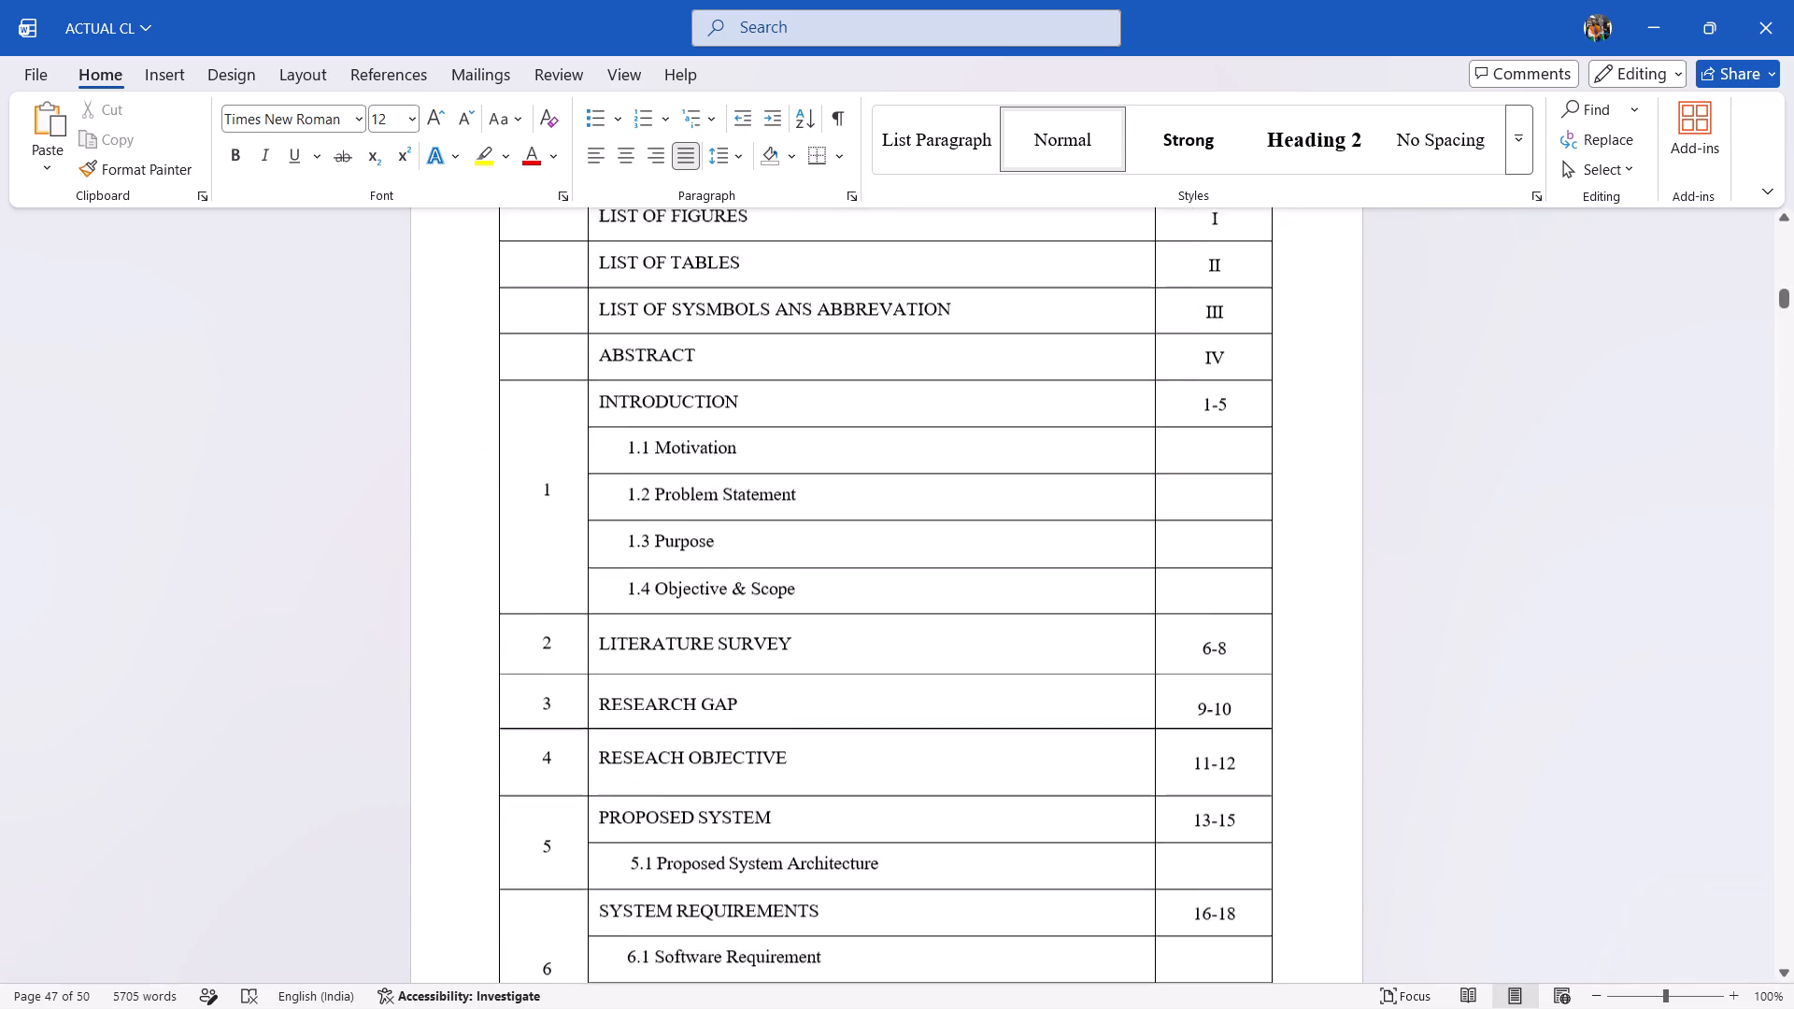
{"action": "scroll", "coordinate": [599, 644], "scroll_direction": "up", "scroll_amount": 1}
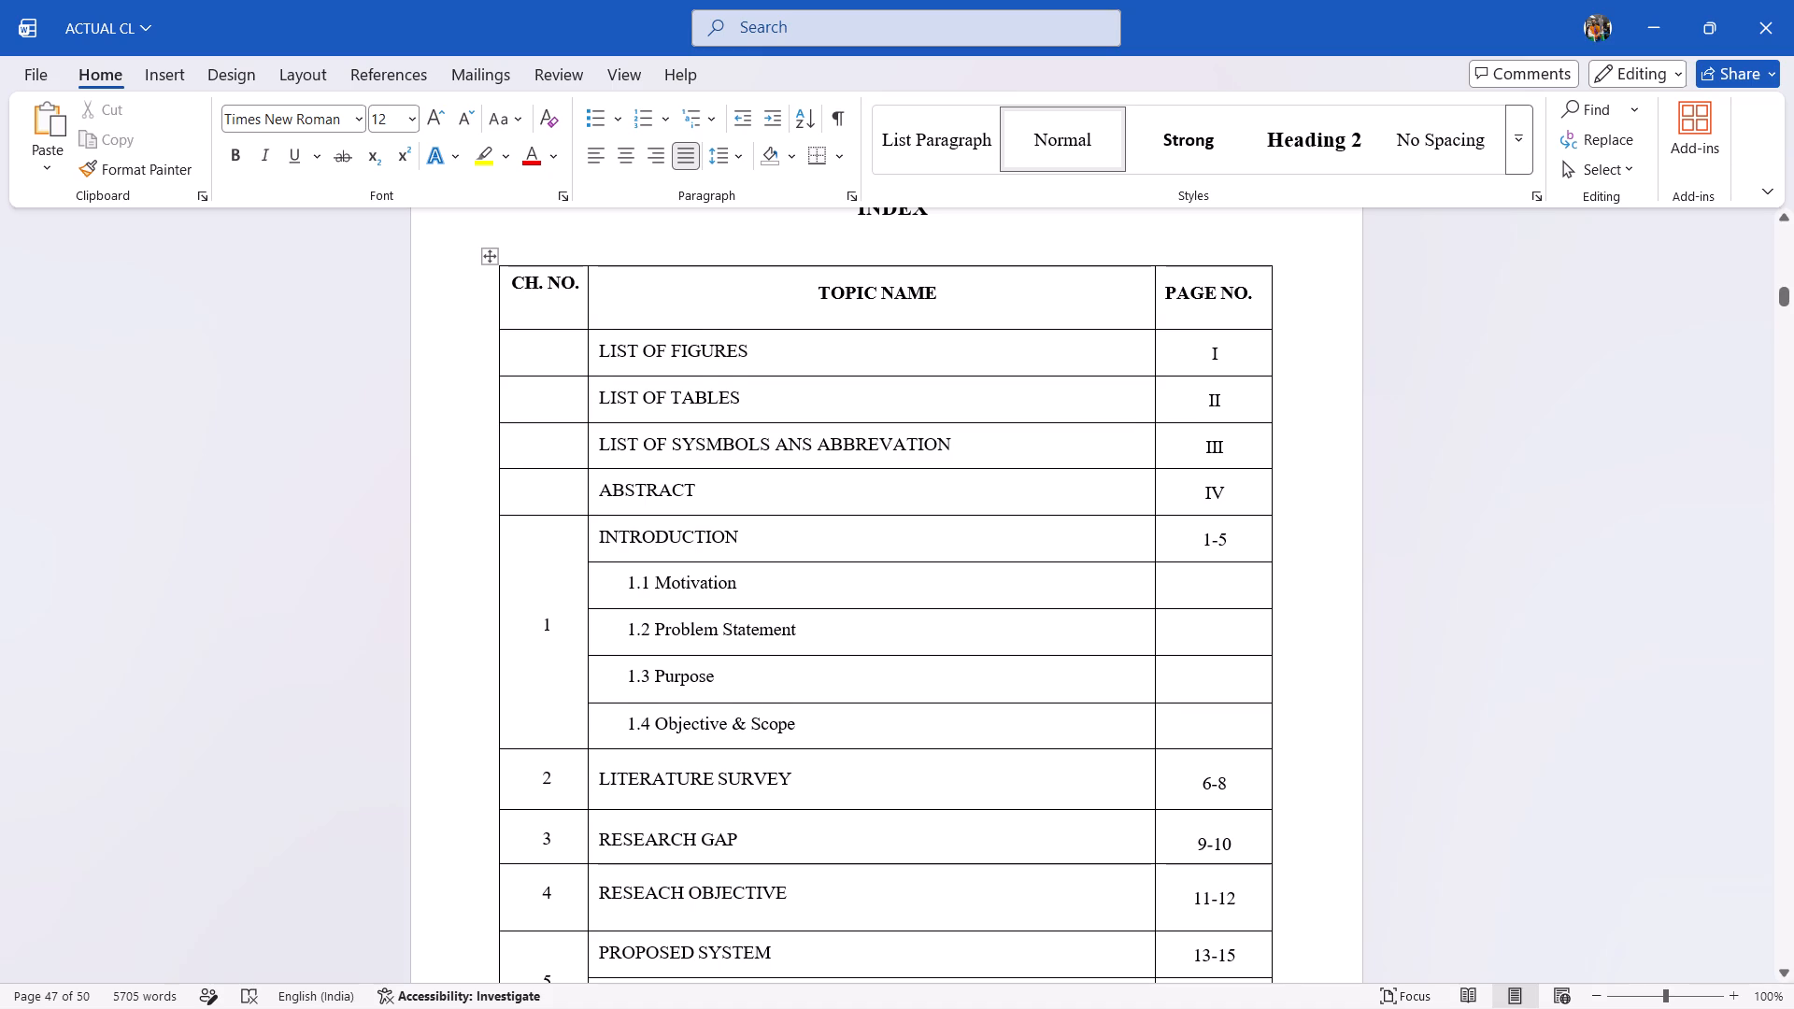
Look over the List of Tables page and the blank front-matter pages, returning to the start of the Index table.
{"action": "scroll", "coordinate": [599, 644], "scroll_direction": "down", "scroll_amount": 20}
{"action": "scroll", "coordinate": [599, 644], "scroll_direction": "down", "scroll_amount": 20}
{"action": "scroll", "coordinate": [599, 644], "scroll_direction": "down", "scroll_amount": 20}
{"action": "scroll", "coordinate": [599, 644], "scroll_direction": "up", "scroll_amount": 1}
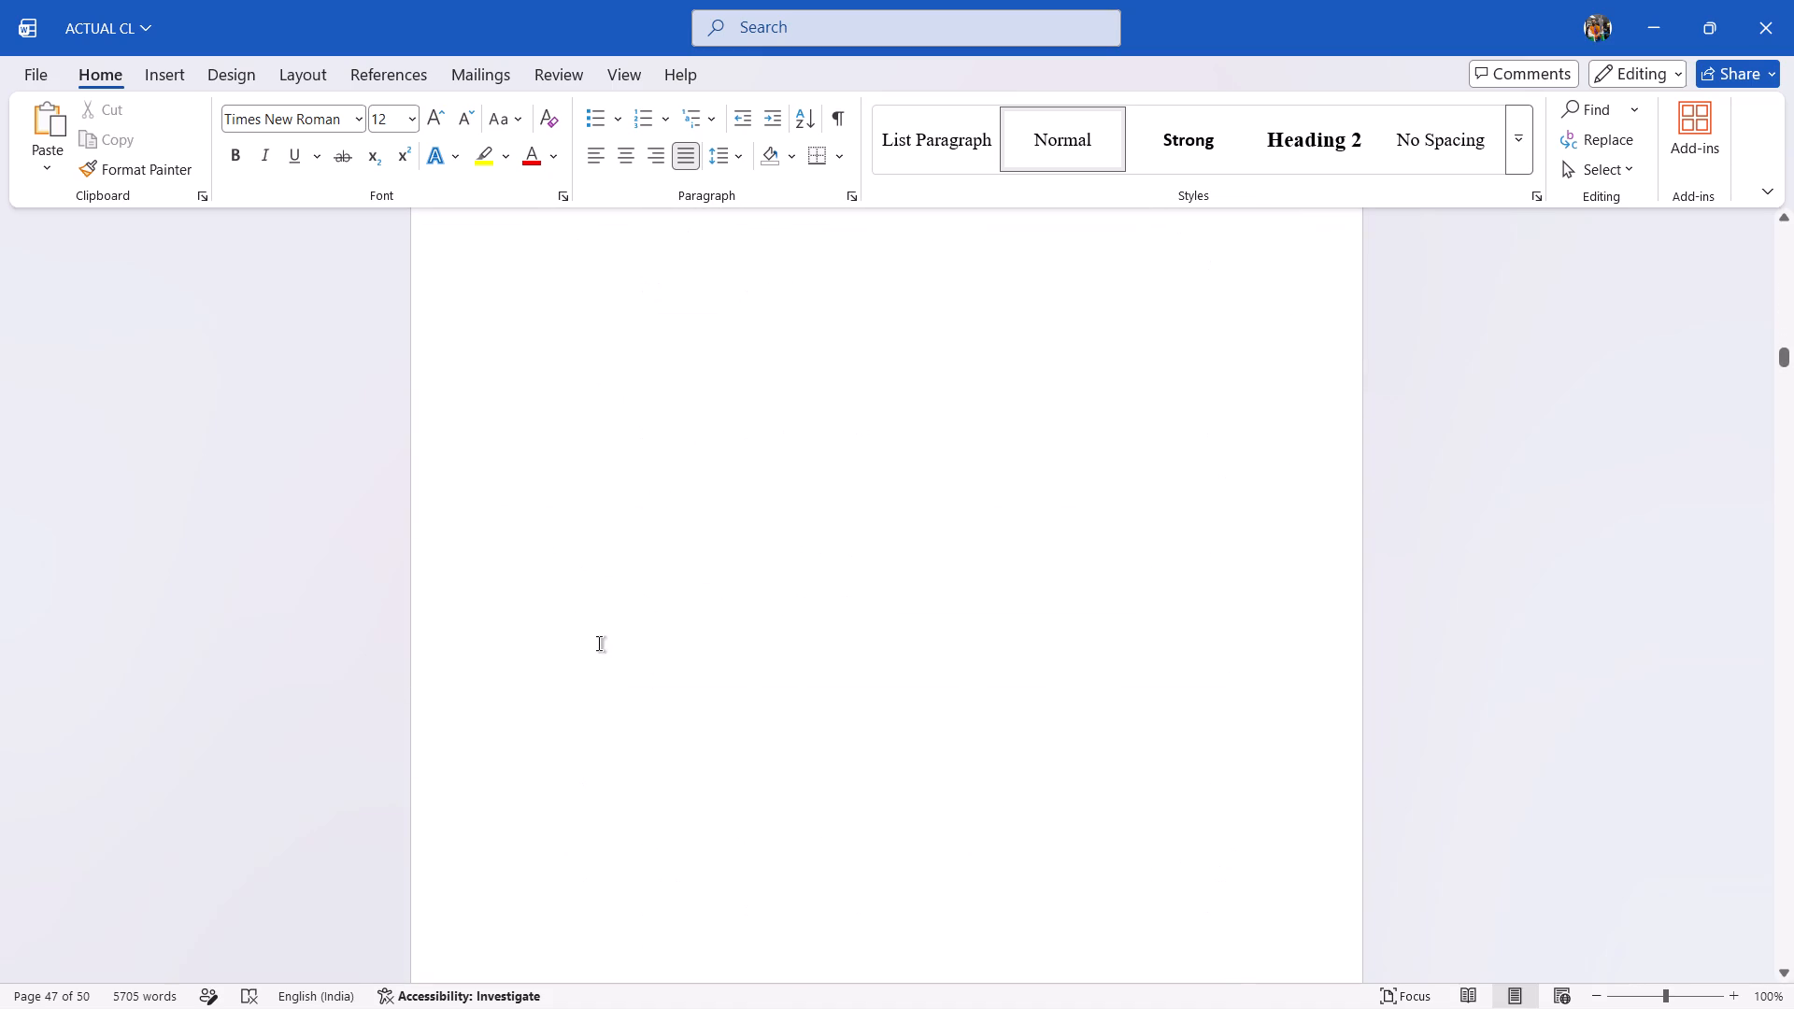
{"action": "scroll", "coordinate": [599, 644], "scroll_direction": "up", "scroll_amount": 8}
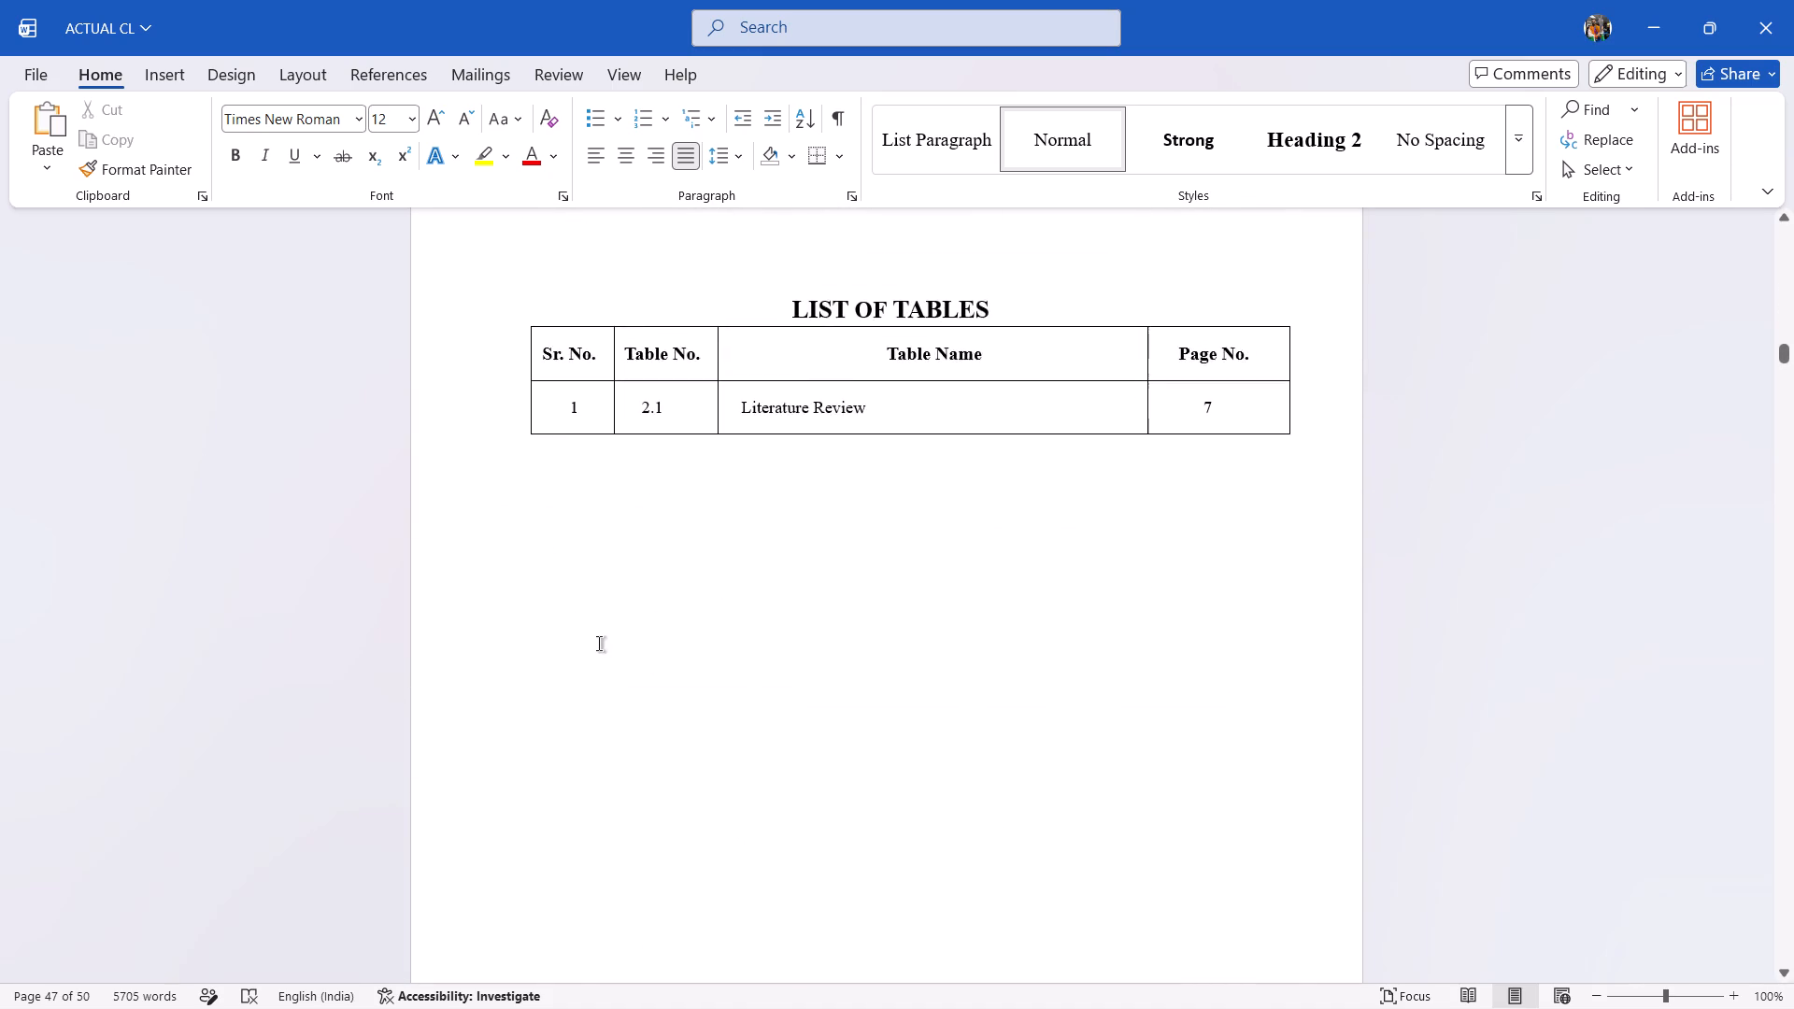
{"action": "scroll", "coordinate": [599, 644], "scroll_direction": "up", "scroll_amount": 20}
{"action": "scroll", "coordinate": [599, 644], "scroll_direction": "up", "scroll_amount": 20}
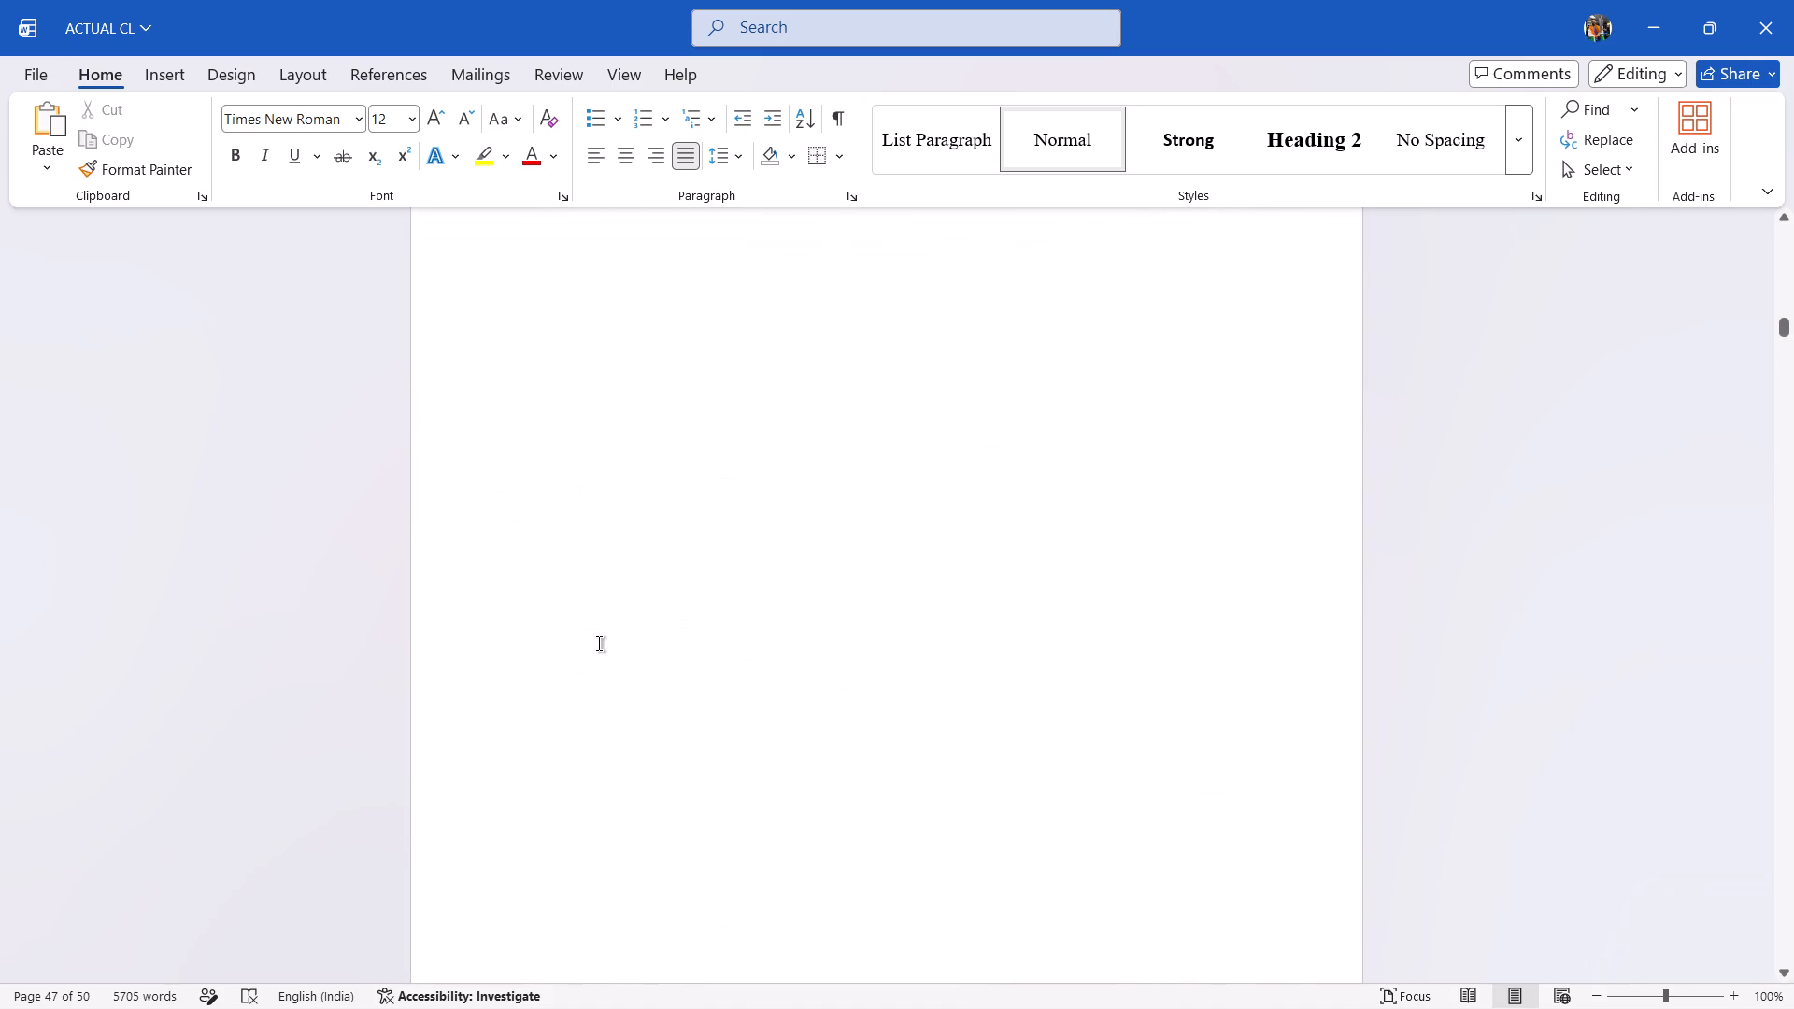
{"action": "scroll", "coordinate": [599, 644], "scroll_direction": "up", "scroll_amount": 9}
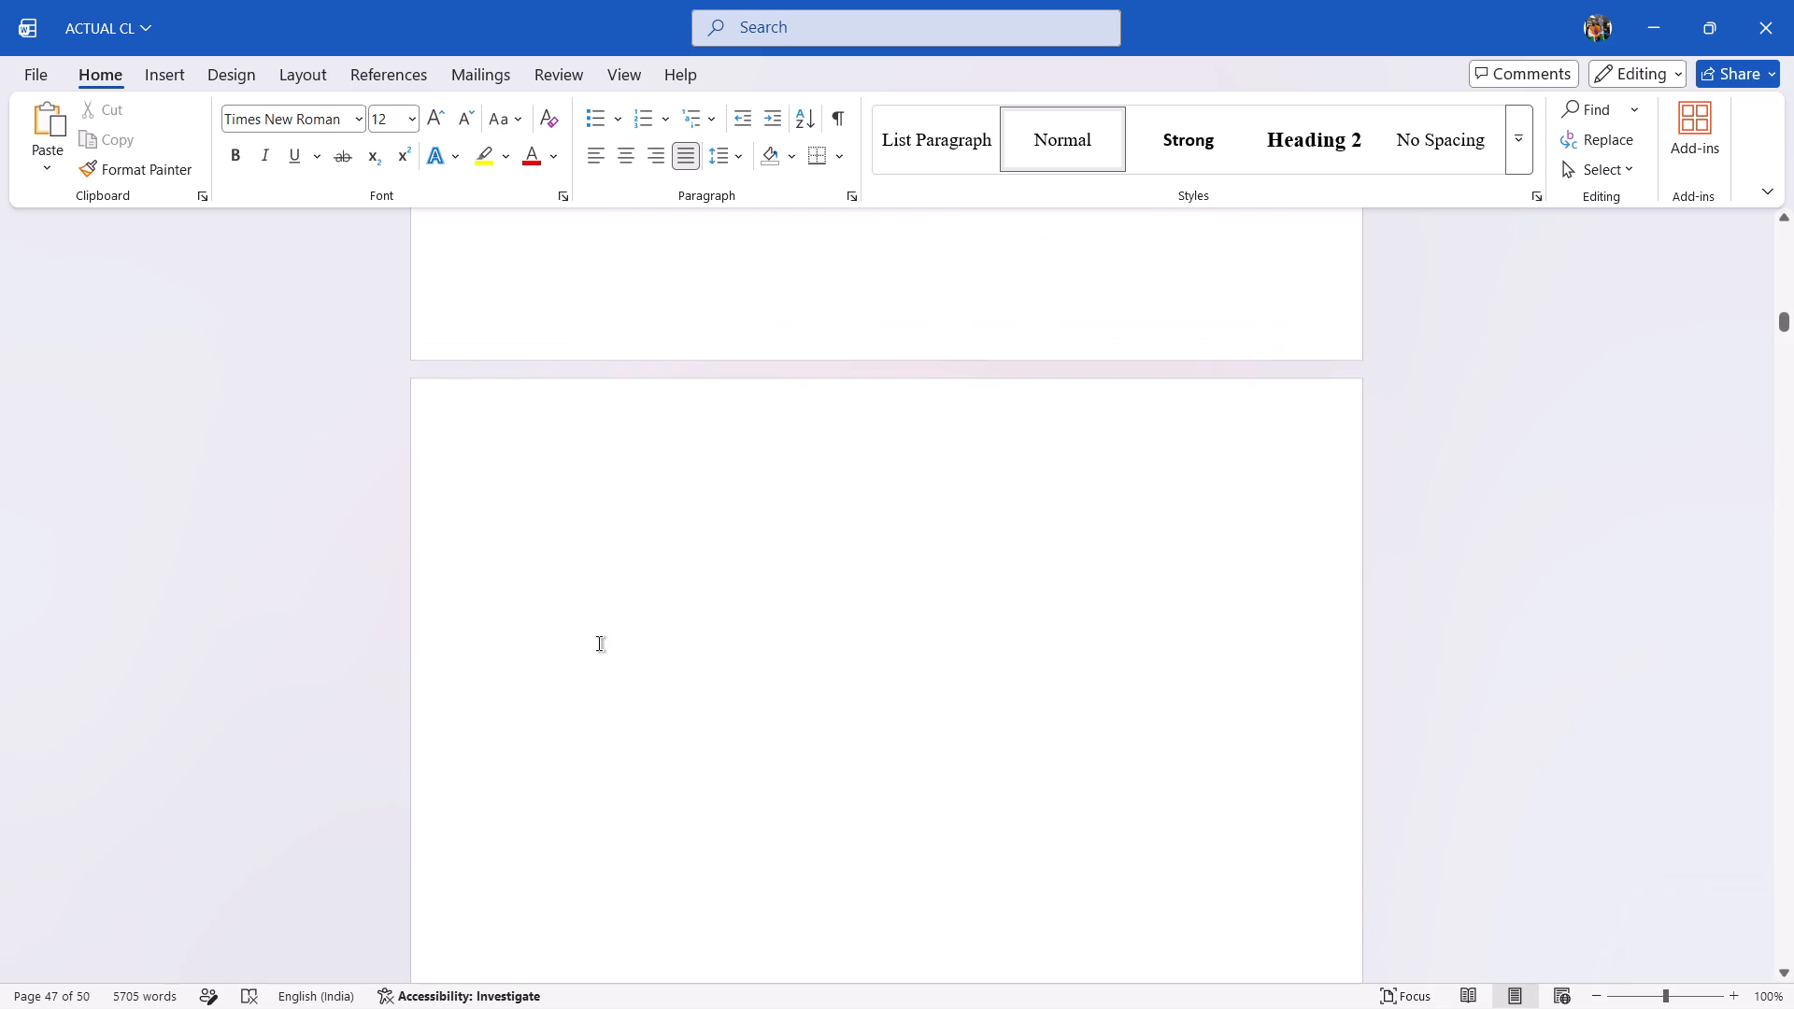
{"action": "scroll", "coordinate": [599, 644], "scroll_direction": "up", "scroll_amount": 20}
{"action": "scroll", "coordinate": [599, 644], "scroll_direction": "up", "scroll_amount": 12}
{"action": "scroll", "coordinate": [599, 644], "scroll_direction": "down", "scroll_amount": 3}
{"action": "scroll", "coordinate": [599, 644], "scroll_direction": "up", "scroll_amount": 2}
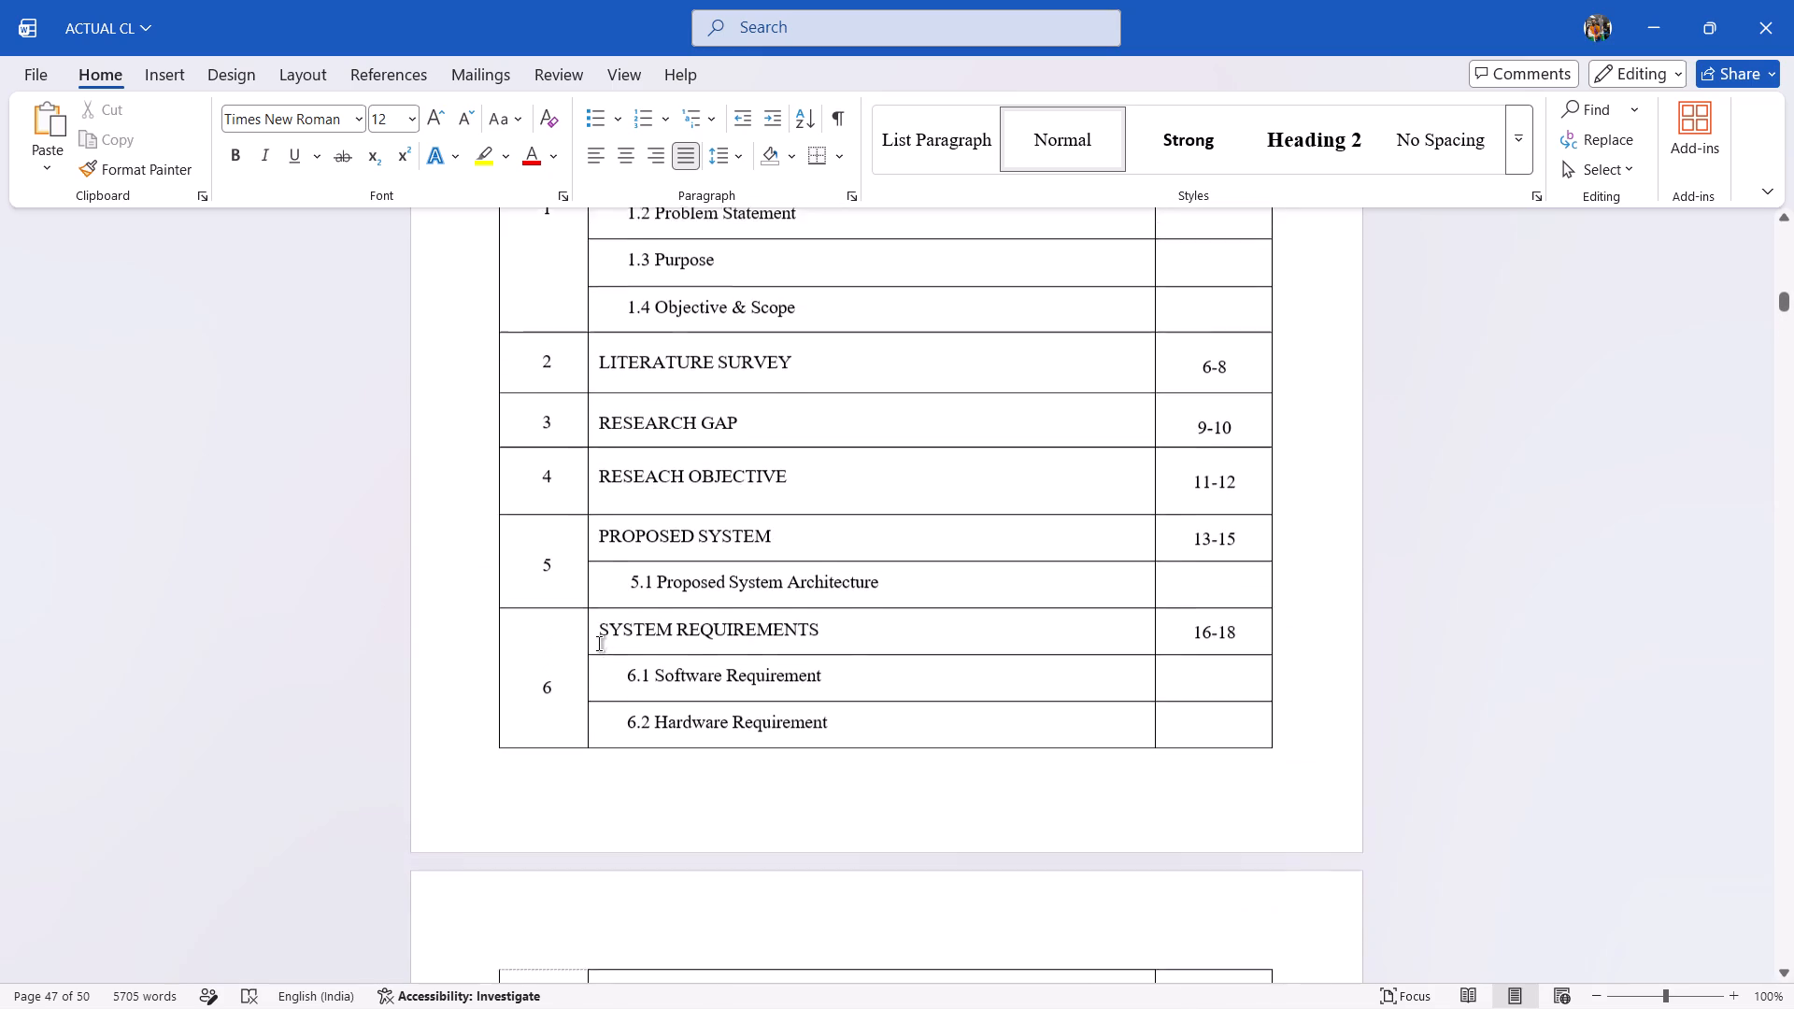
{"action": "scroll", "coordinate": [599, 644], "scroll_direction": "up", "scroll_amount": 9}
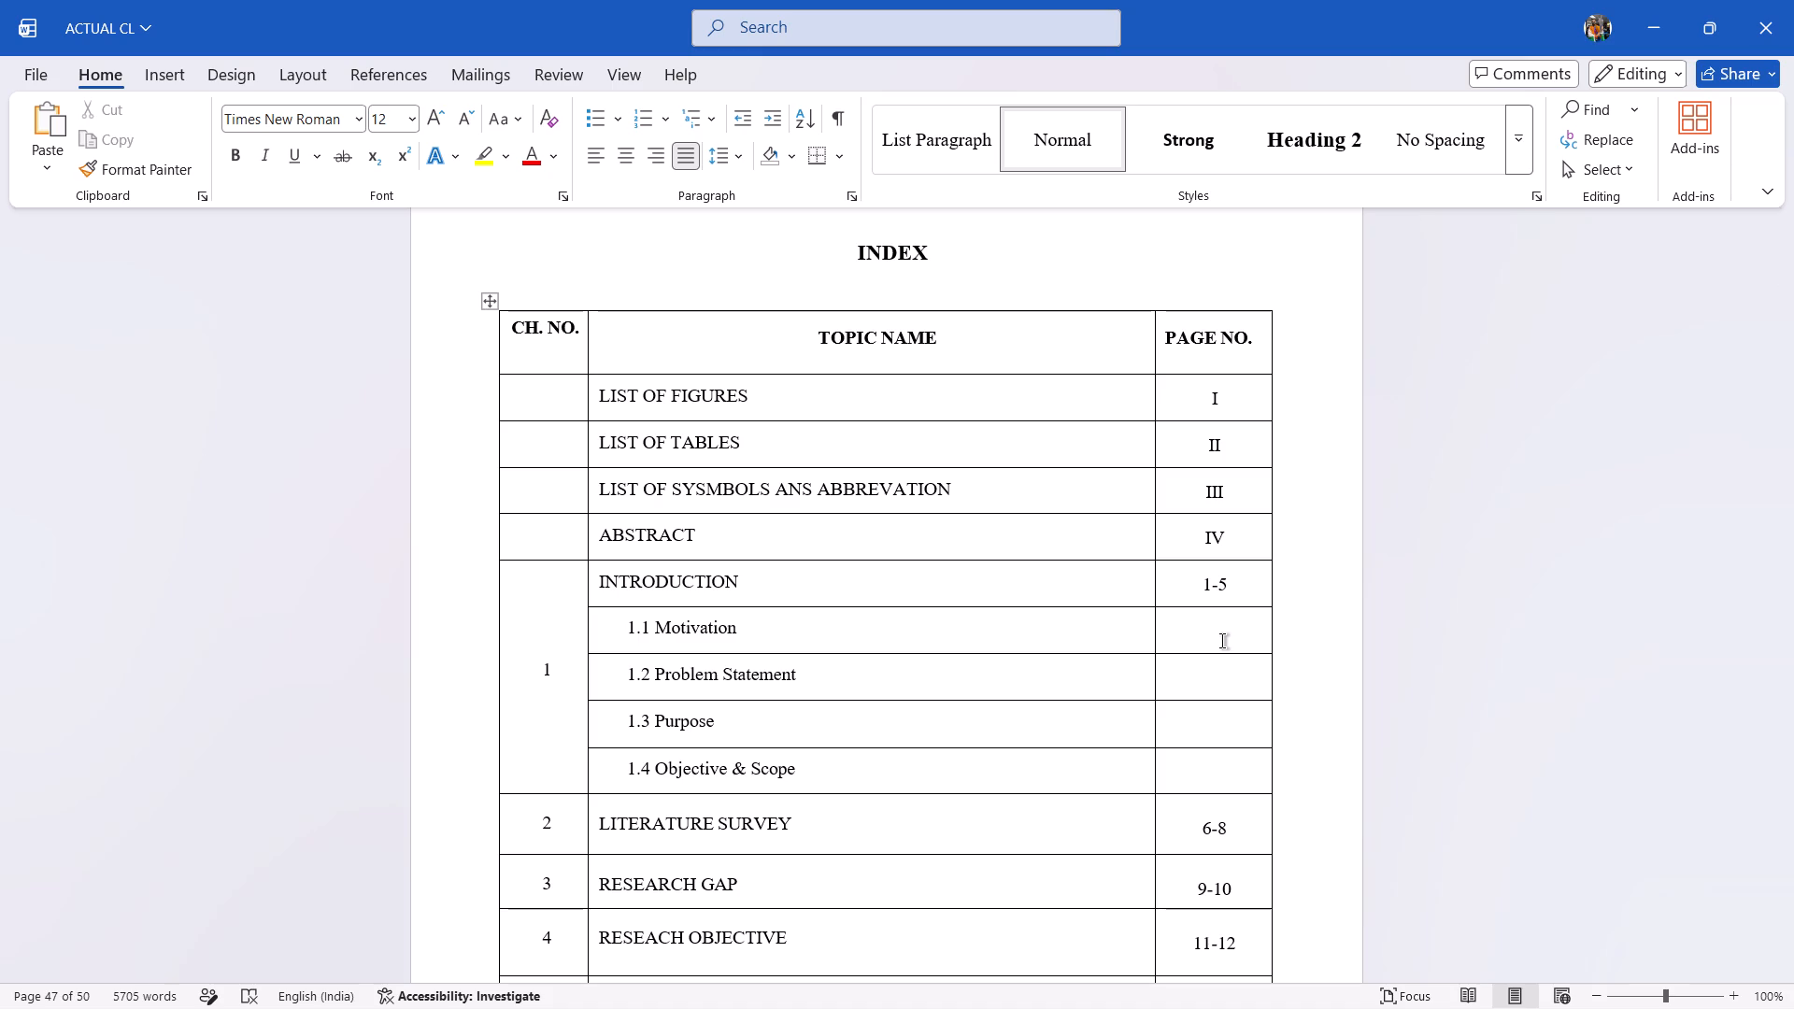
Review the Index table's chapter topics and page numbers through to the References row and the following List of Figures.
{"action": "scroll", "coordinate": [1222, 641], "scroll_direction": "down", "scroll_amount": 12}
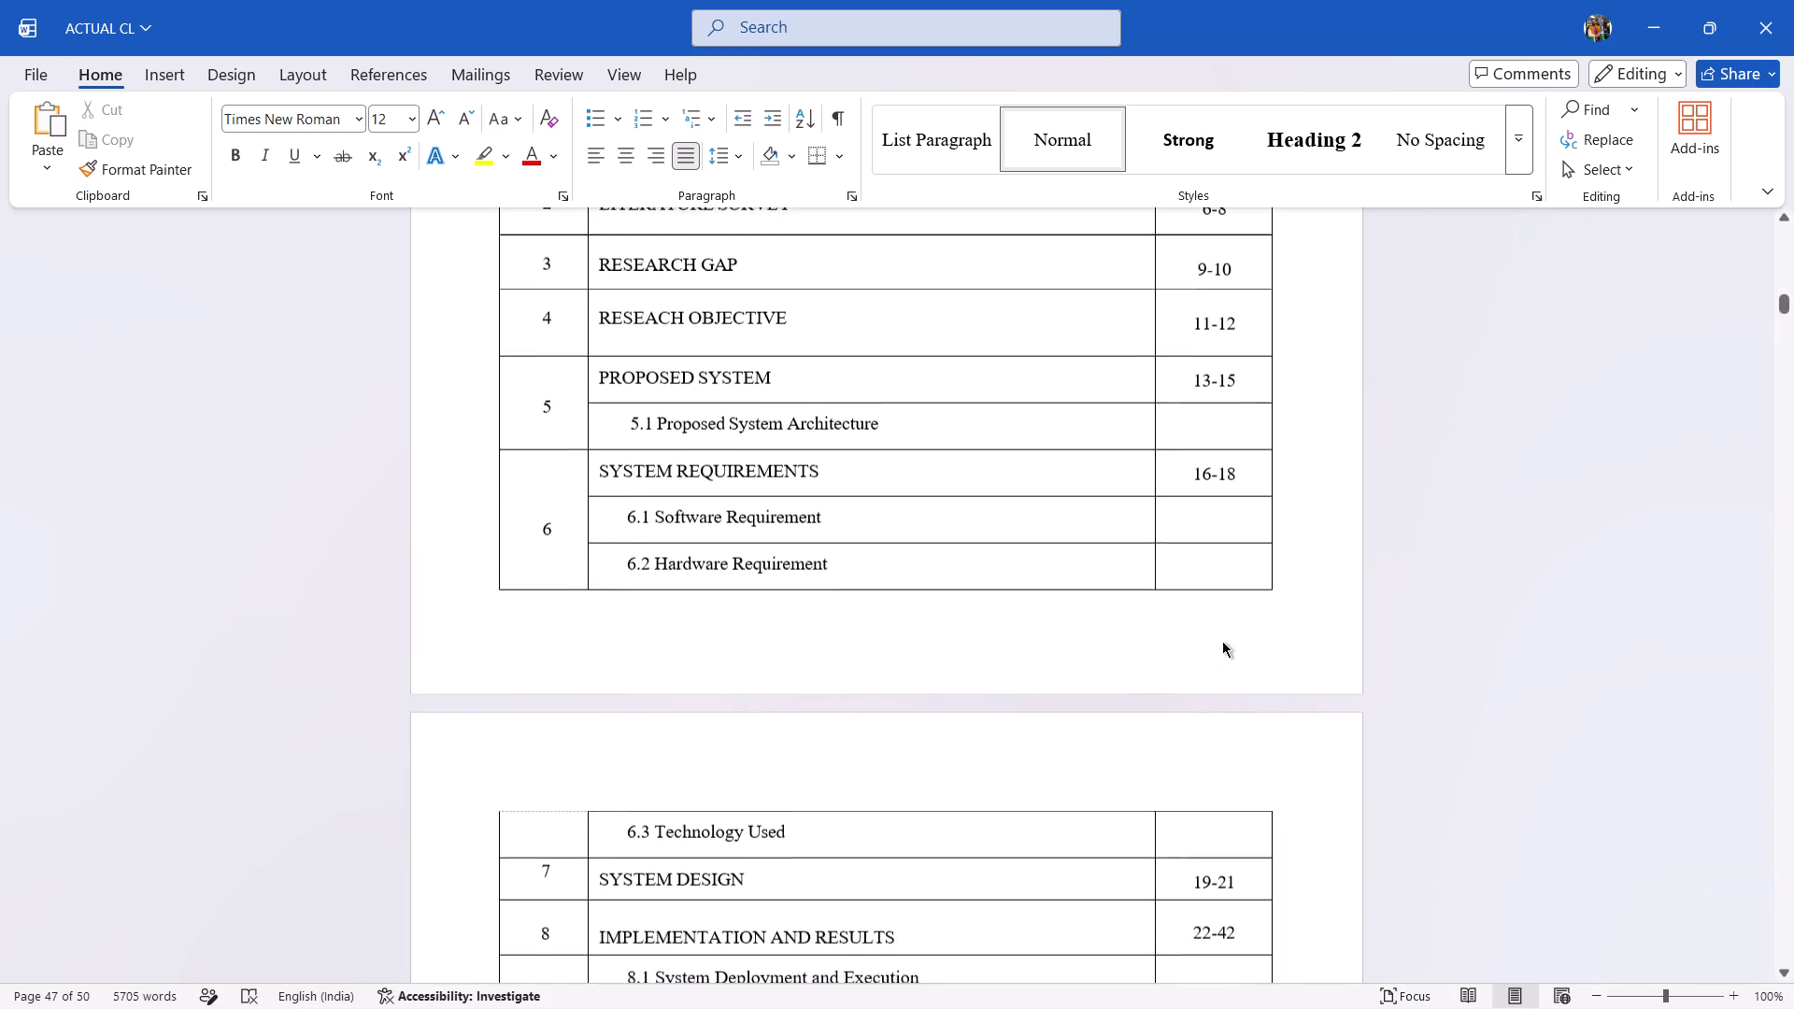
{"action": "scroll", "coordinate": [1222, 641], "scroll_direction": "down", "scroll_amount": 5}
{"action": "scroll", "coordinate": [1222, 641], "scroll_direction": "up", "scroll_amount": 1}
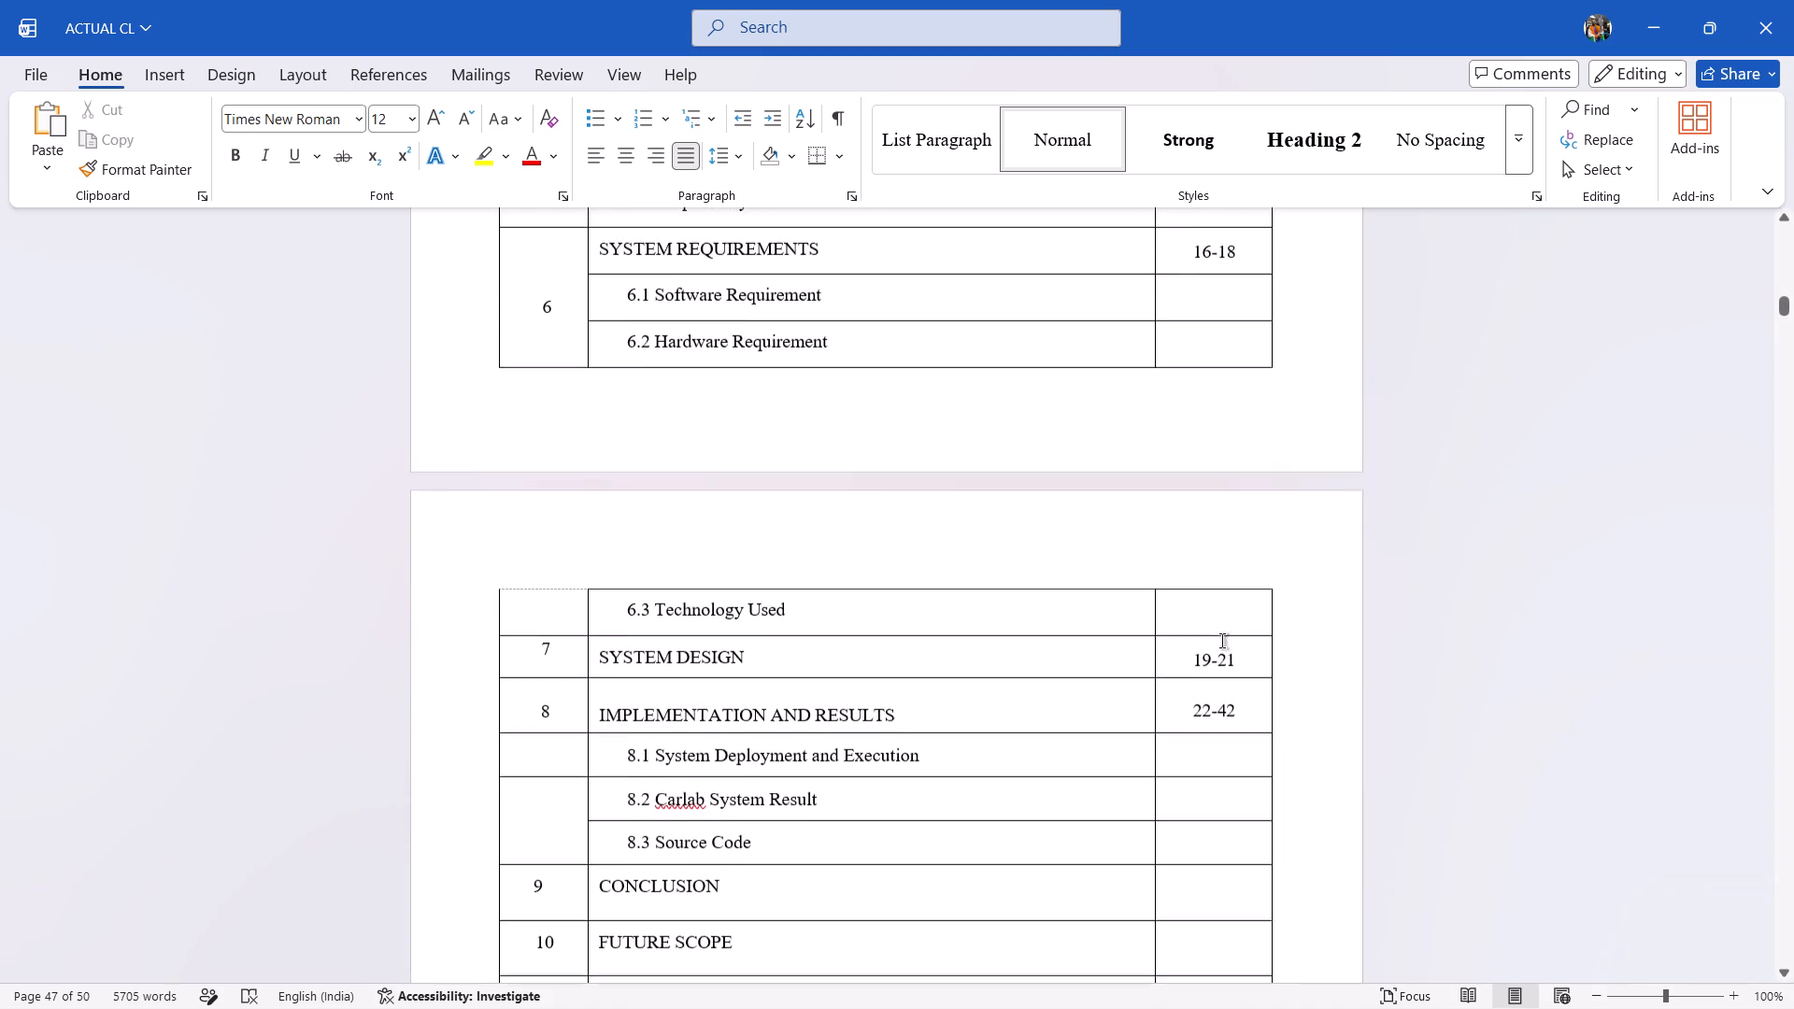
{"action": "scroll", "coordinate": [1222, 641], "scroll_direction": "up", "scroll_amount": 1}
{"action": "scroll", "coordinate": [1222, 641], "scroll_direction": "down", "scroll_amount": 1}
{"action": "scroll", "coordinate": [1222, 641], "scroll_direction": "up", "scroll_amount": 1}
{"action": "scroll", "coordinate": [1222, 641], "scroll_direction": "down", "scroll_amount": 1}
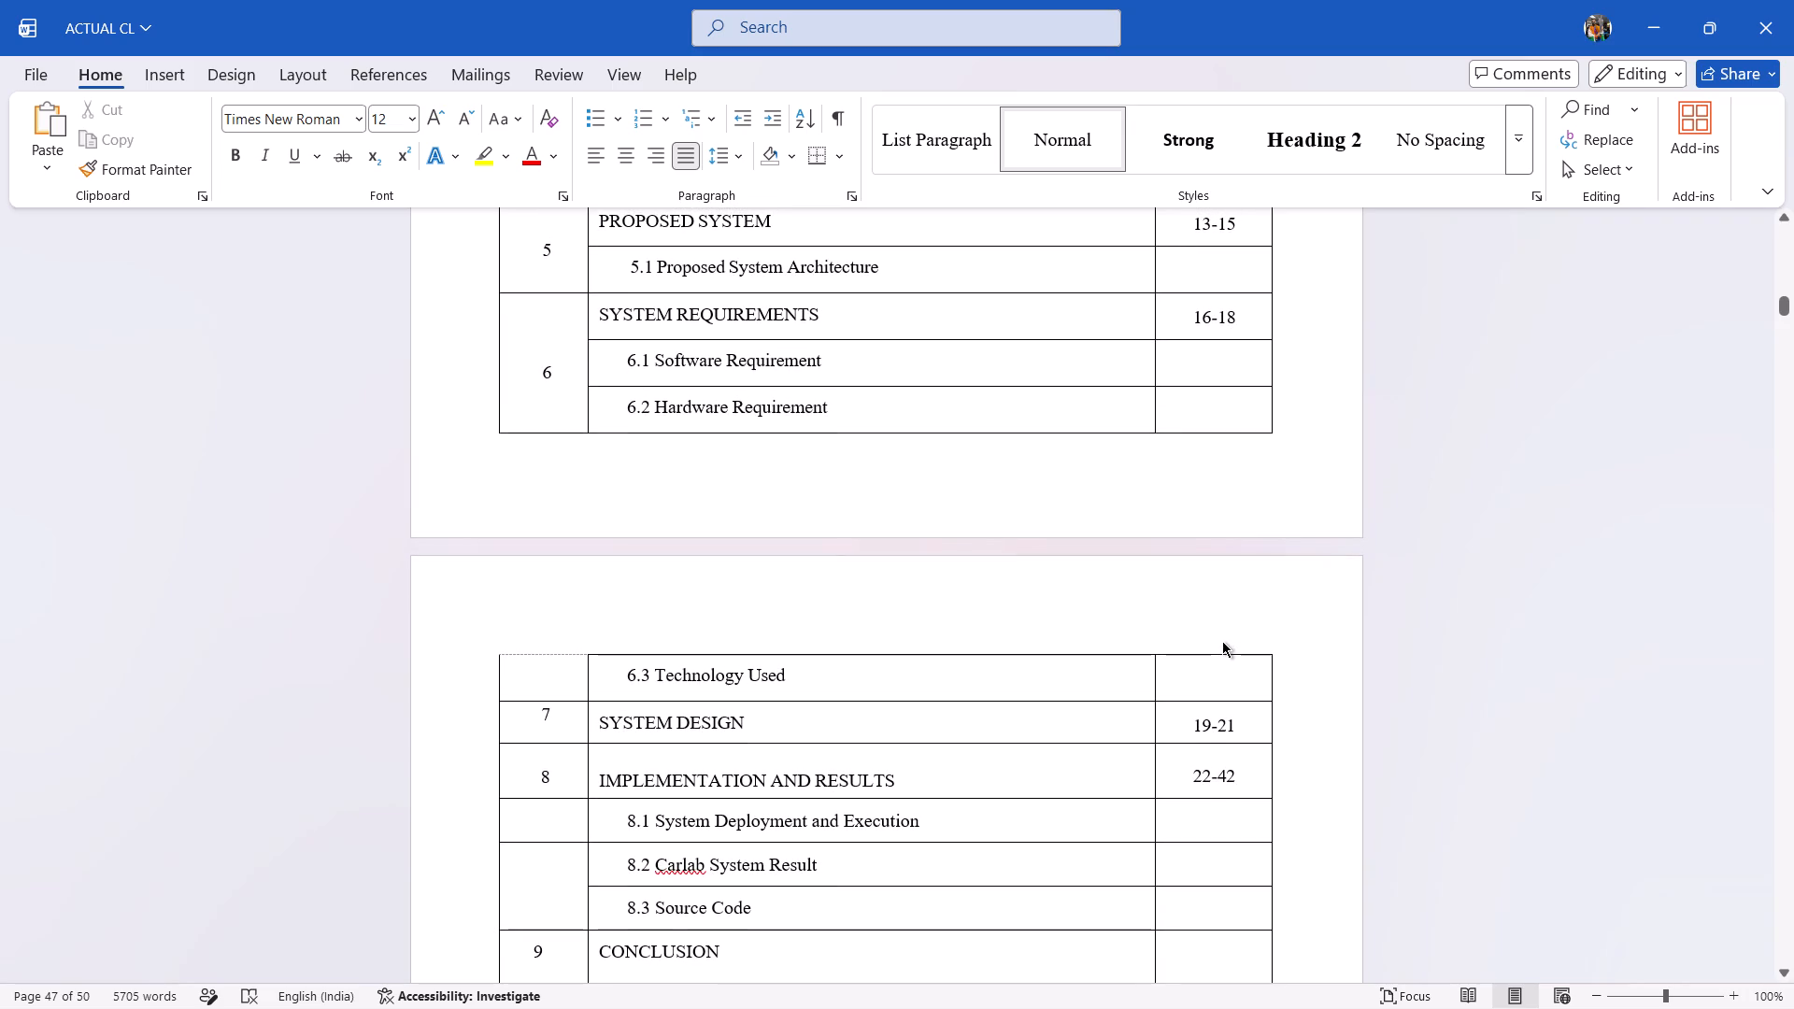
{"action": "scroll", "coordinate": [1222, 641], "scroll_direction": "down", "scroll_amount": 3}
{"action": "scroll", "coordinate": [1222, 641], "scroll_direction": "up", "scroll_amount": 1}
{"action": "scroll", "coordinate": [1222, 641], "scroll_direction": "down", "scroll_amount": 7}
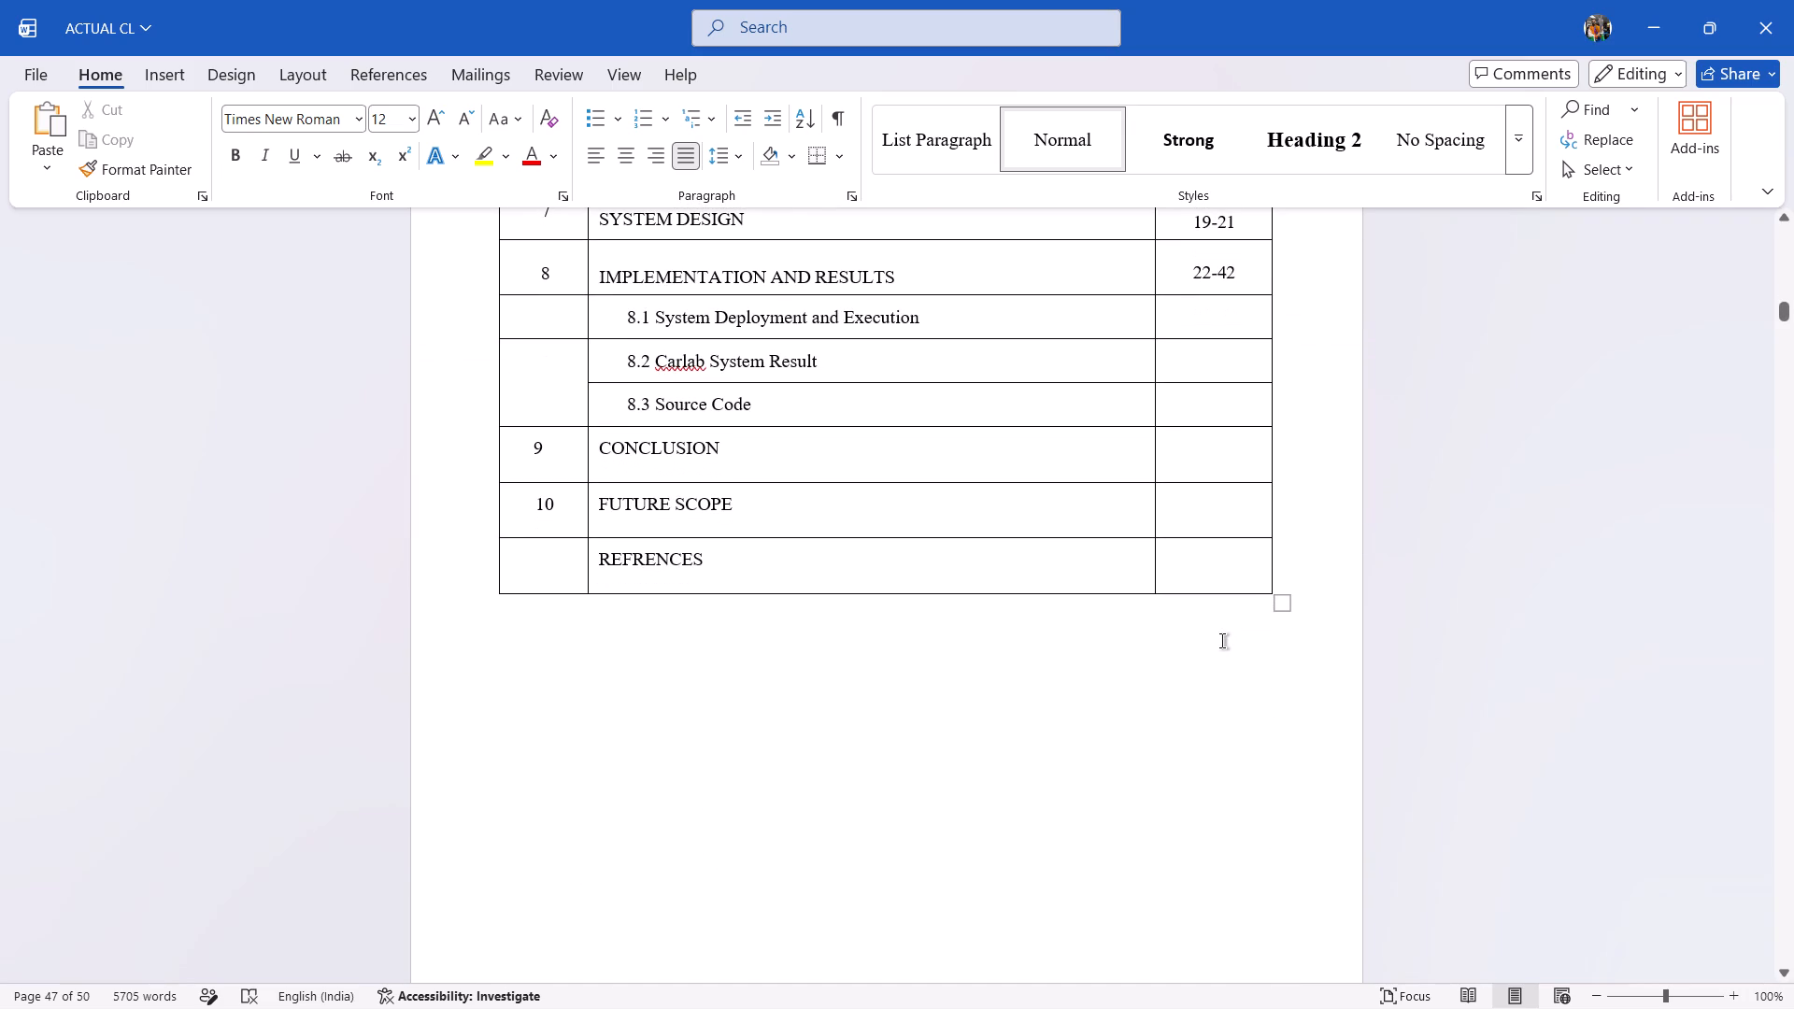
{"action": "scroll", "coordinate": [1236, 444], "scroll_direction": "down", "scroll_amount": 20}
{"action": "scroll", "coordinate": [1236, 444], "scroll_direction": "down", "scroll_amount": 17}
{"action": "scroll", "coordinate": [1236, 444], "scroll_direction": "up", "scroll_amount": 1}
{"action": "scroll", "coordinate": [1236, 444], "scroll_direction": "down", "scroll_amount": 9}
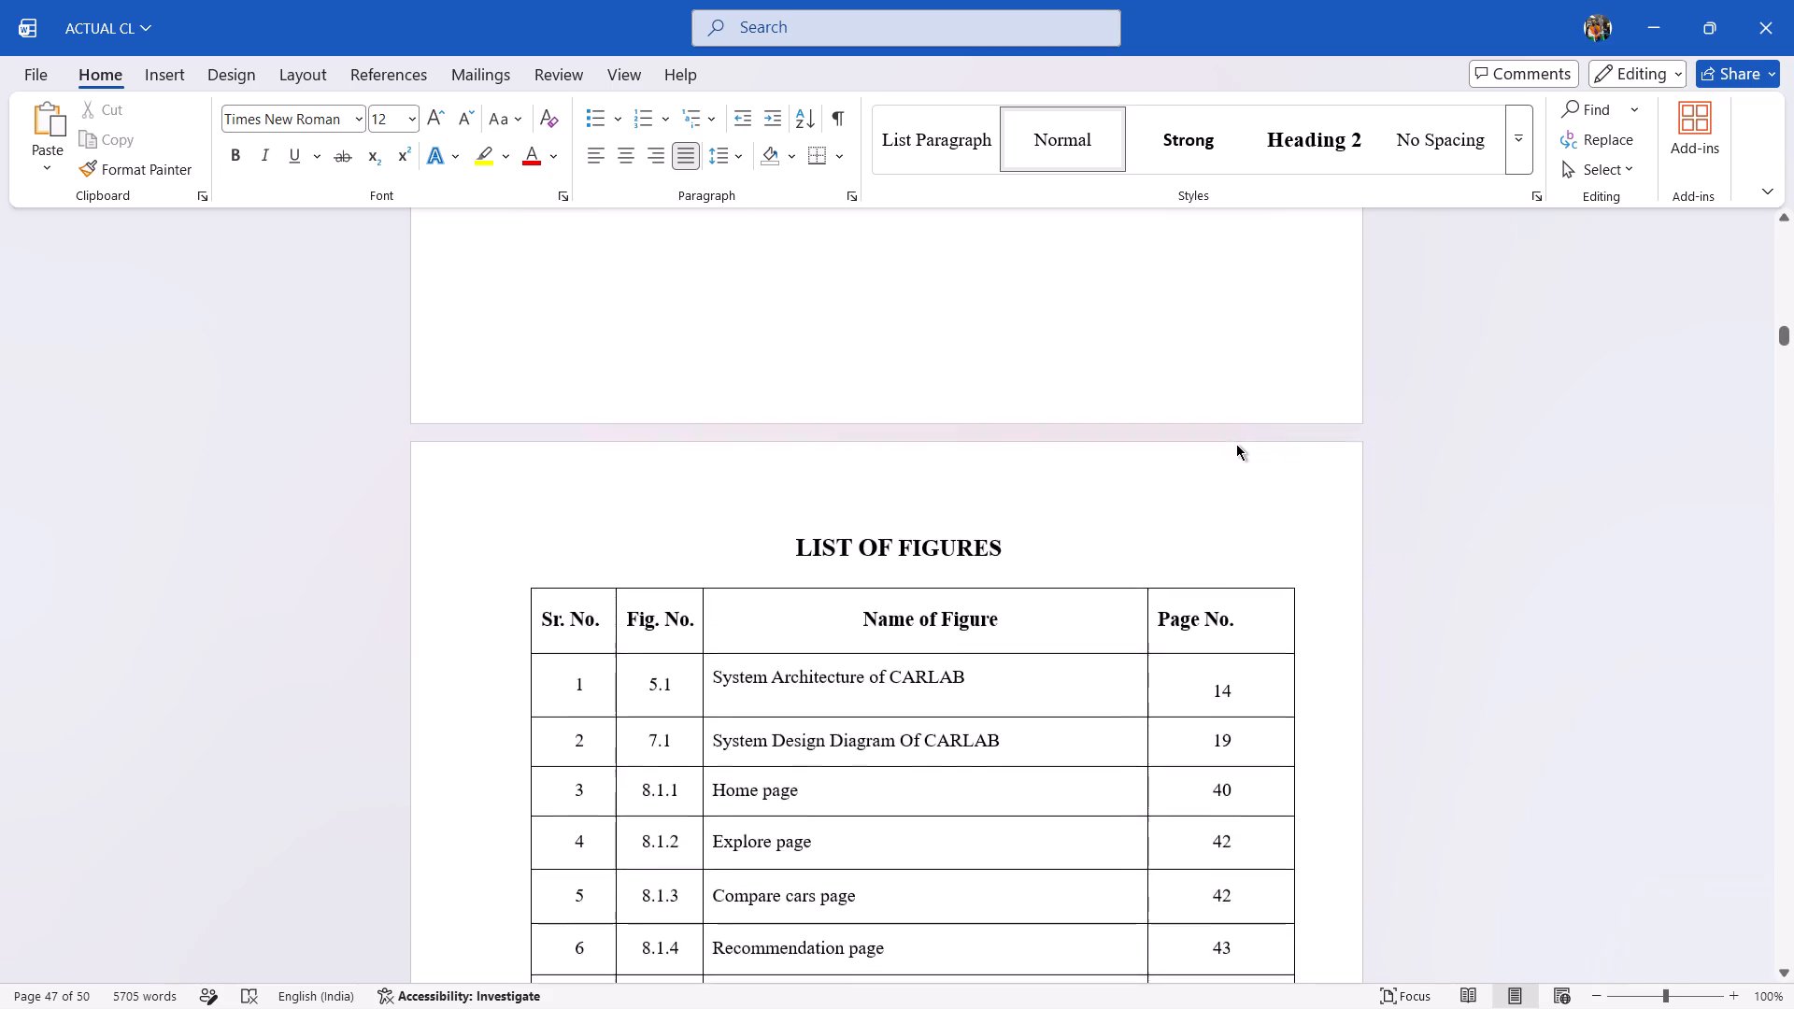
Examine the pages between the end of the Index table and the List of Figures for unwanted blank space.
{"action": "scroll", "coordinate": [1236, 444], "scroll_direction": "down", "scroll_amount": 11}
{"action": "scroll", "coordinate": [1236, 444], "scroll_direction": "down", "scroll_amount": 11}
{"action": "scroll", "coordinate": [1236, 444], "scroll_direction": "up", "scroll_amount": 20}
{"action": "scroll", "coordinate": [1236, 444], "scroll_direction": "up", "scroll_amount": 20}
{"action": "scroll", "coordinate": [1236, 444], "scroll_direction": "up", "scroll_amount": 5}
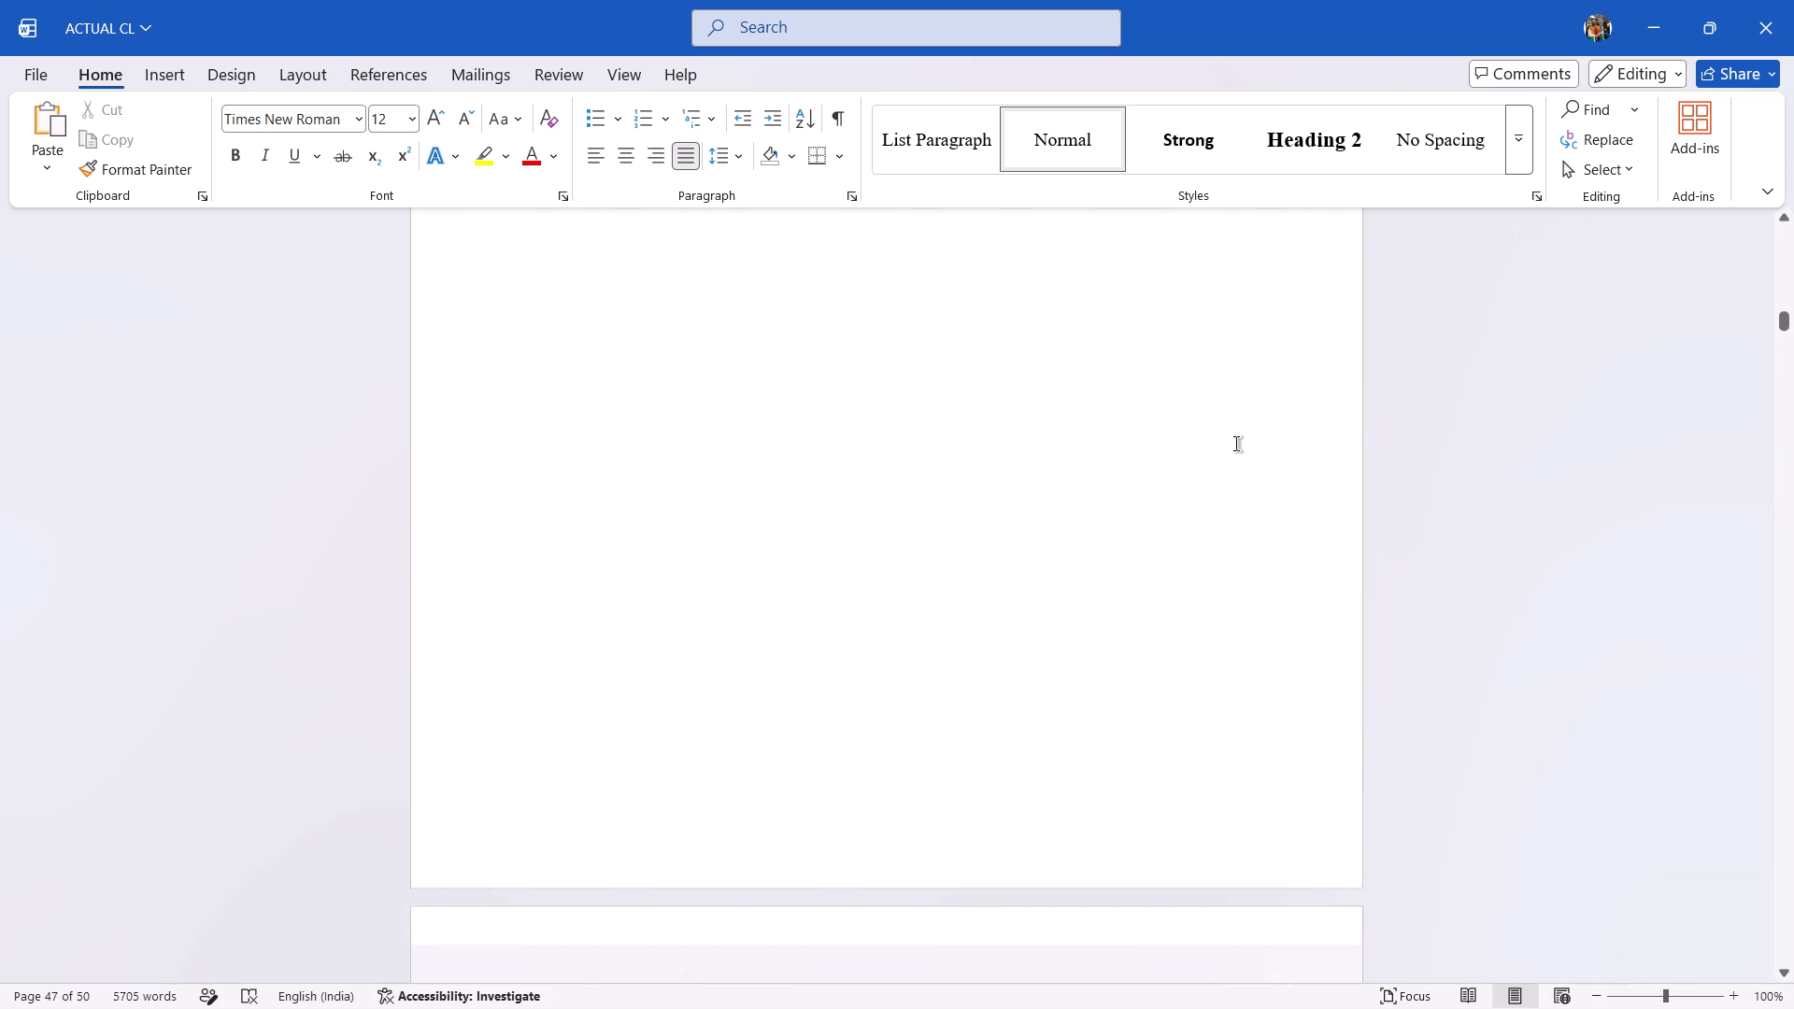
{"action": "scroll", "coordinate": [1236, 444], "scroll_direction": "up", "scroll_amount": 8}
{"action": "scroll", "coordinate": [1236, 444], "scroll_direction": "down", "scroll_amount": 8}
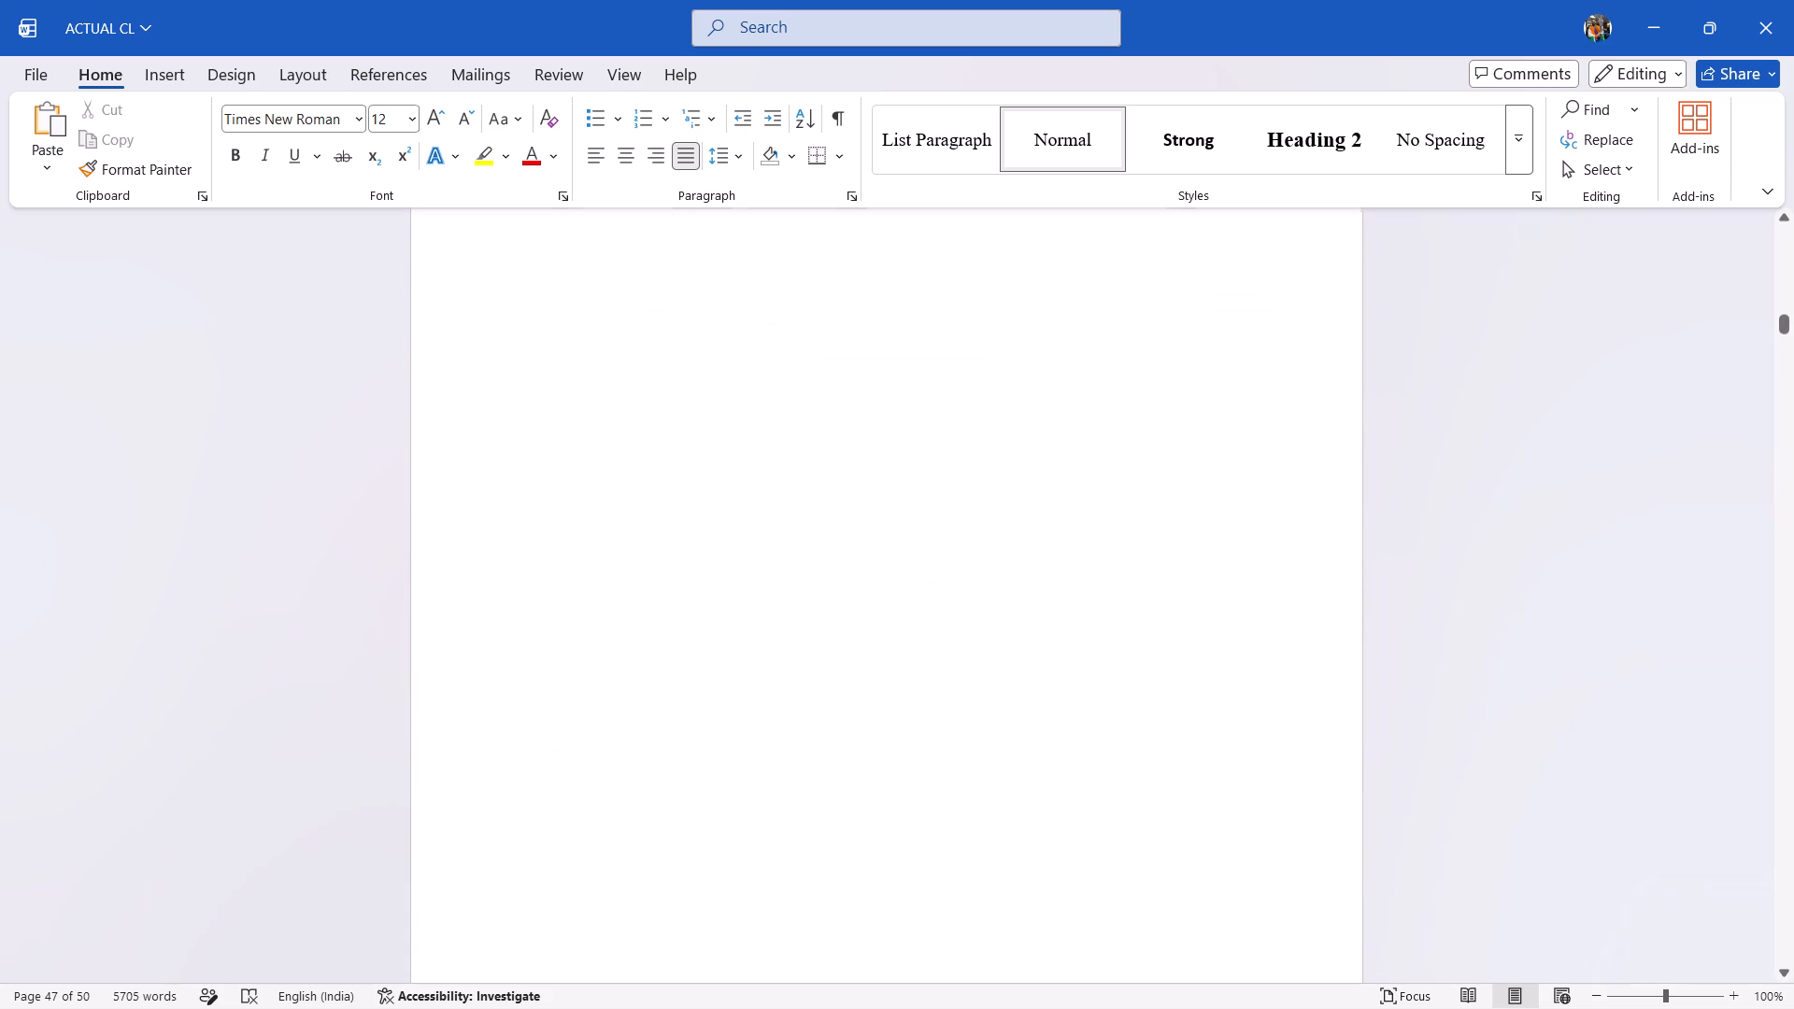
{"action": "scroll", "coordinate": [1236, 444], "scroll_direction": "up", "scroll_amount": 20}
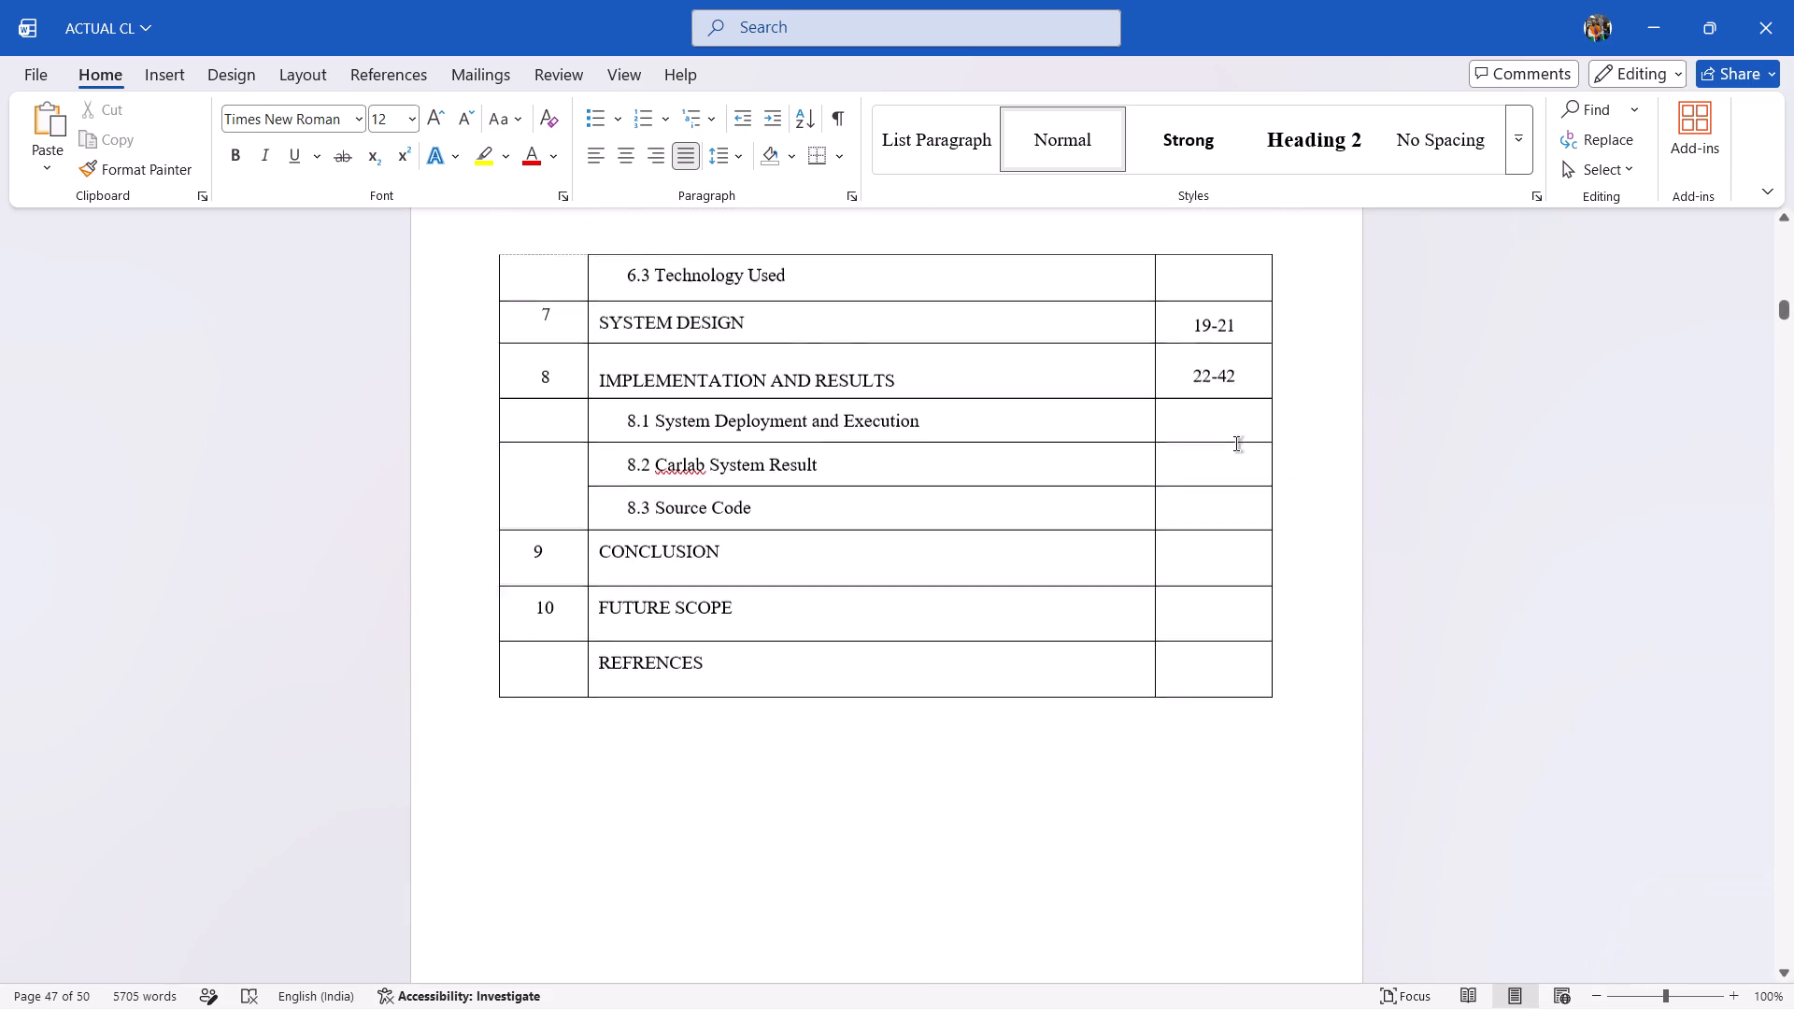
{"action": "scroll", "coordinate": [1236, 444], "scroll_direction": "up", "scroll_amount": 3}
{"action": "scroll", "coordinate": [1236, 444], "scroll_direction": "down", "scroll_amount": 5}
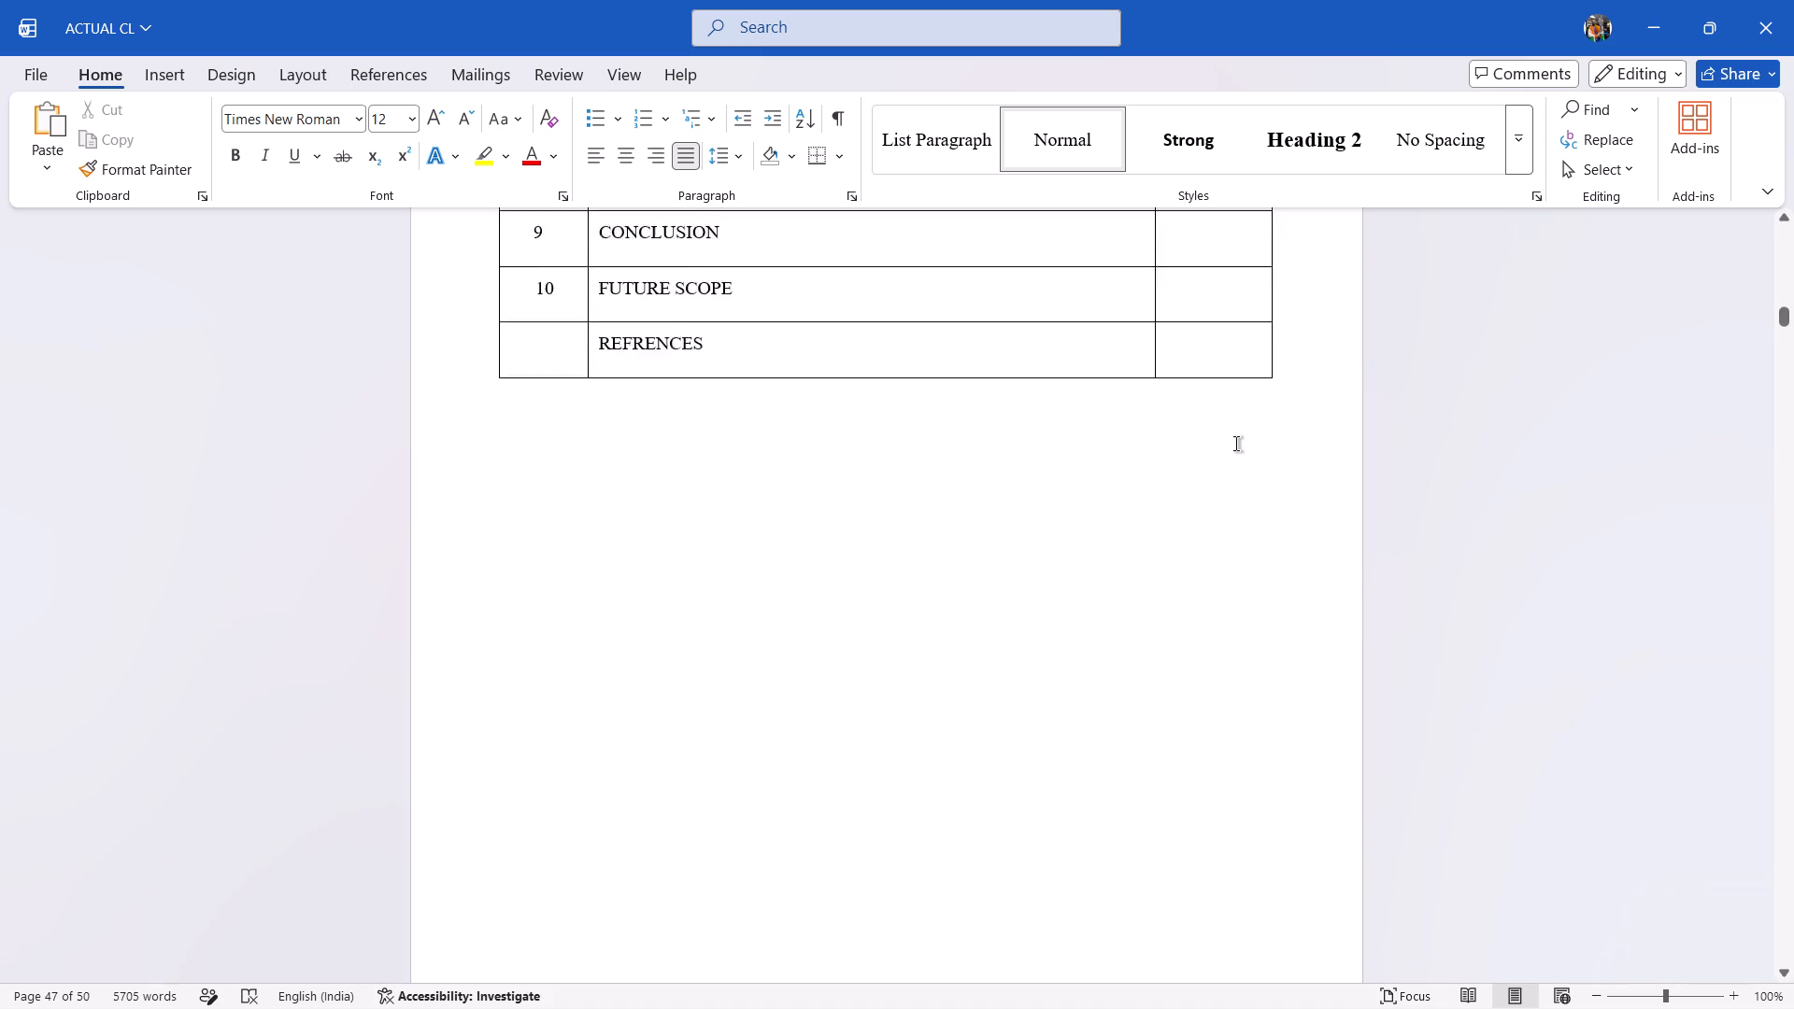
{"action": "scroll", "coordinate": [1236, 444], "scroll_direction": "down", "scroll_amount": 20}
{"action": "scroll", "coordinate": [1236, 444], "scroll_direction": "down", "scroll_amount": 12}
{"action": "scroll", "coordinate": [1236, 444], "scroll_direction": "up", "scroll_amount": 8}
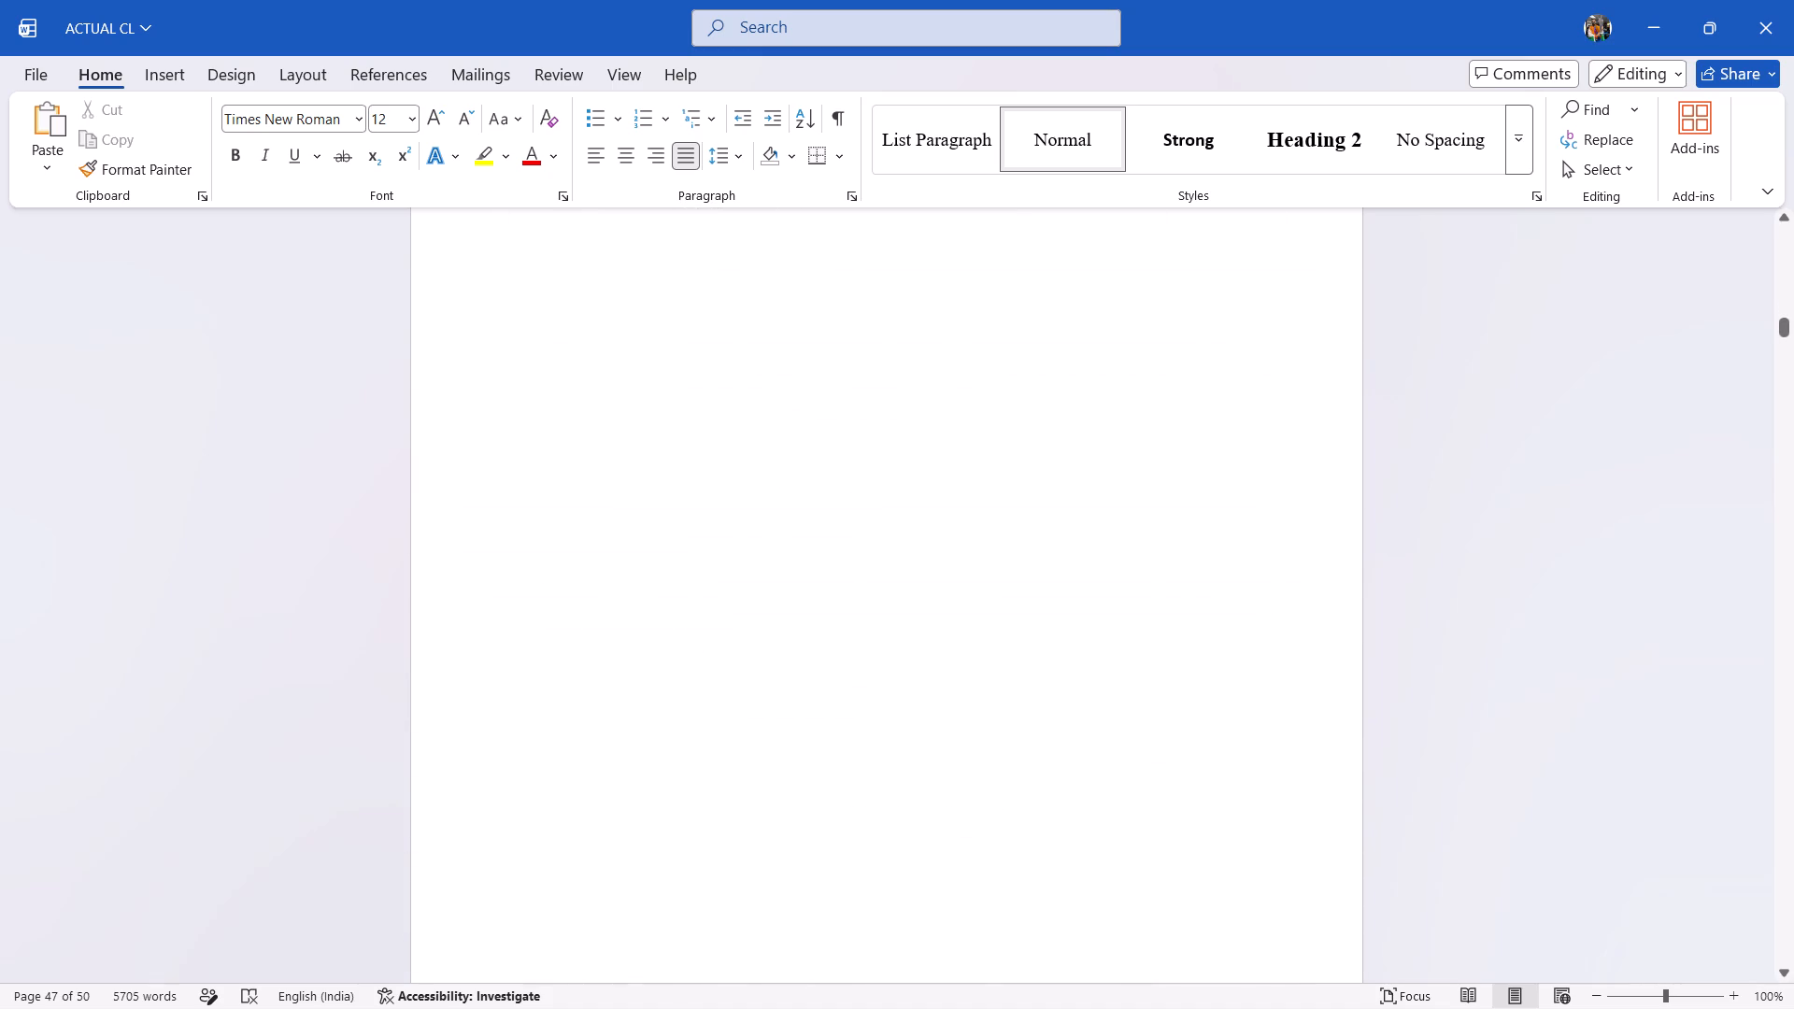
Remove the stray blank page between the end of the Index table and the List of Figures.
{"action": "scroll", "coordinate": [1236, 444], "scroll_direction": "up", "scroll_amount": 16}
{"action": "scroll", "coordinate": [1236, 444], "scroll_direction": "down", "scroll_amount": 4}
{"action": "scroll", "coordinate": [1236, 444], "scroll_direction": "left", "scroll_amount": 1}
{"action": "scroll", "coordinate": [1236, 444], "scroll_direction": "down", "scroll_amount": 1}
{"action": "scroll", "coordinate": [1236, 444], "scroll_direction": "left", "scroll_amount": 1}
{"action": "scroll", "coordinate": [1236, 444], "scroll_direction": "down", "scroll_amount": 1}
{"action": "scroll", "coordinate": [1236, 444], "scroll_direction": "left", "scroll_amount": 1}
{"action": "scroll", "coordinate": [1236, 444], "scroll_direction": "down", "scroll_amount": 1}
{"action": "scroll", "coordinate": [1236, 444], "scroll_direction": "left", "scroll_amount": 1}
{"action": "scroll", "coordinate": [1236, 444], "scroll_direction": "down", "scroll_amount": 1}
{"action": "scroll", "coordinate": [1236, 444], "scroll_direction": "left", "scroll_amount": 1}
{"action": "scroll", "coordinate": [1236, 444], "scroll_direction": "down", "scroll_amount": 1}
{"action": "scroll", "coordinate": [1236, 444], "scroll_direction": "left", "scroll_amount": 1}
{"action": "scroll", "coordinate": [1236, 444], "scroll_direction": "down", "scroll_amount": 1}
{"action": "scroll", "coordinate": [1236, 444], "scroll_direction": "left", "scroll_amount": 1}
{"action": "scroll", "coordinate": [1236, 444], "scroll_direction": "down", "scroll_amount": 1}
{"action": "scroll", "coordinate": [1236, 444], "scroll_direction": "left", "scroll_amount": 1}
{"action": "scroll", "coordinate": [1236, 444], "scroll_direction": "down", "scroll_amount": 1}
{"action": "scroll", "coordinate": [1236, 444], "scroll_direction": "left", "scroll_amount": 1}
{"action": "scroll", "coordinate": [1236, 444], "scroll_direction": "down", "scroll_amount": 1}
{"action": "scroll", "coordinate": [1236, 444], "scroll_direction": "left", "scroll_amount": 1}
{"action": "scroll", "coordinate": [1236, 444], "scroll_direction": "down", "scroll_amount": 1}
{"action": "scroll", "coordinate": [1236, 444], "scroll_direction": "left", "scroll_amount": 1}
{"action": "scroll", "coordinate": [1236, 444], "scroll_direction": "down", "scroll_amount": 1}
{"action": "scroll", "coordinate": [1236, 444], "scroll_direction": "left", "scroll_amount": 1}
{"action": "scroll", "coordinate": [1236, 444], "scroll_direction": "down", "scroll_amount": 1}
{"action": "scroll", "coordinate": [1236, 444], "scroll_direction": "left", "scroll_amount": 1}
{"action": "scroll", "coordinate": [1236, 444], "scroll_direction": "down", "scroll_amount": 1}
{"action": "scroll", "coordinate": [1236, 444], "scroll_direction": "left", "scroll_amount": 1}
{"action": "scroll", "coordinate": [1236, 444], "scroll_direction": "down", "scroll_amount": 1}
{"action": "scroll", "coordinate": [1236, 444], "scroll_direction": "left", "scroll_amount": 1}
{"action": "scroll", "coordinate": [1236, 444], "scroll_direction": "down", "scroll_amount": 1}
{"action": "scroll", "coordinate": [1236, 444], "scroll_direction": "left", "scroll_amount": 1}
{"action": "scroll", "coordinate": [1236, 444], "scroll_direction": "down", "scroll_amount": 1}
{"action": "scroll", "coordinate": [1236, 444], "scroll_direction": "left", "scroll_amount": 1}
{"action": "scroll", "coordinate": [1236, 444], "scroll_direction": "down", "scroll_amount": 1}
{"action": "scroll", "coordinate": [1236, 444], "scroll_direction": "left", "scroll_amount": 1}
{"action": "scroll", "coordinate": [1236, 444], "scroll_direction": "down", "scroll_amount": 1}
{"action": "scroll", "coordinate": [1236, 444], "scroll_direction": "left", "scroll_amount": 1}
{"action": "scroll", "coordinate": [1236, 444], "scroll_direction": "down", "scroll_amount": 1}
{"action": "scroll", "coordinate": [1236, 444], "scroll_direction": "left", "scroll_amount": 1}
{"action": "scroll", "coordinate": [1236, 444], "scroll_direction": "down", "scroll_amount": 1}
{"action": "scroll", "coordinate": [1236, 444], "scroll_direction": "left", "scroll_amount": 1}
{"action": "scroll", "coordinate": [1236, 444], "scroll_direction": "down", "scroll_amount": 1}
{"action": "scroll", "coordinate": [1236, 444], "scroll_direction": "left", "scroll_amount": 1}
{"action": "scroll", "coordinate": [1236, 444], "scroll_direction": "down", "scroll_amount": 1}
{"action": "scroll", "coordinate": [1236, 444], "scroll_direction": "left", "scroll_amount": 1}
{"action": "scroll", "coordinate": [1236, 444], "scroll_direction": "down", "scroll_amount": 1}
{"action": "scroll", "coordinate": [1236, 444], "scroll_direction": "left", "scroll_amount": 1}
{"action": "scroll", "coordinate": [1236, 444], "scroll_direction": "down", "scroll_amount": 1}
{"action": "scroll", "coordinate": [1236, 444], "scroll_direction": "left", "scroll_amount": 1}
{"action": "scroll", "coordinate": [1236, 444], "scroll_direction": "down", "scroll_amount": 1}
{"action": "scroll", "coordinate": [1236, 444], "scroll_direction": "left", "scroll_amount": 1}
{"action": "scroll", "coordinate": [1236, 444], "scroll_direction": "down", "scroll_amount": 1}
{"action": "scroll", "coordinate": [1236, 444], "scroll_direction": "left", "scroll_amount": 1}
{"action": "scroll", "coordinate": [1236, 444], "scroll_direction": "down", "scroll_amount": 1}
{"action": "scroll", "coordinate": [1236, 444], "scroll_direction": "left", "scroll_amount": 1}
{"action": "scroll", "coordinate": [1236, 444], "scroll_direction": "down", "scroll_amount": 1}
{"action": "scroll", "coordinate": [1236, 444], "scroll_direction": "left", "scroll_amount": 1}
{"action": "scroll", "coordinate": [1236, 444], "scroll_direction": "down", "scroll_amount": 1}
{"action": "scroll", "coordinate": [1236, 444], "scroll_direction": "left", "scroll_amount": 1}
{"action": "scroll", "coordinate": [1236, 444], "scroll_direction": "down", "scroll_amount": 1}
{"action": "scroll", "coordinate": [1236, 444], "scroll_direction": "left", "scroll_amount": 1}
{"action": "scroll", "coordinate": [1236, 444], "scroll_direction": "down", "scroll_amount": 1}
{"action": "scroll", "coordinate": [1236, 444], "scroll_direction": "left", "scroll_amount": 1}
{"action": "scroll", "coordinate": [1236, 444], "scroll_direction": "down", "scroll_amount": 1}
{"action": "scroll", "coordinate": [1236, 444], "scroll_direction": "left", "scroll_amount": 1}
{"action": "scroll", "coordinate": [1236, 444], "scroll_direction": "down", "scroll_amount": 1}
{"action": "scroll", "coordinate": [1236, 444], "scroll_direction": "left", "scroll_amount": 1}
{"action": "scroll", "coordinate": [1236, 444], "scroll_direction": "down", "scroll_amount": 1}
{"action": "scroll", "coordinate": [1236, 444], "scroll_direction": "left", "scroll_amount": 1}
{"action": "scroll", "coordinate": [1236, 444], "scroll_direction": "down", "scroll_amount": 1}
{"action": "scroll", "coordinate": [1236, 444], "scroll_direction": "left", "scroll_amount": 1}
{"action": "scroll", "coordinate": [1236, 444], "scroll_direction": "down", "scroll_amount": 1}
{"action": "scroll", "coordinate": [1236, 444], "scroll_direction": "left", "scroll_amount": 1}
{"action": "scroll", "coordinate": [1236, 444], "scroll_direction": "down", "scroll_amount": 1}
{"action": "scroll", "coordinate": [1236, 444], "scroll_direction": "left", "scroll_amount": 1}
{"action": "scroll", "coordinate": [1236, 444], "scroll_direction": "down", "scroll_amount": 1}
{"action": "scroll", "coordinate": [1236, 444], "scroll_direction": "left", "scroll_amount": 1}
{"action": "scroll", "coordinate": [1236, 444], "scroll_direction": "down", "scroll_amount": 1}
{"action": "scroll", "coordinate": [1236, 444], "scroll_direction": "left", "scroll_amount": 1}
{"action": "scroll", "coordinate": [1236, 444], "scroll_direction": "down", "scroll_amount": 1}
{"action": "scroll", "coordinate": [1236, 444], "scroll_direction": "left", "scroll_amount": 1}
{"action": "scroll", "coordinate": [1236, 444], "scroll_direction": "down", "scroll_amount": 1}
{"action": "scroll", "coordinate": [1236, 444], "scroll_direction": "left", "scroll_amount": 1}
{"action": "scroll", "coordinate": [1236, 444], "scroll_direction": "down", "scroll_amount": 1}
{"action": "scroll", "coordinate": [1236, 444], "scroll_direction": "left", "scroll_amount": 1}
{"action": "scroll", "coordinate": [1236, 444], "scroll_direction": "down", "scroll_amount": 1}
{"action": "scroll", "coordinate": [1236, 444], "scroll_direction": "left", "scroll_amount": 1}
{"action": "scroll", "coordinate": [1236, 444], "scroll_direction": "down", "scroll_amount": 1}
{"action": "scroll", "coordinate": [1236, 444], "scroll_direction": "left", "scroll_amount": 1}
{"action": "scroll", "coordinate": [1236, 444], "scroll_direction": "down", "scroll_amount": 1}
{"action": "scroll", "coordinate": [1236, 444], "scroll_direction": "left", "scroll_amount": 1}
{"action": "scroll", "coordinate": [1236, 444], "scroll_direction": "down", "scroll_amount": 1}
{"action": "scroll", "coordinate": [1236, 444], "scroll_direction": "left", "scroll_amount": 1}
{"action": "scroll", "coordinate": [1236, 444], "scroll_direction": "down", "scroll_amount": 1}
{"action": "scroll", "coordinate": [1236, 444], "scroll_direction": "left", "scroll_amount": 1}
{"action": "scroll", "coordinate": [1236, 444], "scroll_direction": "down", "scroll_amount": 1}
{"action": "scroll", "coordinate": [1236, 444], "scroll_direction": "left", "scroll_amount": 1}
{"action": "scroll", "coordinate": [1236, 444], "scroll_direction": "down", "scroll_amount": 1}
{"action": "scroll", "coordinate": [1236, 444], "scroll_direction": "left", "scroll_amount": 1}
{"action": "scroll", "coordinate": [1236, 444], "scroll_direction": "down", "scroll_amount": 1}
{"action": "scroll", "coordinate": [1236, 444], "scroll_direction": "left", "scroll_amount": 1}
{"action": "scroll", "coordinate": [1236, 444], "scroll_direction": "down", "scroll_amount": 1}
{"action": "scroll", "coordinate": [1236, 444], "scroll_direction": "left", "scroll_amount": 1}
{"action": "scroll", "coordinate": [1236, 444], "scroll_direction": "down", "scroll_amount": 1}
{"action": "scroll", "coordinate": [1236, 444], "scroll_direction": "left", "scroll_amount": 1}
{"action": "scroll", "coordinate": [1236, 444], "scroll_direction": "down", "scroll_amount": 1}
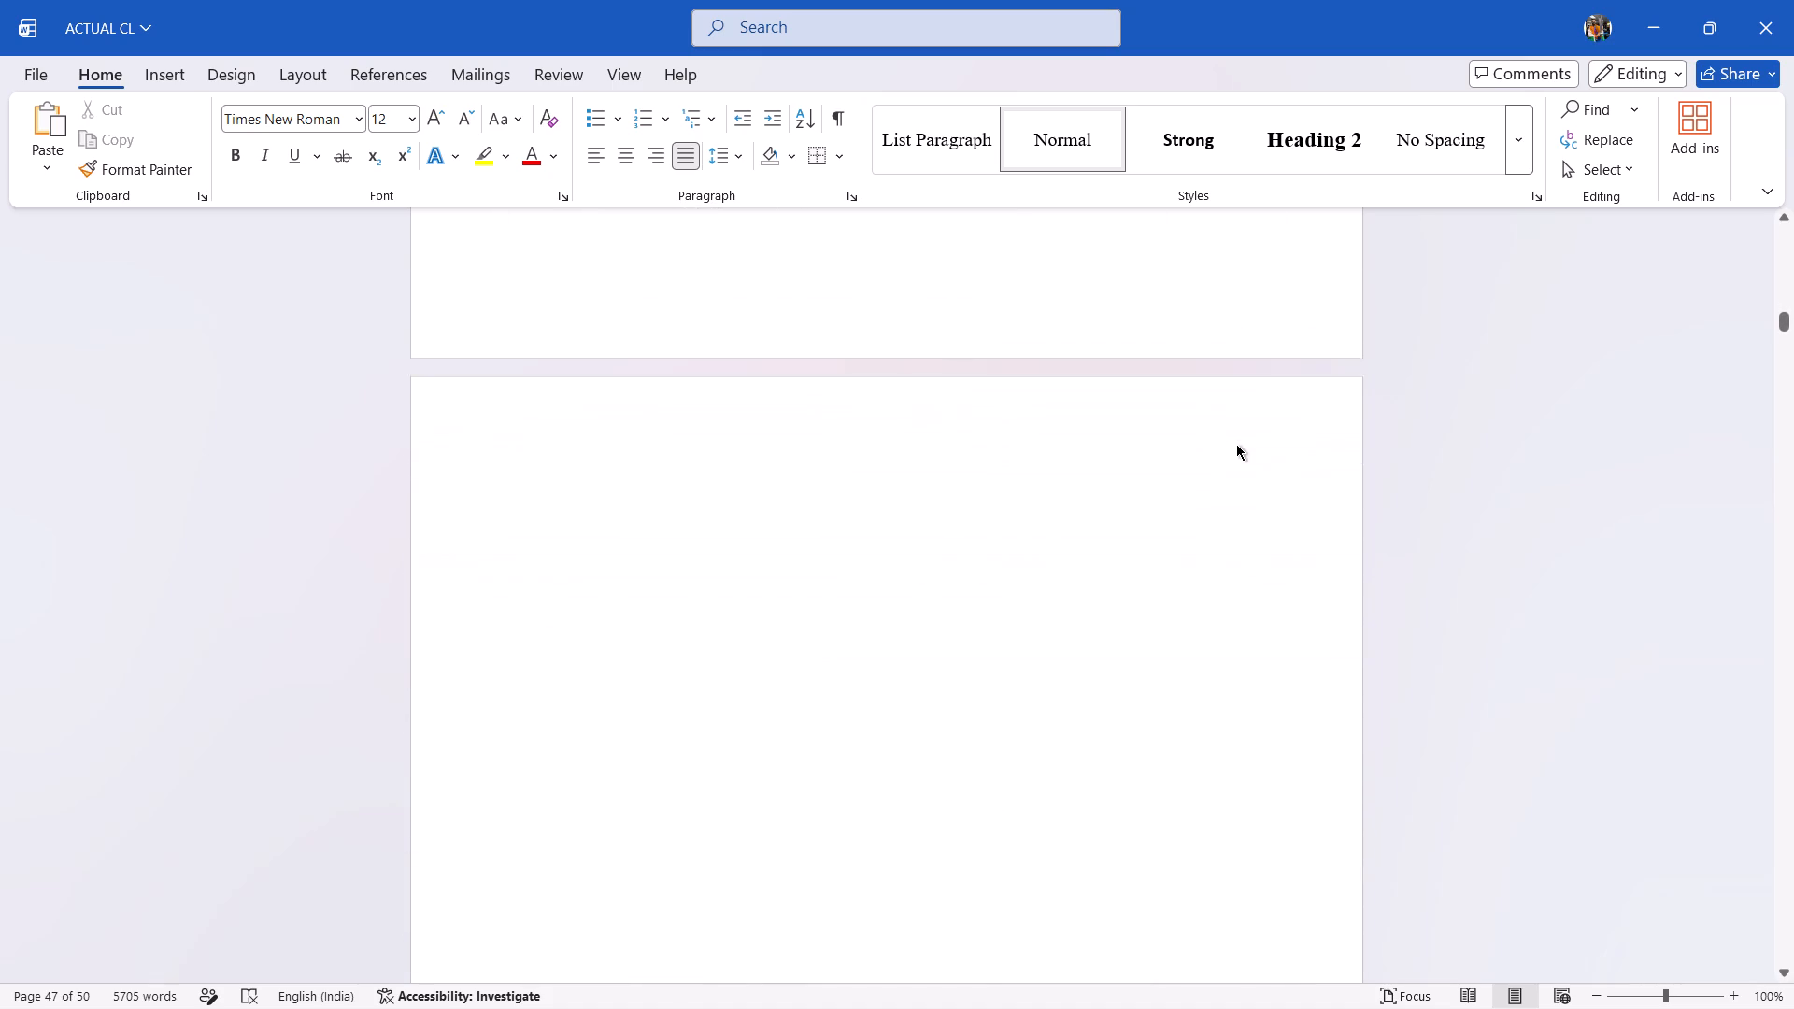
{"action": "scroll", "coordinate": [1236, 444], "scroll_direction": "down", "scroll_amount": 5}
{"action": "left_click", "coordinate": [1051, 588]}
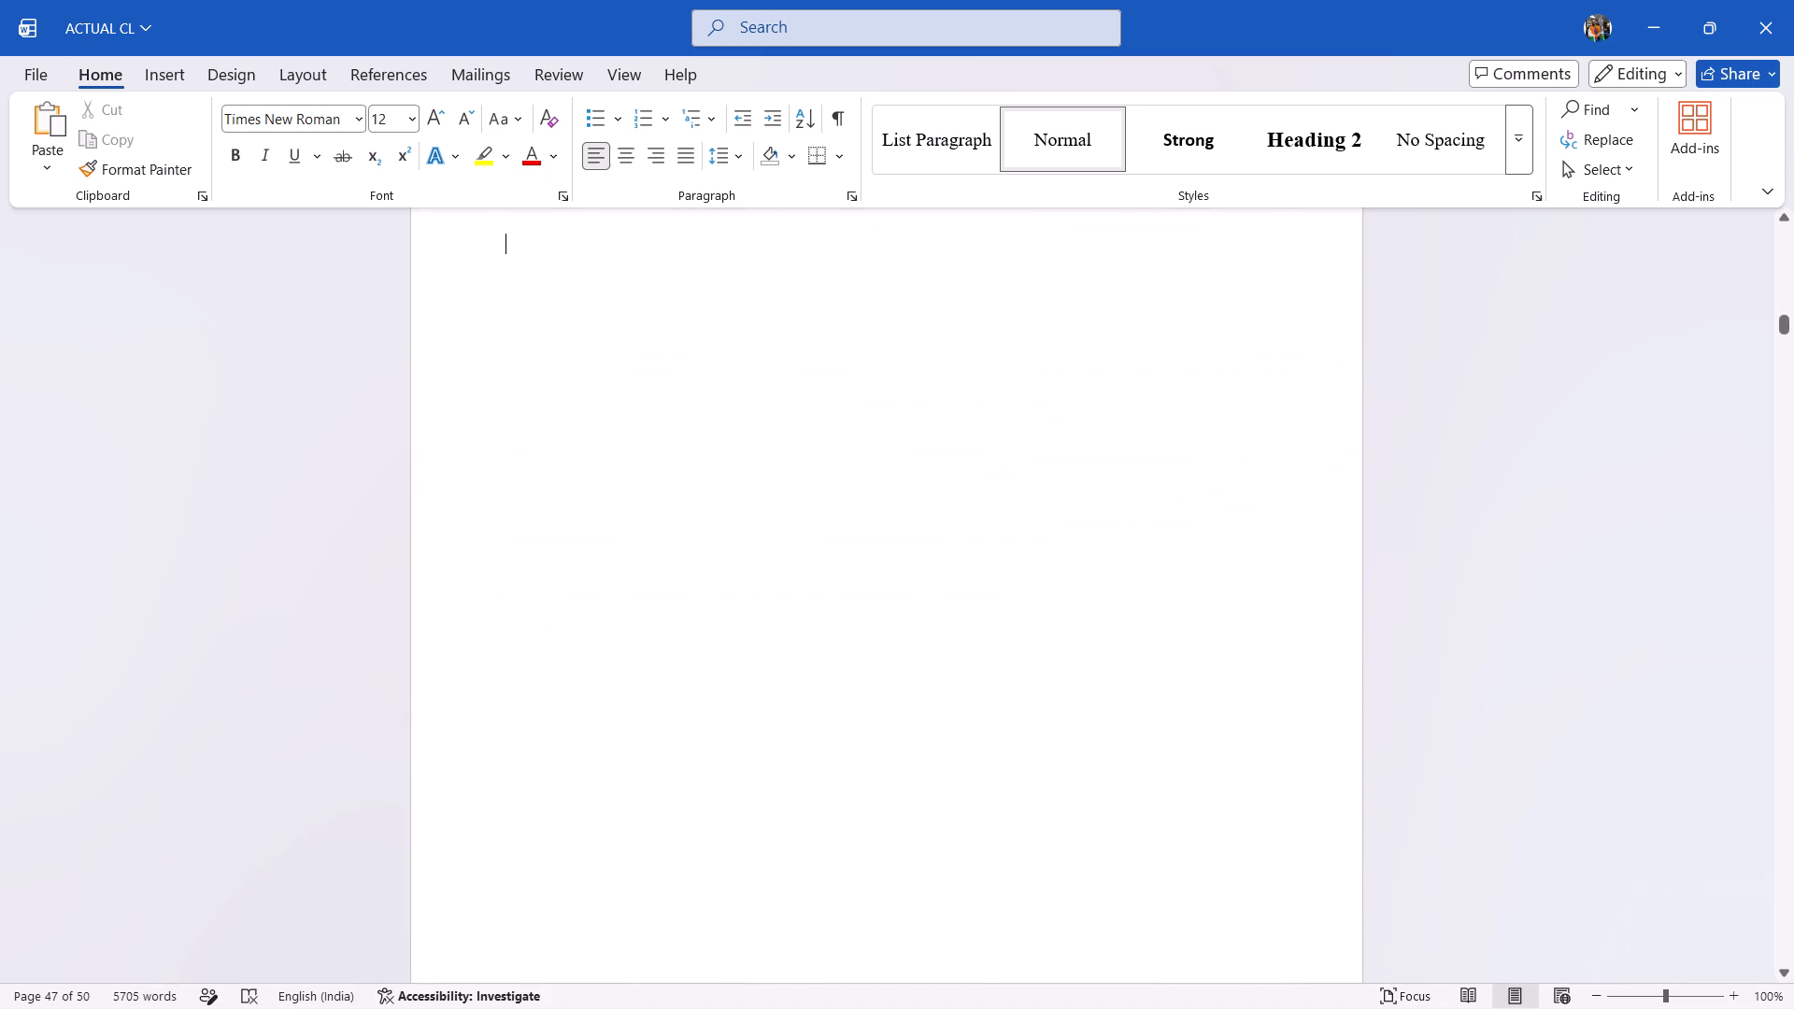
{"action": "scroll", "coordinate": [1025, 711], "scroll_direction": "up", "scroll_amount": 4}
{"action": "key", "text": "BackSpace"}
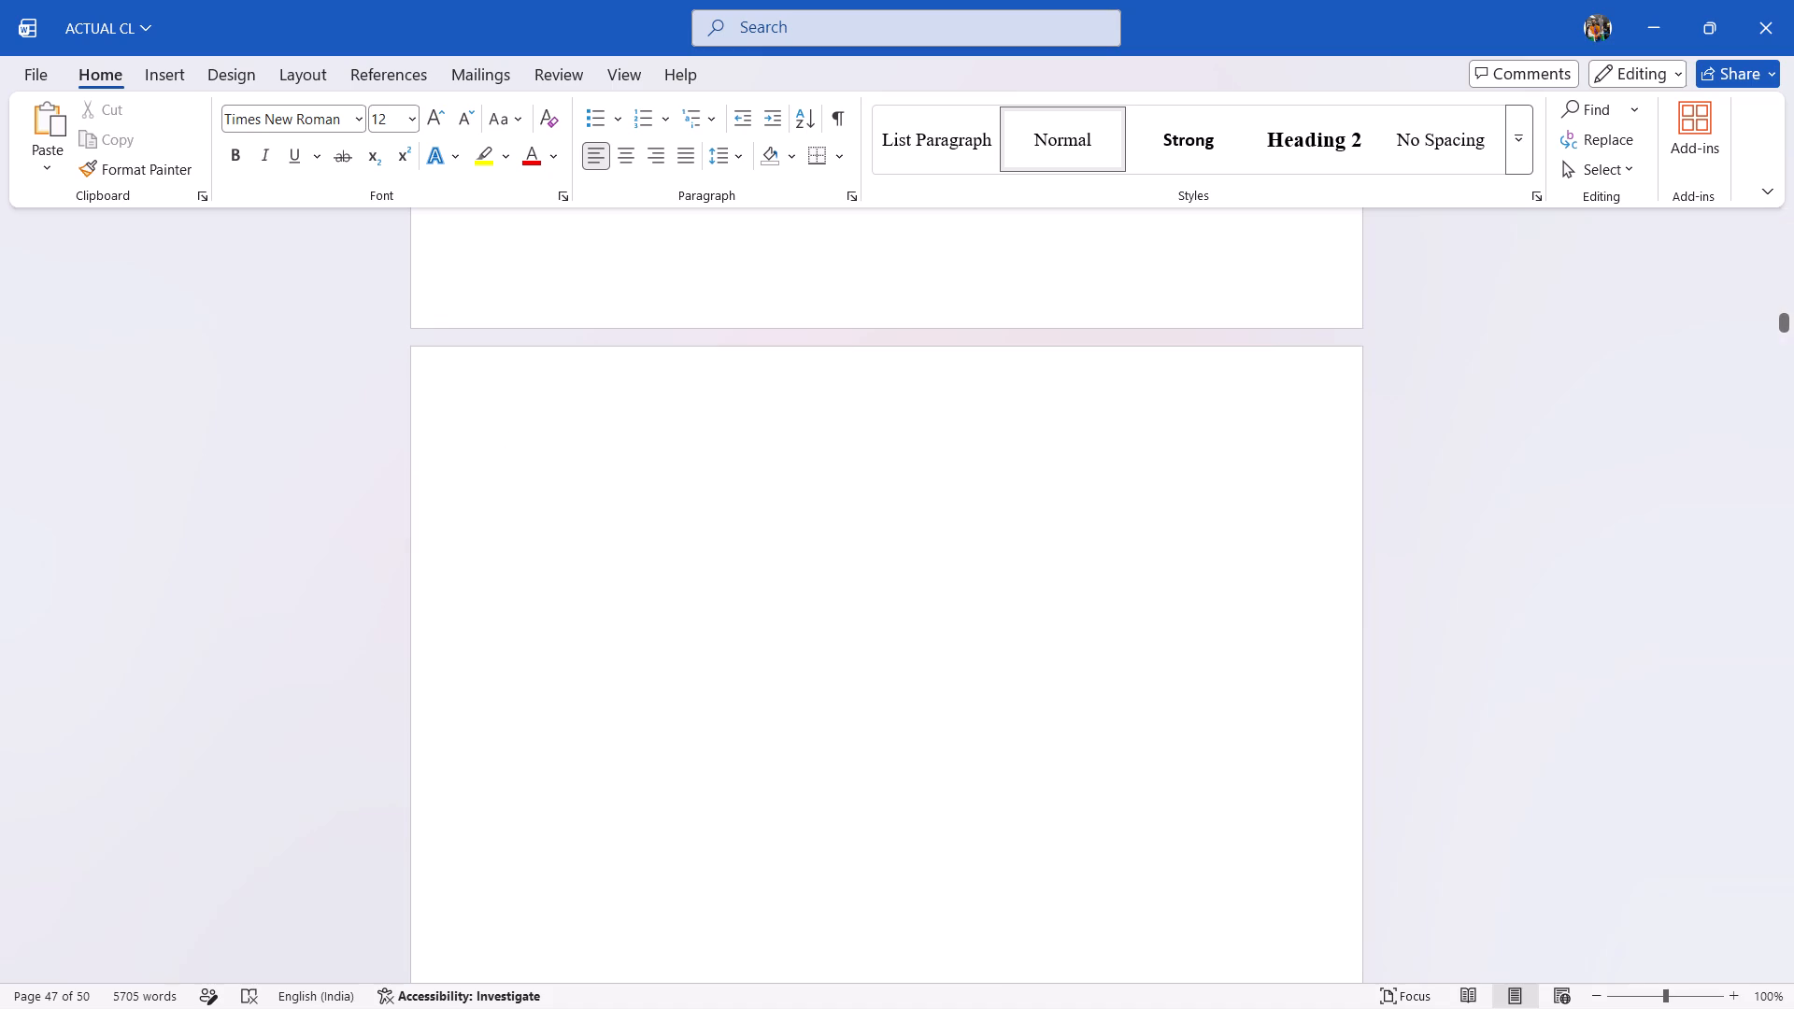
Review the List of Figures, List of Tables, abbreviations list and Abstract pages through to the Chapter 01 introduction.
{"action": "scroll", "coordinate": [1025, 711], "scroll_direction": "up", "scroll_amount": 10}
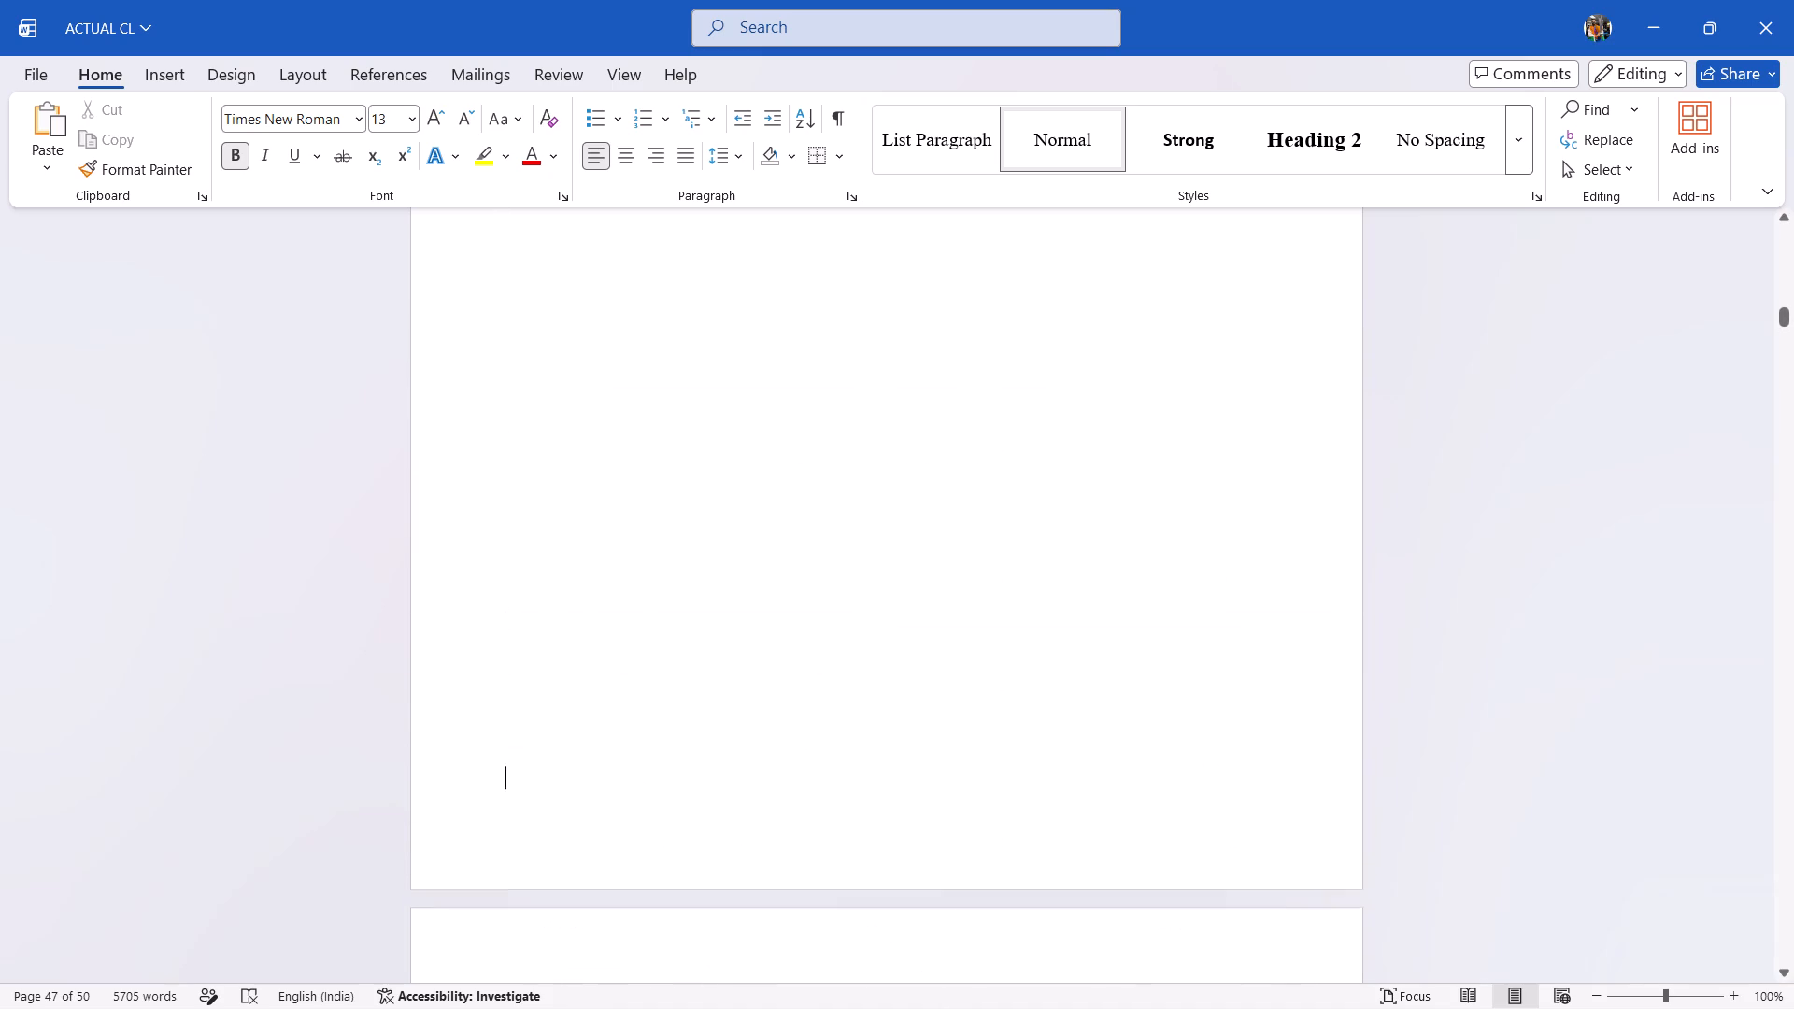
{"action": "scroll", "coordinate": [1025, 711], "scroll_direction": "up", "scroll_amount": 10}
{"action": "scroll", "coordinate": [1025, 711], "scroll_direction": "down", "scroll_amount": 15}
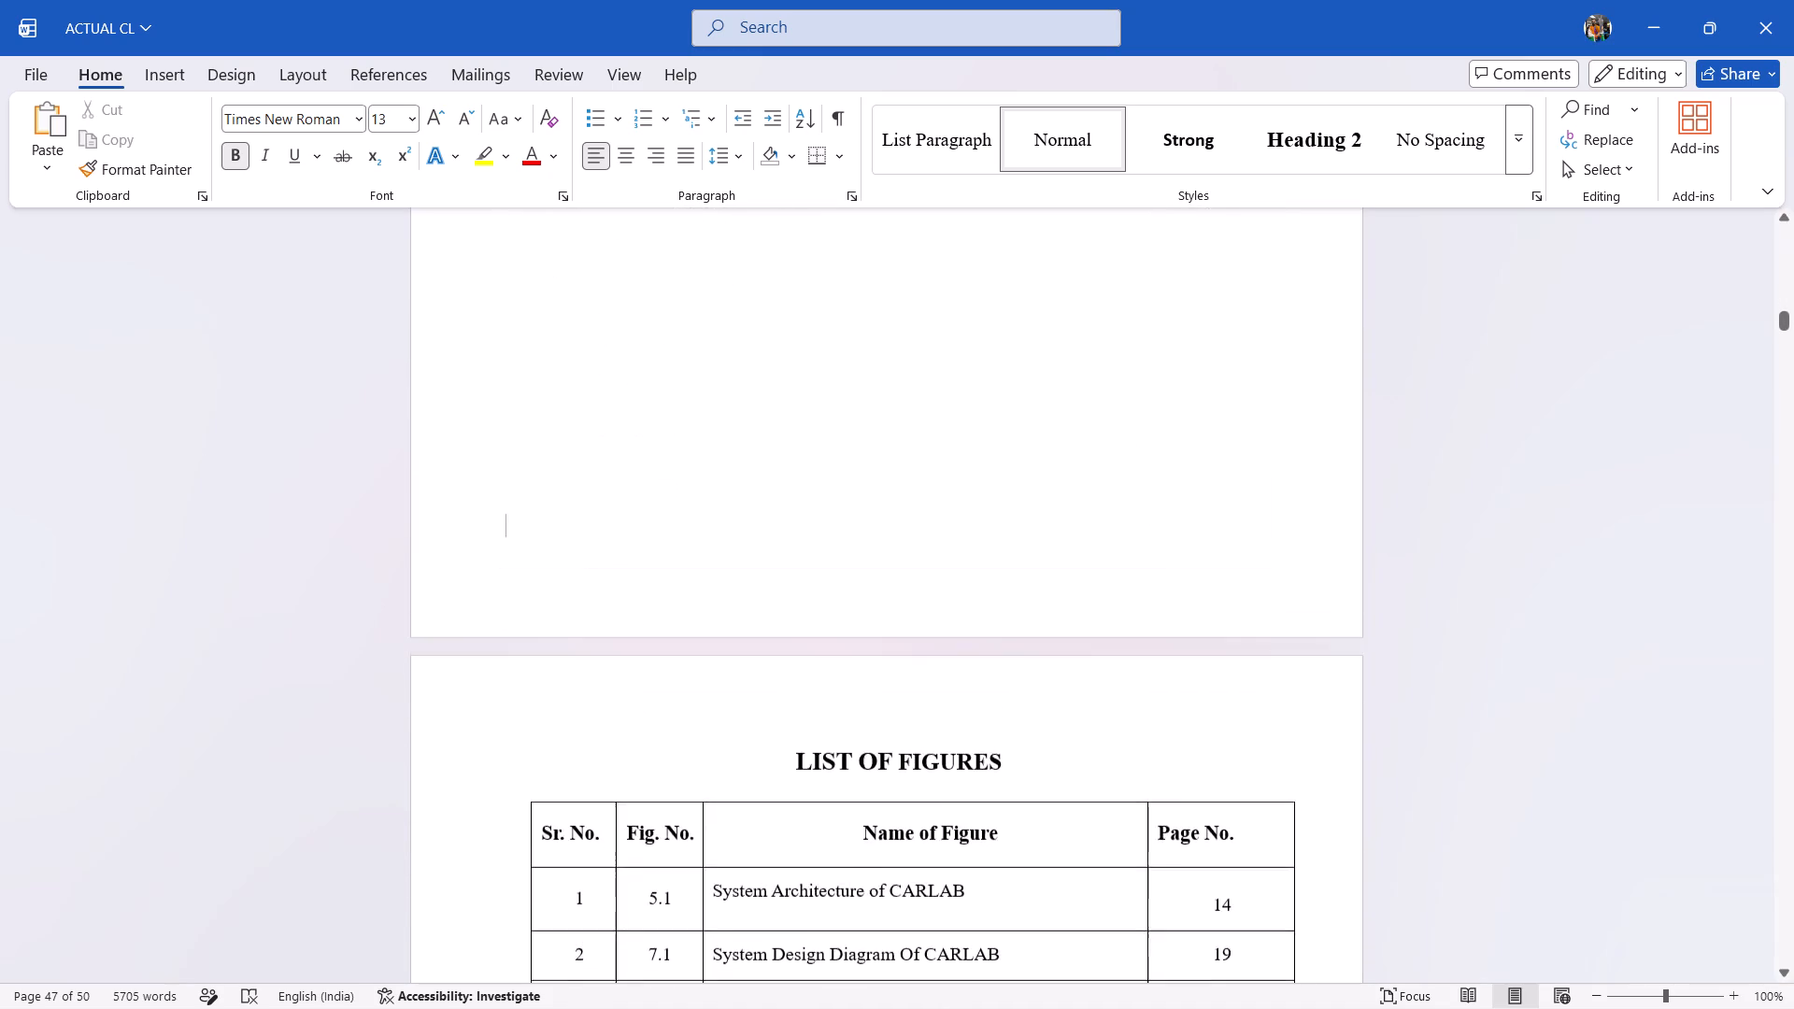
{"action": "scroll", "coordinate": [1025, 711], "scroll_direction": "down", "scroll_amount": 18}
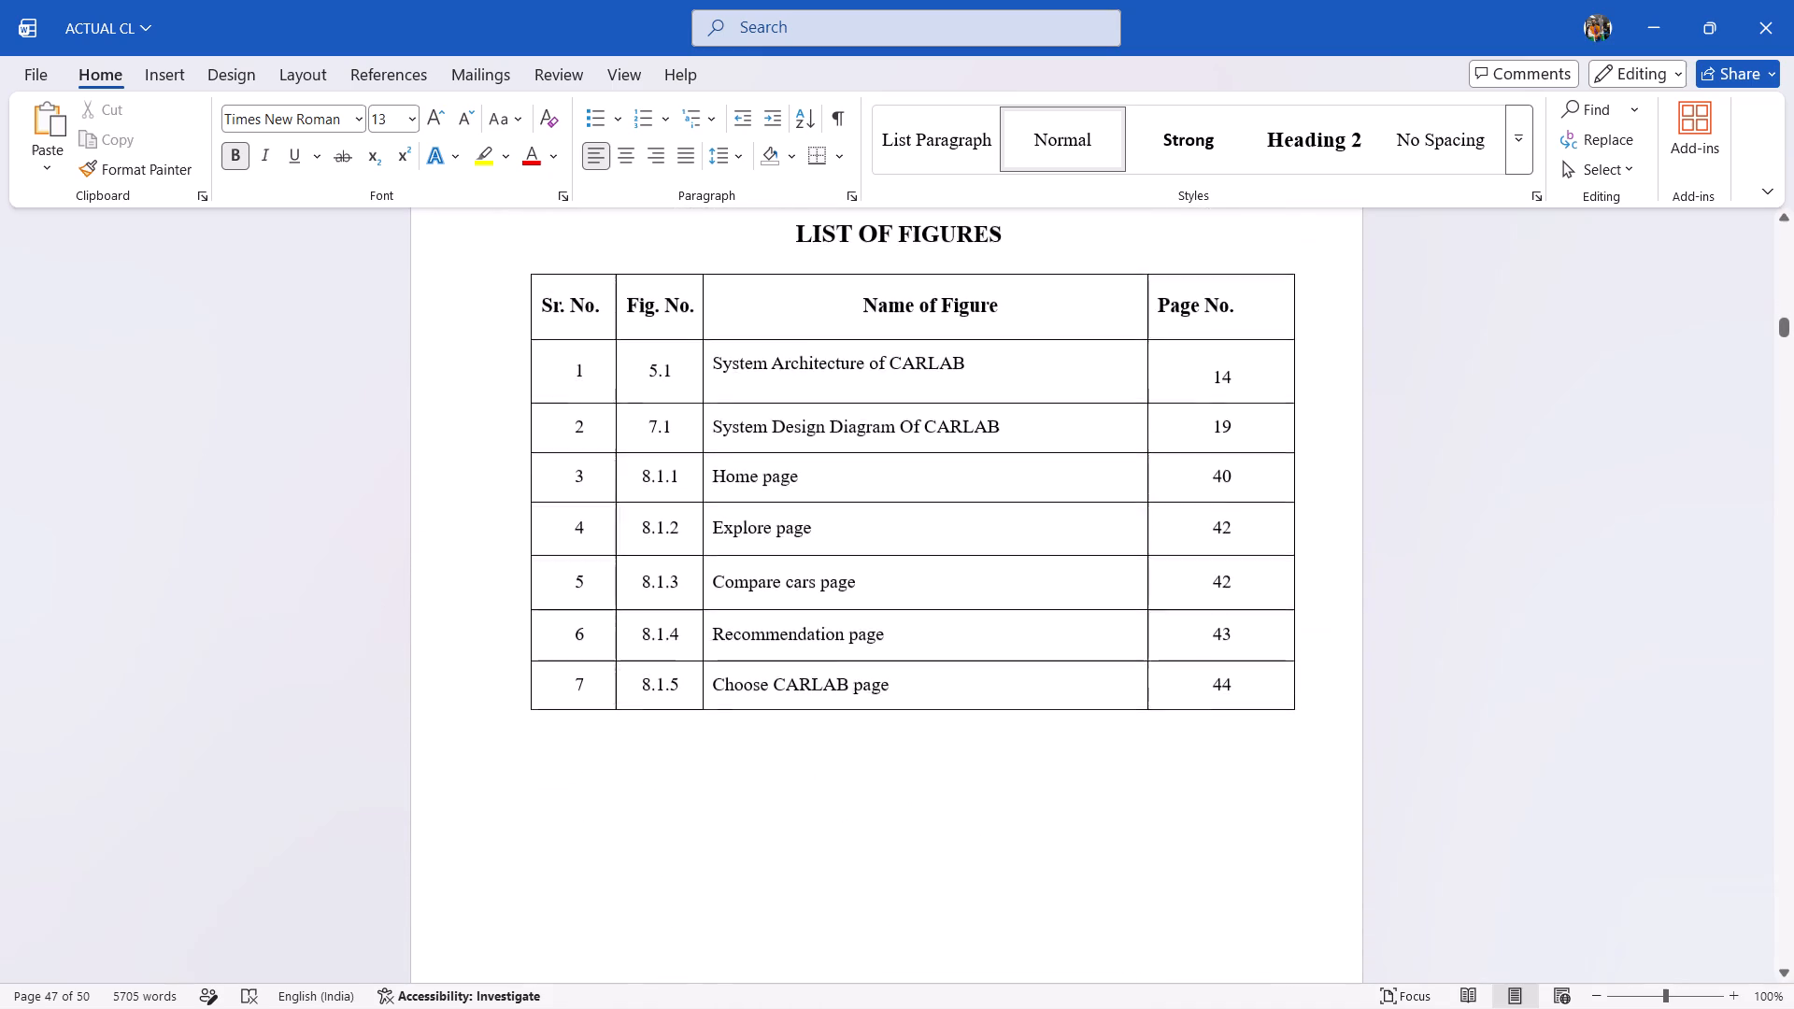
{"action": "scroll", "coordinate": [1025, 711], "scroll_direction": "down", "scroll_amount": 19}
{"action": "scroll", "coordinate": [1025, 711], "scroll_direction": "up", "scroll_amount": 10}
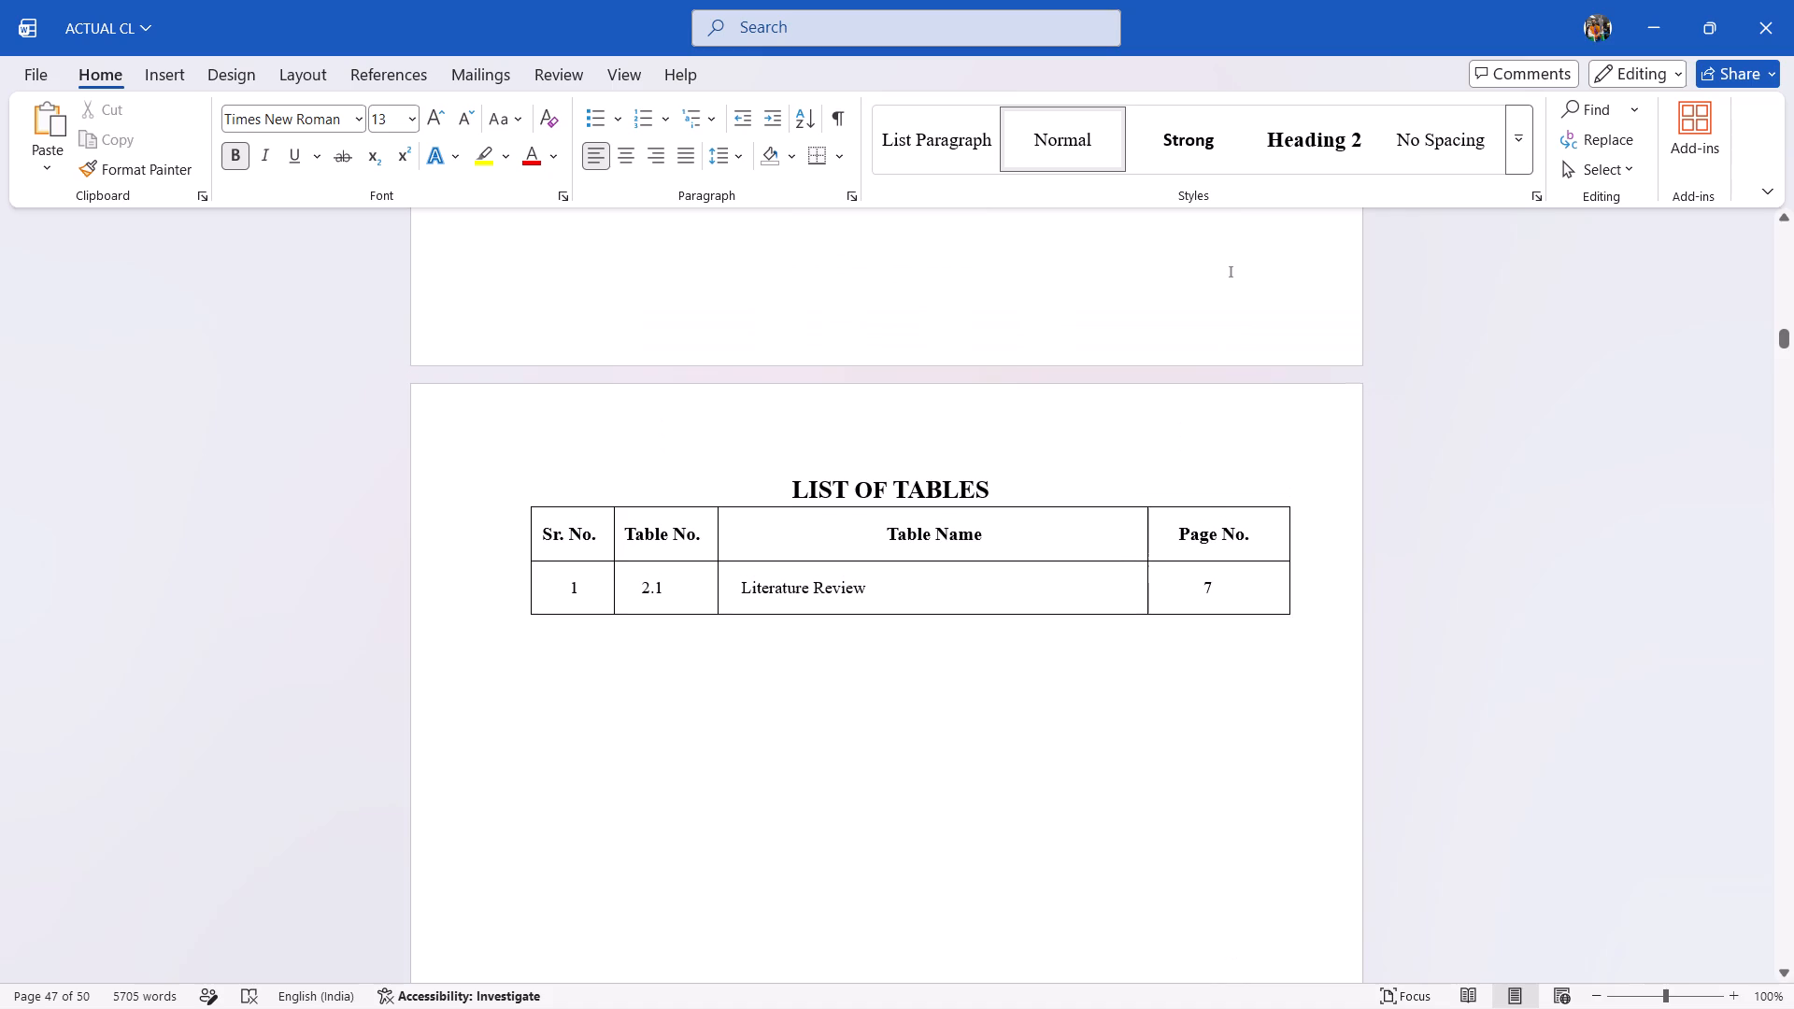
{"action": "scroll", "coordinate": [1025, 711], "scroll_direction": "down", "scroll_amount": 5}
{"action": "scroll", "coordinate": [1025, 711], "scroll_direction": "up", "scroll_amount": 1}
{"action": "scroll", "coordinate": [1025, 711], "scroll_direction": "down", "scroll_amount": 6}
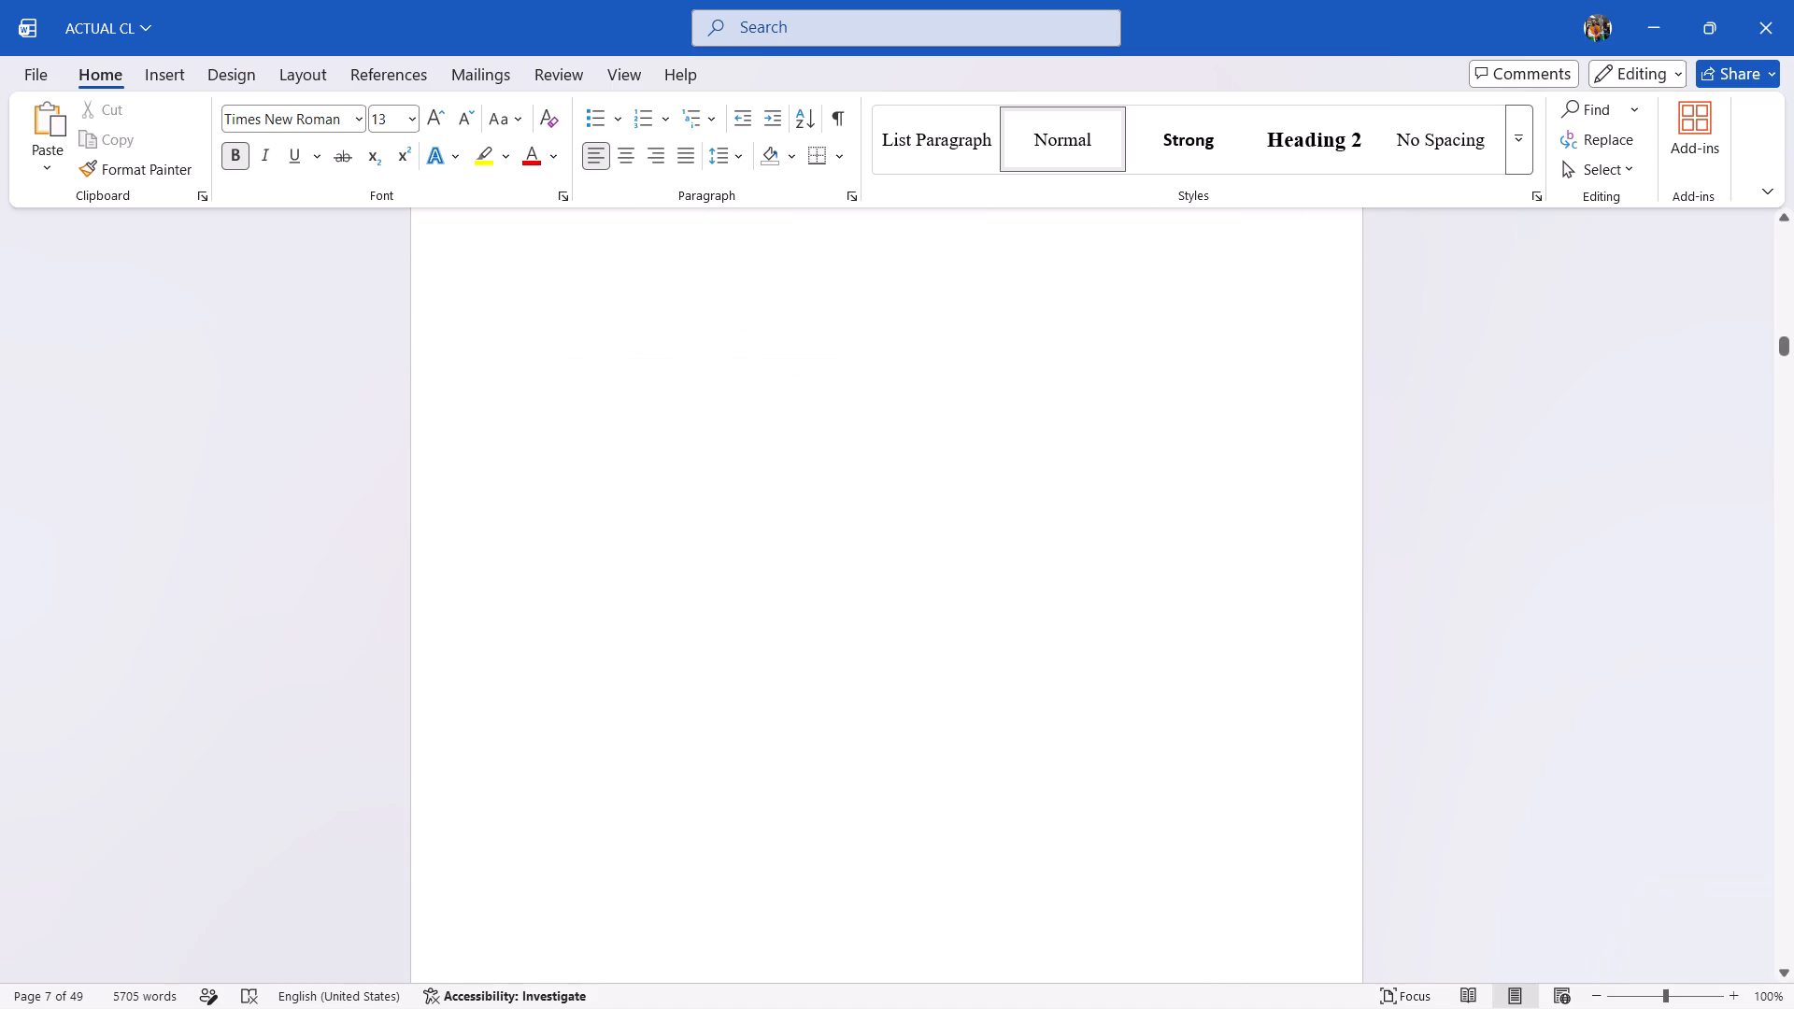
{"action": "scroll", "coordinate": [1025, 711], "scroll_direction": "down", "scroll_amount": 12}
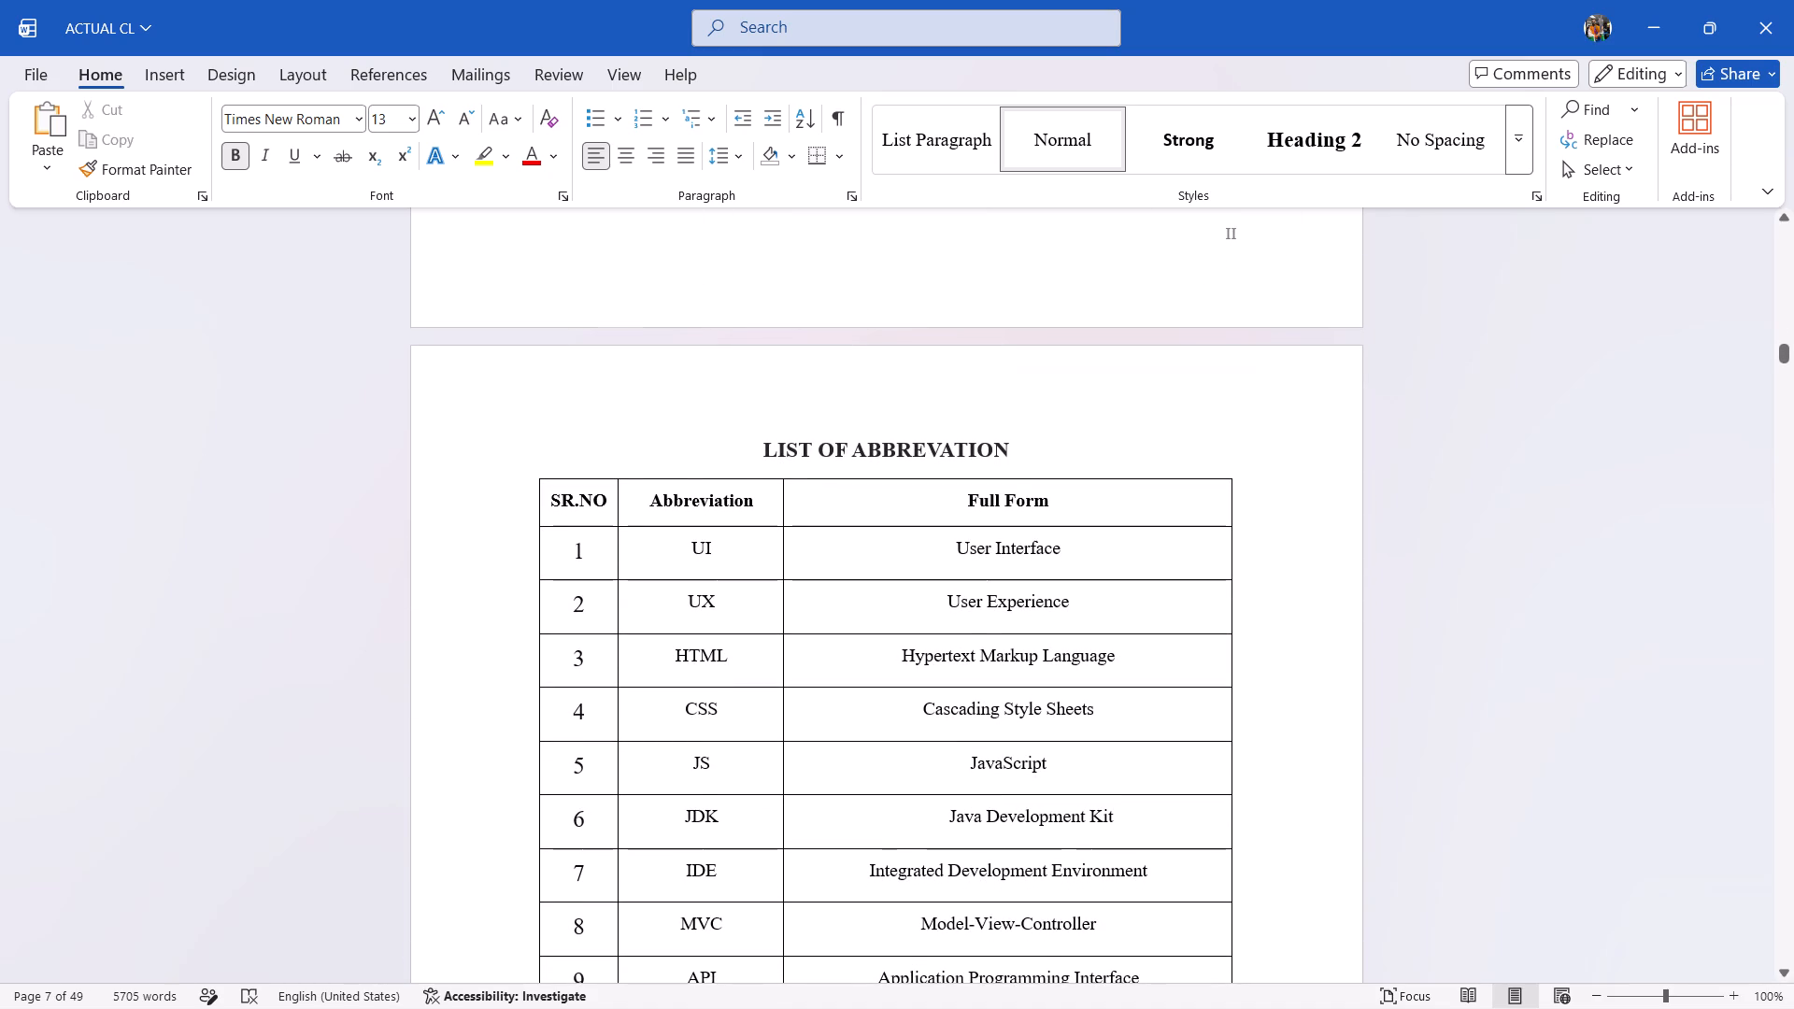
{"action": "scroll", "coordinate": [1025, 711], "scroll_direction": "down", "scroll_amount": 20}
{"action": "scroll", "coordinate": [1025, 711], "scroll_direction": "down", "scroll_amount": 2}
{"action": "scroll", "coordinate": [1025, 711], "scroll_direction": "up", "scroll_amount": 1}
{"action": "scroll", "coordinate": [1025, 711], "scroll_direction": "down", "scroll_amount": 5}
{"action": "scroll", "coordinate": [1025, 711], "scroll_direction": "up", "scroll_amount": 1}
{"action": "scroll", "coordinate": [1025, 711], "scroll_direction": "down", "scroll_amount": 1}
{"action": "scroll", "coordinate": [1025, 711], "scroll_direction": "up", "scroll_amount": 1}
{"action": "scroll", "coordinate": [1025, 711], "scroll_direction": "down", "scroll_amount": 1}
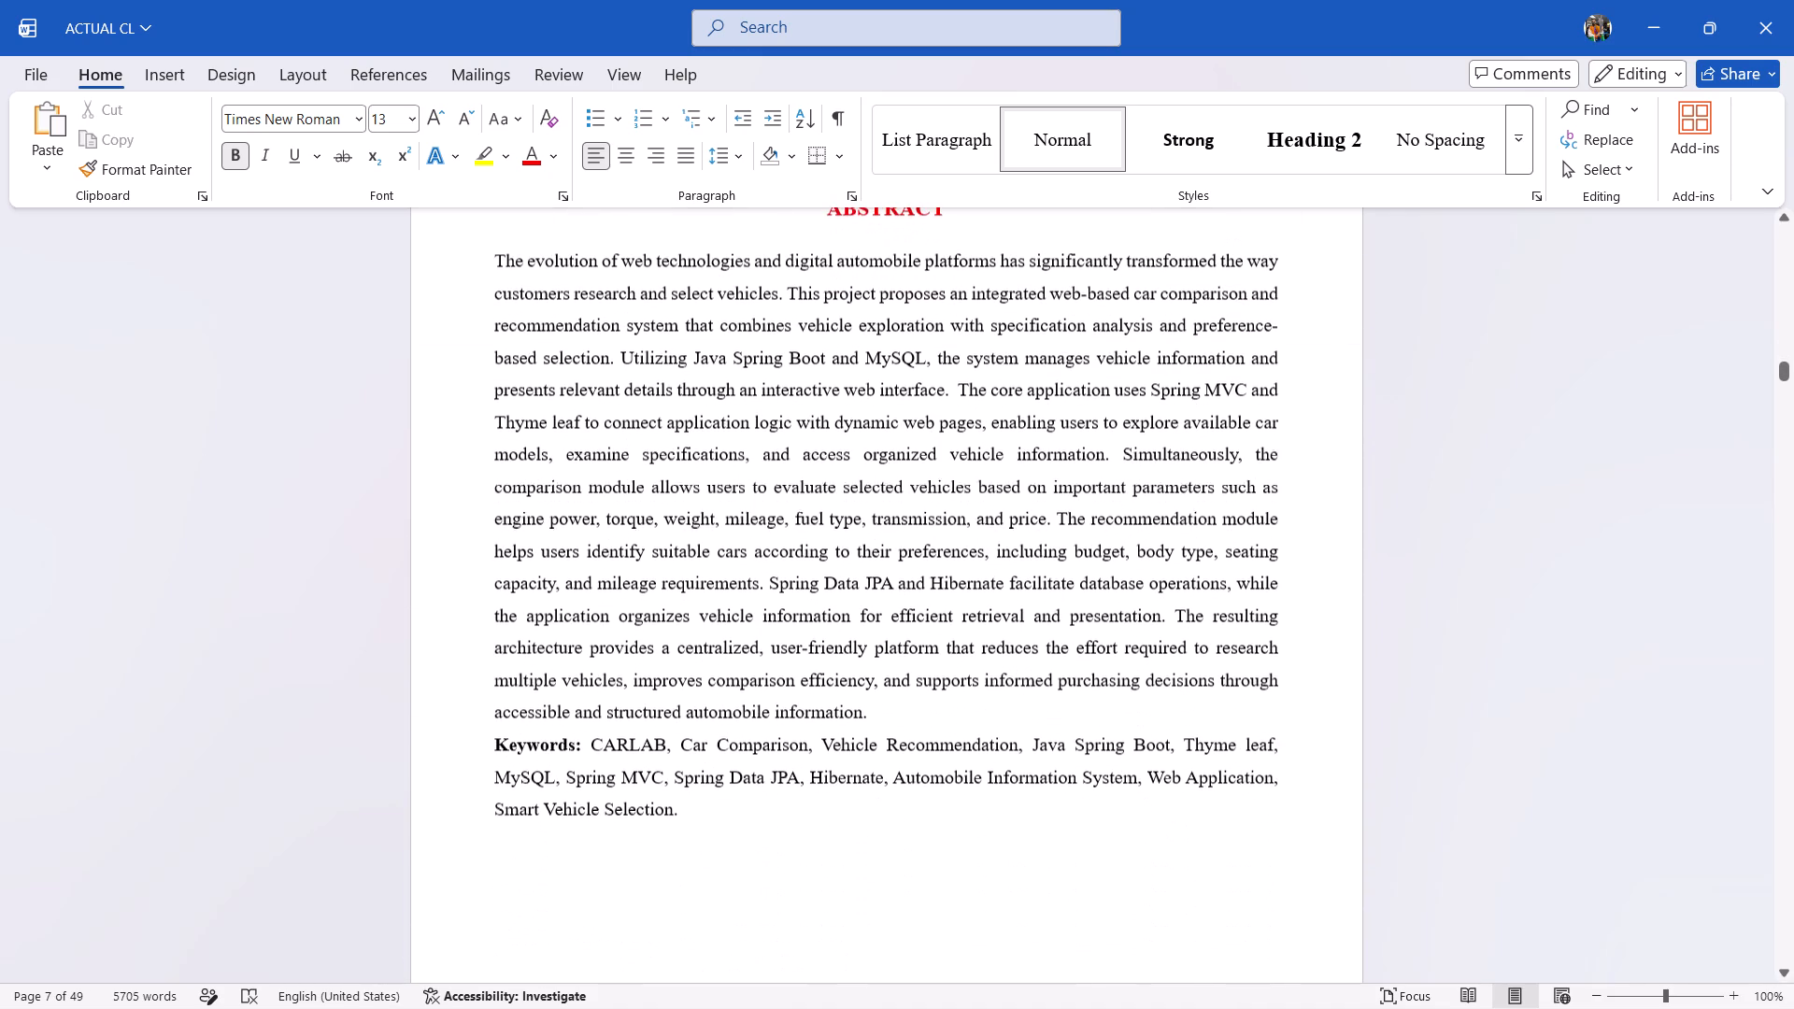
{"action": "scroll", "coordinate": [1025, 711], "scroll_direction": "down", "scroll_amount": 13}
{"action": "scroll", "coordinate": [1025, 711], "scroll_direction": "down", "scroll_amount": 8}
{"action": "scroll", "coordinate": [1025, 711], "scroll_direction": "down", "scroll_amount": 17}
{"action": "scroll", "coordinate": [1025, 711], "scroll_direction": "down", "scroll_amount": 6}
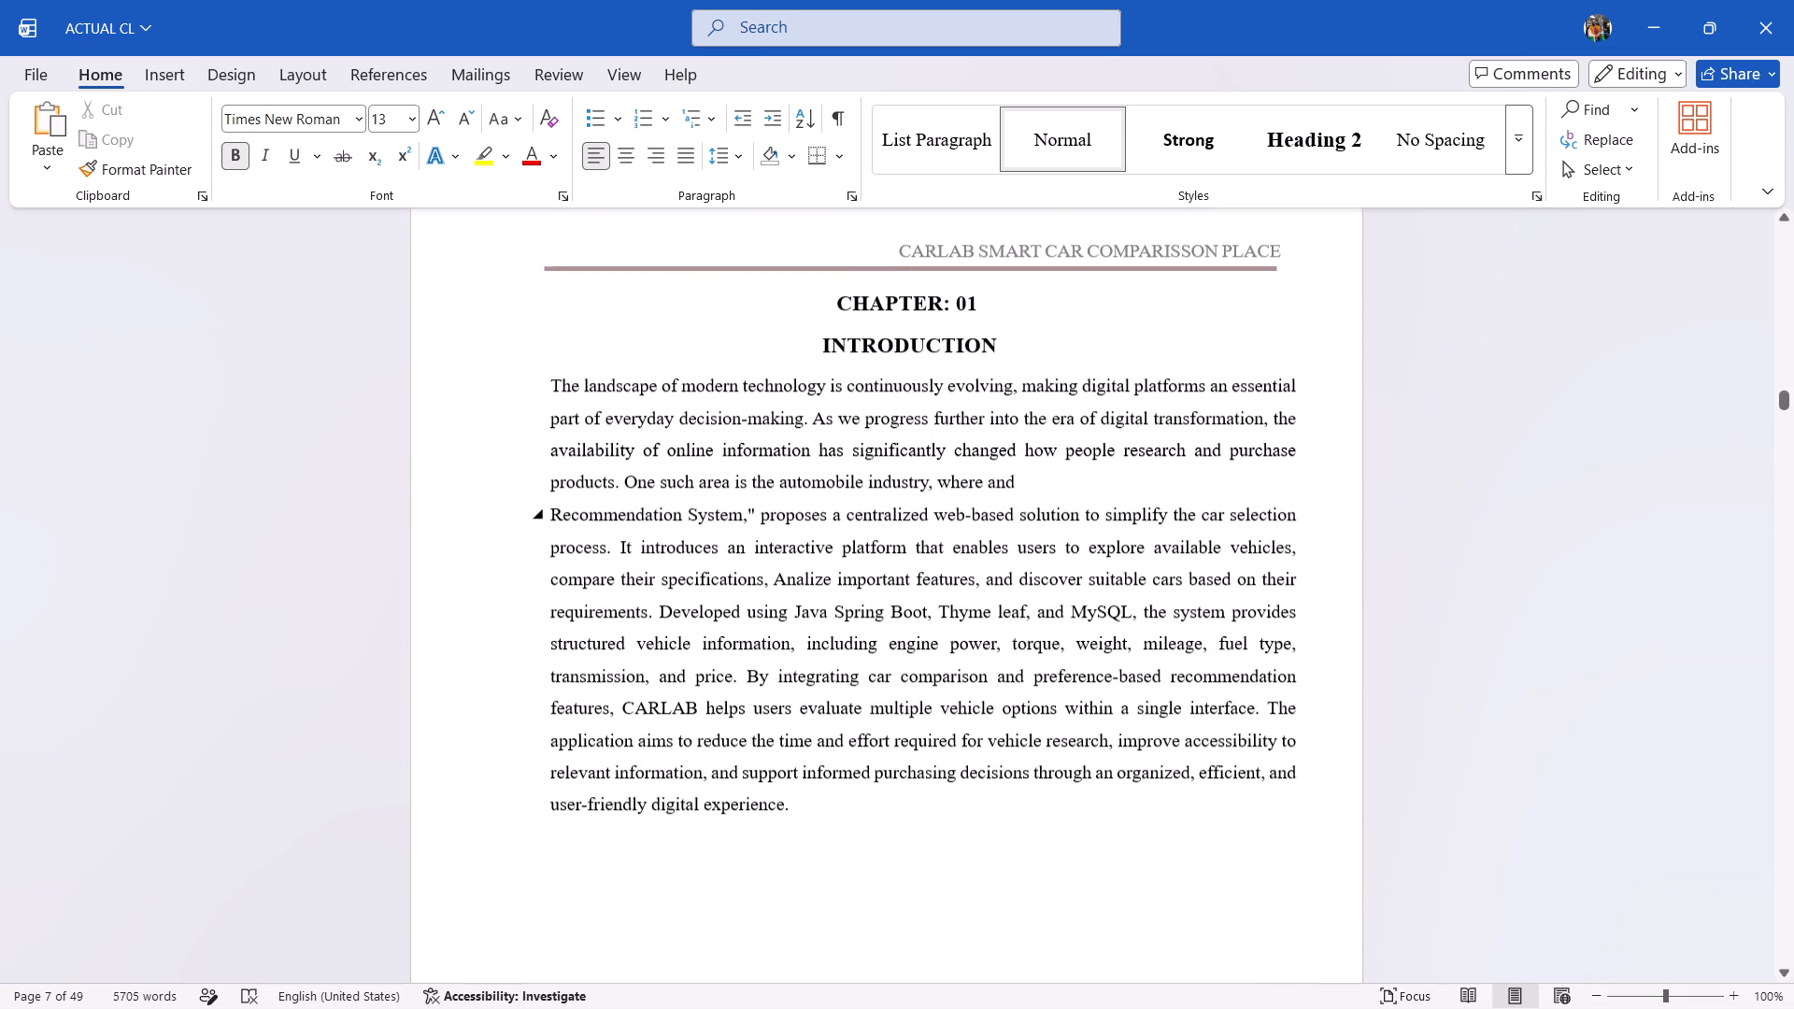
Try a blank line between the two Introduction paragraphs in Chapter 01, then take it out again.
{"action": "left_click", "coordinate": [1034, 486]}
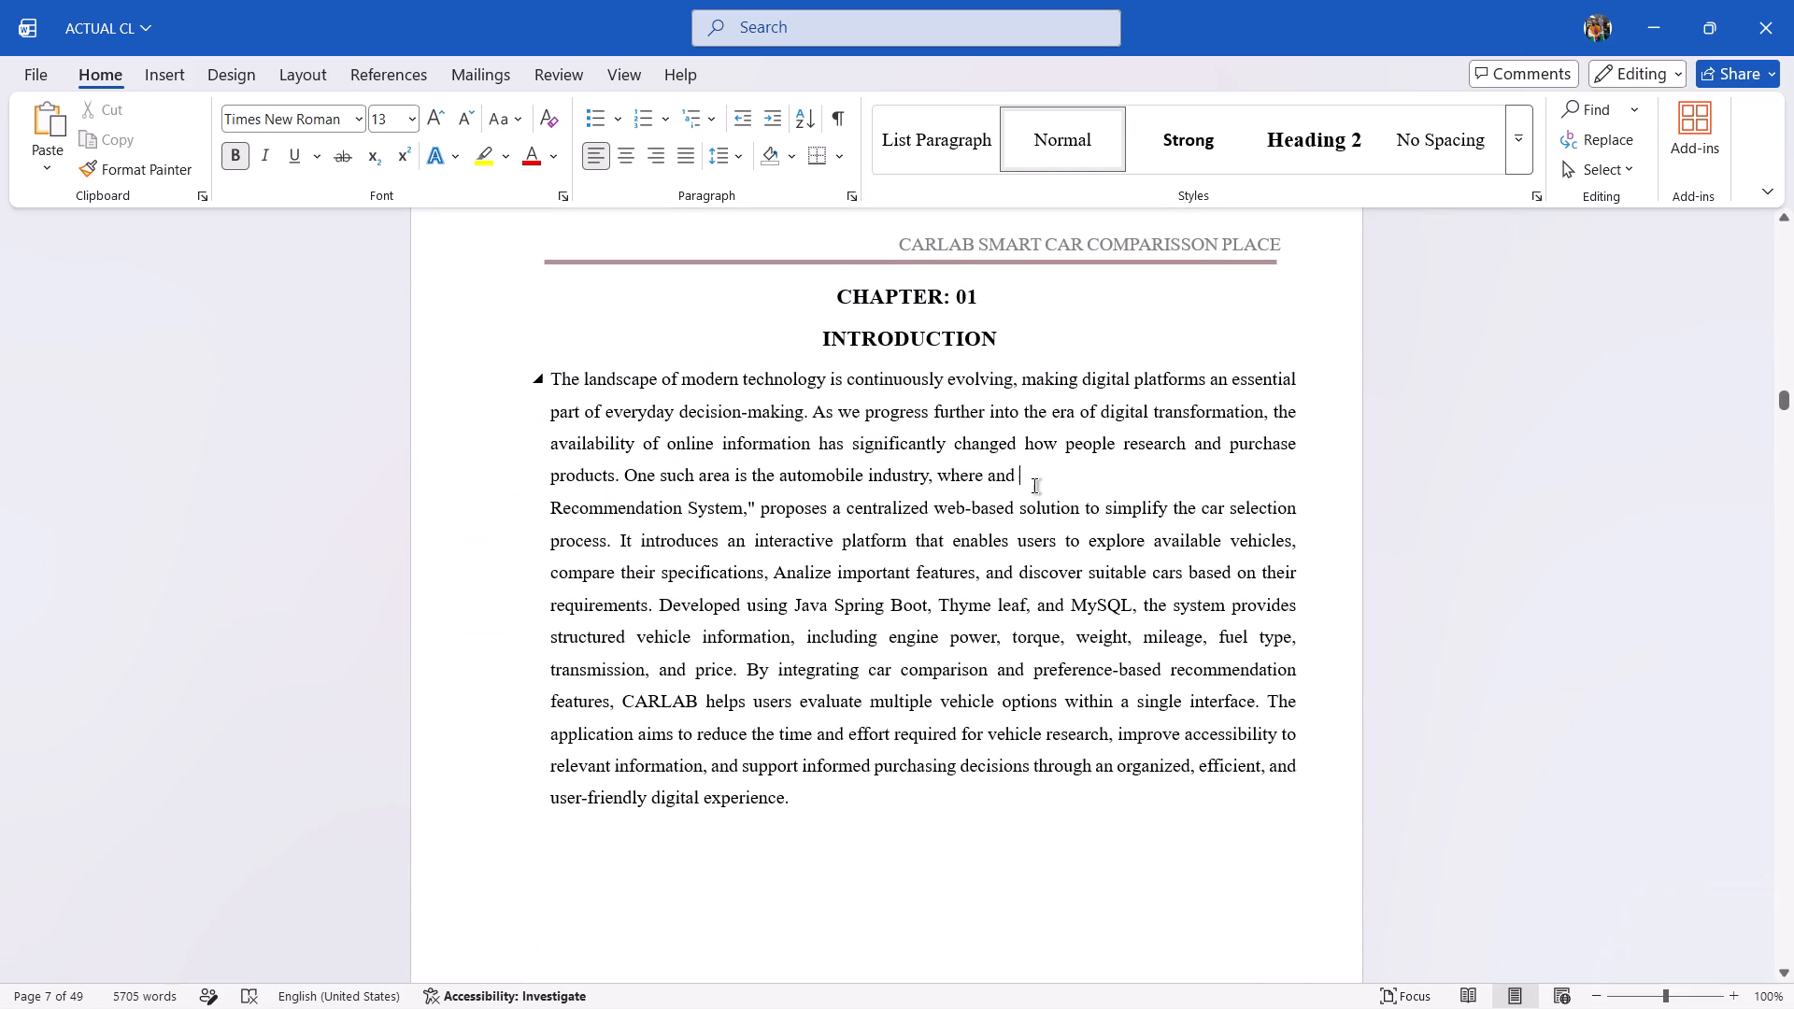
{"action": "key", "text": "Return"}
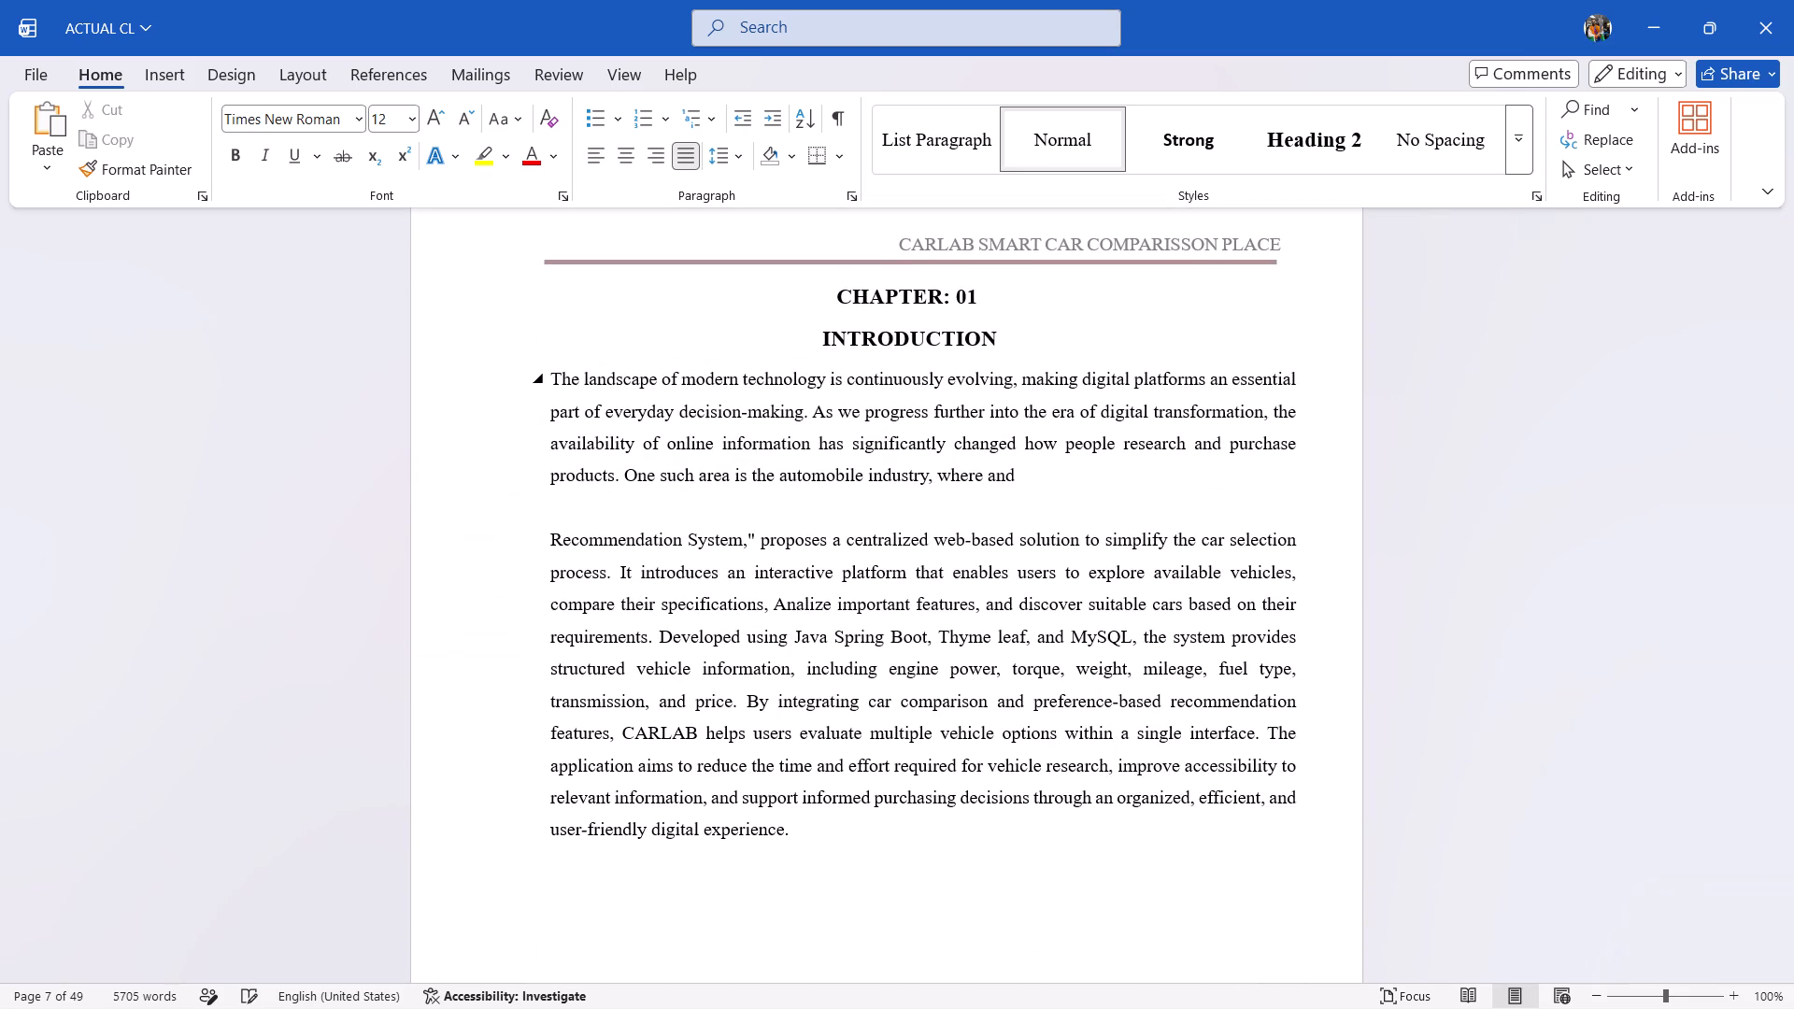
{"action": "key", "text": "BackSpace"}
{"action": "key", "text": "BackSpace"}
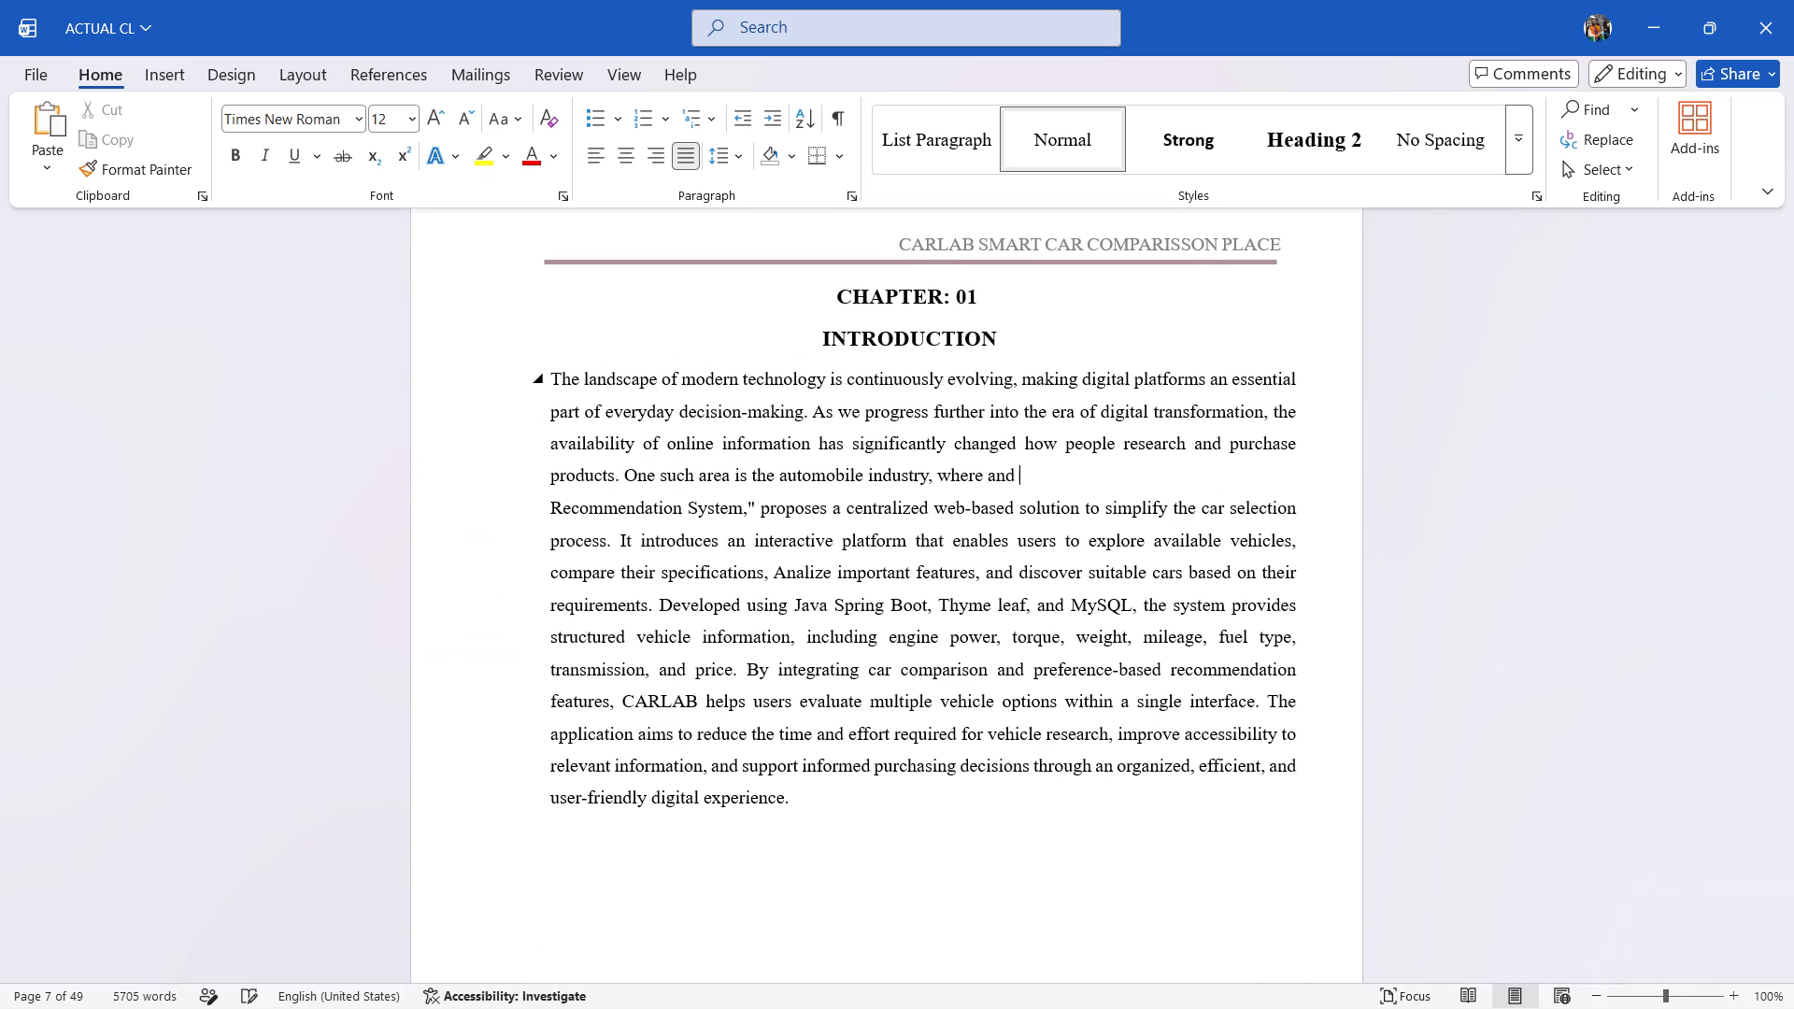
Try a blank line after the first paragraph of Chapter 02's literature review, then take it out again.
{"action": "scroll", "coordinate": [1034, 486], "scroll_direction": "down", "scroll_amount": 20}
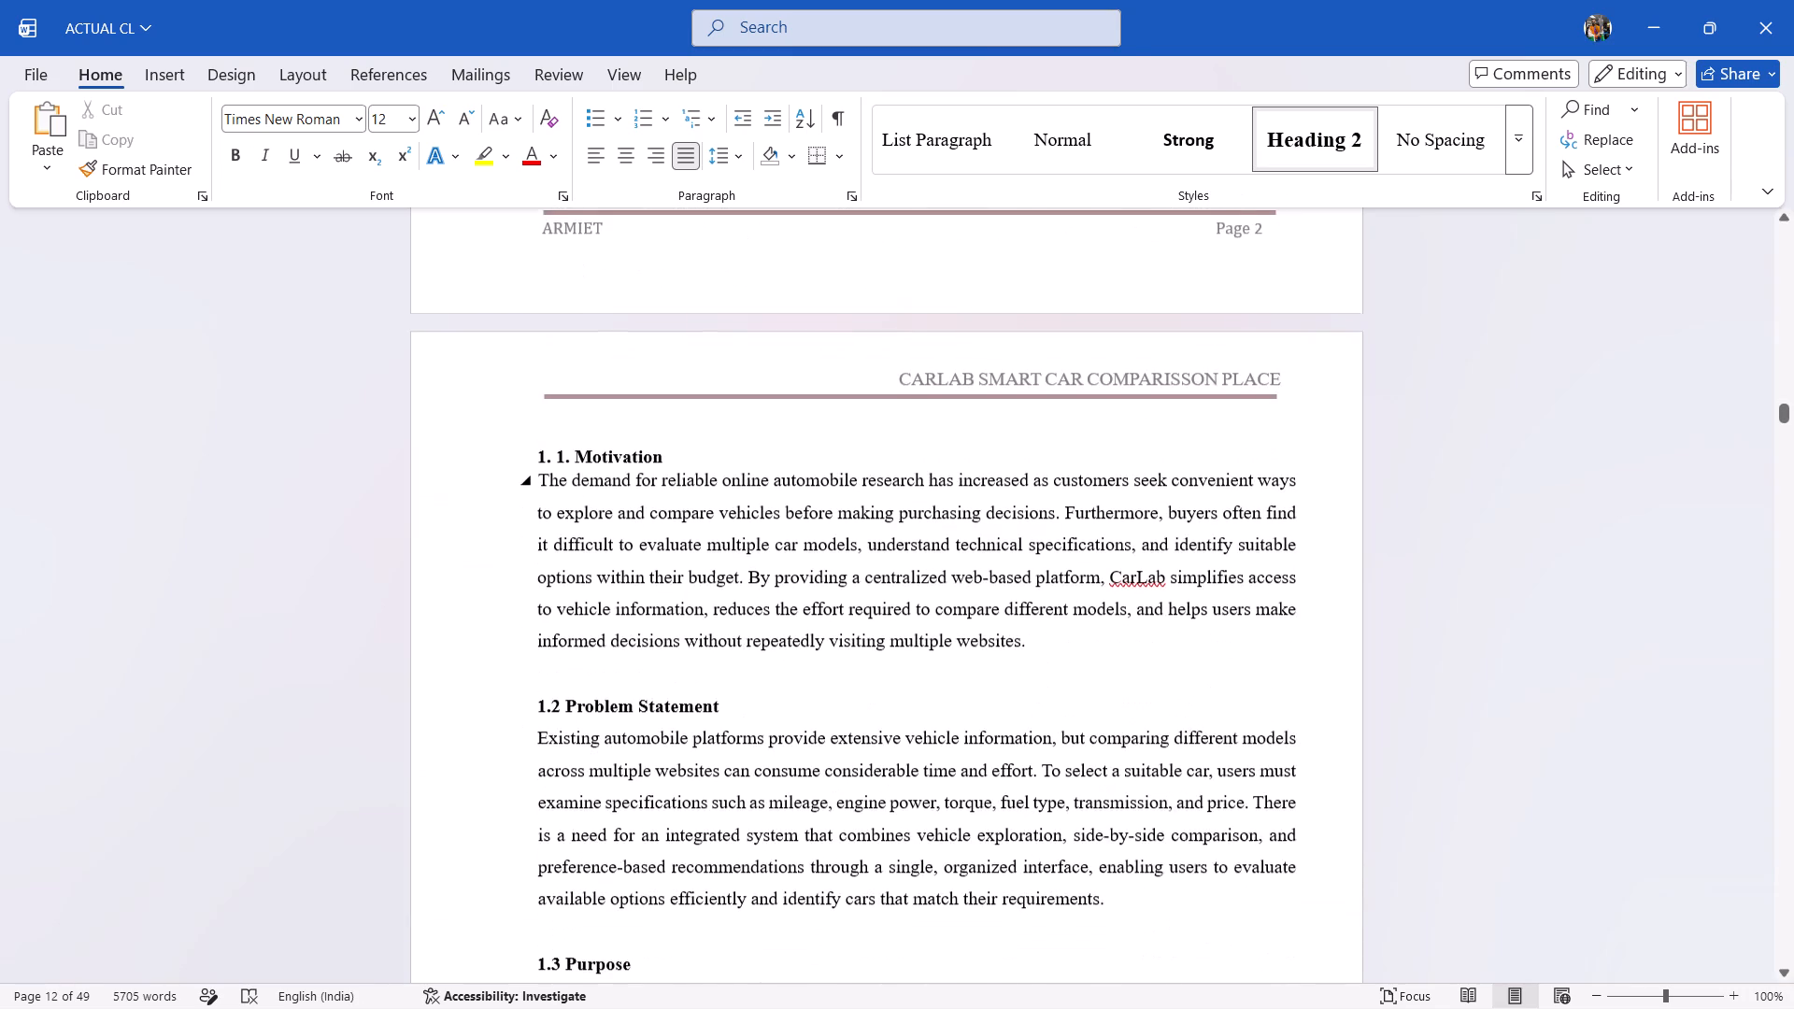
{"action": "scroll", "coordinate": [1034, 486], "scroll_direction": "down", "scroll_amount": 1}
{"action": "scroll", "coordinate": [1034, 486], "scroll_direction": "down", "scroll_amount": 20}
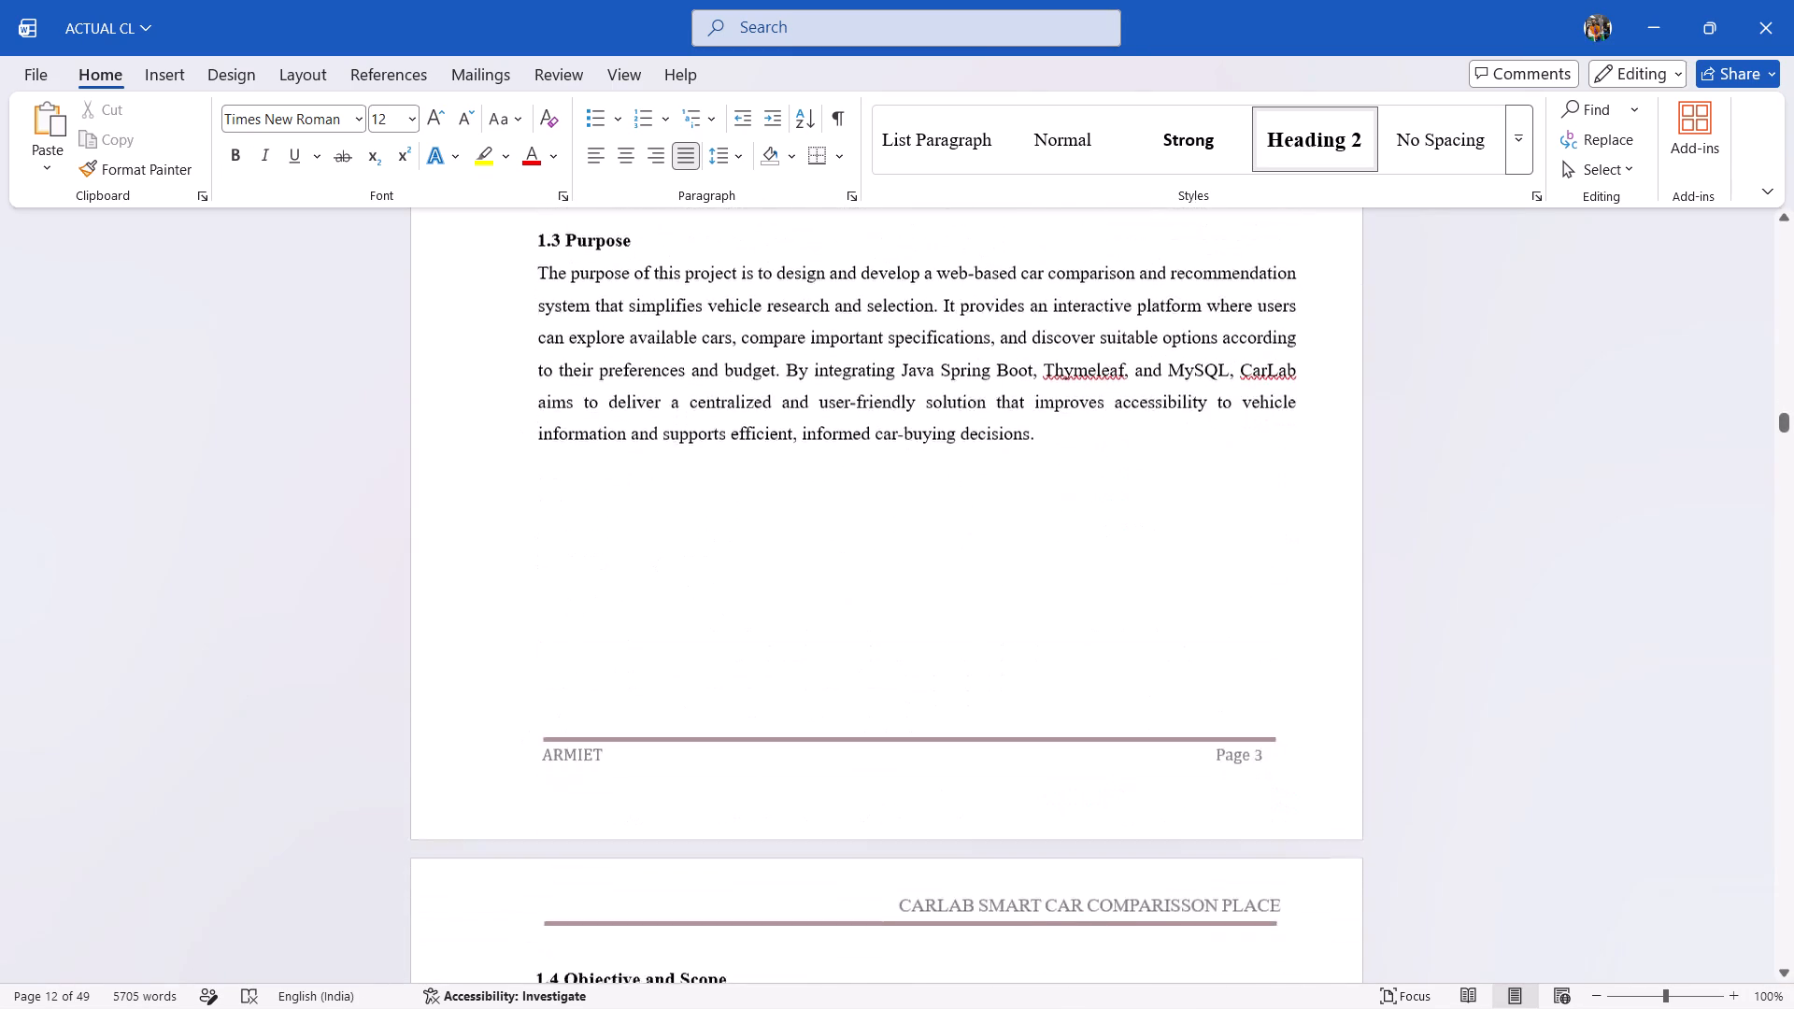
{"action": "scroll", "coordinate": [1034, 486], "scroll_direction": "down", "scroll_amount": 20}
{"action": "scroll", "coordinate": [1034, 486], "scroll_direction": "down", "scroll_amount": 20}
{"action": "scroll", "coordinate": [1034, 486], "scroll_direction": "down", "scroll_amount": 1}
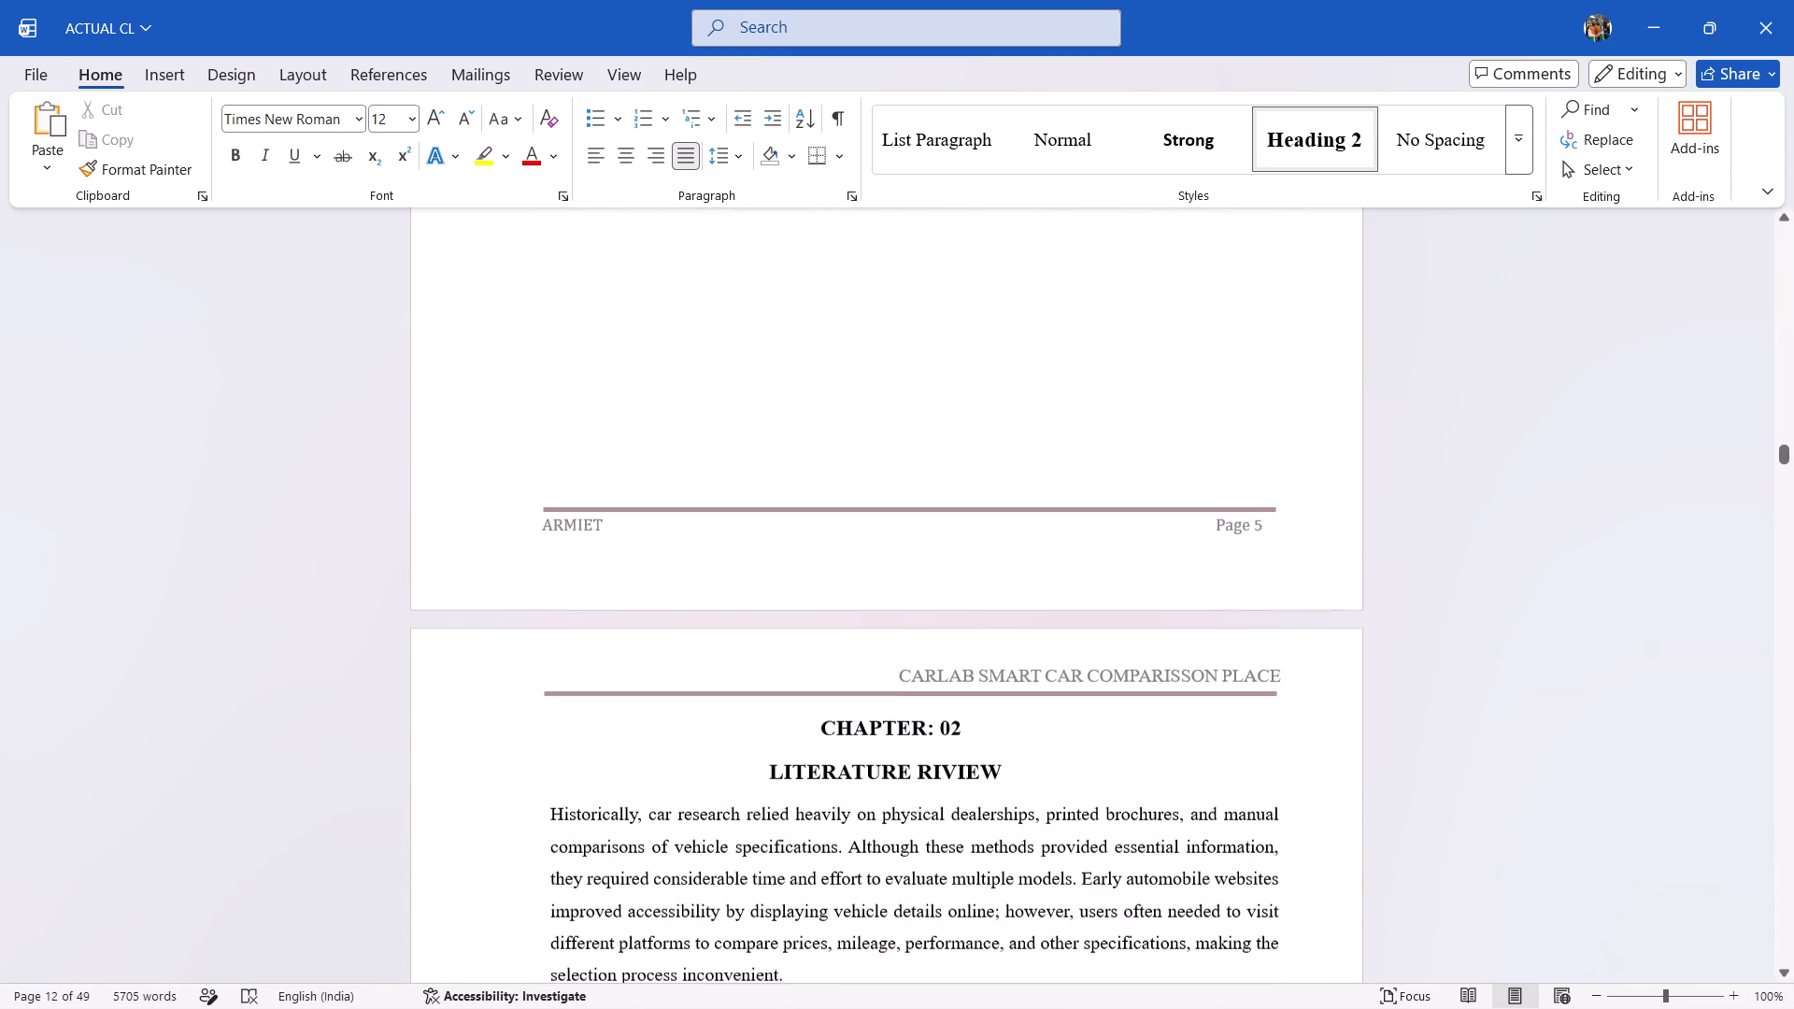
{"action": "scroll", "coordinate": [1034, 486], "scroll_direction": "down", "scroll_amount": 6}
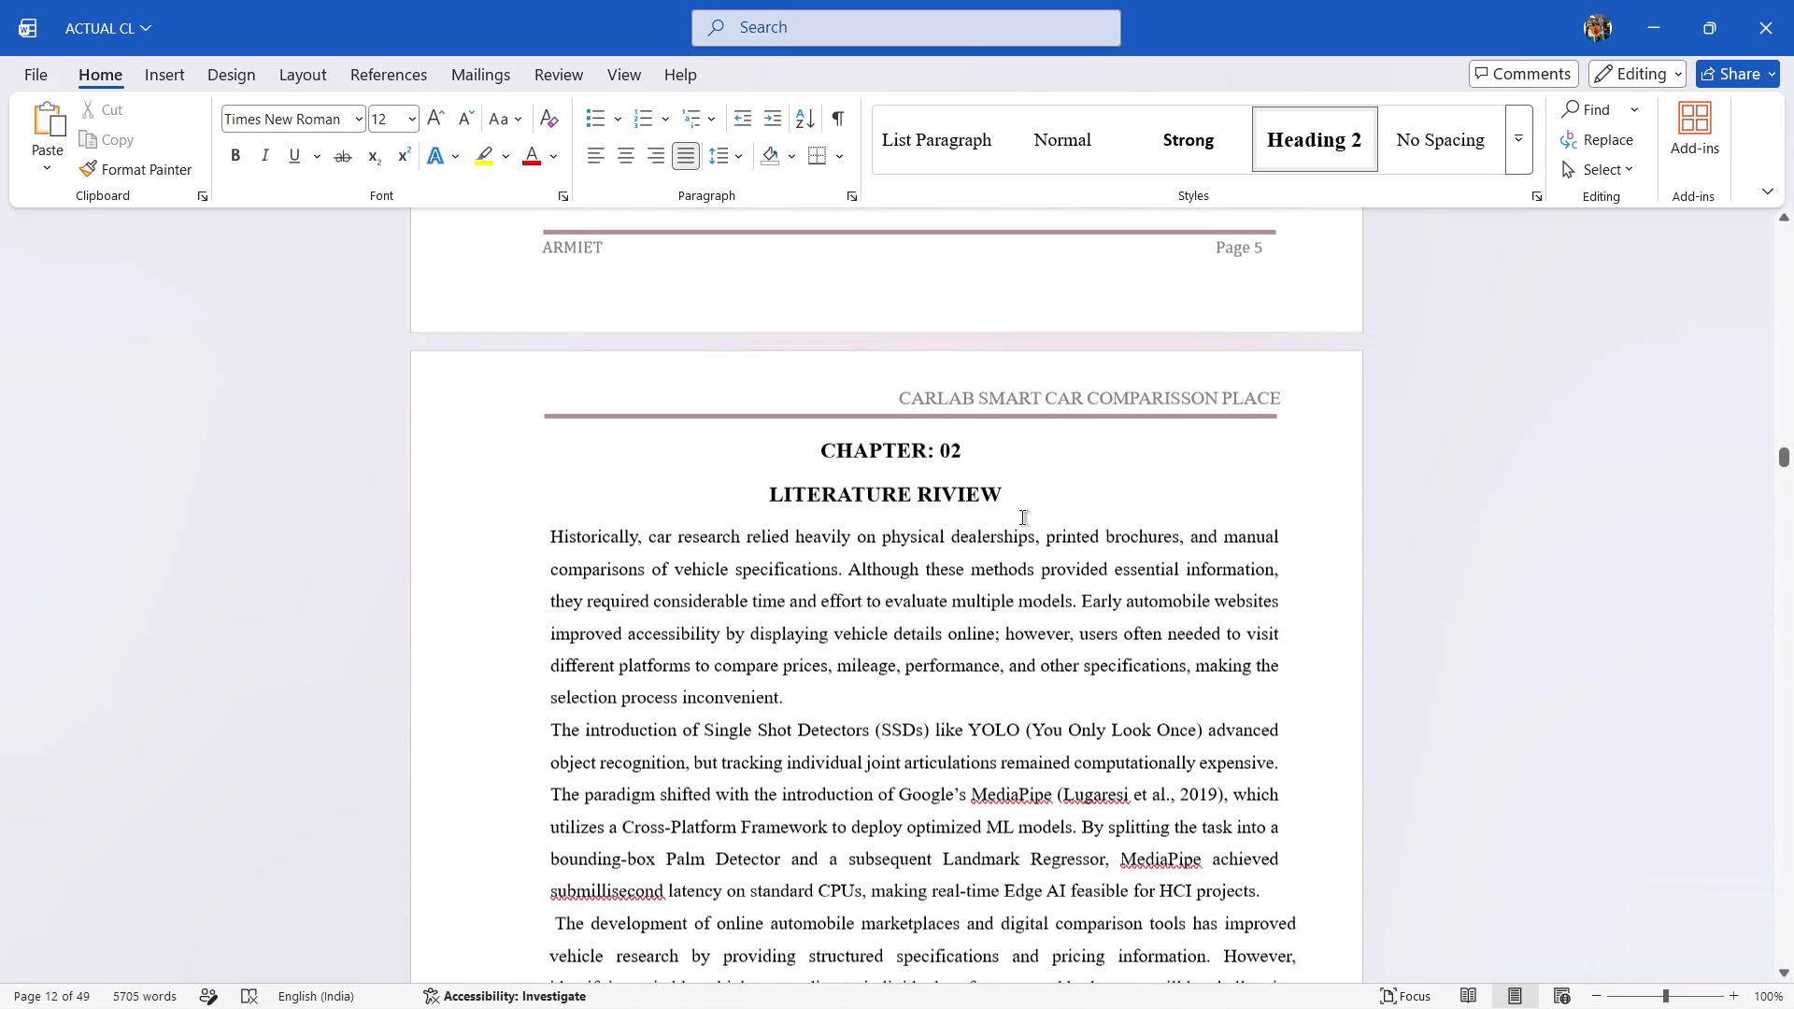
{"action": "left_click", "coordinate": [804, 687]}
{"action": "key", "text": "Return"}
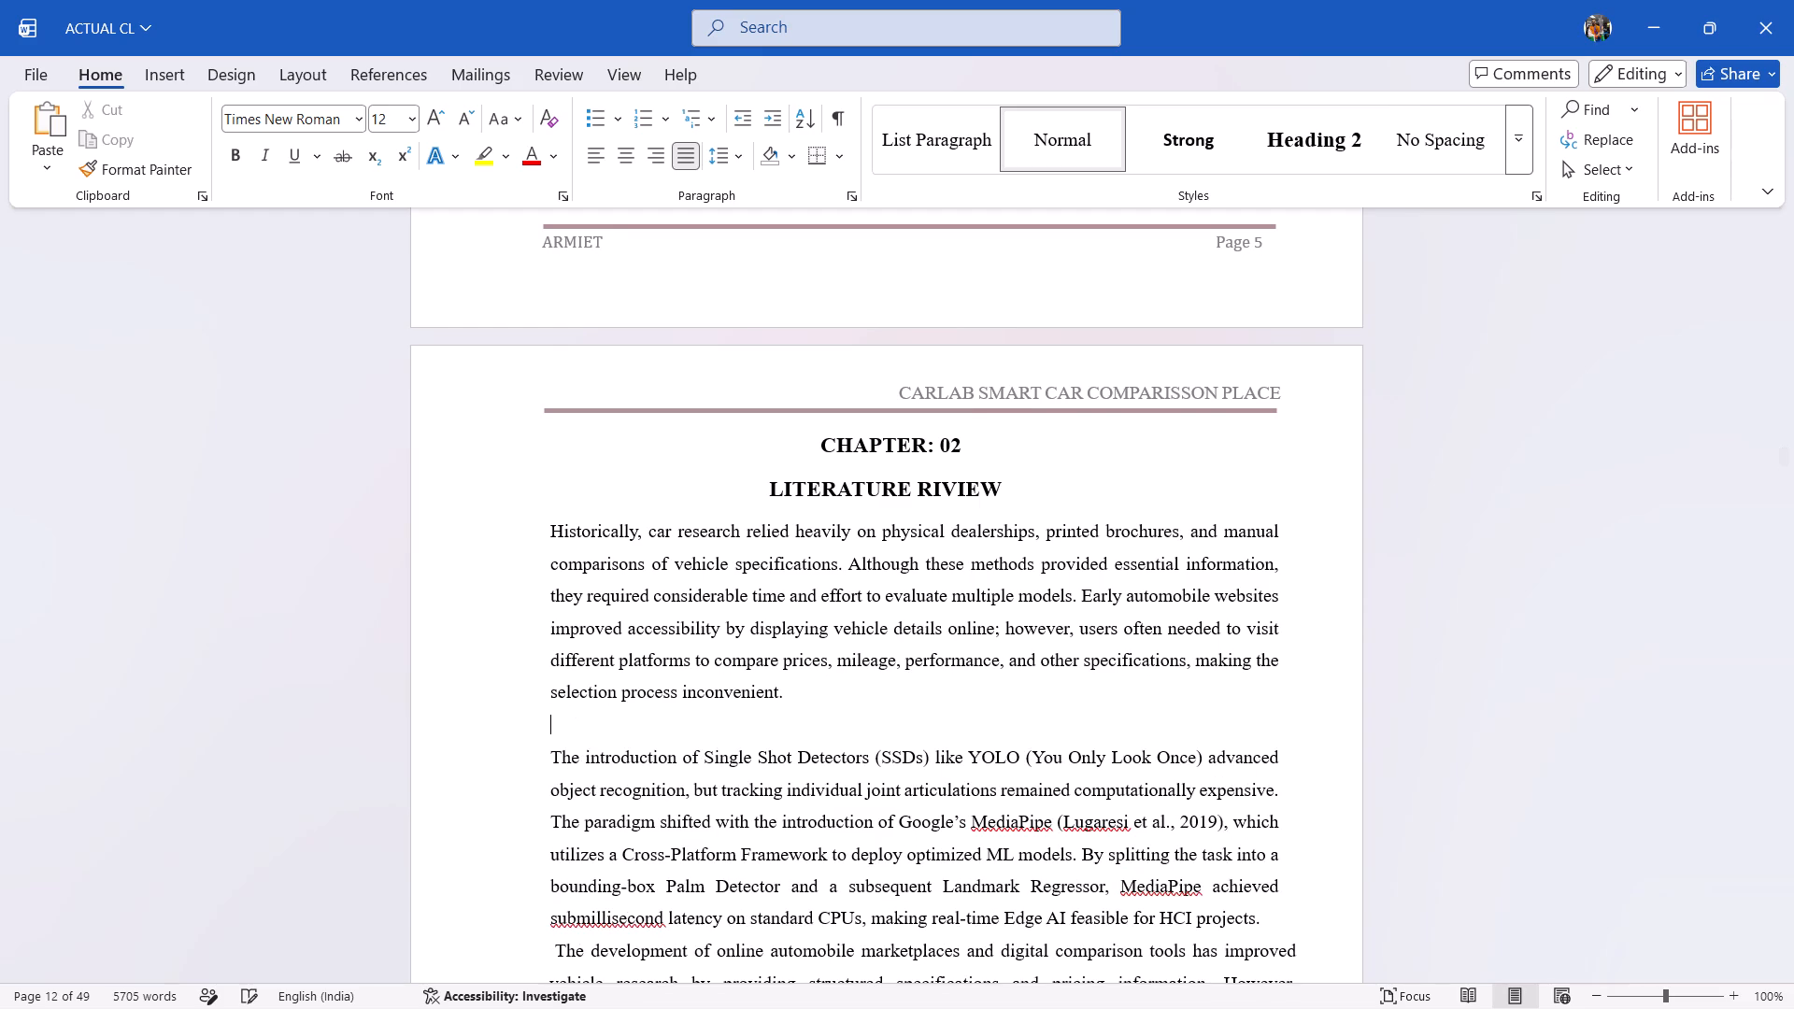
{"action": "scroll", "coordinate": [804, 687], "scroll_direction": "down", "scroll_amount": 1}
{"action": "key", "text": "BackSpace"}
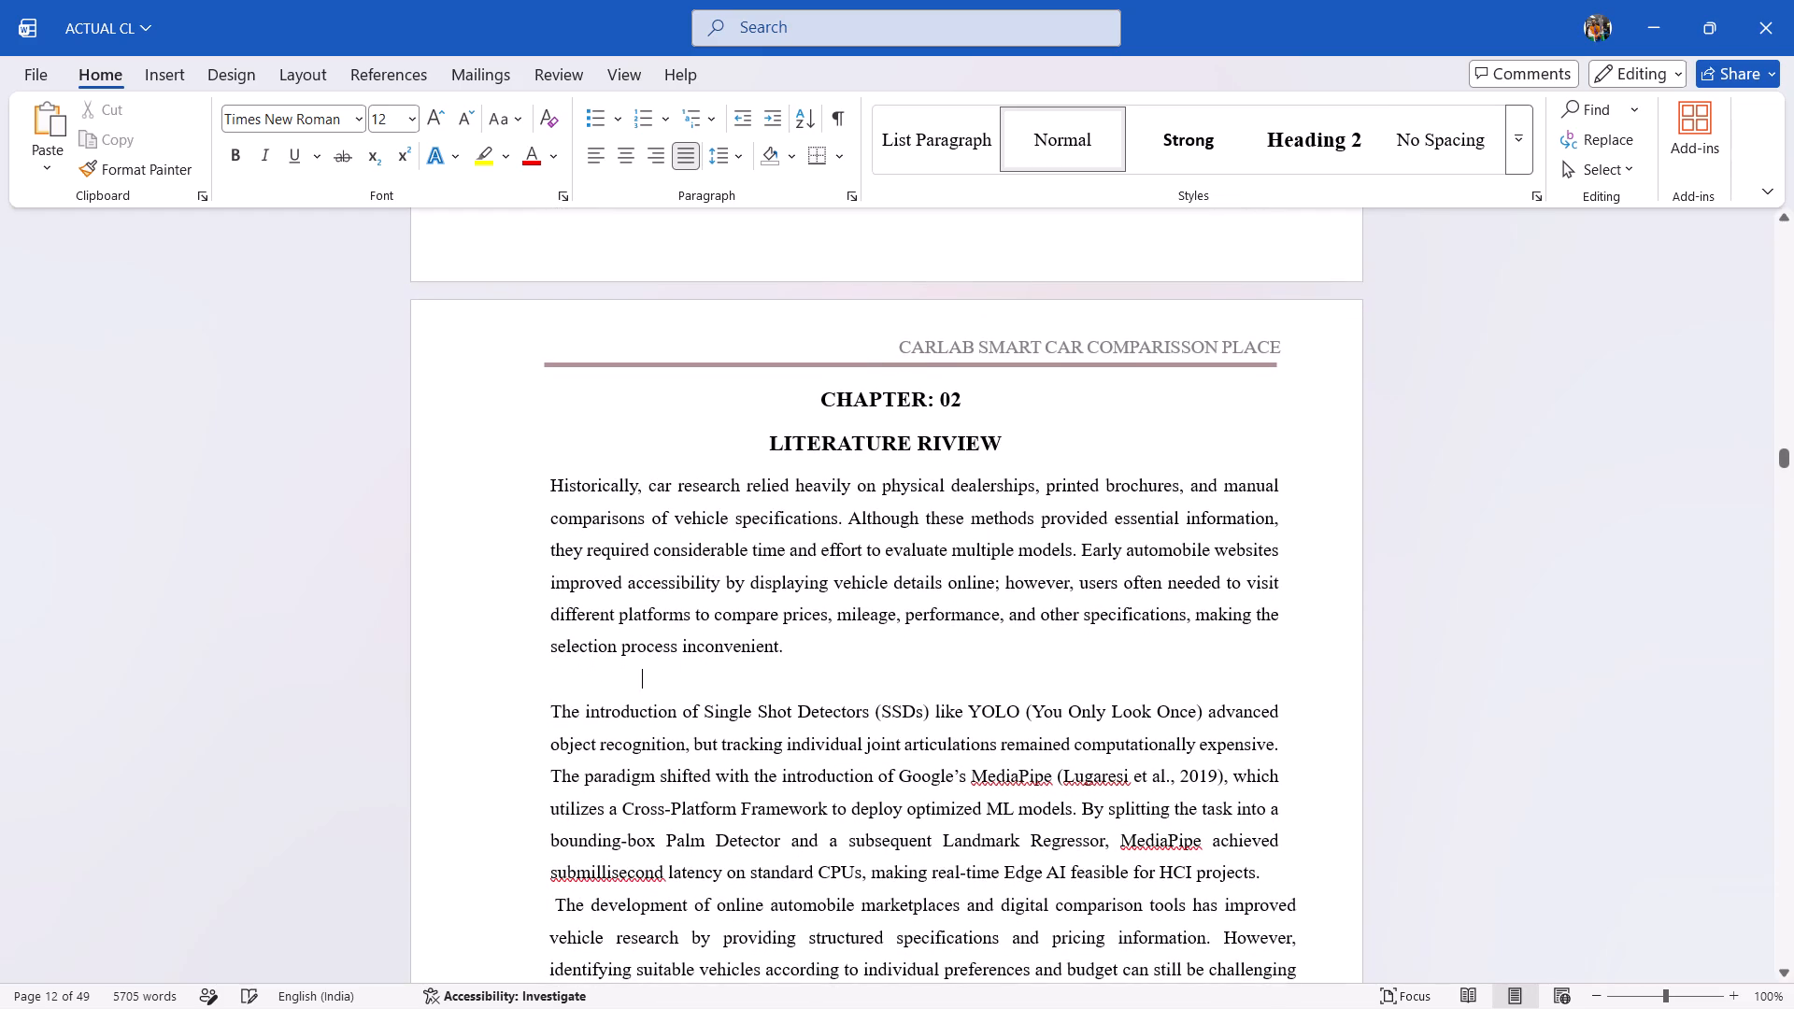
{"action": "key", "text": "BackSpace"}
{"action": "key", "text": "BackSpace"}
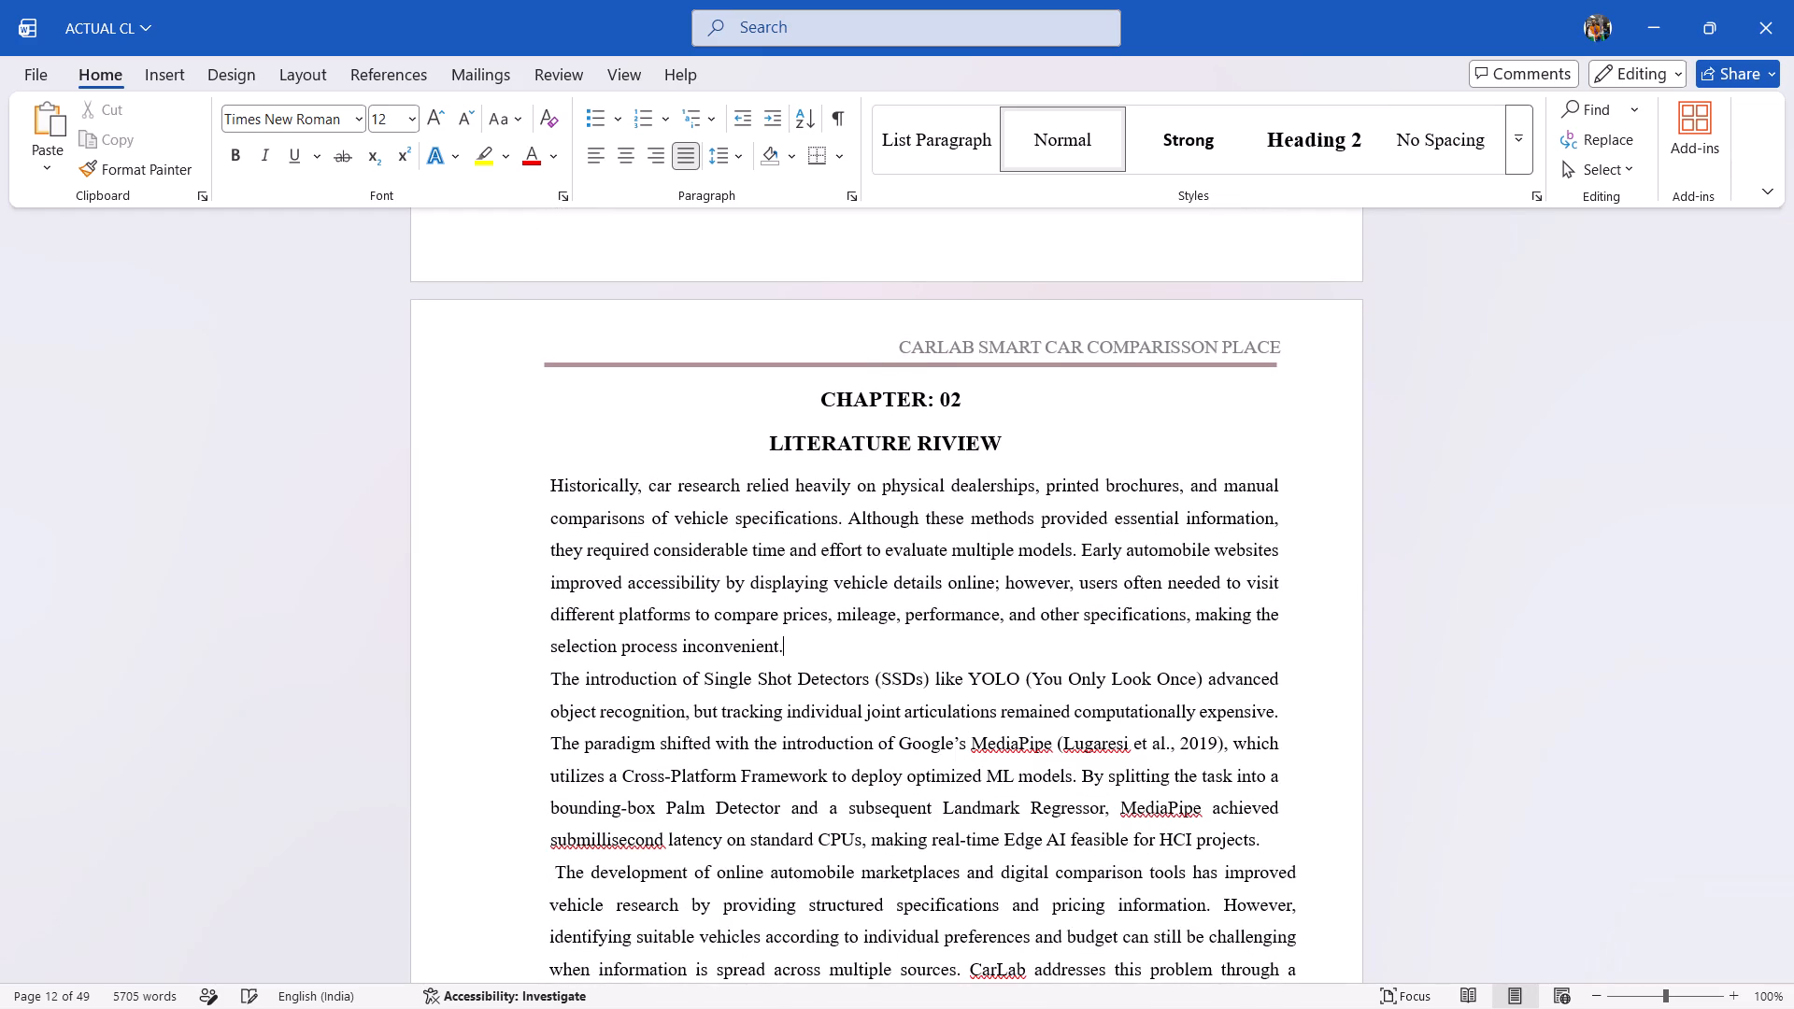
Save the report.
{"action": "key", "text": "ctrl+s"}
{"action": "key", "text": "ctrl+s"}
{"action": "scroll", "coordinate": [962, 711], "scroll_direction": "down", "scroll_amount": 7}
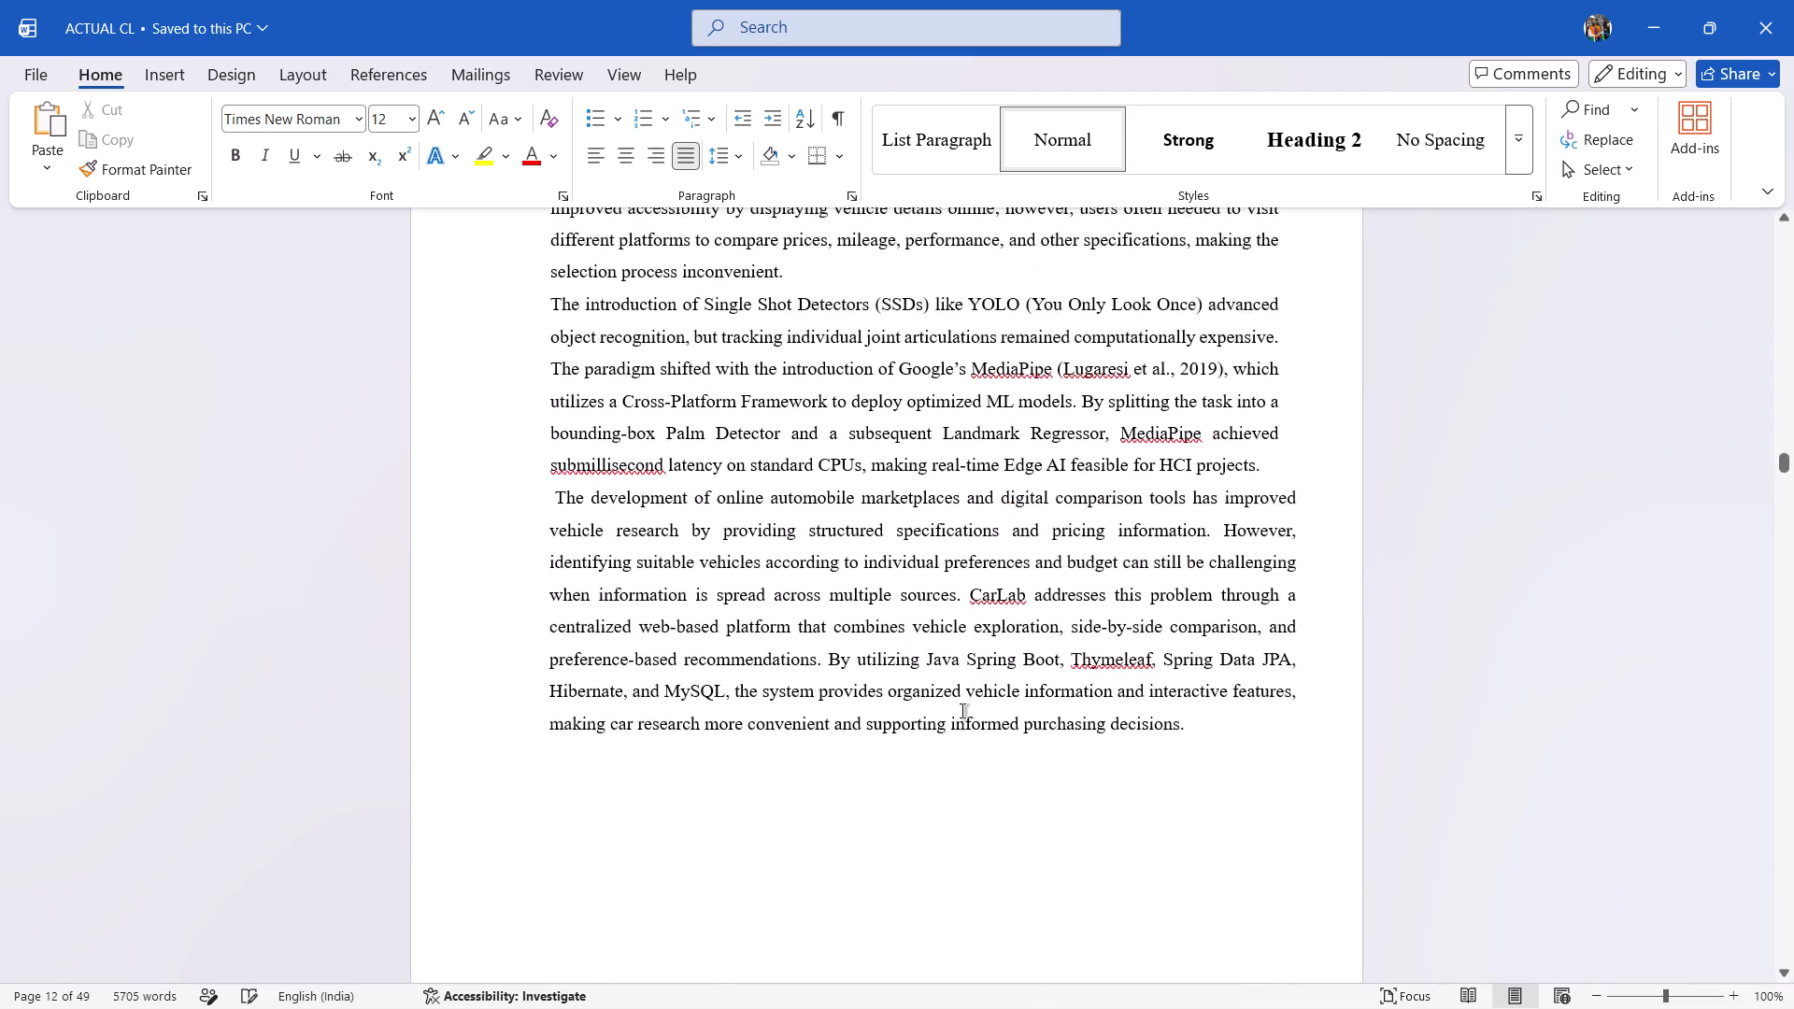
Review the pages from the literature review table through the Chapter 03 research gaps to the end of the research objectives.
{"action": "scroll", "coordinate": [962, 711], "scroll_direction": "down", "scroll_amount": 16}
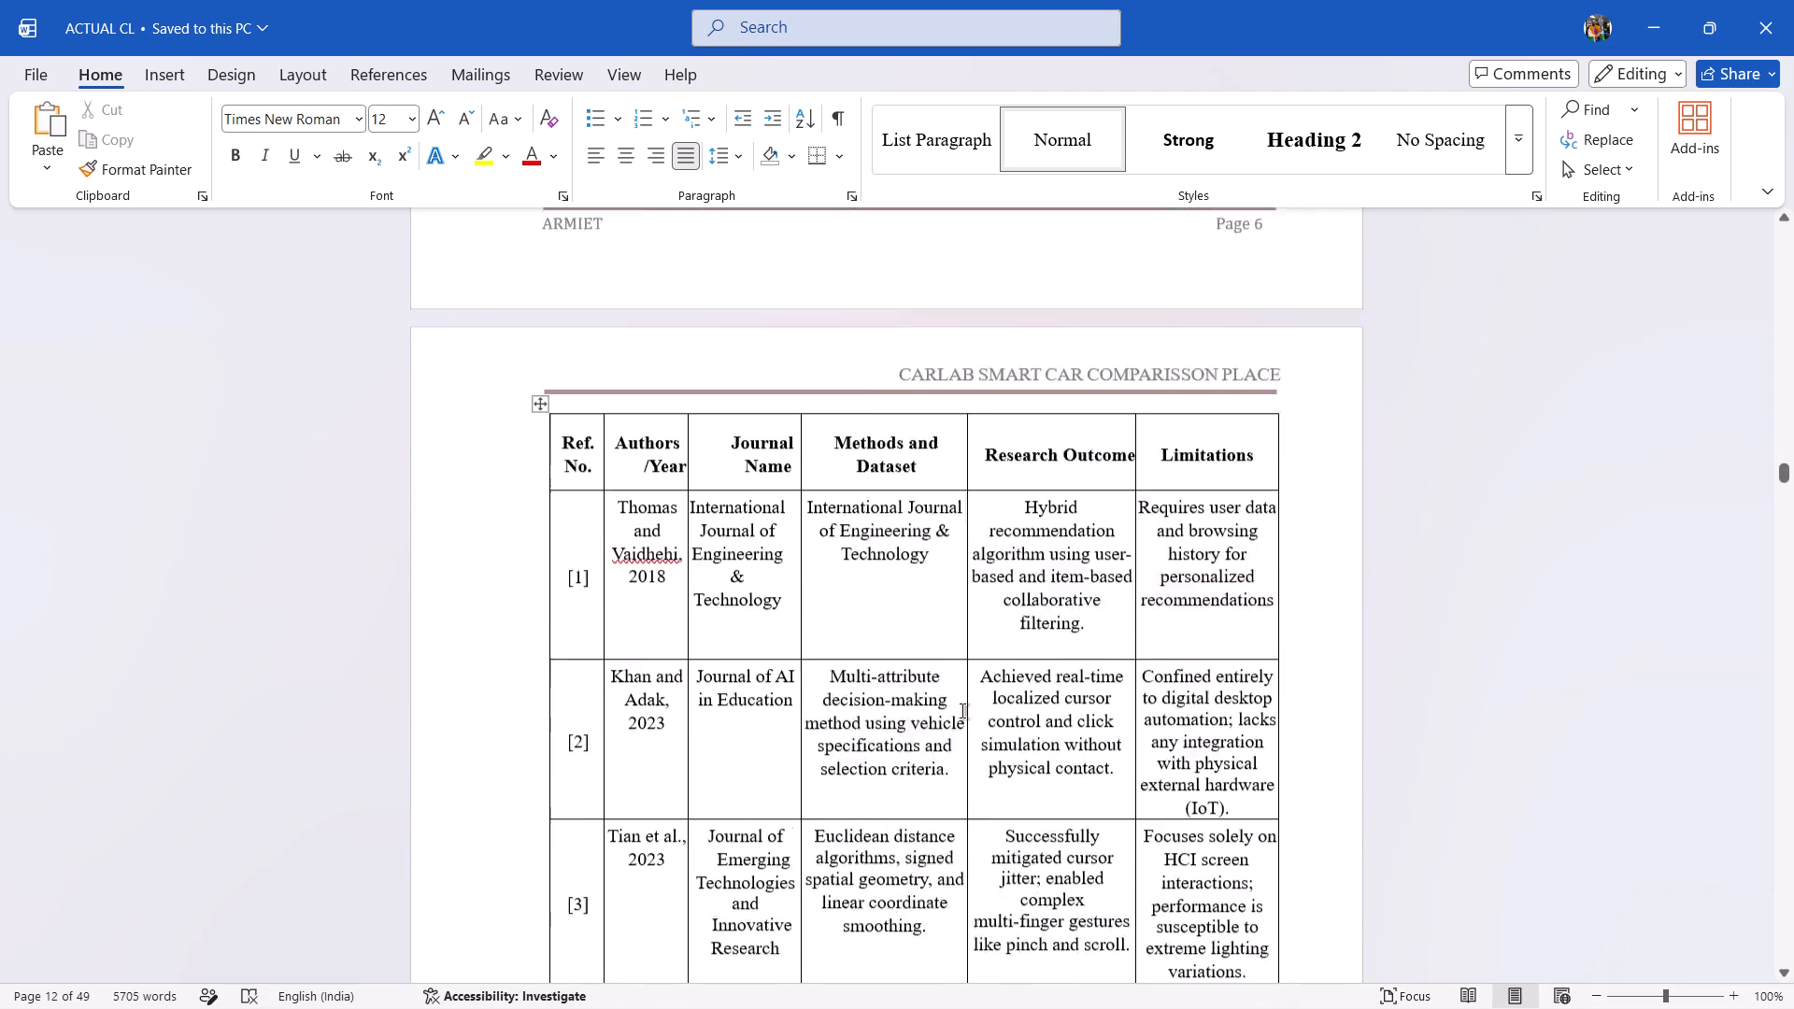
{"action": "scroll", "coordinate": [962, 711], "scroll_direction": "down", "scroll_amount": 9}
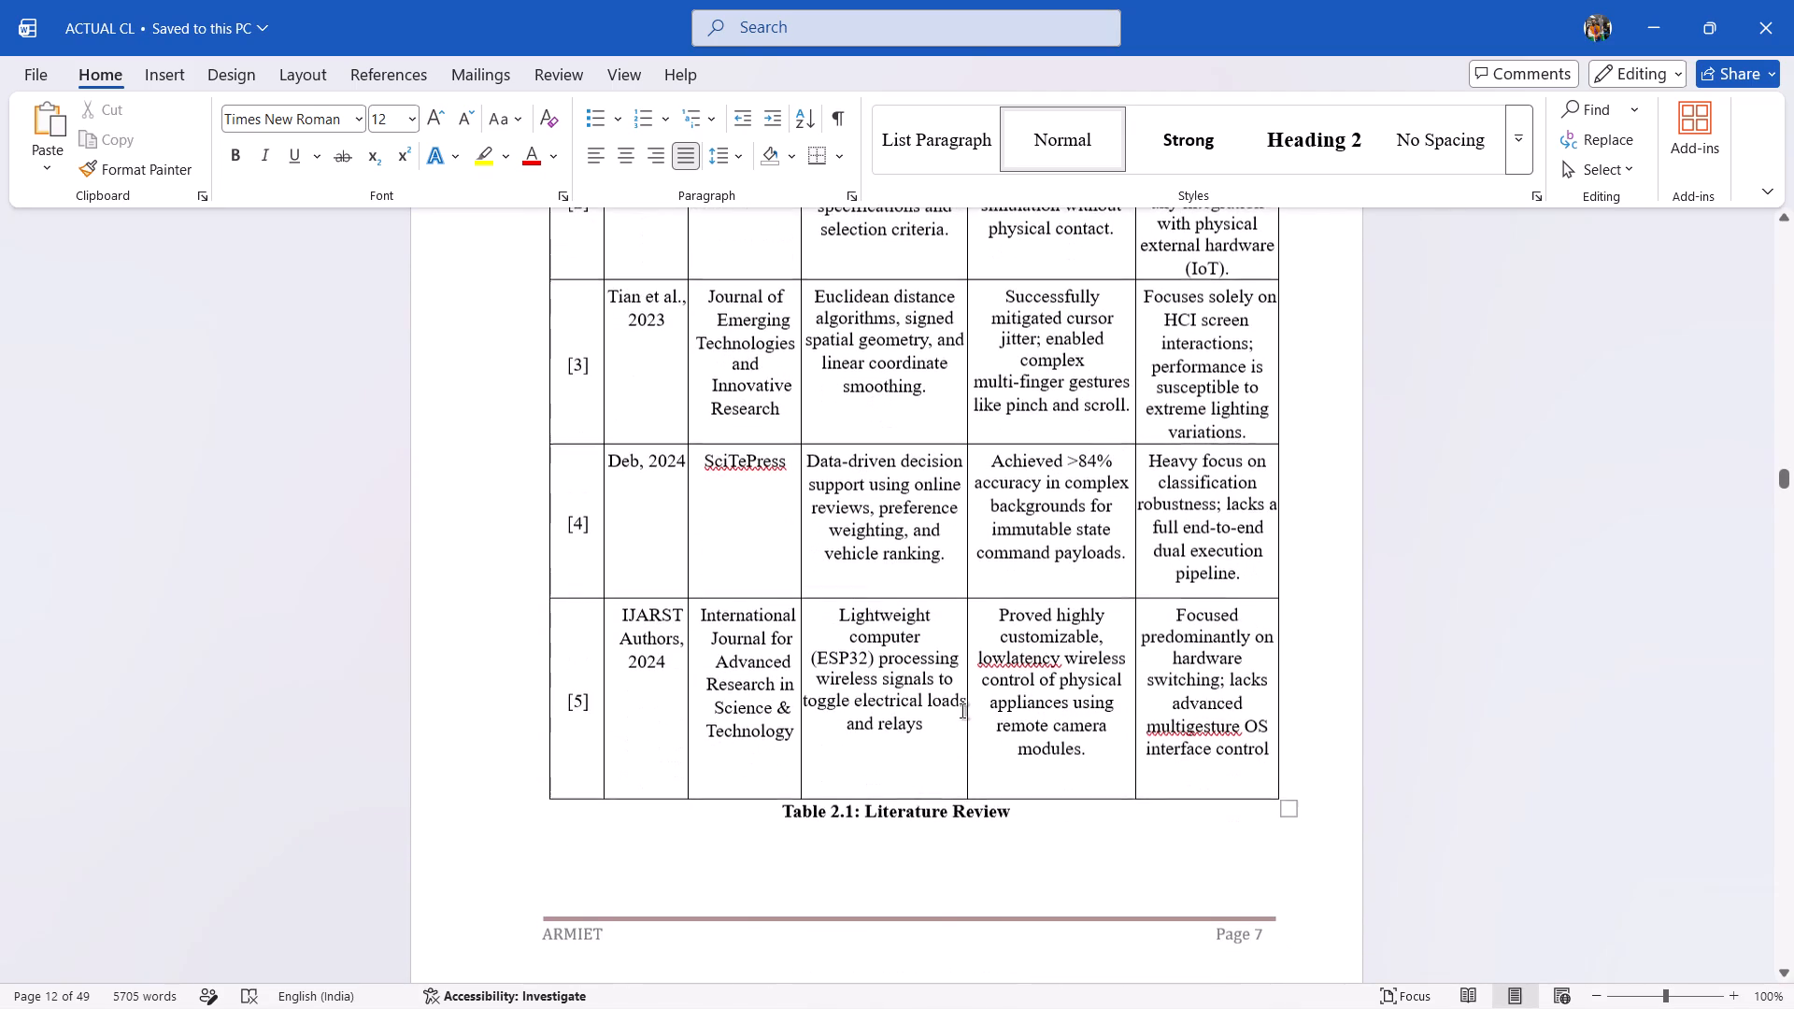
{"action": "scroll", "coordinate": [962, 711], "scroll_direction": "down", "scroll_amount": 1}
{"action": "scroll", "coordinate": [962, 711], "scroll_direction": "up", "scroll_amount": 6}
{"action": "scroll", "coordinate": [962, 711], "scroll_direction": "down", "scroll_amount": 1}
{"action": "scroll", "coordinate": [962, 711], "scroll_direction": "up", "scroll_amount": 1}
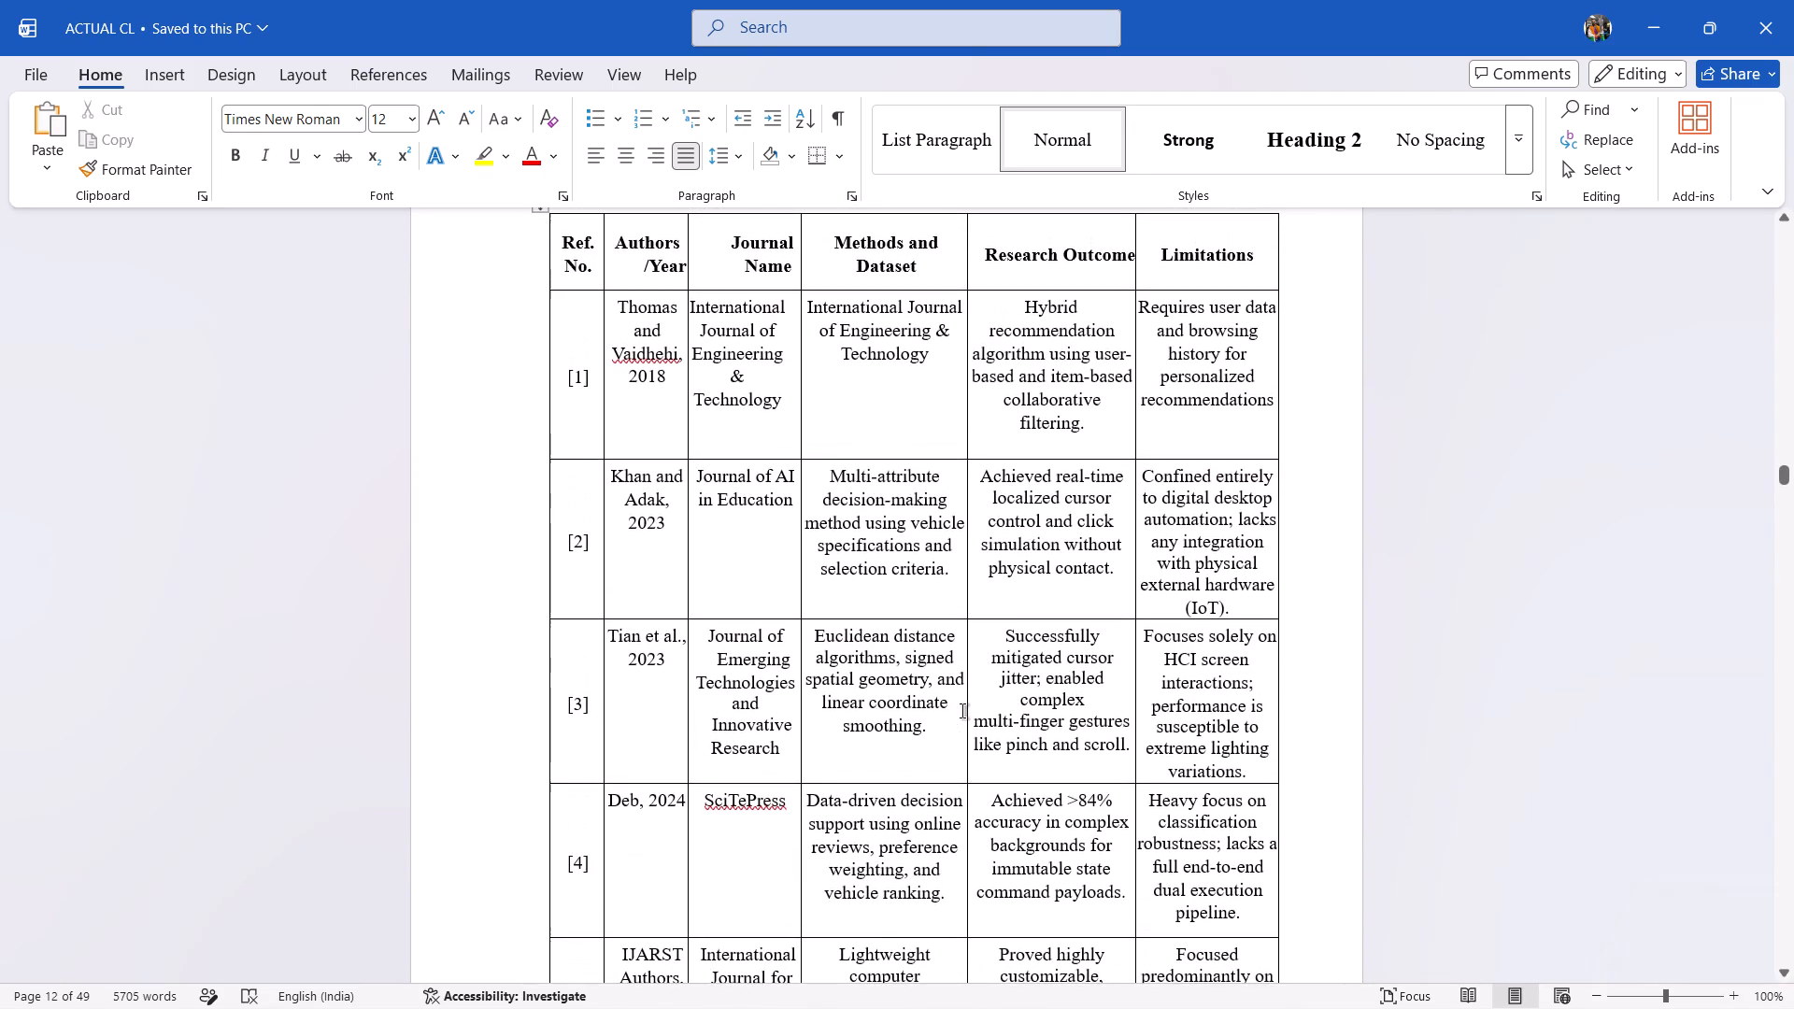
{"action": "scroll", "coordinate": [962, 711], "scroll_direction": "down", "scroll_amount": 10}
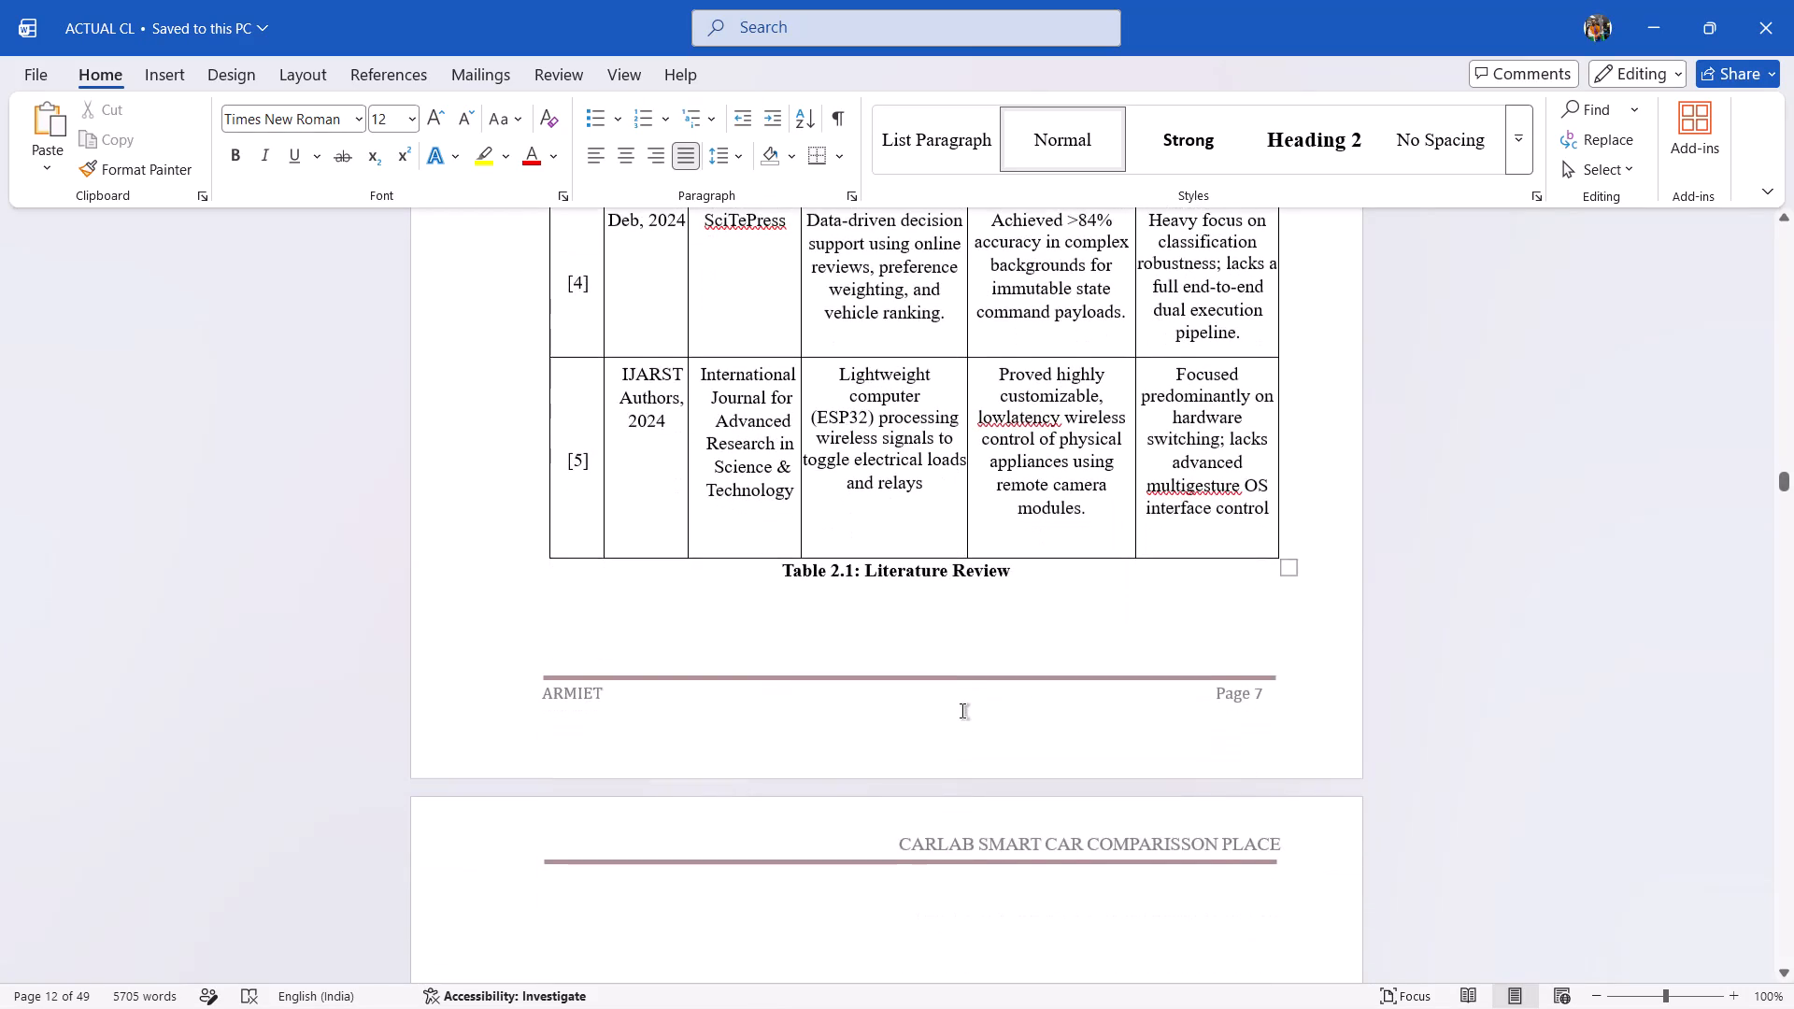
{"action": "scroll", "coordinate": [962, 711], "scroll_direction": "down", "scroll_amount": 5}
{"action": "scroll", "coordinate": [962, 711], "scroll_direction": "left", "scroll_amount": 1}
{"action": "scroll", "coordinate": [962, 711], "scroll_direction": "down", "scroll_amount": 7}
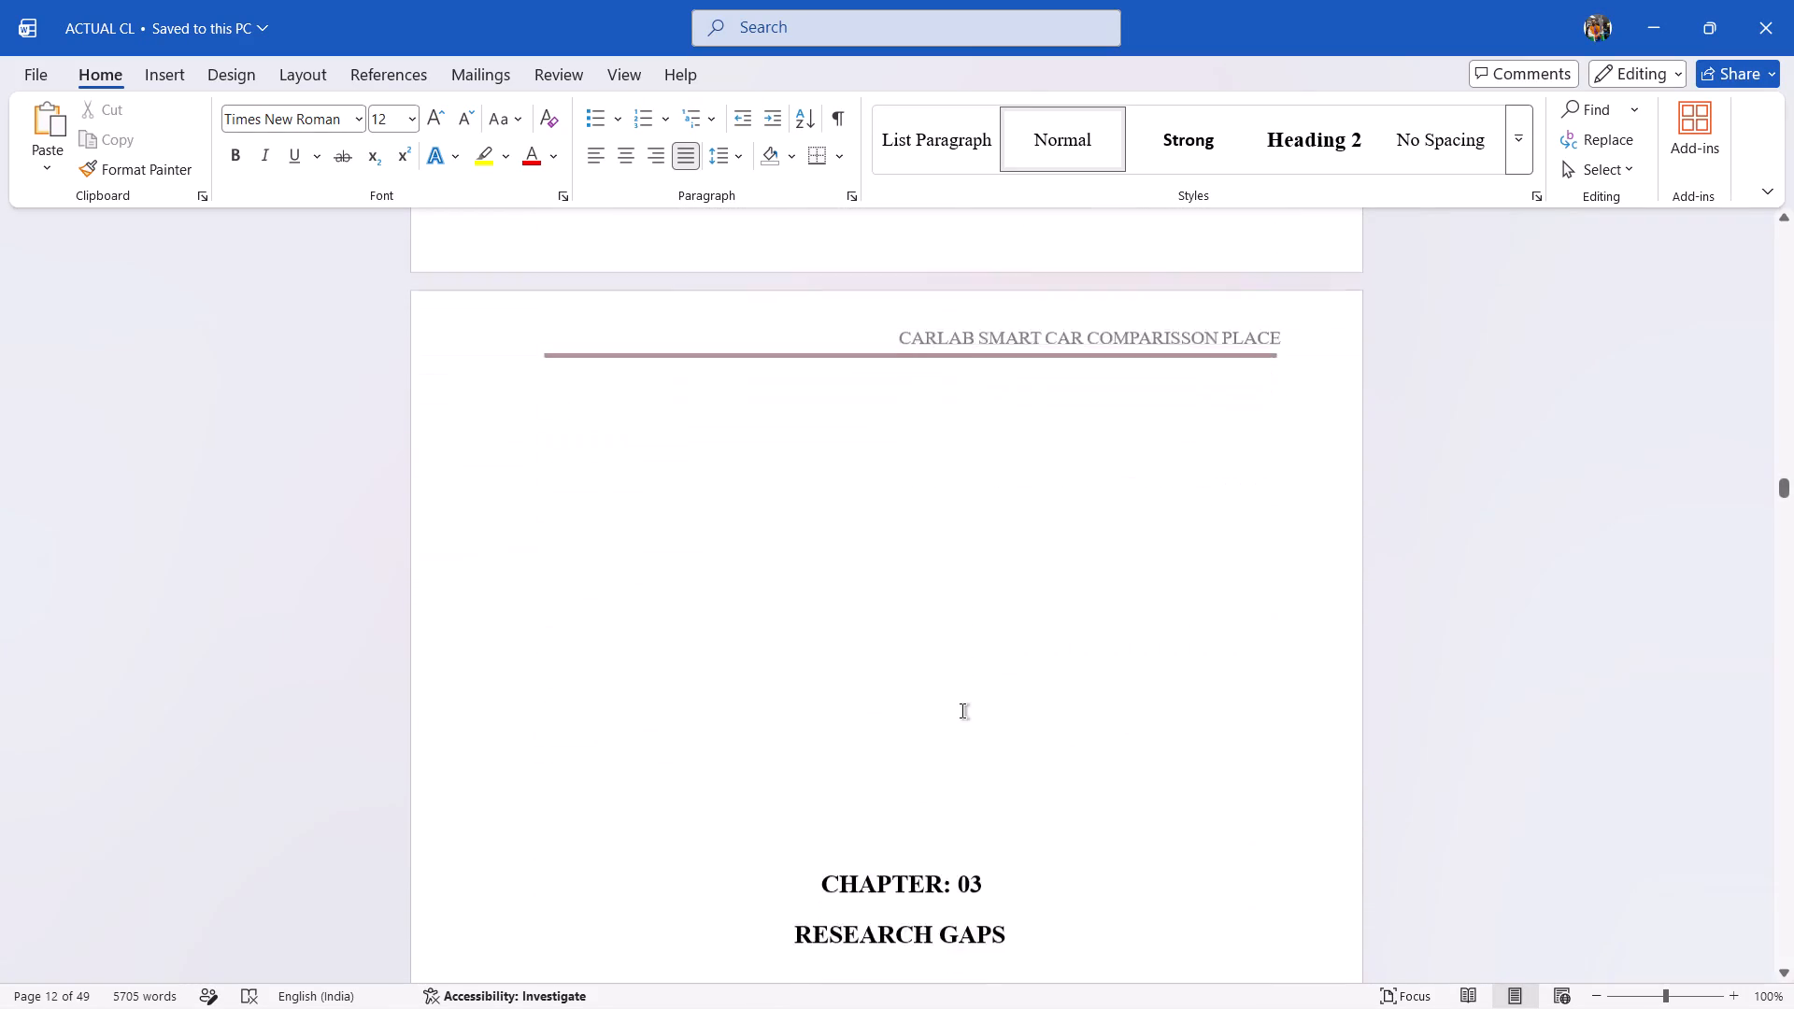
{"action": "scroll", "coordinate": [962, 711], "scroll_direction": "down", "scroll_amount": 18}
{"action": "scroll", "coordinate": [962, 711], "scroll_direction": "down", "scroll_amount": 5}
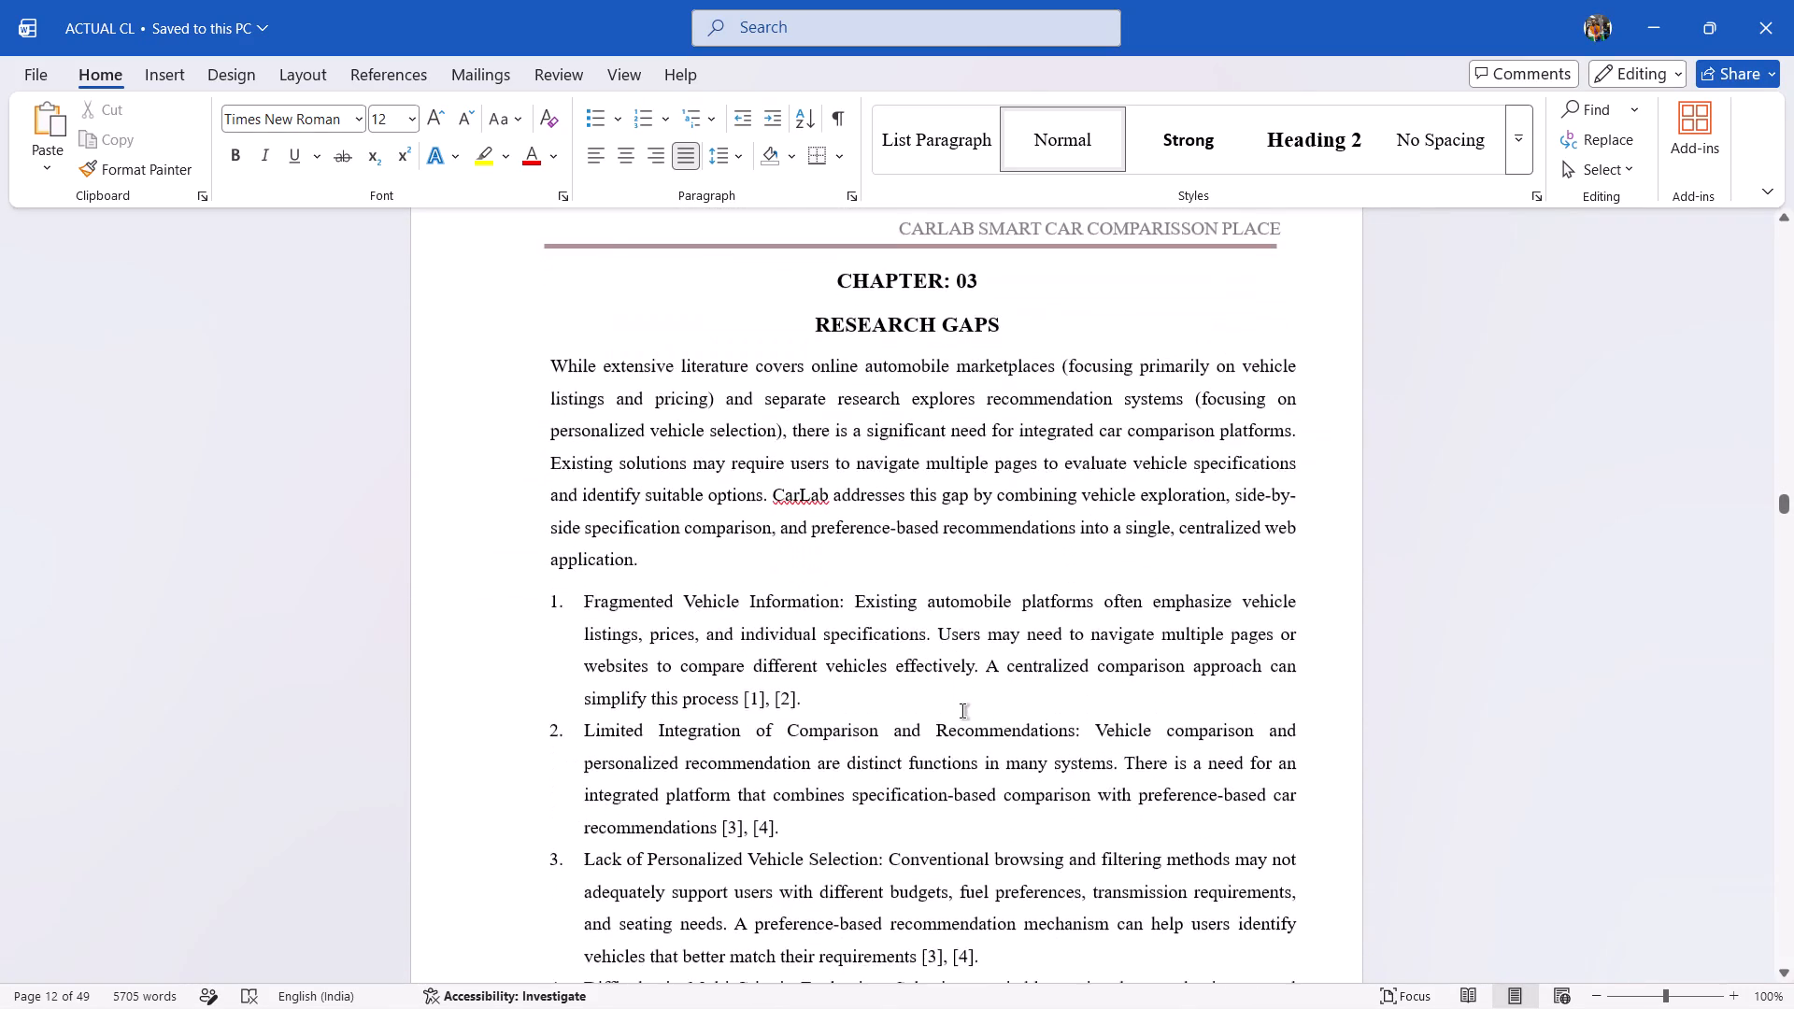
{"action": "scroll", "coordinate": [962, 711], "scroll_direction": "down", "scroll_amount": 8}
{"action": "scroll", "coordinate": [962, 711], "scroll_direction": "down", "scroll_amount": 20}
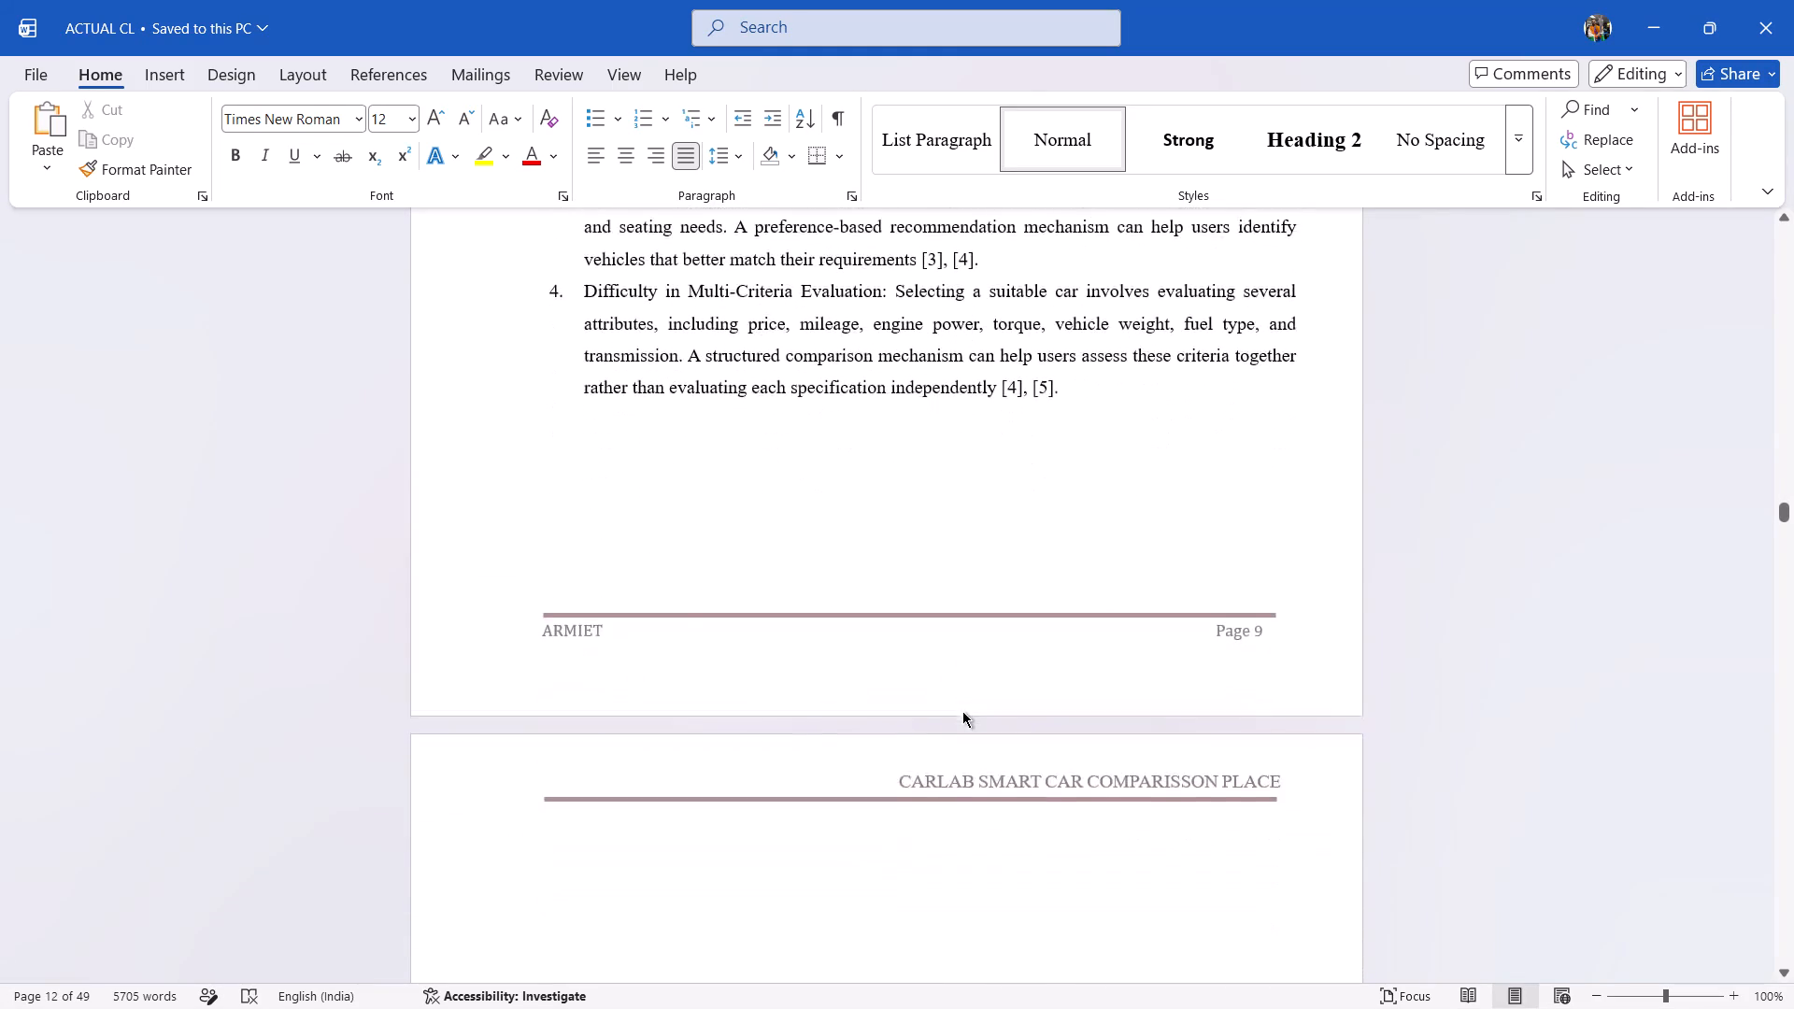
{"action": "scroll", "coordinate": [962, 711], "scroll_direction": "down", "scroll_amount": 20}
{"action": "scroll", "coordinate": [962, 711], "scroll_direction": "down", "scroll_amount": 16}
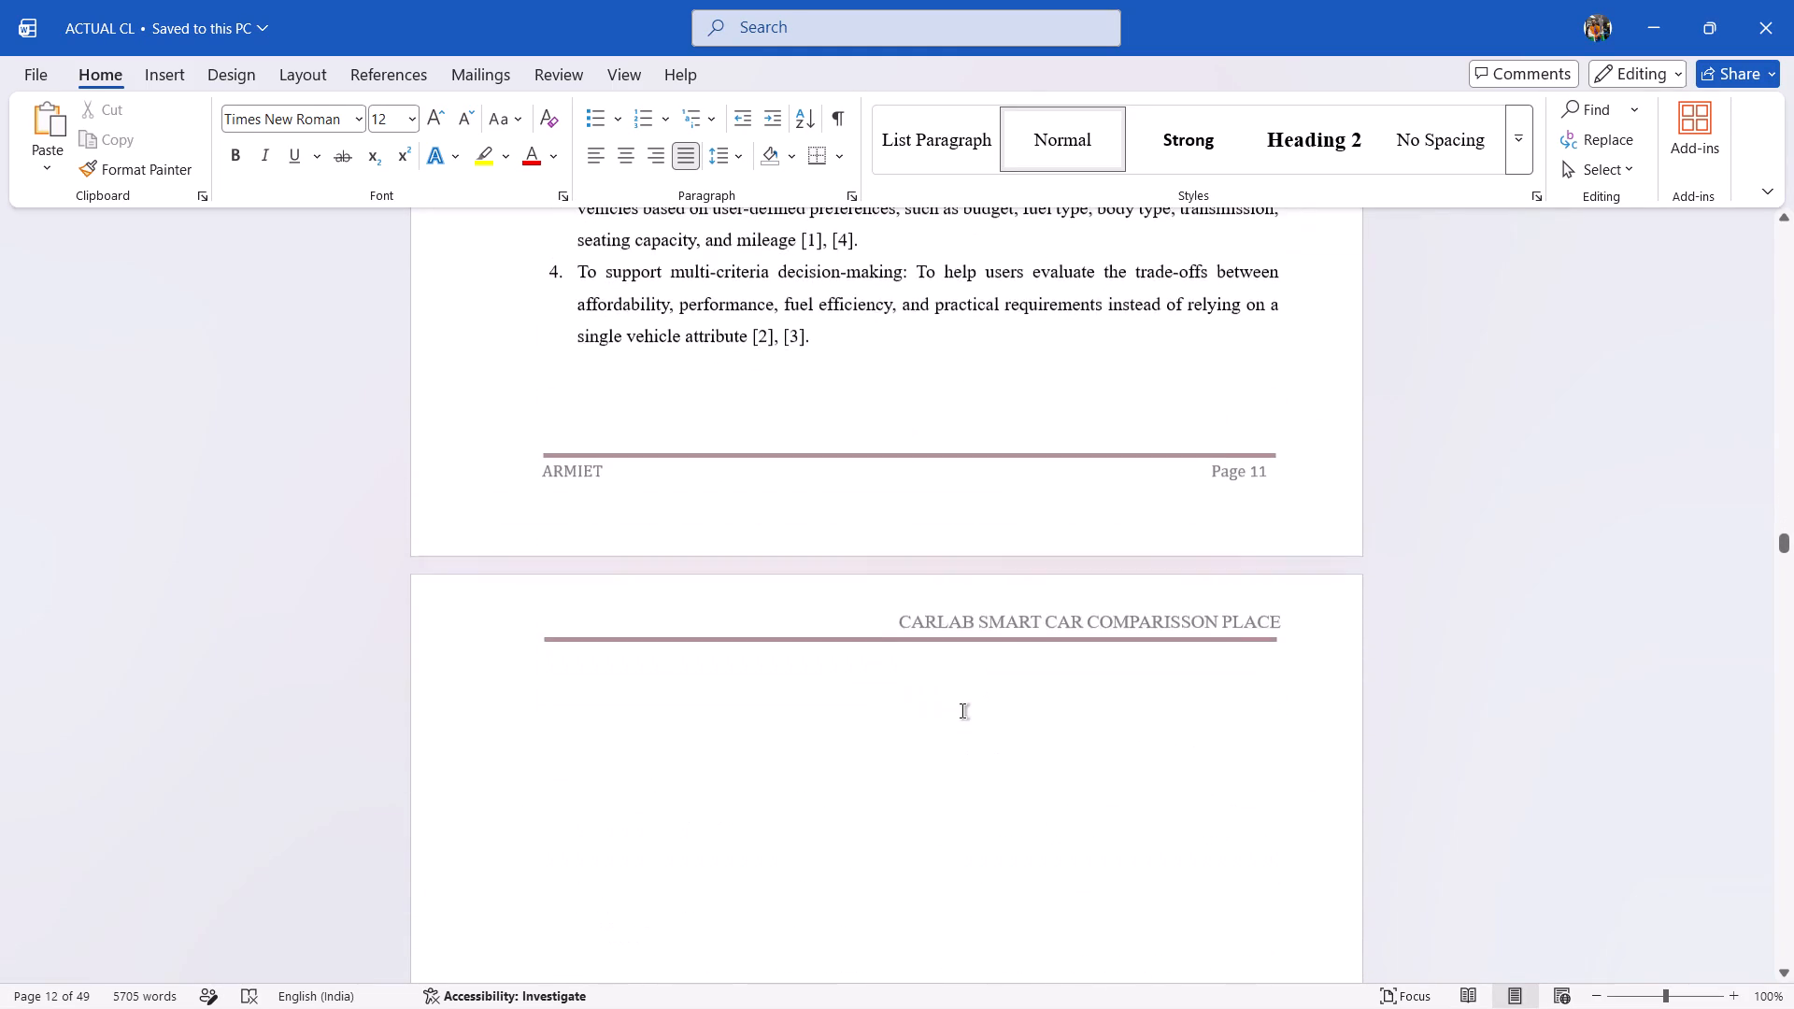
{"action": "scroll", "coordinate": [962, 711], "scroll_direction": "down", "scroll_amount": 20}
{"action": "scroll", "coordinate": [962, 711], "scroll_direction": "down", "scroll_amount": 20}
{"action": "scroll", "coordinate": [962, 711], "scroll_direction": "down", "scroll_amount": 20}
Go back to the title page and review the approval and declaration pages down to the Acknowledgement.
{"action": "scroll", "coordinate": [962, 711], "scroll_direction": "up", "scroll_amount": 20}
{"action": "scroll", "coordinate": [962, 711], "scroll_direction": "up", "scroll_amount": 20}
{"action": "scroll", "coordinate": [962, 711], "scroll_direction": "up", "scroll_amount": 20}
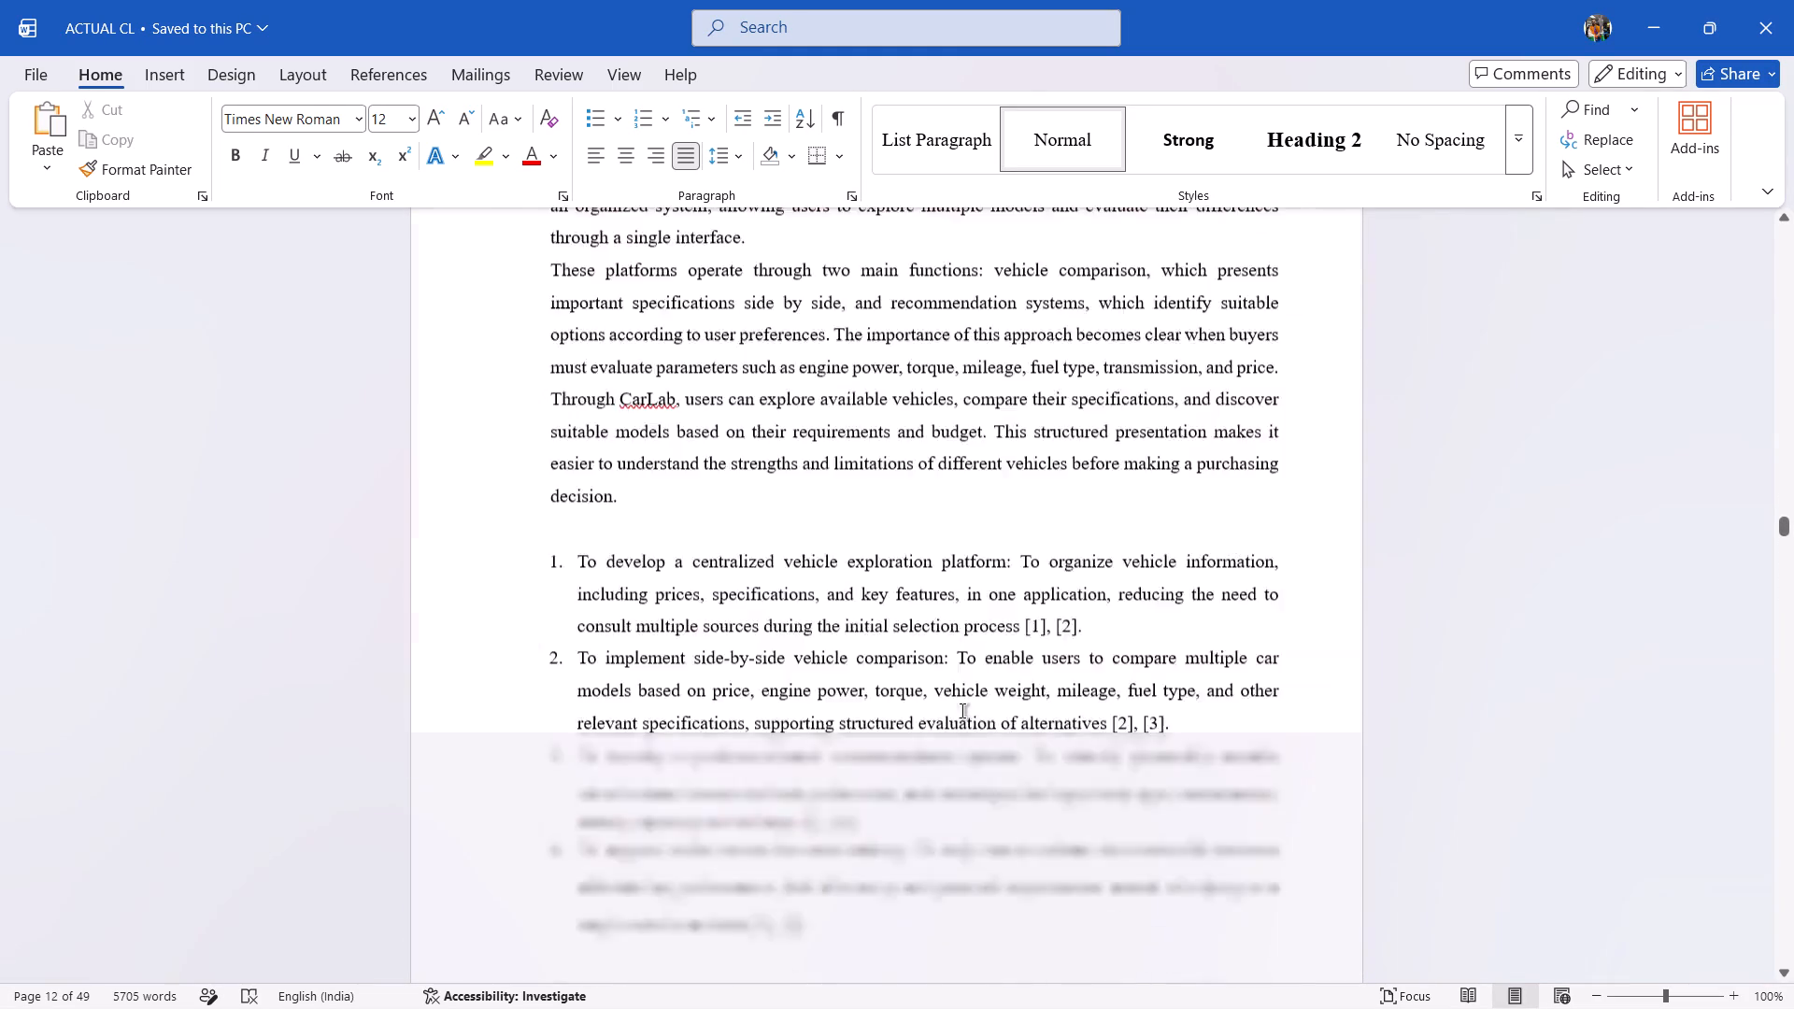
{"action": "scroll", "coordinate": [962, 711], "scroll_direction": "up", "scroll_amount": 20}
{"action": "scroll", "coordinate": [962, 711], "scroll_direction": "up", "scroll_amount": 20}
{"action": "scroll", "coordinate": [962, 711], "scroll_direction": "up", "scroll_amount": 20}
{"action": "scroll", "coordinate": [962, 711], "scroll_direction": "up", "scroll_amount": 14}
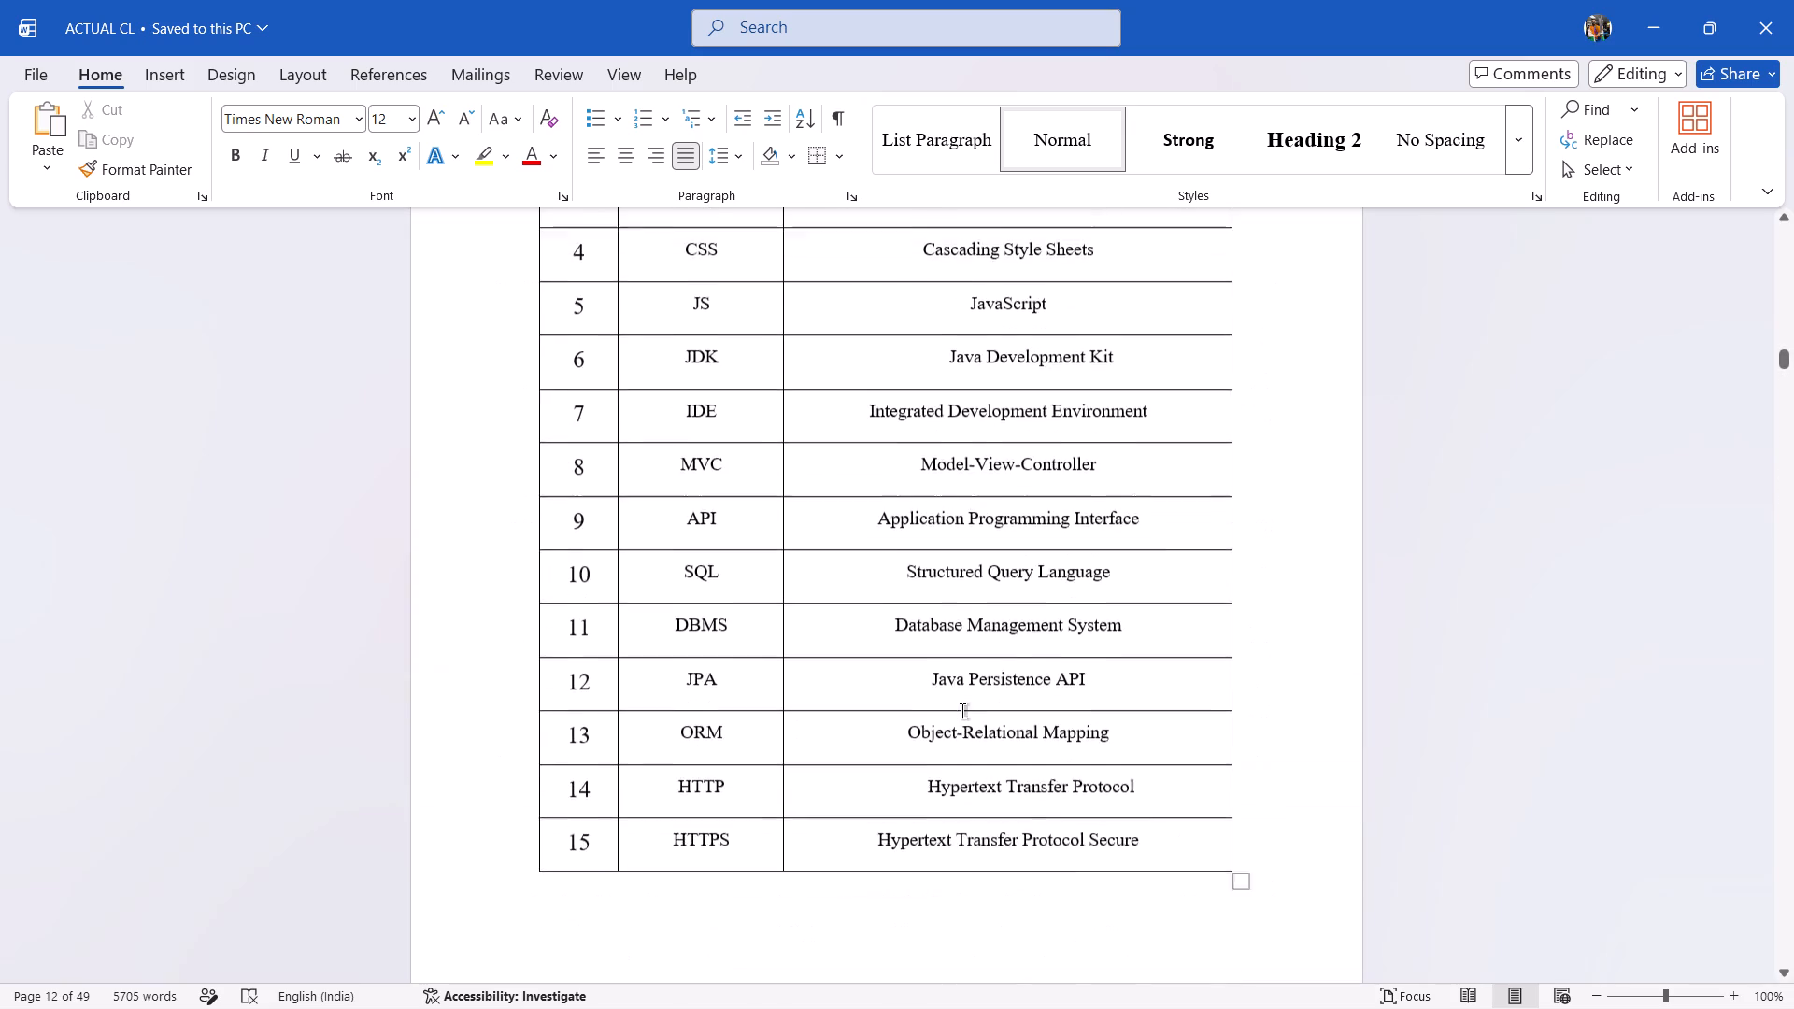
{"action": "scroll", "coordinate": [962, 711], "scroll_direction": "up", "scroll_amount": 20}
{"action": "scroll", "coordinate": [962, 711], "scroll_direction": "up", "scroll_amount": 20}
{"action": "scroll", "coordinate": [962, 711], "scroll_direction": "up", "scroll_amount": 20}
{"action": "scroll", "coordinate": [962, 711], "scroll_direction": "up", "scroll_amount": 20}
{"action": "scroll", "coordinate": [962, 711], "scroll_direction": "up", "scroll_amount": 20}
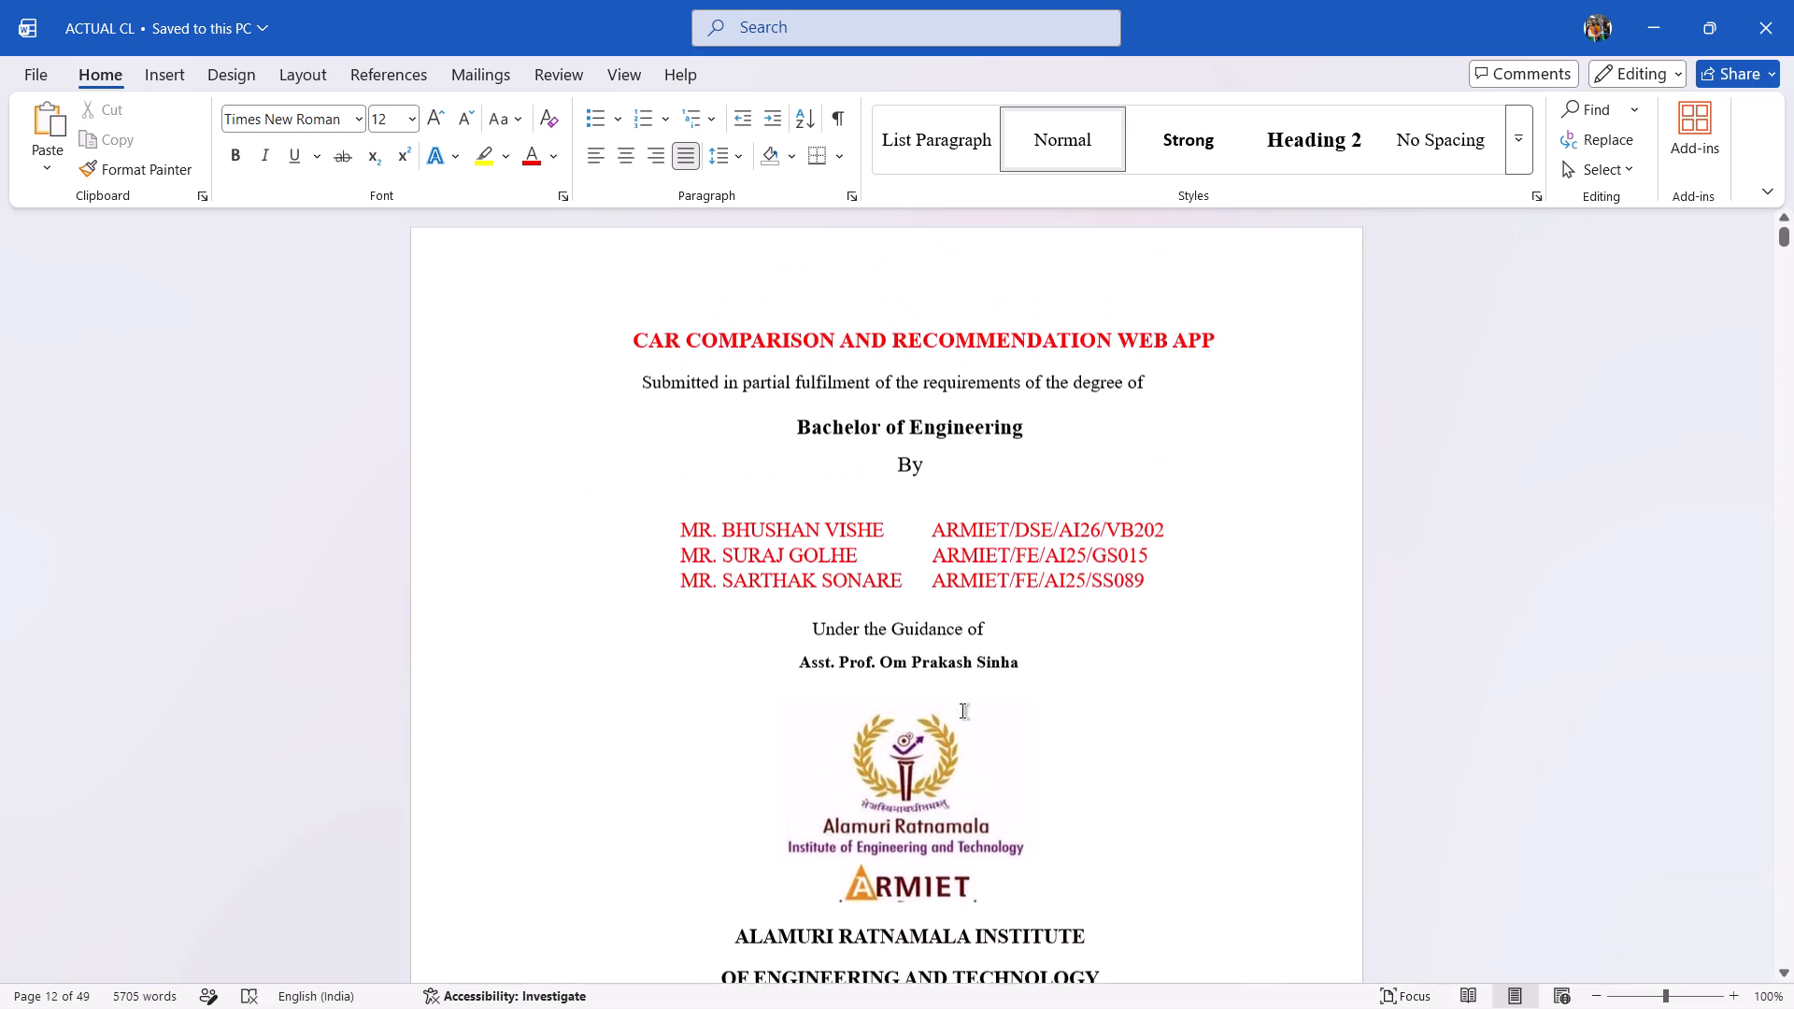
{"action": "scroll", "coordinate": [962, 711], "scroll_direction": "up", "scroll_amount": 20}
{"action": "scroll", "coordinate": [962, 711], "scroll_direction": "up", "scroll_amount": 5}
{"action": "scroll", "coordinate": [962, 711], "scroll_direction": "down", "scroll_amount": 20}
{"action": "scroll", "coordinate": [962, 711], "scroll_direction": "down", "scroll_amount": 8}
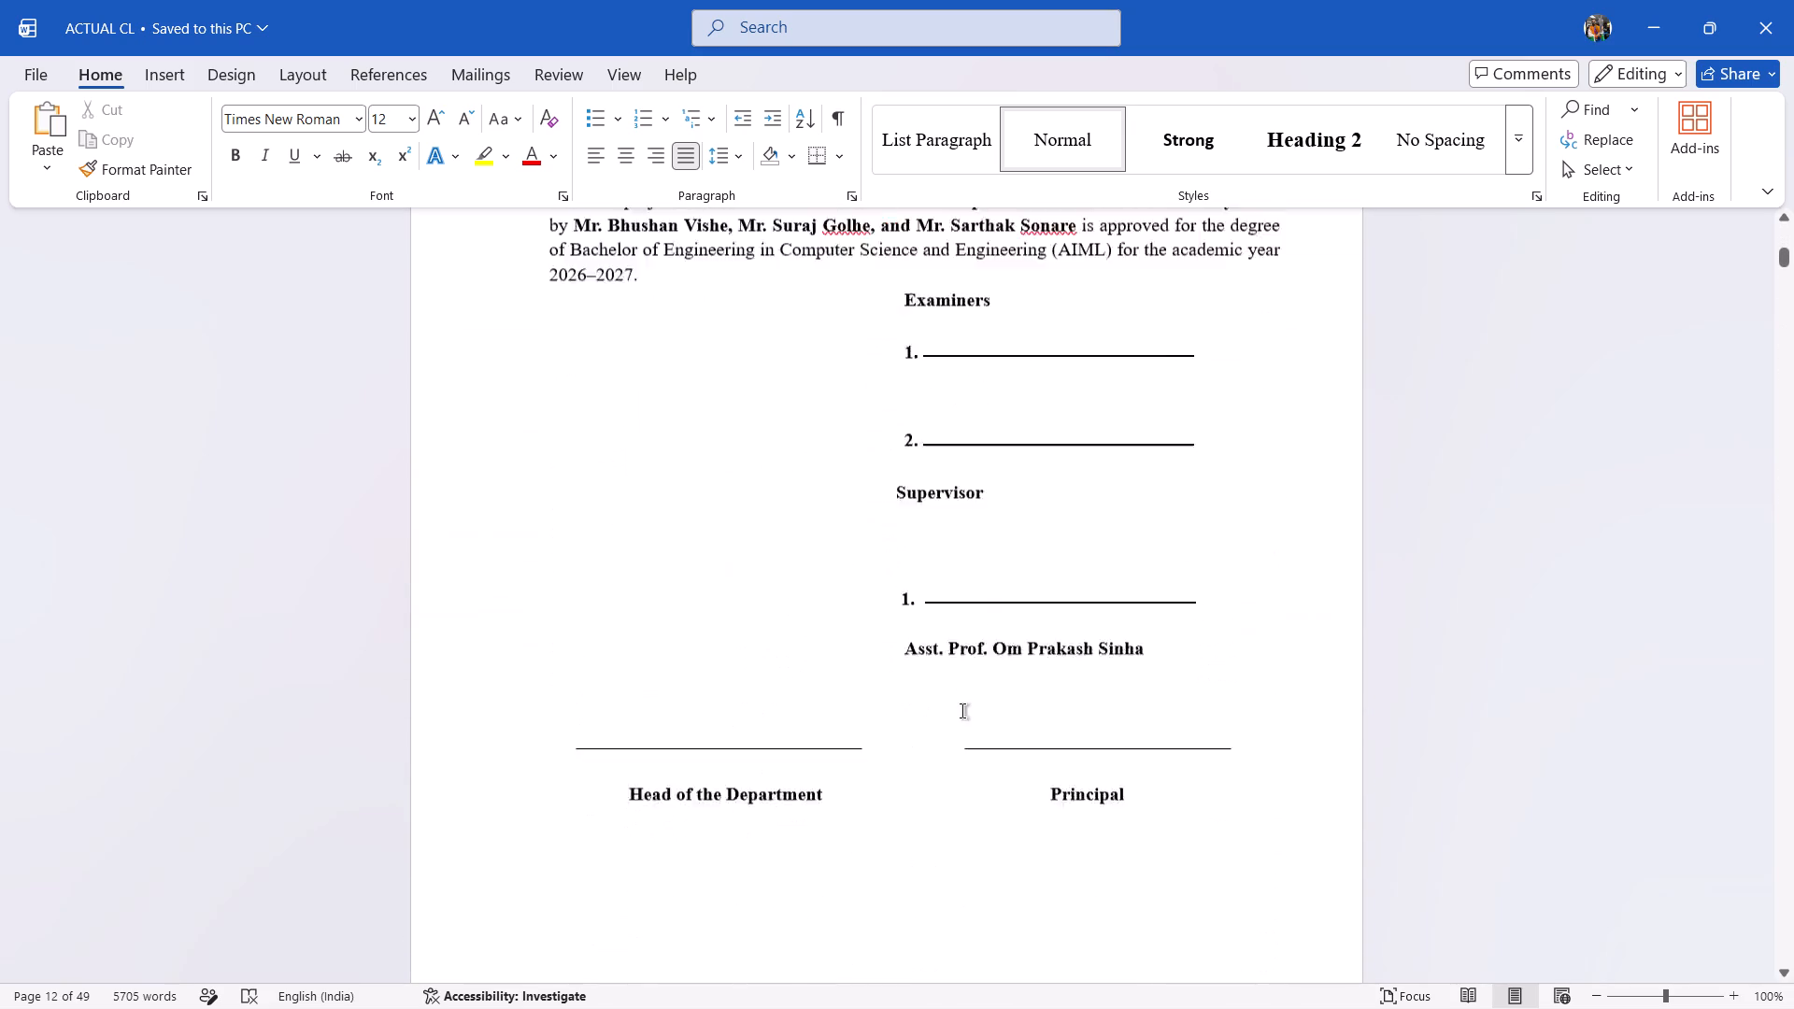
{"action": "scroll", "coordinate": [962, 711], "scroll_direction": "down", "scroll_amount": 20}
{"action": "scroll", "coordinate": [962, 711], "scroll_direction": "down", "scroll_amount": 9}
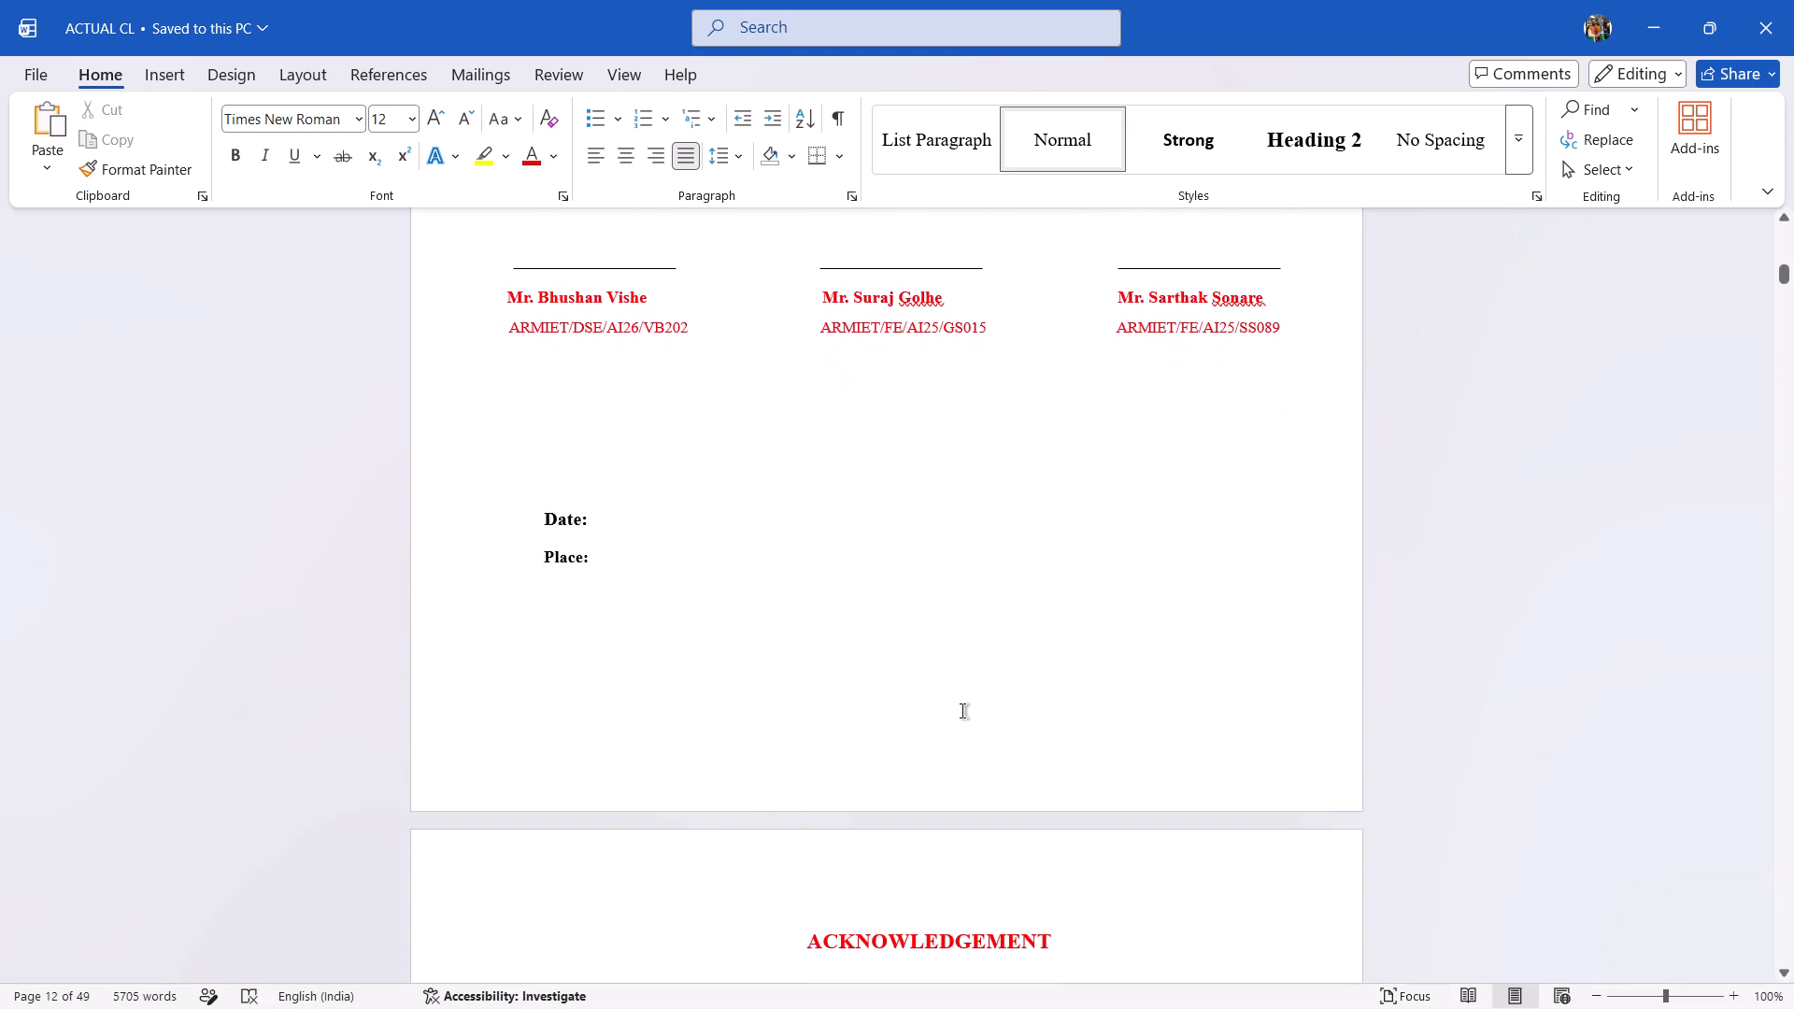
{"action": "scroll", "coordinate": [962, 711], "scroll_direction": "down", "scroll_amount": 11}
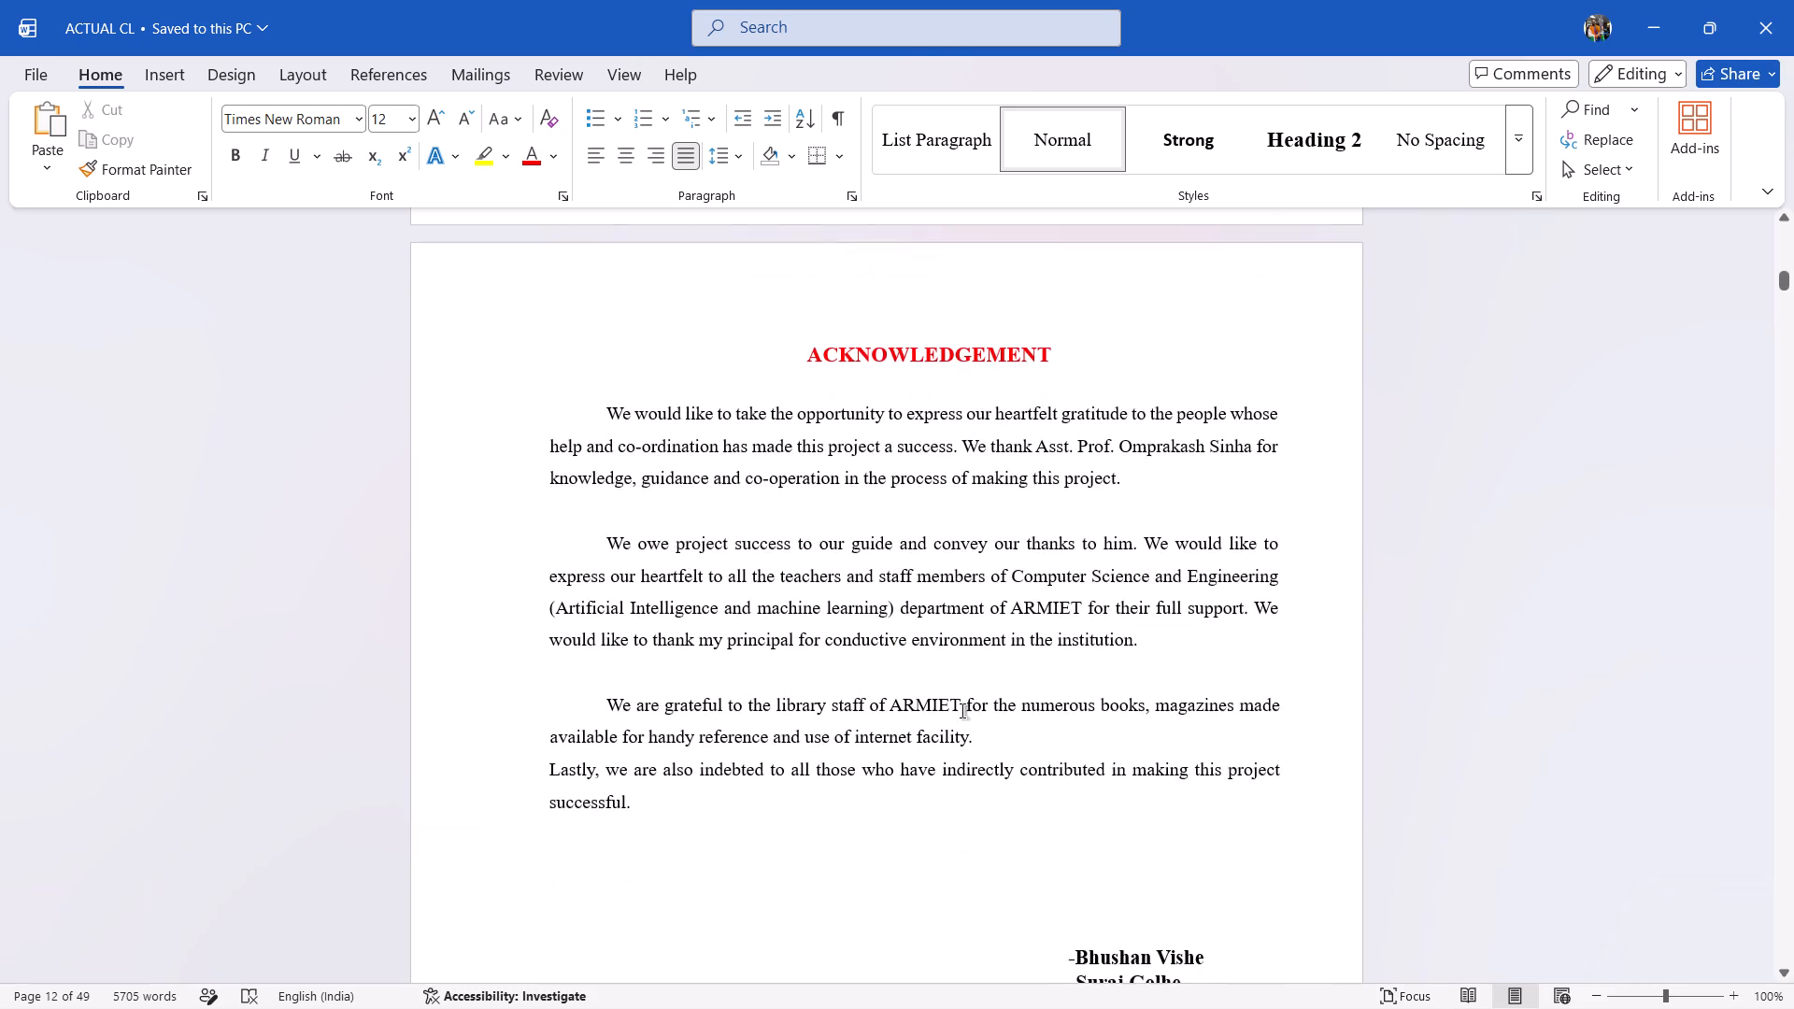
{"action": "scroll", "coordinate": [962, 711], "scroll_direction": "down", "scroll_amount": 1}
{"action": "scroll", "coordinate": [962, 711], "scroll_direction": "up", "scroll_amount": 1}
{"action": "scroll", "coordinate": [962, 711], "scroll_direction": "down", "scroll_amount": 5}
{"action": "scroll", "coordinate": [962, 711], "scroll_direction": "up", "scroll_amount": 3}
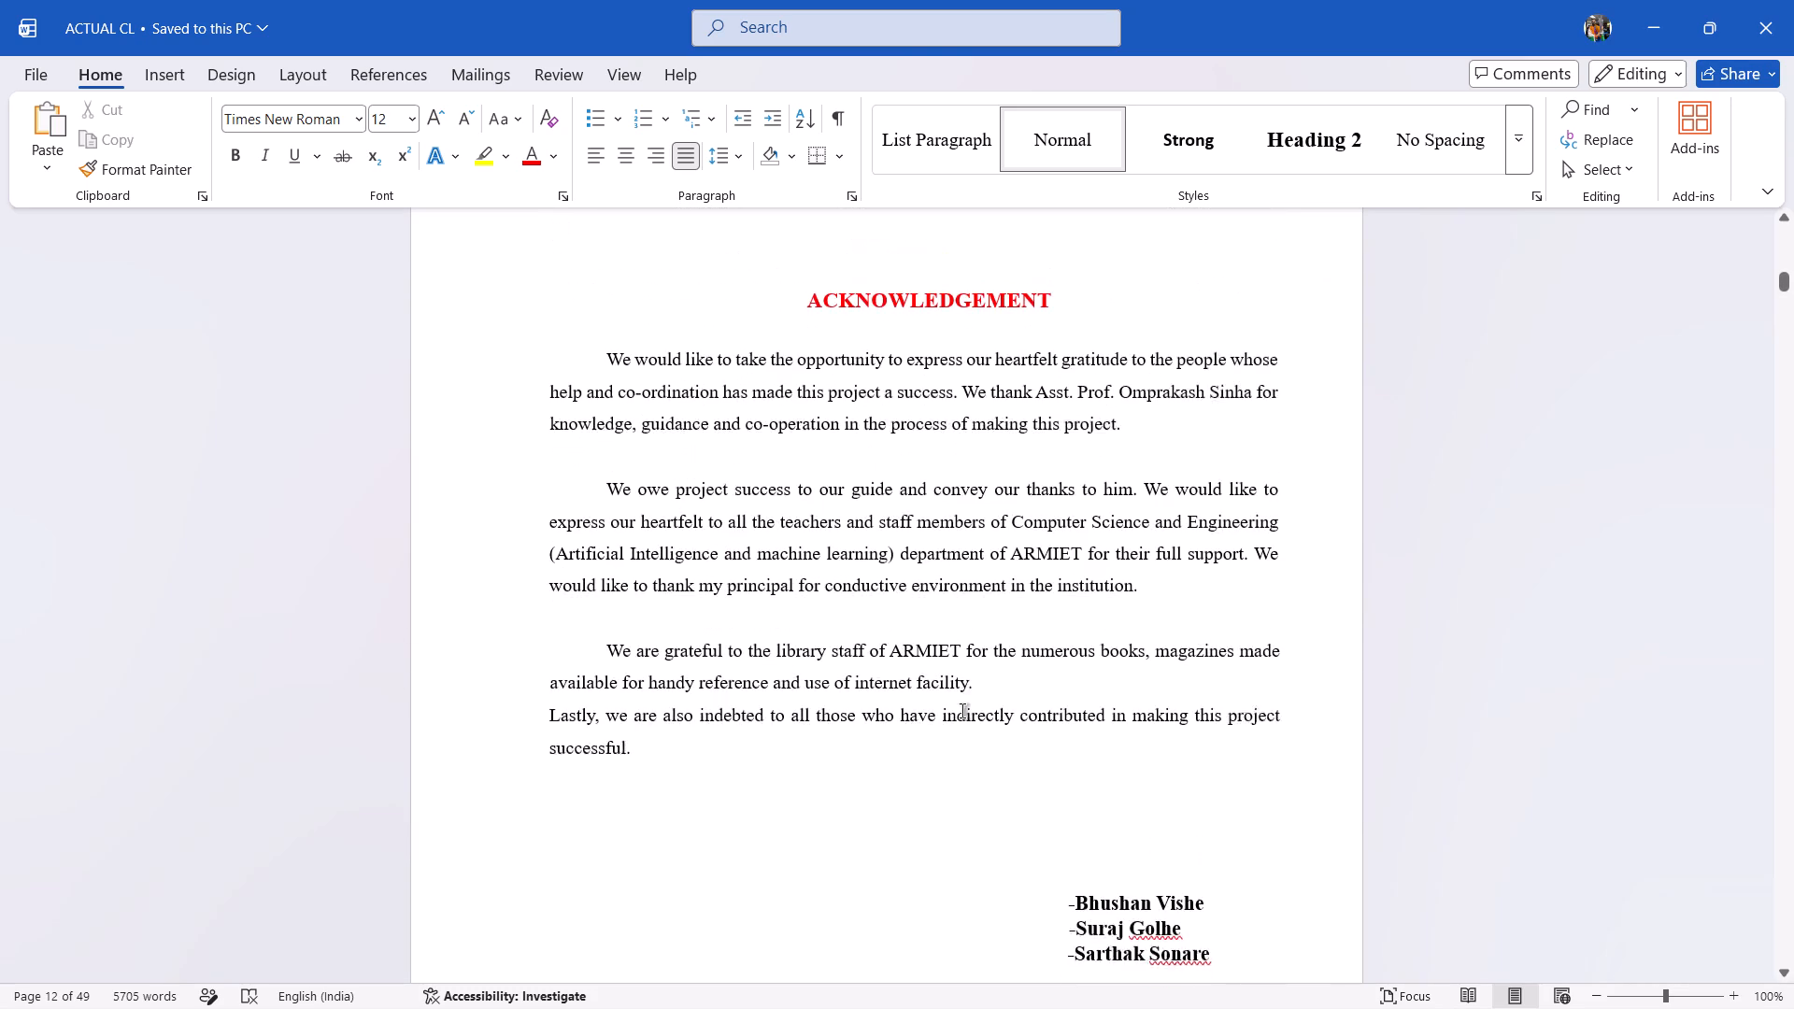
{"action": "scroll", "coordinate": [962, 711], "scroll_direction": "up", "scroll_amount": 1}
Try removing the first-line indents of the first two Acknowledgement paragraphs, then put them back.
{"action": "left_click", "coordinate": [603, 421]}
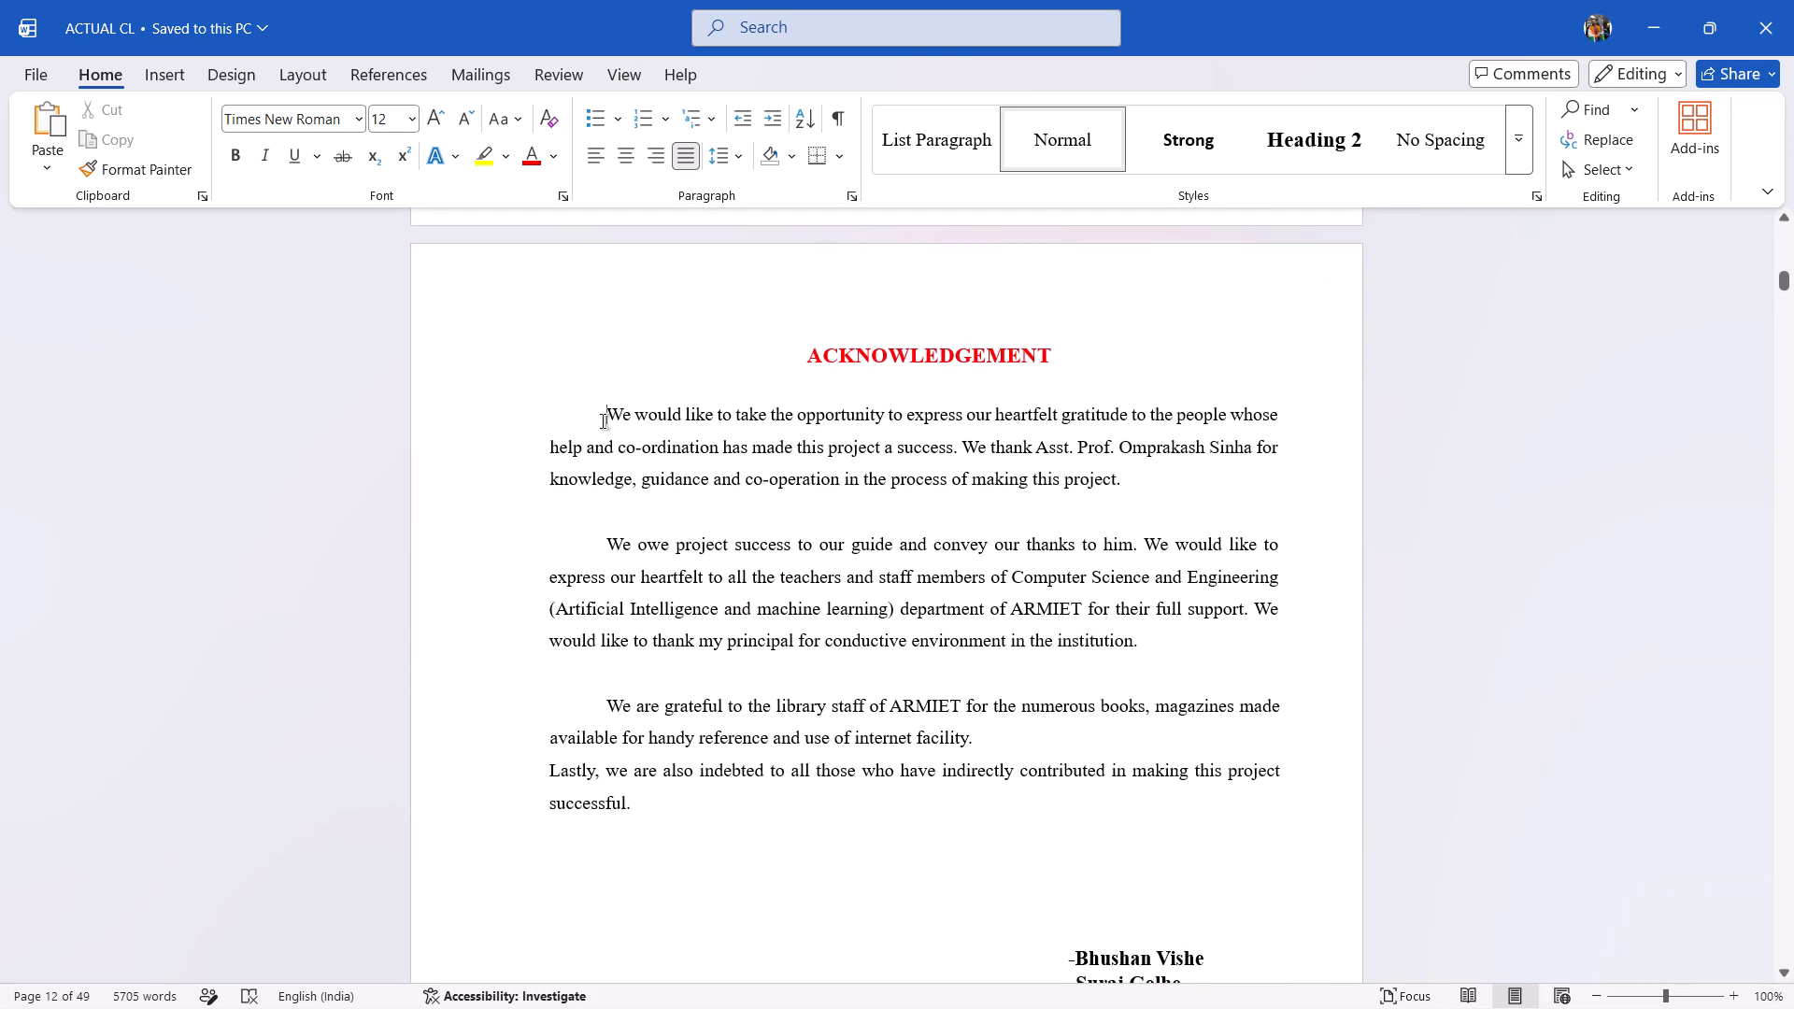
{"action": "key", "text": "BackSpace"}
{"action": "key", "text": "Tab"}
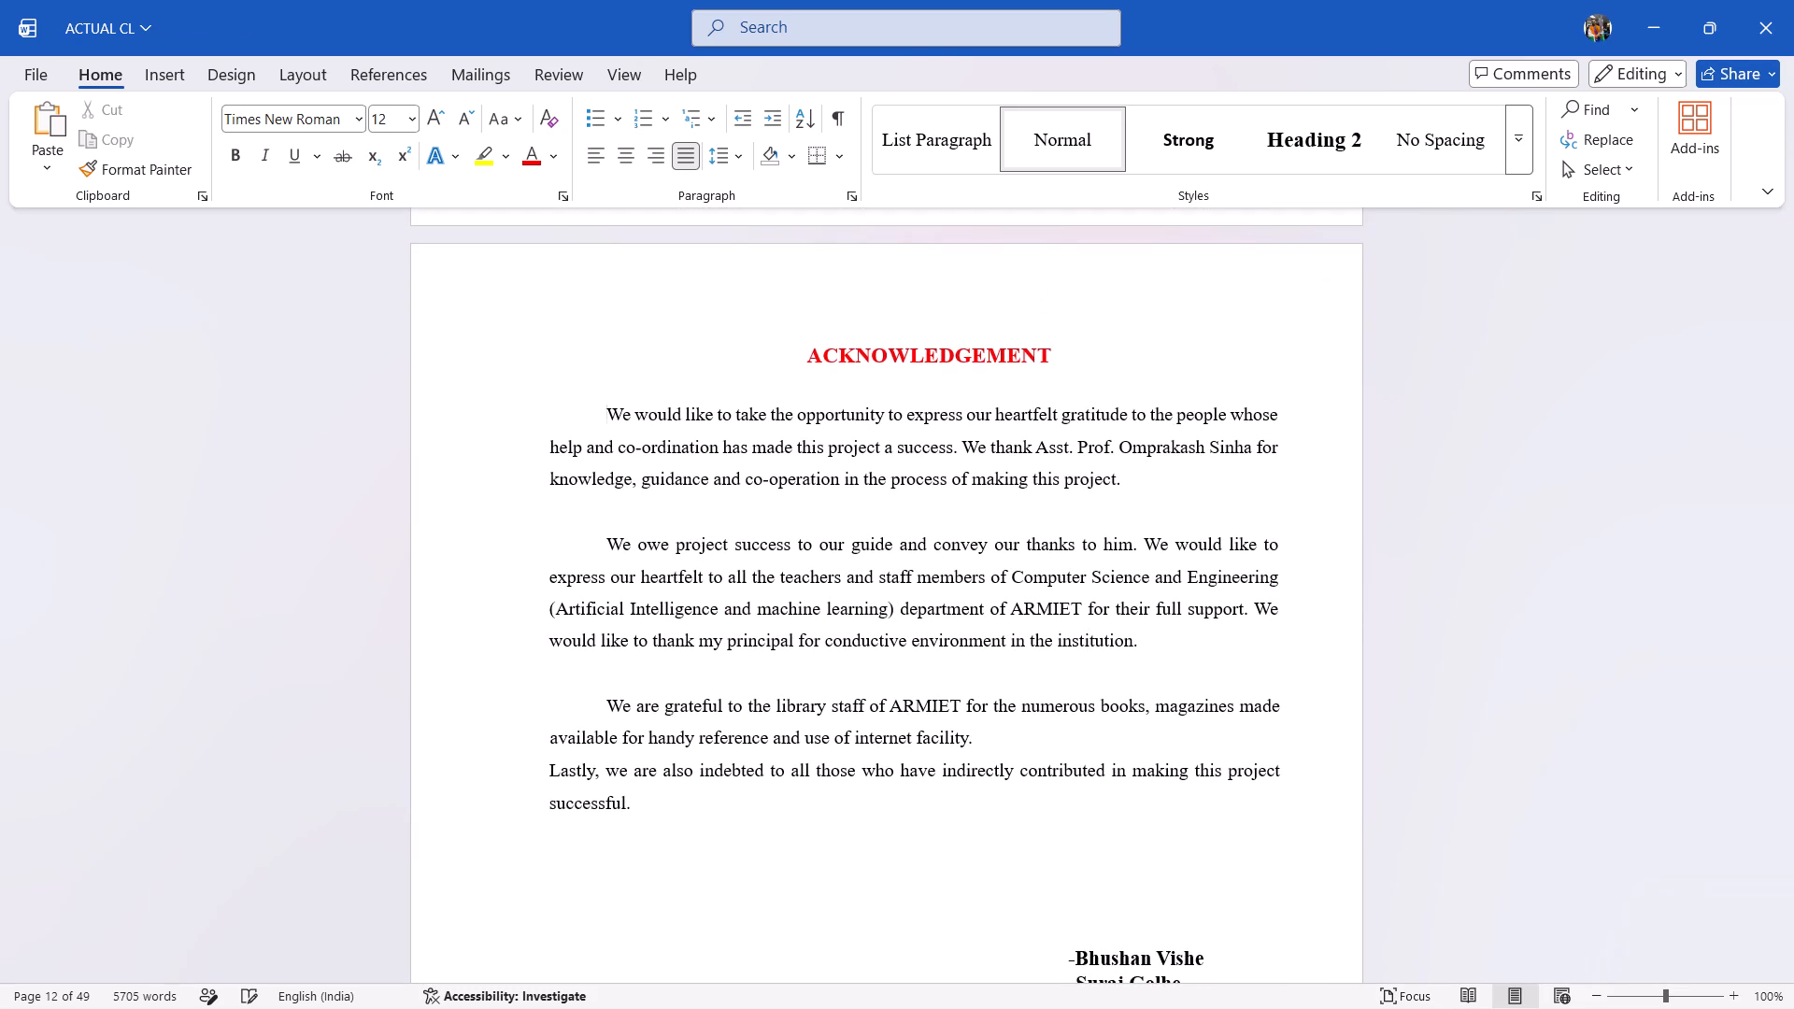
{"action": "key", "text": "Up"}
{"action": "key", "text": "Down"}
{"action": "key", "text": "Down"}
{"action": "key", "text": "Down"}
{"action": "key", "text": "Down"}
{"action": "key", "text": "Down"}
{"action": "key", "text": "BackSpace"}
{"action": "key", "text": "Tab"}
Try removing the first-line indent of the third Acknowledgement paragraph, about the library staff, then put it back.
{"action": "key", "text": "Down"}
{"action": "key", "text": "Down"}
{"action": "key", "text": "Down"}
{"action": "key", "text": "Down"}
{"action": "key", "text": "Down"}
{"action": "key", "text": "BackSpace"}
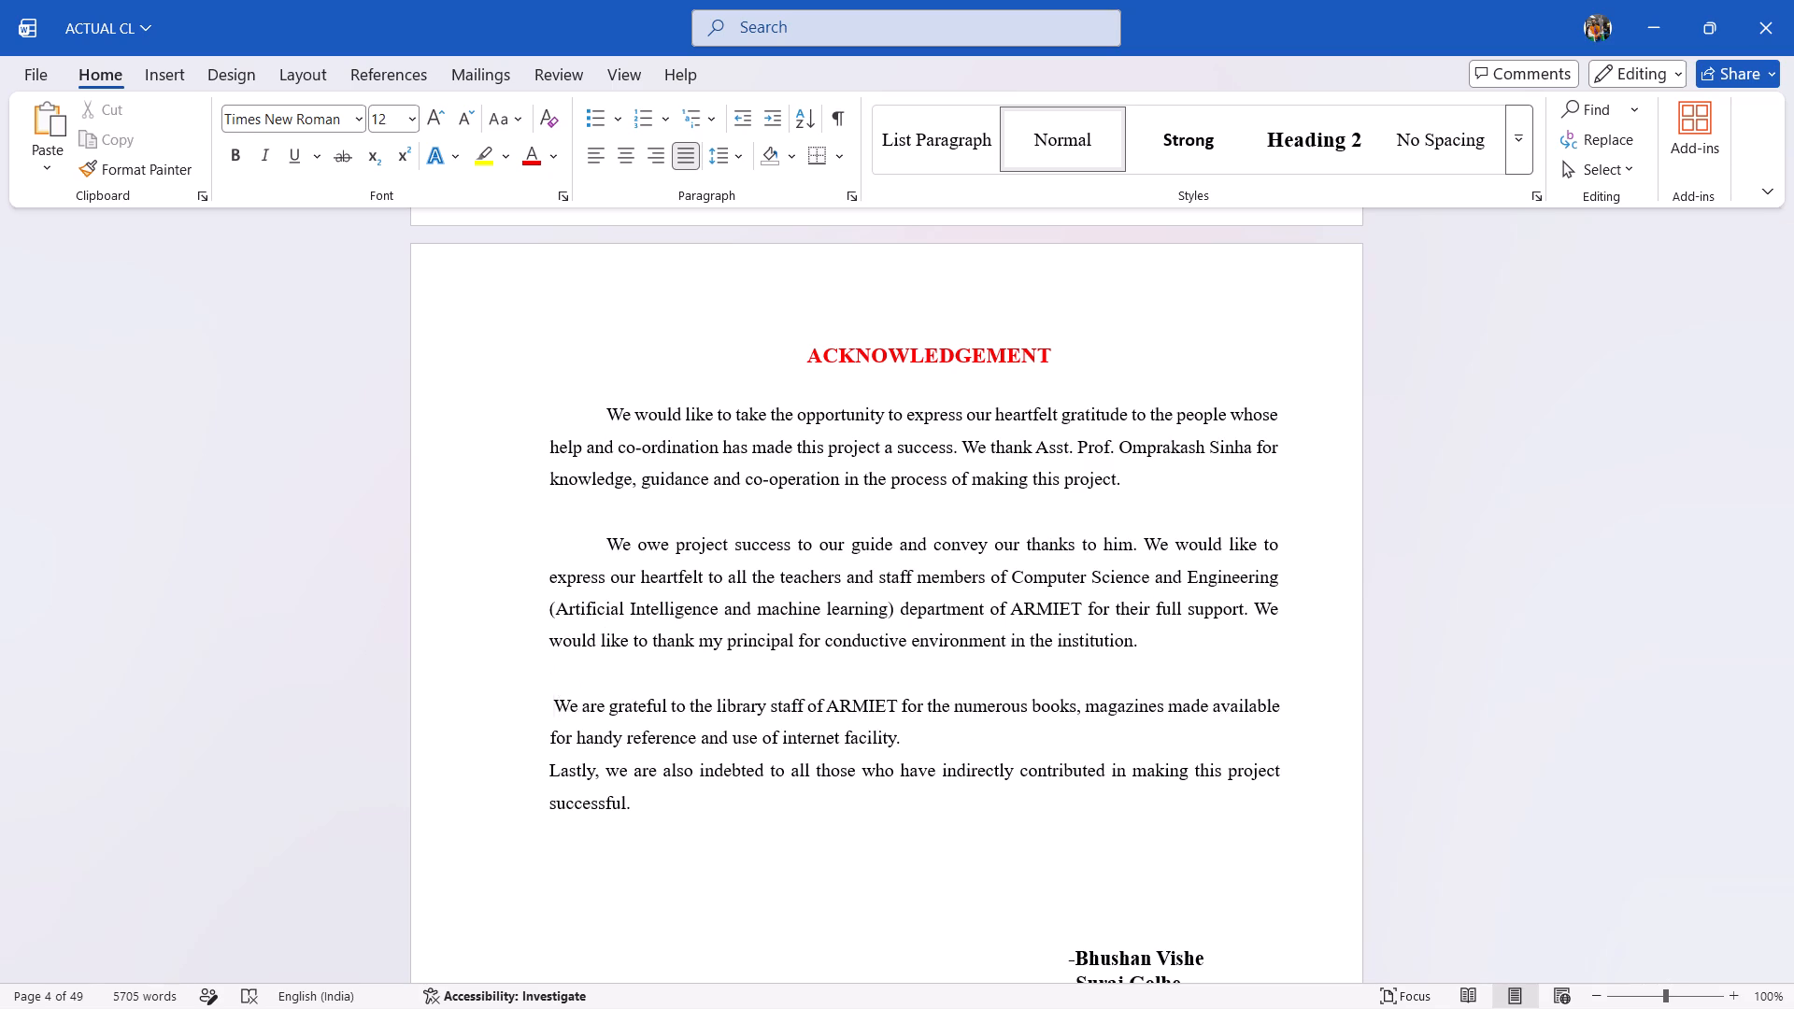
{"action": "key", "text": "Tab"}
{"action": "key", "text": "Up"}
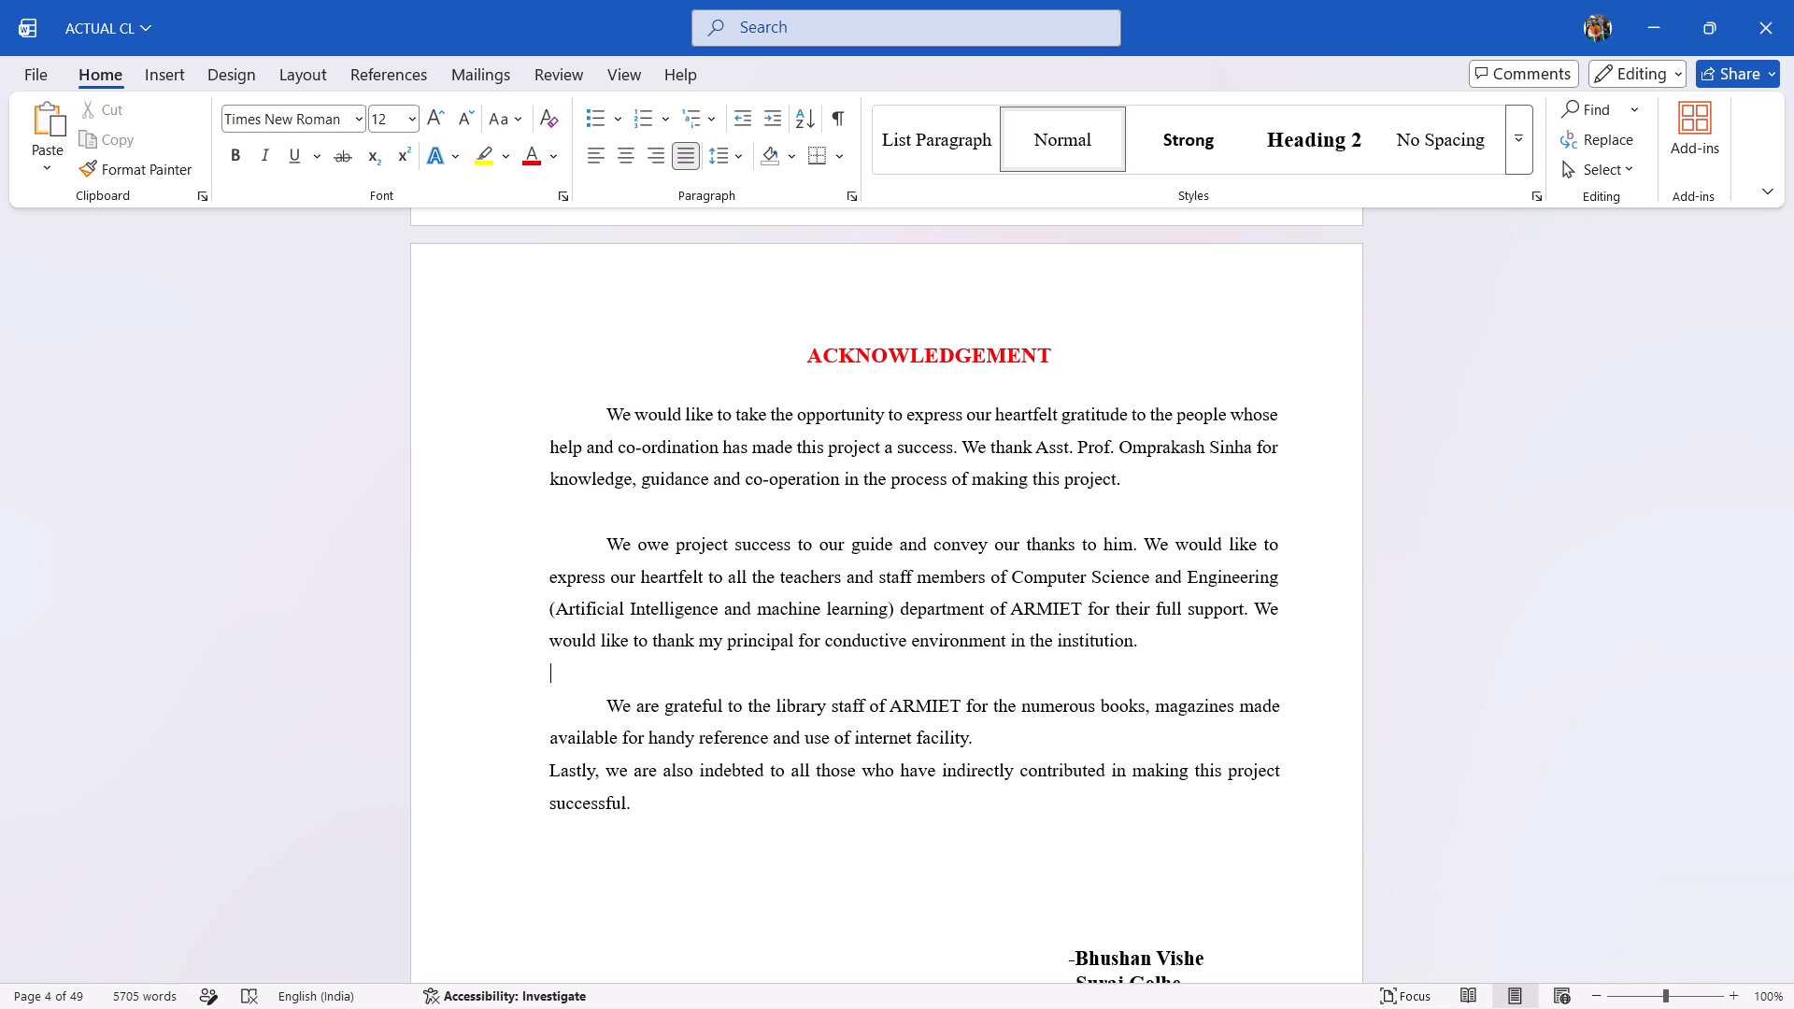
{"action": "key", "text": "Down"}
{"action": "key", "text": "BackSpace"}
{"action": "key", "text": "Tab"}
Set the spacing before the CH. NO. heading in the index table to 12 pt.
{"action": "scroll", "coordinate": [603, 421], "scroll_direction": "down", "scroll_amount": 9}
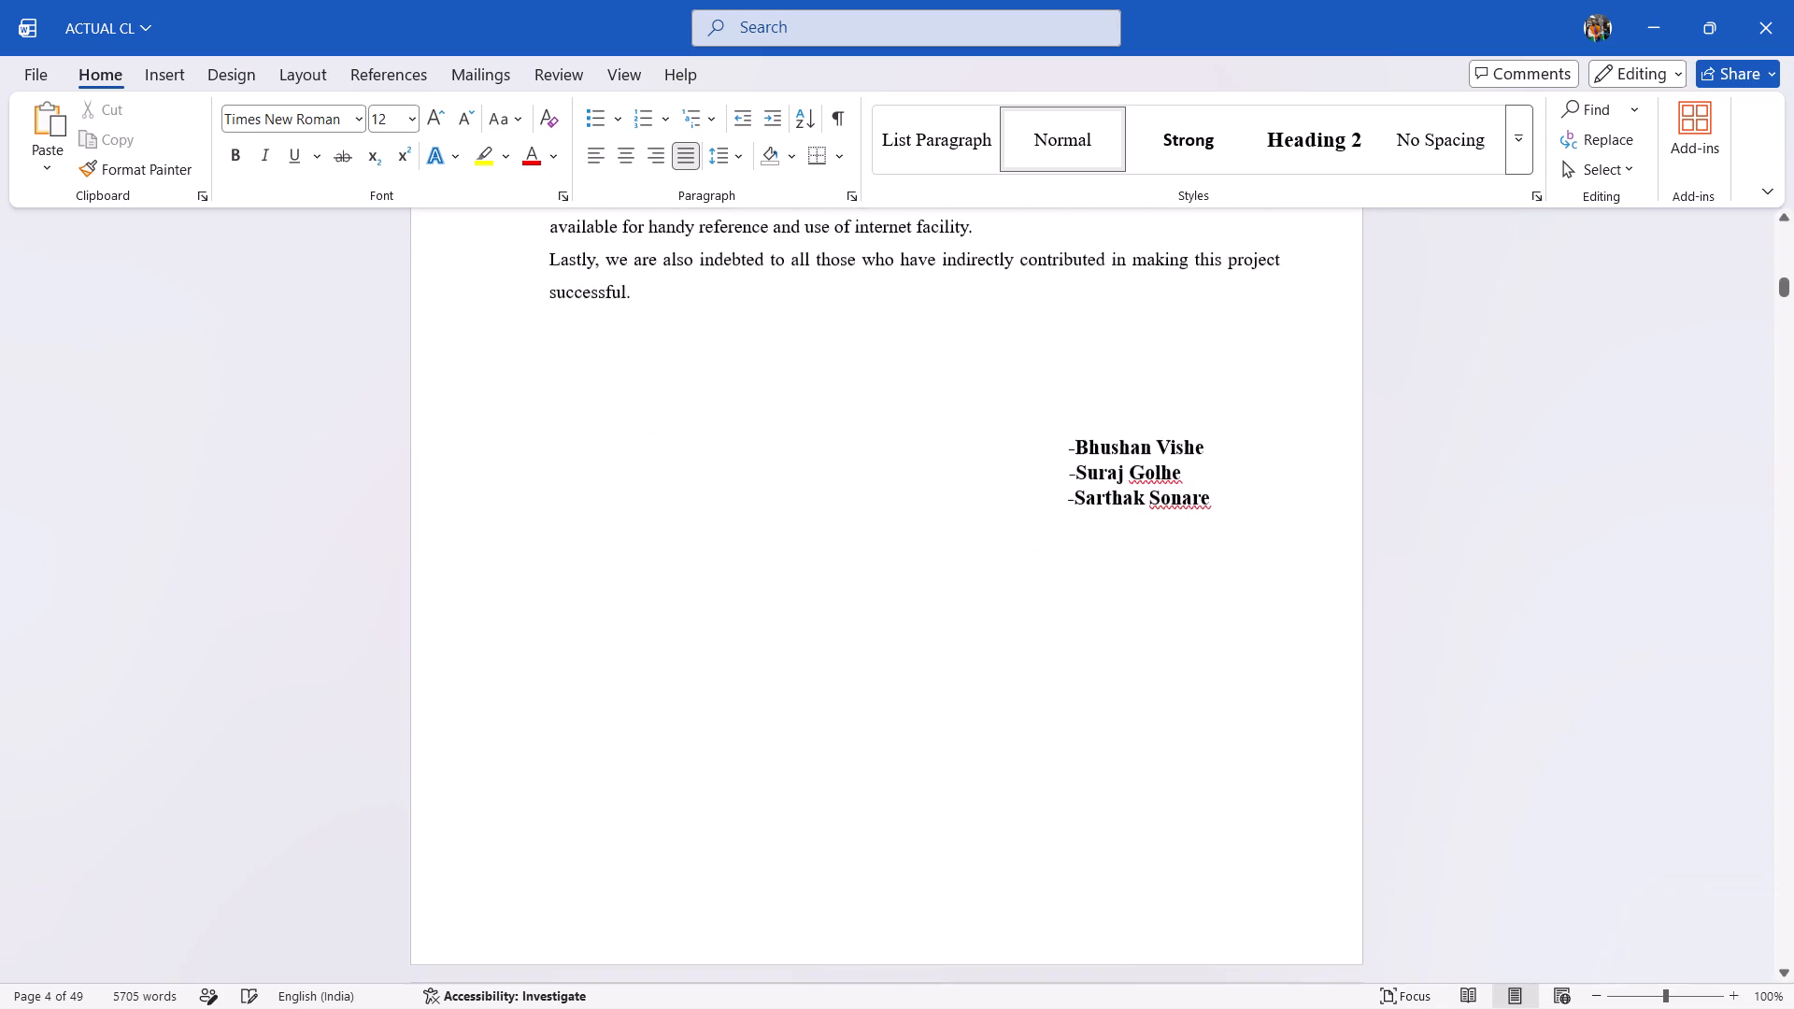
{"action": "scroll", "coordinate": [603, 421], "scroll_direction": "down", "scroll_amount": 20}
{"action": "scroll", "coordinate": [603, 421], "scroll_direction": "down", "scroll_amount": 6}
{"action": "scroll", "coordinate": [603, 421], "scroll_direction": "up", "scroll_amount": 7}
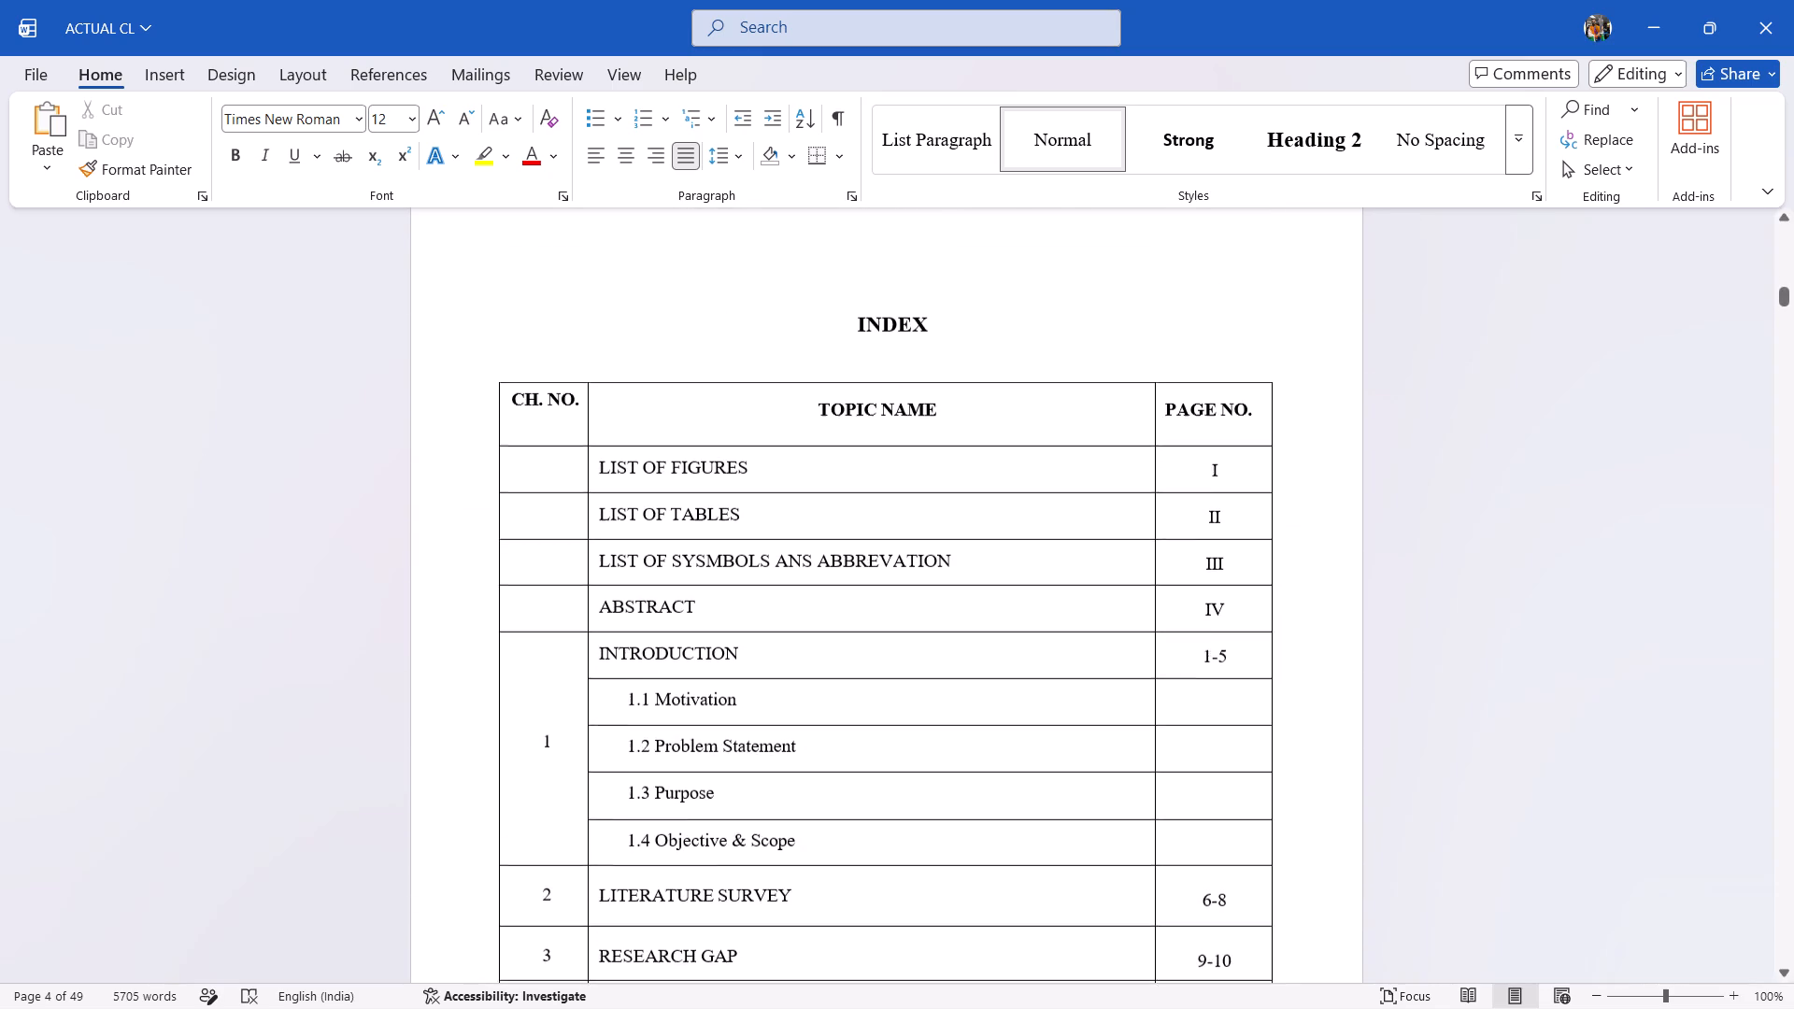
{"action": "scroll", "coordinate": [603, 421], "scroll_direction": "up", "scroll_amount": 4}
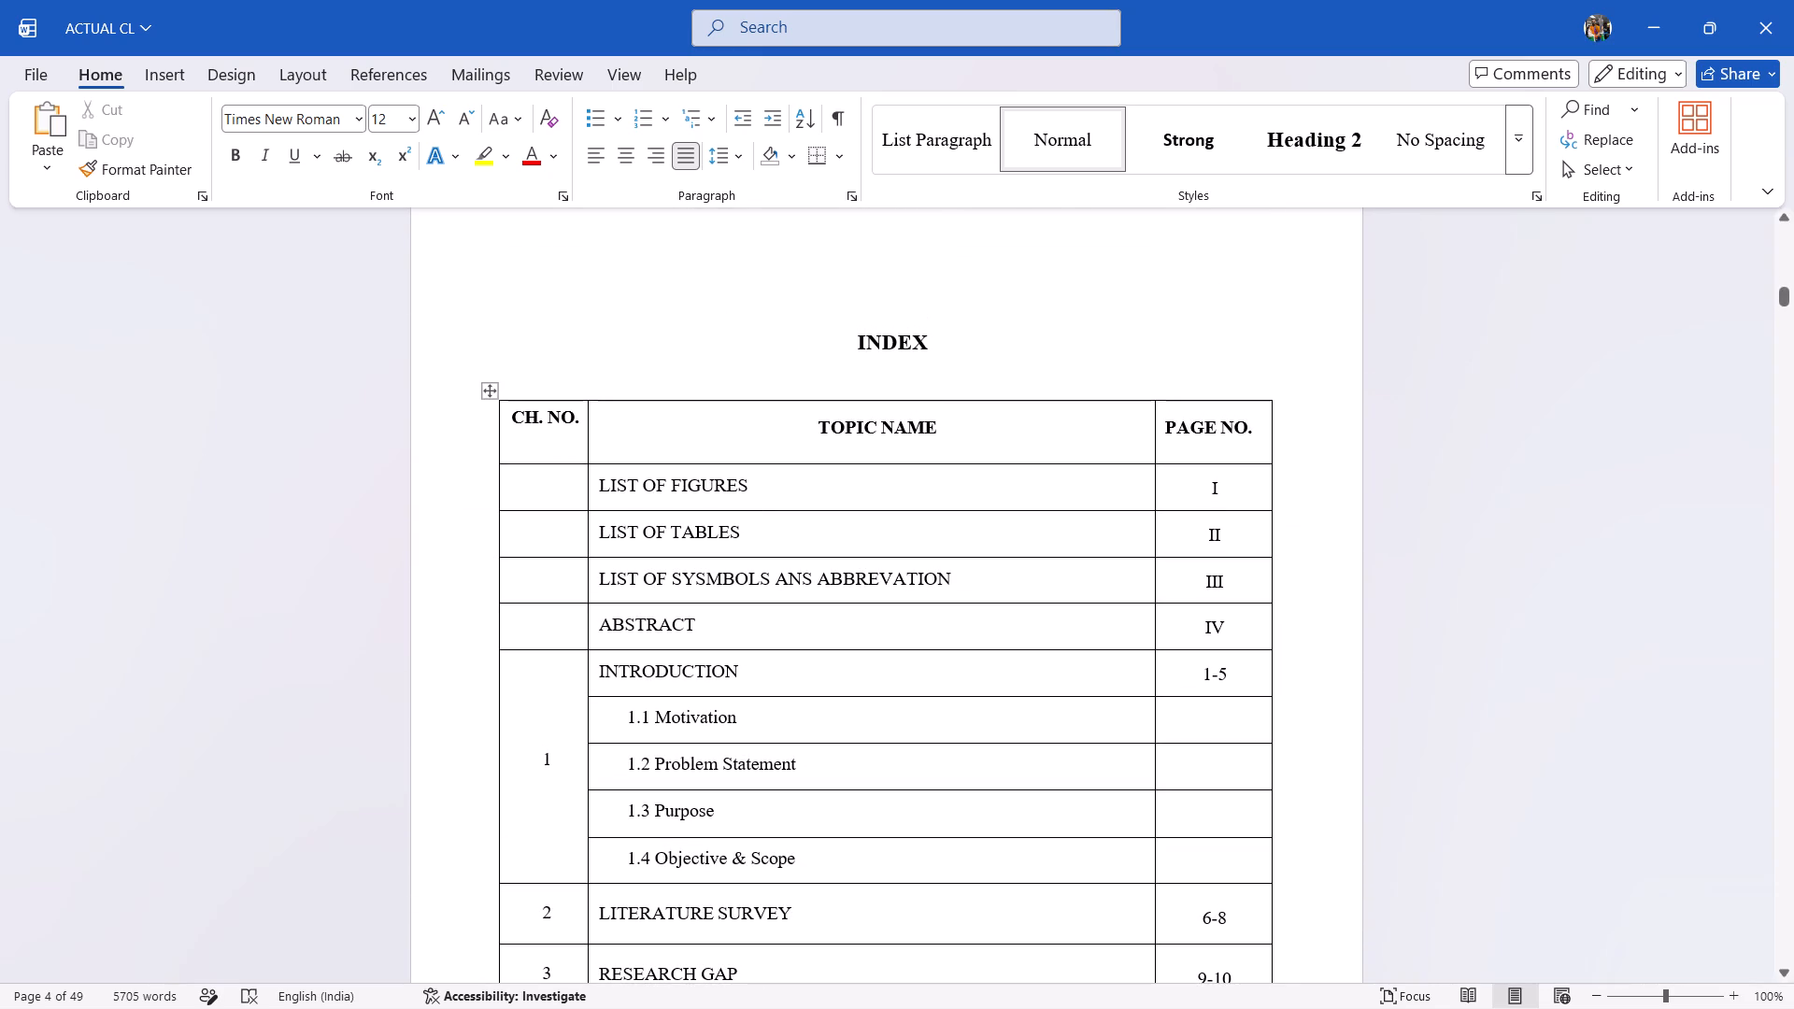
{"action": "left_click_drag", "start_coordinate": [511, 413], "coordinate": [567, 425]}
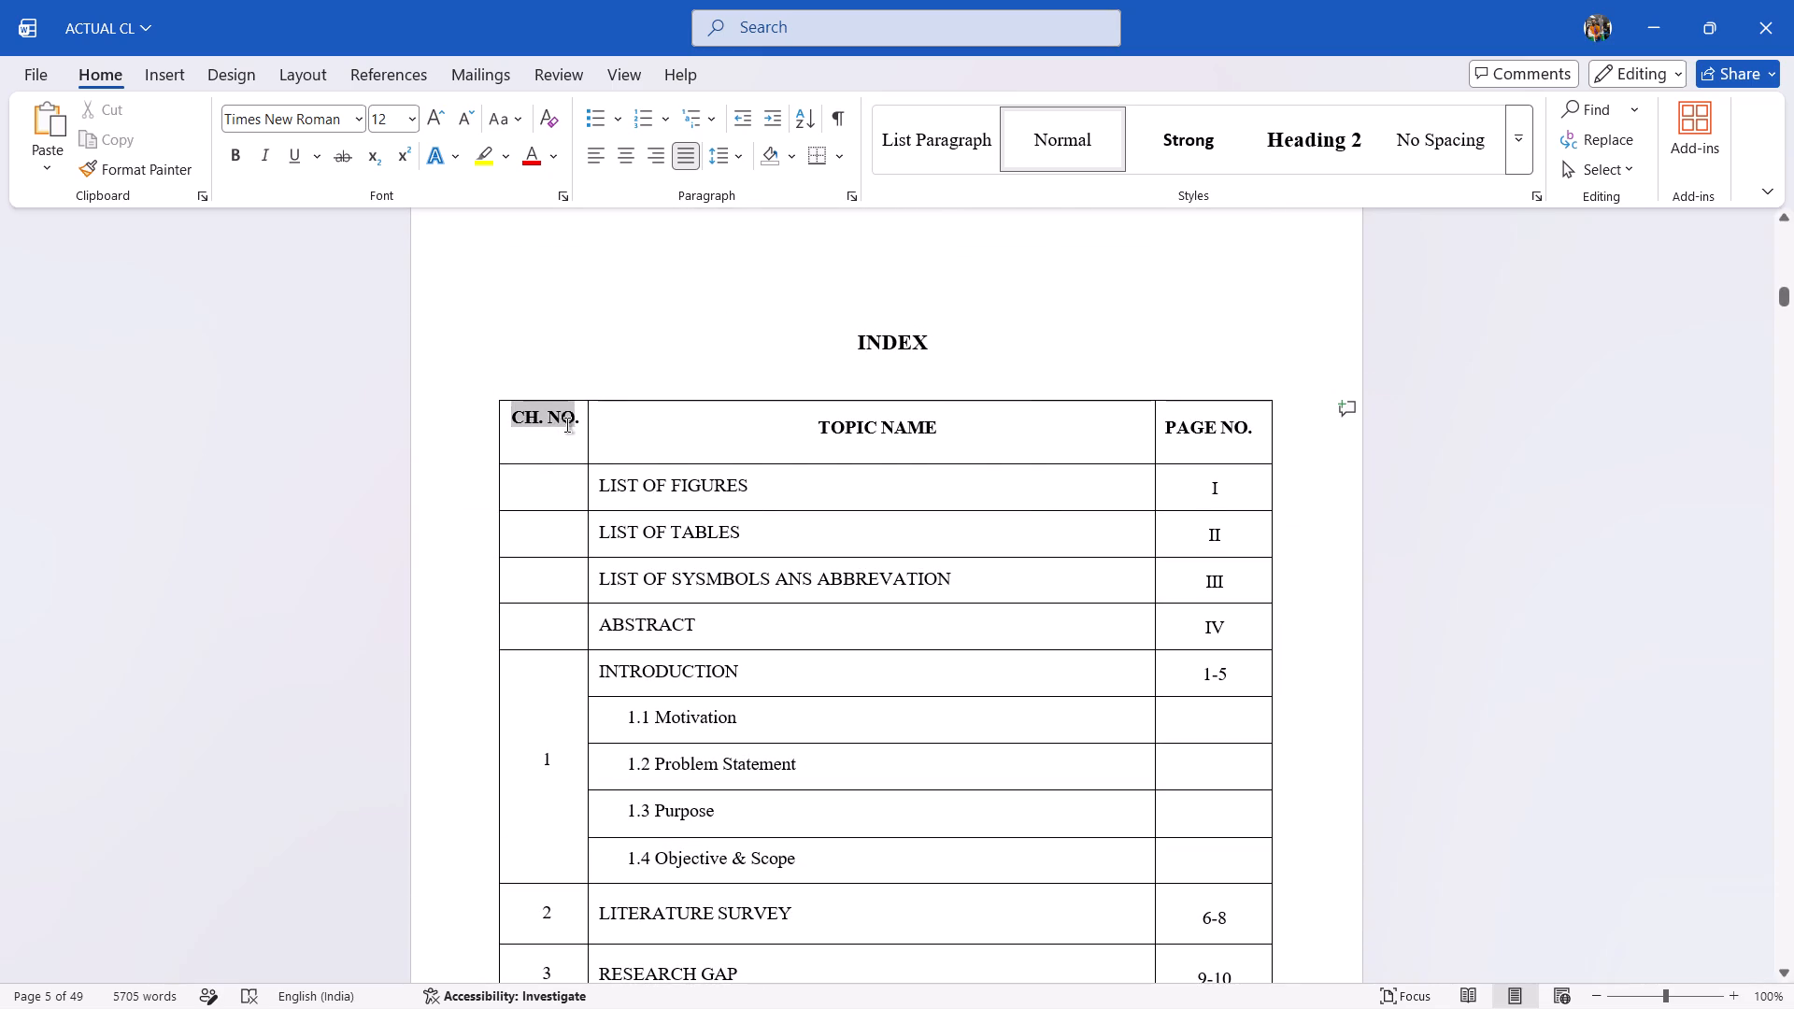
{"action": "left_click_drag", "start_coordinate": [567, 425], "coordinate": [573, 425]}
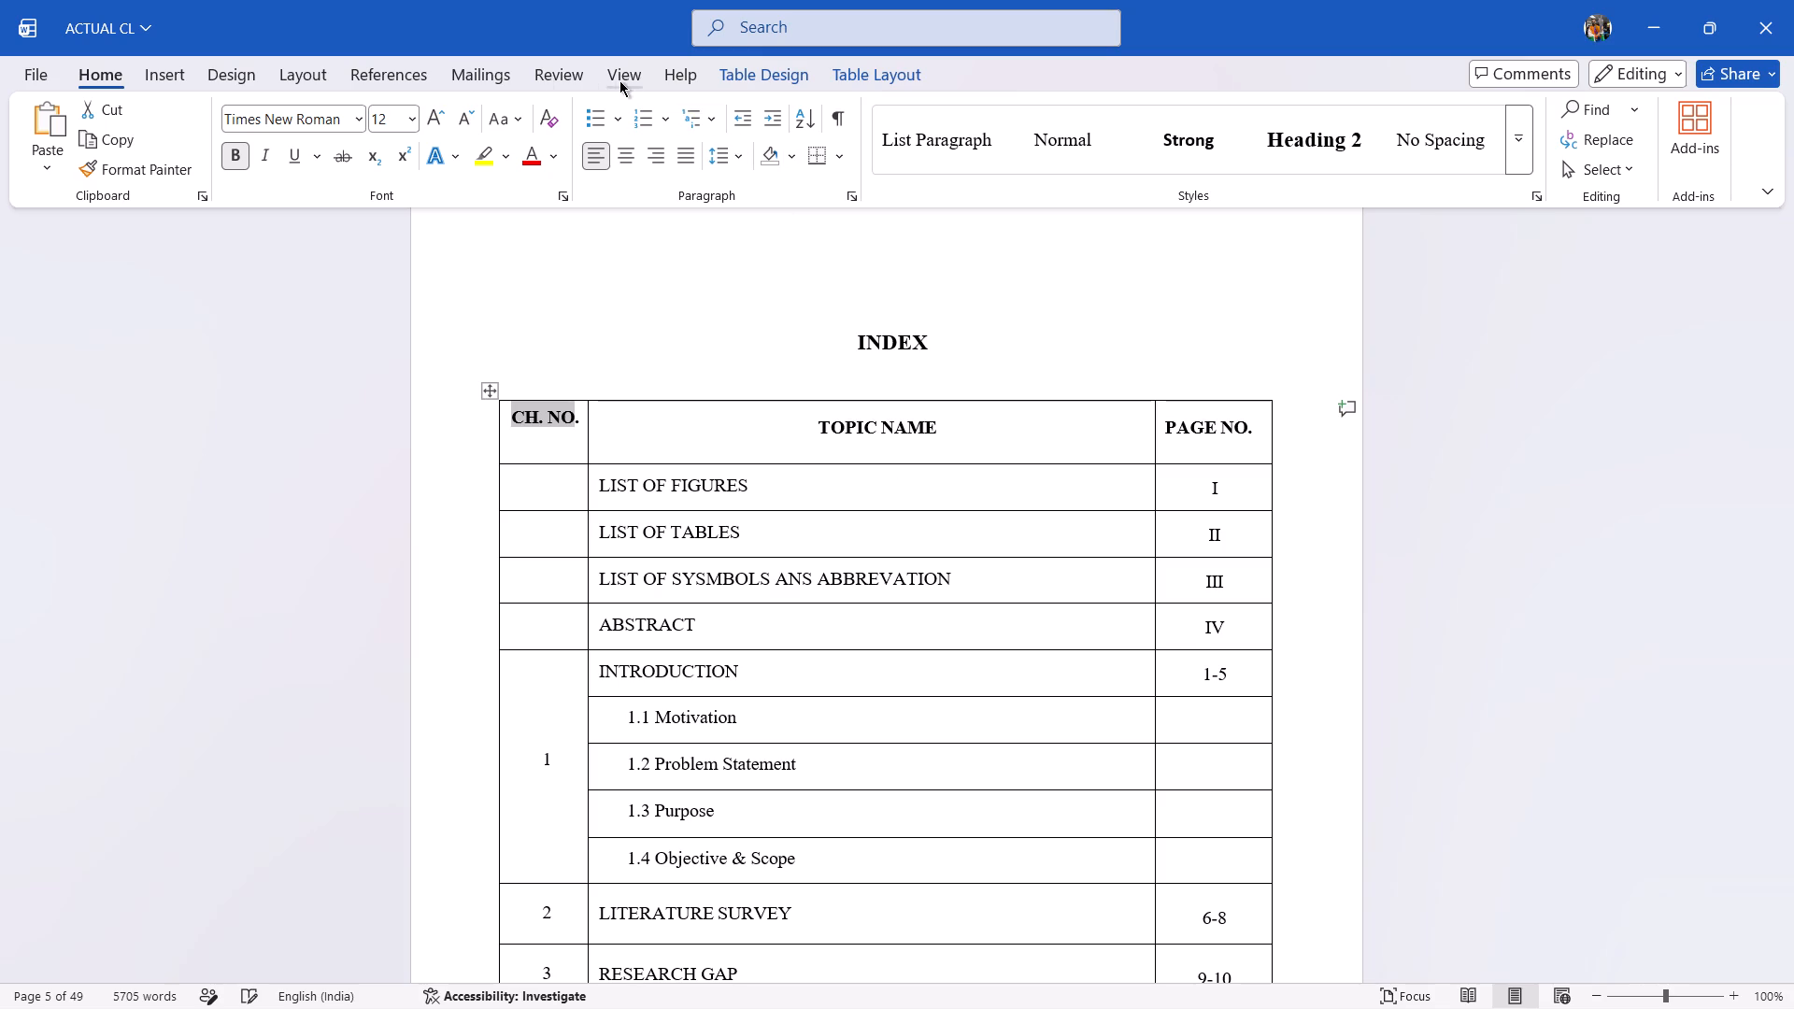
{"action": "left_click", "coordinate": [334, 64]}
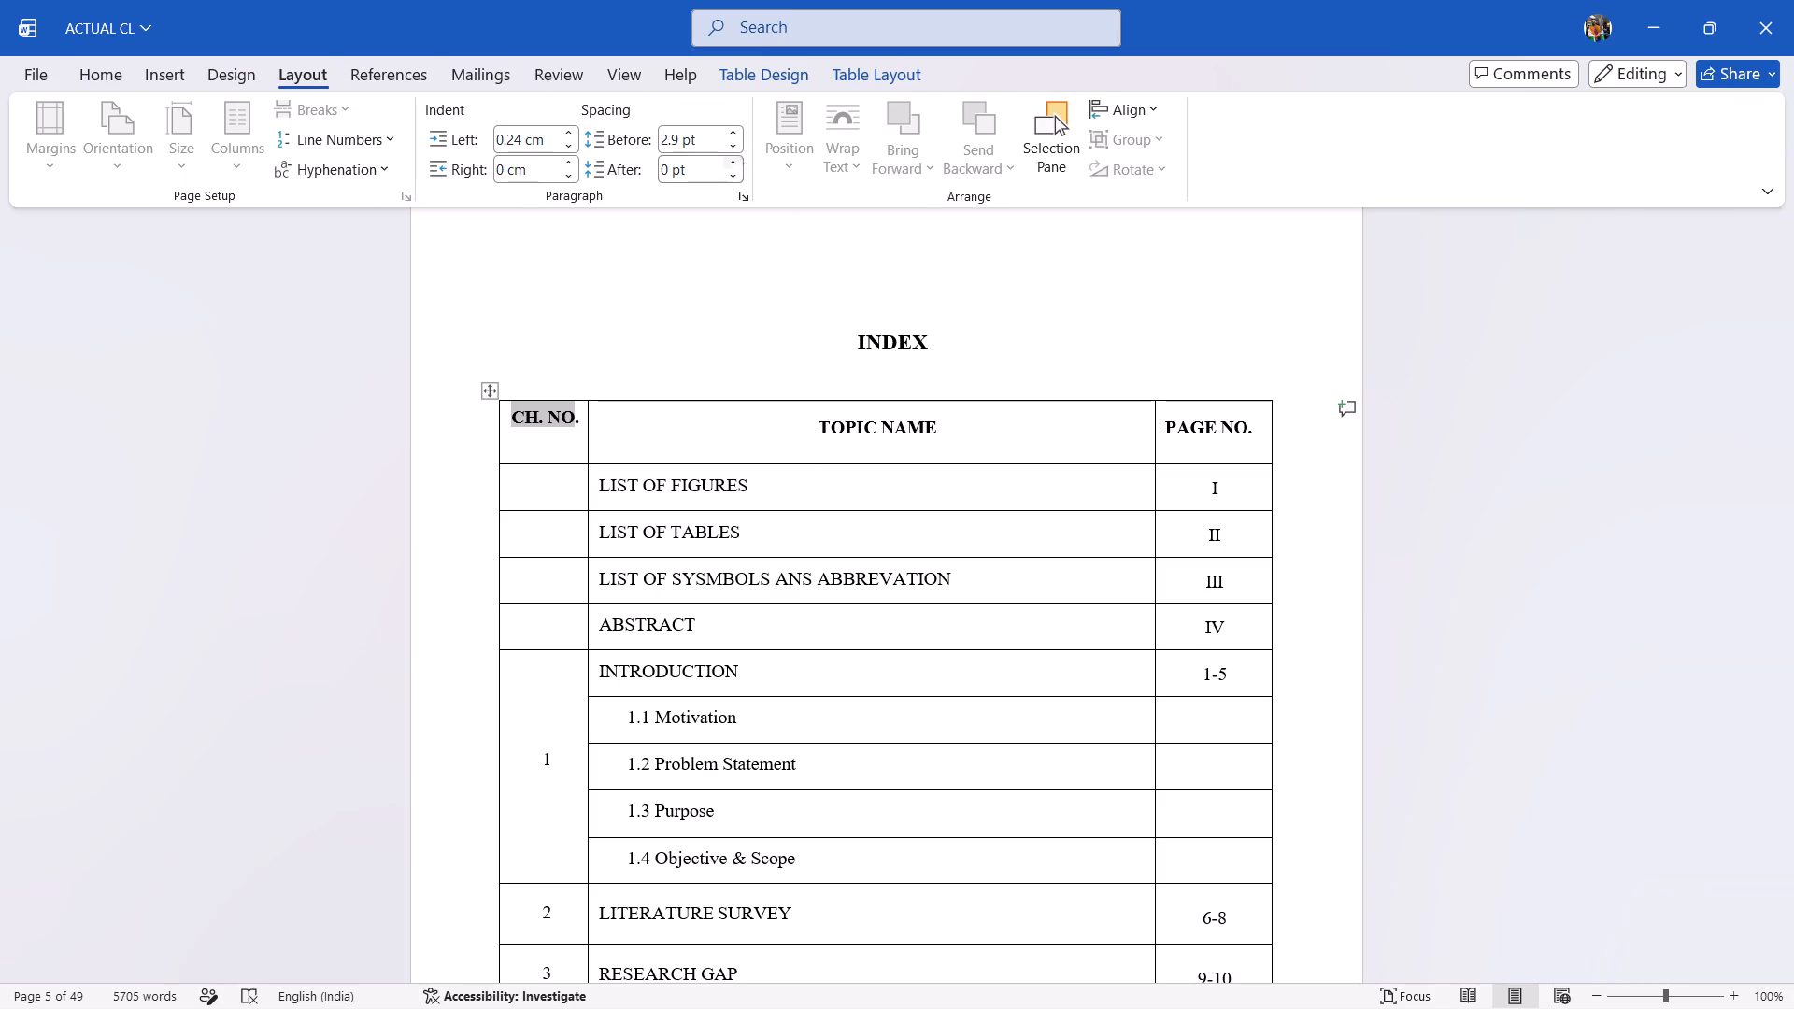
{"action": "left_click", "coordinate": [731, 130]}
{"action": "triple_click", "coordinate": [731, 130]}
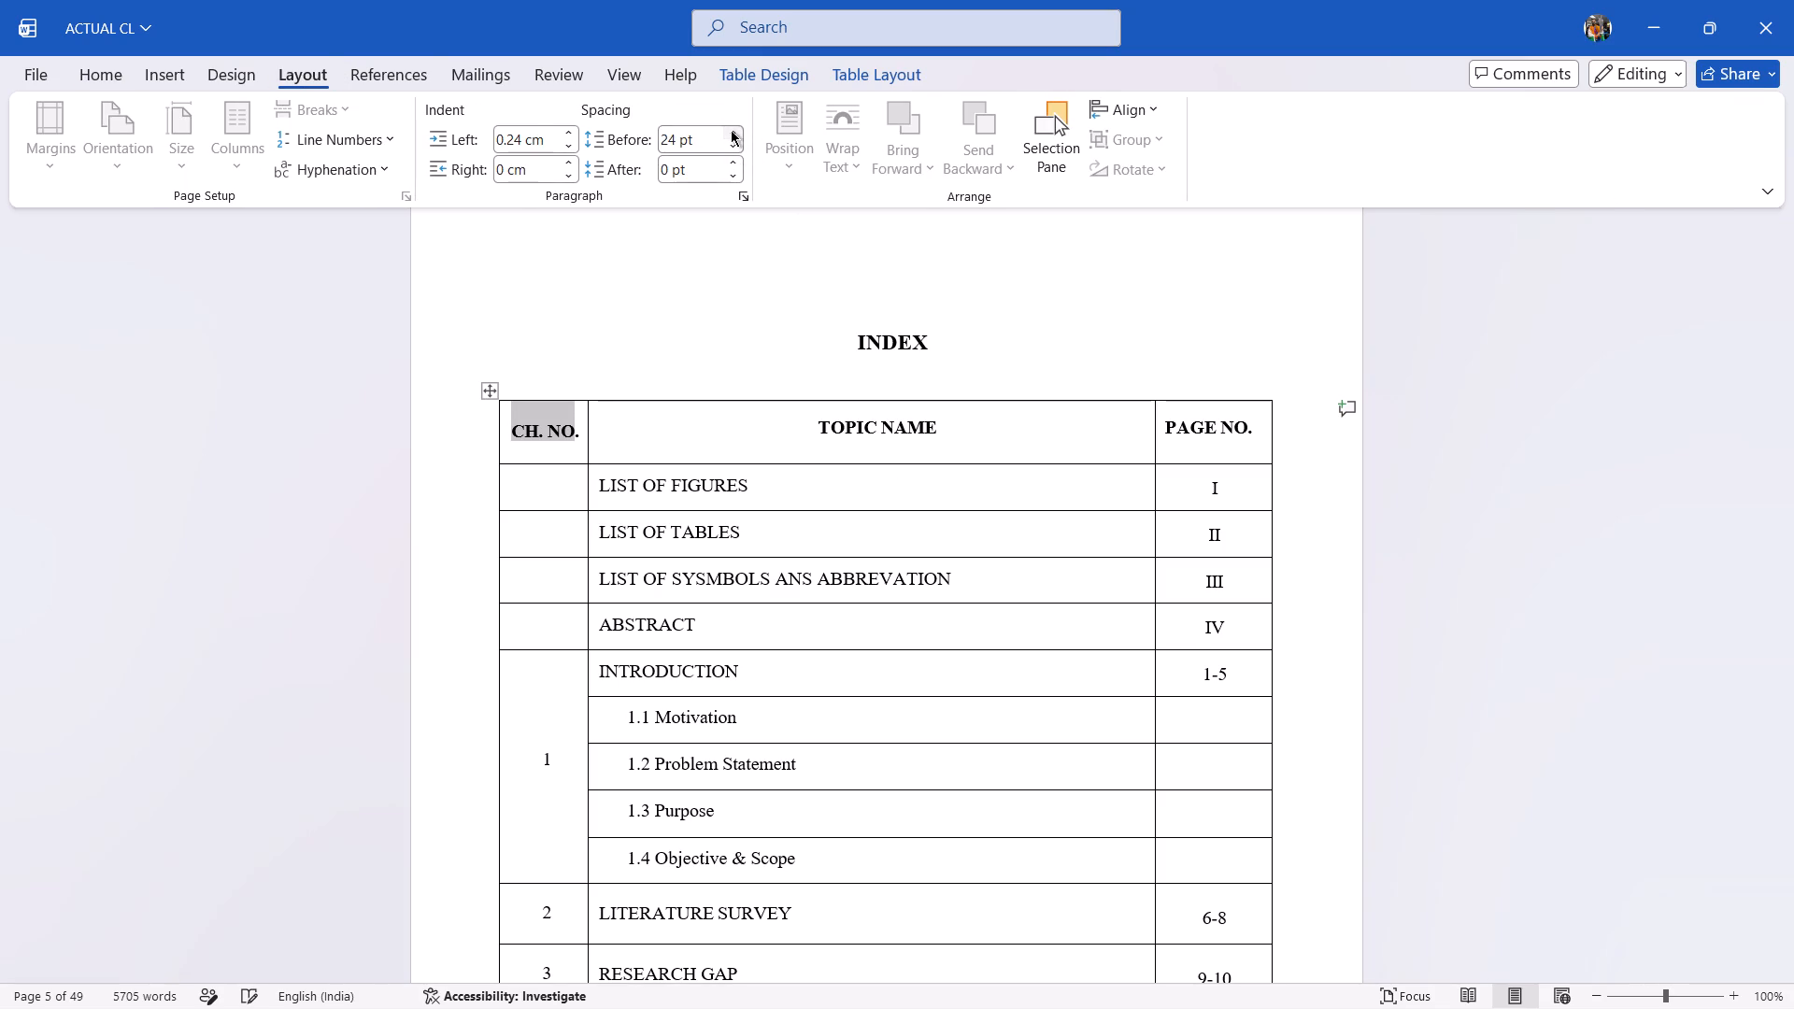
{"action": "left_click", "coordinate": [737, 148]}
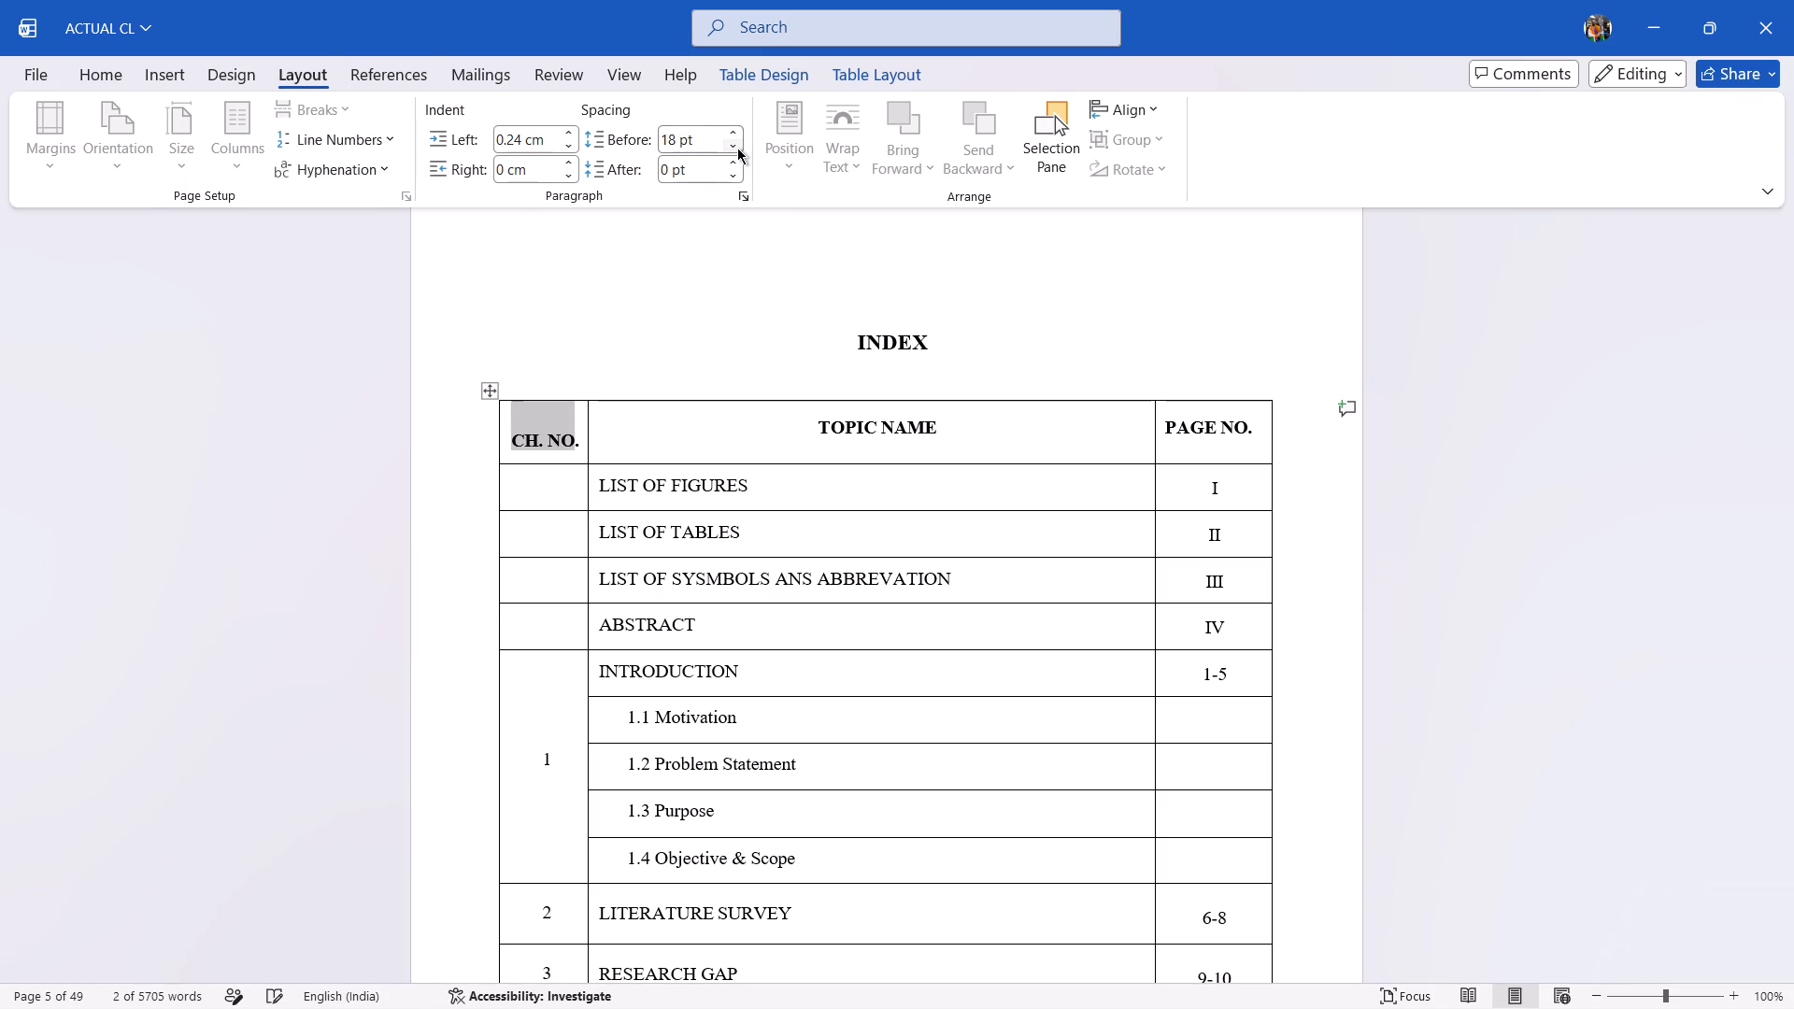
{"action": "left_click", "coordinate": [737, 148]}
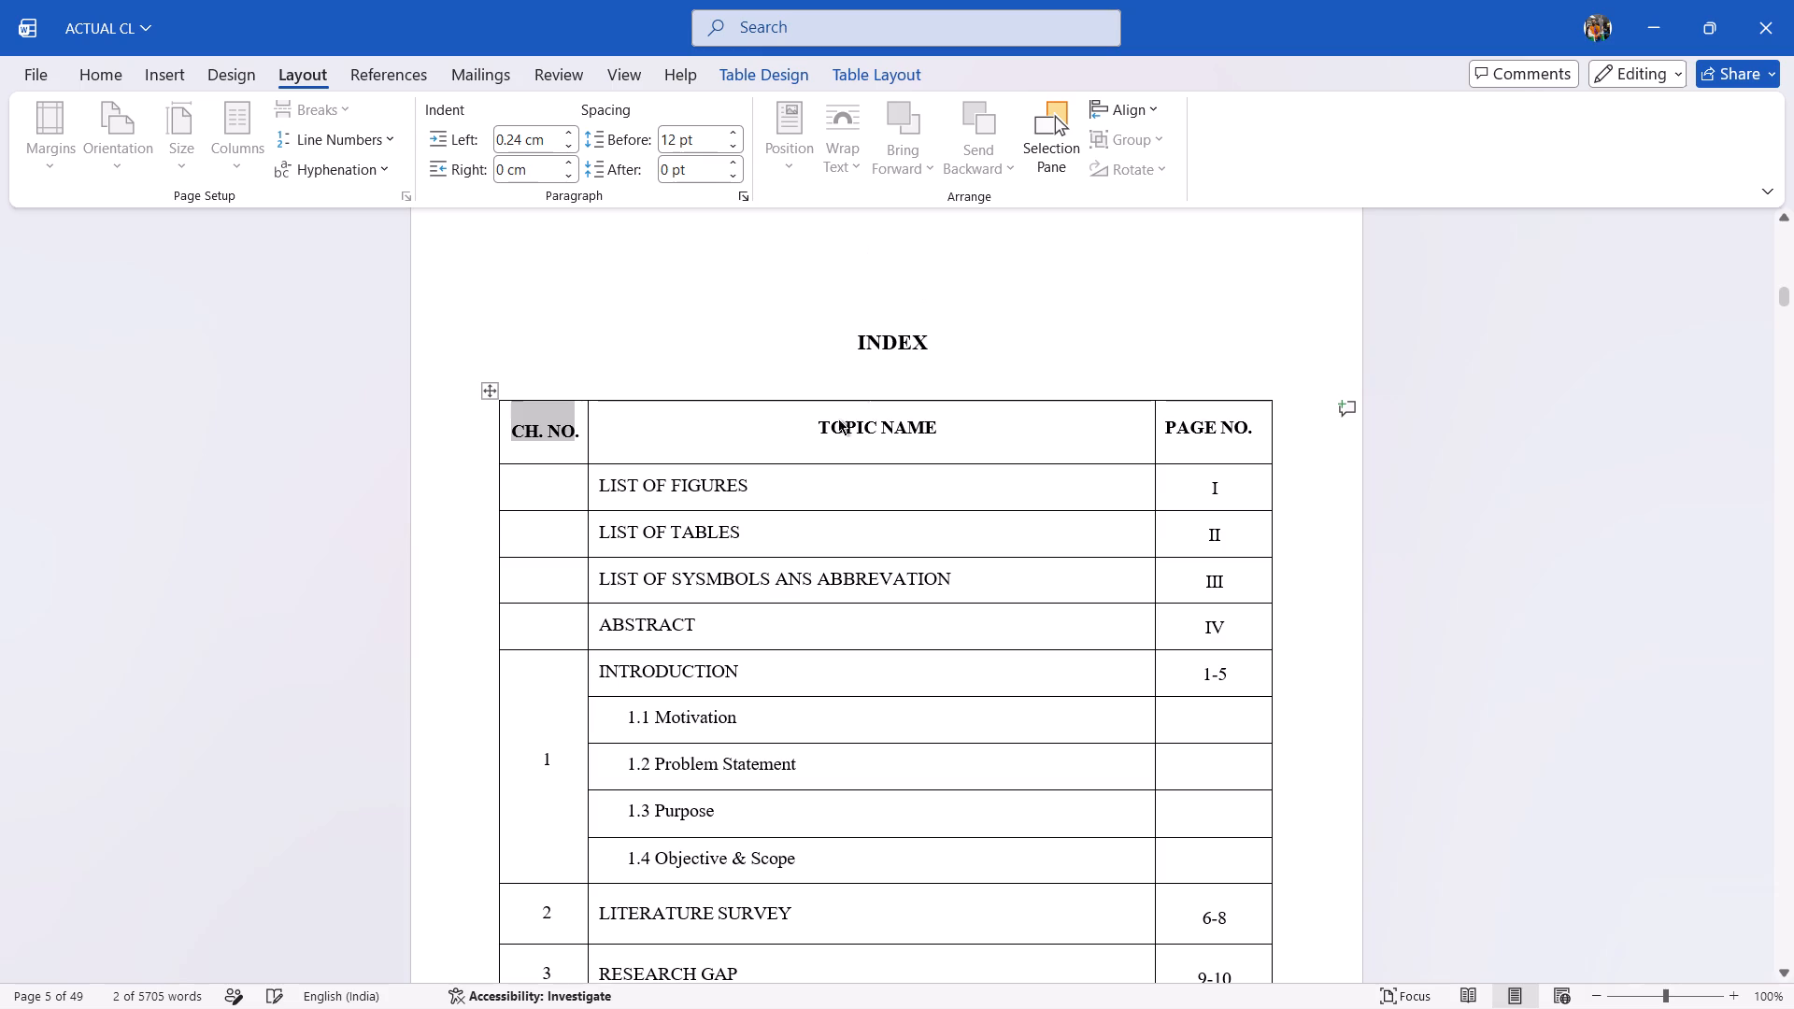
Set the spacing before the TOPIC NAME and PAGE NO. headings in the index table to 12 pt.
{"action": "left_click", "coordinate": [817, 419]}
{"action": "left_click_drag", "start_coordinate": [817, 419], "coordinate": [1260, 432]}
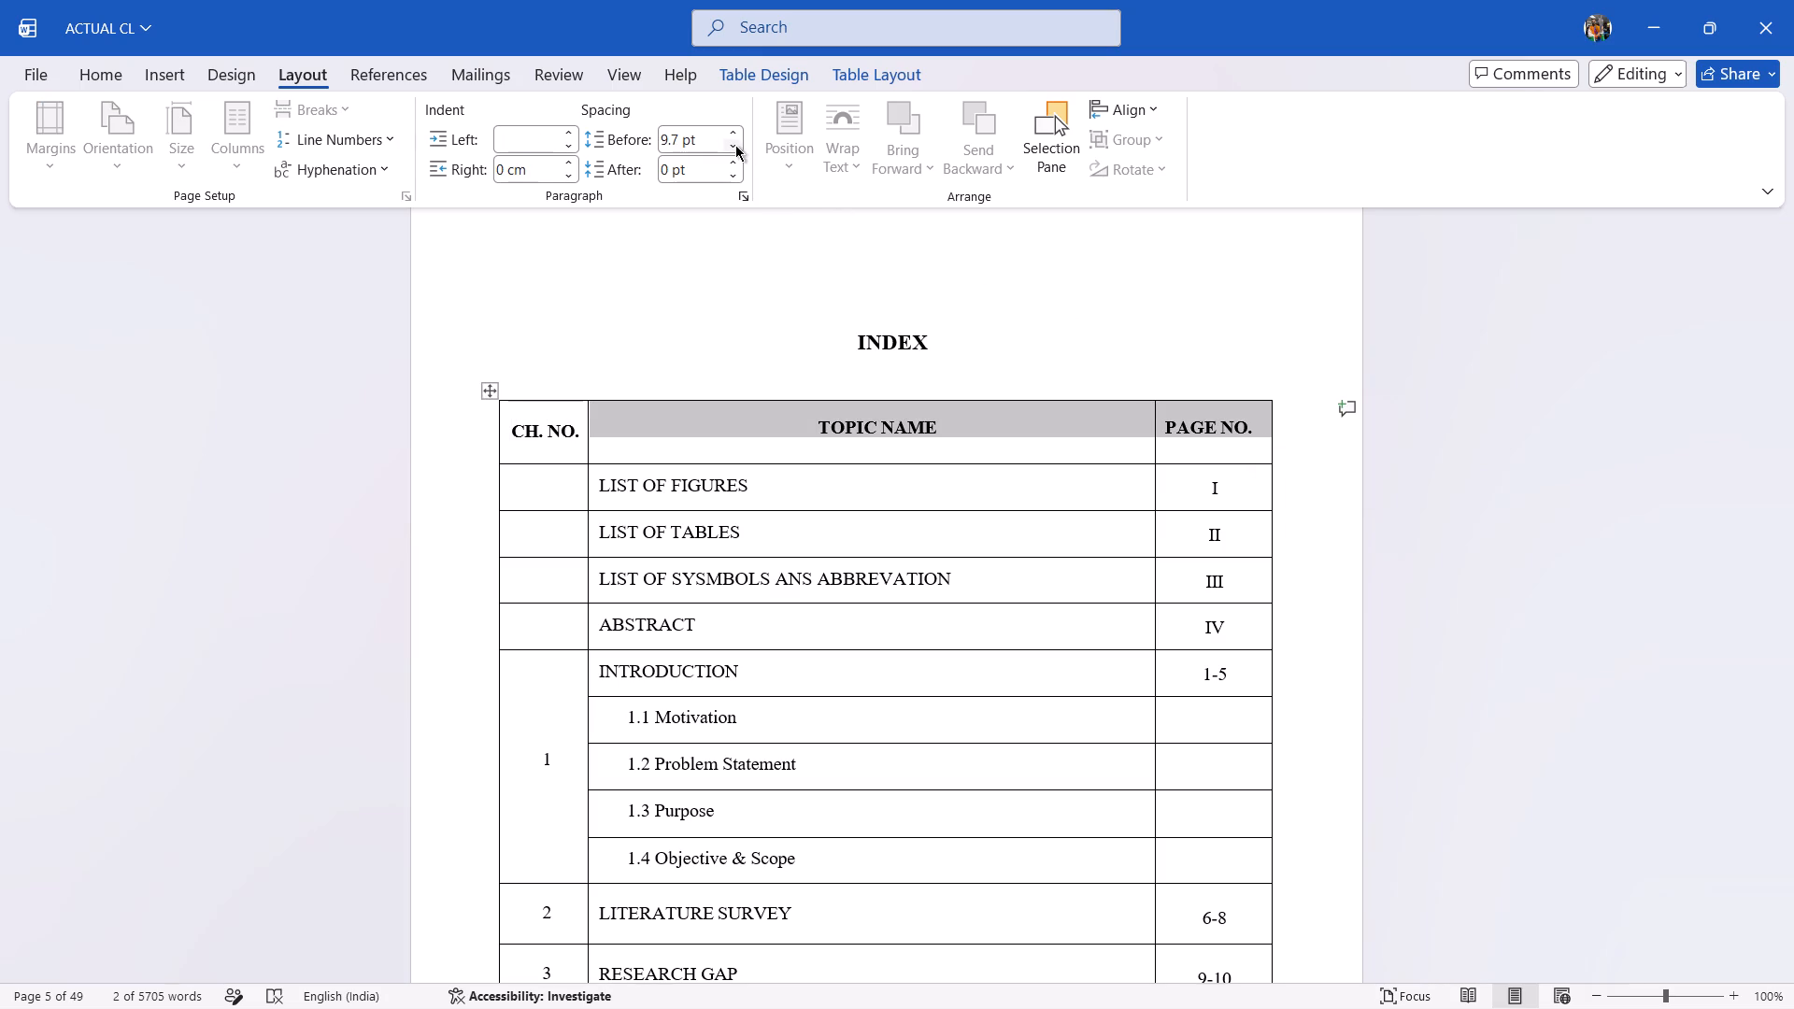
{"action": "left_click", "coordinate": [735, 145]}
{"action": "left_click", "coordinate": [735, 134]}
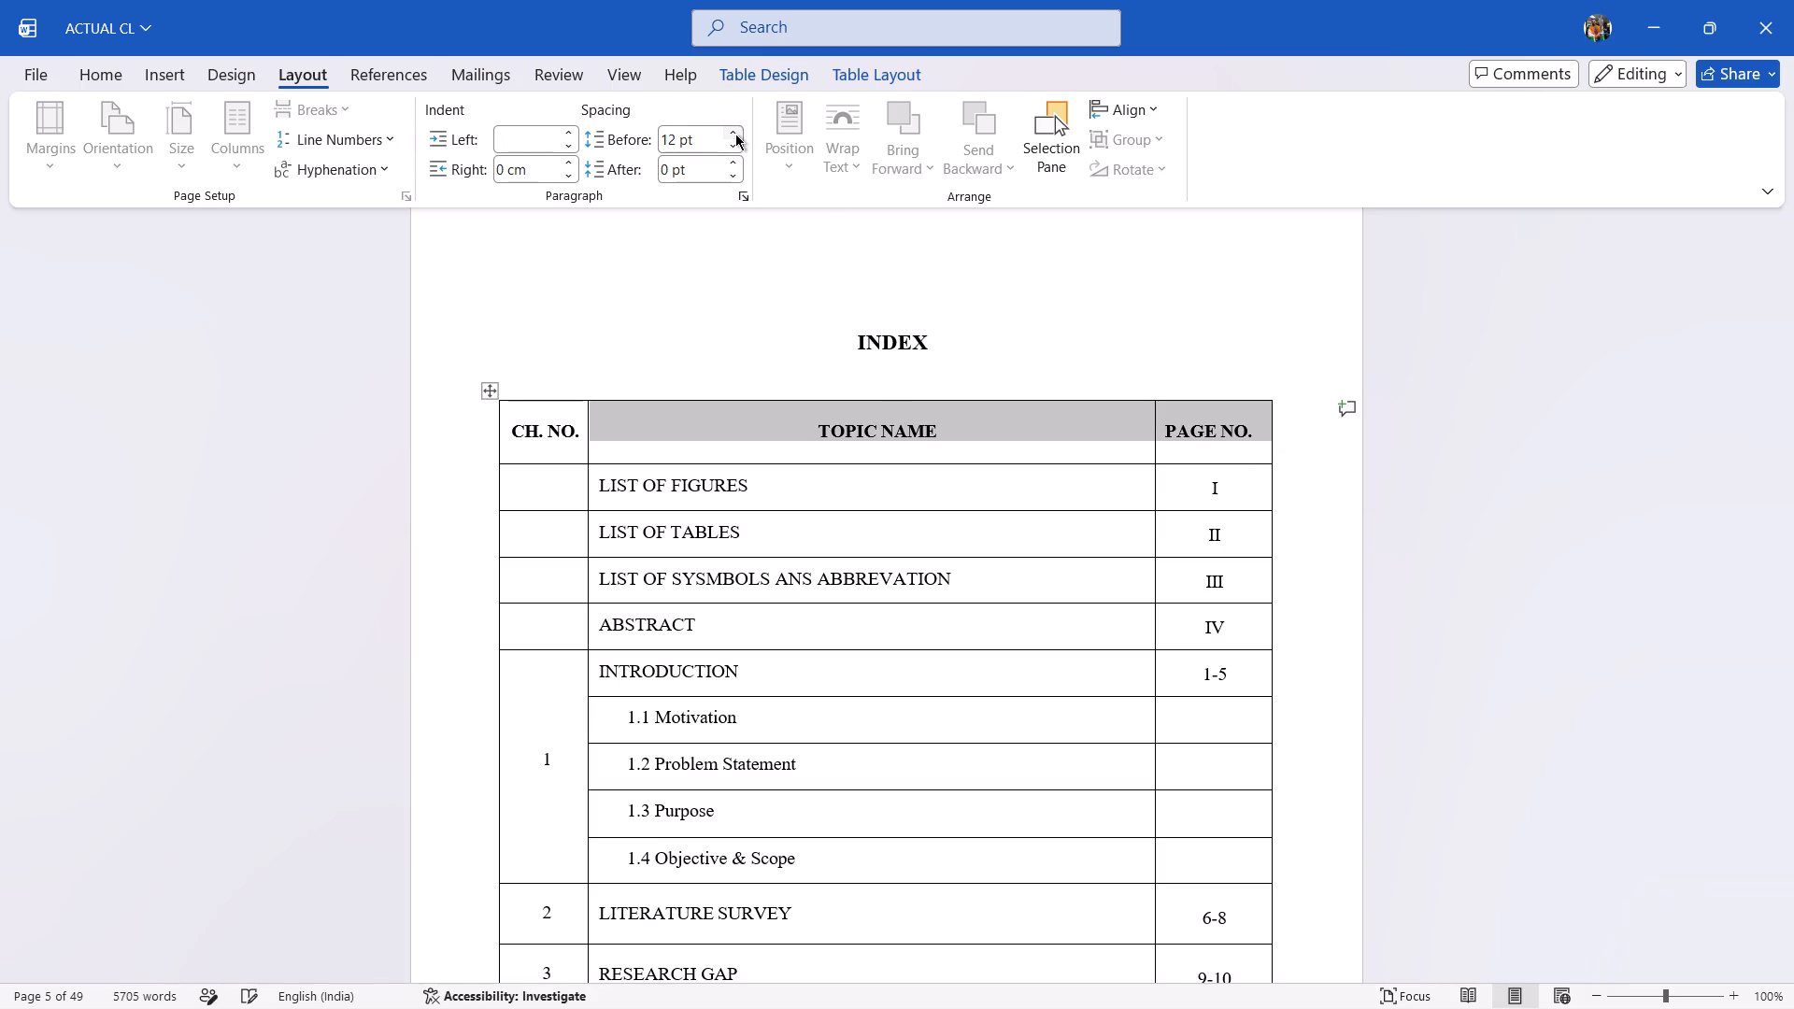
{"action": "left_click", "coordinate": [726, 254]}
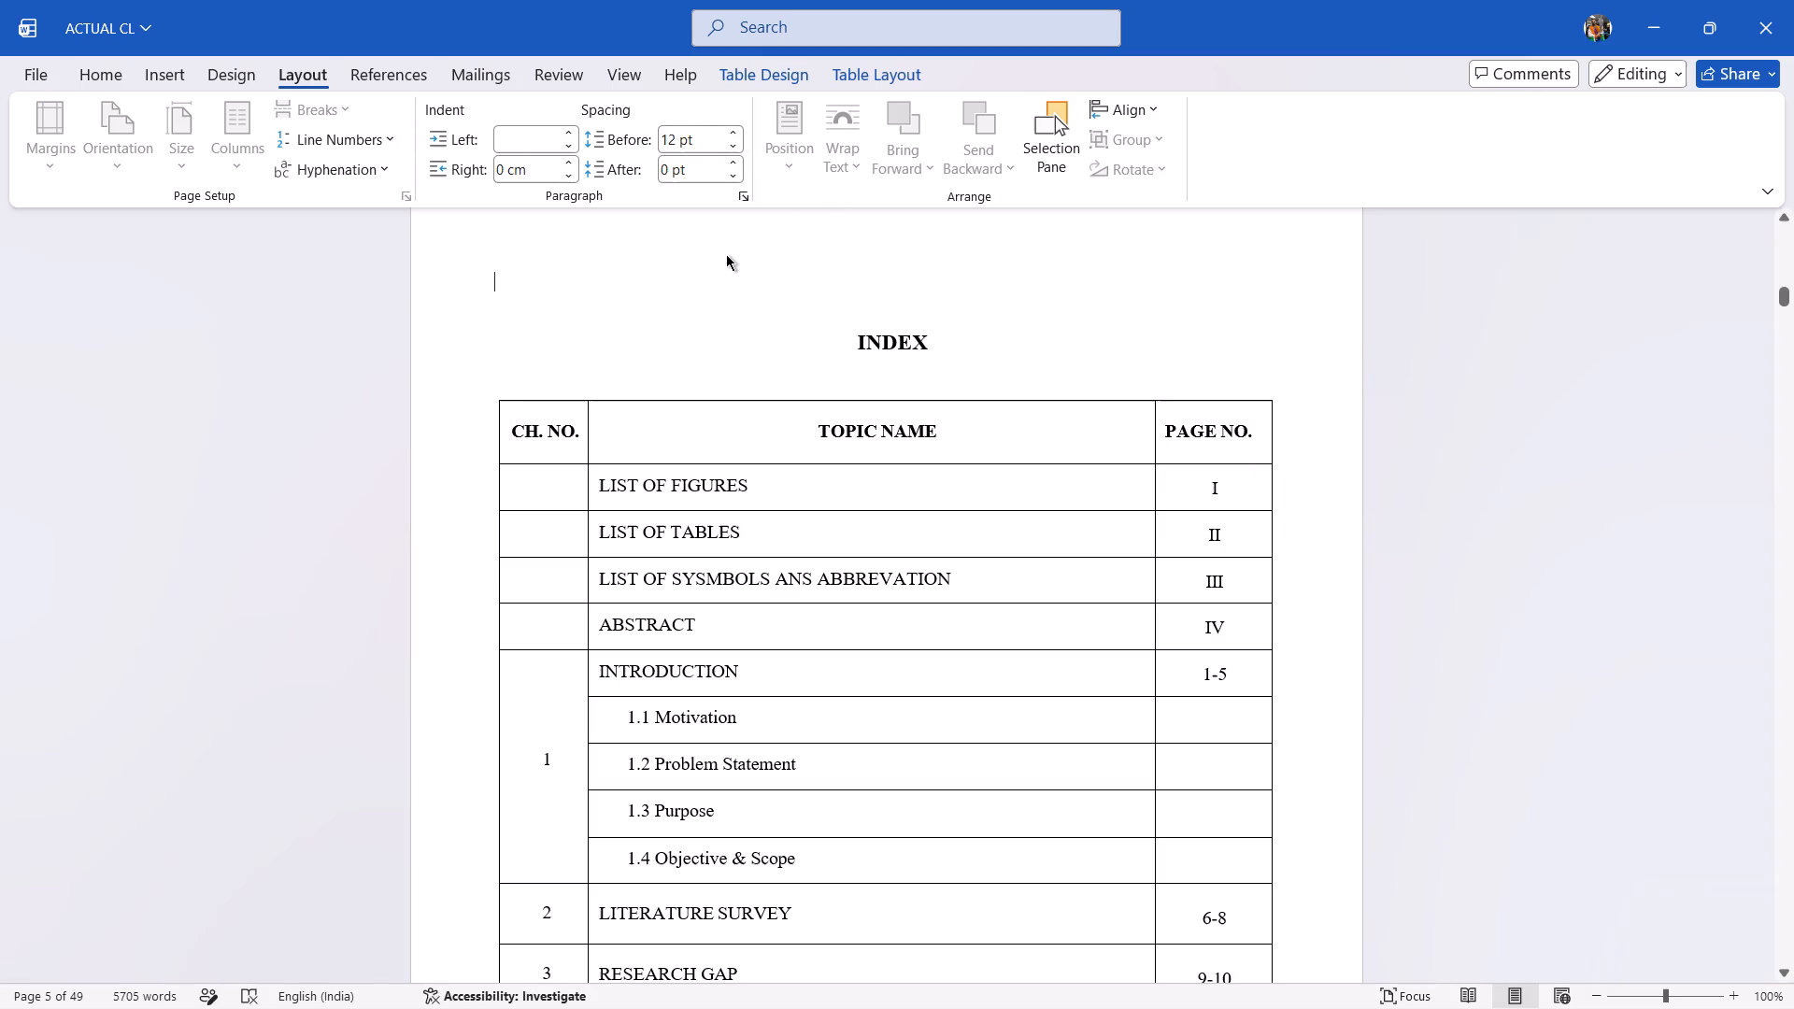
{"action": "left_click", "coordinate": [581, 430]}
Save the report.
{"action": "key", "text": "ctrl+s"}
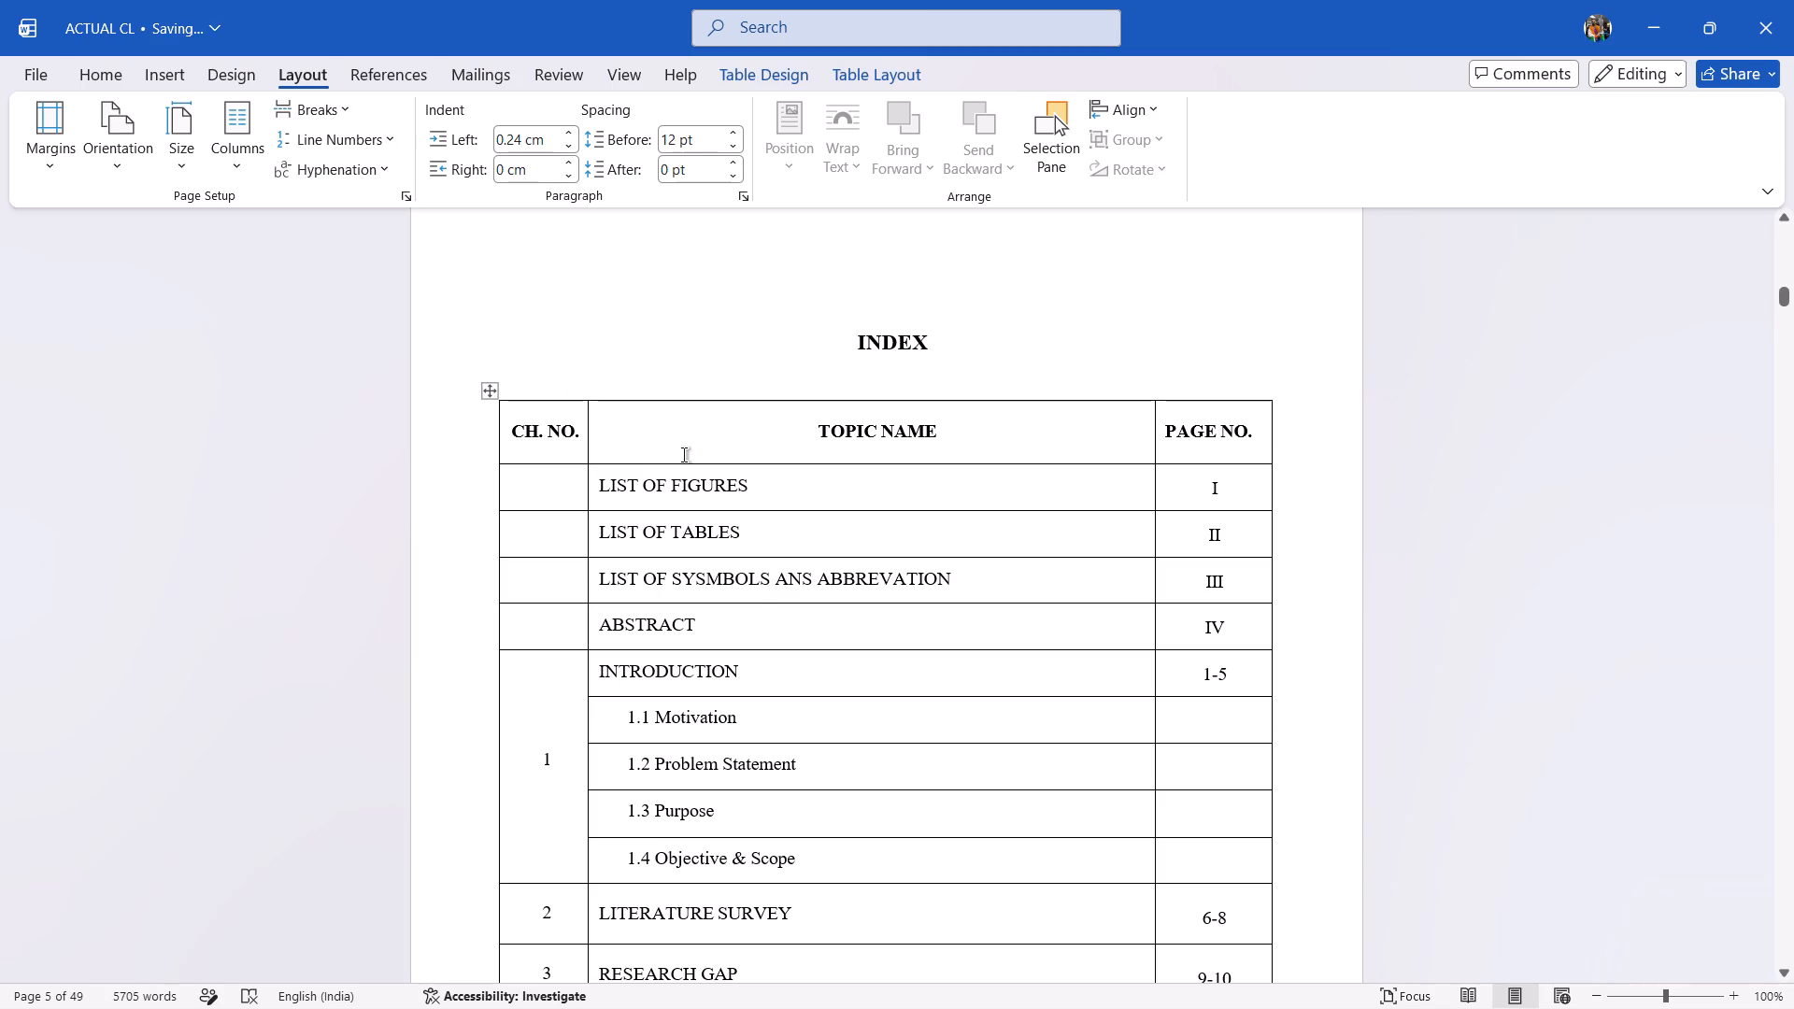
Remove all the leading spaces before 1.1 Motivation in the index table.
{"action": "scroll", "coordinate": [760, 605], "scroll_direction": "down", "scroll_amount": 6}
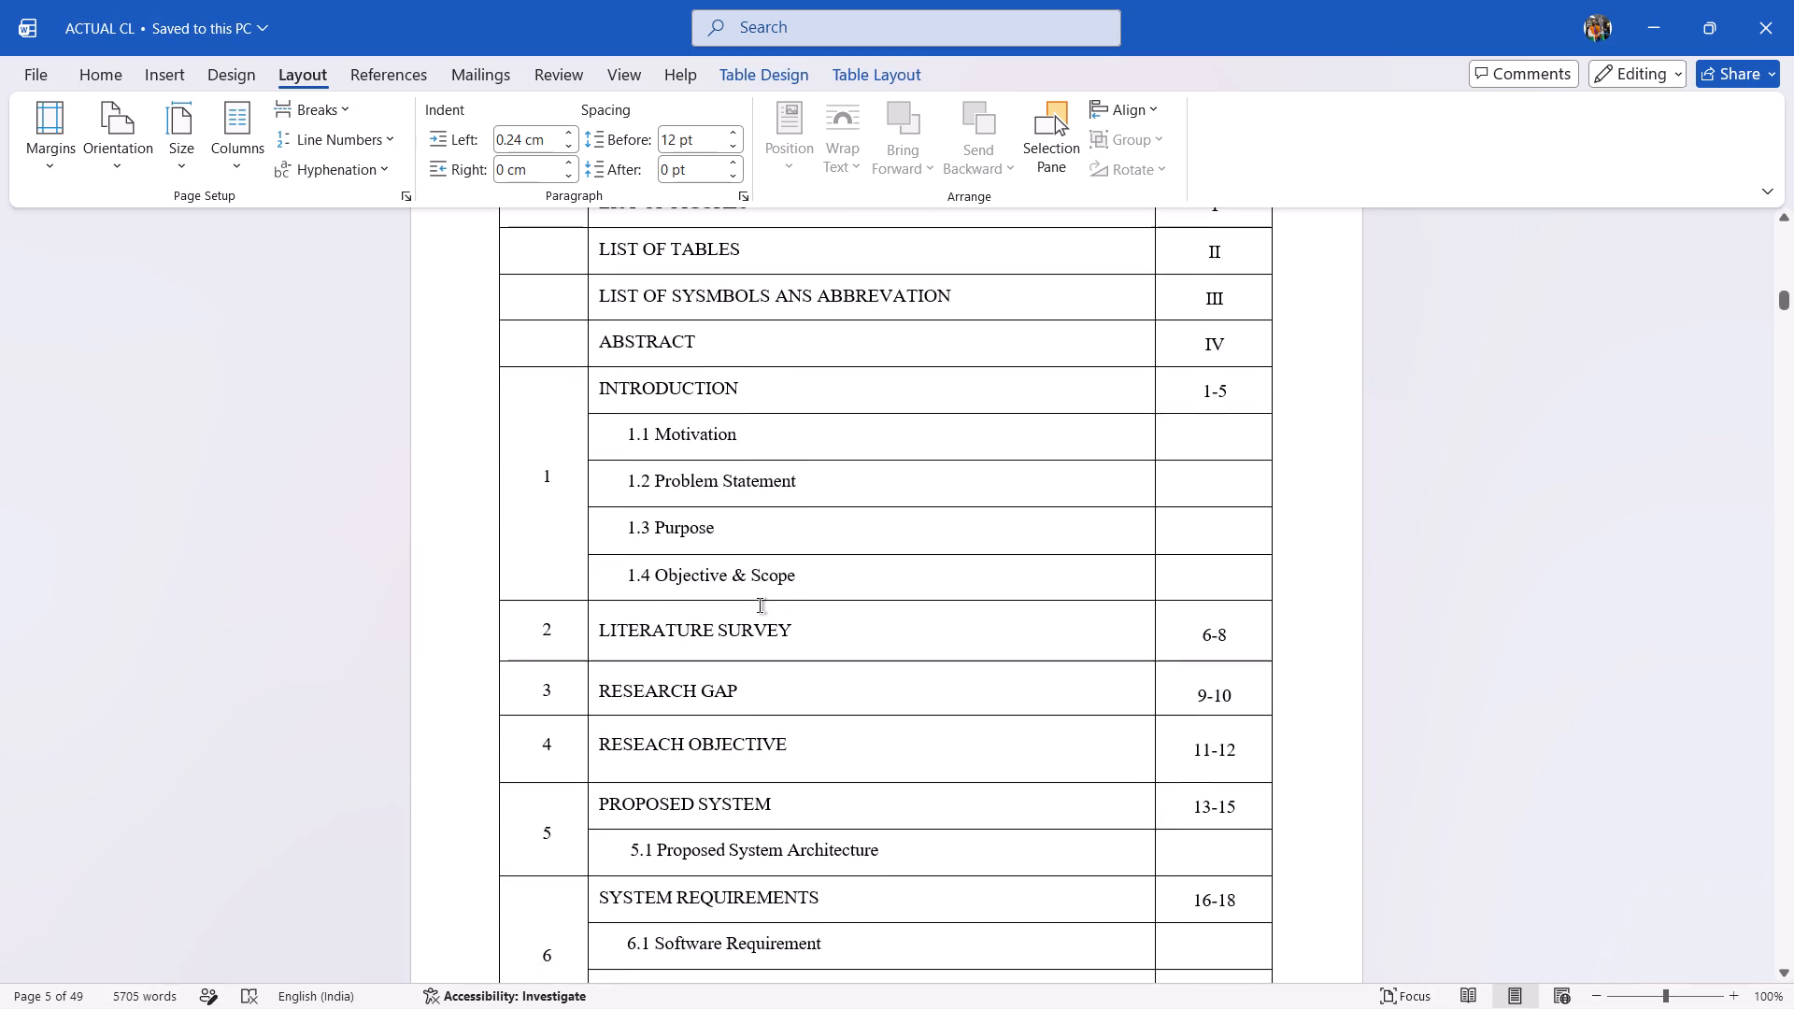
{"action": "scroll", "coordinate": [760, 605], "scroll_direction": "down", "scroll_amount": 1}
{"action": "left_click", "coordinate": [625, 435]}
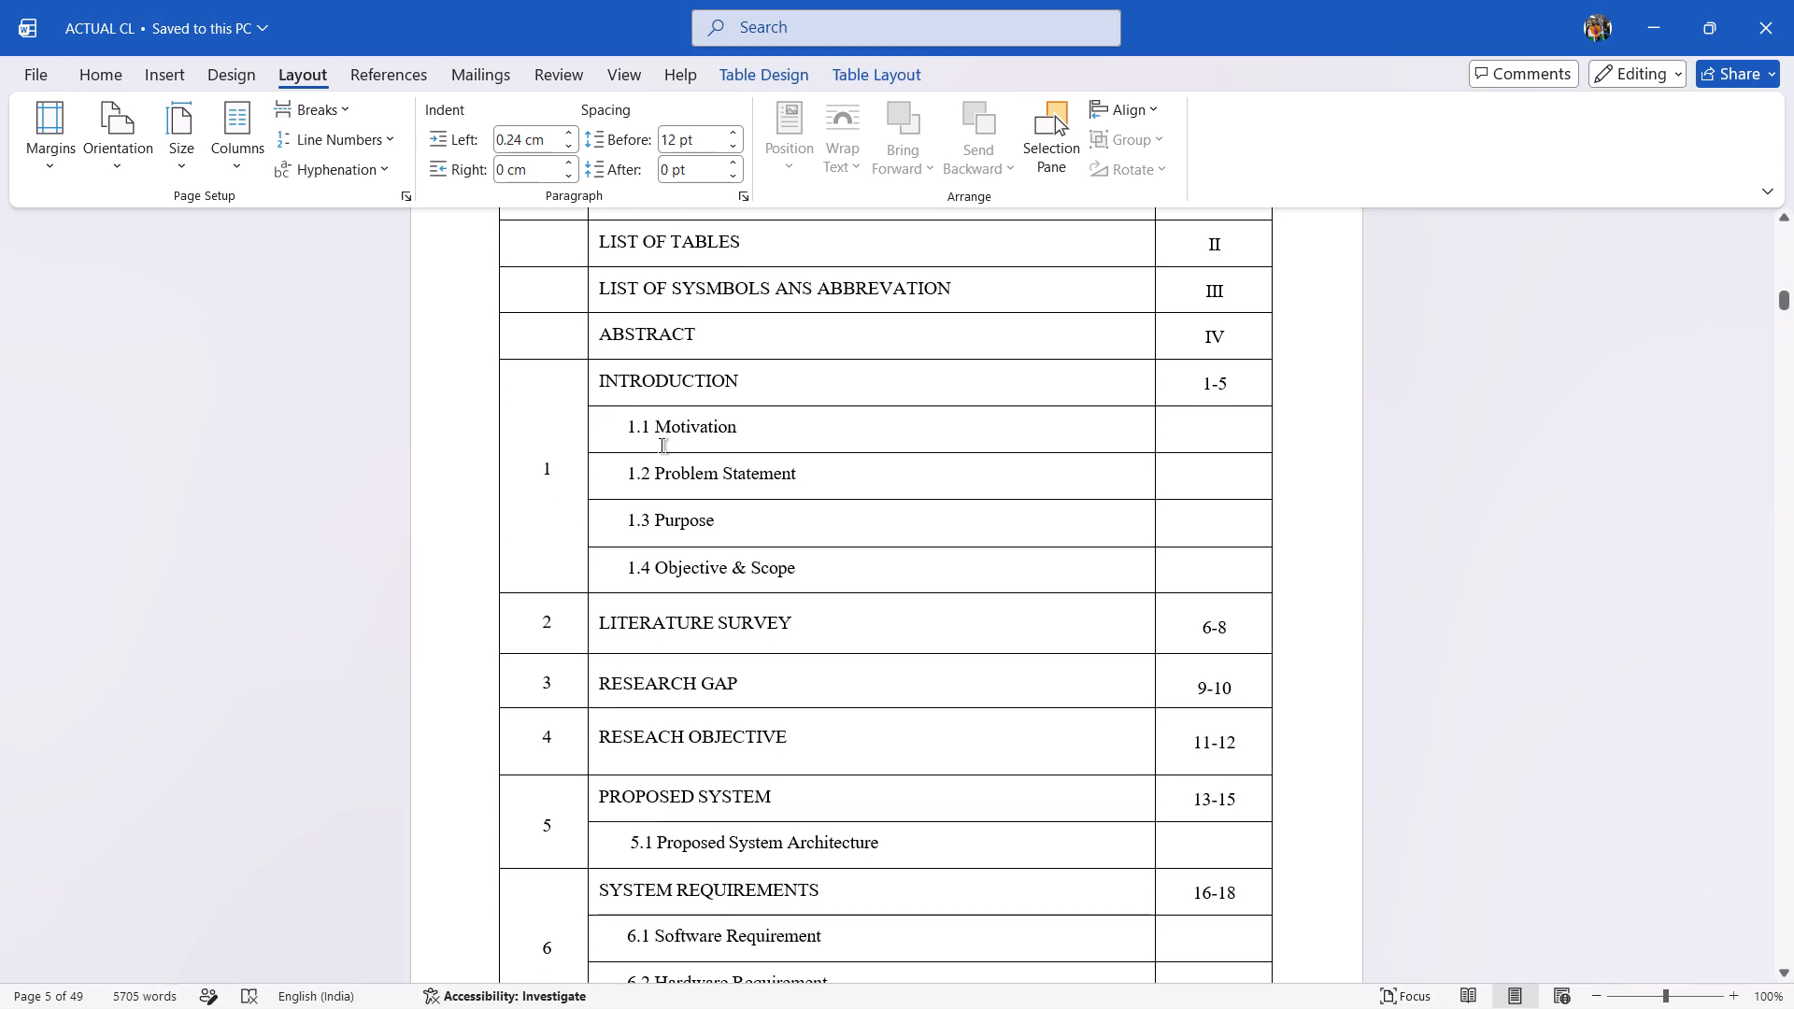
{"action": "key", "text": "BackSpace"}
{"action": "key", "text": "BackSpace"}
{"action": "key", "text": "BackSpace"}
{"action": "key", "text": "BackSpace"}
{"action": "key", "text": "BackSpace"}
{"action": "key", "text": "BackSpace"}
{"action": "key", "text": "BackSpace"}
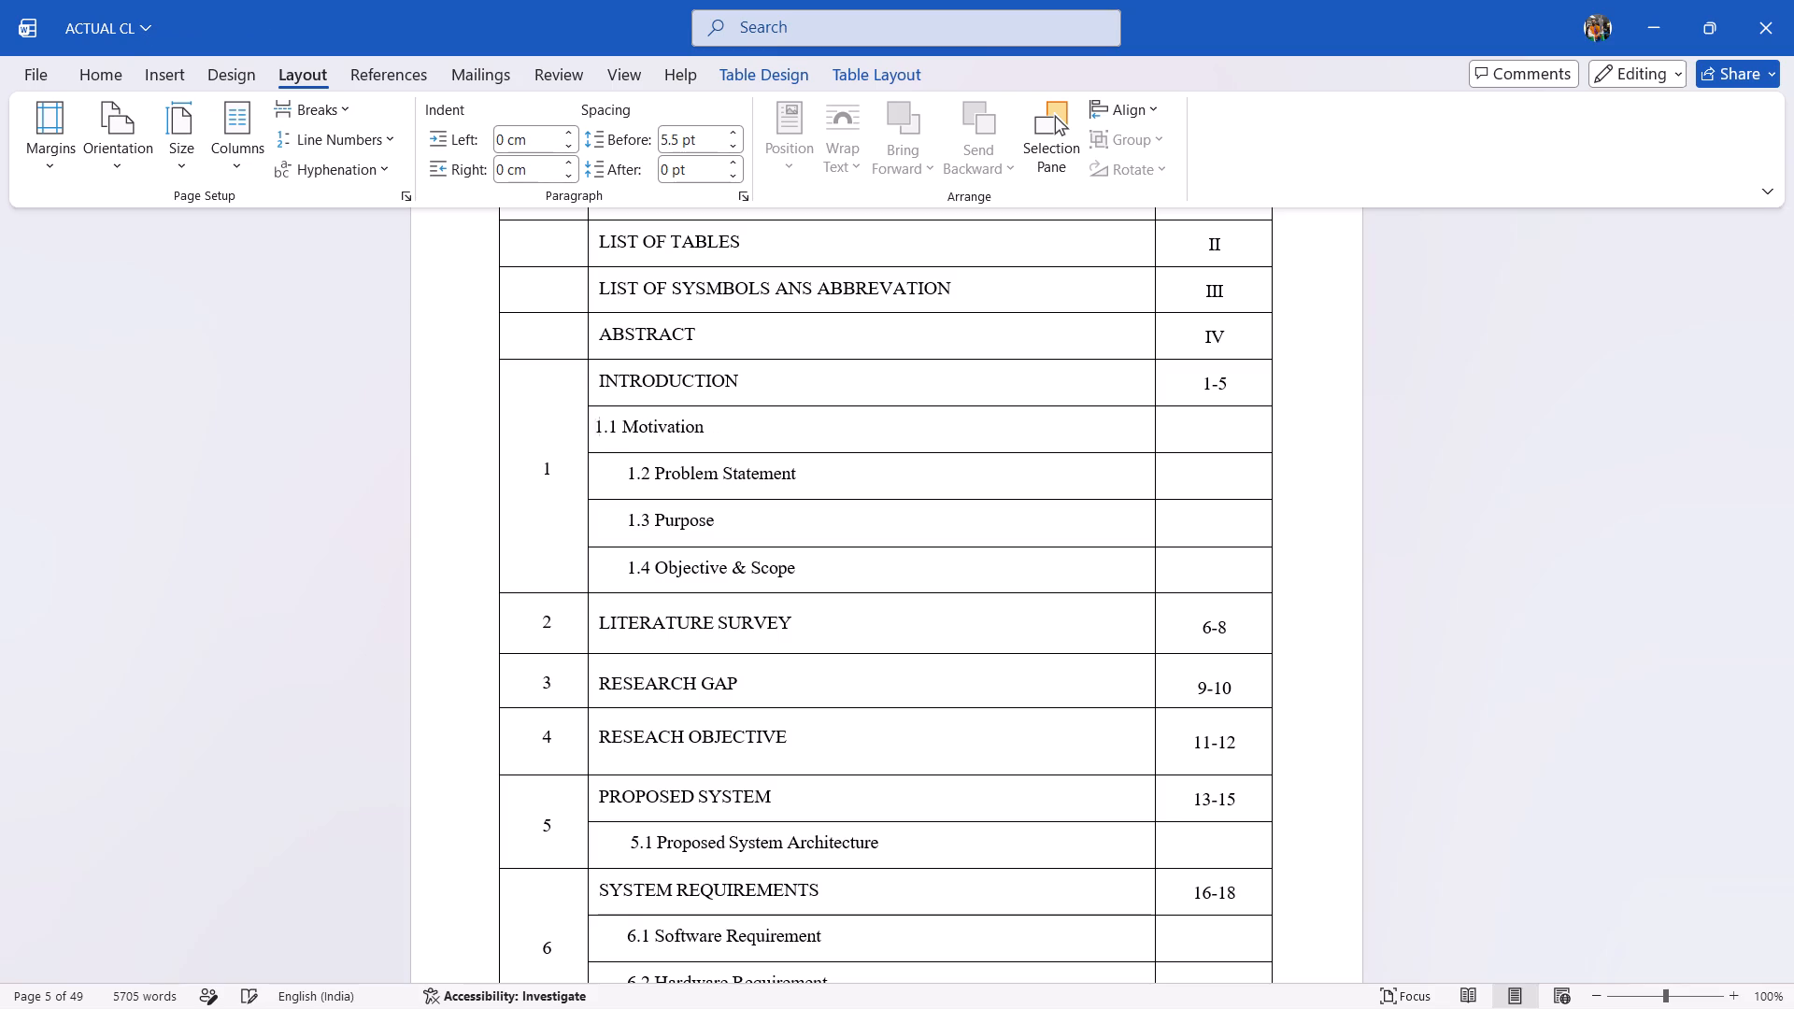
{"action": "key", "text": "BackSpace"}
{"action": "key", "text": "BackSpace"}
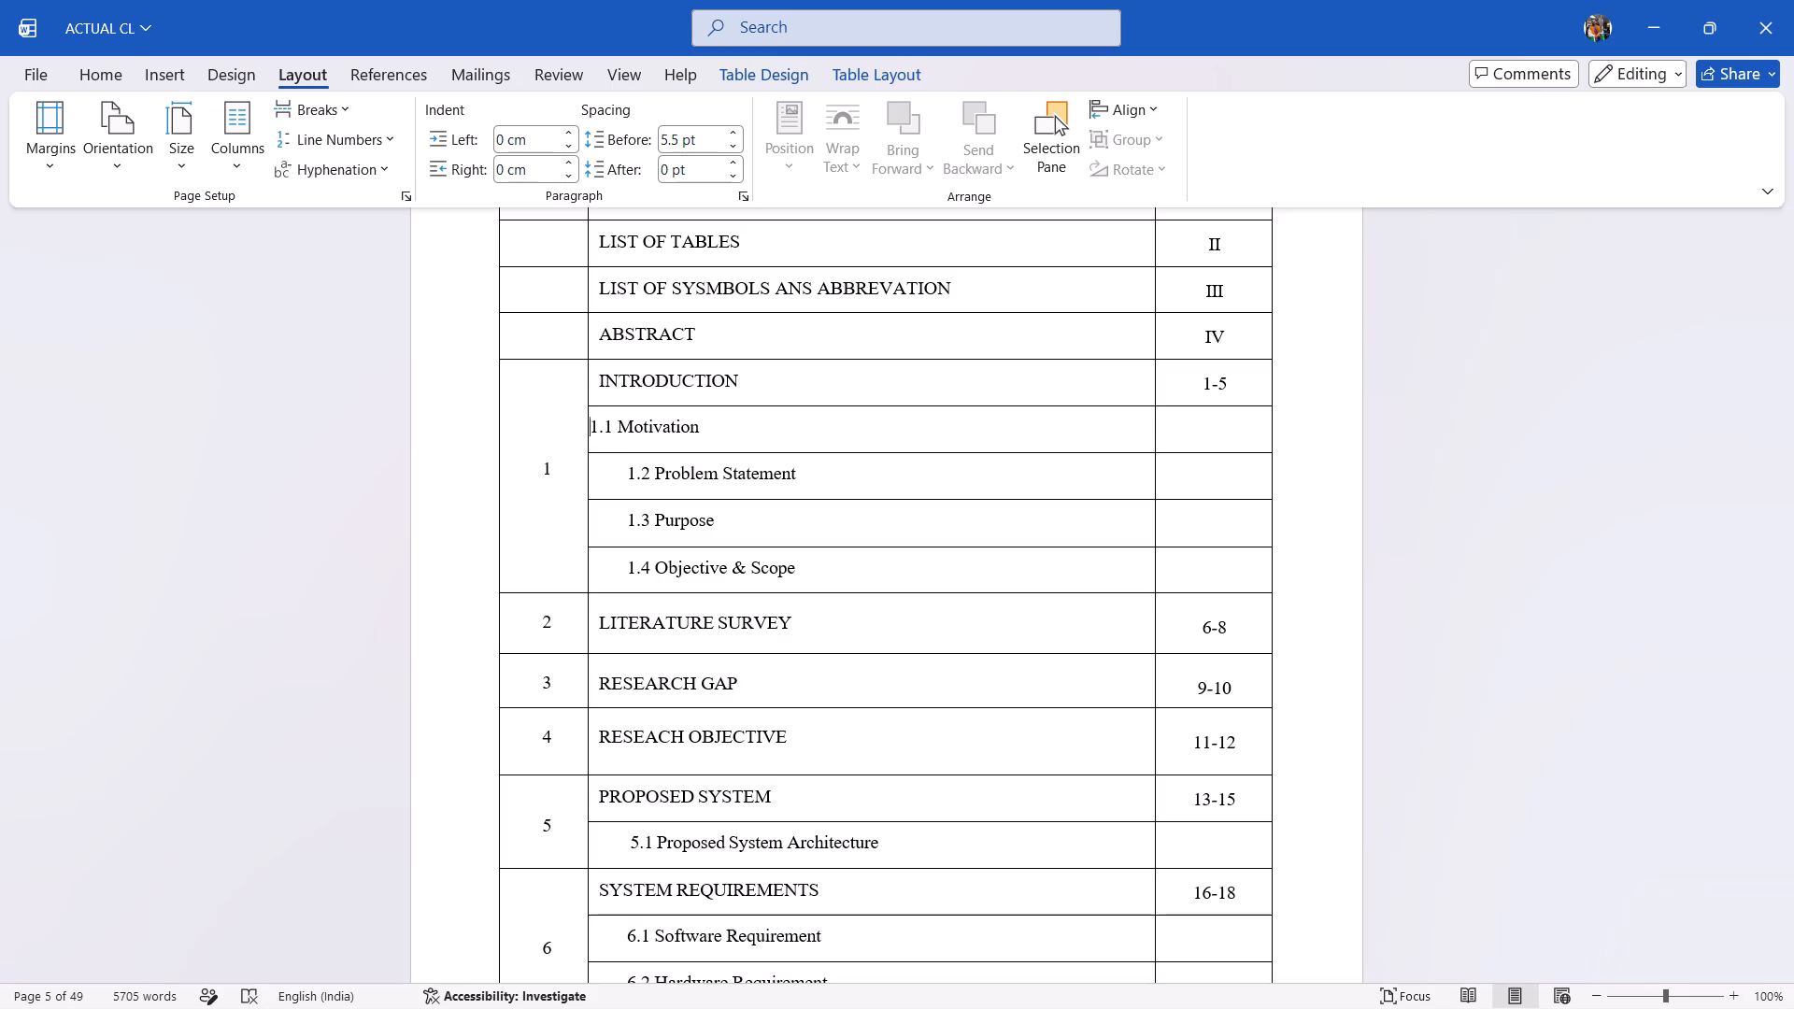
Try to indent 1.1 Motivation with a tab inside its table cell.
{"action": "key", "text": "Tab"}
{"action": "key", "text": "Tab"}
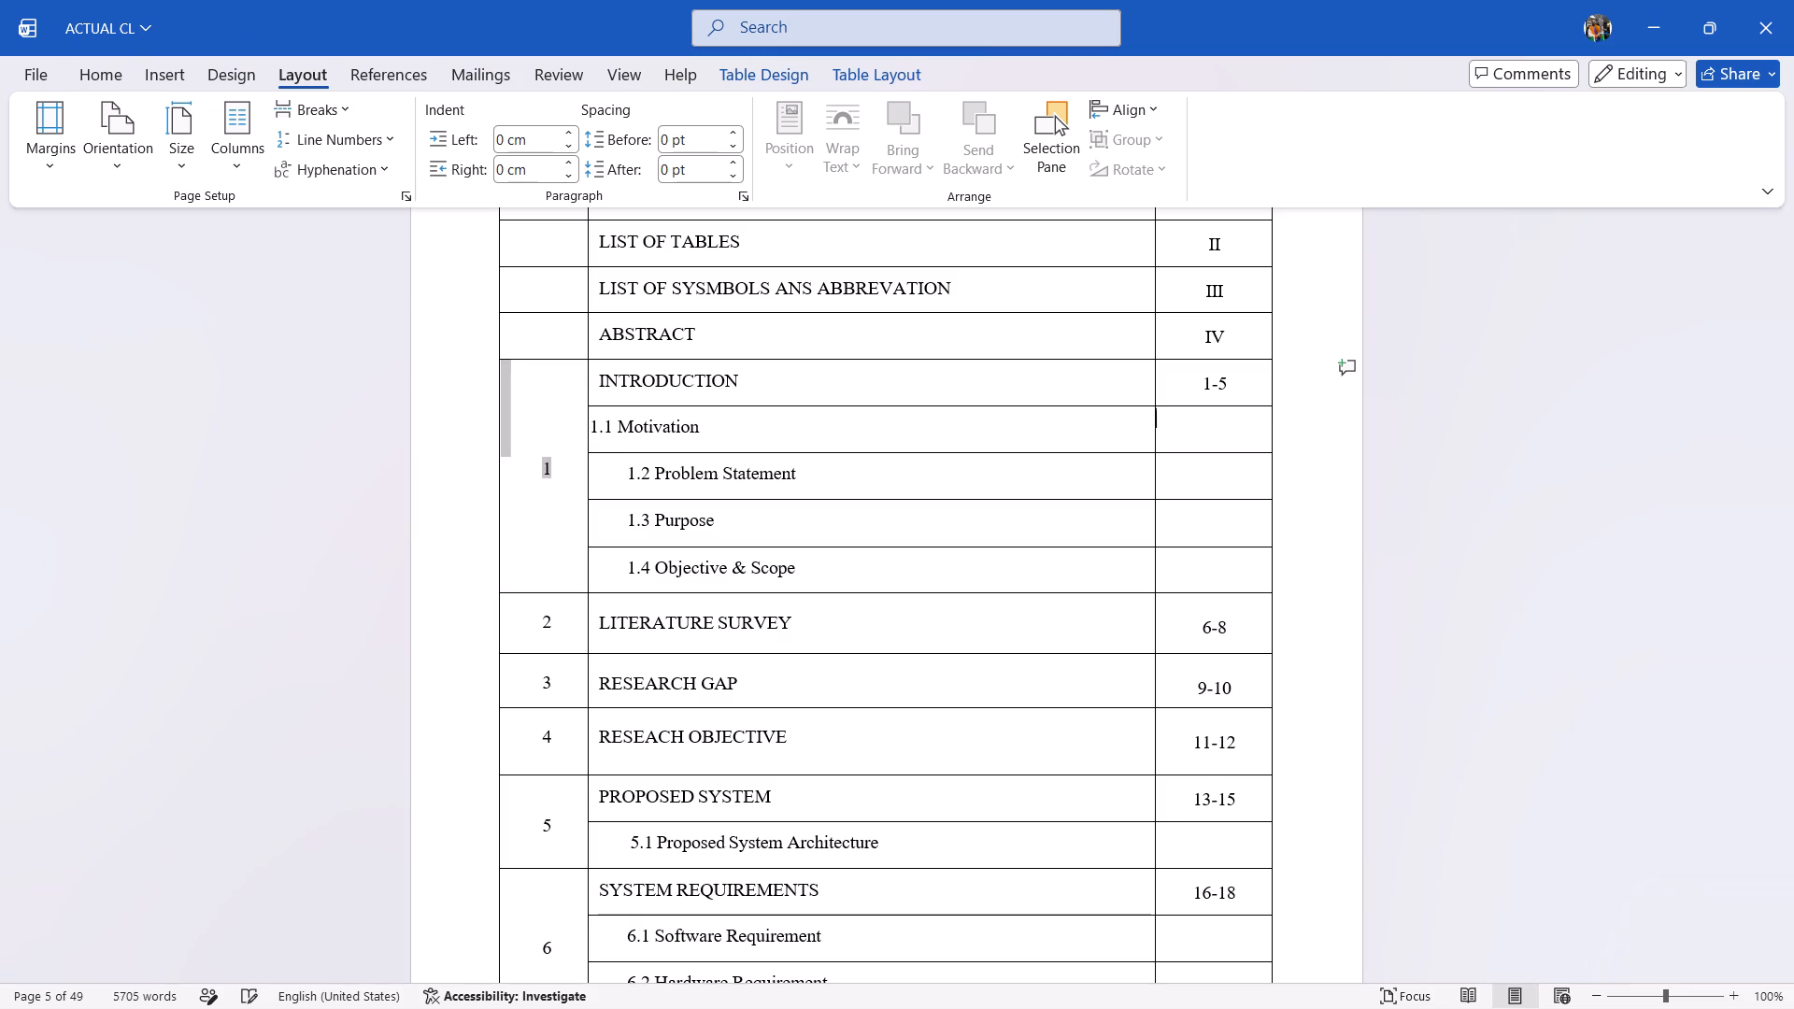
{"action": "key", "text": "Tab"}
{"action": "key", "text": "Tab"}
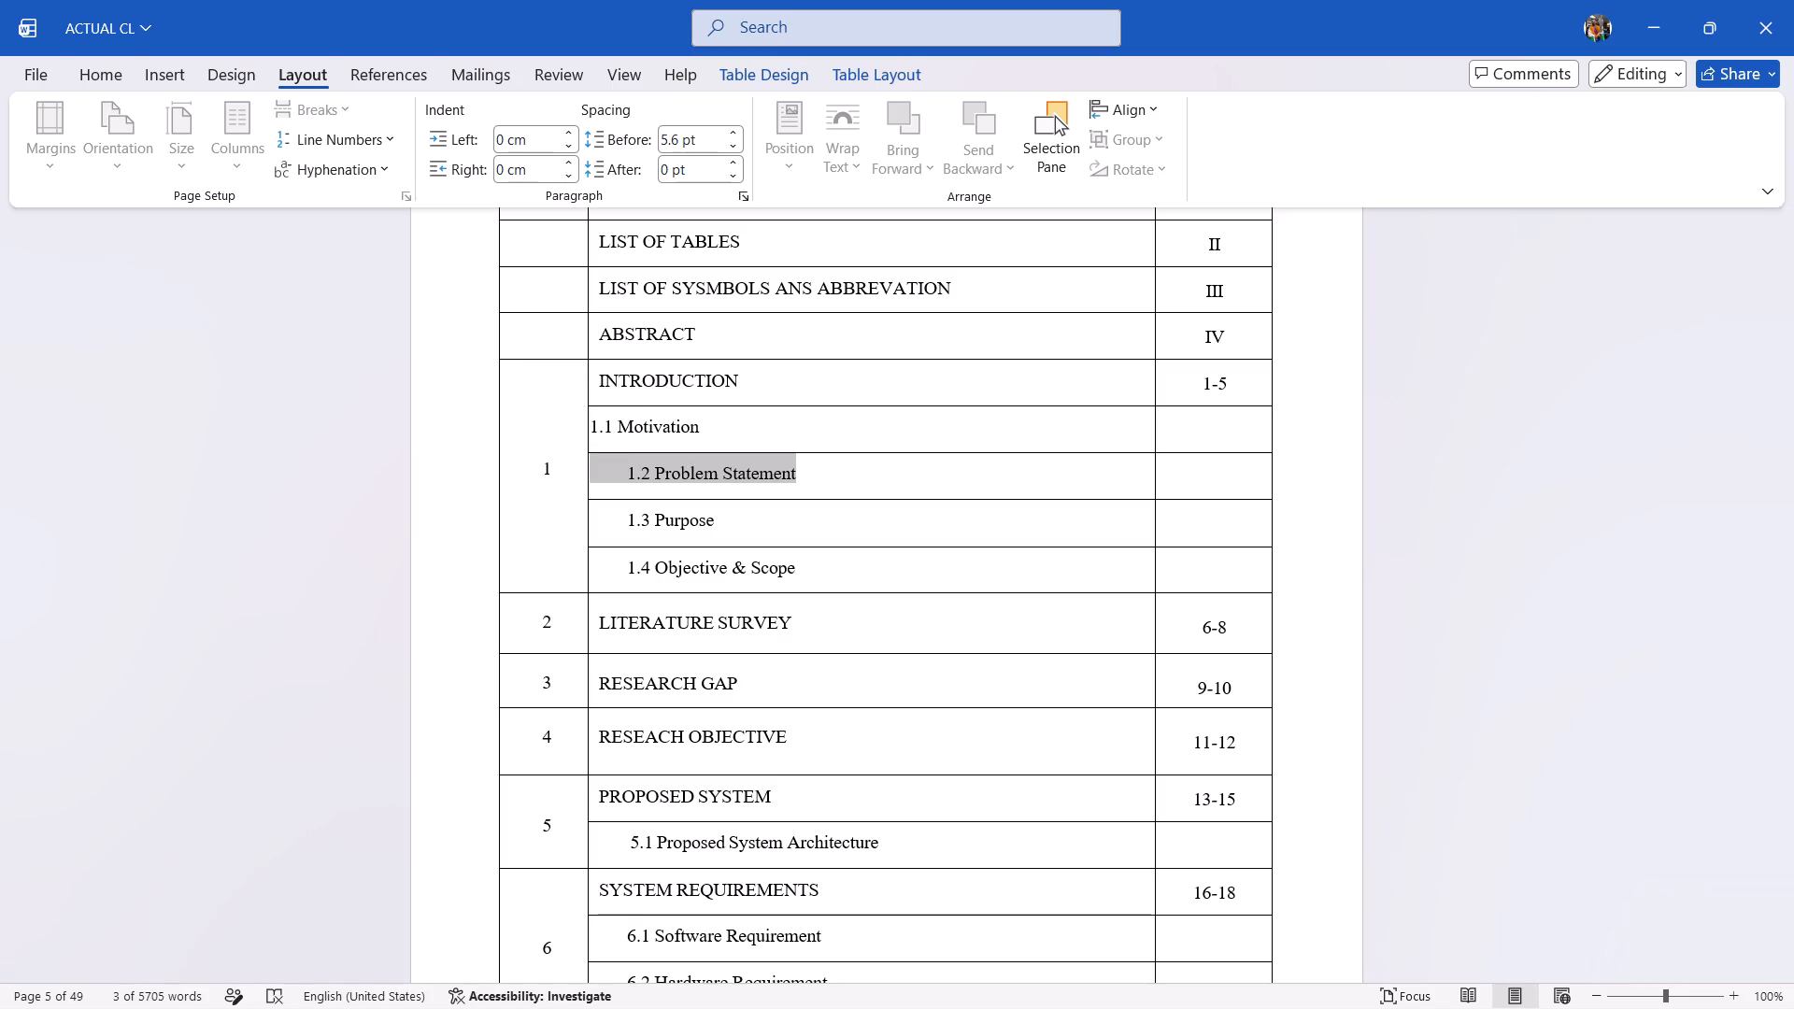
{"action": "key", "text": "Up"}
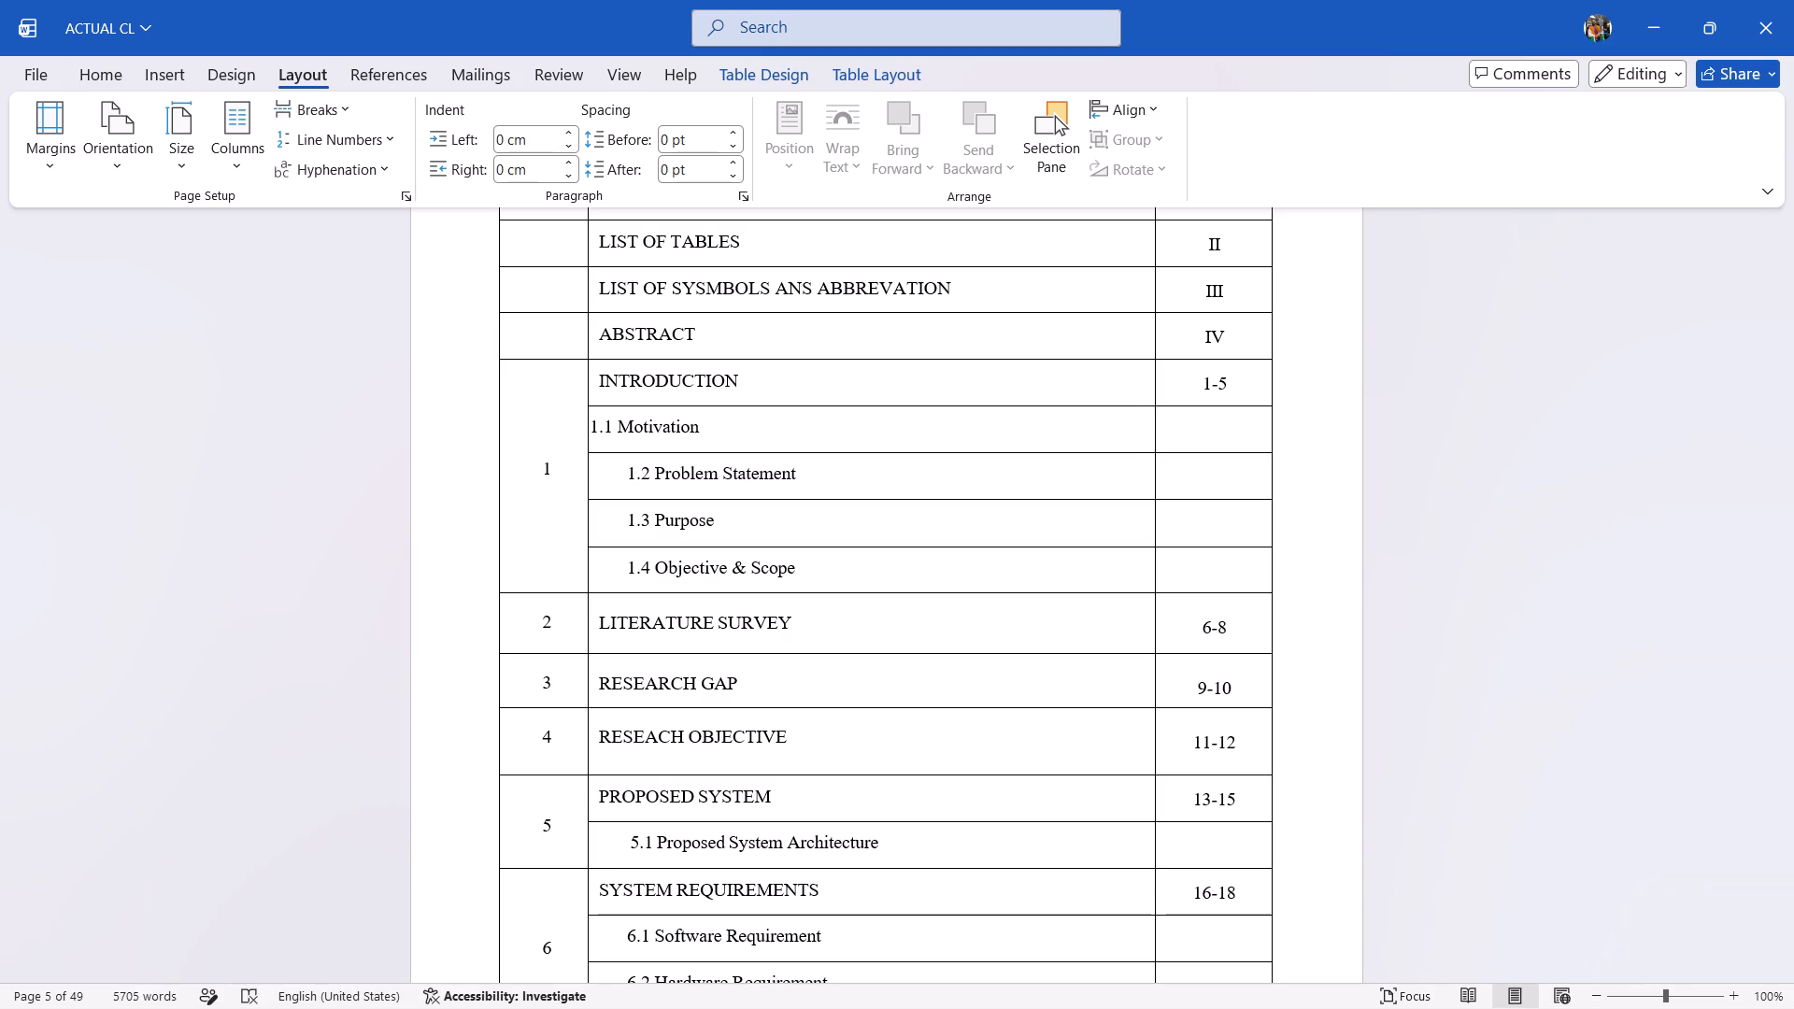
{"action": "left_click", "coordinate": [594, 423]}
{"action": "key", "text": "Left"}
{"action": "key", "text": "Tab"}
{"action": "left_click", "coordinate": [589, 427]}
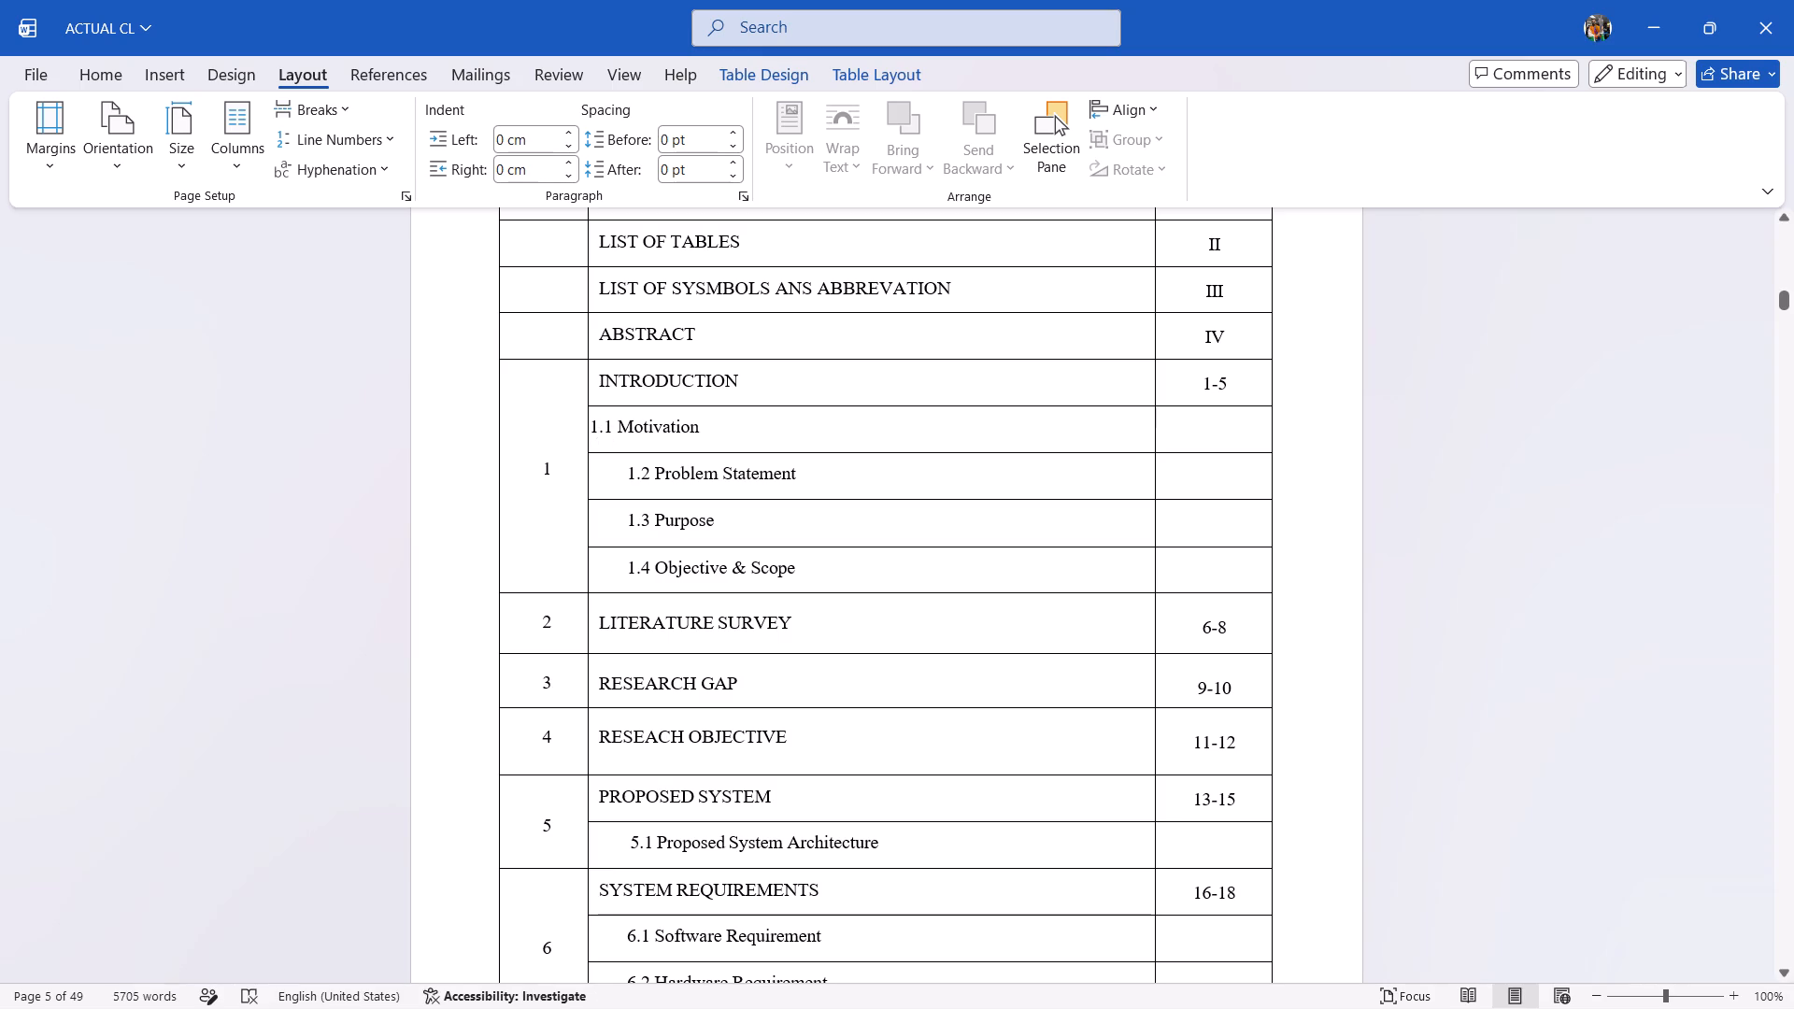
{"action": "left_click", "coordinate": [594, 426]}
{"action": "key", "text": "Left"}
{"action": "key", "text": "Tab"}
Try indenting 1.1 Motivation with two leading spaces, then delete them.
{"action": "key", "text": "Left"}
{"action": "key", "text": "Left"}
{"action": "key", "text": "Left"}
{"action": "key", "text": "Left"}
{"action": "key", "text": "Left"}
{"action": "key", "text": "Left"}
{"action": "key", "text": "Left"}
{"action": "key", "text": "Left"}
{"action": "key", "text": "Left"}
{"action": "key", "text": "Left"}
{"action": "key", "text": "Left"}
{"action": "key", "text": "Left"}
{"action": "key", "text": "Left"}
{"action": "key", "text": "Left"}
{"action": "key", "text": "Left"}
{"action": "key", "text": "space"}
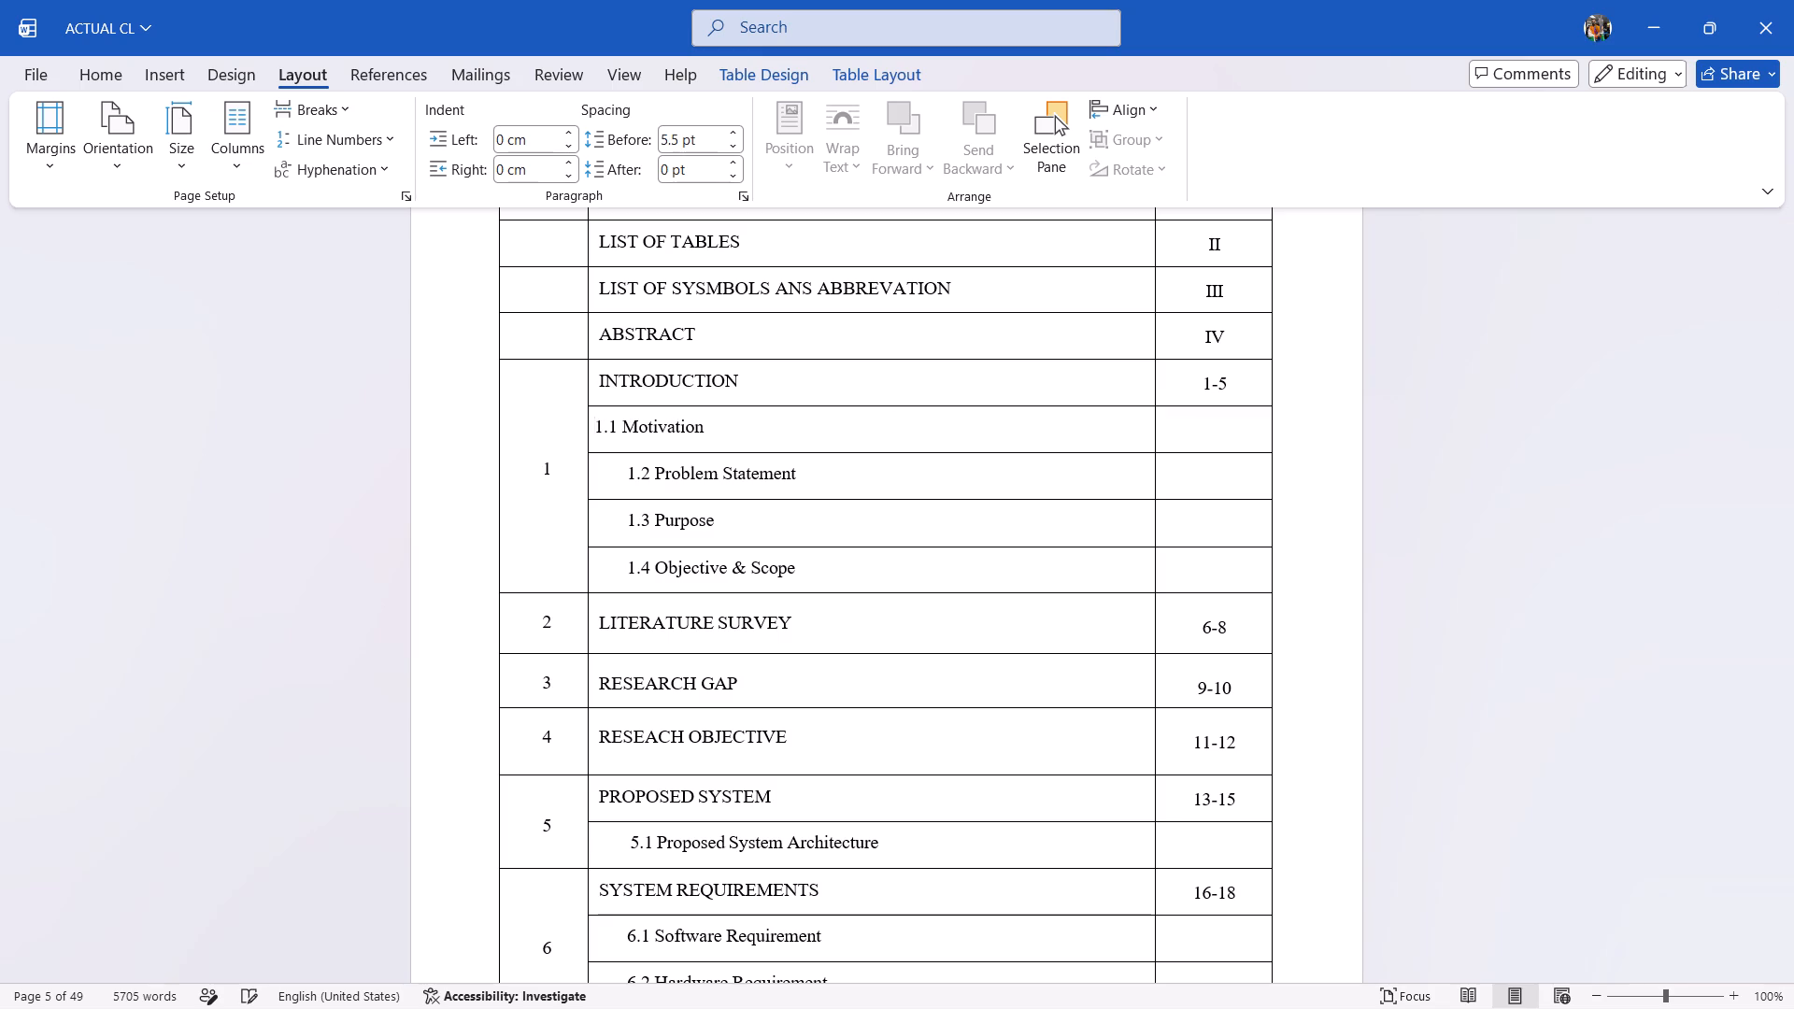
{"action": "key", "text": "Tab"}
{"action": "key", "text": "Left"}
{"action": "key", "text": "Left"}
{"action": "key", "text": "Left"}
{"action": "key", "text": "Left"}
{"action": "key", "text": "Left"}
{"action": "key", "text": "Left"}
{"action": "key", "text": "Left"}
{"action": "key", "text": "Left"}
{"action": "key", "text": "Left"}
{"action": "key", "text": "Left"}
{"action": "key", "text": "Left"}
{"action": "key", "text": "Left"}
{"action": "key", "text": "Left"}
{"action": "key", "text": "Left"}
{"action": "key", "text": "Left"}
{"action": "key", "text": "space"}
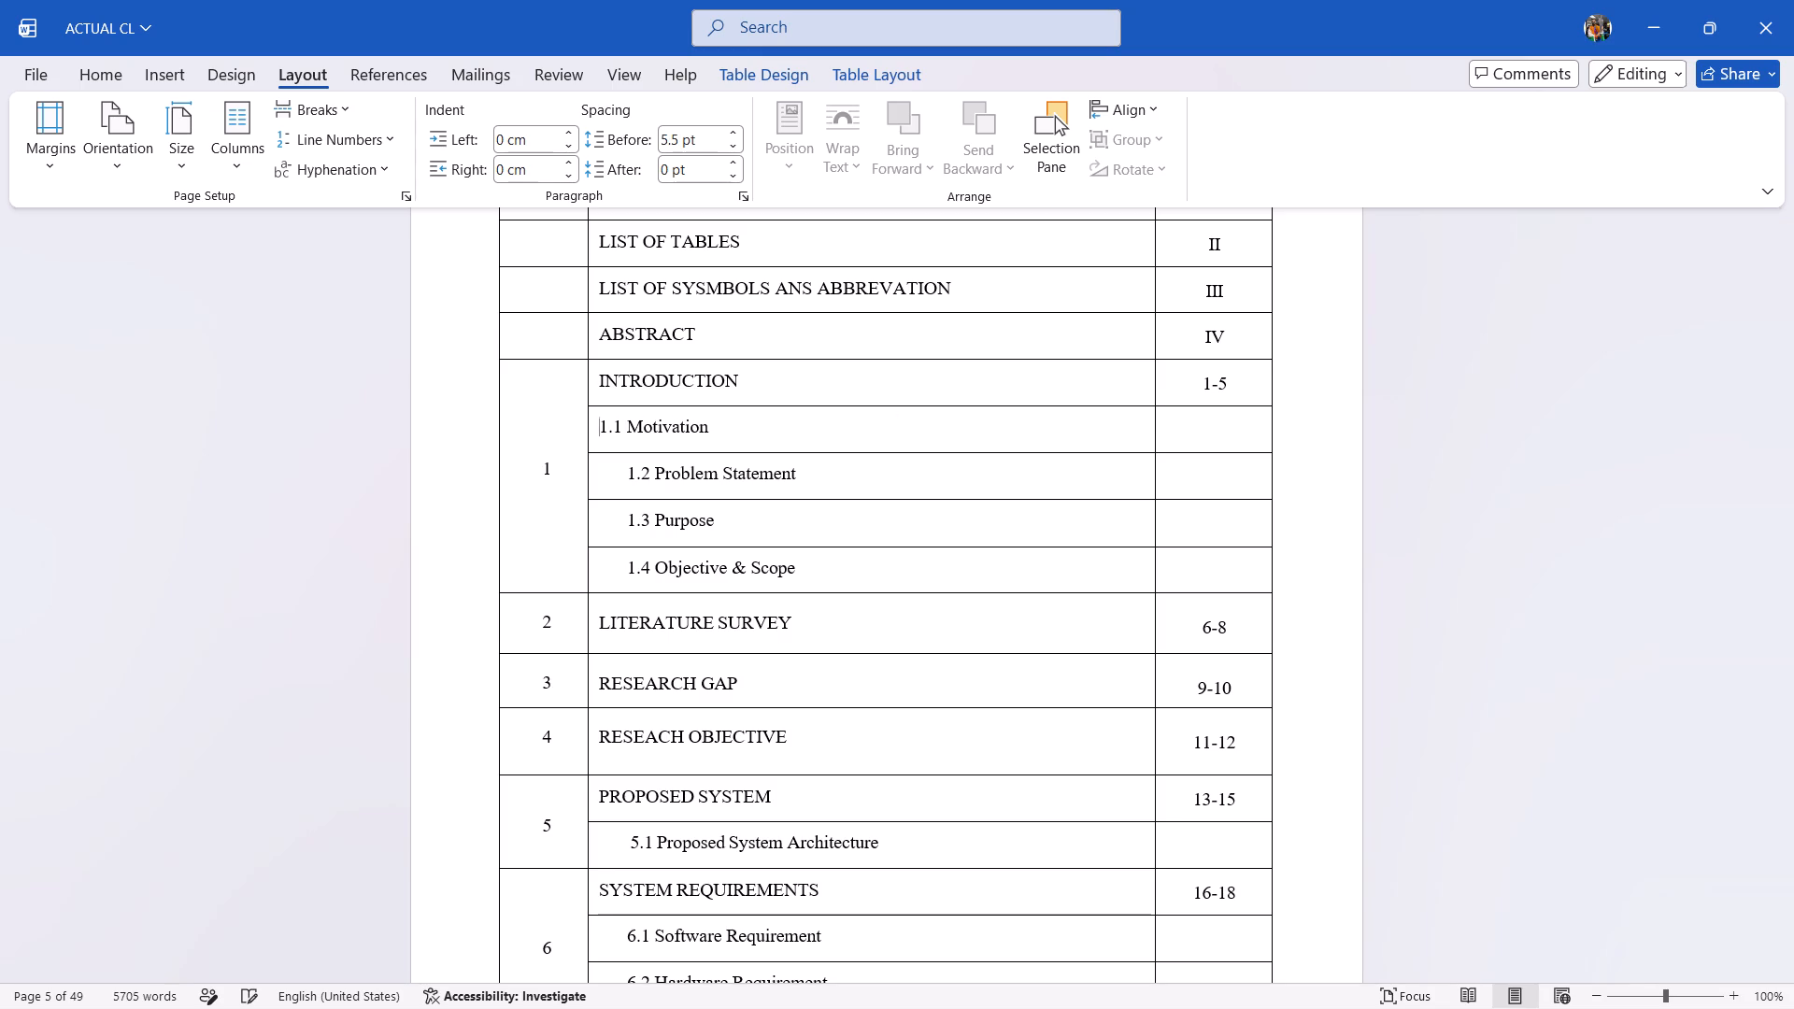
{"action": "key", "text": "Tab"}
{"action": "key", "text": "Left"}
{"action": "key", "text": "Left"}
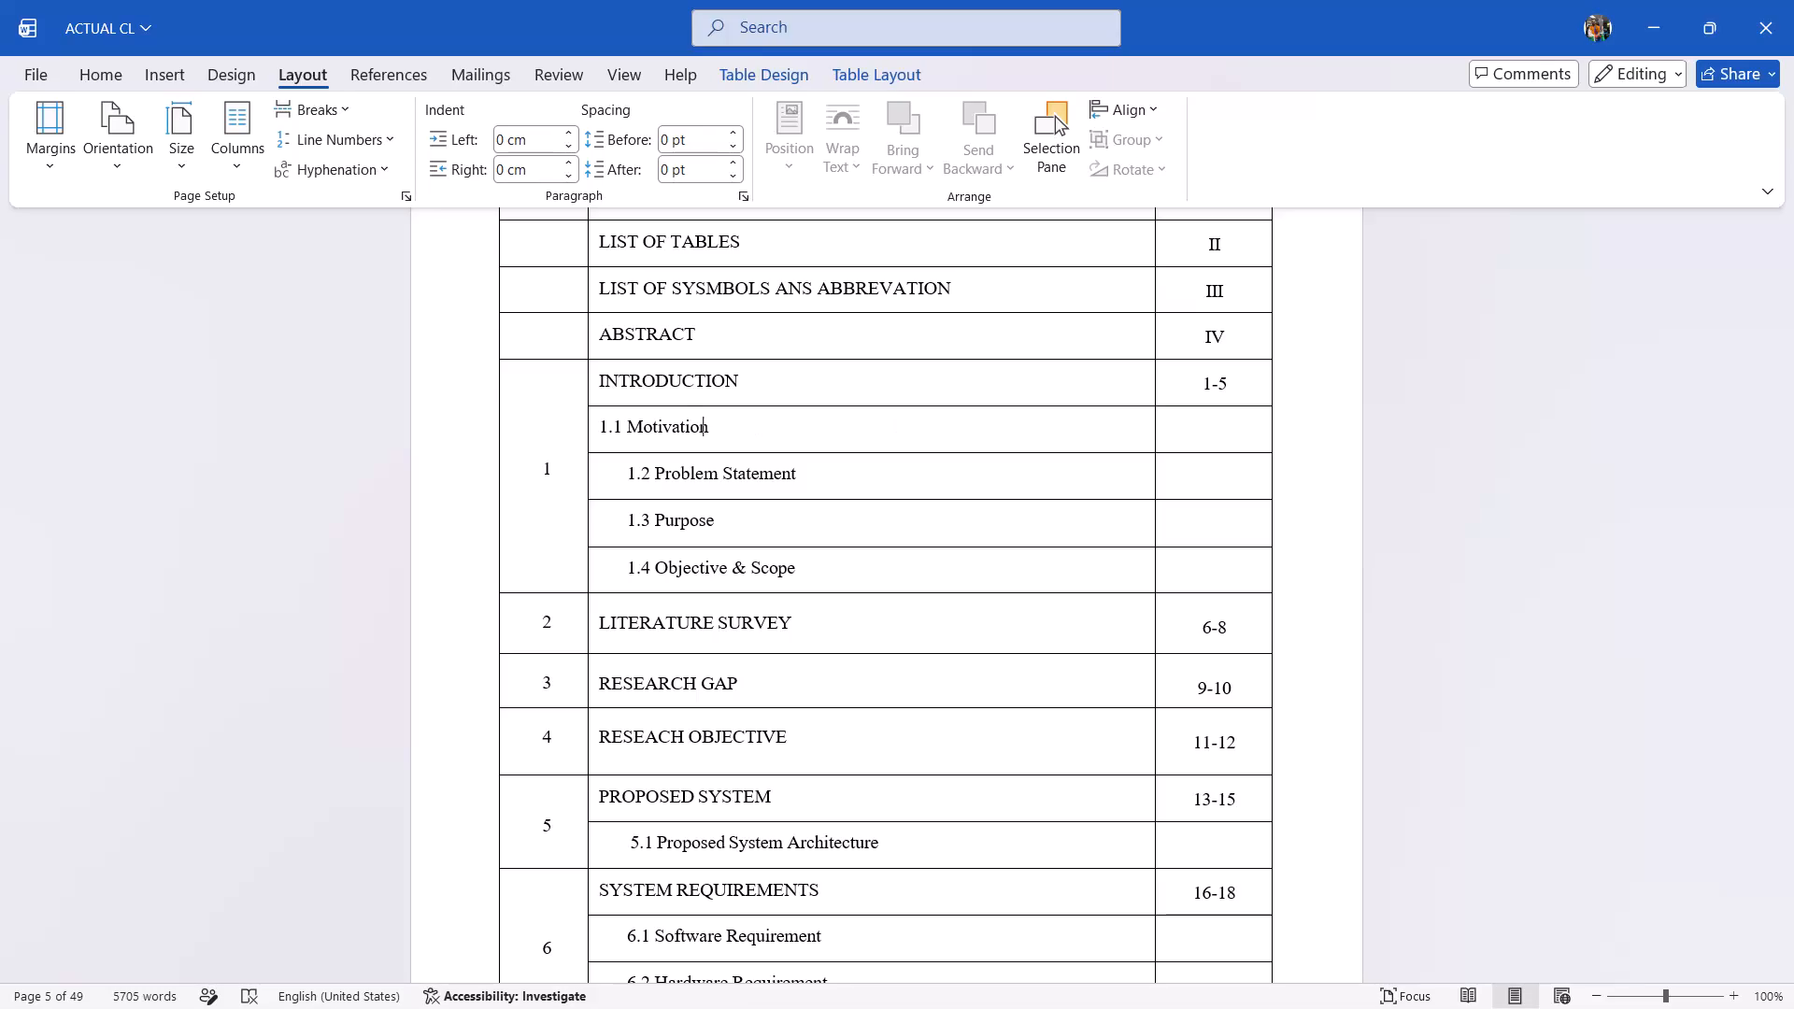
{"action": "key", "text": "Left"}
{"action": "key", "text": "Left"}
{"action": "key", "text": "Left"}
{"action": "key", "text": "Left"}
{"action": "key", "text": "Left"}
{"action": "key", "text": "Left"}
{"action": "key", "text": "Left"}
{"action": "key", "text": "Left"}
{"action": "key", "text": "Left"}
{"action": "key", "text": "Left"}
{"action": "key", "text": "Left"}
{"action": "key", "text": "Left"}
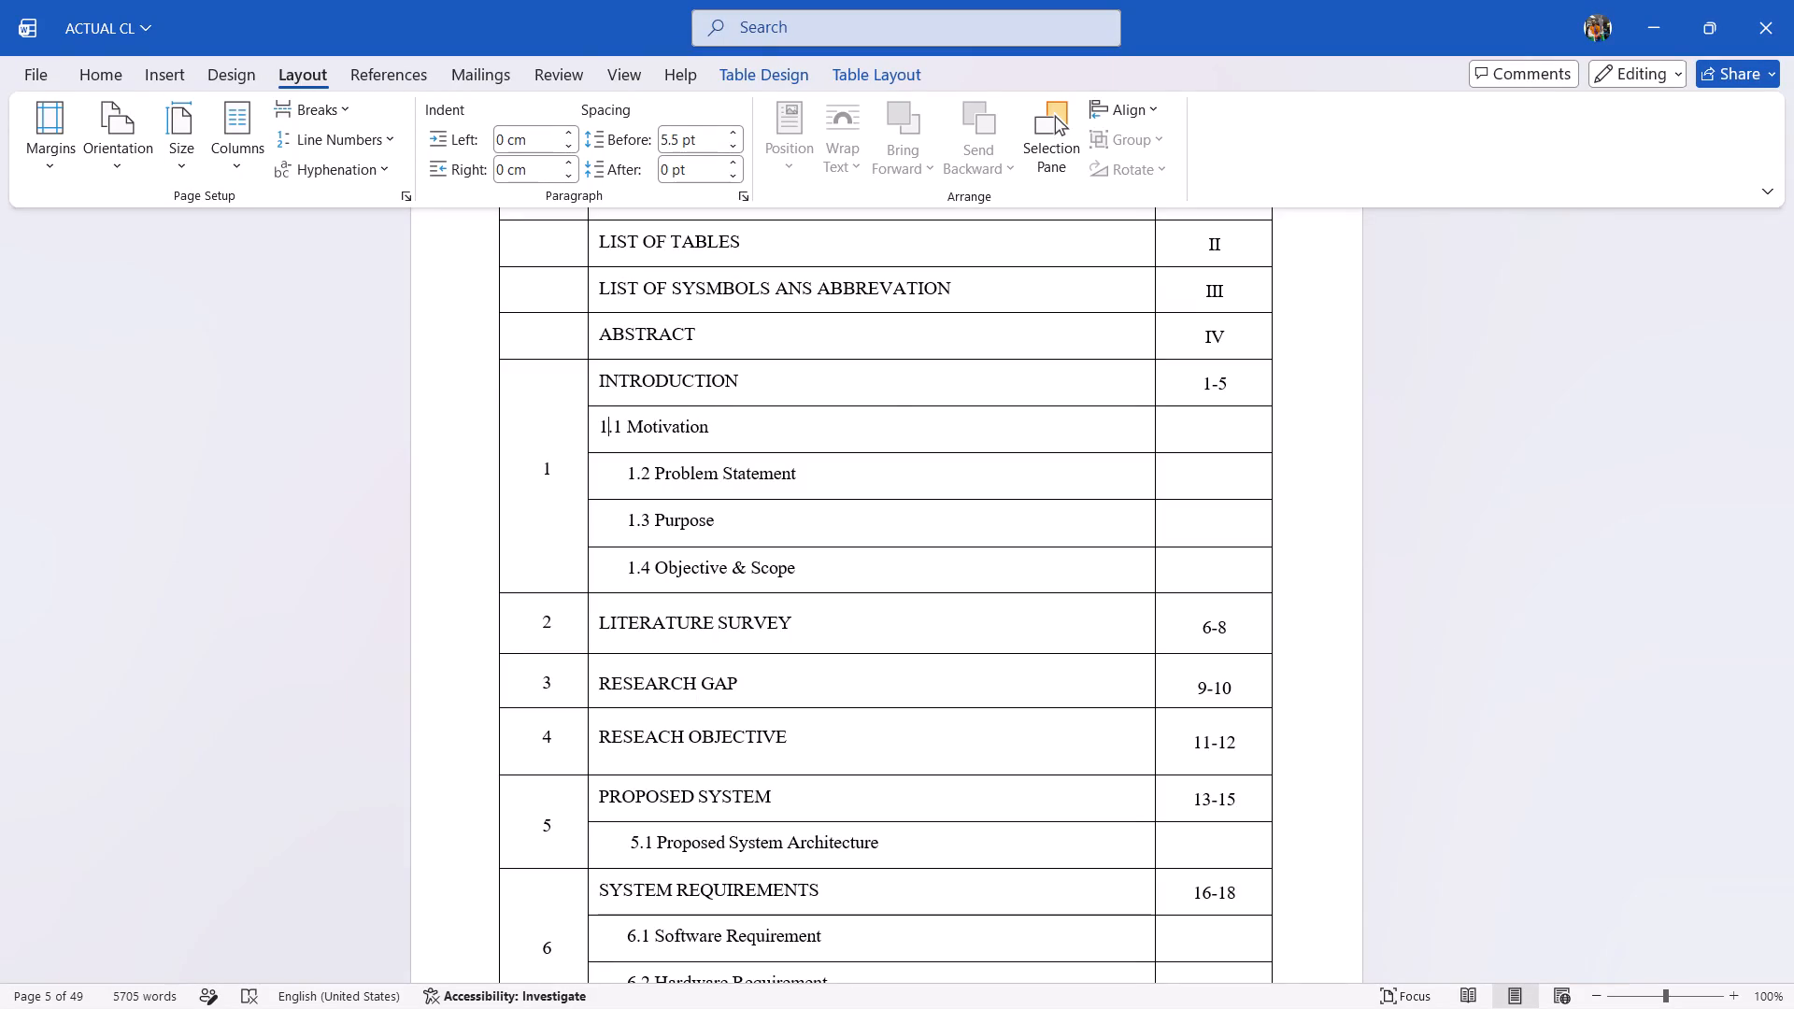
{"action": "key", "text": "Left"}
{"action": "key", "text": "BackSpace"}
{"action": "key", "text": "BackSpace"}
Indent 1.1 Motivation with a single tab character inside its index table cell.
{"action": "key", "text": "ctrl+Tab"}
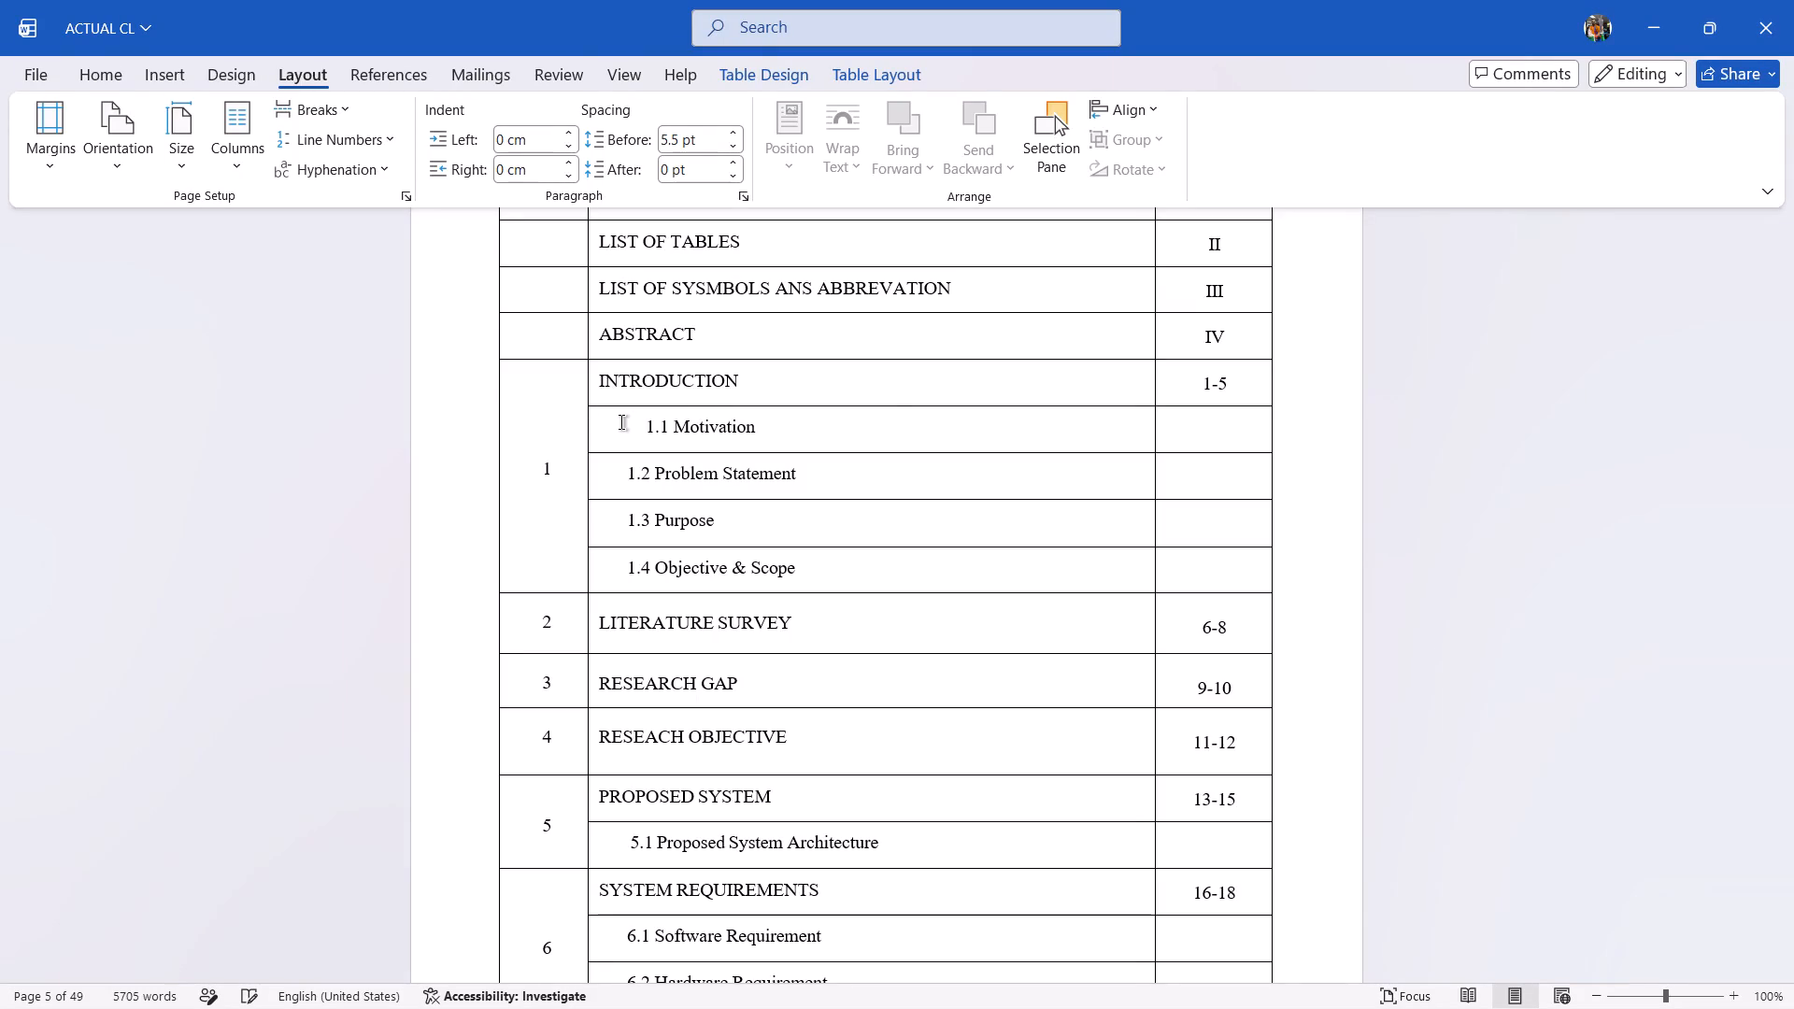
{"action": "key", "text": "BackSpace"}
{"action": "key", "text": "ctrl+Tab"}
Replace the leading spaces before 1.2 Problem Statement in the index table with one tab character.
{"action": "left_click", "coordinate": [628, 480]}
{"action": "key", "text": "BackSpace"}
{"action": "key", "text": "BackSpace"}
{"action": "key", "text": "BackSpace"}
{"action": "key", "text": "BackSpace"}
{"action": "key", "text": "BackSpace"}
{"action": "key", "text": "BackSpace"}
{"action": "key", "text": "BackSpace"}
{"action": "key", "text": "BackSpace"}
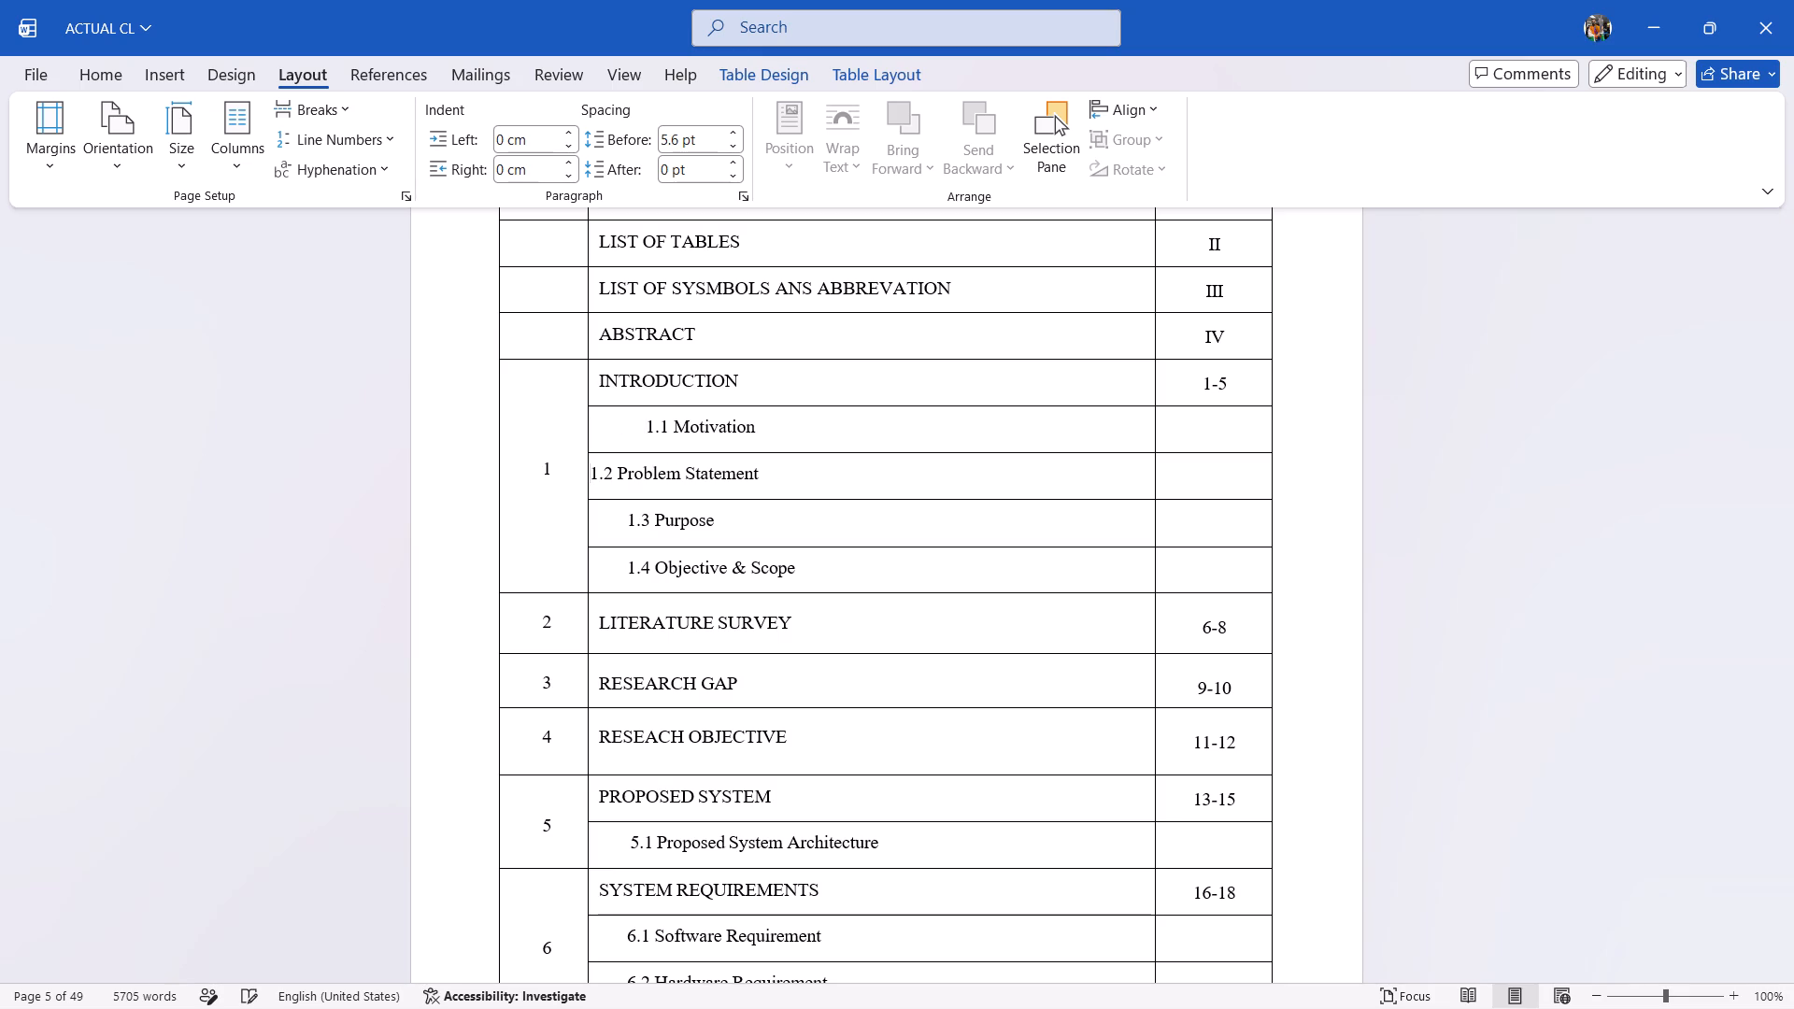
{"action": "key", "text": "ctrl+Tab"}
Replace the leading spaces before 1.3 Purpose in the index table with one tab character.
{"action": "key", "text": "Right"}
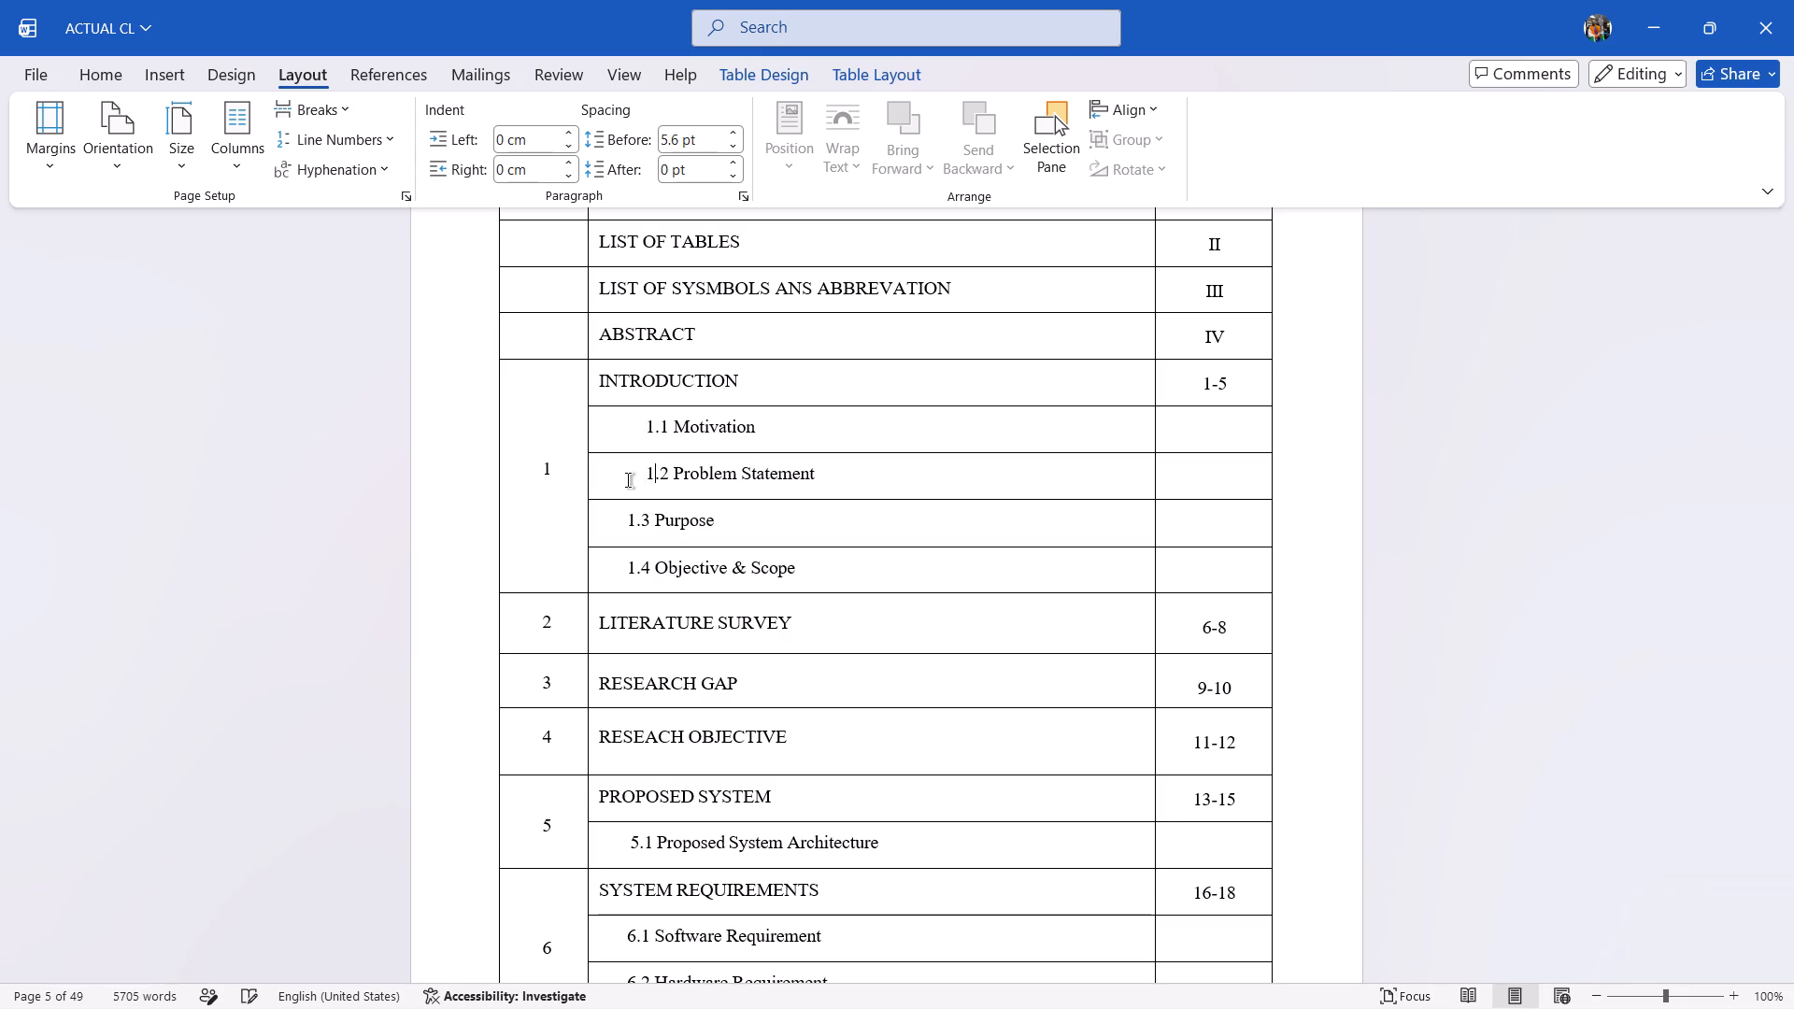
{"action": "key", "text": "Down"}
{"action": "key", "text": "Left"}
{"action": "key", "text": "Left"}
{"action": "key", "text": "Left"}
{"action": "key", "text": "Left"}
{"action": "key", "text": "BackSpace"}
{"action": "key", "text": "BackSpace"}
{"action": "key", "text": "BackSpace"}
{"action": "key", "text": "BackSpace"}
{"action": "key", "text": "BackSpace"}
{"action": "key", "text": "BackSpace"}
{"action": "key", "text": "BackSpace"}
{"action": "key", "text": "BackSpace"}
{"action": "key", "text": "ctrl+Tab"}
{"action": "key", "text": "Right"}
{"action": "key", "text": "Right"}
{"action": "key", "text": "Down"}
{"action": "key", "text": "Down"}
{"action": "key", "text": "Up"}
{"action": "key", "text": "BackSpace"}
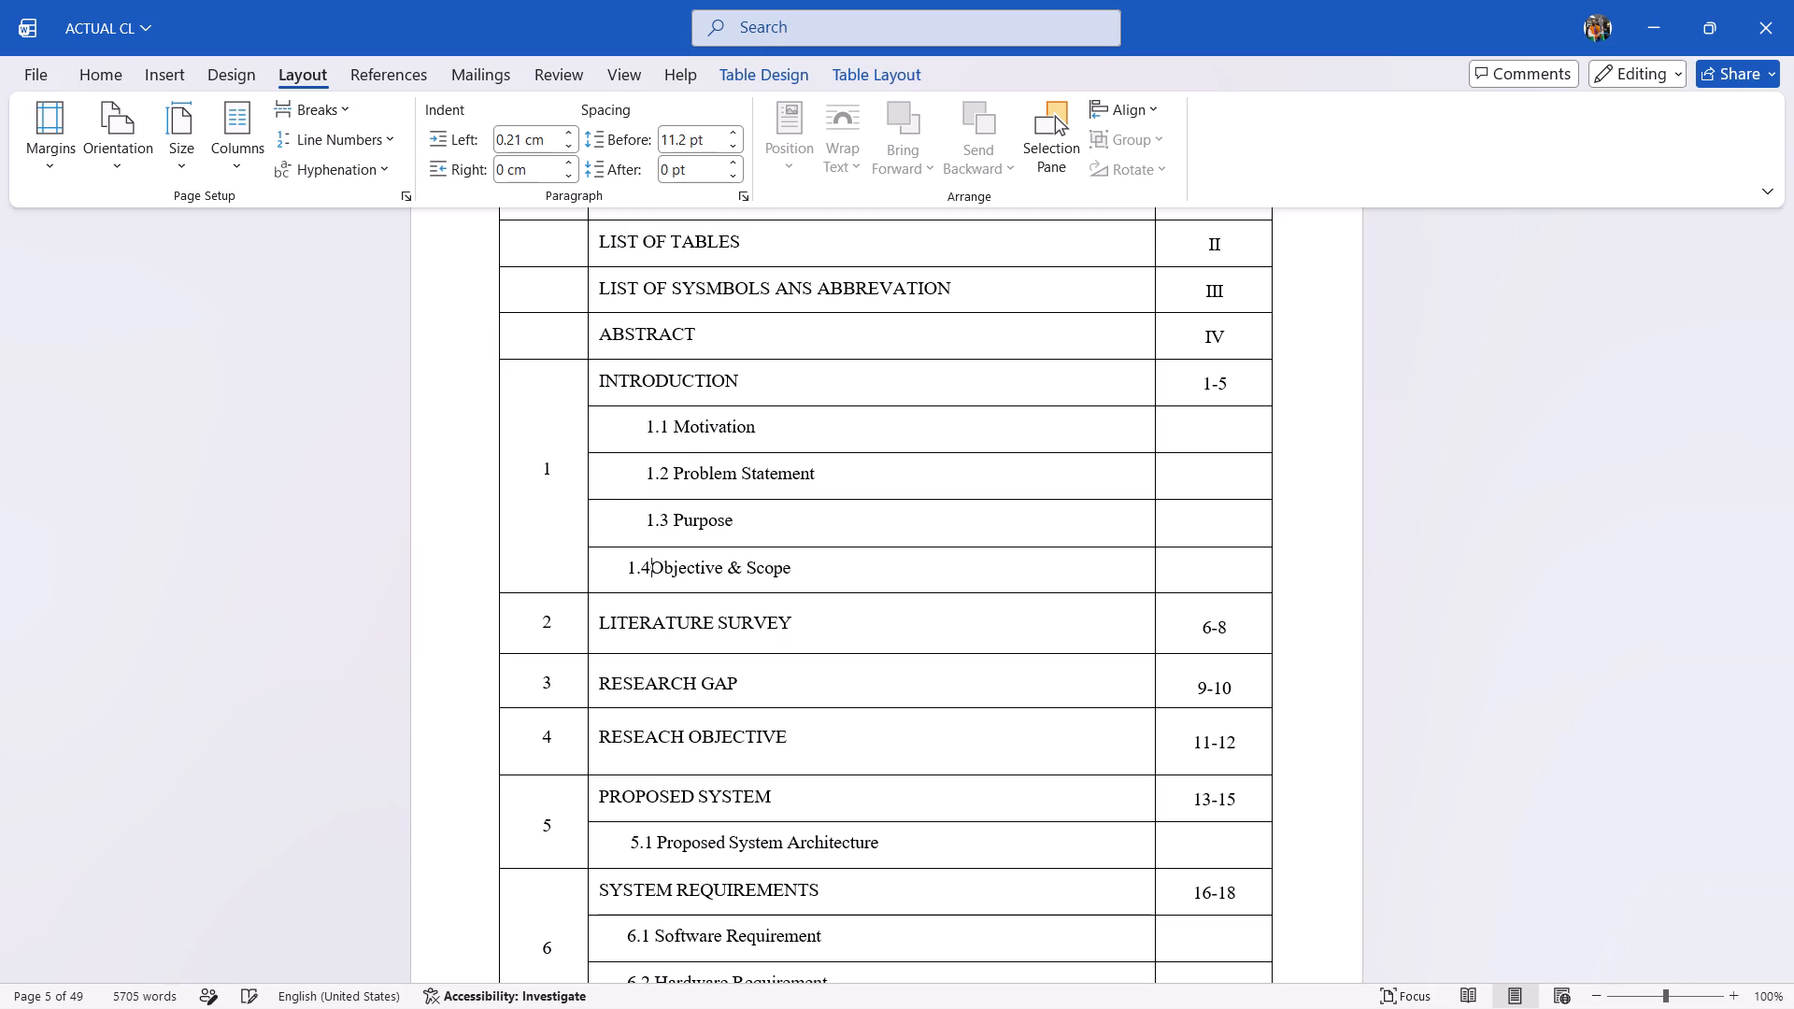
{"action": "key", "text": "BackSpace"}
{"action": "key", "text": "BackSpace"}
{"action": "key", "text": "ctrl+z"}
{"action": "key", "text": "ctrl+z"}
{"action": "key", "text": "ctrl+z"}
Replace the leading spaces before 1.4 Objective & Scope in the index table with one tab character.
{"action": "key", "text": "Left"}
{"action": "key", "text": "Left"}
{"action": "key", "text": "Left"}
{"action": "key", "text": "Left"}
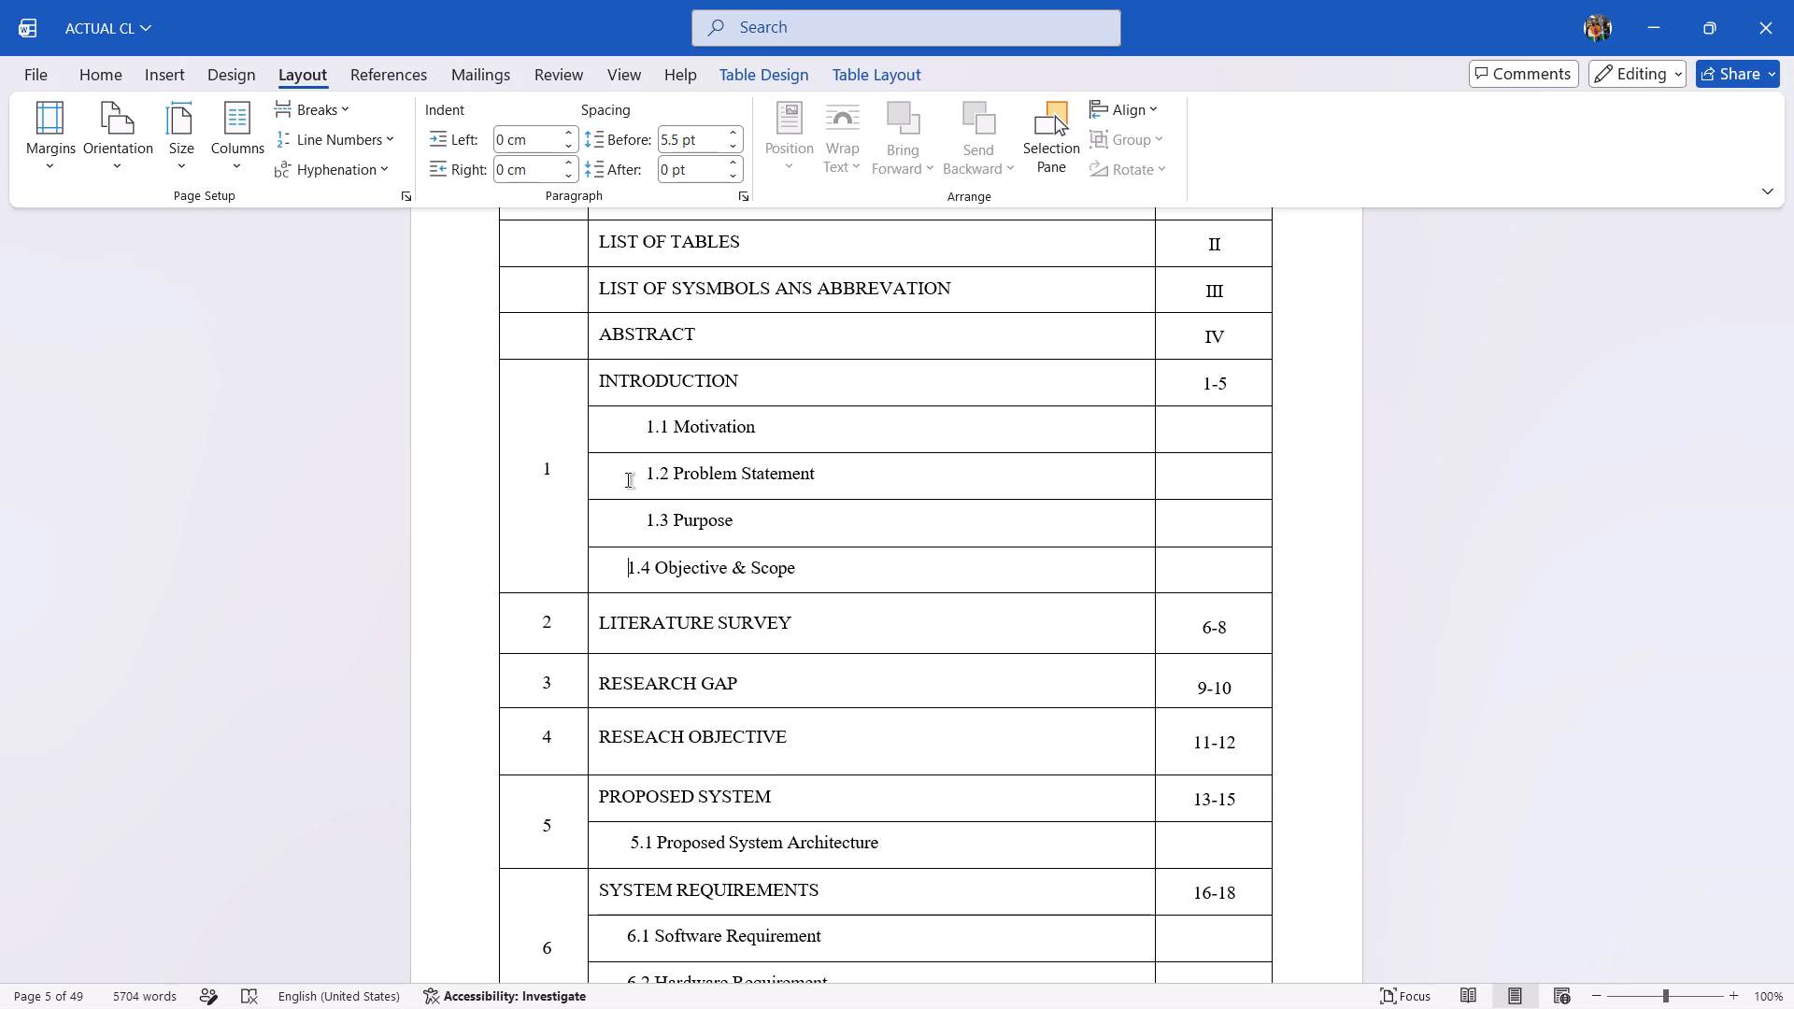
{"action": "key", "text": "BackSpace"}
{"action": "key", "text": "BackSpace"}
{"action": "key", "text": "BackSpace"}
{"action": "key", "text": "BackSpace"}
{"action": "key", "text": "BackSpace"}
{"action": "key", "text": "BackSpace"}
{"action": "key", "text": "BackSpace"}
{"action": "key", "text": "BackSpace"}
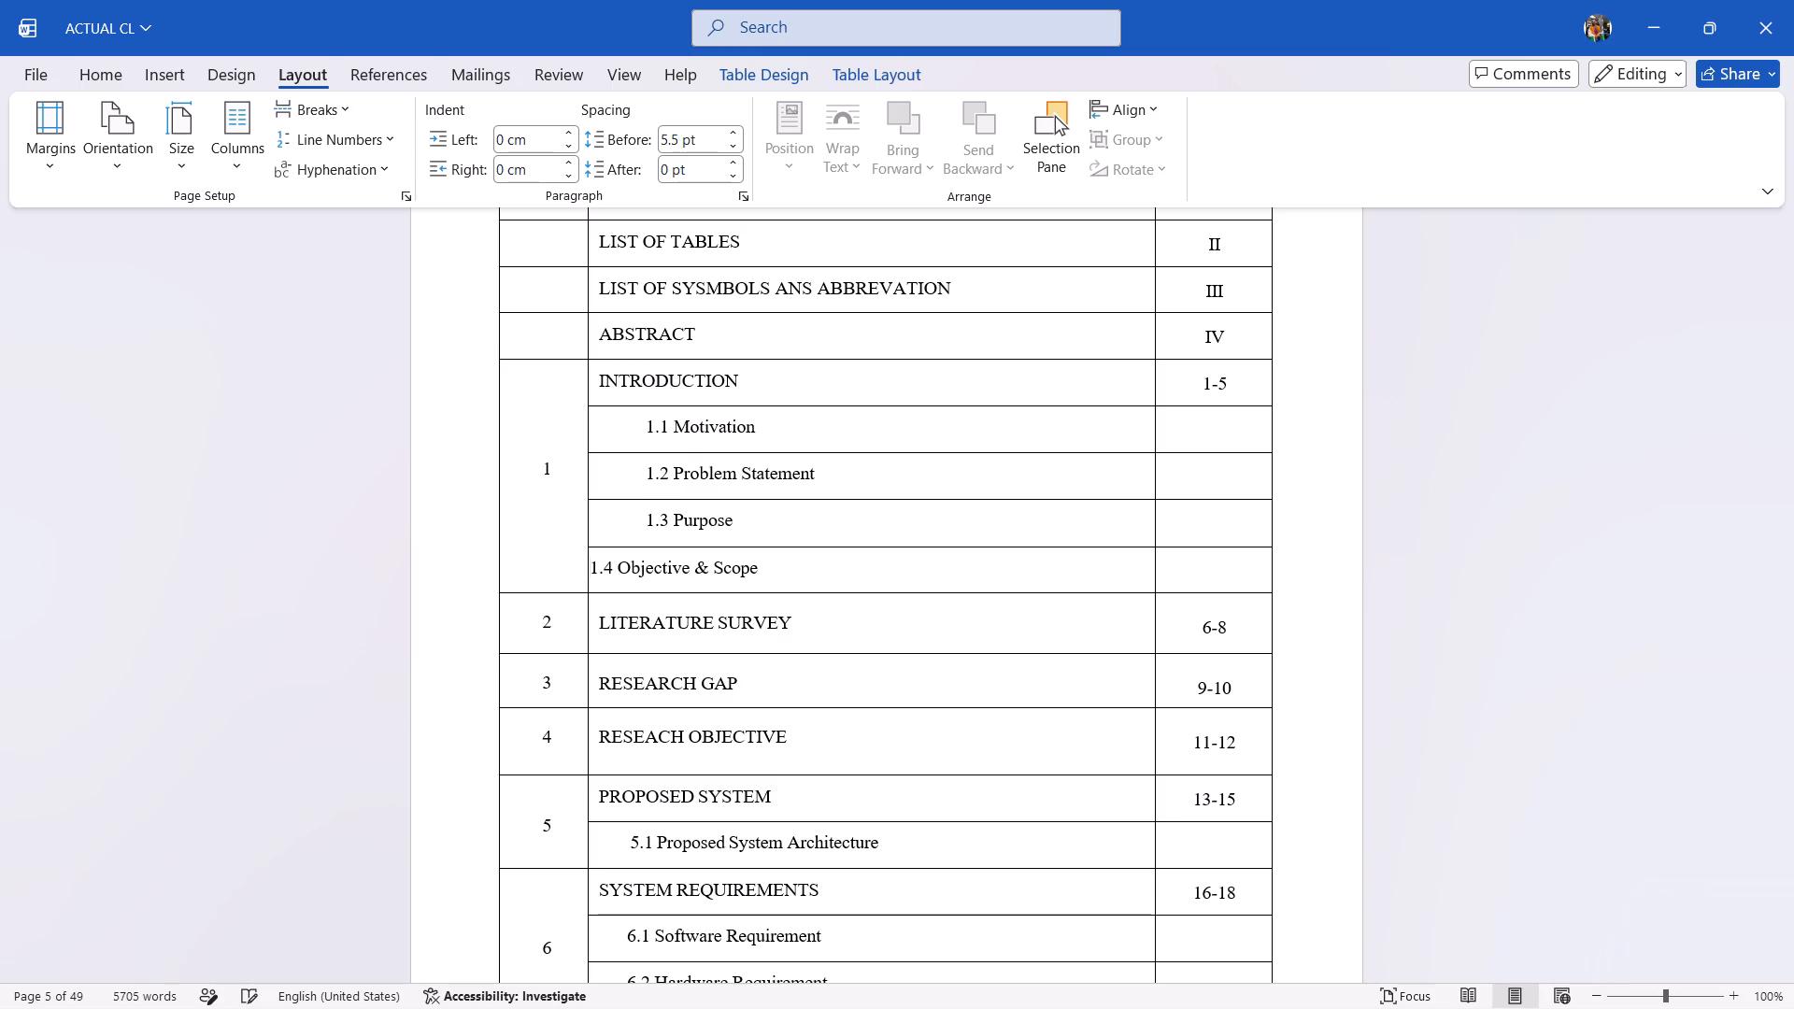
{"action": "key", "text": "BackSpace"}
{"action": "key", "text": "ctrl+Tab"}
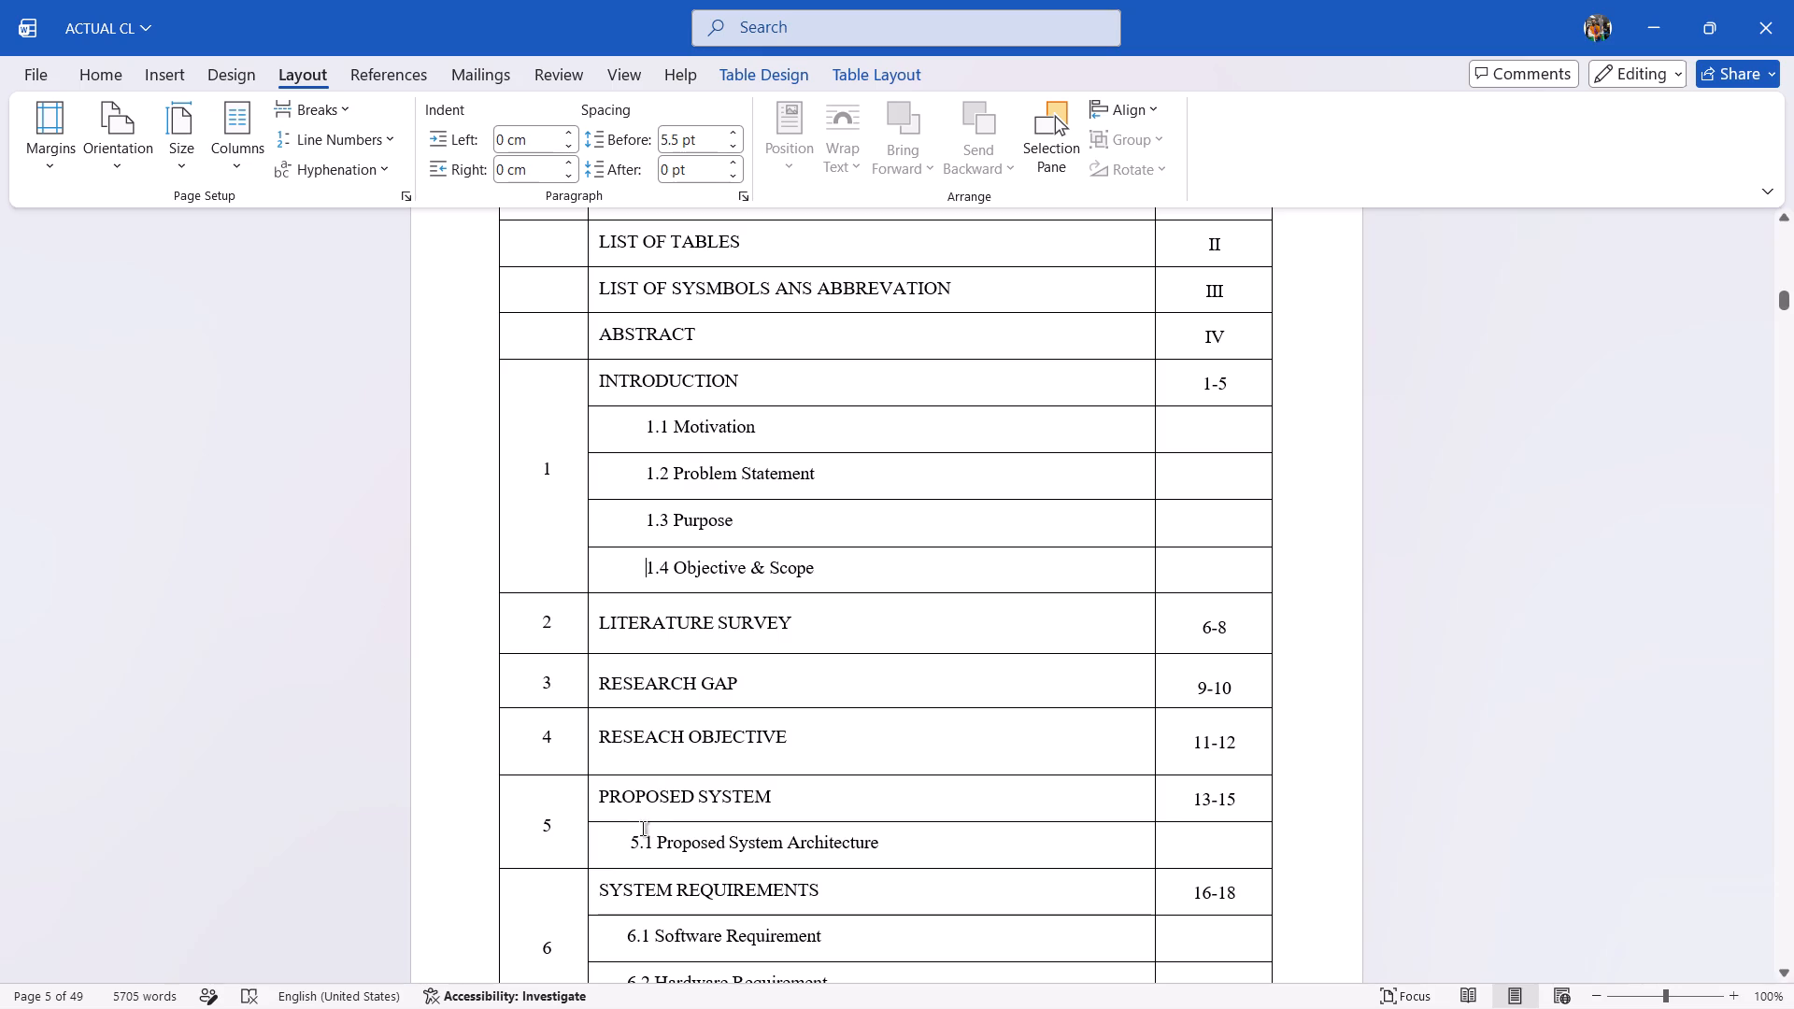
Replace the leading spaces before 5.1 Proposed System Architecture in the index table with one tab character.
{"action": "left_click", "coordinate": [626, 839]}
{"action": "key", "text": "Right"}
{"action": "key", "text": "BackSpace"}
{"action": "key", "text": "BackSpace"}
{"action": "key", "text": "BackSpace"}
{"action": "key", "text": "BackSpace"}
{"action": "key", "text": "BackSpace"}
{"action": "key", "text": "BackSpace"}
{"action": "key", "text": "BackSpace"}
{"action": "key", "text": "BackSpace"}
{"action": "key", "text": "BackSpace"}
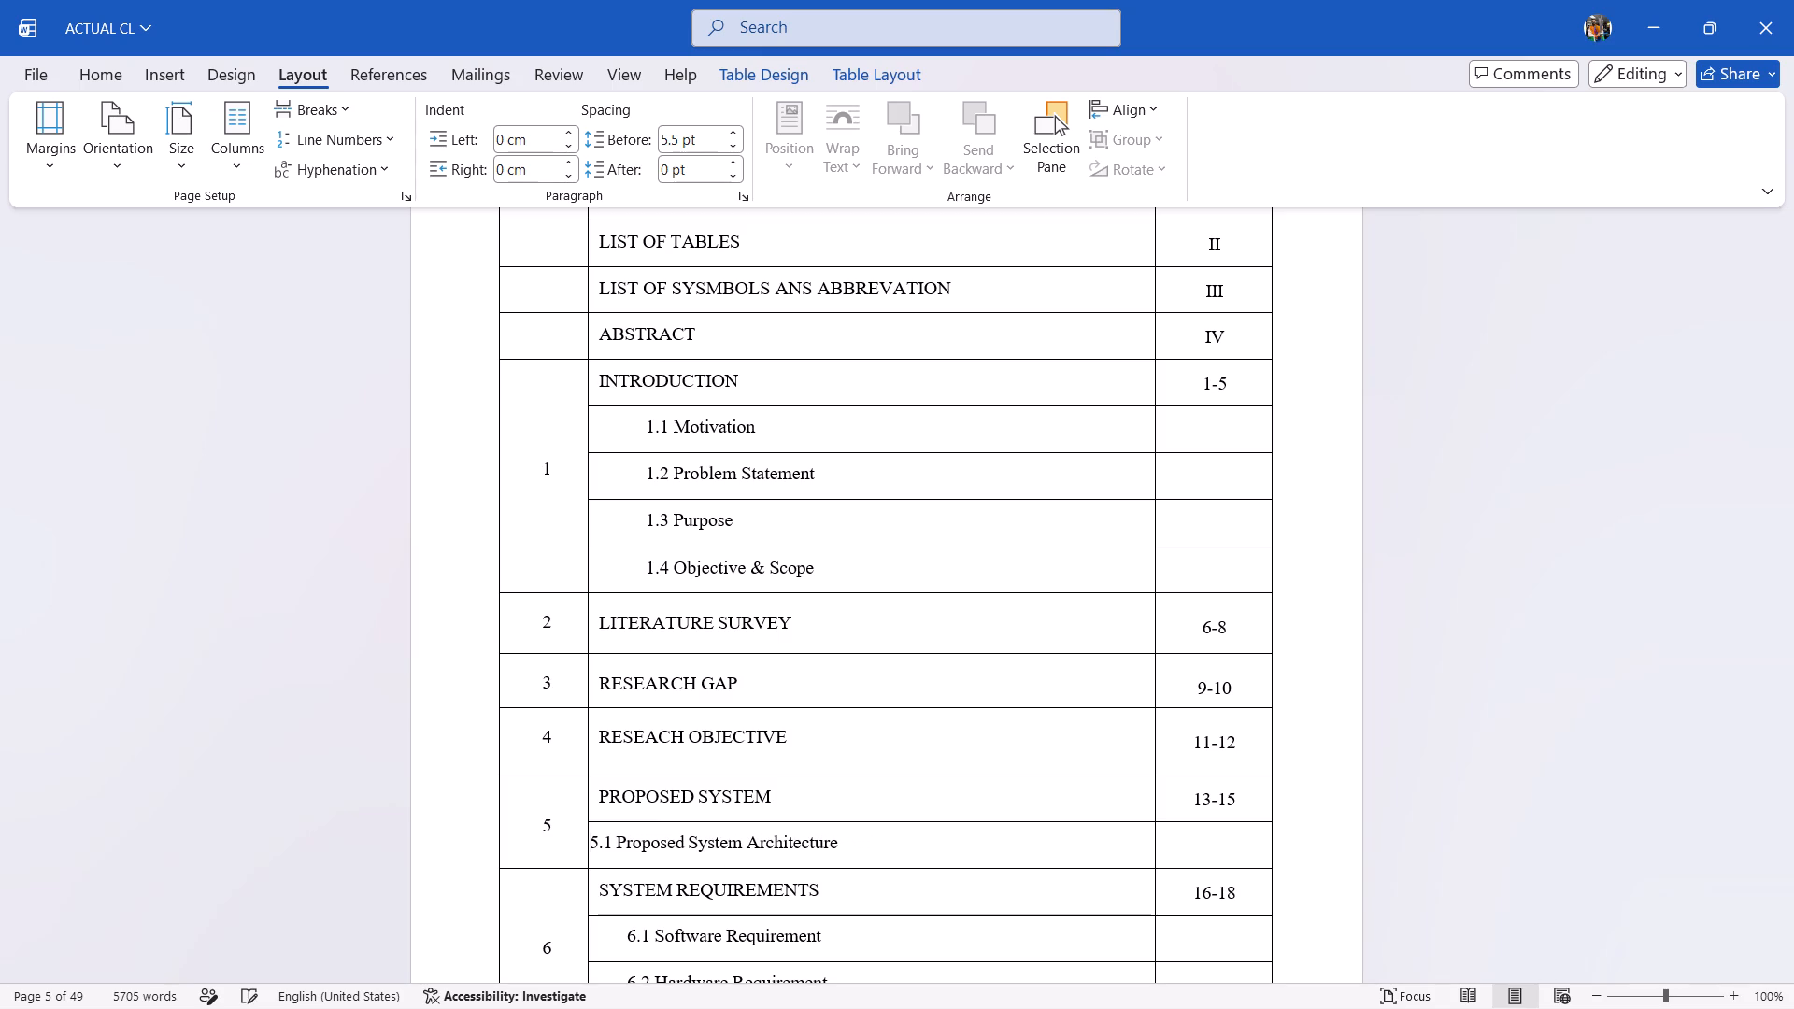
{"action": "key", "text": "ctrl+Tab"}
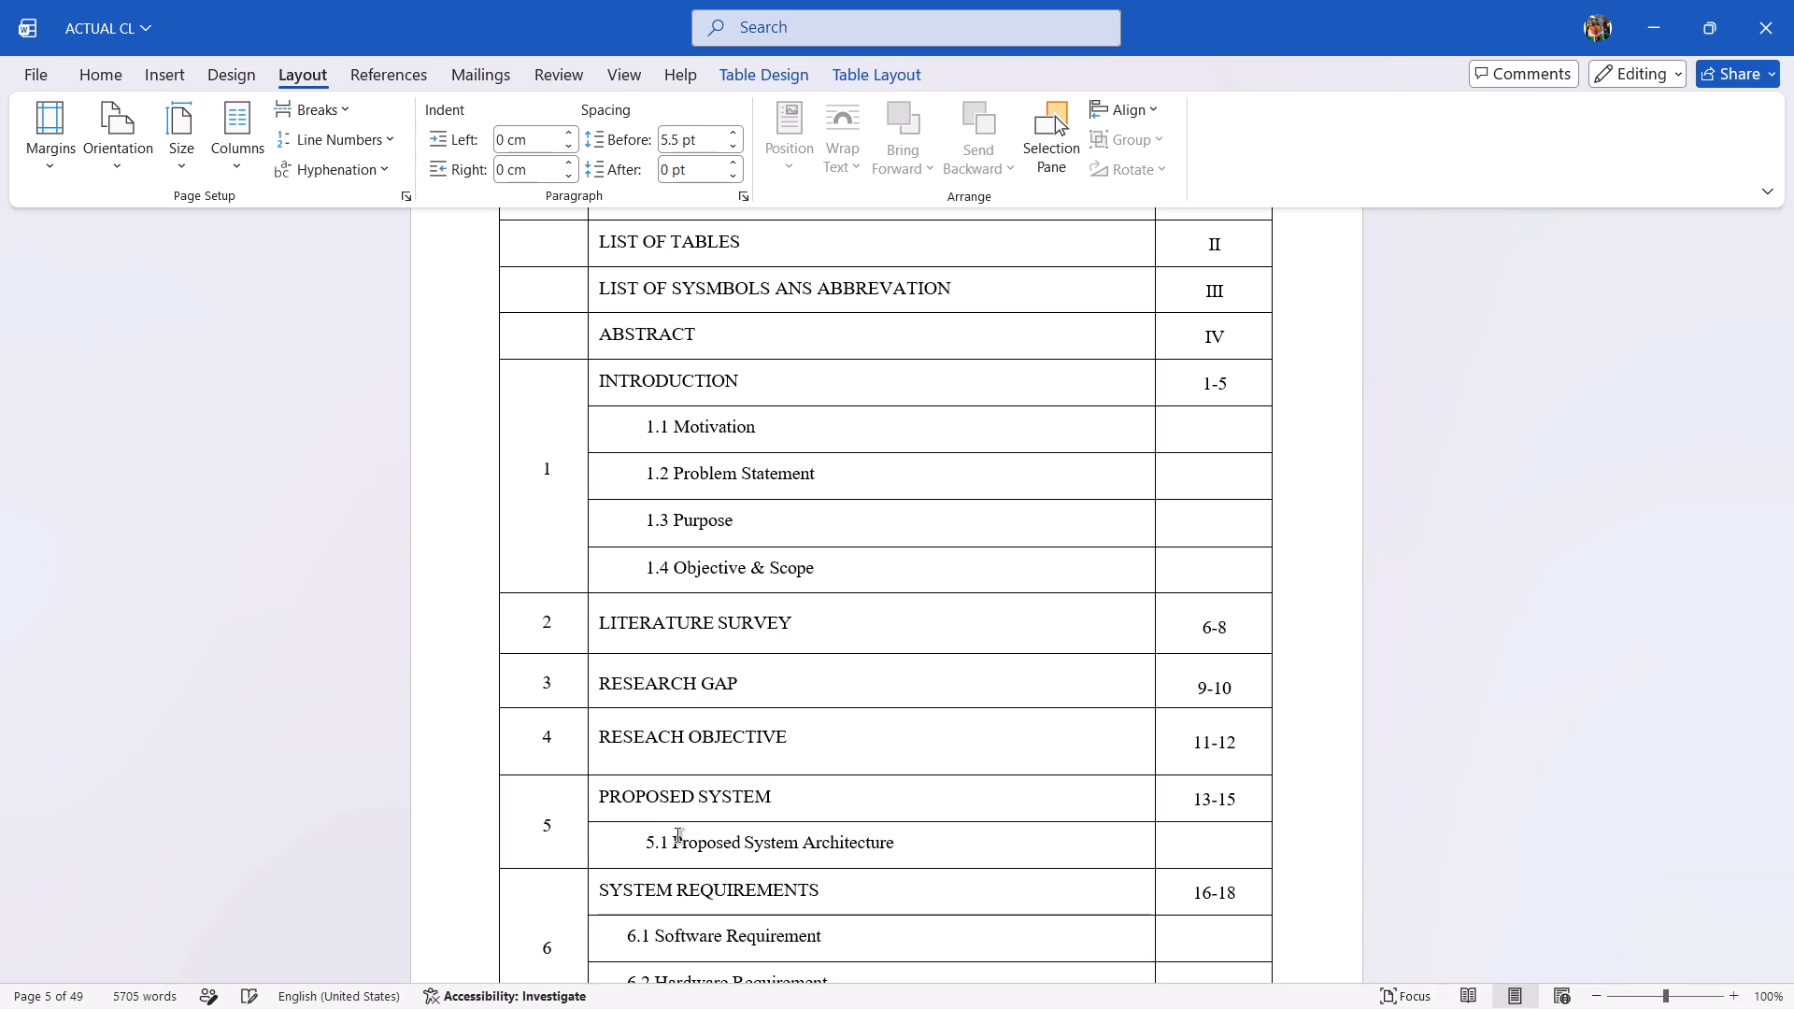
Replace the leading spaces before 6.1 Software Requirement in the index table with one tab character.
{"action": "key", "text": "Down"}
{"action": "key", "text": "Down"}
{"action": "key", "text": "Left"}
{"action": "key", "text": "Left"}
{"action": "key", "text": "Left"}
{"action": "key", "text": "BackSpace"}
{"action": "key", "text": "BackSpace"}
{"action": "key", "text": "BackSpace"}
{"action": "key", "text": "BackSpace"}
{"action": "key", "text": "BackSpace"}
{"action": "key", "text": "BackSpace"}
{"action": "key", "text": "BackSpace"}
{"action": "key", "text": "BackSpace"}
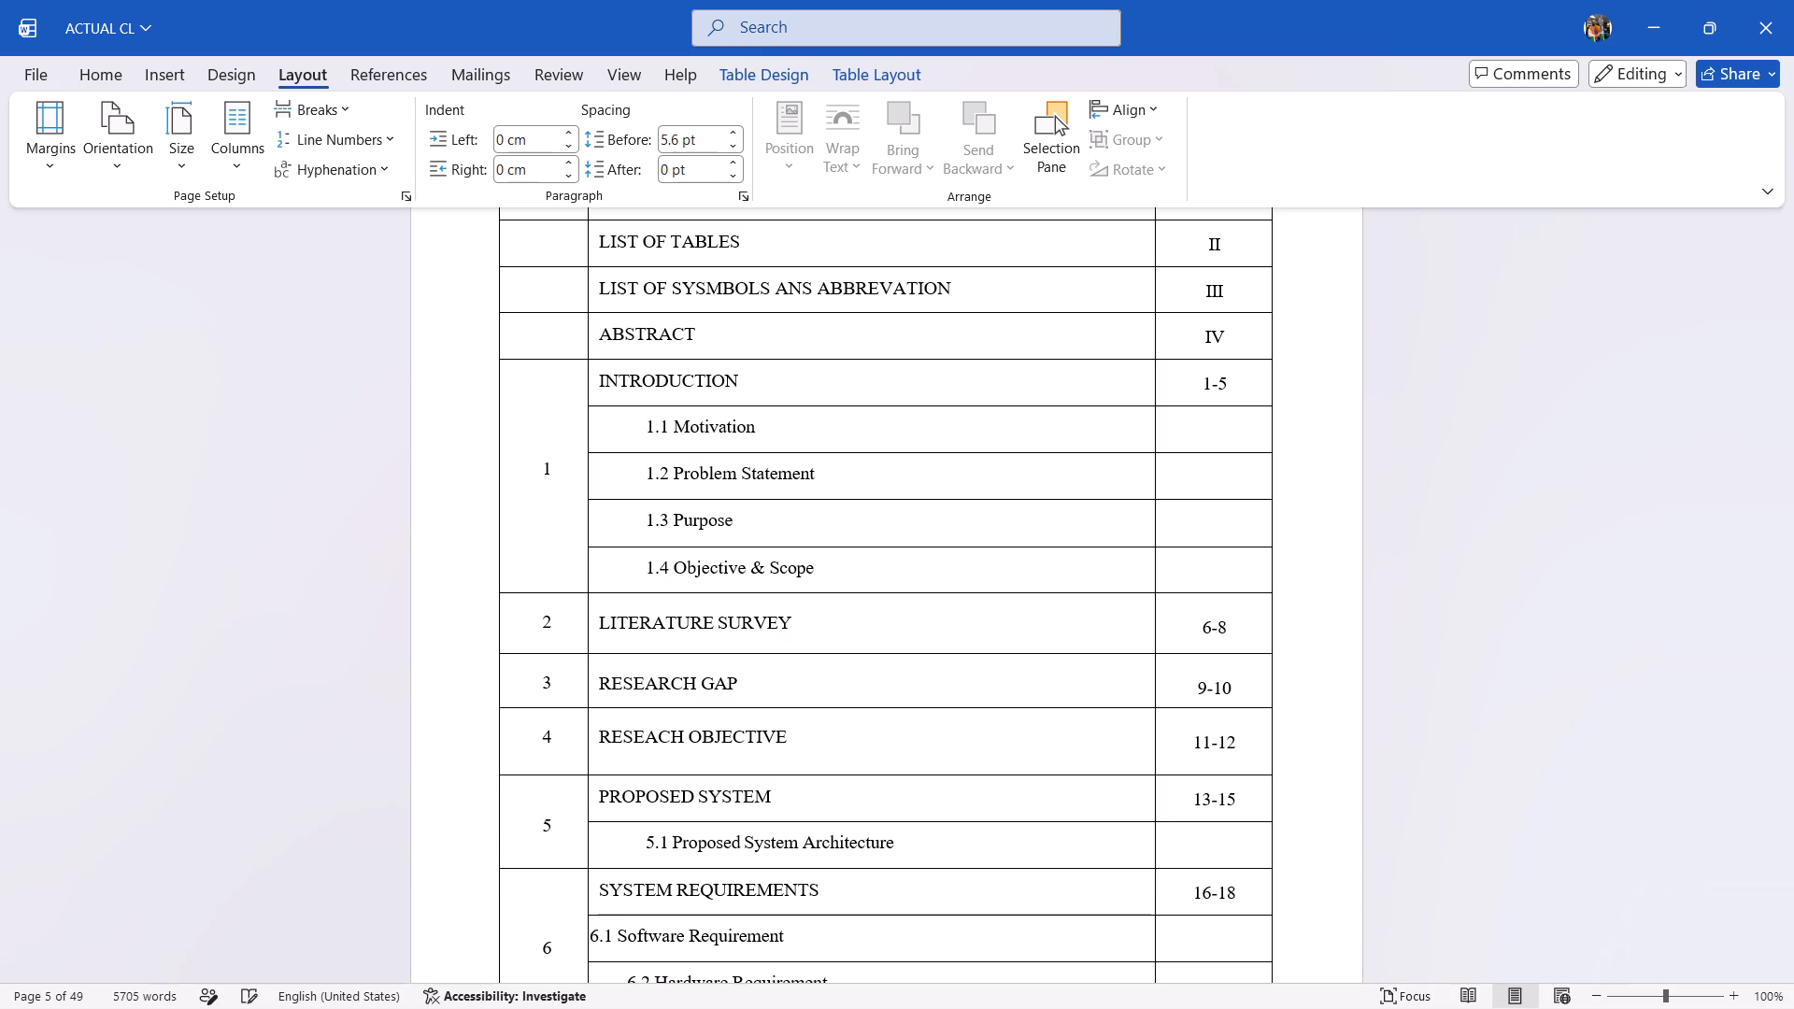
{"action": "key", "text": "ctrl+Tab"}
Replace the leading spaces before 6.2 Hardware Requirement in the index table with one tab character.
{"action": "scroll", "coordinate": [677, 835], "scroll_direction": "down", "scroll_amount": 6}
{"action": "scroll", "coordinate": [677, 835], "scroll_direction": "up", "scroll_amount": 1}
{"action": "scroll", "coordinate": [677, 835], "scroll_direction": "down", "scroll_amount": 1}
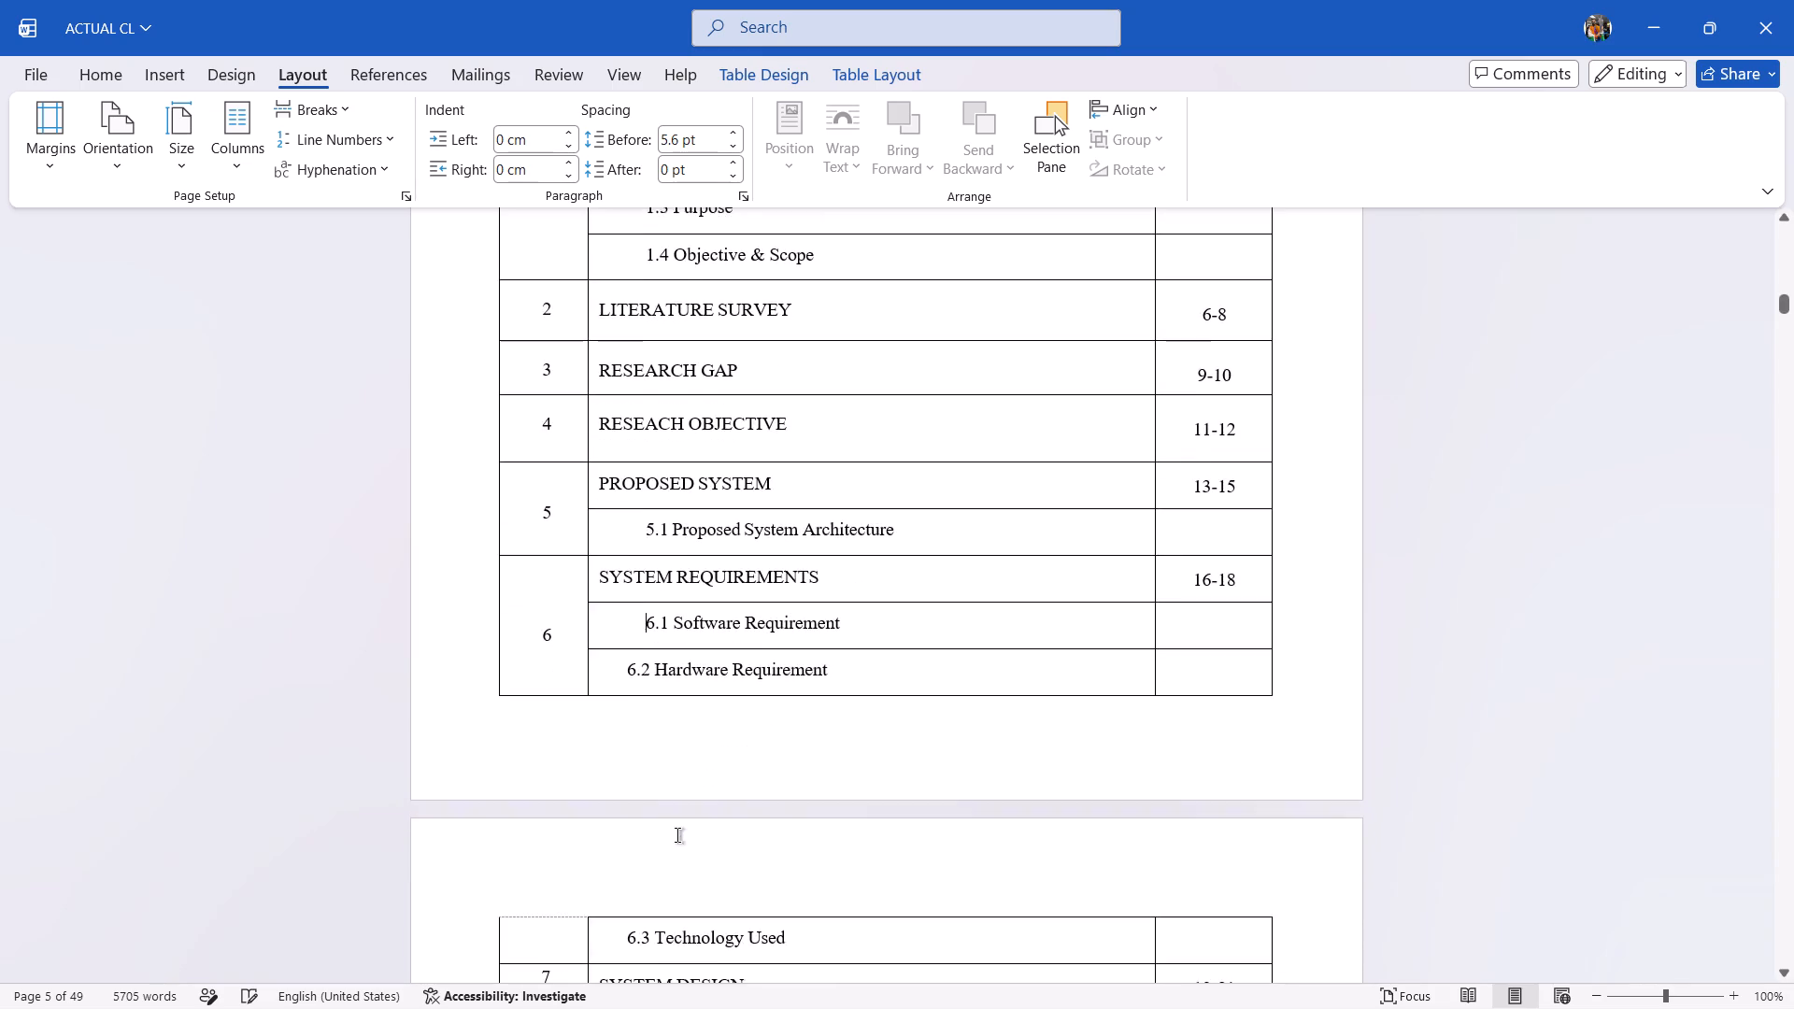
{"action": "scroll", "coordinate": [677, 835], "scroll_direction": "down", "scroll_amount": 6}
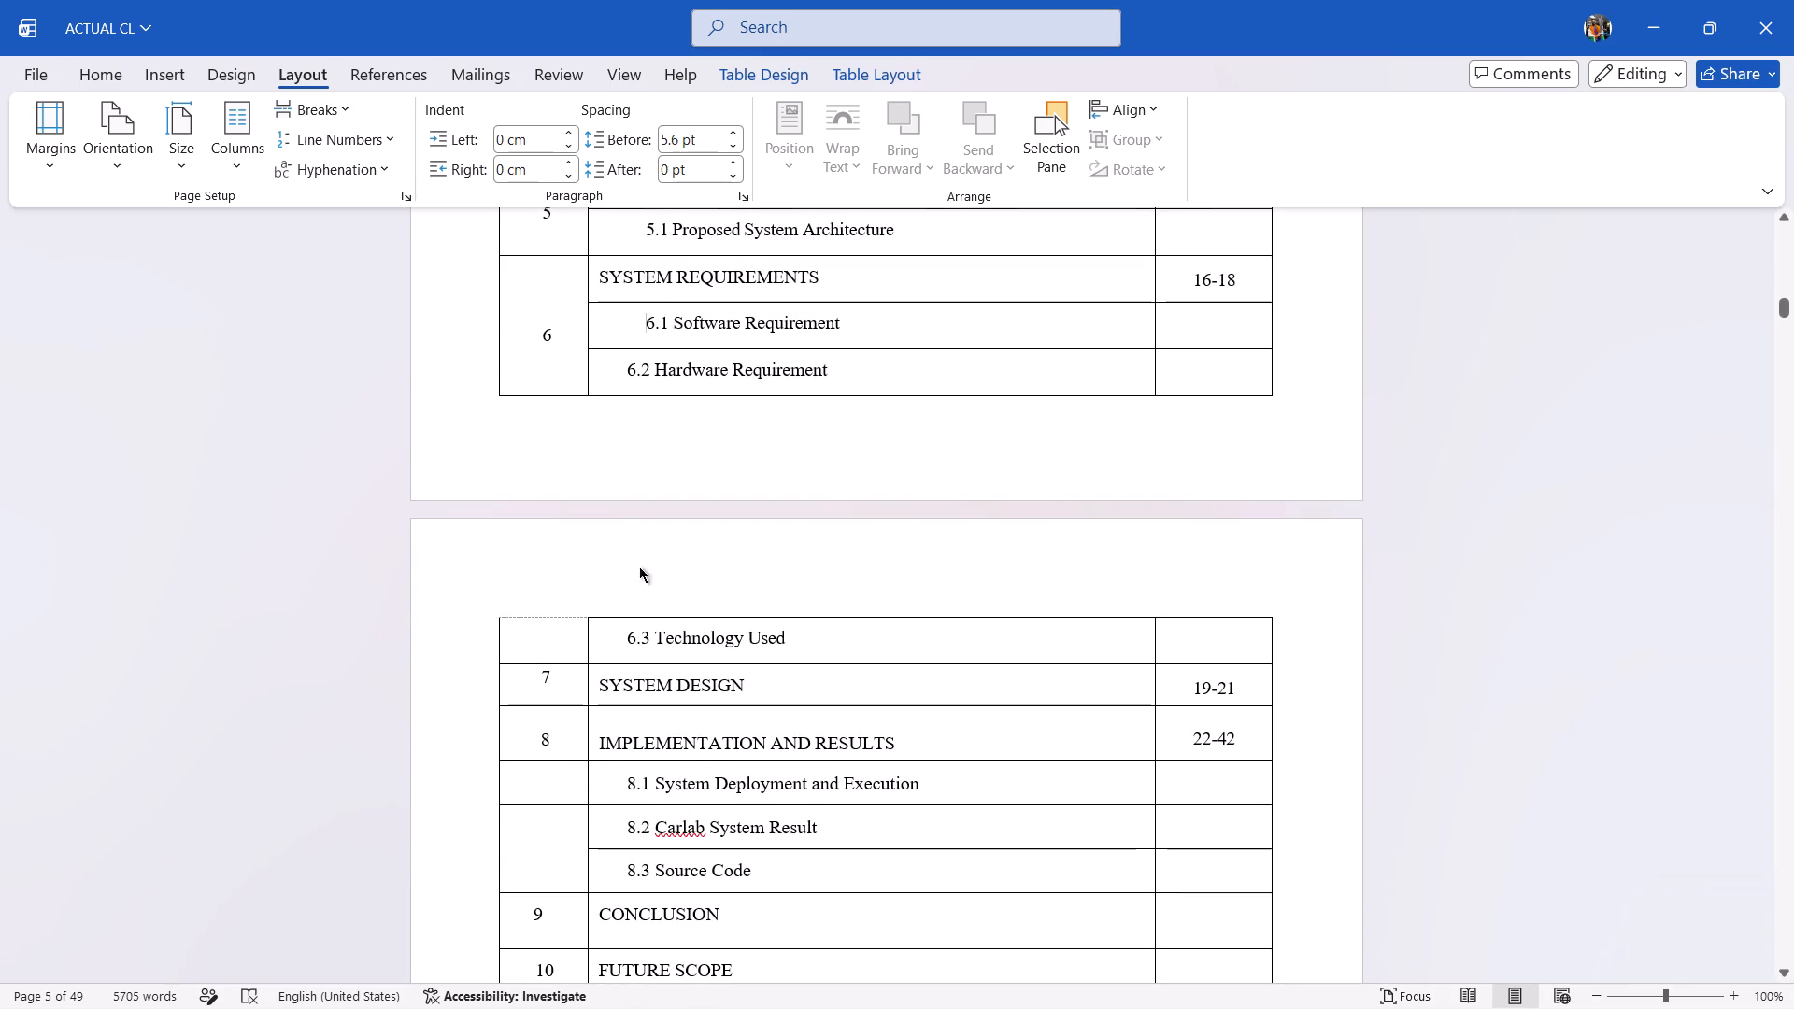
{"action": "left_click", "coordinate": [623, 368]}
{"action": "key", "text": "Right"}
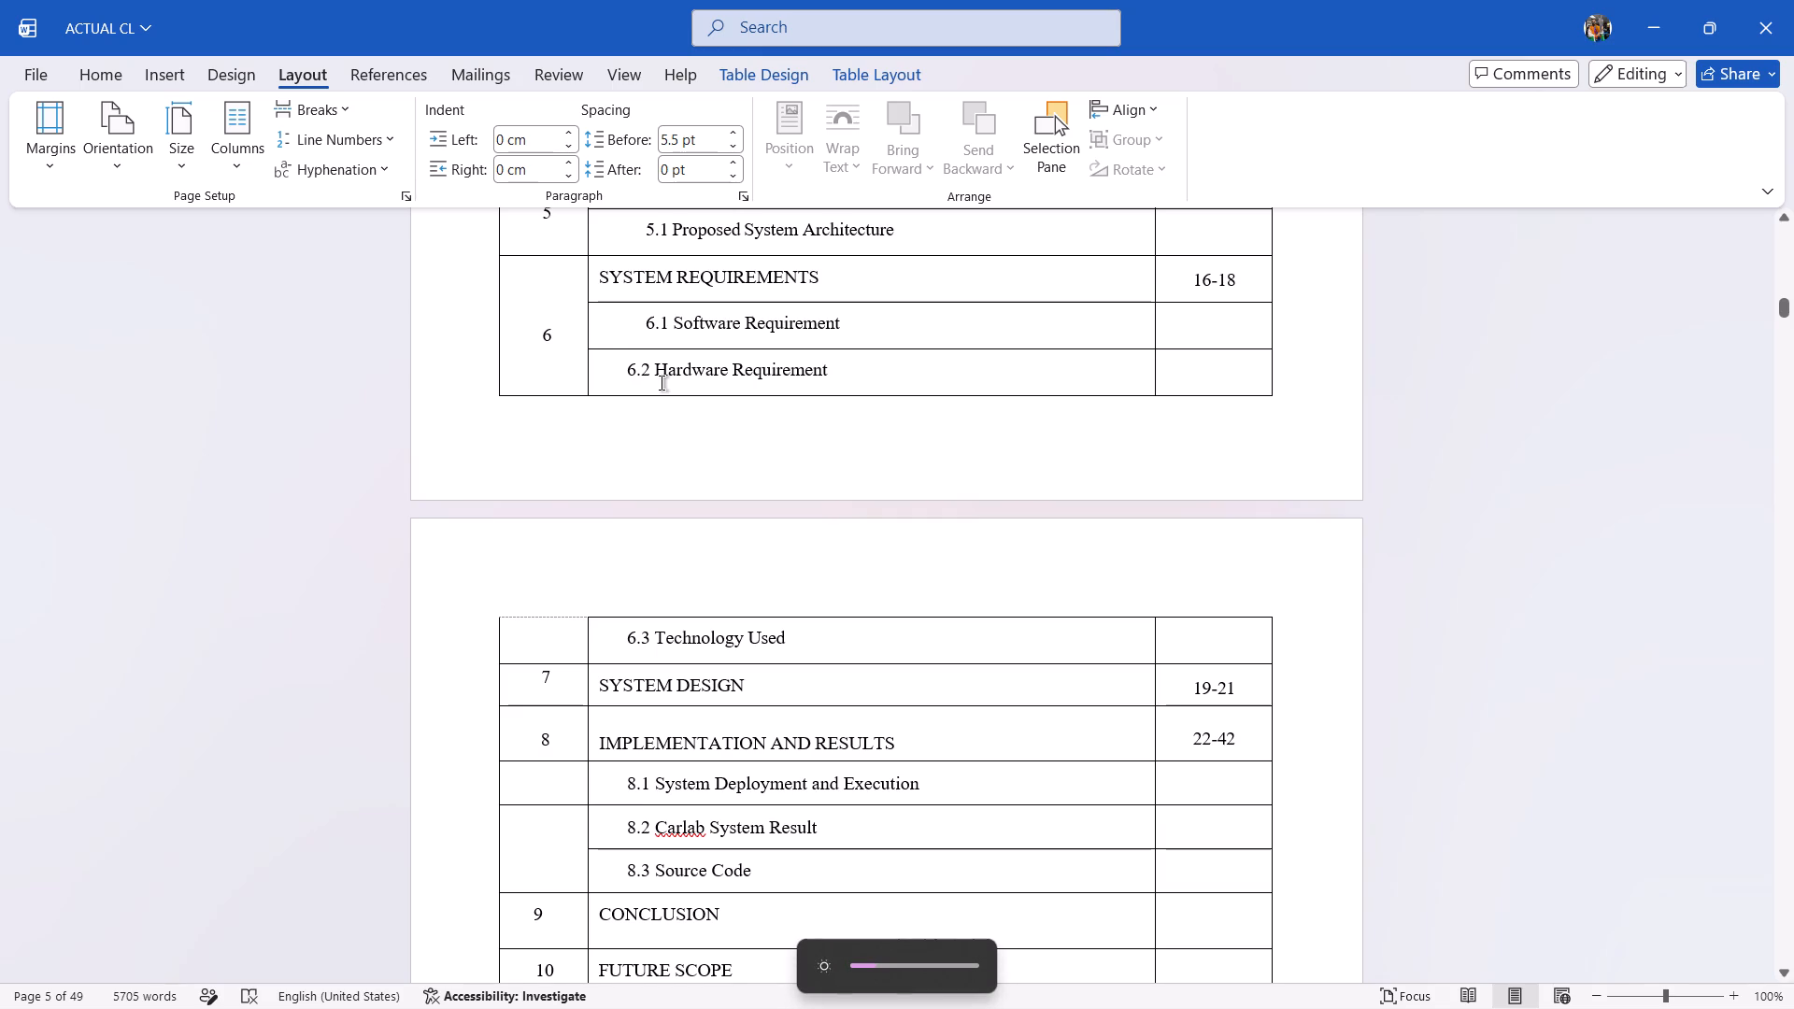
{"action": "key", "text": "BackSpace"}
{"action": "key", "text": "BackSpace"}
{"action": "key", "text": "BackSpace"}
{"action": "key", "text": "BackSpace"}
{"action": "key", "text": "BackSpace"}
{"action": "key", "text": "BackSpace"}
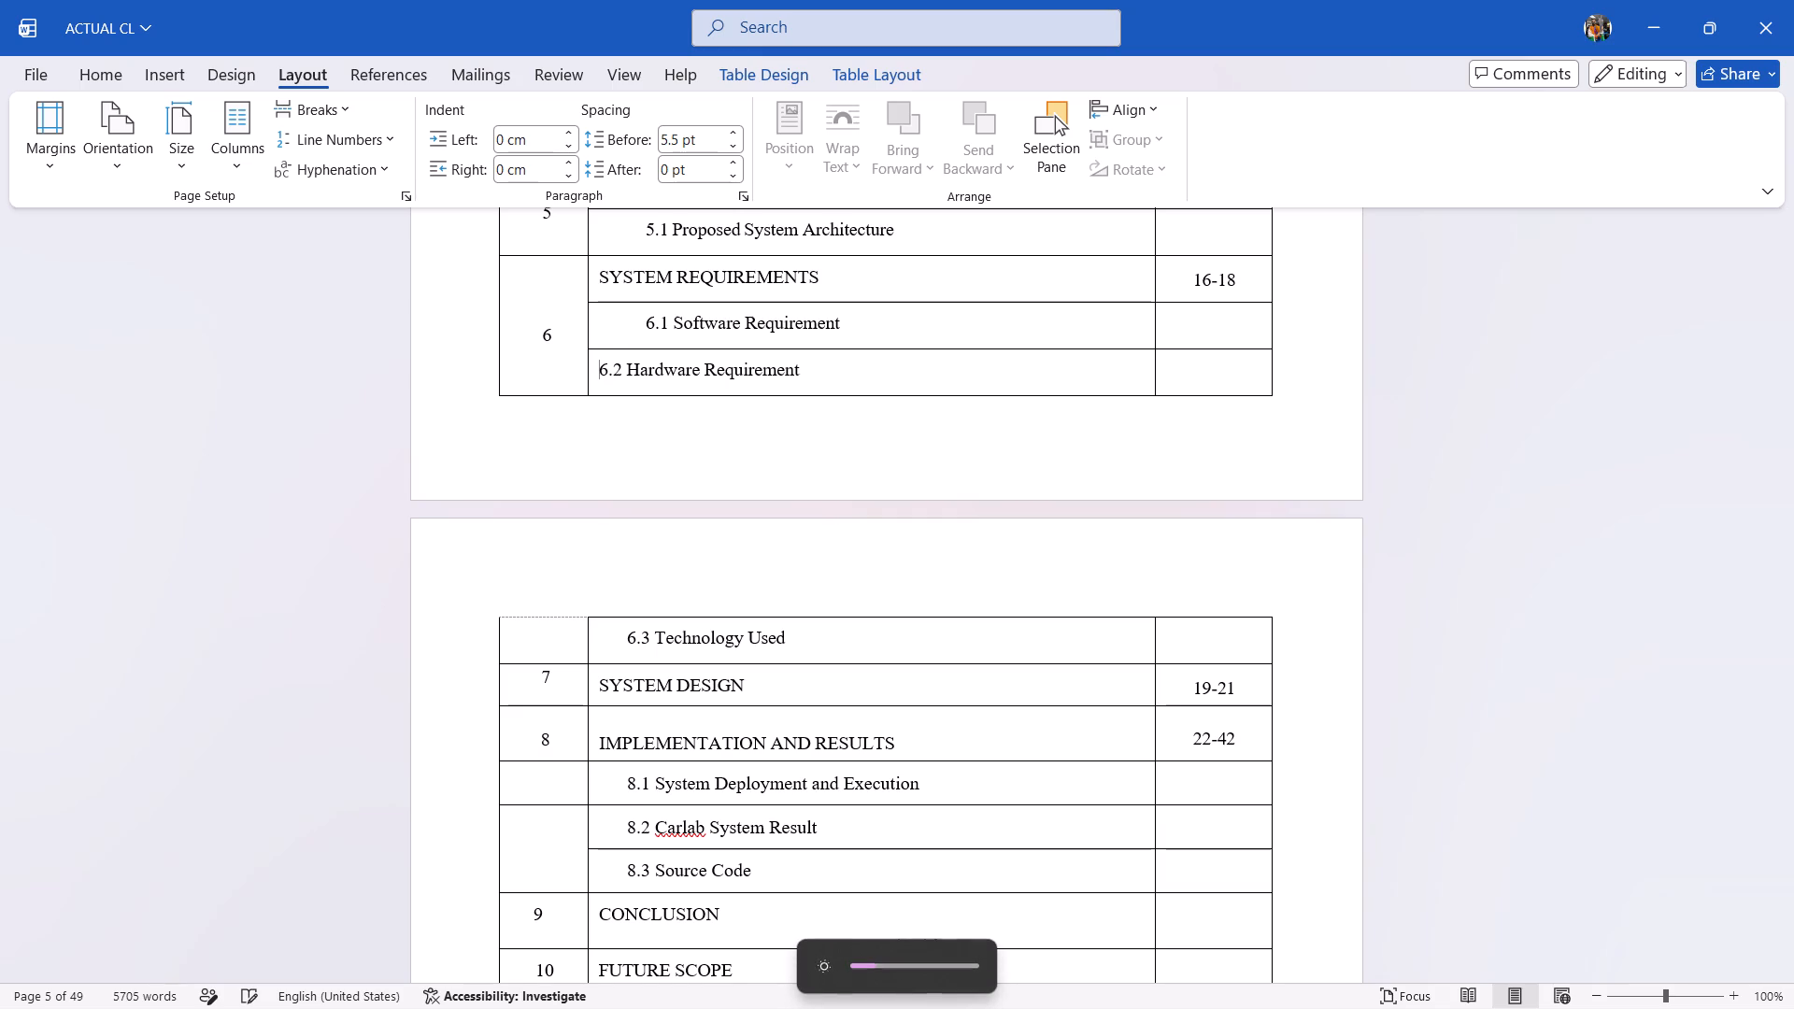
{"action": "key", "text": "BackSpace"}
{"action": "key", "text": "BackSpace"}
{"action": "key", "text": "ctrl+Tab"}
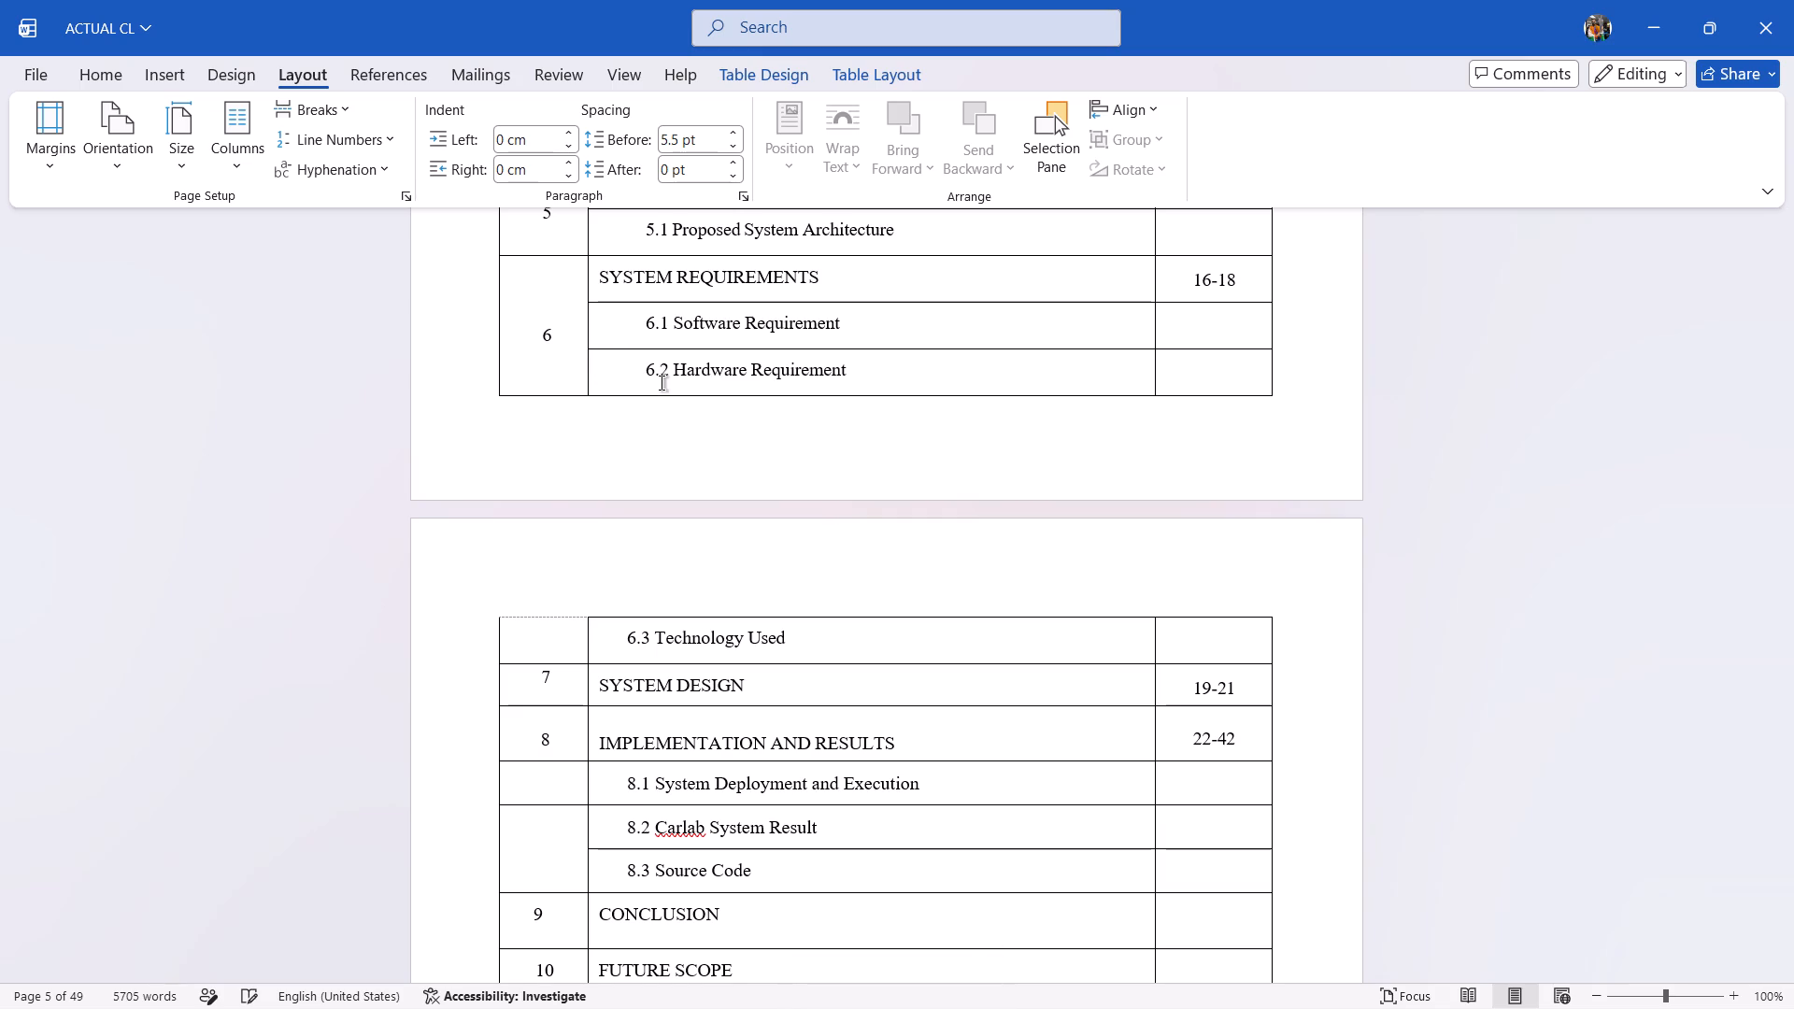
Replace the leading spaces before 6.3 Technology Used in the index table with one tab character.
{"action": "left_click", "coordinate": [626, 632]}
{"action": "key", "text": "BackSpace"}
{"action": "key", "text": "BackSpace"}
{"action": "key", "text": "BackSpace"}
{"action": "key", "text": "BackSpace"}
{"action": "key", "text": "BackSpace"}
{"action": "key", "text": "BackSpace"}
{"action": "key", "text": "BackSpace"}
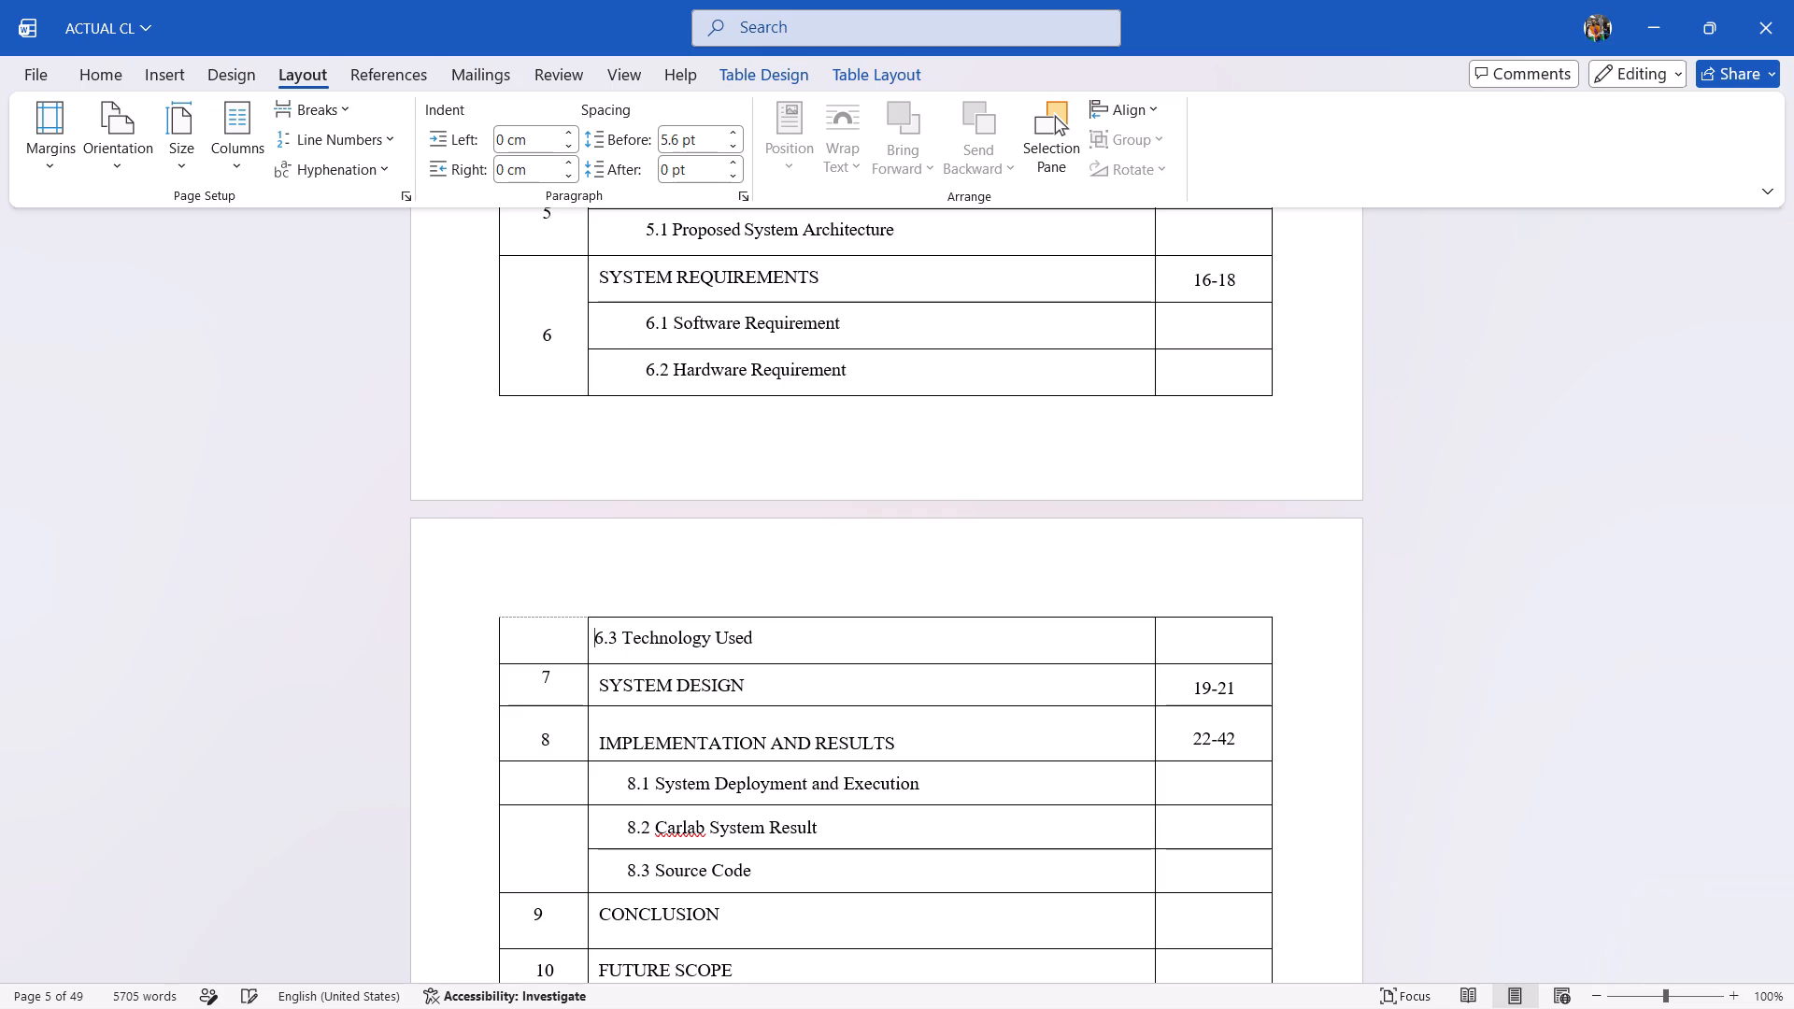
{"action": "key", "text": "BackSpace"}
{"action": "key", "text": "ctrl+Tab"}
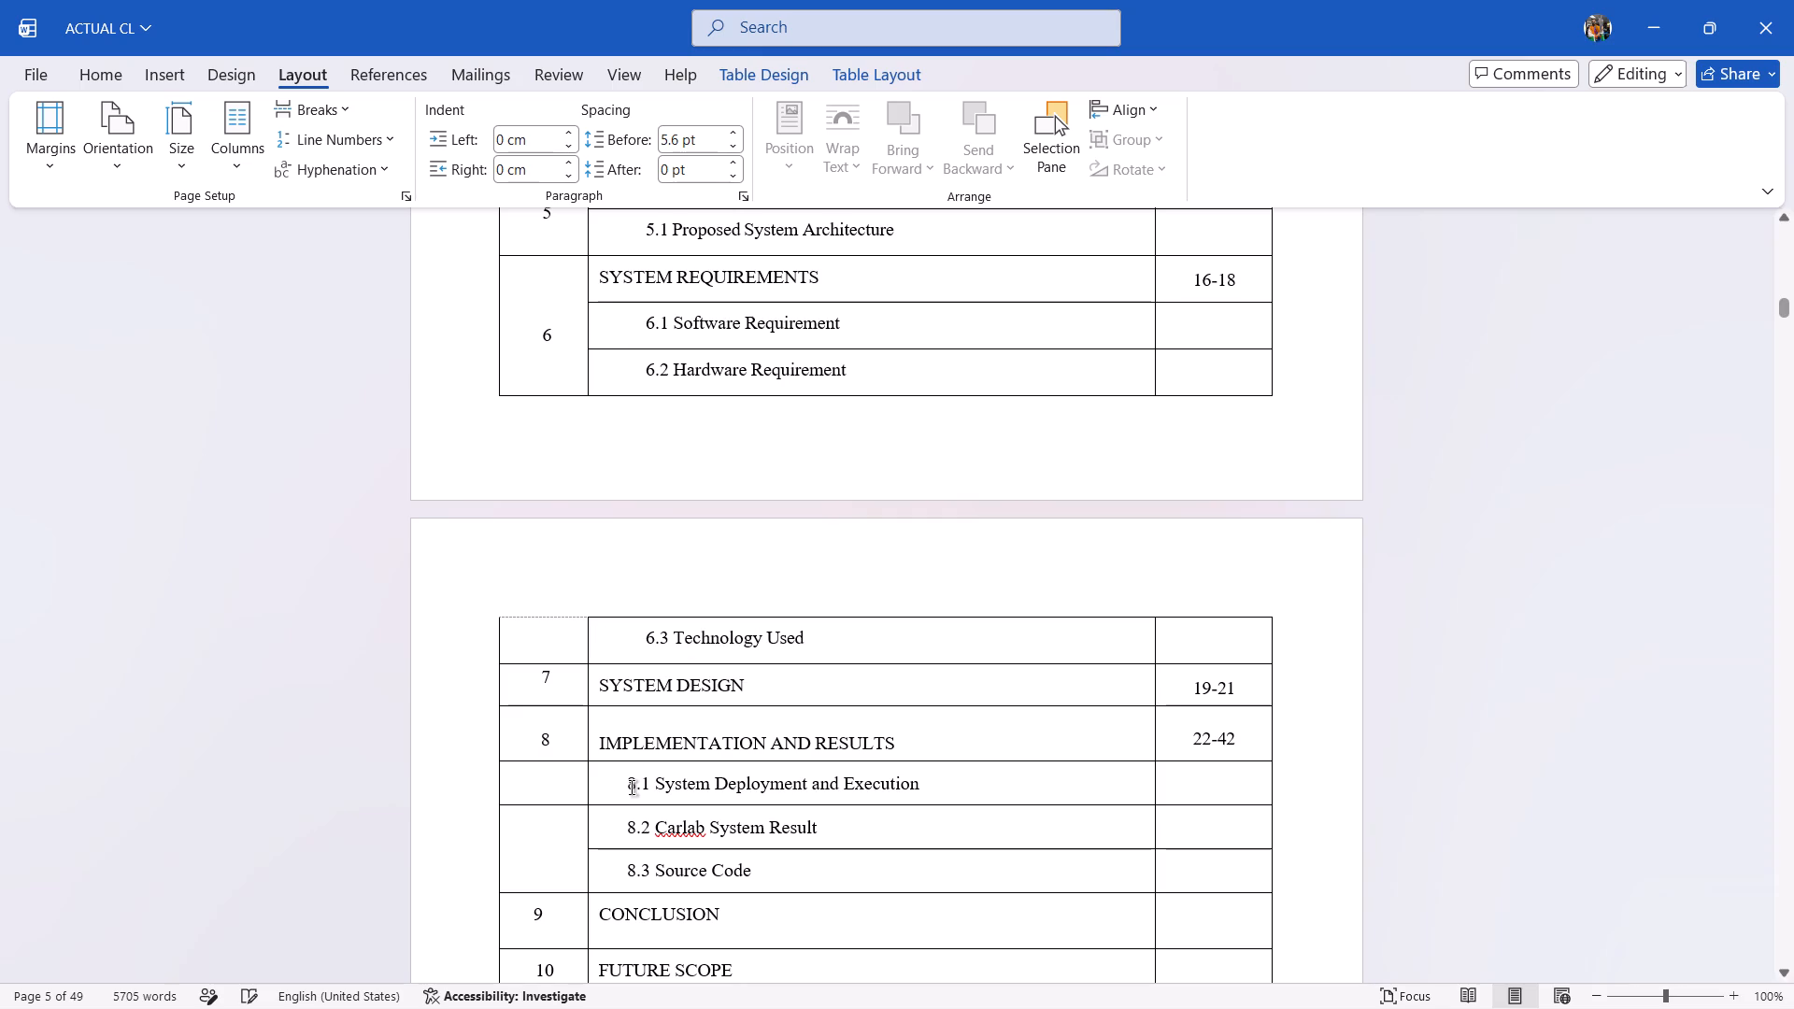
Replace the leading spaces before 8.1 System Deployment and Execution in the index table with one tab character.
{"action": "left_click", "coordinate": [625, 785]}
{"action": "key", "text": "BackSpace"}
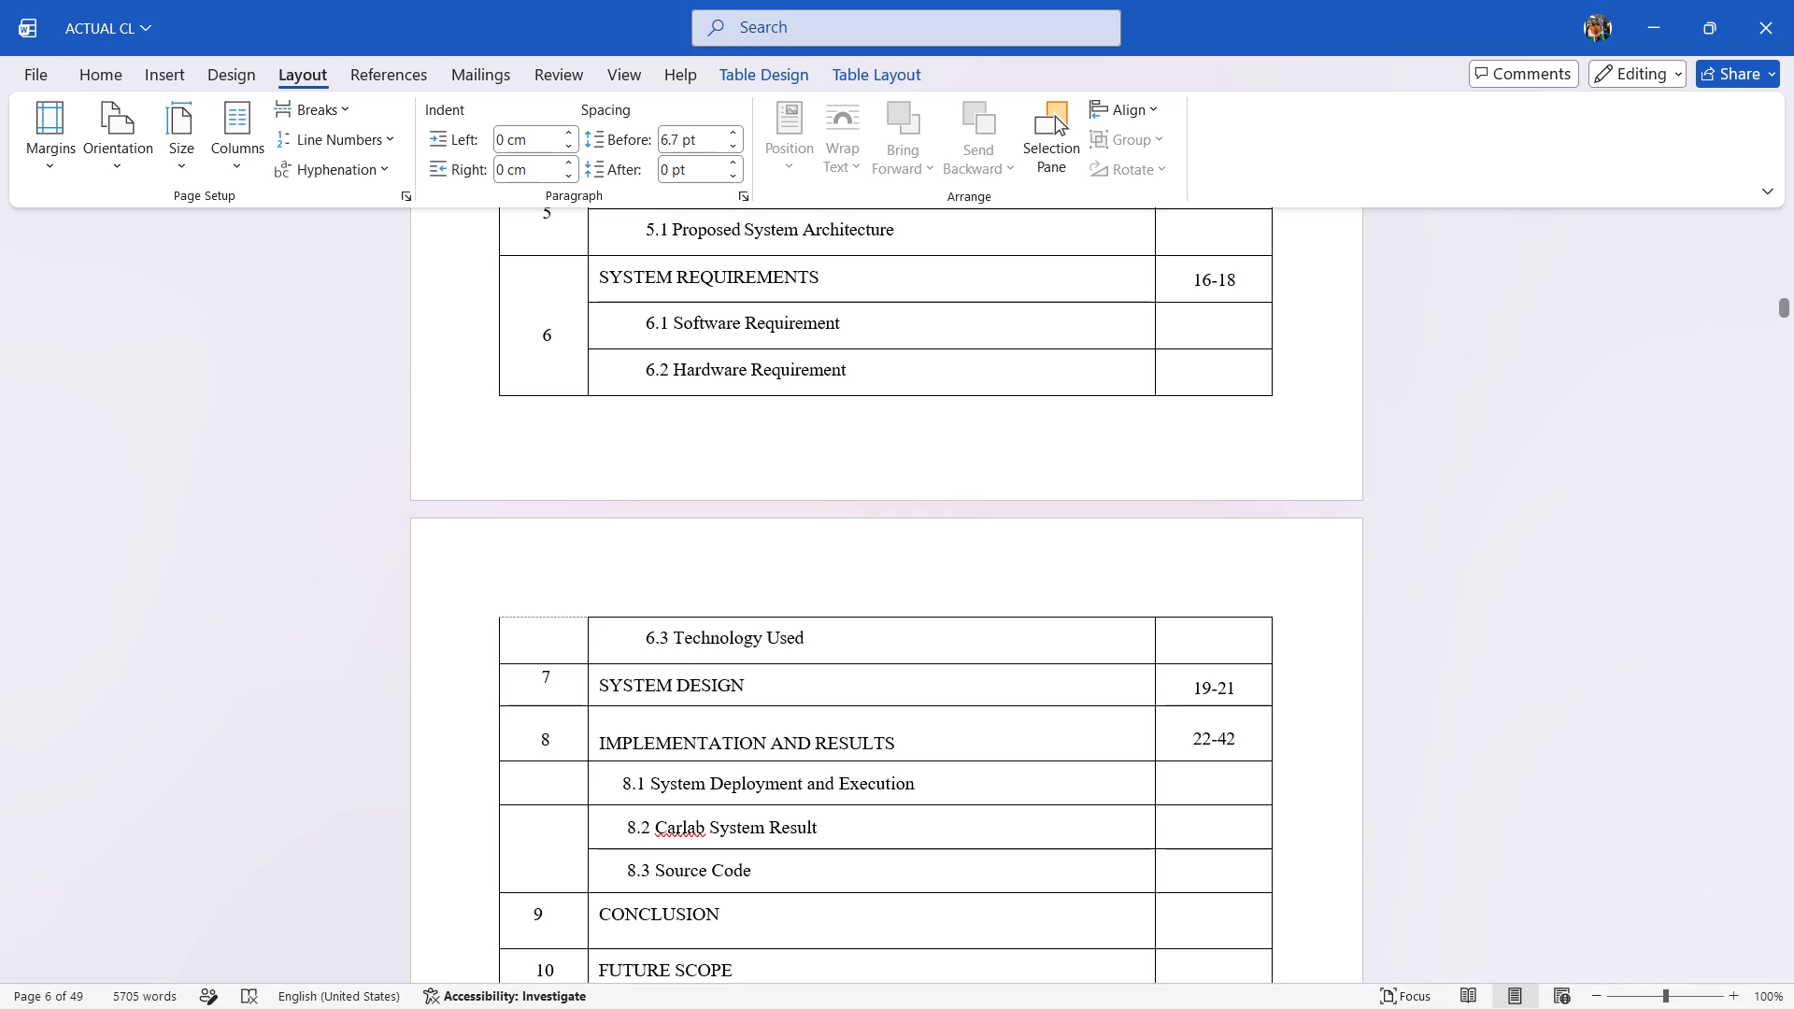
{"action": "key", "text": "BackSpace"}
{"action": "key", "text": "BackSpace"}
{"action": "key", "text": "BackSpace"}
{"action": "key", "text": "BackSpace"}
{"action": "key", "text": "BackSpace"}
{"action": "key", "text": "BackSpace"}
{"action": "key", "text": "BackSpace"}
{"action": "key", "text": "ctrl+Tab"}
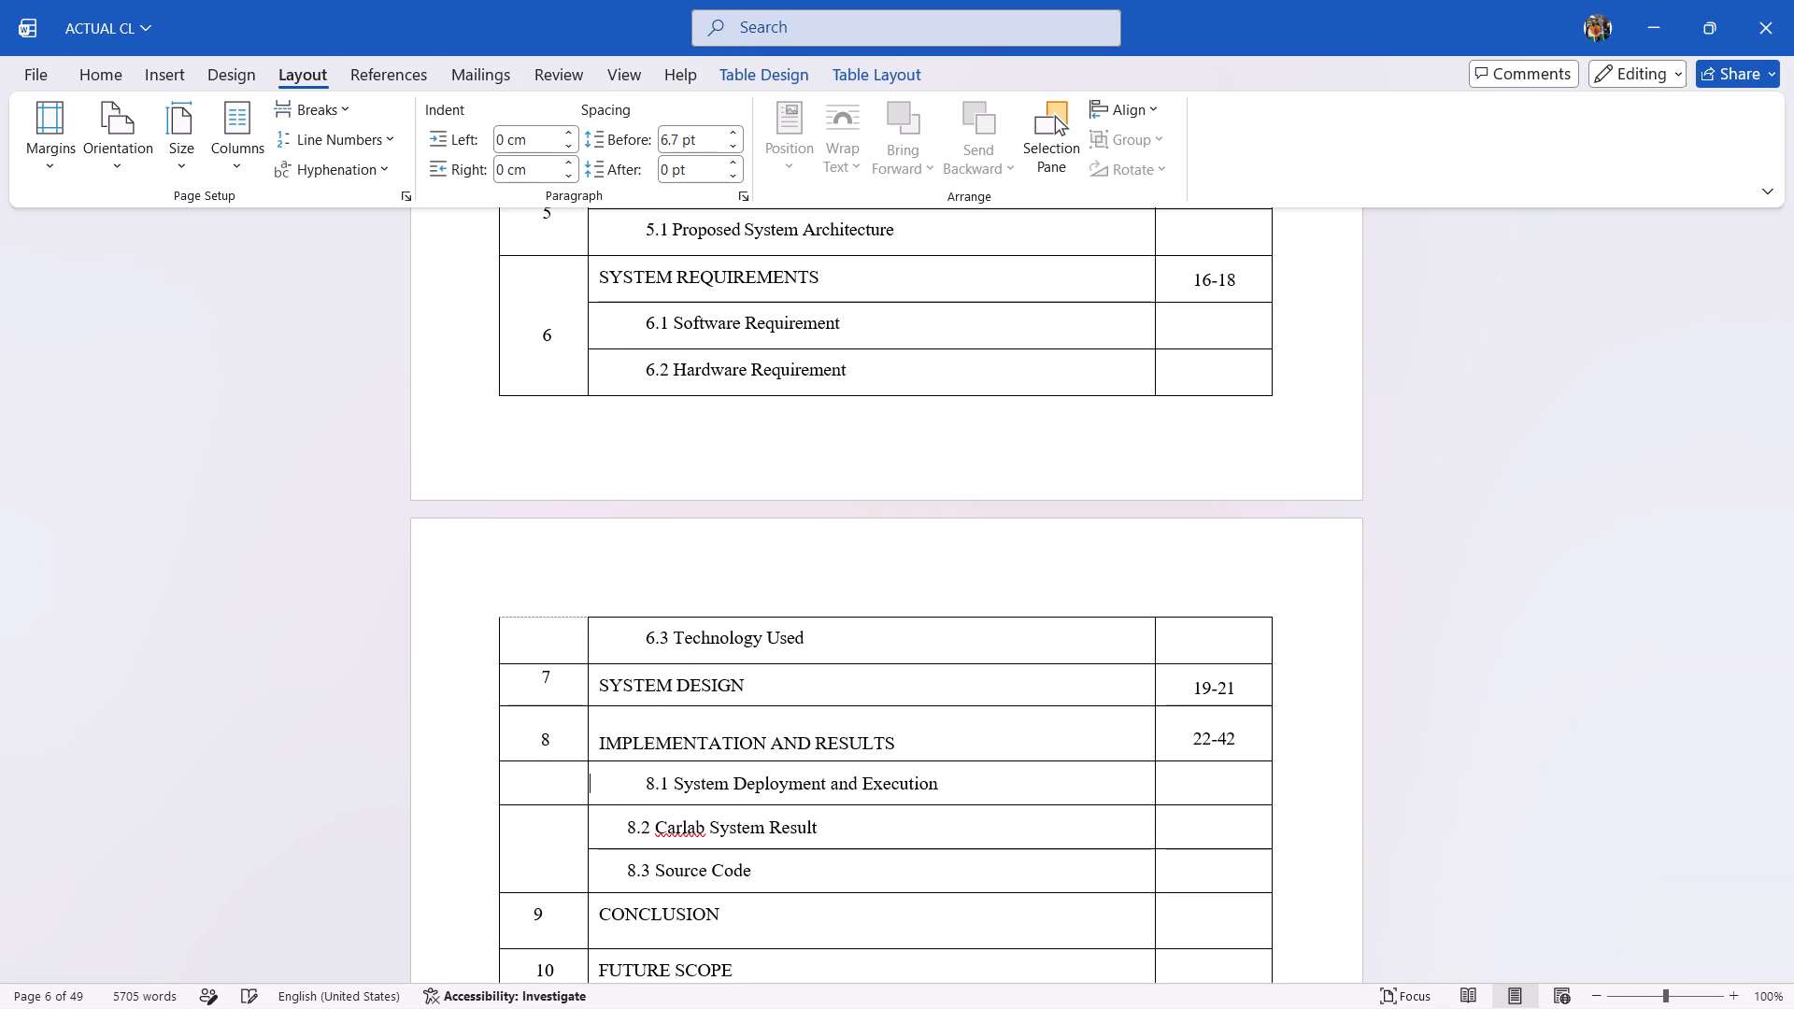
Replace the leading spaces before 8.2 Carlab System Result in the index table with one tab character.
{"action": "left_click", "coordinate": [622, 828]}
{"action": "key", "text": "Right"}
{"action": "key", "text": "BackSpace"}
{"action": "key", "text": "BackSpace"}
{"action": "key", "text": "BackSpace"}
{"action": "key", "text": "BackSpace"}
{"action": "key", "text": "BackSpace"}
{"action": "key", "text": "BackSpace"}
{"action": "key", "text": "BackSpace"}
{"action": "key", "text": "BackSpace"}
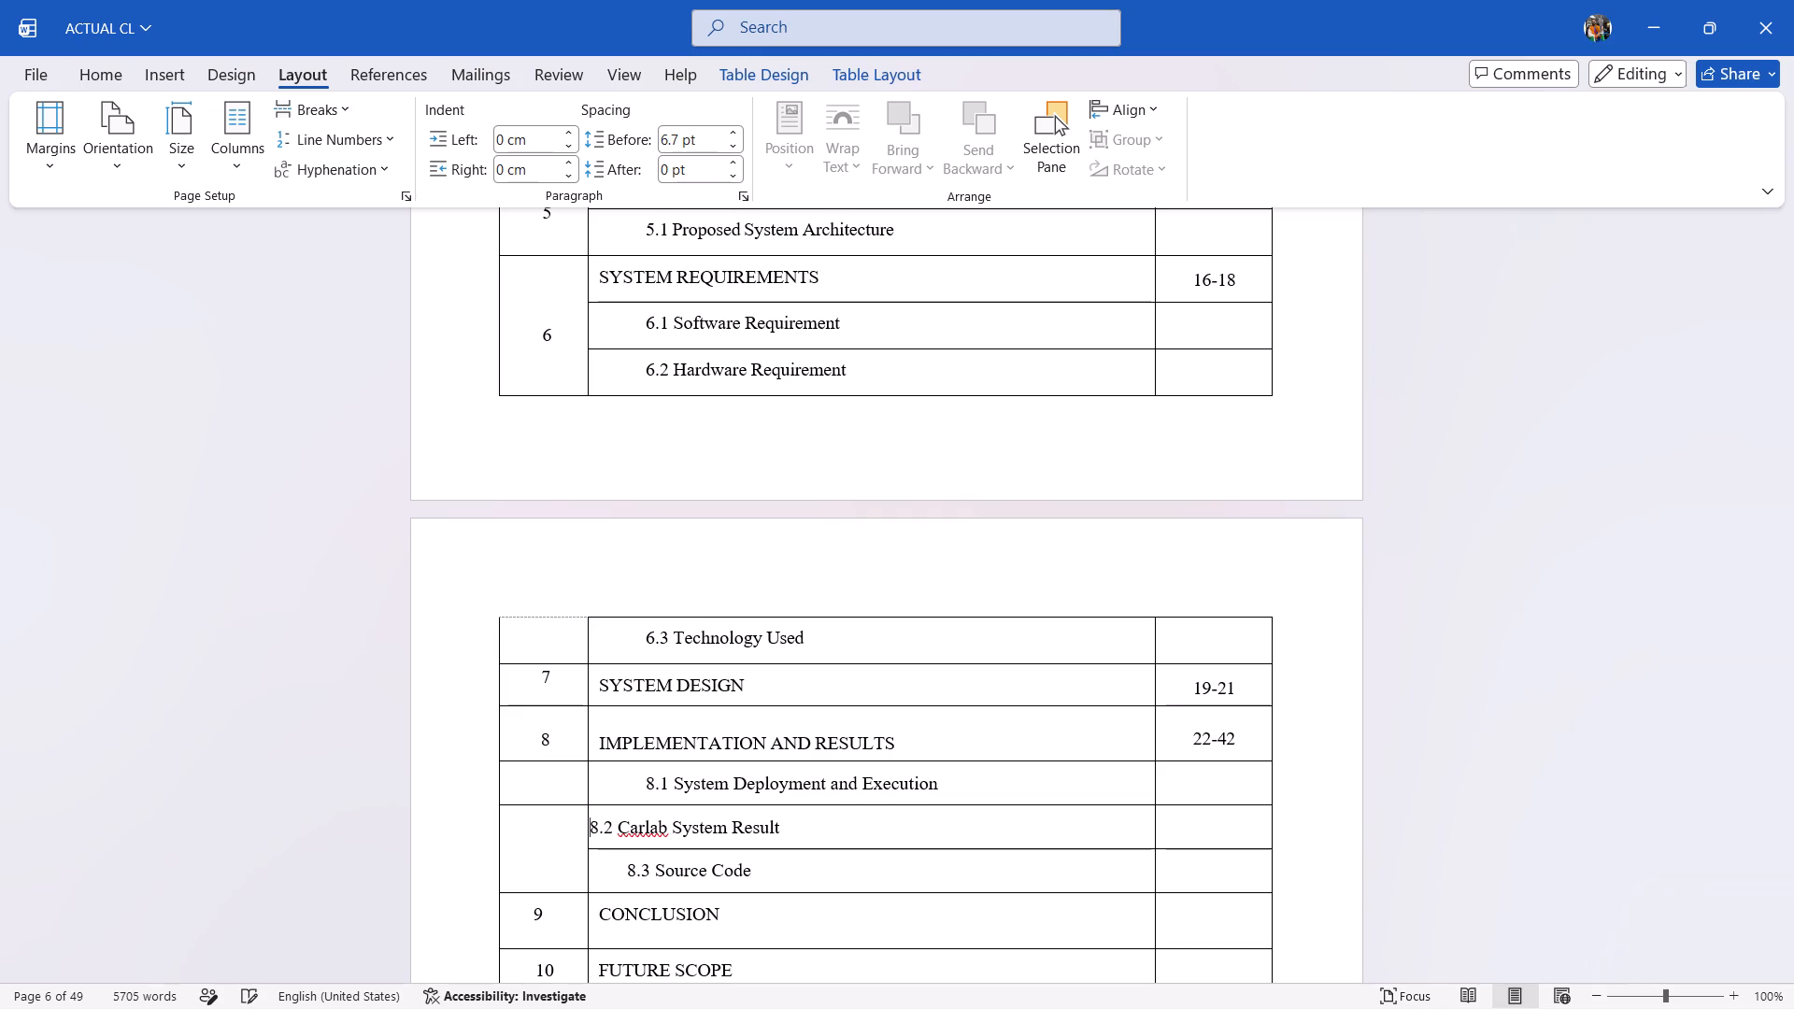
{"action": "key", "text": "ctrl+Tab"}
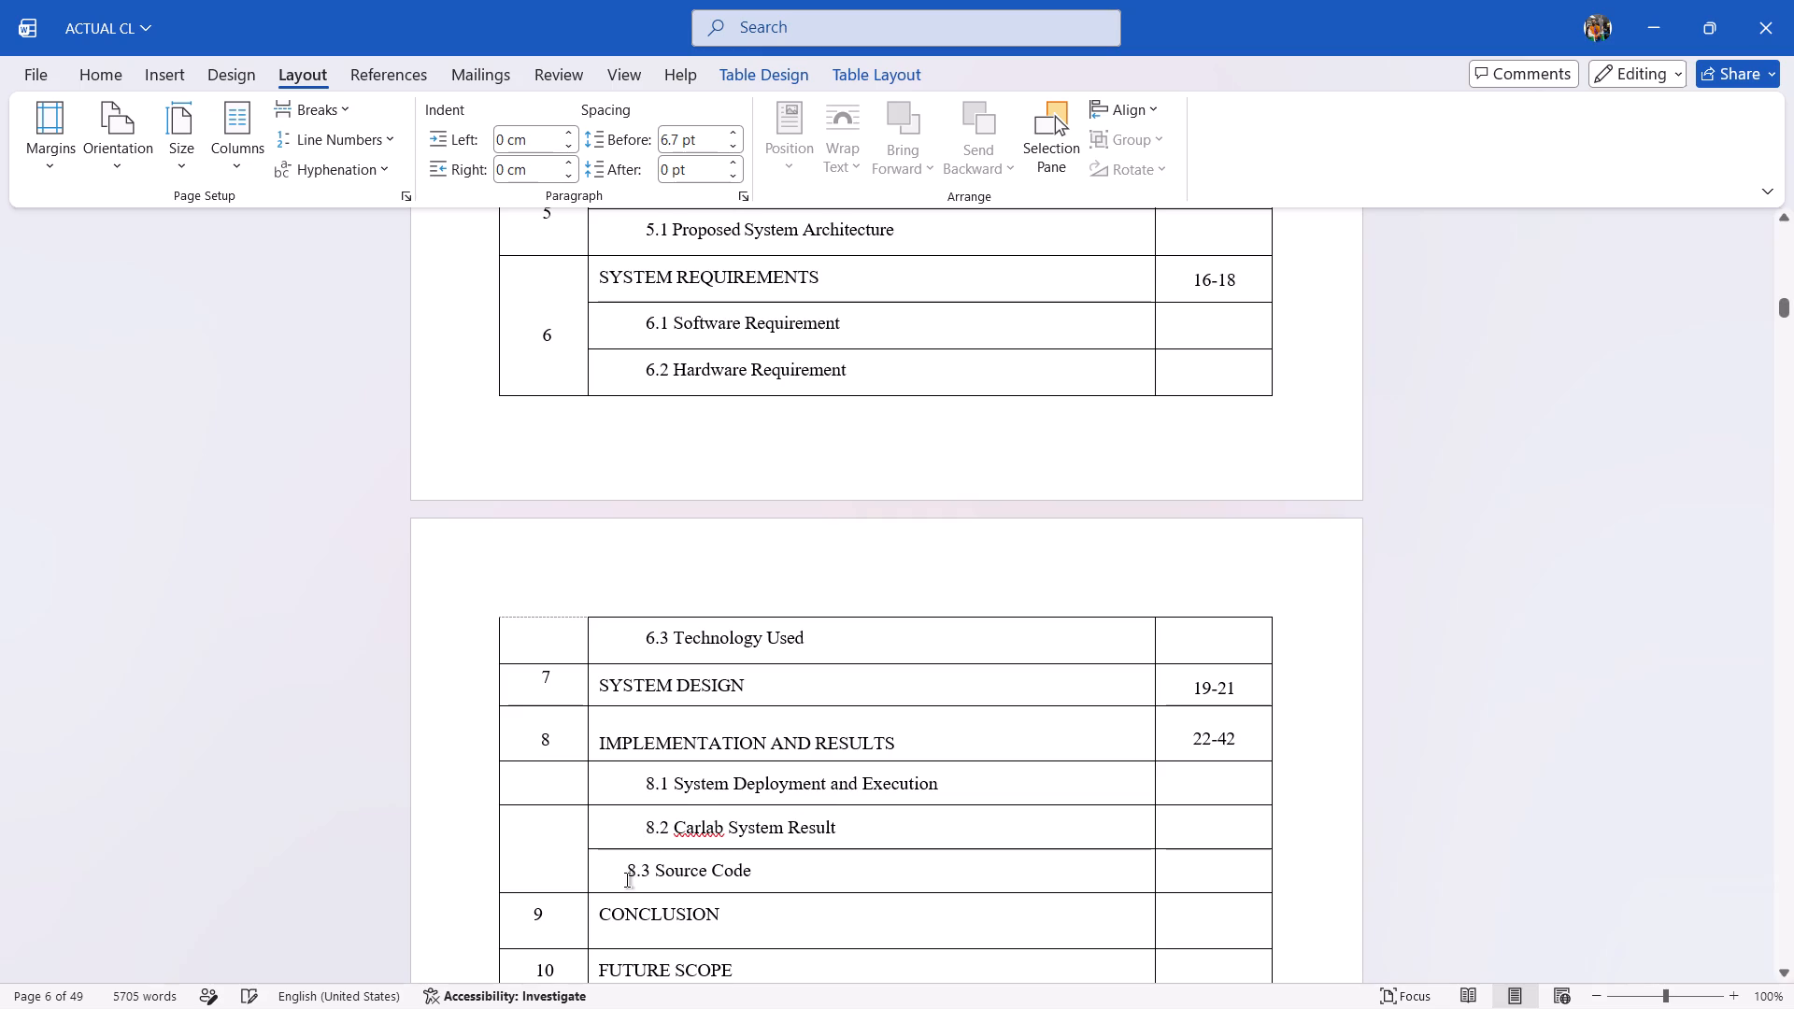
Replace the leading spaces before 8.3 Source Code in the index table with one tab character.
{"action": "left_click", "coordinate": [625, 877]}
{"action": "key", "text": "BackSpace"}
{"action": "key", "text": "BackSpace"}
{"action": "key", "text": "BackSpace"}
{"action": "key", "text": "BackSpace"}
{"action": "key", "text": "BackSpace"}
{"action": "key", "text": "BackSpace"}
{"action": "key", "text": "BackSpace"}
{"action": "key", "text": "BackSpace"}
{"action": "key", "text": "BackSpace"}
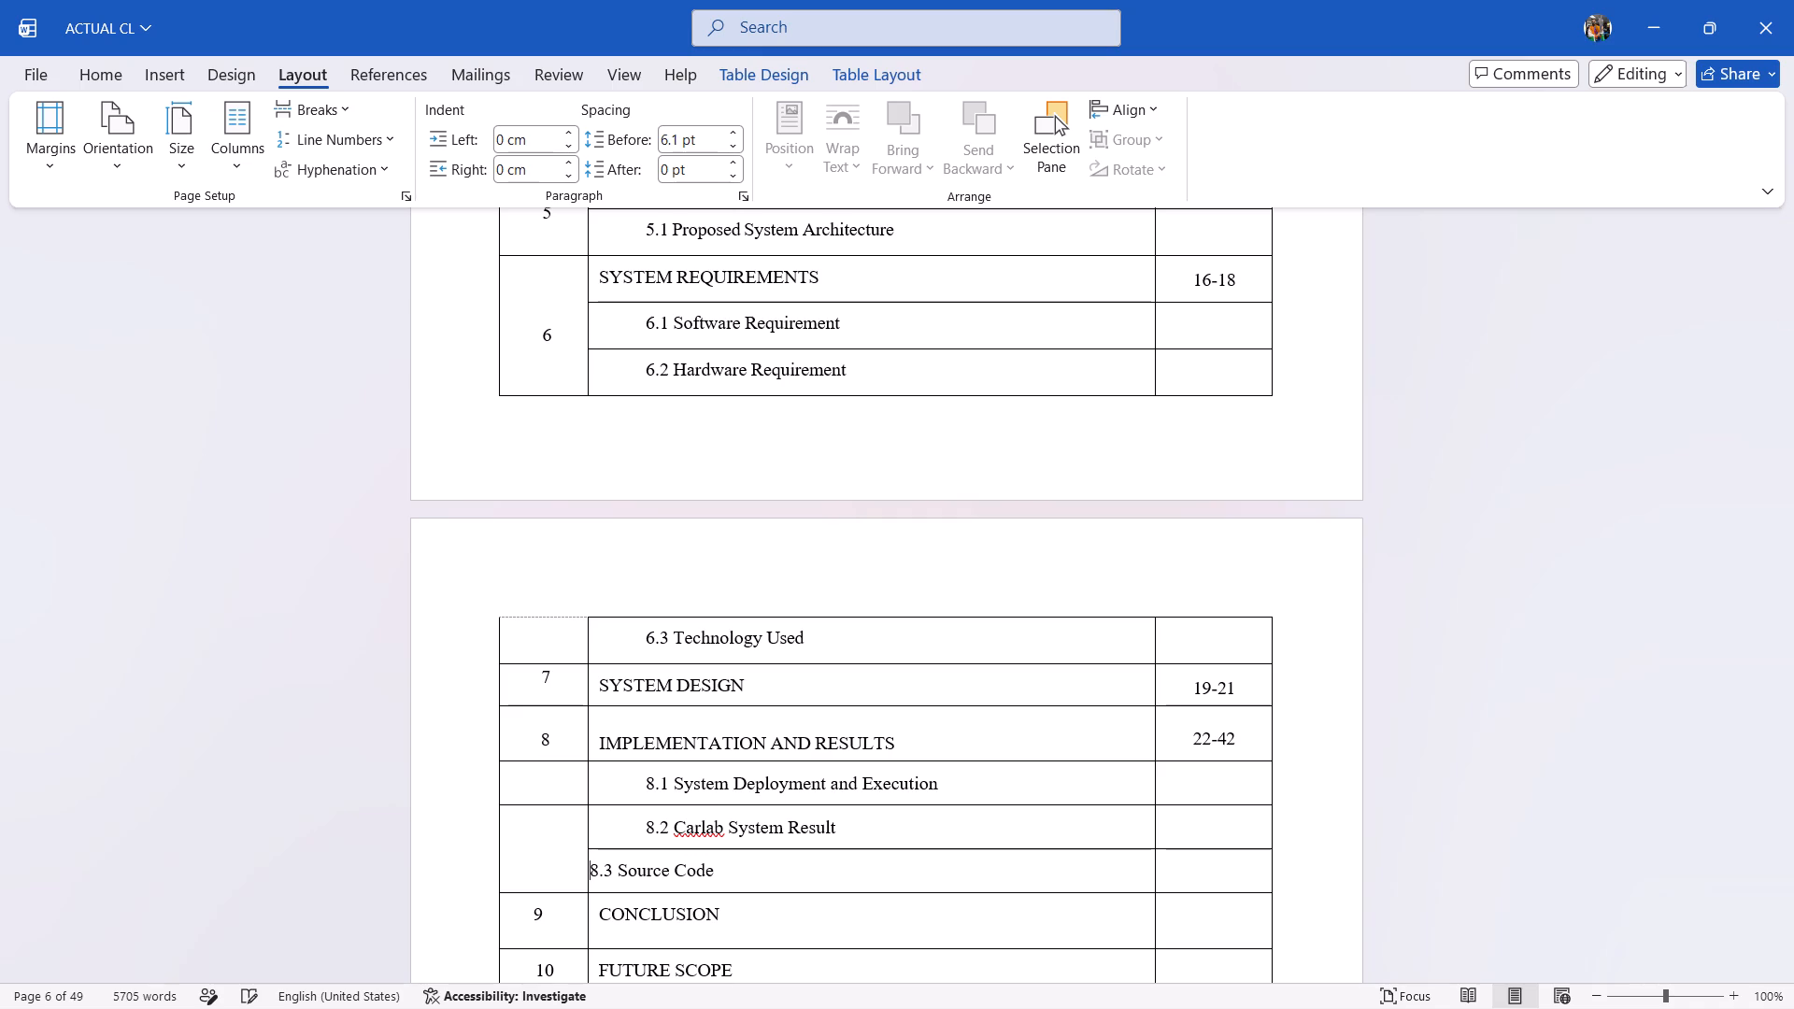
{"action": "key", "text": "ctrl+Tab"}
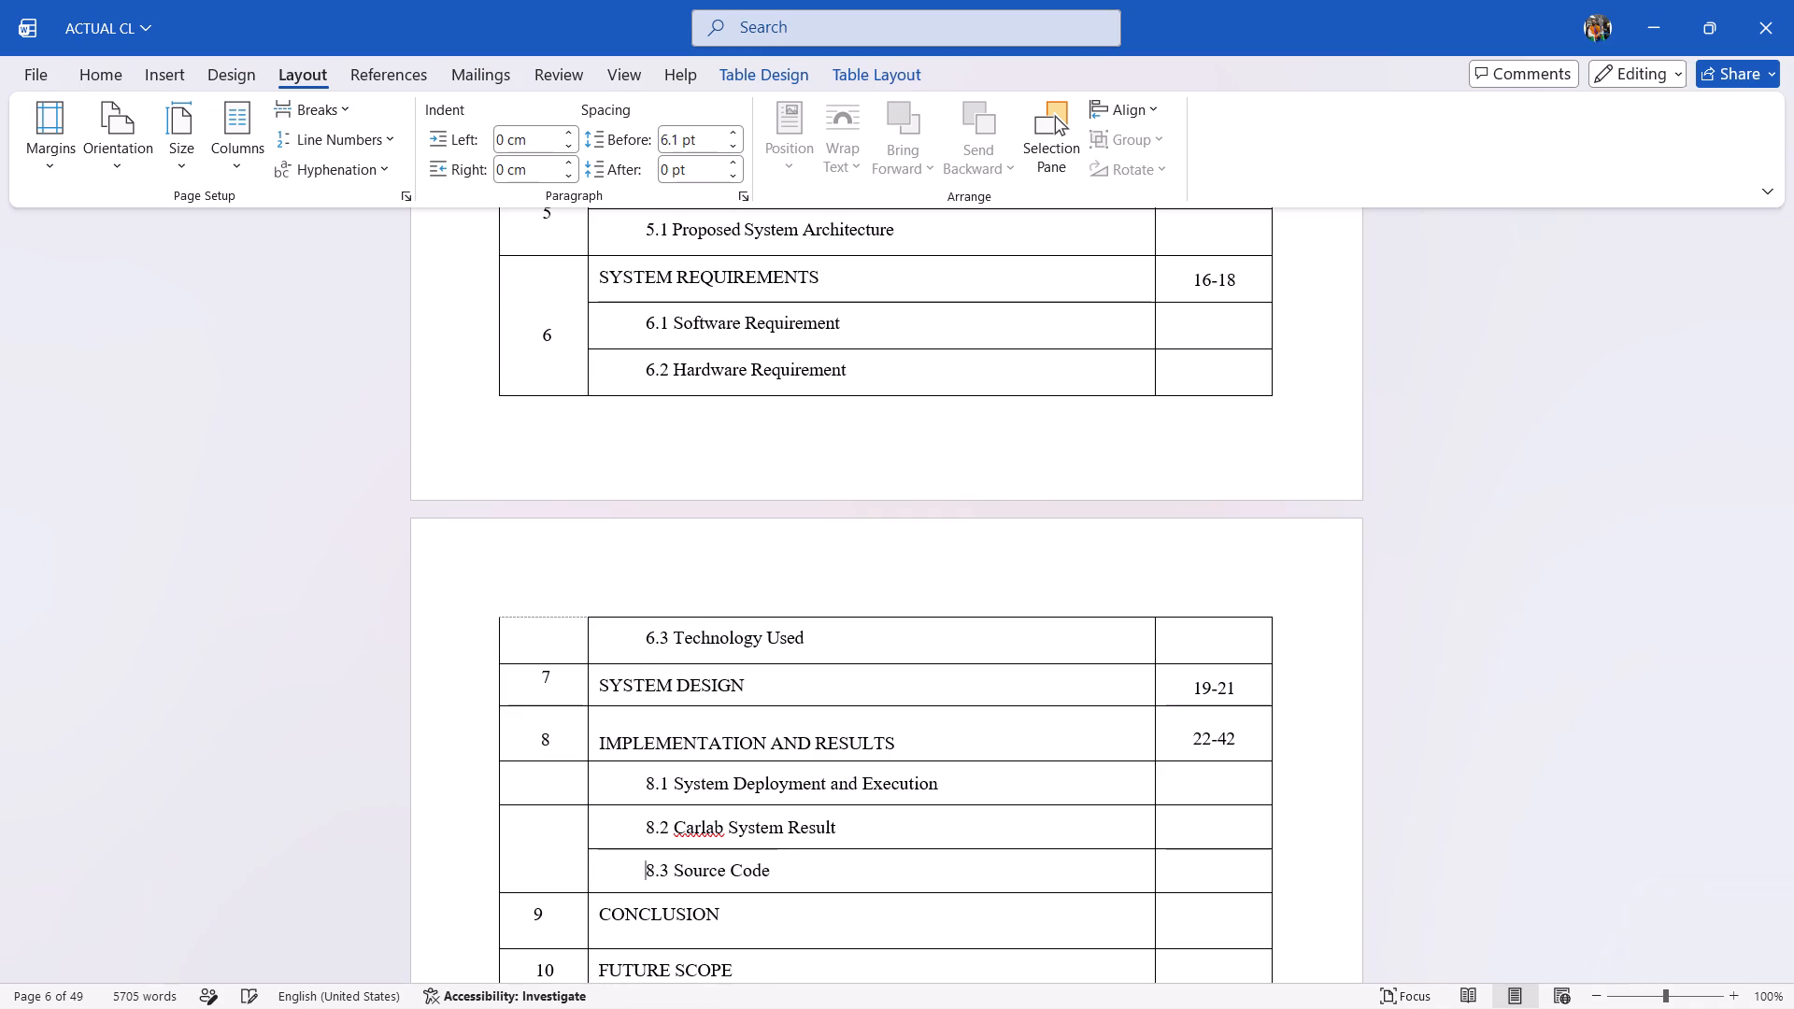
Save the report document with the updated index table.
{"action": "scroll", "coordinate": [673, 894], "scroll_direction": "down", "scroll_amount": 7}
{"action": "left_click", "coordinate": [886, 666]}
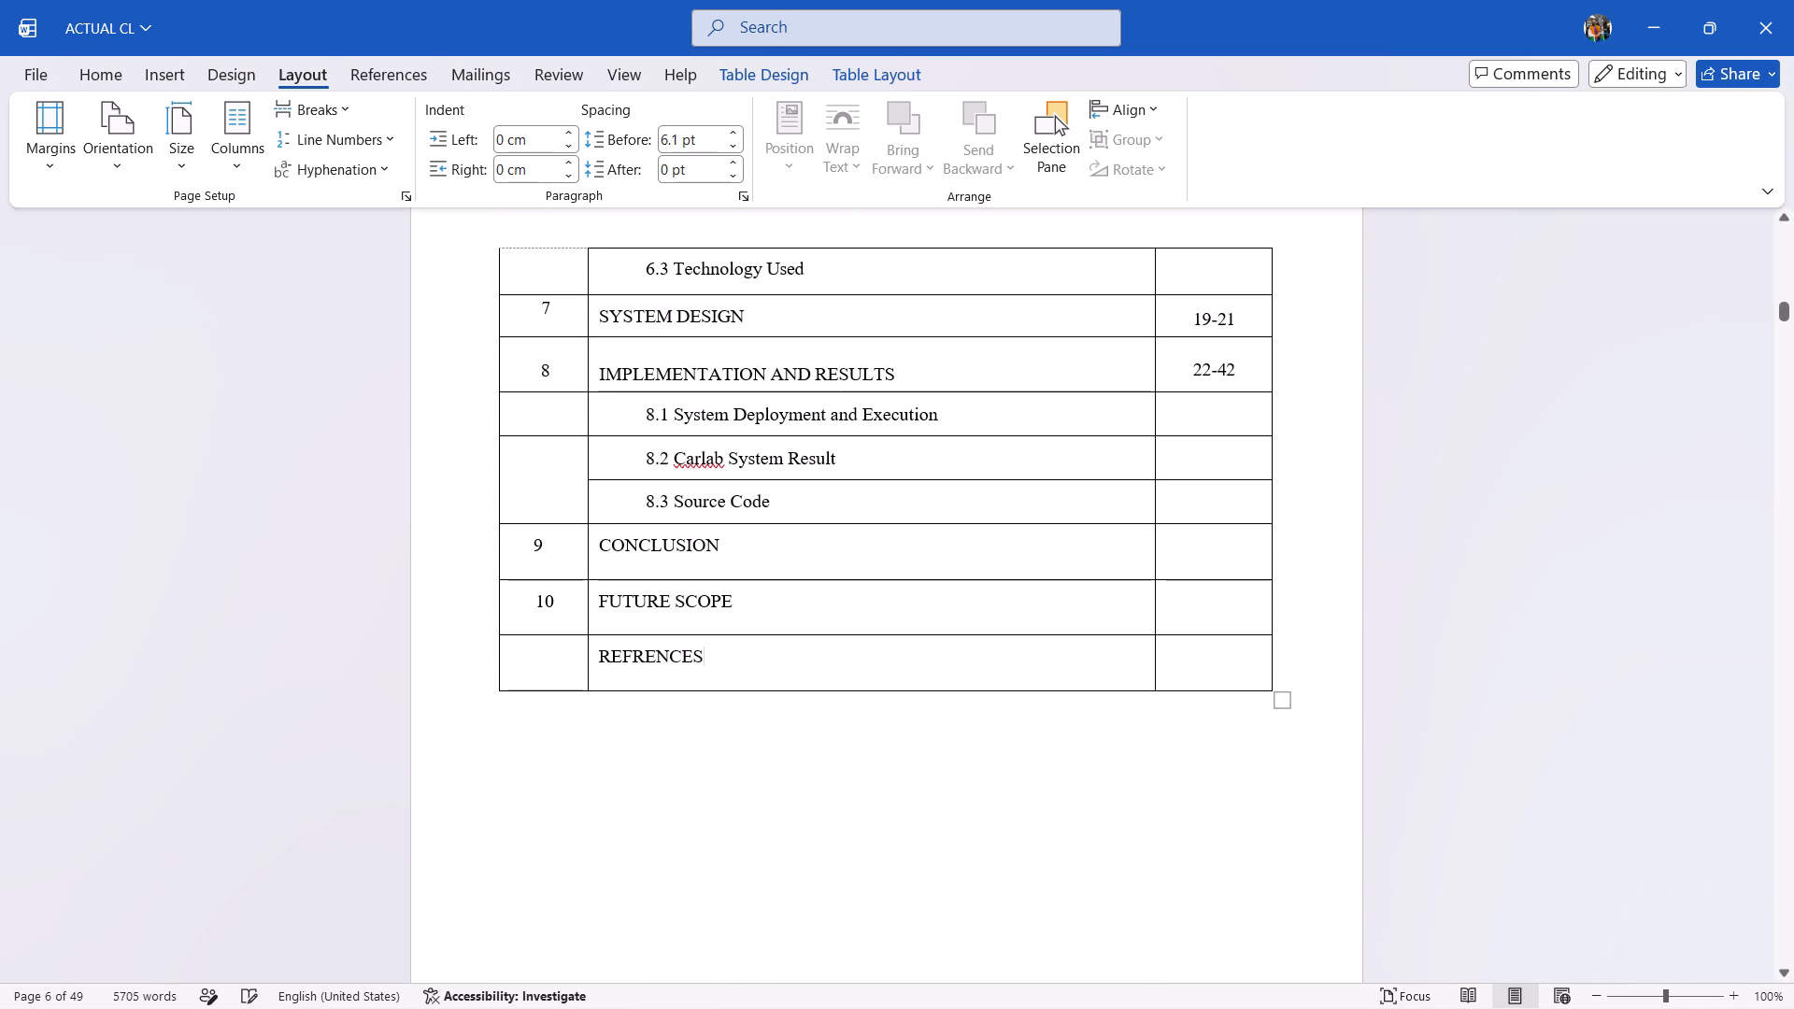
{"action": "key", "text": "ctrl+s"}
{"action": "key", "text": "ctrl+s"}
{"action": "key", "text": "ctrl+s"}
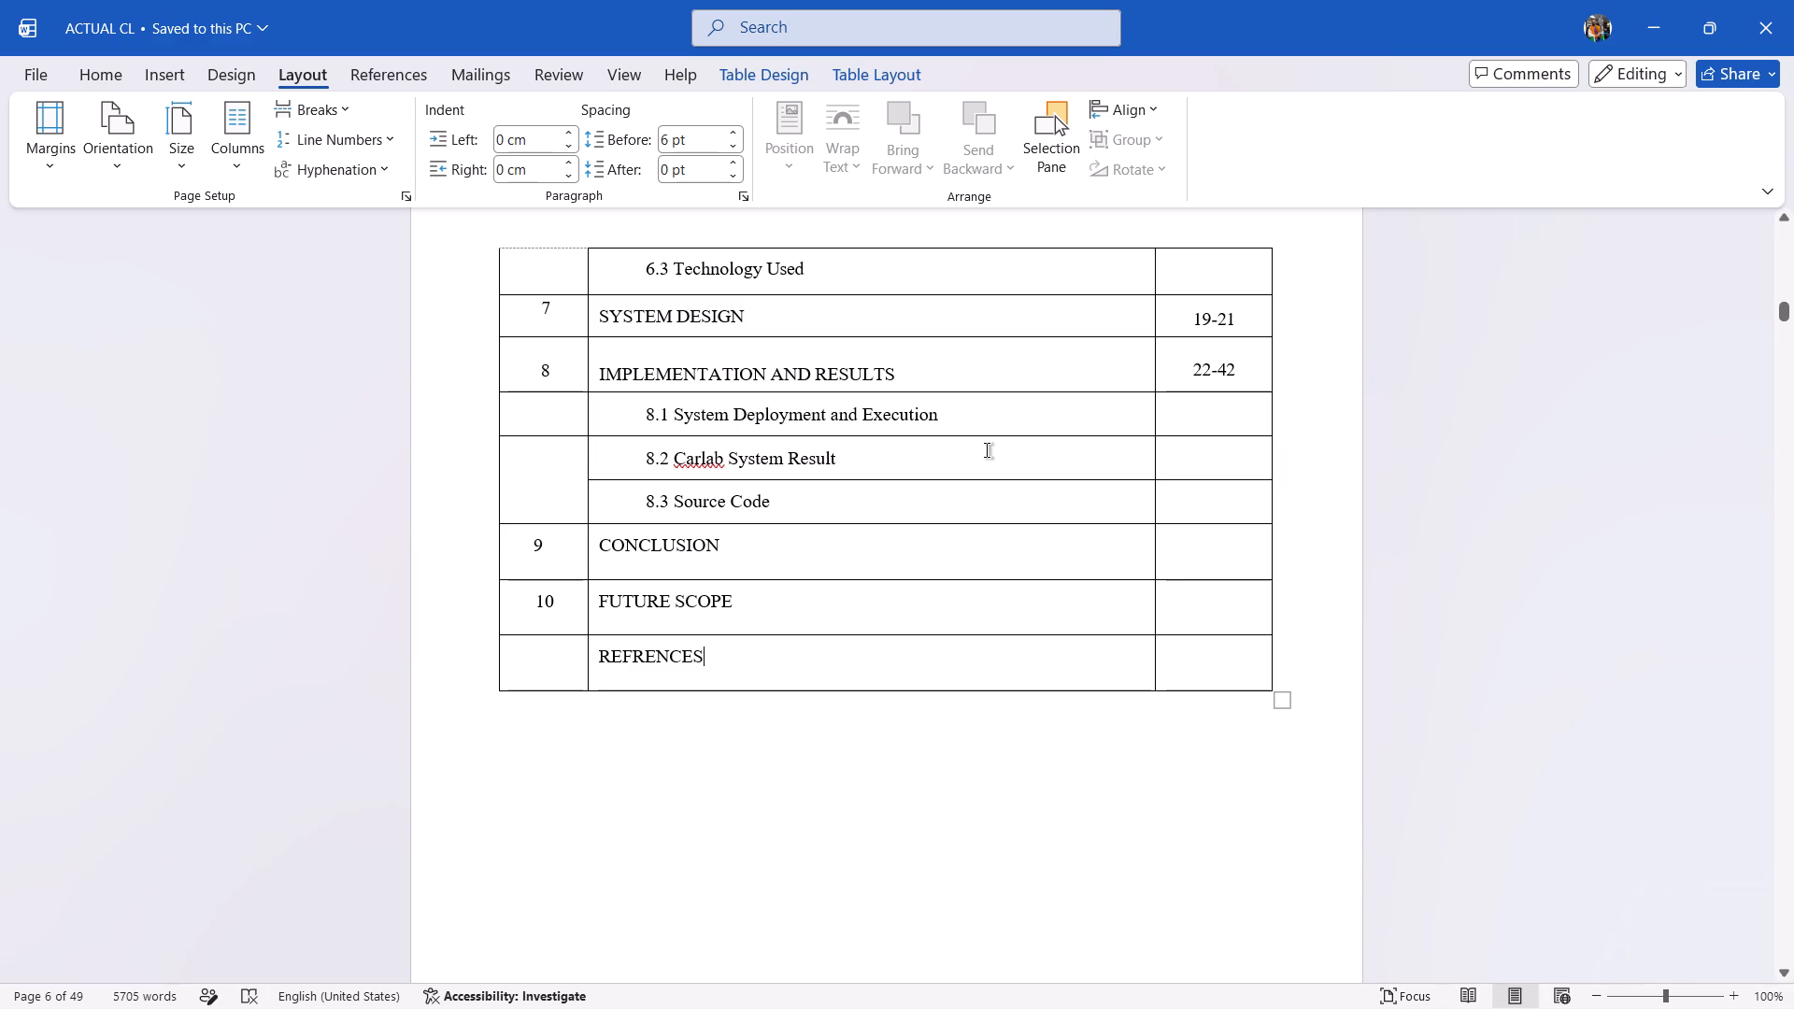
Review the layout of the pages from the List of Figures through the Abstract and Chapter 01 to the Chapter 02 title page.
{"action": "scroll", "coordinate": [987, 450], "scroll_direction": "down", "scroll_amount": 16}
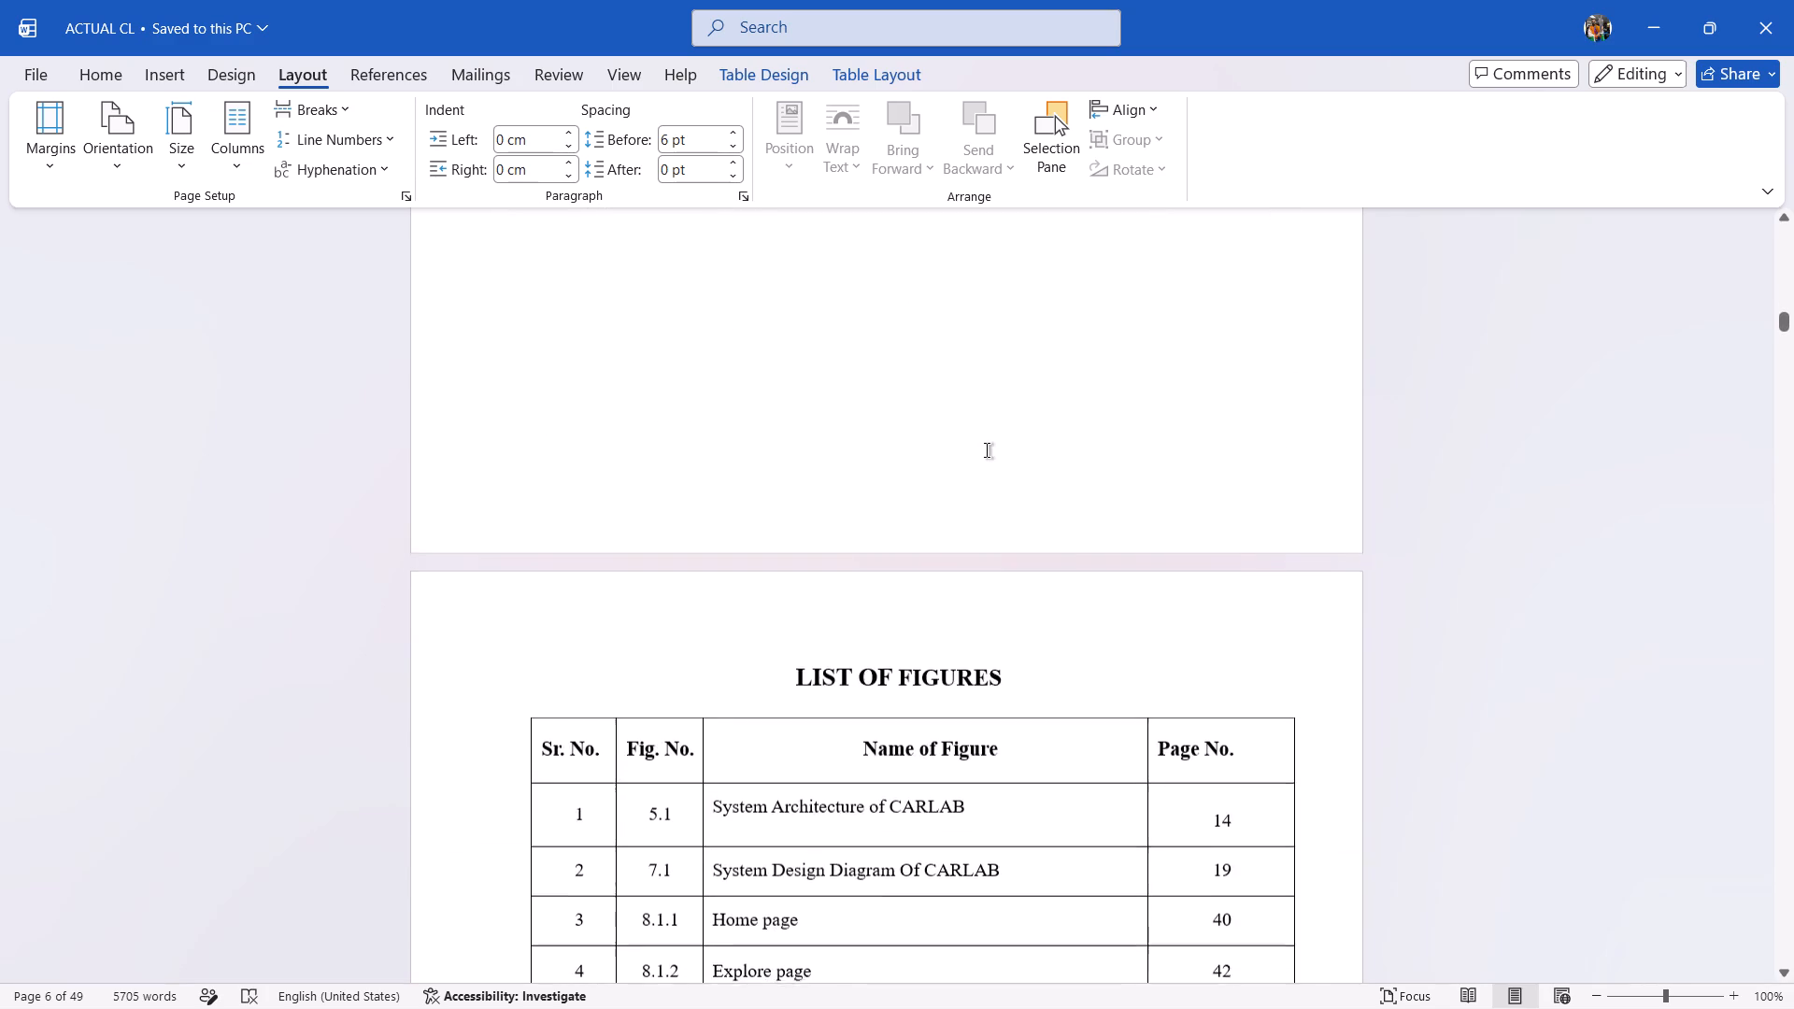
{"action": "scroll", "coordinate": [987, 450], "scroll_direction": "down", "scroll_amount": 5}
{"action": "scroll", "coordinate": [987, 450], "scroll_direction": "up", "scroll_amount": 1}
{"action": "scroll", "coordinate": [987, 450], "scroll_direction": "down", "scroll_amount": 13}
{"action": "scroll", "coordinate": [987, 450], "scroll_direction": "up", "scroll_amount": 1}
{"action": "scroll", "coordinate": [987, 450], "scroll_direction": "down", "scroll_amount": 20}
{"action": "scroll", "coordinate": [987, 450], "scroll_direction": "down", "scroll_amount": 1}
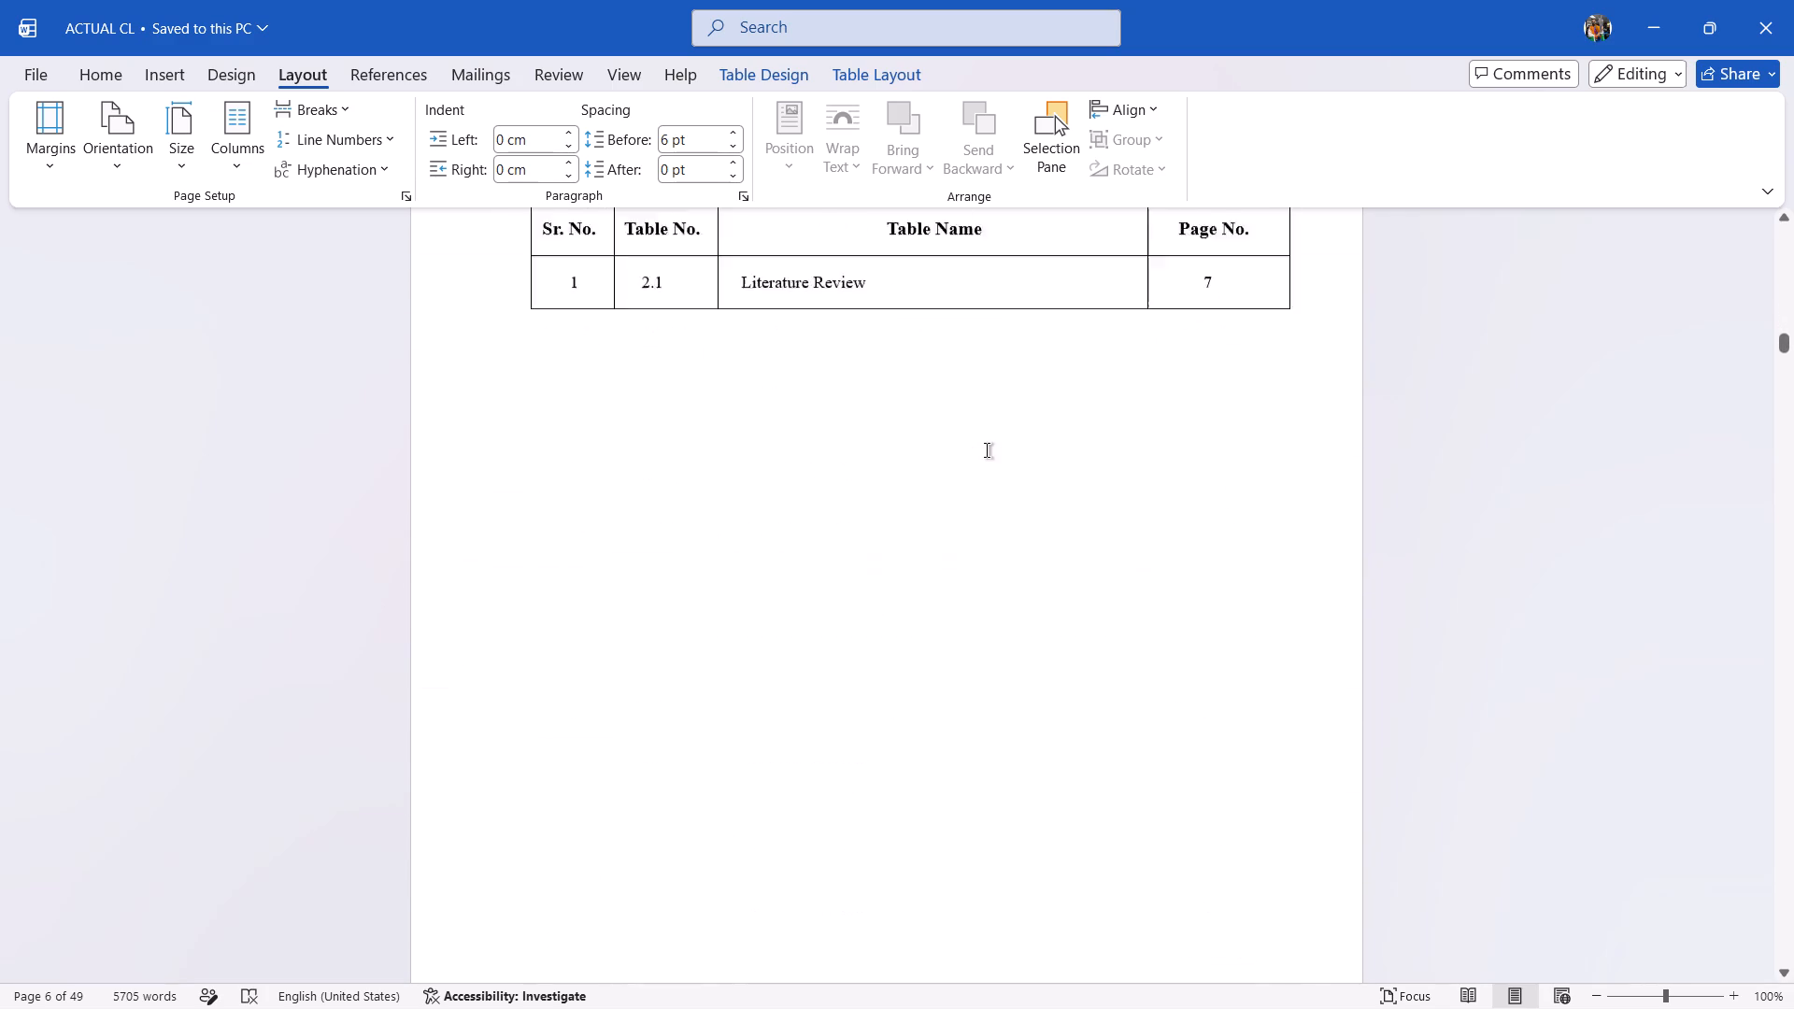
{"action": "scroll", "coordinate": [987, 450], "scroll_direction": "down", "scroll_amount": 10}
{"action": "scroll", "coordinate": [987, 450], "scroll_direction": "down", "scroll_amount": 14}
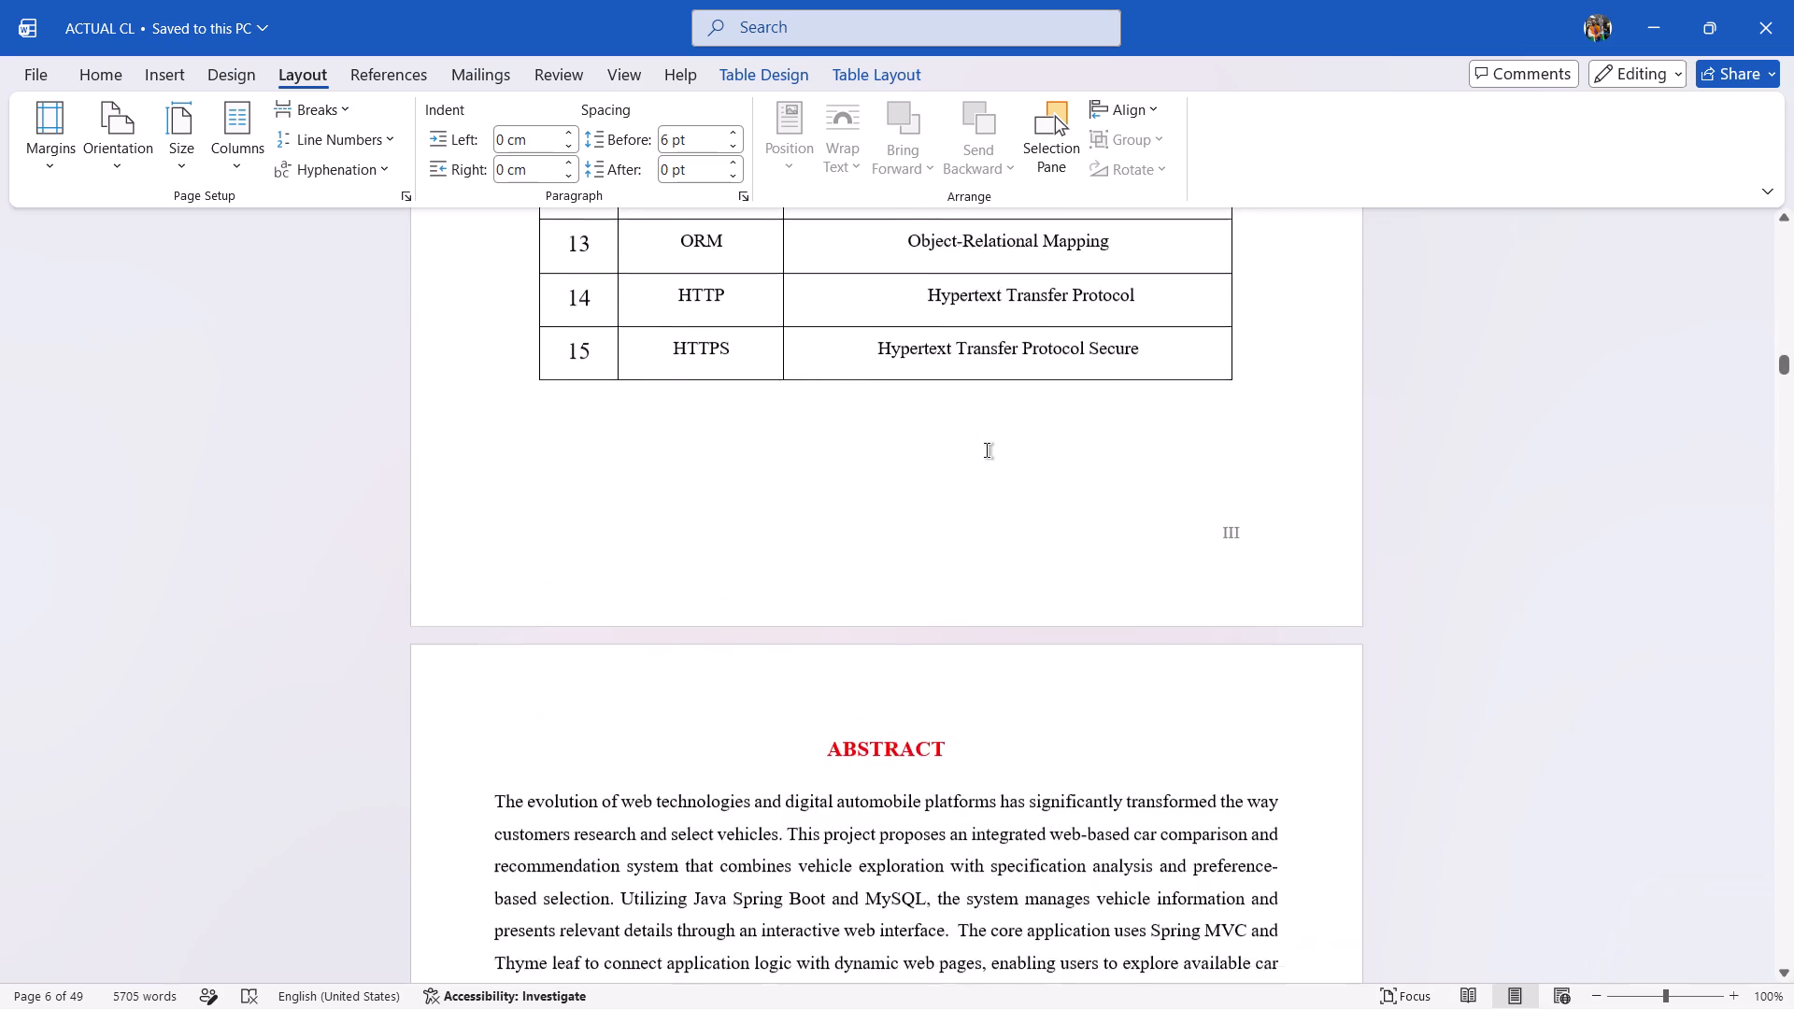
{"action": "scroll", "coordinate": [987, 450], "scroll_direction": "down", "scroll_amount": 20}
{"action": "scroll", "coordinate": [987, 450], "scroll_direction": "down", "scroll_amount": 2}
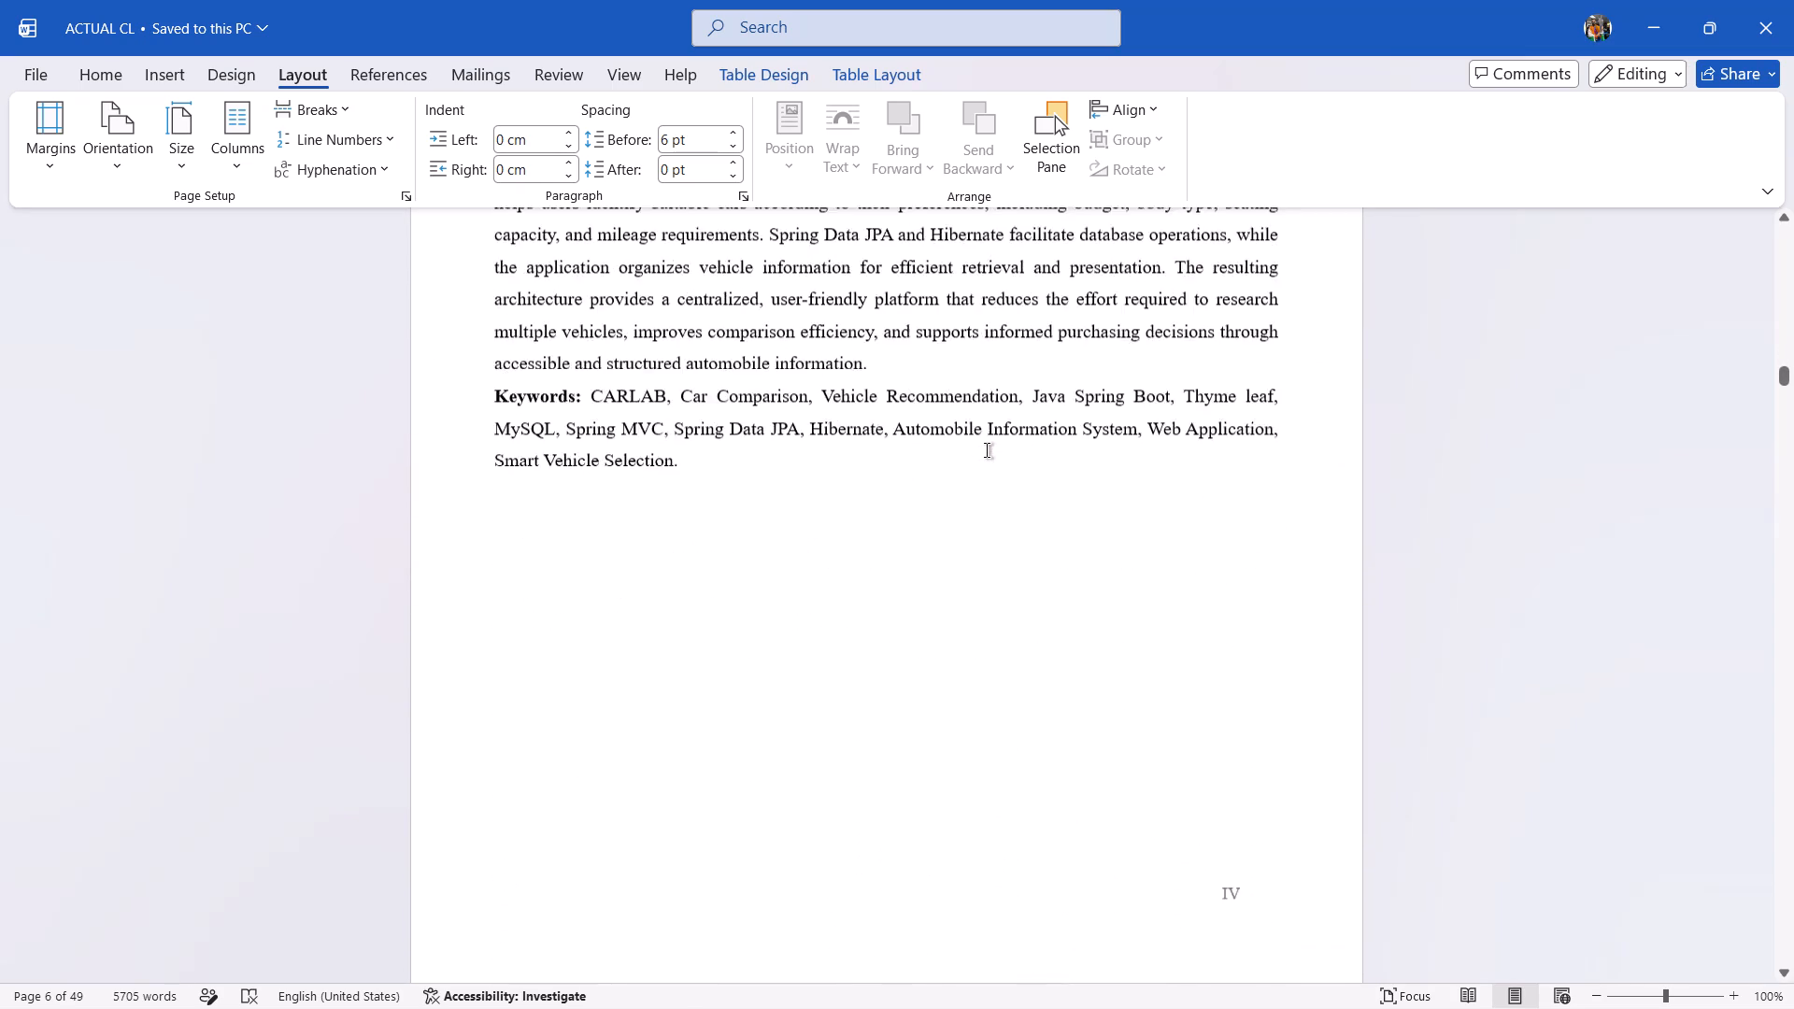
{"action": "scroll", "coordinate": [987, 450], "scroll_direction": "down", "scroll_amount": 19}
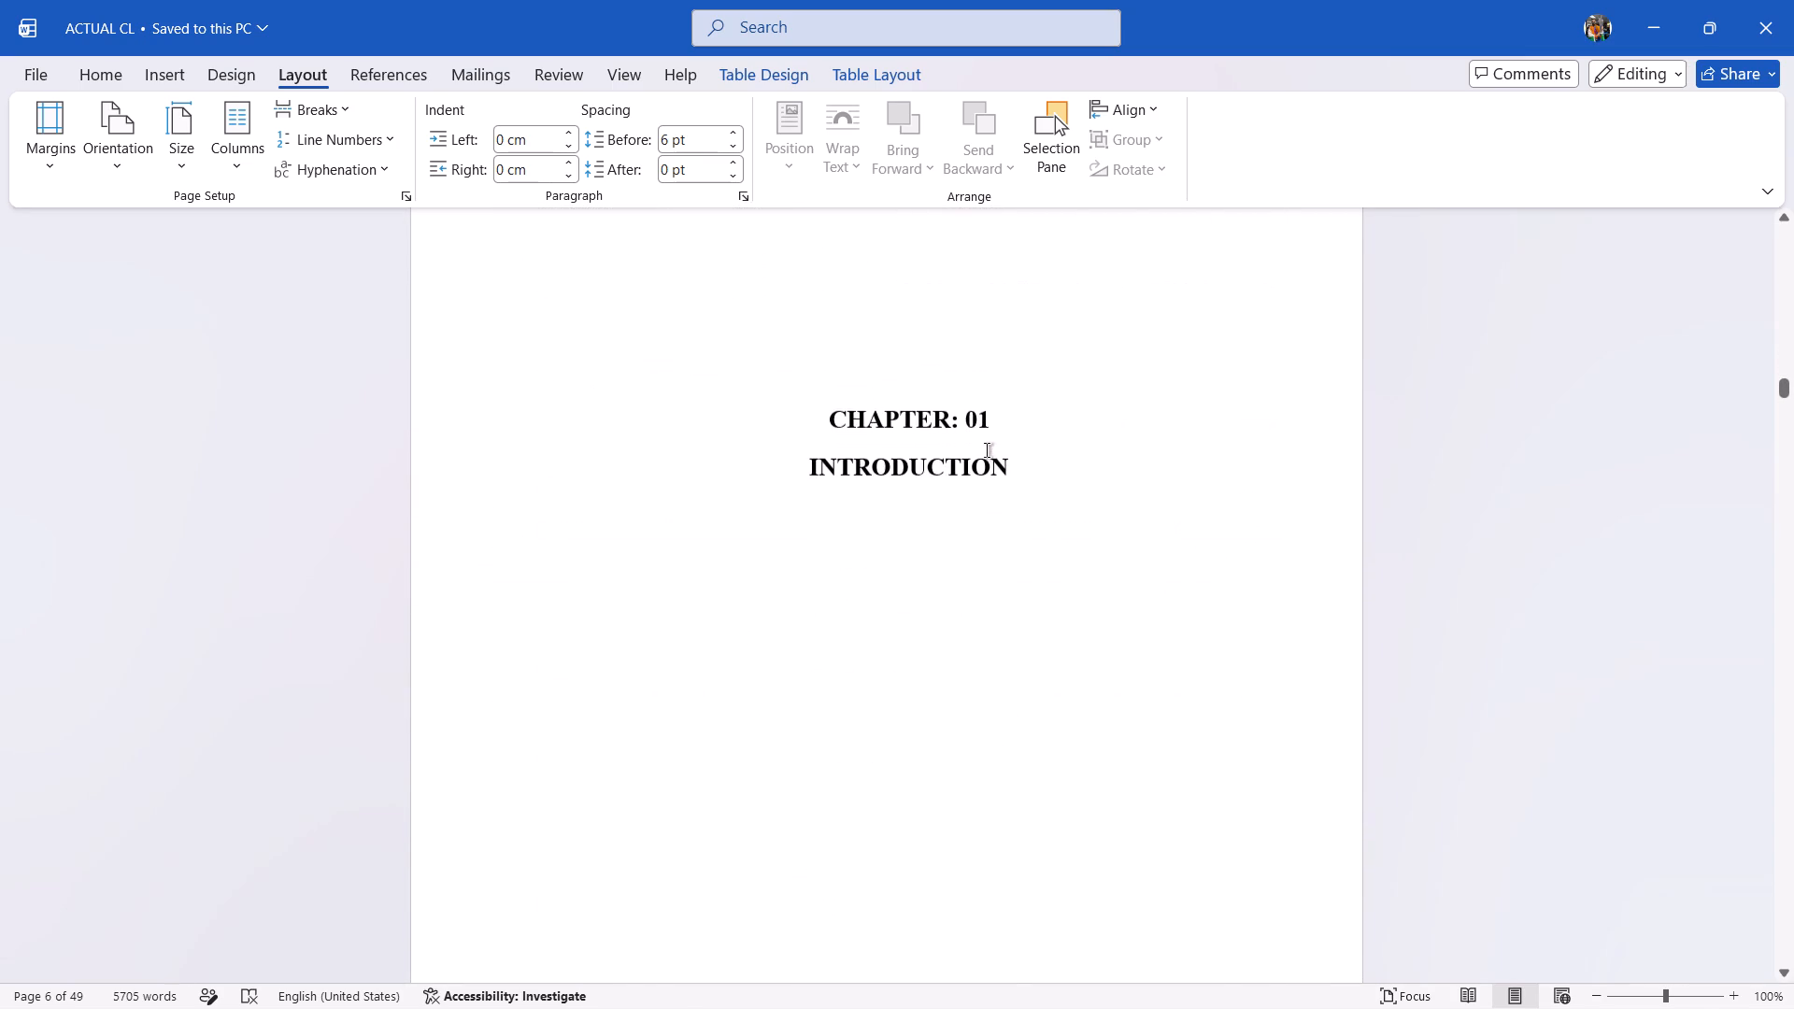
{"action": "scroll", "coordinate": [987, 450], "scroll_direction": "down", "scroll_amount": 8}
{"action": "scroll", "coordinate": [987, 450], "scroll_direction": "up", "scroll_amount": 3}
{"action": "scroll", "coordinate": [987, 450], "scroll_direction": "down", "scroll_amount": 6}
{"action": "scroll", "coordinate": [987, 450], "scroll_direction": "left", "scroll_amount": 1}
{"action": "scroll", "coordinate": [987, 450], "scroll_direction": "down", "scroll_amount": 1}
{"action": "scroll", "coordinate": [987, 450], "scroll_direction": "left", "scroll_amount": 1}
{"action": "scroll", "coordinate": [987, 450], "scroll_direction": "down", "scroll_amount": 1}
{"action": "scroll", "coordinate": [987, 450], "scroll_direction": "left", "scroll_amount": 1}
{"action": "scroll", "coordinate": [987, 450], "scroll_direction": "down", "scroll_amount": 1}
{"action": "scroll", "coordinate": [987, 450], "scroll_direction": "left", "scroll_amount": 1}
{"action": "scroll", "coordinate": [987, 450], "scroll_direction": "down", "scroll_amount": 1}
{"action": "scroll", "coordinate": [987, 450], "scroll_direction": "left", "scroll_amount": 1}
{"action": "scroll", "coordinate": [987, 450], "scroll_direction": "down", "scroll_amount": 1}
{"action": "scroll", "coordinate": [987, 450], "scroll_direction": "left", "scroll_amount": 1}
{"action": "scroll", "coordinate": [987, 450], "scroll_direction": "down", "scroll_amount": 1}
{"action": "scroll", "coordinate": [987, 450], "scroll_direction": "left", "scroll_amount": 1}
{"action": "scroll", "coordinate": [987, 450], "scroll_direction": "down", "scroll_amount": 1}
{"action": "scroll", "coordinate": [987, 450], "scroll_direction": "left", "scroll_amount": 1}
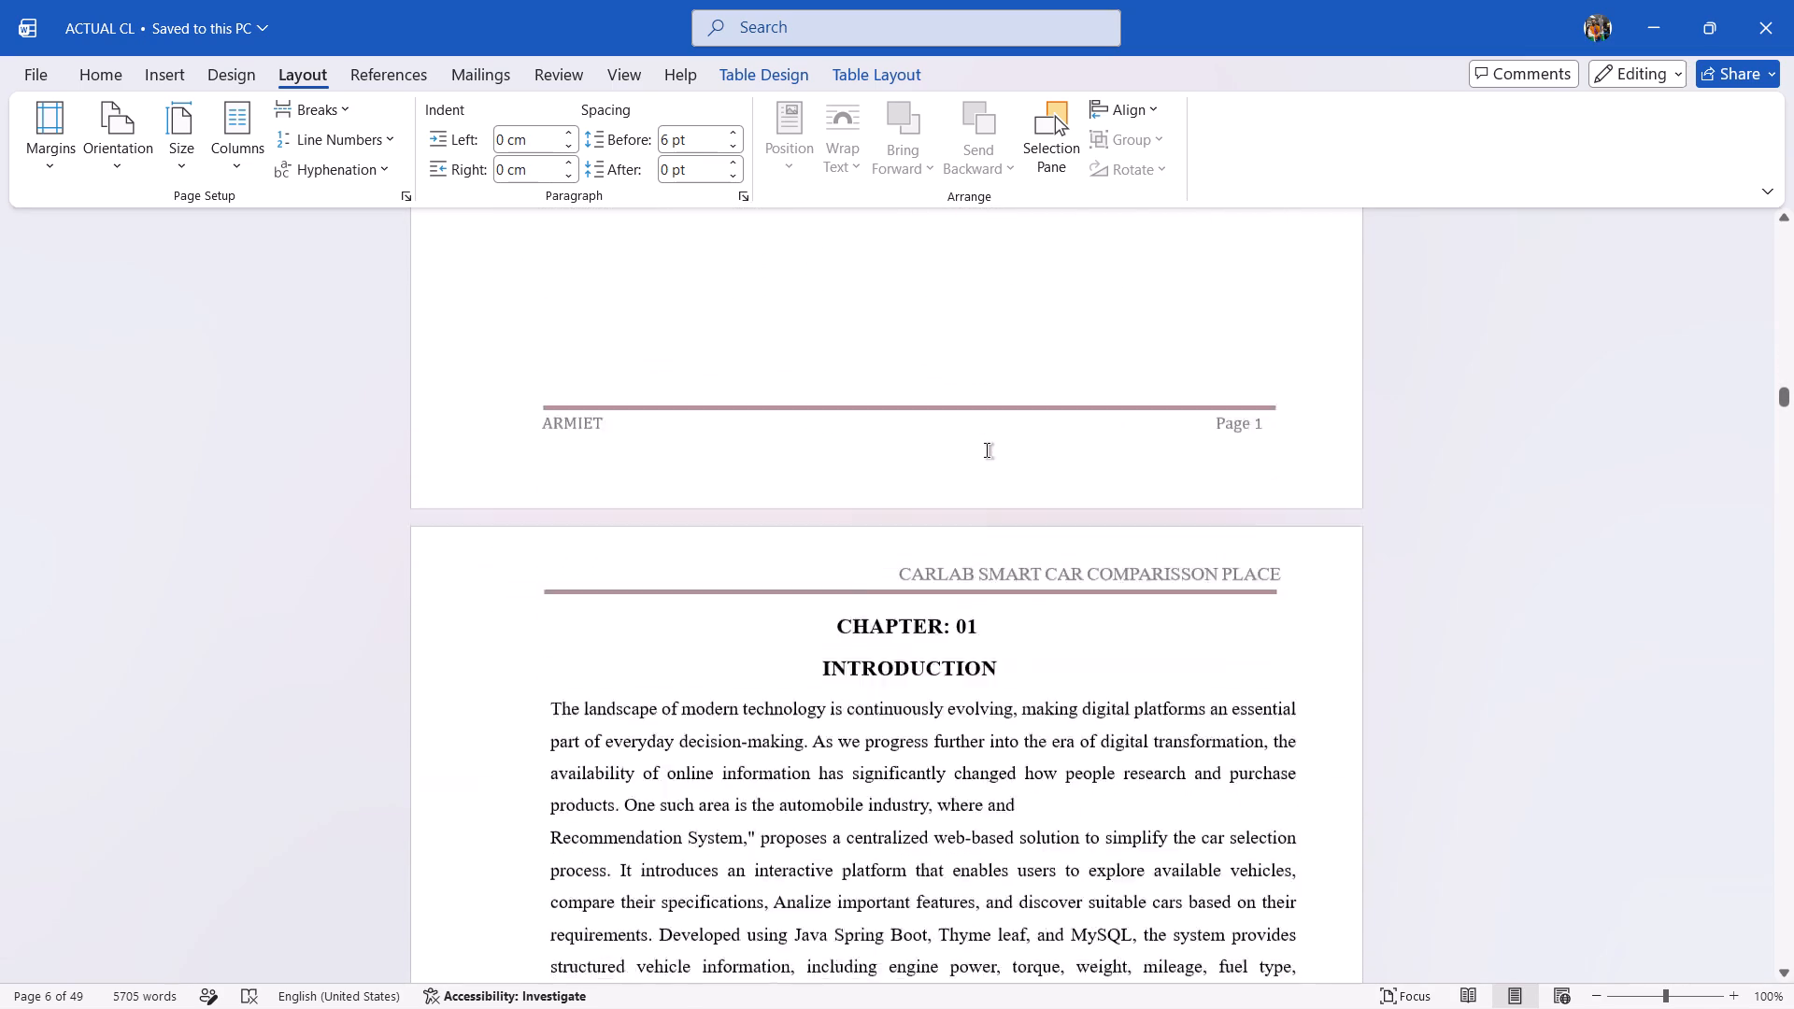
{"action": "scroll", "coordinate": [987, 450], "scroll_direction": "down", "scroll_amount": 10}
{"action": "scroll", "coordinate": [987, 450], "scroll_direction": "down", "scroll_amount": 20}
{"action": "scroll", "coordinate": [987, 450], "scroll_direction": "down", "scroll_amount": 5}
{"action": "scroll", "coordinate": [987, 450], "scroll_direction": "up", "scroll_amount": 1}
{"action": "scroll", "coordinate": [987, 450], "scroll_direction": "down", "scroll_amount": 1}
{"action": "scroll", "coordinate": [987, 450], "scroll_direction": "up", "scroll_amount": 1}
{"action": "scroll", "coordinate": [987, 450], "scroll_direction": "down", "scroll_amount": 2}
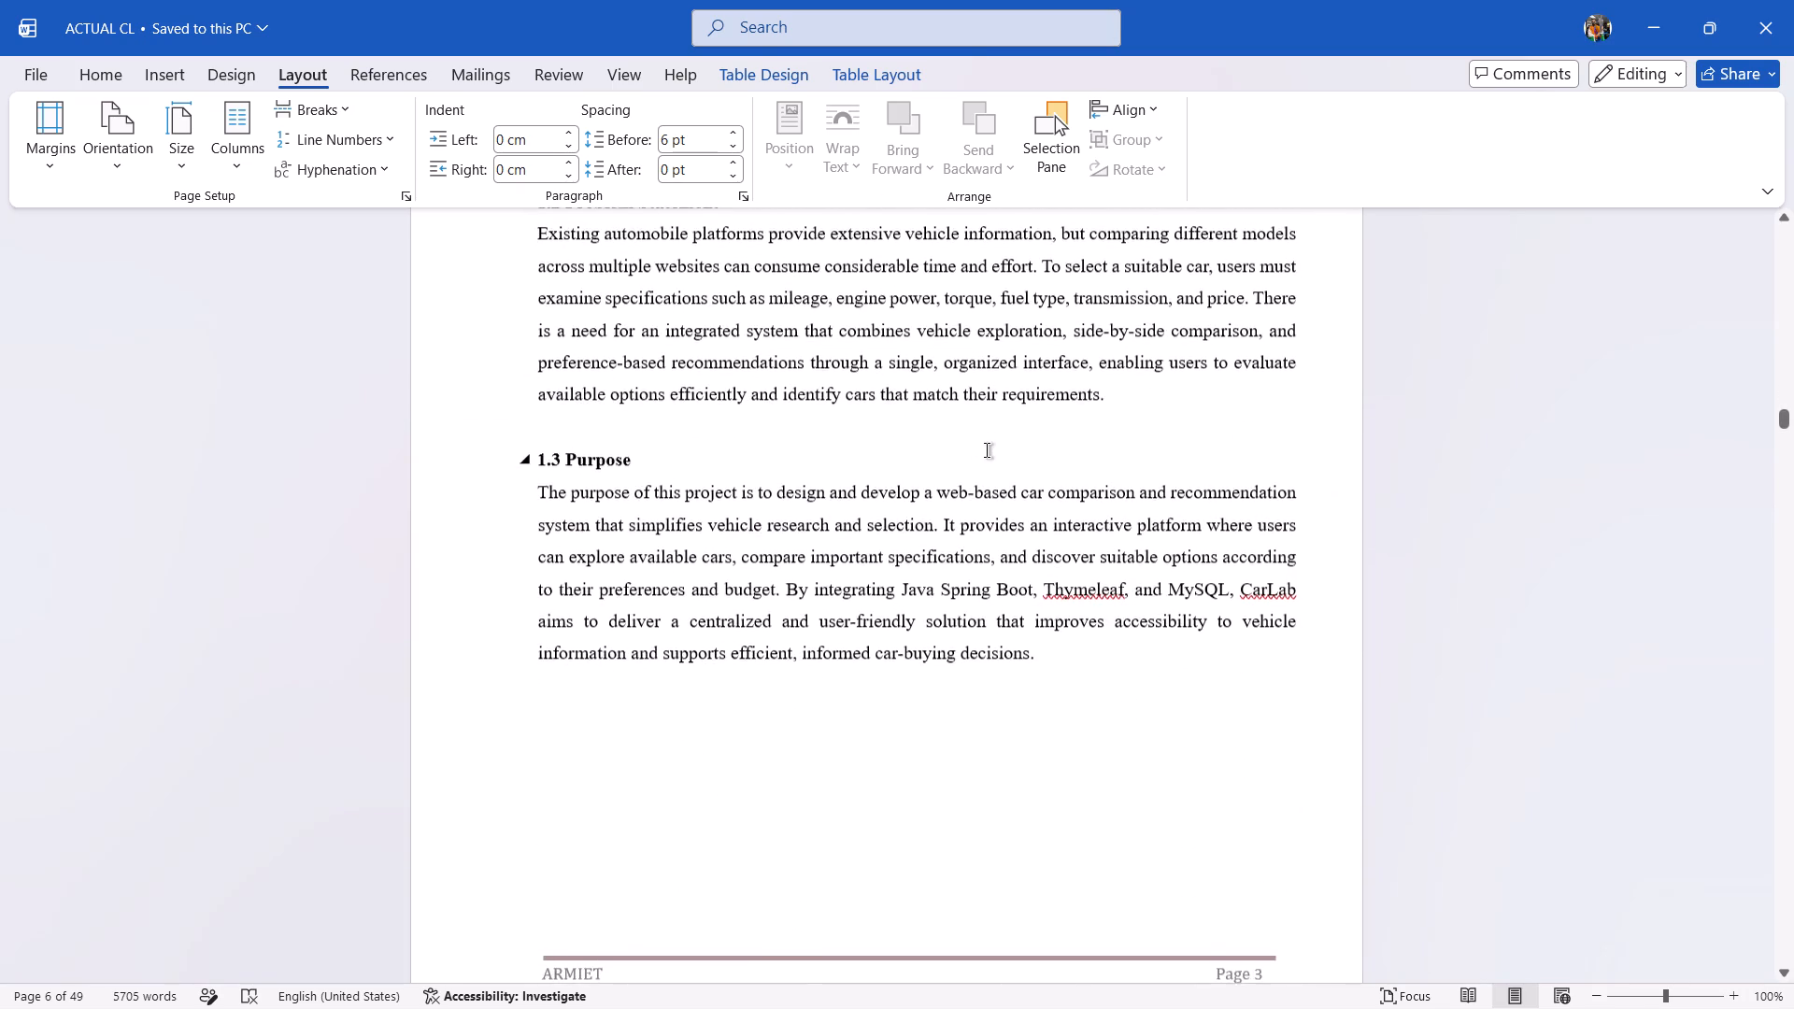
{"action": "scroll", "coordinate": [987, 450], "scroll_direction": "down", "scroll_amount": 18}
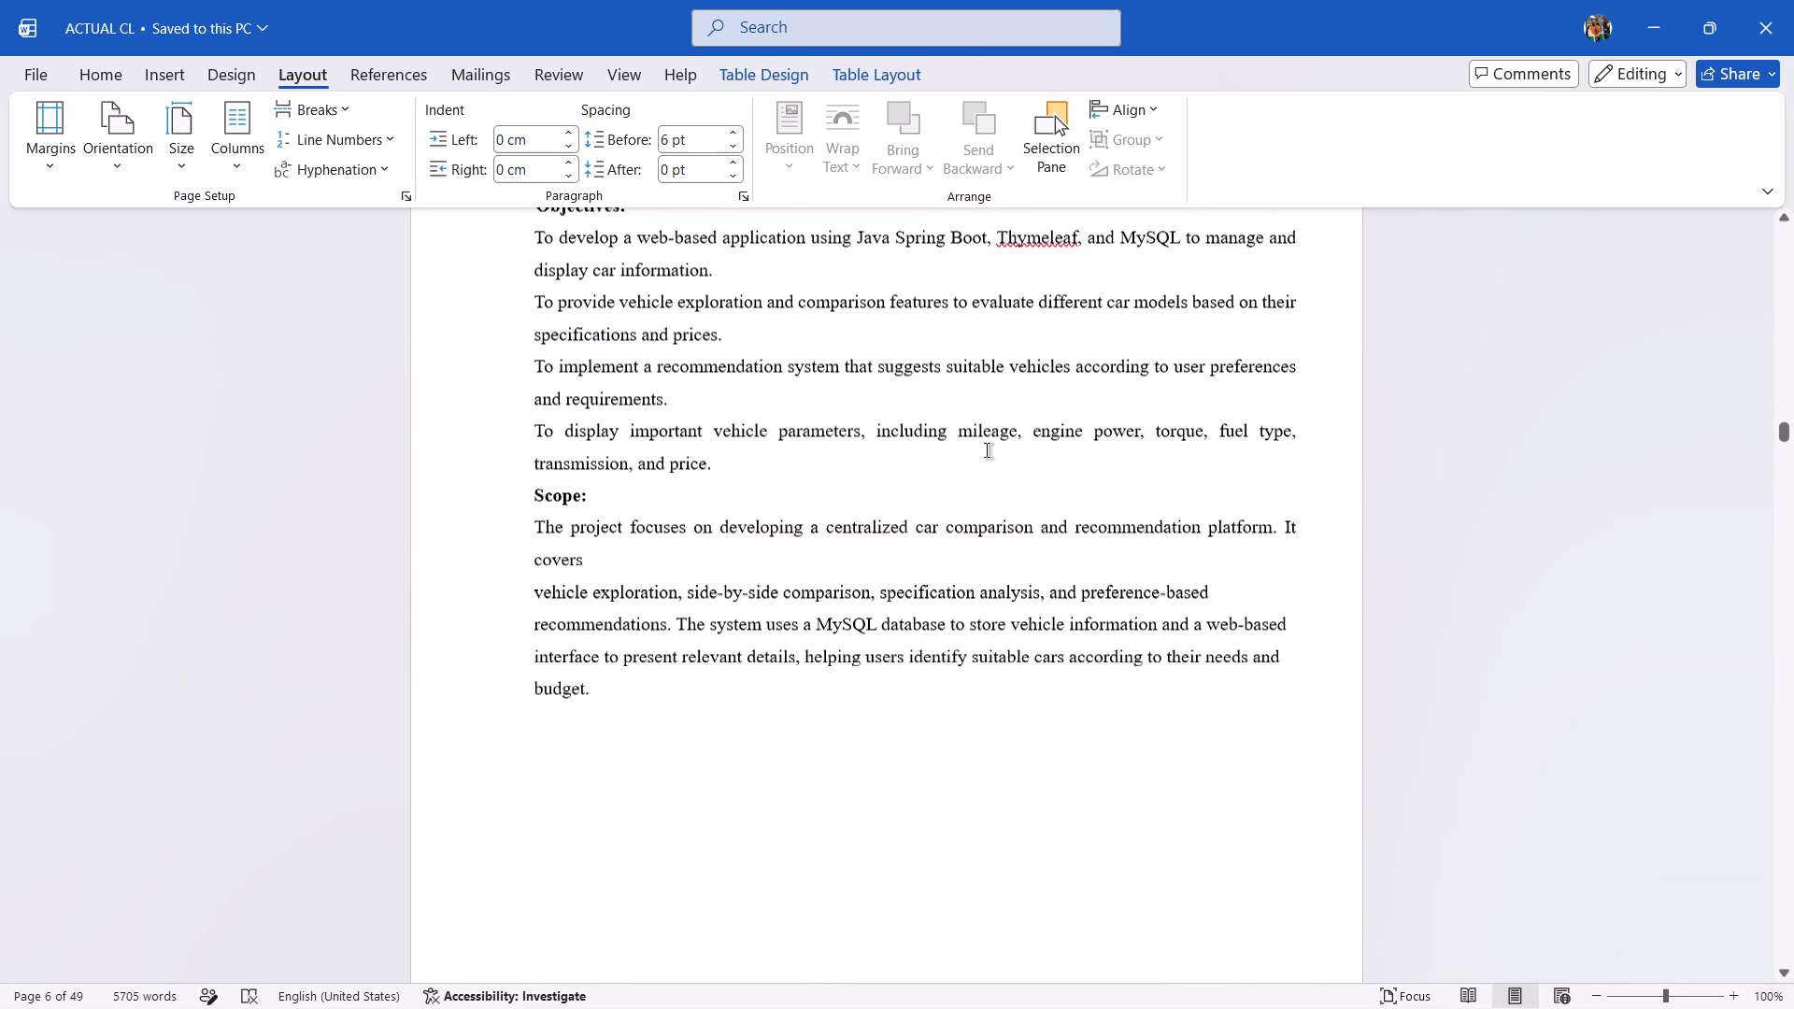
{"action": "scroll", "coordinate": [987, 450], "scroll_direction": "down", "scroll_amount": 15}
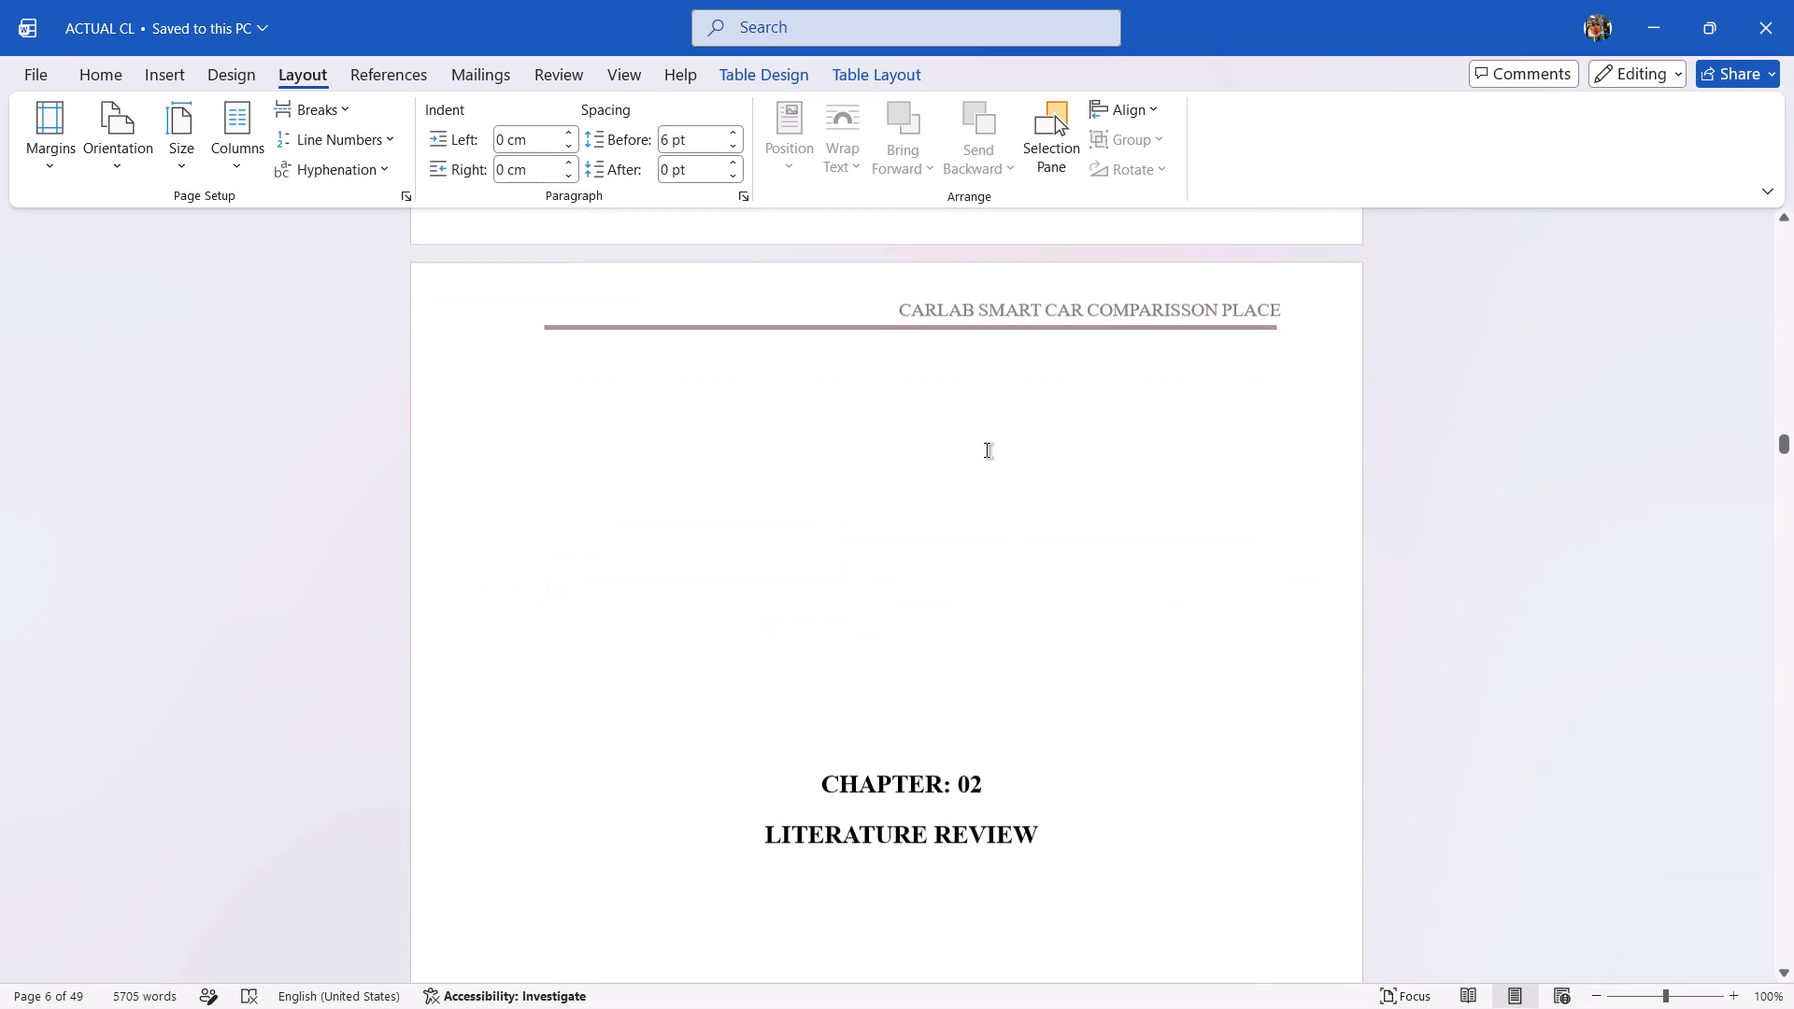
{"action": "scroll", "coordinate": [987, 450], "scroll_direction": "down", "scroll_amount": 4}
{"action": "scroll", "coordinate": [987, 450], "scroll_direction": "up", "scroll_amount": 1}
{"action": "scroll", "coordinate": [987, 450], "scroll_direction": "down", "scroll_amount": 1}
{"action": "scroll", "coordinate": [987, 450], "scroll_direction": "up", "scroll_amount": 4}
{"action": "scroll", "coordinate": [987, 450], "scroll_direction": "down", "scroll_amount": 1}
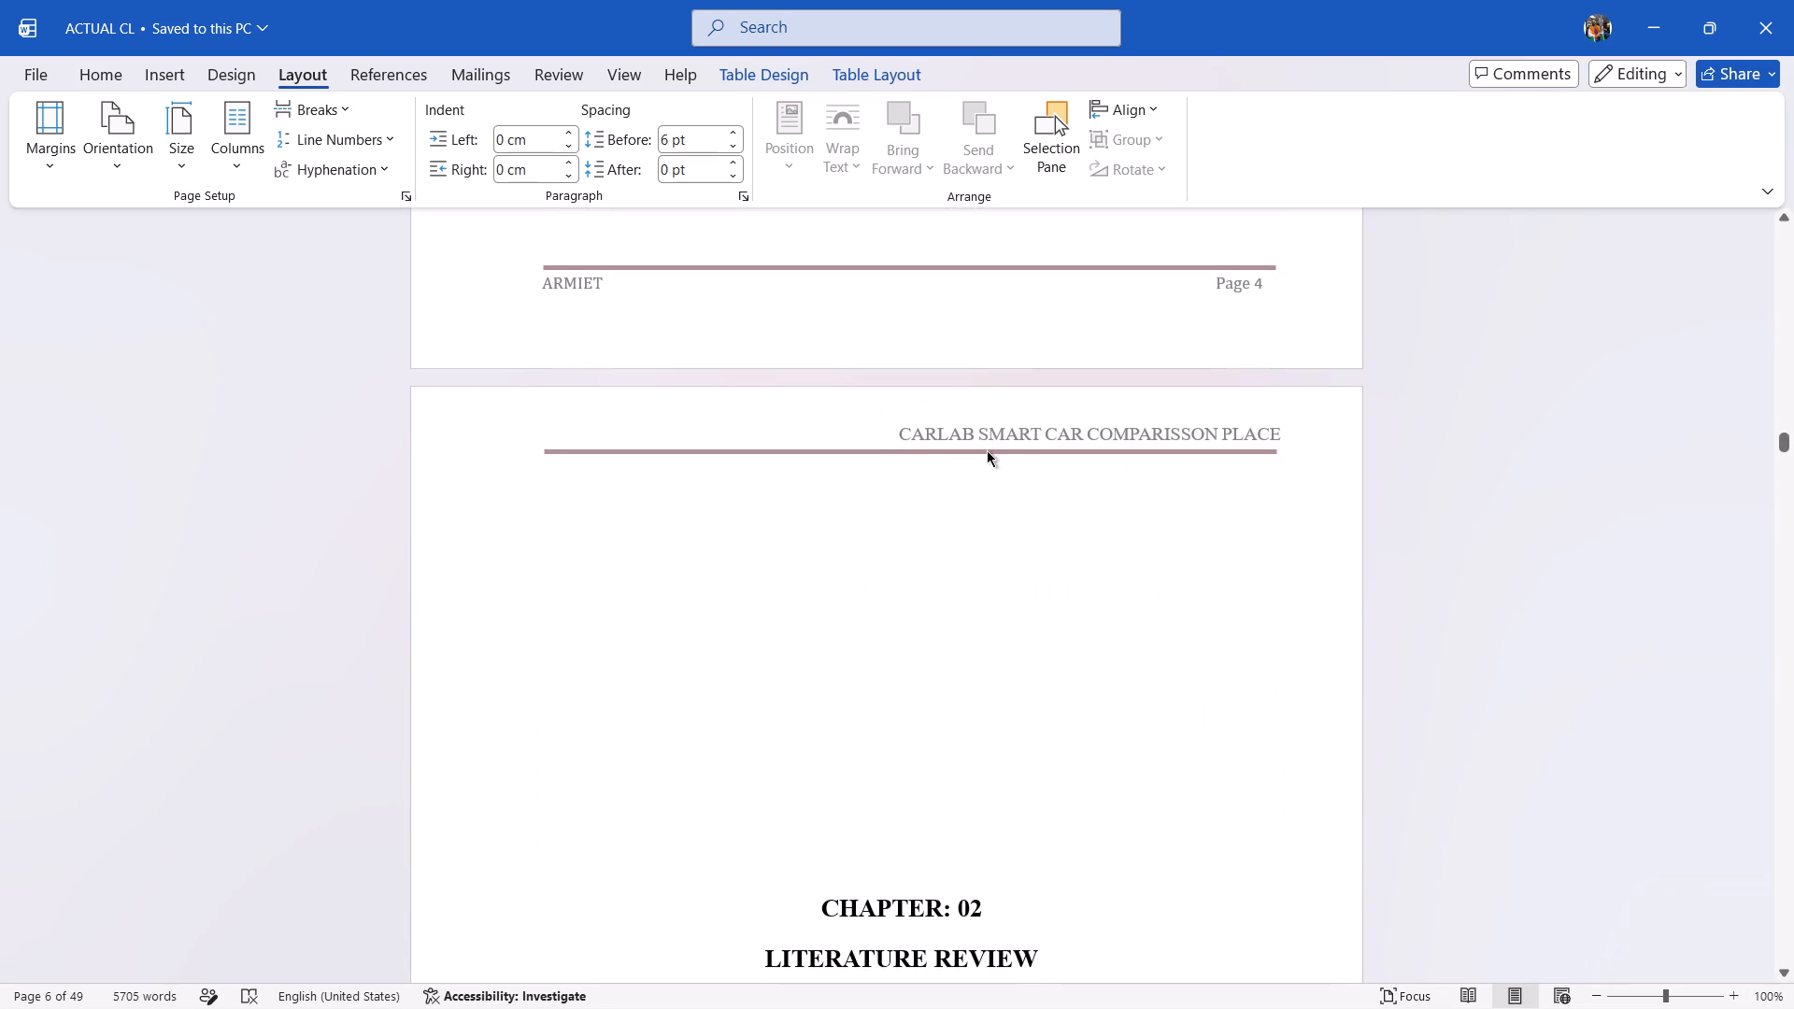
{"action": "scroll", "coordinate": [987, 450], "scroll_direction": "down", "scroll_amount": 1}
{"action": "scroll", "coordinate": [987, 450], "scroll_direction": "up", "scroll_amount": 11}
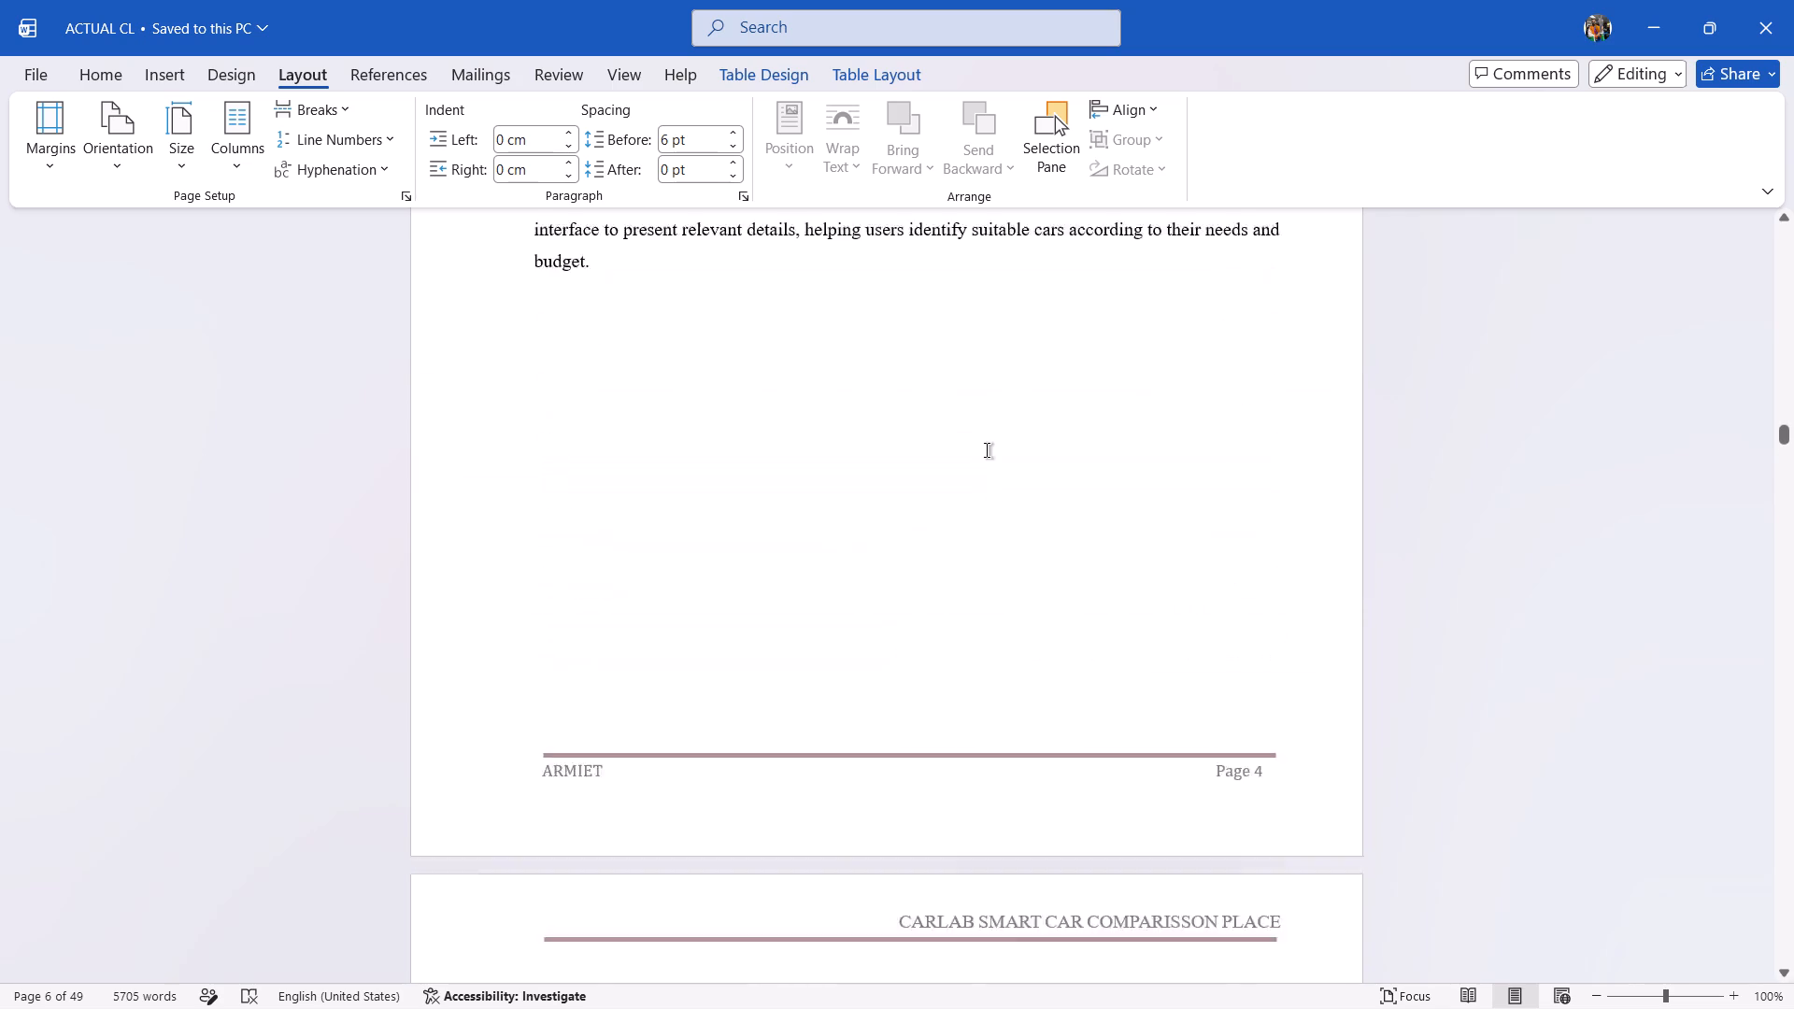
Review the layout of the Chapter 02 pages, from the title page through the literature review text and Table 2.1.
{"action": "scroll", "coordinate": [987, 450], "scroll_direction": "up", "scroll_amount": 2}
{"action": "scroll", "coordinate": [987, 450], "scroll_direction": "down", "scroll_amount": 4}
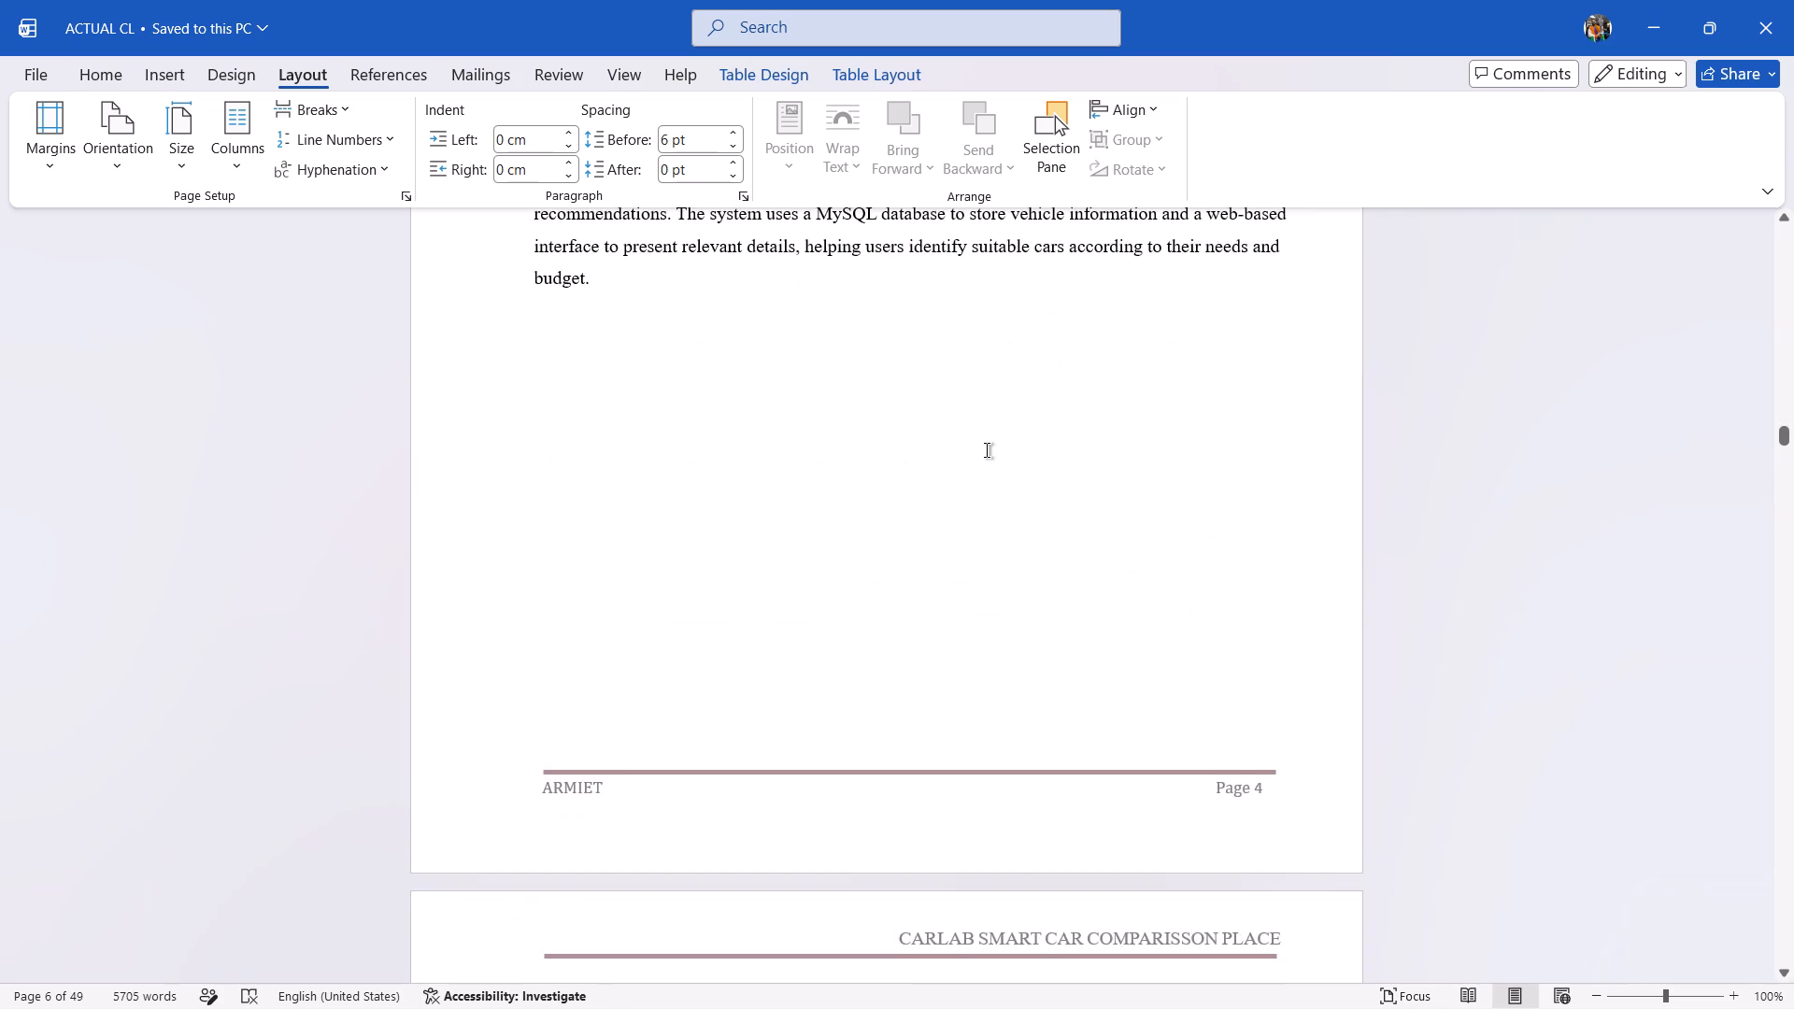
{"action": "scroll", "coordinate": [987, 450], "scroll_direction": "down", "scroll_amount": 15}
{"action": "scroll", "coordinate": [987, 450], "scroll_direction": "down", "scroll_amount": 6}
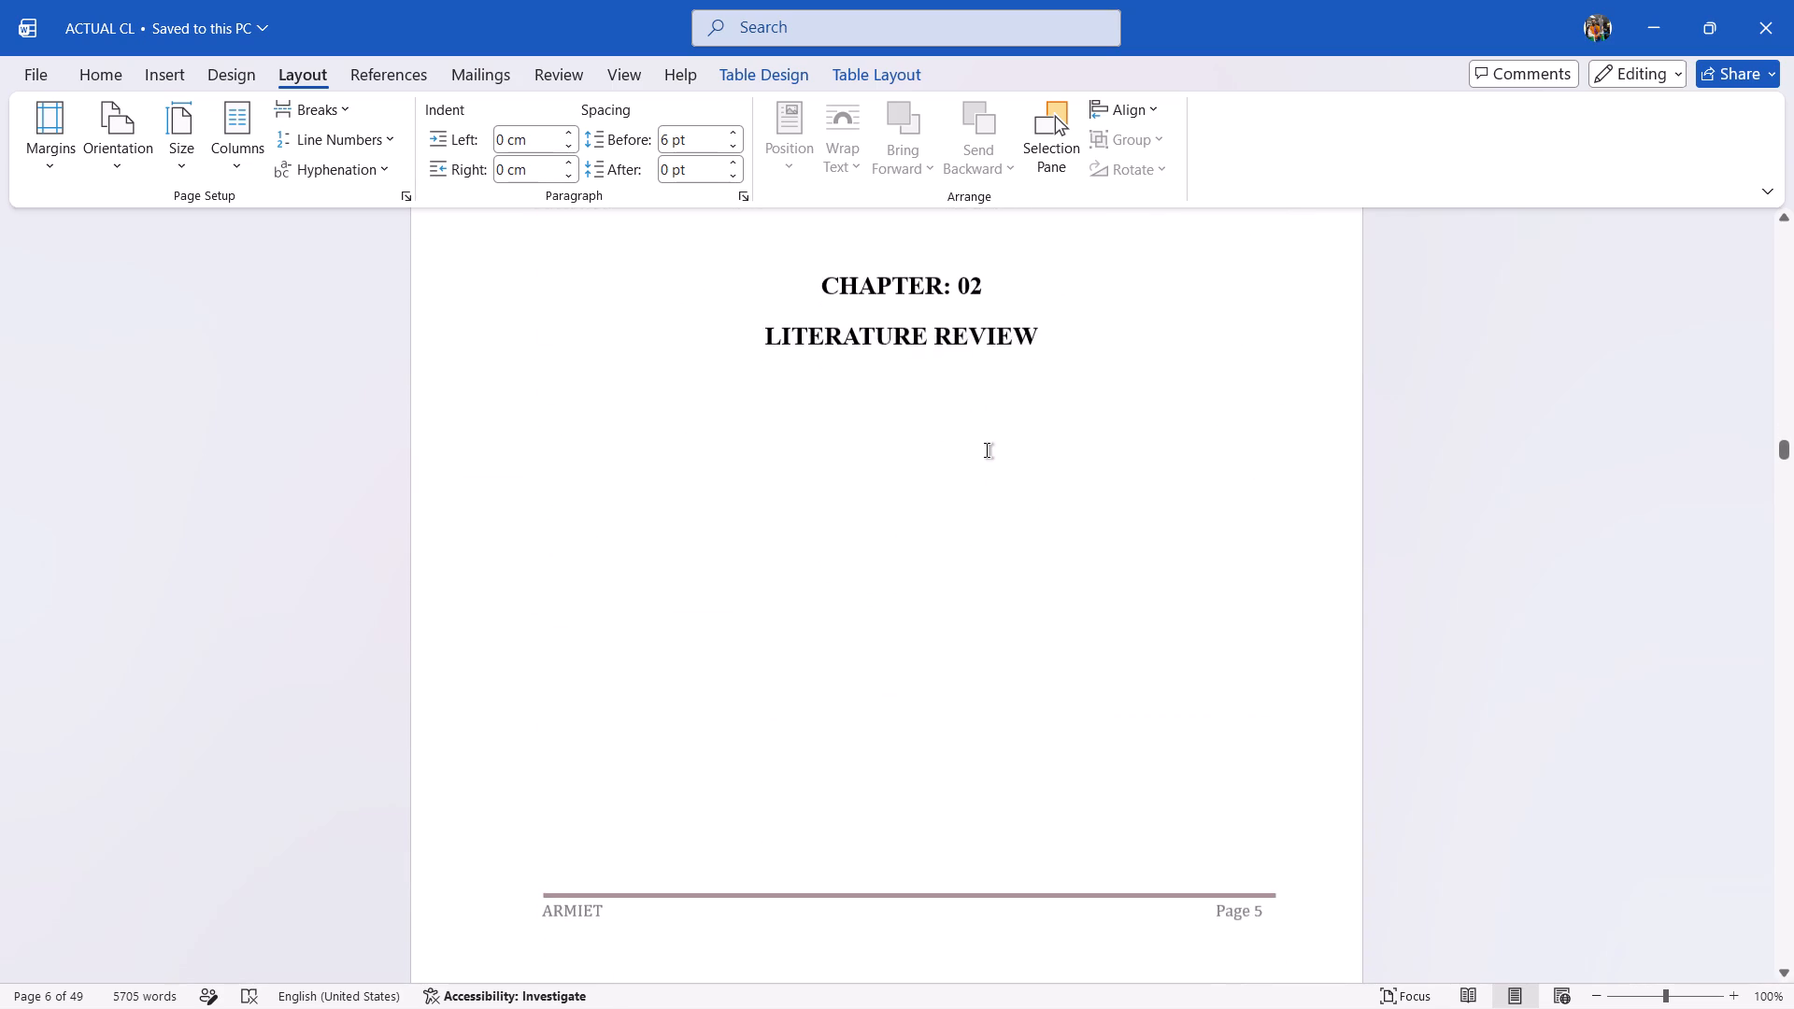
{"action": "scroll", "coordinate": [987, 450], "scroll_direction": "down", "scroll_amount": 12}
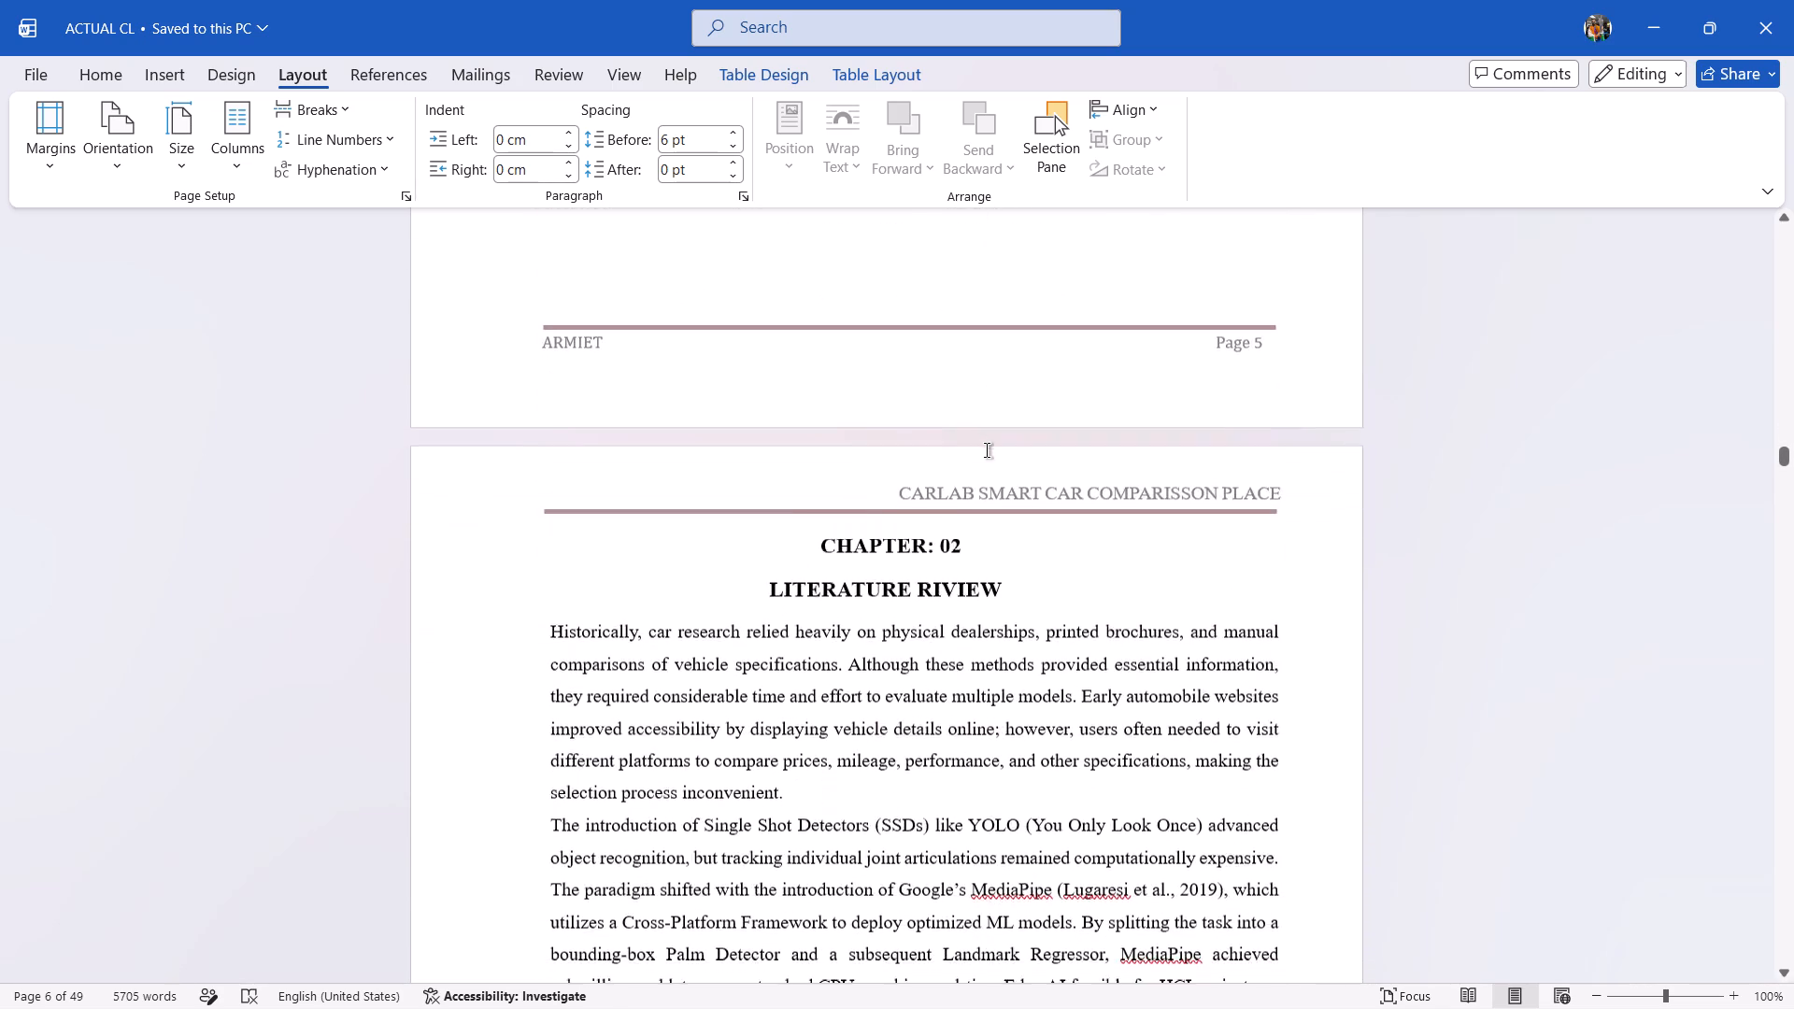
{"action": "scroll", "coordinate": [987, 450], "scroll_direction": "down", "scroll_amount": 15}
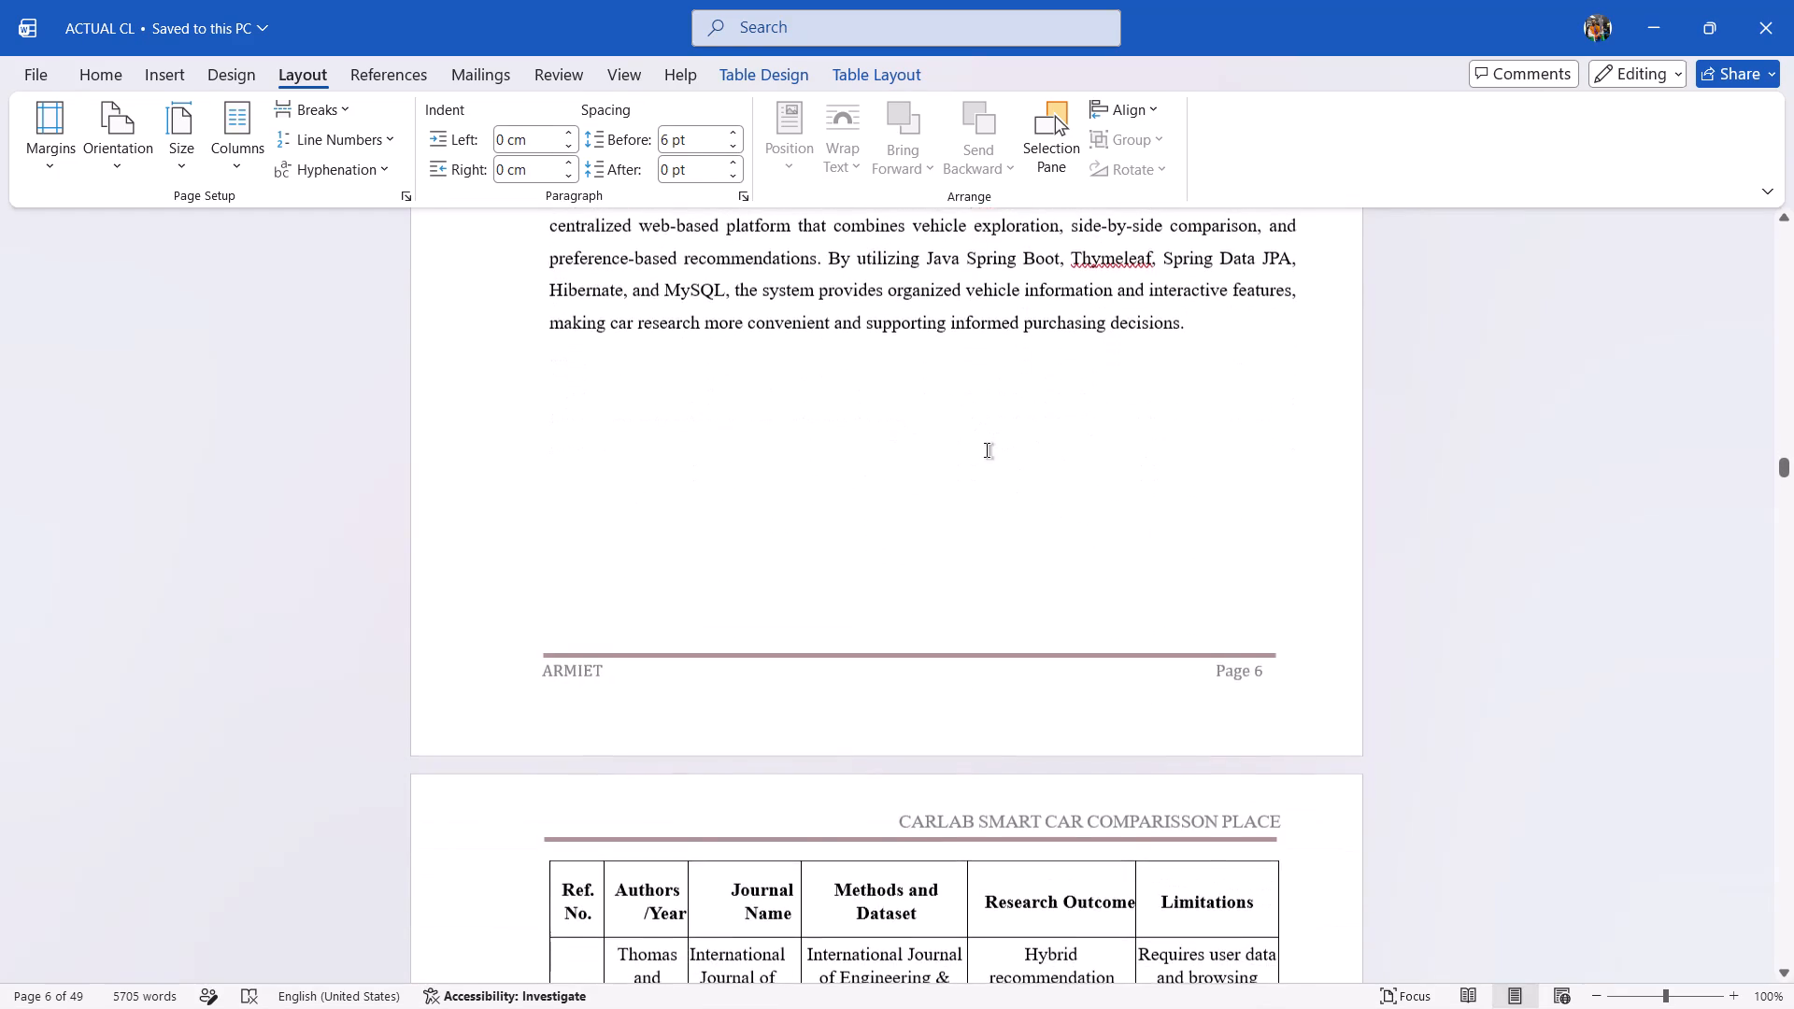
{"action": "scroll", "coordinate": [987, 450], "scroll_direction": "down", "scroll_amount": 9}
{"action": "scroll", "coordinate": [987, 450], "scroll_direction": "up", "scroll_amount": 1}
{"action": "scroll", "coordinate": [987, 450], "scroll_direction": "down", "scroll_amount": 1}
{"action": "scroll", "coordinate": [987, 450], "scroll_direction": "up", "scroll_amount": 6}
{"action": "scroll", "coordinate": [987, 450], "scroll_direction": "down", "scroll_amount": 1}
{"action": "scroll", "coordinate": [987, 450], "scroll_direction": "up", "scroll_amount": 16}
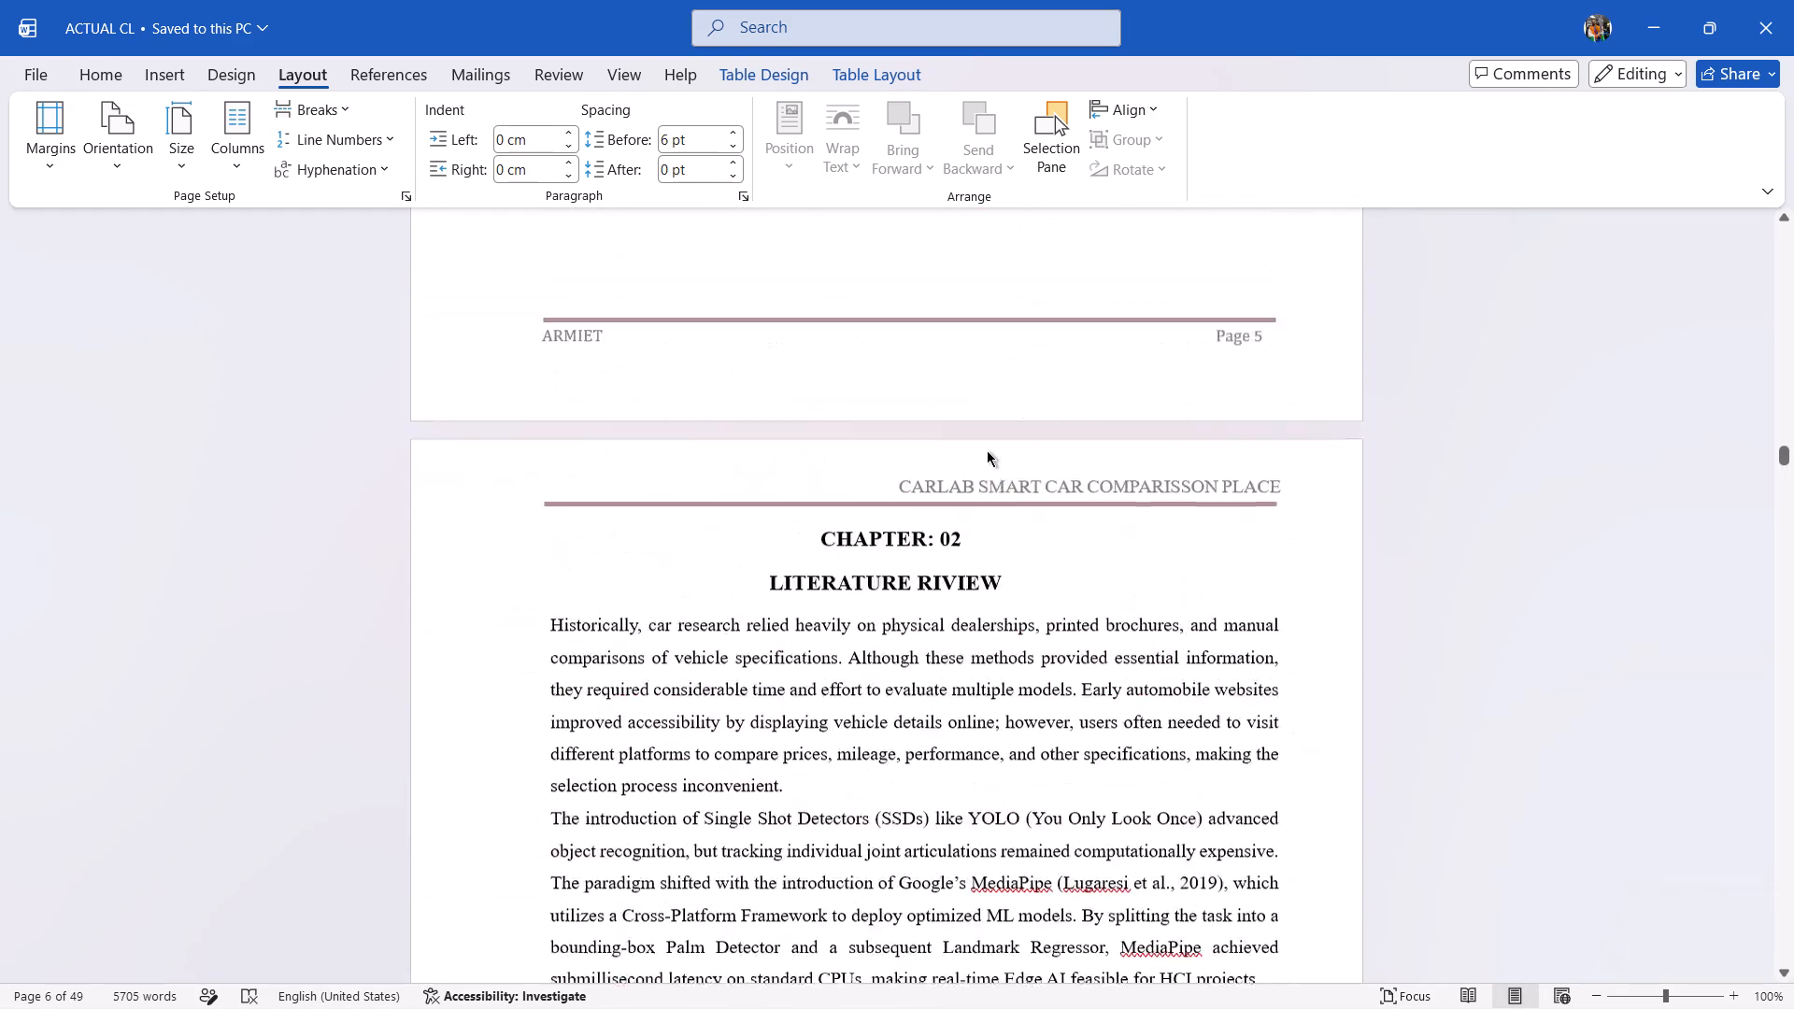
{"action": "scroll", "coordinate": [987, 450], "scroll_direction": "up", "scroll_amount": 5}
{"action": "scroll", "coordinate": [987, 450], "scroll_direction": "down", "scroll_amount": 20}
{"action": "scroll", "coordinate": [987, 450], "scroll_direction": "down", "scroll_amount": 17}
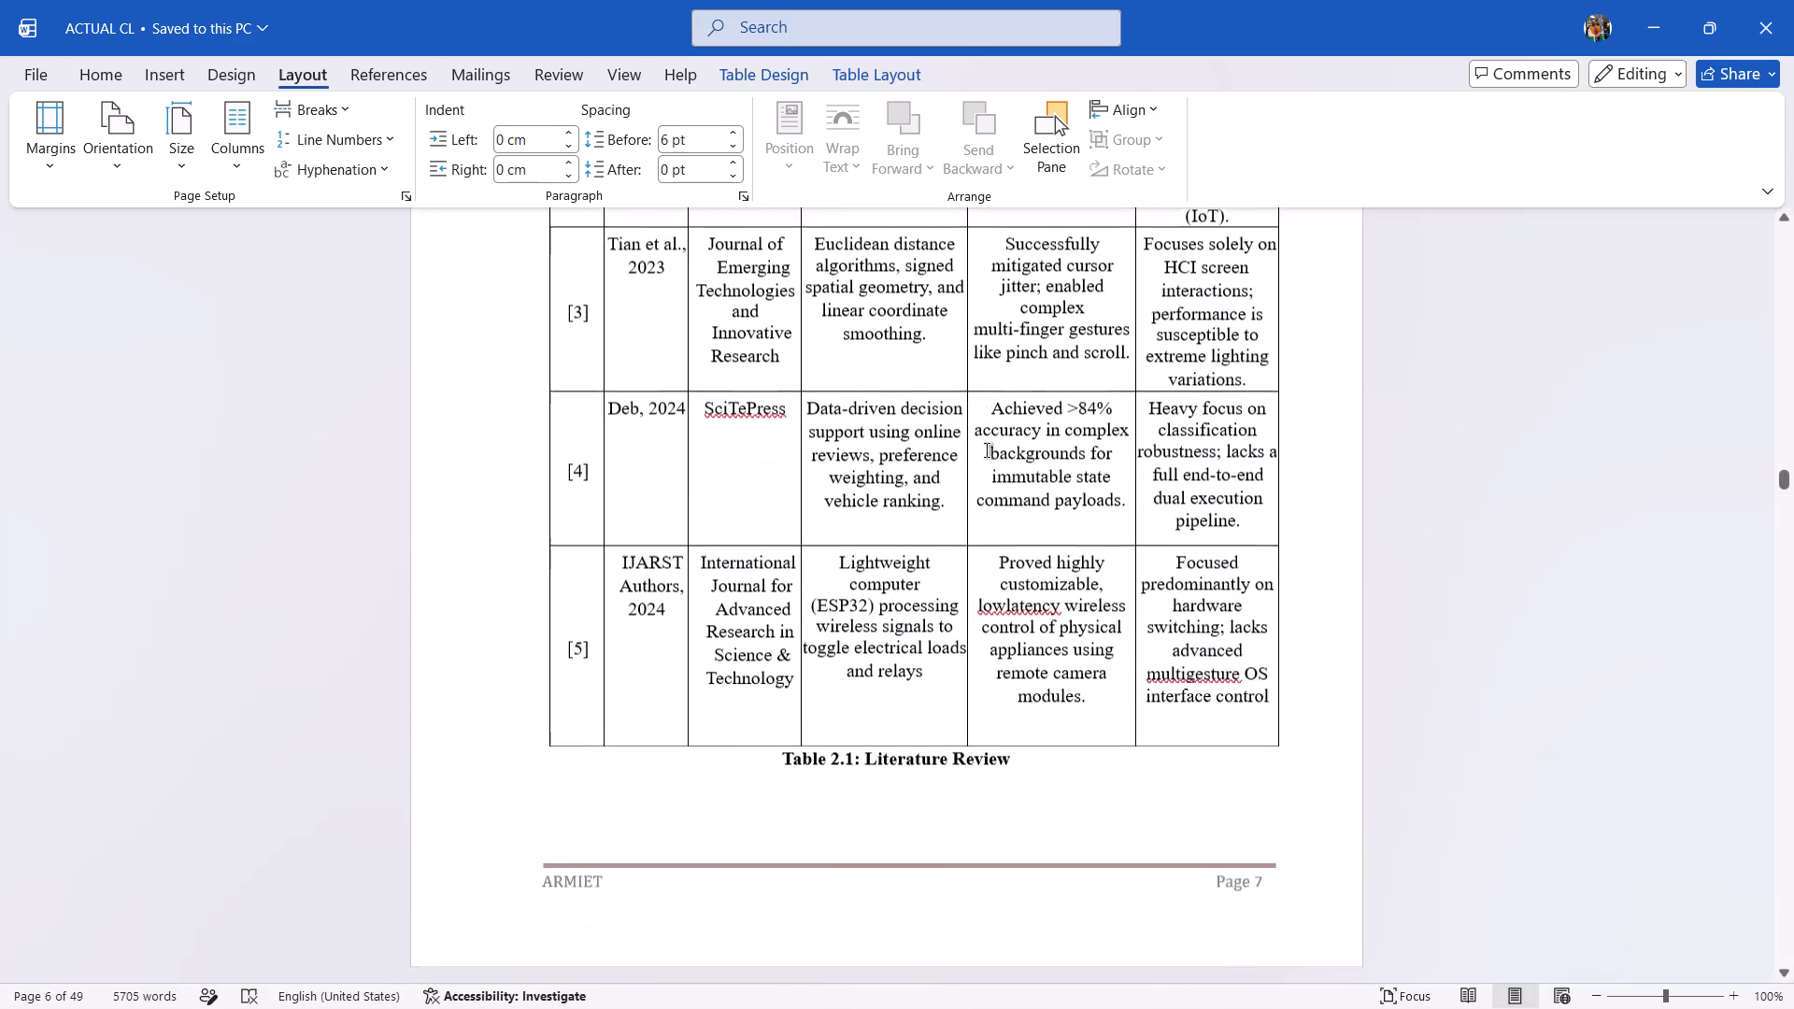
{"action": "scroll", "coordinate": [987, 450], "scroll_direction": "down", "scroll_amount": 14}
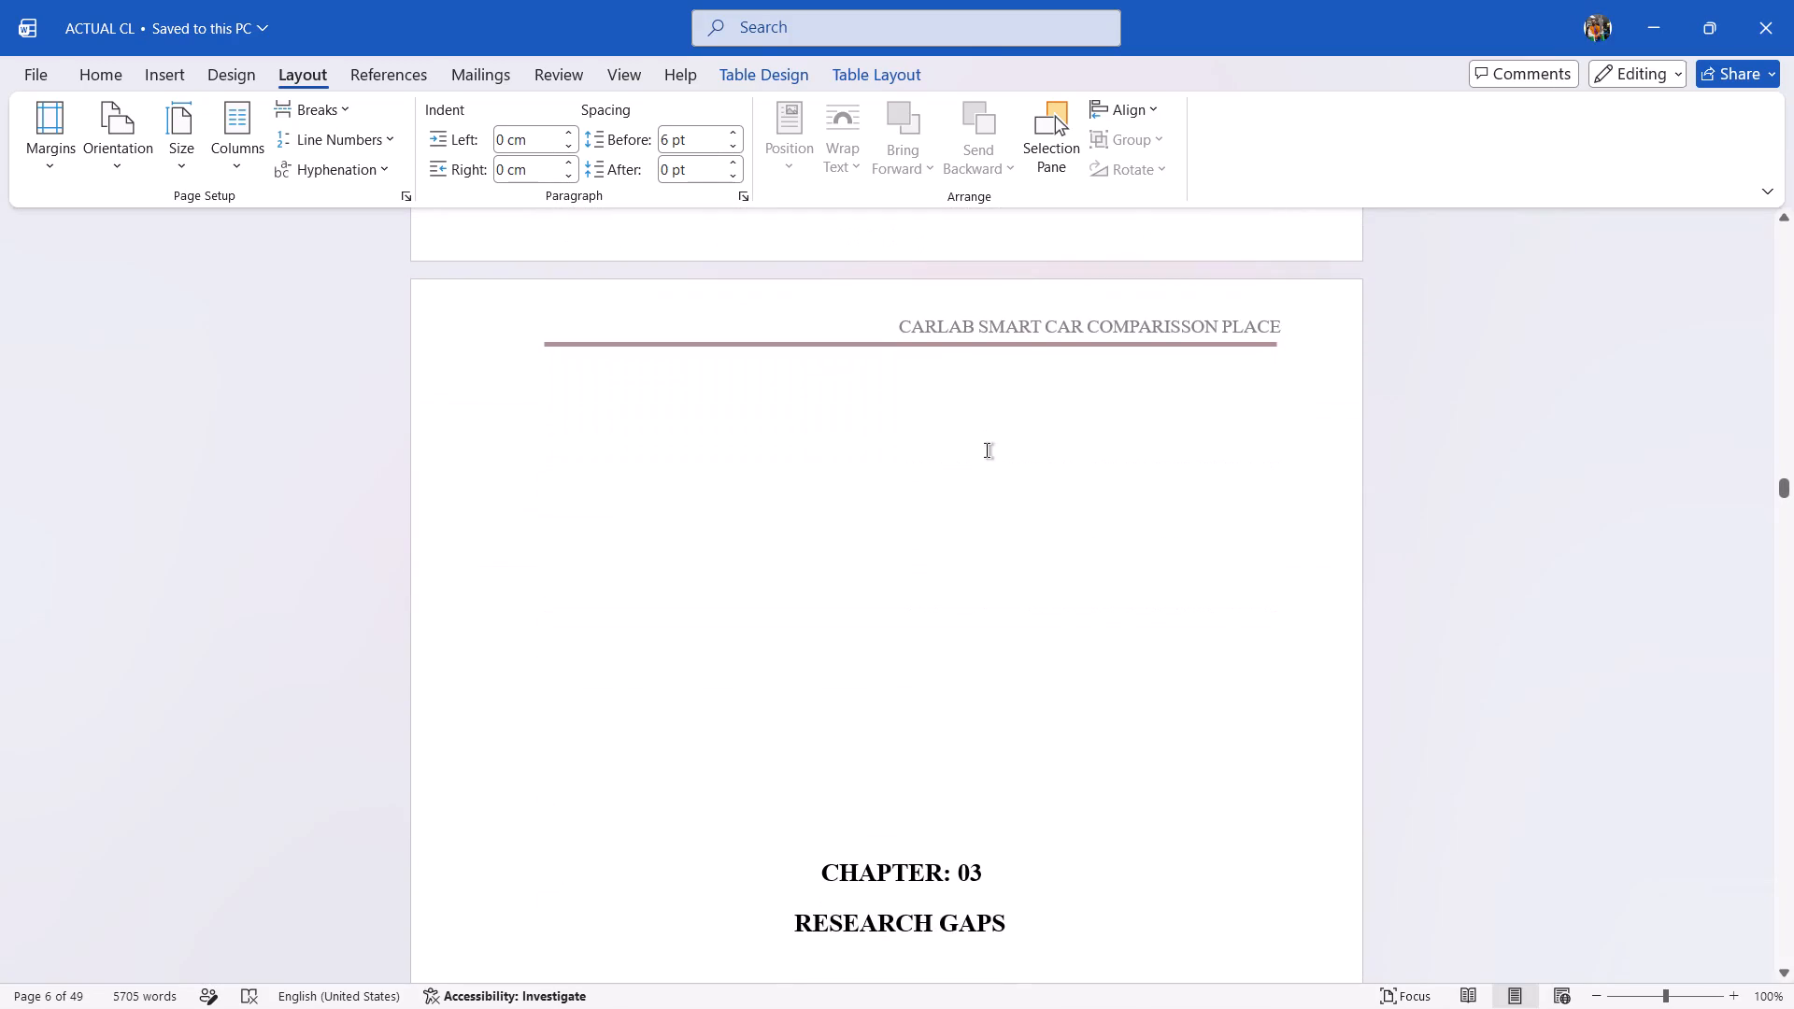
Review the layout of the Chapter 03 Research Gaps title page and its numbered list of gaps.
{"action": "scroll", "coordinate": [987, 450], "scroll_direction": "down", "scroll_amount": 13}
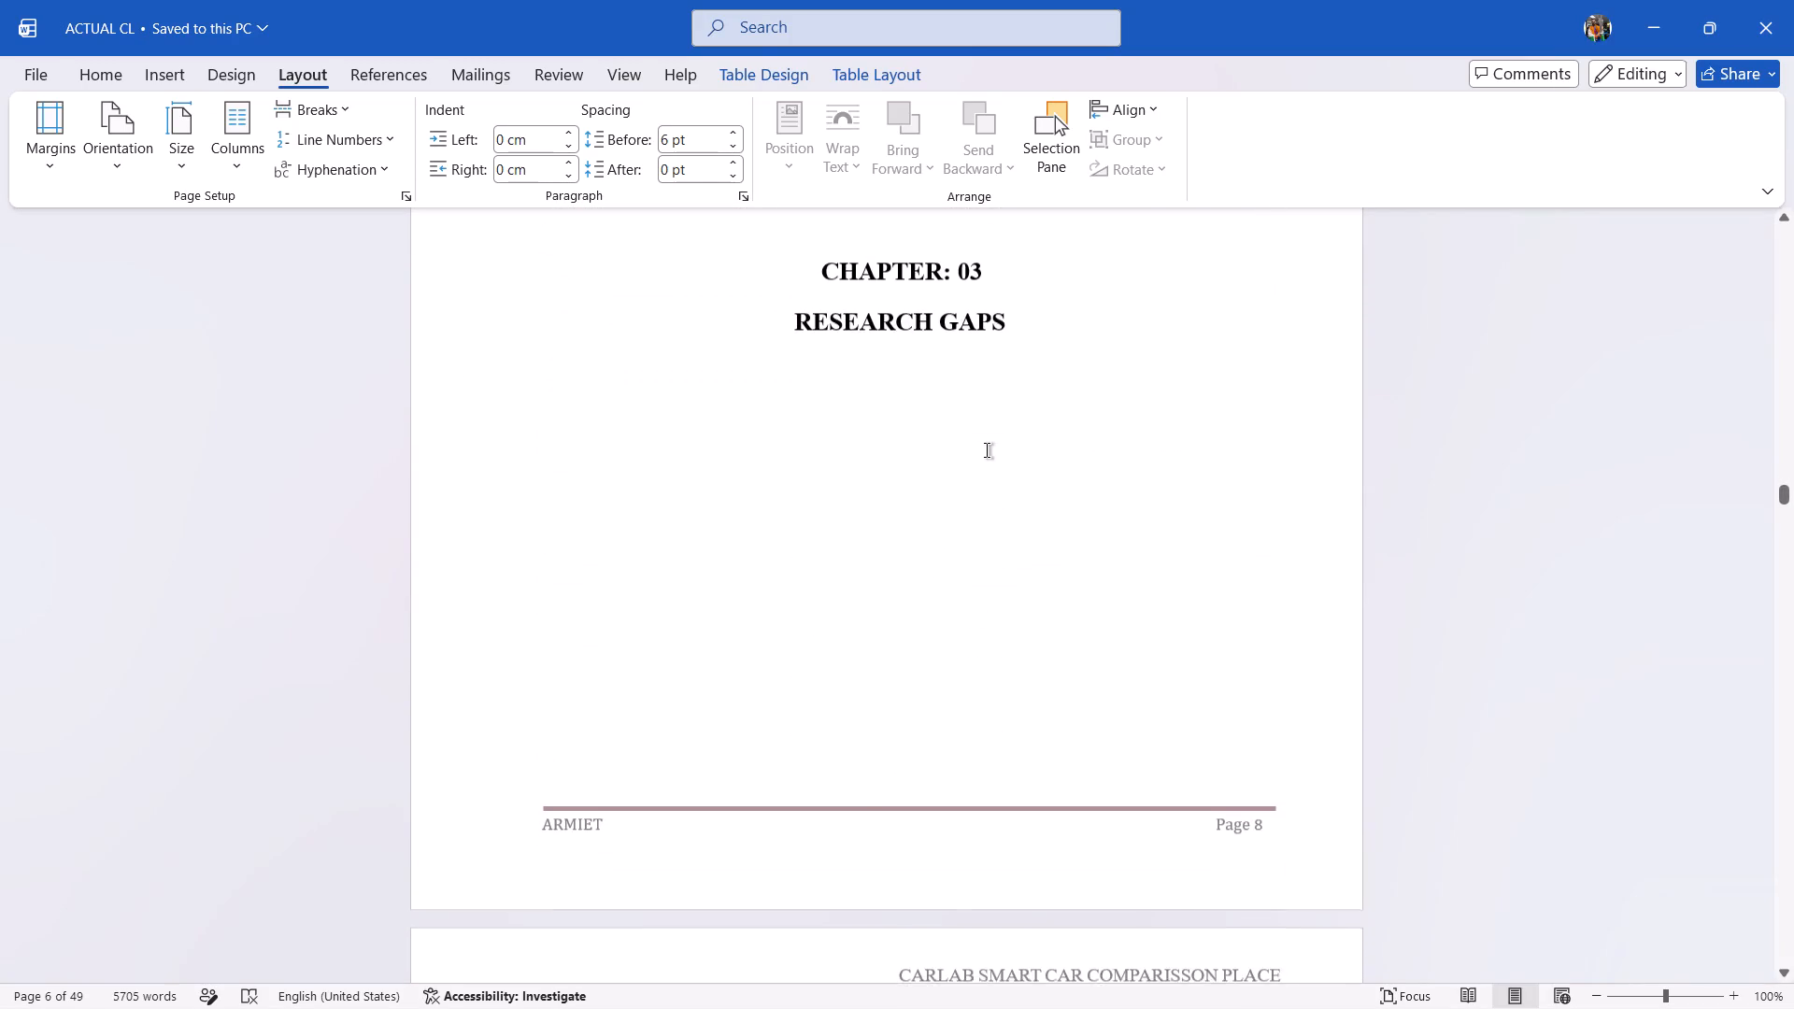
{"action": "scroll", "coordinate": [987, 450], "scroll_direction": "down", "scroll_amount": 5}
{"action": "scroll", "coordinate": [987, 450], "scroll_direction": "down", "scroll_amount": 16}
{"action": "scroll", "coordinate": [987, 450], "scroll_direction": "down", "scroll_amount": 9}
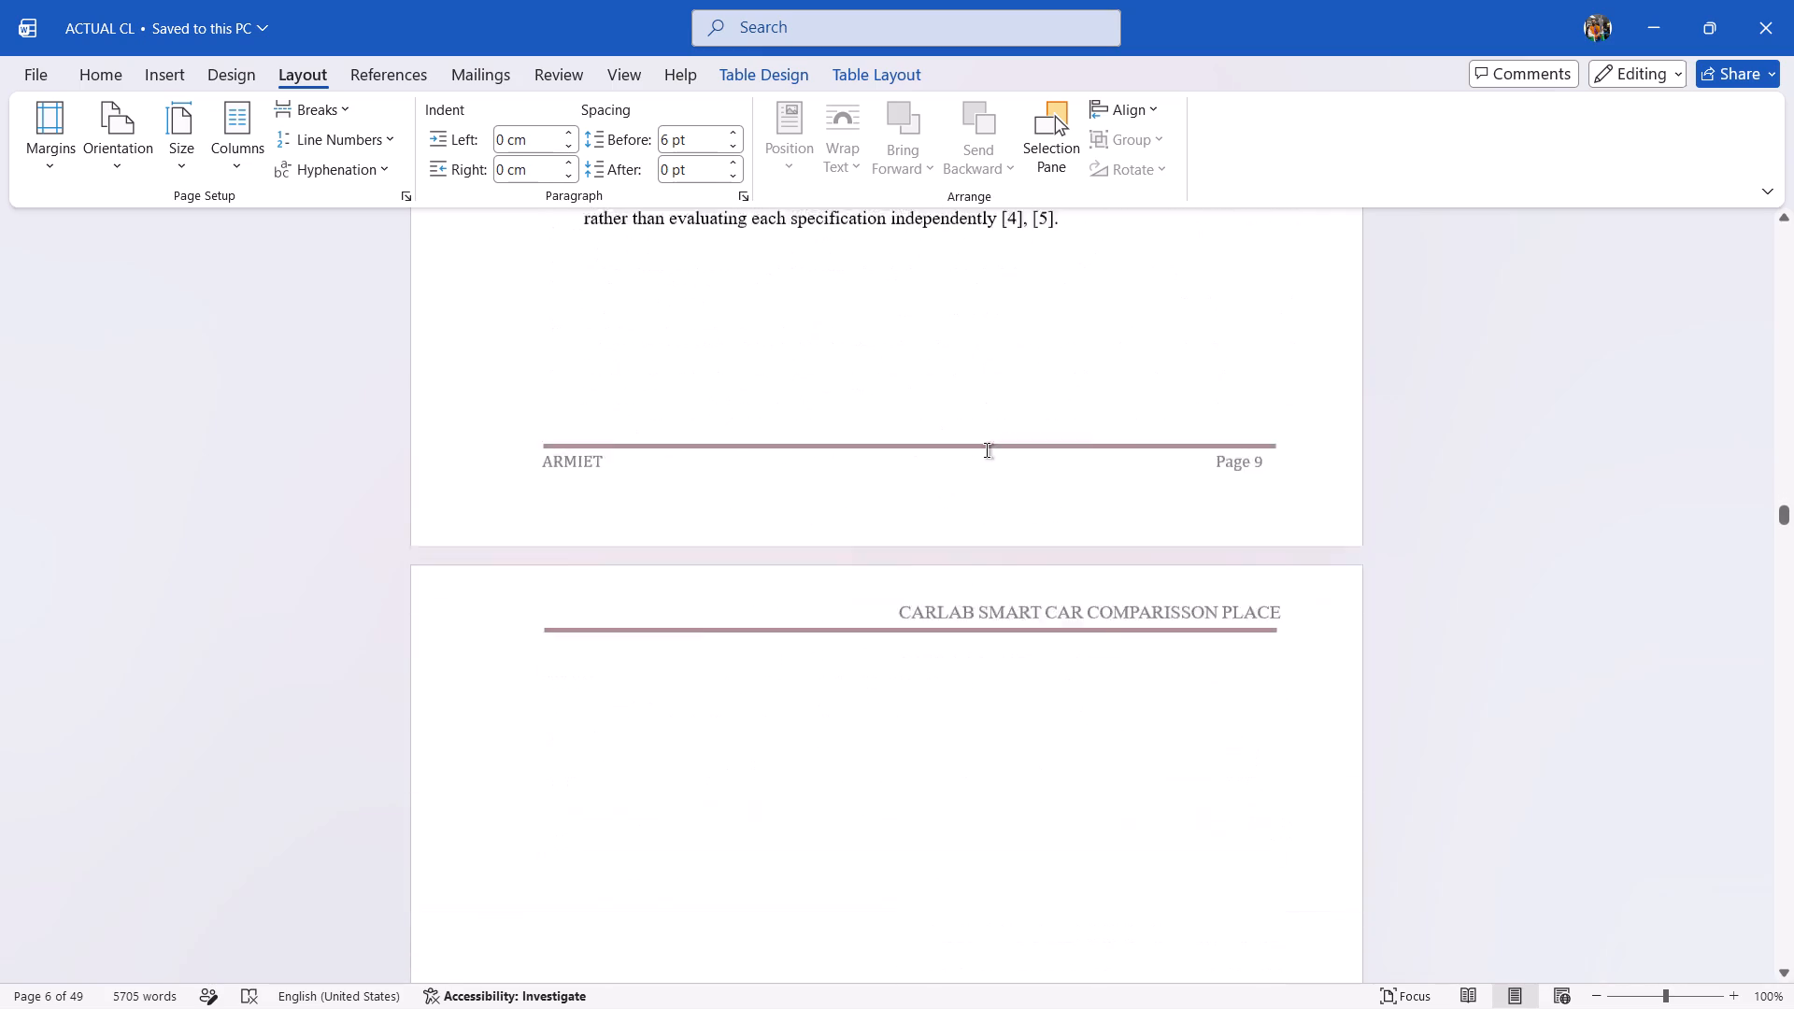
{"action": "scroll", "coordinate": [987, 450], "scroll_direction": "down", "scroll_amount": 20}
{"action": "scroll", "coordinate": [987, 450], "scroll_direction": "down", "scroll_amount": 2}
{"action": "scroll", "coordinate": [987, 450], "scroll_direction": "up", "scroll_amount": 14}
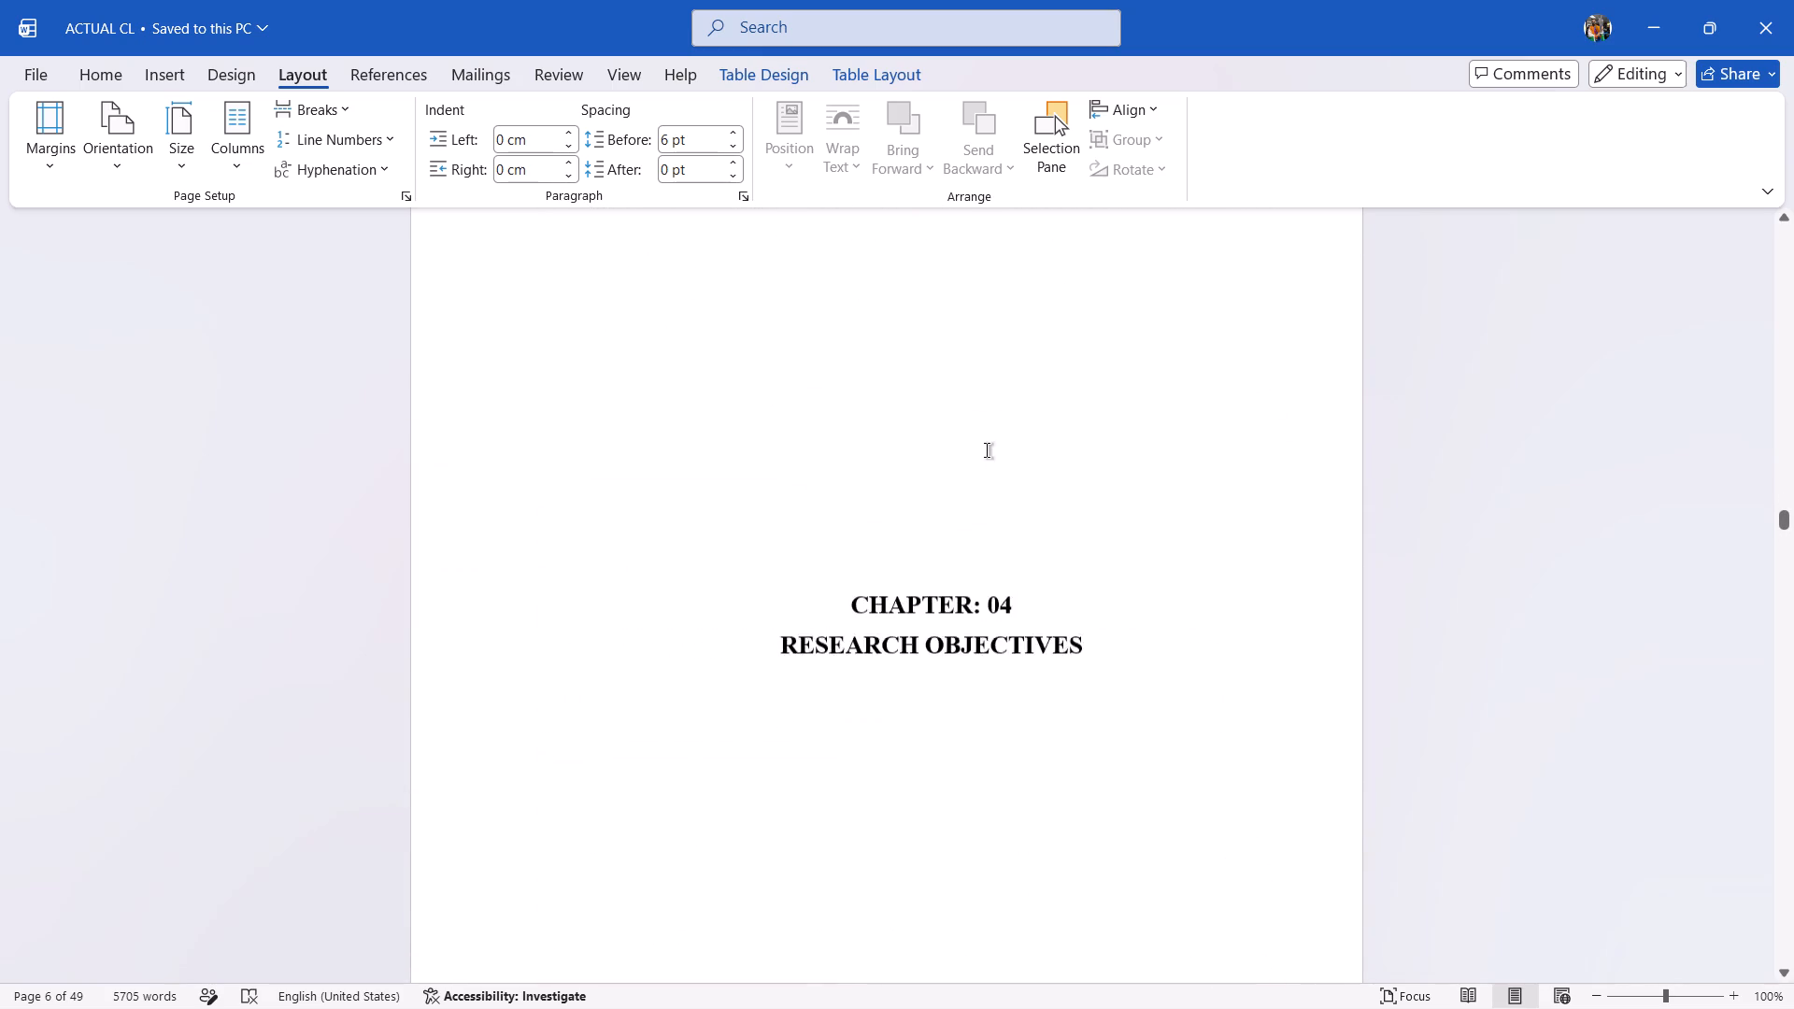
{"action": "scroll", "coordinate": [987, 450], "scroll_direction": "up", "scroll_amount": 10}
{"action": "scroll", "coordinate": [987, 450], "scroll_direction": "down", "scroll_amount": 1}
{"action": "scroll", "coordinate": [987, 450], "scroll_direction": "up", "scroll_amount": 4}
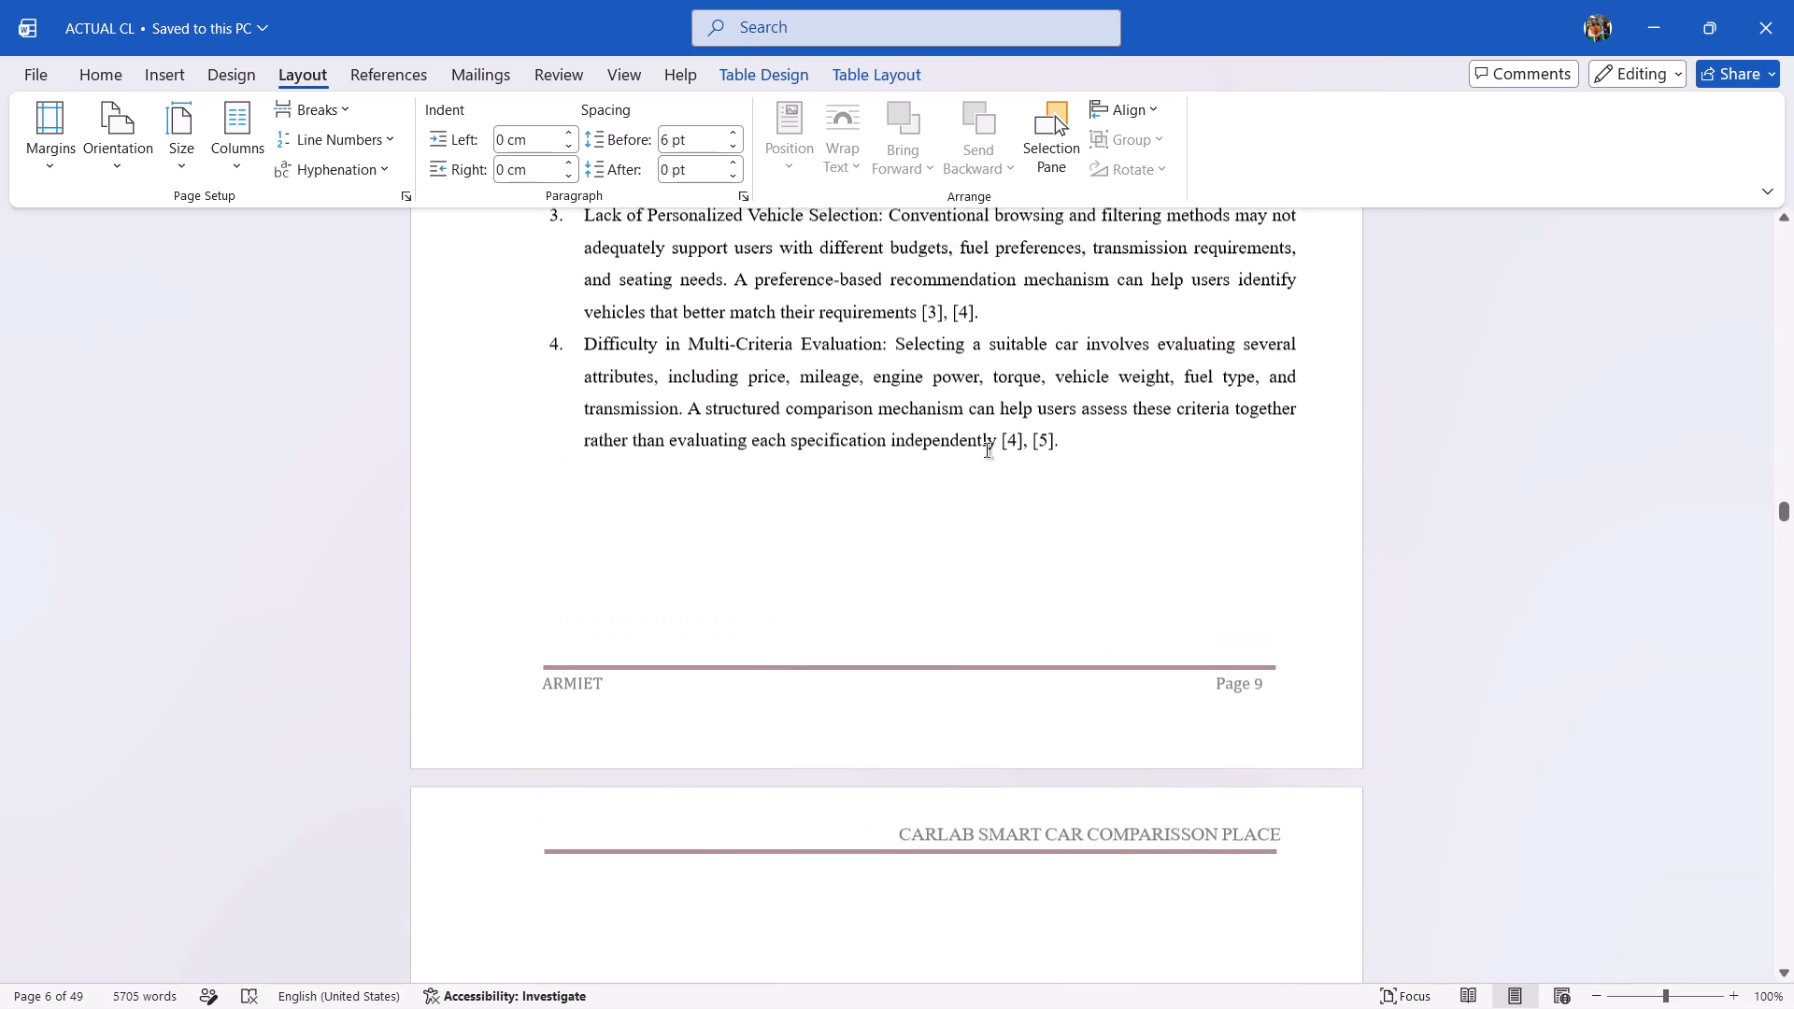
{"action": "scroll", "coordinate": [987, 450], "scroll_direction": "up", "scroll_amount": 1}
{"action": "scroll", "coordinate": [987, 450], "scroll_direction": "down", "scroll_amount": 4}
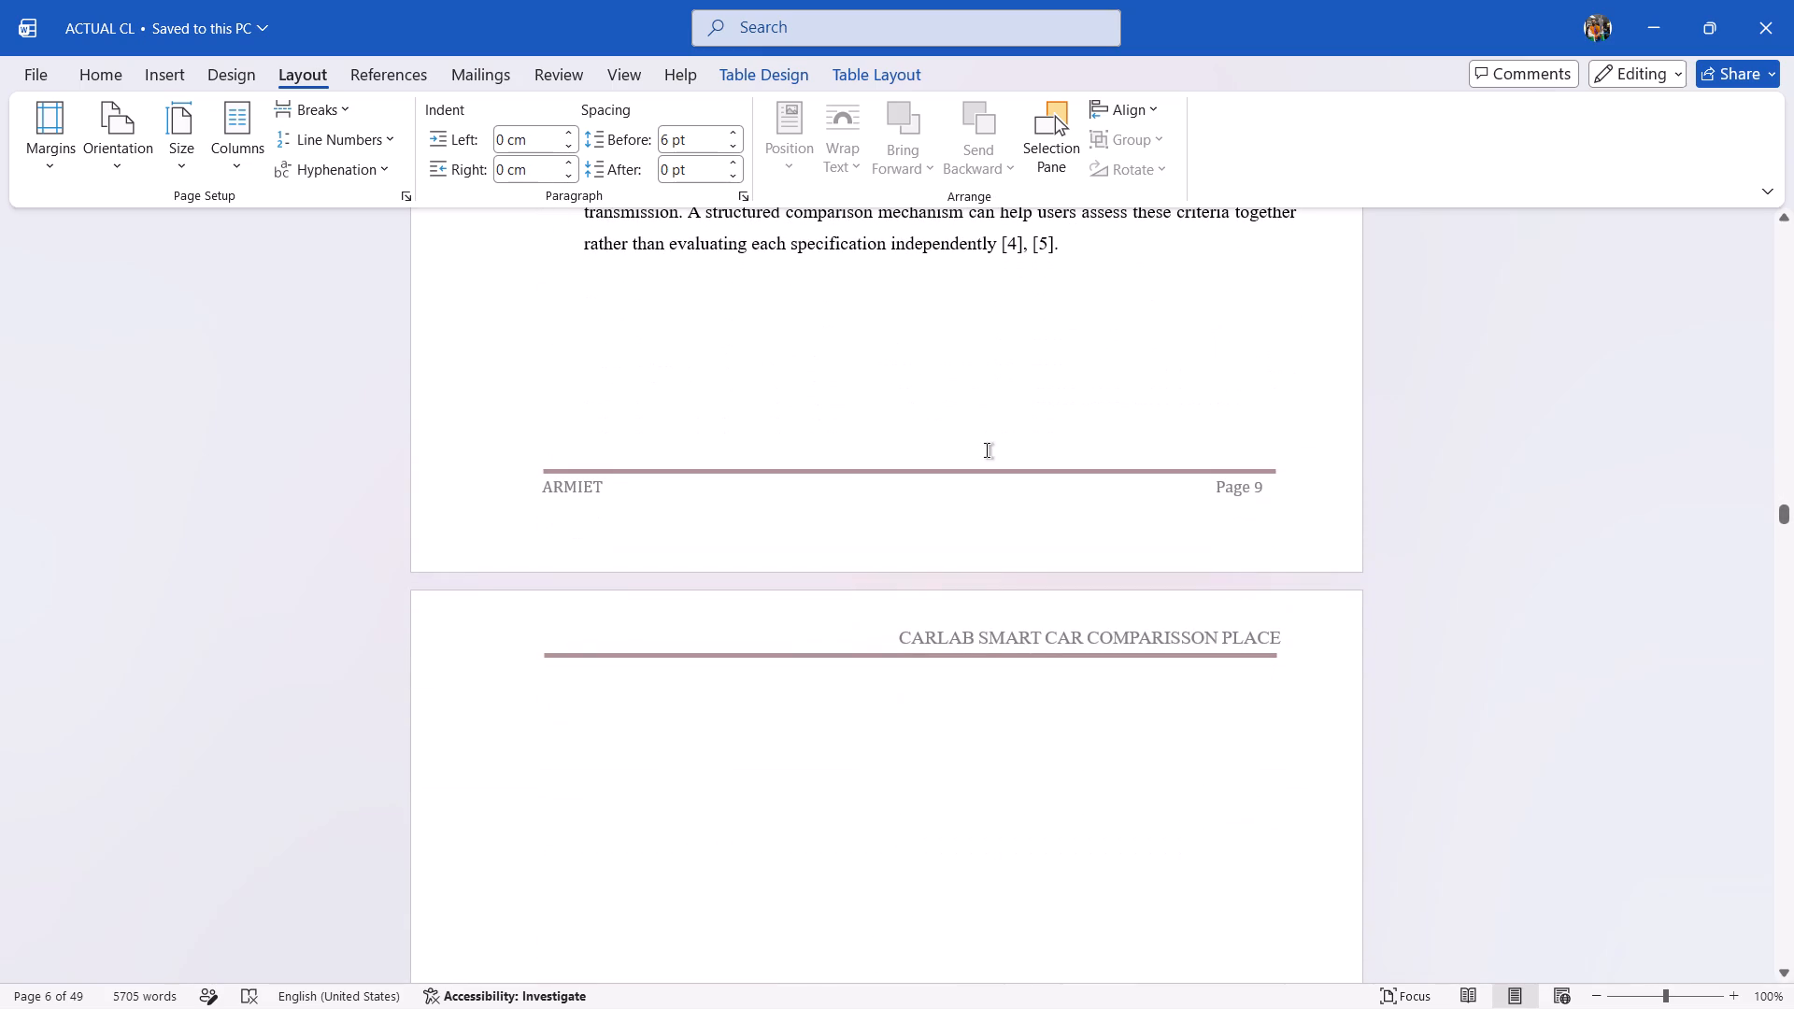
{"action": "scroll", "coordinate": [987, 450], "scroll_direction": "down", "scroll_amount": 4}
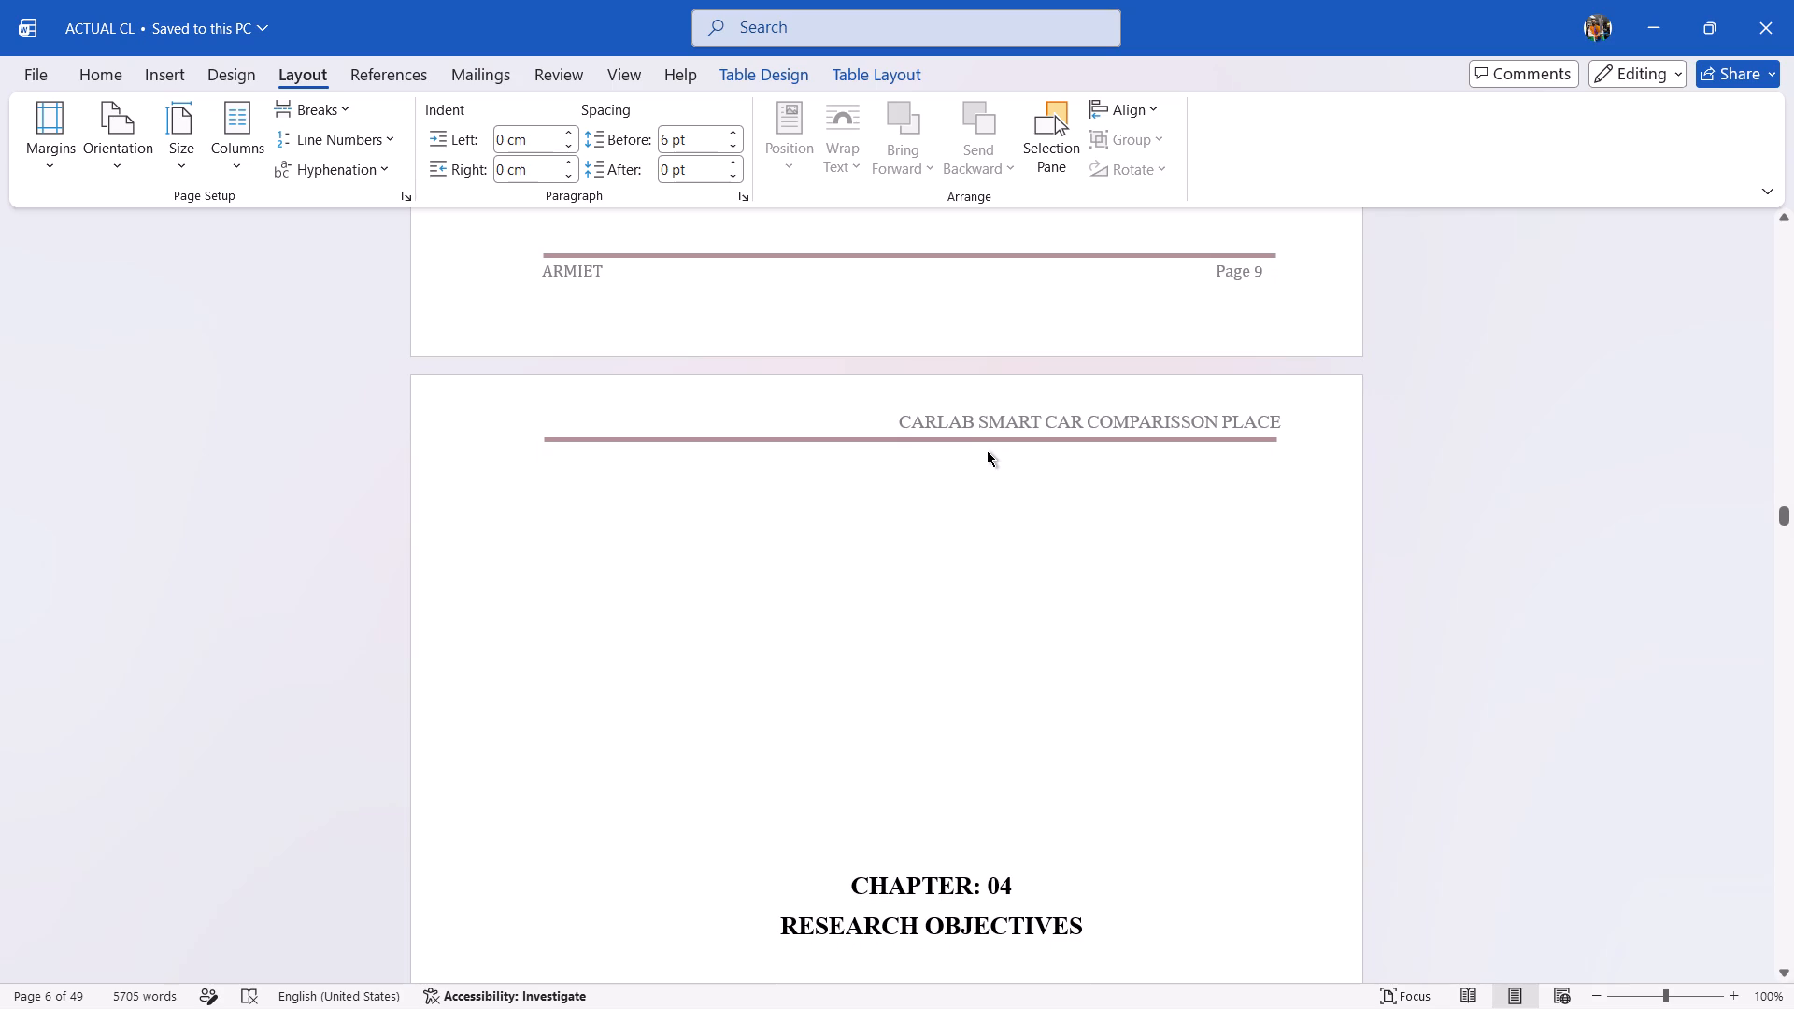
Examine the heading placement on the Chapter 04 Research Objectives title page and recheck the preceding Research Gaps page.
{"action": "scroll", "coordinate": [987, 450], "scroll_direction": "down", "scroll_amount": 3}
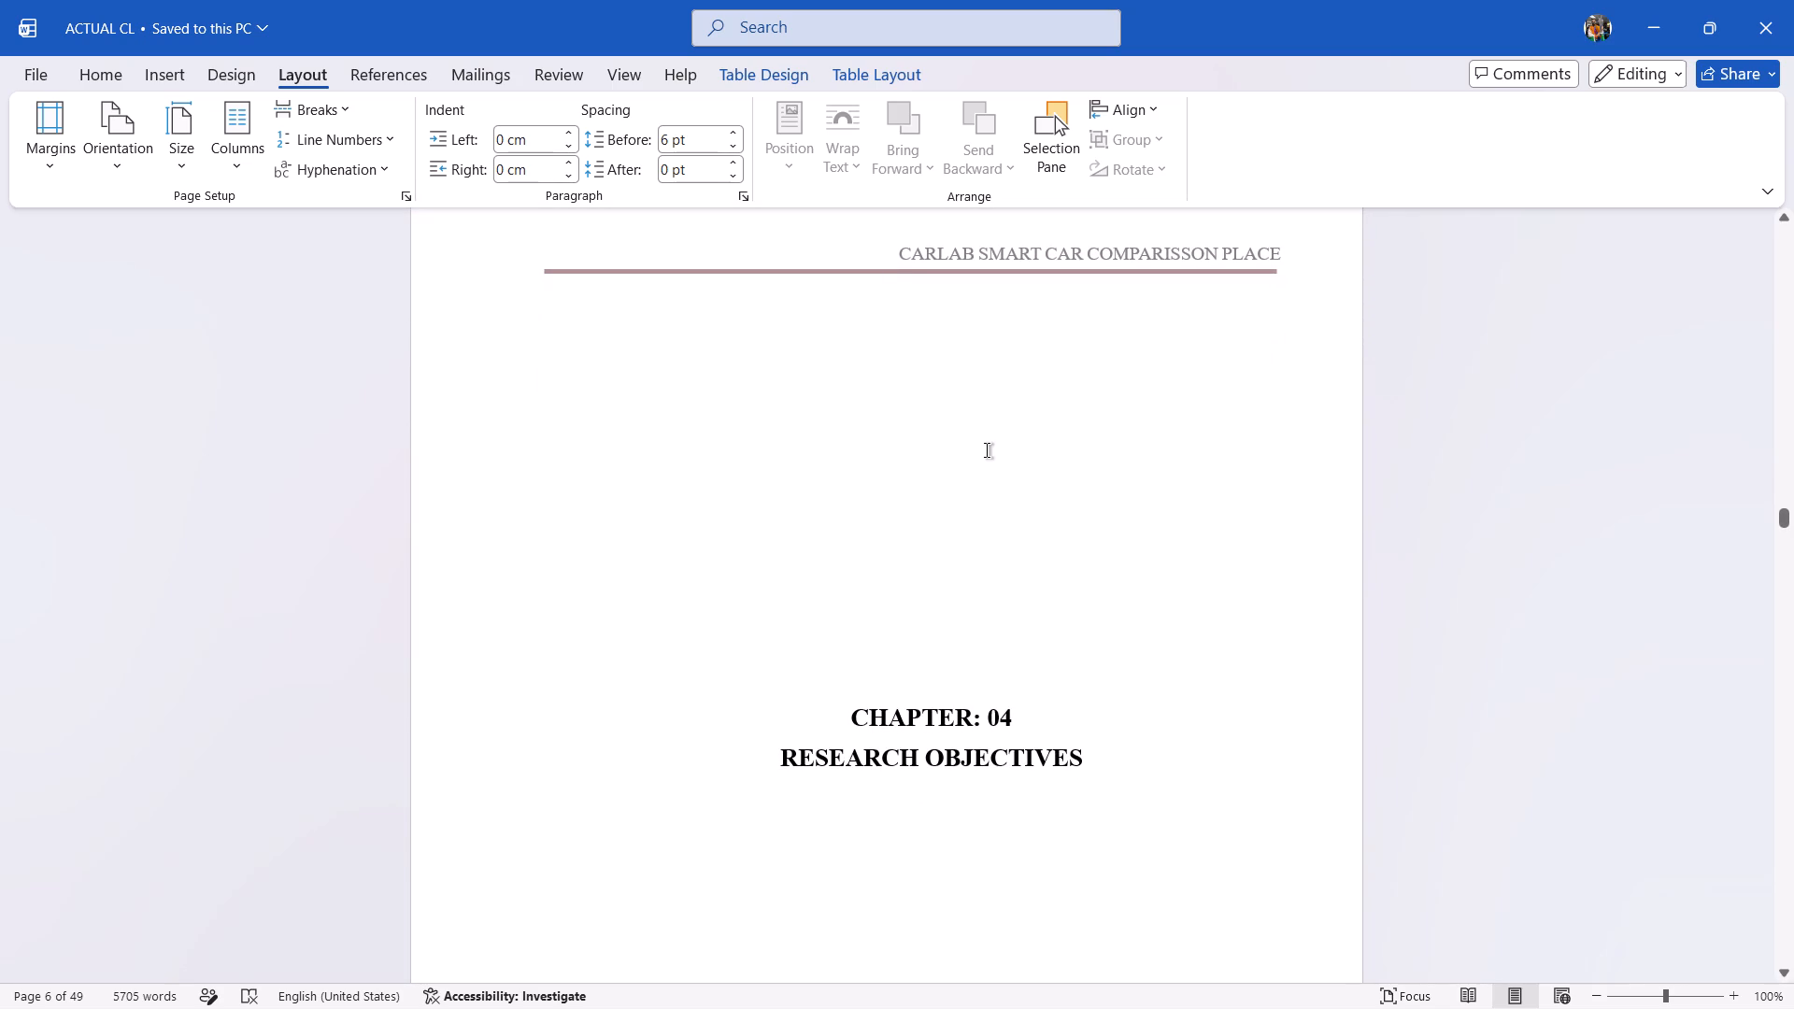
{"action": "scroll", "coordinate": [987, 450], "scroll_direction": "up", "scroll_amount": 1}
{"action": "scroll", "coordinate": [987, 450], "scroll_direction": "down", "scroll_amount": 2}
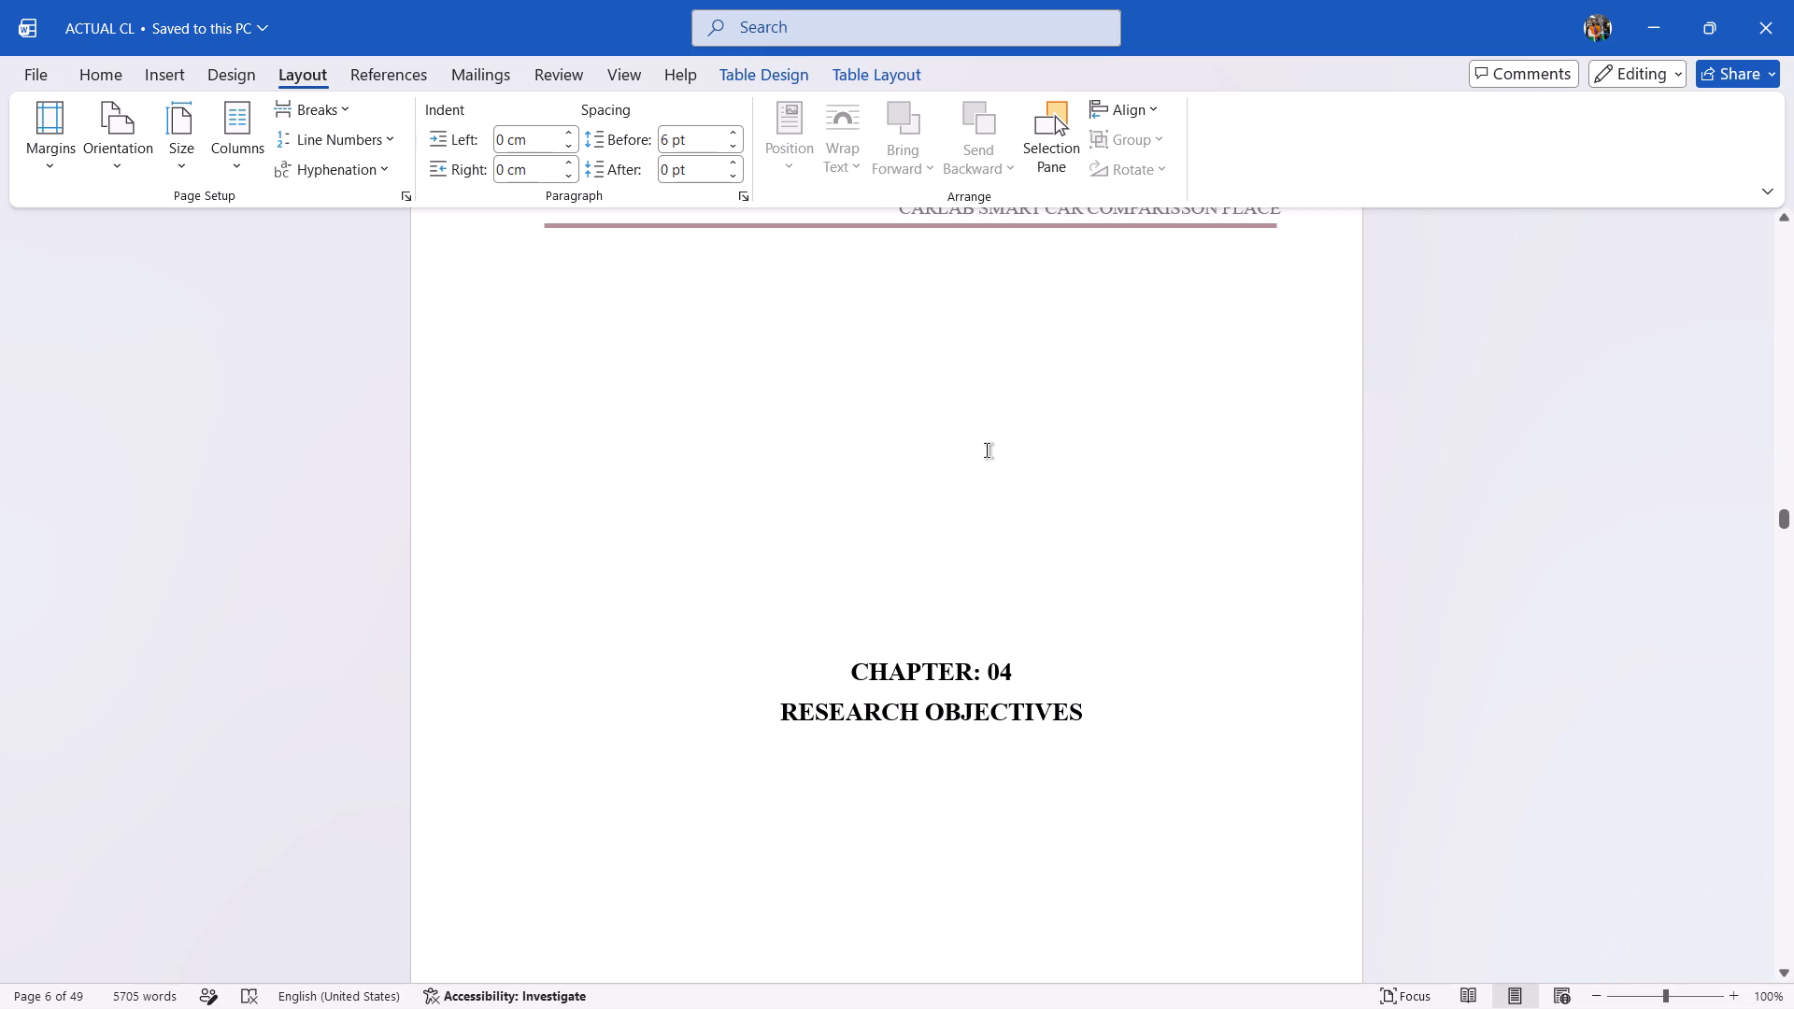
{"action": "scroll", "coordinate": [987, 450], "scroll_direction": "left", "scroll_amount": 1}
{"action": "scroll", "coordinate": [987, 450], "scroll_direction": "right", "scroll_amount": 1}
{"action": "scroll", "coordinate": [987, 450], "scroll_direction": "left", "scroll_amount": 1}
{"action": "scroll", "coordinate": [987, 450], "scroll_direction": "down", "scroll_amount": 2}
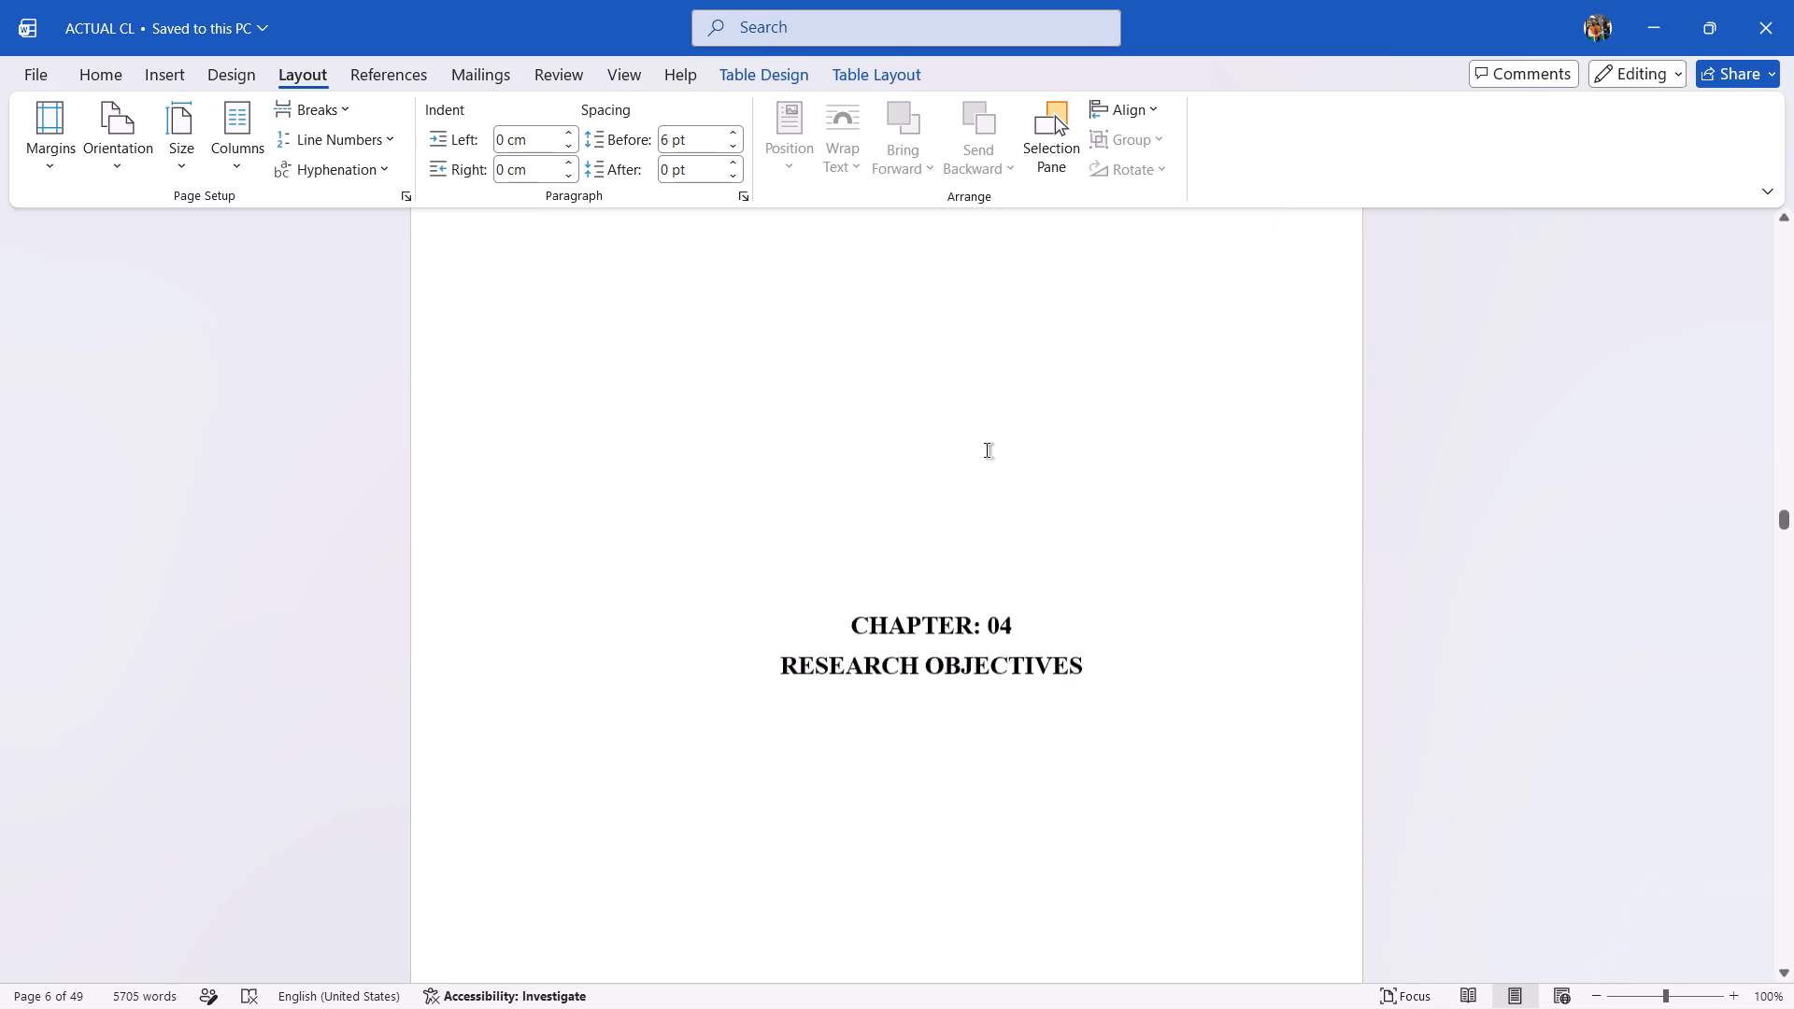
{"action": "scroll", "coordinate": [987, 450], "scroll_direction": "down", "scroll_amount": 8}
{"action": "scroll", "coordinate": [987, 450], "scroll_direction": "up", "scroll_amount": 1}
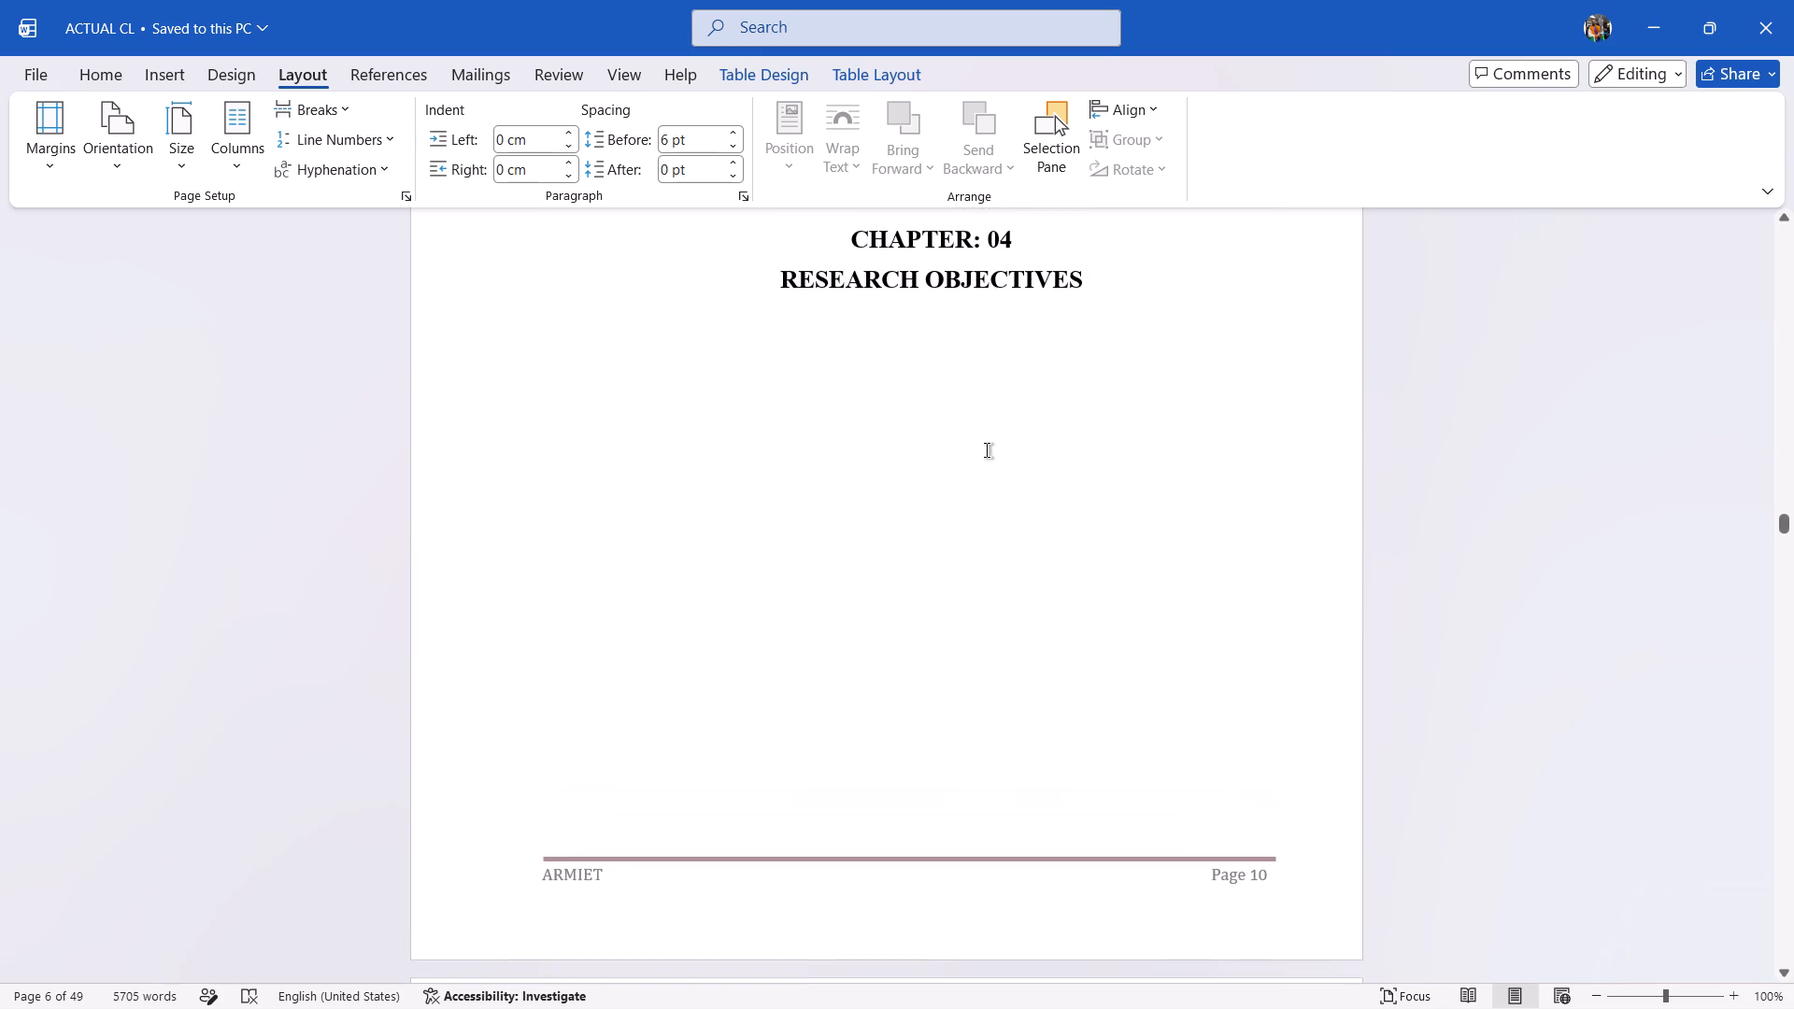
{"action": "scroll", "coordinate": [987, 450], "scroll_direction": "up", "scroll_amount": 8}
{"action": "scroll", "coordinate": [987, 450], "scroll_direction": "down", "scroll_amount": 1}
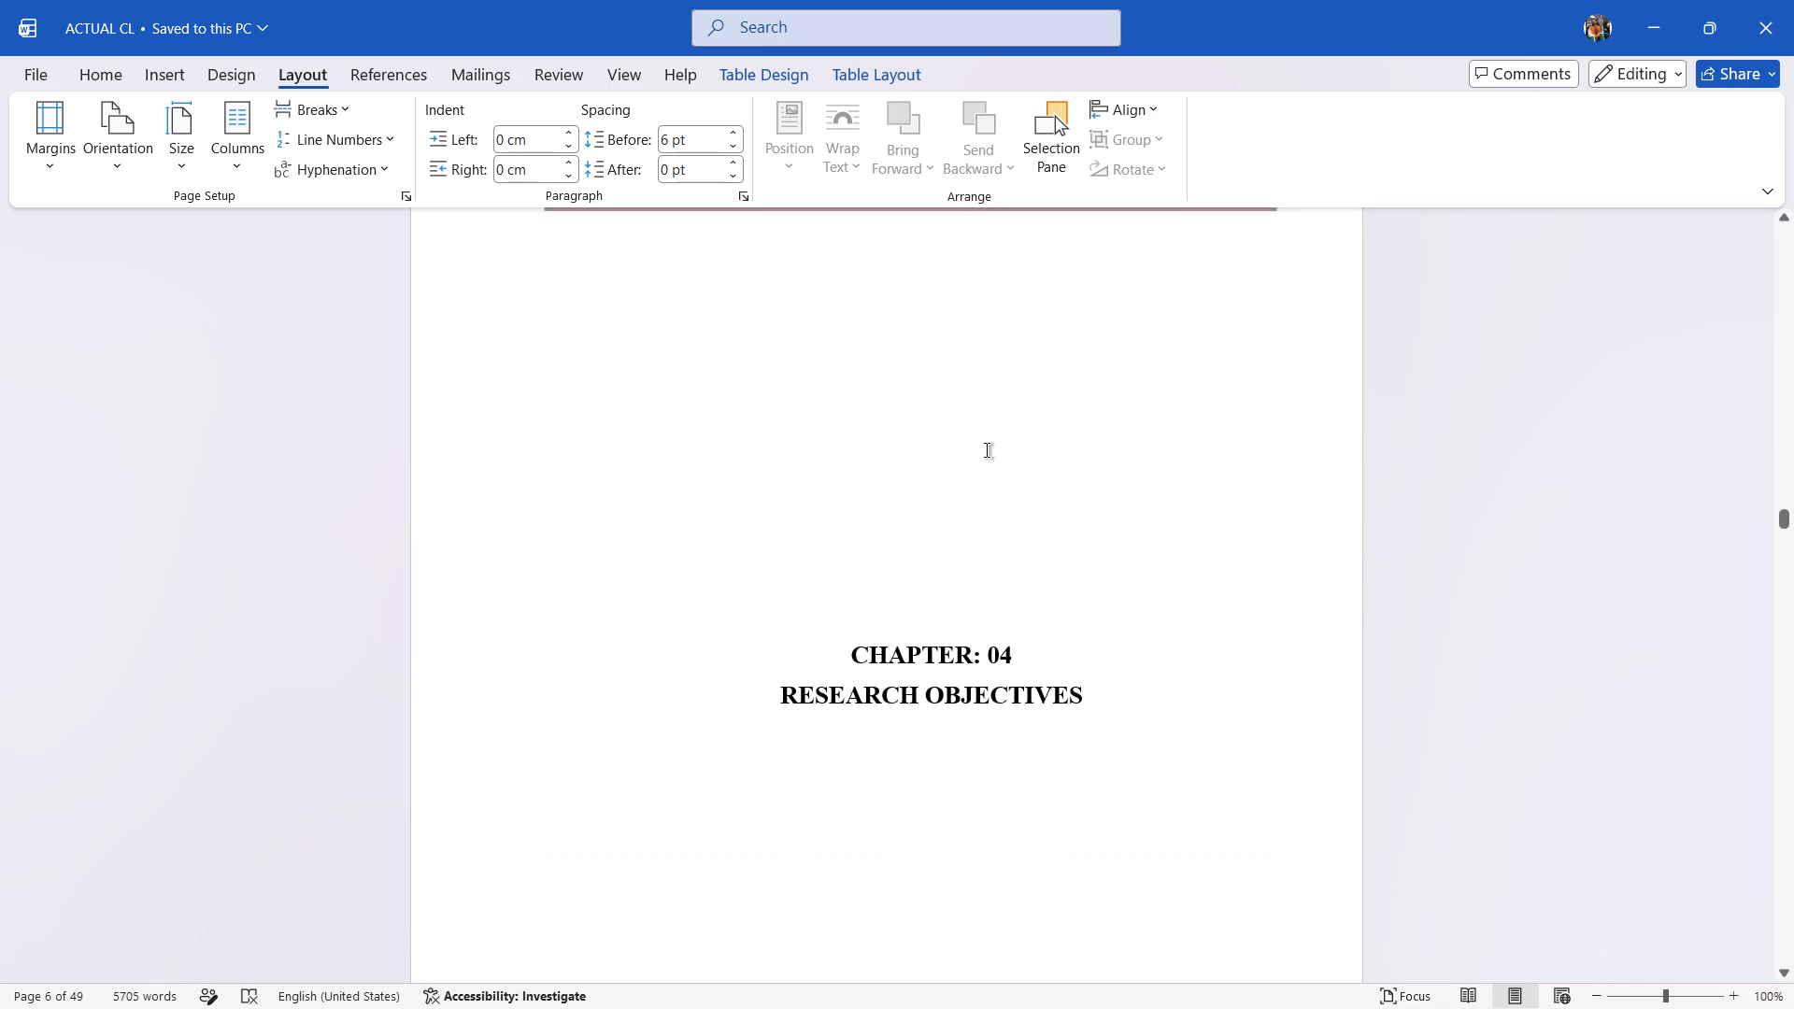
{"action": "scroll", "coordinate": [987, 450], "scroll_direction": "down", "scroll_amount": 1}
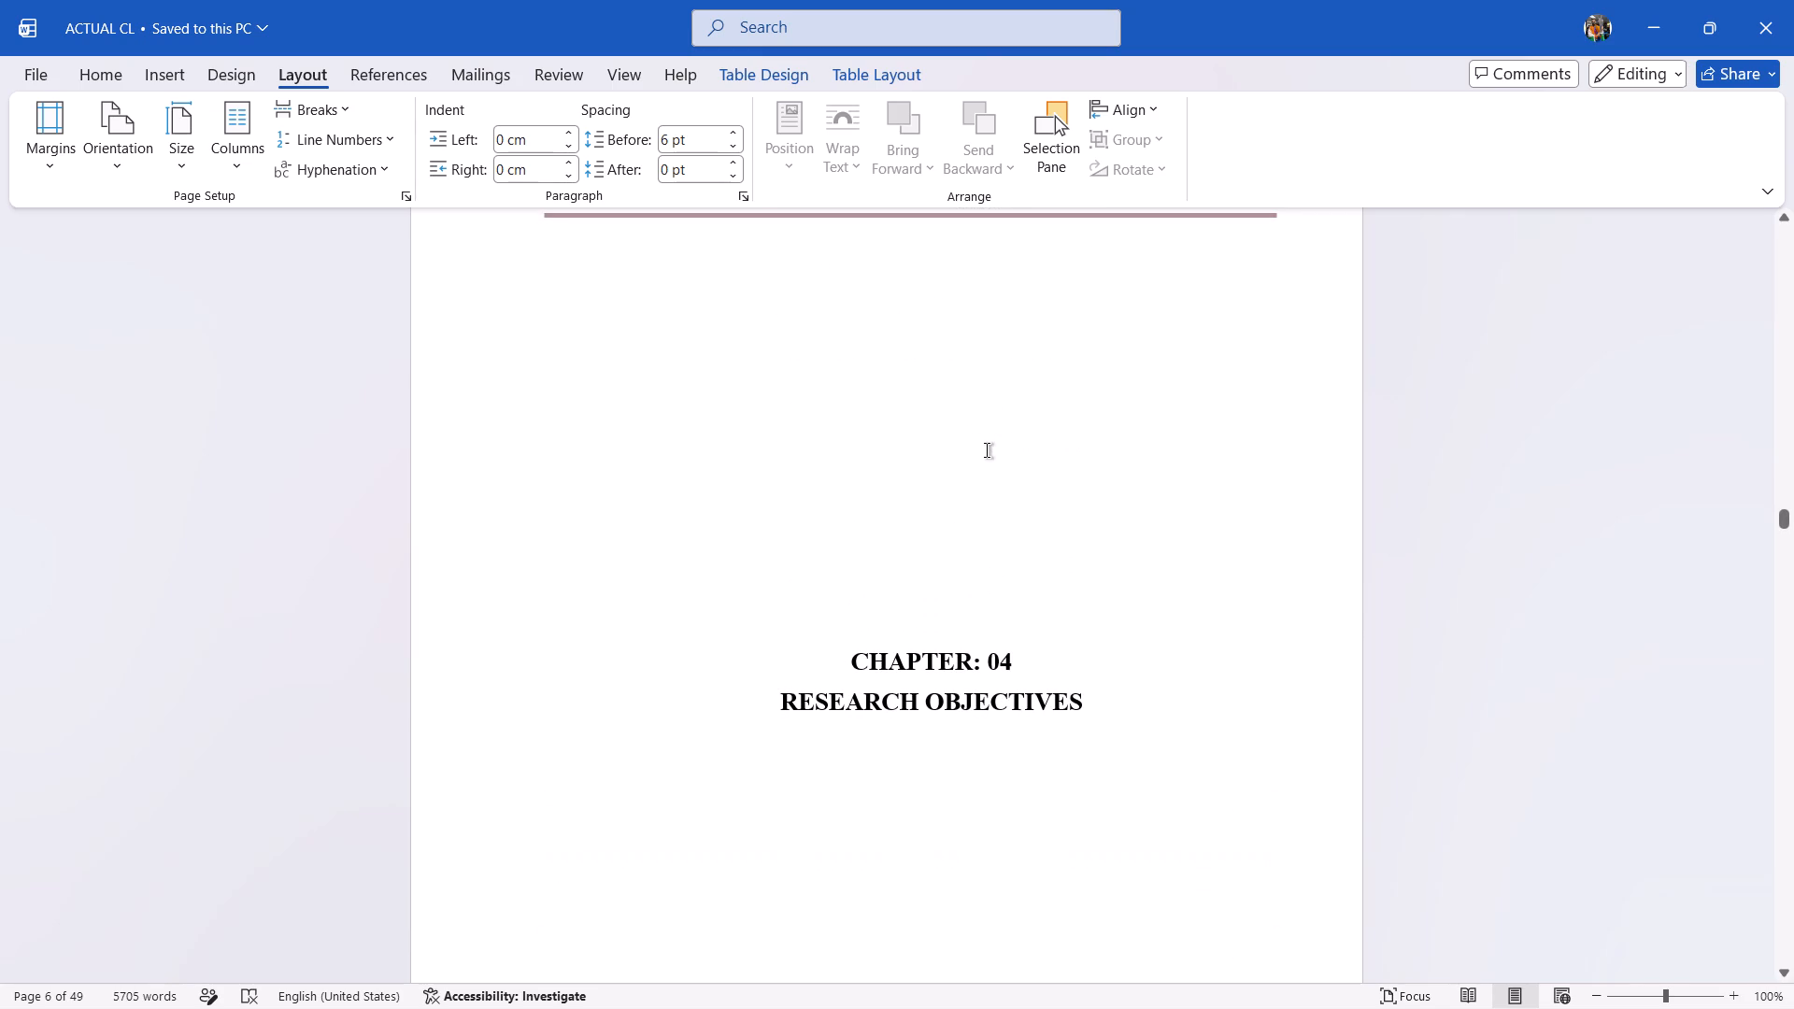
{"action": "scroll", "coordinate": [987, 450], "scroll_direction": "up", "scroll_amount": 13}
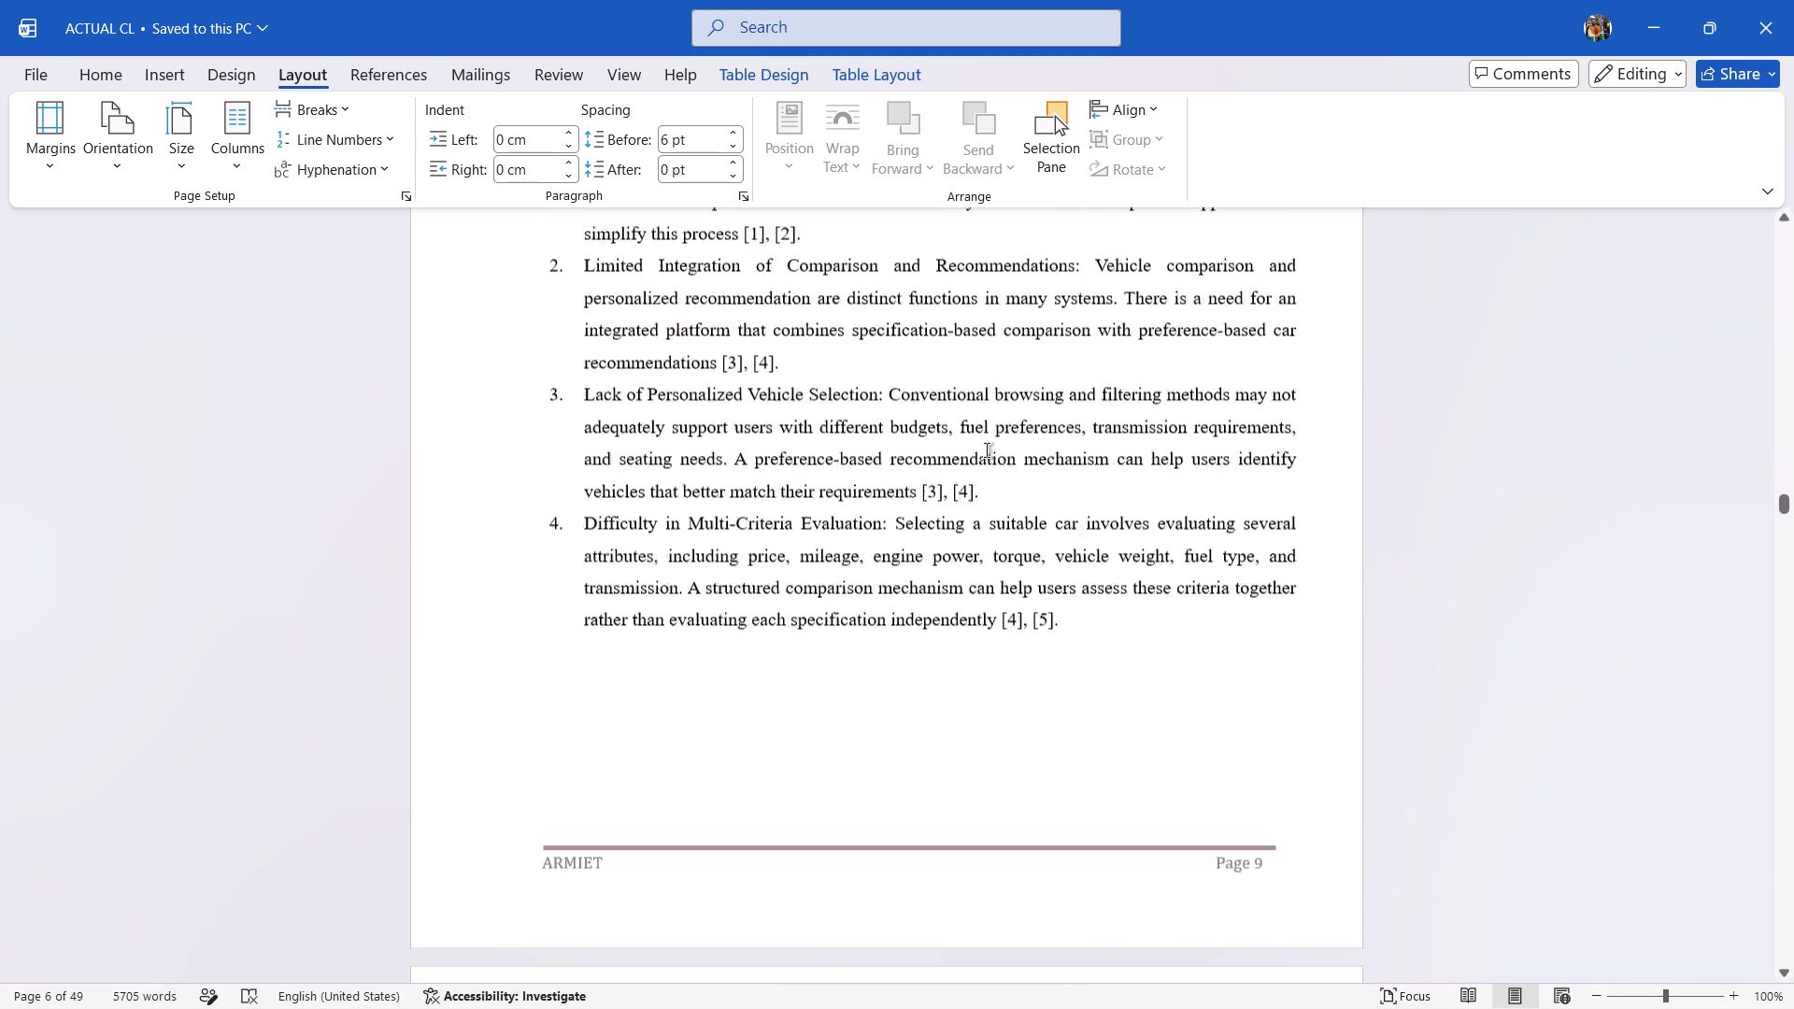
{"action": "scroll", "coordinate": [987, 450], "scroll_direction": "up", "scroll_amount": 15}
{"action": "scroll", "coordinate": [987, 450], "scroll_direction": "down", "scroll_amount": 2}
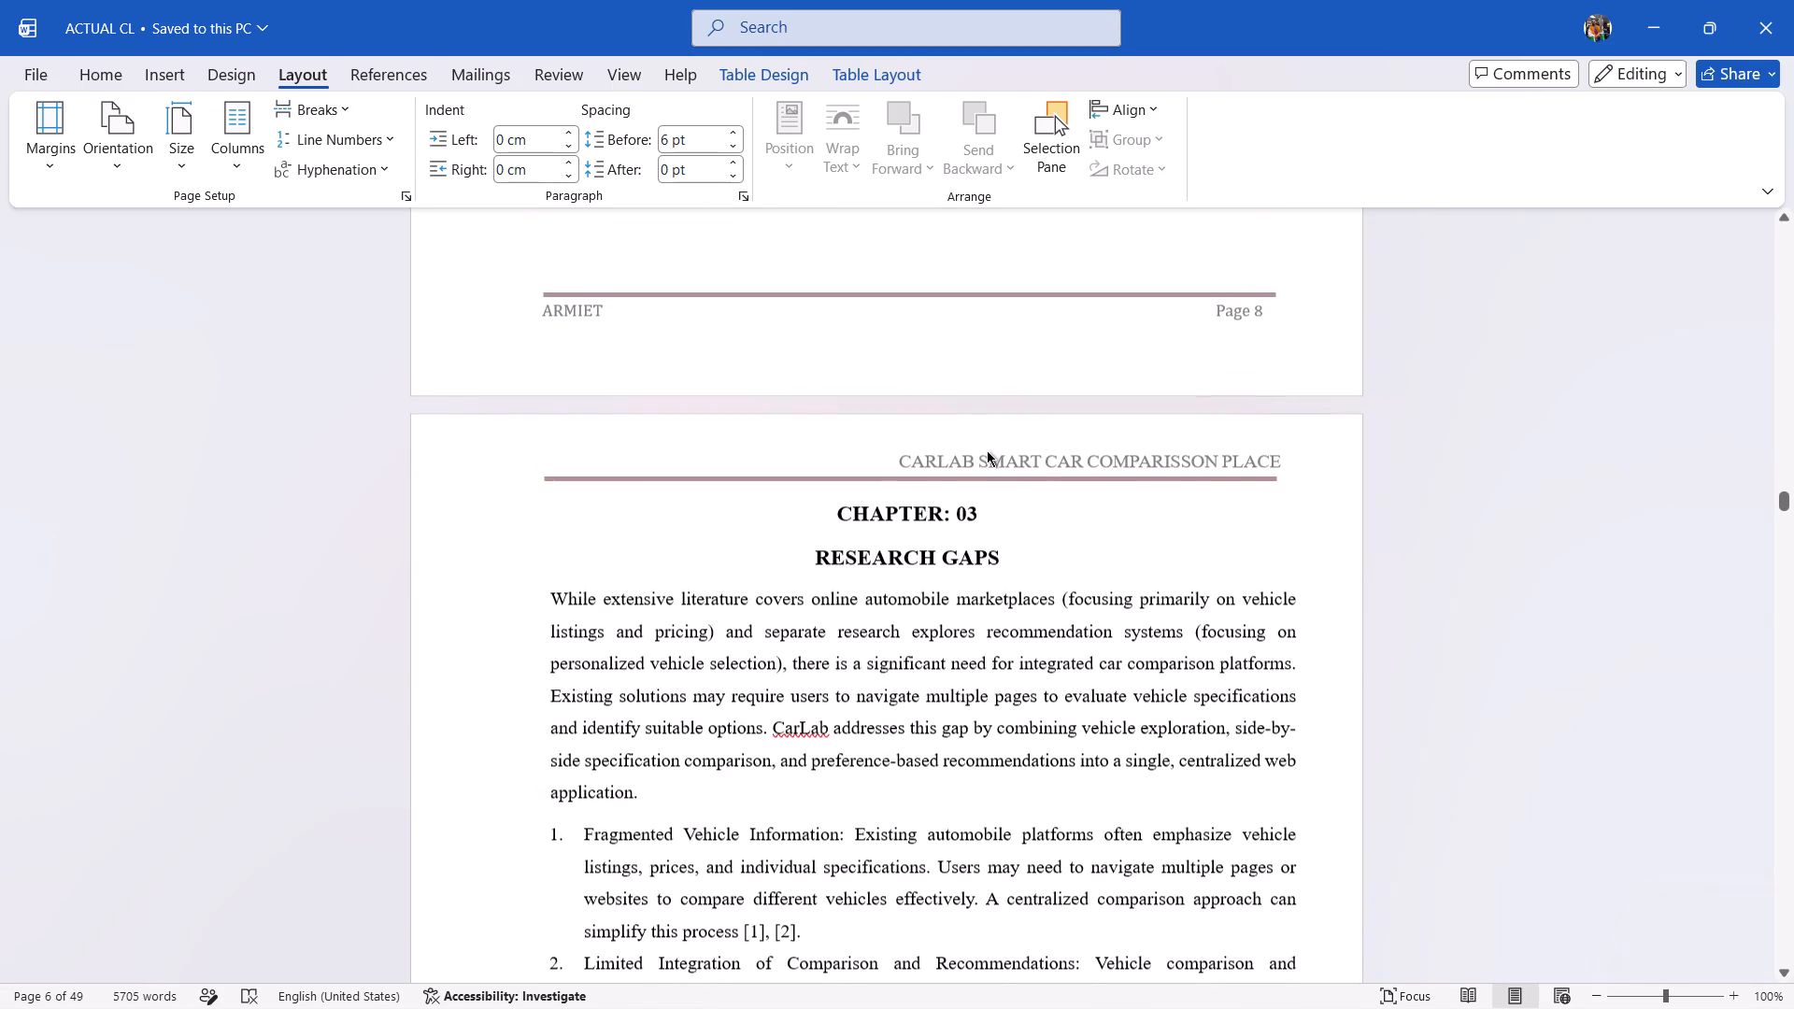
{"action": "scroll", "coordinate": [987, 450], "scroll_direction": "down", "scroll_amount": 18}
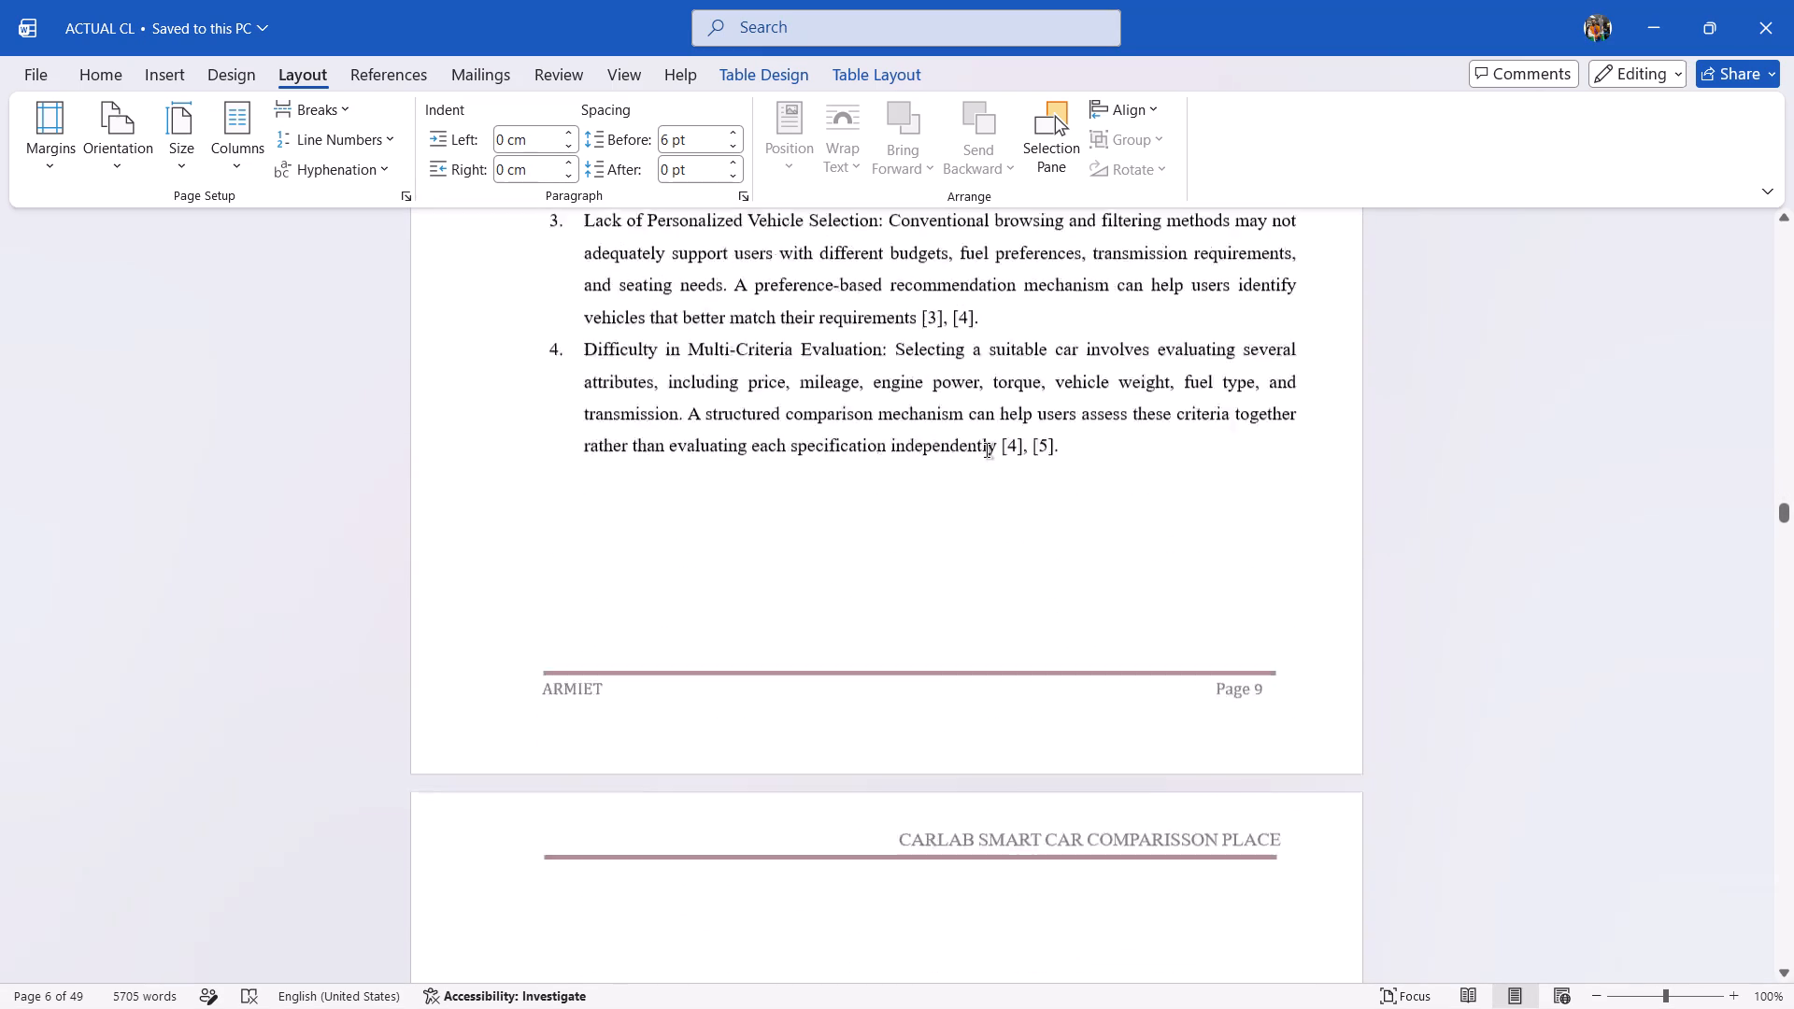
{"action": "scroll", "coordinate": [987, 450], "scroll_direction": "down", "scroll_amount": 19}
{"action": "scroll", "coordinate": [987, 450], "scroll_direction": "up", "scroll_amount": 3}
{"action": "scroll", "coordinate": [987, 450], "scroll_direction": "down", "scroll_amount": 1}
{"action": "scroll", "coordinate": [987, 450], "scroll_direction": "up", "scroll_amount": 1}
{"action": "scroll", "coordinate": [987, 450], "scroll_direction": "down", "scroll_amount": 1}
{"action": "scroll", "coordinate": [987, 450], "scroll_direction": "up", "scroll_amount": 1}
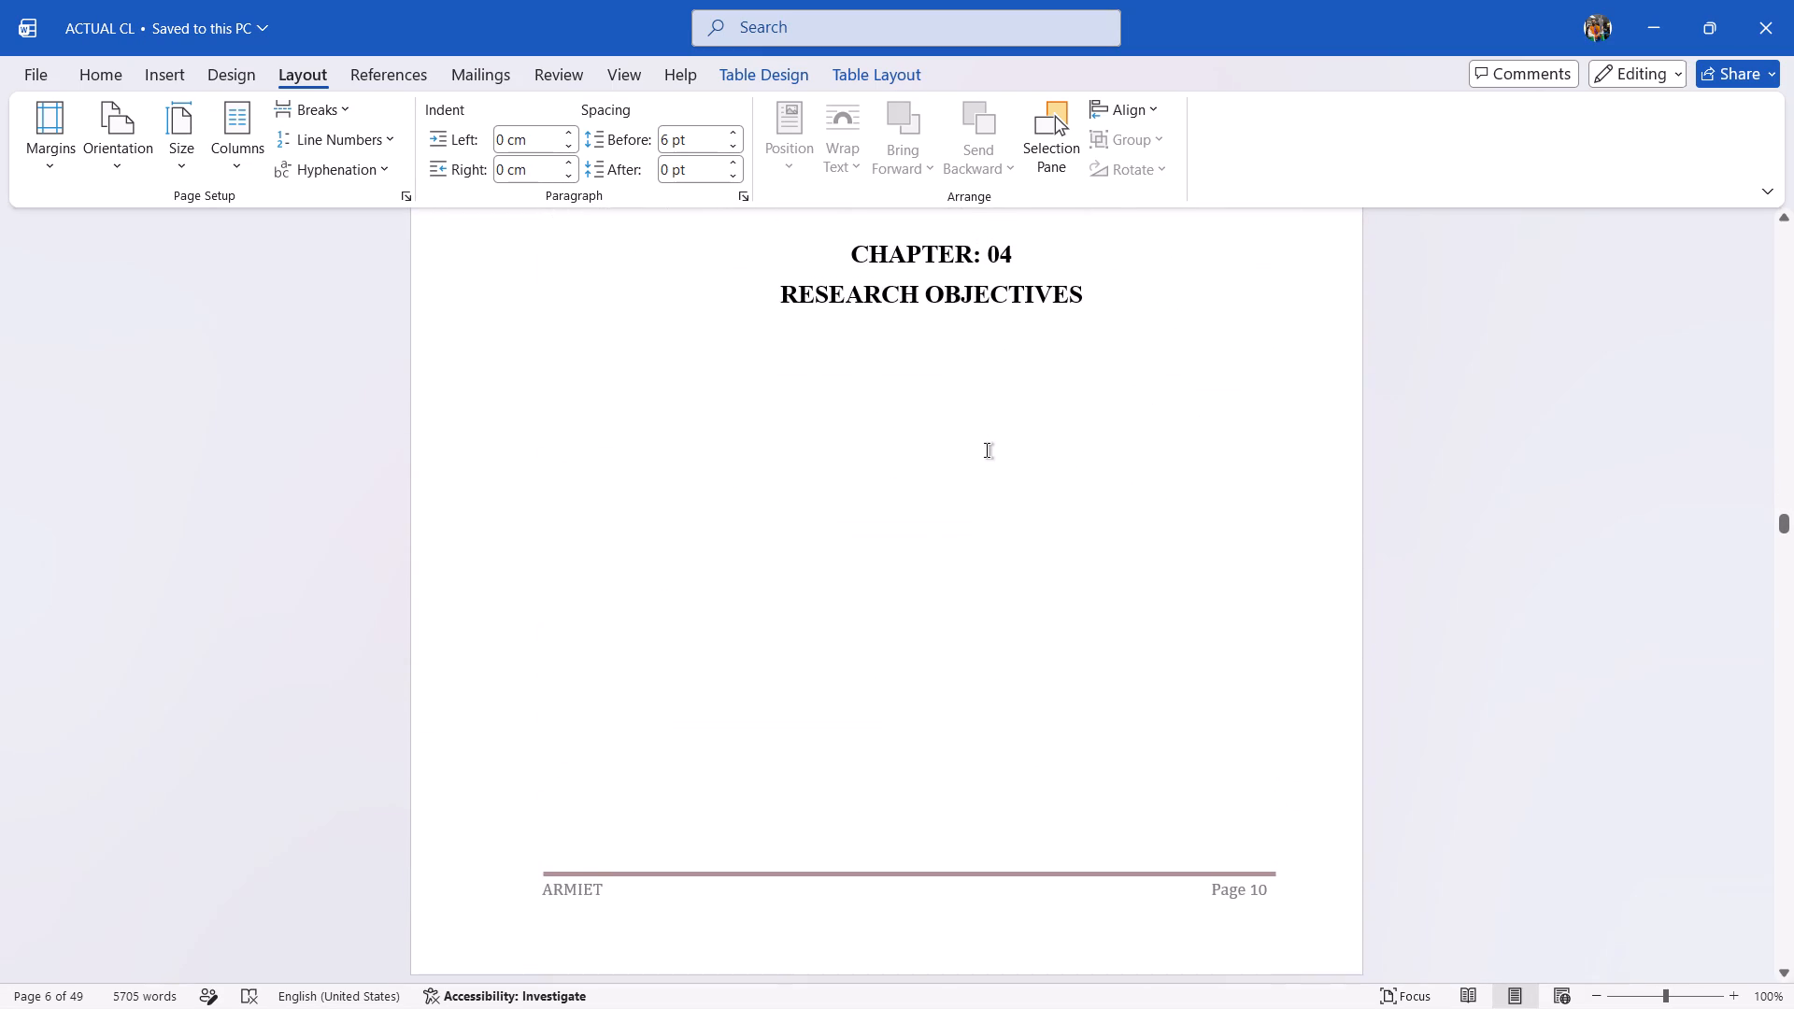
Review the Chapter 04 objectives list and the Chapter 05 Proposed Methodology pages, including the system architecture figure.
{"action": "scroll", "coordinate": [987, 450], "scroll_direction": "down", "scroll_amount": 1}
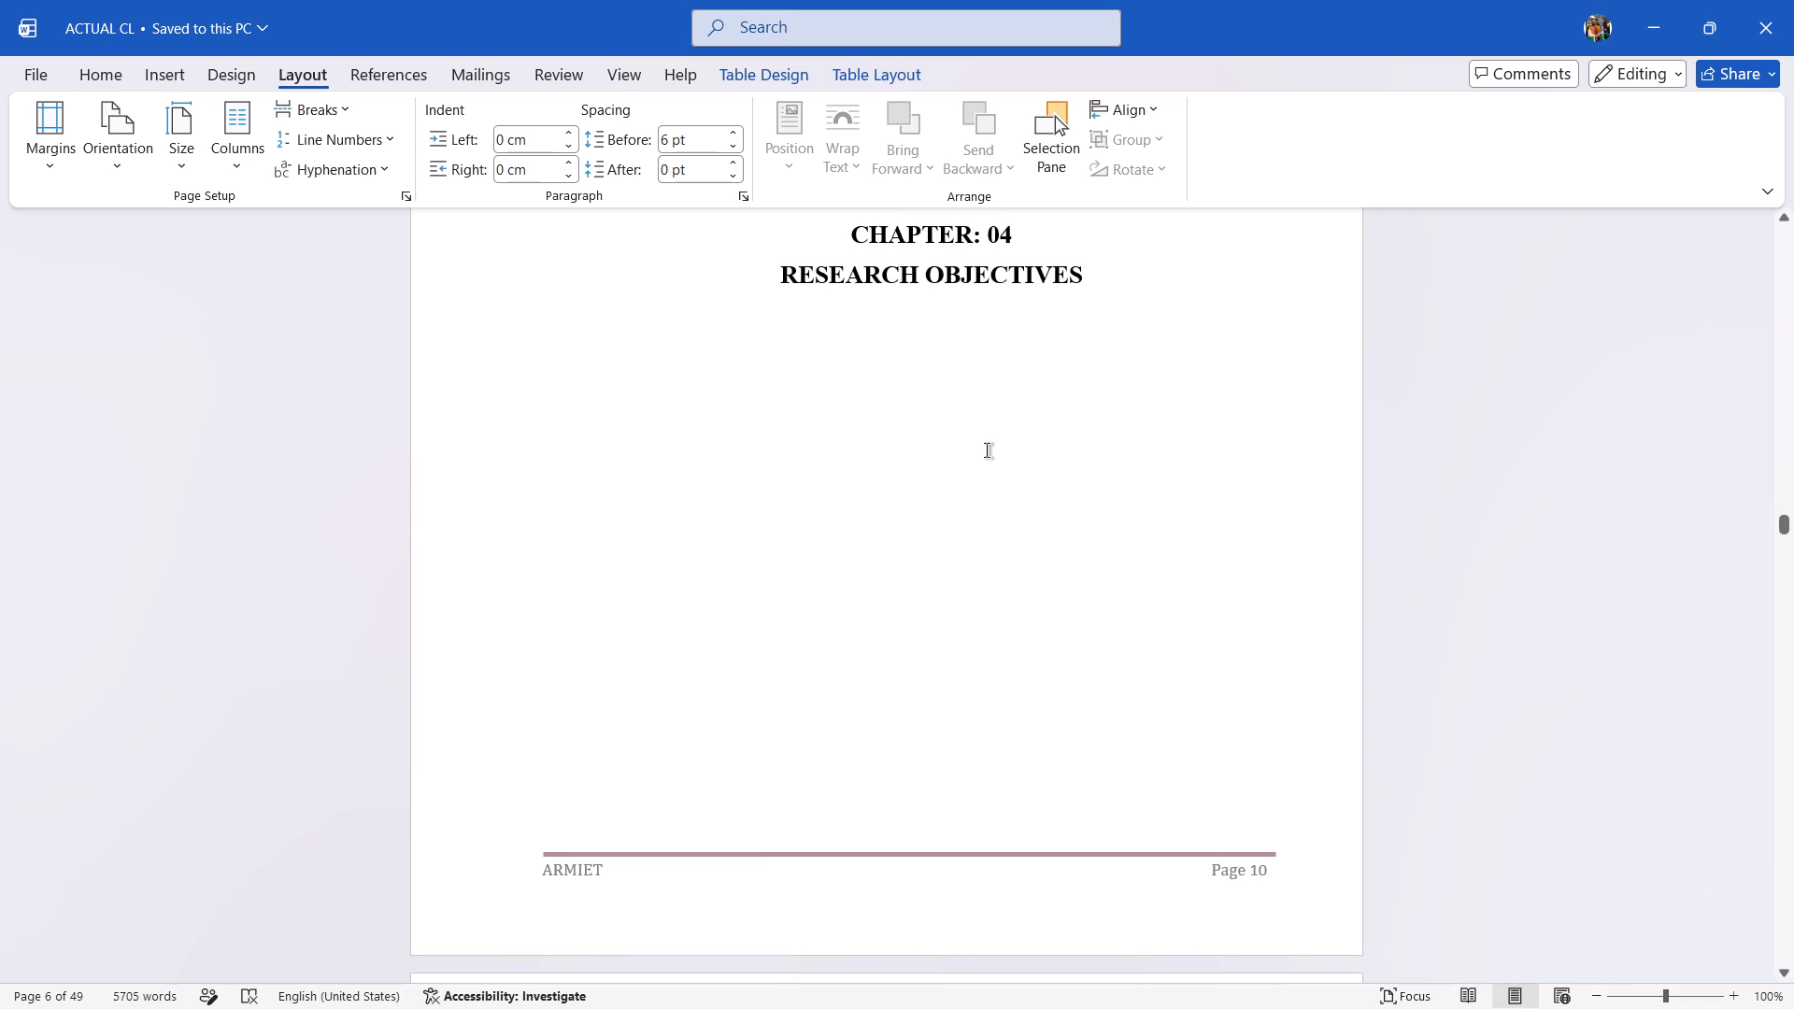
{"action": "scroll", "coordinate": [987, 450], "scroll_direction": "down", "scroll_amount": 20}
{"action": "scroll", "coordinate": [987, 450], "scroll_direction": "down", "scroll_amount": 6}
{"action": "scroll", "coordinate": [987, 450], "scroll_direction": "up", "scroll_amount": 1}
{"action": "scroll", "coordinate": [987, 450], "scroll_direction": "down", "scroll_amount": 9}
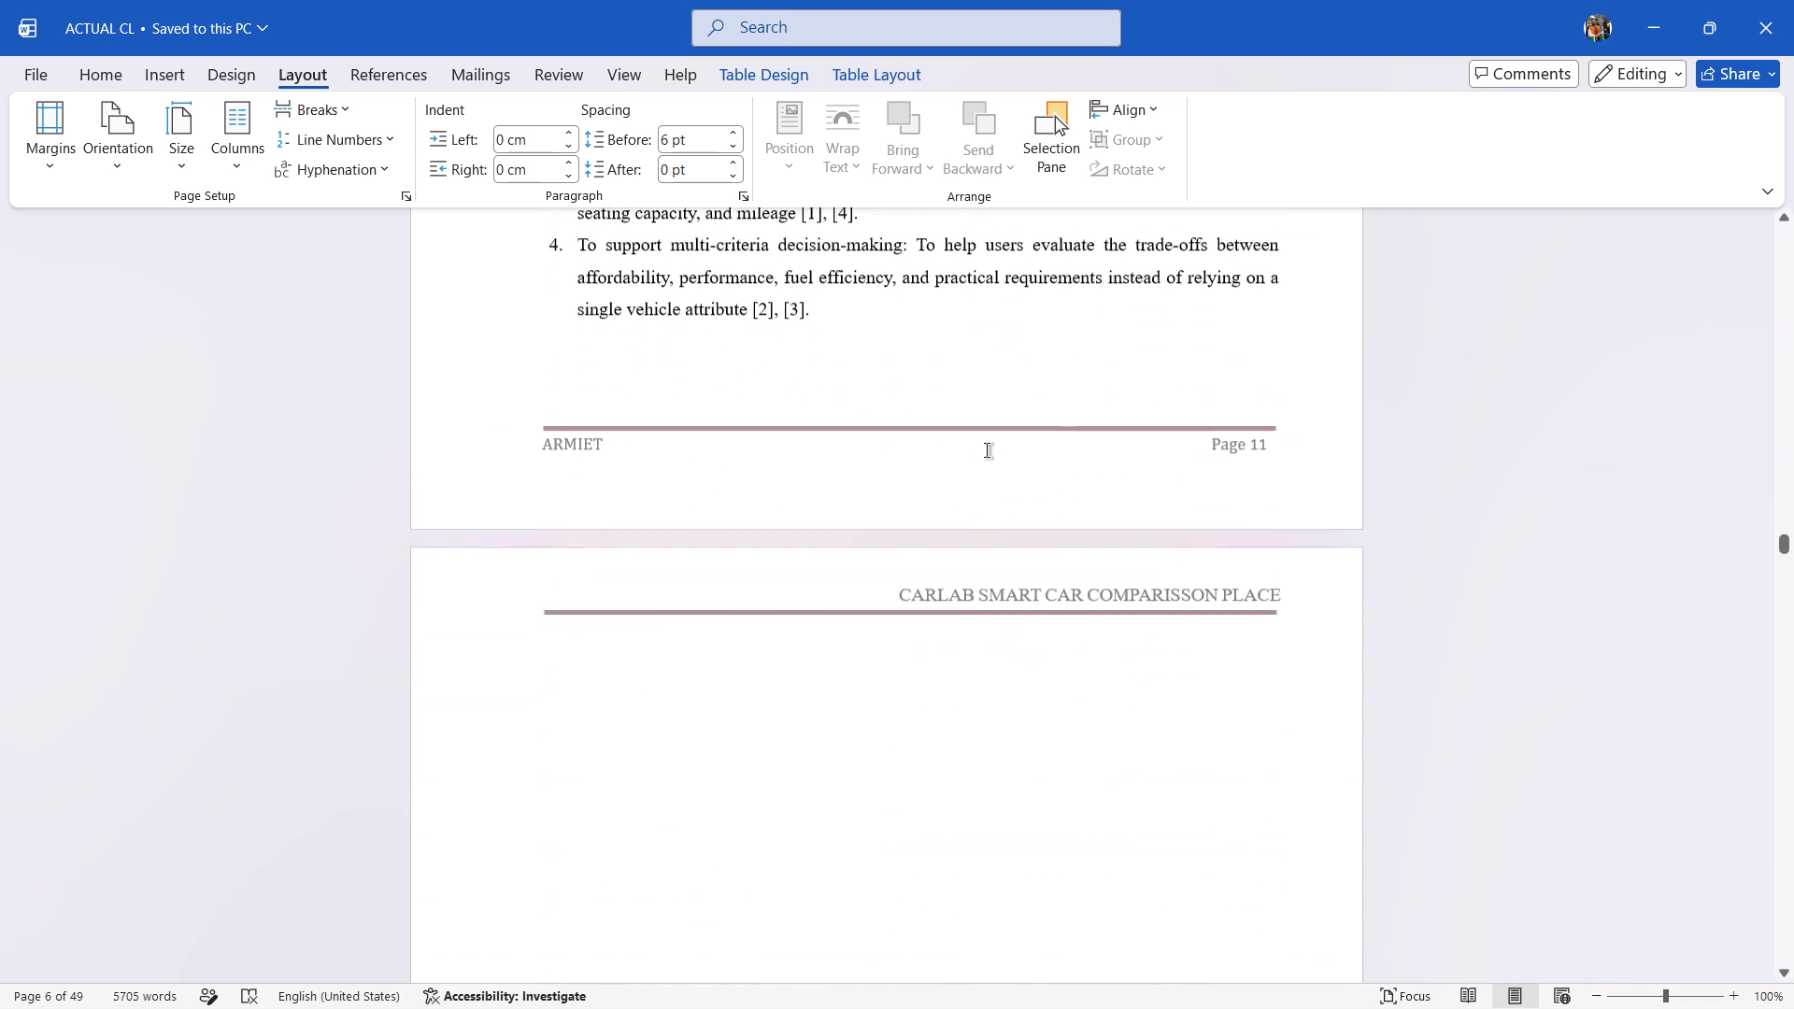
{"action": "scroll", "coordinate": [987, 450], "scroll_direction": "down", "scroll_amount": 8}
{"action": "scroll", "coordinate": [987, 450], "scroll_direction": "up", "scroll_amount": 9}
{"action": "scroll", "coordinate": [987, 450], "scroll_direction": "down", "scroll_amount": 1}
{"action": "scroll", "coordinate": [987, 450], "scroll_direction": "up", "scroll_amount": 1}
{"action": "scroll", "coordinate": [987, 450], "scroll_direction": "down", "scroll_amount": 2}
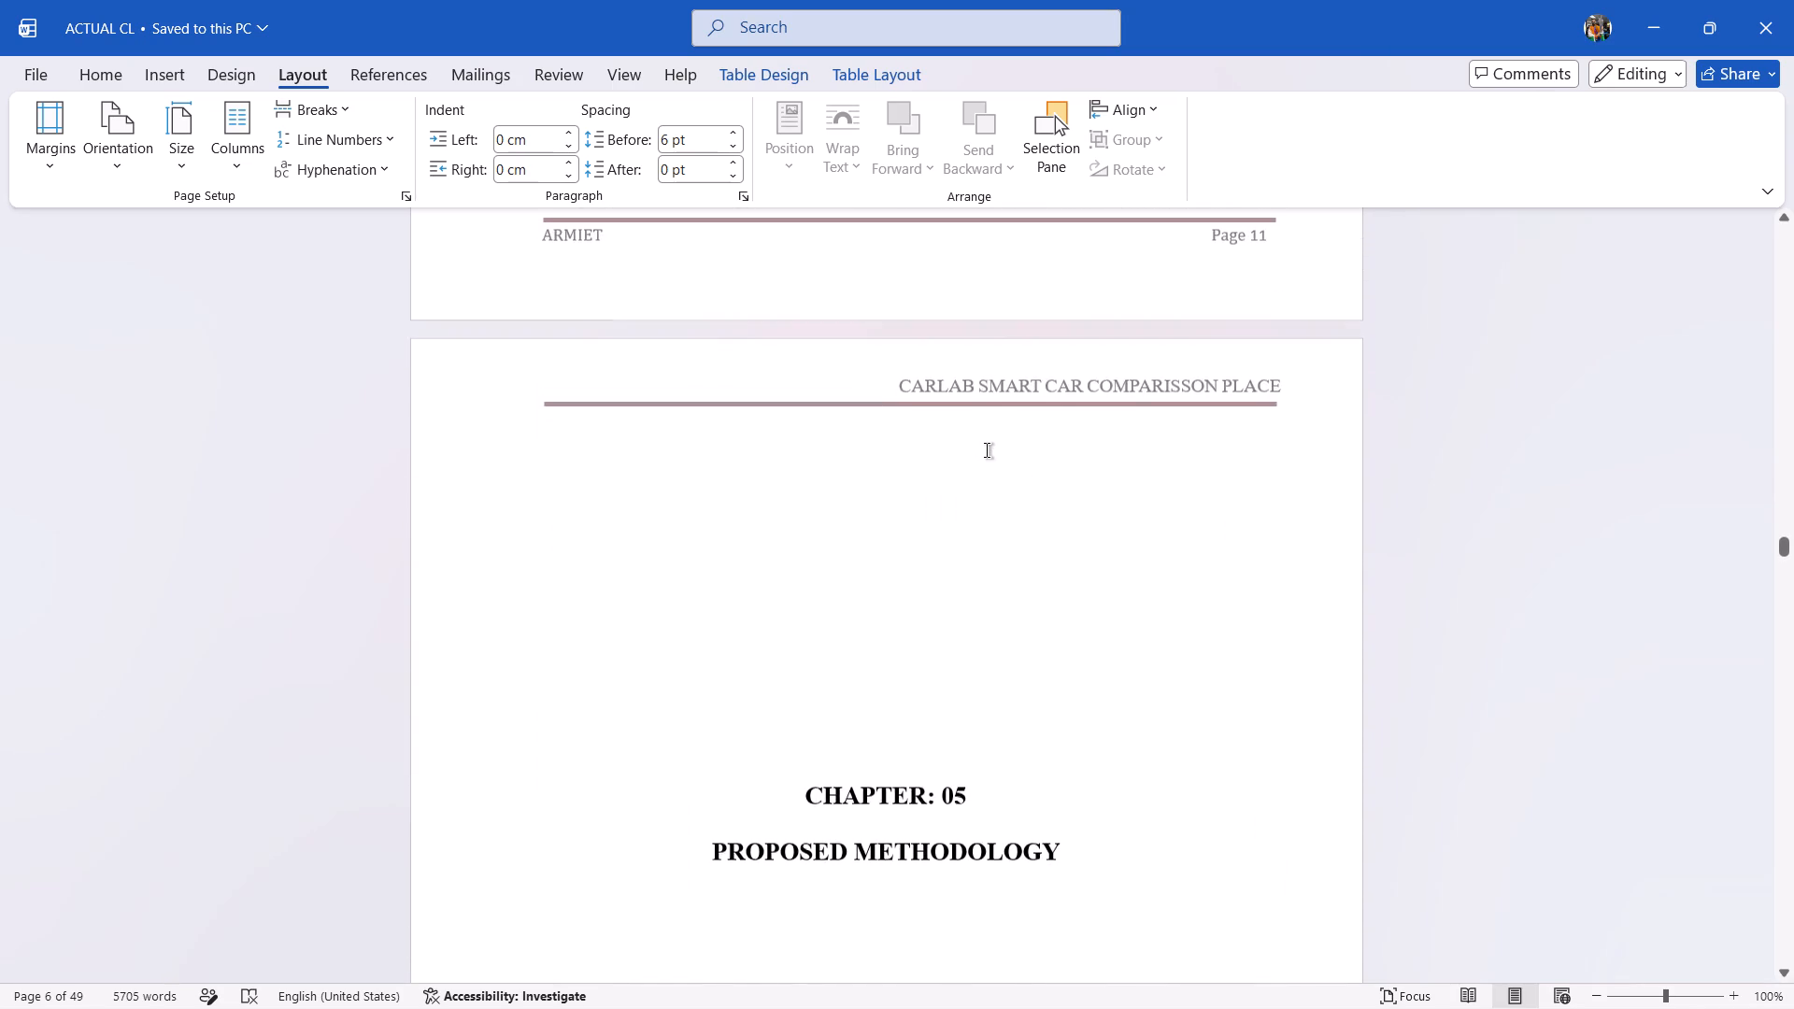
{"action": "scroll", "coordinate": [987, 450], "scroll_direction": "down", "scroll_amount": 6}
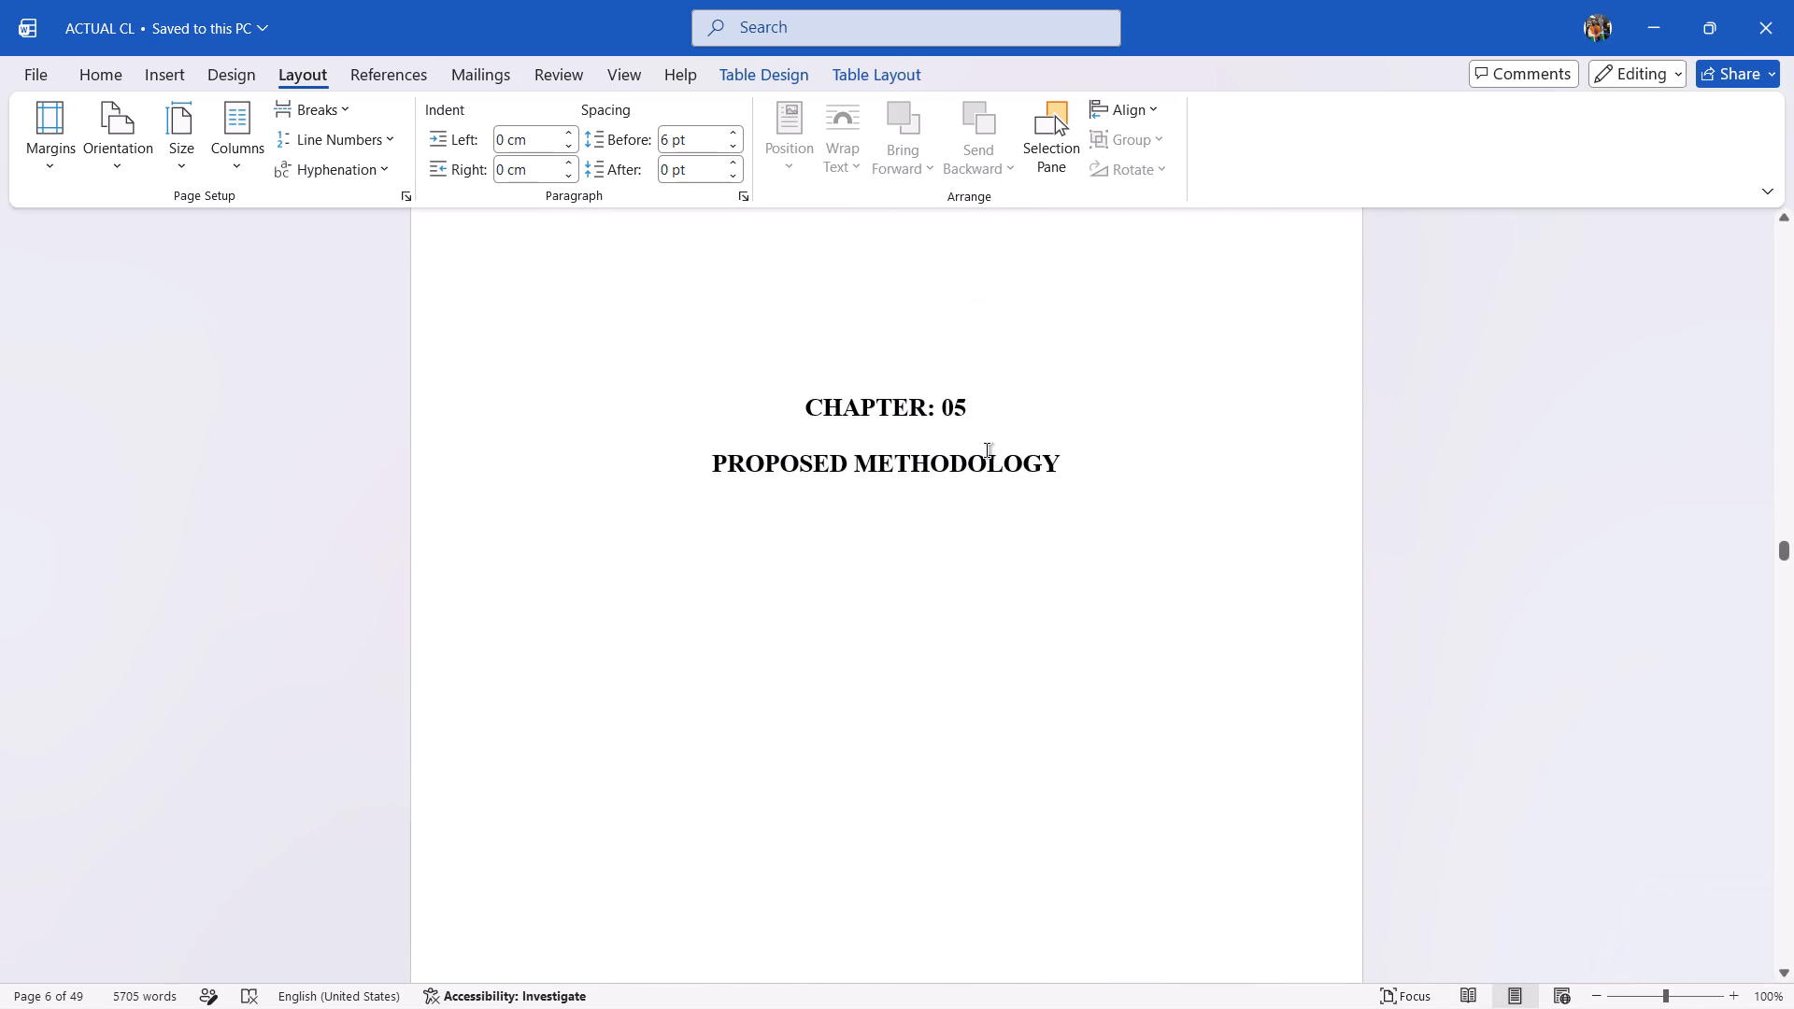
{"action": "scroll", "coordinate": [987, 450], "scroll_direction": "down", "scroll_amount": 12}
{"action": "scroll", "coordinate": [987, 450], "scroll_direction": "down", "scroll_amount": 20}
{"action": "scroll", "coordinate": [987, 450], "scroll_direction": "down", "scroll_amount": 9}
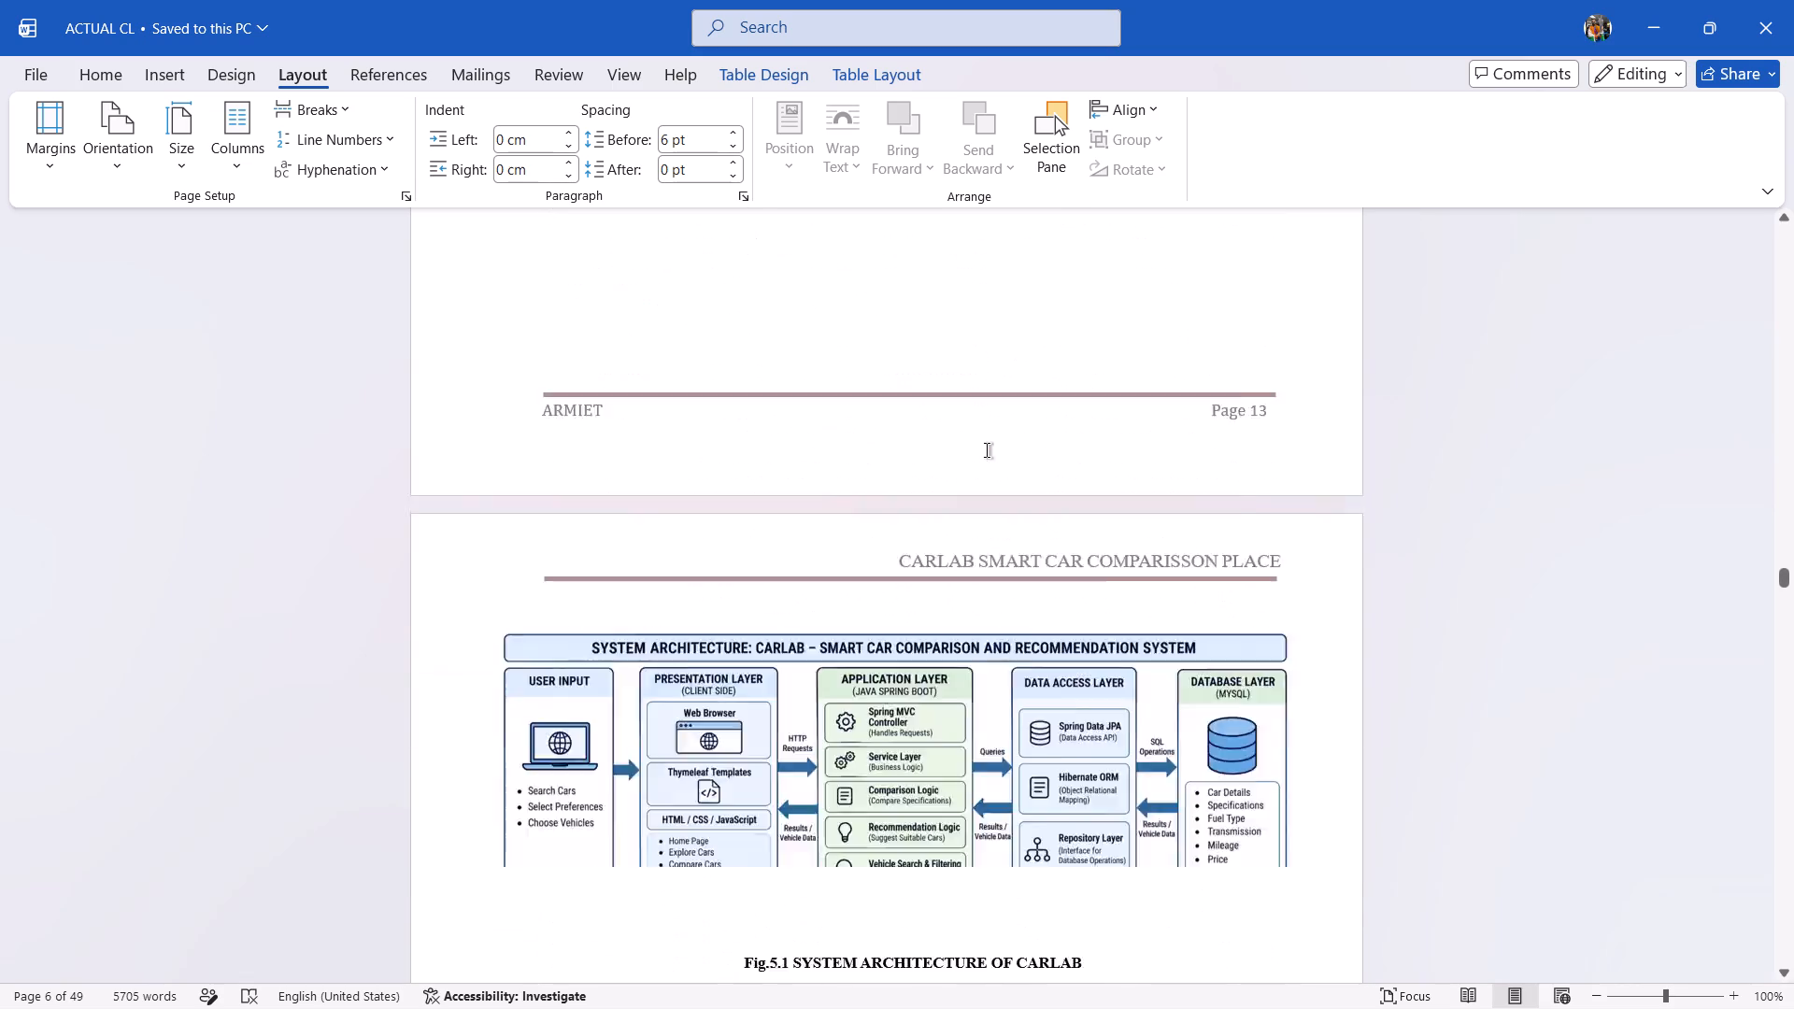
{"action": "scroll", "coordinate": [987, 450], "scroll_direction": "down", "scroll_amount": 15}
{"action": "scroll", "coordinate": [987, 450], "scroll_direction": "up", "scroll_amount": 1}
{"action": "scroll", "coordinate": [987, 450], "scroll_direction": "down", "scroll_amount": 2}
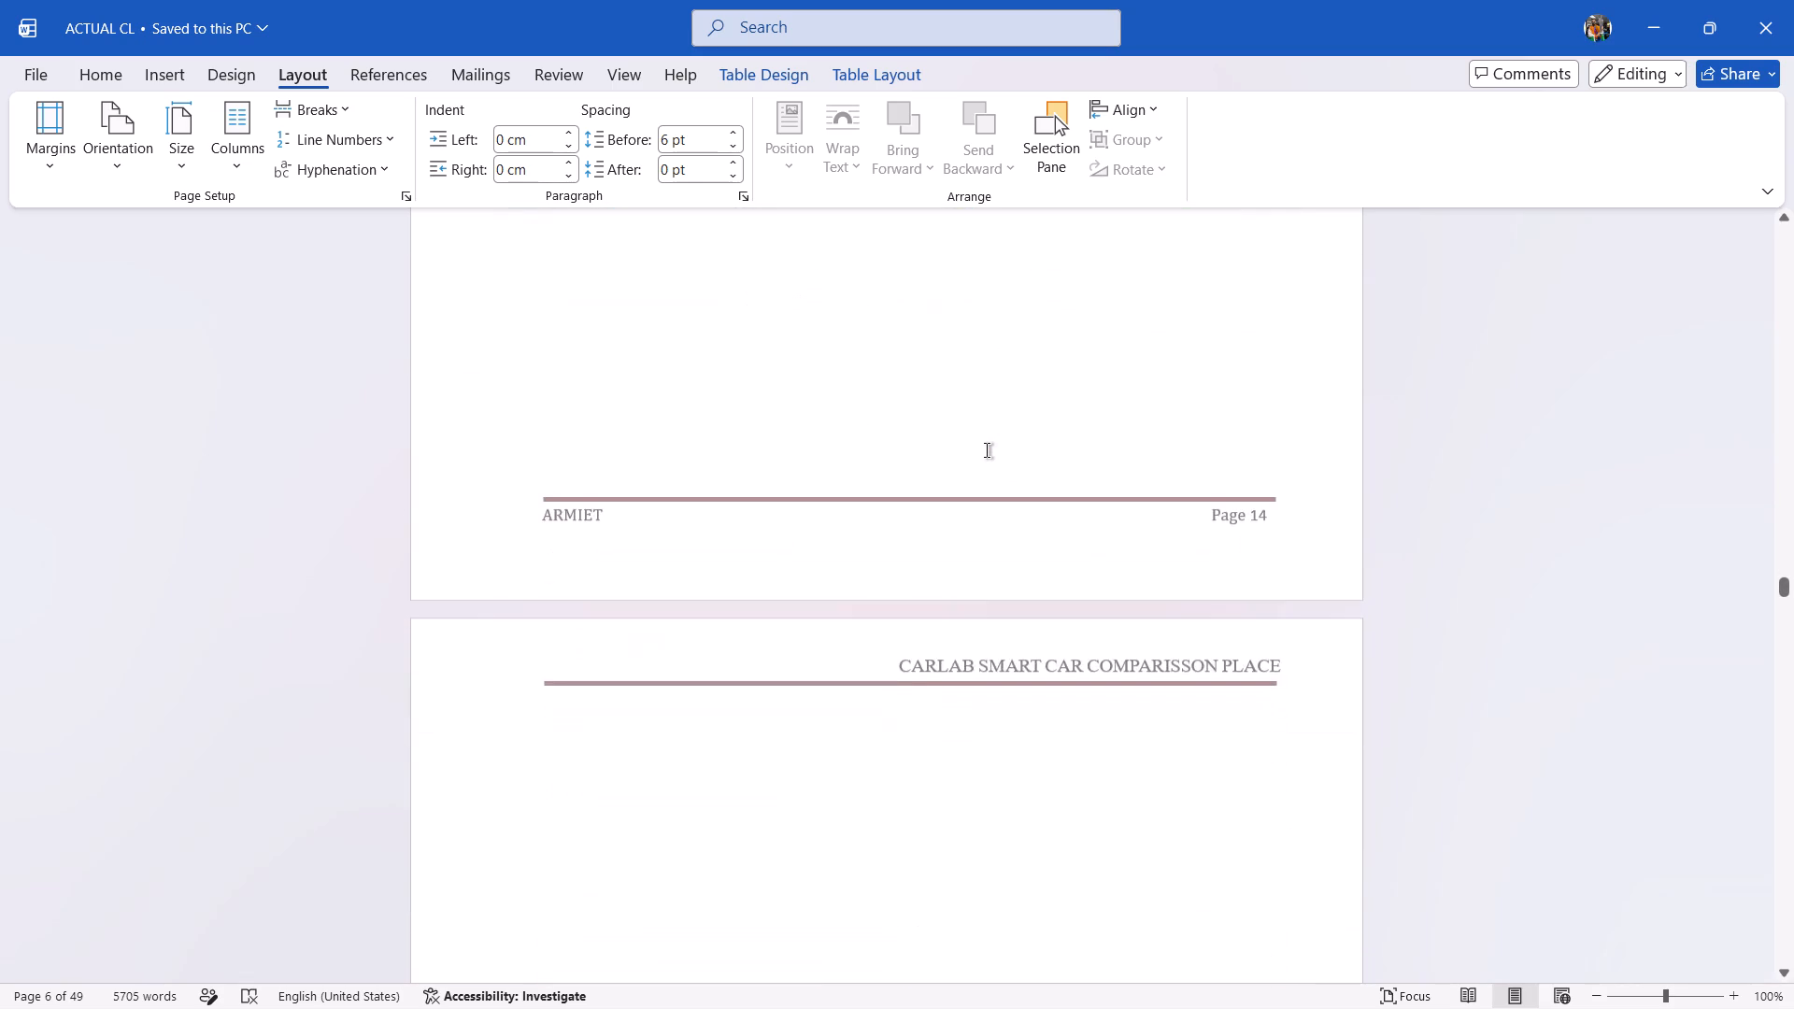
Review the Chapter 06 System Requirements pages, including the software and hardware lists, up to the Chapter 07 title page.
{"action": "scroll", "coordinate": [987, 450], "scroll_direction": "down", "scroll_amount": 10}
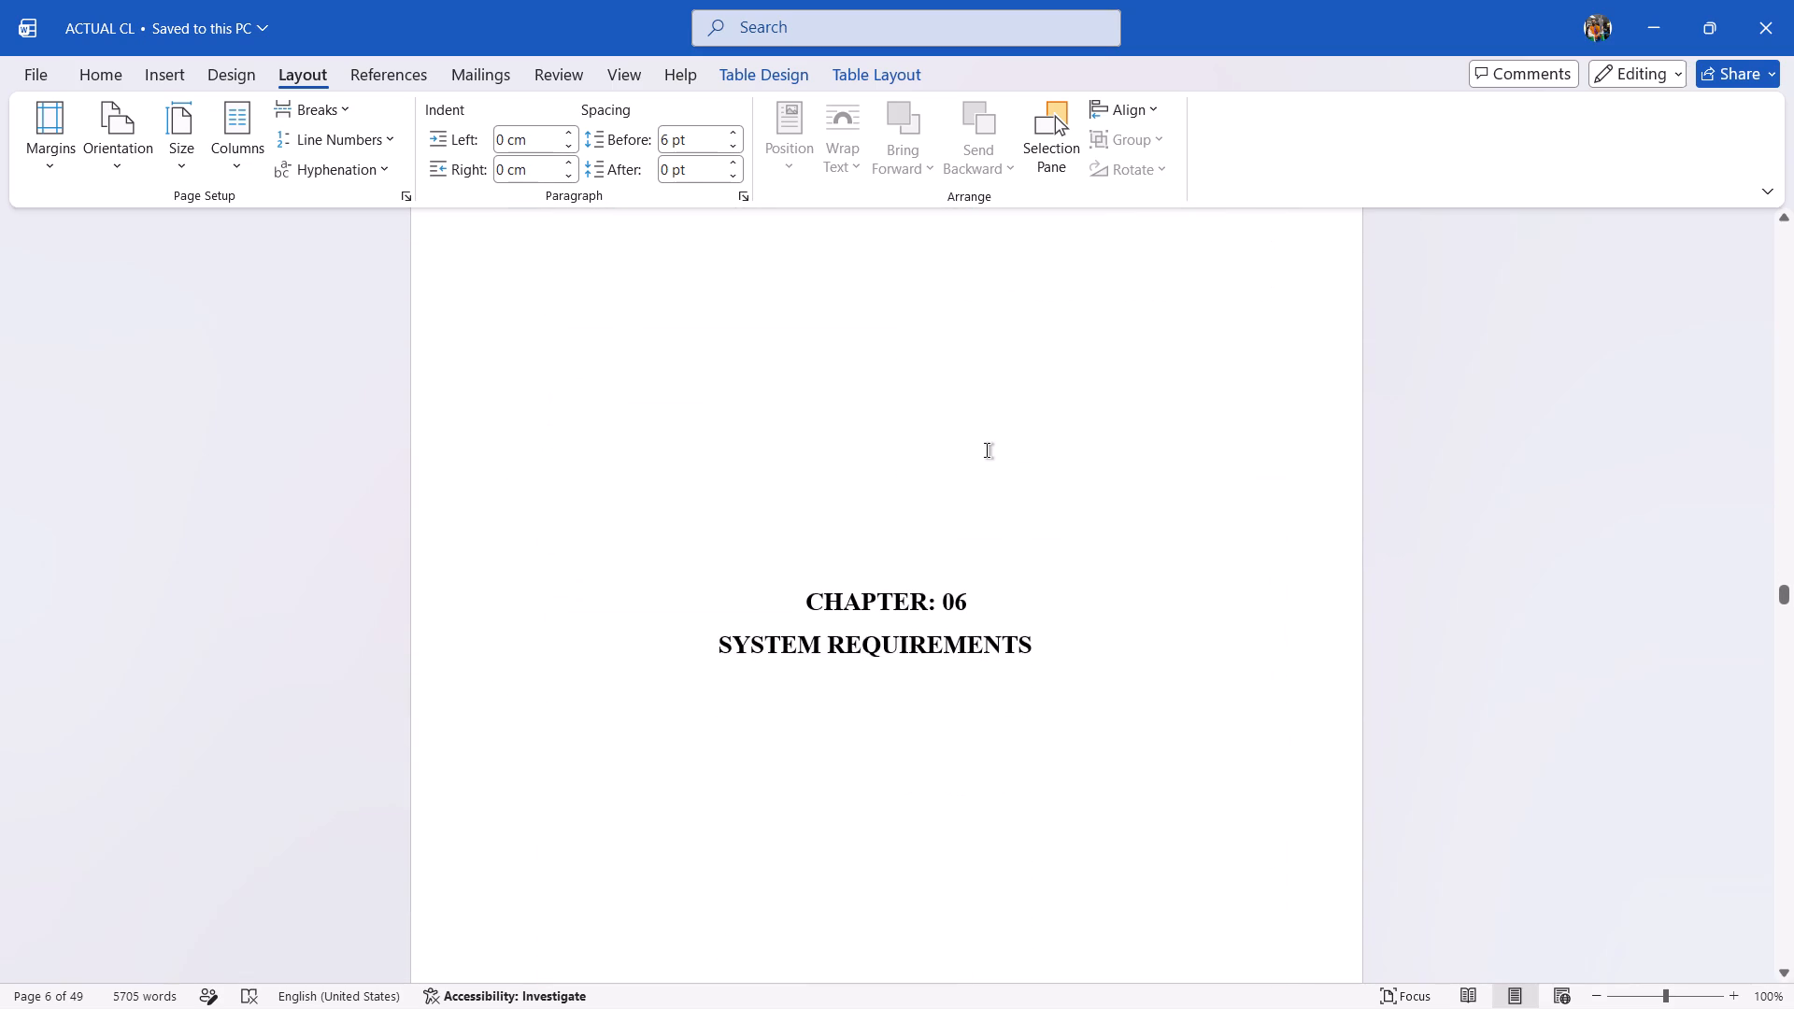
{"action": "scroll", "coordinate": [987, 450], "scroll_direction": "down", "scroll_amount": 10}
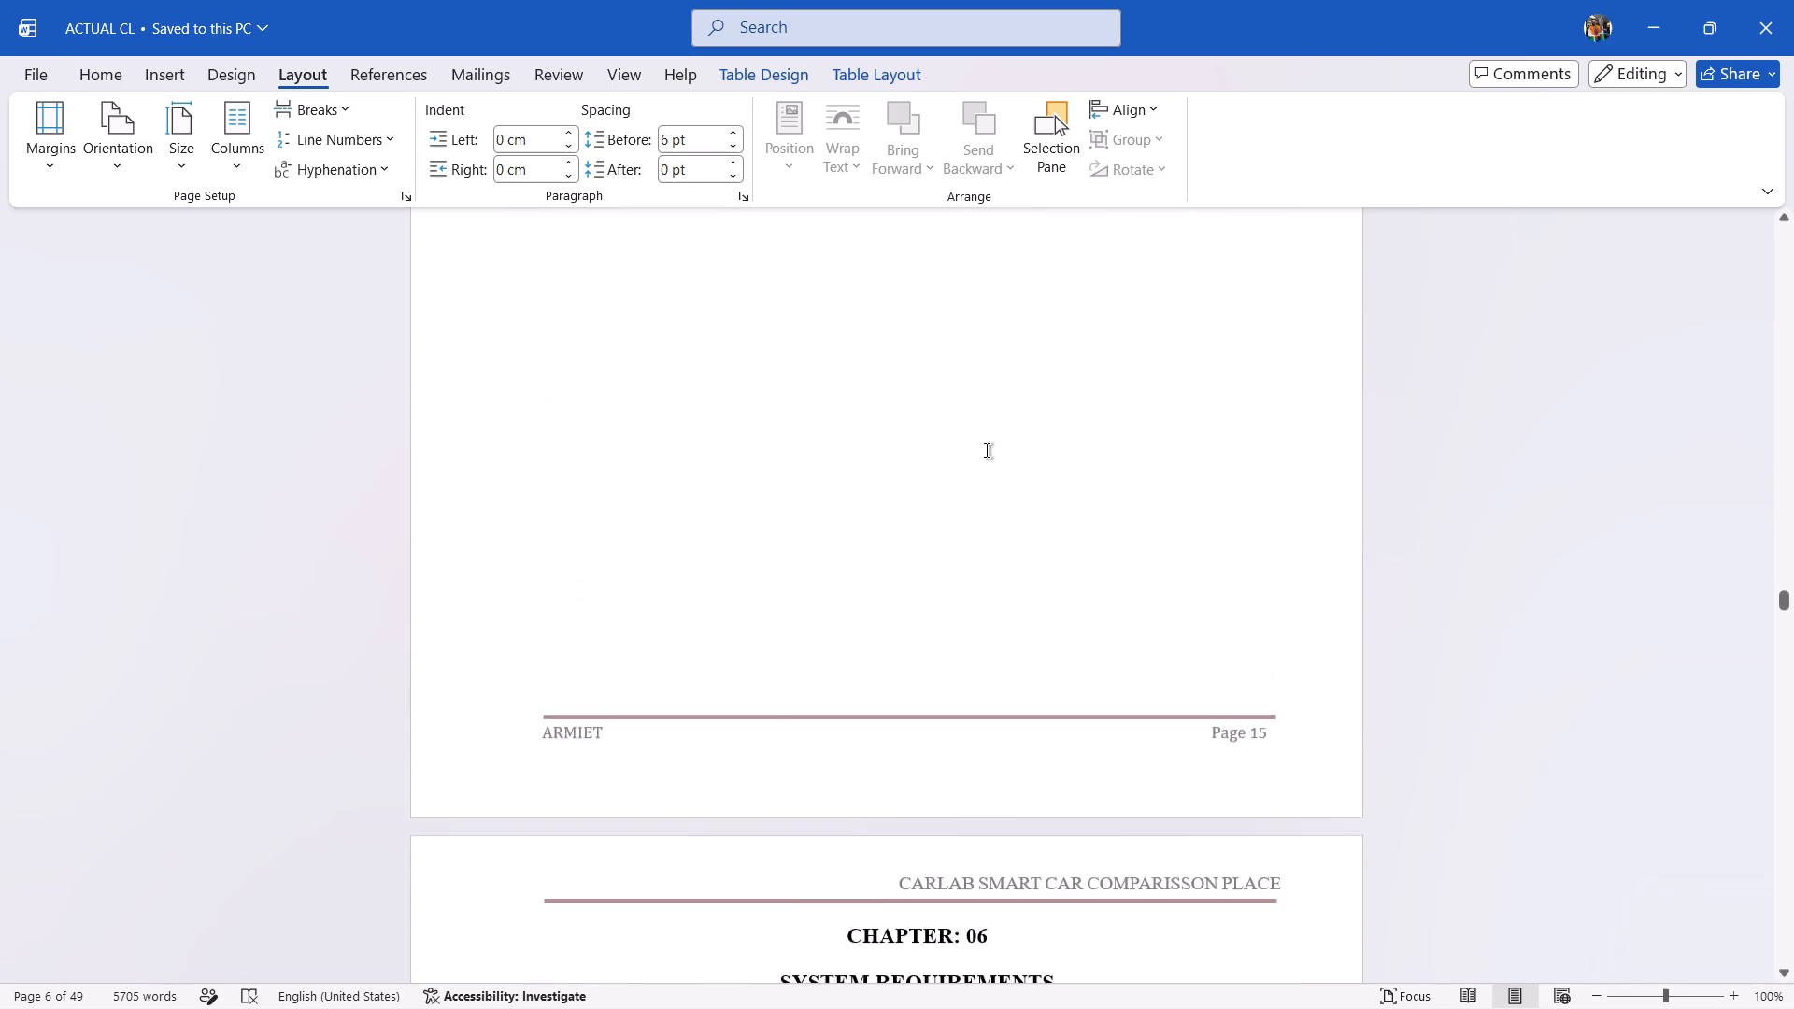
{"action": "scroll", "coordinate": [987, 450], "scroll_direction": "down", "scroll_amount": 1}
{"action": "scroll", "coordinate": [987, 450], "scroll_direction": "up", "scroll_amount": 1}
{"action": "scroll", "coordinate": [987, 450], "scroll_direction": "down", "scroll_amount": 17}
{"action": "scroll", "coordinate": [987, 450], "scroll_direction": "down", "scroll_amount": 4}
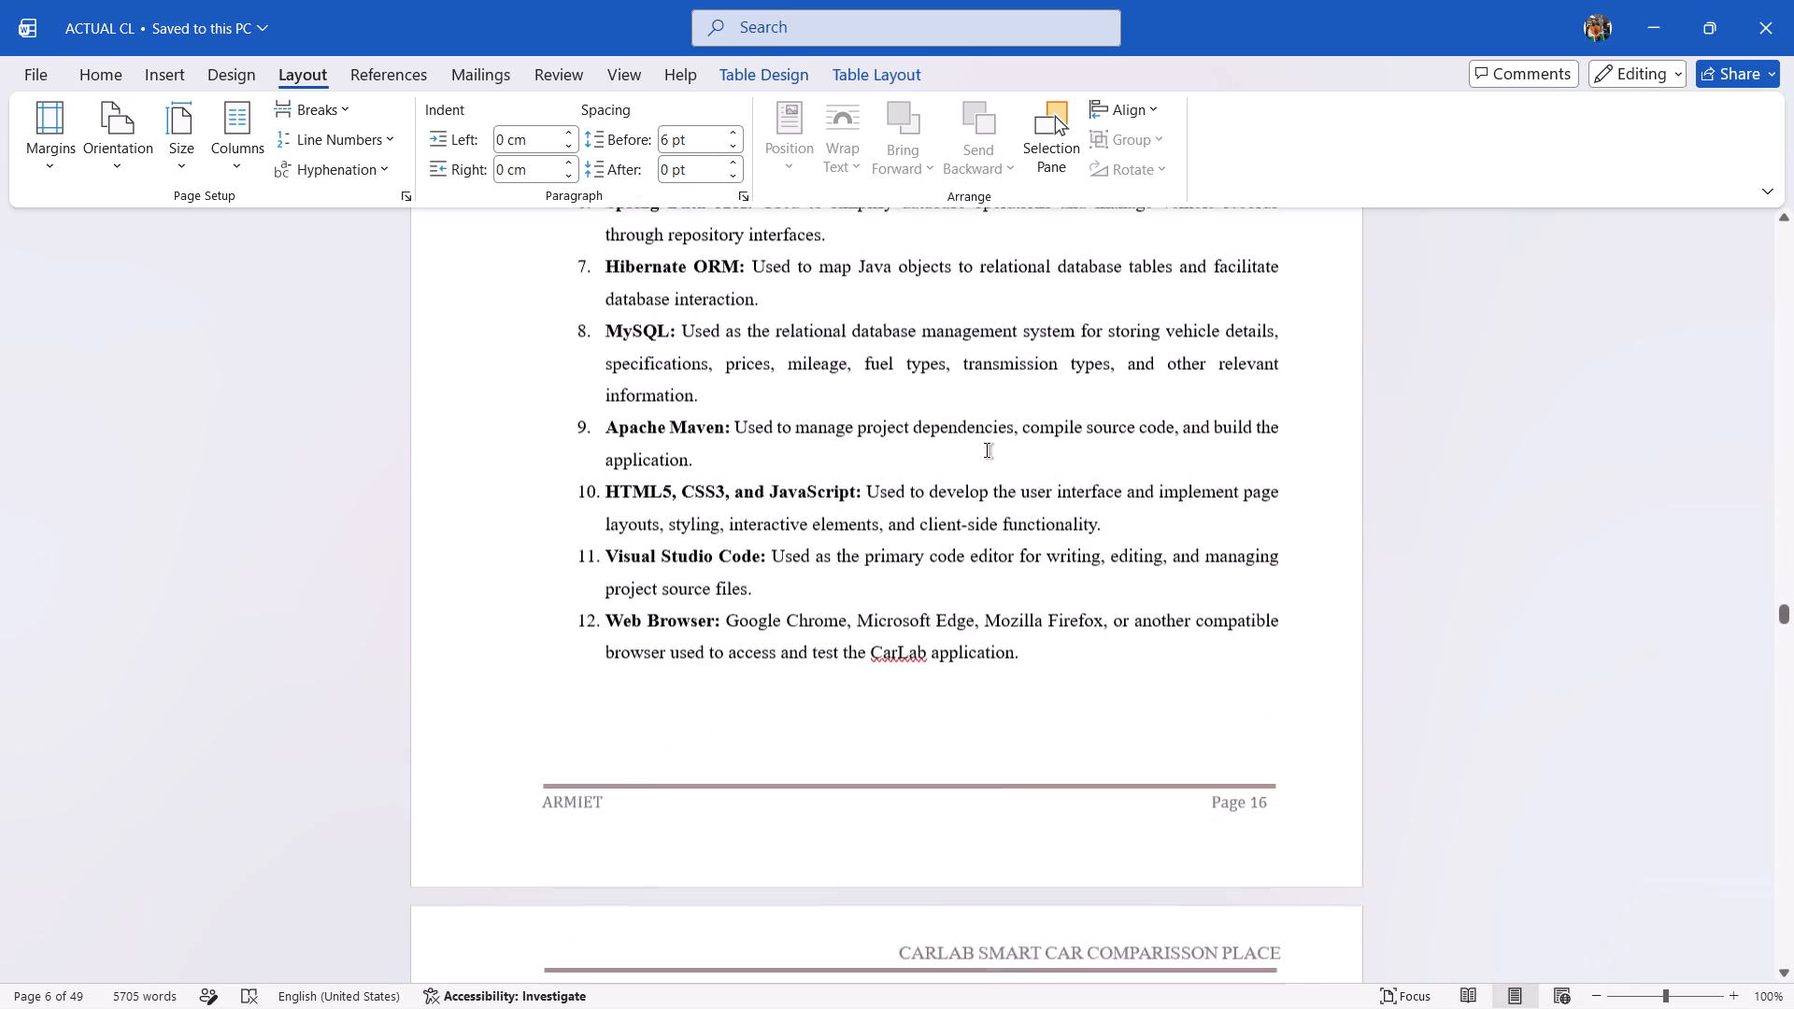
{"action": "scroll", "coordinate": [987, 450], "scroll_direction": "down", "scroll_amount": 18}
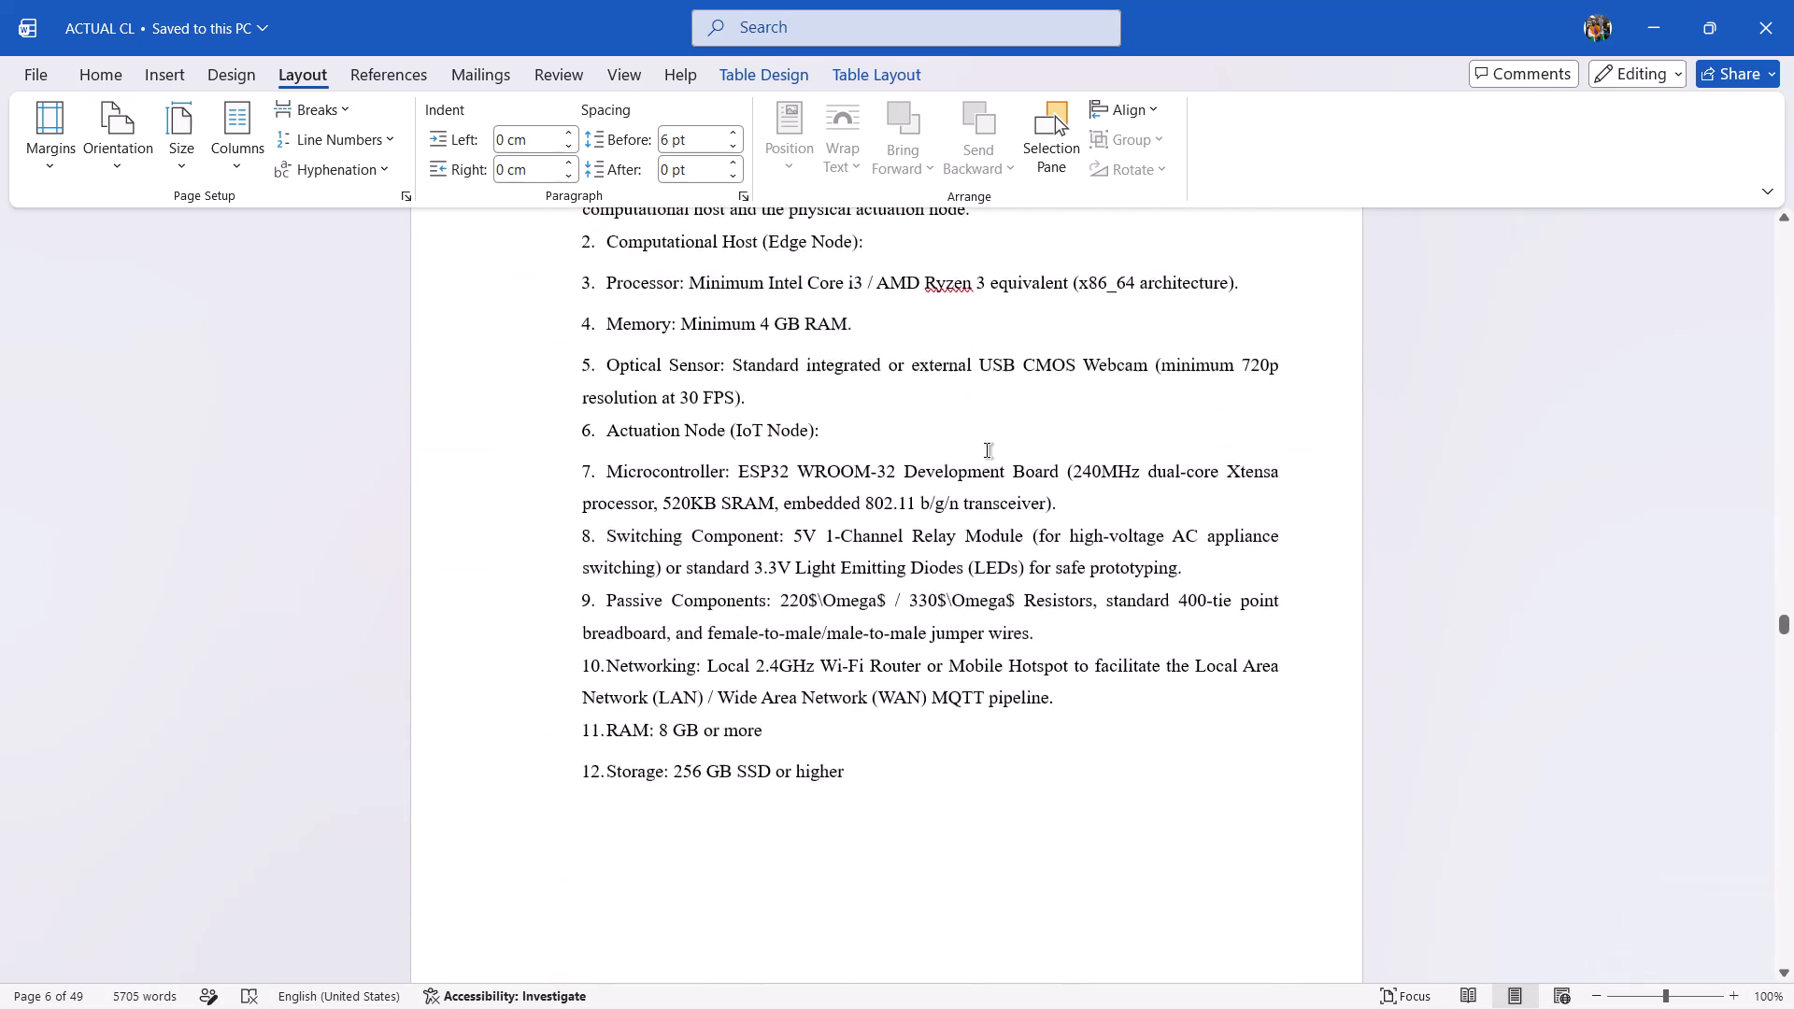
{"action": "scroll", "coordinate": [987, 450], "scroll_direction": "down", "scroll_amount": 16}
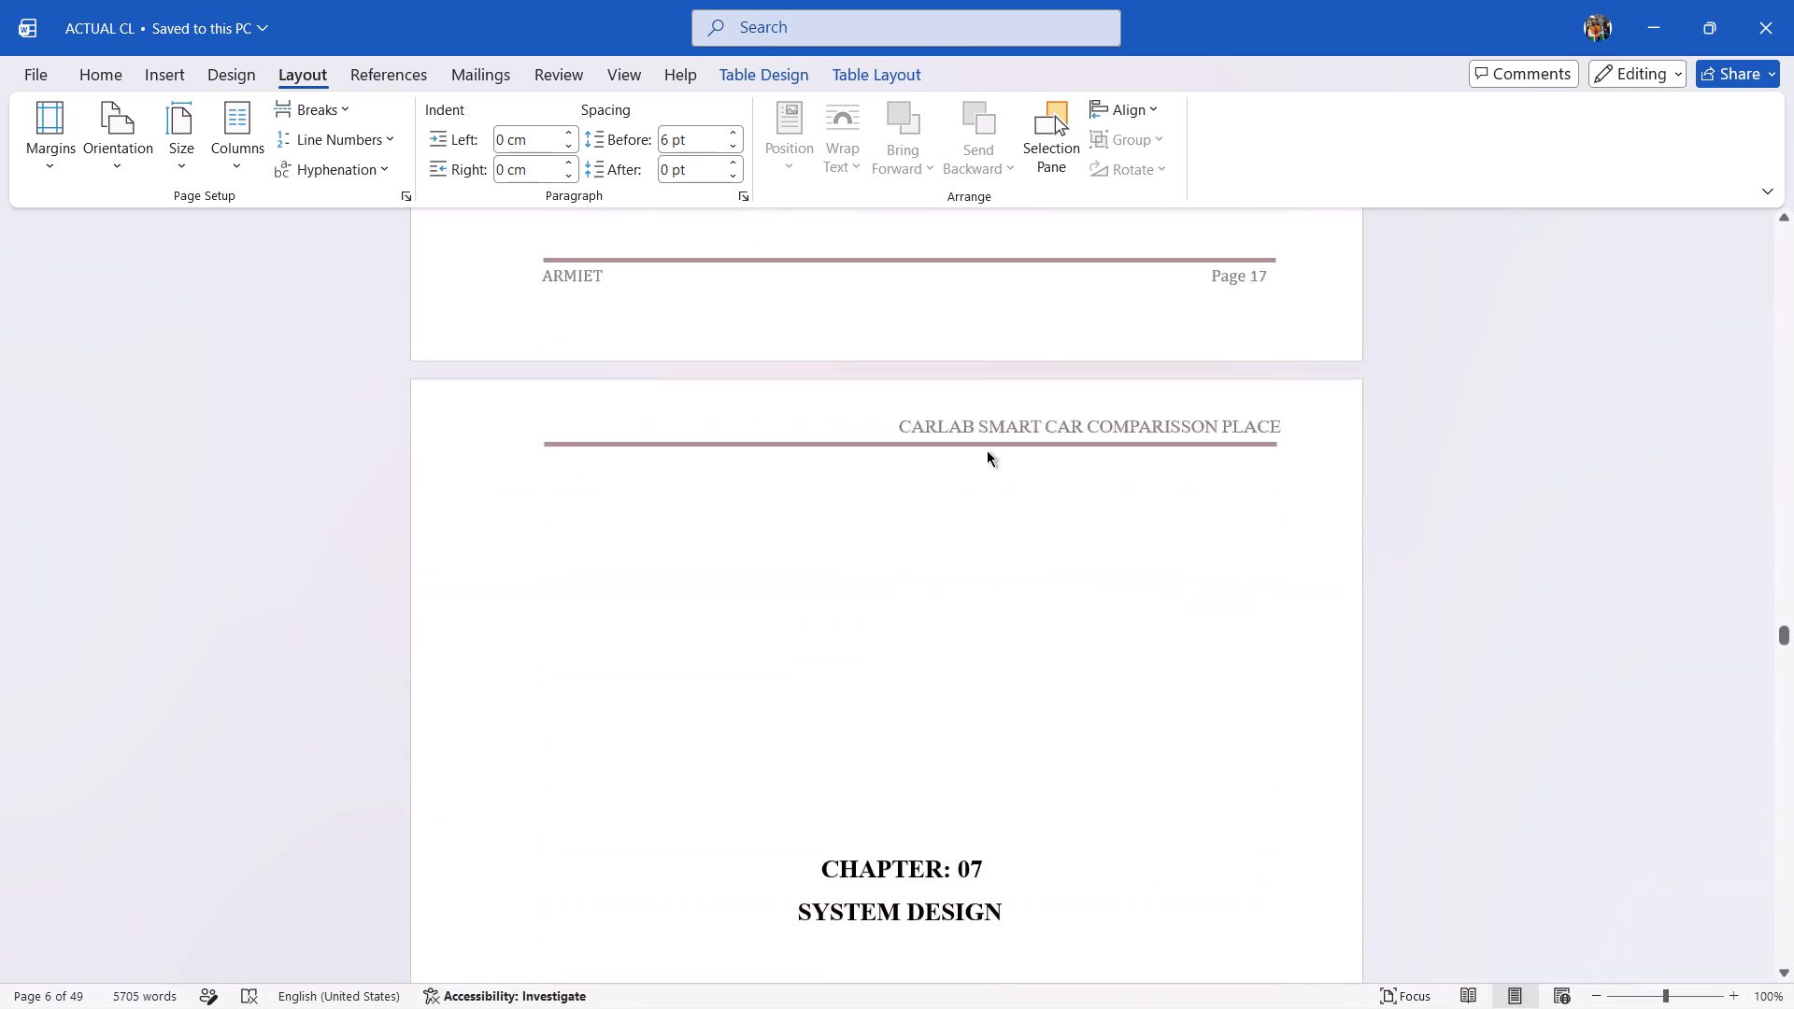
{"action": "scroll", "coordinate": [987, 450], "scroll_direction": "down", "scroll_amount": 11}
{"action": "scroll", "coordinate": [987, 450], "scroll_direction": "up", "scroll_amount": 2}
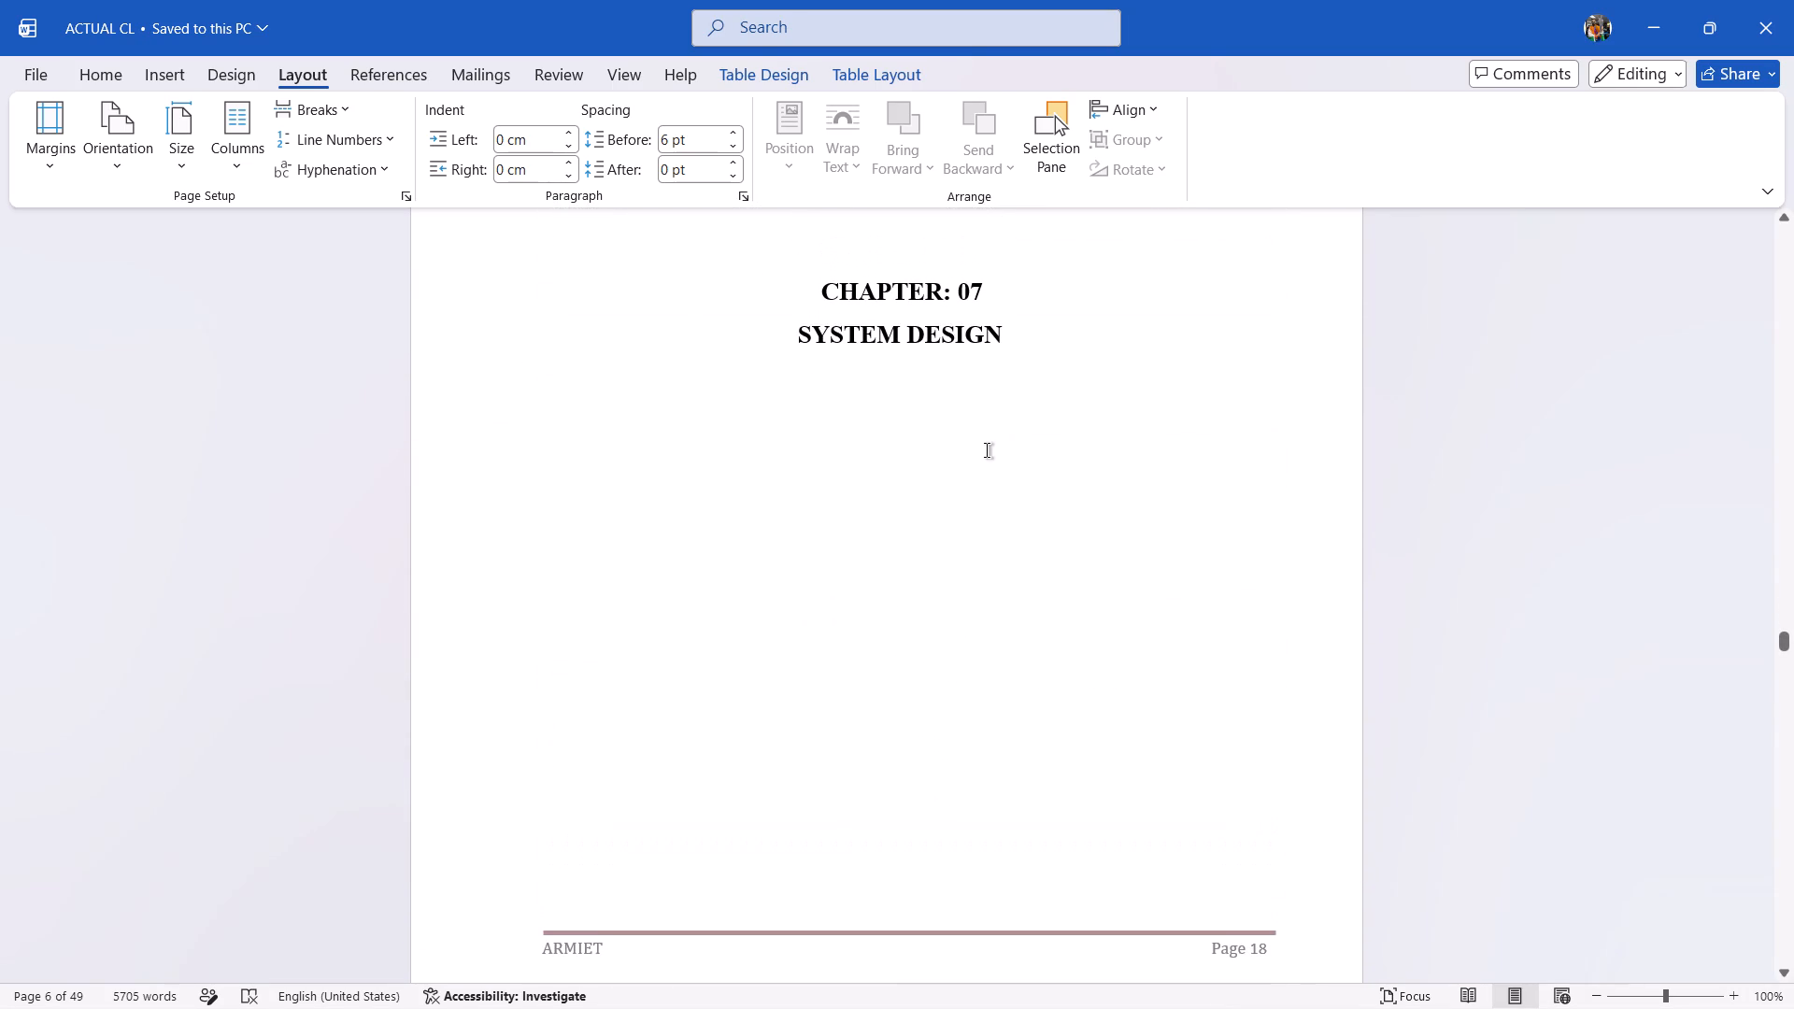
Review the Chapter 07 System Design pages, including the design diagram and theory sections, up to the Chapter 08 title page.
{"action": "scroll", "coordinate": [987, 450], "scroll_direction": "down", "scroll_amount": 20}
{"action": "scroll", "coordinate": [987, 450], "scroll_direction": "down", "scroll_amount": 9}
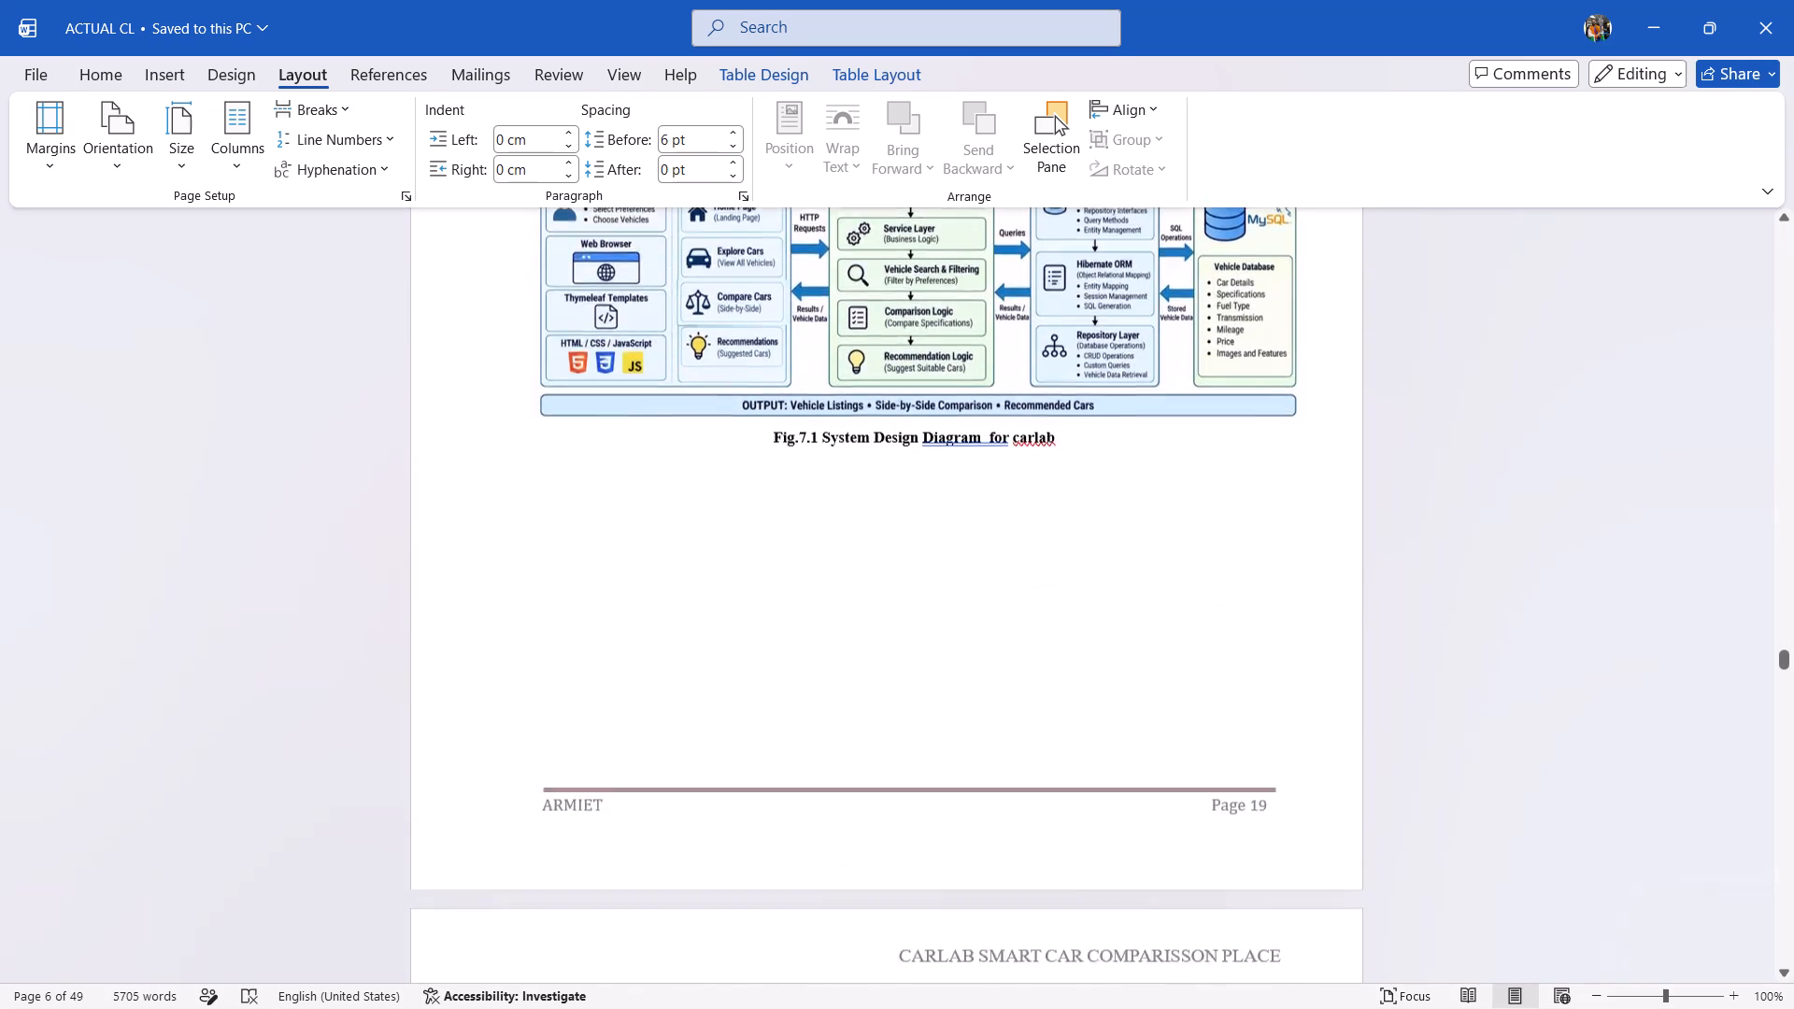
{"action": "scroll", "coordinate": [987, 450], "scroll_direction": "down", "scroll_amount": 9}
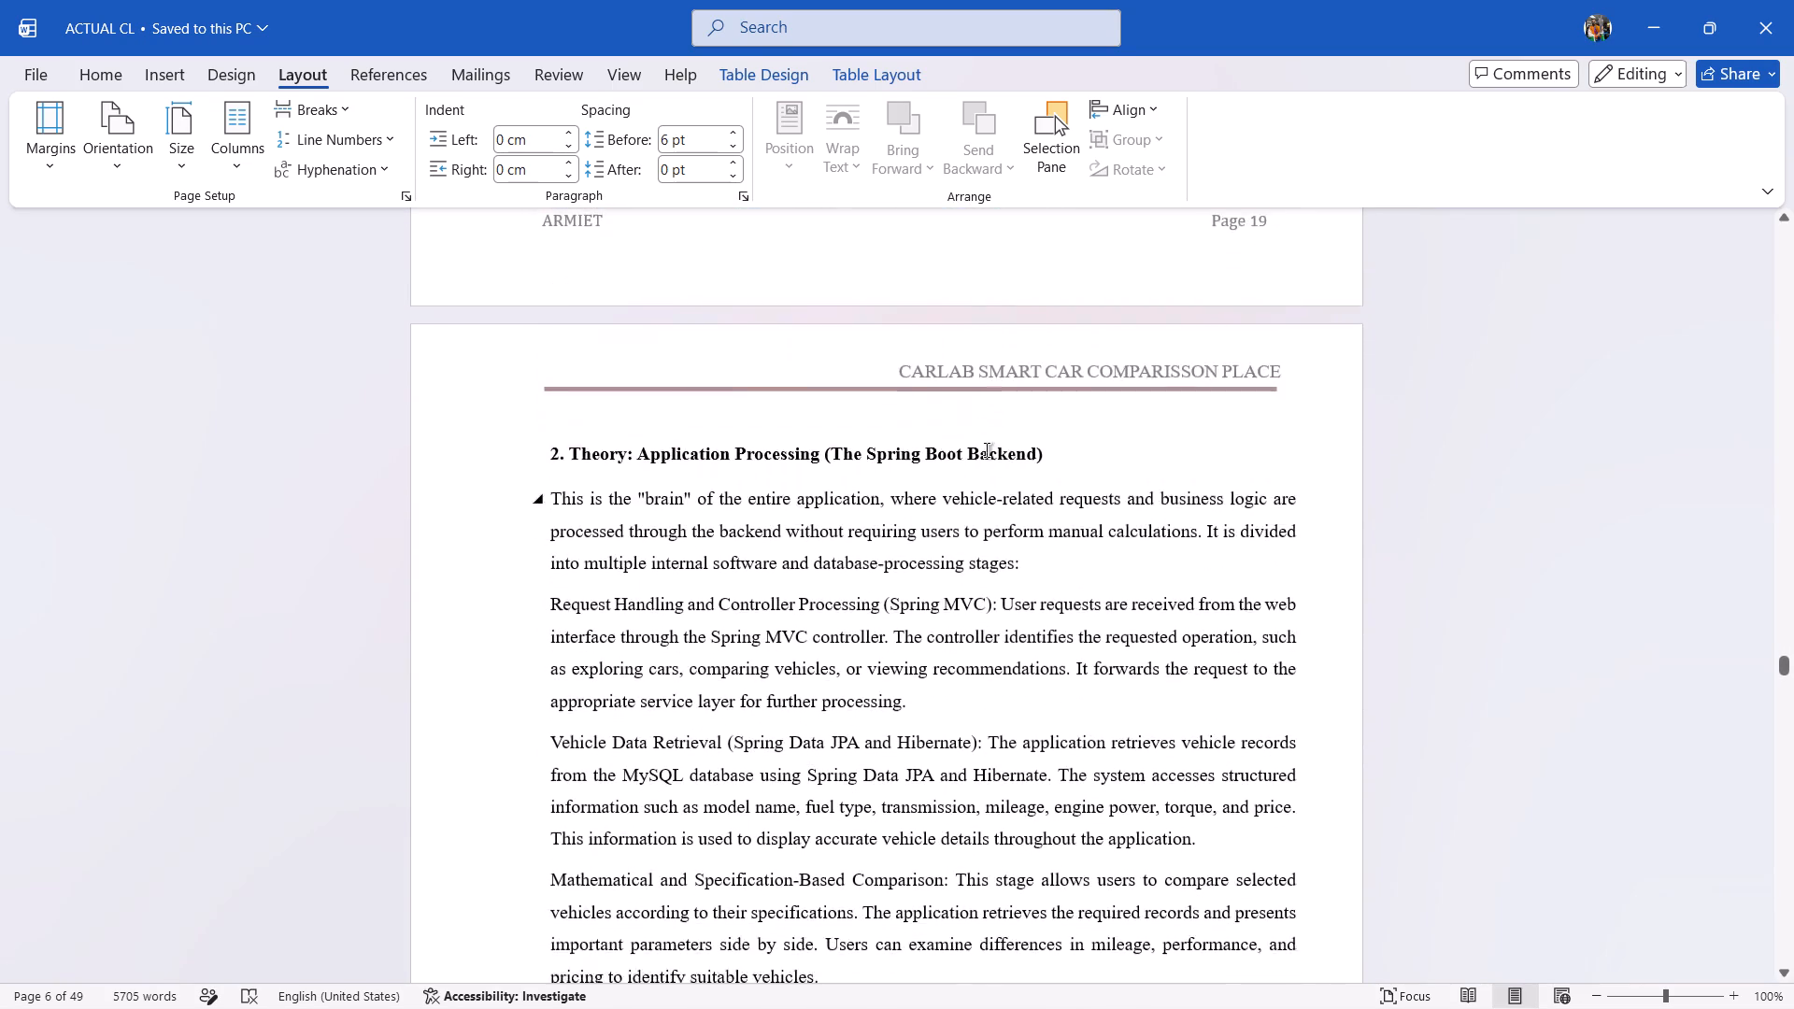
{"action": "scroll", "coordinate": [987, 450], "scroll_direction": "down", "scroll_amount": 16}
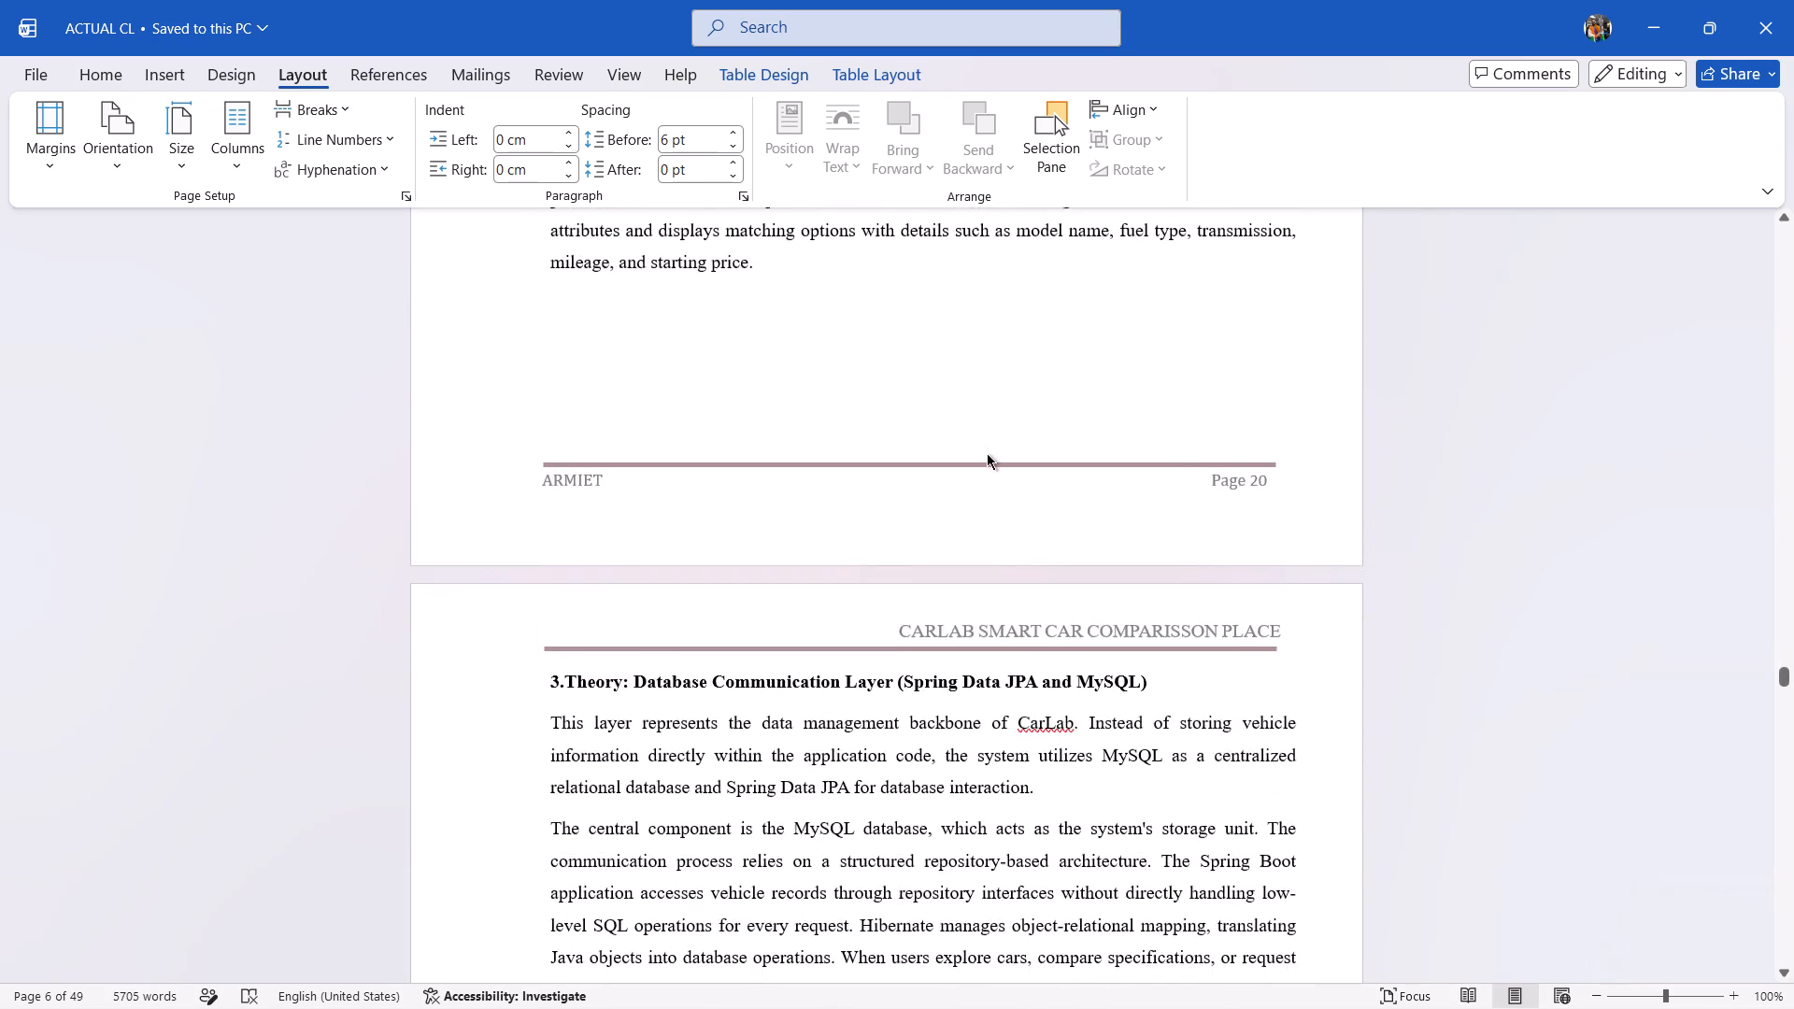
{"action": "scroll", "coordinate": [987, 453], "scroll_direction": "down", "scroll_amount": 2}
{"action": "scroll", "coordinate": [987, 453], "scroll_direction": "up", "scroll_amount": 1}
{"action": "scroll", "coordinate": [987, 453], "scroll_direction": "down", "scroll_amount": 19}
{"action": "scroll", "coordinate": [987, 453], "scroll_direction": "up", "scroll_amount": 1}
{"action": "scroll", "coordinate": [987, 453], "scroll_direction": "down", "scroll_amount": 1}
{"action": "scroll", "coordinate": [987, 453], "scroll_direction": "up", "scroll_amount": 1}
{"action": "scroll", "coordinate": [987, 453], "scroll_direction": "down", "scroll_amount": 15}
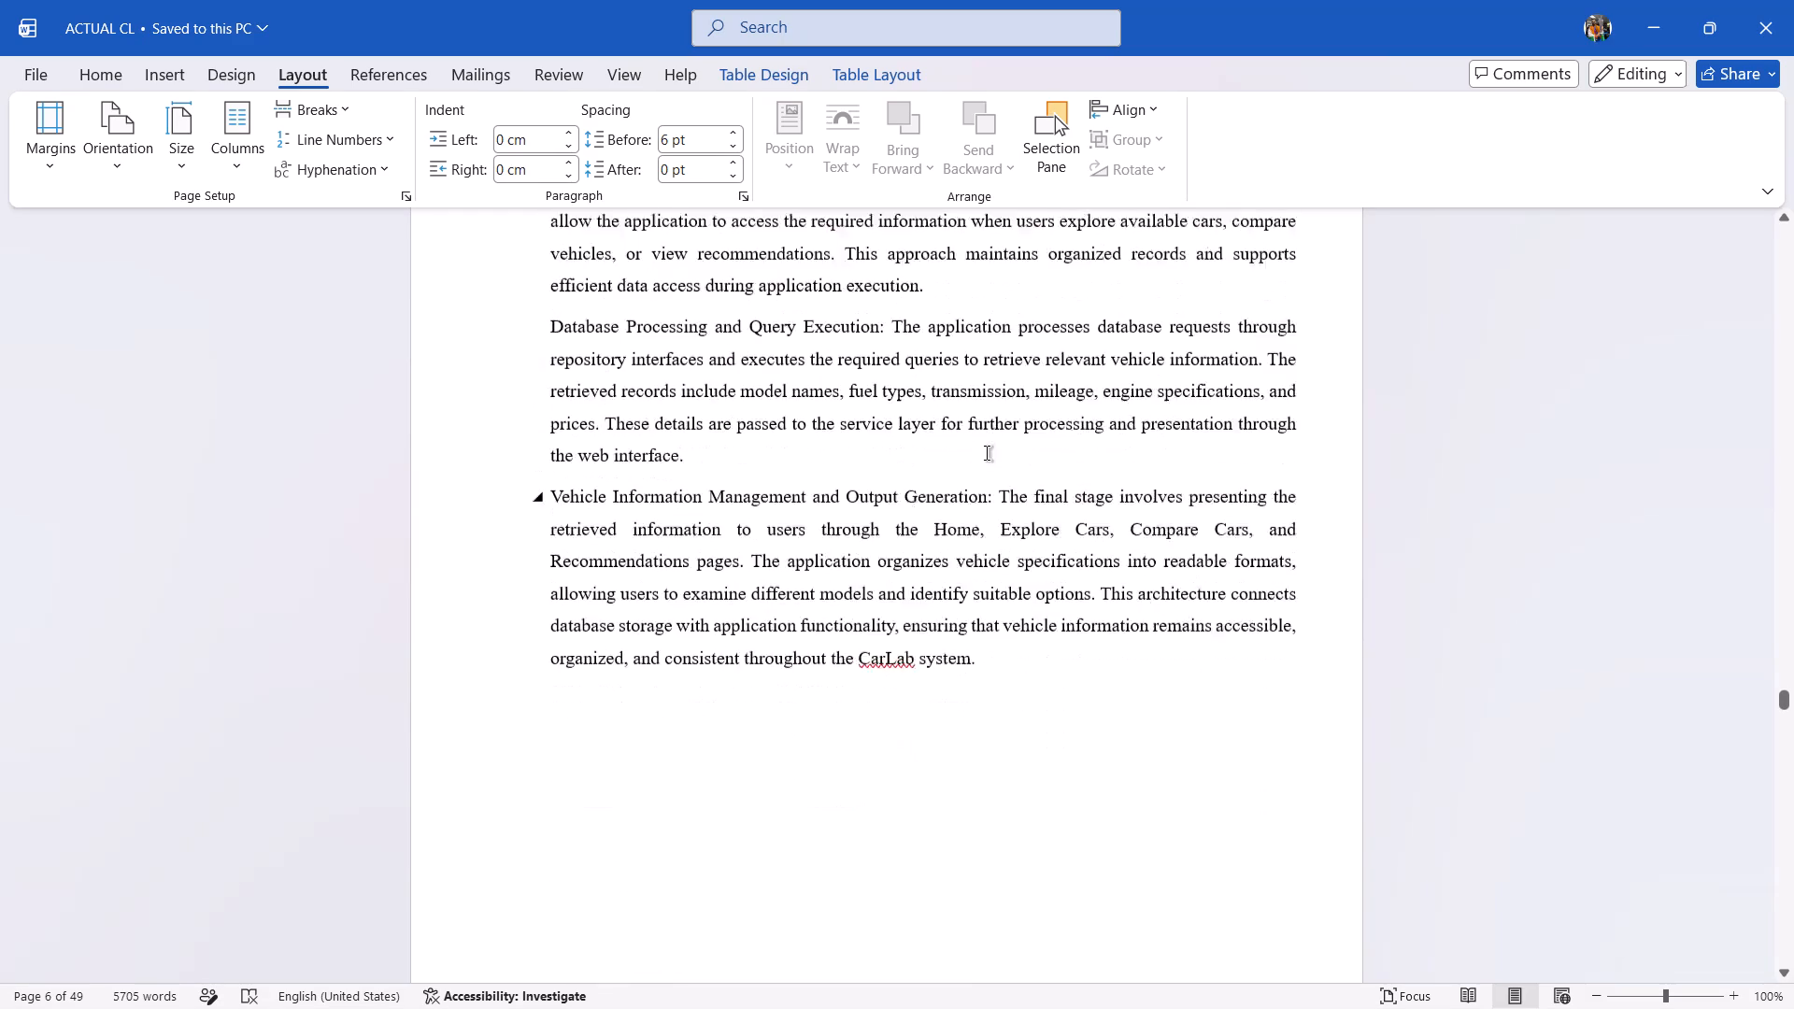
{"action": "scroll", "coordinate": [987, 453], "scroll_direction": "down", "scroll_amount": 16}
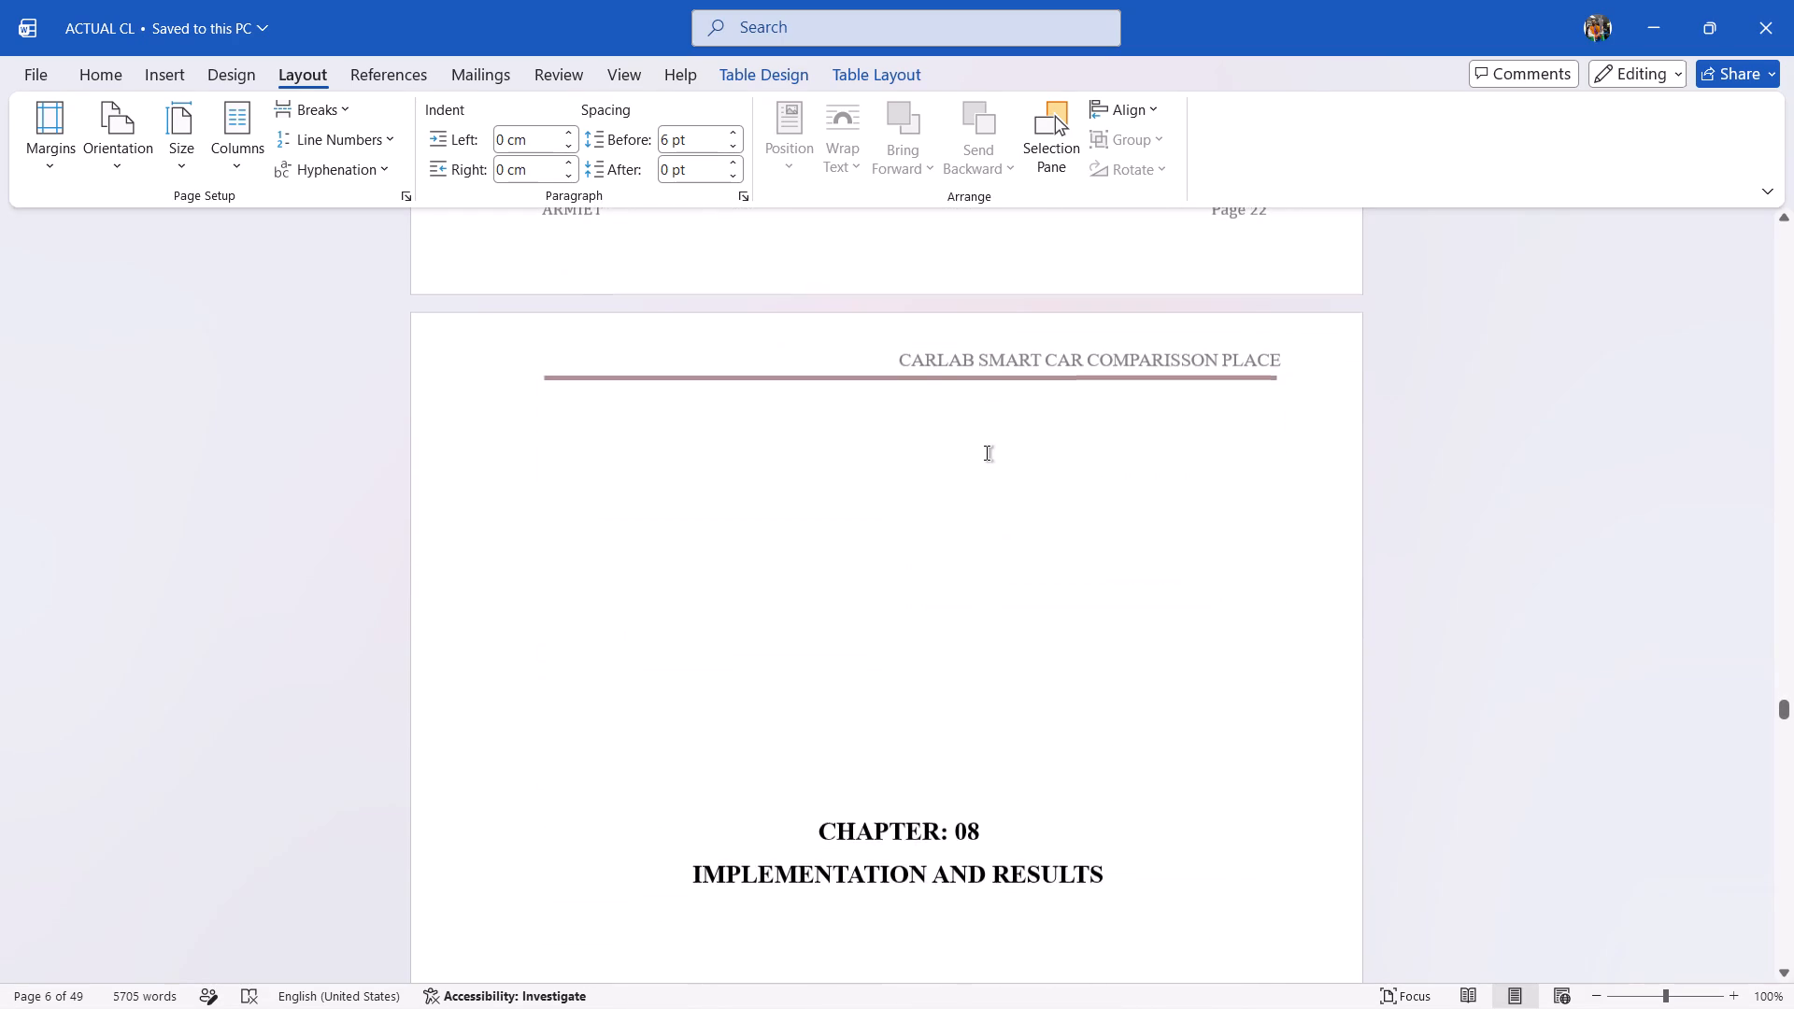
{"action": "scroll", "coordinate": [987, 453], "scroll_direction": "down", "scroll_amount": 1}
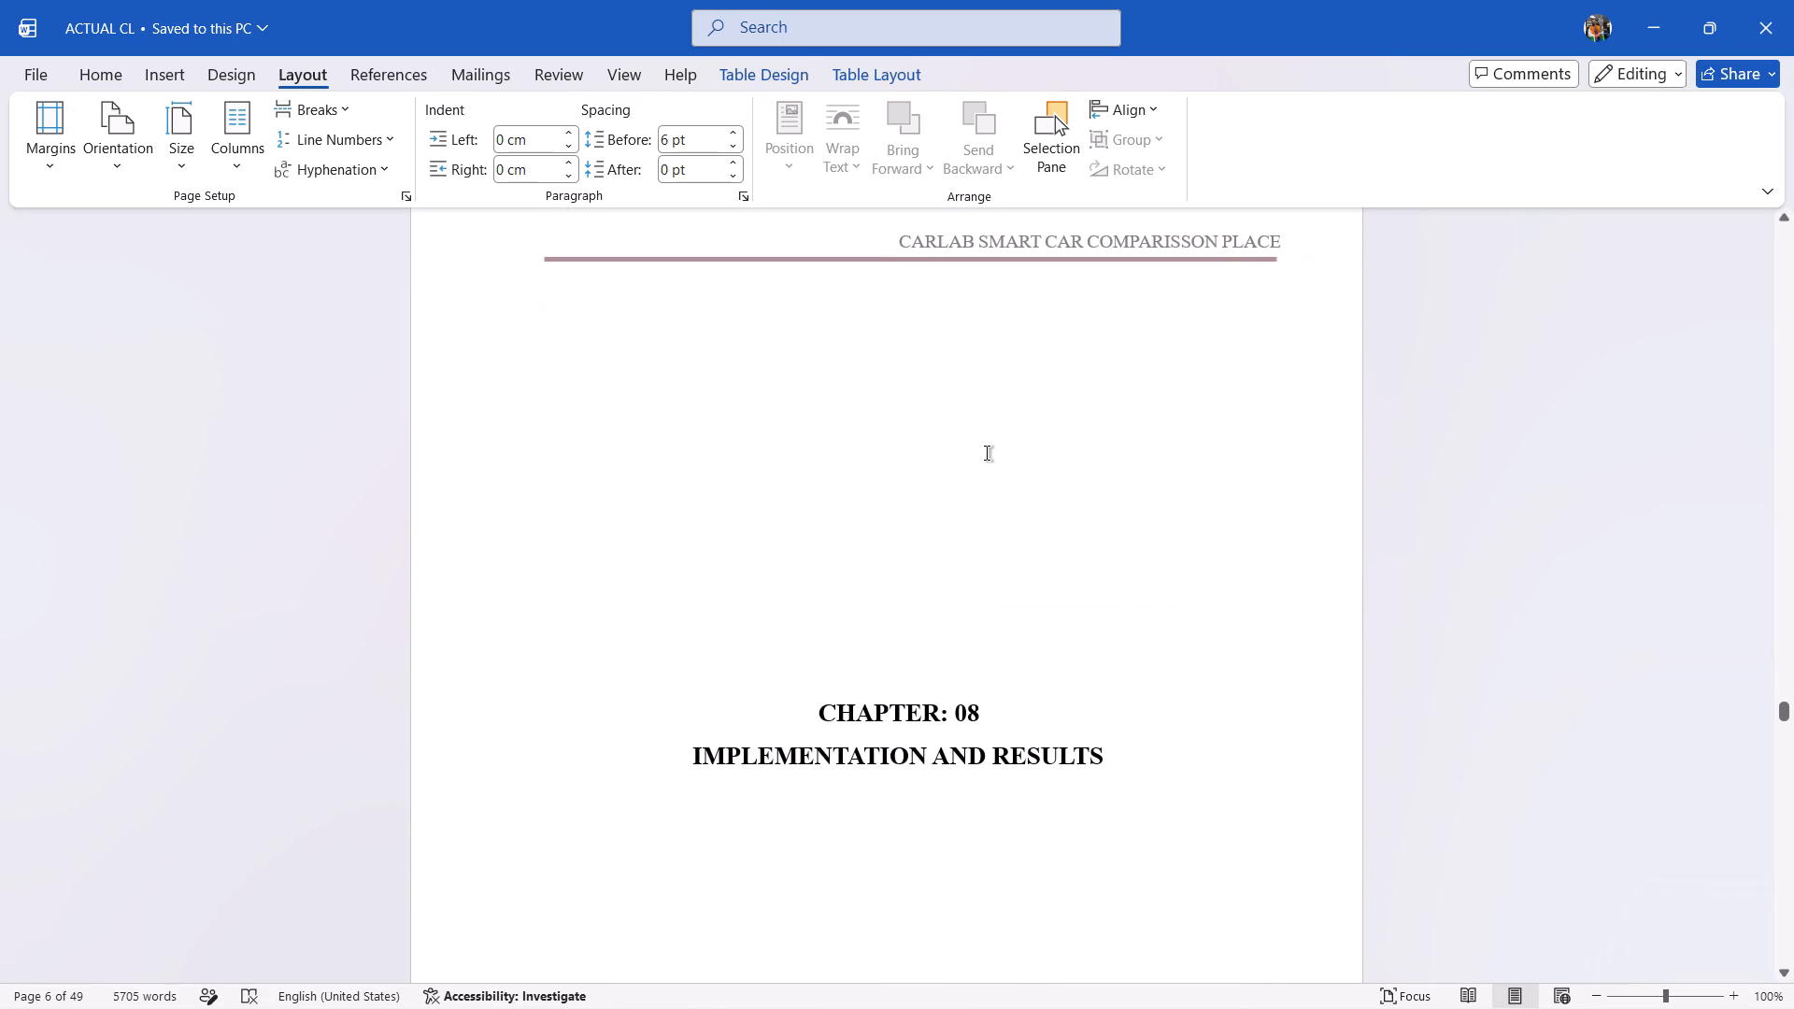
Recheck the Chapter 07 pages from the opening heading and Fig. 7.1 through the fourth theory section for layout and spacing.
{"action": "scroll", "coordinate": [987, 453], "scroll_direction": "up", "scroll_amount": 1}
{"action": "scroll", "coordinate": [987, 453], "scroll_direction": "up", "scroll_amount": 20}
{"action": "scroll", "coordinate": [987, 453], "scroll_direction": "up", "scroll_amount": 18}
{"action": "scroll", "coordinate": [987, 453], "scroll_direction": "down", "scroll_amount": 1}
{"action": "scroll", "coordinate": [987, 453], "scroll_direction": "up", "scroll_amount": 1}
{"action": "scroll", "coordinate": [987, 453], "scroll_direction": "down", "scroll_amount": 1}
{"action": "scroll", "coordinate": [987, 453], "scroll_direction": "up", "scroll_amount": 9}
{"action": "scroll", "coordinate": [987, 453], "scroll_direction": "up", "scroll_amount": 16}
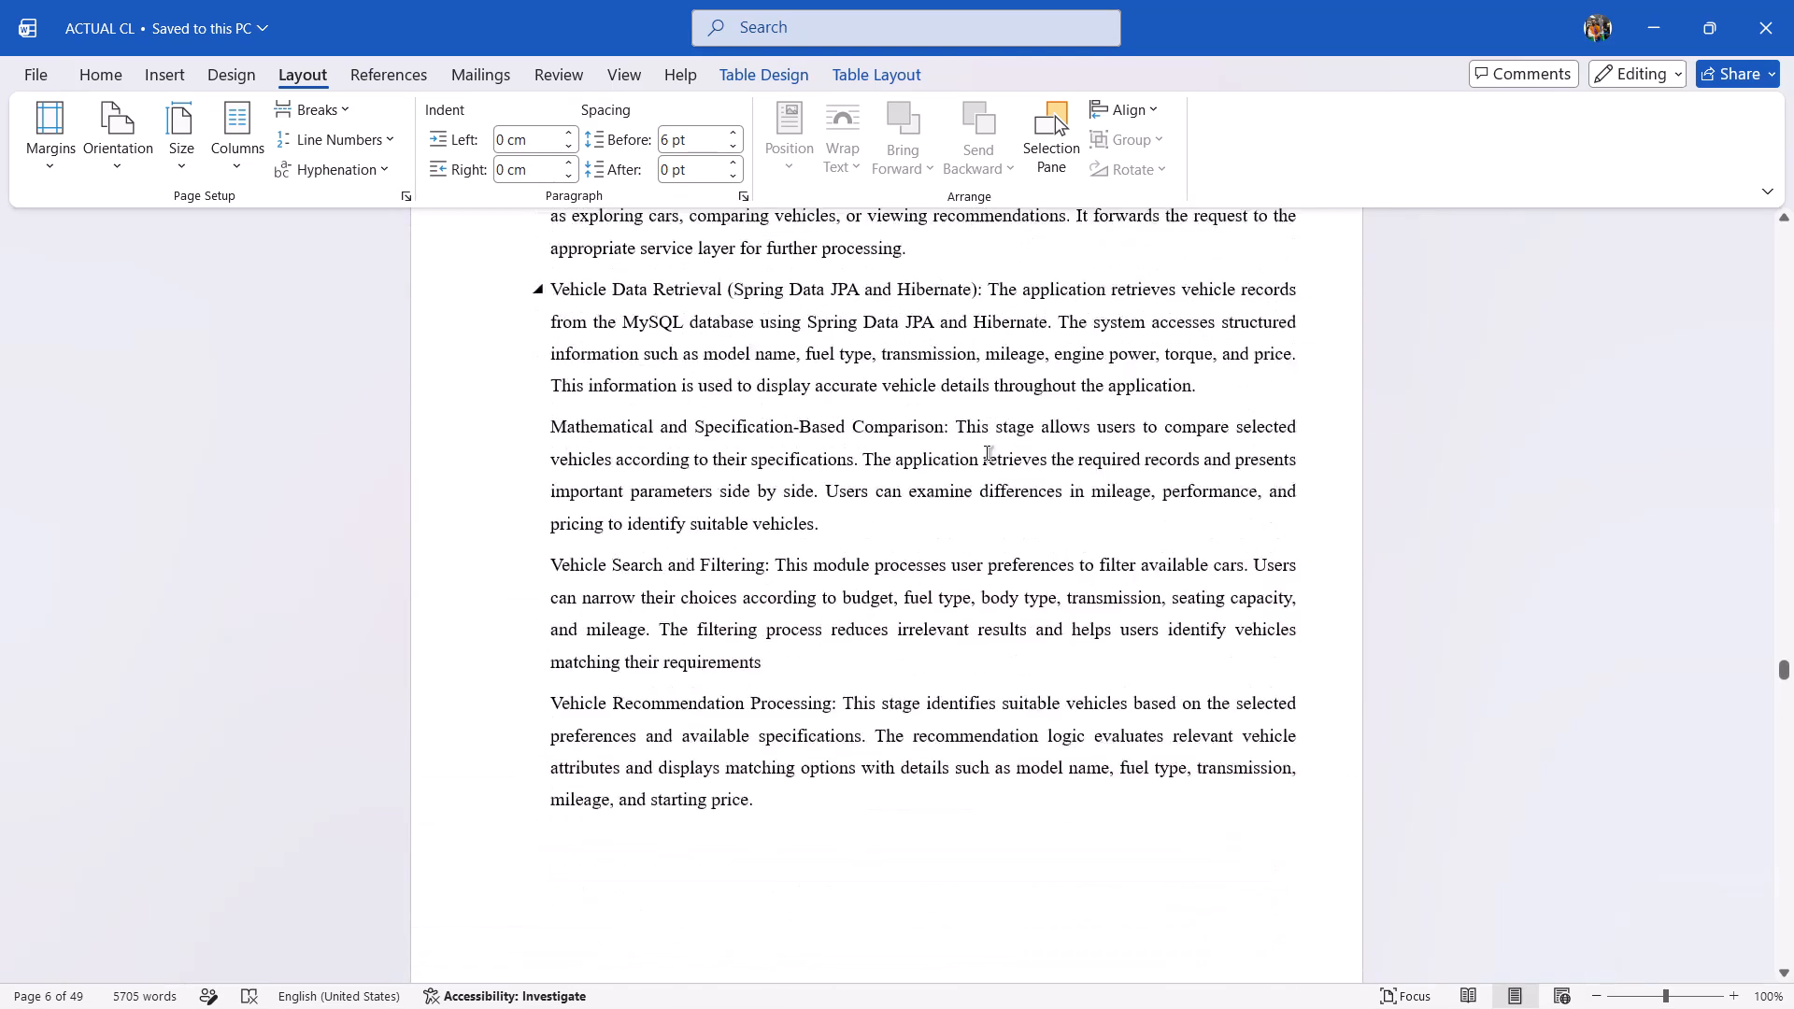
{"action": "scroll", "coordinate": [987, 453], "scroll_direction": "up", "scroll_amount": 20}
{"action": "scroll", "coordinate": [987, 453], "scroll_direction": "up", "scroll_amount": 1}
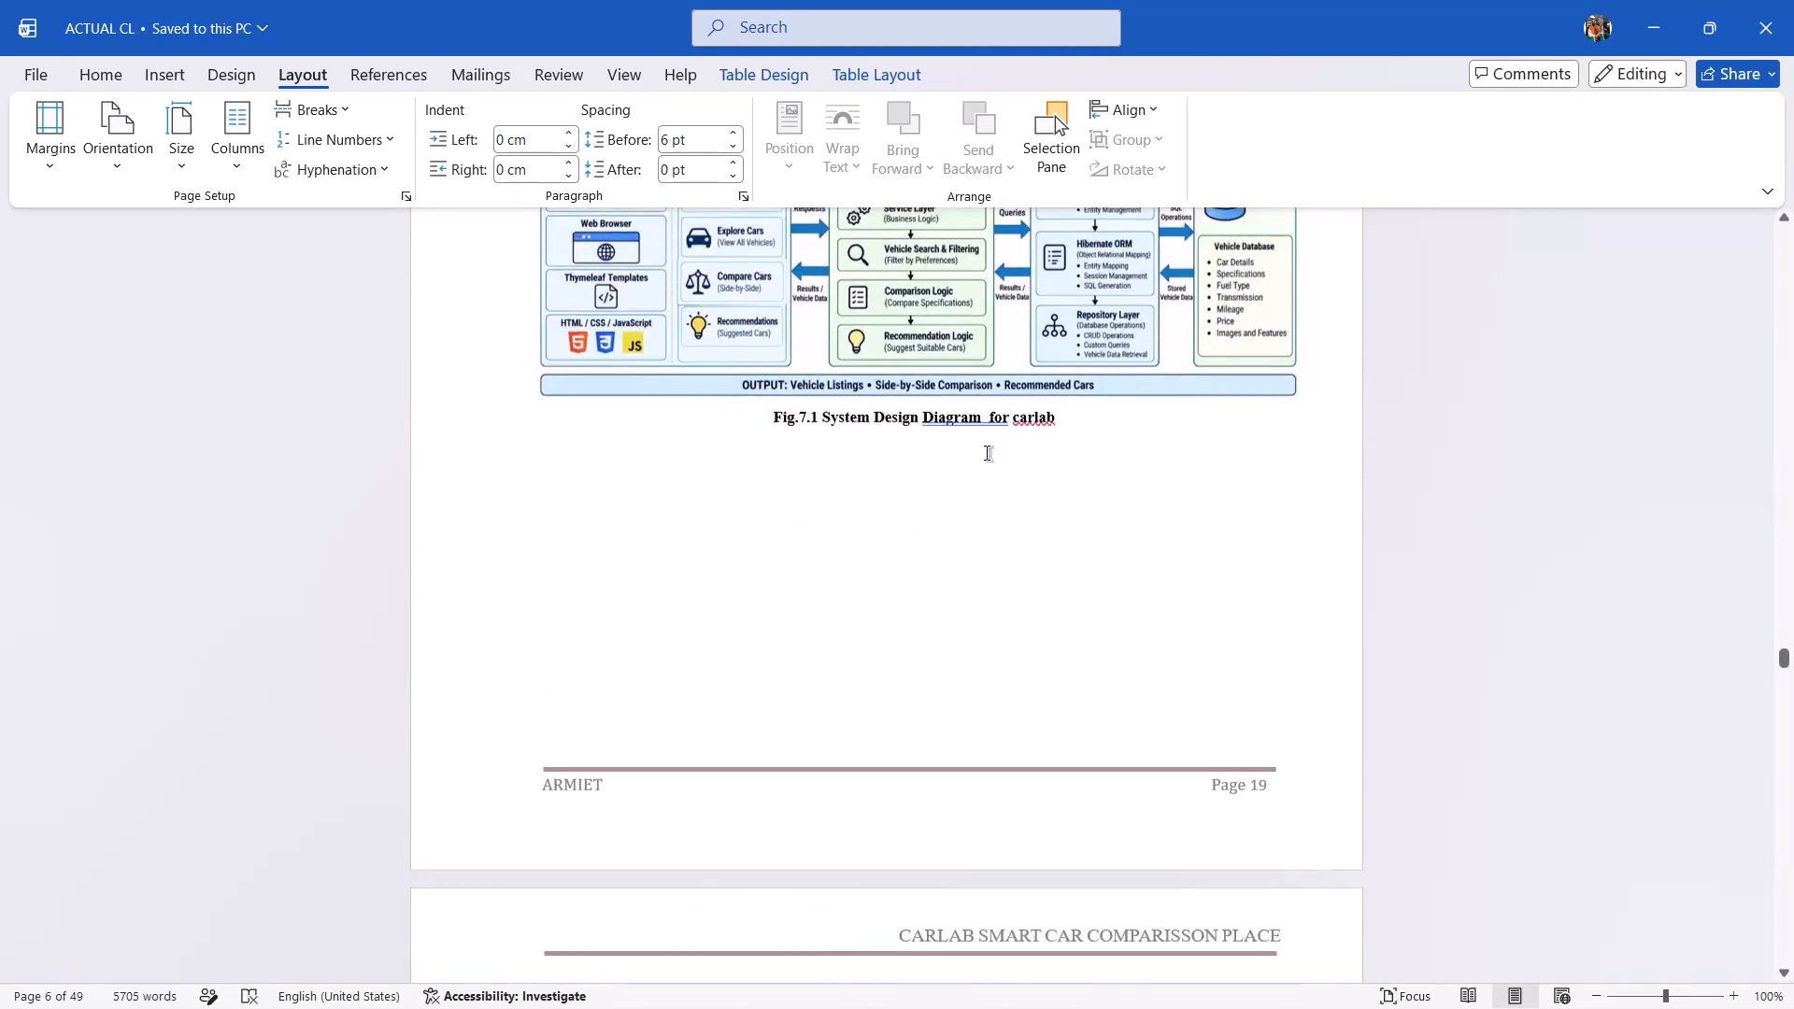
{"action": "scroll", "coordinate": [987, 453], "scroll_direction": "up", "scroll_amount": 11}
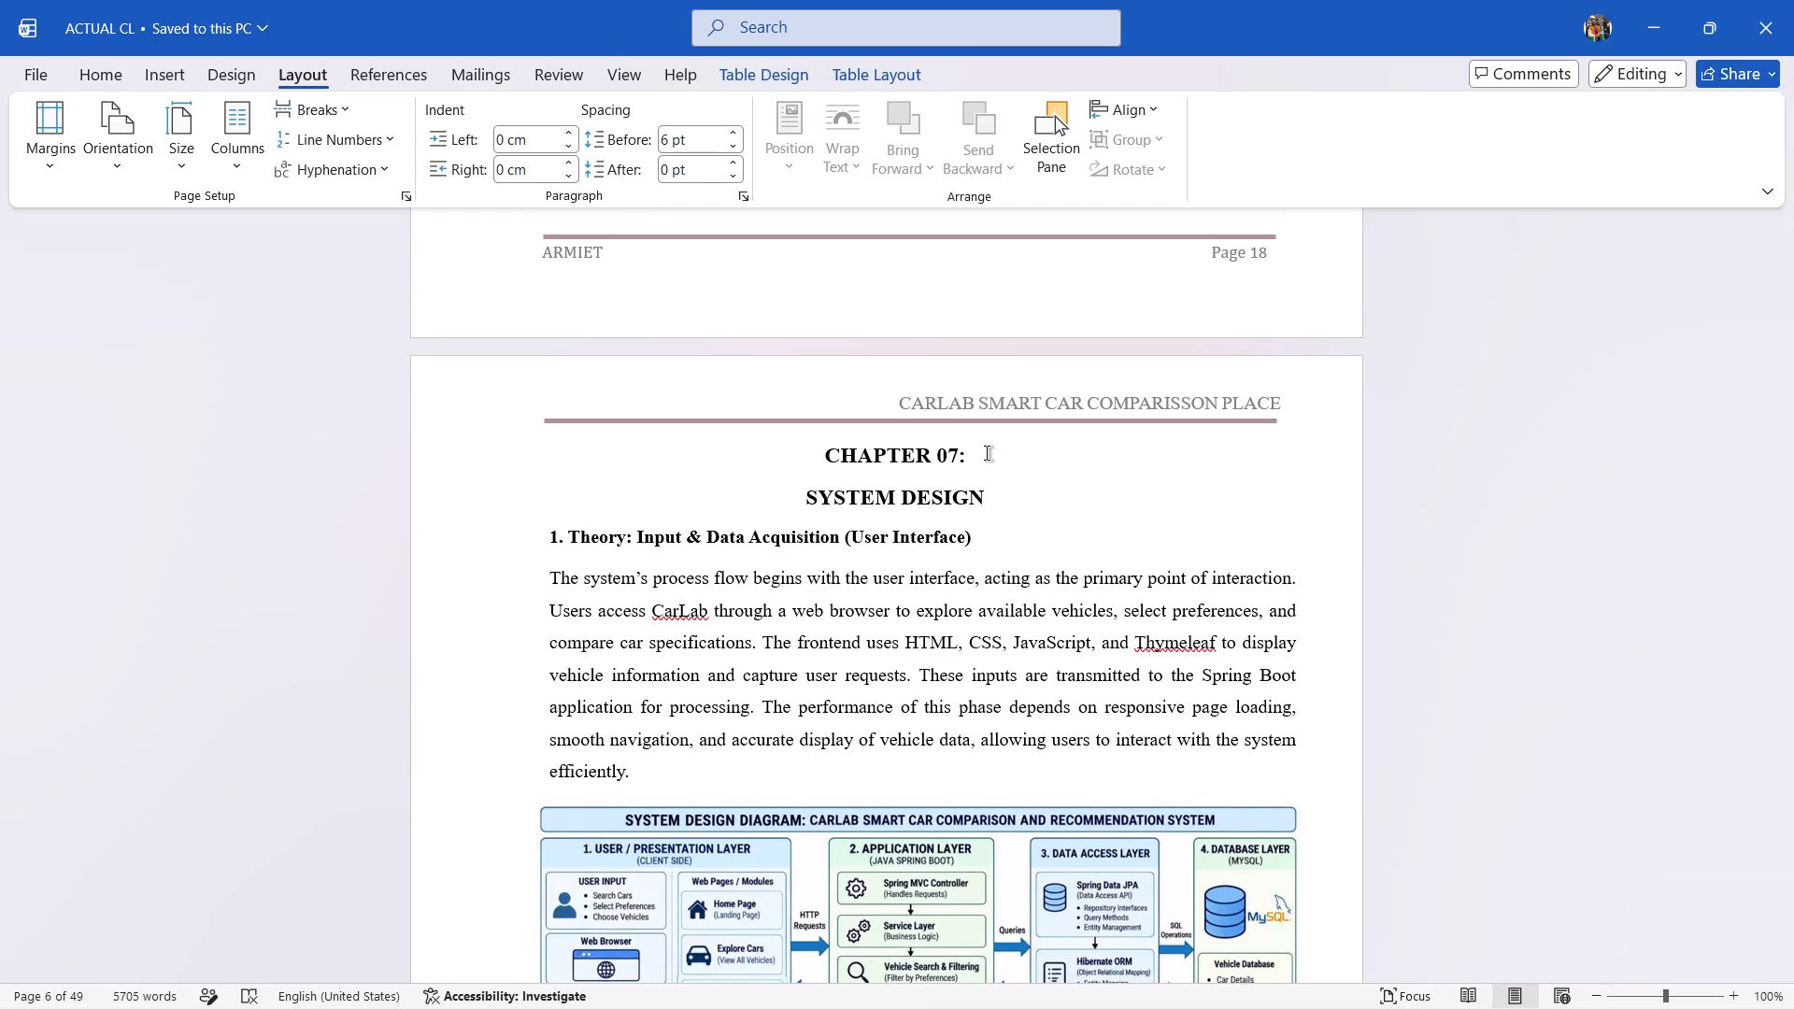
{"action": "scroll", "coordinate": [987, 453], "scroll_direction": "down", "scroll_amount": 15}
{"action": "scroll", "coordinate": [987, 453], "scroll_direction": "down", "scroll_amount": 17}
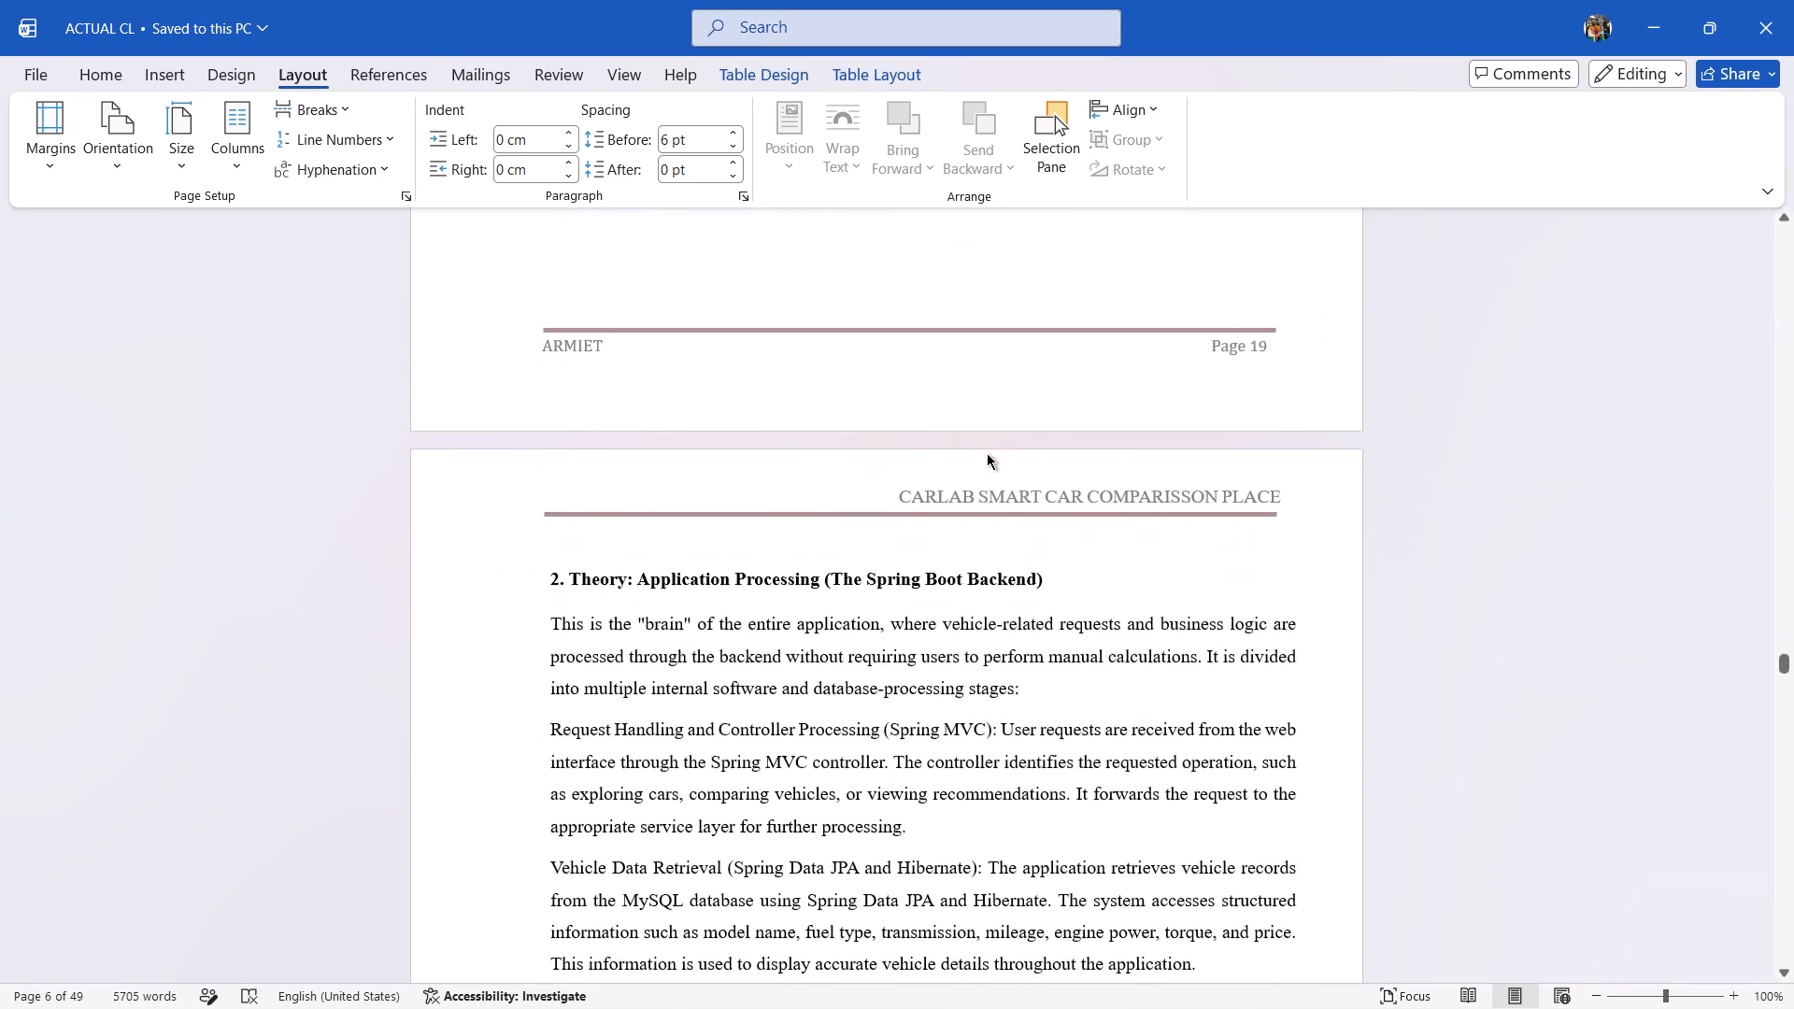
{"action": "scroll", "coordinate": [987, 453], "scroll_direction": "down", "scroll_amount": 11}
{"action": "scroll", "coordinate": [987, 453], "scroll_direction": "down", "scroll_amount": 18}
{"action": "scroll", "coordinate": [987, 453], "scroll_direction": "down", "scroll_amount": 5}
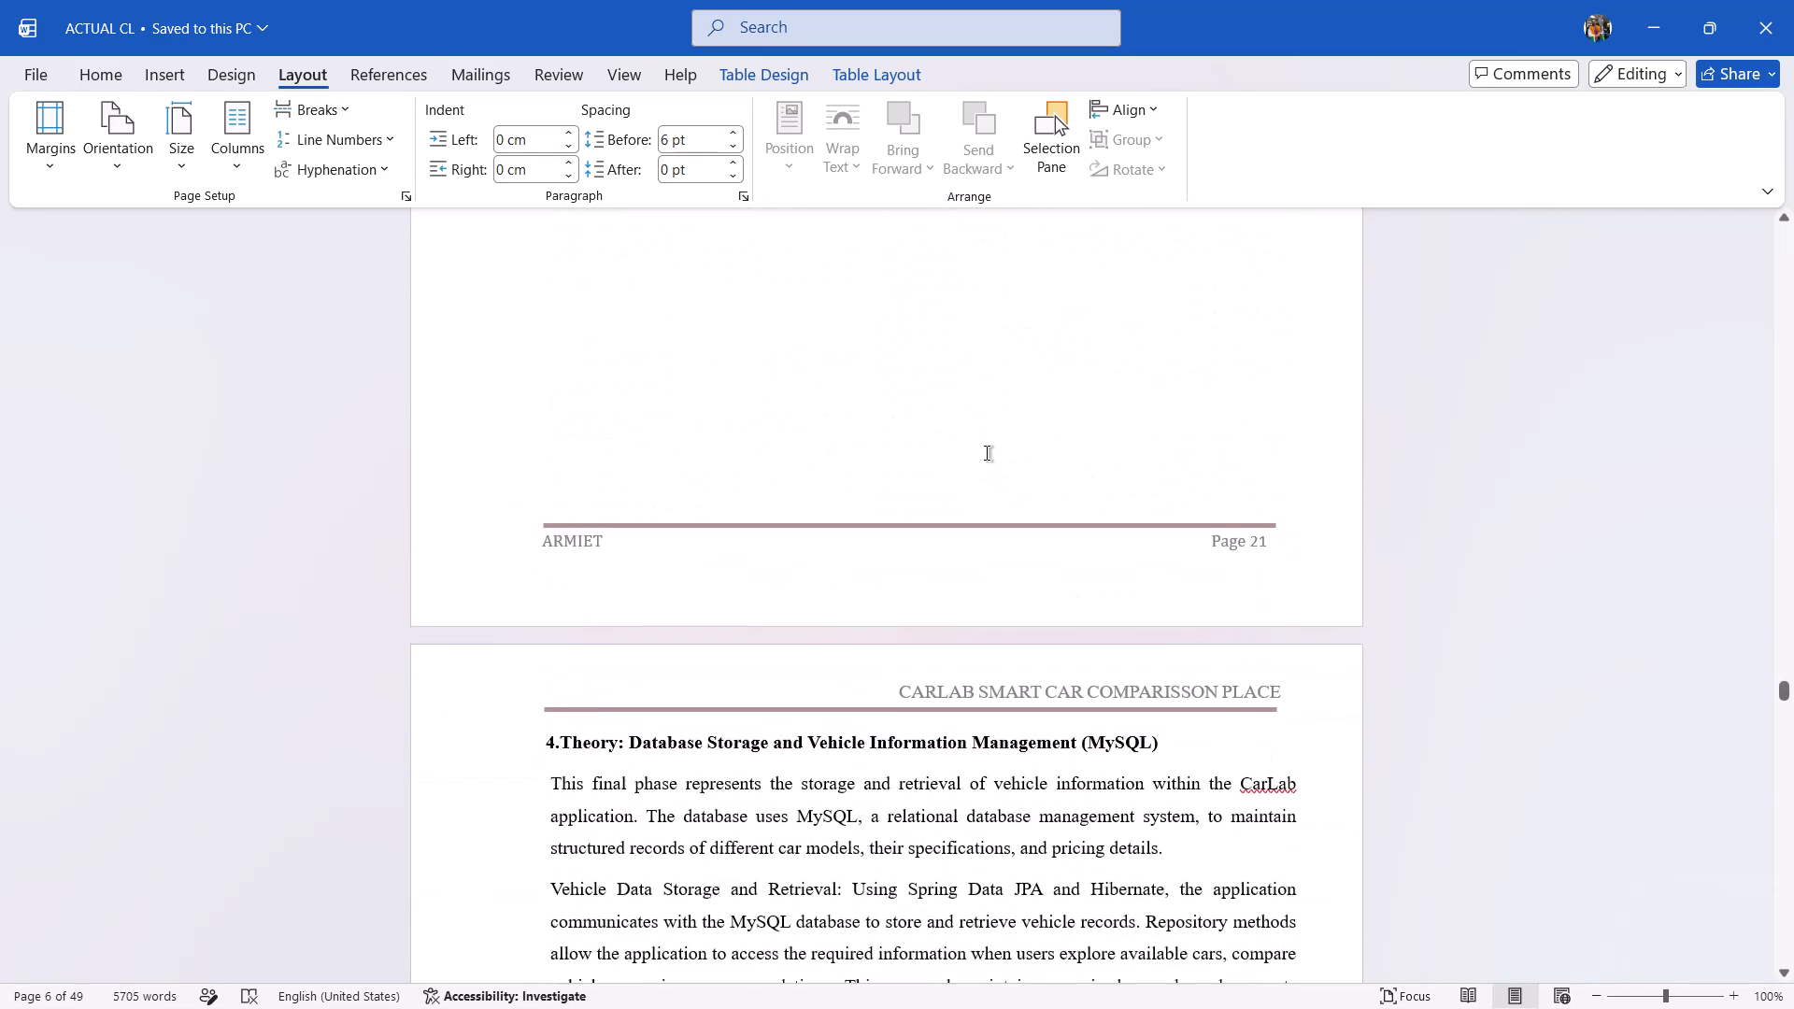
{"action": "scroll", "coordinate": [987, 453], "scroll_direction": "down", "scroll_amount": 17}
{"action": "scroll", "coordinate": [987, 453], "scroll_direction": "down", "scroll_amount": 12}
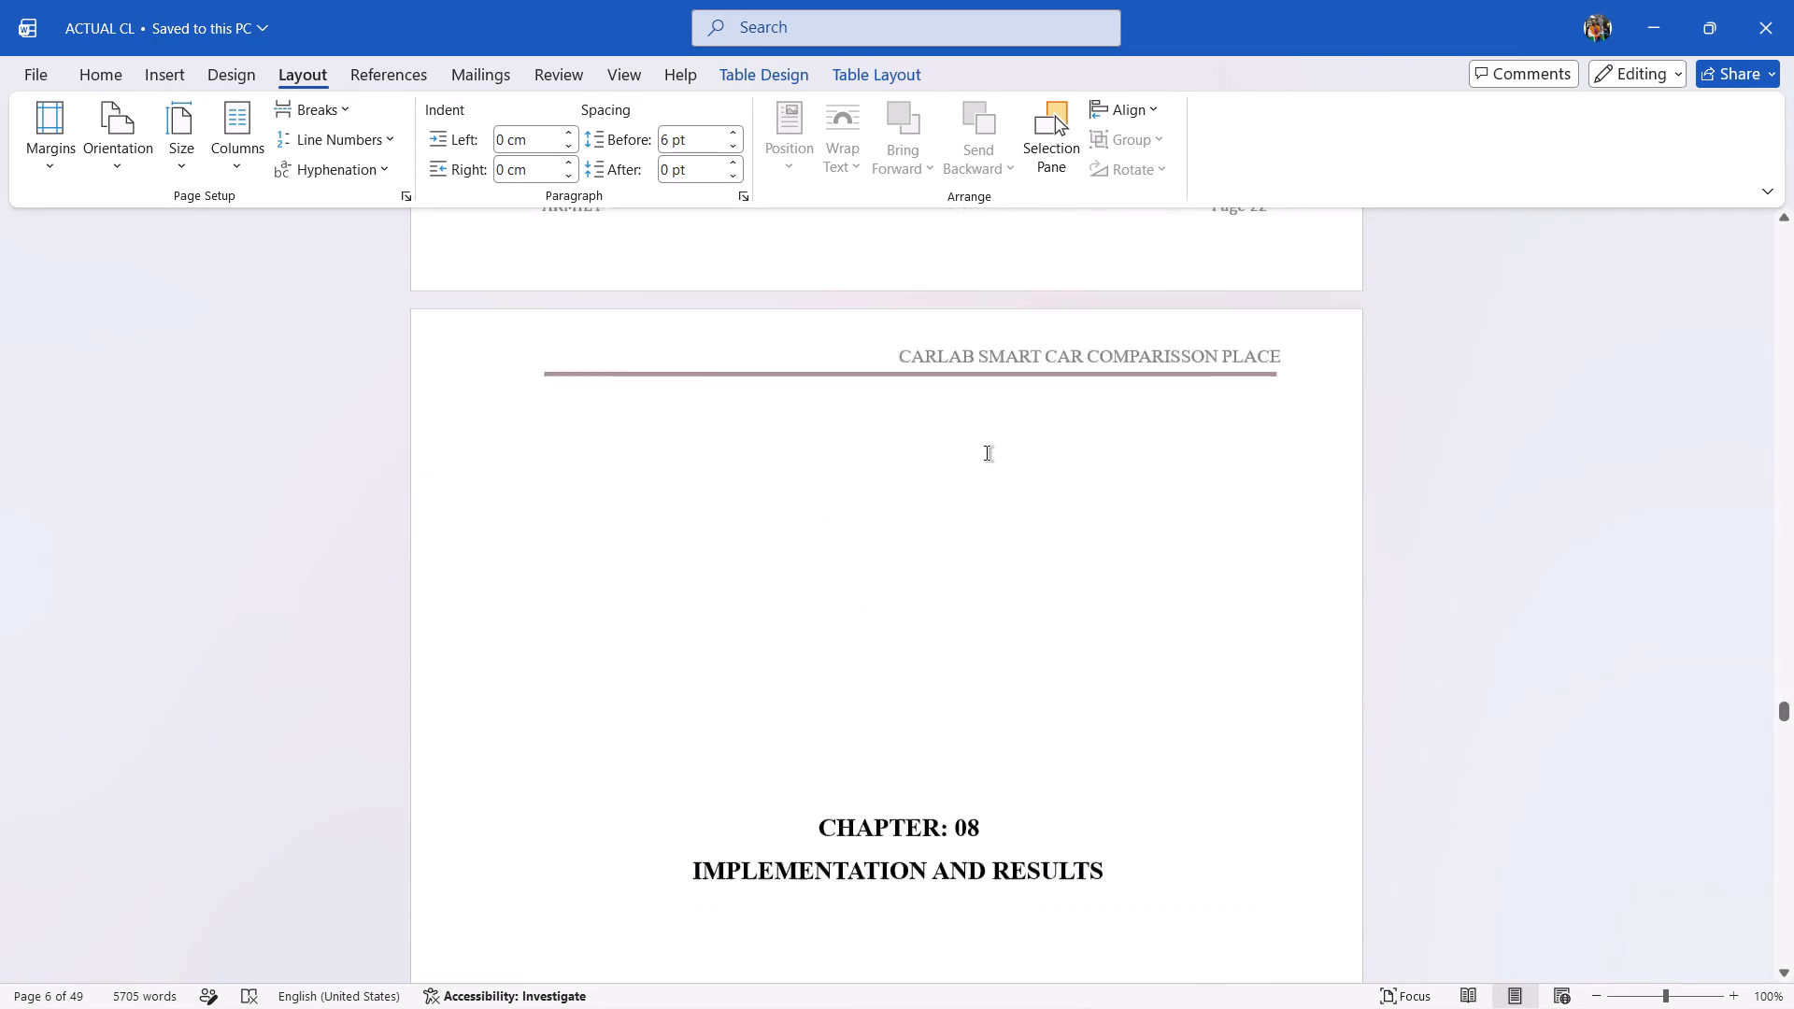
Review the Chapter 08 Implementation and Results title page and the source code pages that follow it.
{"action": "scroll", "coordinate": [987, 453], "scroll_direction": "down", "scroll_amount": 10}
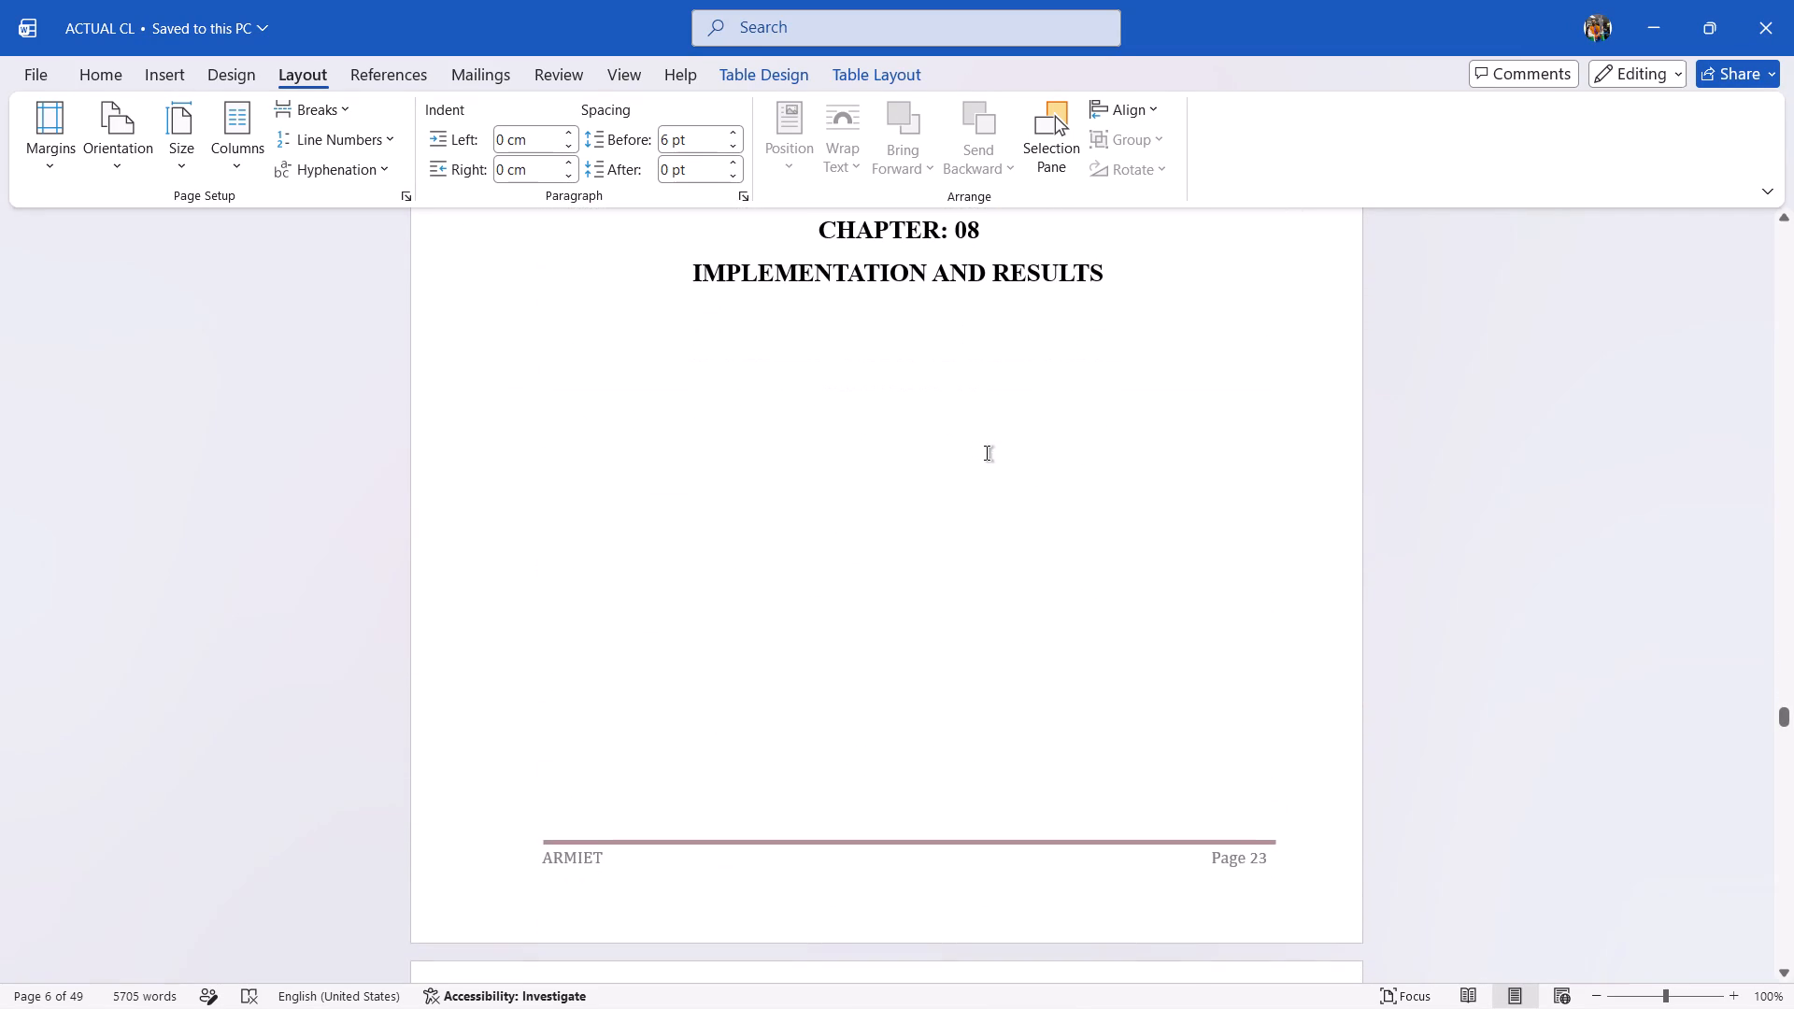
{"action": "scroll", "coordinate": [987, 453], "scroll_direction": "down", "scroll_amount": 10}
{"action": "scroll", "coordinate": [987, 453], "scroll_direction": "up", "scroll_amount": 1}
{"action": "scroll", "coordinate": [987, 453], "scroll_direction": "down", "scroll_amount": 1}
{"action": "scroll", "coordinate": [987, 453], "scroll_direction": "up", "scroll_amount": 1}
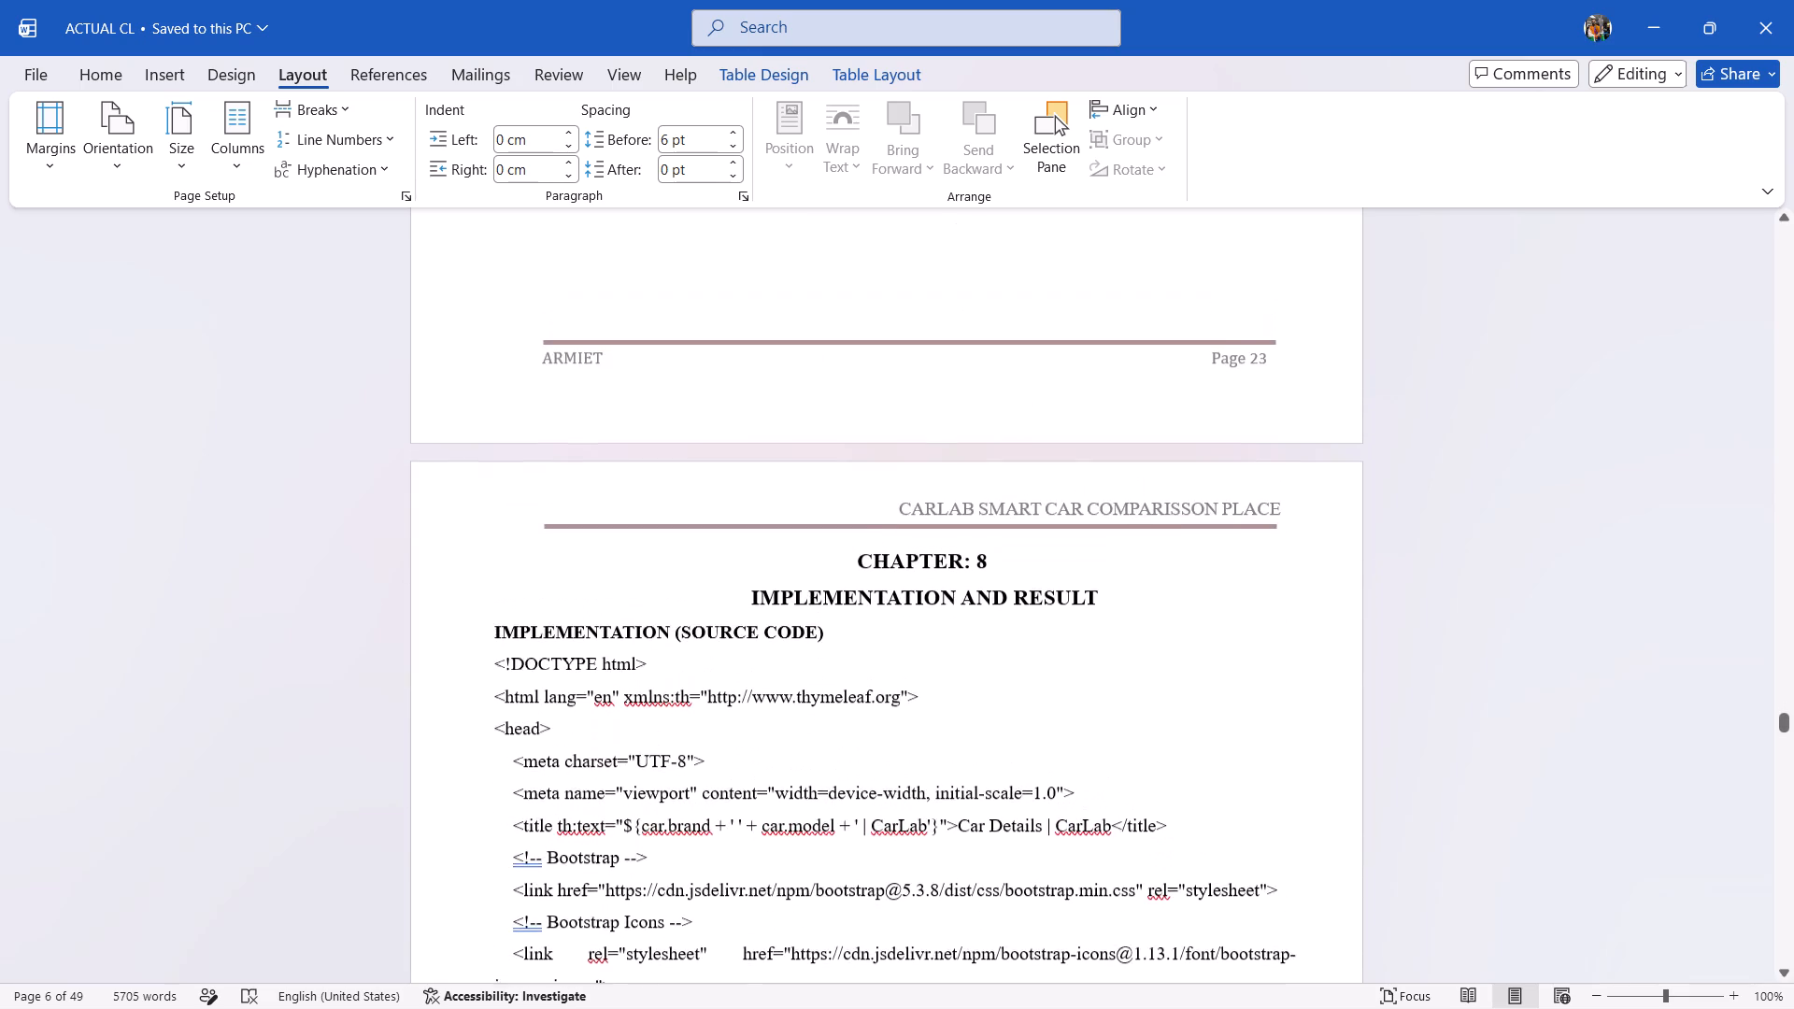
{"action": "scroll", "coordinate": [987, 453], "scroll_direction": "up", "scroll_amount": 1}
{"action": "scroll", "coordinate": [987, 453], "scroll_direction": "down", "scroll_amount": 20}
{"action": "scroll", "coordinate": [987, 453], "scroll_direction": "down", "scroll_amount": 20}
{"action": "scroll", "coordinate": [987, 453], "scroll_direction": "down", "scroll_amount": 20}
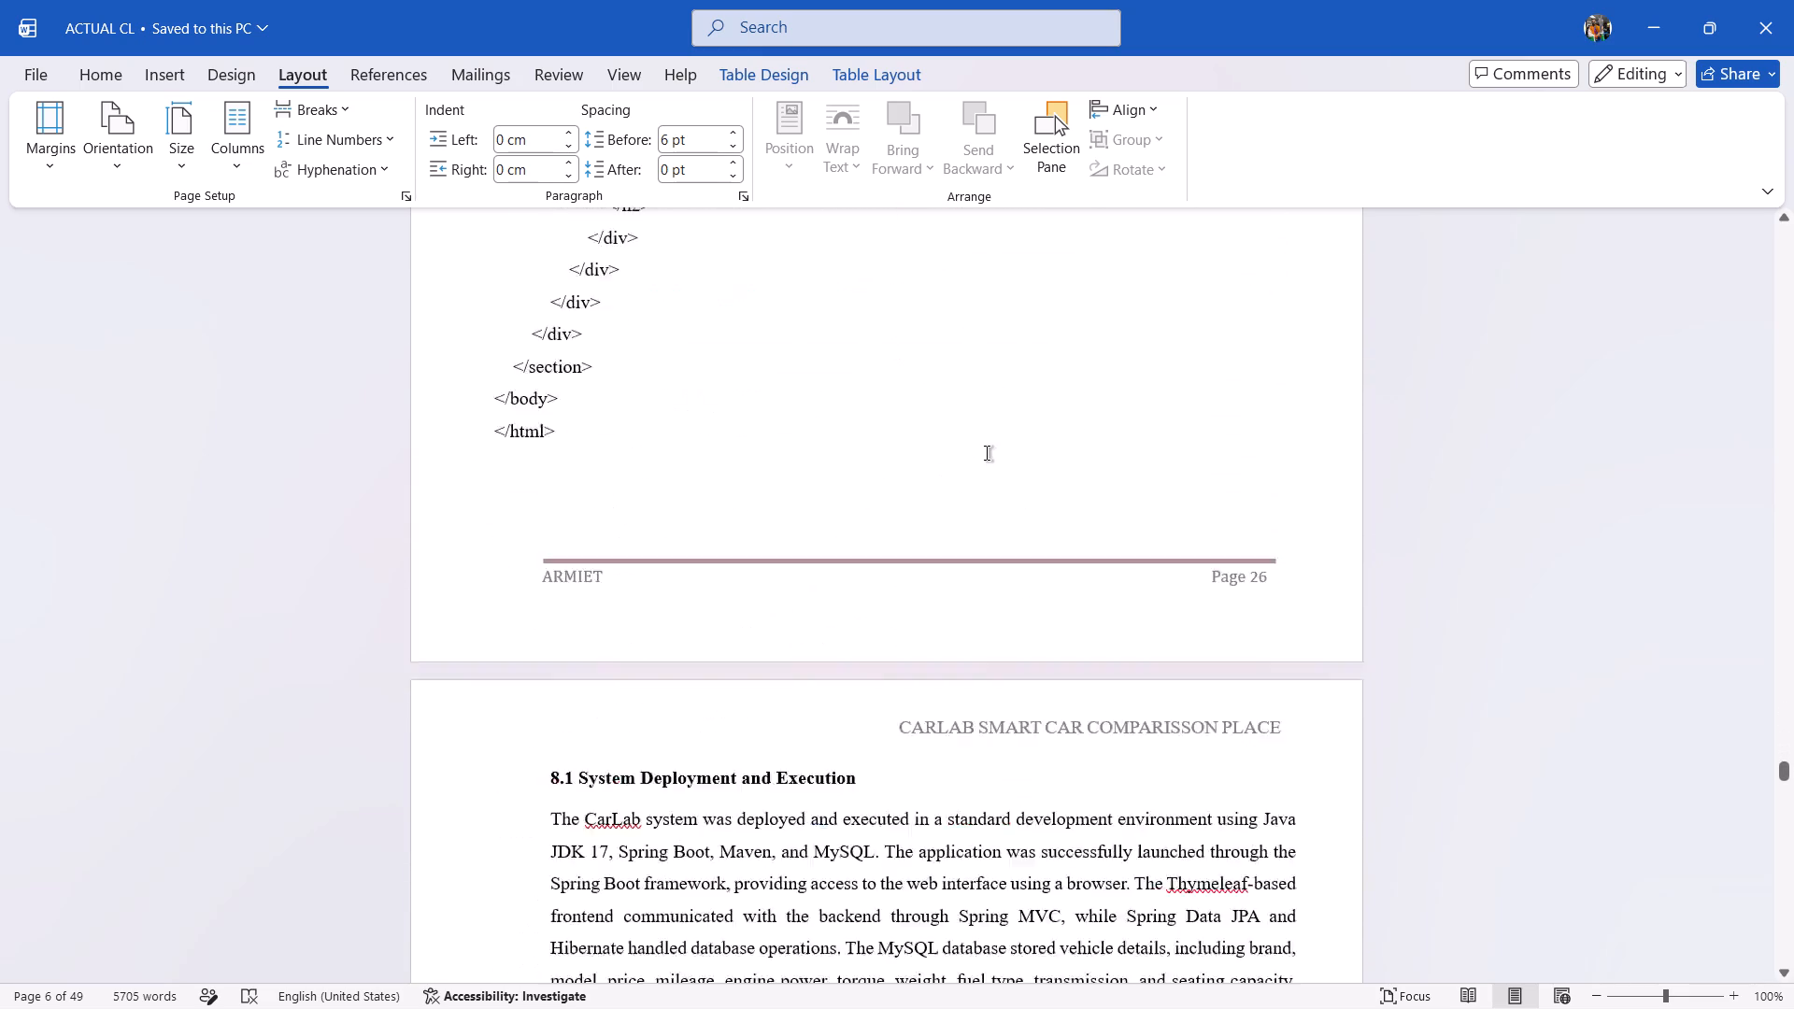
Examine the section 8.1 pages with the Explore Cars, Compare Cars and Recommendations figures for heading and caption placement.
{"action": "scroll", "coordinate": [987, 453], "scroll_direction": "down", "scroll_amount": 20}
{"action": "scroll", "coordinate": [987, 453], "scroll_direction": "down", "scroll_amount": 20}
{"action": "scroll", "coordinate": [987, 453], "scroll_direction": "down", "scroll_amount": 19}
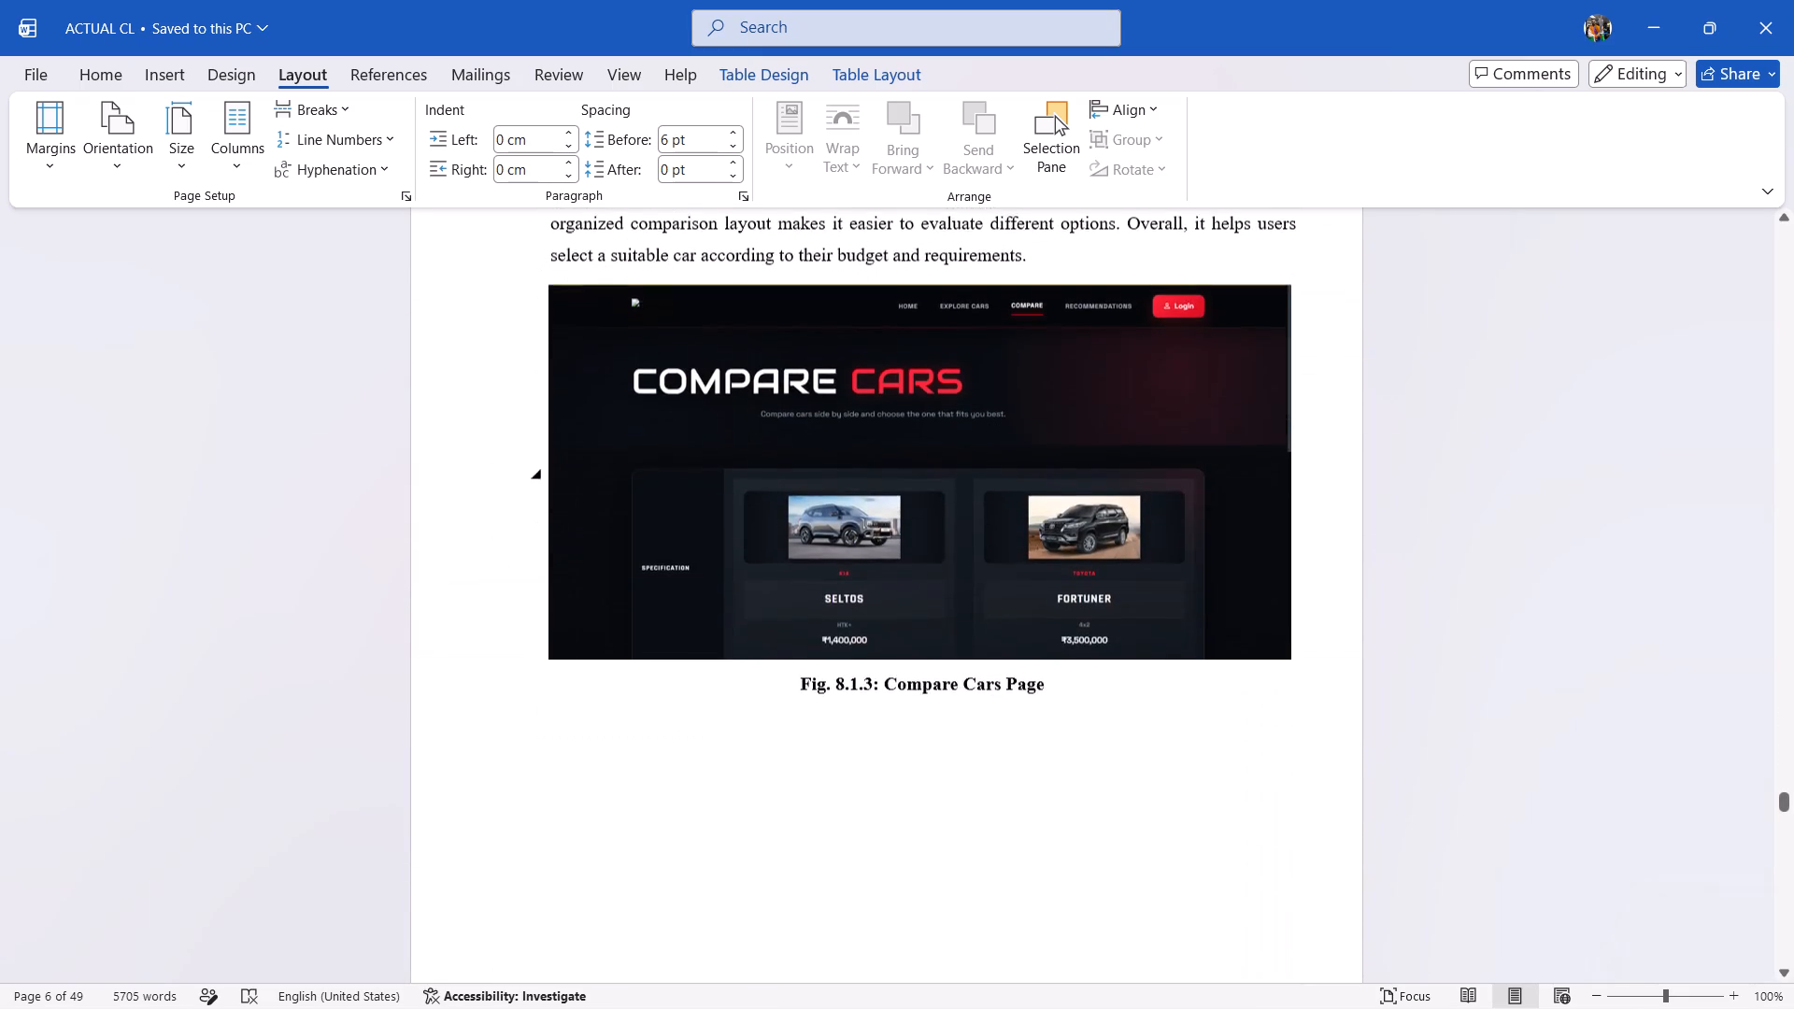
{"action": "scroll", "coordinate": [987, 453], "scroll_direction": "down", "scroll_amount": 3}
{"action": "scroll", "coordinate": [987, 453], "scroll_direction": "up", "scroll_amount": 7}
{"action": "scroll", "coordinate": [987, 453], "scroll_direction": "down", "scroll_amount": 1}
{"action": "scroll", "coordinate": [987, 453], "scroll_direction": "up", "scroll_amount": 1}
{"action": "scroll", "coordinate": [987, 453], "scroll_direction": "down", "scroll_amount": 1}
{"action": "scroll", "coordinate": [987, 453], "scroll_direction": "up", "scroll_amount": 1}
{"action": "scroll", "coordinate": [987, 453], "scroll_direction": "down", "scroll_amount": 1}
{"action": "scroll", "coordinate": [987, 453], "scroll_direction": "up", "scroll_amount": 9}
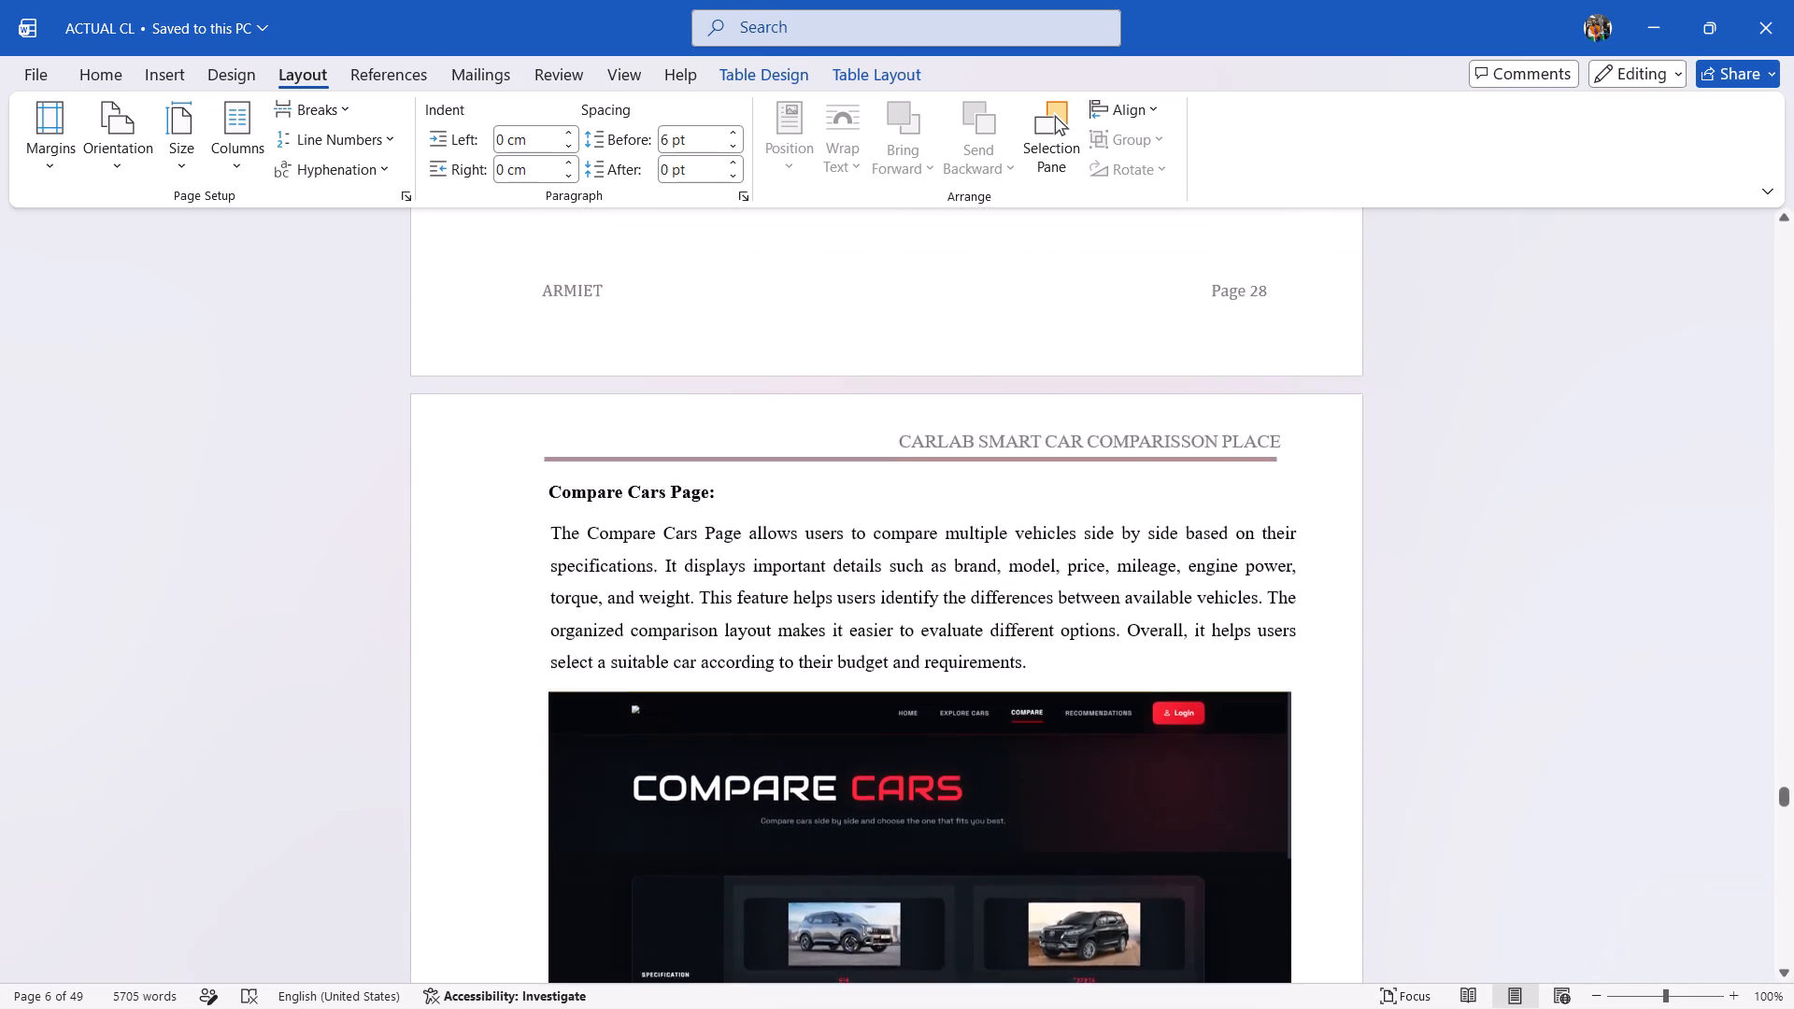
{"action": "scroll", "coordinate": [987, 453], "scroll_direction": "up", "scroll_amount": 20}
{"action": "scroll", "coordinate": [987, 453], "scroll_direction": "up", "scroll_amount": 13}
{"action": "scroll", "coordinate": [987, 453], "scroll_direction": "up", "scroll_amount": 12}
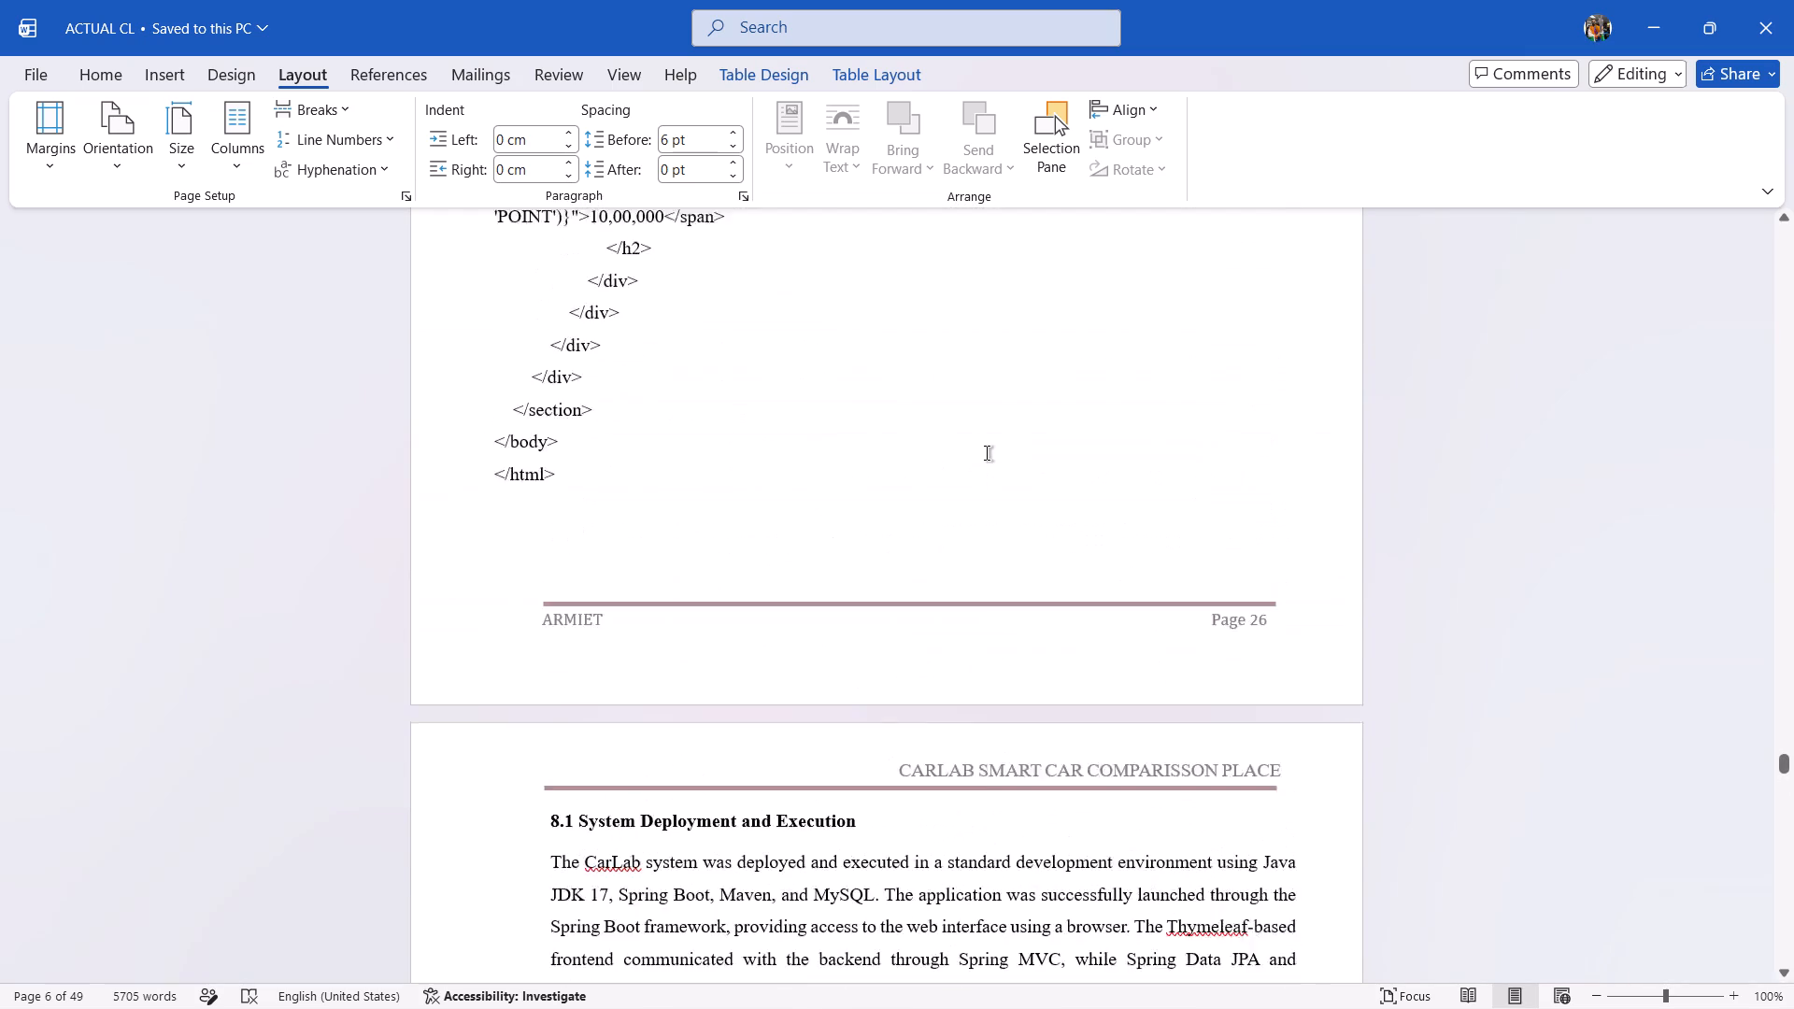
{"action": "scroll", "coordinate": [987, 453], "scroll_direction": "up", "scroll_amount": 5}
{"action": "scroll", "coordinate": [987, 453], "scroll_direction": "down", "scroll_amount": 20}
{"action": "scroll", "coordinate": [987, 453], "scroll_direction": "down", "scroll_amount": 20}
{"action": "scroll", "coordinate": [987, 453], "scroll_direction": "down", "scroll_amount": 20}
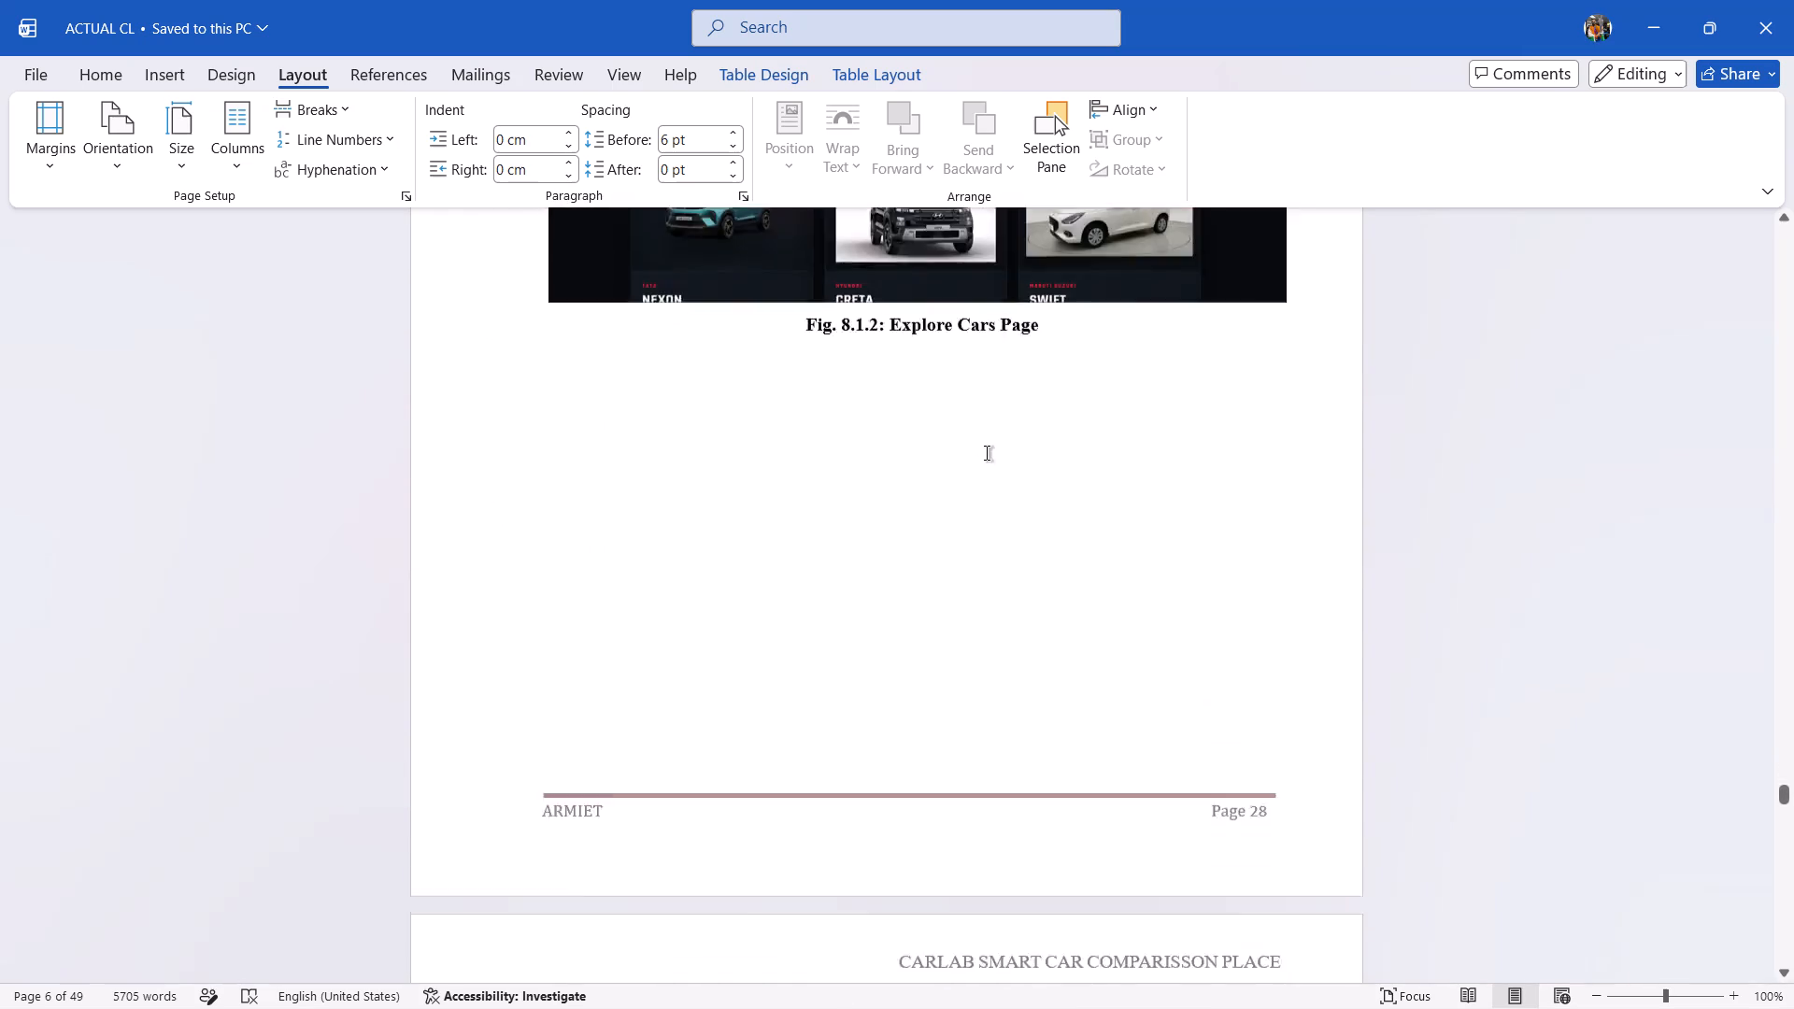
{"action": "scroll", "coordinate": [987, 453], "scroll_direction": "down", "scroll_amount": 18}
{"action": "scroll", "coordinate": [987, 453], "scroll_direction": "up", "scroll_amount": 1}
{"action": "scroll", "coordinate": [987, 453], "scroll_direction": "down", "scroll_amount": 10}
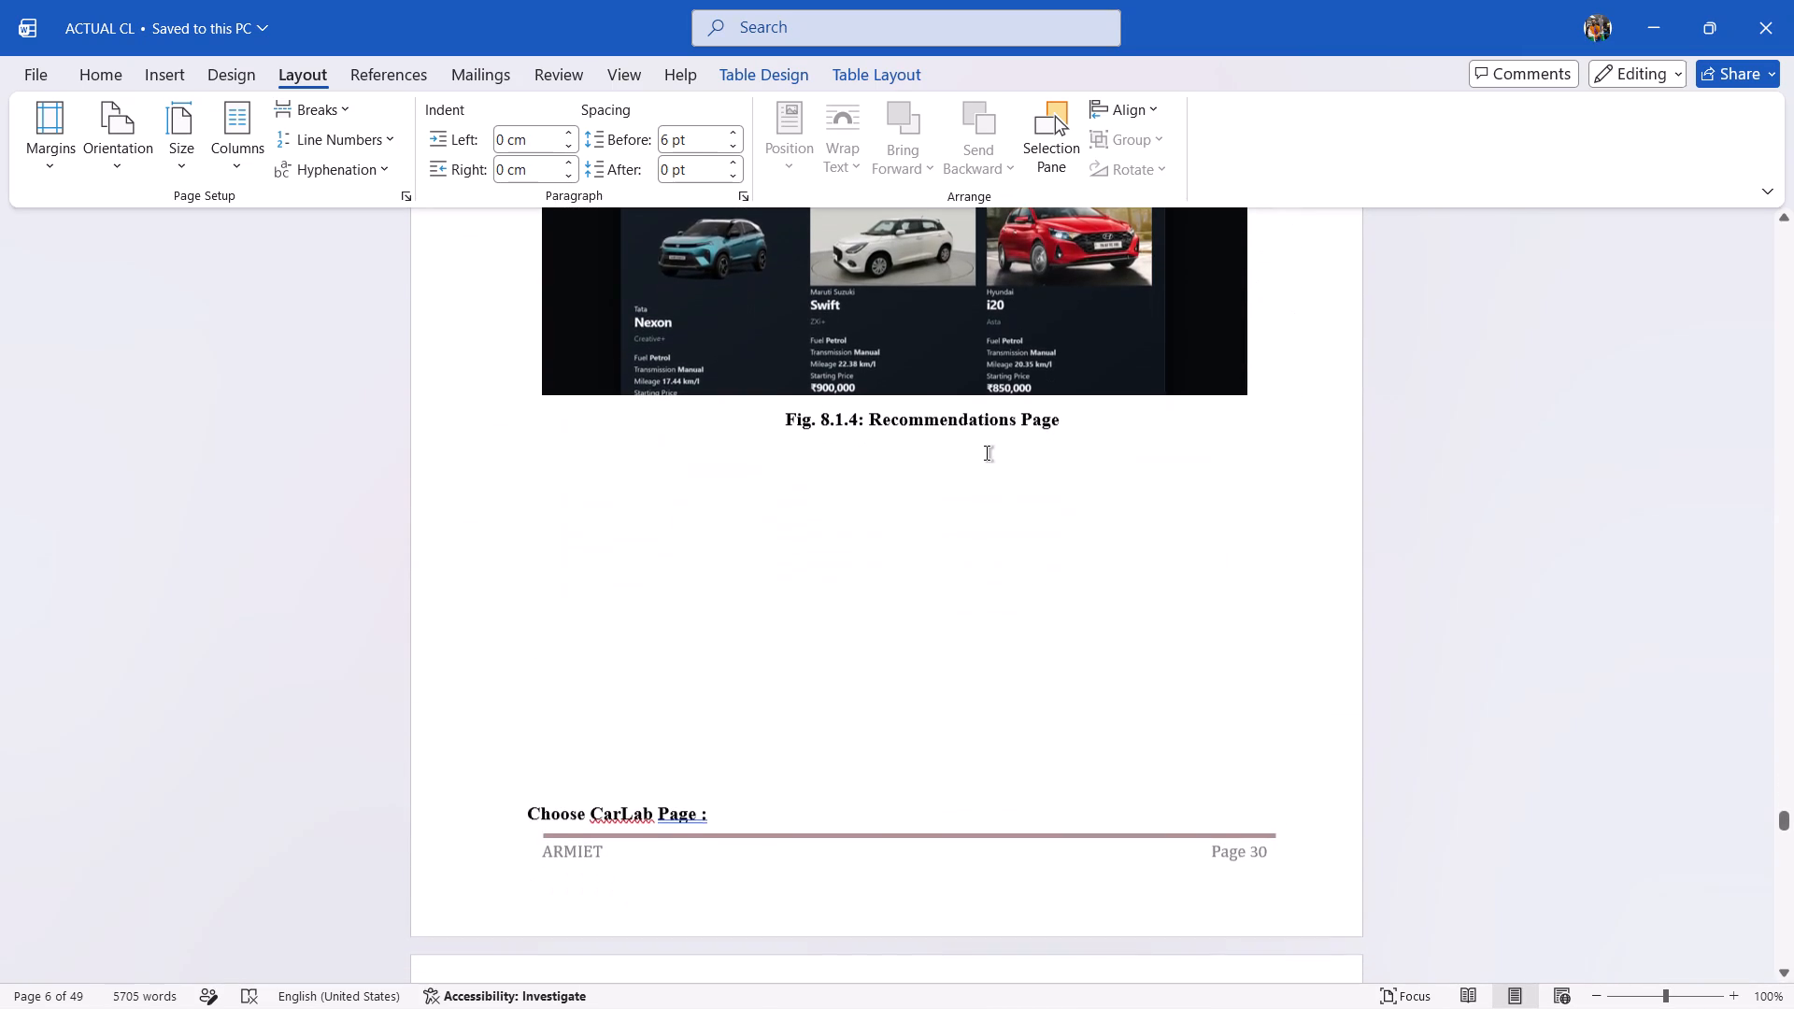
Move the "Choose CarLab Page :" heading to the next page by adding an empty line above it.
{"action": "scroll", "coordinate": [987, 453], "scroll_direction": "down", "scroll_amount": 3}
{"action": "scroll", "coordinate": [987, 453], "scroll_direction": "up", "scroll_amount": 5}
{"action": "scroll", "coordinate": [987, 453], "scroll_direction": "down", "scroll_amount": 1}
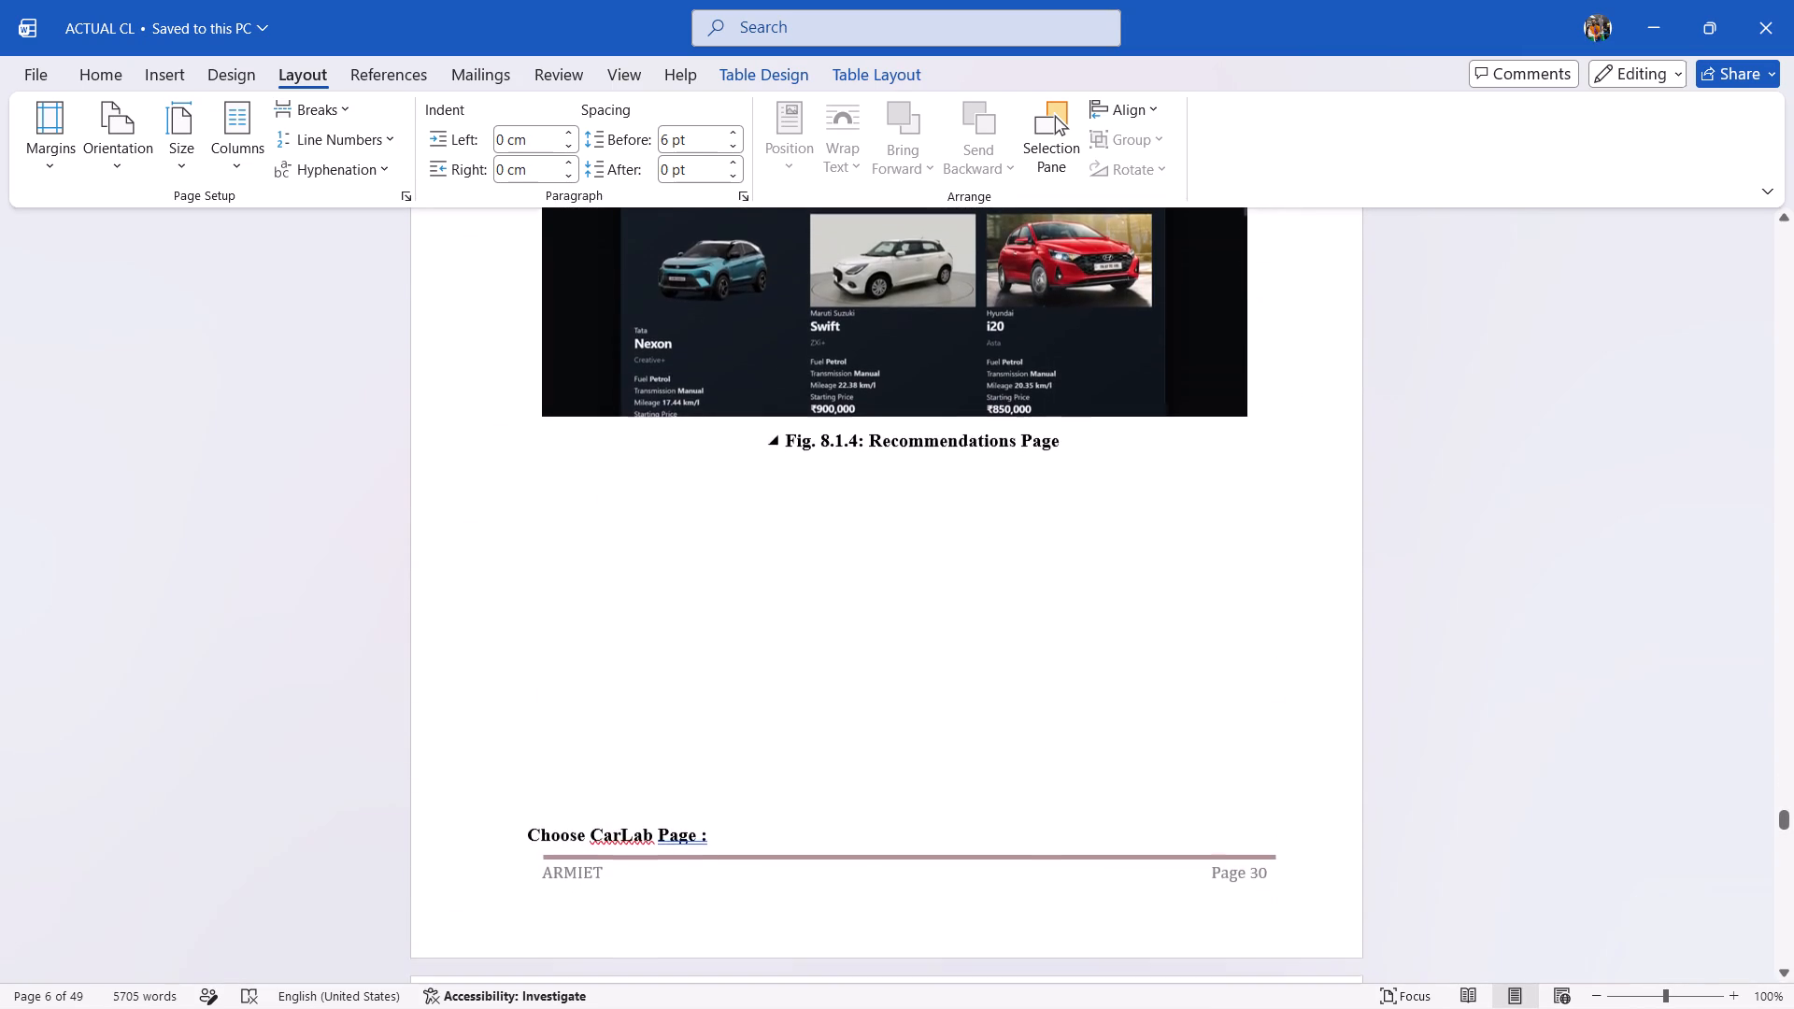
{"action": "scroll", "coordinate": [713, 818], "scroll_direction": "down", "scroll_amount": 6}
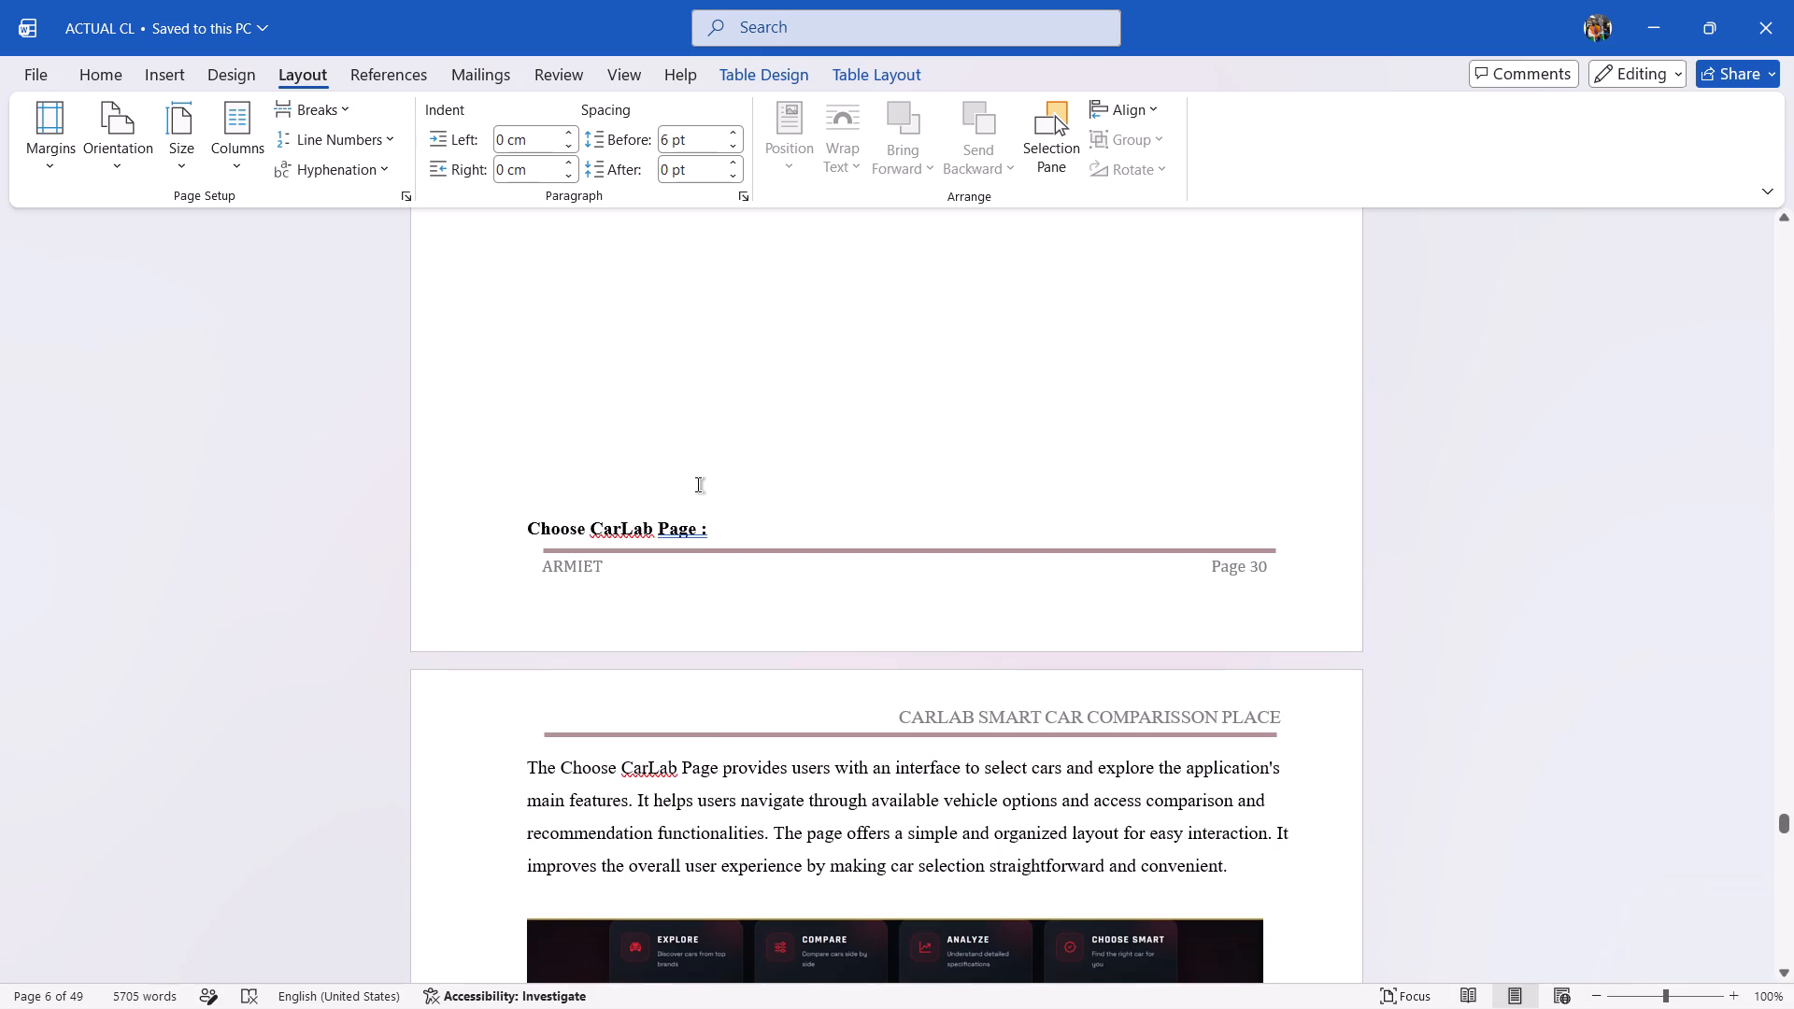
{"action": "left_click", "coordinate": [698, 485]}
{"action": "key", "text": "Return"}
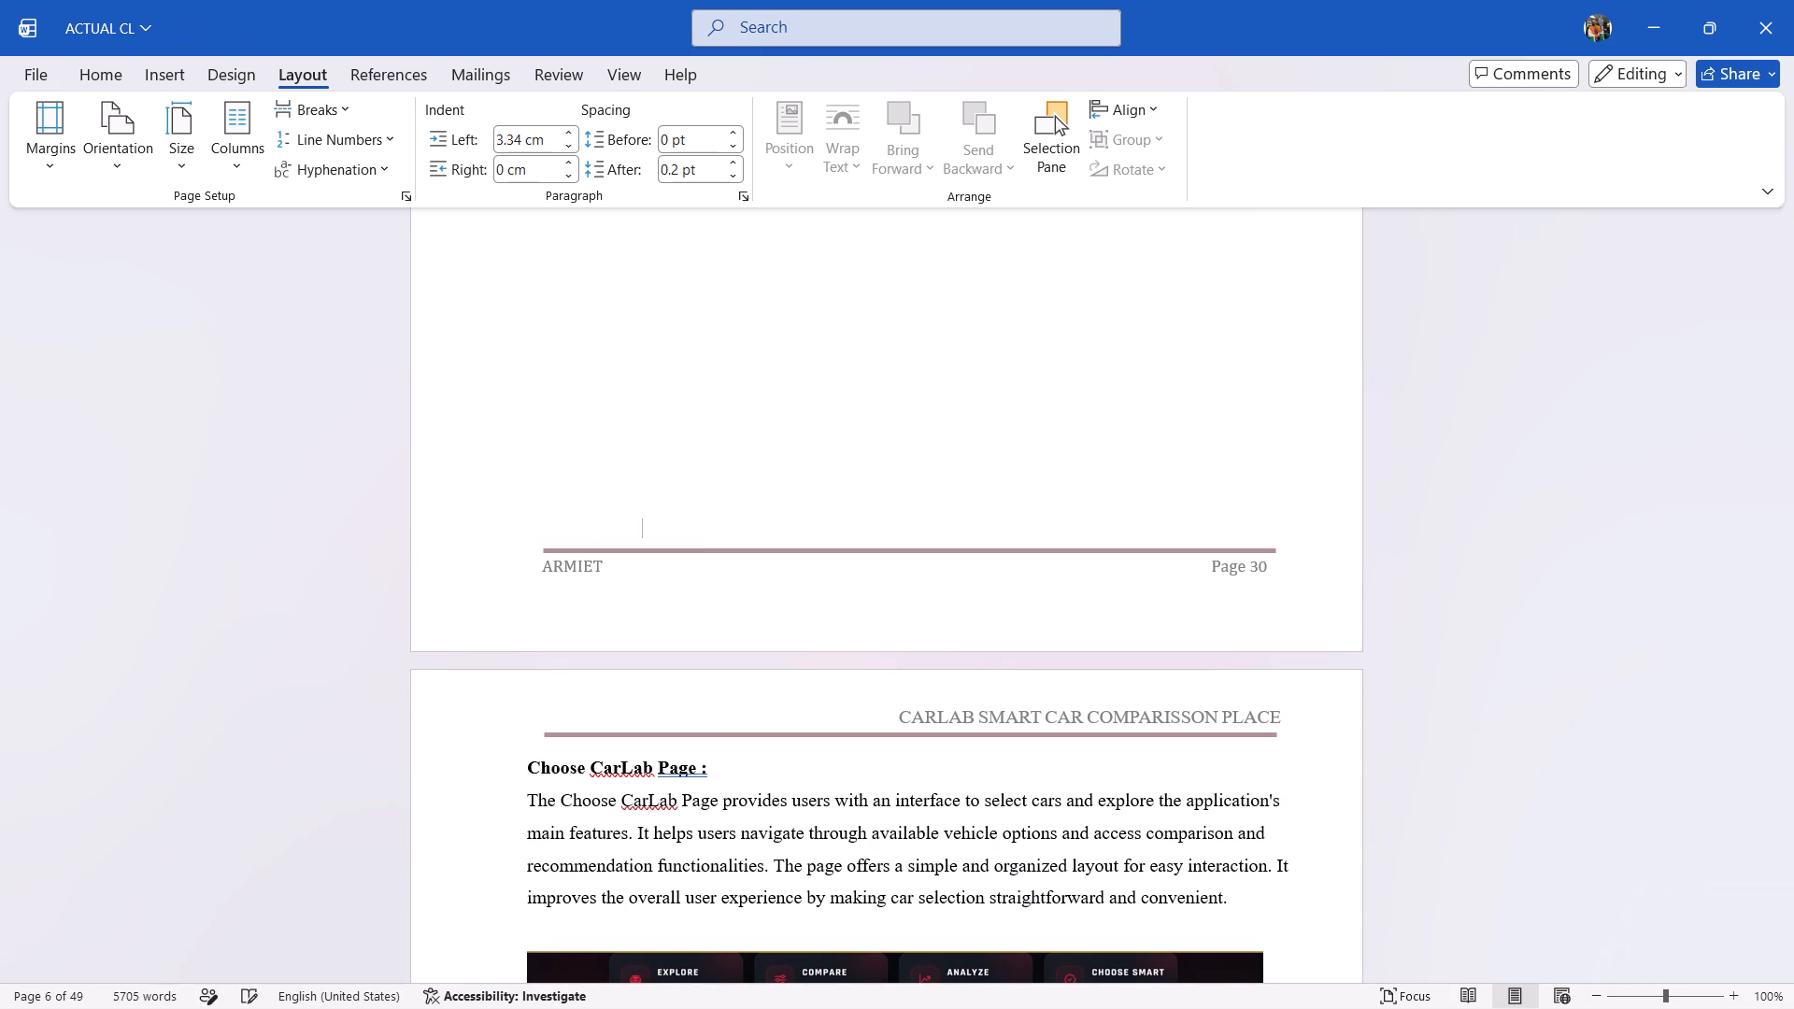
Review the rest of Chapter 08, from the Choose CarLab Page section through section 8.3 and Performance Metrics.
{"action": "scroll", "coordinate": [698, 485], "scroll_direction": "down", "scroll_amount": 10}
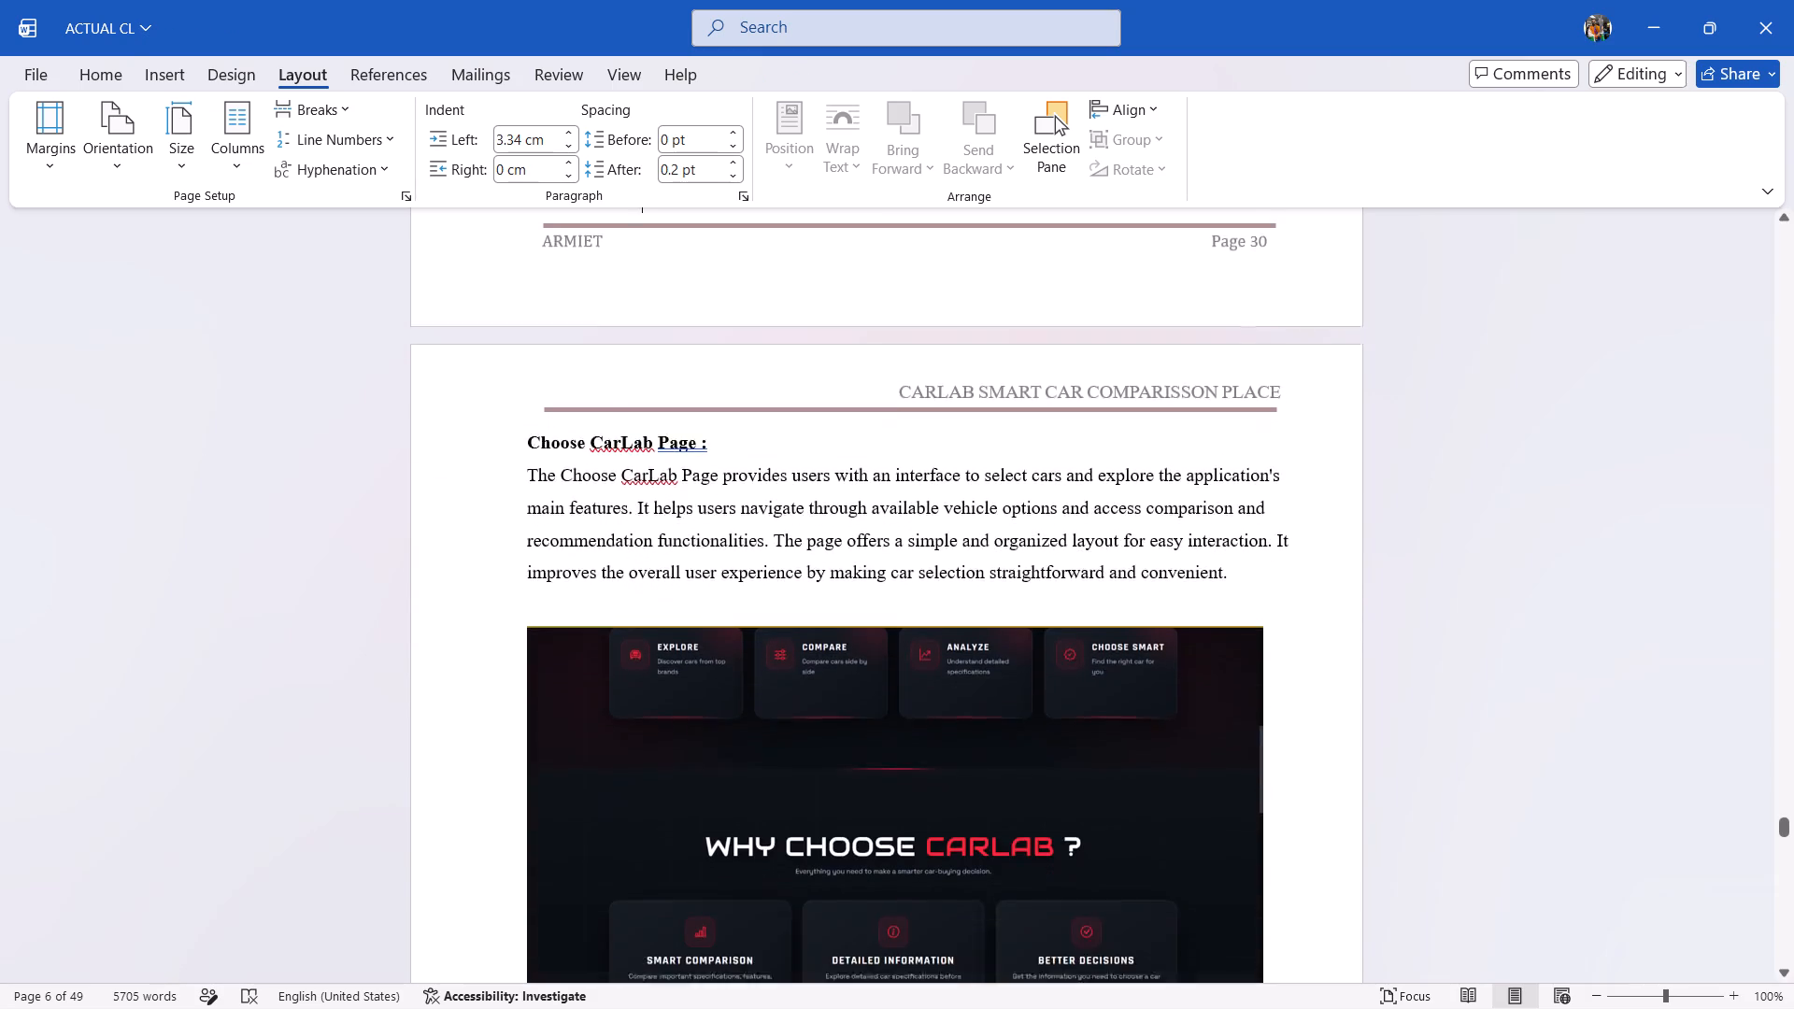
{"action": "scroll", "coordinate": [698, 485], "scroll_direction": "down", "scroll_amount": 6}
{"action": "scroll", "coordinate": [698, 485], "scroll_direction": "up", "scroll_amount": 1}
{"action": "scroll", "coordinate": [698, 485], "scroll_direction": "down", "scroll_amount": 3}
{"action": "scroll", "coordinate": [698, 485], "scroll_direction": "down", "scroll_amount": 18}
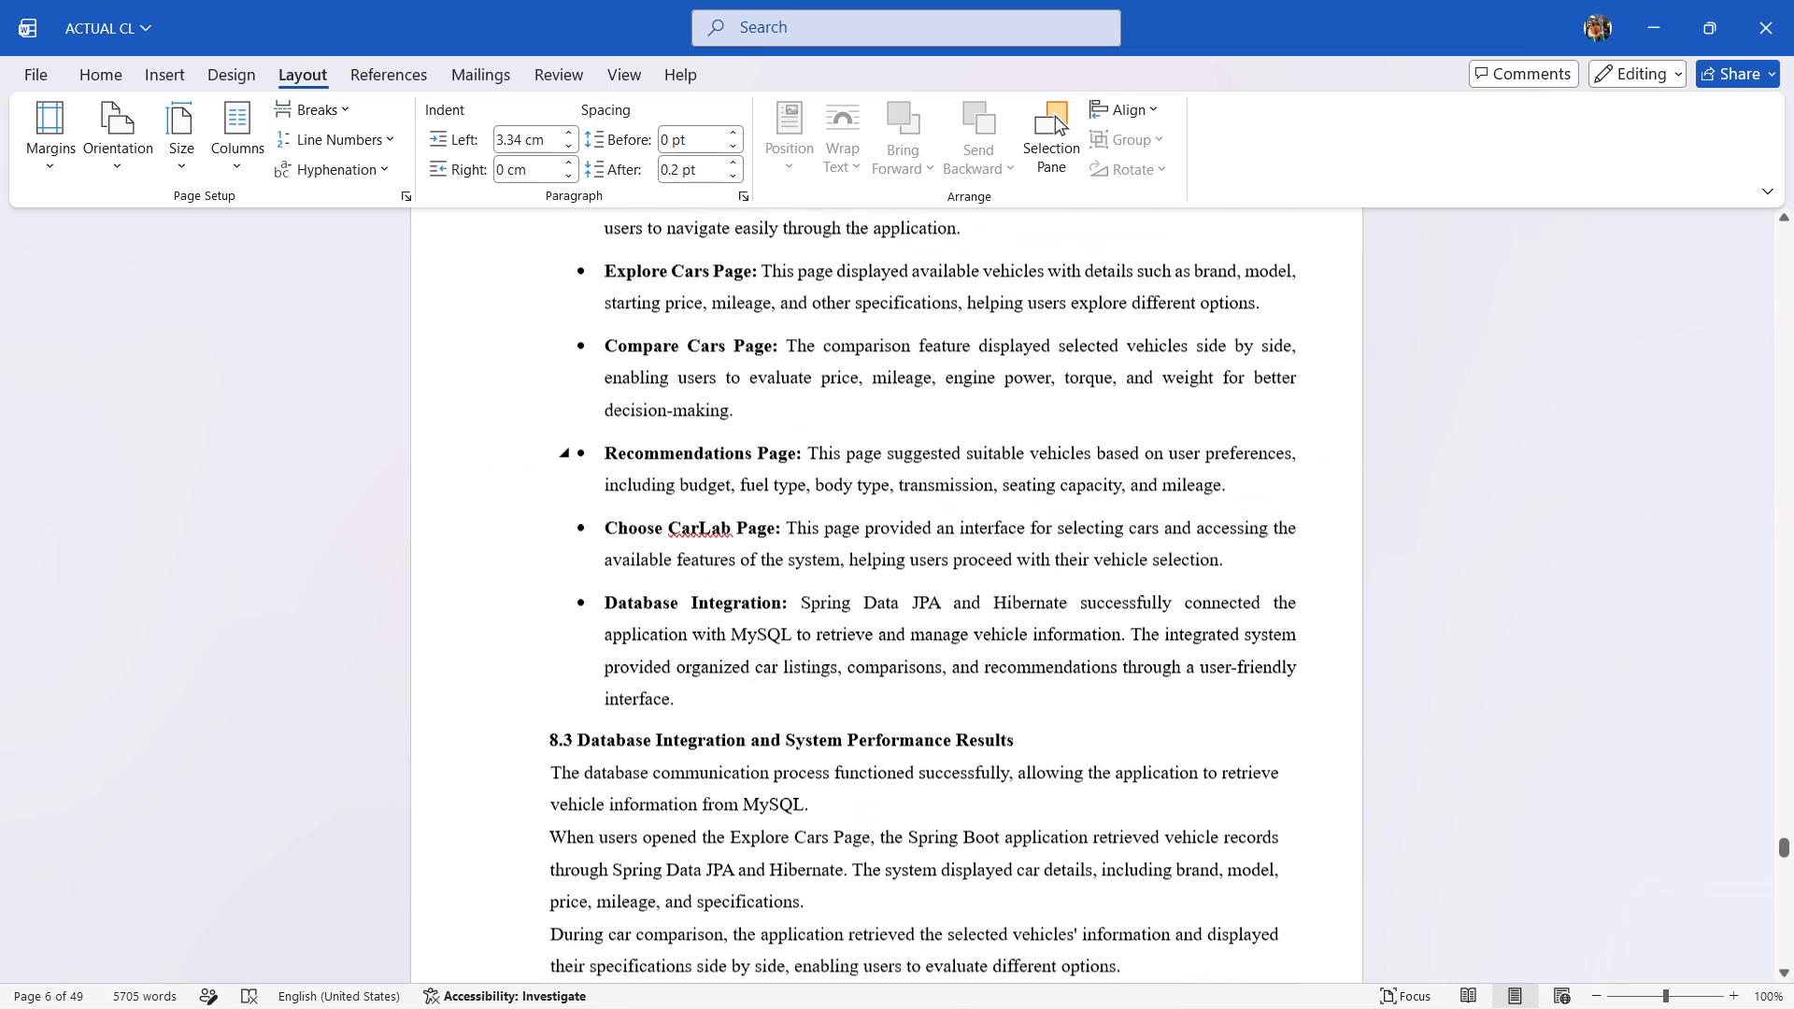
{"action": "scroll", "coordinate": [698, 485], "scroll_direction": "down", "scroll_amount": 3}
{"action": "scroll", "coordinate": [698, 485], "scroll_direction": "up", "scroll_amount": 1}
{"action": "scroll", "coordinate": [698, 485], "scroll_direction": "down", "scroll_amount": 1}
{"action": "scroll", "coordinate": [698, 485], "scroll_direction": "up", "scroll_amount": 1}
{"action": "scroll", "coordinate": [698, 485], "scroll_direction": "down", "scroll_amount": 6}
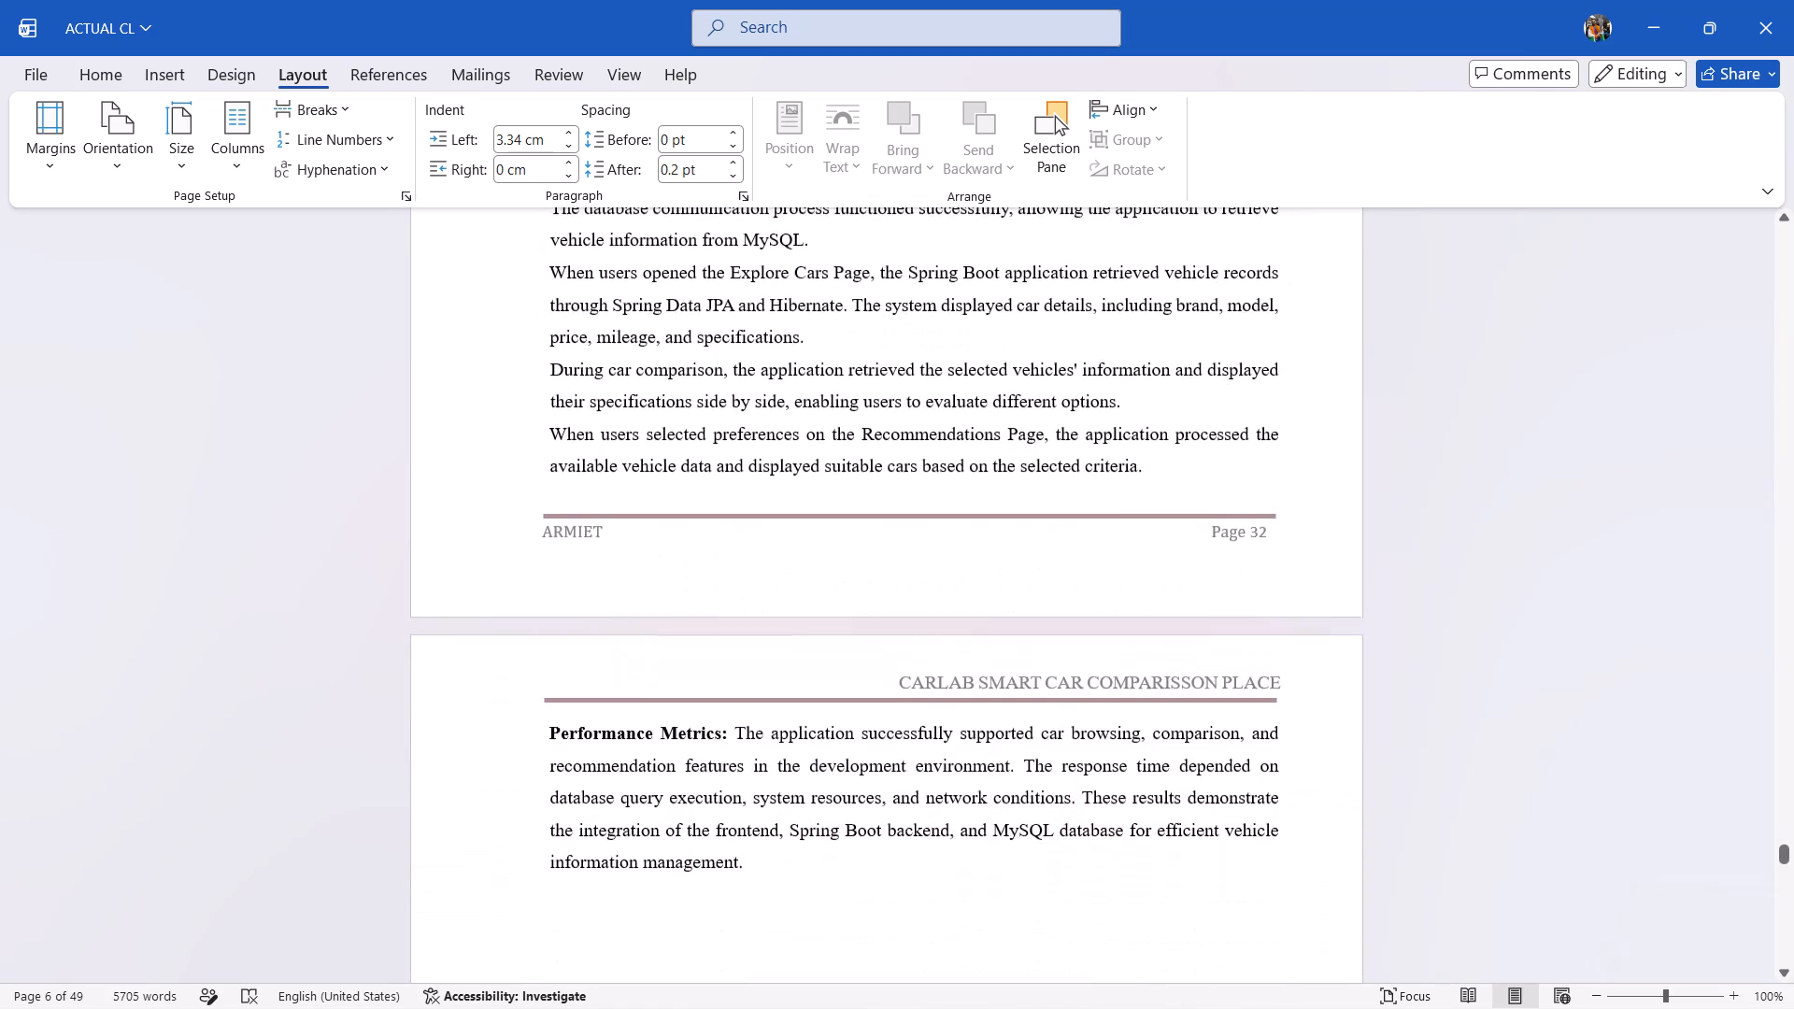
{"action": "scroll", "coordinate": [698, 485], "scroll_direction": "down", "scroll_amount": 14}
{"action": "scroll", "coordinate": [698, 485], "scroll_direction": "down", "scroll_amount": 8}
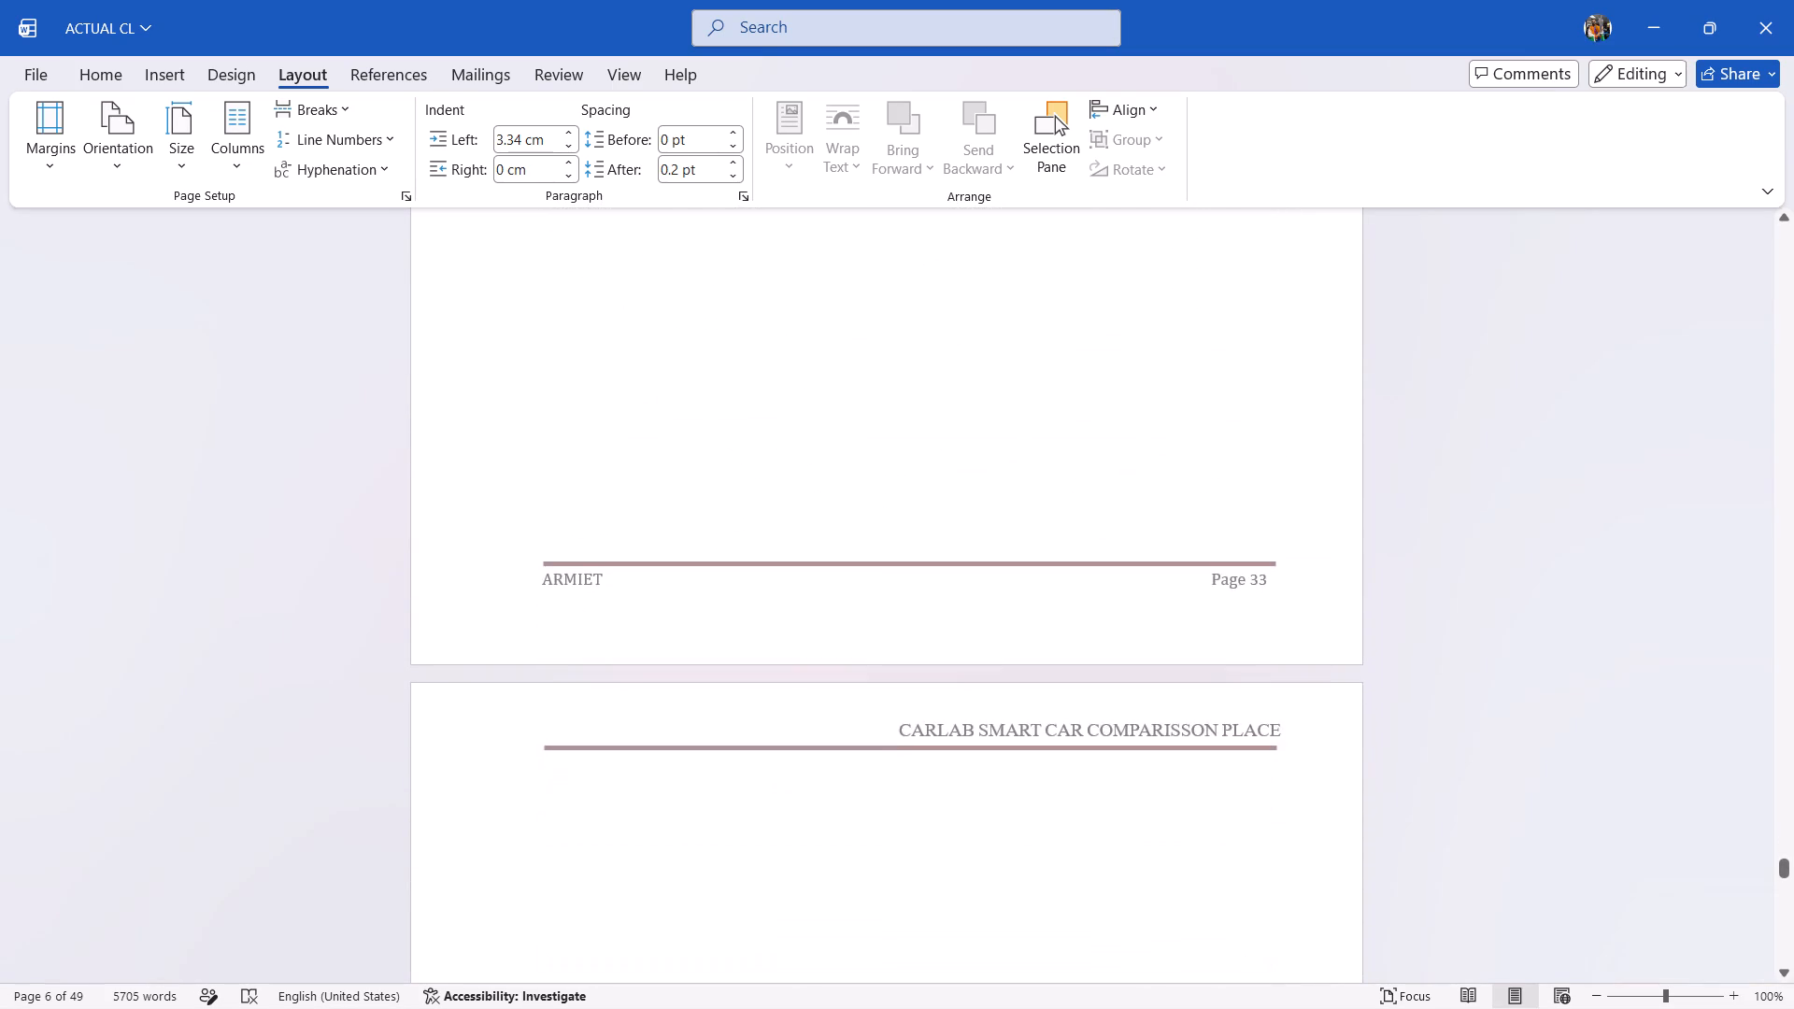
Review the Chapter 9 Conclusion title page and its body text for heading placement and alignment.
{"action": "scroll", "coordinate": [698, 485], "scroll_direction": "down", "scroll_amount": 17}
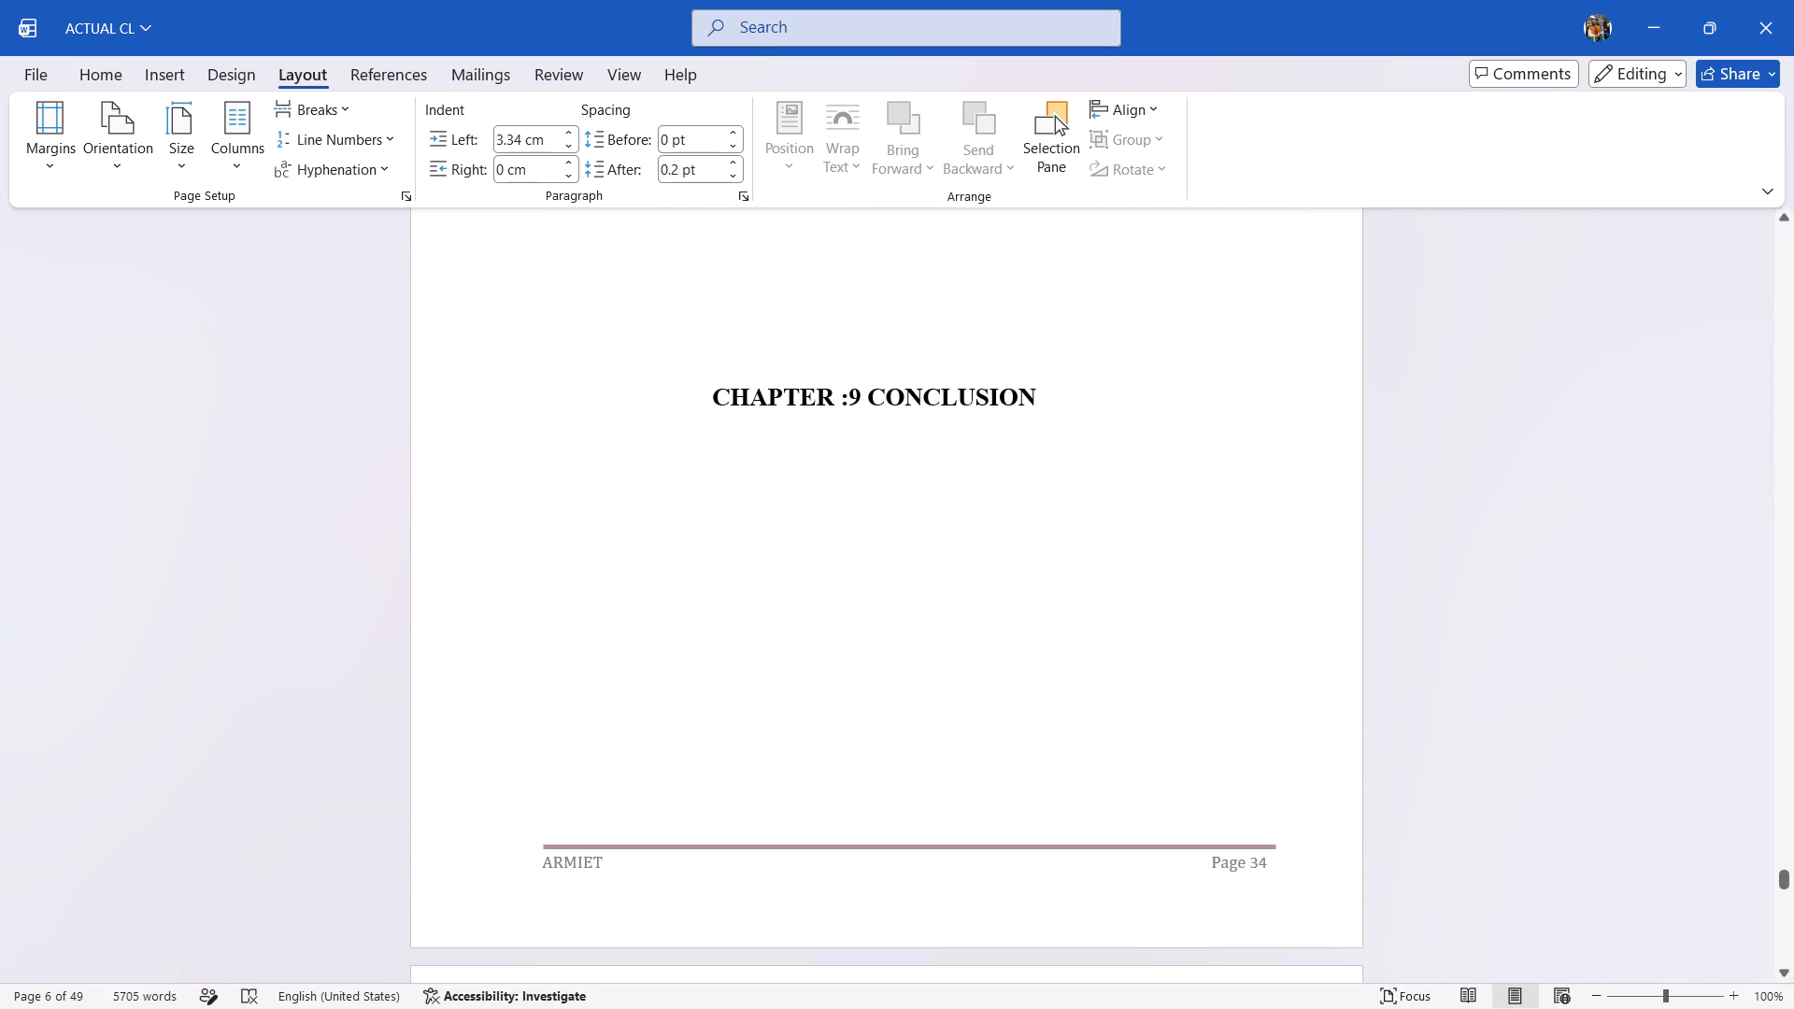
{"action": "scroll", "coordinate": [698, 485], "scroll_direction": "down", "scroll_amount": 6}
{"action": "scroll", "coordinate": [698, 485], "scroll_direction": "up", "scroll_amount": 5}
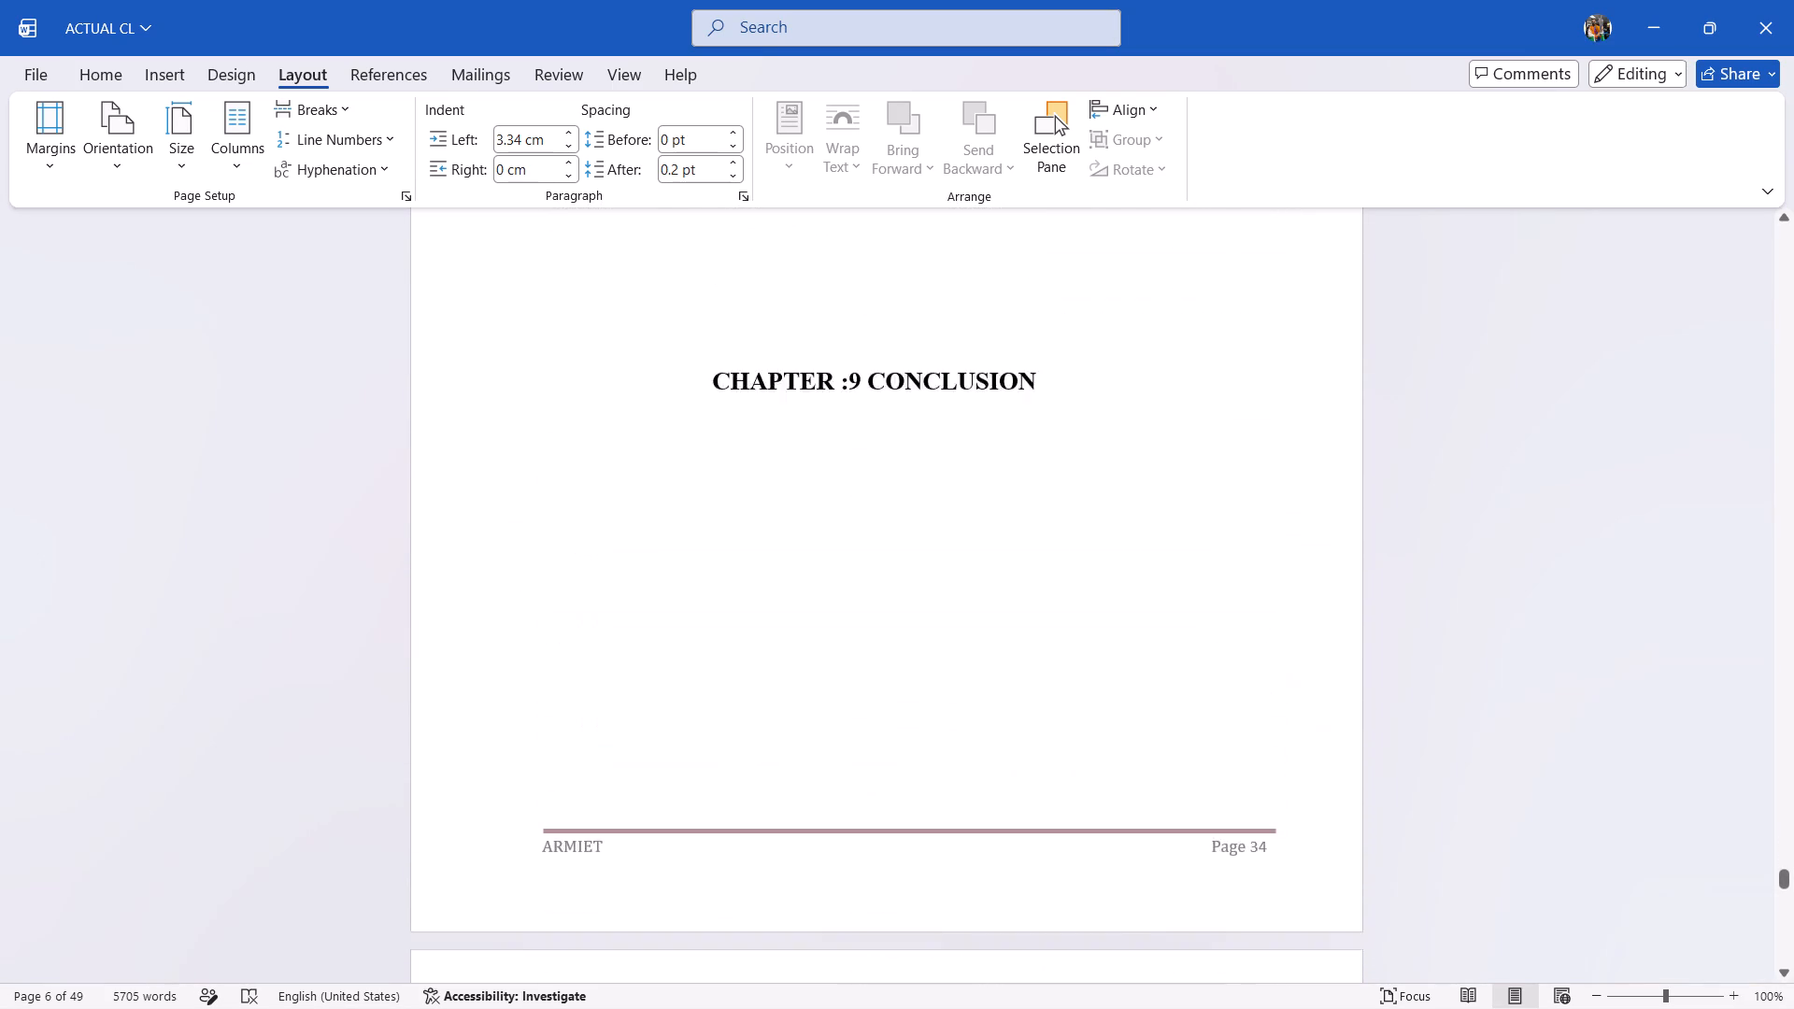
{"action": "scroll", "coordinate": [698, 485], "scroll_direction": "up", "scroll_amount": 2}
{"action": "scroll", "coordinate": [698, 485], "scroll_direction": "down", "scroll_amount": 15}
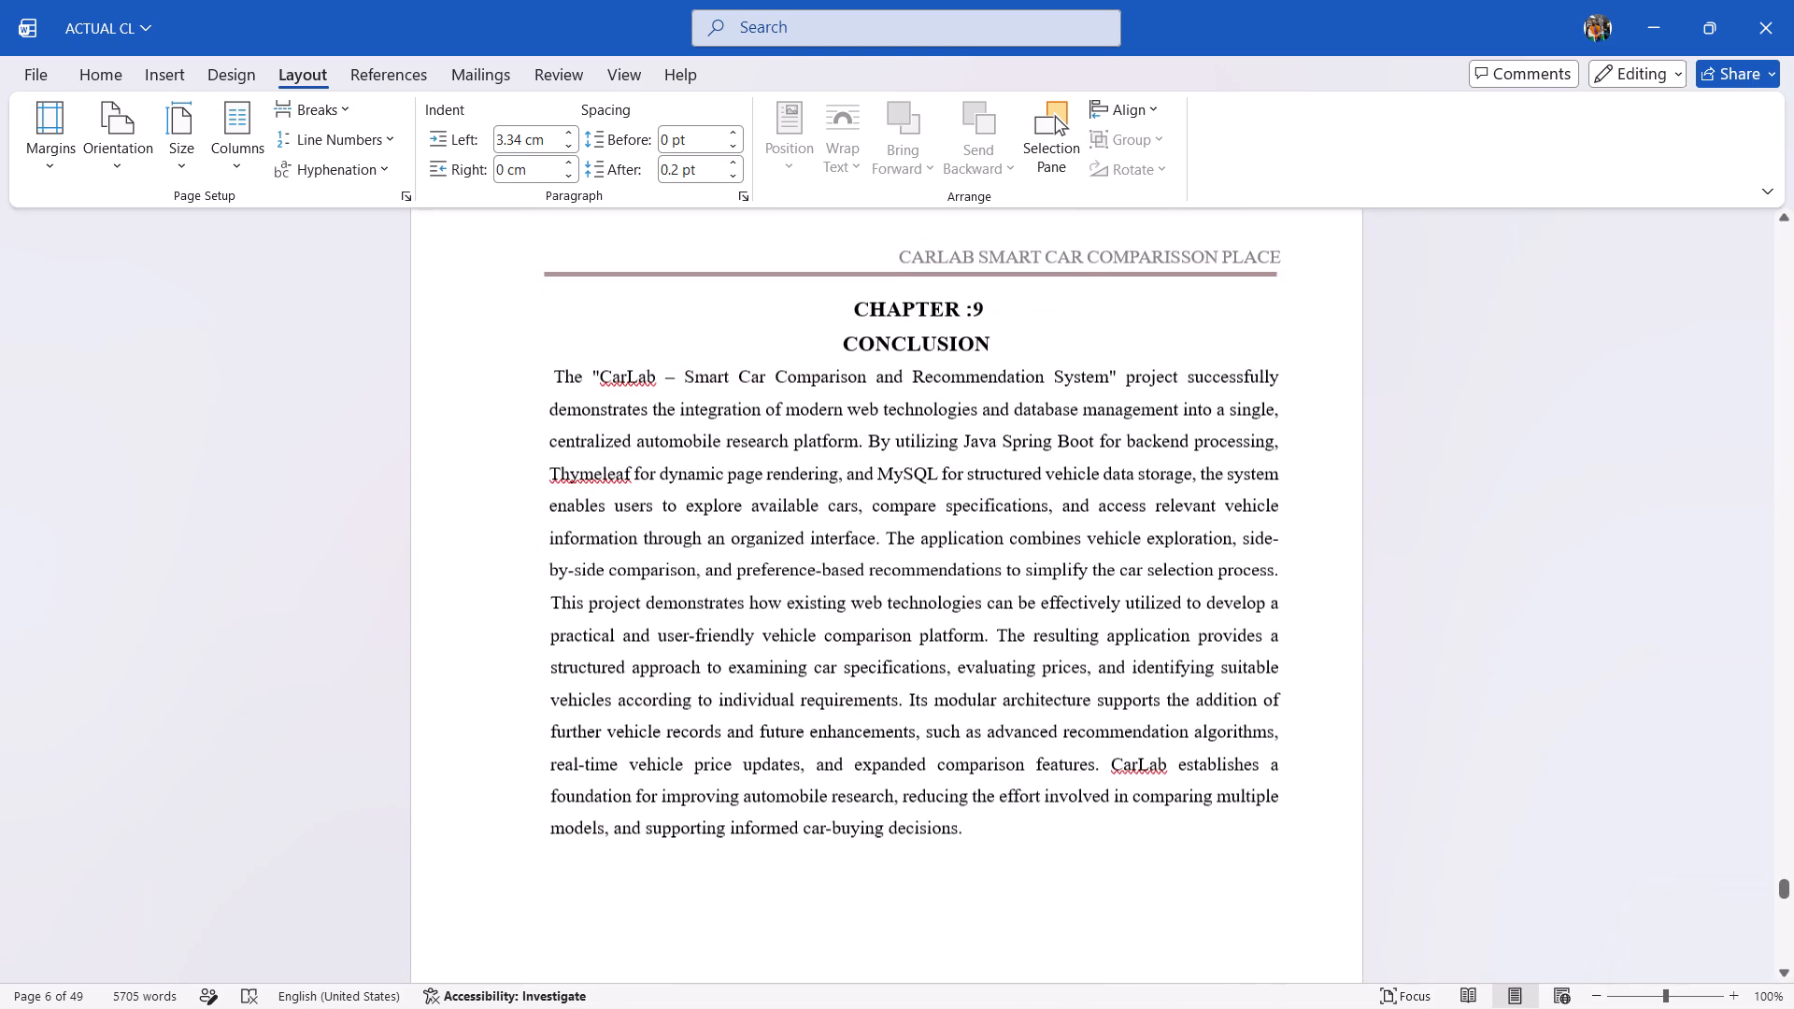
{"action": "scroll", "coordinate": [698, 485], "scroll_direction": "down", "scroll_amount": 14}
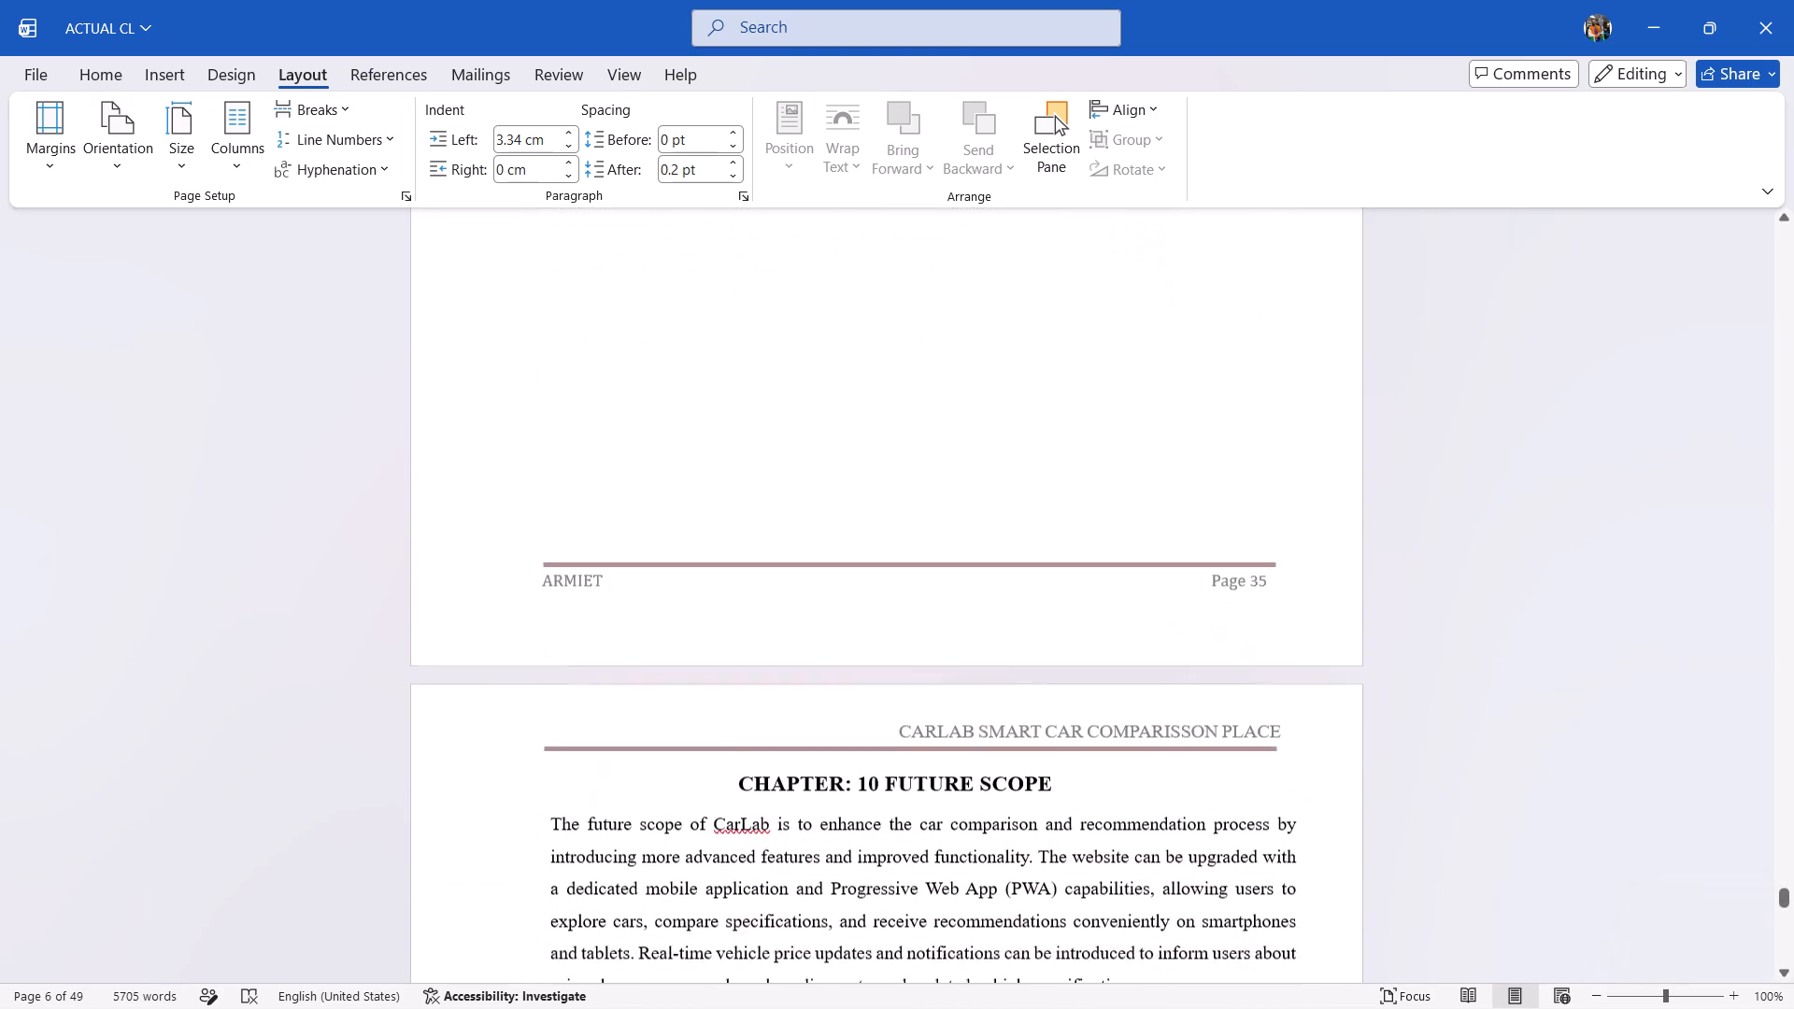
Examine the Chapter 10 Future Scope page's heading and paragraphs, up to the start of the References page.
{"action": "scroll", "coordinate": [698, 485], "scroll_direction": "down", "scroll_amount": 4}
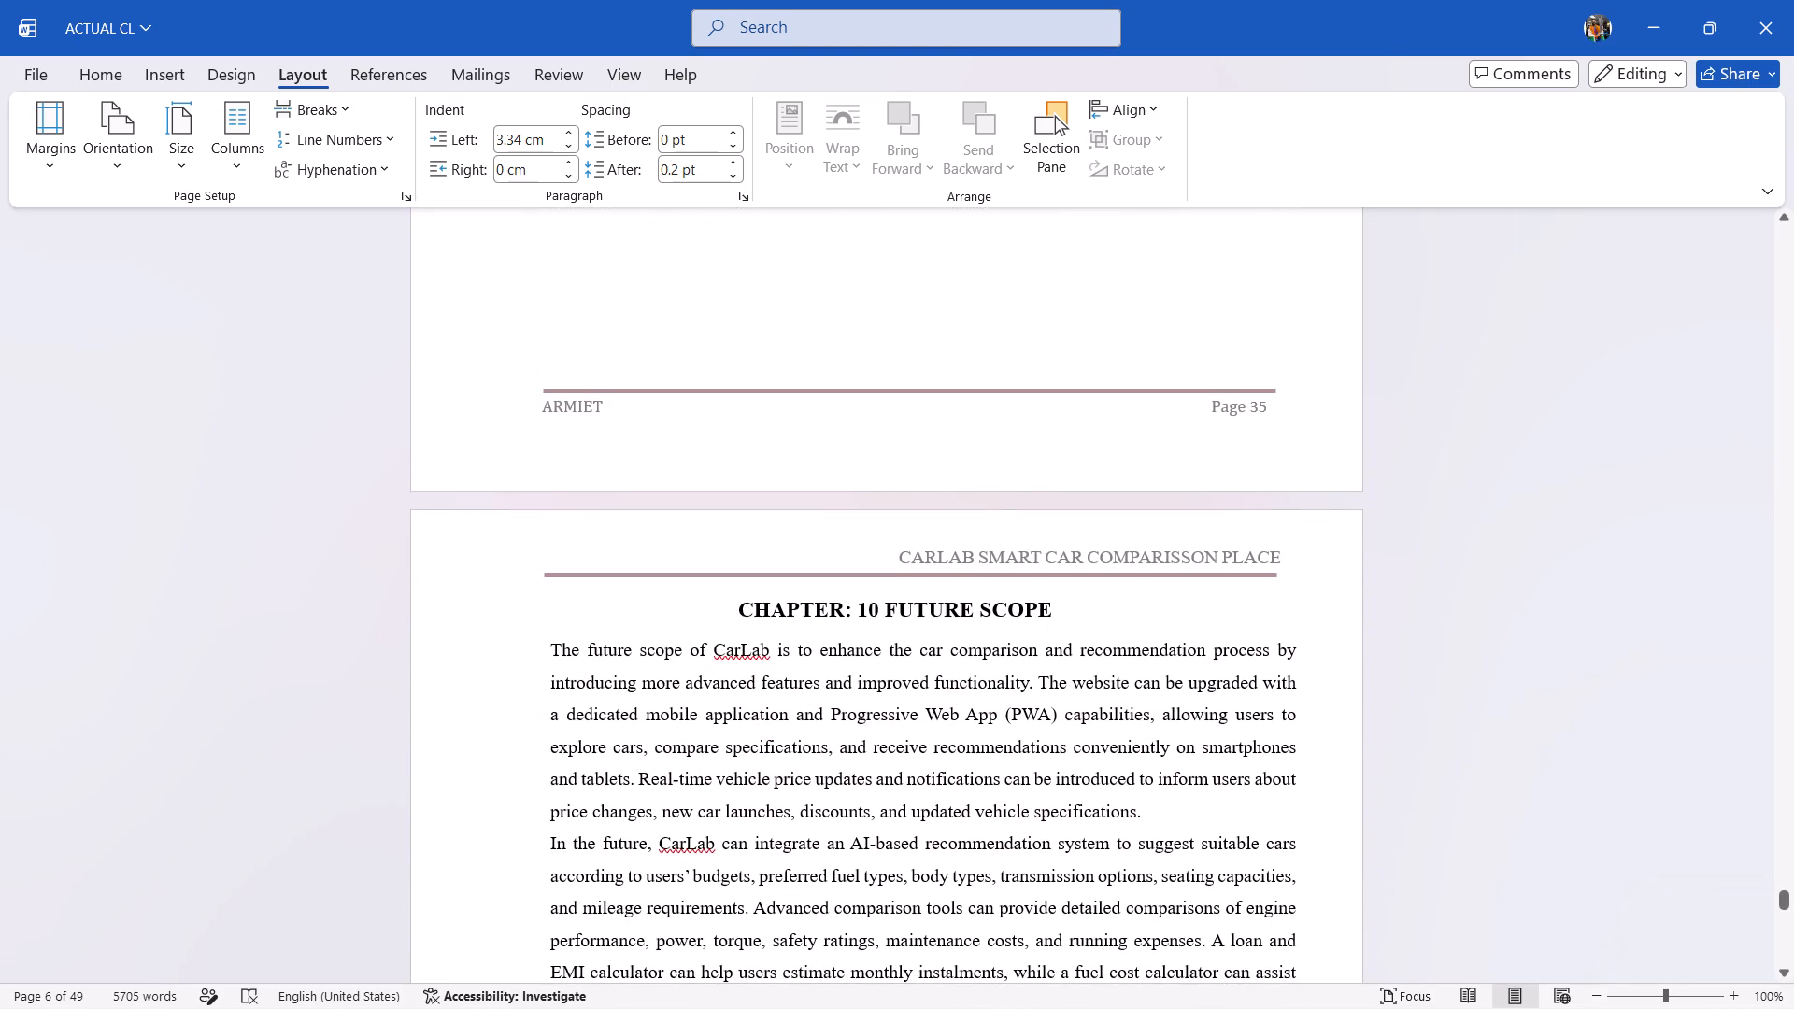
{"action": "scroll", "coordinate": [698, 485], "scroll_direction": "down", "scroll_amount": 1}
{"action": "scroll", "coordinate": [698, 485], "scroll_direction": "up", "scroll_amount": 1}
{"action": "scroll", "coordinate": [698, 485], "scroll_direction": "down", "scroll_amount": 1}
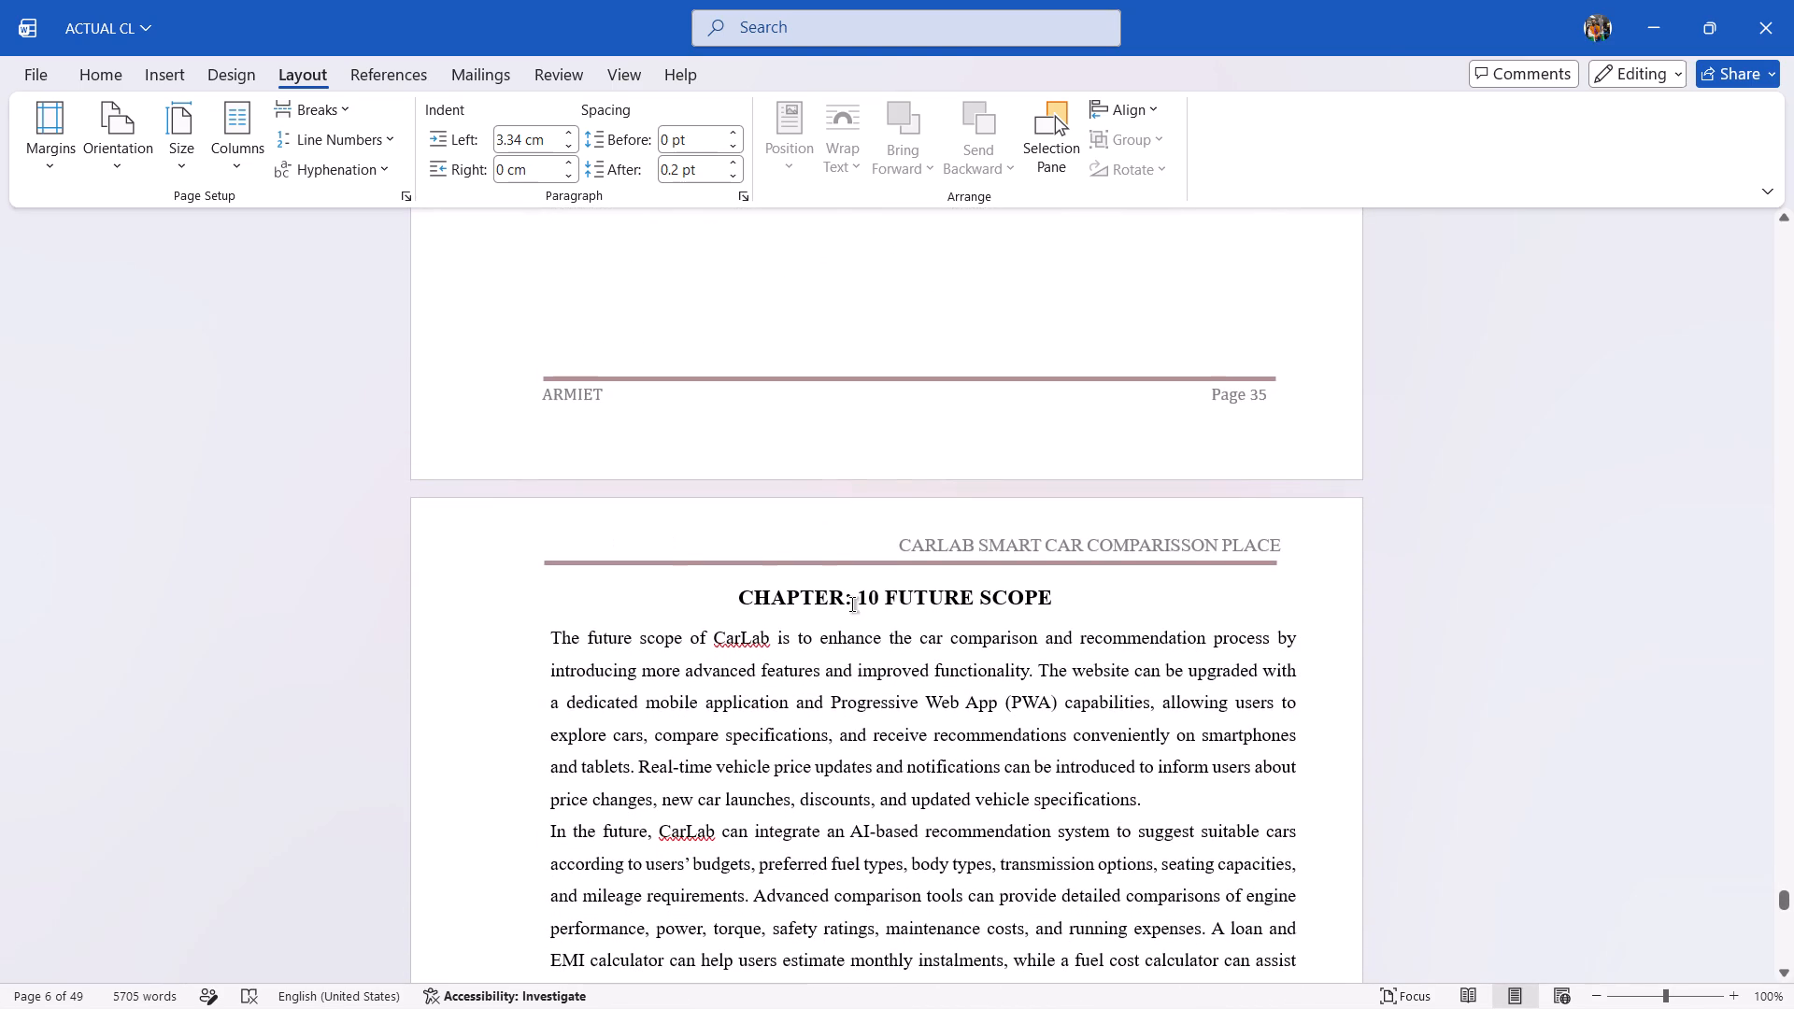
{"action": "scroll", "coordinate": [961, 620], "scroll_direction": "down", "scroll_amount": 2}
{"action": "scroll", "coordinate": [961, 620], "scroll_direction": "up", "scroll_amount": 1}
{"action": "scroll", "coordinate": [961, 620], "scroll_direction": "down", "scroll_amount": 3}
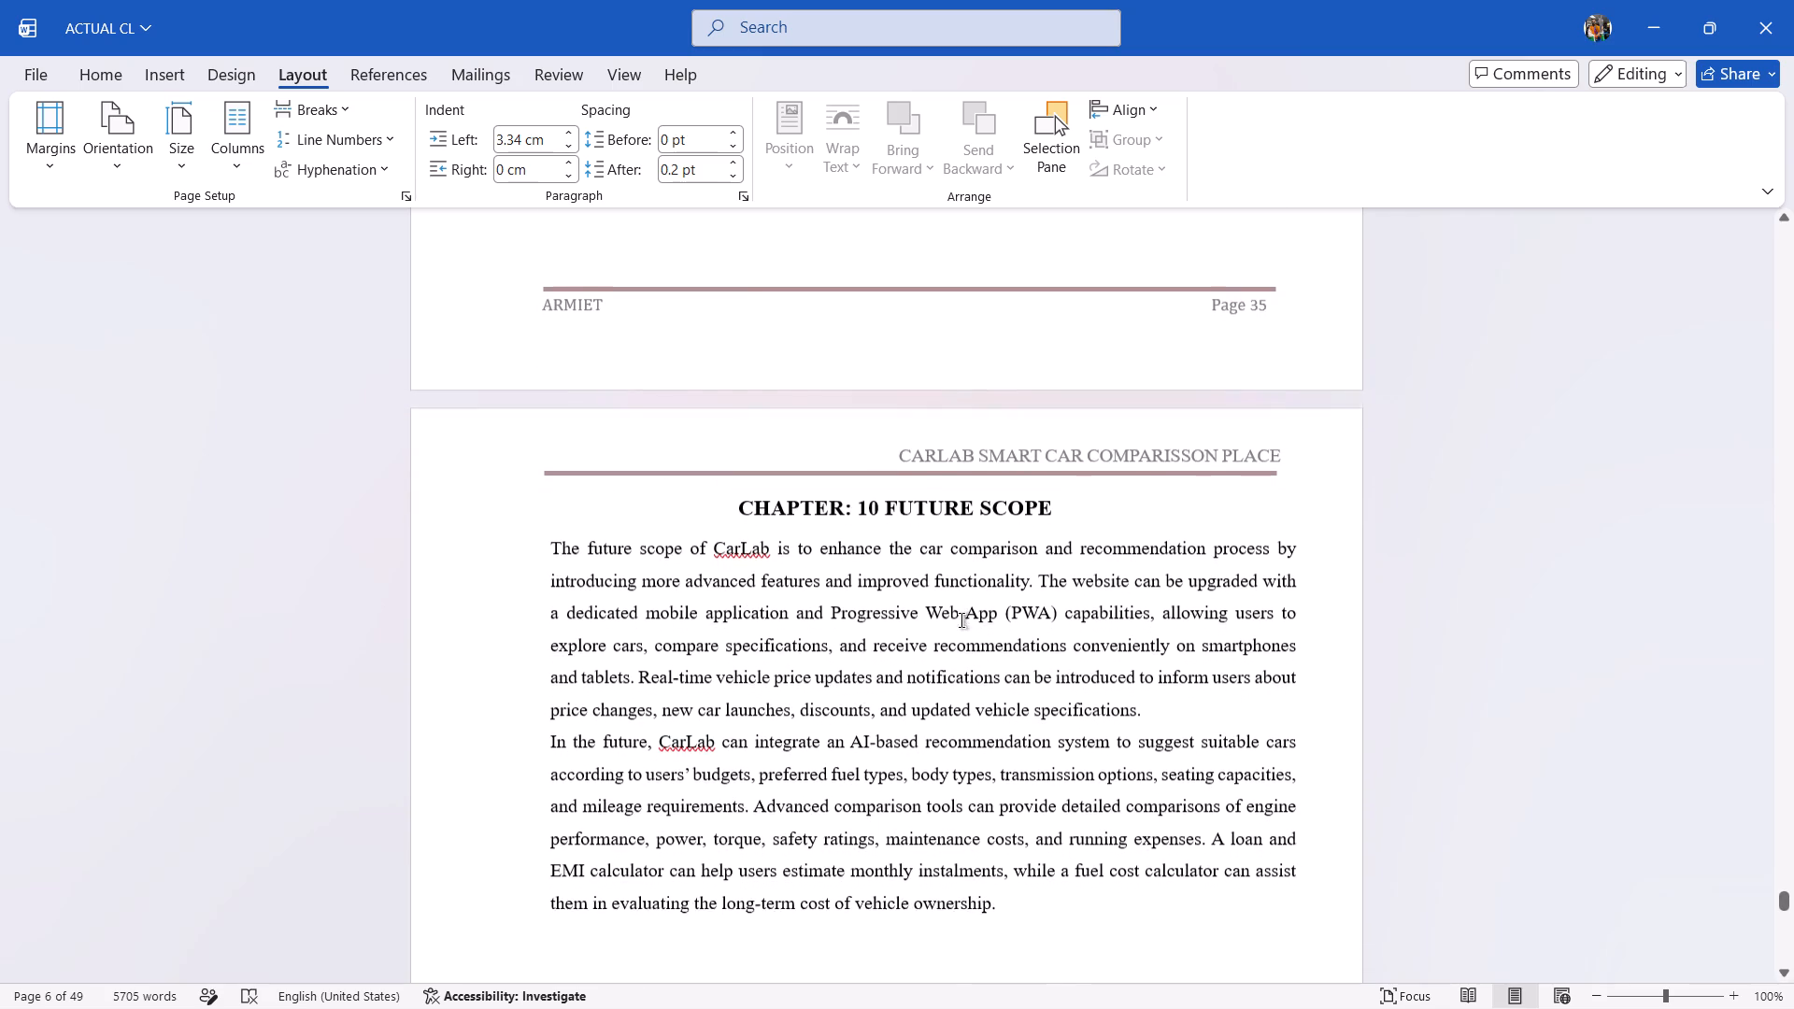
{"action": "scroll", "coordinate": [961, 620], "scroll_direction": "down", "scroll_amount": 15}
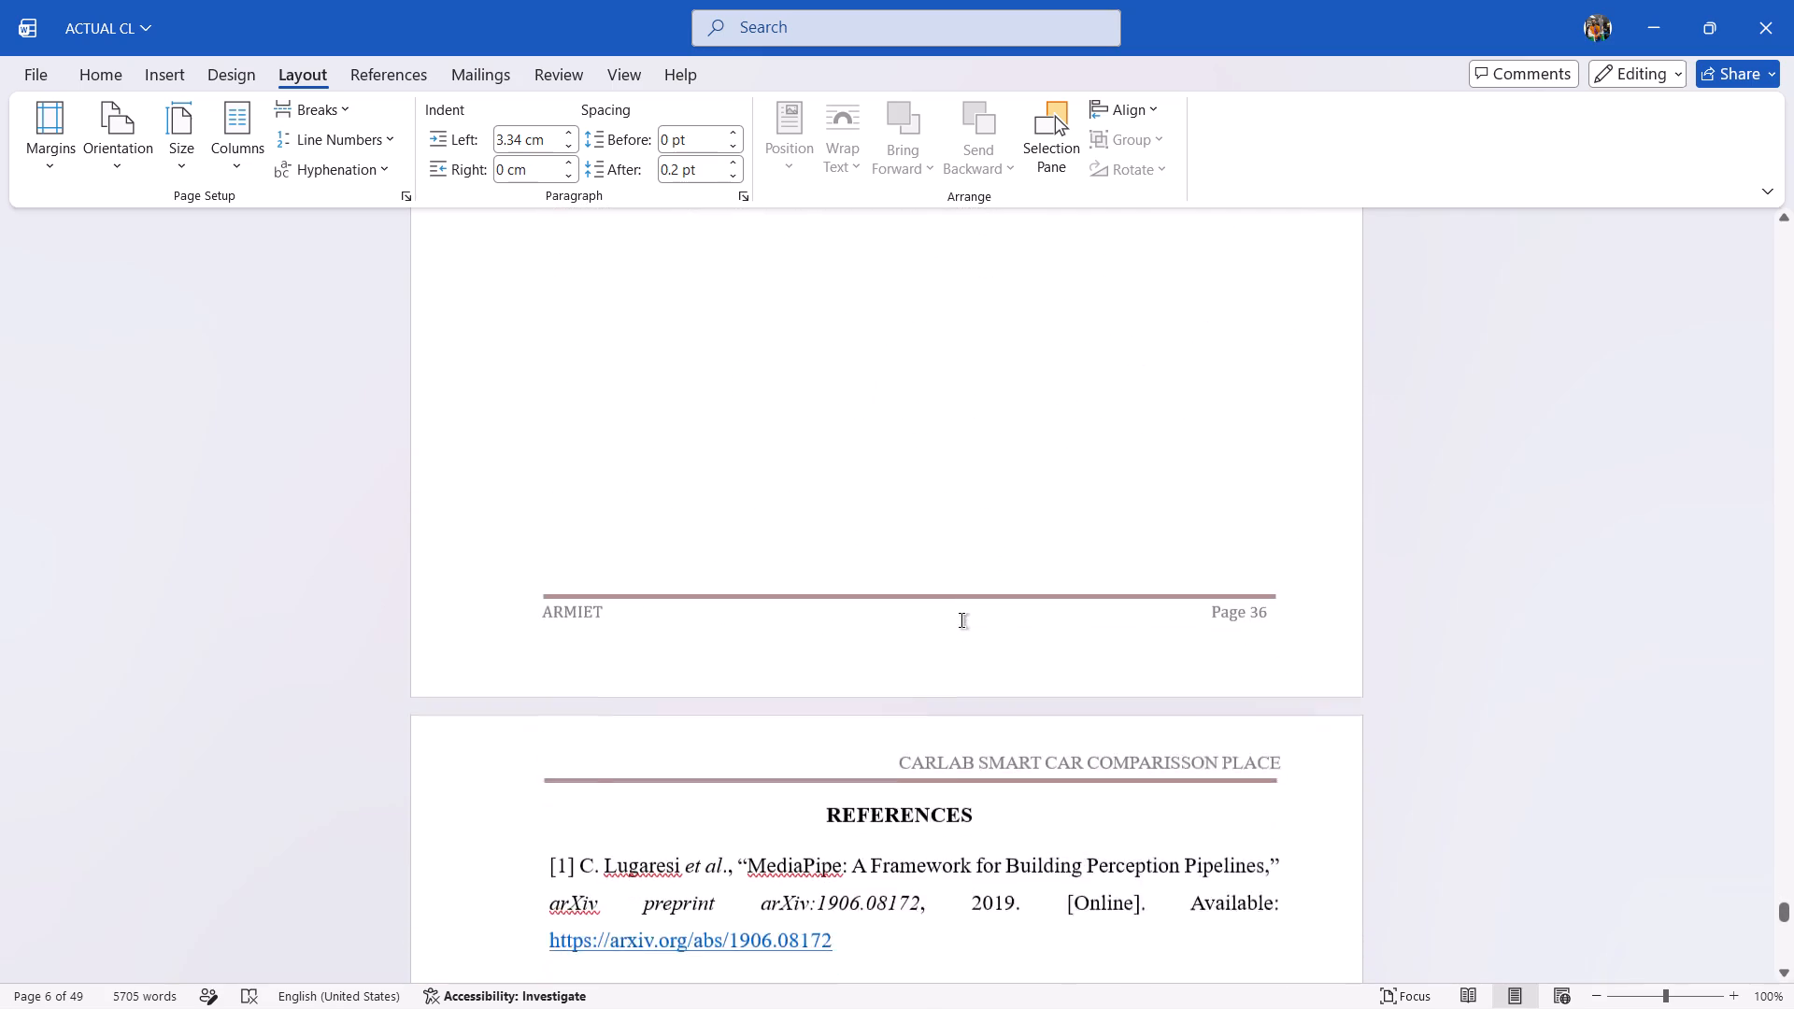
Review the References pages from entry [1] through entry [20], checking their layout and page numbering.
{"action": "scroll", "coordinate": [961, 620], "scroll_direction": "down", "scroll_amount": 5}
{"action": "scroll", "coordinate": [961, 620], "scroll_direction": "up", "scroll_amount": 9}
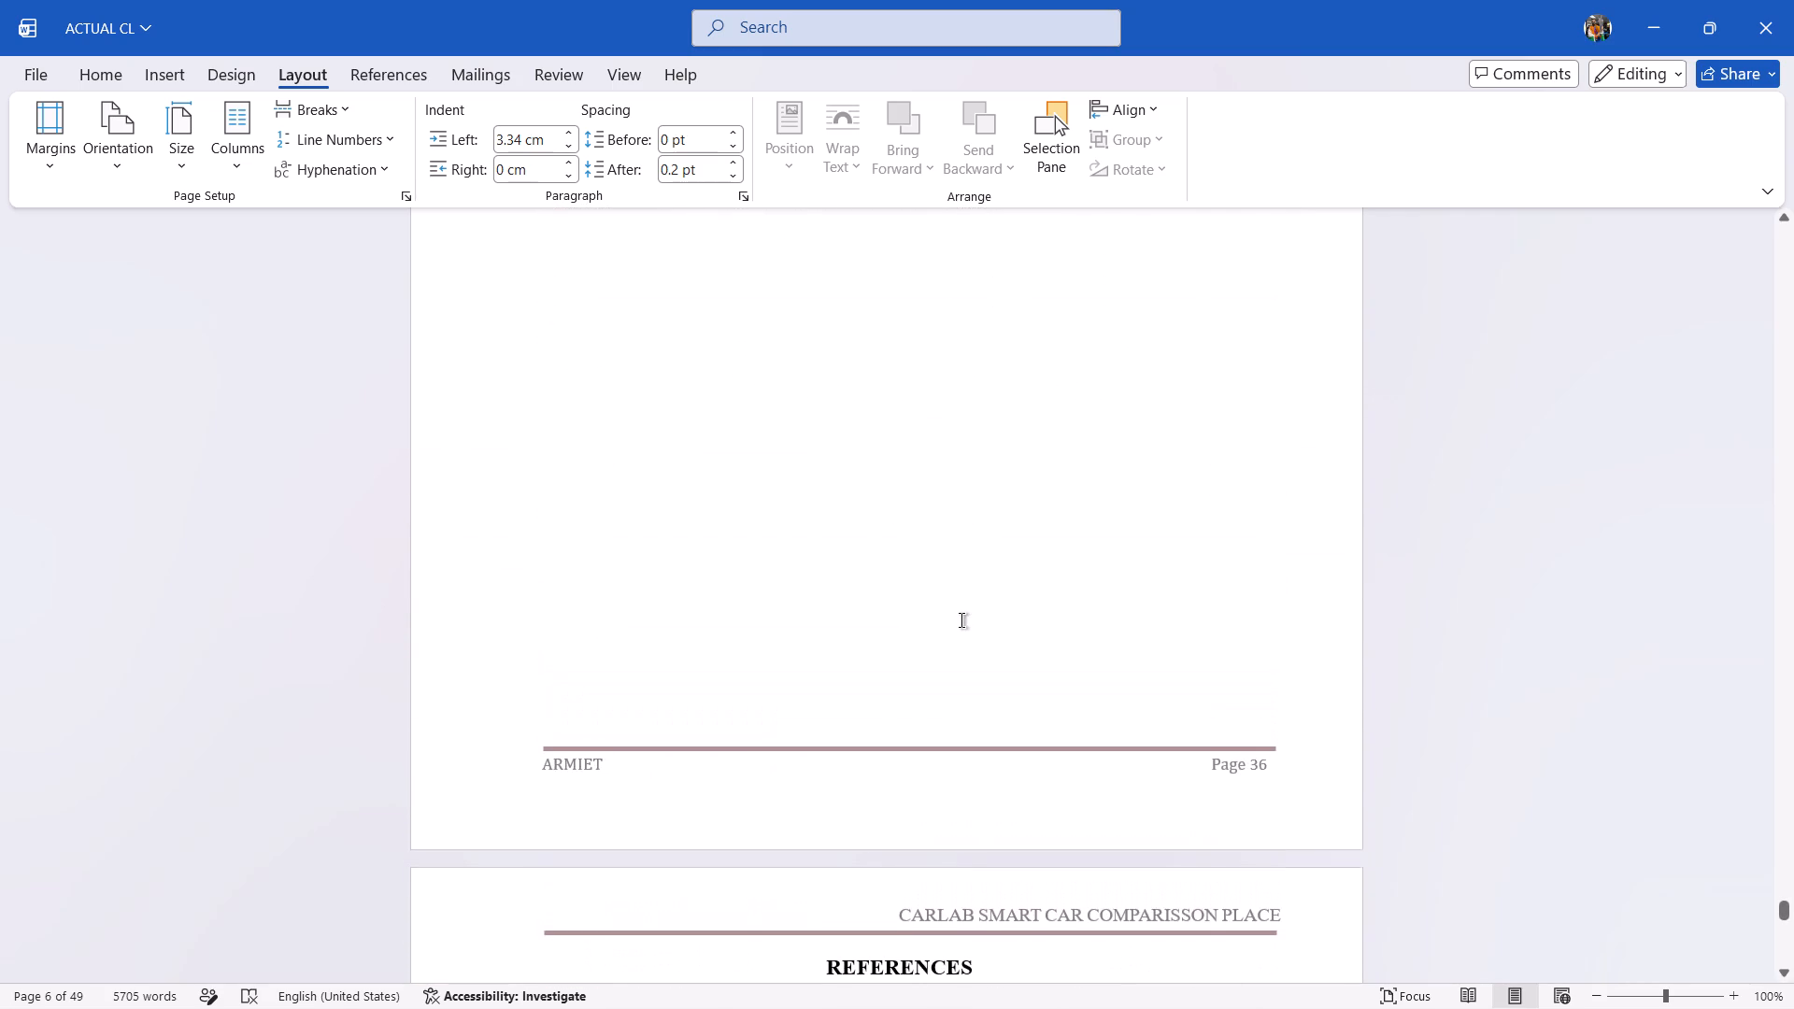
{"action": "scroll", "coordinate": [961, 620], "scroll_direction": "down", "scroll_amount": 11}
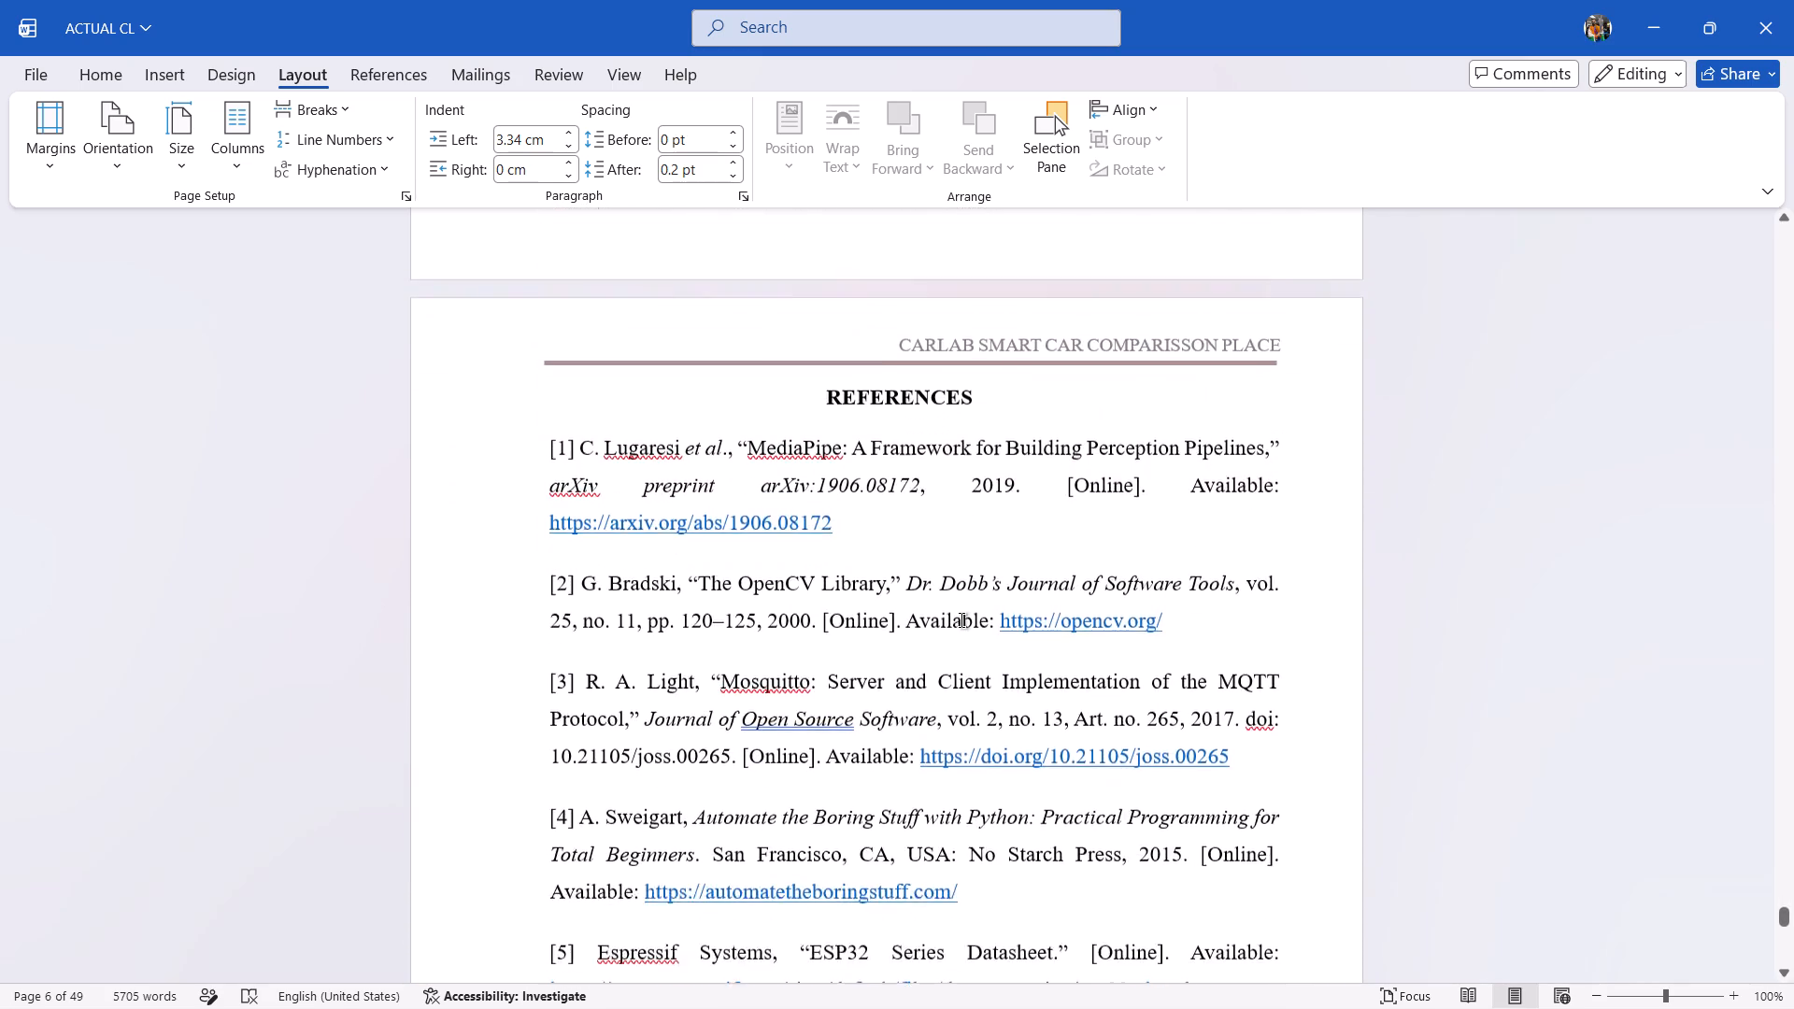
{"action": "scroll", "coordinate": [961, 620], "scroll_direction": "down", "scroll_amount": 2}
{"action": "scroll", "coordinate": [961, 620], "scroll_direction": "up", "scroll_amount": 1}
{"action": "scroll", "coordinate": [961, 620], "scroll_direction": "down", "scroll_amount": 7}
{"action": "scroll", "coordinate": [961, 620], "scroll_direction": "down", "scroll_amount": 16}
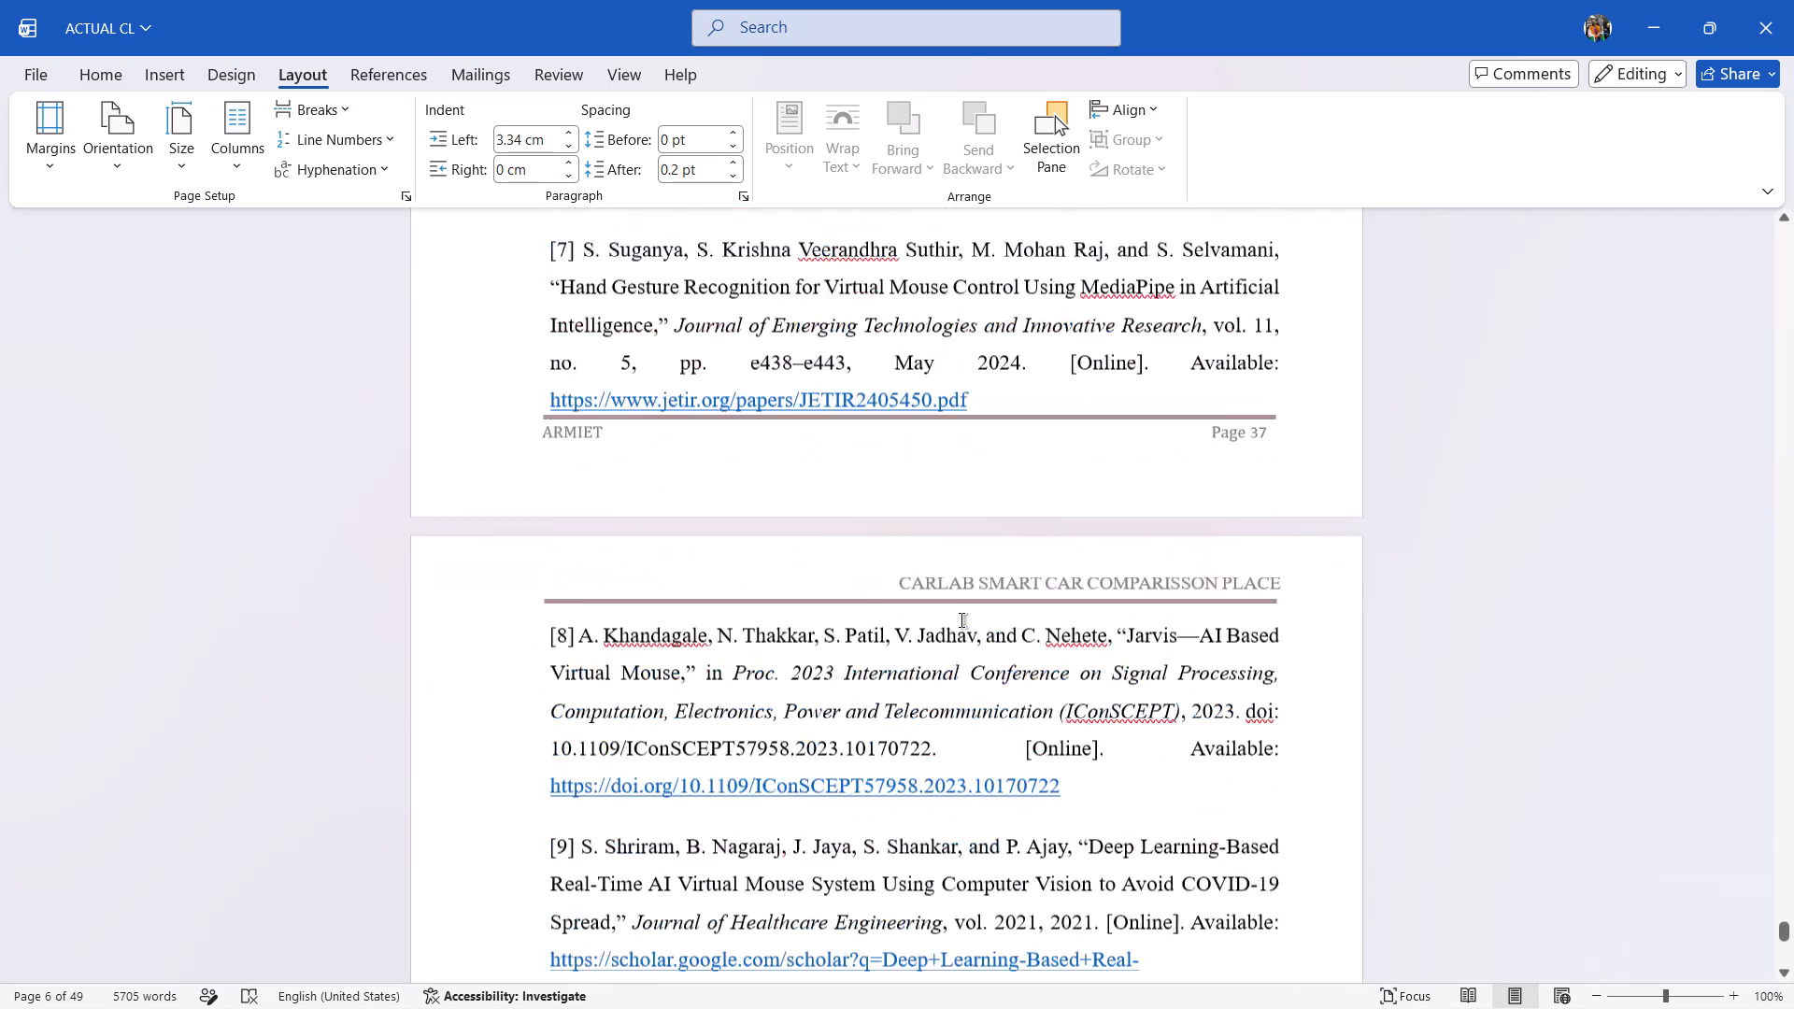
{"action": "scroll", "coordinate": [961, 620], "scroll_direction": "down", "scroll_amount": 20}
{"action": "scroll", "coordinate": [961, 620], "scroll_direction": "down", "scroll_amount": 20}
{"action": "scroll", "coordinate": [961, 620], "scroll_direction": "down", "scroll_amount": 5}
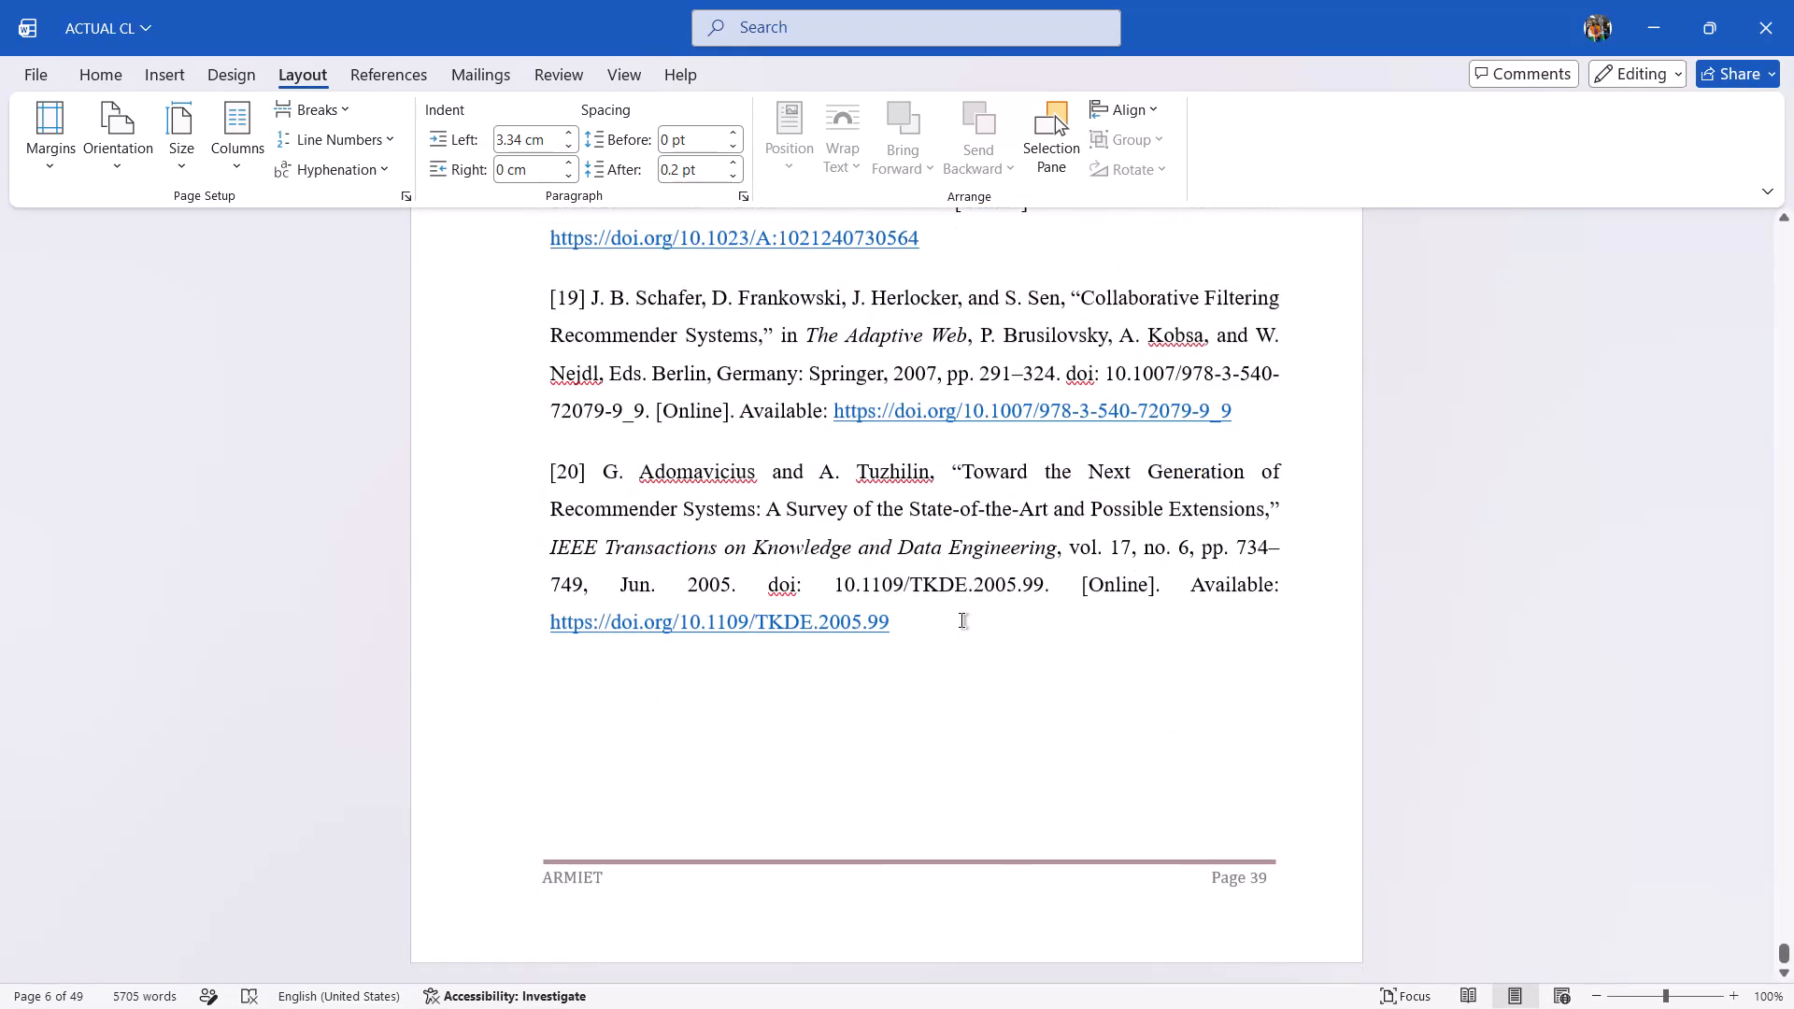
{"action": "scroll", "coordinate": [961, 620], "scroll_direction": "down", "scroll_amount": 14}
Return to the index table and set the Introduction chapter's page range to 1-4.
{"action": "scroll", "coordinate": [961, 620], "scroll_direction": "up", "scroll_amount": 20}
{"action": "scroll", "coordinate": [961, 620], "scroll_direction": "up", "scroll_amount": 20}
{"action": "scroll", "coordinate": [961, 620], "scroll_direction": "up", "scroll_amount": 20}
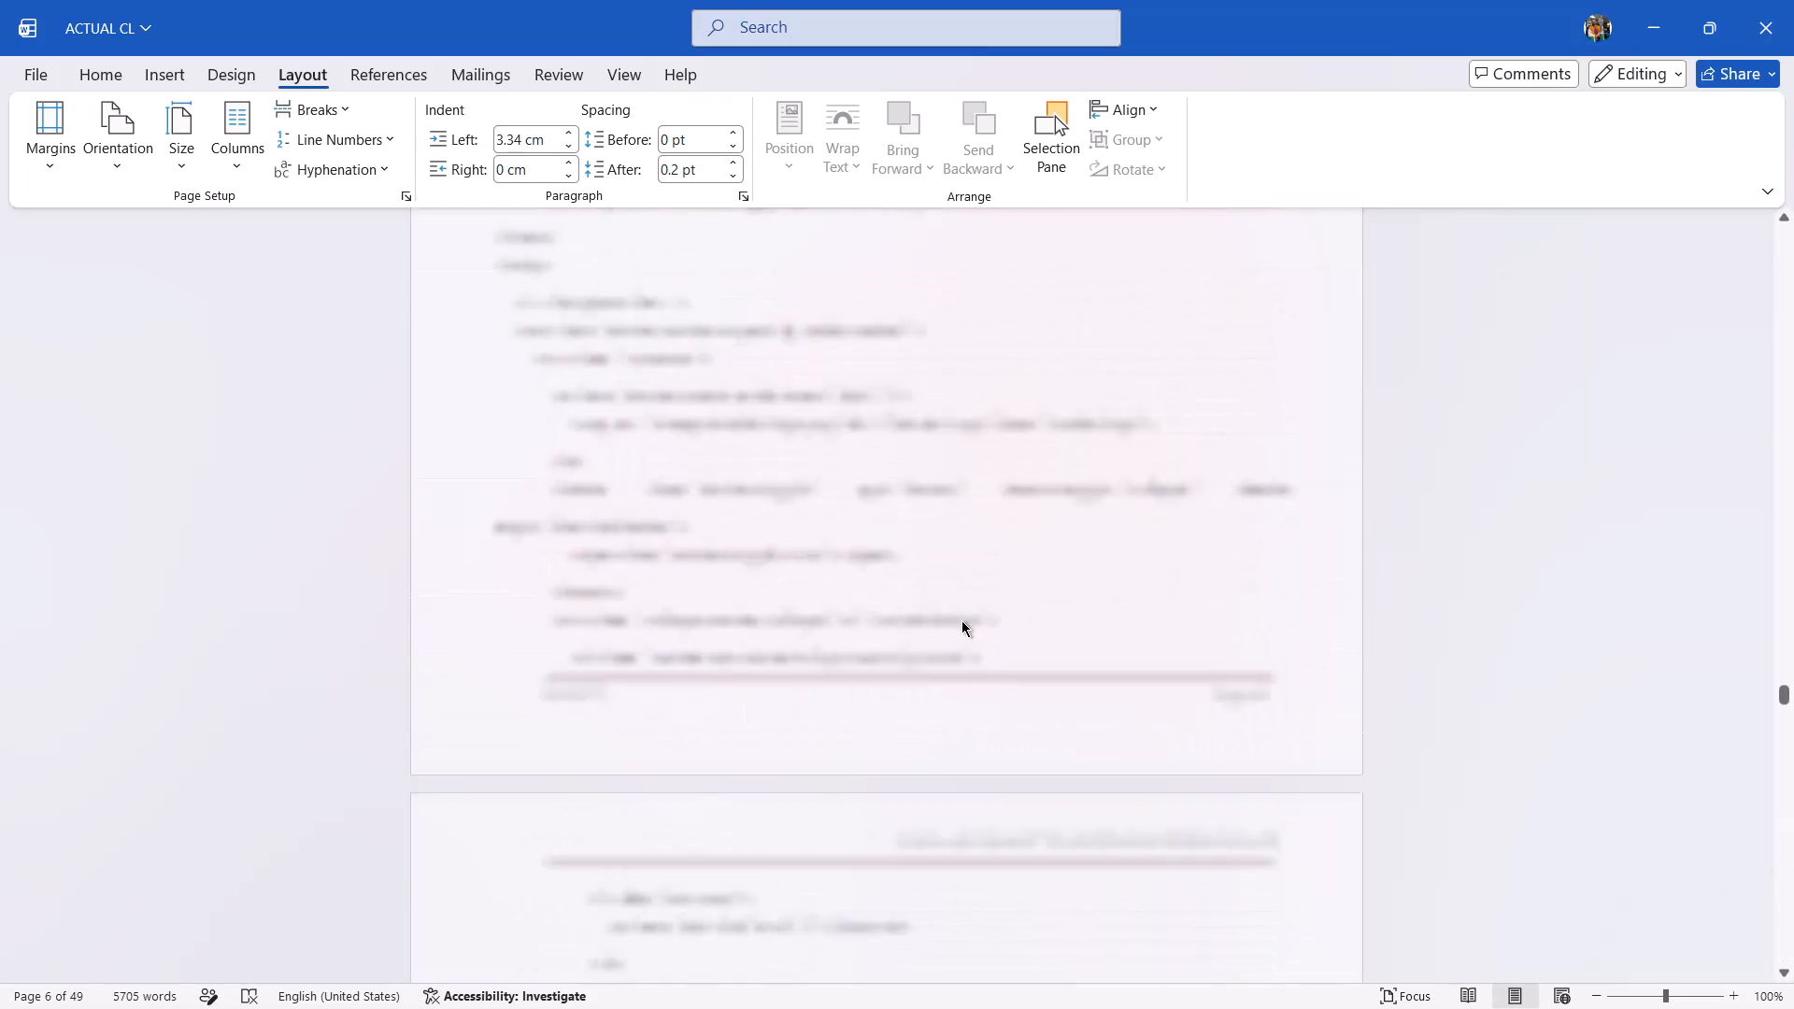
{"action": "scroll", "coordinate": [961, 620], "scroll_direction": "up", "scroll_amount": 20}
{"action": "scroll", "coordinate": [961, 620], "scroll_direction": "up", "scroll_amount": 20}
{"action": "scroll", "coordinate": [961, 620], "scroll_direction": "up", "scroll_amount": 20}
{"action": "scroll", "coordinate": [961, 620], "scroll_direction": "down", "scroll_amount": 1}
{"action": "scroll", "coordinate": [961, 620], "scroll_direction": "up", "scroll_amount": 9}
{"action": "scroll", "coordinate": [961, 620], "scroll_direction": "down", "scroll_amount": 20}
{"action": "scroll", "coordinate": [961, 620], "scroll_direction": "down", "scroll_amount": 10}
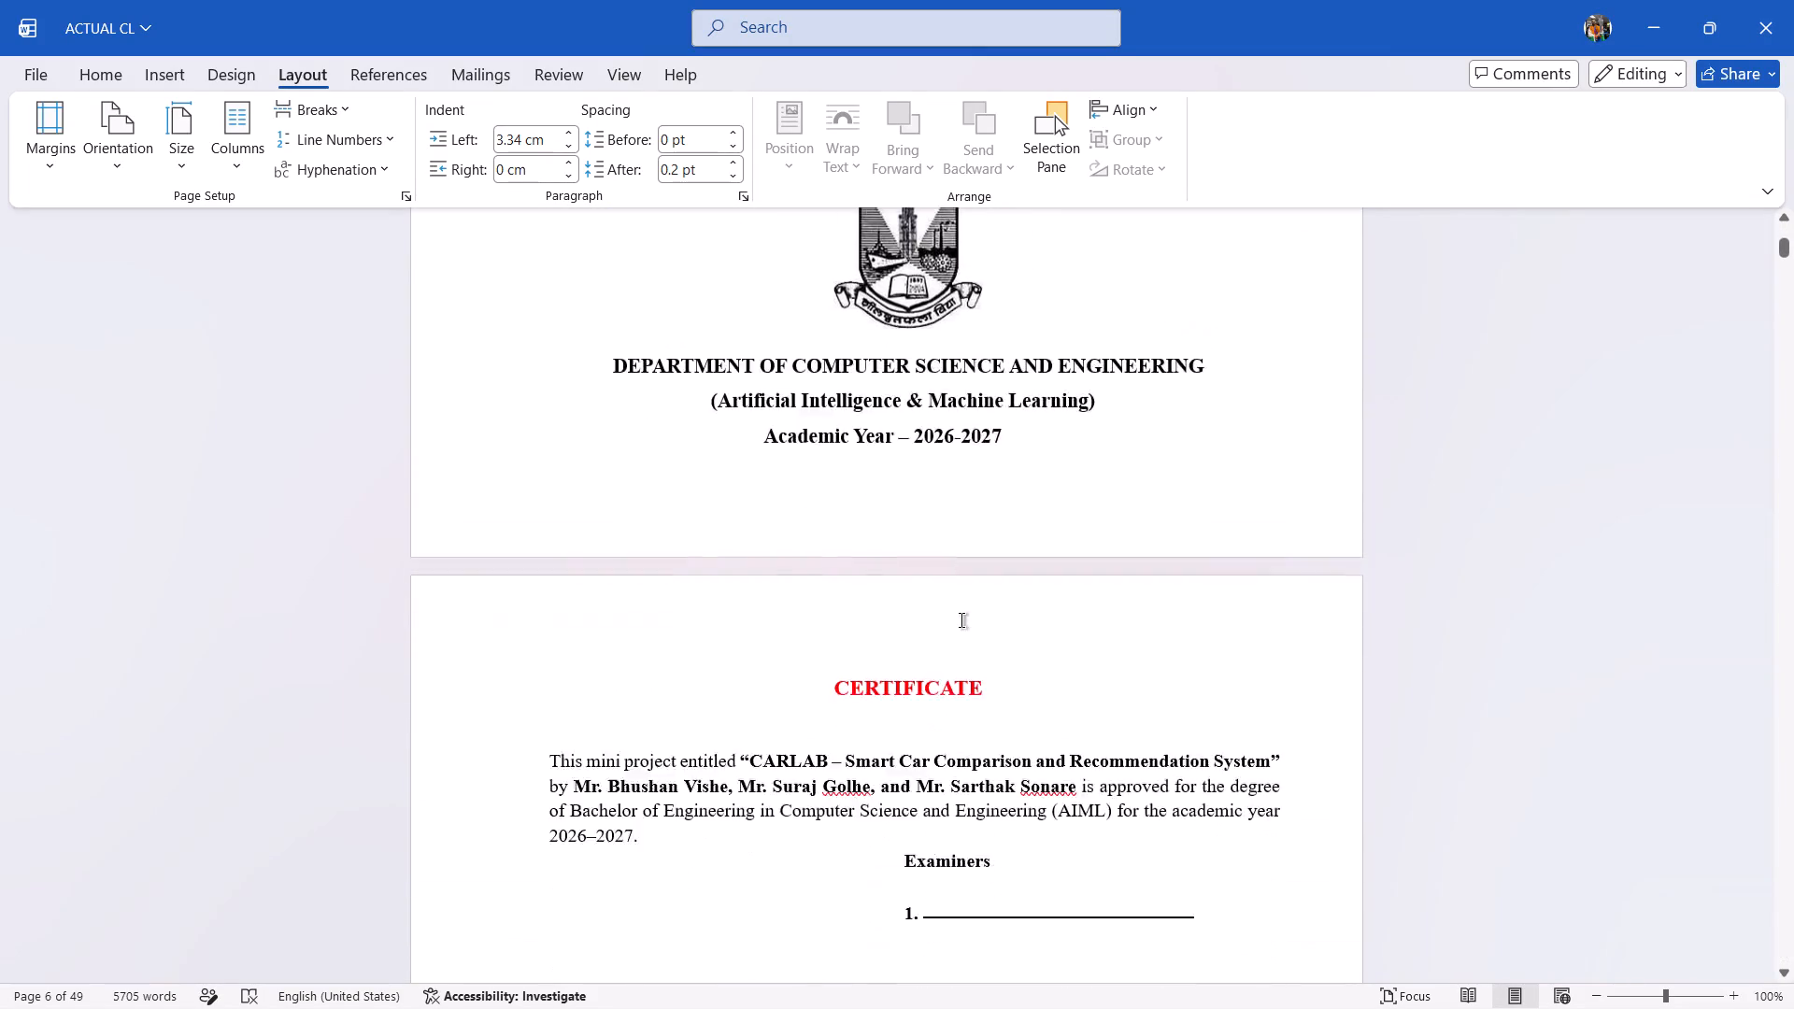
{"action": "scroll", "coordinate": [961, 620], "scroll_direction": "down", "scroll_amount": 20}
{"action": "scroll", "coordinate": [961, 620], "scroll_direction": "down", "scroll_amount": 20}
{"action": "scroll", "coordinate": [961, 620], "scroll_direction": "down", "scroll_amount": 12}
{"action": "scroll", "coordinate": [961, 620], "scroll_direction": "up", "scroll_amount": 1}
{"action": "scroll", "coordinate": [961, 620], "scroll_direction": "down", "scroll_amount": 1}
{"action": "scroll", "coordinate": [961, 620], "scroll_direction": "up", "scroll_amount": 1}
{"action": "scroll", "coordinate": [961, 620], "scroll_direction": "down", "scroll_amount": 1}
{"action": "scroll", "coordinate": [961, 620], "scroll_direction": "up", "scroll_amount": 1}
{"action": "scroll", "coordinate": [961, 620], "scroll_direction": "down", "scroll_amount": 7}
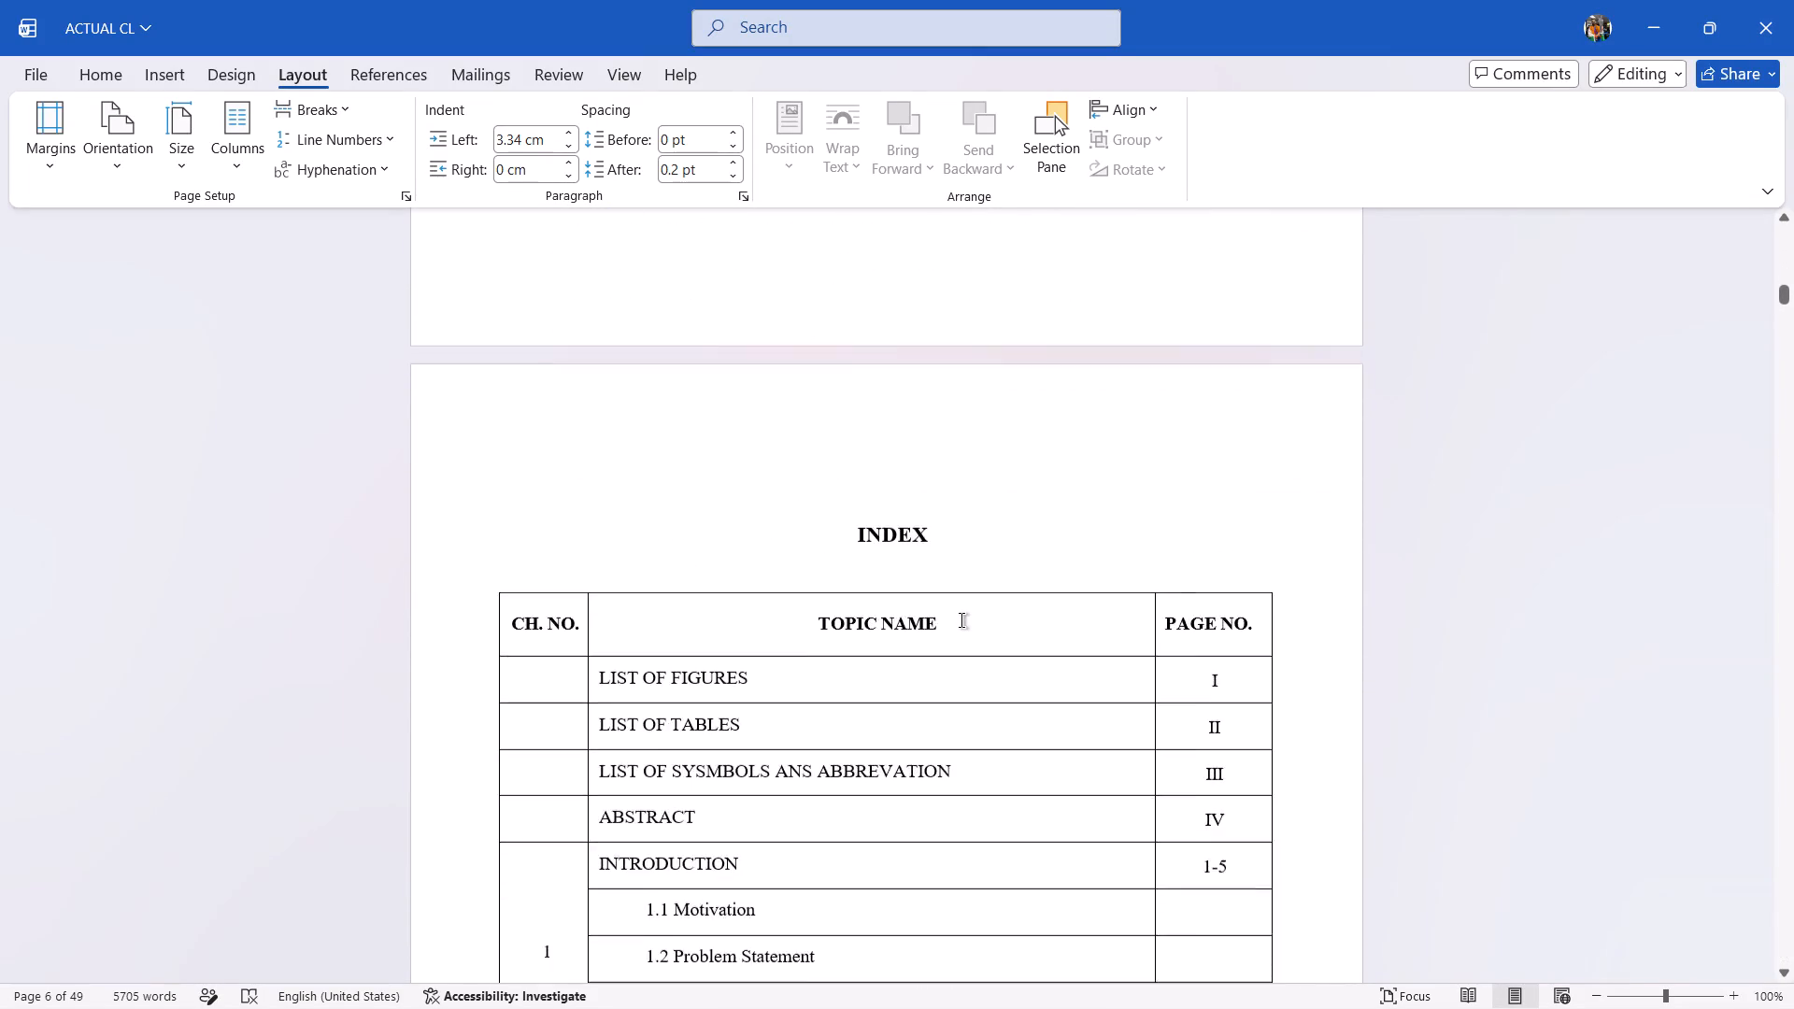
{"action": "scroll", "coordinate": [961, 620], "scroll_direction": "down", "scroll_amount": 7}
{"action": "scroll", "coordinate": [961, 620], "scroll_direction": "up", "scroll_amount": 1}
{"action": "scroll", "coordinate": [961, 620], "scroll_direction": "down", "scroll_amount": 2}
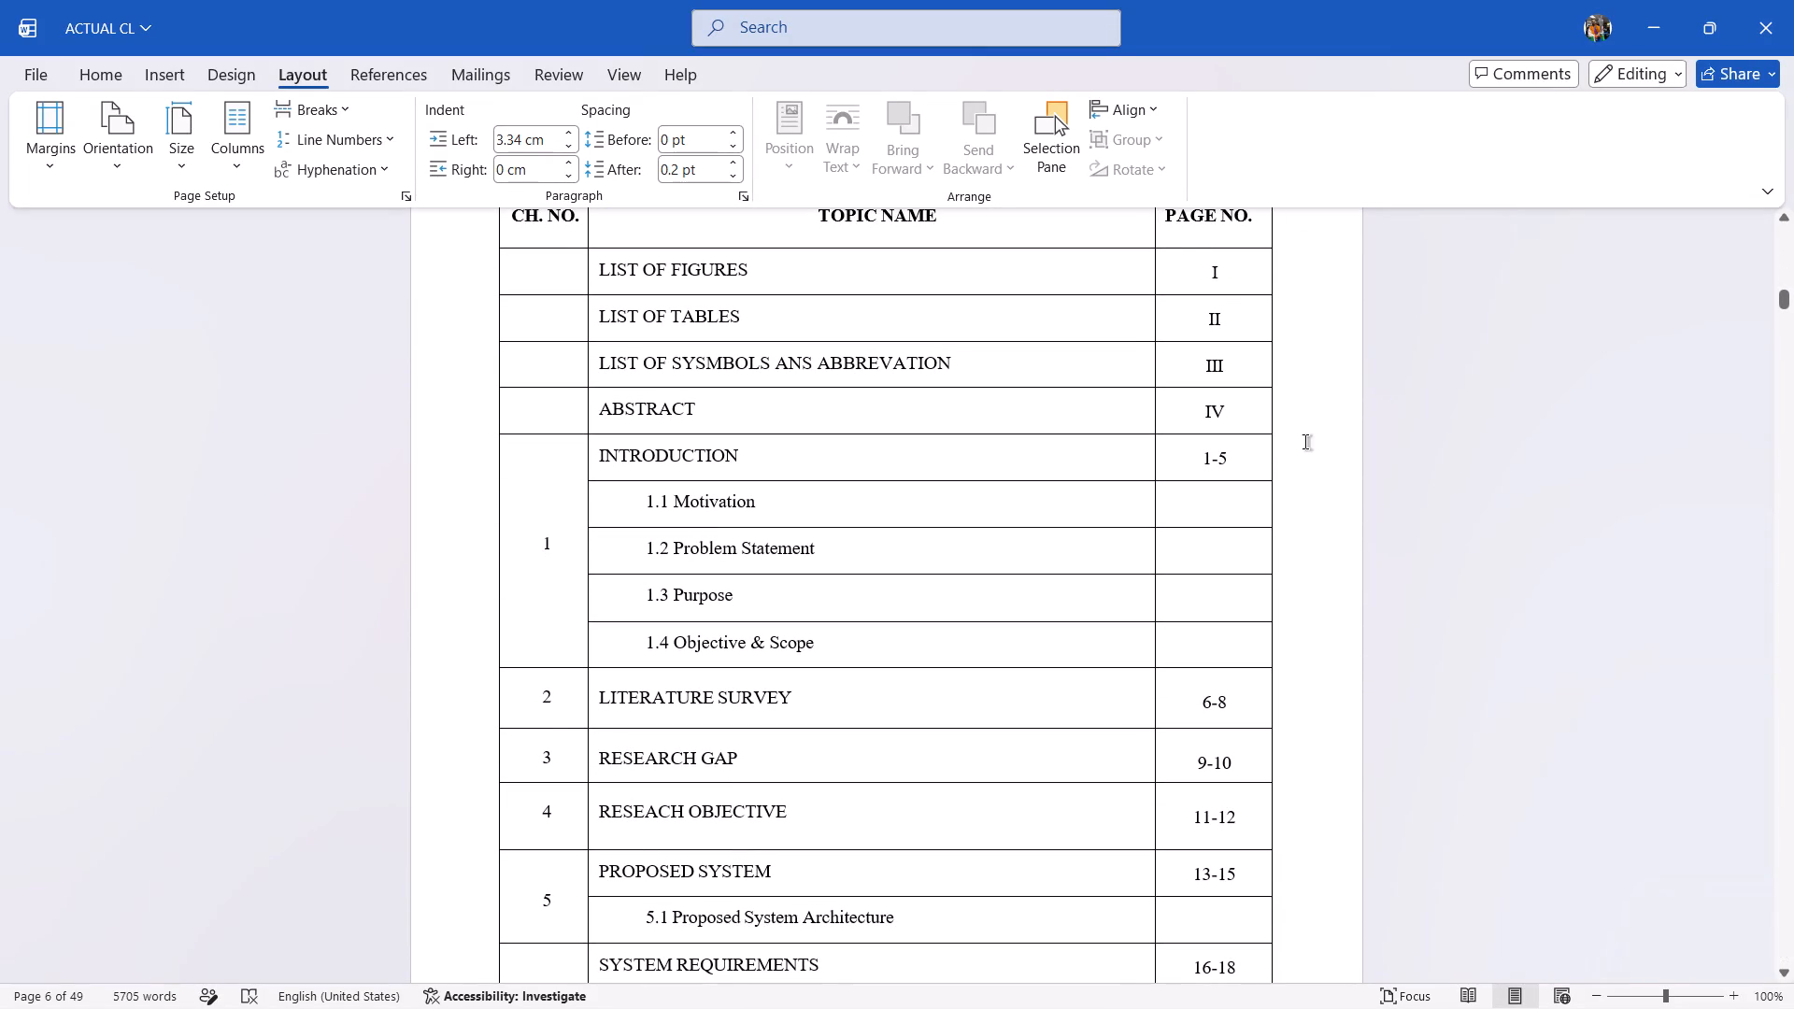
{"action": "left_click", "coordinate": [1241, 459]}
{"action": "key", "text": "BackSpace"}
{"action": "key", "text": "4"}
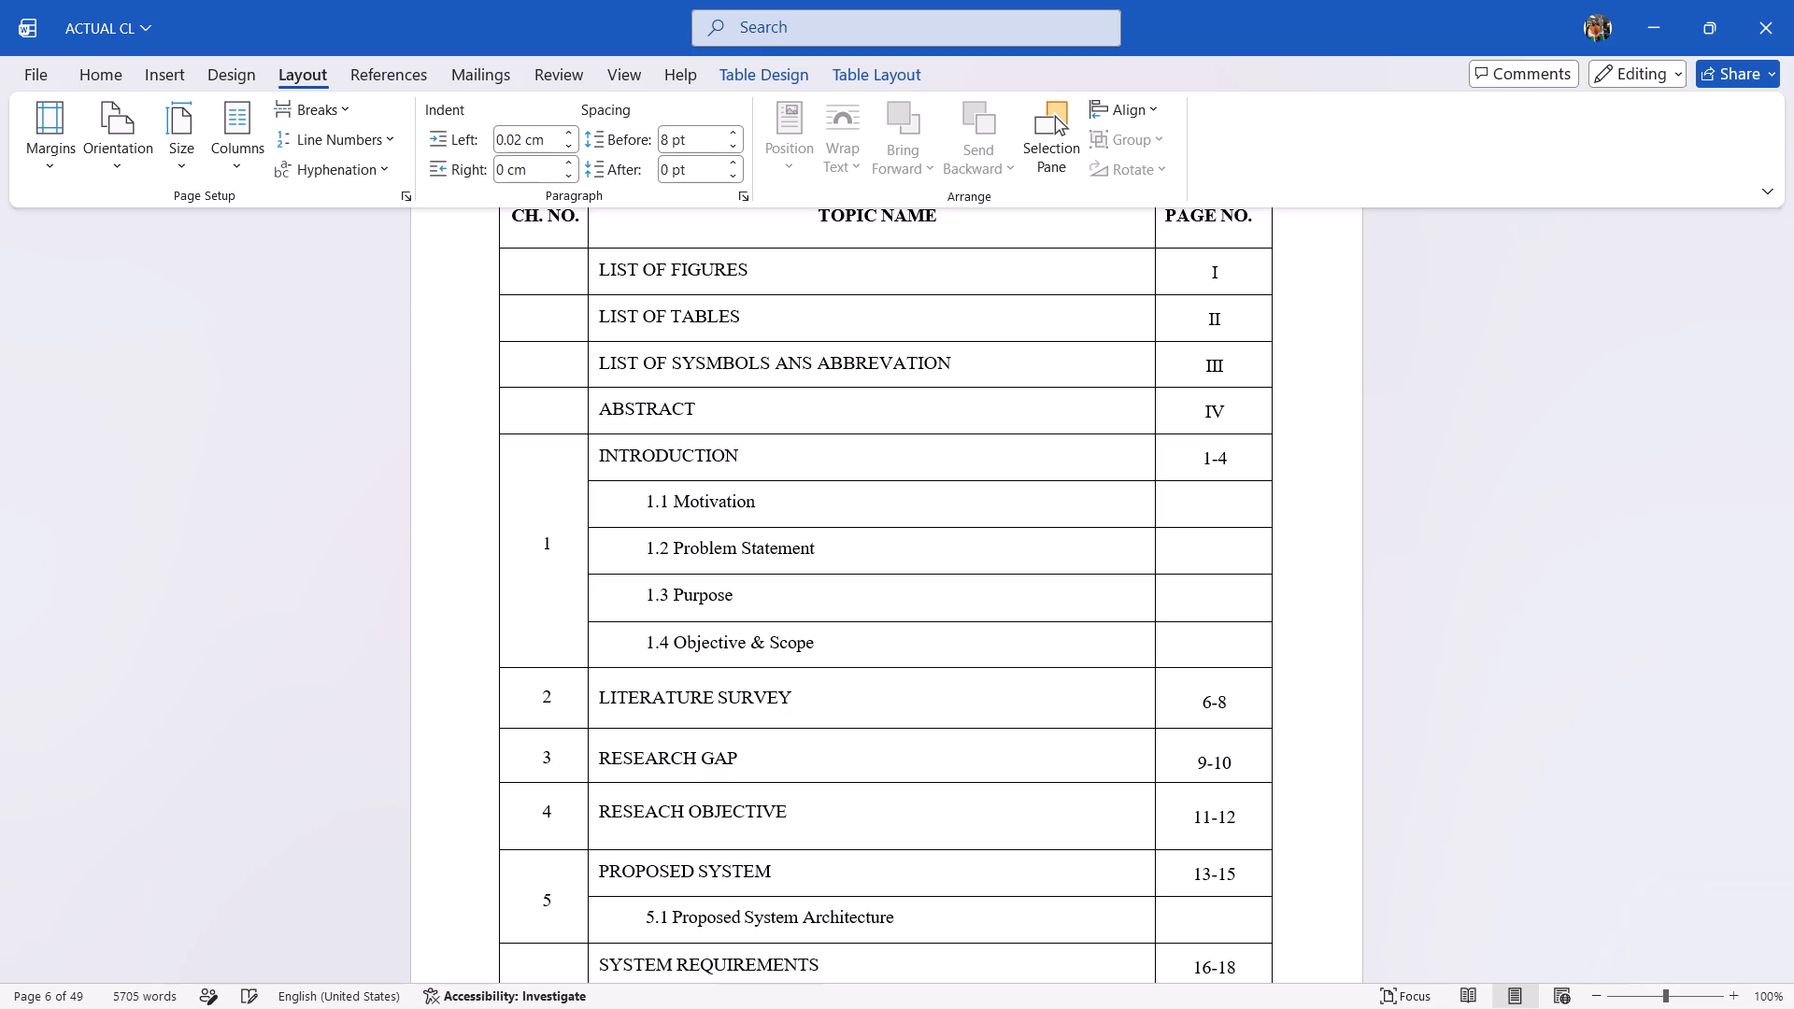
Set the Literature Survey chapter's page range in the index table to 5-7.
{"action": "left_click", "coordinate": [1213, 698]}
{"action": "key", "text": "BackSpace"}
{"action": "key", "text": "5"}
{"action": "key", "text": "Right"}
{"action": "key", "text": "Right"}
{"action": "key", "text": "BackSpace"}
{"action": "key", "text": "7"}
Set the Research Gap chapter's page range in the index table to 8-9.
{"action": "left_click", "coordinate": [1204, 760]}
{"action": "key", "text": "BackSpace"}
{"action": "key", "text": "8"}
{"action": "key", "text": "Right"}
{"action": "key", "text": "Right"}
{"action": "key", "text": "Right"}
{"action": "key", "text": "BackSpace"}
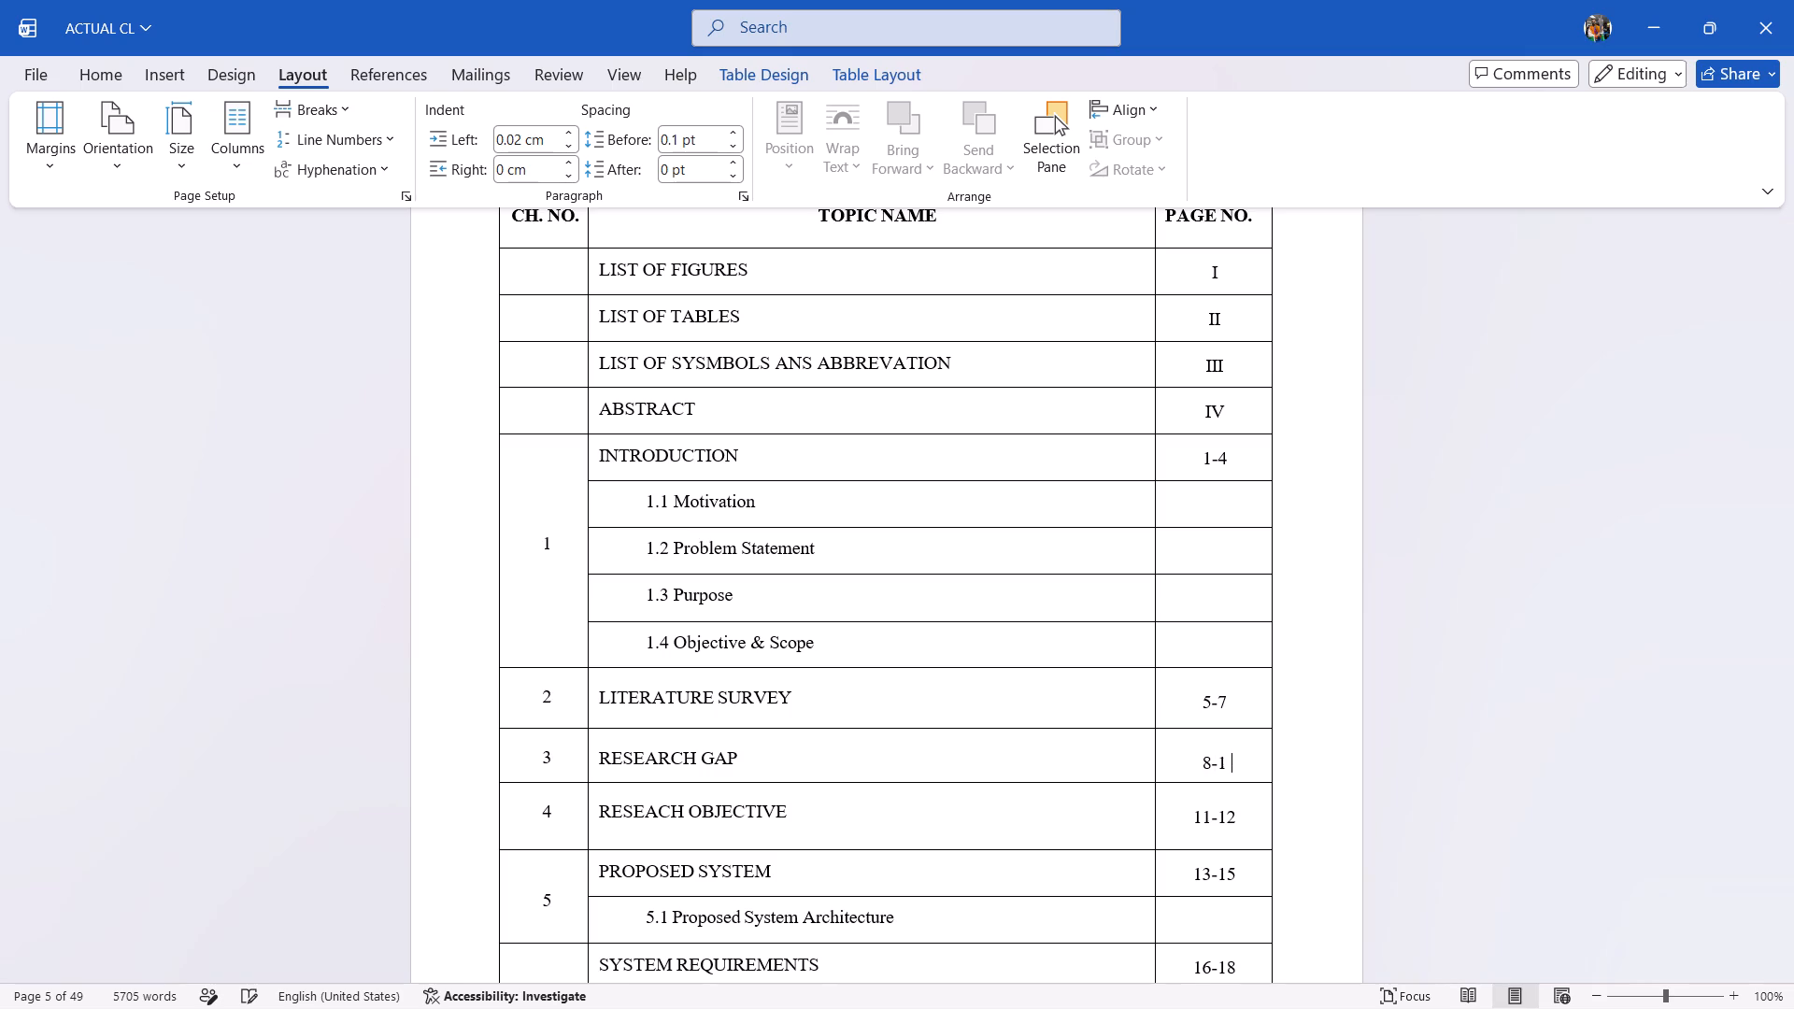
{"action": "key", "text": "BackSpace"}
{"action": "key", "text": "9"}
Set the page range of chapter 4, the research objective, to 10-11 in the index table.
{"action": "key", "text": "Down"}
{"action": "key", "text": "Right"}
{"action": "key", "text": "Right"}
{"action": "key", "text": "Right"}
{"action": "key", "text": "BackSpace"}
{"action": "key", "text": "0"}
{"action": "key", "text": "Right"}
{"action": "key", "text": "Right"}
{"action": "key", "text": "Right"}
{"action": "key", "text": "BackSpace"}
{"action": "key", "text": "1"}
Set the Proposed System chapter's page range in the index table to 12-14.
{"action": "left_click", "coordinate": [1208, 874]}
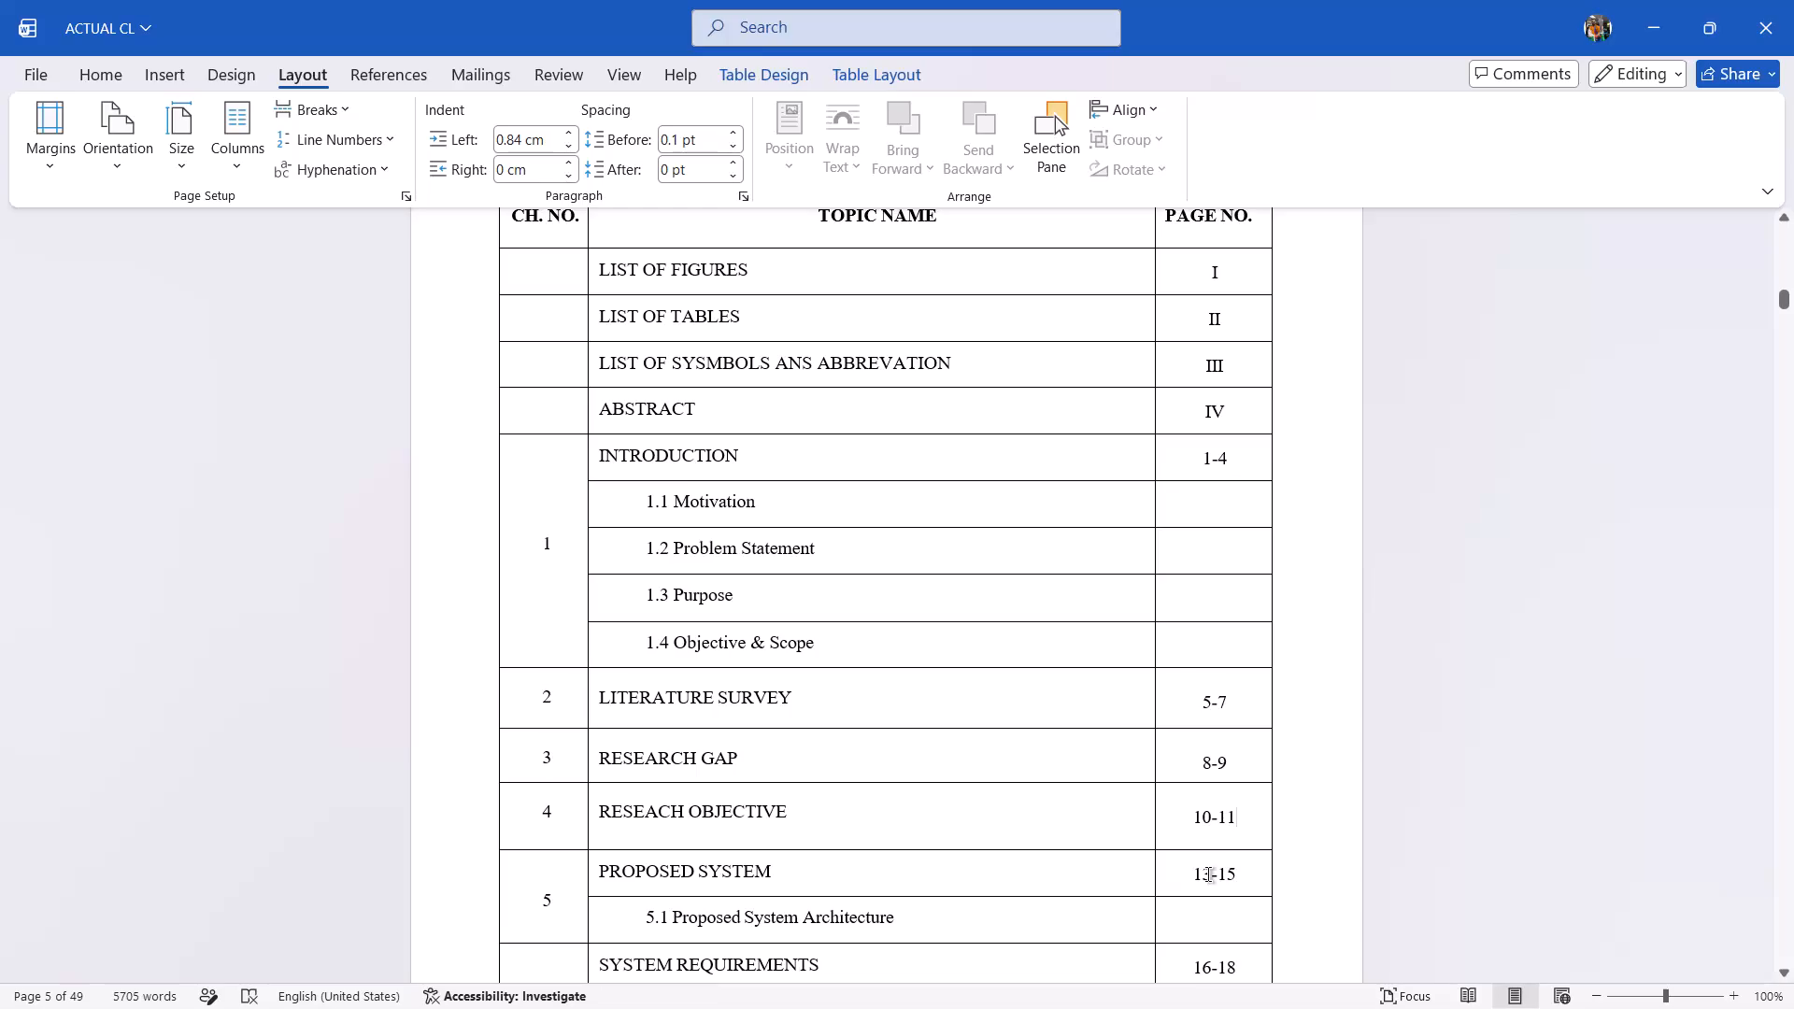
{"action": "key", "text": "BackSpace"}
{"action": "key", "text": "2"}
{"action": "key", "text": "Right"}
{"action": "key", "text": "Right"}
{"action": "key", "text": "Right"}
{"action": "key", "text": "BackSpace"}
{"action": "key", "text": "4"}
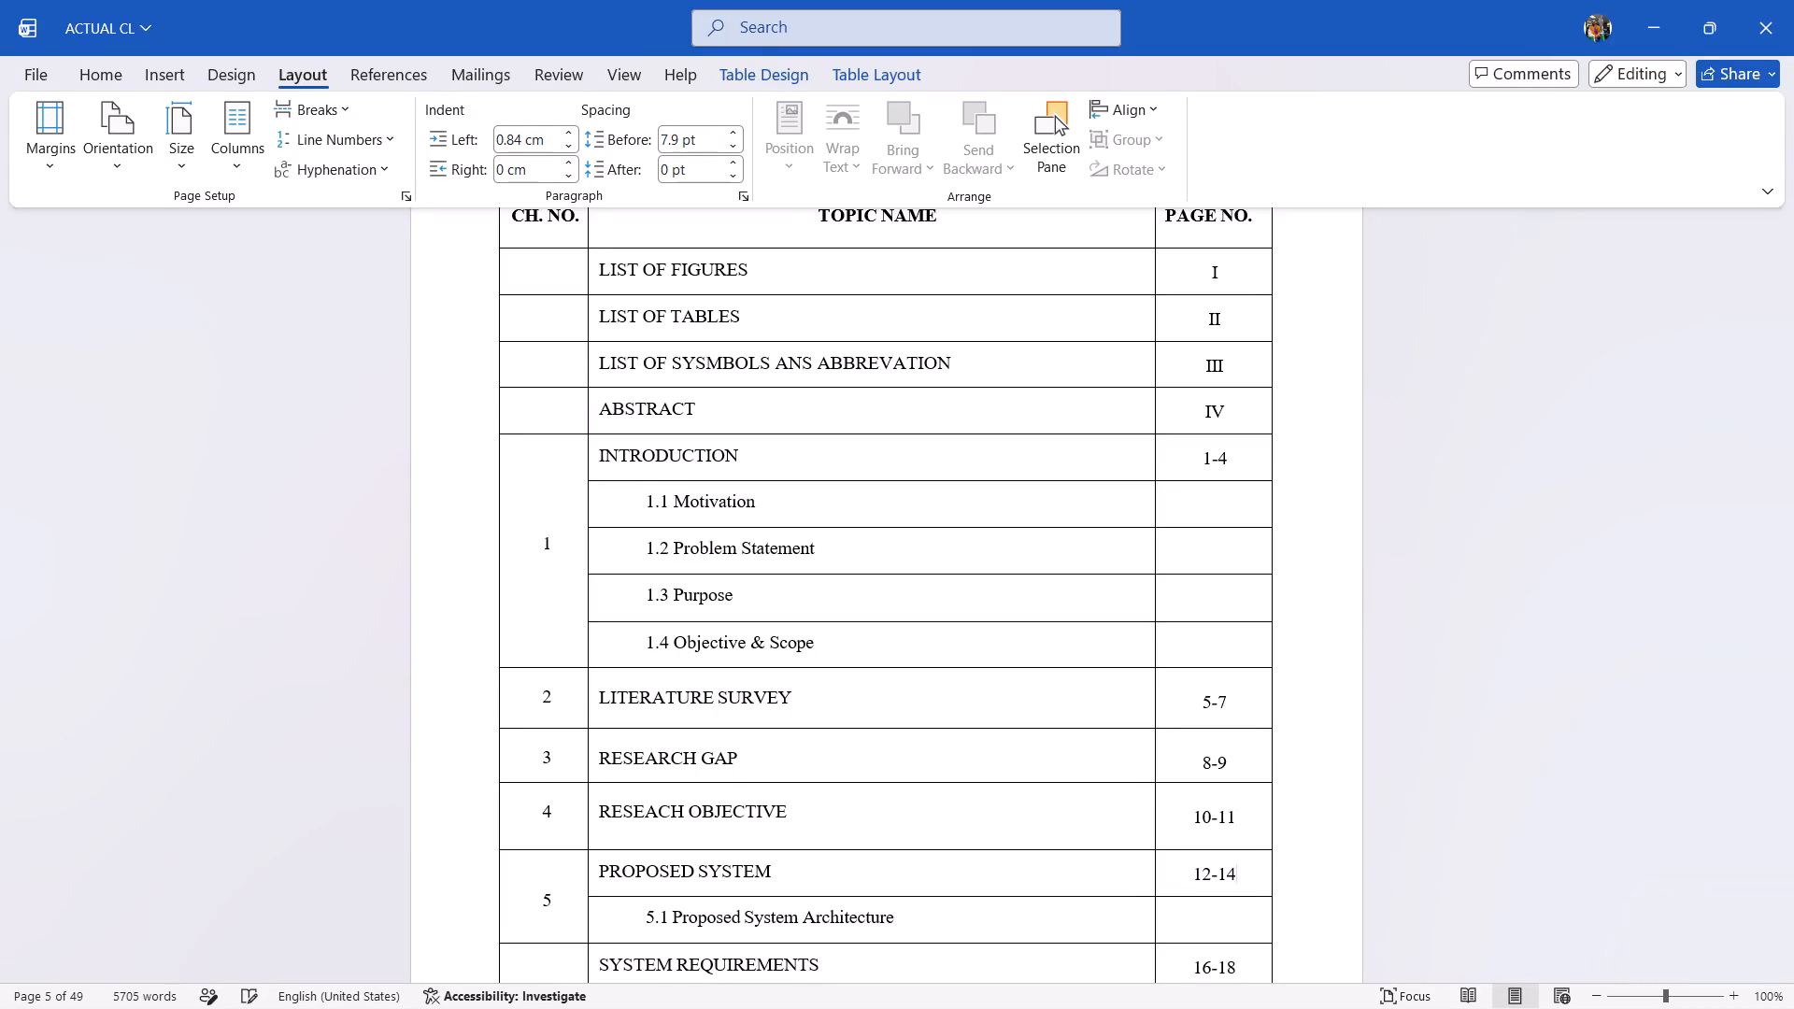
Set the System Requirements chapter's page range in the index table to 15-17.
{"action": "scroll", "coordinate": [1232, 873], "scroll_direction": "down", "scroll_amount": 5}
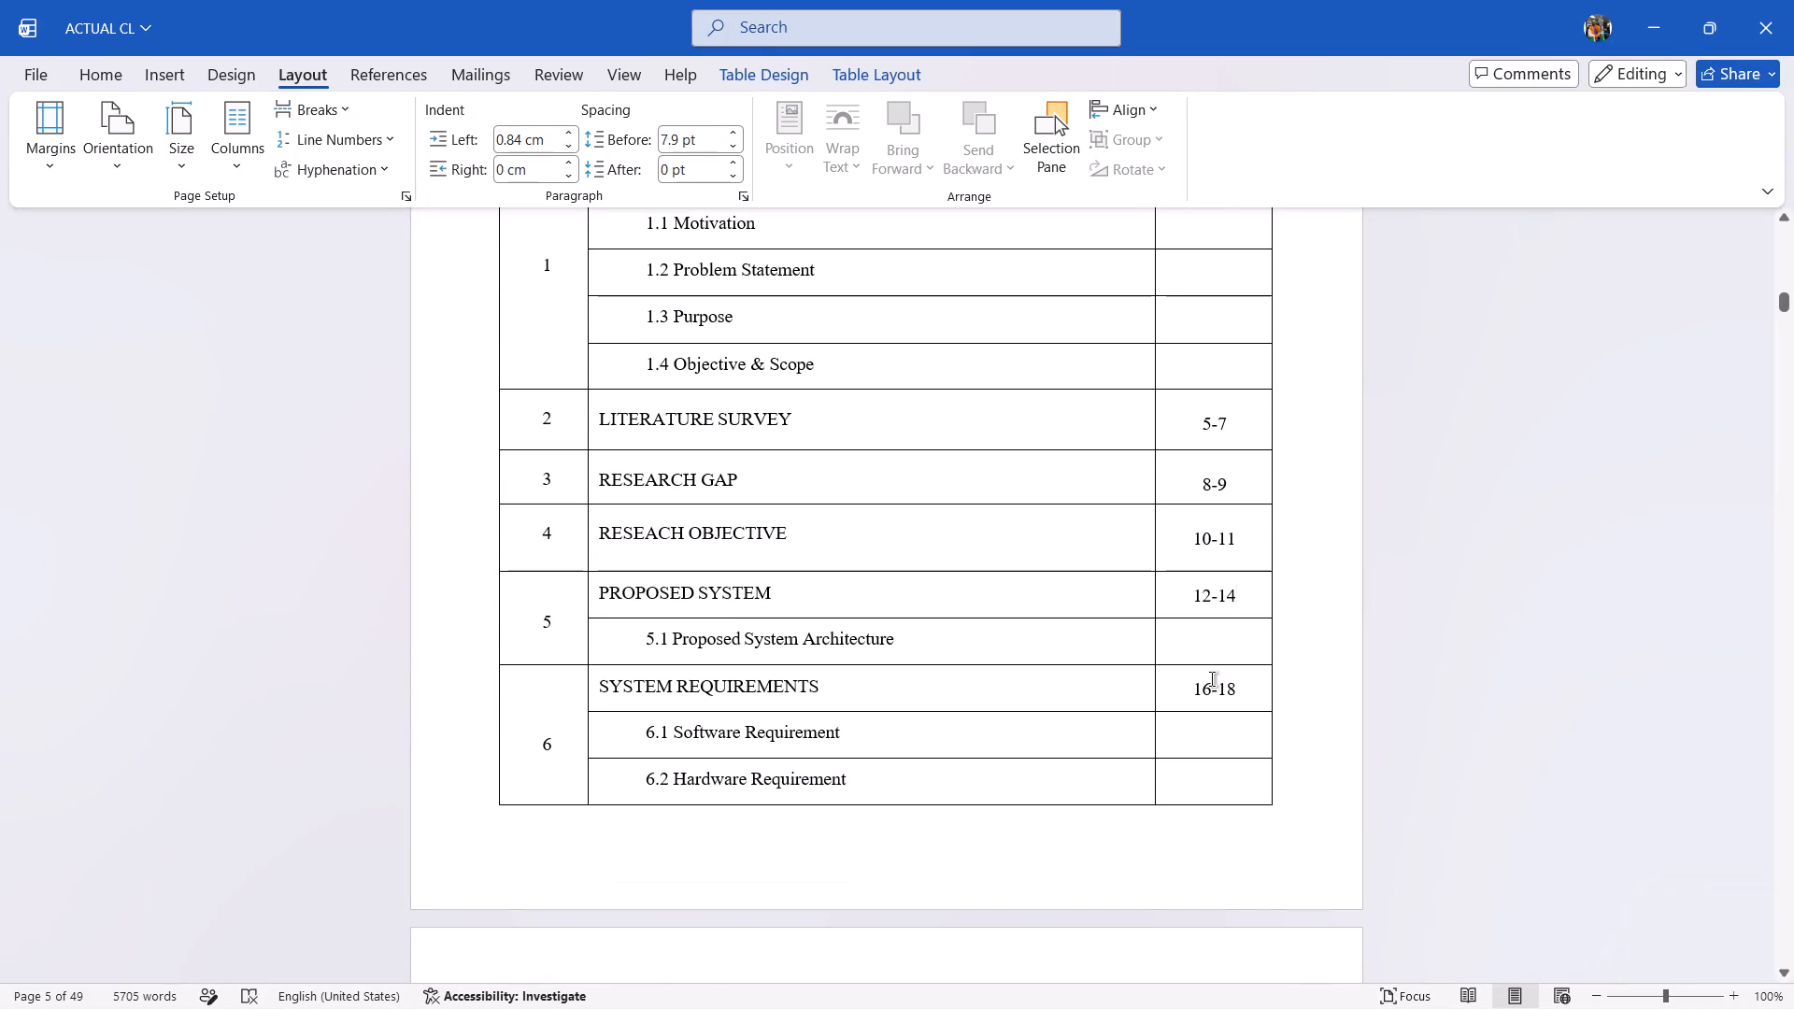
{"action": "left_click", "coordinate": [1210, 683]}
{"action": "key", "text": "BackSpace"}
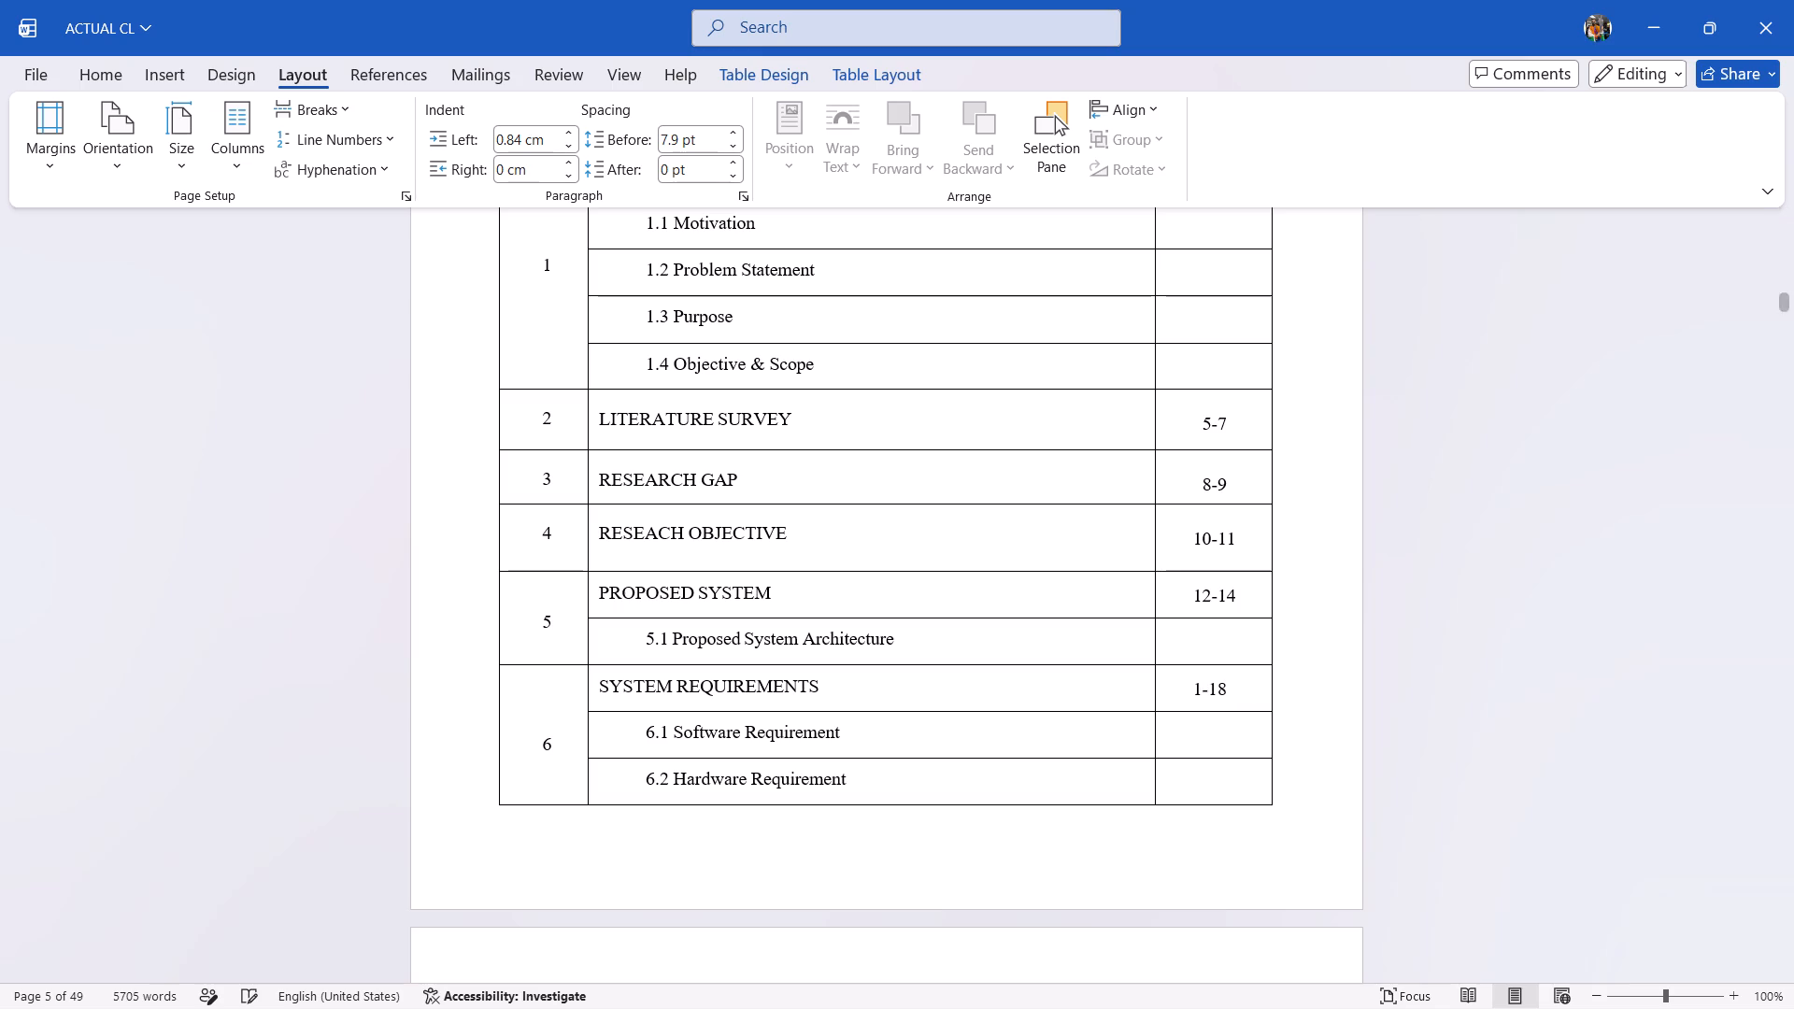
{"action": "key", "text": "5"}
{"action": "key", "text": "Right"}
{"action": "key", "text": "Right"}
{"action": "key", "text": "Right"}
{"action": "key", "text": "BackSpace"}
{"action": "key", "text": "7"}
Set the System Design chapter's page range in the index table to 18-22.
{"action": "scroll", "coordinate": [1245, 686], "scroll_direction": "down", "scroll_amount": 7}
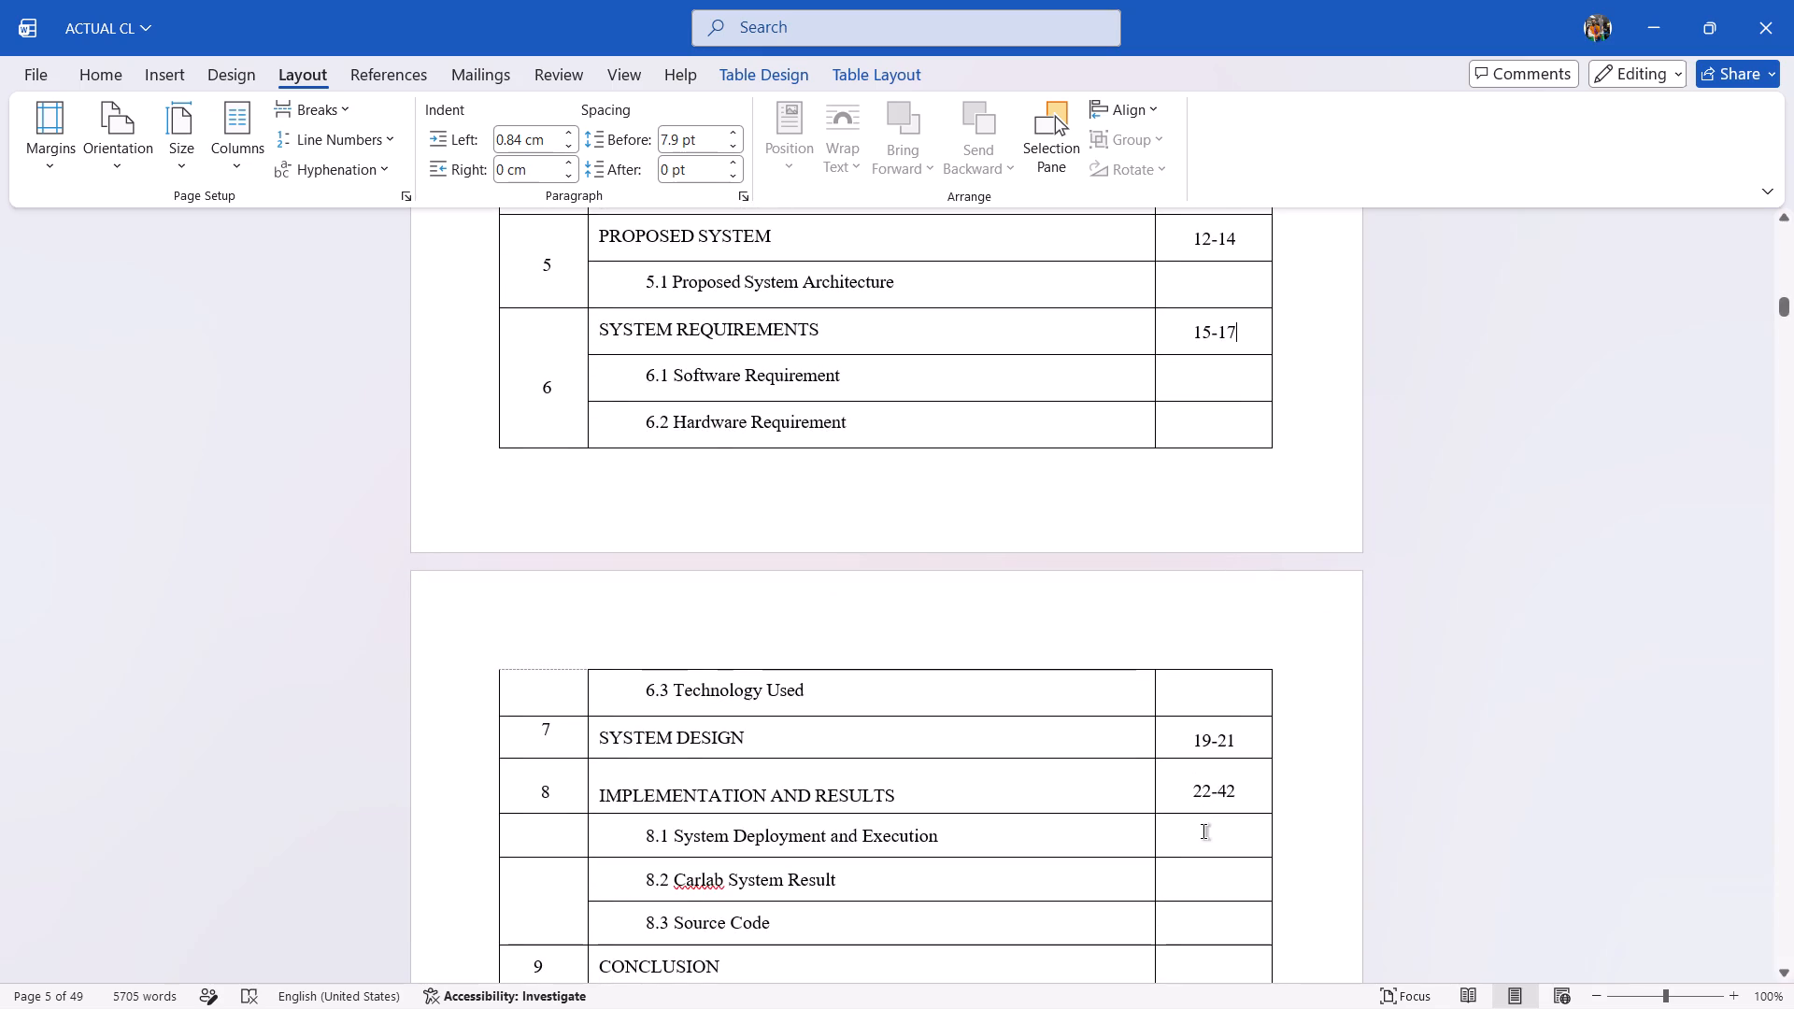
{"action": "left_click", "coordinate": [1213, 743]}
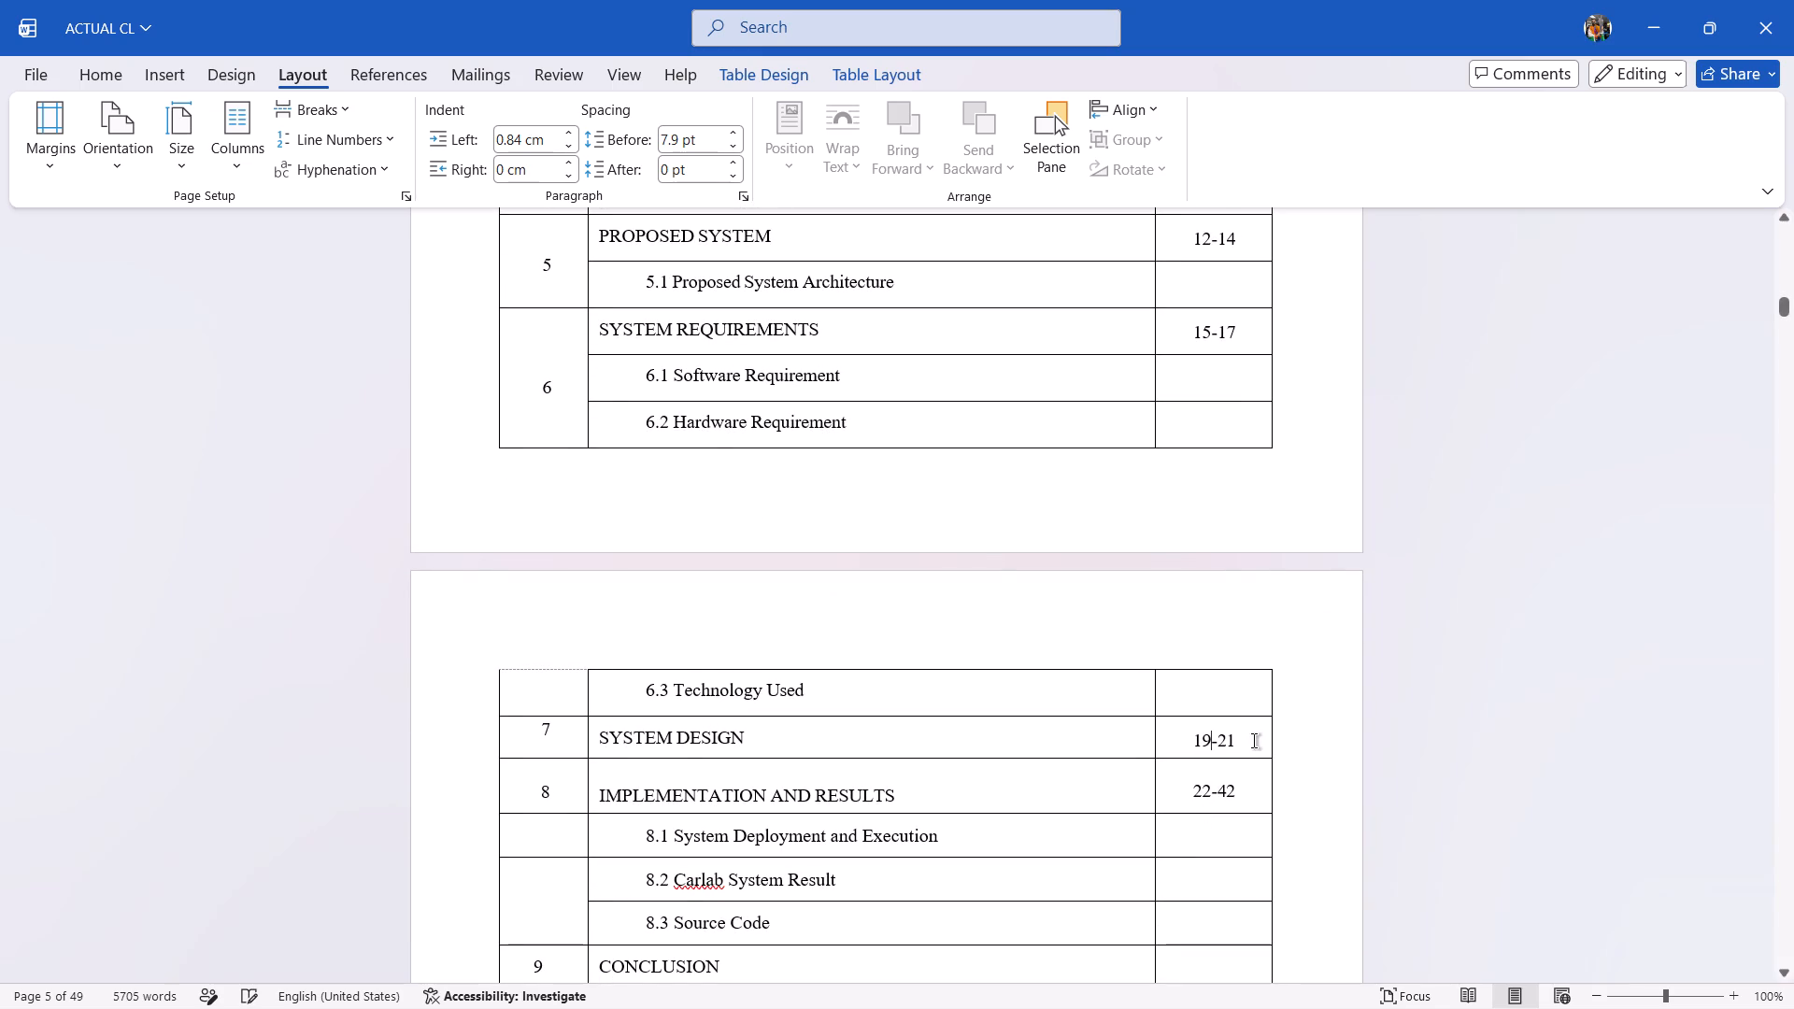
{"action": "key", "text": "BackSpace"}
{"action": "key", "text": "8"}
{"action": "key", "text": "Right"}
{"action": "key", "text": "Right"}
{"action": "key", "text": "Right"}
{"action": "key", "text": "BackSpace"}
{"action": "key", "text": "2"}
Set the Implementation and Results chapter's page range in the index table to 23-33.
{"action": "left_click_drag", "start_coordinate": [1209, 798], "coordinate": [1241, 803]}
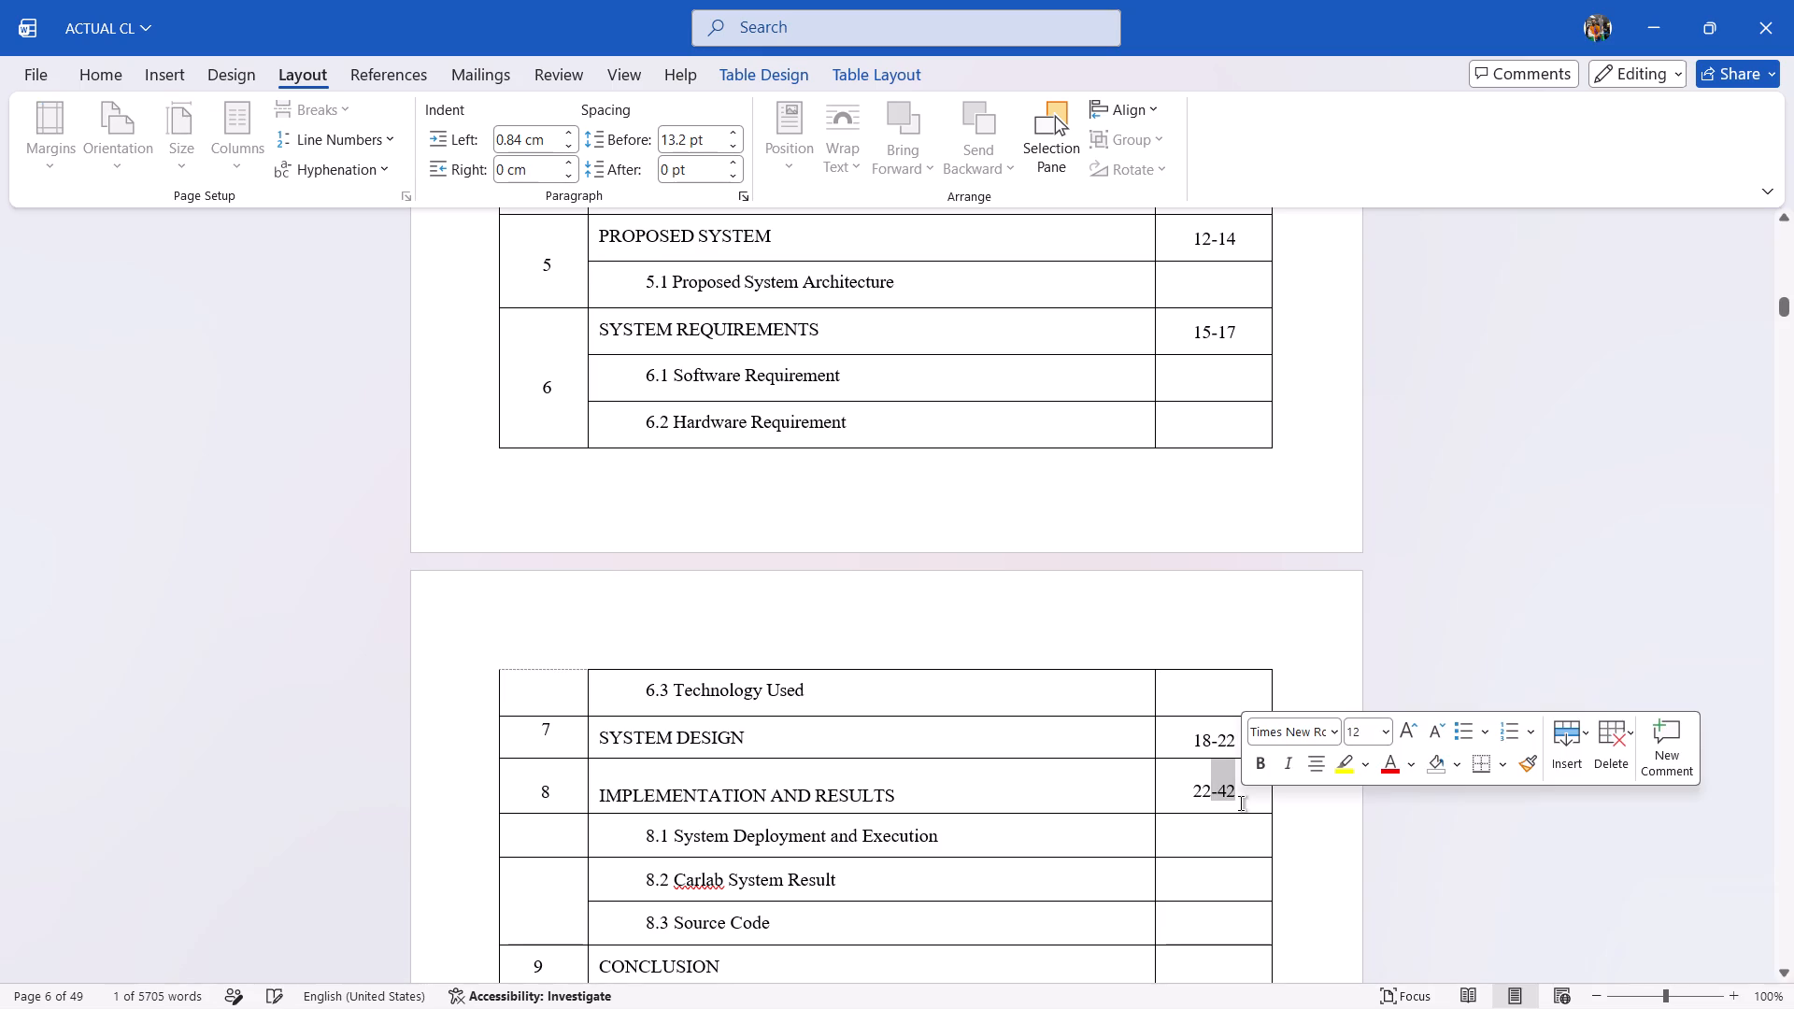
{"action": "left_click", "coordinate": [1211, 793]}
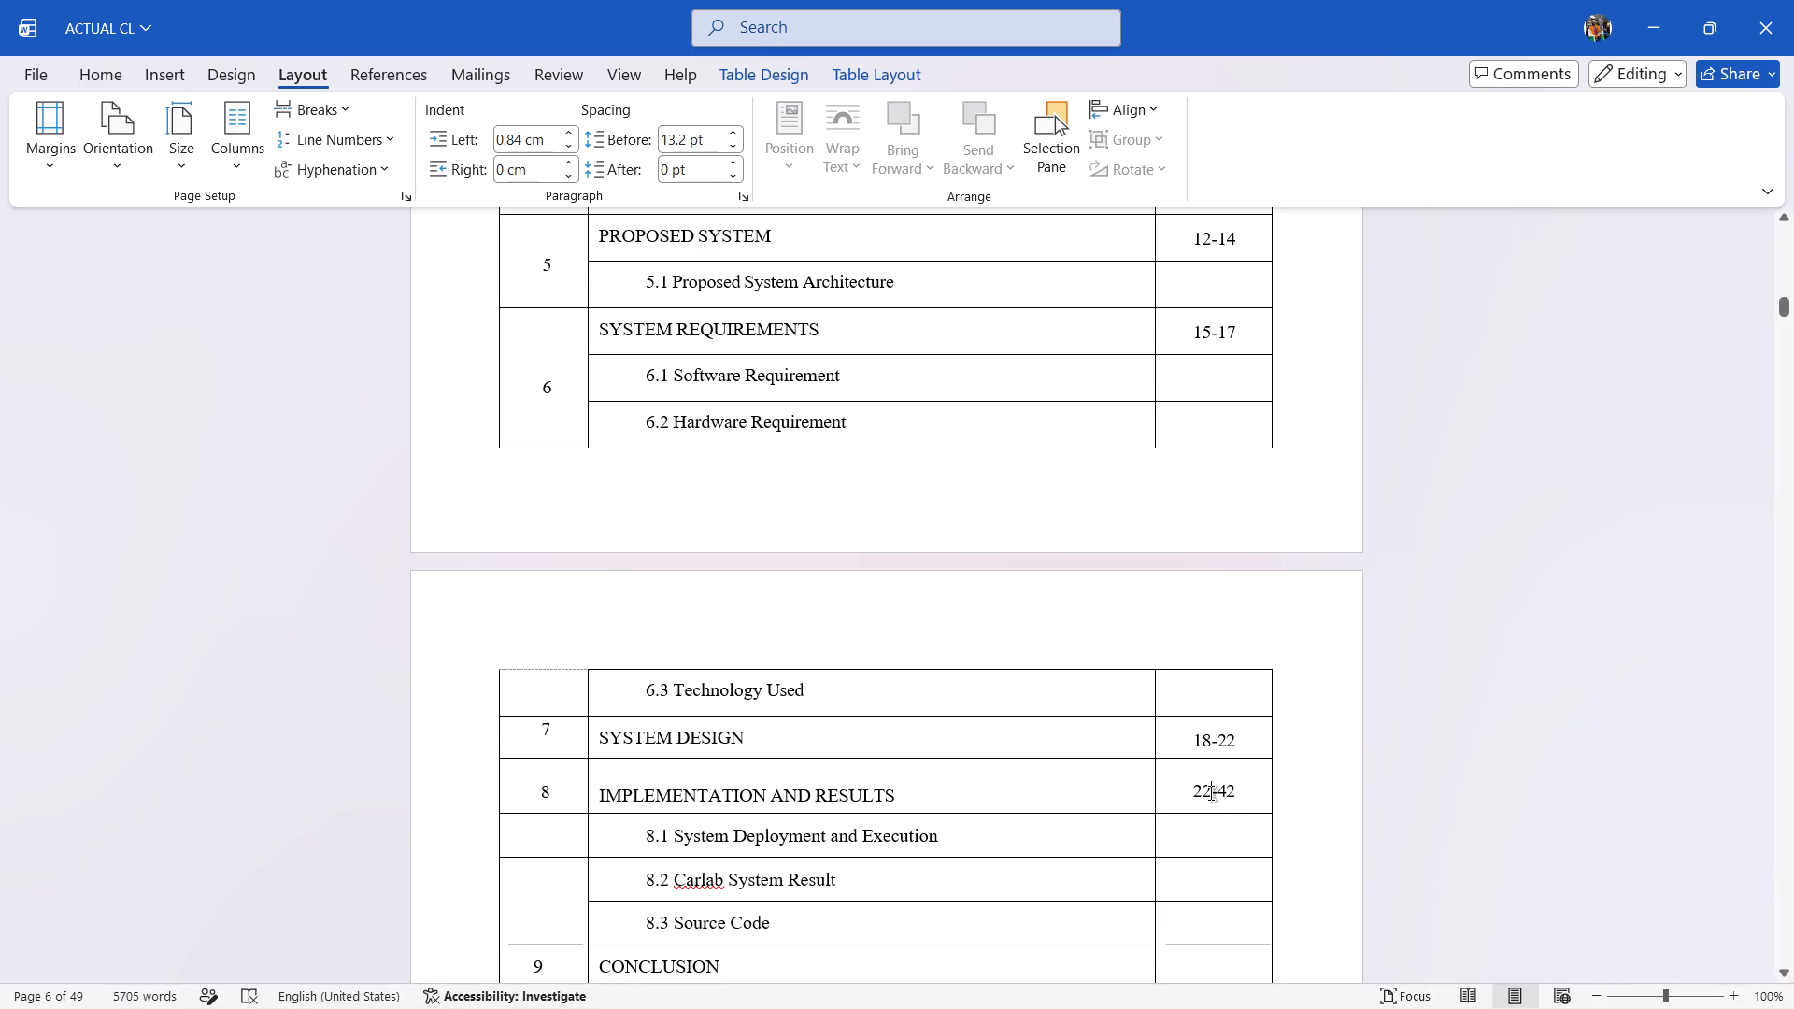
{"action": "key", "text": "BackSpace"}
{"action": "key", "text": "3"}
{"action": "key", "text": "Right"}
{"action": "key", "text": "Right"}
{"action": "key", "text": "Right"}
{"action": "key", "text": "BackSpace"}
{"action": "key", "text": "BackSpace"}
{"action": "type", "text": "33"}
Enter the page range 34-35 in the empty page number cell of the index table's Conclusion row.
{"action": "scroll", "coordinate": [1211, 793], "scroll_direction": "down", "scroll_amount": 9}
{"action": "scroll", "coordinate": [1211, 793], "scroll_direction": "up", "scroll_amount": 1}
{"action": "scroll", "coordinate": [1211, 793], "scroll_direction": "down", "scroll_amount": 3}
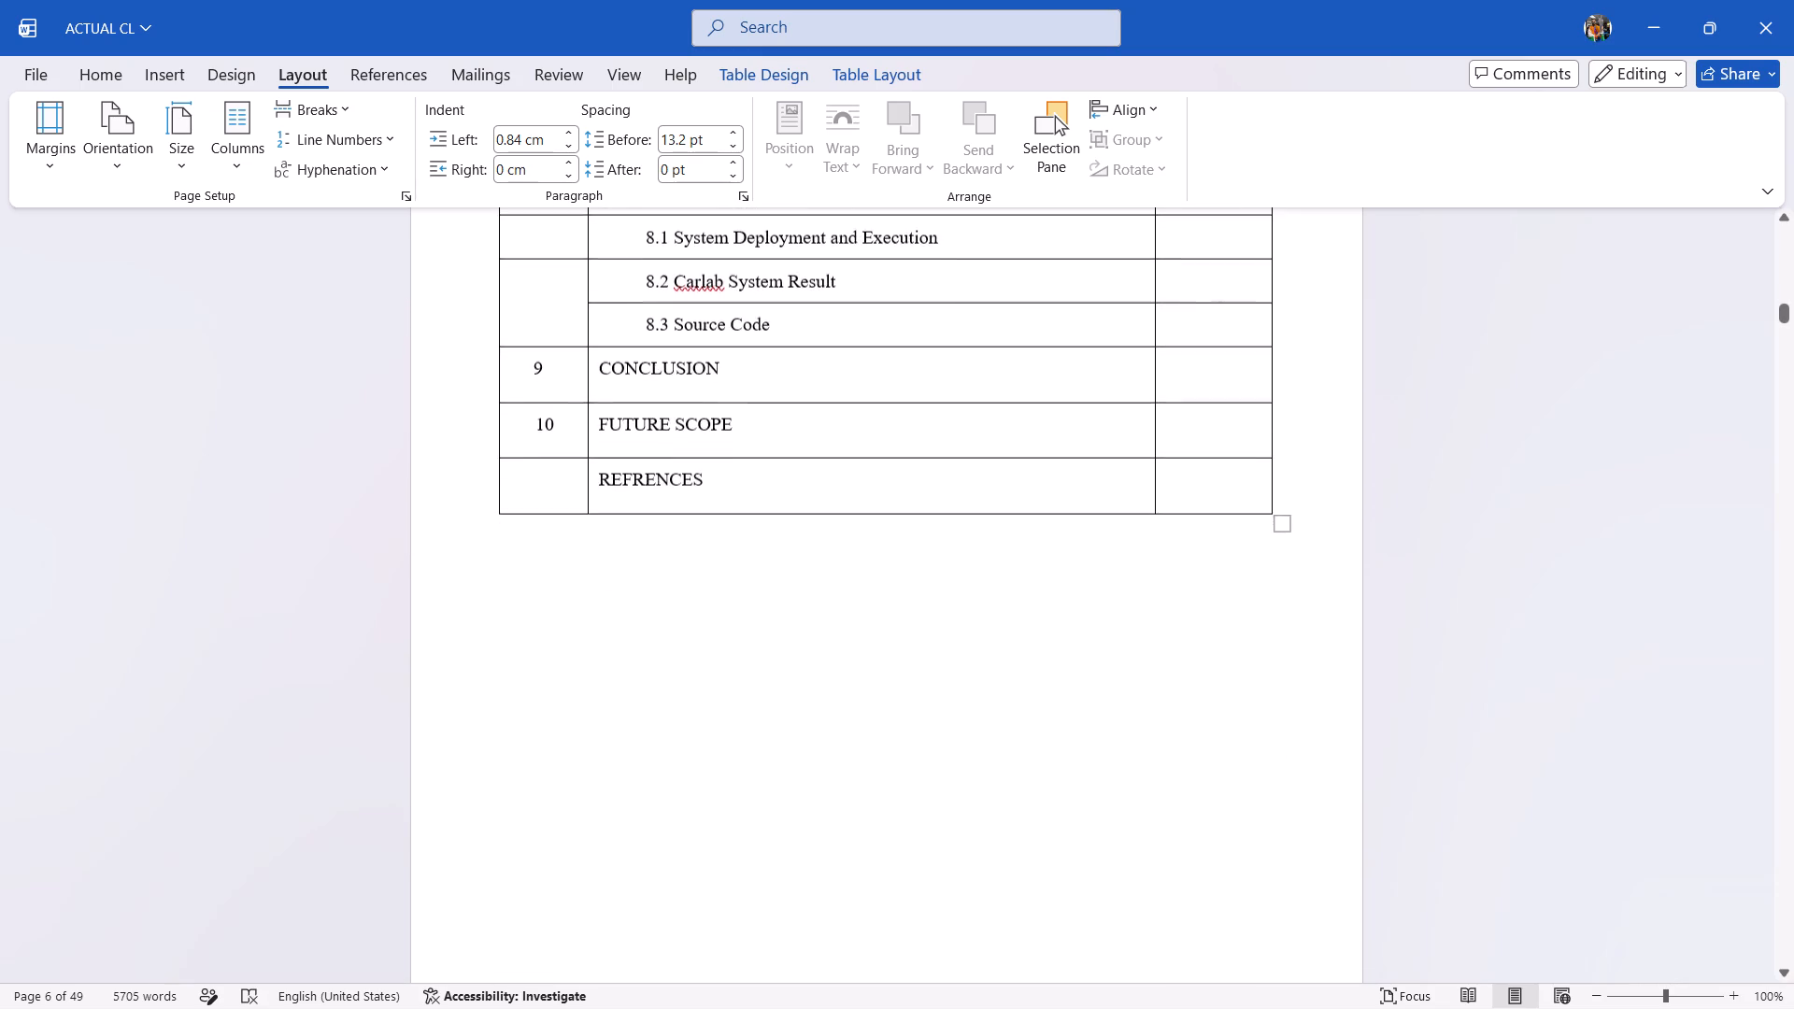
{"action": "scroll", "coordinate": [1211, 793], "scroll_direction": "down", "scroll_amount": 5}
{"action": "scroll", "coordinate": [1211, 793], "scroll_direction": "up", "scroll_amount": 7}
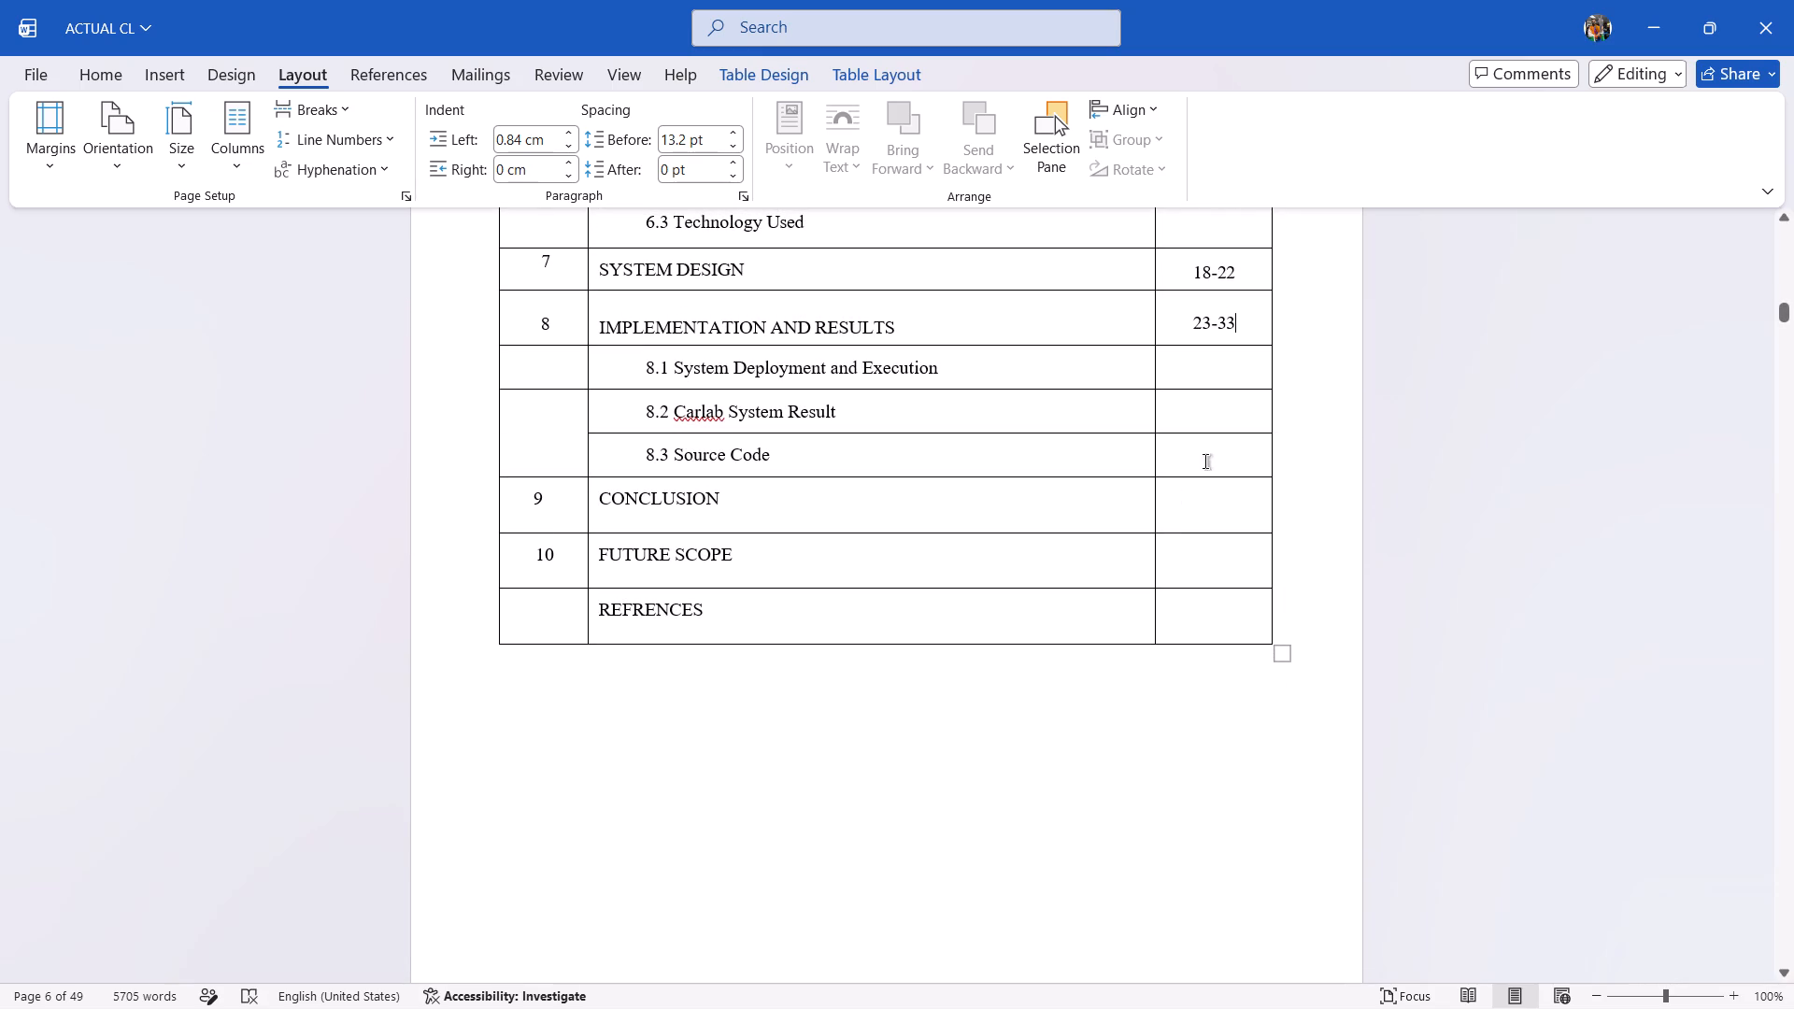
{"action": "left_click", "coordinate": [1211, 506]}
{"action": "key", "text": "3"}
{"action": "type", "text": "4-"}
{"action": "type", "text": "35"}
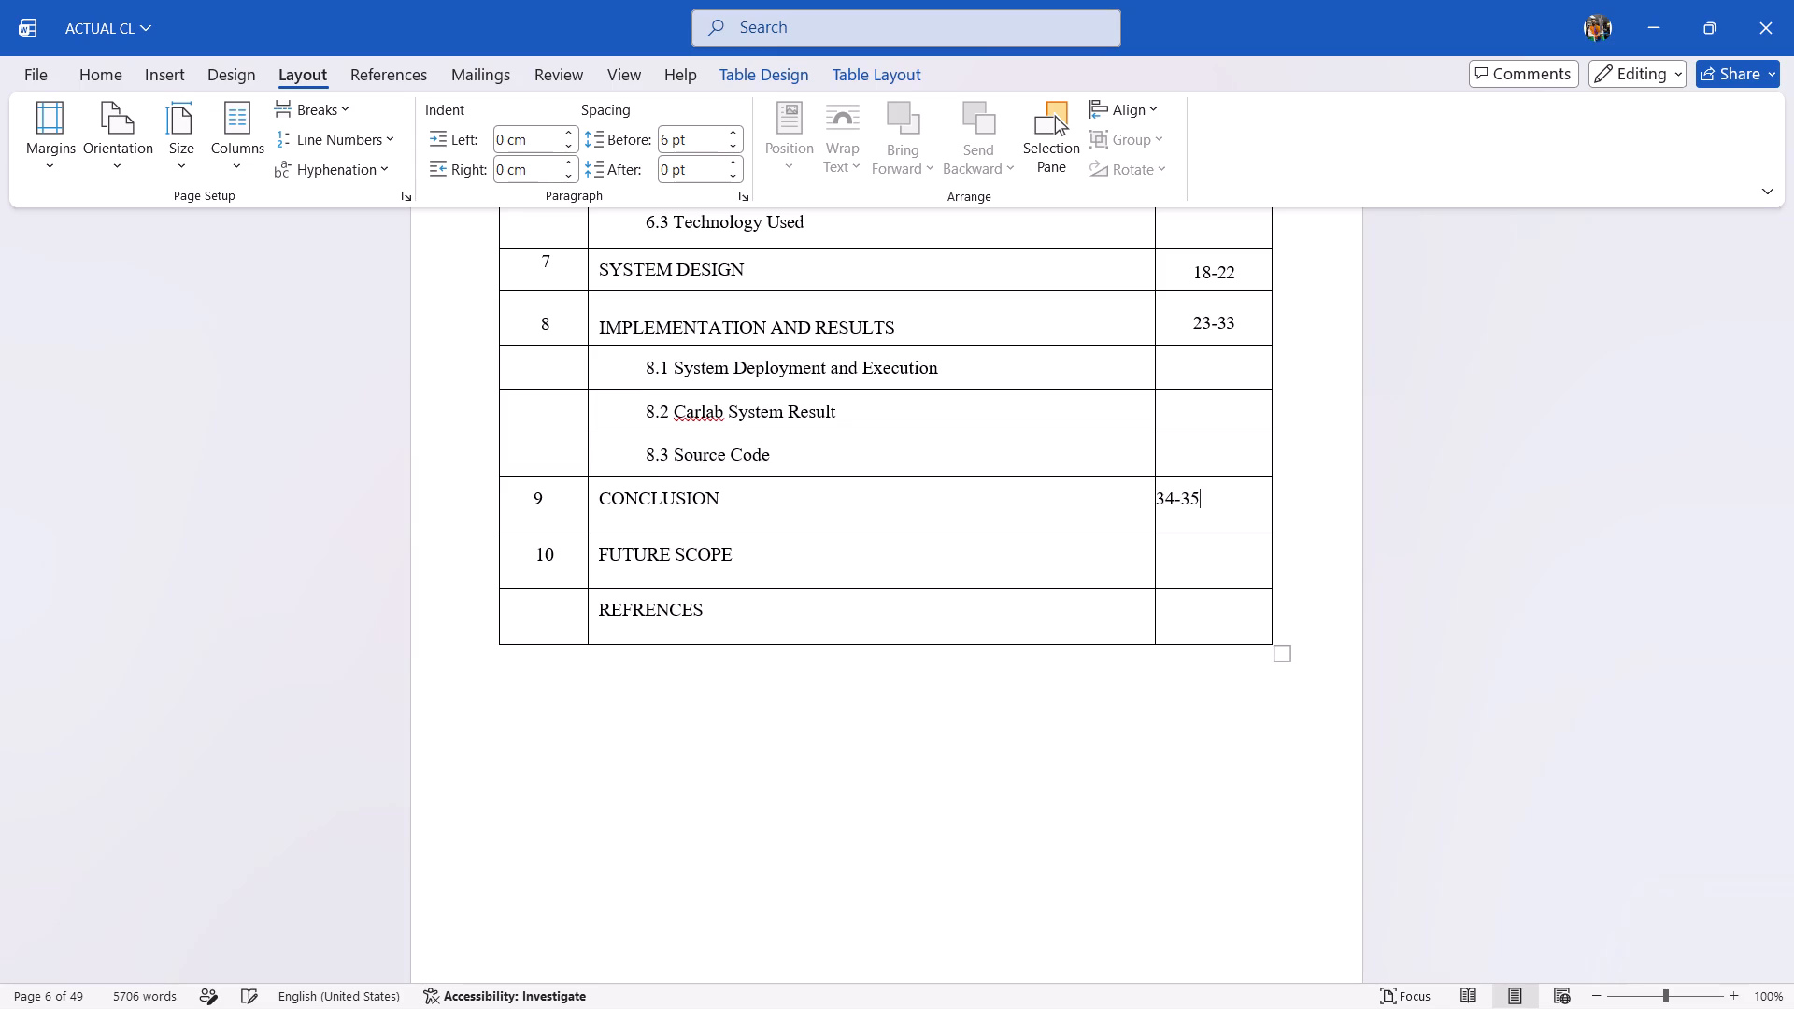
Enter page number 36 in the index table's Future Scope row and page range 37-39 in the References row.
{"action": "left_click", "coordinate": [1159, 493]}
{"action": "key", "text": "Tab"}
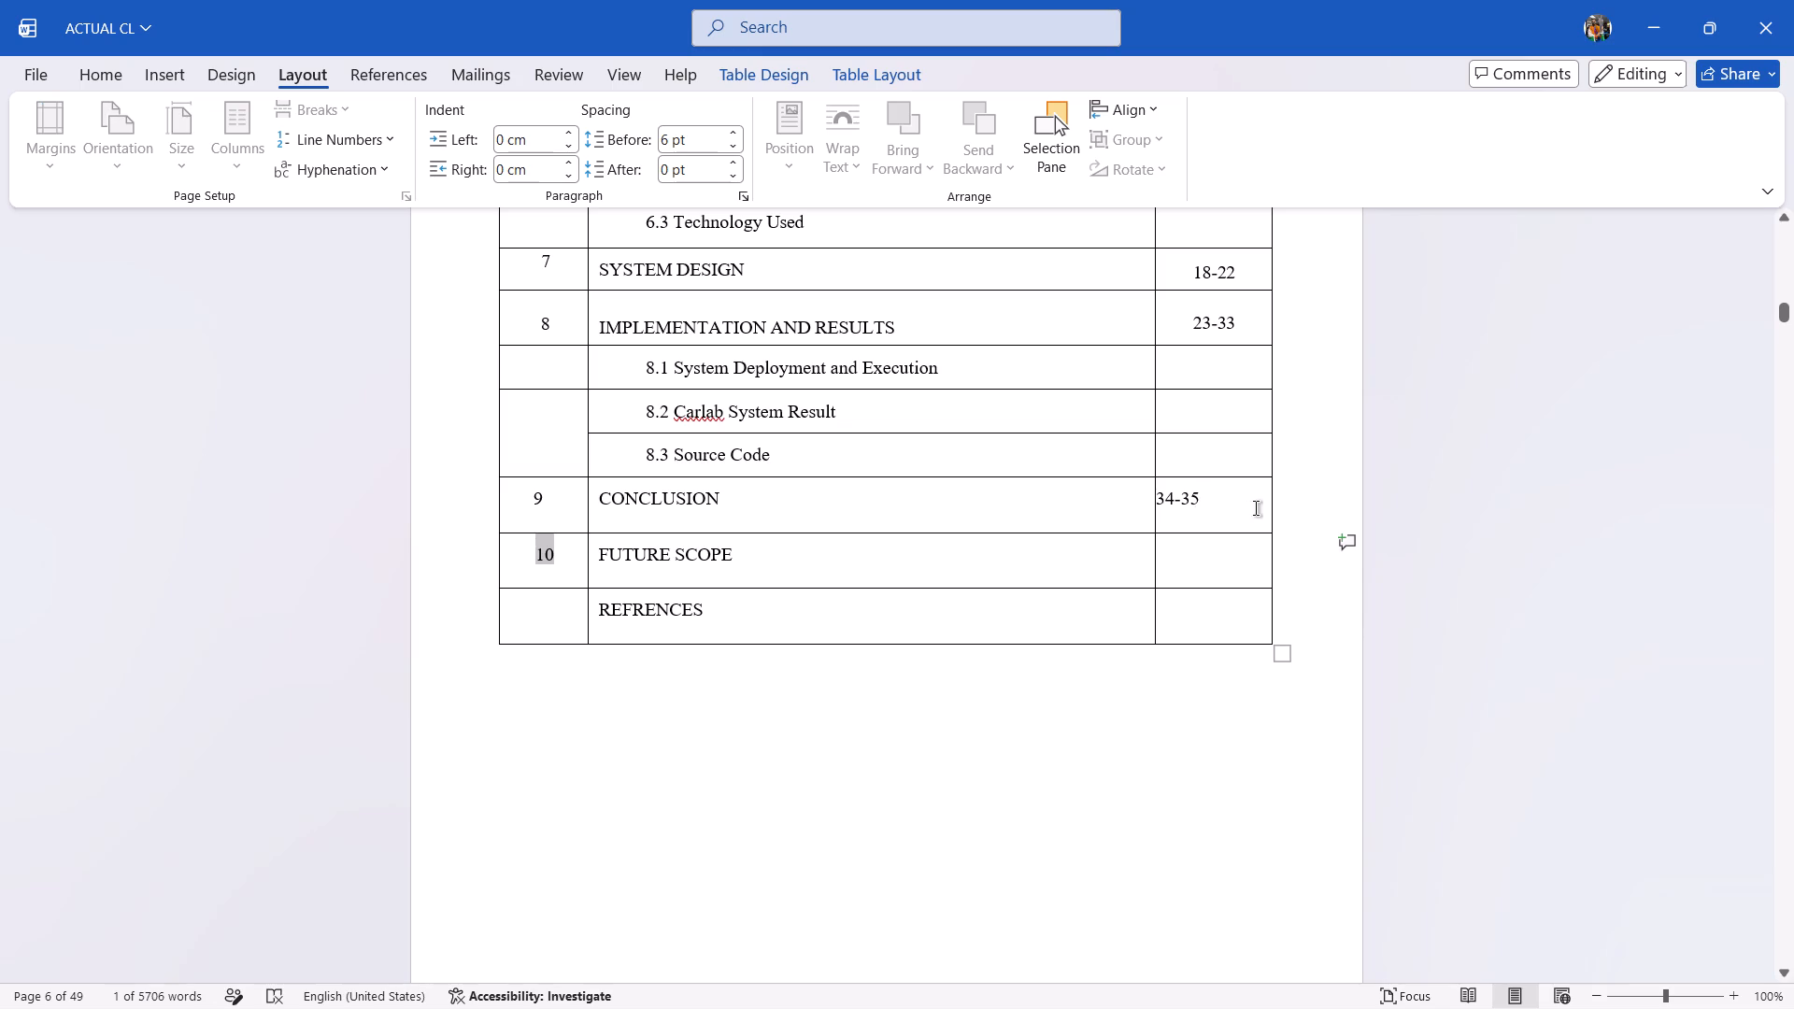
{"action": "left_click", "coordinate": [1200, 563]}
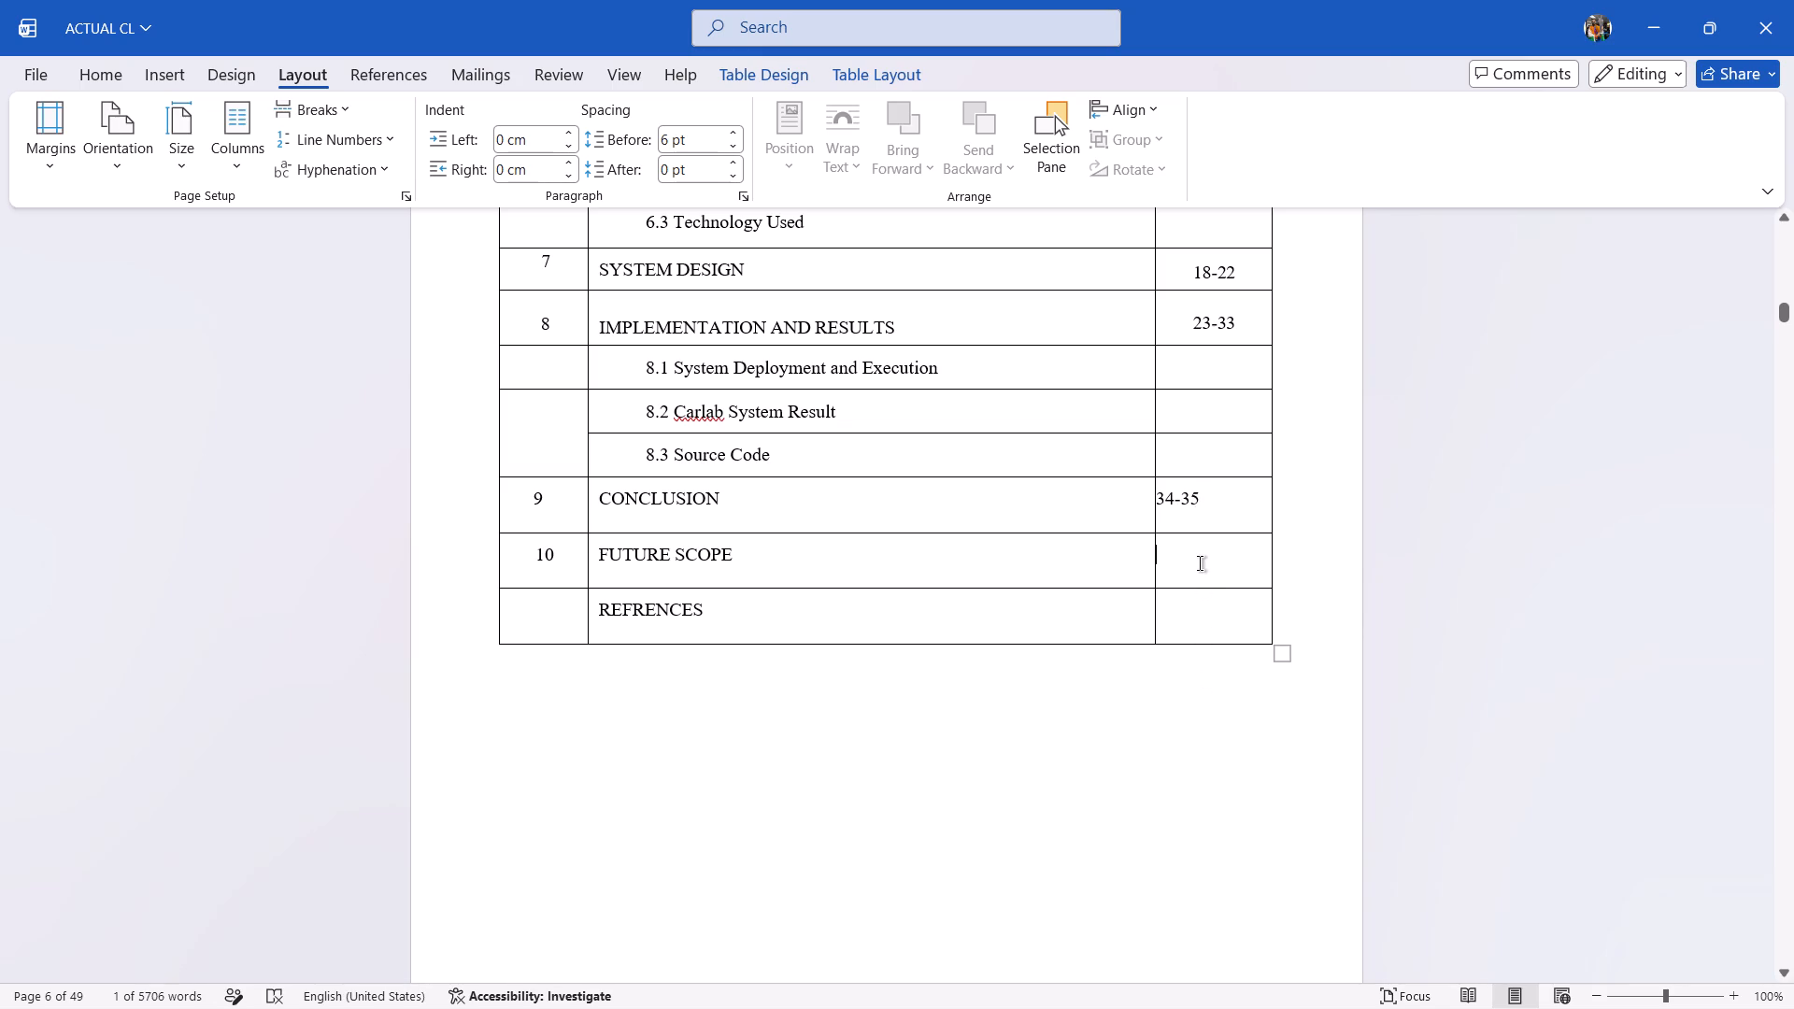
{"action": "type", "text": "36"}
{"action": "left_click", "coordinate": [1203, 618]}
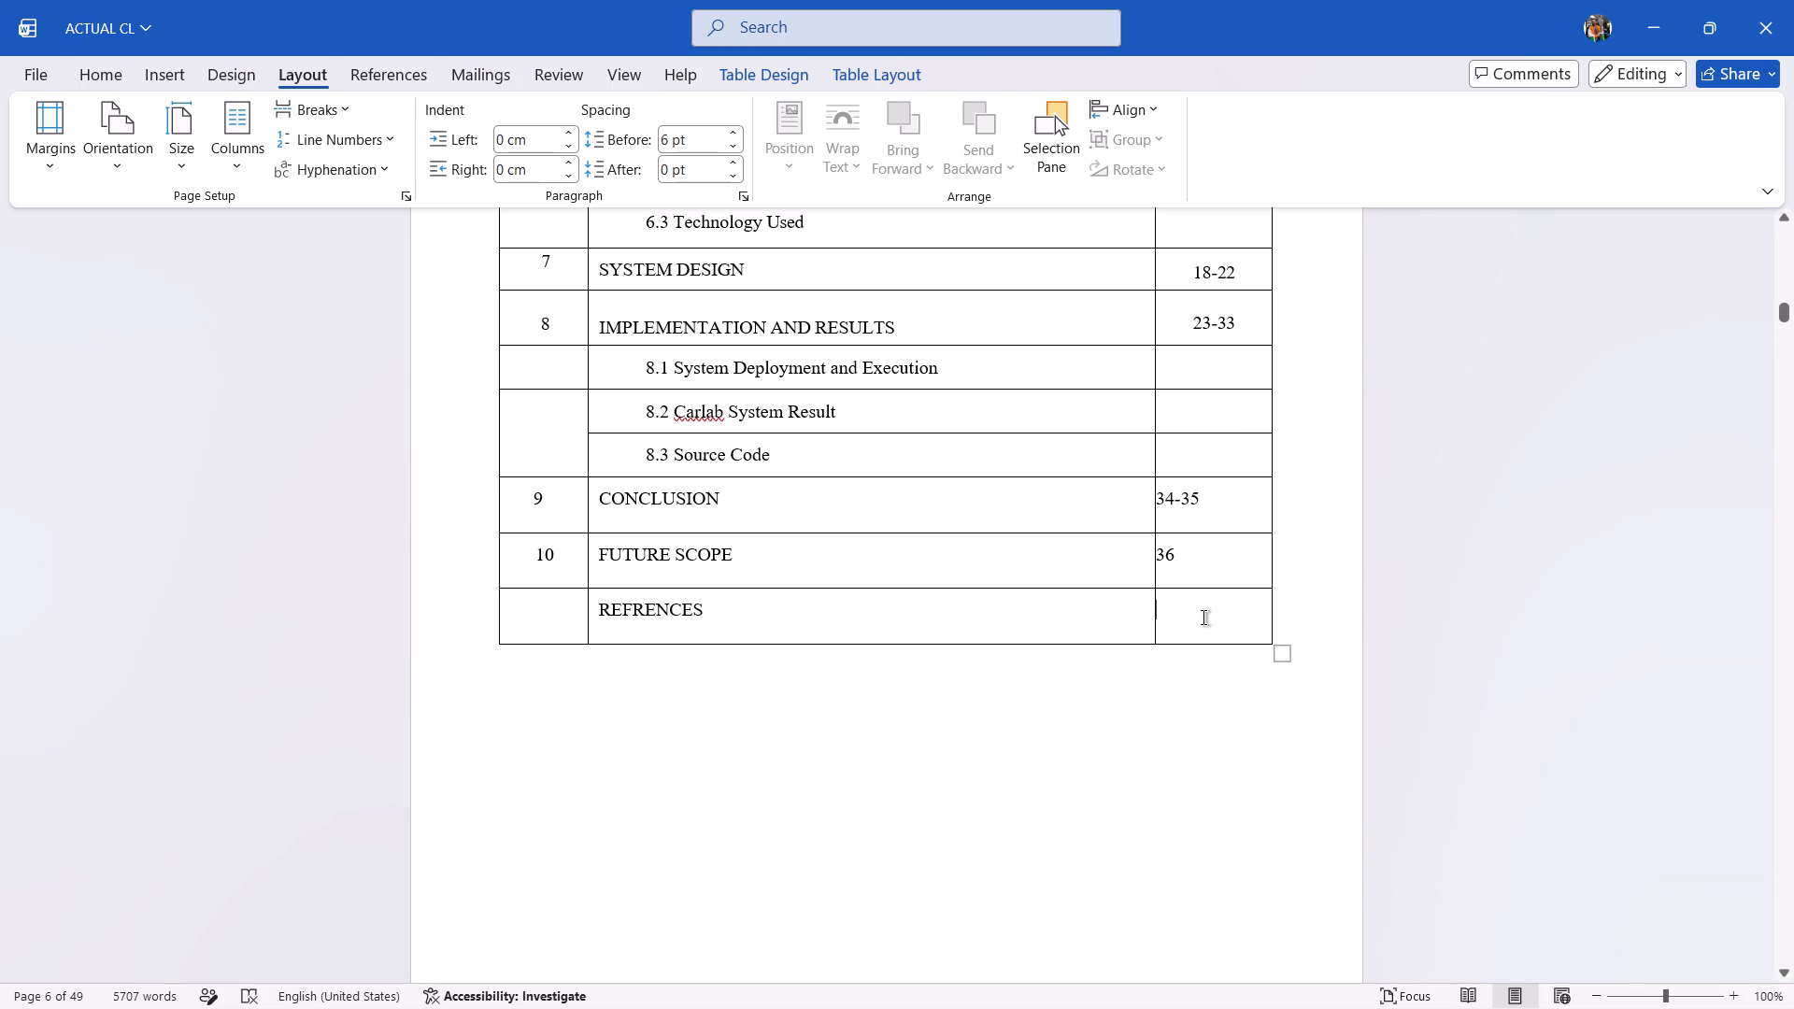
{"action": "type", "text": "37"}
{"action": "type", "text": "-39"}
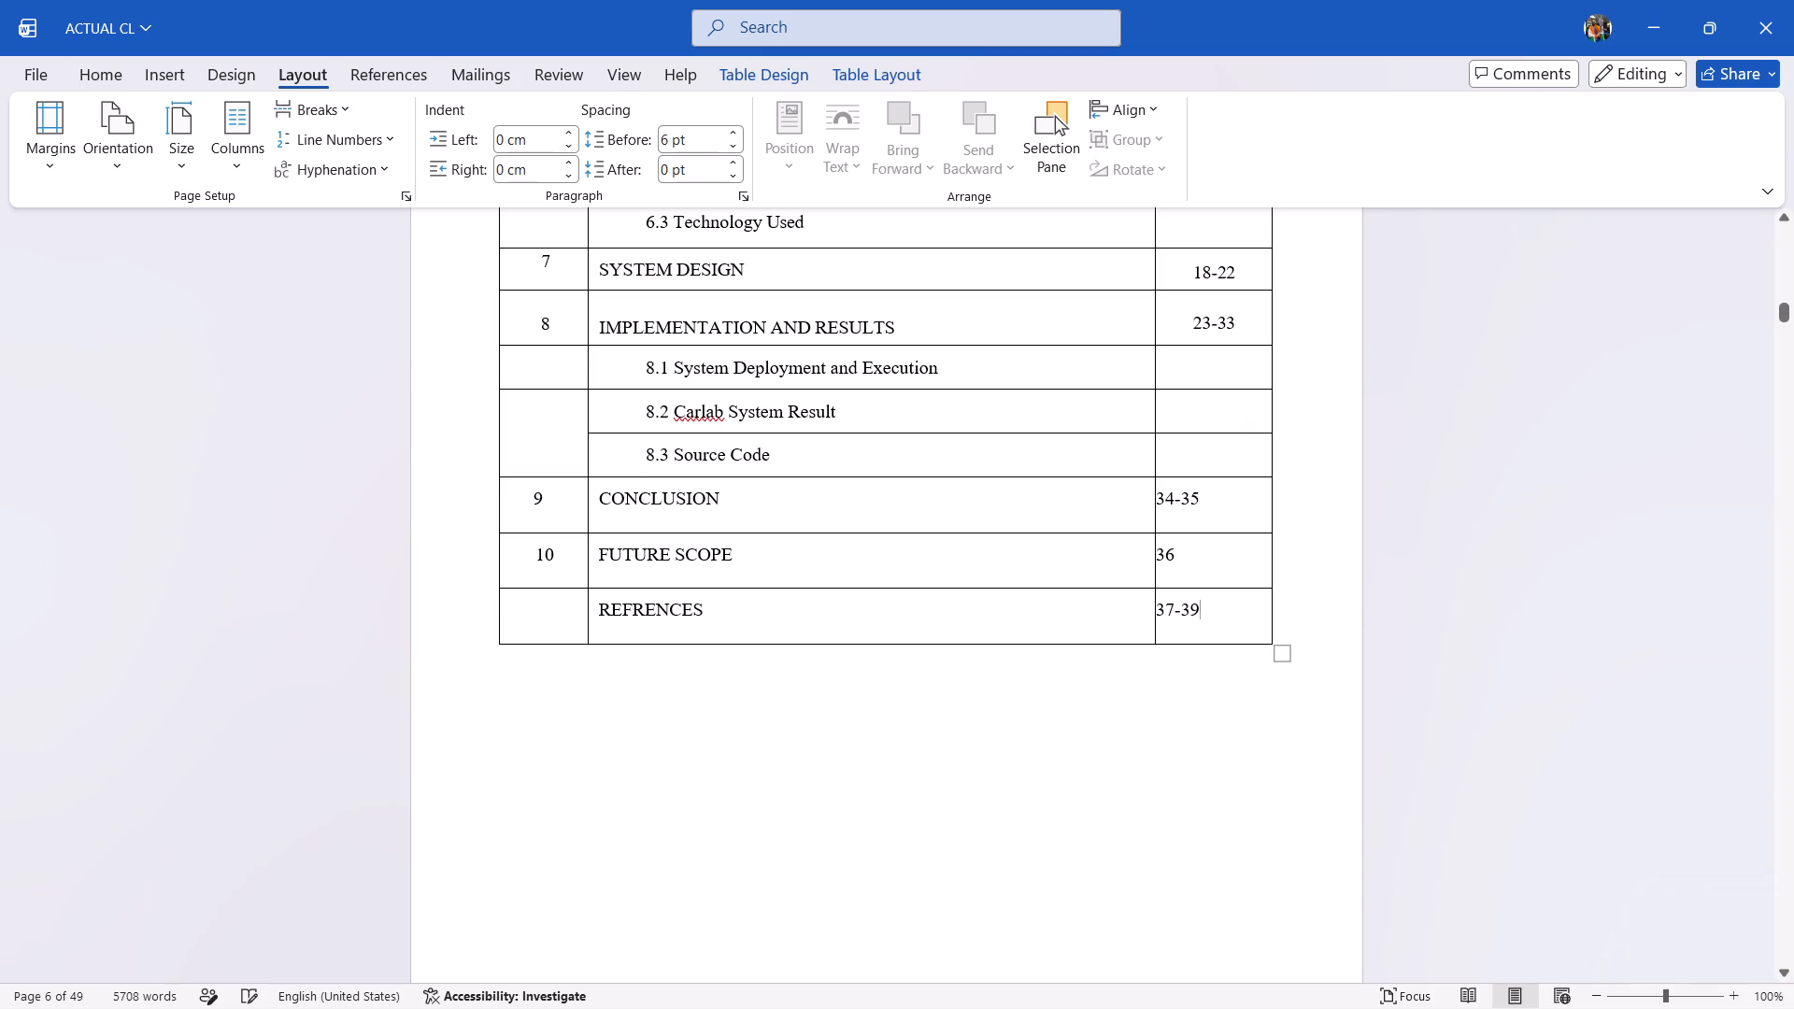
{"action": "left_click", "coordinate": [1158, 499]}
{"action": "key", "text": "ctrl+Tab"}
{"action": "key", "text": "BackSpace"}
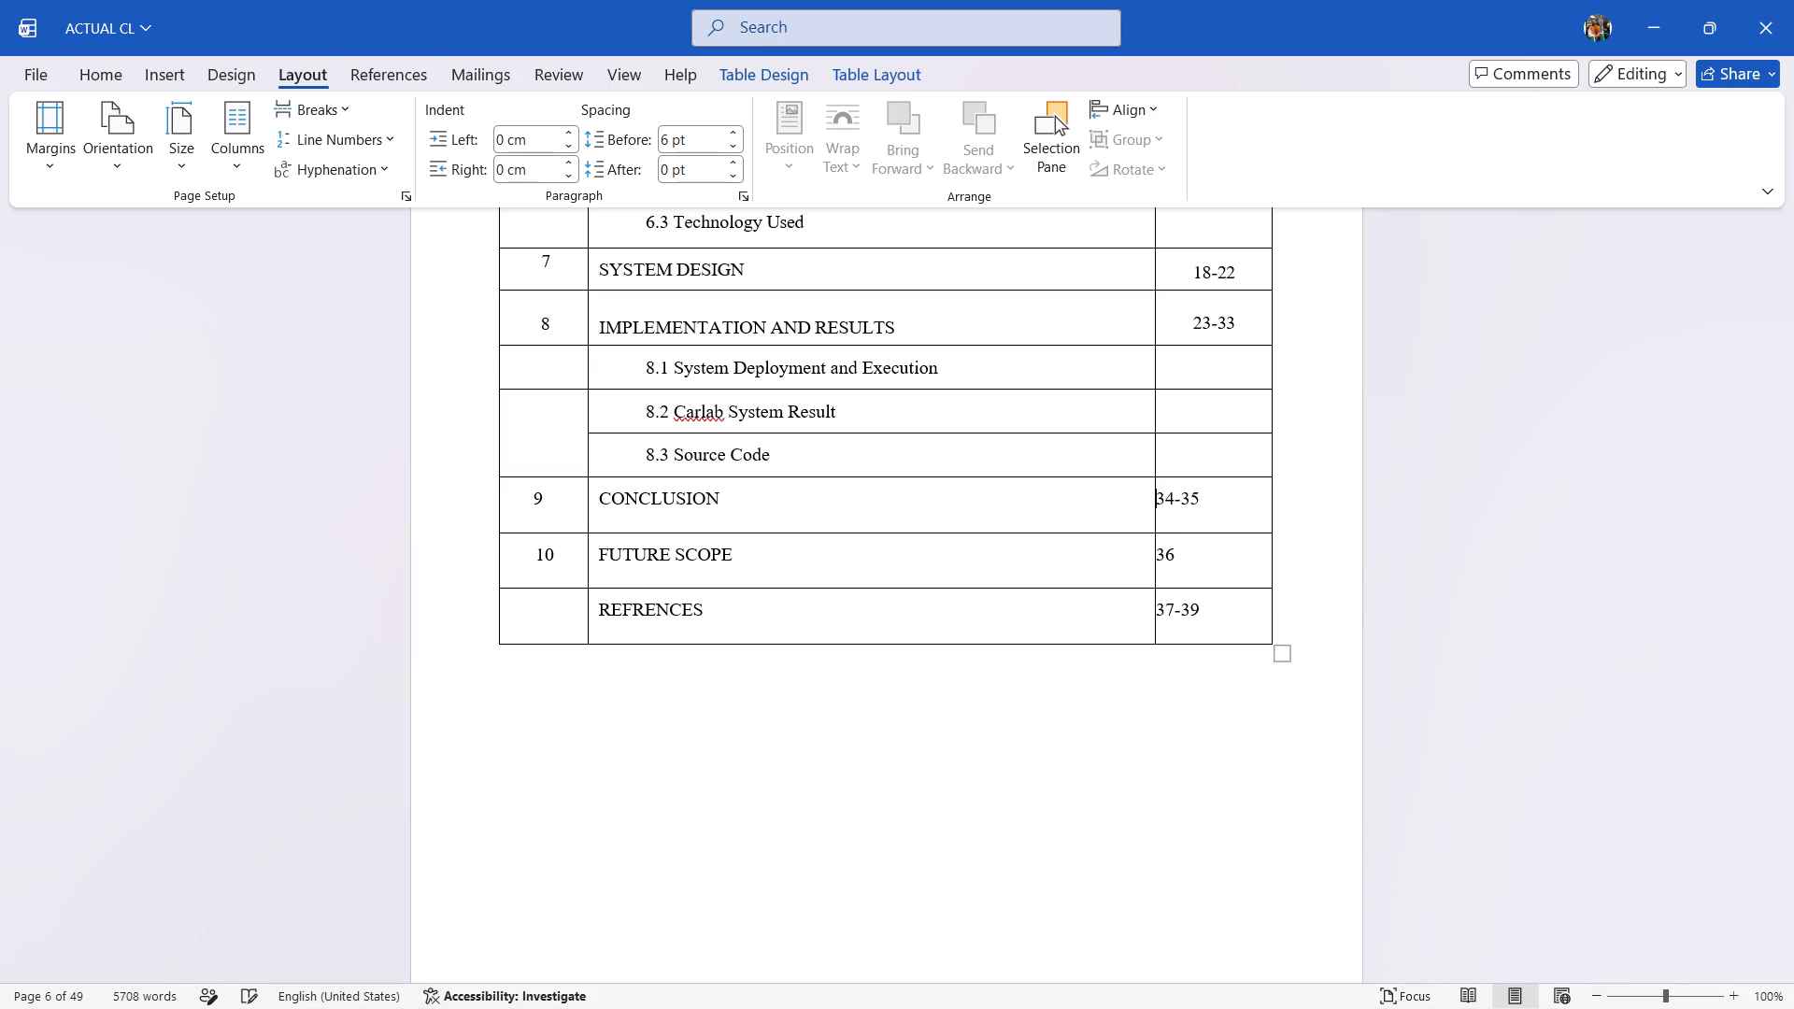
Center the page numbers of the Conclusion, Future Scope and References rows in their index table cells.
{"action": "left_click_drag", "start_coordinate": [1157, 496], "coordinate": [1231, 627]}
{"action": "left_click_drag", "start_coordinate": [1231, 627], "coordinate": [1231, 626]}
{"action": "left_click", "coordinate": [1302, 577]}
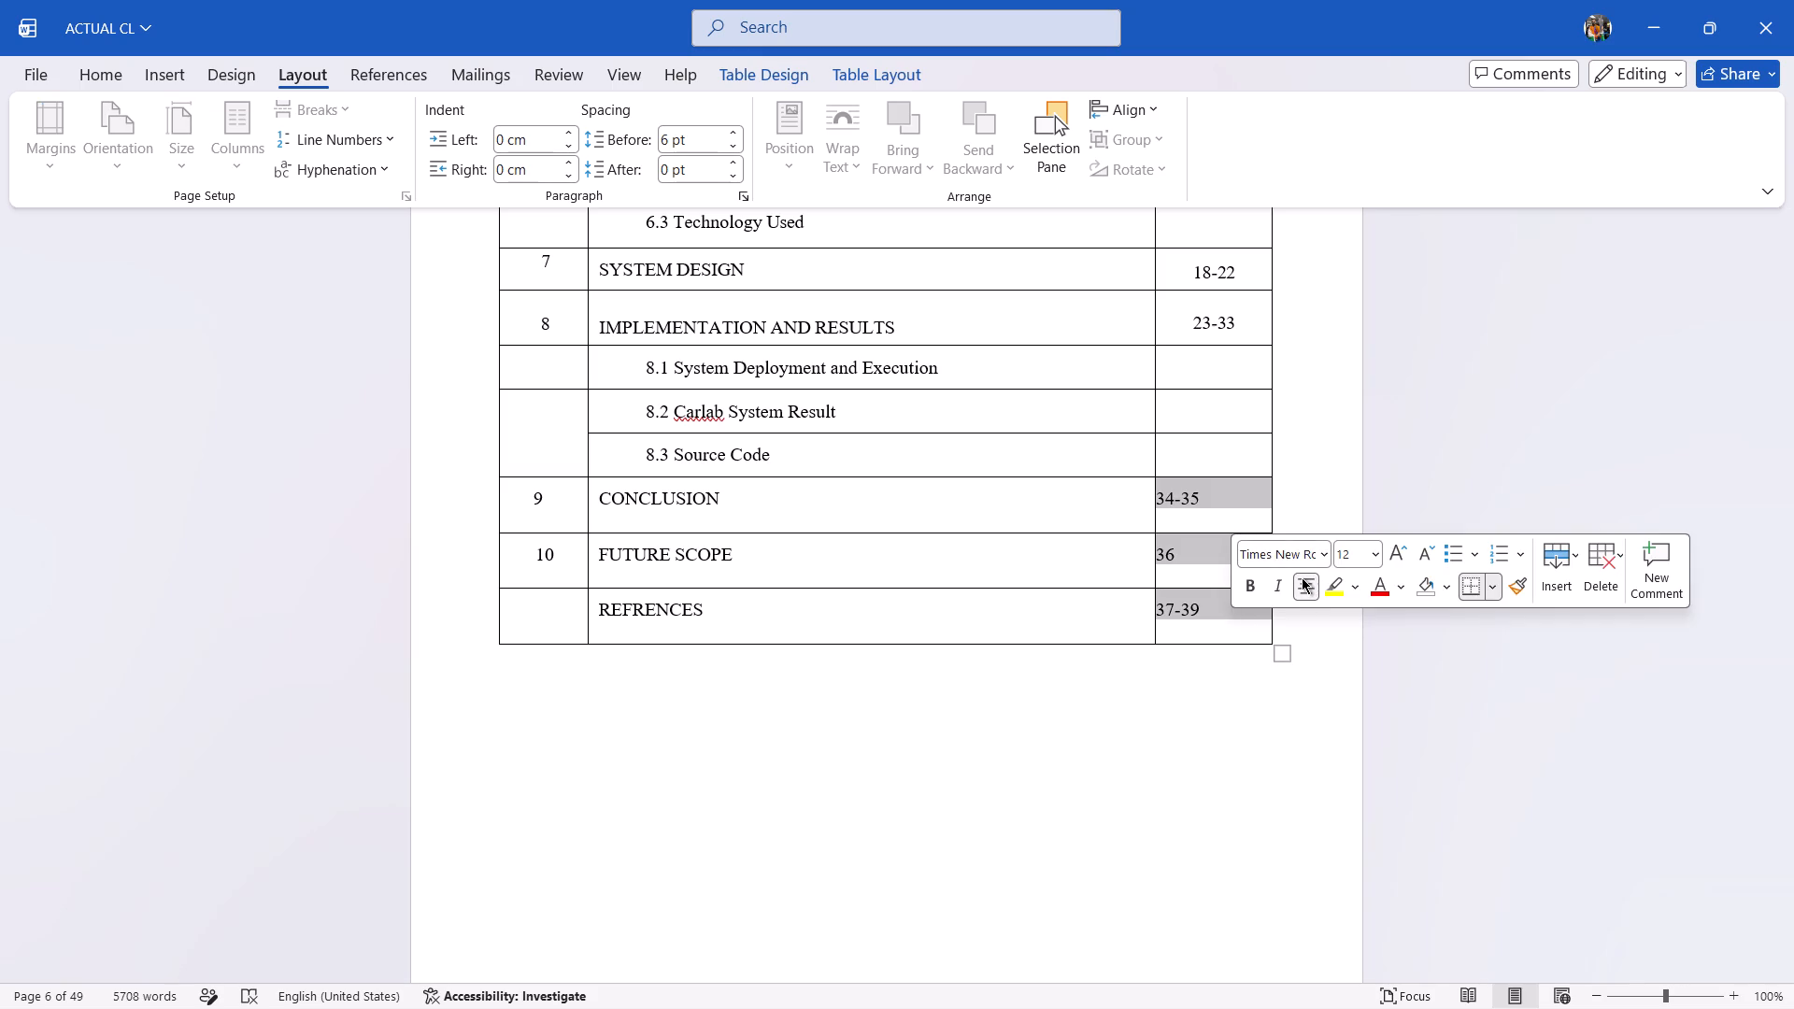
{"action": "left_click", "coordinate": [1266, 811]}
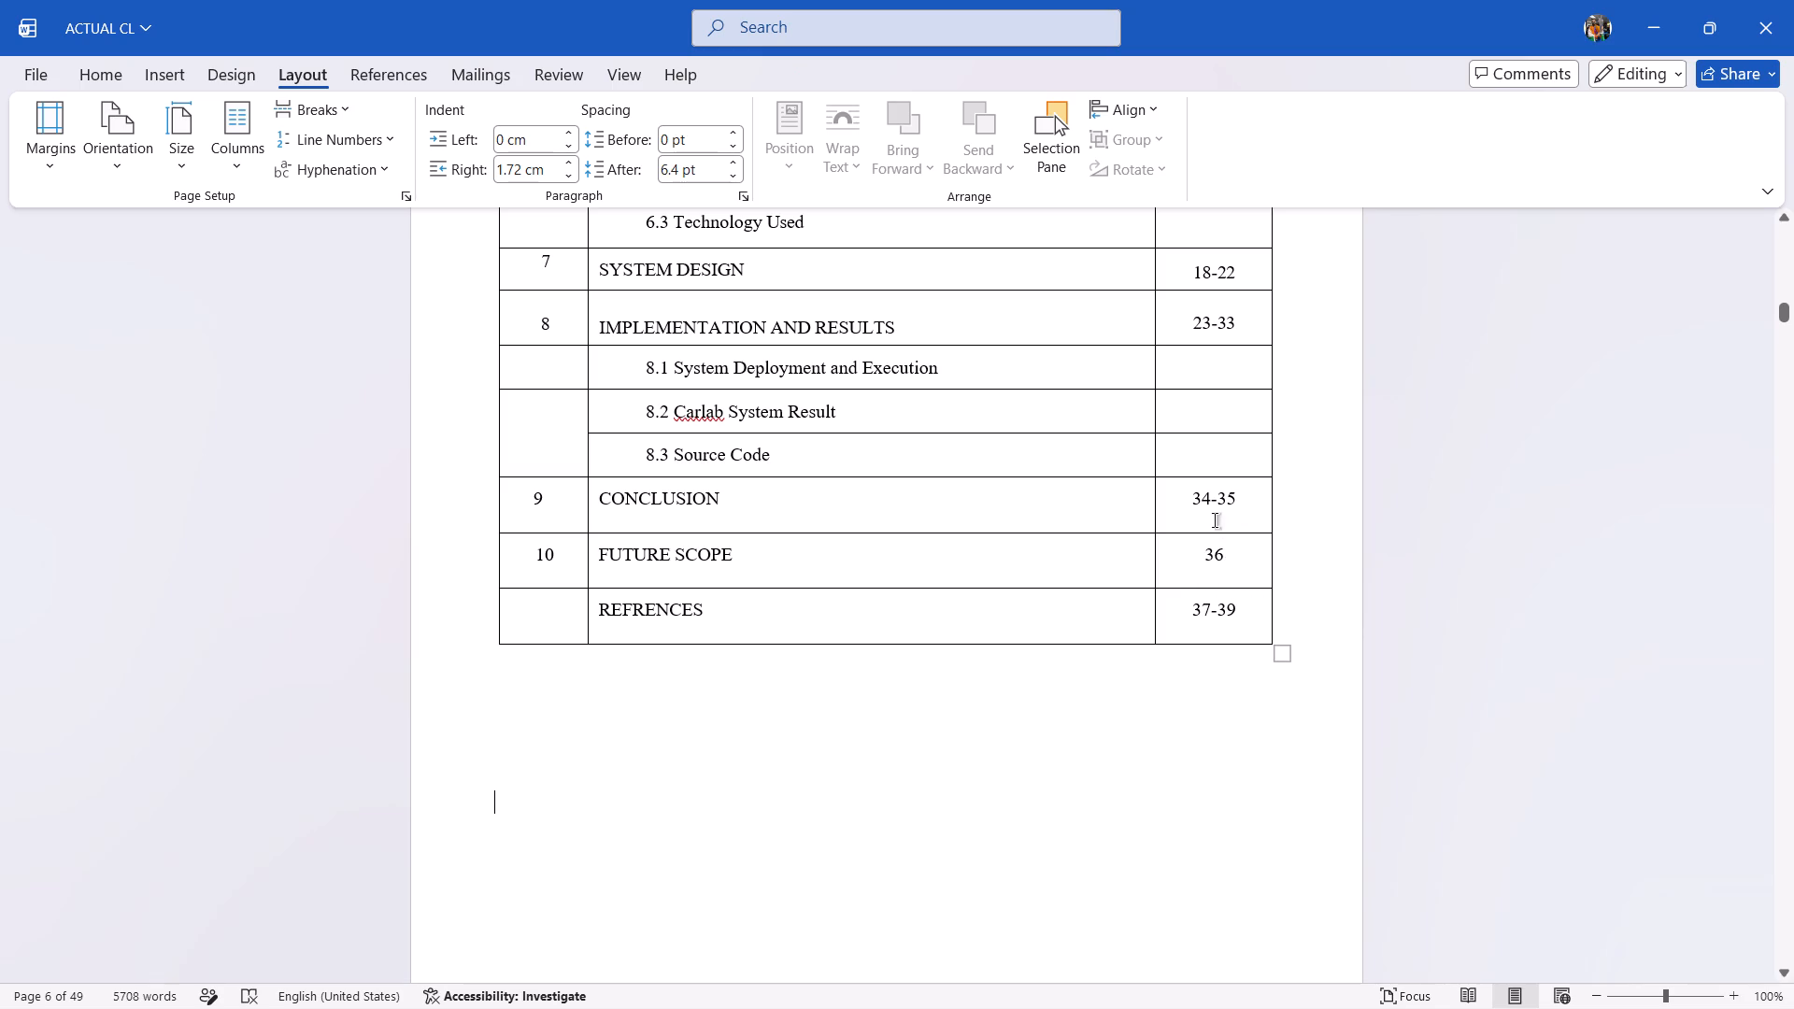
Set the spacing before the Conclusion, Future Scope and References page numbers in the index table to 12 pt.
{"action": "left_click_drag", "start_coordinate": [1189, 496], "coordinate": [1230, 608]}
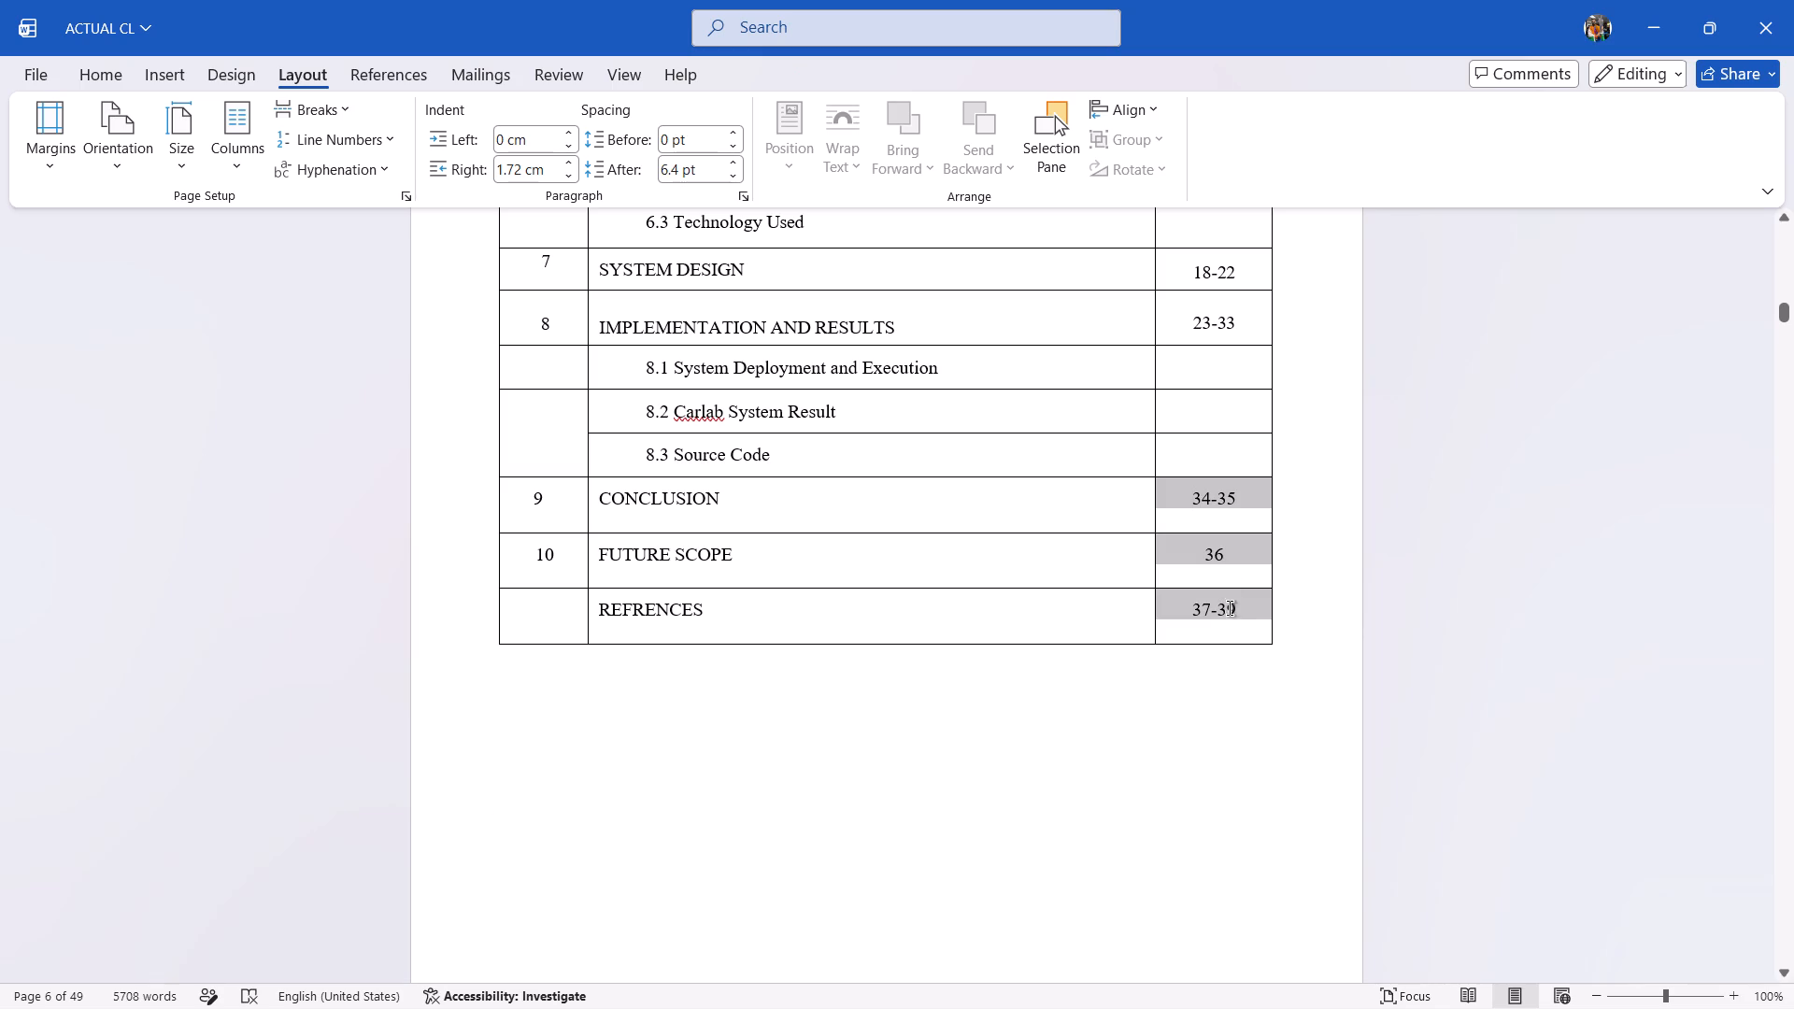
{"action": "left_click_drag", "start_coordinate": [1230, 608], "coordinate": [1233, 620]}
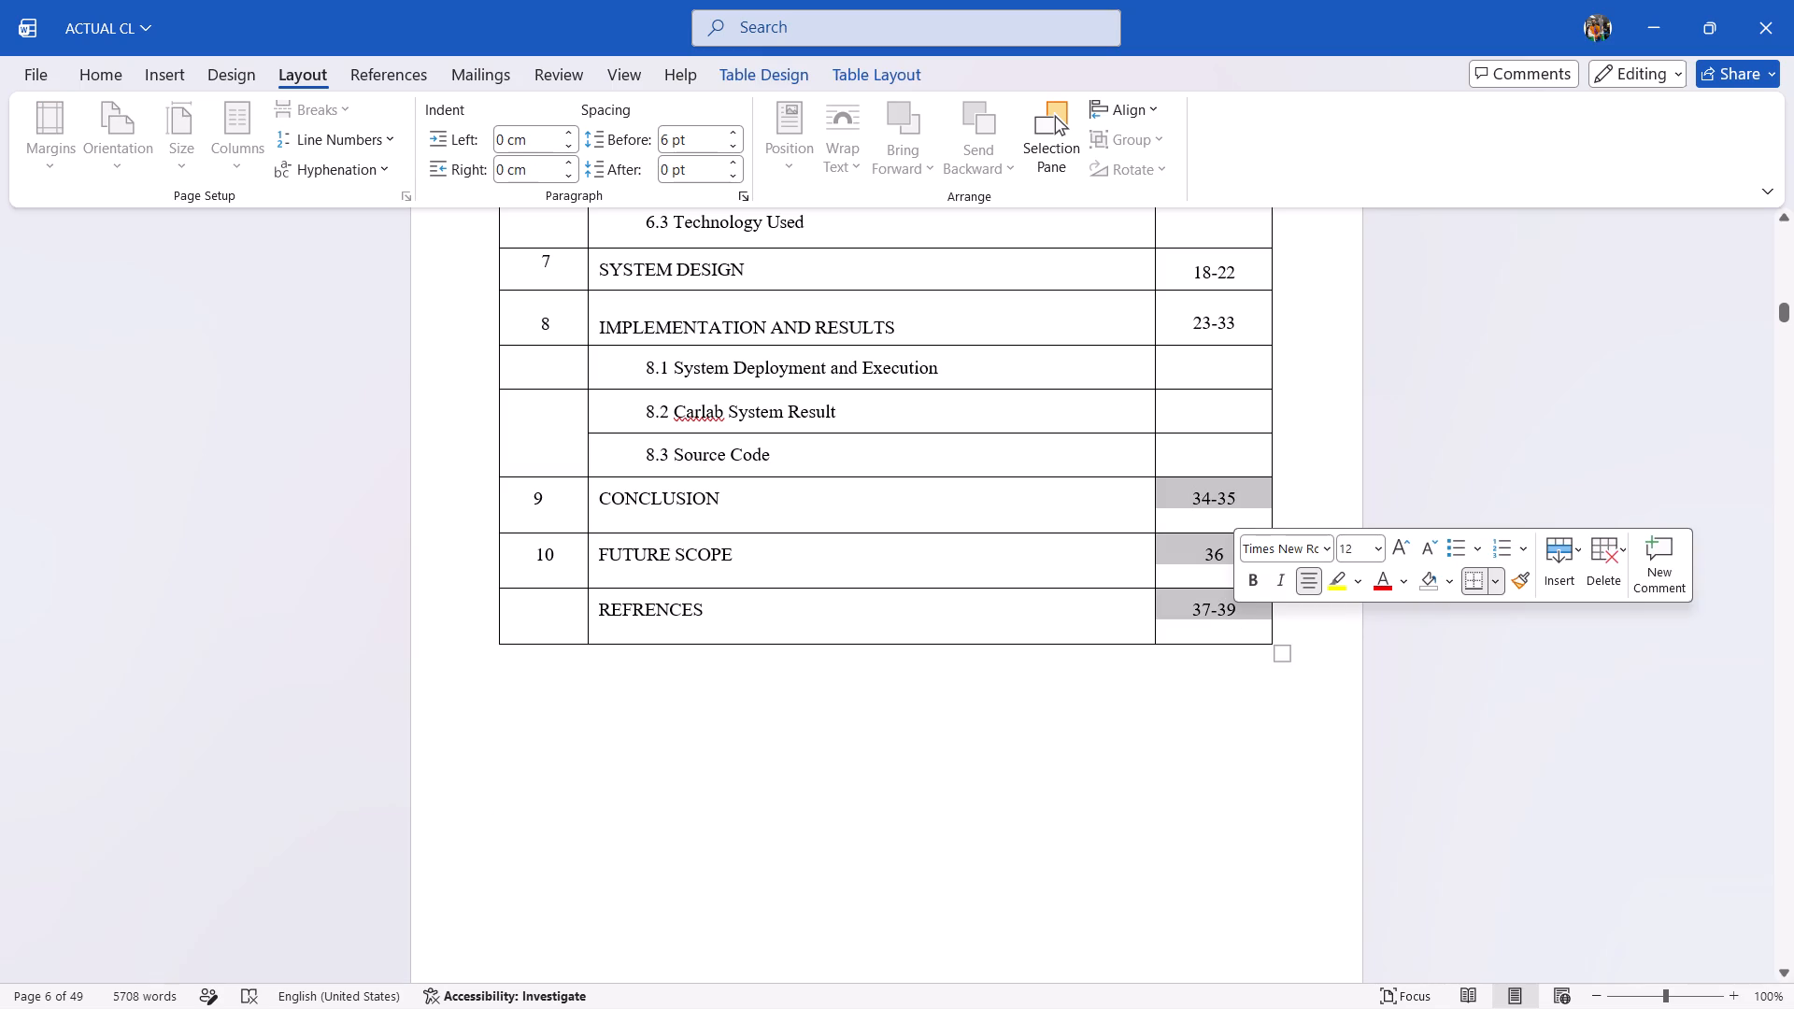
{"action": "left_click", "coordinate": [727, 145]}
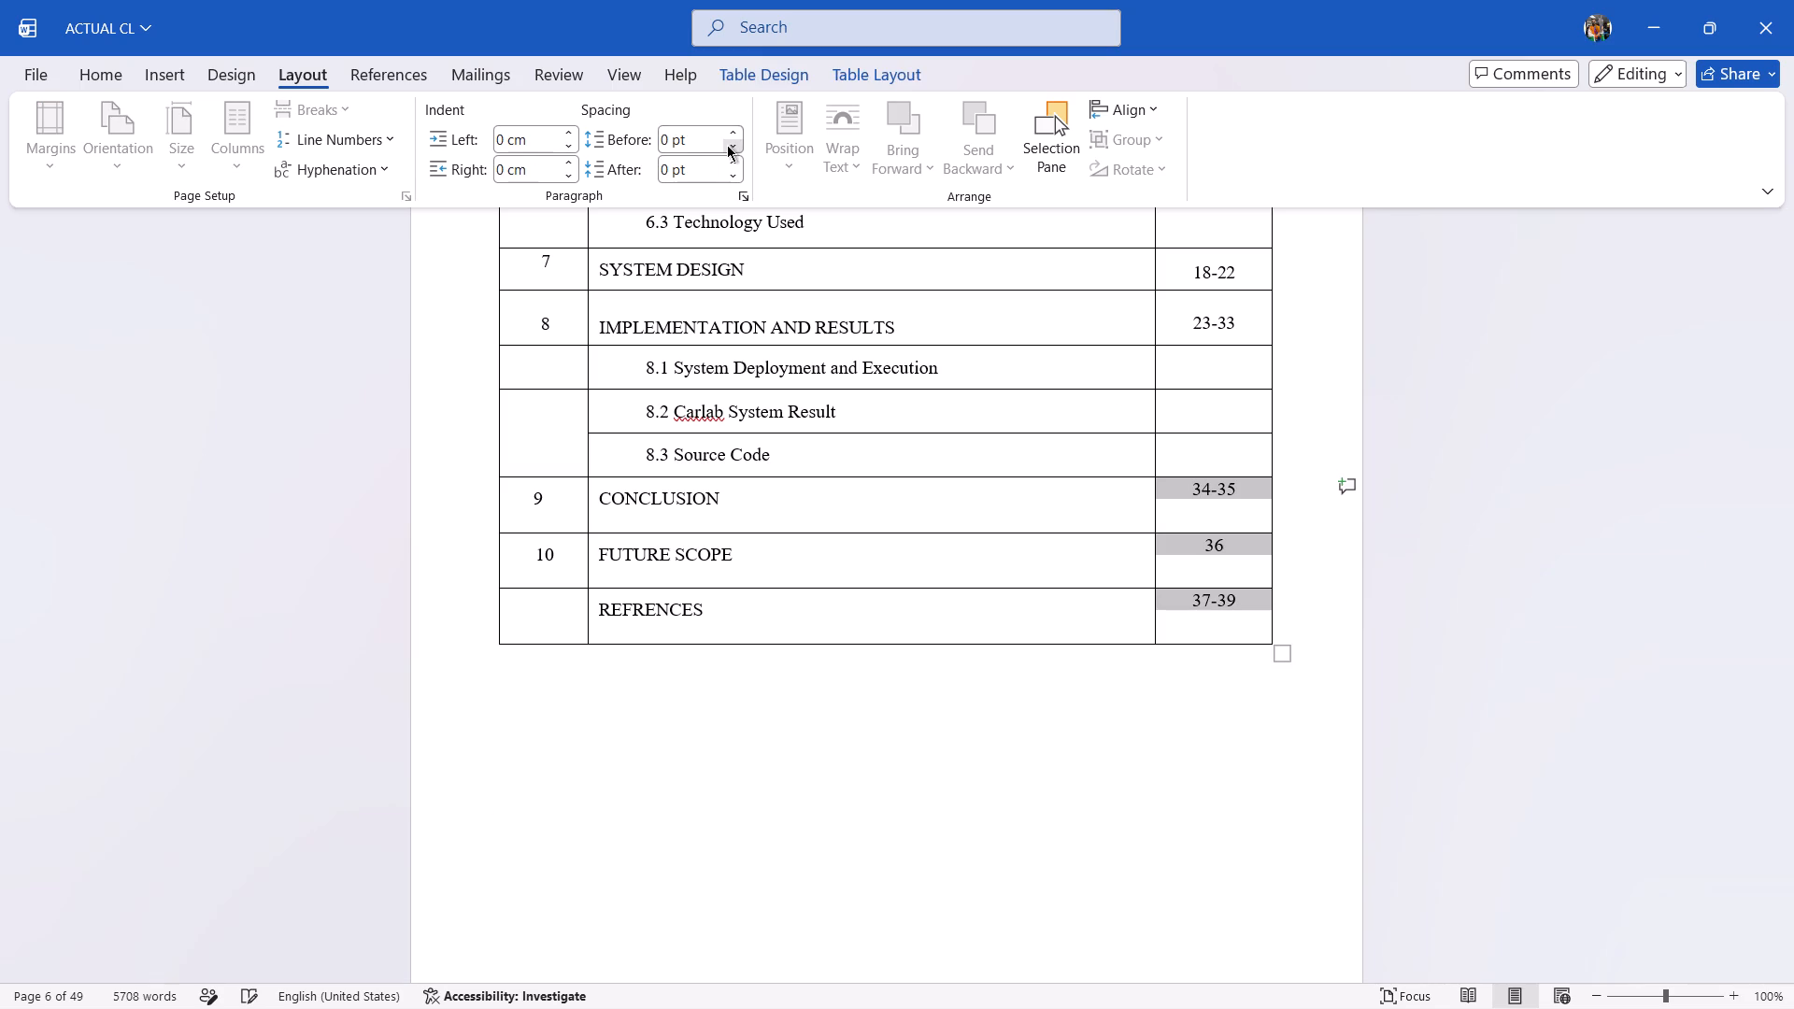
{"action": "left_click", "coordinate": [729, 130]}
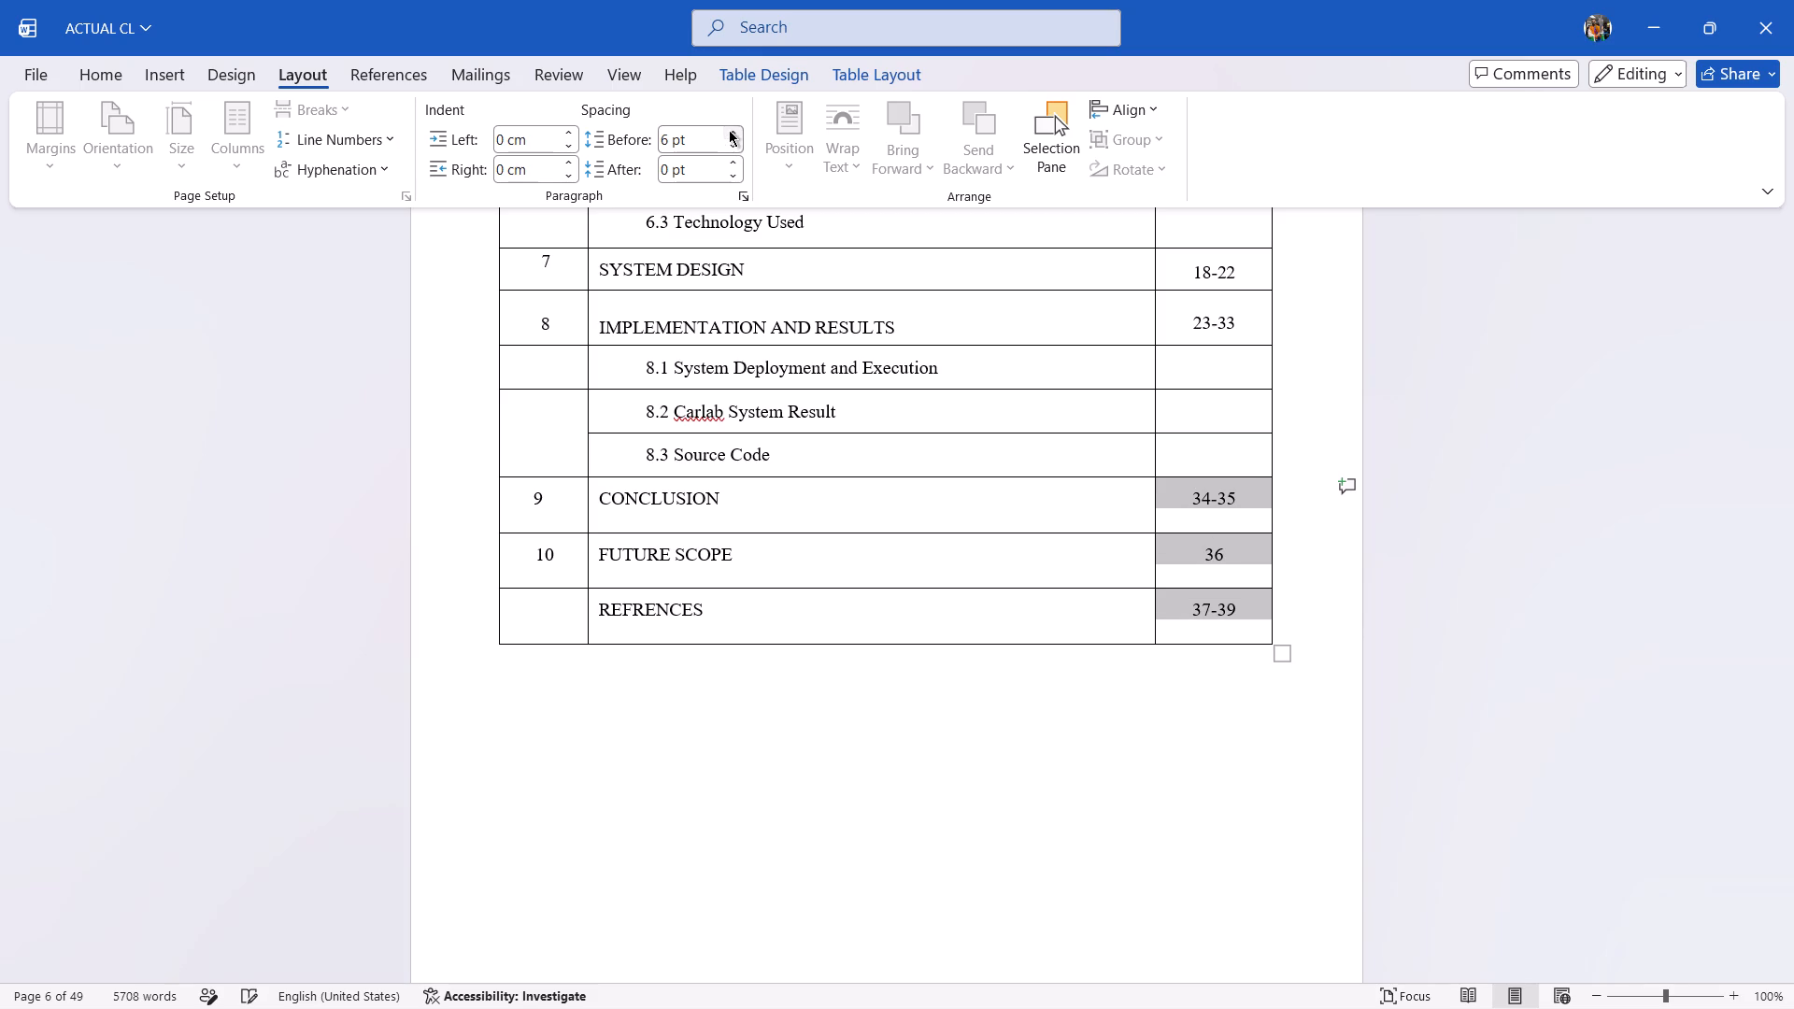
{"action": "left_click", "coordinate": [729, 130]}
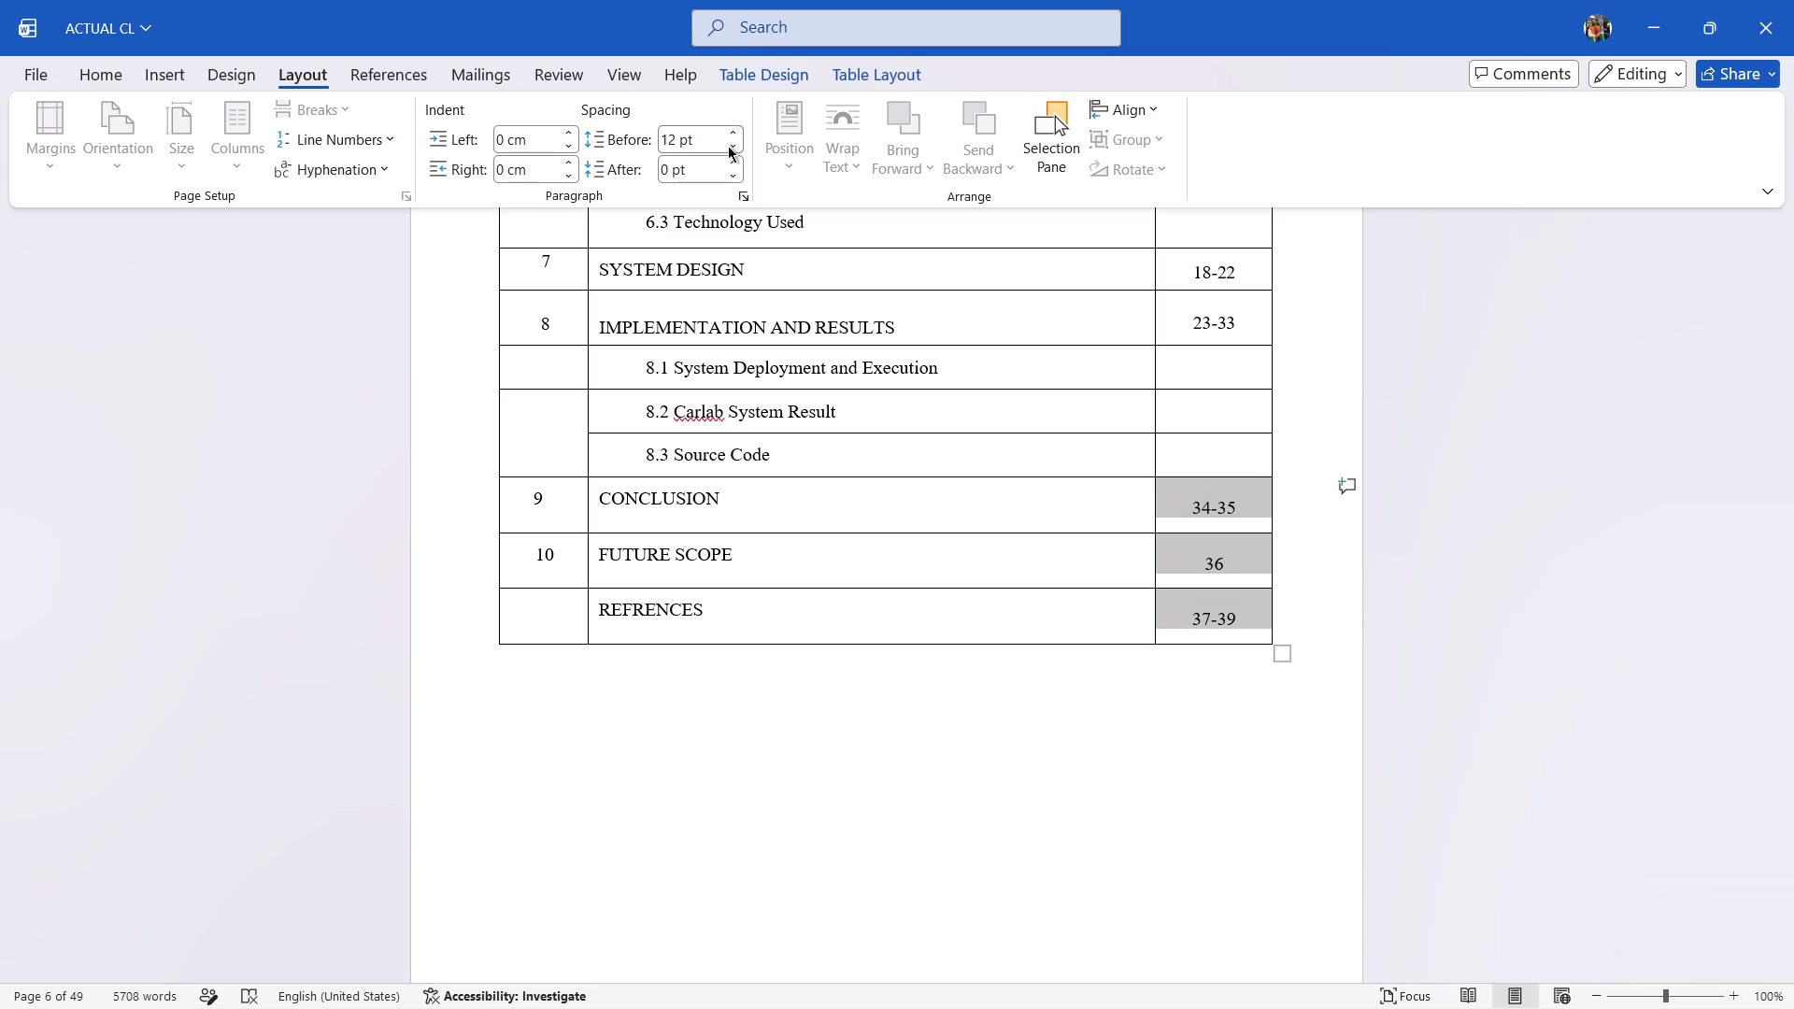
{"action": "left_click", "coordinate": [838, 471]}
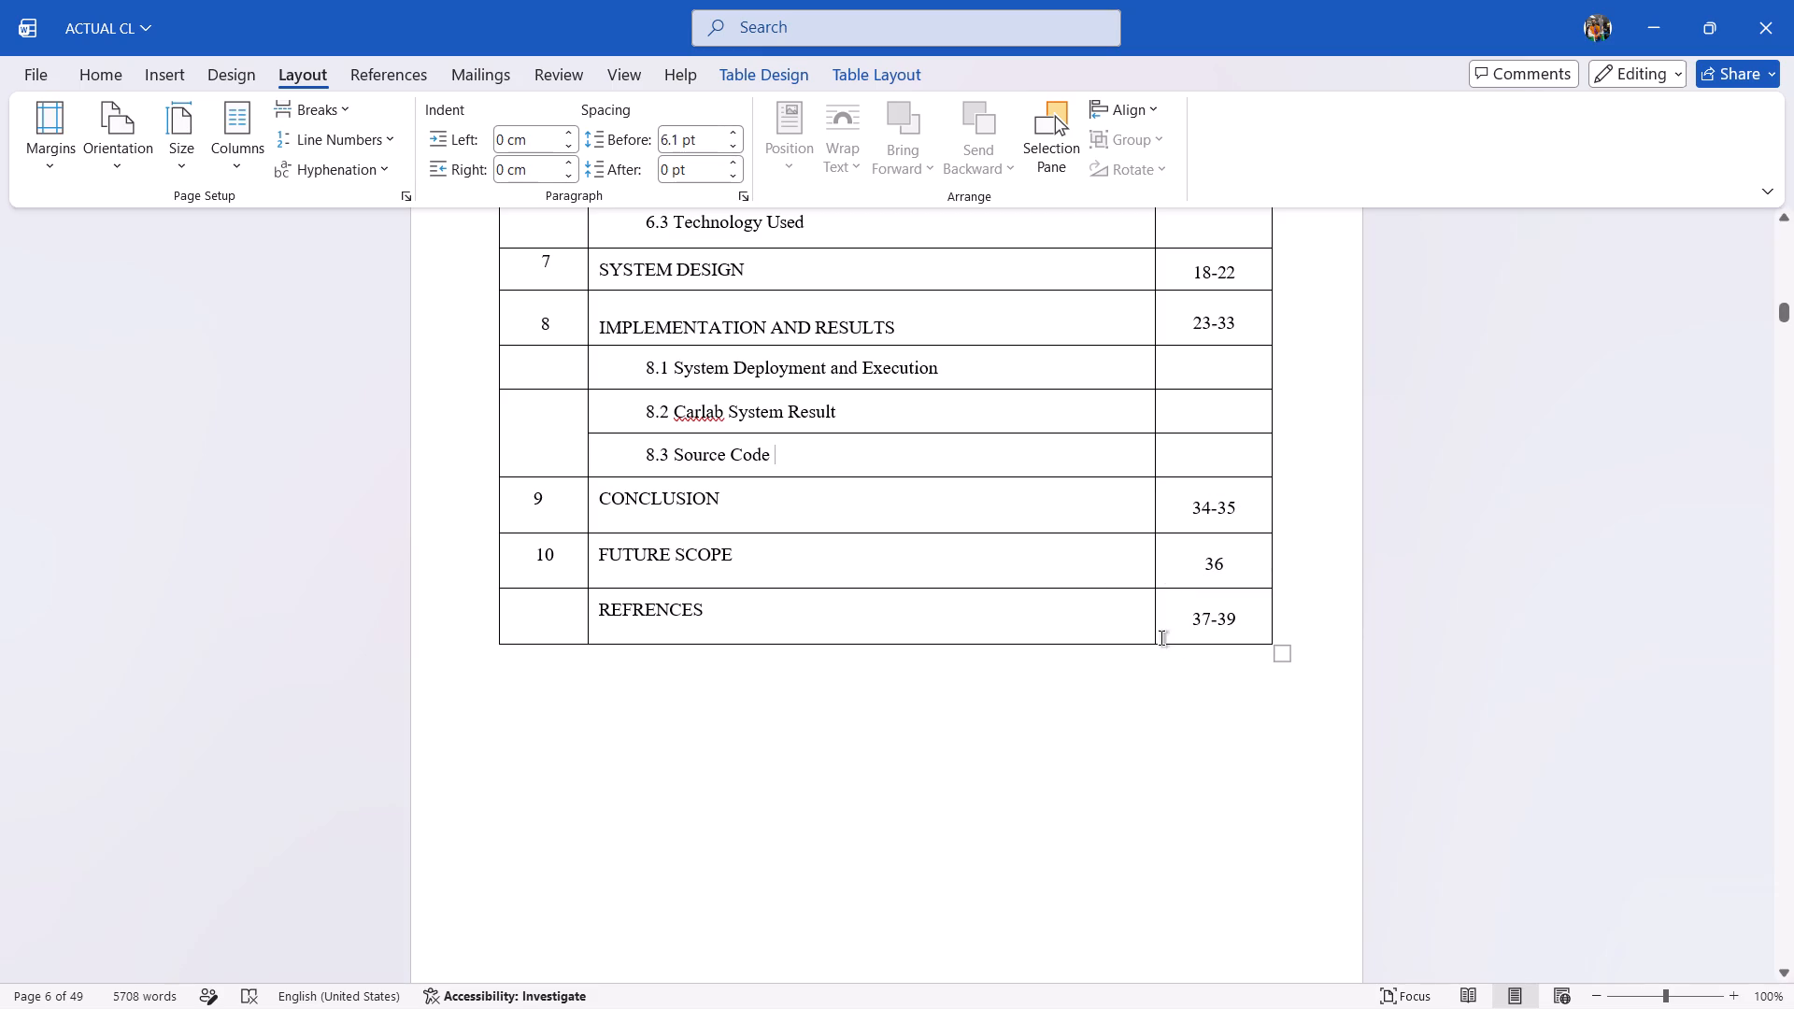
{"action": "left_click", "coordinate": [1118, 642]}
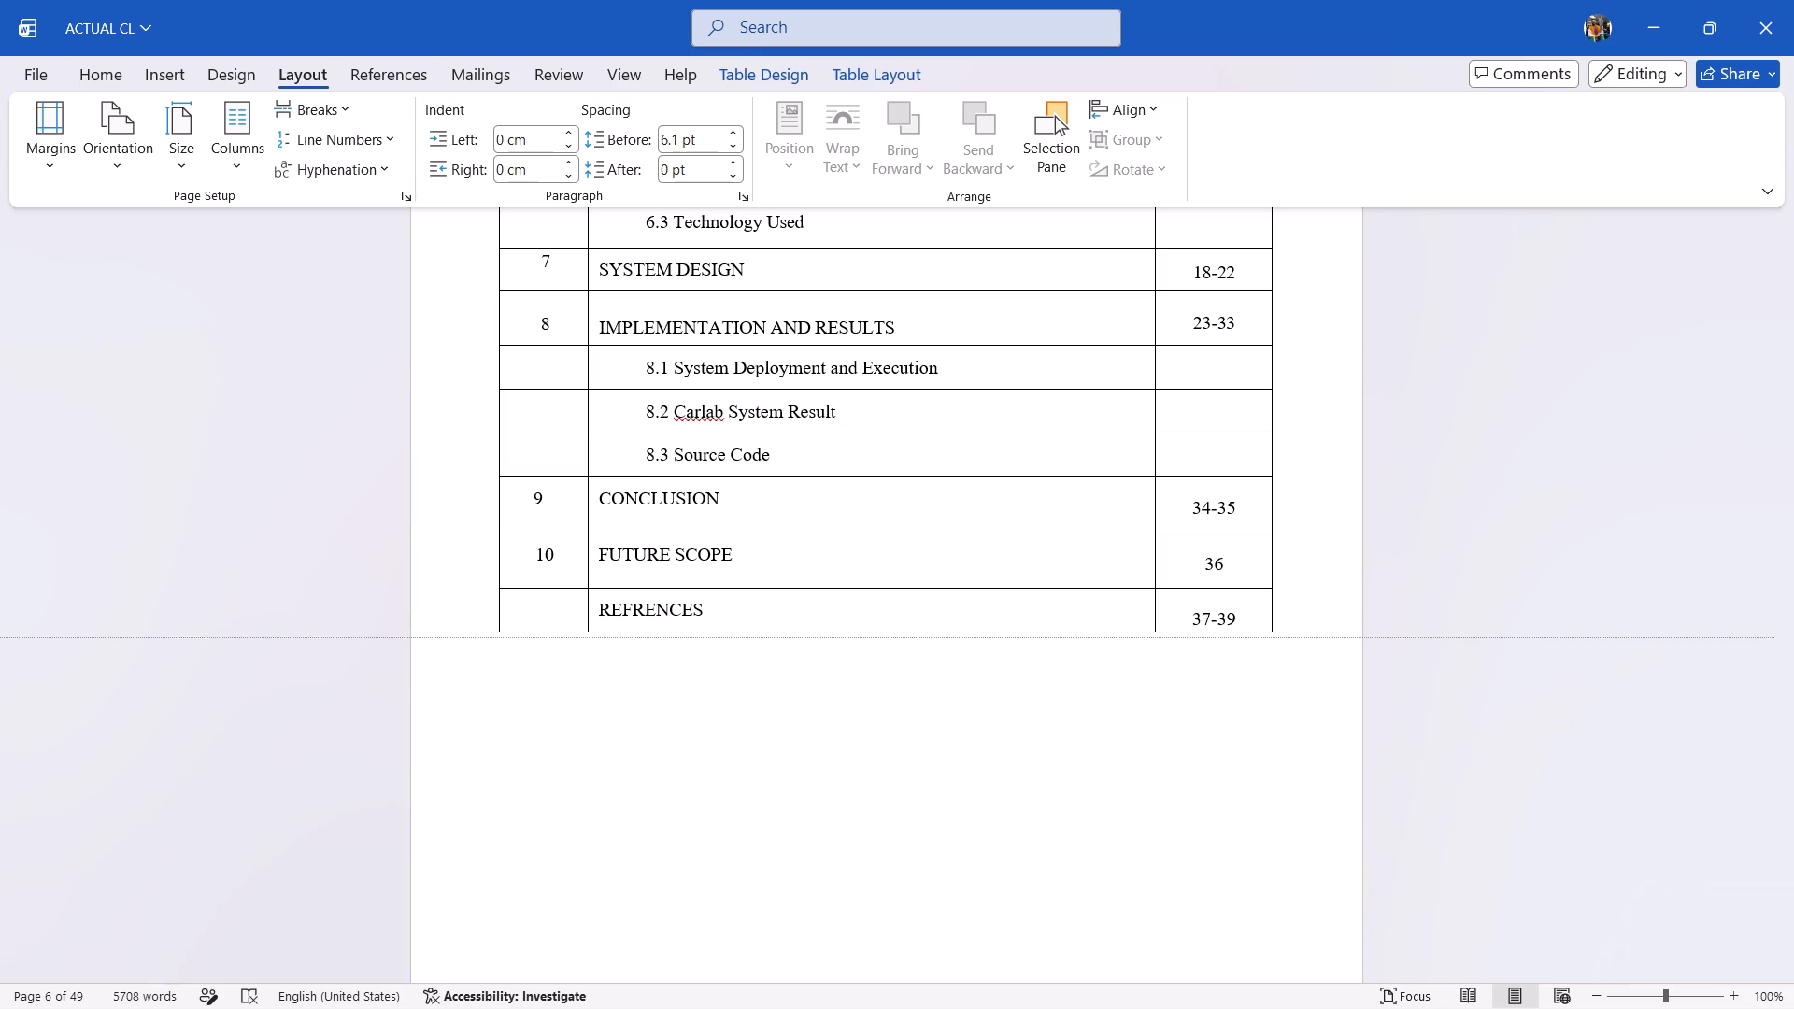
{"action": "left_click", "coordinate": [975, 613]}
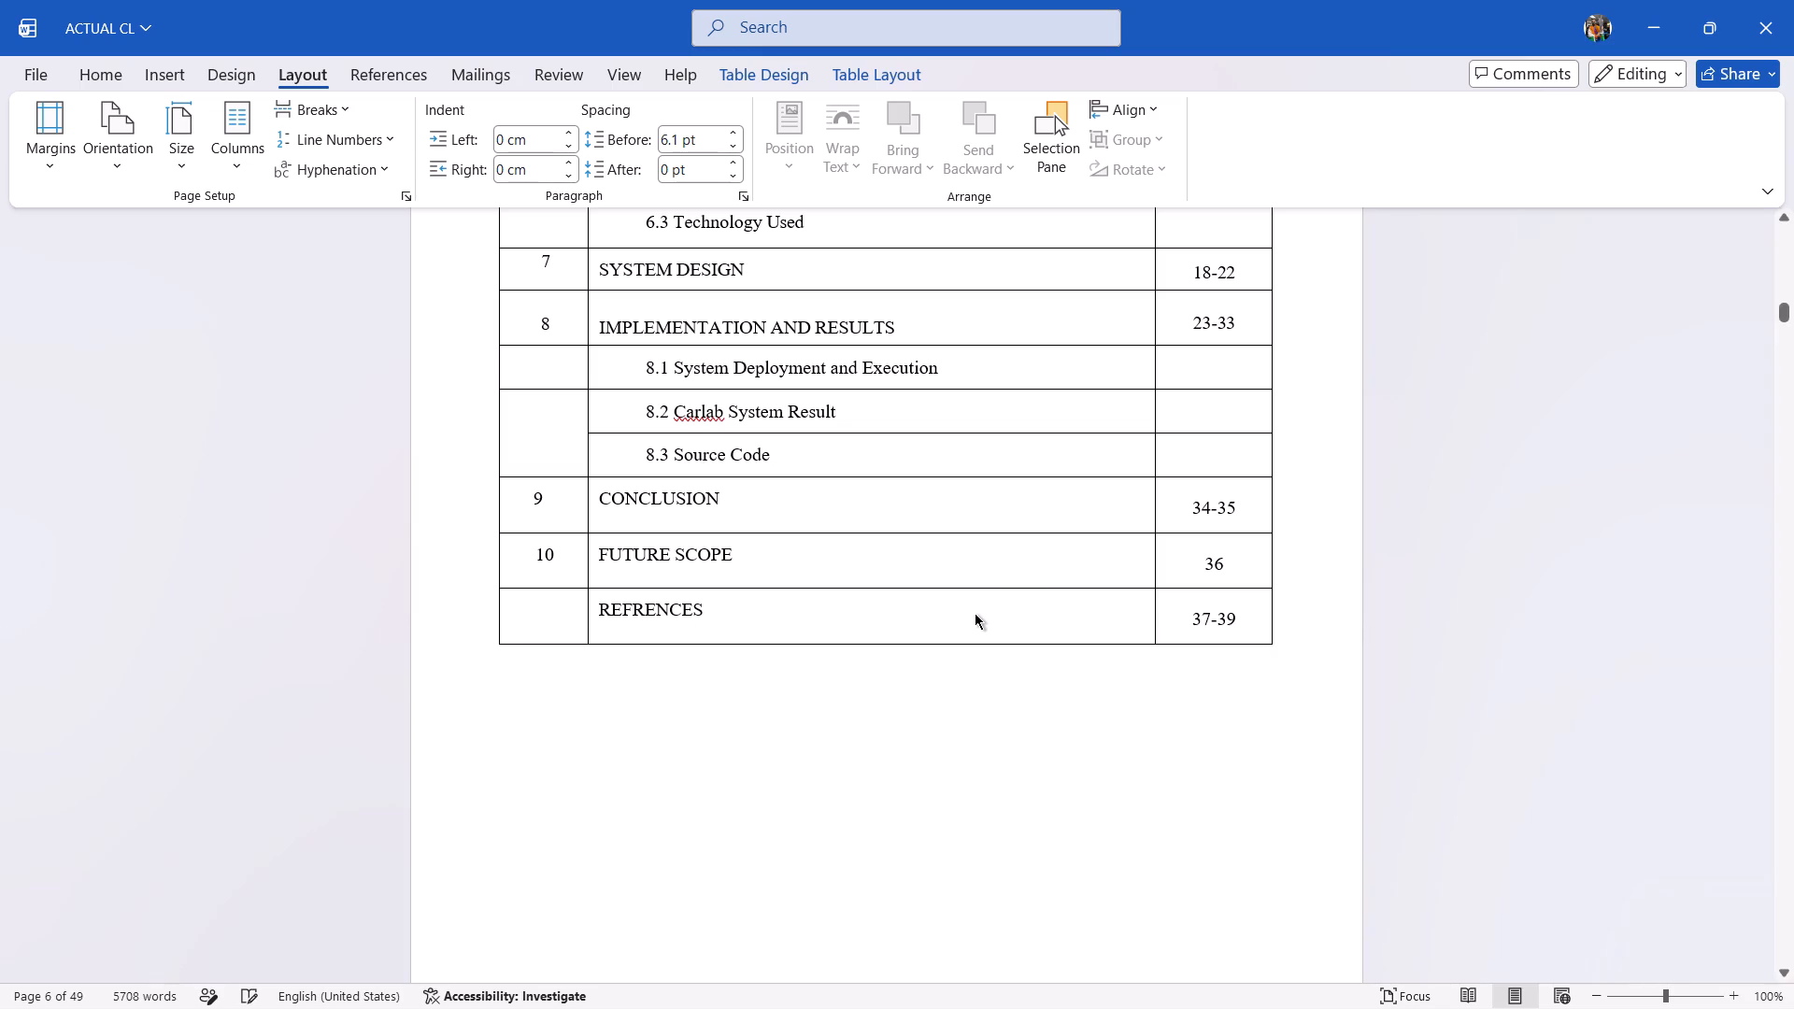
Save the report document.
{"action": "key", "text": "ctrl+s"}
{"action": "key", "text": "ctrl+s"}
{"action": "key", "text": "ctrl+s"}
{"action": "key", "text": "ctrl+s"}
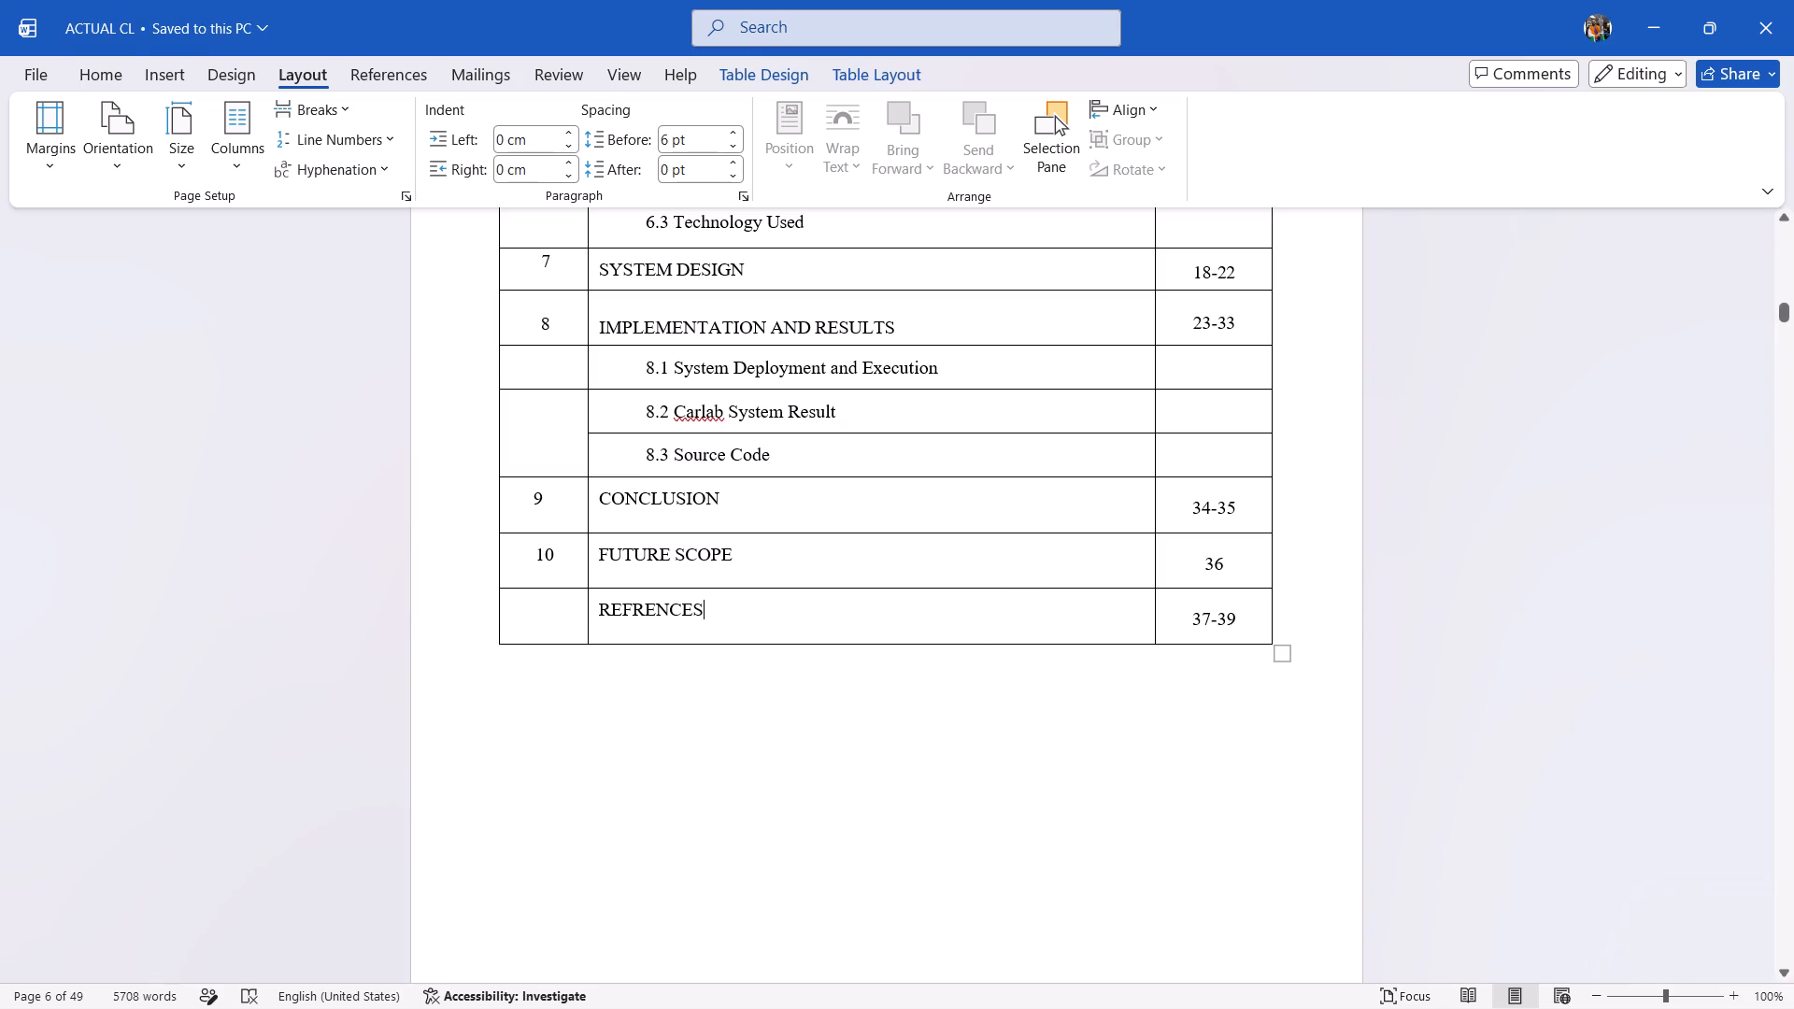
Examine the chapter page ranges in both parts of the index table.
{"action": "scroll", "coordinate": [1026, 513], "scroll_direction": "up", "scroll_amount": 1}
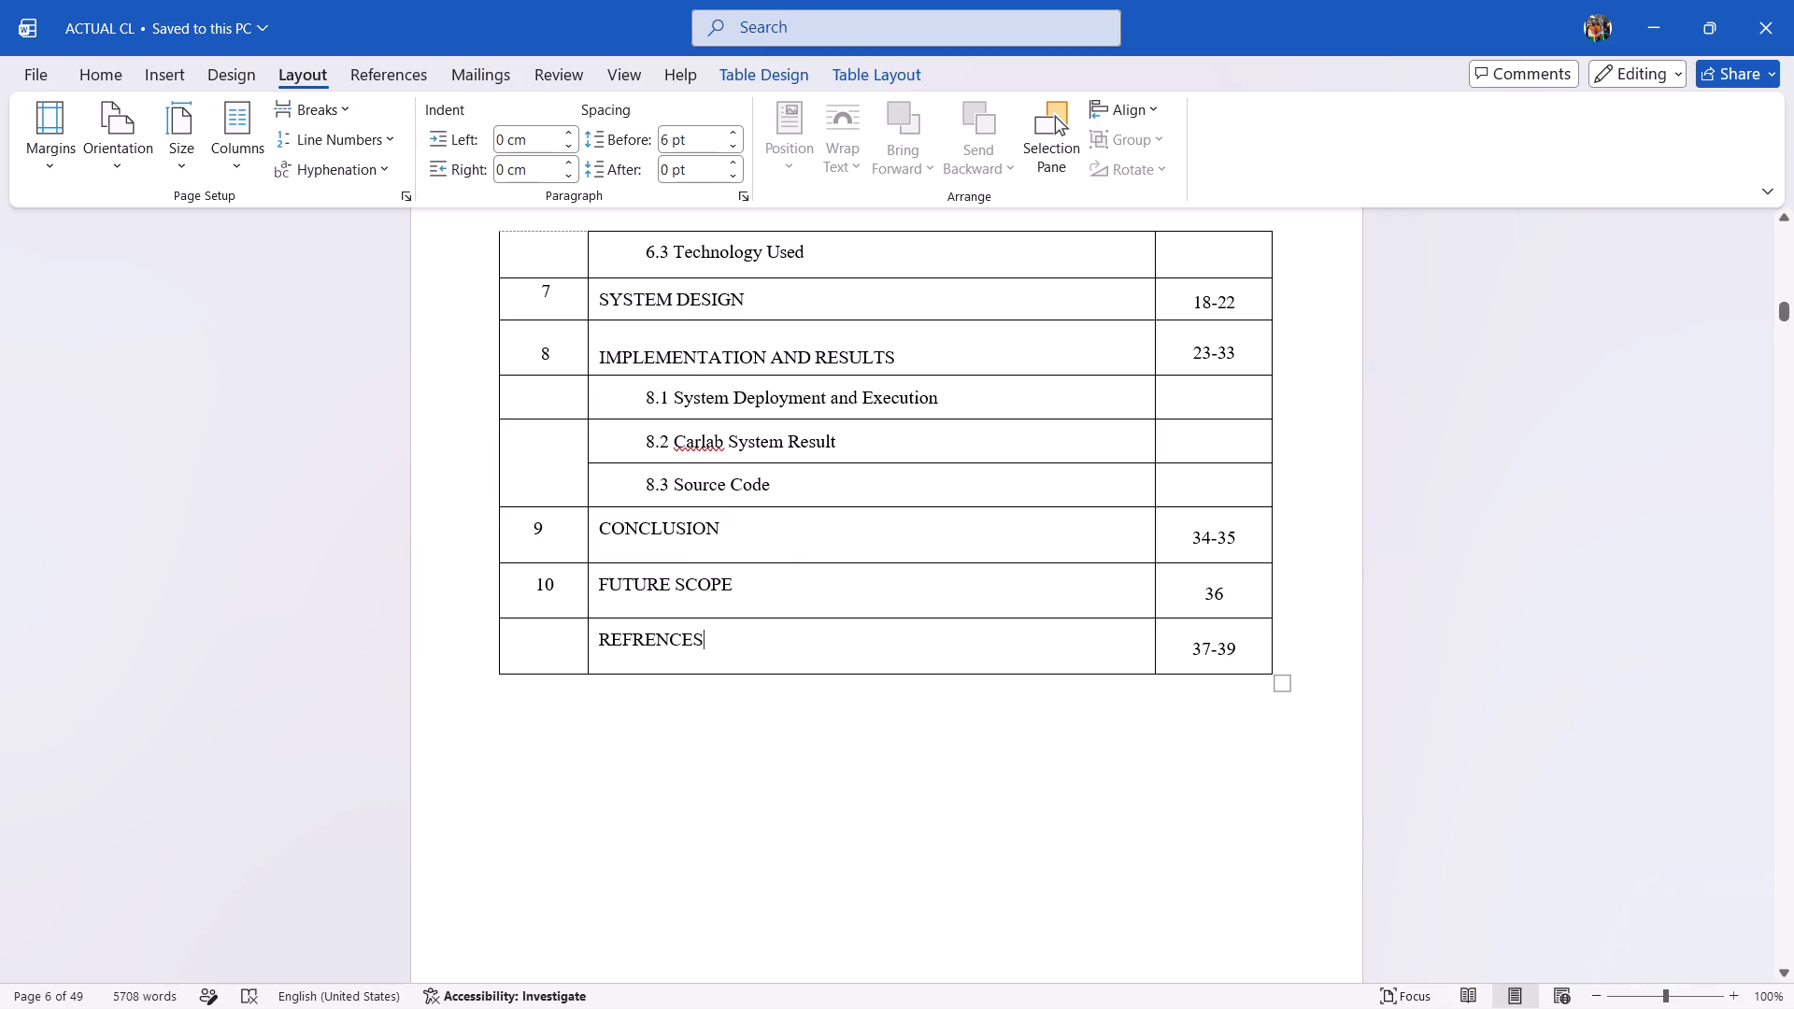
{"action": "left_click", "coordinate": [762, 564]}
{"action": "scroll", "coordinate": [766, 505], "scroll_direction": "up", "scroll_amount": 14}
{"action": "scroll", "coordinate": [766, 505], "scroll_direction": "down", "scroll_amount": 1}
{"action": "scroll", "coordinate": [766, 505], "scroll_direction": "up", "scroll_amount": 1}
{"action": "scroll", "coordinate": [766, 505], "scroll_direction": "down", "scroll_amount": 1}
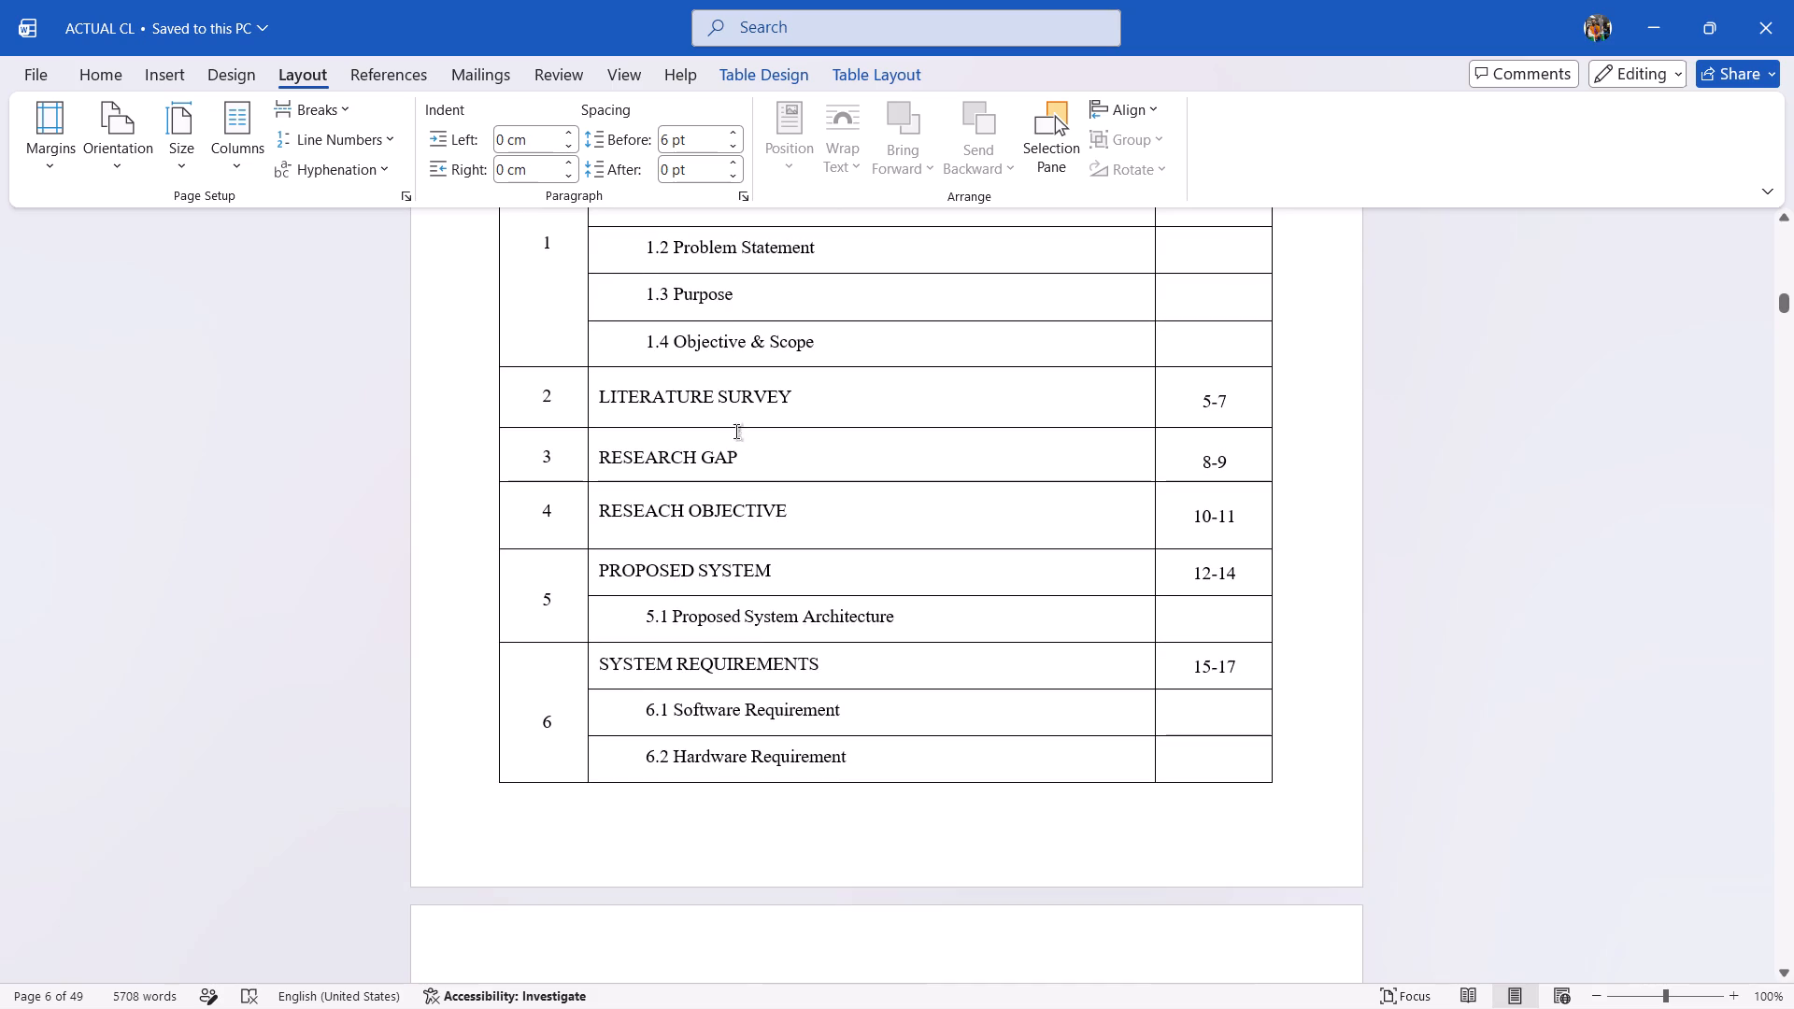
{"action": "scroll", "coordinate": [756, 632], "scroll_direction": "down", "scroll_amount": 18}
Save the report document again.
{"action": "left_click", "coordinate": [756, 632]}
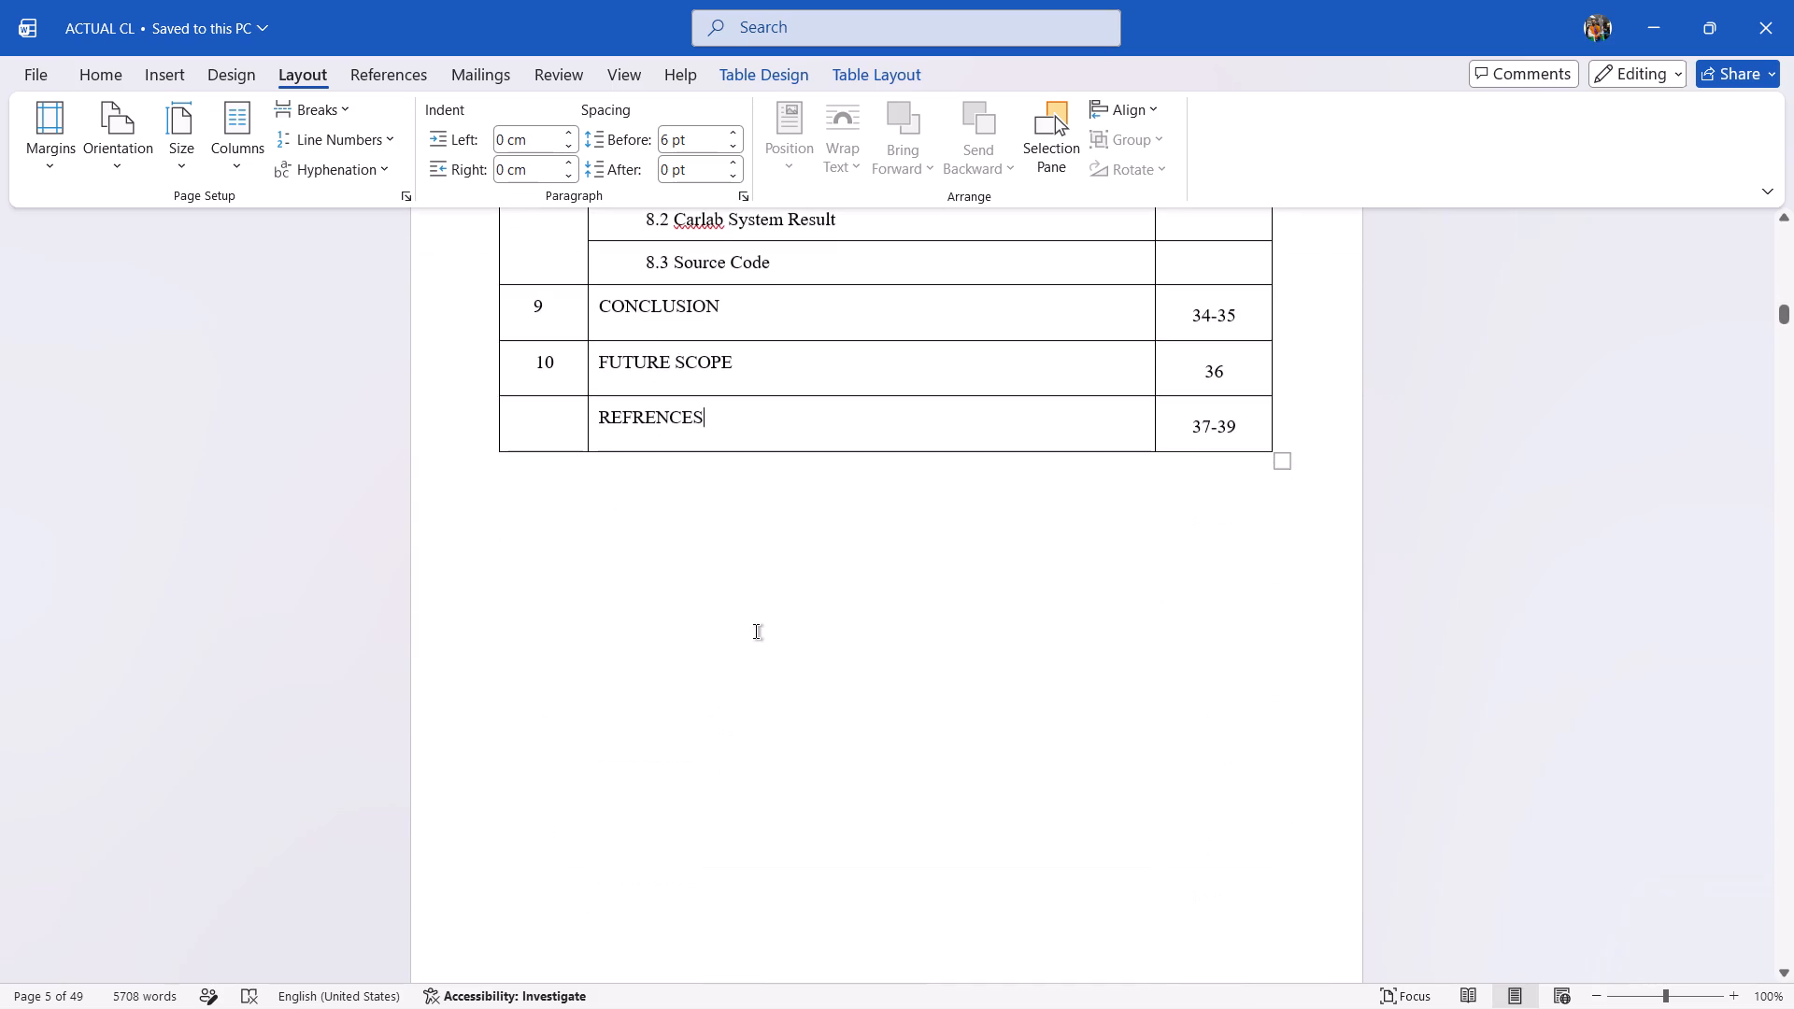
{"action": "key", "text": "ctrl+s"}
{"action": "key", "text": "ctrl+s"}
Examine the front matter pages after the index, from the list of figures through the abstract to the Chapter 01 title page.
{"action": "scroll", "coordinate": [756, 632], "scroll_direction": "down", "scroll_amount": 6}
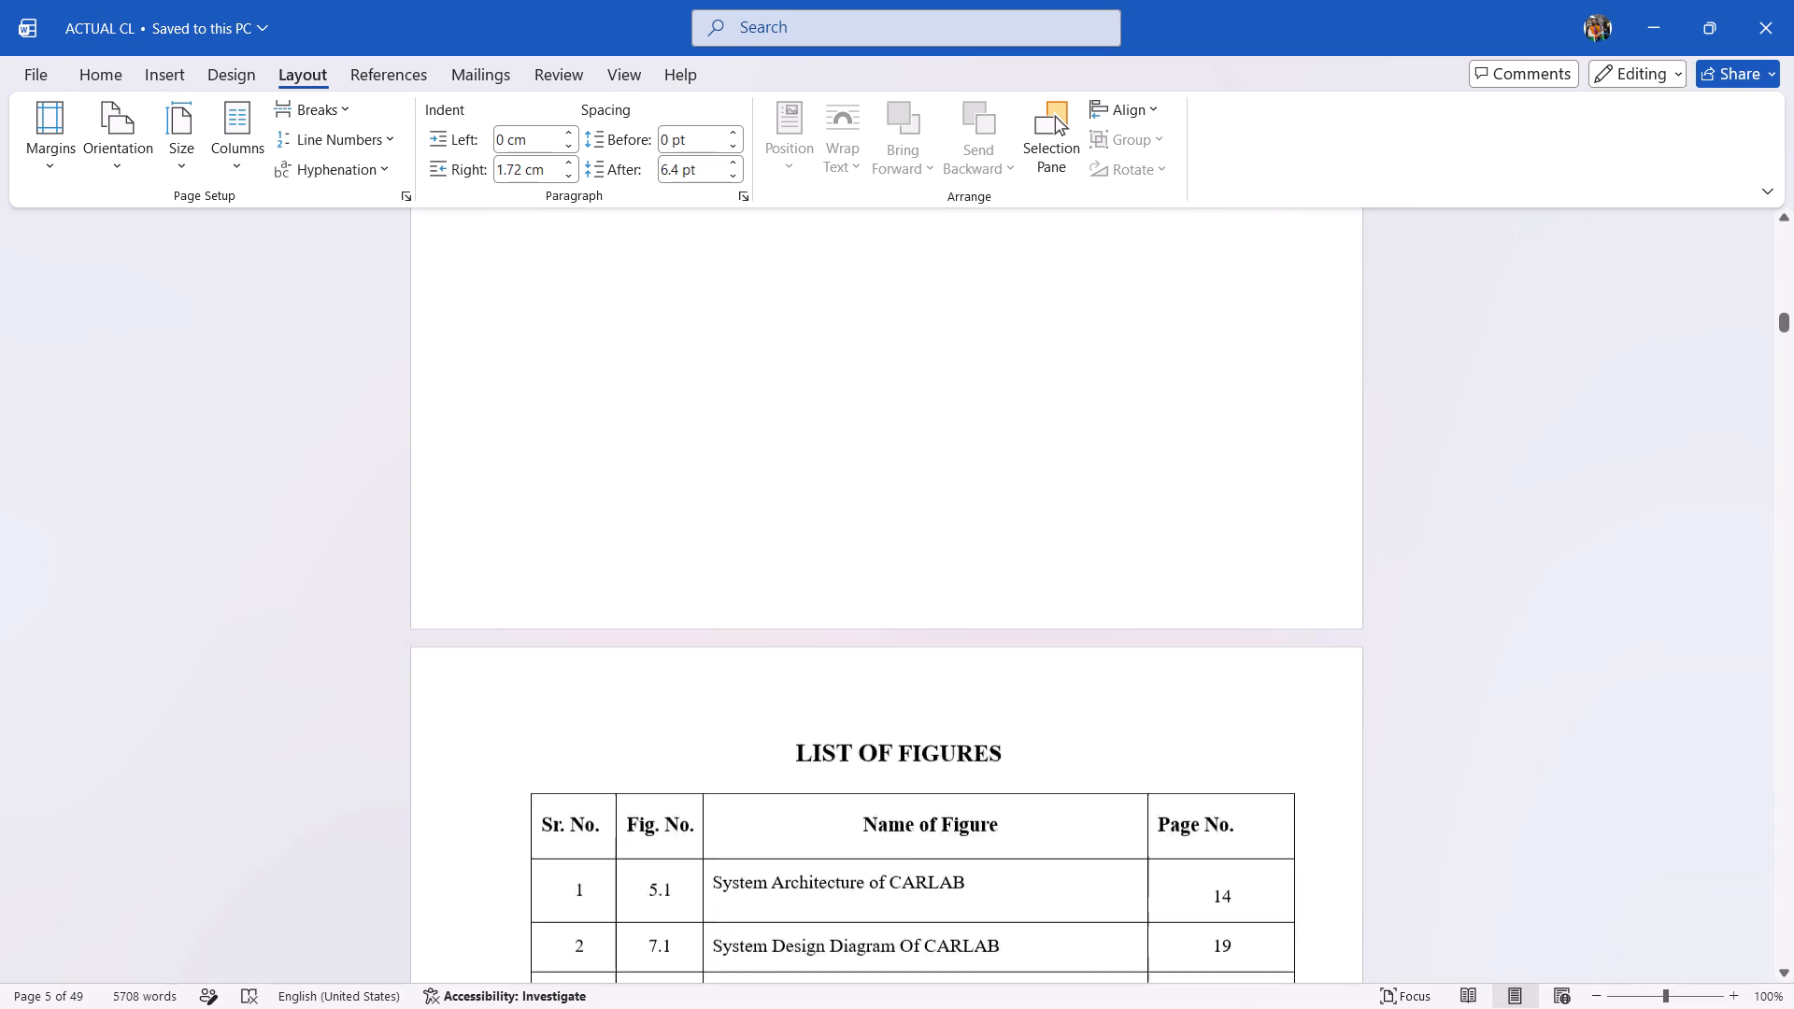
{"action": "scroll", "coordinate": [756, 632], "scroll_direction": "down", "scroll_amount": 12}
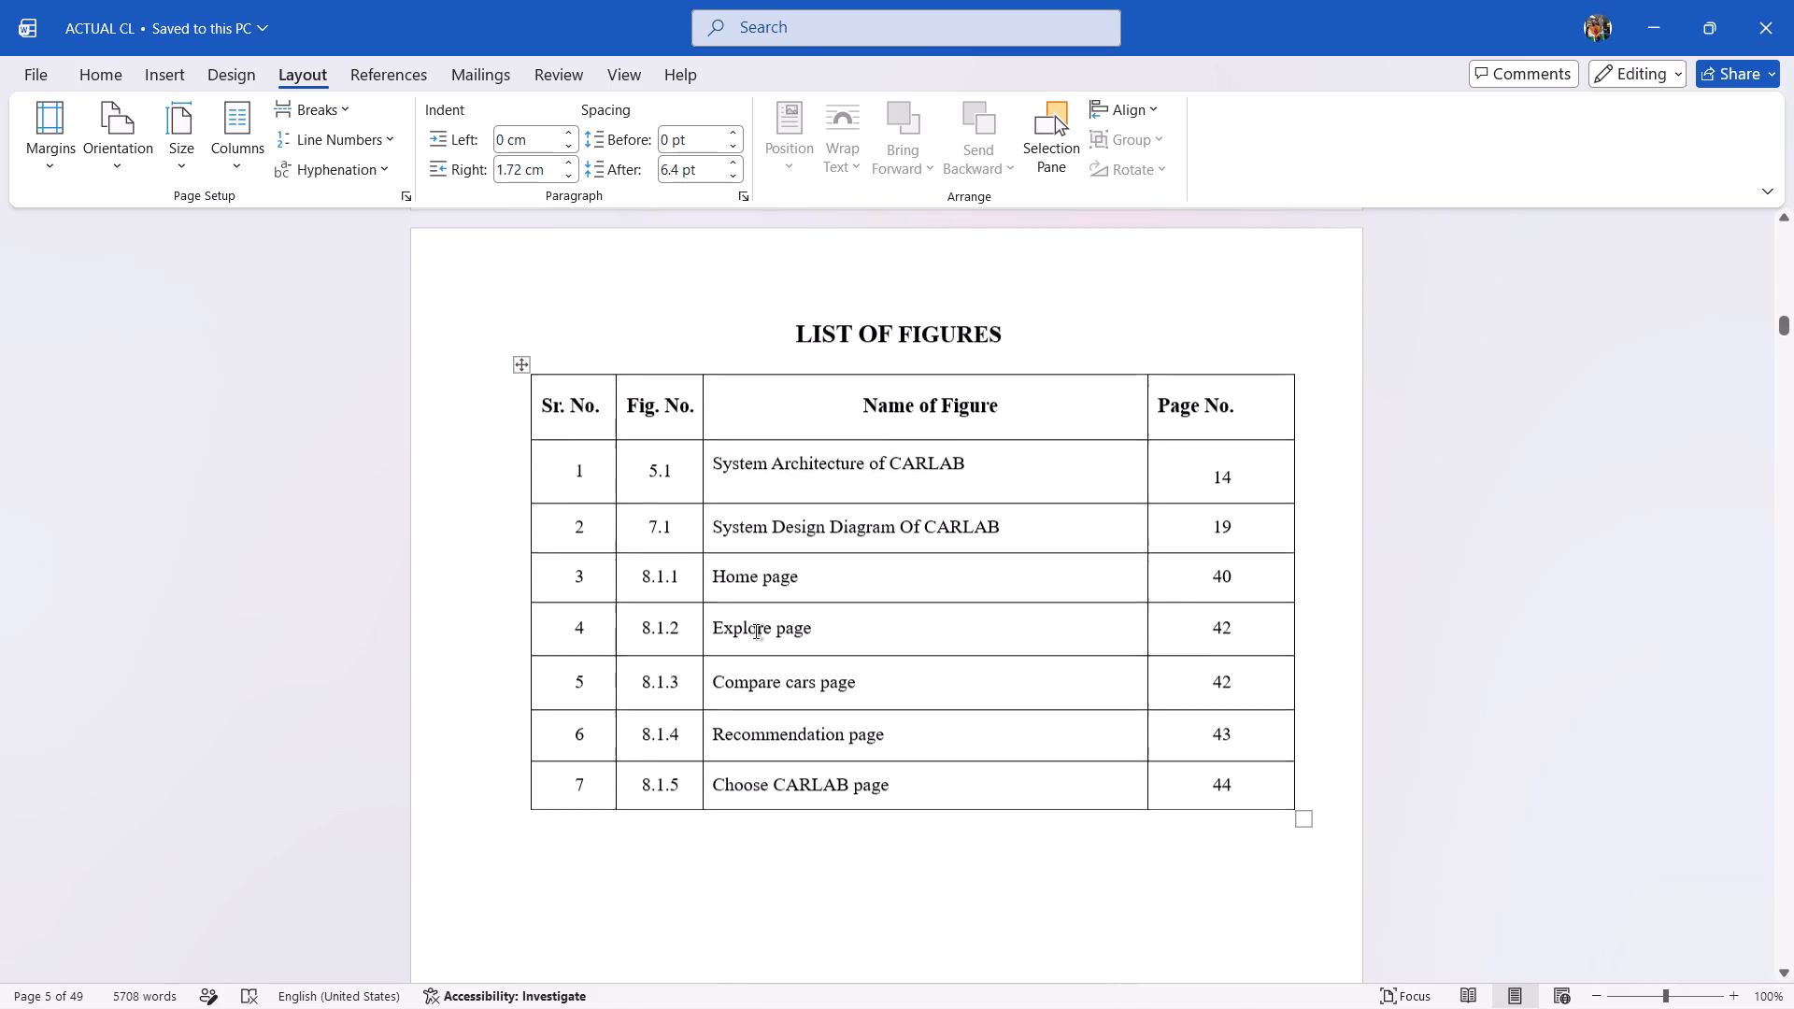
{"action": "scroll", "coordinate": [756, 632], "scroll_direction": "down", "scroll_amount": 2}
{"action": "scroll", "coordinate": [756, 632], "scroll_direction": "down", "scroll_amount": 20}
{"action": "scroll", "coordinate": [756, 632], "scroll_direction": "down", "scroll_amount": 4}
{"action": "scroll", "coordinate": [756, 632], "scroll_direction": "down", "scroll_amount": 20}
{"action": "scroll", "coordinate": [756, 632], "scroll_direction": "down", "scroll_amount": 19}
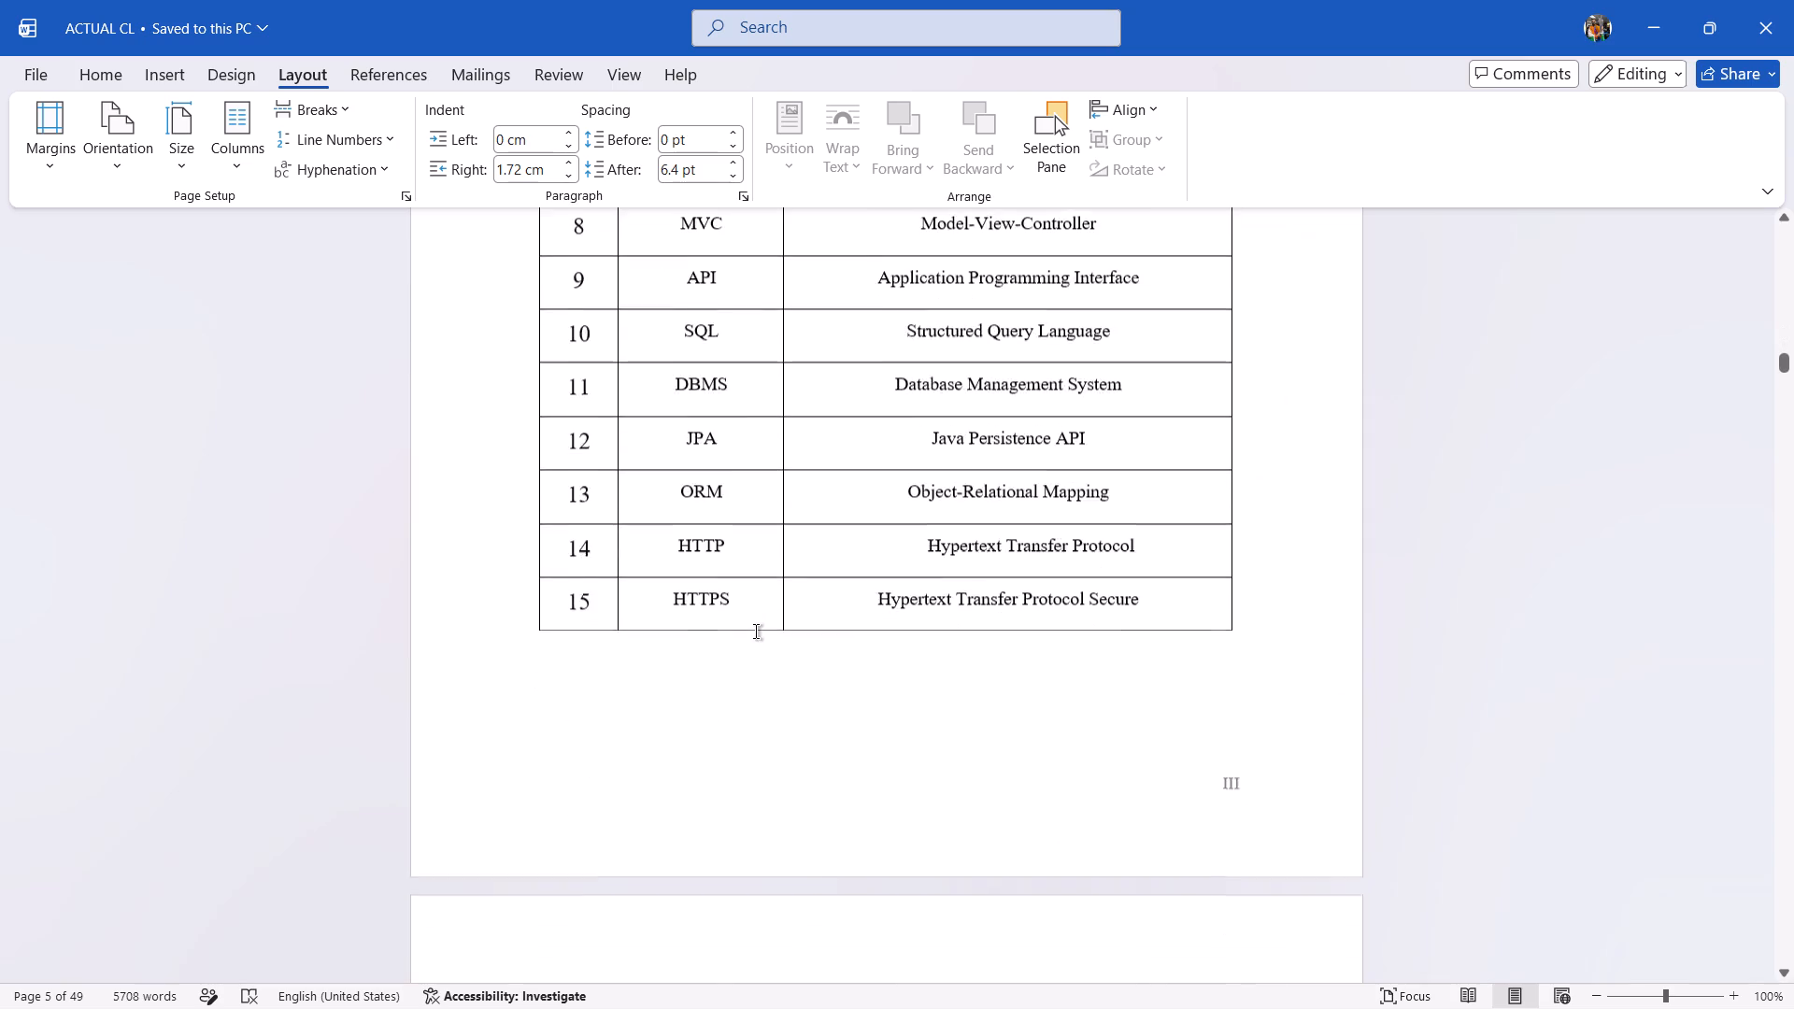
{"action": "scroll", "coordinate": [756, 632], "scroll_direction": "down", "scroll_amount": 15}
{"action": "scroll", "coordinate": [756, 632], "scroll_direction": "down", "scroll_amount": 7}
{"action": "scroll", "coordinate": [756, 632], "scroll_direction": "up", "scroll_amount": 1}
{"action": "scroll", "coordinate": [756, 632], "scroll_direction": "down", "scroll_amount": 1}
{"action": "scroll", "coordinate": [756, 632], "scroll_direction": "up", "scroll_amount": 20}
{"action": "scroll", "coordinate": [756, 632], "scroll_direction": "up", "scroll_amount": 20}
{"action": "scroll", "coordinate": [756, 632], "scroll_direction": "up", "scroll_amount": 20}
{"action": "scroll", "coordinate": [756, 632], "scroll_direction": "down", "scroll_amount": 13}
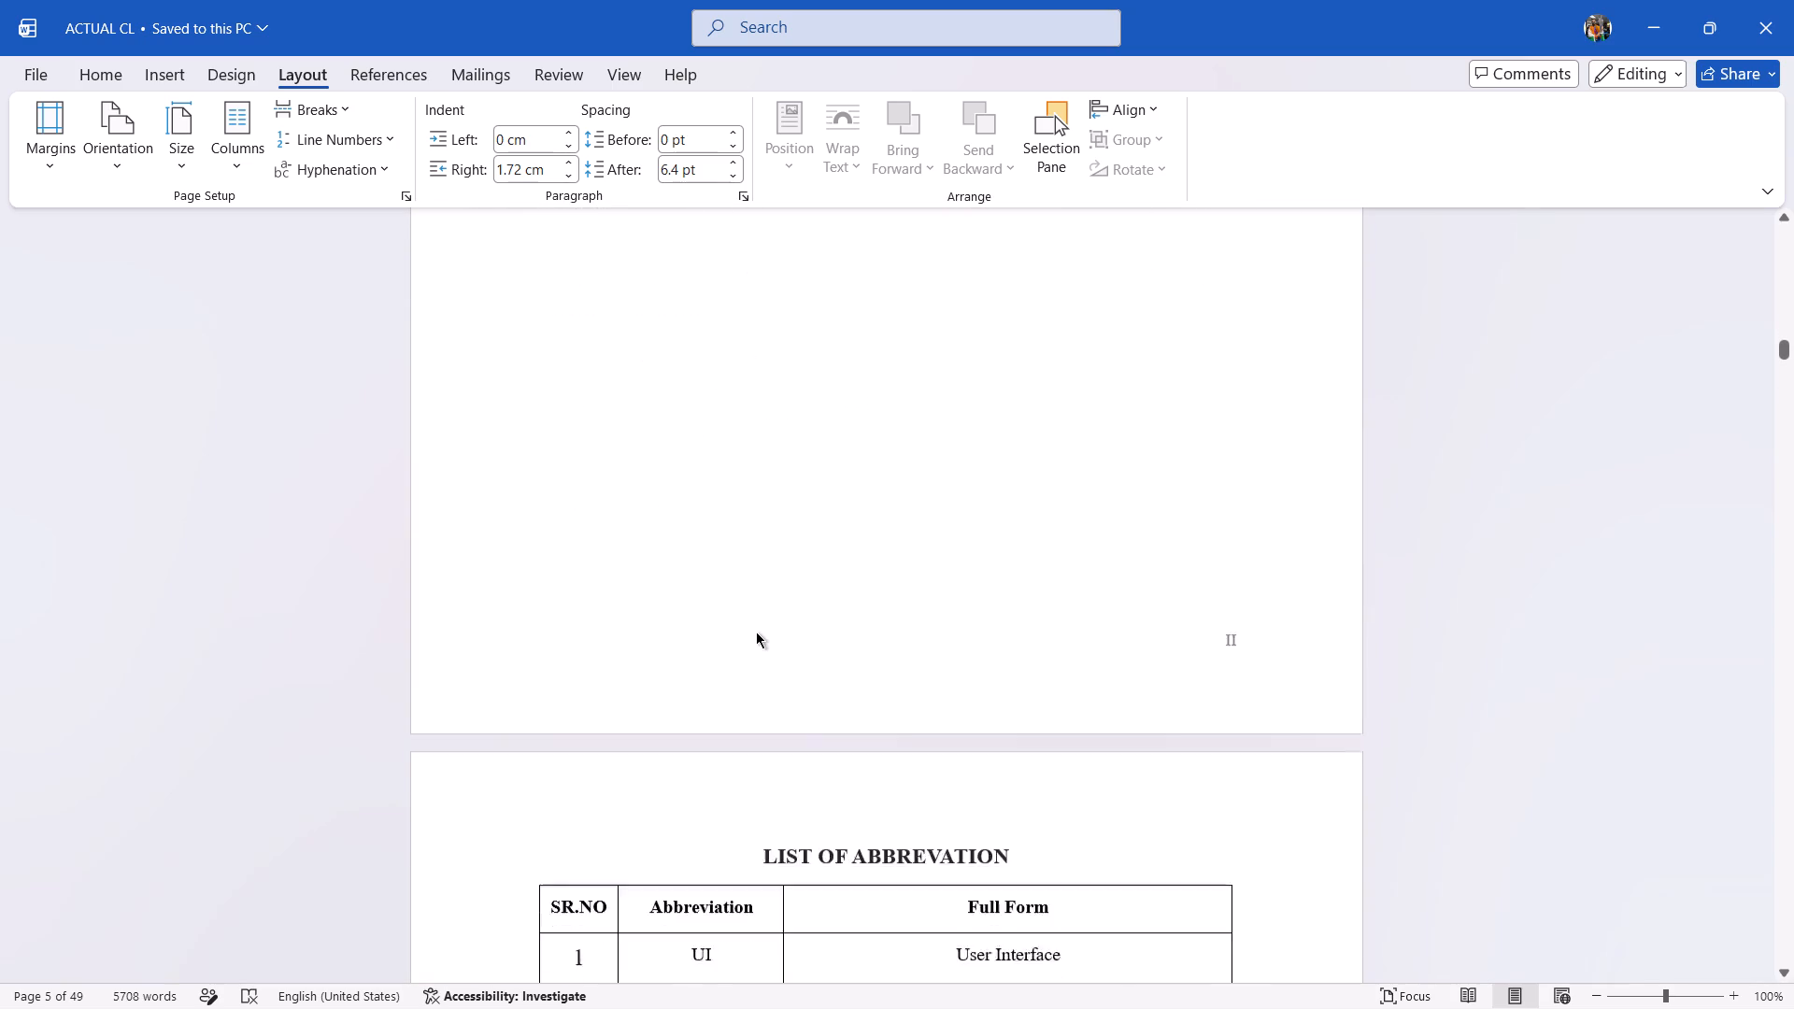
{"action": "scroll", "coordinate": [756, 632], "scroll_direction": "down", "scroll_amount": 20}
{"action": "scroll", "coordinate": [756, 632], "scroll_direction": "down", "scroll_amount": 9}
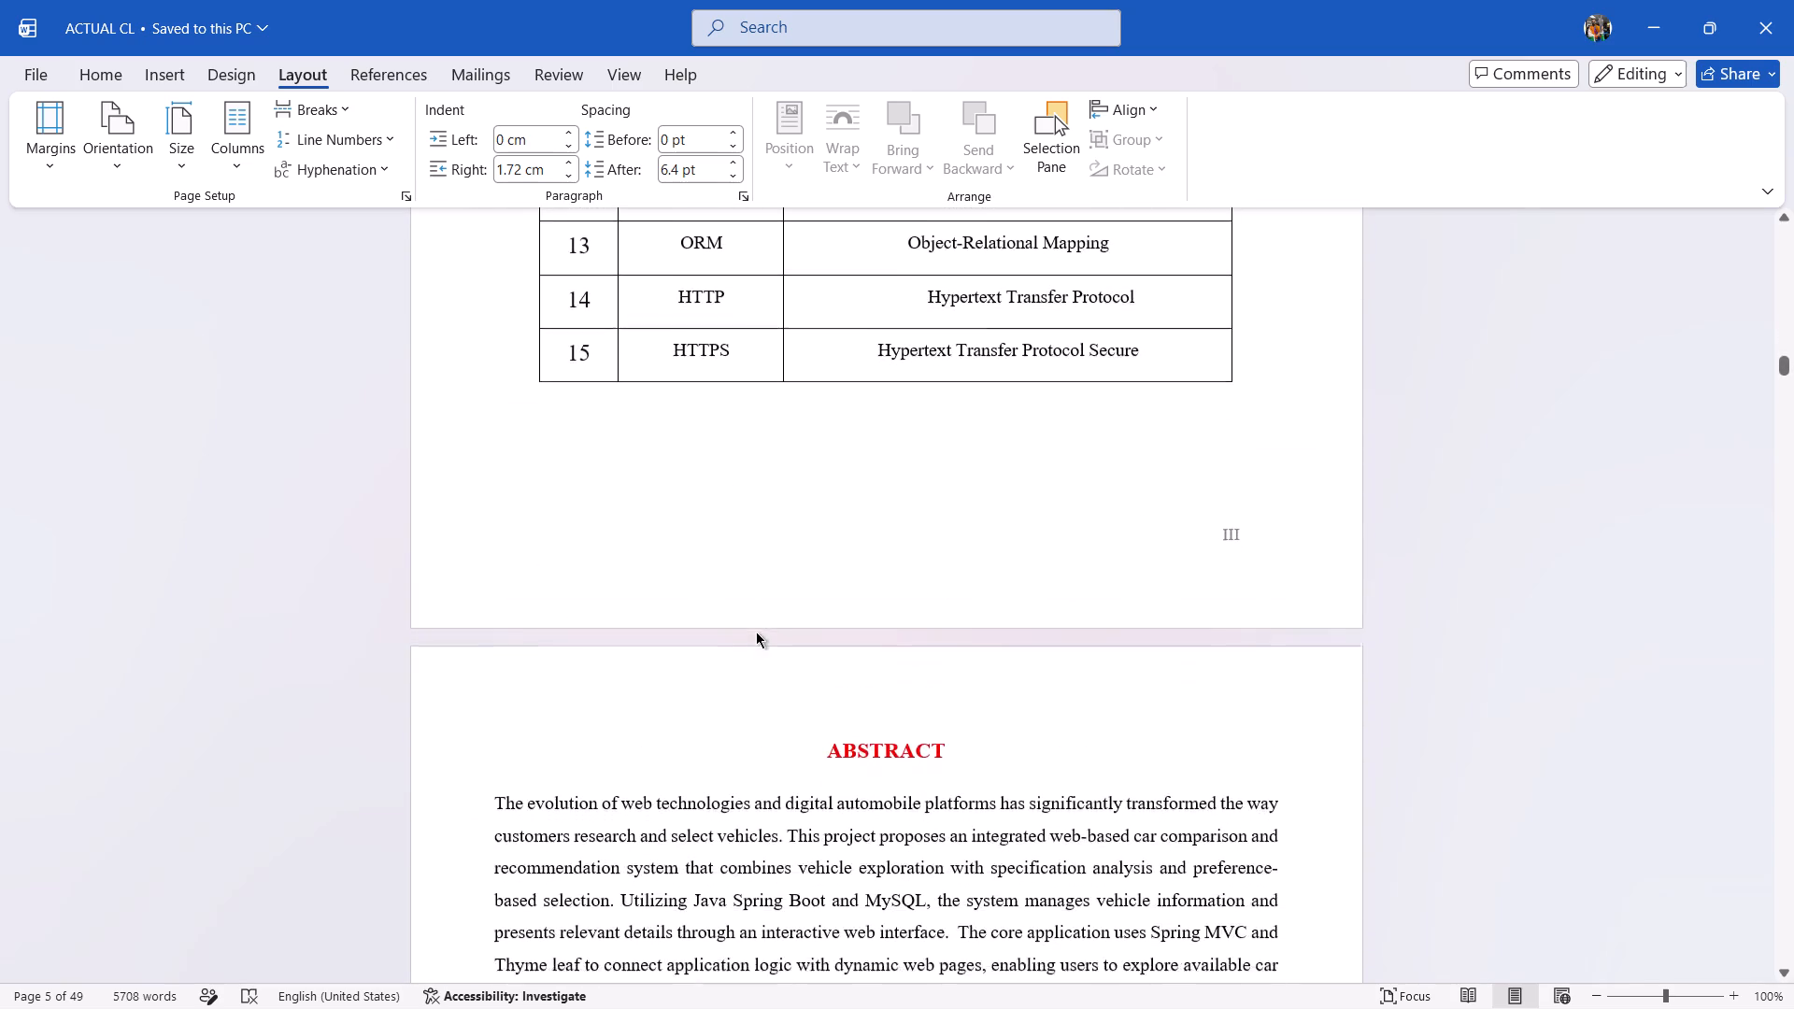
{"action": "scroll", "coordinate": [756, 632], "scroll_direction": "down", "scroll_amount": 6}
{"action": "scroll", "coordinate": [756, 632], "scroll_direction": "down", "scroll_amount": 15}
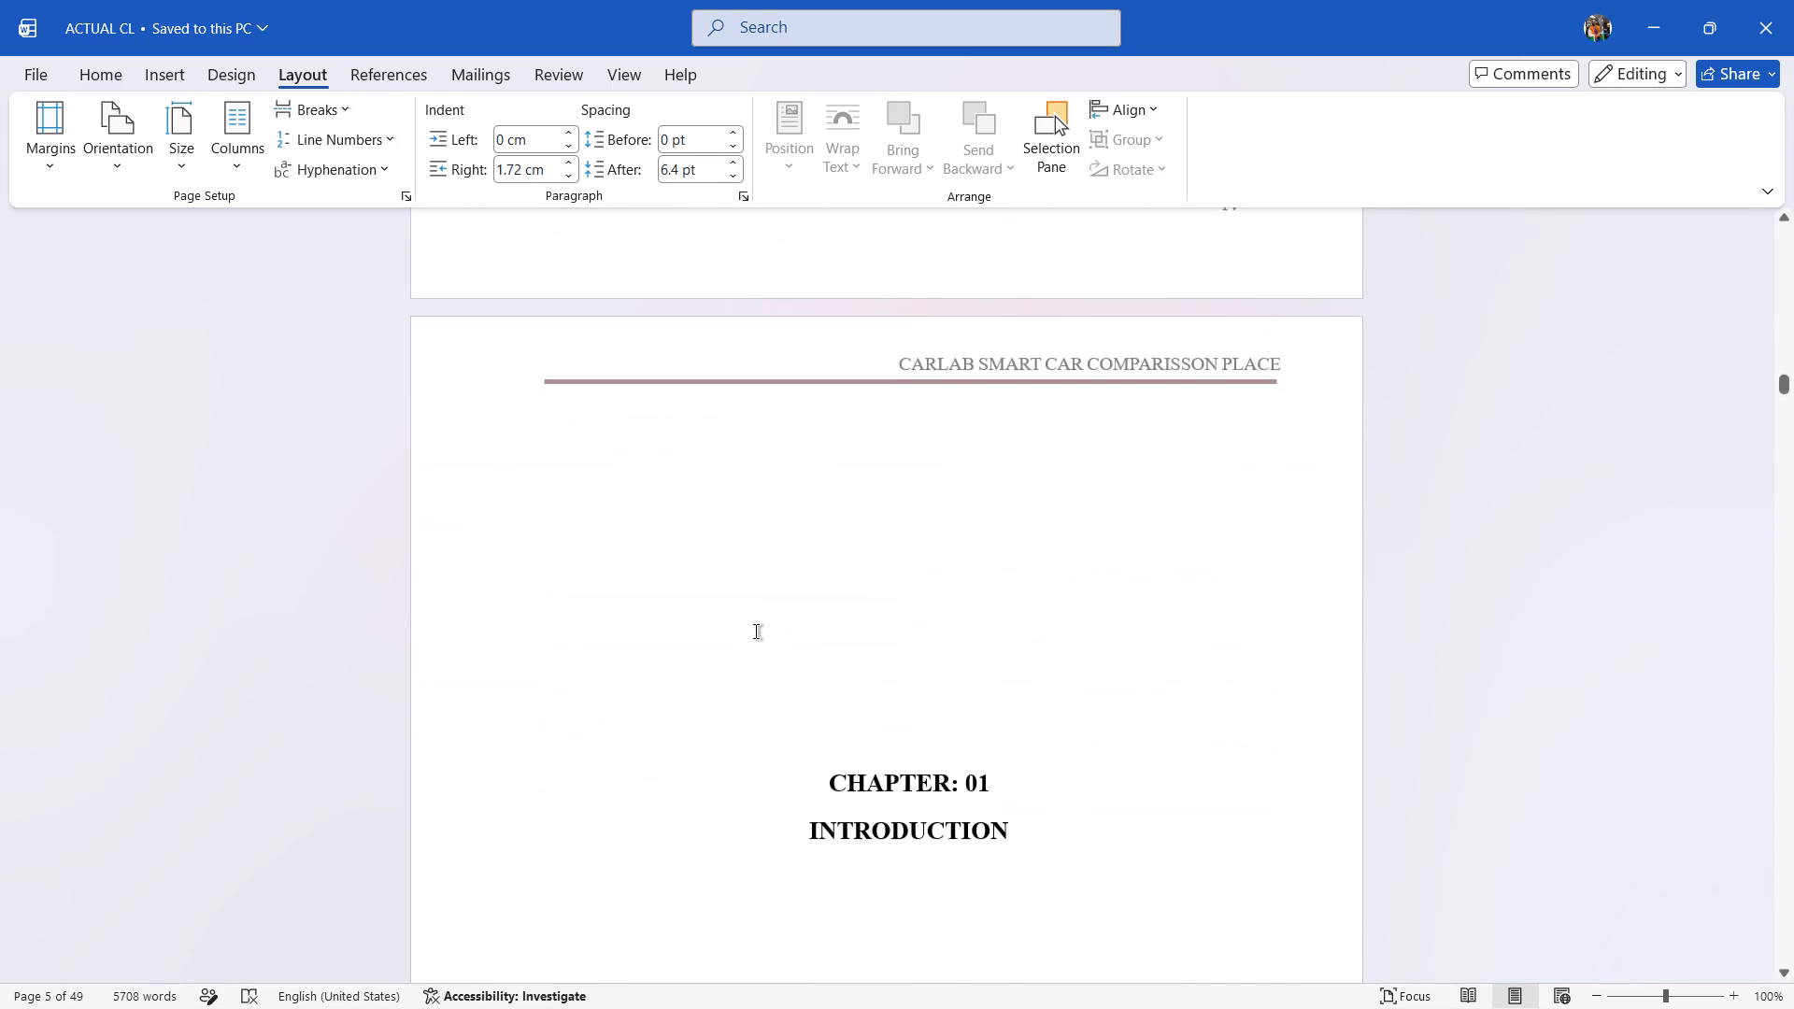
{"action": "scroll", "coordinate": [756, 632], "scroll_direction": "down", "scroll_amount": 13}
{"action": "scroll", "coordinate": [756, 632], "scroll_direction": "up", "scroll_amount": 20}
{"action": "scroll", "coordinate": [756, 632], "scroll_direction": "up", "scroll_amount": 7}
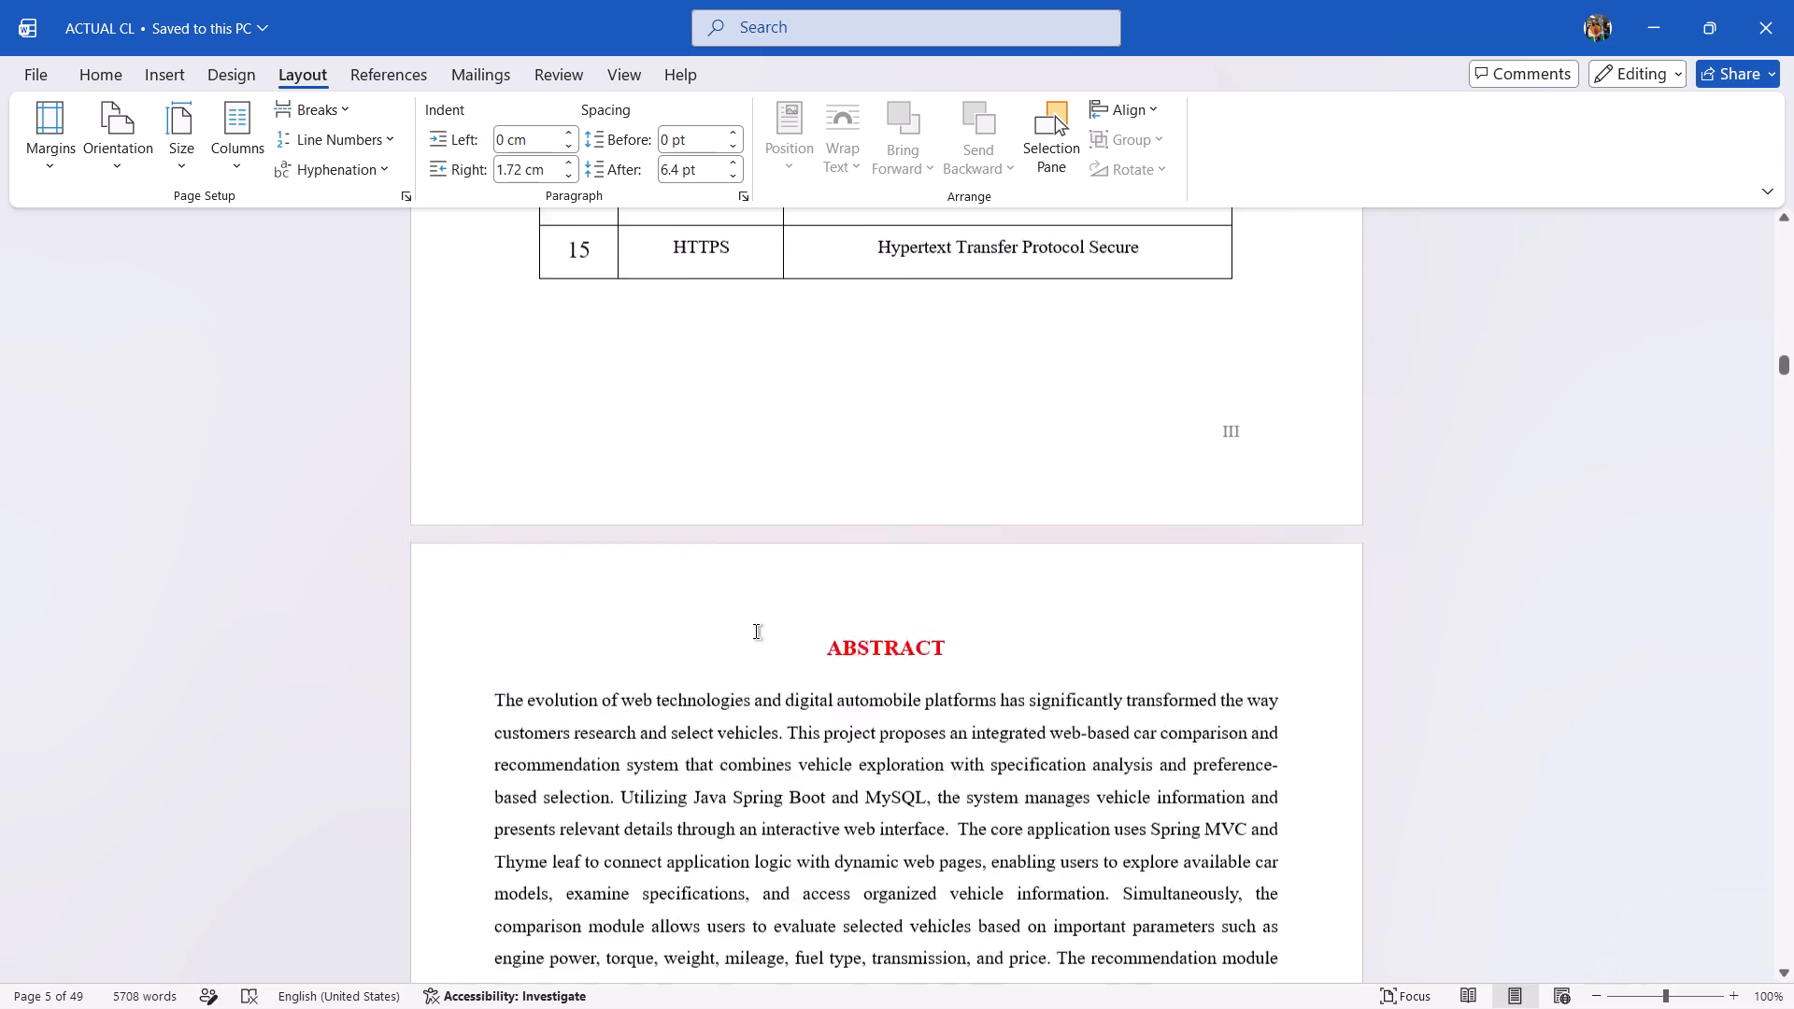
Examine the page numbers given for each entry in the list of figures.
{"action": "scroll", "coordinate": [756, 632], "scroll_direction": "up", "scroll_amount": 20}
{"action": "scroll", "coordinate": [756, 632], "scroll_direction": "up", "scroll_amount": 20}
{"action": "scroll", "coordinate": [756, 632], "scroll_direction": "up", "scroll_amount": 14}
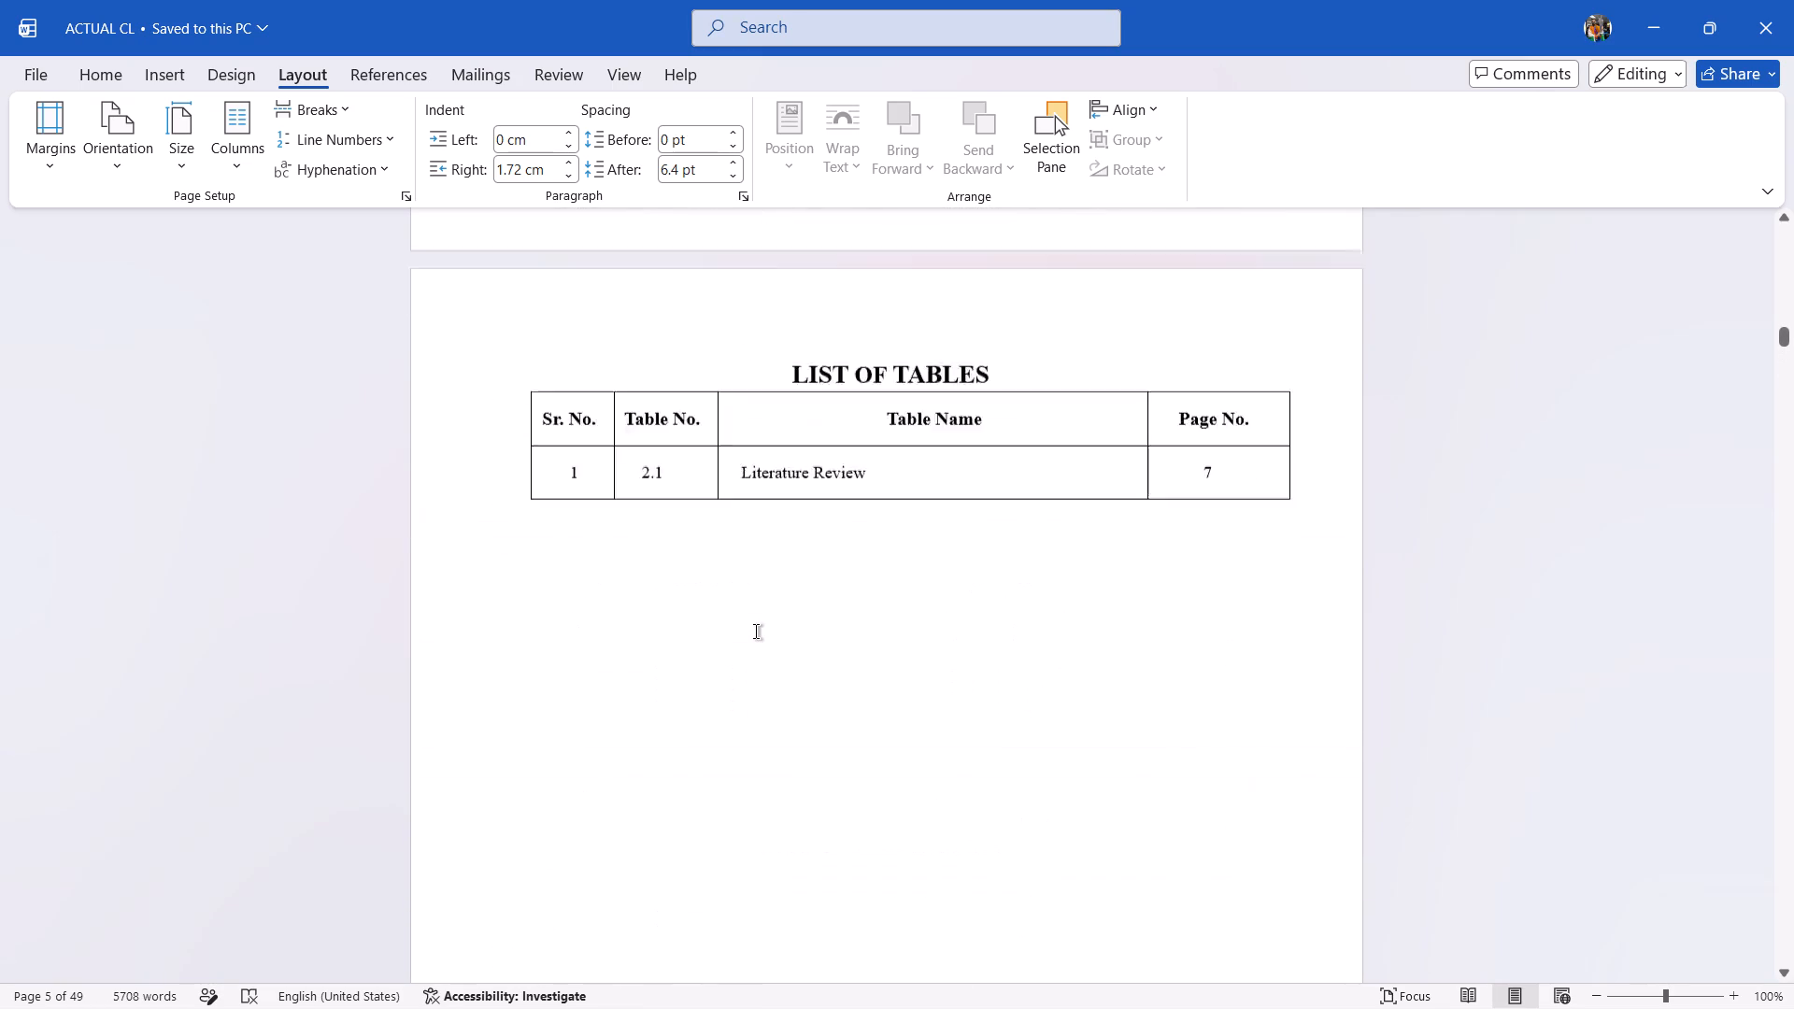
{"action": "scroll", "coordinate": [756, 632], "scroll_direction": "up", "scroll_amount": 3}
{"action": "scroll", "coordinate": [756, 632], "scroll_direction": "down", "scroll_amount": 1}
{"action": "scroll", "coordinate": [756, 632], "scroll_direction": "up", "scroll_amount": 13}
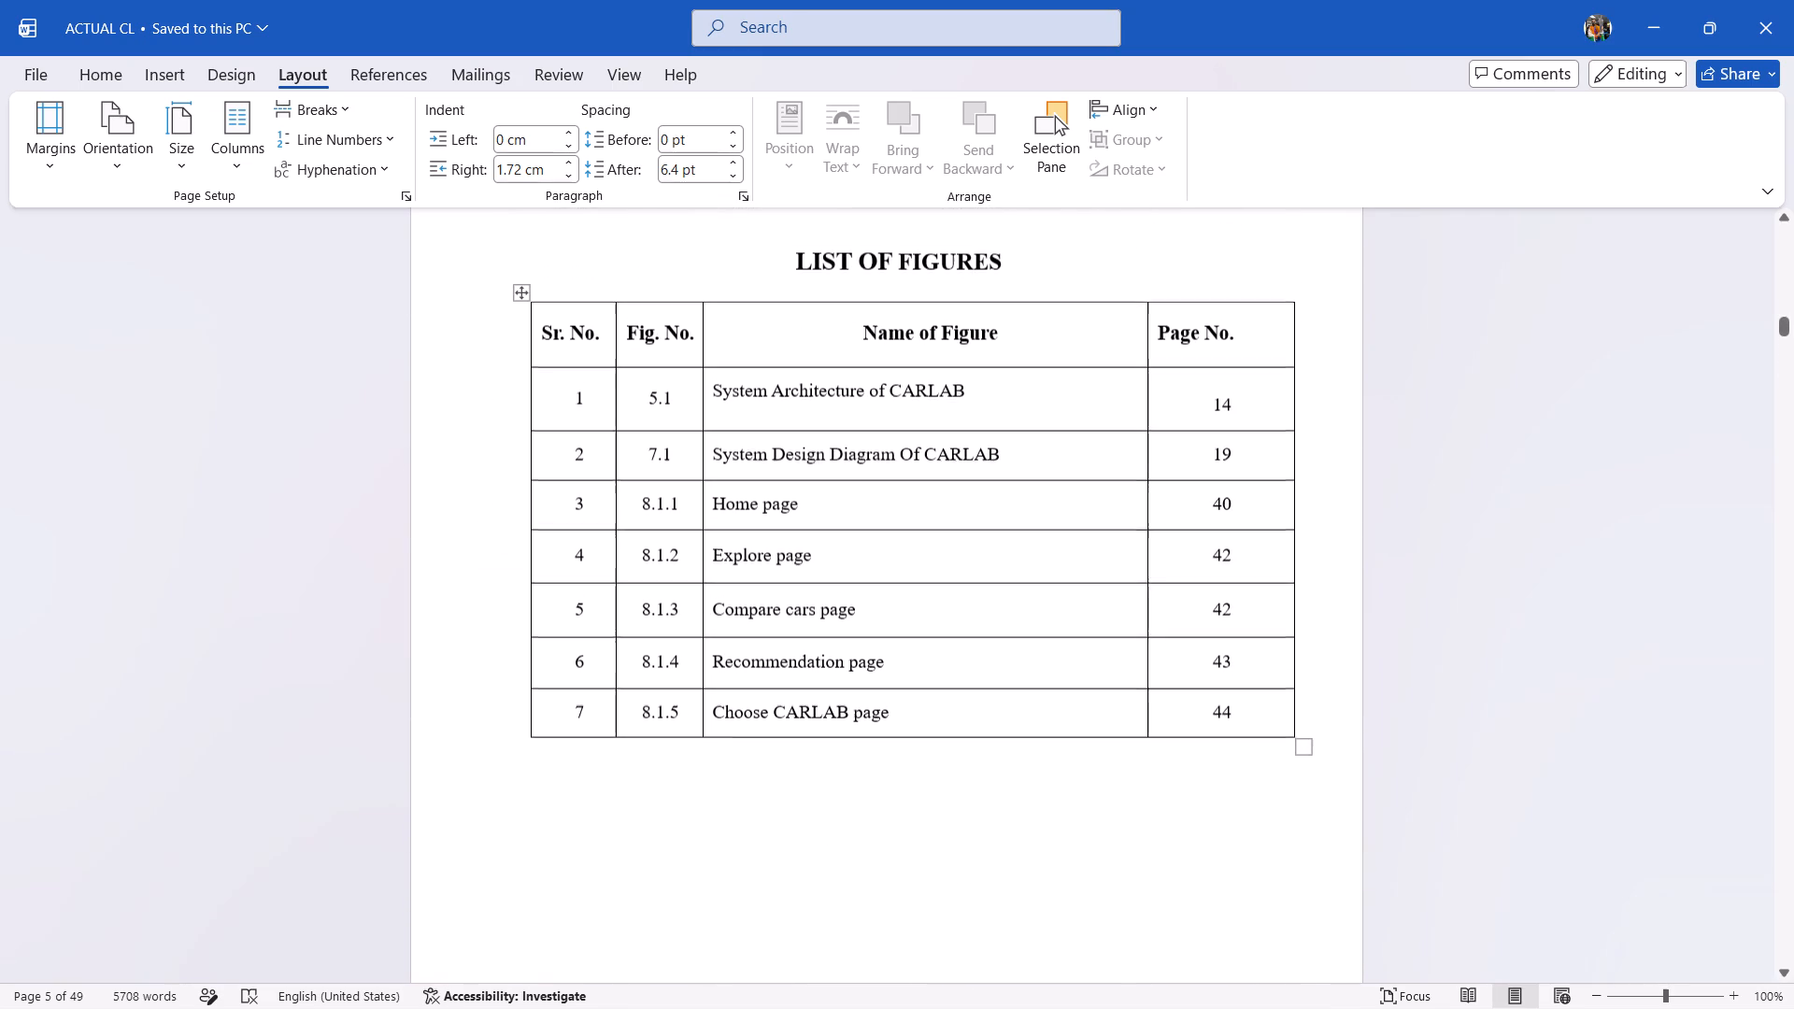
{"action": "left_click", "coordinate": [1244, 708]}
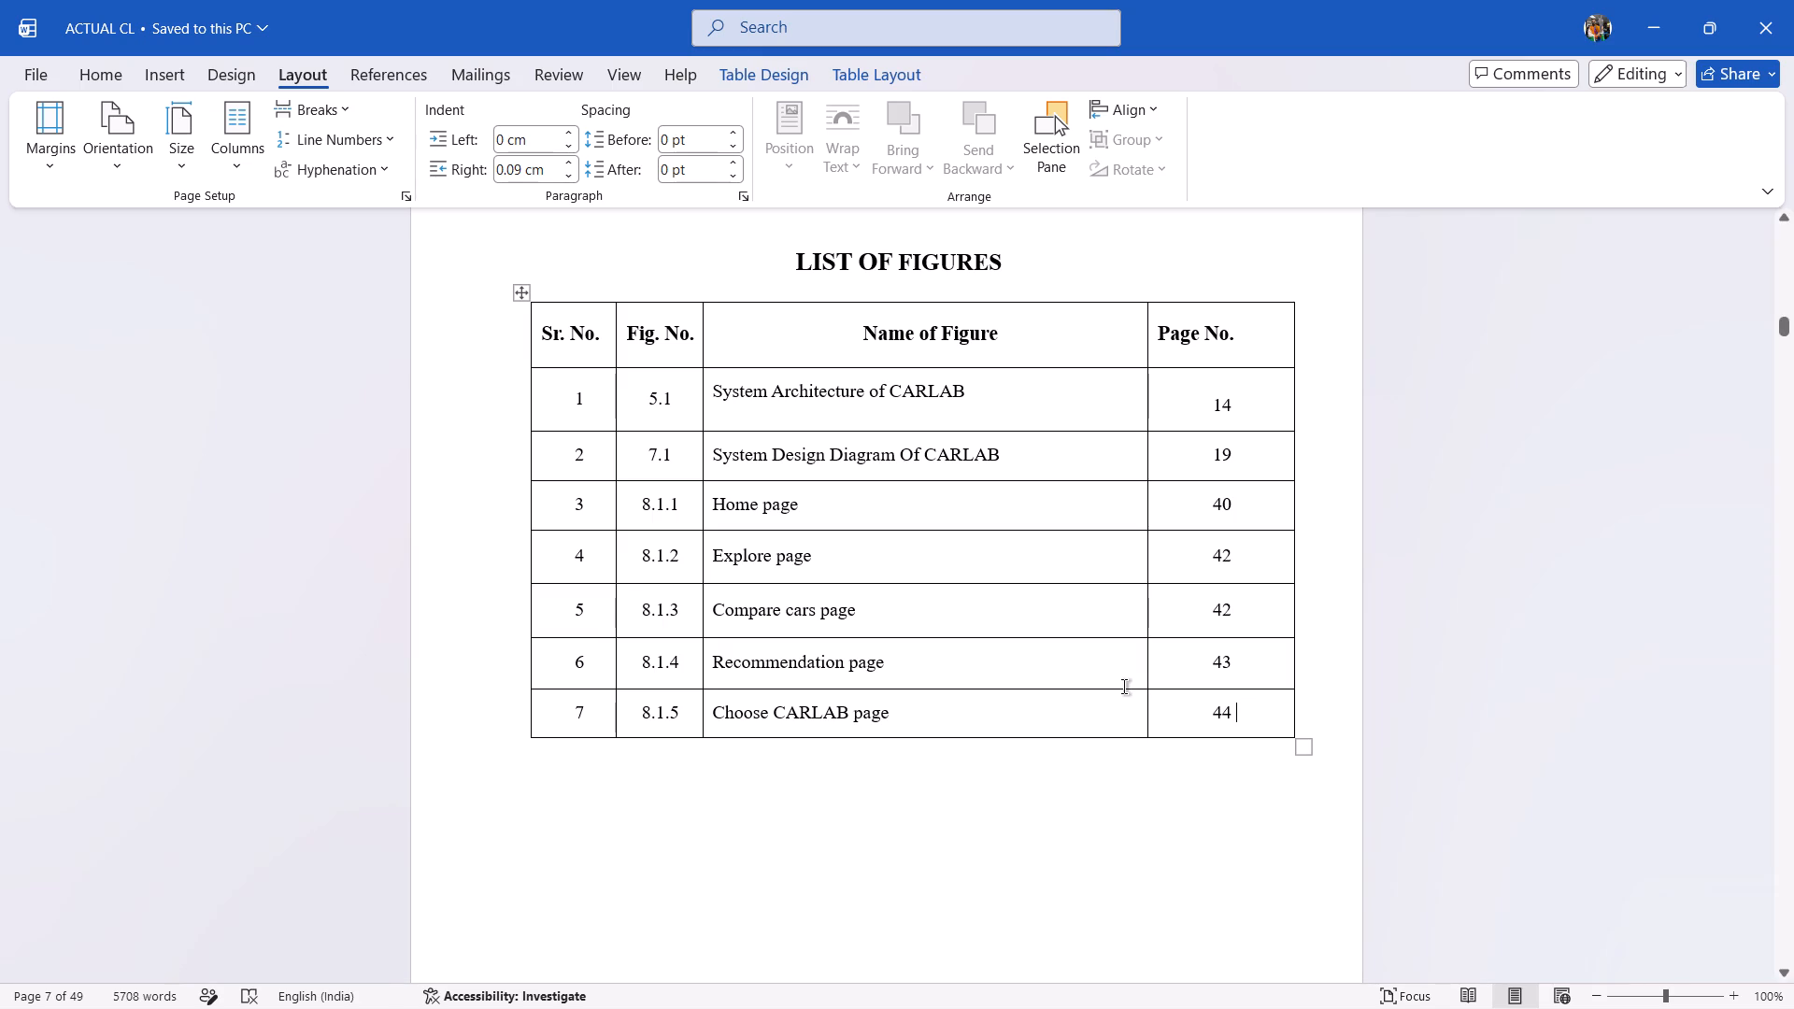
{"action": "scroll", "coordinate": [1124, 687], "scroll_direction": "down", "scroll_amount": 1}
{"action": "scroll", "coordinate": [1124, 687], "scroll_direction": "up", "scroll_amount": 1}
{"action": "scroll", "coordinate": [1124, 687], "scroll_direction": "down", "scroll_amount": 1}
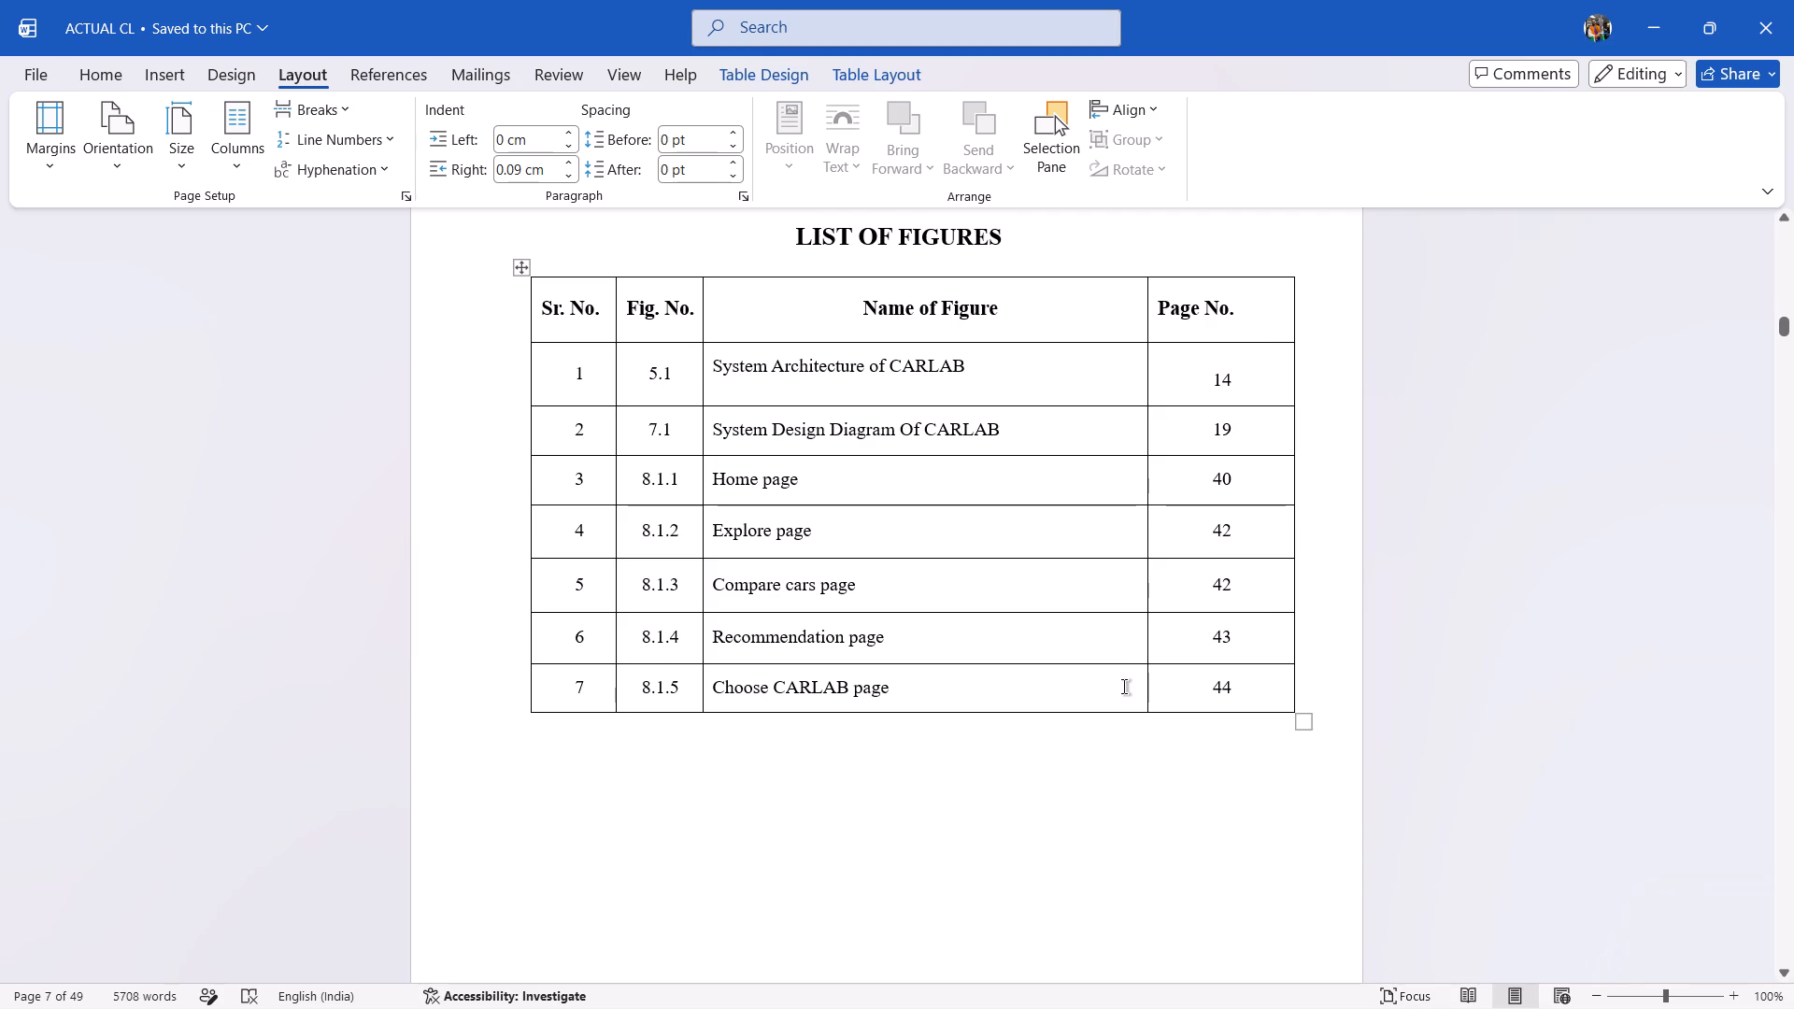
Check which page of the report holds Table 2.1, Literature Review, against its entry in the list of tables.
{"action": "scroll", "coordinate": [1159, 868], "scroll_direction": "down", "scroll_amount": 20}
{"action": "scroll", "coordinate": [1159, 868], "scroll_direction": "down", "scroll_amount": 20}
{"action": "scroll", "coordinate": [1159, 868], "scroll_direction": "down", "scroll_amount": 20}
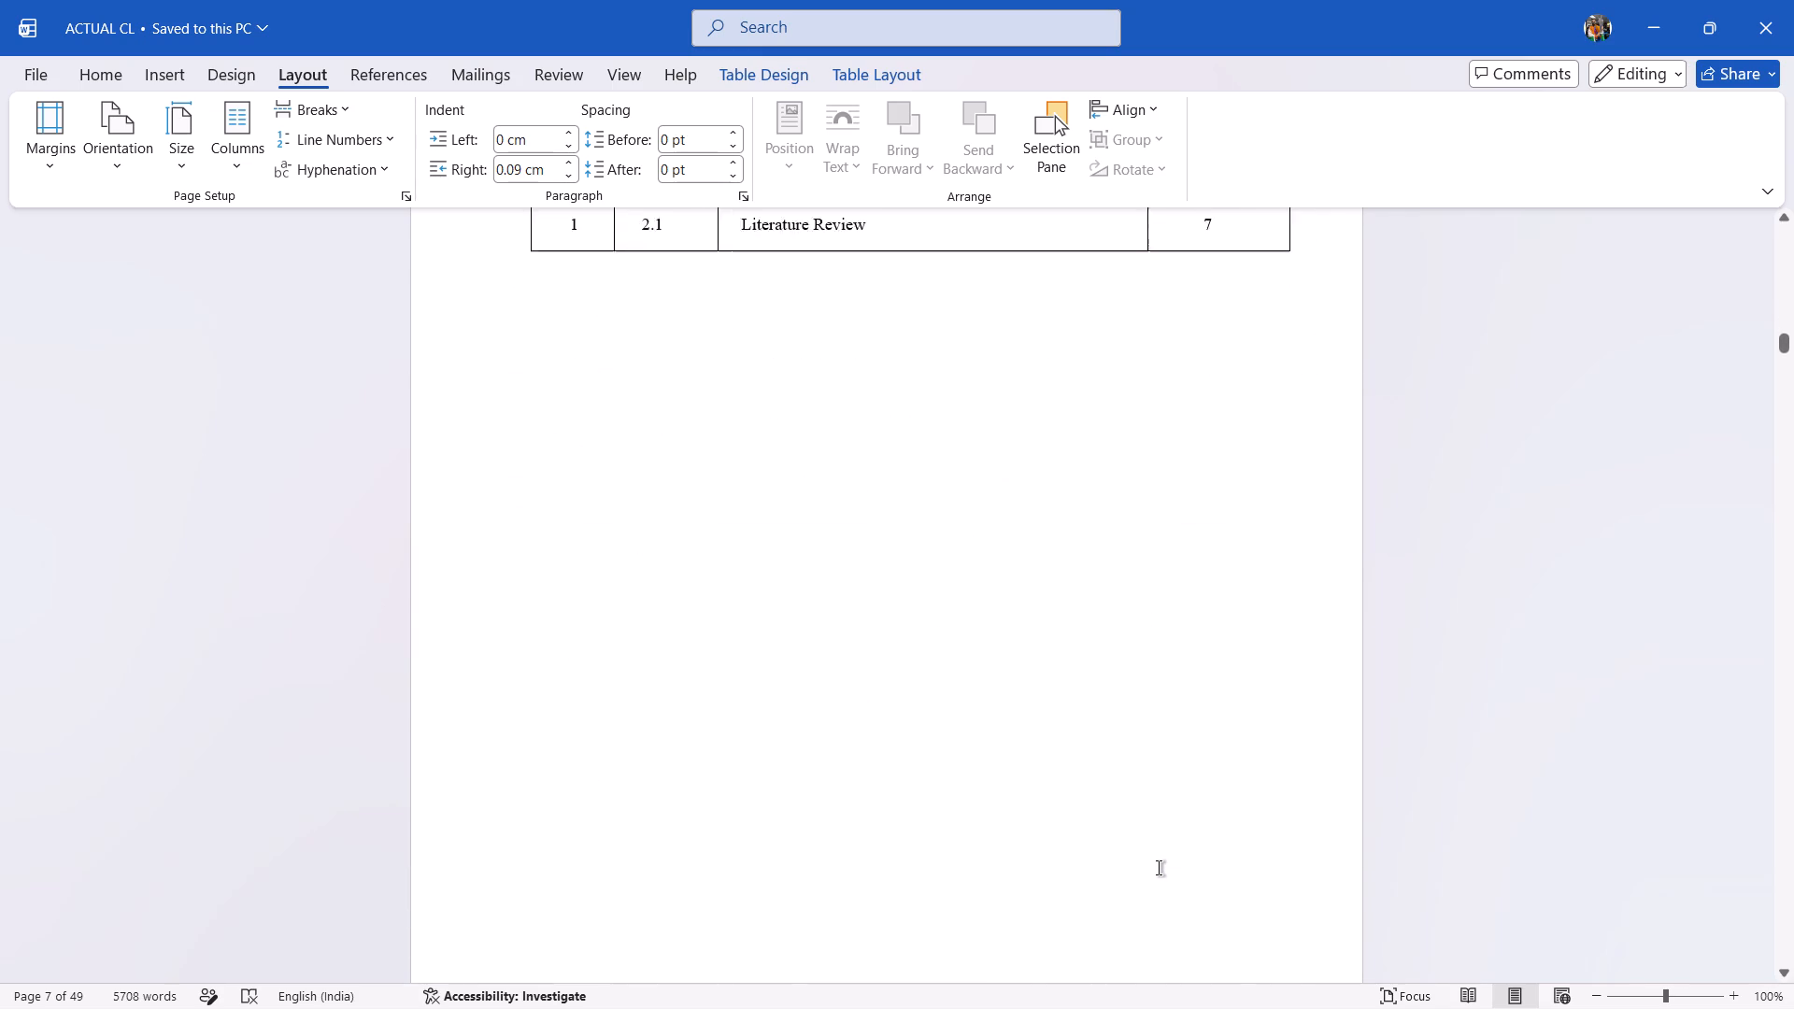
{"action": "scroll", "coordinate": [1159, 868], "scroll_direction": "down", "scroll_amount": 20}
{"action": "scroll", "coordinate": [1159, 868], "scroll_direction": "down", "scroll_amount": 20}
{"action": "scroll", "coordinate": [1159, 868], "scroll_direction": "down", "scroll_amount": 2}
{"action": "scroll", "coordinate": [1159, 868], "scroll_direction": "up", "scroll_amount": 1}
{"action": "scroll", "coordinate": [1159, 868], "scroll_direction": "down", "scroll_amount": 1}
{"action": "scroll", "coordinate": [1159, 868], "scroll_direction": "up", "scroll_amount": 1}
{"action": "scroll", "coordinate": [1159, 868], "scroll_direction": "down", "scroll_amount": 20}
{"action": "scroll", "coordinate": [1159, 868], "scroll_direction": "down", "scroll_amount": 20}
{"action": "scroll", "coordinate": [1159, 868], "scroll_direction": "down", "scroll_amount": 11}
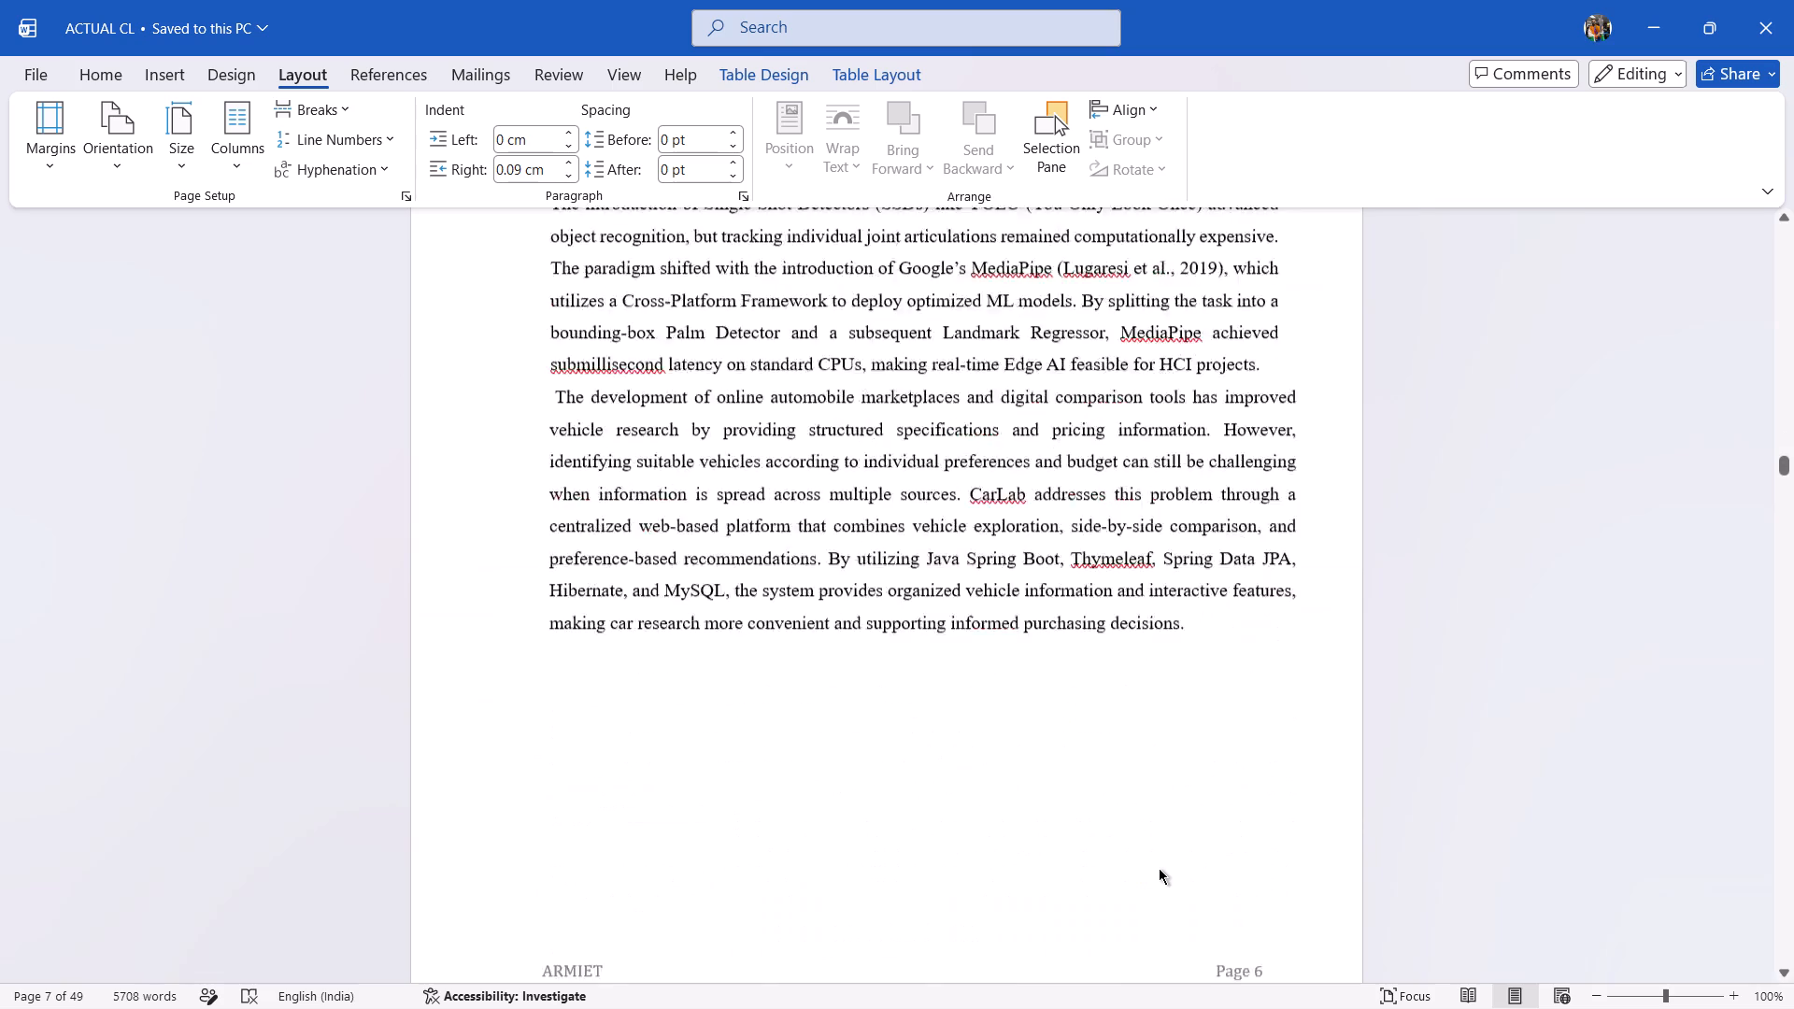
{"action": "scroll", "coordinate": [1159, 868], "scroll_direction": "down", "scroll_amount": 20}
{"action": "scroll", "coordinate": [1159, 868], "scroll_direction": "down", "scroll_amount": 20}
{"action": "scroll", "coordinate": [1159, 868], "scroll_direction": "down", "scroll_amount": 20}
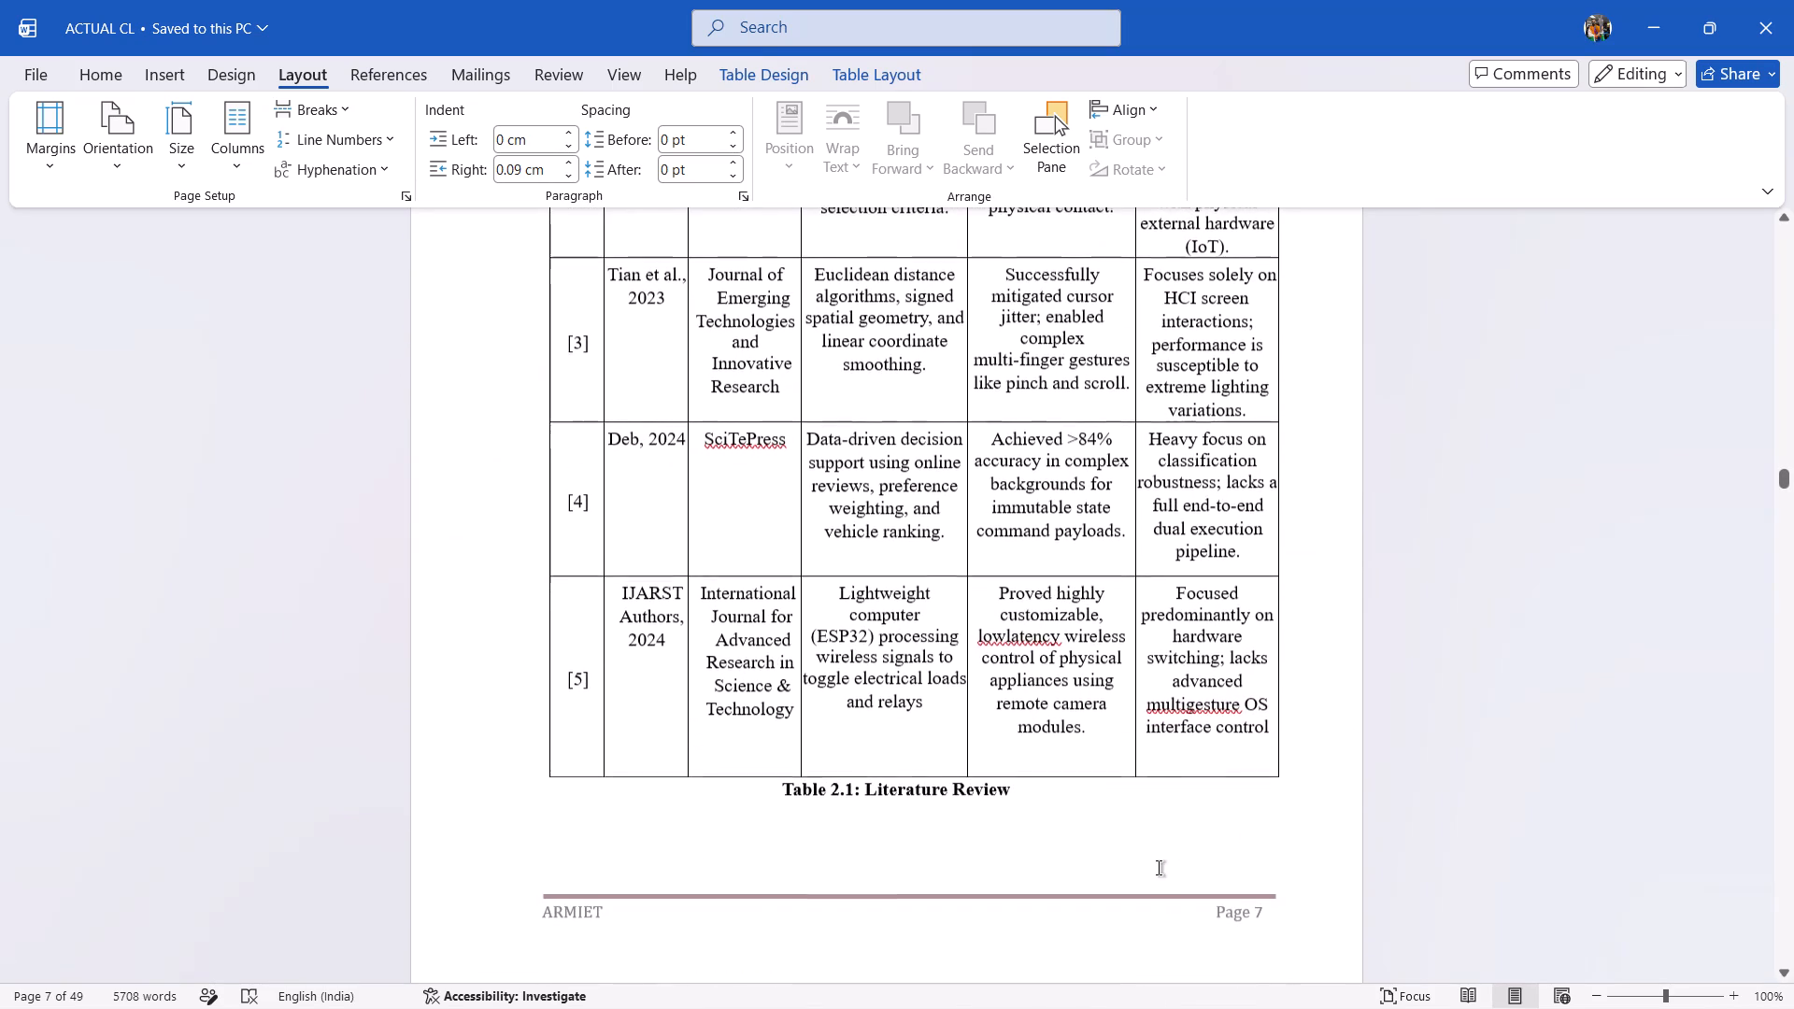
{"action": "scroll", "coordinate": [1159, 868], "scroll_direction": "down", "scroll_amount": 17}
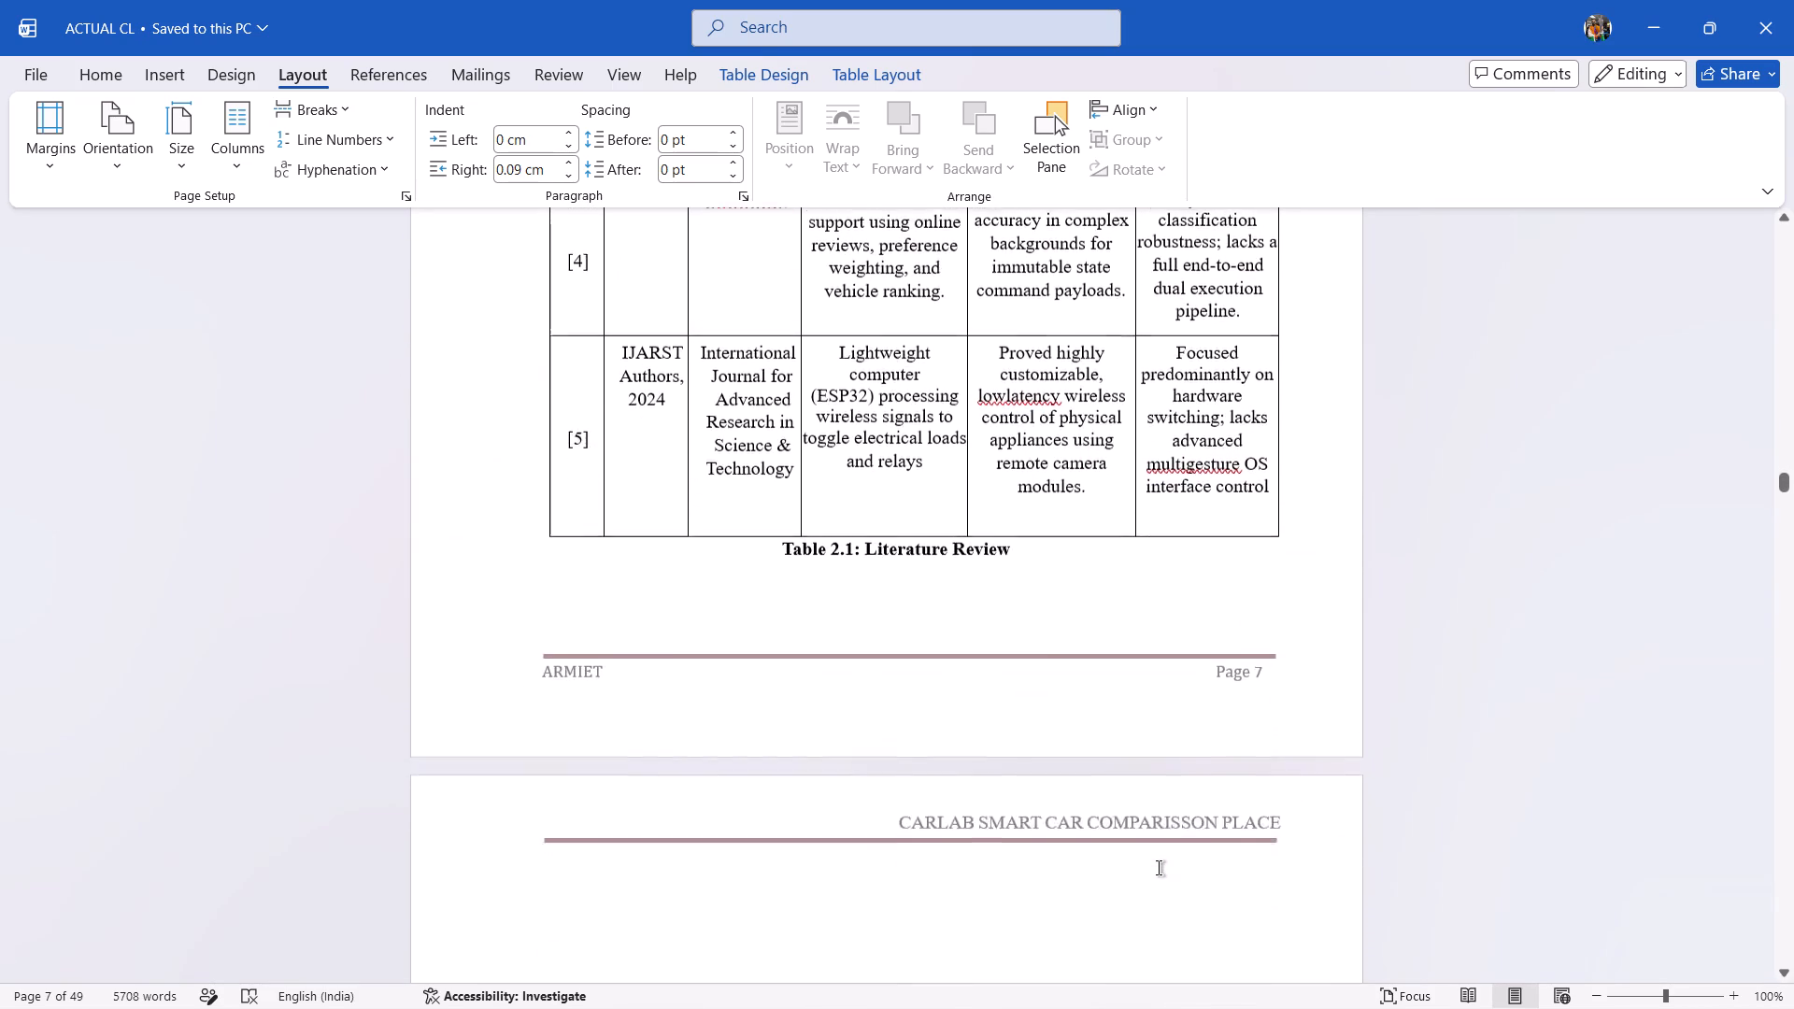
Check the footer page numbers of Fig. 5.1 System Architecture and Fig. 7.1 System Design Diagram.
{"action": "scroll", "coordinate": [1159, 868], "scroll_direction": "down", "scroll_amount": 20}
{"action": "scroll", "coordinate": [1159, 868], "scroll_direction": "down", "scroll_amount": 9}
{"action": "scroll", "coordinate": [1159, 868], "scroll_direction": "down", "scroll_amount": 20}
{"action": "scroll", "coordinate": [1159, 868], "scroll_direction": "down", "scroll_amount": 9}
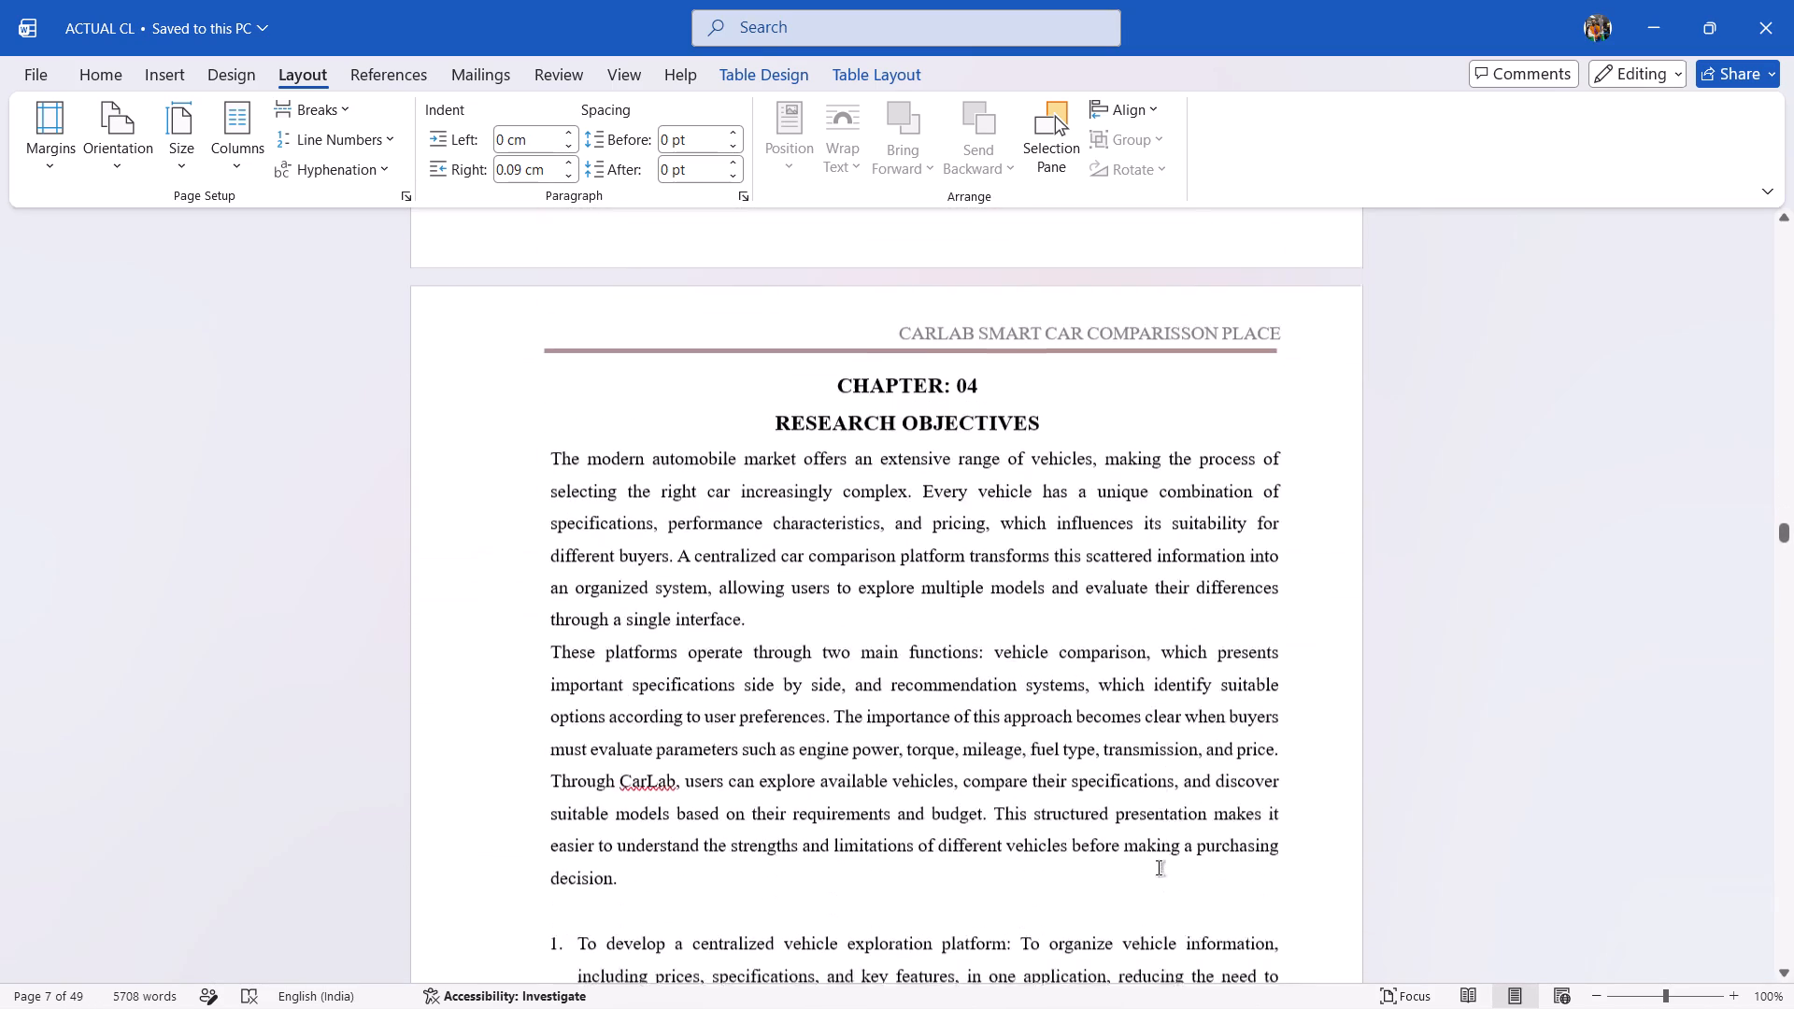
{"action": "scroll", "coordinate": [1159, 868], "scroll_direction": "down", "scroll_amount": 20}
{"action": "scroll", "coordinate": [1159, 868], "scroll_direction": "down", "scroll_amount": 20}
{"action": "scroll", "coordinate": [1159, 868], "scroll_direction": "down", "scroll_amount": 20}
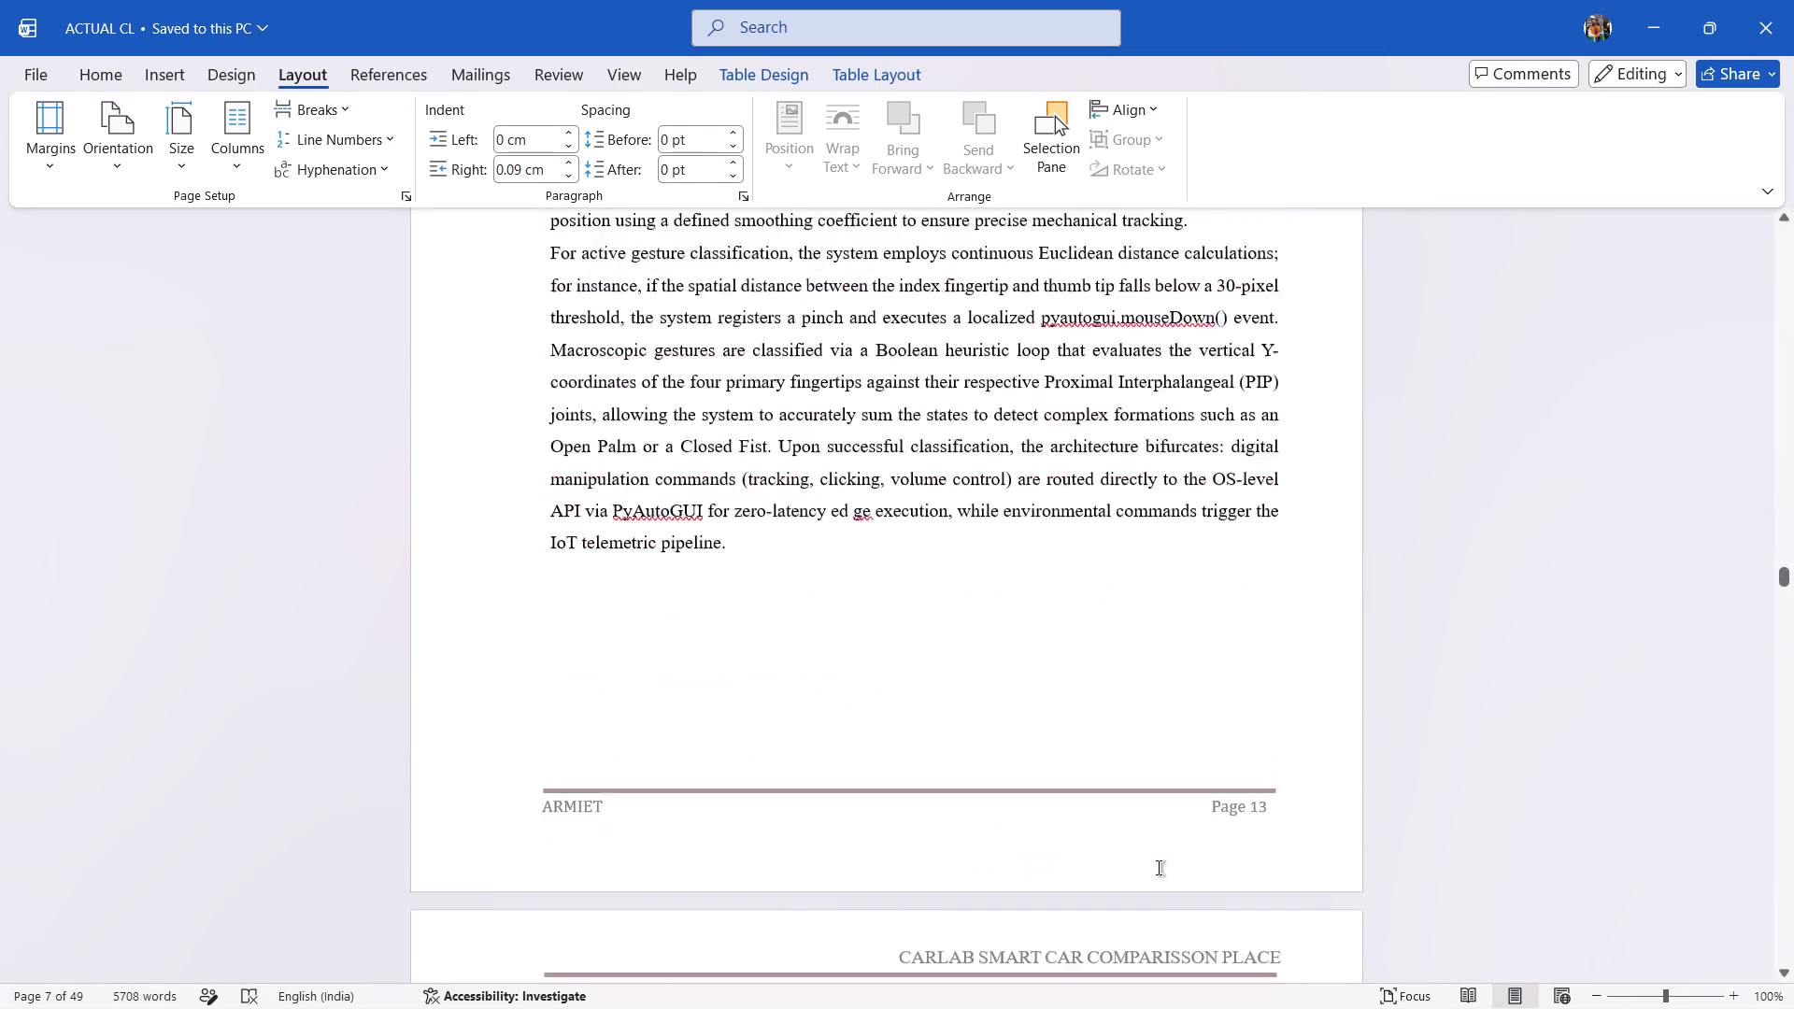
{"action": "scroll", "coordinate": [1159, 868], "scroll_direction": "down", "scroll_amount": 3}
{"action": "scroll", "coordinate": [1090, 770], "scroll_direction": "down", "scroll_amount": 4}
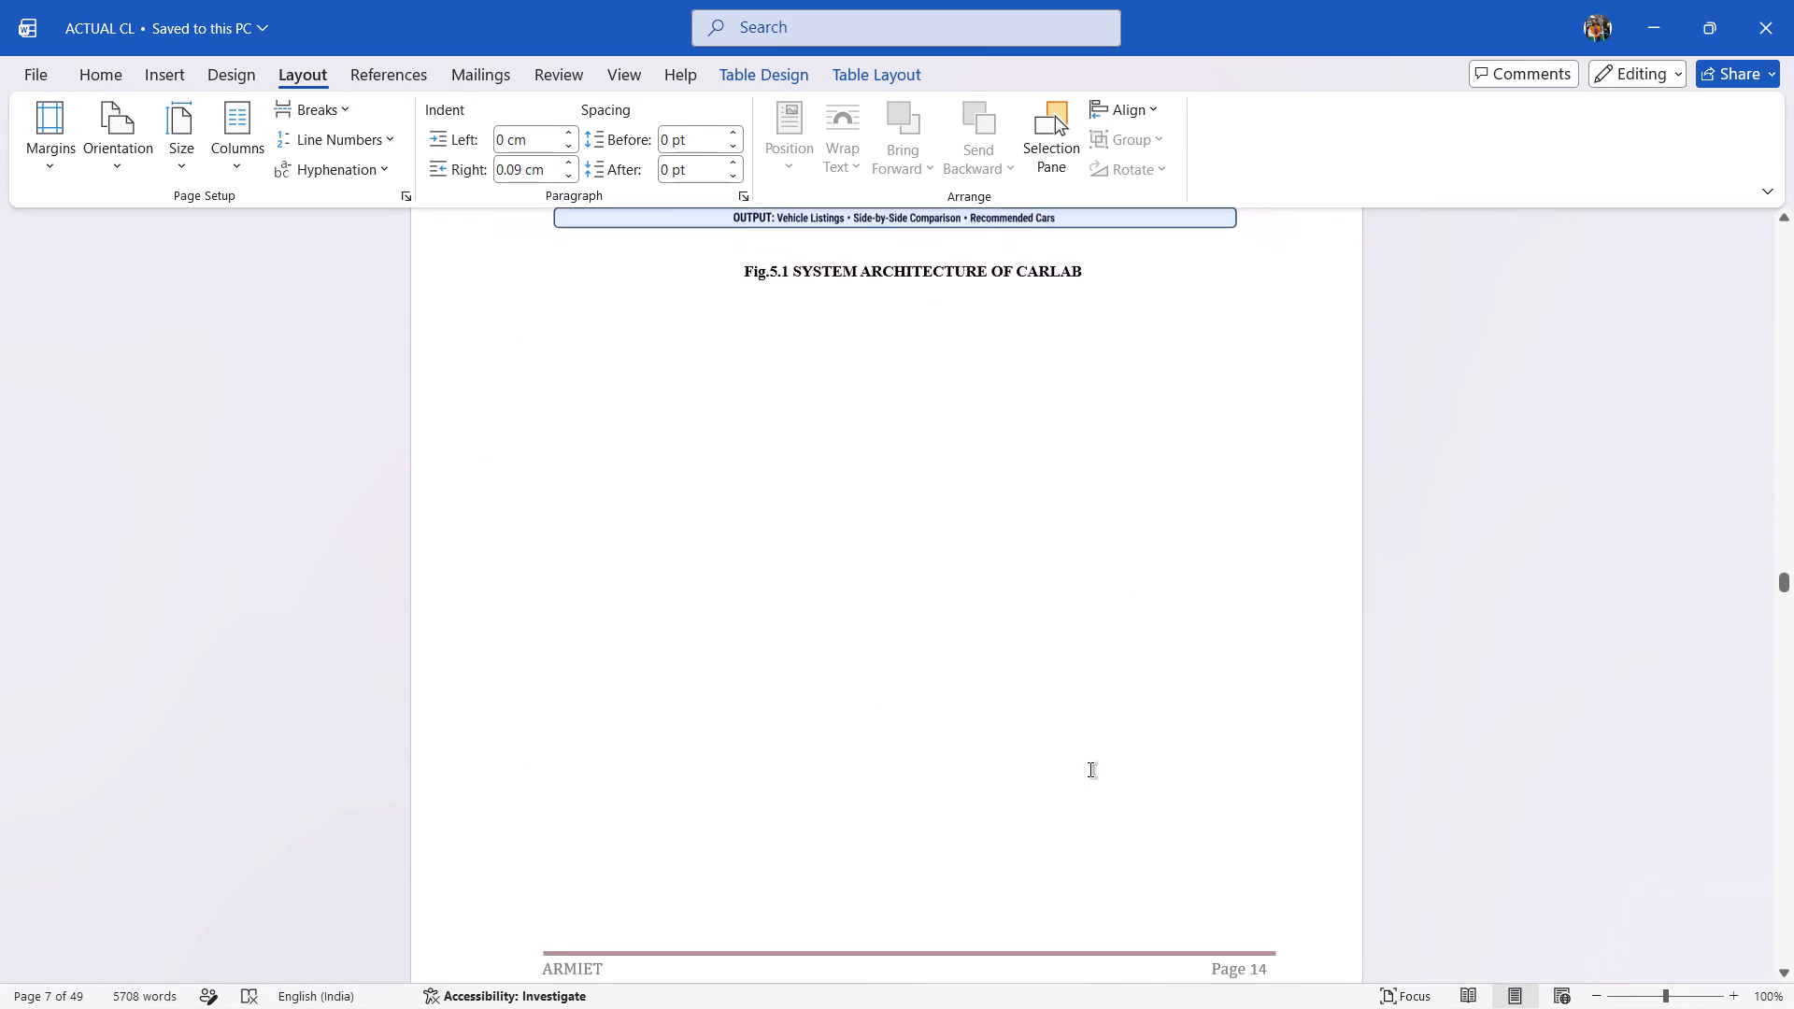
{"action": "scroll", "coordinate": [1090, 770], "scroll_direction": "down", "scroll_amount": 4}
{"action": "scroll", "coordinate": [1090, 770], "scroll_direction": "up", "scroll_amount": 1}
{"action": "scroll", "coordinate": [1090, 770], "scroll_direction": "down", "scroll_amount": 2}
{"action": "scroll", "coordinate": [1090, 770], "scroll_direction": "down", "scroll_amount": 20}
{"action": "scroll", "coordinate": [1090, 770], "scroll_direction": "down", "scroll_amount": 20}
{"action": "scroll", "coordinate": [1090, 770], "scroll_direction": "down", "scroll_amount": 13}
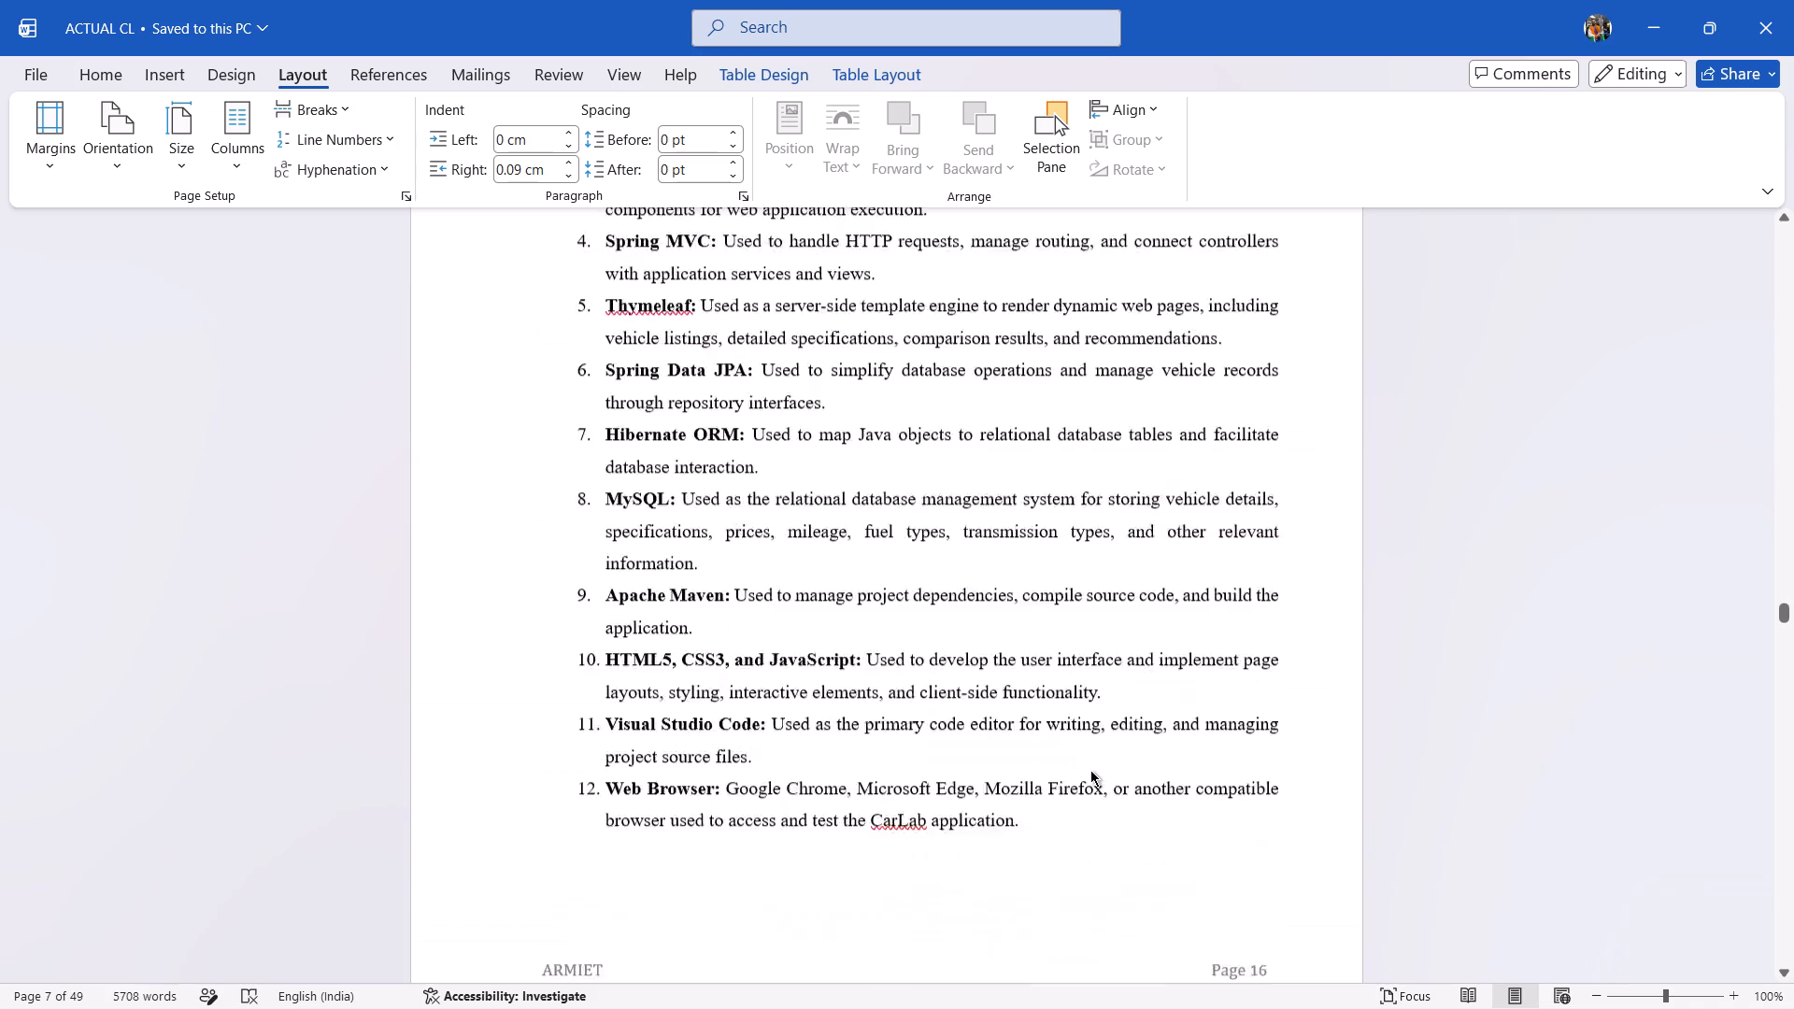
{"action": "scroll", "coordinate": [1090, 770], "scroll_direction": "down", "scroll_amount": 20}
{"action": "scroll", "coordinate": [1090, 770], "scroll_direction": "down", "scroll_amount": 20}
{"action": "scroll", "coordinate": [1090, 770], "scroll_direction": "down", "scroll_amount": 13}
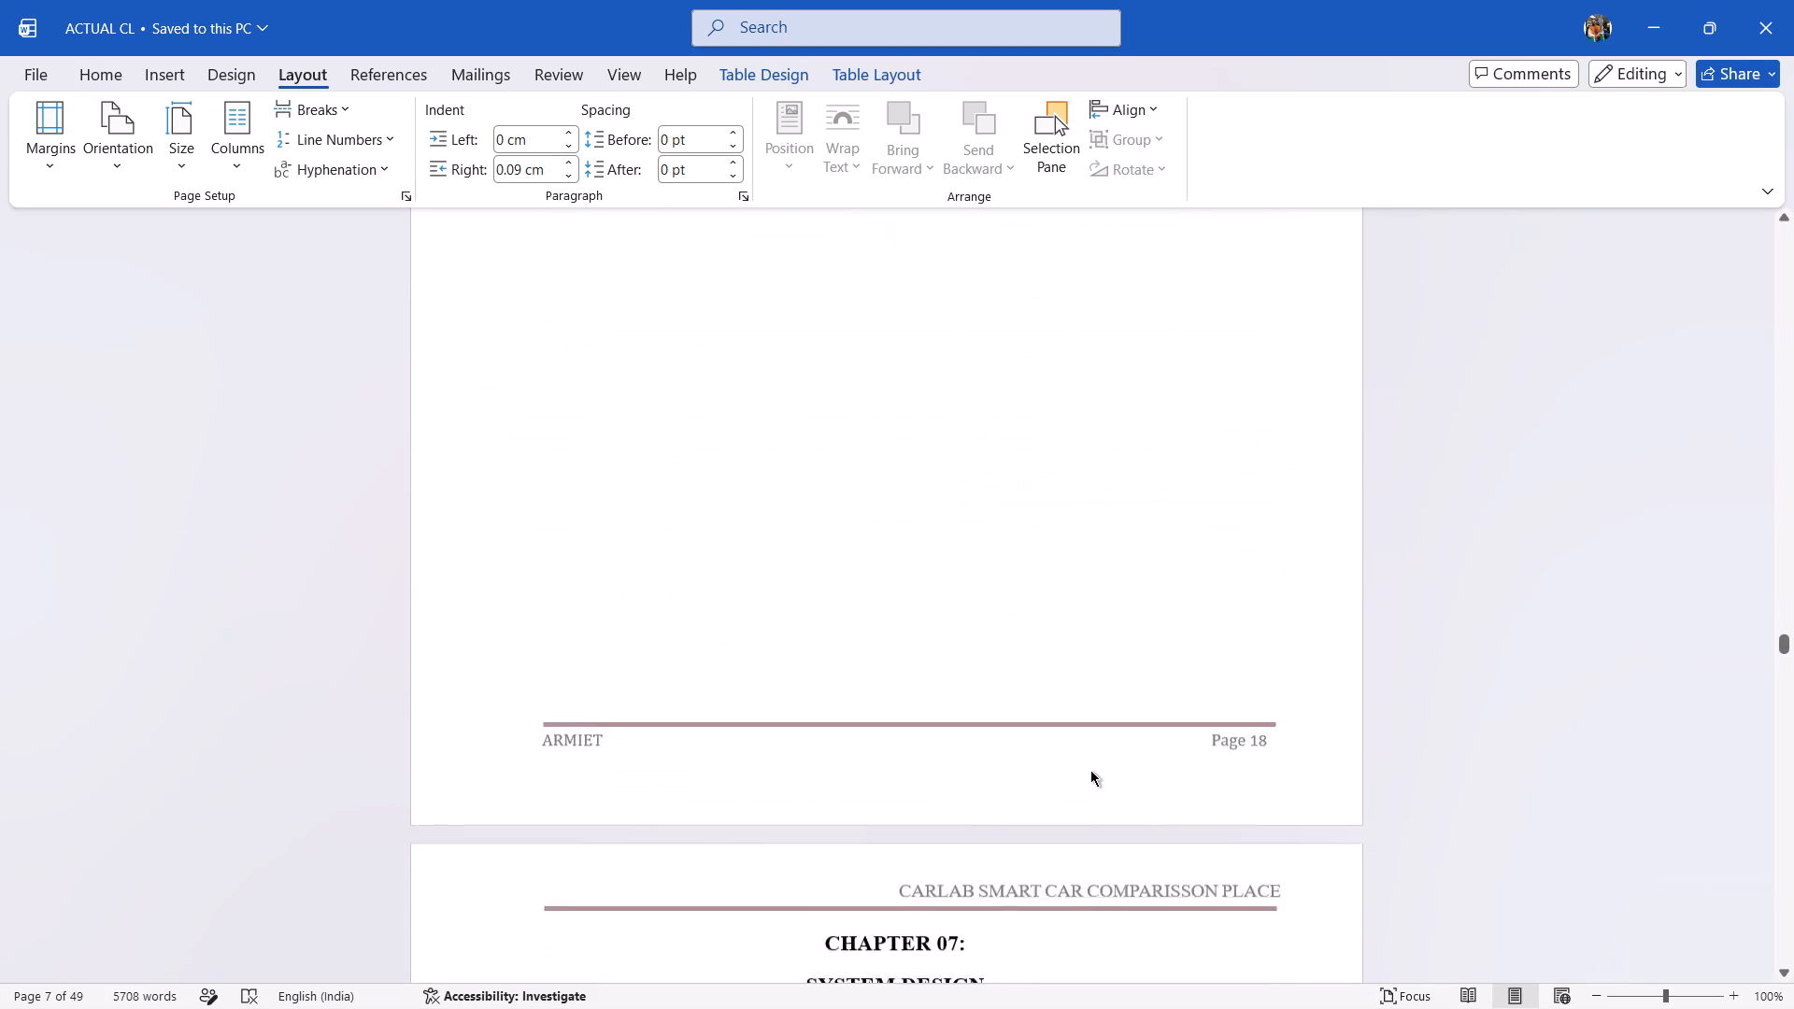
{"action": "scroll", "coordinate": [1090, 770], "scroll_direction": "down", "scroll_amount": 6}
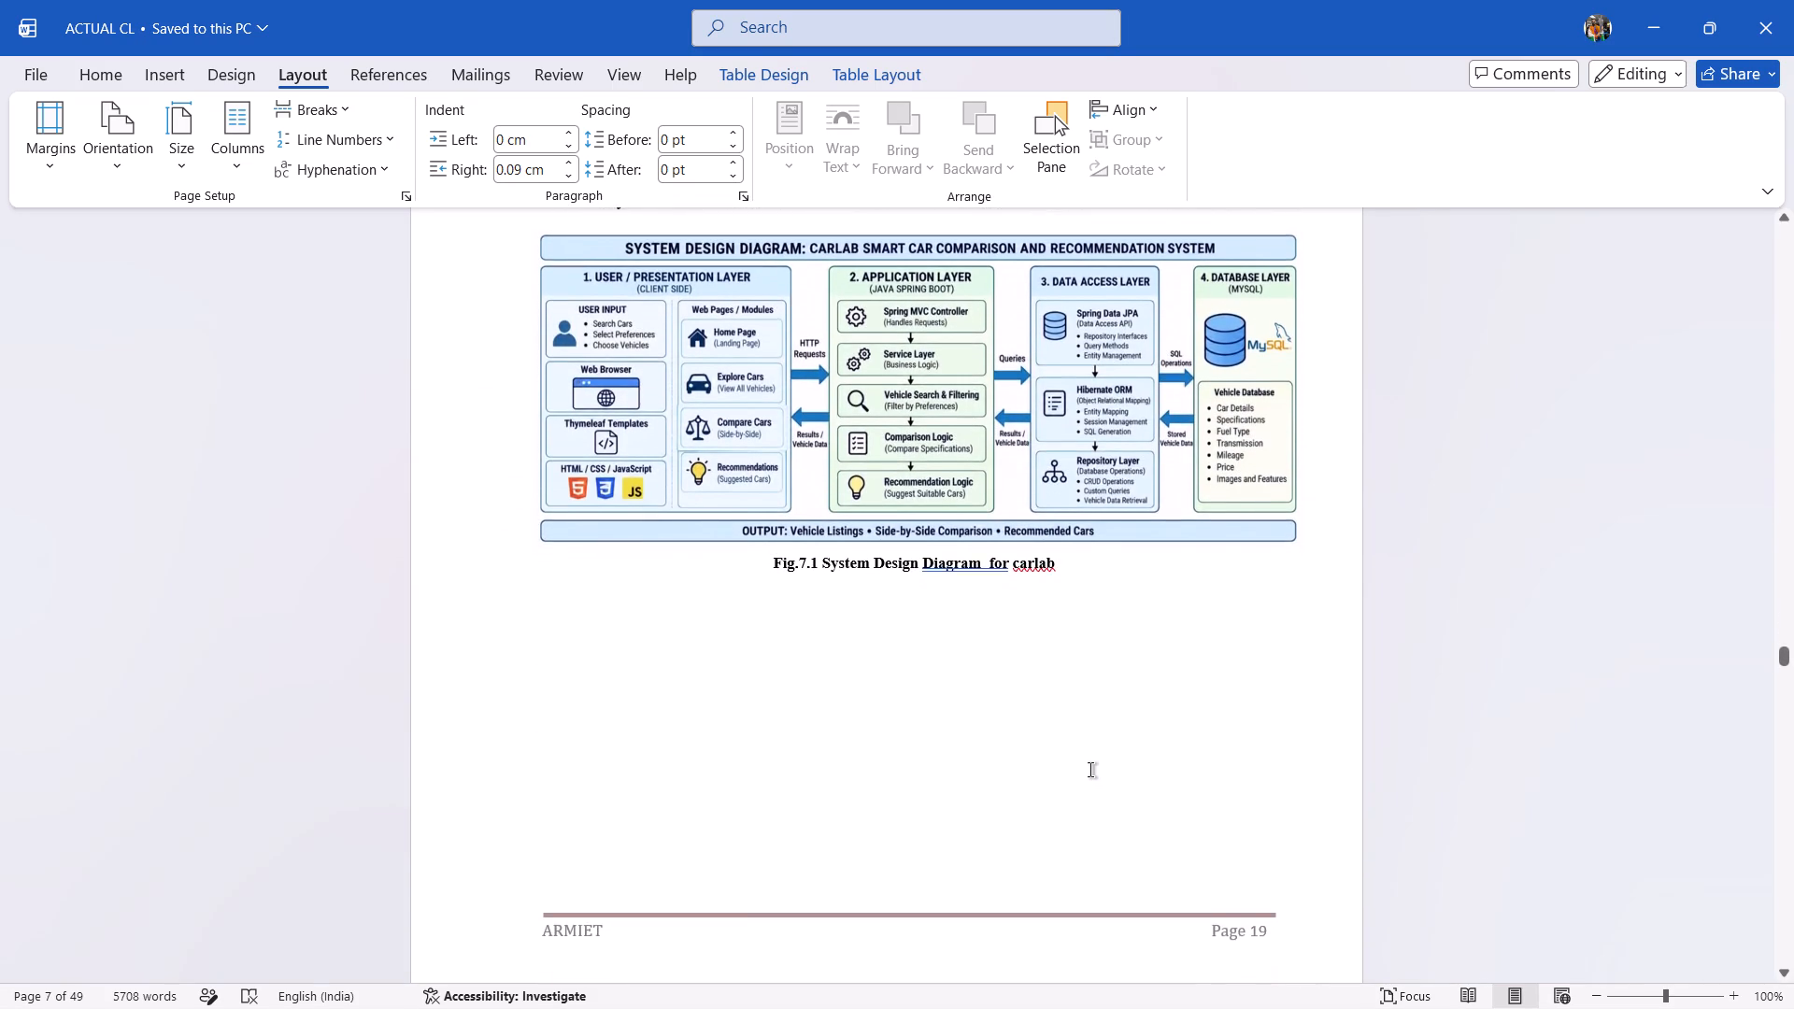
{"action": "scroll", "coordinate": [1090, 770], "scroll_direction": "down", "scroll_amount": 6}
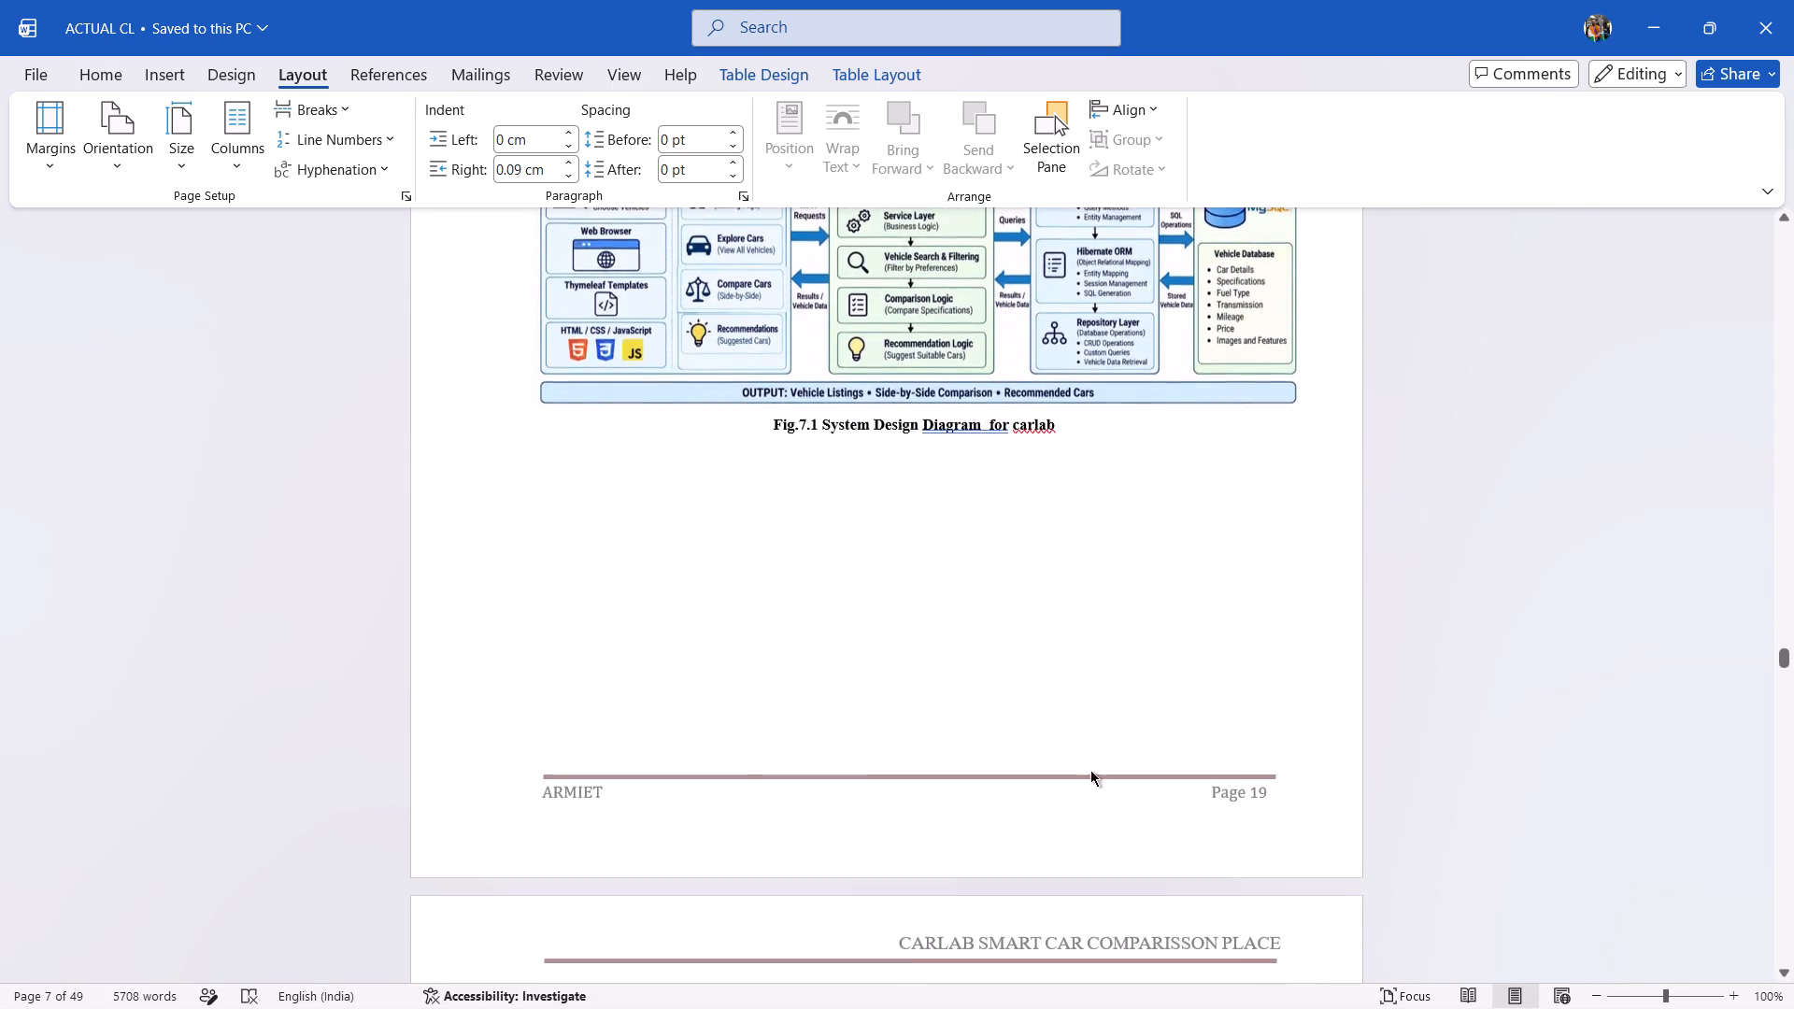
Find the footer page numbers of Fig. 8.1.1 Home Page and Fig. 8.1.2 Explore Cars Page in Chapter 8.
{"action": "scroll", "coordinate": [1090, 770], "scroll_direction": "down", "scroll_amount": 20}
{"action": "scroll", "coordinate": [1090, 770], "scroll_direction": "down", "scroll_amount": 9}
{"action": "scroll", "coordinate": [1090, 770], "scroll_direction": "down", "scroll_amount": 20}
{"action": "scroll", "coordinate": [1090, 770], "scroll_direction": "down", "scroll_amount": 11}
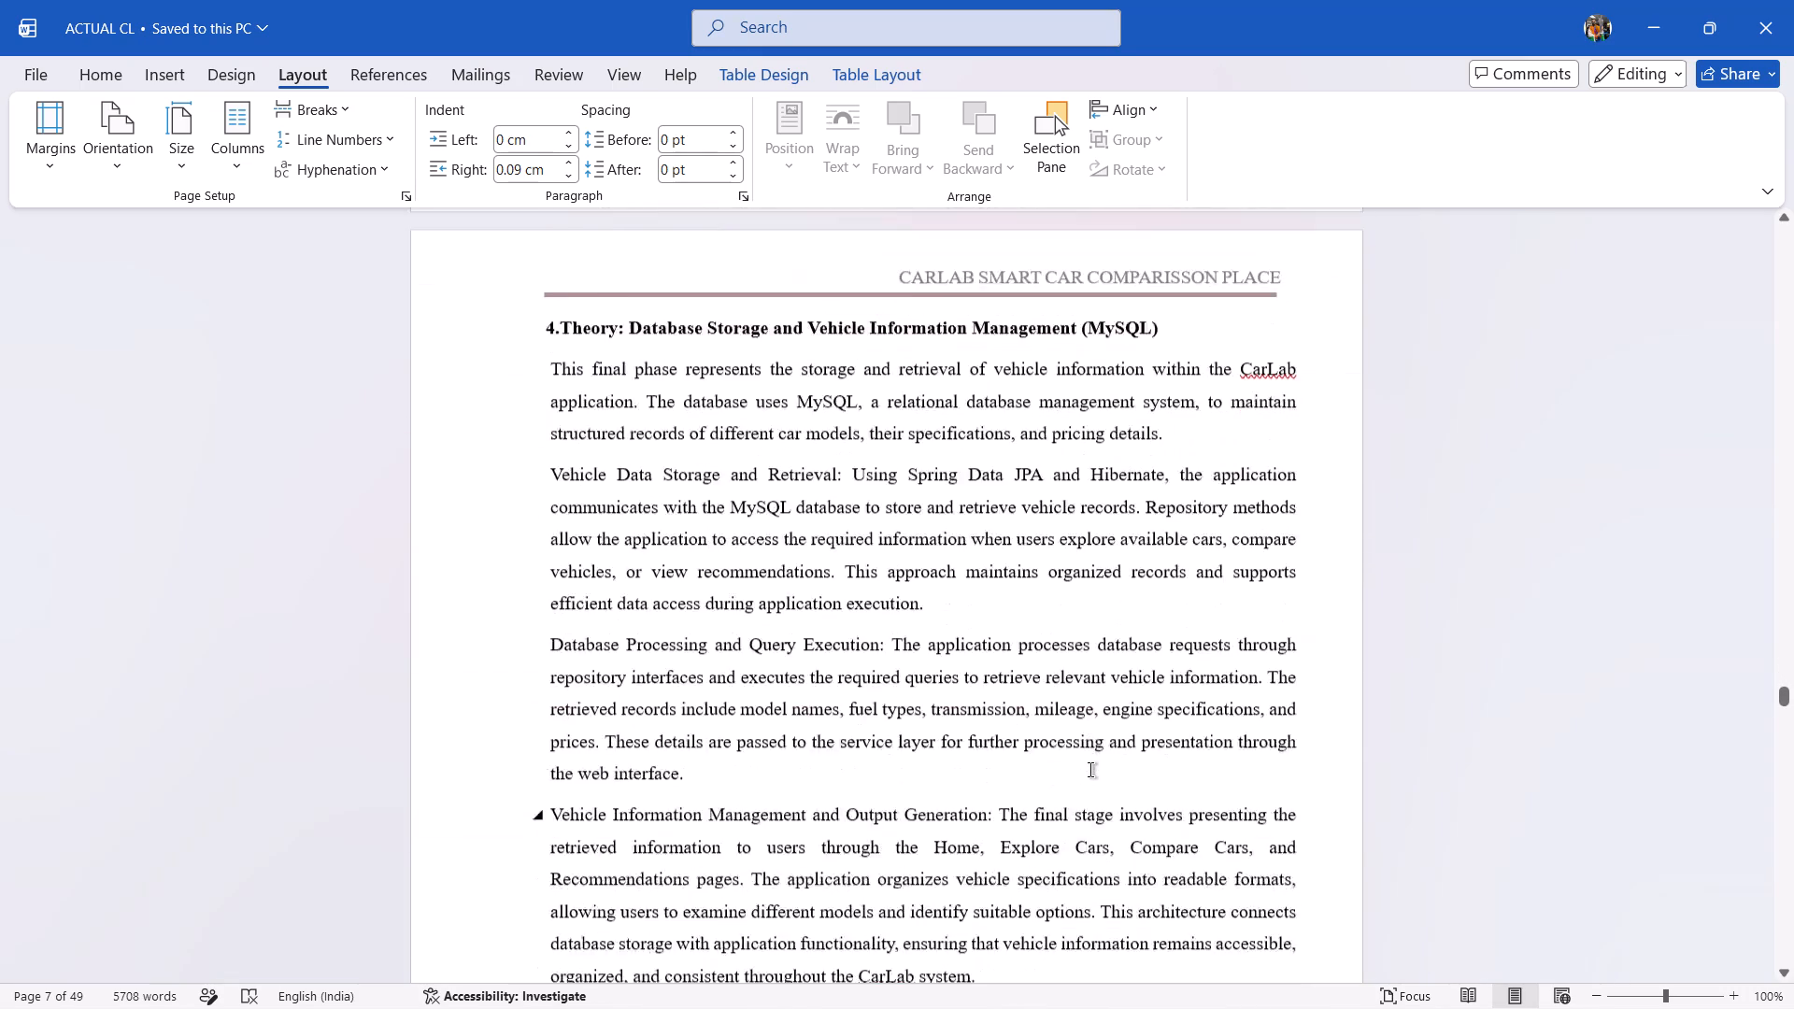
{"action": "scroll", "coordinate": [1090, 770], "scroll_direction": "down", "scroll_amount": 17}
{"action": "scroll", "coordinate": [1090, 770], "scroll_direction": "down", "scroll_amount": 20}
{"action": "scroll", "coordinate": [1090, 770], "scroll_direction": "down", "scroll_amount": 20}
{"action": "scroll", "coordinate": [1090, 770], "scroll_direction": "down", "scroll_amount": 20}
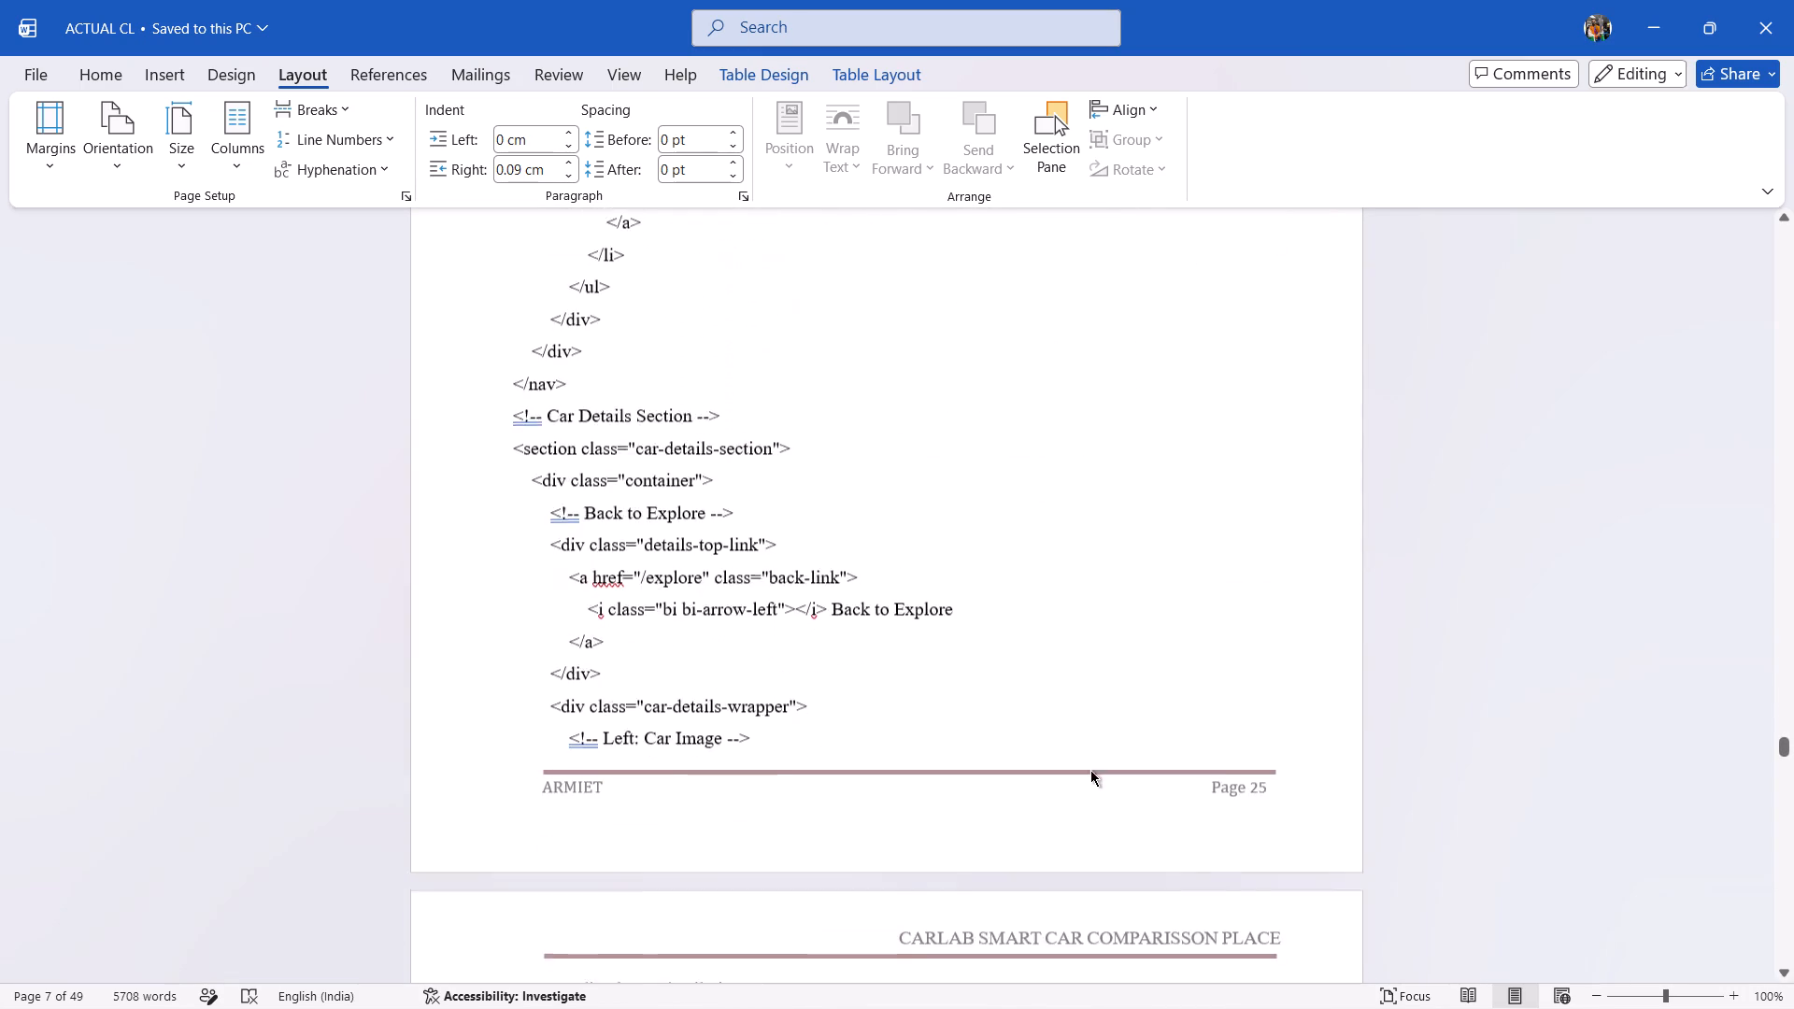
{"action": "scroll", "coordinate": [1090, 770], "scroll_direction": "down", "scroll_amount": 2}
{"action": "scroll", "coordinate": [1090, 770], "scroll_direction": "down", "scroll_amount": 20}
{"action": "scroll", "coordinate": [1090, 770], "scroll_direction": "down", "scroll_amount": 7}
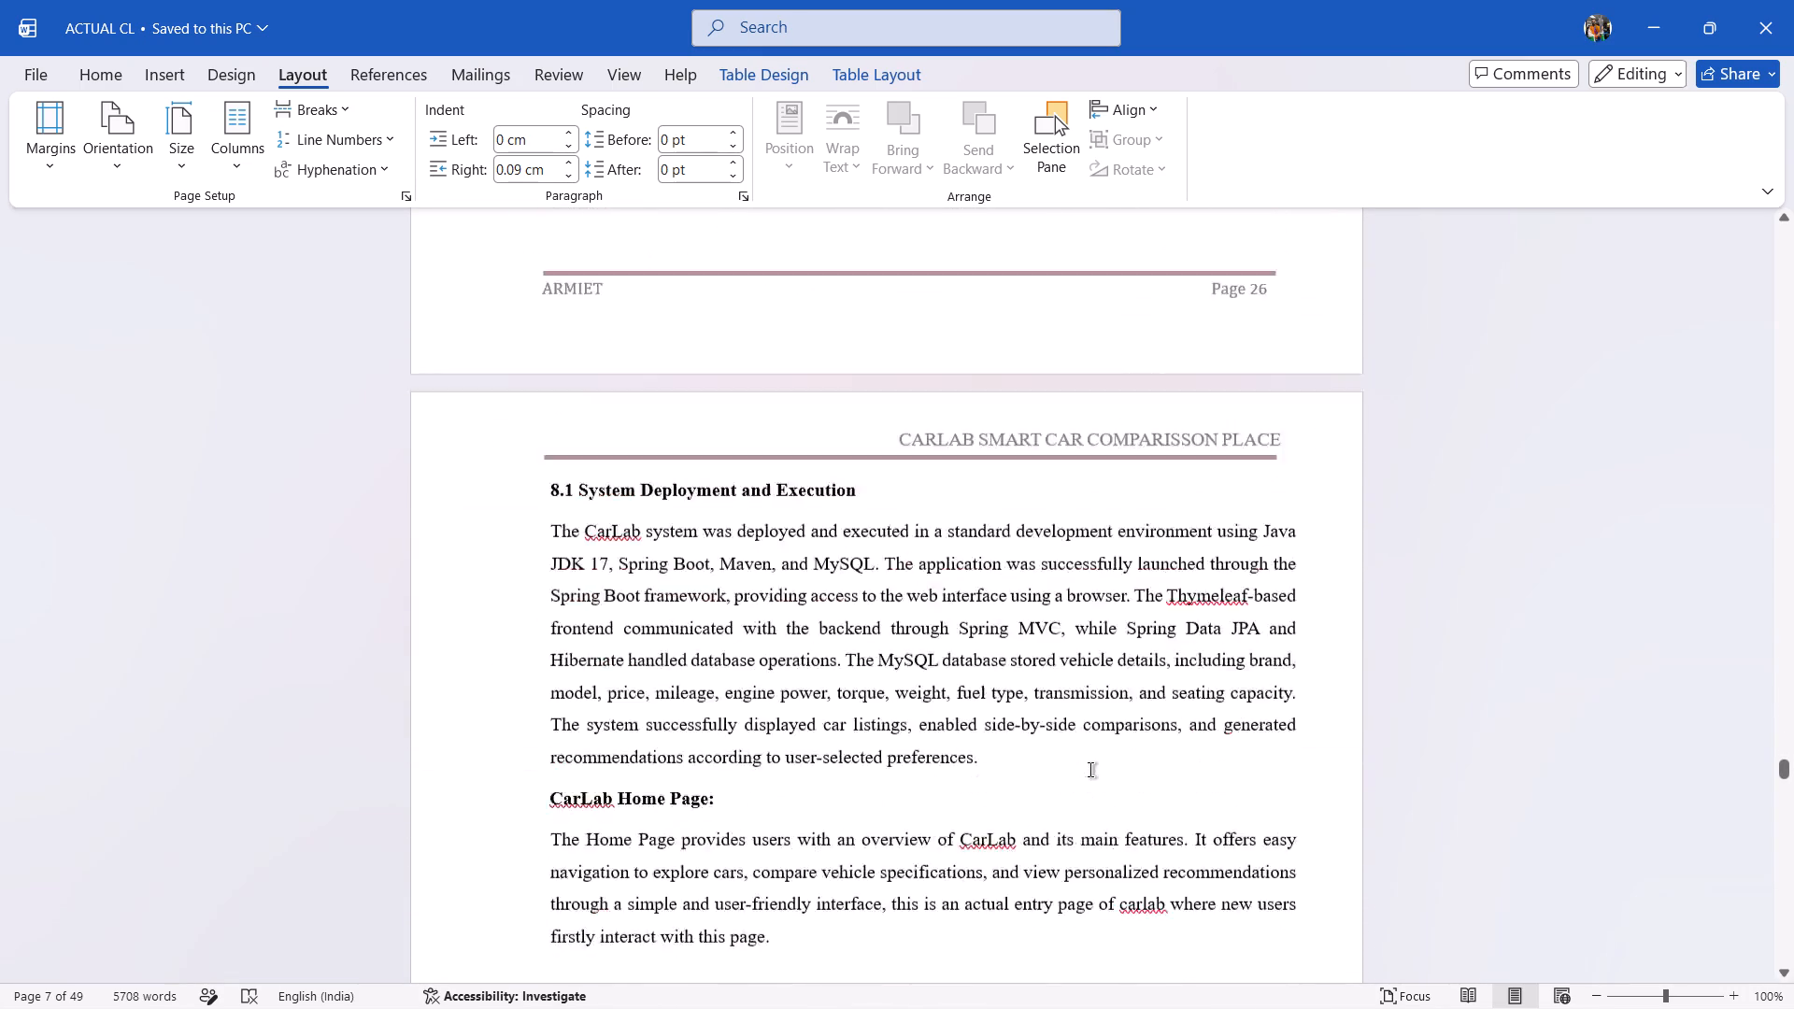
{"action": "scroll", "coordinate": [1090, 770], "scroll_direction": "down", "scroll_amount": 10}
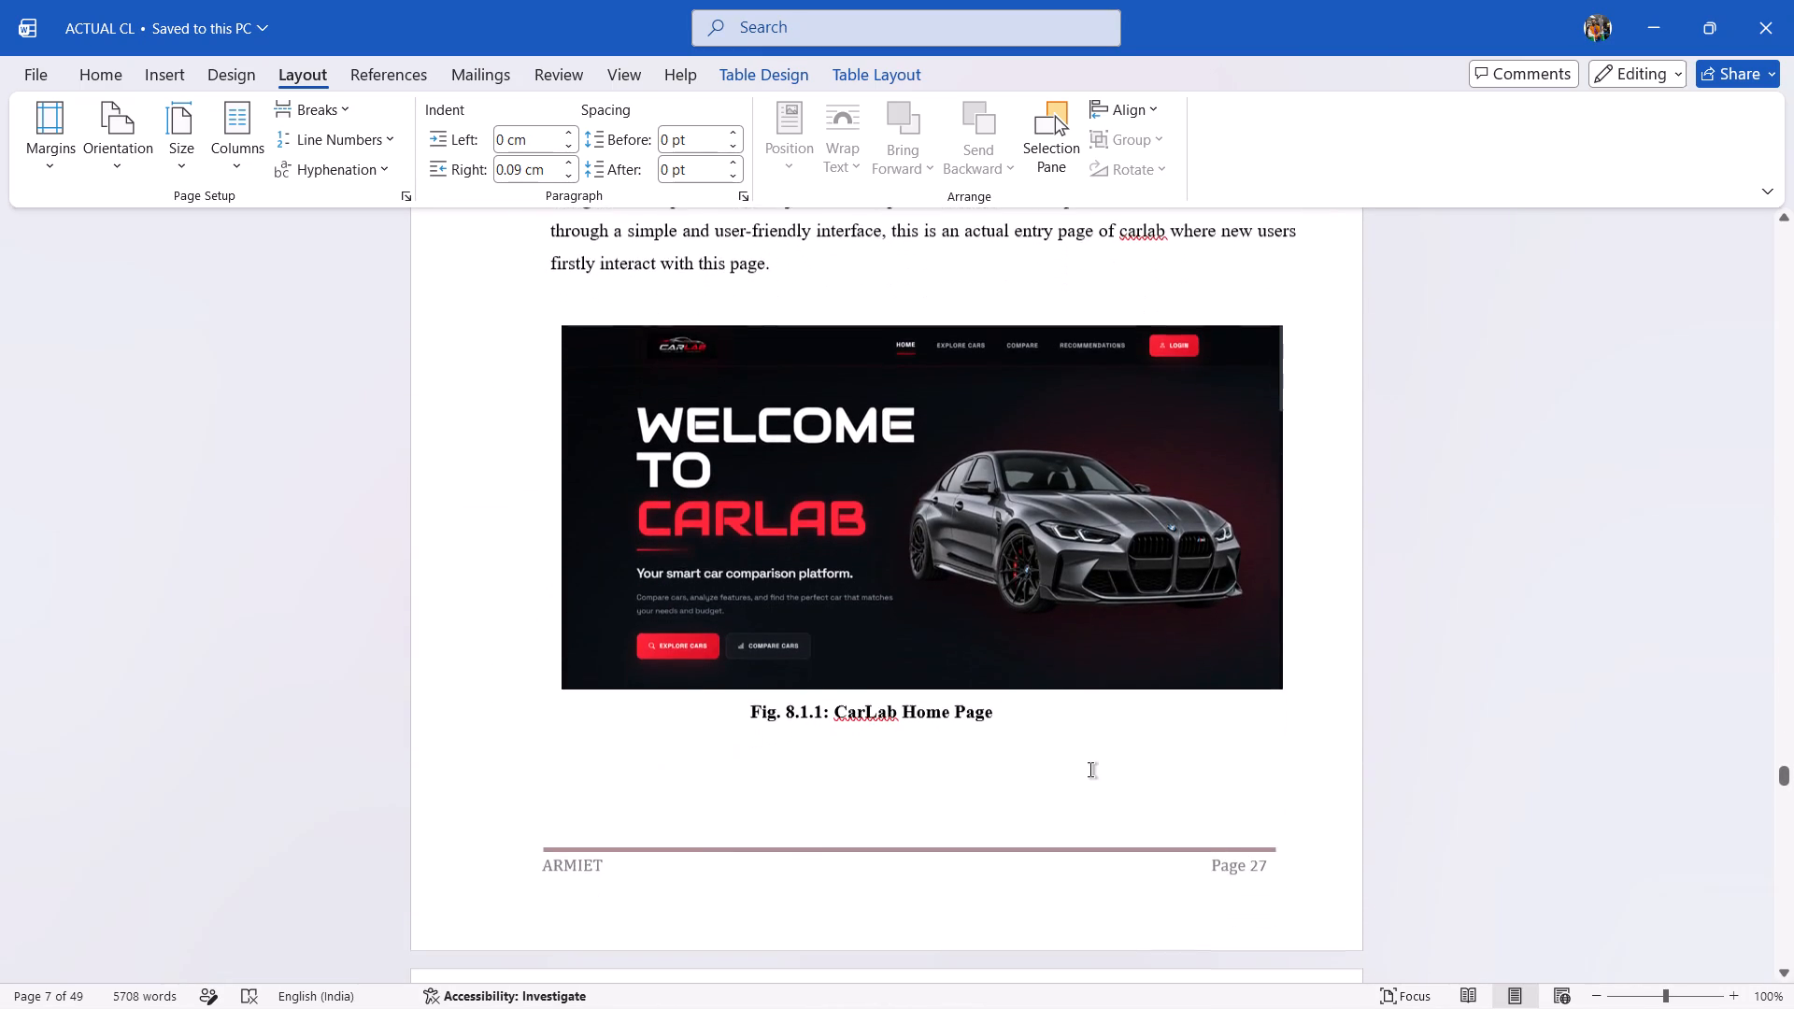
{"action": "scroll", "coordinate": [1090, 770], "scroll_direction": "down", "scroll_amount": 17}
{"action": "scroll", "coordinate": [1090, 770], "scroll_direction": "up", "scroll_amount": 1}
{"action": "scroll", "coordinate": [1090, 770], "scroll_direction": "down", "scroll_amount": 1}
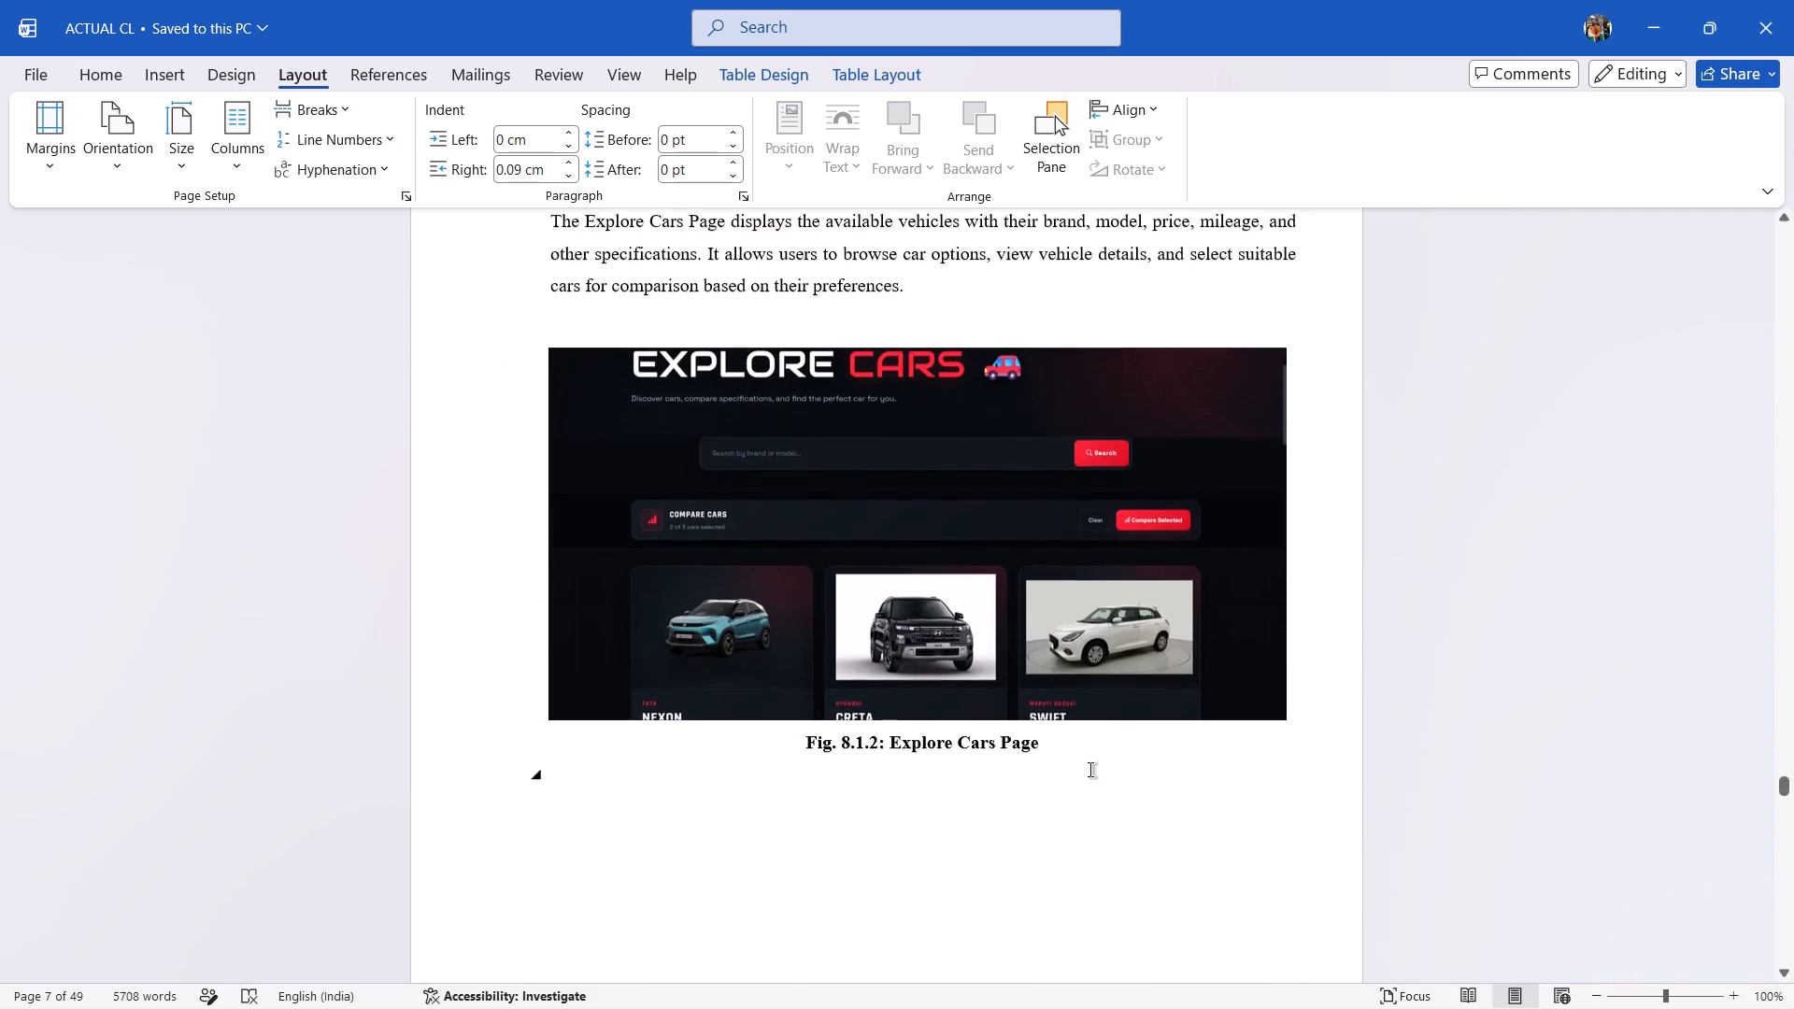
{"action": "scroll", "coordinate": [1090, 770], "scroll_direction": "down", "scroll_amount": 10}
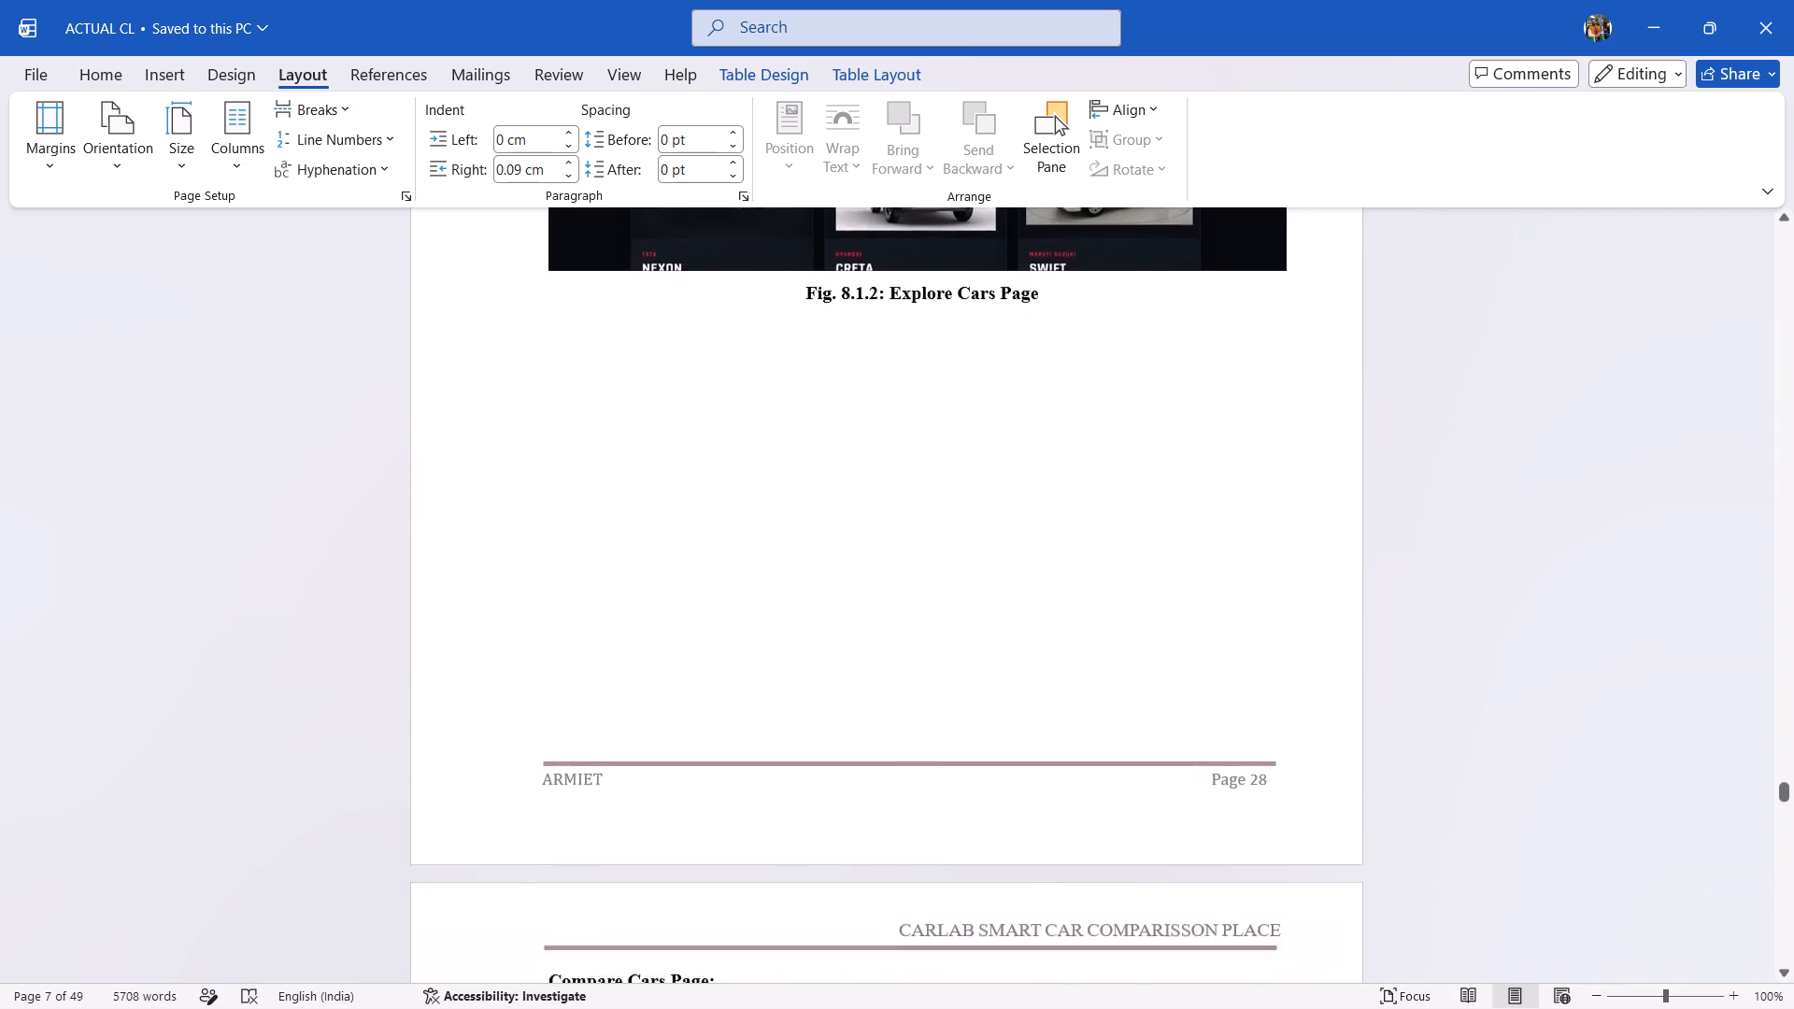
Find the footer page numbers of Figs. 8.1.3 to 8.1.5, the Compare Cars, Recommendations and Choose CarLab pages.
{"action": "scroll", "coordinate": [1090, 770], "scroll_direction": "down", "scroll_amount": 12}
{"action": "scroll", "coordinate": [1090, 770], "scroll_direction": "down", "scroll_amount": 13}
{"action": "scroll", "coordinate": [1090, 770], "scroll_direction": "up", "scroll_amount": 1}
{"action": "scroll", "coordinate": [1090, 770], "scroll_direction": "down", "scroll_amount": 1}
{"action": "scroll", "coordinate": [1090, 770], "scroll_direction": "up", "scroll_amount": 1}
{"action": "scroll", "coordinate": [1090, 770], "scroll_direction": "down", "scroll_amount": 1}
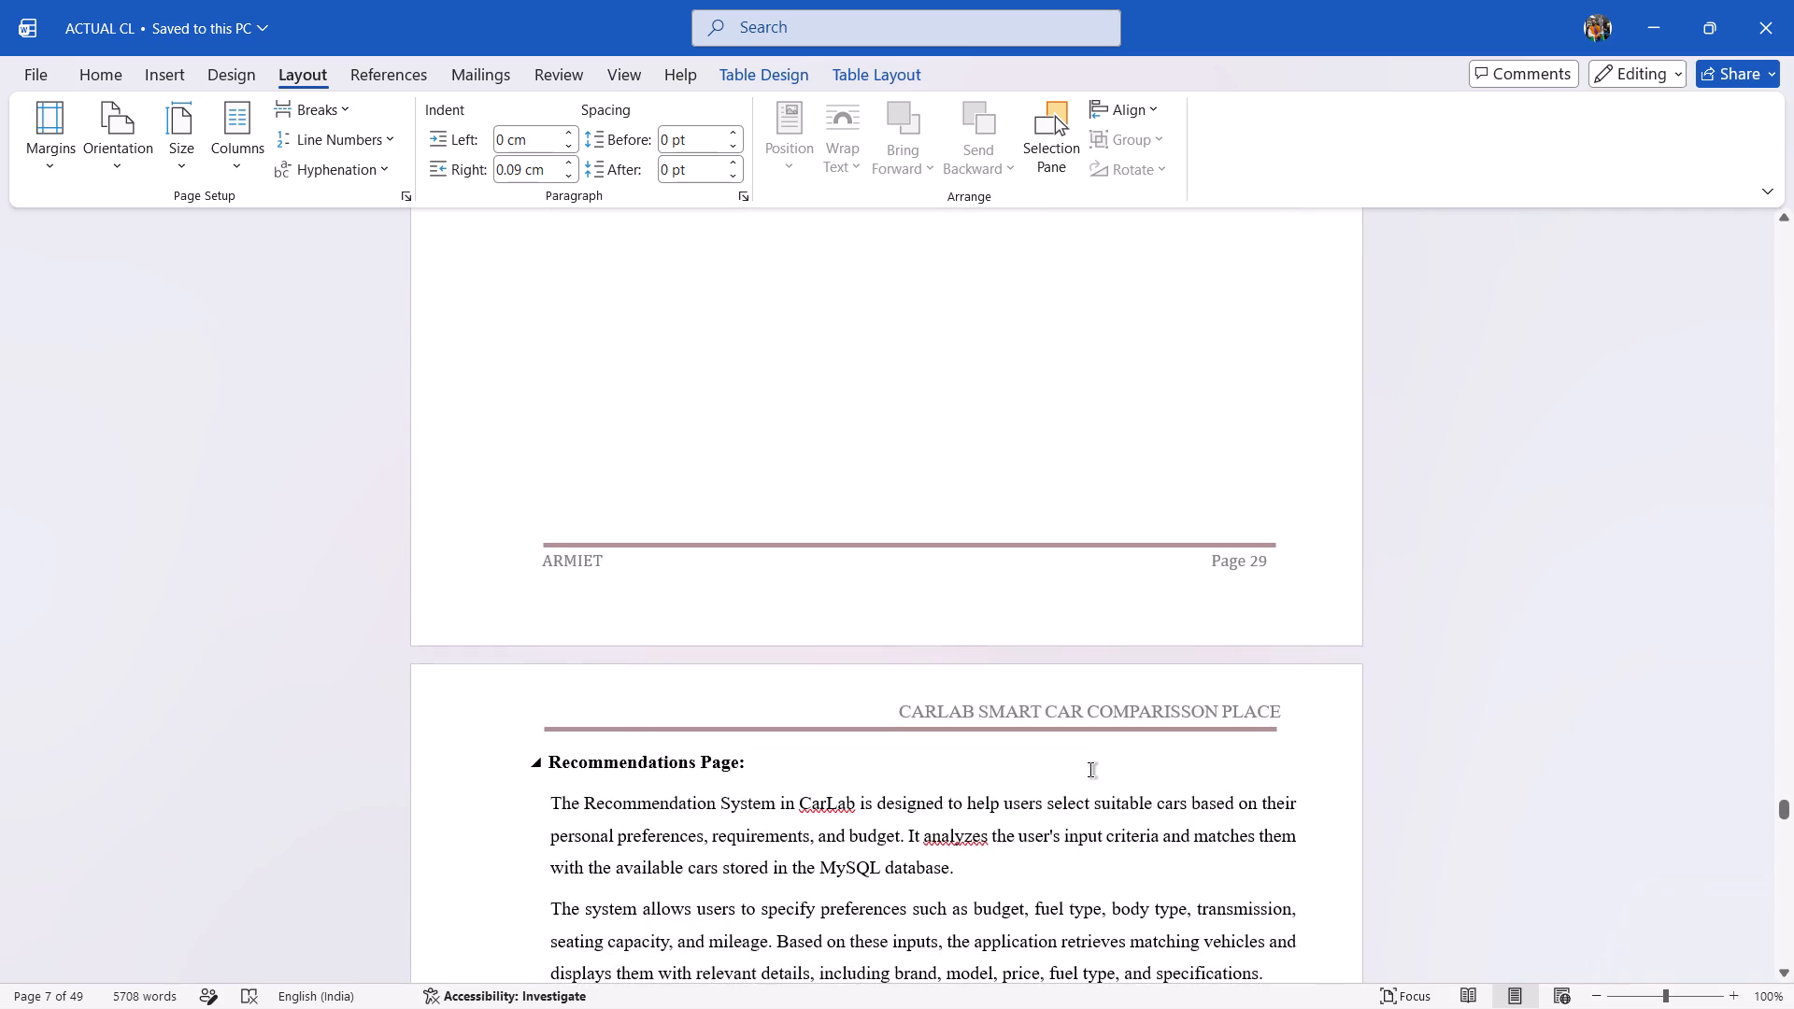
{"action": "scroll", "coordinate": [1090, 770], "scroll_direction": "up", "scroll_amount": 4}
{"action": "scroll", "coordinate": [1090, 770], "scroll_direction": "down", "scroll_amount": 10}
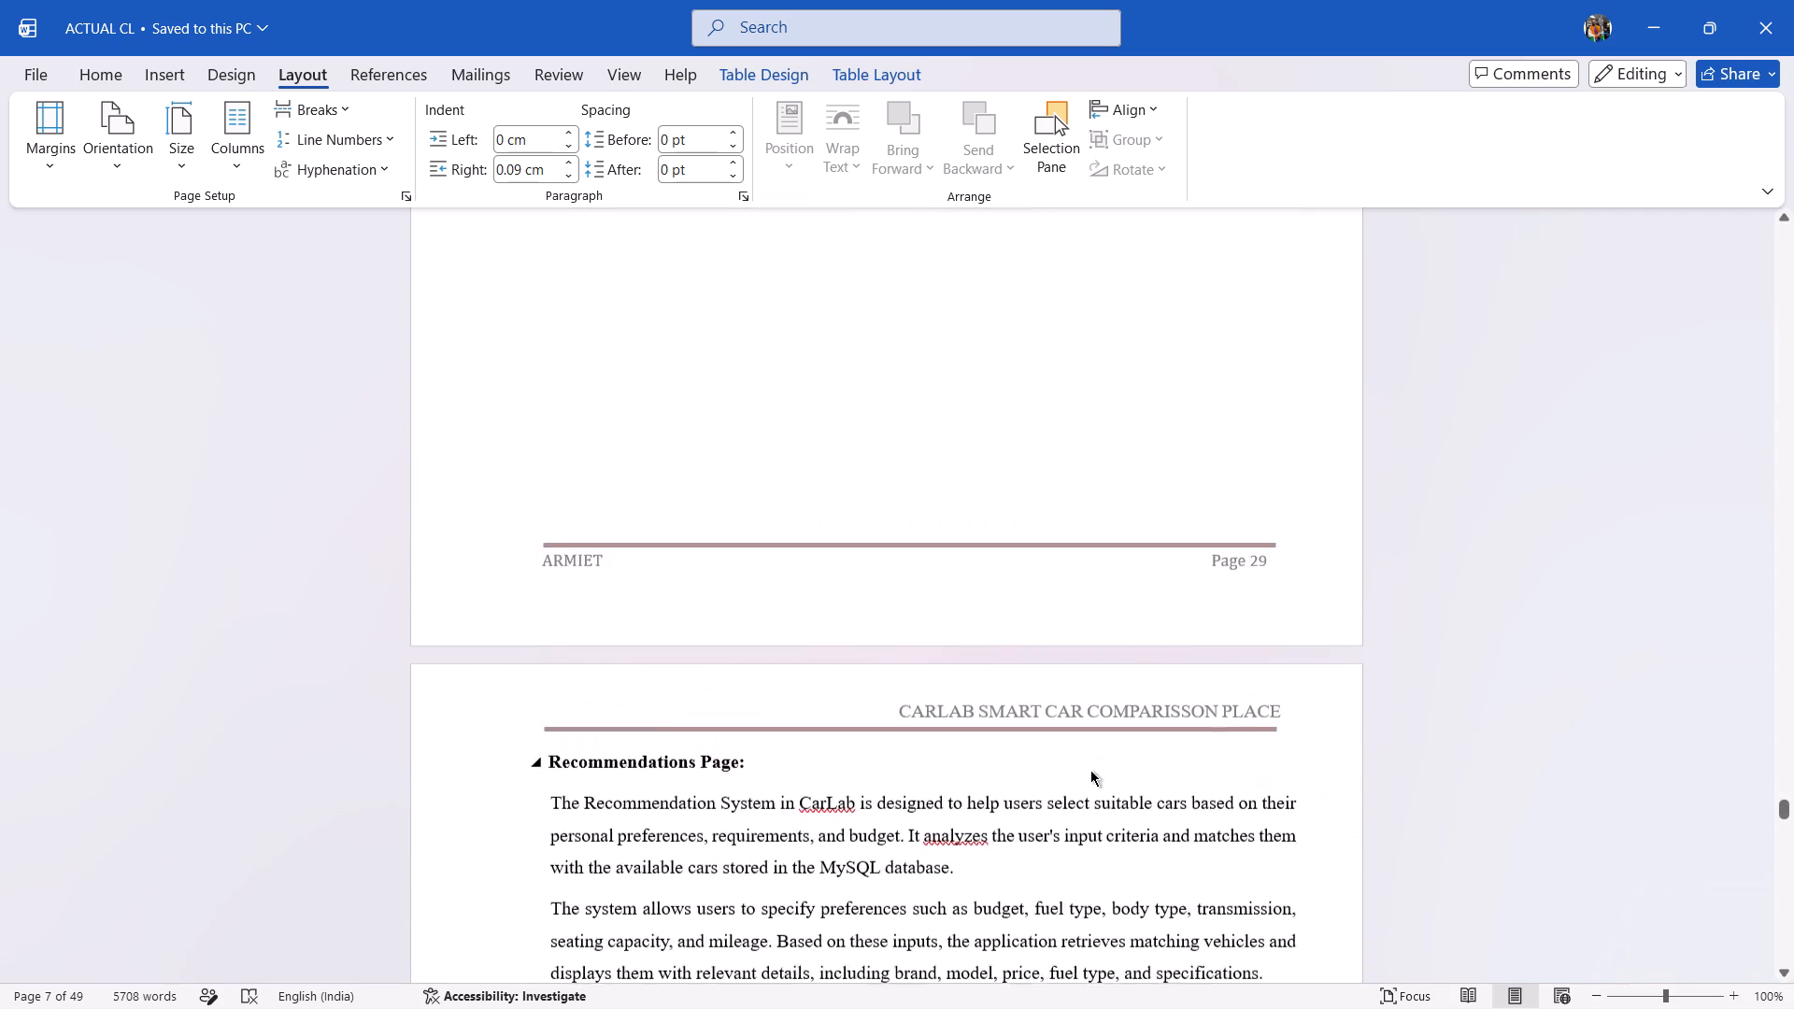
{"action": "scroll", "coordinate": [1090, 770], "scroll_direction": "down", "scroll_amount": 9}
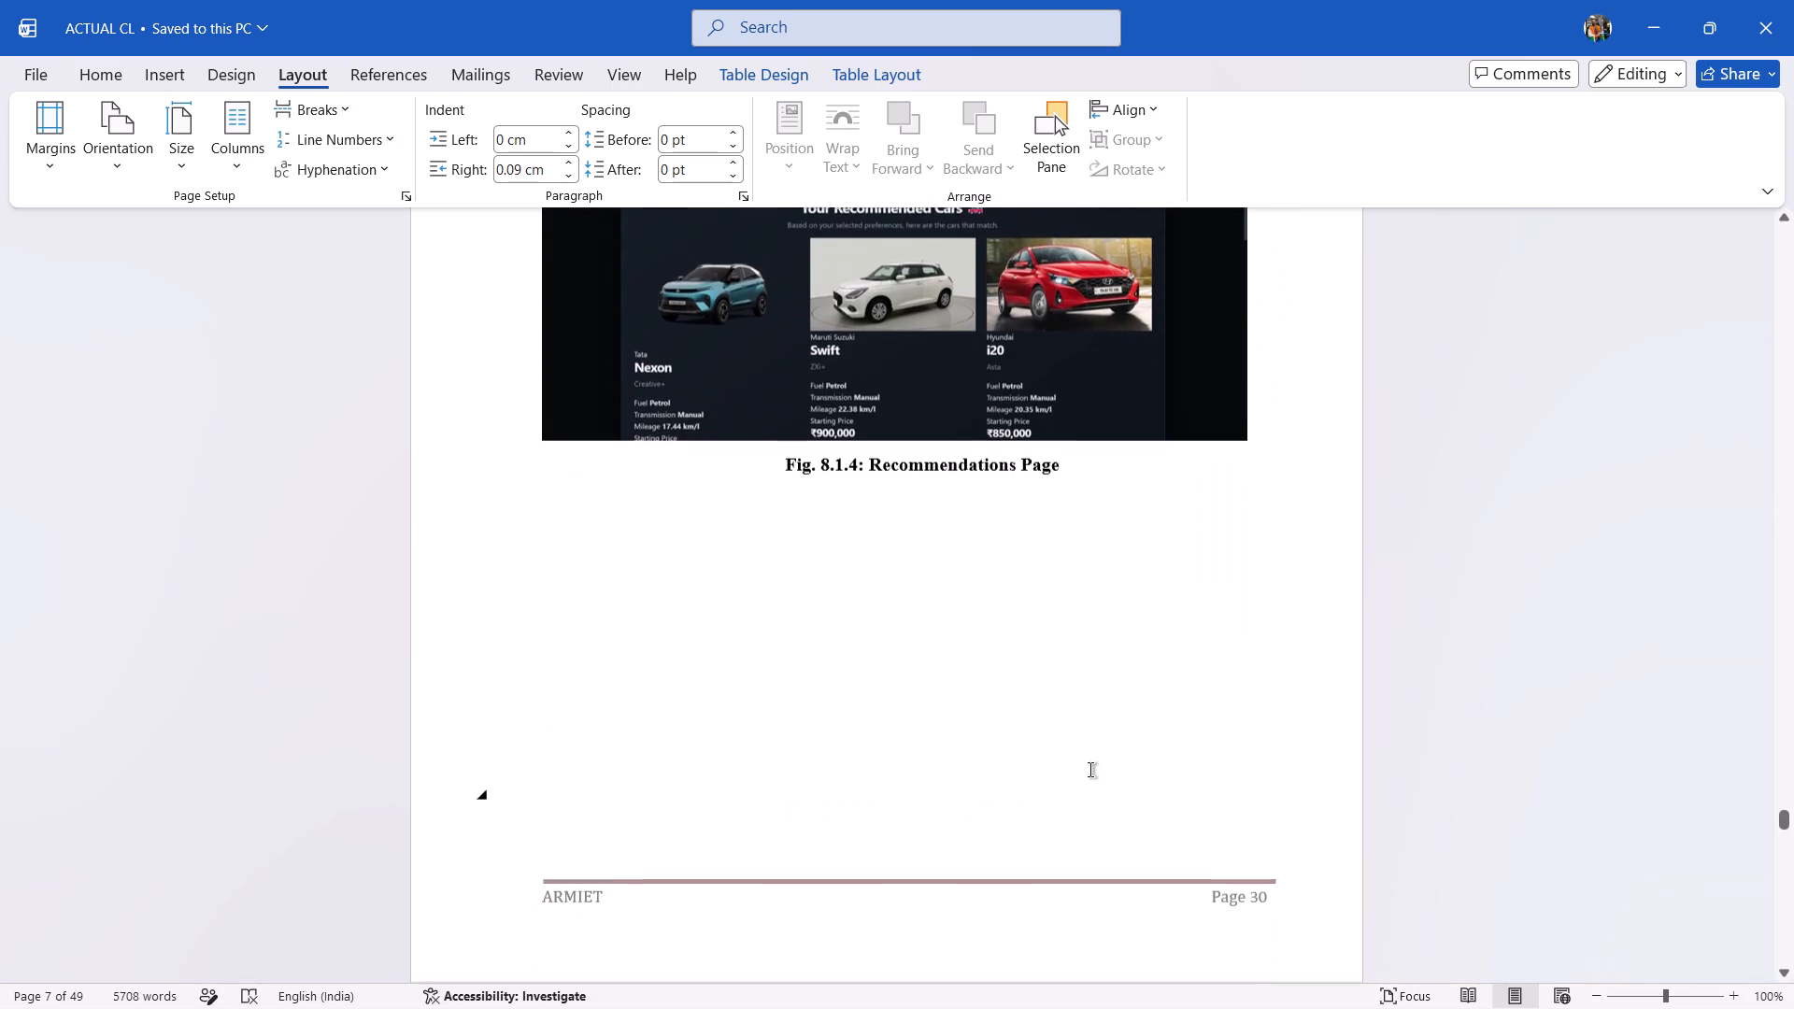
{"action": "scroll", "coordinate": [1090, 770], "scroll_direction": "down", "scroll_amount": 9}
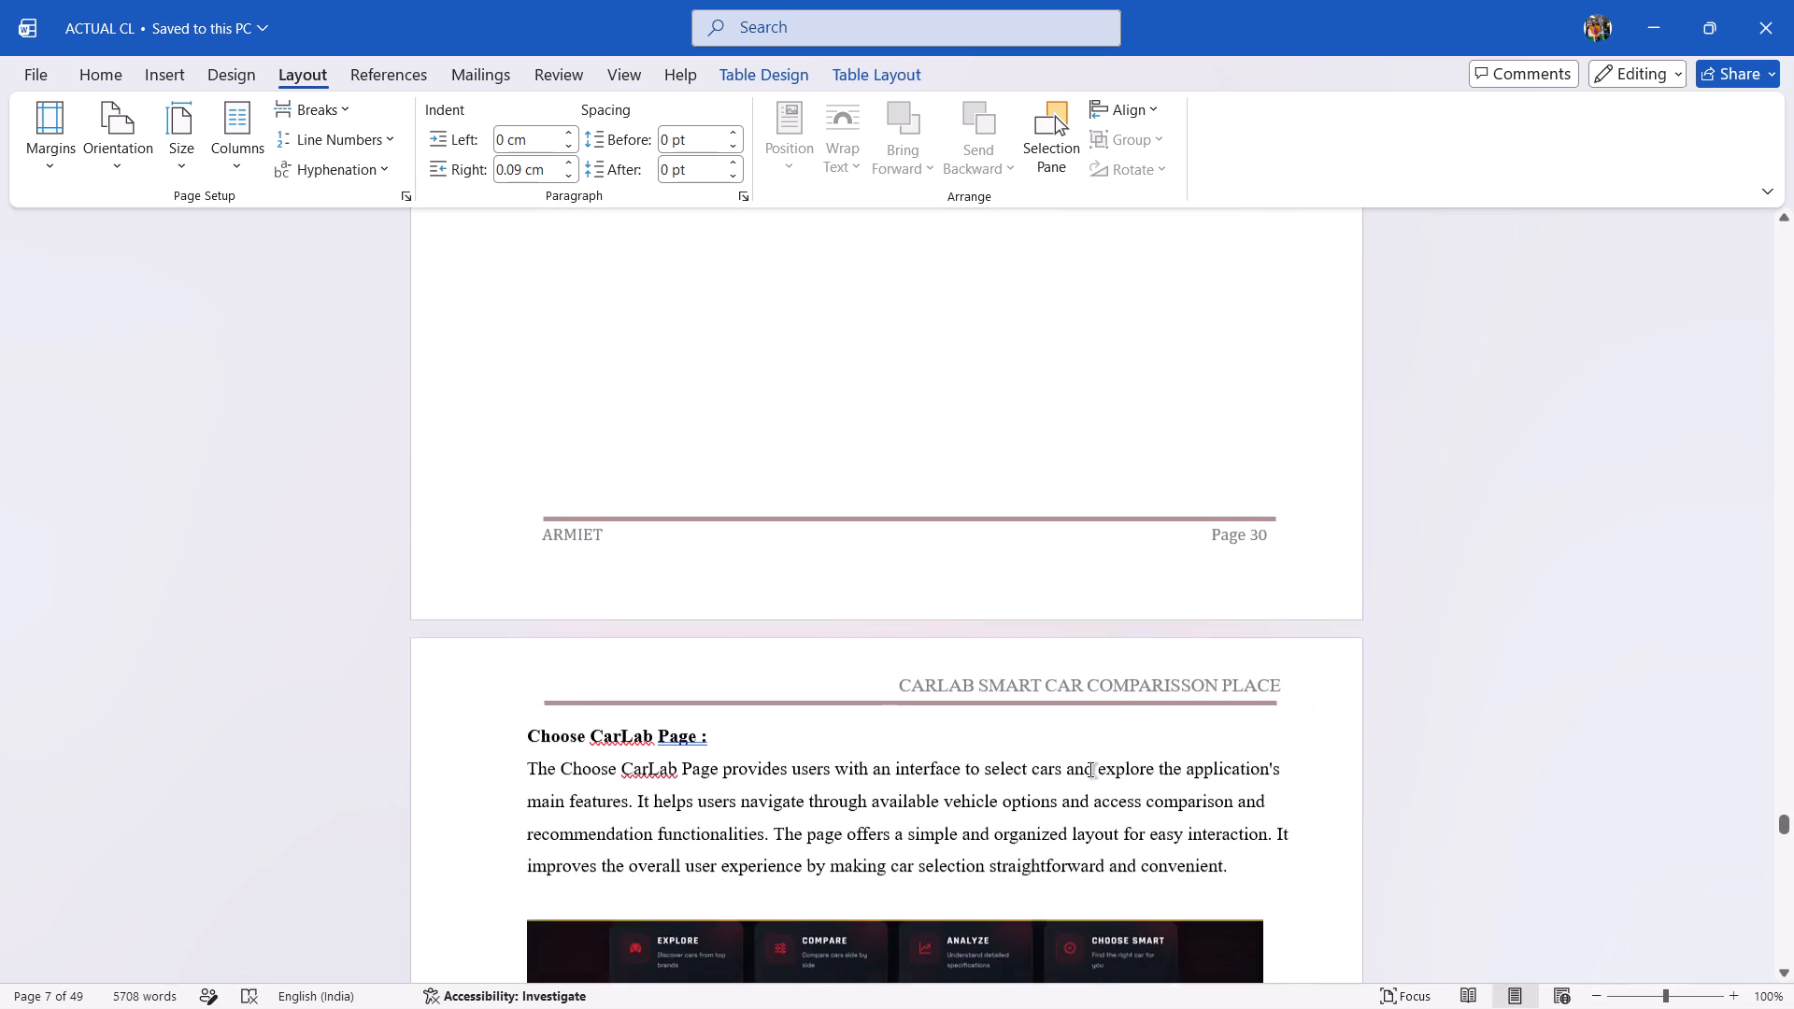
{"action": "scroll", "coordinate": [1090, 770], "scroll_direction": "down", "scroll_amount": 11}
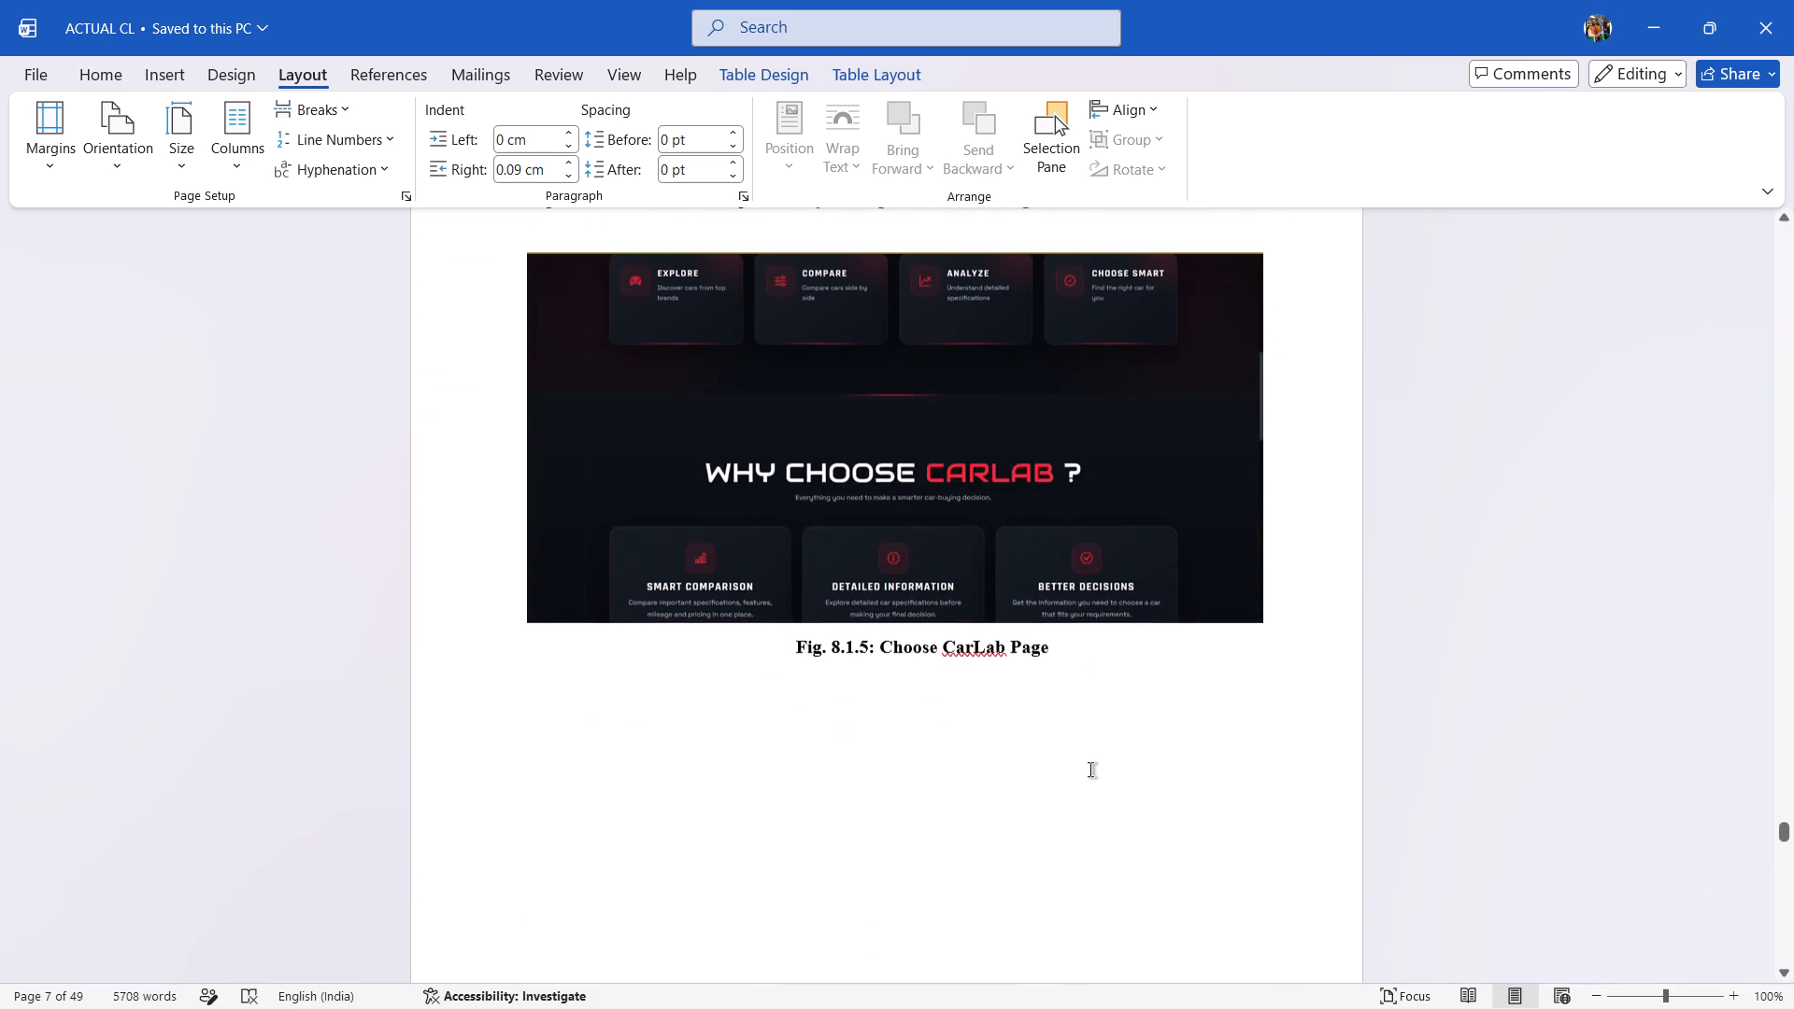
{"action": "scroll", "coordinate": [1090, 770], "scroll_direction": "up", "scroll_amount": 3}
{"action": "scroll", "coordinate": [1090, 770], "scroll_direction": "down", "scroll_amount": 3}
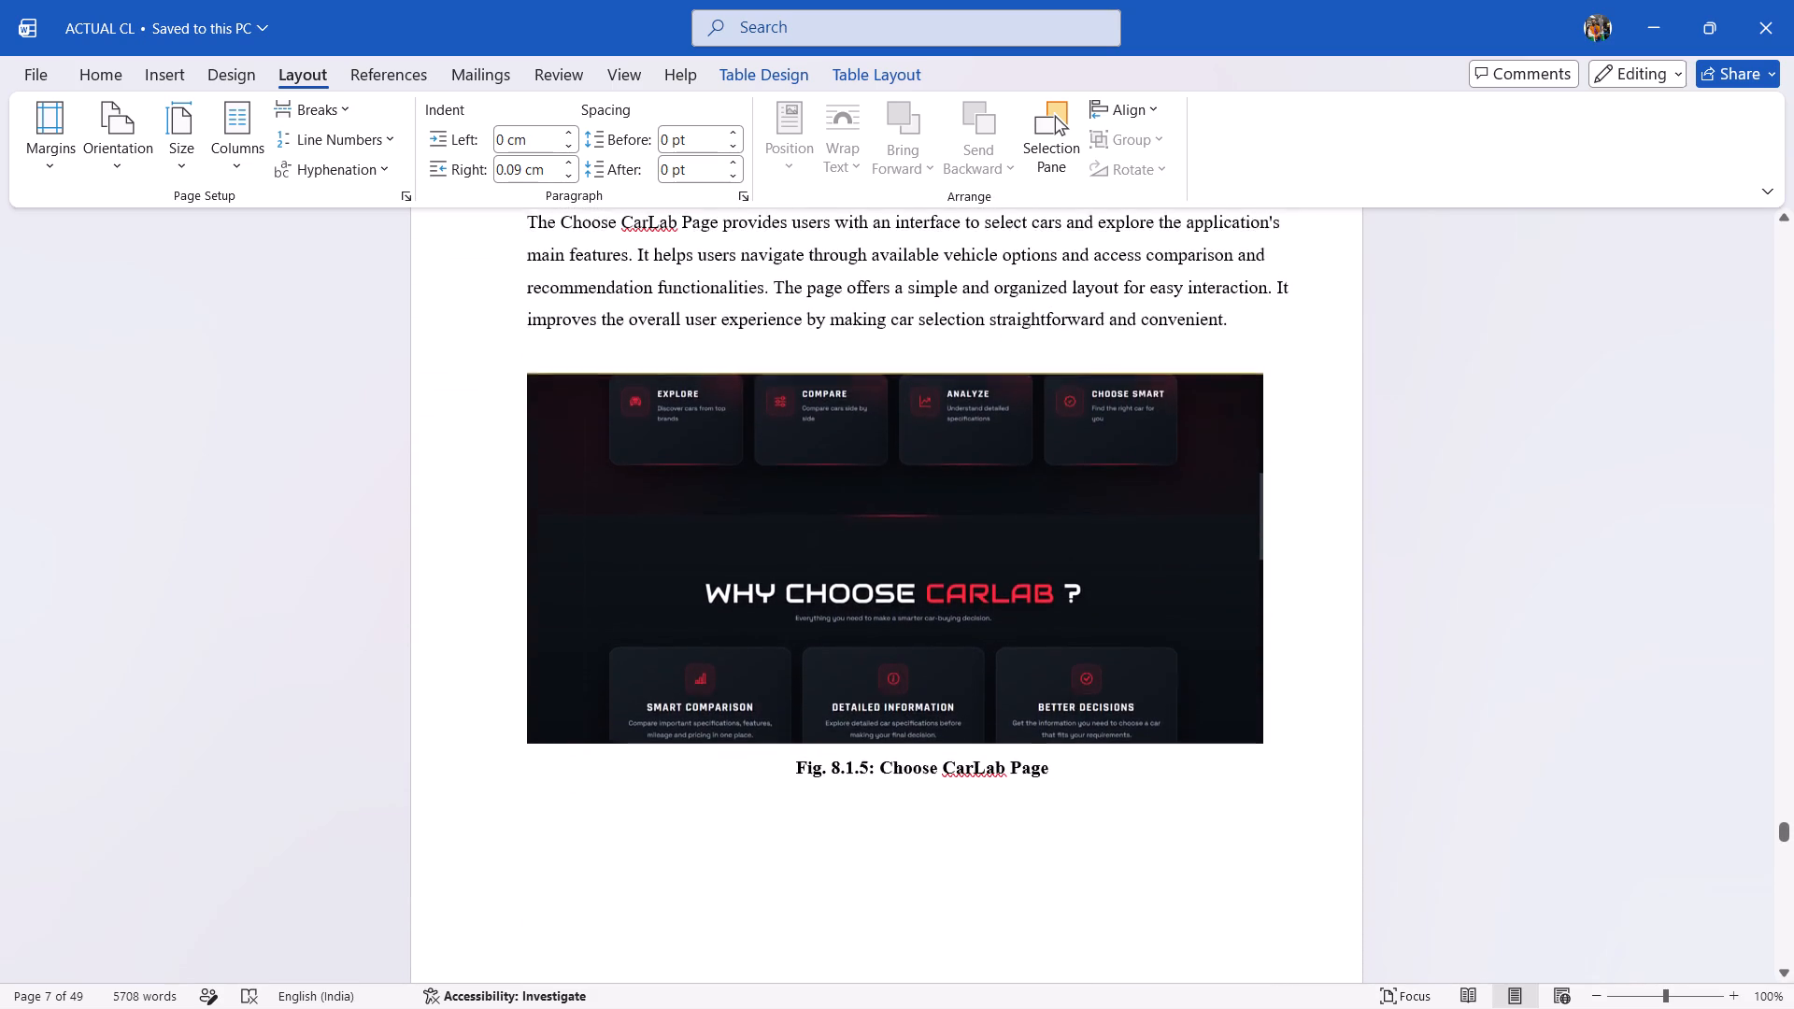
{"action": "scroll", "coordinate": [1090, 770], "scroll_direction": "down", "scroll_amount": 8}
{"action": "scroll", "coordinate": [1090, 770], "scroll_direction": "up", "scroll_amount": 1}
{"action": "scroll", "coordinate": [1090, 770], "scroll_direction": "down", "scroll_amount": 8}
{"action": "scroll", "coordinate": [1090, 770], "scroll_direction": "down", "scroll_amount": 16}
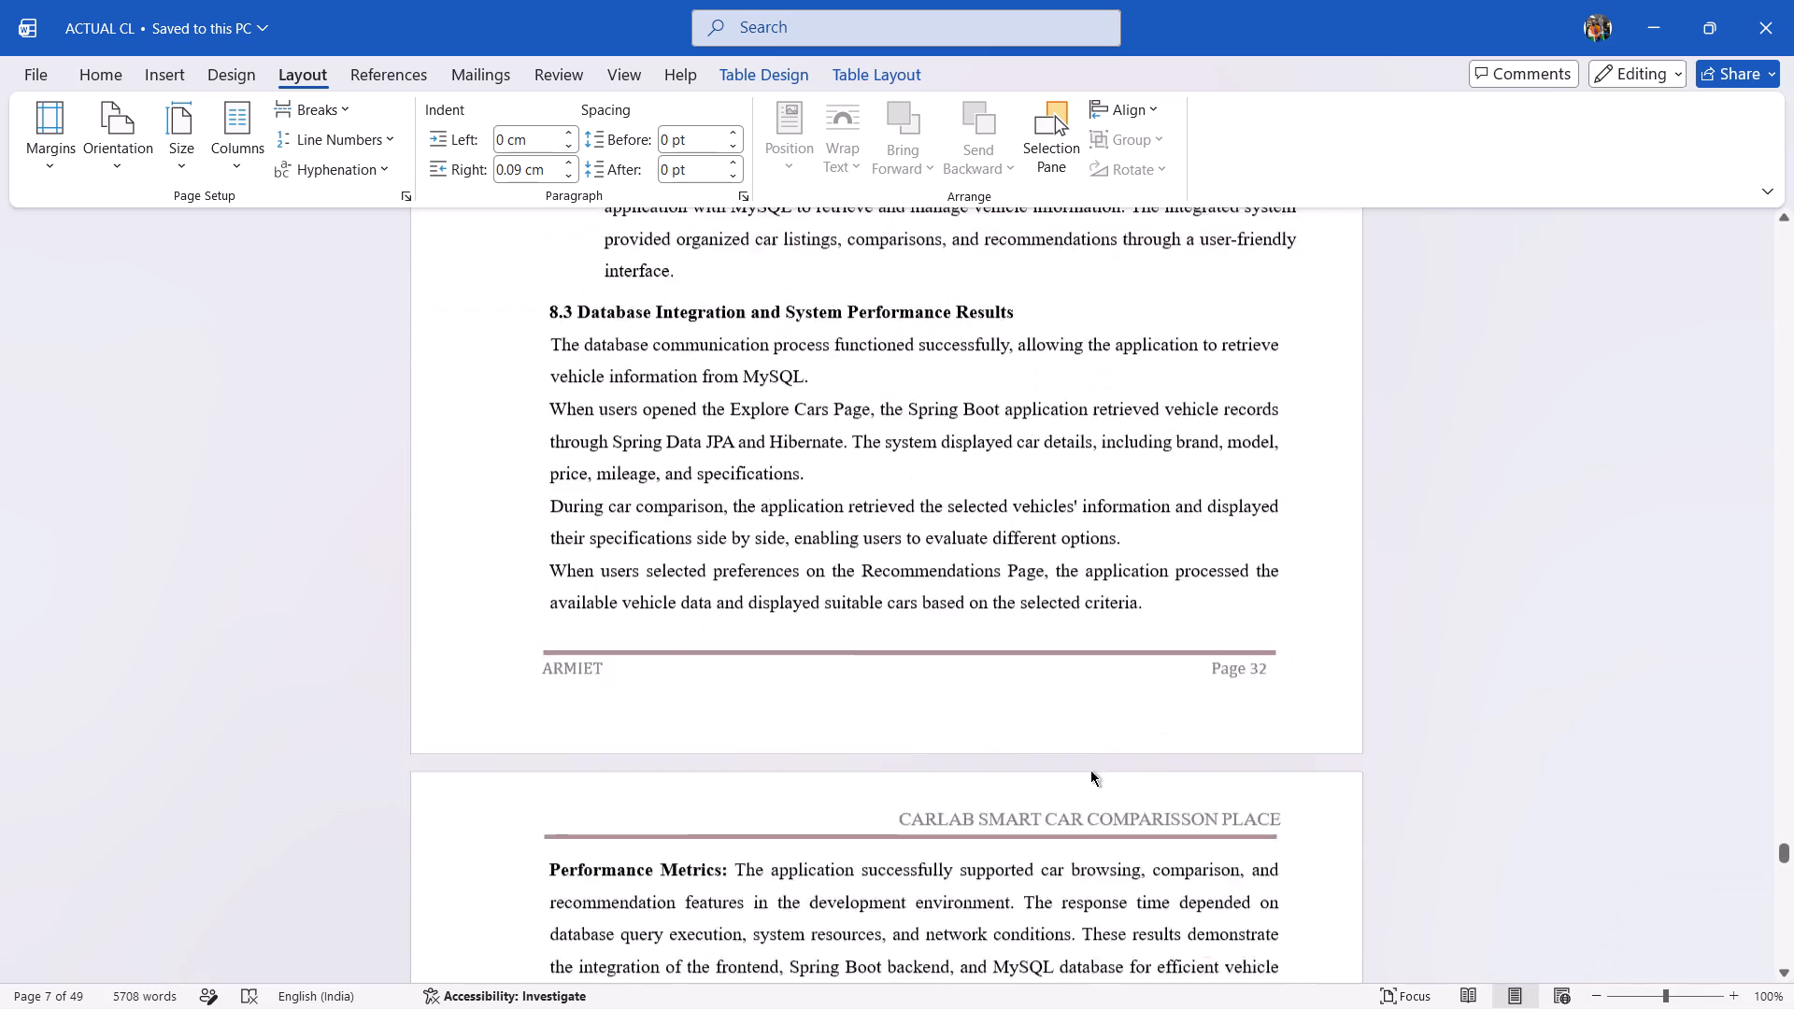
{"action": "scroll", "coordinate": [1090, 770], "scroll_direction": "down", "scroll_amount": 17}
{"action": "scroll", "coordinate": [1090, 770], "scroll_direction": "down", "scroll_amount": 4}
Set the page number of figure 8.1.1, Home page, to 27 in the list of figures.
{"action": "scroll", "coordinate": [1090, 770], "scroll_direction": "up", "scroll_amount": 20}
{"action": "scroll", "coordinate": [1090, 770], "scroll_direction": "up", "scroll_amount": 20}
{"action": "scroll", "coordinate": [1090, 770], "scroll_direction": "up", "scroll_amount": 20}
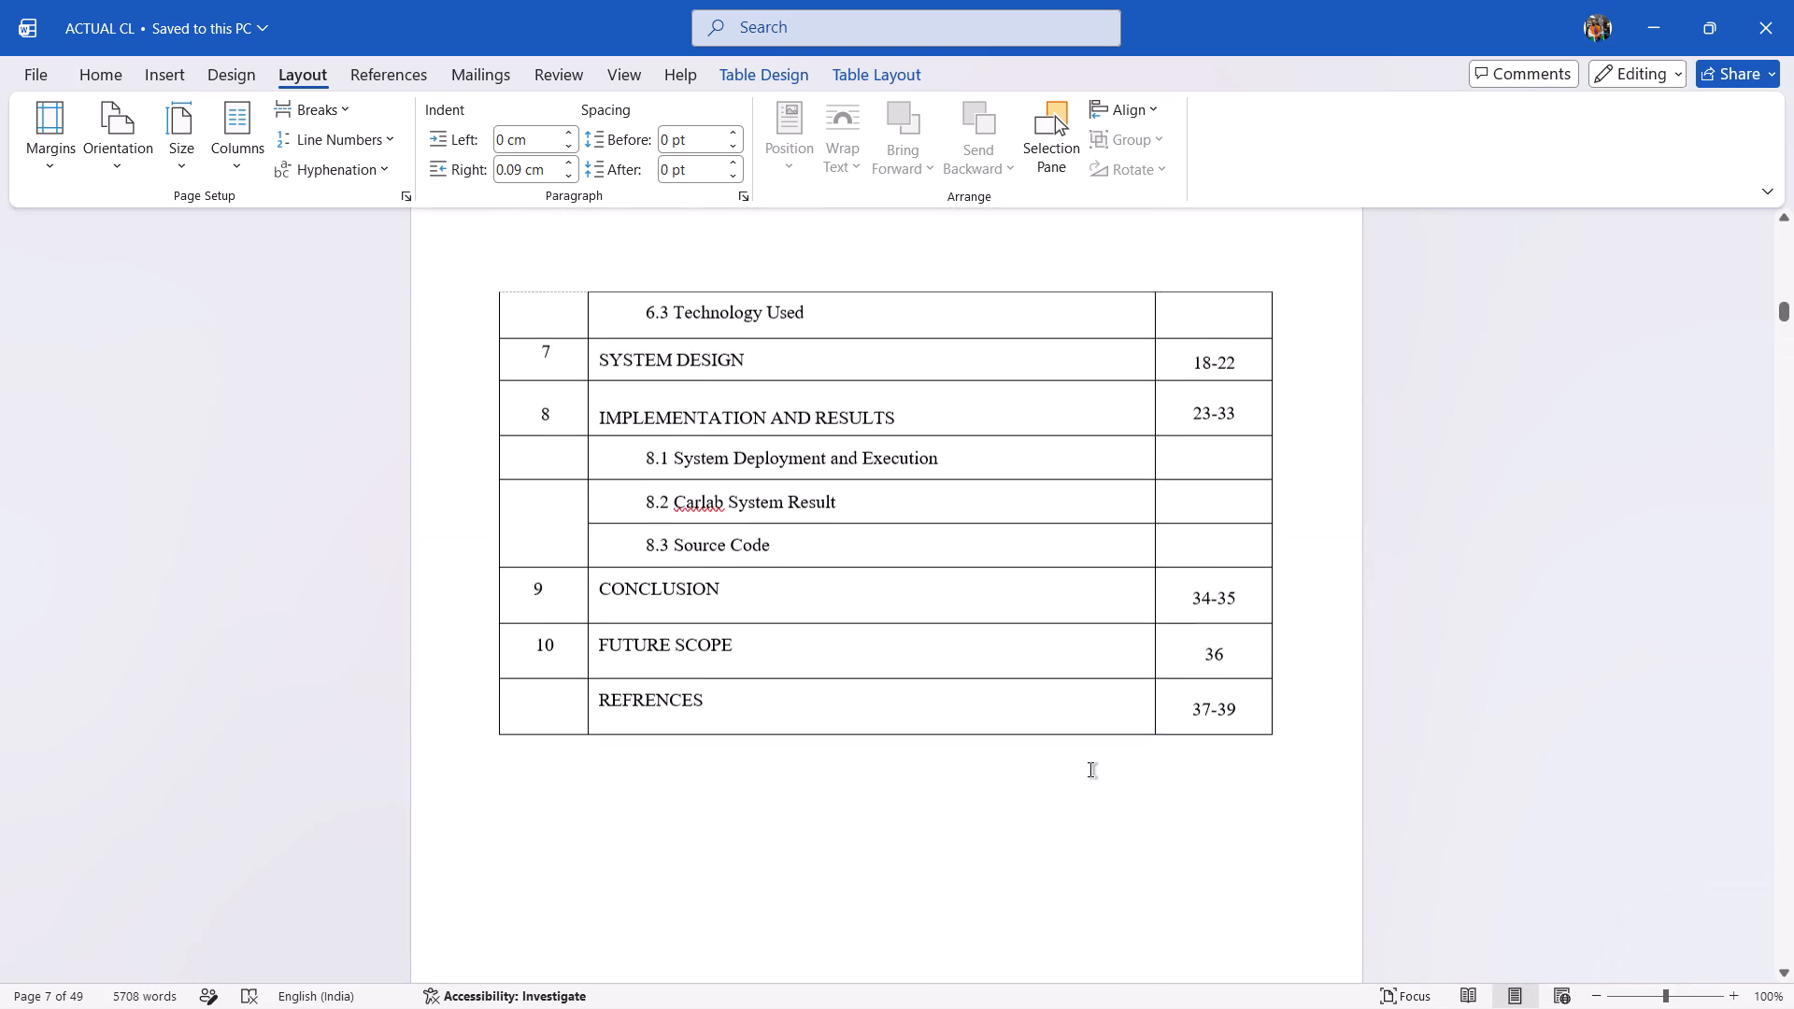
{"action": "scroll", "coordinate": [1268, 663], "scroll_direction": "up", "scroll_amount": 2}
{"action": "scroll", "coordinate": [1268, 663], "scroll_direction": "down", "scroll_amount": 14}
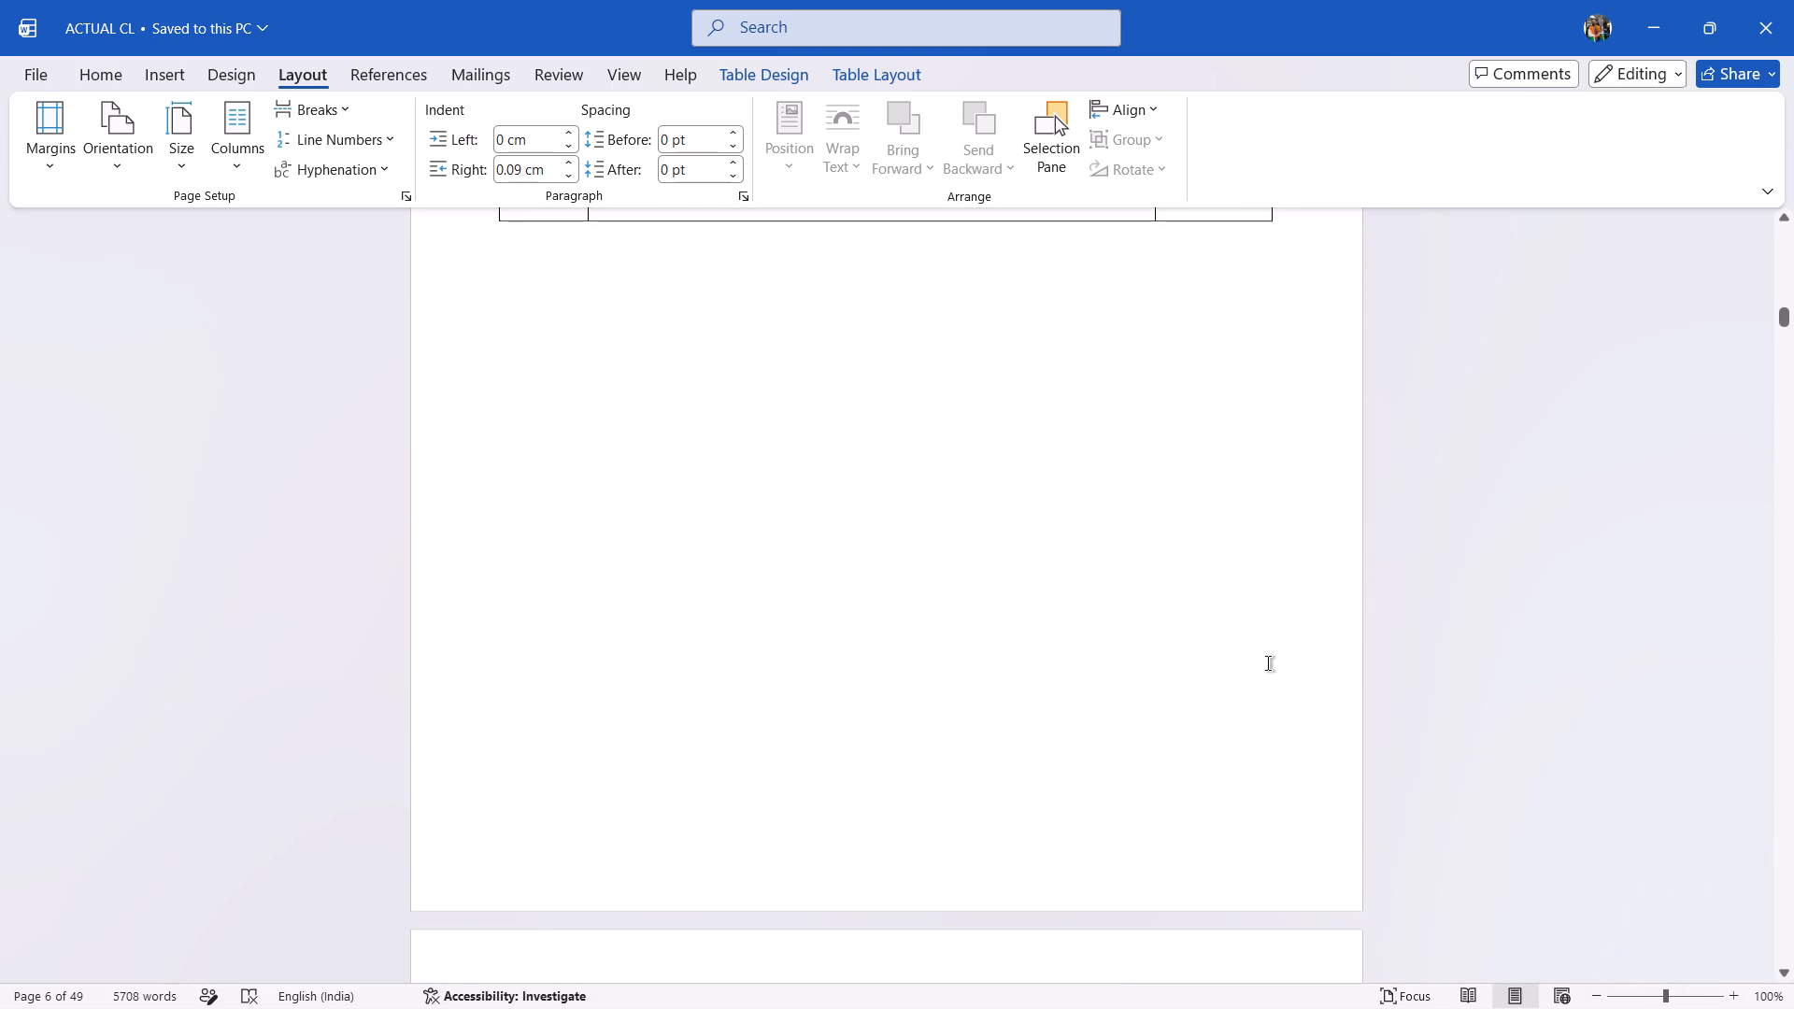
{"action": "scroll", "coordinate": [1268, 663], "scroll_direction": "down", "scroll_amount": 12}
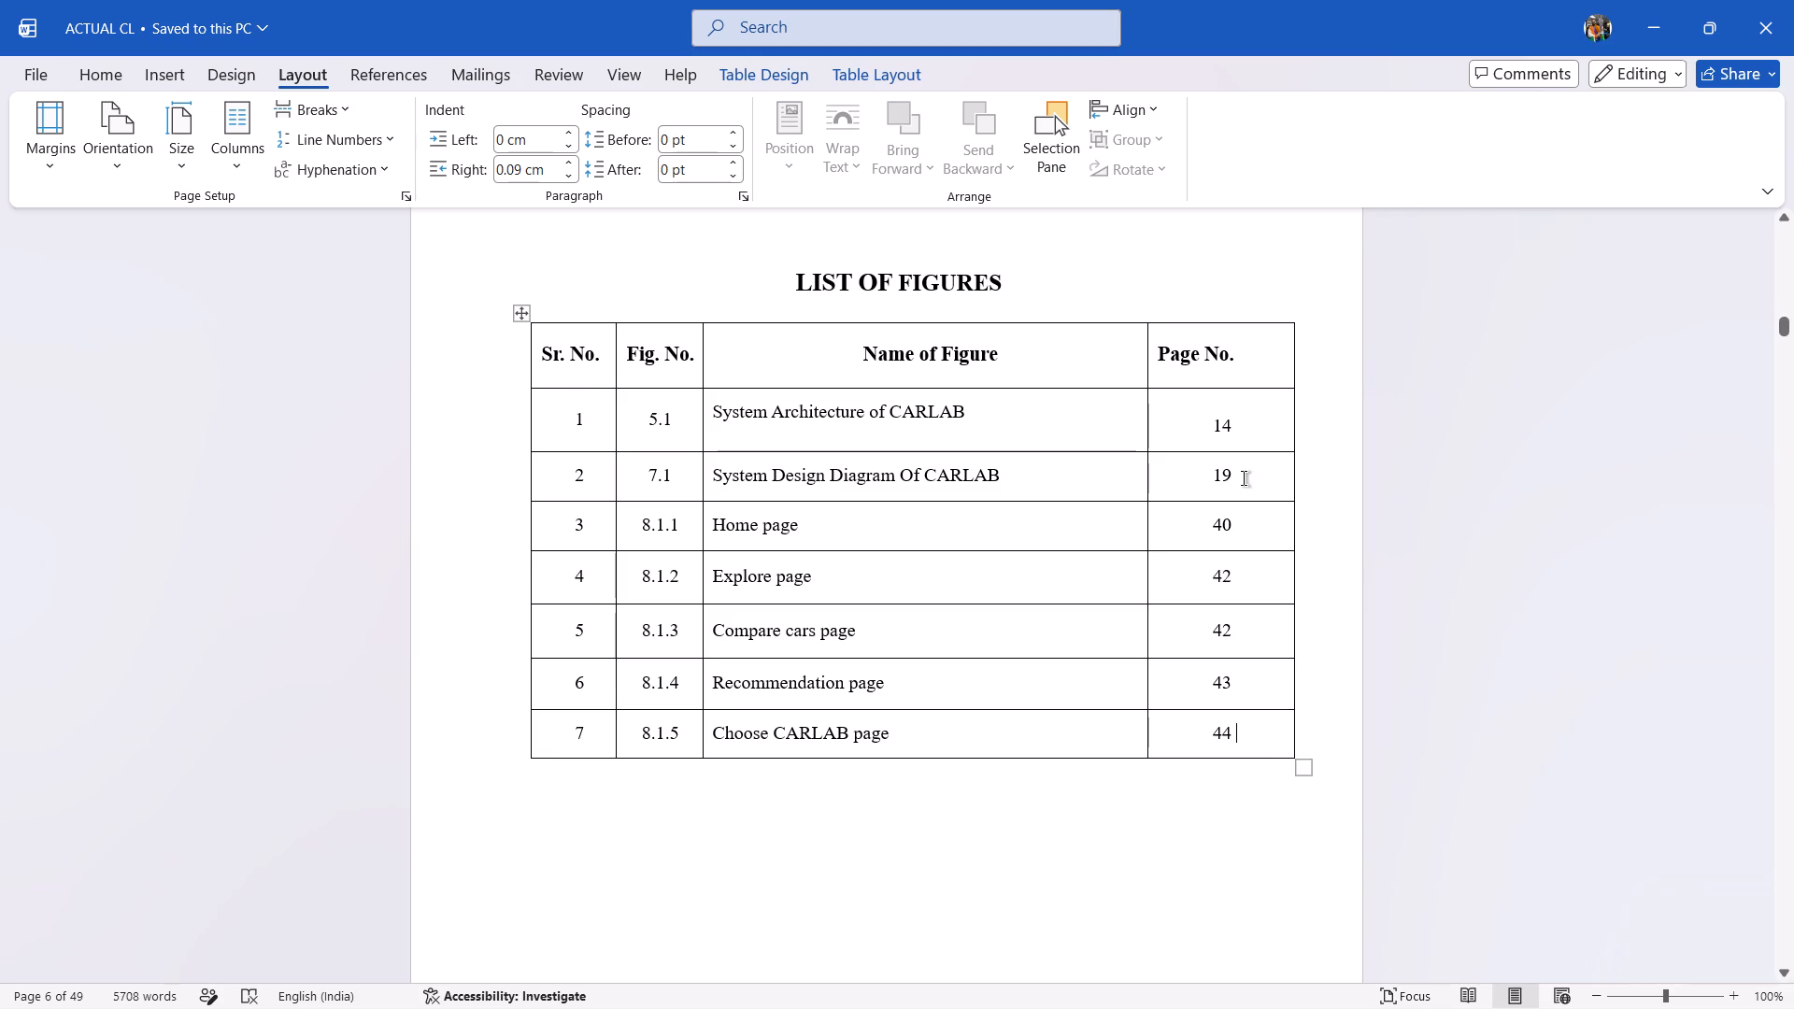
{"action": "left_click", "coordinate": [1241, 528]}
{"action": "key", "text": "BackSpace"}
{"action": "key", "text": "BackSpace"}
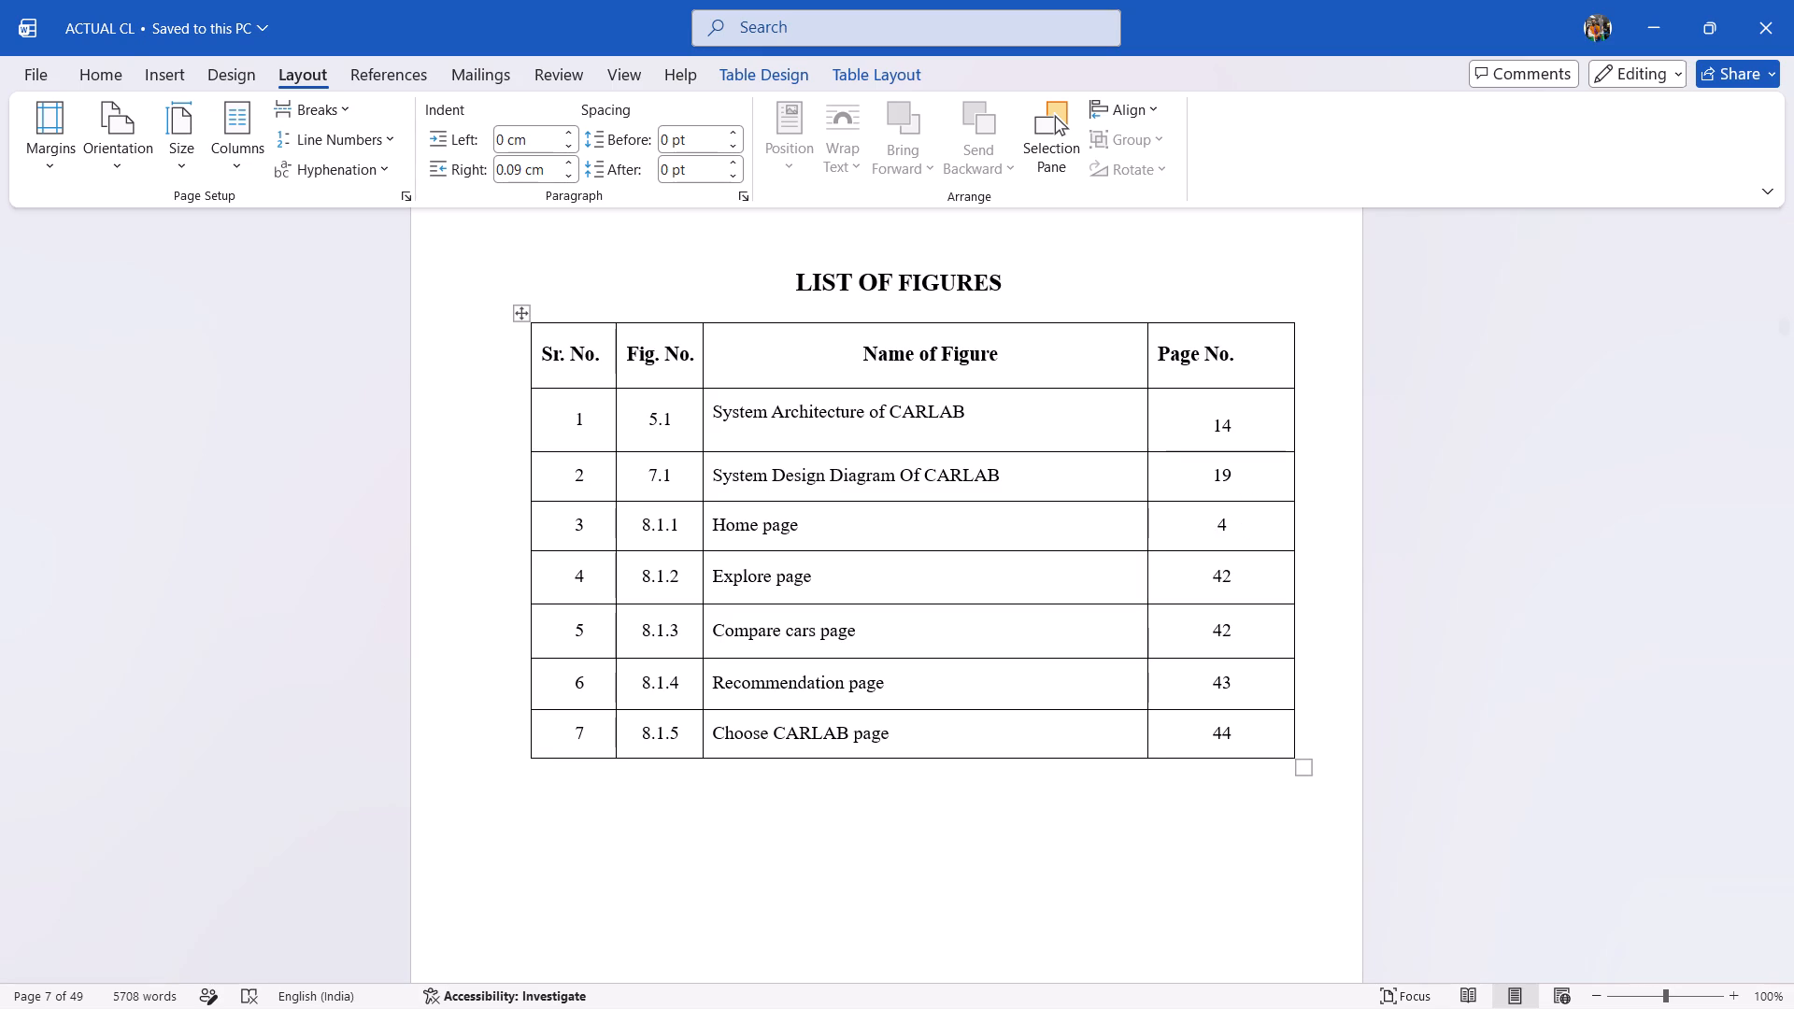
{"action": "key", "text": "2"}
{"action": "key", "text": "7"}
{"action": "key", "text": "Left"}
{"action": "key", "text": "Left"}
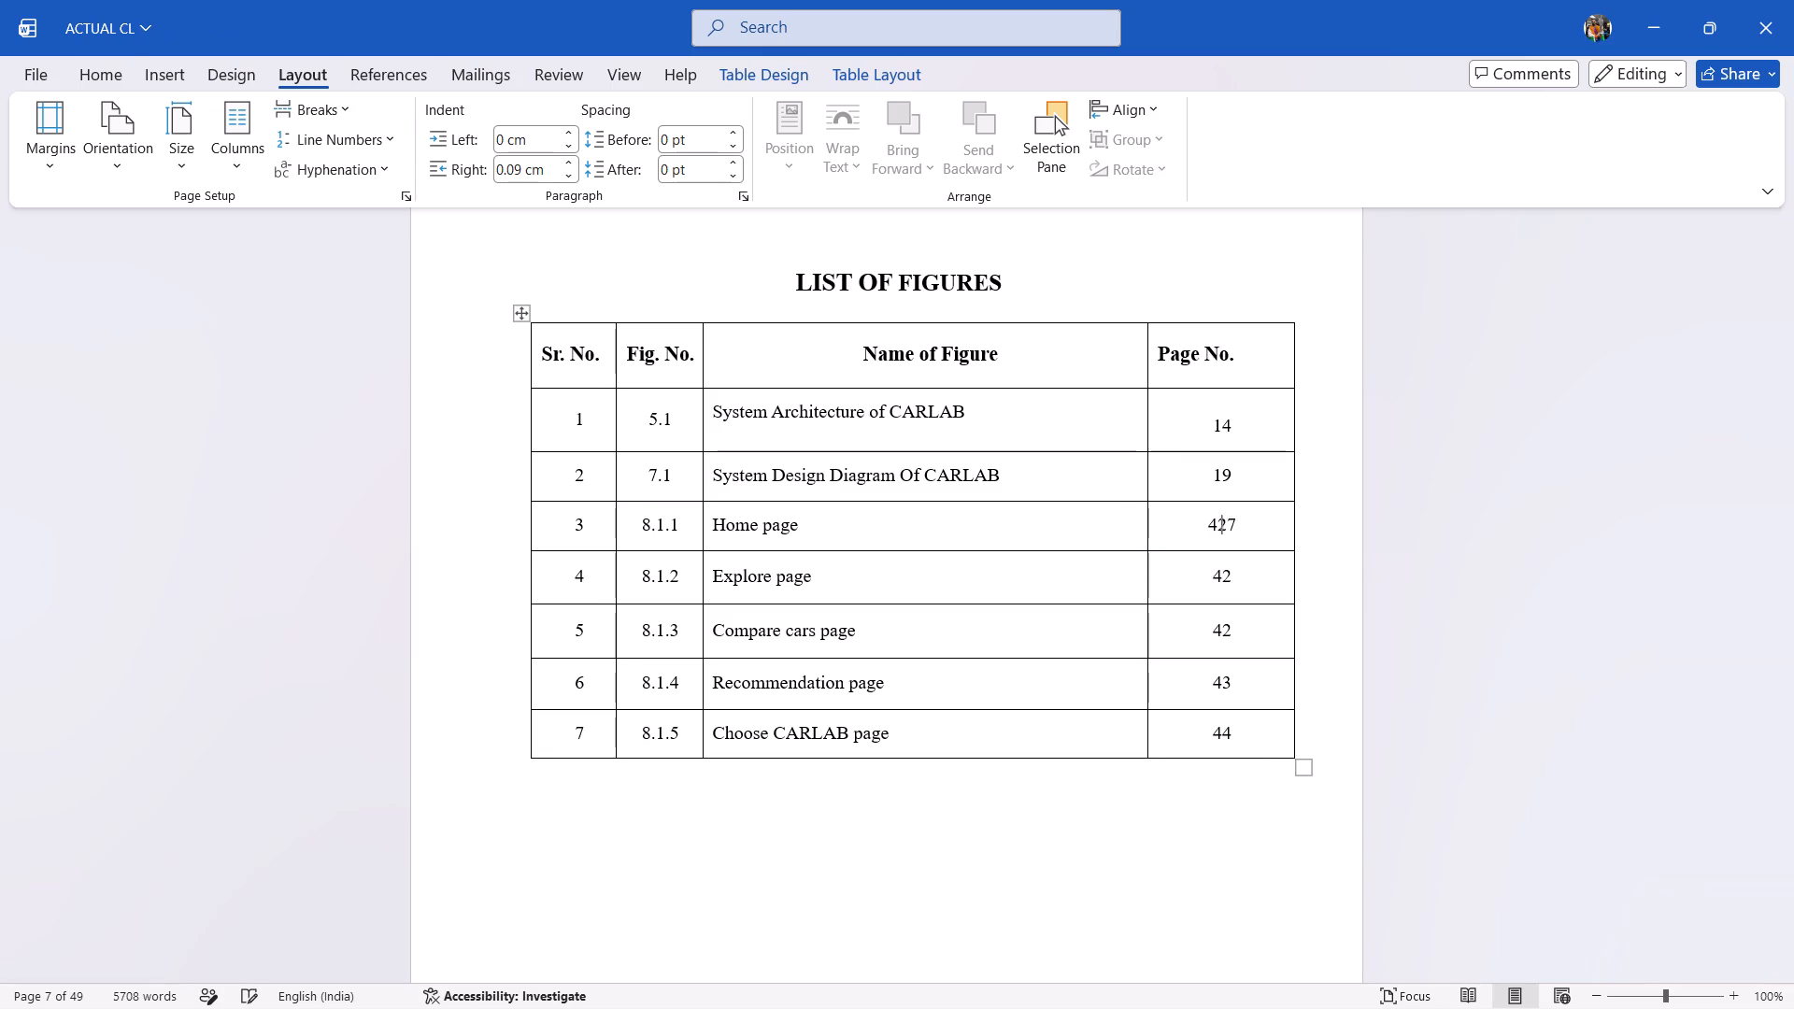
{"action": "key", "text": "BackSpace"}
{"action": "key", "text": "Right"}
Enter 28 in the page number cell of figure 8.1.2, Explore page, in the list of figures.
{"action": "key", "text": "Down"}
{"action": "key", "text": "Down"}
{"action": "key", "text": "Up"}
{"action": "key", "text": "Right"}
{"action": "key", "text": "Right"}
{"action": "key", "text": "Left"}
{"action": "type", "text": "28"}
Set the page number of figure 8.1.3, Compare cars page, to 29 in the list of figures.
{"action": "key", "text": "Down"}
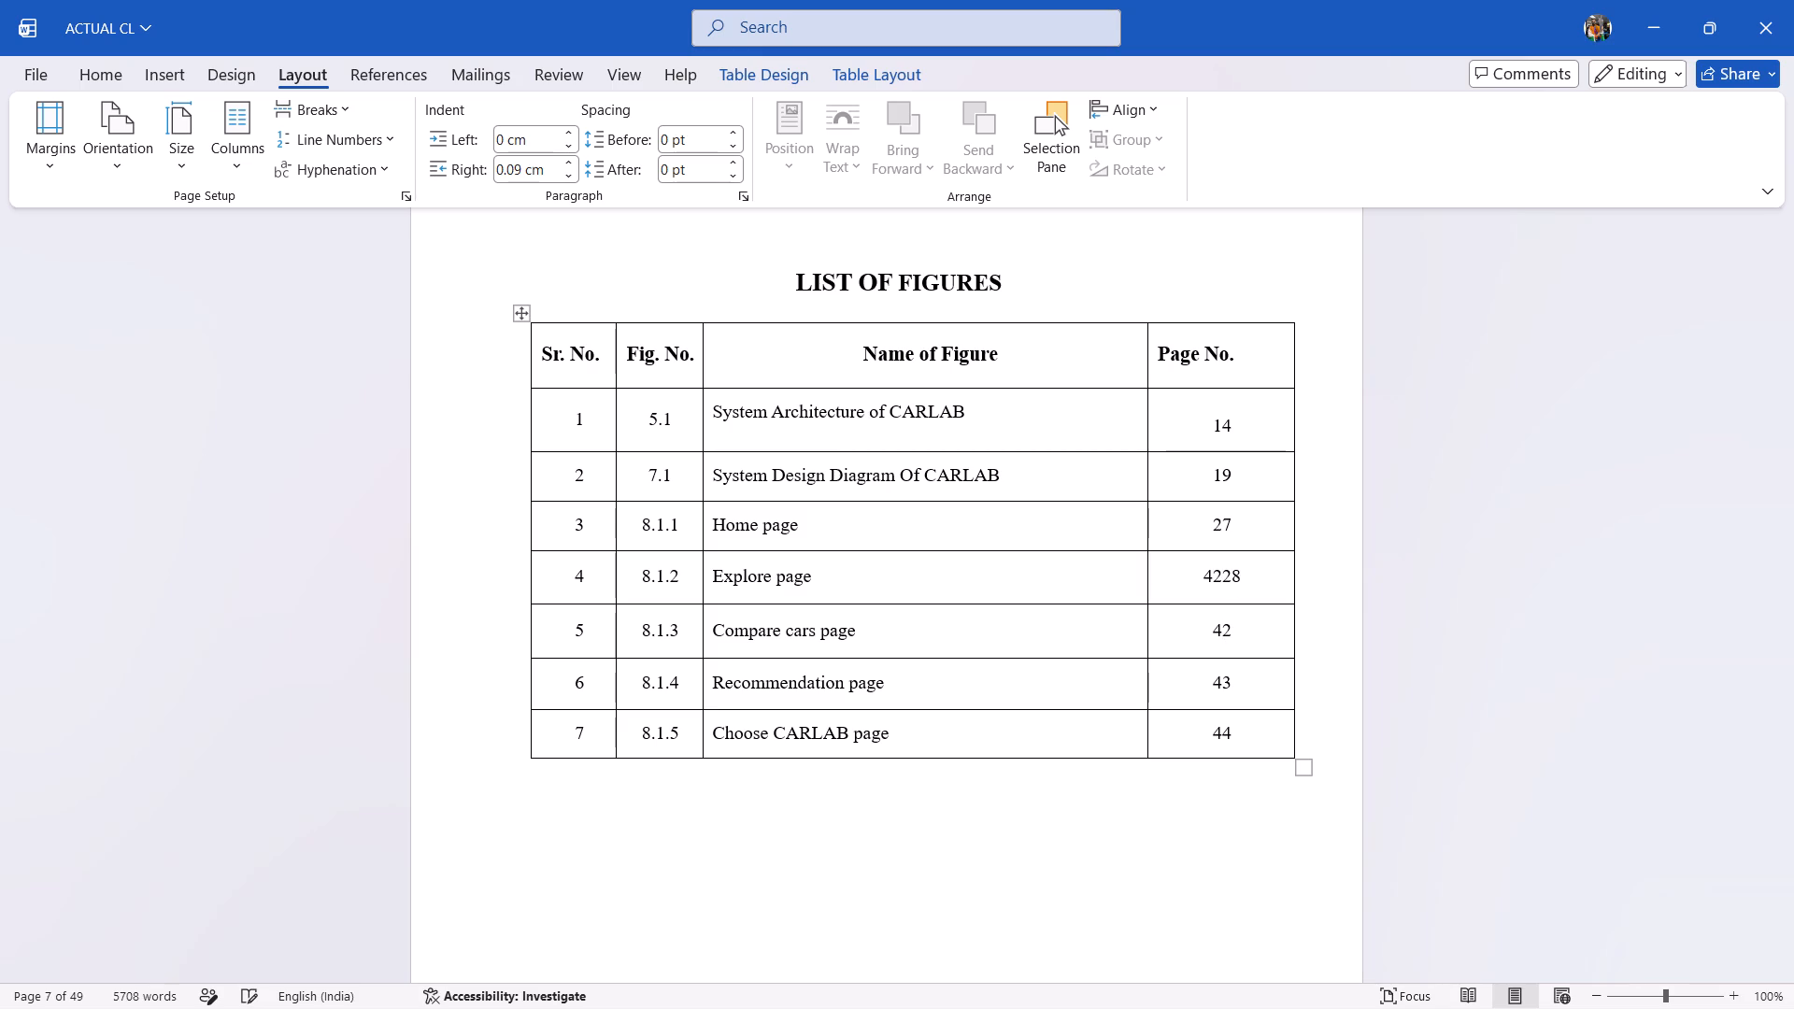
{"action": "key", "text": "BackSpace"}
{"action": "key", "text": "2"}
{"action": "key", "text": "BackSpace"}
{"action": "key", "text": "9"}
{"action": "key", "text": "Left"}
{"action": "key", "text": "BackSpace"}
{"action": "key", "text": "2"}
{"action": "key", "text": "Left"}
{"action": "key", "text": "BackSpace"}
{"action": "key", "text": "Right"}
{"action": "key", "text": "Right"}
{"action": "key", "text": "Right"}
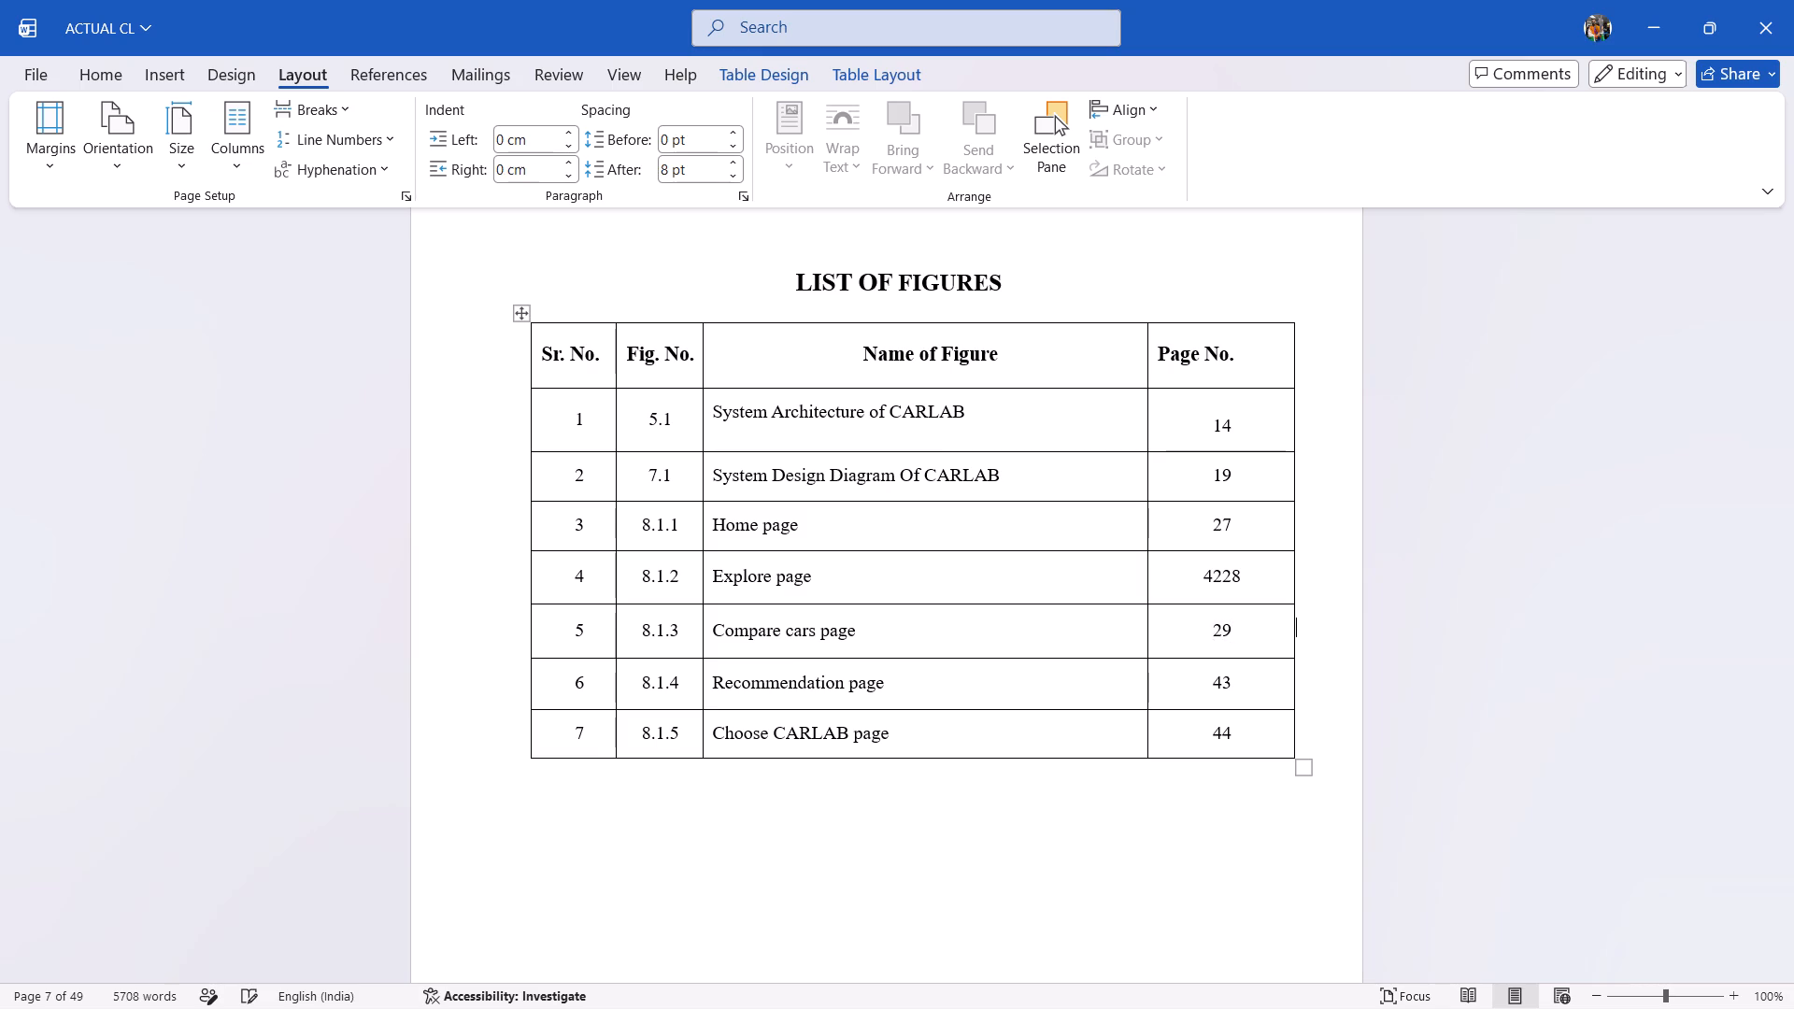
Set the page numbers of figures 8.1.4, Recommendation page, and 8.1.5, Choose CARLAB page, to 30 and 31.
{"action": "left_click", "coordinate": [1234, 689]}
{"action": "key", "text": "BackSpace"}
{"action": "key", "text": "0"}
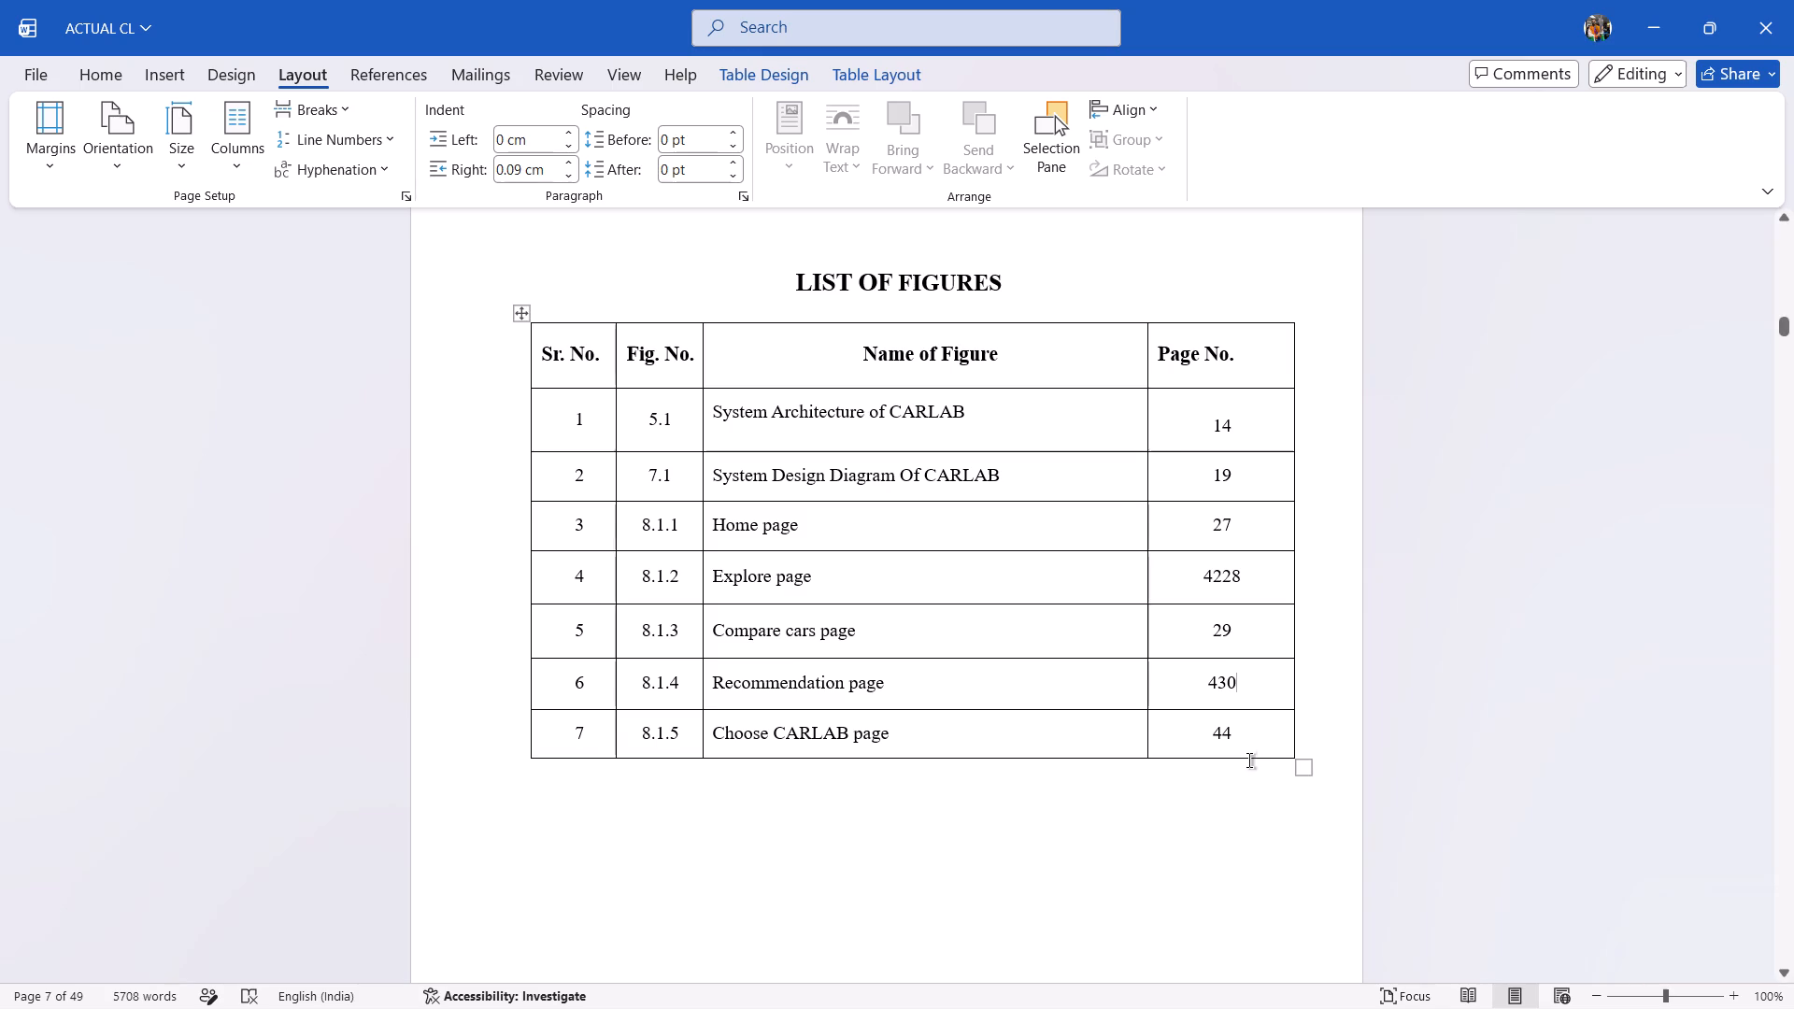
{"action": "left_click", "coordinate": [1235, 741]}
{"action": "key", "text": "BackSpace"}
{"action": "type", "text": "31"}
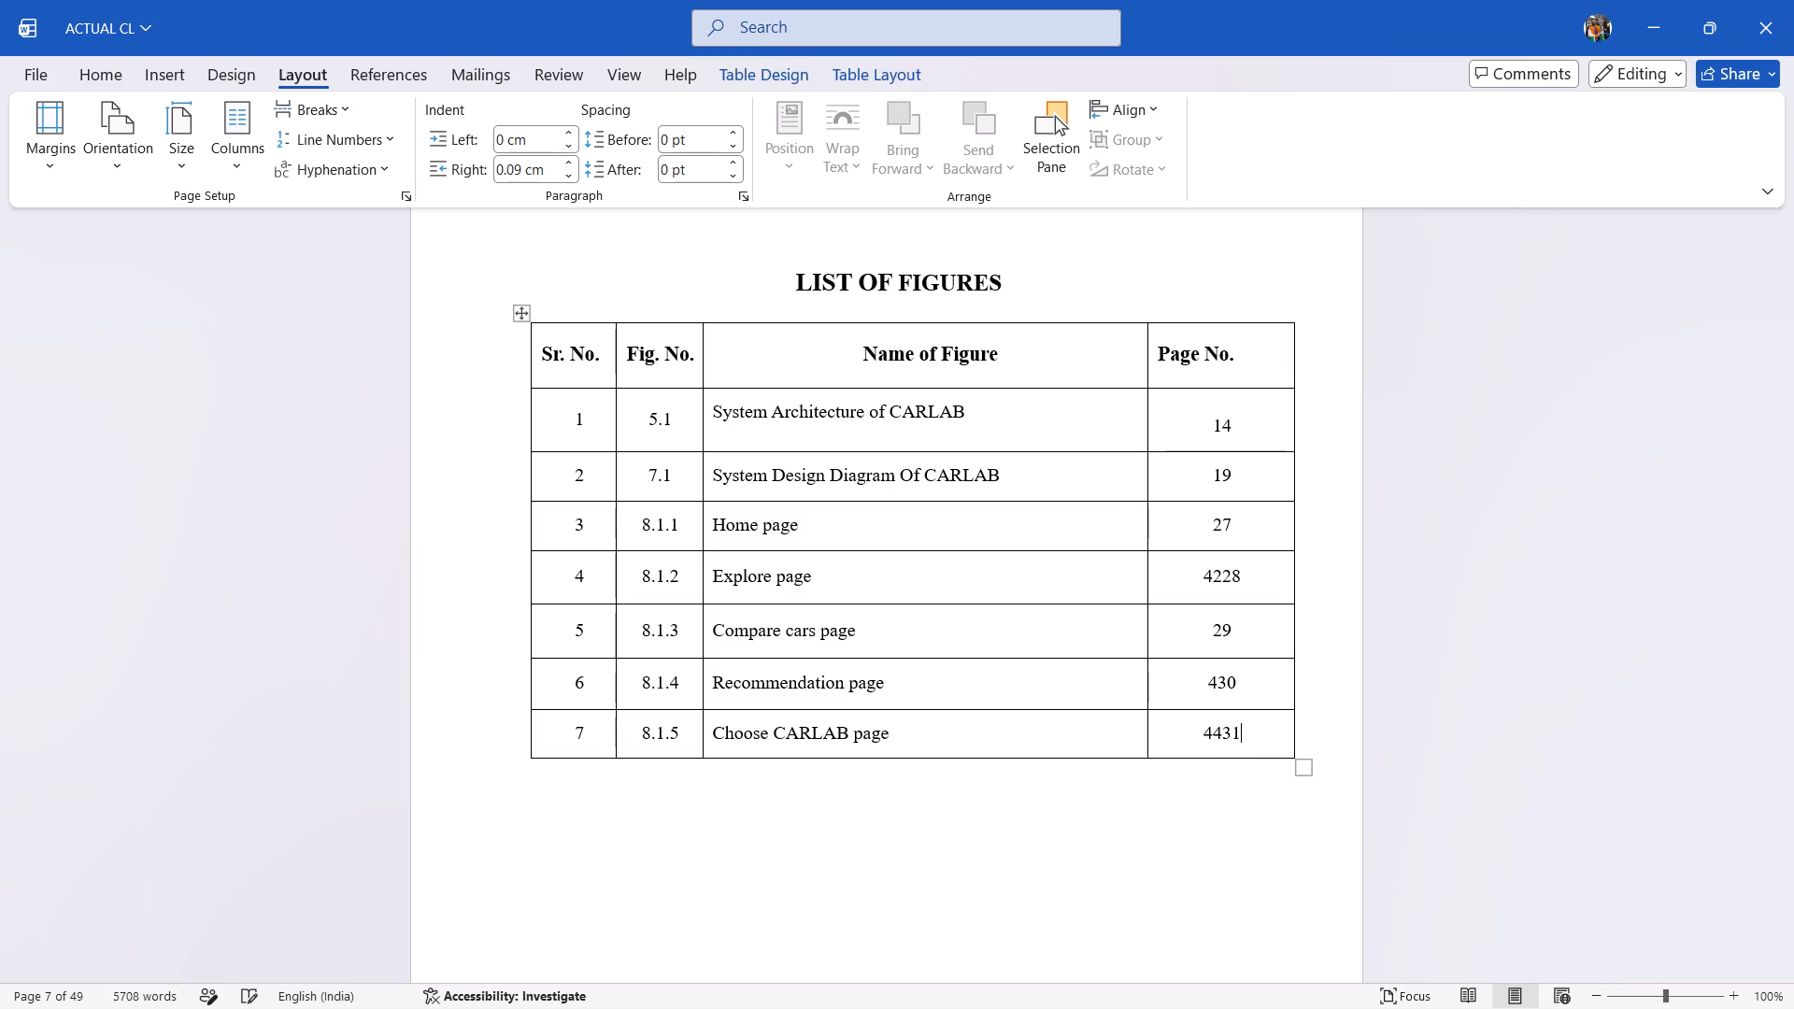
{"action": "key", "text": "Left"}
{"action": "key", "text": "Left"}
{"action": "key", "text": "Left"}
{"action": "key", "text": "Right"}
{"action": "key", "text": "BackSpace"}
{"action": "key", "text": "BackSpace"}
{"action": "key", "text": "Up"}
{"action": "key", "text": "BackSpace"}
Remove the leftover 42 from figure 8.1.2's page number, leaving 28, and save the document.
{"action": "key", "text": "Up"}
{"action": "key", "text": "Up"}
{"action": "key", "text": "Right"}
{"action": "key", "text": "BackSpace"}
{"action": "key", "text": "BackSpace"}
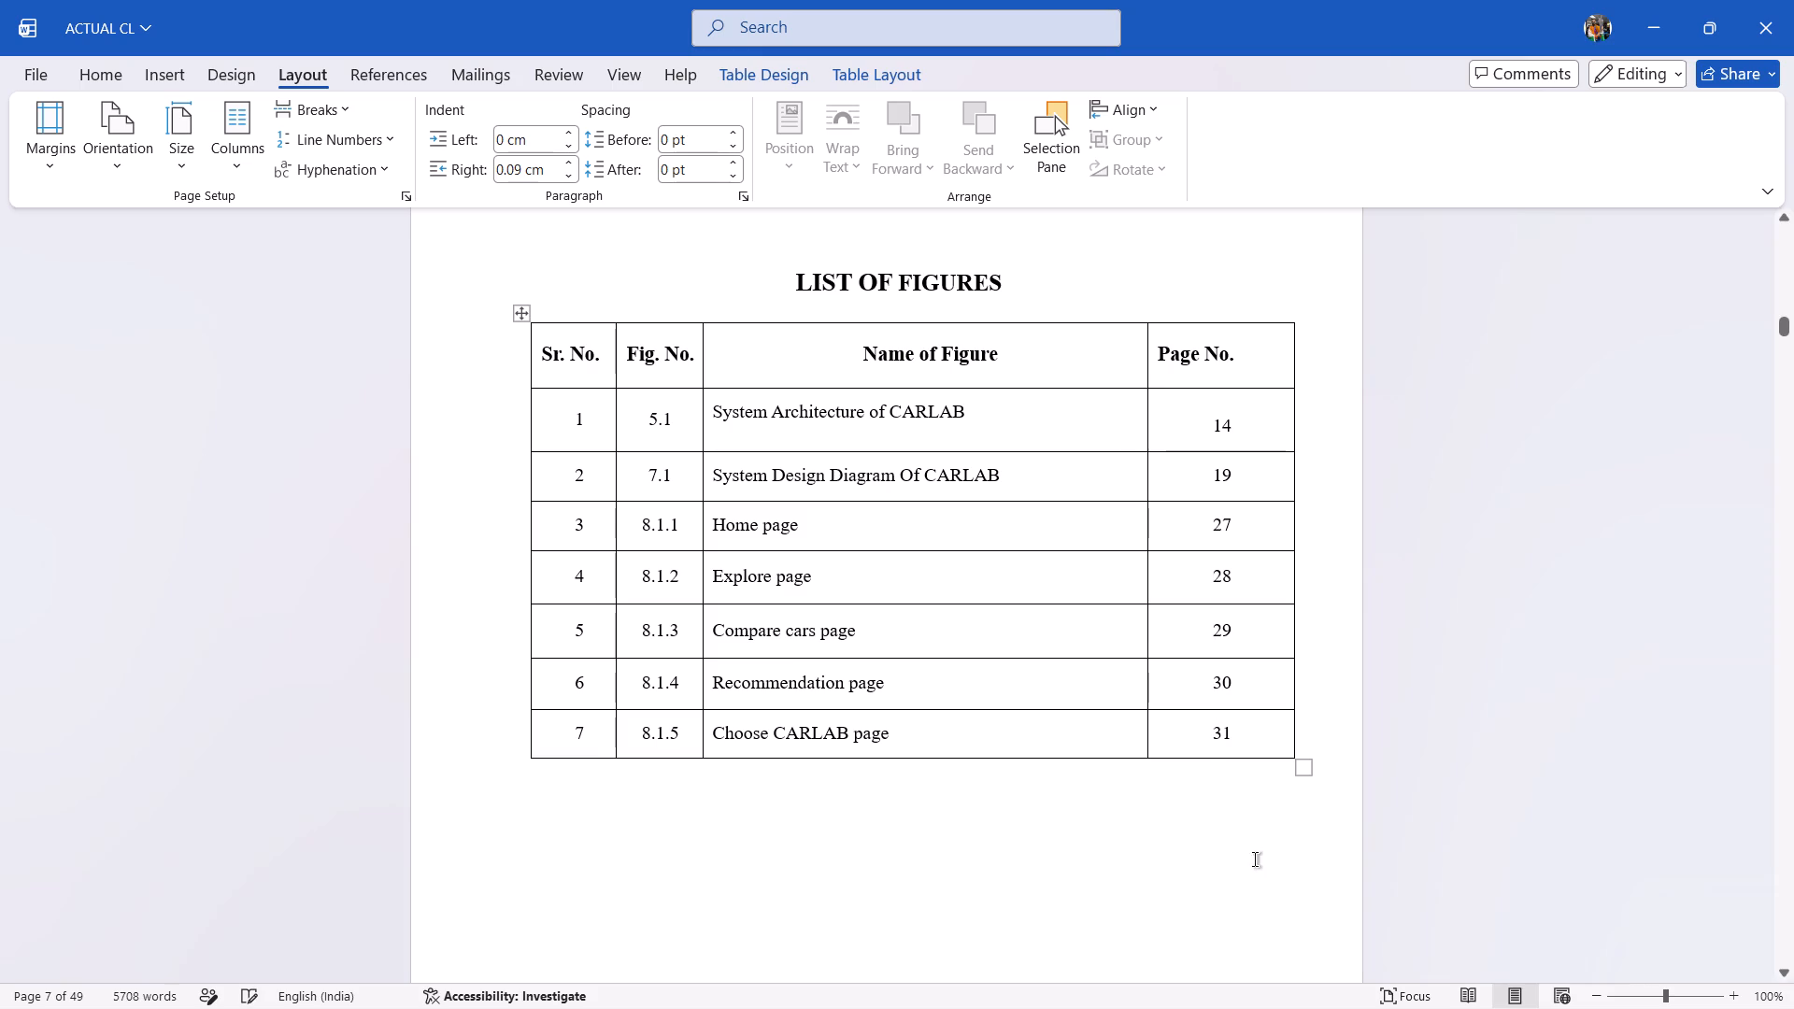
{"action": "left_click", "coordinate": [1129, 902]}
{"action": "key", "text": "ctrl+s"}
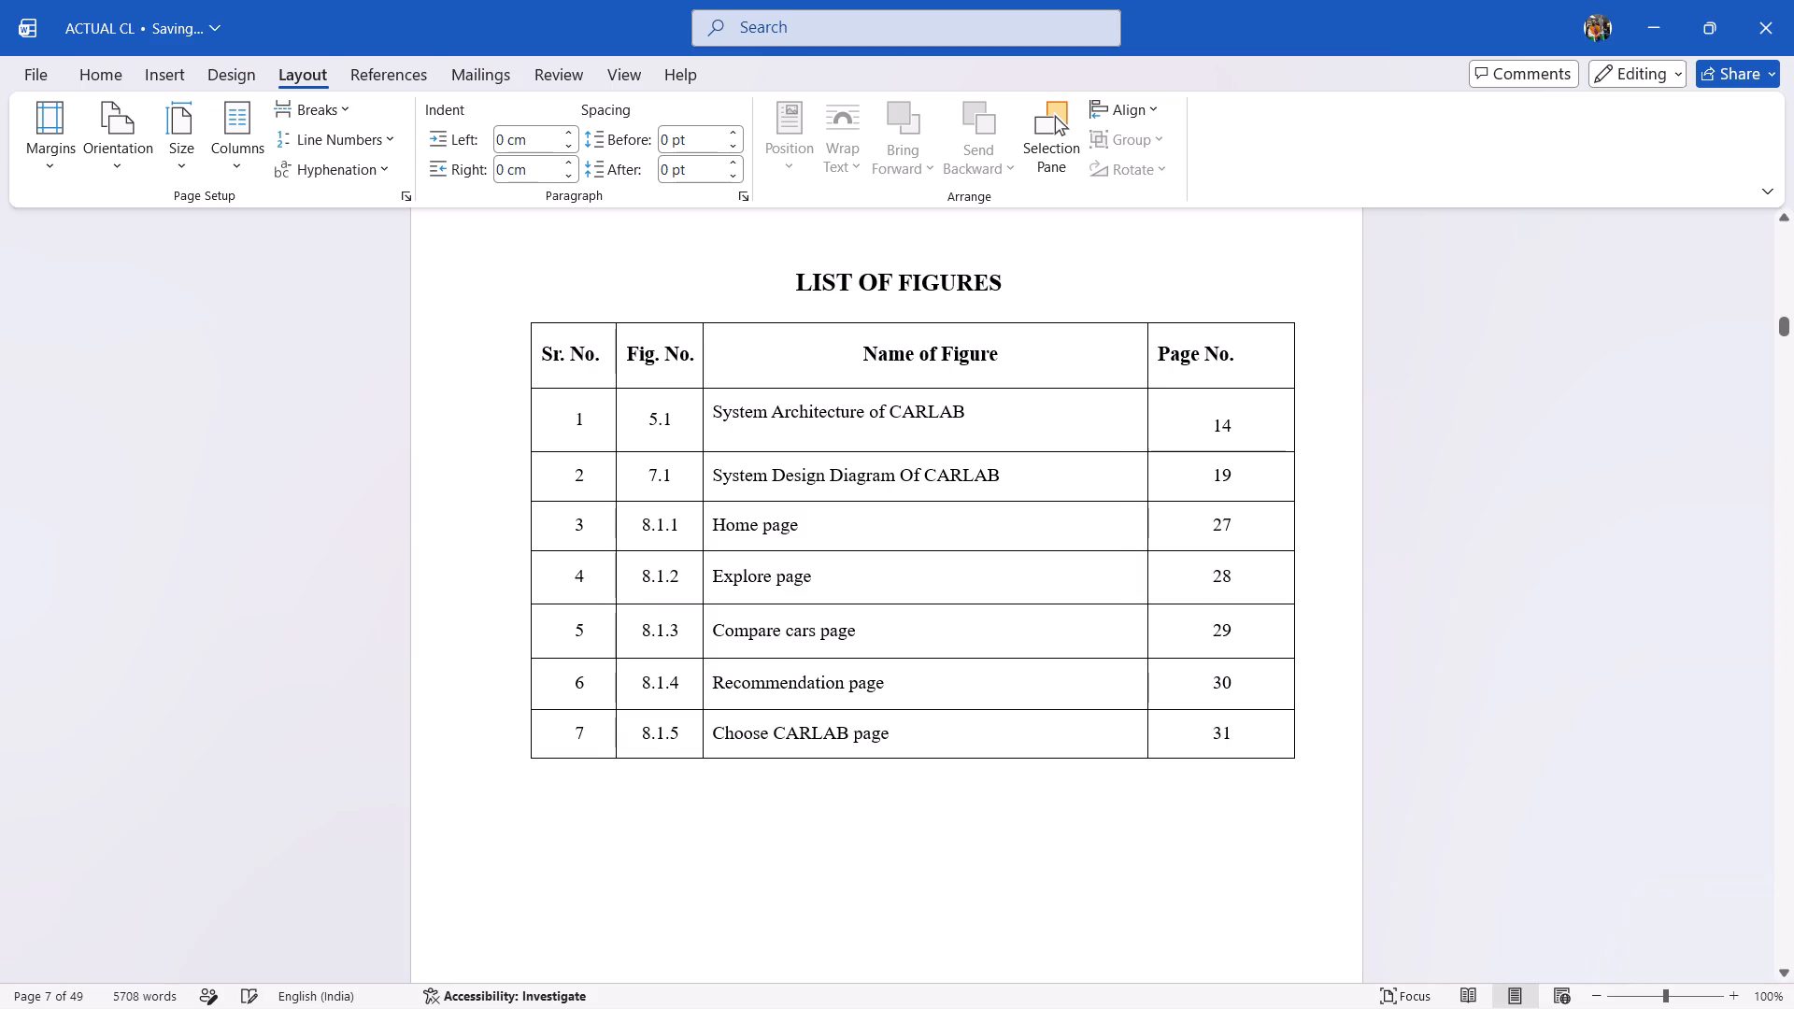
{"action": "key", "text": "ctrl+s"}
{"action": "key", "text": "ctrl+s"}
Centre the Page No. header in its cell in the list of figures table.
{"action": "left_click_drag", "start_coordinate": [1158, 354], "coordinate": [1169, 351]}
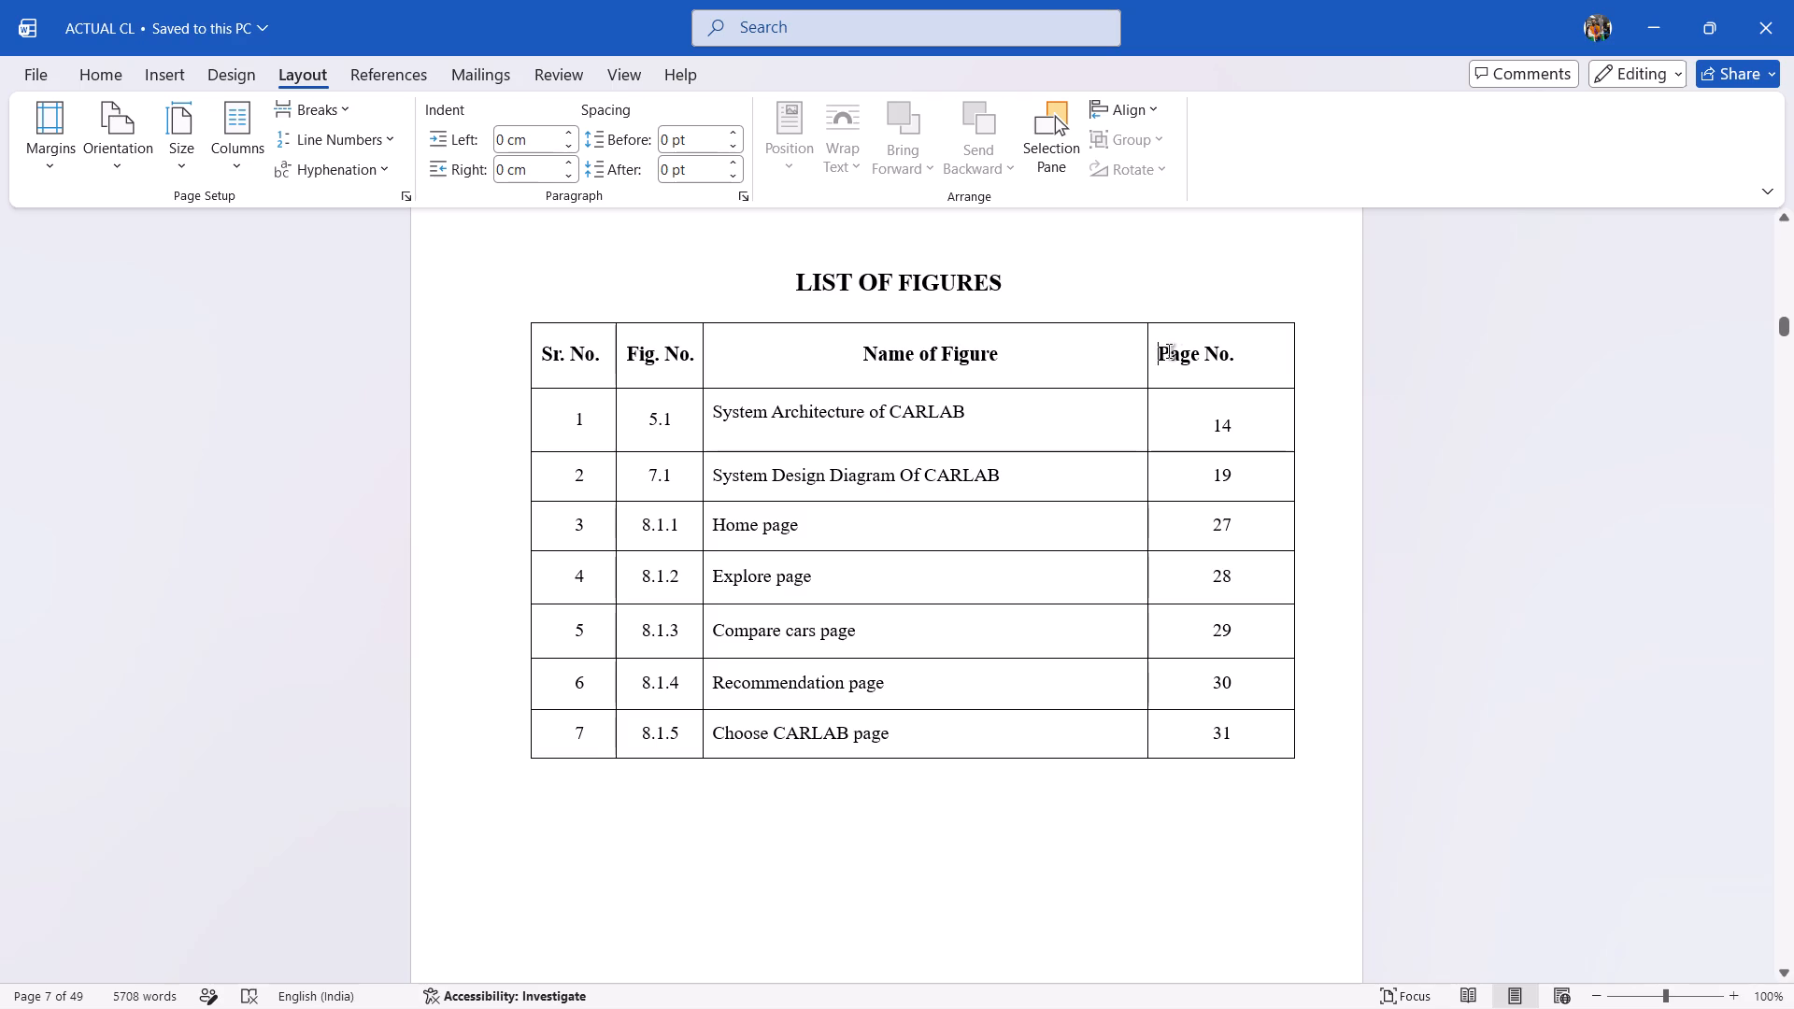
{"action": "left_click_drag", "start_coordinate": [1169, 351], "coordinate": [1318, 353]}
{"action": "left_click", "coordinate": [1391, 306]}
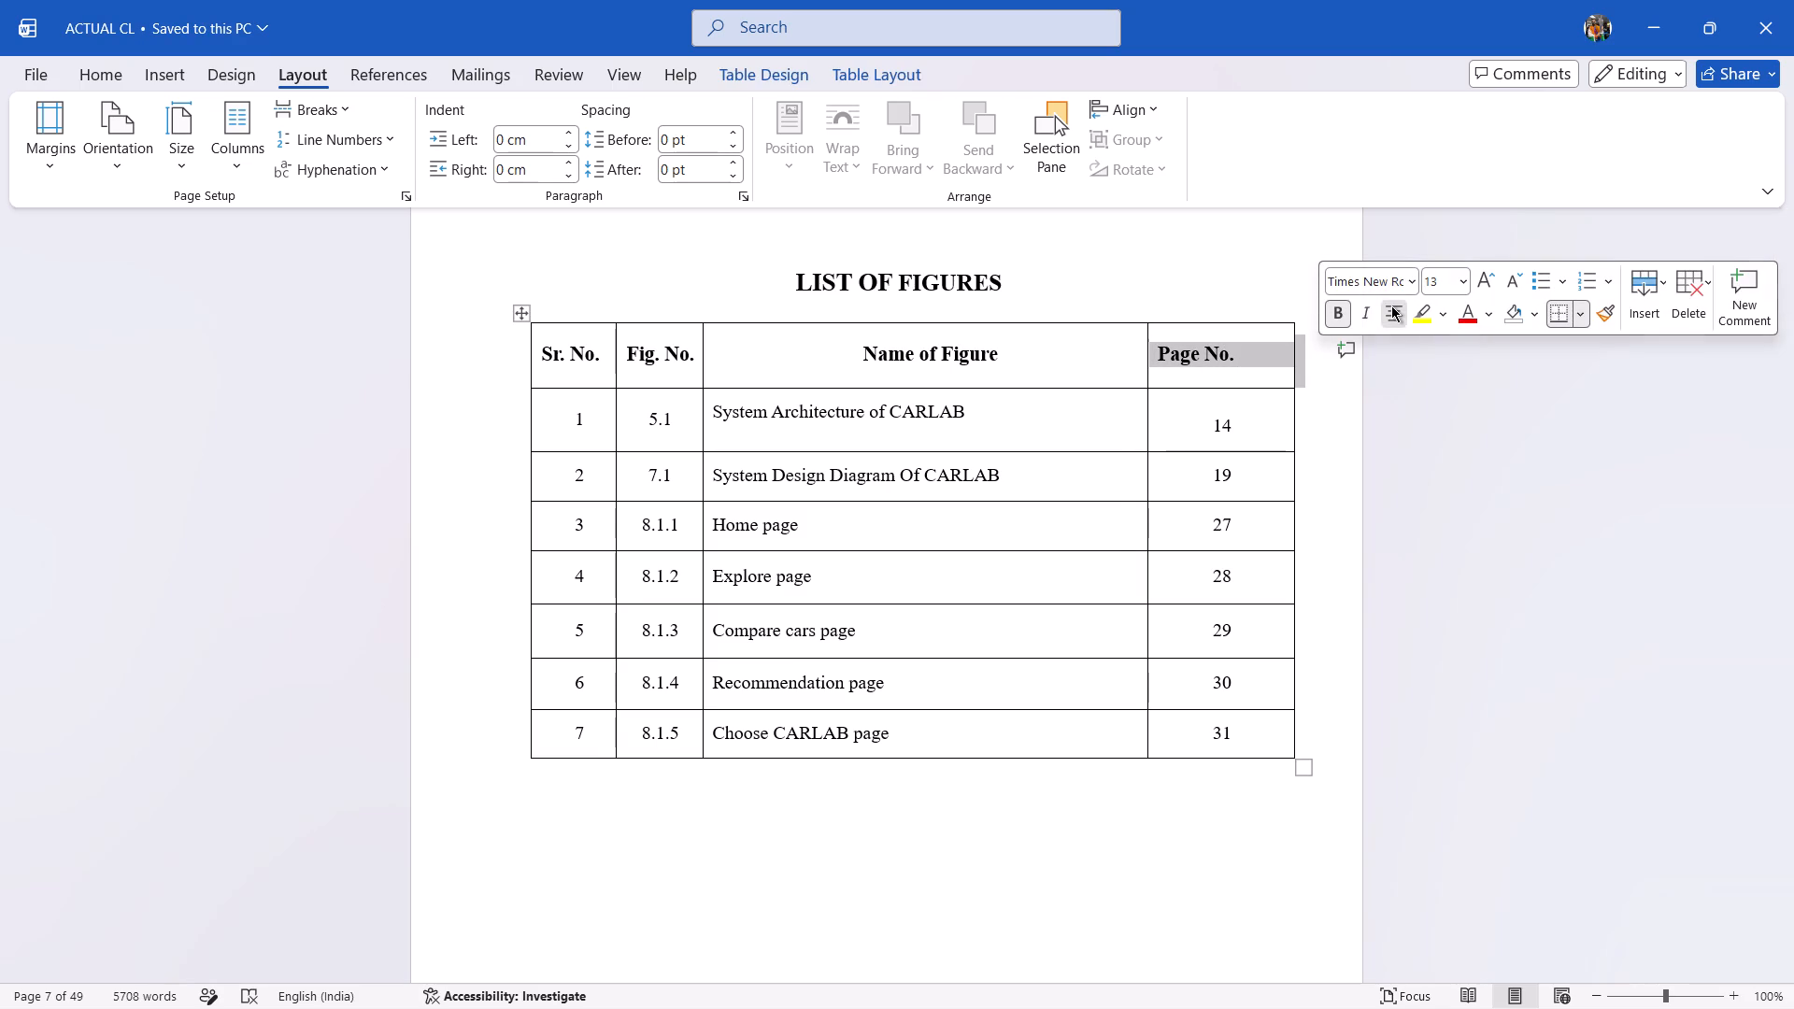
{"action": "left_click", "coordinate": [1379, 541]}
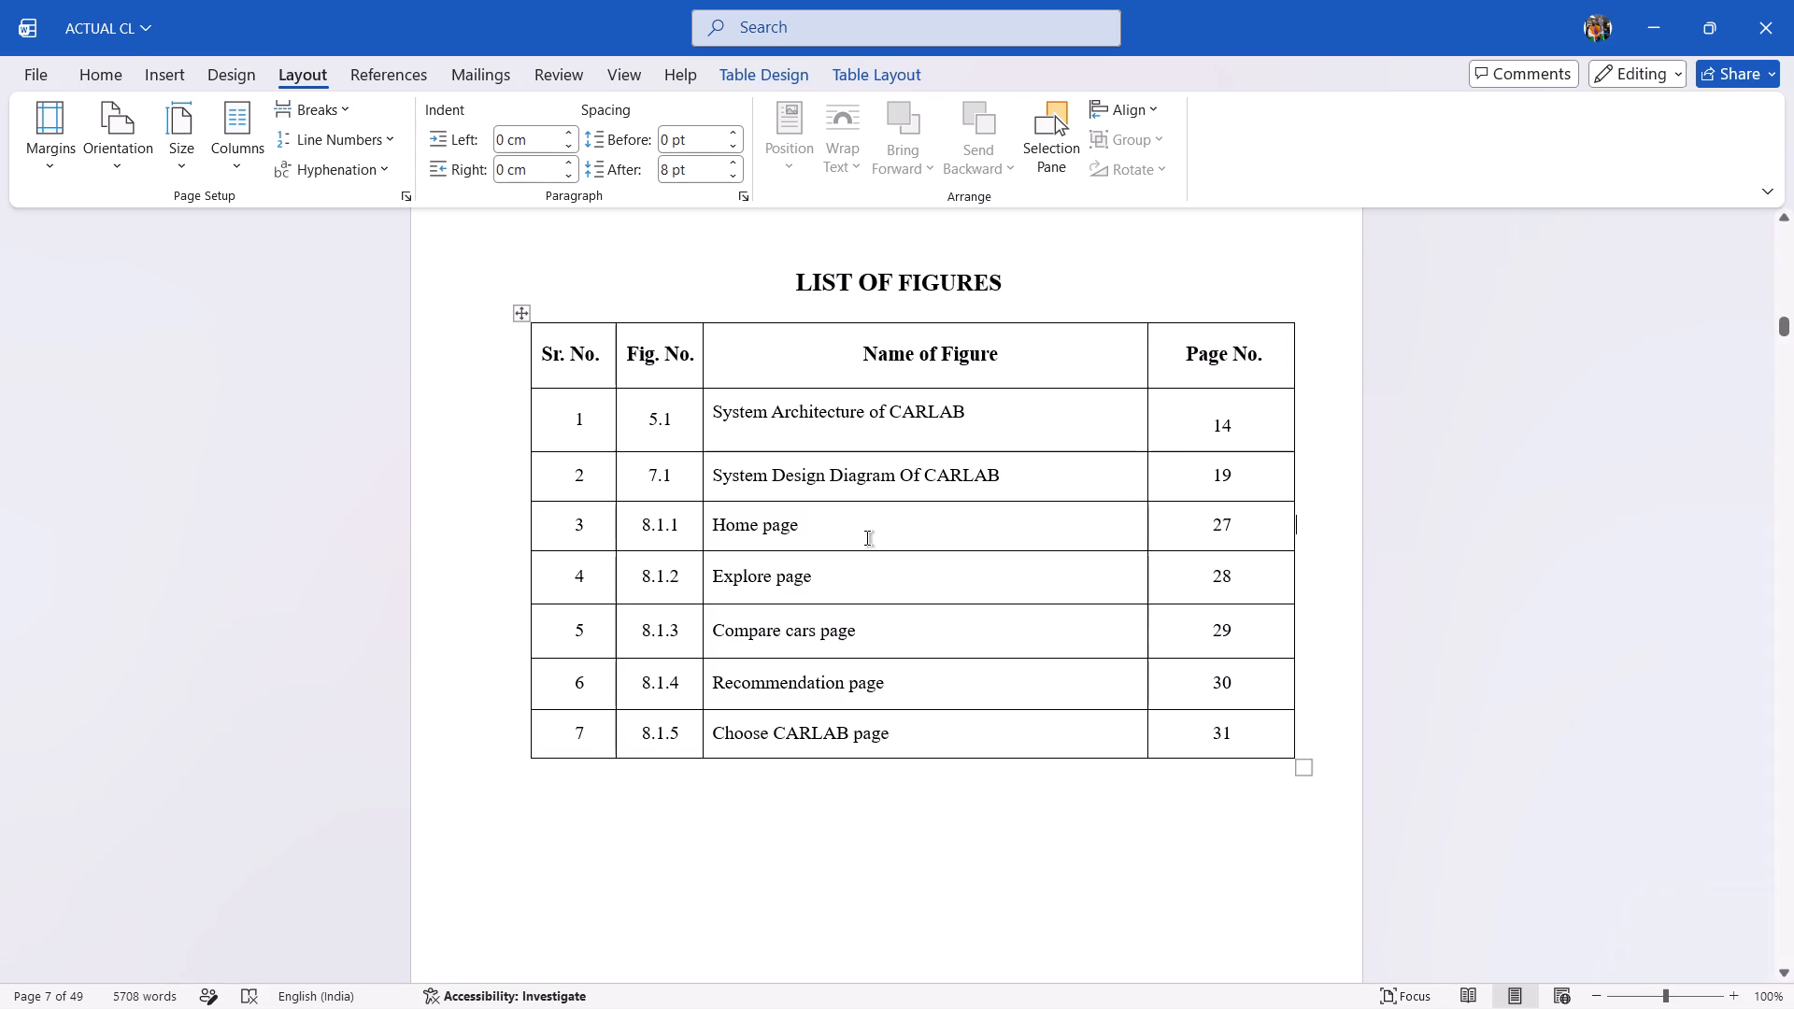
Insert three spaces before the LIST OF FIGURES heading to shift it over its table, and save the document.
{"action": "scroll", "coordinate": [867, 538], "scroll_direction": "up", "scroll_amount": 1}
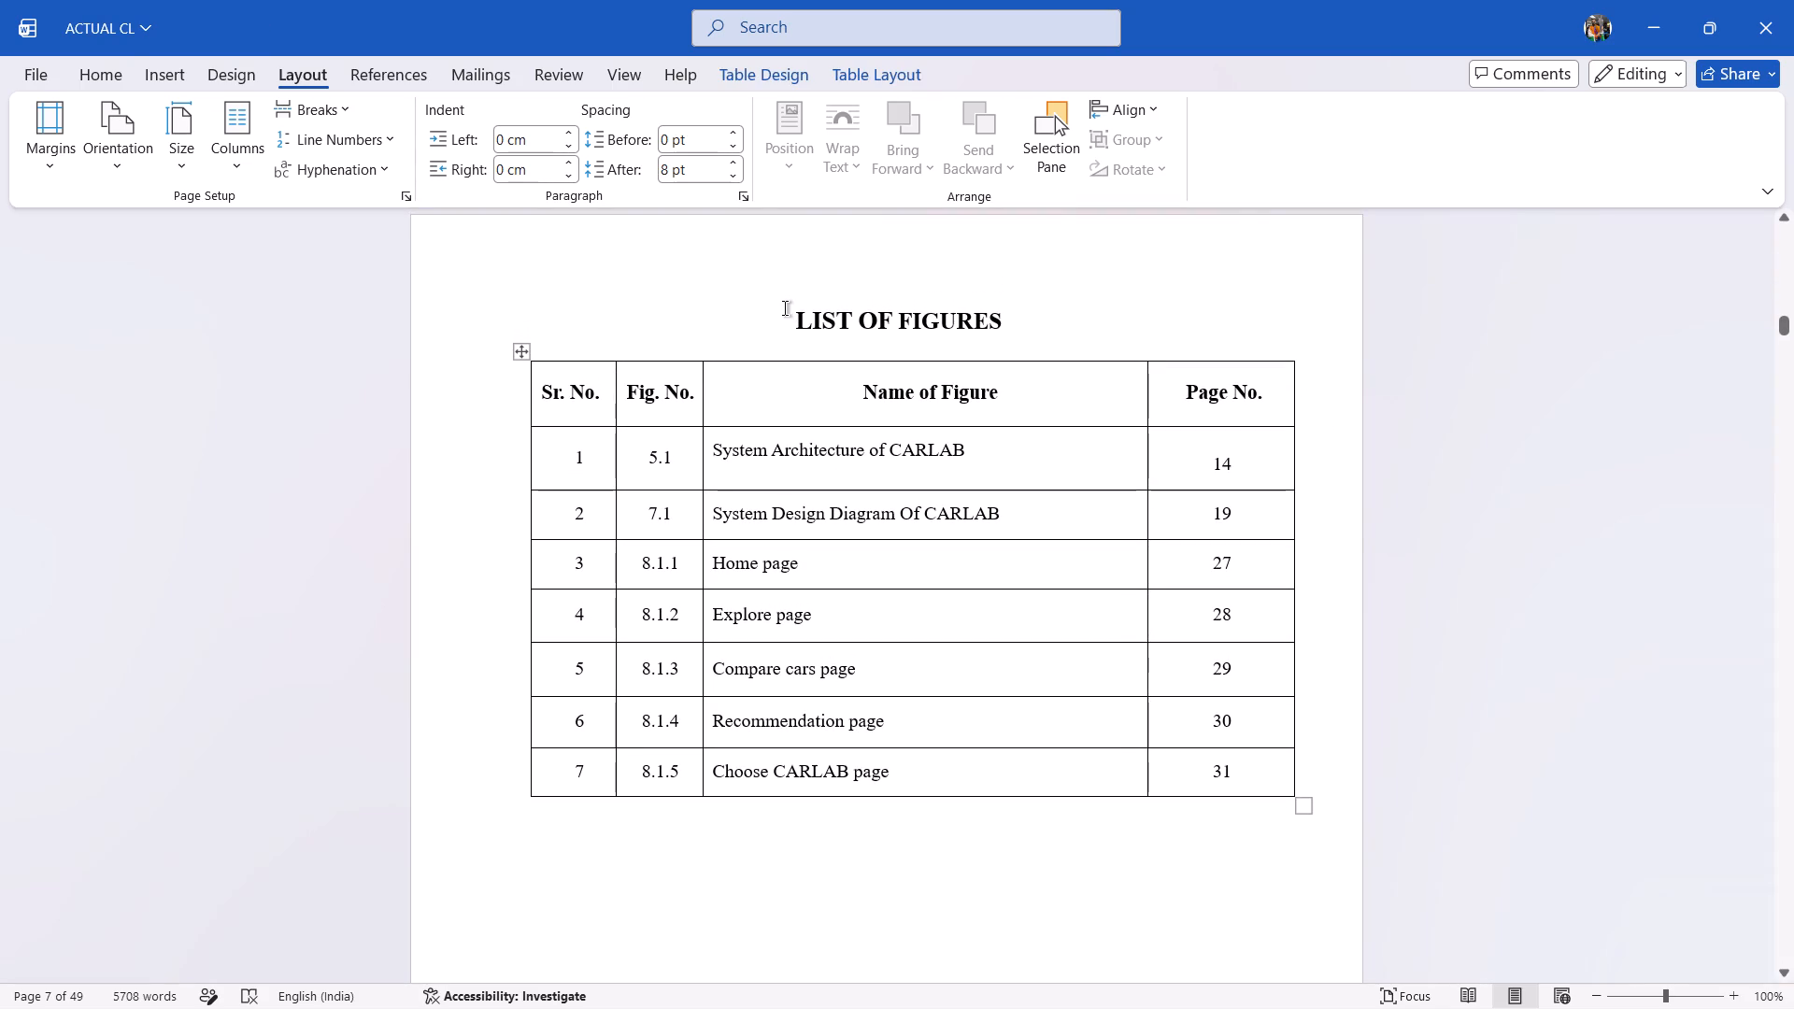
{"action": "left_click", "coordinate": [785, 308]}
{"action": "key", "text": "space"}
{"action": "key", "text": "space"}
{"action": "key", "text": "space"}
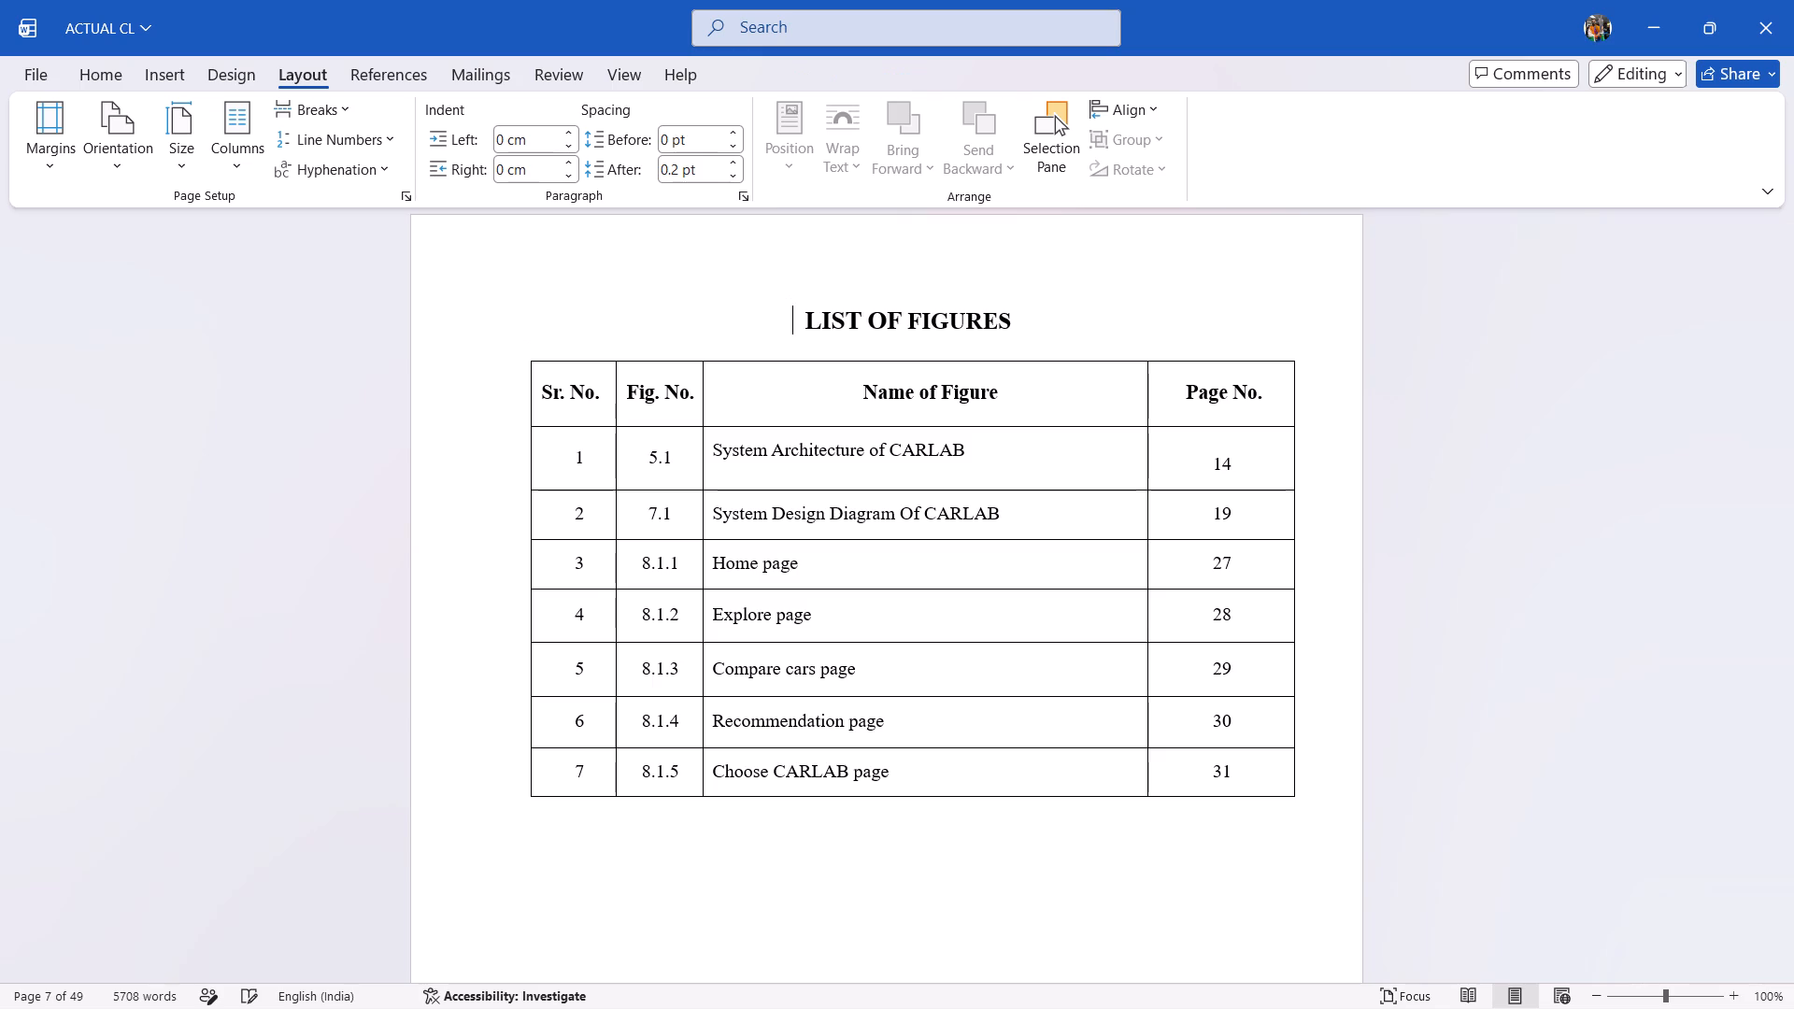
{"action": "left_click", "coordinate": [180, 65]}
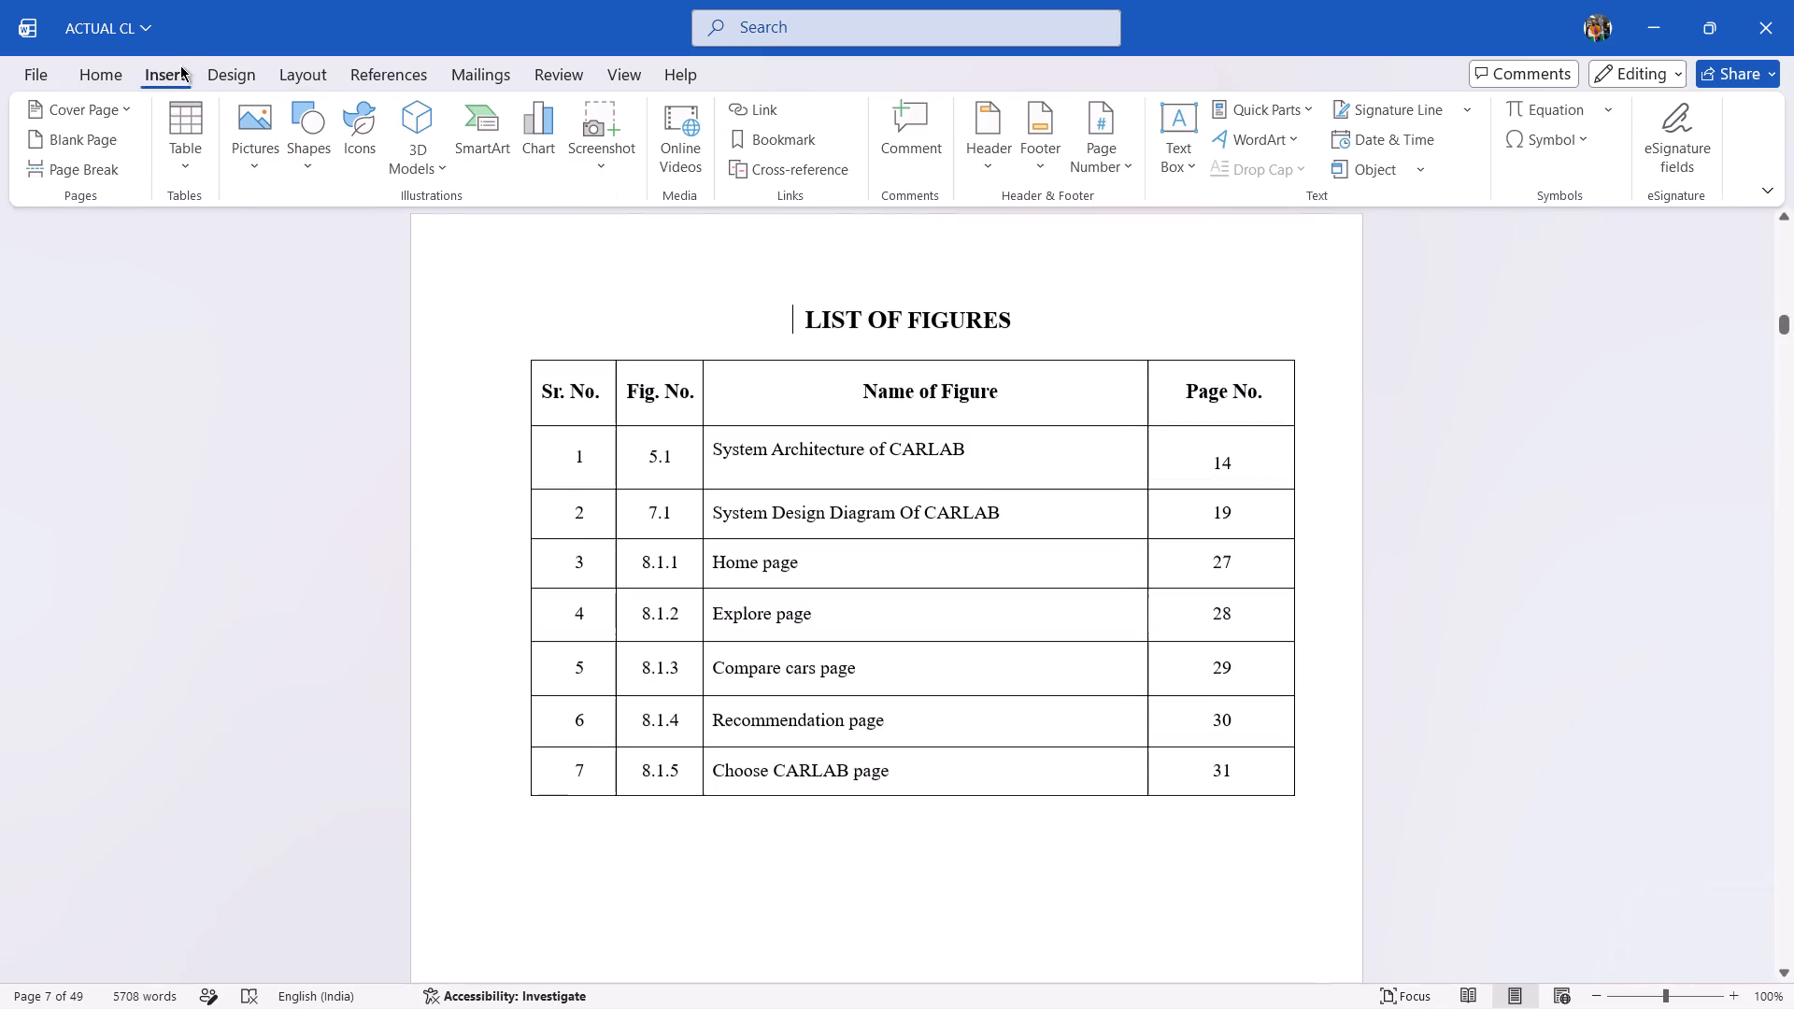
{"action": "left_click", "coordinate": [119, 69]}
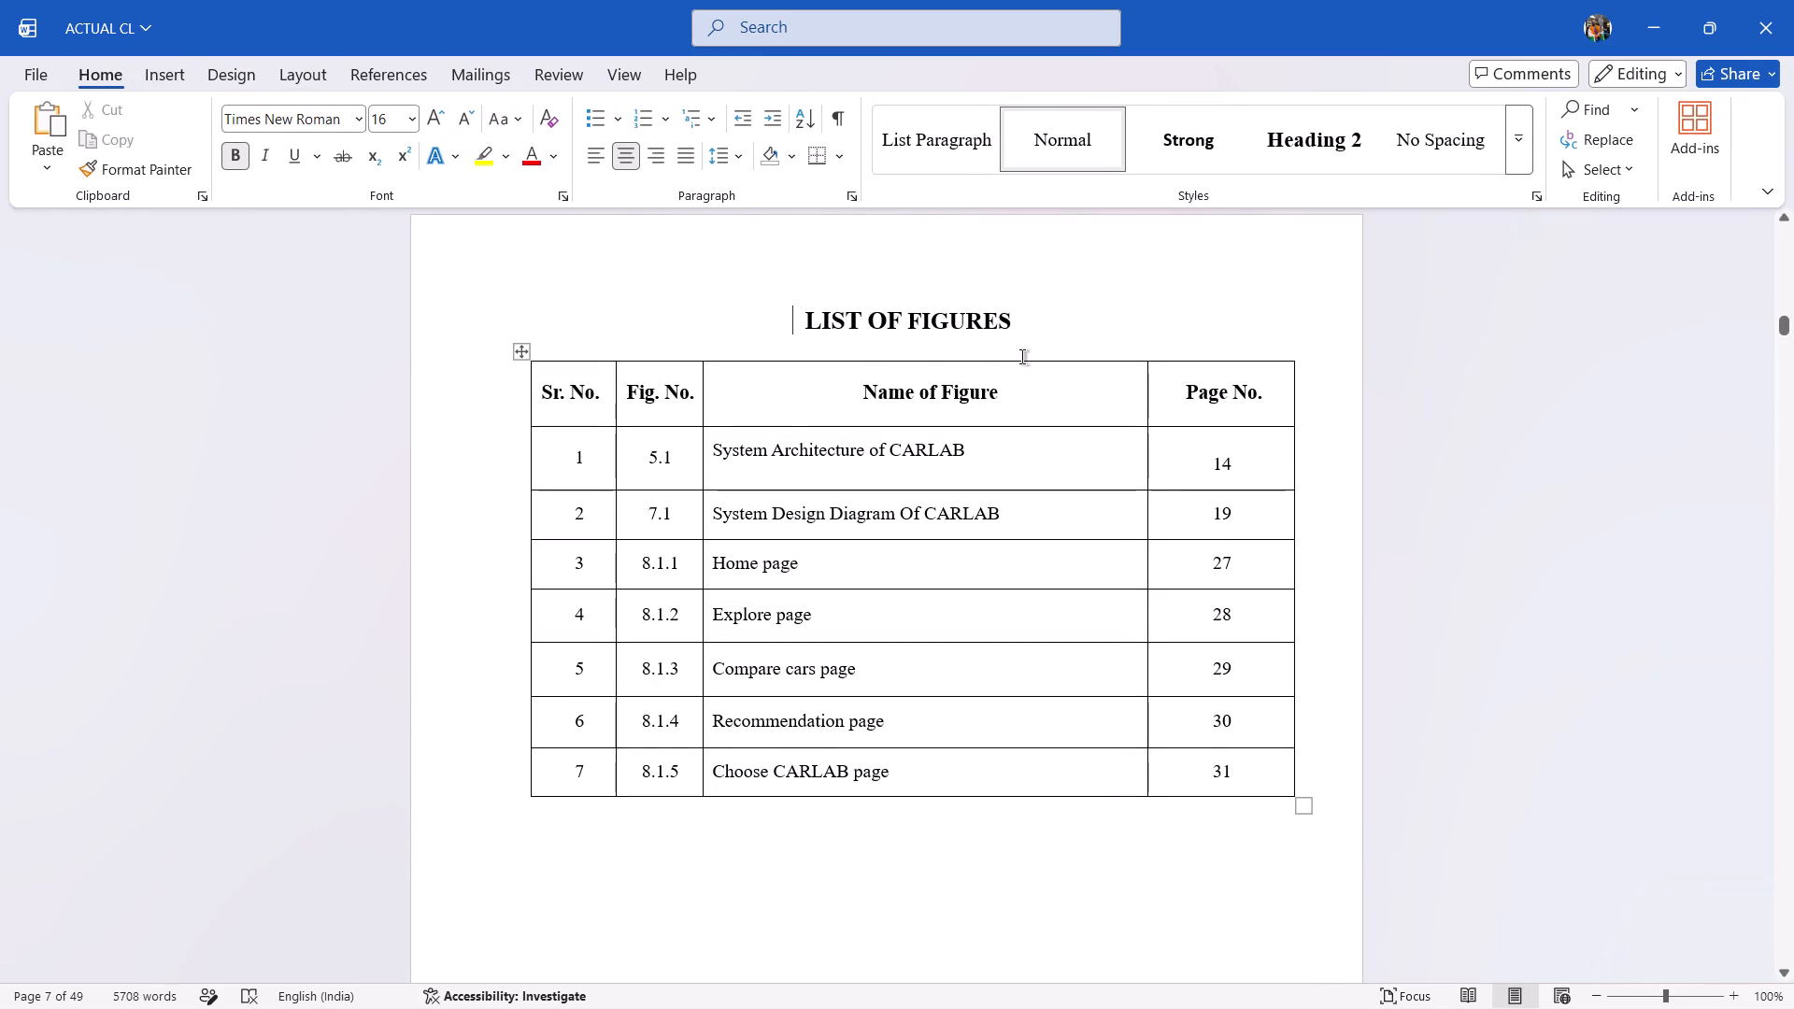
{"action": "left_click", "coordinate": [1026, 359]}
{"action": "key", "text": "ctrl+s"}
{"action": "key", "text": "ctrl+s"}
{"action": "key", "text": "ctrl+s"}
{"action": "key", "text": "ctrl+s"}
Insert five spaces before the LIST OF TABLES heading to shift it over its table, and save the document.
{"action": "scroll", "coordinate": [1026, 359], "scroll_direction": "down", "scroll_amount": 20}
{"action": "scroll", "coordinate": [1026, 359], "scroll_direction": "down", "scroll_amount": 1}
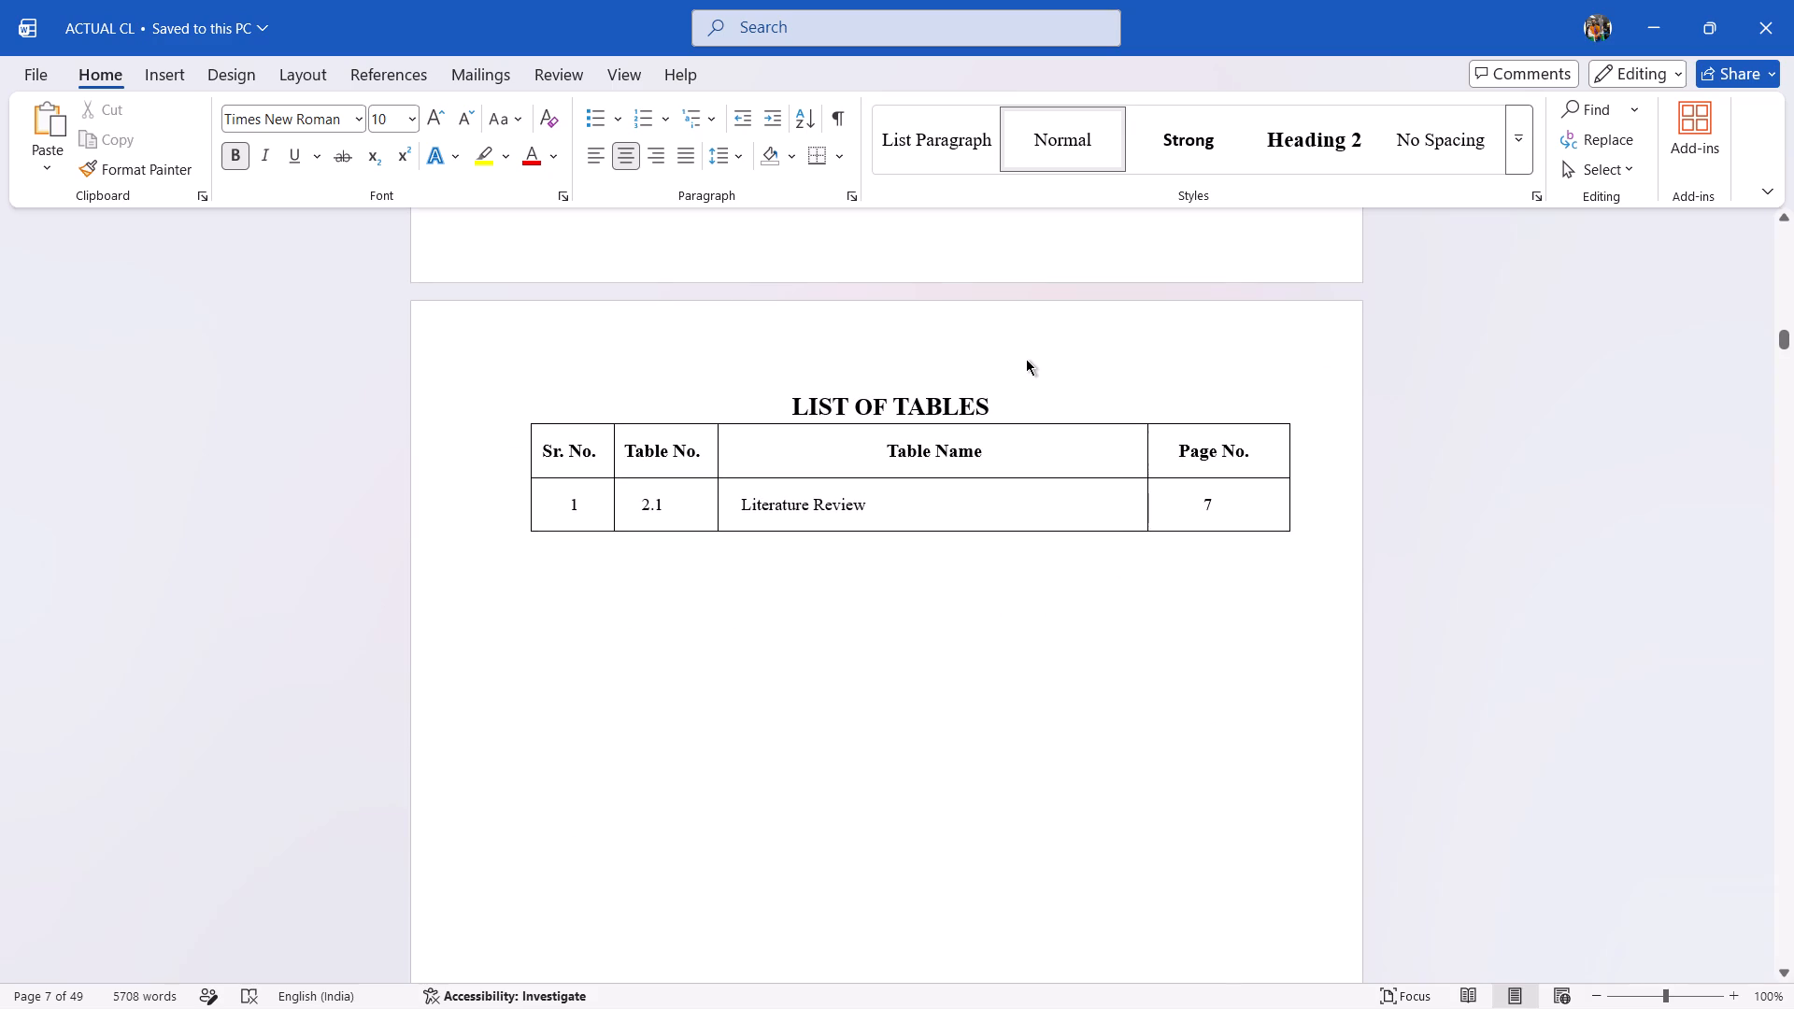
{"action": "left_click", "coordinate": [777, 402]}
{"action": "key", "text": "space"}
{"action": "key", "text": "space"}
{"action": "key", "text": "space"}
{"action": "key", "text": "space"}
{"action": "key", "text": "space"}
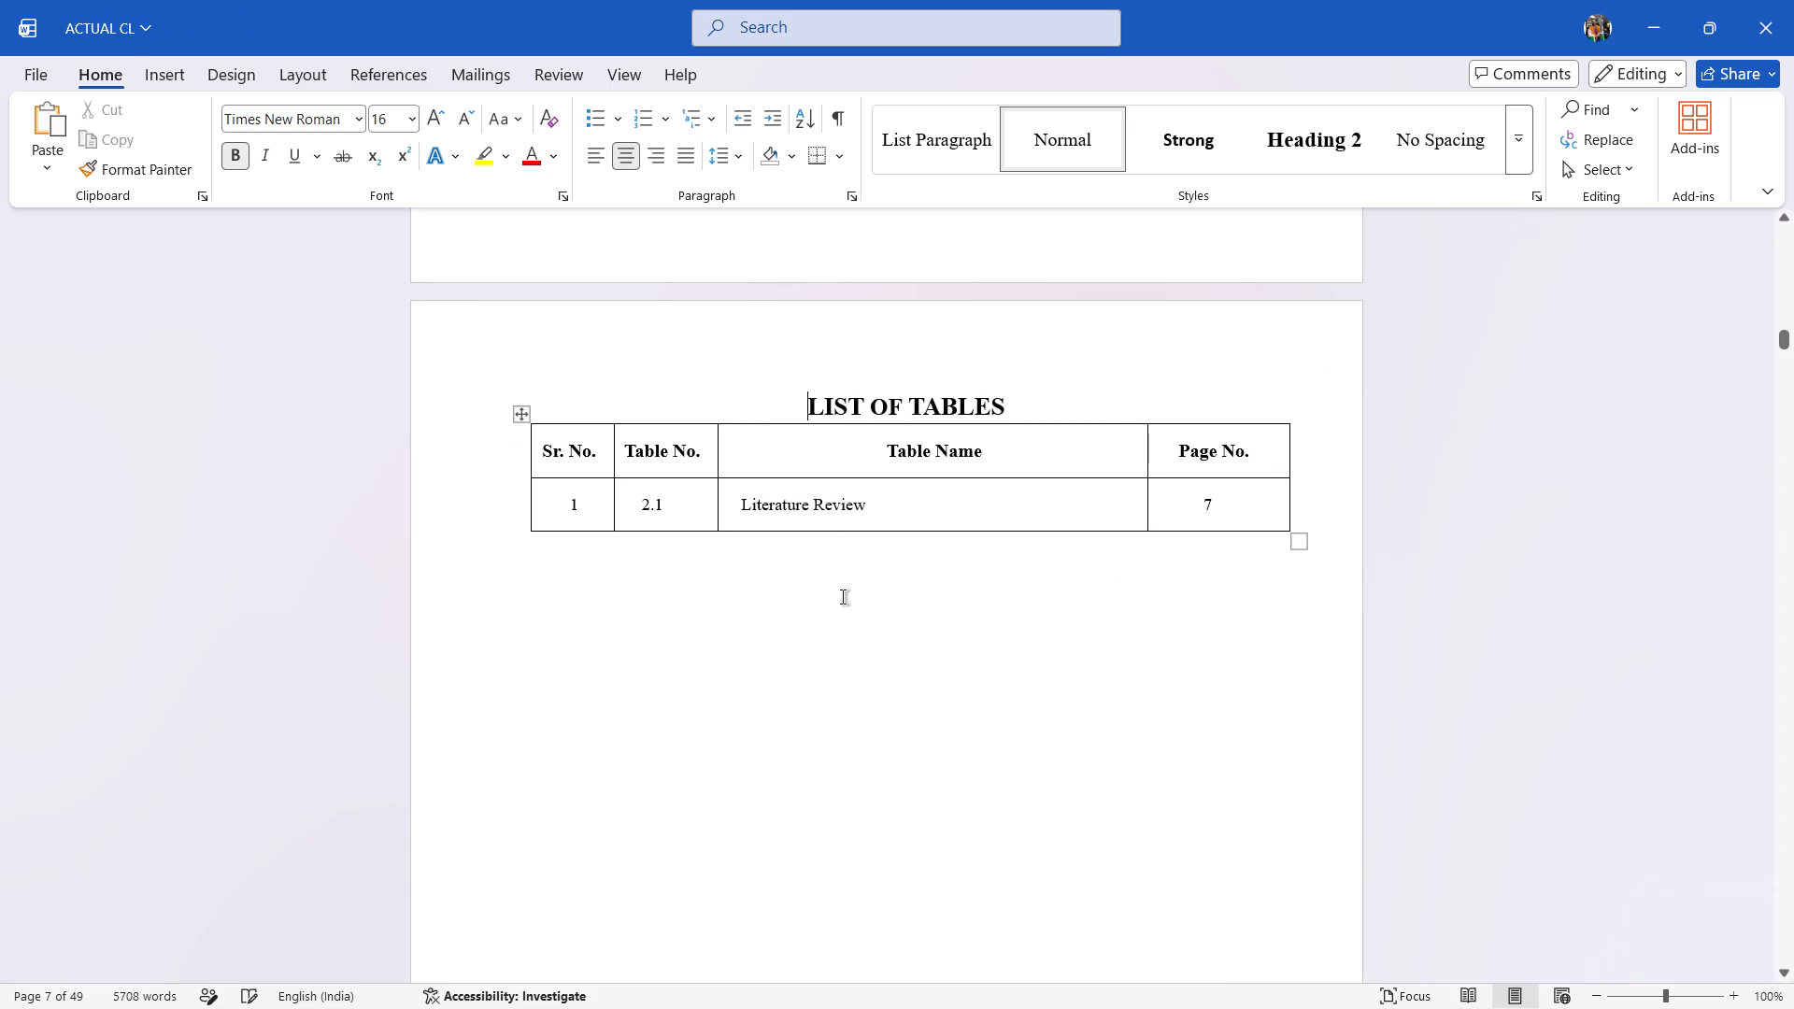
{"action": "left_click", "coordinate": [843, 597]}
{"action": "key", "text": "ctrl+s"}
Narrow the list of abbreviations table slightly by moving its outer border inward.
{"action": "scroll", "coordinate": [843, 597], "scroll_direction": "down", "scroll_amount": 7}
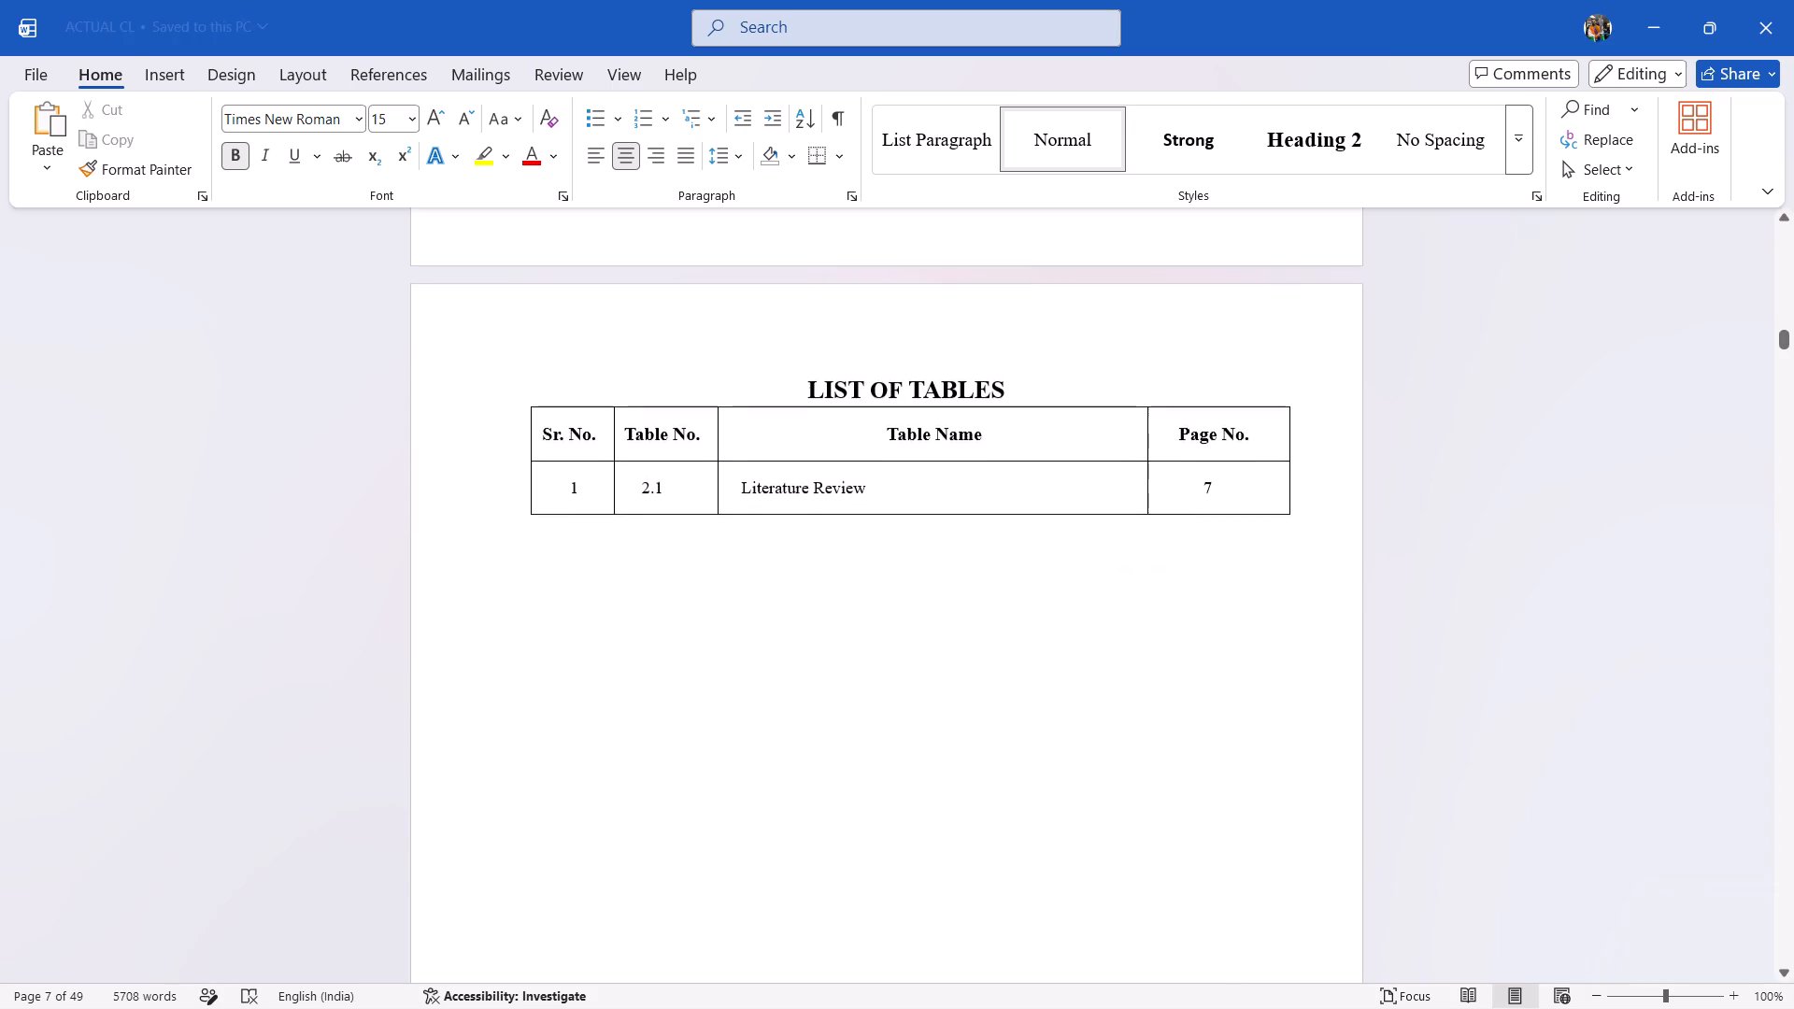
{"action": "scroll", "coordinate": [843, 597], "scroll_direction": "down", "scroll_amount": 20}
{"action": "scroll", "coordinate": [843, 597], "scroll_direction": "down", "scroll_amount": 2}
{"action": "scroll", "coordinate": [843, 597], "scroll_direction": "up", "scroll_amount": 9}
{"action": "scroll", "coordinate": [843, 597], "scroll_direction": "down", "scroll_amount": 1}
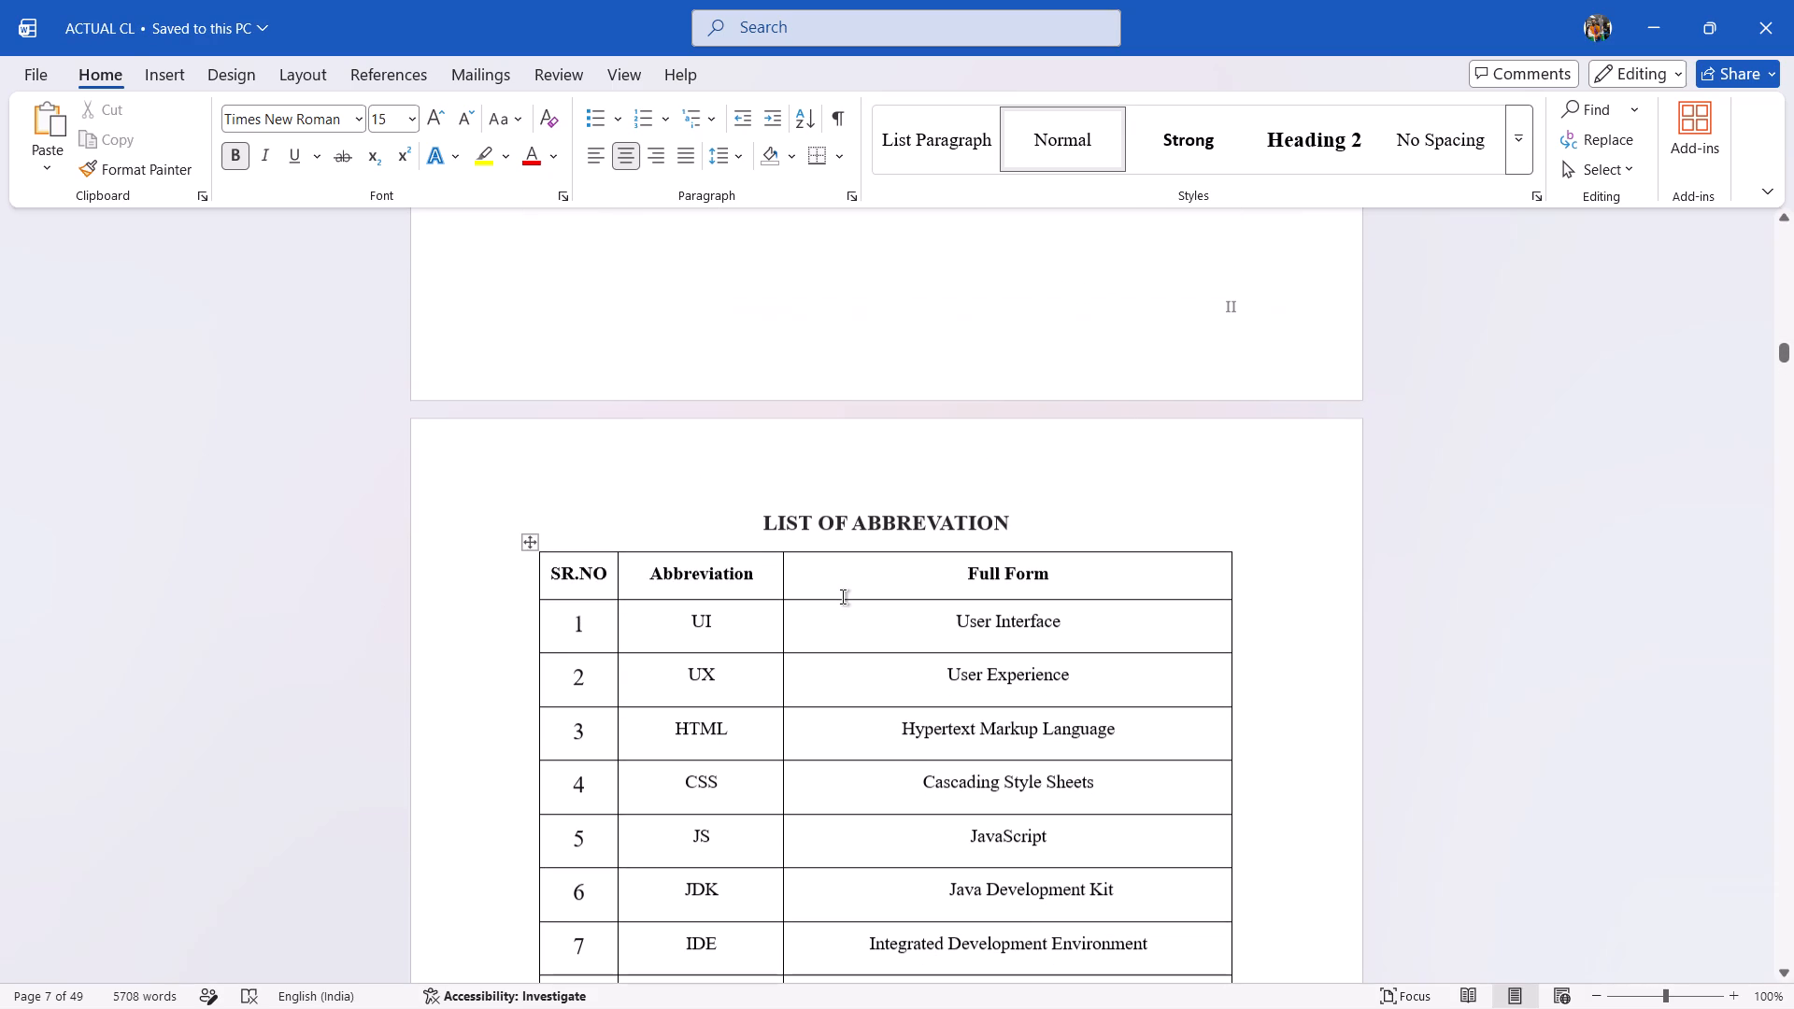
{"action": "scroll", "coordinate": [843, 597], "scroll_direction": "down", "scroll_amount": 5}
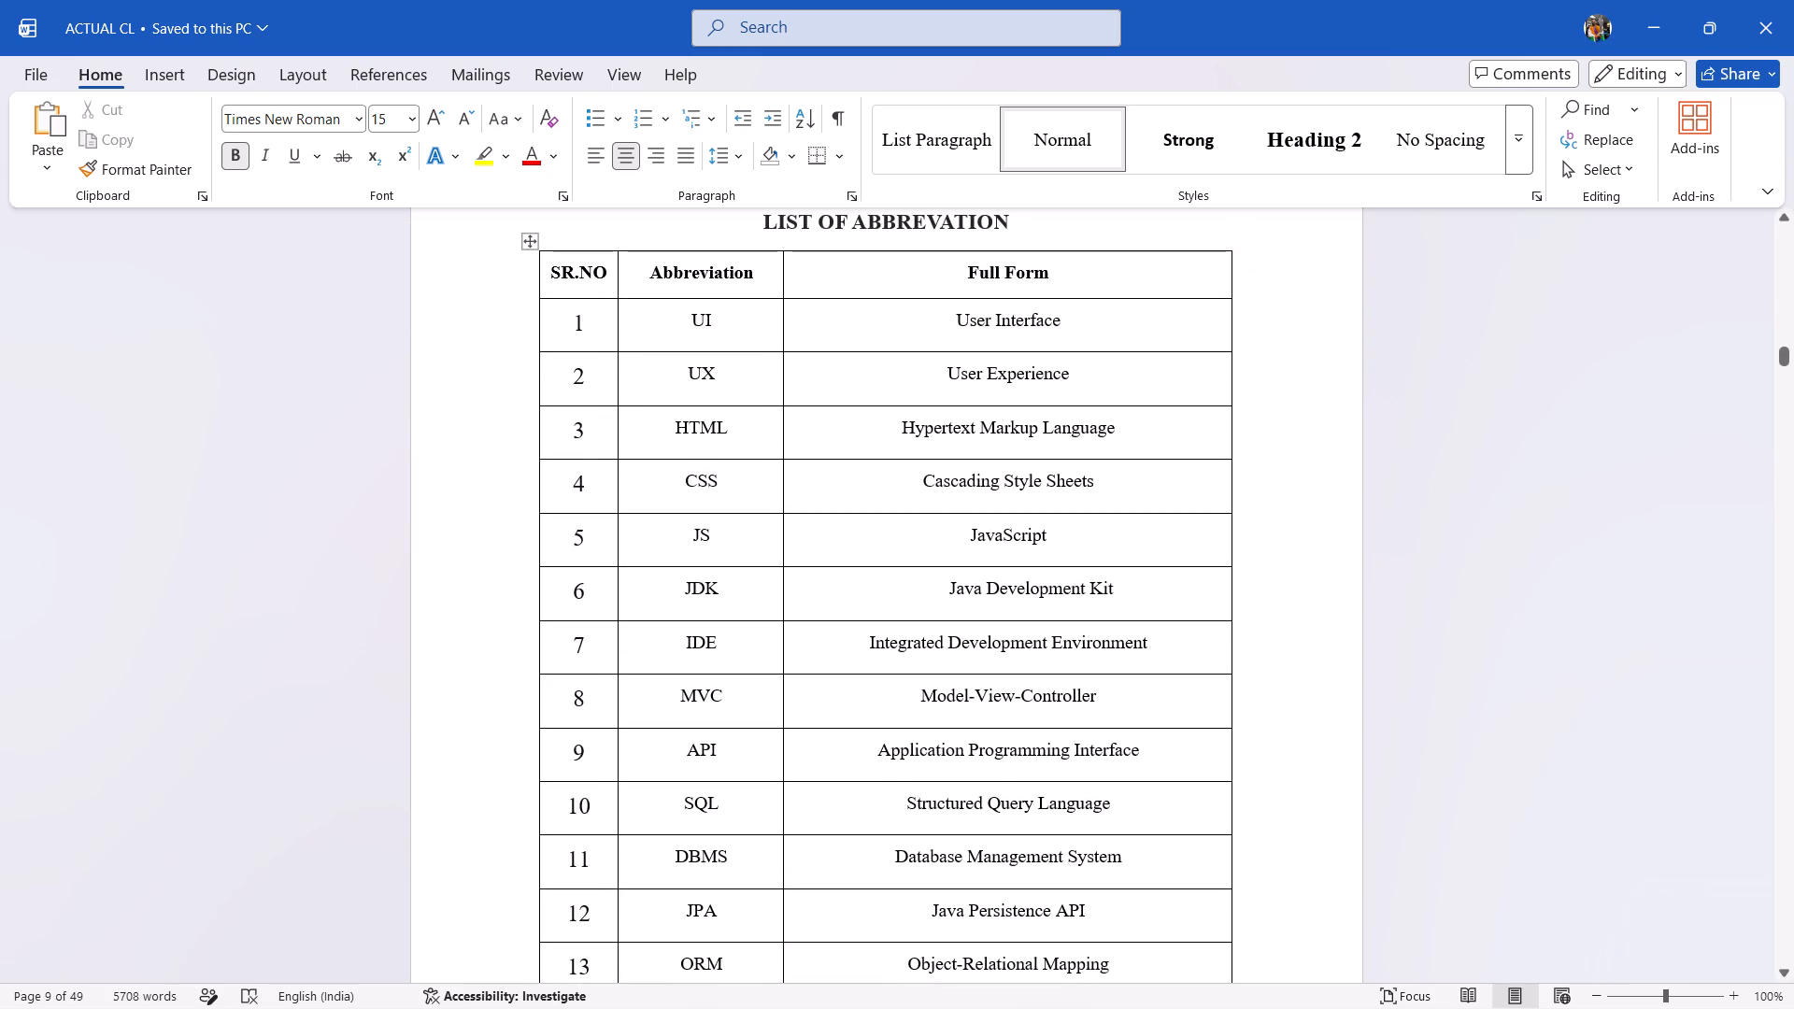
{"action": "left_click_drag", "start_coordinate": [1229, 538], "coordinate": [1216, 537]}
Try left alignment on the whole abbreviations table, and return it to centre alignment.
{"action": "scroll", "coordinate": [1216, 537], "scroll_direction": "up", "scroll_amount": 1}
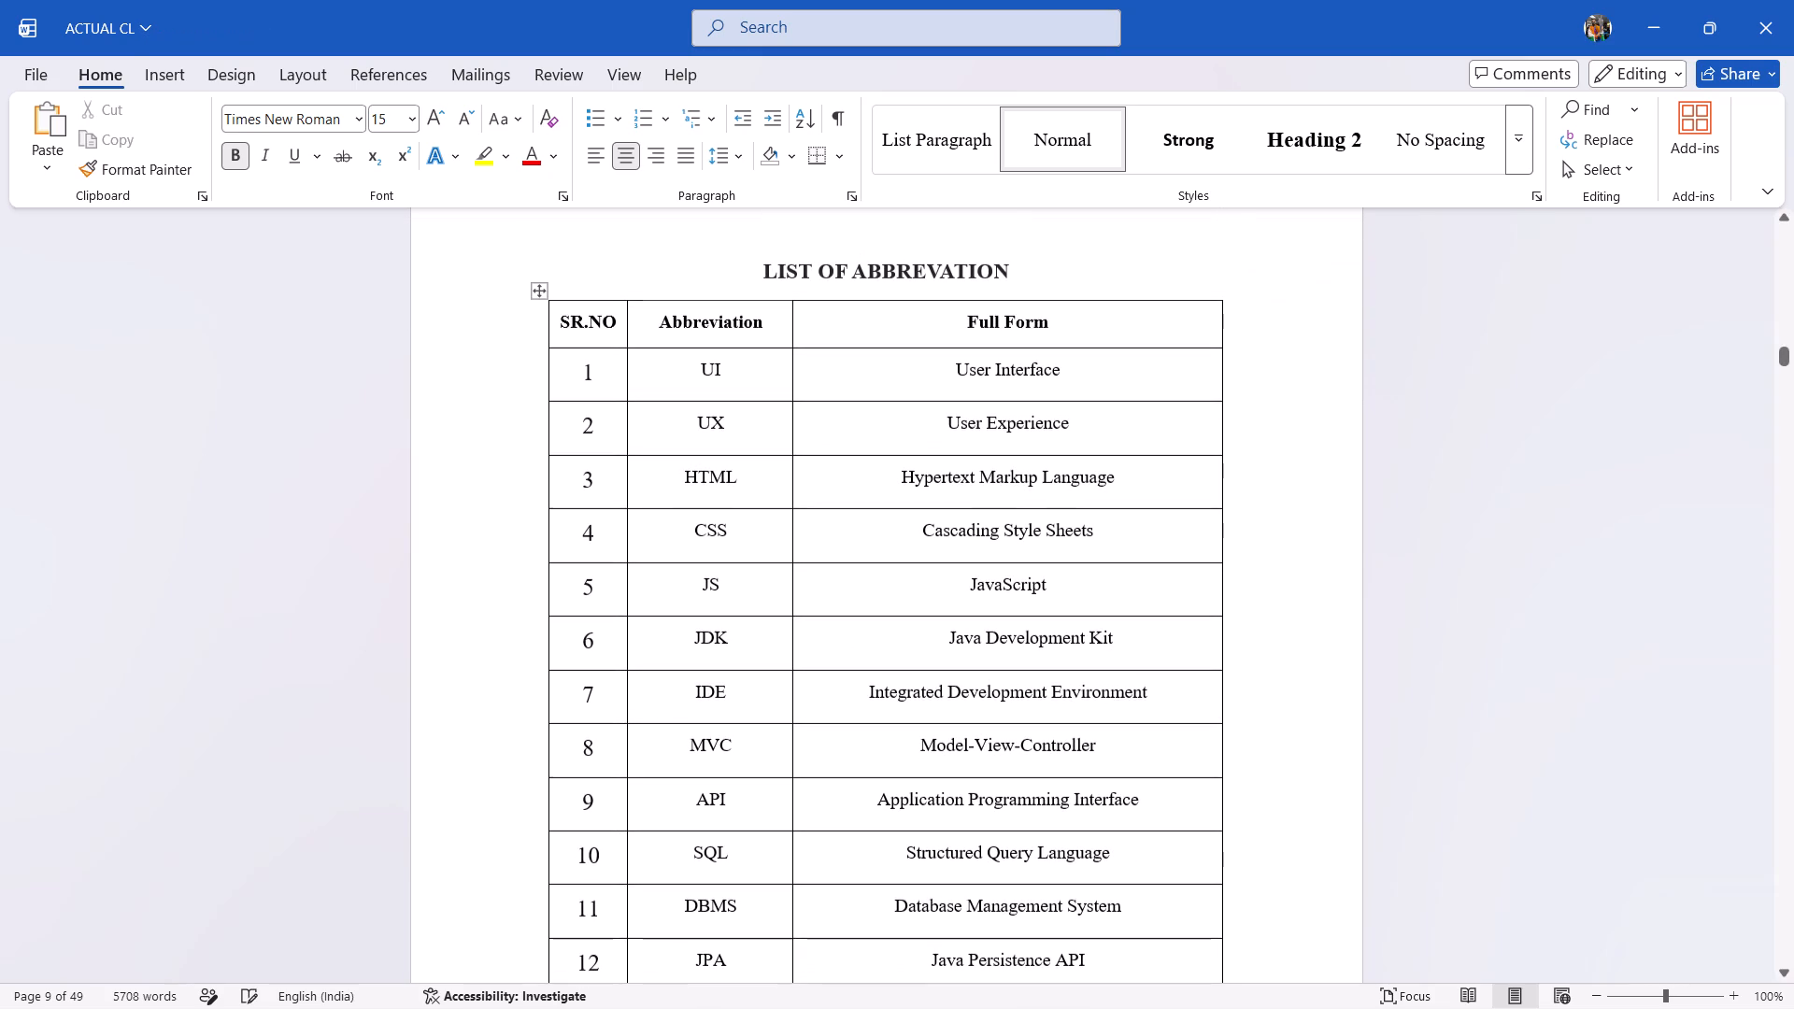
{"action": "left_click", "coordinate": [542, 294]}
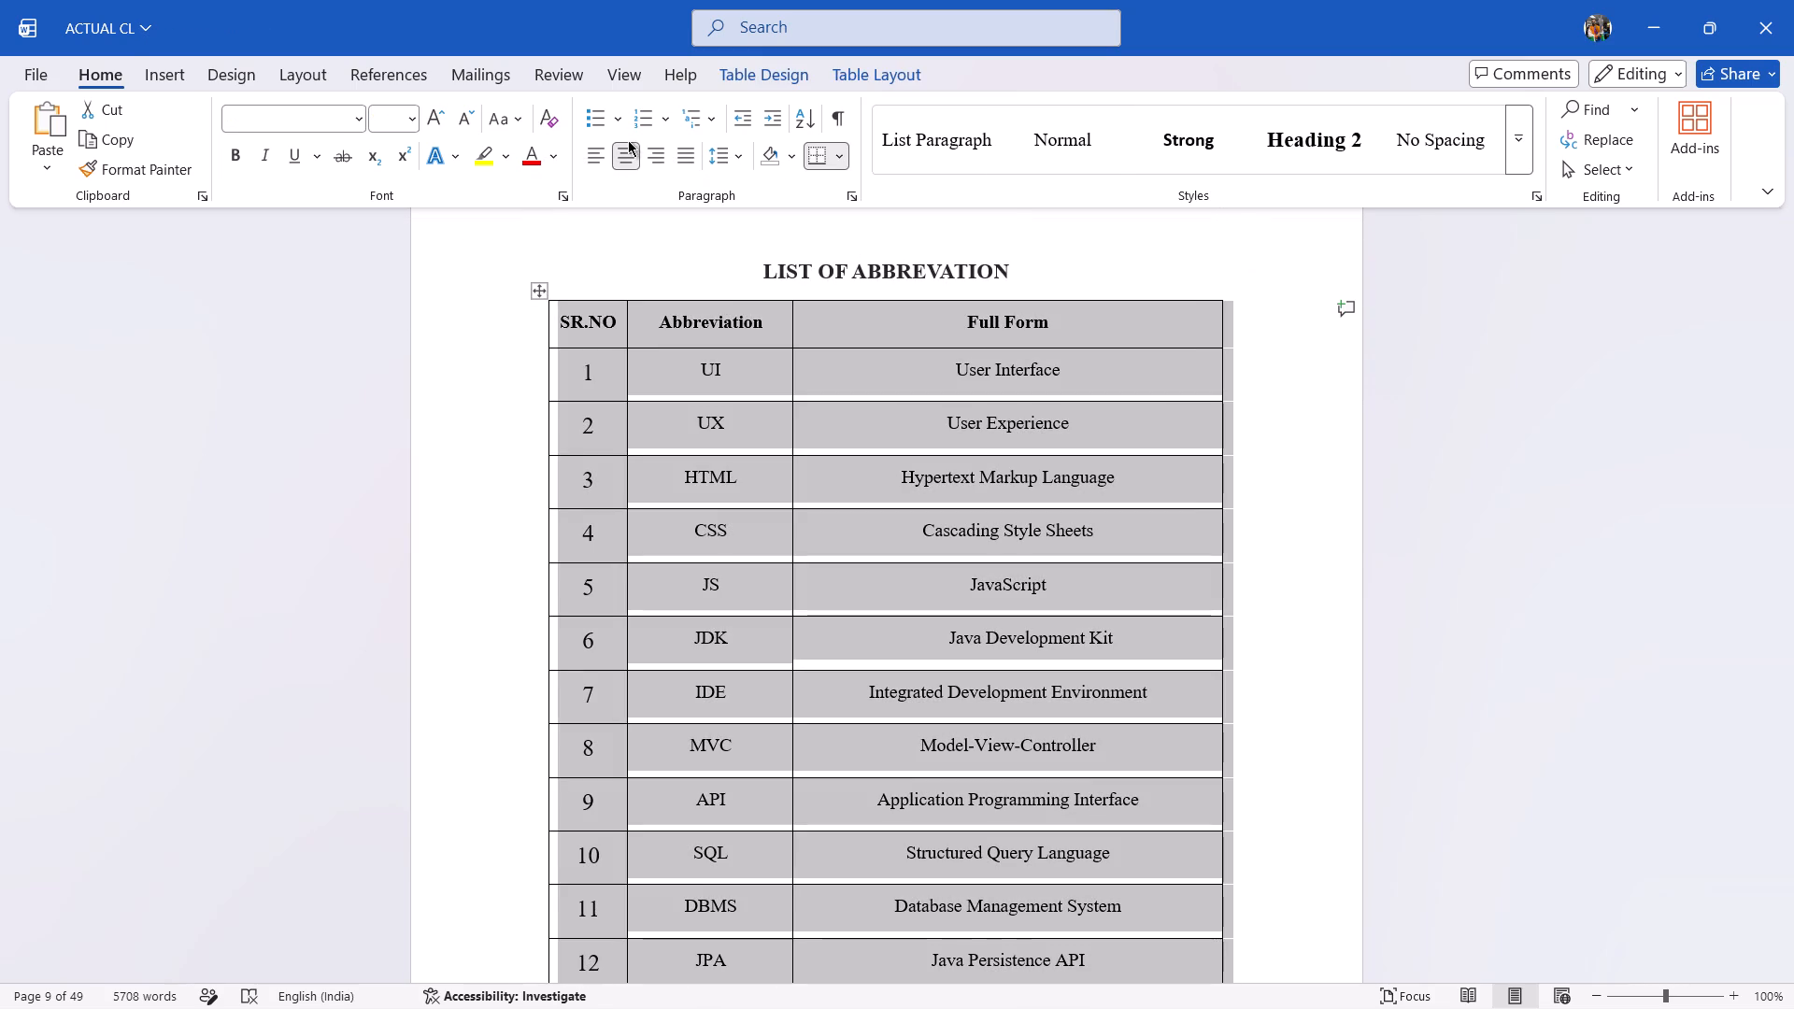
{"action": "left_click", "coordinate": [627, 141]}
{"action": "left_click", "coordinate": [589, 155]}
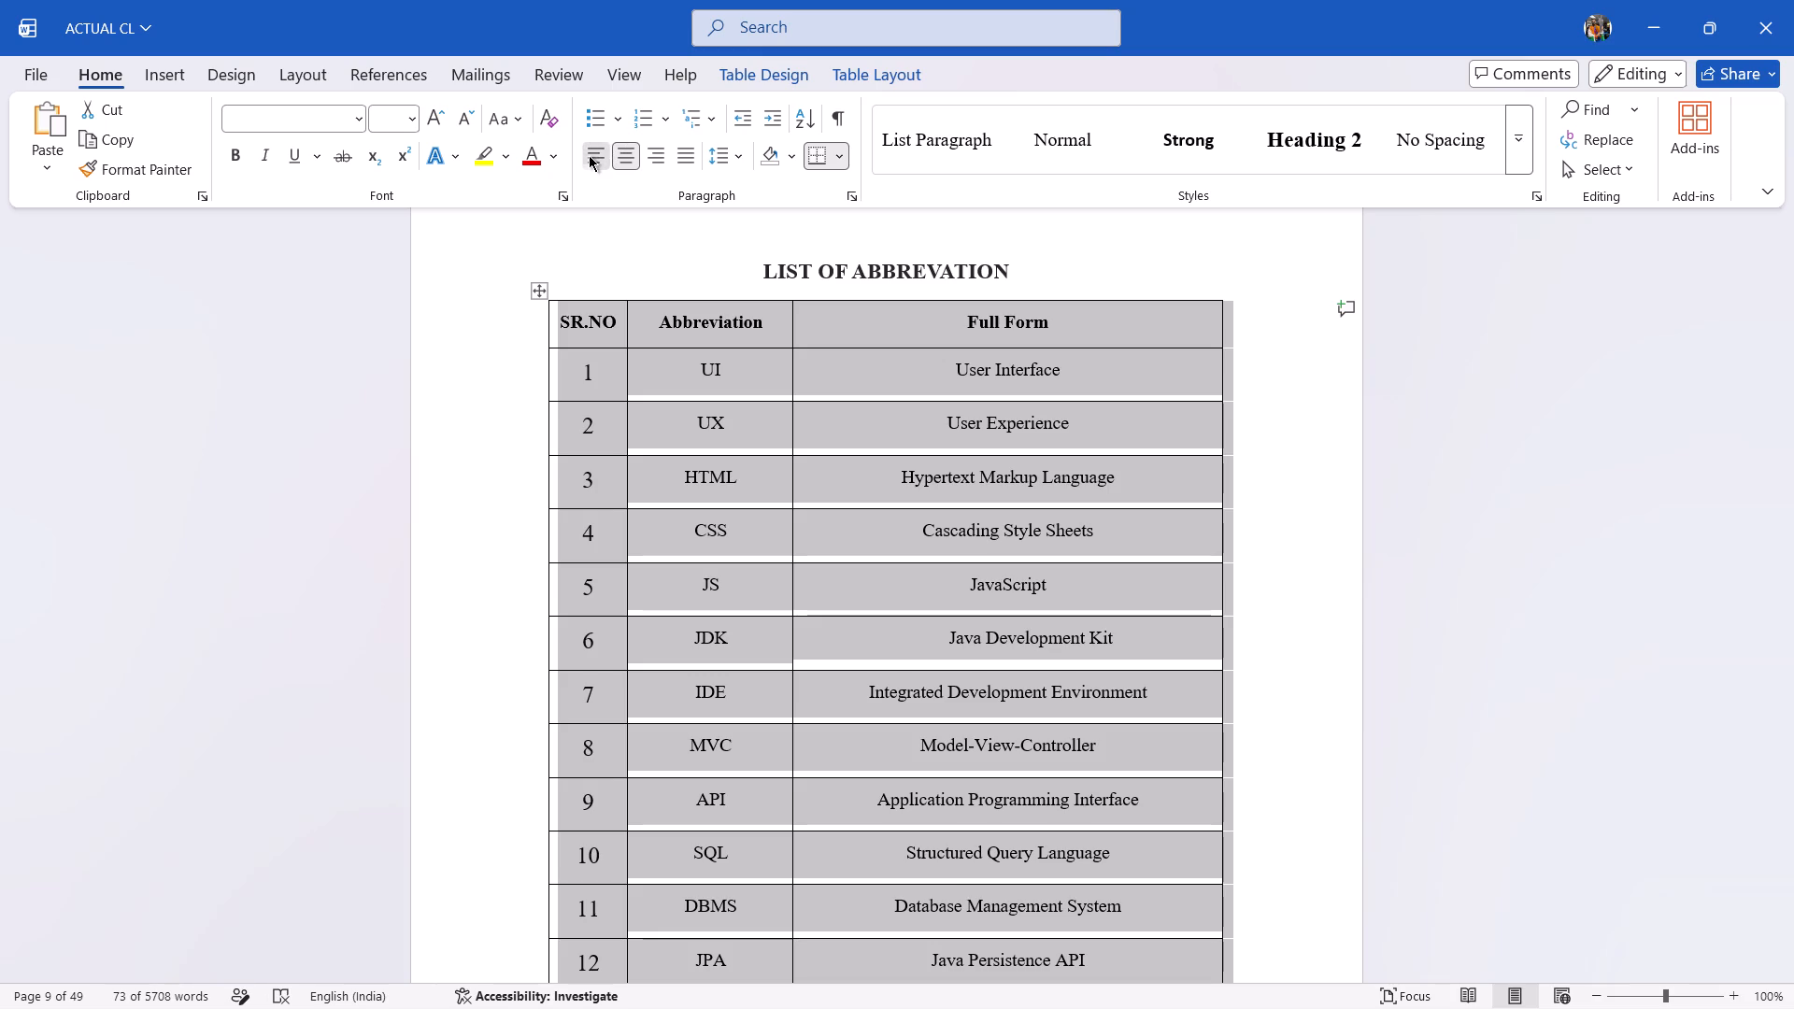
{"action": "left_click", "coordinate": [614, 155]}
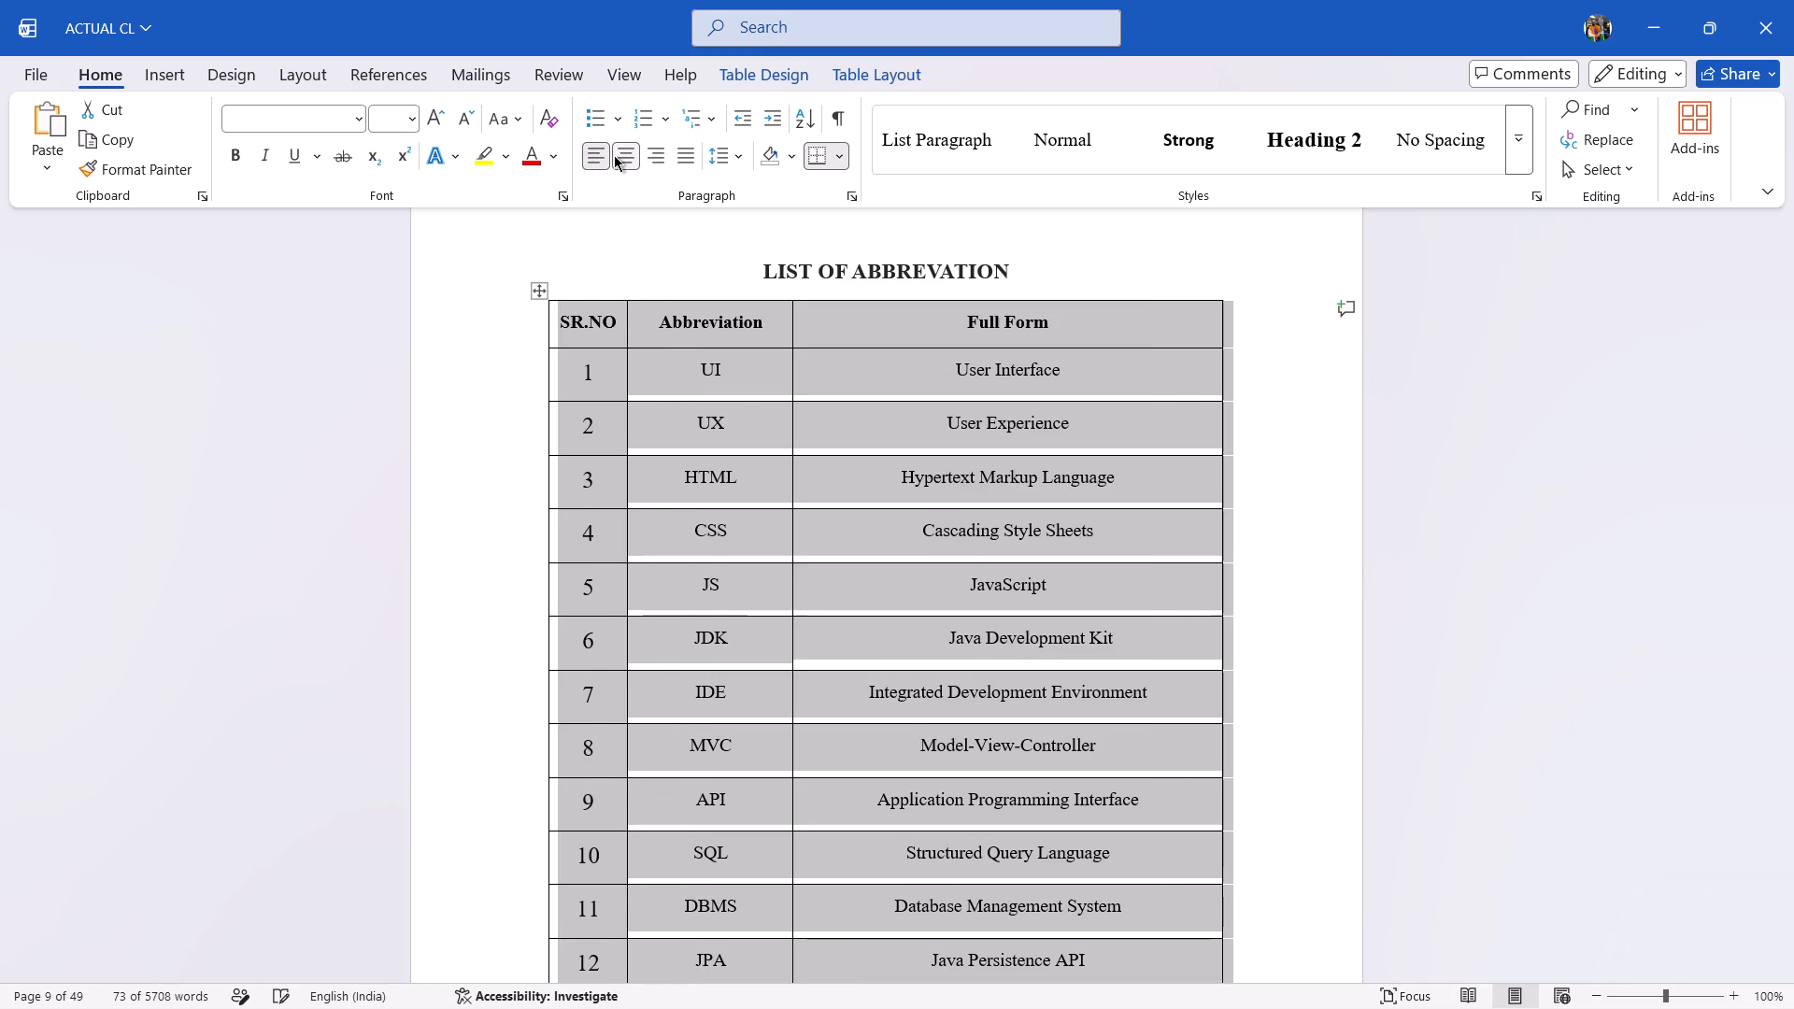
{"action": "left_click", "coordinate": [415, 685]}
Review the layout of the abbreviations list, abstract and Chapter 01 opening pages, zoomed out to 70% so pages show side by side.
{"action": "scroll", "coordinate": [415, 685], "scroll_direction": "down", "scroll_amount": 6}
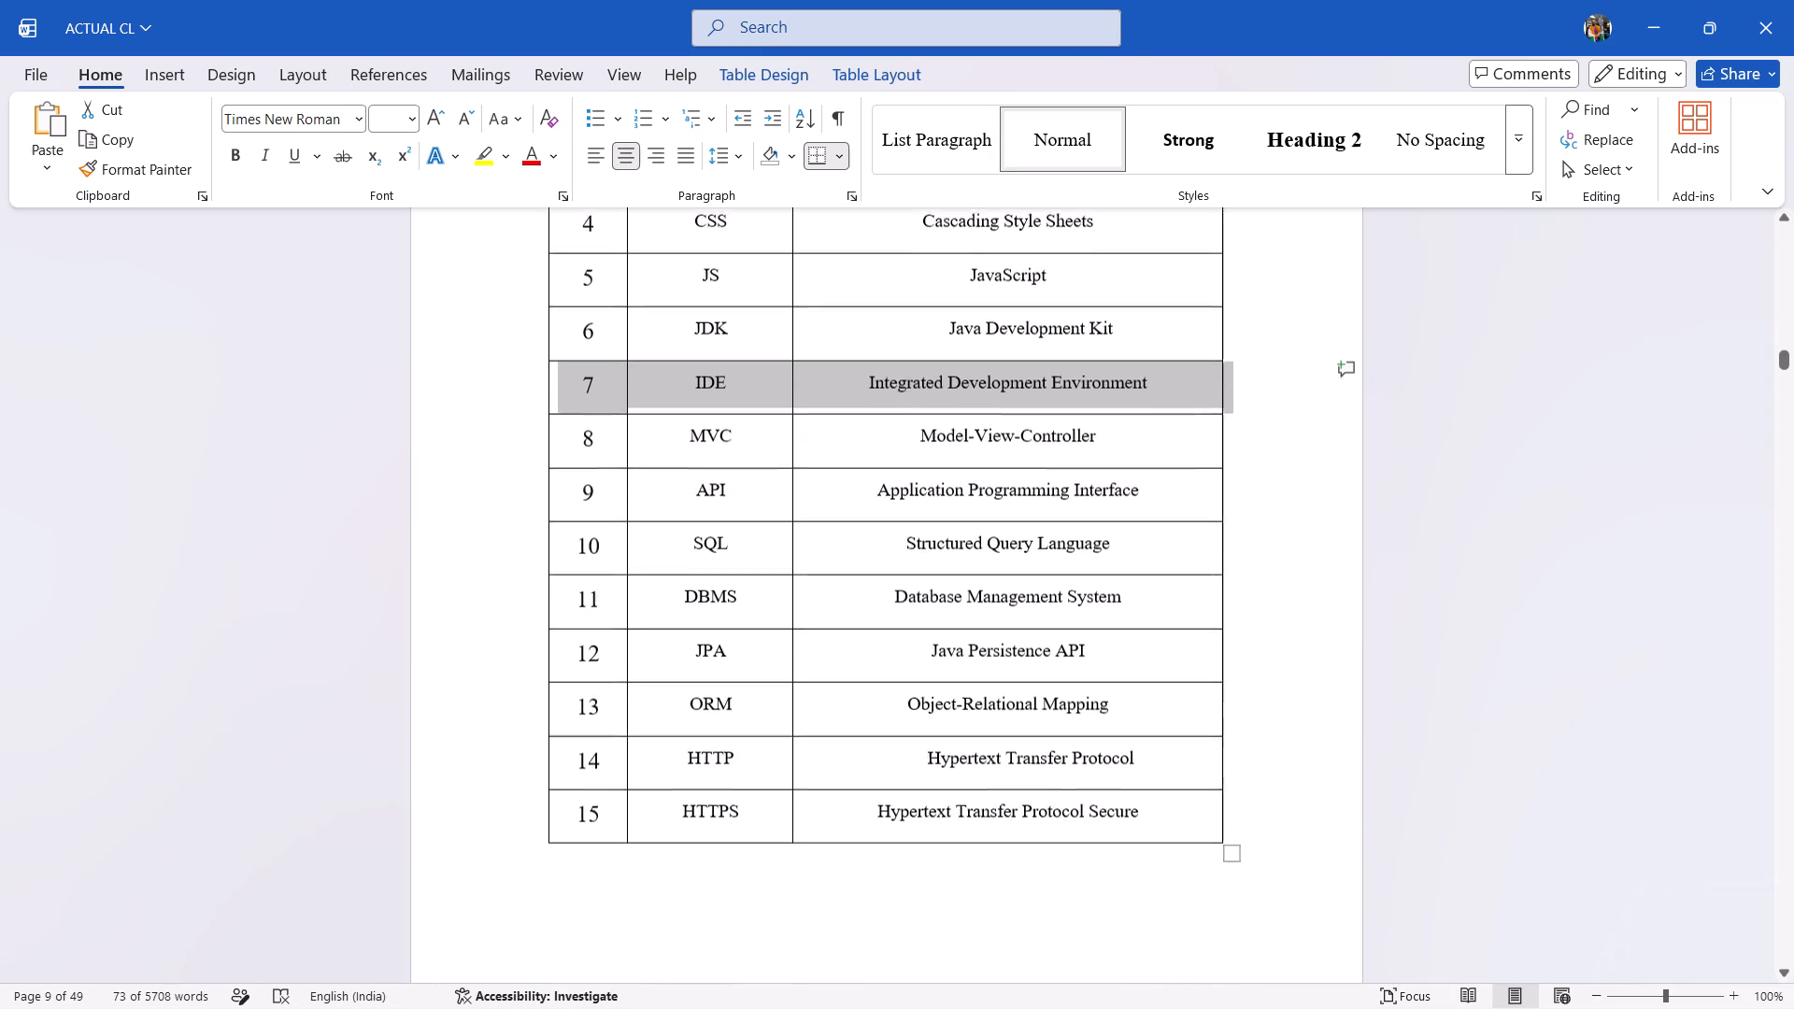
{"action": "scroll", "coordinate": [415, 685], "scroll_direction": "down", "scroll_amount": 17}
{"action": "scroll", "coordinate": [415, 685], "scroll_direction": "down", "scroll_amount": 5}
{"action": "scroll", "coordinate": [415, 685], "scroll_direction": "up", "scroll_amount": 4}
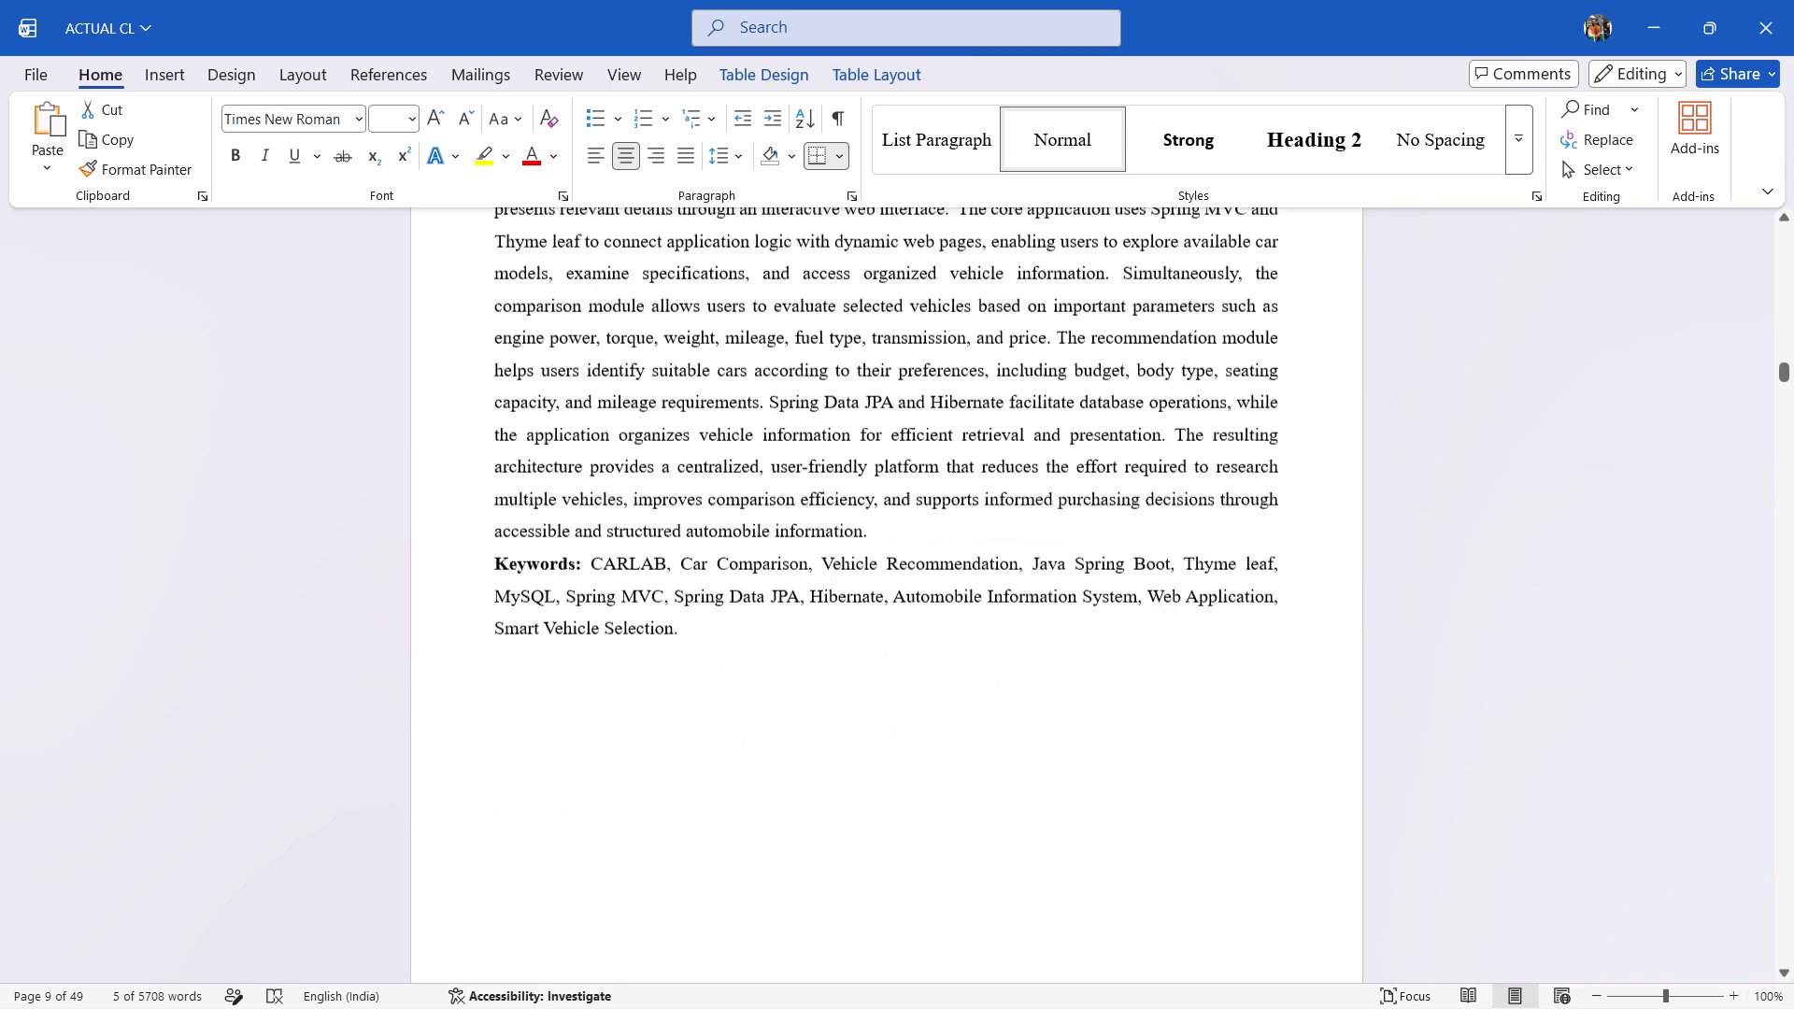
{"action": "scroll", "coordinate": [415, 685], "scroll_direction": "up", "scroll_amount": 6}
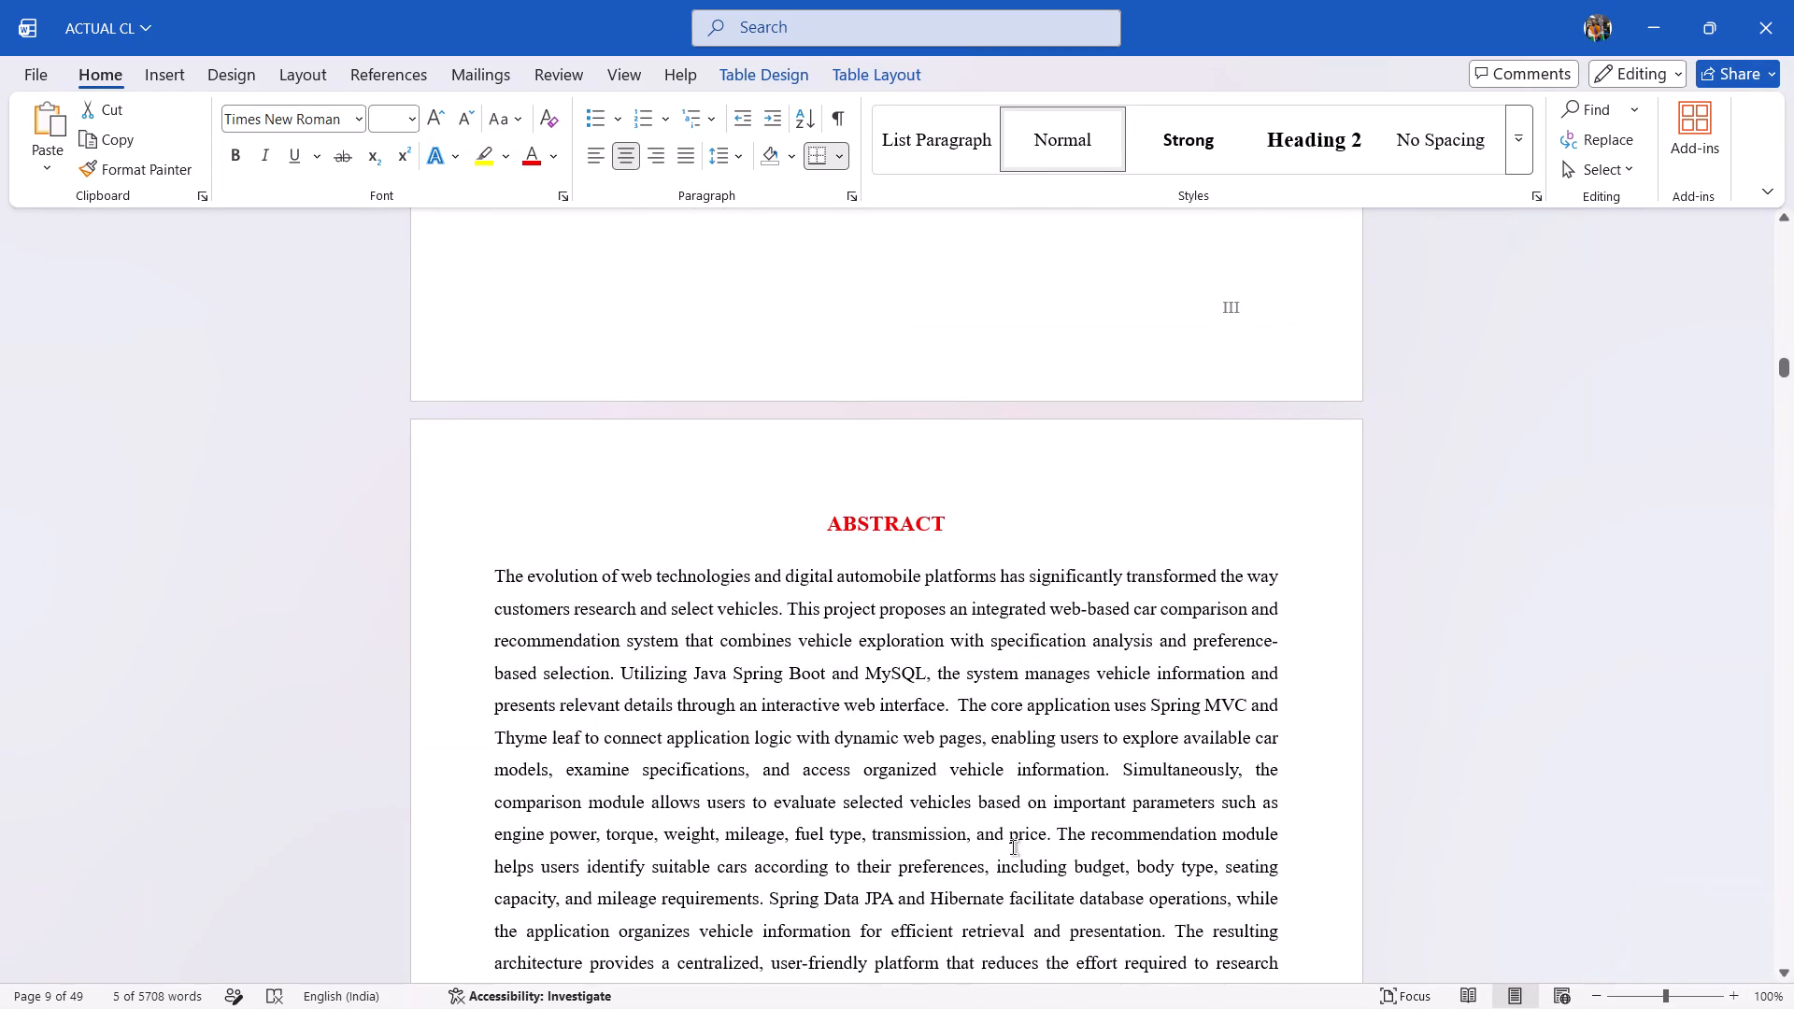
{"action": "scroll", "coordinate": [990, 815], "scroll_direction": "down", "scroll_amount": 15}
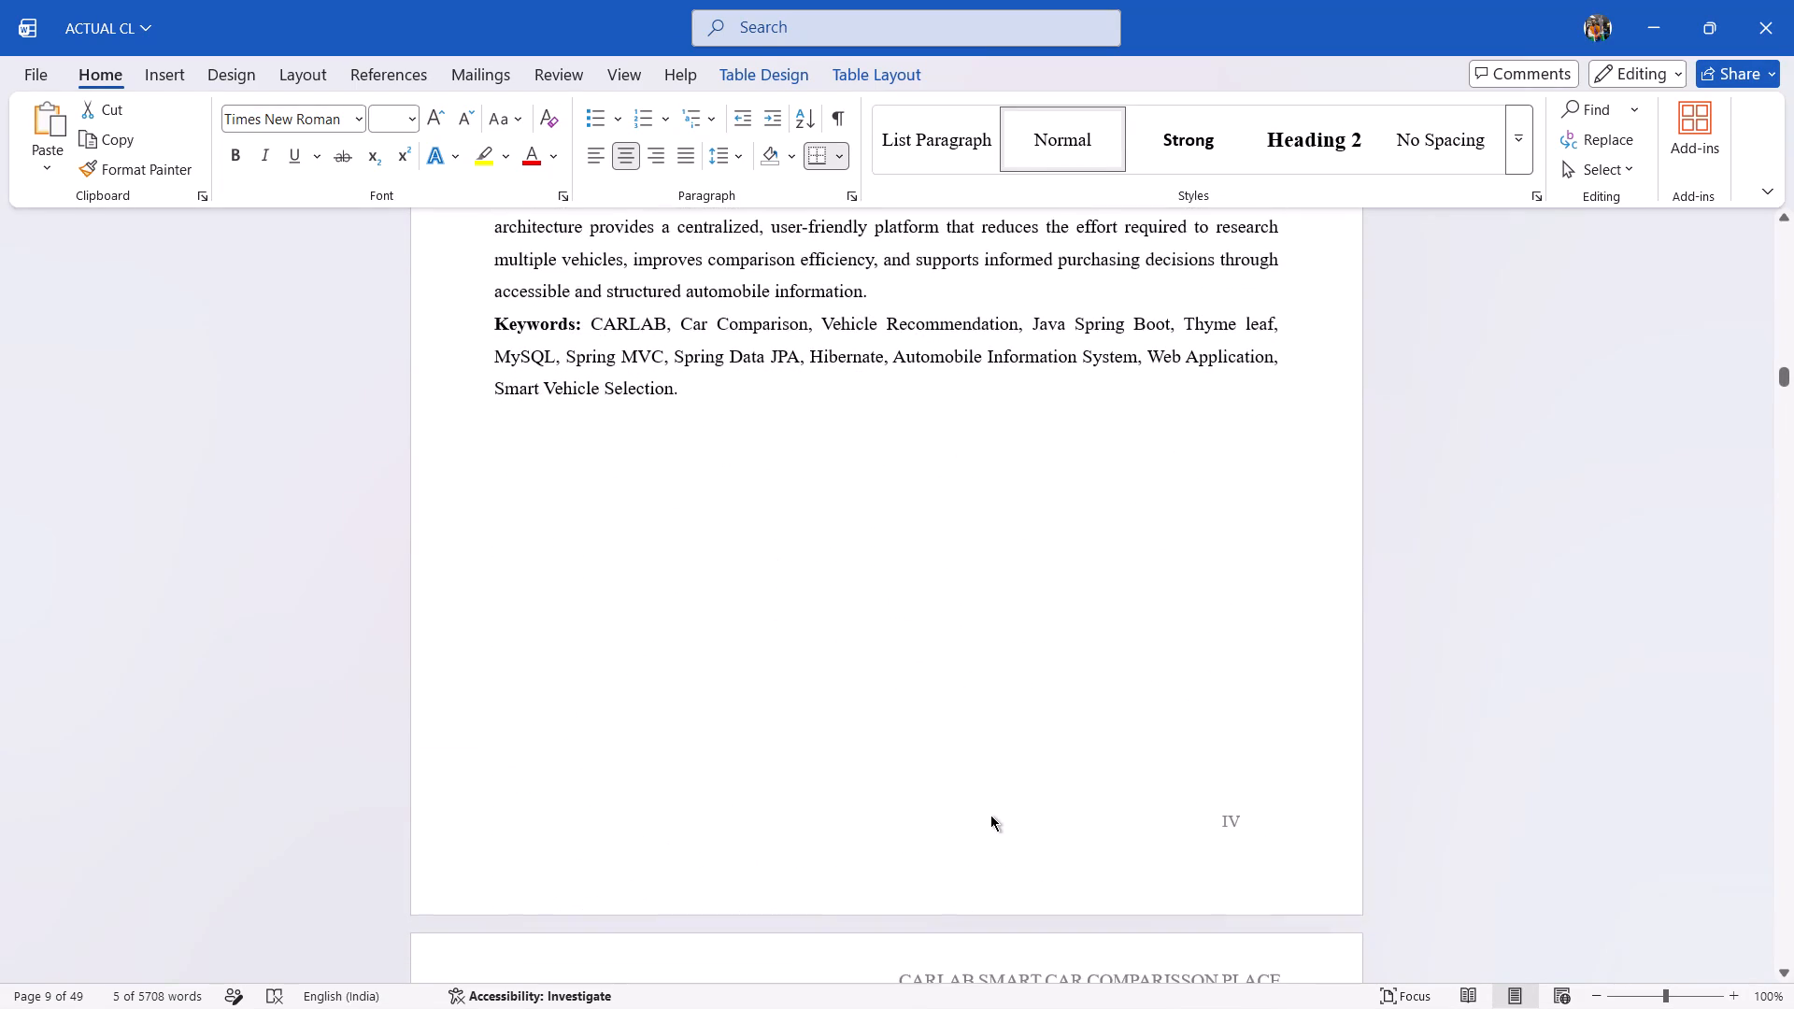
{"action": "scroll", "coordinate": [990, 815], "scroll_direction": "down", "scroll_amount": 3, "text": "ctrl"}
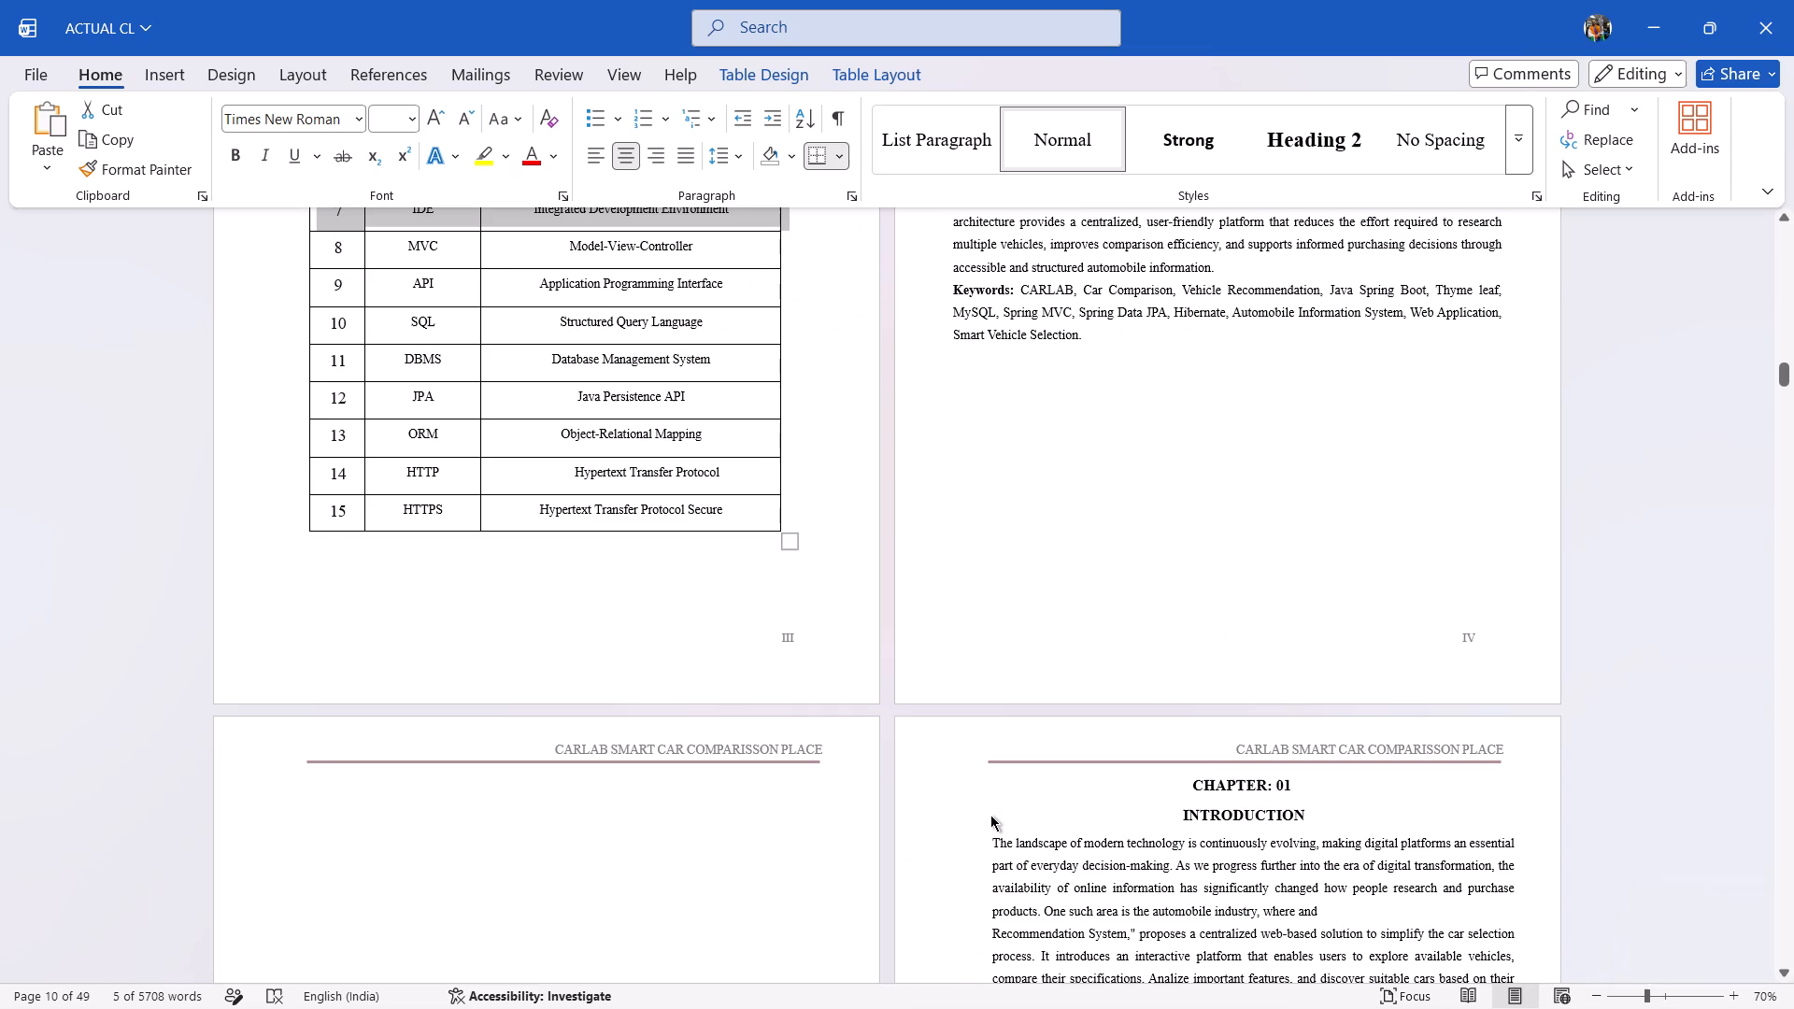
{"action": "scroll", "coordinate": [990, 815], "scroll_direction": "up", "scroll_amount": 11}
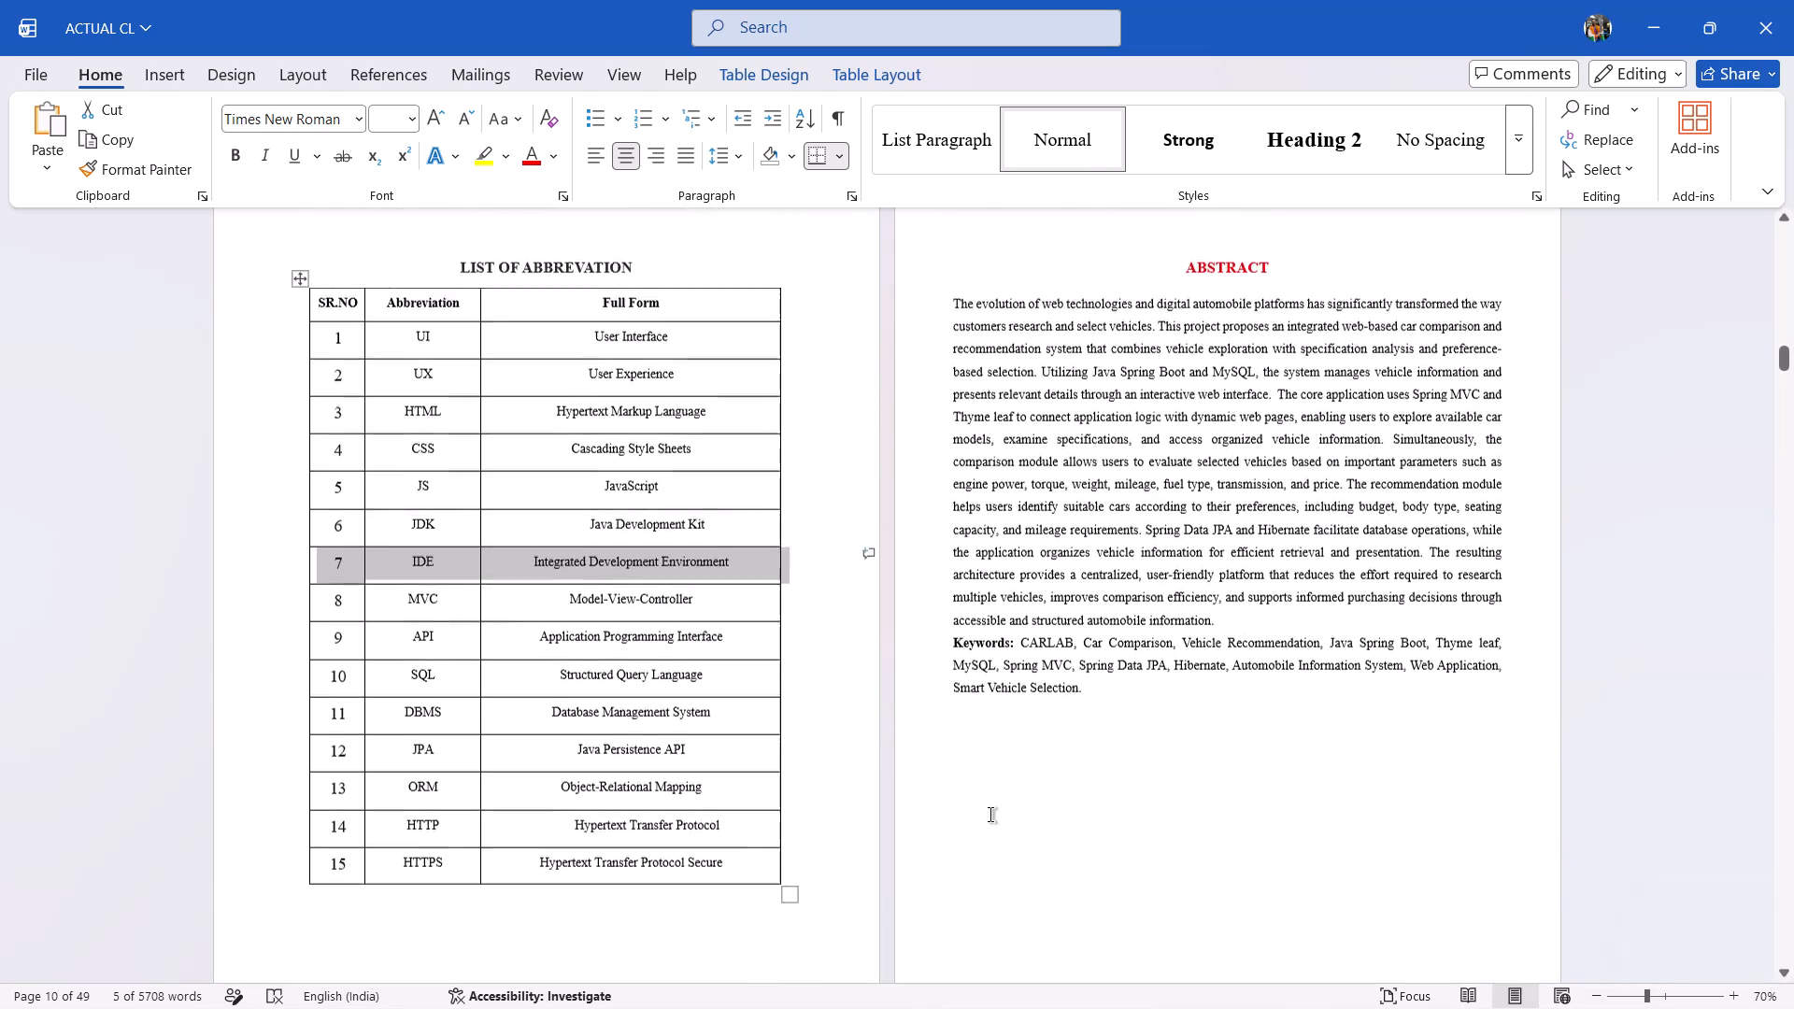
{"action": "scroll", "coordinate": [990, 815], "scroll_direction": "up", "scroll_amount": 3}
{"action": "scroll", "coordinate": [990, 815], "scroll_direction": "down", "scroll_amount": 1}
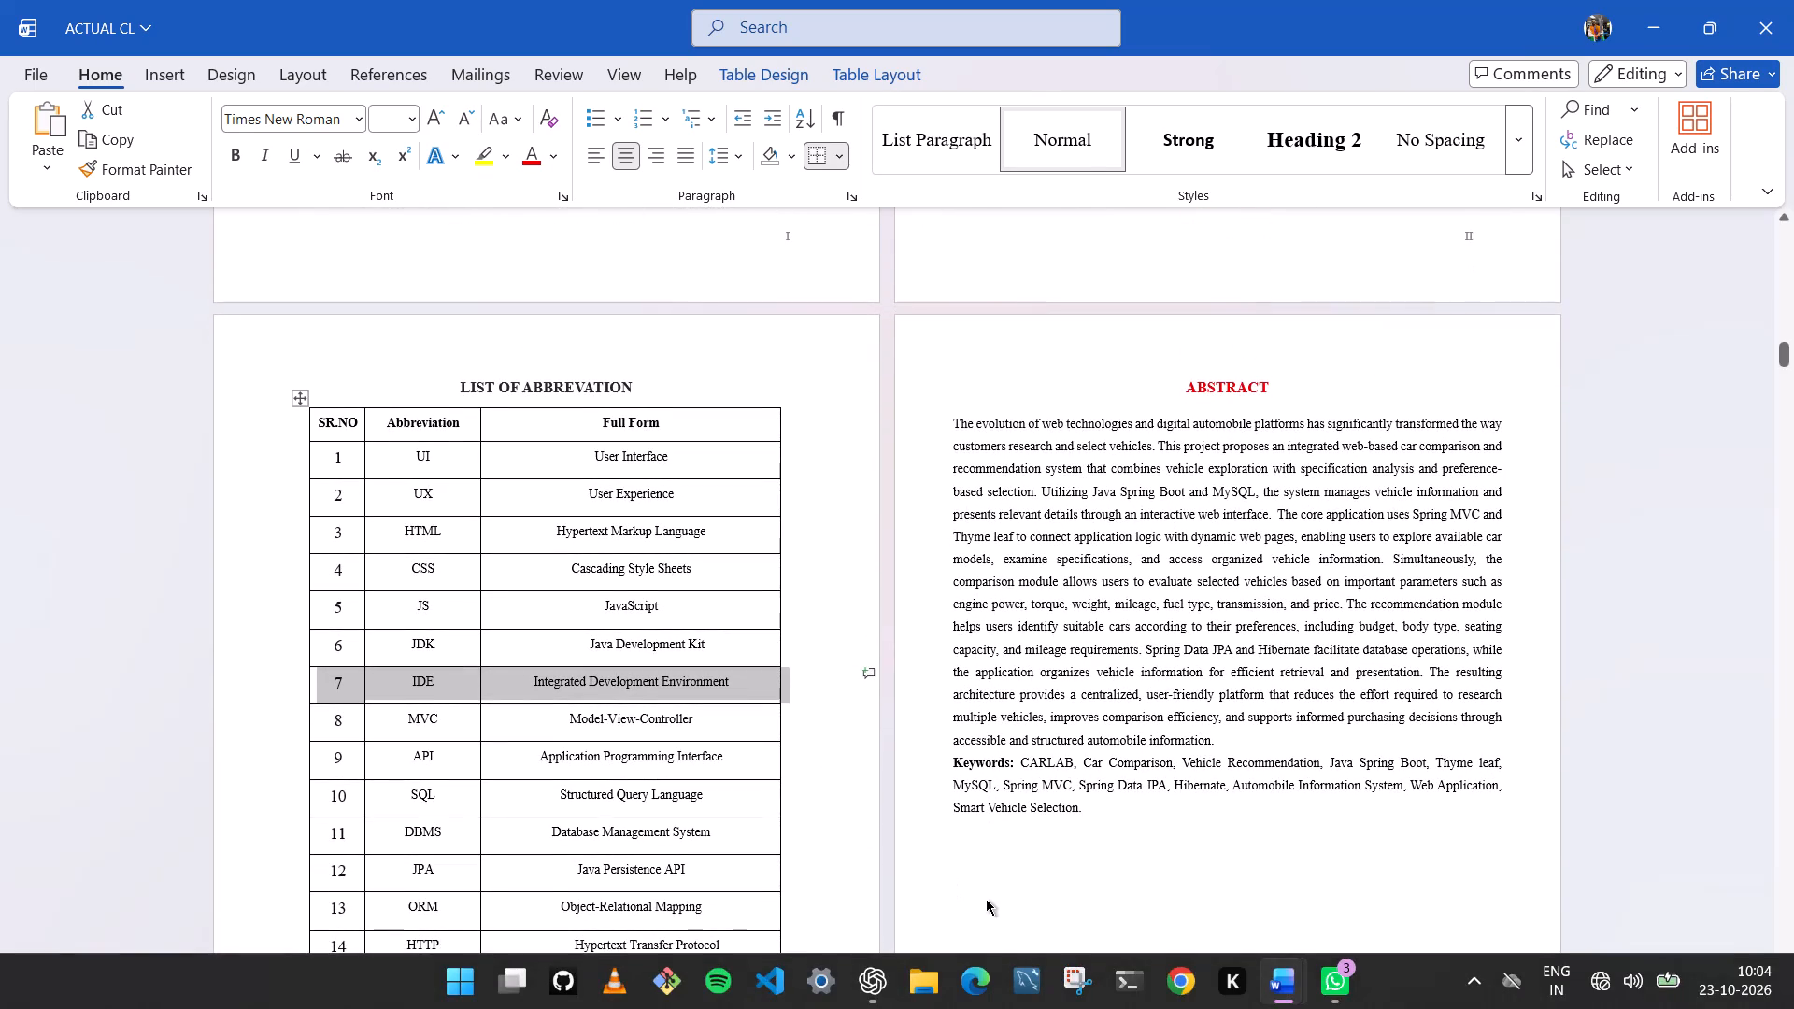
{"action": "left_click", "coordinate": [986, 899]}
{"action": "scroll", "coordinate": [986, 899], "scroll_direction": "down", "scroll_amount": 13}
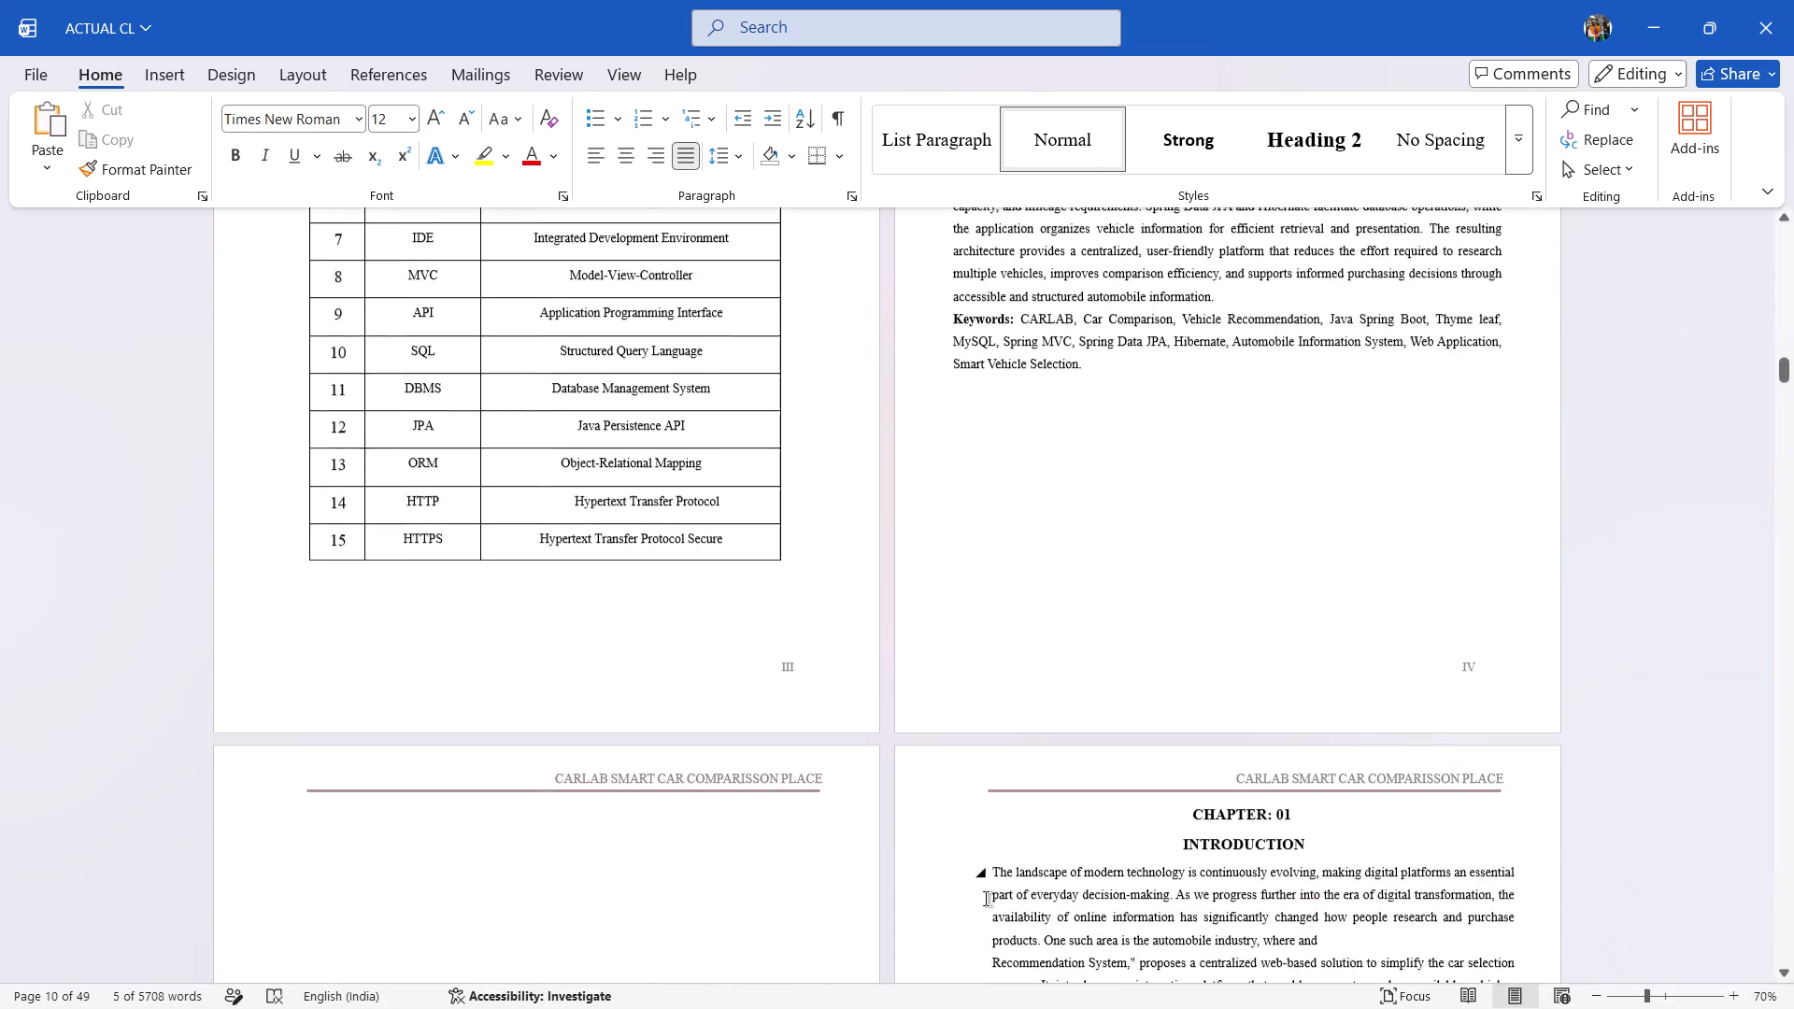
{"action": "scroll", "coordinate": [986, 899], "scroll_direction": "down", "scroll_amount": 10}
{"action": "scroll", "coordinate": [986, 899], "scroll_direction": "up", "scroll_amount": 1}
{"action": "scroll", "coordinate": [986, 899], "scroll_direction": "down", "scroll_amount": 1}
{"action": "scroll", "coordinate": [986, 899], "scroll_direction": "up", "scroll_amount": 8}
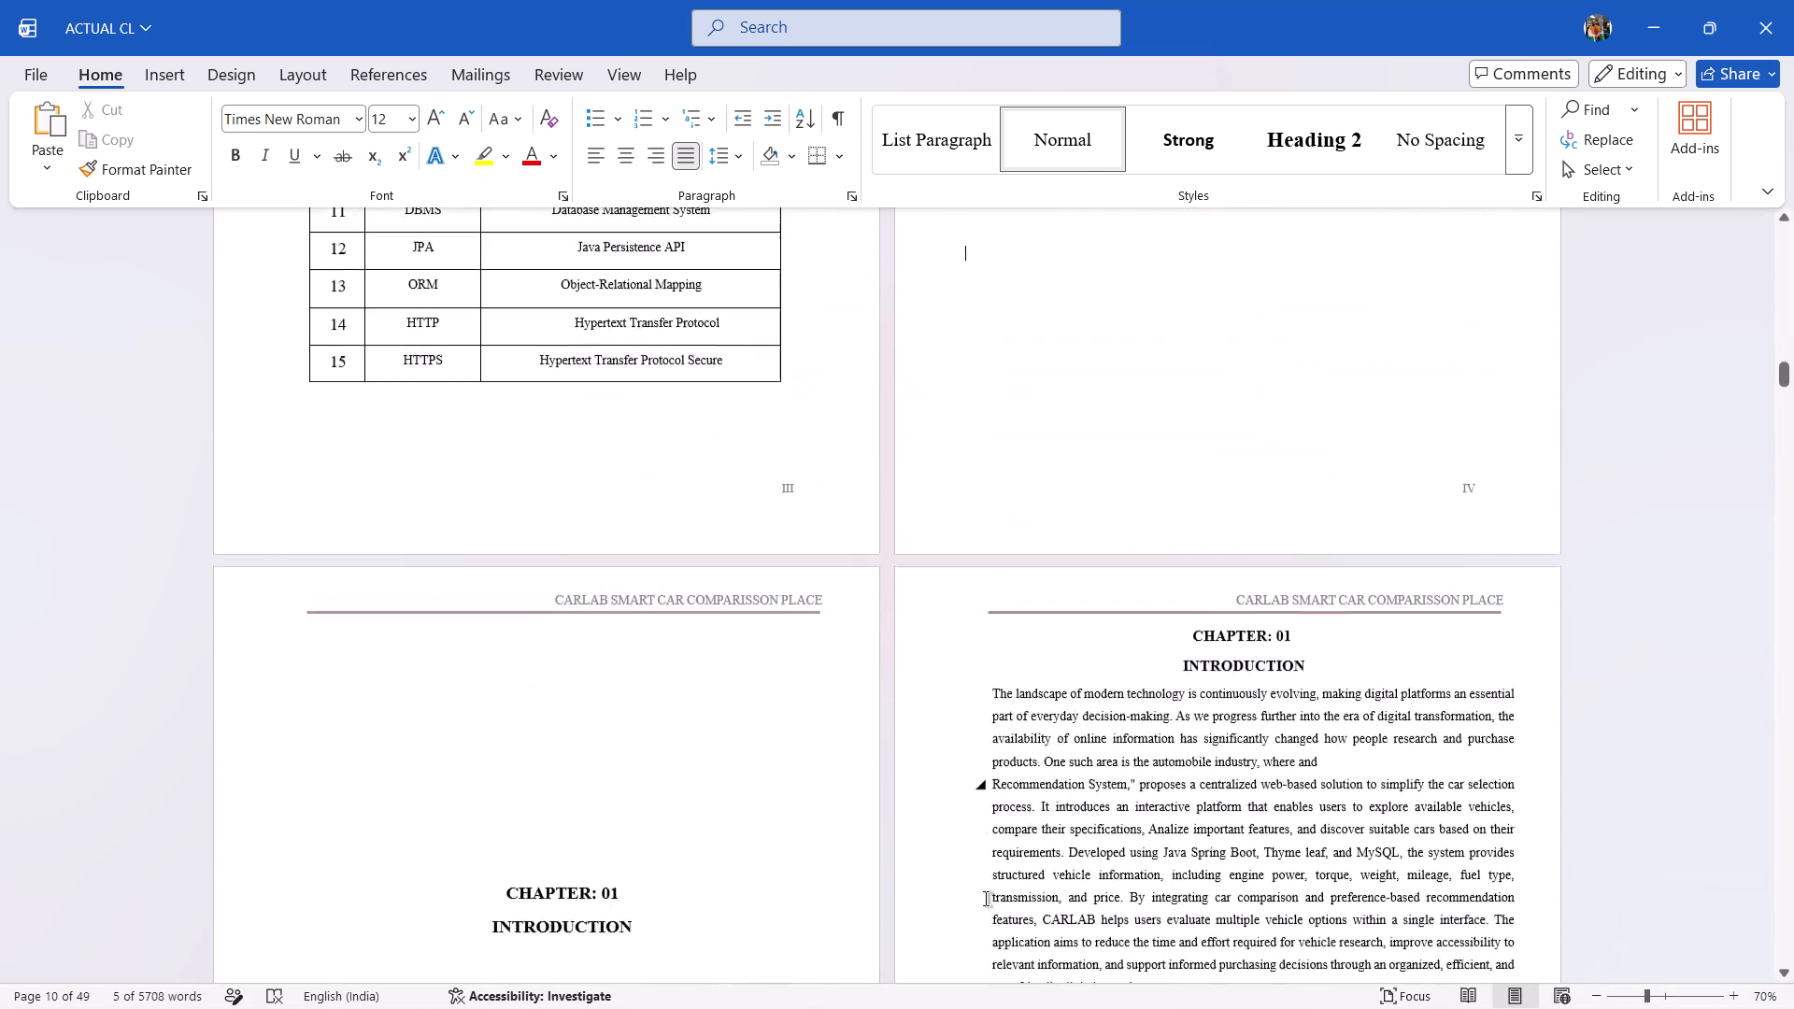
{"action": "scroll", "coordinate": [986, 899], "scroll_direction": "up", "scroll_amount": 1}
{"action": "scroll", "coordinate": [986, 899], "scroll_direction": "down", "scroll_amount": 1}
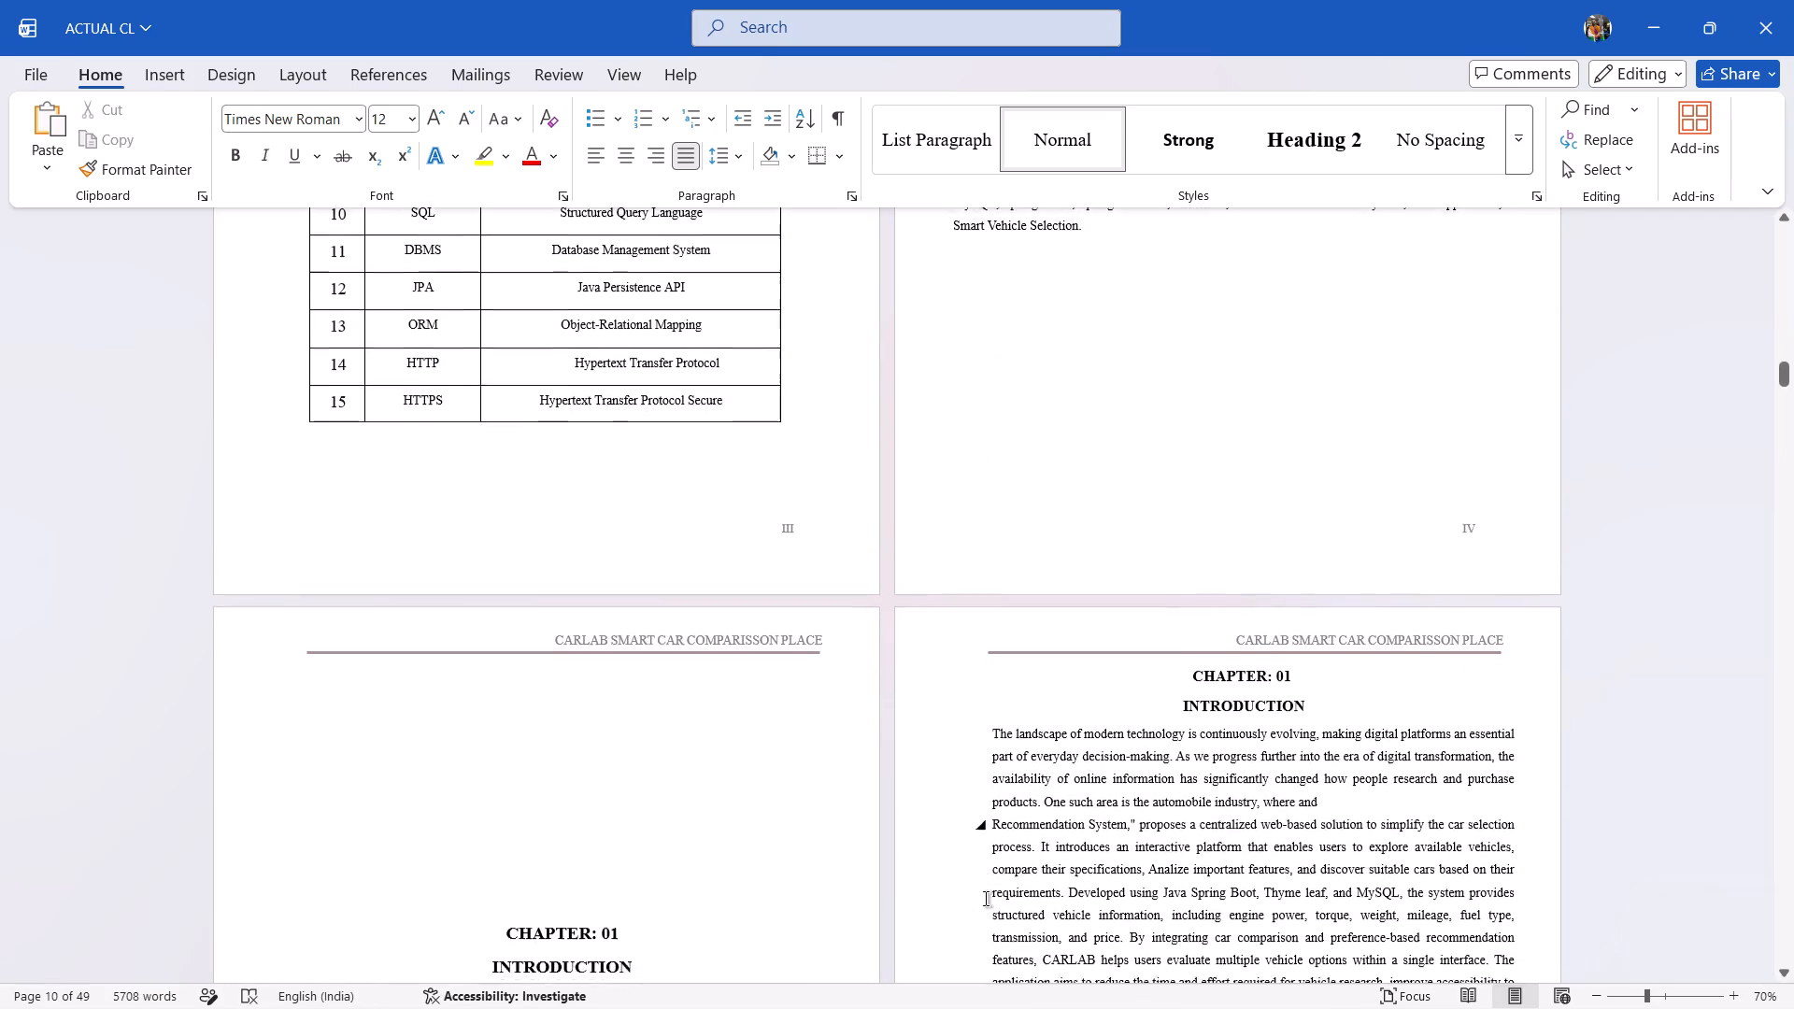
{"action": "scroll", "coordinate": [986, 899], "scroll_direction": "down", "scroll_amount": 12}
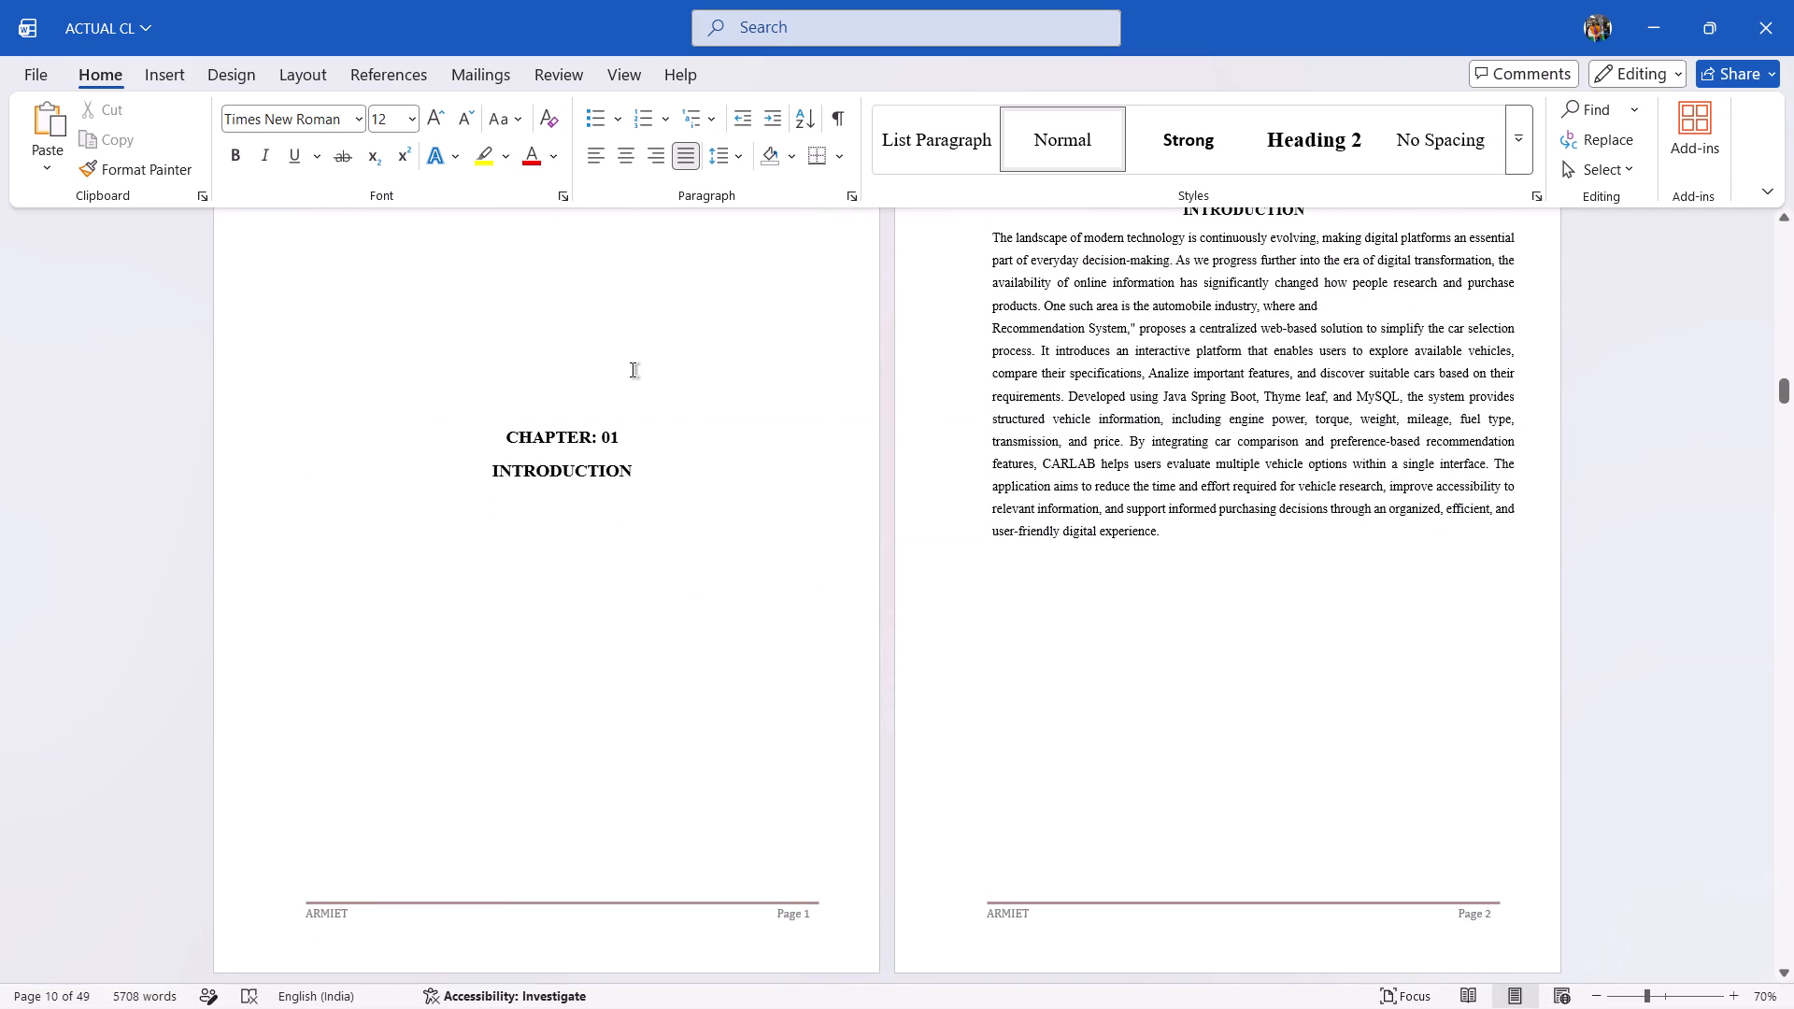
Insert one blank line above the CHAPTER: 01 INTRODUCTION title on its divider page to lower it slightly.
{"action": "left_click", "coordinate": [633, 370]}
{"action": "key", "text": "Return"}
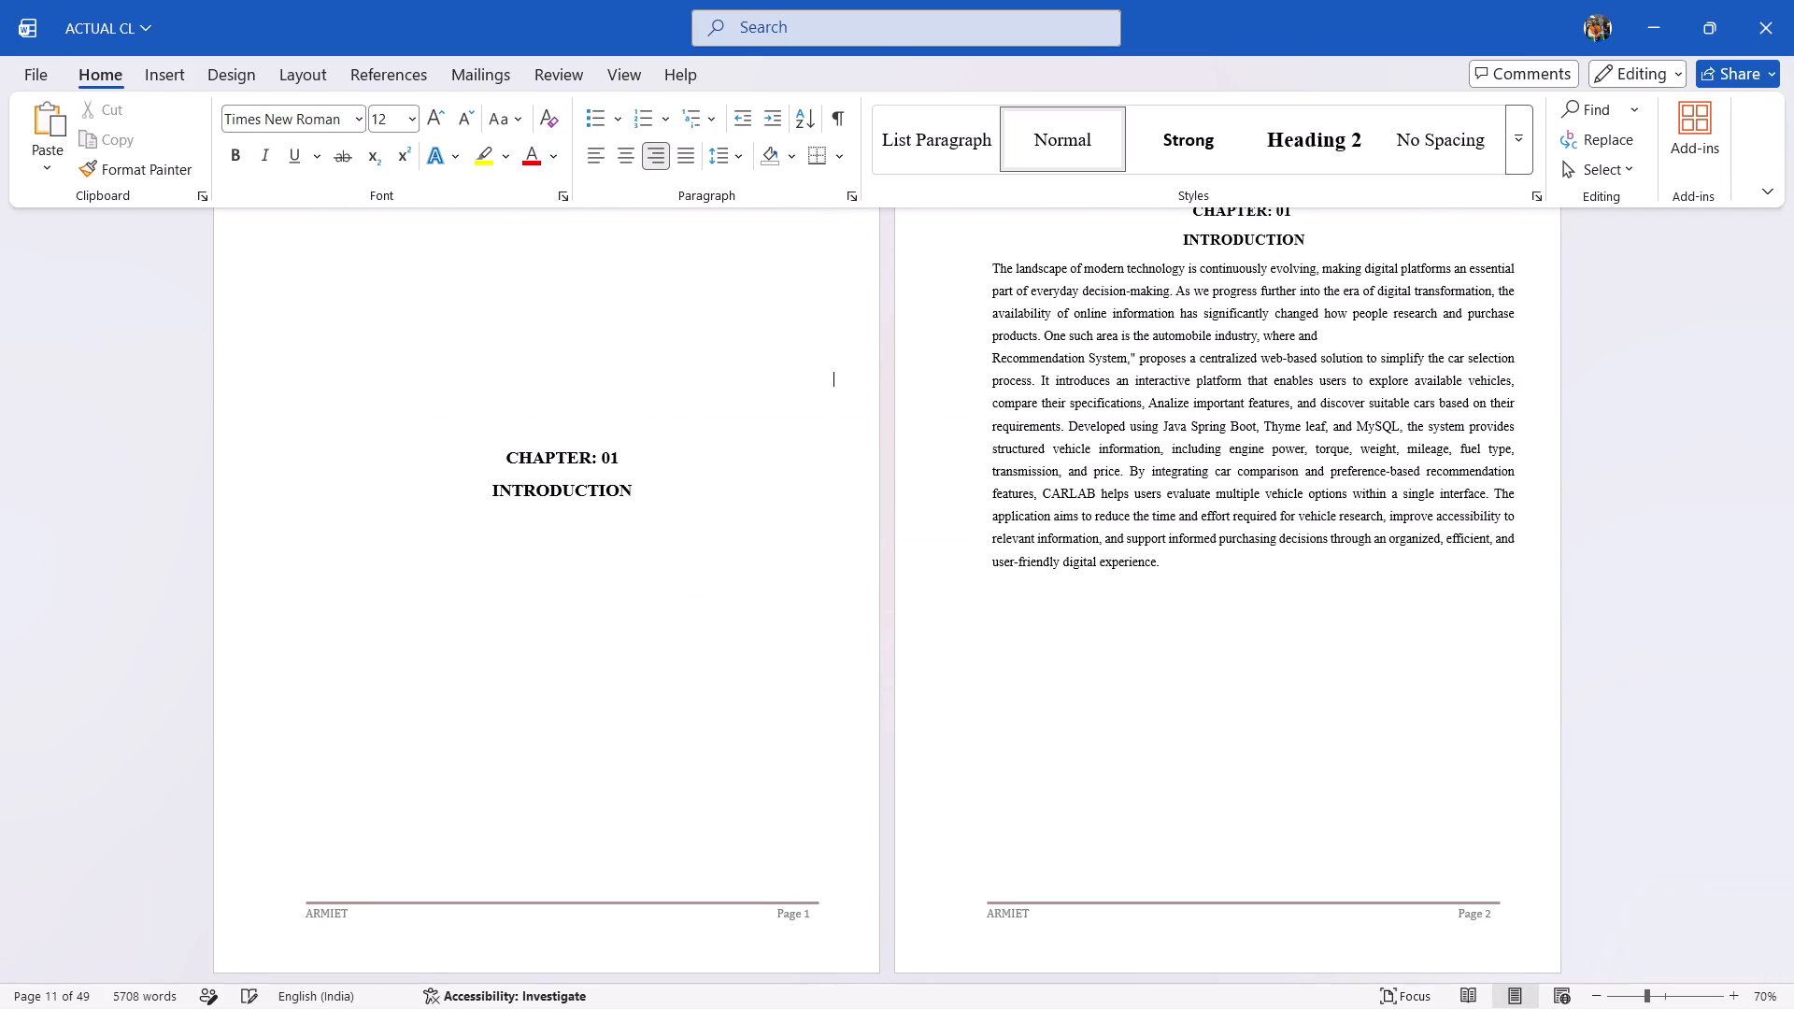
{"action": "scroll", "coordinate": [633, 370], "scroll_direction": "up", "scroll_amount": 2}
{"action": "key", "text": "BackSpace"}
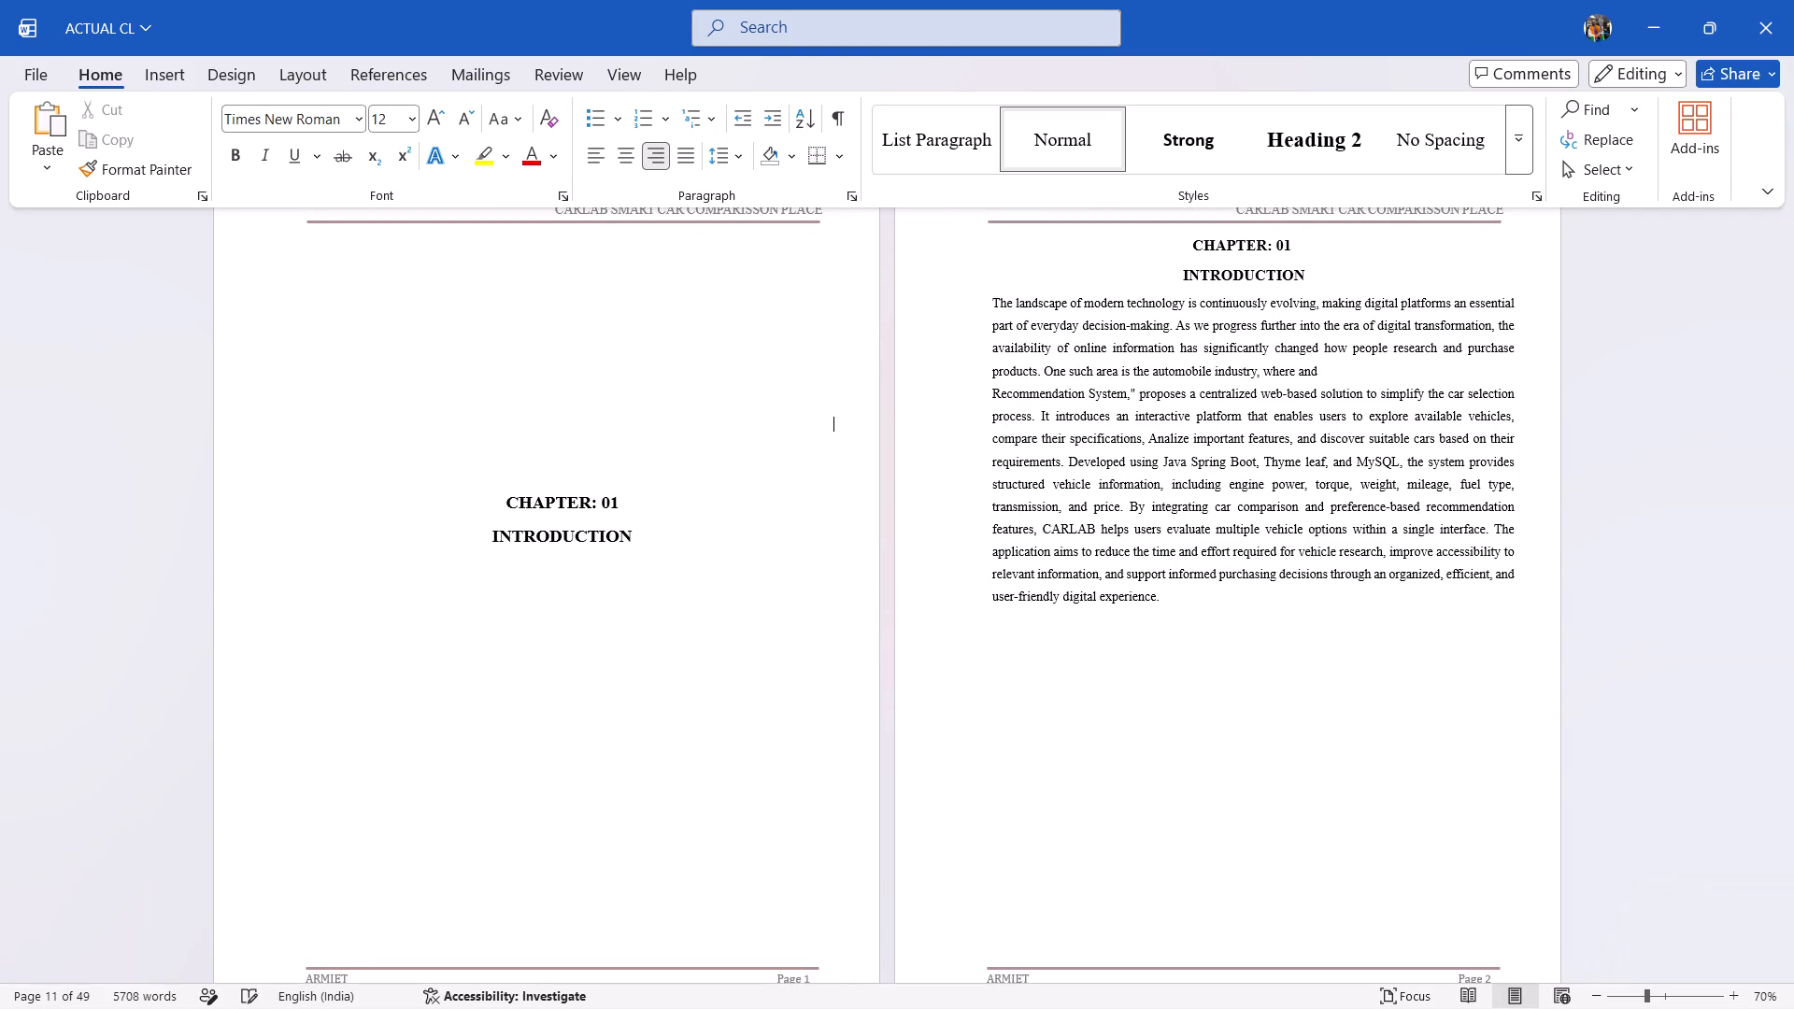
{"action": "key", "text": "Return"}
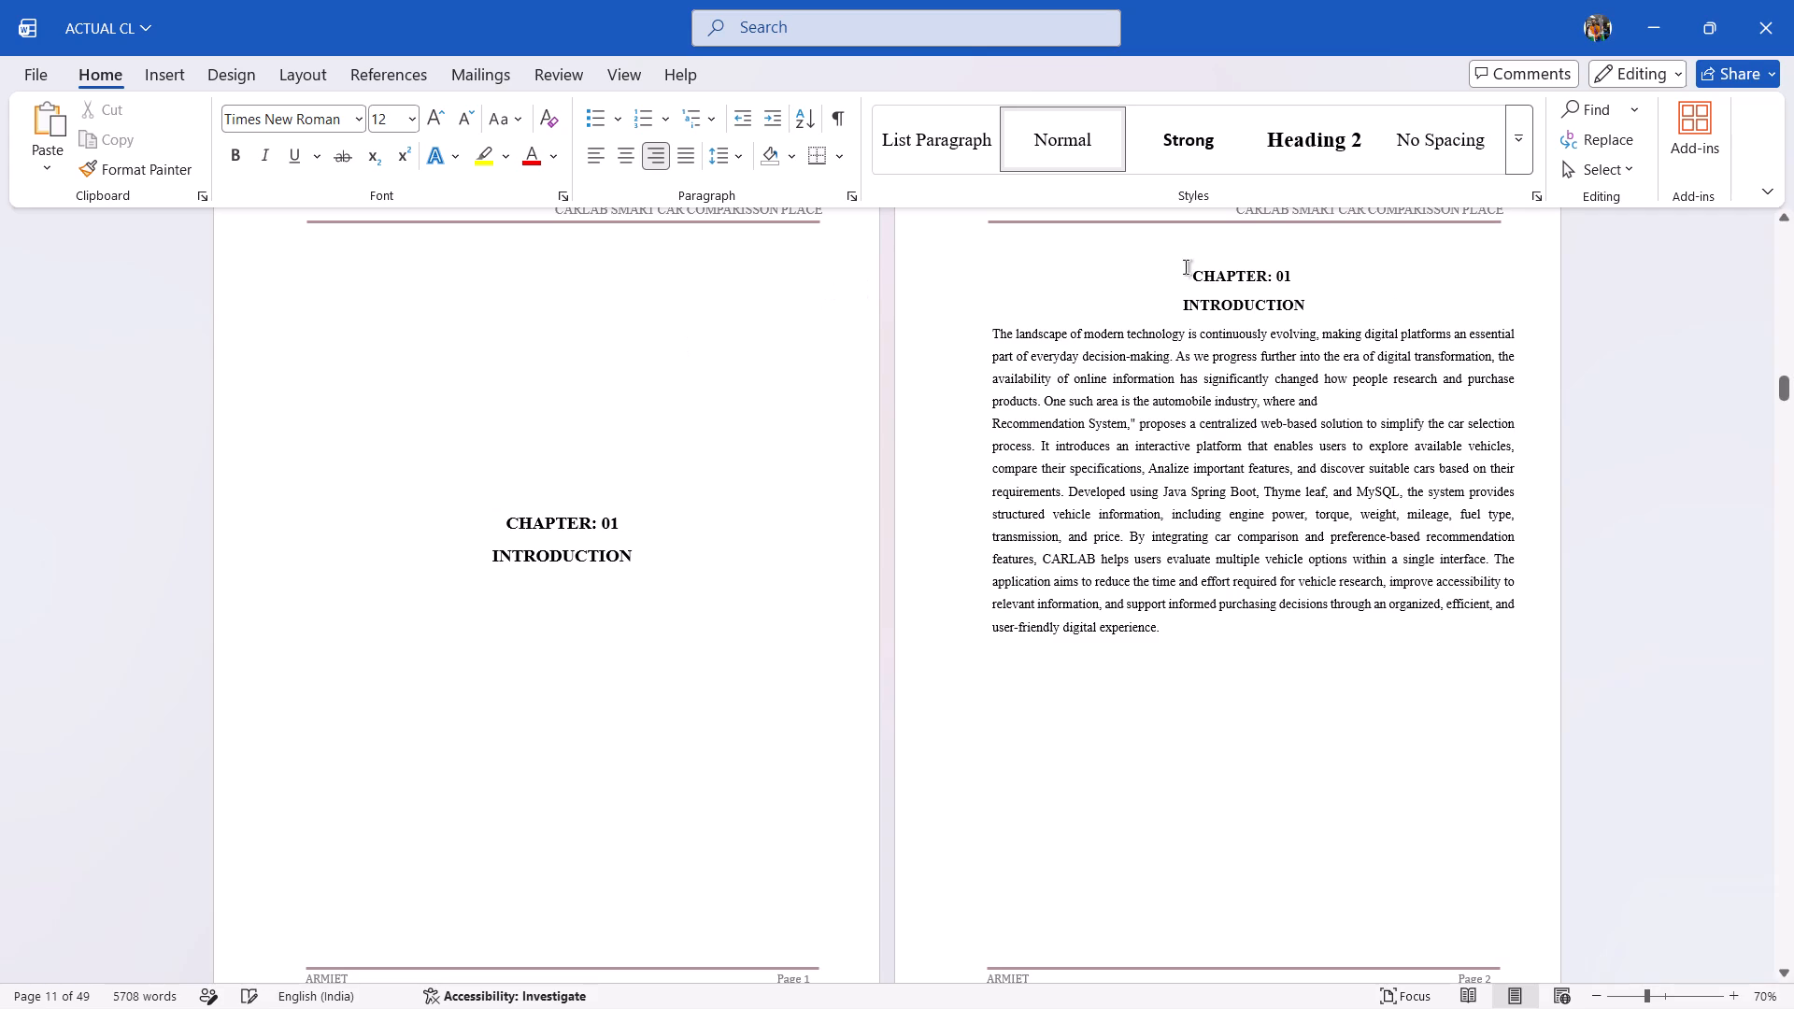
Remove the extra blank line above the CHAPTER: 01 heading on the introduction text page, and save the document.
{"action": "left_click", "coordinate": [1195, 255]}
{"action": "key", "text": "BackSpace"}
{"action": "key", "text": "BackSpace"}
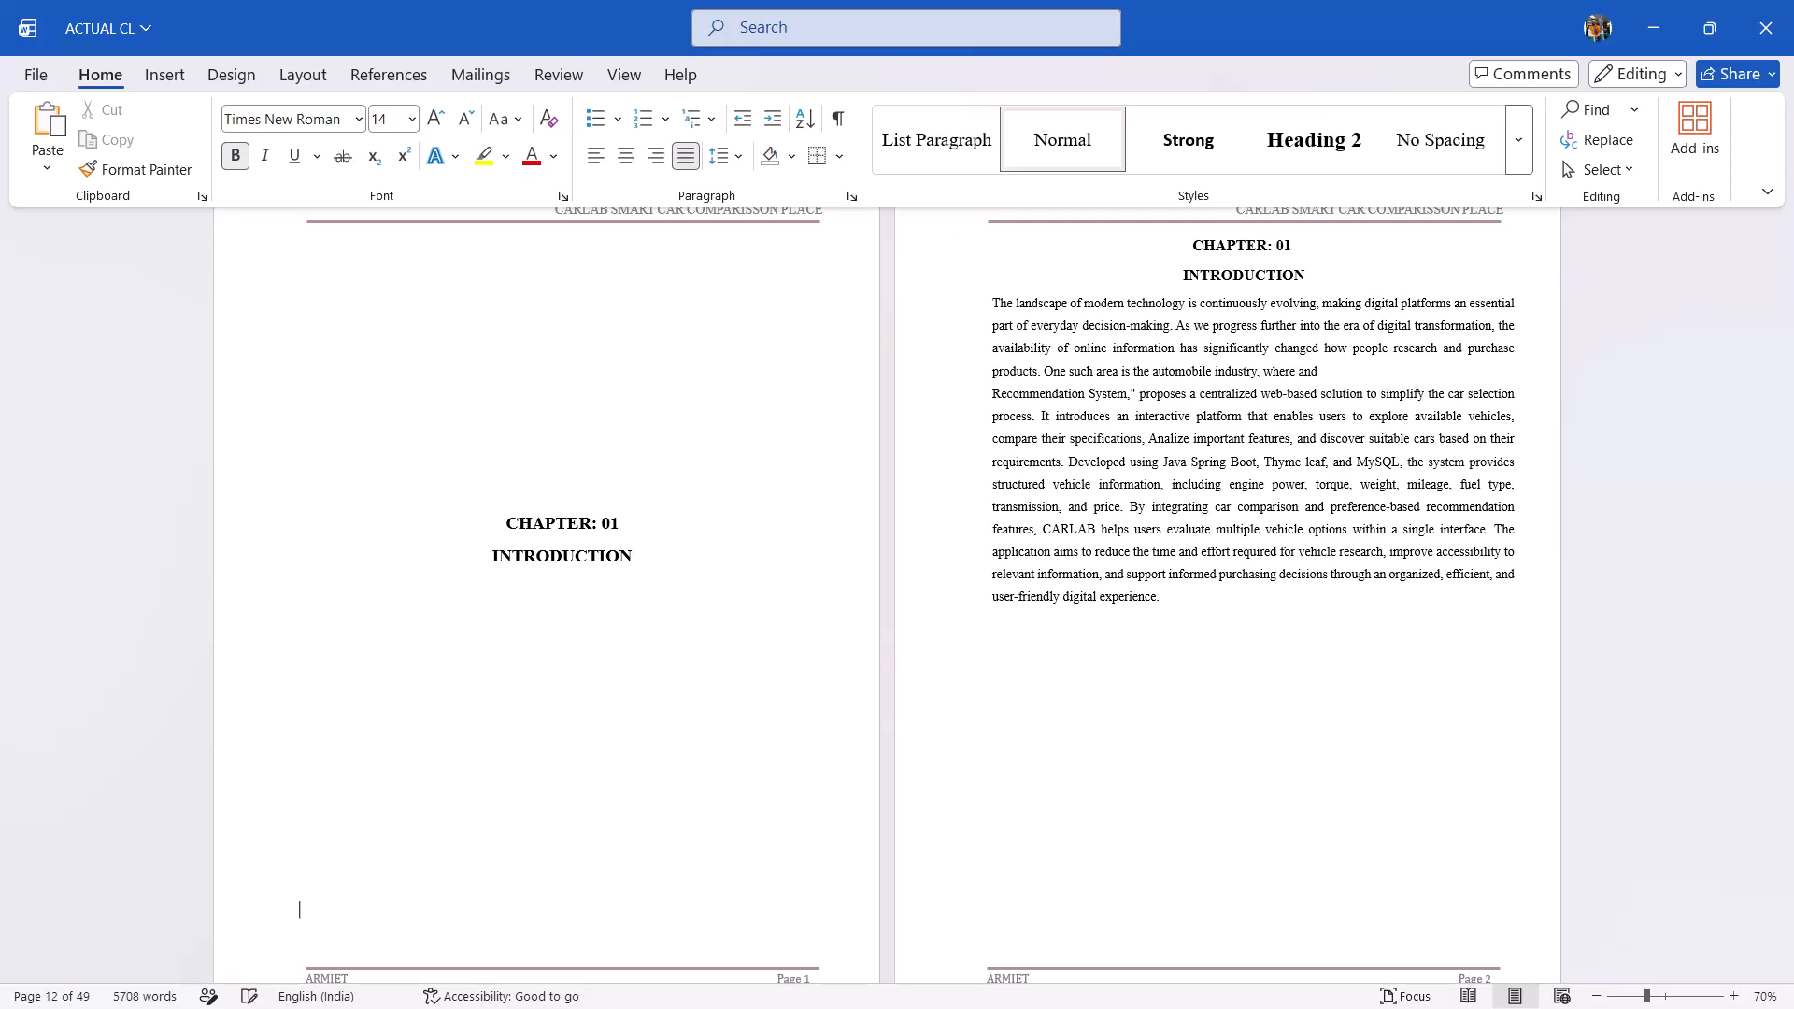
{"action": "scroll", "coordinate": [1232, 263], "scroll_direction": "up", "scroll_amount": 1}
{"action": "scroll", "coordinate": [1232, 263], "scroll_direction": "down", "scroll_amount": 1}
{"action": "scroll", "coordinate": [1093, 672], "scroll_direction": "down", "scroll_amount": 4}
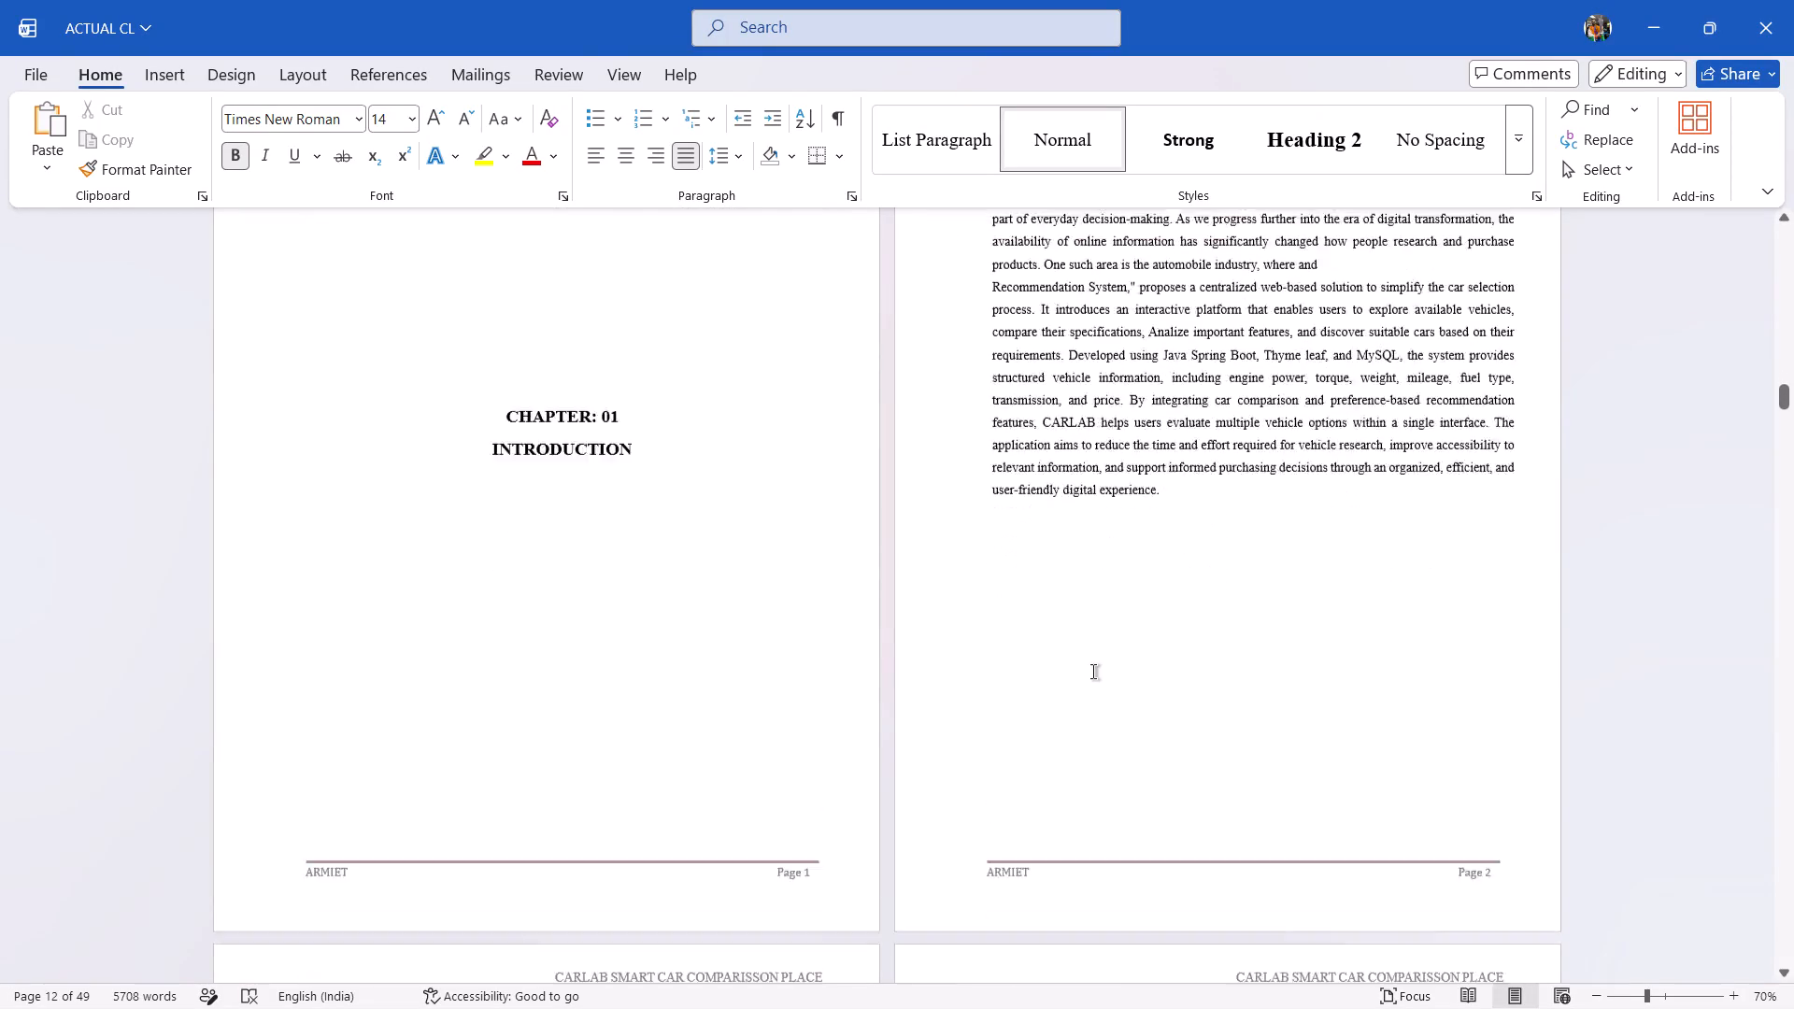
{"action": "scroll", "coordinate": [1093, 672], "scroll_direction": "down", "scroll_amount": 7}
{"action": "left_click", "coordinate": [990, 567]}
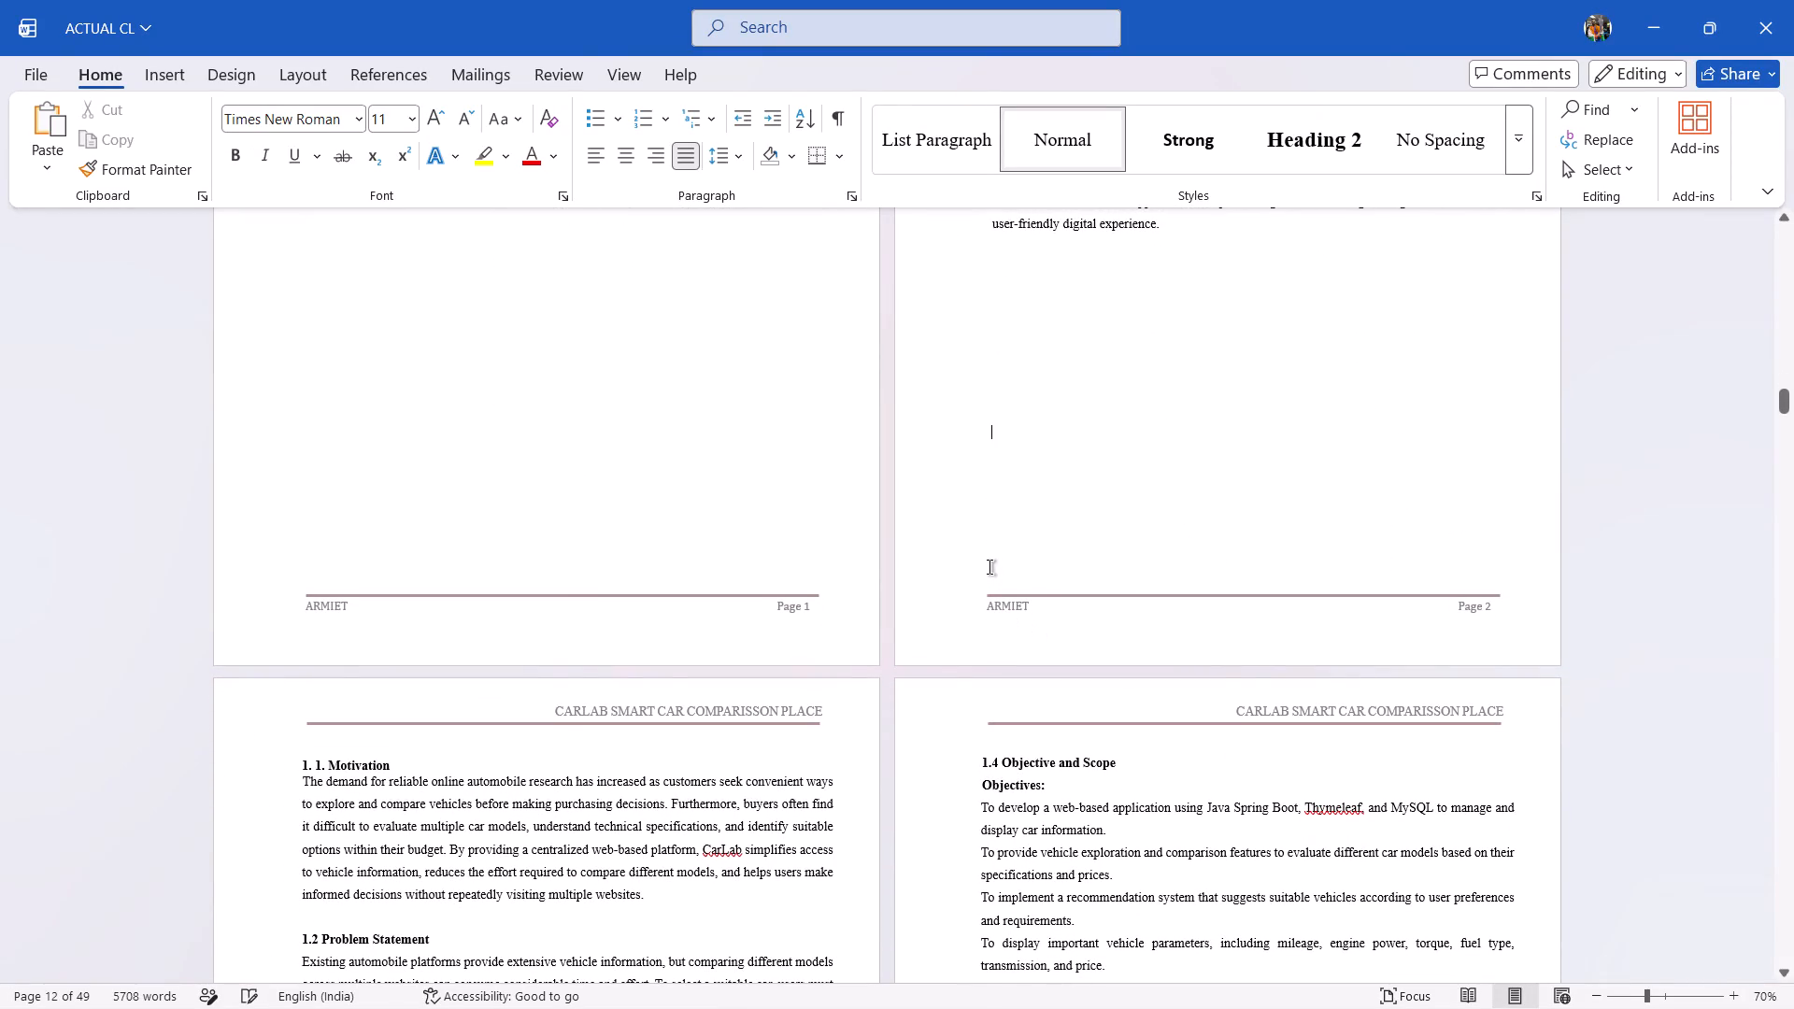
{"action": "key", "text": "ctrl+s"}
Check the page layout of Chapters 01 and 02, from the Motivation section through the Literature Review table.
{"action": "scroll", "coordinate": [990, 567], "scroll_direction": "down", "scroll_amount": 9}
{"action": "scroll", "coordinate": [990, 567], "scroll_direction": "up", "scroll_amount": 1}
{"action": "scroll", "coordinate": [990, 567], "scroll_direction": "down", "scroll_amount": 4}
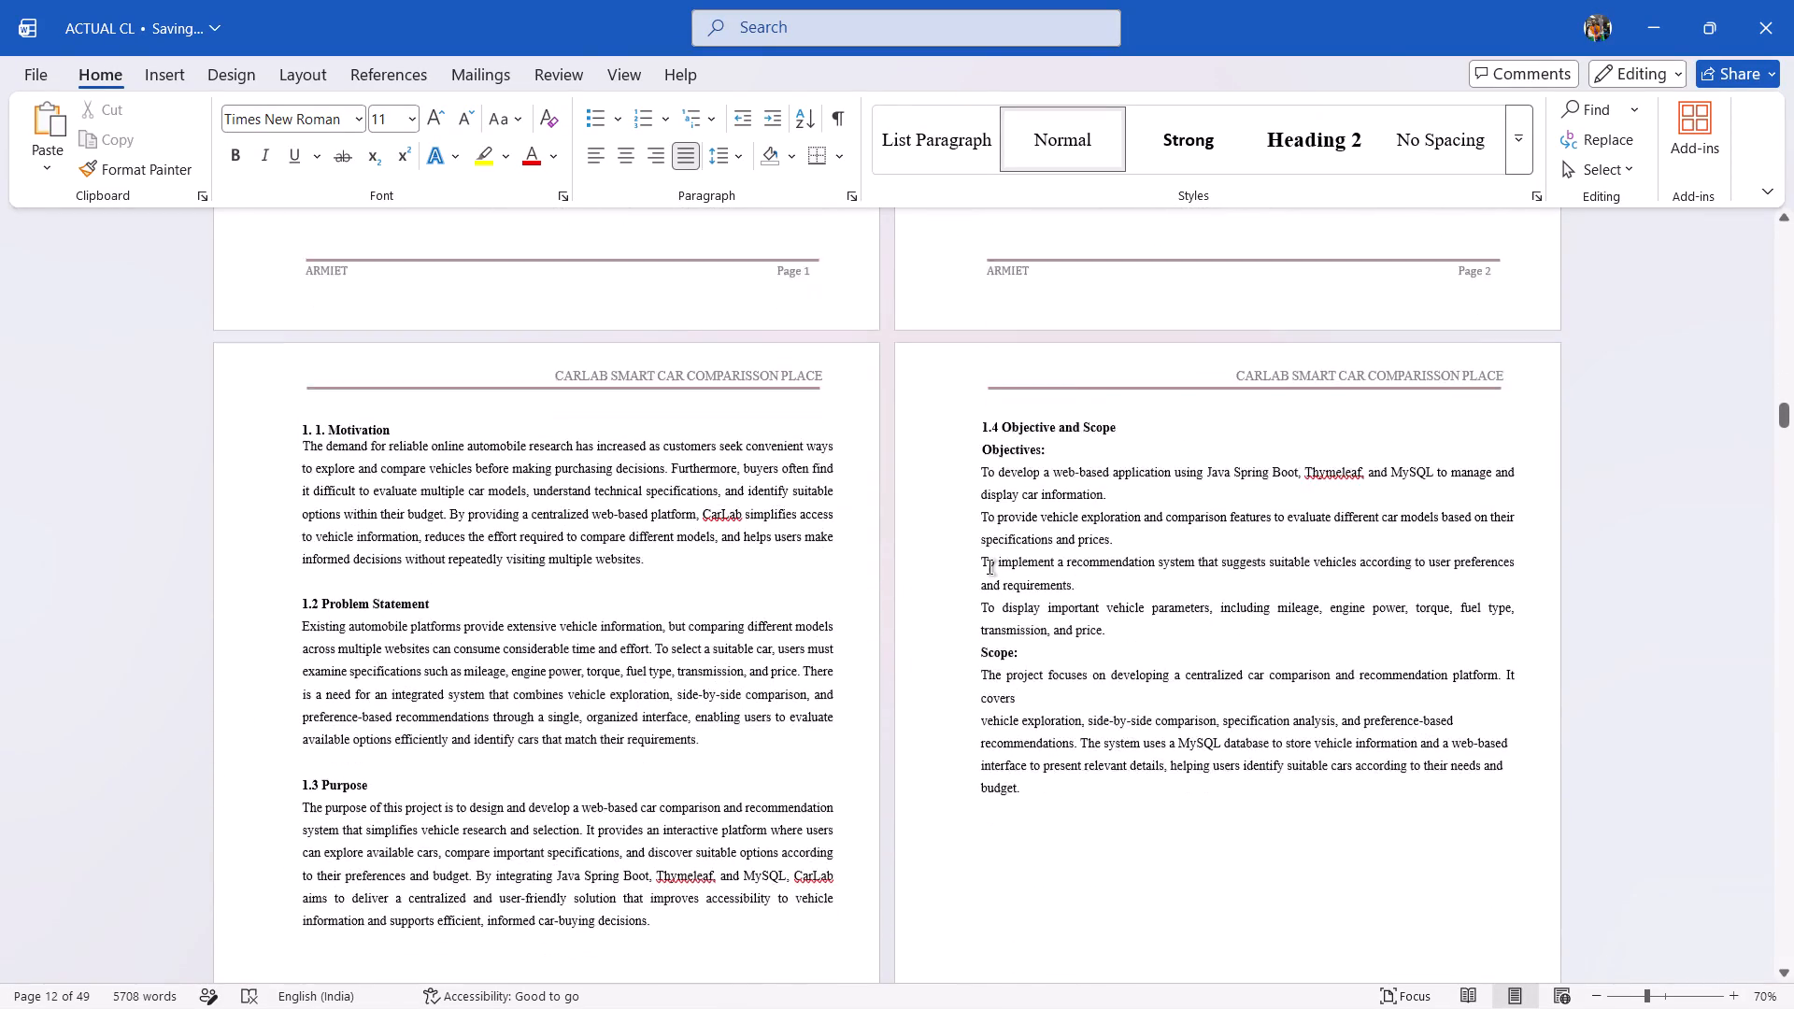
{"action": "scroll", "coordinate": [990, 567], "scroll_direction": "down", "scroll_amount": 17}
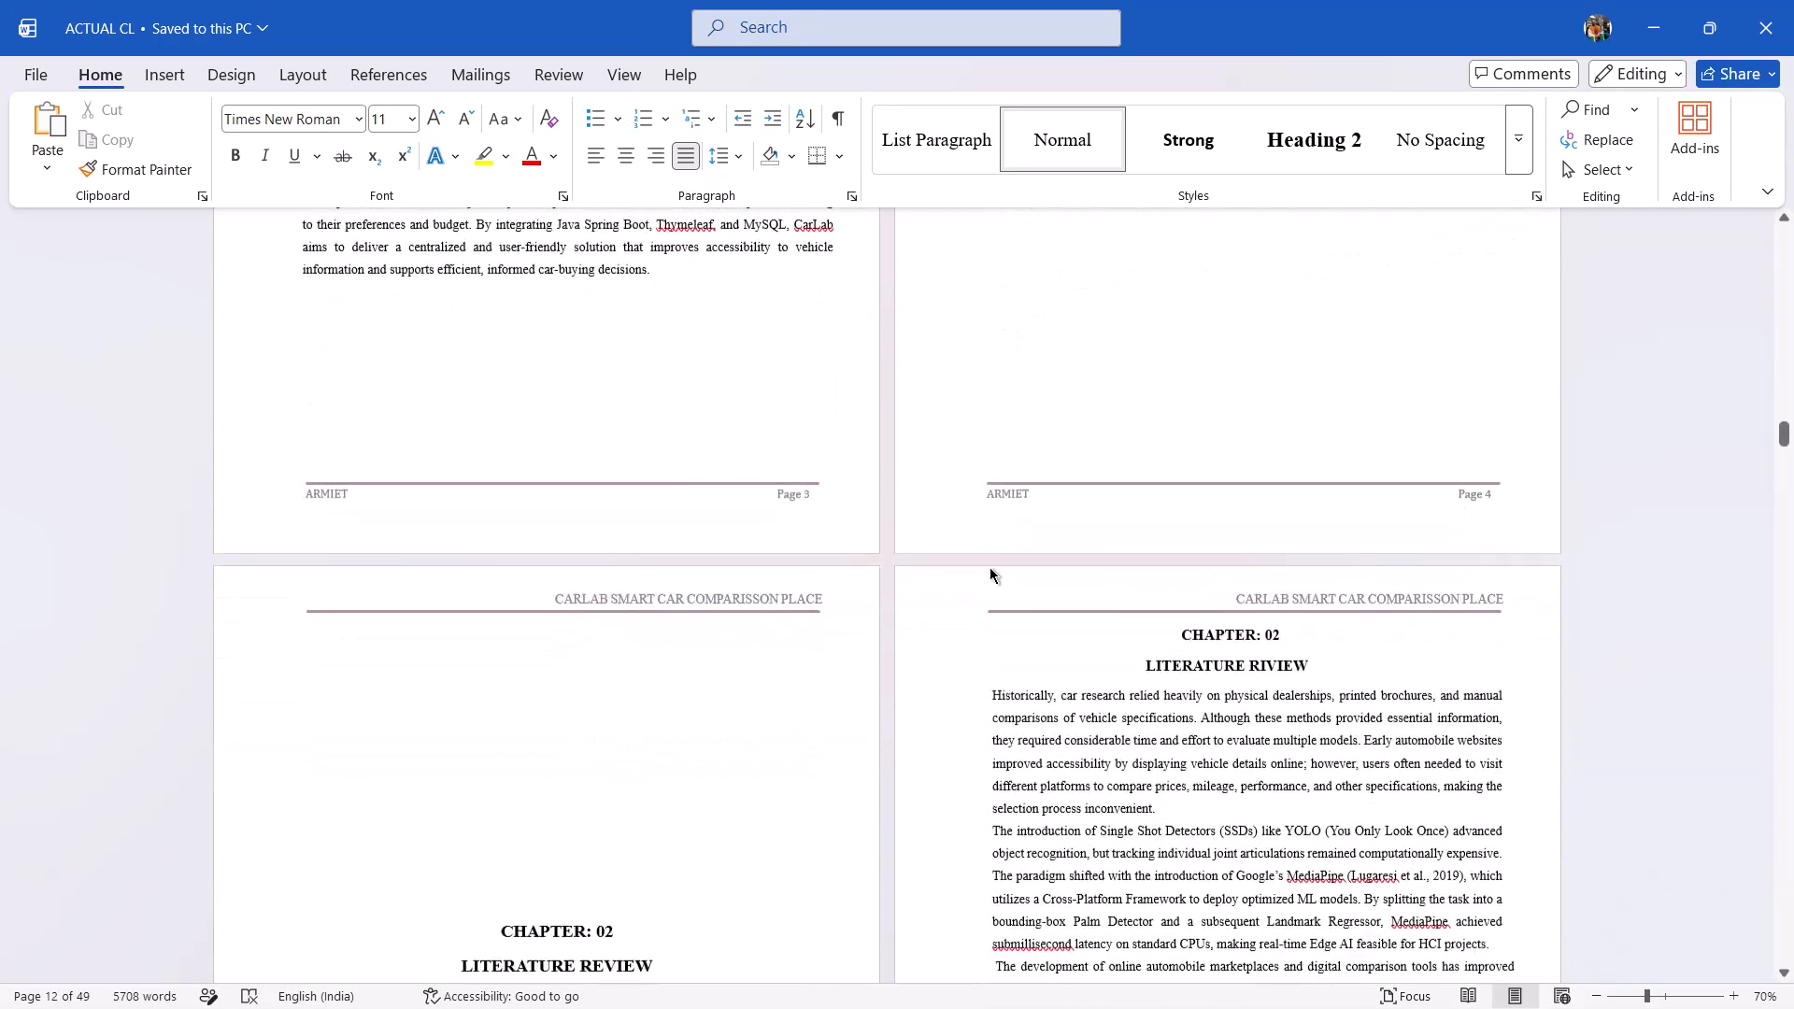
{"action": "scroll", "coordinate": [990, 567], "scroll_direction": "down", "scroll_amount": 11}
{"action": "scroll", "coordinate": [990, 567], "scroll_direction": "up", "scroll_amount": 1}
{"action": "scroll", "coordinate": [990, 567], "scroll_direction": "down", "scroll_amount": 5}
{"action": "scroll", "coordinate": [990, 567], "scroll_direction": "up", "scroll_amount": 2}
{"action": "scroll", "coordinate": [990, 567], "scroll_direction": "down", "scroll_amount": 1}
{"action": "scroll", "coordinate": [990, 567], "scroll_direction": "up", "scroll_amount": 3}
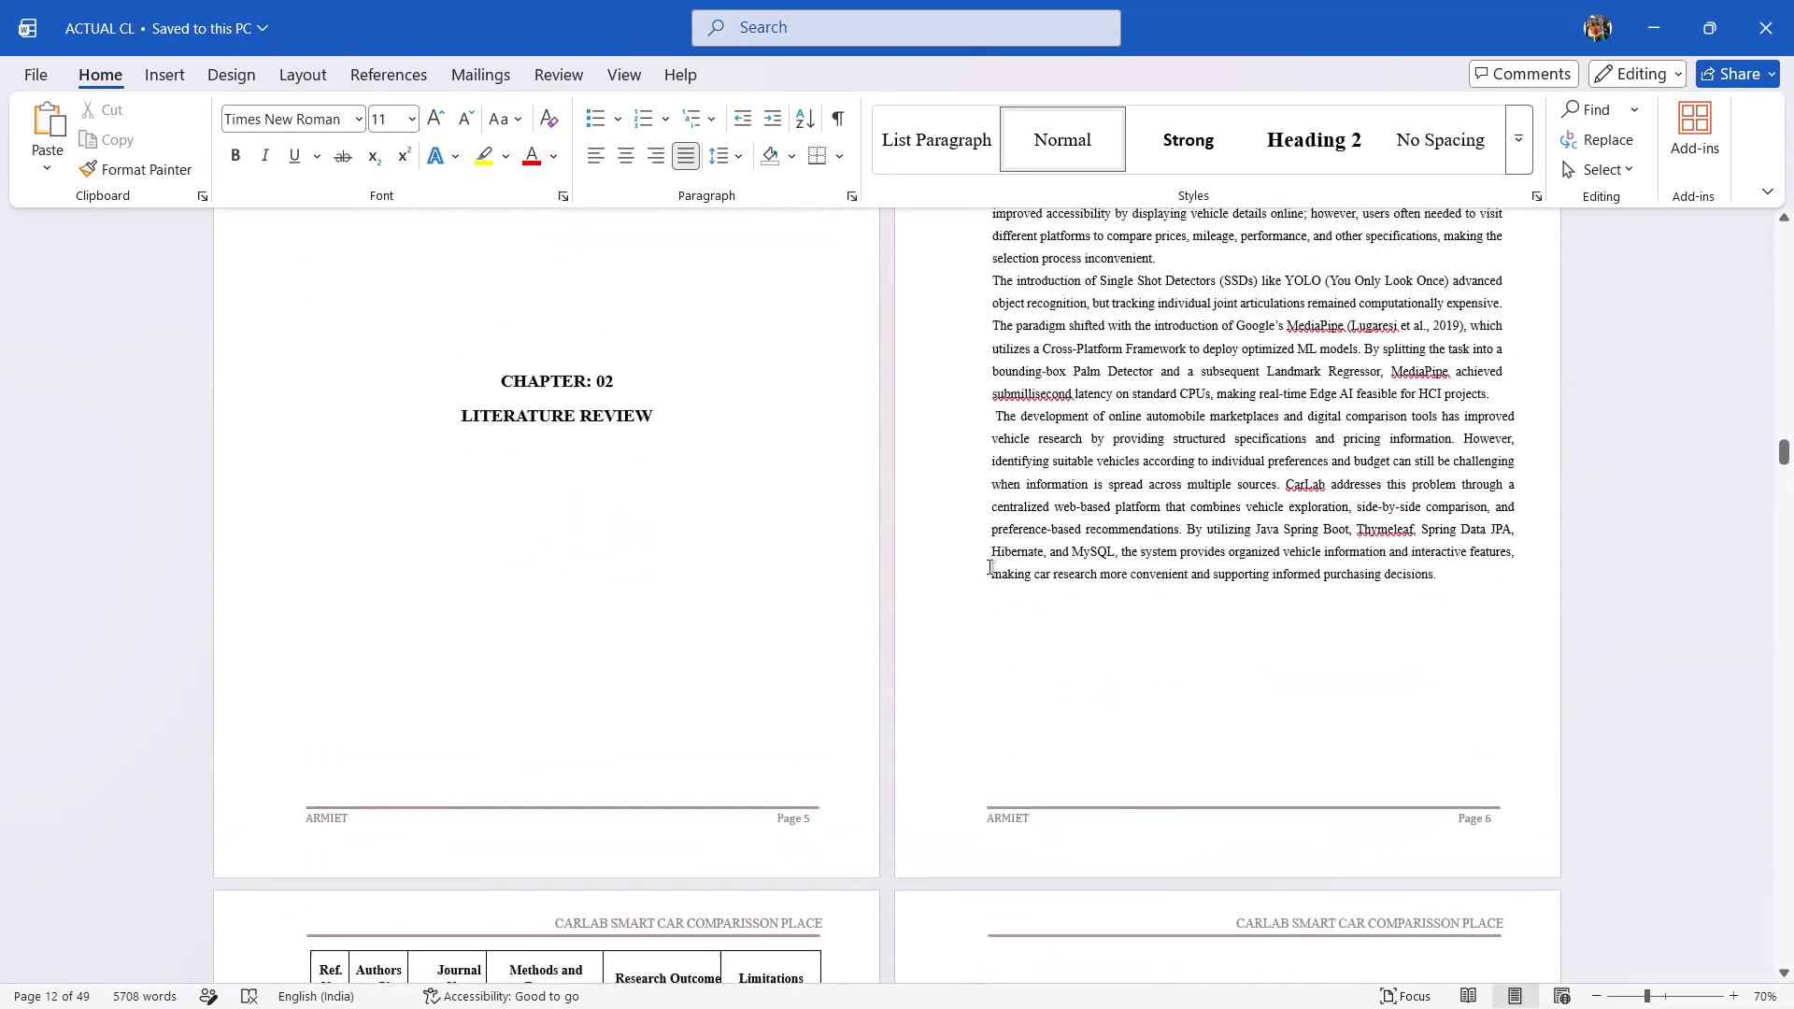
{"action": "scroll", "coordinate": [990, 567], "scroll_direction": "up", "scroll_amount": 4}
{"action": "scroll", "coordinate": [990, 567], "scroll_direction": "down", "scroll_amount": 16}
{"action": "scroll", "coordinate": [990, 567], "scroll_direction": "up", "scroll_amount": 1}
{"action": "scroll", "coordinate": [990, 567], "scroll_direction": "down", "scroll_amount": 14}
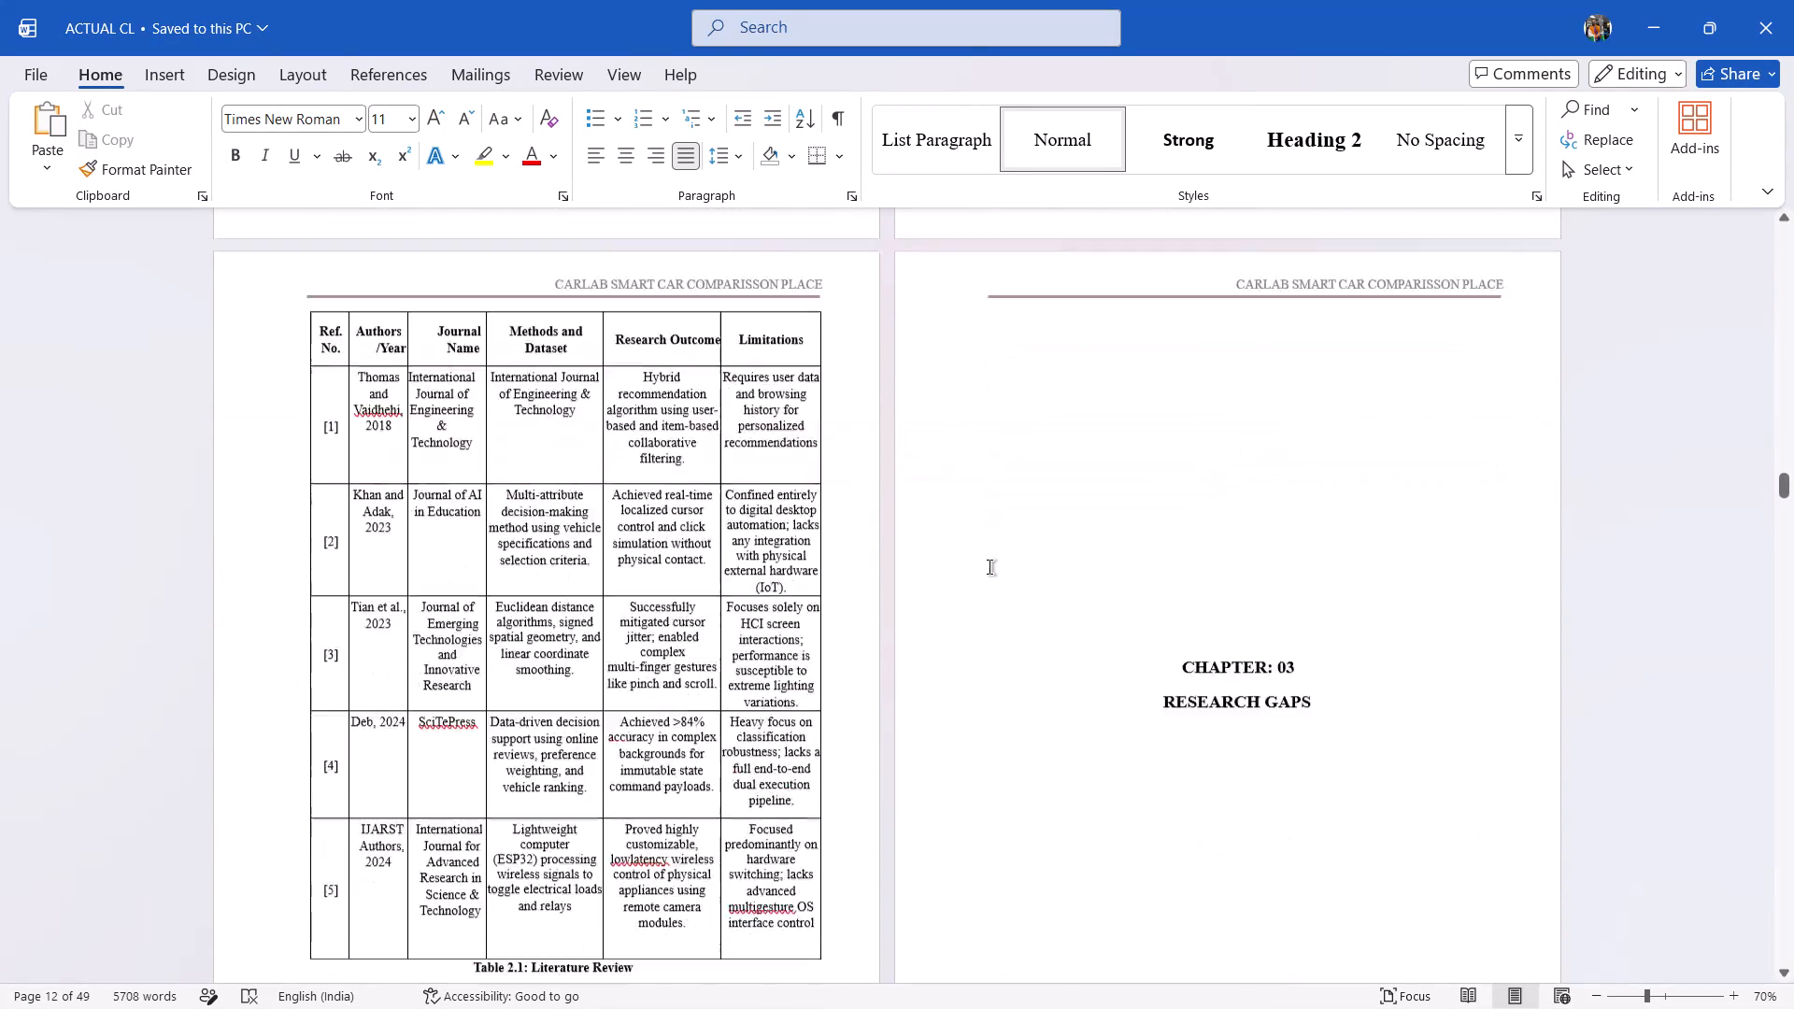
{"action": "scroll", "coordinate": [990, 567], "scroll_direction": "down", "scroll_amount": 3}
{"action": "scroll", "coordinate": [990, 567], "scroll_direction": "up", "scroll_amount": 2}
{"action": "scroll", "coordinate": [990, 567], "scroll_direction": "down", "scroll_amount": 4}
{"action": "scroll", "coordinate": [990, 567], "scroll_direction": "up", "scroll_amount": 5}
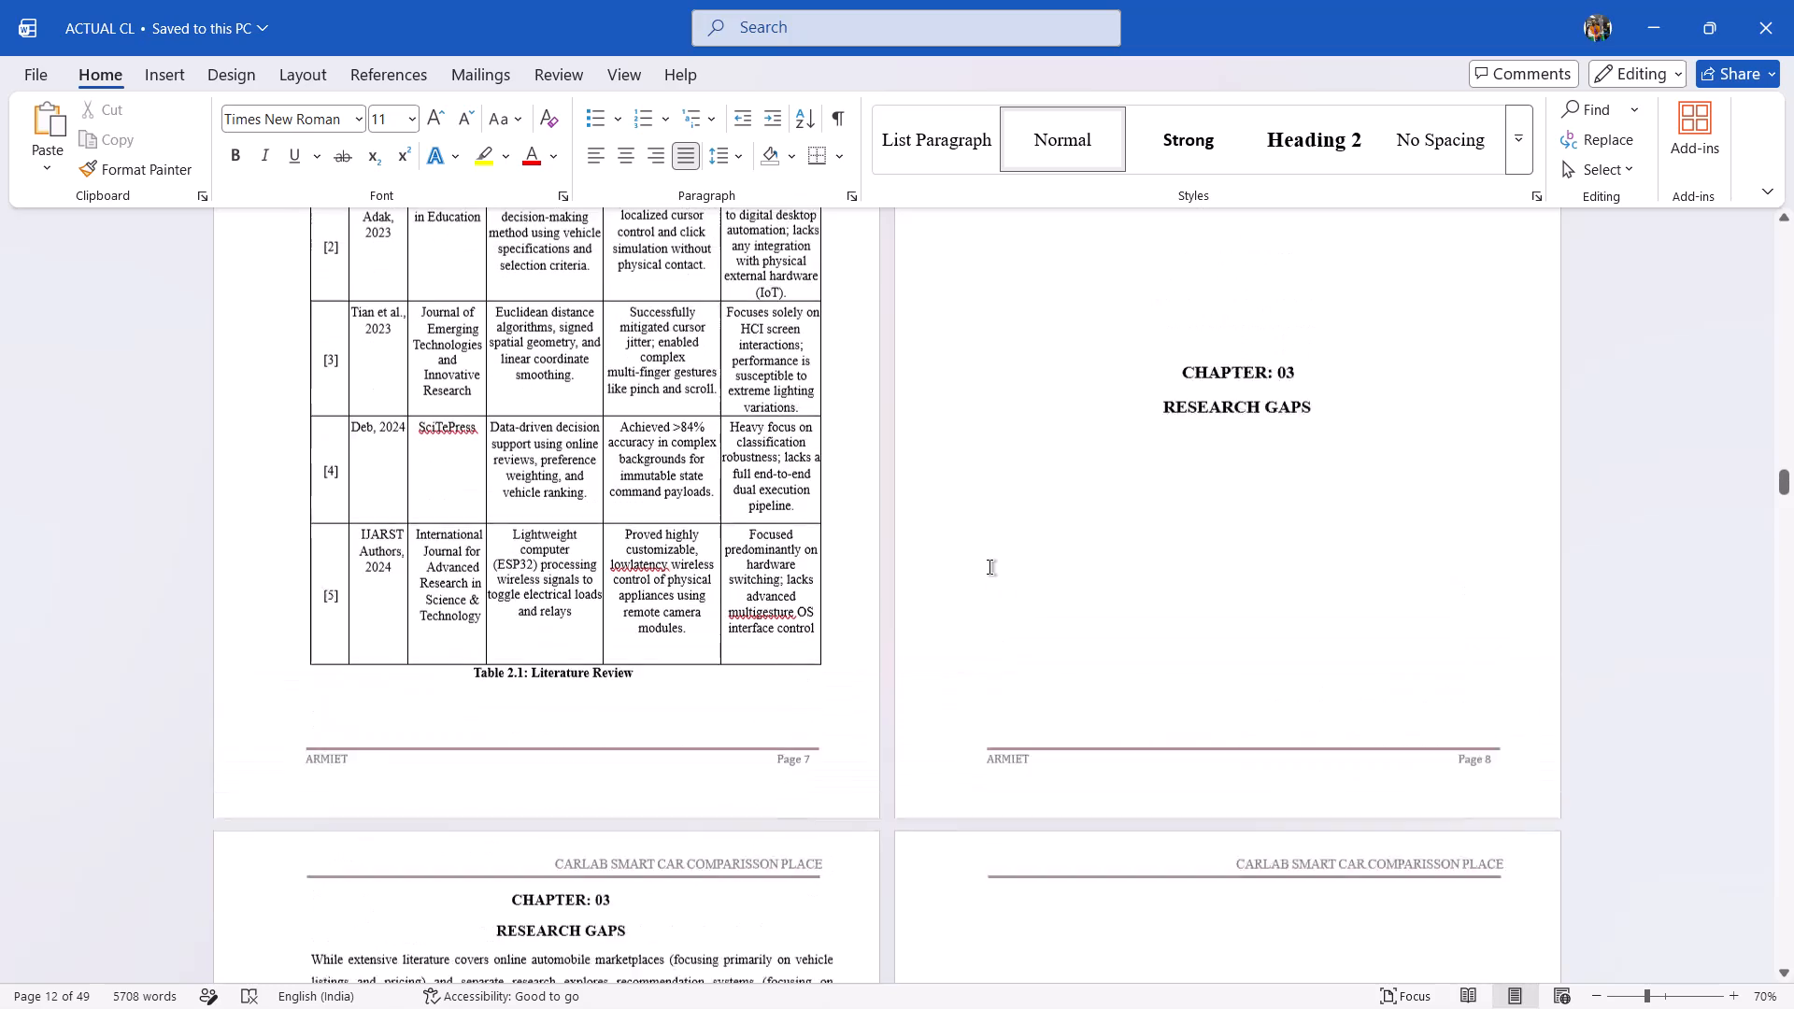
{"action": "scroll", "coordinate": [990, 567], "scroll_direction": "down", "scroll_amount": 1}
{"action": "scroll", "coordinate": [990, 567], "scroll_direction": "up", "scroll_amount": 7}
{"action": "scroll", "coordinate": [990, 567], "scroll_direction": "down", "scroll_amount": 9}
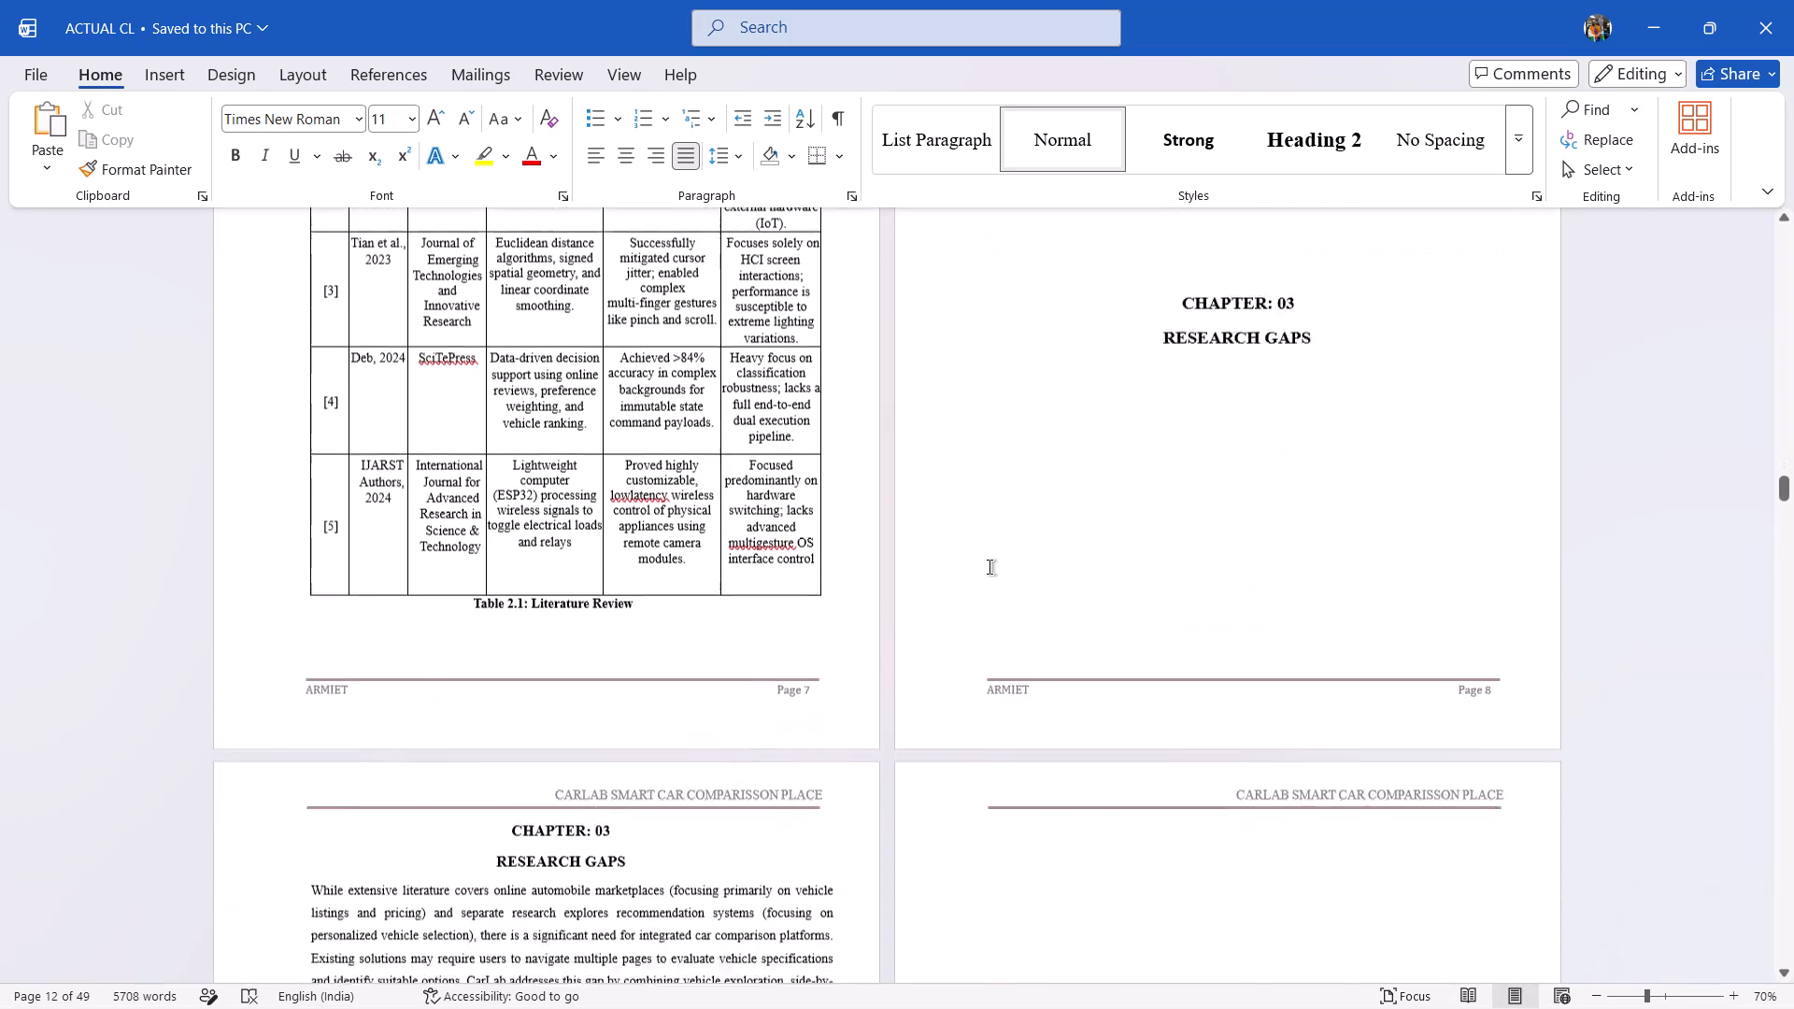
Check the page layout of Chapters 03 to 05, including the research gaps, objectives and system architecture figure.
{"action": "scroll", "coordinate": [990, 567], "scroll_direction": "down", "scroll_amount": 20}
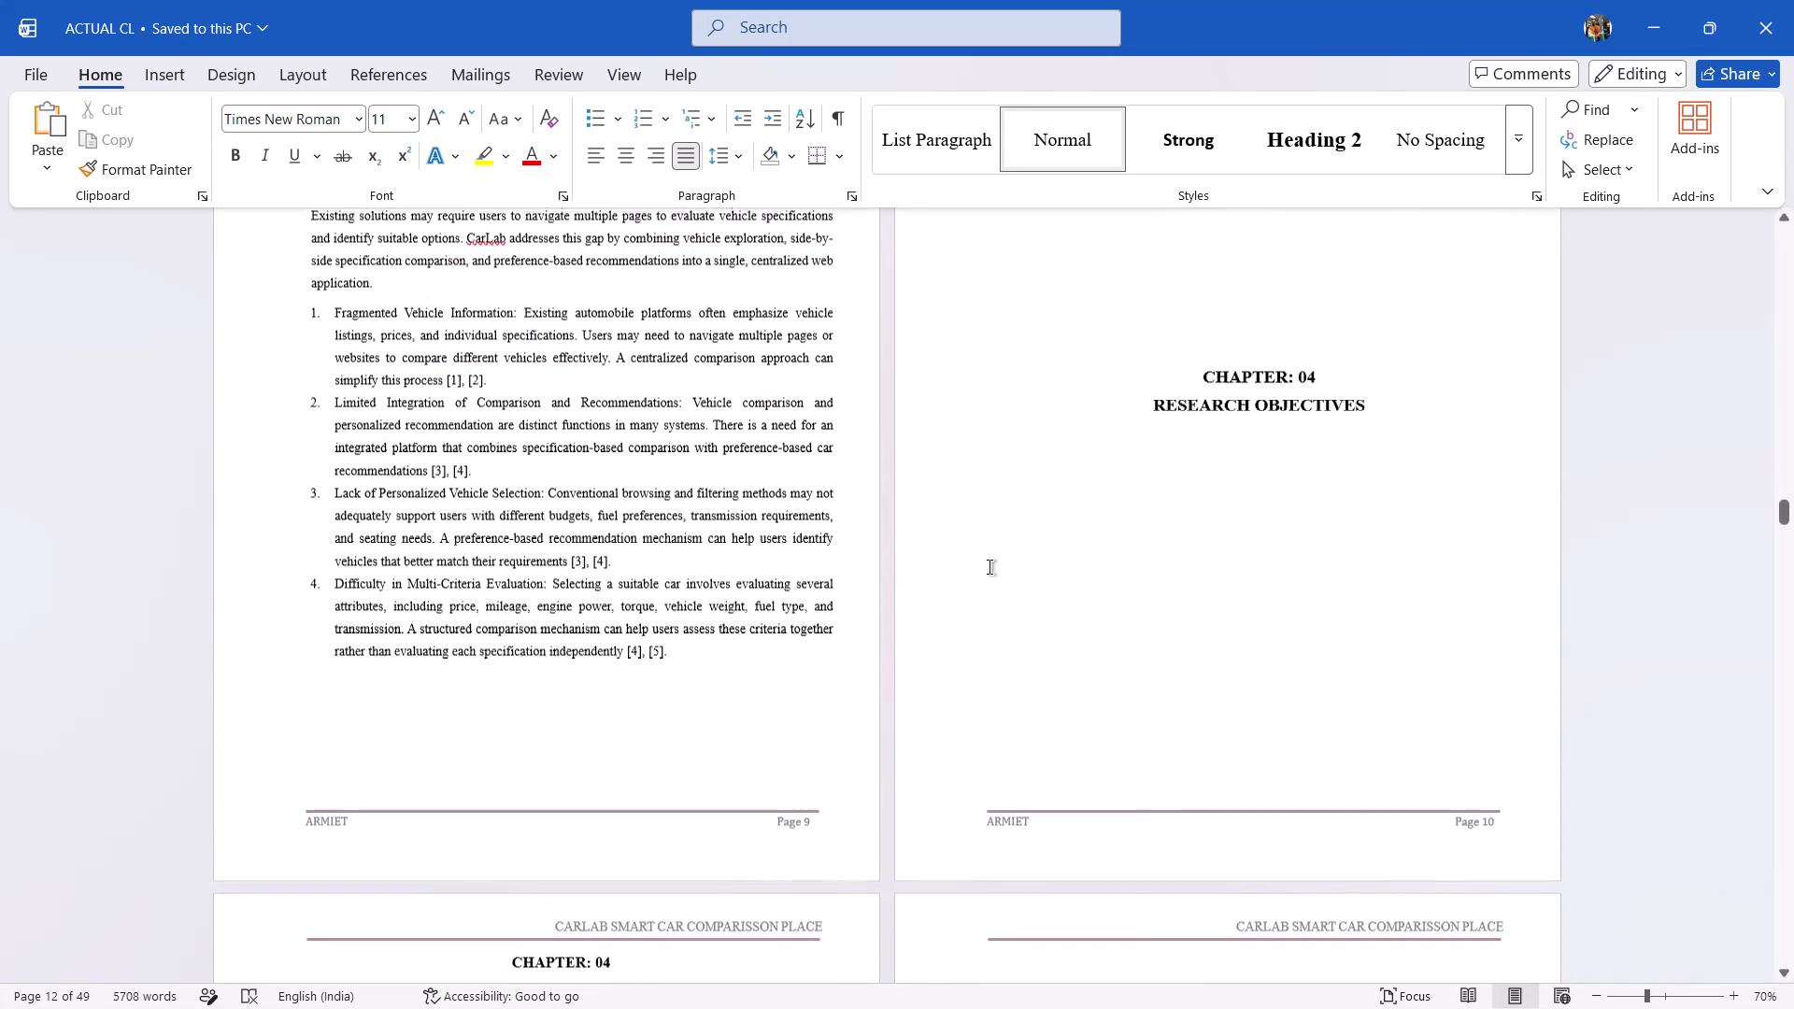
{"action": "scroll", "coordinate": [990, 567], "scroll_direction": "down", "scroll_amount": 20}
{"action": "scroll", "coordinate": [990, 567], "scroll_direction": "down", "scroll_amount": 2}
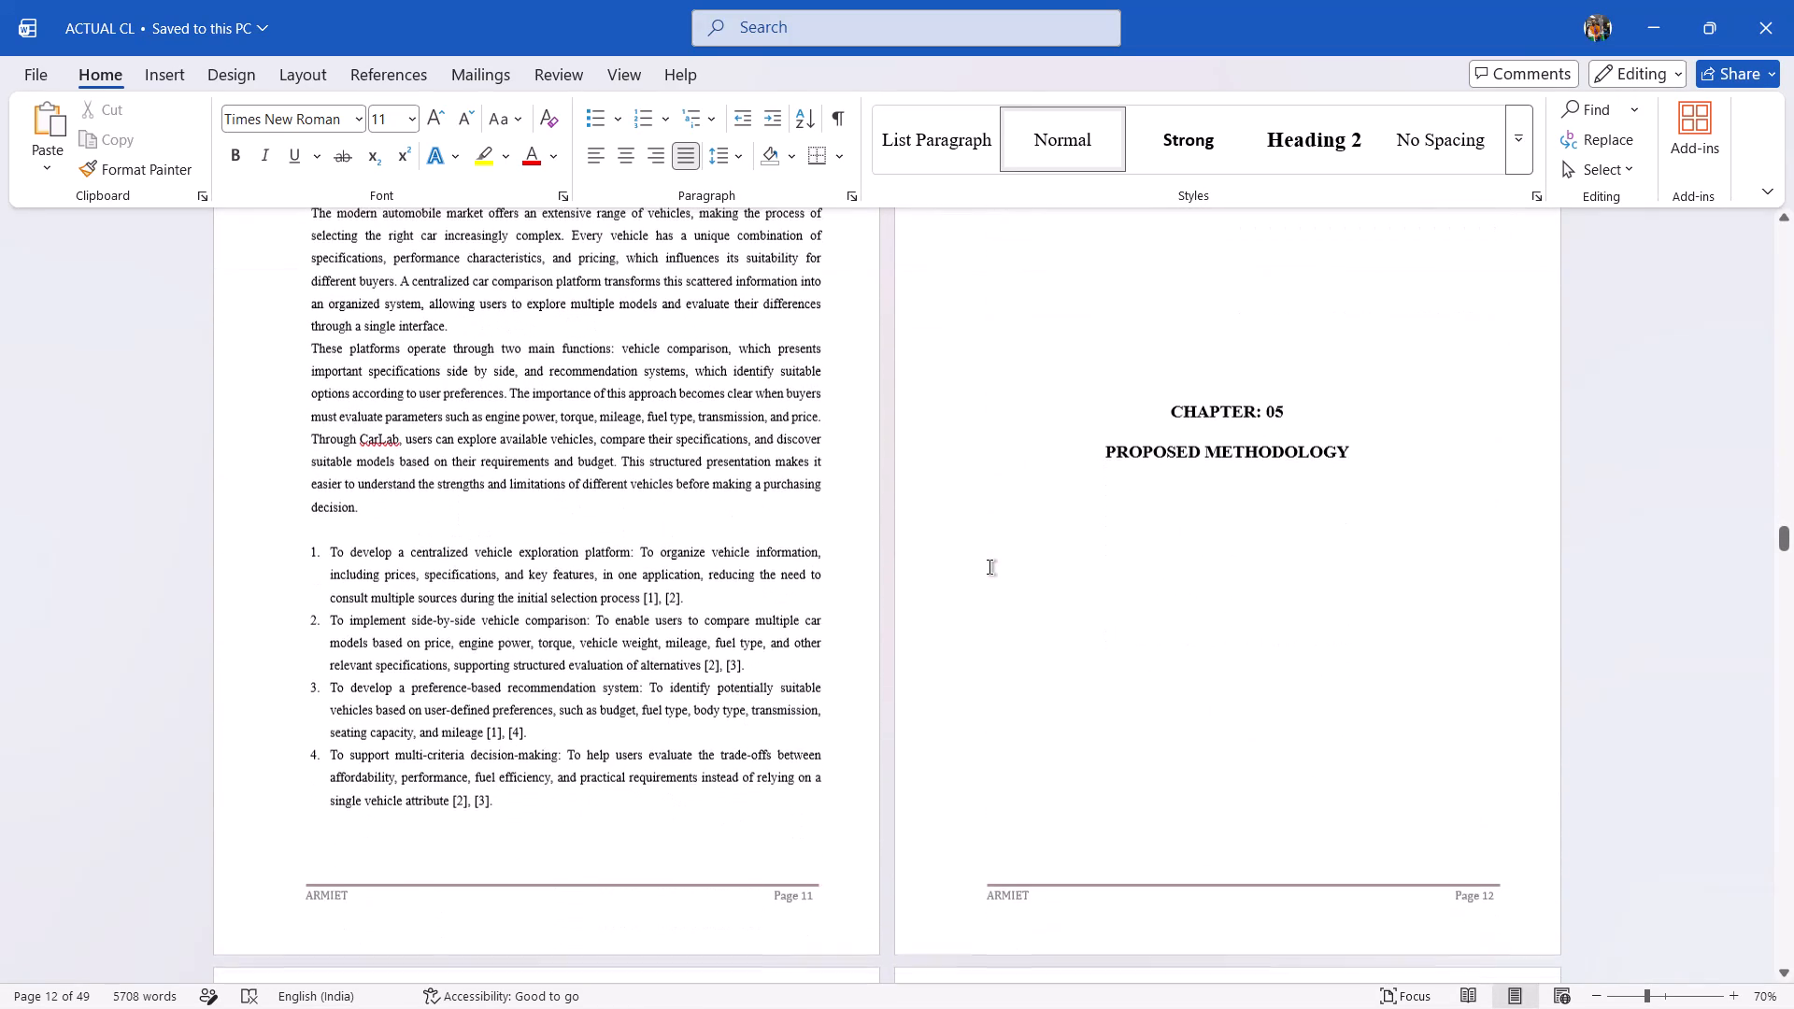
{"action": "scroll", "coordinate": [990, 567], "scroll_direction": "down", "scroll_amount": 14}
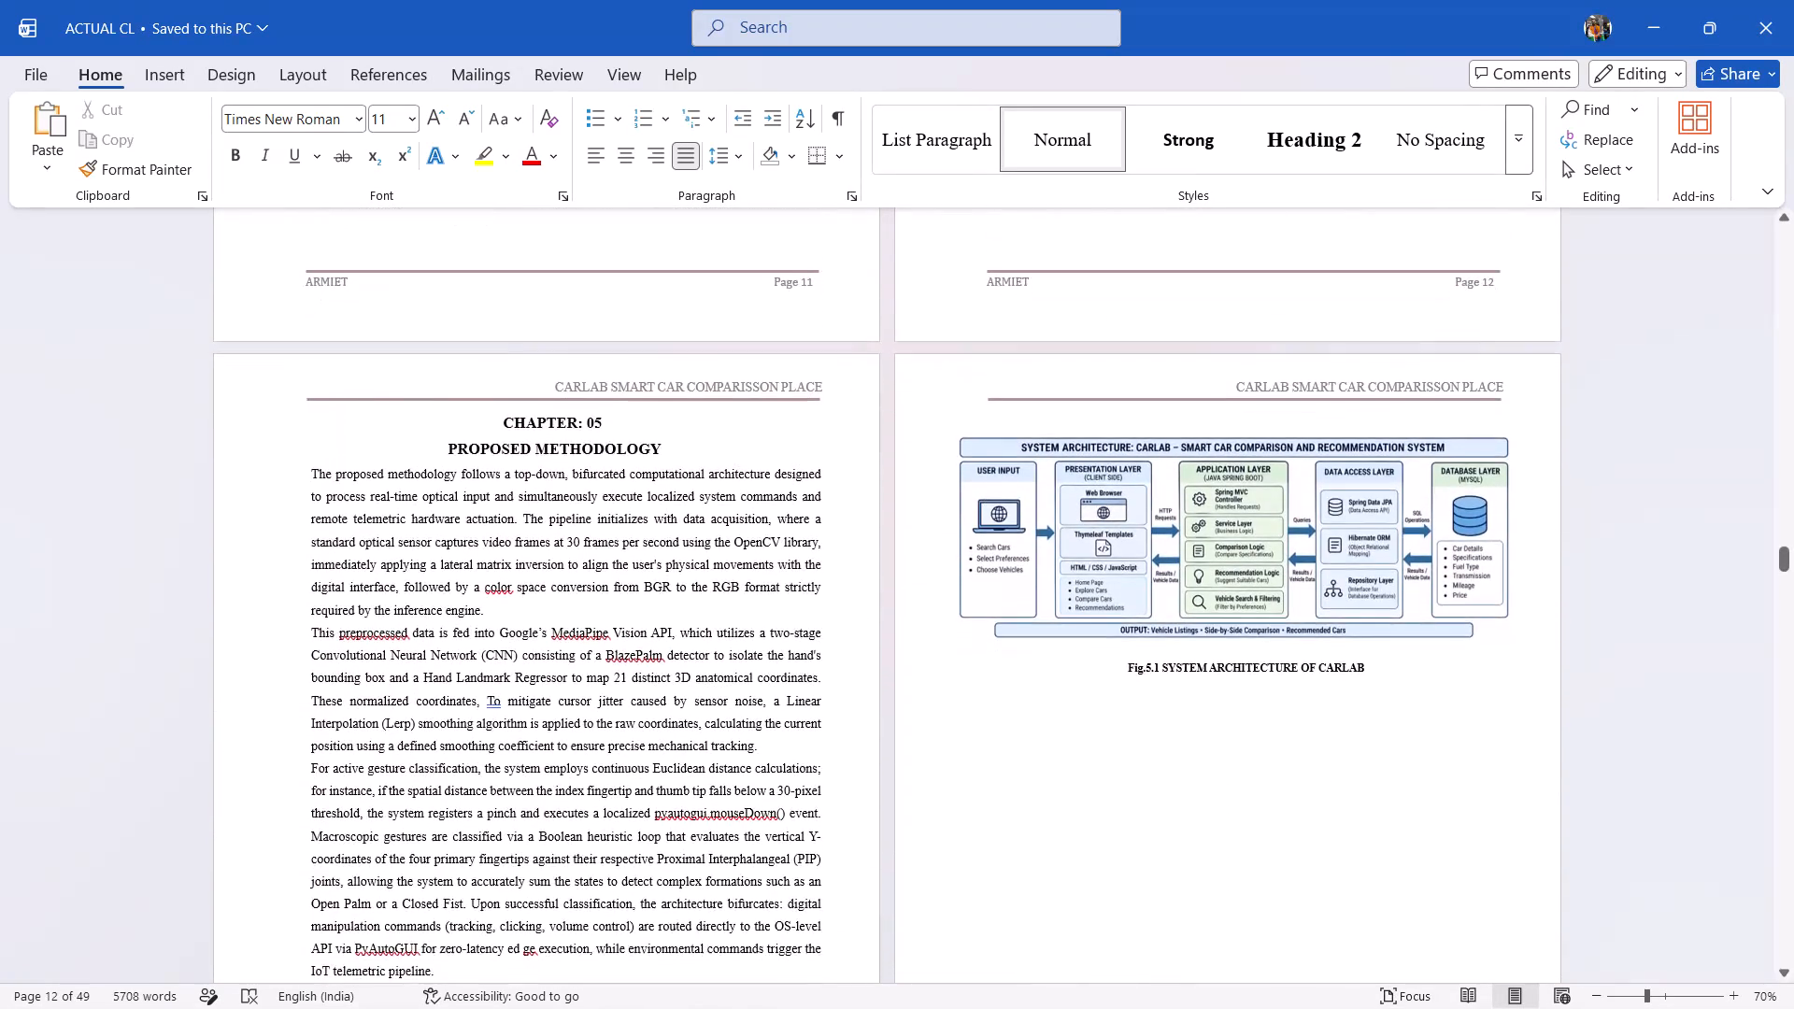
{"action": "scroll", "coordinate": [990, 567], "scroll_direction": "down", "scroll_amount": 6}
{"action": "scroll", "coordinate": [990, 567], "scroll_direction": "up", "scroll_amount": 3}
{"action": "scroll", "coordinate": [990, 567], "scroll_direction": "down", "scroll_amount": 2}
{"action": "scroll", "coordinate": [990, 567], "scroll_direction": "up", "scroll_amount": 1}
{"action": "scroll", "coordinate": [990, 567], "scroll_direction": "down", "scroll_amount": 16}
{"action": "scroll", "coordinate": [990, 567], "scroll_direction": "up", "scroll_amount": 1}
{"action": "scroll", "coordinate": [990, 567], "scroll_direction": "down", "scroll_amount": 5}
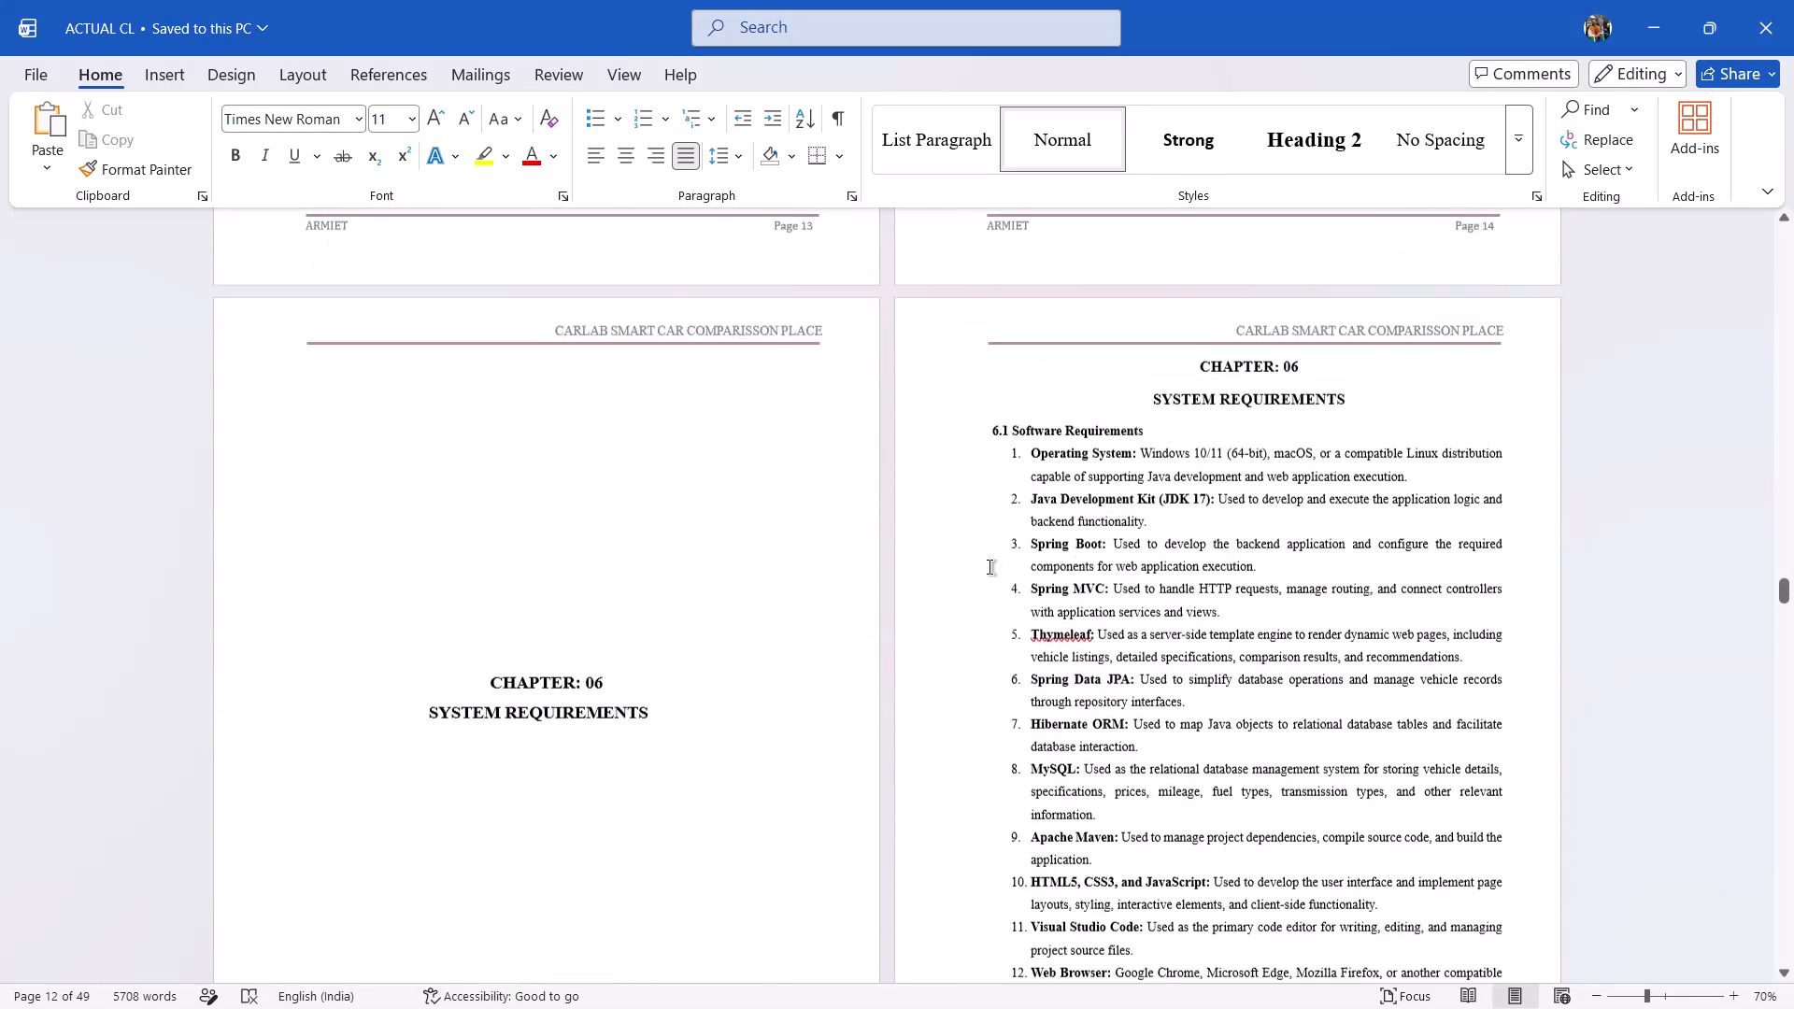
Check the page layout of Chapters 06 and 07, covering the system requirements lists and system design pages.
{"action": "scroll", "coordinate": [990, 567], "scroll_direction": "down", "scroll_amount": 11}
{"action": "scroll", "coordinate": [990, 567], "scroll_direction": "up", "scroll_amount": 1}
{"action": "scroll", "coordinate": [990, 567], "scroll_direction": "down", "scroll_amount": 1}
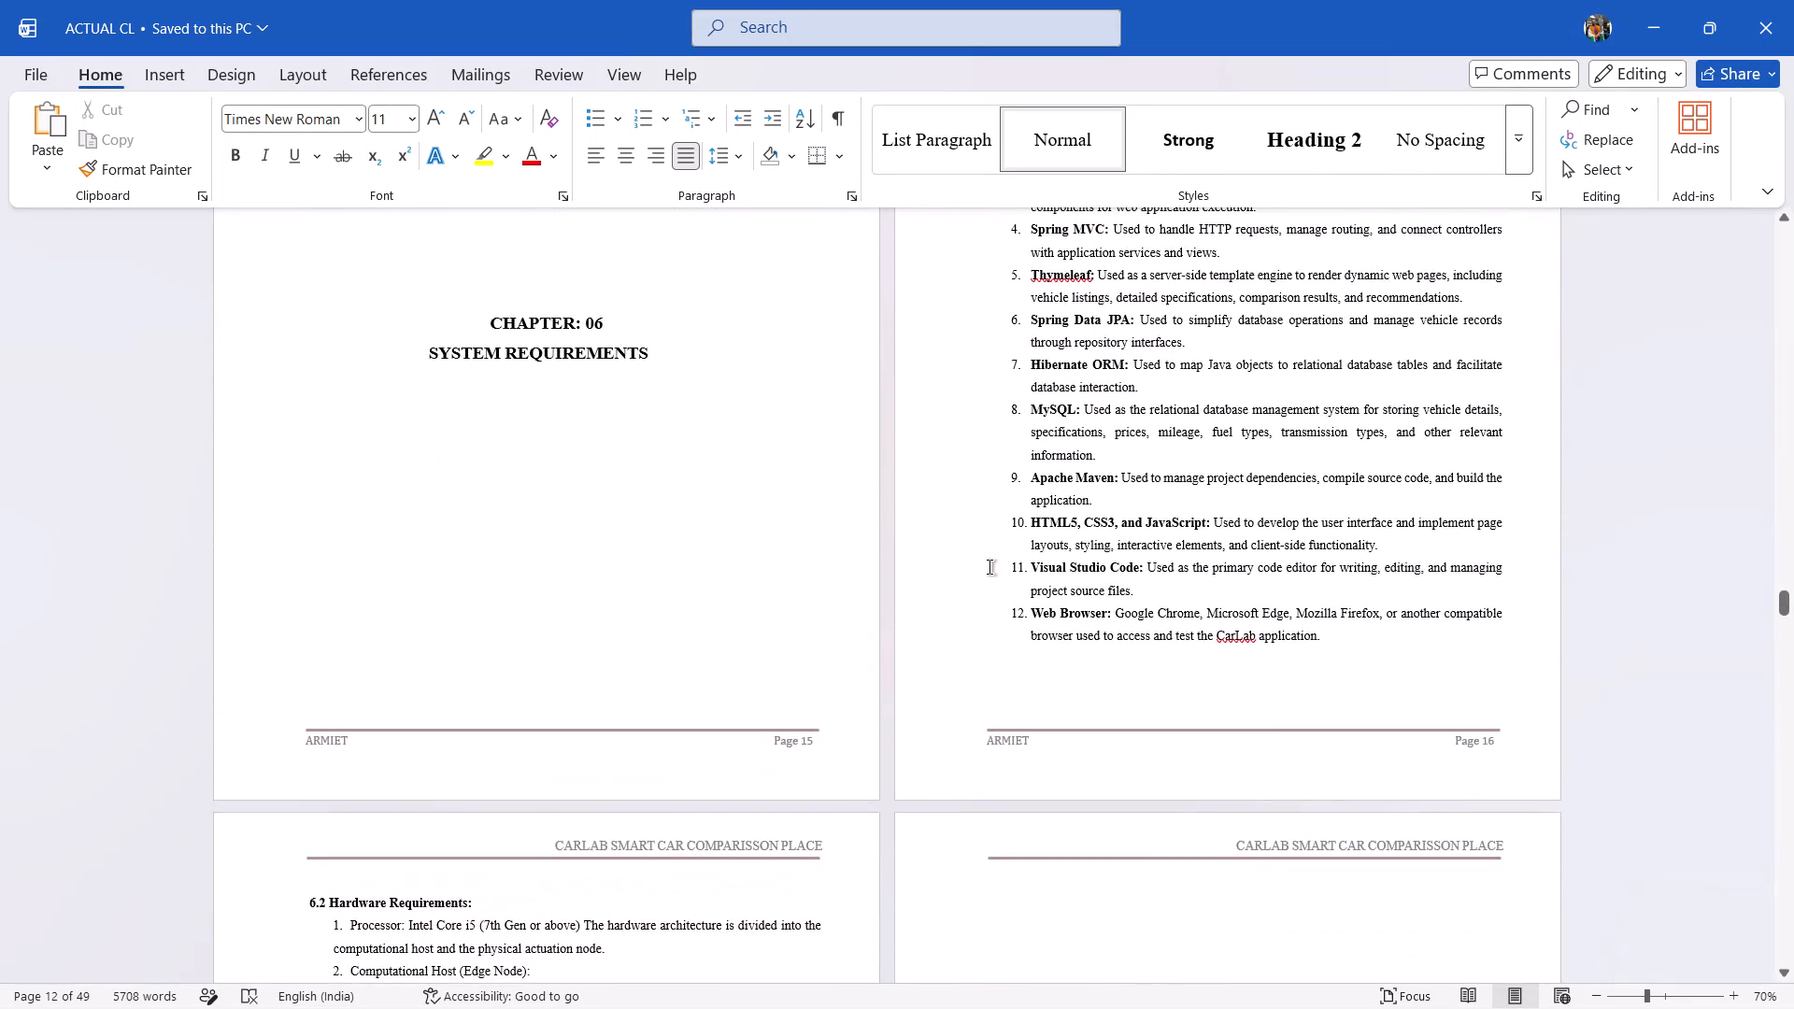
{"action": "scroll", "coordinate": [990, 567], "scroll_direction": "down", "scroll_amount": 20}
{"action": "scroll", "coordinate": [990, 567], "scroll_direction": "down", "scroll_amount": 4}
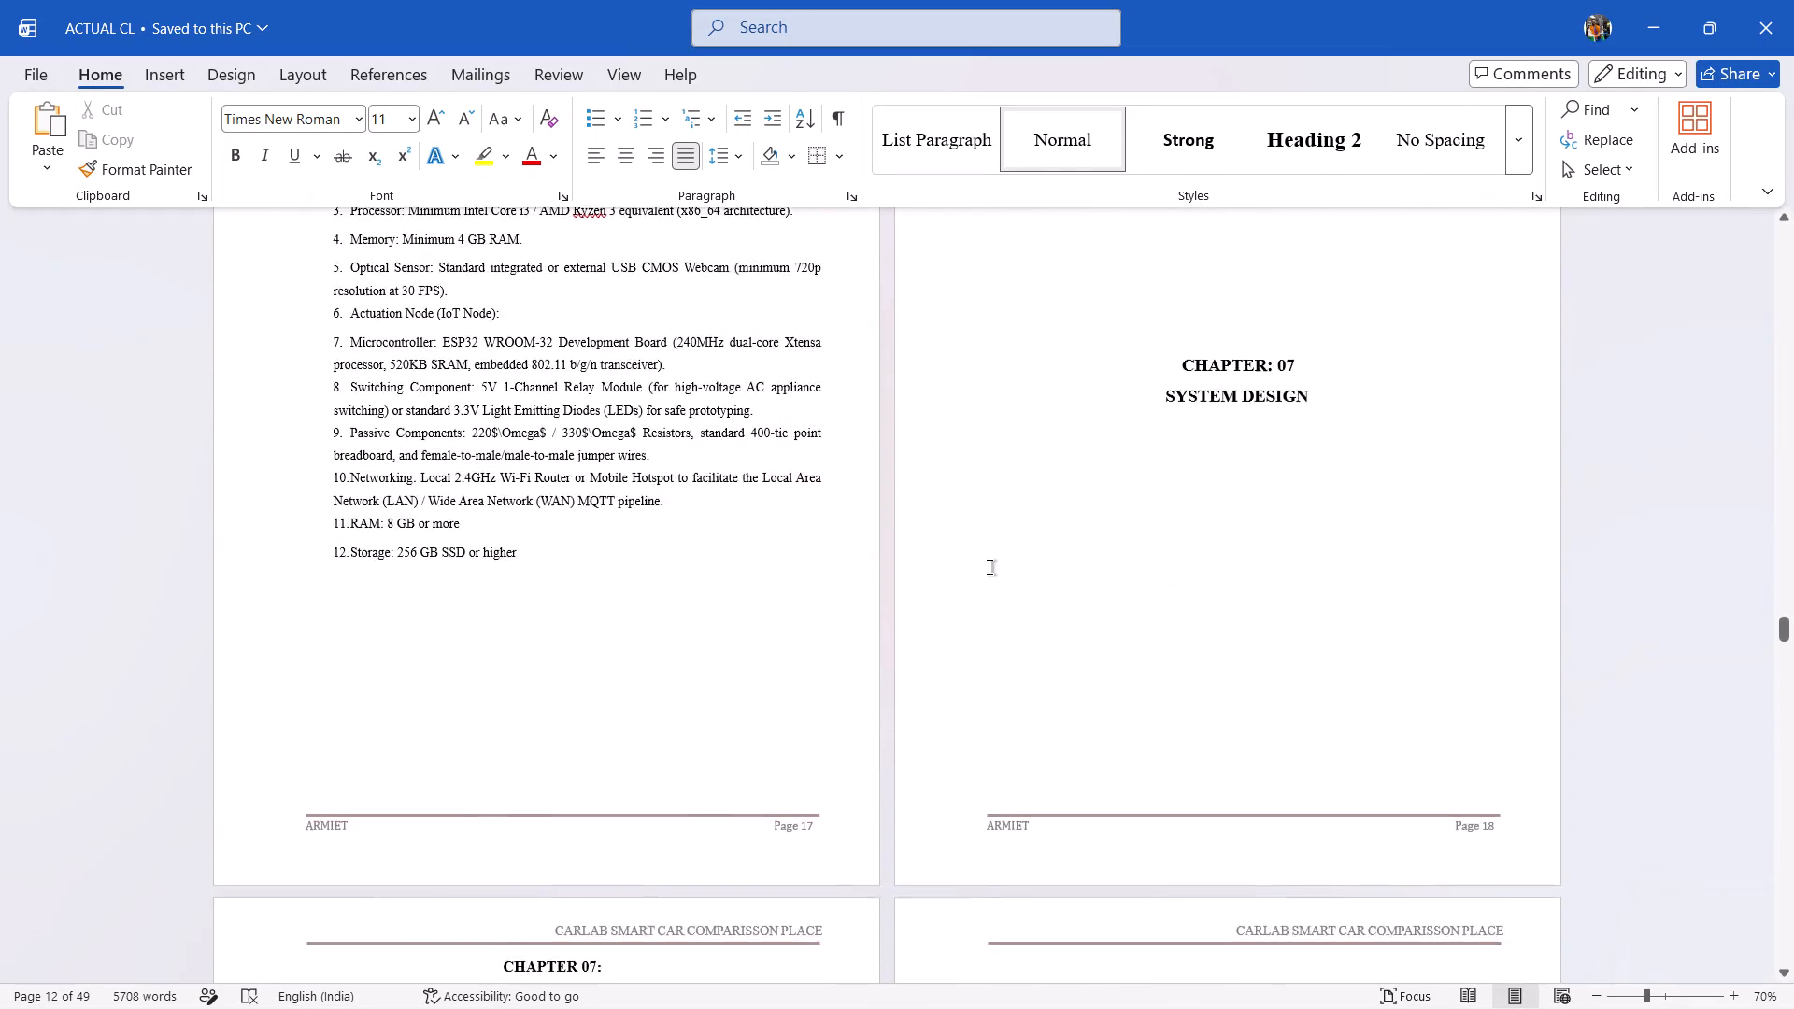
{"action": "scroll", "coordinate": [990, 567], "scroll_direction": "down", "scroll_amount": 17}
{"action": "scroll", "coordinate": [990, 567], "scroll_direction": "up", "scroll_amount": 1}
{"action": "scroll", "coordinate": [990, 567], "scroll_direction": "down", "scroll_amount": 1}
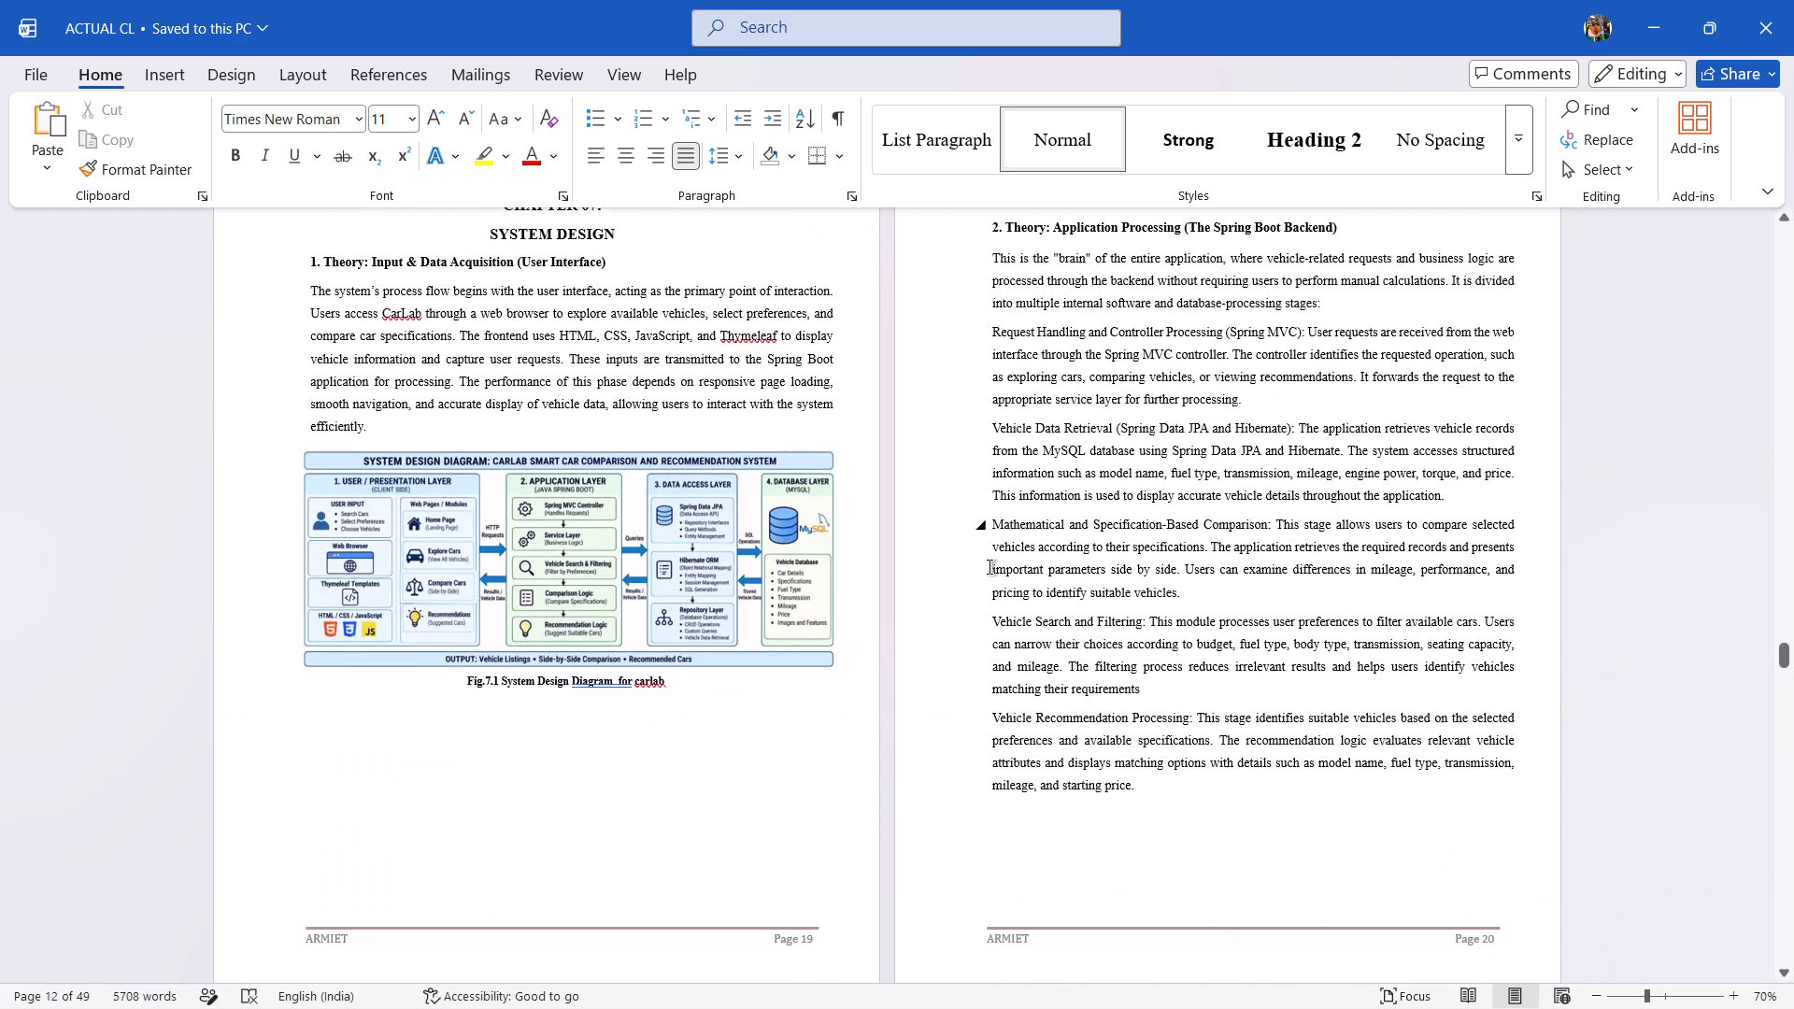
{"action": "scroll", "coordinate": [990, 567], "scroll_direction": "down", "scroll_amount": 18}
{"action": "scroll", "coordinate": [990, 567], "scroll_direction": "down", "scroll_amount": 17}
{"action": "scroll", "coordinate": [990, 567], "scroll_direction": "down", "scroll_amount": 7}
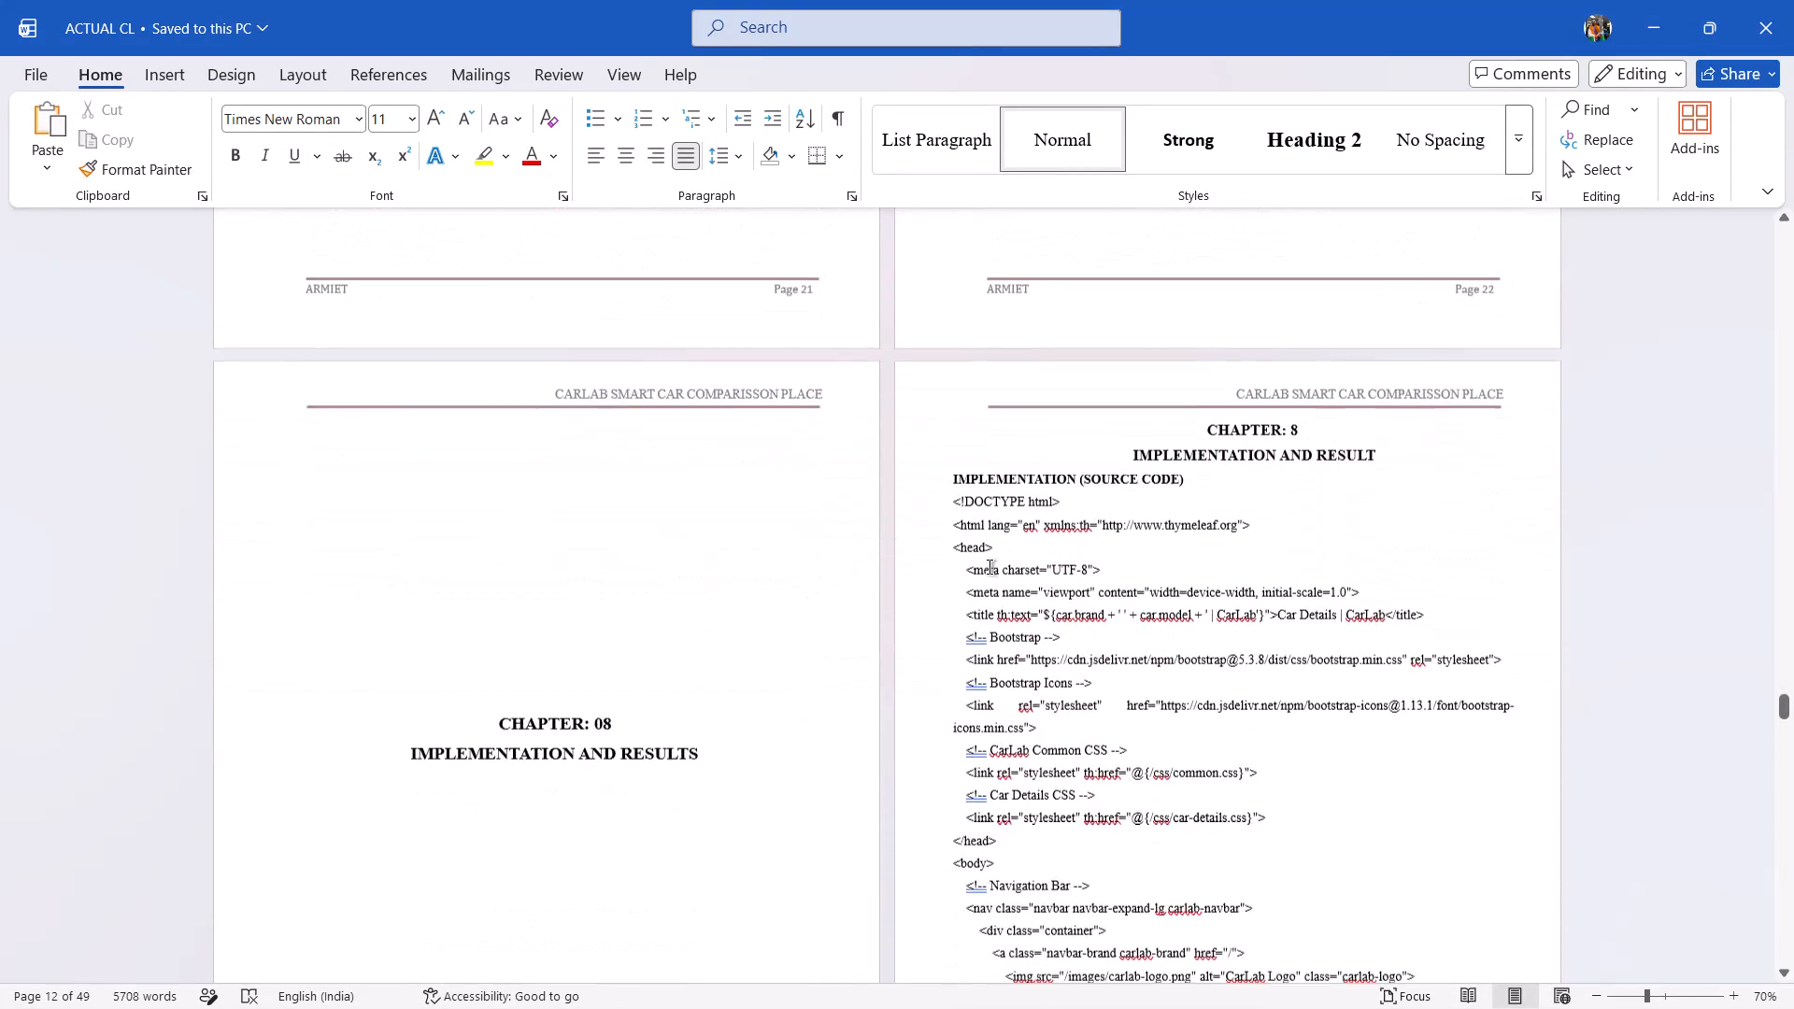
Check the page layout of Chapter 08, from the implementation source code through the section 8.1 page screenshots and captions.
{"action": "scroll", "coordinate": [990, 567], "scroll_direction": "down", "scroll_amount": 18}
{"action": "scroll", "coordinate": [990, 567], "scroll_direction": "down", "scroll_amount": 5}
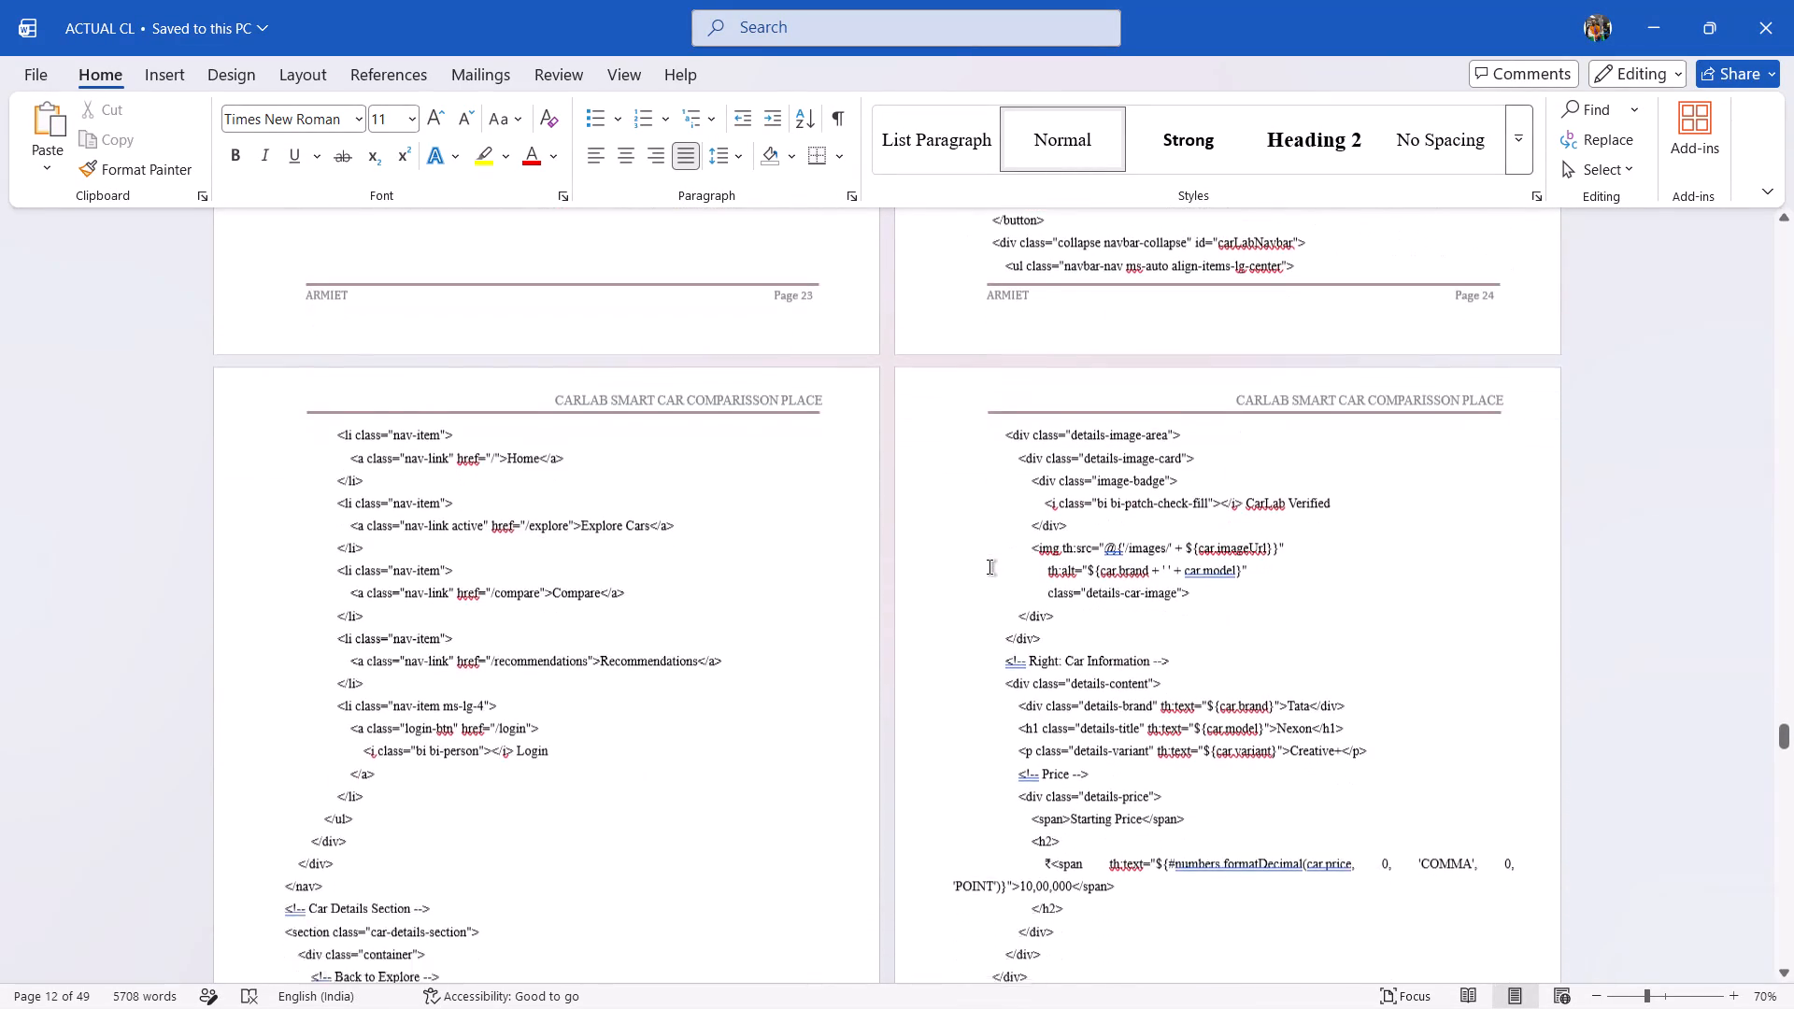
{"action": "scroll", "coordinate": [990, 567], "scroll_direction": "down", "scroll_amount": 18}
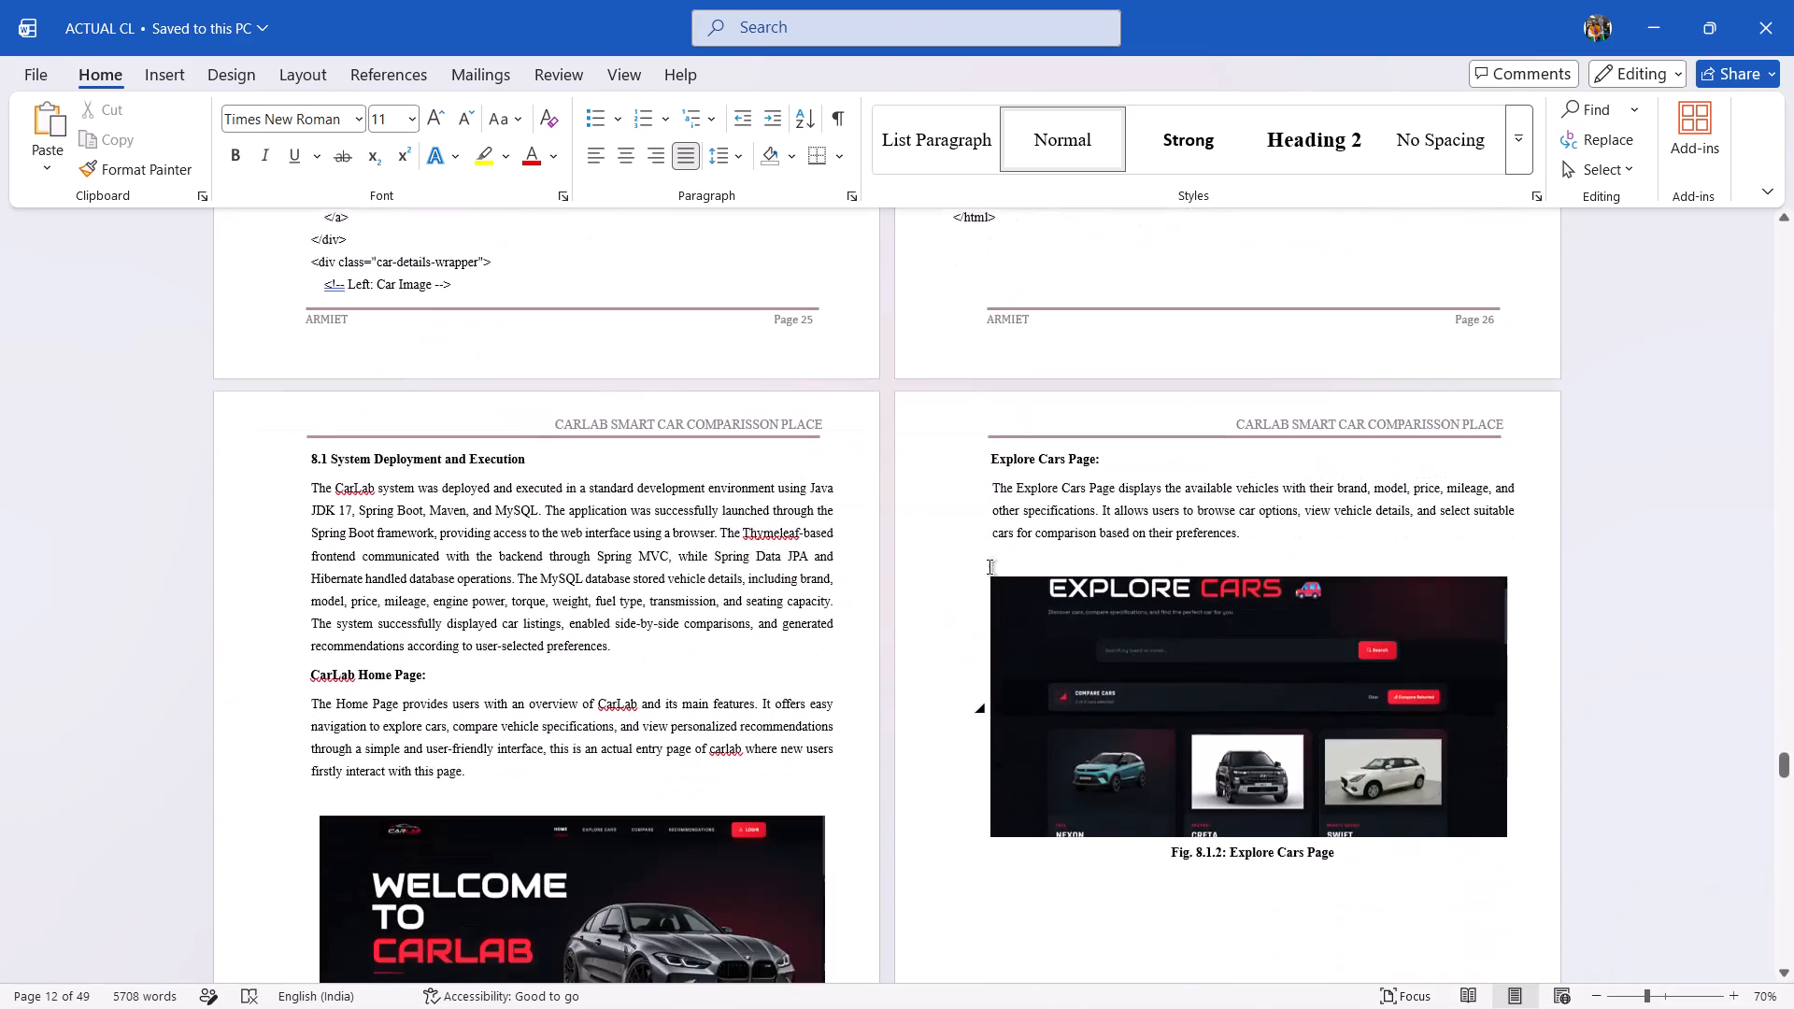
{"action": "scroll", "coordinate": [990, 567], "scroll_direction": "down", "scroll_amount": 4}
{"action": "scroll", "coordinate": [990, 567], "scroll_direction": "up", "scroll_amount": 1}
{"action": "scroll", "coordinate": [990, 567], "scroll_direction": "down", "scroll_amount": 7}
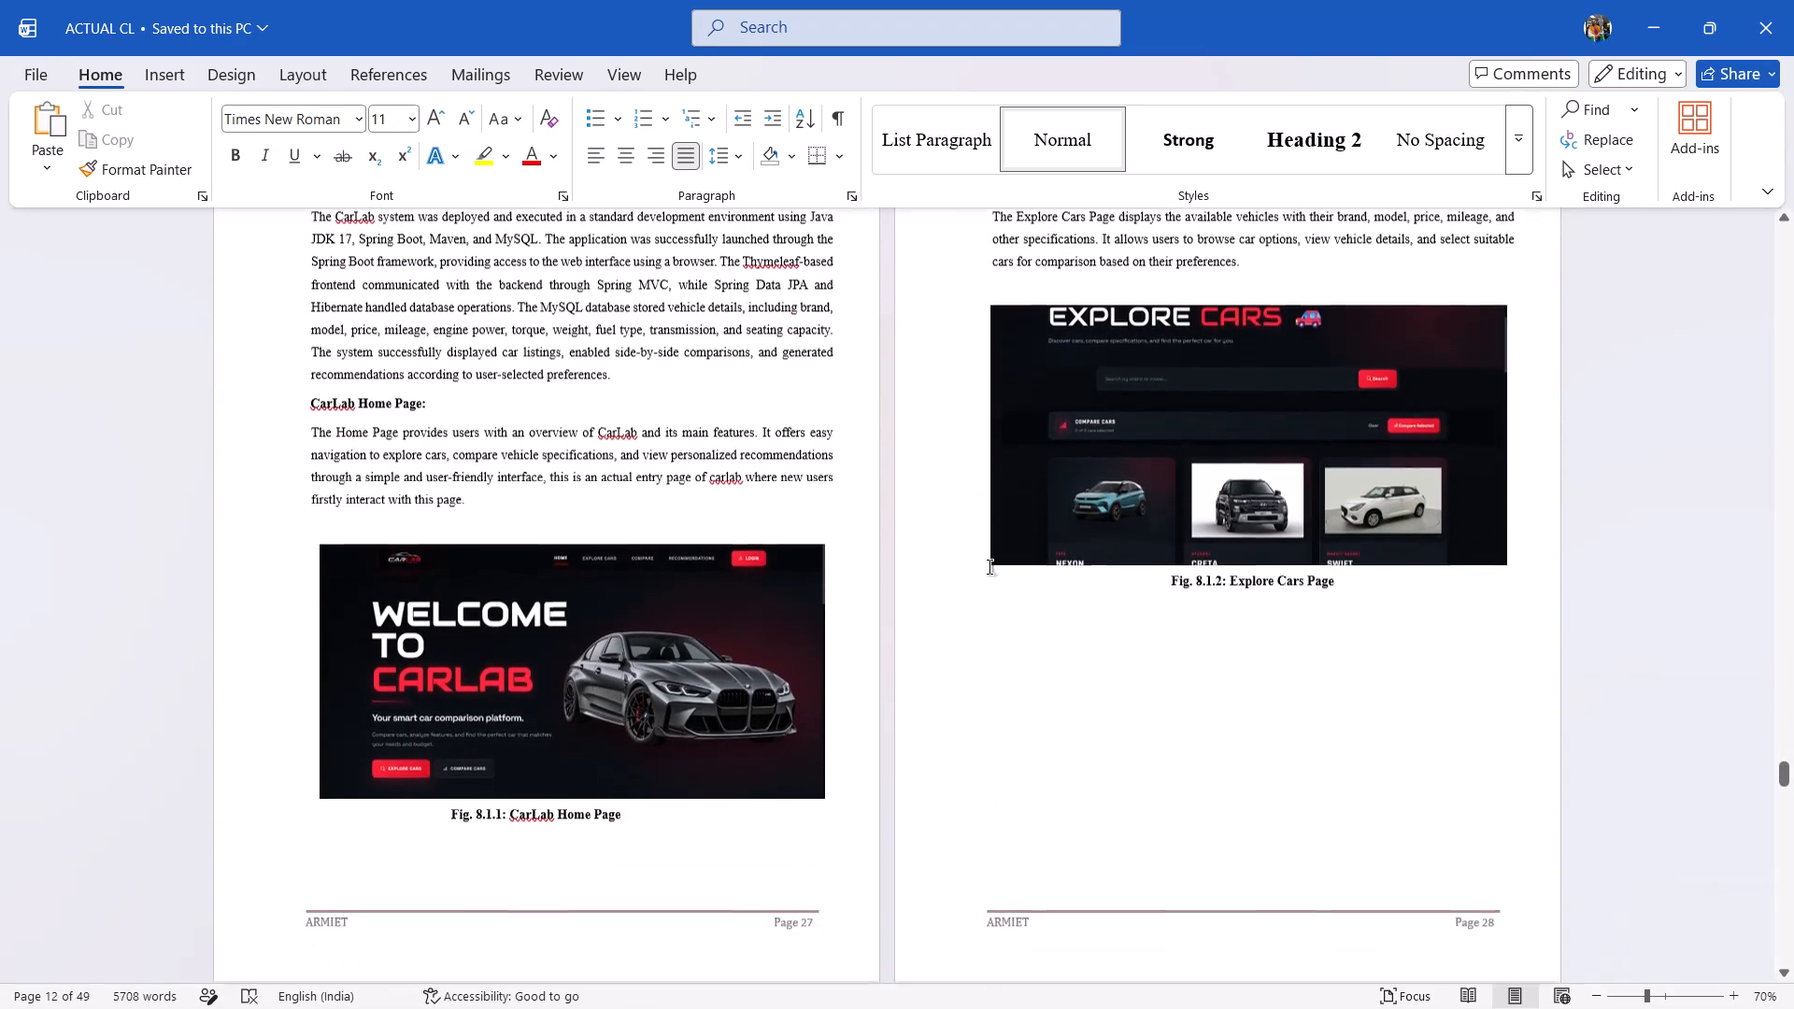
{"action": "scroll", "coordinate": [990, 567], "scroll_direction": "down", "scroll_amount": 16}
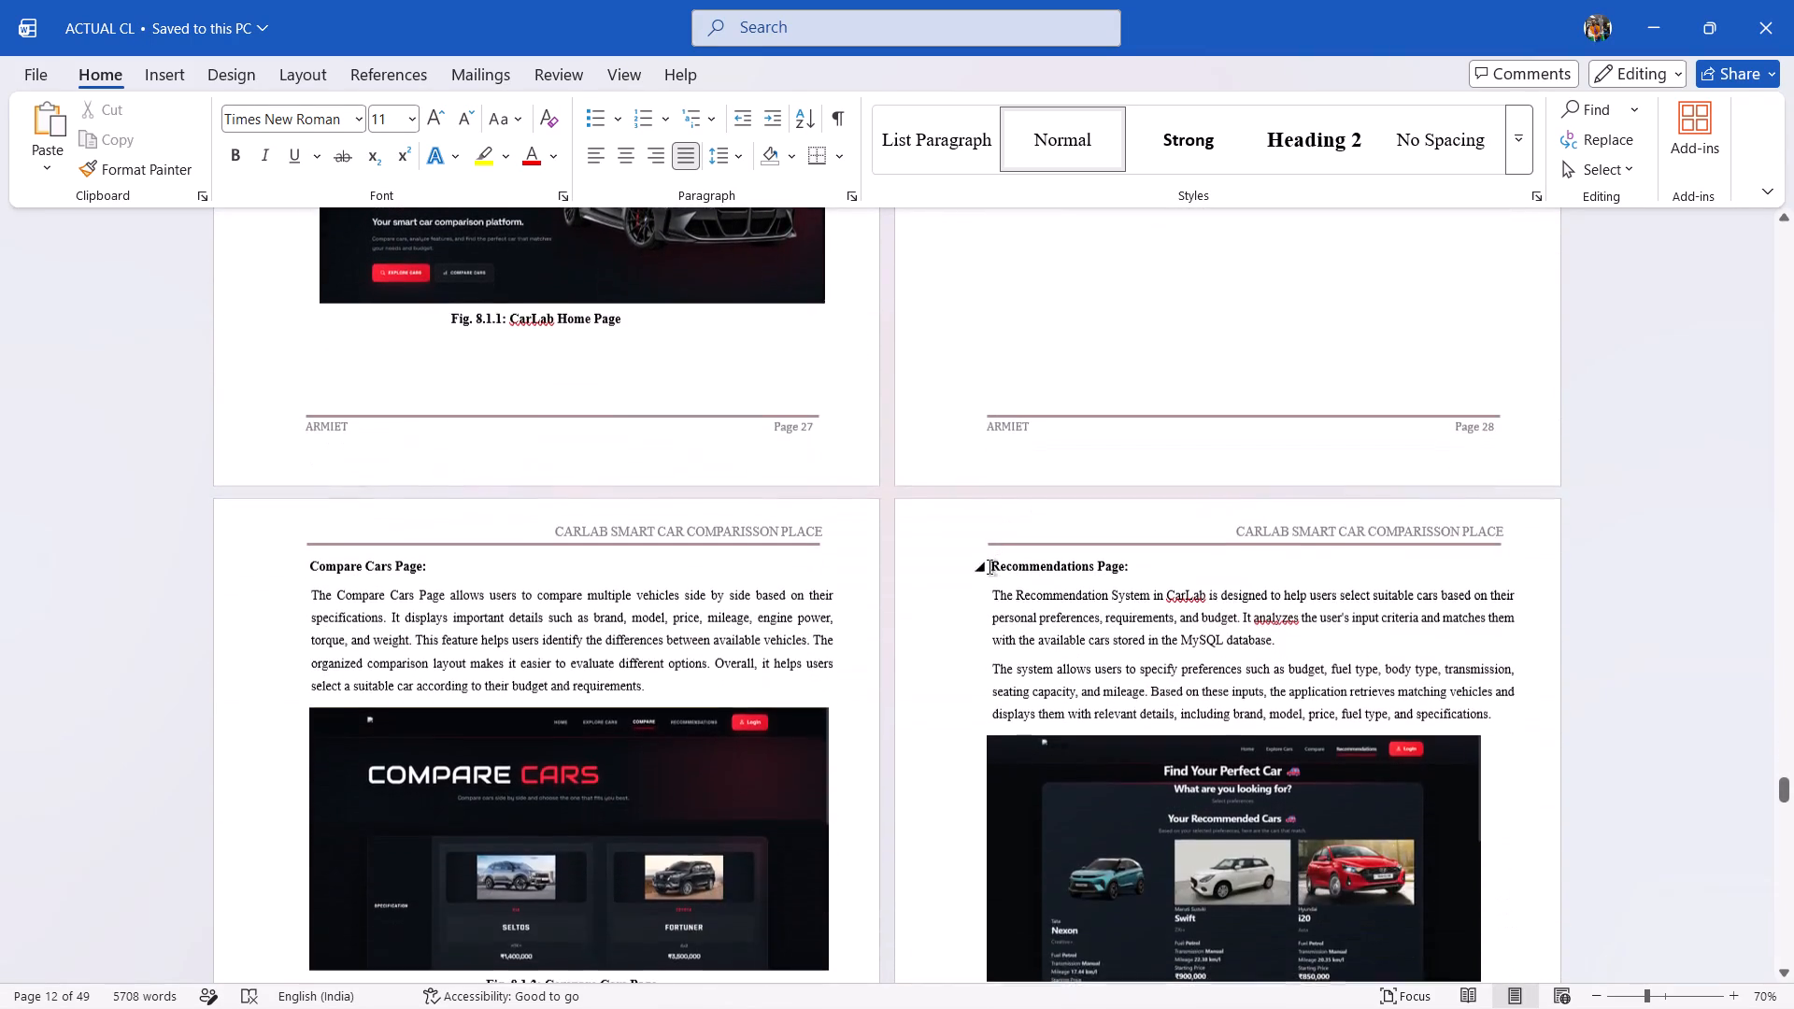
{"action": "scroll", "coordinate": [990, 567], "scroll_direction": "down", "scroll_amount": 19}
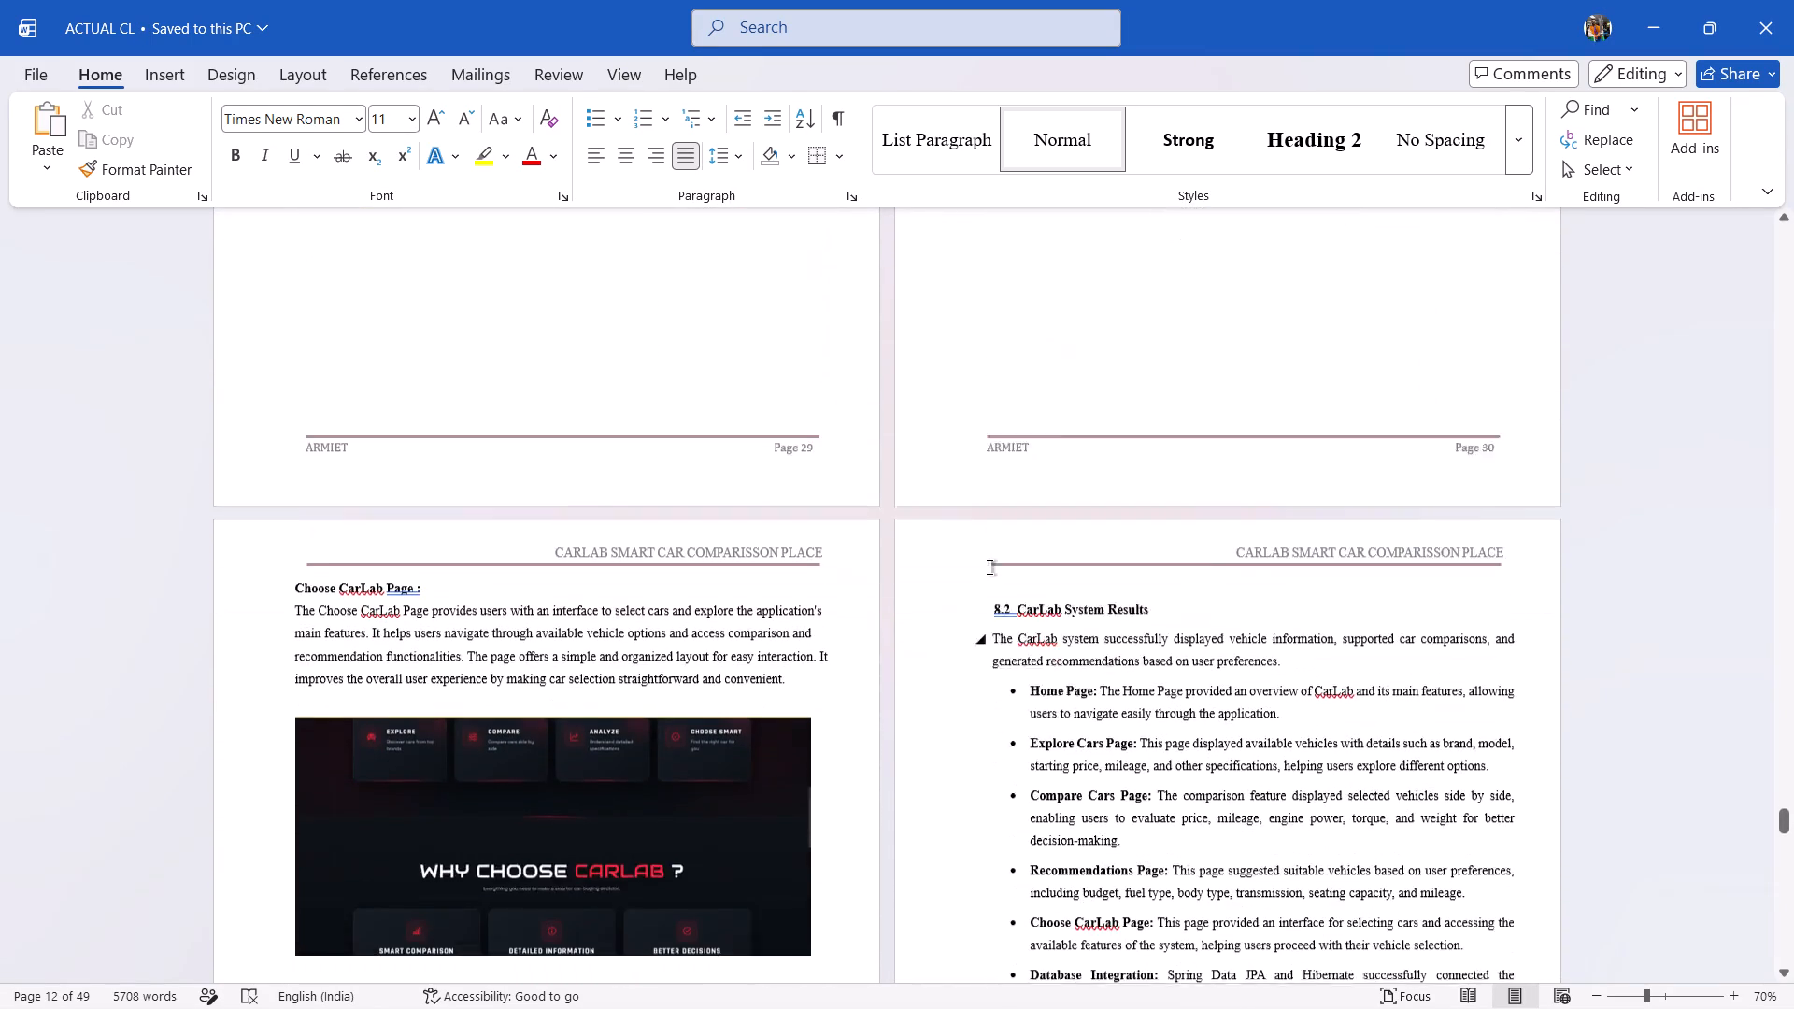
Check the layout of the Choose CarLab Page, 8.2 CarLab System Results and 8.3 Database Integration and System Performance Results pages.
{"action": "scroll", "coordinate": [990, 567], "scroll_direction": "down", "scroll_amount": 20}
{"action": "scroll", "coordinate": [990, 567], "scroll_direction": "up", "scroll_amount": 1}
{"action": "scroll", "coordinate": [990, 567], "scroll_direction": "down", "scroll_amount": 1}
{"action": "scroll", "coordinate": [990, 567], "scroll_direction": "up", "scroll_amount": 1}
{"action": "scroll", "coordinate": [990, 567], "scroll_direction": "down", "scroll_amount": 1}
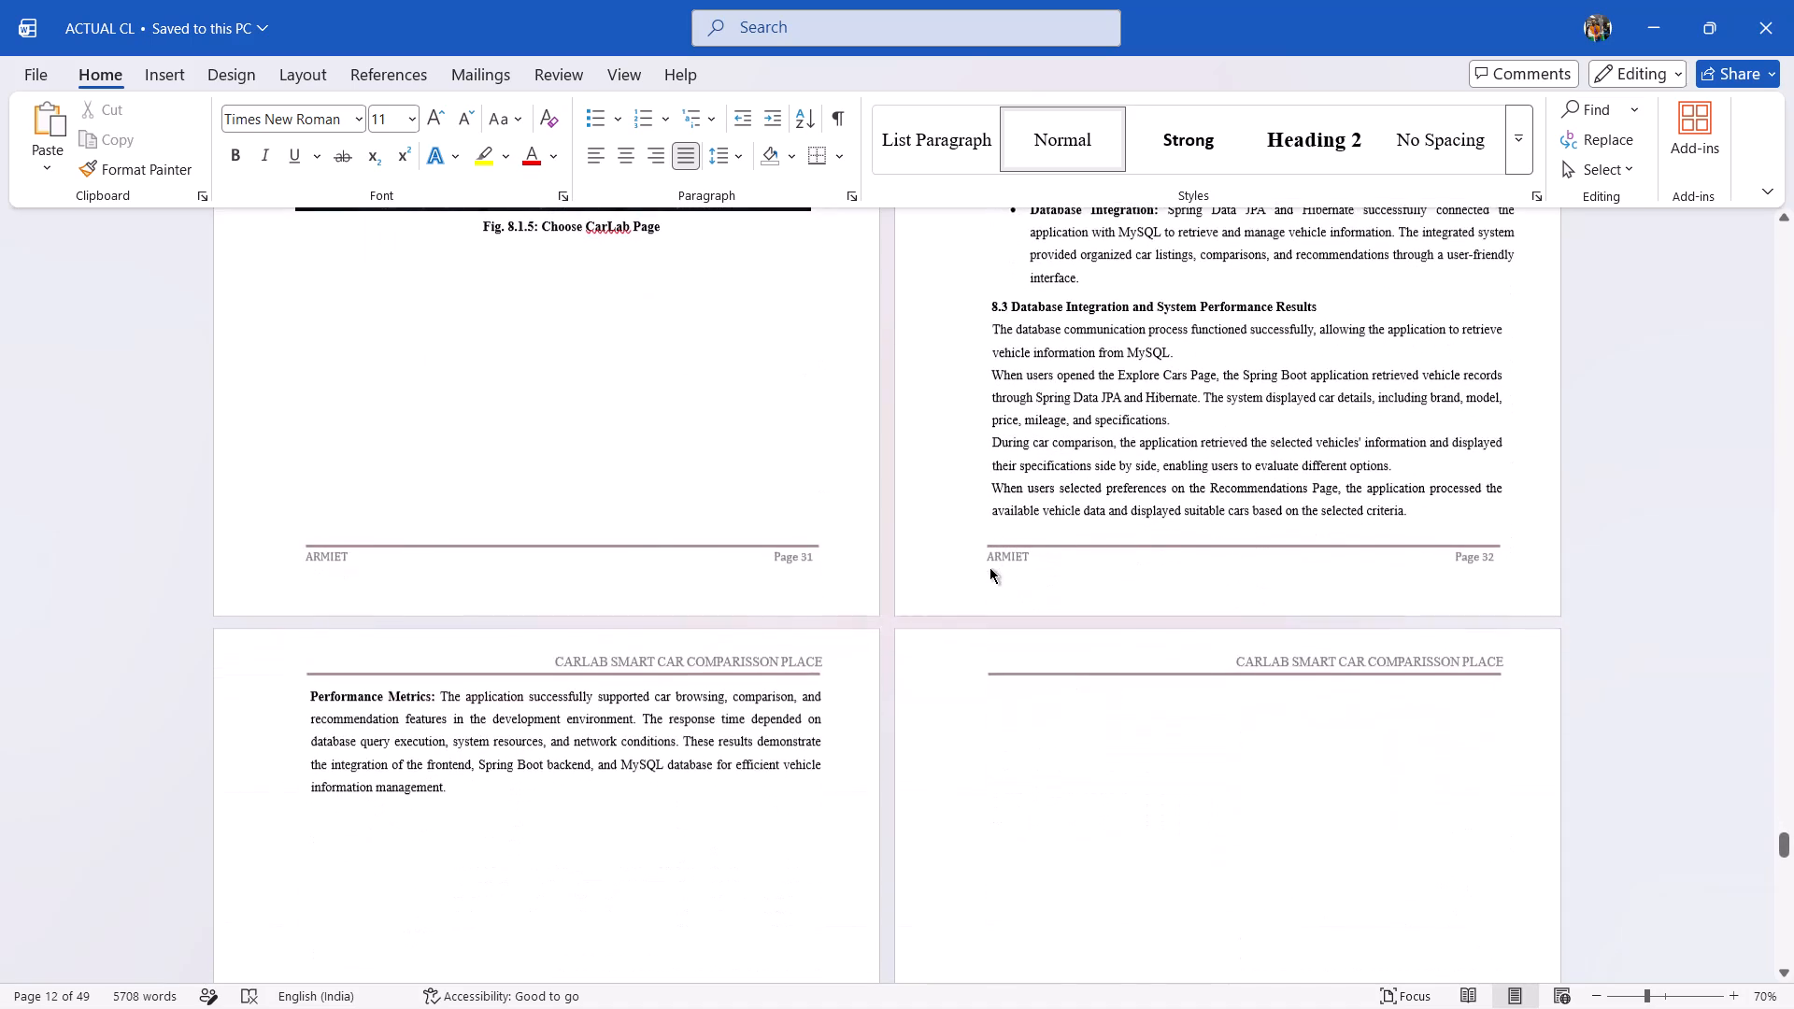
{"action": "scroll", "coordinate": [990, 567], "scroll_direction": "up", "scroll_amount": 20}
{"action": "scroll", "coordinate": [990, 567], "scroll_direction": "up", "scroll_amount": 3}
{"action": "scroll", "coordinate": [990, 567], "scroll_direction": "down", "scroll_amount": 1}
{"action": "scroll", "coordinate": [990, 567], "scroll_direction": "up", "scroll_amount": 1}
{"action": "scroll", "coordinate": [990, 567], "scroll_direction": "down", "scroll_amount": 1}
{"action": "scroll", "coordinate": [990, 567], "scroll_direction": "up", "scroll_amount": 1}
{"action": "scroll", "coordinate": [990, 567], "scroll_direction": "down", "scroll_amount": 1}
{"action": "scroll", "coordinate": [990, 567], "scroll_direction": "up", "scroll_amount": 1}
{"action": "scroll", "coordinate": [990, 567], "scroll_direction": "down", "scroll_amount": 6}
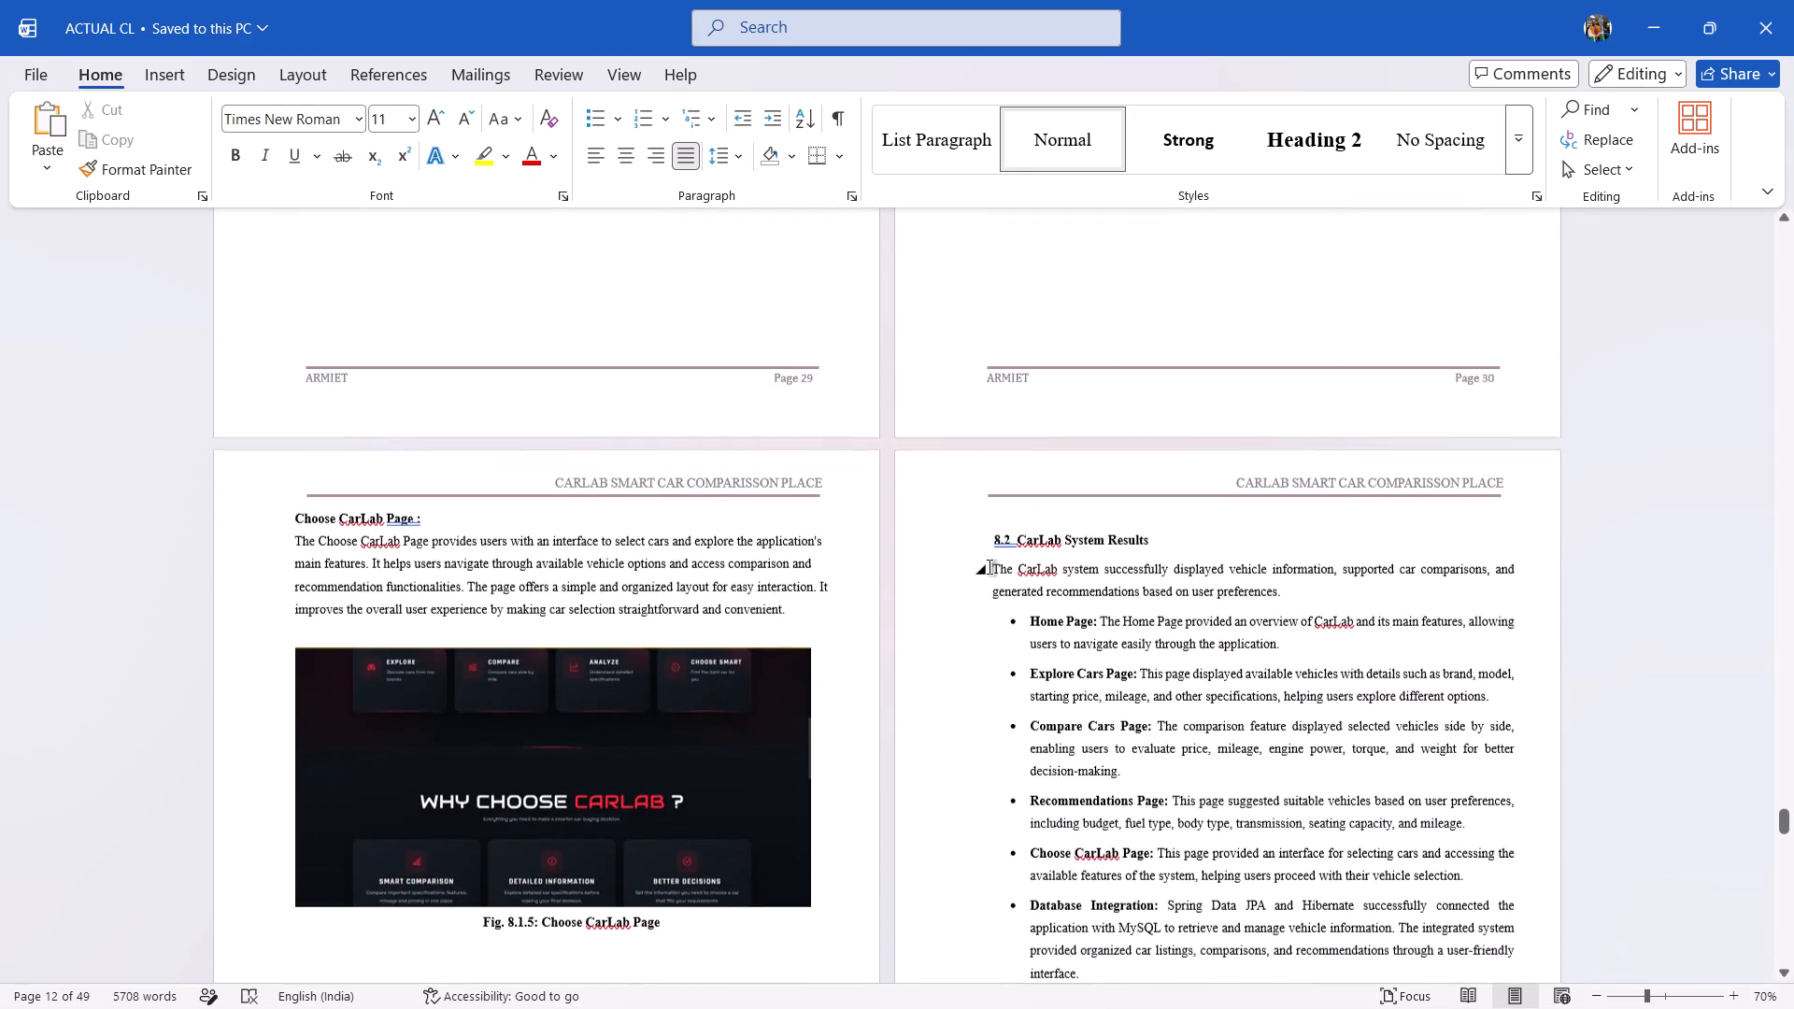
{"action": "scroll", "coordinate": [990, 567], "scroll_direction": "down", "scroll_amount": 5}
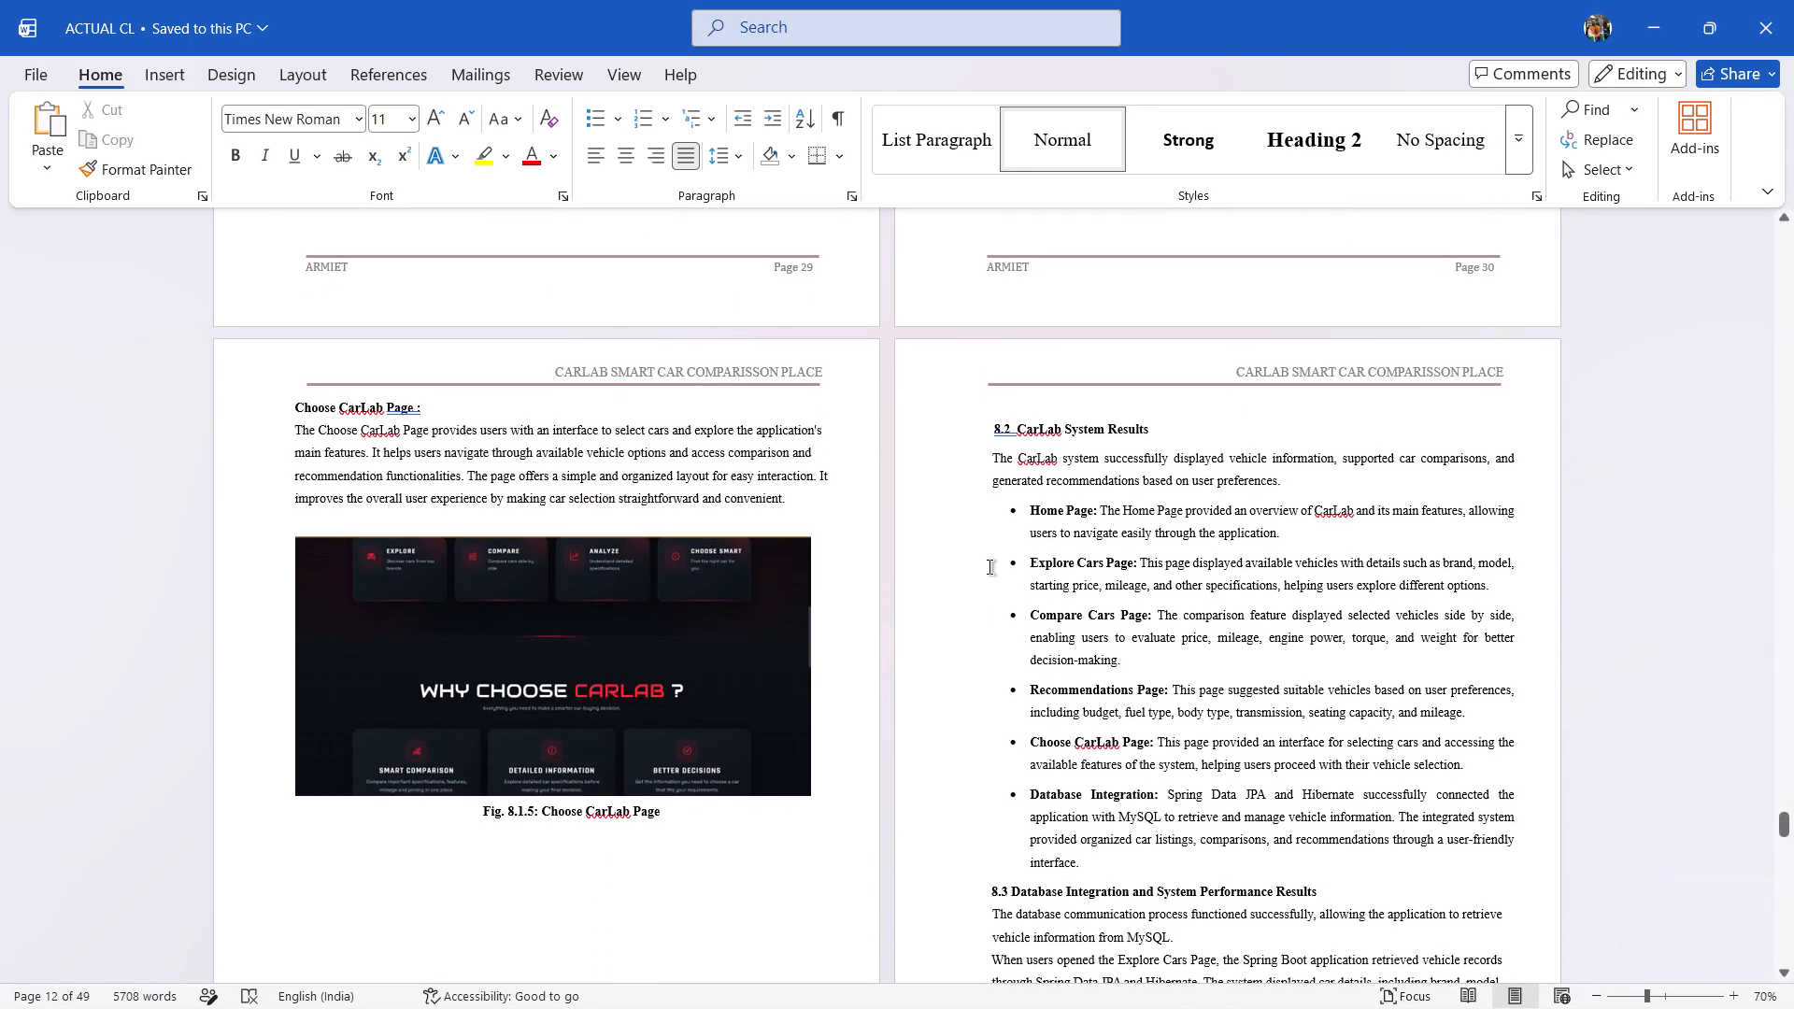
{"action": "left_click", "coordinate": [990, 567]}
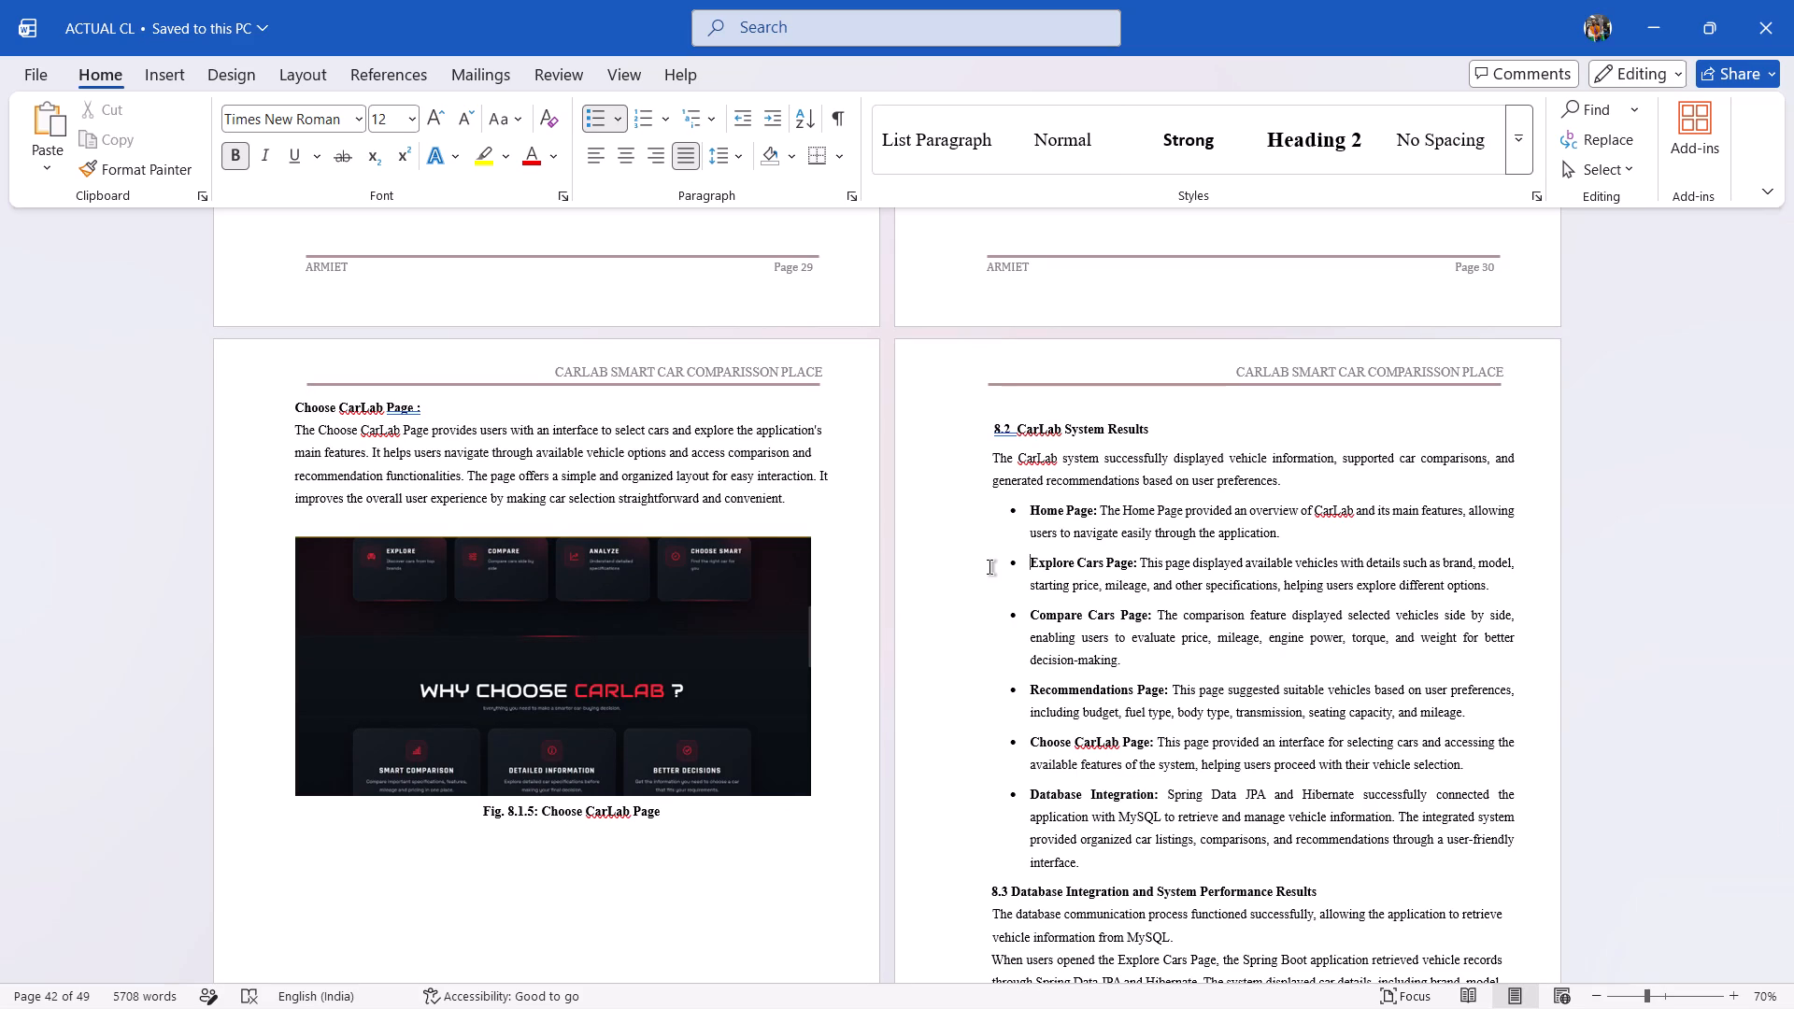
Check the page layout from the end of Chapter 8 through the Conclusion, Future Scope and References pages.
{"action": "scroll", "coordinate": [990, 567], "scroll_direction": "down", "scroll_amount": 2}
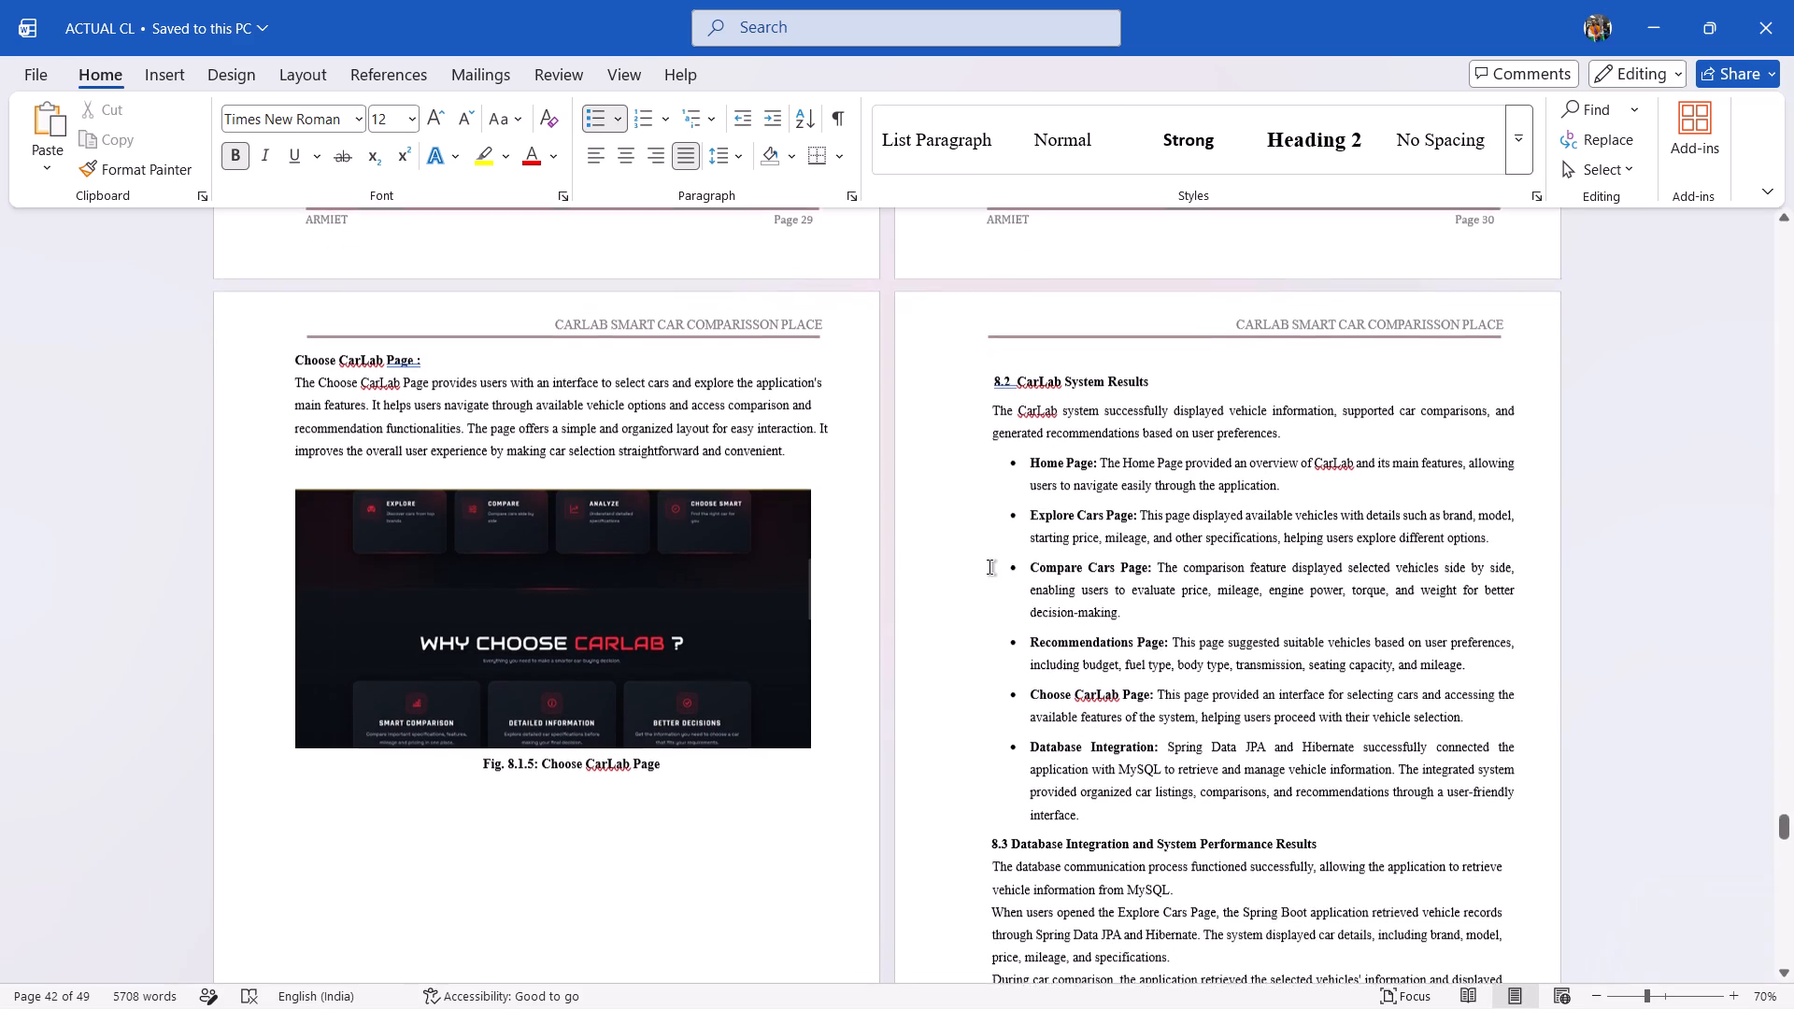
{"action": "scroll", "coordinate": [990, 567], "scroll_direction": "down", "scroll_amount": 15}
{"action": "scroll", "coordinate": [990, 567], "scroll_direction": "down", "scroll_amount": 7}
{"action": "scroll", "coordinate": [990, 567], "scroll_direction": "down", "scroll_amount": 19}
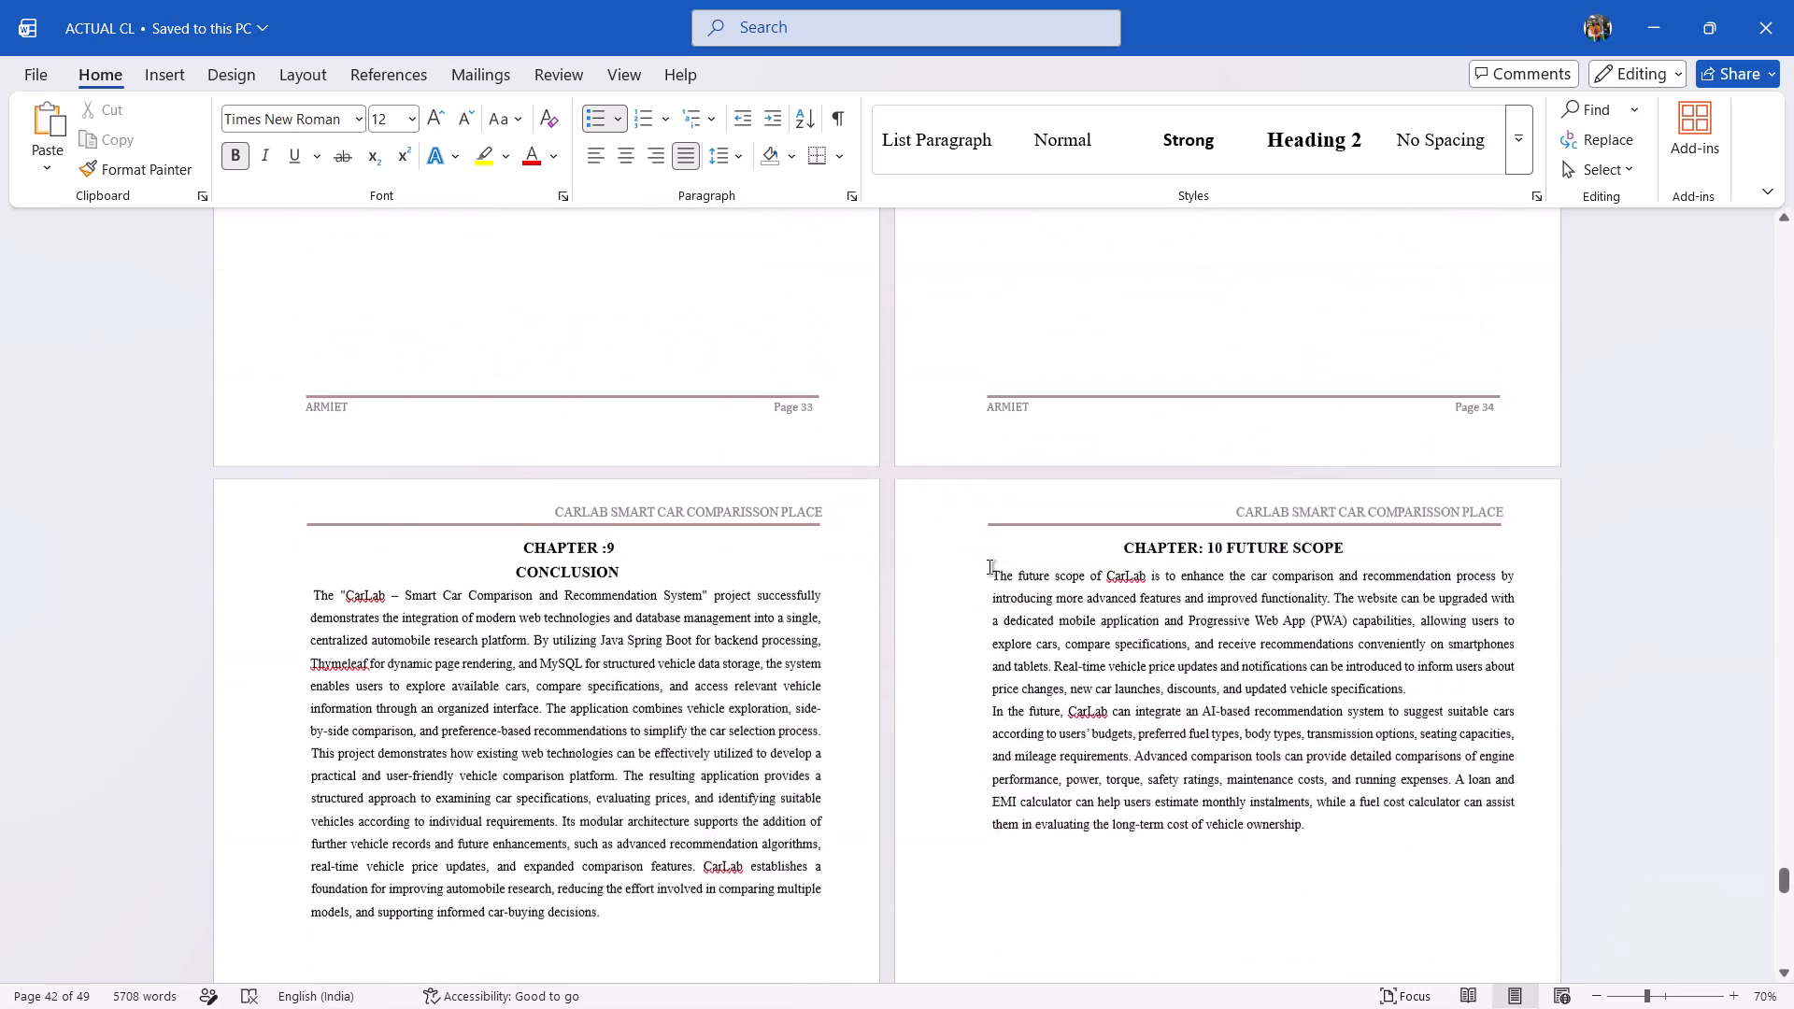
{"action": "scroll", "coordinate": [990, 567], "scroll_direction": "down", "scroll_amount": 10}
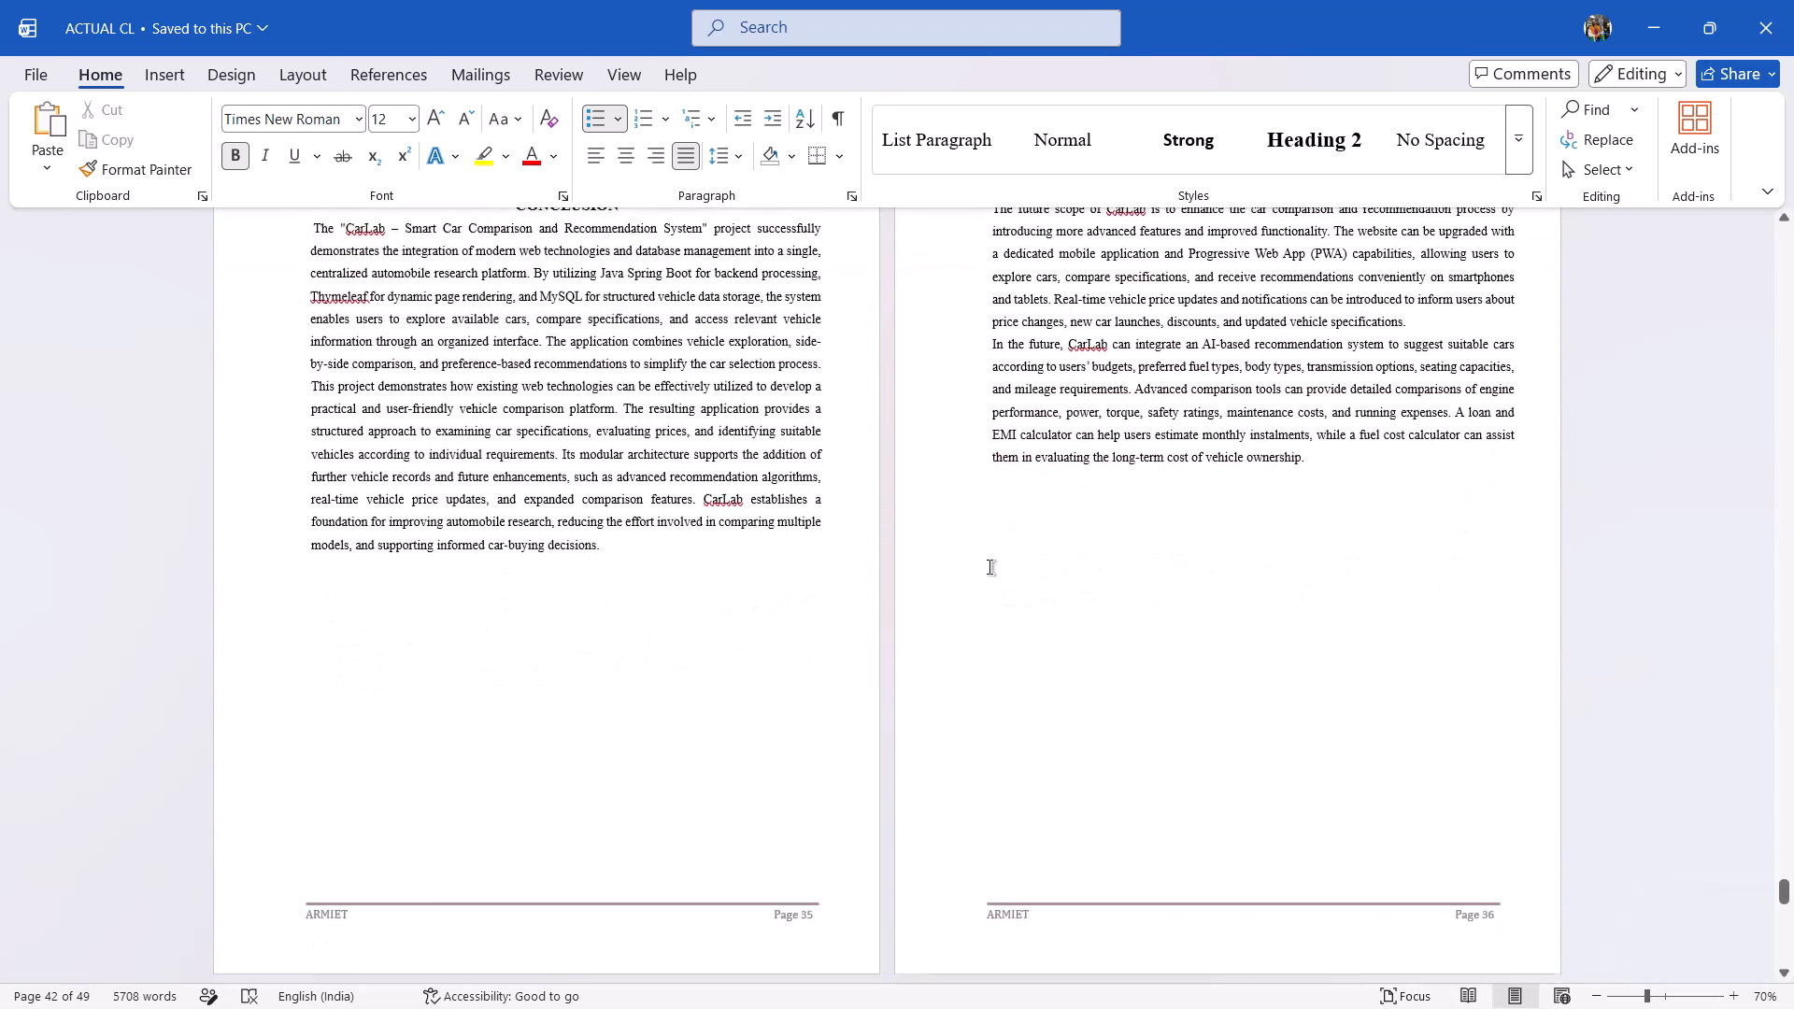
{"action": "scroll", "coordinate": [990, 567], "scroll_direction": "down", "scroll_amount": 20}
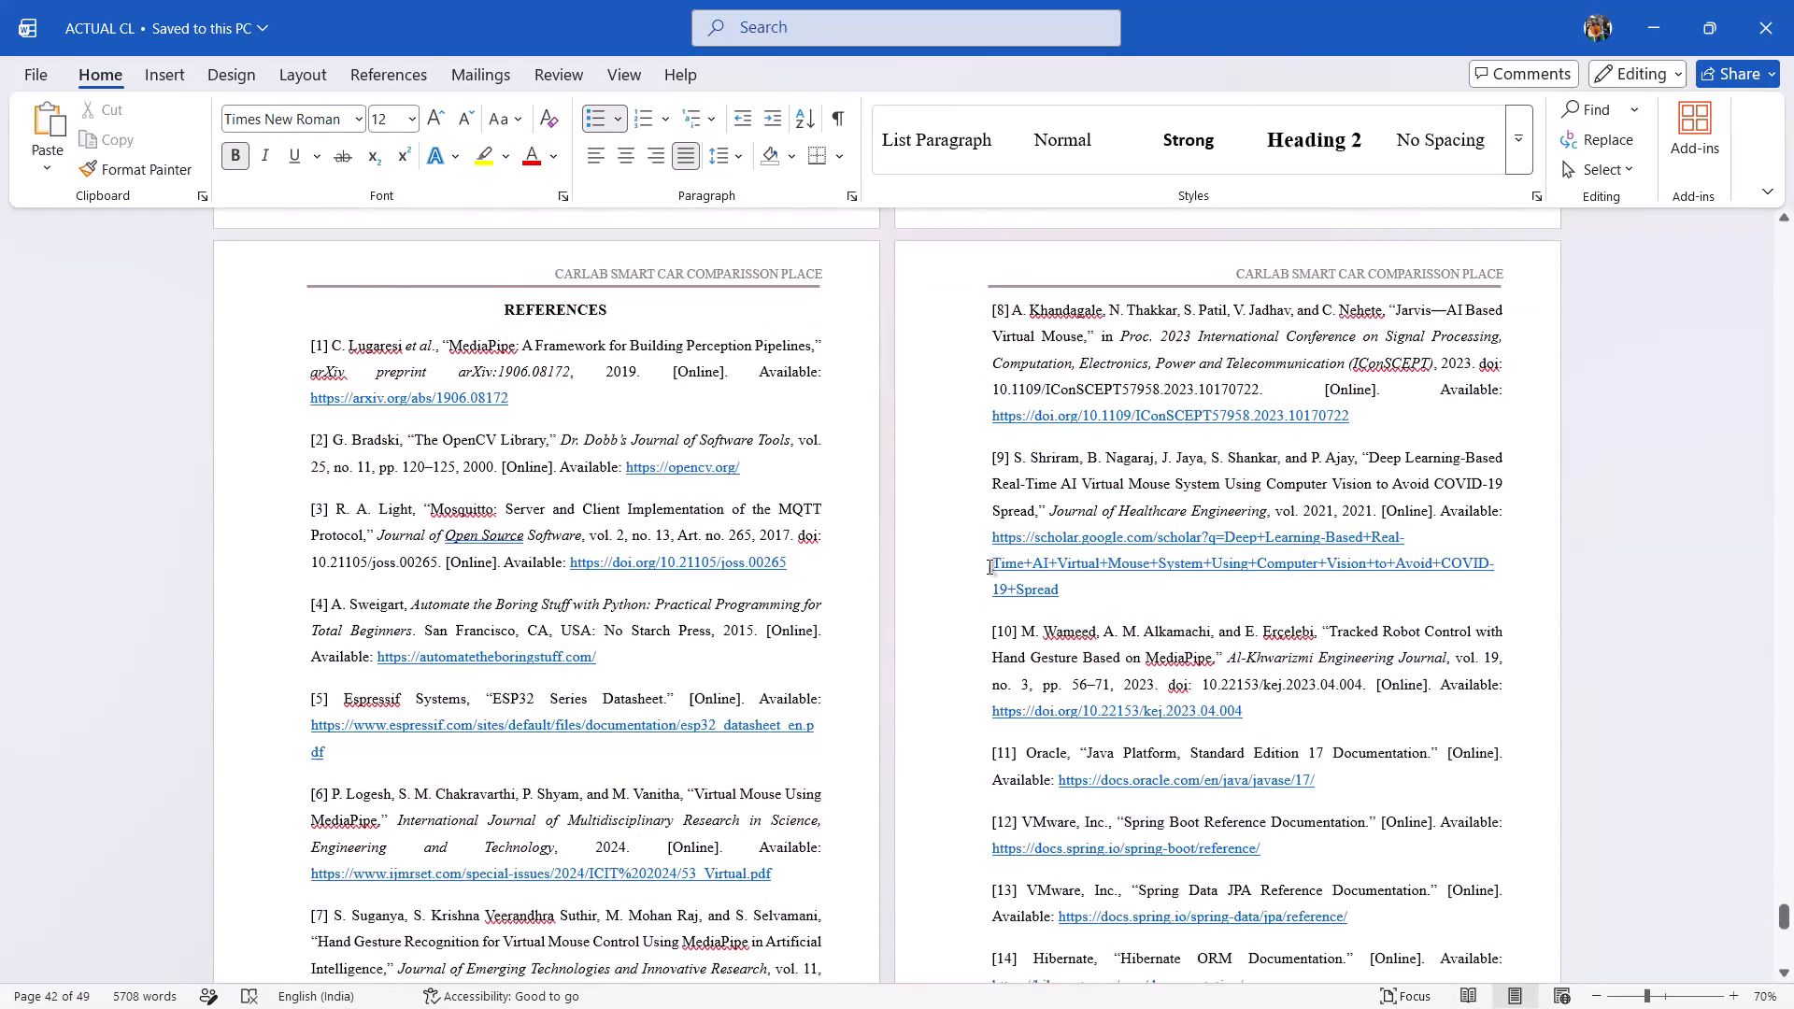
Examine the entries and layout of the References pages, looking closely at references [1] to [7].
{"action": "scroll", "coordinate": [990, 567], "scroll_direction": "down", "scroll_amount": 9}
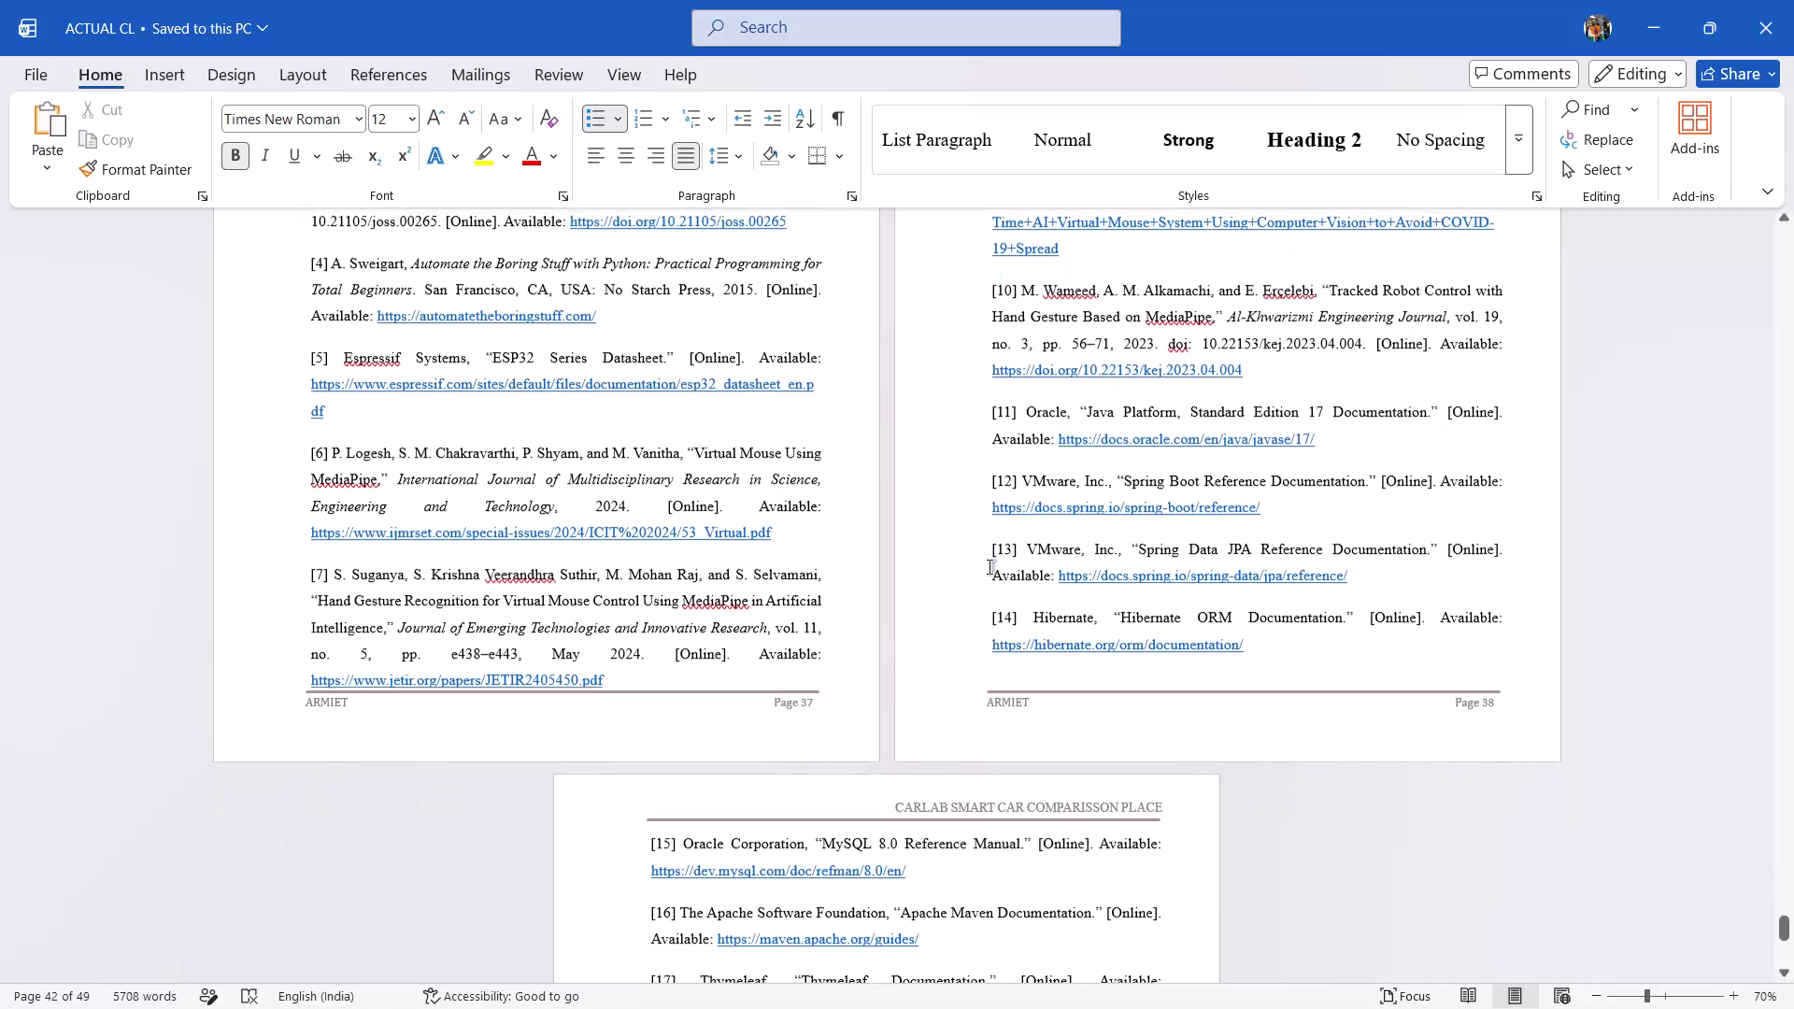
{"action": "scroll", "coordinate": [976, 584], "scroll_direction": "up", "scroll_amount": 4, "text": "ctrl"}
{"action": "scroll", "coordinate": [976, 584], "scroll_direction": "left", "scroll_amount": 1}
{"action": "scroll", "coordinate": [976, 584], "scroll_direction": "right", "scroll_amount": 1}
{"action": "scroll", "coordinate": [976, 584], "scroll_direction": "up", "scroll_amount": 1}
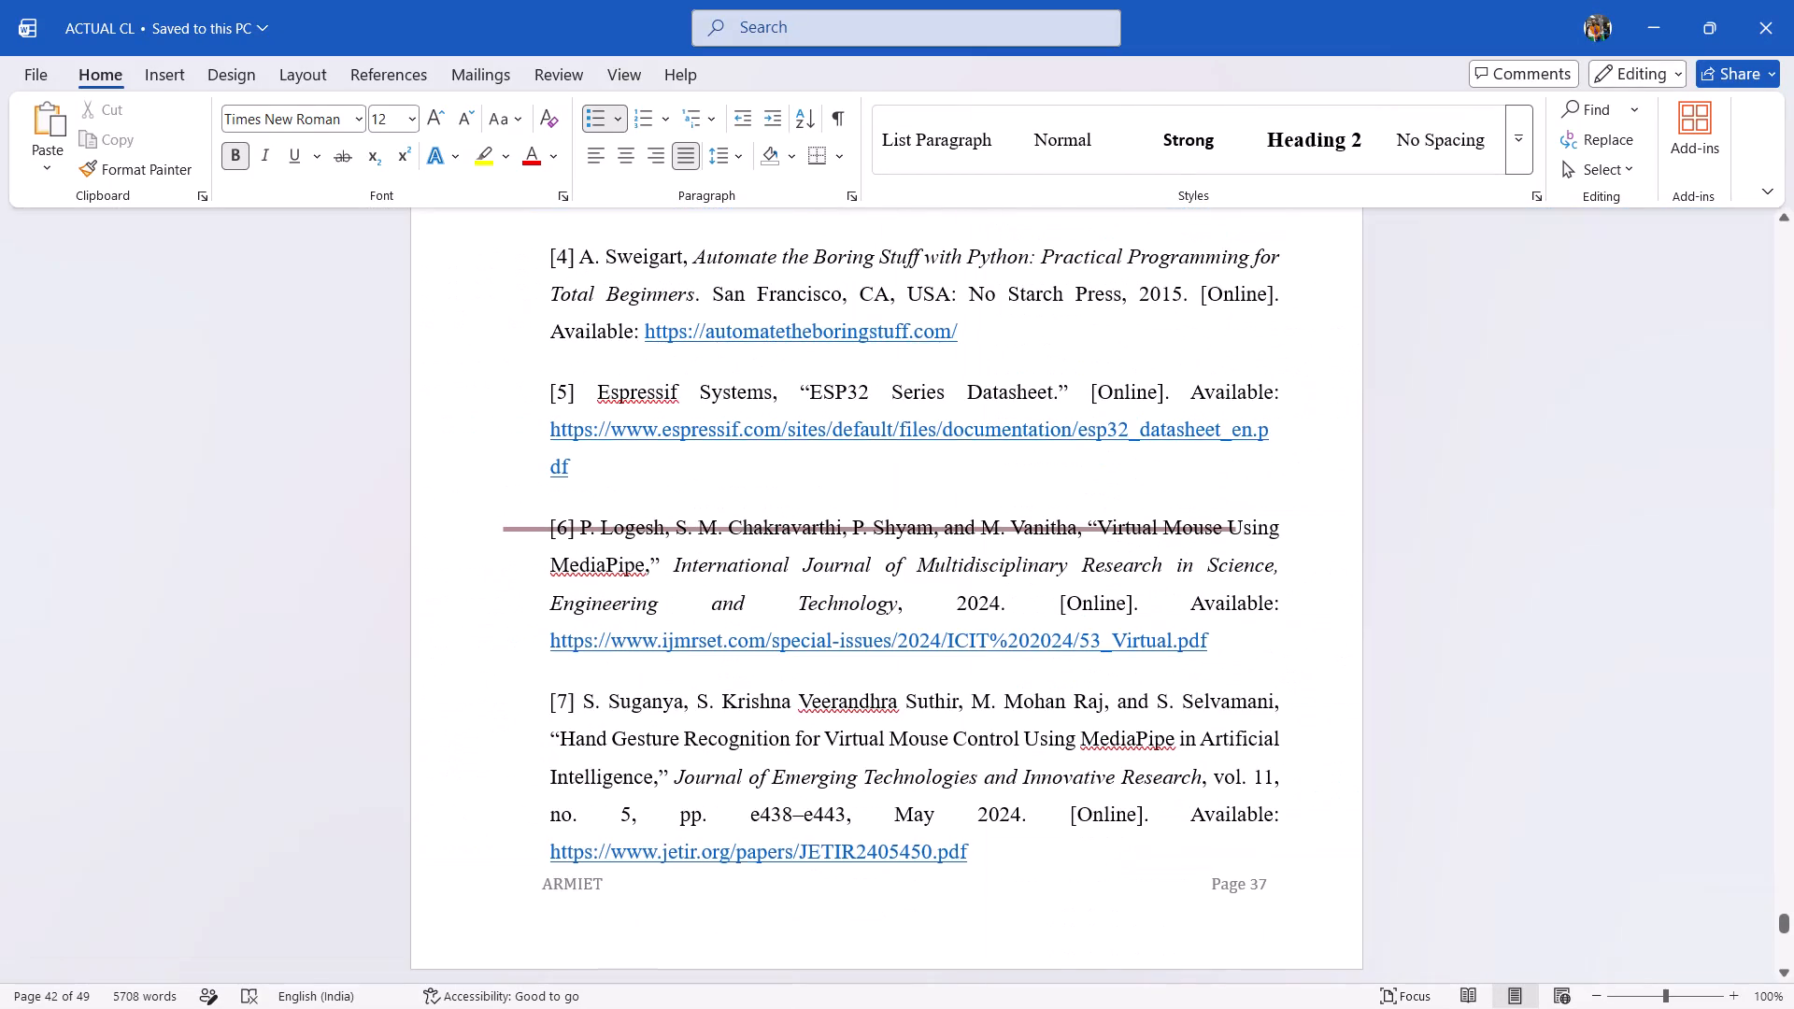
{"action": "scroll", "coordinate": [976, 584], "scroll_direction": "up", "scroll_amount": 1}
{"action": "scroll", "coordinate": [976, 584], "scroll_direction": "right", "scroll_amount": 1}
{"action": "scroll", "coordinate": [976, 584], "scroll_direction": "up", "scroll_amount": 1}
{"action": "scroll", "coordinate": [976, 584], "scroll_direction": "right", "scroll_amount": 1}
{"action": "scroll", "coordinate": [976, 584], "scroll_direction": "up", "scroll_amount": 1}
{"action": "scroll", "coordinate": [976, 584], "scroll_direction": "right", "scroll_amount": 1}
{"action": "scroll", "coordinate": [976, 584], "scroll_direction": "up", "scroll_amount": 2}
{"action": "scroll", "coordinate": [976, 584], "scroll_direction": "up", "scroll_amount": 3, "text": "ctrl"}
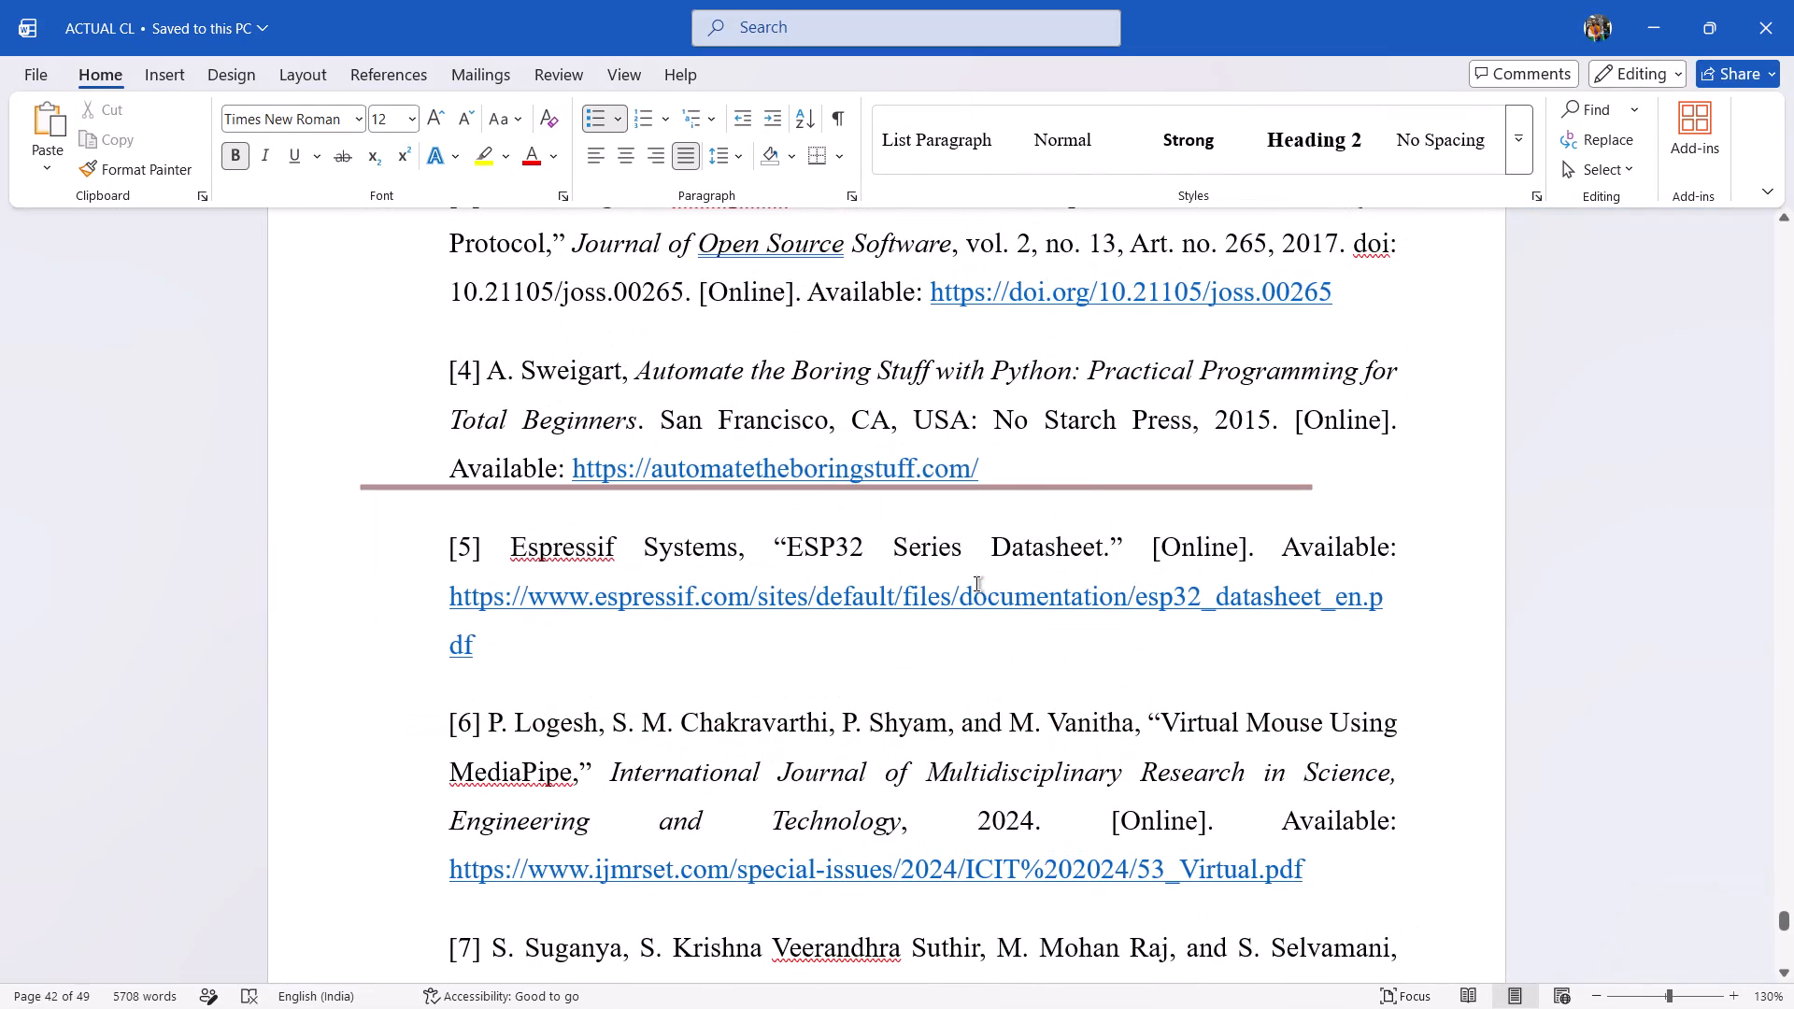
{"action": "scroll", "coordinate": [976, 584], "scroll_direction": "up", "scroll_amount": 4}
{"action": "scroll", "coordinate": [976, 584], "scroll_direction": "down", "scroll_amount": 4, "text": "ctrl"}
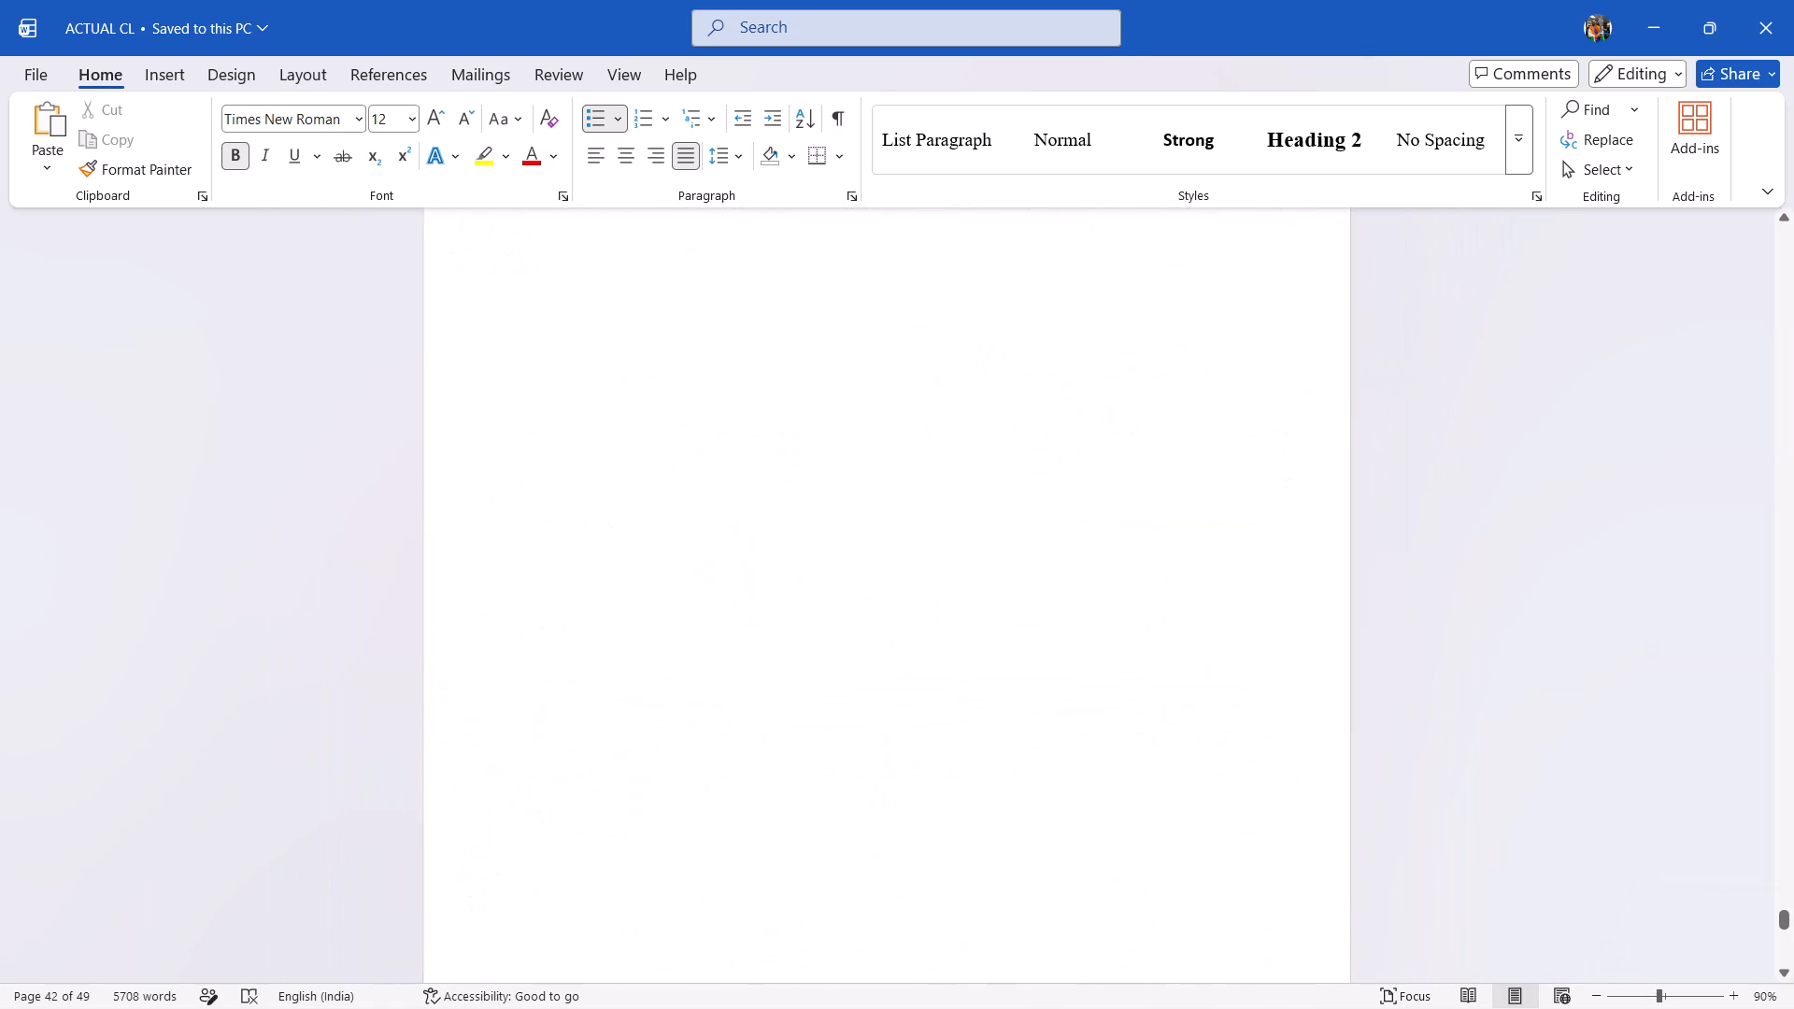
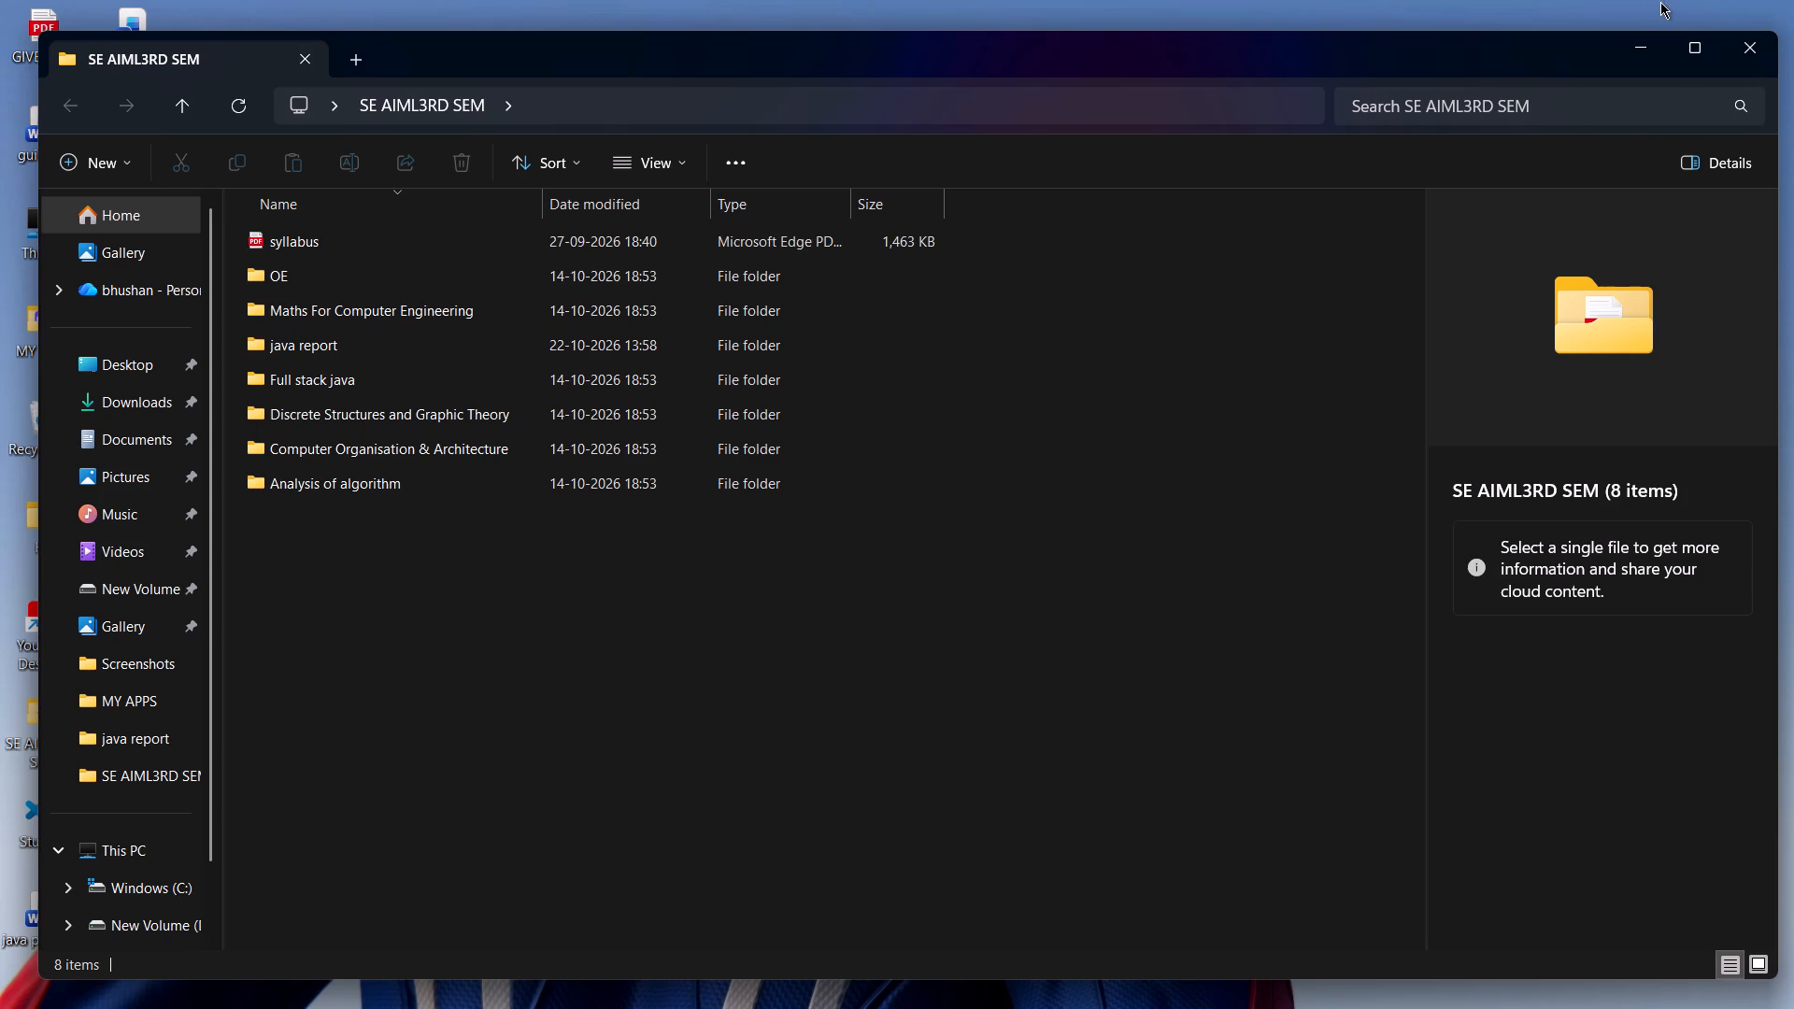
{"action": "left_click", "coordinate": [1639, 41]}
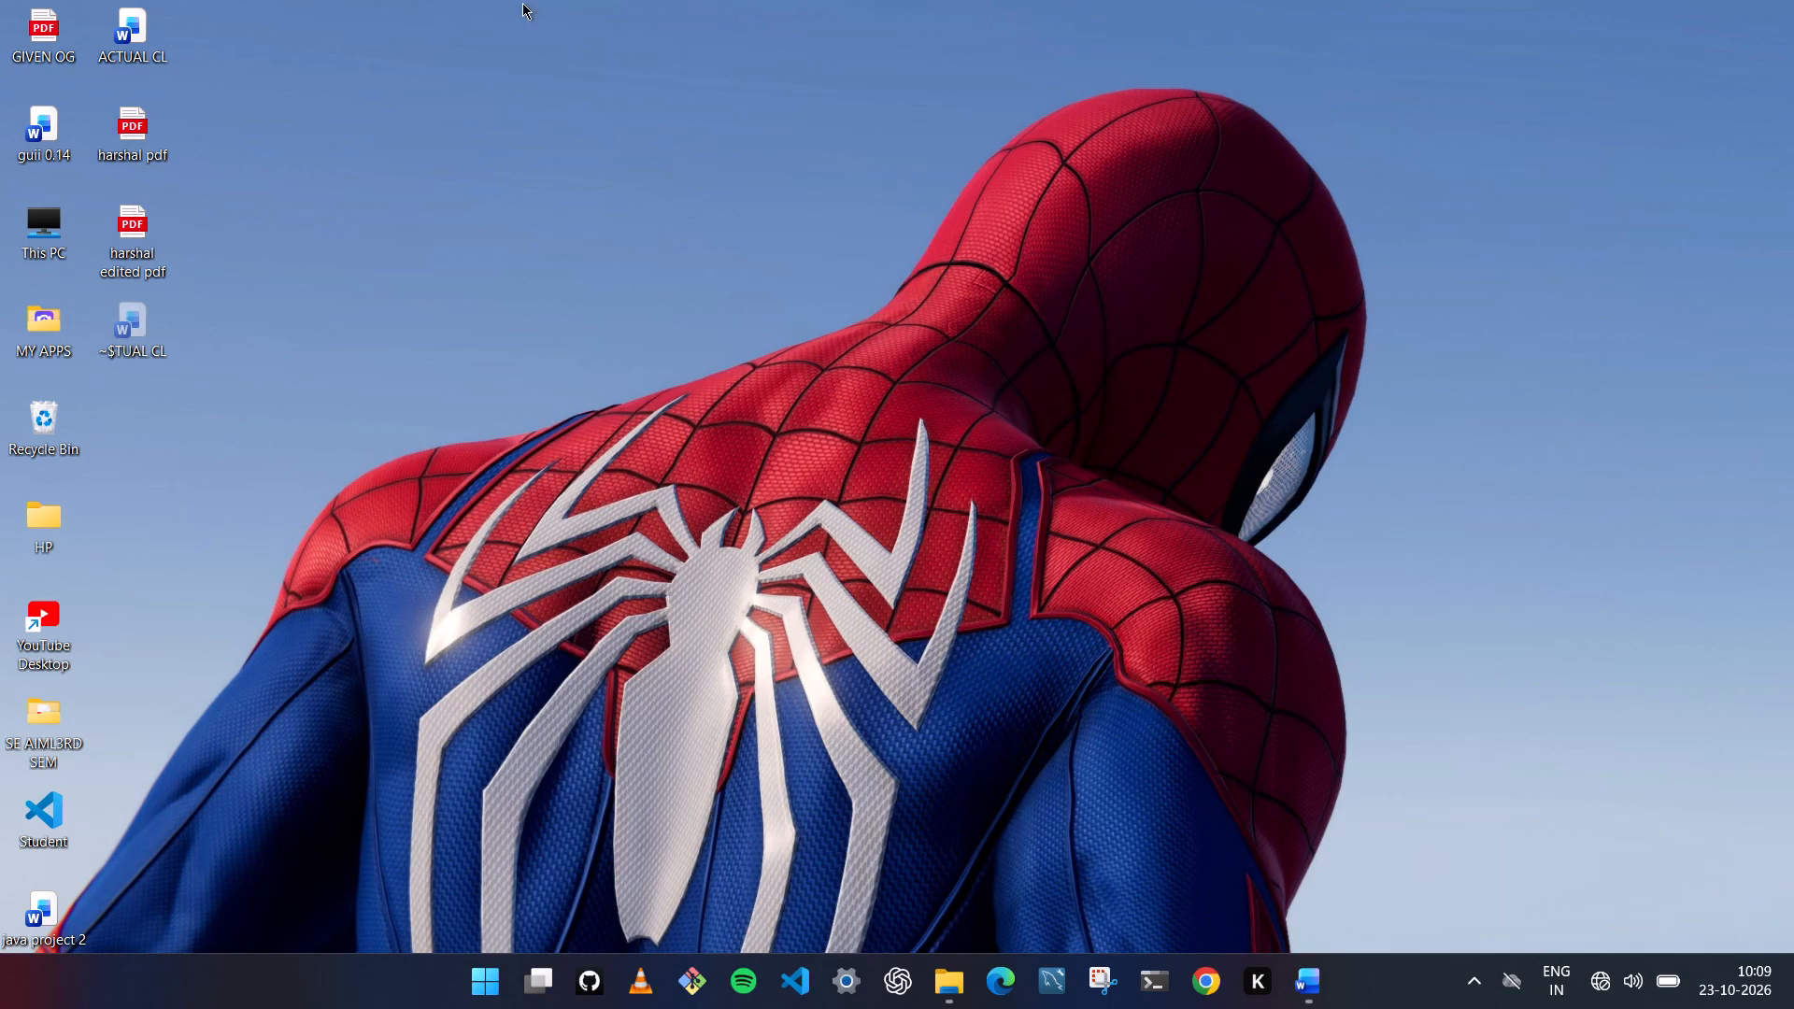
Open the ACTUAL CL document from the desktop in Word.
{"action": "double_click", "coordinate": [125, 41]}
Review the report's title page, from the project title and team details down to the department and academic year.
{"action": "scroll", "coordinate": [125, 41], "scroll_direction": "up", "scroll_amount": 7}
{"action": "scroll", "coordinate": [125, 41], "scroll_direction": "down", "scroll_amount": 3}
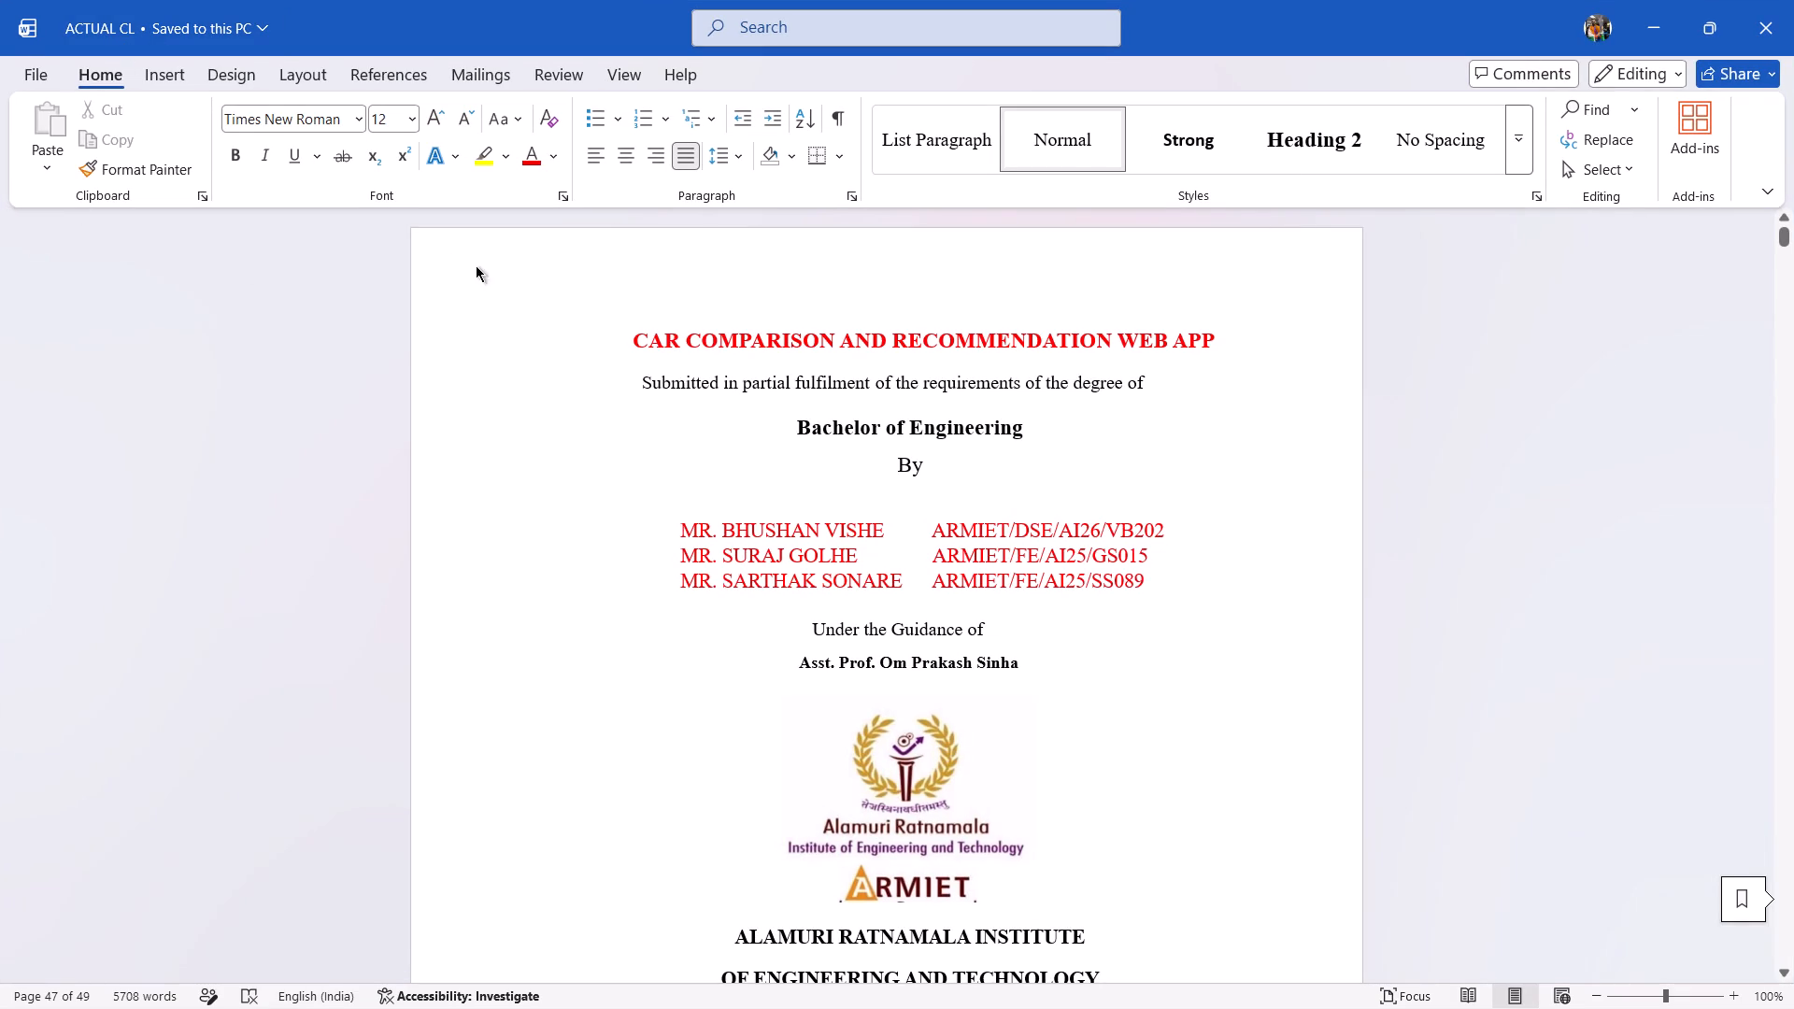
{"action": "scroll", "coordinate": [477, 291], "scroll_direction": "down", "scroll_amount": 9}
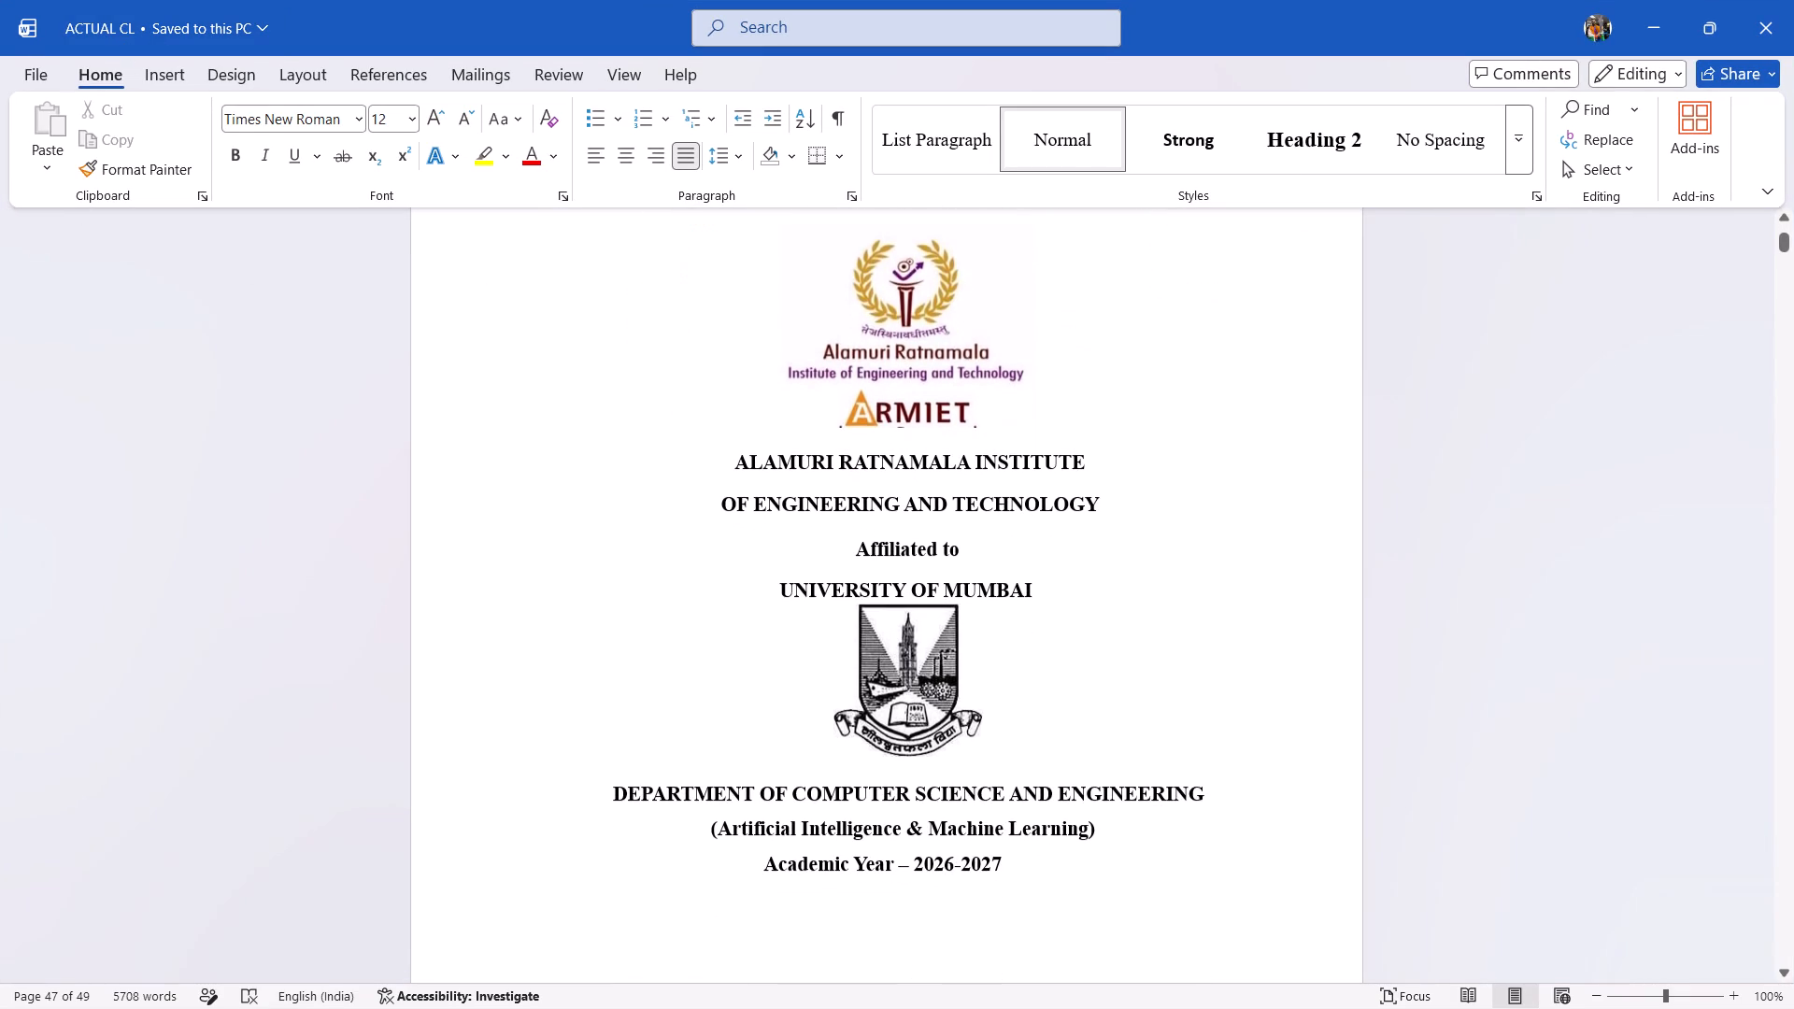
{"action": "scroll", "coordinate": [477, 291], "scroll_direction": "left", "scroll_amount": 3}
{"action": "scroll", "coordinate": [477, 291], "scroll_direction": "down", "scroll_amount": 1}
{"action": "scroll", "coordinate": [477, 291], "scroll_direction": "left", "scroll_amount": 1}
{"action": "scroll", "coordinate": [477, 291], "scroll_direction": "down", "scroll_amount": 1}
{"action": "scroll", "coordinate": [477, 291], "scroll_direction": "left", "scroll_amount": 1}
{"action": "scroll", "coordinate": [477, 291], "scroll_direction": "down", "scroll_amount": 1}
{"action": "scroll", "coordinate": [477, 291], "scroll_direction": "left", "scroll_amount": 1}
{"action": "scroll", "coordinate": [477, 291], "scroll_direction": "down", "scroll_amount": 1}
{"action": "scroll", "coordinate": [477, 291], "scroll_direction": "left", "scroll_amount": 1}
{"action": "scroll", "coordinate": [477, 291], "scroll_direction": "down", "scroll_amount": 1}
{"action": "scroll", "coordinate": [477, 291], "scroll_direction": "left", "scroll_amount": 1}
{"action": "scroll", "coordinate": [477, 291], "scroll_direction": "down", "scroll_amount": 1}
{"action": "scroll", "coordinate": [477, 291], "scroll_direction": "left", "scroll_amount": 1}
{"action": "scroll", "coordinate": [477, 291], "scroll_direction": "down", "scroll_amount": 1}
{"action": "scroll", "coordinate": [477, 291], "scroll_direction": "left", "scroll_amount": 1}
{"action": "scroll", "coordinate": [477, 291], "scroll_direction": "down", "scroll_amount": 1}
{"action": "scroll", "coordinate": [477, 291], "scroll_direction": "left", "scroll_amount": 1}
{"action": "scroll", "coordinate": [477, 291], "scroll_direction": "down", "scroll_amount": 1}
{"action": "scroll", "coordinate": [477, 291], "scroll_direction": "left", "scroll_amount": 1}
{"action": "scroll", "coordinate": [477, 291], "scroll_direction": "down", "scroll_amount": 1}
{"action": "scroll", "coordinate": [477, 291], "scroll_direction": "left", "scroll_amount": 1}
{"action": "scroll", "coordinate": [477, 291], "scroll_direction": "down", "scroll_amount": 1}
{"action": "scroll", "coordinate": [477, 291], "scroll_direction": "left", "scroll_amount": 1}
{"action": "scroll", "coordinate": [477, 291], "scroll_direction": "down", "scroll_amount": 1}
{"action": "scroll", "coordinate": [477, 291], "scroll_direction": "left", "scroll_amount": 1}
{"action": "scroll", "coordinate": [477, 291], "scroll_direction": "down", "scroll_amount": 1}
{"action": "scroll", "coordinate": [477, 291], "scroll_direction": "left", "scroll_amount": 1}
{"action": "scroll", "coordinate": [477, 291], "scroll_direction": "down", "scroll_amount": 1}
{"action": "scroll", "coordinate": [477, 291], "scroll_direction": "left", "scroll_amount": 1}
{"action": "scroll", "coordinate": [477, 291], "scroll_direction": "down", "scroll_amount": 1}
{"action": "scroll", "coordinate": [477, 291], "scroll_direction": "left", "scroll_amount": 1}
{"action": "scroll", "coordinate": [477, 291], "scroll_direction": "down", "scroll_amount": 1}
{"action": "scroll", "coordinate": [477, 291], "scroll_direction": "left", "scroll_amount": 1}
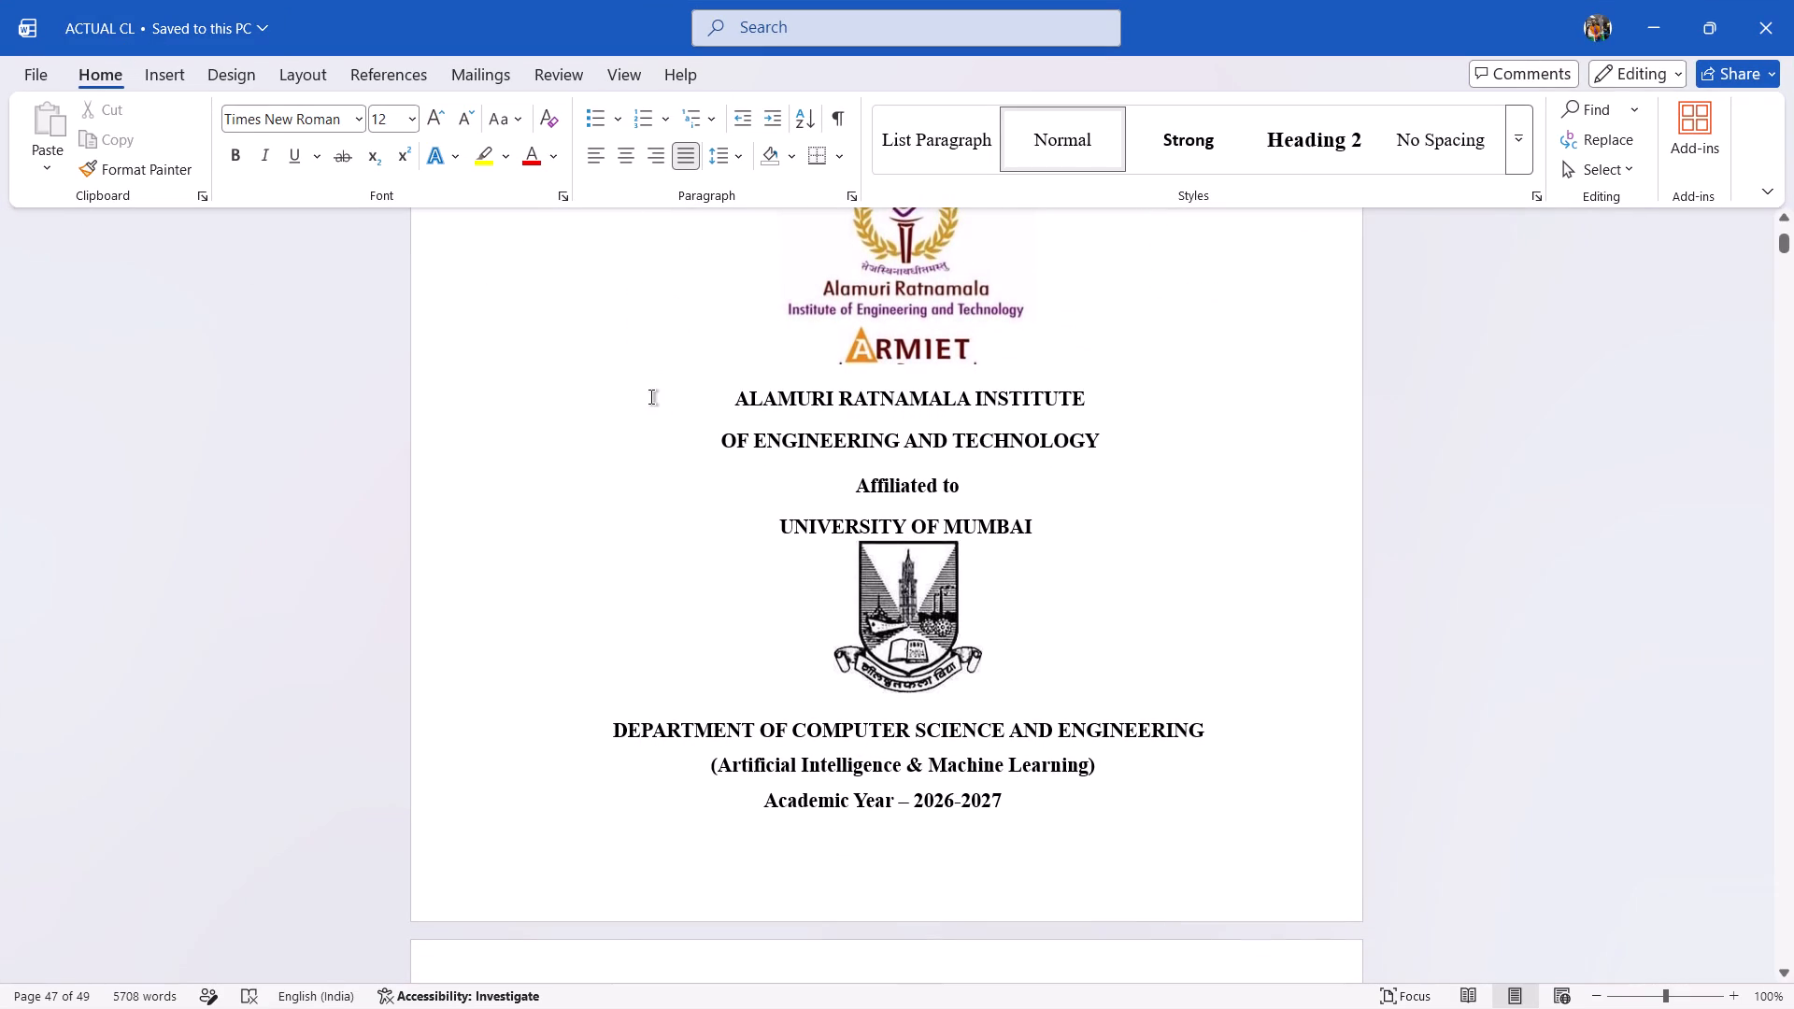
Examine the Certificate page, including the examiner, supervisor, department head and principal signature areas and the date and place fields.
{"action": "scroll", "coordinate": [633, 554], "scroll_direction": "down", "scroll_amount": 9}
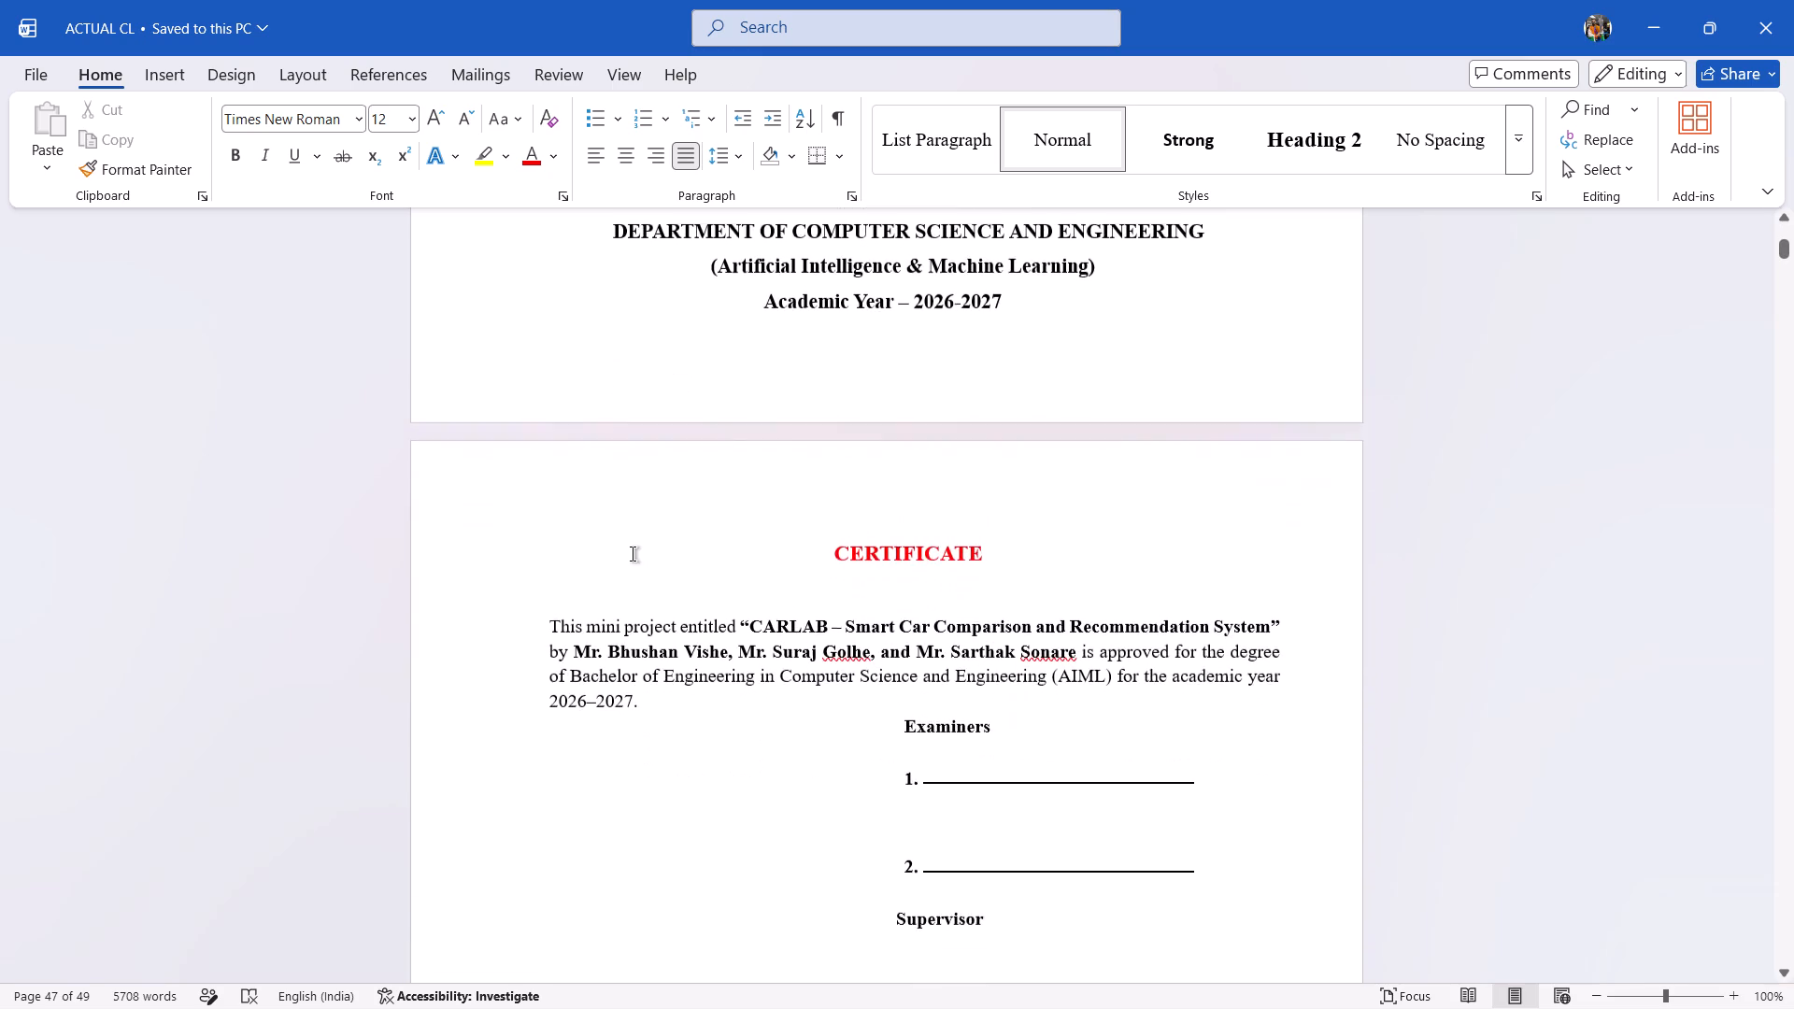
{"action": "scroll", "coordinate": [633, 554], "scroll_direction": "down", "scroll_amount": 7}
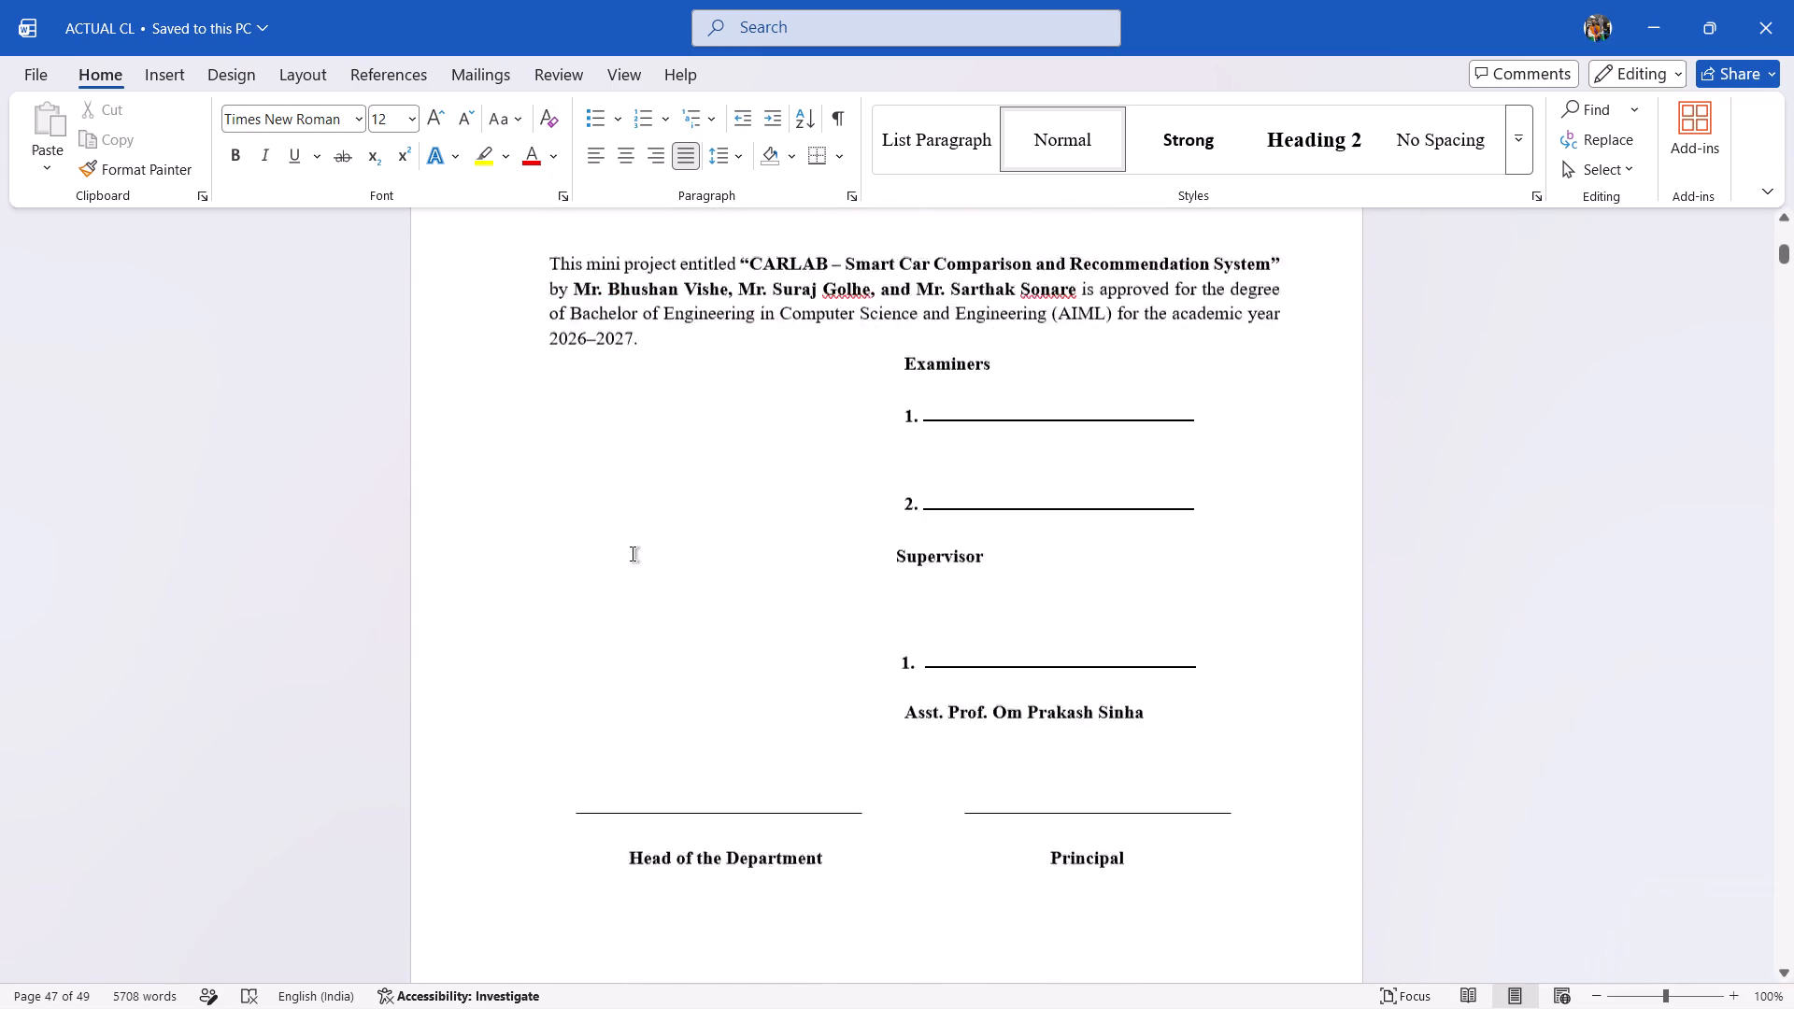
{"action": "scroll", "coordinate": [633, 554], "scroll_direction": "down", "scroll_amount": 15}
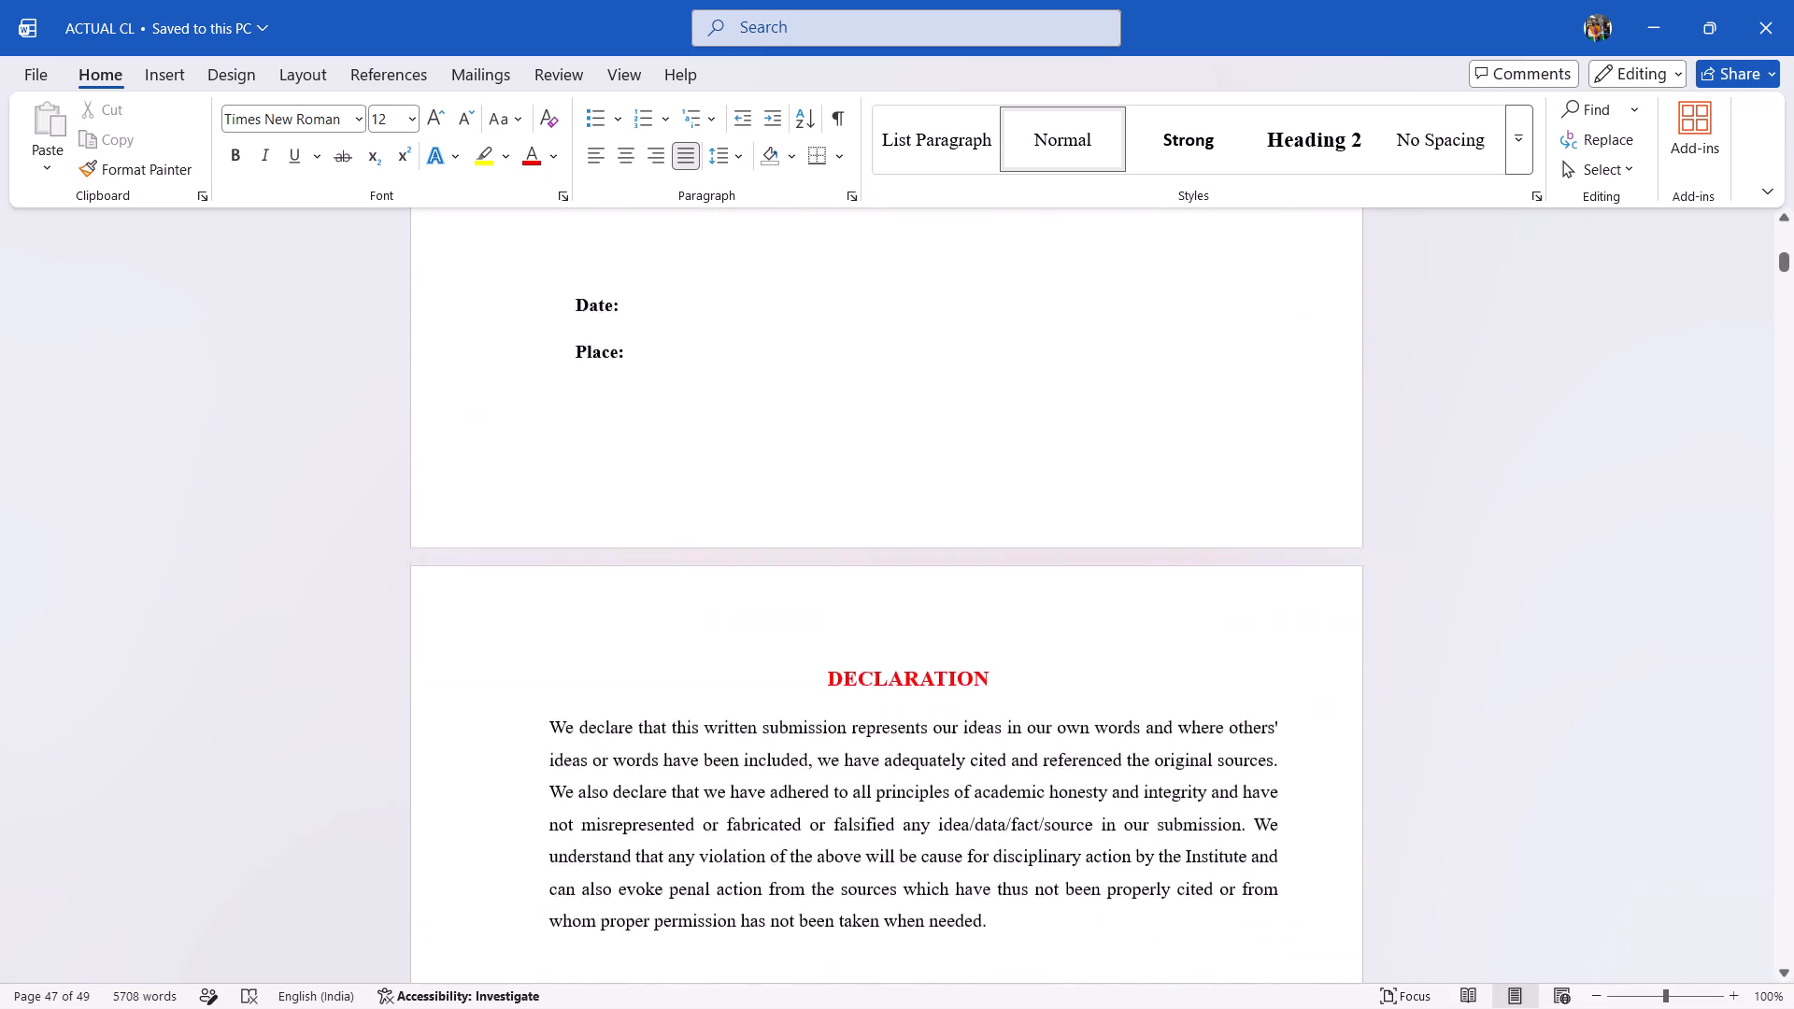
{"action": "scroll", "coordinate": [633, 554], "scroll_direction": "up", "scroll_amount": 7}
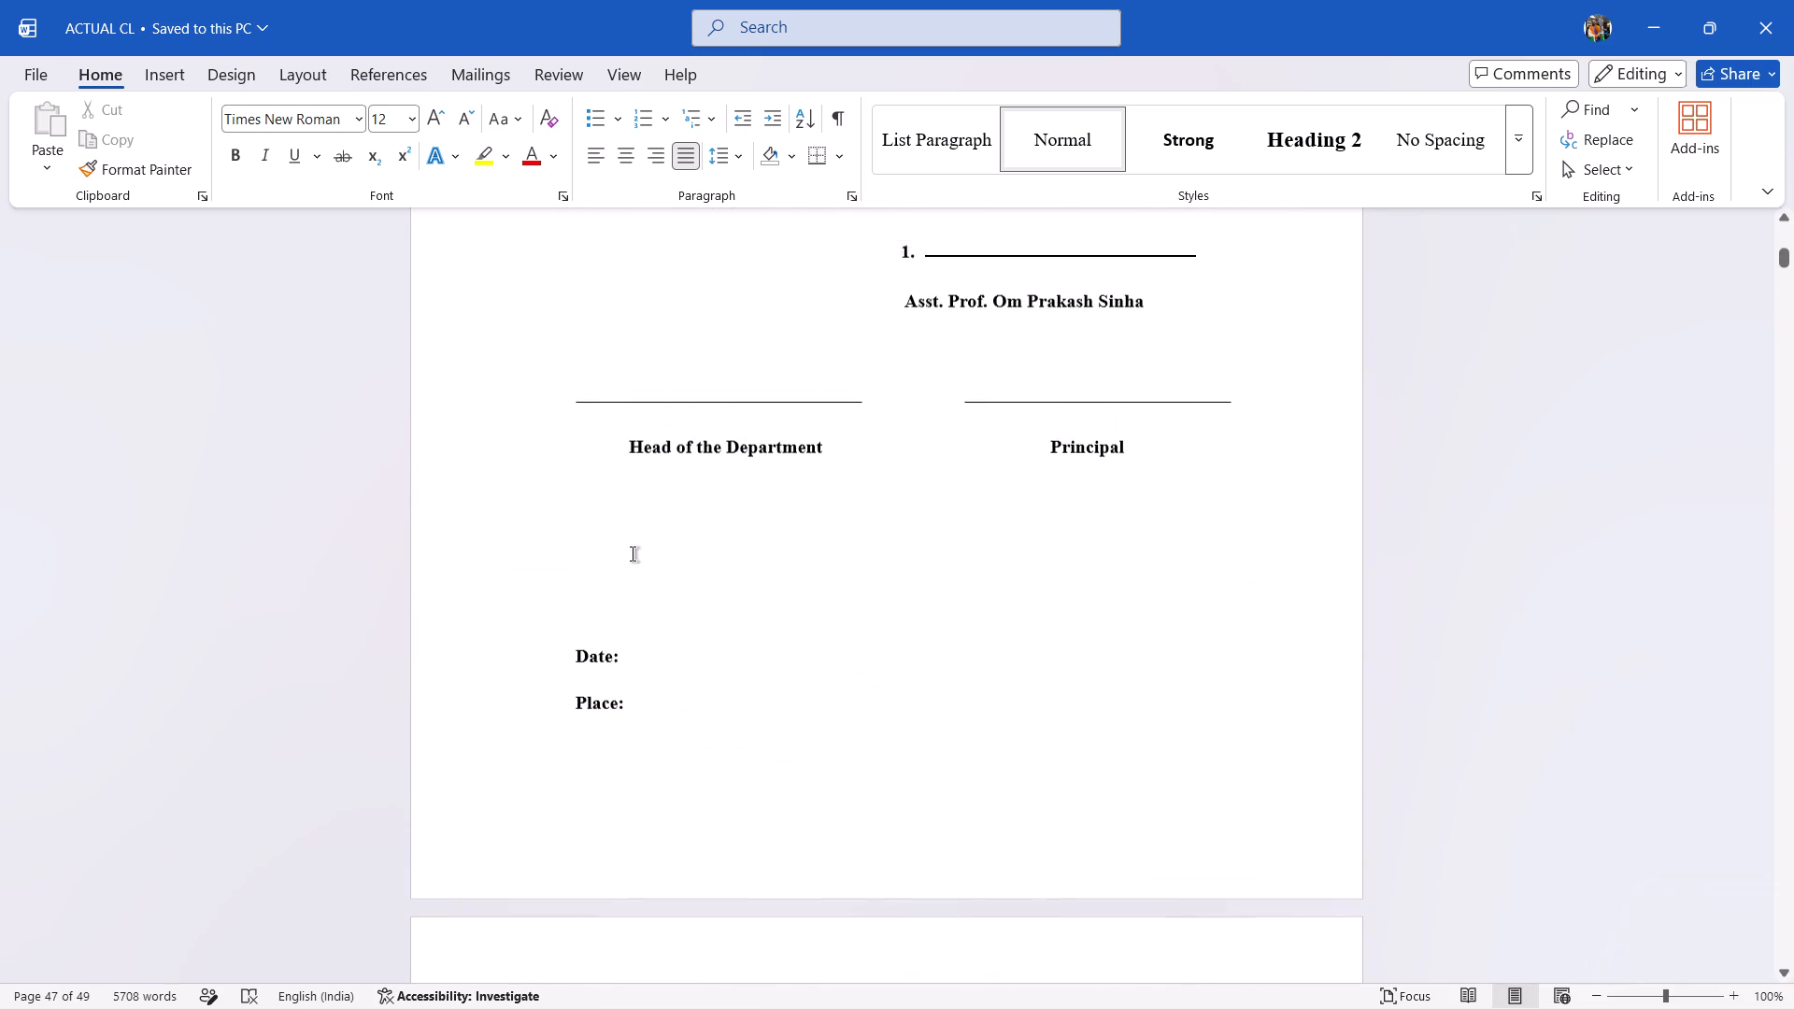
{"action": "scroll", "coordinate": [633, 554], "scroll_direction": "up", "scroll_amount": 1}
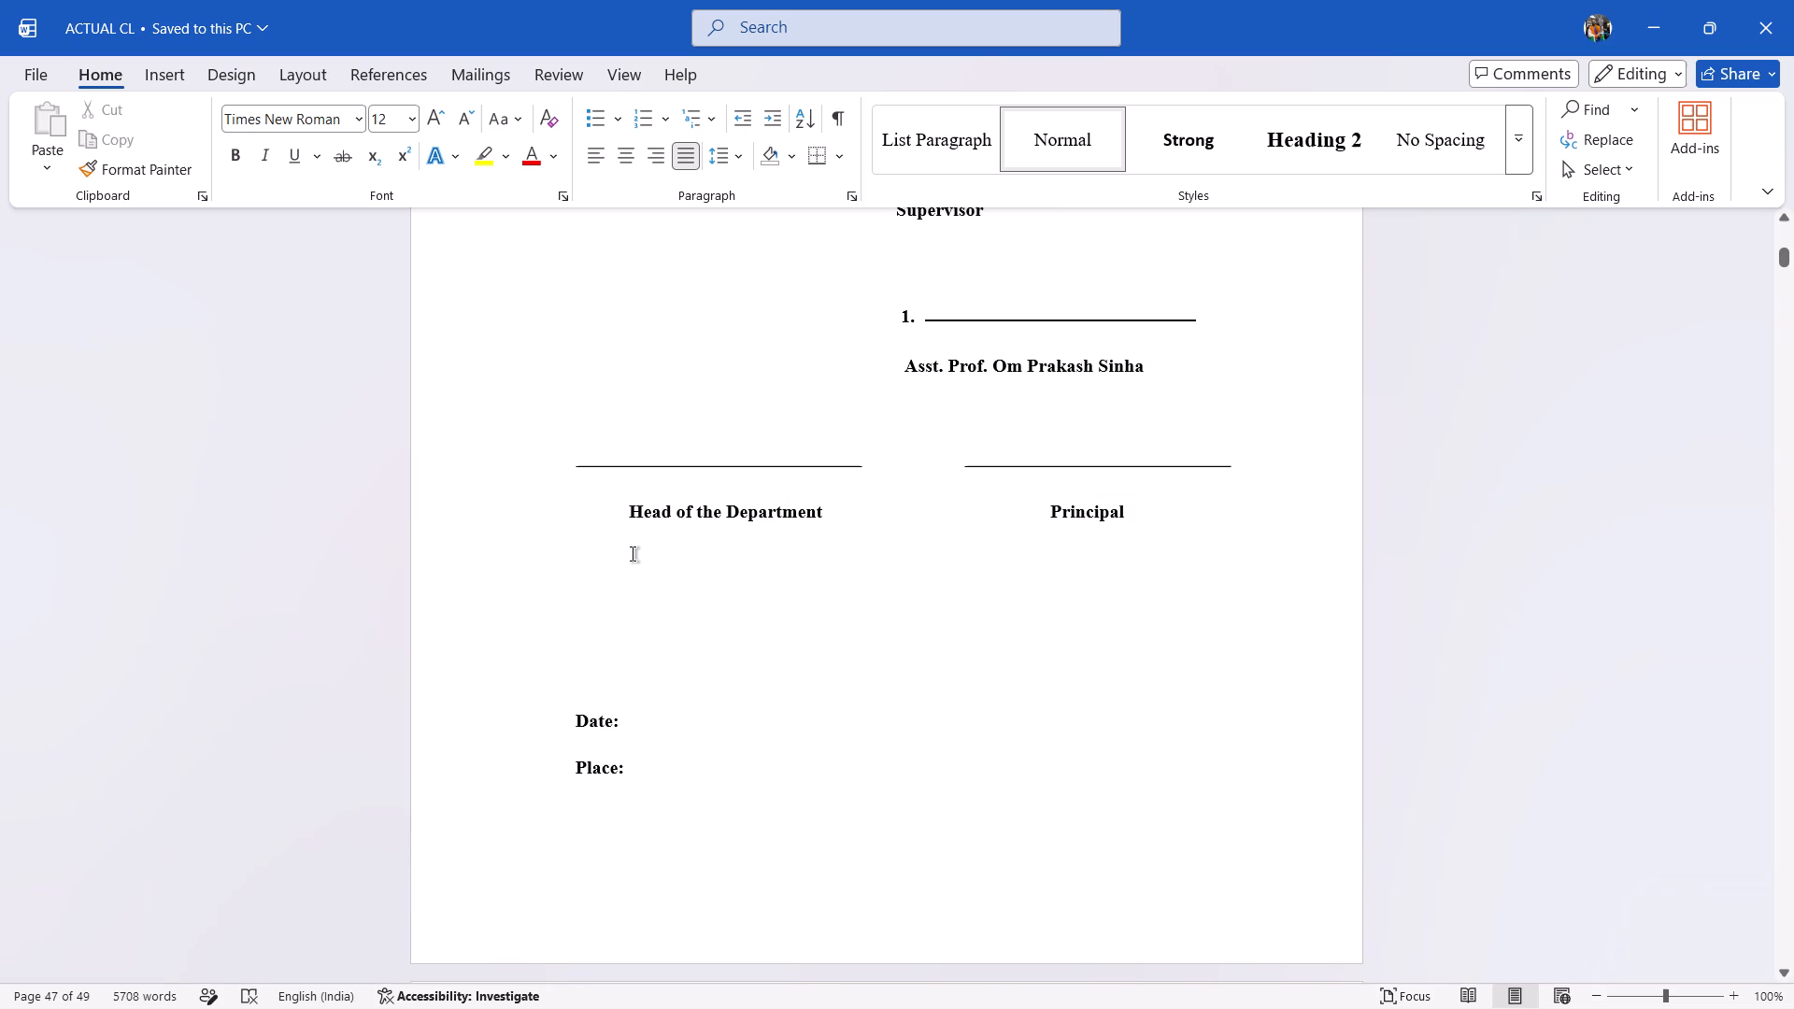
{"action": "scroll", "coordinate": [633, 554], "scroll_direction": "down", "scroll_amount": 2}
{"action": "scroll", "coordinate": [633, 554], "scroll_direction": "up", "scroll_amount": 1}
{"action": "scroll", "coordinate": [633, 554], "scroll_direction": "down", "scroll_amount": 1}
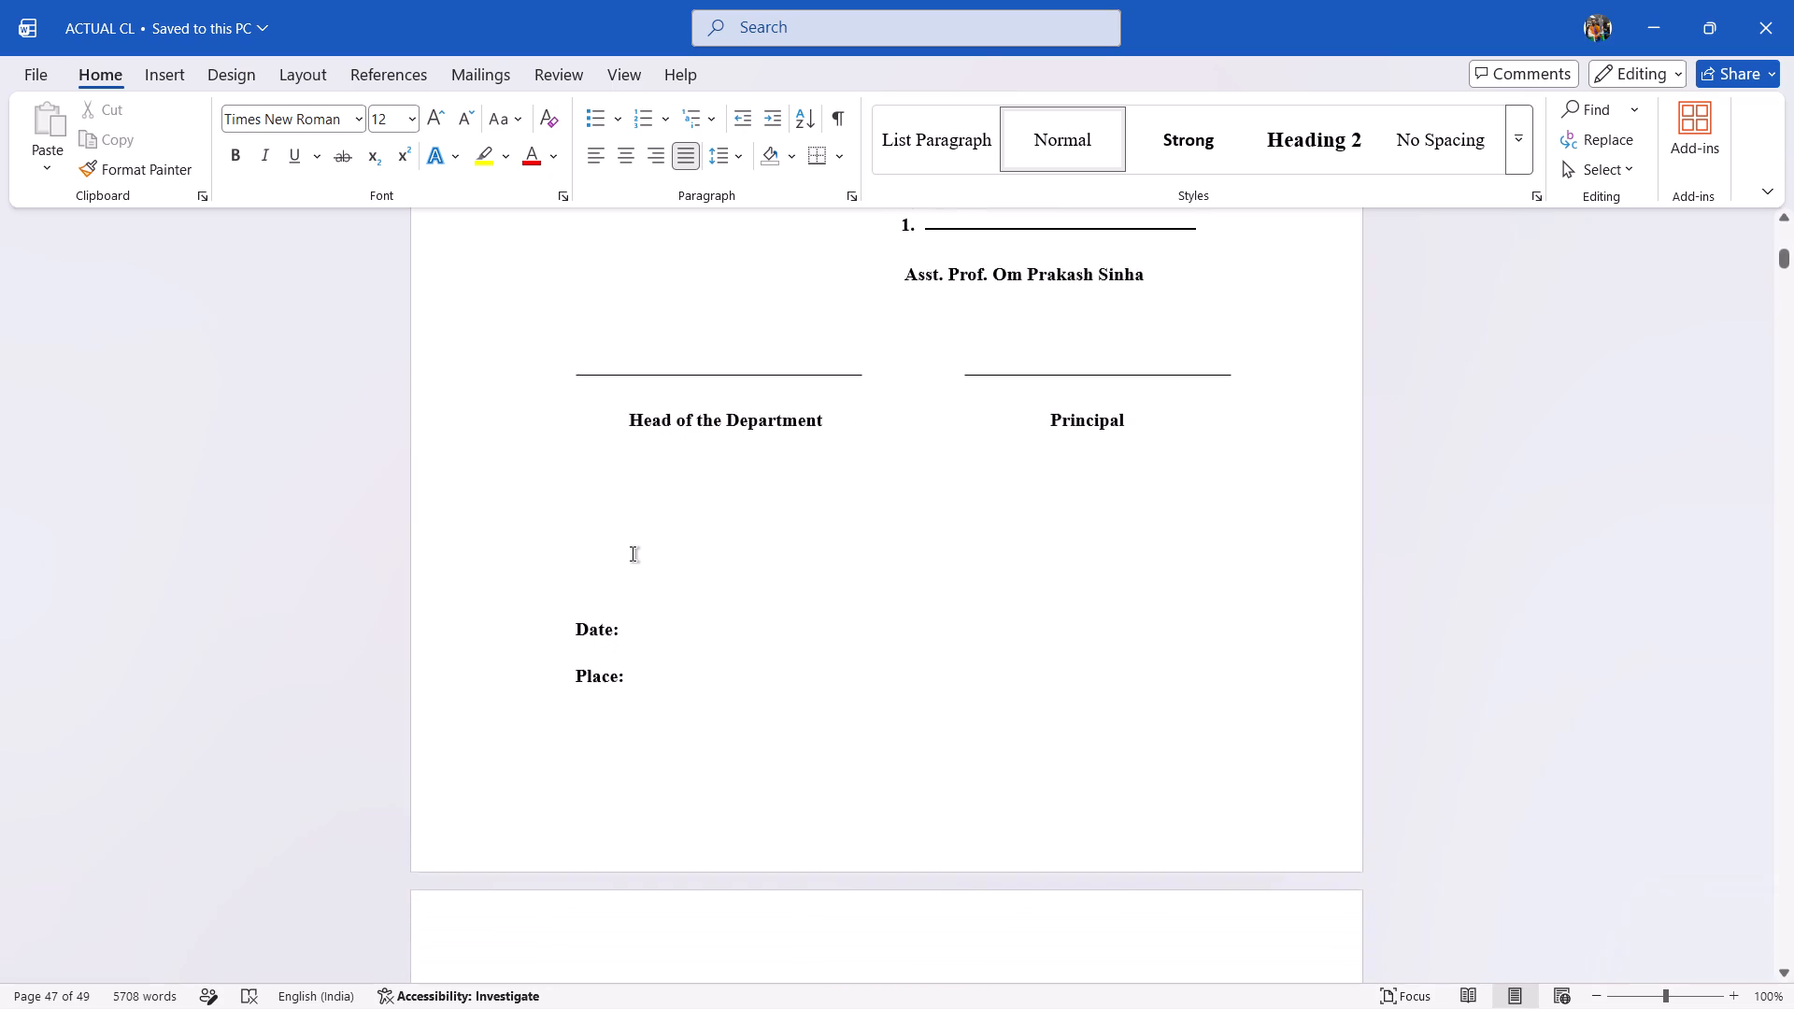
{"action": "scroll", "coordinate": [633, 554], "scroll_direction": "down", "scroll_amount": 6}
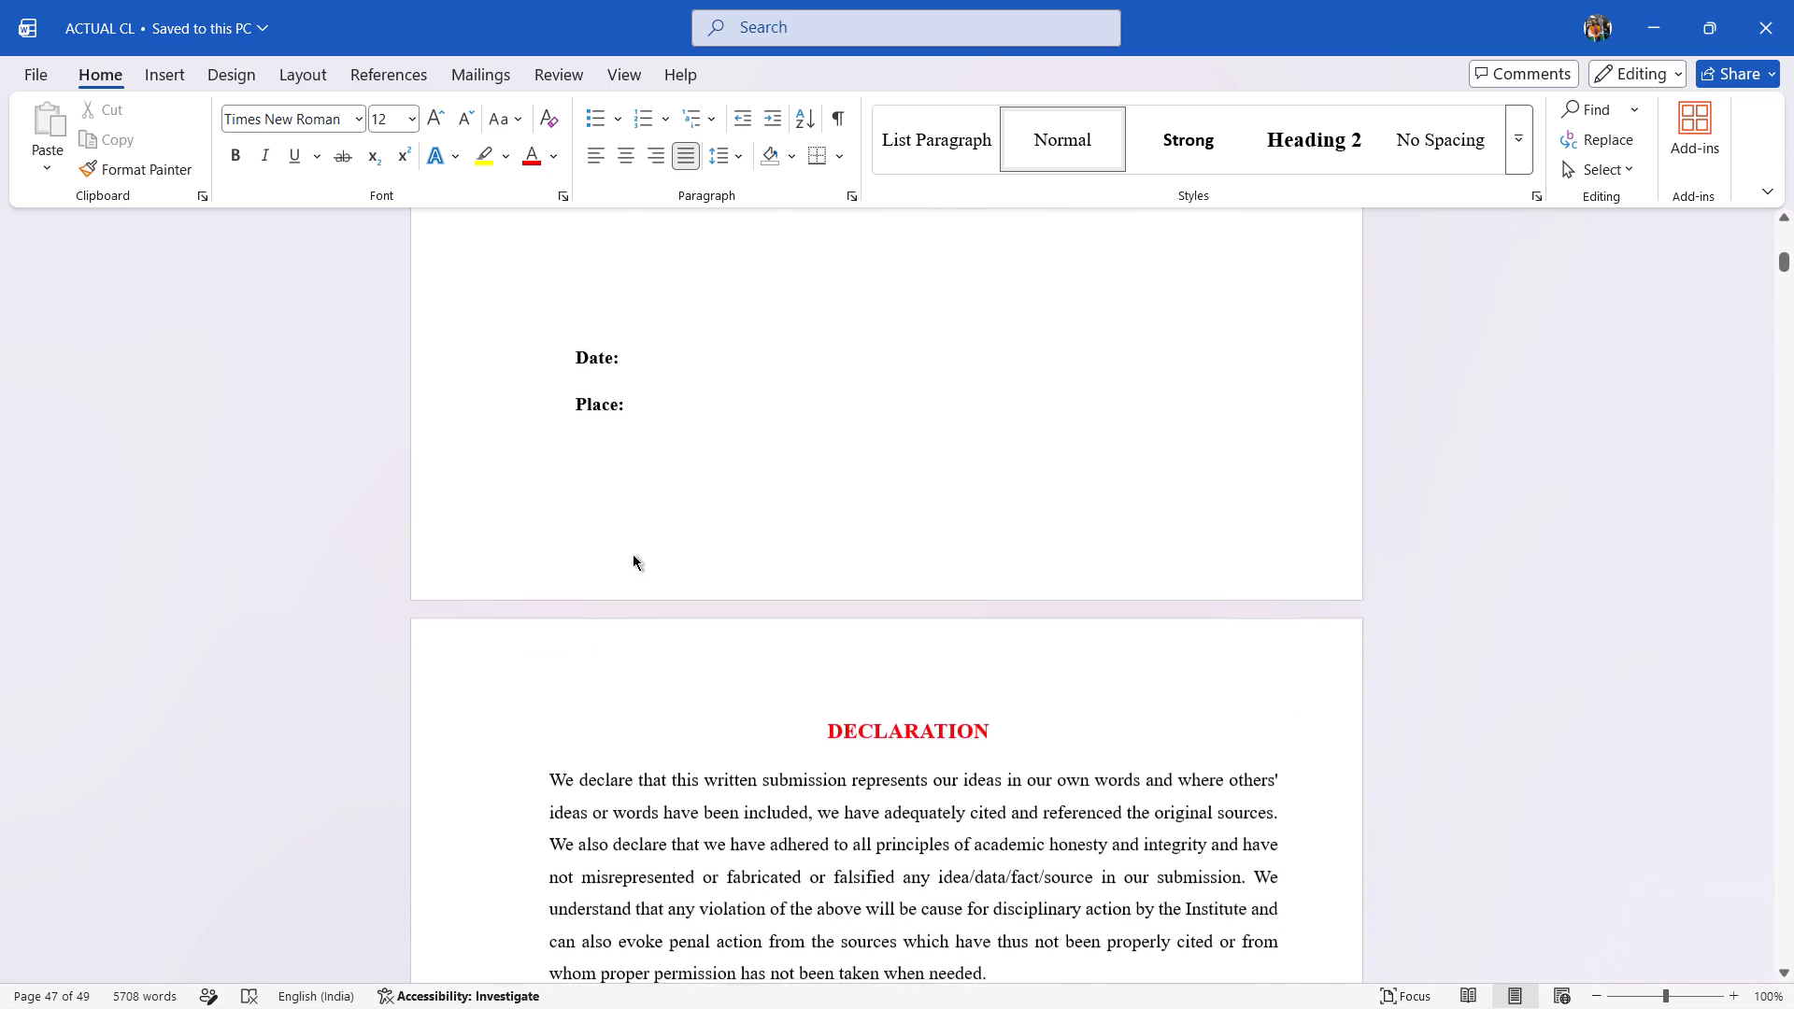
Read through the Declaration page with its student signature lines and the Acknowledgement page.
{"action": "scroll", "coordinate": [633, 554], "scroll_direction": "down", "scroll_amount": 13}
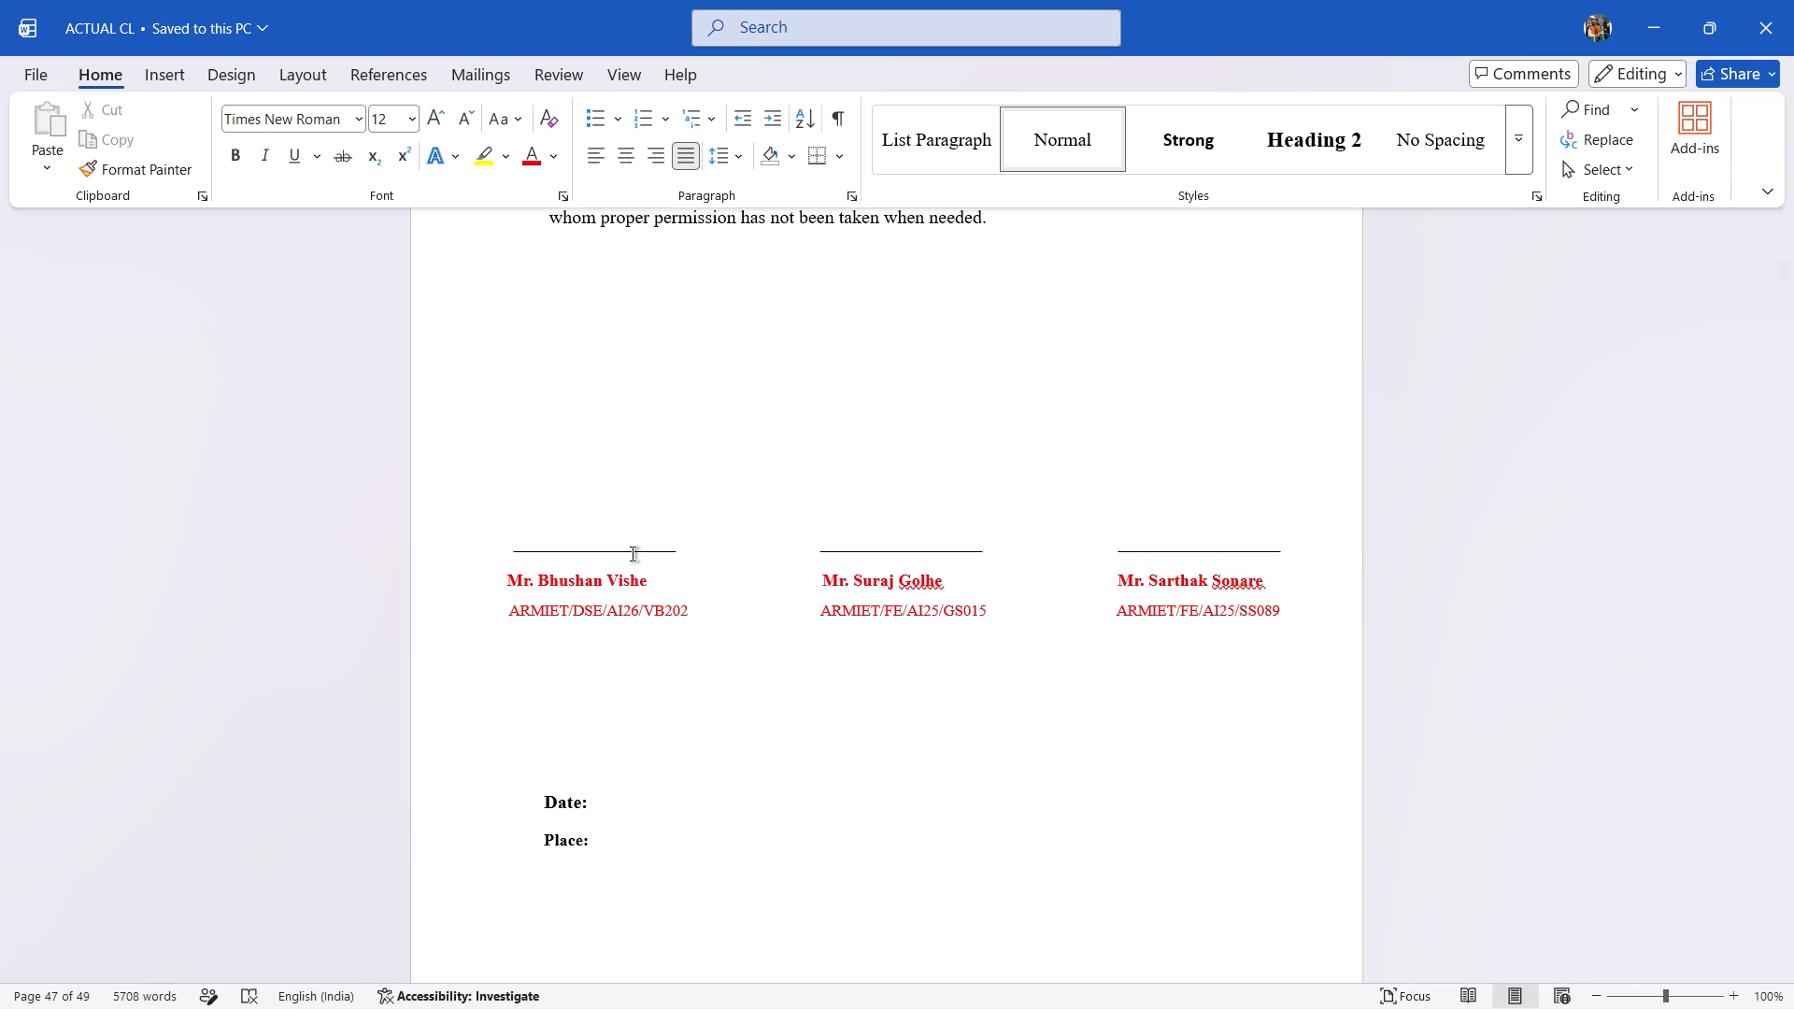
{"action": "scroll", "coordinate": [633, 554], "scroll_direction": "down", "scroll_amount": 1}
{"action": "scroll", "coordinate": [633, 554], "scroll_direction": "up", "scroll_amount": 1}
{"action": "scroll", "coordinate": [633, 554], "scroll_direction": "down", "scroll_amount": 6}
{"action": "scroll", "coordinate": [633, 554], "scroll_direction": "up", "scroll_amount": 1}
{"action": "scroll", "coordinate": [633, 554], "scroll_direction": "down", "scroll_amount": 9}
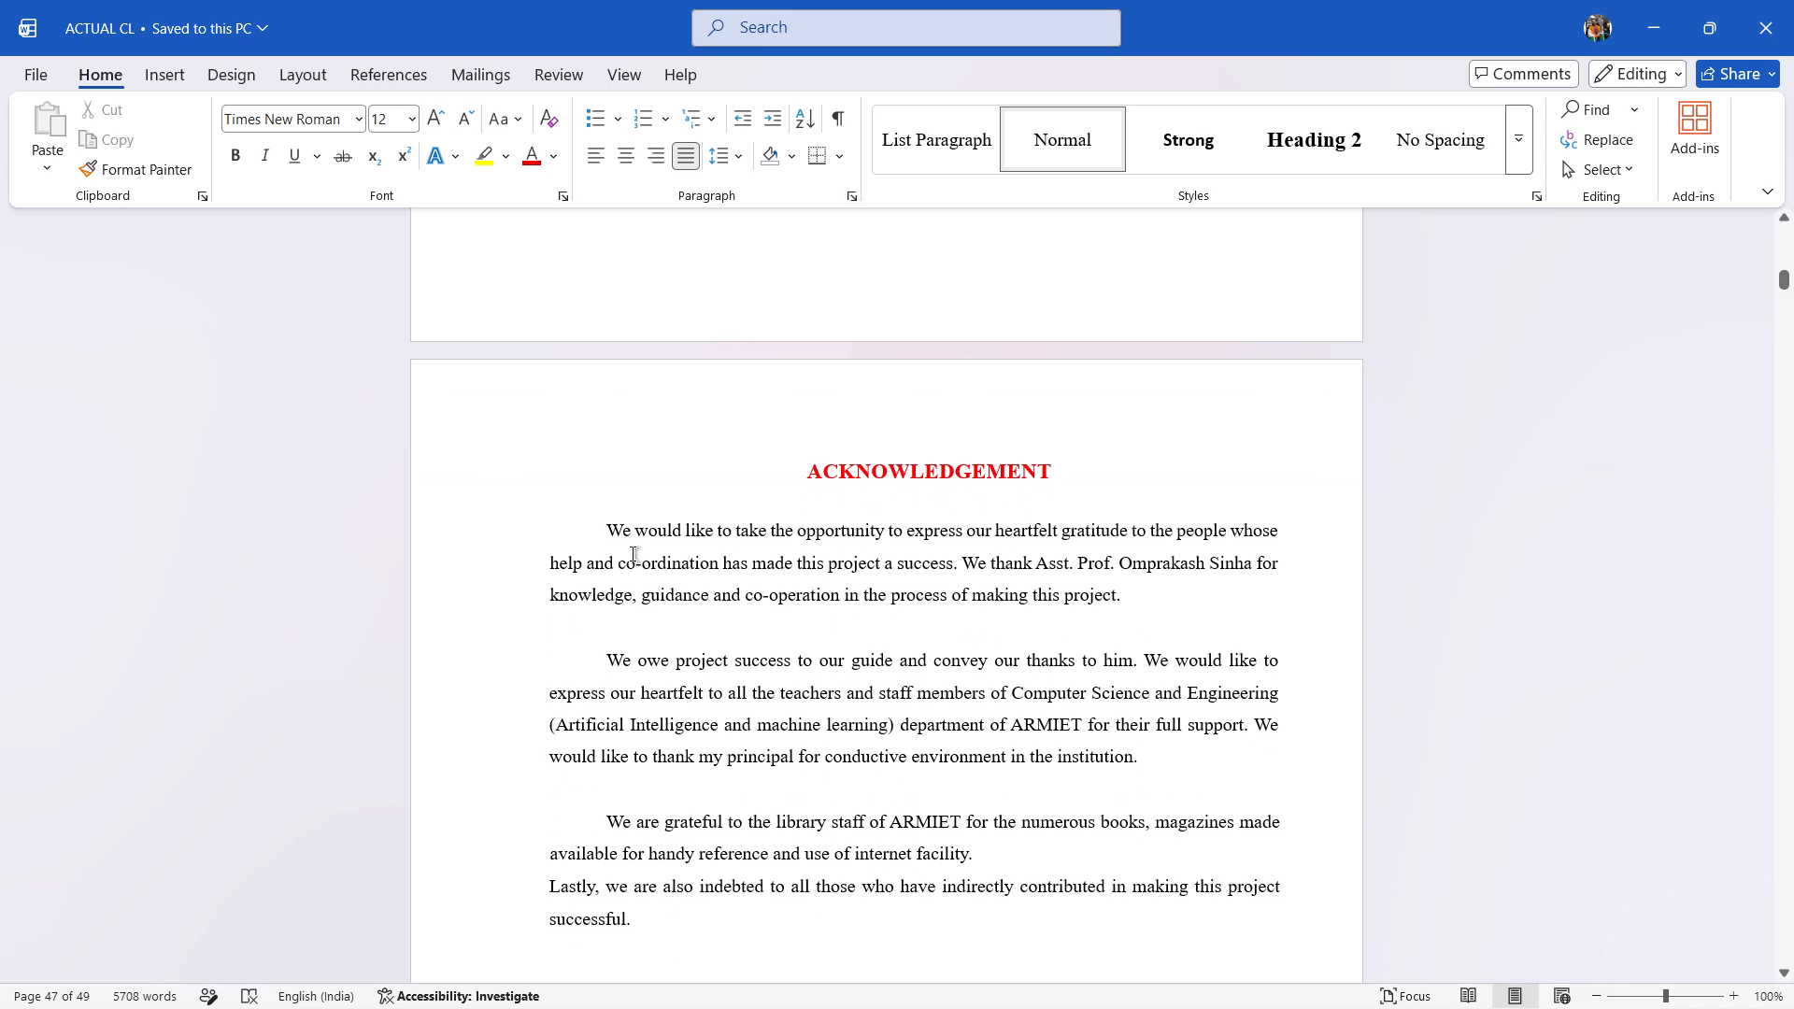
{"action": "scroll", "coordinate": [633, 554], "scroll_direction": "down", "scroll_amount": 18}
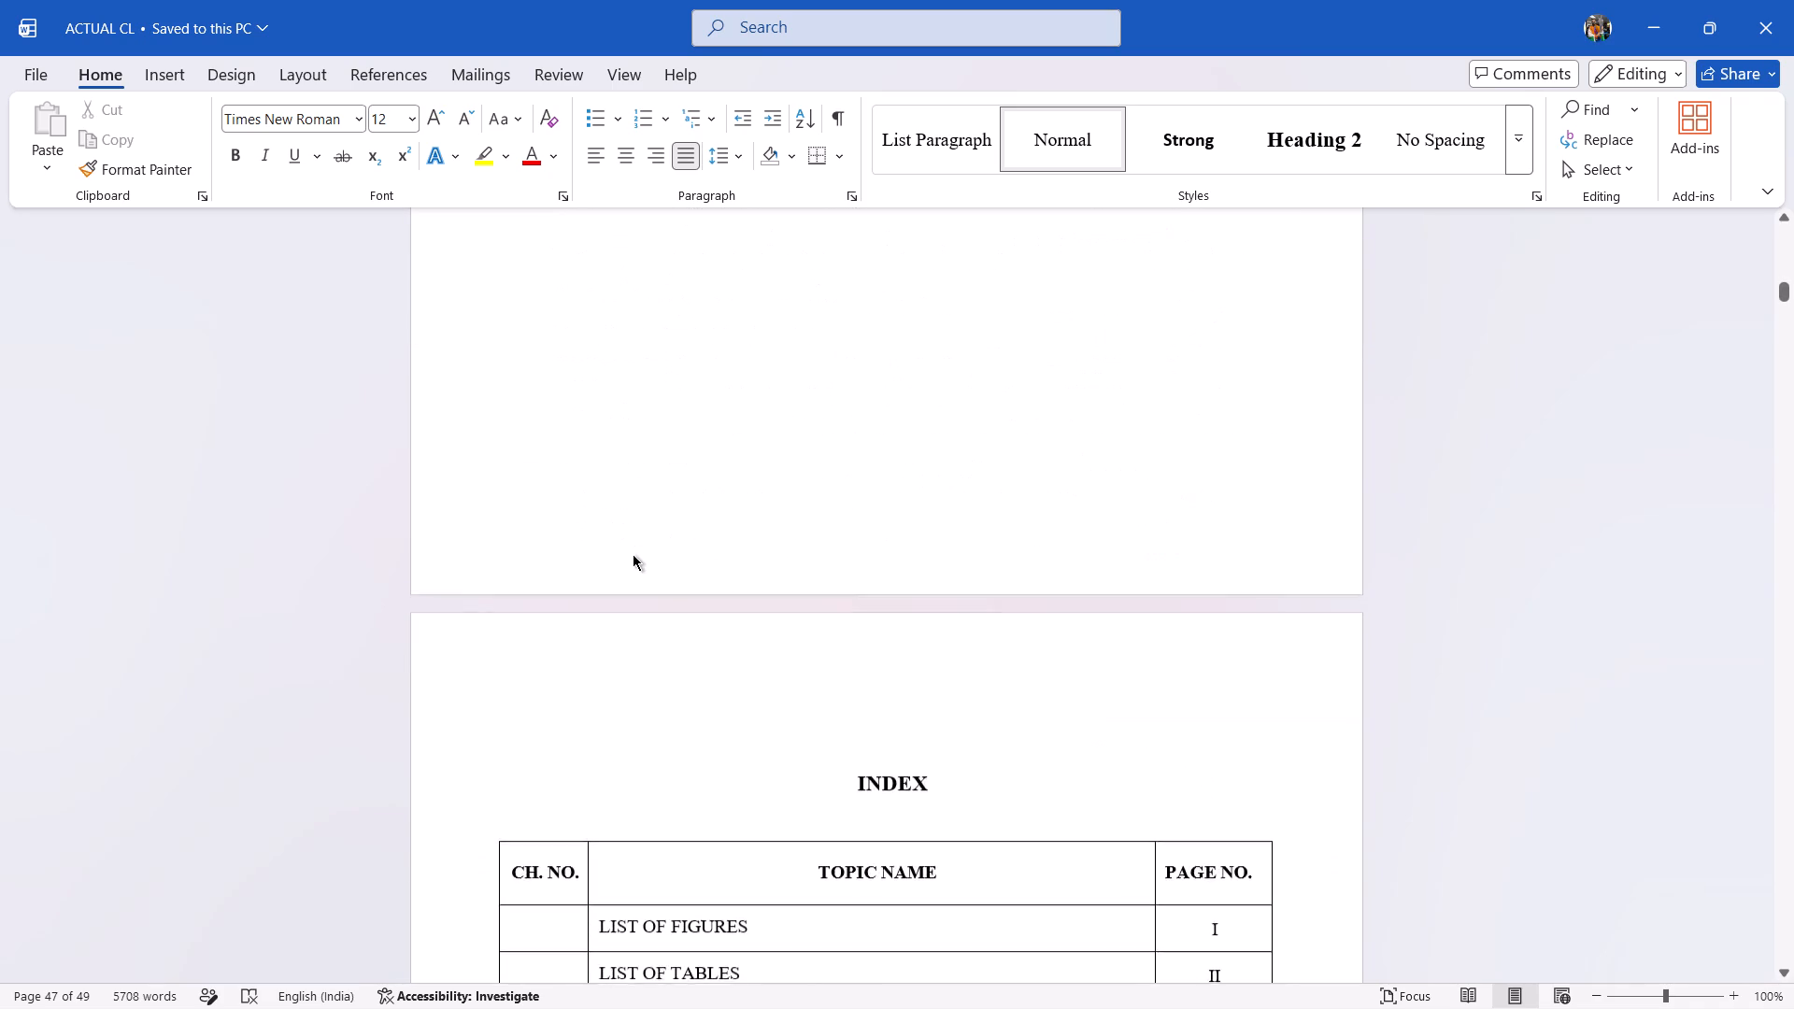
Examine the INDEX table's chapter numbers, topic names and page numbers through to the references row.
{"action": "scroll", "coordinate": [633, 554], "scroll_direction": "down", "scroll_amount": 4}
{"action": "scroll", "coordinate": [633, 554], "scroll_direction": "up", "scroll_amount": 1}
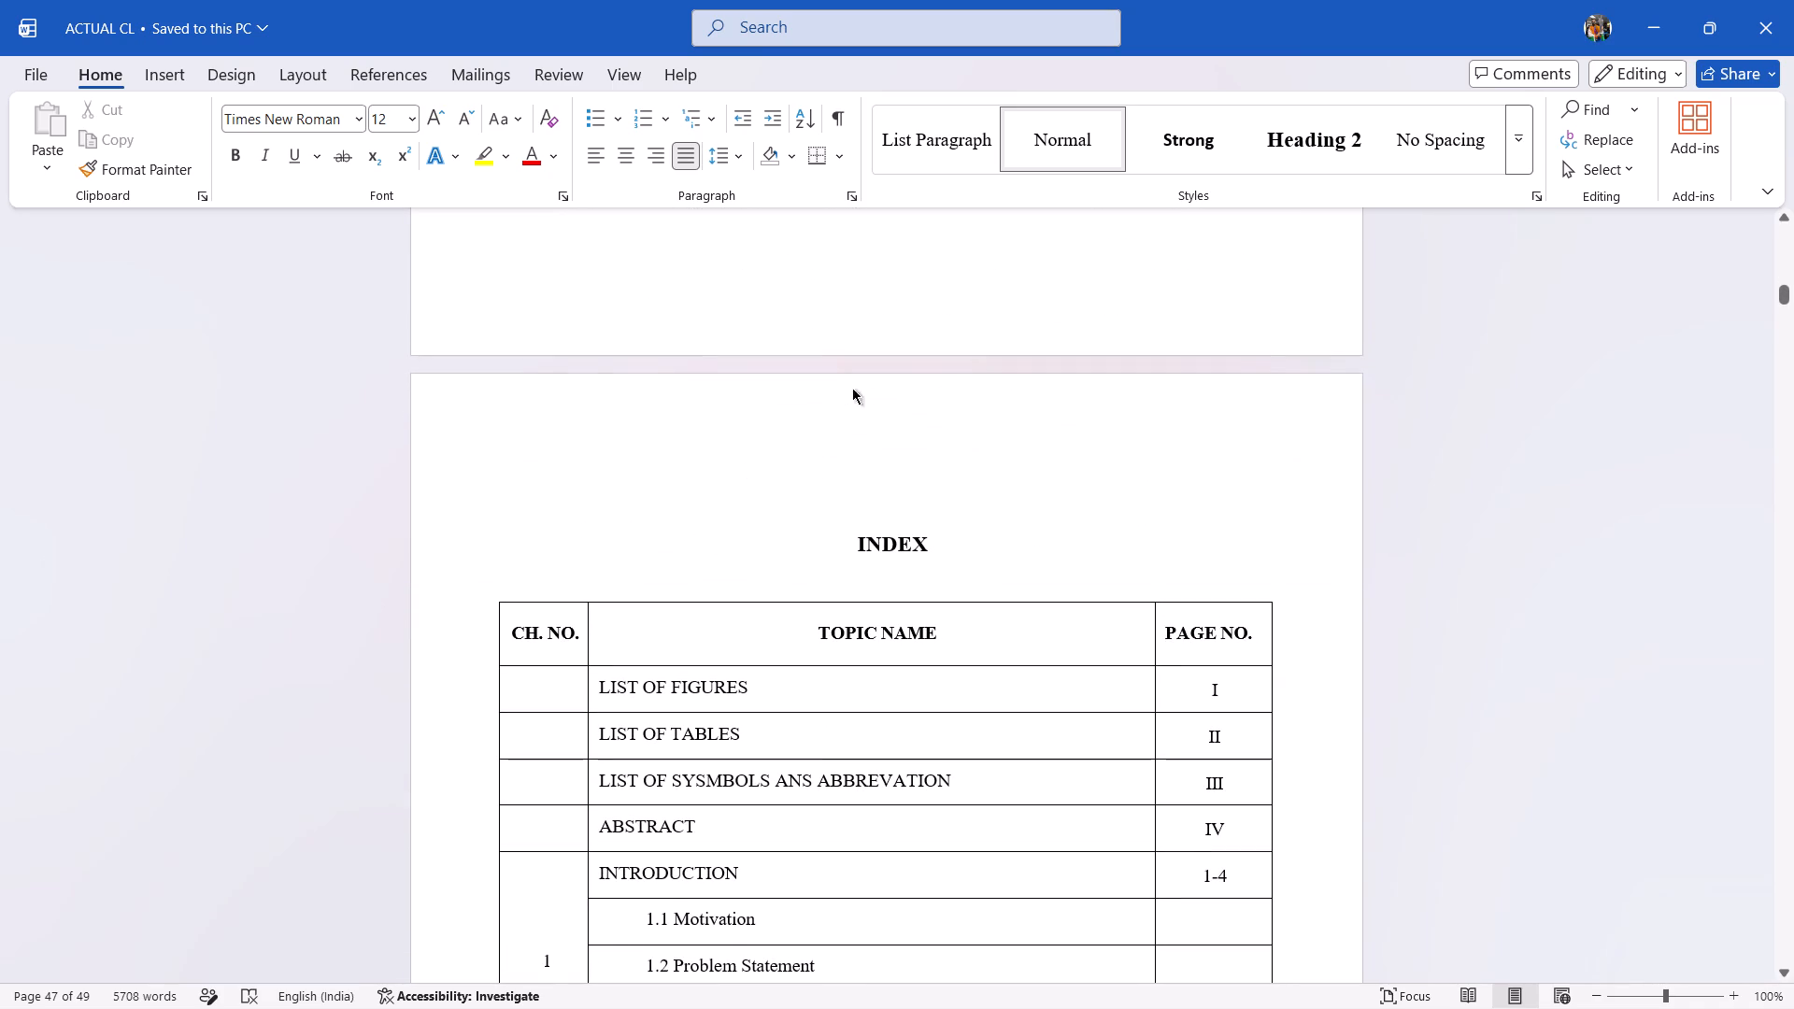
{"action": "left_click", "coordinate": [872, 454]}
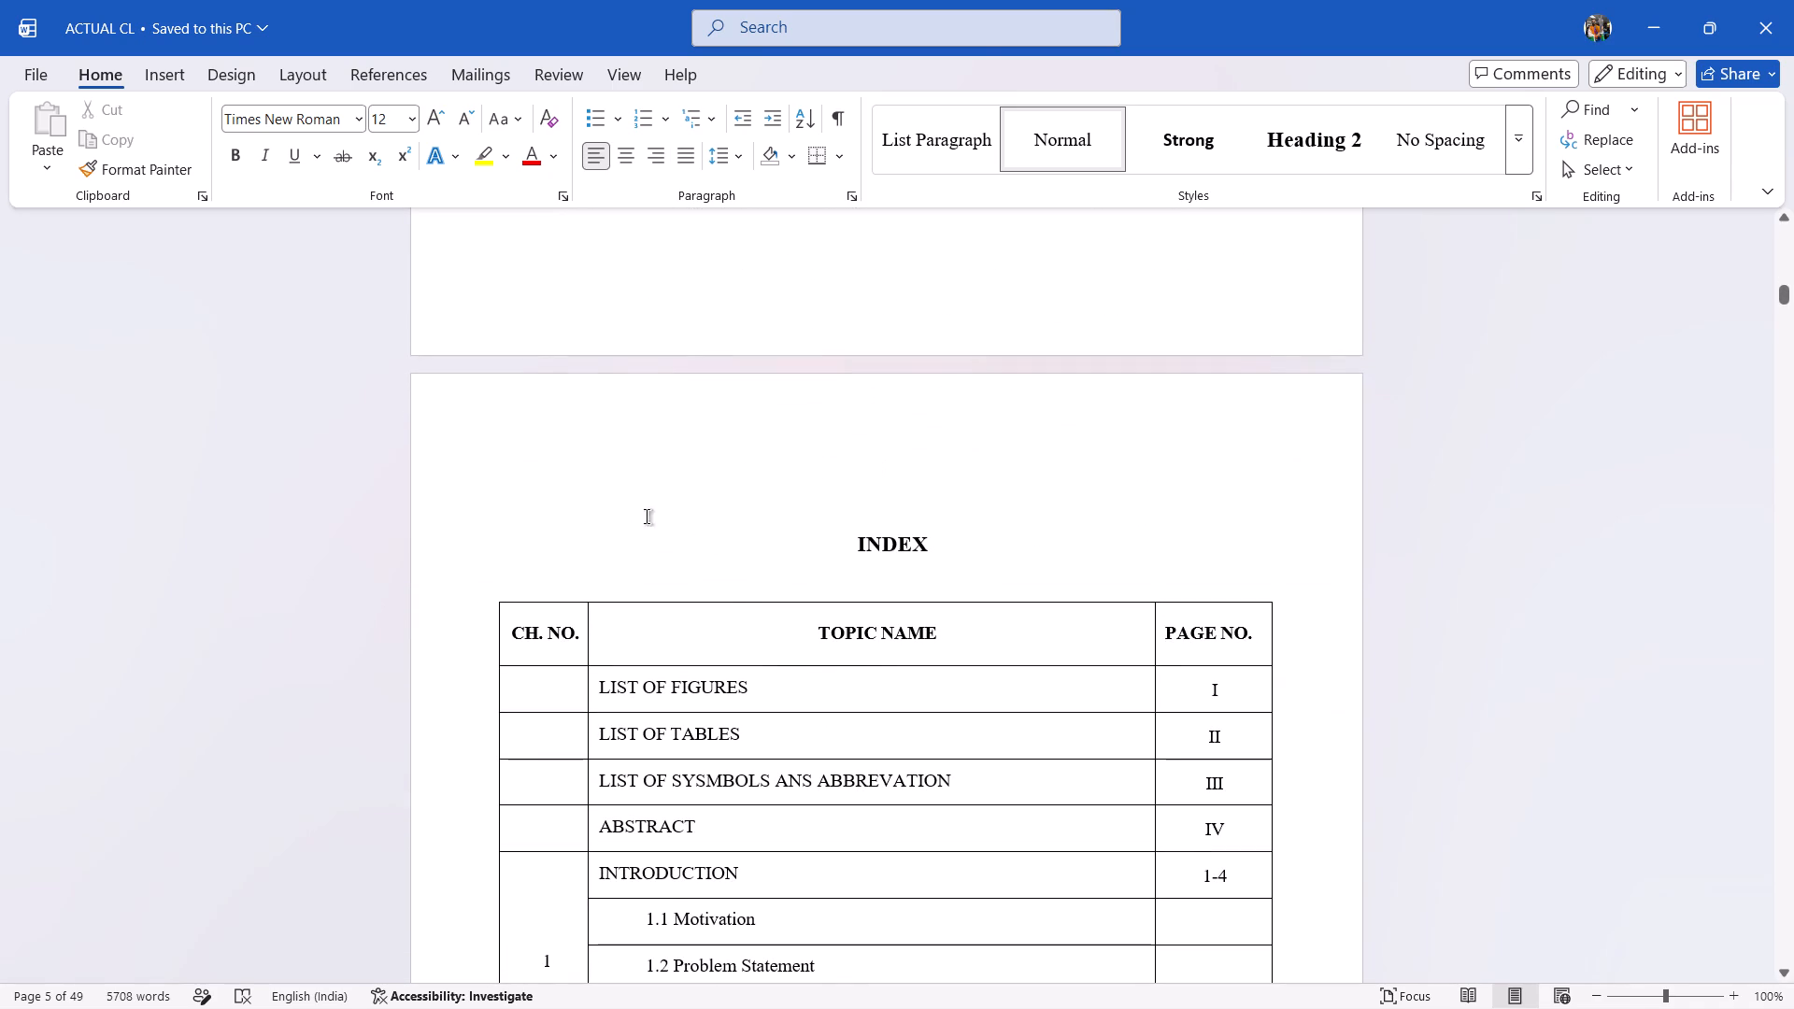
{"action": "scroll", "coordinate": [747, 578], "scroll_direction": "down", "scroll_amount": 5}
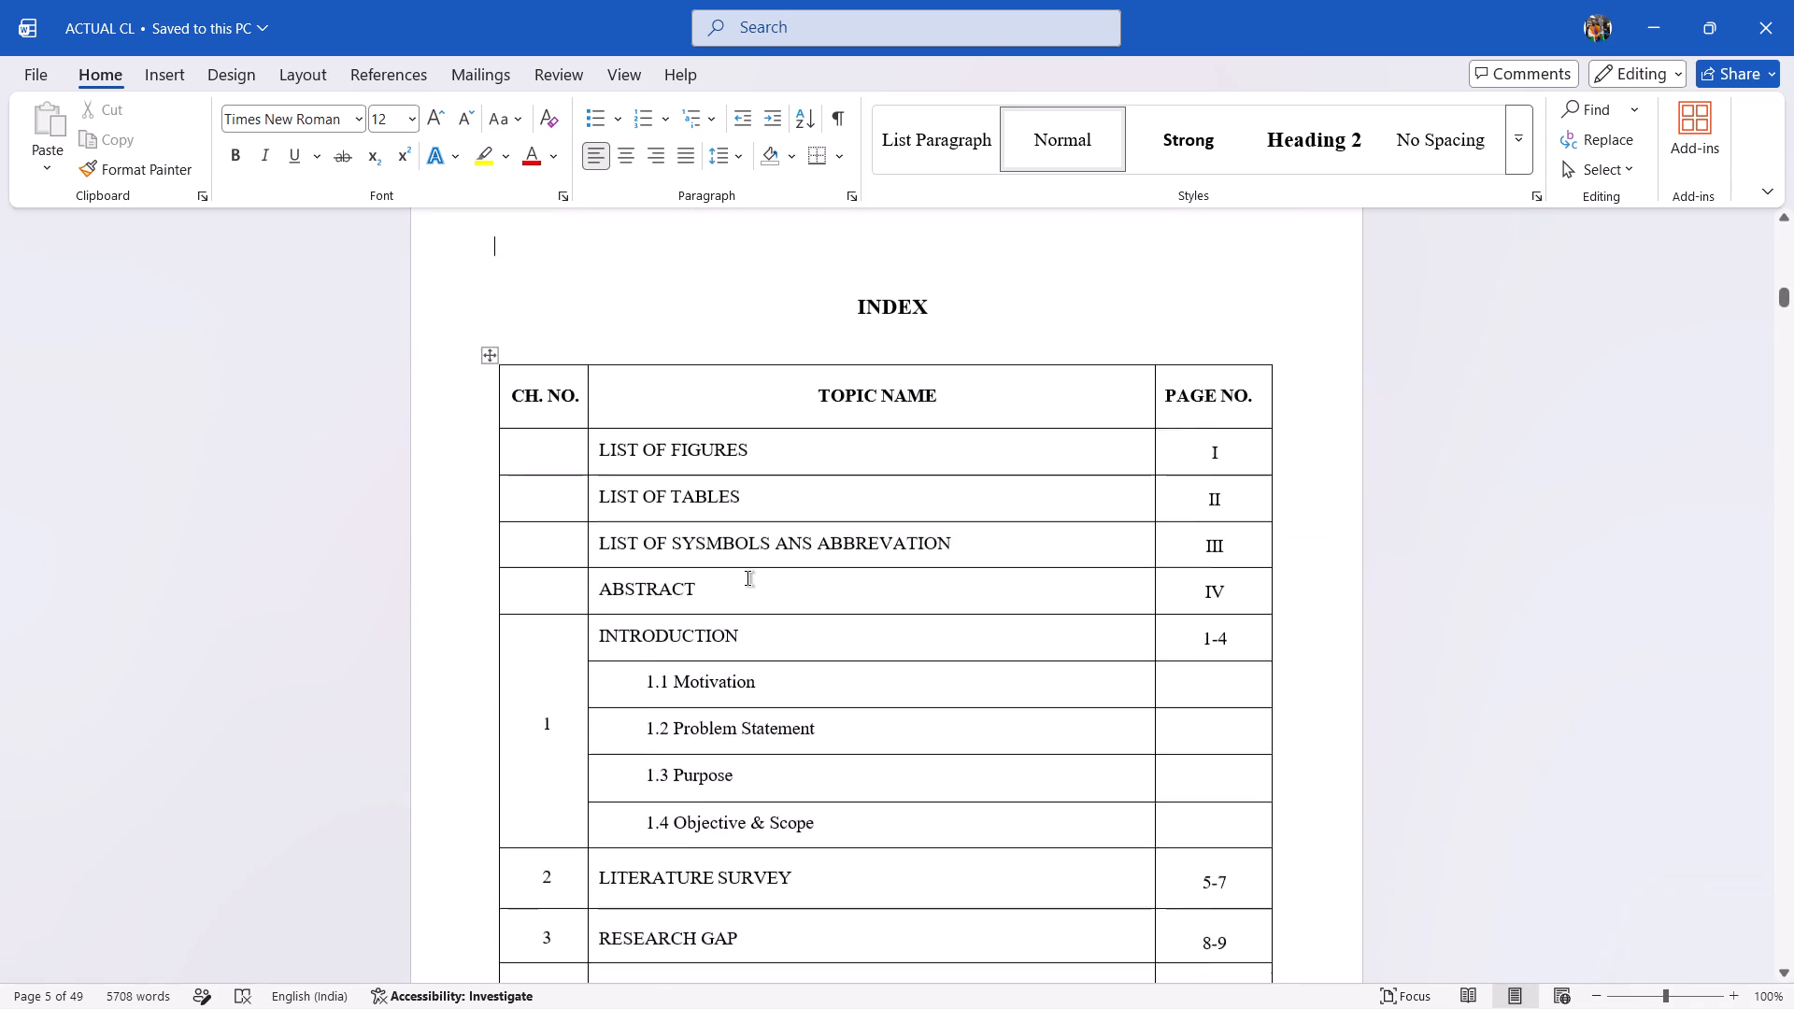
{"action": "scroll", "coordinate": [747, 578], "scroll_direction": "down", "scroll_amount": 4}
{"action": "scroll", "coordinate": [747, 578], "scroll_direction": "down", "scroll_amount": 20}
{"action": "scroll", "coordinate": [747, 578], "scroll_direction": "down", "scroll_amount": 4}
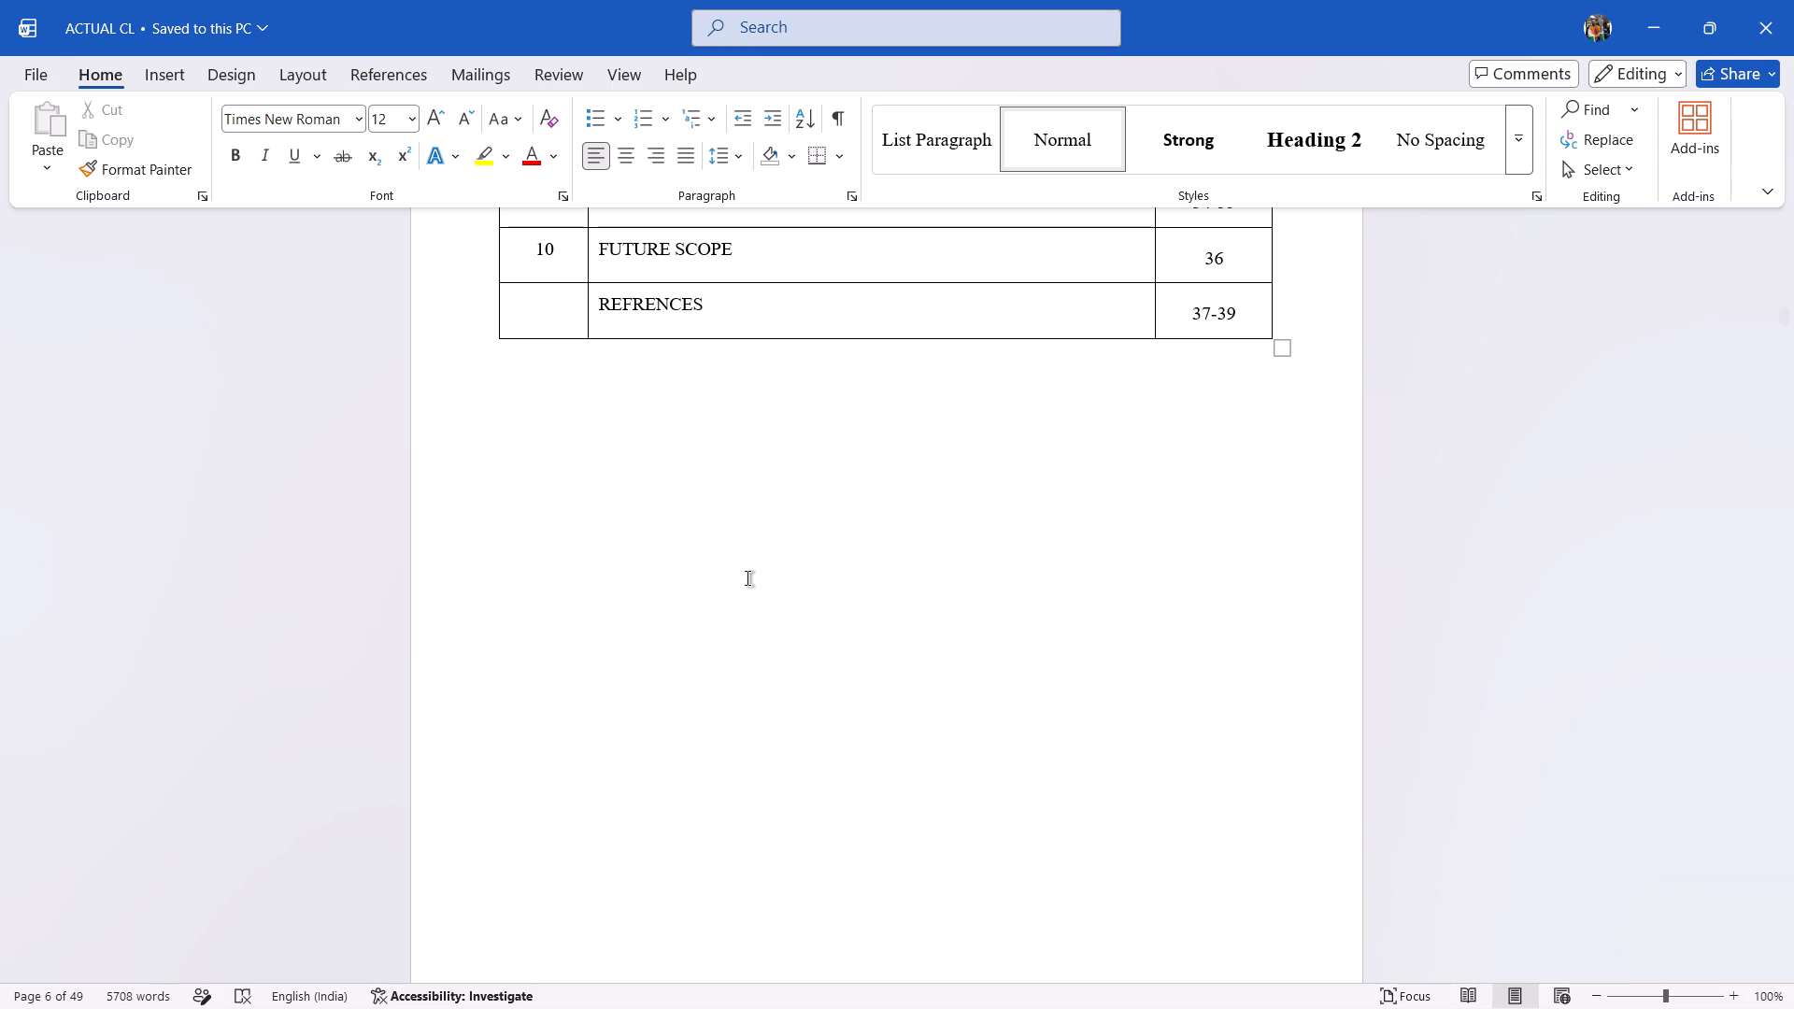
Look through the list of figures, list of tables, list of abbreviations and abstract pages up to the first chapter page.
{"action": "scroll", "coordinate": [747, 578], "scroll_direction": "down", "scroll_amount": 4}
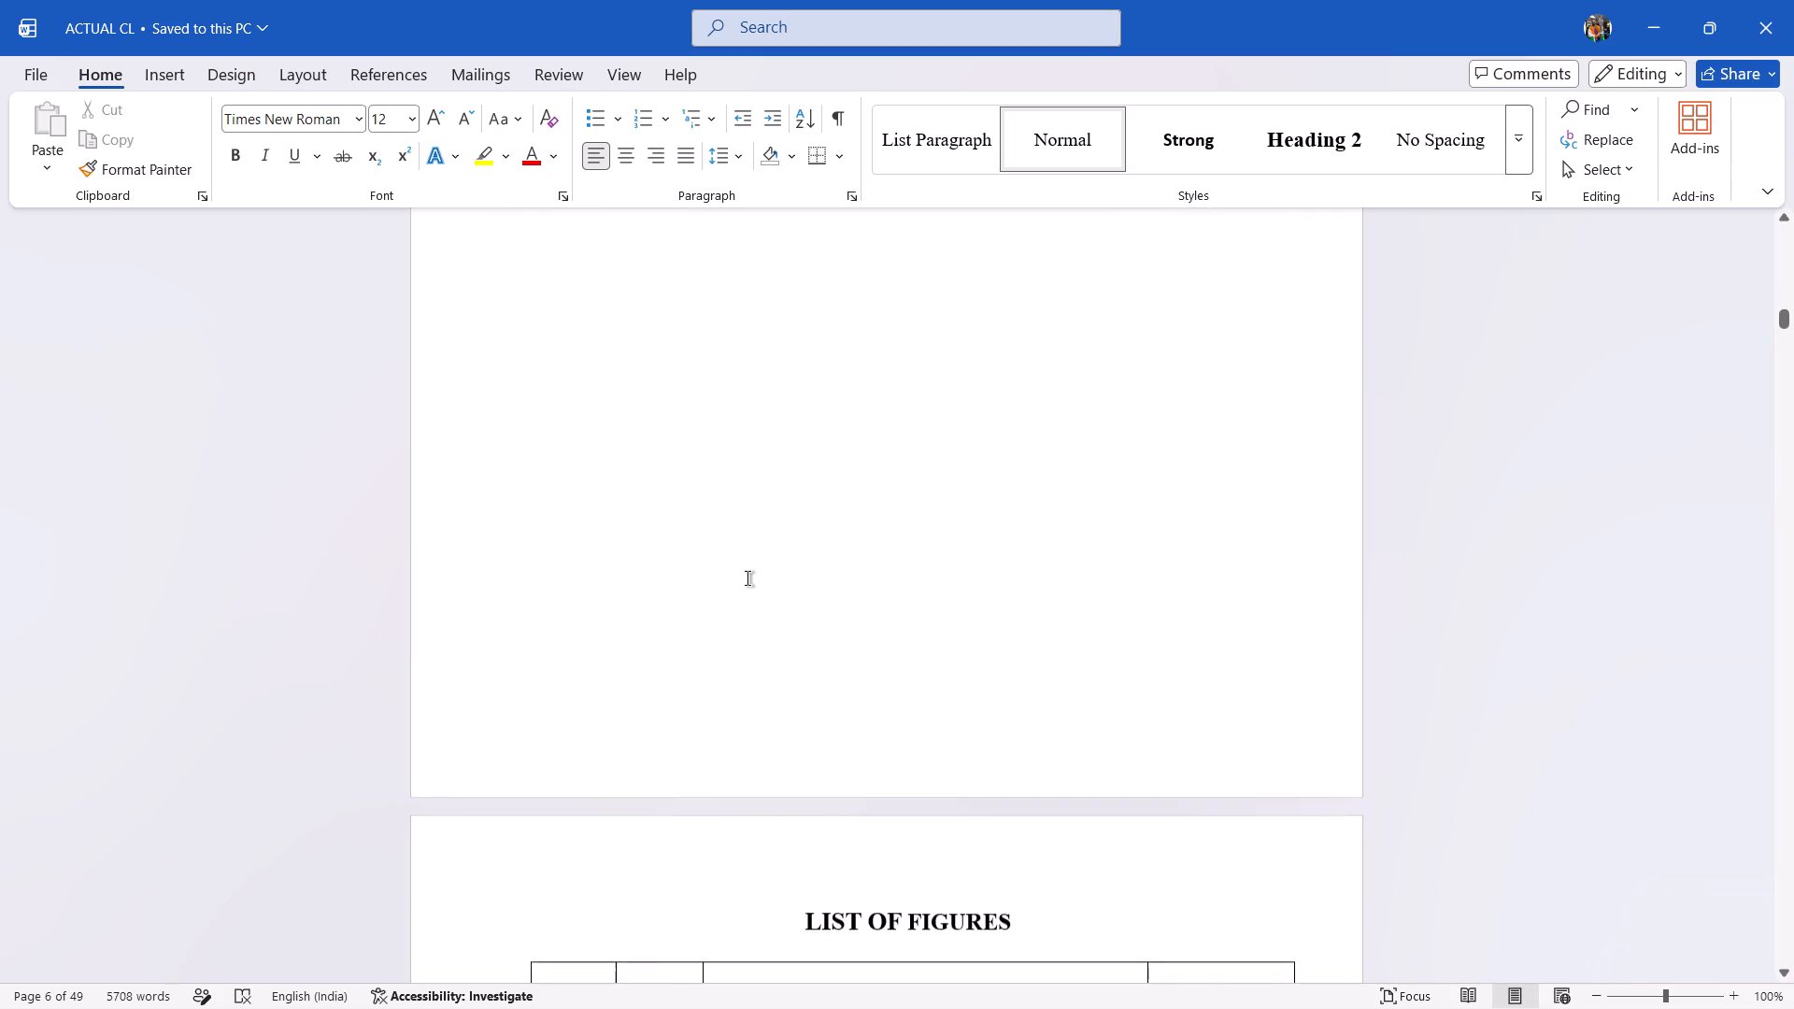
{"action": "scroll", "coordinate": [747, 578], "scroll_direction": "down", "scroll_amount": 16}
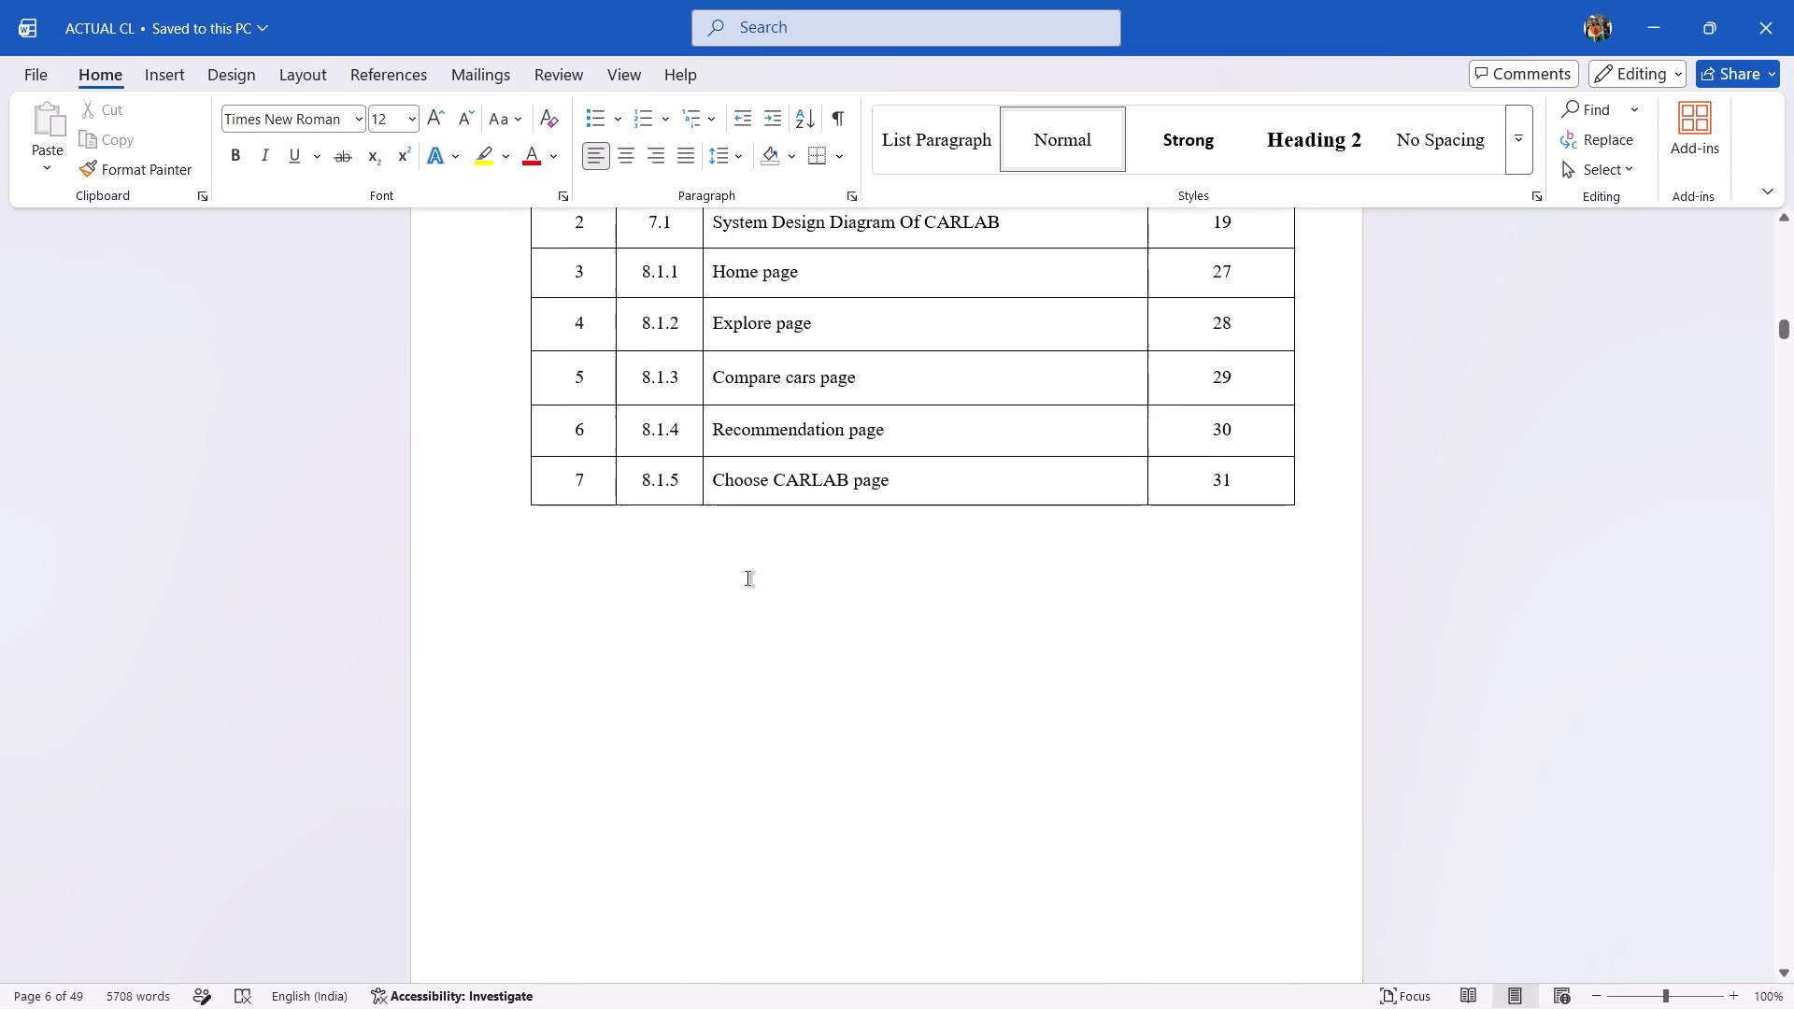
{"action": "scroll", "coordinate": [747, 578], "scroll_direction": "up", "scroll_amount": 4}
{"action": "scroll", "coordinate": [747, 578], "scroll_direction": "down", "scroll_amount": 9}
{"action": "scroll", "coordinate": [747, 578], "scroll_direction": "down", "scroll_amount": 20}
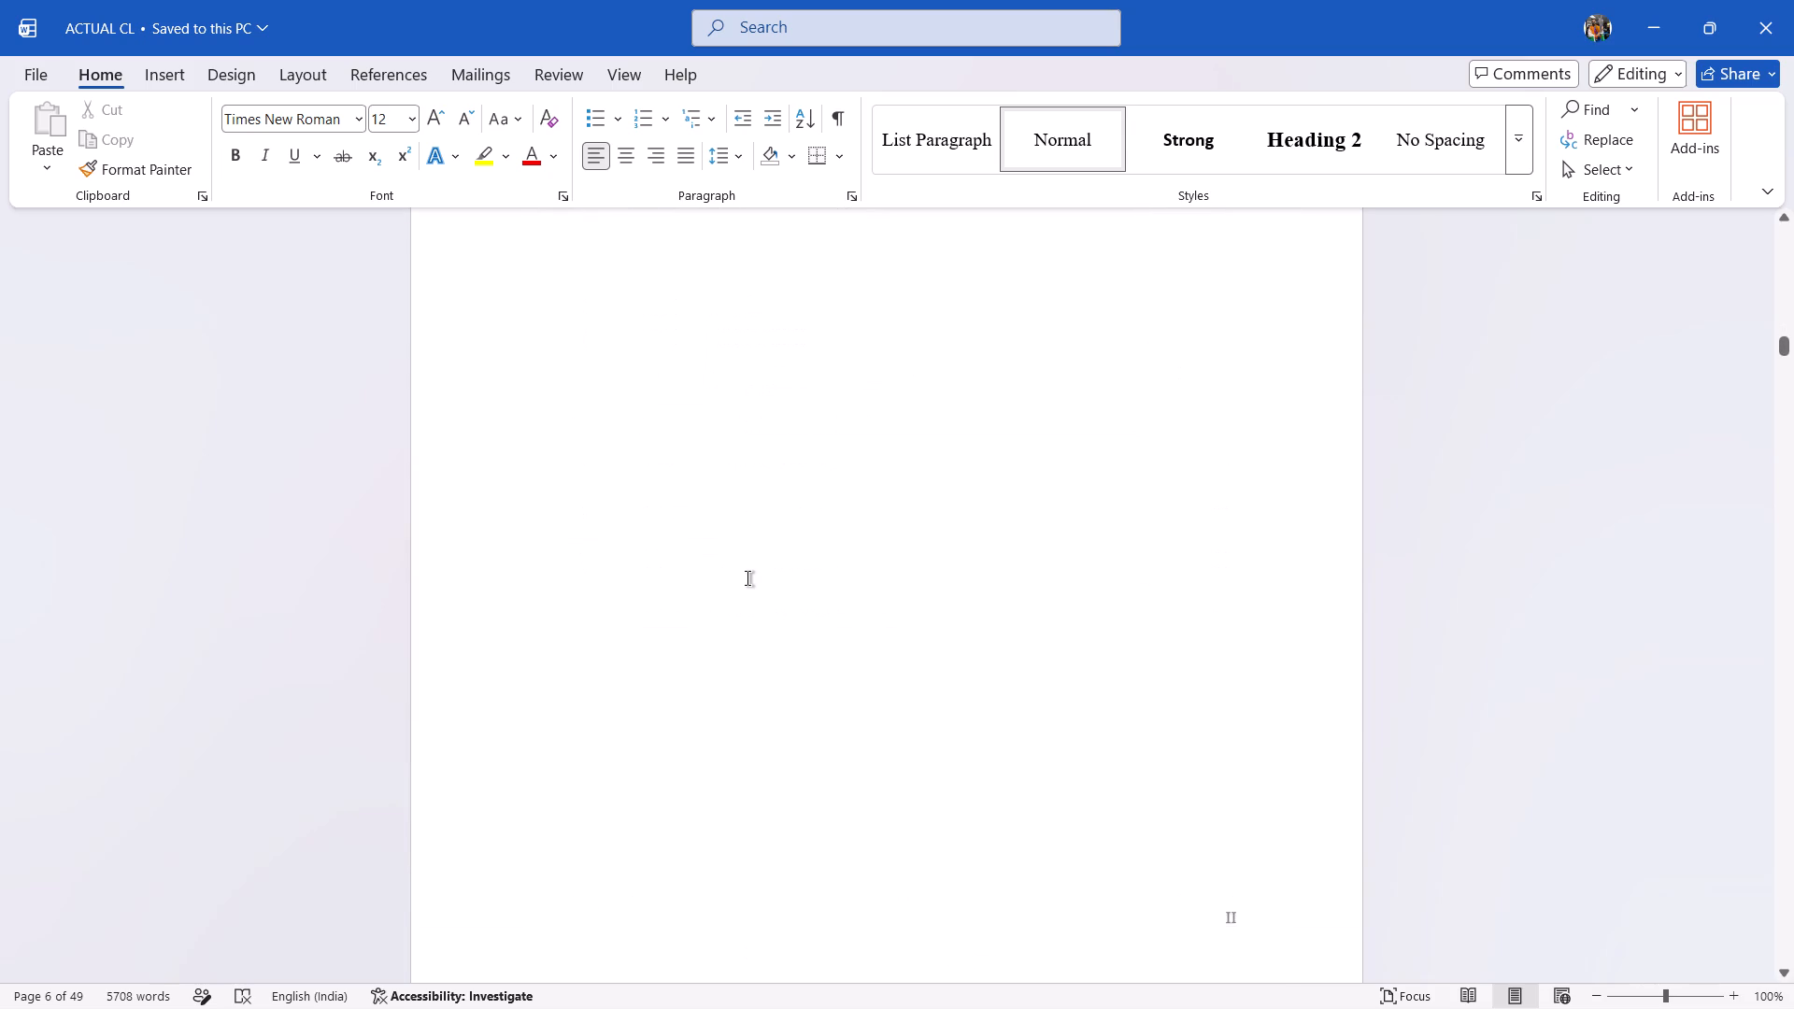
{"action": "scroll", "coordinate": [747, 578], "scroll_direction": "down", "scroll_amount": 3}
{"action": "key", "text": "Insert"}
{"action": "scroll", "coordinate": [747, 578], "scroll_direction": "down", "scroll_amount": 13}
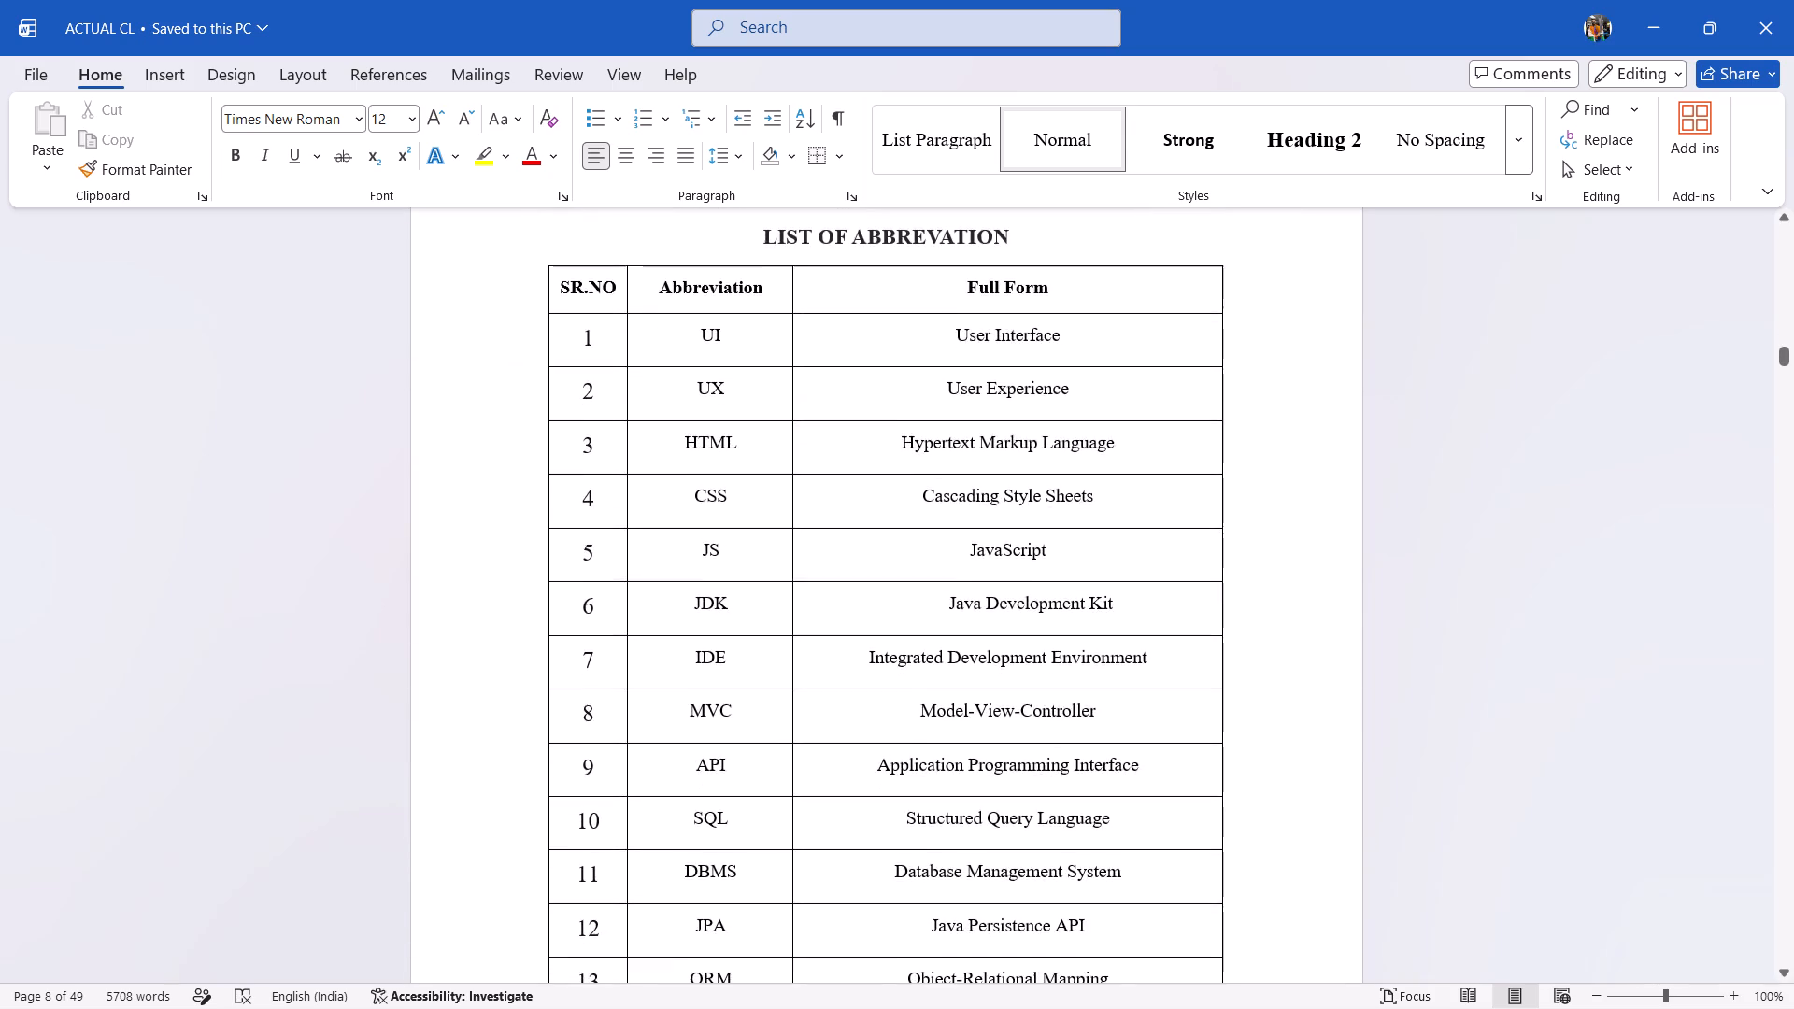
{"action": "scroll", "coordinate": [747, 578], "scroll_direction": "down", "scroll_amount": 8}
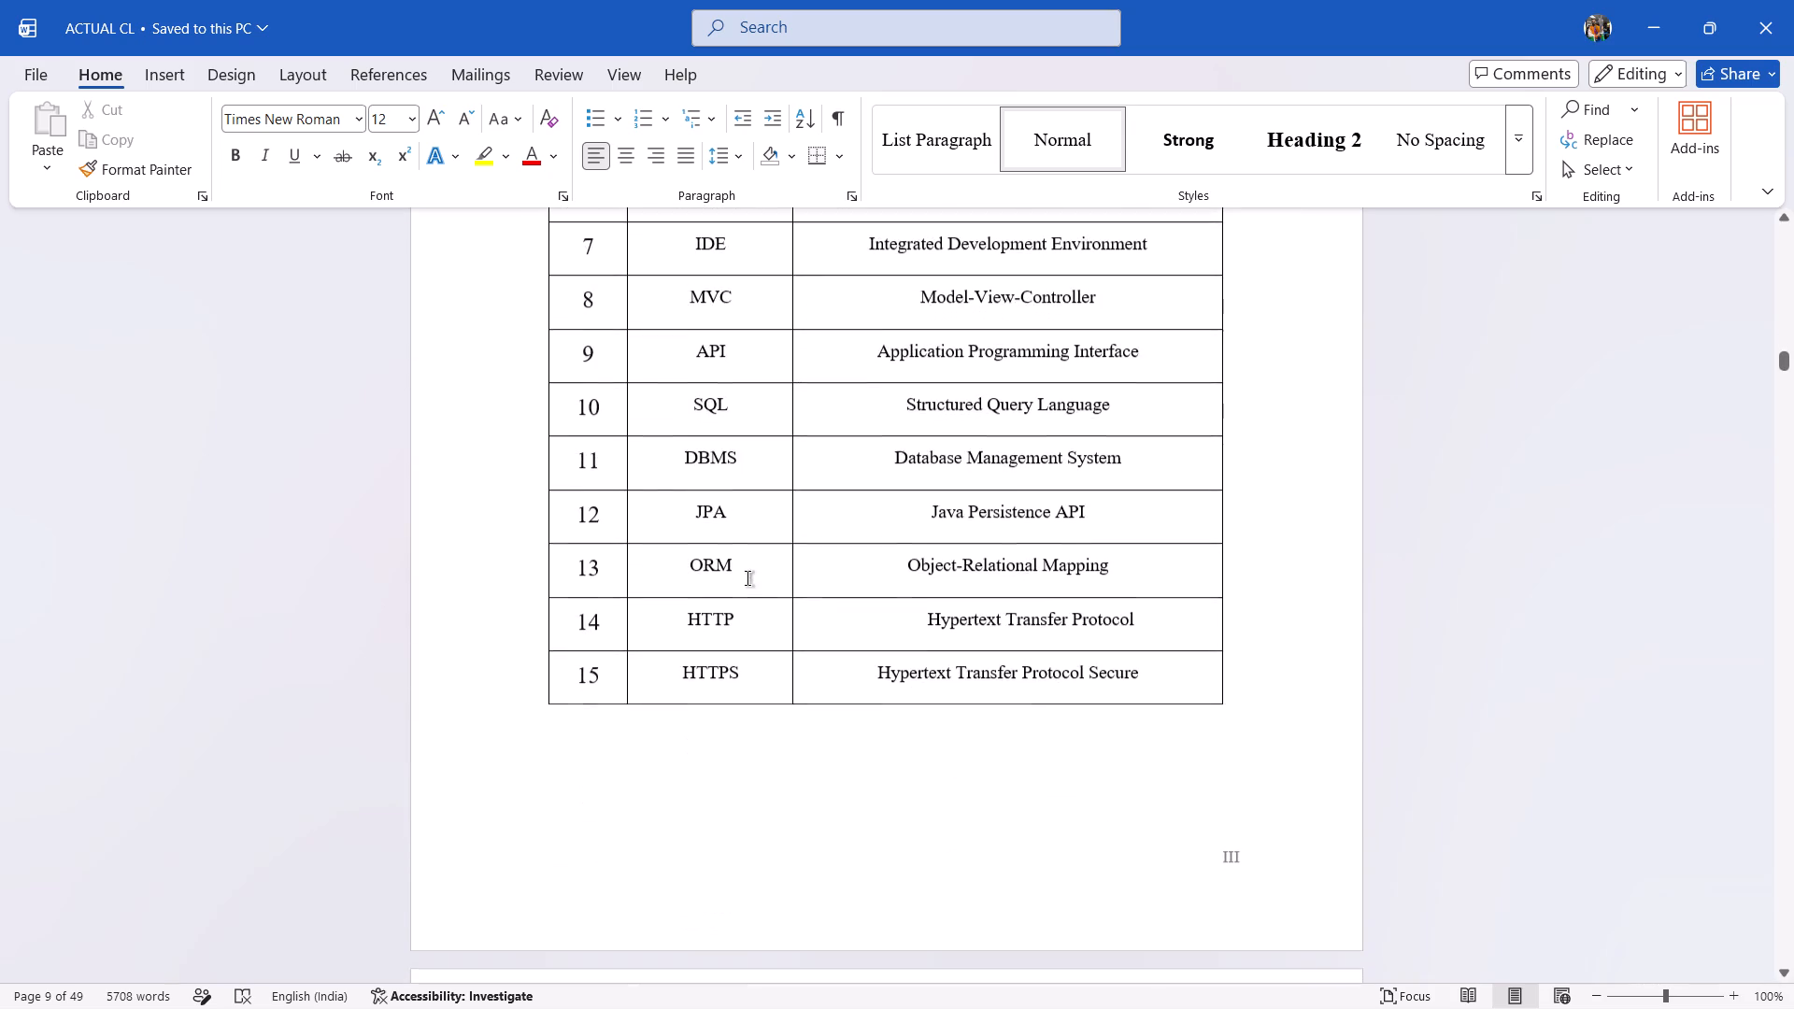
{"action": "scroll", "coordinate": [747, 578], "scroll_direction": "down", "scroll_amount": 10}
{"action": "scroll", "coordinate": [747, 578], "scroll_direction": "down", "scroll_amount": 14}
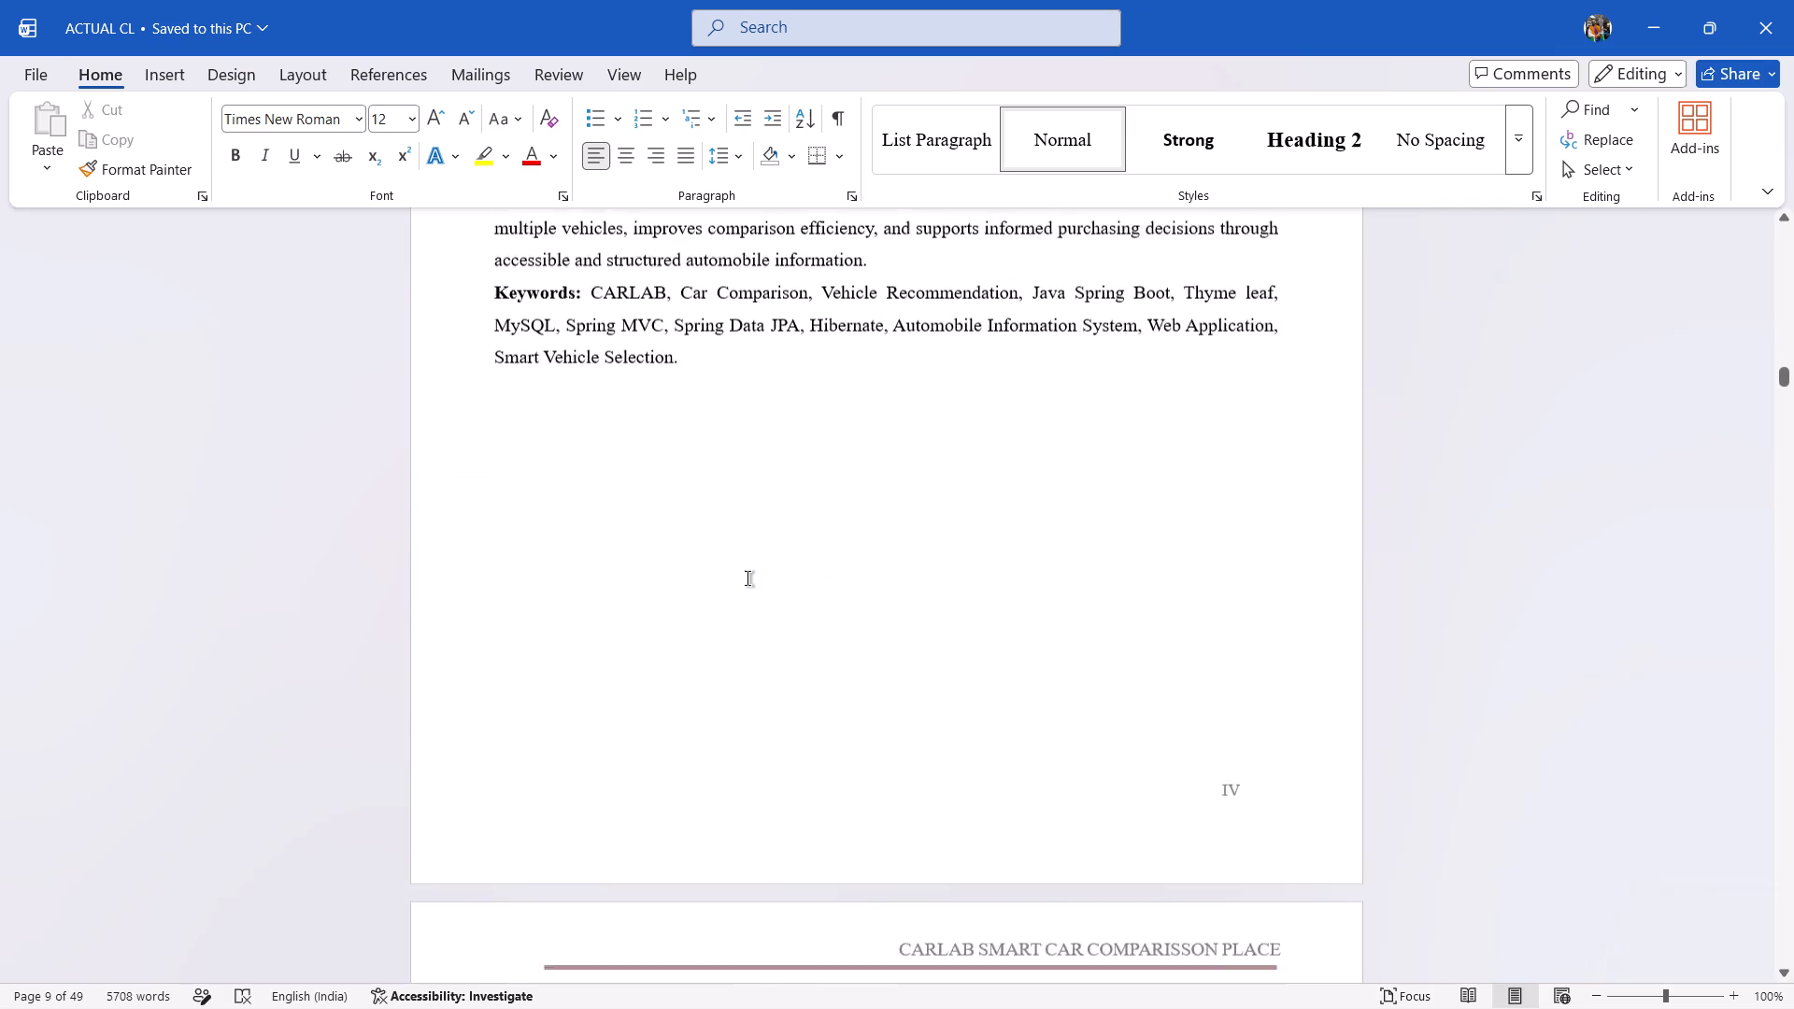
{"action": "scroll", "coordinate": [747, 578], "scroll_direction": "down", "scroll_amount": 6}
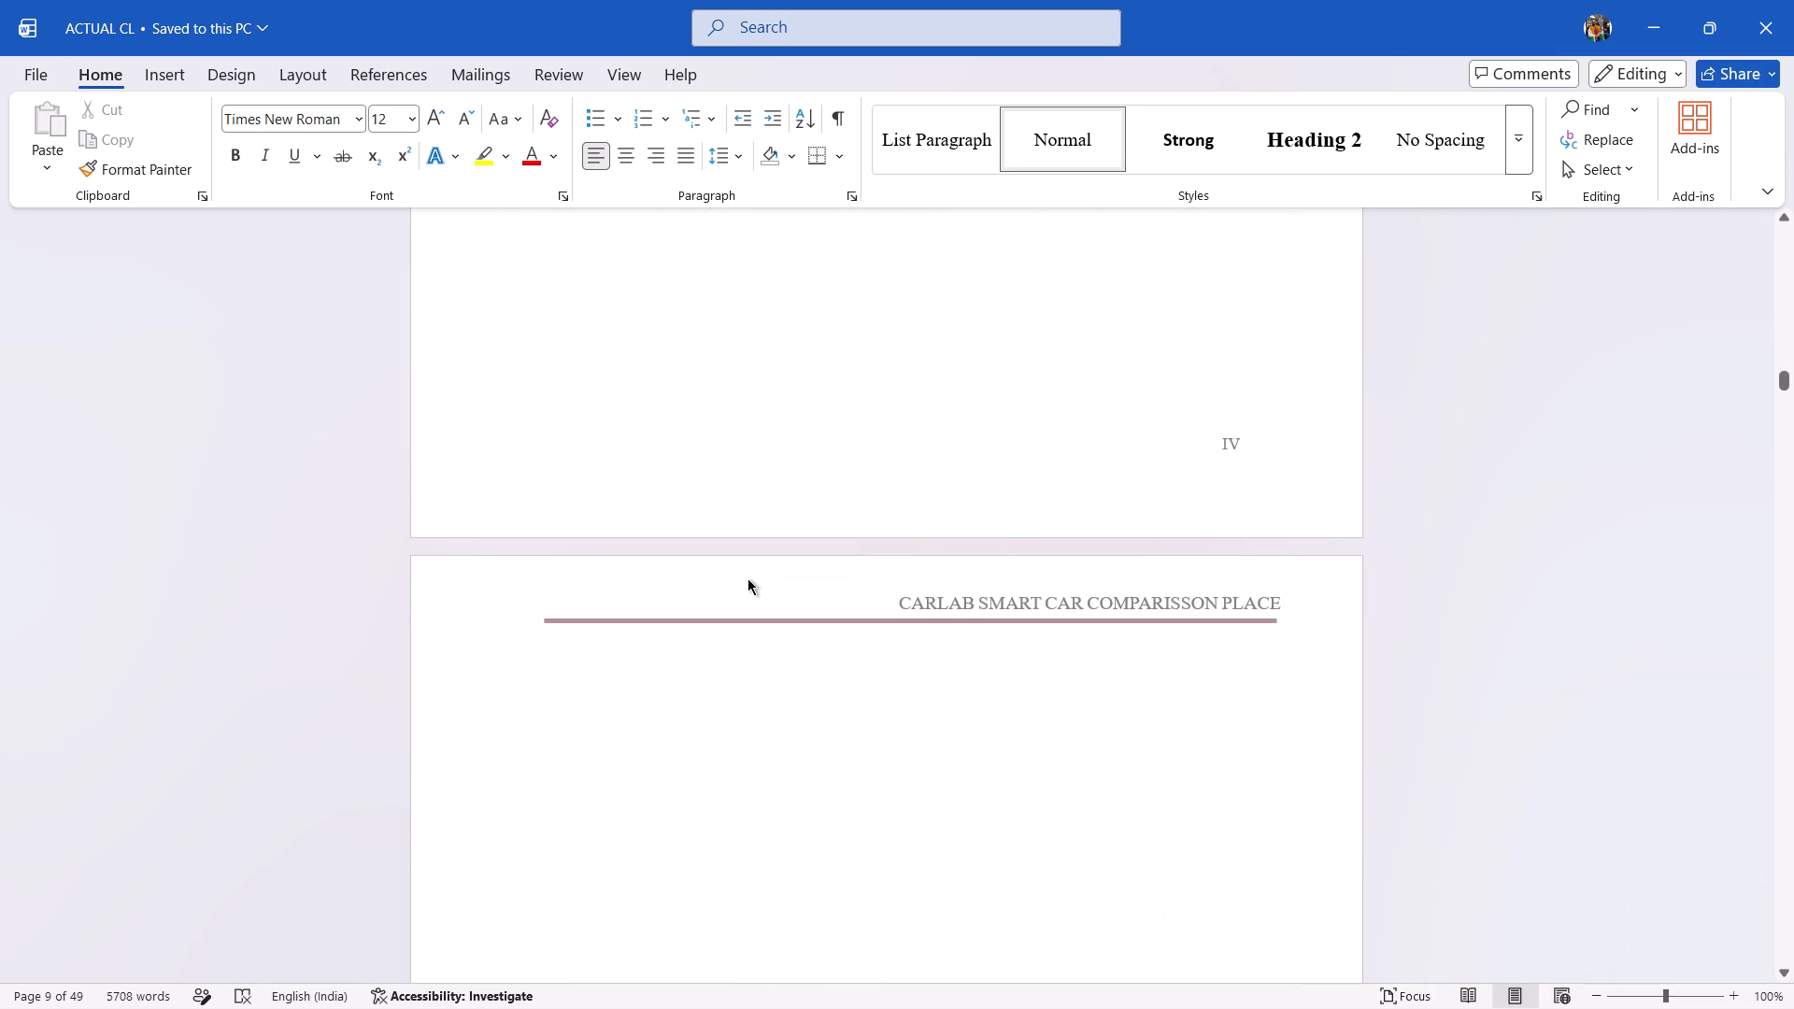
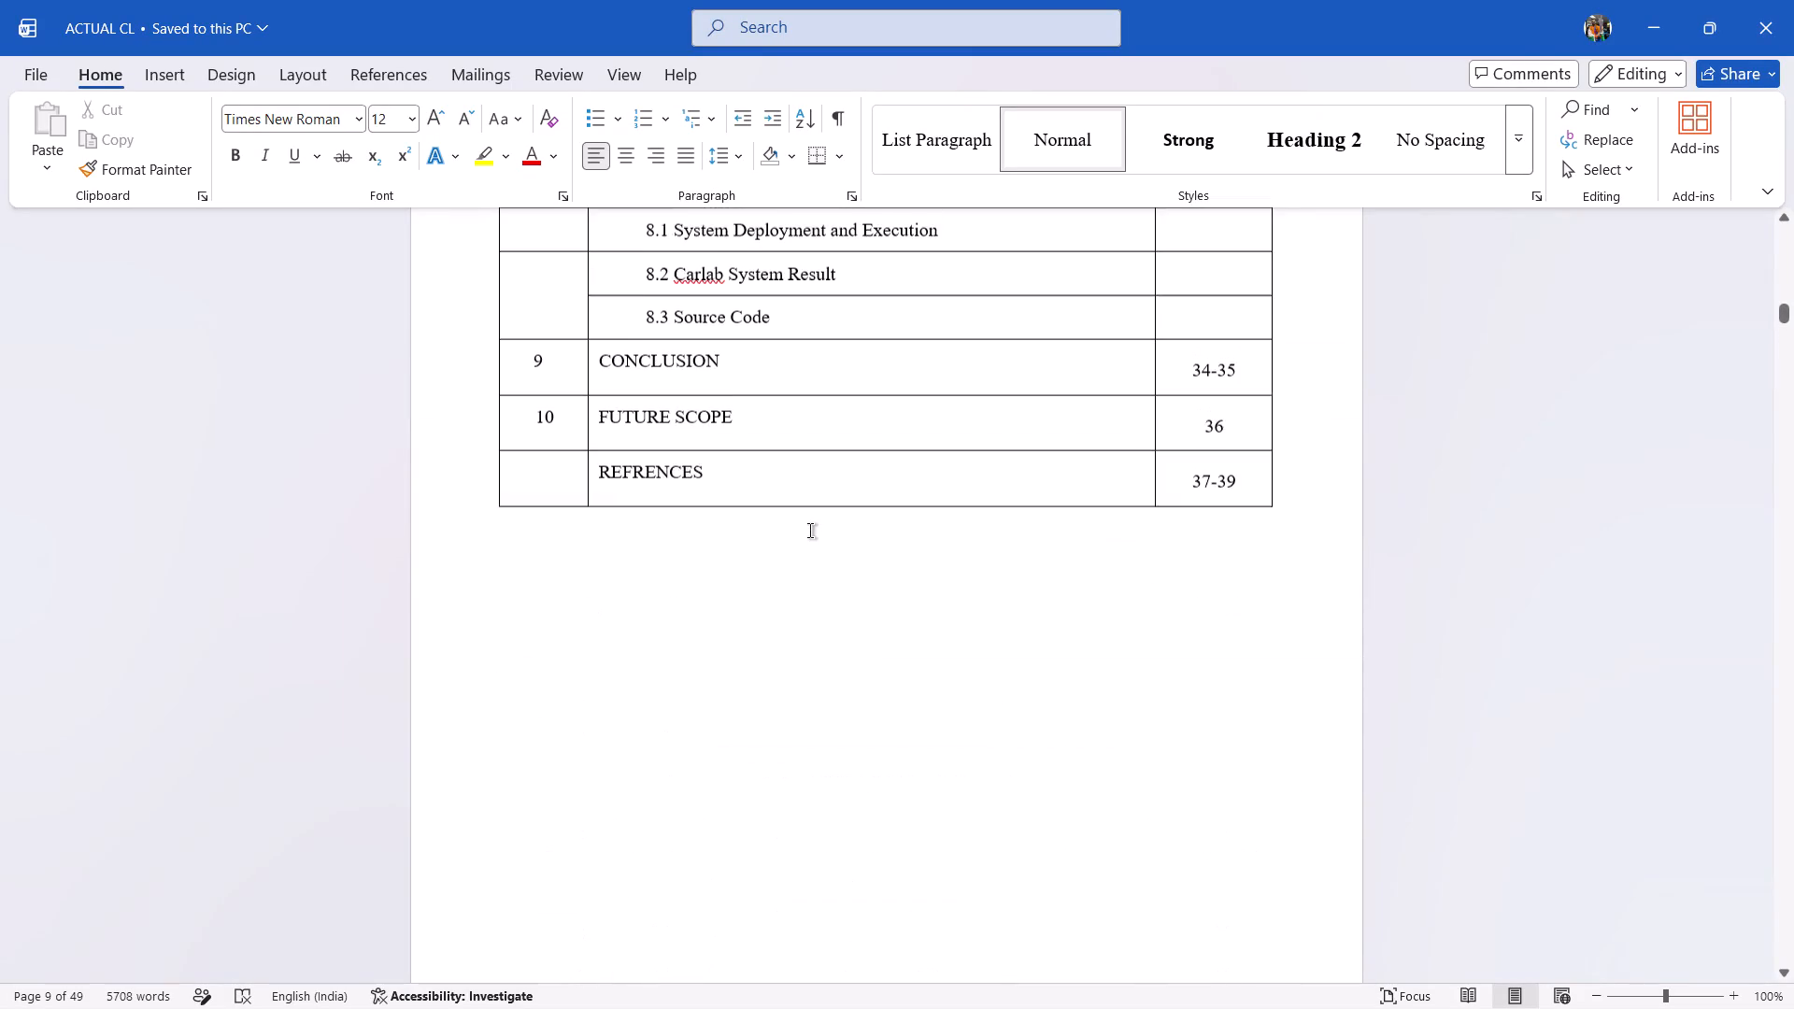
Save the report document.
{"action": "left_click", "coordinate": [835, 618]}
{"action": "key", "text": "ctrl+s"}
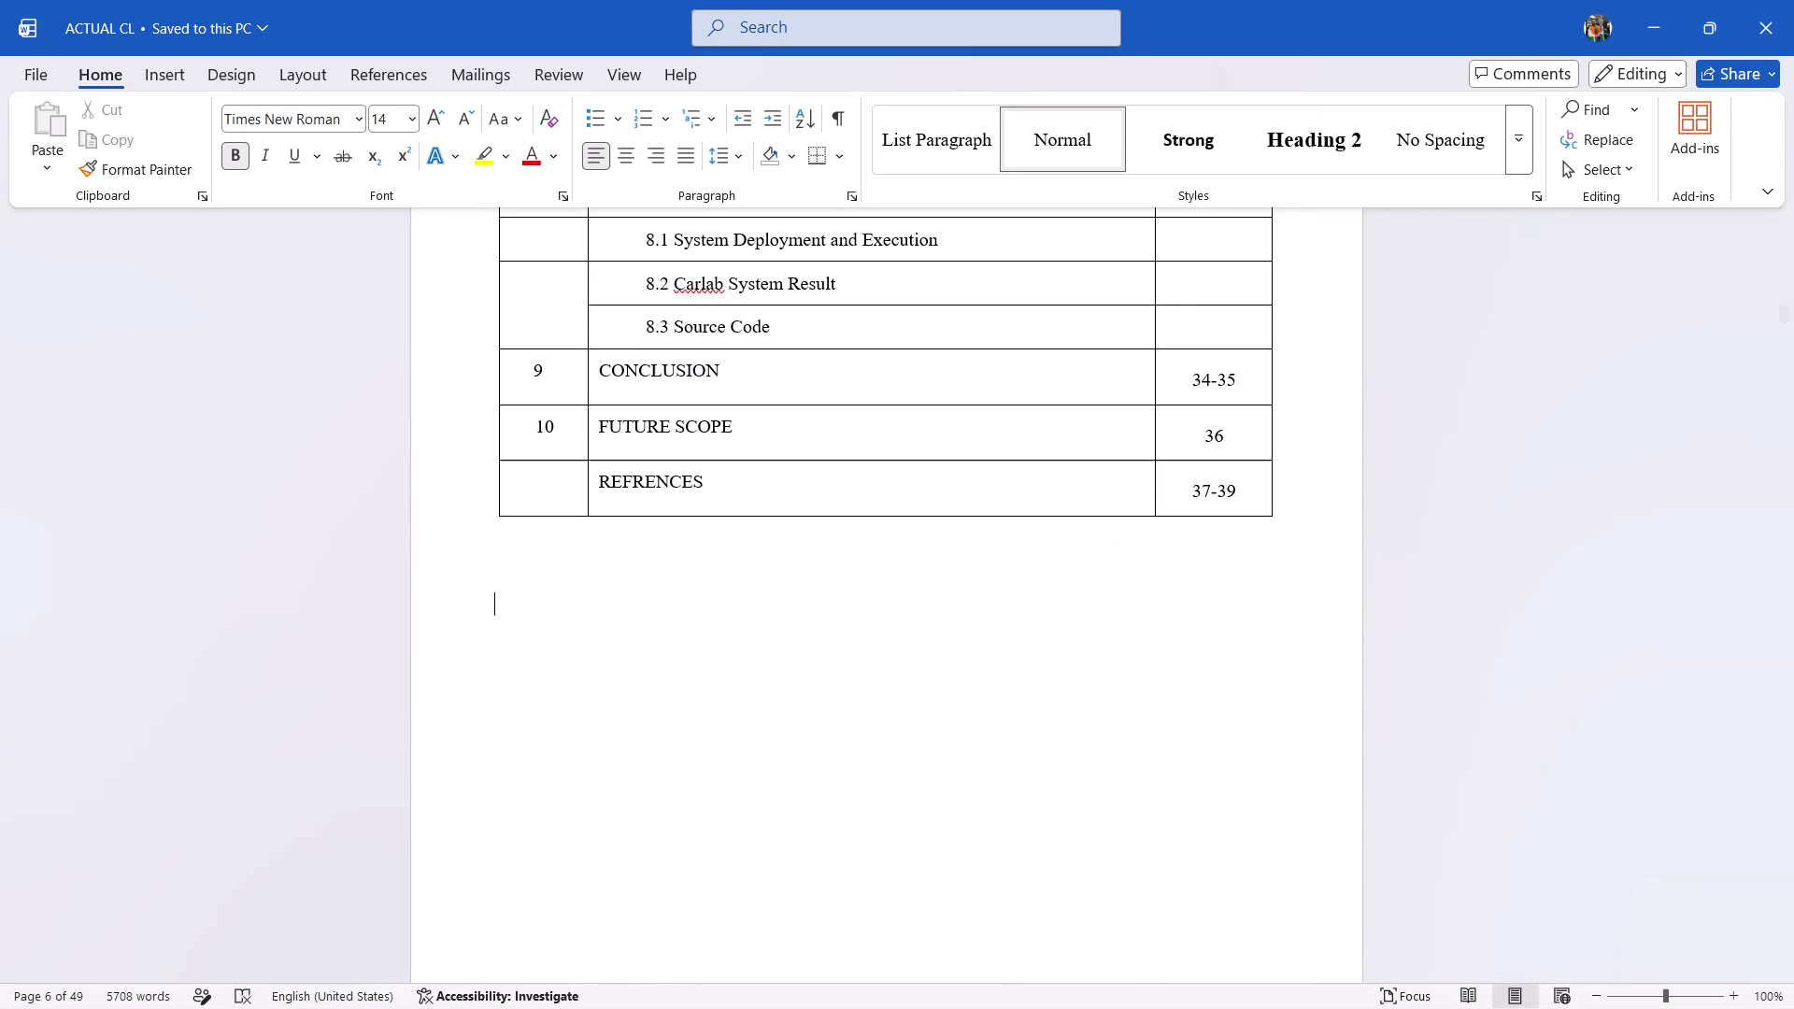
Look over the index, list of figures, list of tables and list of abbreviations in a multi-page view at 50% zoom.
{"action": "left_click", "coordinate": [835, 618]}
{"action": "scroll", "coordinate": [835, 618], "scroll_direction": "up", "scroll_amount": 2, "text": "ctrl"}
{"action": "scroll", "coordinate": [835, 618], "scroll_direction": "down", "scroll_amount": 13}
{"action": "scroll", "coordinate": [835, 618], "scroll_direction": "left", "scroll_amount": 1}
{"action": "scroll", "coordinate": [835, 618], "scroll_direction": "right", "scroll_amount": 1}
{"action": "scroll", "coordinate": [835, 618], "scroll_direction": "left", "scroll_amount": 1}
{"action": "scroll", "coordinate": [835, 618], "scroll_direction": "down", "scroll_amount": 4, "text": "ctrl"}
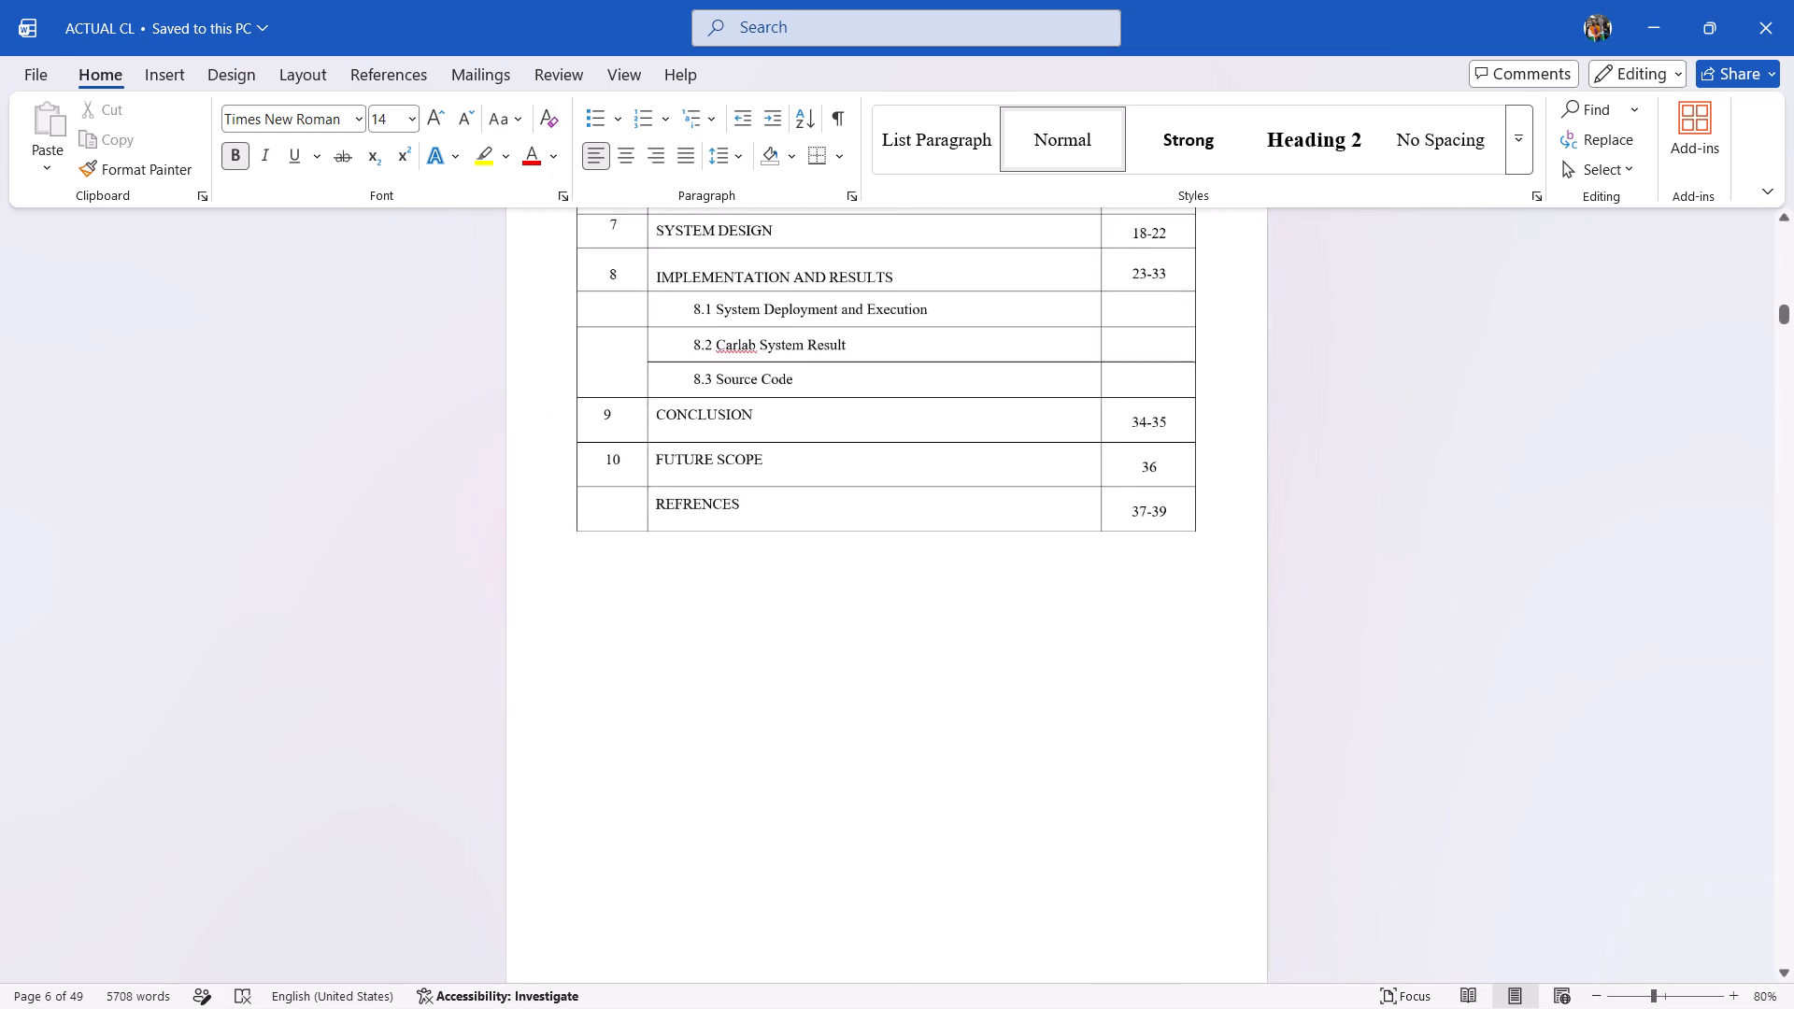
{"action": "scroll", "coordinate": [835, 618], "scroll_direction": "down", "scroll_amount": 3, "text": "ctrl"}
{"action": "scroll", "coordinate": [835, 618], "scroll_direction": "down", "scroll_amount": 13}
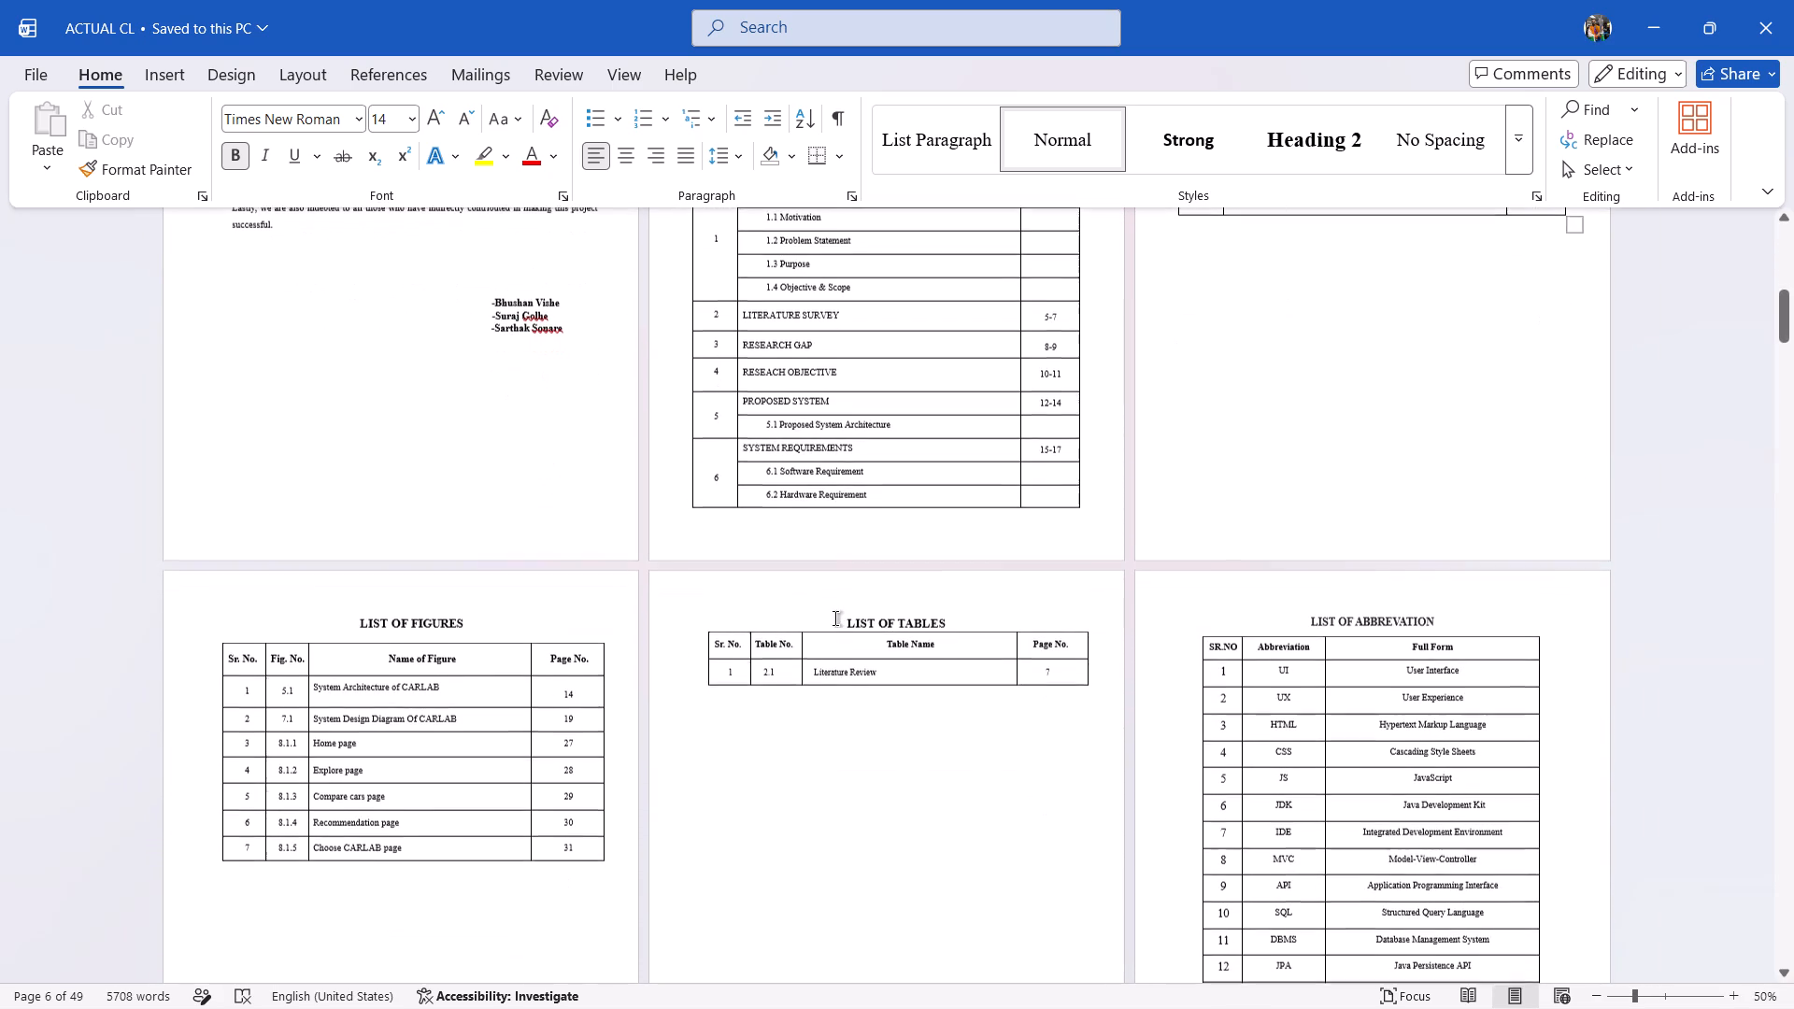
{"action": "scroll", "coordinate": [853, 599], "scroll_direction": "down", "scroll_amount": 4}
{"action": "scroll", "coordinate": [853, 599], "scroll_direction": "down", "scroll_amount": 20}
{"action": "scroll", "coordinate": [853, 599], "scroll_direction": "up", "scroll_amount": 7}
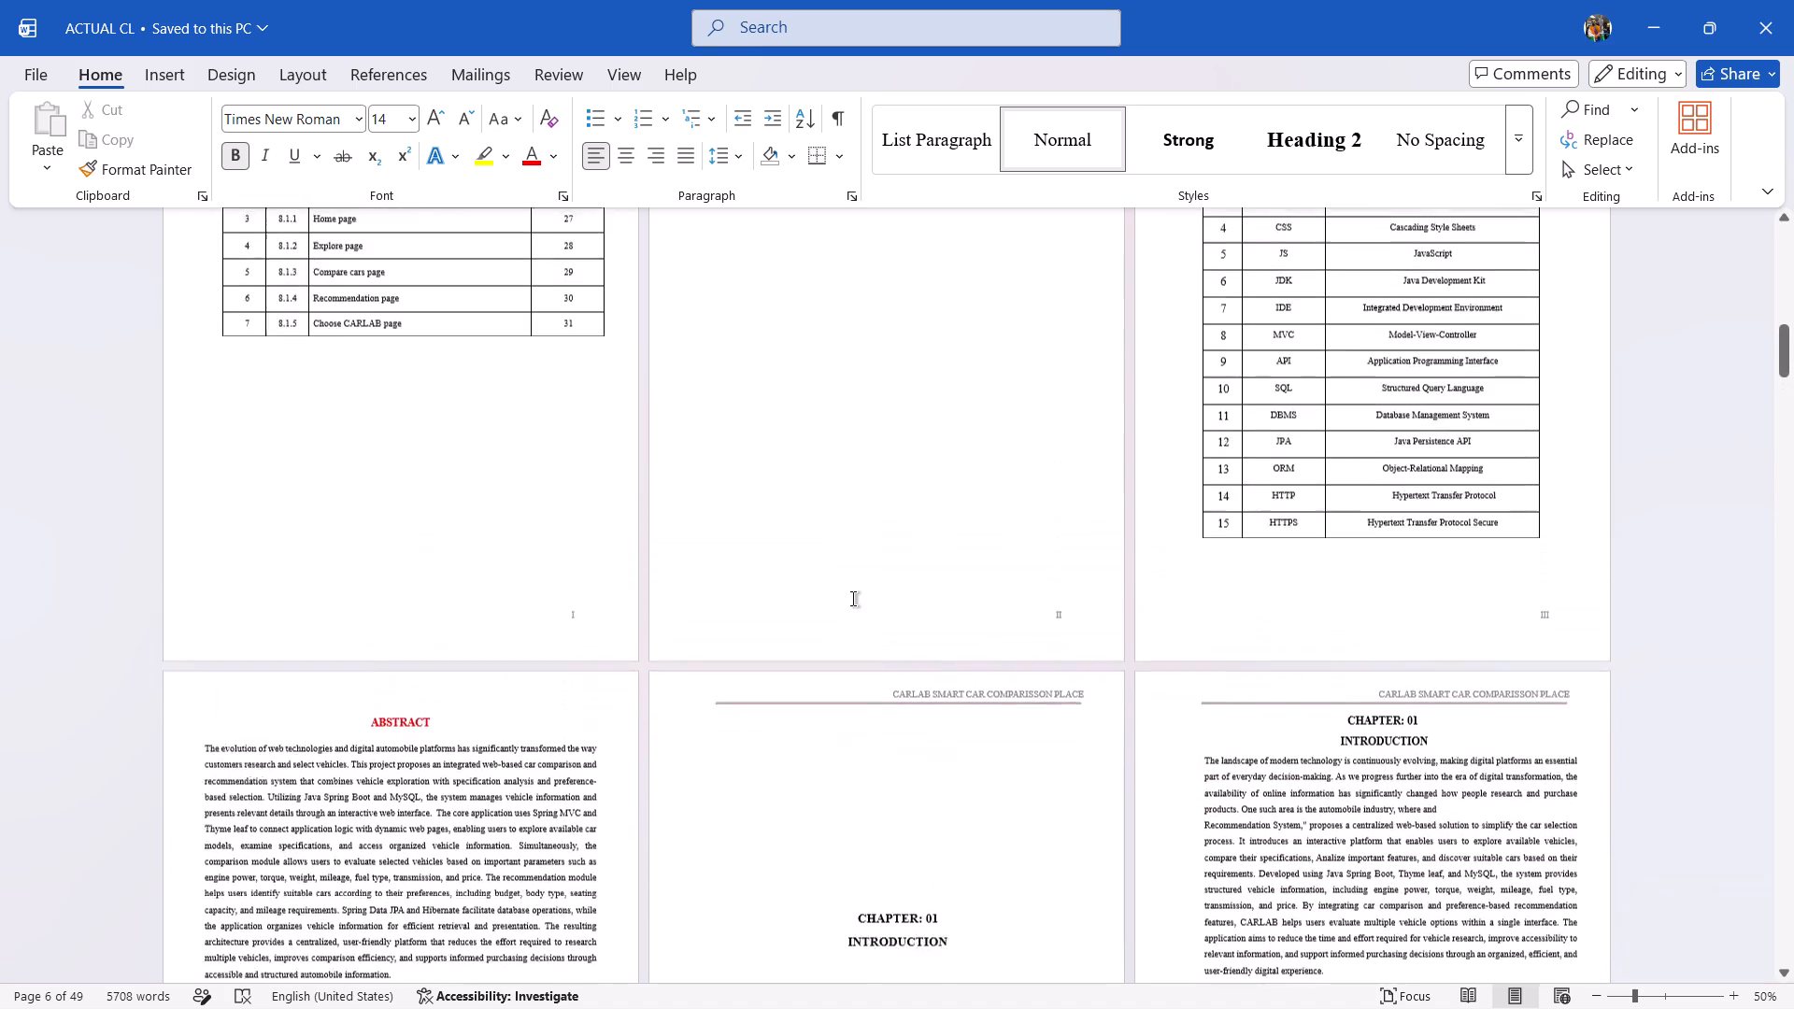
{"action": "scroll", "coordinate": [853, 599], "scroll_direction": "up", "scroll_amount": 2}
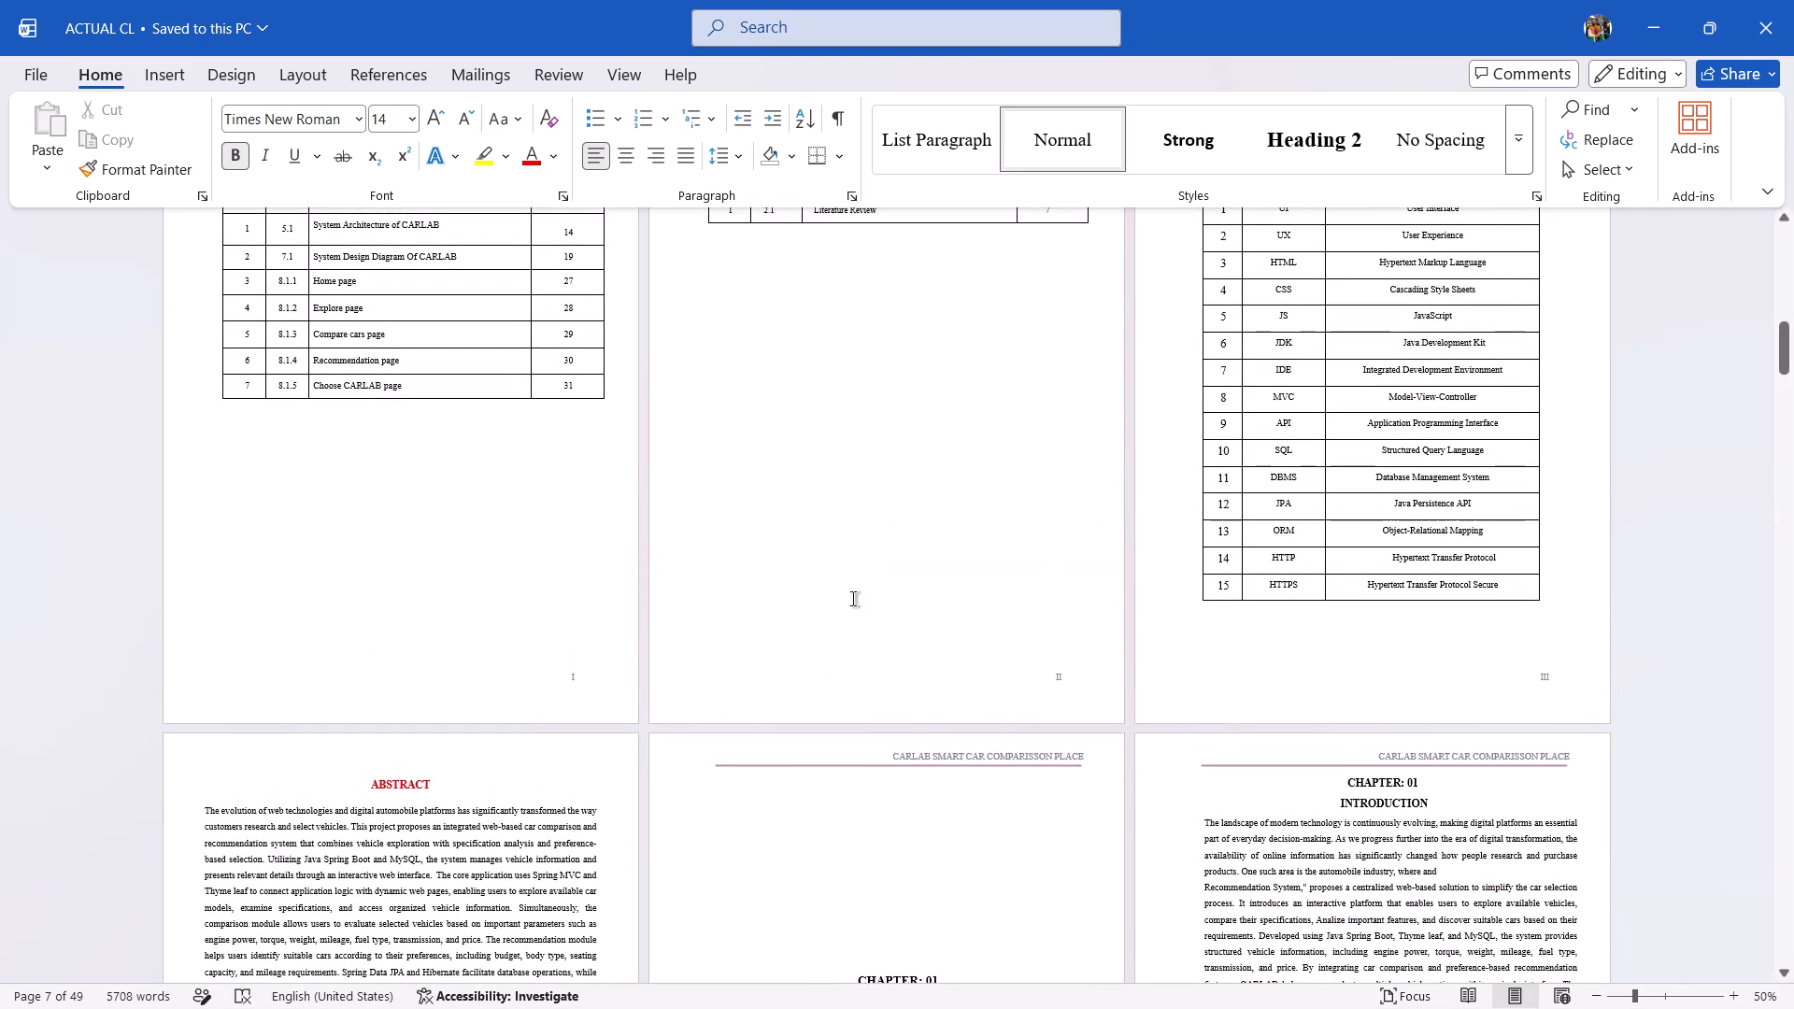
Examine the Abstract page alongside the Chapter 01 Introduction title page and its opening text page.
{"action": "scroll", "coordinate": [853, 599], "scroll_direction": "down", "scroll_amount": 4}
{"action": "scroll", "coordinate": [853, 599], "scroll_direction": "left", "scroll_amount": 1}
{"action": "scroll", "coordinate": [853, 599], "scroll_direction": "down", "scroll_amount": 1}
{"action": "scroll", "coordinate": [853, 599], "scroll_direction": "left", "scroll_amount": 1}
{"action": "scroll", "coordinate": [853, 599], "scroll_direction": "down", "scroll_amount": 1}
{"action": "scroll", "coordinate": [853, 599], "scroll_direction": "left", "scroll_amount": 1}
{"action": "scroll", "coordinate": [853, 599], "scroll_direction": "down", "scroll_amount": 1}
{"action": "scroll", "coordinate": [853, 599], "scroll_direction": "left", "scroll_amount": 1}
{"action": "scroll", "coordinate": [853, 599], "scroll_direction": "down", "scroll_amount": 1}
{"action": "scroll", "coordinate": [853, 599], "scroll_direction": "left", "scroll_amount": 1}
{"action": "scroll", "coordinate": [853, 599], "scroll_direction": "down", "scroll_amount": 1}
{"action": "scroll", "coordinate": [853, 599], "scroll_direction": "left", "scroll_amount": 1}
{"action": "scroll", "coordinate": [853, 599], "scroll_direction": "down", "scroll_amount": 1}
{"action": "scroll", "coordinate": [853, 599], "scroll_direction": "left", "scroll_amount": 1}
{"action": "scroll", "coordinate": [853, 599], "scroll_direction": "down", "scroll_amount": 1}
{"action": "scroll", "coordinate": [853, 599], "scroll_direction": "left", "scroll_amount": 1}
{"action": "scroll", "coordinate": [853, 599], "scroll_direction": "down", "scroll_amount": 1}
{"action": "scroll", "coordinate": [853, 599], "scroll_direction": "left", "scroll_amount": 1}
{"action": "scroll", "coordinate": [853, 599], "scroll_direction": "down", "scroll_amount": 1}
{"action": "scroll", "coordinate": [853, 599], "scroll_direction": "left", "scroll_amount": 1}
{"action": "scroll", "coordinate": [853, 599], "scroll_direction": "down", "scroll_amount": 1}
{"action": "scroll", "coordinate": [853, 599], "scroll_direction": "left", "scroll_amount": 1}
{"action": "scroll", "coordinate": [853, 599], "scroll_direction": "down", "scroll_amount": 1}
{"action": "scroll", "coordinate": [853, 599], "scroll_direction": "left", "scroll_amount": 1}
{"action": "scroll", "coordinate": [853, 599], "scroll_direction": "down", "scroll_amount": 1}
{"action": "scroll", "coordinate": [853, 599], "scroll_direction": "left", "scroll_amount": 1}
{"action": "scroll", "coordinate": [853, 599], "scroll_direction": "down", "scroll_amount": 1}
{"action": "scroll", "coordinate": [853, 599], "scroll_direction": "left", "scroll_amount": 1}
{"action": "scroll", "coordinate": [853, 599], "scroll_direction": "down", "scroll_amount": 1}
{"action": "scroll", "coordinate": [853, 599], "scroll_direction": "up", "scroll_amount": 1}
{"action": "scroll", "coordinate": [853, 599], "scroll_direction": "down", "scroll_amount": 1}
{"action": "scroll", "coordinate": [853, 599], "scroll_direction": "left", "scroll_amount": 1}
{"action": "scroll", "coordinate": [853, 599], "scroll_direction": "down", "scroll_amount": 1}
{"action": "scroll", "coordinate": [853, 599], "scroll_direction": "left", "scroll_amount": 1}
{"action": "scroll", "coordinate": [853, 599], "scroll_direction": "down", "scroll_amount": 1}
{"action": "scroll", "coordinate": [853, 599], "scroll_direction": "left", "scroll_amount": 1}
{"action": "scroll", "coordinate": [853, 599], "scroll_direction": "down", "scroll_amount": 1}
{"action": "scroll", "coordinate": [853, 599], "scroll_direction": "left", "scroll_amount": 1}
{"action": "scroll", "coordinate": [853, 599], "scroll_direction": "down", "scroll_amount": 1}
{"action": "scroll", "coordinate": [853, 599], "scroll_direction": "left", "scroll_amount": 1}
{"action": "scroll", "coordinate": [853, 599], "scroll_direction": "down", "scroll_amount": 1}
{"action": "scroll", "coordinate": [853, 599], "scroll_direction": "left", "scroll_amount": 4}
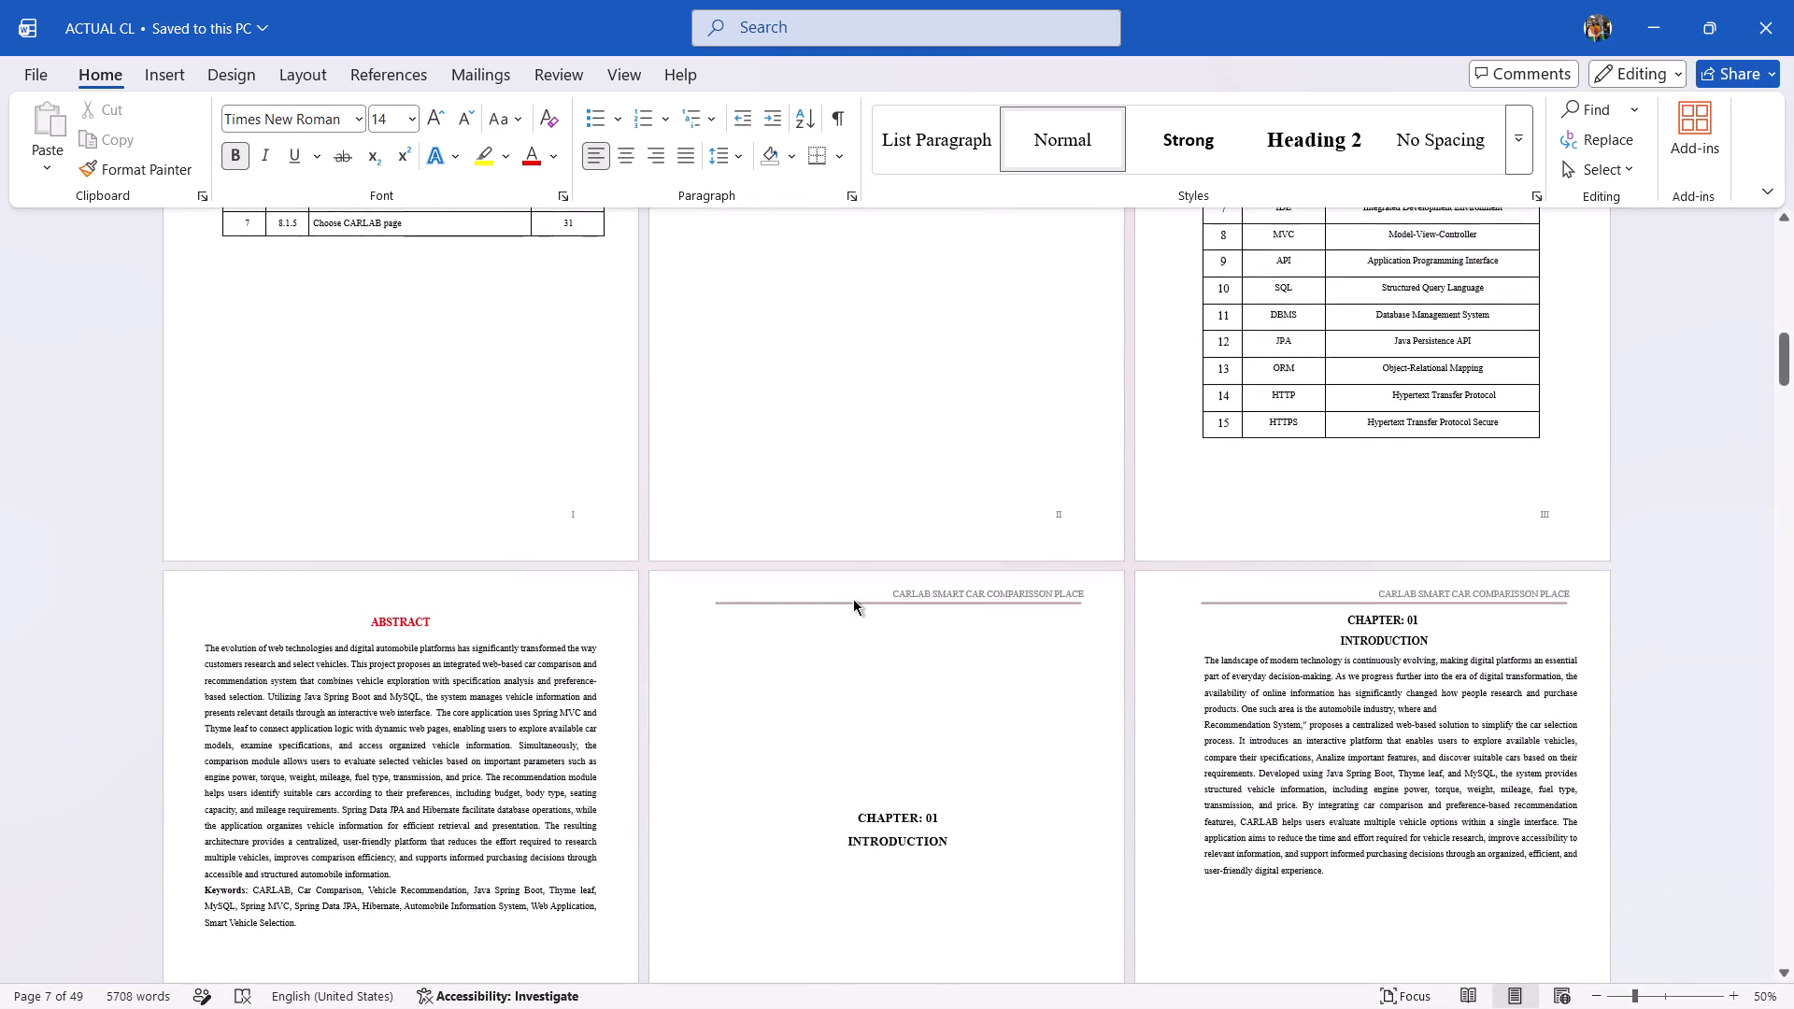
{"action": "scroll", "coordinate": [853, 599], "scroll_direction": "left", "scroll_amount": 12}
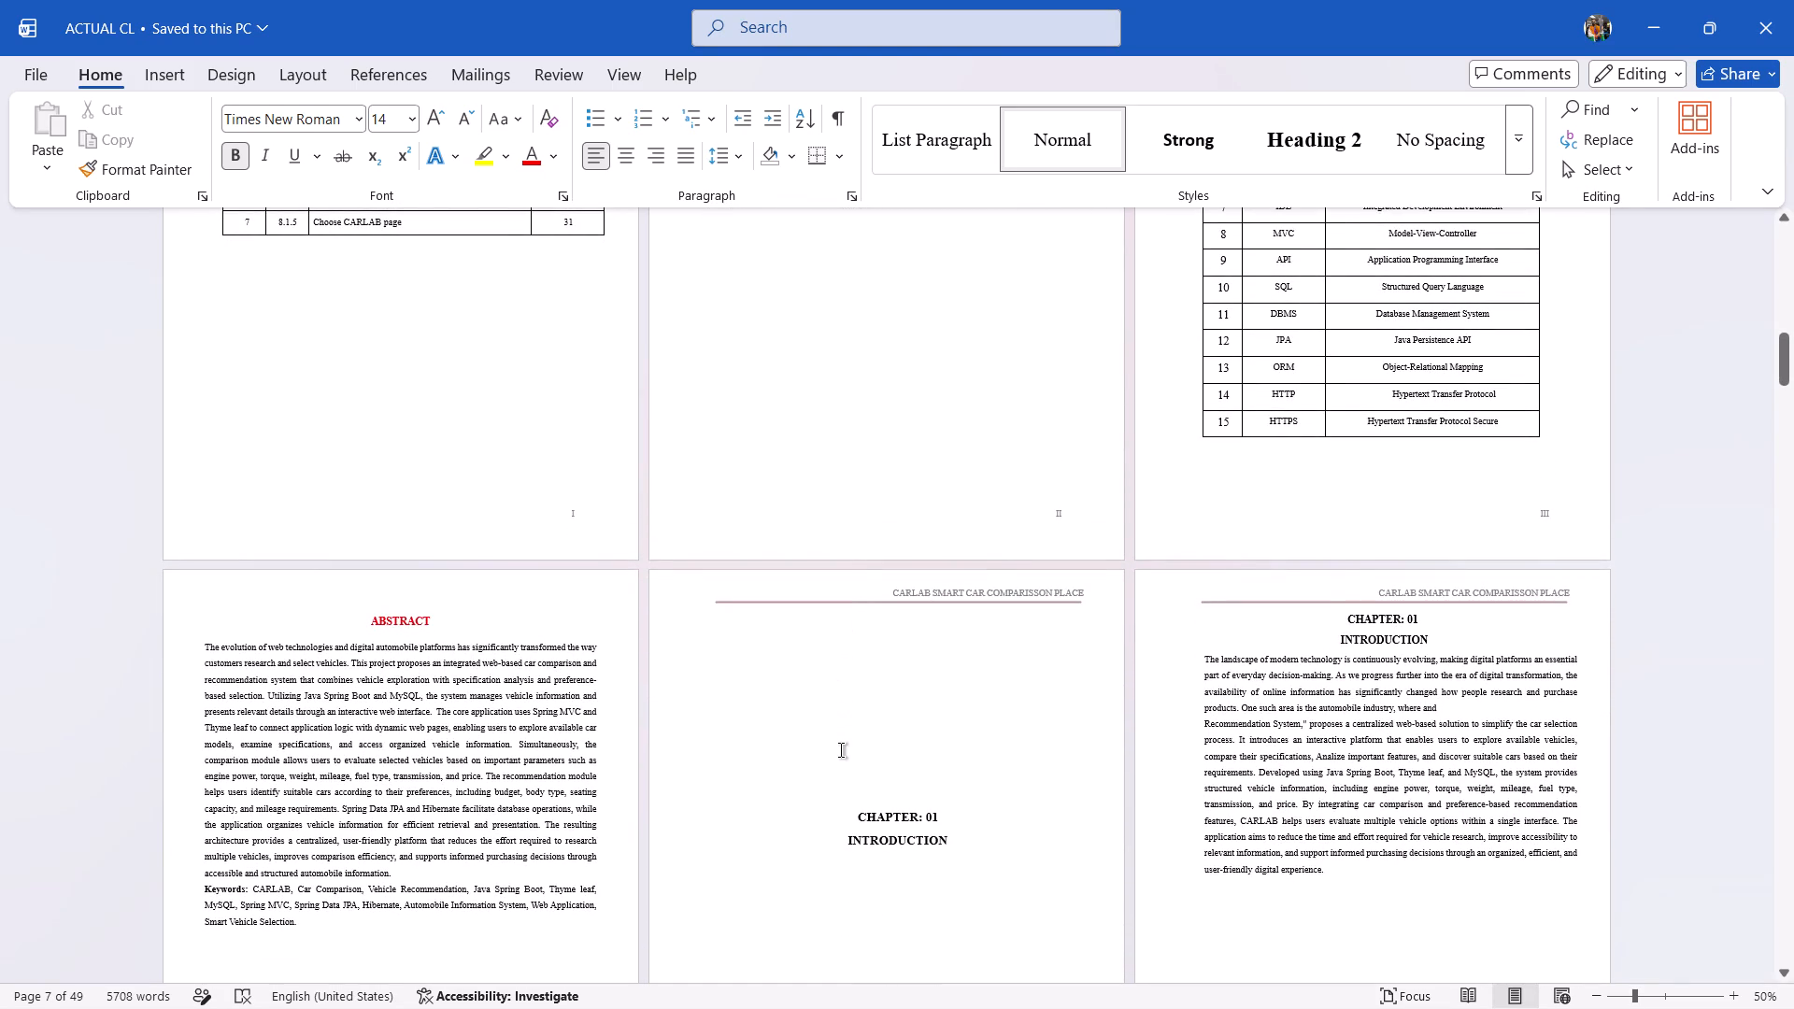
Look through Chapters 01 to 04, covering introduction subsections, the literature review table, research gaps and research objectives.
{"action": "scroll", "coordinate": [841, 750], "scroll_direction": "down", "scroll_amount": 20}
{"action": "scroll", "coordinate": [841, 750], "scroll_direction": "down", "scroll_amount": 7}
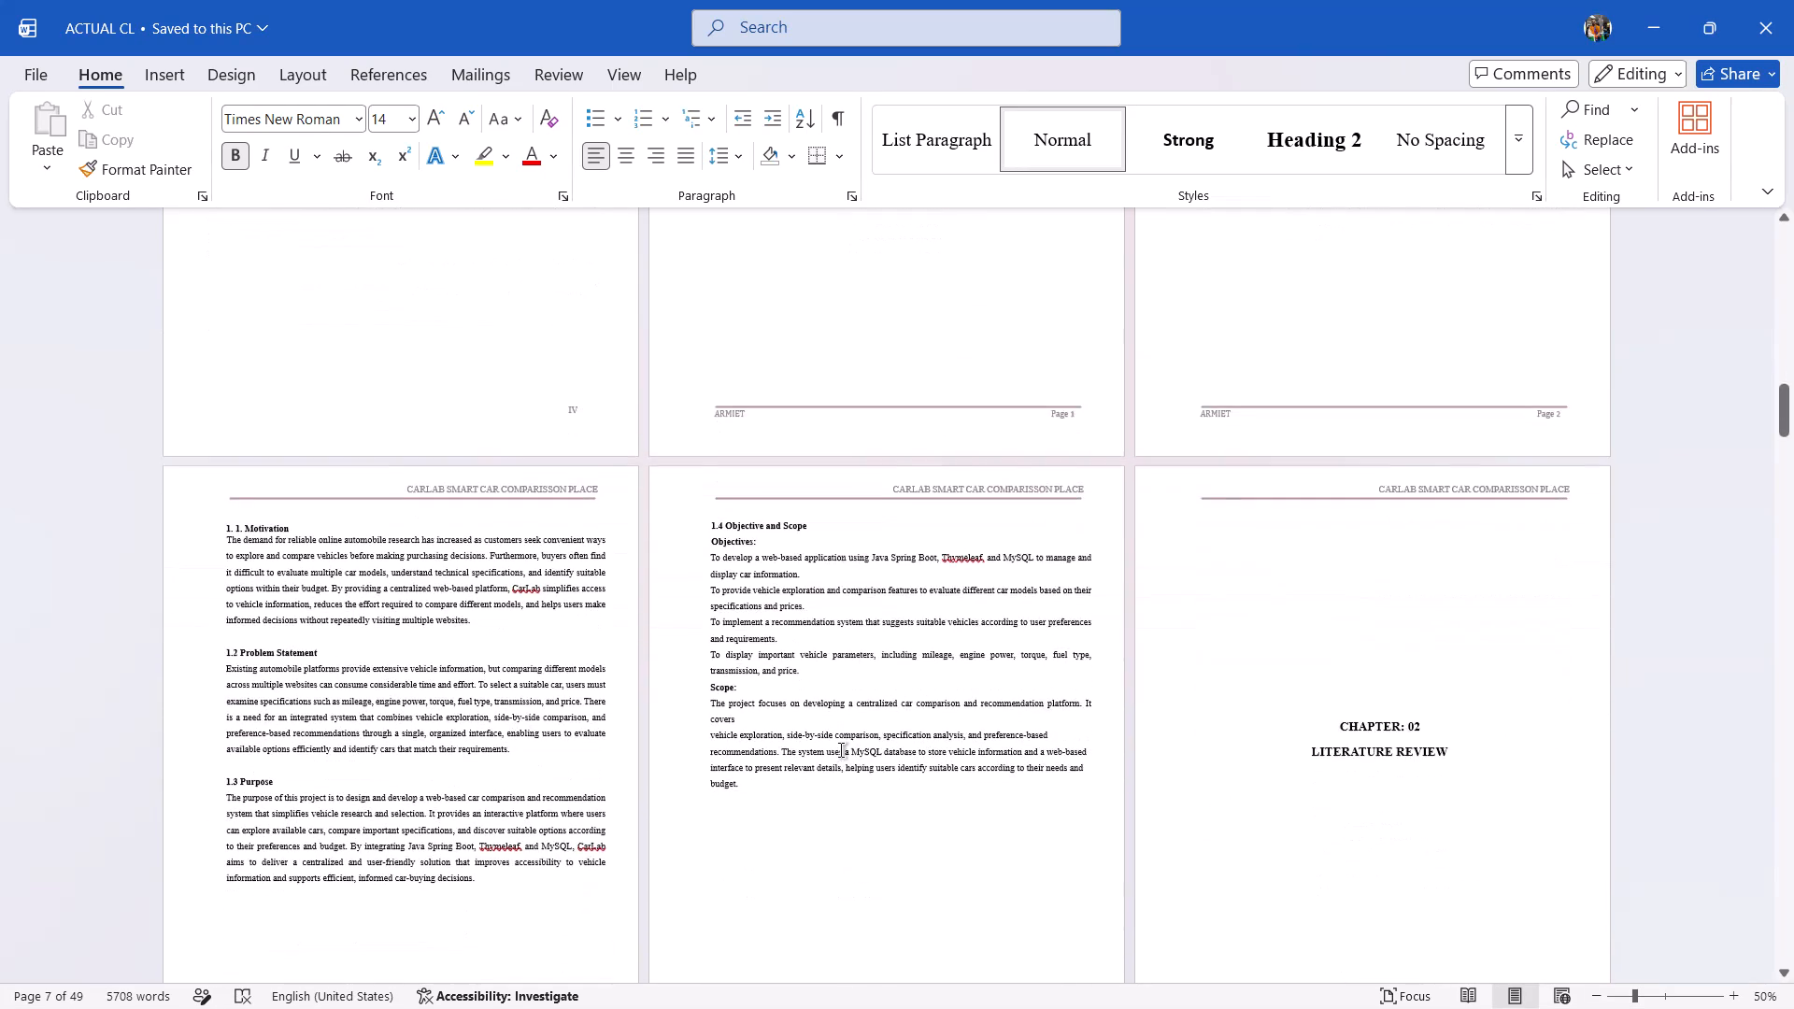
{"action": "scroll", "coordinate": [841, 750], "scroll_direction": "down", "scroll_amount": 11}
{"action": "scroll", "coordinate": [841, 750], "scroll_direction": "down", "scroll_amount": 18}
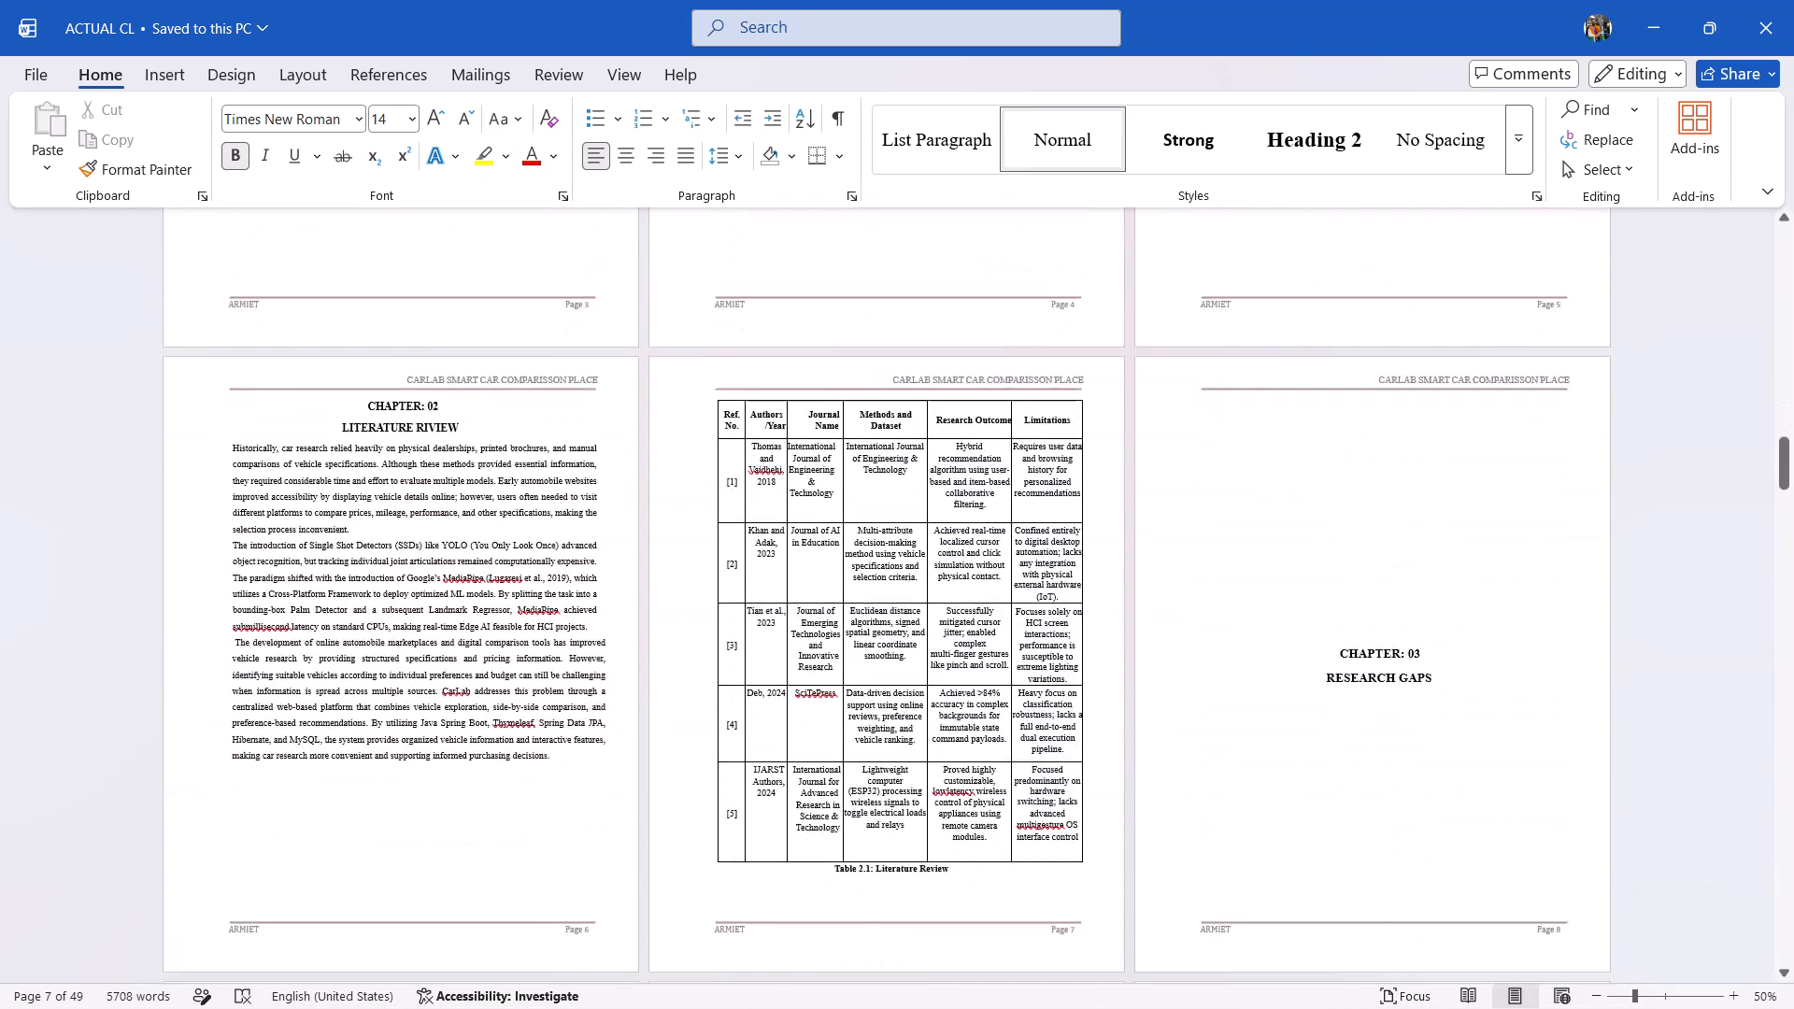
{"action": "scroll", "coordinate": [841, 750], "scroll_direction": "down", "scroll_amount": 2}
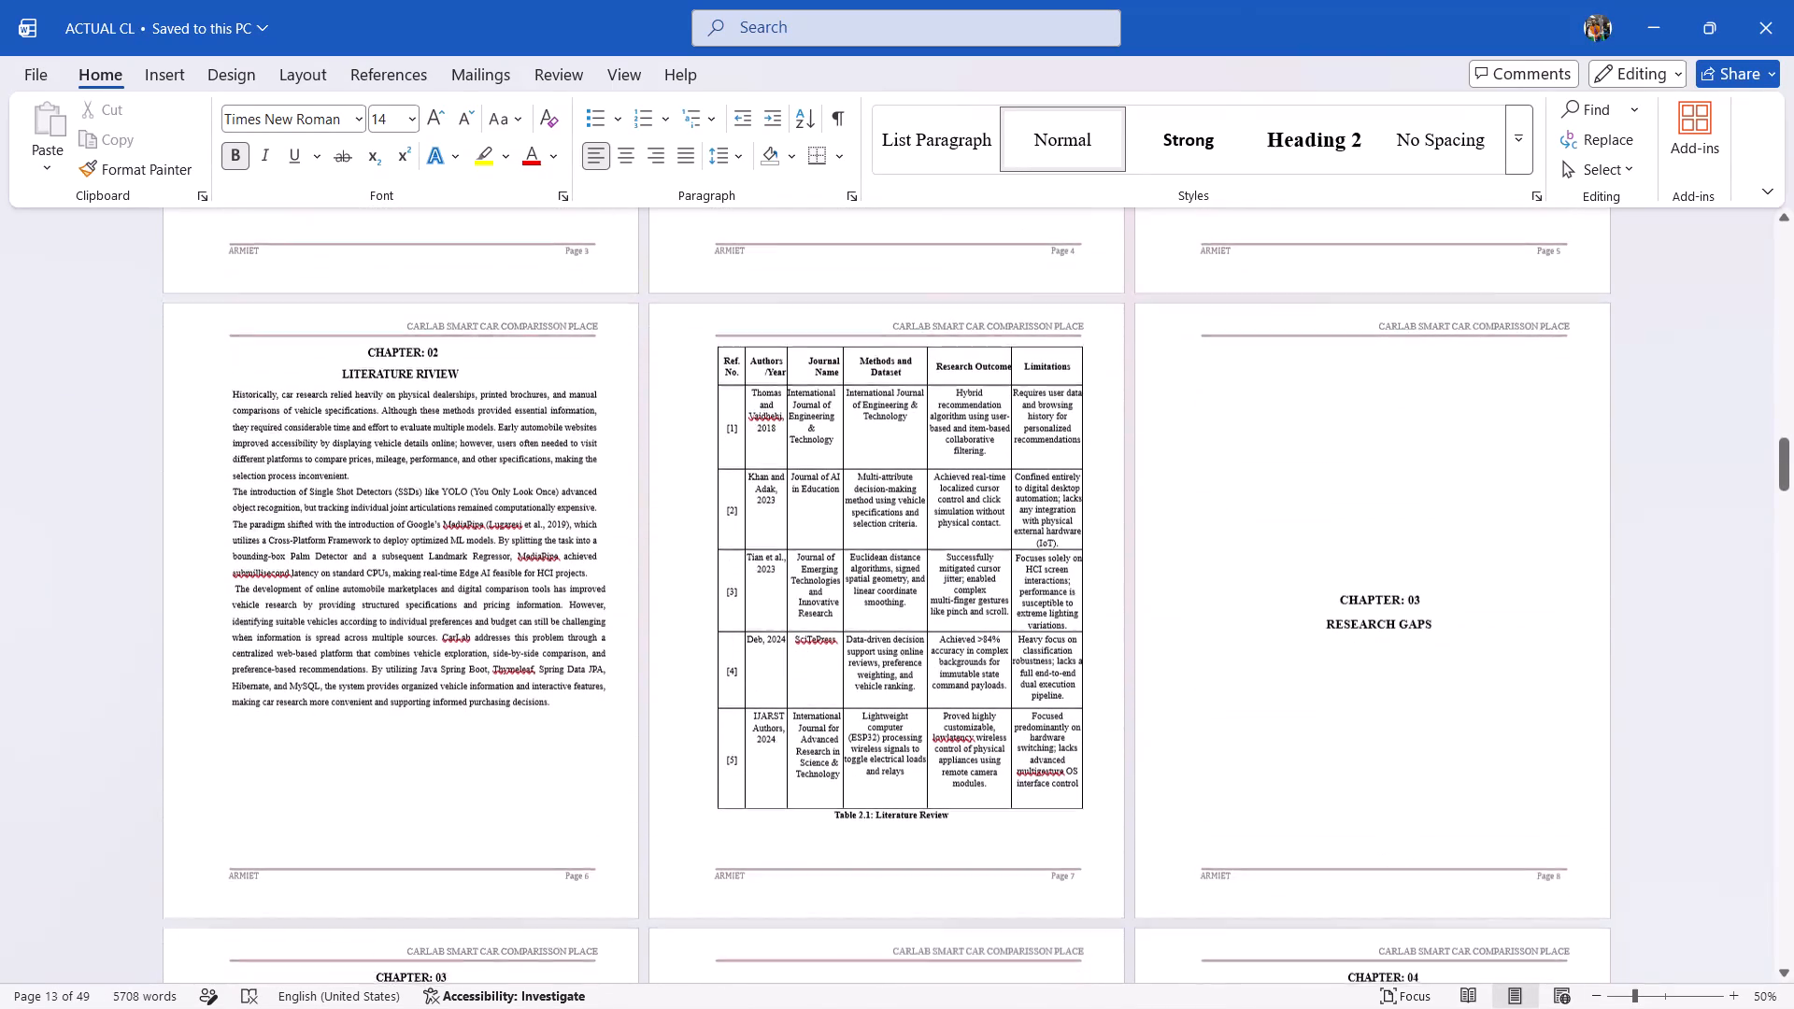
{"action": "scroll", "coordinate": [841, 750], "scroll_direction": "down", "scroll_amount": 2}
{"action": "scroll", "coordinate": [841, 750], "scroll_direction": "down", "scroll_amount": 20}
{"action": "scroll", "coordinate": [841, 750], "scroll_direction": "down", "scroll_amount": 14}
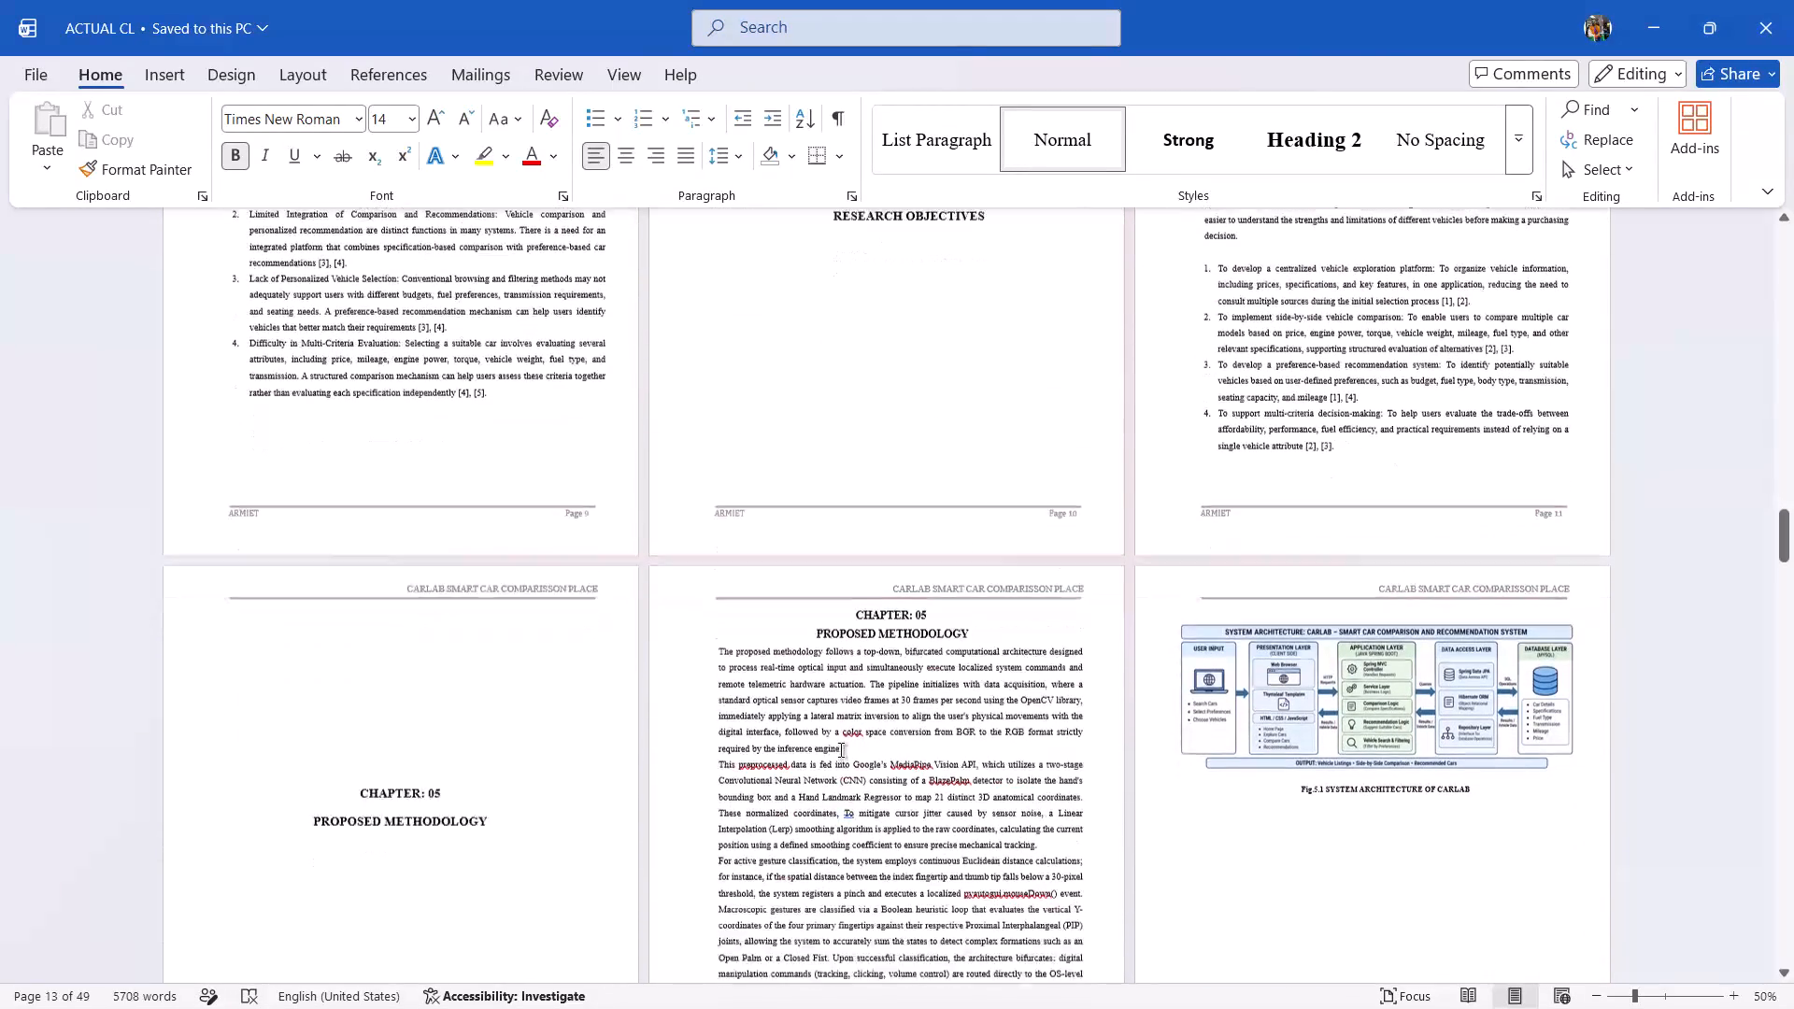
Examine the Chapter 05 Proposed Methodology pages, including the text and the CARLAB system architecture figure.
{"action": "scroll", "coordinate": [841, 750], "scroll_direction": "down", "scroll_amount": 8}
{"action": "scroll", "coordinate": [841, 750], "scroll_direction": "up", "scroll_amount": 1}
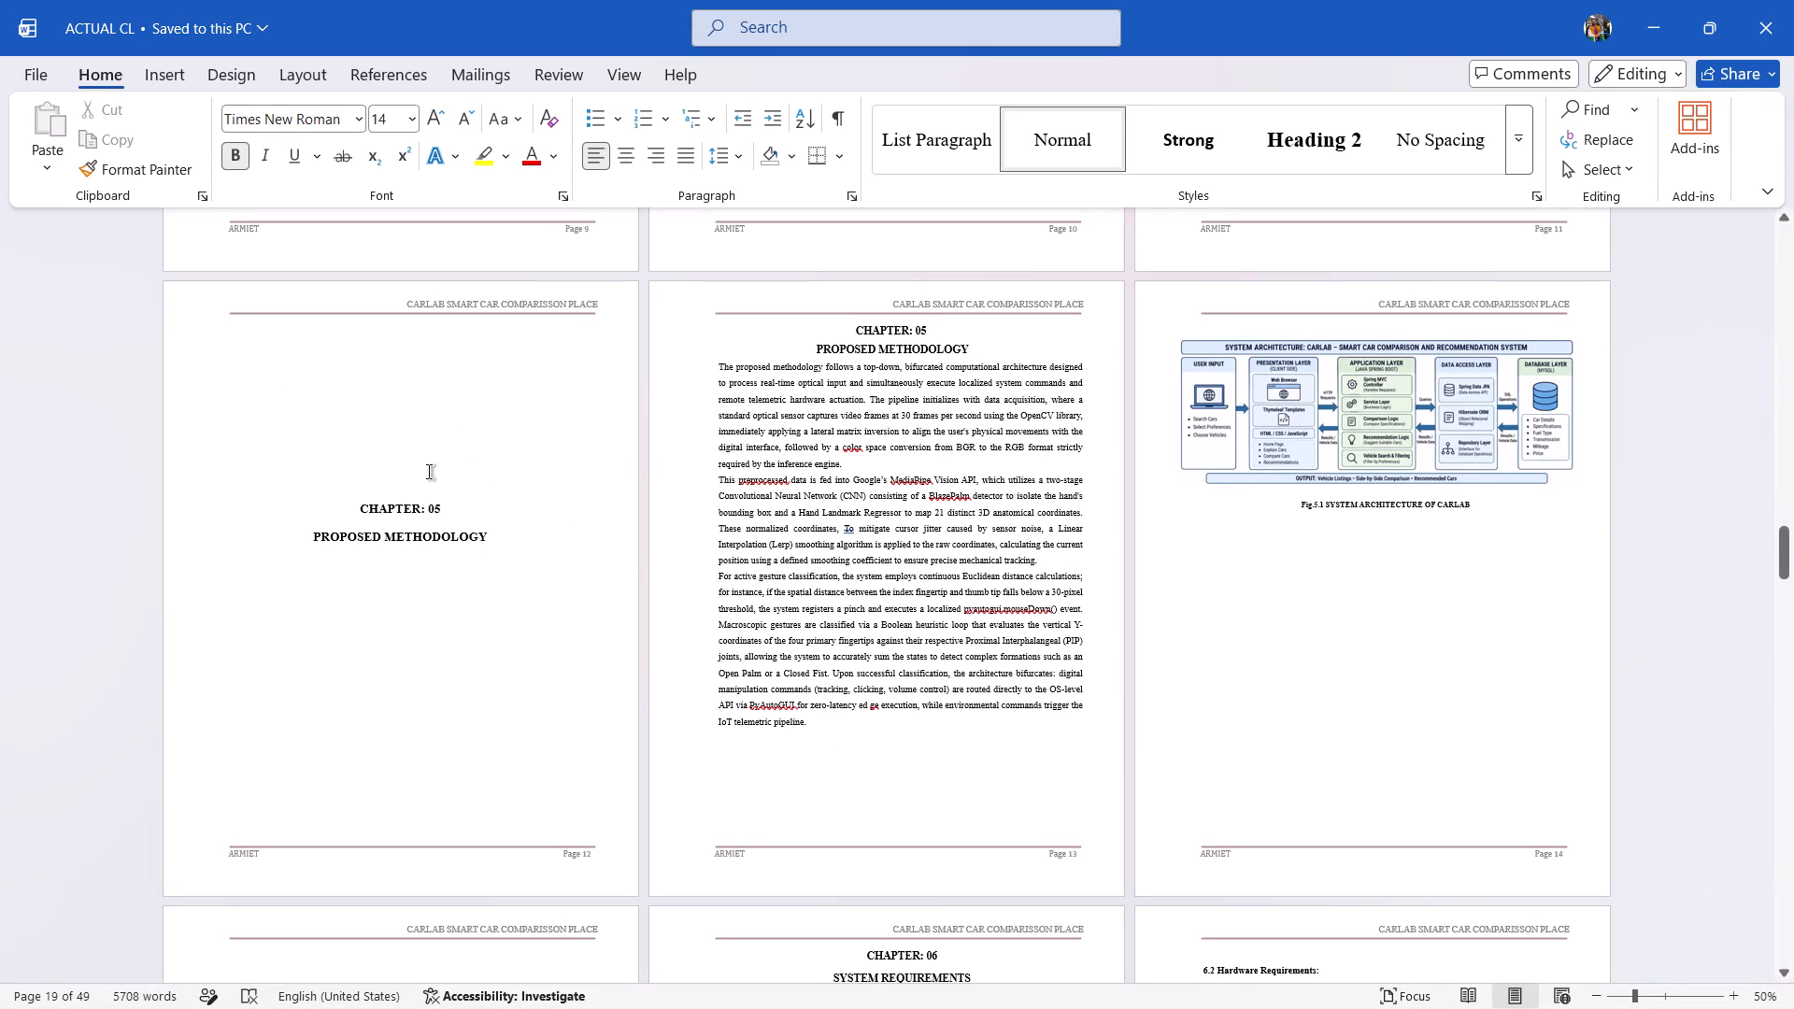
{"action": "scroll", "coordinate": [648, 641], "scroll_direction": "down", "scroll_amount": 3}
{"action": "scroll", "coordinate": [648, 641], "scroll_direction": "left", "scroll_amount": 1}
{"action": "scroll", "coordinate": [648, 641], "scroll_direction": "down", "scroll_amount": 1}
{"action": "scroll", "coordinate": [648, 641], "scroll_direction": "left", "scroll_amount": 1}
{"action": "scroll", "coordinate": [648, 641], "scroll_direction": "down", "scroll_amount": 1}
{"action": "scroll", "coordinate": [648, 641], "scroll_direction": "left", "scroll_amount": 1}
{"action": "scroll", "coordinate": [648, 641], "scroll_direction": "down", "scroll_amount": 1}
{"action": "scroll", "coordinate": [648, 641], "scroll_direction": "left", "scroll_amount": 1}
{"action": "scroll", "coordinate": [648, 641], "scroll_direction": "down", "scroll_amount": 1}
{"action": "scroll", "coordinate": [648, 641], "scroll_direction": "left", "scroll_amount": 1}
{"action": "scroll", "coordinate": [648, 641], "scroll_direction": "down", "scroll_amount": 1}
{"action": "scroll", "coordinate": [648, 641], "scroll_direction": "left", "scroll_amount": 1}
{"action": "scroll", "coordinate": [648, 641], "scroll_direction": "down", "scroll_amount": 1}
{"action": "scroll", "coordinate": [648, 641], "scroll_direction": "left", "scroll_amount": 1}
{"action": "scroll", "coordinate": [648, 641], "scroll_direction": "down", "scroll_amount": 1}
{"action": "scroll", "coordinate": [648, 641], "scroll_direction": "left", "scroll_amount": 1}
{"action": "scroll", "coordinate": [648, 641], "scroll_direction": "down", "scroll_amount": 1}
{"action": "scroll", "coordinate": [648, 641], "scroll_direction": "left", "scroll_amount": 1}
{"action": "scroll", "coordinate": [648, 641], "scroll_direction": "down", "scroll_amount": 1}
{"action": "scroll", "coordinate": [648, 641], "scroll_direction": "left", "scroll_amount": 1}
{"action": "scroll", "coordinate": [648, 641], "scroll_direction": "down", "scroll_amount": 1}
{"action": "scroll", "coordinate": [648, 641], "scroll_direction": "left", "scroll_amount": 1}
{"action": "scroll", "coordinate": [648, 641], "scroll_direction": "down", "scroll_amount": 1}
{"action": "scroll", "coordinate": [648, 641], "scroll_direction": "left", "scroll_amount": 1}
{"action": "scroll", "coordinate": [648, 641], "scroll_direction": "down", "scroll_amount": 1}
{"action": "scroll", "coordinate": [648, 641], "scroll_direction": "left", "scroll_amount": 1}
{"action": "scroll", "coordinate": [648, 641], "scroll_direction": "down", "scroll_amount": 1}
{"action": "scroll", "coordinate": [648, 641], "scroll_direction": "left", "scroll_amount": 1}
{"action": "scroll", "coordinate": [648, 641], "scroll_direction": "down", "scroll_amount": 1}
{"action": "scroll", "coordinate": [648, 641], "scroll_direction": "left", "scroll_amount": 1}
{"action": "scroll", "coordinate": [648, 641], "scroll_direction": "down", "scroll_amount": 1}
{"action": "scroll", "coordinate": [648, 641], "scroll_direction": "left", "scroll_amount": 1}
{"action": "scroll", "coordinate": [648, 641], "scroll_direction": "down", "scroll_amount": 1}
{"action": "scroll", "coordinate": [648, 641], "scroll_direction": "left", "scroll_amount": 1}
{"action": "scroll", "coordinate": [648, 641], "scroll_direction": "down", "scroll_amount": 1}
{"action": "scroll", "coordinate": [648, 641], "scroll_direction": "left", "scroll_amount": 1}
{"action": "scroll", "coordinate": [648, 641], "scroll_direction": "down", "scroll_amount": 1}
{"action": "scroll", "coordinate": [648, 641], "scroll_direction": "left", "scroll_amount": 1}
{"action": "scroll", "coordinate": [648, 641], "scroll_direction": "down", "scroll_amount": 1}
{"action": "scroll", "coordinate": [648, 641], "scroll_direction": "left", "scroll_amount": 1}
{"action": "scroll", "coordinate": [648, 641], "scroll_direction": "down", "scroll_amount": 1}
{"action": "scroll", "coordinate": [648, 641], "scroll_direction": "left", "scroll_amount": 1}
{"action": "scroll", "coordinate": [648, 641], "scroll_direction": "down", "scroll_amount": 1}
{"action": "scroll", "coordinate": [648, 641], "scroll_direction": "left", "scroll_amount": 1}
{"action": "scroll", "coordinate": [648, 641], "scroll_direction": "down", "scroll_amount": 1}
{"action": "scroll", "coordinate": [648, 641], "scroll_direction": "left", "scroll_amount": 1}
{"action": "scroll", "coordinate": [648, 641], "scroll_direction": "down", "scroll_amount": 1}
{"action": "scroll", "coordinate": [648, 641], "scroll_direction": "left", "scroll_amount": 1}
{"action": "scroll", "coordinate": [648, 641], "scroll_direction": "down", "scroll_amount": 1}
{"action": "scroll", "coordinate": [648, 641], "scroll_direction": "left", "scroll_amount": 1}
{"action": "scroll", "coordinate": [648, 641], "scroll_direction": "down", "scroll_amount": 1}
{"action": "scroll", "coordinate": [648, 641], "scroll_direction": "left", "scroll_amount": 1}
{"action": "scroll", "coordinate": [648, 641], "scroll_direction": "down", "scroll_amount": 1}
{"action": "scroll", "coordinate": [648, 641], "scroll_direction": "left", "scroll_amount": 1}
{"action": "scroll", "coordinate": [648, 641], "scroll_direction": "down", "scroll_amount": 1}
{"action": "scroll", "coordinate": [648, 641], "scroll_direction": "left", "scroll_amount": 1}
{"action": "scroll", "coordinate": [648, 641], "scroll_direction": "down", "scroll_amount": 1}
{"action": "scroll", "coordinate": [648, 641], "scroll_direction": "left", "scroll_amount": 1}
{"action": "scroll", "coordinate": [648, 641], "scroll_direction": "down", "scroll_amount": 1}
{"action": "scroll", "coordinate": [648, 641], "scroll_direction": "left", "scroll_amount": 1}
{"action": "scroll", "coordinate": [648, 641], "scroll_direction": "down", "scroll_amount": 1}
{"action": "scroll", "coordinate": [648, 641], "scroll_direction": "left", "scroll_amount": 1}
{"action": "scroll", "coordinate": [648, 641], "scroll_direction": "down", "scroll_amount": 1}
{"action": "scroll", "coordinate": [648, 641], "scroll_direction": "left", "scroll_amount": 1}
{"action": "scroll", "coordinate": [648, 641], "scroll_direction": "down", "scroll_amount": 1}
{"action": "scroll", "coordinate": [648, 641], "scroll_direction": "left", "scroll_amount": 1}
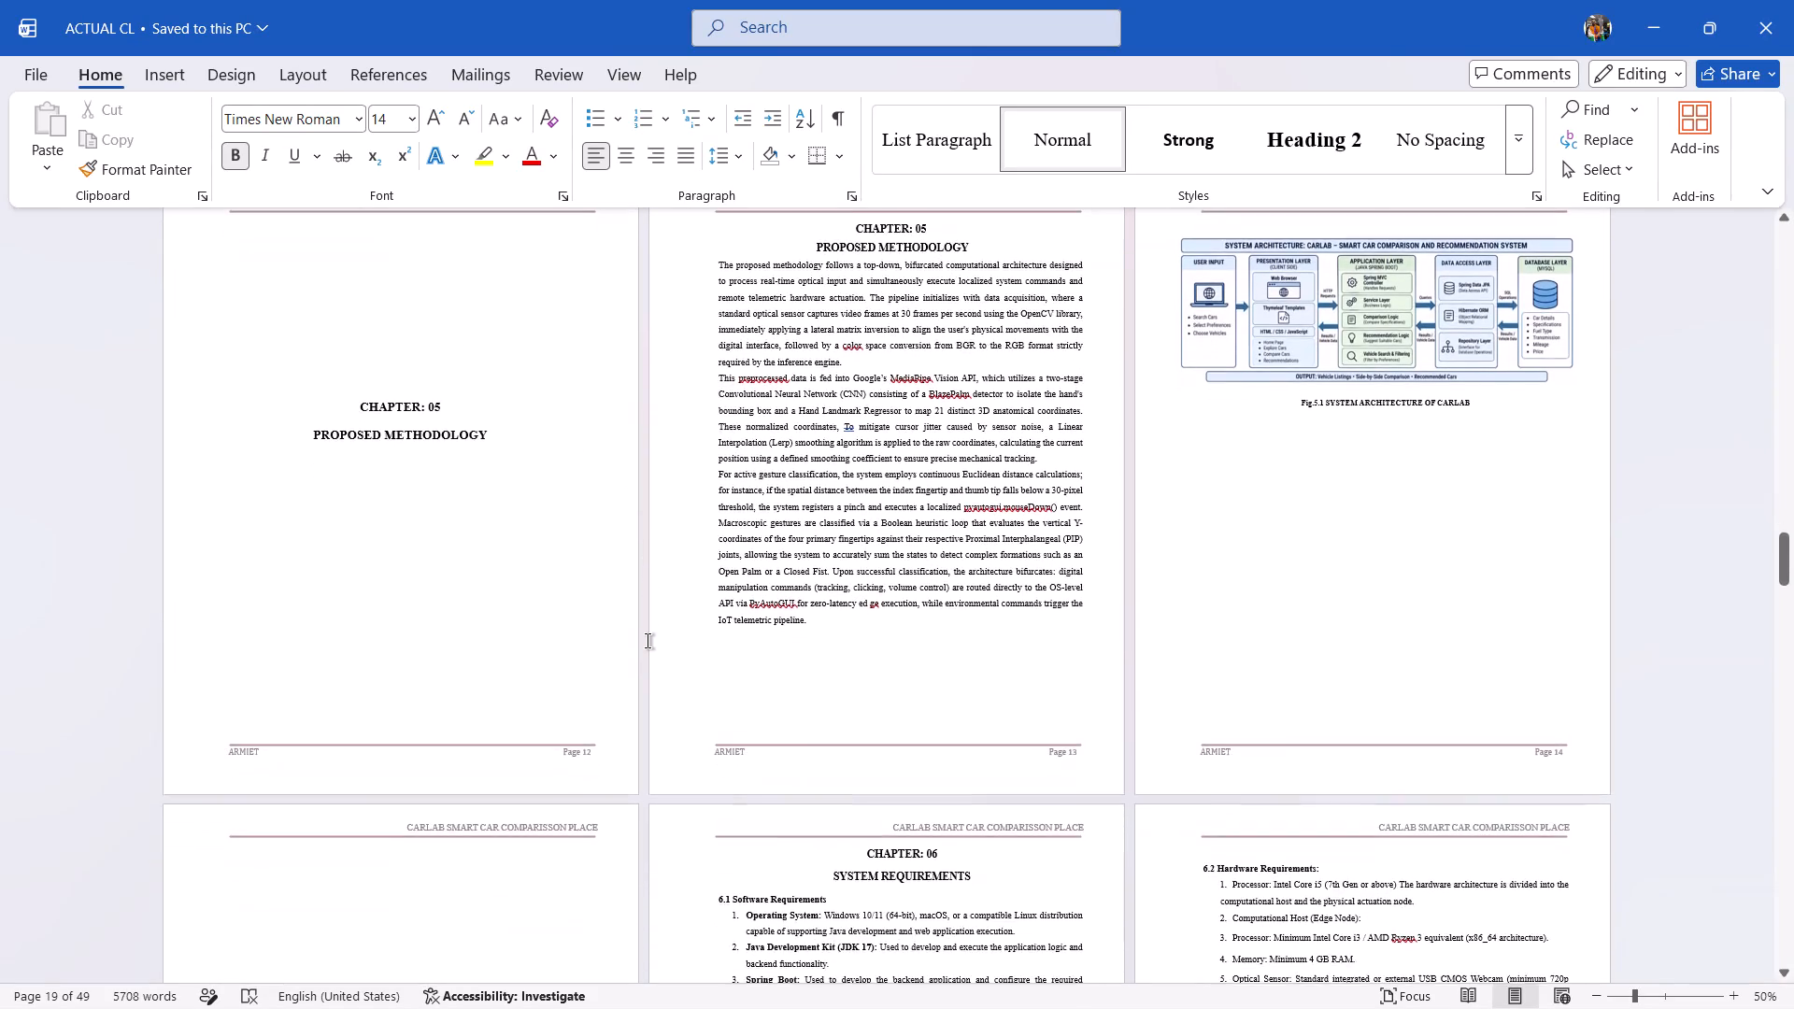
Look through the Chapter 06 System Requirements and Chapter 07 System Design pages, including the requirement lists and the system design diagram.
{"action": "scroll", "coordinate": [648, 641], "scroll_direction": "down", "scroll_amount": 17}
{"action": "scroll", "coordinate": [648, 641], "scroll_direction": "down", "scroll_amount": 8}
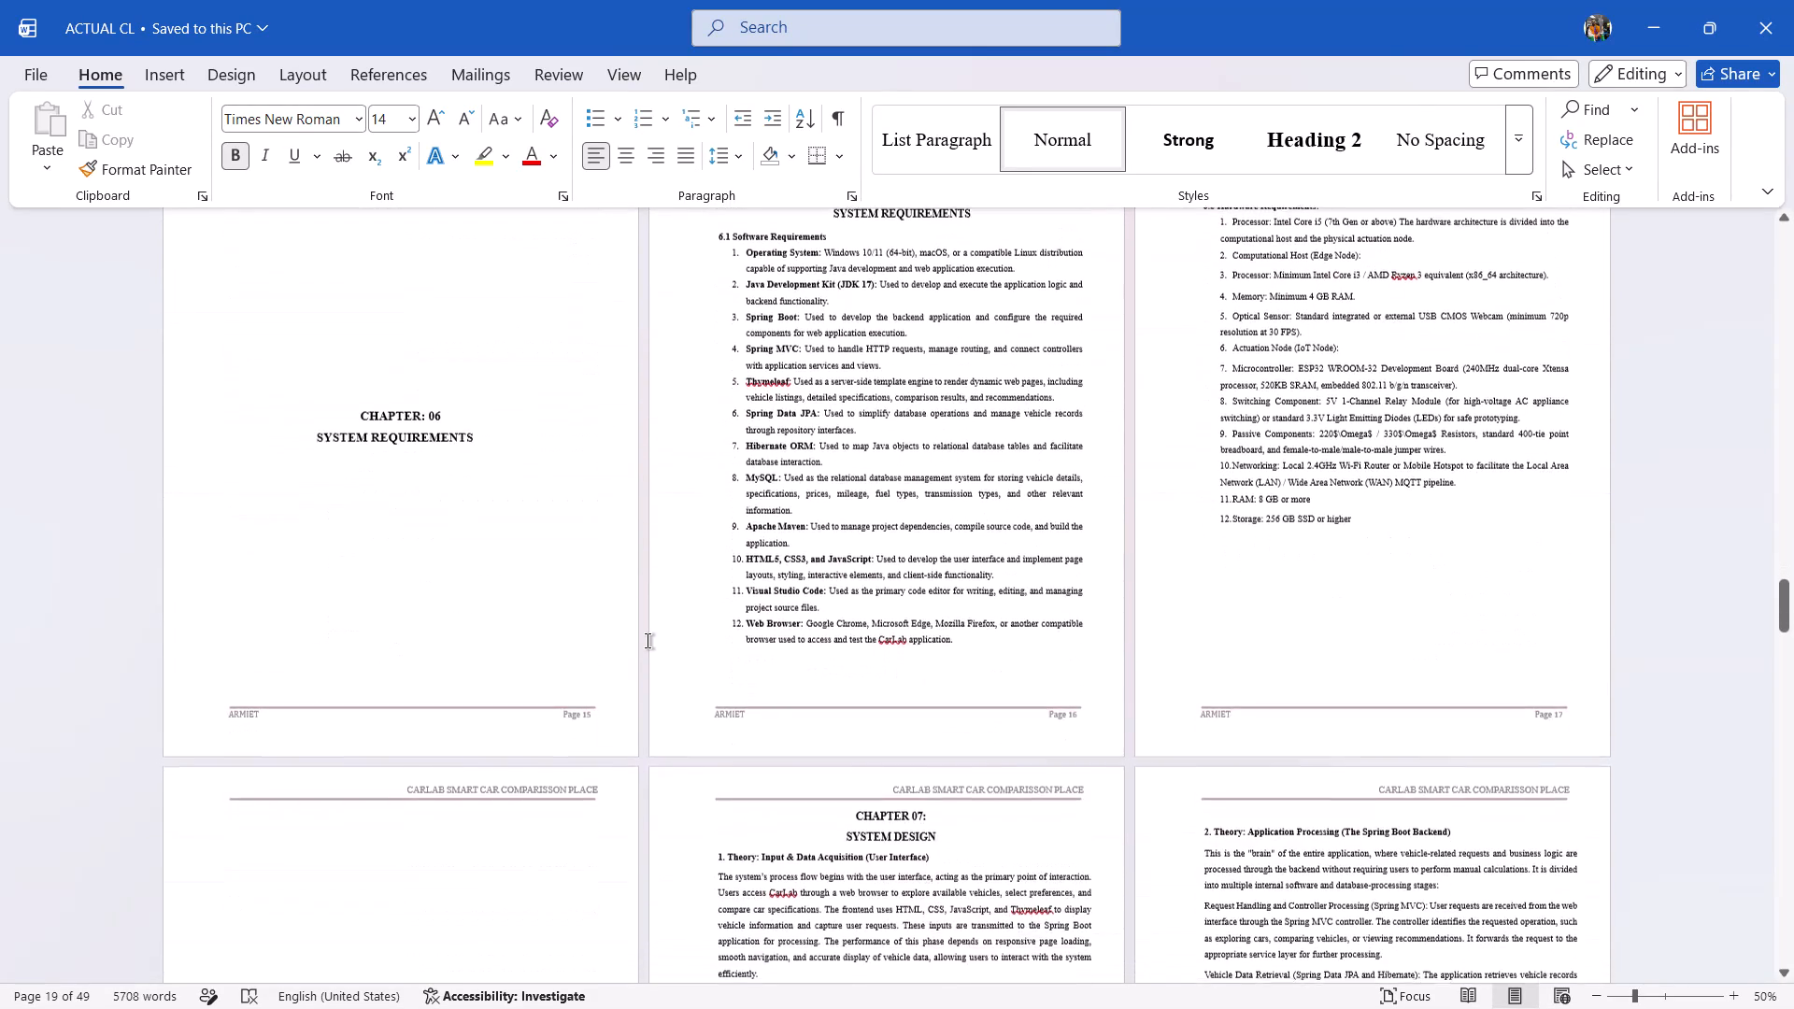
{"action": "scroll", "coordinate": [648, 641], "scroll_direction": "down", "scroll_amount": 7}
{"action": "scroll", "coordinate": [648, 641], "scroll_direction": "left", "scroll_amount": 1}
{"action": "scroll", "coordinate": [648, 641], "scroll_direction": "down", "scroll_amount": 1}
{"action": "scroll", "coordinate": [648, 641], "scroll_direction": "left", "scroll_amount": 1}
{"action": "scroll", "coordinate": [648, 641], "scroll_direction": "down", "scroll_amount": 1}
{"action": "scroll", "coordinate": [648, 641], "scroll_direction": "left", "scroll_amount": 1}
{"action": "scroll", "coordinate": [648, 641], "scroll_direction": "down", "scroll_amount": 1}
{"action": "scroll", "coordinate": [648, 641], "scroll_direction": "left", "scroll_amount": 1}
{"action": "scroll", "coordinate": [648, 641], "scroll_direction": "down", "scroll_amount": 1}
{"action": "scroll", "coordinate": [648, 641], "scroll_direction": "left", "scroll_amount": 1}
{"action": "scroll", "coordinate": [648, 641], "scroll_direction": "down", "scroll_amount": 1}
{"action": "scroll", "coordinate": [648, 641], "scroll_direction": "left", "scroll_amount": 1}
{"action": "scroll", "coordinate": [648, 641], "scroll_direction": "down", "scroll_amount": 1}
{"action": "scroll", "coordinate": [648, 641], "scroll_direction": "left", "scroll_amount": 1}
{"action": "scroll", "coordinate": [648, 641], "scroll_direction": "down", "scroll_amount": 11}
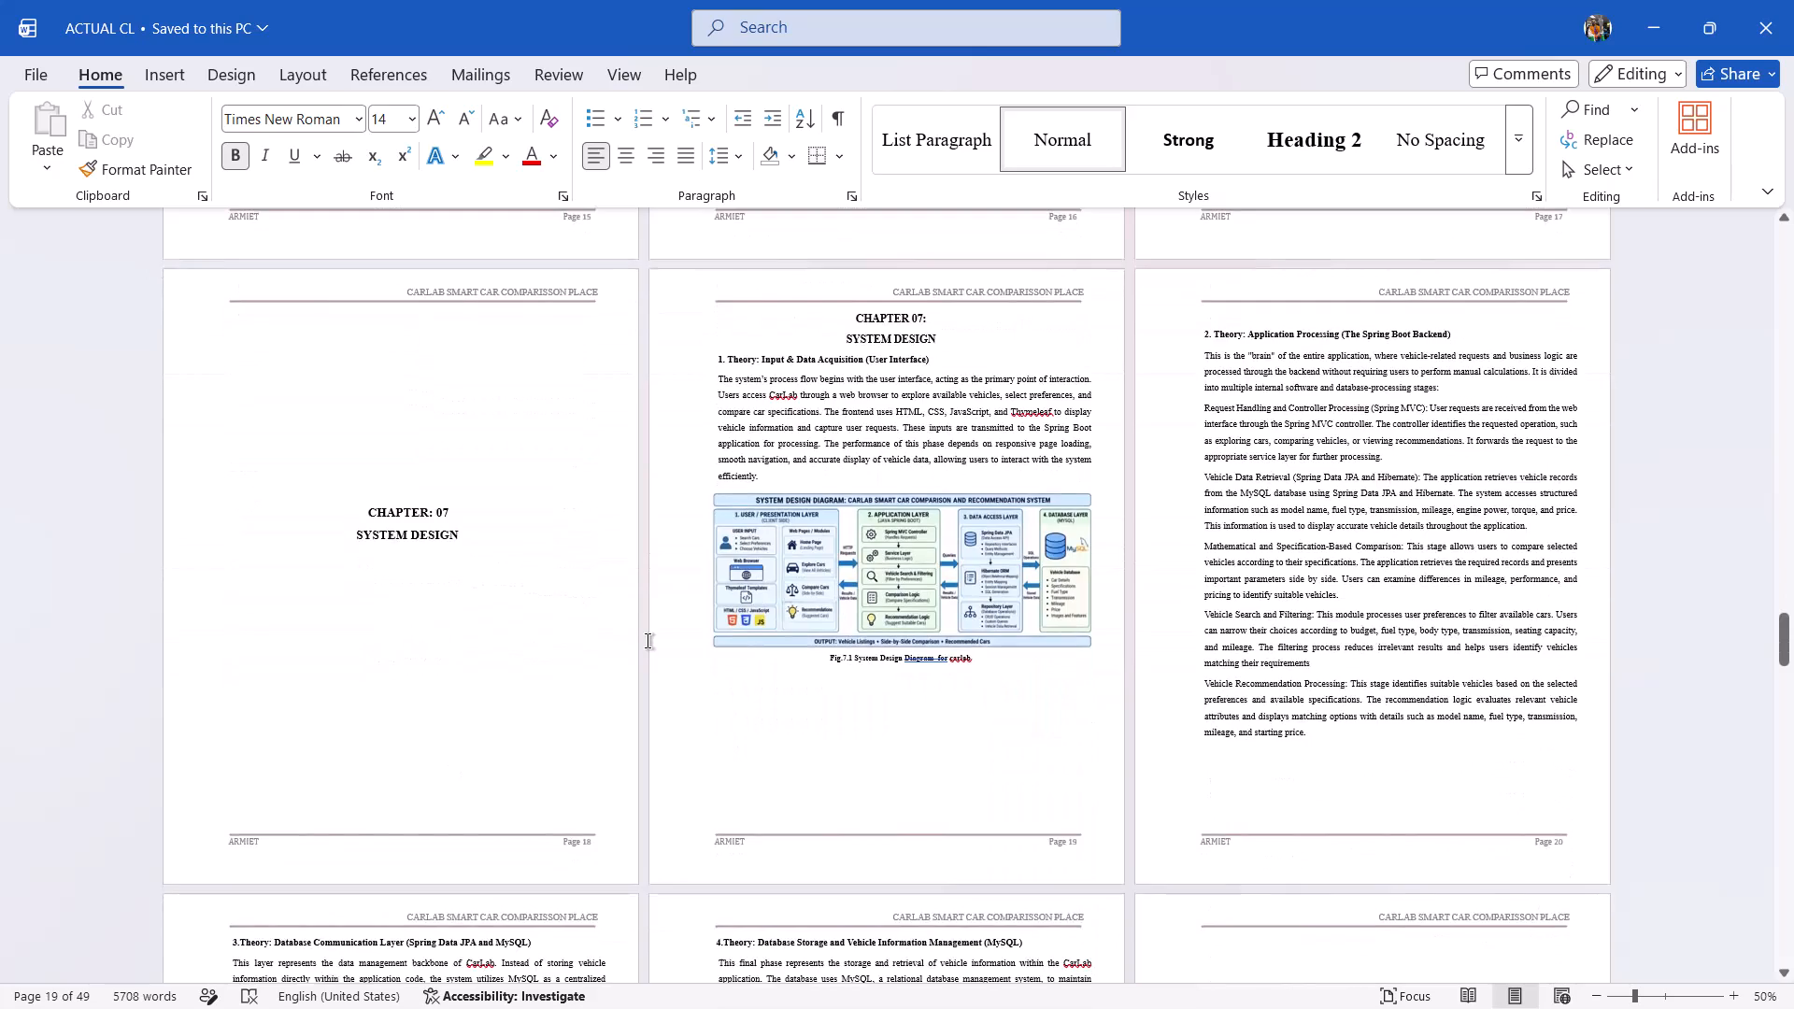
{"action": "scroll", "coordinate": [648, 641], "scroll_direction": "down", "scroll_amount": 7}
{"action": "scroll", "coordinate": [648, 641], "scroll_direction": "left", "scroll_amount": 1}
{"action": "scroll", "coordinate": [648, 641], "scroll_direction": "down", "scroll_amount": 1}
{"action": "scroll", "coordinate": [648, 641], "scroll_direction": "left", "scroll_amount": 1}
{"action": "scroll", "coordinate": [648, 641], "scroll_direction": "down", "scroll_amount": 1}
{"action": "scroll", "coordinate": [648, 641], "scroll_direction": "left", "scroll_amount": 1}
{"action": "scroll", "coordinate": [648, 641], "scroll_direction": "down", "scroll_amount": 16}
{"action": "scroll", "coordinate": [648, 641], "scroll_direction": "down", "scroll_amount": 6}
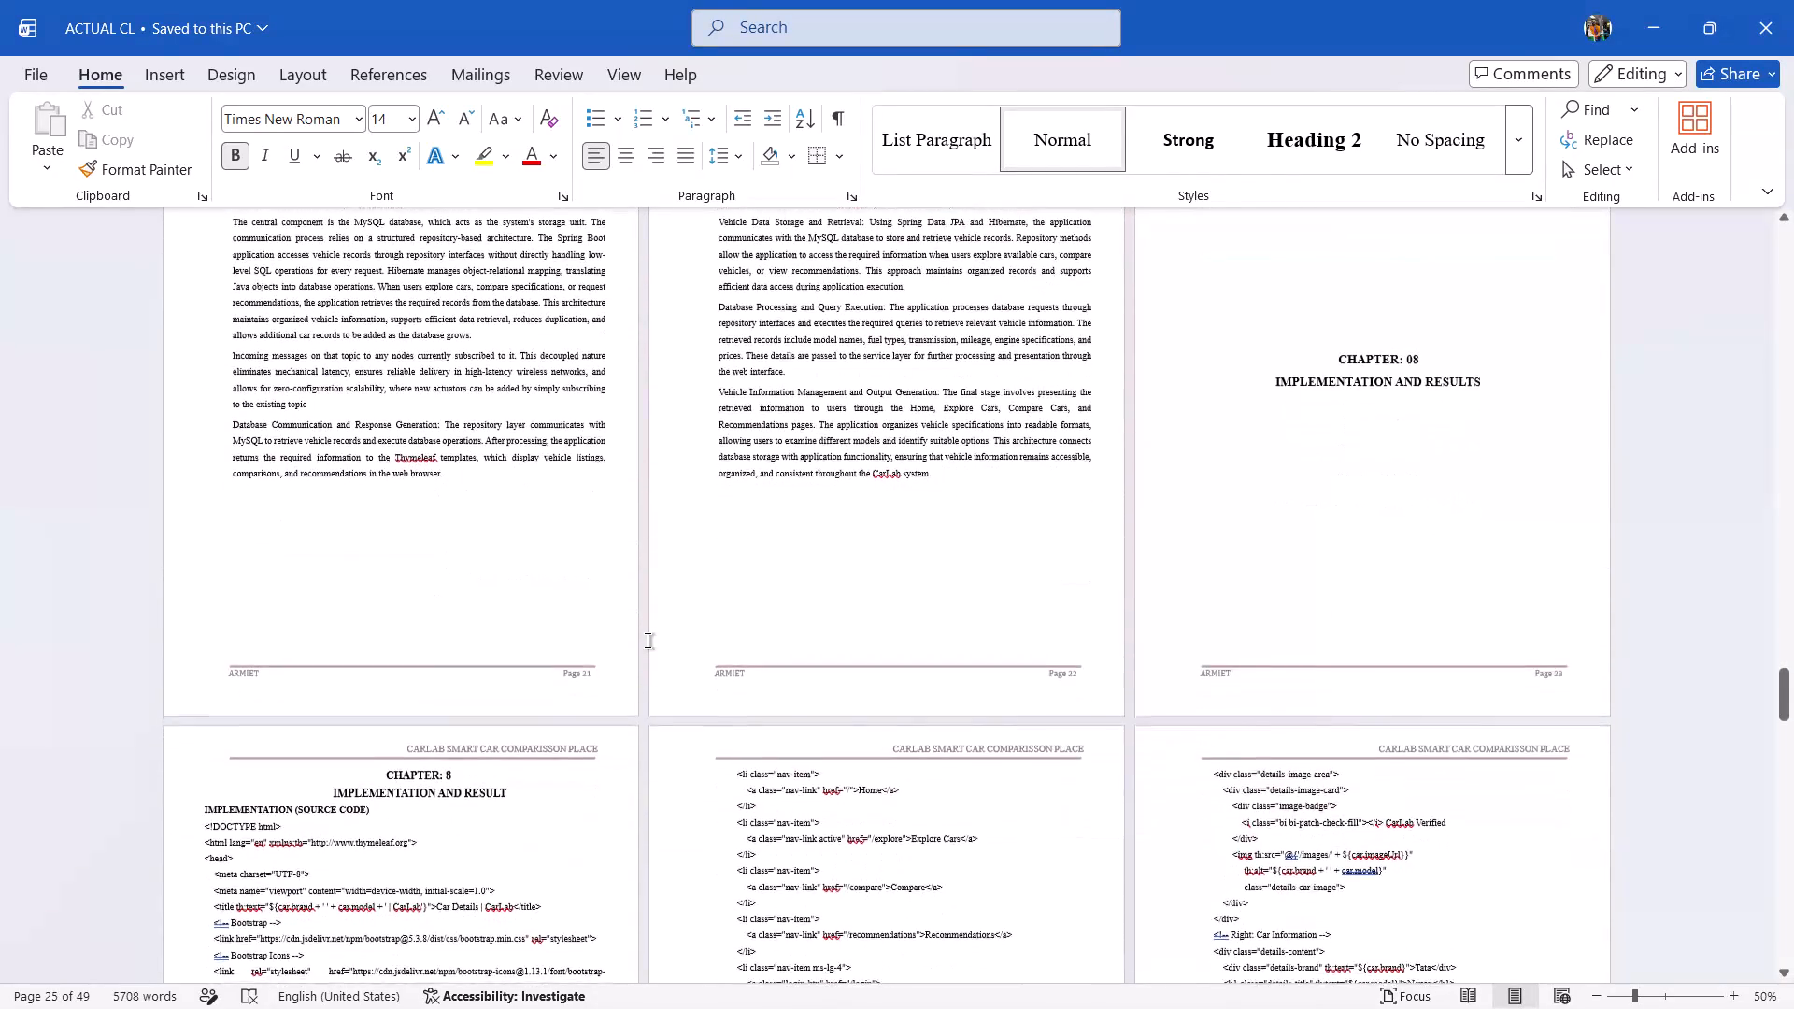
Examine the Chapter 08 Implementation and Results pages, covering the source code, the CarLab page screenshots and the system results text.
{"action": "scroll", "coordinate": [648, 641], "scroll_direction": "down", "scroll_amount": 14}
{"action": "scroll", "coordinate": [648, 641], "scroll_direction": "down", "scroll_amount": 20}
{"action": "scroll", "coordinate": [648, 641], "scroll_direction": "down", "scroll_amount": 4}
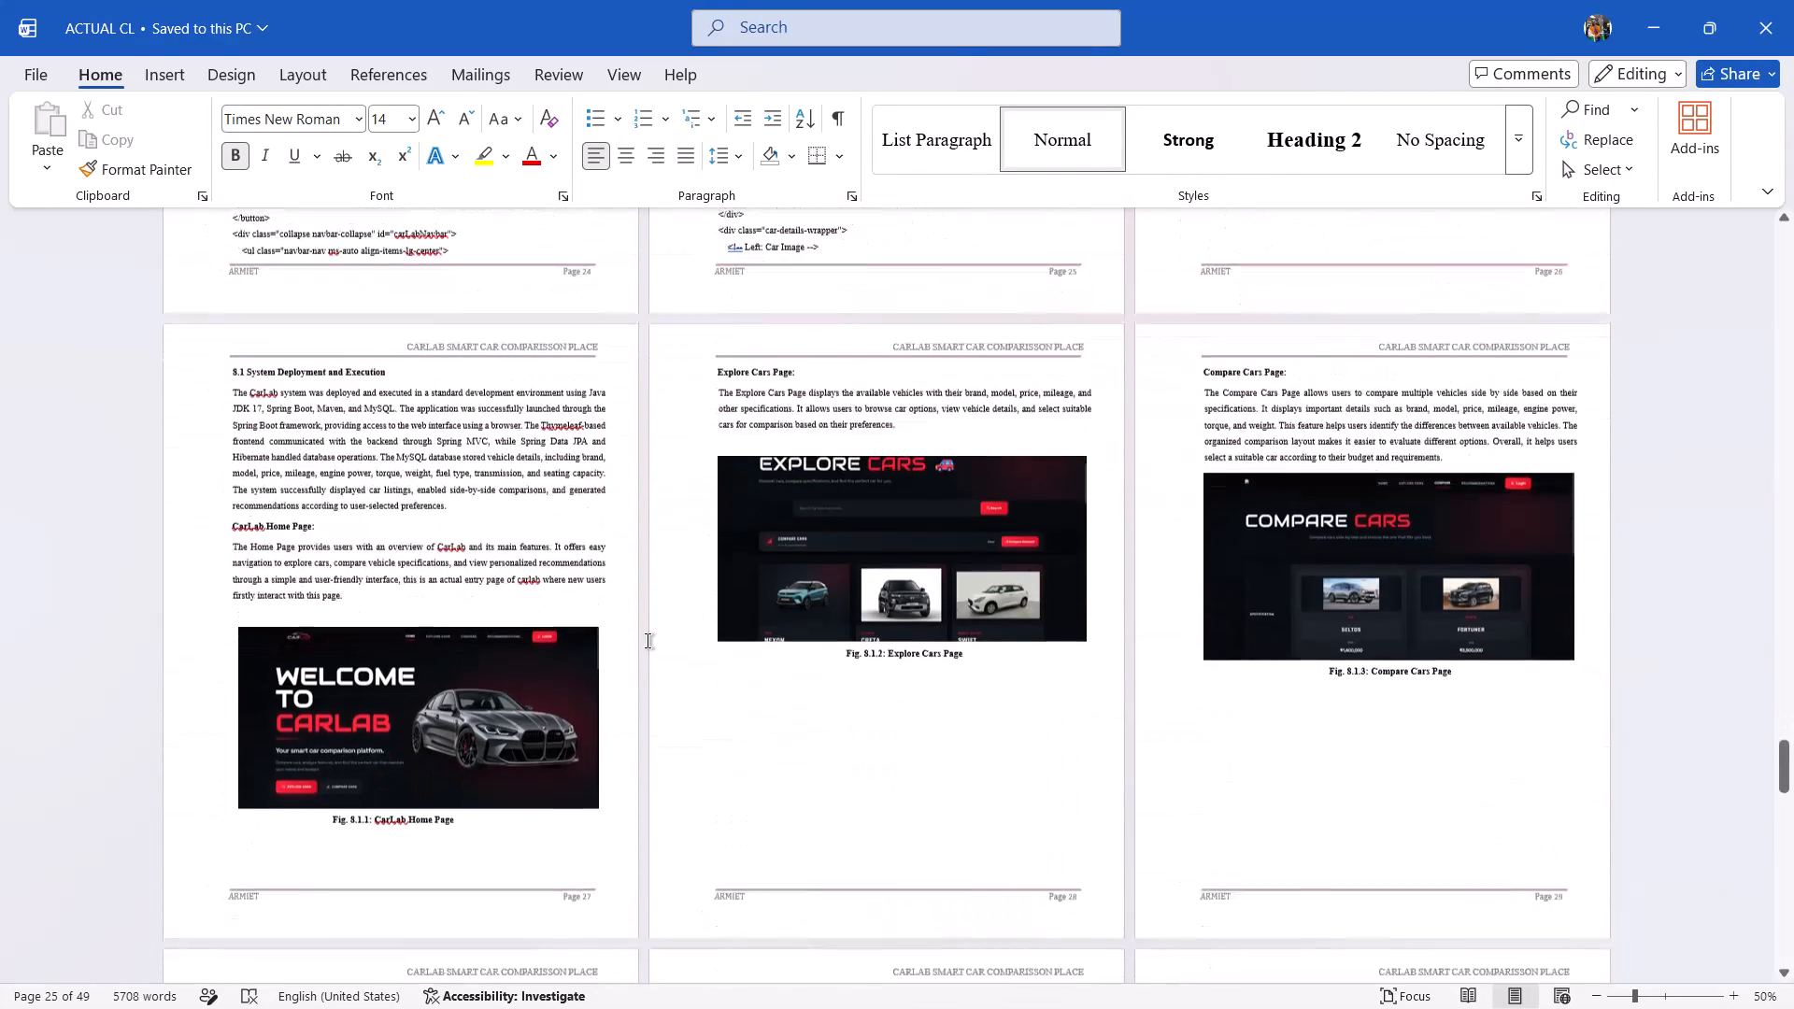
{"action": "scroll", "coordinate": [648, 641], "scroll_direction": "down", "scroll_amount": 12}
{"action": "scroll", "coordinate": [648, 641], "scroll_direction": "left", "scroll_amount": 4}
{"action": "scroll", "coordinate": [648, 641], "scroll_direction": "down", "scroll_amount": 1}
{"action": "scroll", "coordinate": [648, 641], "scroll_direction": "left", "scroll_amount": 1}
{"action": "scroll", "coordinate": [648, 641], "scroll_direction": "down", "scroll_amount": 1}
{"action": "scroll", "coordinate": [648, 641], "scroll_direction": "left", "scroll_amount": 1}
{"action": "scroll", "coordinate": [648, 641], "scroll_direction": "down", "scroll_amount": 1}
{"action": "scroll", "coordinate": [648, 641], "scroll_direction": "left", "scroll_amount": 1}
{"action": "scroll", "coordinate": [648, 641], "scroll_direction": "down", "scroll_amount": 1}
{"action": "scroll", "coordinate": [648, 641], "scroll_direction": "left", "scroll_amount": 1}
{"action": "scroll", "coordinate": [648, 641], "scroll_direction": "down", "scroll_amount": 1}
{"action": "scroll", "coordinate": [648, 641], "scroll_direction": "left", "scroll_amount": 1}
{"action": "scroll", "coordinate": [648, 641], "scroll_direction": "down", "scroll_amount": 1}
{"action": "scroll", "coordinate": [648, 641], "scroll_direction": "left", "scroll_amount": 1}
{"action": "scroll", "coordinate": [648, 641], "scroll_direction": "down", "scroll_amount": 1}
{"action": "scroll", "coordinate": [648, 641], "scroll_direction": "up", "scroll_amount": 1}
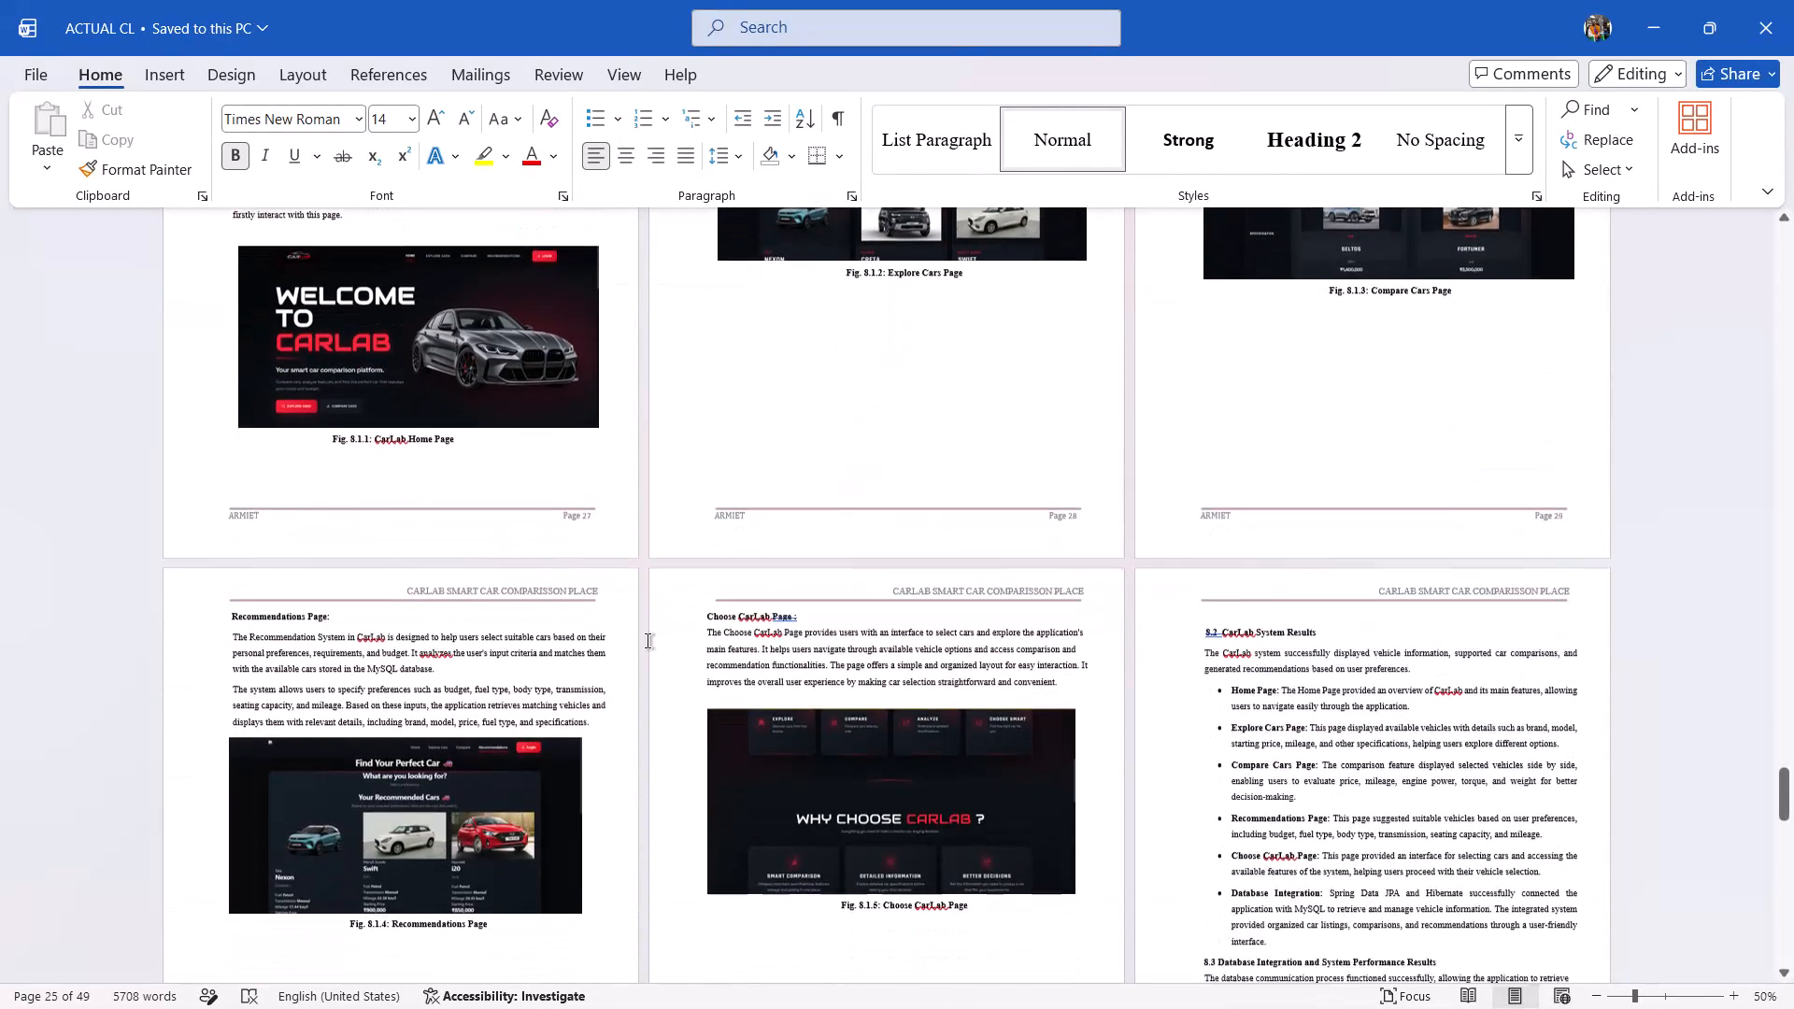
{"action": "scroll", "coordinate": [648, 641], "scroll_direction": "down", "scroll_amount": 4}
{"action": "scroll", "coordinate": [648, 641], "scroll_direction": "up", "scroll_amount": 1}
{"action": "scroll", "coordinate": [648, 641], "scroll_direction": "down", "scroll_amount": 1}
{"action": "scroll", "coordinate": [648, 641], "scroll_direction": "up", "scroll_amount": 1}
{"action": "scroll", "coordinate": [648, 641], "scroll_direction": "down", "scroll_amount": 7}
{"action": "scroll", "coordinate": [648, 641], "scroll_direction": "left", "scroll_amount": 1}
{"action": "scroll", "coordinate": [648, 641], "scroll_direction": "down", "scroll_amount": 1}
{"action": "scroll", "coordinate": [648, 641], "scroll_direction": "left", "scroll_amount": 1}
{"action": "scroll", "coordinate": [648, 641], "scroll_direction": "down", "scroll_amount": 1}
{"action": "scroll", "coordinate": [648, 641], "scroll_direction": "left", "scroll_amount": 1}
{"action": "scroll", "coordinate": [648, 641], "scroll_direction": "down", "scroll_amount": 1}
{"action": "scroll", "coordinate": [648, 641], "scroll_direction": "left", "scroll_amount": 1}
{"action": "scroll", "coordinate": [648, 641], "scroll_direction": "down", "scroll_amount": 1}
{"action": "scroll", "coordinate": [648, 641], "scroll_direction": "left", "scroll_amount": 1}
{"action": "scroll", "coordinate": [648, 641], "scroll_direction": "down", "scroll_amount": 1}
{"action": "scroll", "coordinate": [648, 641], "scroll_direction": "left", "scroll_amount": 1}
{"action": "scroll", "coordinate": [648, 641], "scroll_direction": "down", "scroll_amount": 1}
{"action": "scroll", "coordinate": [648, 641], "scroll_direction": "left", "scroll_amount": 1}
{"action": "scroll", "coordinate": [648, 641], "scroll_direction": "down", "scroll_amount": 1}
{"action": "scroll", "coordinate": [648, 641], "scroll_direction": "left", "scroll_amount": 1}
{"action": "scroll", "coordinate": [648, 641], "scroll_direction": "down", "scroll_amount": 9}
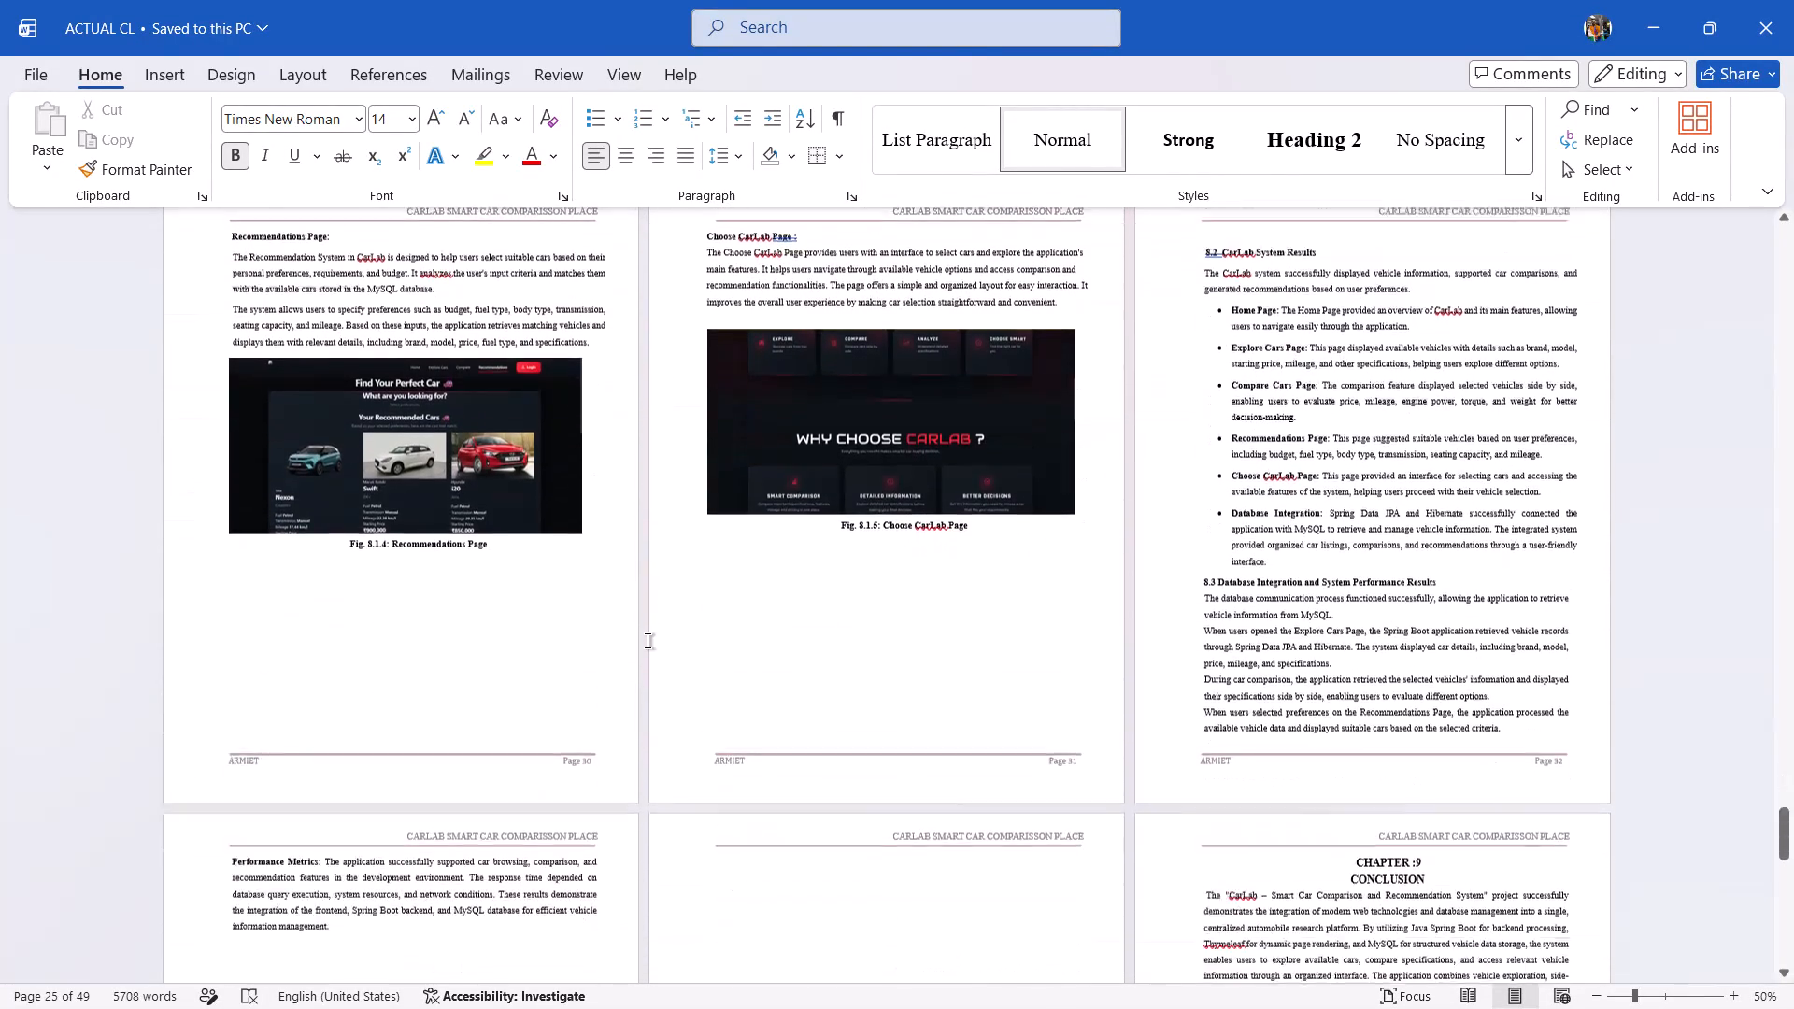
Review the Chapter 9 Conclusion title and text pages, the Chapter 10 Future Scope page and the start of the references.
{"action": "scroll", "coordinate": [648, 641], "scroll_direction": "down", "scroll_amount": 20}
{"action": "scroll", "coordinate": [648, 641], "scroll_direction": "up", "scroll_amount": 1}
{"action": "scroll", "coordinate": [648, 641], "scroll_direction": "down", "scroll_amount": 1}
{"action": "scroll", "coordinate": [648, 641], "scroll_direction": "up", "scroll_amount": 14}
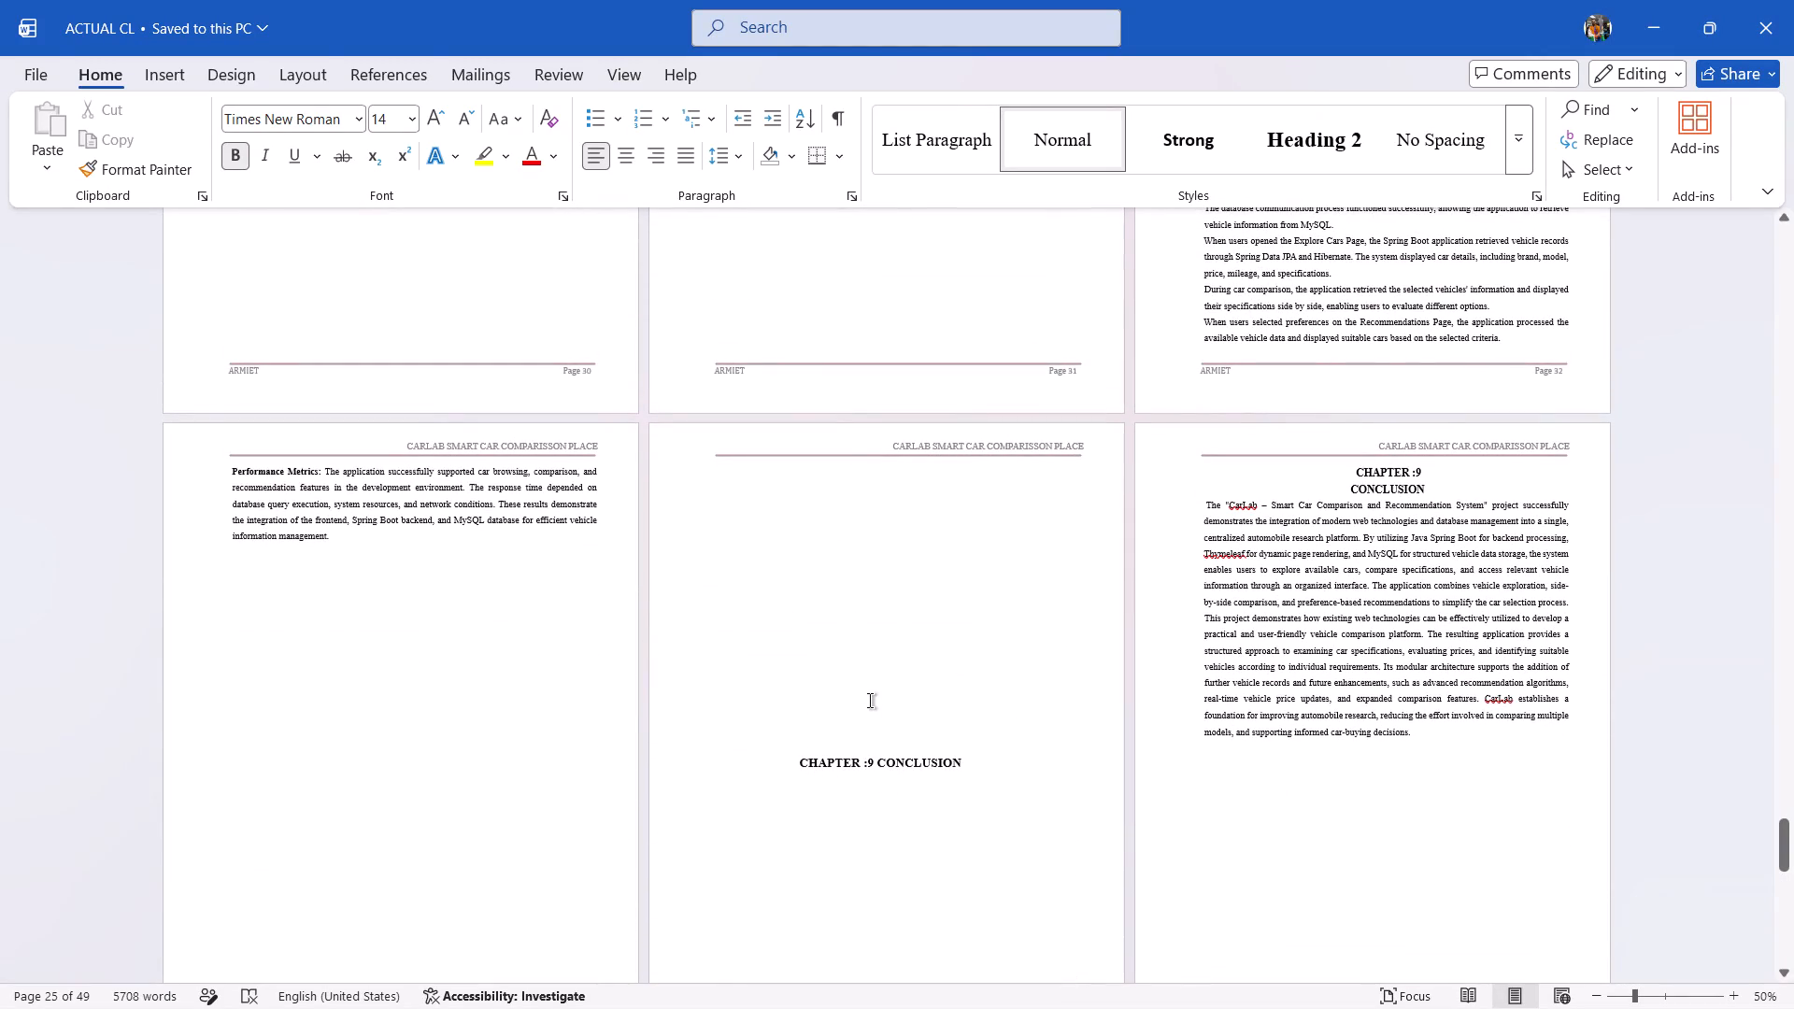
{"action": "scroll", "coordinate": [870, 701], "scroll_direction": "down", "scroll_amount": 18}
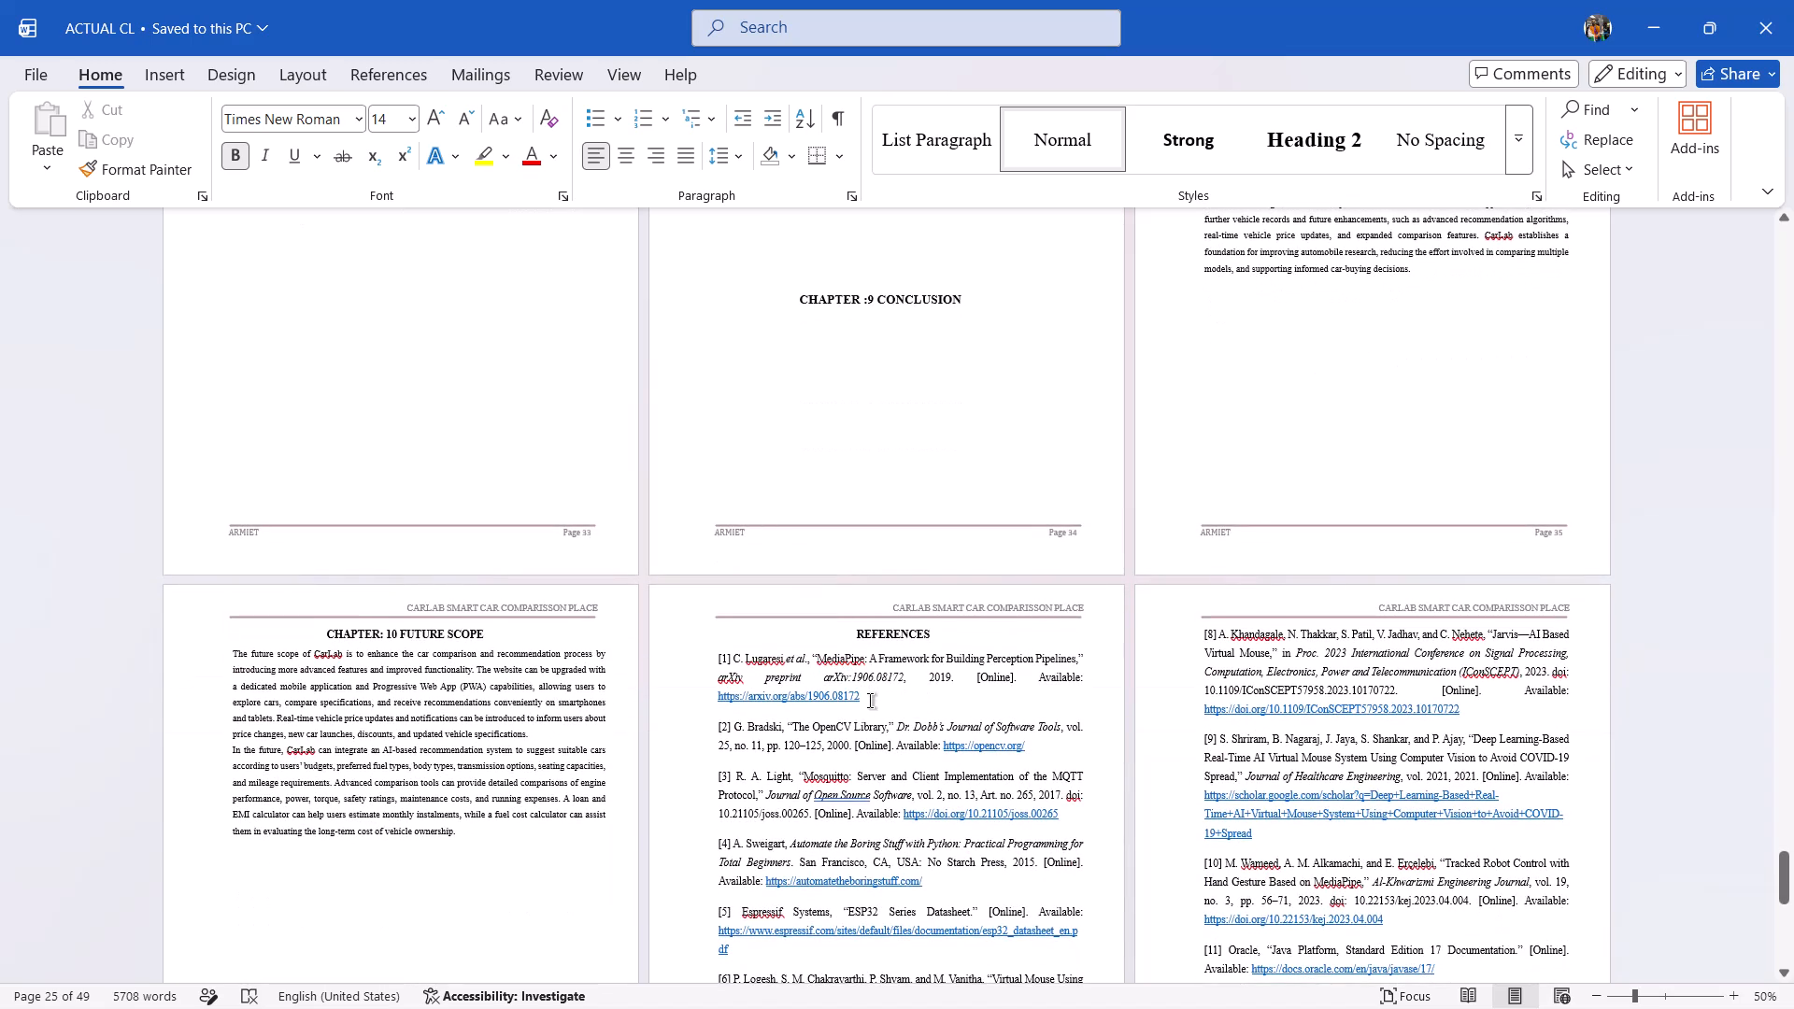
{"action": "scroll", "coordinate": [870, 701], "scroll_direction": "down", "scroll_amount": 1}
{"action": "scroll", "coordinate": [870, 701], "scroll_direction": "up", "scroll_amount": 10}
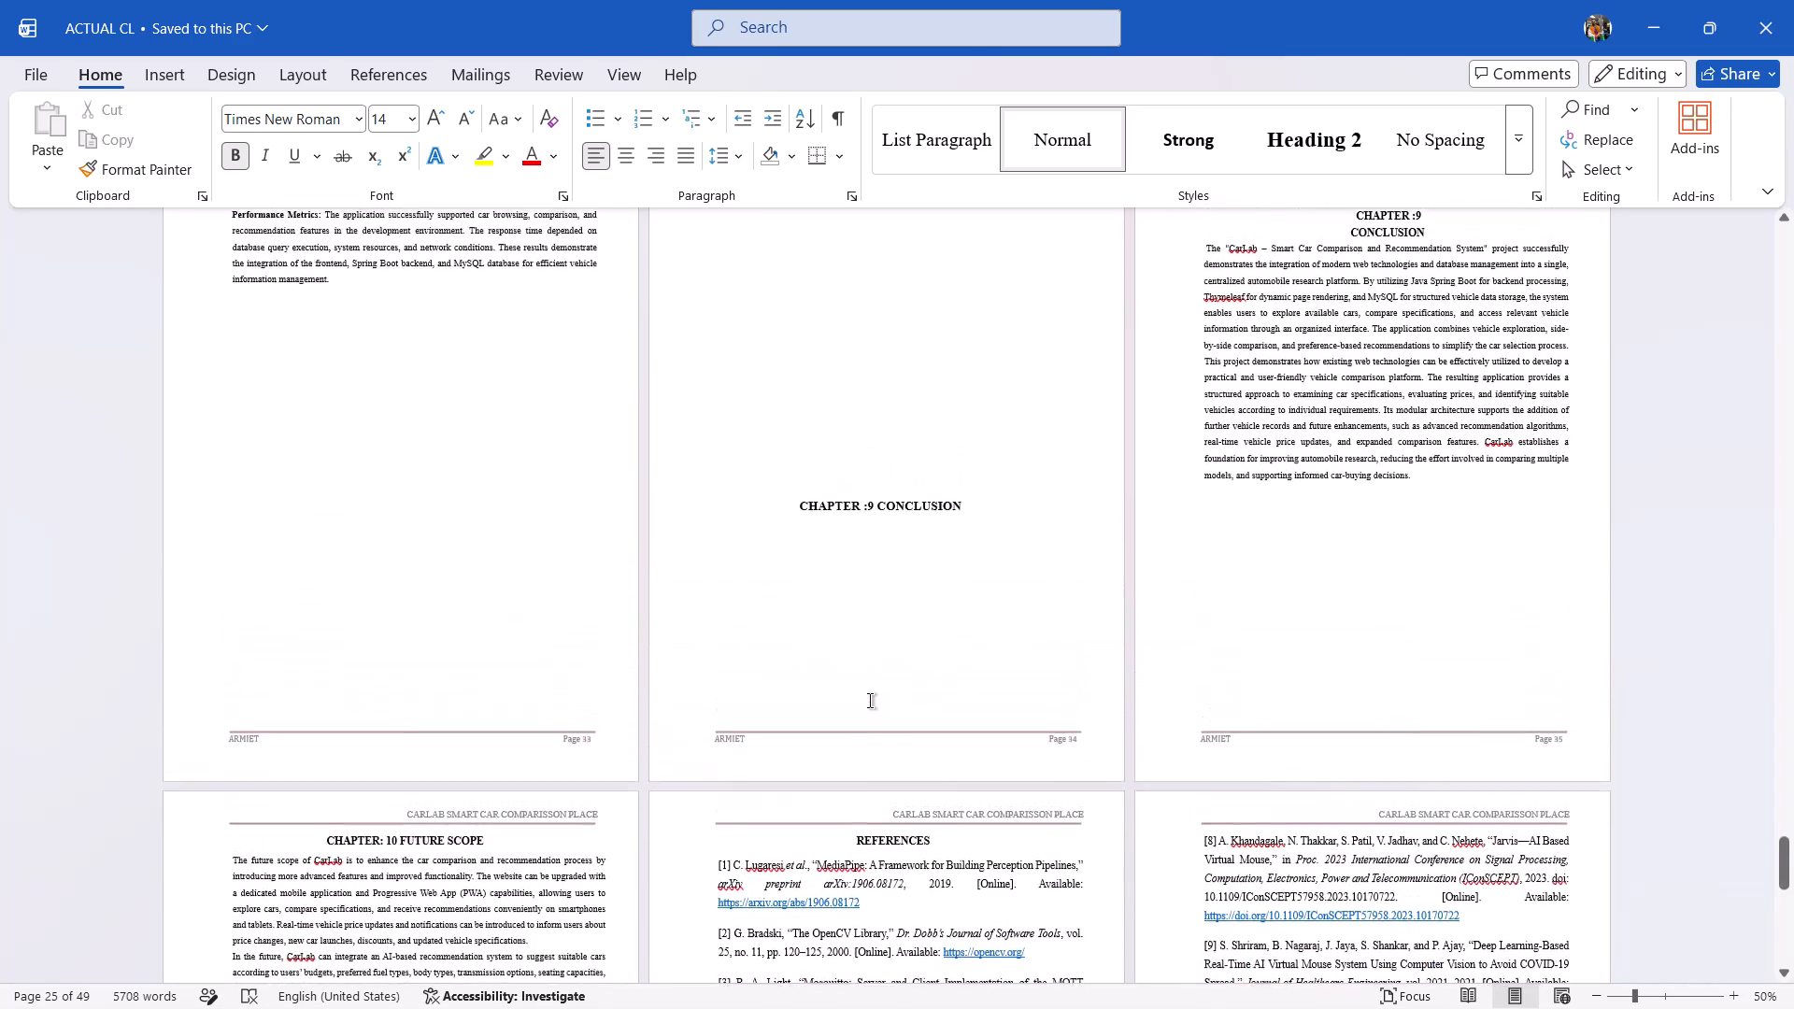
Delete three blank lines above the heading on the Chapter 9 Conclusion title page to raise the heading.
{"action": "scroll", "coordinate": [870, 701], "scroll_direction": "up", "scroll_amount": 1}
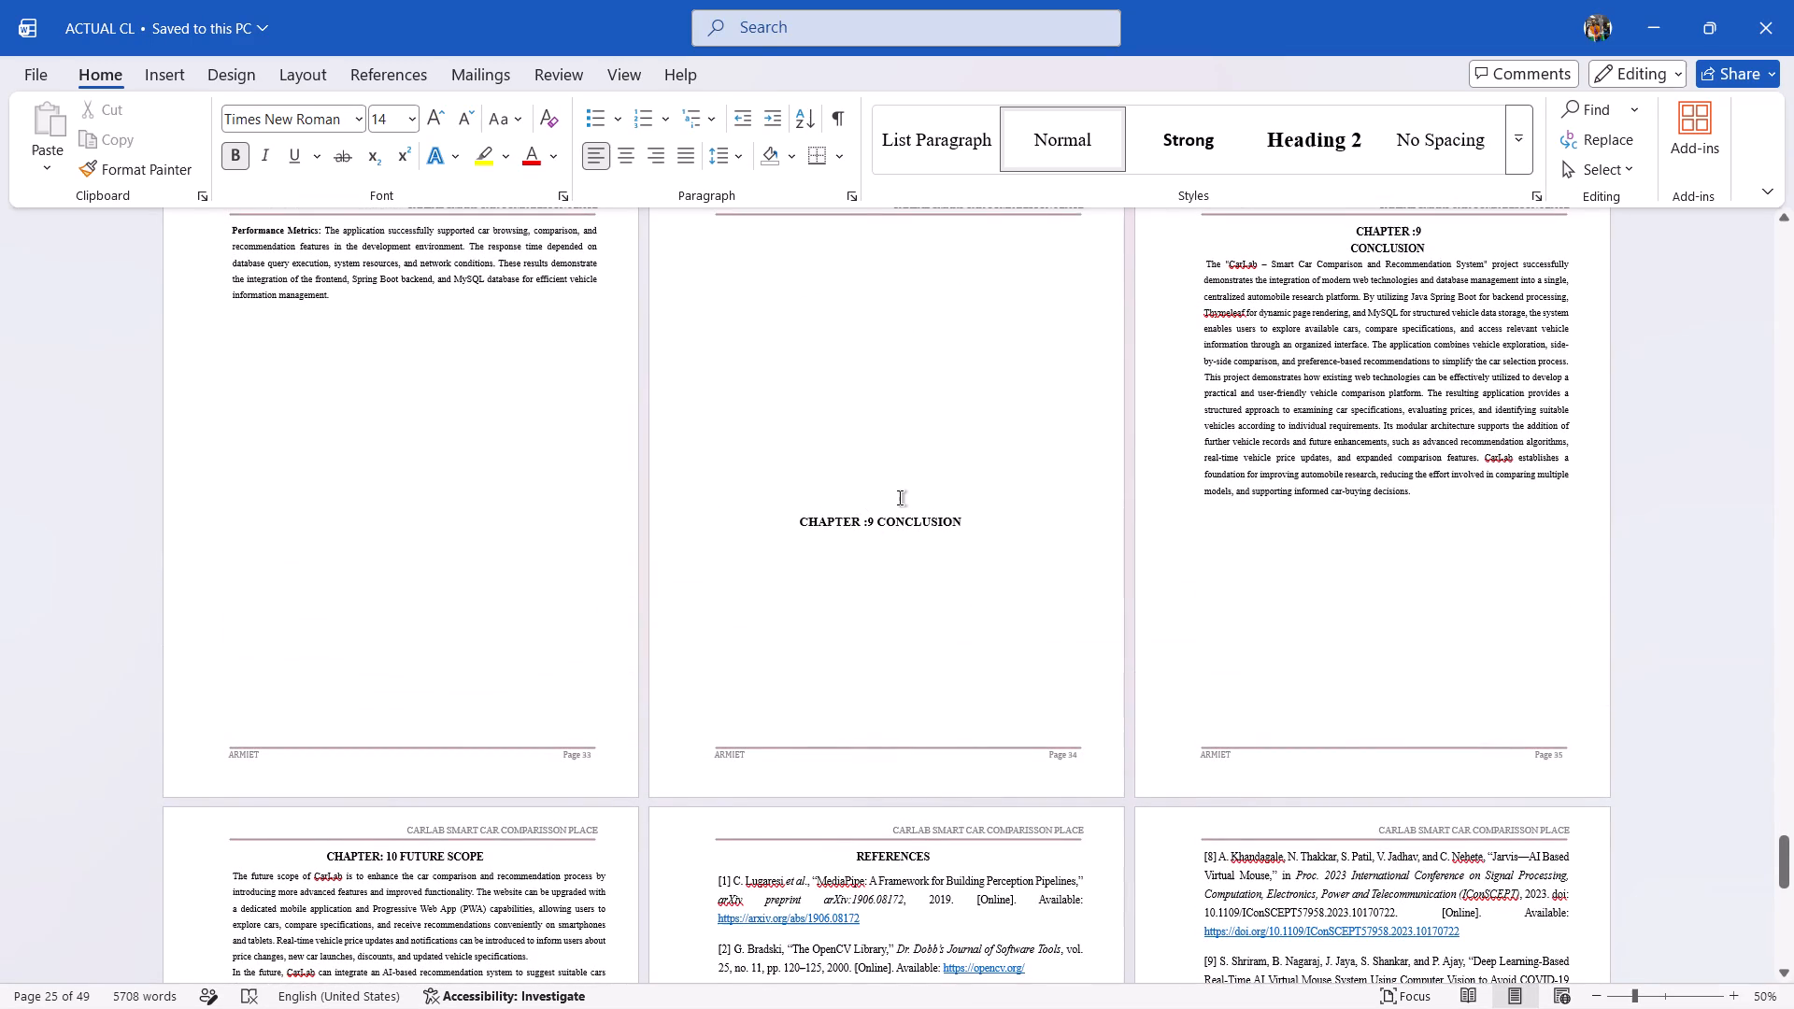
{"action": "left_click", "coordinate": [900, 498]}
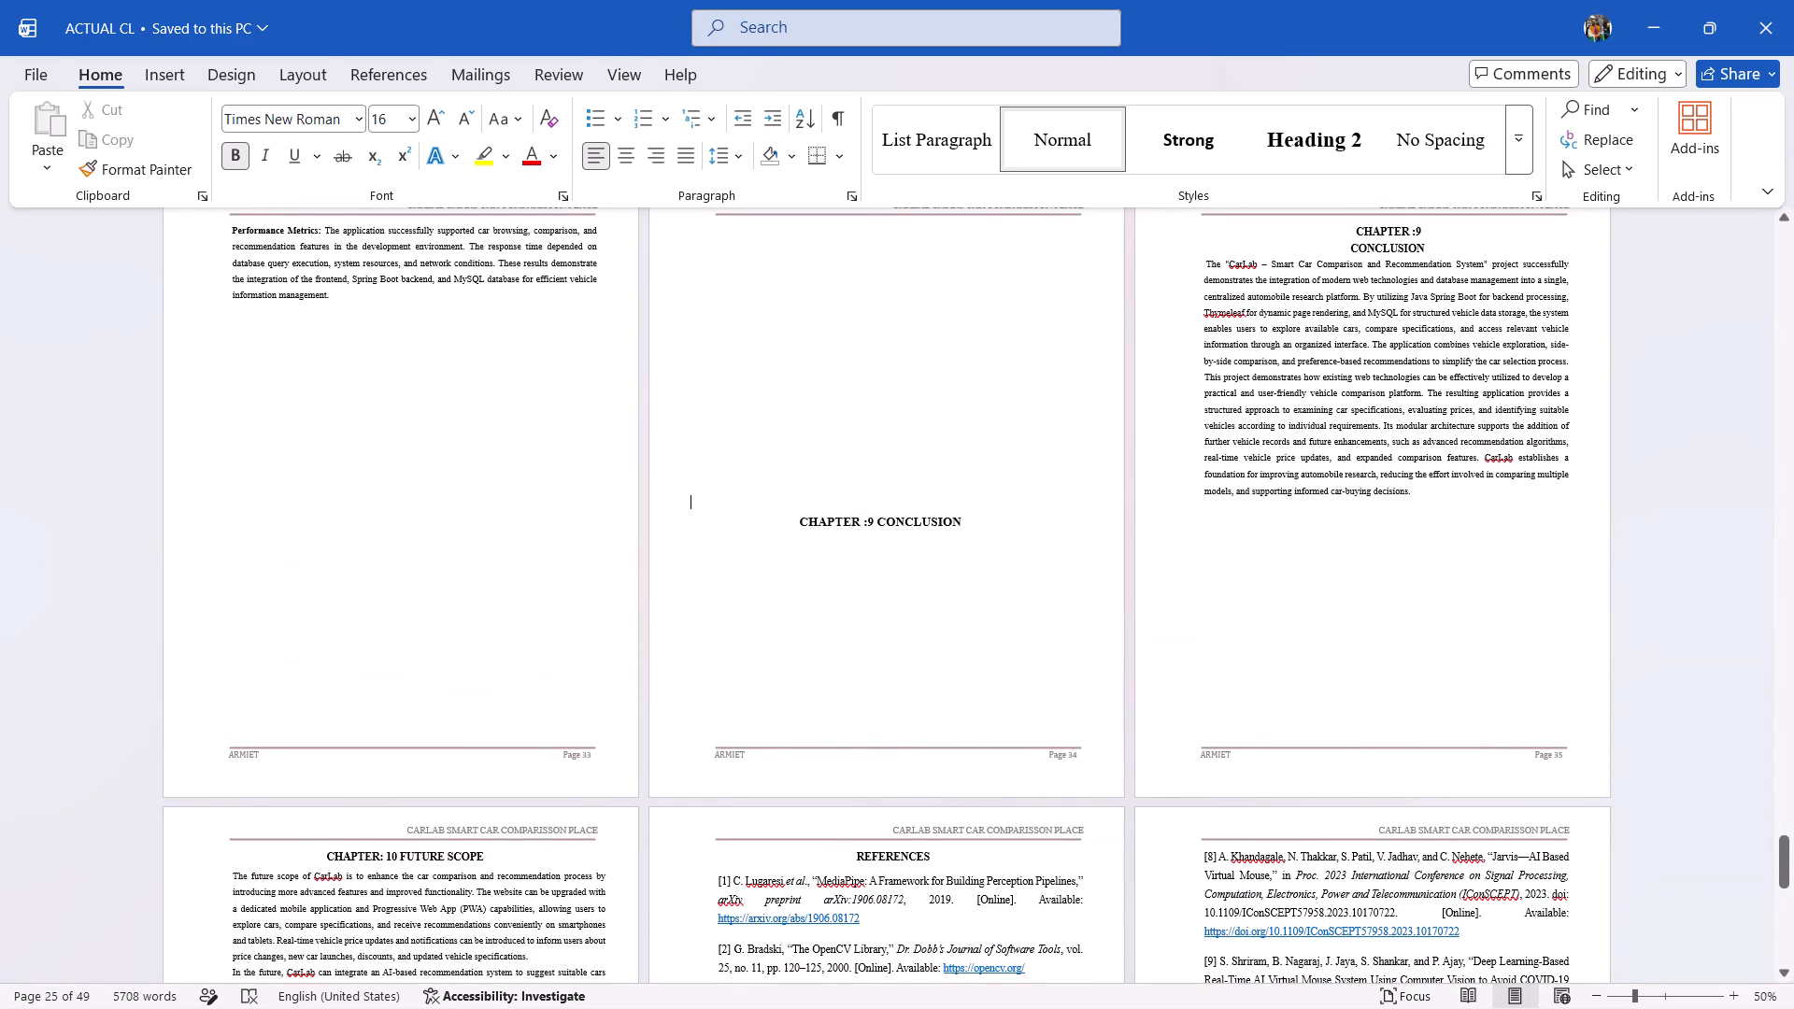
{"action": "key", "text": "BackSpace"}
{"action": "key", "text": "BackSpace"}
{"action": "key", "text": "BackSpace"}
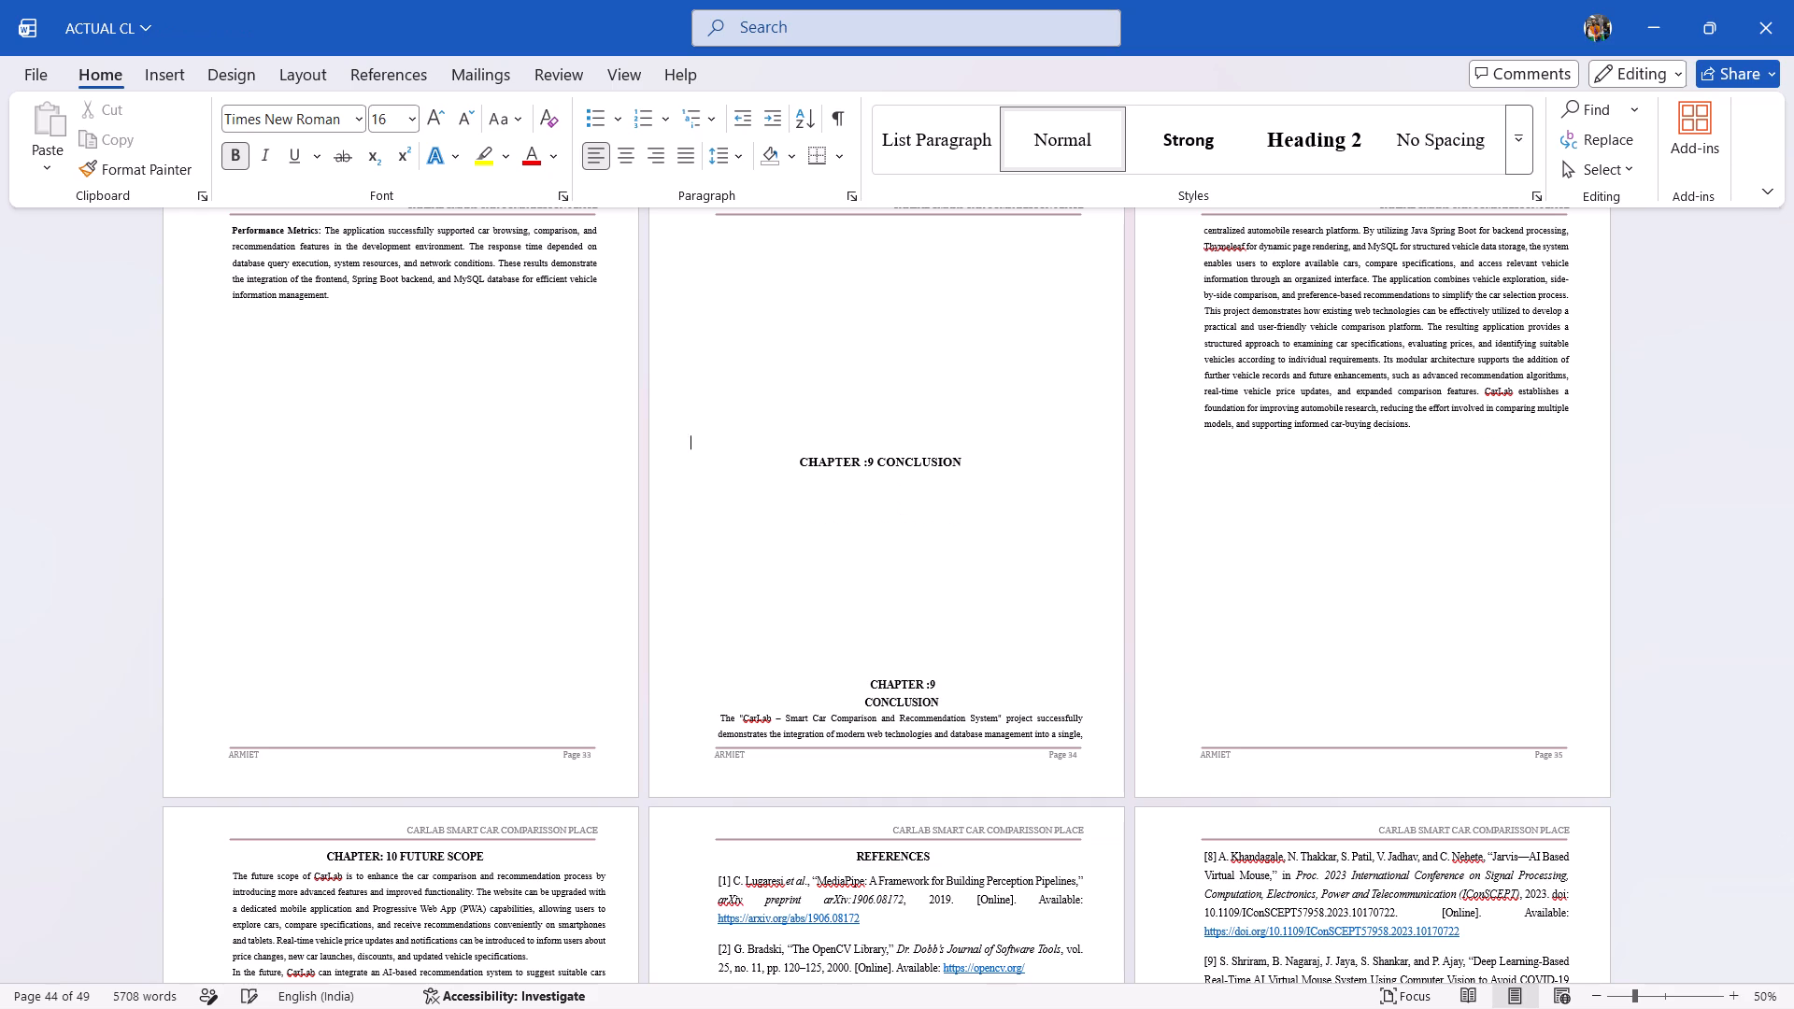
{"action": "scroll", "coordinate": [906, 573], "scroll_direction": "up", "scroll_amount": 2}
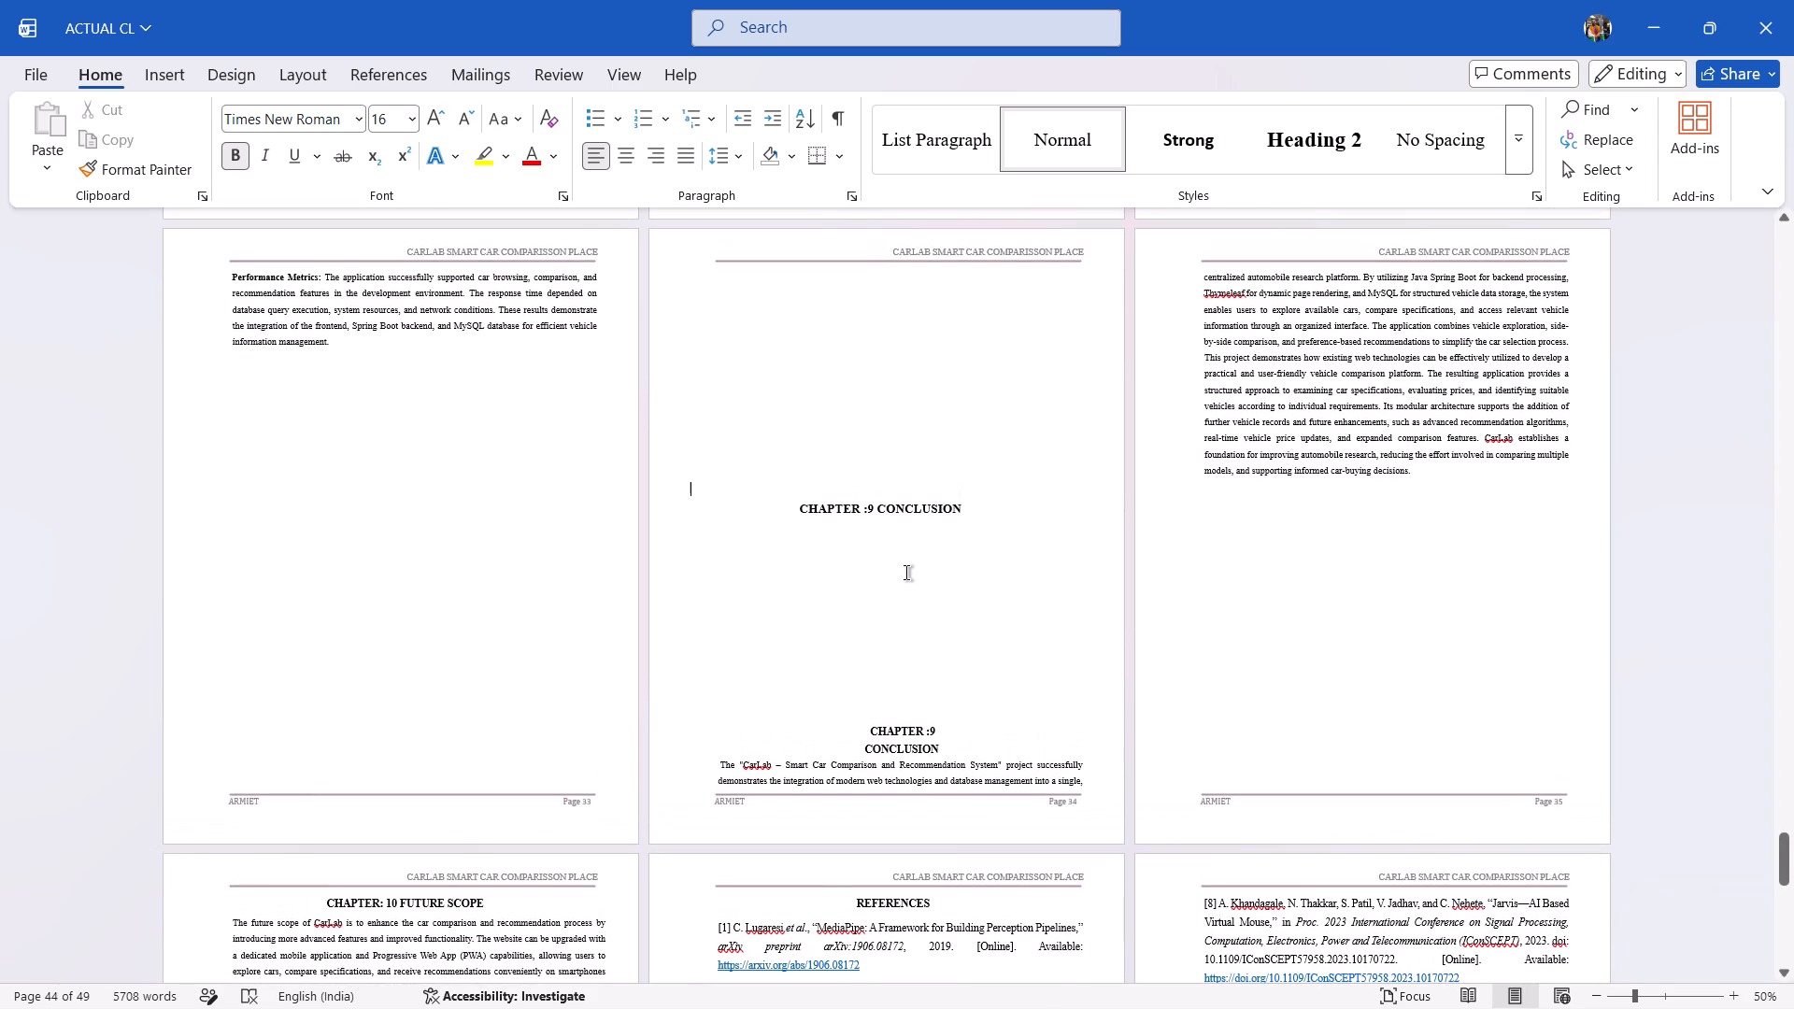
Insert five blank lines before the second Chapter 9 Conclusion heading to push it and its text onto the following page.
{"action": "left_click", "coordinate": [858, 703]}
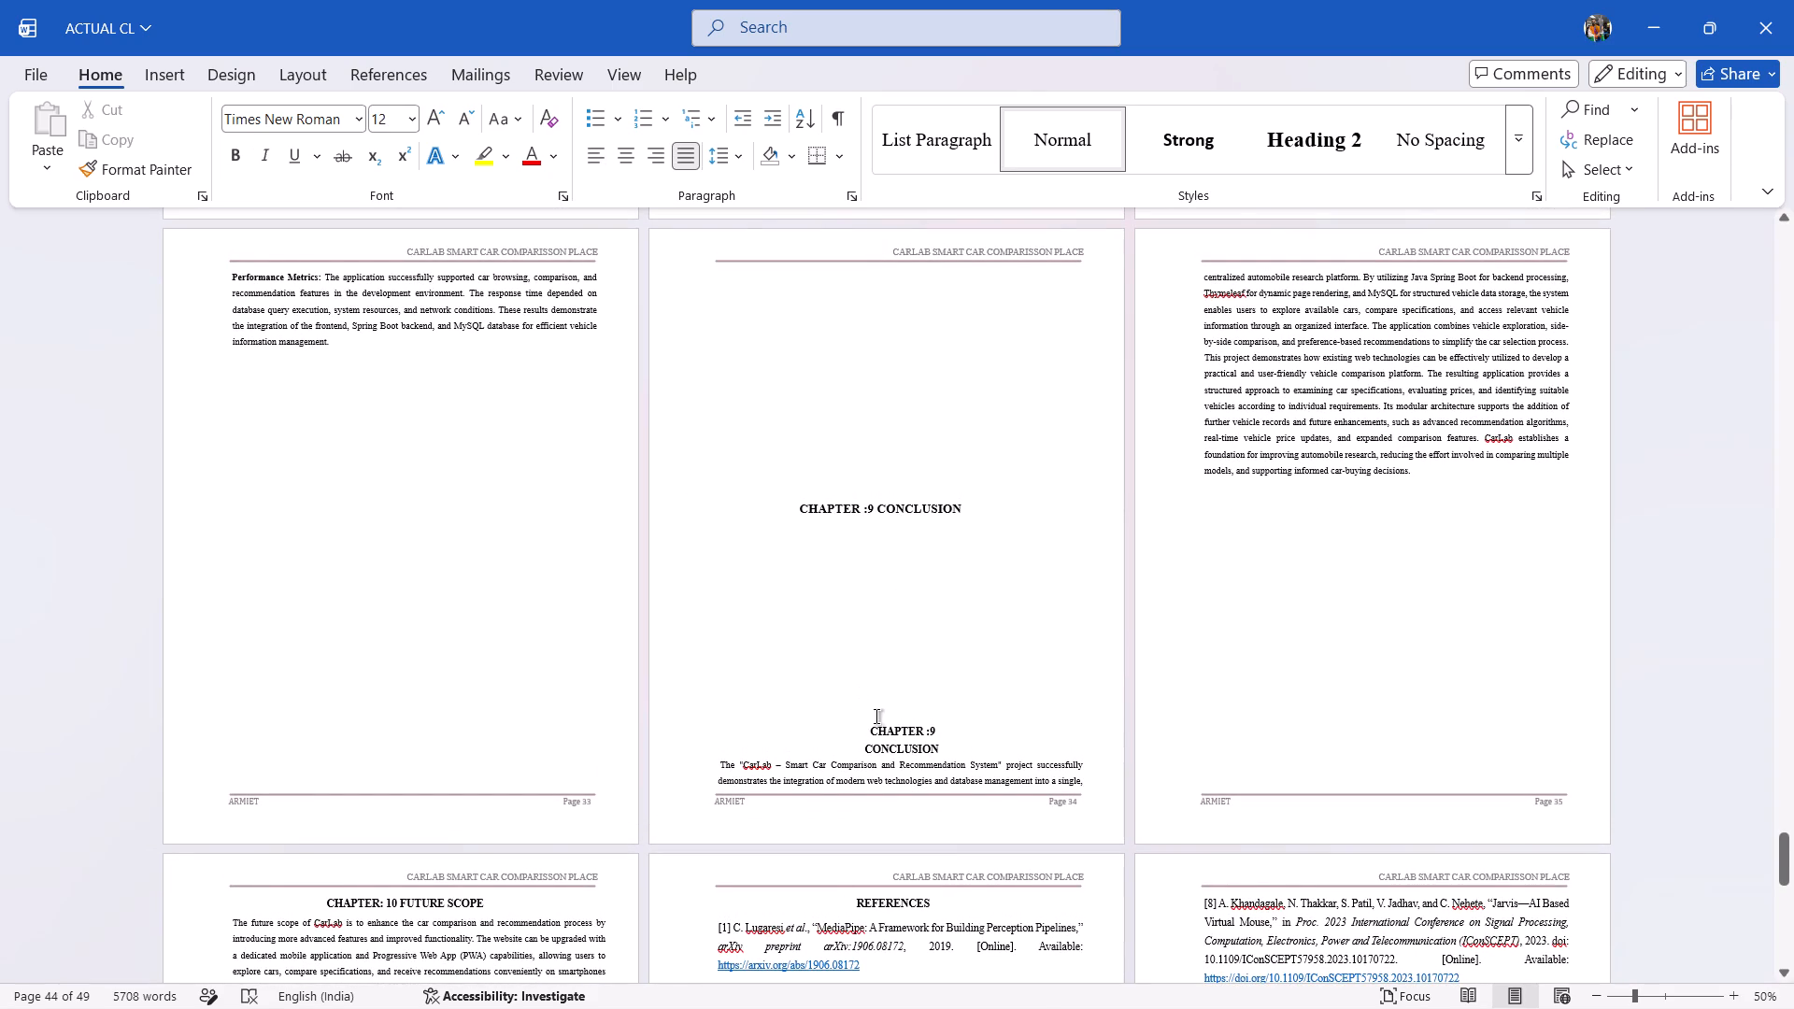
{"action": "left_click", "coordinate": [881, 714]}
{"action": "key", "text": "Return"}
{"action": "key", "text": "Return"}
{"action": "key", "text": "Return"}
{"action": "key", "text": "Return"}
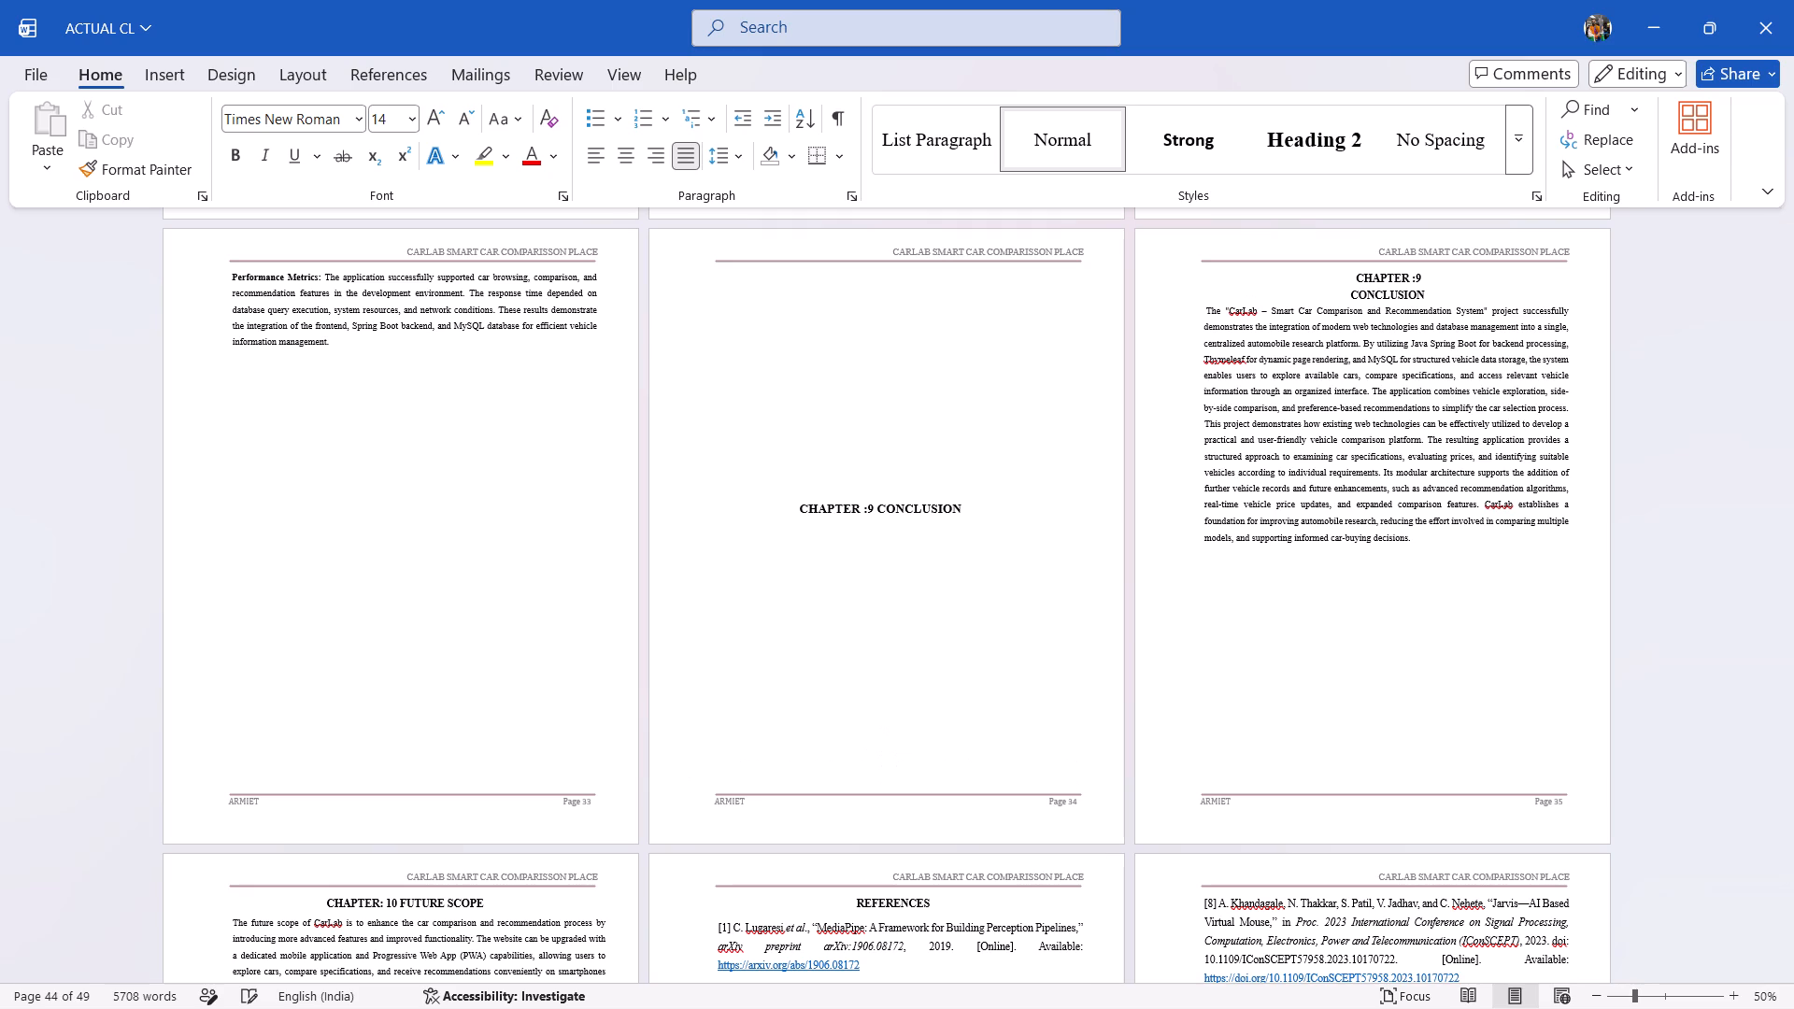
{"action": "key", "text": "Return"}
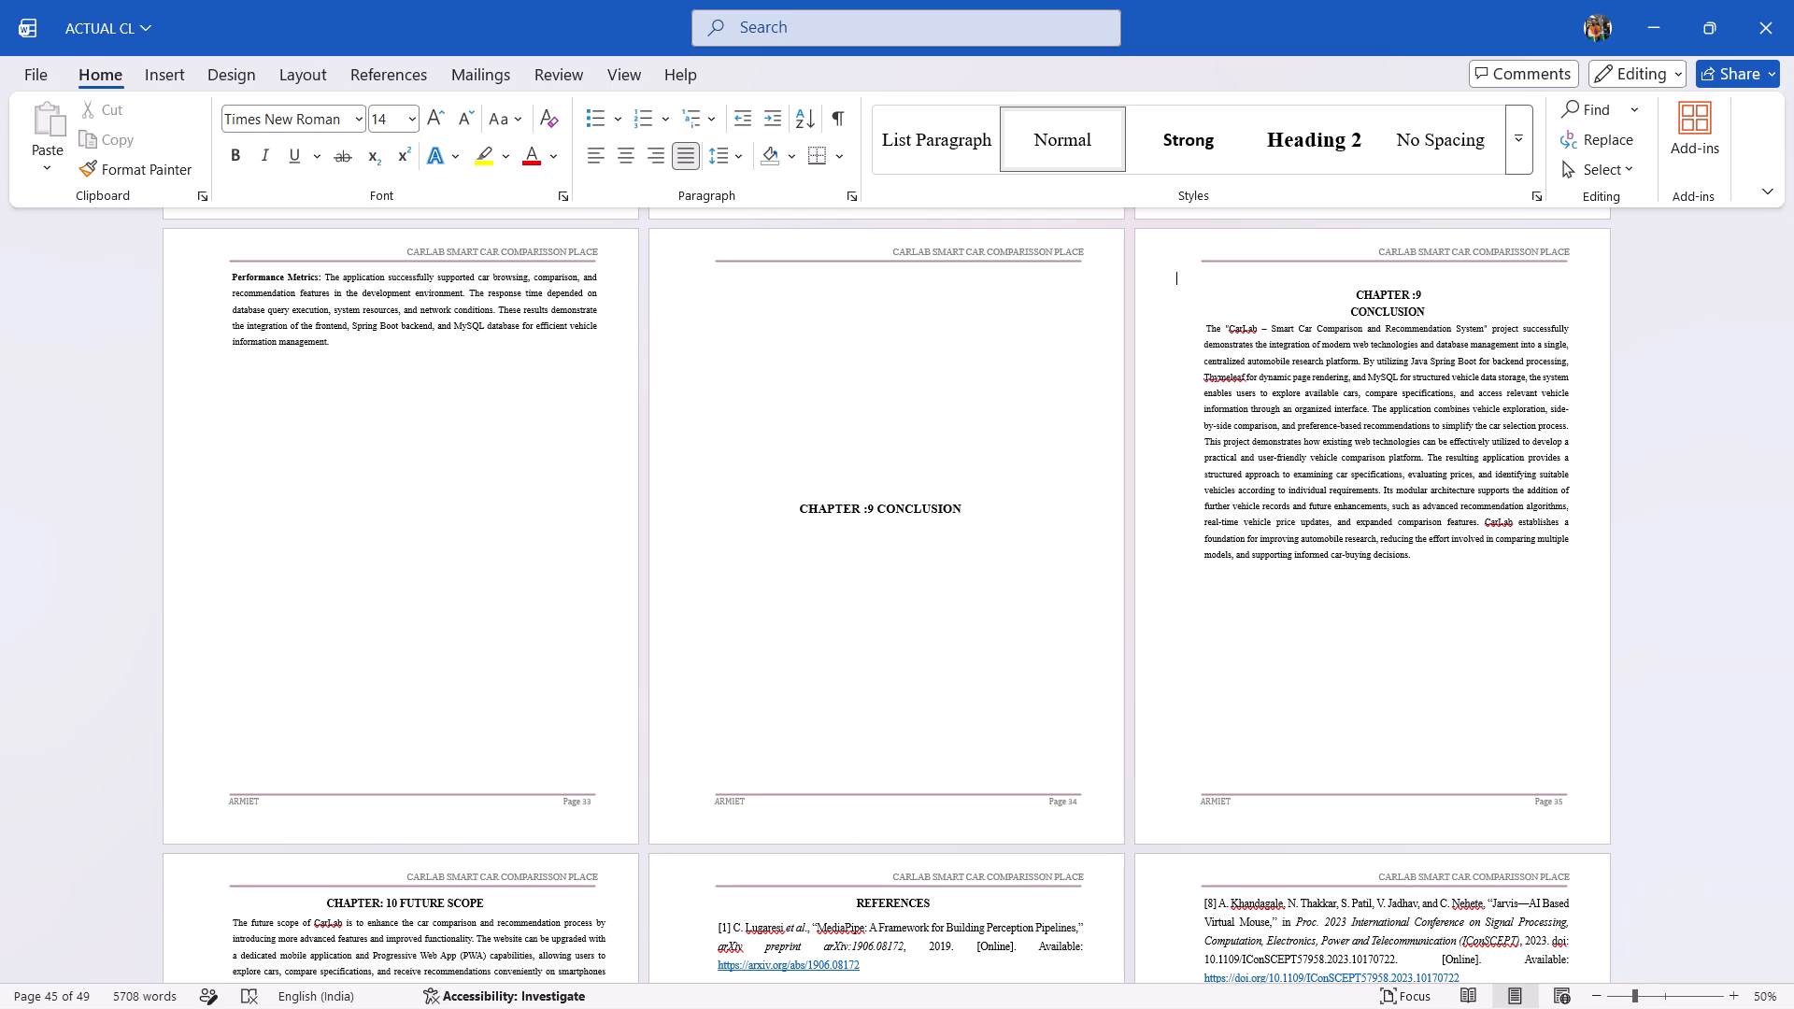
Look over the Chapter 10 Future Scope page and the References pages through the end of the report.
{"action": "scroll", "coordinate": [881, 714], "scroll_direction": "down", "scroll_amount": 16}
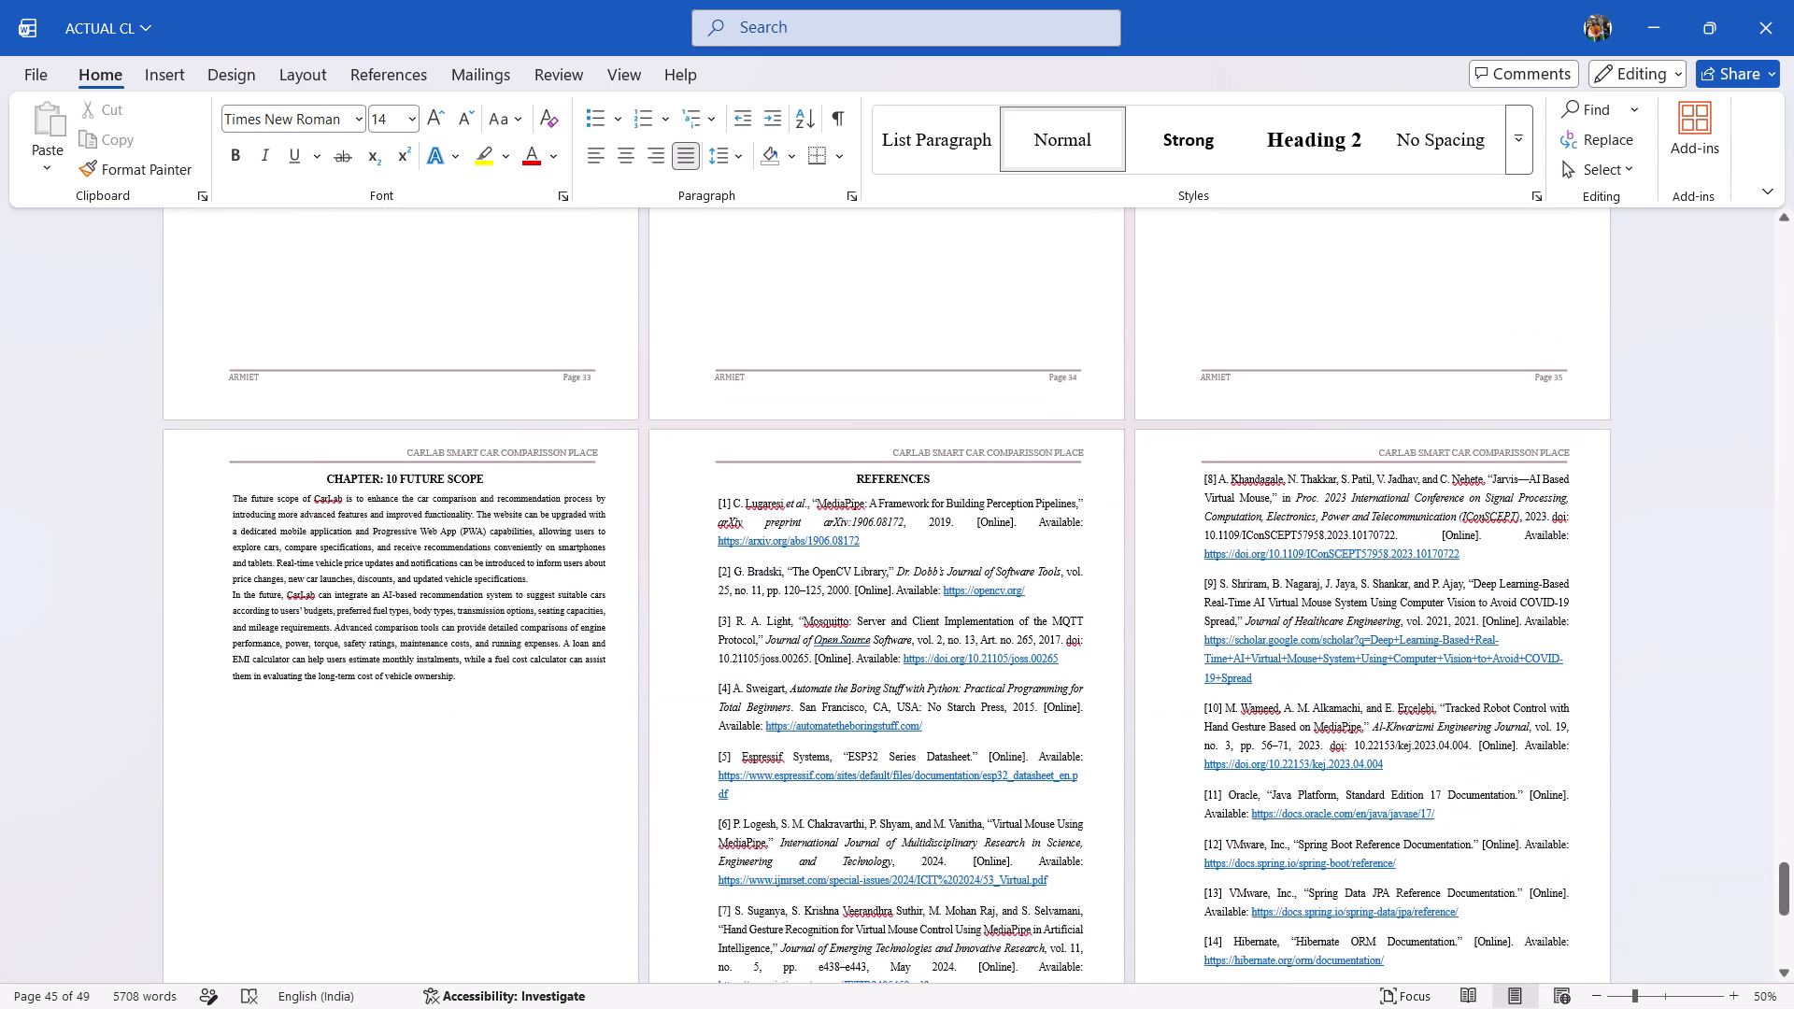
{"action": "scroll", "coordinate": [881, 714], "scroll_direction": "down", "scroll_amount": 10}
{"action": "scroll", "coordinate": [881, 714], "scroll_direction": "left", "scroll_amount": 1}
{"action": "scroll", "coordinate": [881, 714], "scroll_direction": "down", "scroll_amount": 1}
{"action": "scroll", "coordinate": [881, 714], "scroll_direction": "left", "scroll_amount": 1}
{"action": "scroll", "coordinate": [881, 714], "scroll_direction": "down", "scroll_amount": 1}
{"action": "scroll", "coordinate": [881, 714], "scroll_direction": "left", "scroll_amount": 1}
{"action": "scroll", "coordinate": [881, 714], "scroll_direction": "down", "scroll_amount": 1}
{"action": "scroll", "coordinate": [881, 714], "scroll_direction": "left", "scroll_amount": 1}
{"action": "scroll", "coordinate": [881, 714], "scroll_direction": "down", "scroll_amount": 1}
{"action": "scroll", "coordinate": [881, 714], "scroll_direction": "left", "scroll_amount": 1}
{"action": "scroll", "coordinate": [881, 714], "scroll_direction": "down", "scroll_amount": 1}
{"action": "scroll", "coordinate": [881, 714], "scroll_direction": "left", "scroll_amount": 1}
{"action": "scroll", "coordinate": [881, 714], "scroll_direction": "down", "scroll_amount": 1}
{"action": "scroll", "coordinate": [881, 714], "scroll_direction": "left", "scroll_amount": 1}
{"action": "scroll", "coordinate": [881, 714], "scroll_direction": "down", "scroll_amount": 1}
{"action": "scroll", "coordinate": [881, 714], "scroll_direction": "left", "scroll_amount": 1}
{"action": "scroll", "coordinate": [881, 714], "scroll_direction": "down", "scroll_amount": 1}
{"action": "scroll", "coordinate": [881, 714], "scroll_direction": "left", "scroll_amount": 1}
{"action": "scroll", "coordinate": [881, 714], "scroll_direction": "down", "scroll_amount": 1}
{"action": "scroll", "coordinate": [881, 714], "scroll_direction": "left", "scroll_amount": 1}
{"action": "scroll", "coordinate": [881, 714], "scroll_direction": "down", "scroll_amount": 1}
{"action": "scroll", "coordinate": [881, 714], "scroll_direction": "left", "scroll_amount": 1}
{"action": "scroll", "coordinate": [881, 714], "scroll_direction": "down", "scroll_amount": 1}
{"action": "scroll", "coordinate": [881, 714], "scroll_direction": "left", "scroll_amount": 1}
{"action": "scroll", "coordinate": [881, 714], "scroll_direction": "down", "scroll_amount": 1}
{"action": "scroll", "coordinate": [881, 714], "scroll_direction": "left", "scroll_amount": 1}
{"action": "scroll", "coordinate": [881, 714], "scroll_direction": "down", "scroll_amount": 1}
{"action": "scroll", "coordinate": [881, 714], "scroll_direction": "left", "scroll_amount": 1}
{"action": "scroll", "coordinate": [881, 714], "scroll_direction": "down", "scroll_amount": 1}
{"action": "scroll", "coordinate": [881, 714], "scroll_direction": "left", "scroll_amount": 1}
{"action": "scroll", "coordinate": [881, 714], "scroll_direction": "down", "scroll_amount": 1}
{"action": "scroll", "coordinate": [881, 714], "scroll_direction": "left", "scroll_amount": 1}
{"action": "scroll", "coordinate": [881, 714], "scroll_direction": "down", "scroll_amount": 6}
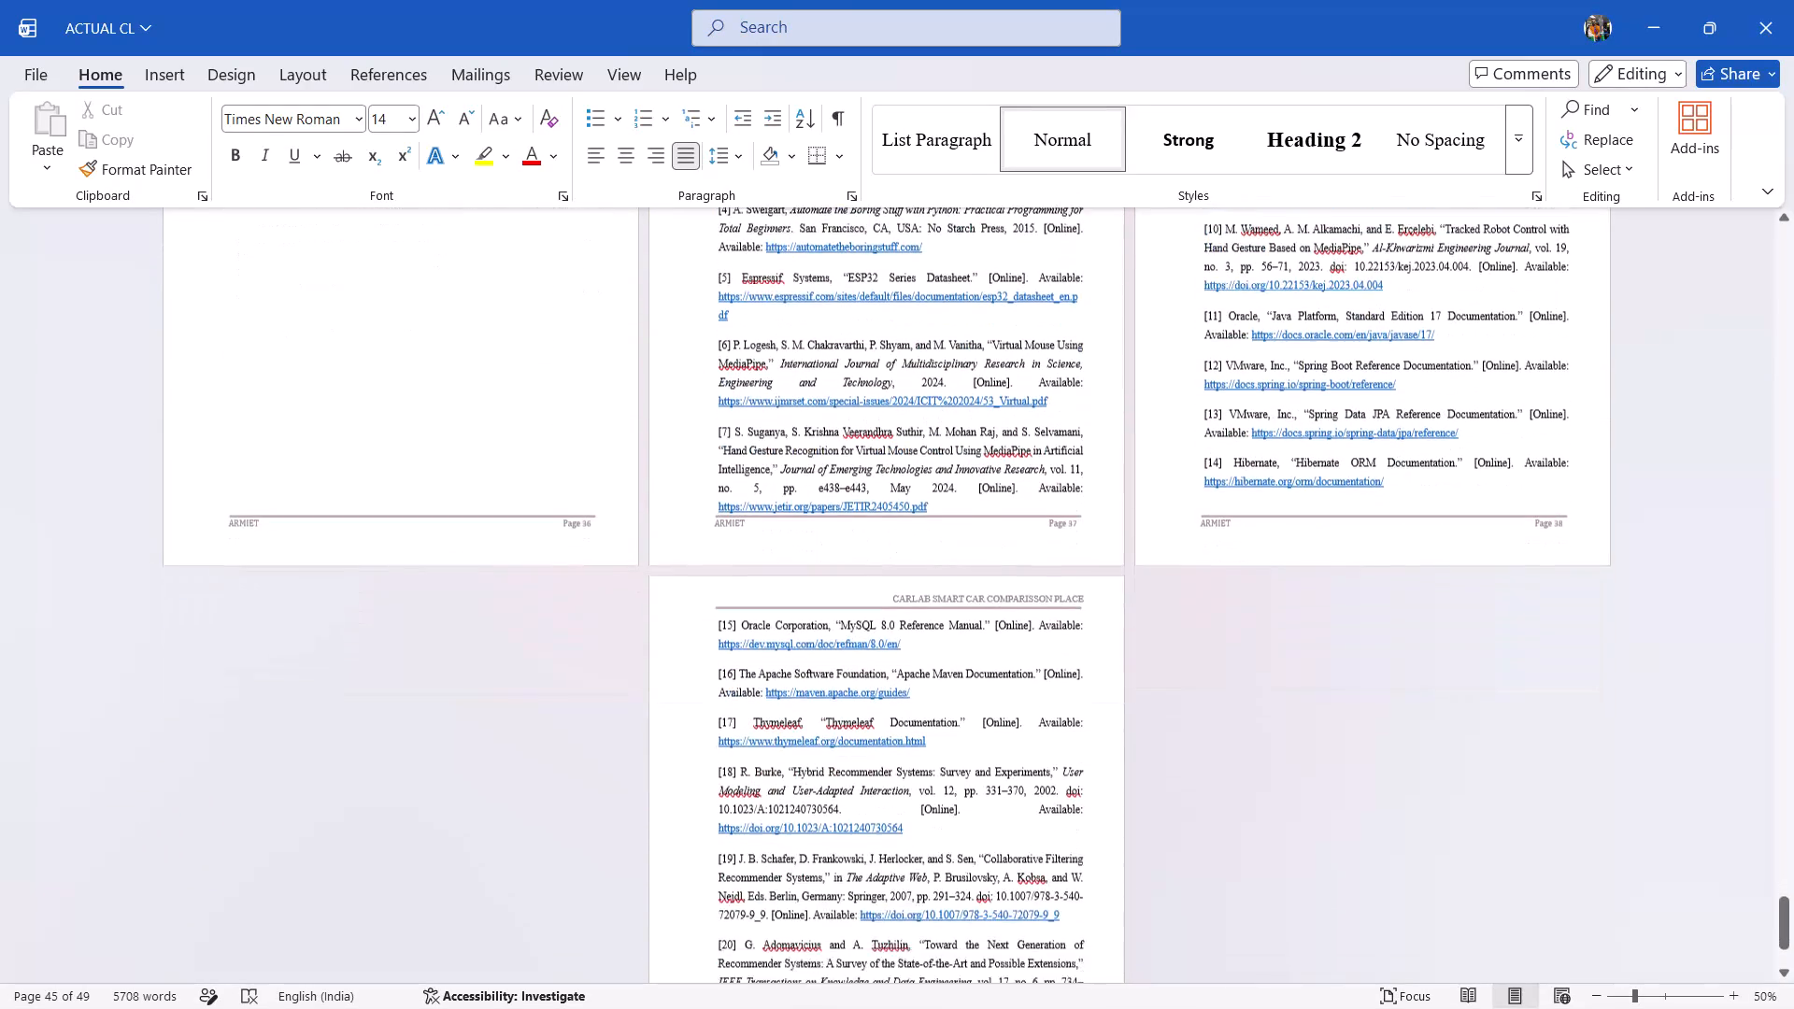
Look over the remaining References entries through to the end of the report.
{"action": "scroll", "coordinate": [881, 714], "scroll_direction": "down", "scroll_amount": 8}
{"action": "scroll", "coordinate": [881, 714], "scroll_direction": "left", "scroll_amount": 1}
{"action": "scroll", "coordinate": [881, 714], "scroll_direction": "down", "scroll_amount": 1}
{"action": "scroll", "coordinate": [881, 714], "scroll_direction": "left", "scroll_amount": 1}
{"action": "scroll", "coordinate": [881, 714], "scroll_direction": "down", "scroll_amount": 1}
{"action": "scroll", "coordinate": [881, 714], "scroll_direction": "left", "scroll_amount": 1}
{"action": "scroll", "coordinate": [881, 714], "scroll_direction": "down", "scroll_amount": 1}
{"action": "scroll", "coordinate": [881, 714], "scroll_direction": "left", "scroll_amount": 1}
{"action": "scroll", "coordinate": [881, 714], "scroll_direction": "down", "scroll_amount": 1}
{"action": "scroll", "coordinate": [881, 714], "scroll_direction": "left", "scroll_amount": 1}
{"action": "scroll", "coordinate": [881, 714], "scroll_direction": "down", "scroll_amount": 1}
{"action": "scroll", "coordinate": [881, 714], "scroll_direction": "left", "scroll_amount": 1}
{"action": "scroll", "coordinate": [881, 714], "scroll_direction": "down", "scroll_amount": 1}
{"action": "scroll", "coordinate": [881, 714], "scroll_direction": "left", "scroll_amount": 1}
{"action": "scroll", "coordinate": [881, 714], "scroll_direction": "down", "scroll_amount": 1}
{"action": "scroll", "coordinate": [881, 714], "scroll_direction": "left", "scroll_amount": 1}
{"action": "scroll", "coordinate": [881, 714], "scroll_direction": "down", "scroll_amount": 1}
{"action": "scroll", "coordinate": [881, 714], "scroll_direction": "left", "scroll_amount": 1}
{"action": "scroll", "coordinate": [881, 714], "scroll_direction": "down", "scroll_amount": 1}
{"action": "scroll", "coordinate": [881, 714], "scroll_direction": "left", "scroll_amount": 1}
{"action": "scroll", "coordinate": [881, 714], "scroll_direction": "down", "scroll_amount": 1}
{"action": "scroll", "coordinate": [881, 714], "scroll_direction": "left", "scroll_amount": 1}
{"action": "scroll", "coordinate": [881, 714], "scroll_direction": "down", "scroll_amount": 1}
{"action": "scroll", "coordinate": [881, 714], "scroll_direction": "left", "scroll_amount": 1}
{"action": "scroll", "coordinate": [881, 714], "scroll_direction": "down", "scroll_amount": 1}
{"action": "scroll", "coordinate": [881, 714], "scroll_direction": "left", "scroll_amount": 1}
{"action": "scroll", "coordinate": [881, 714], "scroll_direction": "down", "scroll_amount": 1}
{"action": "scroll", "coordinate": [881, 714], "scroll_direction": "left", "scroll_amount": 1}
{"action": "scroll", "coordinate": [881, 714], "scroll_direction": "down", "scroll_amount": 1}
{"action": "scroll", "coordinate": [881, 714], "scroll_direction": "left", "scroll_amount": 1}
{"action": "scroll", "coordinate": [881, 714], "scroll_direction": "down", "scroll_amount": 1}
{"action": "scroll", "coordinate": [881, 714], "scroll_direction": "left", "scroll_amount": 1}
{"action": "scroll", "coordinate": [881, 714], "scroll_direction": "down", "scroll_amount": 1}
{"action": "scroll", "coordinate": [881, 714], "scroll_direction": "left", "scroll_amount": 1}
{"action": "scroll", "coordinate": [881, 714], "scroll_direction": "down", "scroll_amount": 1}
{"action": "scroll", "coordinate": [881, 714], "scroll_direction": "left", "scroll_amount": 1}
{"action": "scroll", "coordinate": [881, 714], "scroll_direction": "down", "scroll_amount": 1}
{"action": "scroll", "coordinate": [881, 714], "scroll_direction": "left", "scroll_amount": 1}
{"action": "scroll", "coordinate": [881, 714], "scroll_direction": "down", "scroll_amount": 1}
{"action": "scroll", "coordinate": [881, 714], "scroll_direction": "left", "scroll_amount": 1}
{"action": "scroll", "coordinate": [881, 714], "scroll_direction": "down", "scroll_amount": 1}
{"action": "scroll", "coordinate": [881, 714], "scroll_direction": "left", "scroll_amount": 1}
{"action": "scroll", "coordinate": [881, 714], "scroll_direction": "down", "scroll_amount": 1}
{"action": "scroll", "coordinate": [881, 714], "scroll_direction": "left", "scroll_amount": 1}
{"action": "scroll", "coordinate": [881, 714], "scroll_direction": "down", "scroll_amount": 1}
{"action": "scroll", "coordinate": [881, 714], "scroll_direction": "left", "scroll_amount": 1}
{"action": "scroll", "coordinate": [881, 714], "scroll_direction": "down", "scroll_amount": 1}
{"action": "scroll", "coordinate": [881, 714], "scroll_direction": "left", "scroll_amount": 1}
{"action": "scroll", "coordinate": [881, 714], "scroll_direction": "down", "scroll_amount": 1}
{"action": "scroll", "coordinate": [881, 714], "scroll_direction": "left", "scroll_amount": 1}
{"action": "scroll", "coordinate": [881, 714], "scroll_direction": "down", "scroll_amount": 1}
{"action": "scroll", "coordinate": [881, 714], "scroll_direction": "left", "scroll_amount": 1}
{"action": "scroll", "coordinate": [881, 714], "scroll_direction": "down", "scroll_amount": 1}
{"action": "scroll", "coordinate": [881, 714], "scroll_direction": "left", "scroll_amount": 1}
{"action": "scroll", "coordinate": [881, 714], "scroll_direction": "down", "scroll_amount": 1}
{"action": "scroll", "coordinate": [881, 714], "scroll_direction": "left", "scroll_amount": 1}
{"action": "scroll", "coordinate": [881, 714], "scroll_direction": "down", "scroll_amount": 1}
{"action": "scroll", "coordinate": [881, 714], "scroll_direction": "left", "scroll_amount": 1}
{"action": "scroll", "coordinate": [881, 714], "scroll_direction": "down", "scroll_amount": 1}
{"action": "scroll", "coordinate": [881, 714], "scroll_direction": "left", "scroll_amount": 1}
{"action": "scroll", "coordinate": [881, 714], "scroll_direction": "down", "scroll_amount": 1}
{"action": "scroll", "coordinate": [881, 714], "scroll_direction": "left", "scroll_amount": 1}
Review the pages backward from the References to the Chapter 8 title page and the Chapter 7 System Design pages.
{"action": "scroll", "coordinate": [881, 714], "scroll_direction": "up", "scroll_amount": 8}
{"action": "scroll", "coordinate": [881, 714], "scroll_direction": "right", "scroll_amount": 1}
{"action": "scroll", "coordinate": [881, 714], "scroll_direction": "up", "scroll_amount": 1}
{"action": "scroll", "coordinate": [881, 714], "scroll_direction": "right", "scroll_amount": 1}
{"action": "scroll", "coordinate": [881, 714], "scroll_direction": "up", "scroll_amount": 1}
{"action": "scroll", "coordinate": [881, 714], "scroll_direction": "right", "scroll_amount": 1}
{"action": "scroll", "coordinate": [881, 714], "scroll_direction": "up", "scroll_amount": 1}
{"action": "scroll", "coordinate": [881, 714], "scroll_direction": "right", "scroll_amount": 1}
{"action": "scroll", "coordinate": [881, 714], "scroll_direction": "up", "scroll_amount": 1}
{"action": "scroll", "coordinate": [881, 714], "scroll_direction": "right", "scroll_amount": 1}
{"action": "scroll", "coordinate": [881, 714], "scroll_direction": "up", "scroll_amount": 1}
{"action": "scroll", "coordinate": [881, 714], "scroll_direction": "right", "scroll_amount": 1}
{"action": "scroll", "coordinate": [881, 714], "scroll_direction": "up", "scroll_amount": 1}
{"action": "scroll", "coordinate": [881, 714], "scroll_direction": "right", "scroll_amount": 1}
{"action": "scroll", "coordinate": [881, 714], "scroll_direction": "up", "scroll_amount": 20}
{"action": "scroll", "coordinate": [881, 714], "scroll_direction": "up", "scroll_amount": 7}
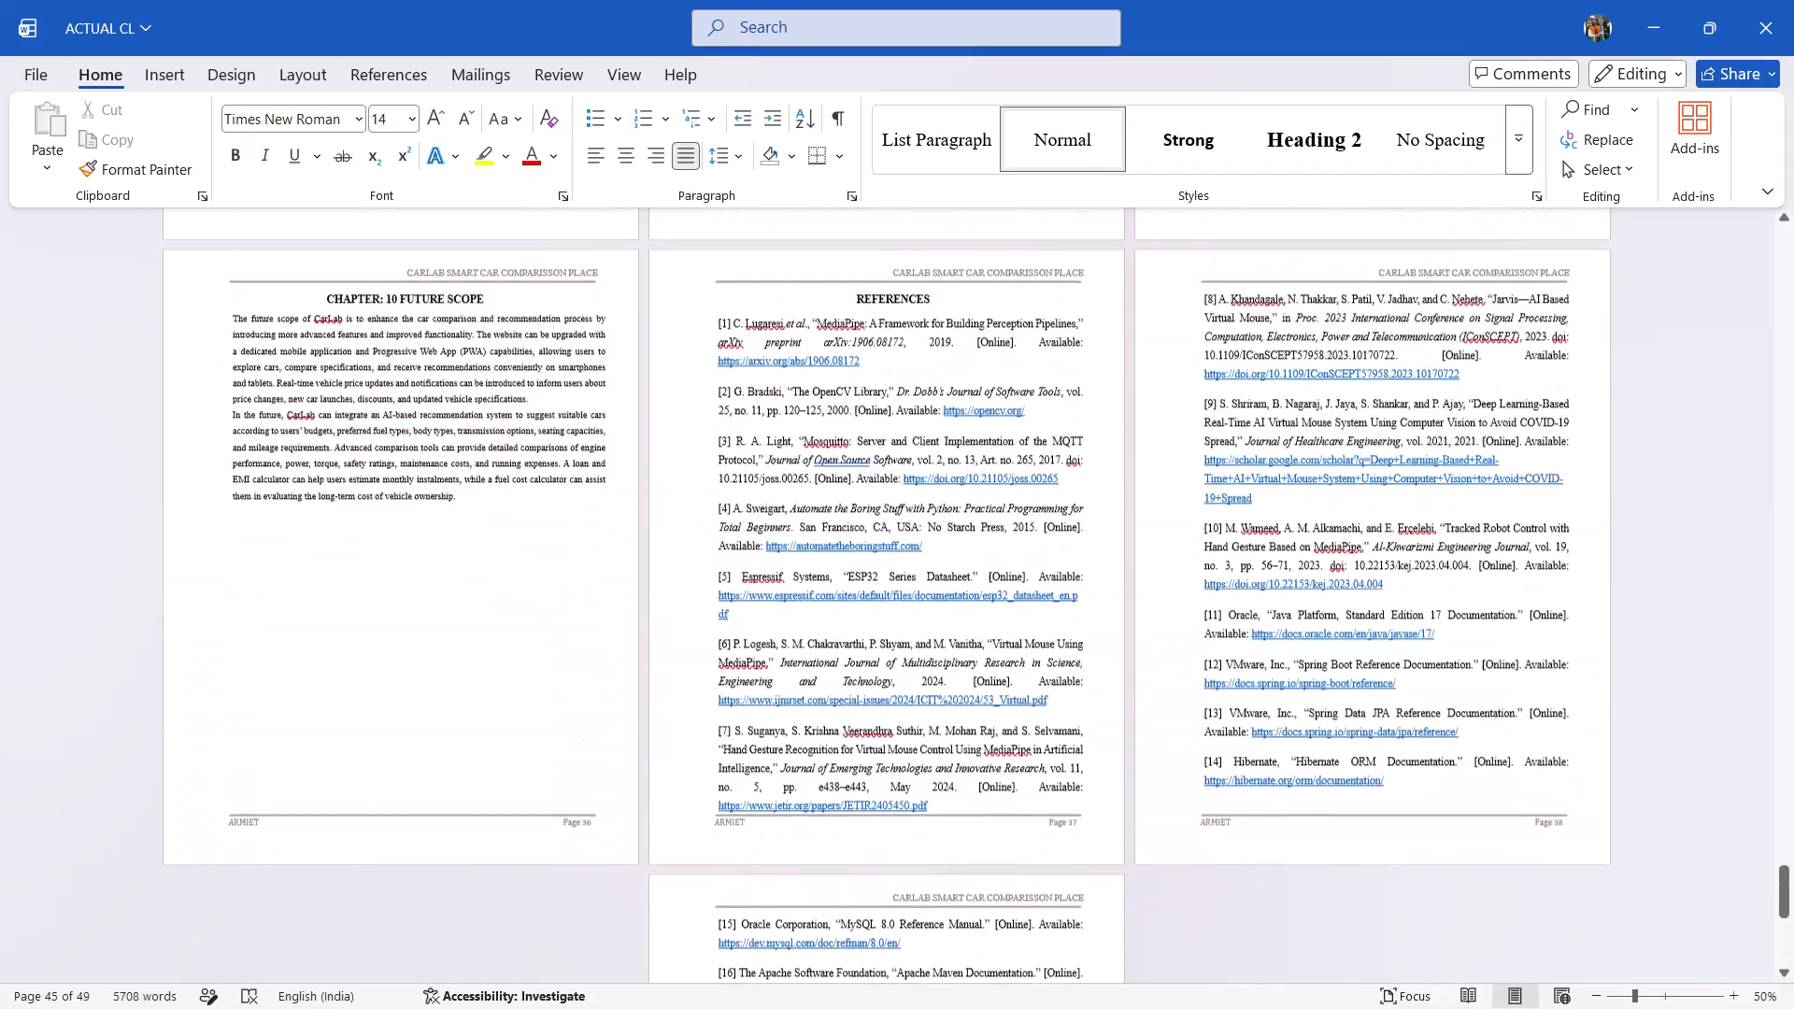
{"action": "scroll", "coordinate": [881, 714], "scroll_direction": "up", "scroll_amount": 20}
{"action": "scroll", "coordinate": [881, 714], "scroll_direction": "up", "scroll_amount": 20}
{"action": "scroll", "coordinate": [881, 714], "scroll_direction": "up", "scroll_amount": 20}
{"action": "scroll", "coordinate": [881, 714], "scroll_direction": "down", "scroll_amount": 1}
{"action": "scroll", "coordinate": [881, 714], "scroll_direction": "up", "scroll_amount": 7}
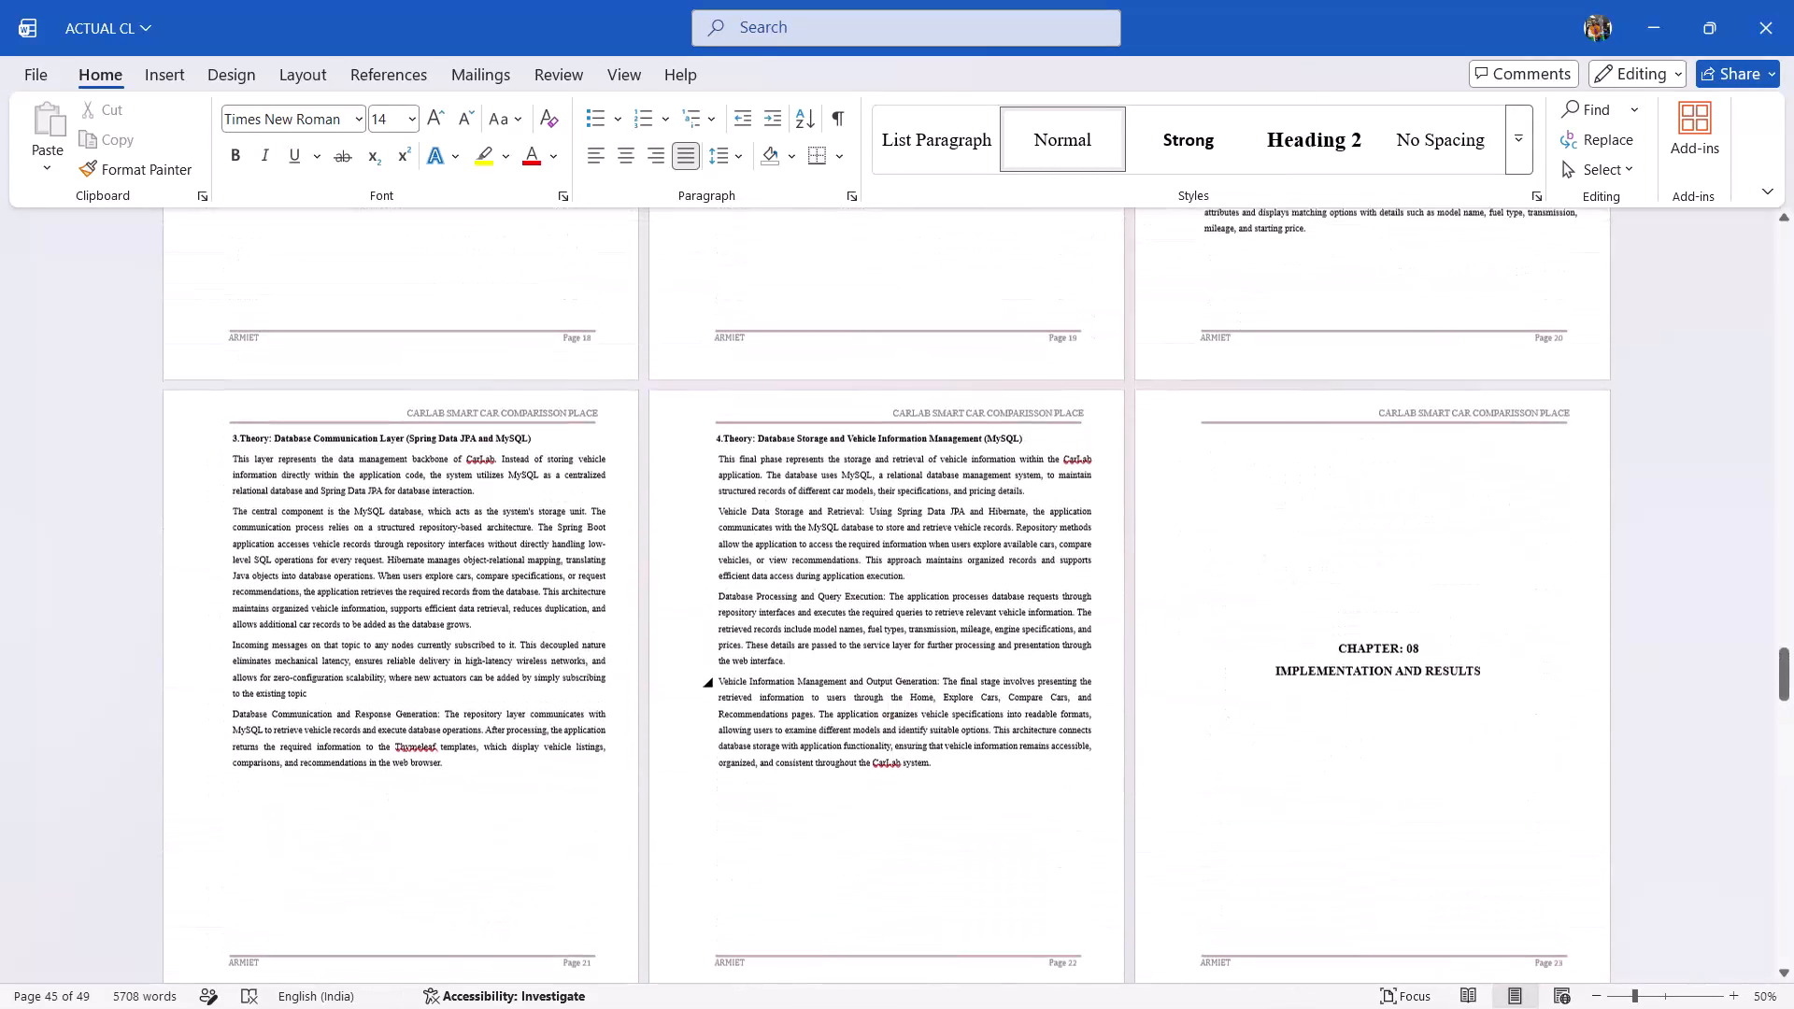
{"action": "scroll", "coordinate": [881, 714], "scroll_direction": "right", "scroll_amount": 12}
{"action": "scroll", "coordinate": [881, 714], "scroll_direction": "up", "scroll_amount": 1}
{"action": "scroll", "coordinate": [881, 714], "scroll_direction": "right", "scroll_amount": 1}
{"action": "scroll", "coordinate": [881, 714], "scroll_direction": "up", "scroll_amount": 1}
{"action": "scroll", "coordinate": [881, 714], "scroll_direction": "right", "scroll_amount": 1}
{"action": "scroll", "coordinate": [881, 714], "scroll_direction": "up", "scroll_amount": 1}
{"action": "scroll", "coordinate": [881, 714], "scroll_direction": "right", "scroll_amount": 1}
{"action": "scroll", "coordinate": [881, 714], "scroll_direction": "up", "scroll_amount": 1}
{"action": "scroll", "coordinate": [881, 714], "scroll_direction": "right", "scroll_amount": 1}
{"action": "scroll", "coordinate": [881, 714], "scroll_direction": "up", "scroll_amount": 1}
{"action": "scroll", "coordinate": [881, 714], "scroll_direction": "right", "scroll_amount": 1}
{"action": "scroll", "coordinate": [881, 714], "scroll_direction": "up", "scroll_amount": 1}
{"action": "scroll", "coordinate": [881, 714], "scroll_direction": "right", "scroll_amount": 1}
{"action": "scroll", "coordinate": [881, 714], "scroll_direction": "up", "scroll_amount": 1}
{"action": "scroll", "coordinate": [881, 714], "scroll_direction": "right", "scroll_amount": 1}
{"action": "scroll", "coordinate": [881, 714], "scroll_direction": "up", "scroll_amount": 1}
{"action": "scroll", "coordinate": [881, 714], "scroll_direction": "right", "scroll_amount": 1}
{"action": "scroll", "coordinate": [881, 714], "scroll_direction": "up", "scroll_amount": 1}
{"action": "scroll", "coordinate": [881, 714], "scroll_direction": "right", "scroll_amount": 1}
{"action": "scroll", "coordinate": [881, 714], "scroll_direction": "up", "scroll_amount": 1}
{"action": "scroll", "coordinate": [881, 714], "scroll_direction": "right", "scroll_amount": 1}
{"action": "scroll", "coordinate": [881, 714], "scroll_direction": "up", "scroll_amount": 1}
{"action": "scroll", "coordinate": [881, 714], "scroll_direction": "right", "scroll_amount": 1}
{"action": "scroll", "coordinate": [881, 714], "scroll_direction": "up", "scroll_amount": 1}
{"action": "scroll", "coordinate": [881, 714], "scroll_direction": "right", "scroll_amount": 1}
{"action": "scroll", "coordinate": [881, 714], "scroll_direction": "up", "scroll_amount": 1}
{"action": "scroll", "coordinate": [881, 714], "scroll_direction": "right", "scroll_amount": 1}
{"action": "scroll", "coordinate": [881, 714], "scroll_direction": "up", "scroll_amount": 1}
{"action": "scroll", "coordinate": [881, 714], "scroll_direction": "right", "scroll_amount": 1}
{"action": "scroll", "coordinate": [881, 714], "scroll_direction": "up", "scroll_amount": 1}
{"action": "scroll", "coordinate": [881, 714], "scroll_direction": "right", "scroll_amount": 1}
{"action": "scroll", "coordinate": [881, 714], "scroll_direction": "up", "scroll_amount": 1}
{"action": "scroll", "coordinate": [881, 714], "scroll_direction": "right", "scroll_amount": 1}
{"action": "scroll", "coordinate": [881, 714], "scroll_direction": "up", "scroll_amount": 1}
{"action": "scroll", "coordinate": [881, 714], "scroll_direction": "right", "scroll_amount": 19}
{"action": "scroll", "coordinate": [881, 714], "scroll_direction": "right", "scroll_amount": 3}
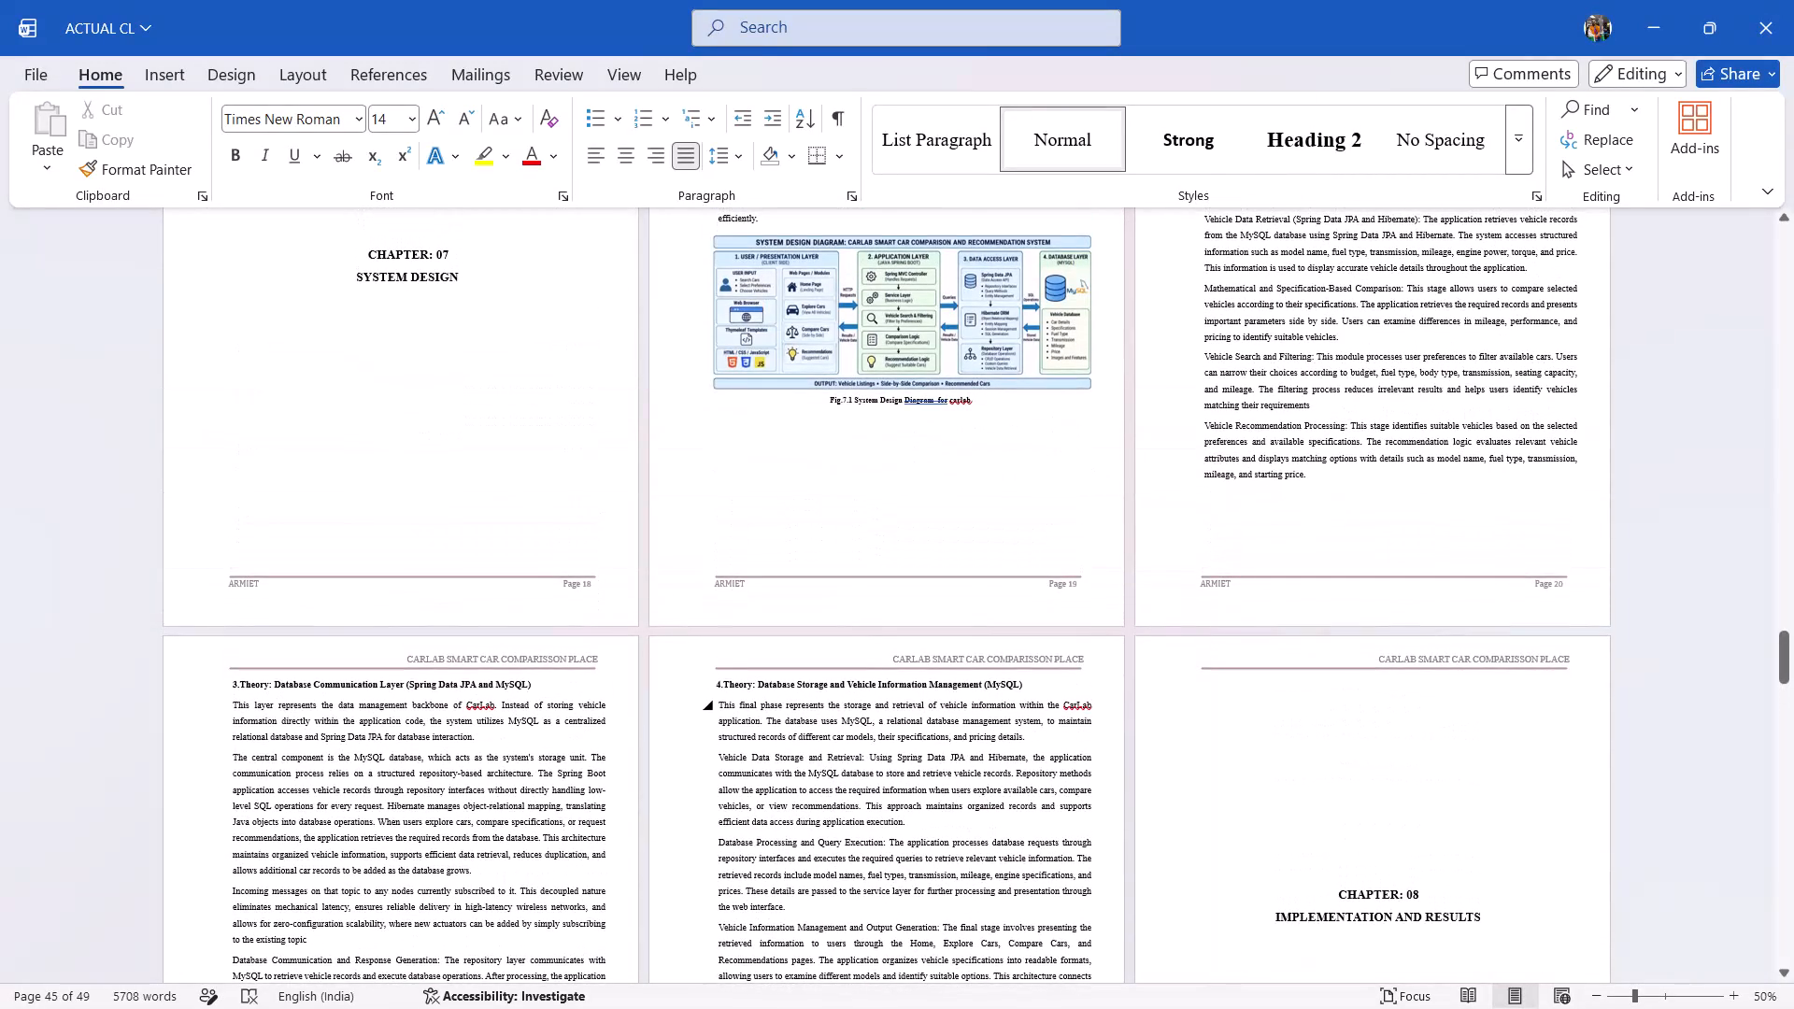
{"action": "scroll", "coordinate": [881, 714], "scroll_direction": "right", "scroll_amount": 9}
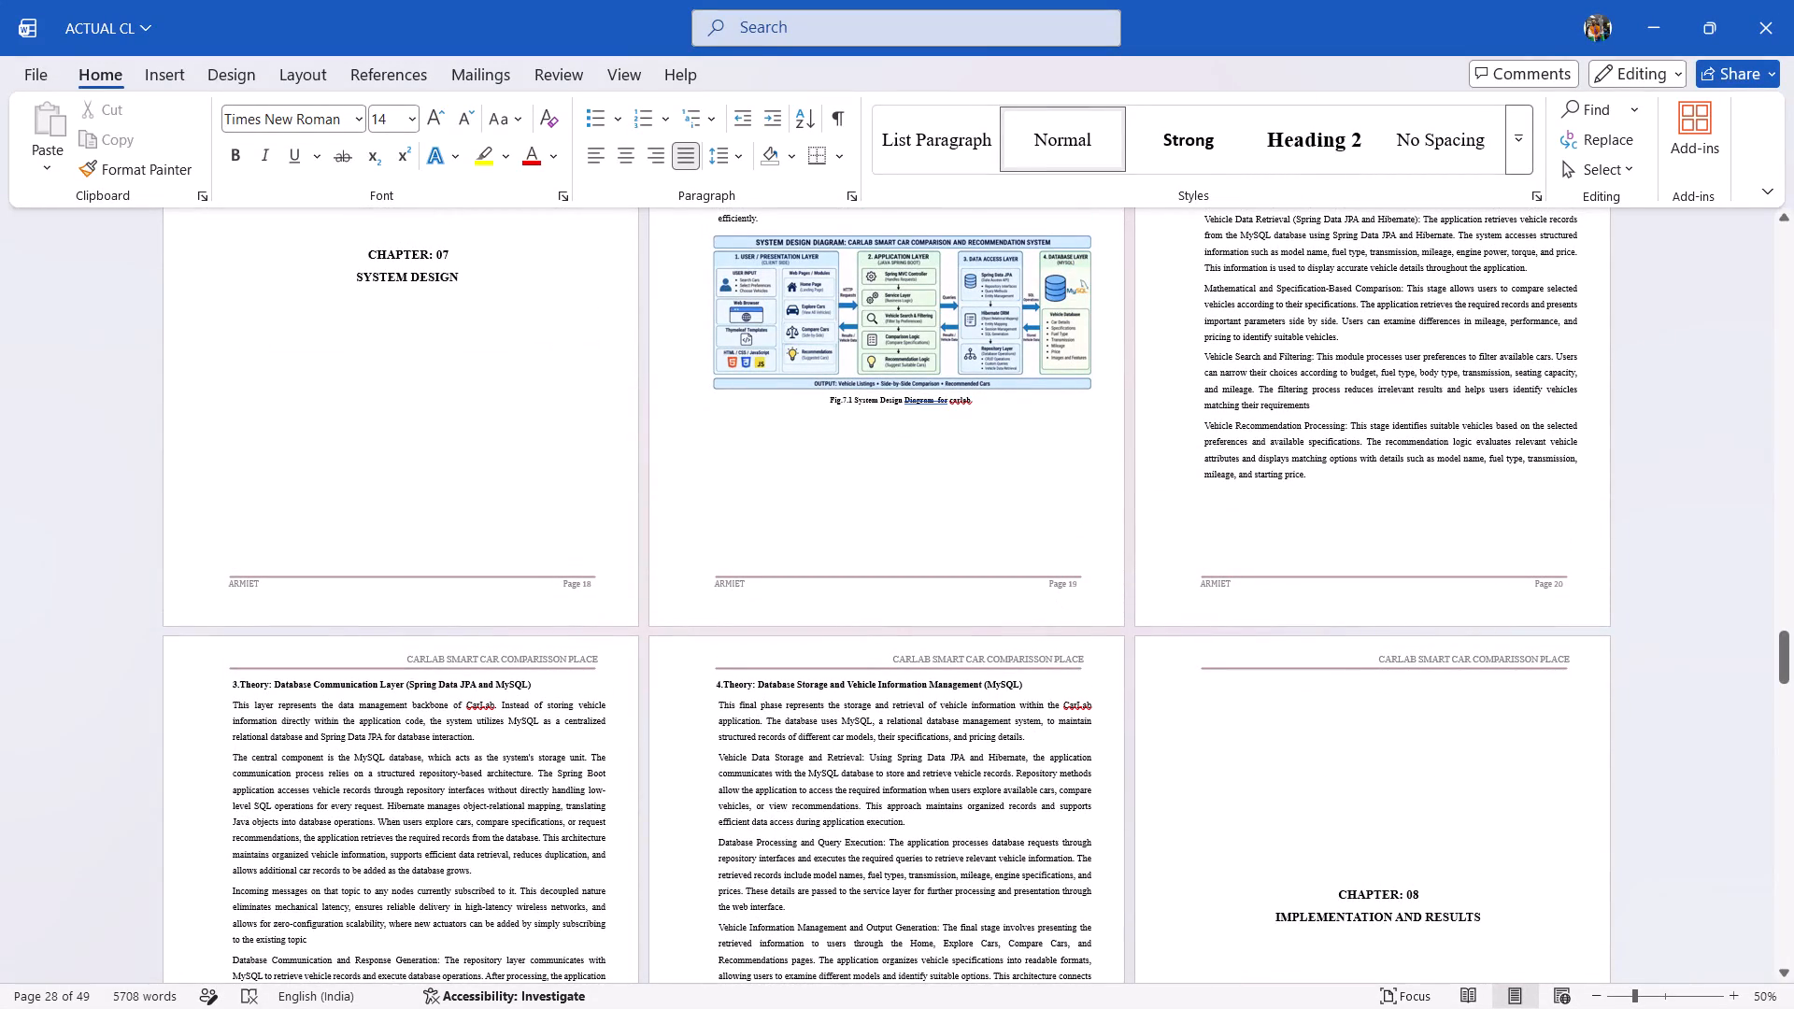
Review the pages backward from Chapter 7 System Design to the Chapter 5 Proposed Methodology and Chapter 4 Research Objectives pages.
{"action": "scroll", "coordinate": [980, 487], "scroll_direction": "right", "scroll_amount": 19}
{"action": "scroll", "coordinate": [980, 487], "scroll_direction": "up", "scroll_amount": 1}
{"action": "scroll", "coordinate": [980, 487], "scroll_direction": "right", "scroll_amount": 1}
{"action": "scroll", "coordinate": [980, 487], "scroll_direction": "up", "scroll_amount": 1}
{"action": "scroll", "coordinate": [980, 487], "scroll_direction": "right", "scroll_amount": 1}
{"action": "scroll", "coordinate": [980, 487], "scroll_direction": "up", "scroll_amount": 1}
{"action": "scroll", "coordinate": [980, 487], "scroll_direction": "right", "scroll_amount": 1}
{"action": "scroll", "coordinate": [980, 487], "scroll_direction": "up", "scroll_amount": 1}
{"action": "scroll", "coordinate": [980, 487], "scroll_direction": "right", "scroll_amount": 1}
{"action": "scroll", "coordinate": [980, 487], "scroll_direction": "up", "scroll_amount": 1}
{"action": "scroll", "coordinate": [980, 487], "scroll_direction": "right", "scroll_amount": 1}
{"action": "scroll", "coordinate": [980, 487], "scroll_direction": "up", "scroll_amount": 1}
{"action": "scroll", "coordinate": [980, 487], "scroll_direction": "right", "scroll_amount": 1}
{"action": "scroll", "coordinate": [980, 487], "scroll_direction": "up", "scroll_amount": 1}
{"action": "scroll", "coordinate": [980, 487], "scroll_direction": "right", "scroll_amount": 1}
{"action": "scroll", "coordinate": [980, 487], "scroll_direction": "up", "scroll_amount": 1}
{"action": "scroll", "coordinate": [980, 487], "scroll_direction": "right", "scroll_amount": 1}
{"action": "scroll", "coordinate": [980, 487], "scroll_direction": "up", "scroll_amount": 1}
{"action": "scroll", "coordinate": [980, 487], "scroll_direction": "right", "scroll_amount": 1}
{"action": "scroll", "coordinate": [980, 487], "scroll_direction": "up", "scroll_amount": 1}
{"action": "scroll", "coordinate": [980, 487], "scroll_direction": "right", "scroll_amount": 1}
{"action": "scroll", "coordinate": [980, 487], "scroll_direction": "up", "scroll_amount": 1}
{"action": "scroll", "coordinate": [980, 487], "scroll_direction": "right", "scroll_amount": 1}
{"action": "scroll", "coordinate": [980, 487], "scroll_direction": "up", "scroll_amount": 1}
{"action": "scroll", "coordinate": [980, 487], "scroll_direction": "right", "scroll_amount": 1}
{"action": "scroll", "coordinate": [980, 487], "scroll_direction": "up", "scroll_amount": 1}
{"action": "scroll", "coordinate": [980, 487], "scroll_direction": "right", "scroll_amount": 1}
{"action": "scroll", "coordinate": [980, 487], "scroll_direction": "up", "scroll_amount": 1}
{"action": "scroll", "coordinate": [980, 487], "scroll_direction": "right", "scroll_amount": 1}
{"action": "scroll", "coordinate": [980, 487], "scroll_direction": "up", "scroll_amount": 13}
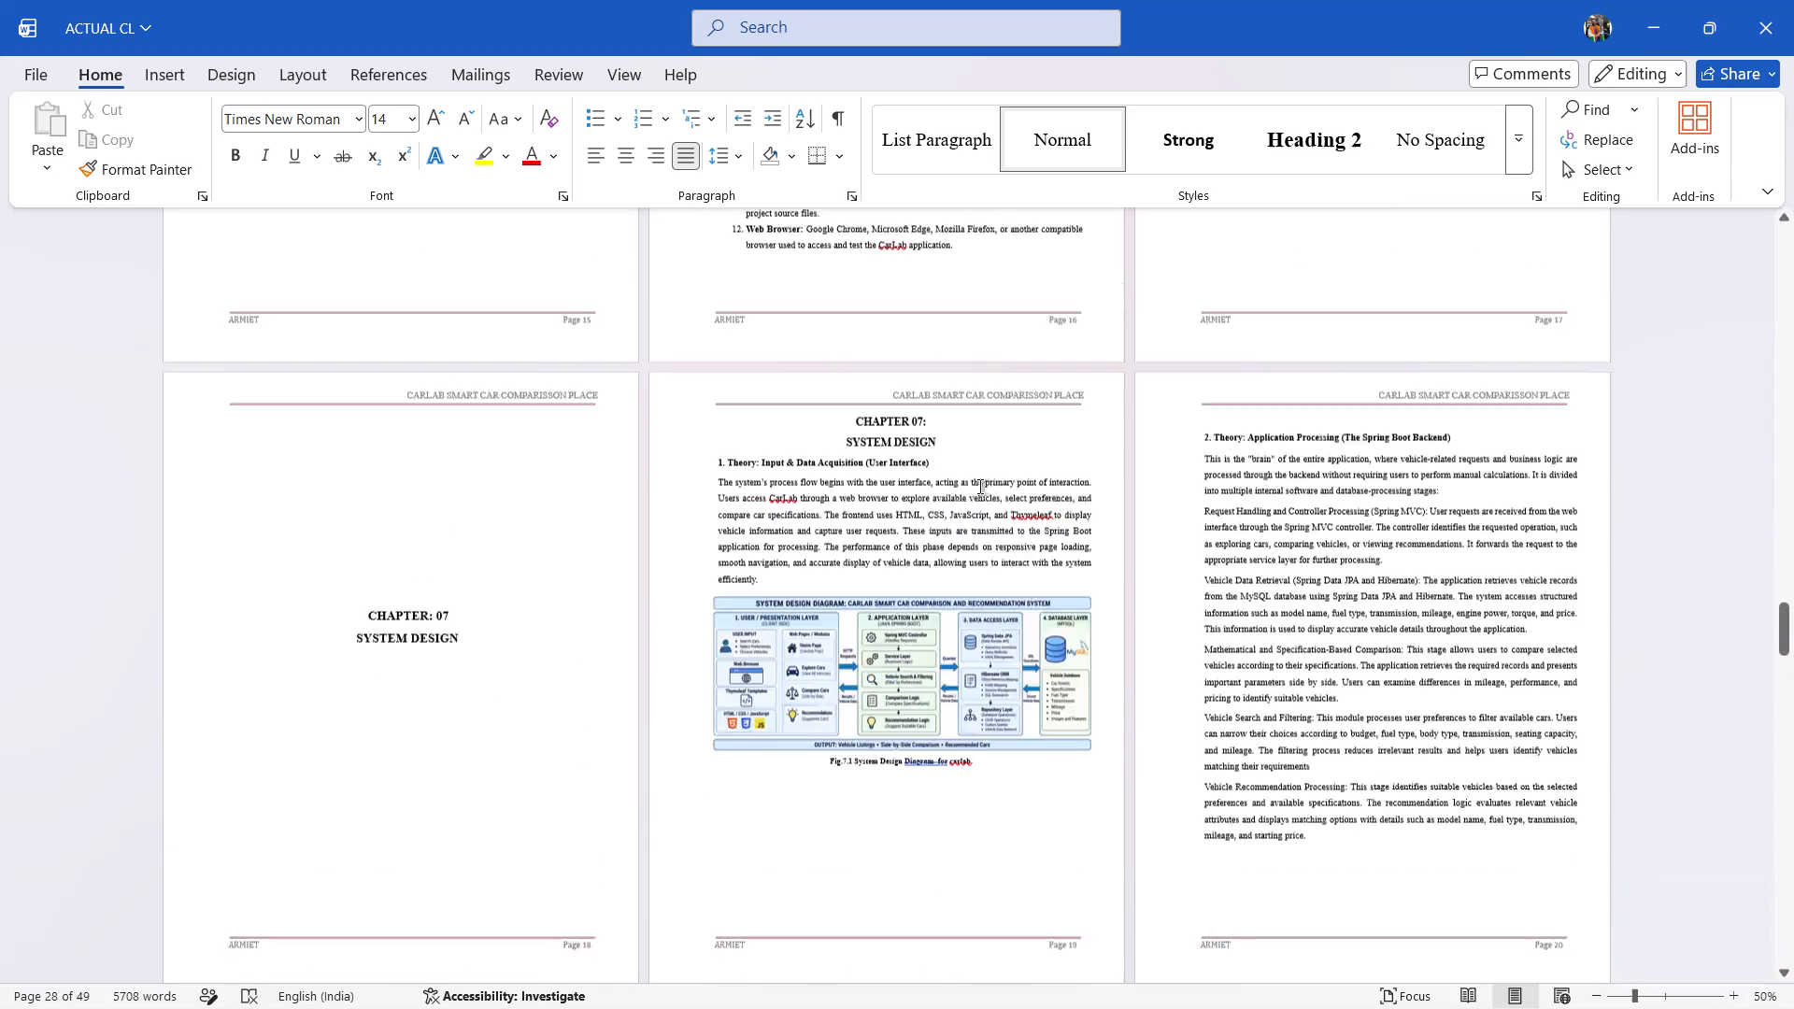
{"action": "scroll", "coordinate": [980, 487], "scroll_direction": "up", "scroll_amount": 20}
{"action": "scroll", "coordinate": [980, 487], "scroll_direction": "up", "scroll_amount": 20}
{"action": "scroll", "coordinate": [980, 487], "scroll_direction": "up", "scroll_amount": 6}
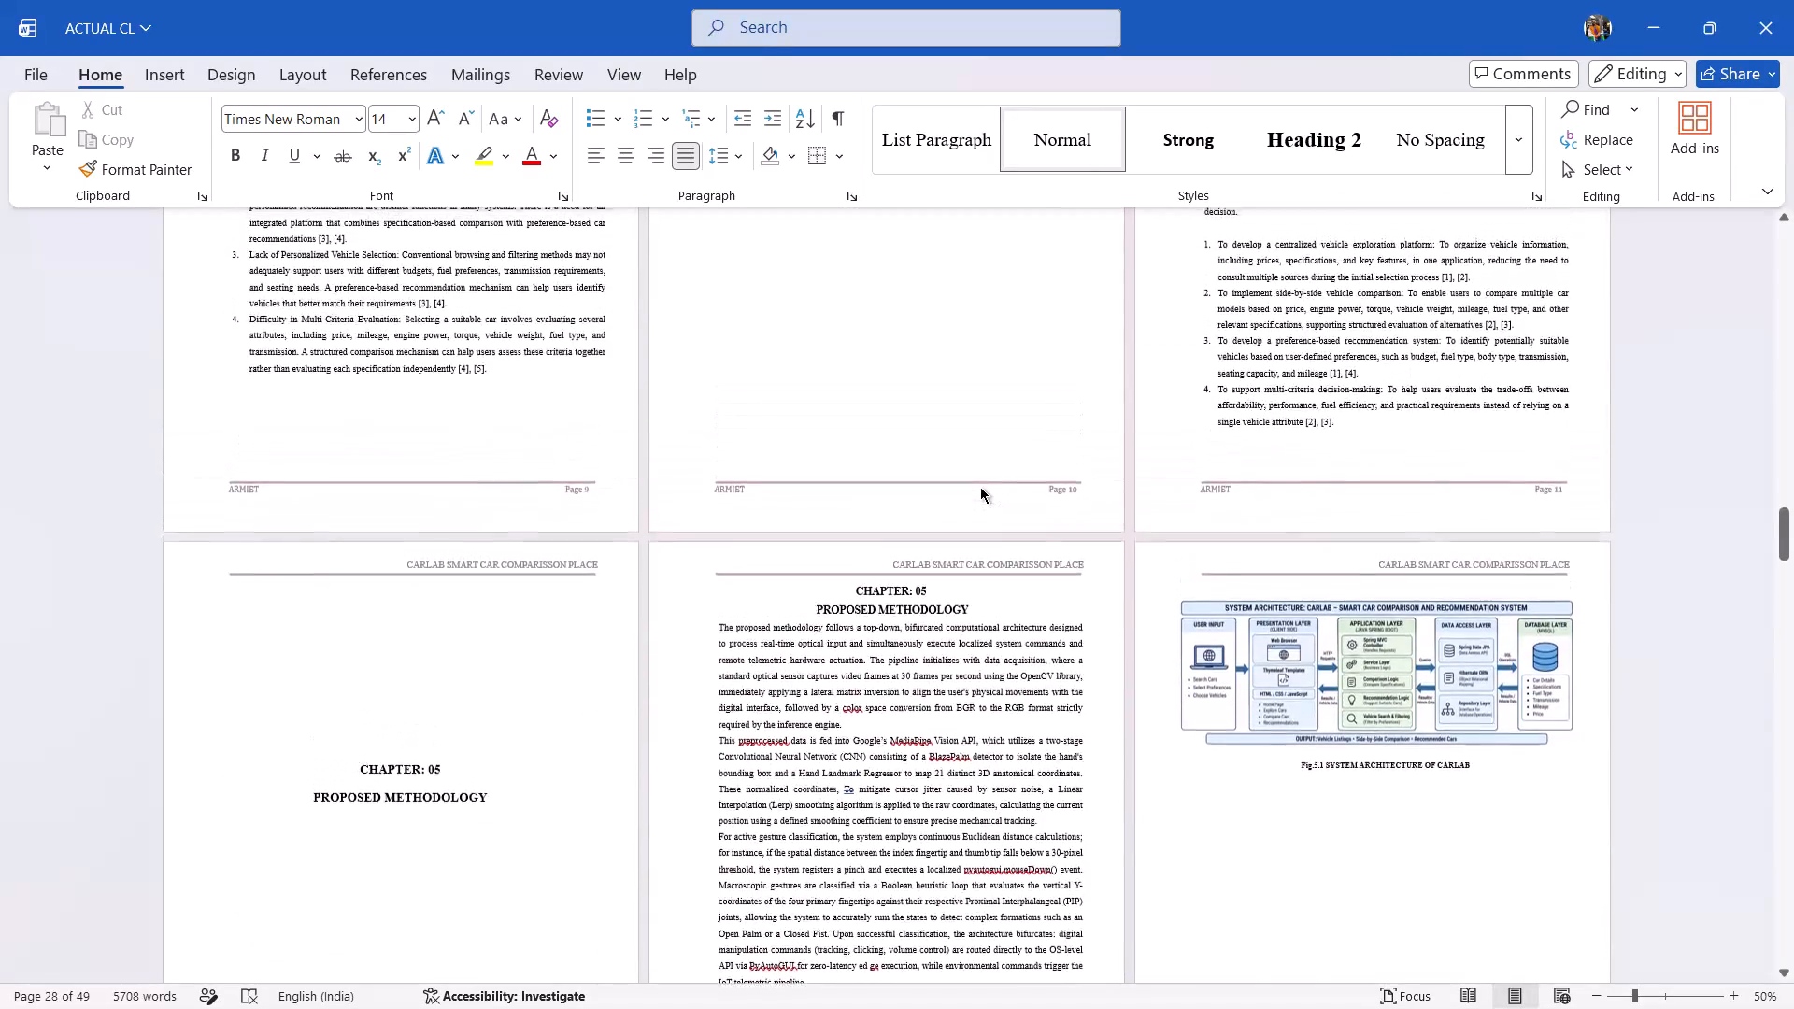
Insert two blank lines above the heading on the Chapter 05 Proposed Methodology title page to lower the heading.
{"action": "scroll", "coordinate": [980, 487], "scroll_direction": "up", "scroll_amount": 17}
{"action": "scroll", "coordinate": [980, 487], "scroll_direction": "down", "scroll_amount": 15}
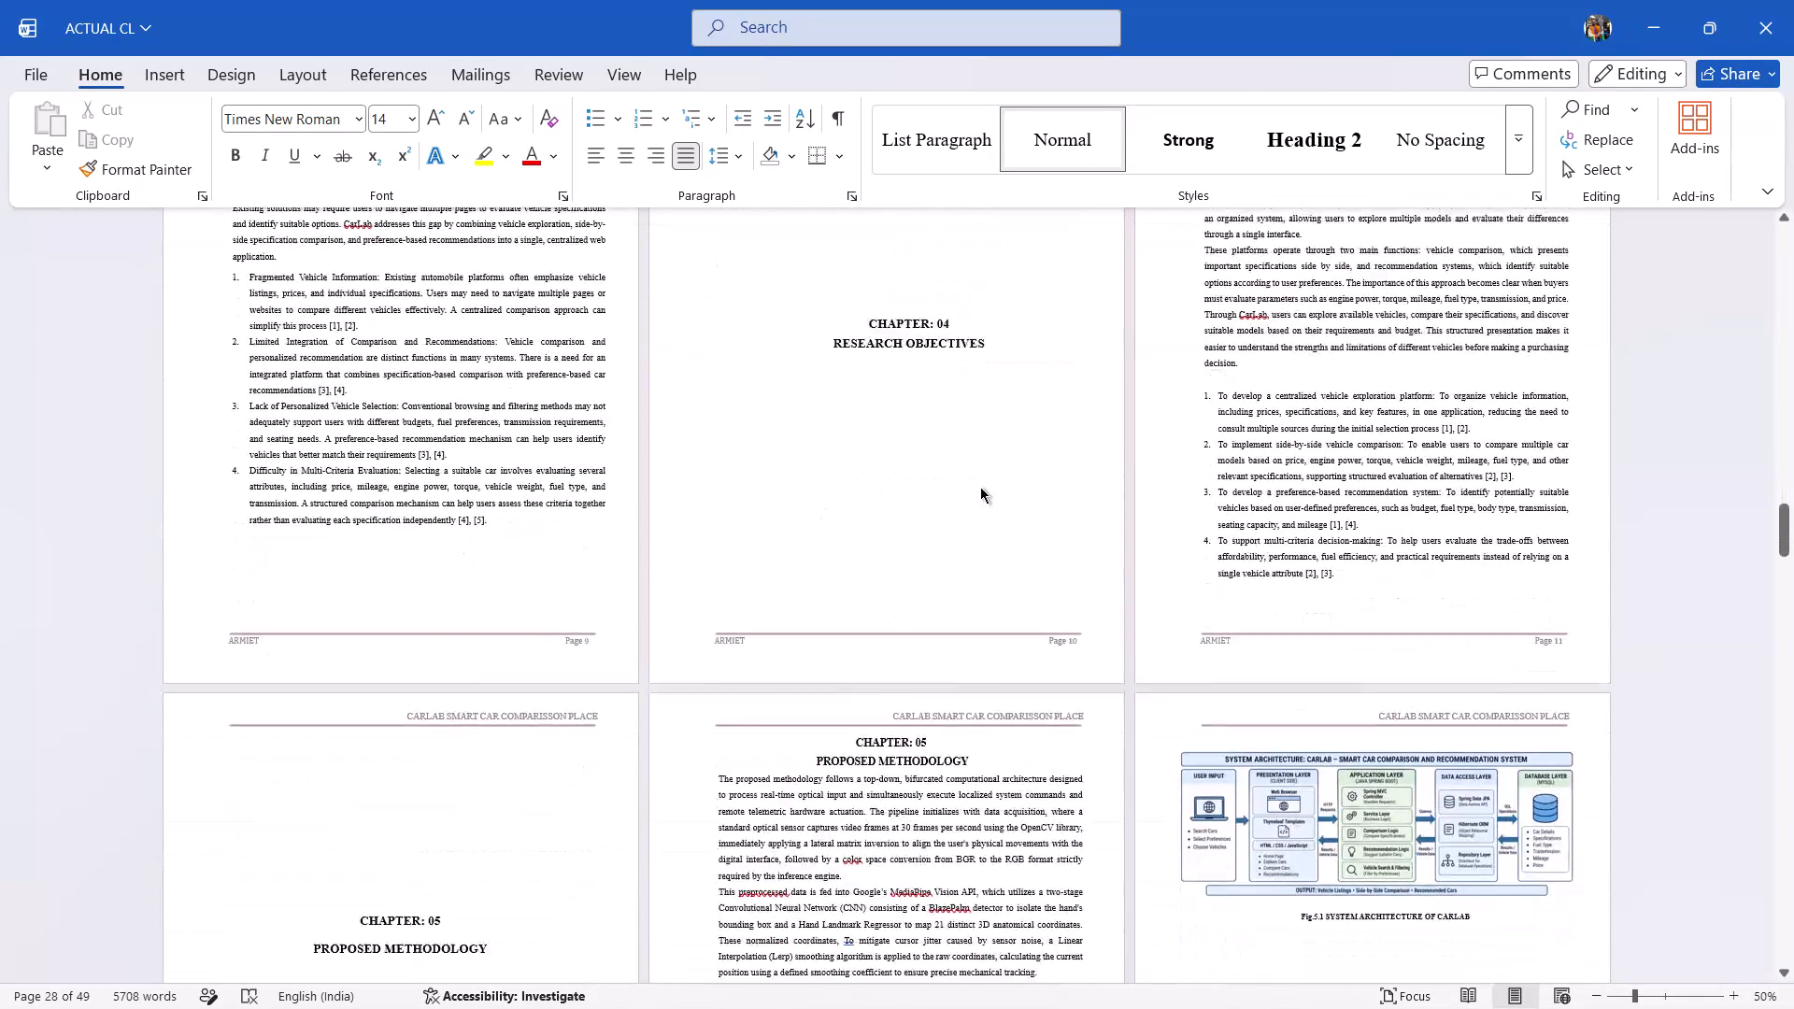
{"action": "scroll", "coordinate": [980, 487], "scroll_direction": "down", "scroll_amount": 4}
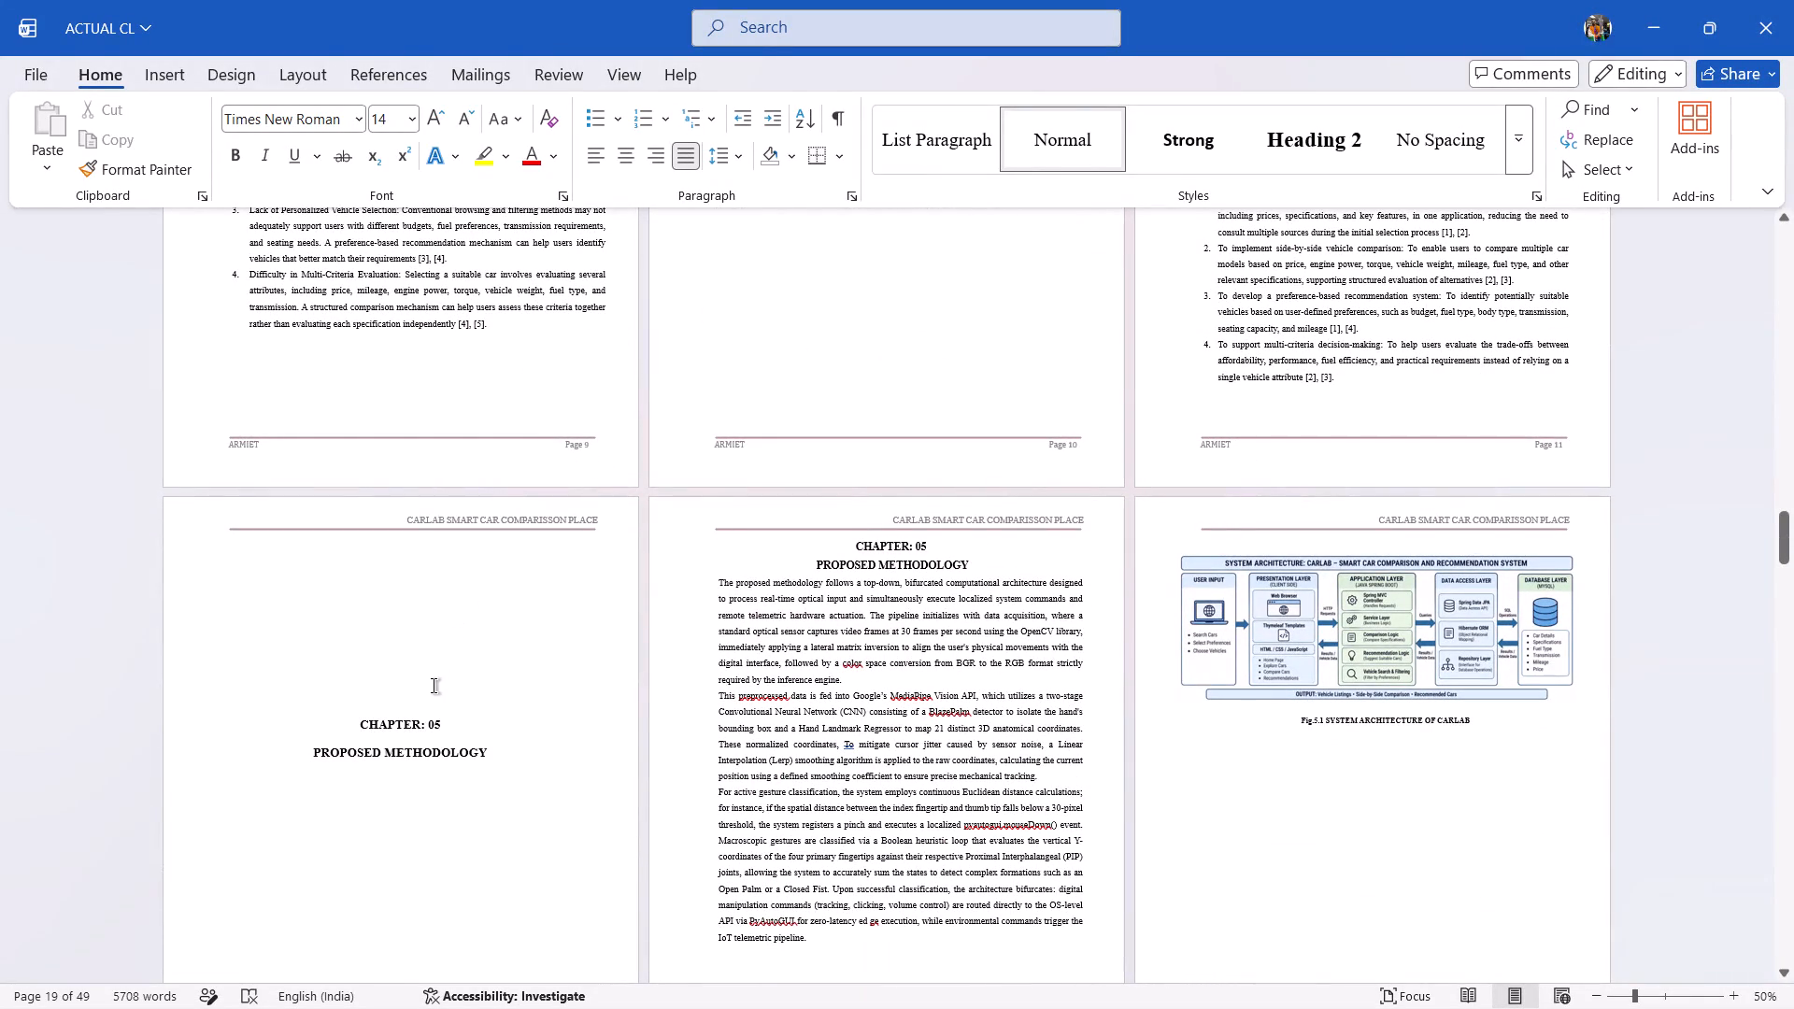
{"action": "left_click", "coordinate": [434, 684]}
{"action": "key", "text": "Return"}
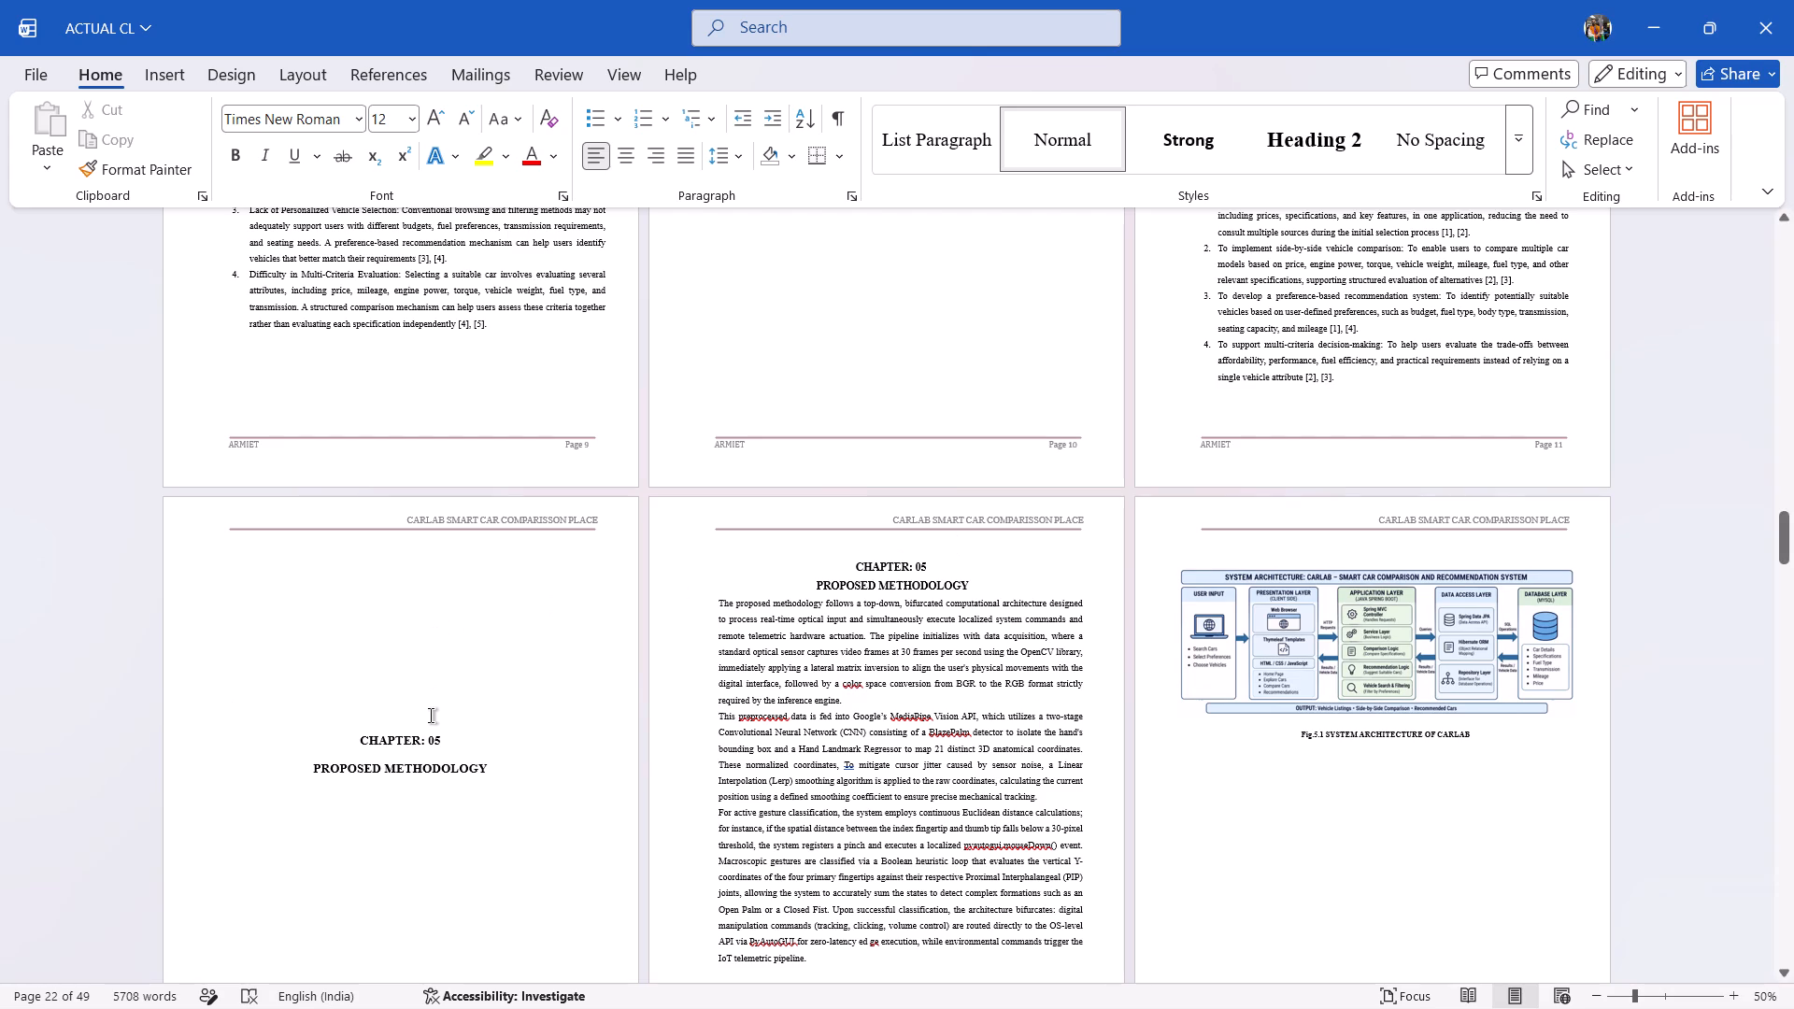
{"action": "key", "text": "Return"}
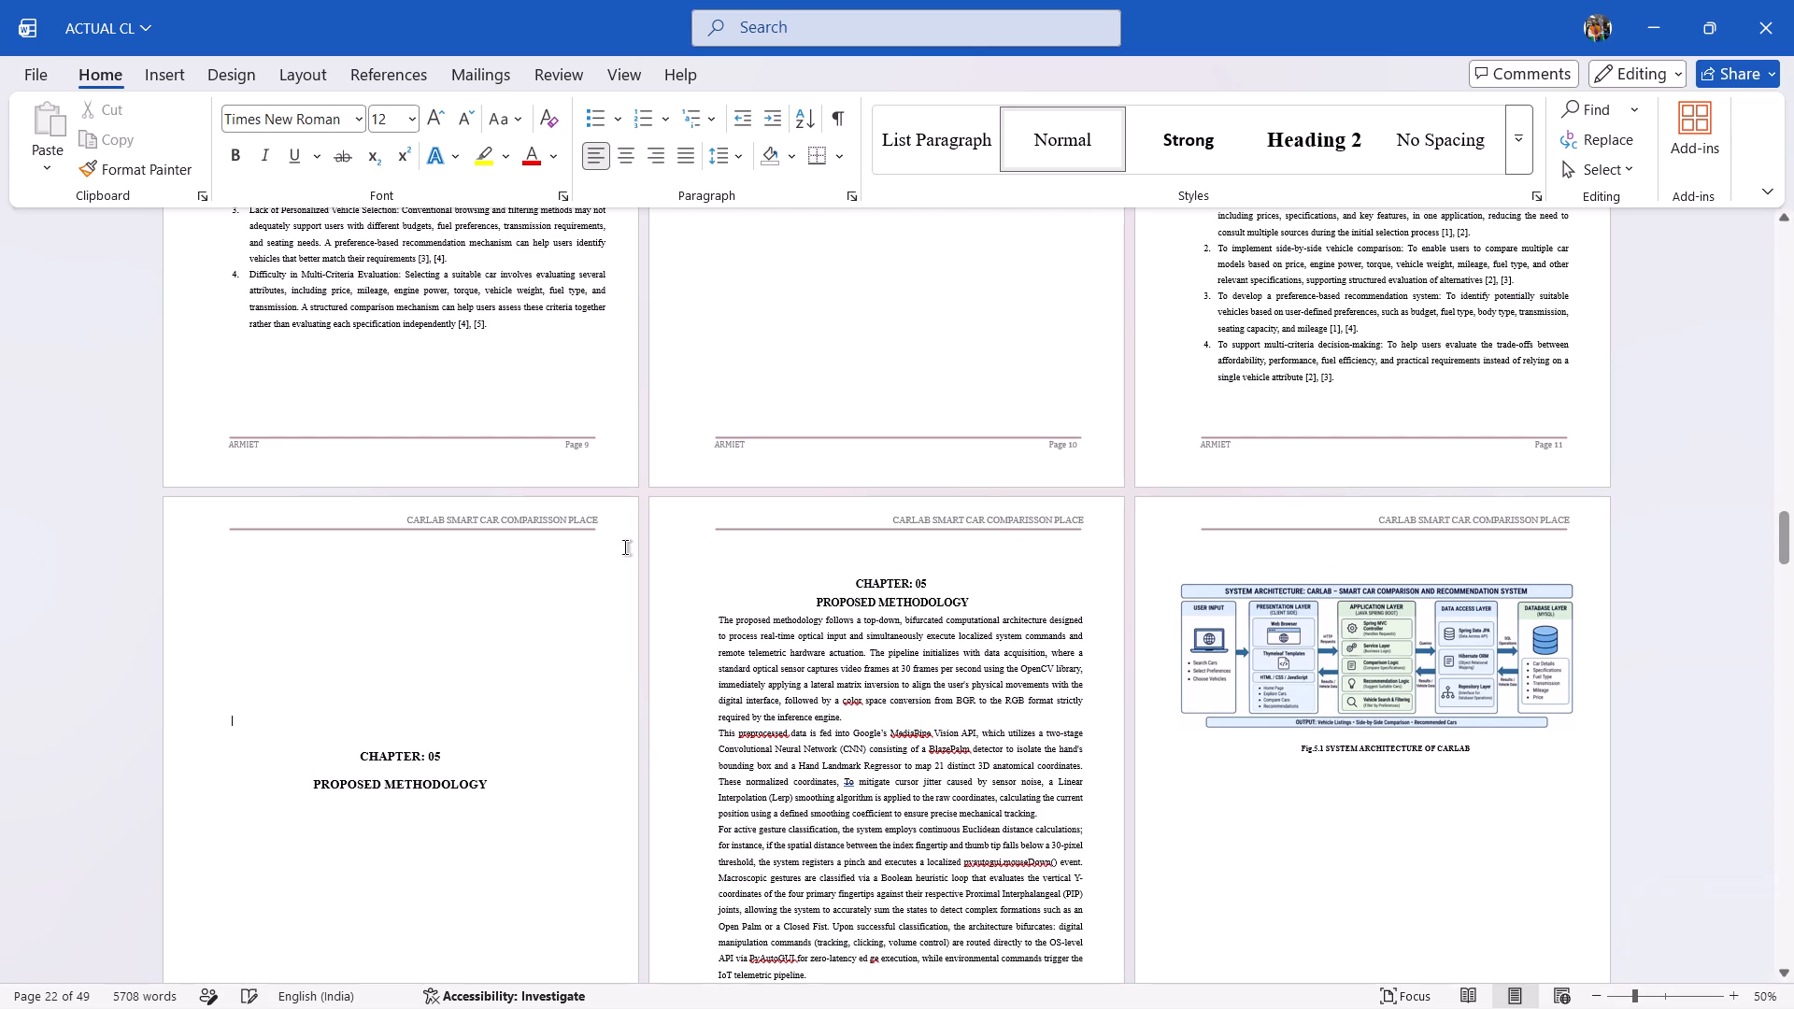
Delete the two blank lines above the CHAPTER: 05 heading on the Proposed Methodology text page.
{"action": "left_click", "coordinate": [918, 557]}
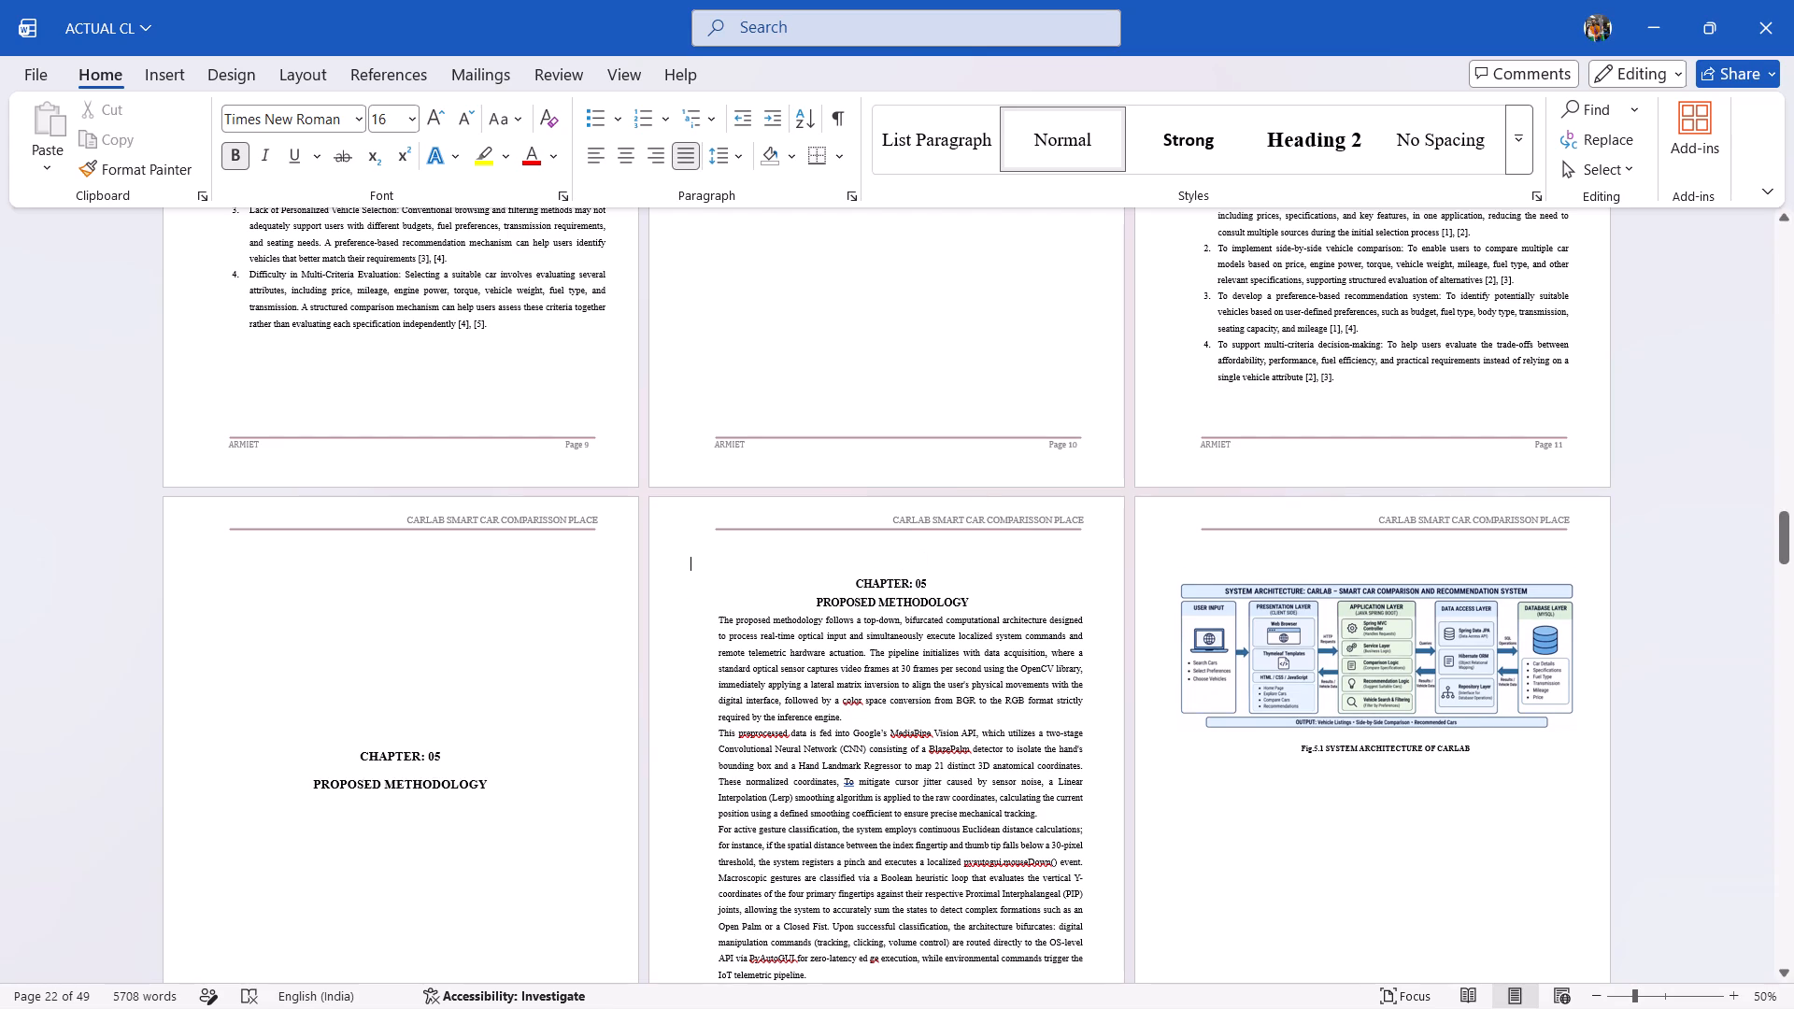
{"action": "key", "text": "BackSpace"}
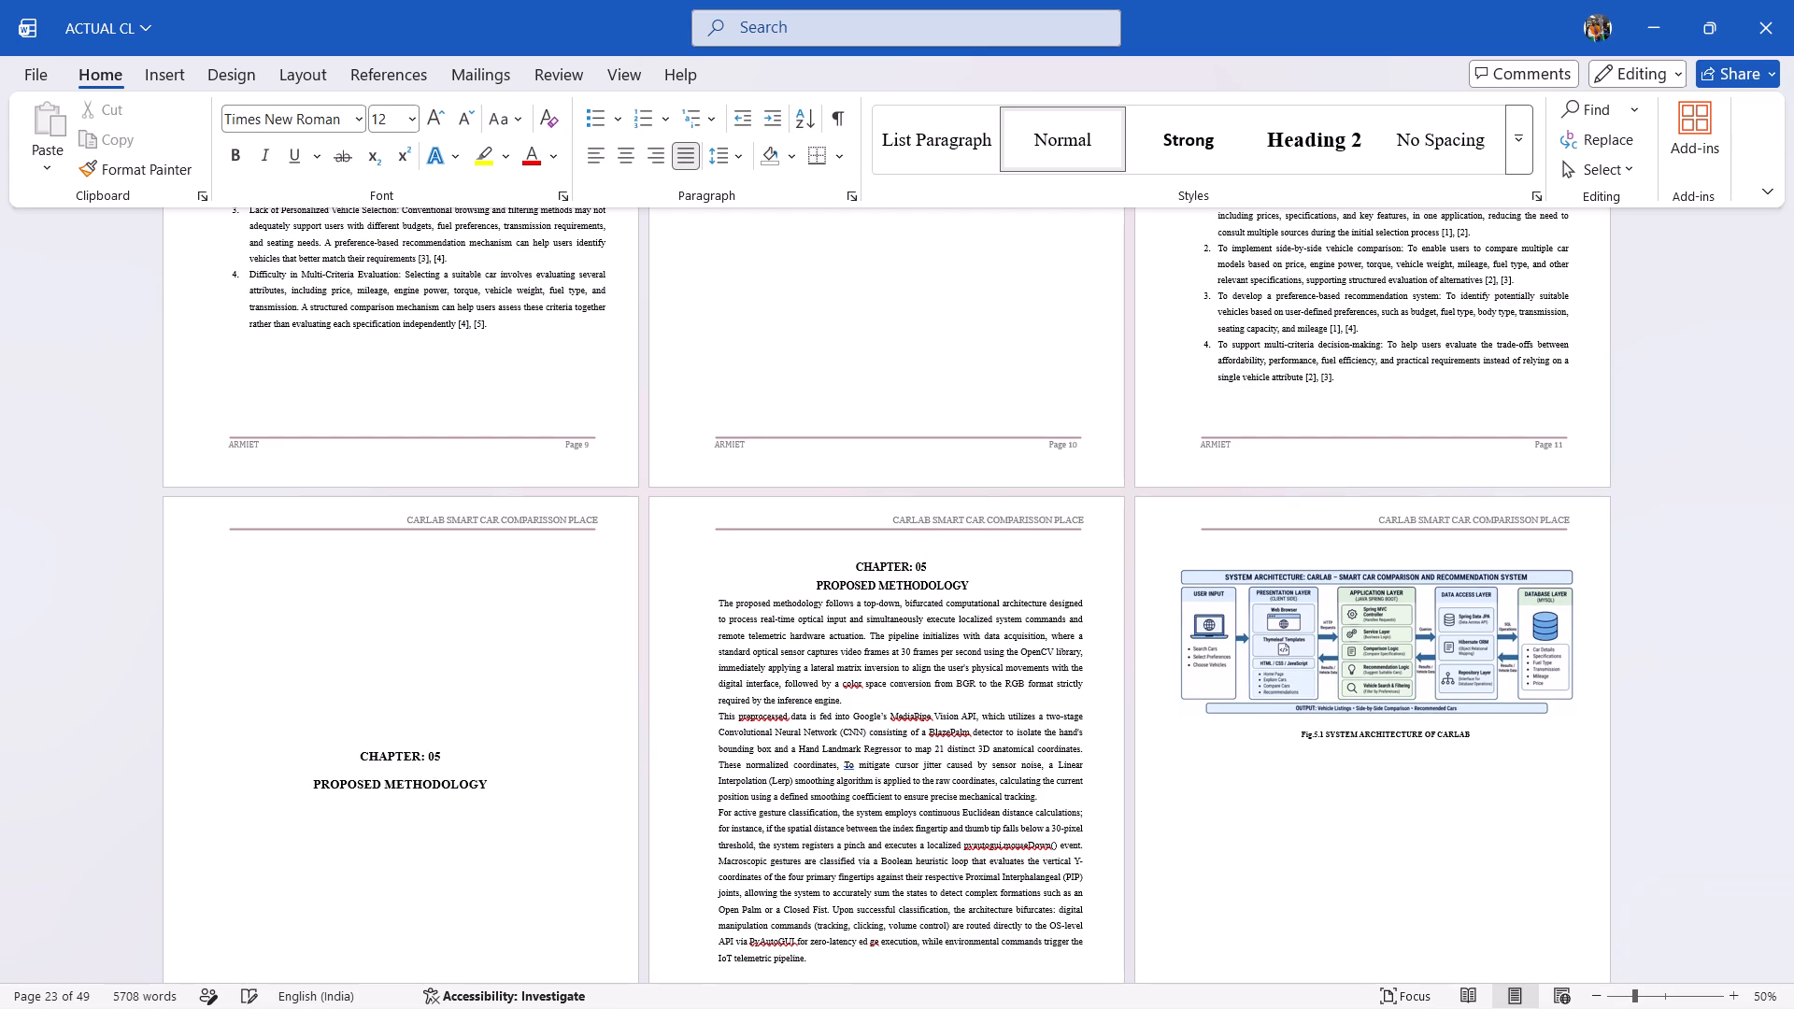
{"action": "key", "text": "BackSpace"}
Review the pages from the Chapter 5 Proposed Methodology text to the Chapter 6 System Requirements pages.
{"action": "scroll", "coordinate": [918, 557], "scroll_direction": "down", "scroll_amount": 8}
{"action": "scroll", "coordinate": [918, 557], "scroll_direction": "left", "scroll_amount": 1}
{"action": "scroll", "coordinate": [918, 557], "scroll_direction": "down", "scroll_amount": 1}
{"action": "scroll", "coordinate": [918, 557], "scroll_direction": "left", "scroll_amount": 1}
{"action": "scroll", "coordinate": [918, 557], "scroll_direction": "down", "scroll_amount": 1}
{"action": "scroll", "coordinate": [918, 557], "scroll_direction": "left", "scroll_amount": 1}
{"action": "scroll", "coordinate": [918, 557], "scroll_direction": "down", "scroll_amount": 1}
{"action": "scroll", "coordinate": [918, 557], "scroll_direction": "left", "scroll_amount": 1}
{"action": "scroll", "coordinate": [918, 557], "scroll_direction": "down", "scroll_amount": 1}
{"action": "scroll", "coordinate": [918, 557], "scroll_direction": "left", "scroll_amount": 1}
{"action": "scroll", "coordinate": [918, 557], "scroll_direction": "down", "scroll_amount": 1}
{"action": "scroll", "coordinate": [918, 557], "scroll_direction": "left", "scroll_amount": 1}
{"action": "scroll", "coordinate": [918, 557], "scroll_direction": "down", "scroll_amount": 1}
{"action": "scroll", "coordinate": [918, 557], "scroll_direction": "left", "scroll_amount": 1}
{"action": "scroll", "coordinate": [918, 557], "scroll_direction": "down", "scroll_amount": 1}
{"action": "scroll", "coordinate": [918, 557], "scroll_direction": "left", "scroll_amount": 1}
{"action": "scroll", "coordinate": [918, 557], "scroll_direction": "down", "scroll_amount": 1}
{"action": "scroll", "coordinate": [918, 557], "scroll_direction": "left", "scroll_amount": 1}
{"action": "scroll", "coordinate": [918, 557], "scroll_direction": "down", "scroll_amount": 1}
{"action": "scroll", "coordinate": [918, 557], "scroll_direction": "left", "scroll_amount": 1}
{"action": "scroll", "coordinate": [918, 557], "scroll_direction": "down", "scroll_amount": 1}
{"action": "scroll", "coordinate": [918, 557], "scroll_direction": "left", "scroll_amount": 1}
{"action": "scroll", "coordinate": [918, 557], "scroll_direction": "down", "scroll_amount": 16}
{"action": "scroll", "coordinate": [918, 557], "scroll_direction": "up", "scroll_amount": 1}
{"action": "scroll", "coordinate": [918, 557], "scroll_direction": "down", "scroll_amount": 1}
{"action": "scroll", "coordinate": [918, 557], "scroll_direction": "up", "scroll_amount": 9}
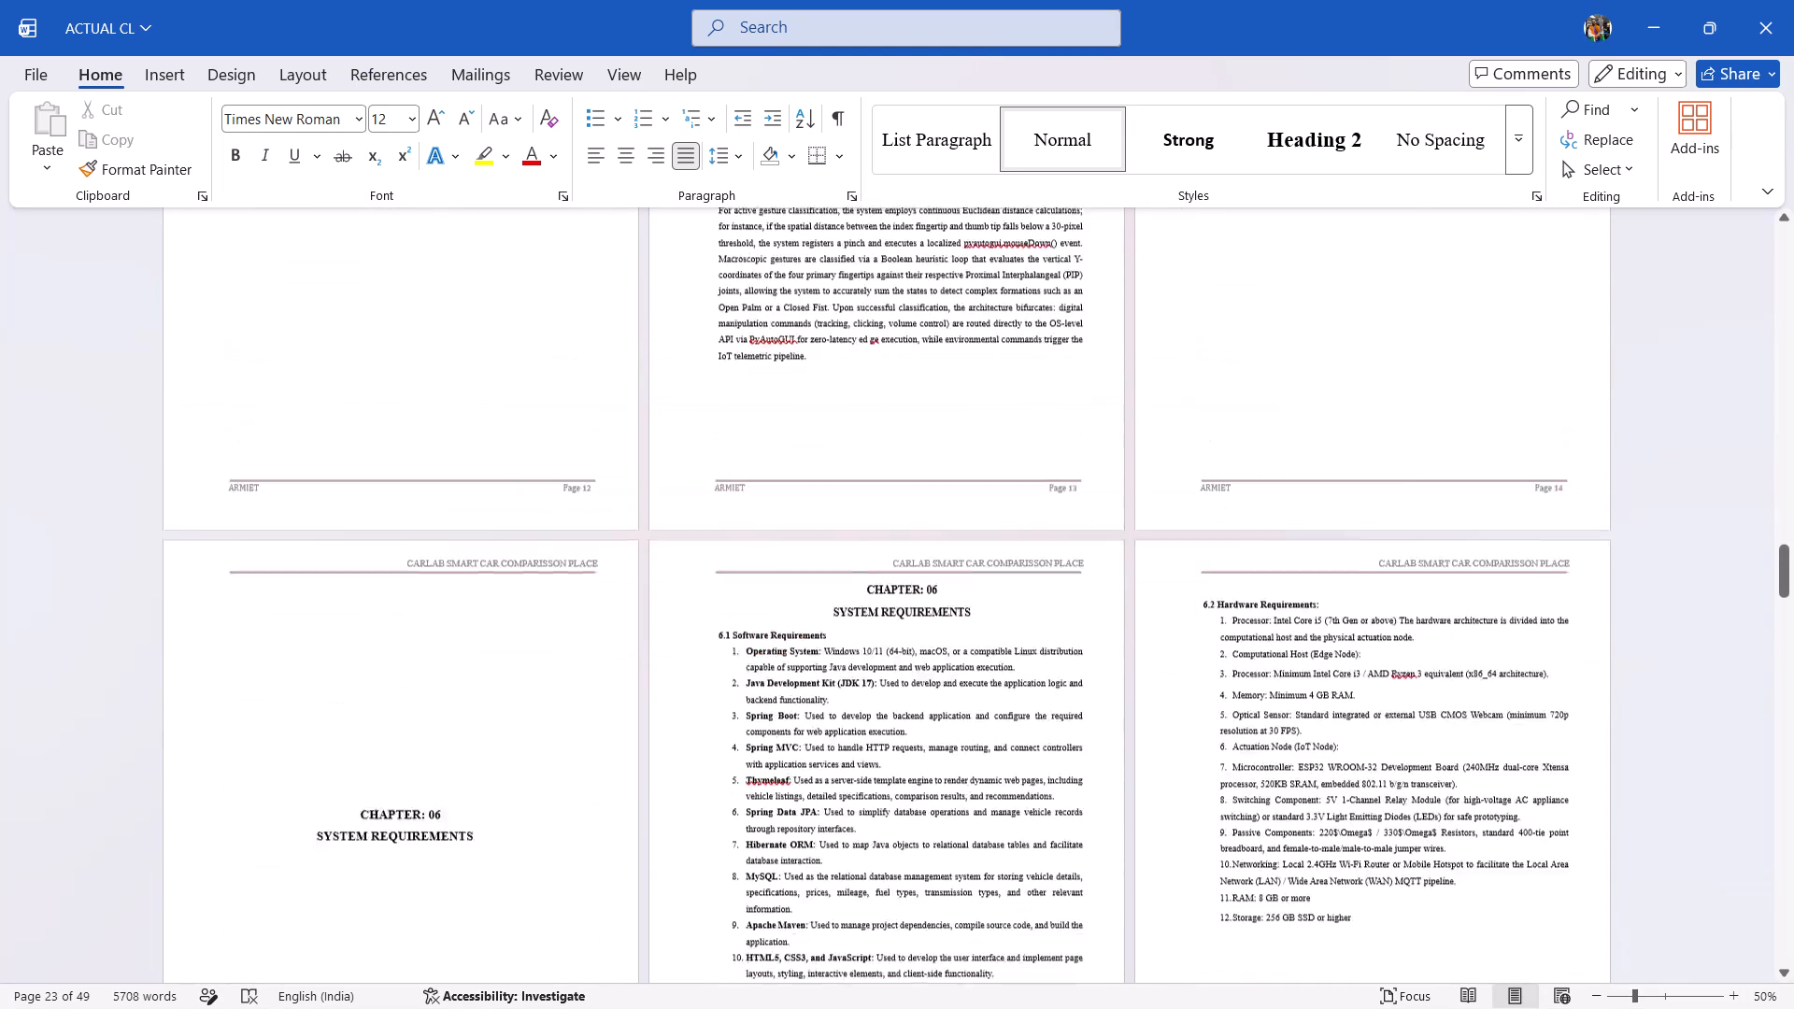
Review the report at a 90% two-page view, going backward from the Chapter 5 pages to the cover and certificate pages.
{"action": "scroll", "coordinate": [918, 557], "scroll_direction": "up", "scroll_amount": 2}
{"action": "scroll", "coordinate": [918, 557], "scroll_direction": "down", "scroll_amount": 4, "text": "ctrl"}
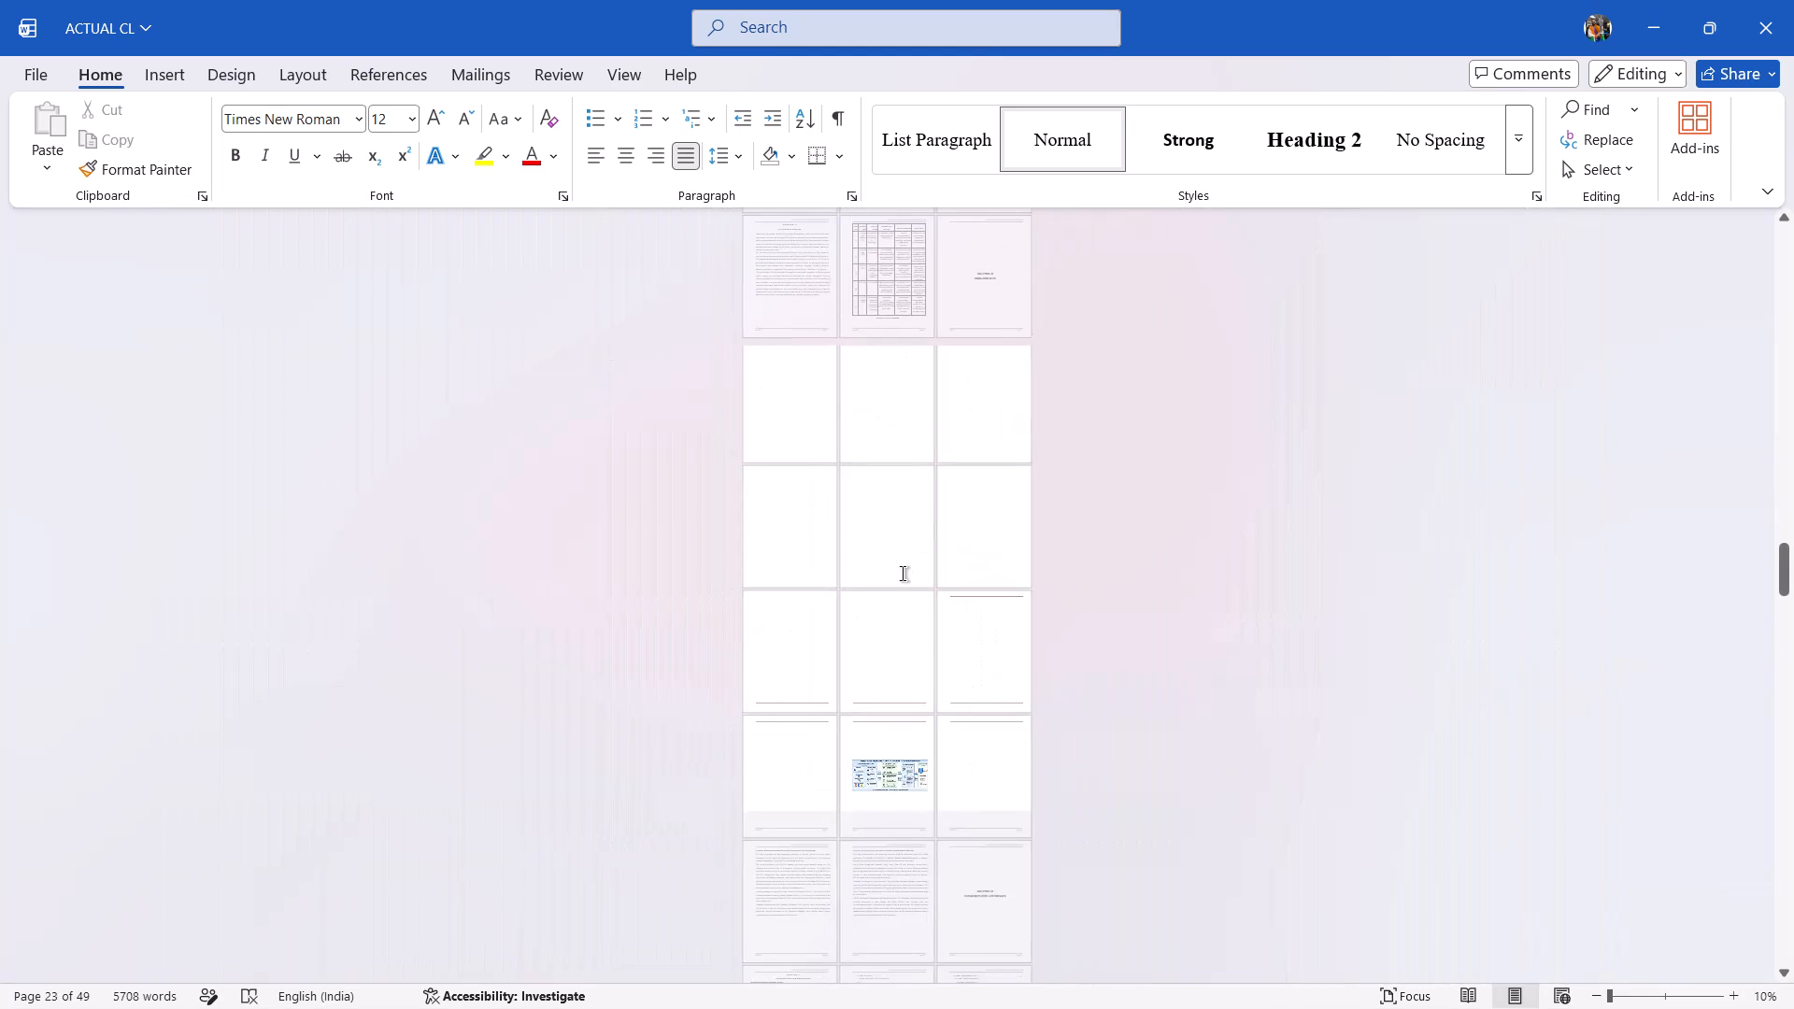
{"action": "scroll", "coordinate": [811, 627], "scroll_direction": "up", "scroll_amount": 2, "text": "ctrl"}
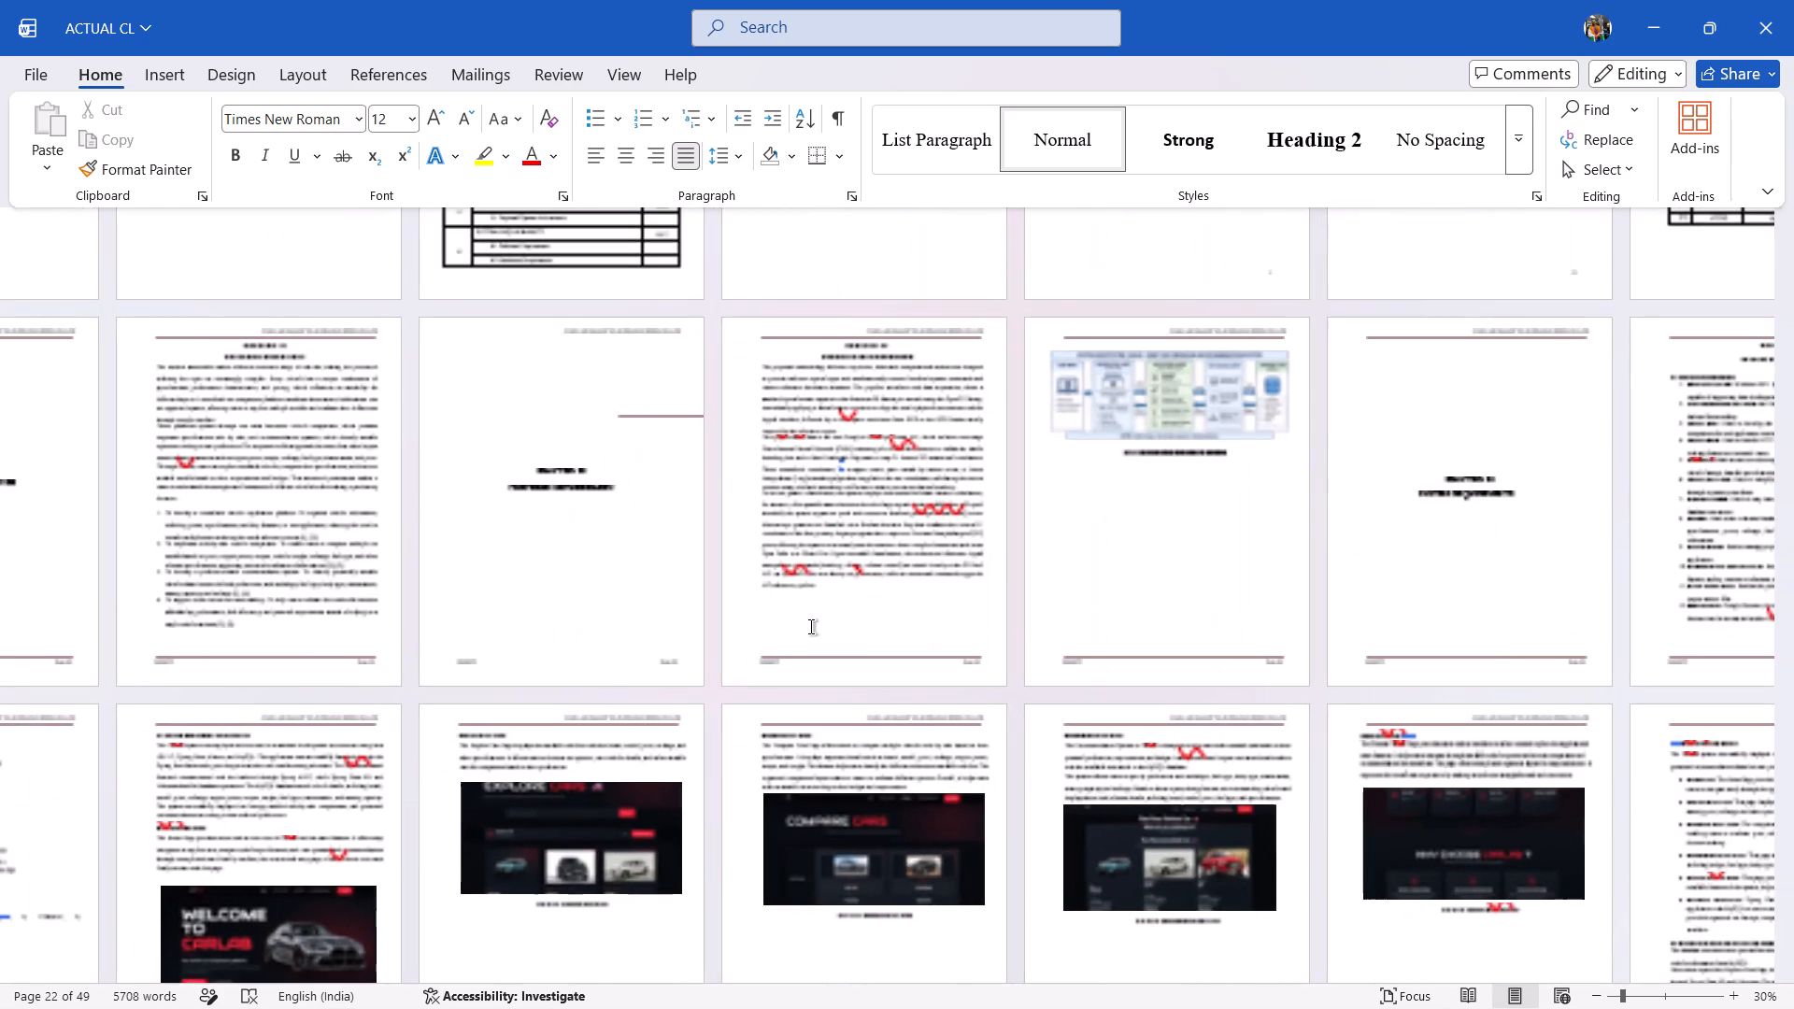
{"action": "scroll", "coordinate": [811, 627], "scroll_direction": "up", "scroll_amount": 4, "text": "ctrl"}
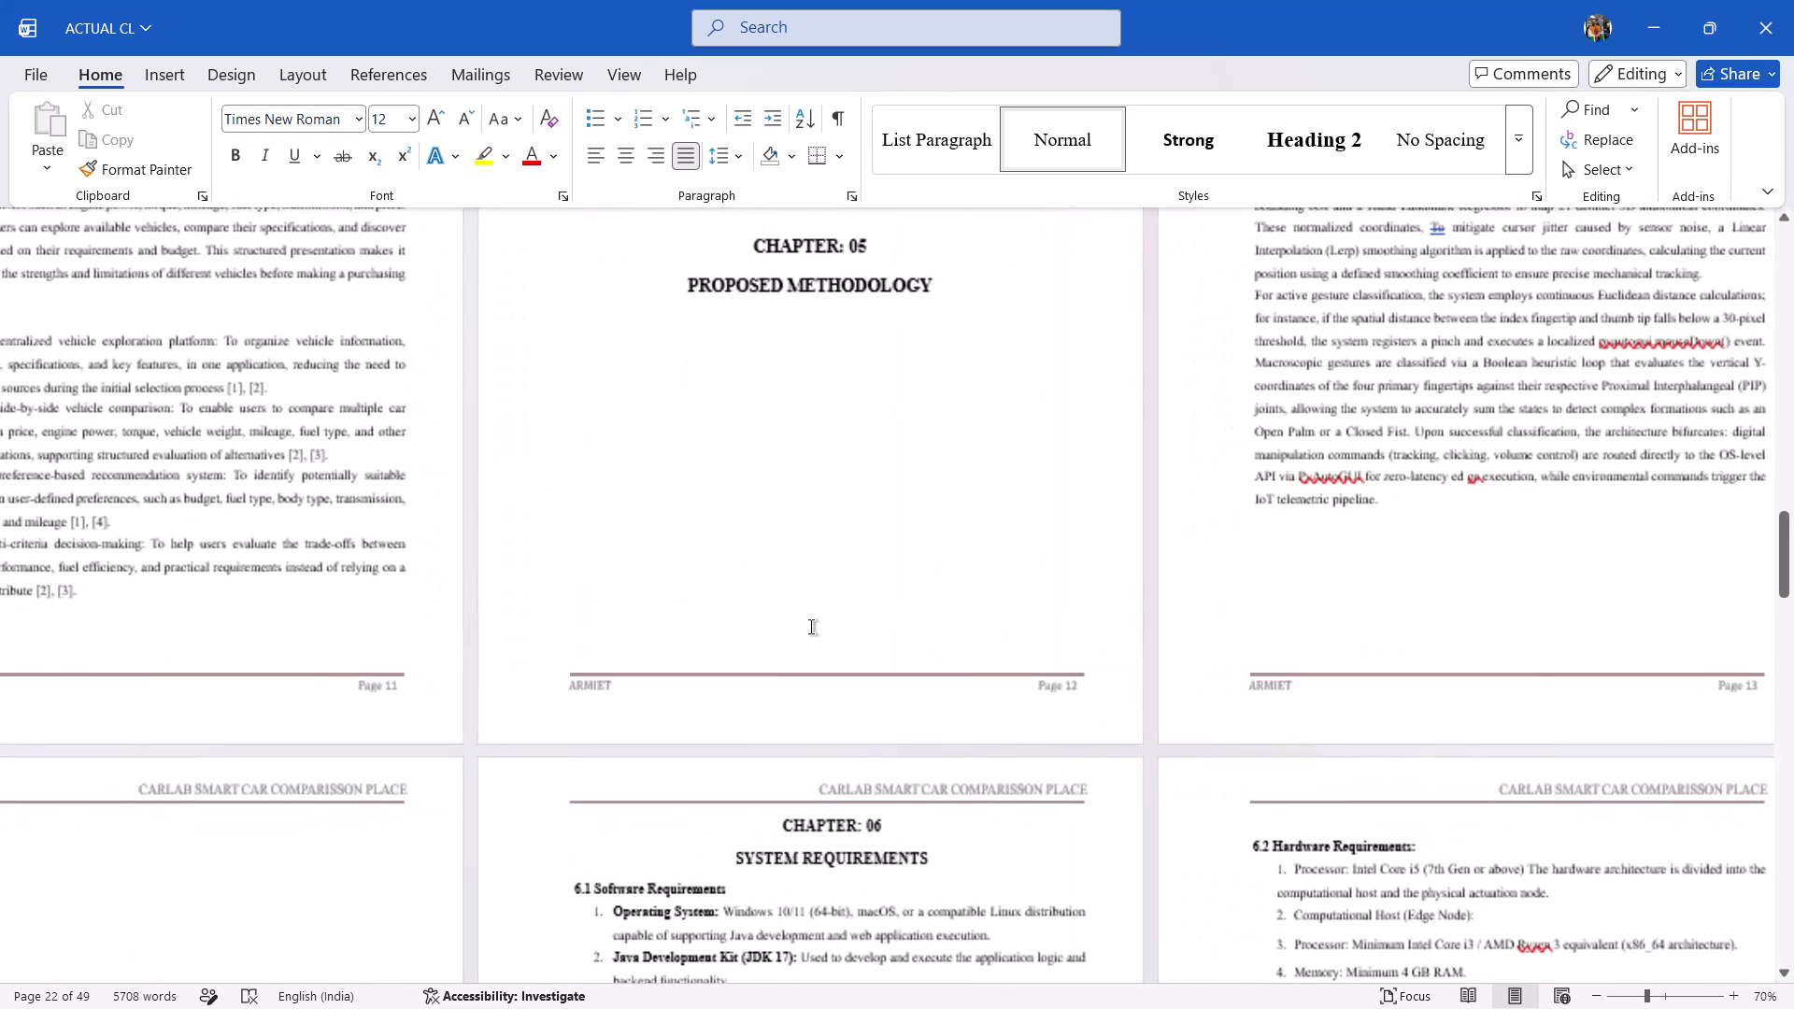
{"action": "scroll", "coordinate": [811, 627], "scroll_direction": "up", "scroll_amount": 3, "text": "ctrl"}
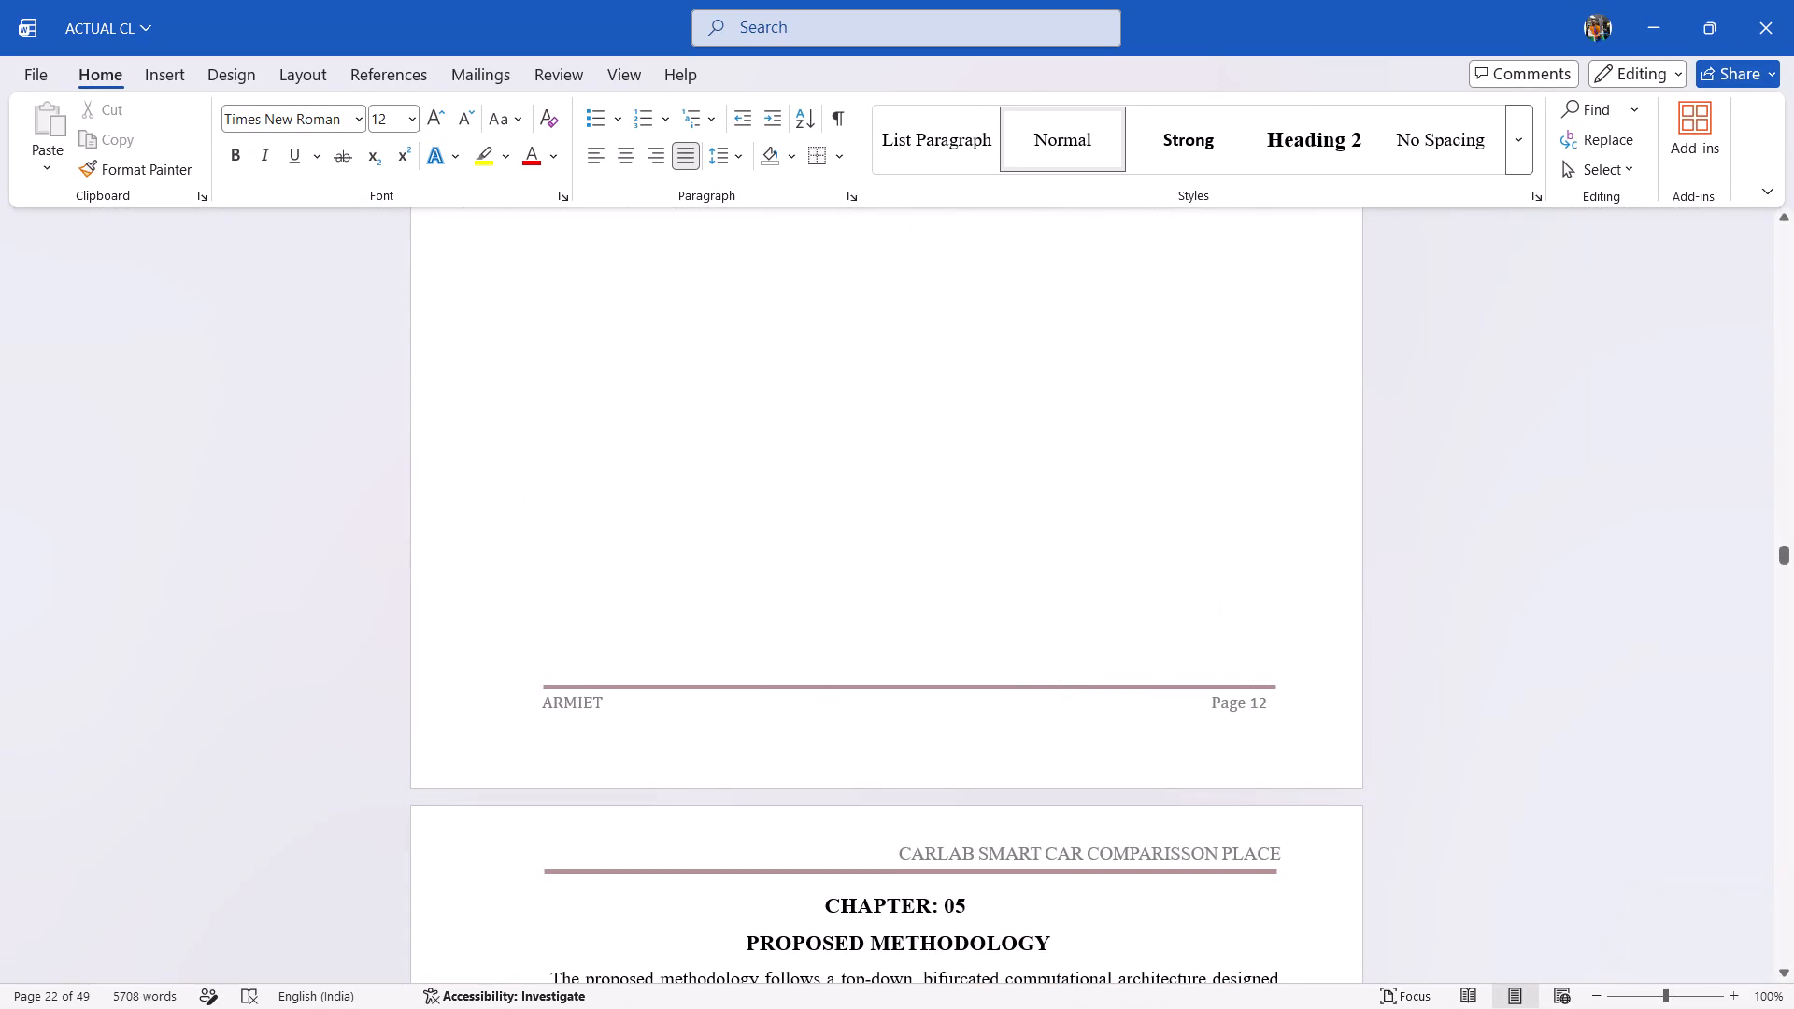
{"action": "scroll", "coordinate": [816, 680], "scroll_direction": "down", "scroll_amount": 1}
{"action": "scroll", "coordinate": [816, 680], "scroll_direction": "up", "scroll_amount": 1}
{"action": "scroll", "coordinate": [816, 680], "scroll_direction": "down", "scroll_amount": 1}
{"action": "scroll", "coordinate": [816, 680], "scroll_direction": "up", "scroll_amount": 1}
{"action": "scroll", "coordinate": [816, 680], "scroll_direction": "down", "scroll_amount": 1, "text": "ctrl"}
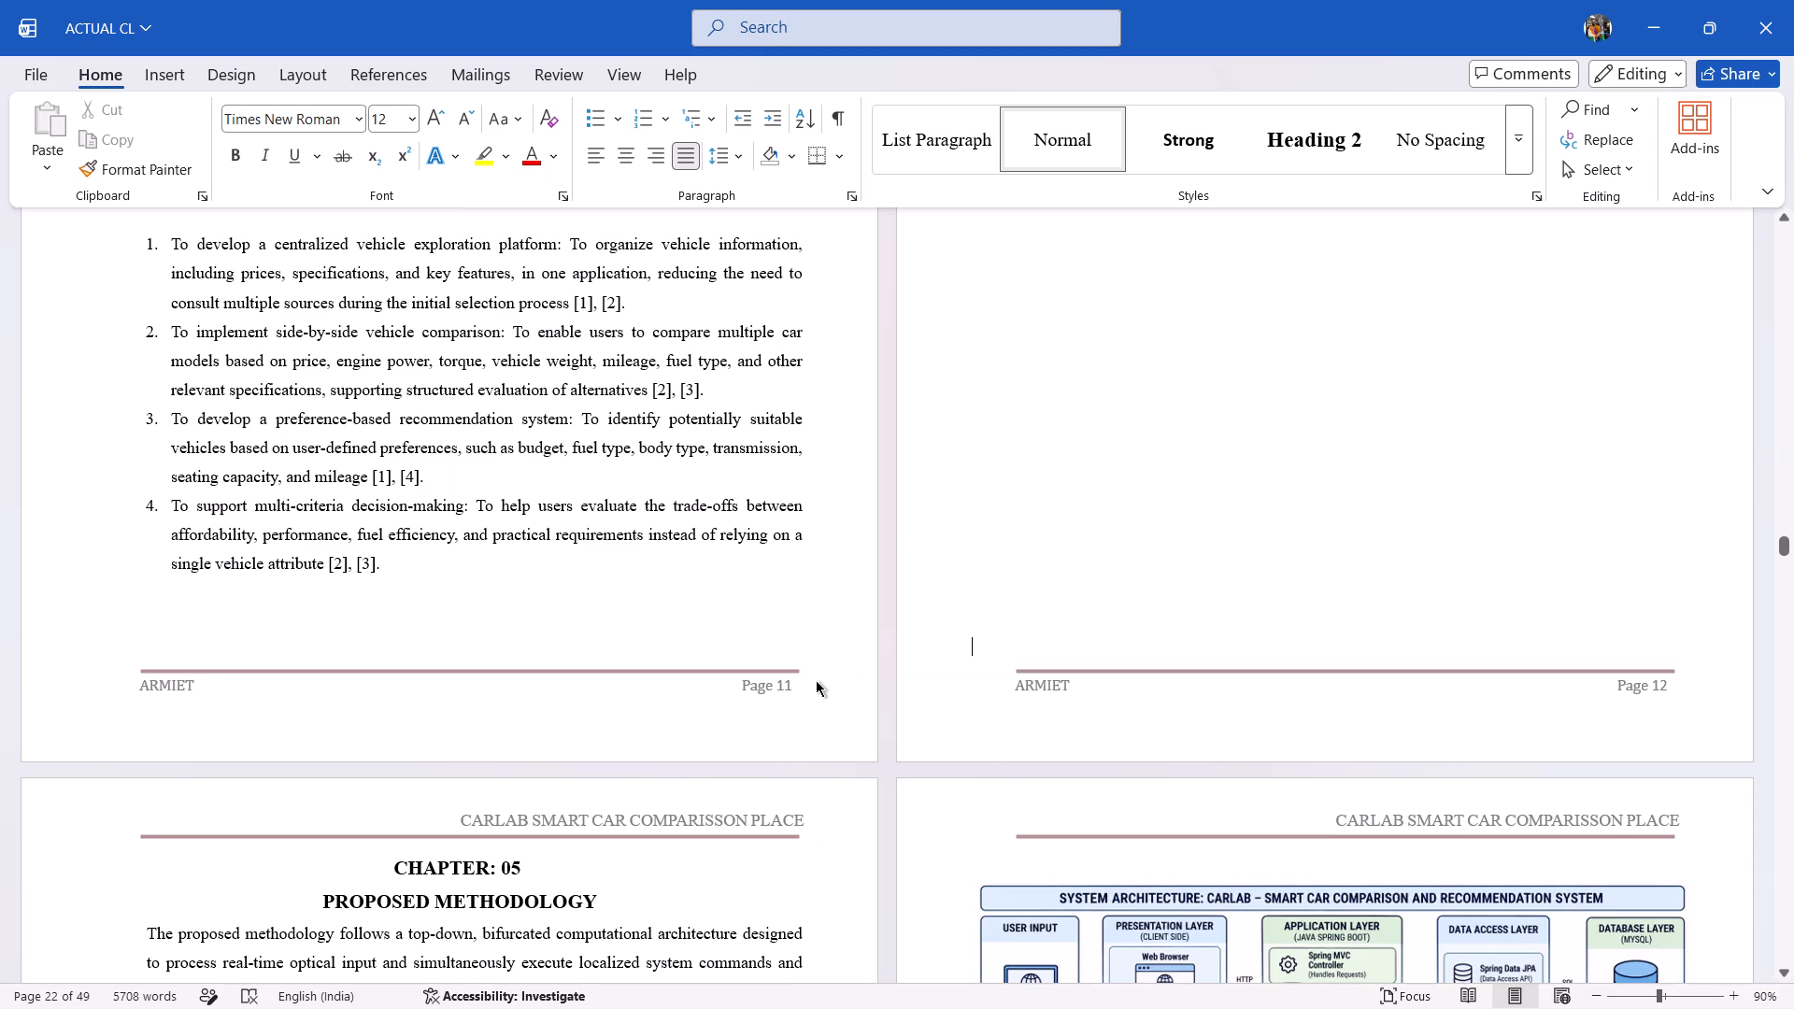
{"action": "scroll", "coordinate": [816, 680], "scroll_direction": "down", "scroll_amount": 1}
{"action": "scroll", "coordinate": [816, 680], "scroll_direction": "up", "scroll_amount": 7}
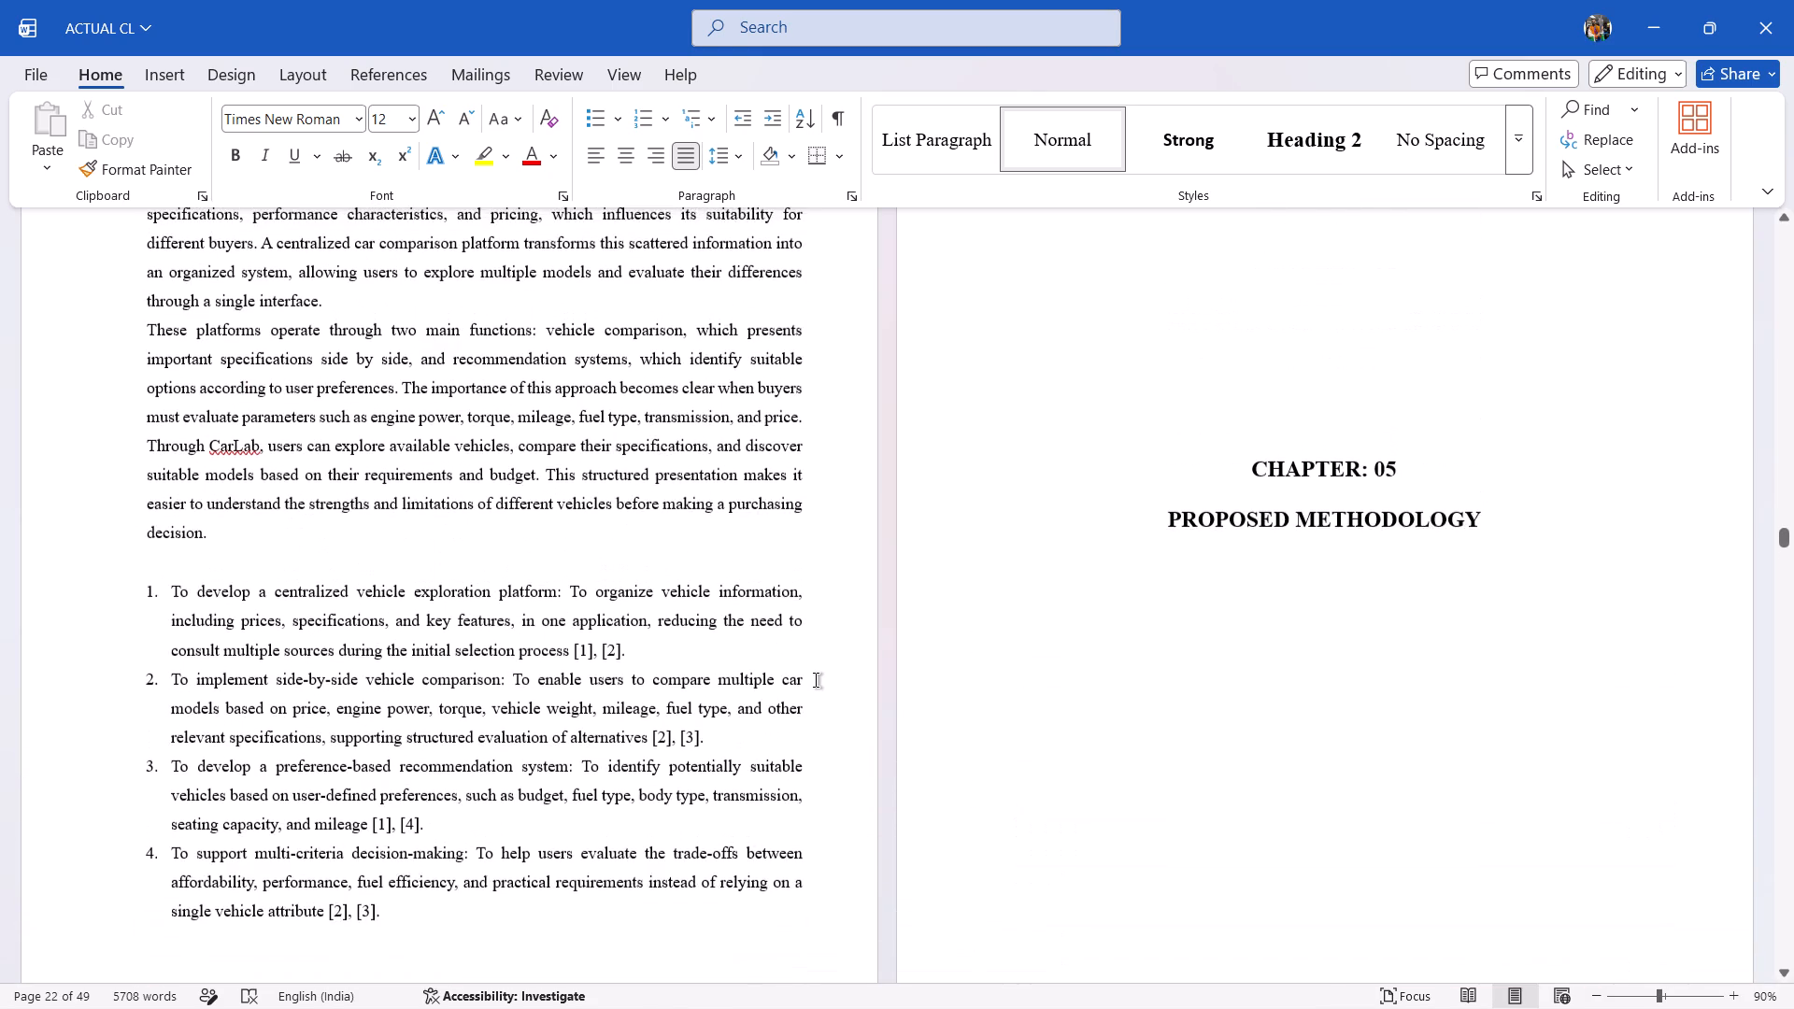
{"action": "scroll", "coordinate": [816, 680], "scroll_direction": "up", "scroll_amount": 3}
{"action": "scroll", "coordinate": [816, 680], "scroll_direction": "up", "scroll_amount": 20}
{"action": "scroll", "coordinate": [816, 680], "scroll_direction": "up", "scroll_amount": 20}
{"action": "scroll", "coordinate": [816, 680], "scroll_direction": "up", "scroll_amount": 20}
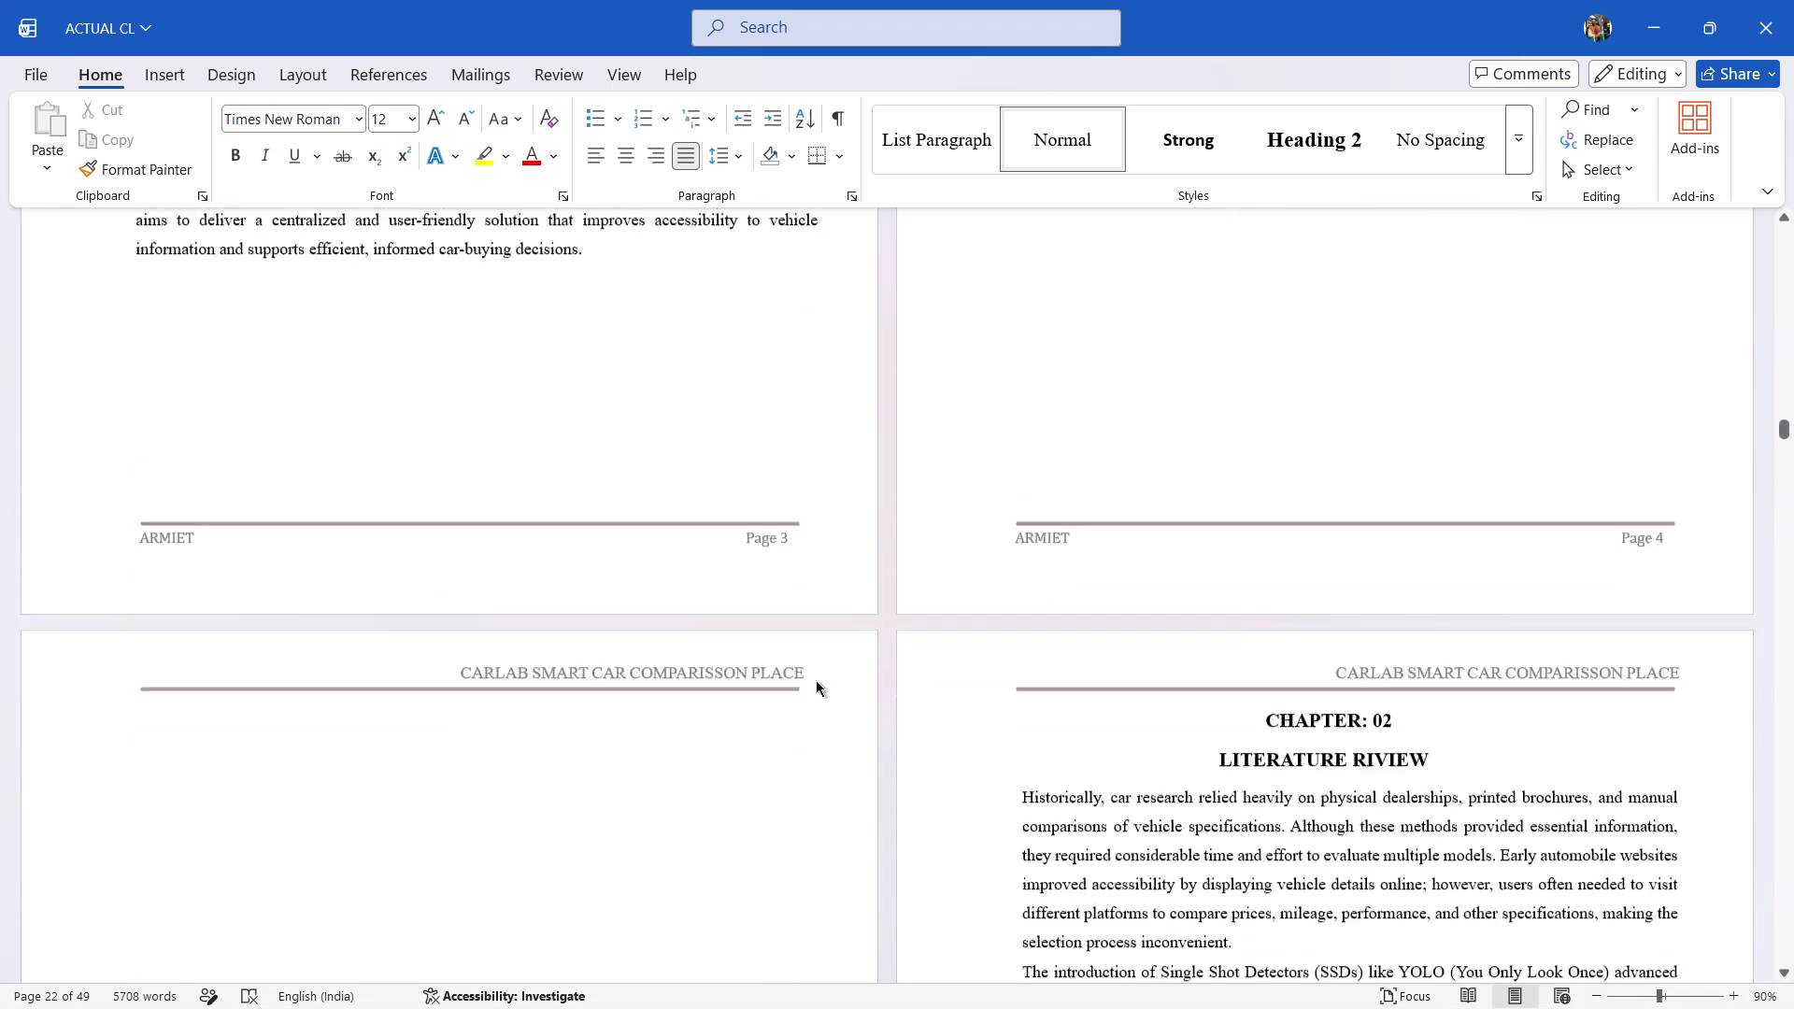
{"action": "scroll", "coordinate": [816, 680], "scroll_direction": "up", "scroll_amount": 20}
{"action": "scroll", "coordinate": [816, 680], "scroll_direction": "up", "scroll_amount": 20}
{"action": "scroll", "coordinate": [816, 680], "scroll_direction": "up", "scroll_amount": 13}
{"action": "scroll", "coordinate": [816, 680], "scroll_direction": "up", "scroll_amount": 20}
{"action": "scroll", "coordinate": [816, 680], "scroll_direction": "up", "scroll_amount": 20}
{"action": "scroll", "coordinate": [816, 680], "scroll_direction": "up", "scroll_amount": 20}
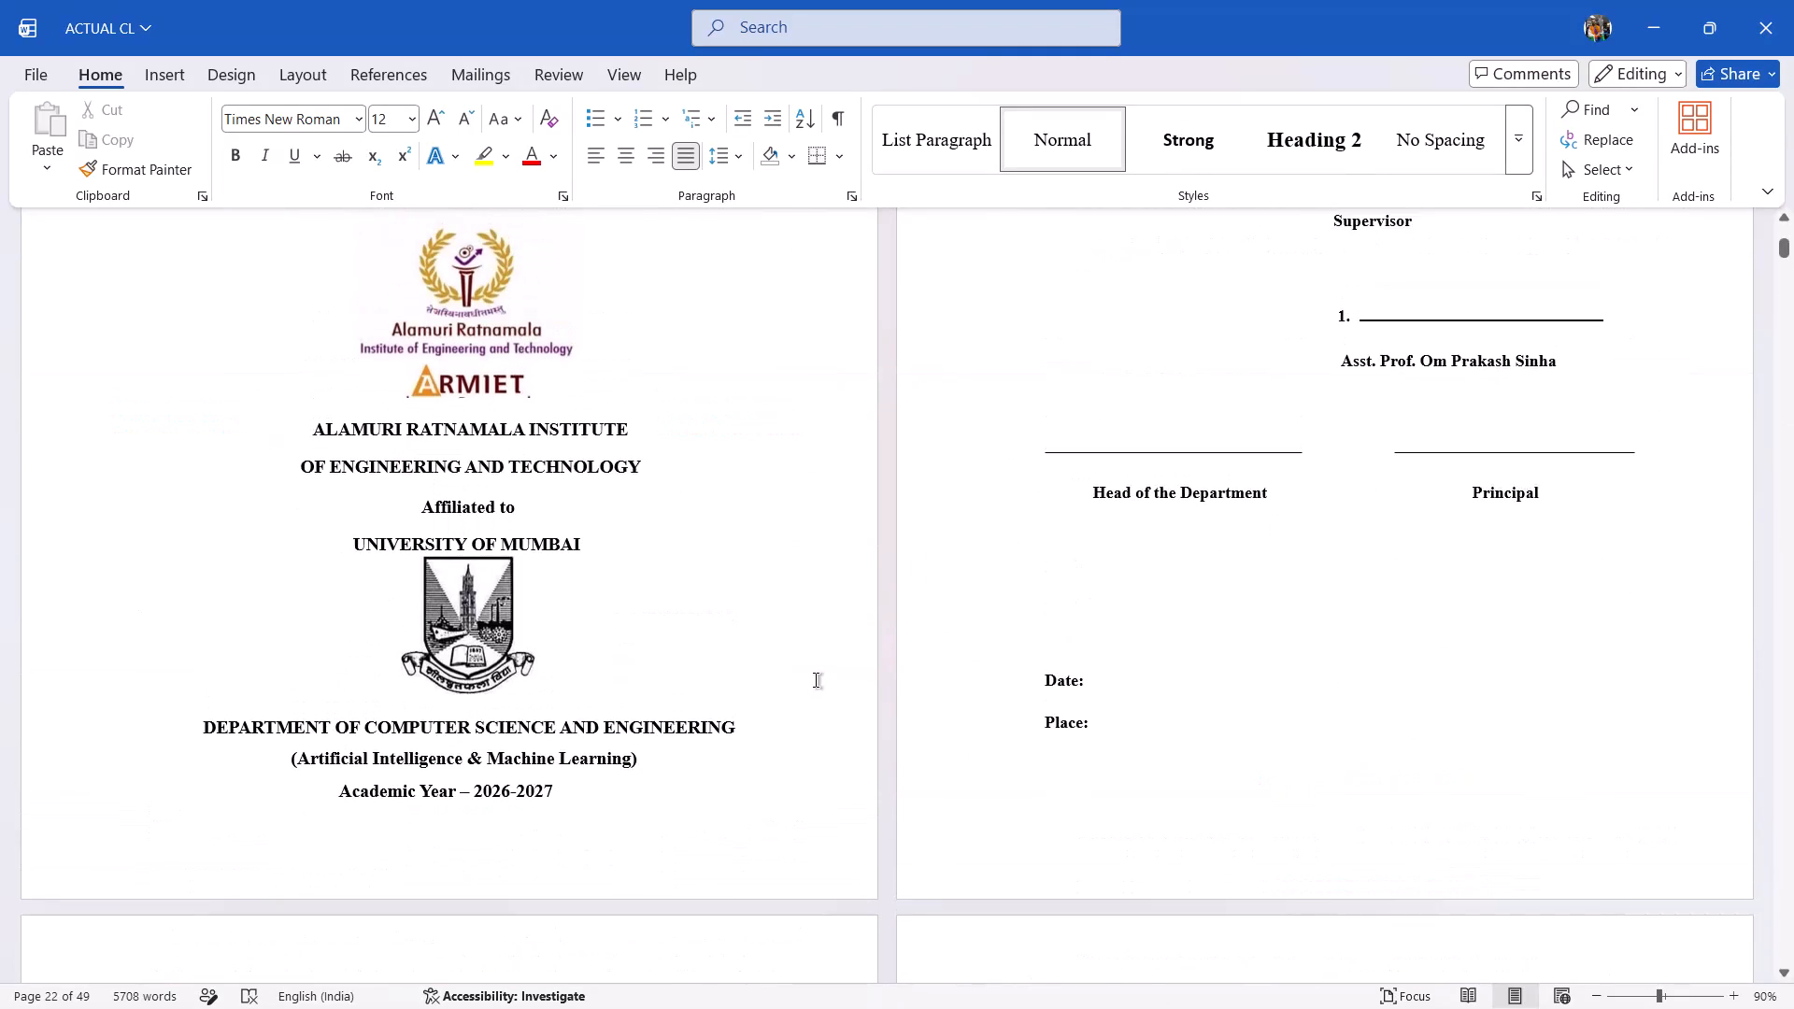
{"action": "scroll", "coordinate": [816, 680], "scroll_direction": "up", "scroll_amount": 7}
{"action": "scroll", "coordinate": [816, 680], "scroll_direction": "up", "scroll_amount": 14}
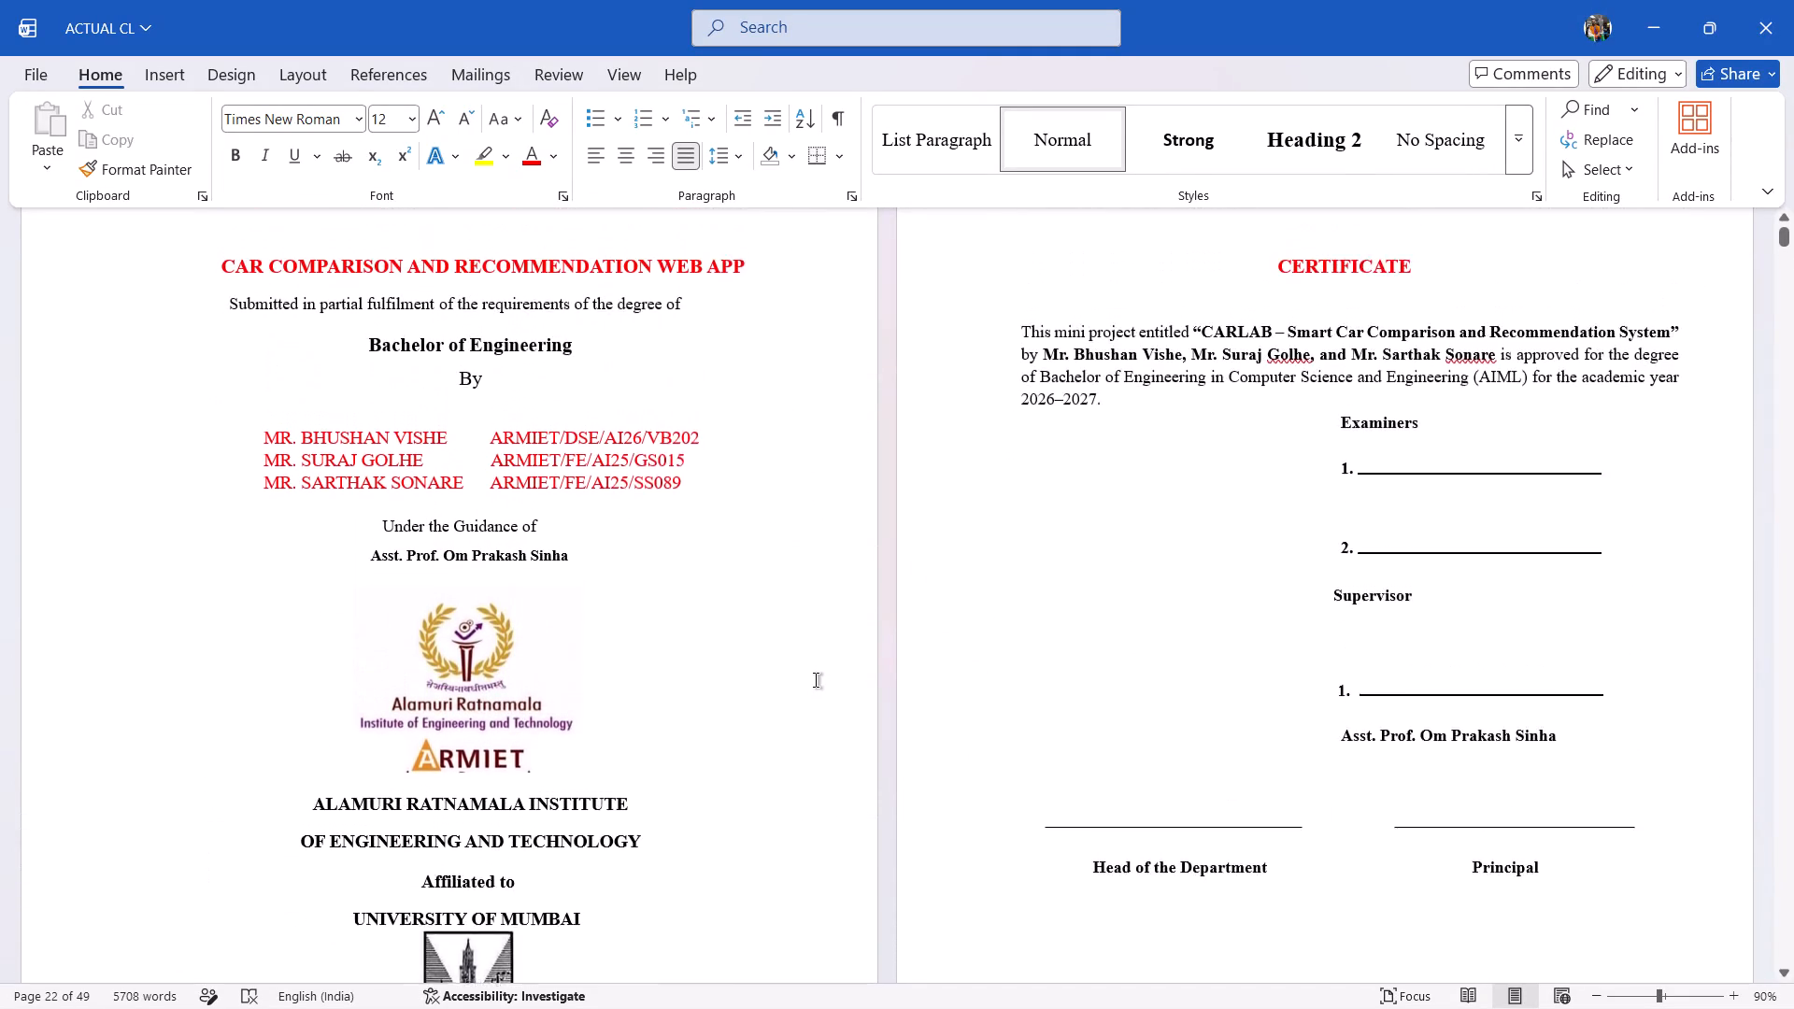
{"action": "scroll", "coordinate": [816, 680], "scroll_direction": "up", "scroll_amount": 20}
{"action": "scroll", "coordinate": [816, 680], "scroll_direction": "up", "scroll_amount": 14}
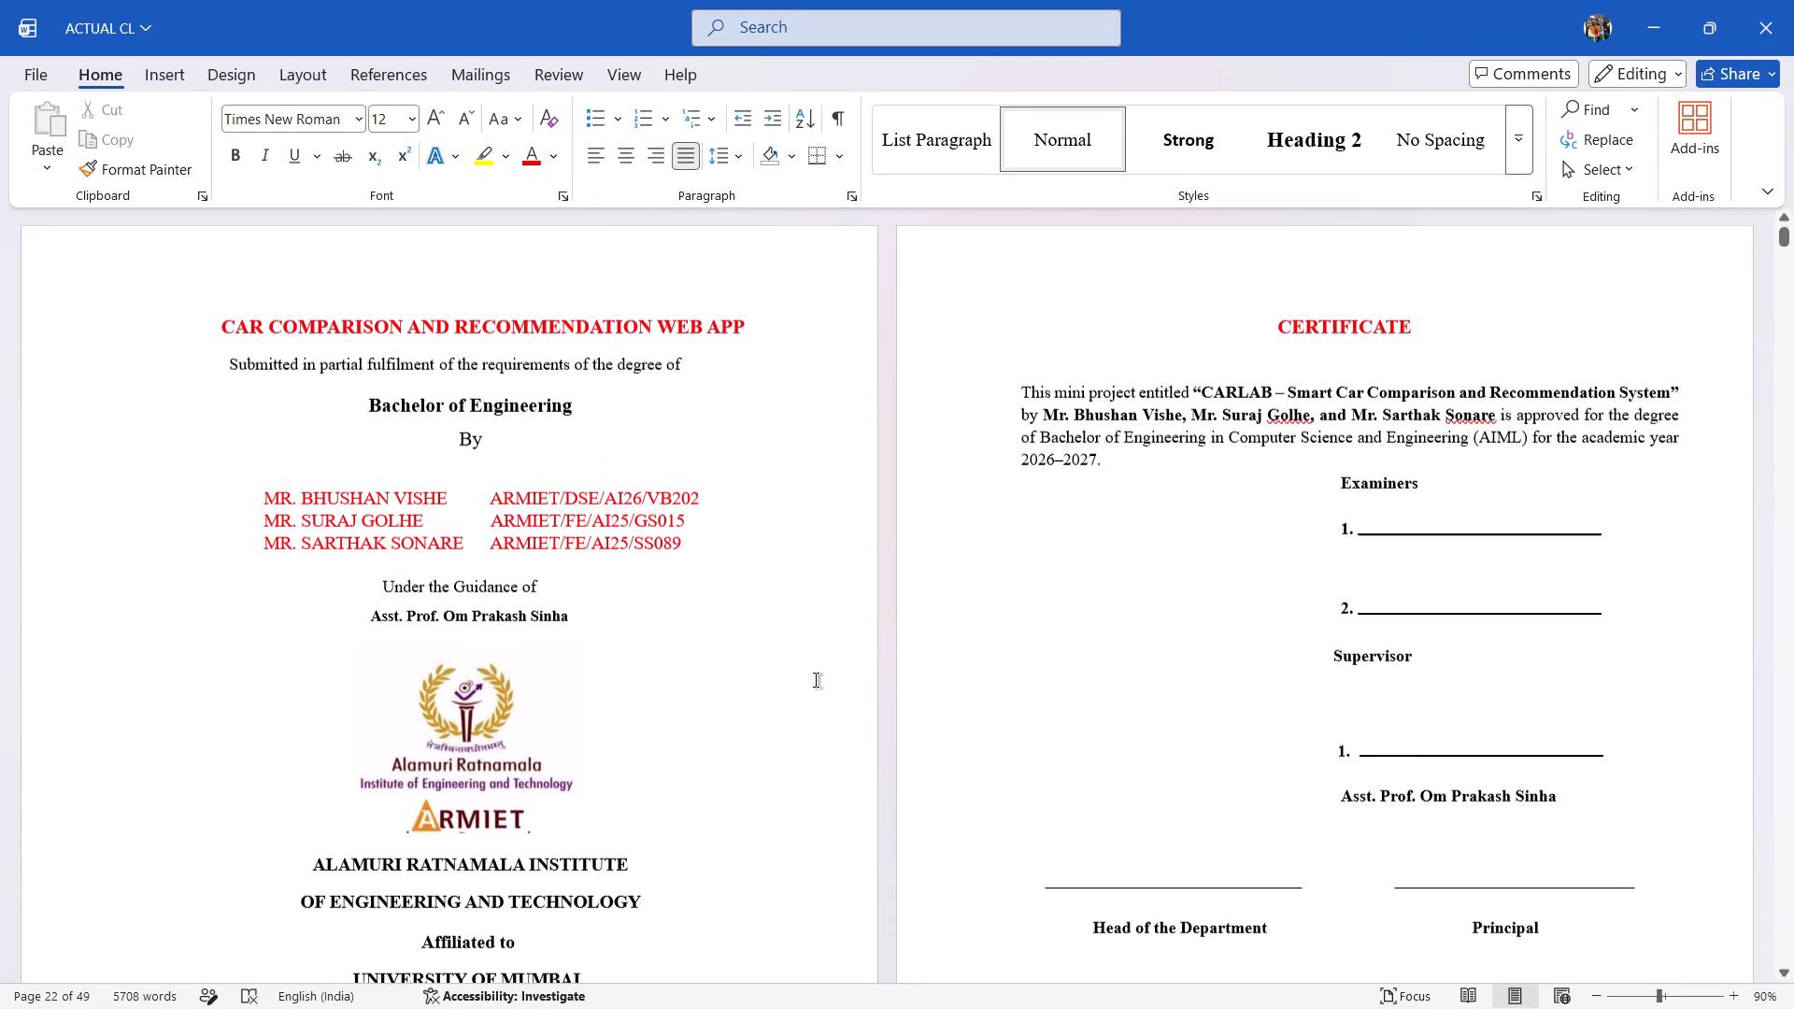
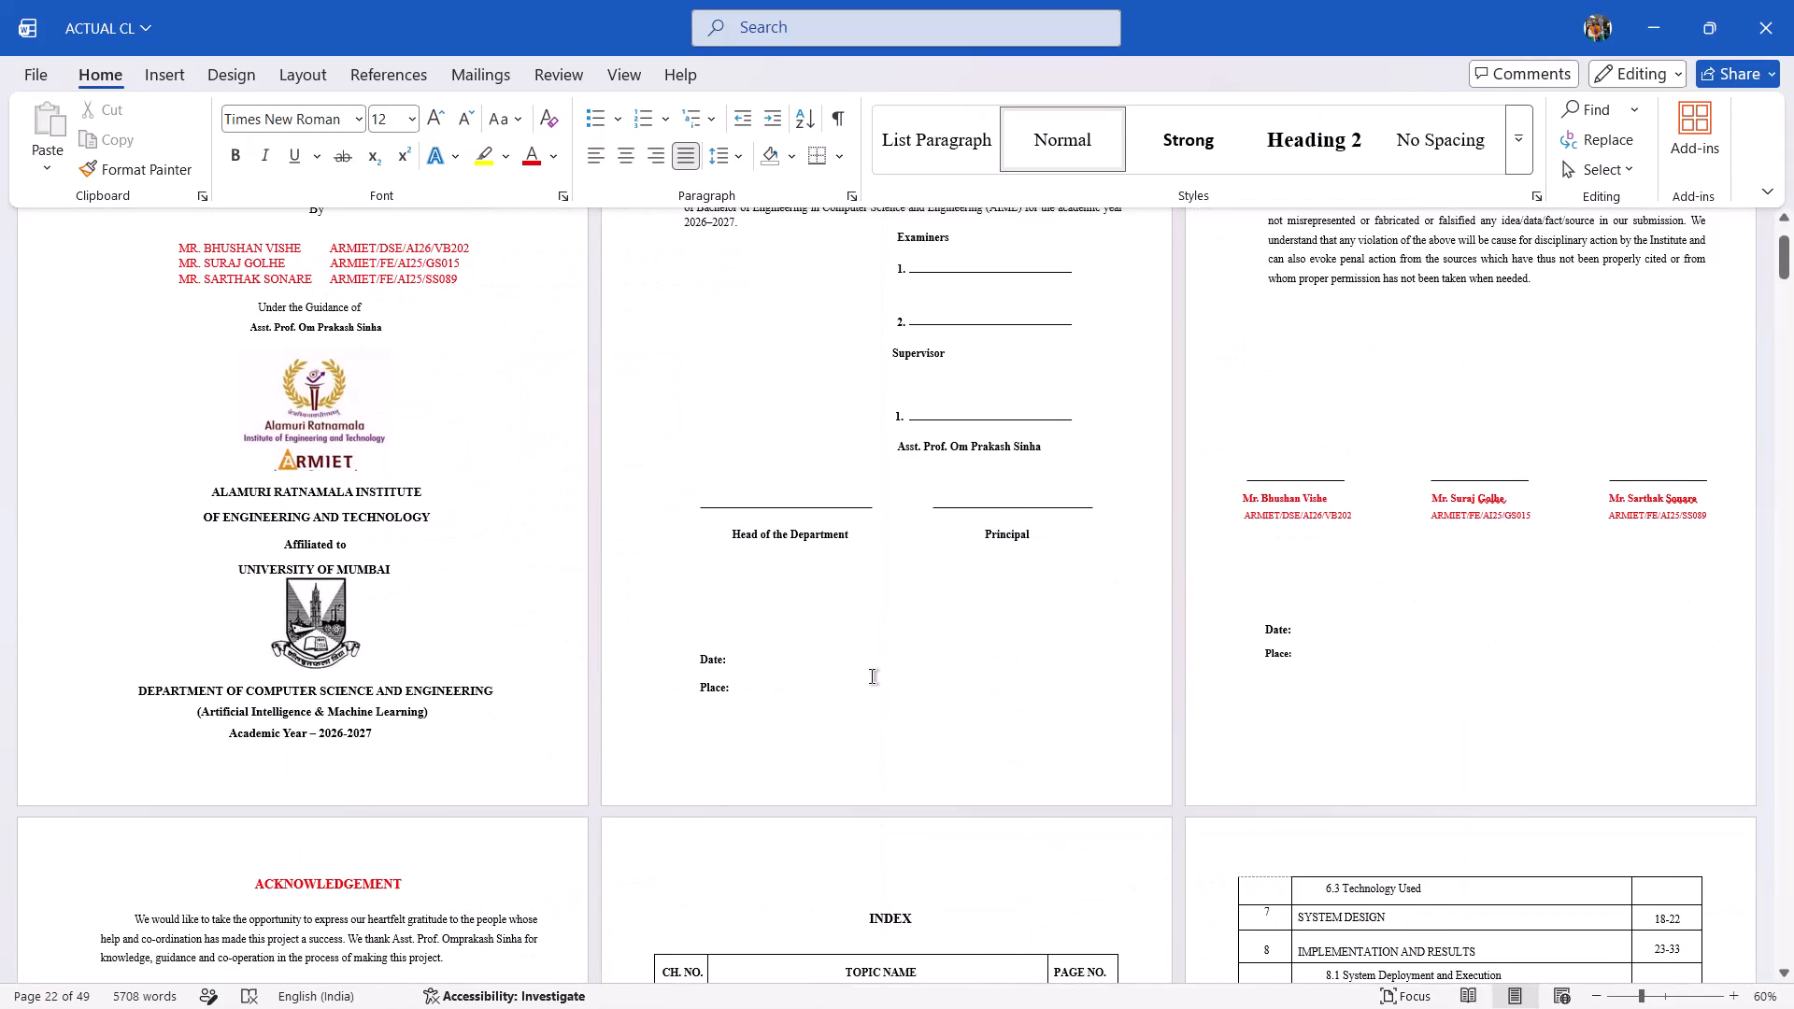
Review the front matter at an enlarged single-page view, from the cover through the certificate, declaration and acknowledgement pages.
{"action": "scroll", "coordinate": [872, 676], "scroll_direction": "up", "scroll_amount": 4, "text": "ctrl"}
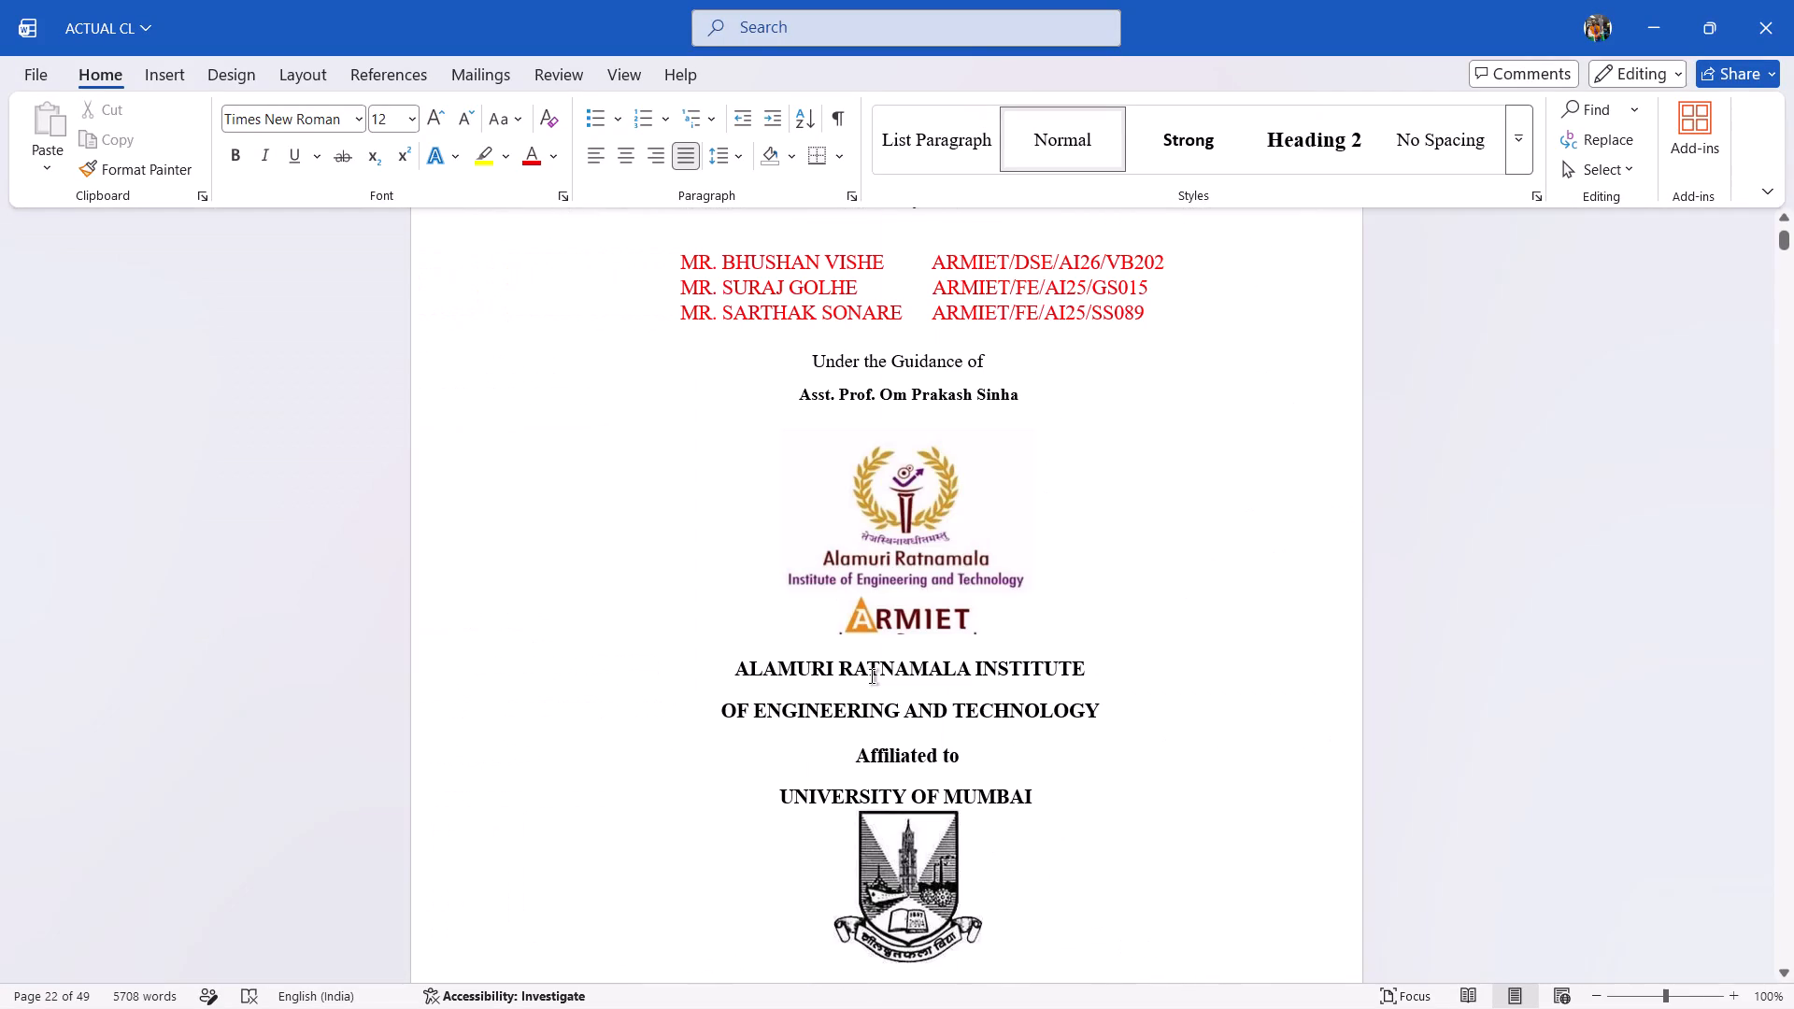
{"action": "scroll", "coordinate": [921, 663], "scroll_direction": "right", "scroll_amount": 1}
{"action": "scroll", "coordinate": [890, 809], "scroll_direction": "down", "scroll_amount": 5}
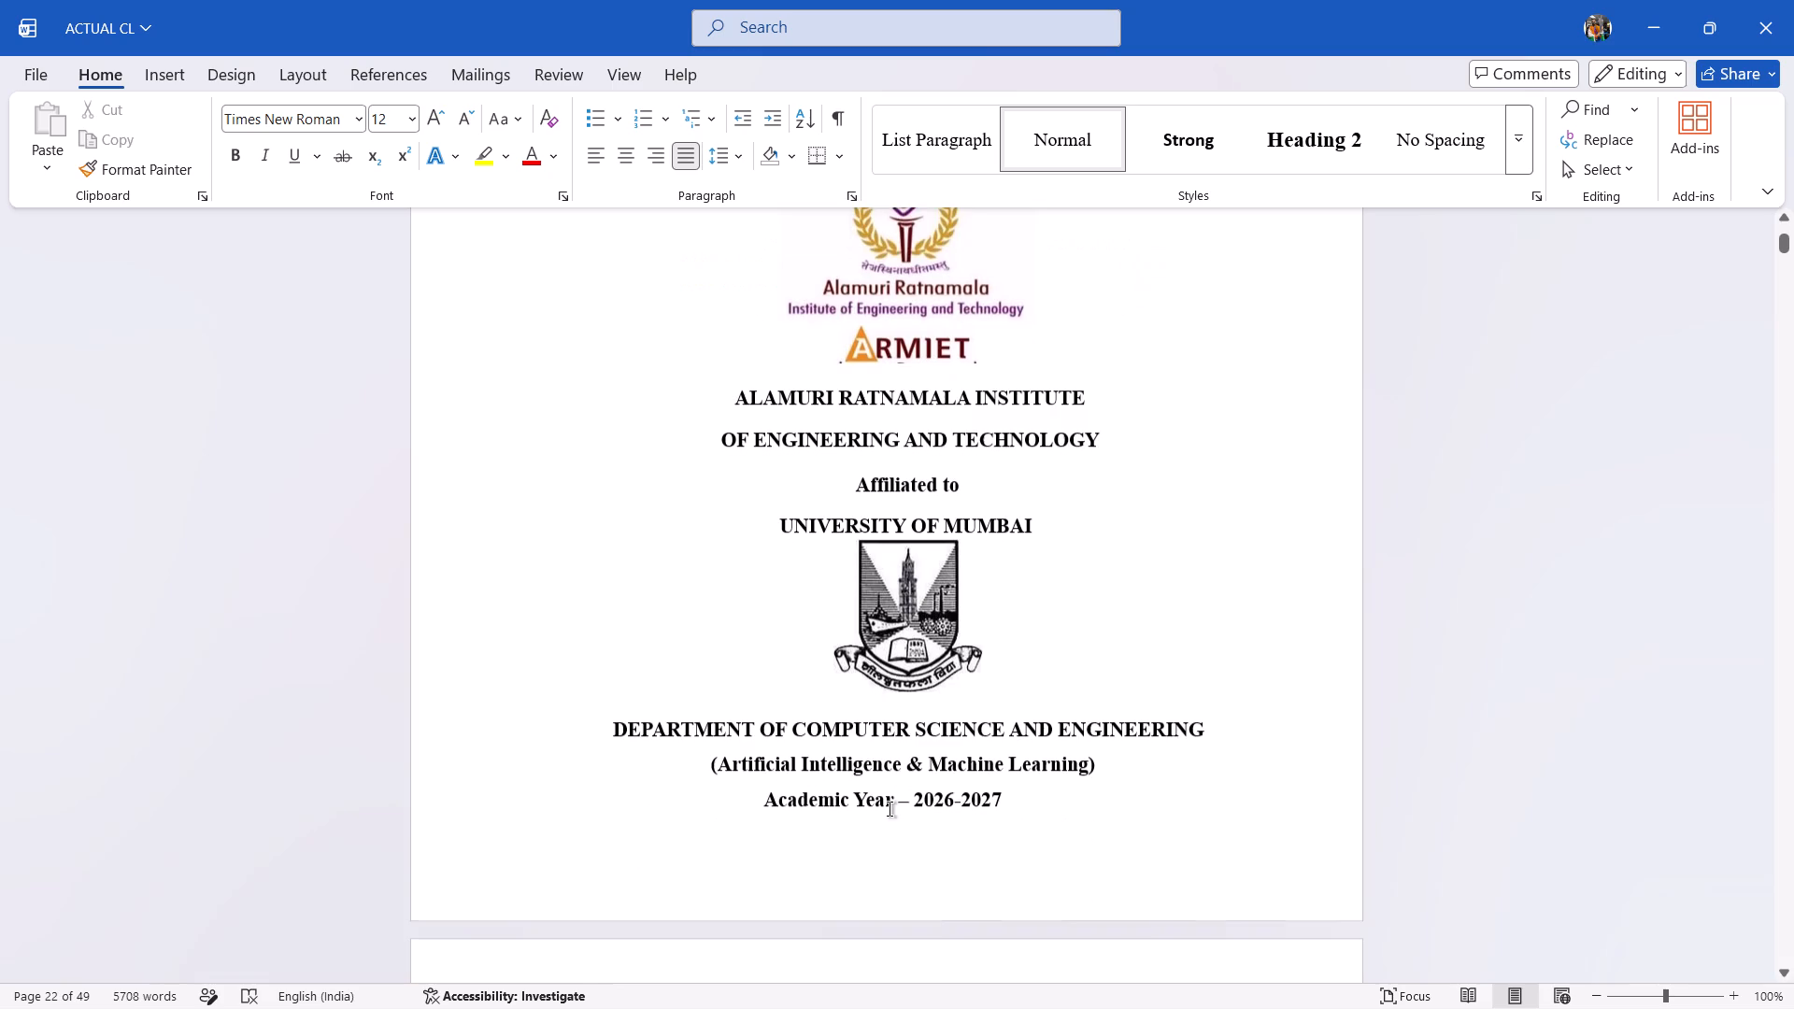
{"action": "scroll", "coordinate": [890, 809], "scroll_direction": "down", "scroll_amount": 4}
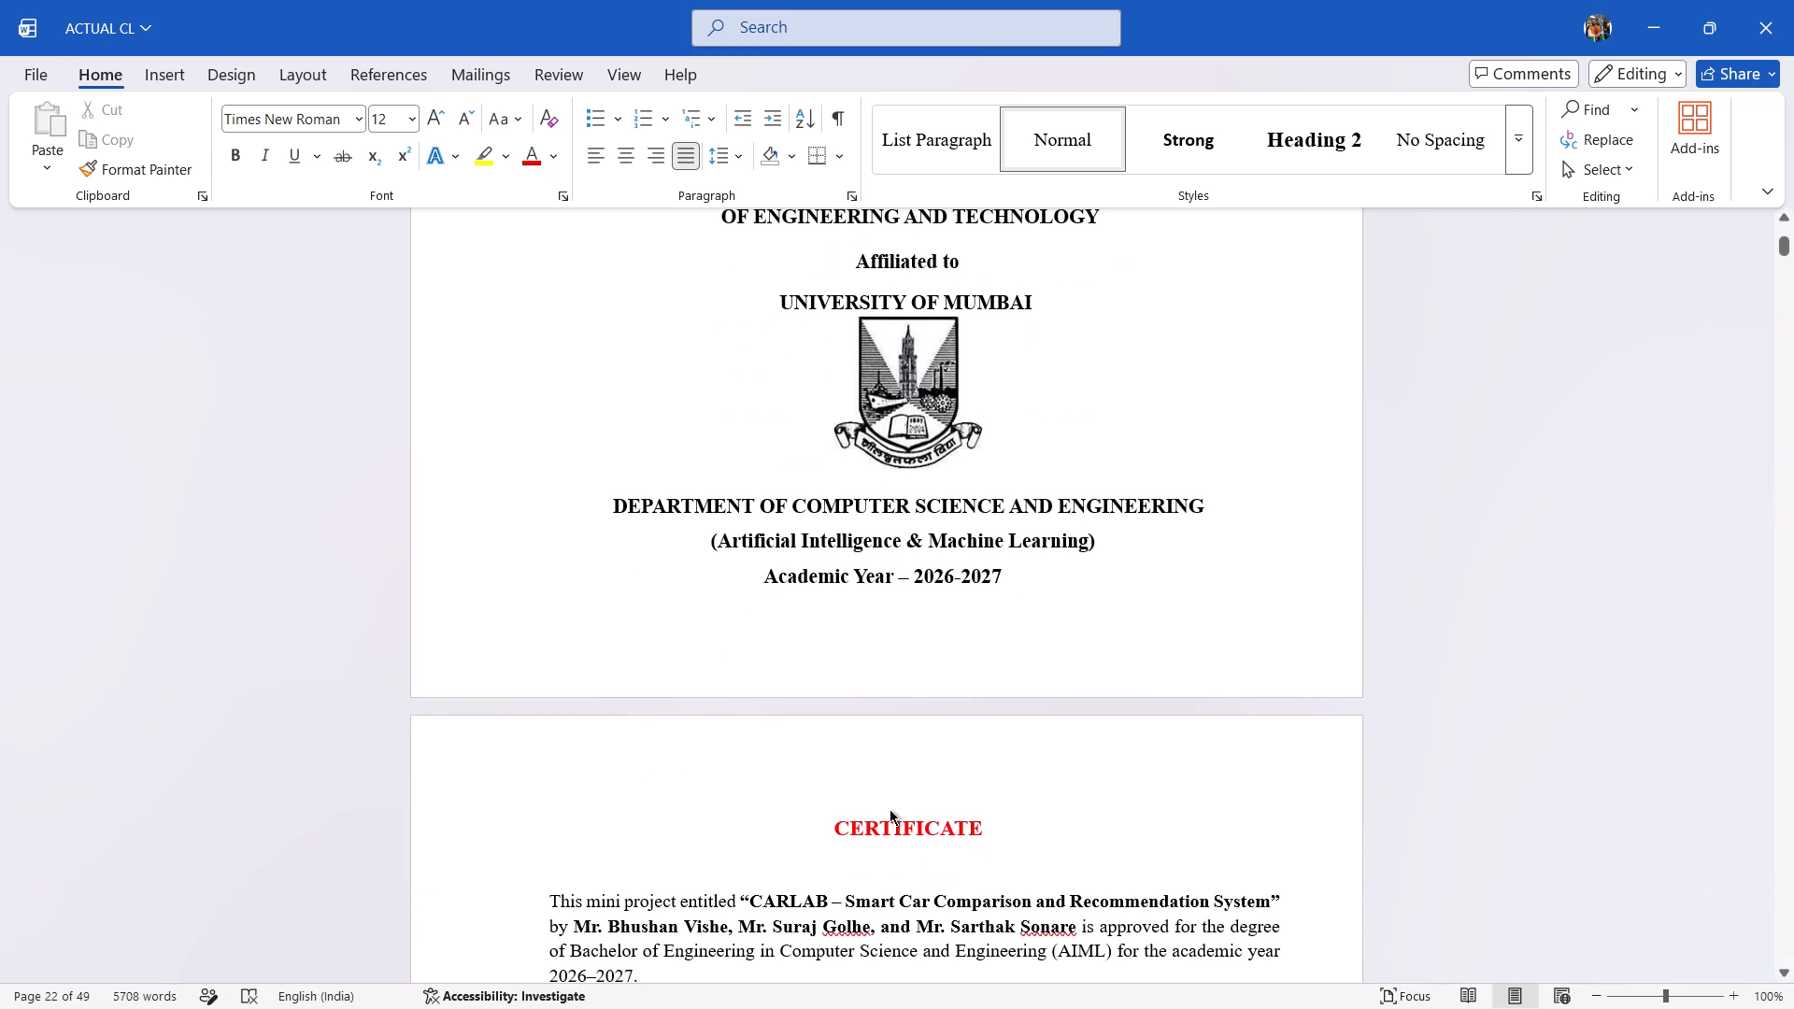
{"action": "scroll", "coordinate": [890, 809], "scroll_direction": "down", "scroll_amount": 8}
{"action": "scroll", "coordinate": [890, 809], "scroll_direction": "up", "scroll_amount": 1, "text": "ctrl"}
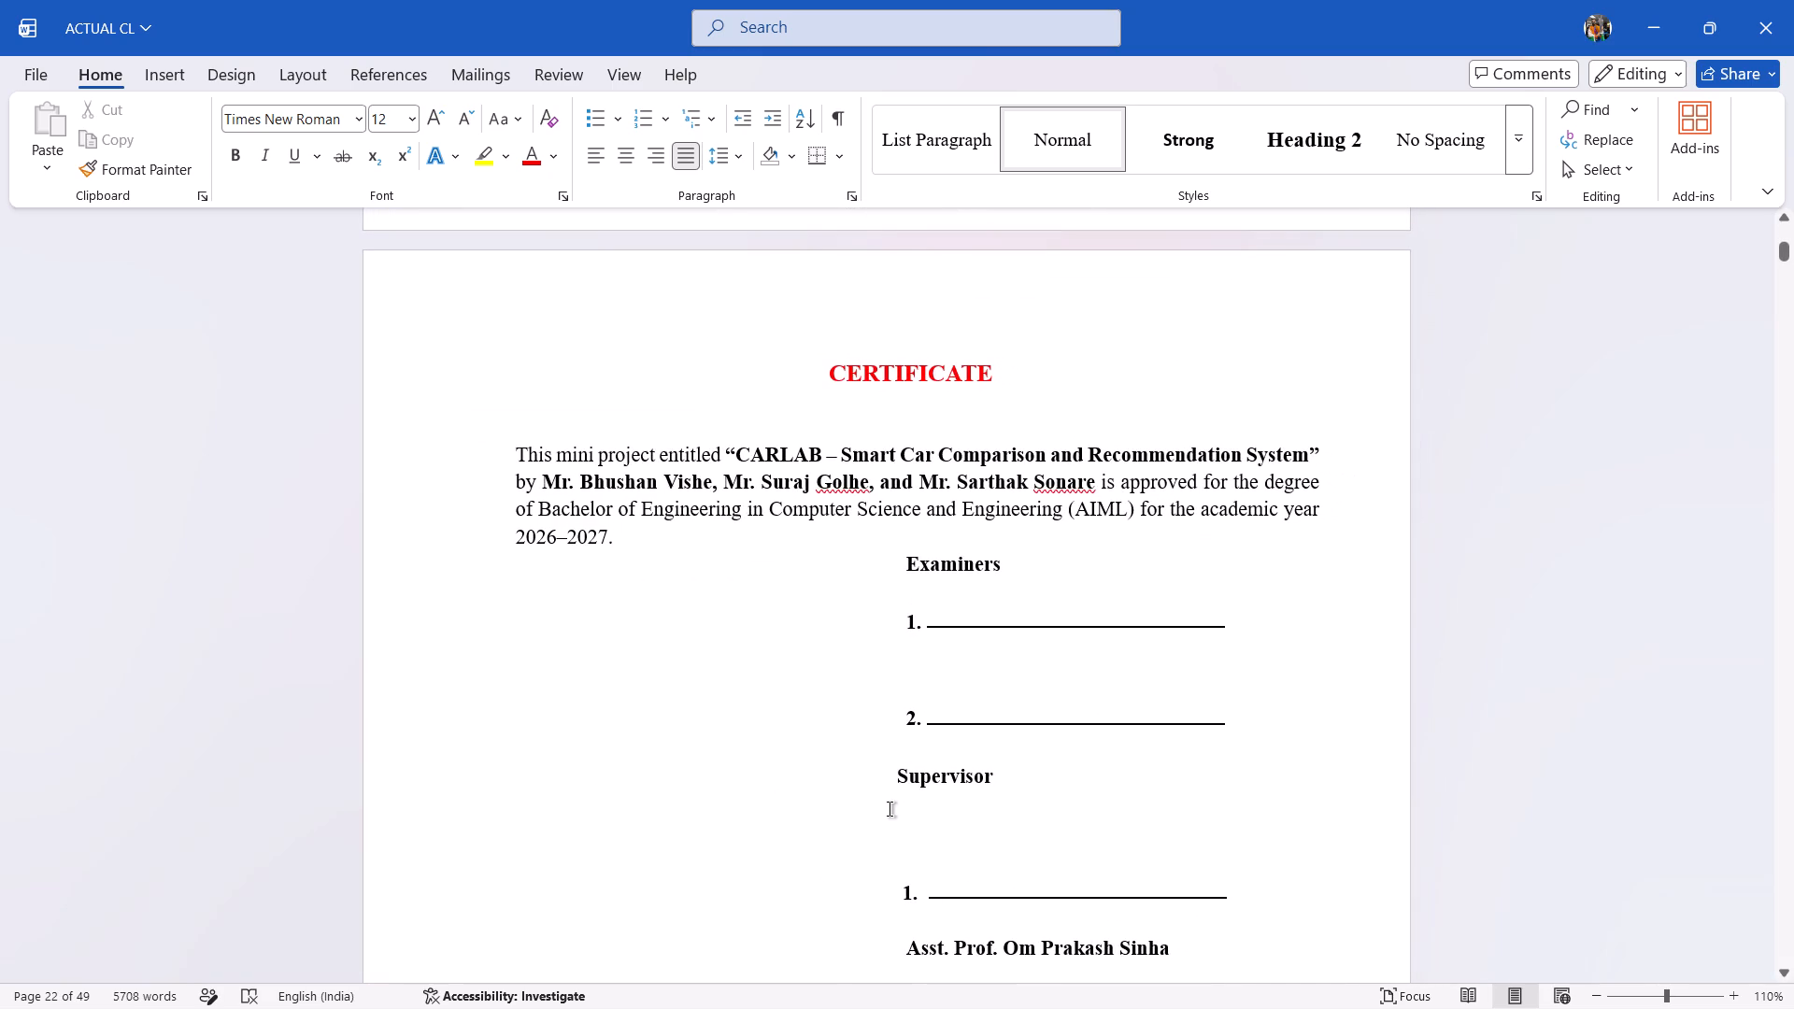
{"action": "scroll", "coordinate": [847, 728], "scroll_direction": "down", "scroll_amount": 2}
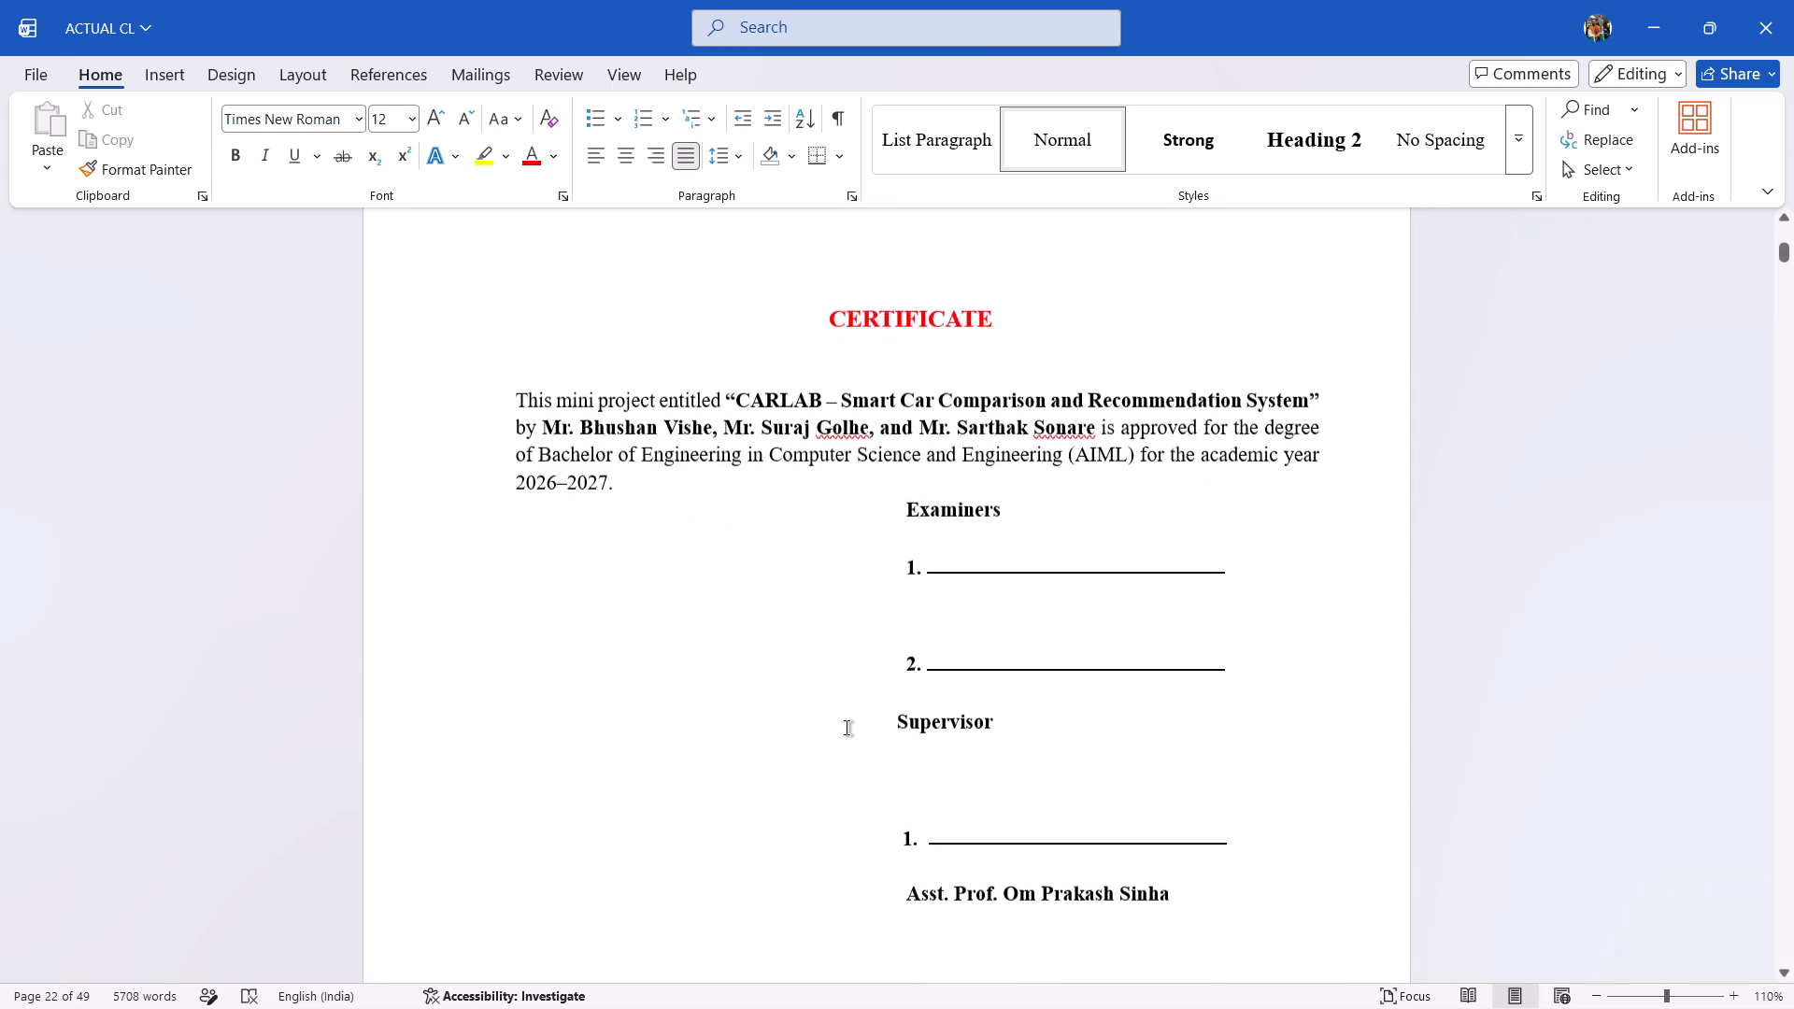
{"action": "scroll", "coordinate": [847, 728], "scroll_direction": "down", "scroll_amount": 17}
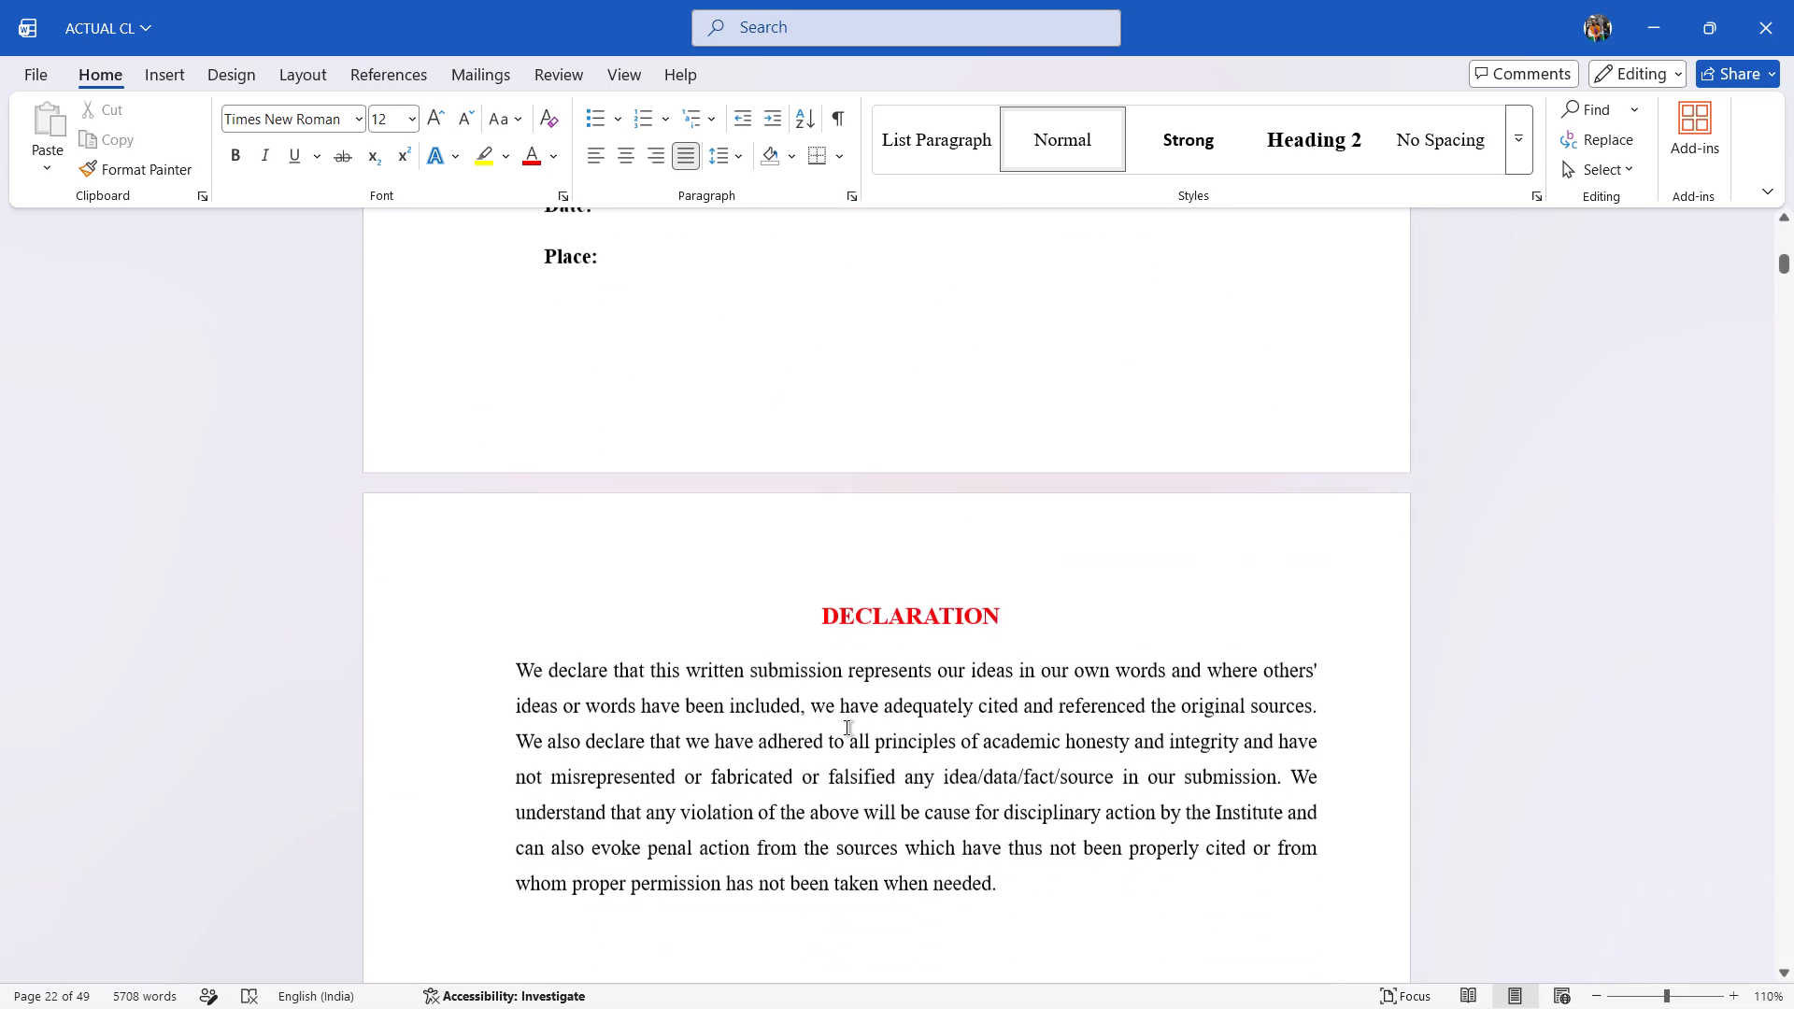
{"action": "scroll", "coordinate": [847, 728], "scroll_direction": "down", "scroll_amount": 1}
{"action": "scroll", "coordinate": [847, 728], "scroll_direction": "up", "scroll_amount": 1}
{"action": "scroll", "coordinate": [847, 728], "scroll_direction": "down", "scroll_amount": 2}
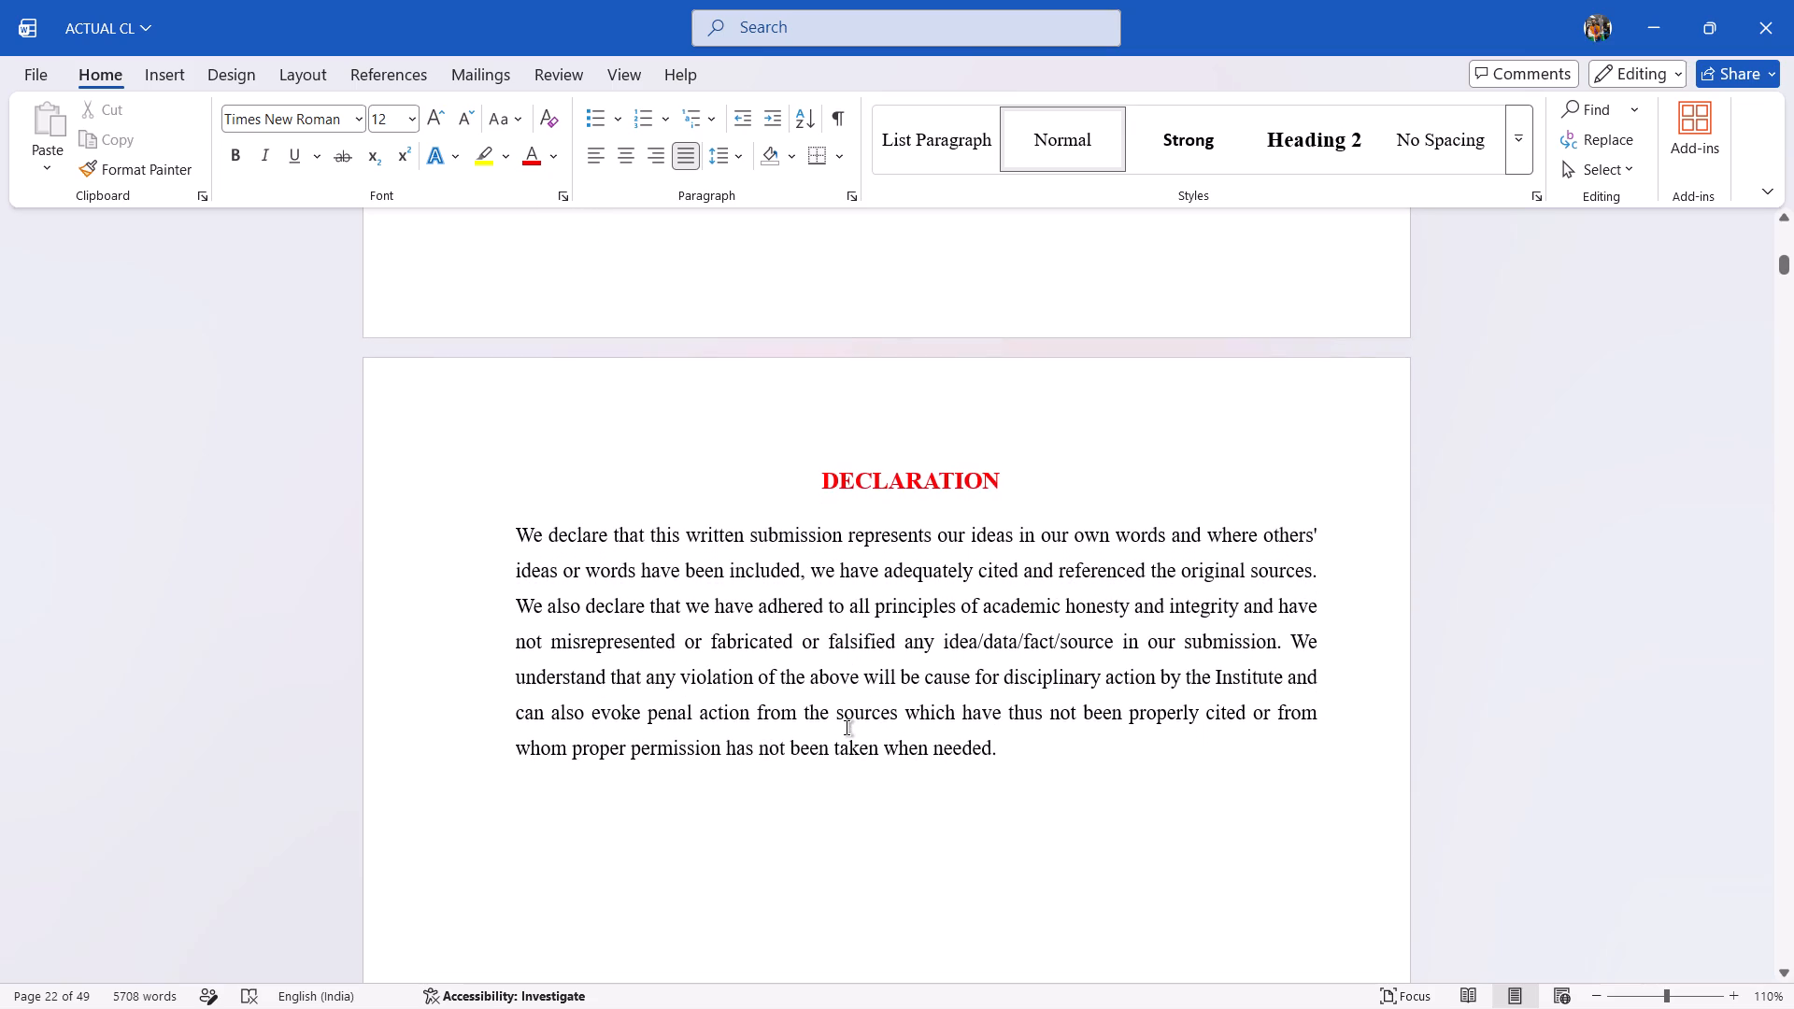
{"action": "scroll", "coordinate": [847, 728], "scroll_direction": "up", "scroll_amount": 1, "text": "ctrl"}
{"action": "scroll", "coordinate": [847, 728], "scroll_direction": "down", "scroll_amount": 17}
{"action": "scroll", "coordinate": [847, 728], "scroll_direction": "left", "scroll_amount": 1}
{"action": "scroll", "coordinate": [847, 728], "scroll_direction": "down", "scroll_amount": 1}
{"action": "scroll", "coordinate": [847, 728], "scroll_direction": "left", "scroll_amount": 1}
{"action": "scroll", "coordinate": [847, 728], "scroll_direction": "down", "scroll_amount": 1}
{"action": "scroll", "coordinate": [847, 728], "scroll_direction": "left", "scroll_amount": 1}
{"action": "scroll", "coordinate": [847, 728], "scroll_direction": "down", "scroll_amount": 1}
{"action": "scroll", "coordinate": [847, 728], "scroll_direction": "left", "scroll_amount": 1}
{"action": "scroll", "coordinate": [847, 728], "scroll_direction": "right", "scroll_amount": 1}
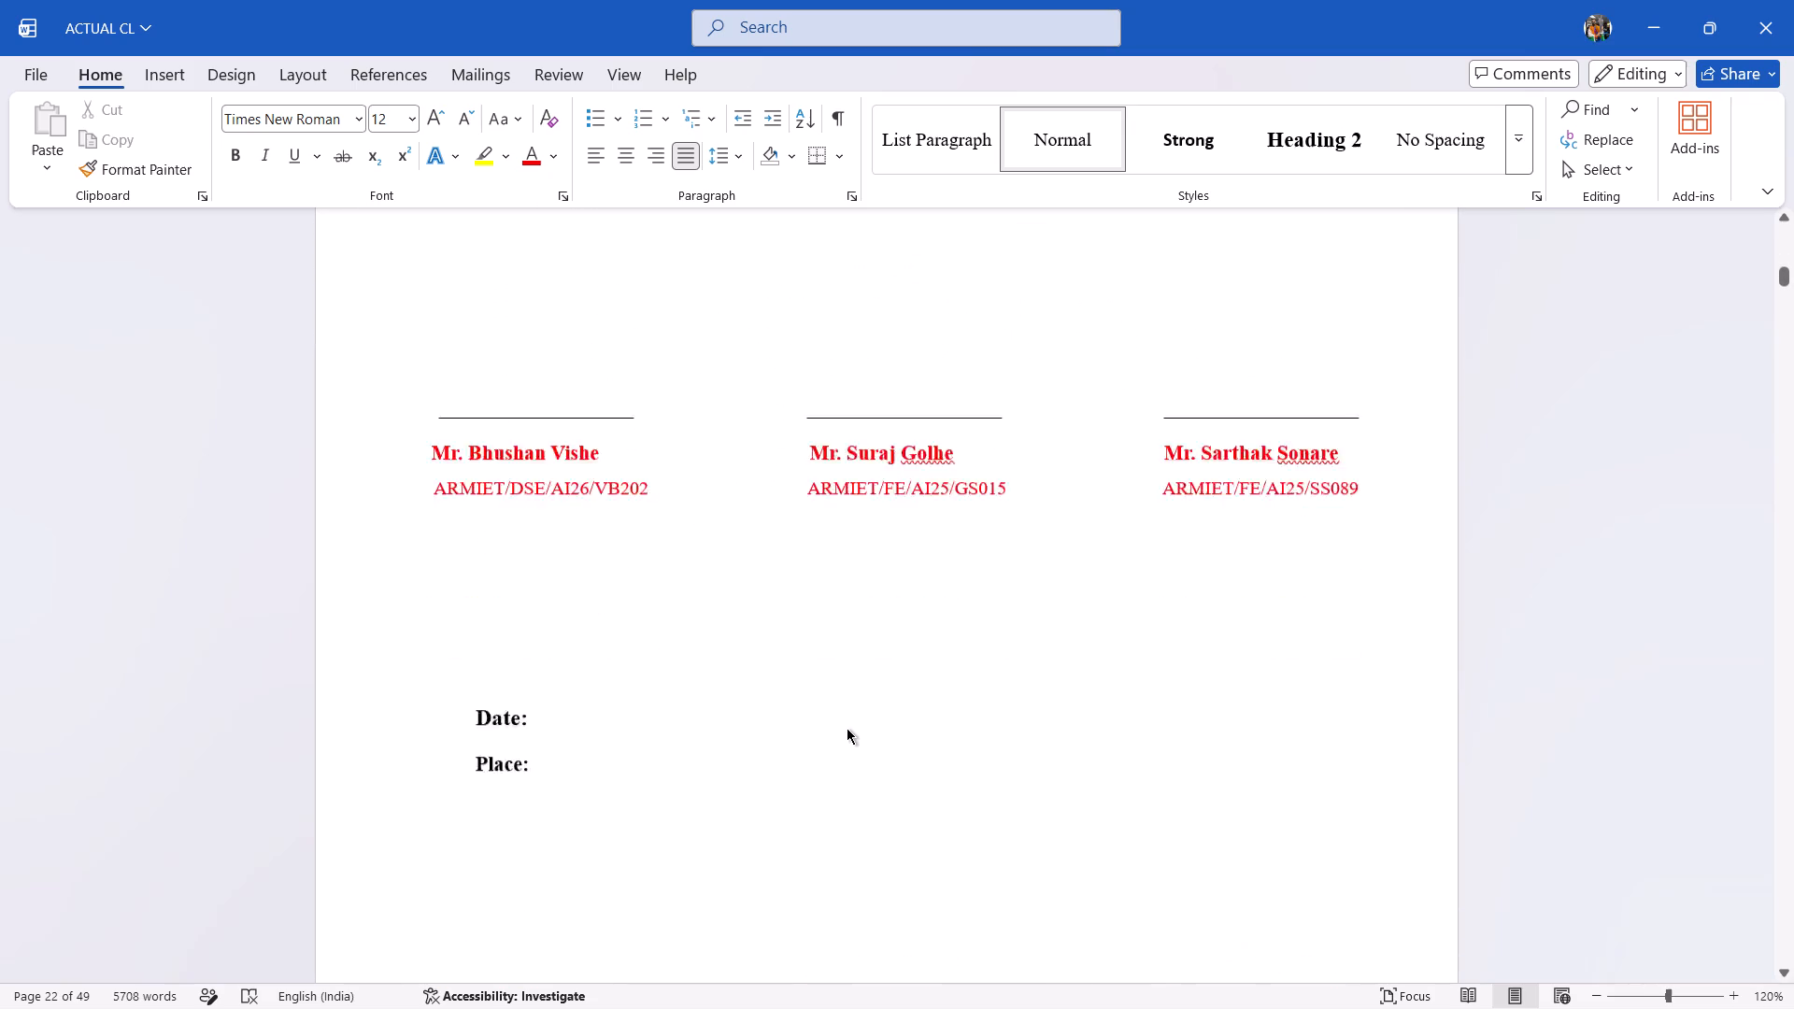
{"action": "scroll", "coordinate": [847, 728], "scroll_direction": "down", "scroll_amount": 9}
{"action": "scroll", "coordinate": [866, 712], "scroll_direction": "up", "scroll_amount": 1}
{"action": "scroll", "coordinate": [866, 712], "scroll_direction": "down", "scroll_amount": 1}
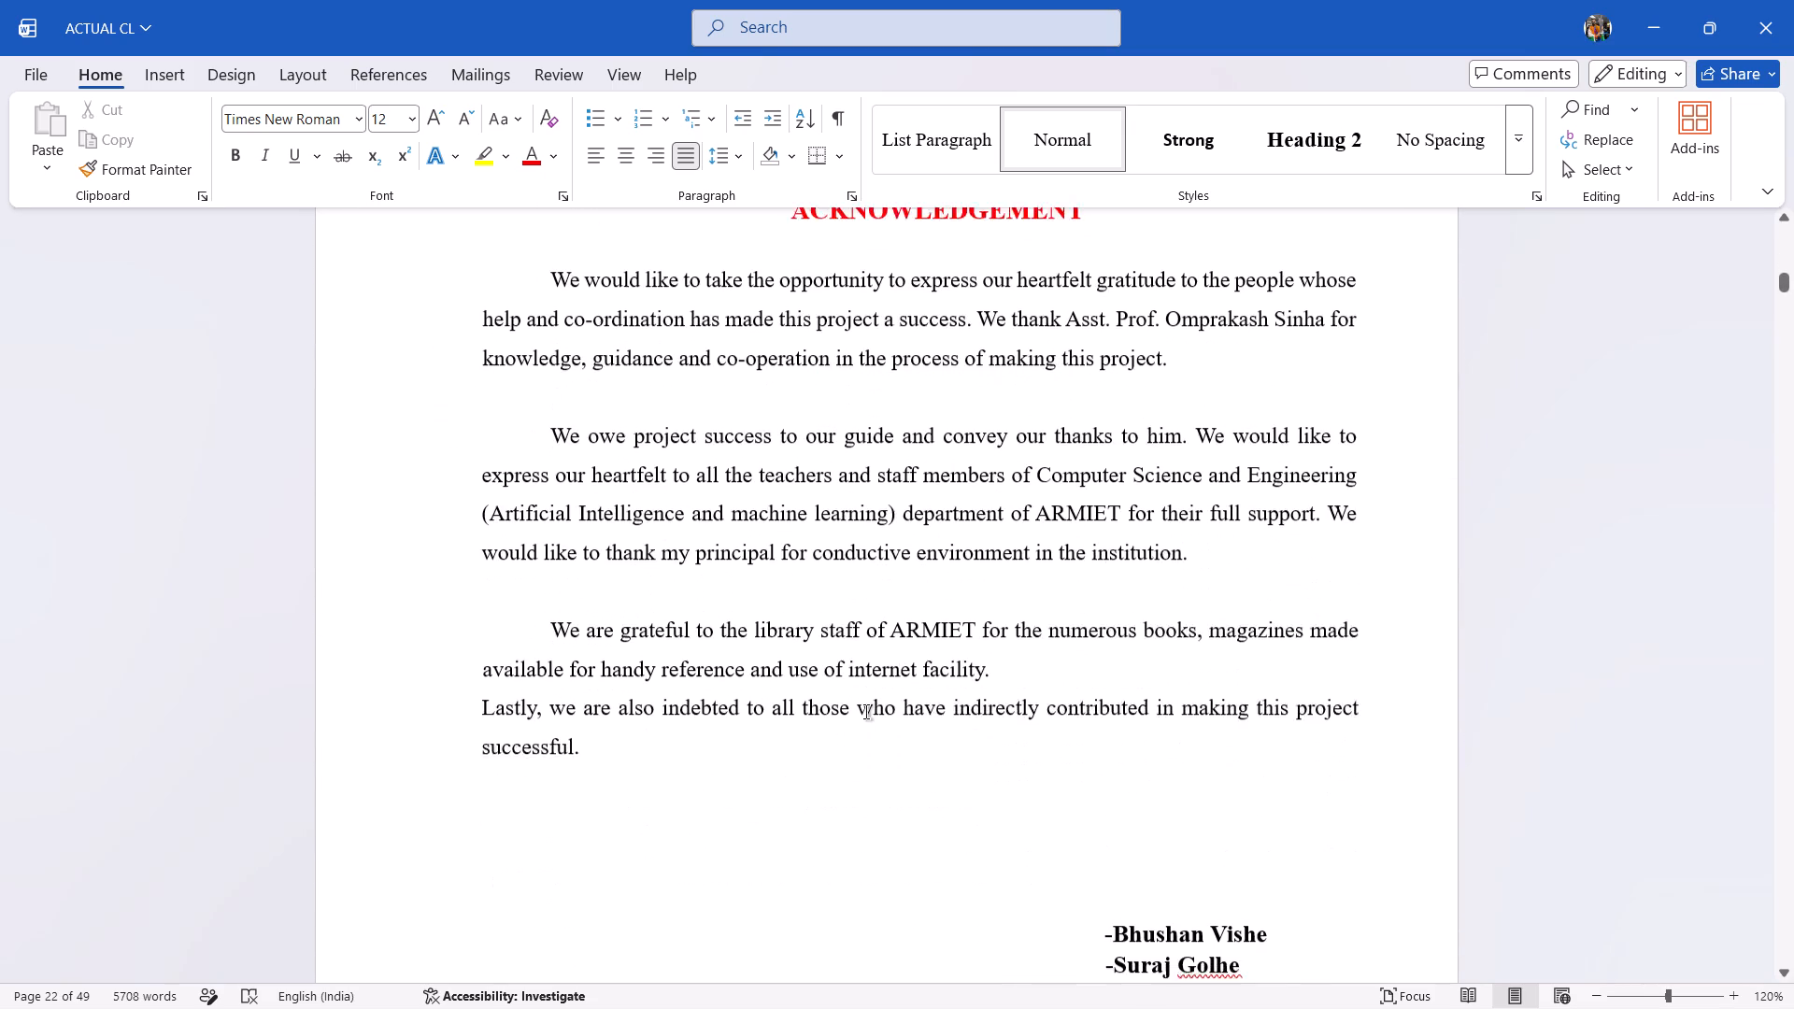
{"action": "scroll", "coordinate": [866, 712], "scroll_direction": "down", "scroll_amount": 1}
{"action": "scroll", "coordinate": [866, 712], "scroll_direction": "up", "scroll_amount": 1}
{"action": "scroll", "coordinate": [866, 712], "scroll_direction": "right", "scroll_amount": 1}
{"action": "scroll", "coordinate": [866, 712], "scroll_direction": "up", "scroll_amount": 1}
{"action": "scroll", "coordinate": [866, 712], "scroll_direction": "right", "scroll_amount": 1}
{"action": "scroll", "coordinate": [866, 712], "scroll_direction": "up", "scroll_amount": 1}
{"action": "scroll", "coordinate": [866, 712], "scroll_direction": "down", "scroll_amount": 1}
{"action": "scroll", "coordinate": [866, 712], "scroll_direction": "left", "scroll_amount": 1}
{"action": "scroll", "coordinate": [866, 712], "scroll_direction": "down", "scroll_amount": 1}
{"action": "scroll", "coordinate": [866, 712], "scroll_direction": "left", "scroll_amount": 1}
{"action": "scroll", "coordinate": [866, 712], "scroll_direction": "down", "scroll_amount": 1}
{"action": "scroll", "coordinate": [866, 712], "scroll_direction": "left", "scroll_amount": 1}
{"action": "scroll", "coordinate": [866, 712], "scroll_direction": "down", "scroll_amount": 1}
{"action": "scroll", "coordinate": [866, 712], "scroll_direction": "left", "scroll_amount": 1}
{"action": "scroll", "coordinate": [866, 712], "scroll_direction": "down", "scroll_amount": 1}
{"action": "scroll", "coordinate": [866, 712], "scroll_direction": "left", "scroll_amount": 1}
{"action": "scroll", "coordinate": [866, 712], "scroll_direction": "down", "scroll_amount": 1}
{"action": "scroll", "coordinate": [866, 712], "scroll_direction": "left", "scroll_amount": 1}
{"action": "scroll", "coordinate": [866, 712], "scroll_direction": "down", "scroll_amount": 1}
{"action": "scroll", "coordinate": [866, 712], "scroll_direction": "left", "scroll_amount": 1}
{"action": "scroll", "coordinate": [866, 712], "scroll_direction": "down", "scroll_amount": 1}
{"action": "scroll", "coordinate": [866, 712], "scroll_direction": "left", "scroll_amount": 1}
{"action": "scroll", "coordinate": [866, 712], "scroll_direction": "down", "scroll_amount": 1}
{"action": "scroll", "coordinate": [866, 712], "scroll_direction": "left", "scroll_amount": 1}
{"action": "scroll", "coordinate": [866, 712], "scroll_direction": "down", "scroll_amount": 1}
{"action": "scroll", "coordinate": [866, 712], "scroll_direction": "left", "scroll_amount": 1}
{"action": "scroll", "coordinate": [866, 712], "scroll_direction": "down", "scroll_amount": 1}
{"action": "scroll", "coordinate": [866, 712], "scroll_direction": "left", "scroll_amount": 1}
{"action": "scroll", "coordinate": [866, 712], "scroll_direction": "down", "scroll_amount": 1}
{"action": "scroll", "coordinate": [866, 712], "scroll_direction": "left", "scroll_amount": 1}
{"action": "scroll", "coordinate": [866, 712], "scroll_direction": "down", "scroll_amount": 1}
{"action": "scroll", "coordinate": [866, 712], "scroll_direction": "left", "scroll_amount": 1}
{"action": "scroll", "coordinate": [866, 712], "scroll_direction": "down", "scroll_amount": 1}
{"action": "scroll", "coordinate": [866, 712], "scroll_direction": "left", "scroll_amount": 1}
{"action": "scroll", "coordinate": [866, 712], "scroll_direction": "down", "scroll_amount": 1}
{"action": "scroll", "coordinate": [866, 712], "scroll_direction": "left", "scroll_amount": 1}
{"action": "scroll", "coordinate": [866, 712], "scroll_direction": "down", "scroll_amount": 1}
{"action": "scroll", "coordinate": [866, 712], "scroll_direction": "left", "scroll_amount": 1}
{"action": "scroll", "coordinate": [866, 712], "scroll_direction": "down", "scroll_amount": 1}
{"action": "scroll", "coordinate": [866, 712], "scroll_direction": "left", "scroll_amount": 1}
{"action": "scroll", "coordinate": [866, 712], "scroll_direction": "down", "scroll_amount": 1}
{"action": "scroll", "coordinate": [866, 712], "scroll_direction": "left", "scroll_amount": 1}
{"action": "scroll", "coordinate": [866, 712], "scroll_direction": "down", "scroll_amount": 1}
{"action": "scroll", "coordinate": [866, 712], "scroll_direction": "left", "scroll_amount": 1}
{"action": "scroll", "coordinate": [866, 712], "scroll_direction": "down", "scroll_amount": 1}
{"action": "scroll", "coordinate": [866, 712], "scroll_direction": "left", "scroll_amount": 1}
{"action": "scroll", "coordinate": [866, 712], "scroll_direction": "down", "scroll_amount": 1}
{"action": "scroll", "coordinate": [866, 712], "scroll_direction": "left", "scroll_amount": 1}
{"action": "scroll", "coordinate": [866, 712], "scroll_direction": "down", "scroll_amount": 1}
{"action": "scroll", "coordinate": [866, 712], "scroll_direction": "left", "scroll_amount": 1}
{"action": "scroll", "coordinate": [866, 712], "scroll_direction": "down", "scroll_amount": 1}
{"action": "scroll", "coordinate": [866, 712], "scroll_direction": "left", "scroll_amount": 1}
{"action": "scroll", "coordinate": [866, 712], "scroll_direction": "down", "scroll_amount": 1}
{"action": "scroll", "coordinate": [866, 712], "scroll_direction": "left", "scroll_amount": 1}
{"action": "scroll", "coordinate": [866, 712], "scroll_direction": "down", "scroll_amount": 1}
{"action": "scroll", "coordinate": [866, 712], "scroll_direction": "left", "scroll_amount": 1}
{"action": "scroll", "coordinate": [866, 712], "scroll_direction": "down", "scroll_amount": 1}
{"action": "scroll", "coordinate": [866, 712], "scroll_direction": "left", "scroll_amount": 1}
{"action": "scroll", "coordinate": [866, 712], "scroll_direction": "down", "scroll_amount": 1}
{"action": "scroll", "coordinate": [866, 712], "scroll_direction": "left", "scroll_amount": 1}
{"action": "scroll", "coordinate": [866, 712], "scroll_direction": "down", "scroll_amount": 1}
{"action": "scroll", "coordinate": [866, 712], "scroll_direction": "left", "scroll_amount": 1}
{"action": "scroll", "coordinate": [866, 712], "scroll_direction": "down", "scroll_amount": 1}
{"action": "scroll", "coordinate": [866, 712], "scroll_direction": "left", "scroll_amount": 1}
{"action": "scroll", "coordinate": [866, 712], "scroll_direction": "down", "scroll_amount": 1}
{"action": "scroll", "coordinate": [866, 712], "scroll_direction": "left", "scroll_amount": 1}
{"action": "scroll", "coordinate": [866, 712], "scroll_direction": "down", "scroll_amount": 1}
{"action": "scroll", "coordinate": [866, 712], "scroll_direction": "left", "scroll_amount": 1}
{"action": "scroll", "coordinate": [866, 712], "scroll_direction": "down", "scroll_amount": 1}
{"action": "scroll", "coordinate": [866, 712], "scroll_direction": "left", "scroll_amount": 1}
{"action": "scroll", "coordinate": [866, 712], "scroll_direction": "down", "scroll_amount": 1}
{"action": "scroll", "coordinate": [866, 712], "scroll_direction": "left", "scroll_amount": 1}
{"action": "scroll", "coordinate": [866, 712], "scroll_direction": "down", "scroll_amount": 1}
{"action": "scroll", "coordinate": [866, 712], "scroll_direction": "left", "scroll_amount": 1}
{"action": "scroll", "coordinate": [866, 712], "scroll_direction": "down", "scroll_amount": 1}
{"action": "scroll", "coordinate": [866, 712], "scroll_direction": "left", "scroll_amount": 1}
{"action": "scroll", "coordinate": [866, 712], "scroll_direction": "down", "scroll_amount": 1}
{"action": "scroll", "coordinate": [866, 712], "scroll_direction": "left", "scroll_amount": 1}
{"action": "scroll", "coordinate": [866, 712], "scroll_direction": "down", "scroll_amount": 1}
{"action": "scroll", "coordinate": [866, 712], "scroll_direction": "left", "scroll_amount": 1}
{"action": "scroll", "coordinate": [866, 712], "scroll_direction": "down", "scroll_amount": 1}
{"action": "scroll", "coordinate": [866, 712], "scroll_direction": "left", "scroll_amount": 1}
{"action": "scroll", "coordinate": [866, 712], "scroll_direction": "down", "scroll_amount": 2}
{"action": "scroll", "coordinate": [866, 712], "scroll_direction": "left", "scroll_amount": 4}
{"action": "scroll", "coordinate": [866, 712], "scroll_direction": "down", "scroll_amount": 1}
{"action": "scroll", "coordinate": [866, 712], "scroll_direction": "left", "scroll_amount": 1}
{"action": "scroll", "coordinate": [866, 712], "scroll_direction": "down", "scroll_amount": 1}
{"action": "scroll", "coordinate": [866, 712], "scroll_direction": "left", "scroll_amount": 1}
{"action": "scroll", "coordinate": [866, 712], "scroll_direction": "down", "scroll_amount": 1}
{"action": "scroll", "coordinate": [866, 712], "scroll_direction": "left", "scroll_amount": 1}
{"action": "scroll", "coordinate": [866, 712], "scroll_direction": "down", "scroll_amount": 1}
{"action": "scroll", "coordinate": [866, 712], "scroll_direction": "left", "scroll_amount": 1}
{"action": "scroll", "coordinate": [866, 712], "scroll_direction": "down", "scroll_amount": 1}
{"action": "scroll", "coordinate": [866, 712], "scroll_direction": "left", "scroll_amount": 1}
{"action": "scroll", "coordinate": [866, 712], "scroll_direction": "down", "scroll_amount": 1}
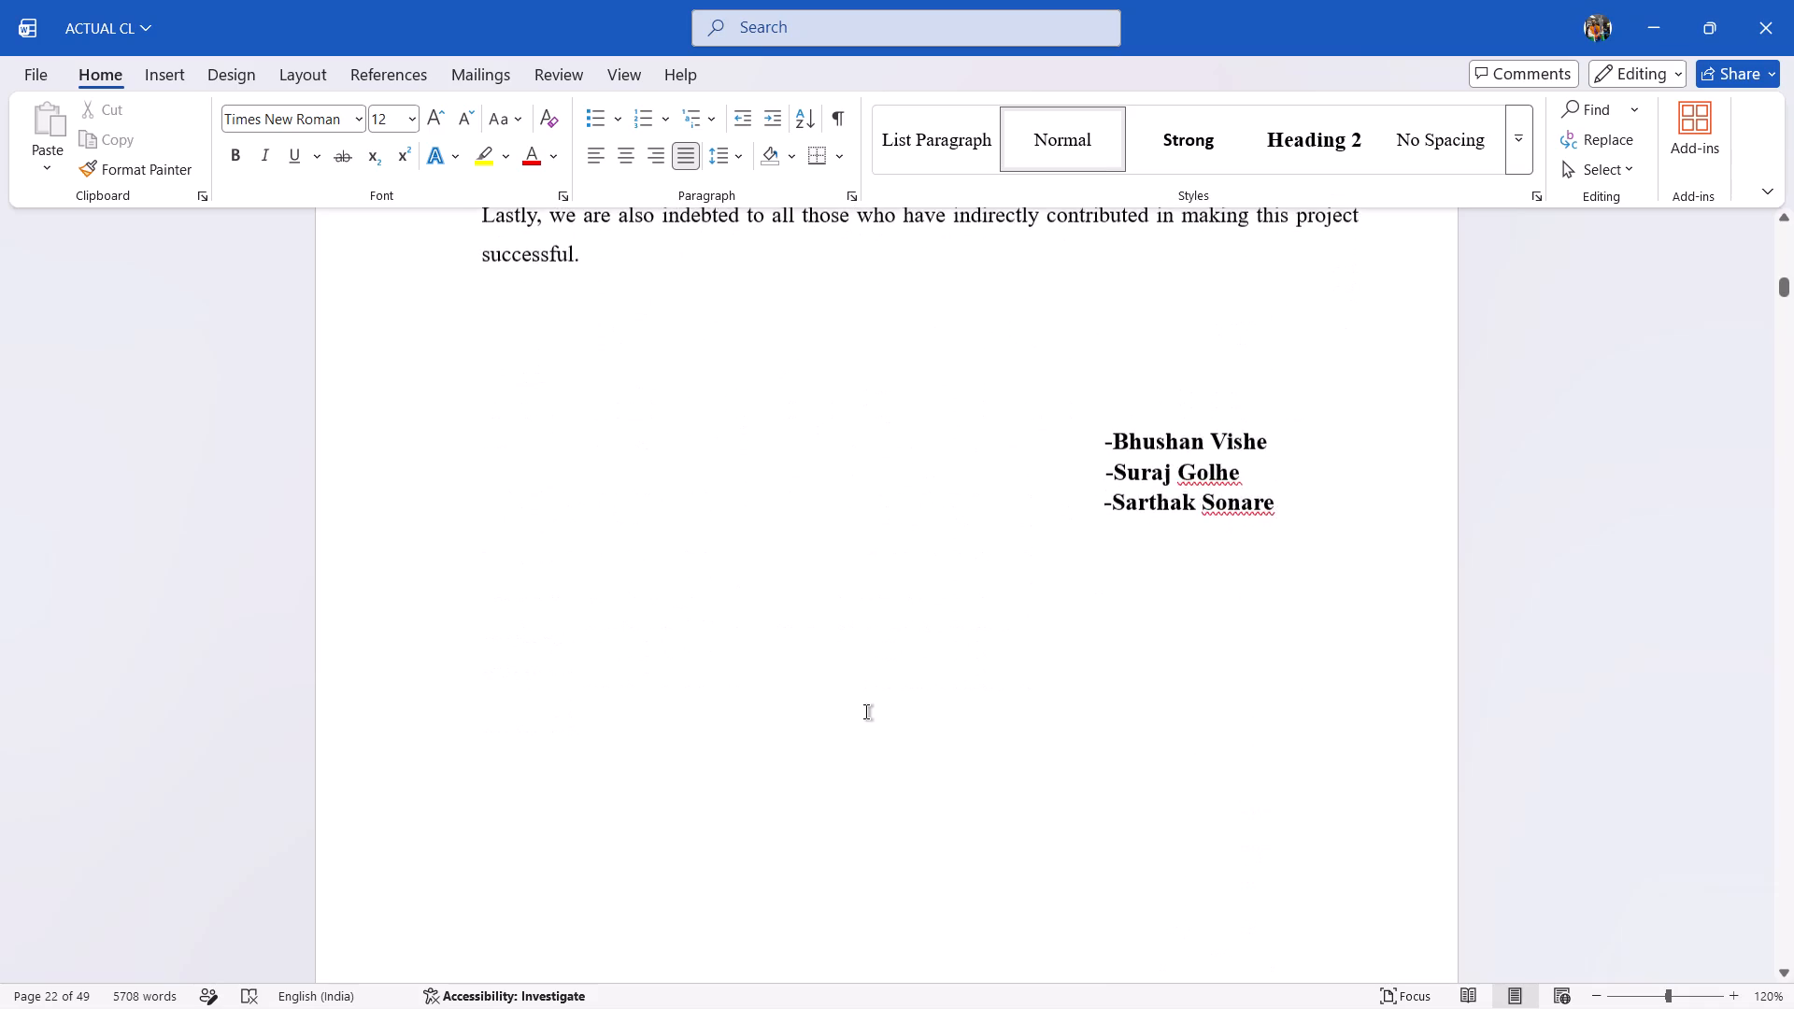
{"action": "scroll", "coordinate": [866, 712], "scroll_direction": "down", "scroll_amount": 6}
{"action": "scroll", "coordinate": [866, 712], "scroll_direction": "left", "scroll_amount": 1}
{"action": "scroll", "coordinate": [866, 712], "scroll_direction": "down", "scroll_amount": 1}
{"action": "scroll", "coordinate": [866, 712], "scroll_direction": "left", "scroll_amount": 1}
{"action": "scroll", "coordinate": [866, 712], "scroll_direction": "down", "scroll_amount": 1}
{"action": "scroll", "coordinate": [866, 712], "scroll_direction": "left", "scroll_amount": 1}
{"action": "scroll", "coordinate": [866, 712], "scroll_direction": "down", "scroll_amount": 1}
{"action": "scroll", "coordinate": [866, 712], "scroll_direction": "left", "scroll_amount": 1}
{"action": "scroll", "coordinate": [866, 712], "scroll_direction": "down", "scroll_amount": 1}
{"action": "scroll", "coordinate": [866, 712], "scroll_direction": "left", "scroll_amount": 1}
{"action": "scroll", "coordinate": [866, 712], "scroll_direction": "down", "scroll_amount": 1}
{"action": "scroll", "coordinate": [866, 712], "scroll_direction": "left", "scroll_amount": 5}
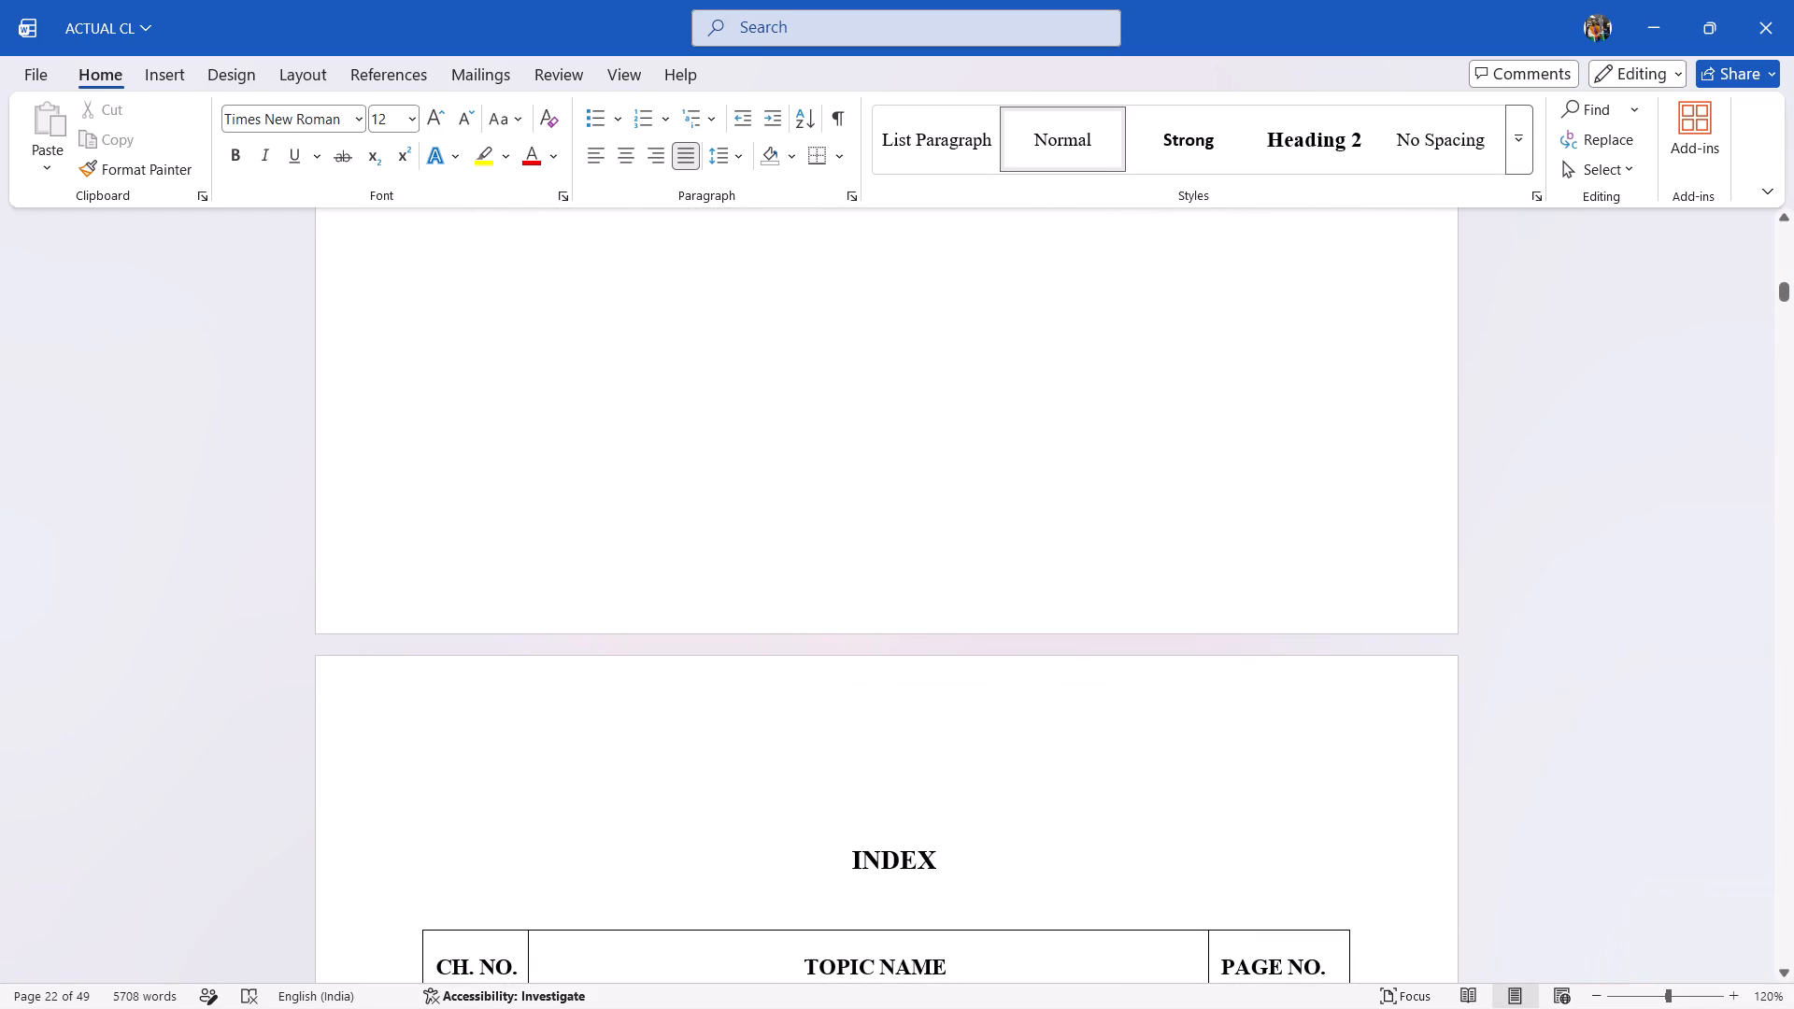
Examine the two-page INDEX table, checking its chapter numbers, topic names and page ranges from List of Figures to the references row.
{"action": "scroll", "coordinate": [857, 793], "scroll_direction": "down", "scroll_amount": 13}
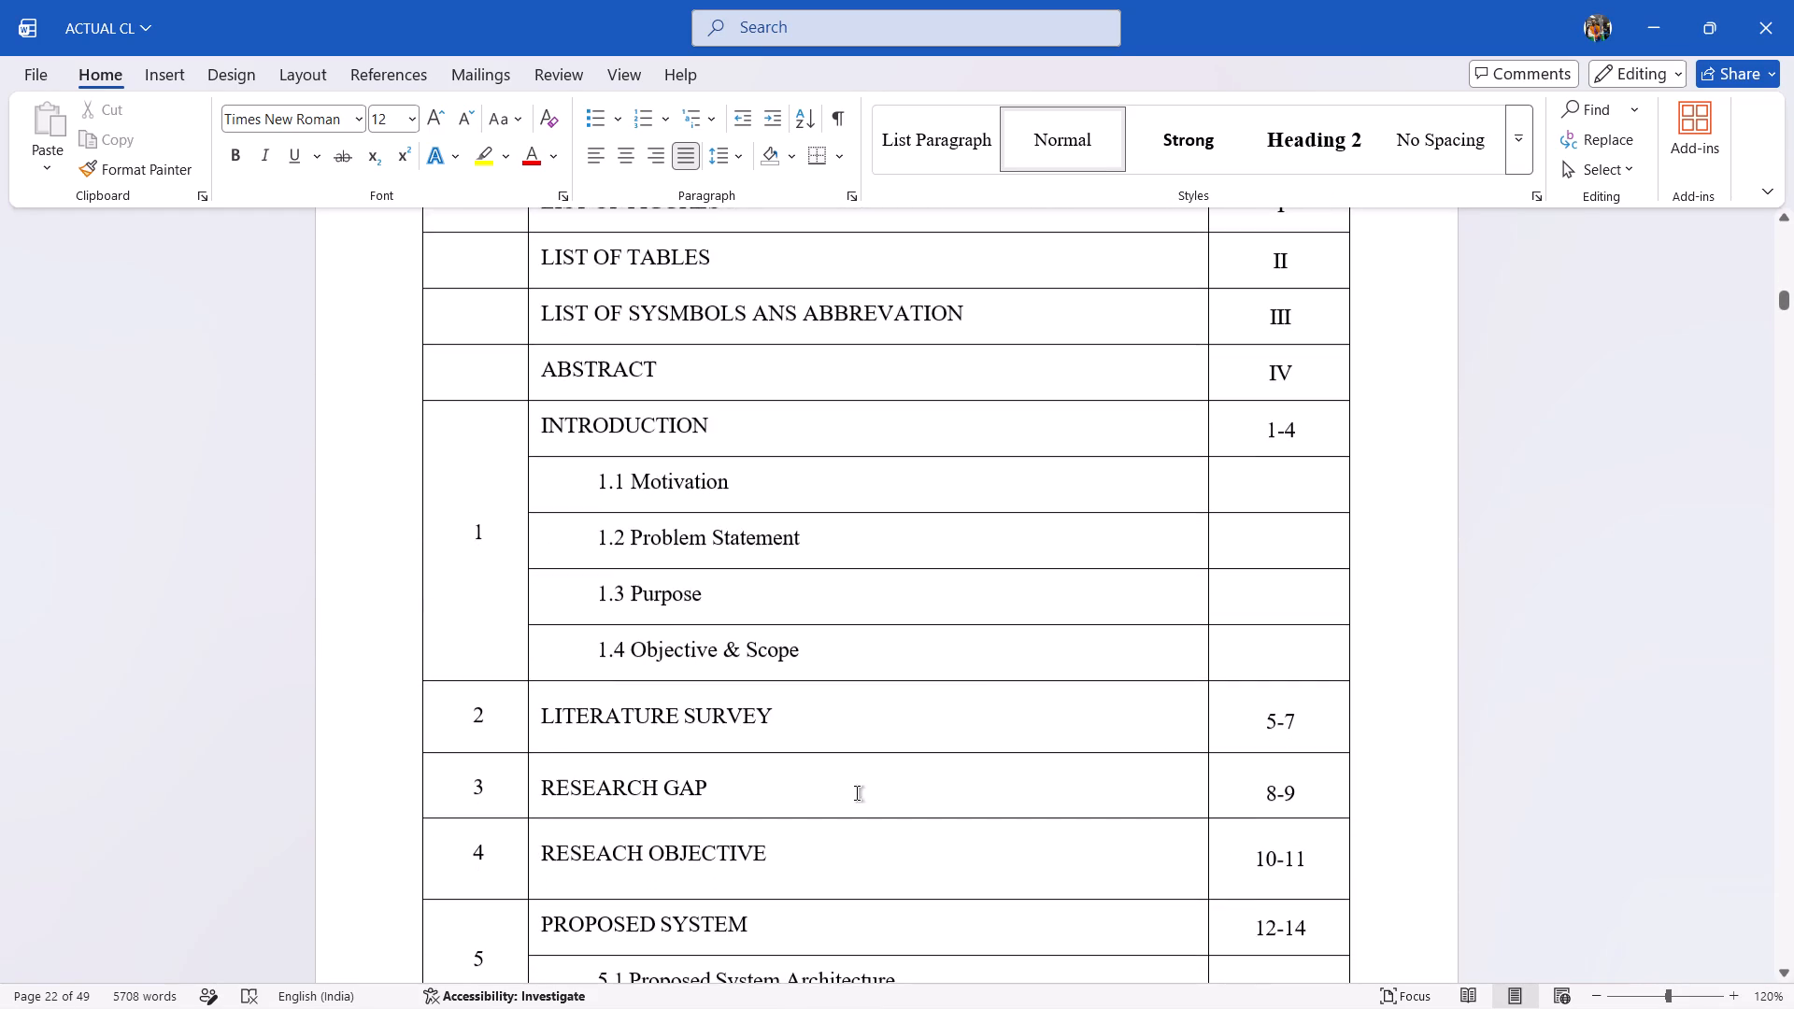
{"action": "scroll", "coordinate": [857, 793], "scroll_direction": "up", "scroll_amount": 3}
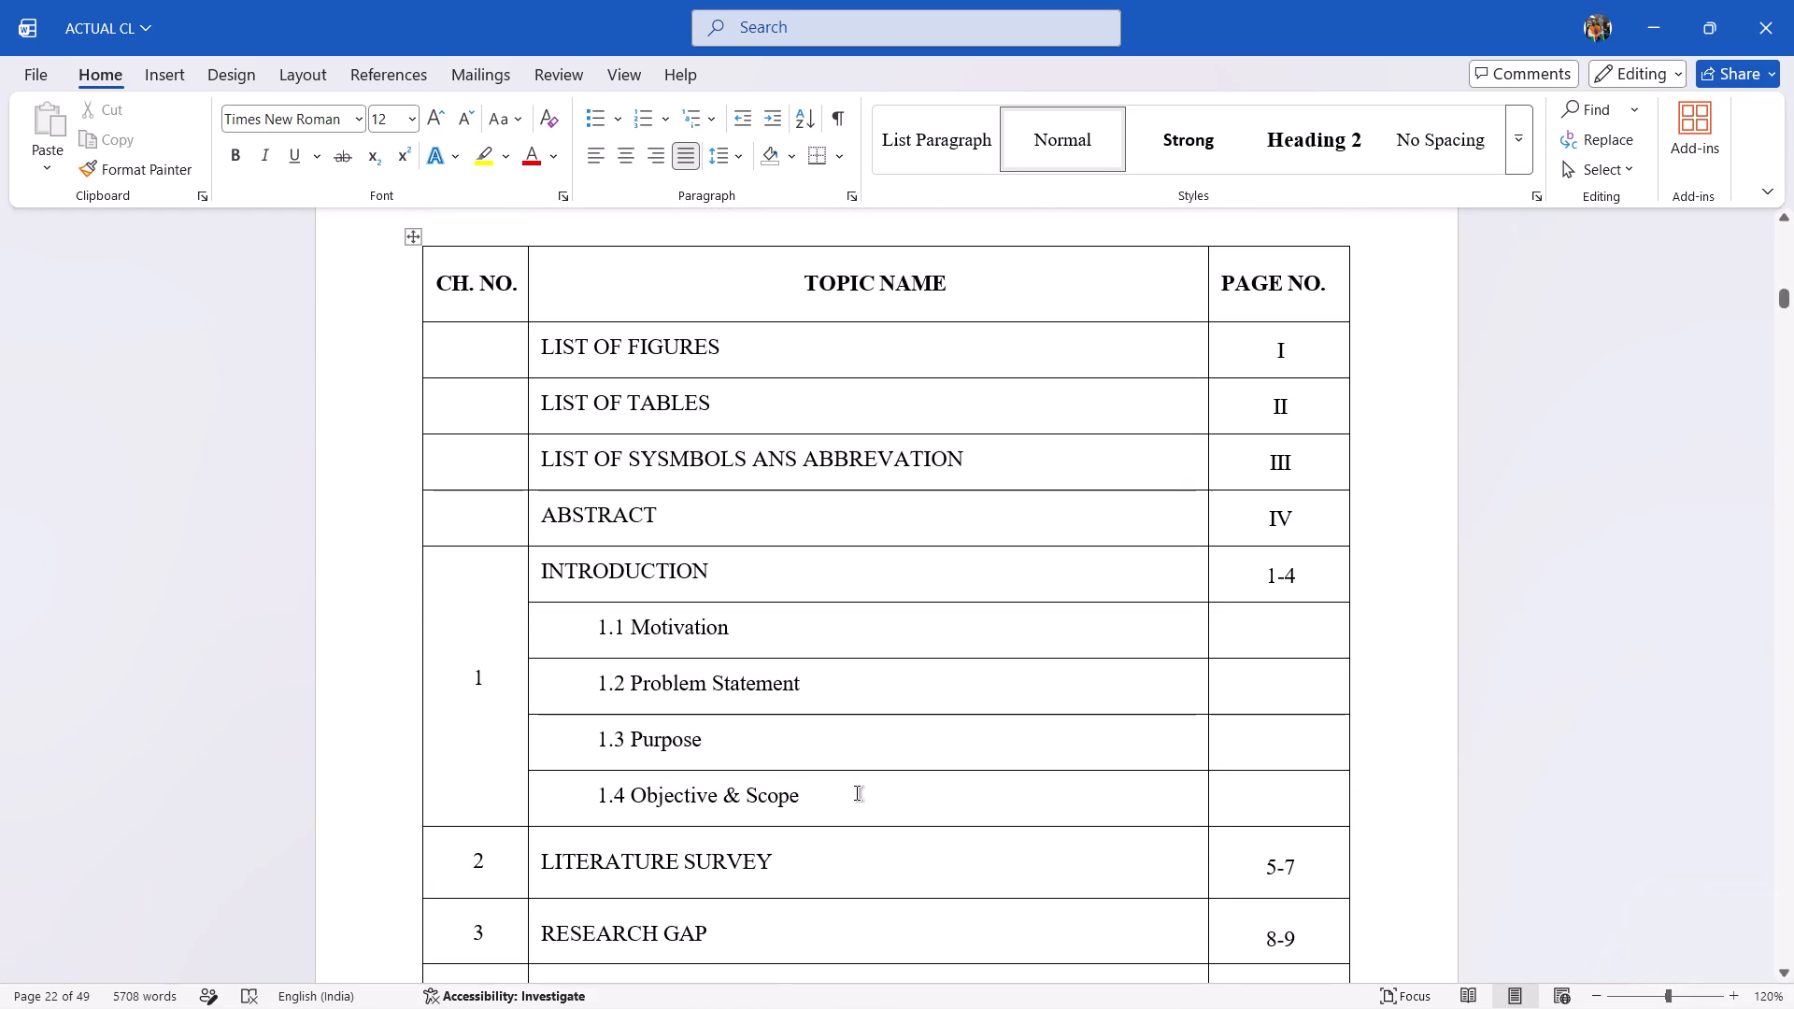
{"action": "scroll", "coordinate": [857, 793], "scroll_direction": "down", "scroll_amount": 1}
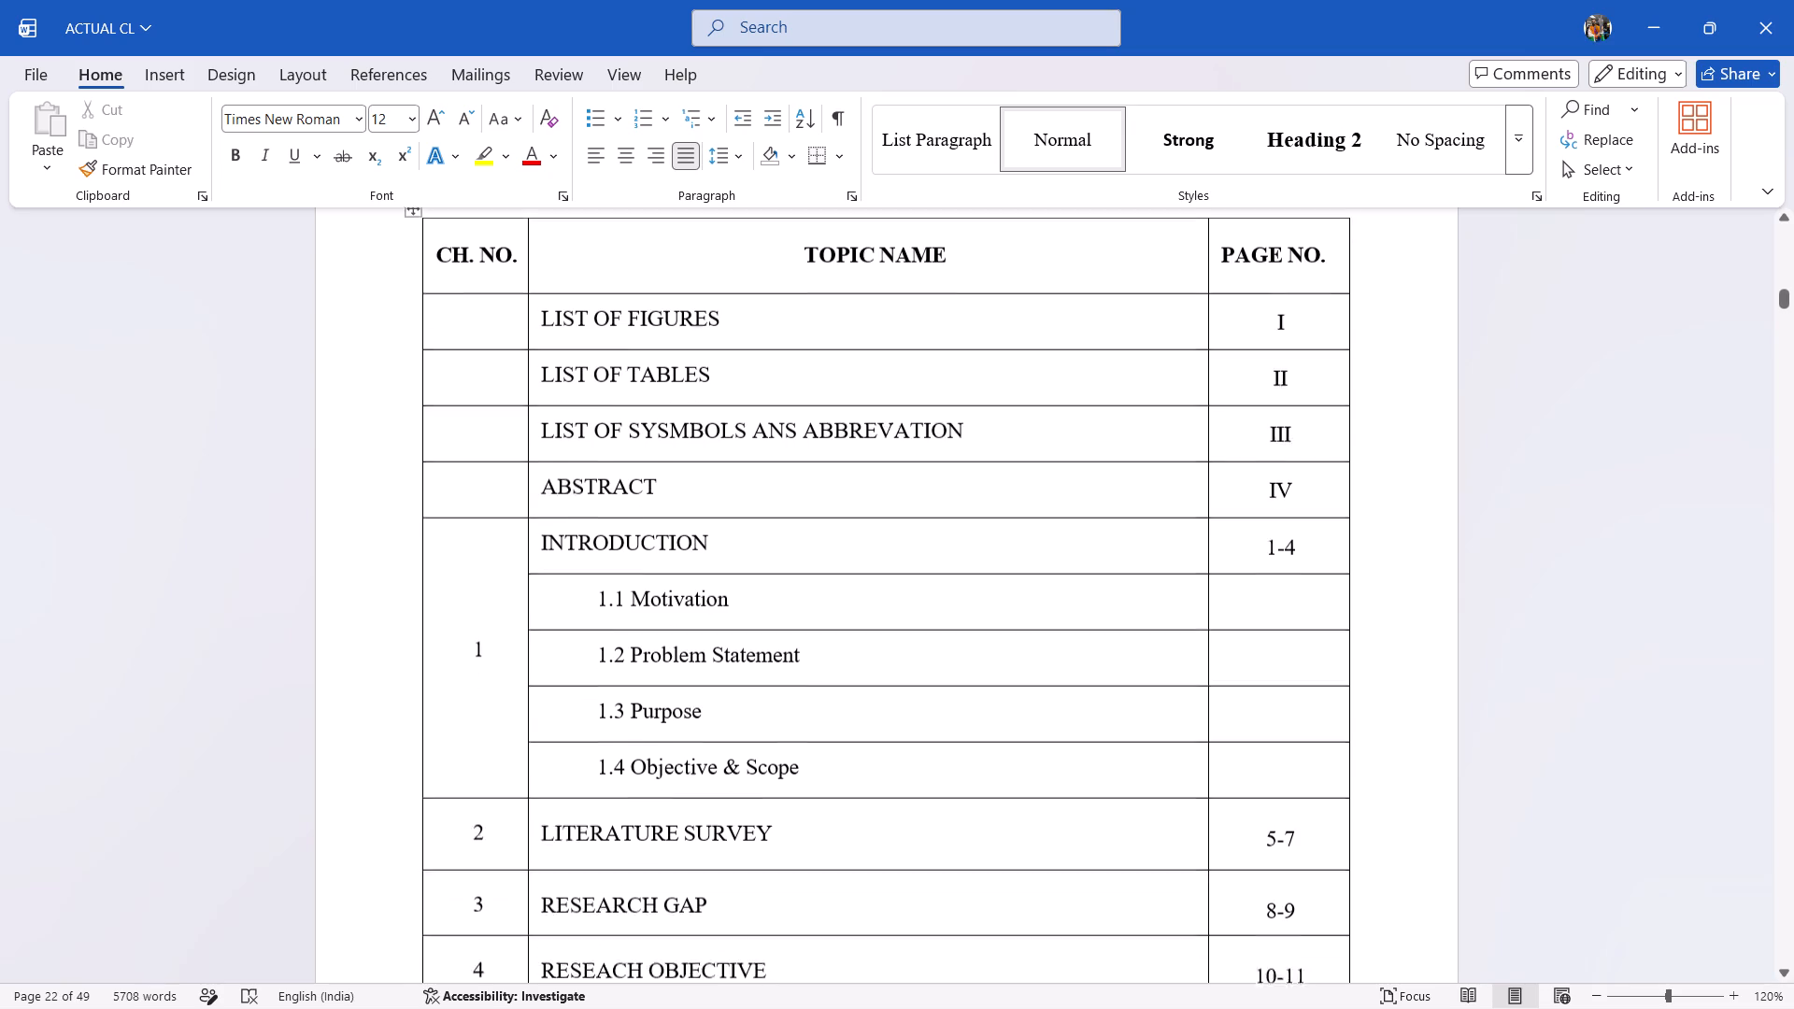
{"action": "scroll", "coordinate": [857, 793], "scroll_direction": "down", "scroll_amount": 8}
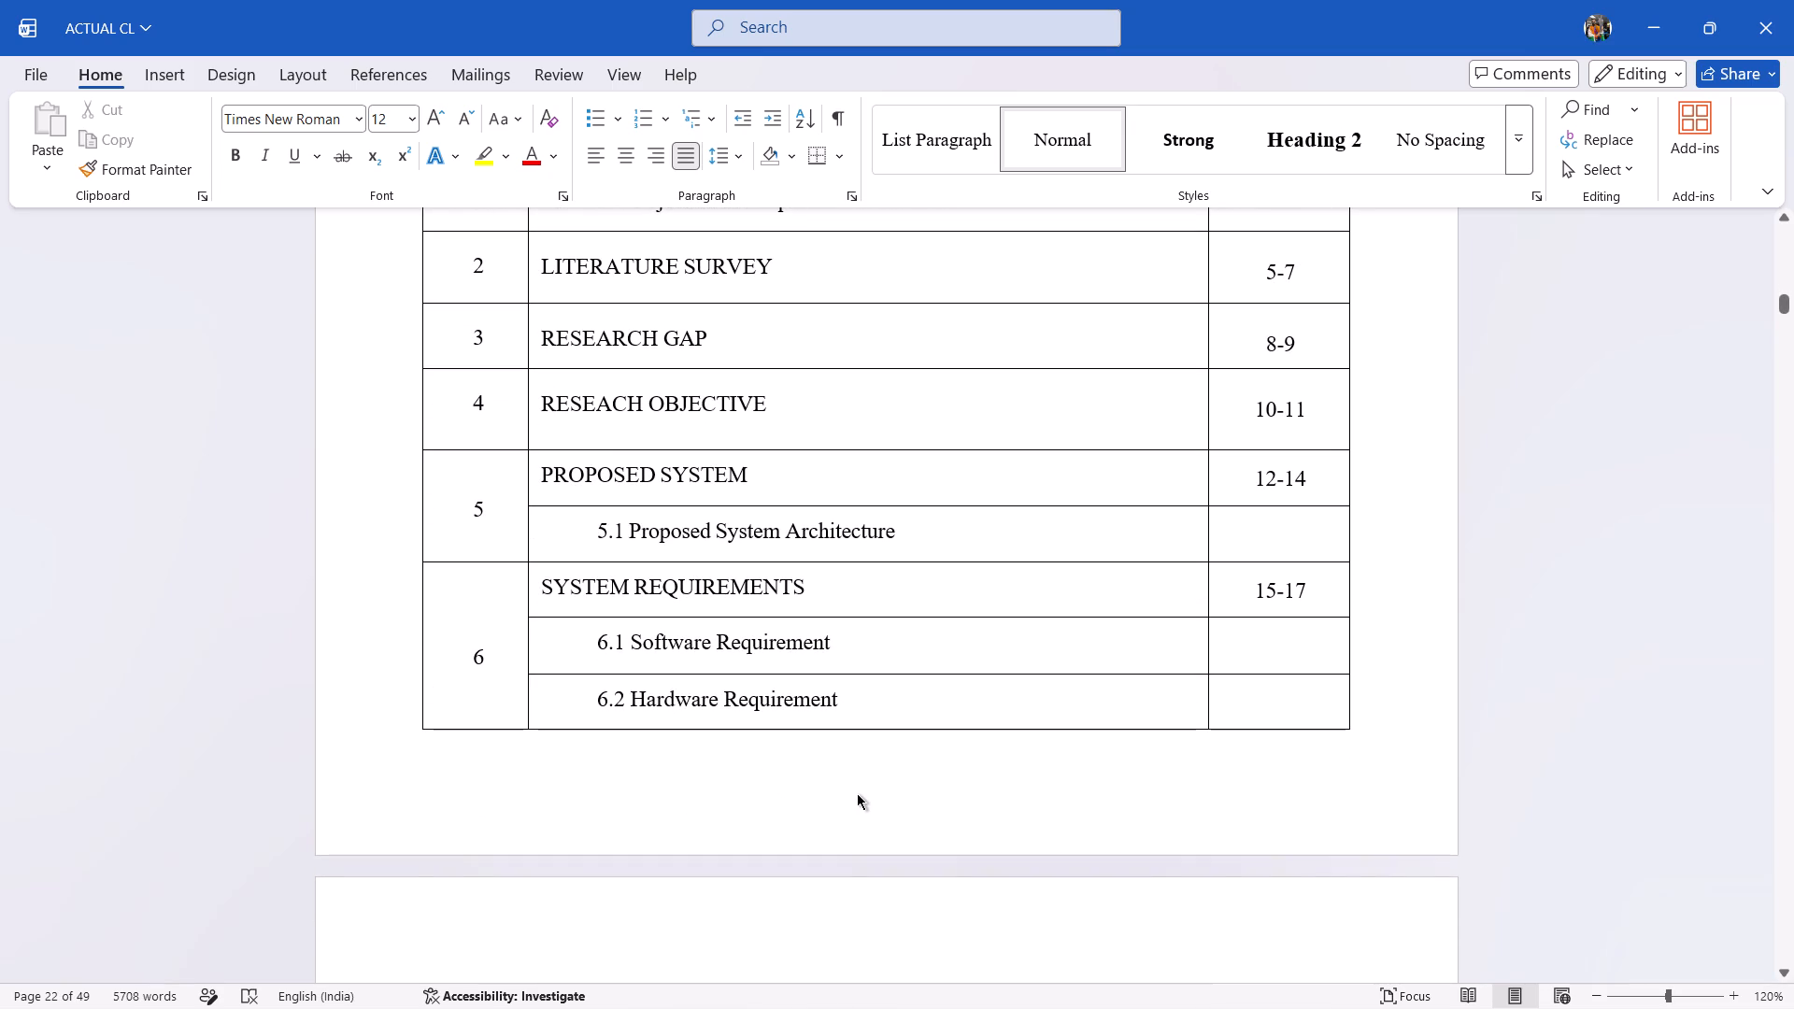
{"action": "scroll", "coordinate": [857, 793], "scroll_direction": "down", "scroll_amount": 4}
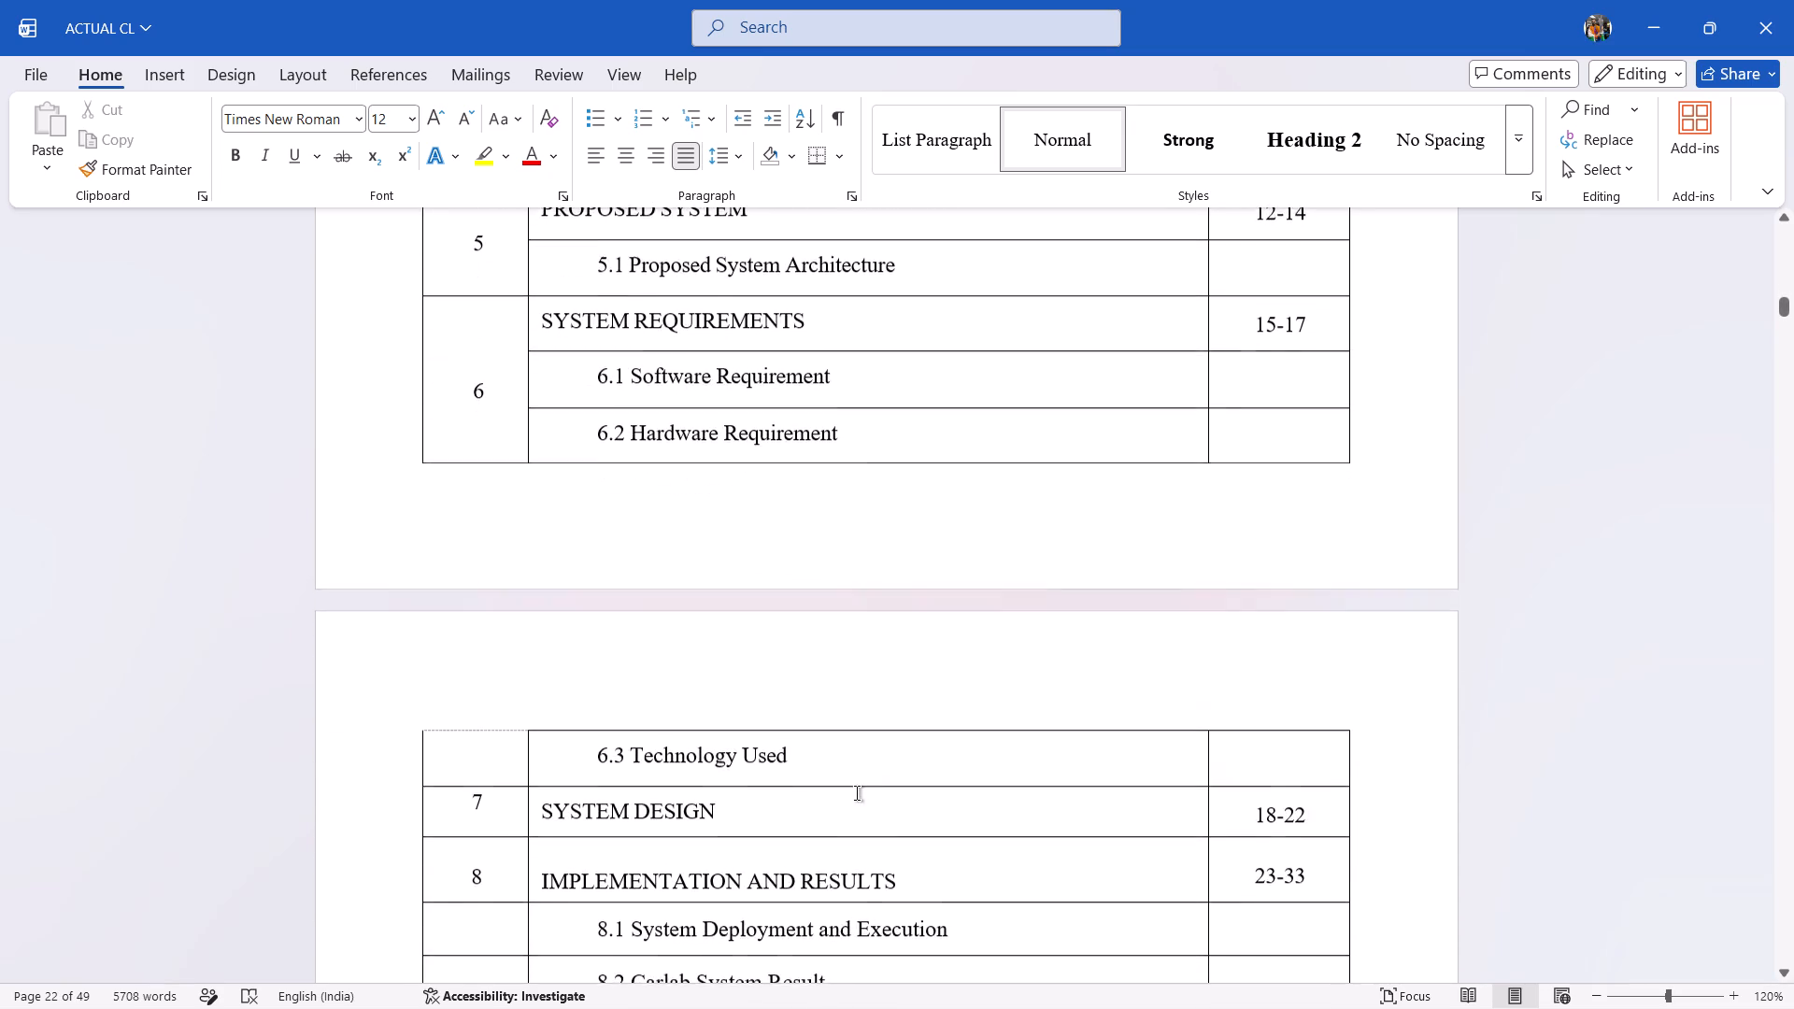
{"action": "scroll", "coordinate": [857, 793], "scroll_direction": "down", "scroll_amount": 6}
{"action": "scroll", "coordinate": [857, 793], "scroll_direction": "up", "scroll_amount": 1}
{"action": "scroll", "coordinate": [857, 793], "scroll_direction": "down", "scroll_amount": 1}
{"action": "scroll", "coordinate": [857, 793], "scroll_direction": "up", "scroll_amount": 1}
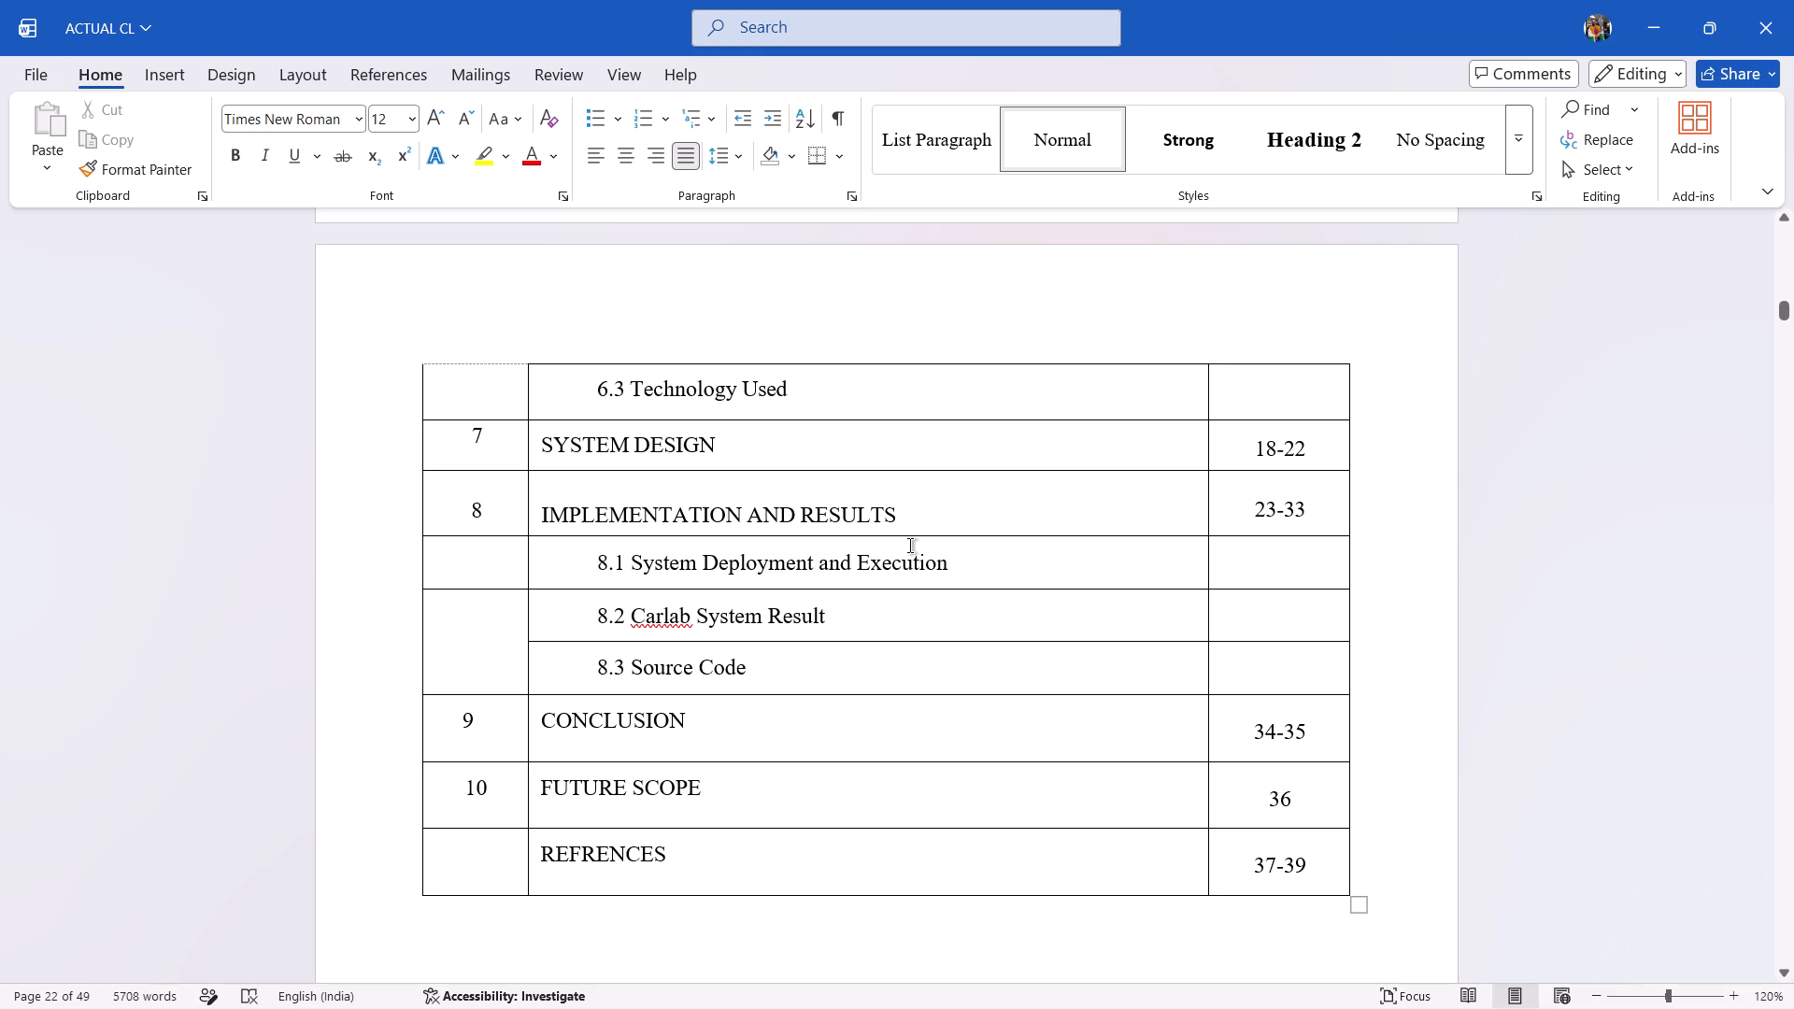
{"action": "left_click", "coordinate": [826, 716]}
{"action": "scroll", "coordinate": [826, 716], "scroll_direction": "up", "scroll_amount": 5}
{"action": "scroll", "coordinate": [826, 716], "scroll_direction": "down", "scroll_amount": 4}
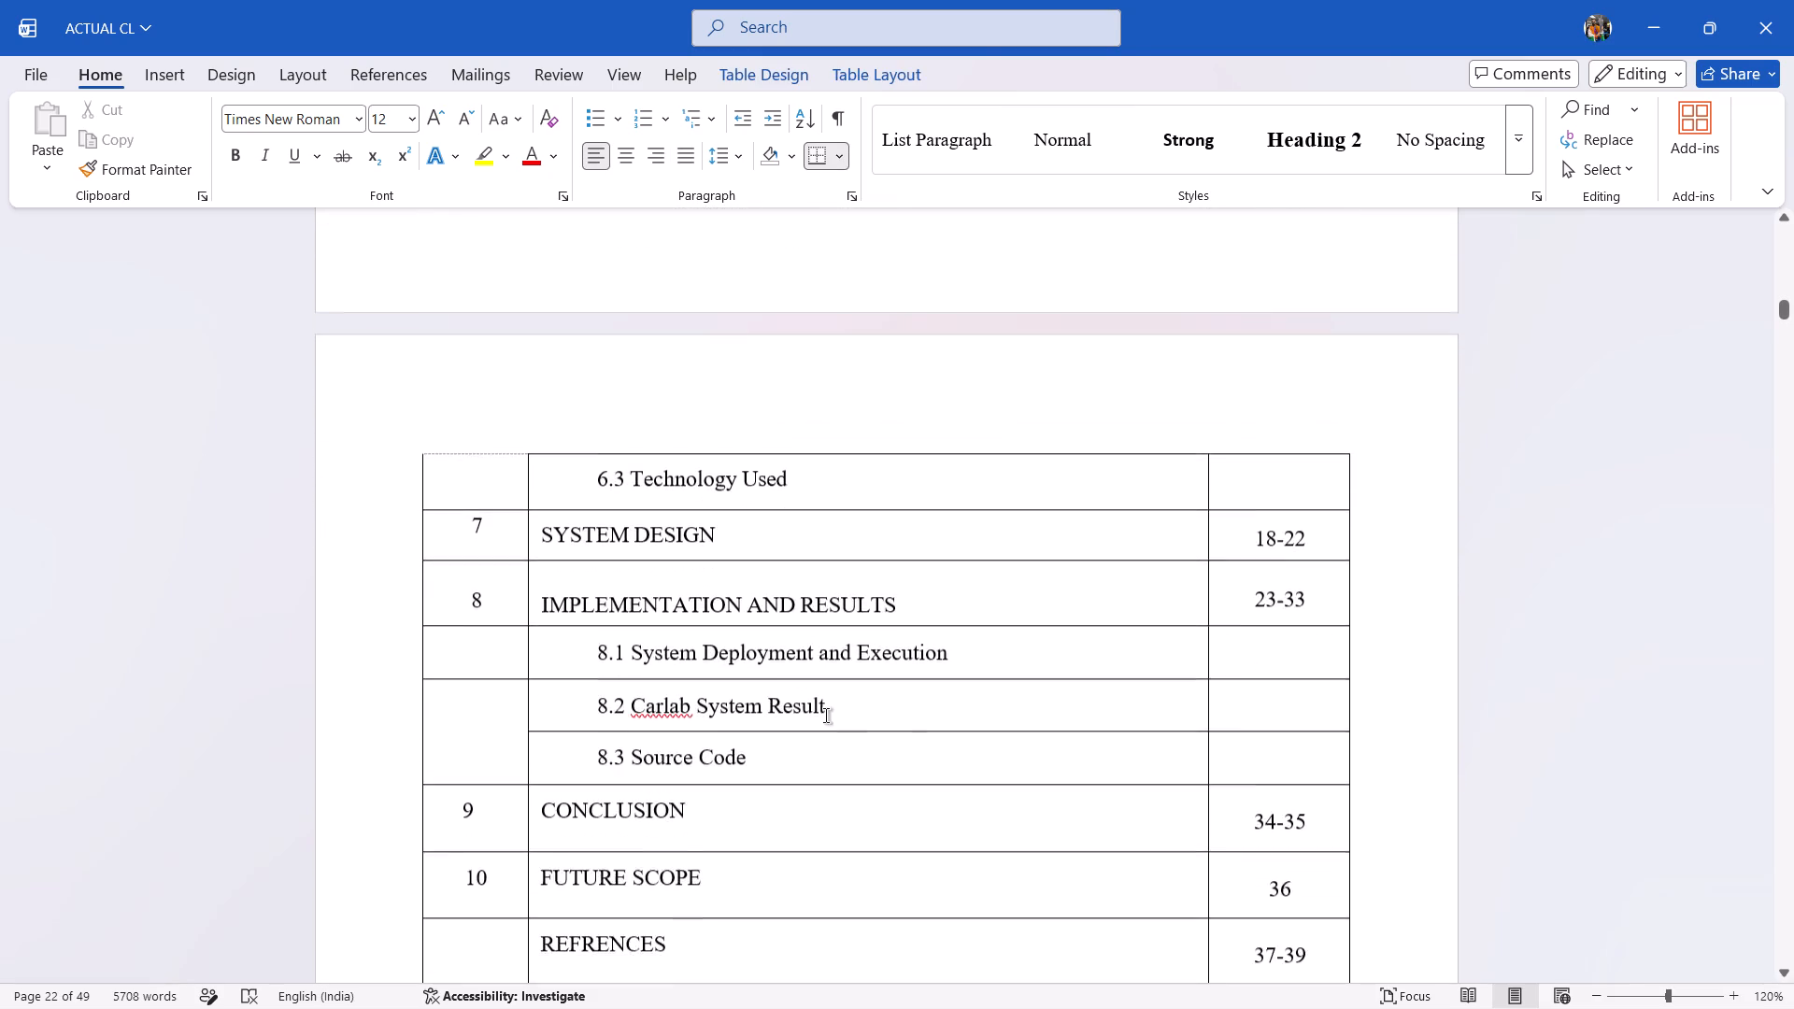
{"action": "scroll", "coordinate": [826, 716], "scroll_direction": "down", "scroll_amount": 11}
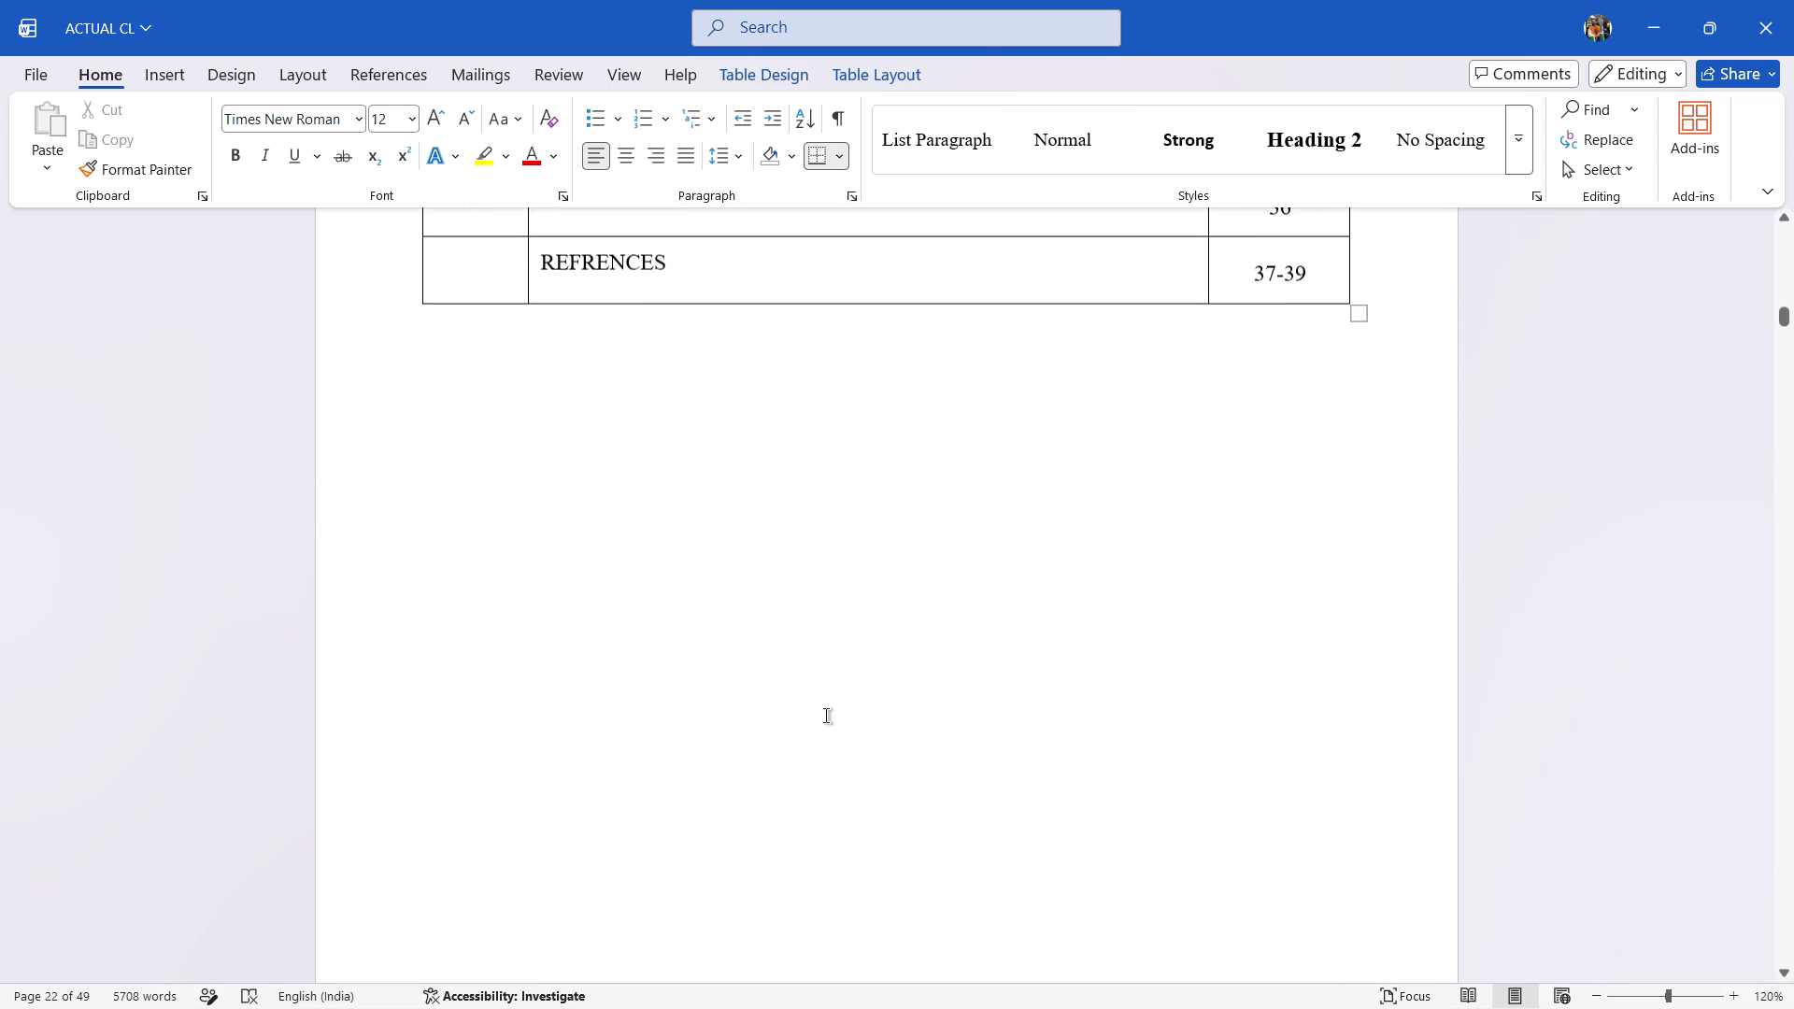
Reduce all four column headings in the LIST OF FIGURES table, from Sr. No. to Page No., to 12 pt.
{"action": "scroll", "coordinate": [826, 716], "scroll_direction": "down", "scroll_amount": 9}
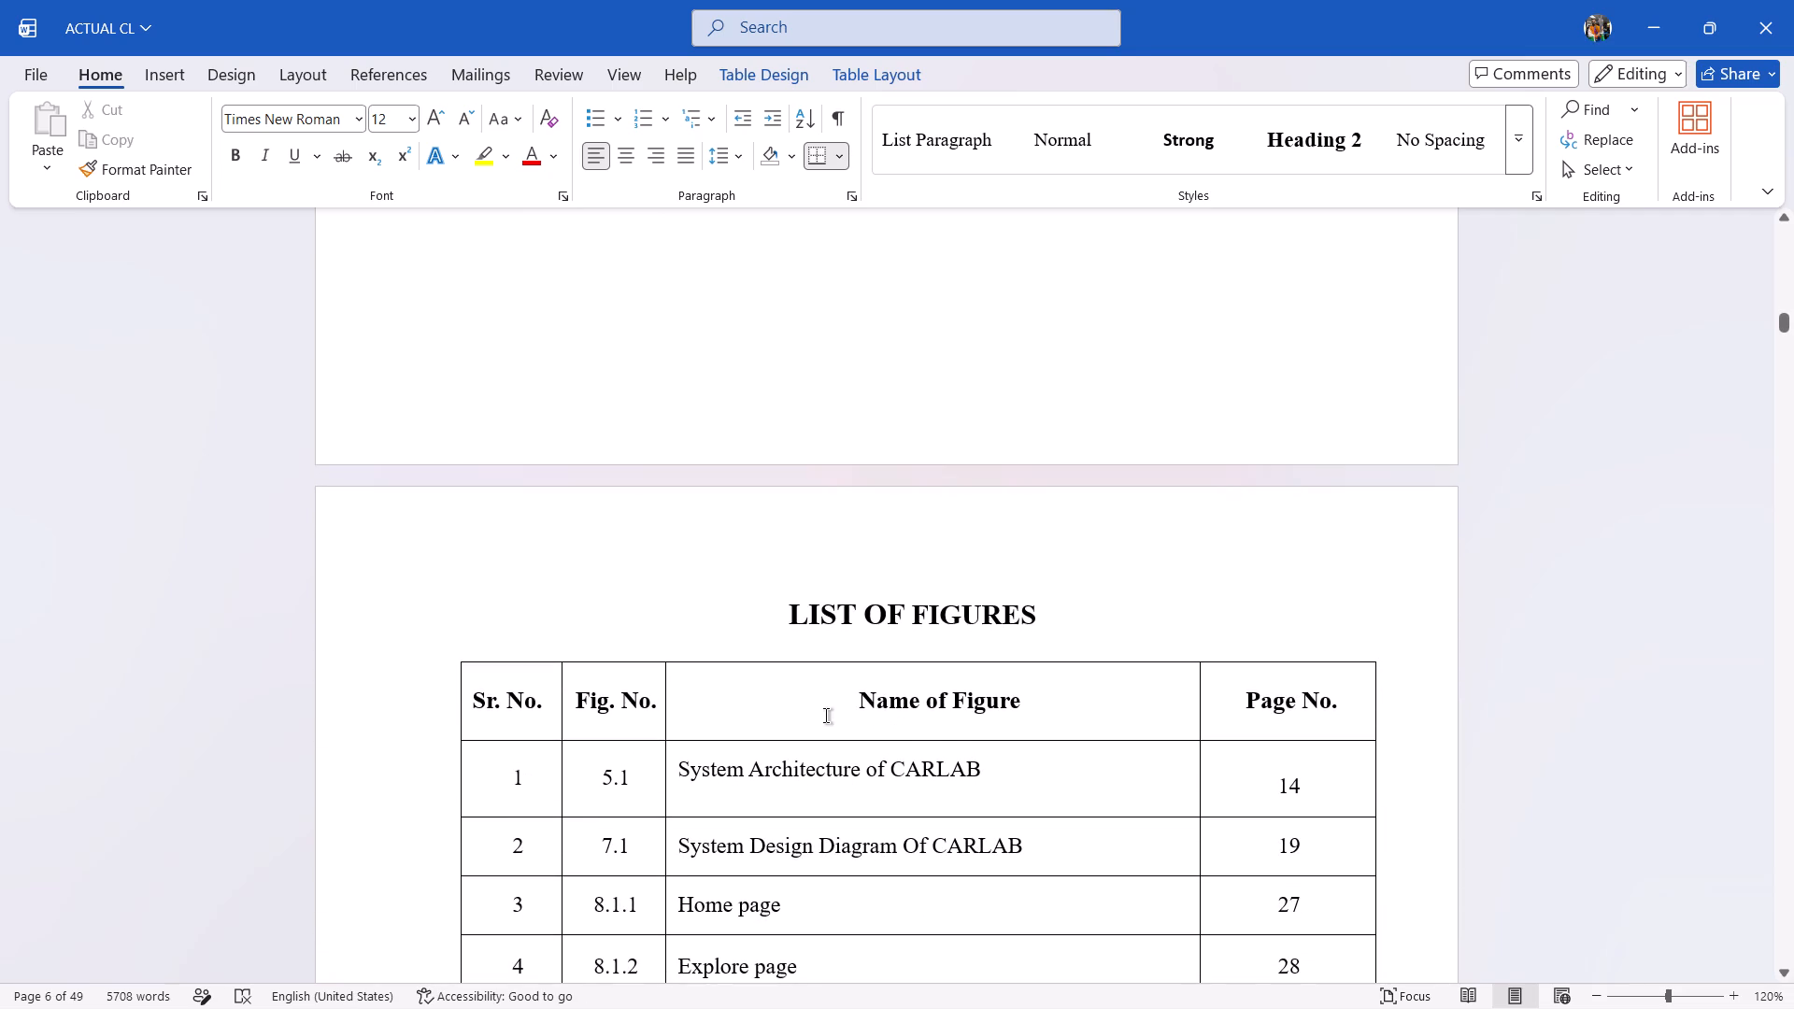
{"action": "scroll", "coordinate": [826, 716], "scroll_direction": "up", "scroll_amount": 1}
{"action": "scroll", "coordinate": [826, 716], "scroll_direction": "down", "scroll_amount": 1}
{"action": "scroll", "coordinate": [826, 716], "scroll_direction": "up", "scroll_amount": 1}
{"action": "scroll", "coordinate": [826, 716], "scroll_direction": "down", "scroll_amount": 1}
{"action": "scroll", "coordinate": [826, 716], "scroll_direction": "up", "scroll_amount": 1}
{"action": "scroll", "coordinate": [826, 716], "scroll_direction": "down", "scroll_amount": 1}
{"action": "left_click_drag", "start_coordinate": [1018, 700], "coordinate": [938, 704]}
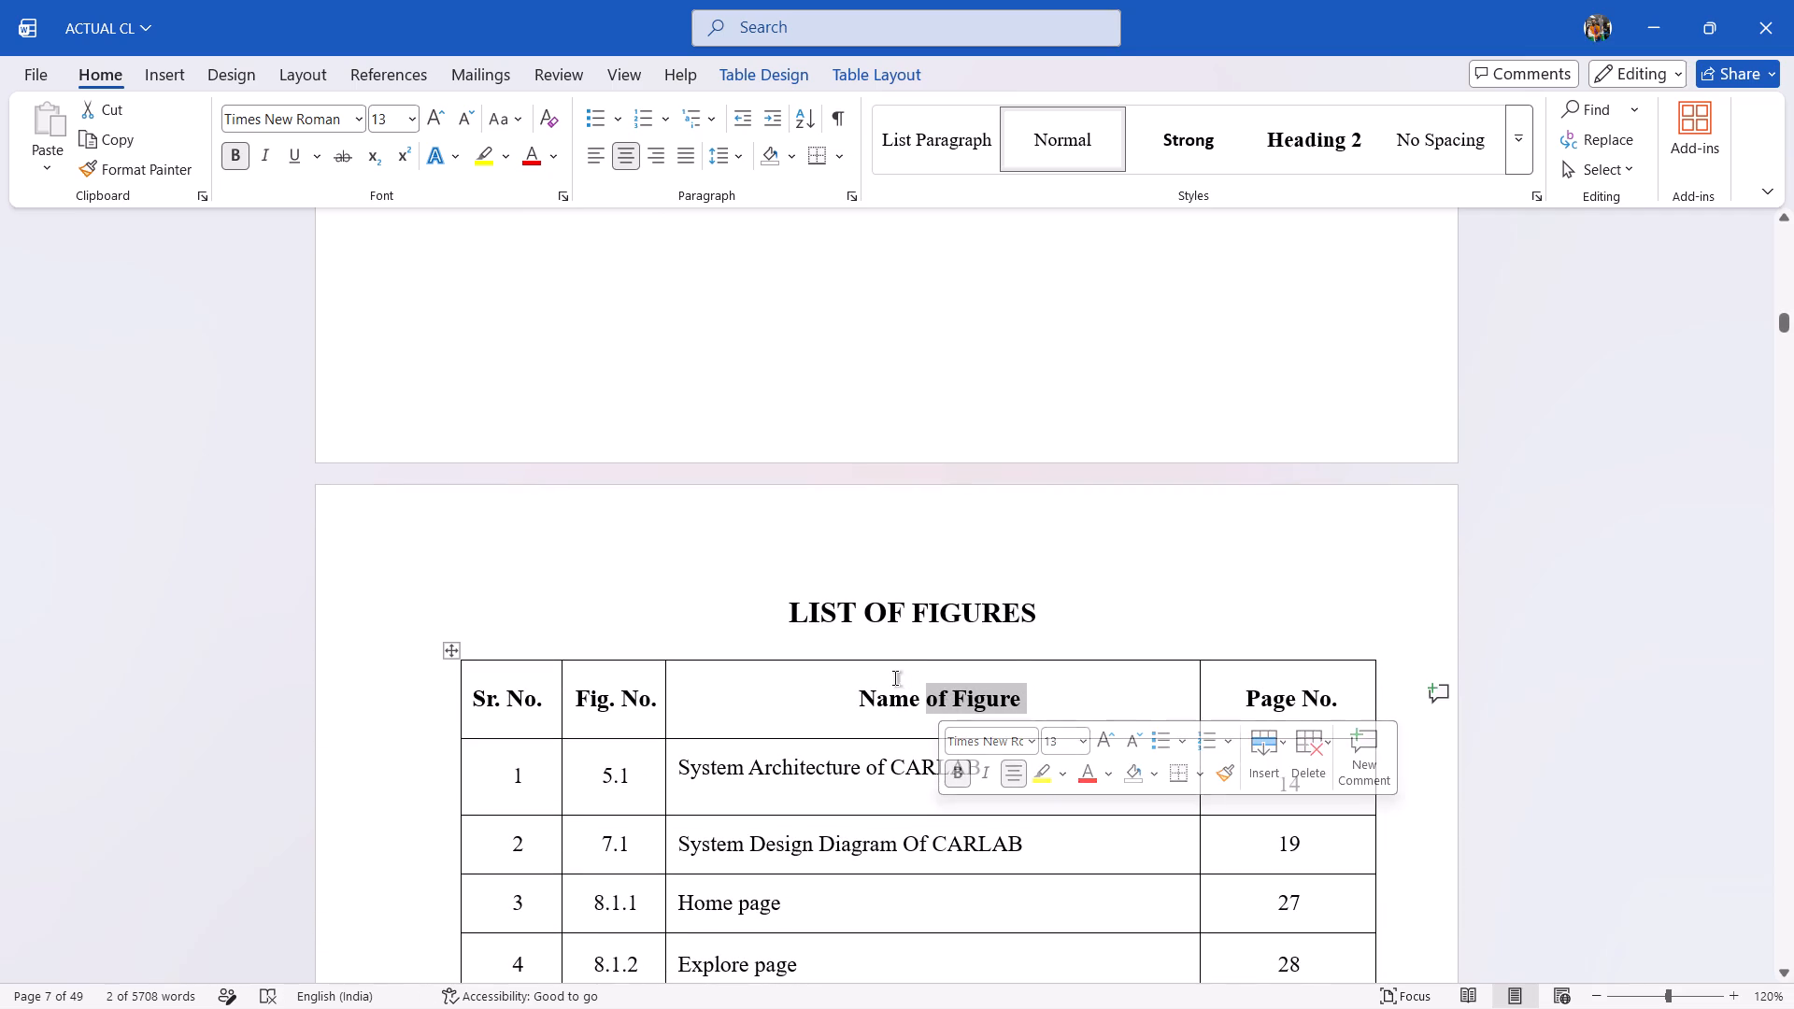
{"action": "left_click", "coordinate": [833, 697]}
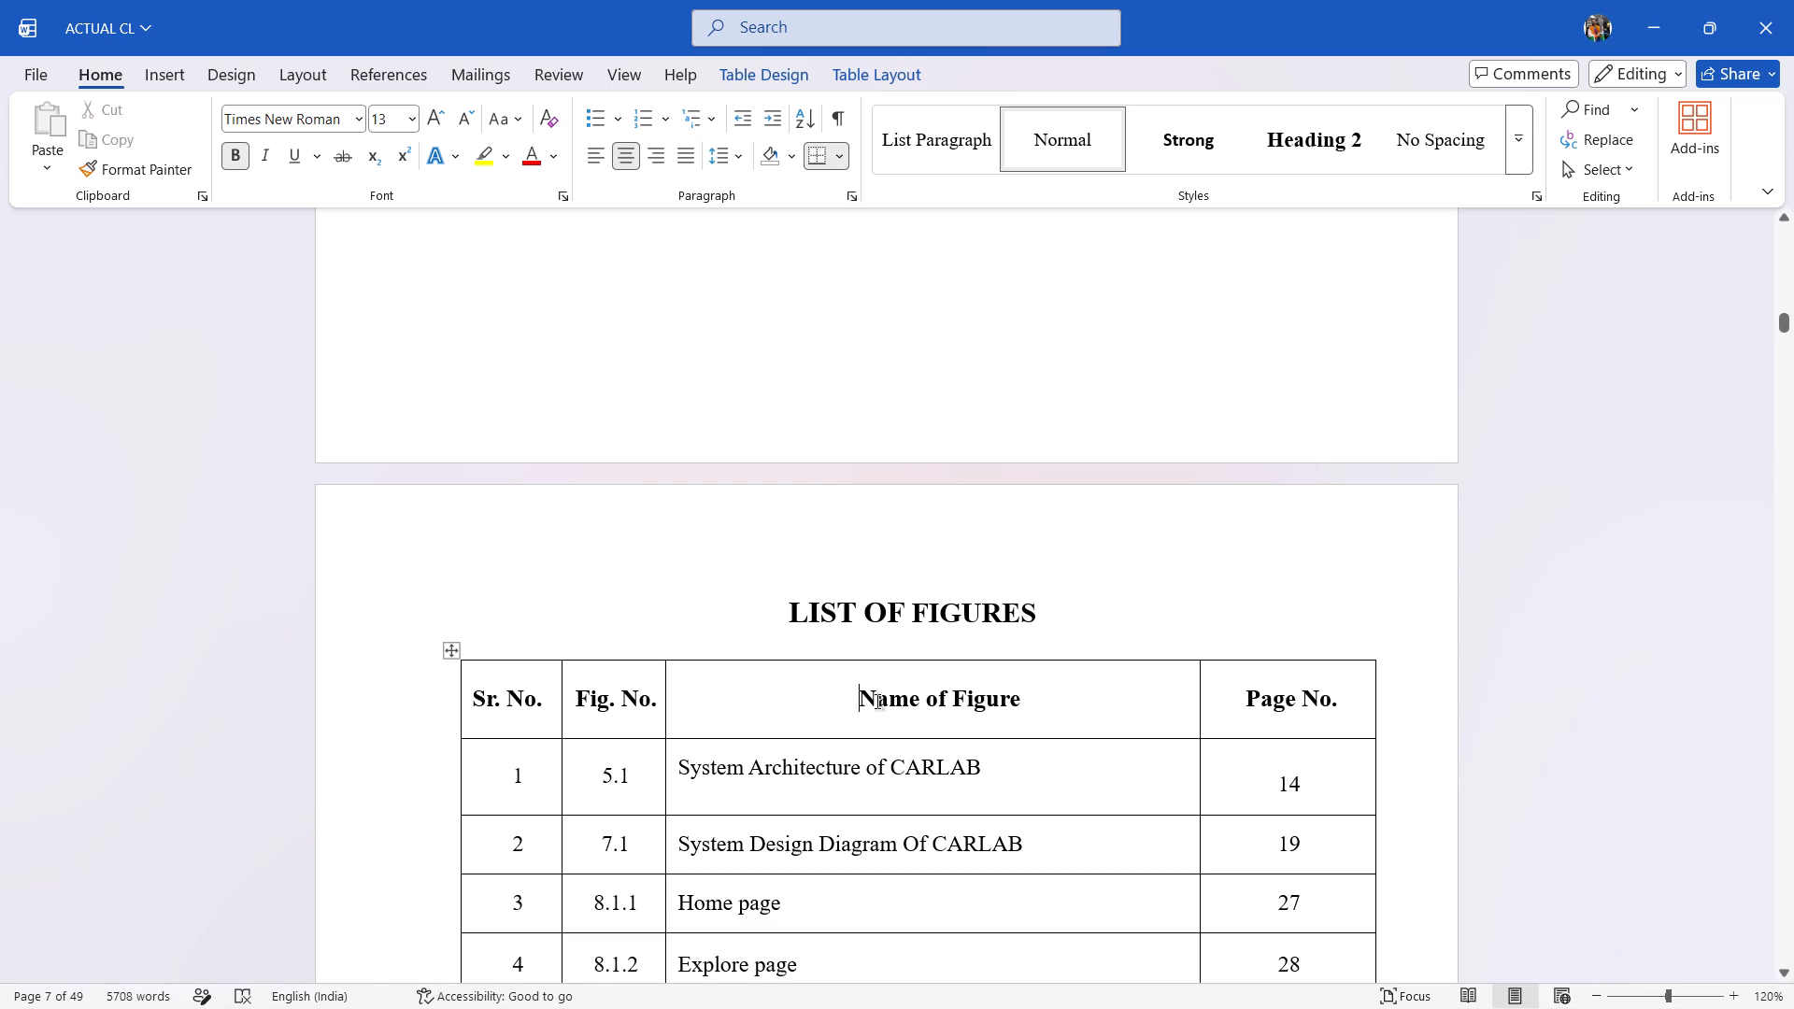
{"action": "left_click_drag", "start_coordinate": [1025, 699], "coordinate": [937, 710]}
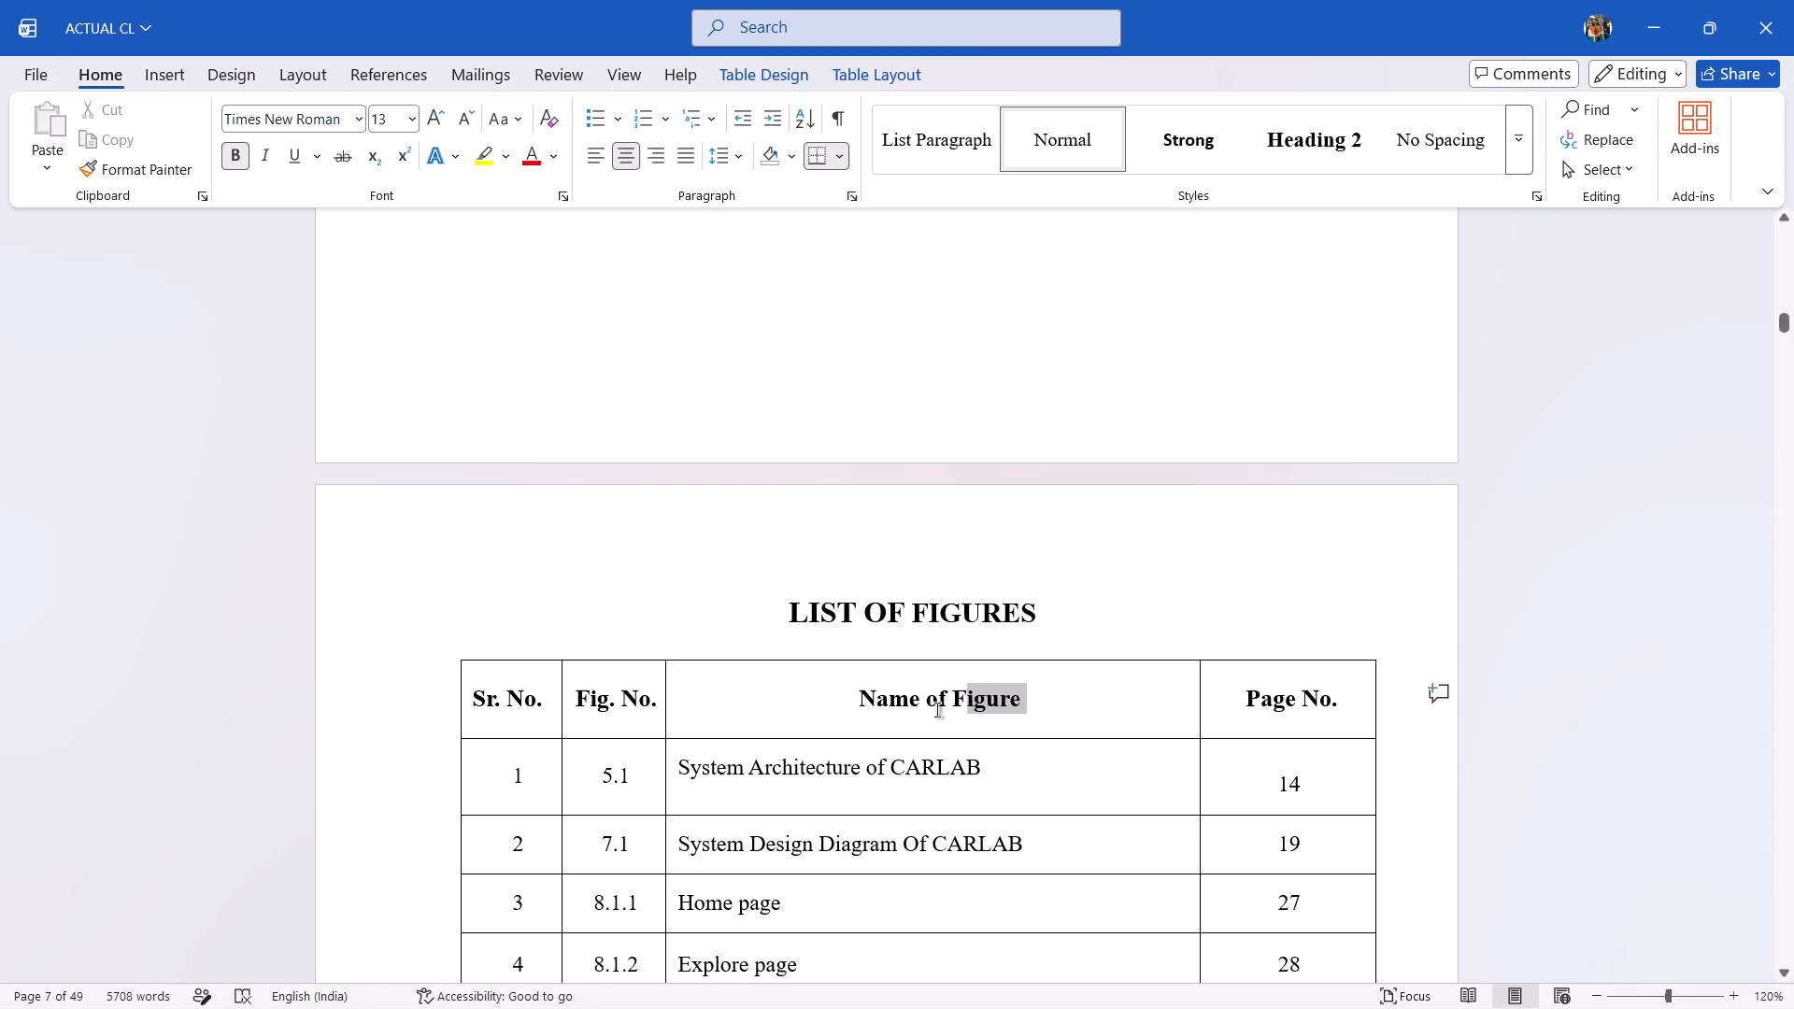
{"action": "left_click_drag", "start_coordinate": [937, 710], "coordinate": [851, 719]}
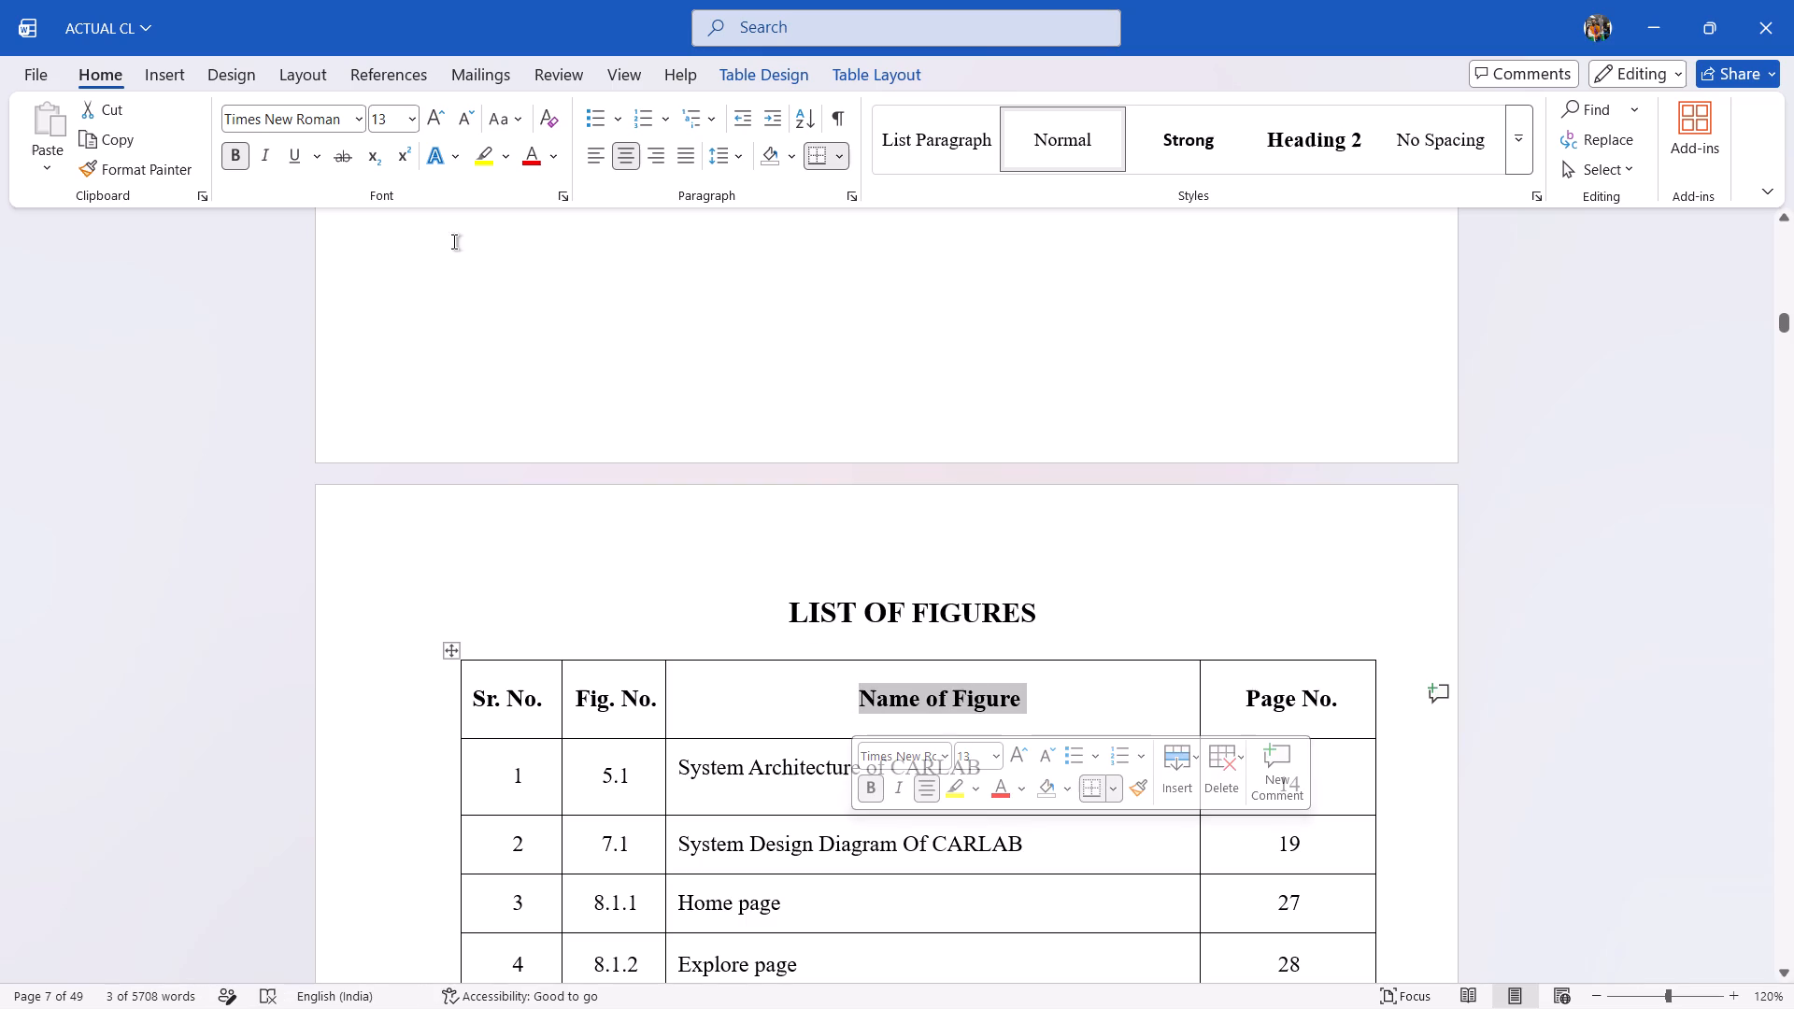
{"action": "left_click", "coordinate": [473, 112]}
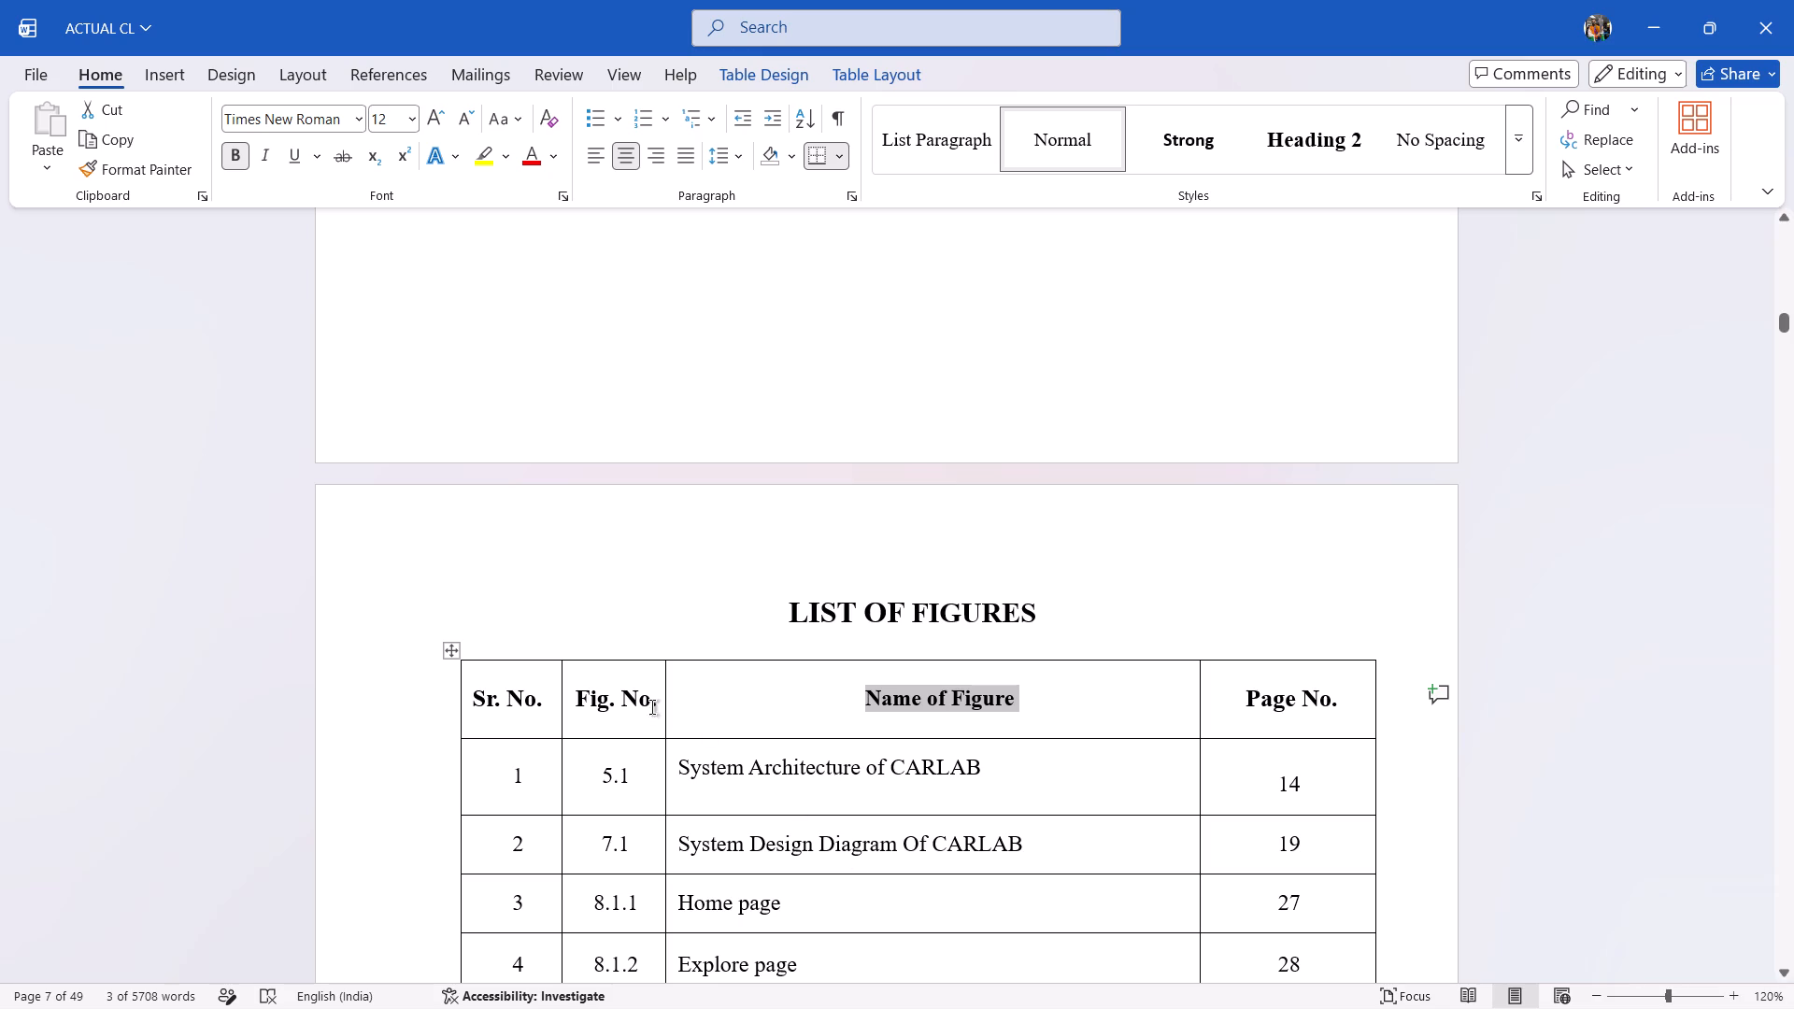
{"action": "left_click_drag", "start_coordinate": [654, 701], "coordinate": [507, 706]}
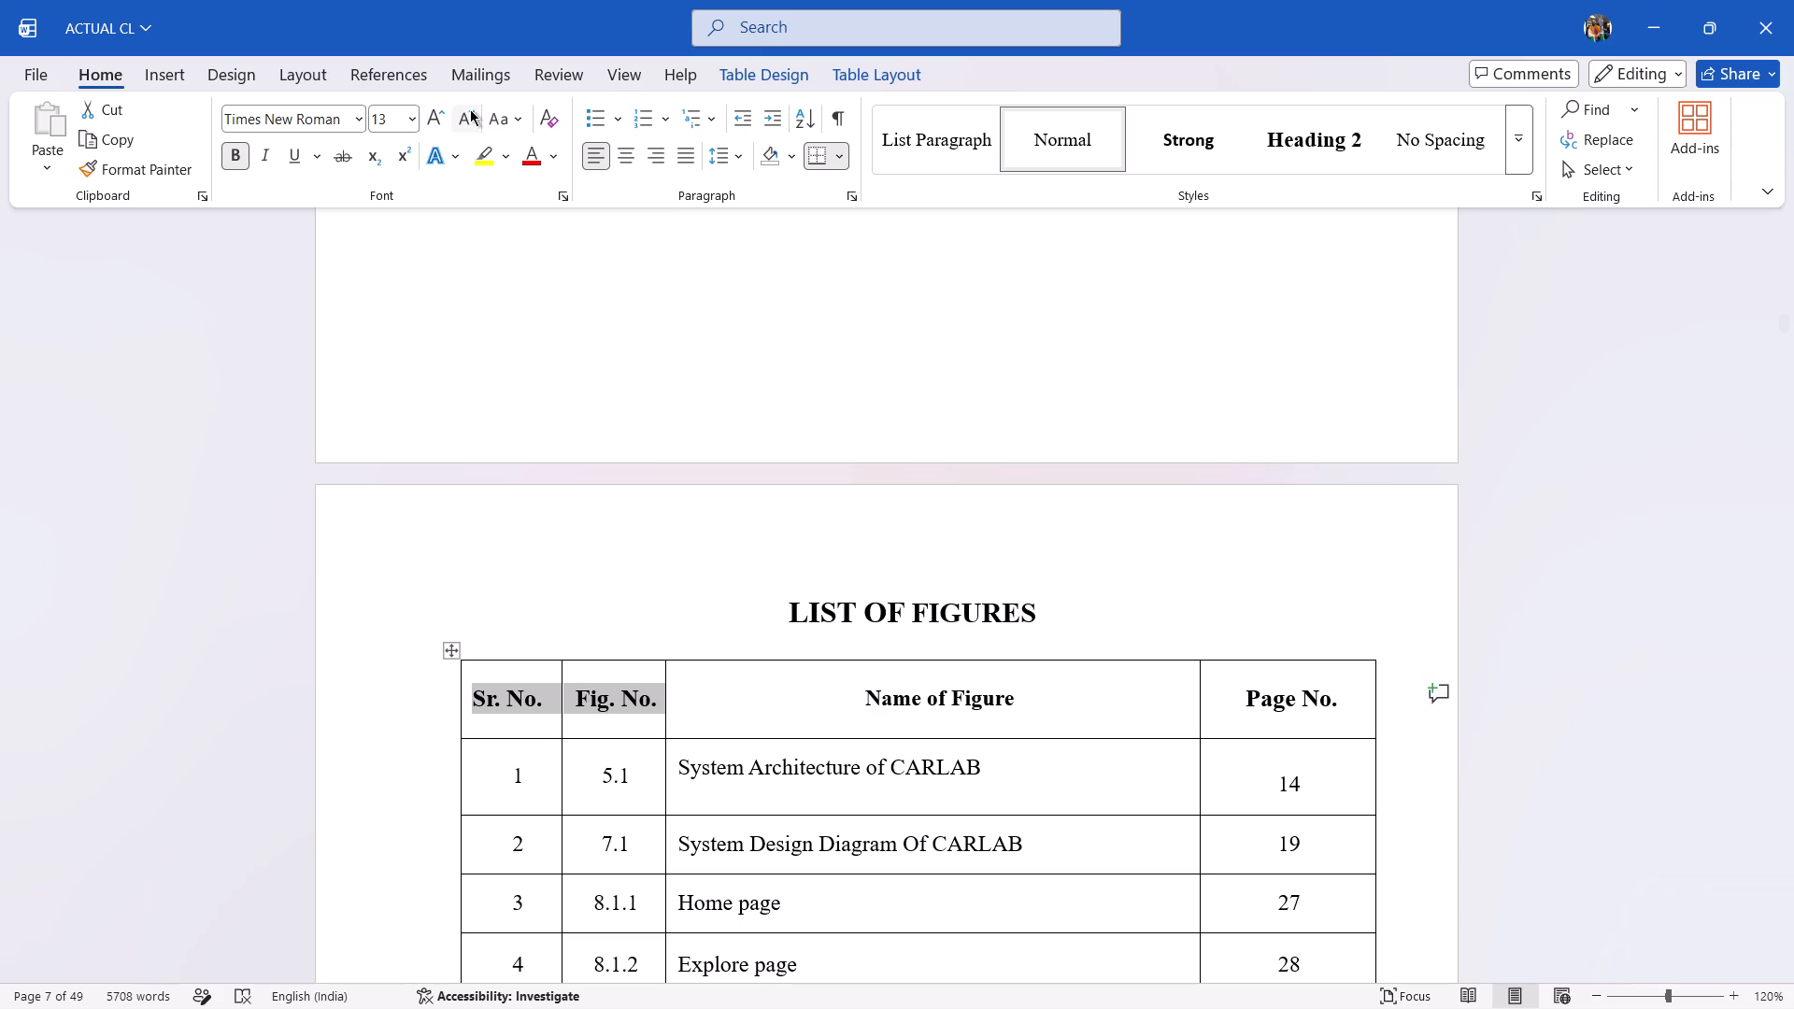
{"action": "left_click", "coordinate": [470, 109]}
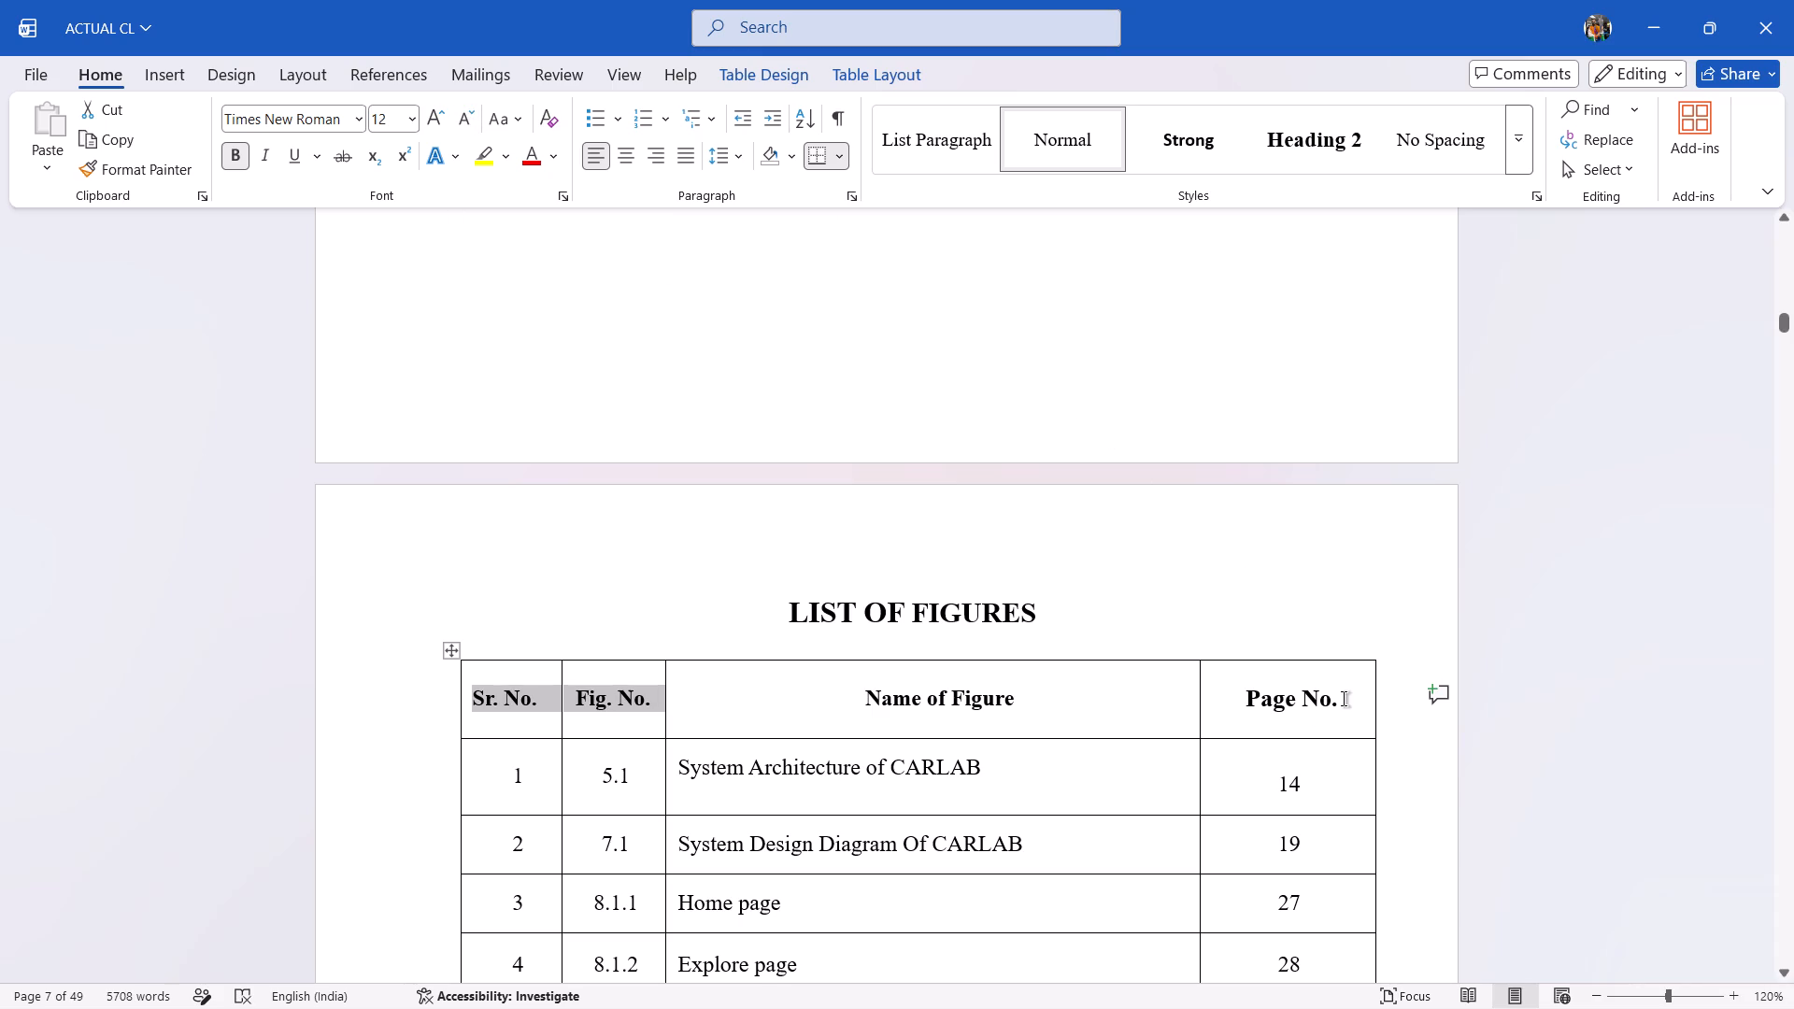
{"action": "left_click_drag", "start_coordinate": [1344, 699], "coordinate": [1255, 693]}
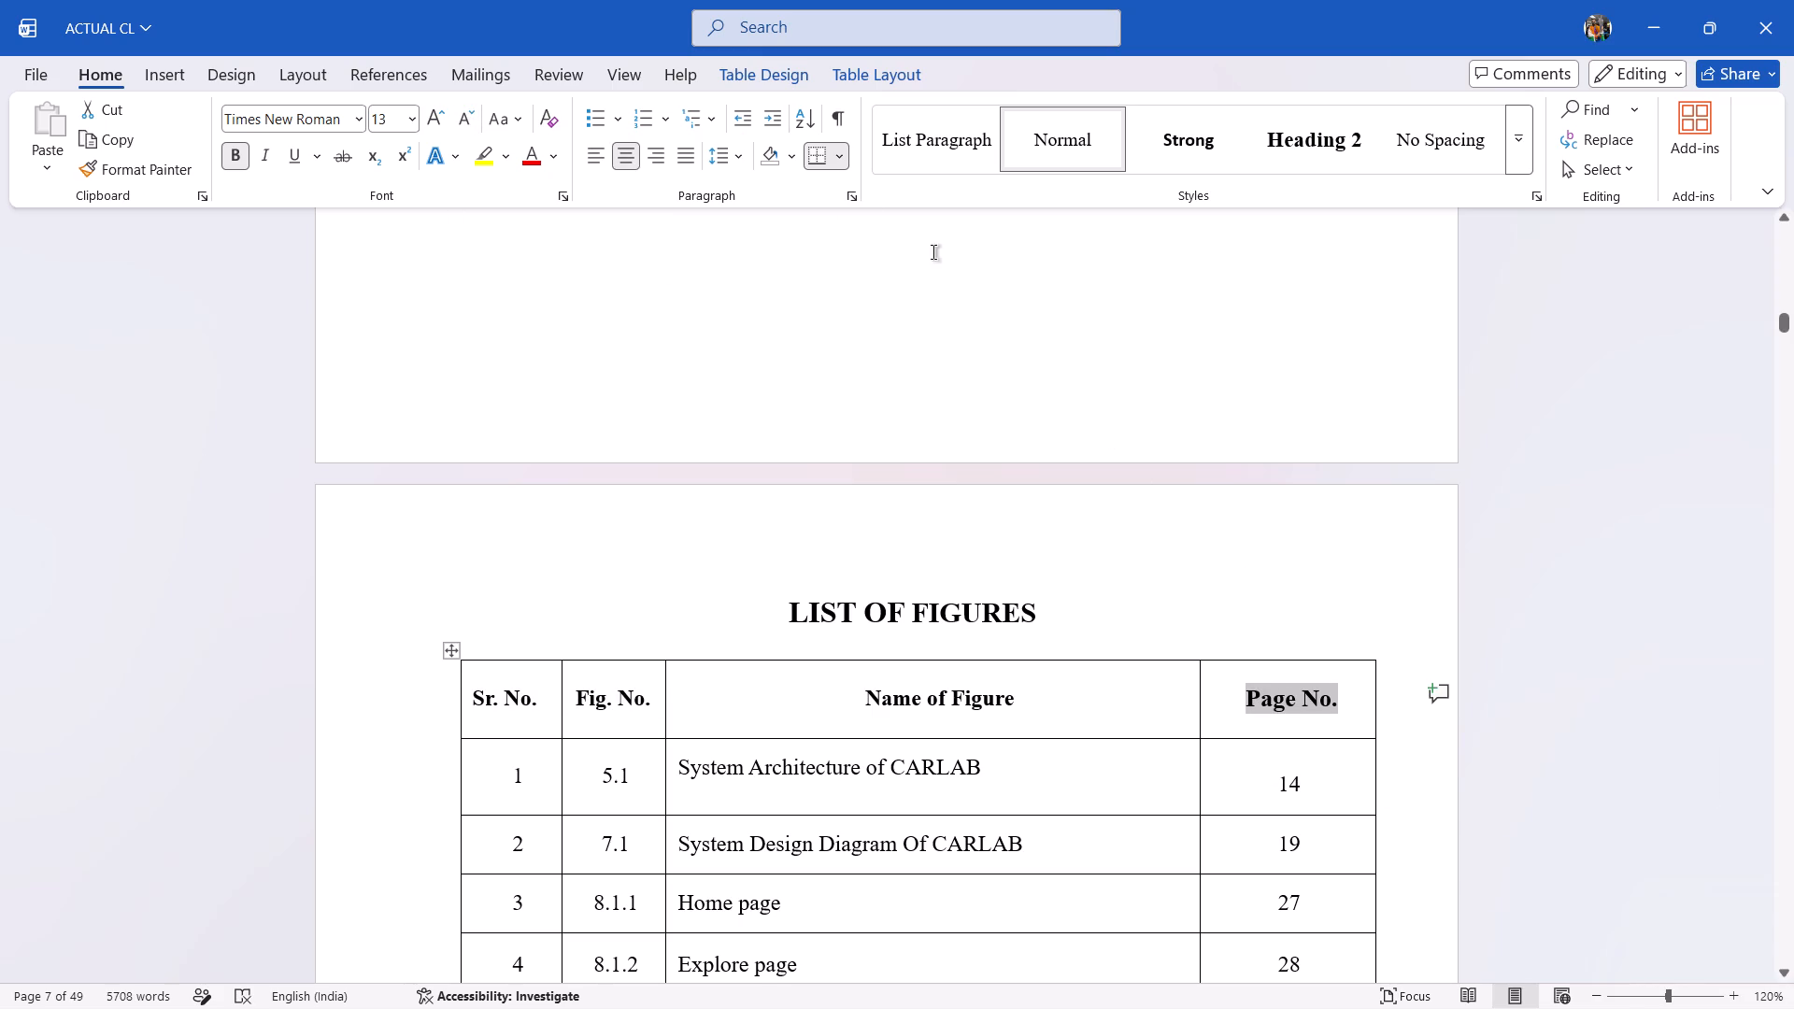
{"action": "left_click", "coordinate": [471, 107]}
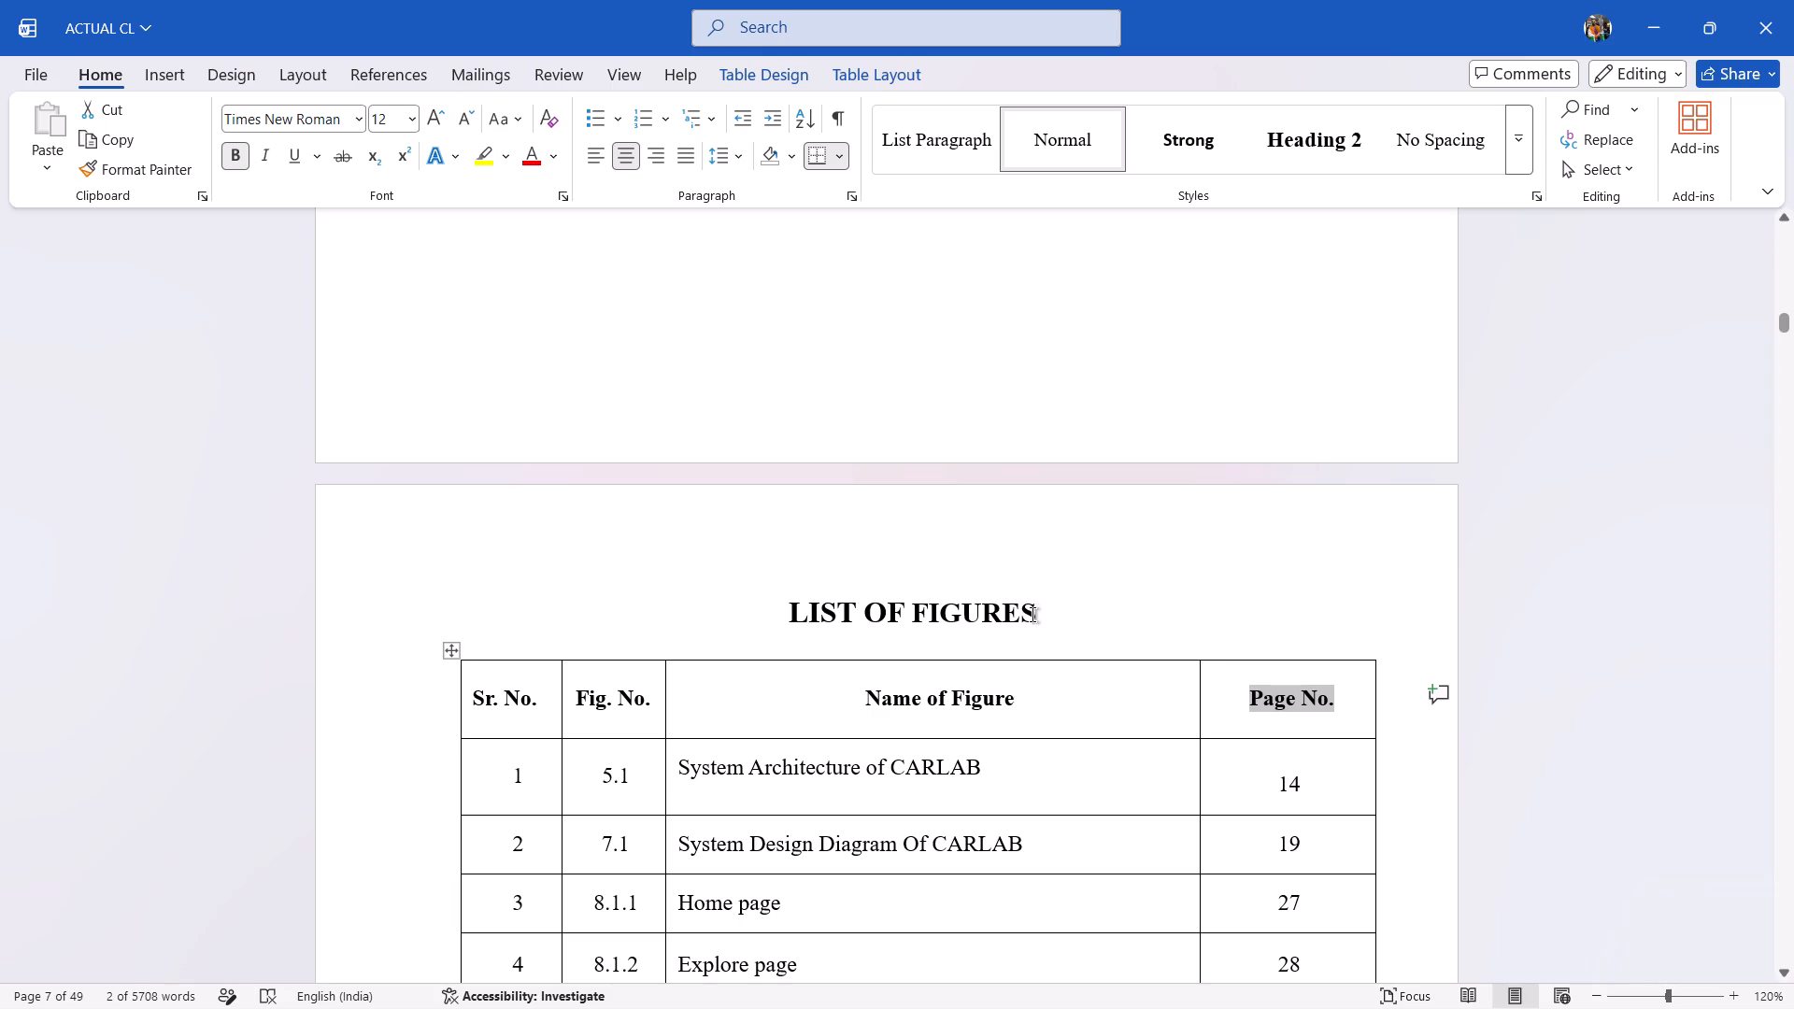
Set the LIST OF FIGURES page title to 14 pt.
{"action": "left_click_drag", "start_coordinate": [1032, 615], "coordinate": [806, 618]}
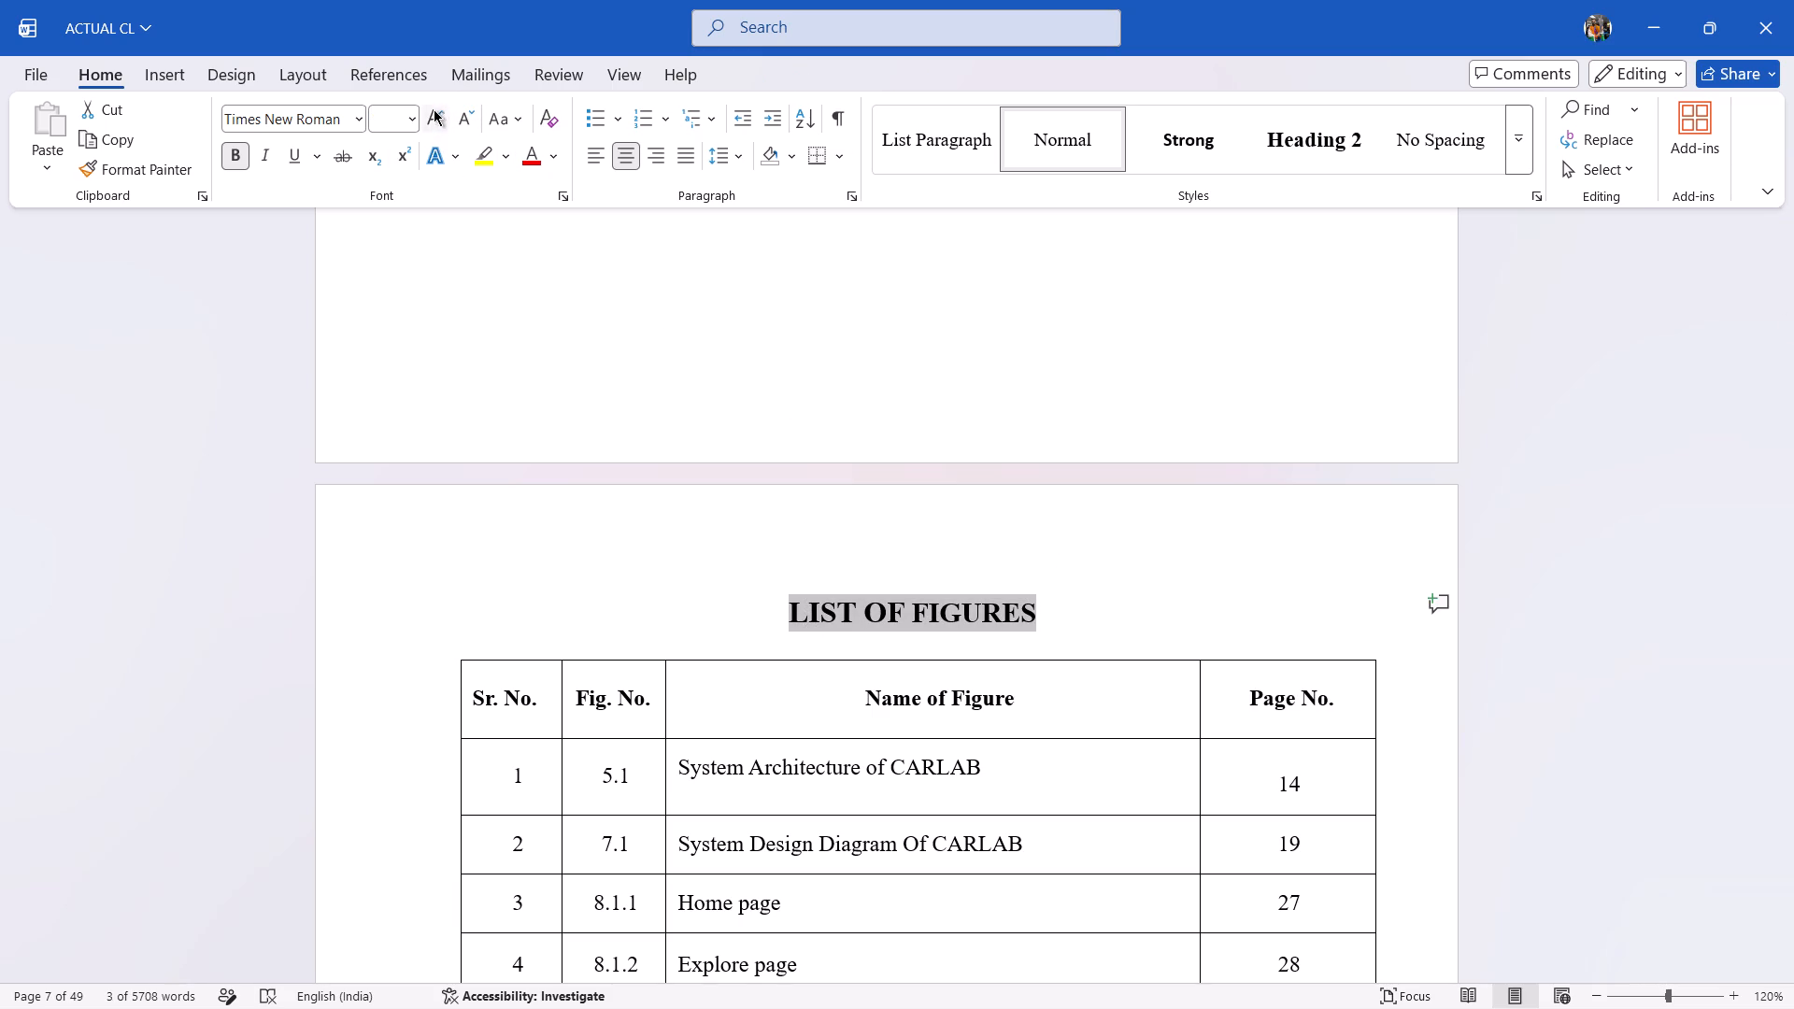
{"action": "left_click", "coordinate": [406, 114]}
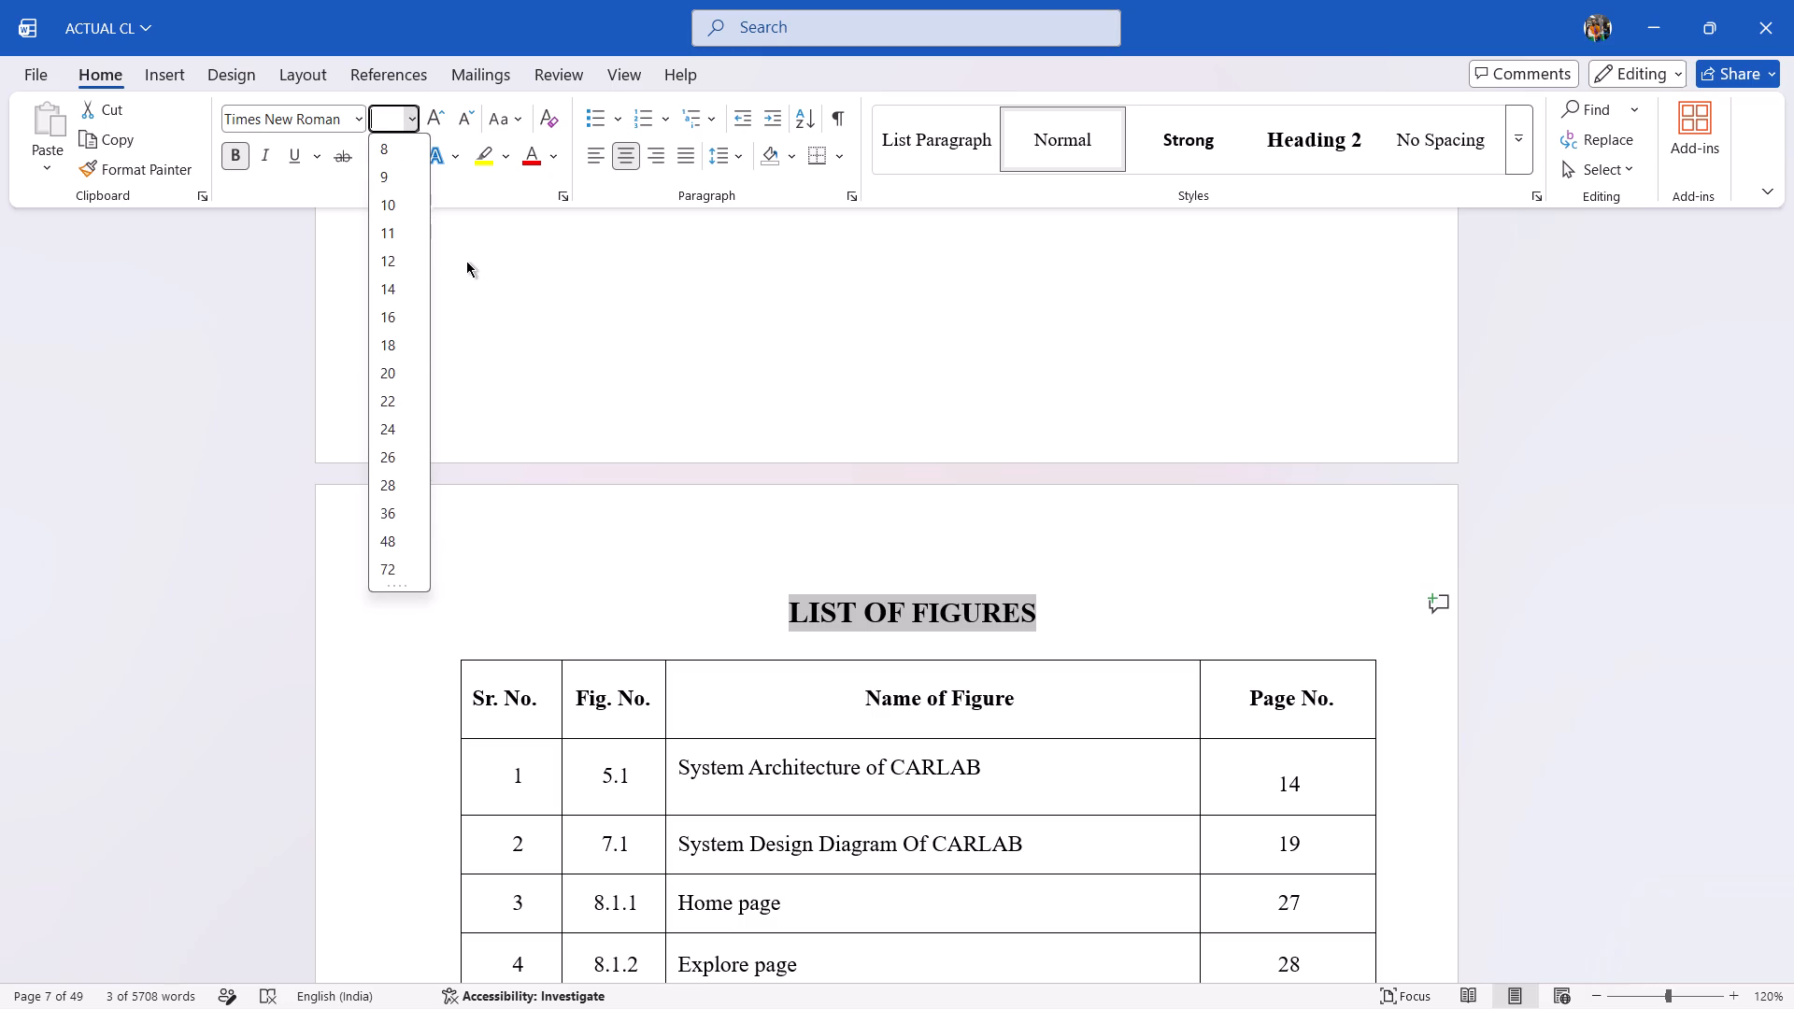
{"action": "left_click", "coordinate": [376, 297]}
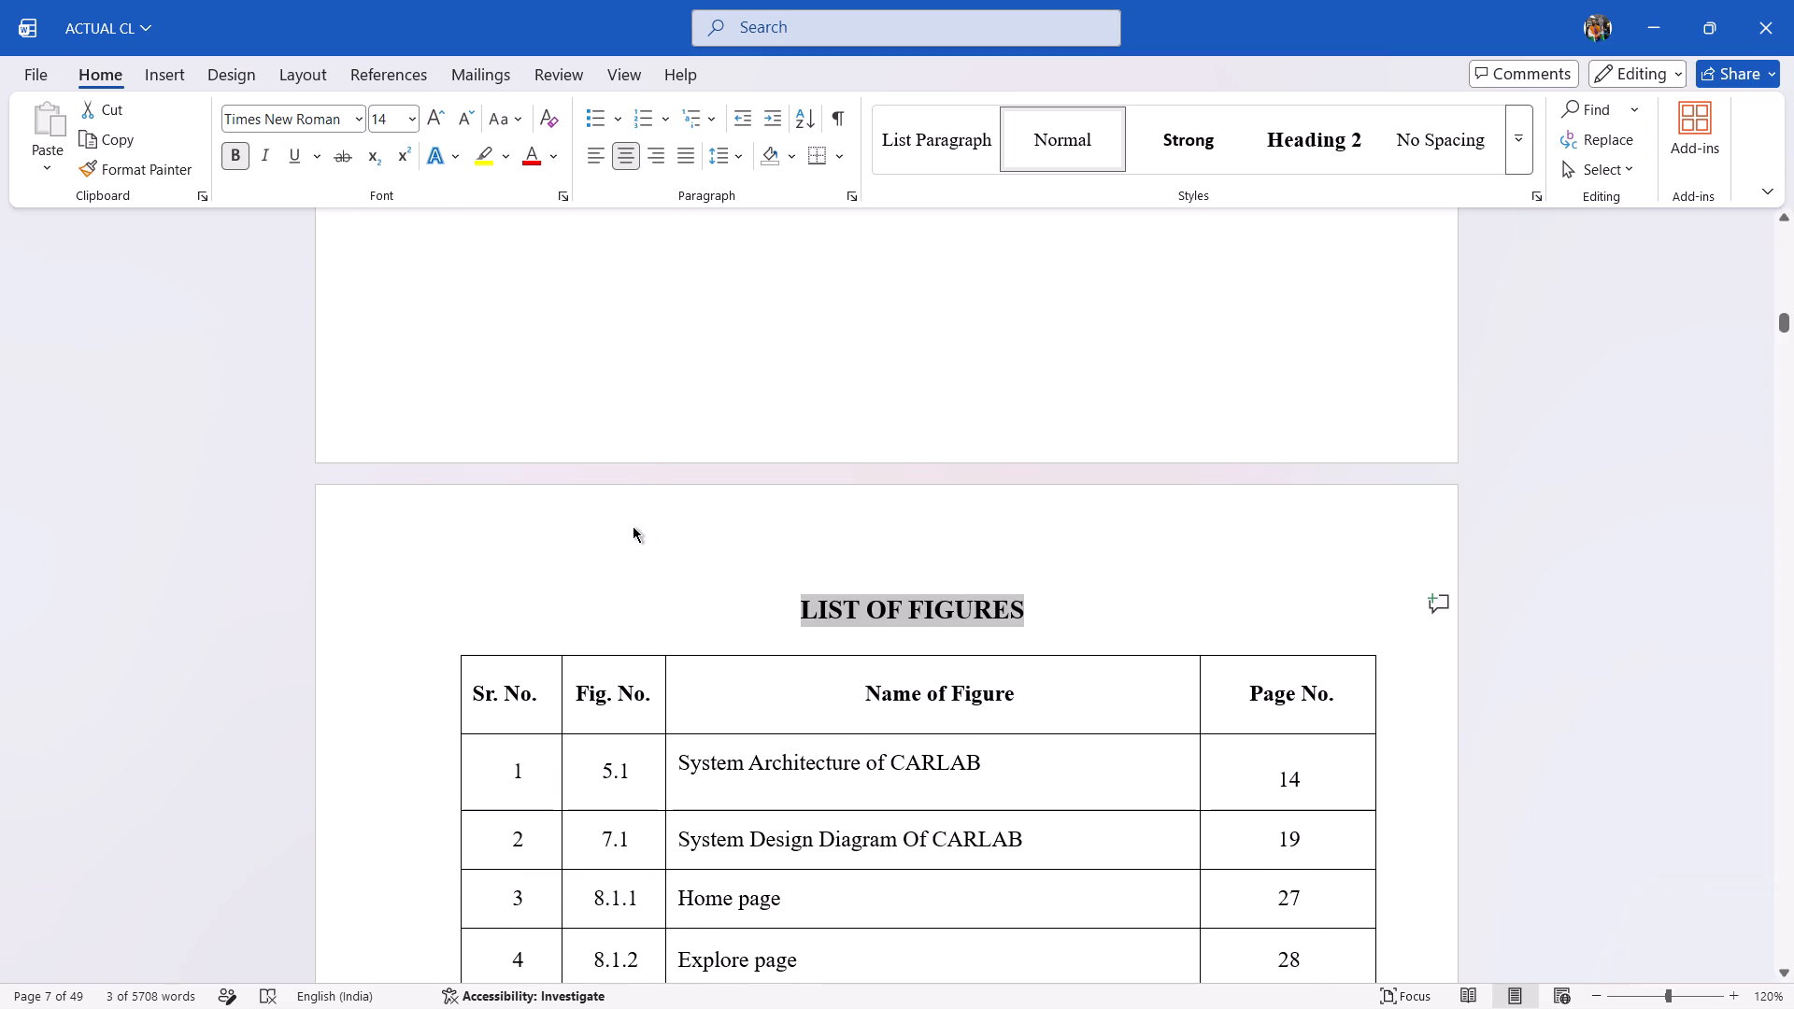
Check the font sizes of the INDEX title and its CH. NO., TOPIC NAME and PAGE NO. column headings.
{"action": "scroll", "coordinate": [633, 526], "scroll_direction": "down", "scroll_amount": 2}
{"action": "scroll", "coordinate": [633, 526], "scroll_direction": "up", "scroll_amount": 20}
{"action": "scroll", "coordinate": [633, 526], "scroll_direction": "up", "scroll_amount": 3}
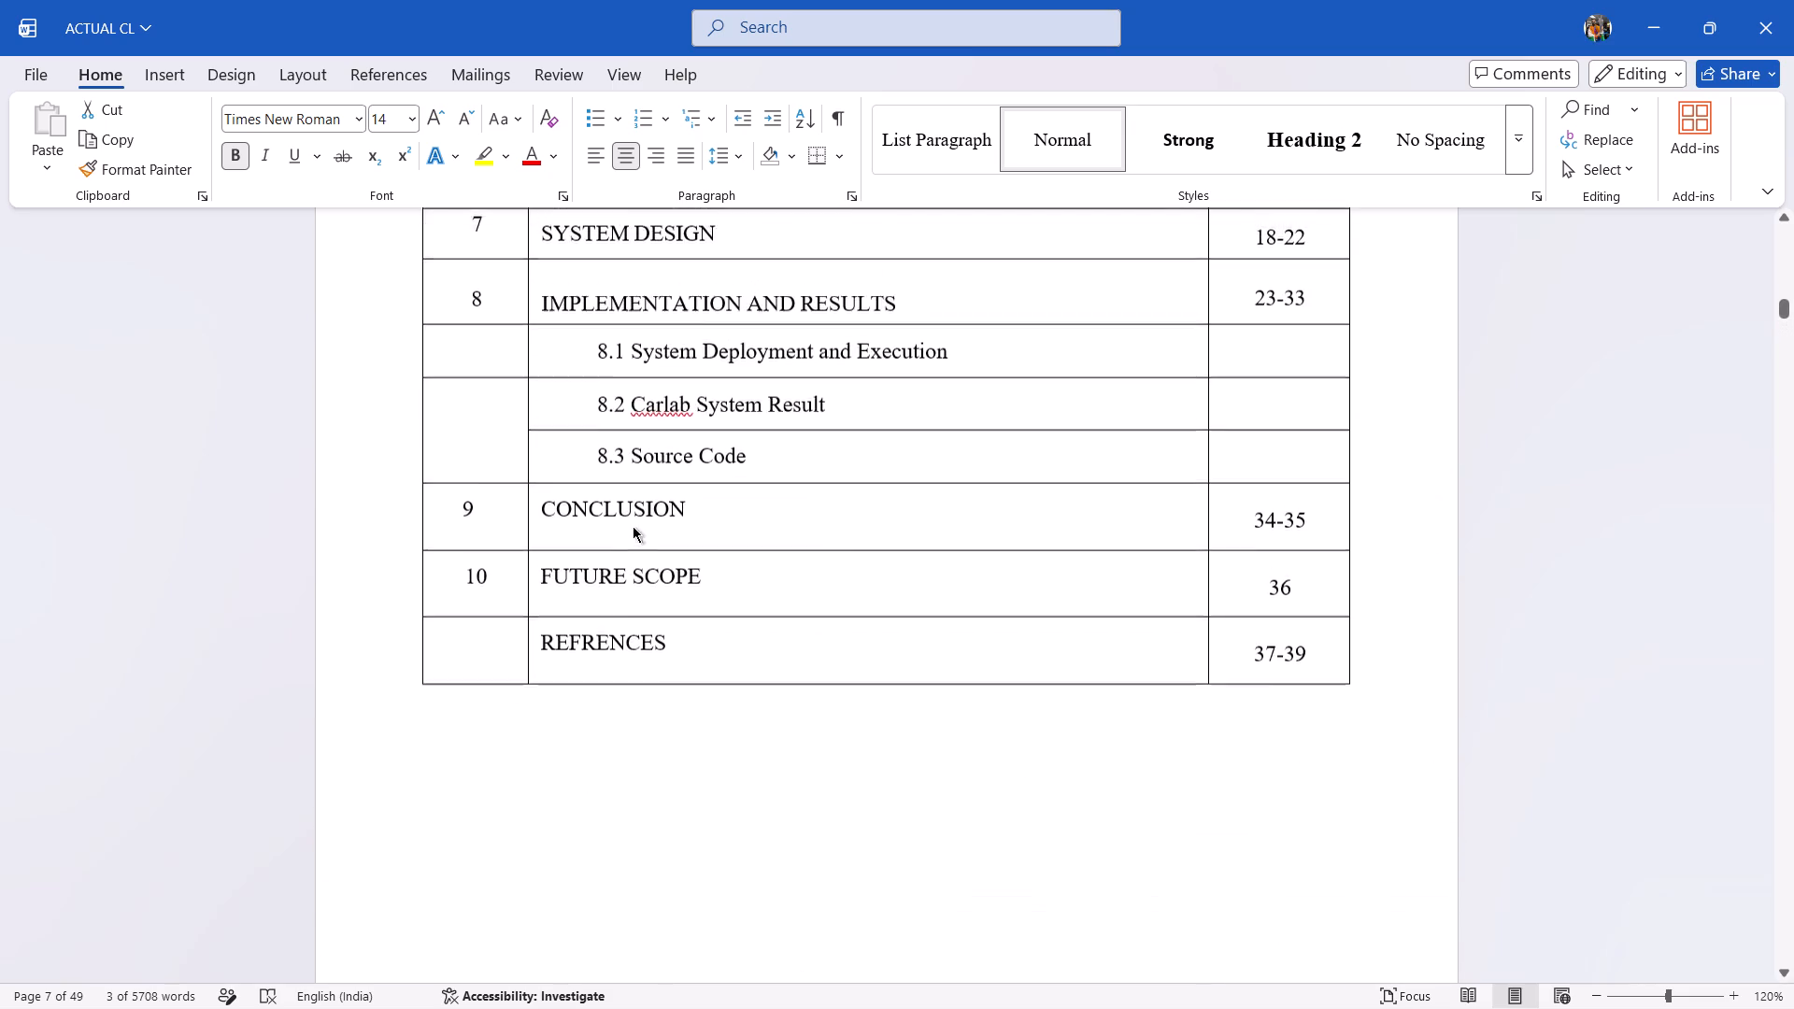
{"action": "scroll", "coordinate": [633, 526], "scroll_direction": "up", "scroll_amount": 10}
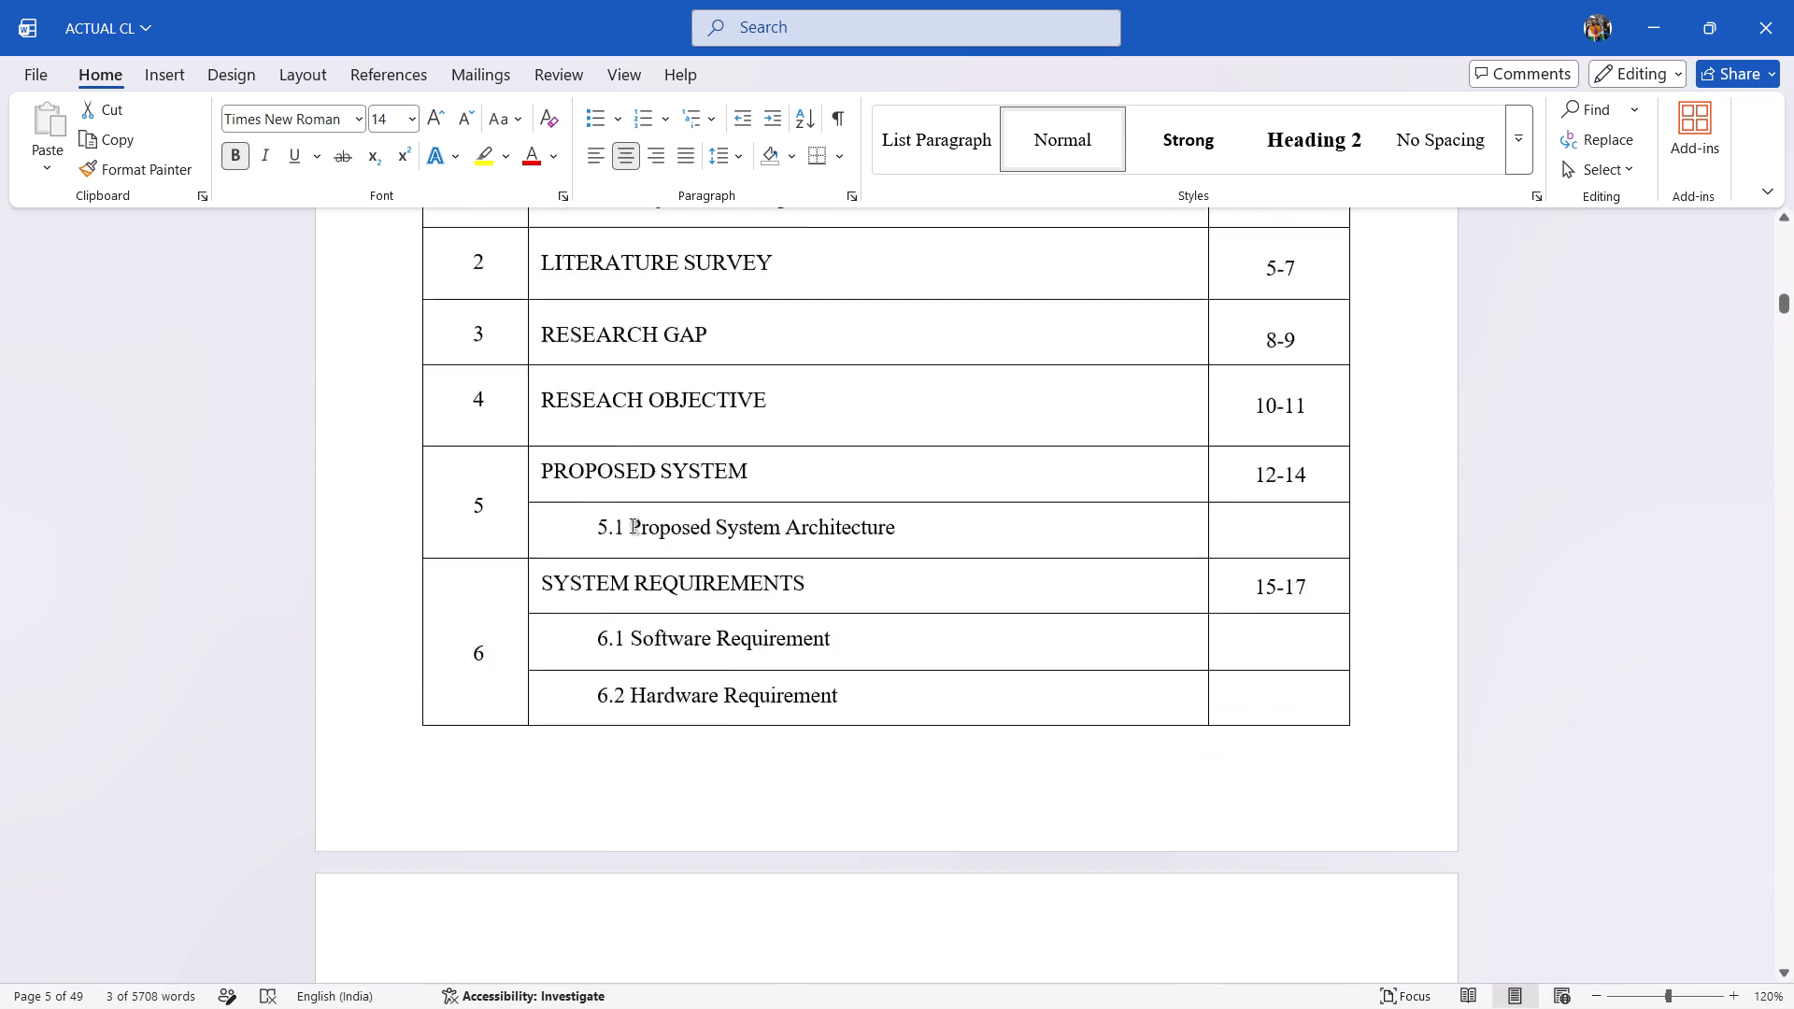
{"action": "scroll", "coordinate": [633, 526], "scroll_direction": "up", "scroll_amount": 18}
{"action": "scroll", "coordinate": [633, 526], "scroll_direction": "down", "scroll_amount": 1}
{"action": "scroll", "coordinate": [633, 526], "scroll_direction": "up", "scroll_amount": 1}
{"action": "scroll", "coordinate": [633, 526], "scroll_direction": "down", "scroll_amount": 11}
{"action": "scroll", "coordinate": [633, 526], "scroll_direction": "up", "scroll_amount": 1}
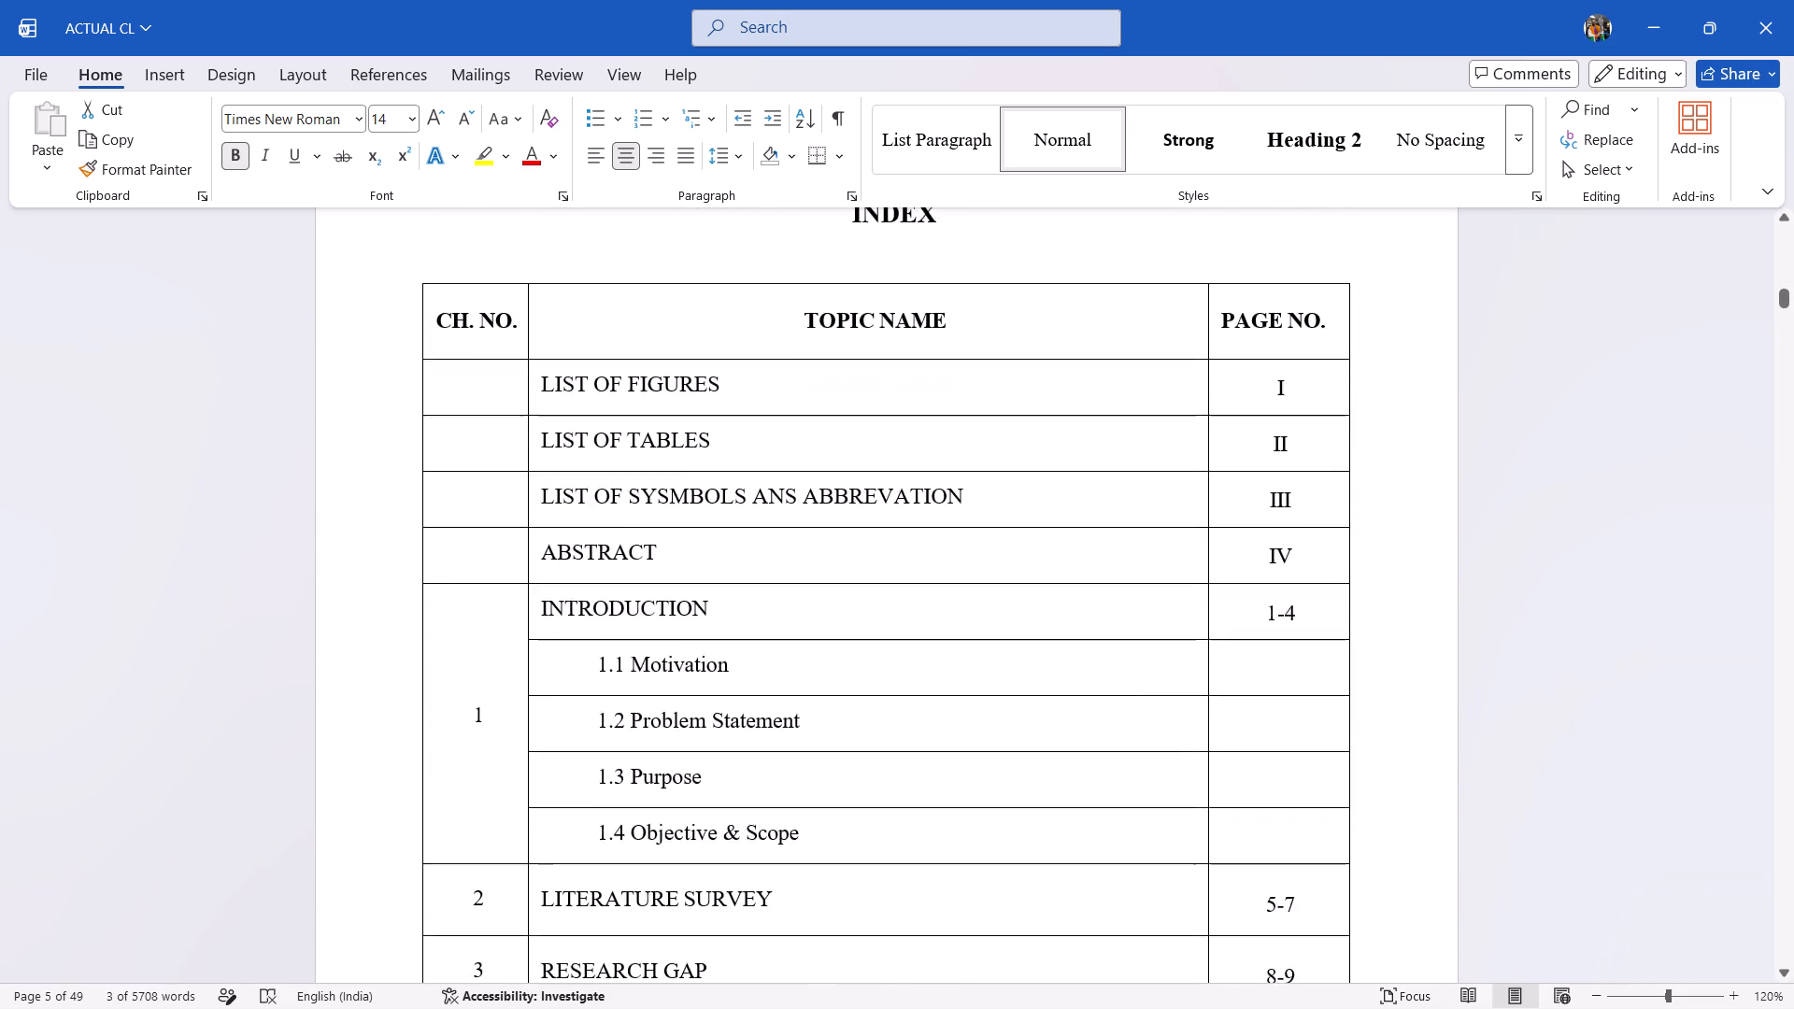
{"action": "scroll", "coordinate": [633, 526], "scroll_direction": "up", "scroll_amount": 1}
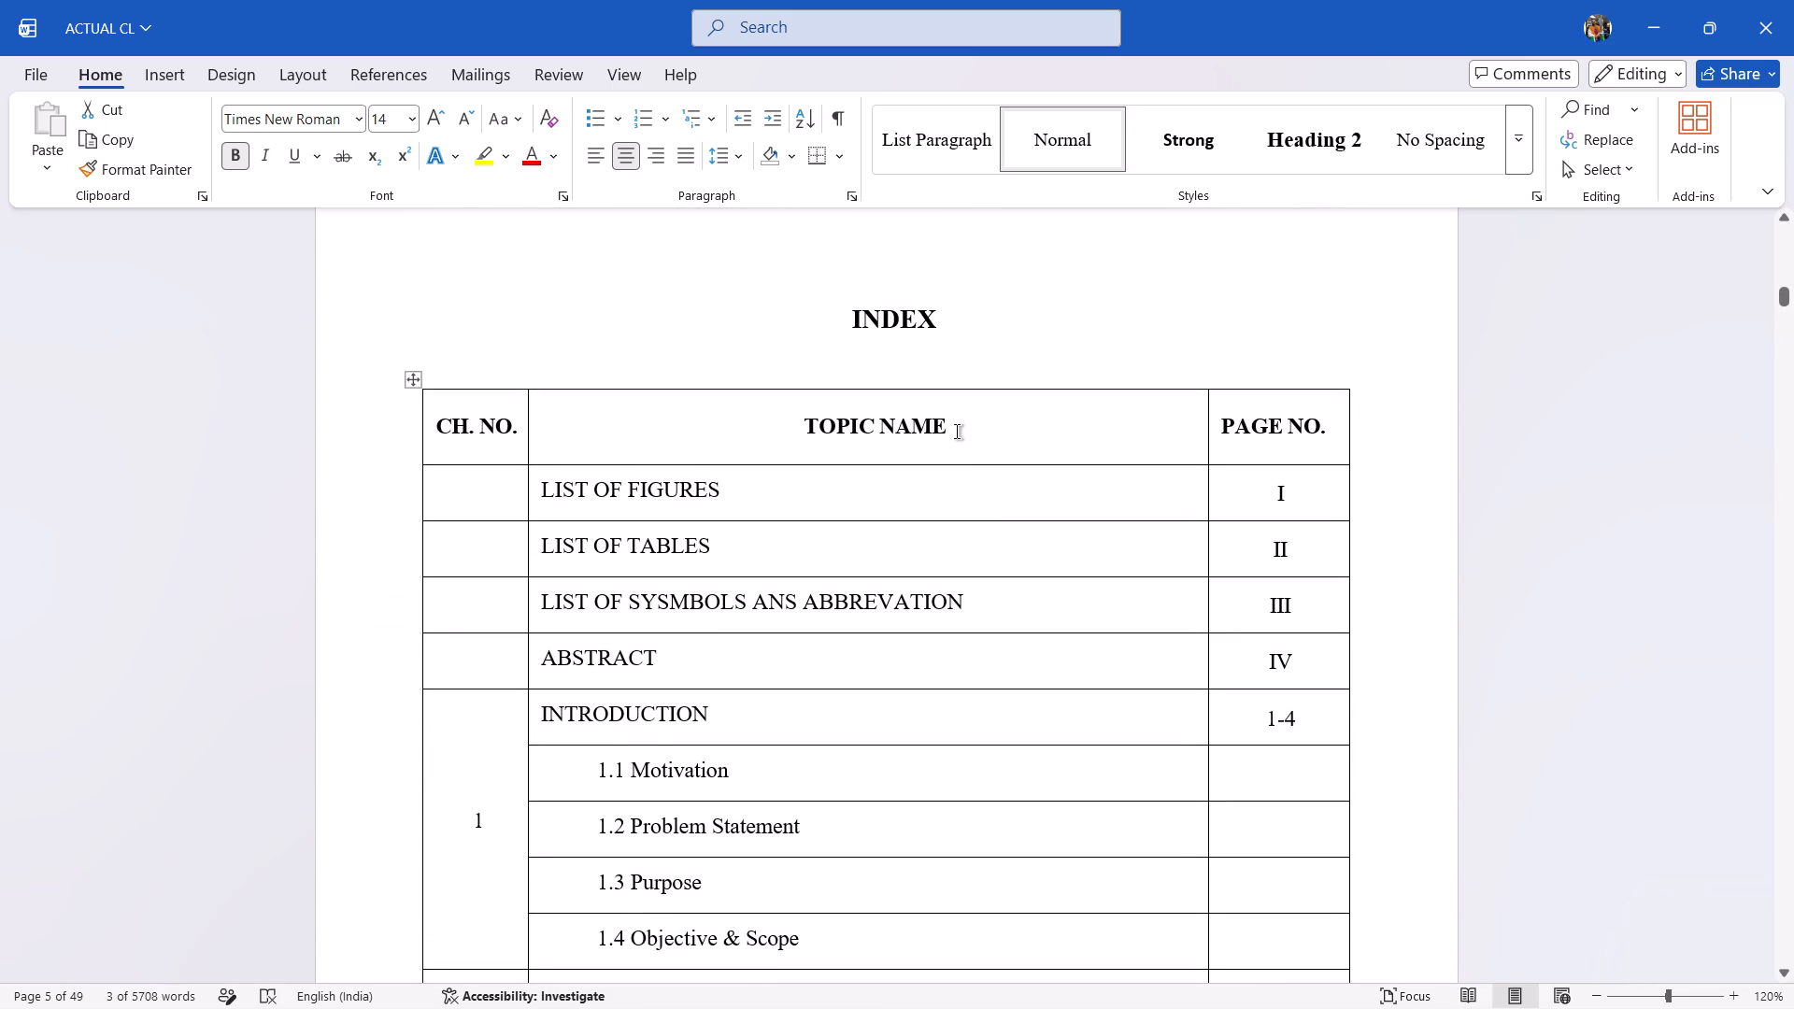
{"action": "left_click_drag", "start_coordinate": [953, 427], "coordinate": [829, 439]}
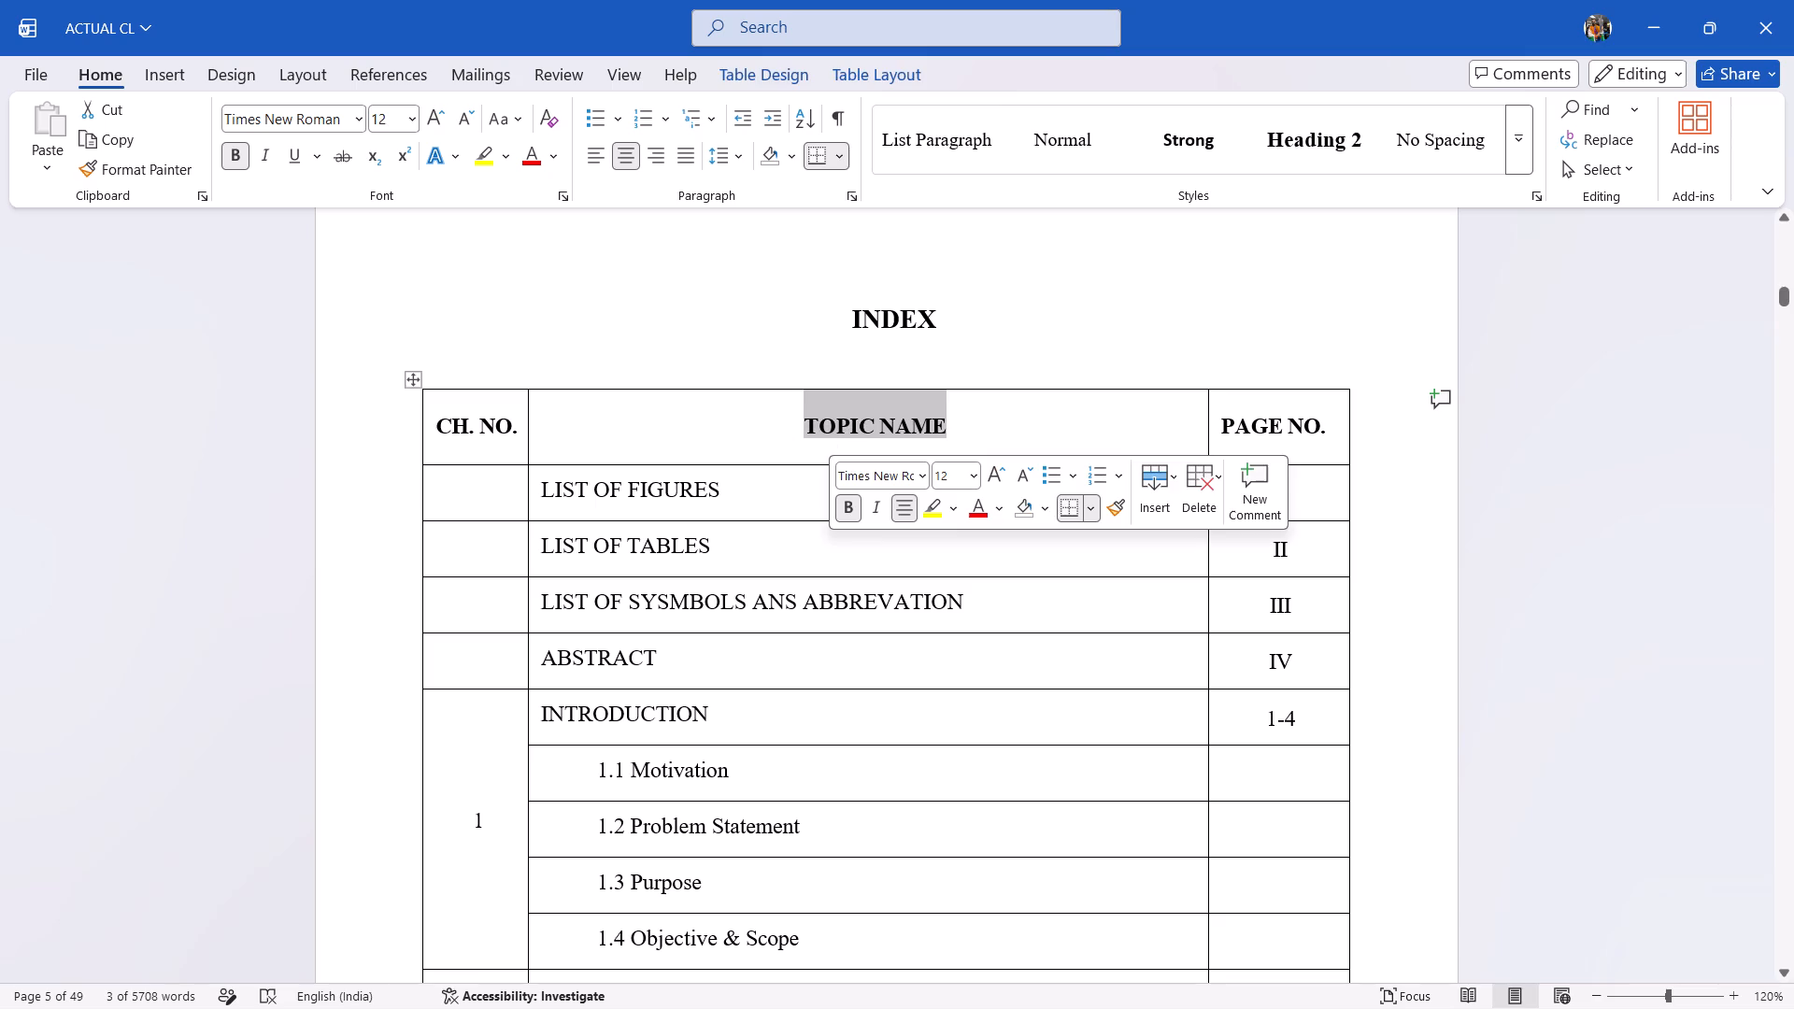
{"action": "left_click", "coordinate": [610, 419]}
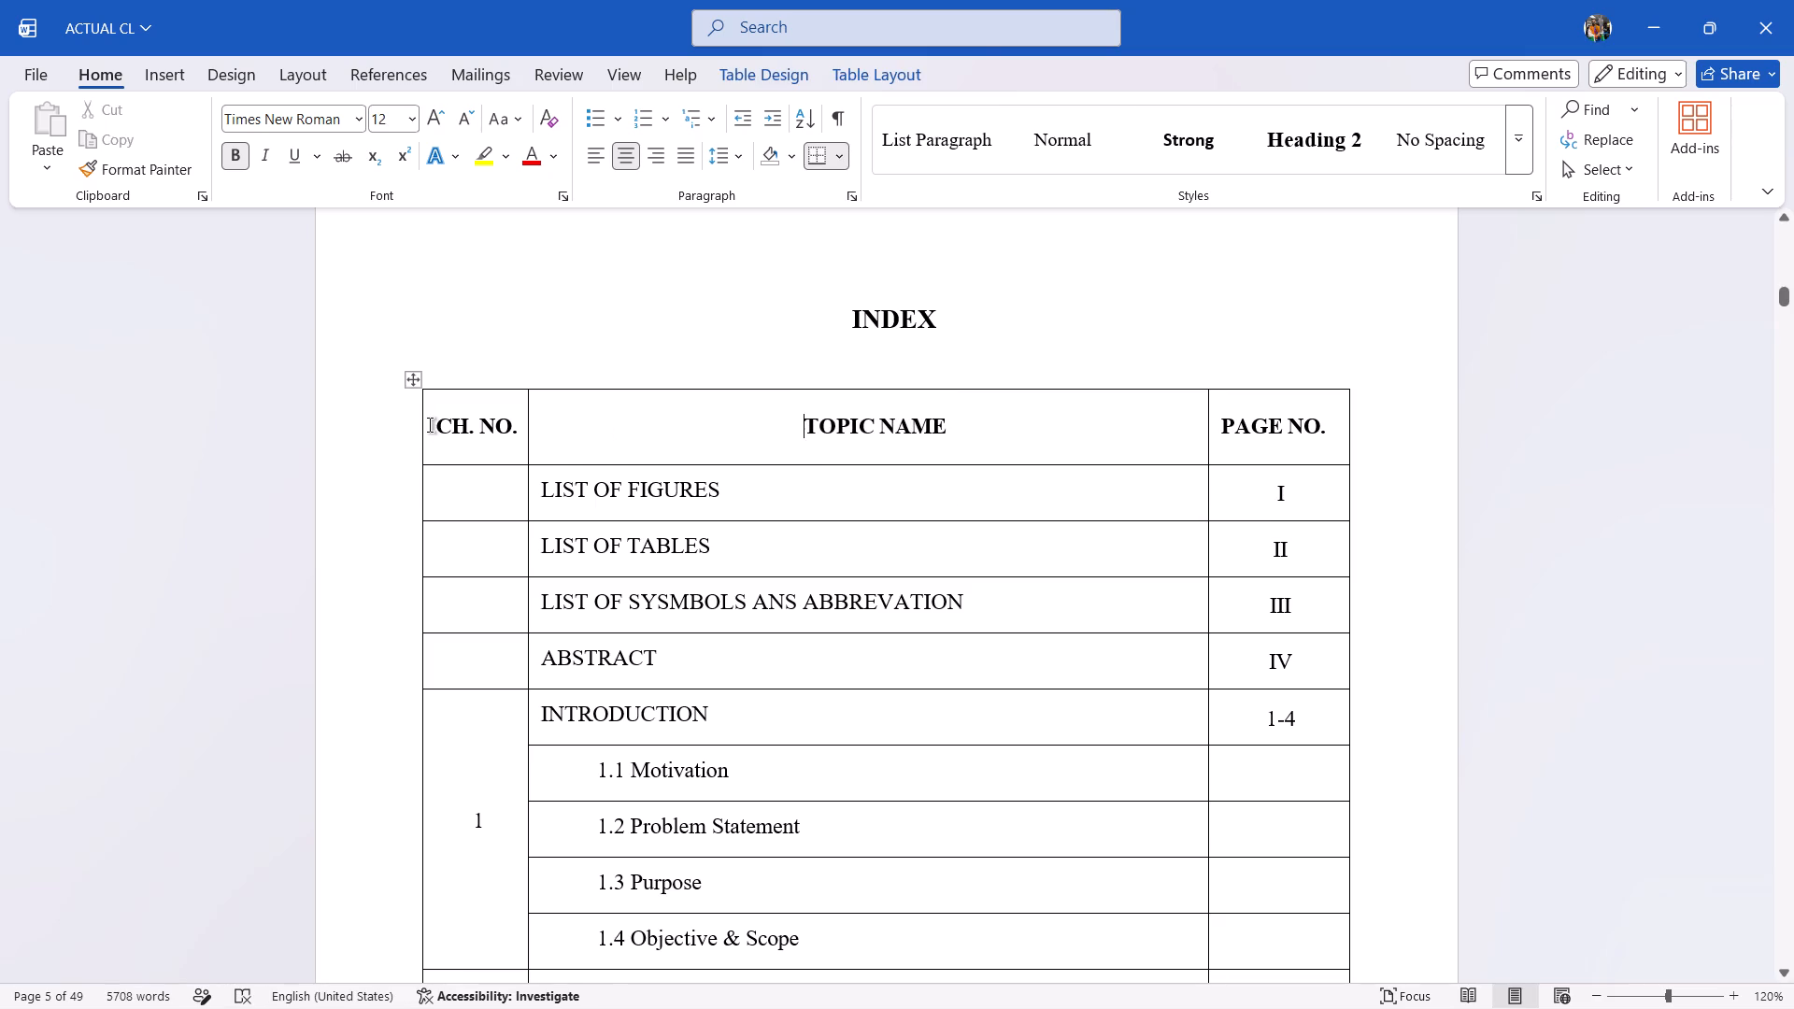
{"action": "left_click_drag", "start_coordinate": [430, 425], "coordinate": [983, 435]}
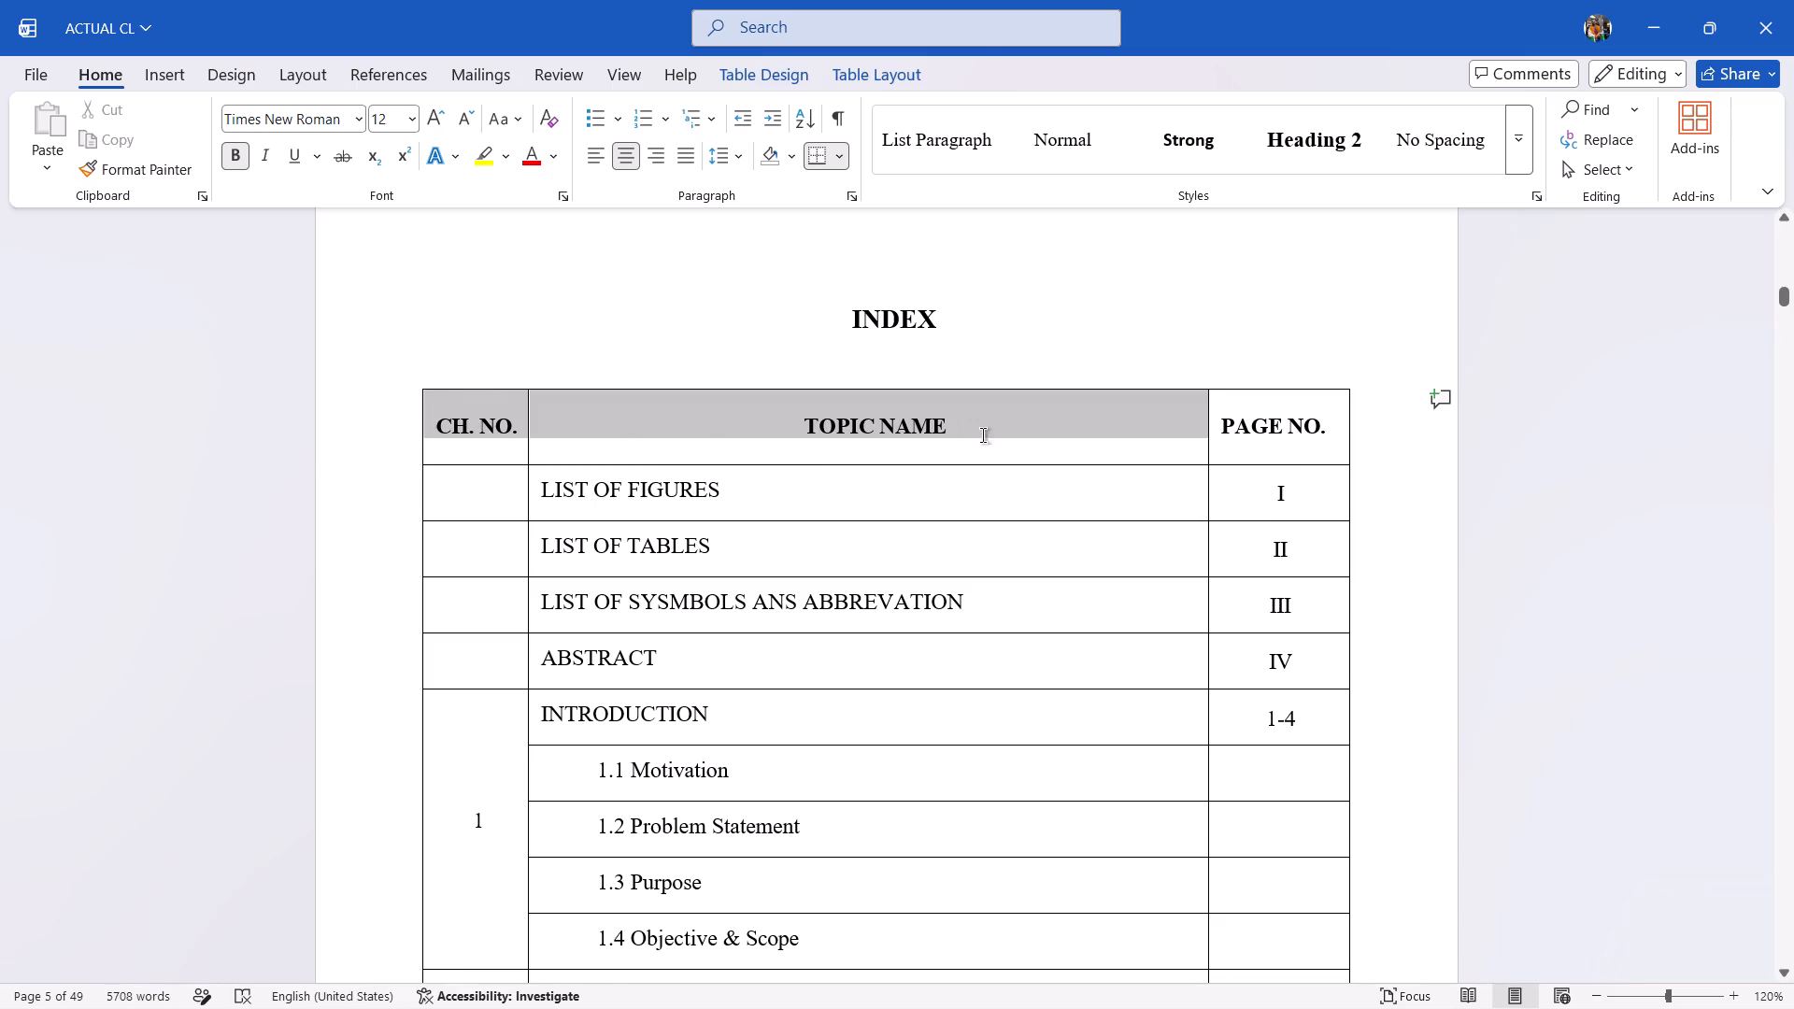
{"action": "left_click_drag", "start_coordinate": [983, 435], "coordinate": [1062, 443]}
{"action": "left_click", "coordinate": [719, 326]}
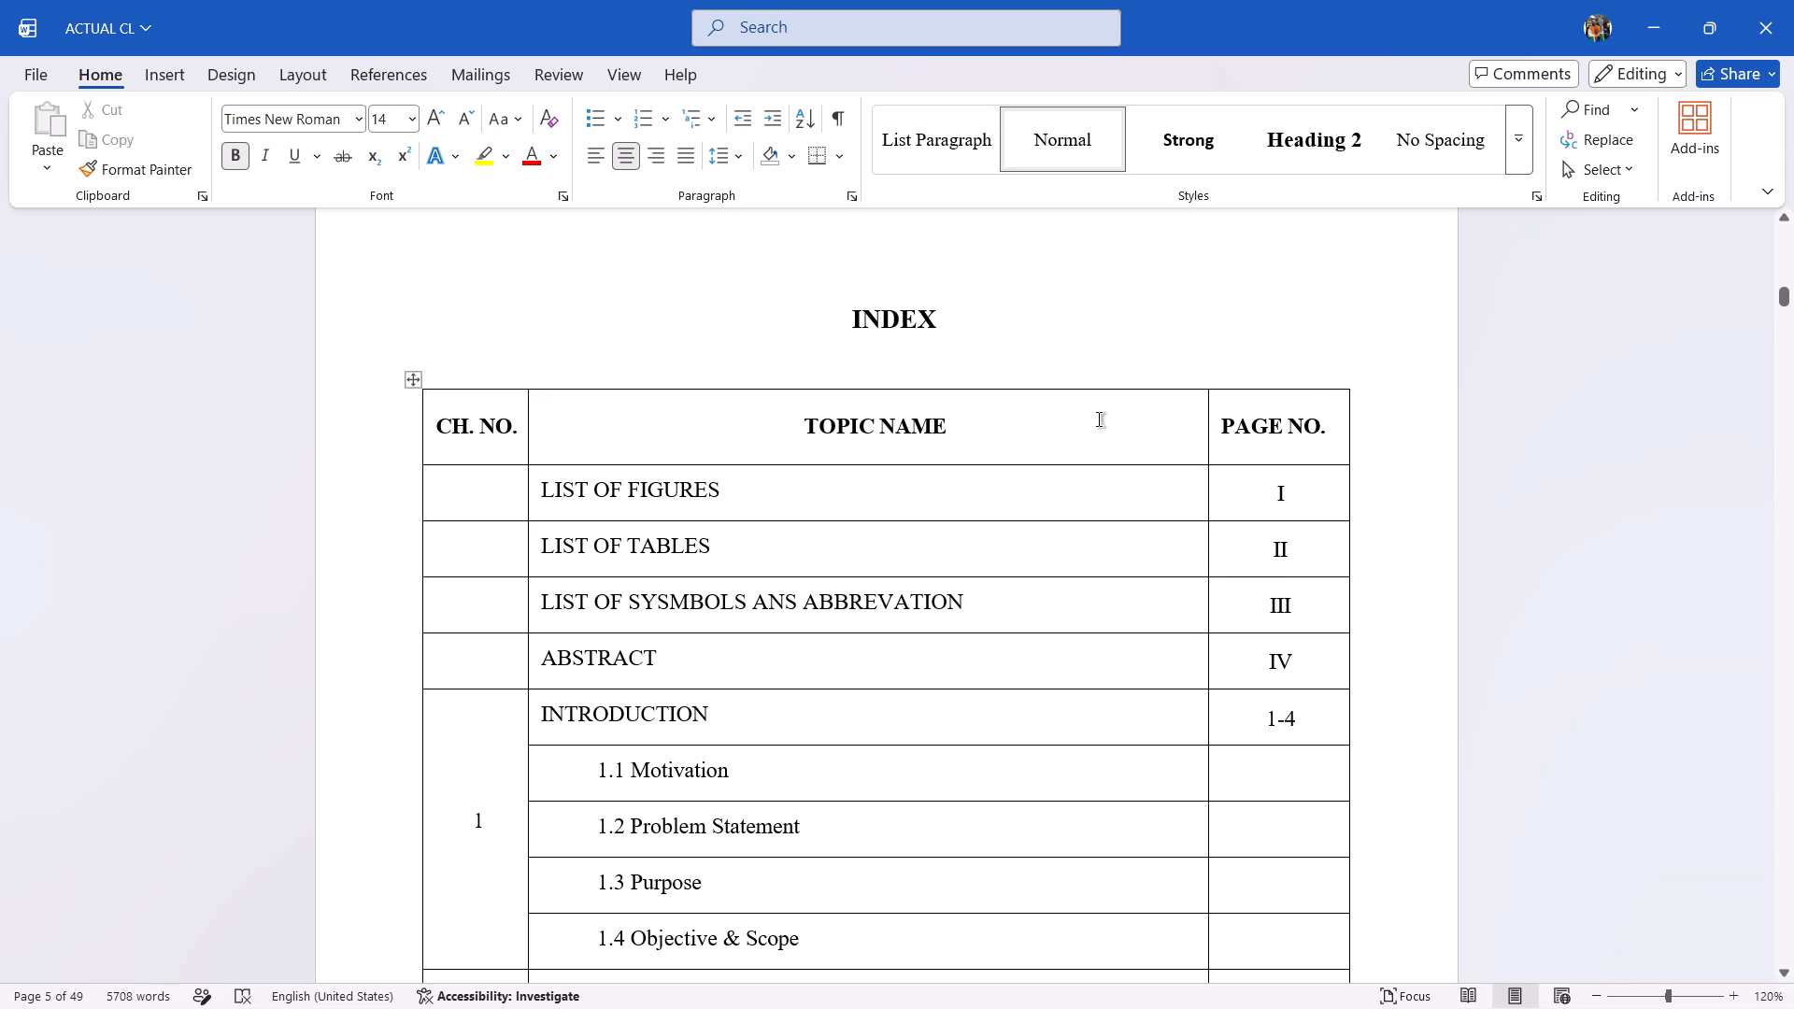
{"action": "left_click_drag", "start_coordinate": [1331, 431], "coordinate": [1245, 433]}
{"action": "left_click_drag", "start_coordinate": [1245, 433], "coordinate": [1189, 435]}
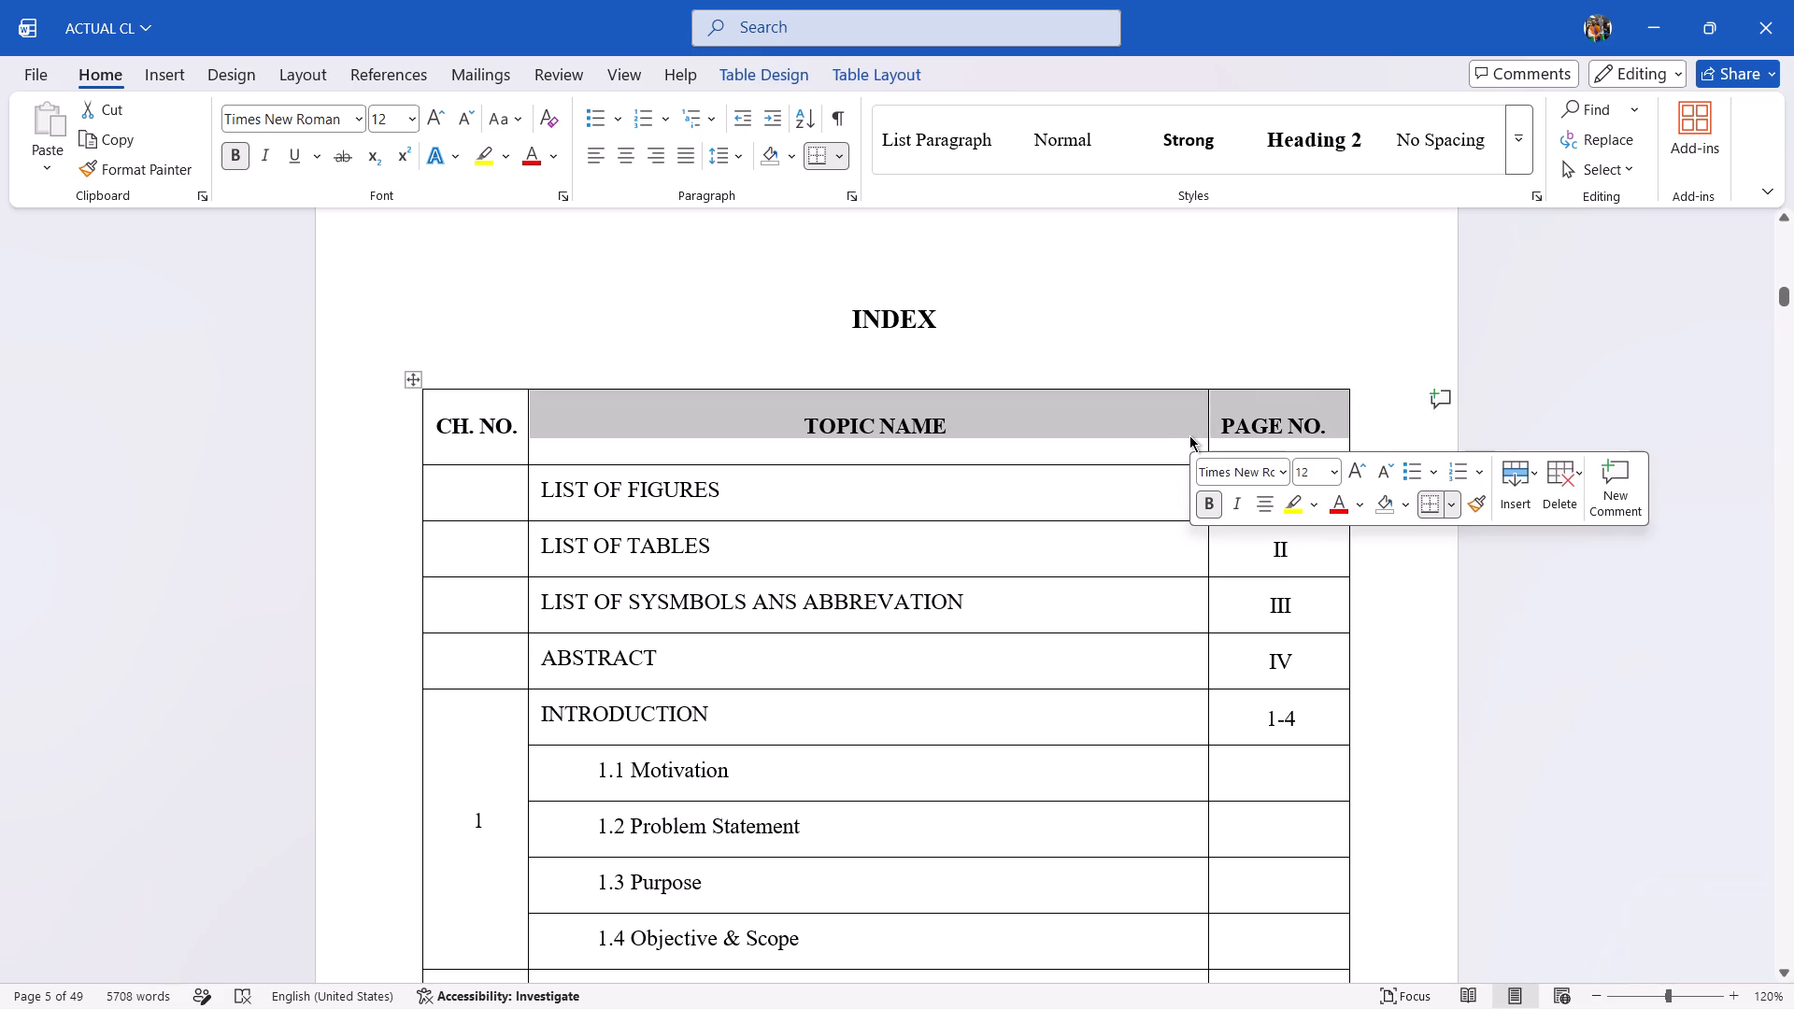
{"action": "left_click", "coordinate": [1126, 299]}
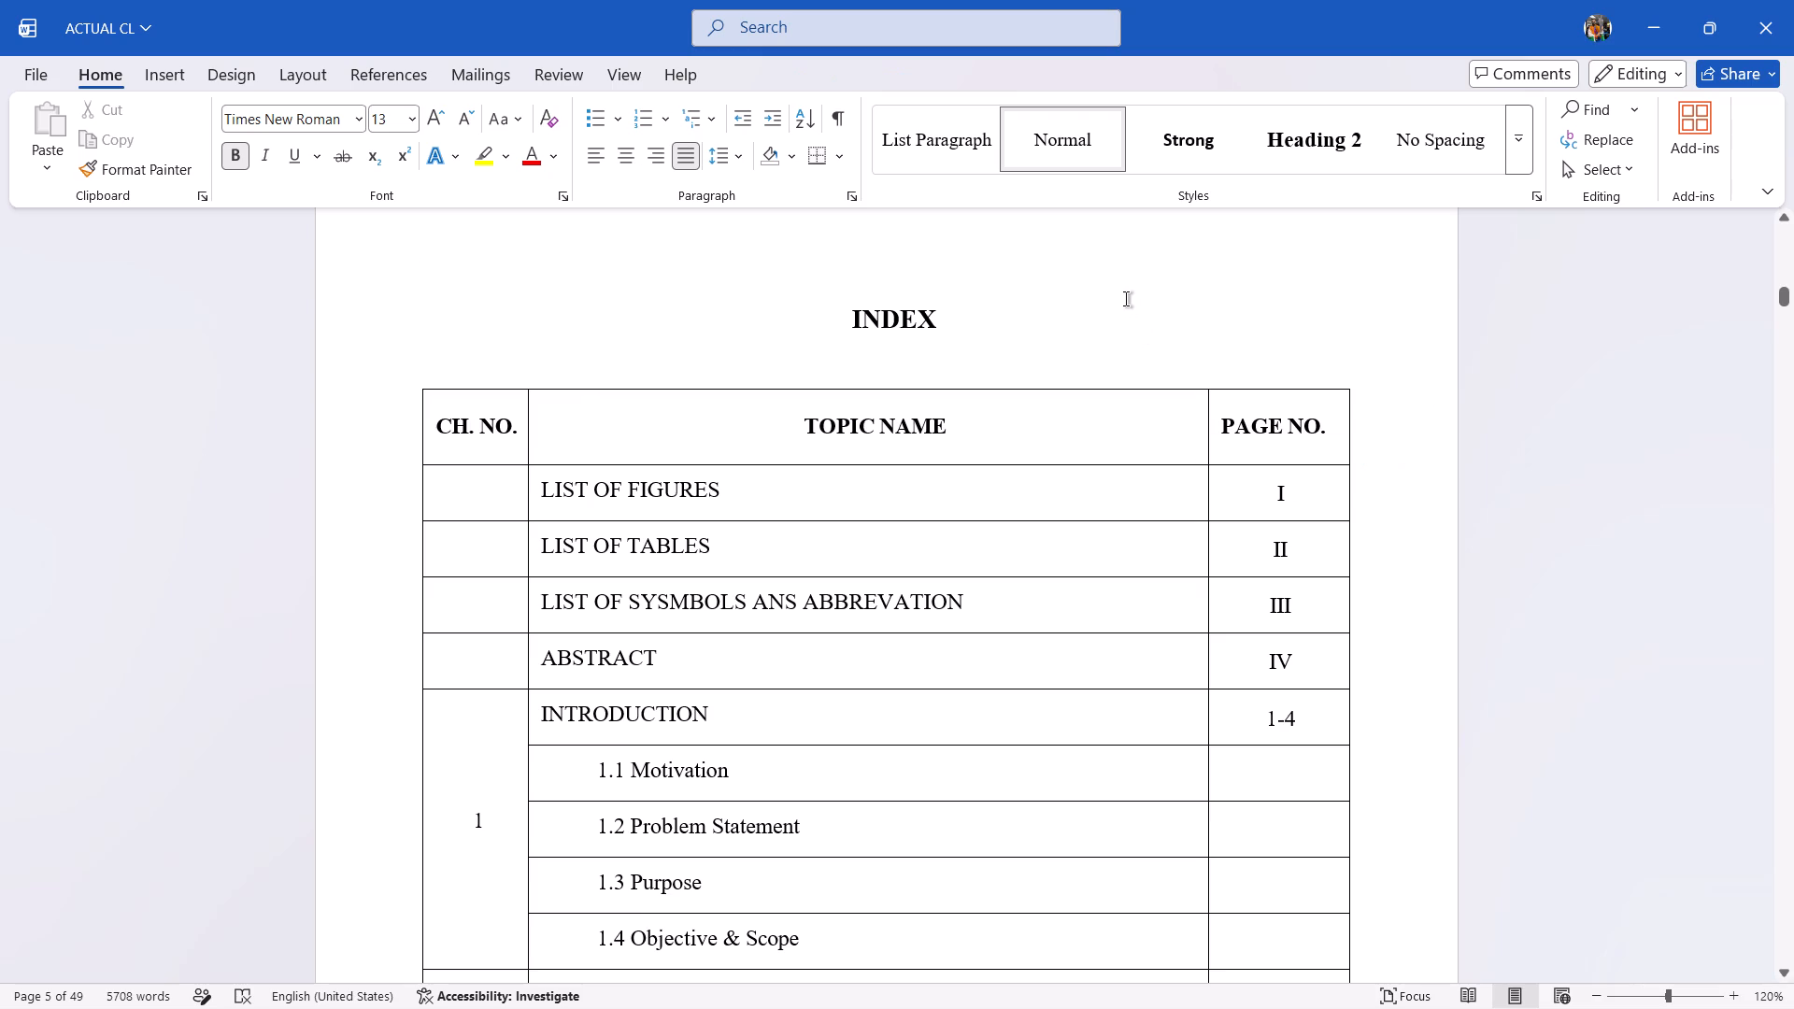
Recheck the LIST OF FIGURES page, checking the Name of Figure heading's font size and looking through the table rows.
{"action": "scroll", "coordinate": [1074, 371], "scroll_direction": "down", "scroll_amount": 20}
{"action": "scroll", "coordinate": [1074, 371], "scroll_direction": "down", "scroll_amount": 5}
{"action": "scroll", "coordinate": [1074, 371], "scroll_direction": "up", "scroll_amount": 1}
{"action": "scroll", "coordinate": [1074, 371], "scroll_direction": "down", "scroll_amount": 1}
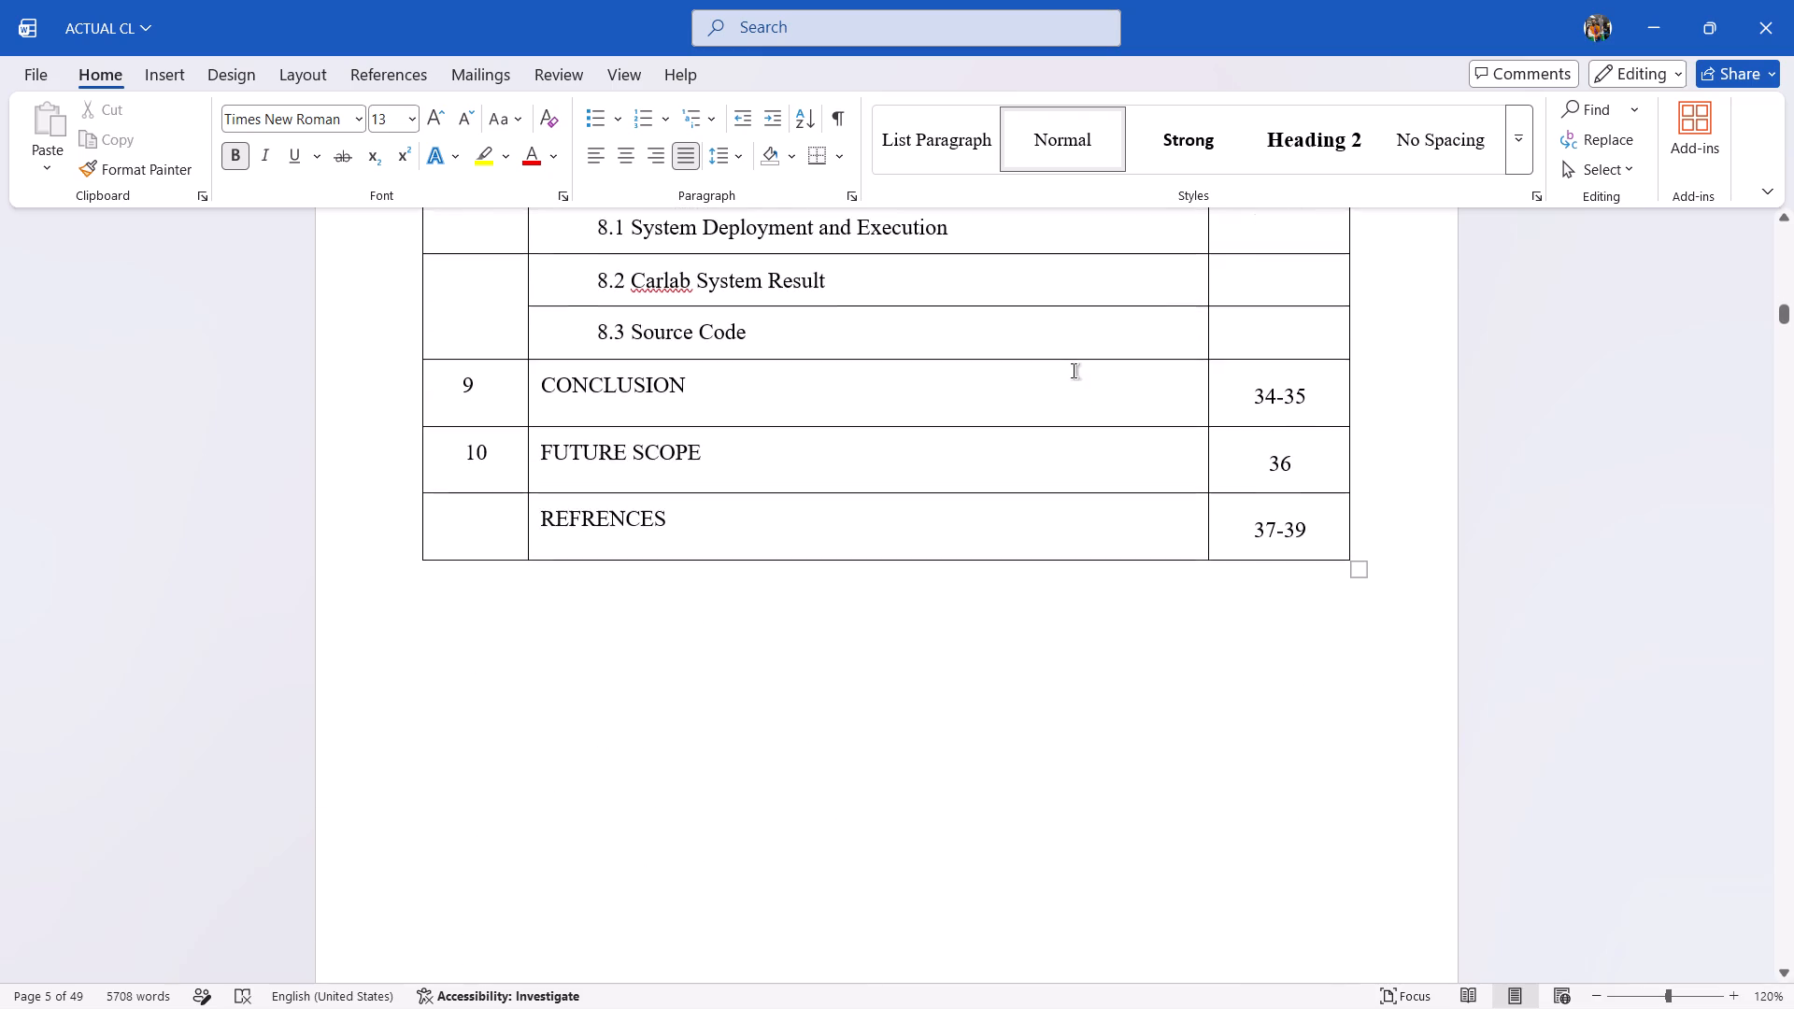
{"action": "scroll", "coordinate": [1074, 371], "scroll_direction": "down", "scroll_amount": 13}
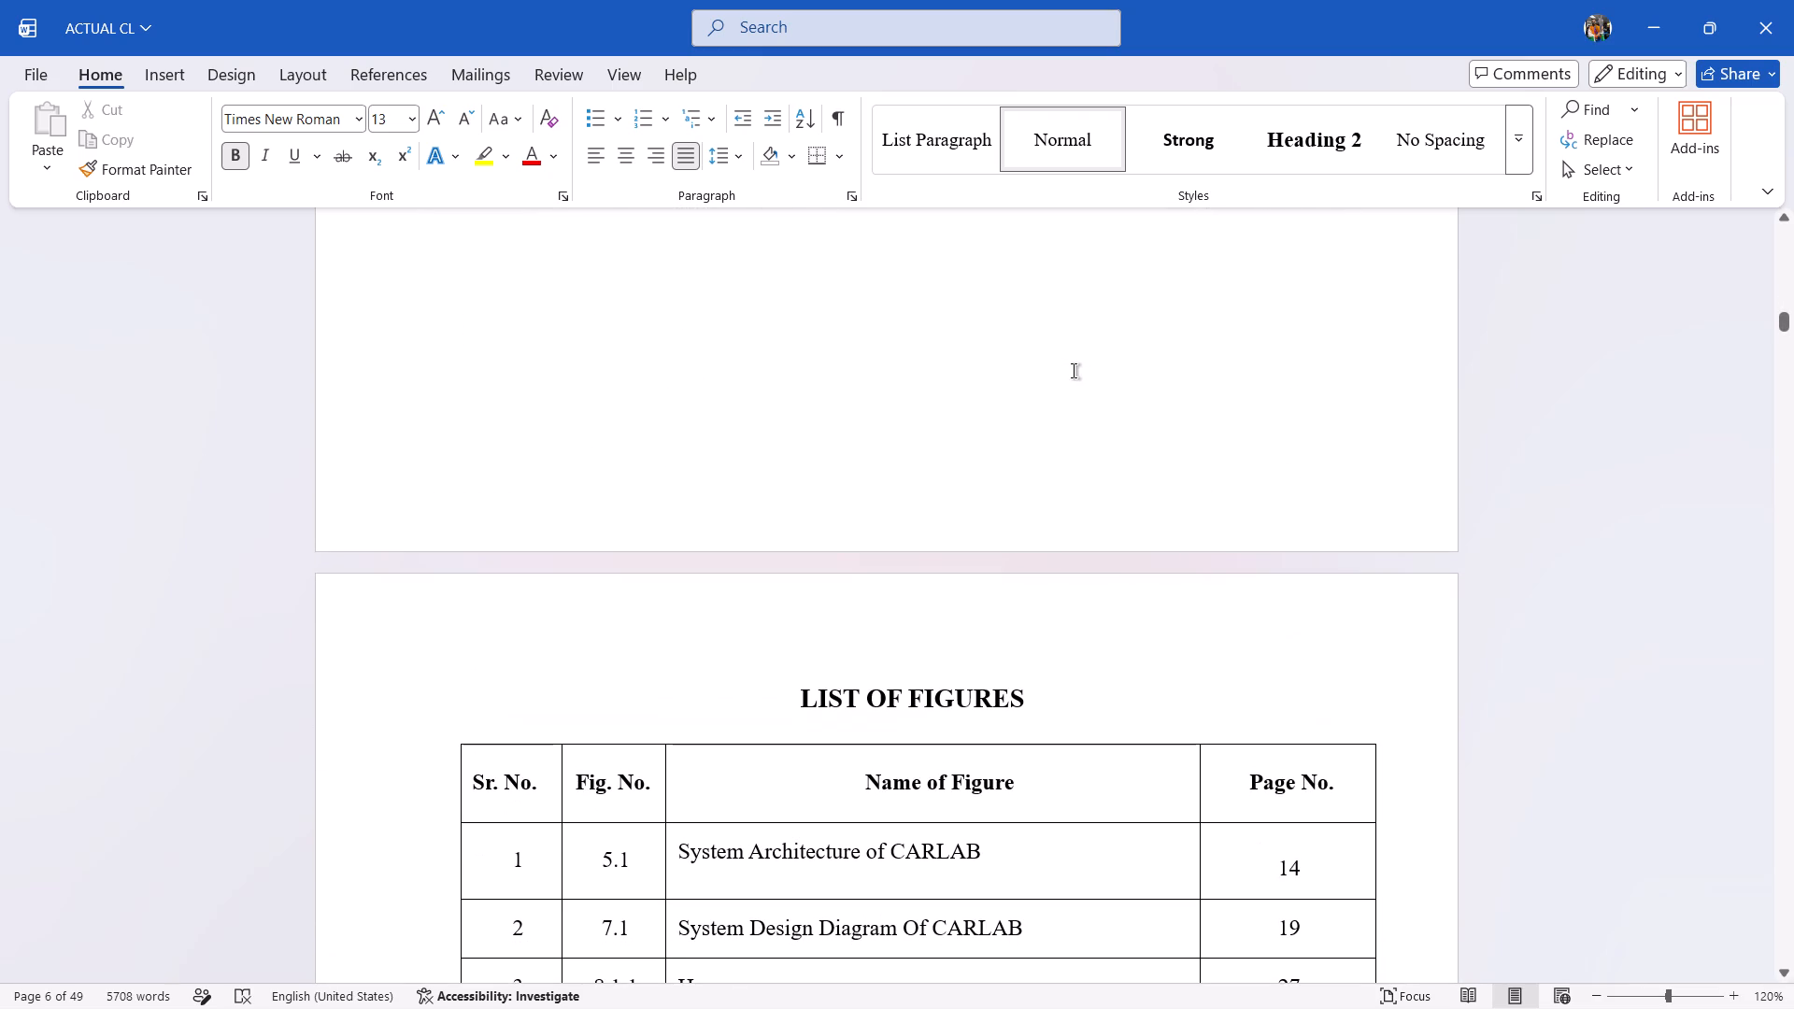
{"action": "scroll", "coordinate": [1074, 371], "scroll_direction": "down", "scroll_amount": 3}
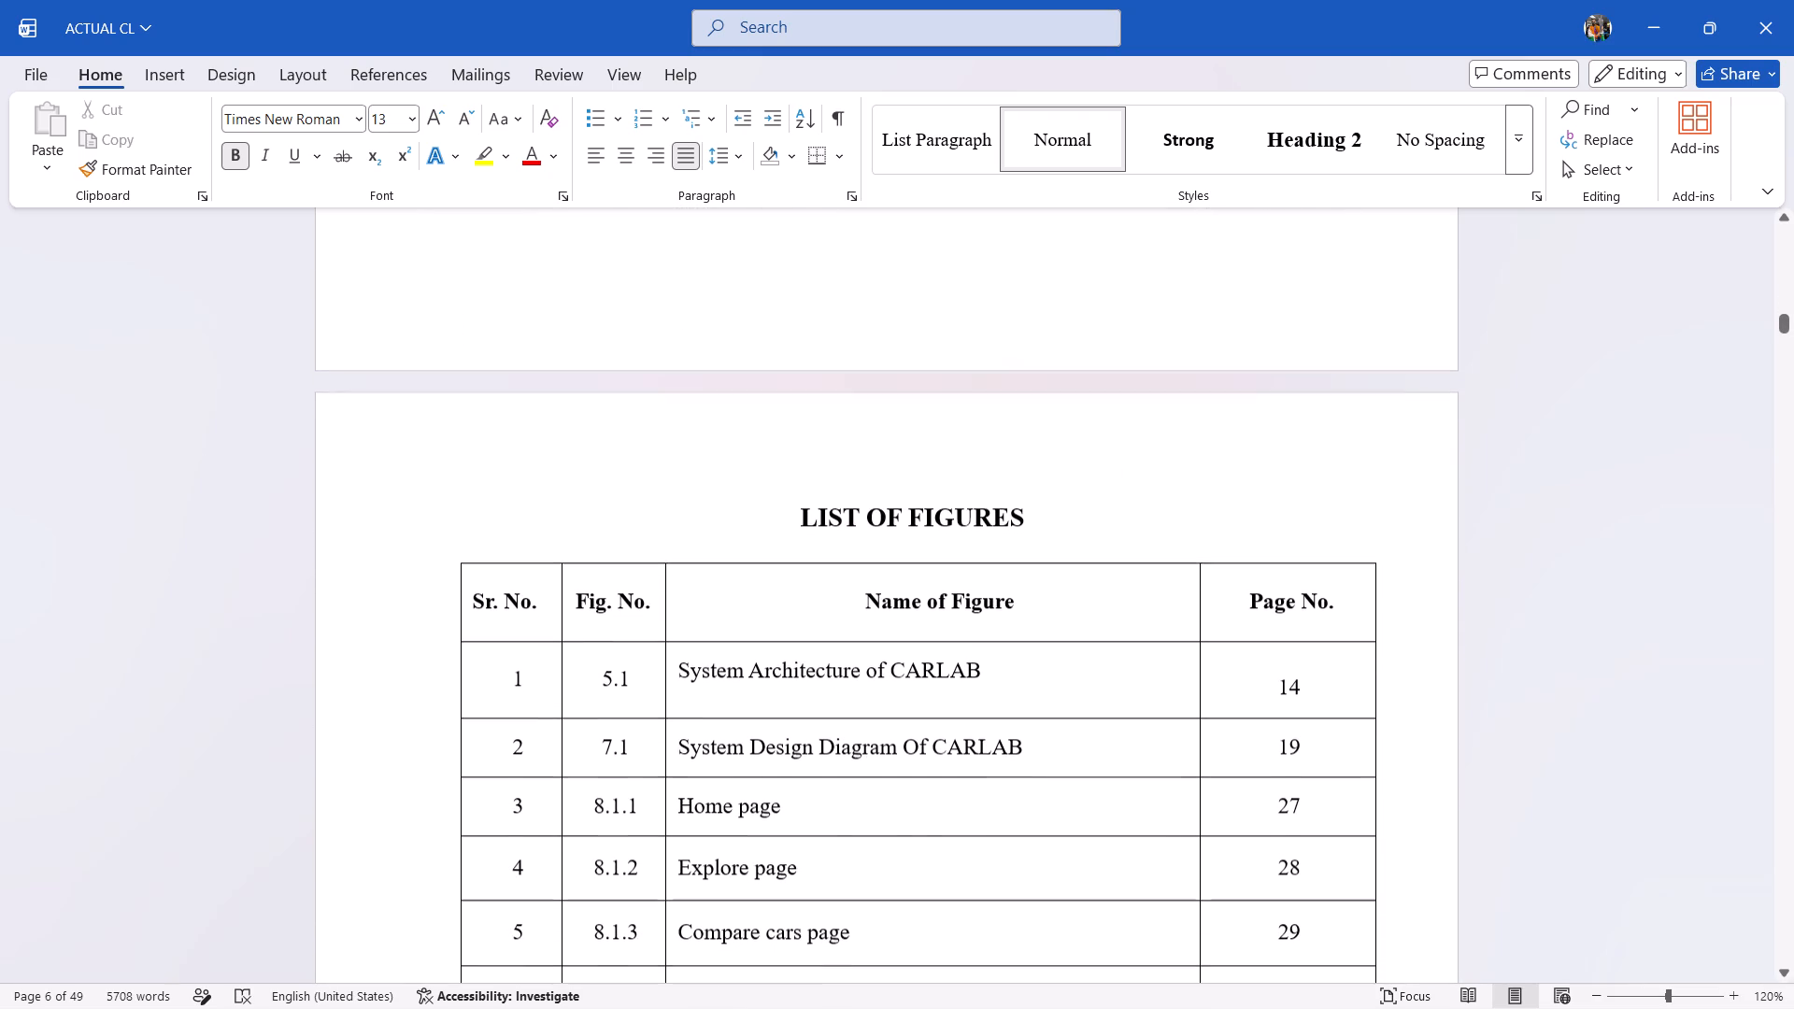
{"action": "left_click_drag", "start_coordinate": [1018, 598], "coordinate": [915, 616]}
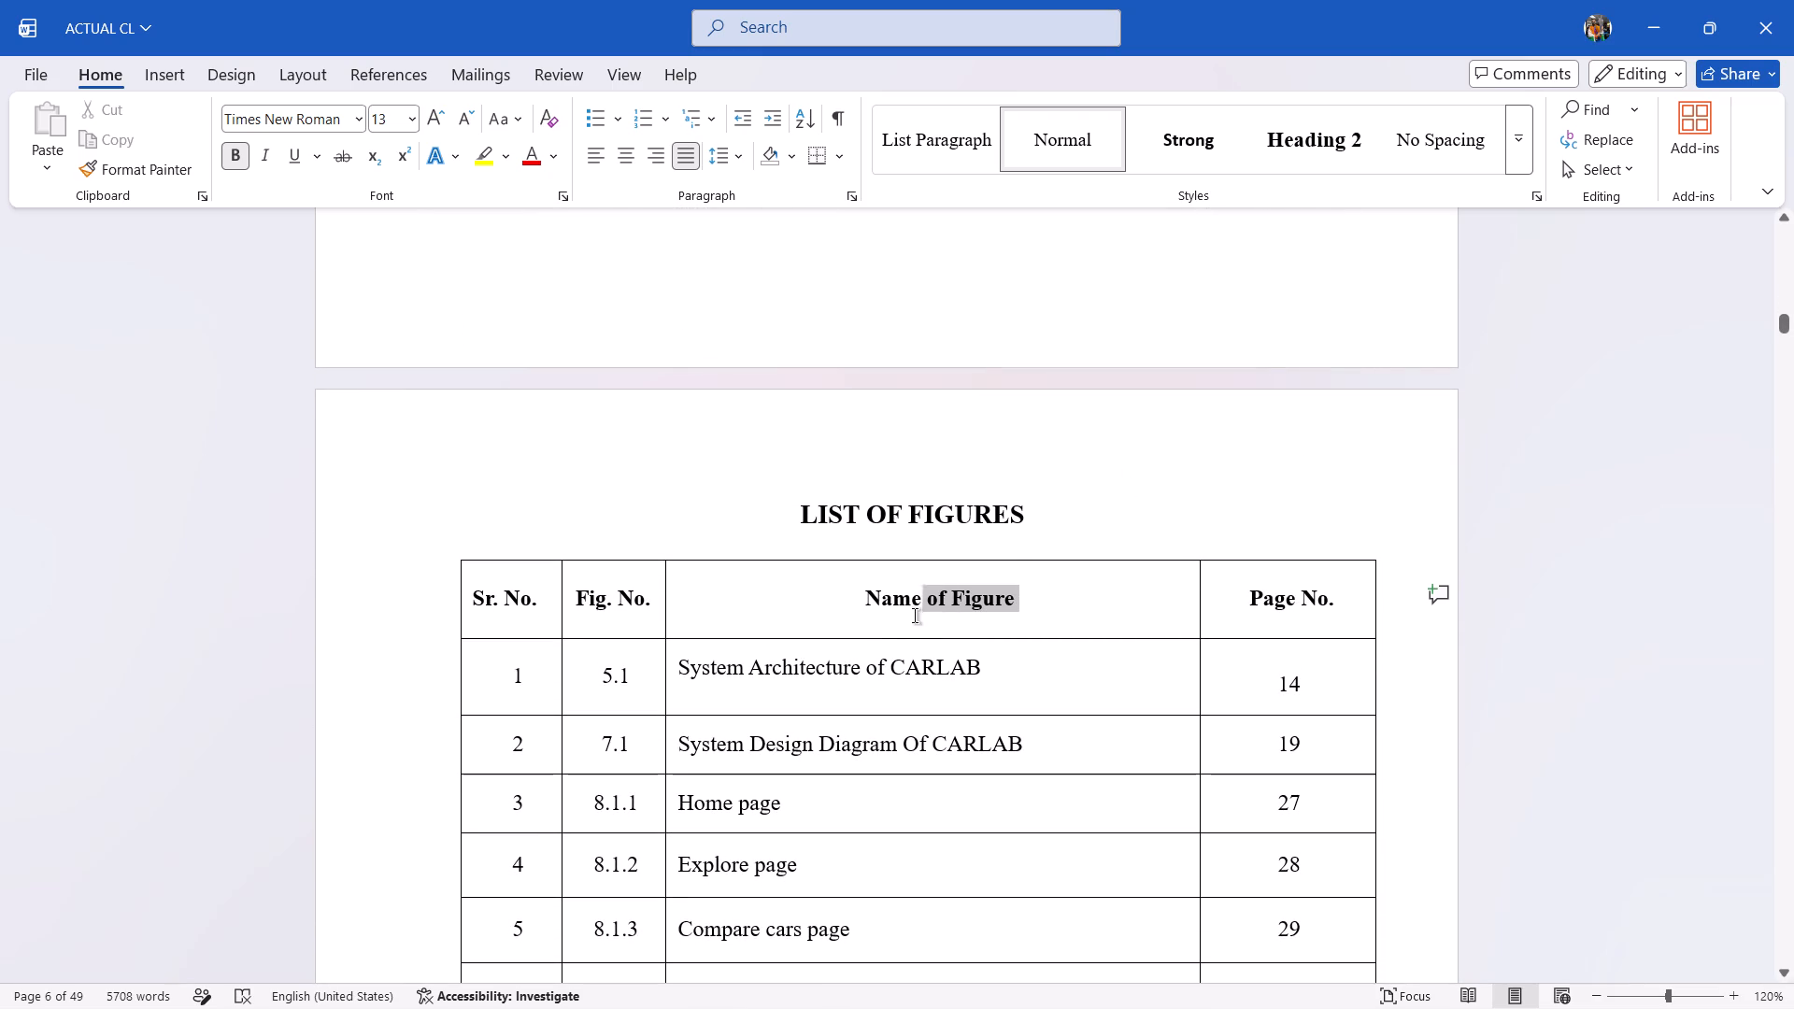
{"action": "left_click_drag", "start_coordinate": [915, 616], "coordinate": [908, 615]}
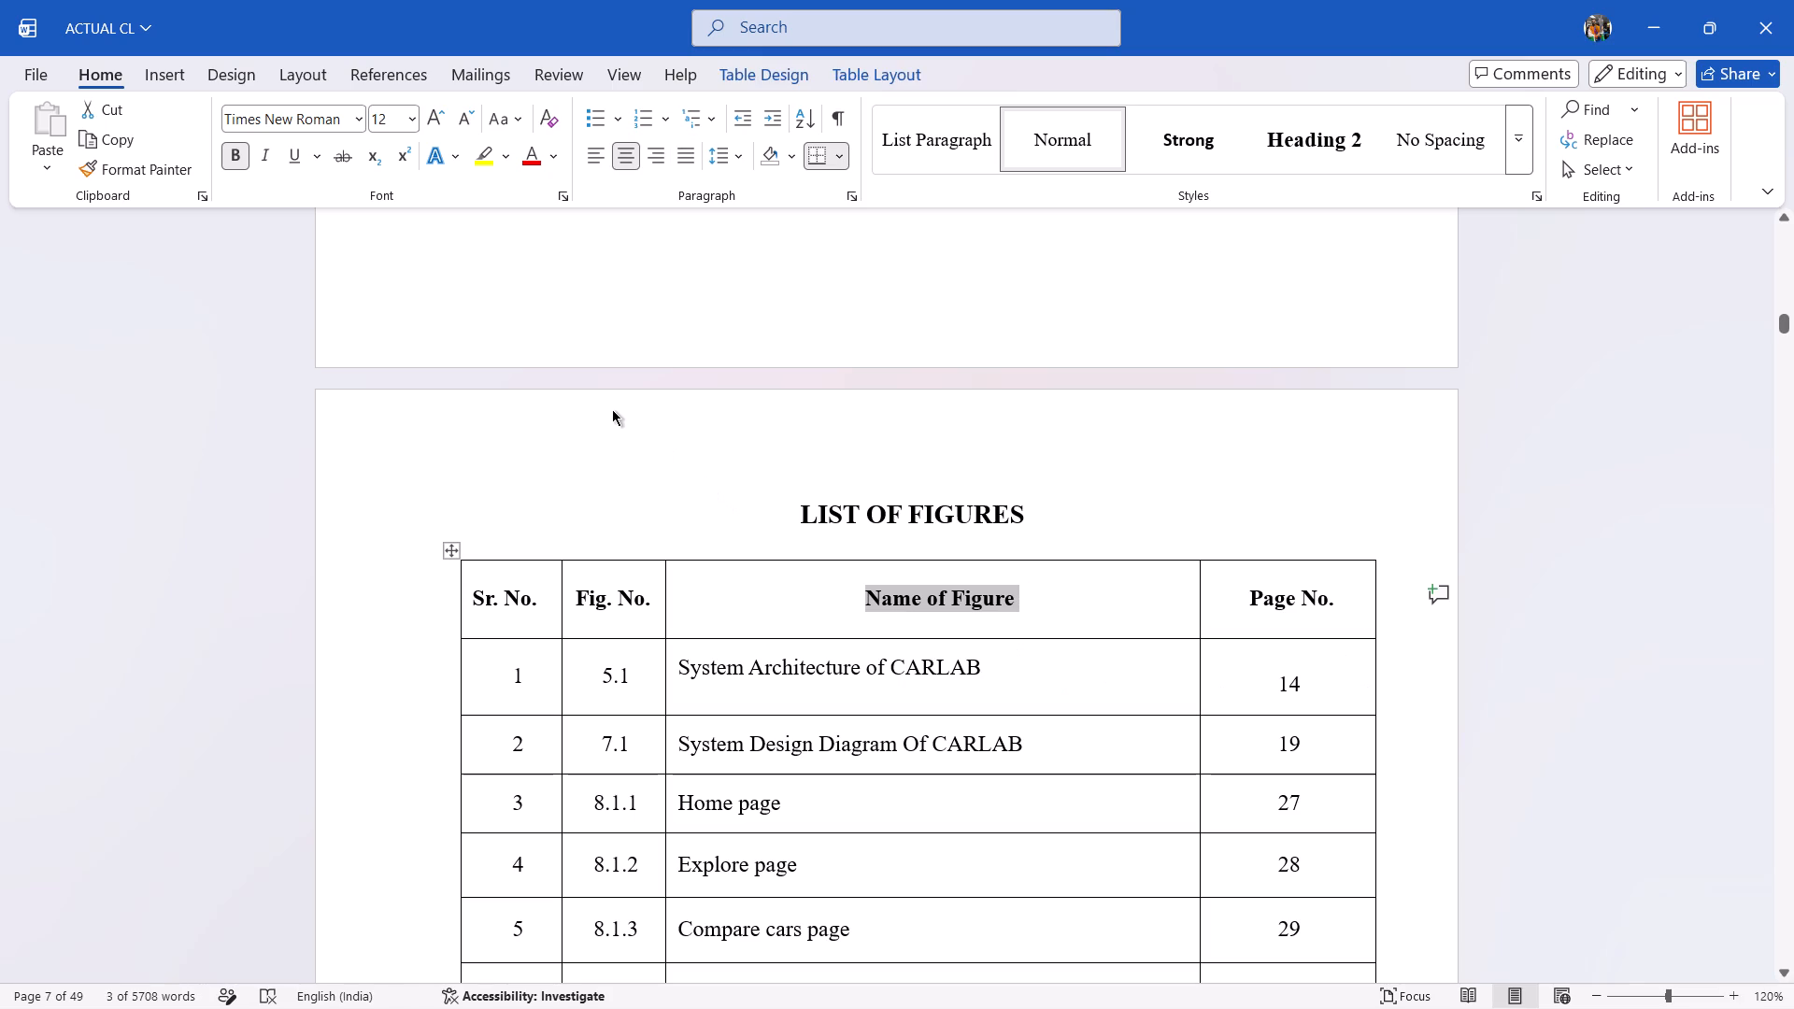
{"action": "left_click", "coordinate": [719, 439]}
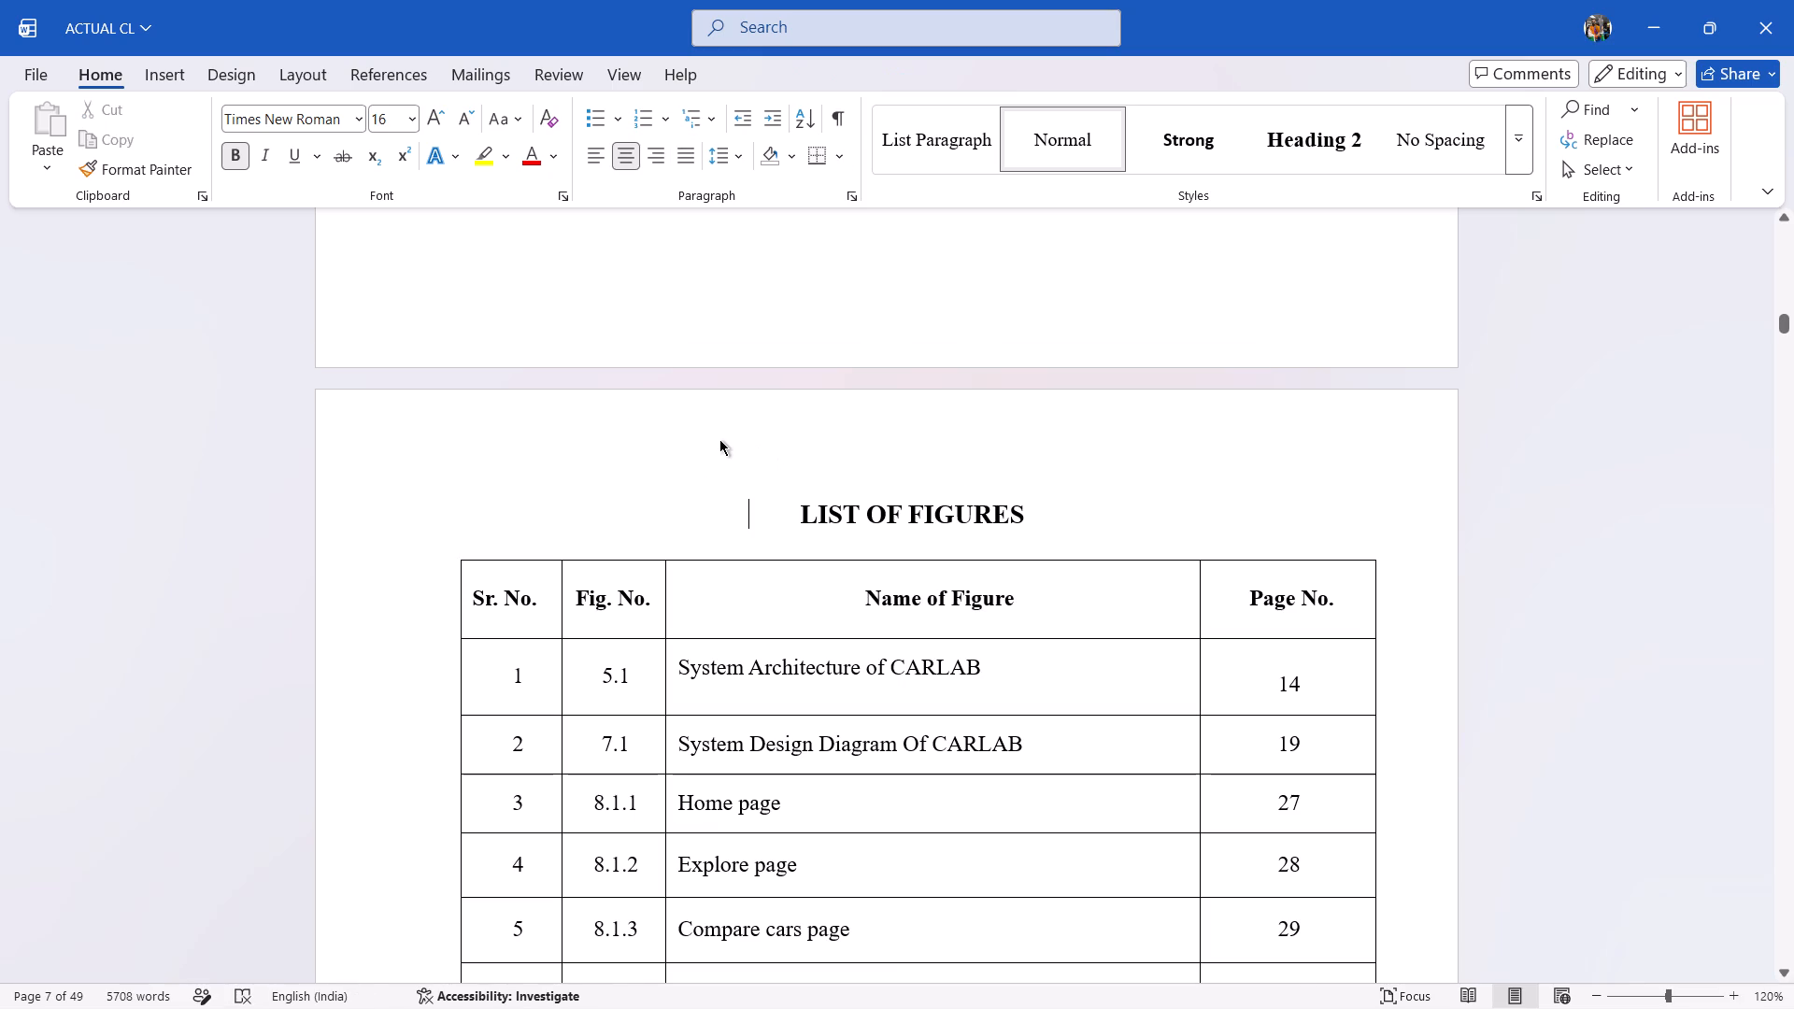
{"action": "scroll", "coordinate": [719, 439], "scroll_direction": "down", "scroll_amount": 5}
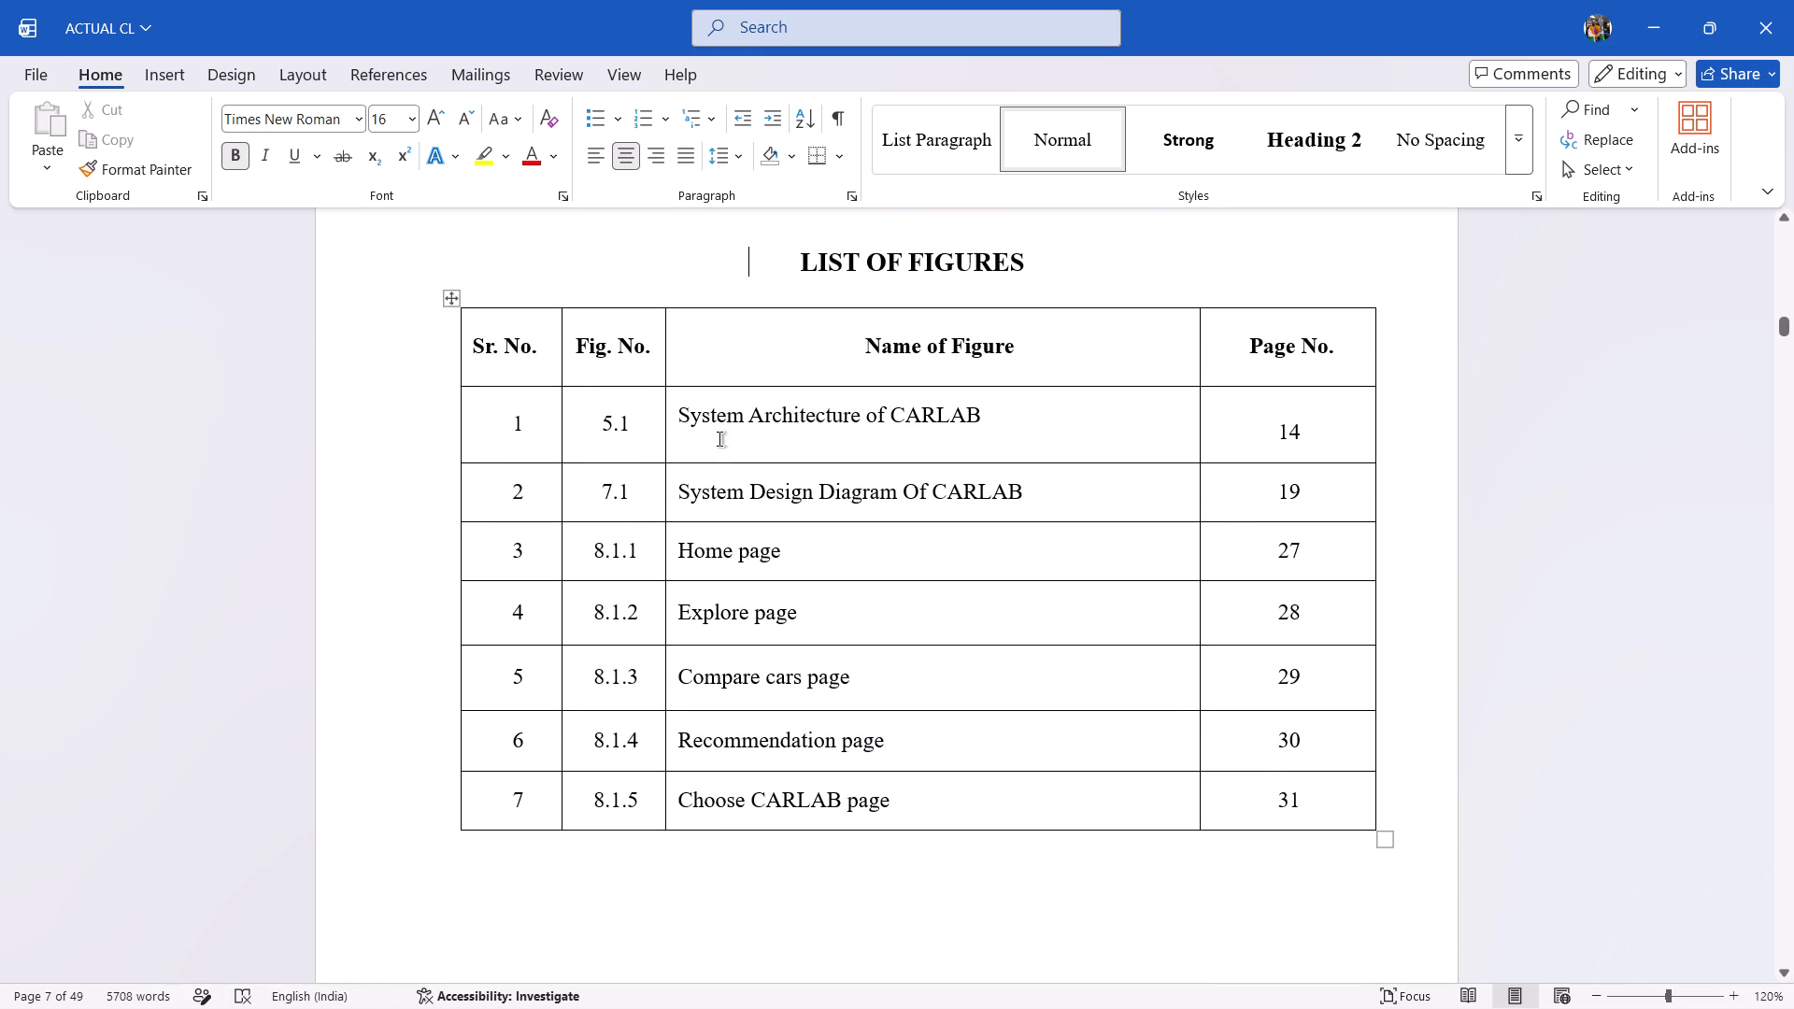
Save the report document.
{"action": "key", "text": "ctrl+s"}
{"action": "key", "text": "ctrl+s"}
Check the font sizes of the Table Name column heading and the LIST OF TABLES page title.
{"action": "scroll", "coordinate": [769, 455], "scroll_direction": "down", "scroll_amount": 13}
{"action": "scroll", "coordinate": [769, 455], "scroll_direction": "down", "scroll_amount": 11}
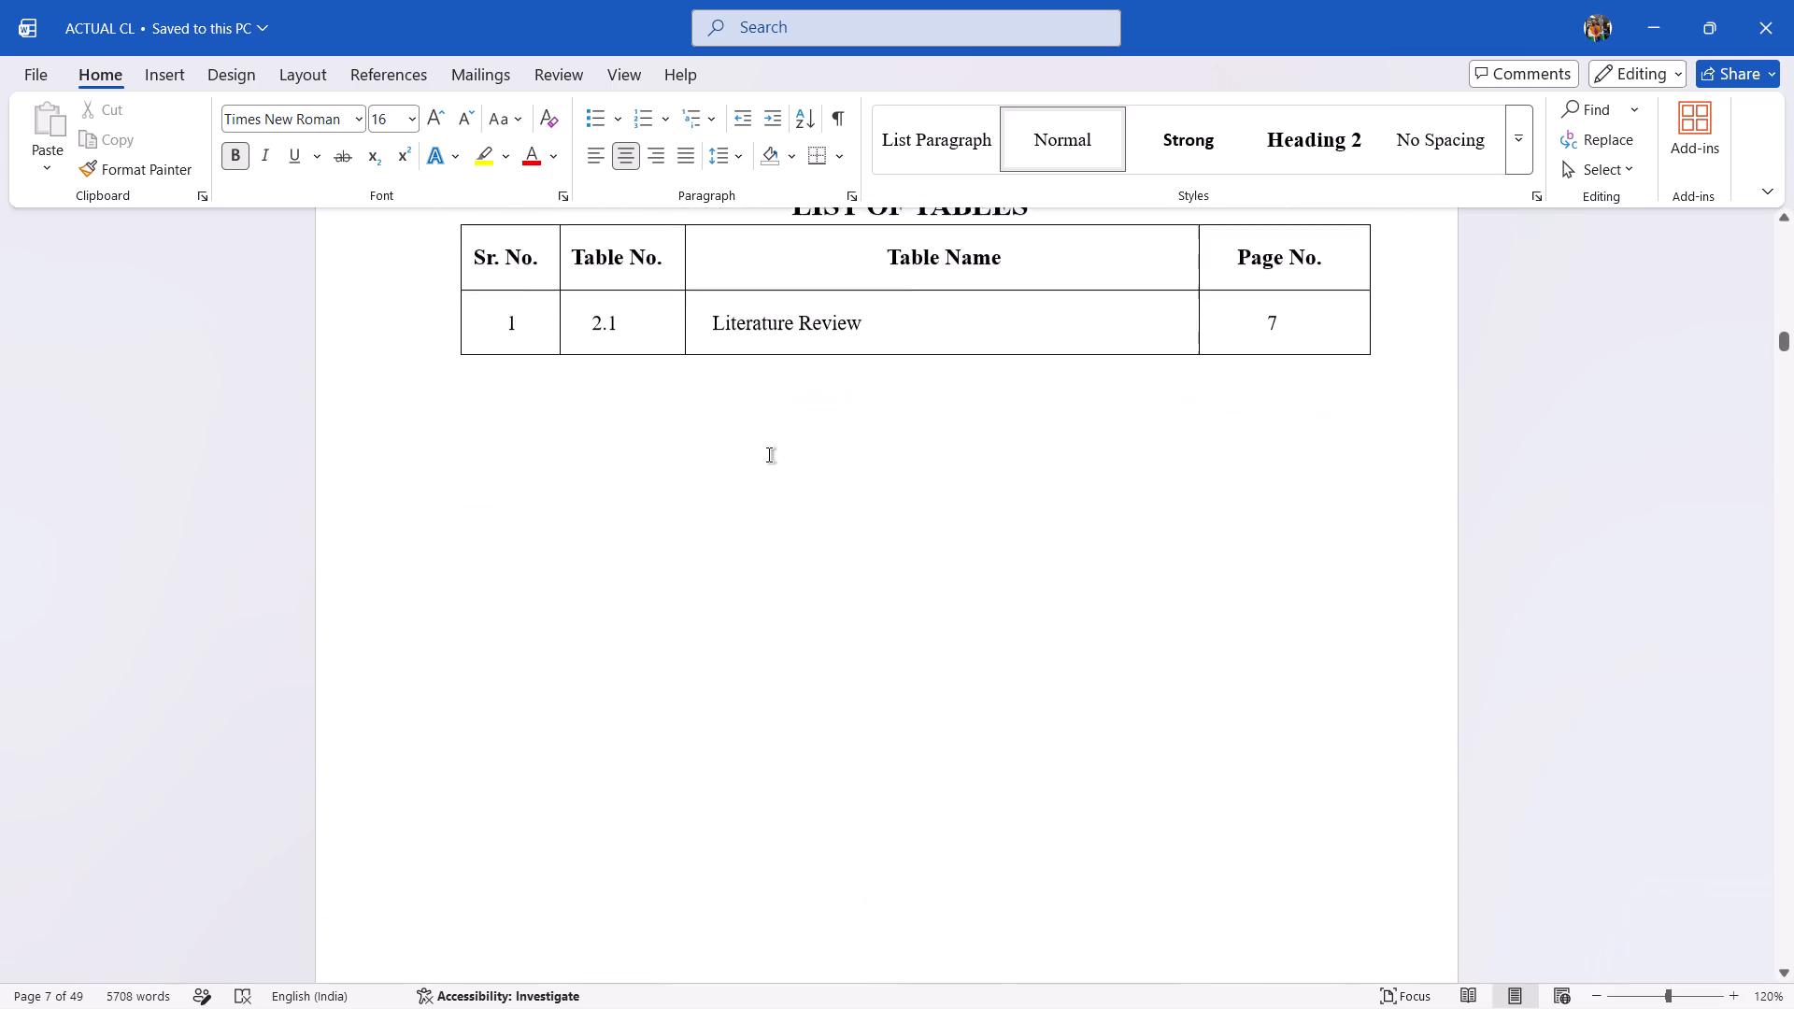
{"action": "scroll", "coordinate": [769, 455], "scroll_direction": "up", "scroll_amount": 4}
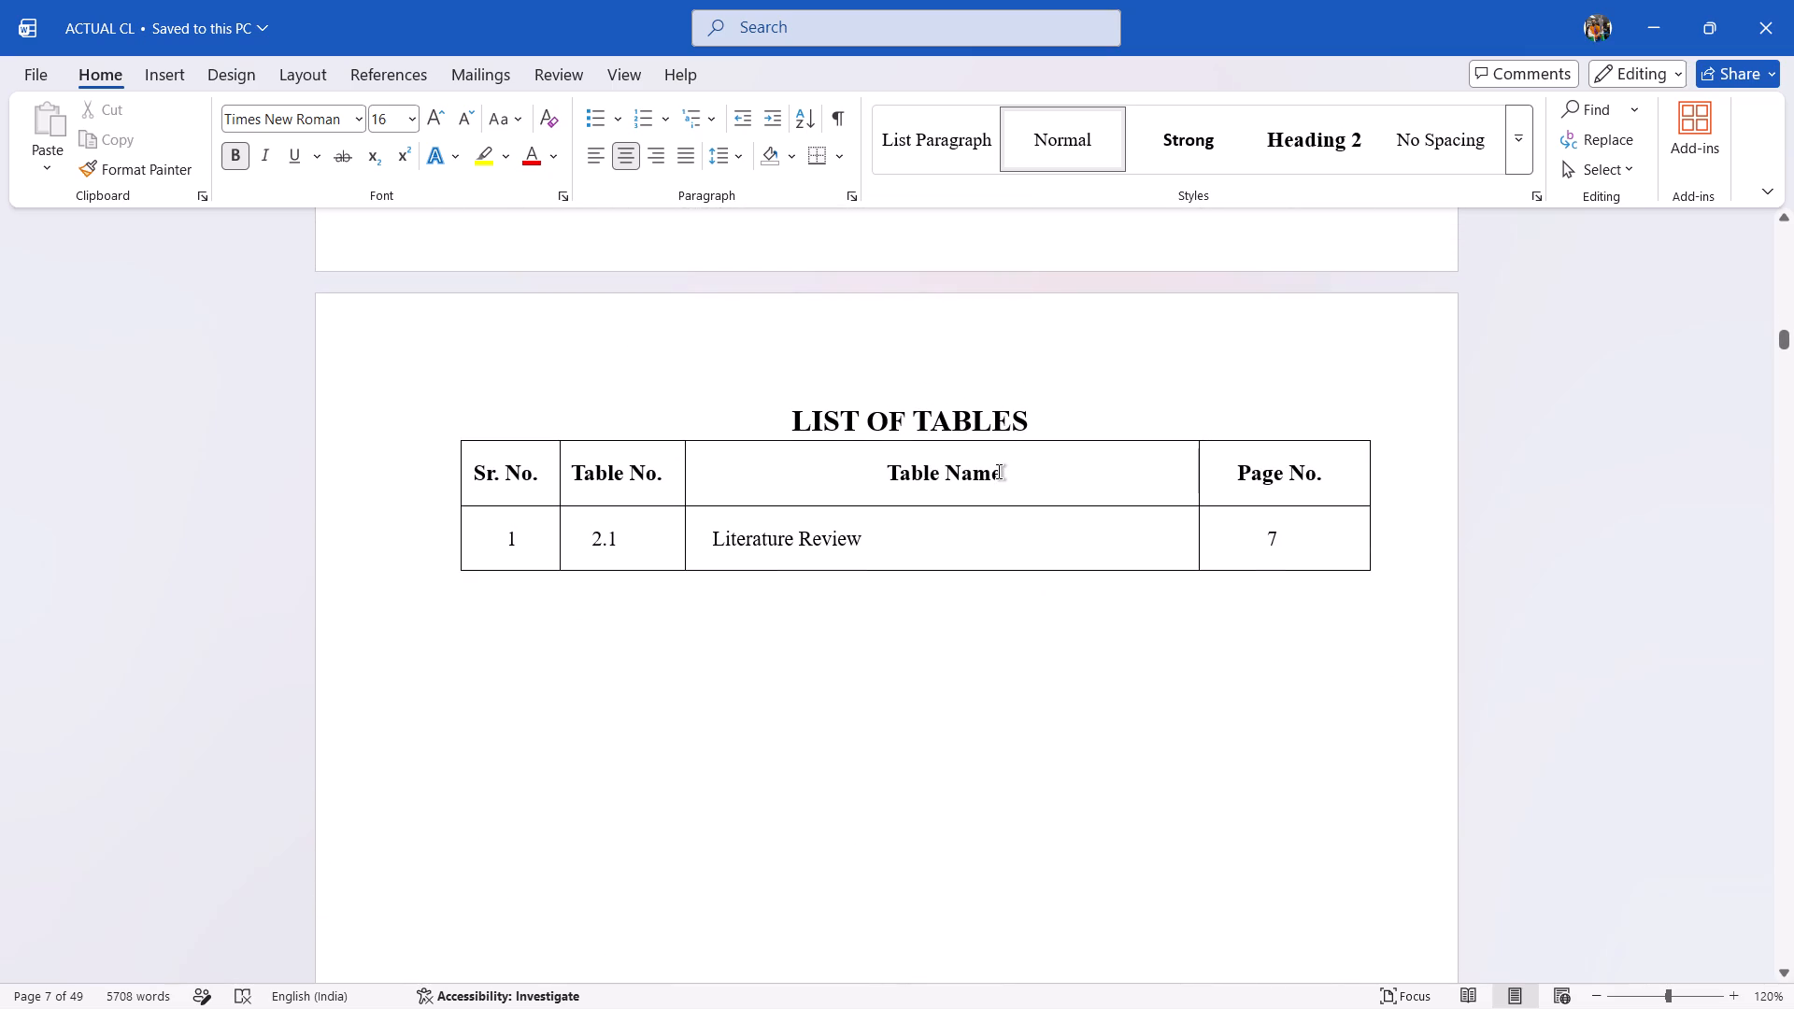
{"action": "left_click_drag", "start_coordinate": [1006, 475], "coordinate": [847, 495]}
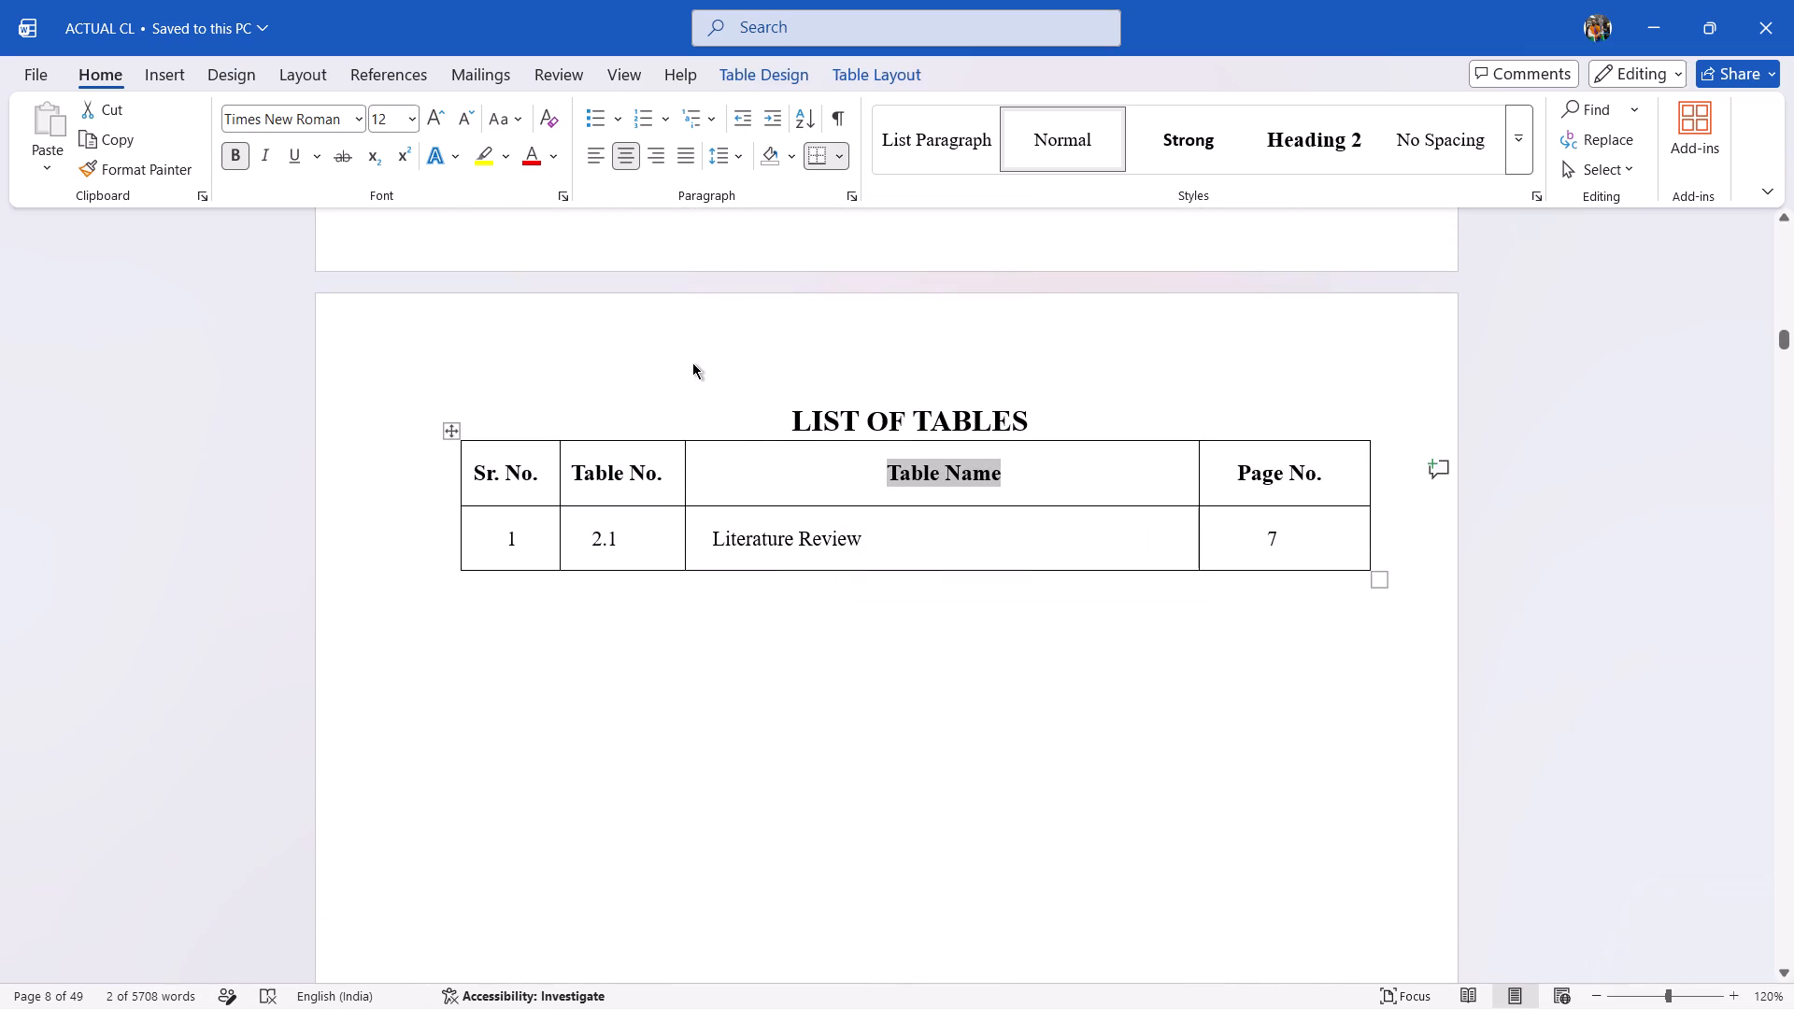
{"action": "left_click", "coordinate": [692, 362]}
Check the font sizes of the LIST OF ABBREVATION table's header row and of its page title.
{"action": "scroll", "coordinate": [818, 538], "scroll_direction": "down", "scroll_amount": 5}
{"action": "scroll", "coordinate": [818, 538], "scroll_direction": "up", "scroll_amount": 1}
{"action": "scroll", "coordinate": [818, 538], "scroll_direction": "down", "scroll_amount": 1}
{"action": "scroll", "coordinate": [818, 538], "scroll_direction": "up", "scroll_amount": 1}
{"action": "scroll", "coordinate": [818, 538], "scroll_direction": "down", "scroll_amount": 2}
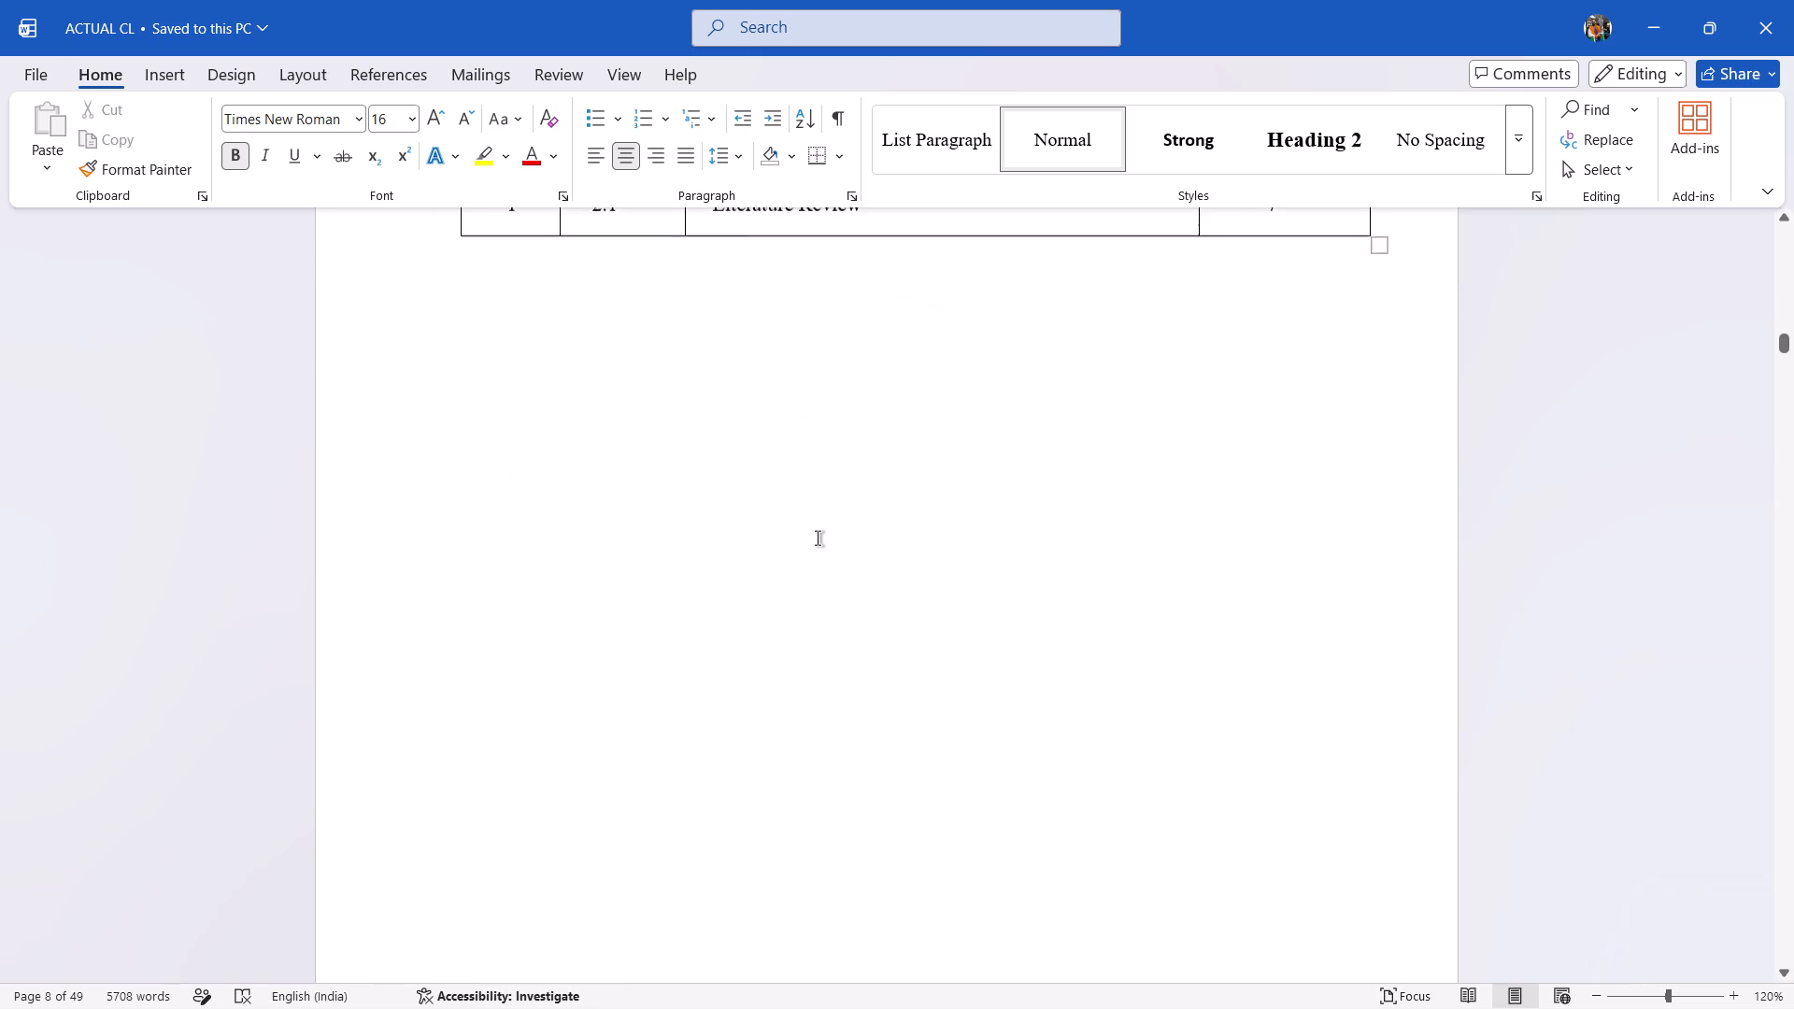
{"action": "scroll", "coordinate": [818, 538], "scroll_direction": "down", "scroll_amount": 13}
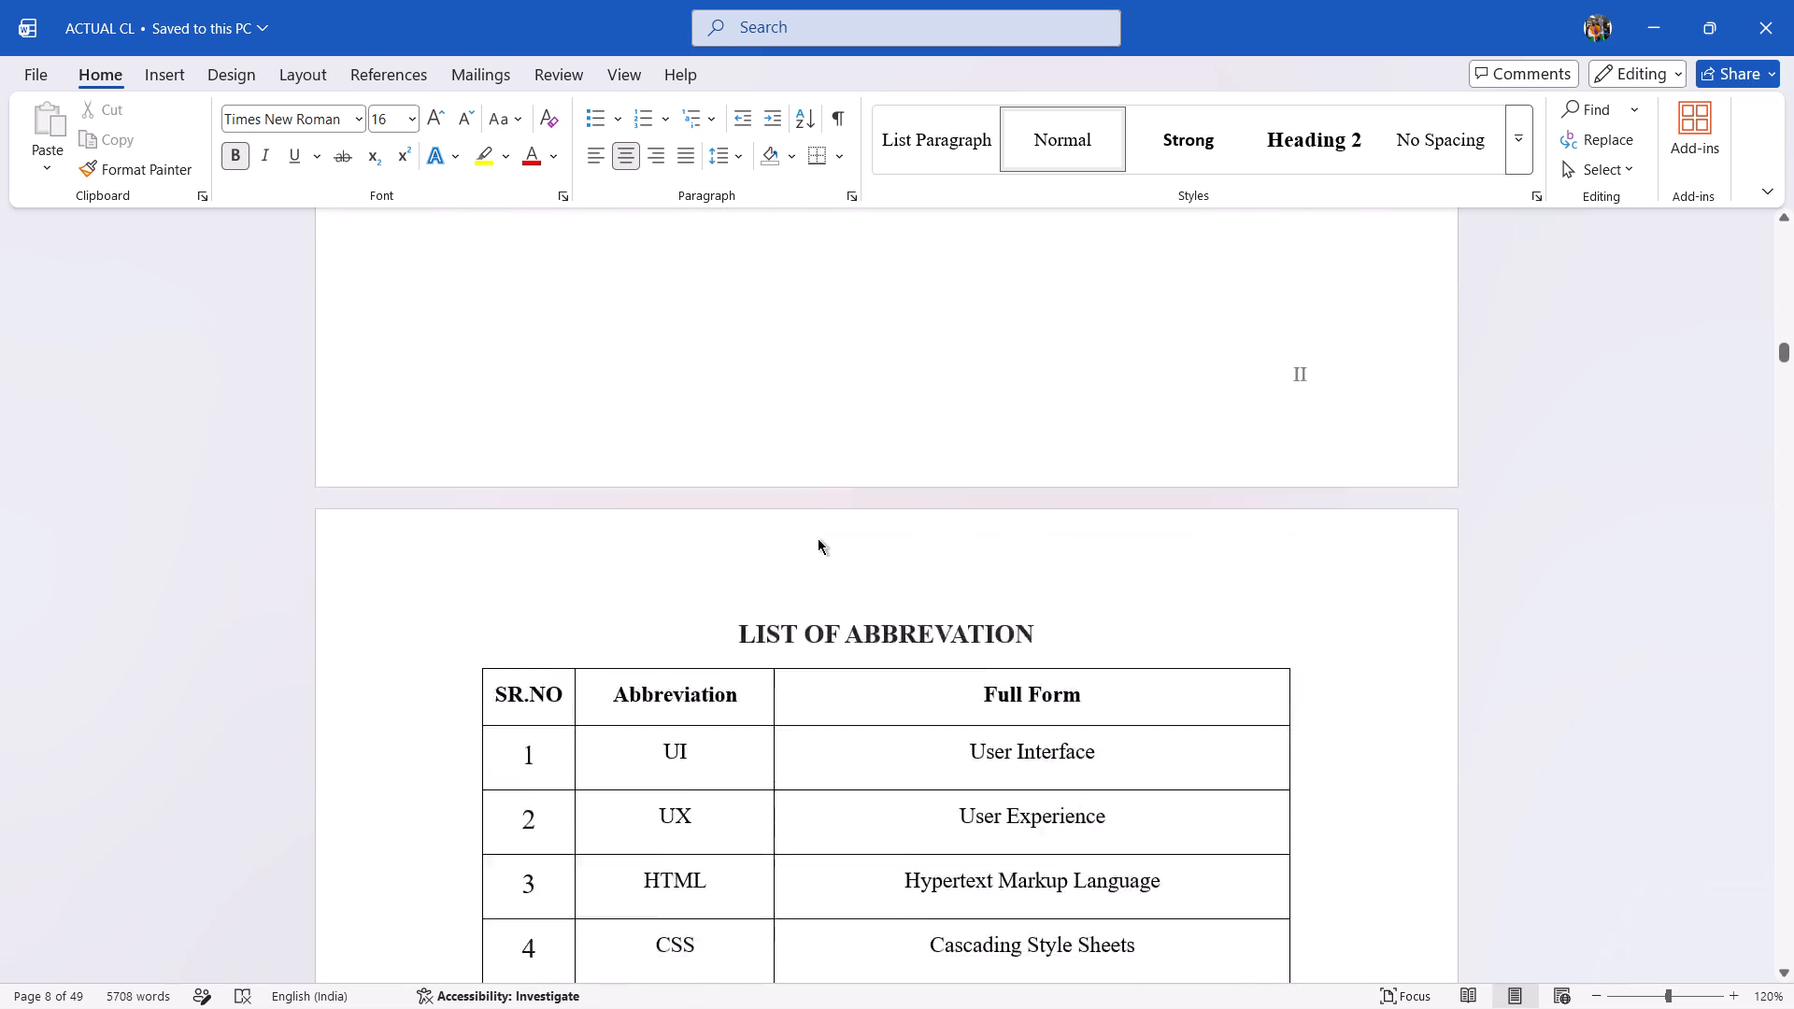
{"action": "scroll", "coordinate": [818, 538], "scroll_direction": "down", "scroll_amount": 2}
{"action": "scroll", "coordinate": [818, 538], "scroll_direction": "up", "scroll_amount": 1}
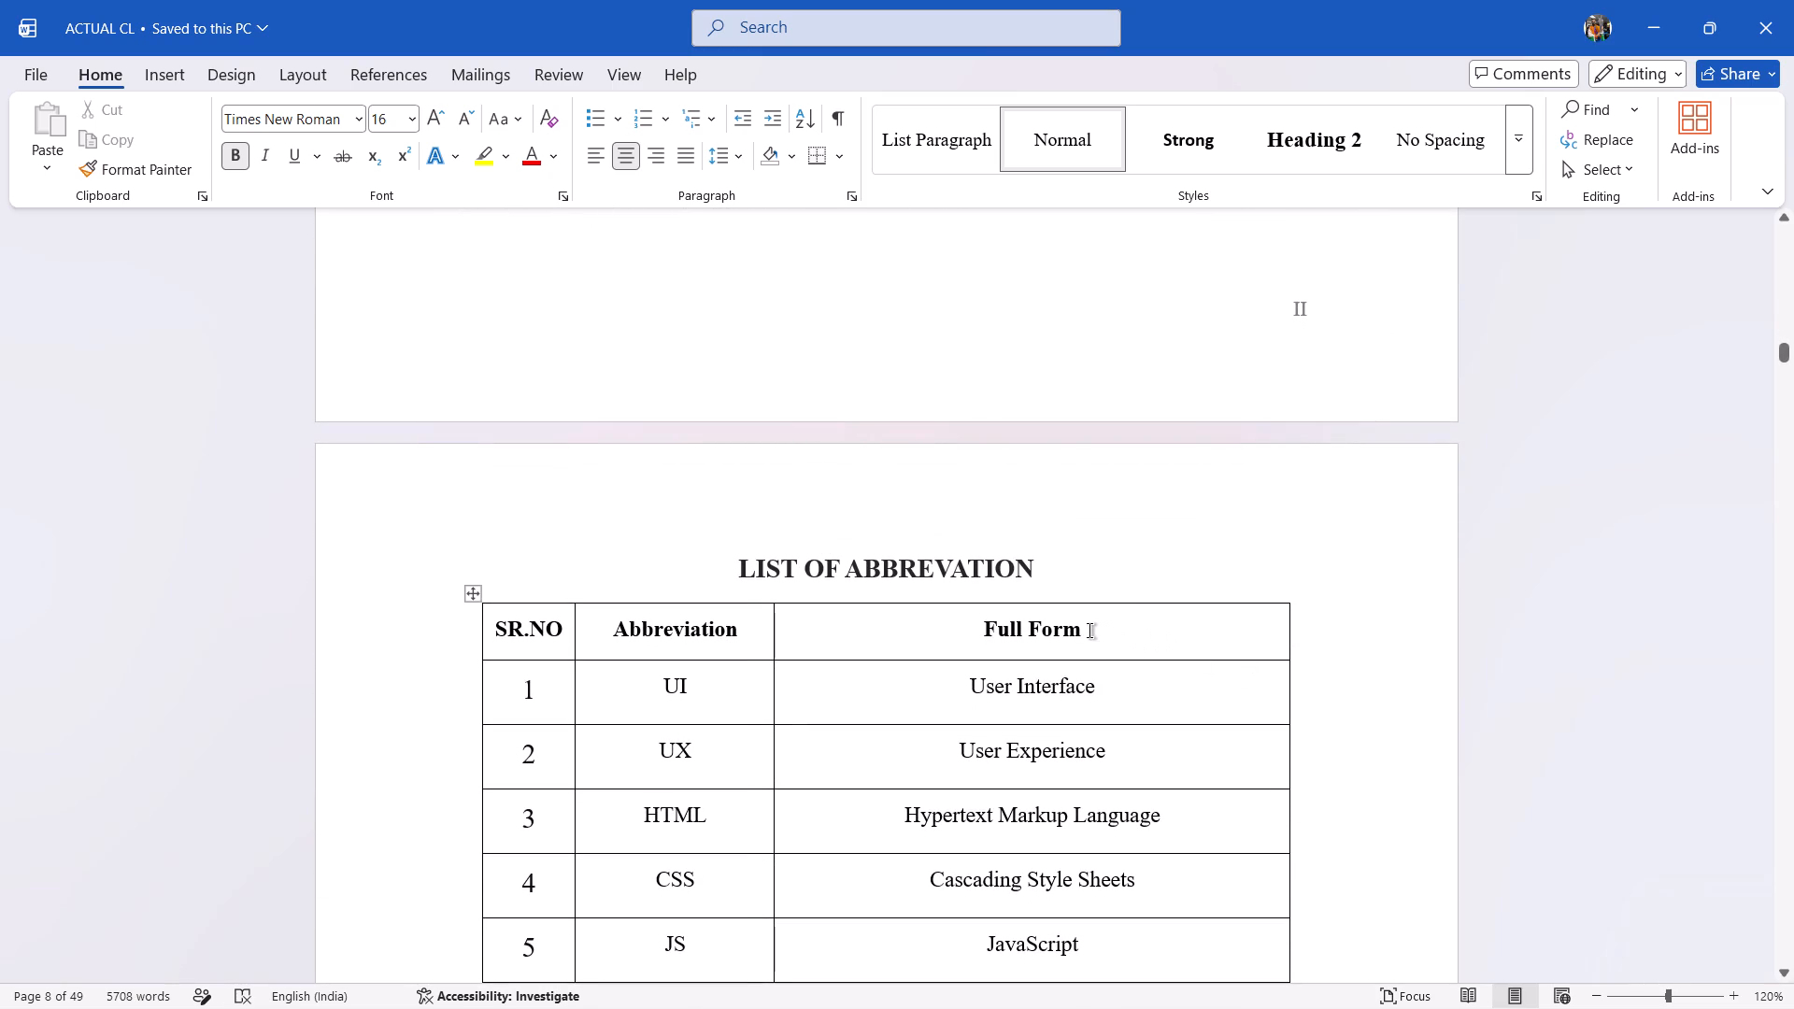
{"action": "left_click_drag", "start_coordinate": [1089, 631], "coordinate": [634, 655]}
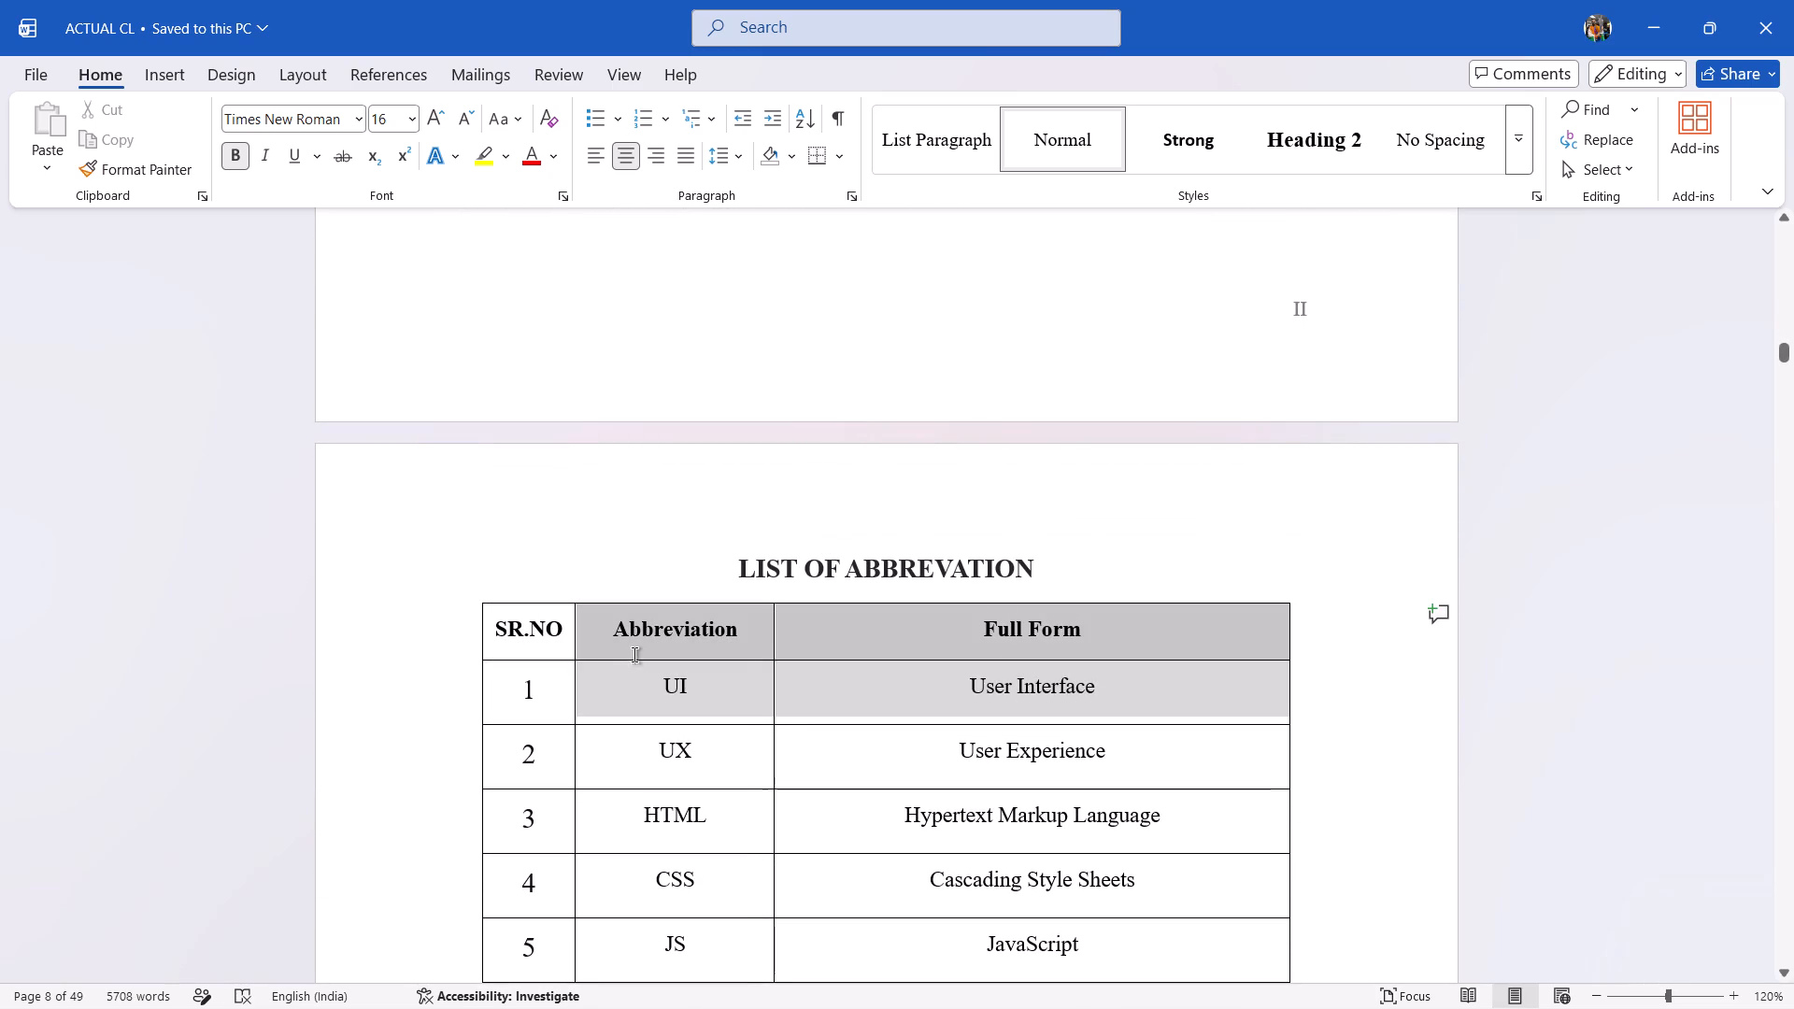
{"action": "left_click_drag", "start_coordinate": [634, 655], "coordinate": [536, 644]}
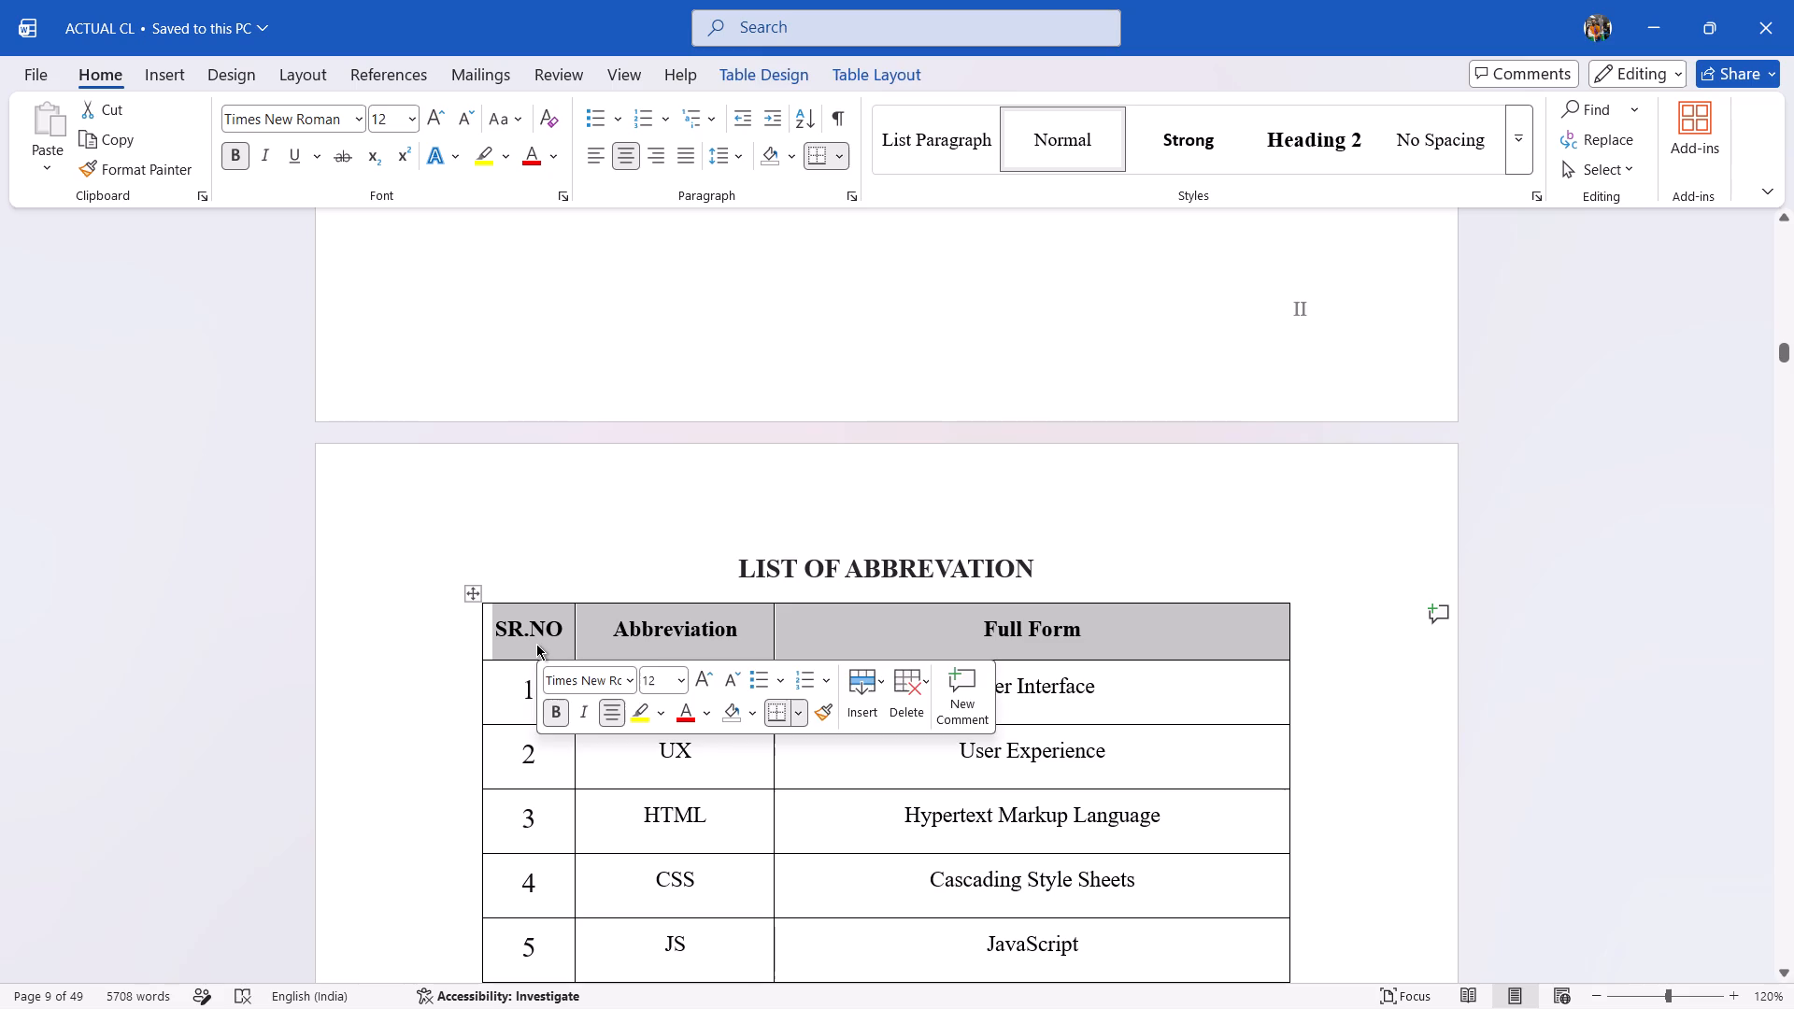
{"action": "left_click", "coordinate": [532, 559]}
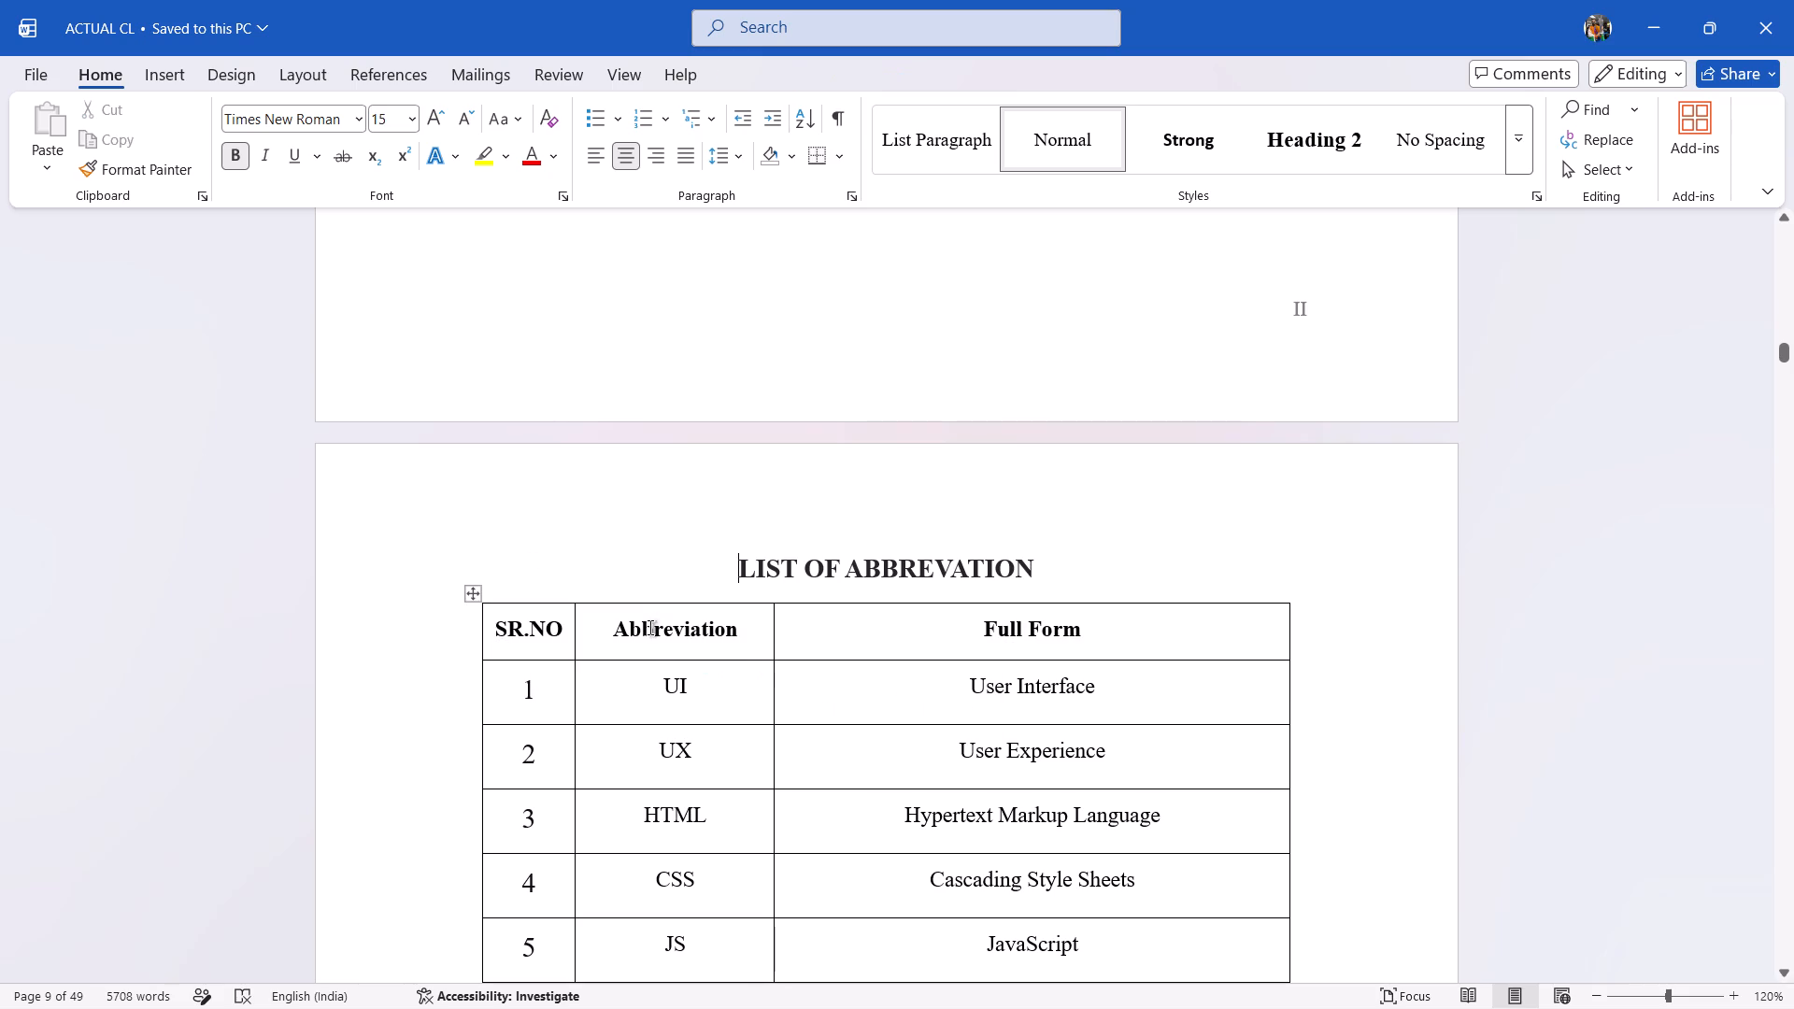
Look through the ABSTRACT page, the CHAPTER: 01 title page and the start of the INTRODUCTION text.
{"action": "scroll", "coordinate": [650, 628], "scroll_direction": "down", "scroll_amount": 18}
{"action": "scroll", "coordinate": [650, 628], "scroll_direction": "down", "scroll_amount": 6}
{"action": "scroll", "coordinate": [650, 628], "scroll_direction": "up", "scroll_amount": 1}
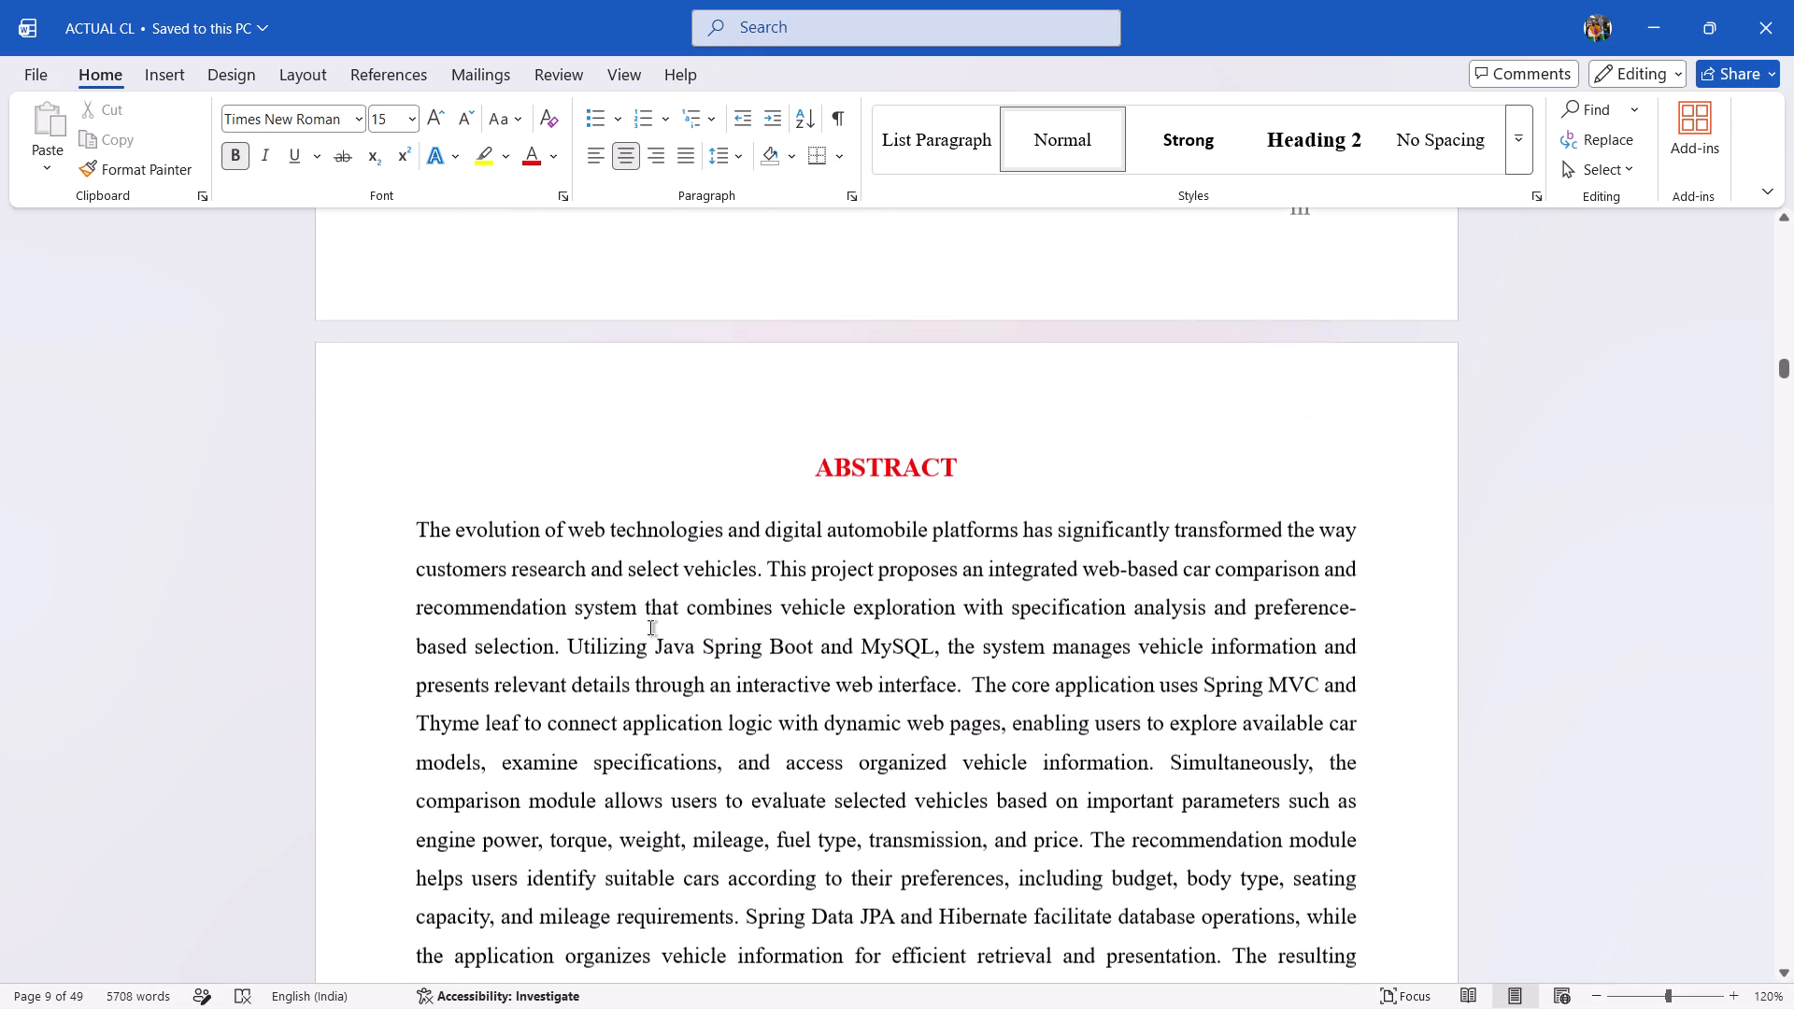
{"action": "scroll", "coordinate": [650, 628], "scroll_direction": "down", "scroll_amount": 13}
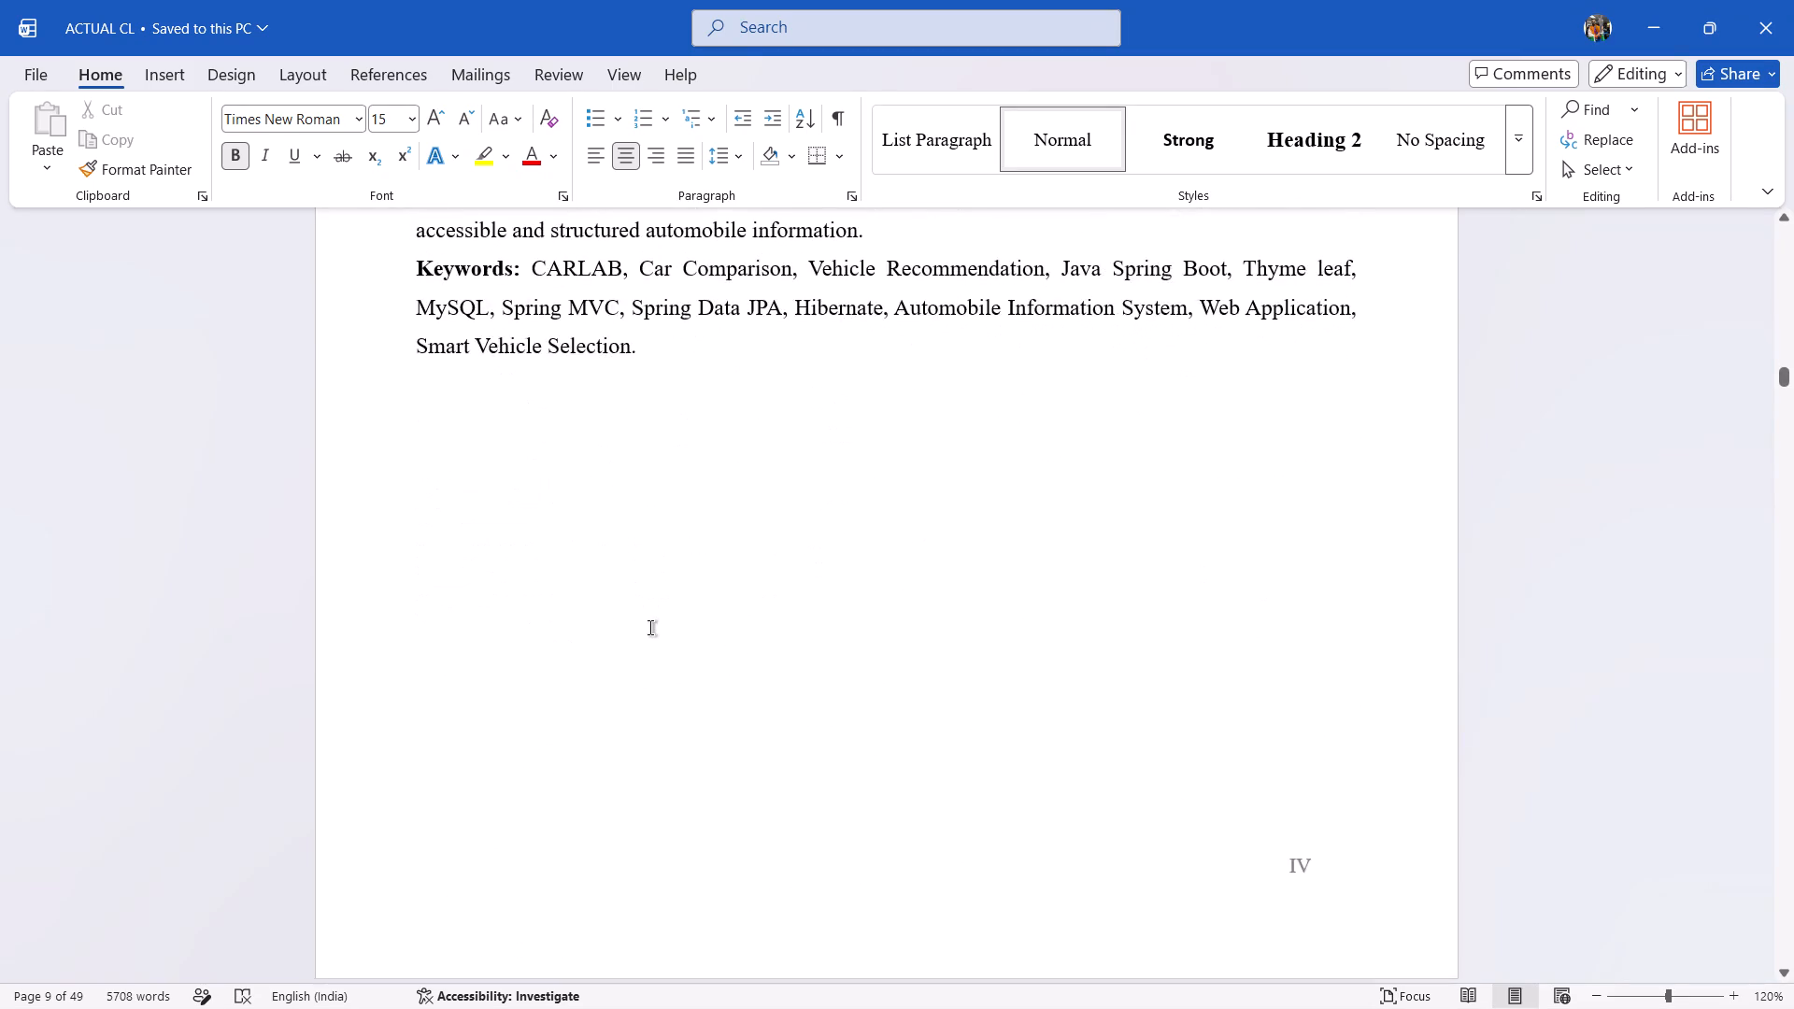
{"action": "scroll", "coordinate": [650, 628], "scroll_direction": "down", "scroll_amount": 12}
{"action": "scroll", "coordinate": [650, 628], "scroll_direction": "left", "scroll_amount": 7}
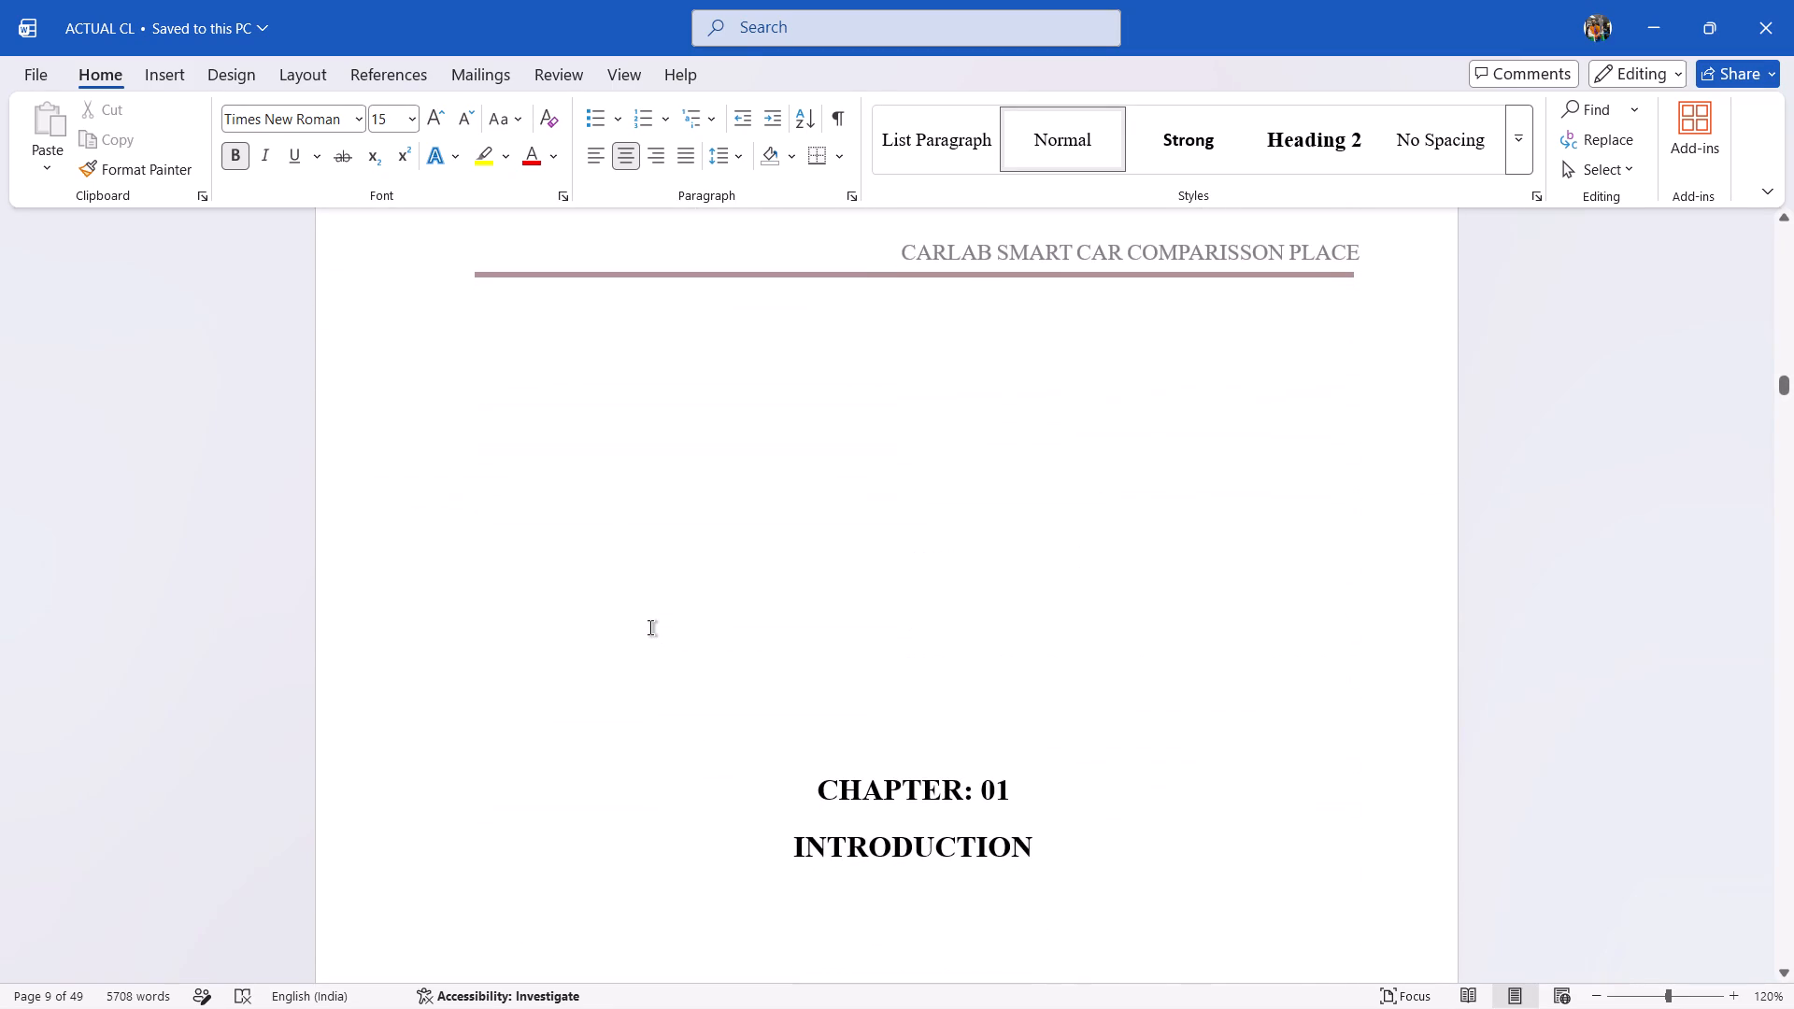
{"action": "scroll", "coordinate": [650, 628], "scroll_direction": "down", "scroll_amount": 5}
{"action": "scroll", "coordinate": [650, 628], "scroll_direction": "left", "scroll_amount": 1}
{"action": "scroll", "coordinate": [650, 628], "scroll_direction": "down", "scroll_amount": 1}
{"action": "scroll", "coordinate": [650, 628], "scroll_direction": "left", "scroll_amount": 1}
{"action": "scroll", "coordinate": [650, 628], "scroll_direction": "down", "scroll_amount": 1}
{"action": "scroll", "coordinate": [650, 628], "scroll_direction": "left", "scroll_amount": 1}
{"action": "scroll", "coordinate": [650, 628], "scroll_direction": "down", "scroll_amount": 1}
{"action": "scroll", "coordinate": [650, 628], "scroll_direction": "left", "scroll_amount": 1}
{"action": "scroll", "coordinate": [650, 628], "scroll_direction": "down", "scroll_amount": 1}
{"action": "scroll", "coordinate": [650, 628], "scroll_direction": "left", "scroll_amount": 1}
{"action": "scroll", "coordinate": [650, 628], "scroll_direction": "down", "scroll_amount": 1}
{"action": "scroll", "coordinate": [650, 628], "scroll_direction": "left", "scroll_amount": 1}
{"action": "scroll", "coordinate": [650, 628], "scroll_direction": "down", "scroll_amount": 1}
{"action": "scroll", "coordinate": [650, 628], "scroll_direction": "left", "scroll_amount": 1}
{"action": "scroll", "coordinate": [650, 628], "scroll_direction": "down", "scroll_amount": 1}
{"action": "scroll", "coordinate": [650, 628], "scroll_direction": "left", "scroll_amount": 1}
{"action": "scroll", "coordinate": [650, 628], "scroll_direction": "down", "scroll_amount": 1}
{"action": "scroll", "coordinate": [650, 628], "scroll_direction": "left", "scroll_amount": 1}
{"action": "scroll", "coordinate": [650, 628], "scroll_direction": "down", "scroll_amount": 1}
{"action": "scroll", "coordinate": [650, 628], "scroll_direction": "left", "scroll_amount": 1}
{"action": "scroll", "coordinate": [650, 628], "scroll_direction": "down", "scroll_amount": 1}
{"action": "scroll", "coordinate": [650, 628], "scroll_direction": "left", "scroll_amount": 1}
{"action": "scroll", "coordinate": [650, 628], "scroll_direction": "down", "scroll_amount": 1}
{"action": "scroll", "coordinate": [650, 628], "scroll_direction": "left", "scroll_amount": 1}
{"action": "scroll", "coordinate": [650, 628], "scroll_direction": "down", "scroll_amount": 1}
{"action": "scroll", "coordinate": [650, 628], "scroll_direction": "left", "scroll_amount": 1}
{"action": "scroll", "coordinate": [650, 628], "scroll_direction": "down", "scroll_amount": 1}
{"action": "scroll", "coordinate": [650, 628], "scroll_direction": "left", "scroll_amount": 1}
{"action": "scroll", "coordinate": [650, 628], "scroll_direction": "down", "scroll_amount": 1}
{"action": "scroll", "coordinate": [650, 628], "scroll_direction": "left", "scroll_amount": 1}
{"action": "scroll", "coordinate": [650, 628], "scroll_direction": "down", "scroll_amount": 1}
{"action": "scroll", "coordinate": [650, 628], "scroll_direction": "left", "scroll_amount": 1}
{"action": "scroll", "coordinate": [650, 628], "scroll_direction": "down", "scroll_amount": 1}
{"action": "scroll", "coordinate": [650, 628], "scroll_direction": "left", "scroll_amount": 1}
{"action": "scroll", "coordinate": [650, 628], "scroll_direction": "down", "scroll_amount": 1}
{"action": "scroll", "coordinate": [650, 628], "scroll_direction": "left", "scroll_amount": 1}
{"action": "scroll", "coordinate": [650, 628], "scroll_direction": "down", "scroll_amount": 1}
{"action": "scroll", "coordinate": [650, 628], "scroll_direction": "left", "scroll_amount": 1}
{"action": "scroll", "coordinate": [650, 628], "scroll_direction": "down", "scroll_amount": 1}
{"action": "scroll", "coordinate": [650, 628], "scroll_direction": "left", "scroll_amount": 1}
{"action": "scroll", "coordinate": [650, 628], "scroll_direction": "down", "scroll_amount": 1}
{"action": "scroll", "coordinate": [650, 628], "scroll_direction": "left", "scroll_amount": 1}
{"action": "scroll", "coordinate": [650, 628], "scroll_direction": "down", "scroll_amount": 1}
{"action": "scroll", "coordinate": [650, 628], "scroll_direction": "left", "scroll_amount": 1}
{"action": "scroll", "coordinate": [650, 628], "scroll_direction": "down", "scroll_amount": 1}
{"action": "scroll", "coordinate": [650, 628], "scroll_direction": "left", "scroll_amount": 1}
{"action": "scroll", "coordinate": [650, 628], "scroll_direction": "down", "scroll_amount": 1}
{"action": "scroll", "coordinate": [650, 628], "scroll_direction": "left", "scroll_amount": 1}
{"action": "scroll", "coordinate": [650, 628], "scroll_direction": "down", "scroll_amount": 1}
{"action": "scroll", "coordinate": [650, 628], "scroll_direction": "left", "scroll_amount": 1}
{"action": "scroll", "coordinate": [650, 628], "scroll_direction": "down", "scroll_amount": 1}
{"action": "scroll", "coordinate": [650, 628], "scroll_direction": "left", "scroll_amount": 1}
{"action": "scroll", "coordinate": [650, 628], "scroll_direction": "down", "scroll_amount": 1}
{"action": "scroll", "coordinate": [650, 628], "scroll_direction": "left", "scroll_amount": 1}
{"action": "scroll", "coordinate": [650, 628], "scroll_direction": "down", "scroll_amount": 1}
{"action": "scroll", "coordinate": [650, 628], "scroll_direction": "left", "scroll_amount": 1}
{"action": "scroll", "coordinate": [650, 628], "scroll_direction": "down", "scroll_amount": 1}
{"action": "scroll", "coordinate": [650, 628], "scroll_direction": "left", "scroll_amount": 1}
{"action": "scroll", "coordinate": [650, 628], "scroll_direction": "down", "scroll_amount": 1}
{"action": "scroll", "coordinate": [650, 628], "scroll_direction": "left", "scroll_amount": 1}
{"action": "scroll", "coordinate": [650, 628], "scroll_direction": "down", "scroll_amount": 1}
{"action": "scroll", "coordinate": [650, 628], "scroll_direction": "left", "scroll_amount": 1}
{"action": "scroll", "coordinate": [650, 628], "scroll_direction": "down", "scroll_amount": 1}
{"action": "scroll", "coordinate": [650, 628], "scroll_direction": "left", "scroll_amount": 1}
{"action": "scroll", "coordinate": [650, 628], "scroll_direction": "down", "scroll_amount": 1}
{"action": "scroll", "coordinate": [650, 628], "scroll_direction": "left", "scroll_amount": 1}
{"action": "scroll", "coordinate": [650, 628], "scroll_direction": "down", "scroll_amount": 1}
{"action": "scroll", "coordinate": [650, 628], "scroll_direction": "left", "scroll_amount": 1}
{"action": "scroll", "coordinate": [650, 628], "scroll_direction": "down", "scroll_amount": 1}
{"action": "scroll", "coordinate": [650, 628], "scroll_direction": "left", "scroll_amount": 1}
{"action": "scroll", "coordinate": [650, 628], "scroll_direction": "down", "scroll_amount": 1}
{"action": "scroll", "coordinate": [650, 628], "scroll_direction": "left", "scroll_amount": 1}
{"action": "scroll", "coordinate": [650, 628], "scroll_direction": "down", "scroll_amount": 1}
{"action": "scroll", "coordinate": [650, 628], "scroll_direction": "left", "scroll_amount": 1}
{"action": "scroll", "coordinate": [650, 628], "scroll_direction": "down", "scroll_amount": 1}
{"action": "scroll", "coordinate": [650, 628], "scroll_direction": "left", "scroll_amount": 1}
{"action": "scroll", "coordinate": [650, 628], "scroll_direction": "down", "scroll_amount": 1}
{"action": "scroll", "coordinate": [650, 628], "scroll_direction": "left", "scroll_amount": 1}
{"action": "scroll", "coordinate": [650, 628], "scroll_direction": "down", "scroll_amount": 1}
{"action": "scroll", "coordinate": [650, 628], "scroll_direction": "left", "scroll_amount": 1}
{"action": "scroll", "coordinate": [650, 628], "scroll_direction": "down", "scroll_amount": 1}
{"action": "scroll", "coordinate": [650, 628], "scroll_direction": "left", "scroll_amount": 1}
{"action": "scroll", "coordinate": [650, 628], "scroll_direction": "down", "scroll_amount": 1}
{"action": "scroll", "coordinate": [650, 628], "scroll_direction": "left", "scroll_amount": 1}
{"action": "scroll", "coordinate": [650, 628], "scroll_direction": "down", "scroll_amount": 1}
{"action": "scroll", "coordinate": [650, 628], "scroll_direction": "left", "scroll_amount": 1}
{"action": "scroll", "coordinate": [650, 628], "scroll_direction": "down", "scroll_amount": 1}
{"action": "scroll", "coordinate": [650, 628], "scroll_direction": "left", "scroll_amount": 1}
{"action": "scroll", "coordinate": [650, 628], "scroll_direction": "down", "scroll_amount": 6}
{"action": "scroll", "coordinate": [650, 628], "scroll_direction": "left", "scroll_amount": 1}
{"action": "scroll", "coordinate": [650, 628], "scroll_direction": "down", "scroll_amount": 1}
{"action": "scroll", "coordinate": [650, 628], "scroll_direction": "left", "scroll_amount": 1}
{"action": "scroll", "coordinate": [650, 628], "scroll_direction": "down", "scroll_amount": 1}
{"action": "scroll", "coordinate": [650, 628], "scroll_direction": "left", "scroll_amount": 1}
{"action": "scroll", "coordinate": [650, 628], "scroll_direction": "down", "scroll_amount": 1}
{"action": "scroll", "coordinate": [650, 628], "scroll_direction": "left", "scroll_amount": 1}
{"action": "scroll", "coordinate": [650, 628], "scroll_direction": "down", "scroll_amount": 1}
{"action": "scroll", "coordinate": [650, 628], "scroll_direction": "left", "scroll_amount": 1}
{"action": "scroll", "coordinate": [650, 628], "scroll_direction": "down", "scroll_amount": 1}
{"action": "scroll", "coordinate": [650, 628], "scroll_direction": "left", "scroll_amount": 1}
{"action": "scroll", "coordinate": [650, 628], "scroll_direction": "down", "scroll_amount": 1}
{"action": "scroll", "coordinate": [650, 628], "scroll_direction": "left", "scroll_amount": 1}
{"action": "scroll", "coordinate": [650, 628], "scroll_direction": "down", "scroll_amount": 1}
{"action": "scroll", "coordinate": [650, 628], "scroll_direction": "left", "scroll_amount": 1}
{"action": "scroll", "coordinate": [650, 628], "scroll_direction": "down", "scroll_amount": 1}
{"action": "scroll", "coordinate": [650, 628], "scroll_direction": "left", "scroll_amount": 1}
{"action": "scroll", "coordinate": [650, 628], "scroll_direction": "down", "scroll_amount": 1}
{"action": "scroll", "coordinate": [650, 628], "scroll_direction": "left", "scroll_amount": 1}
{"action": "scroll", "coordinate": [650, 628], "scroll_direction": "down", "scroll_amount": 1}
{"action": "scroll", "coordinate": [650, 628], "scroll_direction": "left", "scroll_amount": 1}
{"action": "scroll", "coordinate": [650, 628], "scroll_direction": "down", "scroll_amount": 1}
{"action": "scroll", "coordinate": [650, 628], "scroll_direction": "left", "scroll_amount": 1}
{"action": "scroll", "coordinate": [650, 628], "scroll_direction": "down", "scroll_amount": 1}
{"action": "scroll", "coordinate": [650, 628], "scroll_direction": "left", "scroll_amount": 1}
{"action": "scroll", "coordinate": [650, 628], "scroll_direction": "down", "scroll_amount": 1}
{"action": "scroll", "coordinate": [650, 628], "scroll_direction": "left", "scroll_amount": 1}
{"action": "scroll", "coordinate": [650, 628], "scroll_direction": "down", "scroll_amount": 1}
{"action": "scroll", "coordinate": [650, 628], "scroll_direction": "left", "scroll_amount": 1}
{"action": "scroll", "coordinate": [650, 628], "scroll_direction": "down", "scroll_amount": 1}
{"action": "scroll", "coordinate": [650, 628], "scroll_direction": "left", "scroll_amount": 1}
{"action": "scroll", "coordinate": [650, 628], "scroll_direction": "down", "scroll_amount": 1}
{"action": "scroll", "coordinate": [650, 628], "scroll_direction": "left", "scroll_amount": 1}
{"action": "scroll", "coordinate": [650, 628], "scroll_direction": "down", "scroll_amount": 1}
{"action": "scroll", "coordinate": [650, 628], "scroll_direction": "left", "scroll_amount": 1}
{"action": "scroll", "coordinate": [650, 628], "scroll_direction": "down", "scroll_amount": 1}
{"action": "scroll", "coordinate": [650, 628], "scroll_direction": "left", "scroll_amount": 1}
{"action": "scroll", "coordinate": [650, 628], "scroll_direction": "down", "scroll_amount": 1}
{"action": "scroll", "coordinate": [650, 628], "scroll_direction": "left", "scroll_amount": 1}
{"action": "scroll", "coordinate": [650, 628], "scroll_direction": "down", "scroll_amount": 1}
{"action": "scroll", "coordinate": [650, 628], "scroll_direction": "up", "scroll_amount": 1}
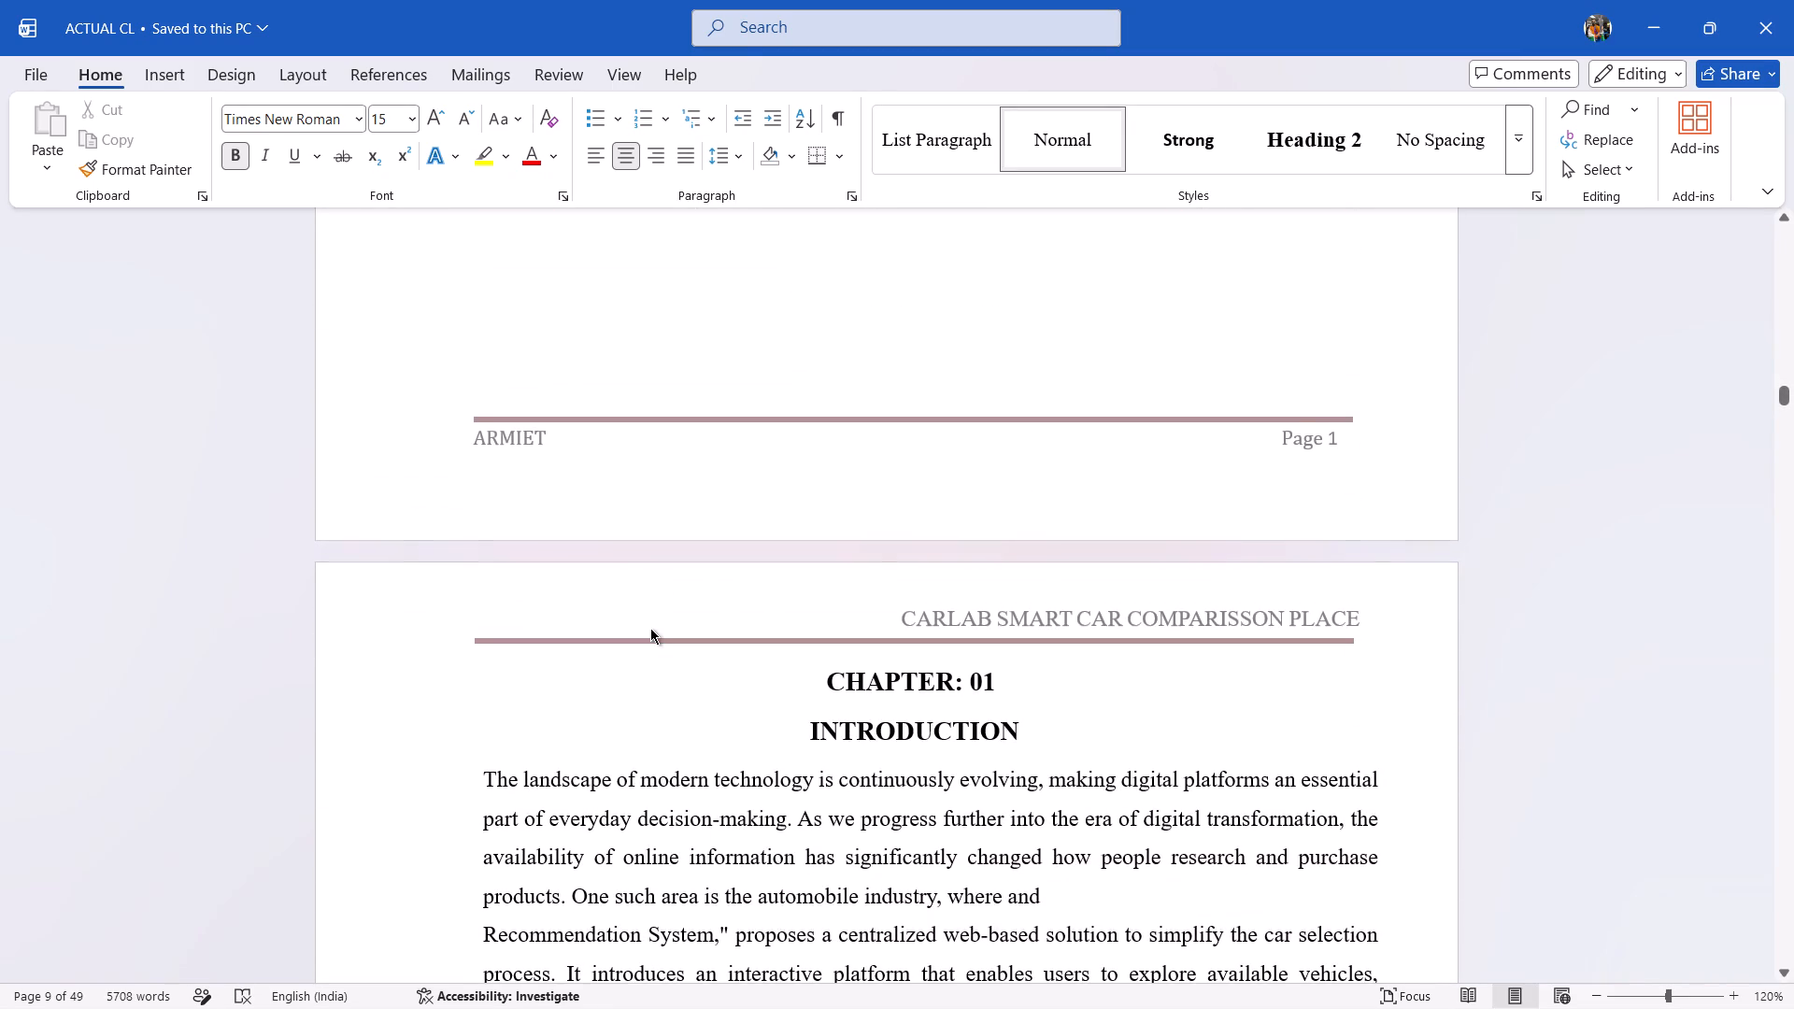
Look over the body text of the CHAPTER: 01 INTRODUCTION page through to the end of its last paragraph.
{"action": "scroll", "coordinate": [650, 628], "scroll_direction": "left", "scroll_amount": 4}
{"action": "scroll", "coordinate": [650, 628], "scroll_direction": "down", "scroll_amount": 7}
{"action": "scroll", "coordinate": [650, 628], "scroll_direction": "left", "scroll_amount": 1}
{"action": "scroll", "coordinate": [650, 628], "scroll_direction": "down", "scroll_amount": 1}
{"action": "scroll", "coordinate": [650, 628], "scroll_direction": "left", "scroll_amount": 1}
{"action": "scroll", "coordinate": [650, 628], "scroll_direction": "down", "scroll_amount": 1}
{"action": "scroll", "coordinate": [650, 628], "scroll_direction": "left", "scroll_amount": 1}
{"action": "scroll", "coordinate": [650, 628], "scroll_direction": "down", "scroll_amount": 1}
{"action": "scroll", "coordinate": [650, 628], "scroll_direction": "left", "scroll_amount": 1}
{"action": "scroll", "coordinate": [650, 628], "scroll_direction": "down", "scroll_amount": 1}
{"action": "scroll", "coordinate": [650, 628], "scroll_direction": "left", "scroll_amount": 1}
{"action": "scroll", "coordinate": [650, 628], "scroll_direction": "down", "scroll_amount": 1}
{"action": "scroll", "coordinate": [650, 628], "scroll_direction": "left", "scroll_amount": 1}
{"action": "scroll", "coordinate": [650, 628], "scroll_direction": "down", "scroll_amount": 1}
{"action": "scroll", "coordinate": [650, 628], "scroll_direction": "left", "scroll_amount": 1}
{"action": "scroll", "coordinate": [650, 628], "scroll_direction": "down", "scroll_amount": 1}
{"action": "scroll", "coordinate": [650, 628], "scroll_direction": "left", "scroll_amount": 1}
{"action": "scroll", "coordinate": [650, 628], "scroll_direction": "down", "scroll_amount": 1}
{"action": "scroll", "coordinate": [650, 628], "scroll_direction": "left", "scroll_amount": 1}
{"action": "scroll", "coordinate": [650, 628], "scroll_direction": "down", "scroll_amount": 1}
{"action": "scroll", "coordinate": [650, 628], "scroll_direction": "left", "scroll_amount": 1}
{"action": "scroll", "coordinate": [650, 628], "scroll_direction": "down", "scroll_amount": 1}
{"action": "scroll", "coordinate": [650, 628], "scroll_direction": "left", "scroll_amount": 1}
{"action": "scroll", "coordinate": [650, 628], "scroll_direction": "down", "scroll_amount": 1}
{"action": "scroll", "coordinate": [650, 628], "scroll_direction": "left", "scroll_amount": 1}
{"action": "scroll", "coordinate": [650, 628], "scroll_direction": "down", "scroll_amount": 1}
{"action": "scroll", "coordinate": [650, 628], "scroll_direction": "left", "scroll_amount": 1}
{"action": "scroll", "coordinate": [650, 628], "scroll_direction": "down", "scroll_amount": 1}
{"action": "scroll", "coordinate": [650, 628], "scroll_direction": "left", "scroll_amount": 1}
{"action": "scroll", "coordinate": [650, 628], "scroll_direction": "down", "scroll_amount": 1}
{"action": "scroll", "coordinate": [650, 628], "scroll_direction": "left", "scroll_amount": 1}
{"action": "scroll", "coordinate": [650, 628], "scroll_direction": "down", "scroll_amount": 1}
{"action": "scroll", "coordinate": [650, 628], "scroll_direction": "left", "scroll_amount": 1}
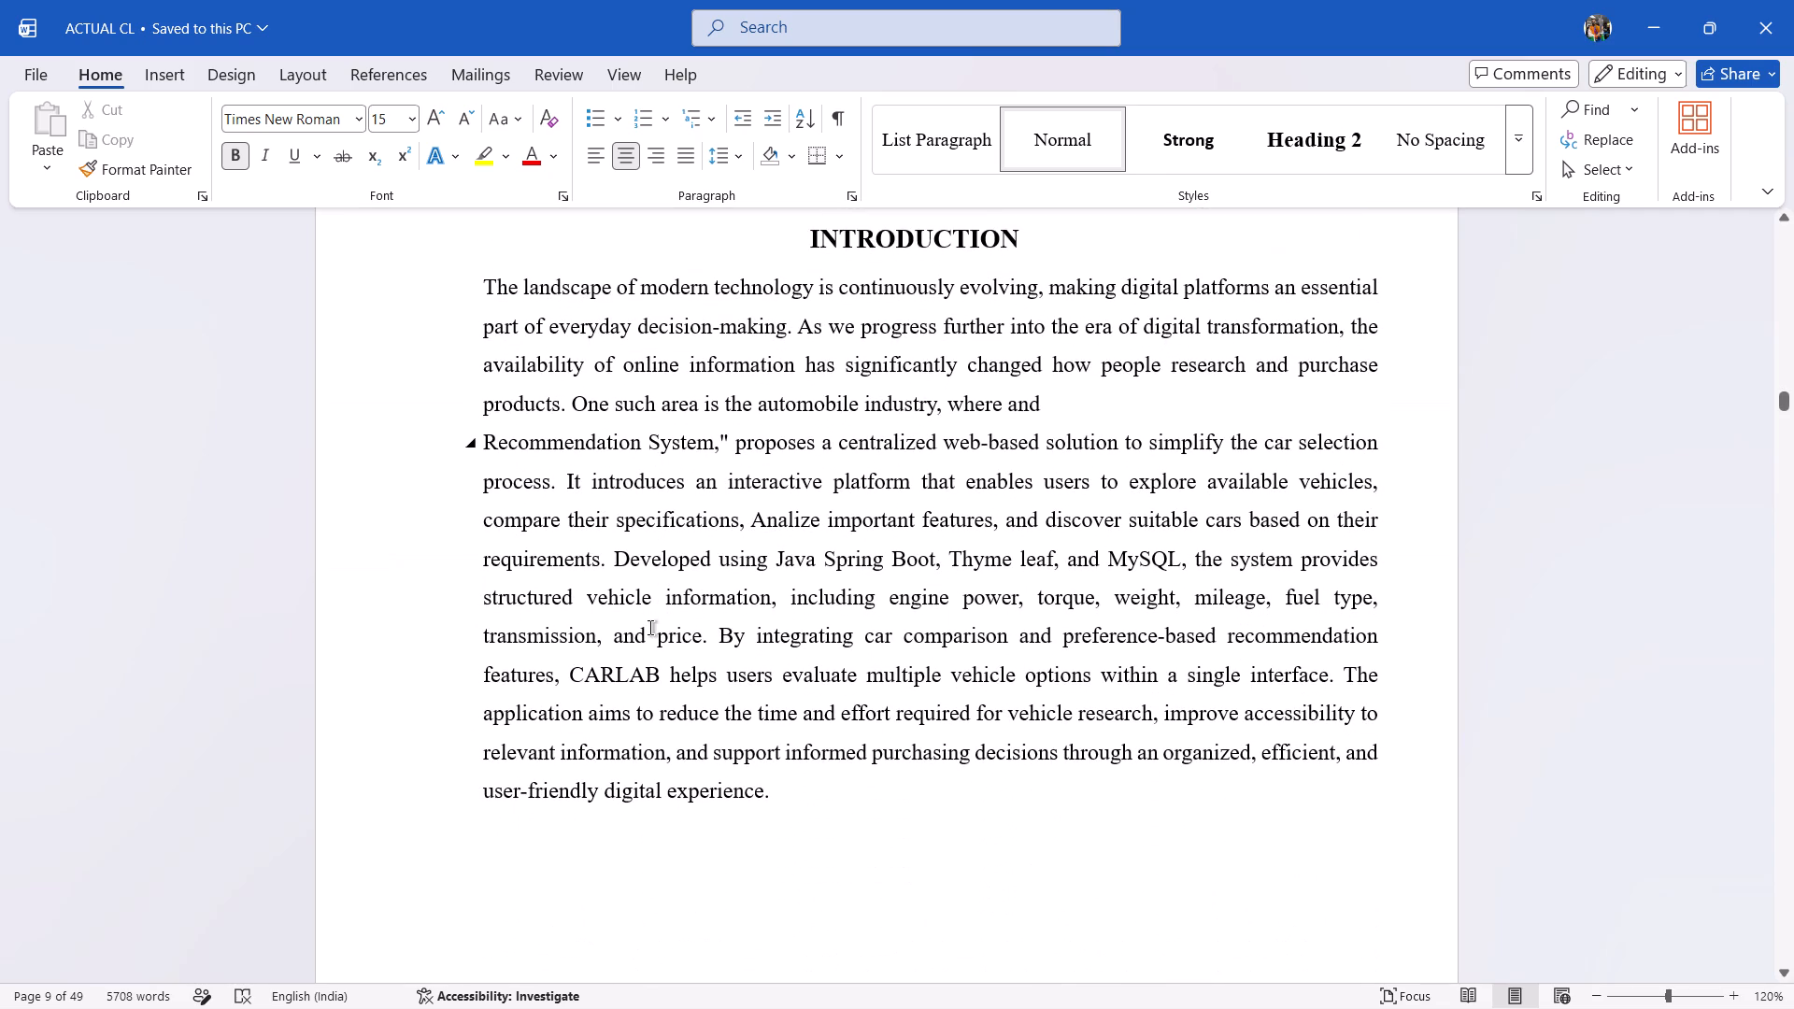